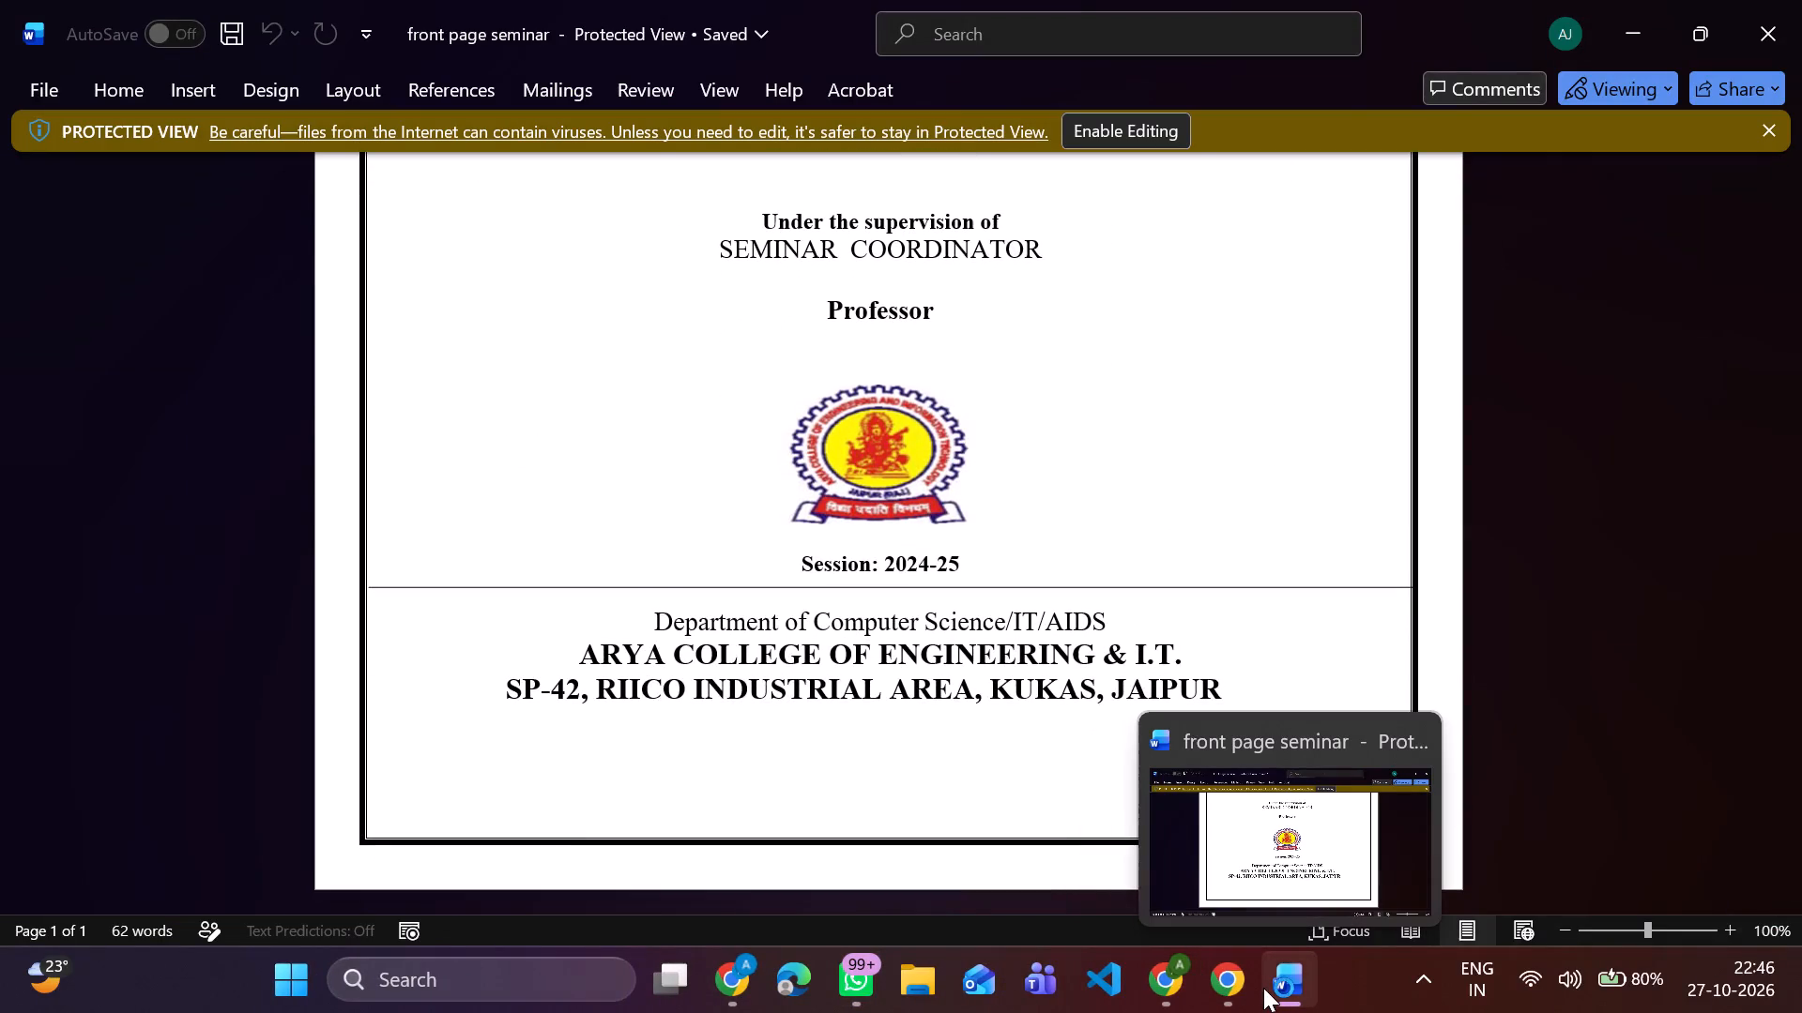
click(1179, 999)
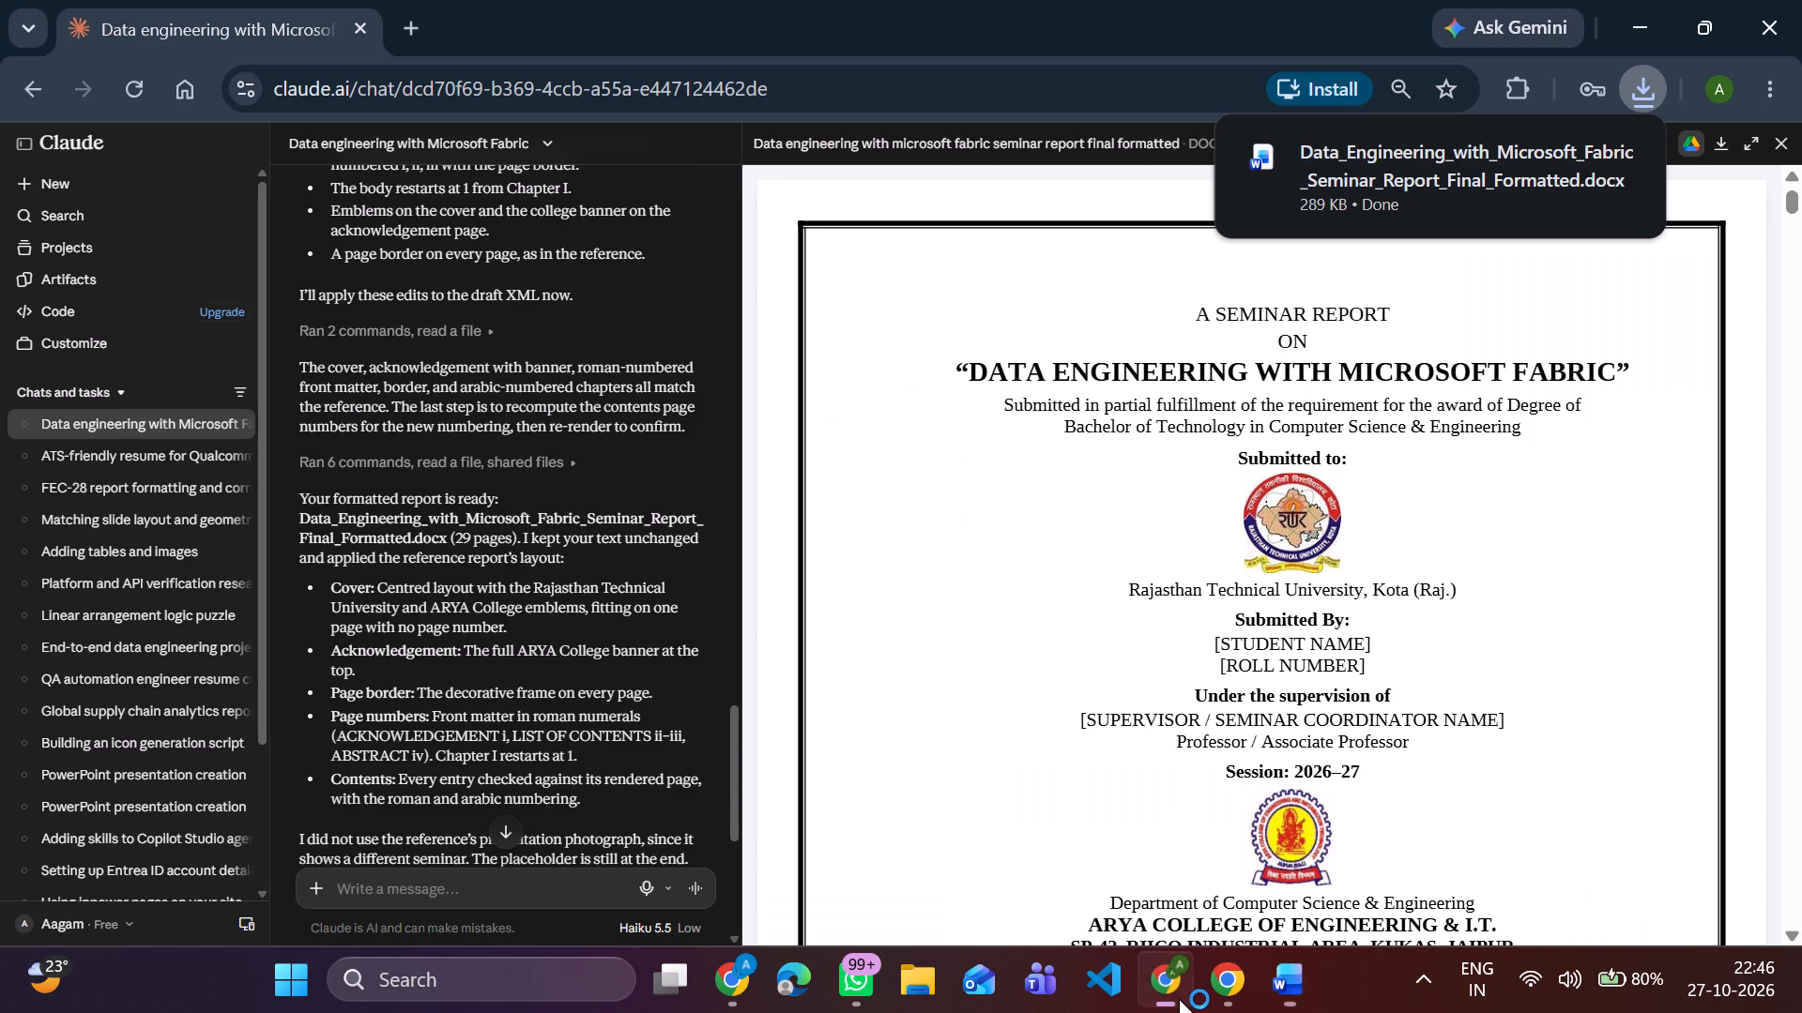
scroll(1219, 791, down, 6)
scroll(1219, 791, up, 1)
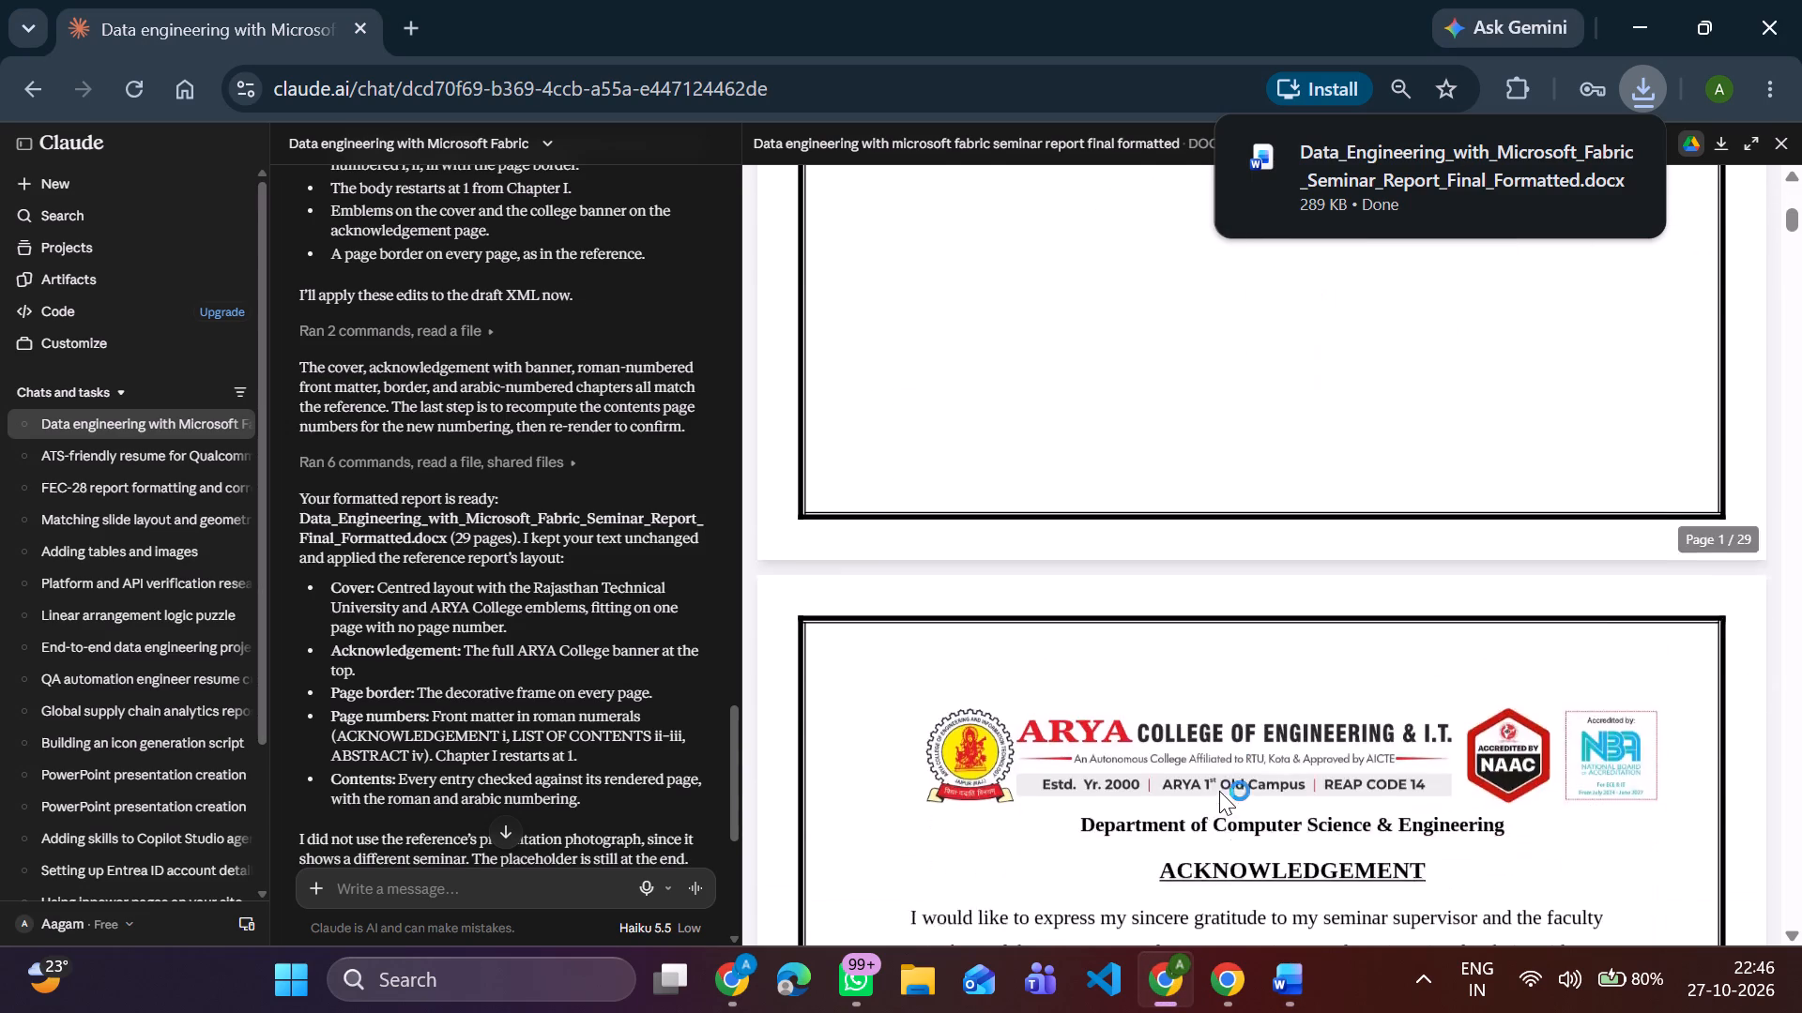
scroll(1219, 791, up, 1)
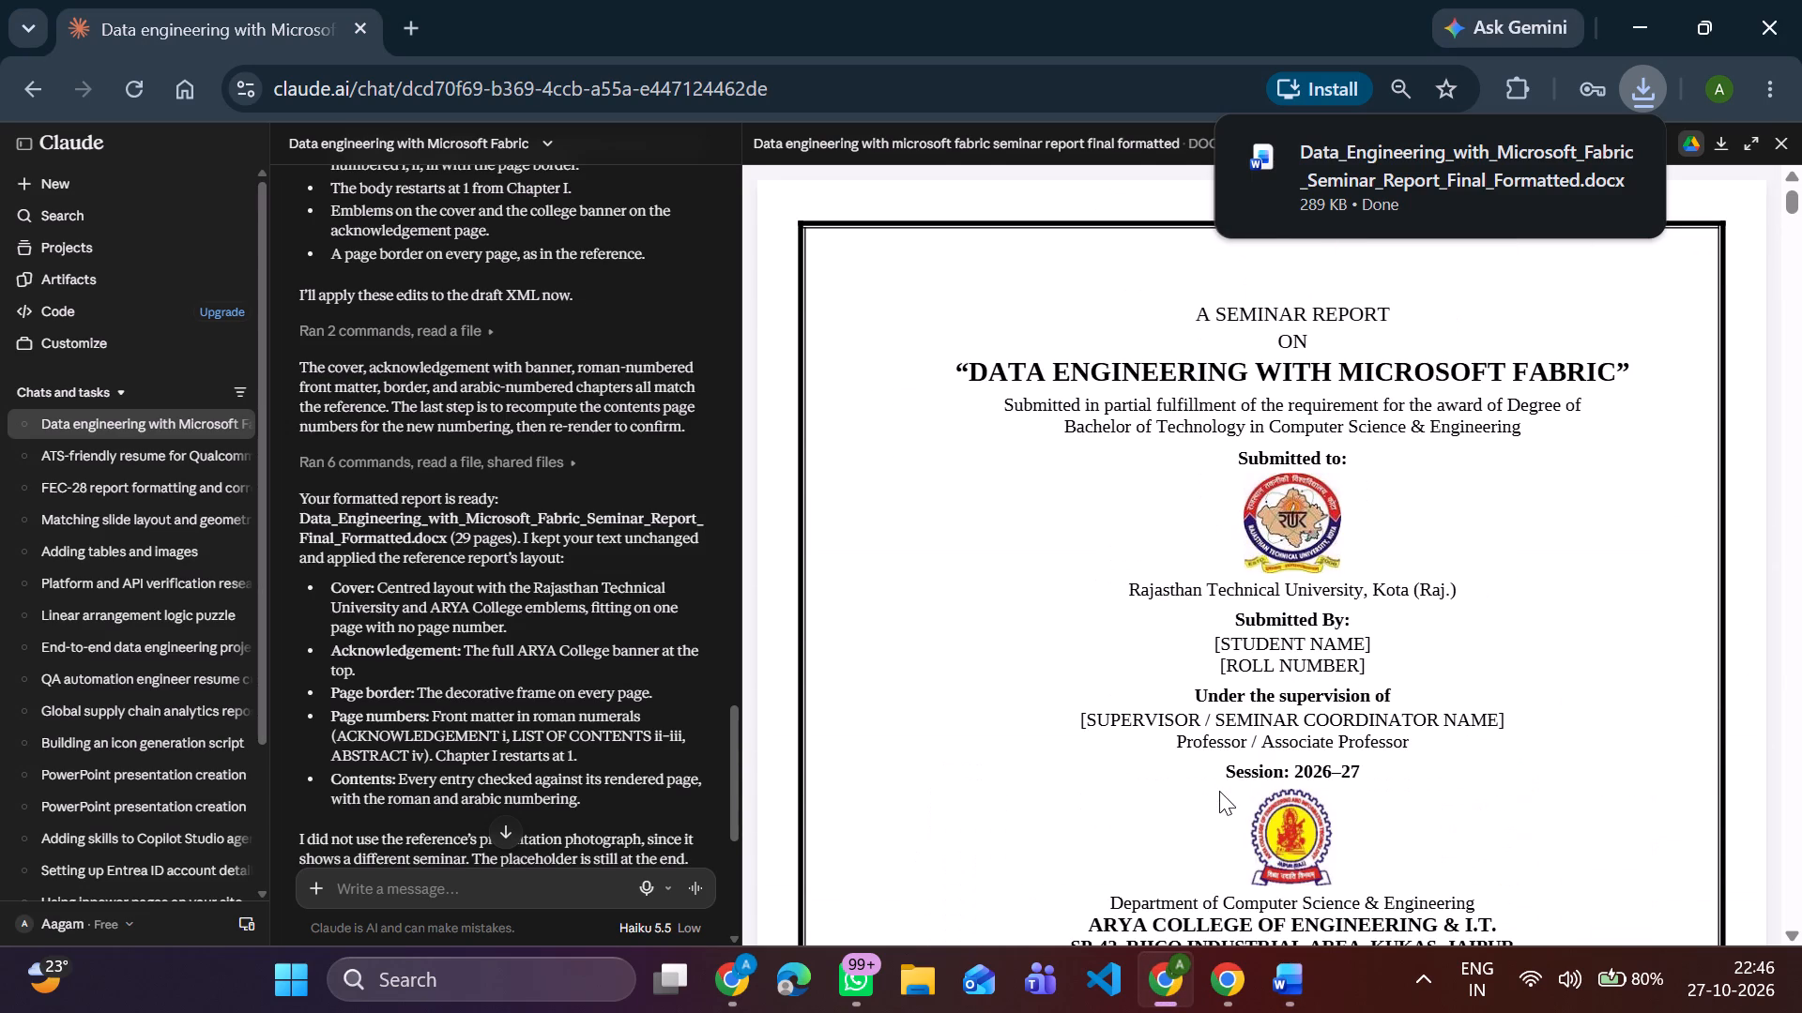
scroll(1219, 791, down, 10)
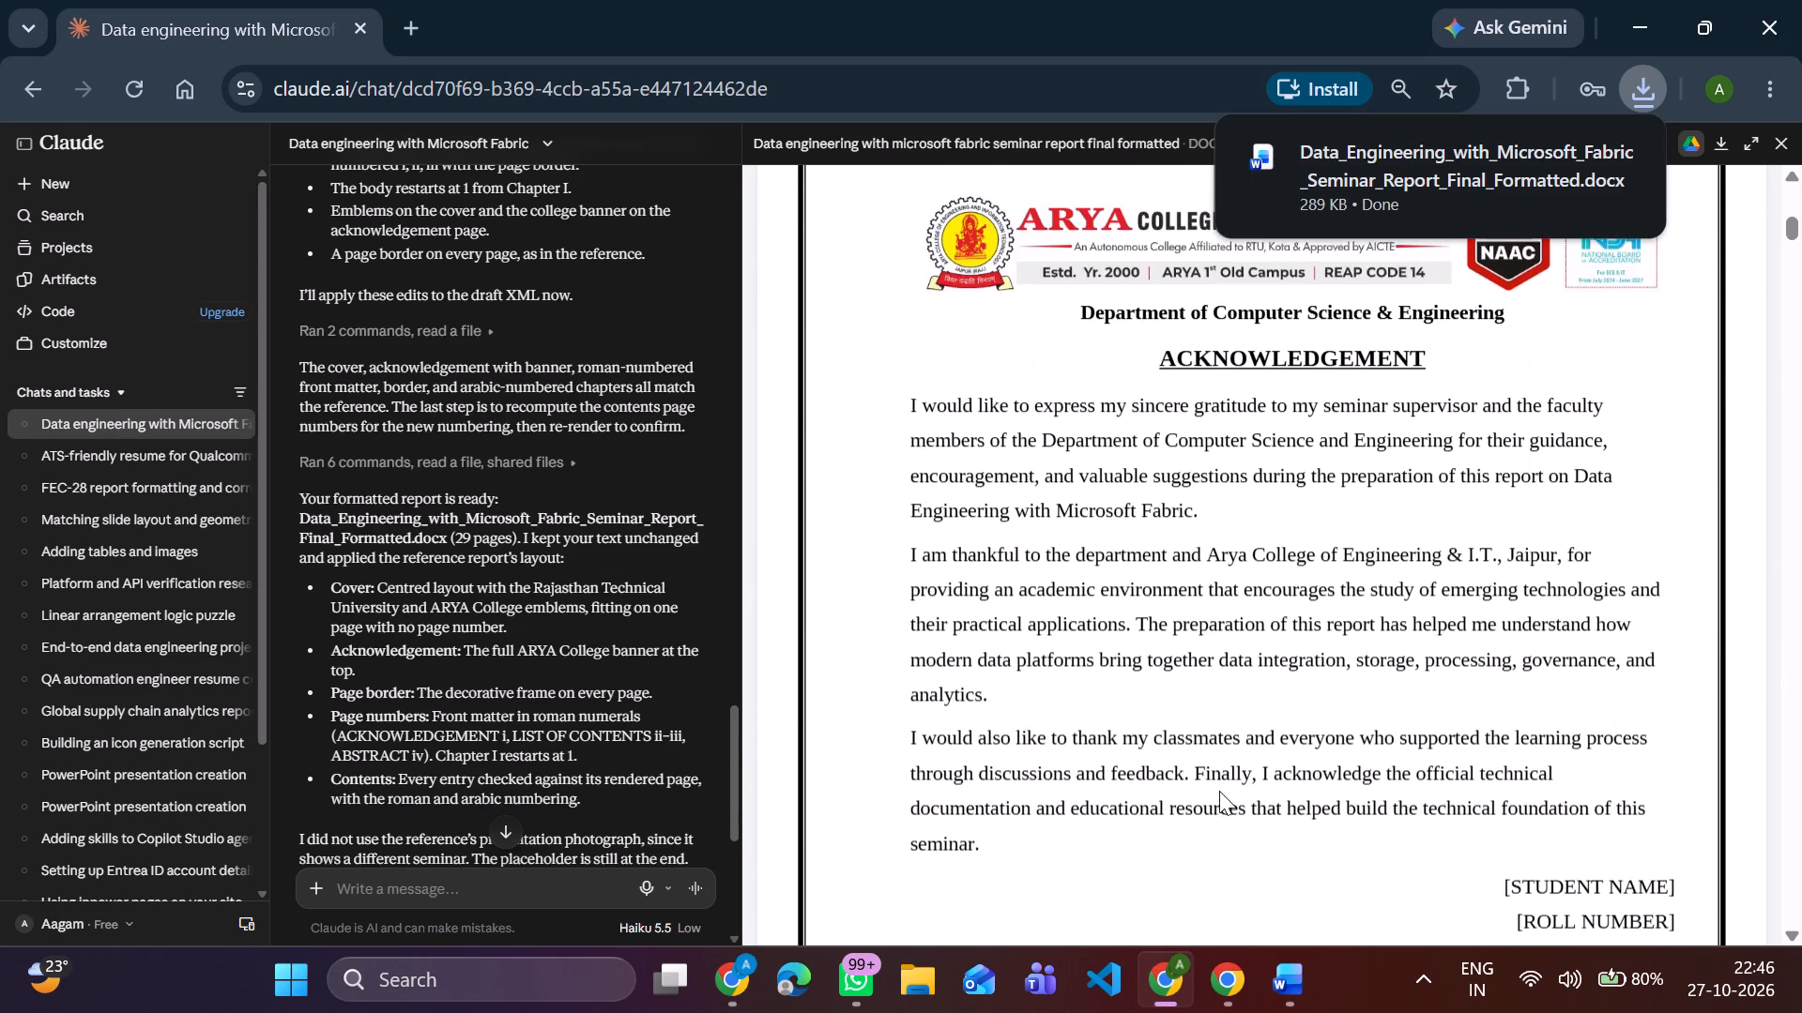
scroll(1219, 791, down, 3)
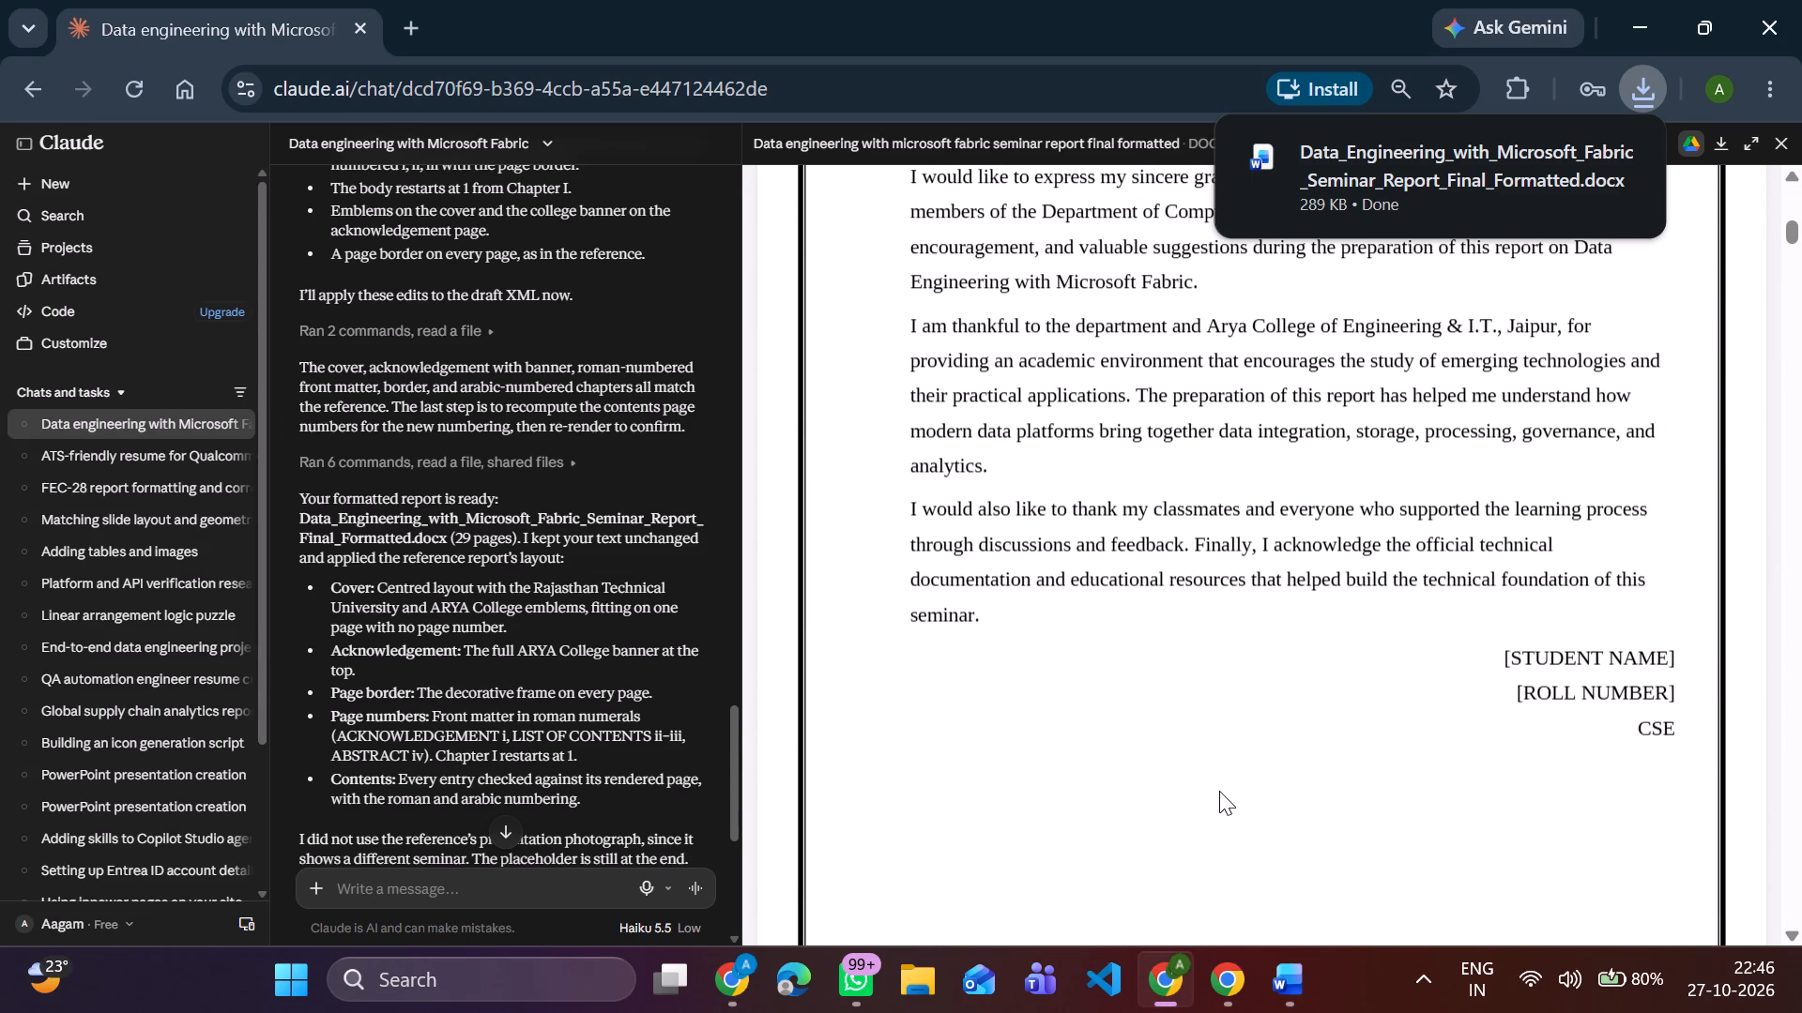
click(1660, 646)
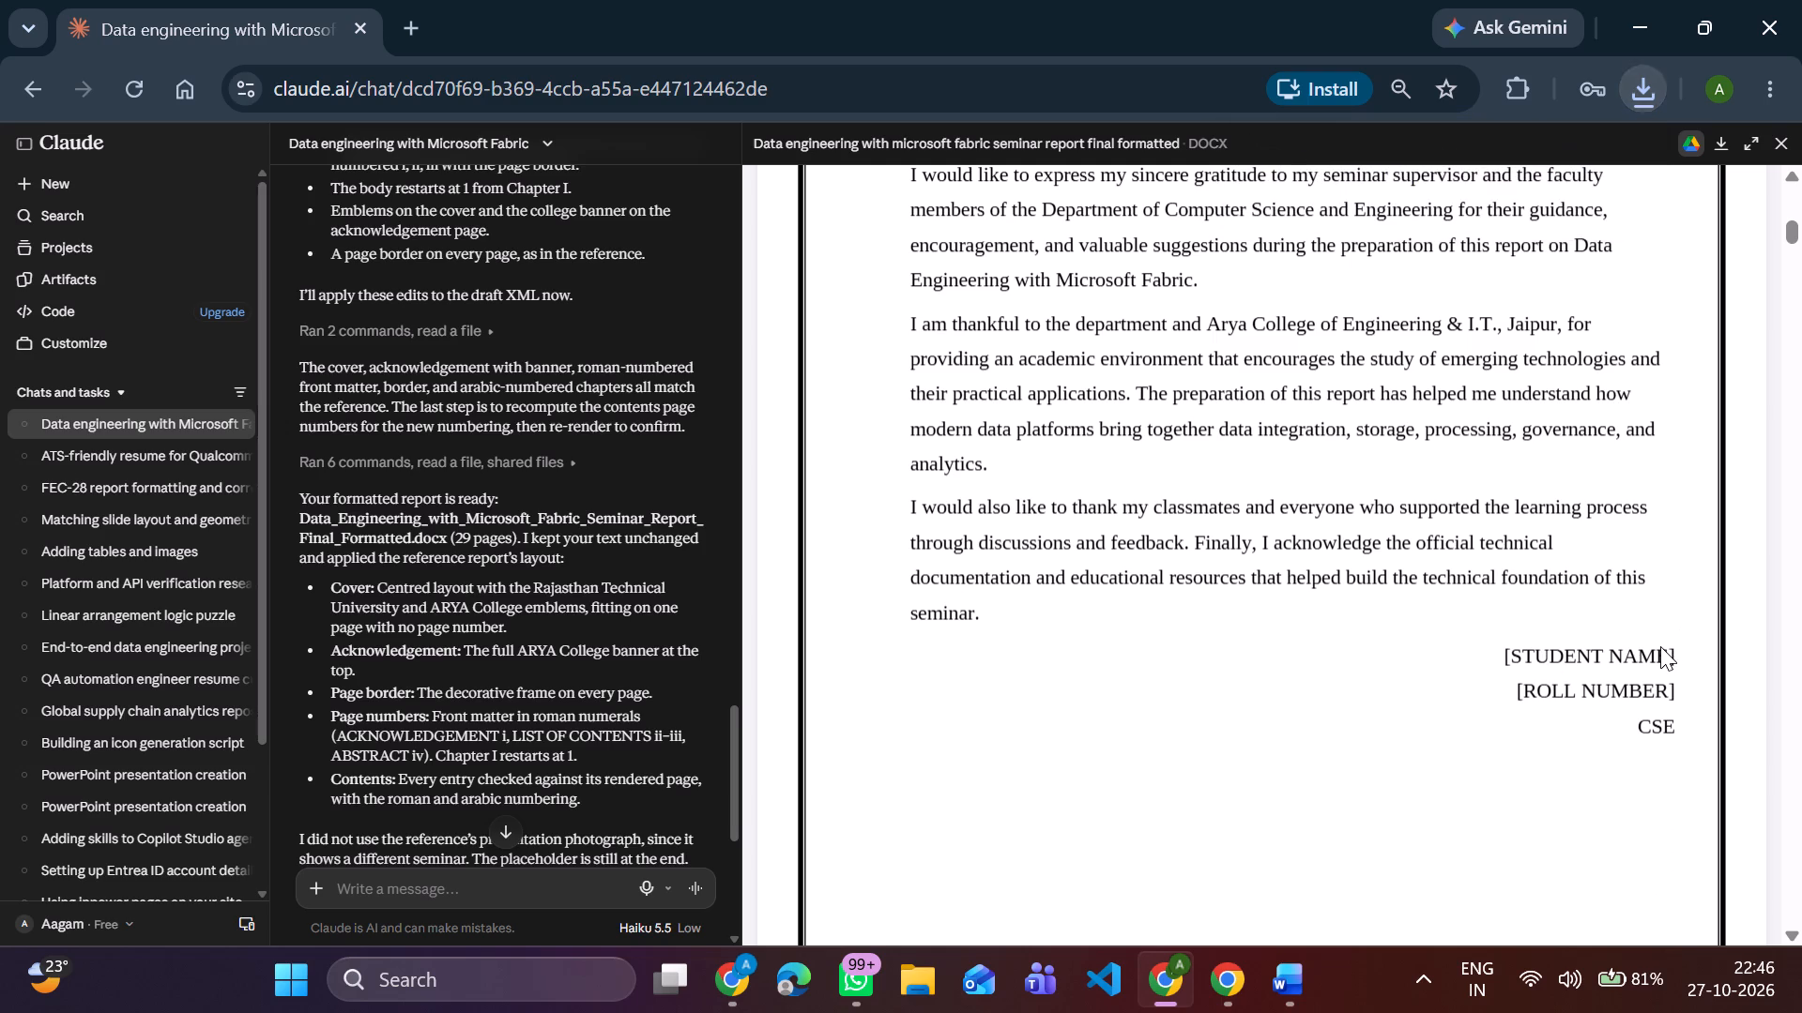
Return to Word and close the front page seminar document.
click(1296, 1008)
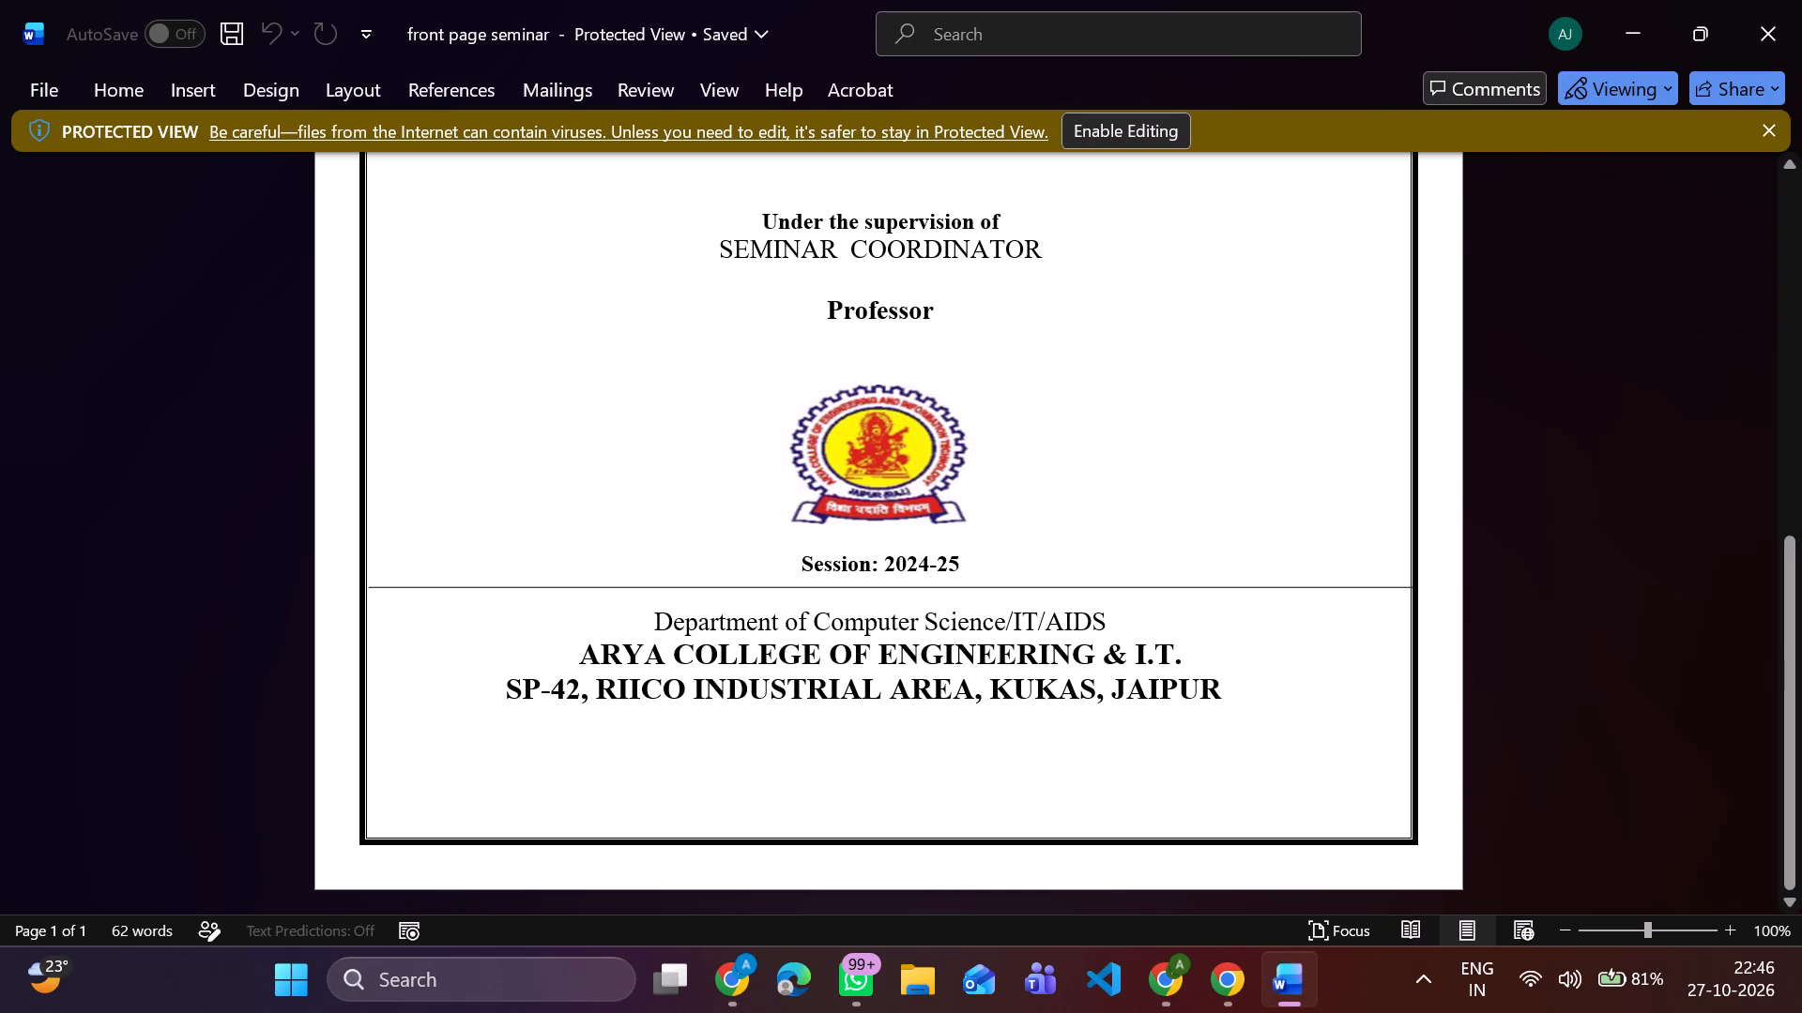
scroll(1077, 683, down, 4)
click(1801, 0)
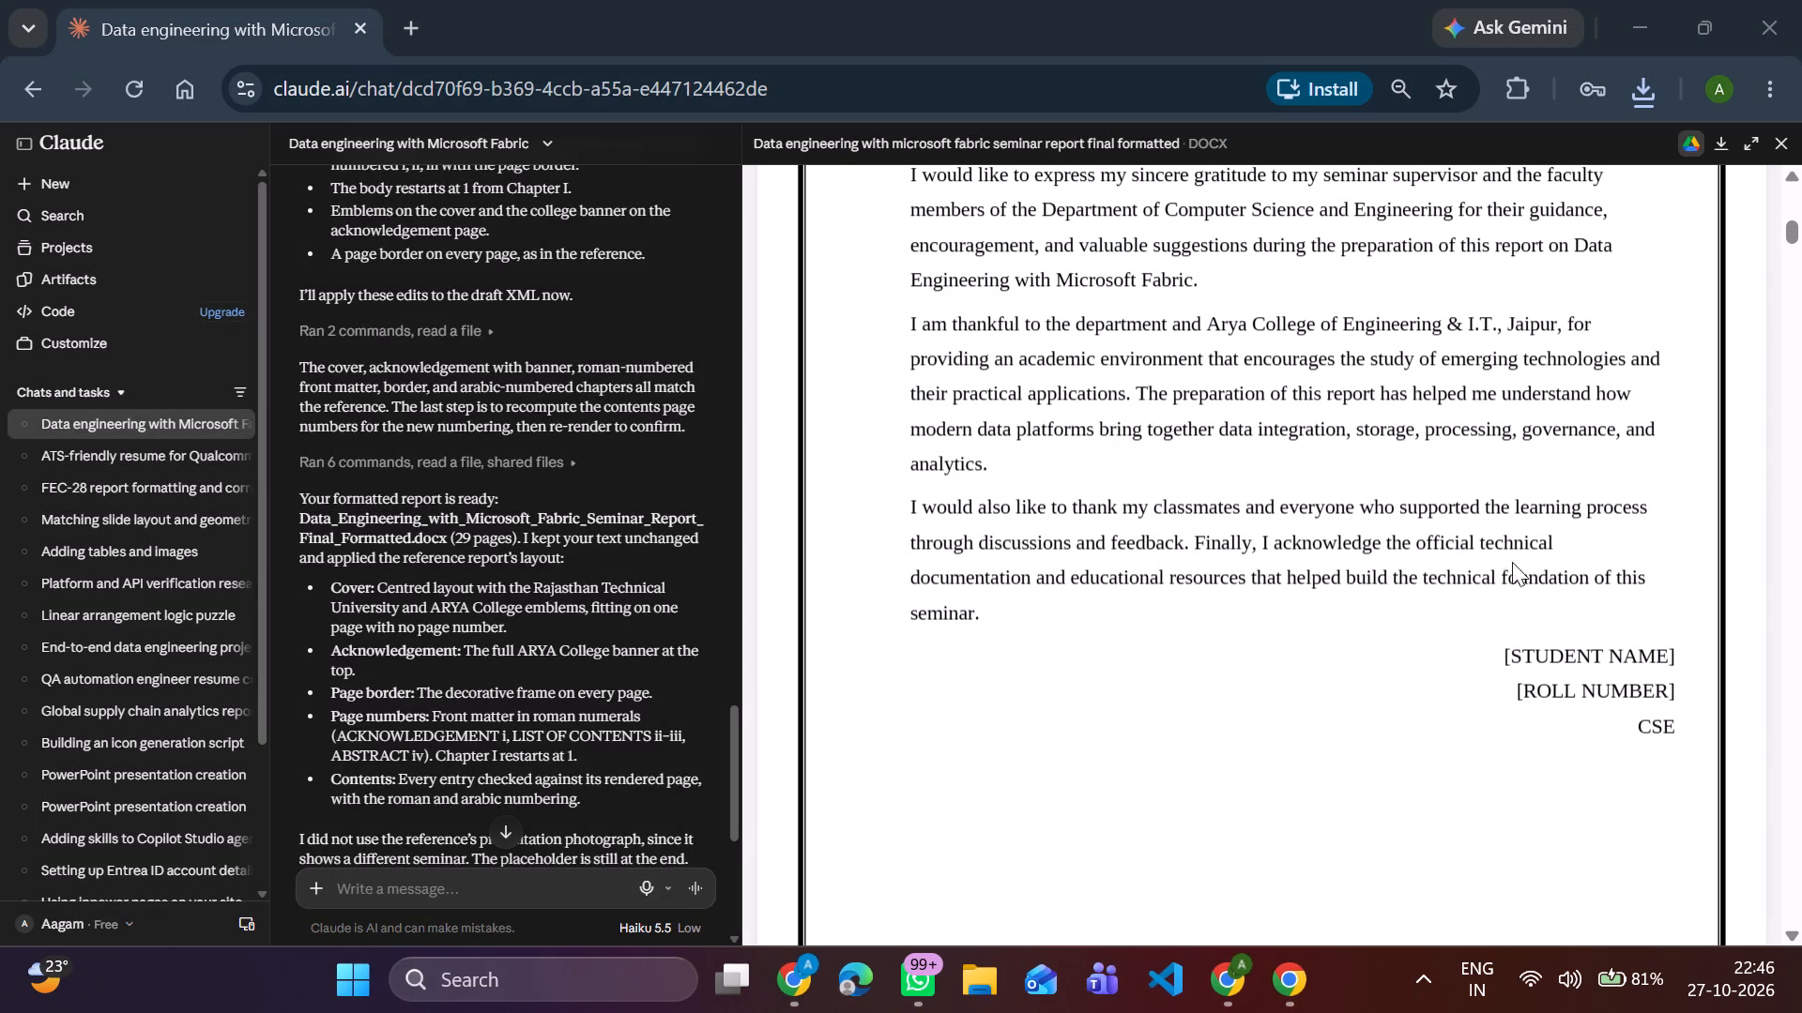
Open the Downloads folder in File Explorer.
double_click(981, 983)
click(981, 983)
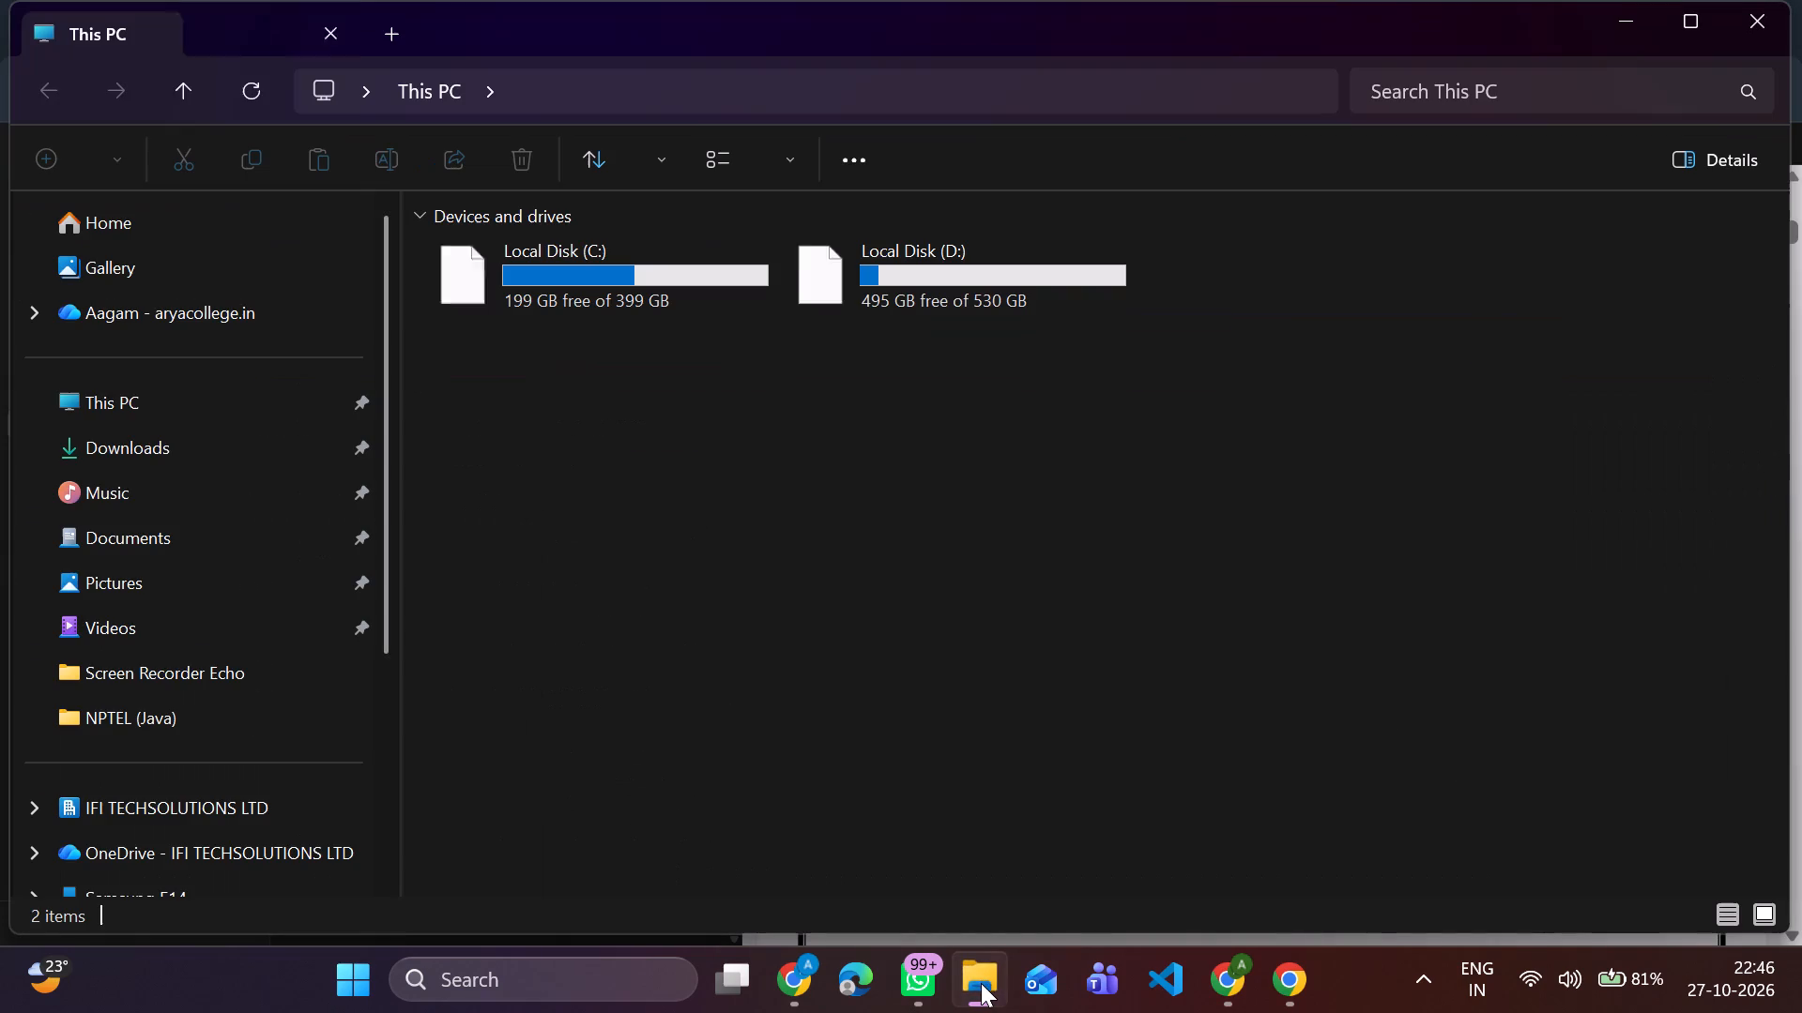
click(203, 431)
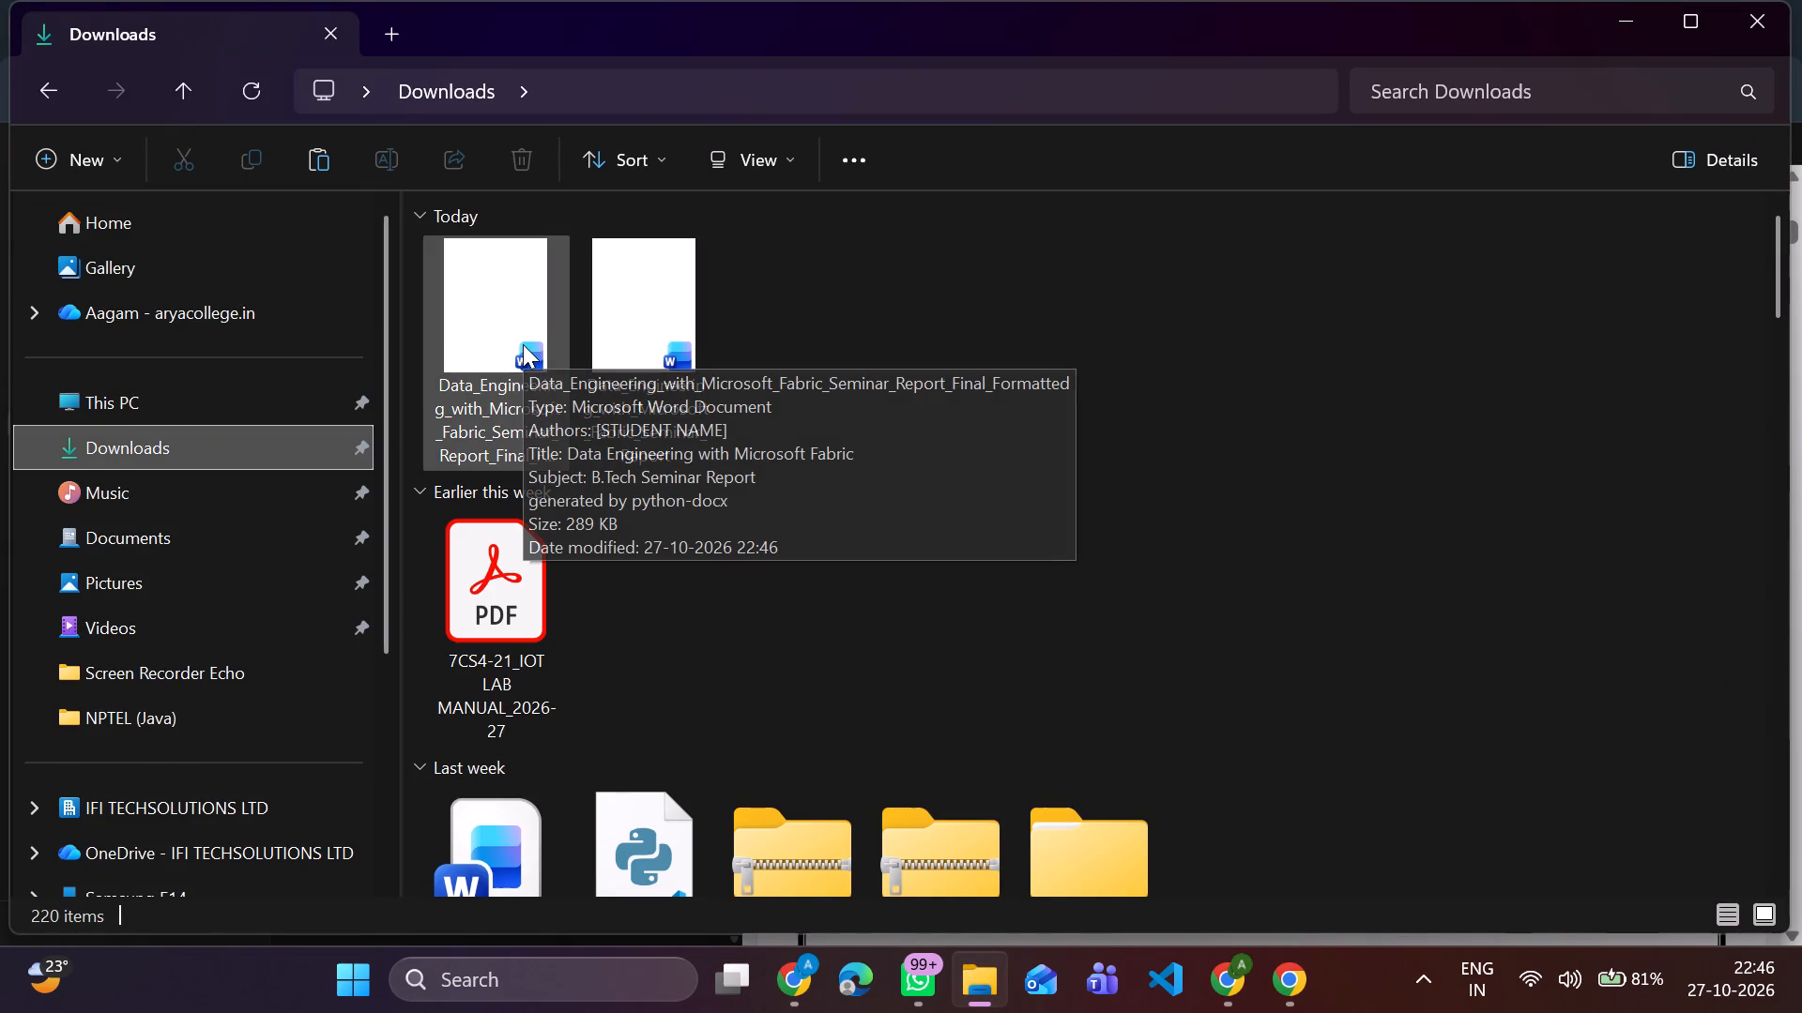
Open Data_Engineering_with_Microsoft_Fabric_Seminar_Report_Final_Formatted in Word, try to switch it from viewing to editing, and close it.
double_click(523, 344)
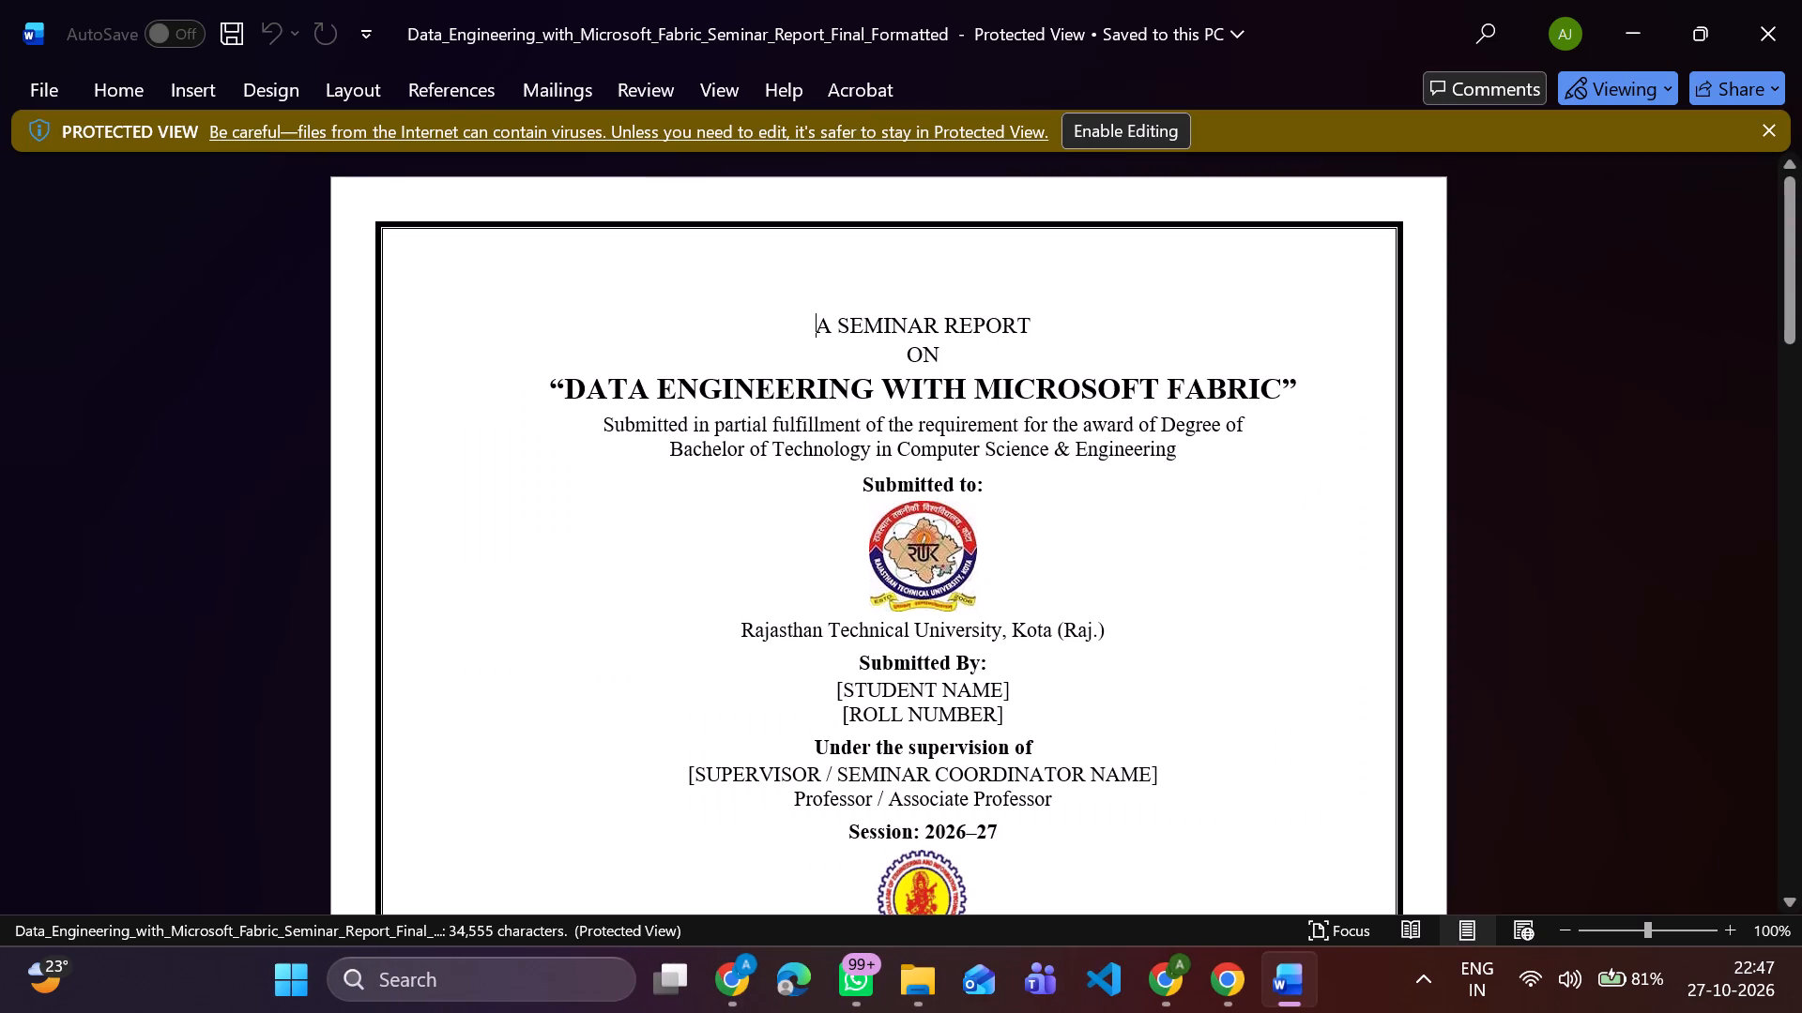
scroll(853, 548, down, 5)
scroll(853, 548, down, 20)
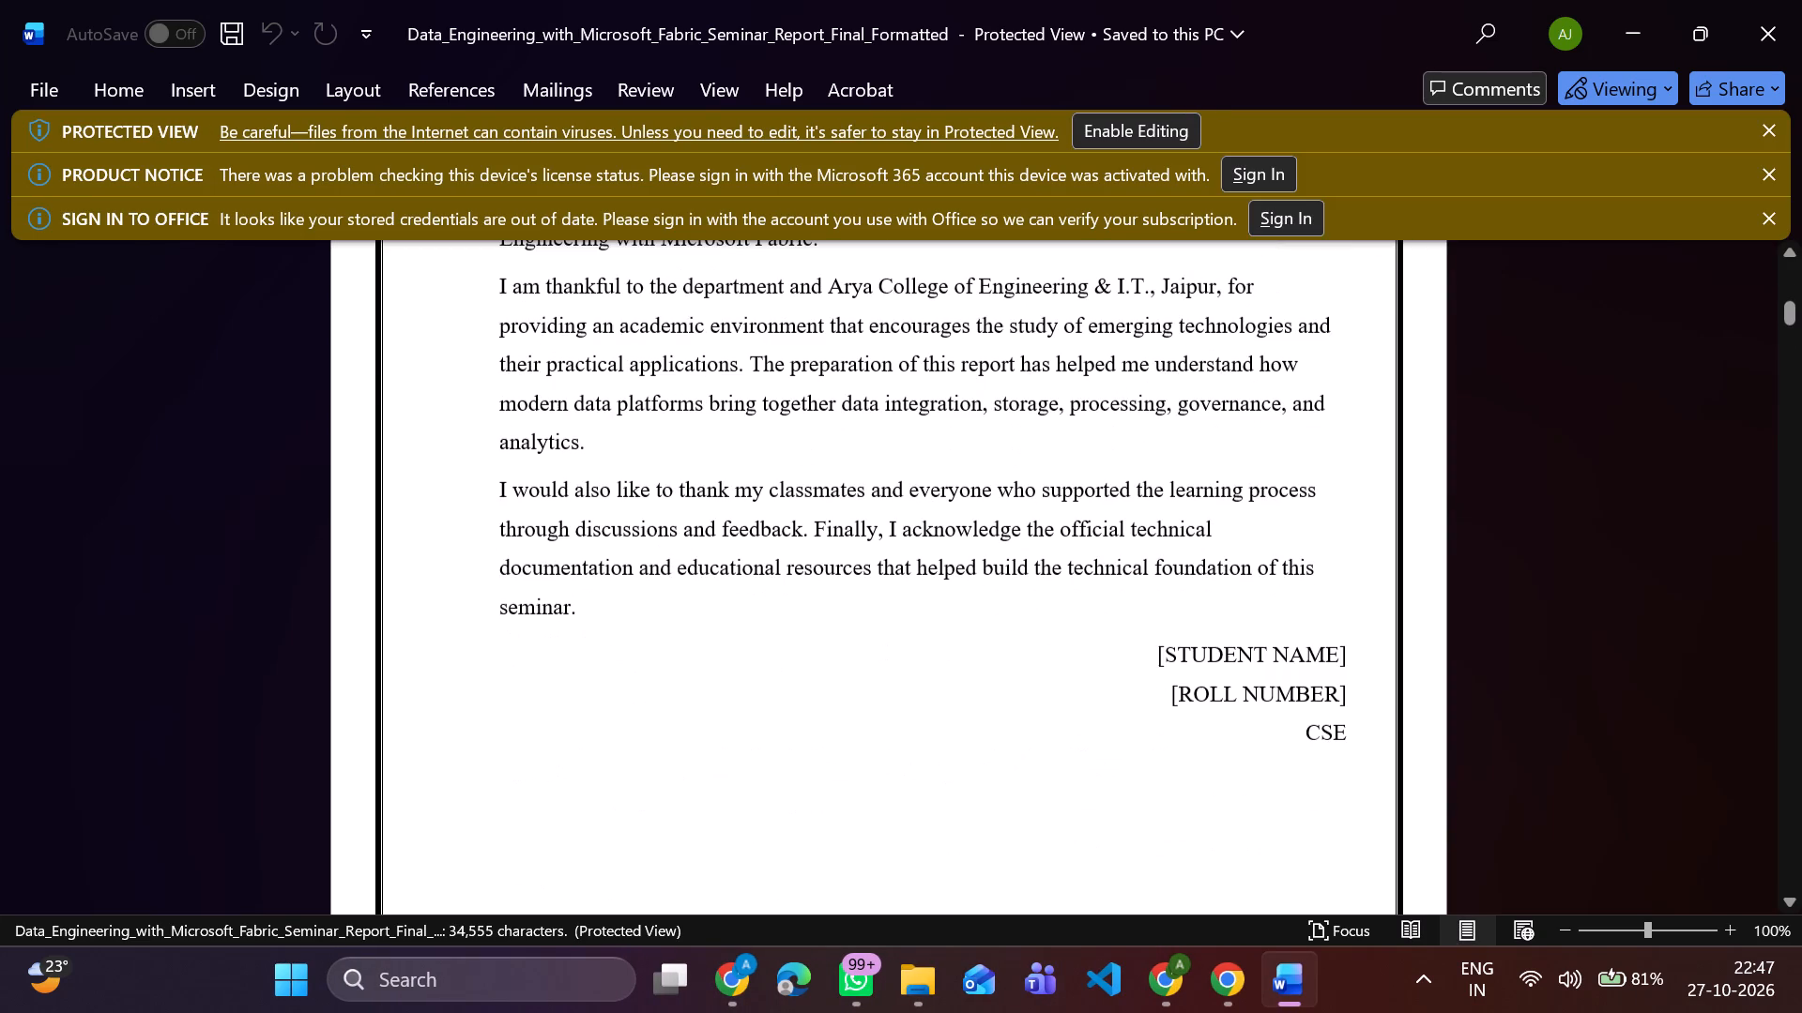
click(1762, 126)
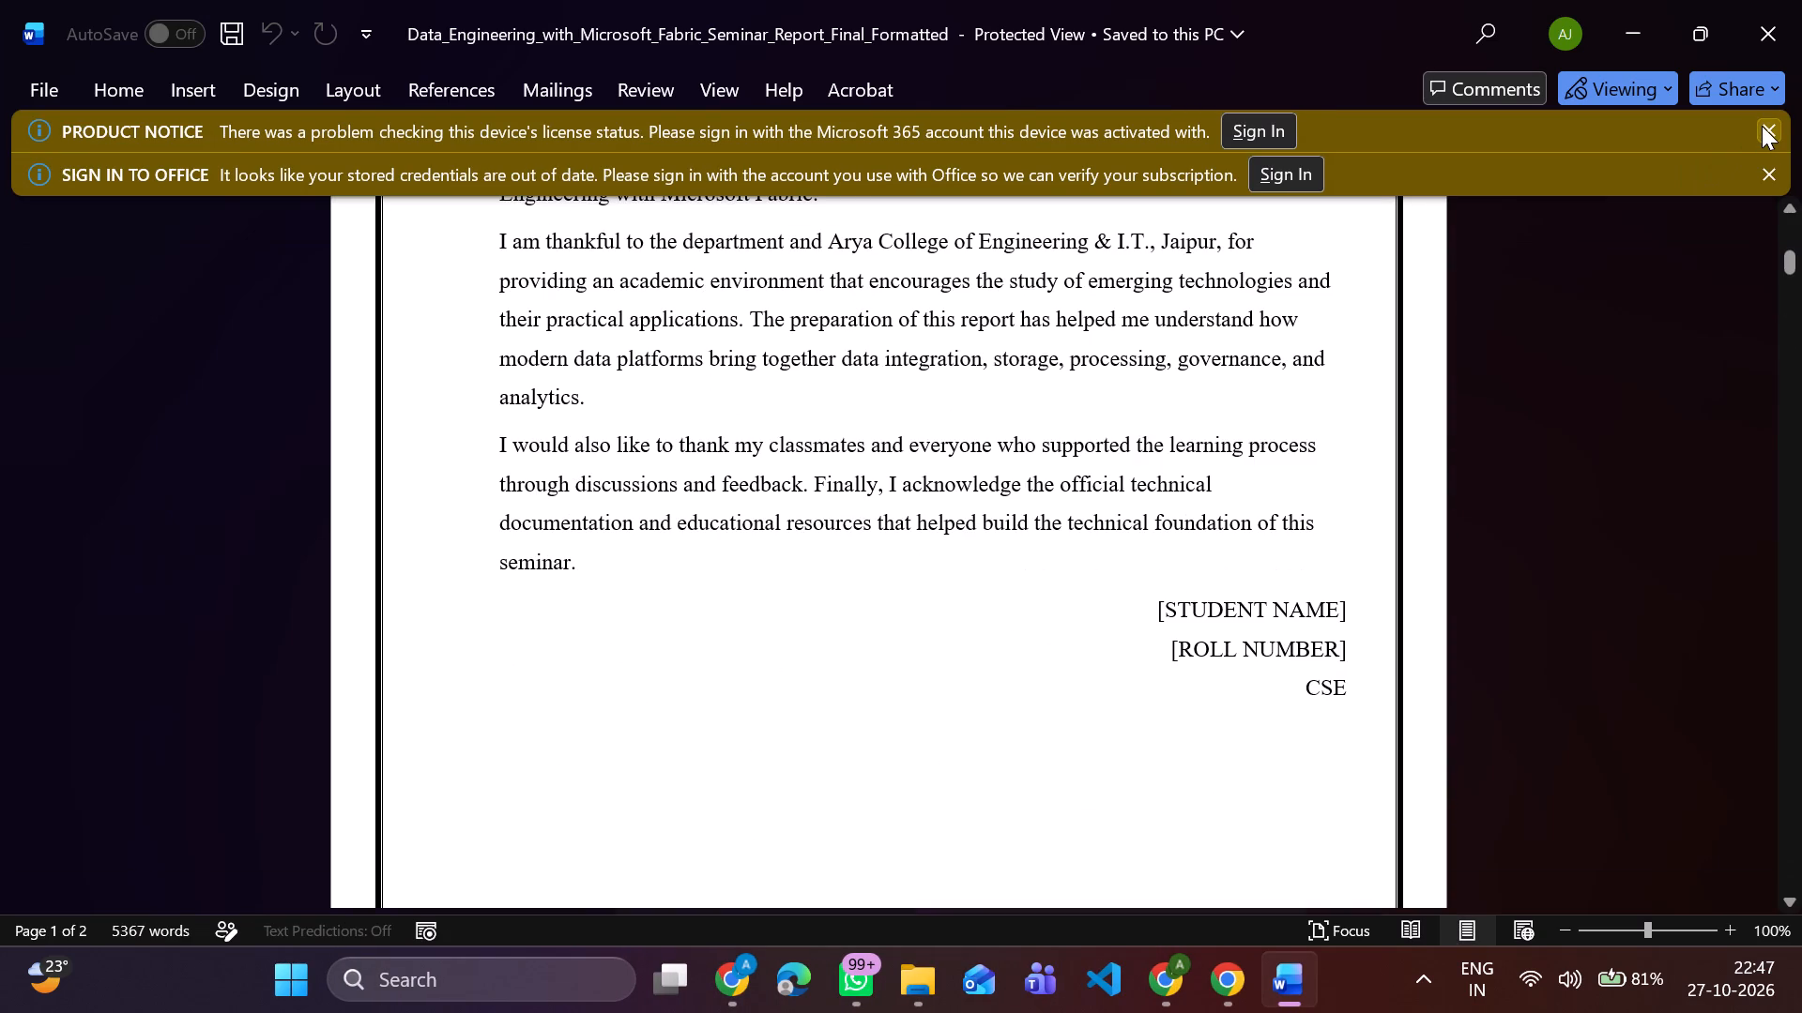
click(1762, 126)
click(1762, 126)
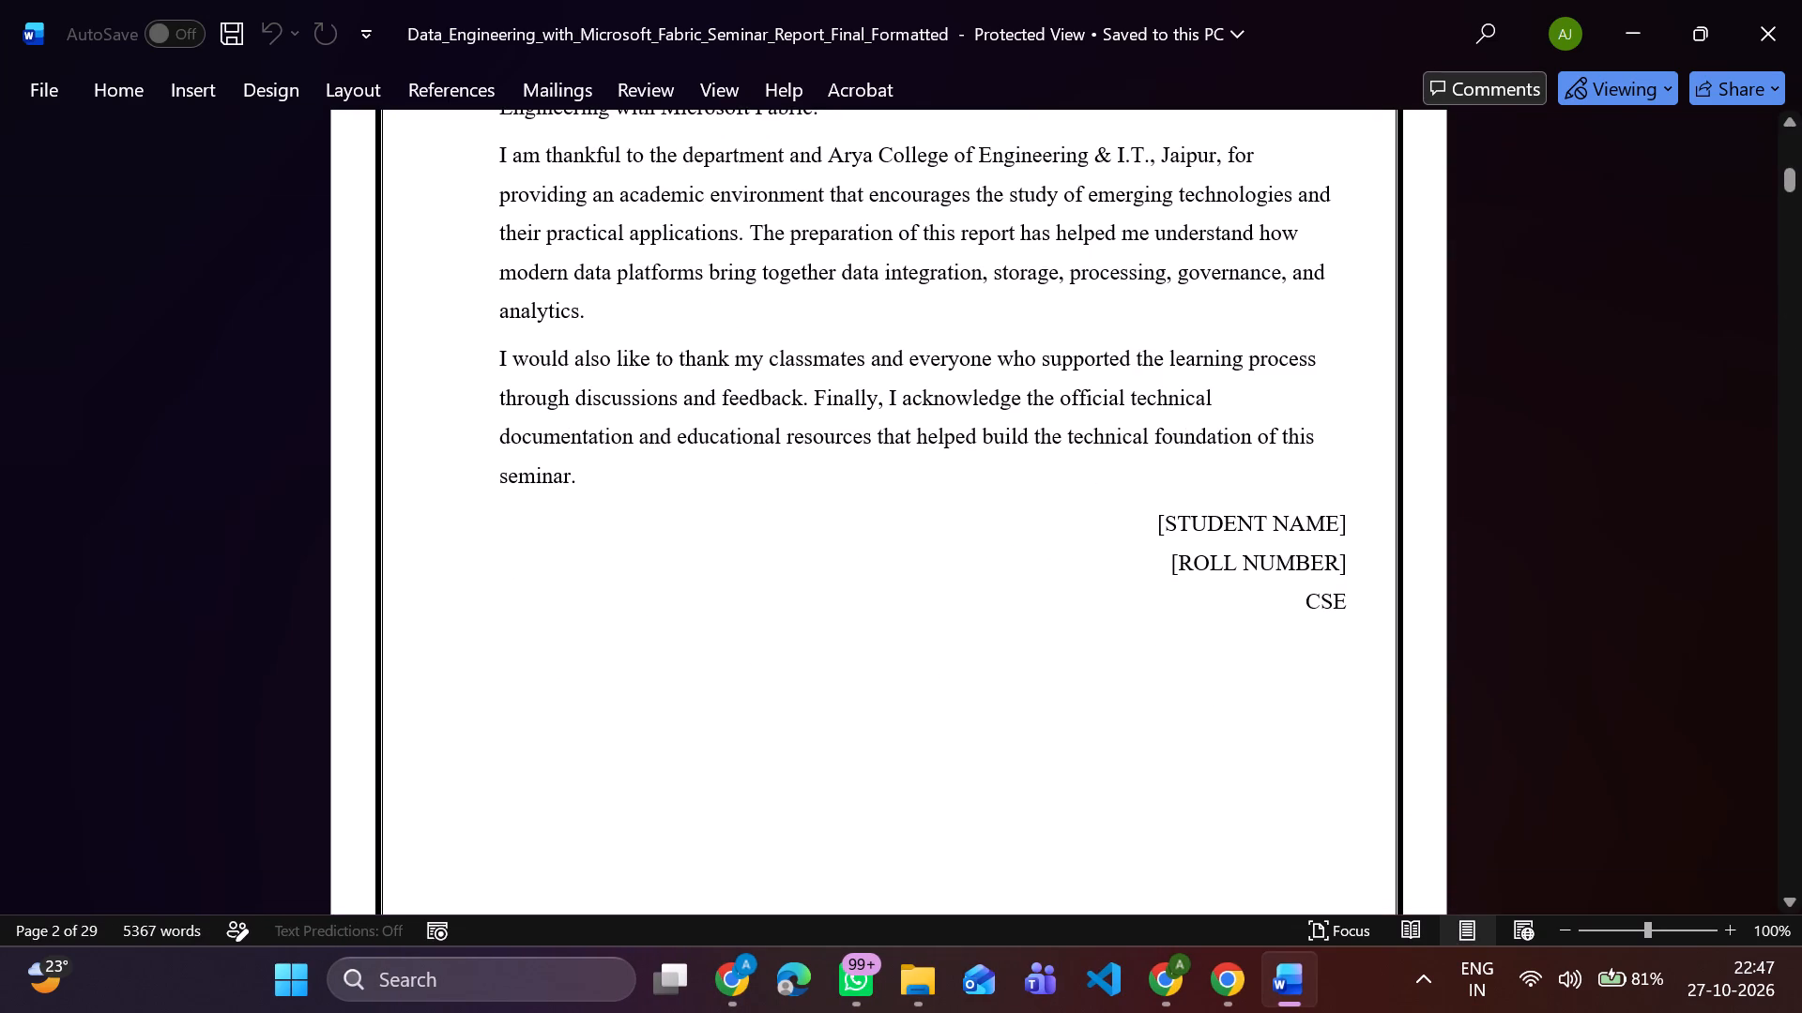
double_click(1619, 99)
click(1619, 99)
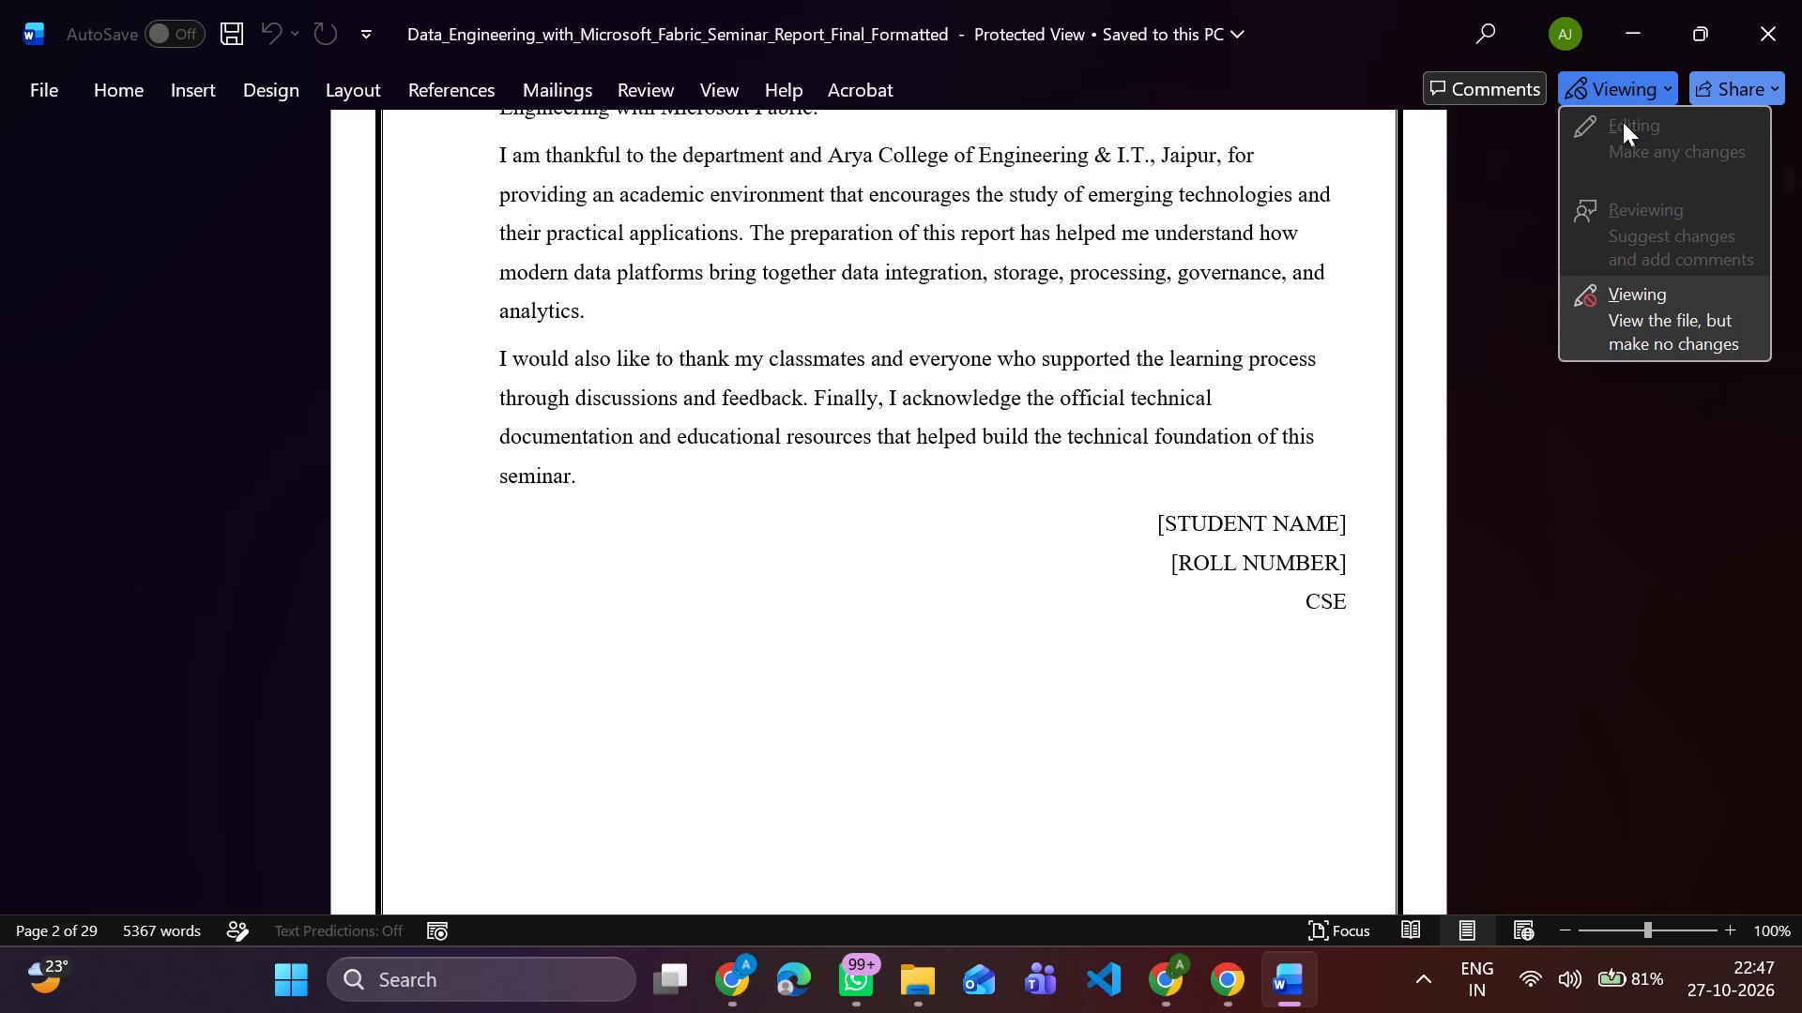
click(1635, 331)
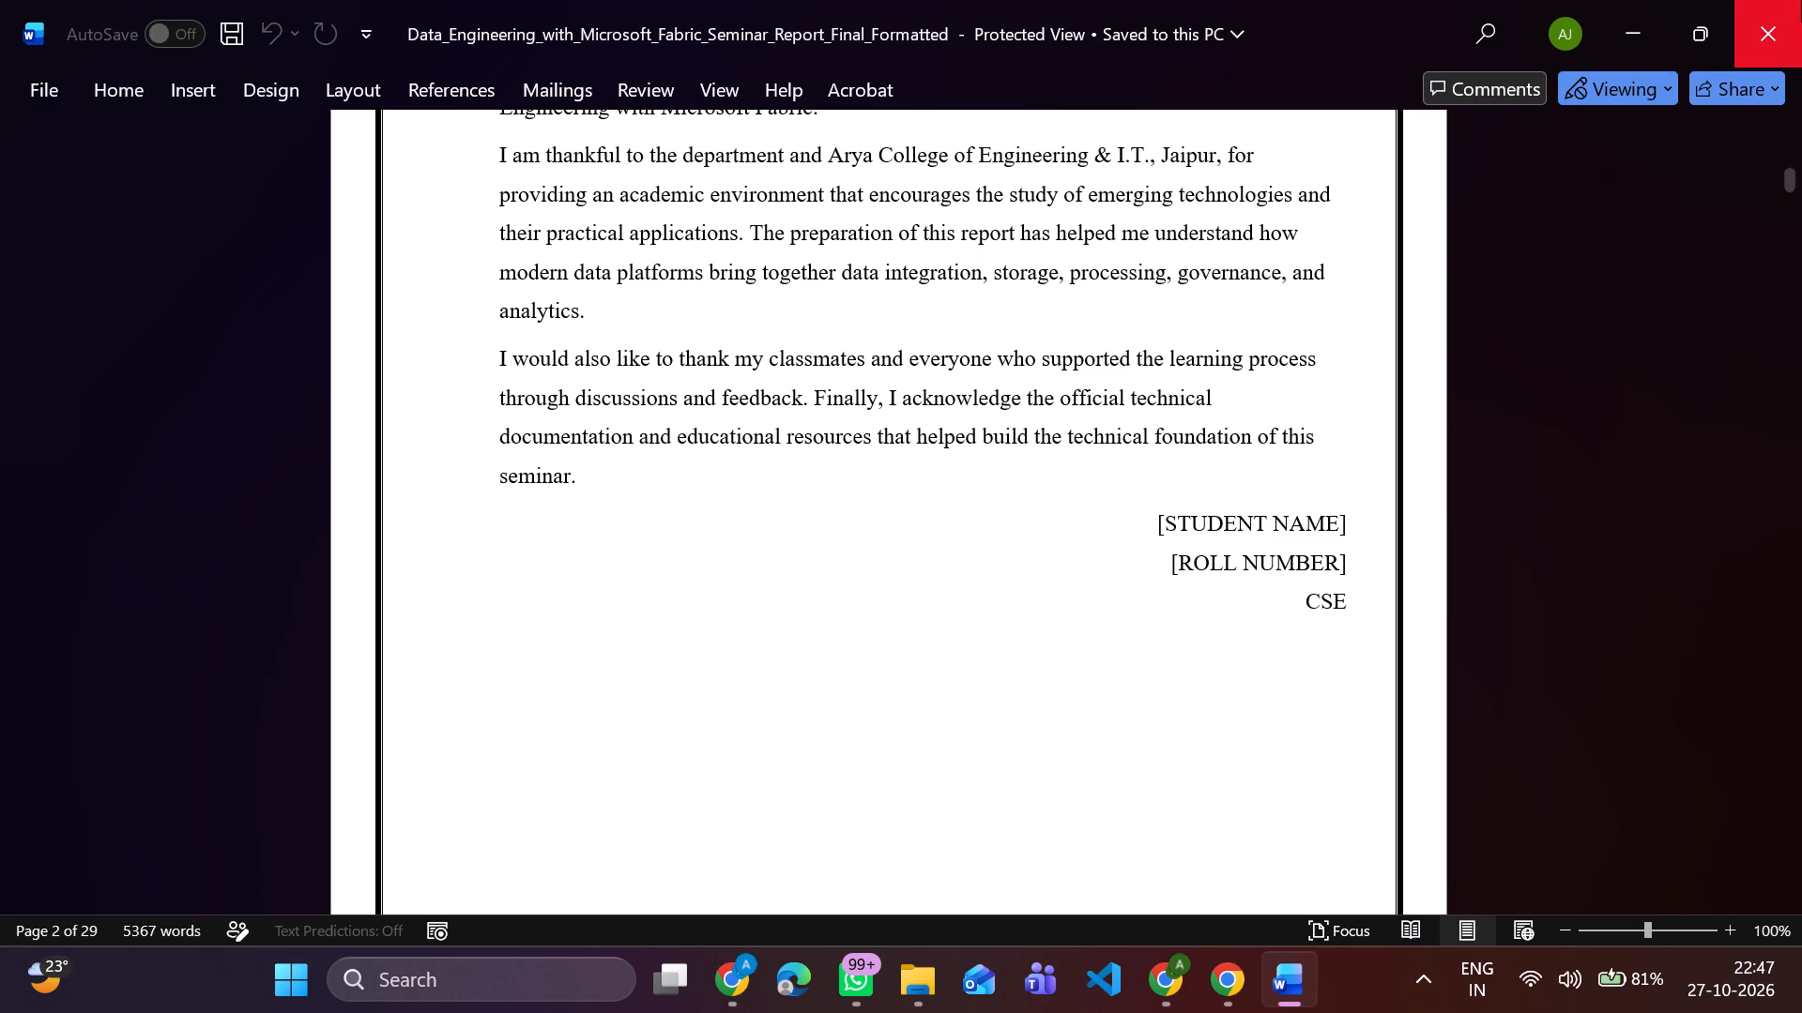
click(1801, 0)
Open the Final_Formatted seminar report from Downloads in Word, enable editing and dismiss the account notices.
double_click(541, 370)
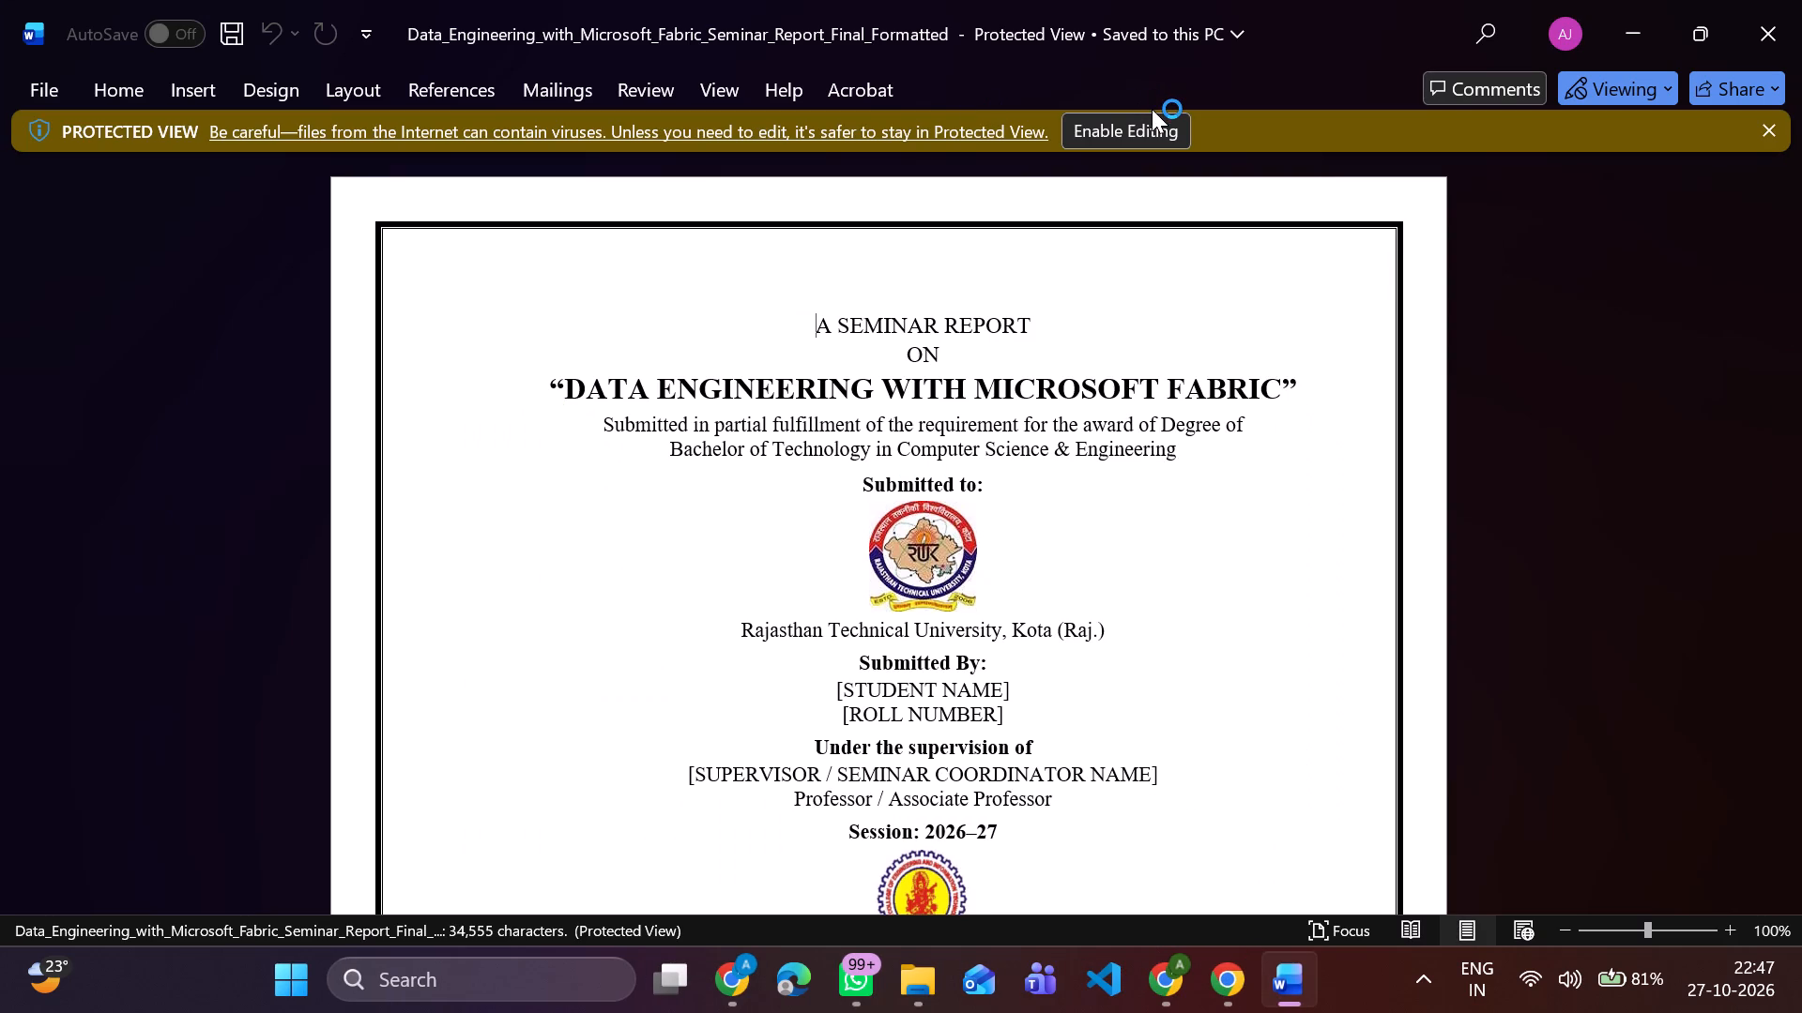
click(1152, 109)
click(1142, 124)
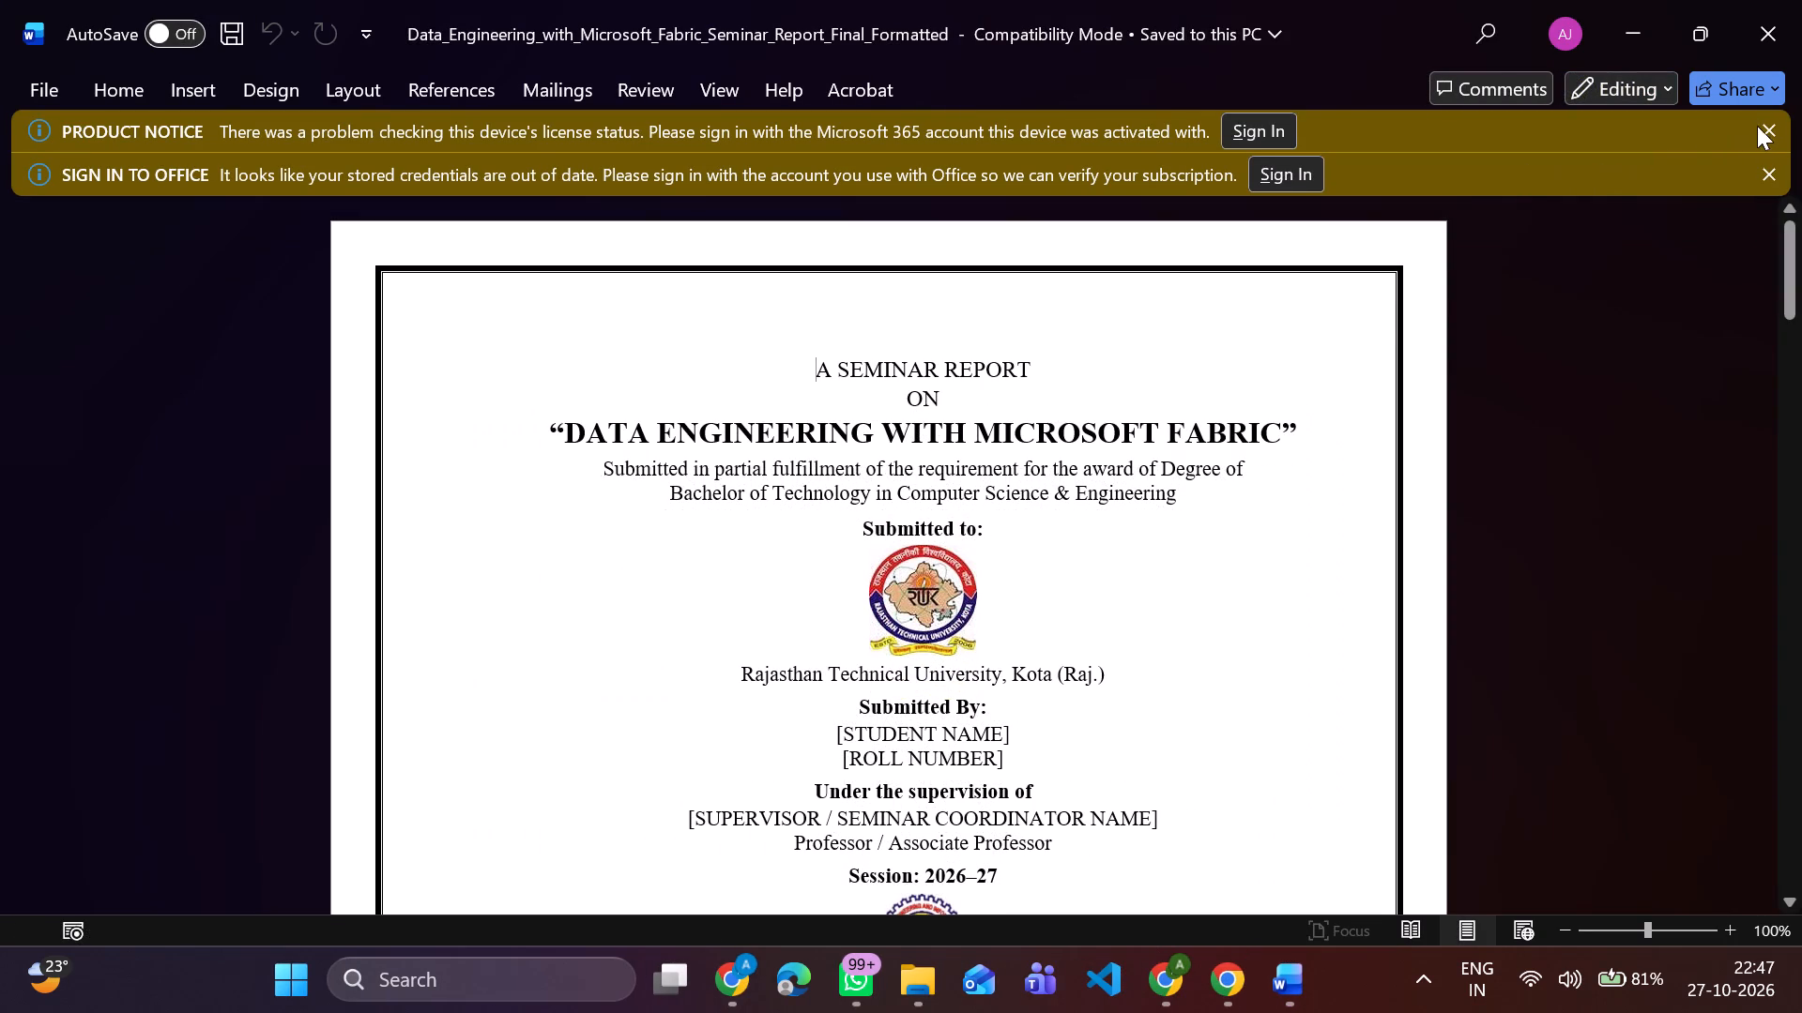
click(1761, 127)
click(1761, 127)
Examine the report's cover and acknowledgement pages down to the student name and roll number placeholders.
scroll(998, 712, down, 2)
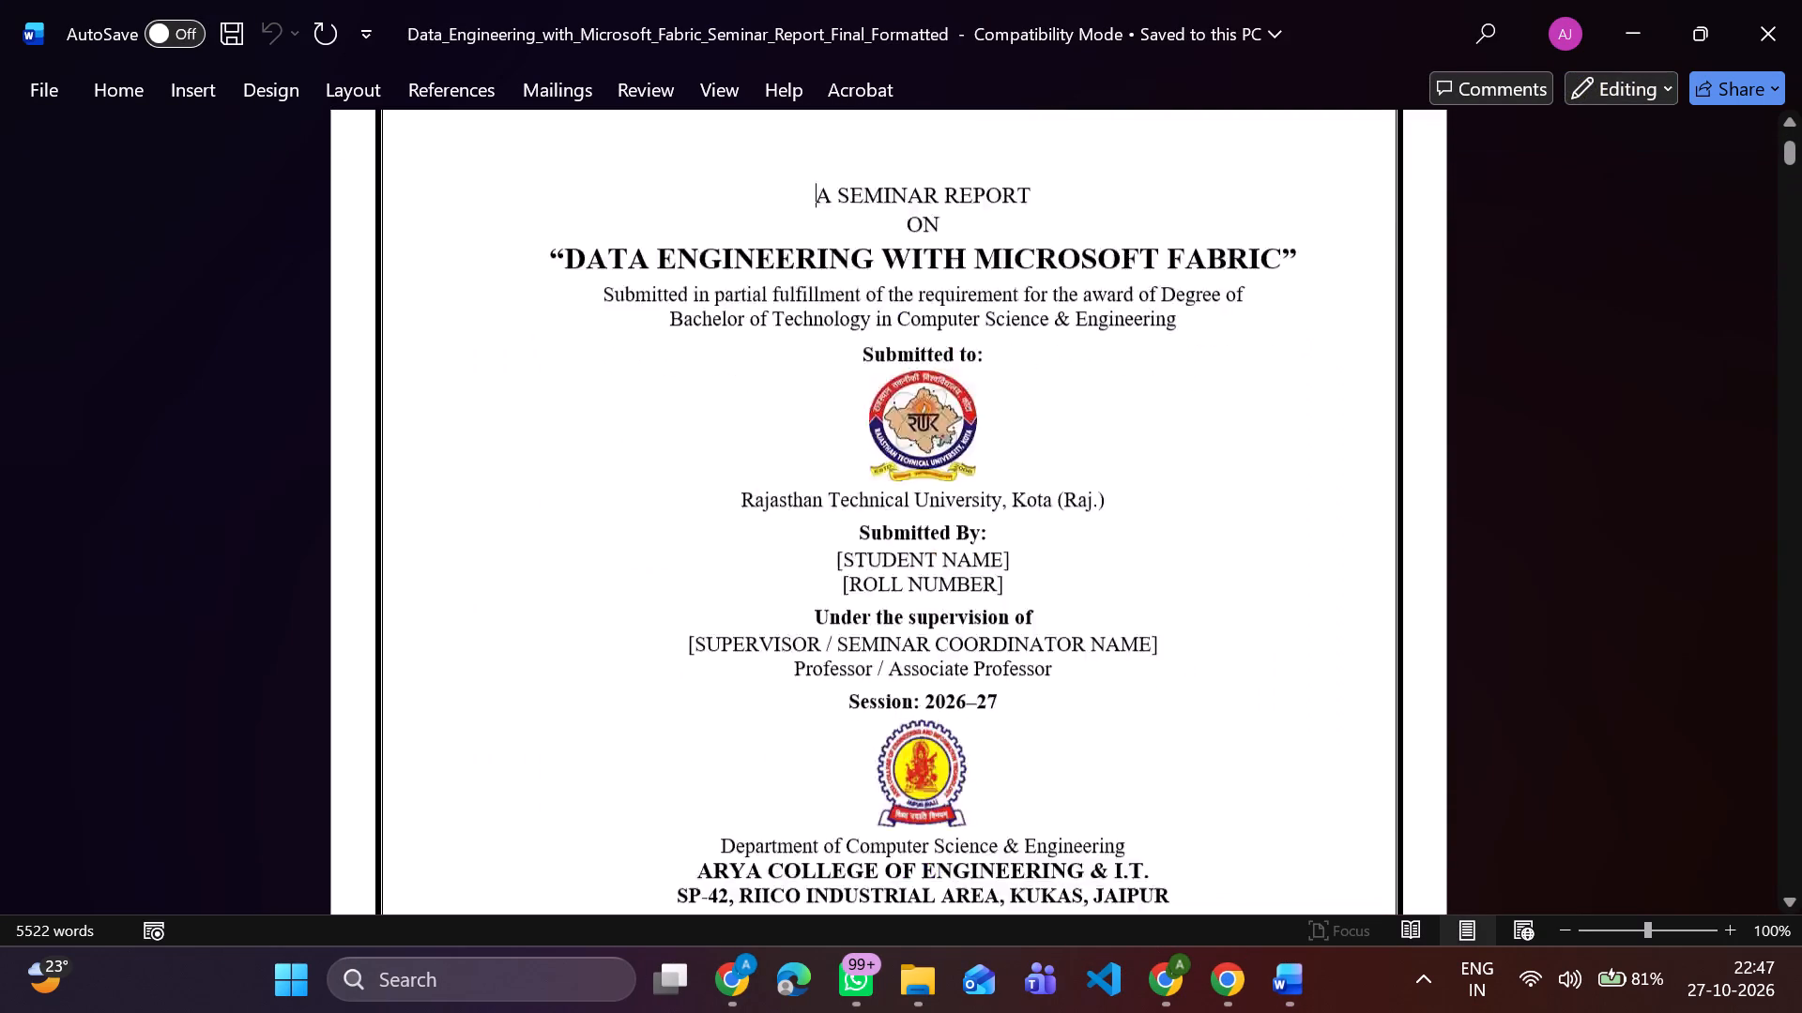
scroll(998, 712, down, 5)
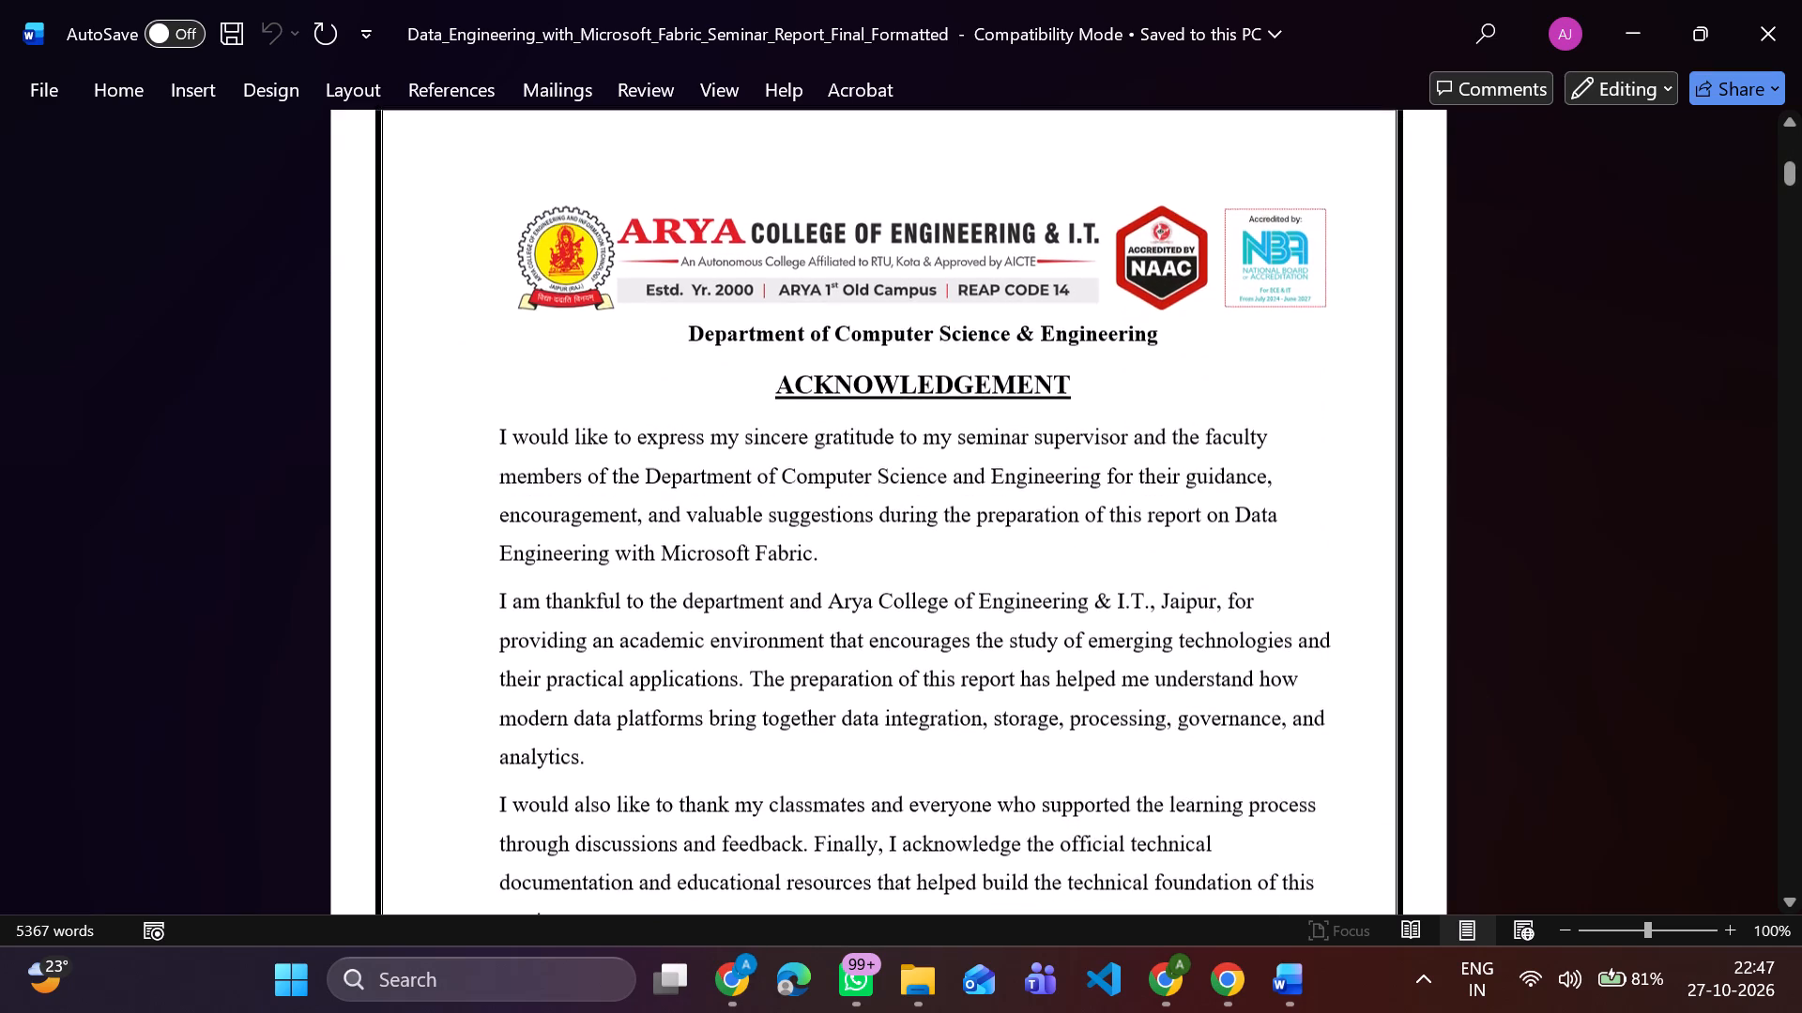
scroll(998, 712, down, 1)
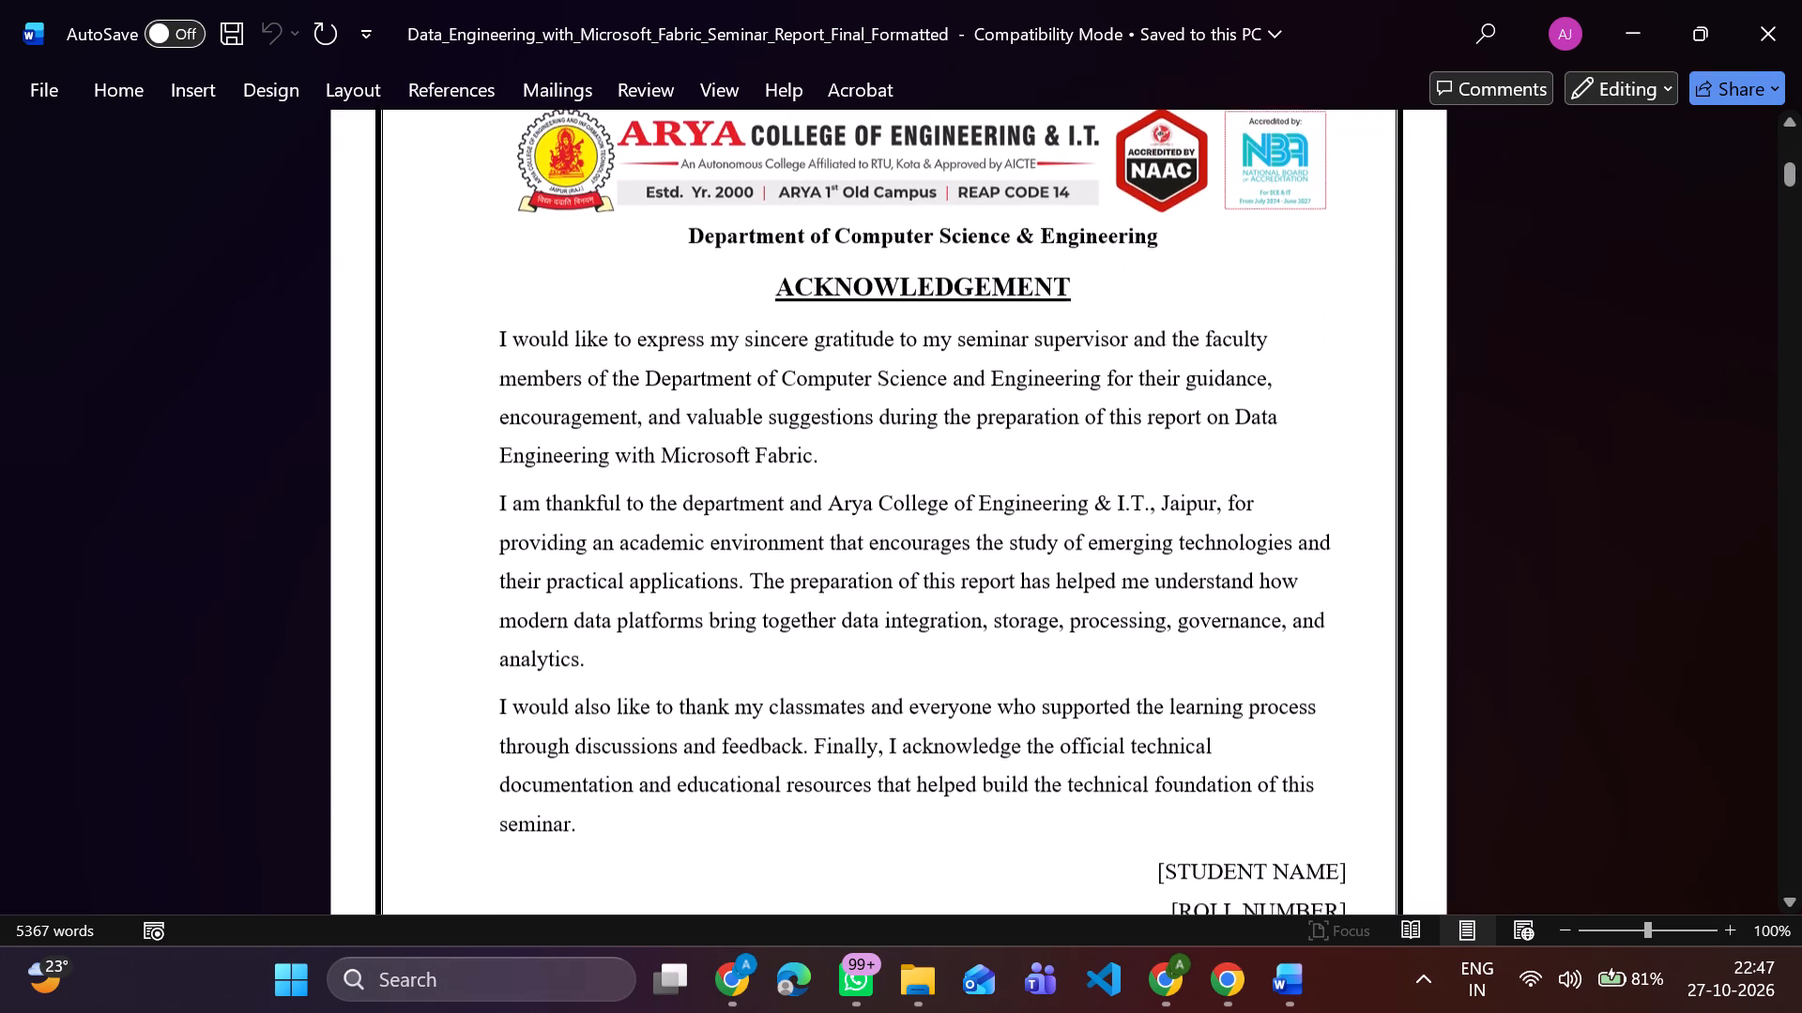
scroll(998, 712, down, 2)
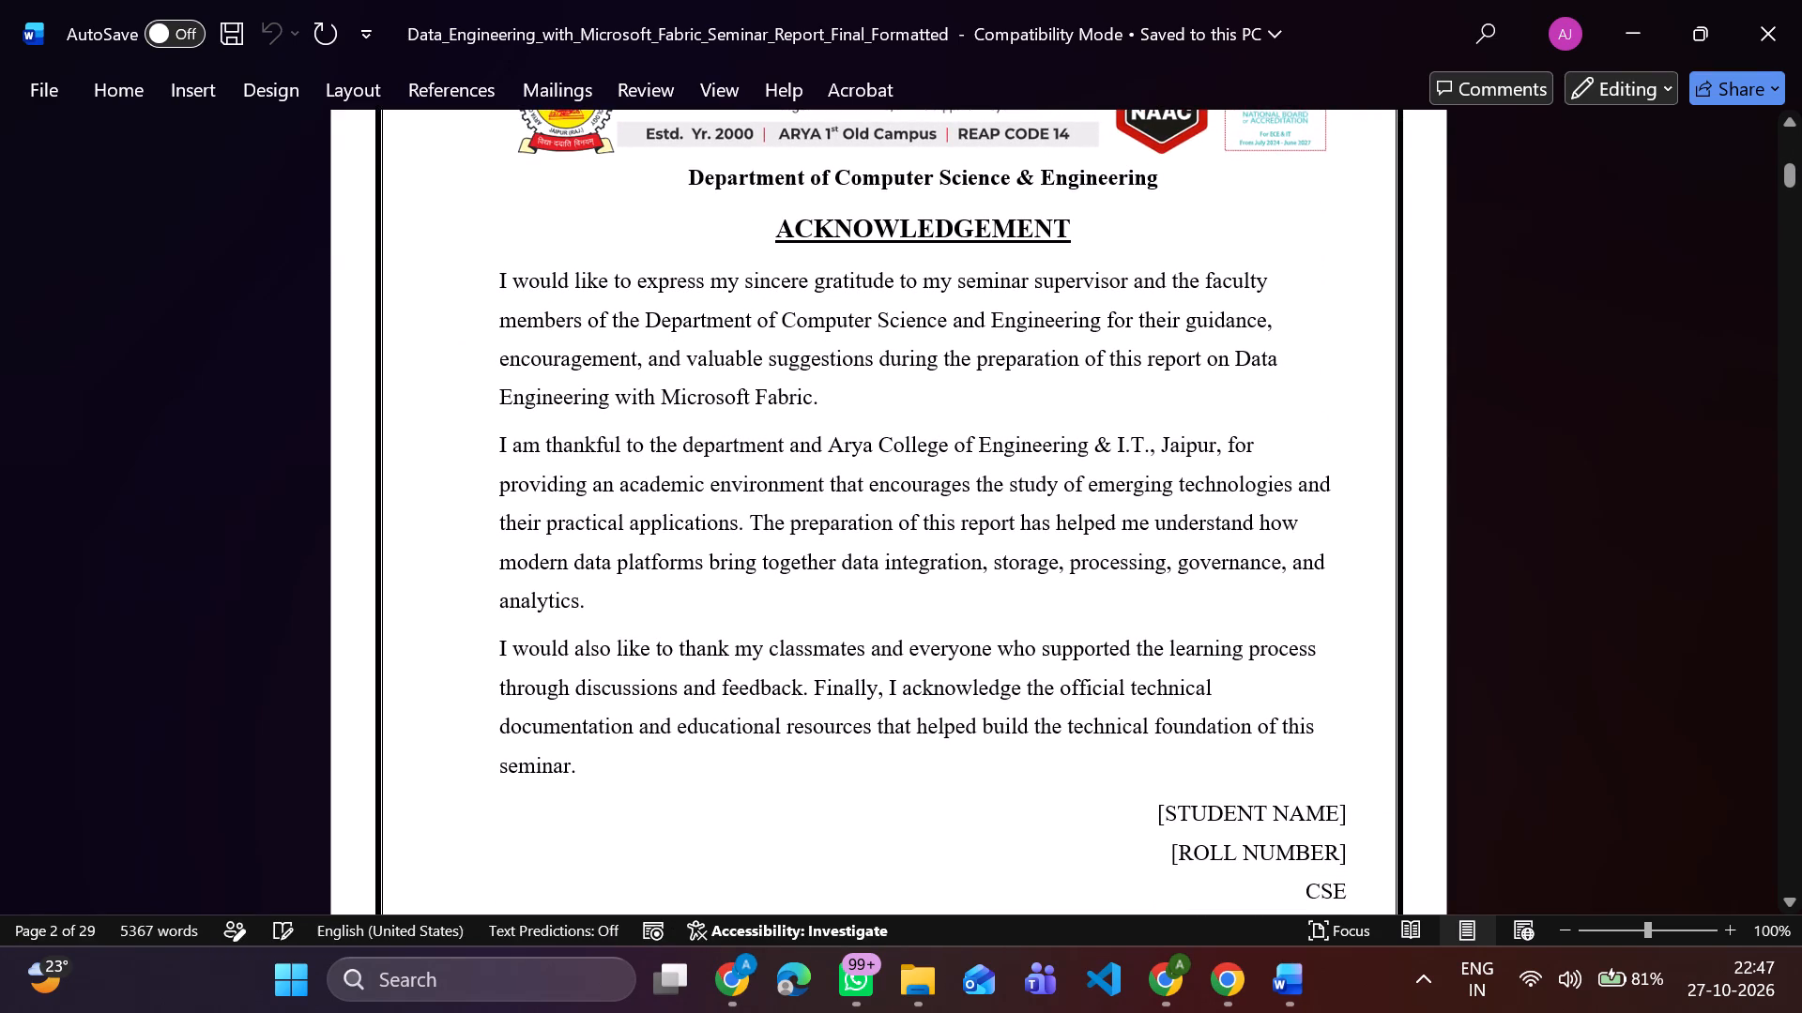
scroll(1124, 689, down, 1)
click(1342, 621)
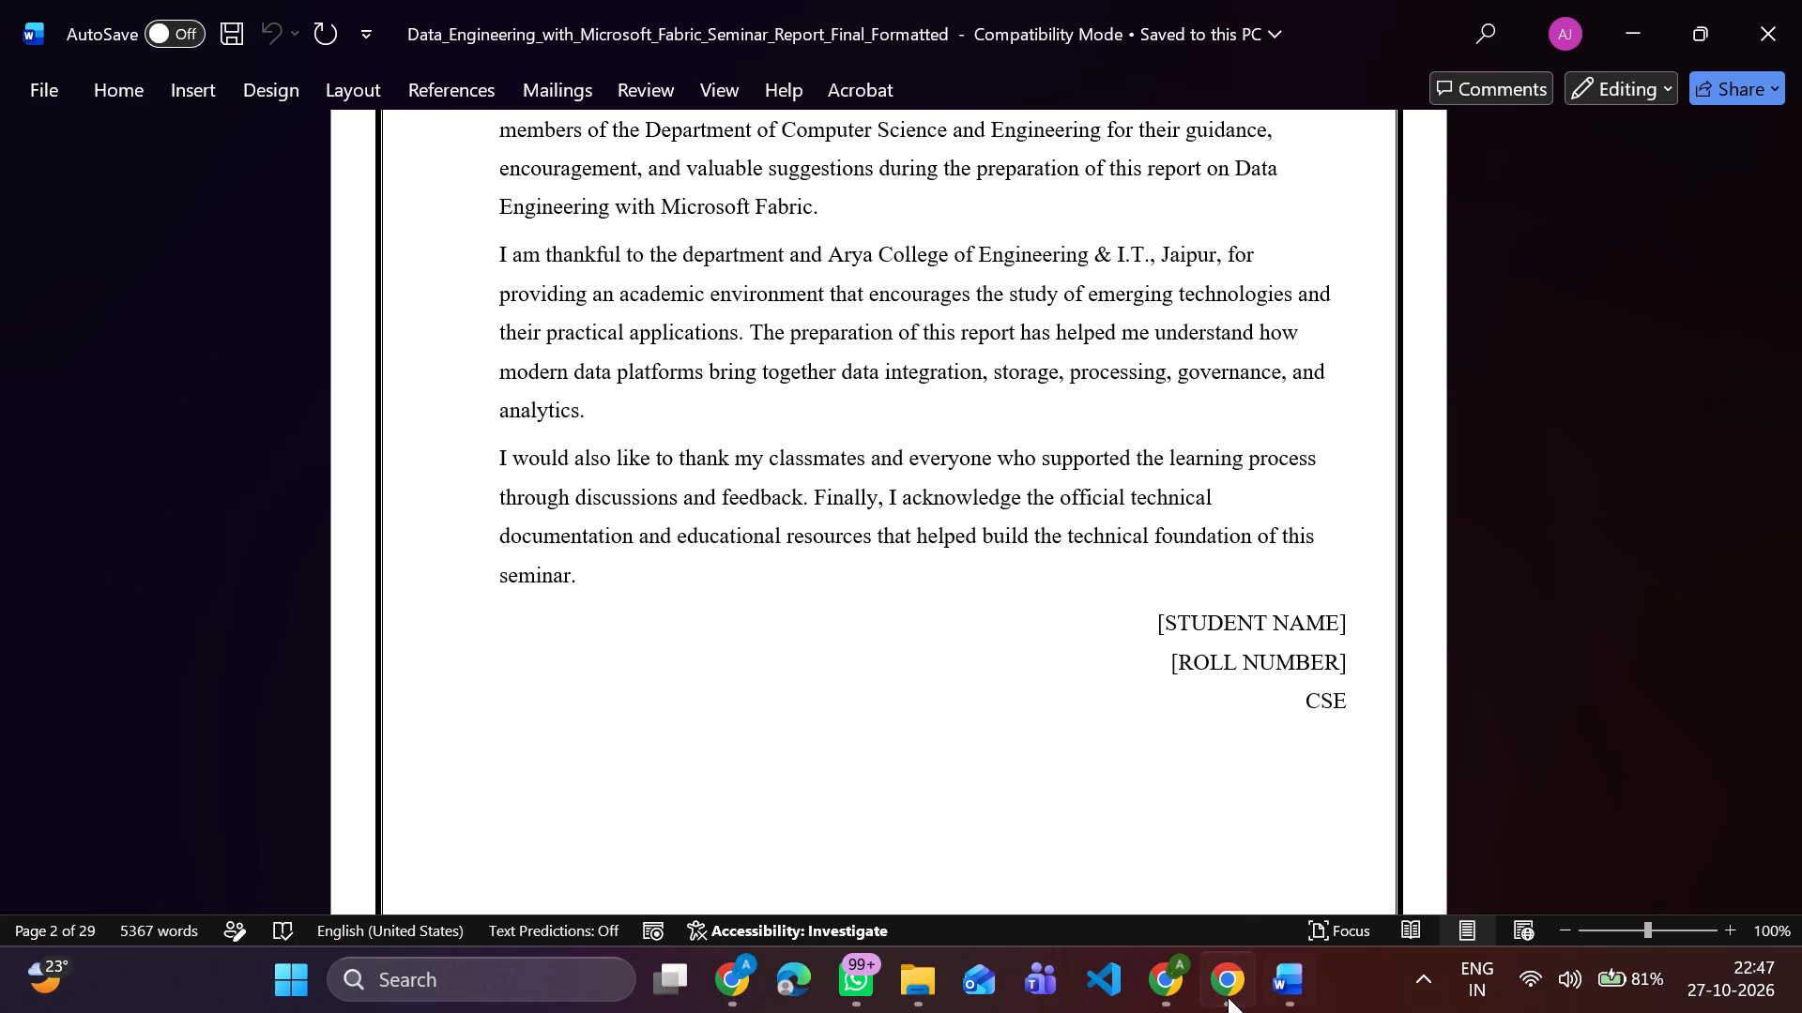
Switch to the Downloads folder in File Explorer.
click(922, 1004)
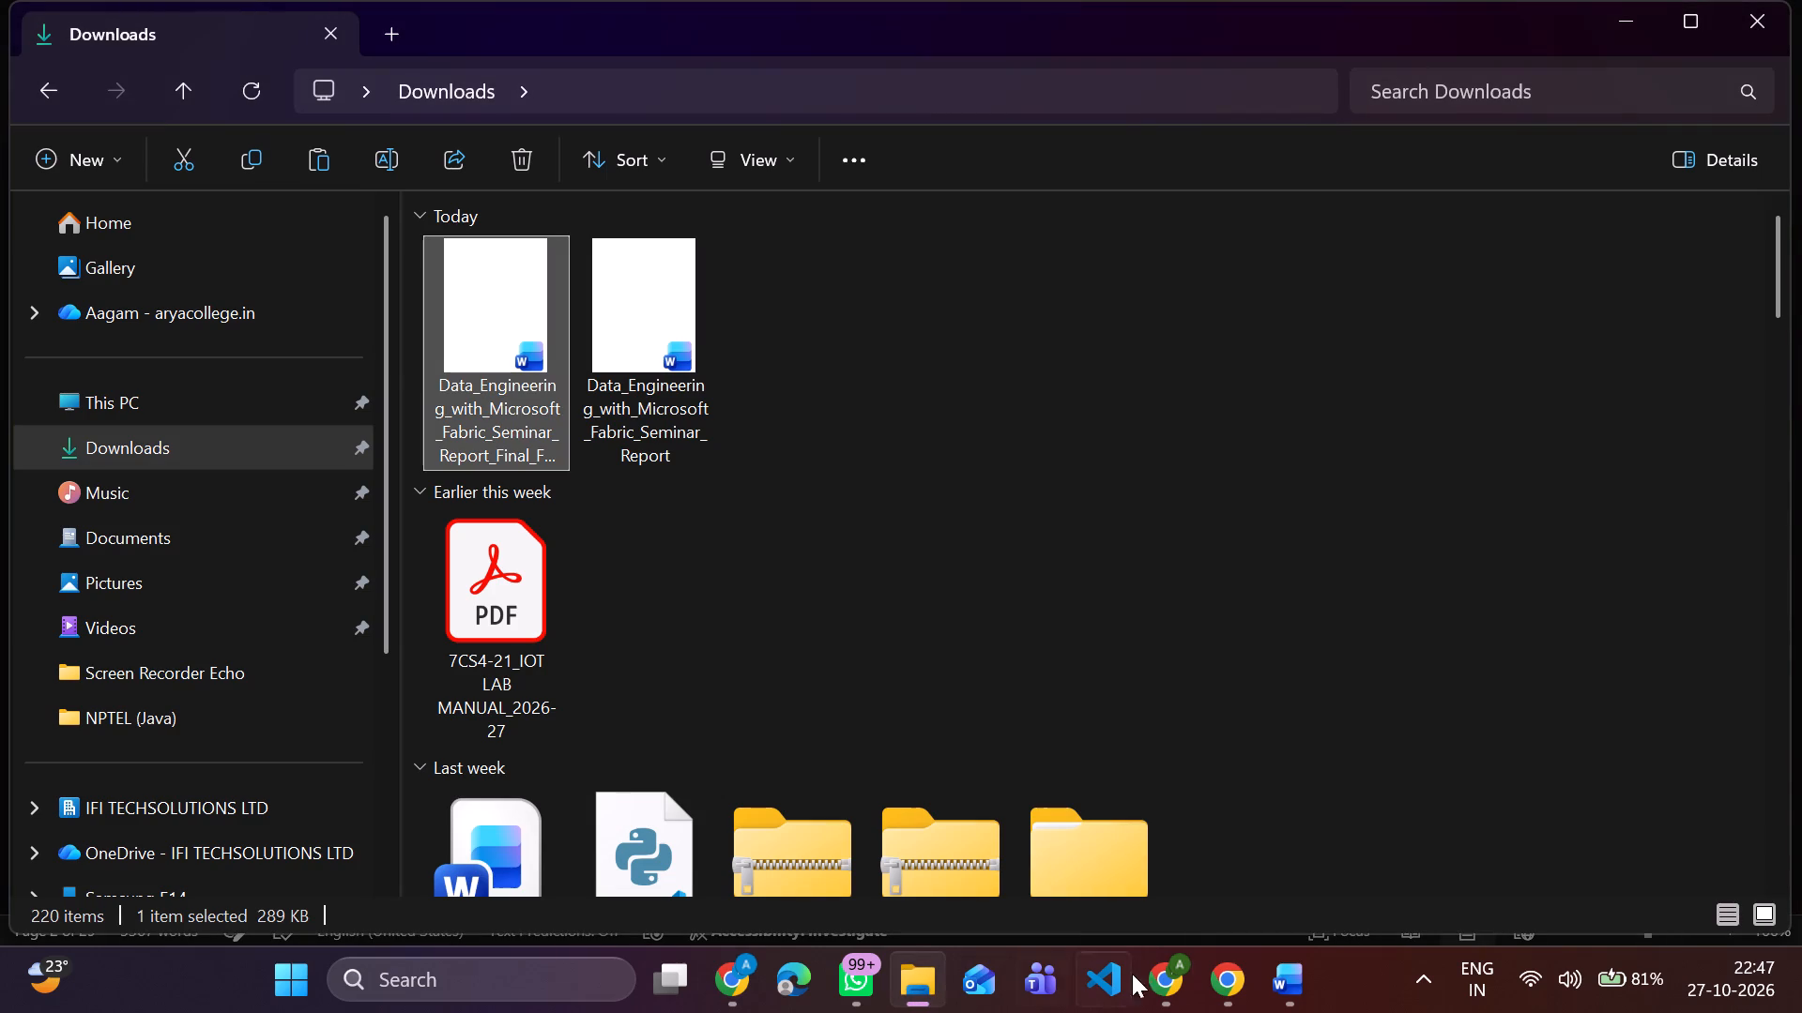
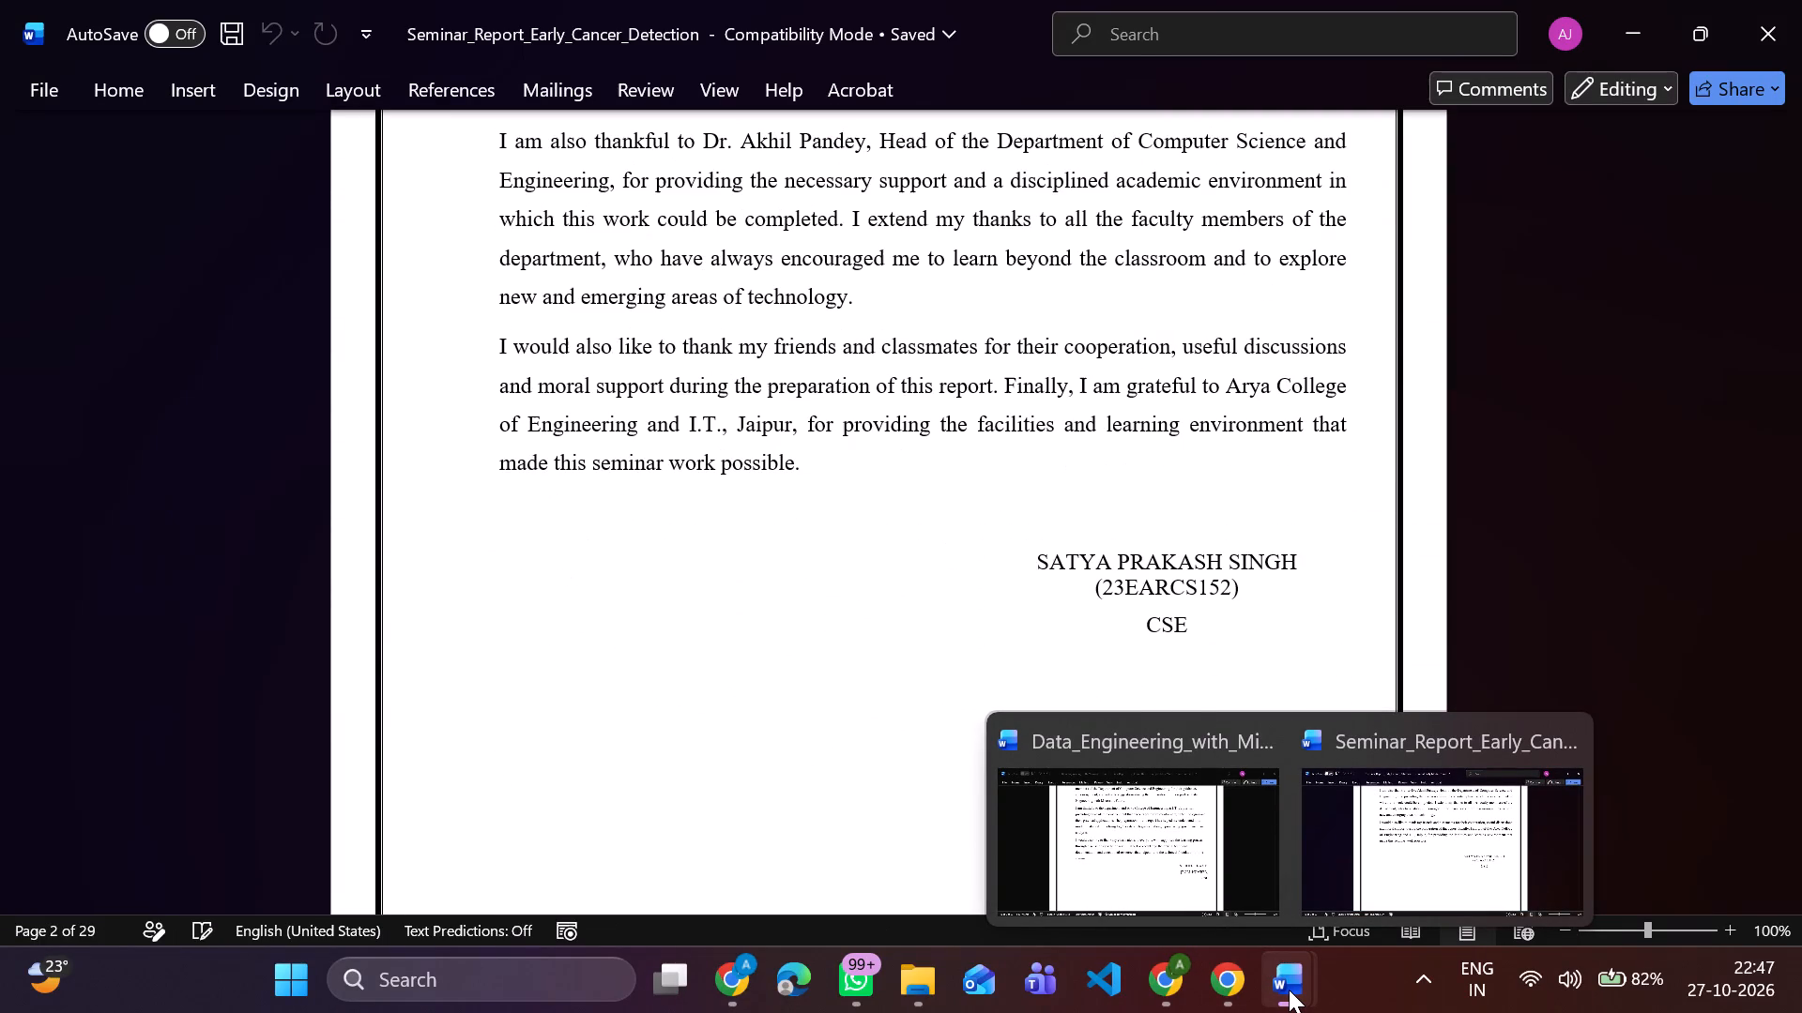
In the Data Engineering report's acknowledgement, replace the text inside the [STUDENT NAME] placeholder with the student's name in capitals.
click(1238, 904)
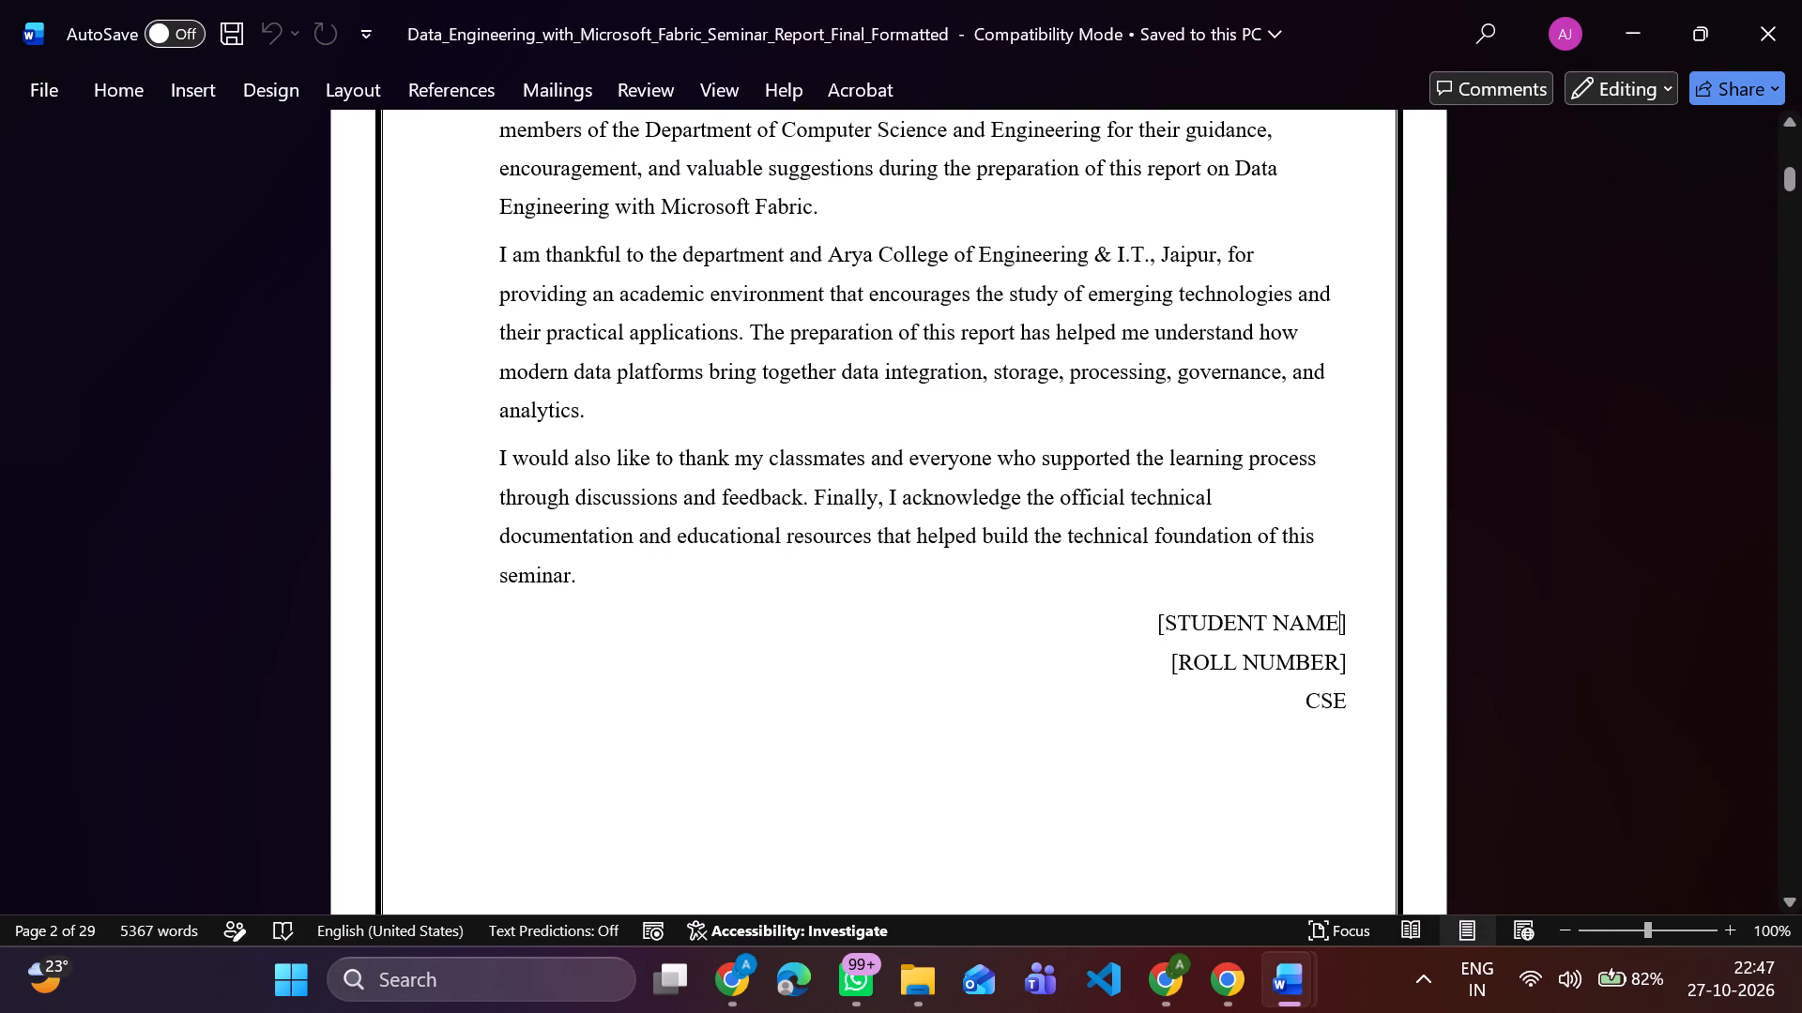
key(BackSpace)
key(BackSpace)
key(BackSpace)
key(BackSpace)
key(BackSpace)
key(BackSpace)
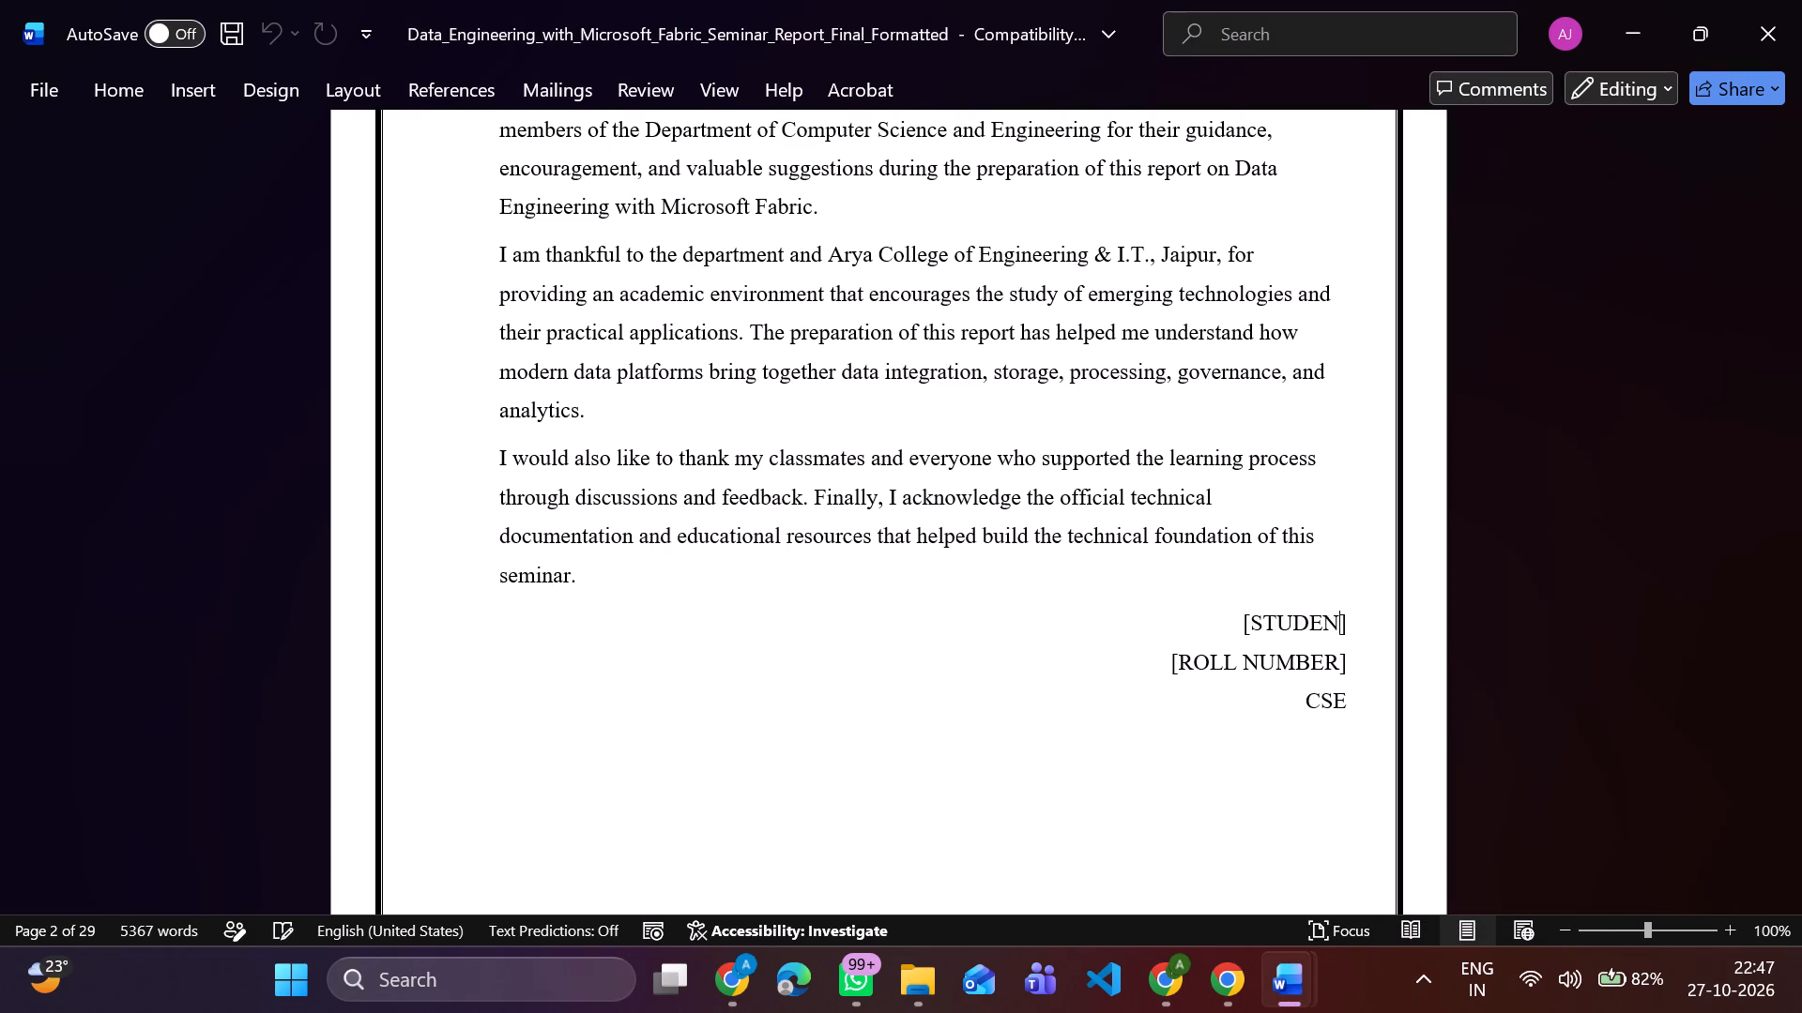
key(BackSpace)
key(BackSpace)
key(BackSpace)
key(BackSpace)
key(BackSpace)
key(BackSpace)
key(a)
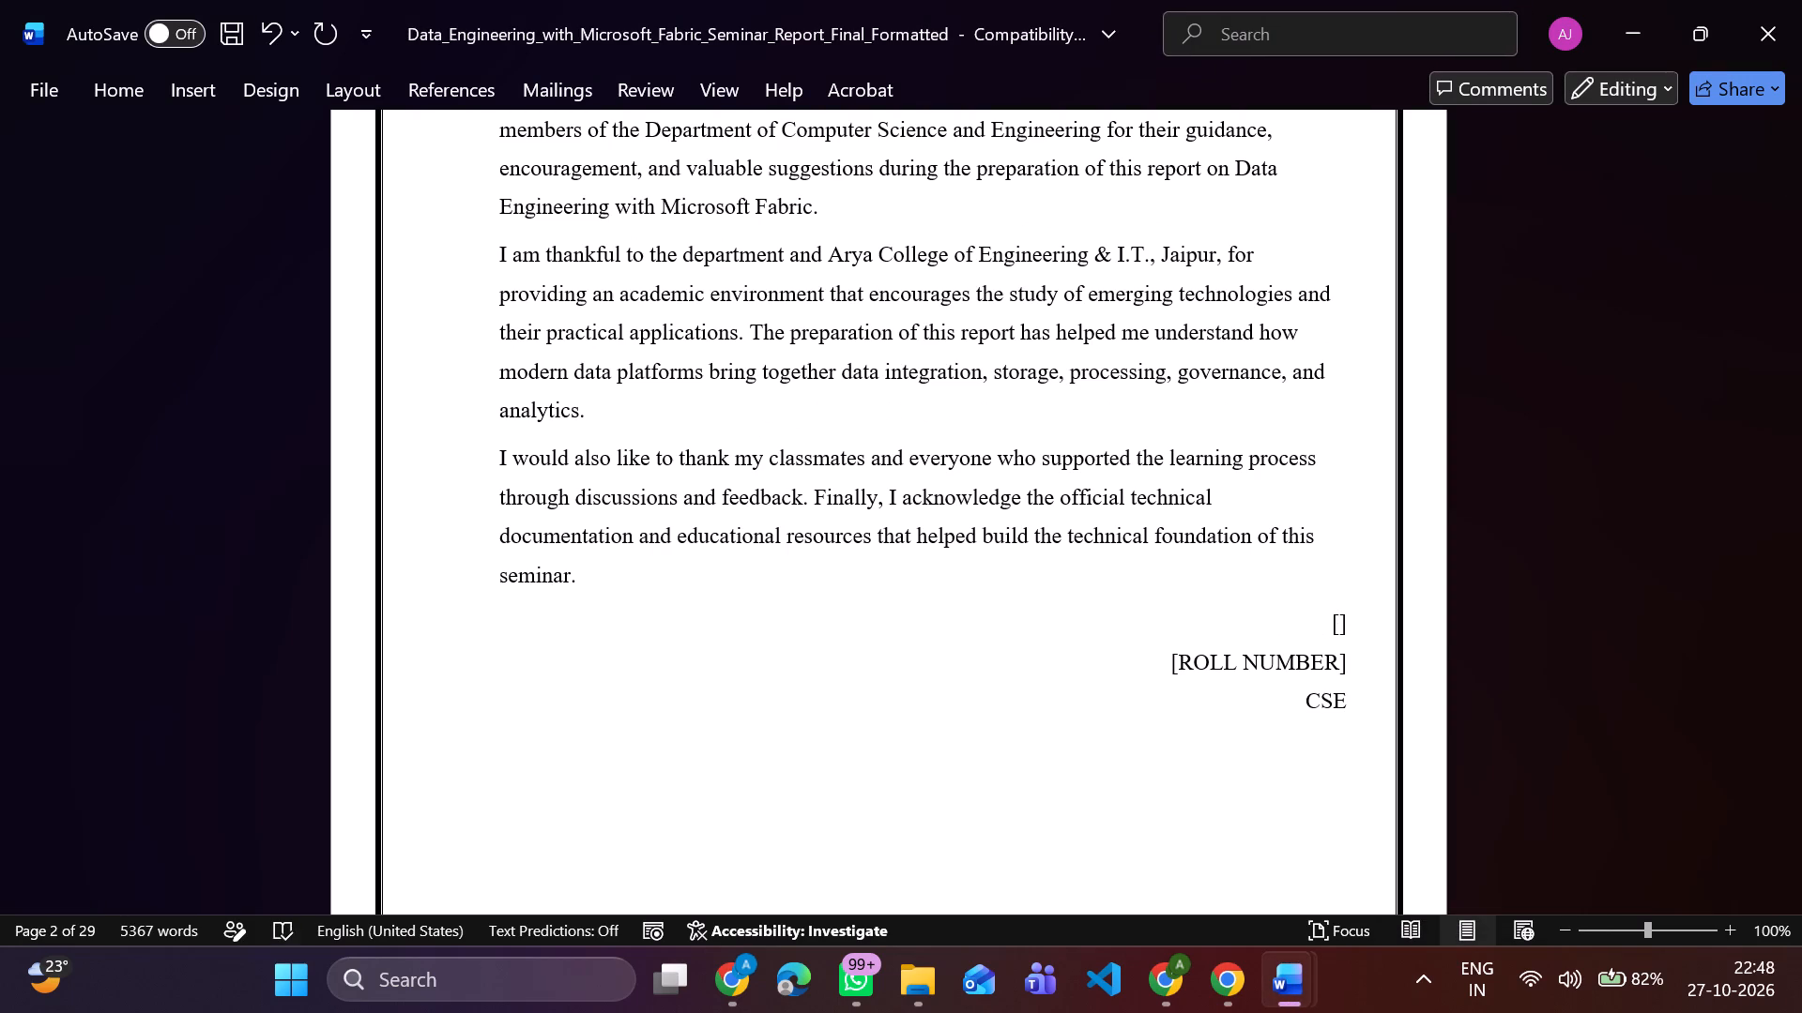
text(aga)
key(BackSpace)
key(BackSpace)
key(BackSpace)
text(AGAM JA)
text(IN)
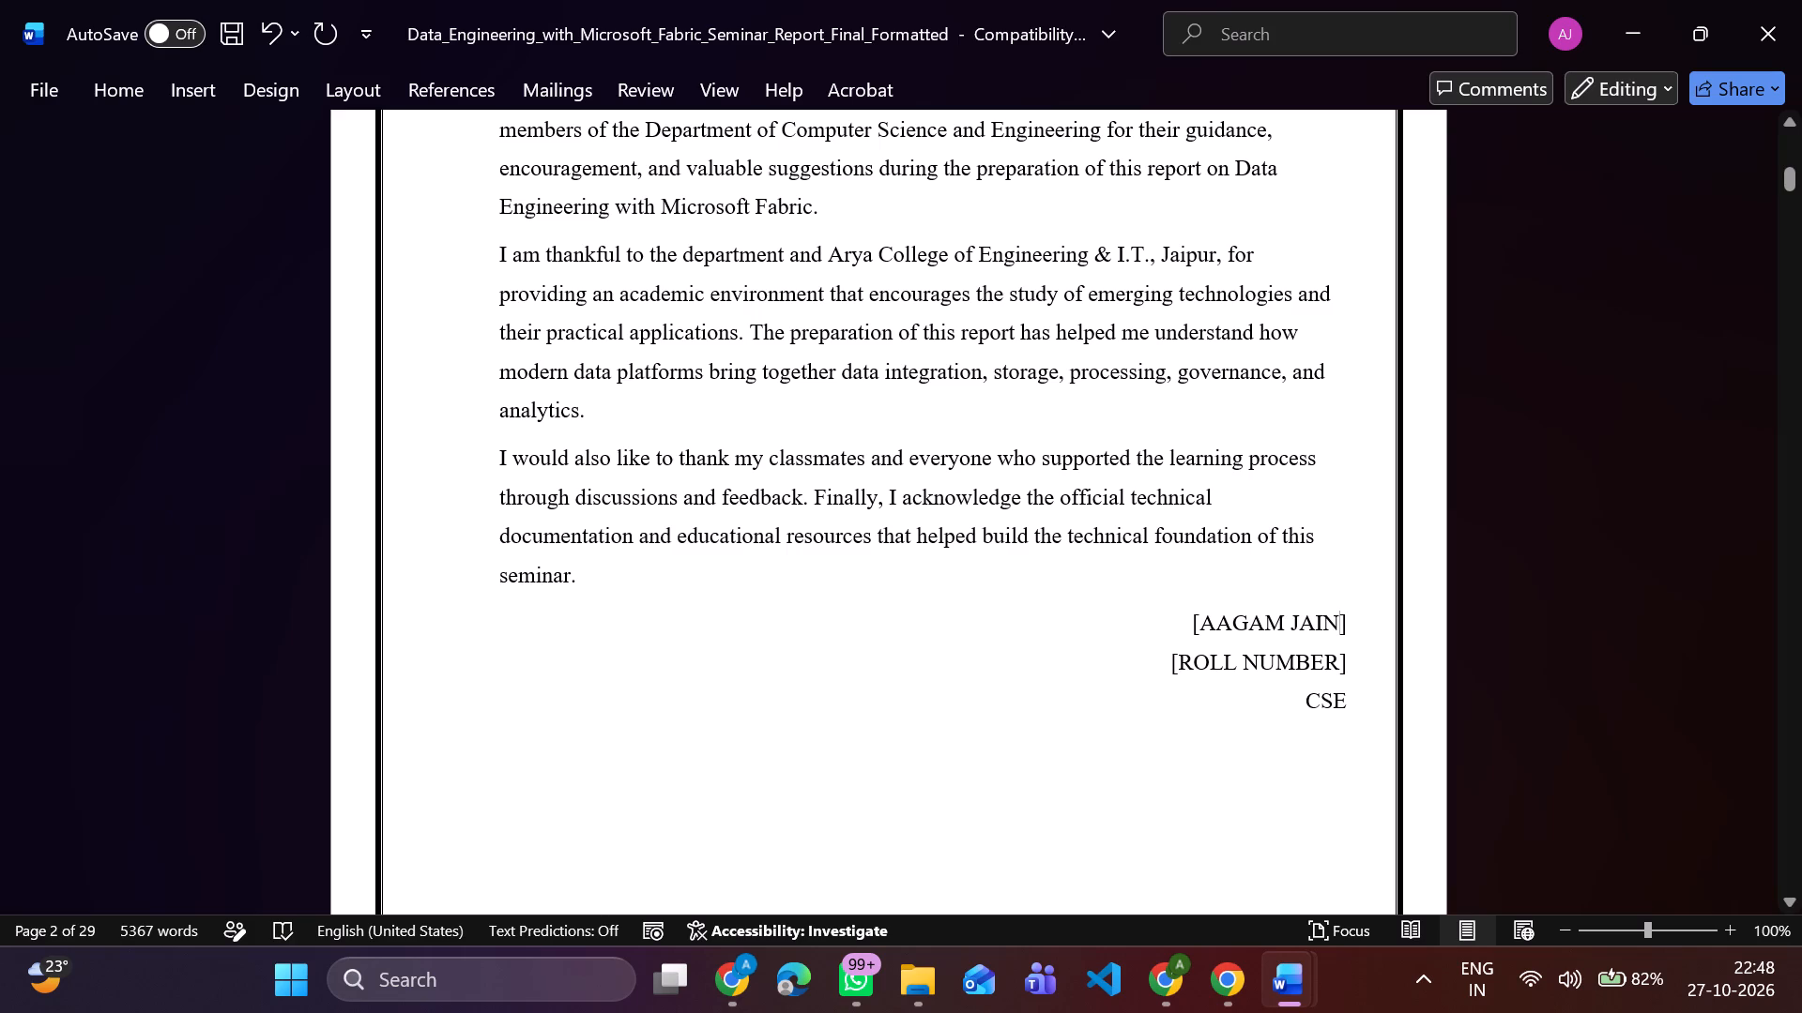
Replace the text inside the [ROLL NUMBER] placeholder below the acknowledgement with the student's roll number.
click(1343, 664)
key(Left)
key(BackSpace)
key(BackSpace)
key(BackSpace)
key(BackSpace)
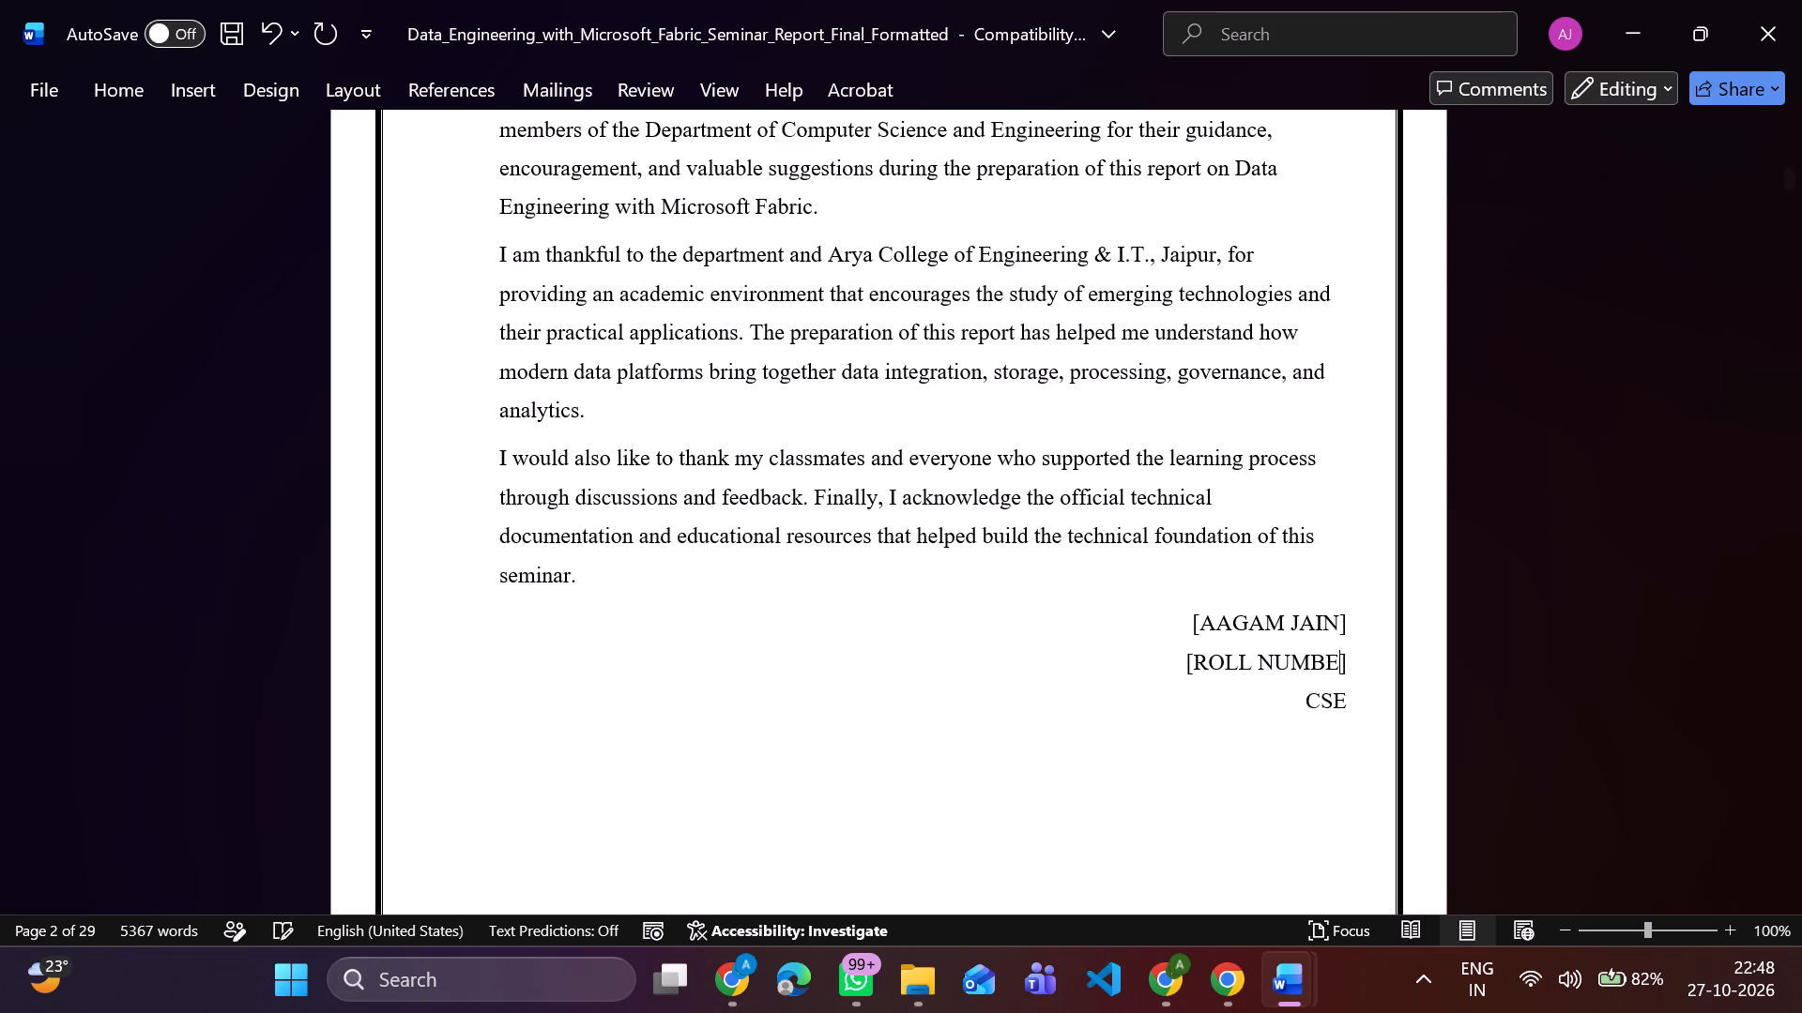
key(BackSpace)
key(BackSpace)
key(BackSpace)
key(BackSpace)
key(BackSpace)
key(BackSpace)
key(BackSpace)
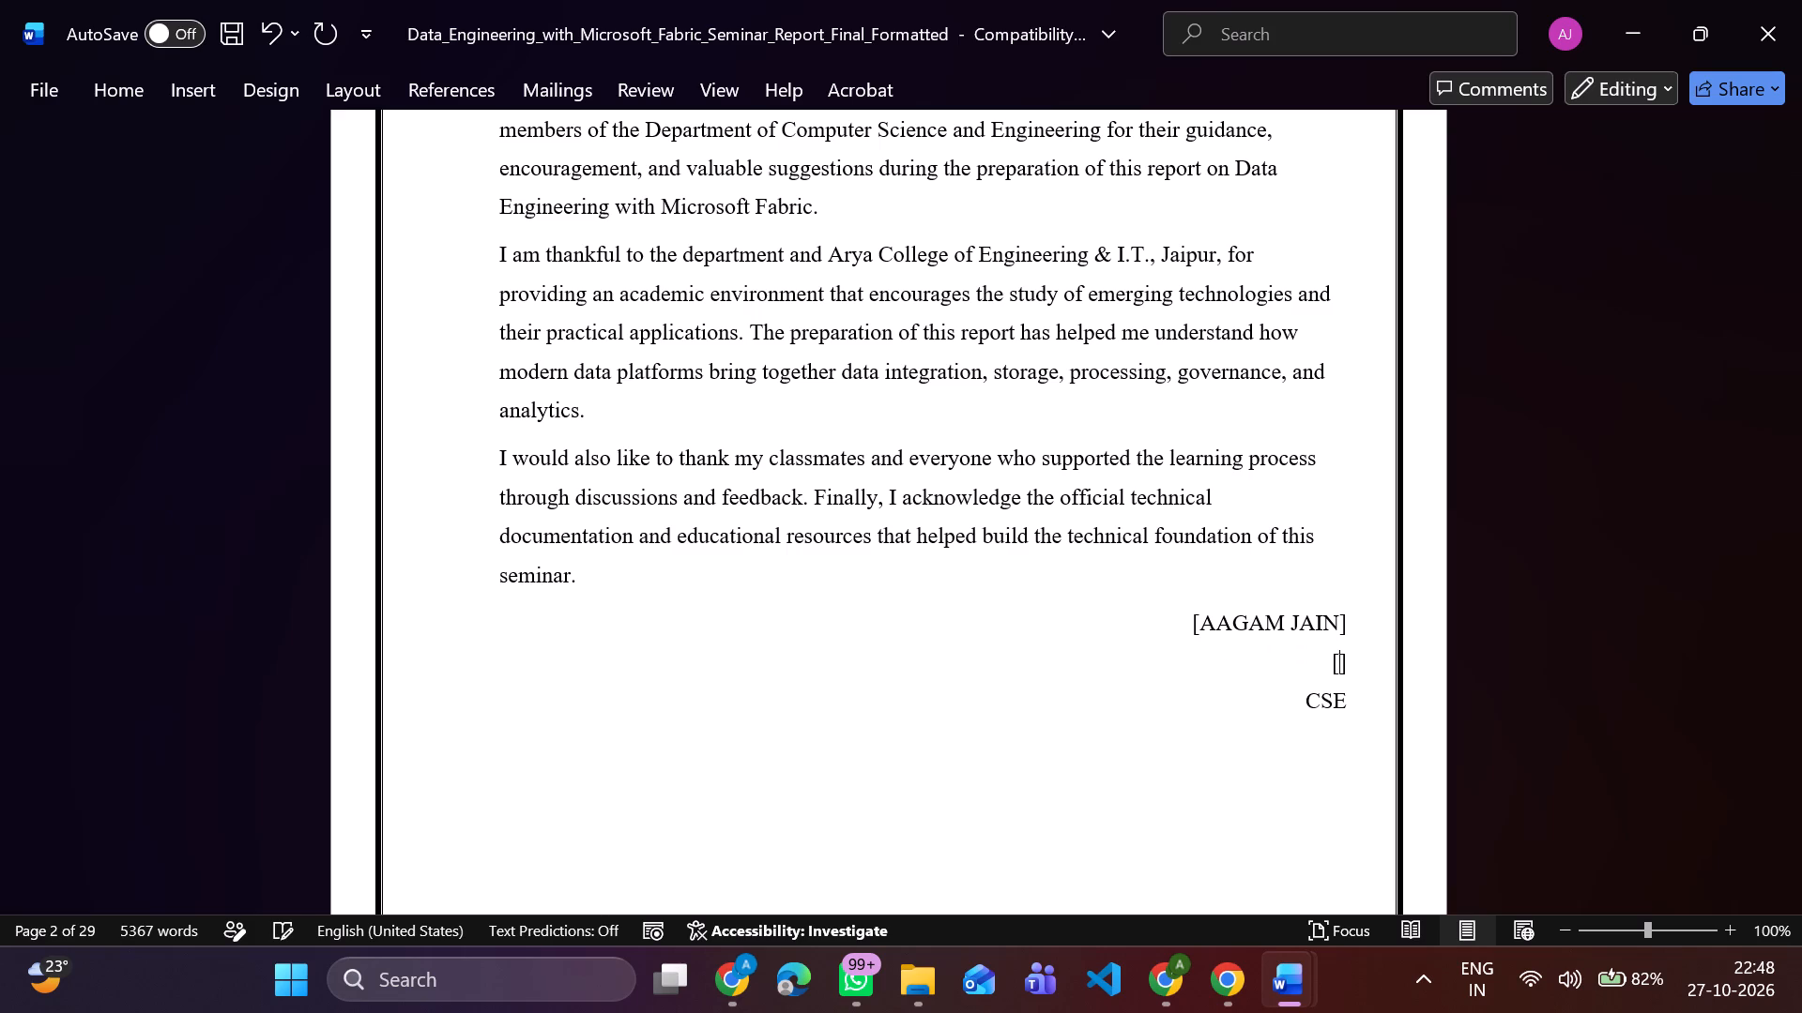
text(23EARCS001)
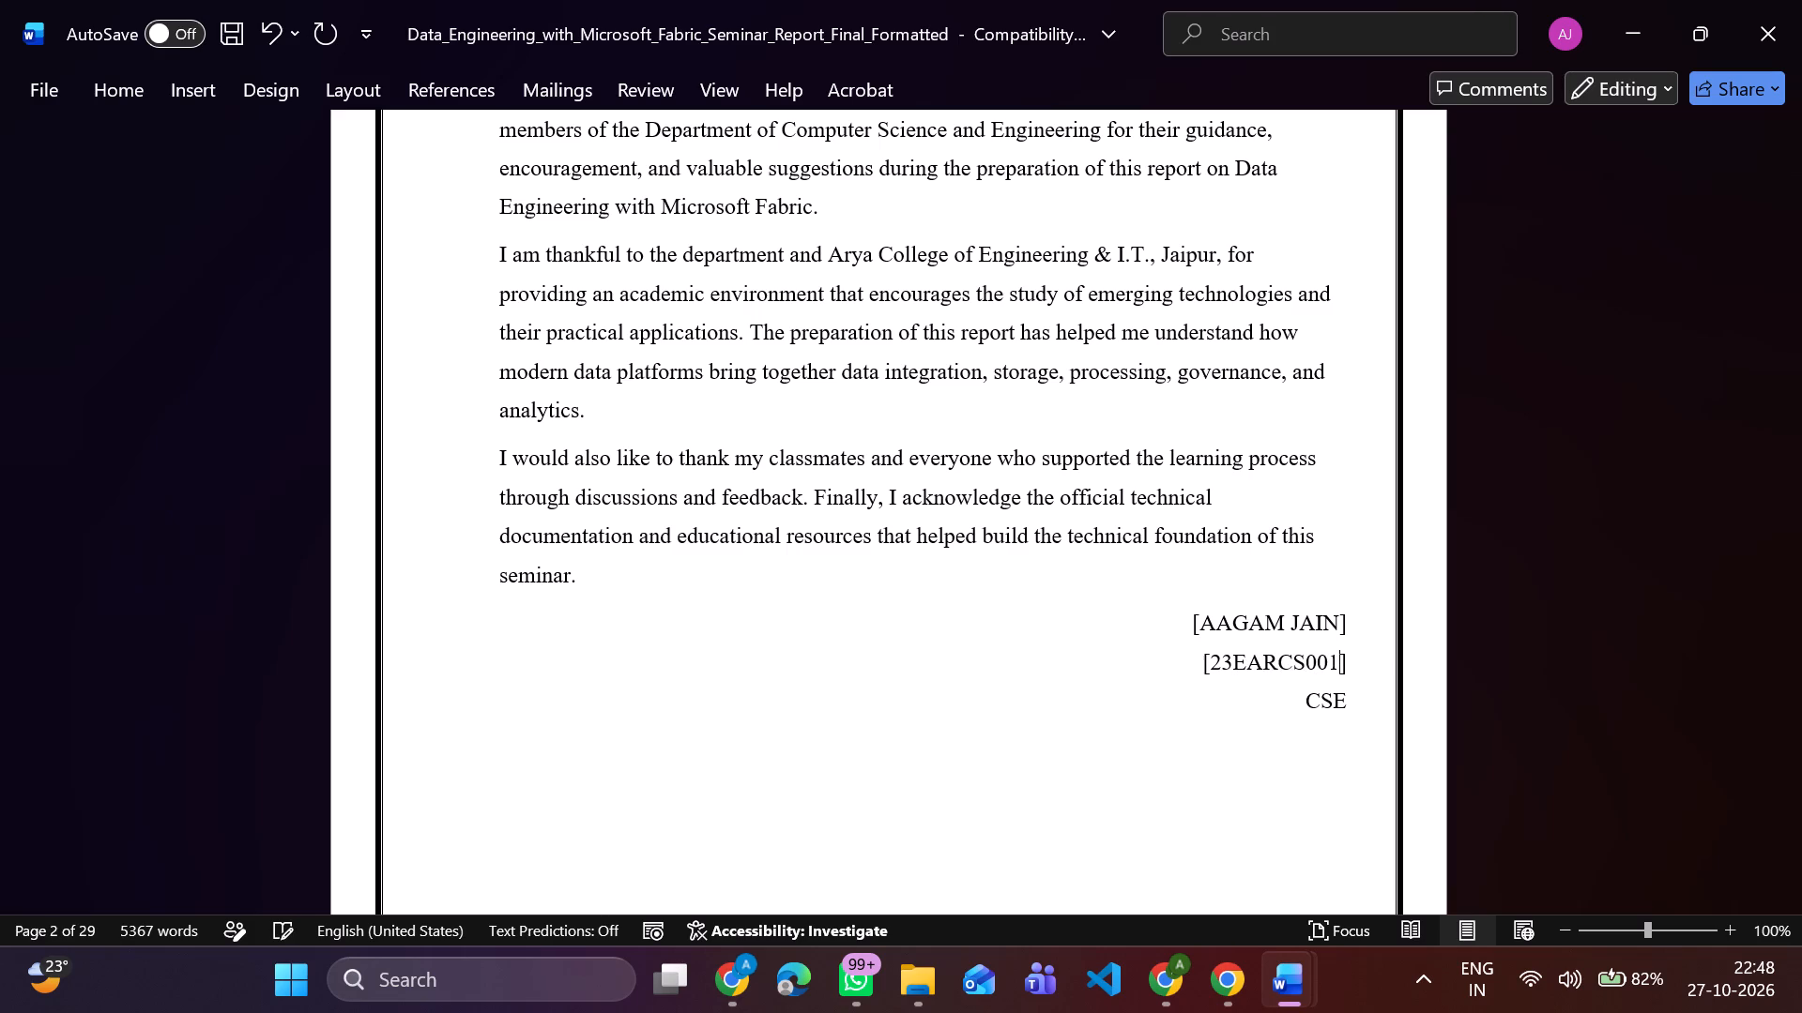
Remove both square brackets around the roll number in the acknowledgement signature.
click(1366, 670)
key(BackSpace)
key(Left)
key(Left)
key(Left)
key(Left)
key(Left)
key(Left)
key(Left)
key(Left)
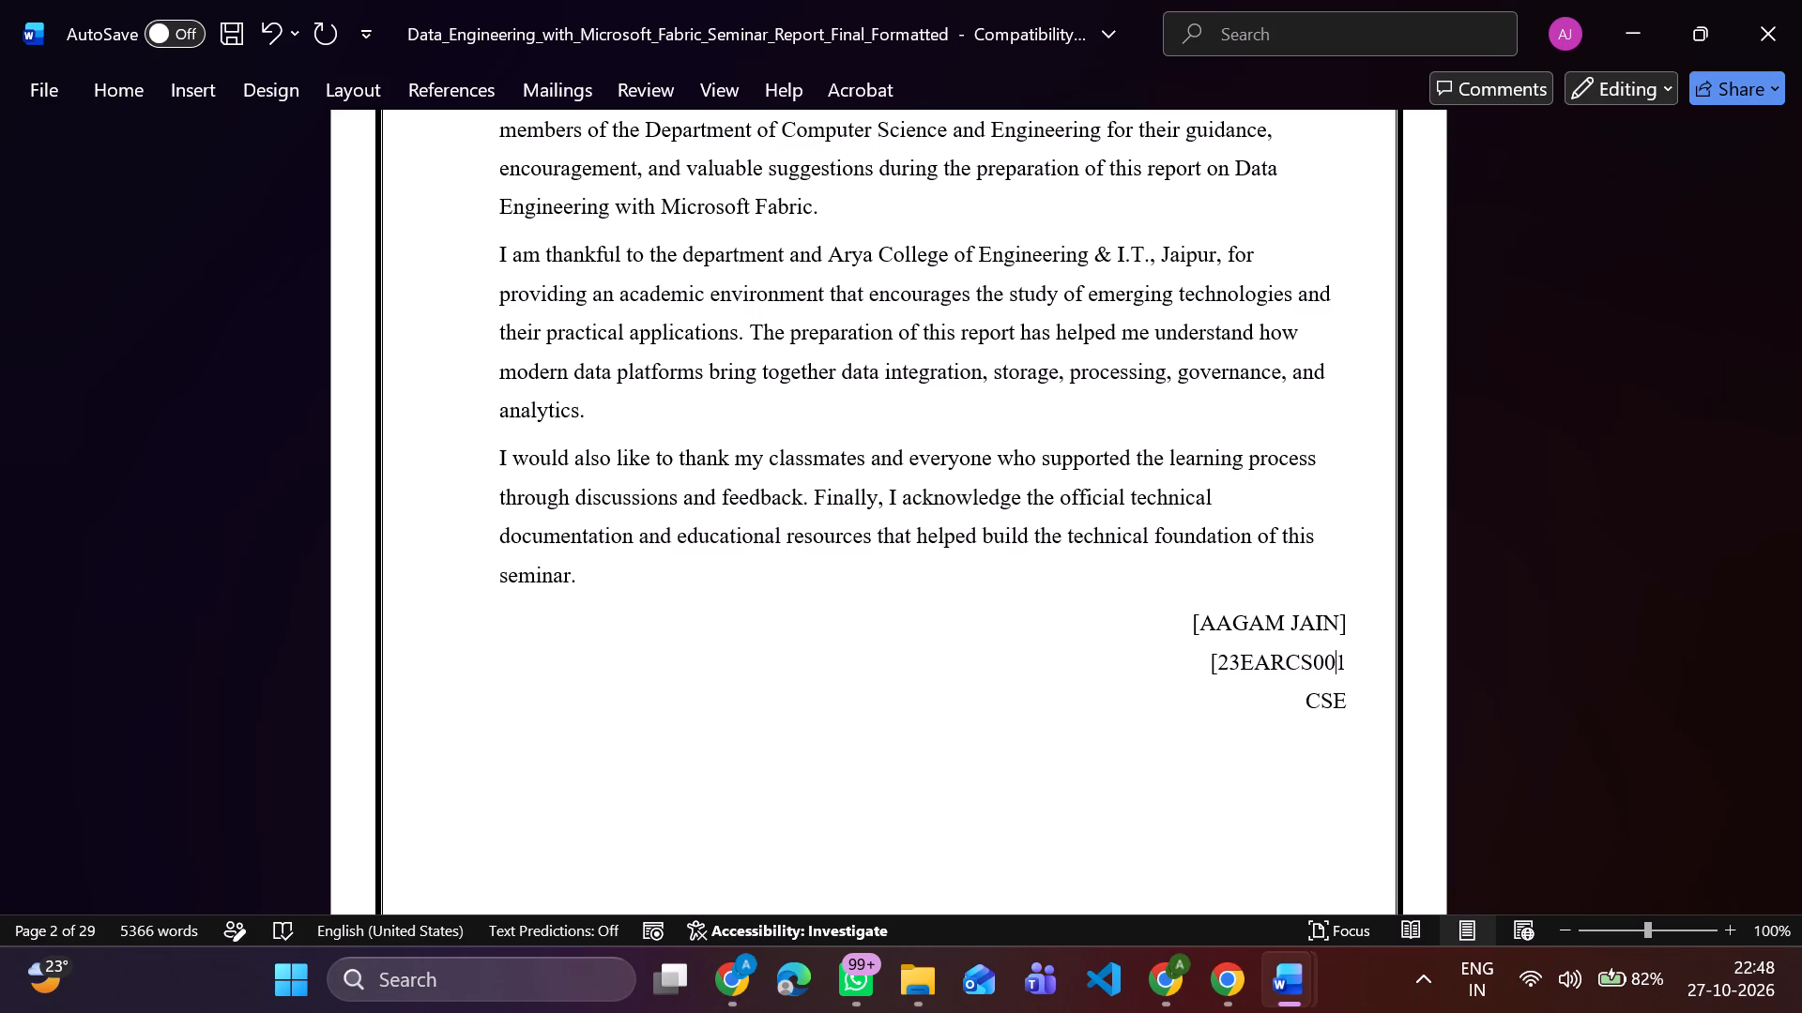
key(Left)
key(Left)
key(BackSpace)
Remove both square brackets around the student's name in the acknowledgement signature.
click(1354, 621)
key(BackSpace)
key(Left)
key(Left)
key(Left)
key(Left)
key(Left)
key(Left)
key(Left)
key(Left)
key(Left)
key(Left)
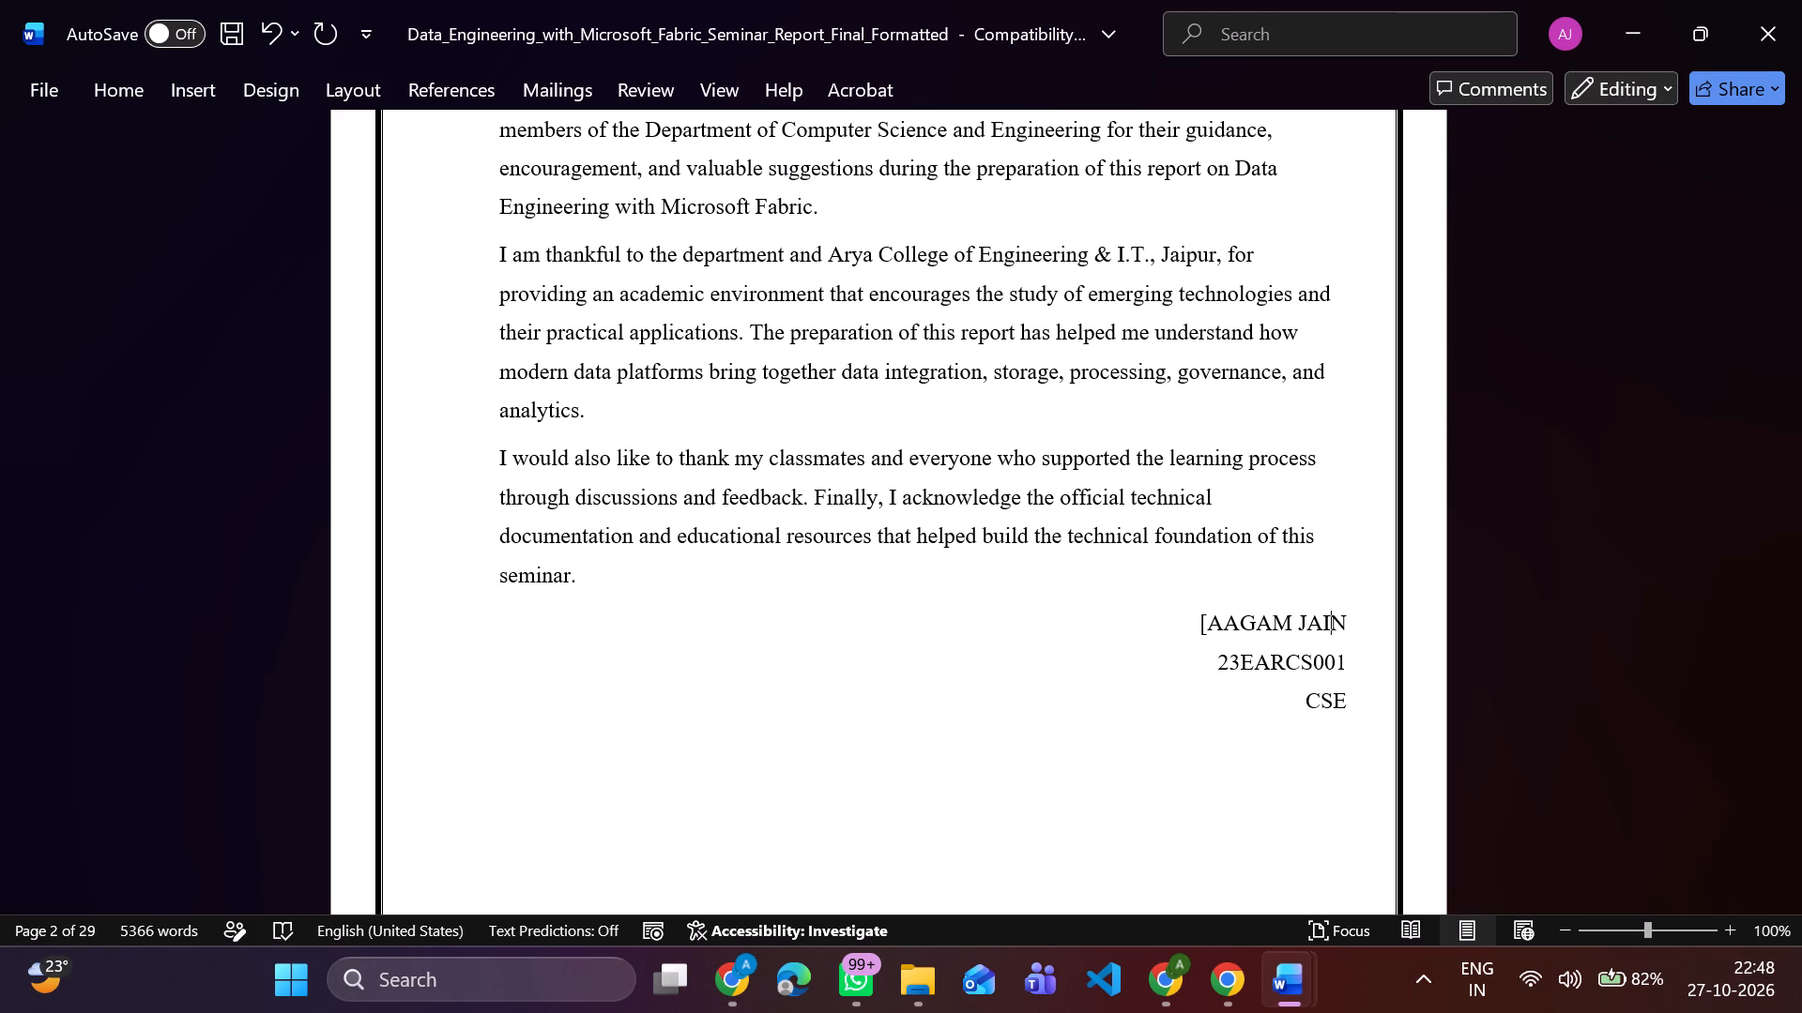
key(Left)
key(Right)
key(BackSpace)
Enclose the roll number in the acknowledgement signature in round parentheses.
click(1206, 658)
key(shift+parenleft)
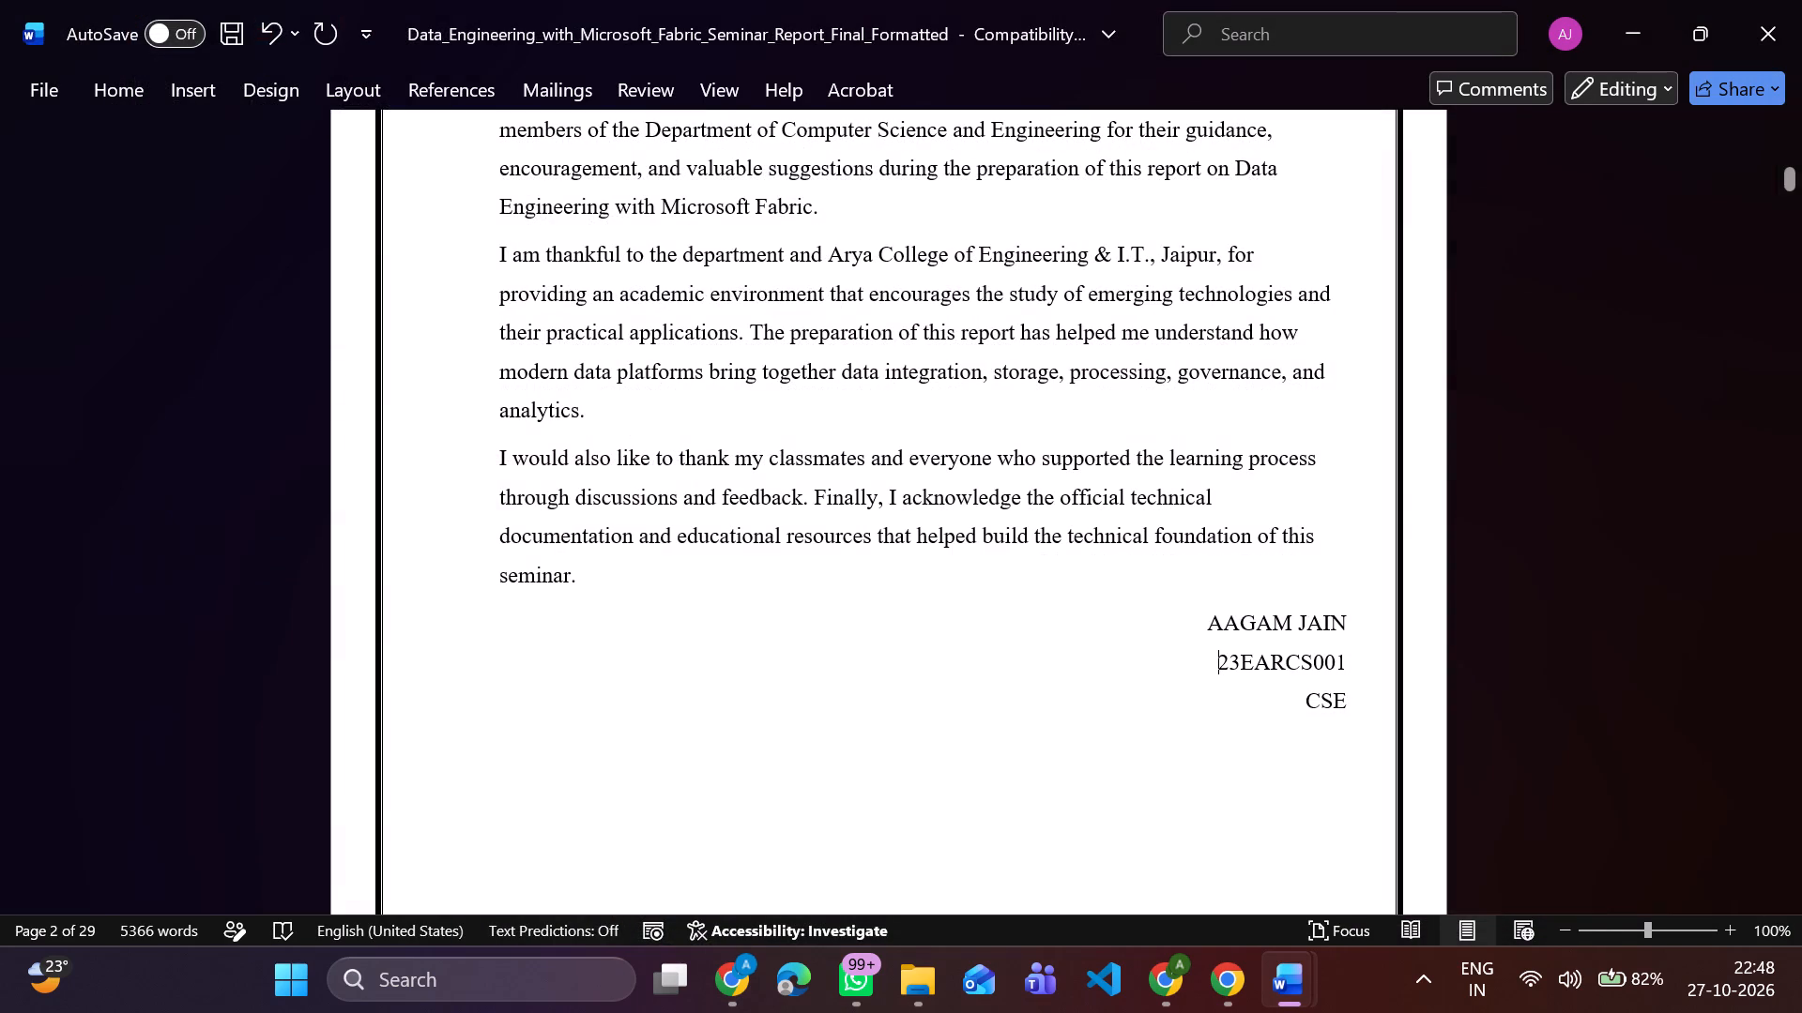
key(Right)
key(Right)
key(Right)
key(Right)
key(Right)
key(Right)
key(Right)
key(Right)
key(Right)
key(Right)
key(shift+parenright)
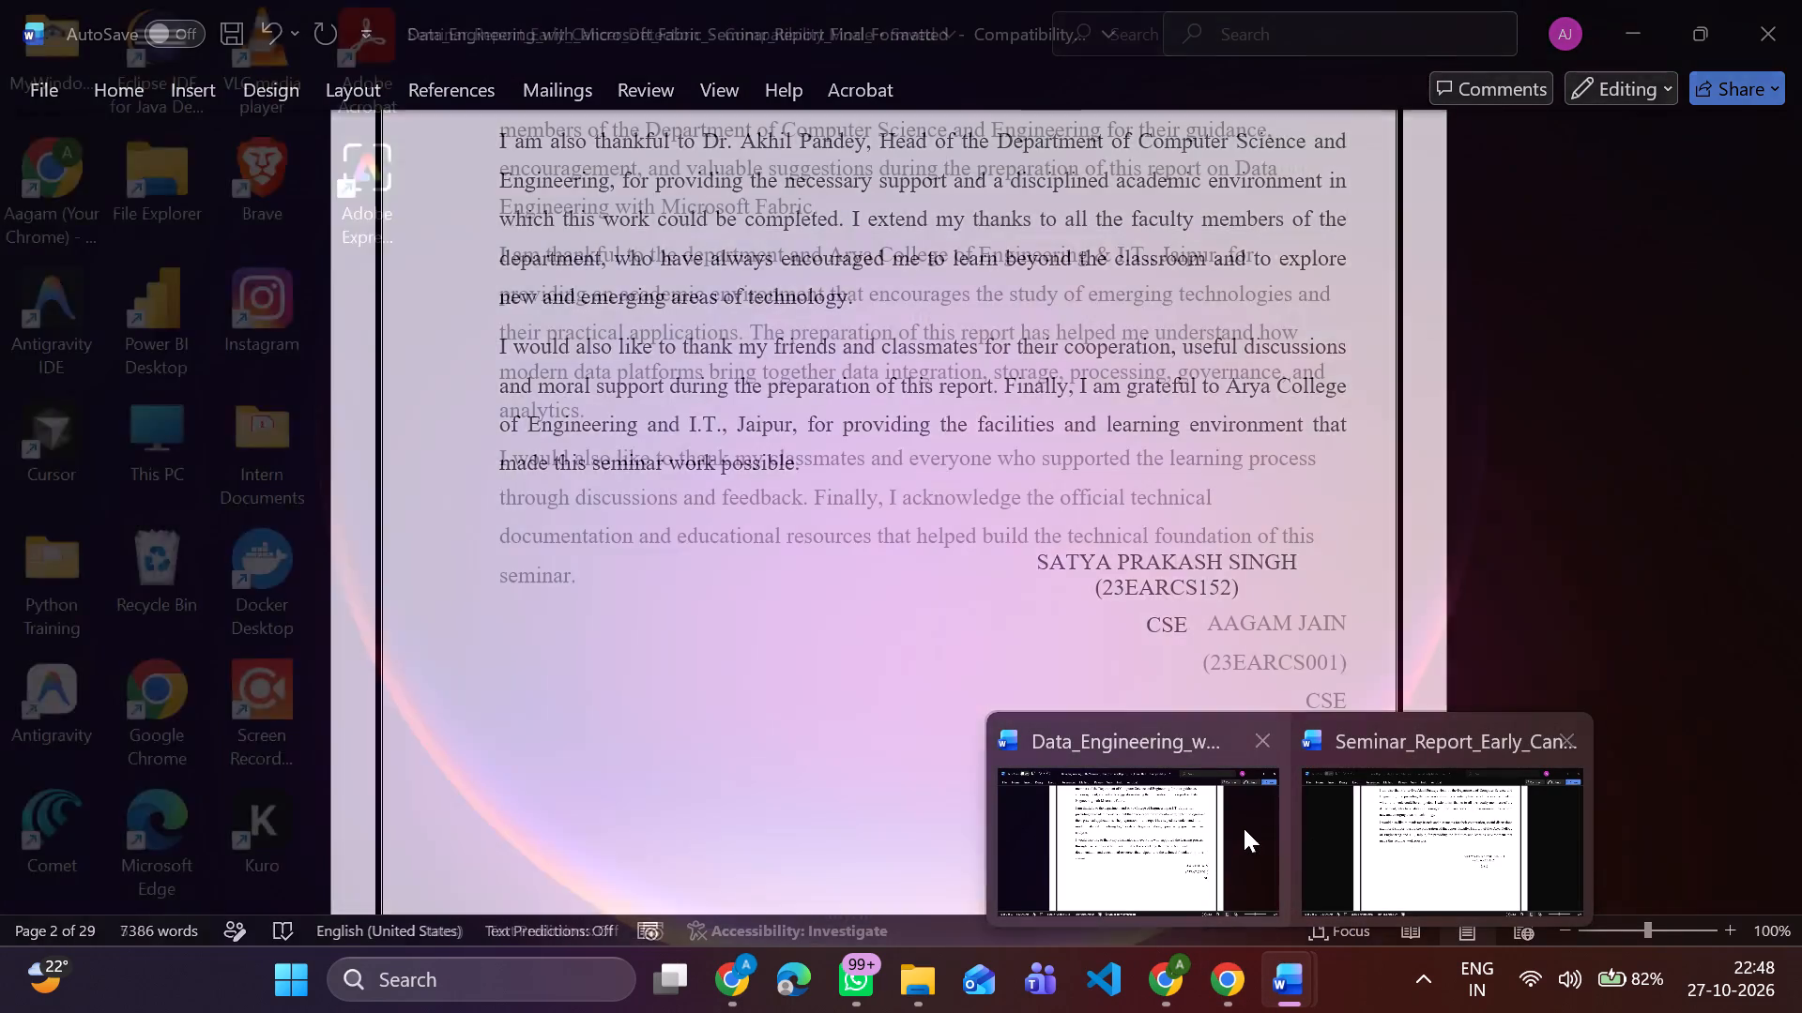
Examine the Data Engineering report's list of contents, abstract and Chapter I pages.
click(1242, 827)
scroll(1242, 827, down, 3)
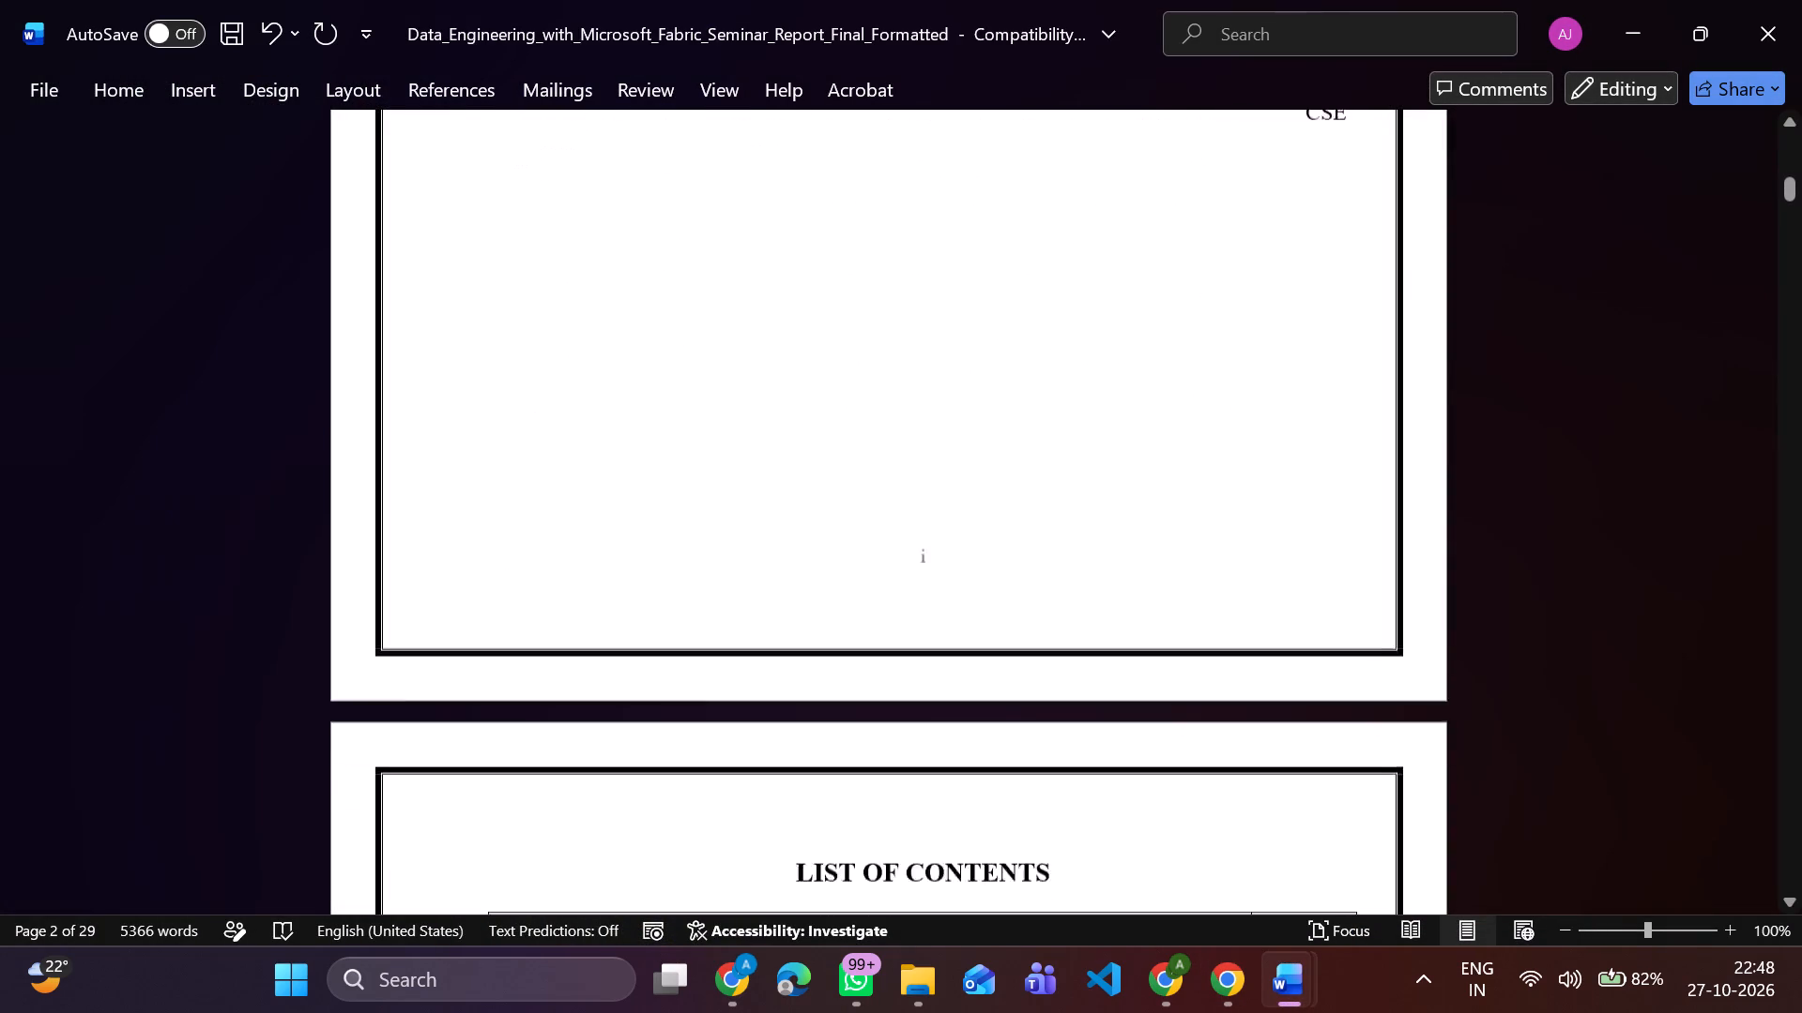
scroll(1242, 827, down, 11)
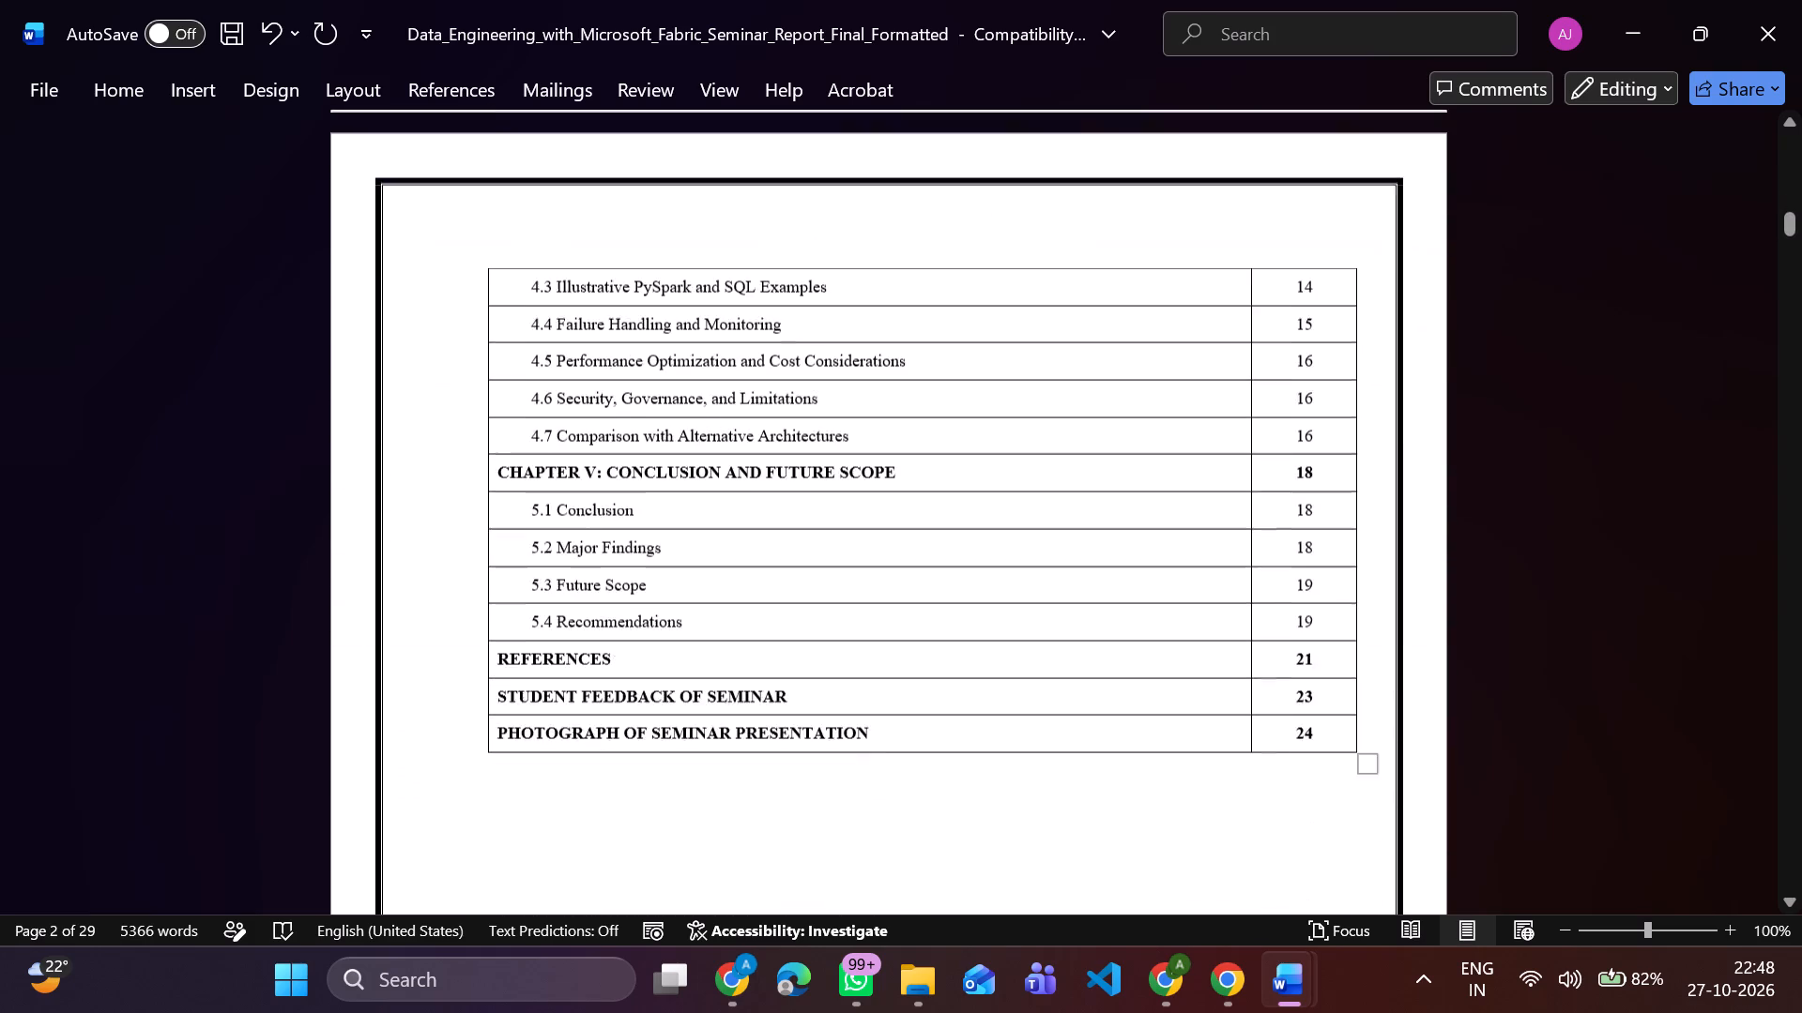
scroll(1242, 827, down, 5)
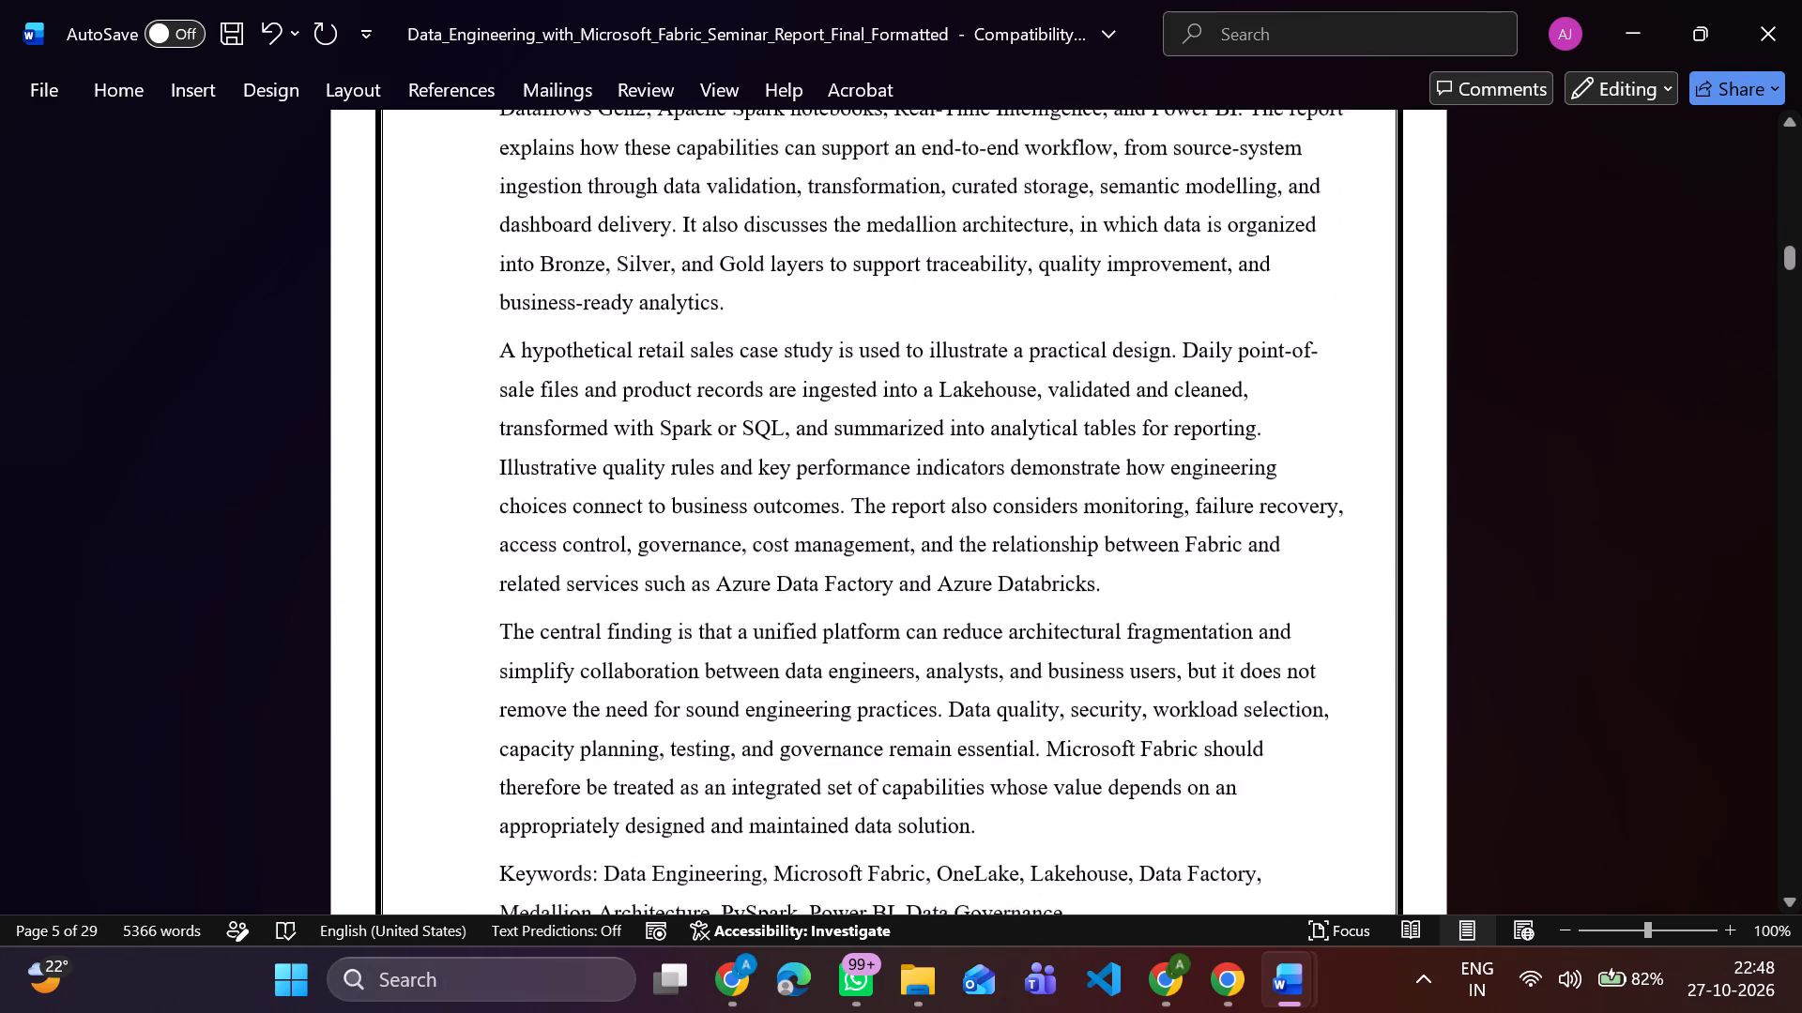
scroll(1242, 827, down, 7)
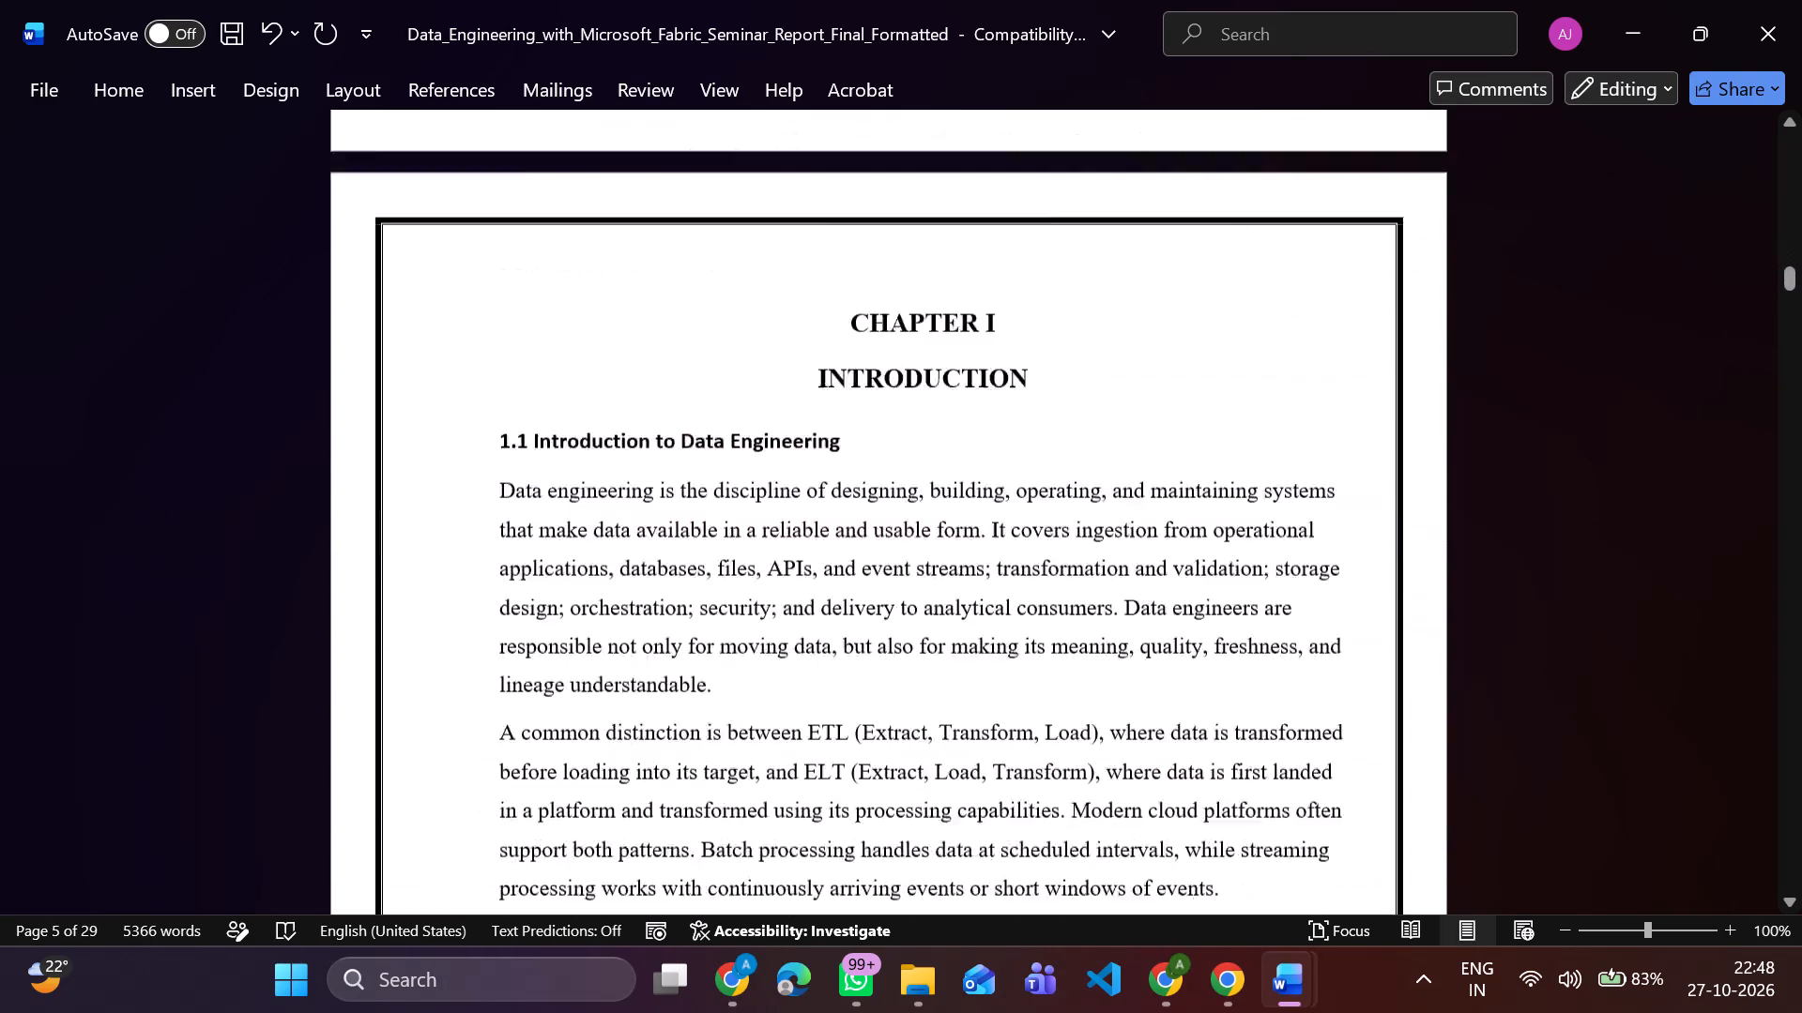
scroll(1242, 827, down, 4)
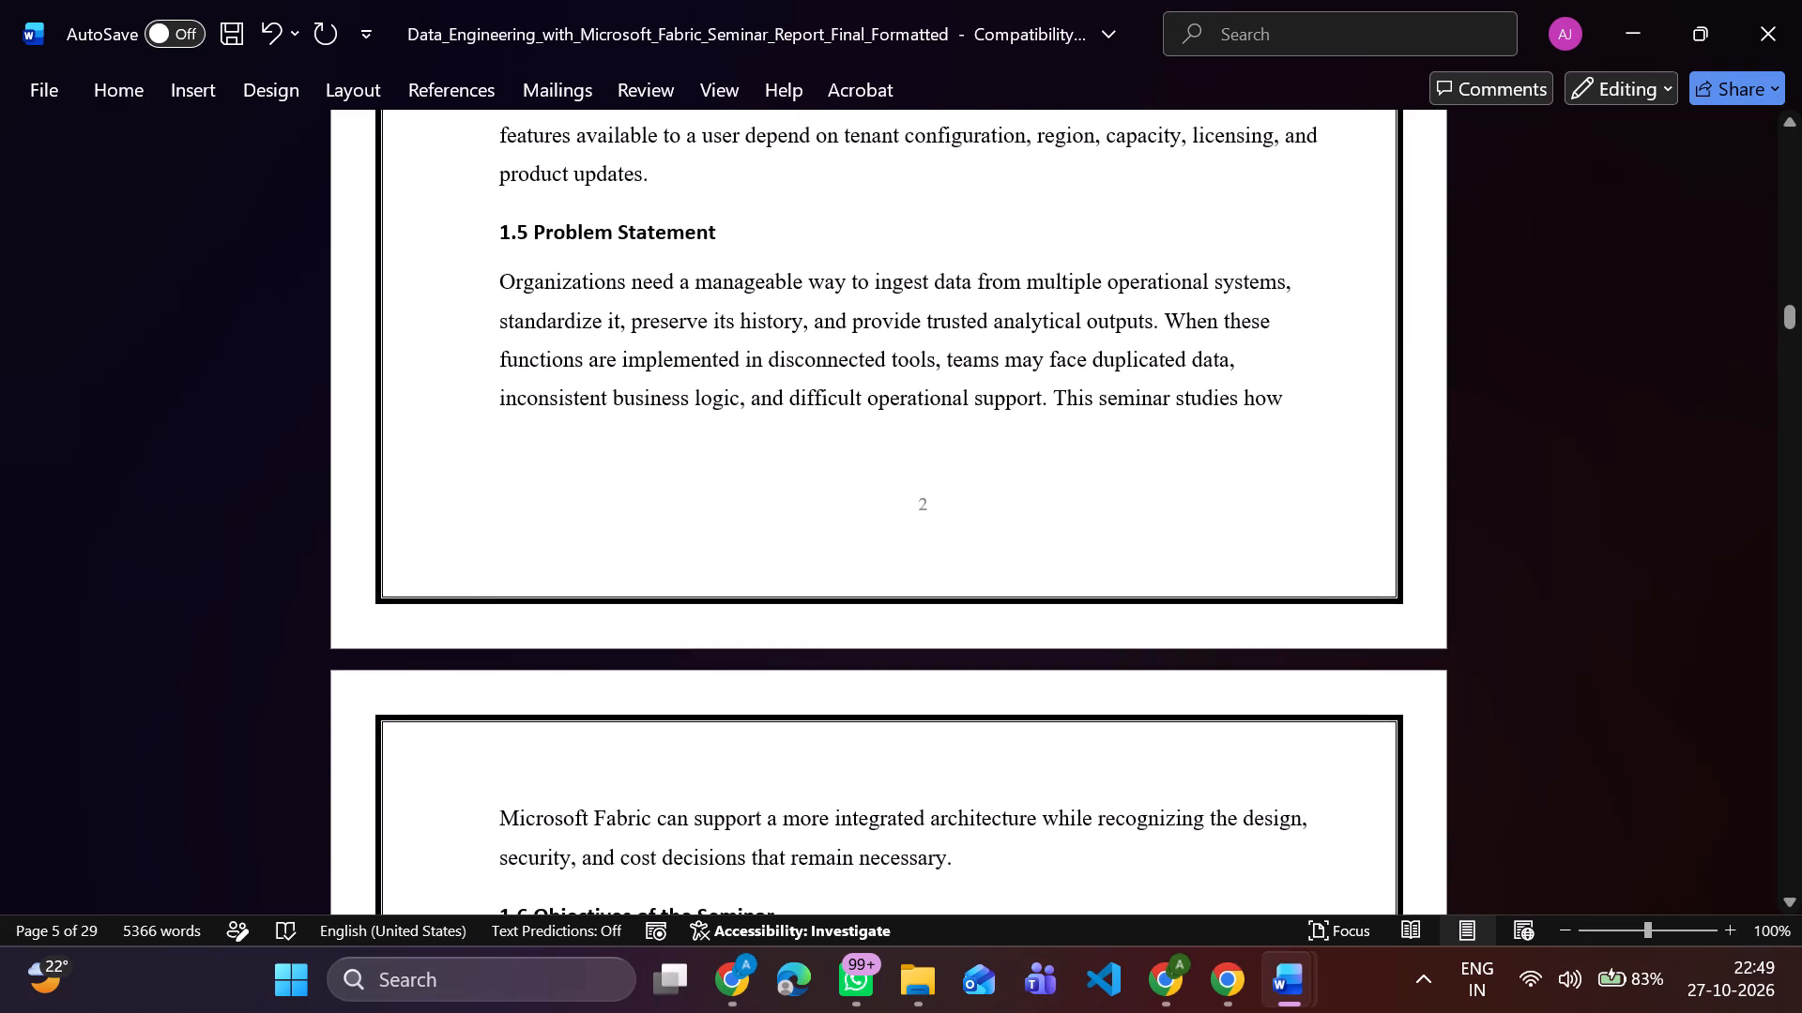
scroll(1242, 827, up, 9)
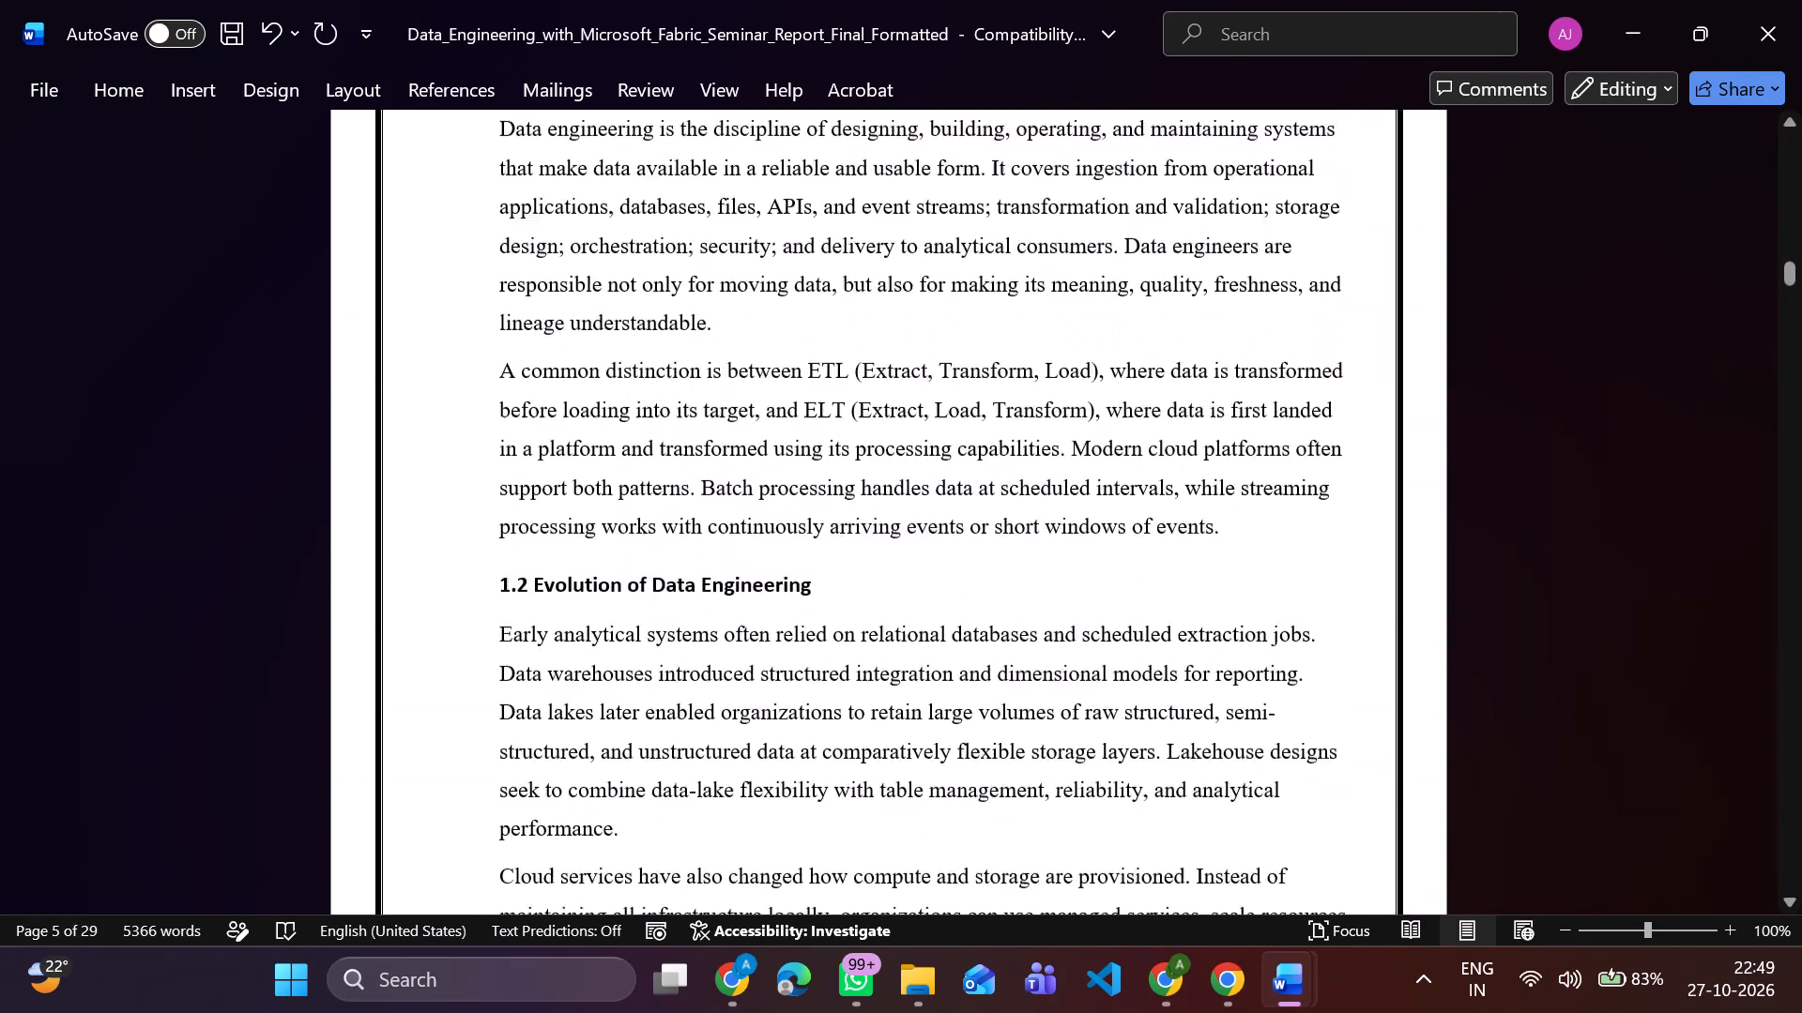
scroll(1242, 827, up, 1)
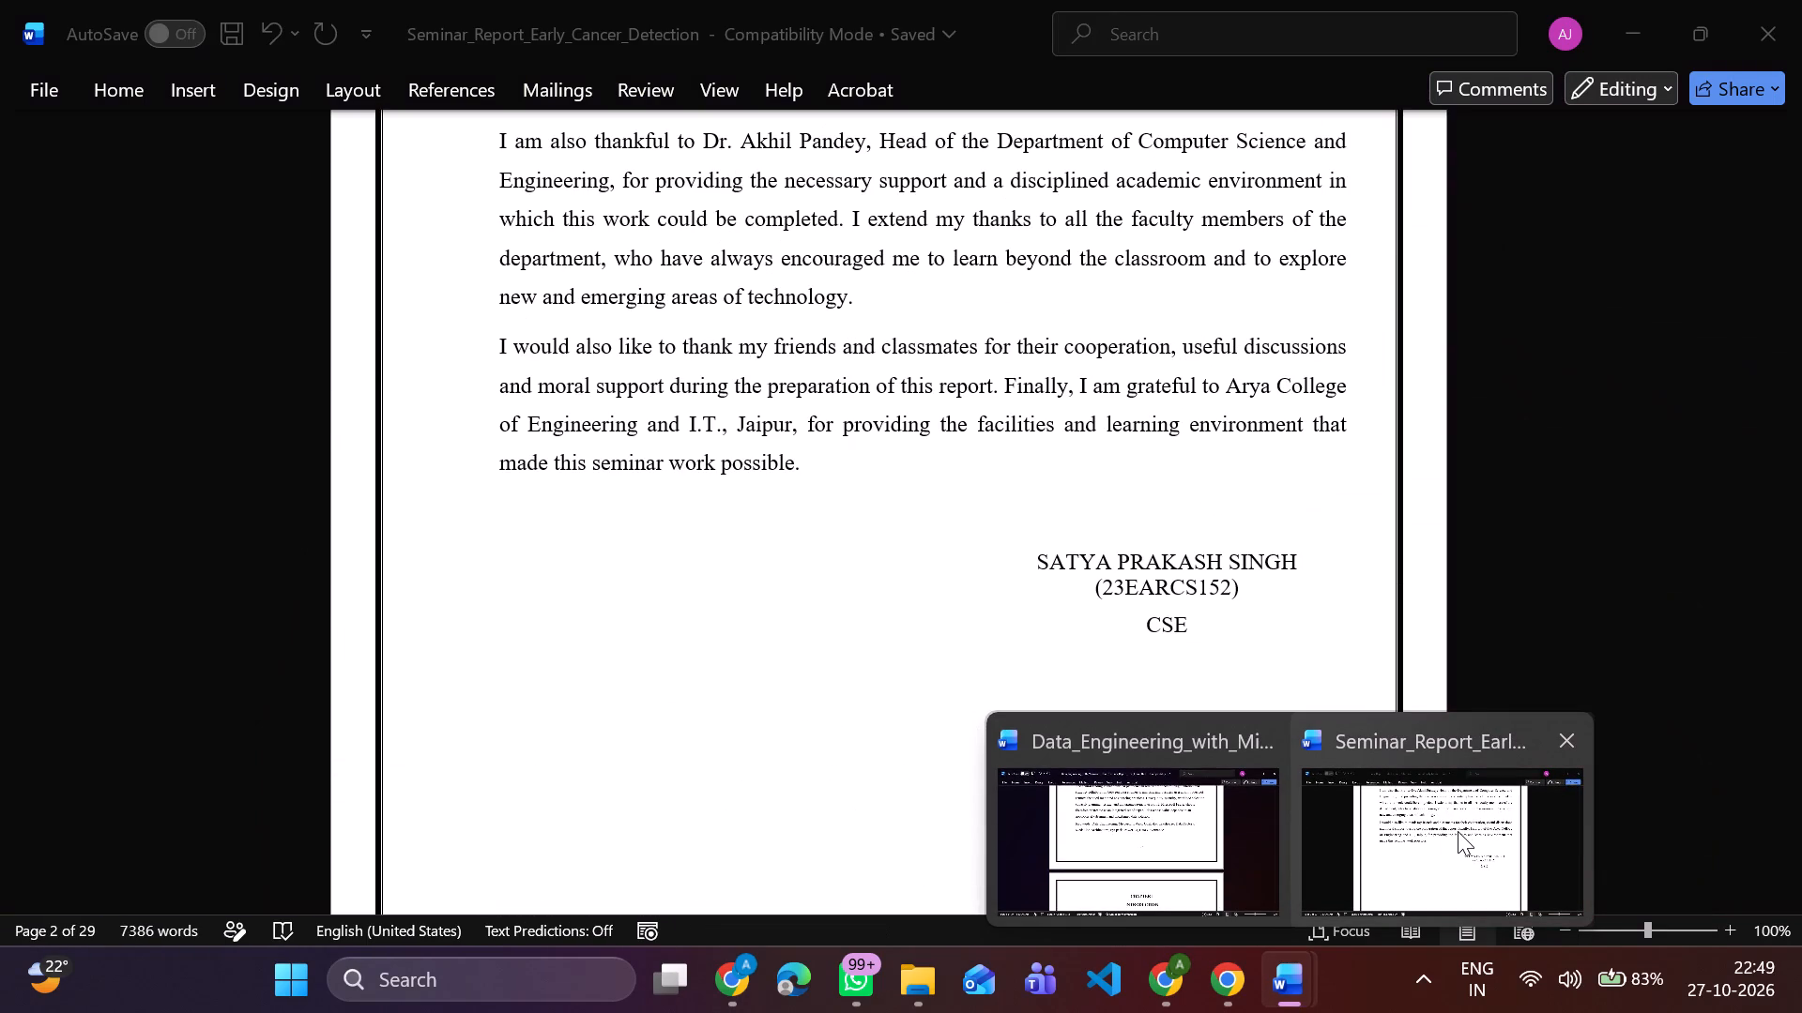
Switch to Seminar_Report_Early_Cancer_Detection and examine its contents list, abstract and Chapter I formatting for comparison.
click(1458, 831)
scroll(1129, 707, down, 4)
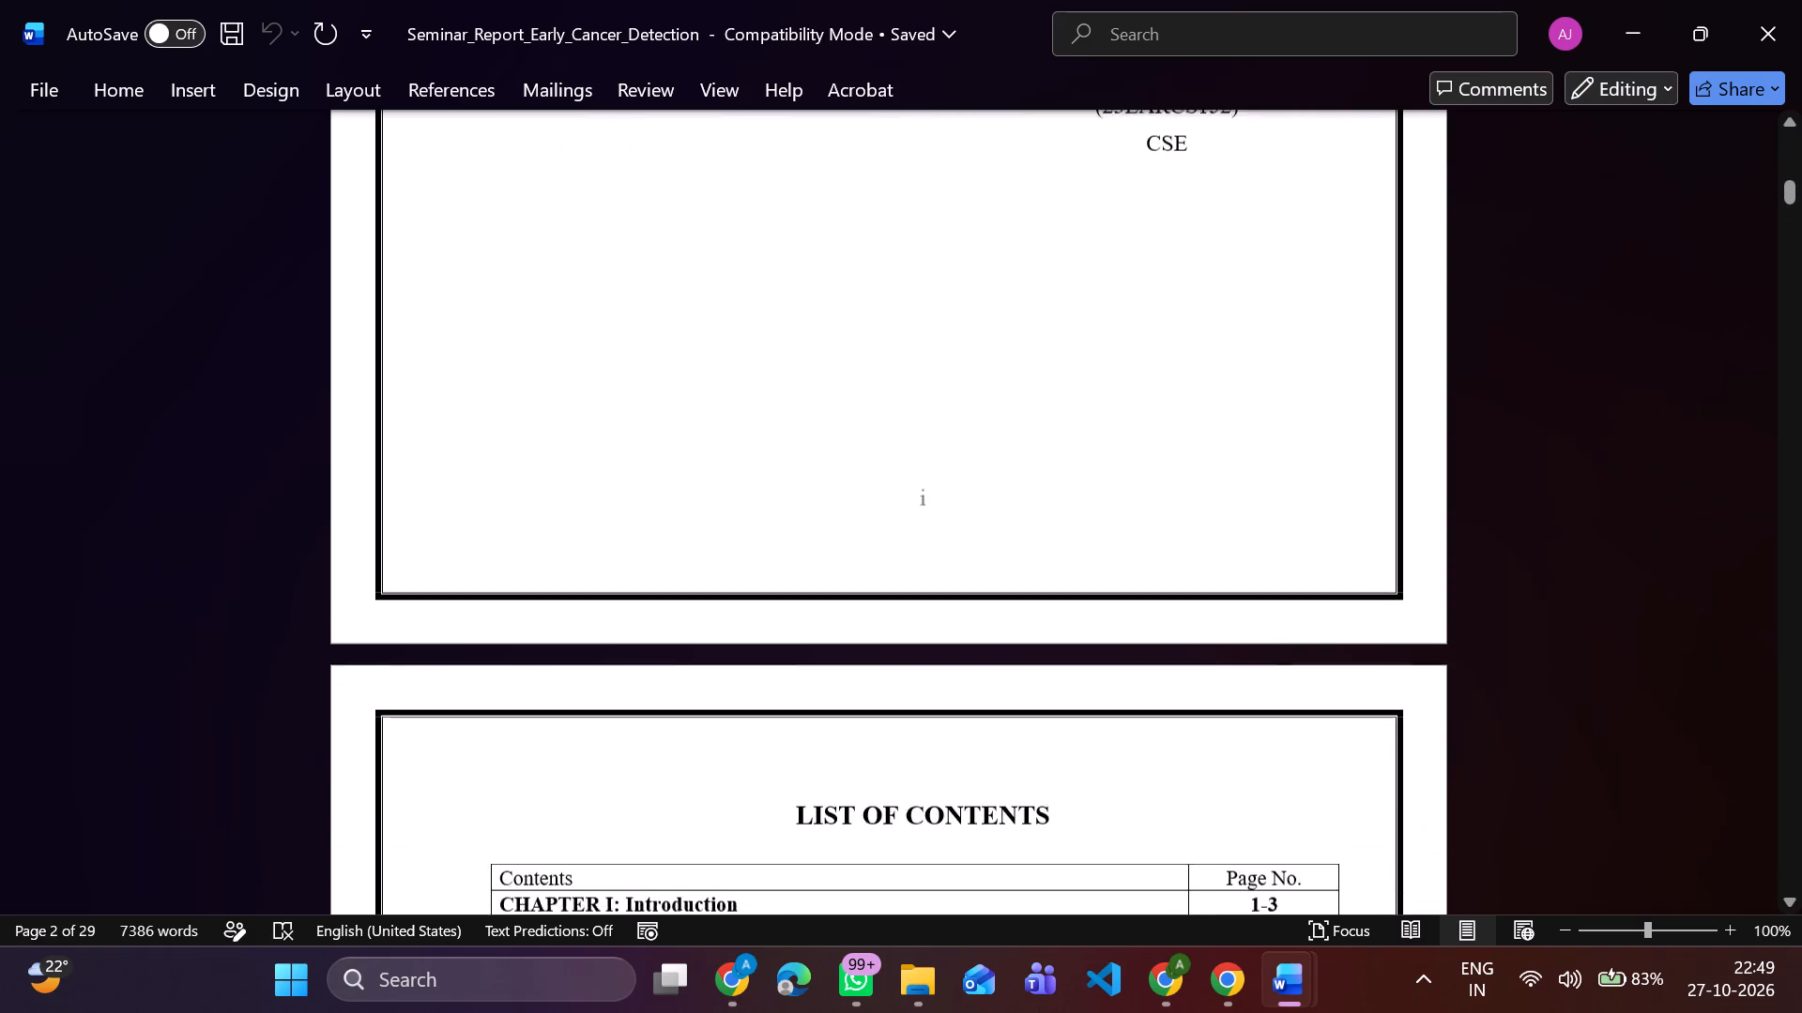
scroll(1129, 707, down, 5)
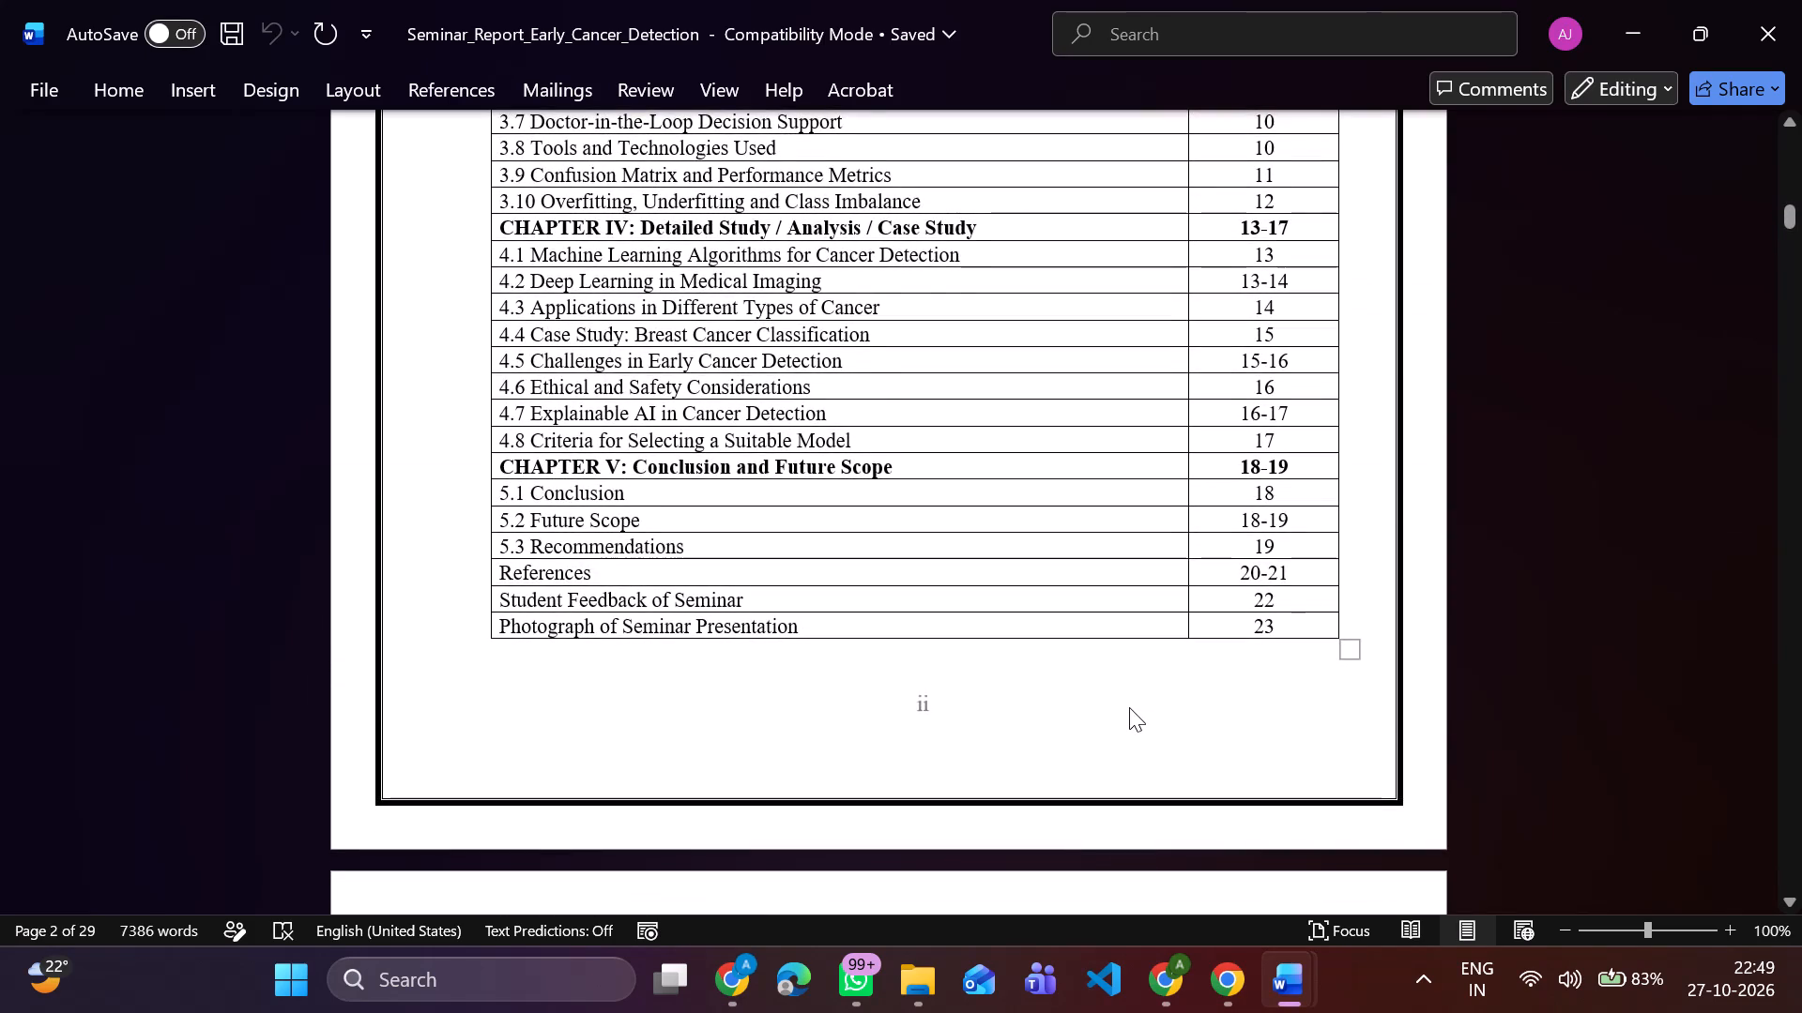
scroll(1129, 707, down, 5)
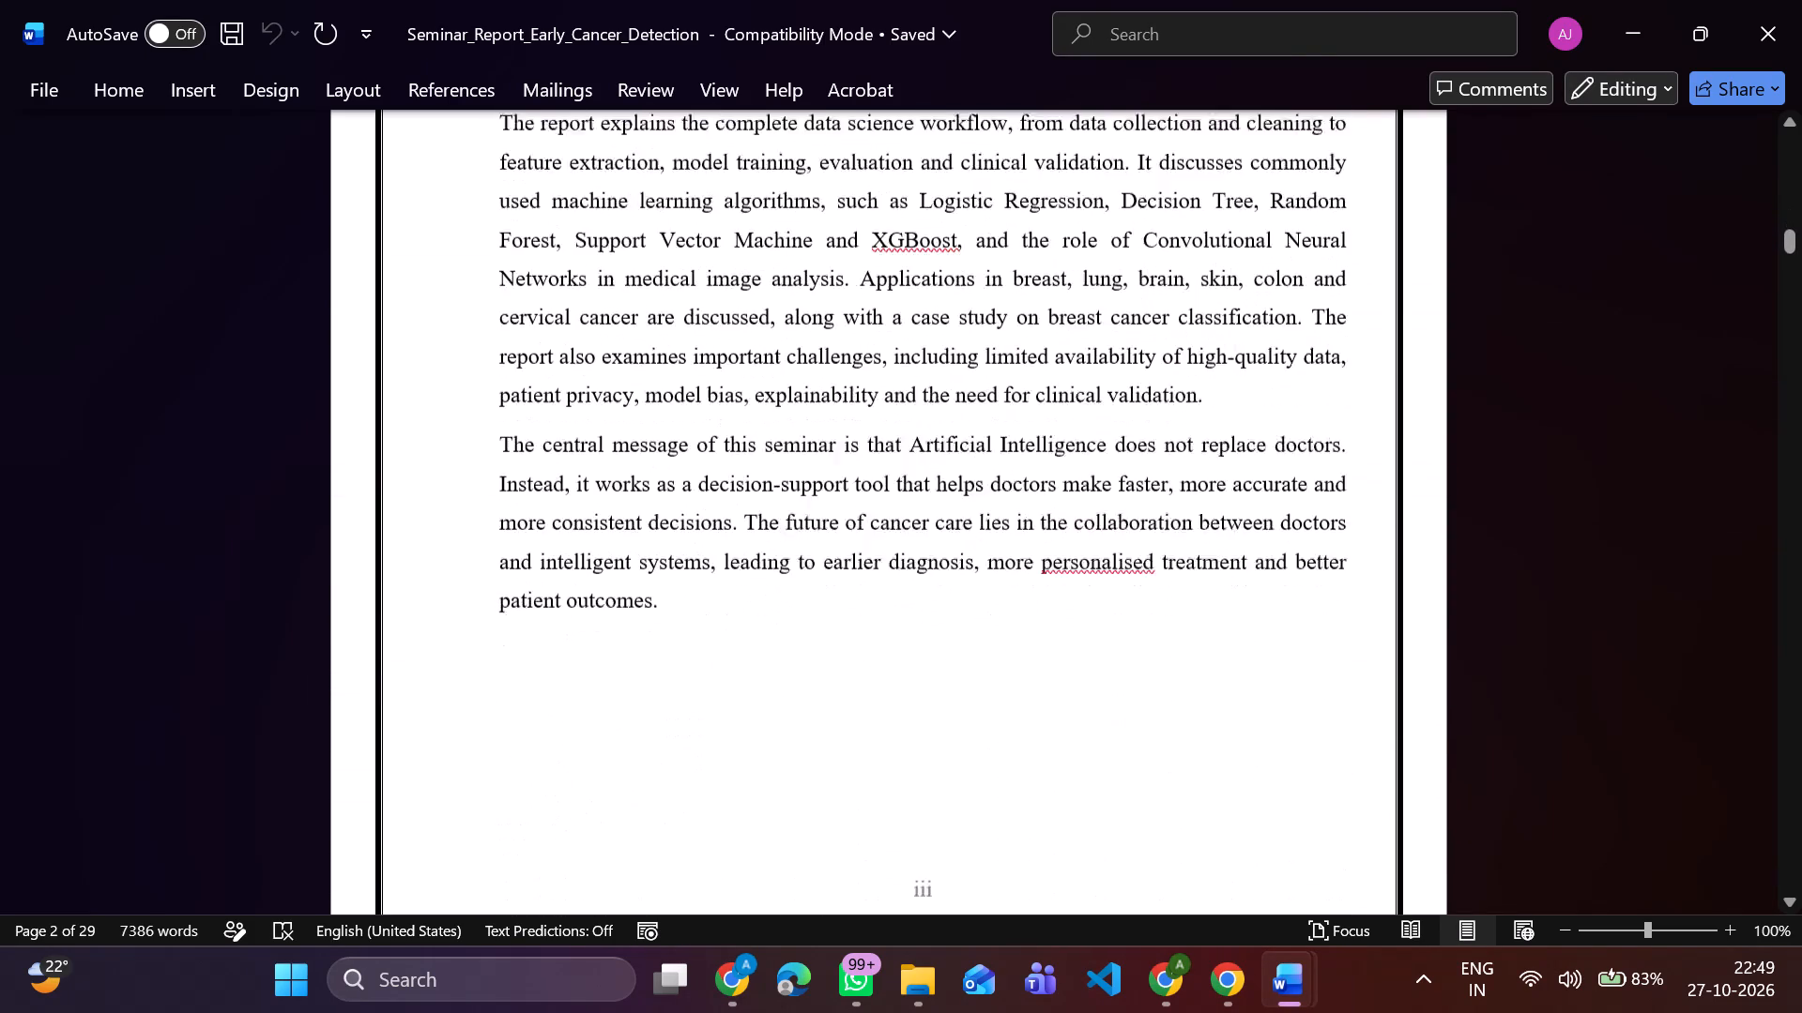
scroll(1129, 707, down, 6)
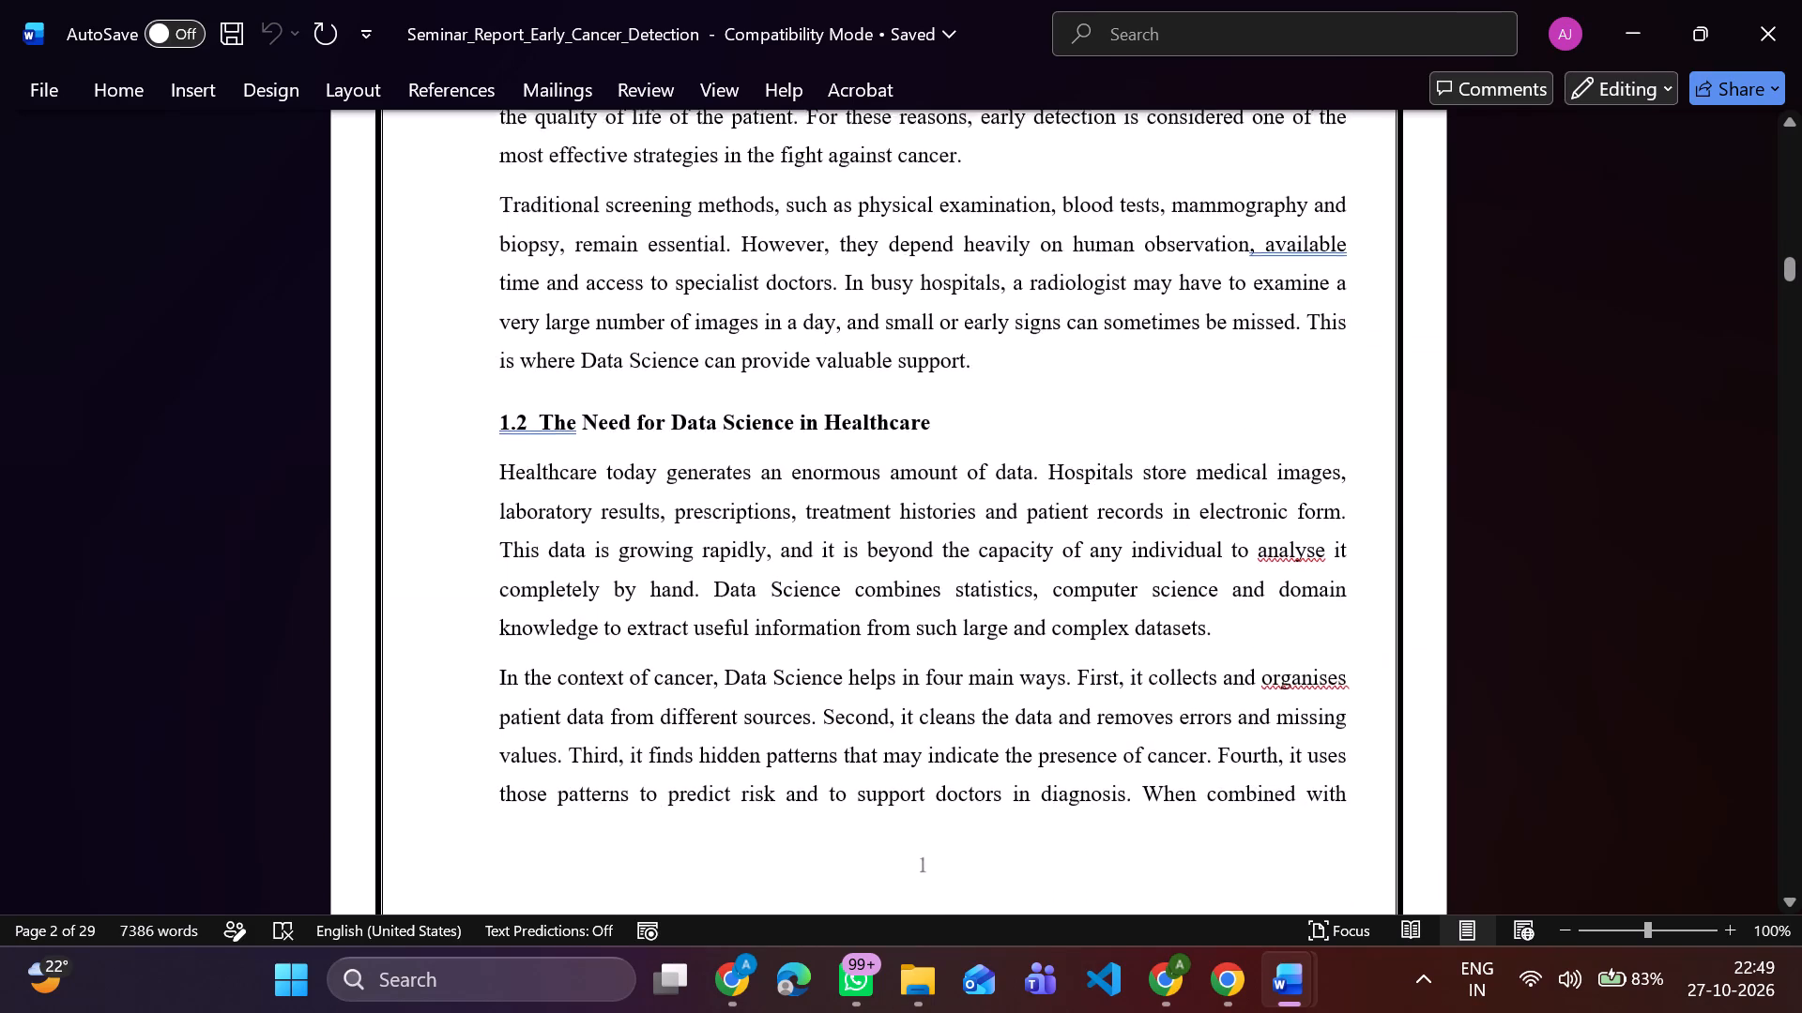
scroll(1129, 707, up, 1)
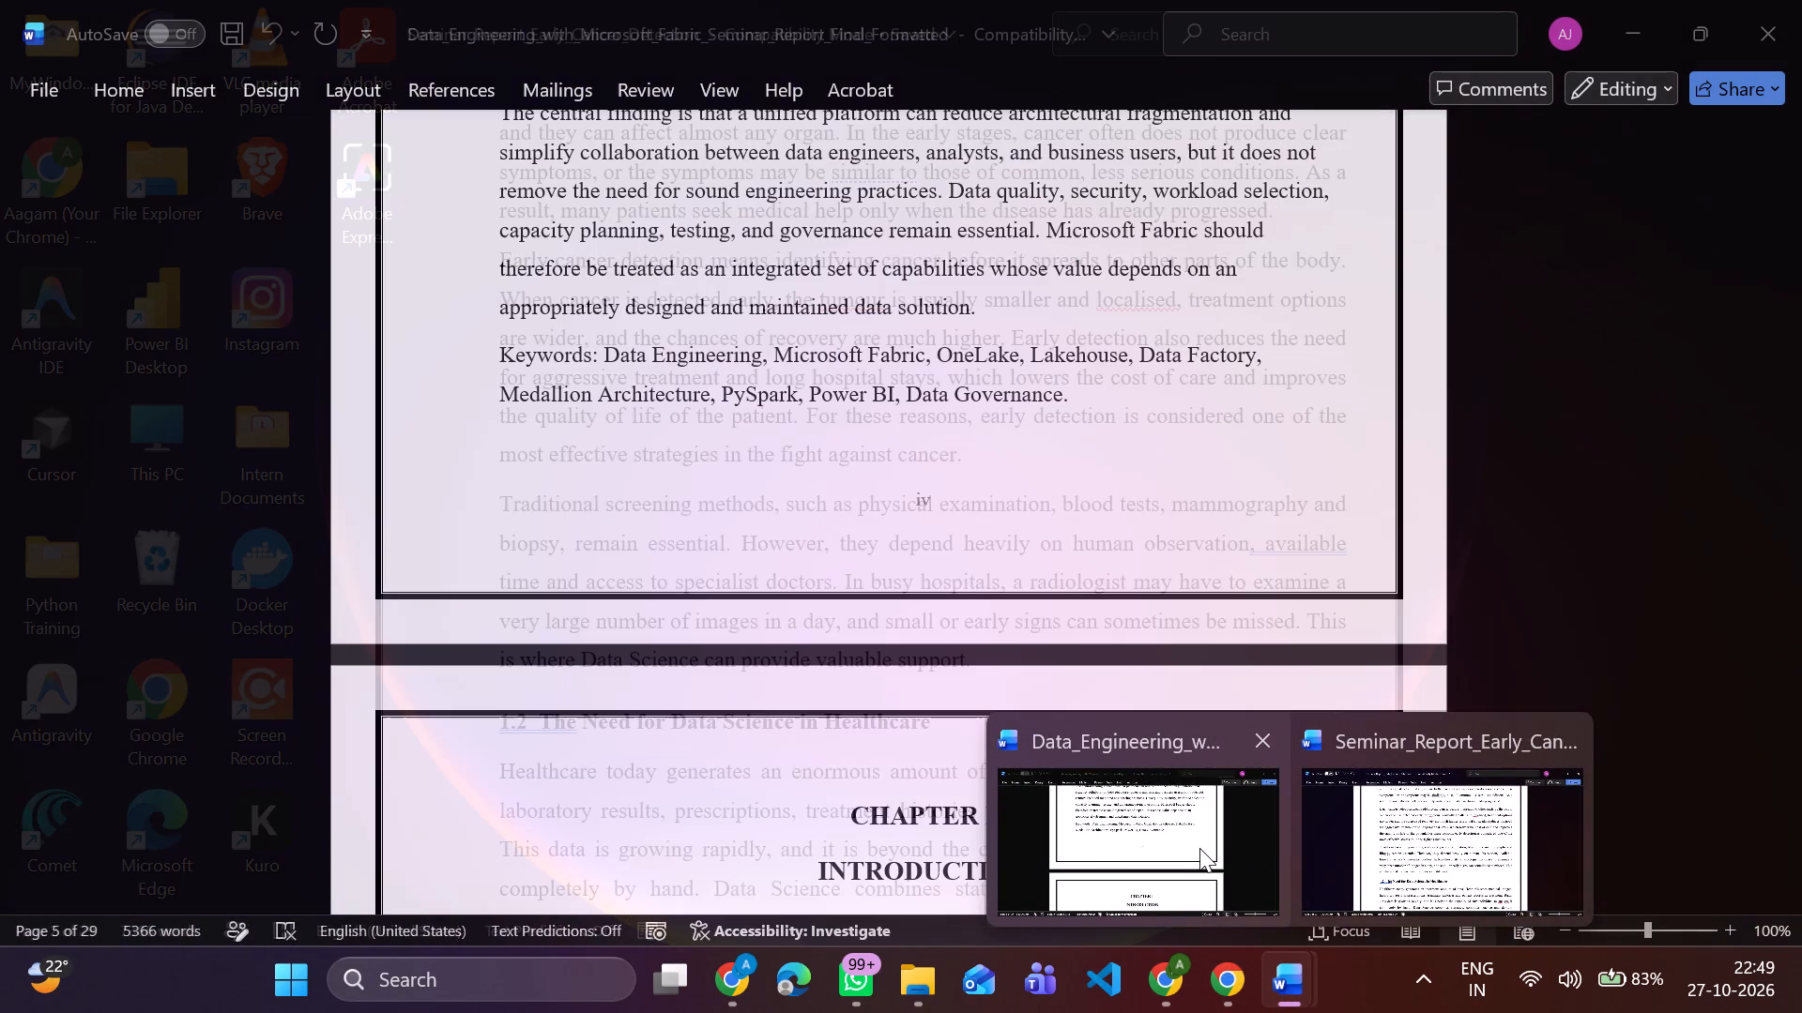
Return to the Data Engineering report and review it from Chapter I back through the abstract and contents to the cover page's placeholders.
click(1199, 848)
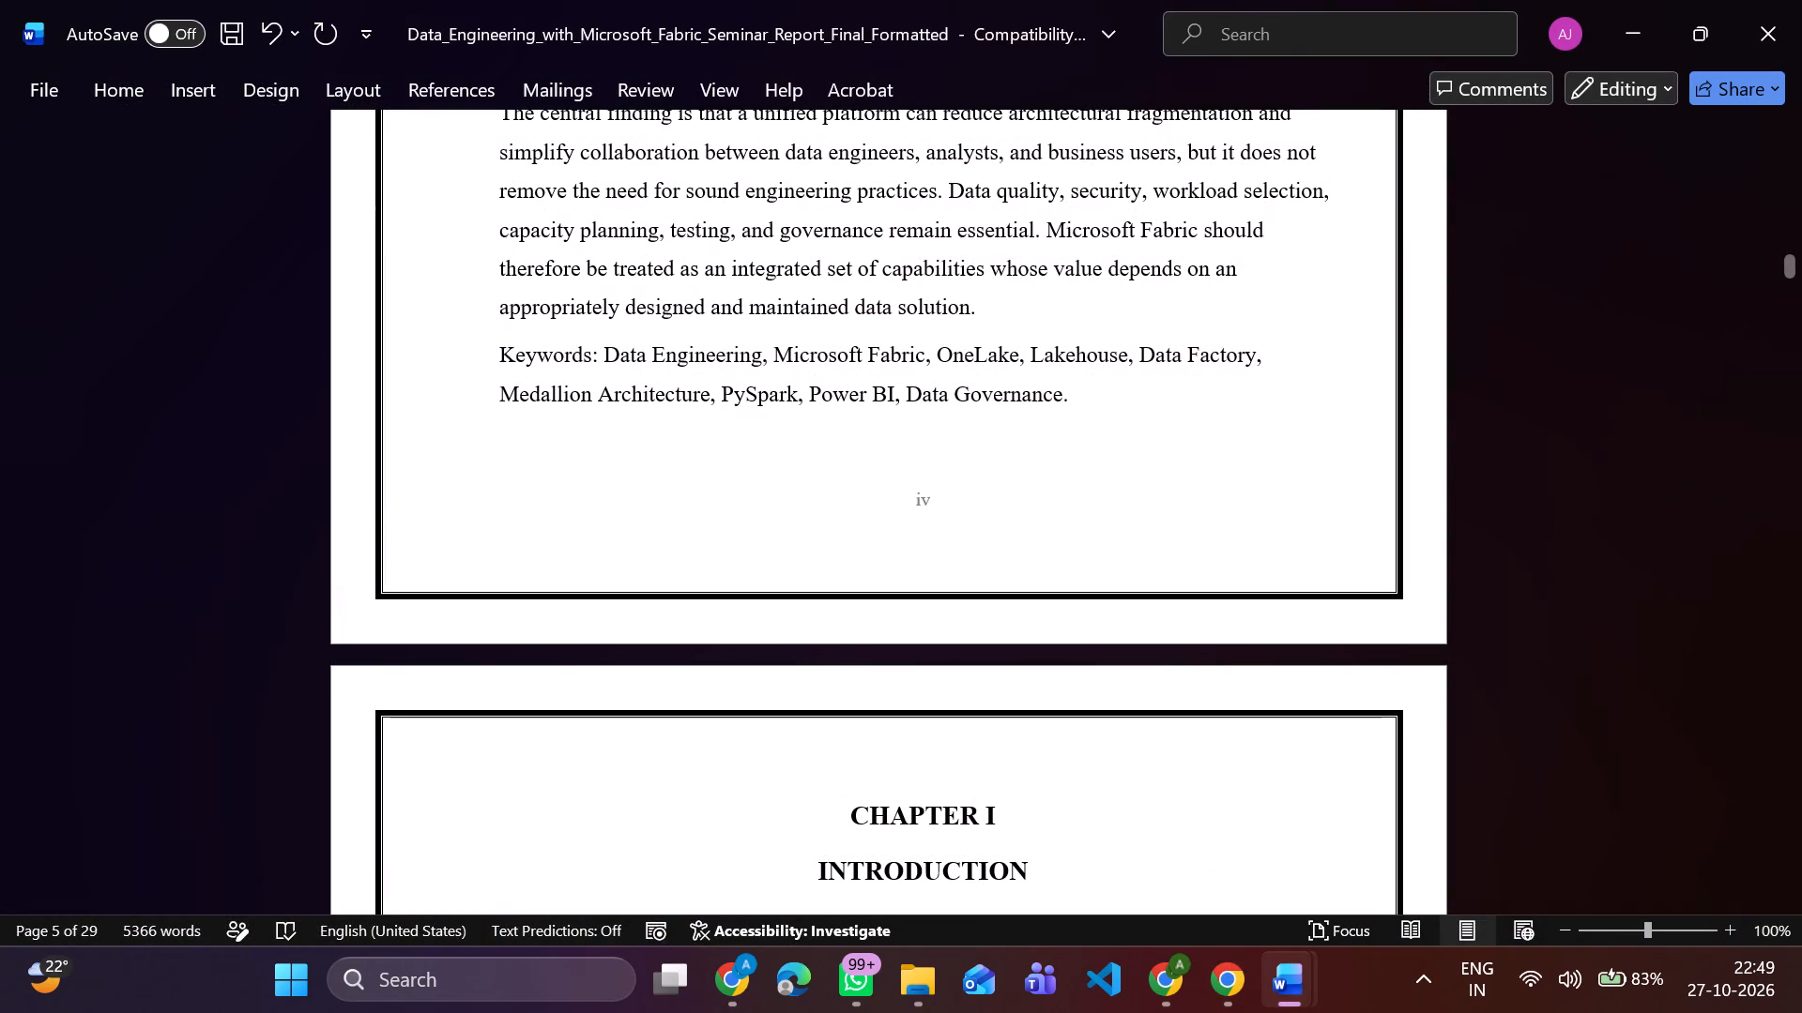
scroll(895, 578, down, 2)
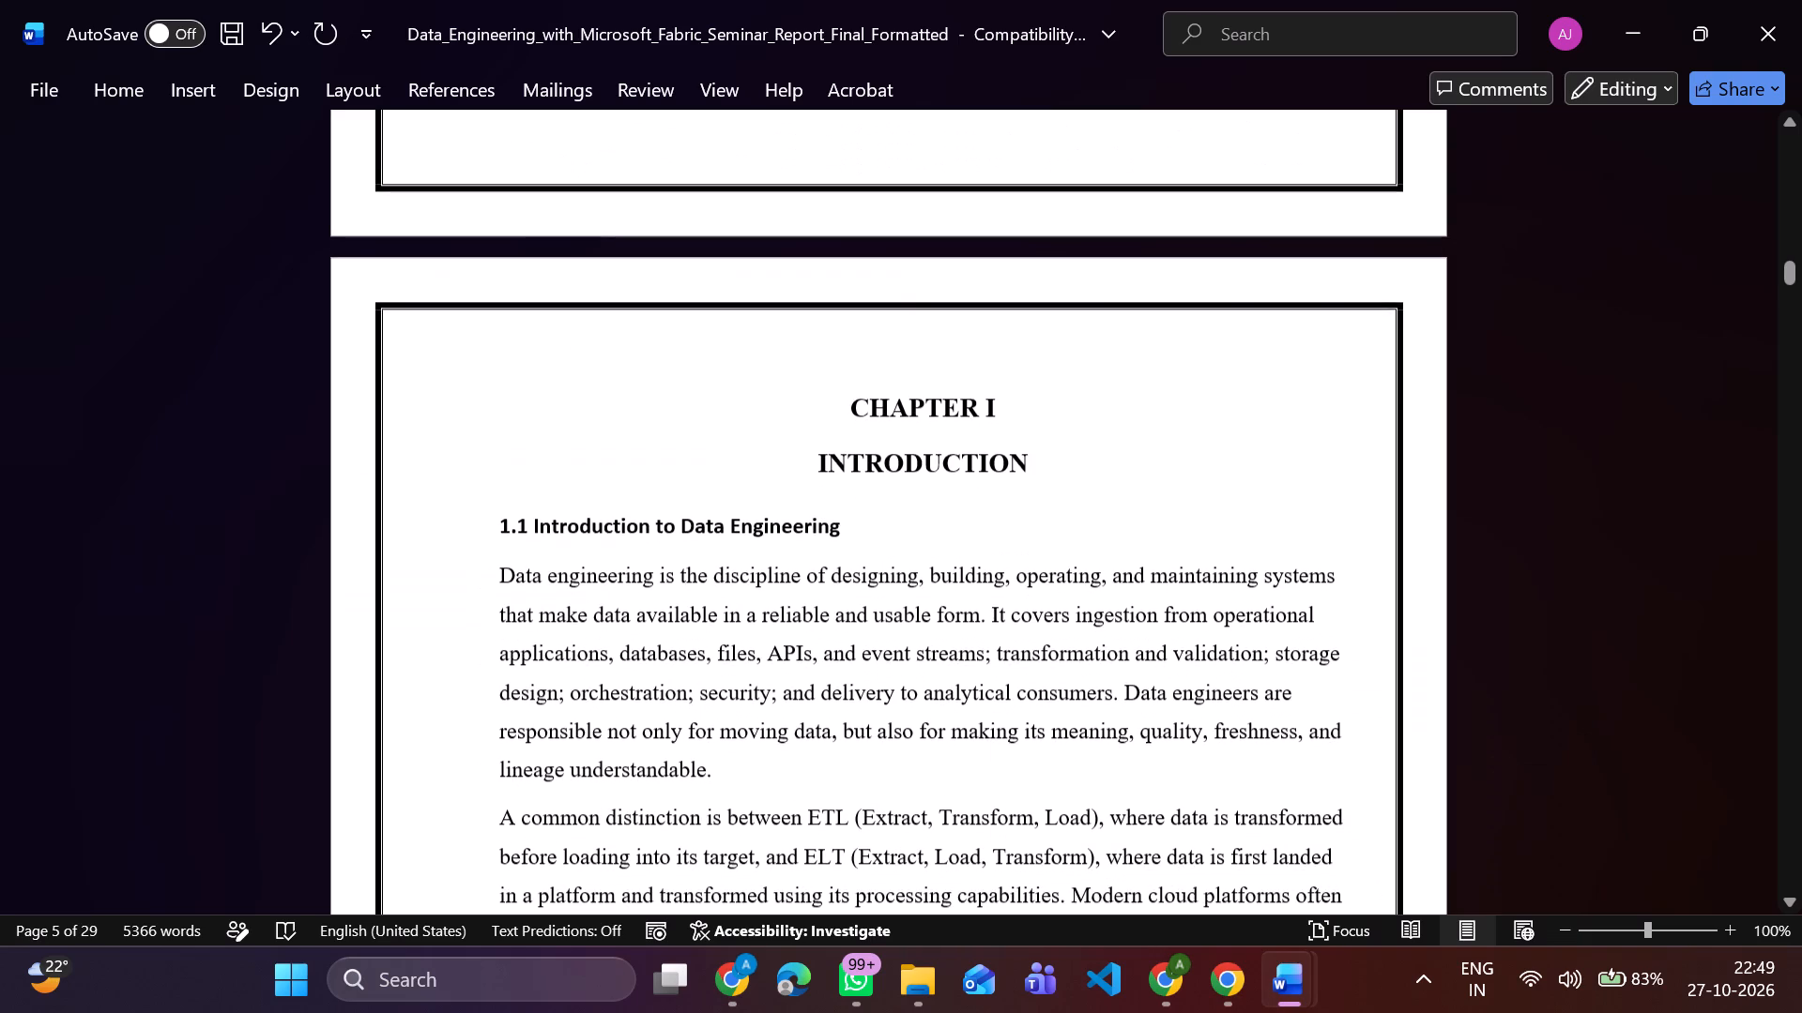
scroll(895, 578, up, 4)
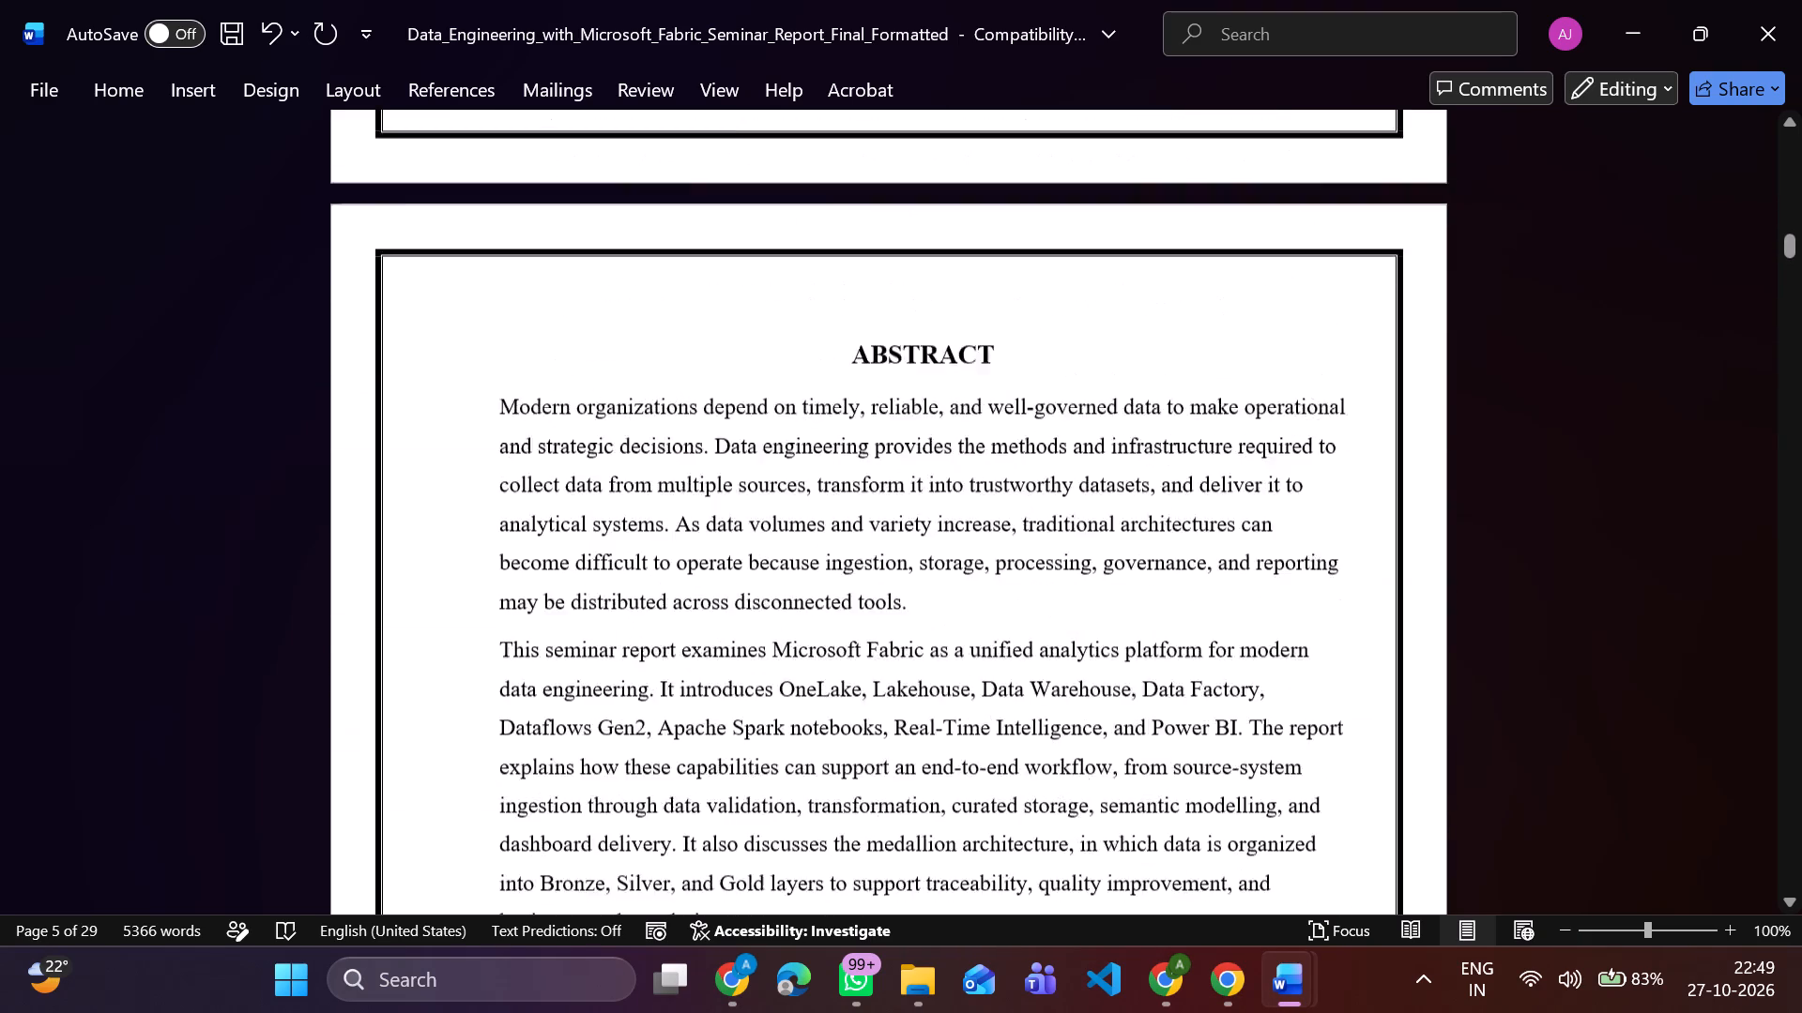
scroll(895, 578, up, 5)
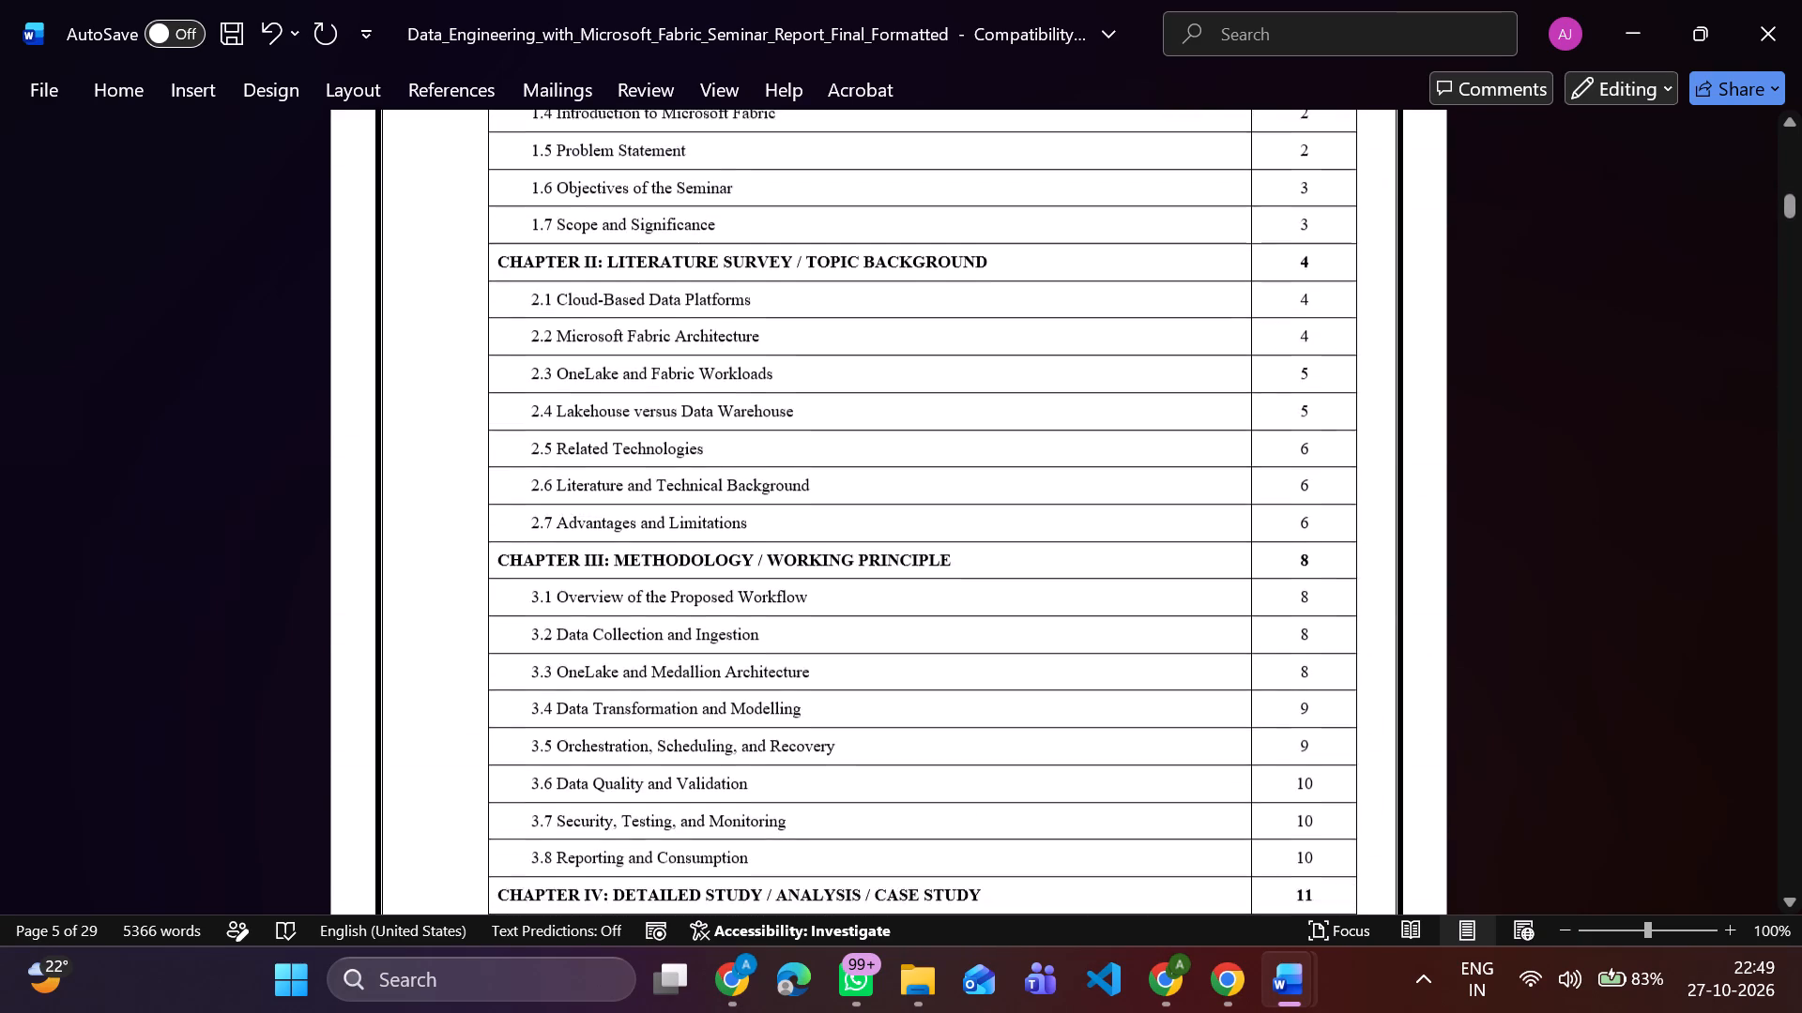
scroll(895, 578, up, 5)
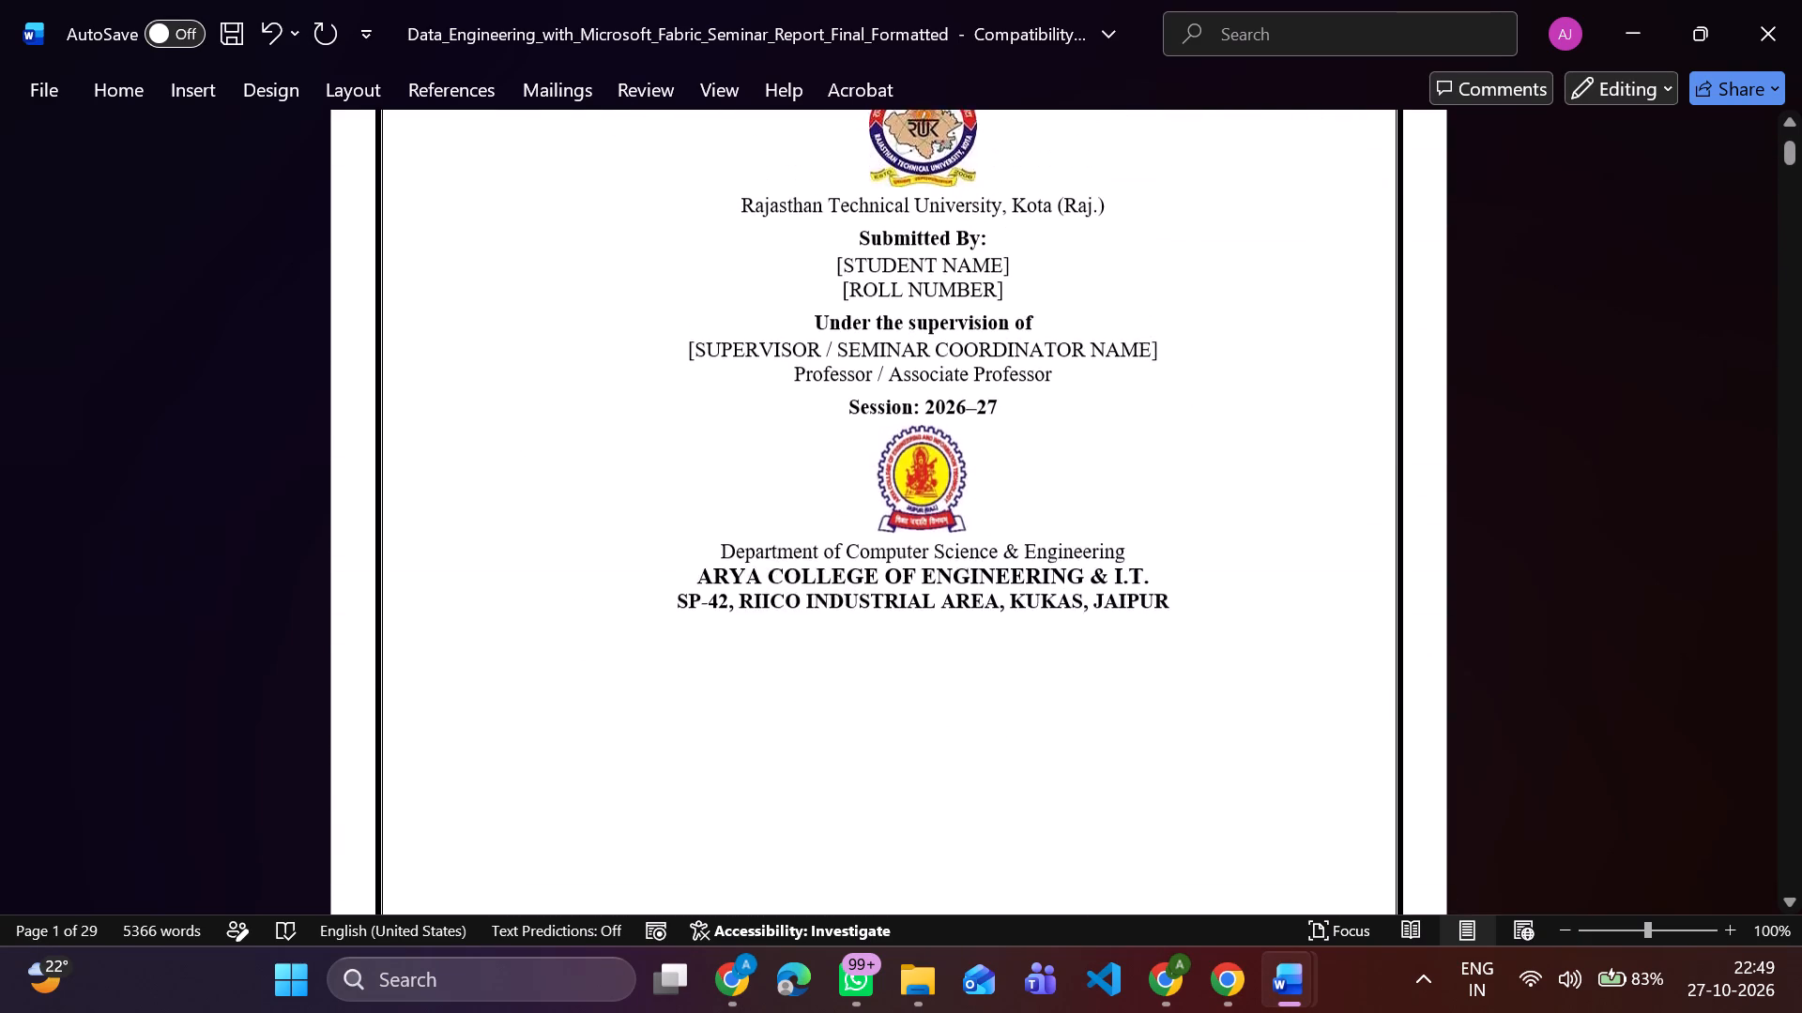
Review the Data Engineering report's acknowledgement, list of contents and abstract pages.
scroll(895, 578, down, 6)
scroll(895, 578, up, 3)
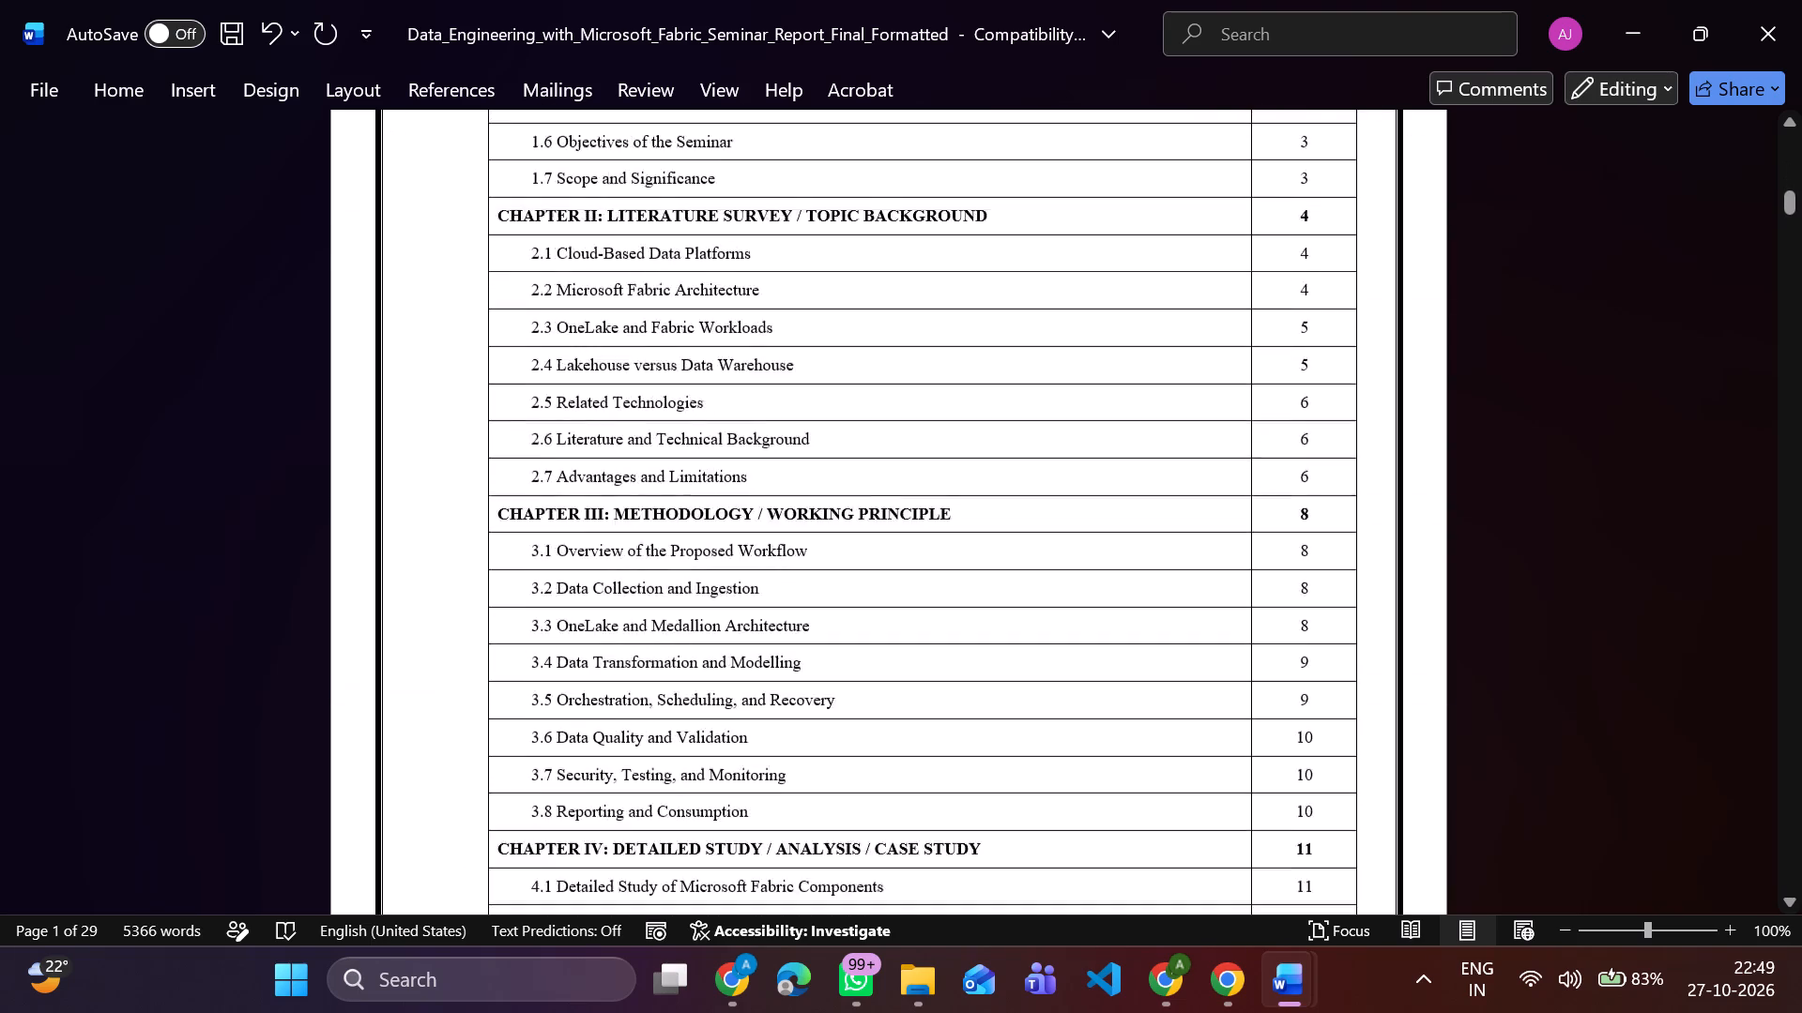
scroll(895, 578, up, 7)
scroll(895, 578, down, 1)
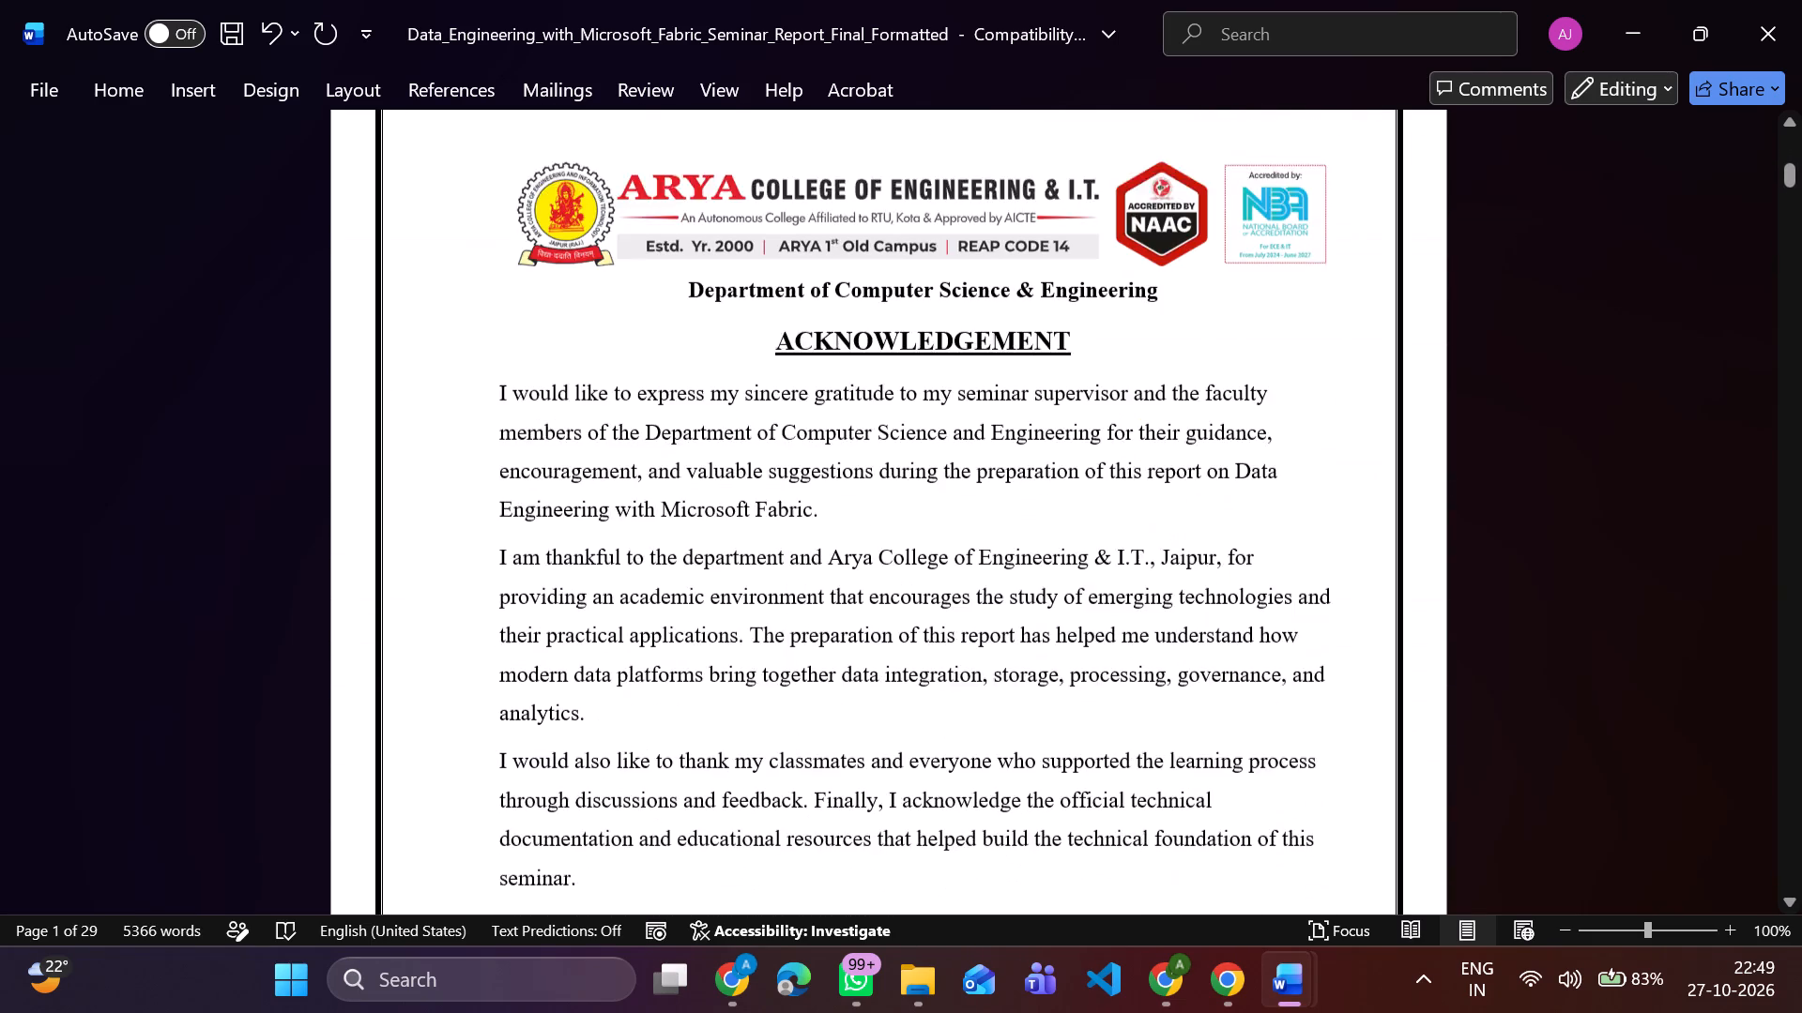
scroll(895, 578, down, 5)
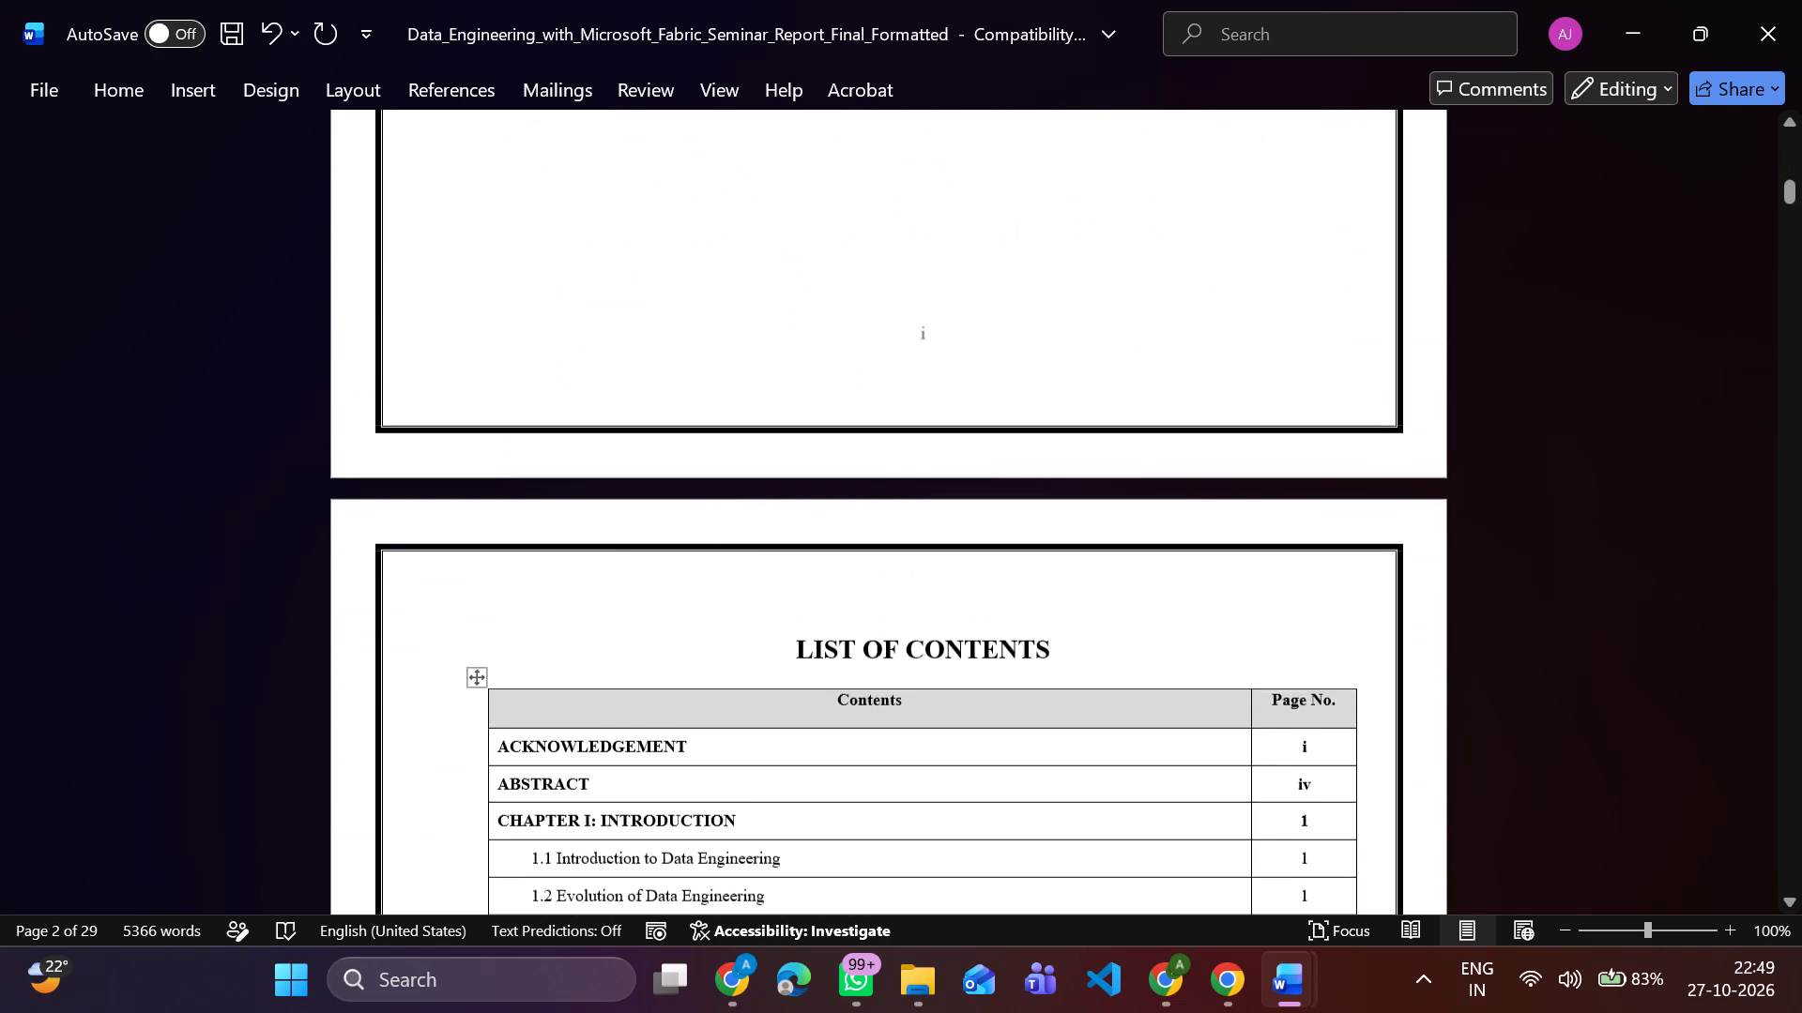
scroll(895, 578, down, 3)
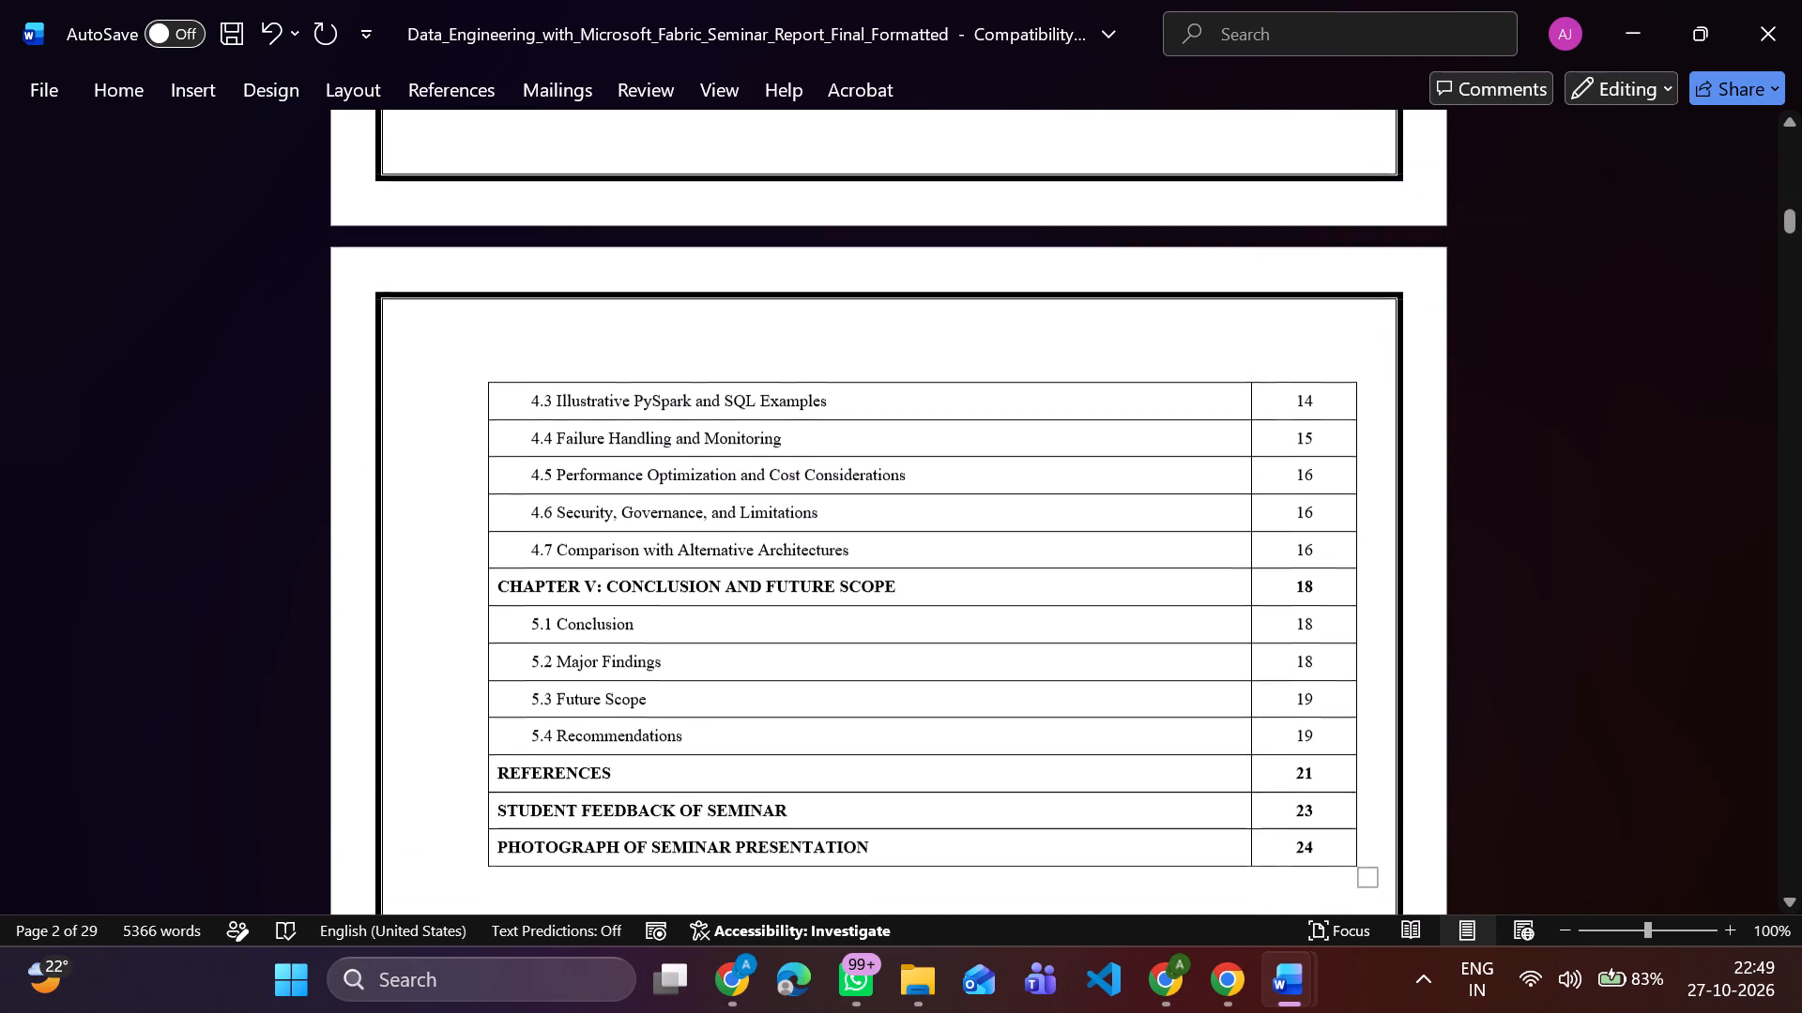
scroll(895, 578, down, 1)
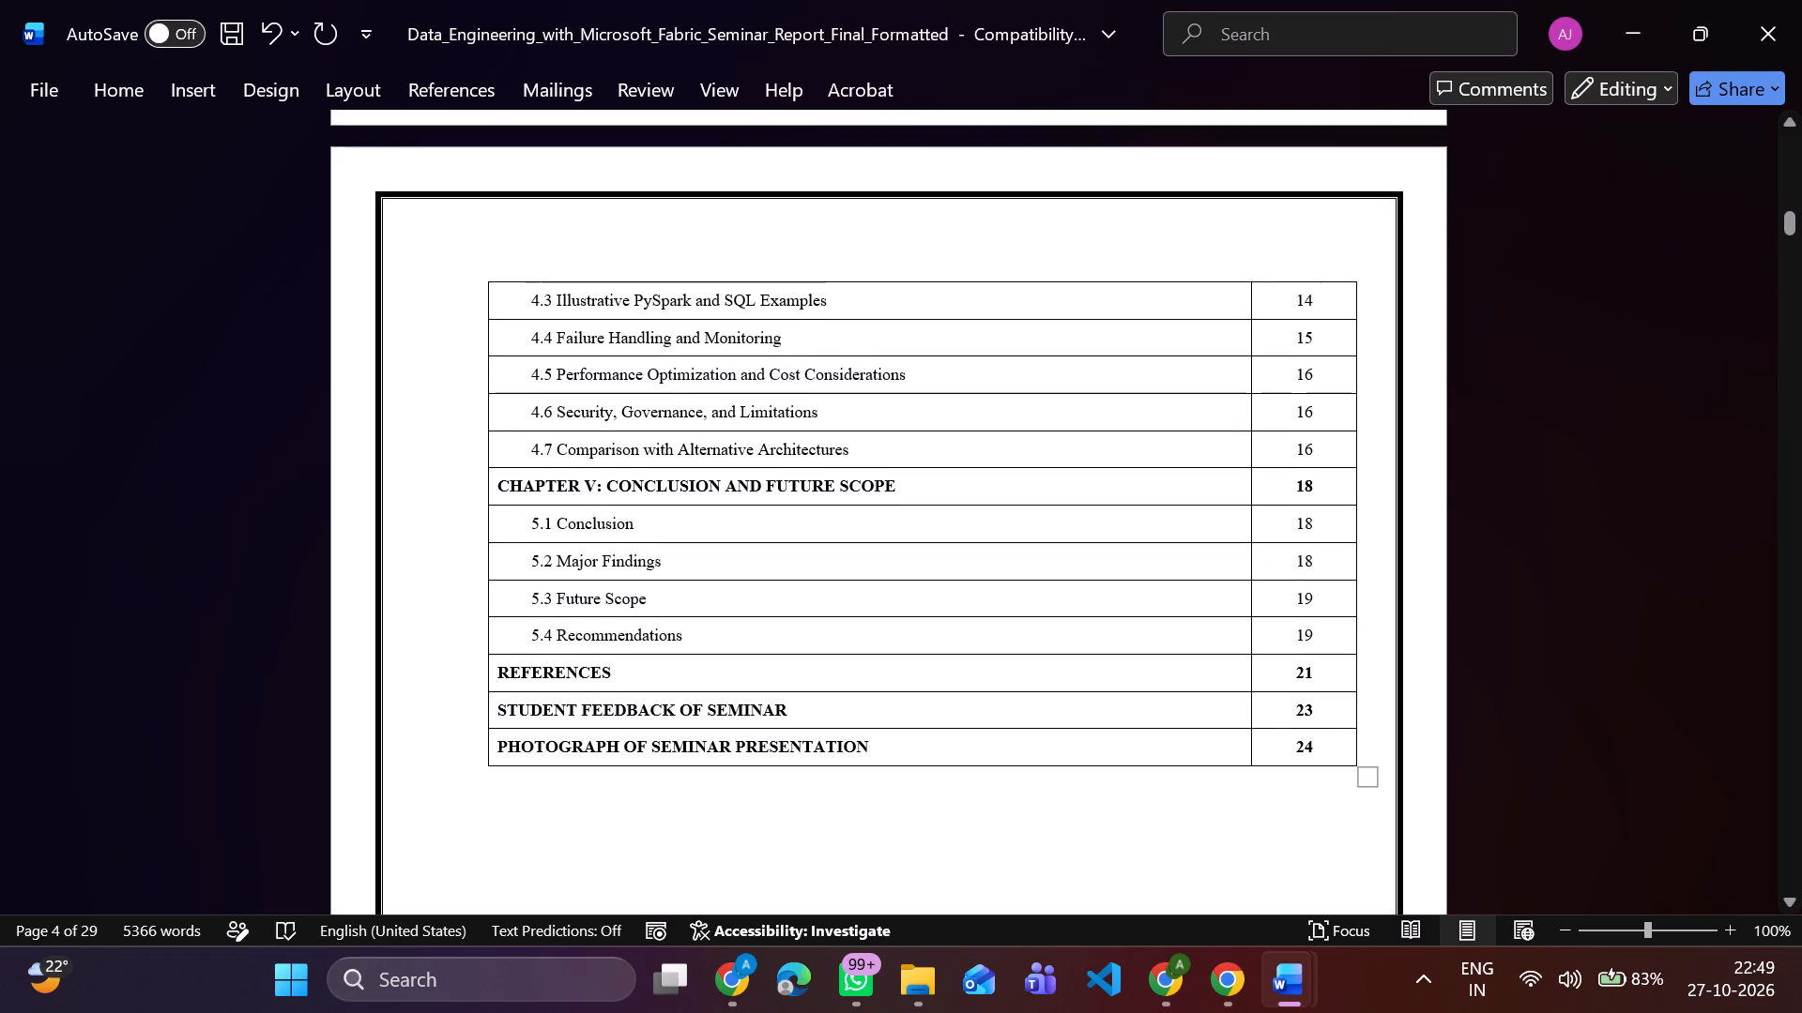
scroll(895, 578, down, 4)
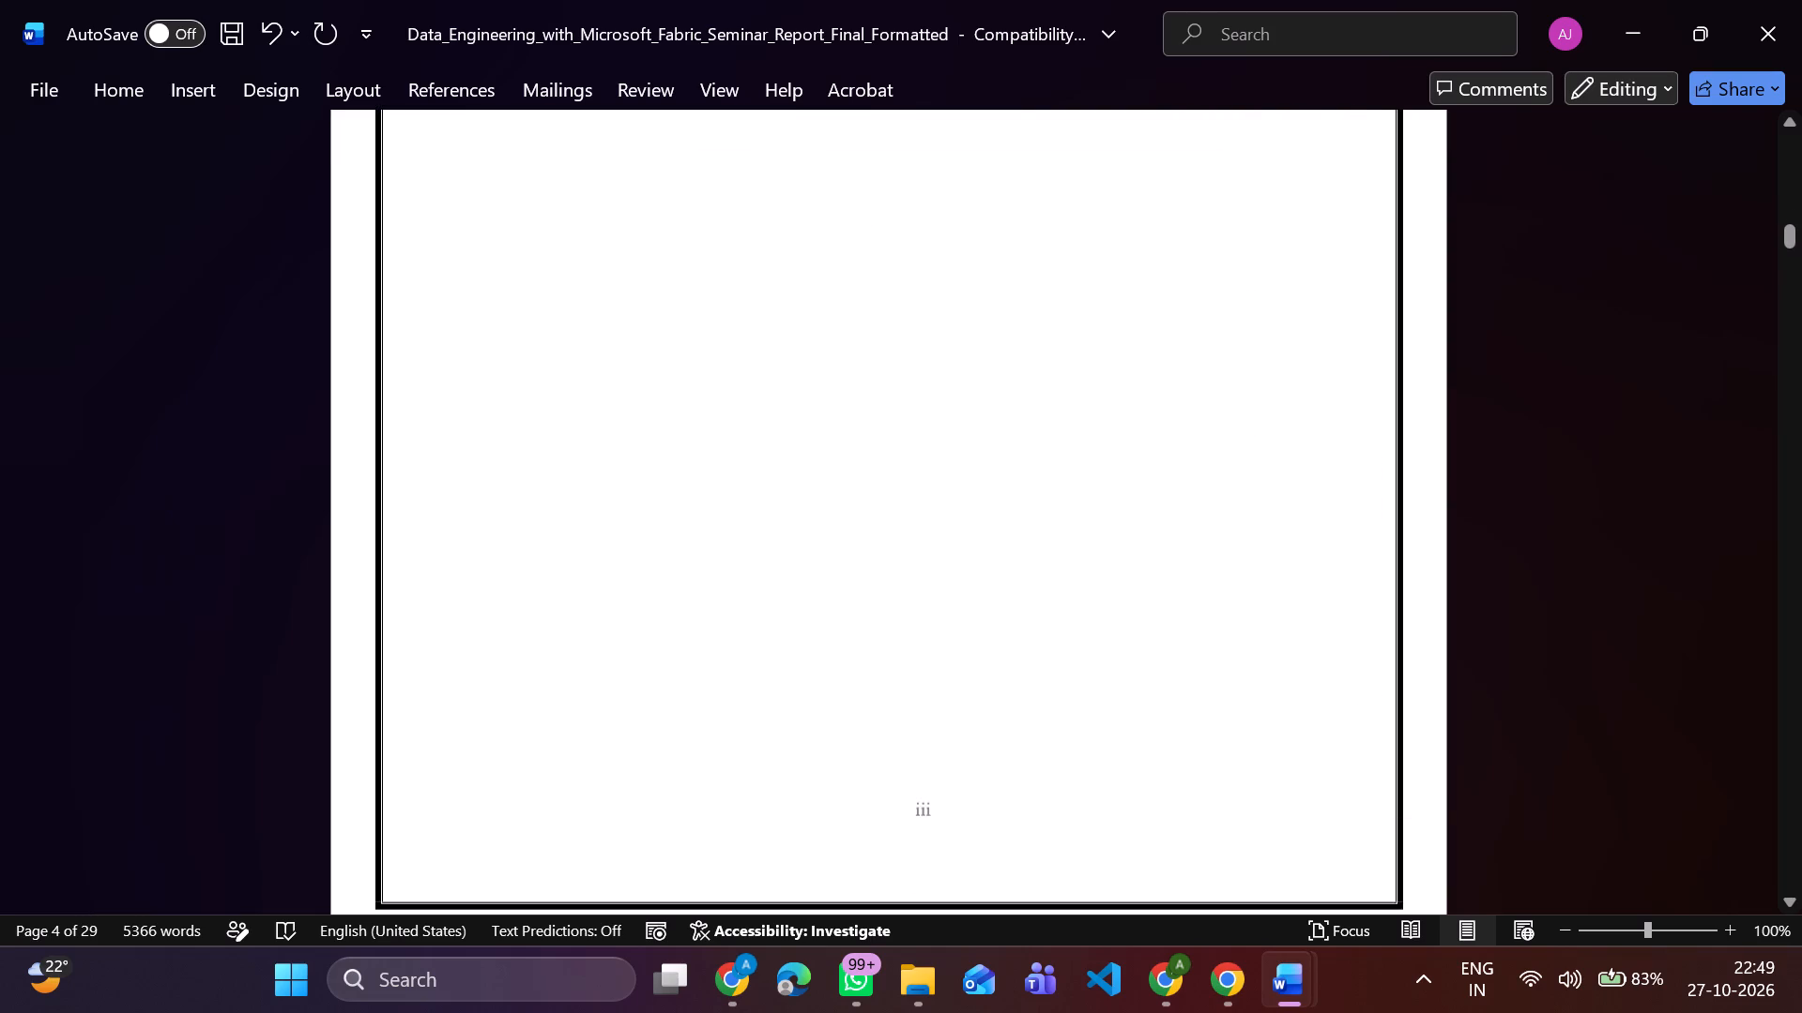
scroll(895, 578, down, 4)
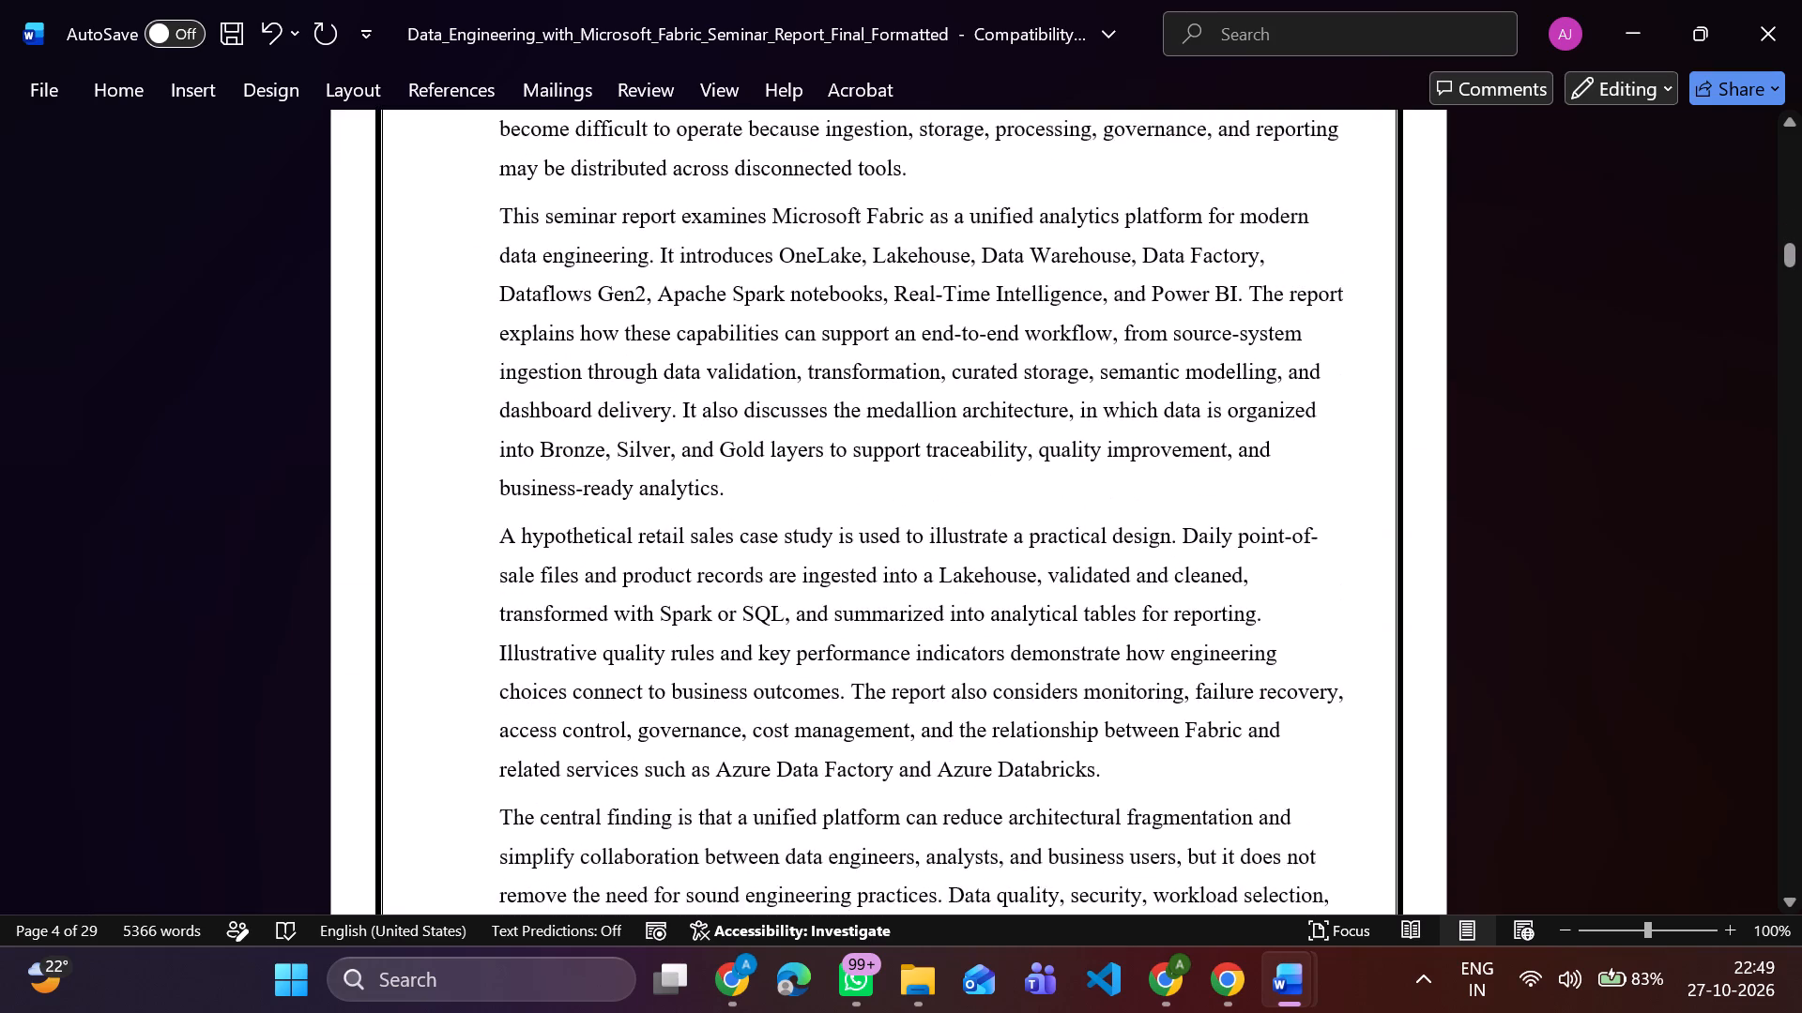
scroll(895, 578, down, 3)
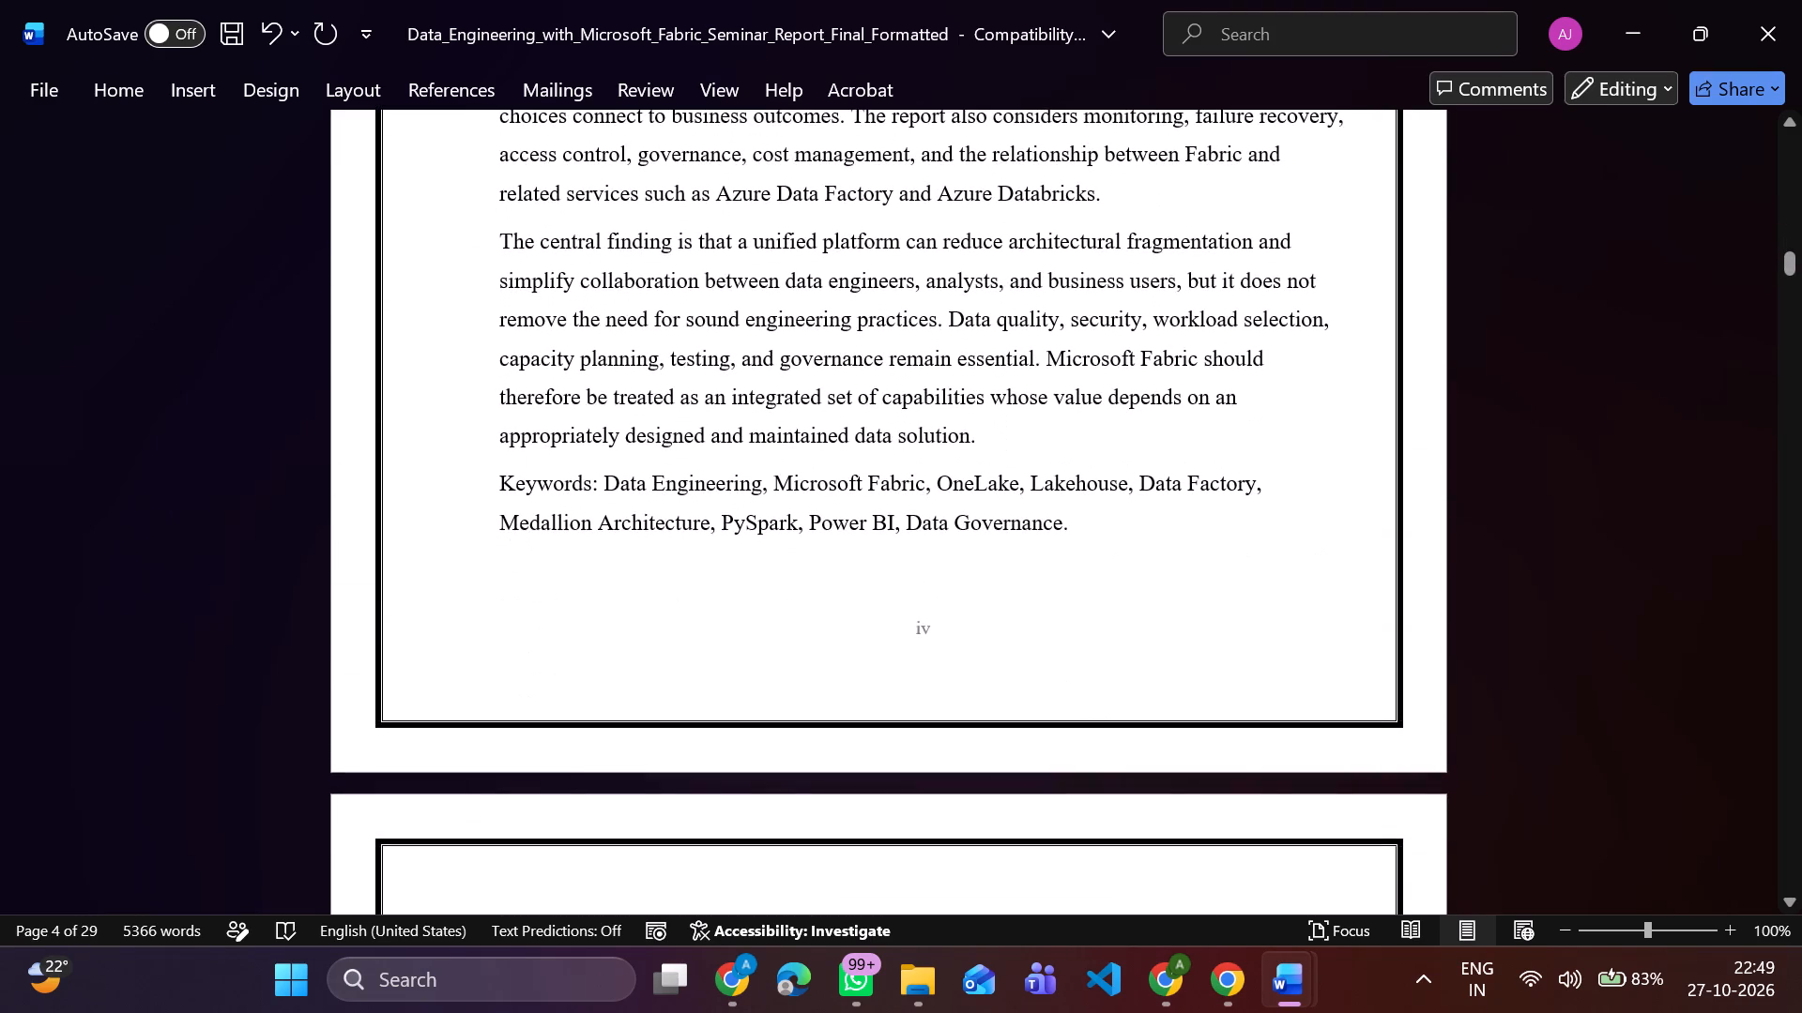
Review Chapter I from section 1.1 Introduction to Data Engineering through 1.7 Scope and Significance.
scroll(895, 578, down, 6)
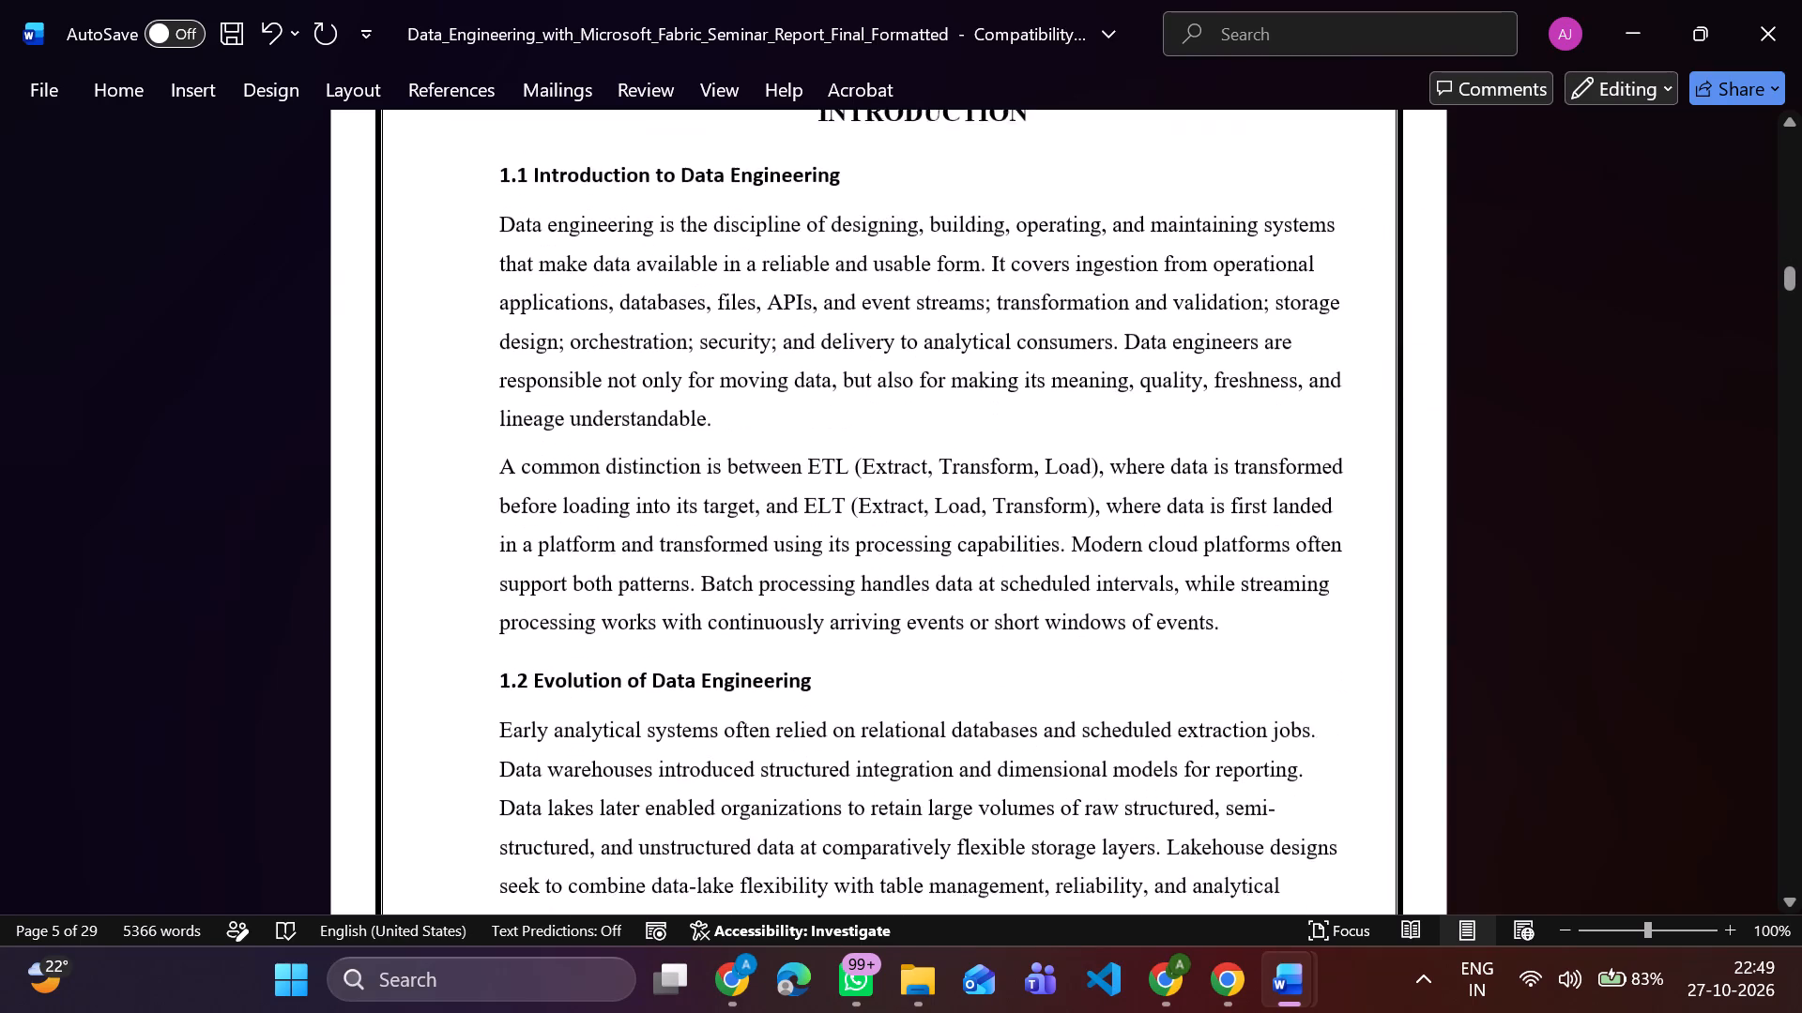
scroll(895, 578, down, 2)
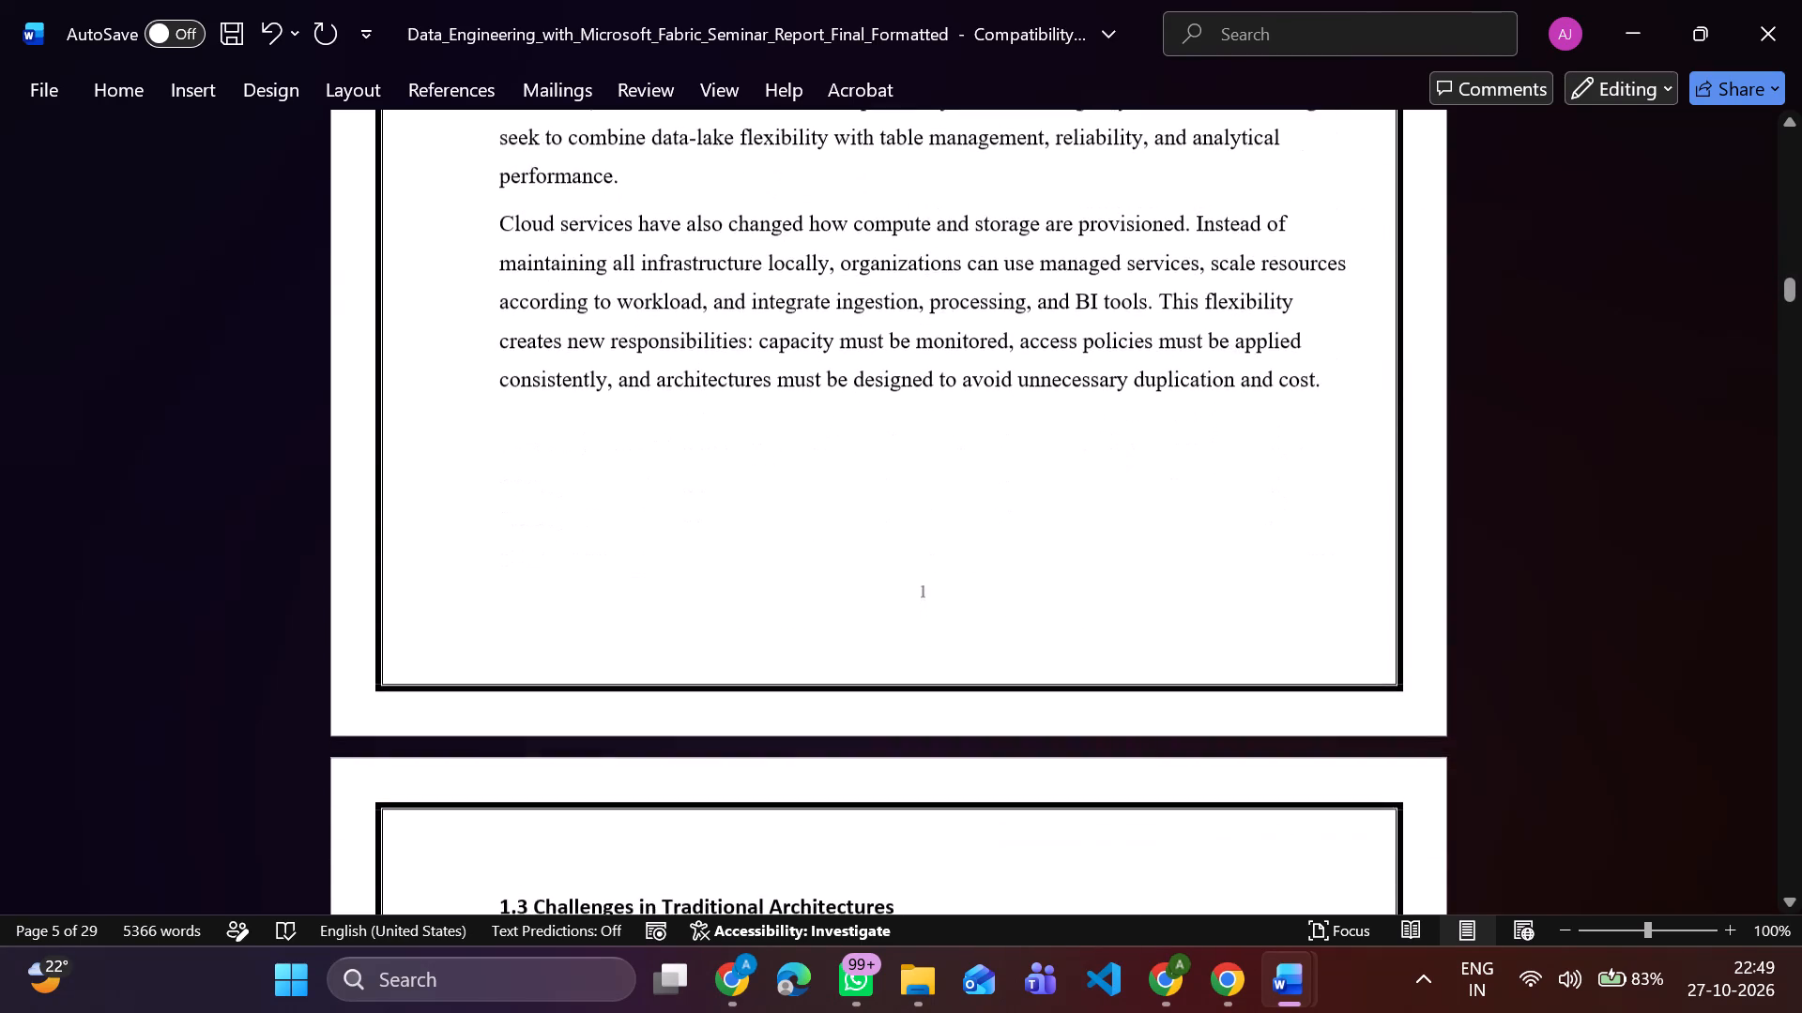
scroll(895, 578, down, 6)
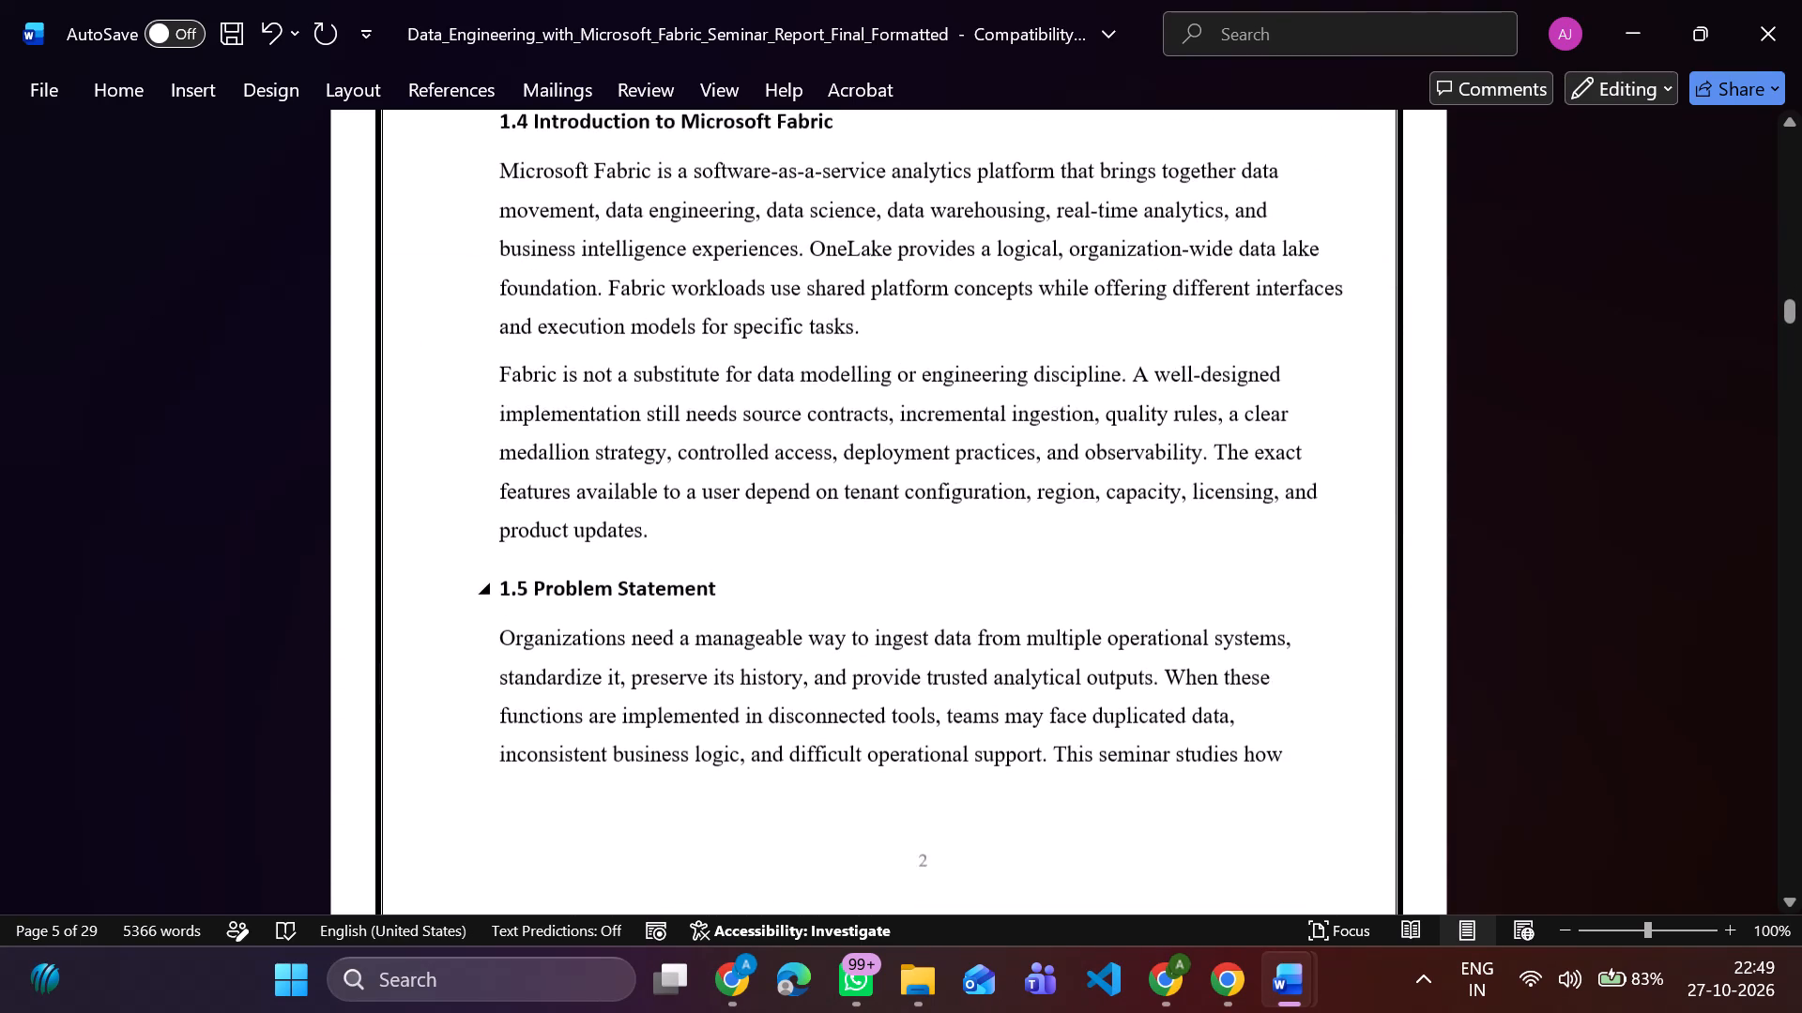
scroll(895, 578, down, 6)
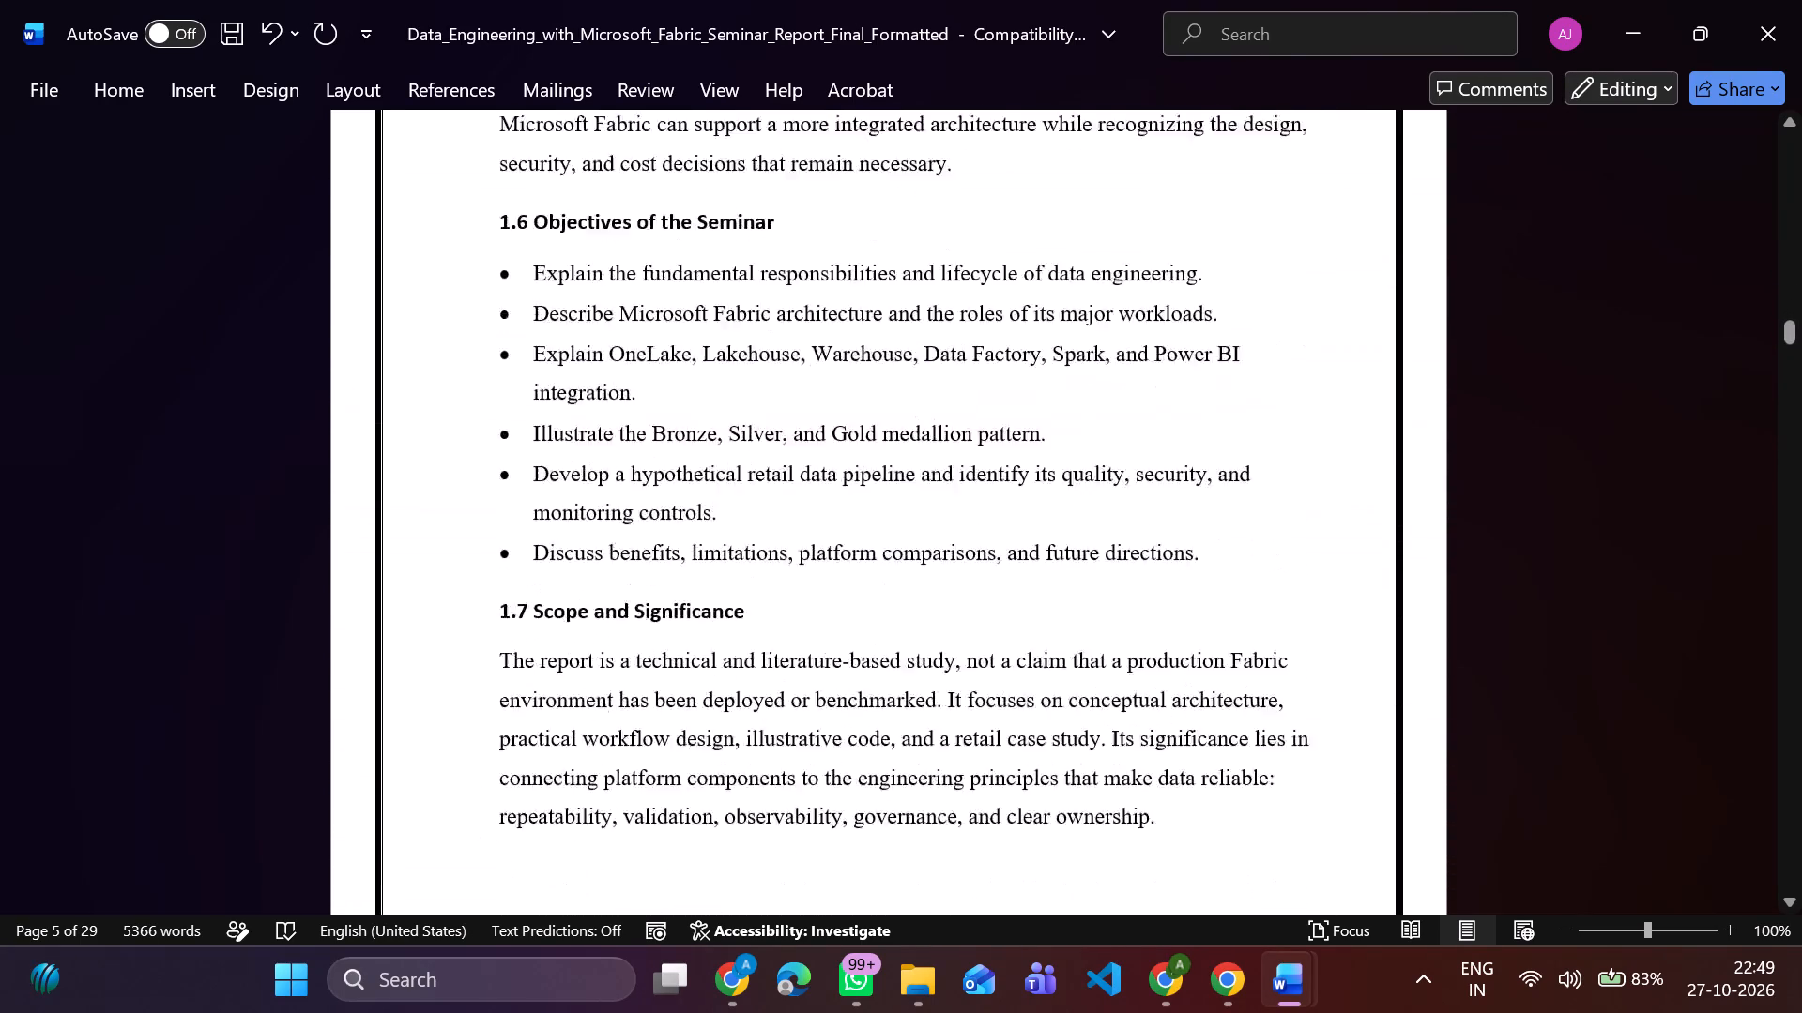
Review the text, tables and page layout of Chapter II, Literature Survey / Topic Background.
scroll(895, 578, down, 5)
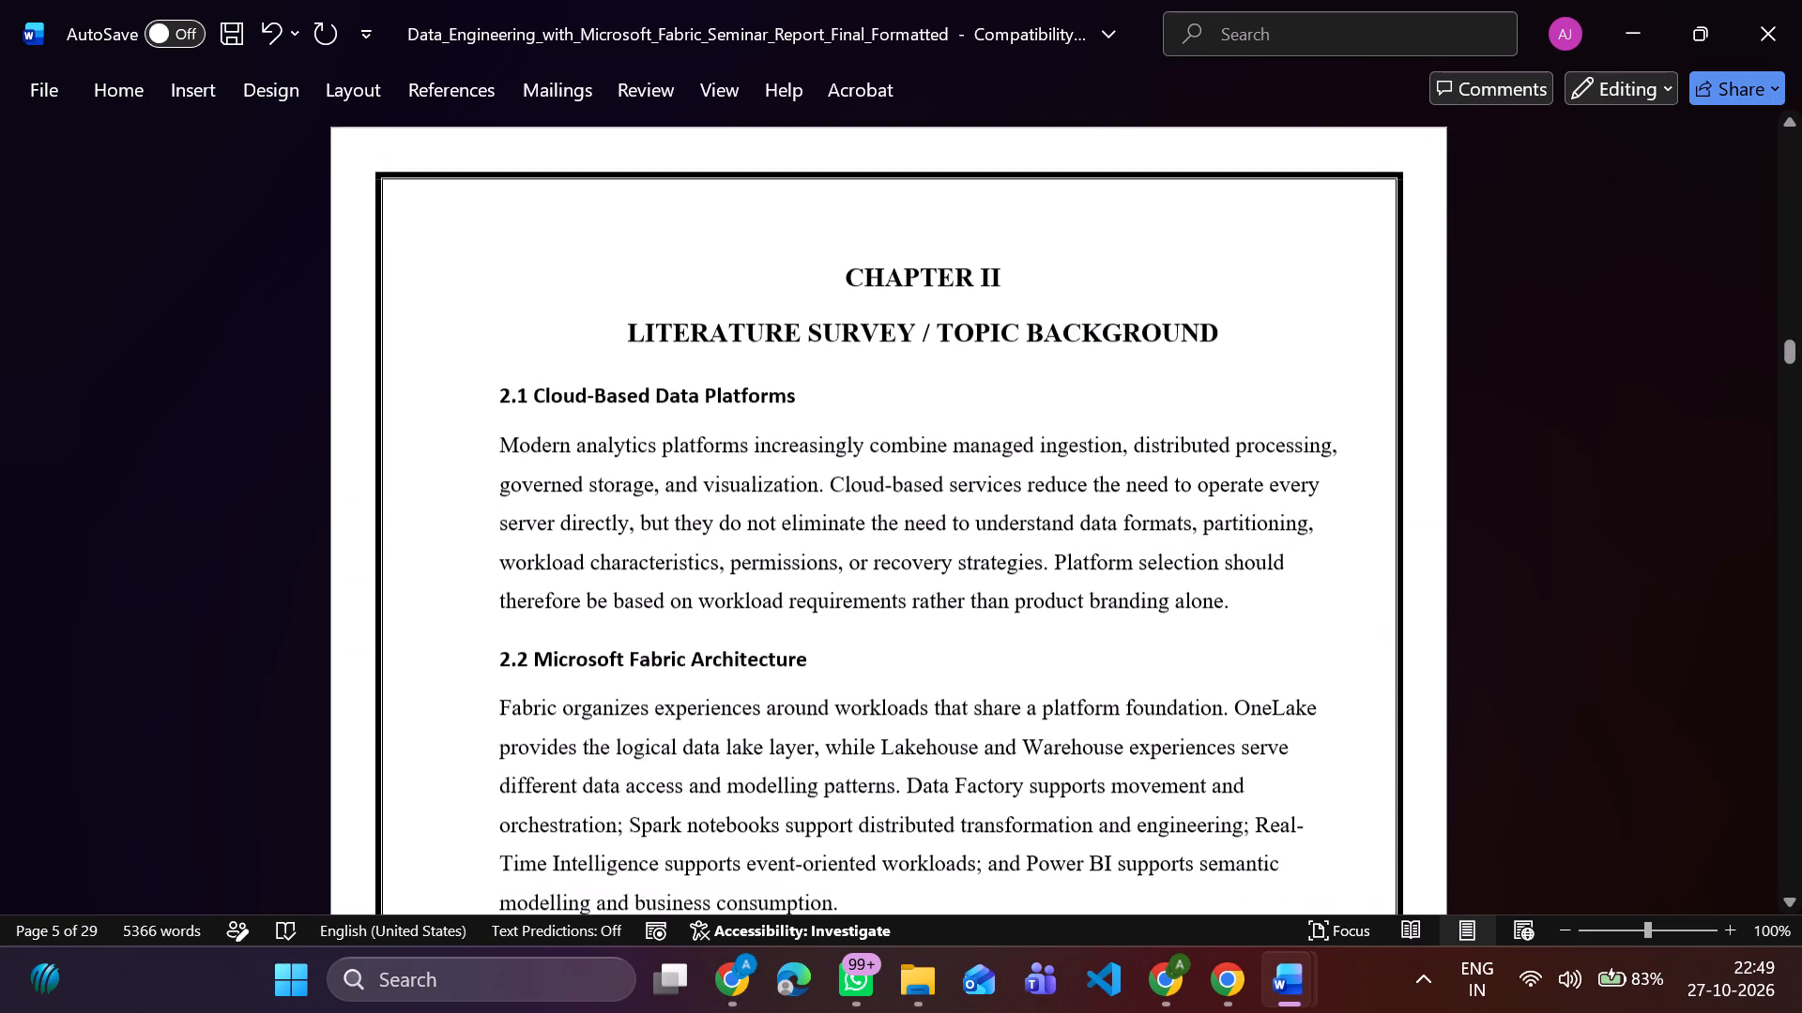
scroll(895, 578, down, 7)
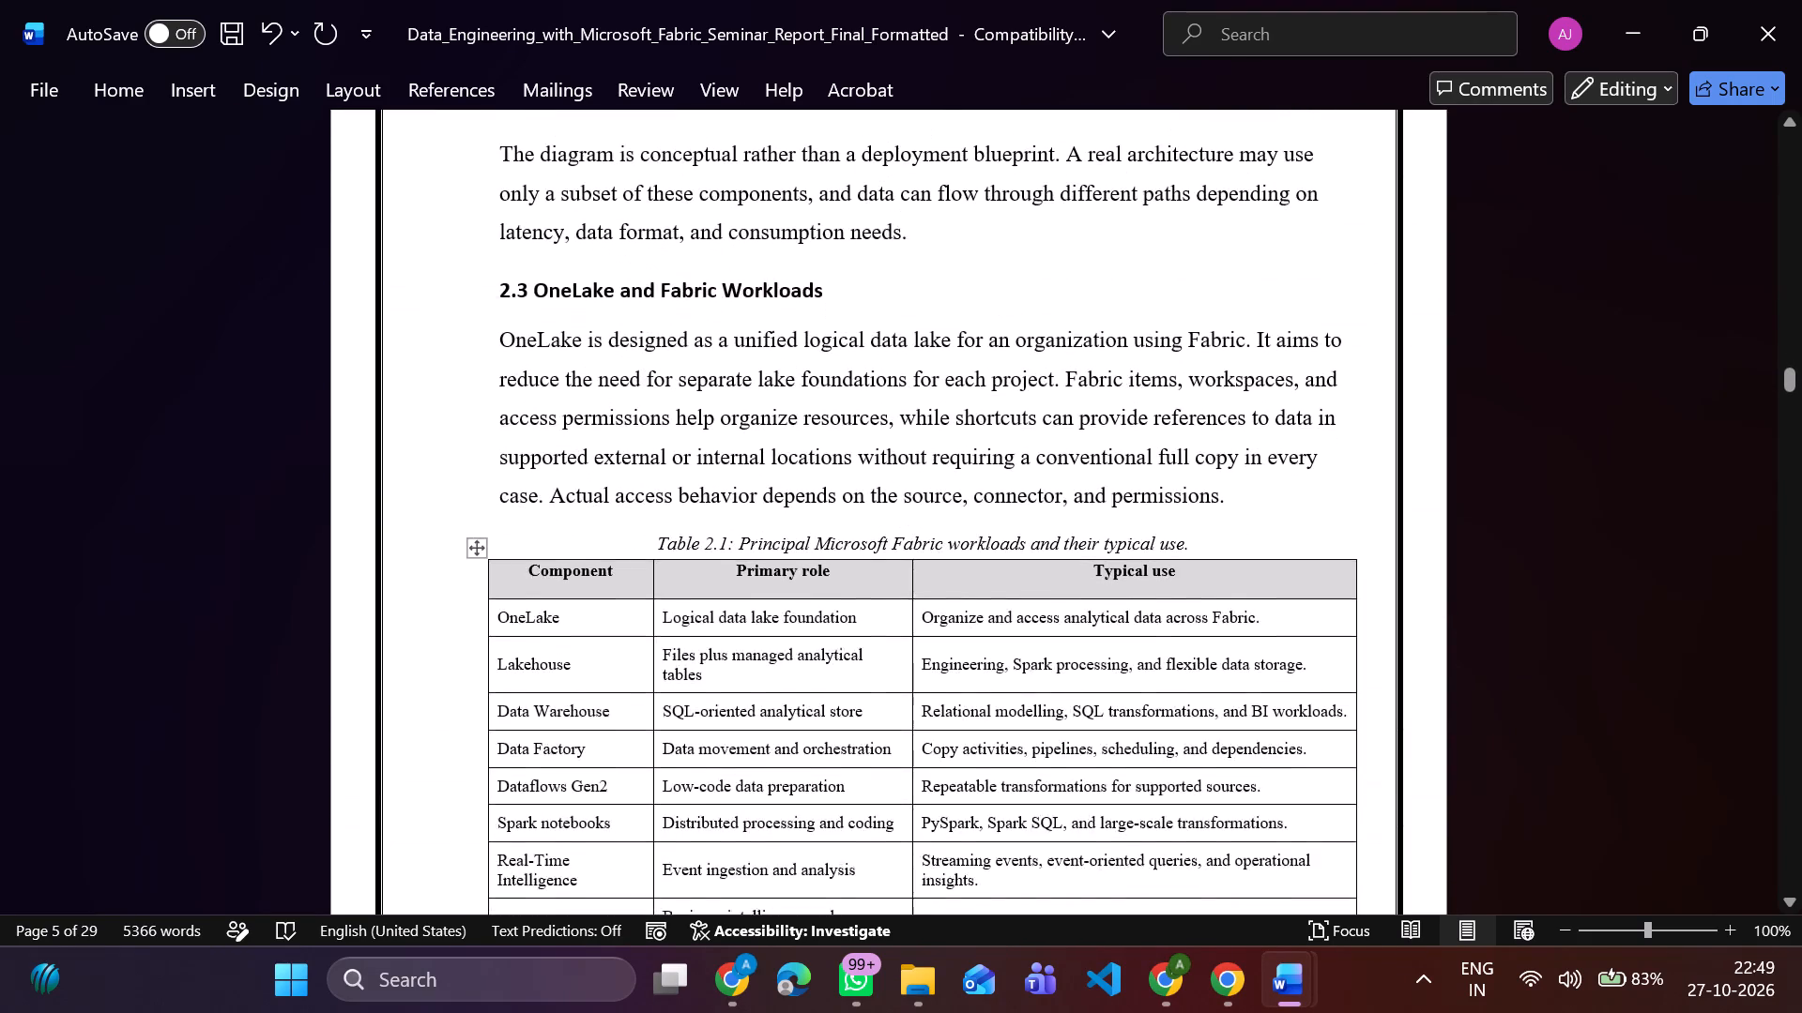
scroll(895, 578, down, 6)
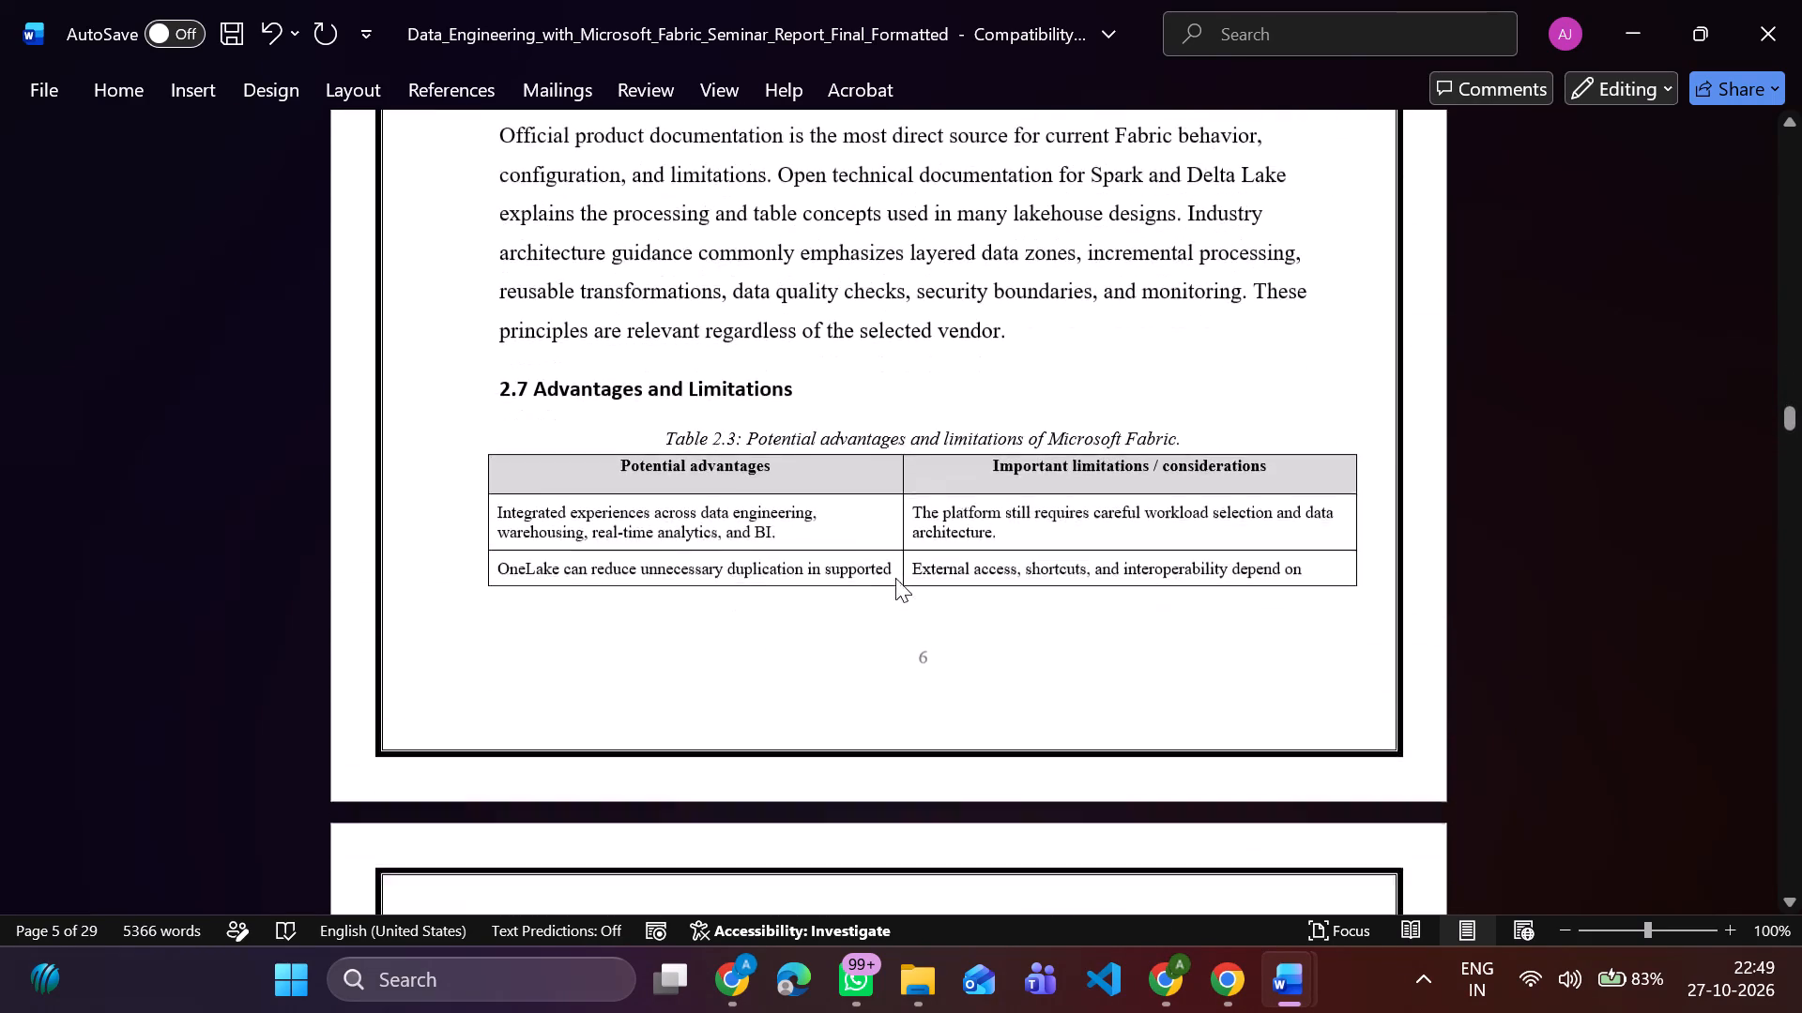
scroll(895, 578, down, 6)
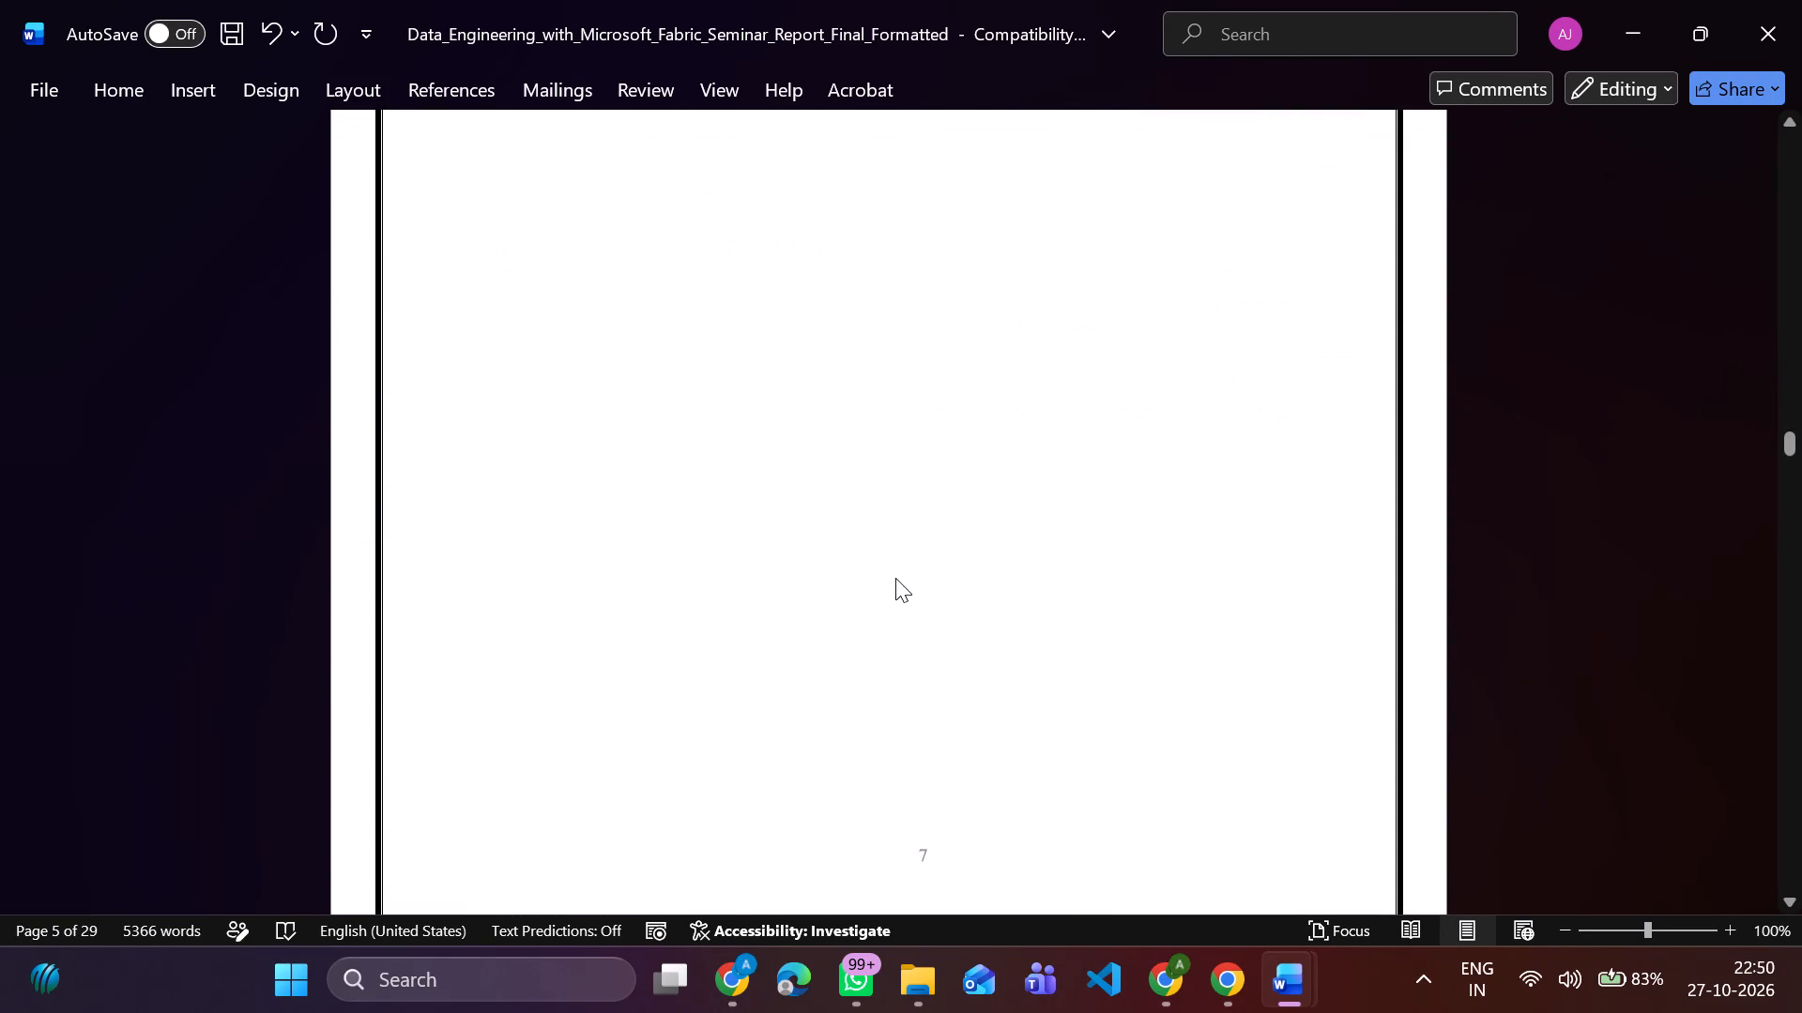
Review the text, figures and page layout of Chapter III, Methodology / Working Principle.
scroll(895, 578, down, 4)
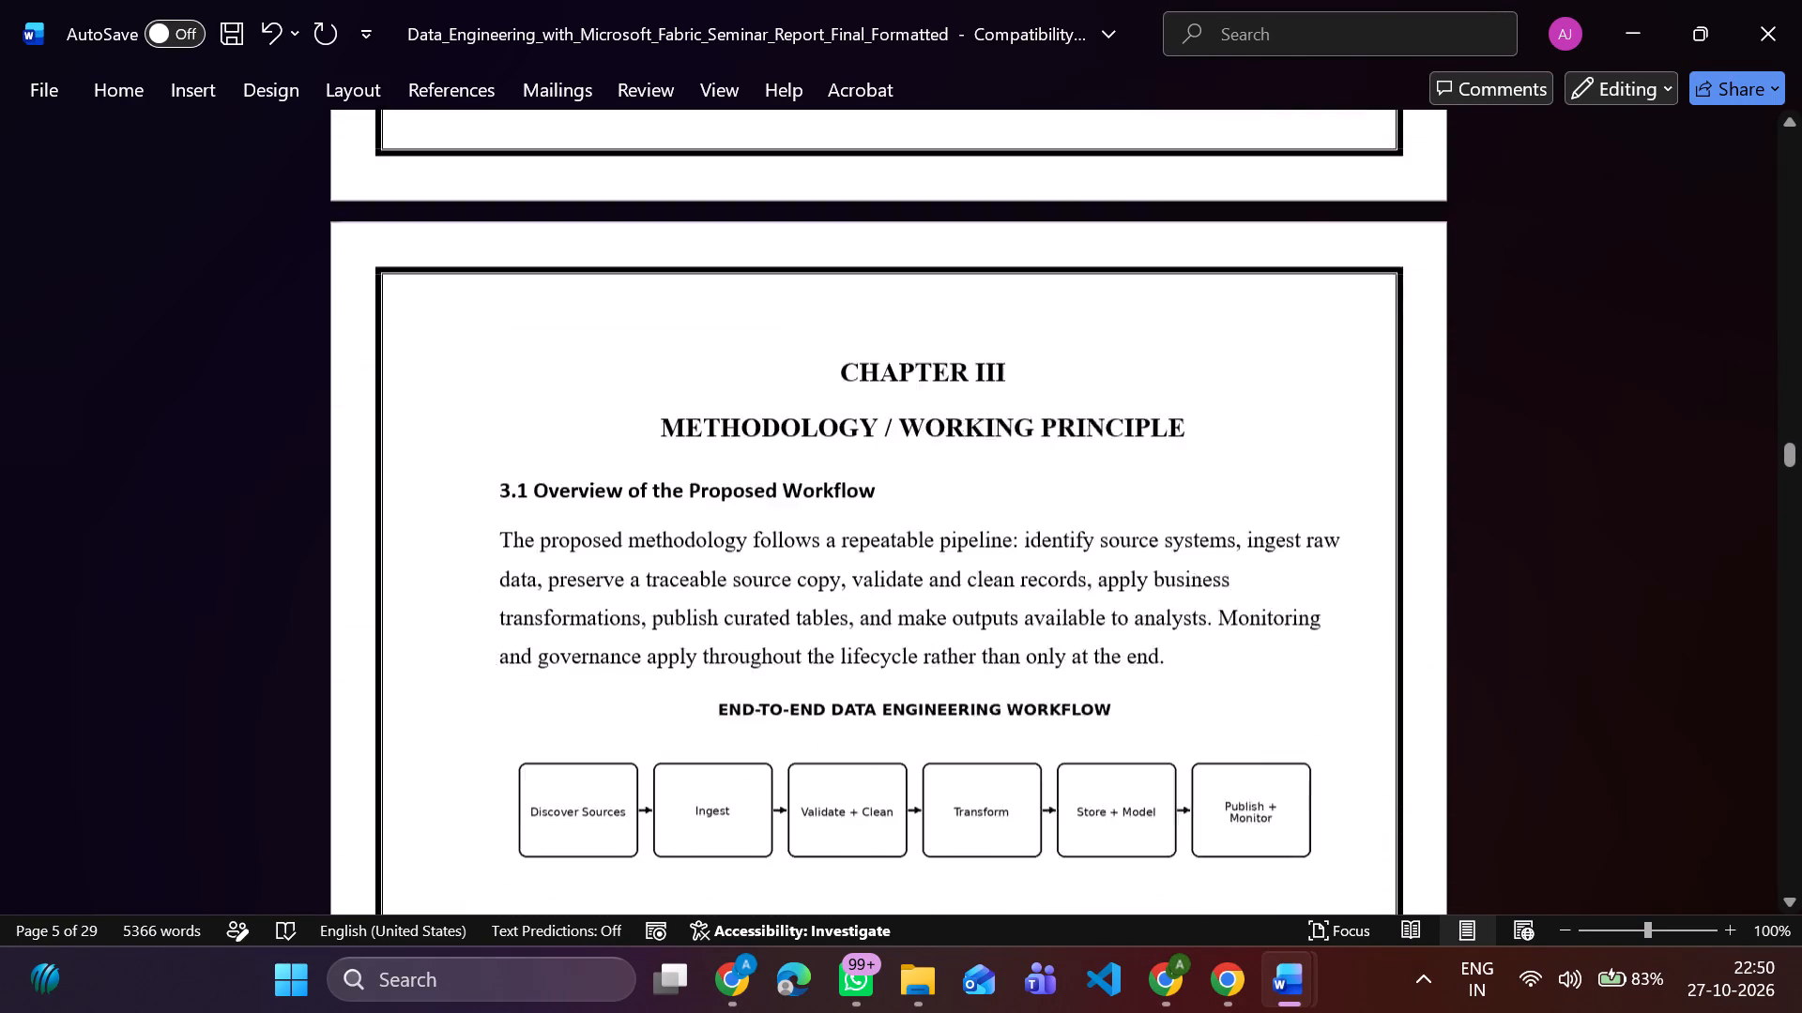
scroll(895, 578, down, 8)
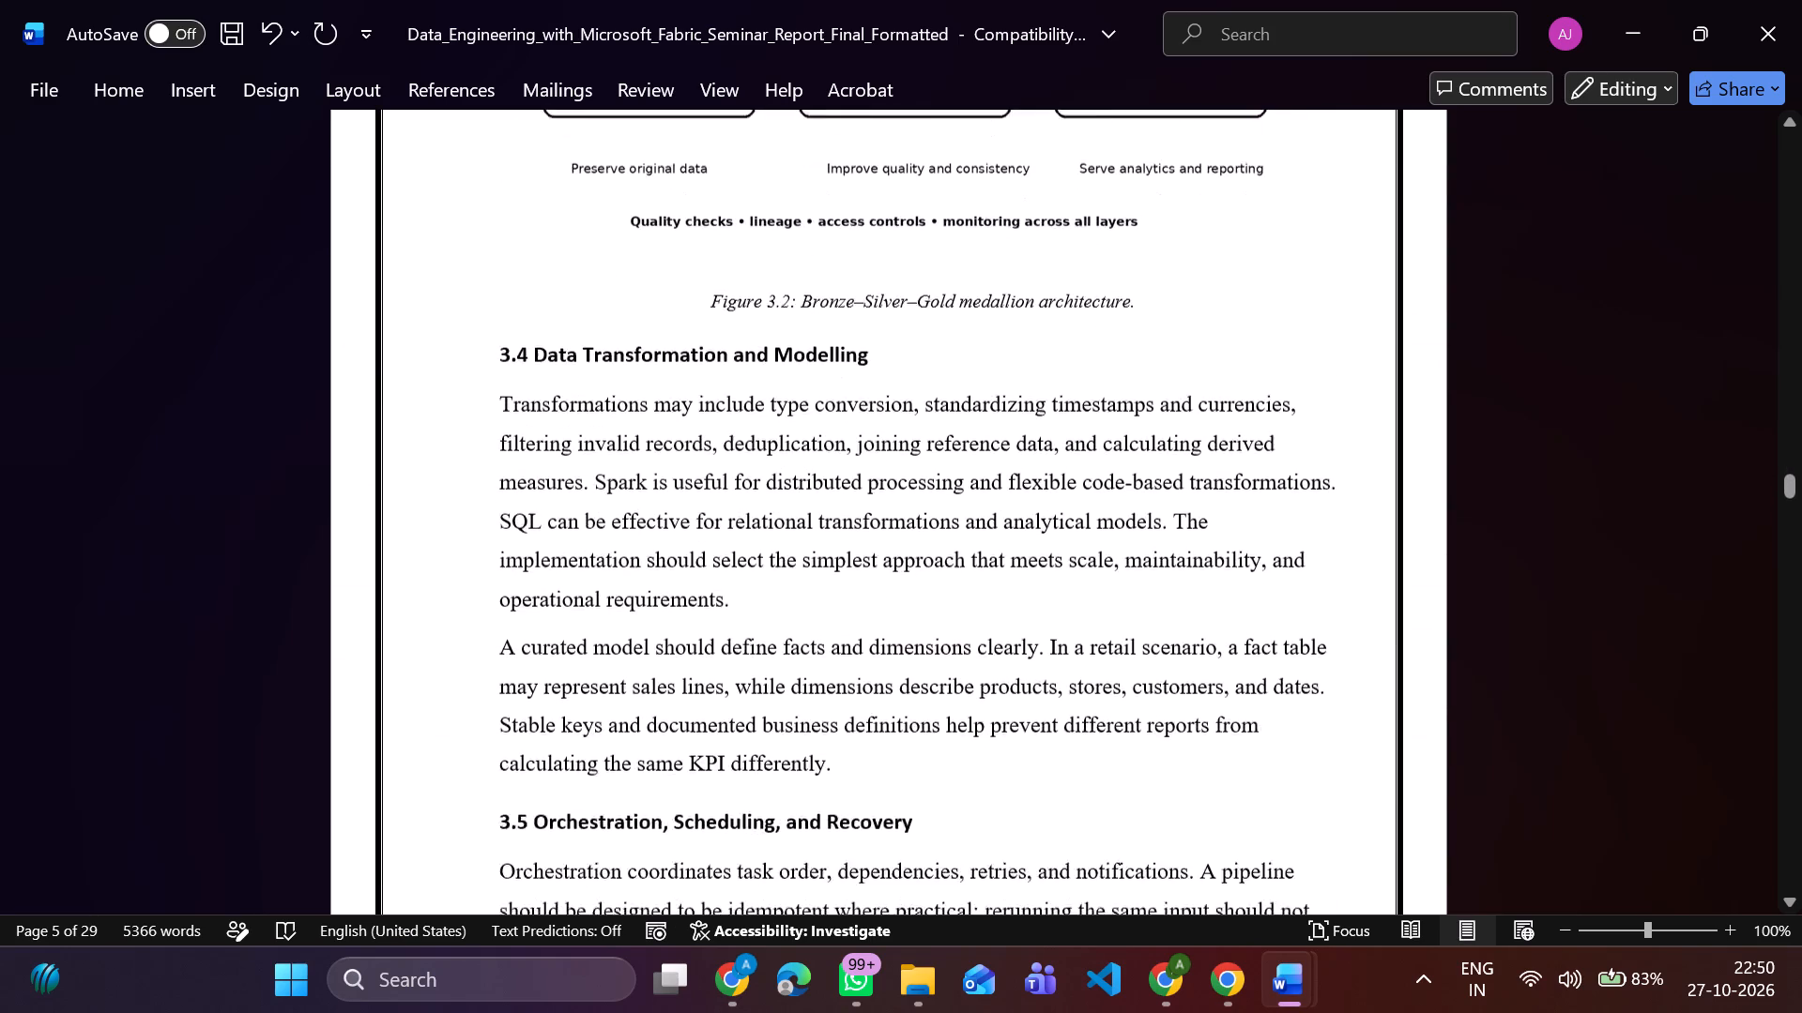
scroll(895, 578, down, 5)
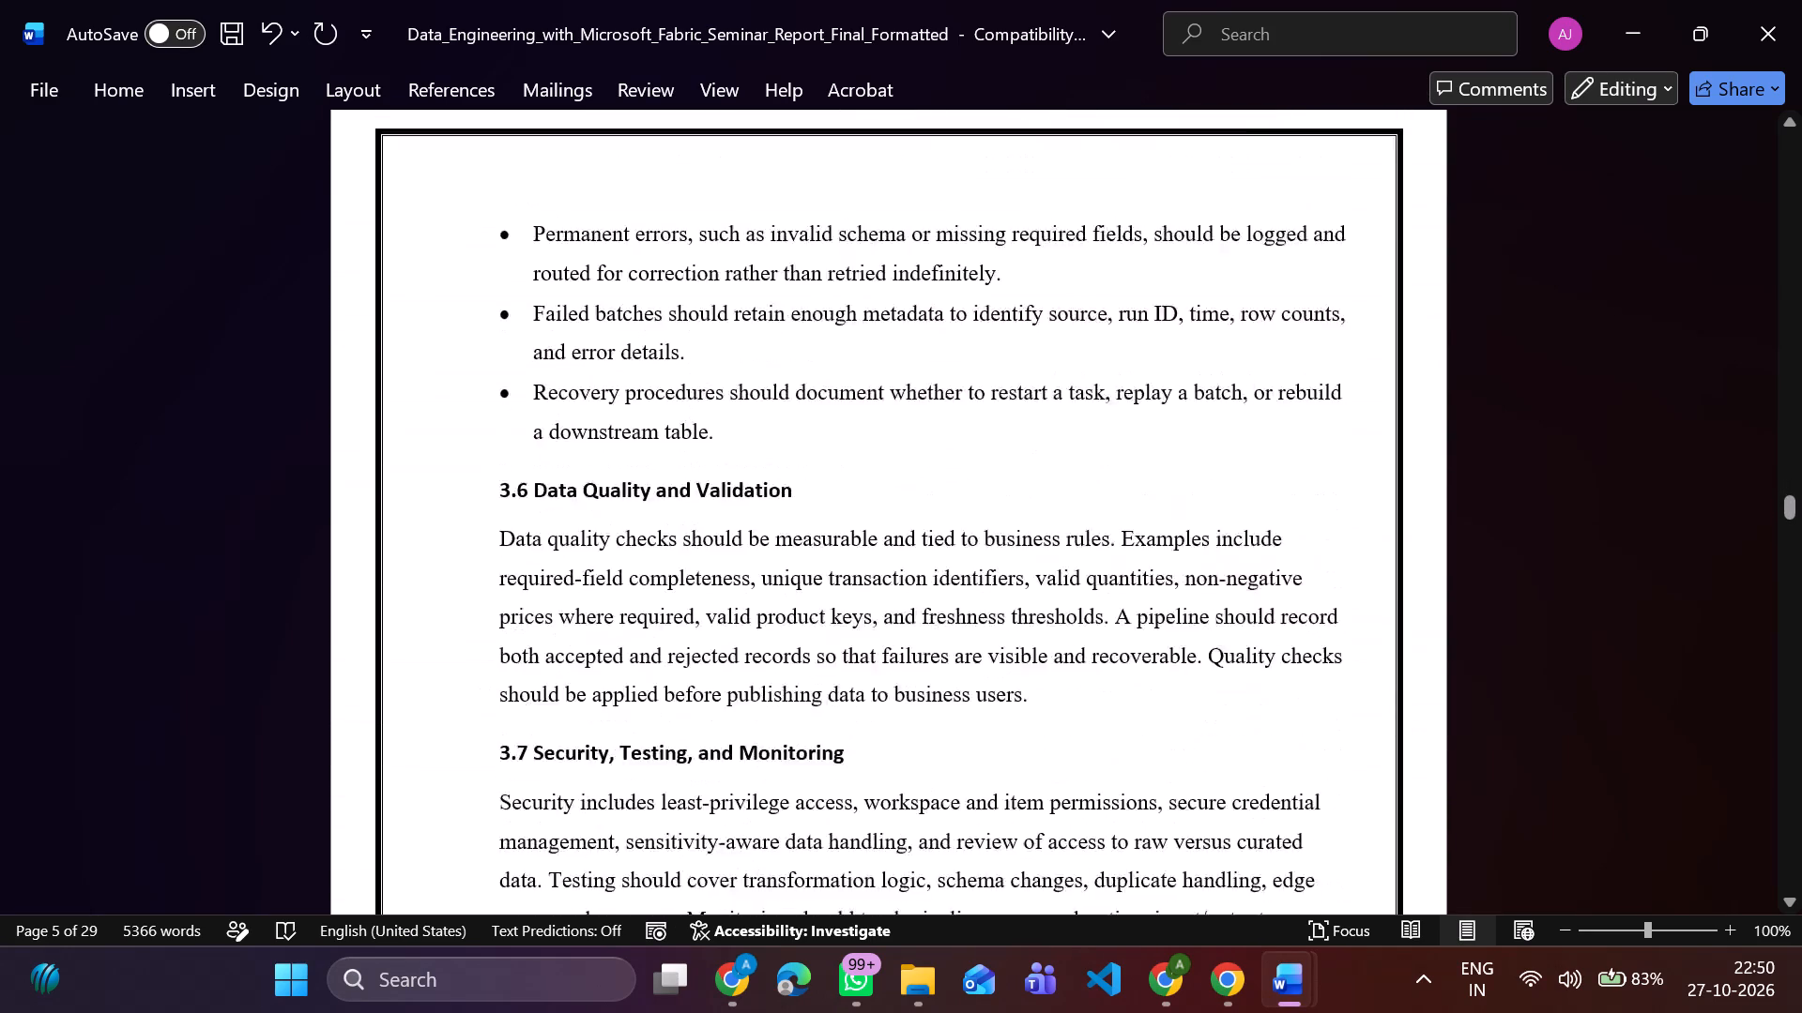
scroll(895, 578, down, 6)
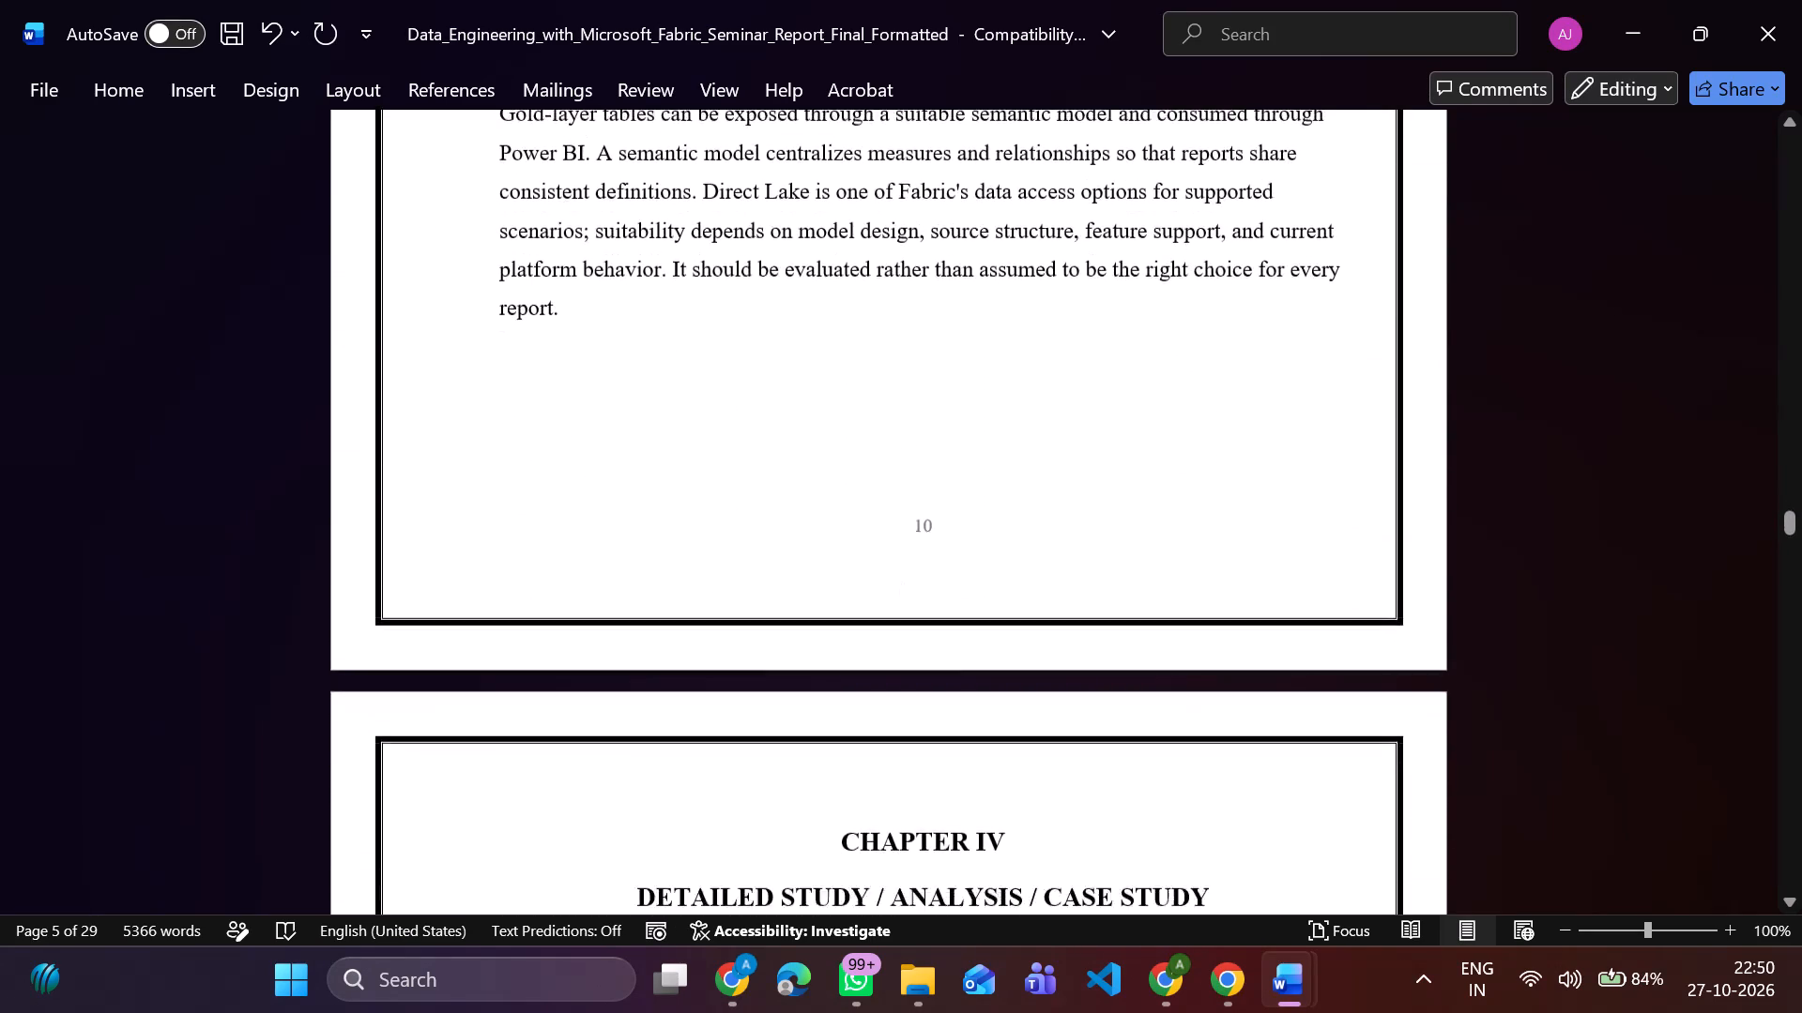
Review Chapter IV's Fabric component sections and the retail sales case study with its tables in sections 4.1 and 4.2.
scroll(895, 578, down, 3)
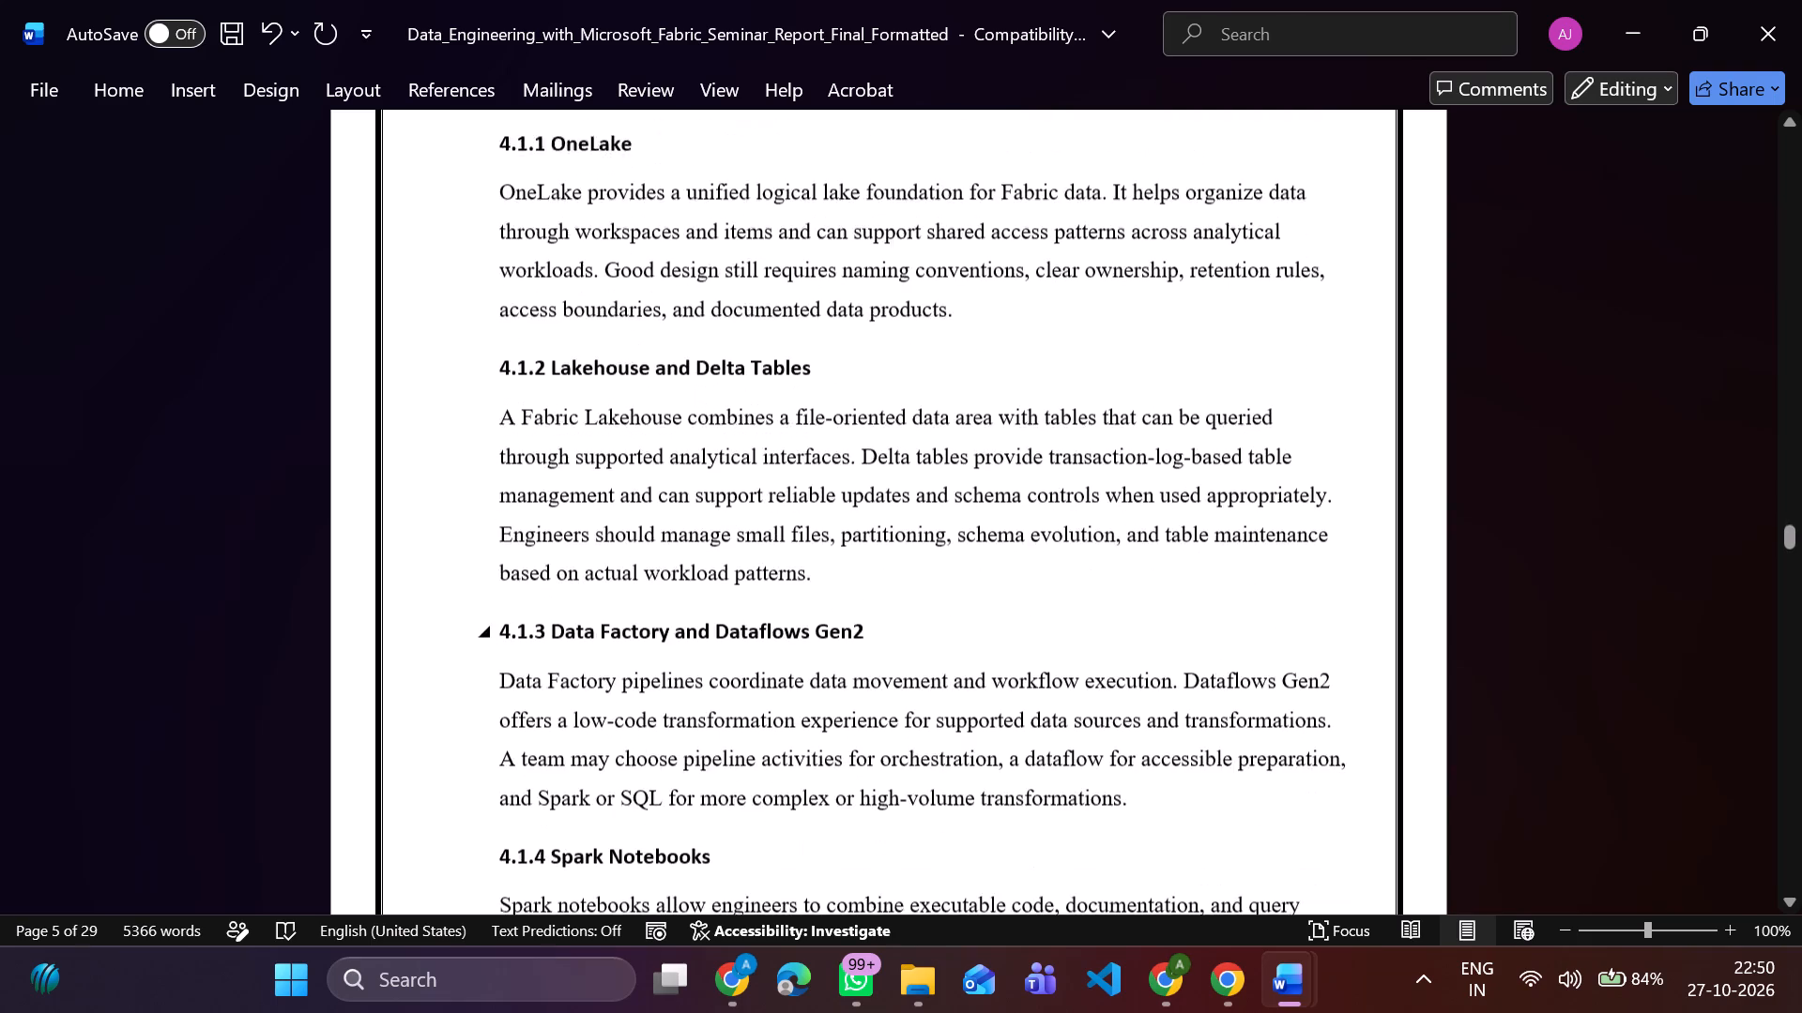
scroll(895, 578, down, 7)
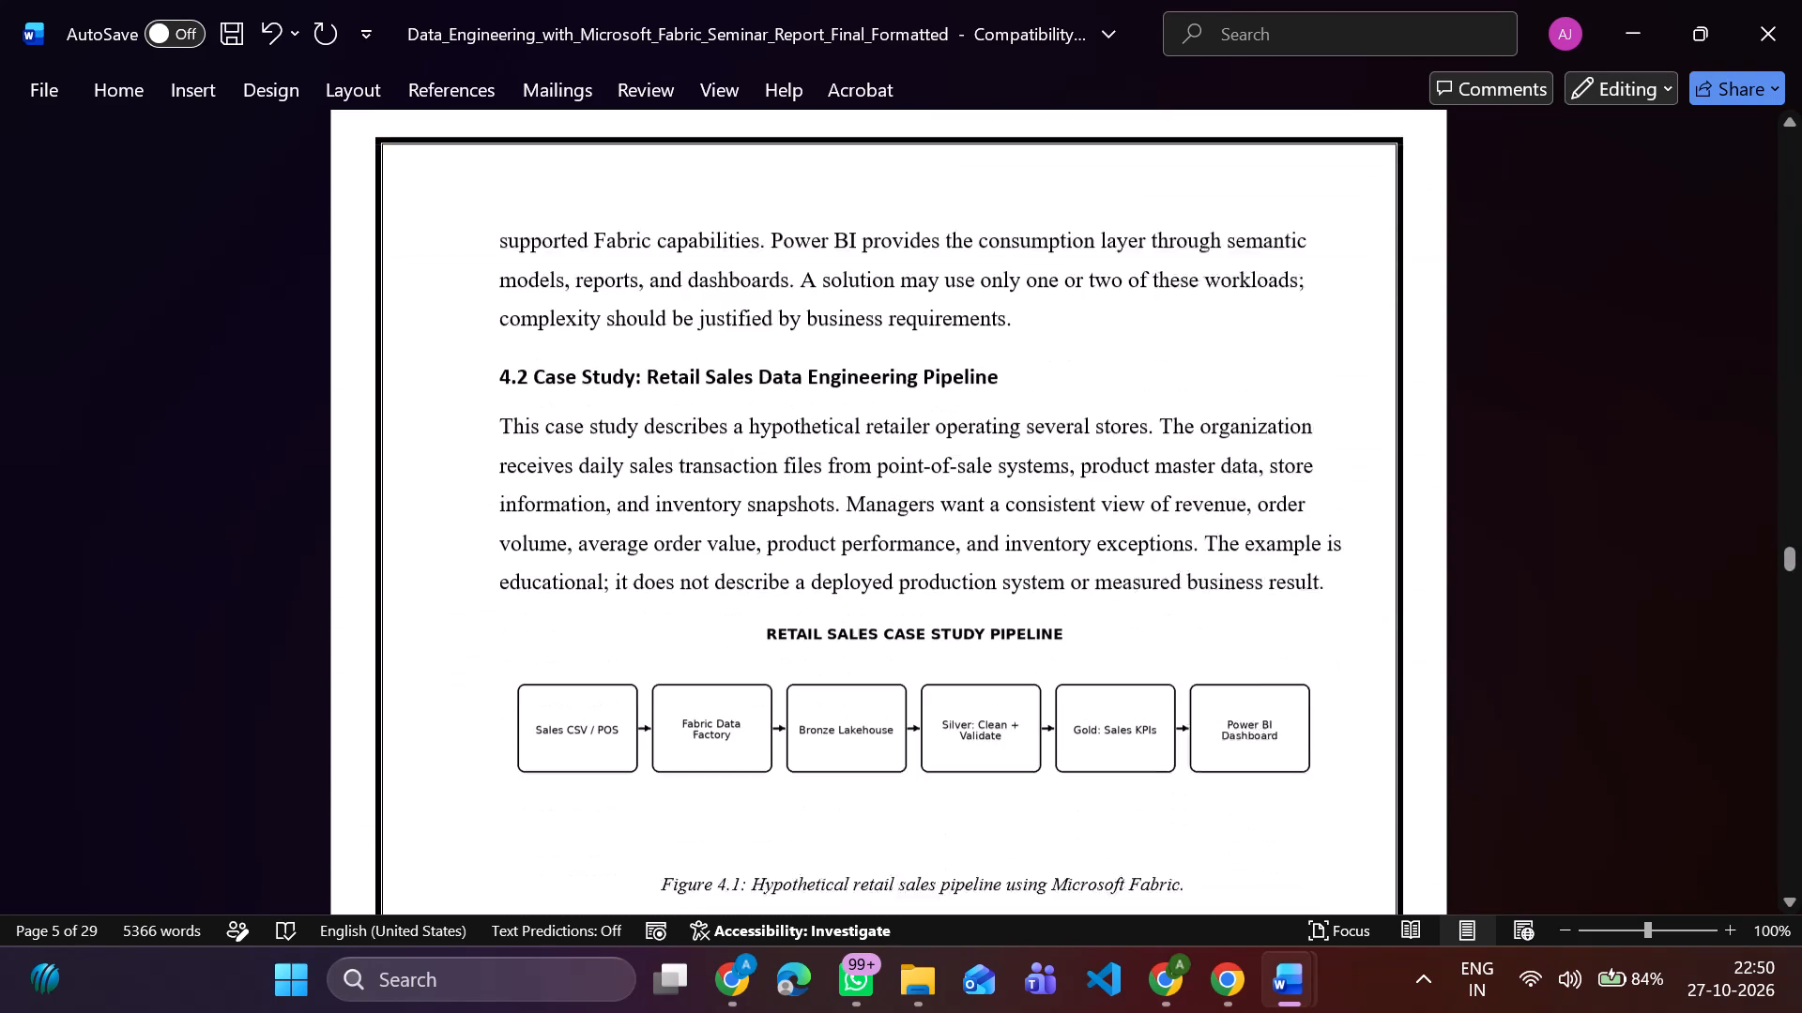
scroll(895, 578, down, 5)
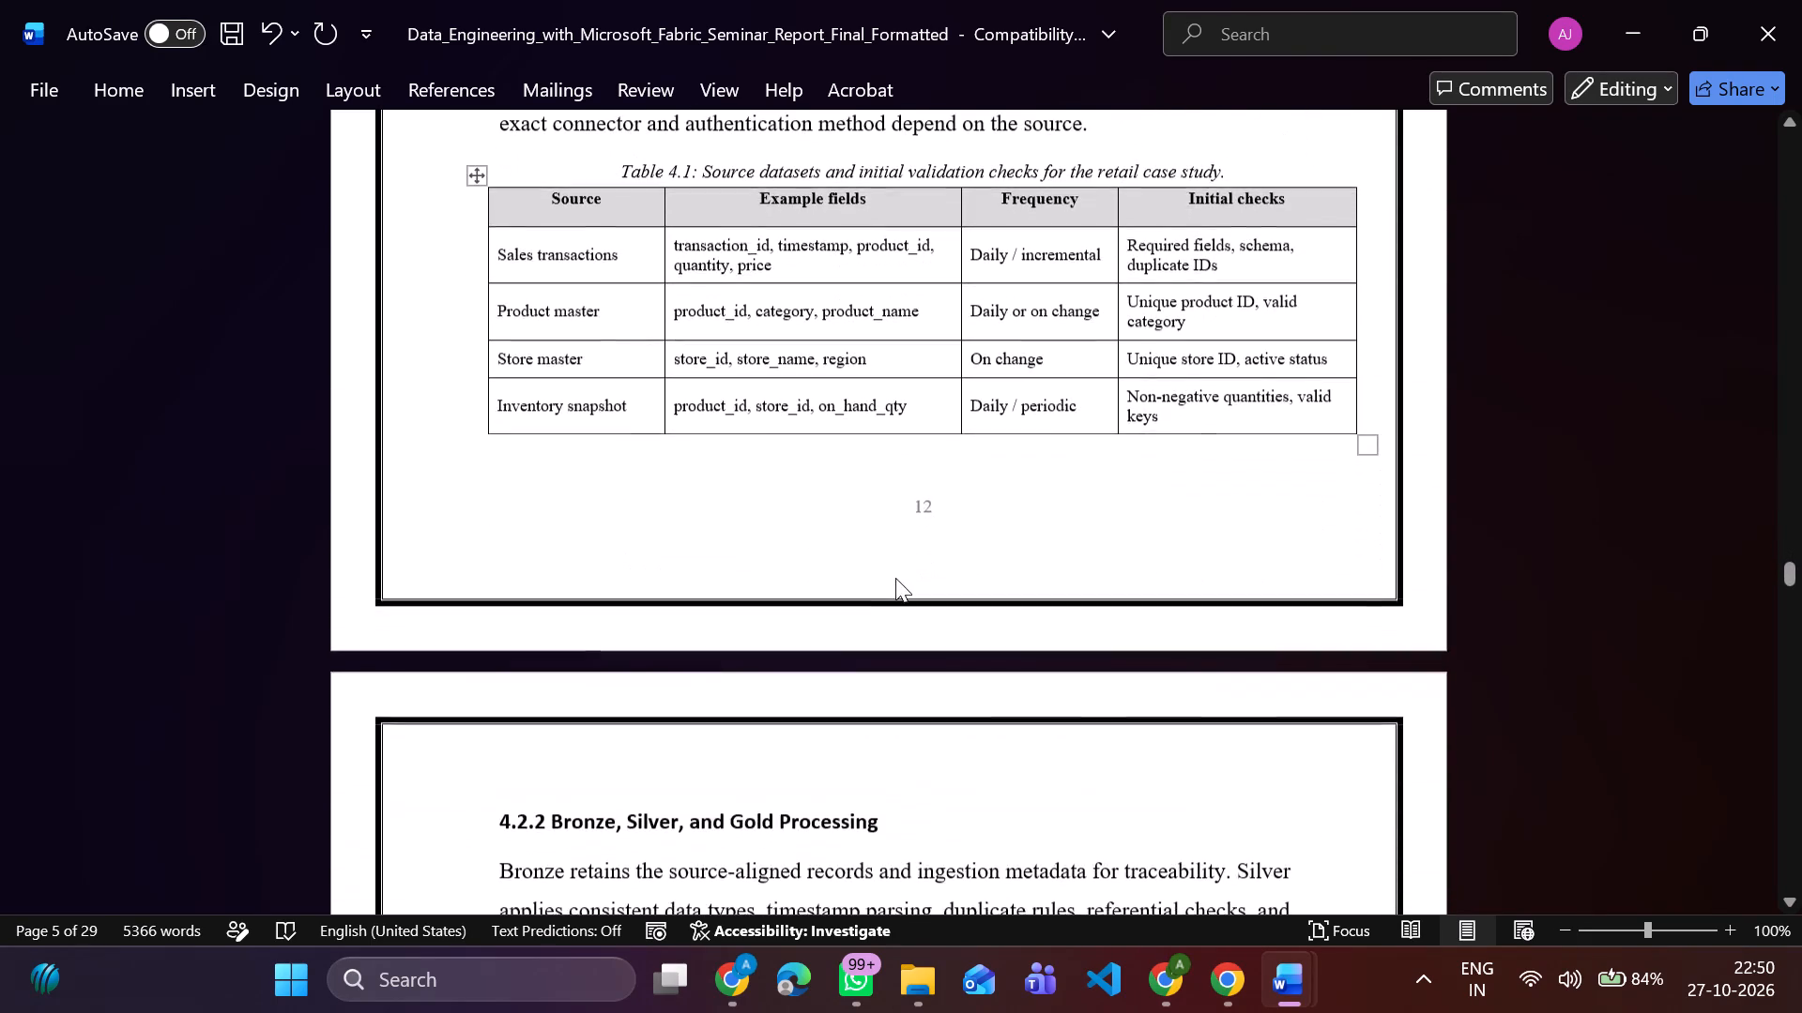
scroll(895, 578, down, 5)
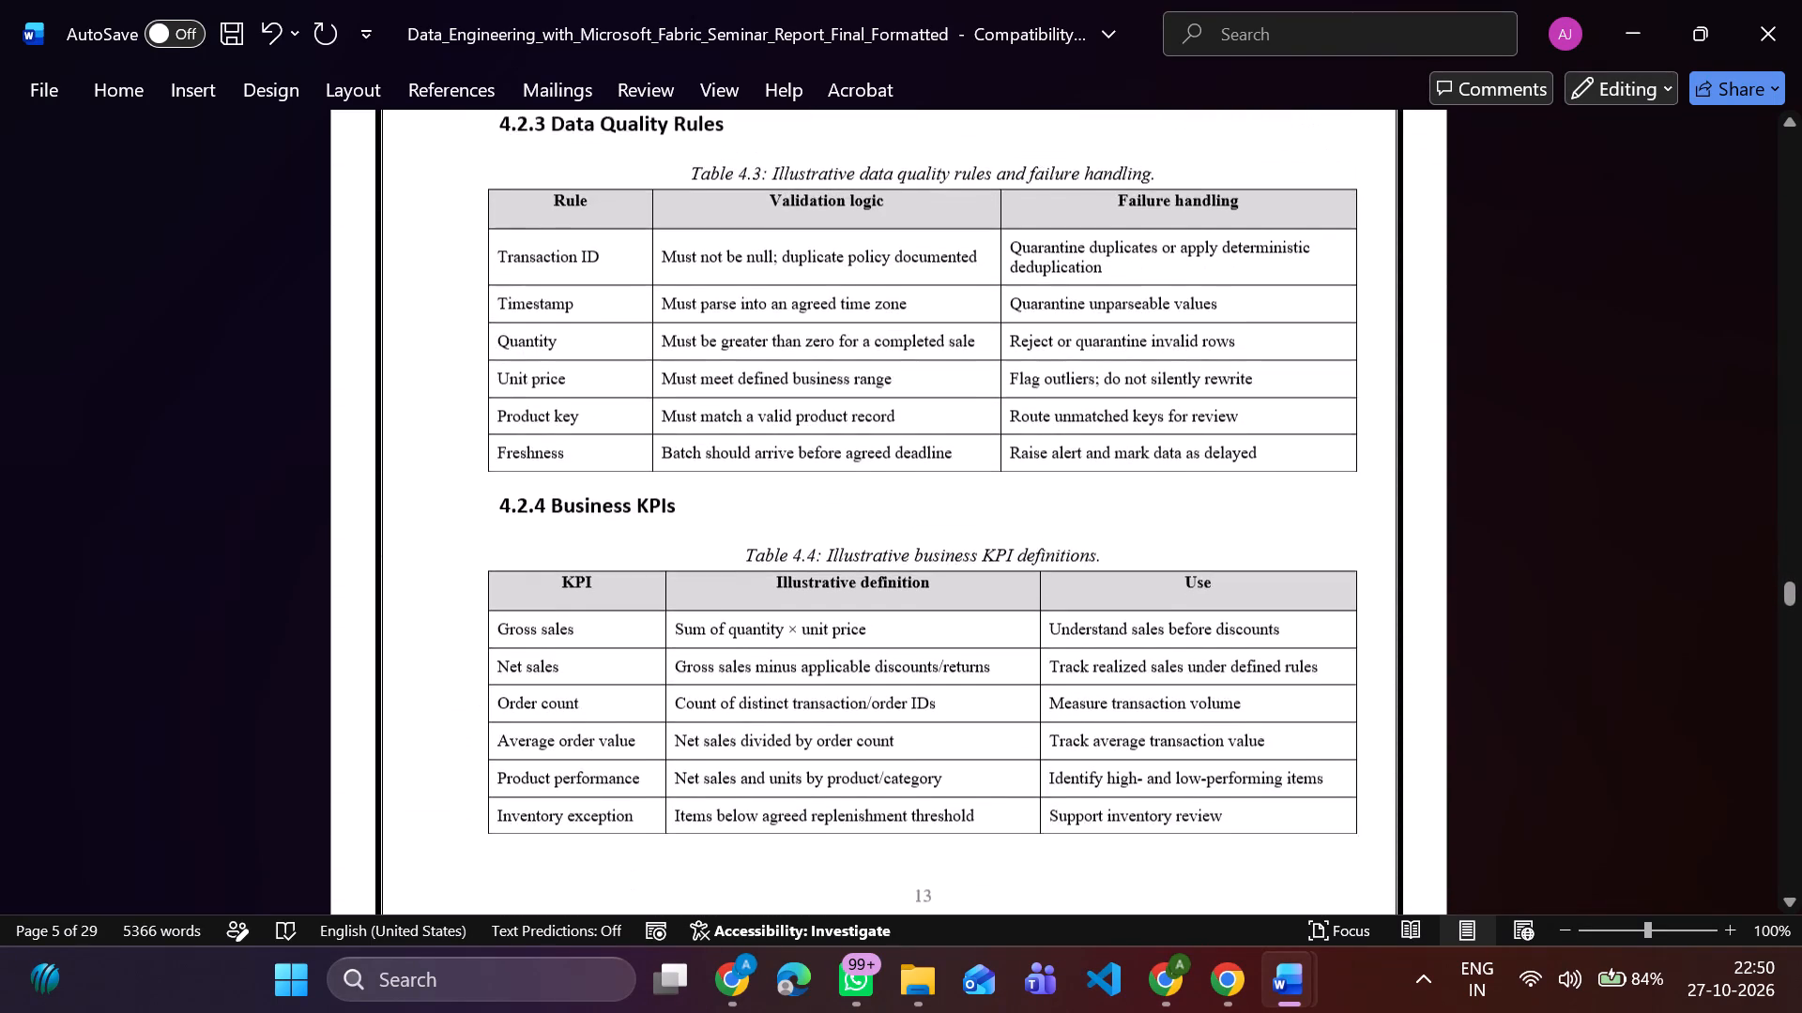
Review the rest of Chapter IV, from the PySpark and SQL examples in 4.3 to the architecture comparison in 4.7.
scroll(895, 578, down, 5)
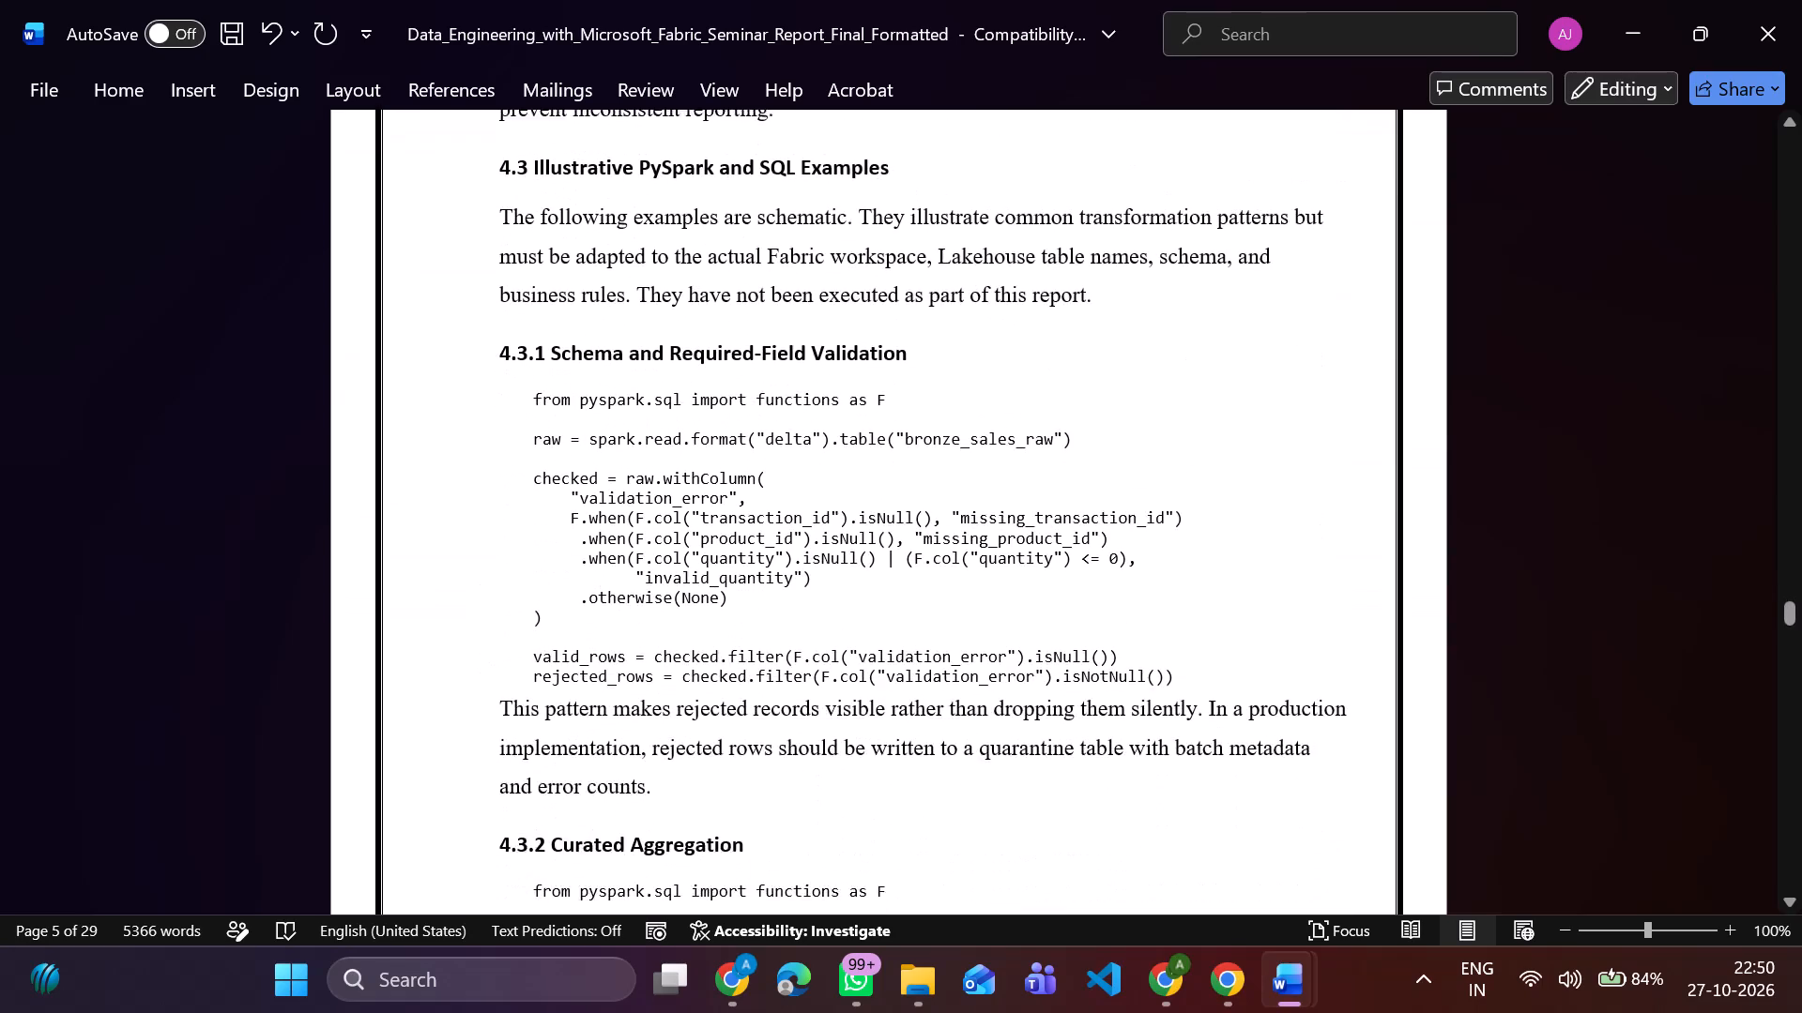
scroll(895, 578, down, 6)
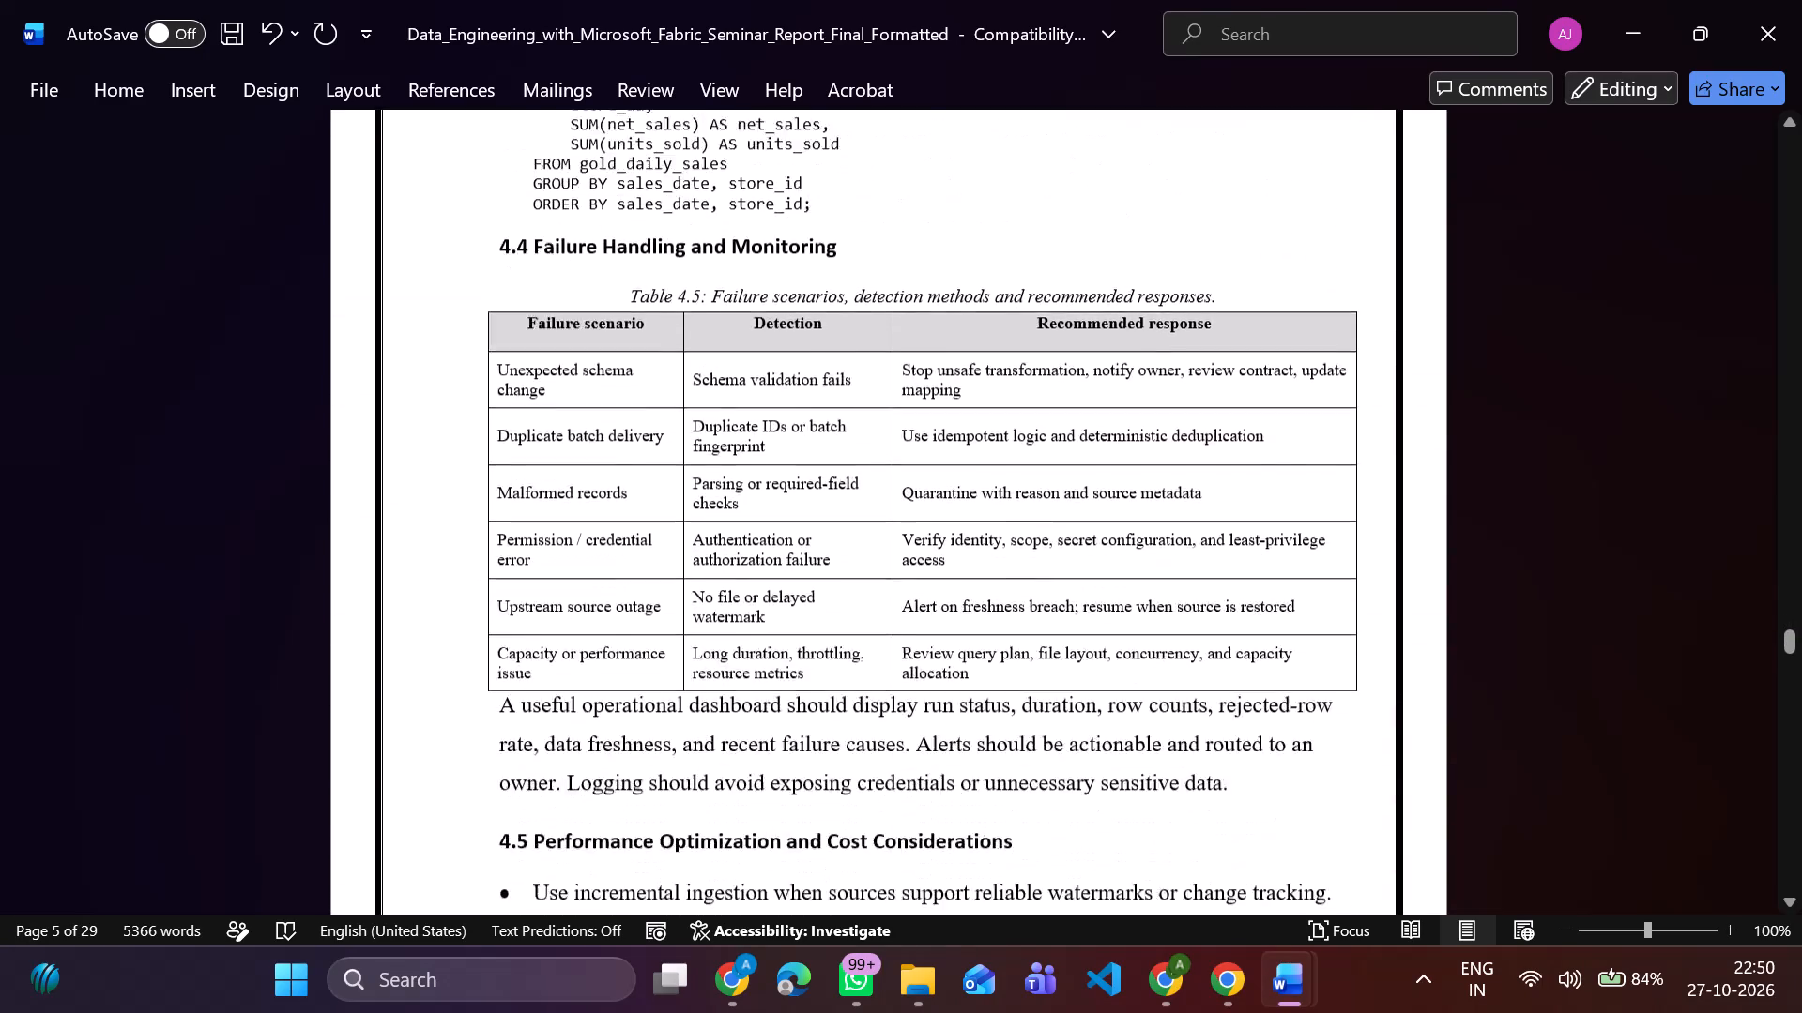
scroll(895, 578, down, 7)
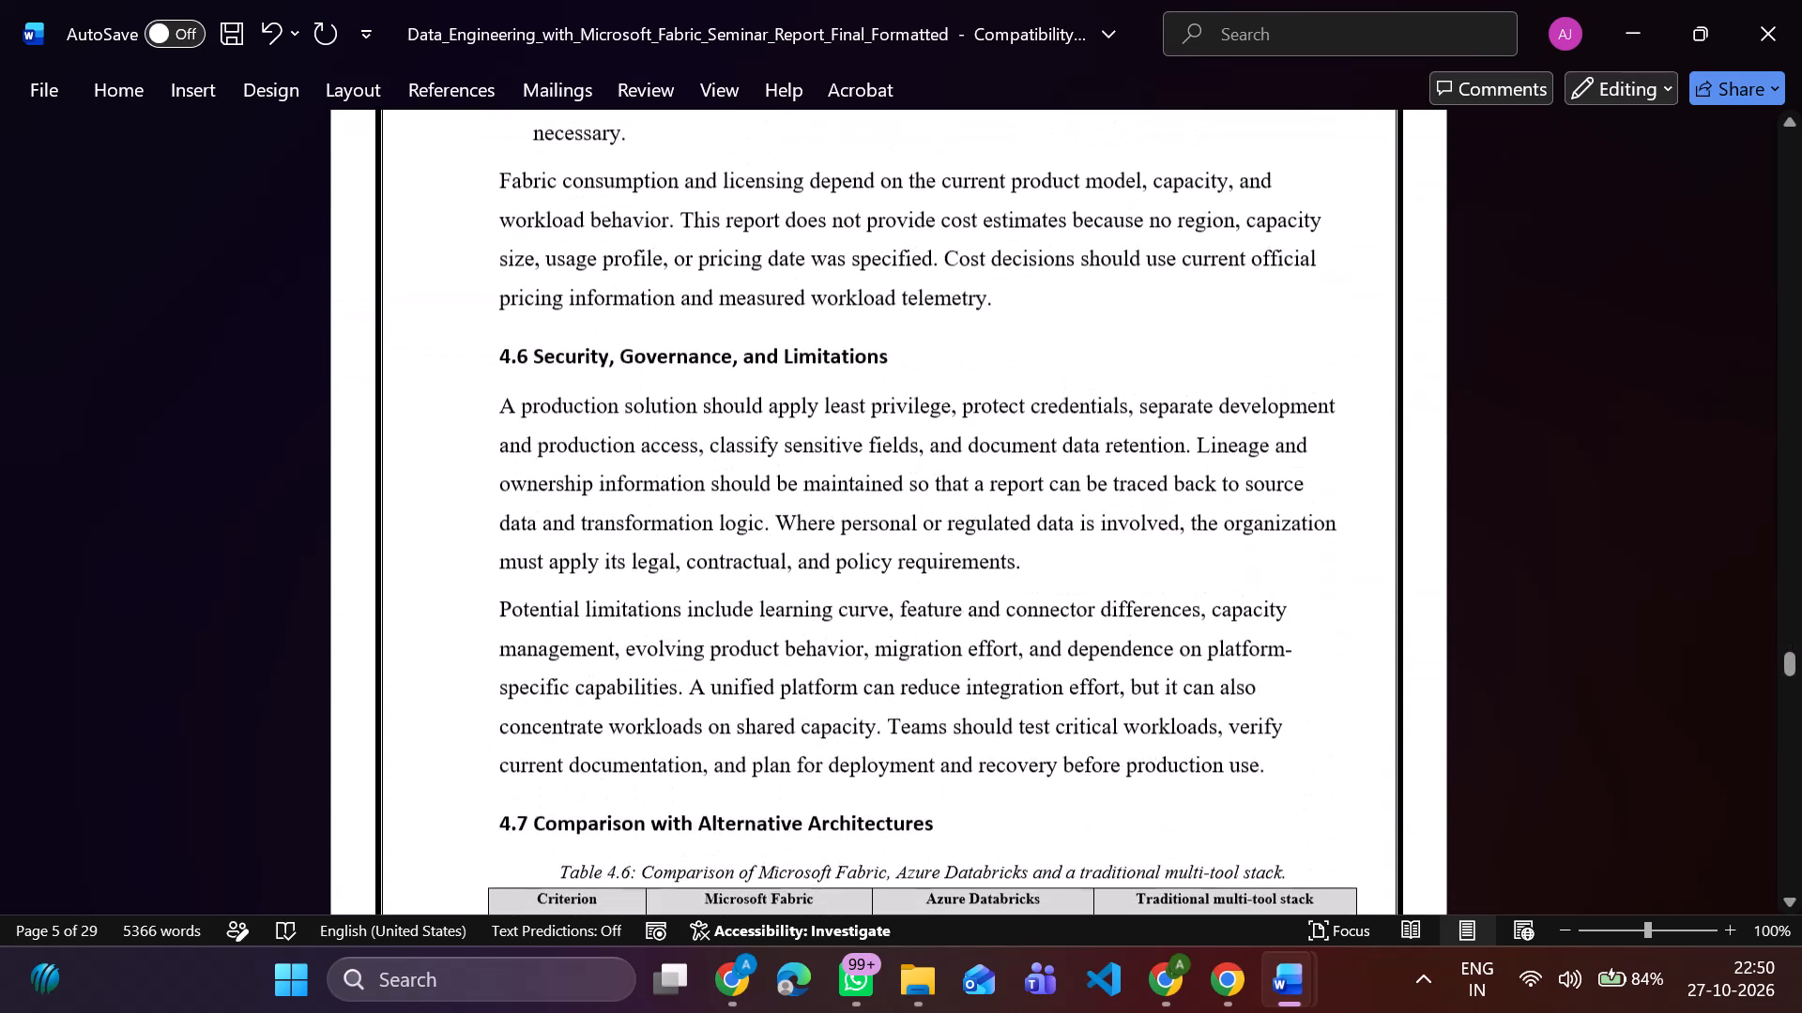
scroll(895, 578, down, 6)
Review Chapter V, Conclusion and Future Scope, down to the last recommendation bullet that spills onto its own page.
scroll(895, 578, down, 3)
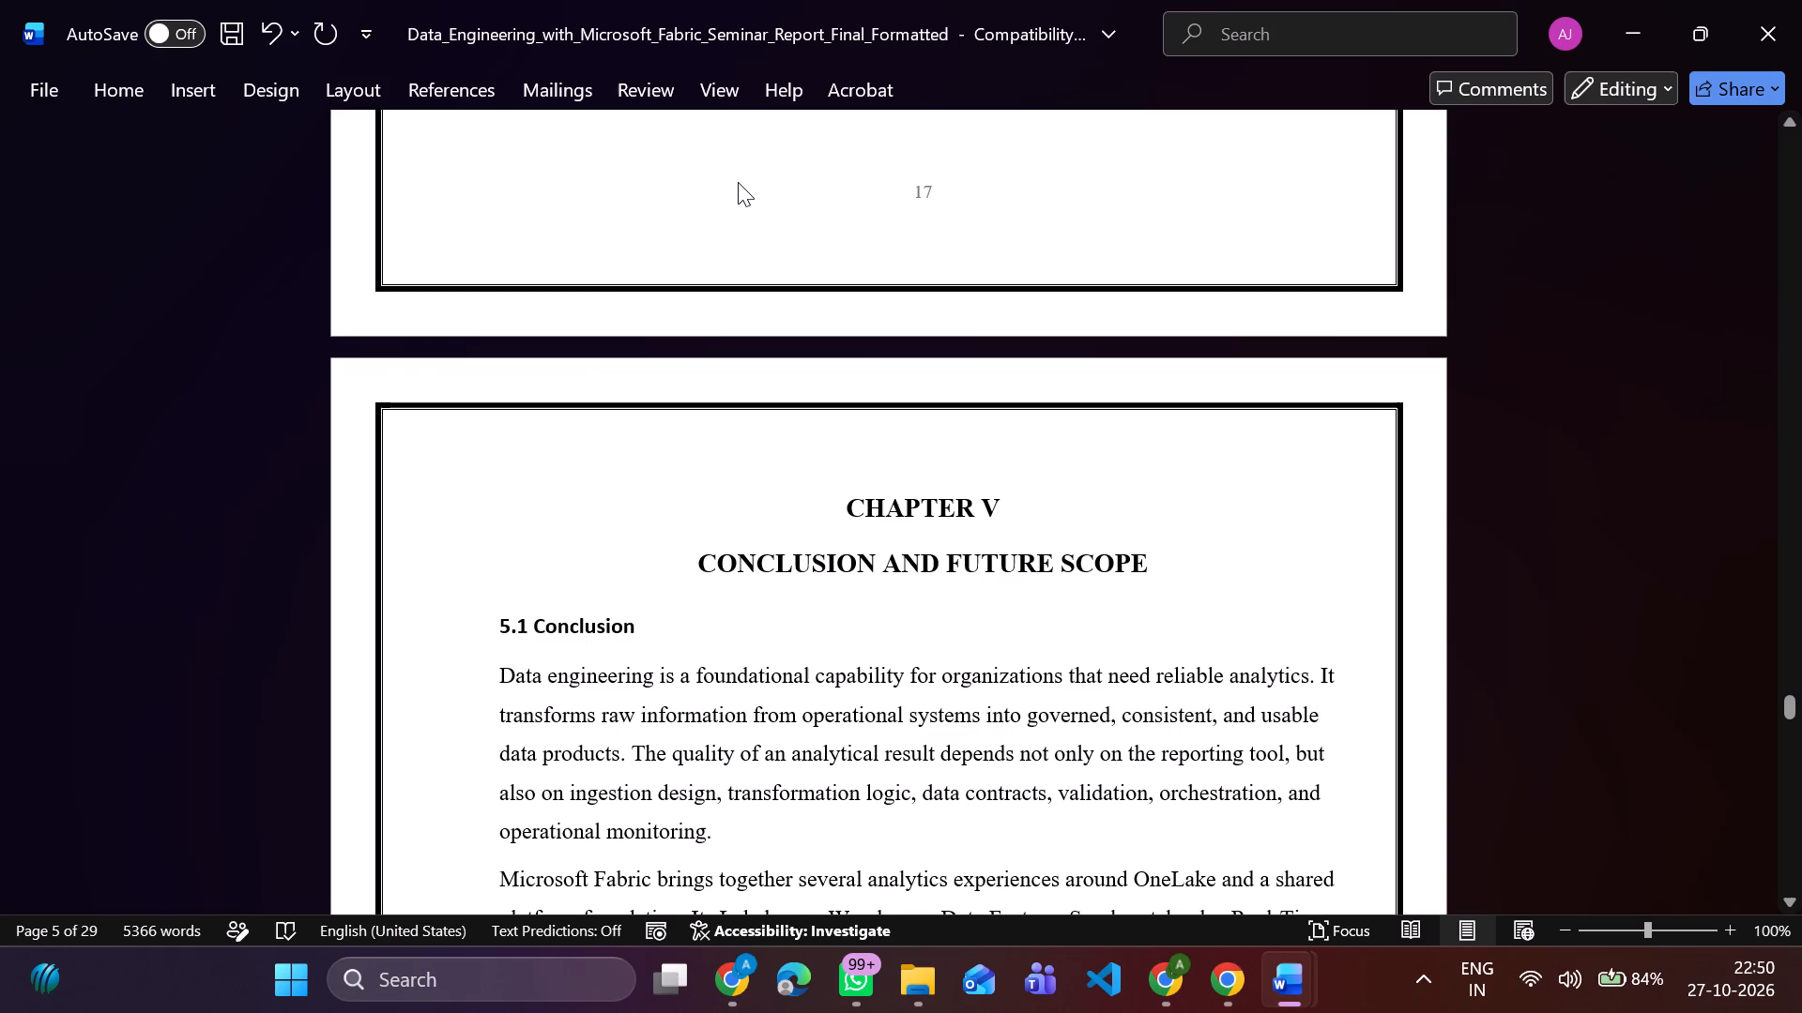
click(738, 182)
scroll(747, 464, down, 6)
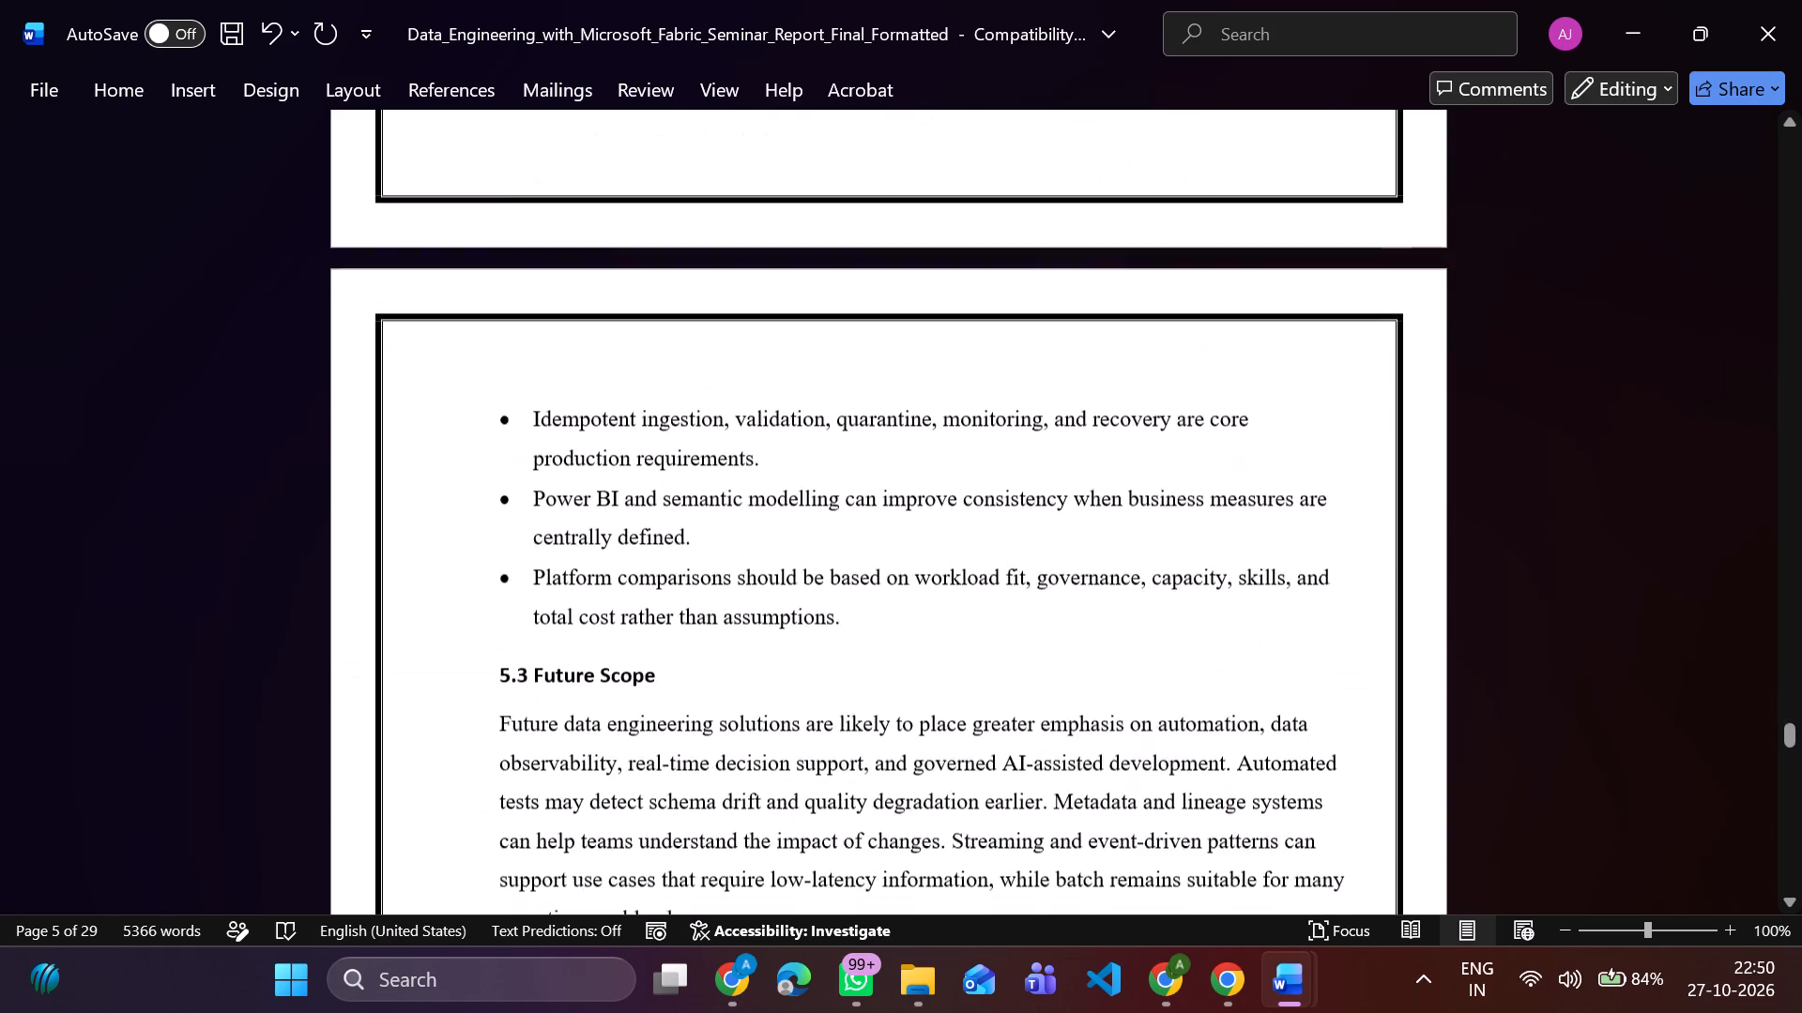
scroll(747, 464, down, 2)
scroll(747, 464, up, 1)
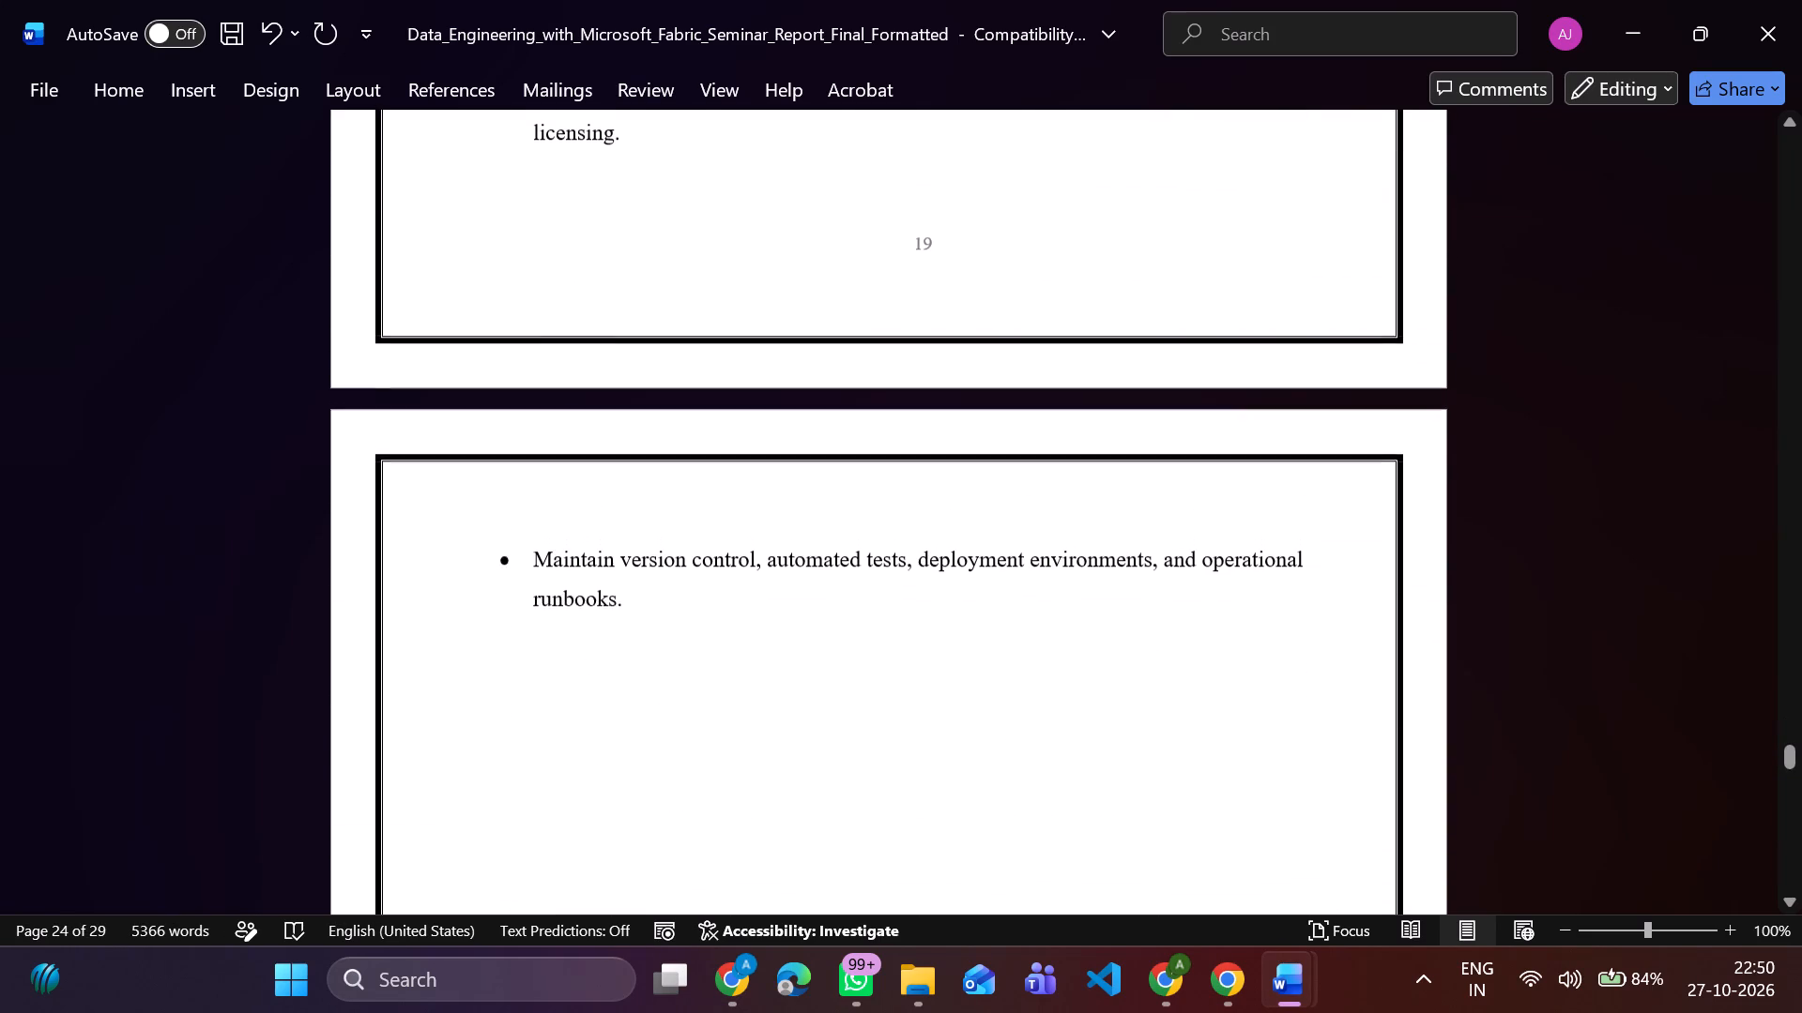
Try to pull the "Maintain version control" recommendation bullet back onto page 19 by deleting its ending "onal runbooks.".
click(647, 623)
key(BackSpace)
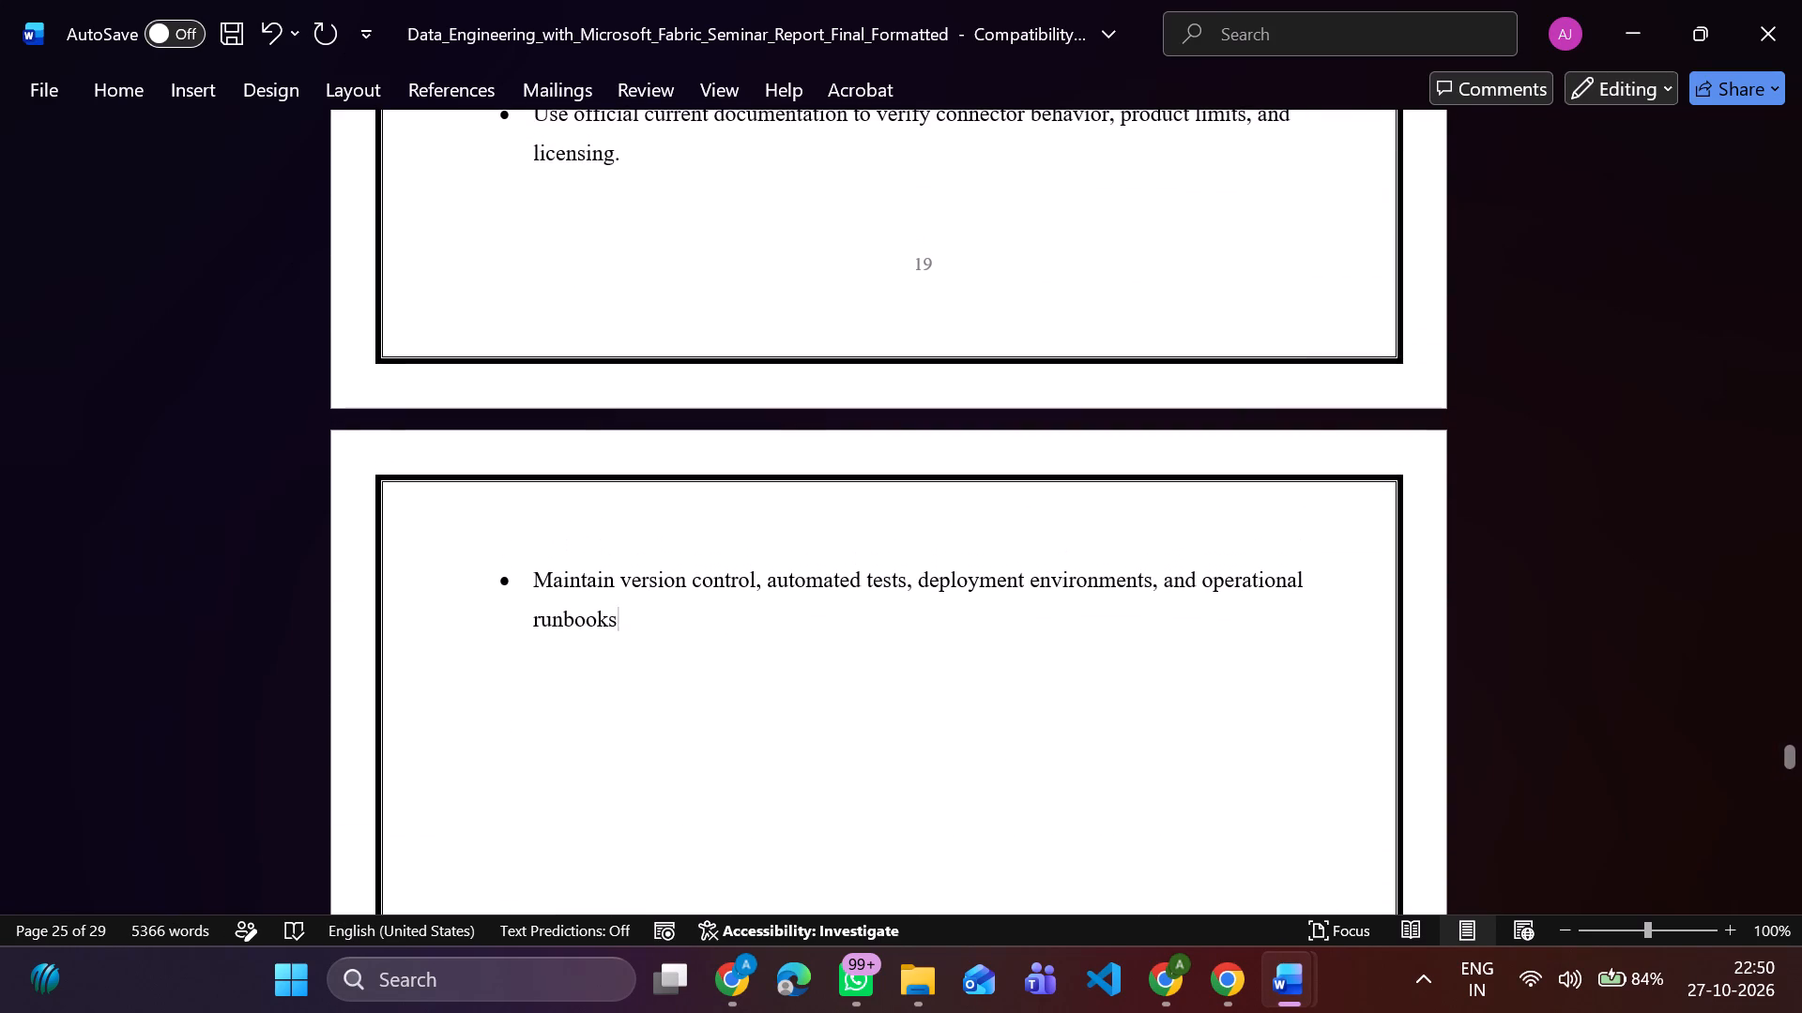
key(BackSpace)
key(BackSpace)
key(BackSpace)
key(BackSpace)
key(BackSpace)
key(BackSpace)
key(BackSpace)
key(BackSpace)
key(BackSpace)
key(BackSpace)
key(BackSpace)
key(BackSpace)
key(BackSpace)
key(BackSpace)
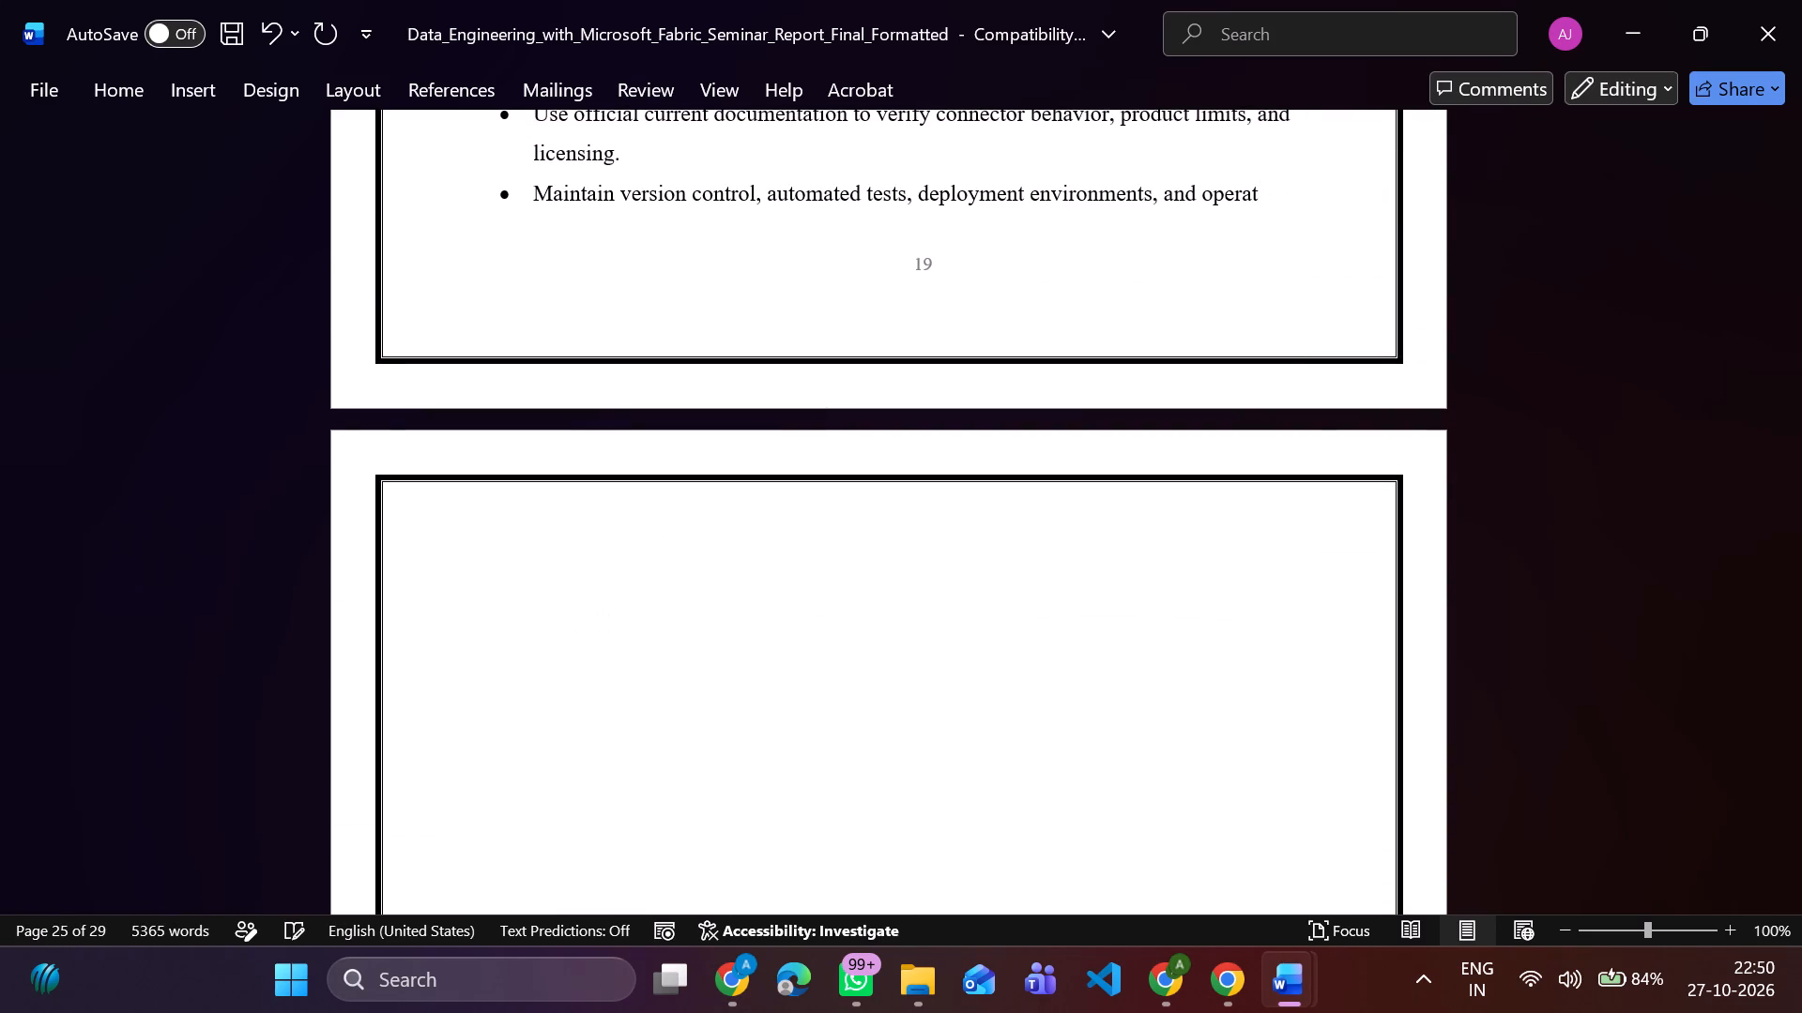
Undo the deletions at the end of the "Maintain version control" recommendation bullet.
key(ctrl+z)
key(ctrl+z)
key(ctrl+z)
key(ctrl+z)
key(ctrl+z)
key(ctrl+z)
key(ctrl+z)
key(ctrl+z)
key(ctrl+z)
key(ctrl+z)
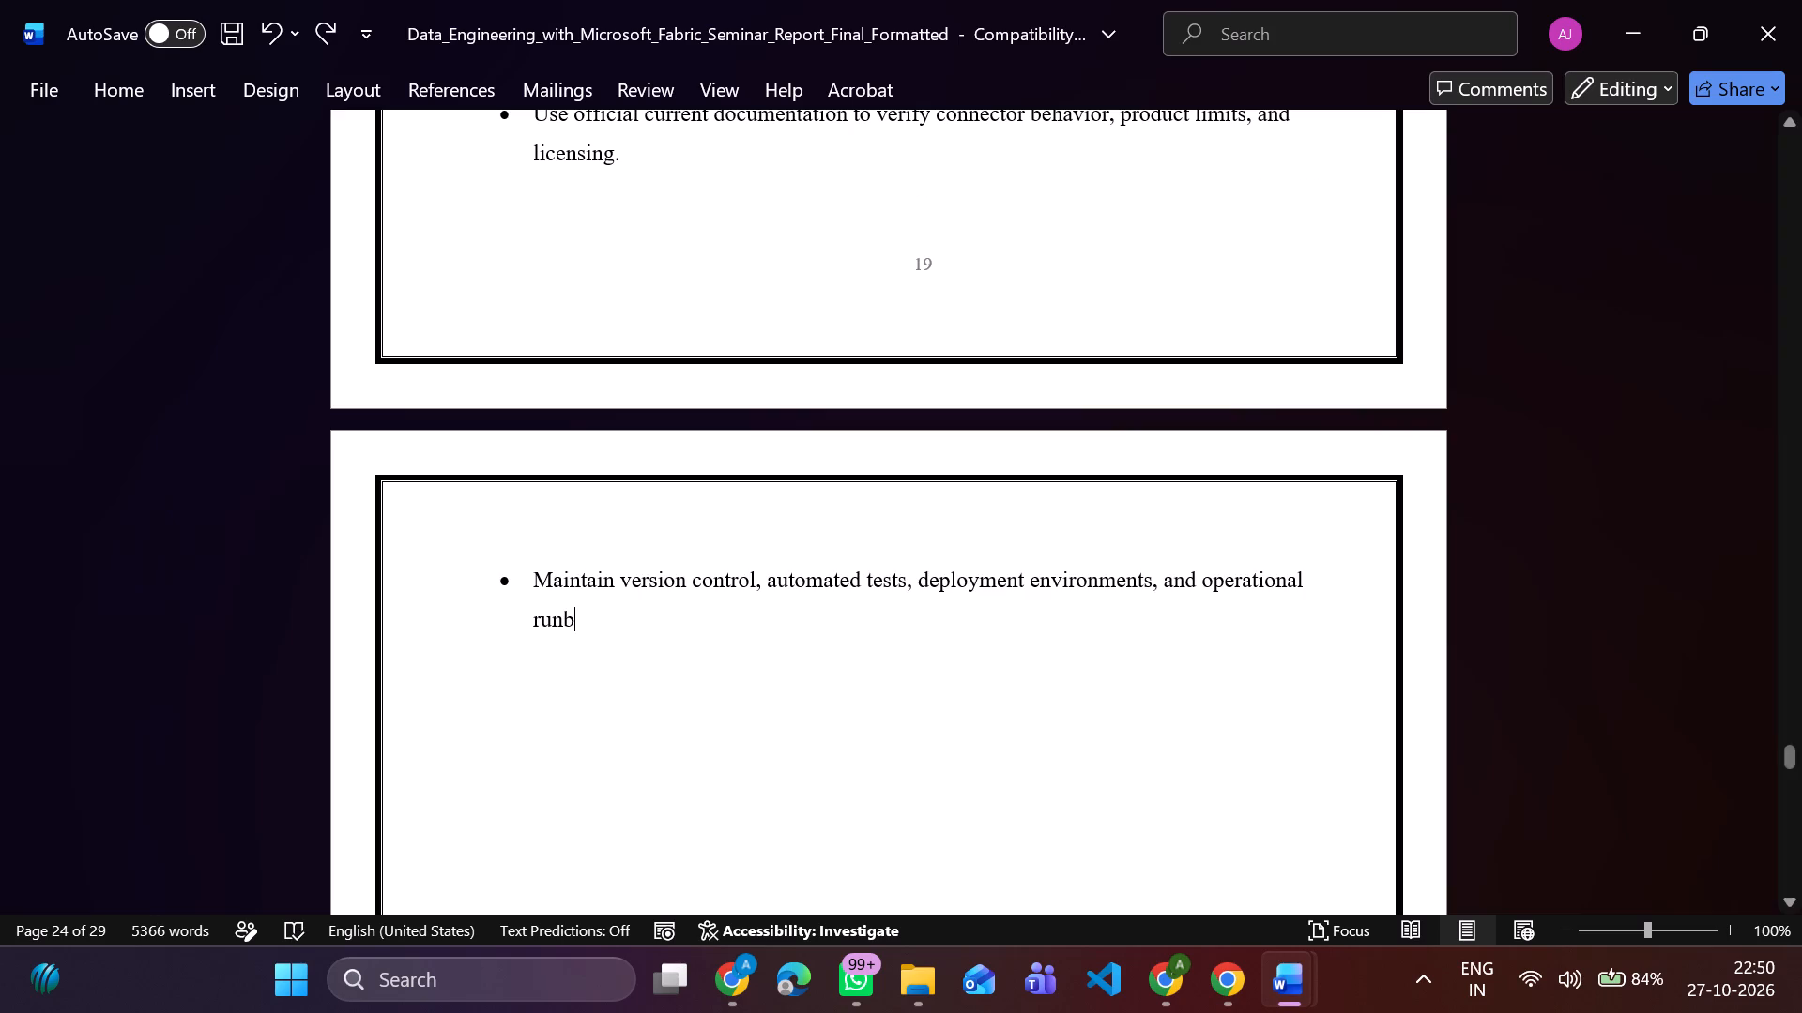
Delete the whole "Maintain version control" recommendation bullet and its empty line so its overflow page before References disappears.
drag(590, 625, 539, 596)
key(BackSpace)
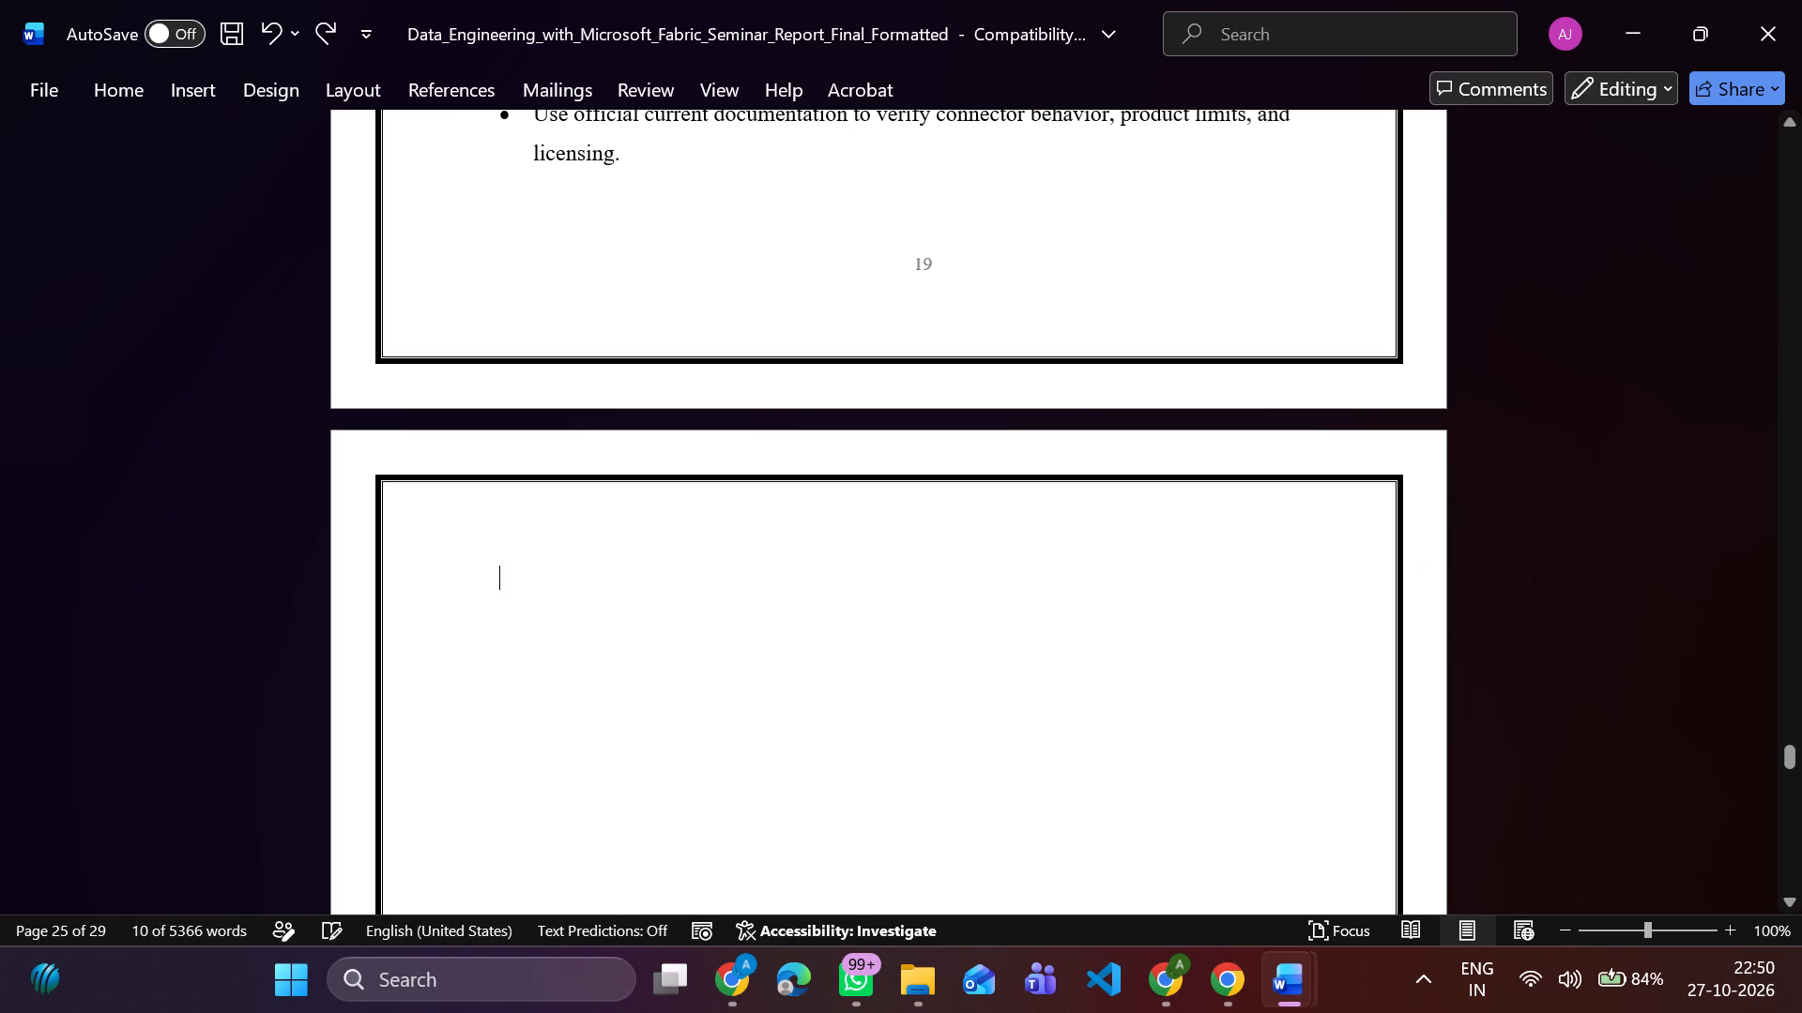
key(BackSpace)
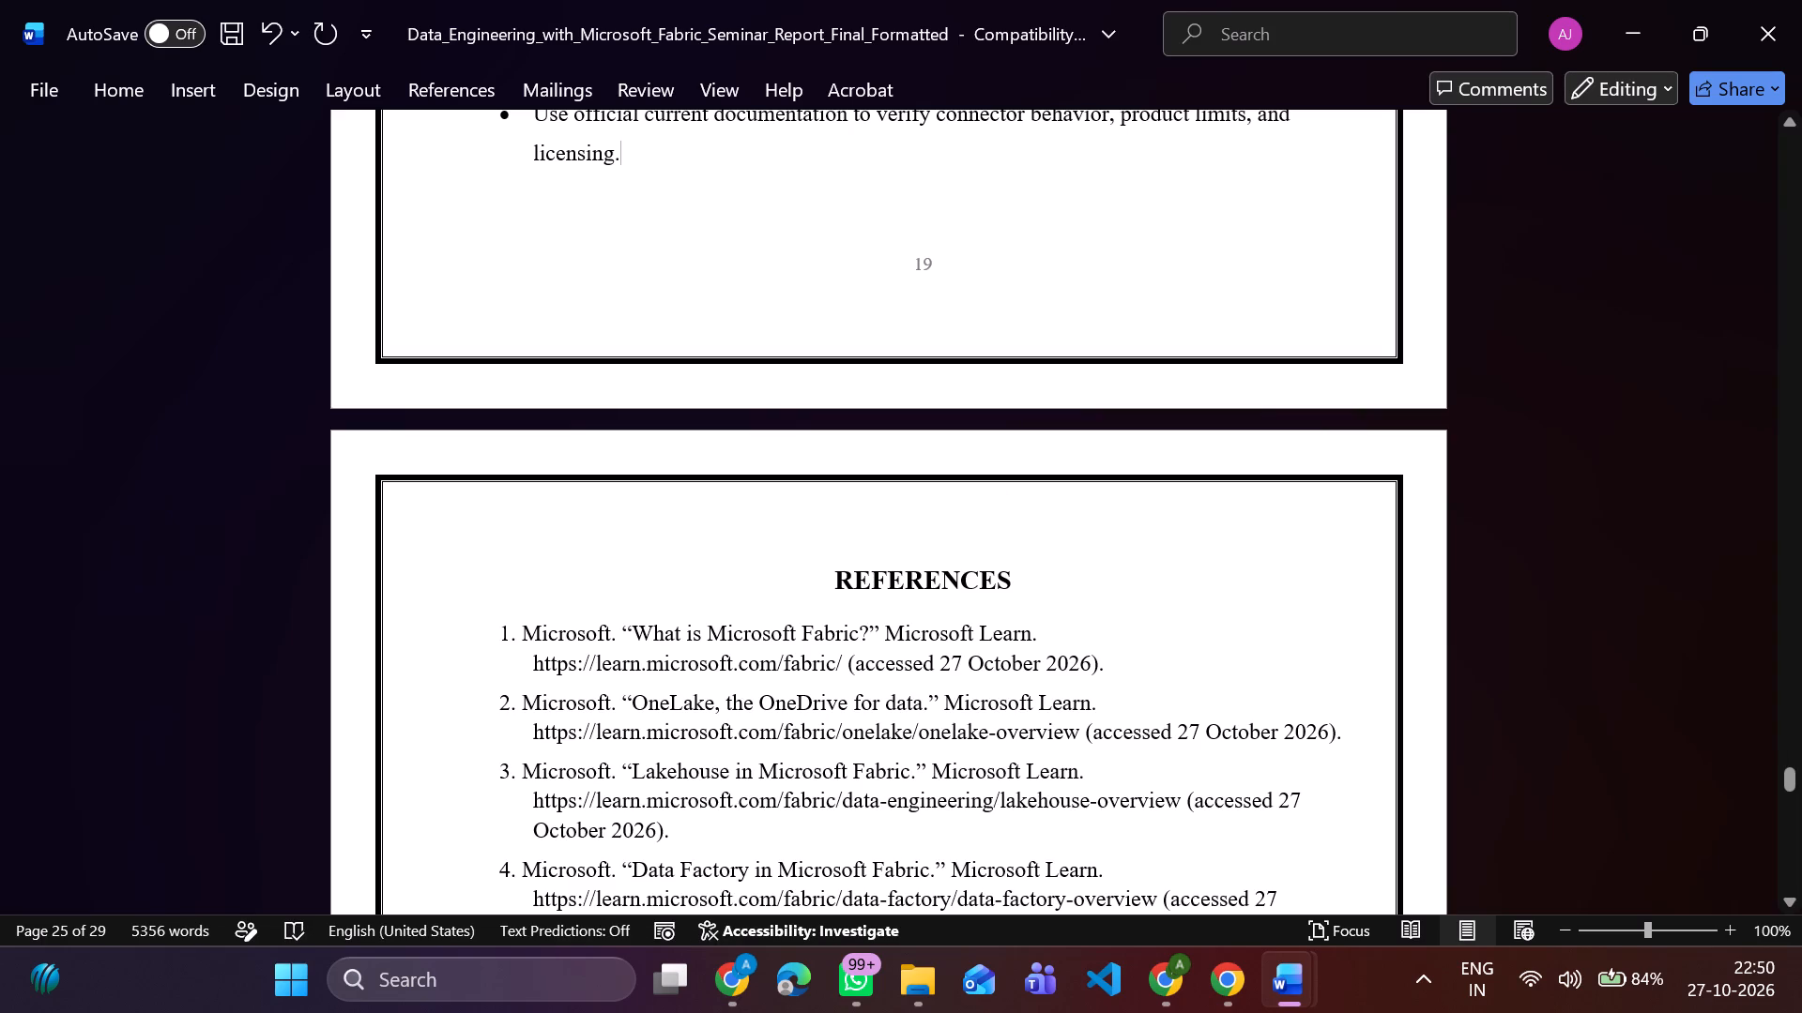
Delete references 15 and 16, the Delta Lake and Apache Spark papers that spill onto a second References page.
scroll(865, 654, down, 7)
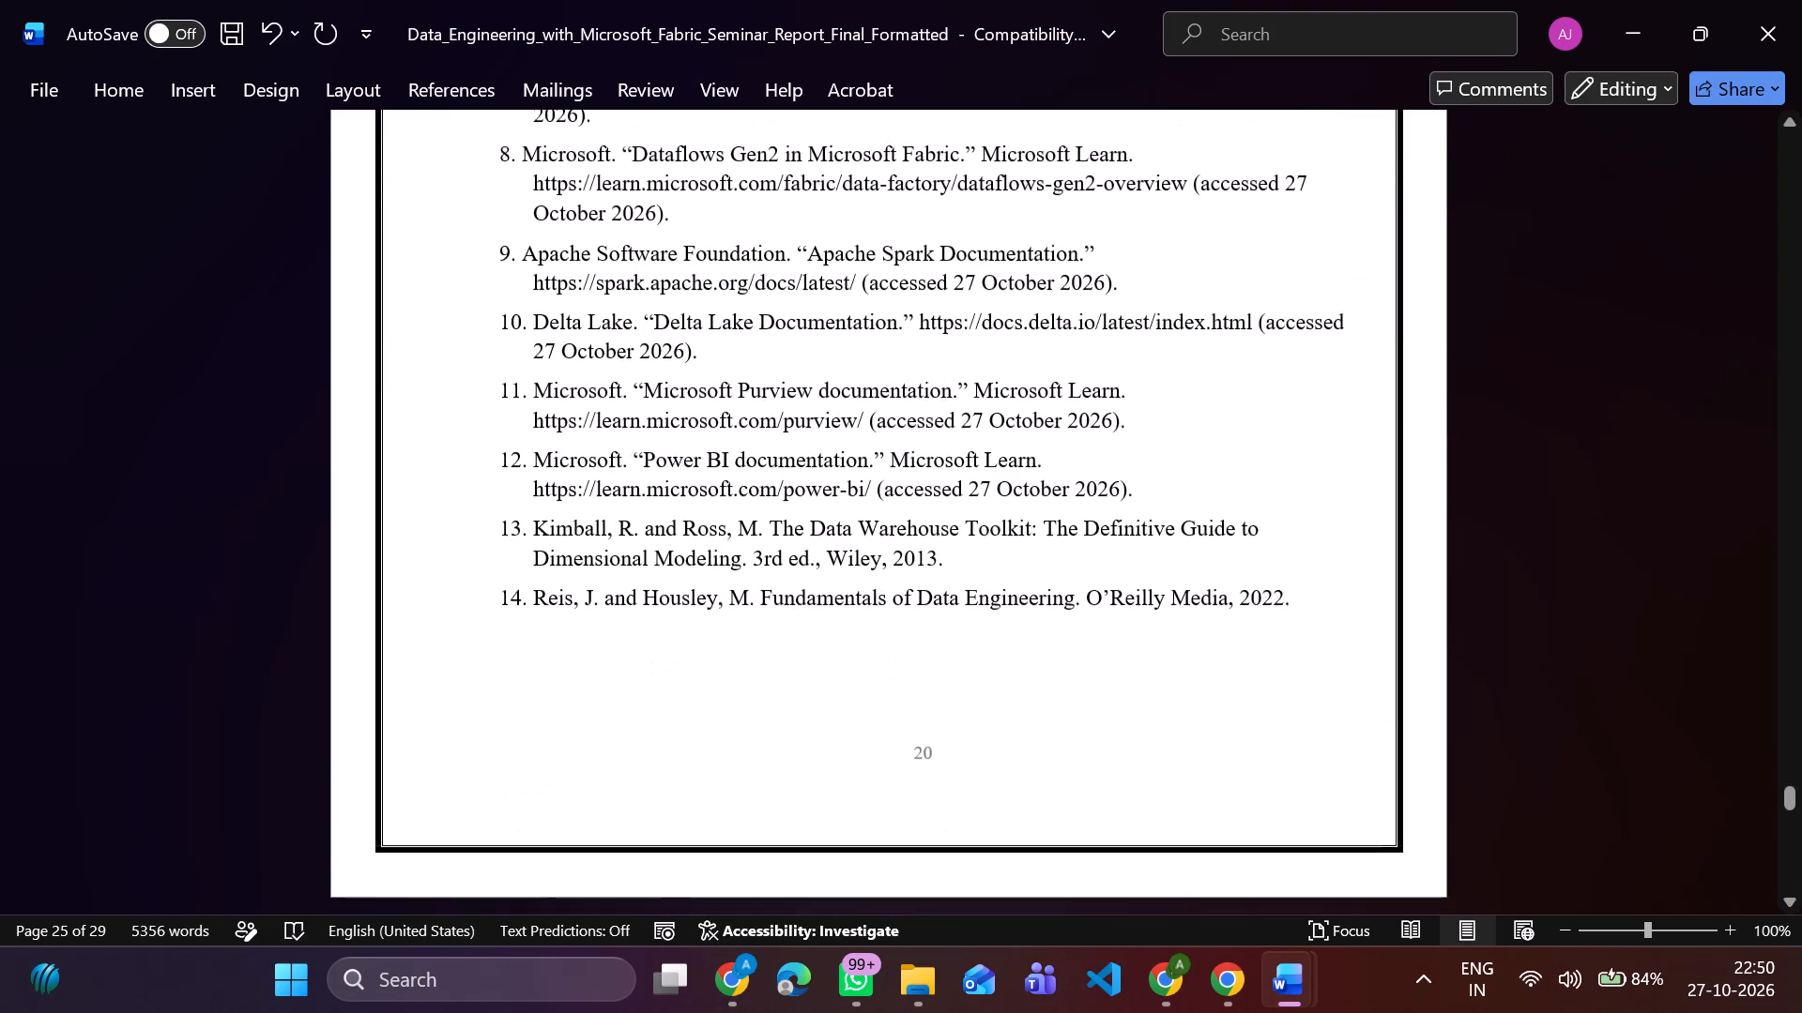
scroll(865, 654, down, 7)
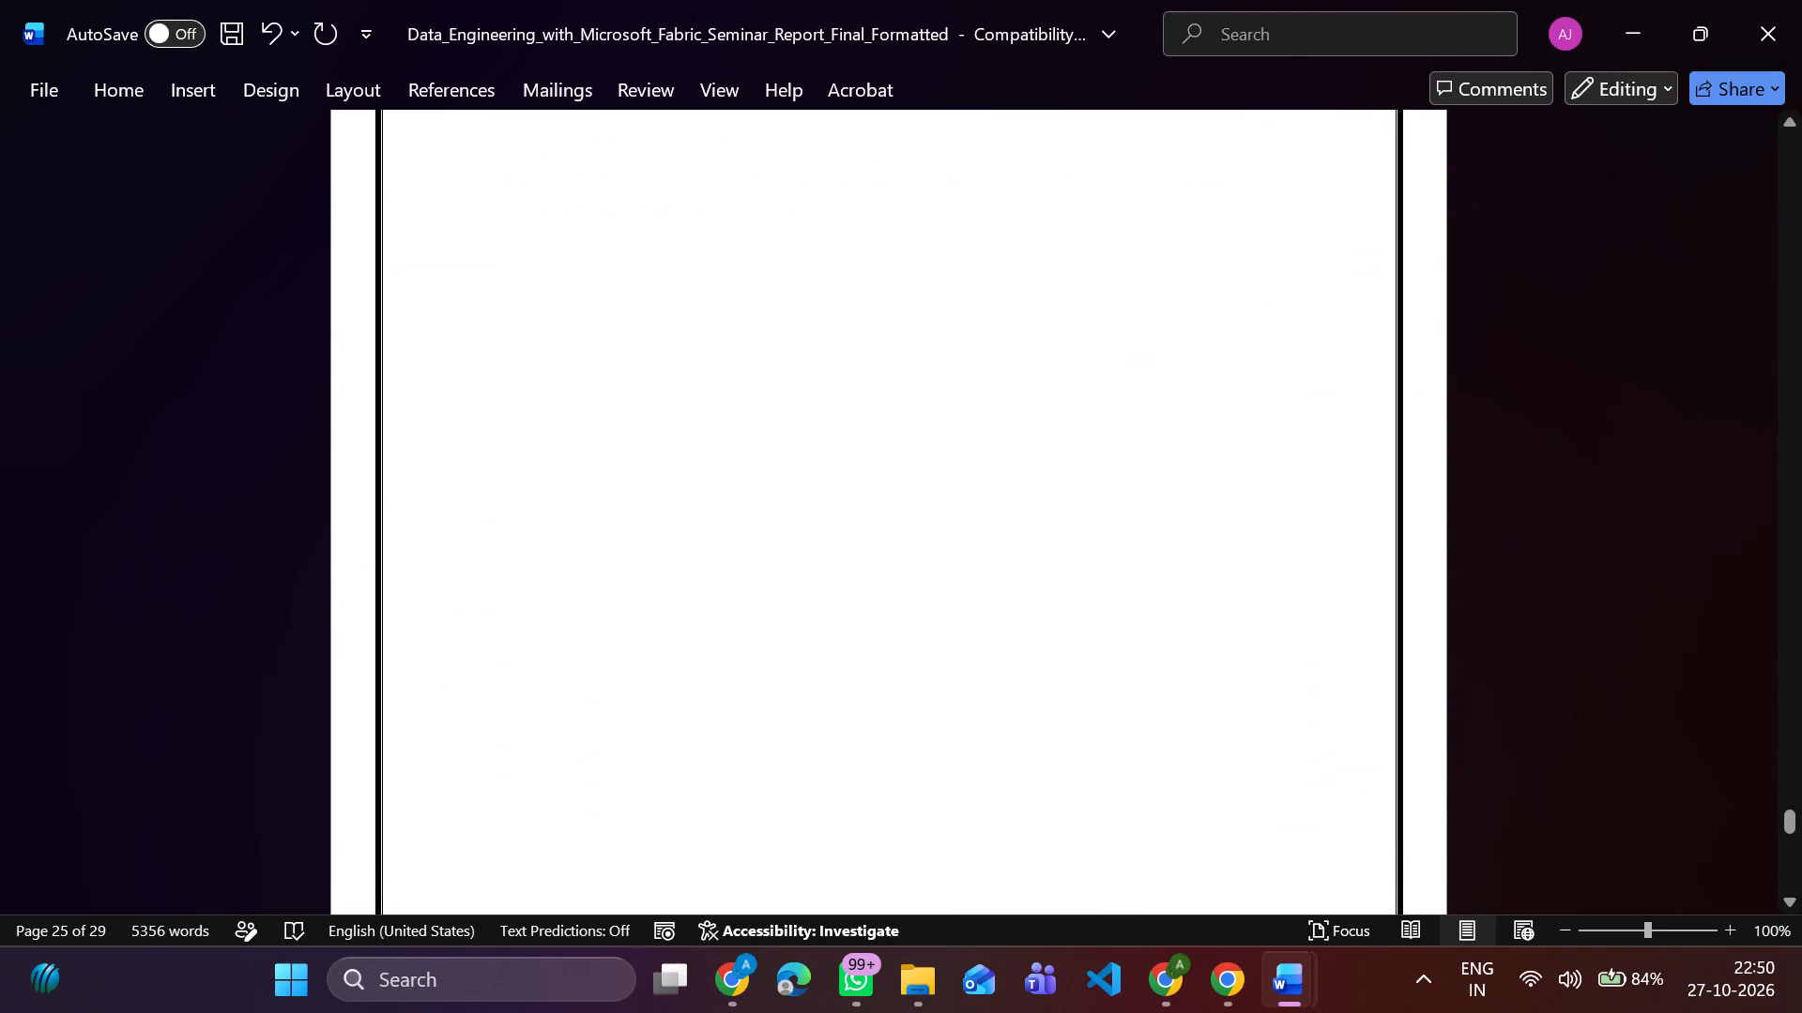
scroll(865, 654, down, 4)
scroll(865, 654, up, 9)
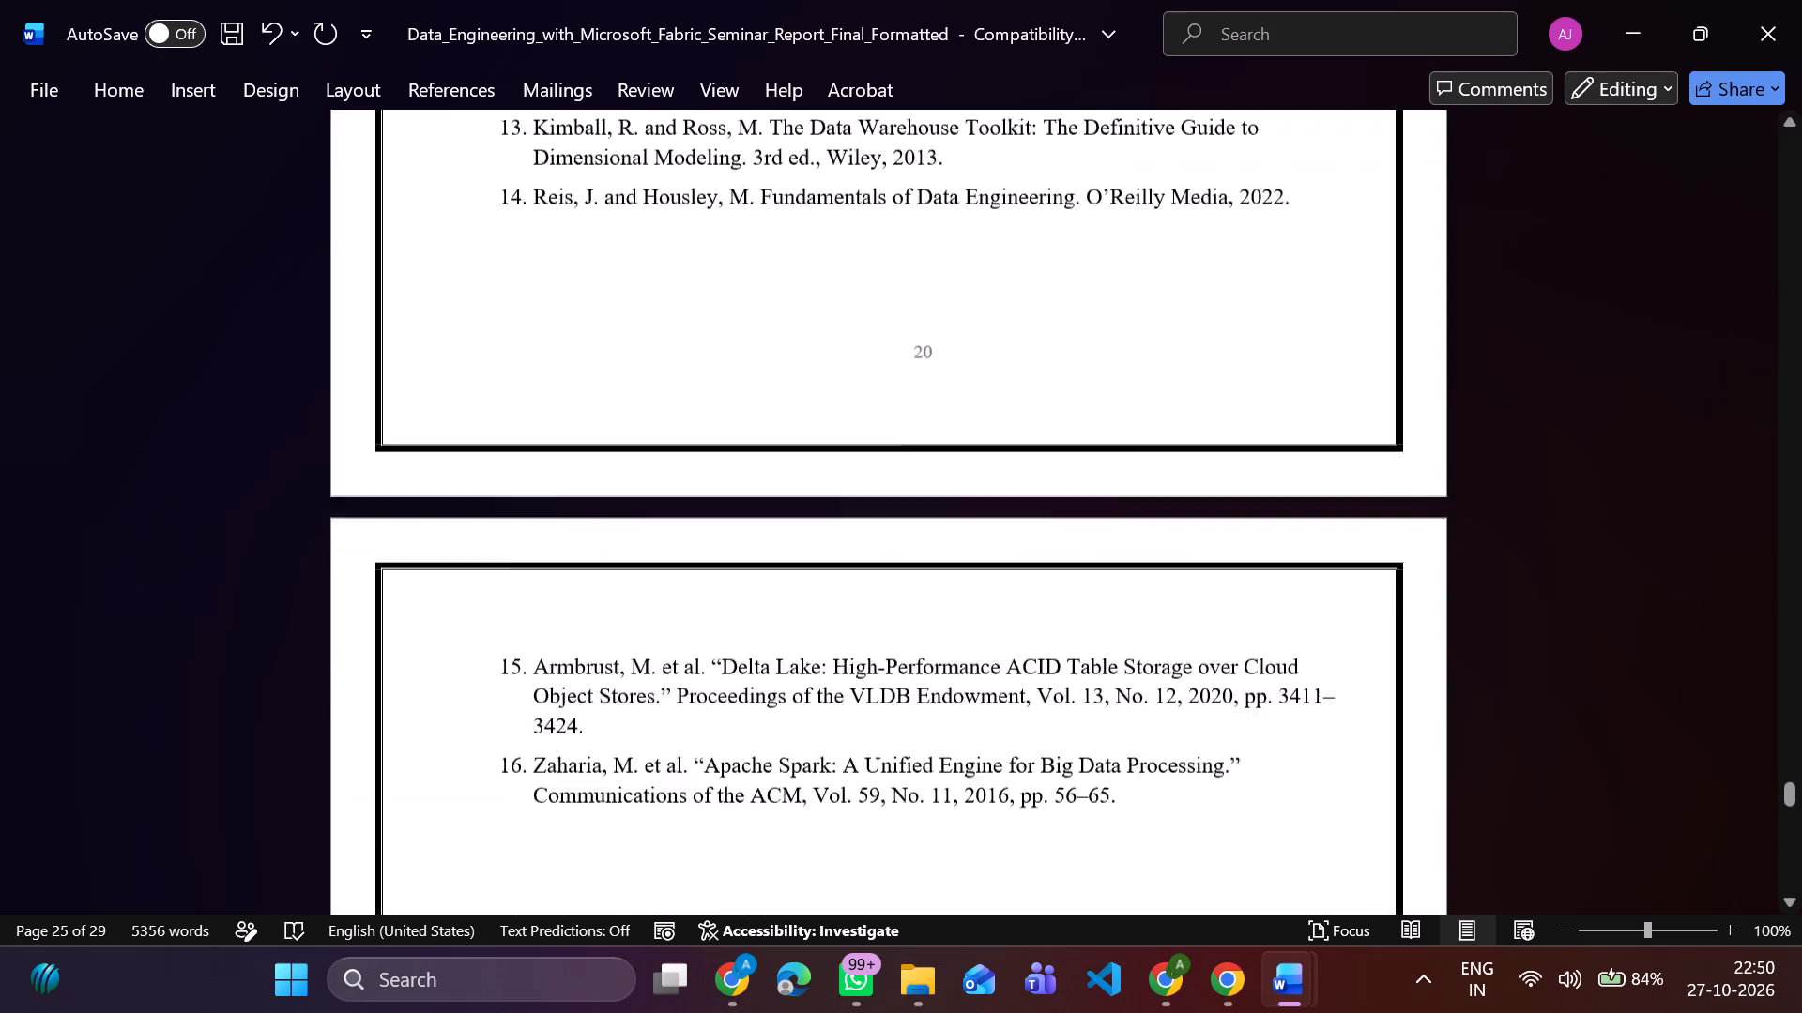
scroll(865, 654, up, 2)
scroll(865, 654, down, 4)
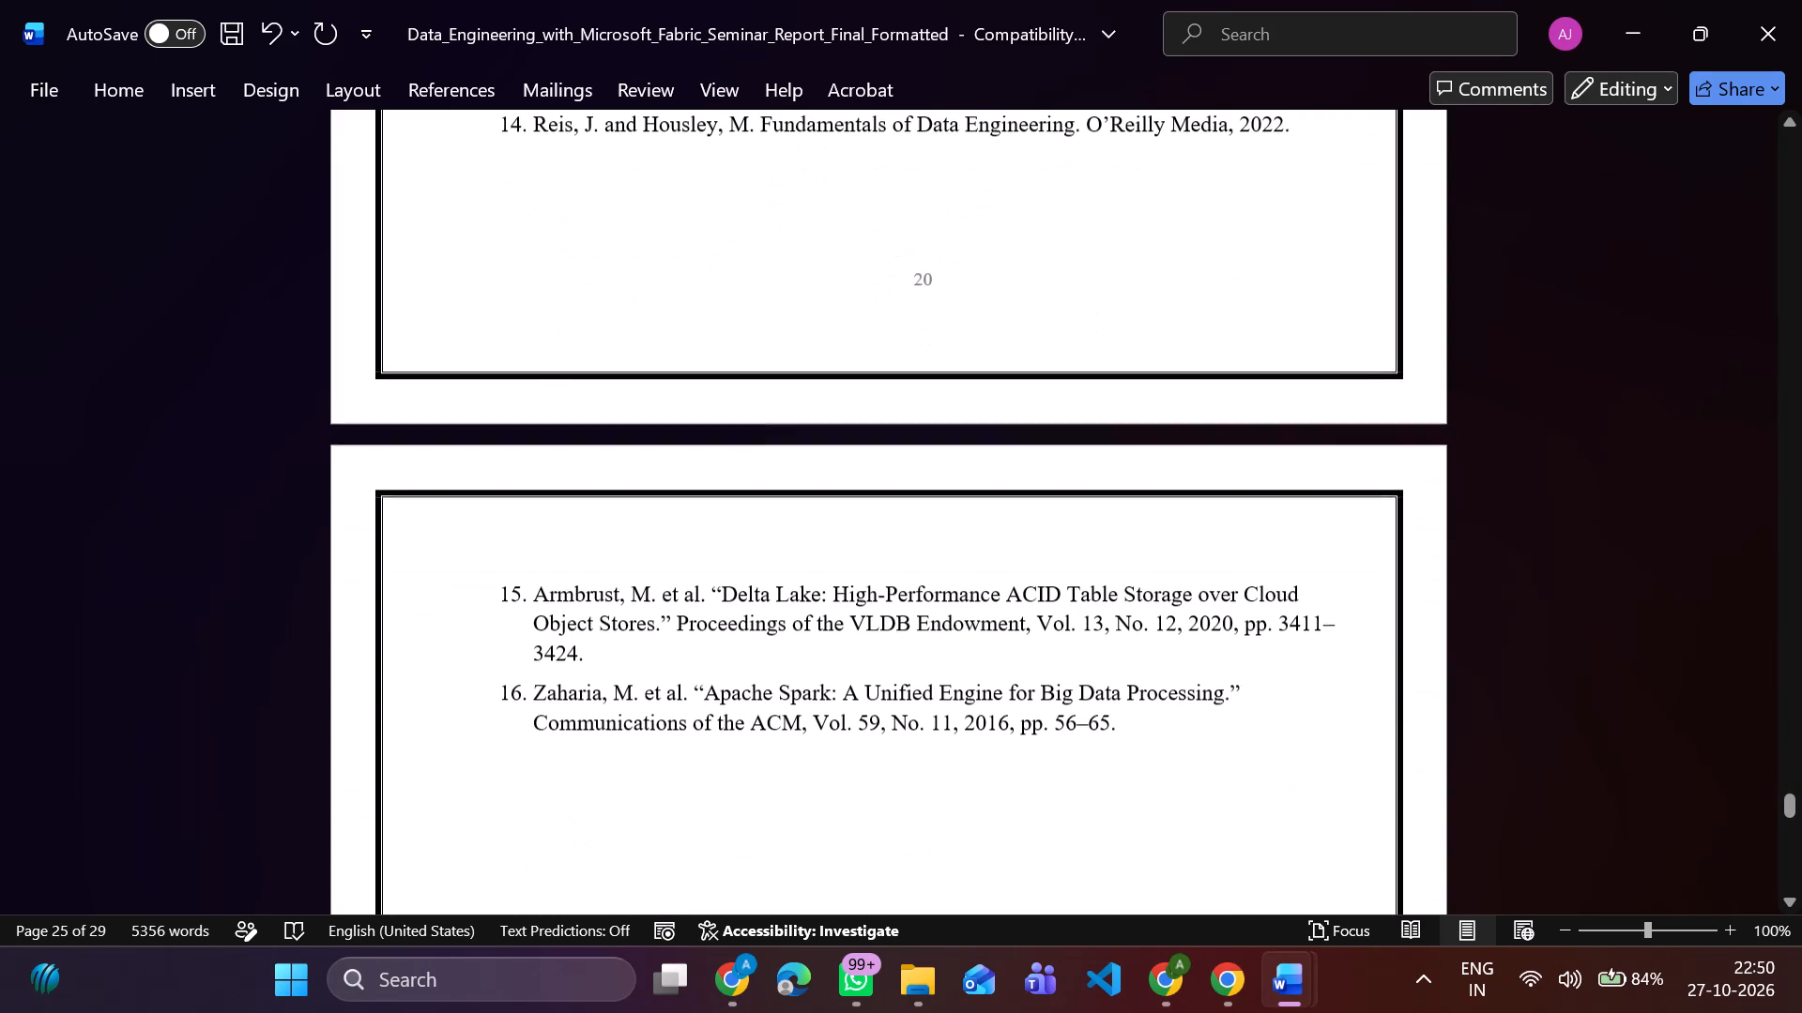
scroll(865, 654, down, 1)
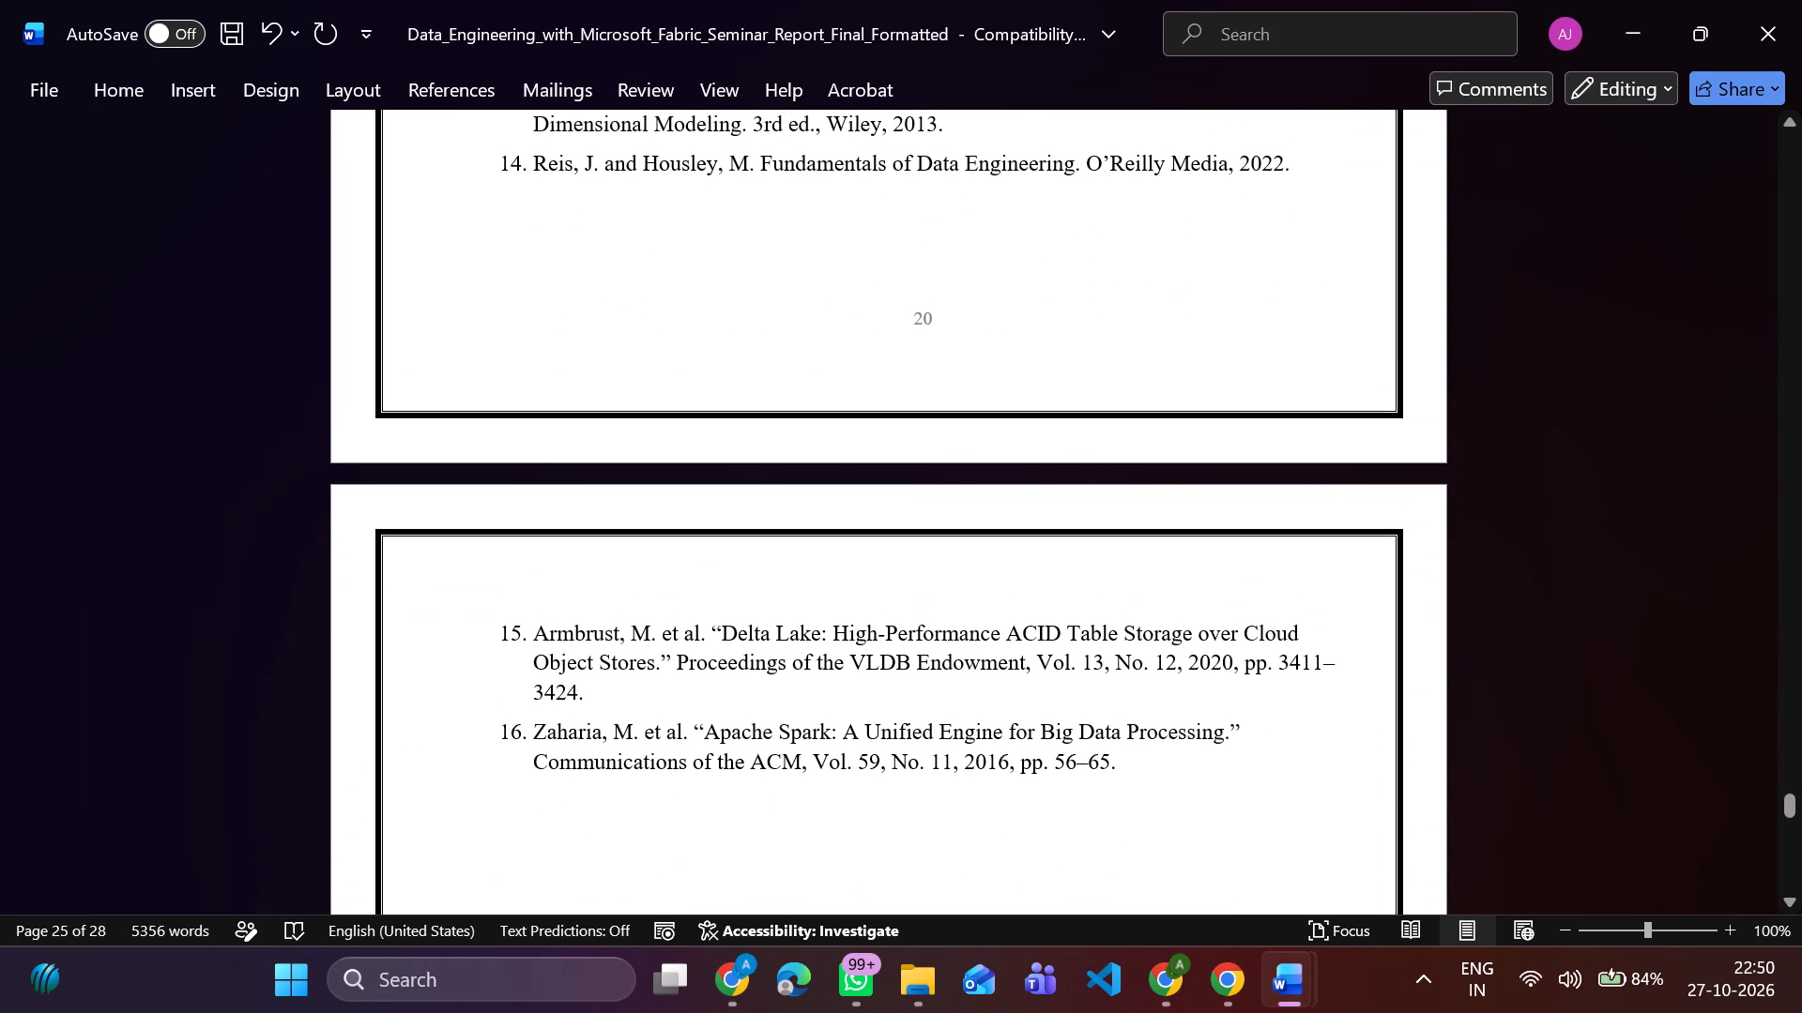
drag(1177, 769, 488, 644)
key(BackSpace)
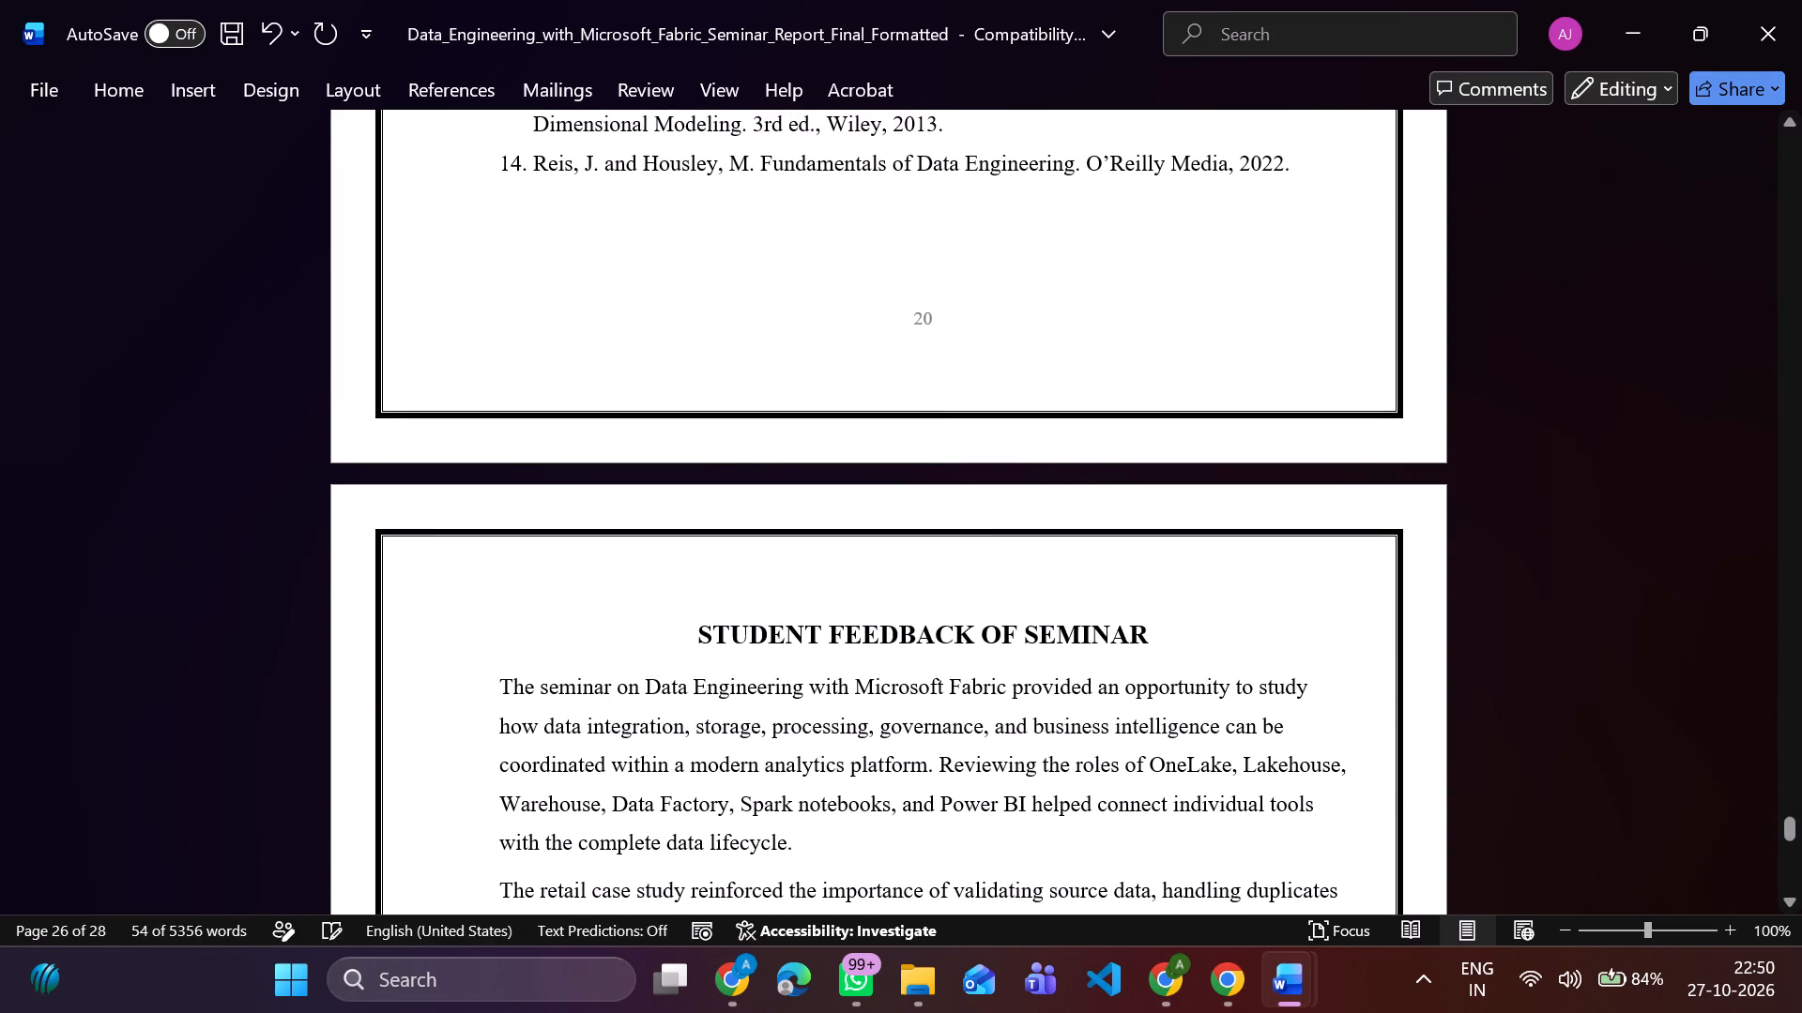
Review the Student Feedback of Seminar and Photograph of Seminar Presentation pages.
scroll(832, 576, down, 5)
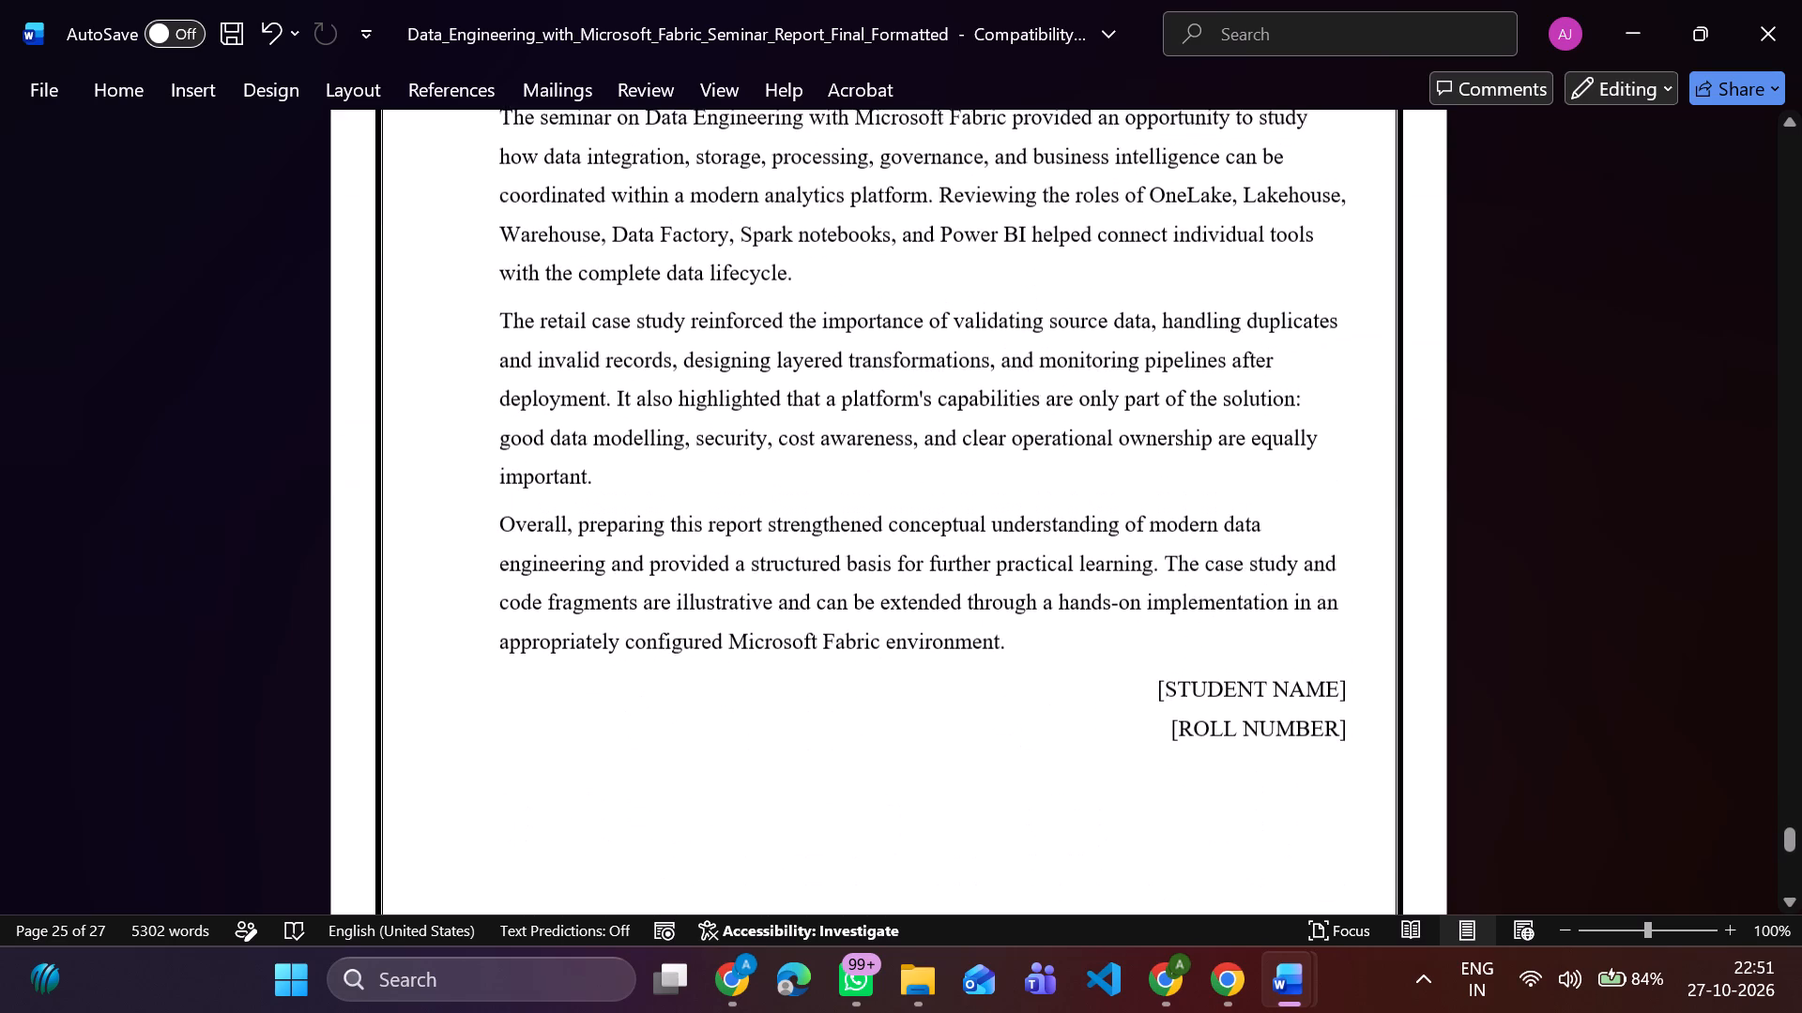
scroll(832, 576, down, 7)
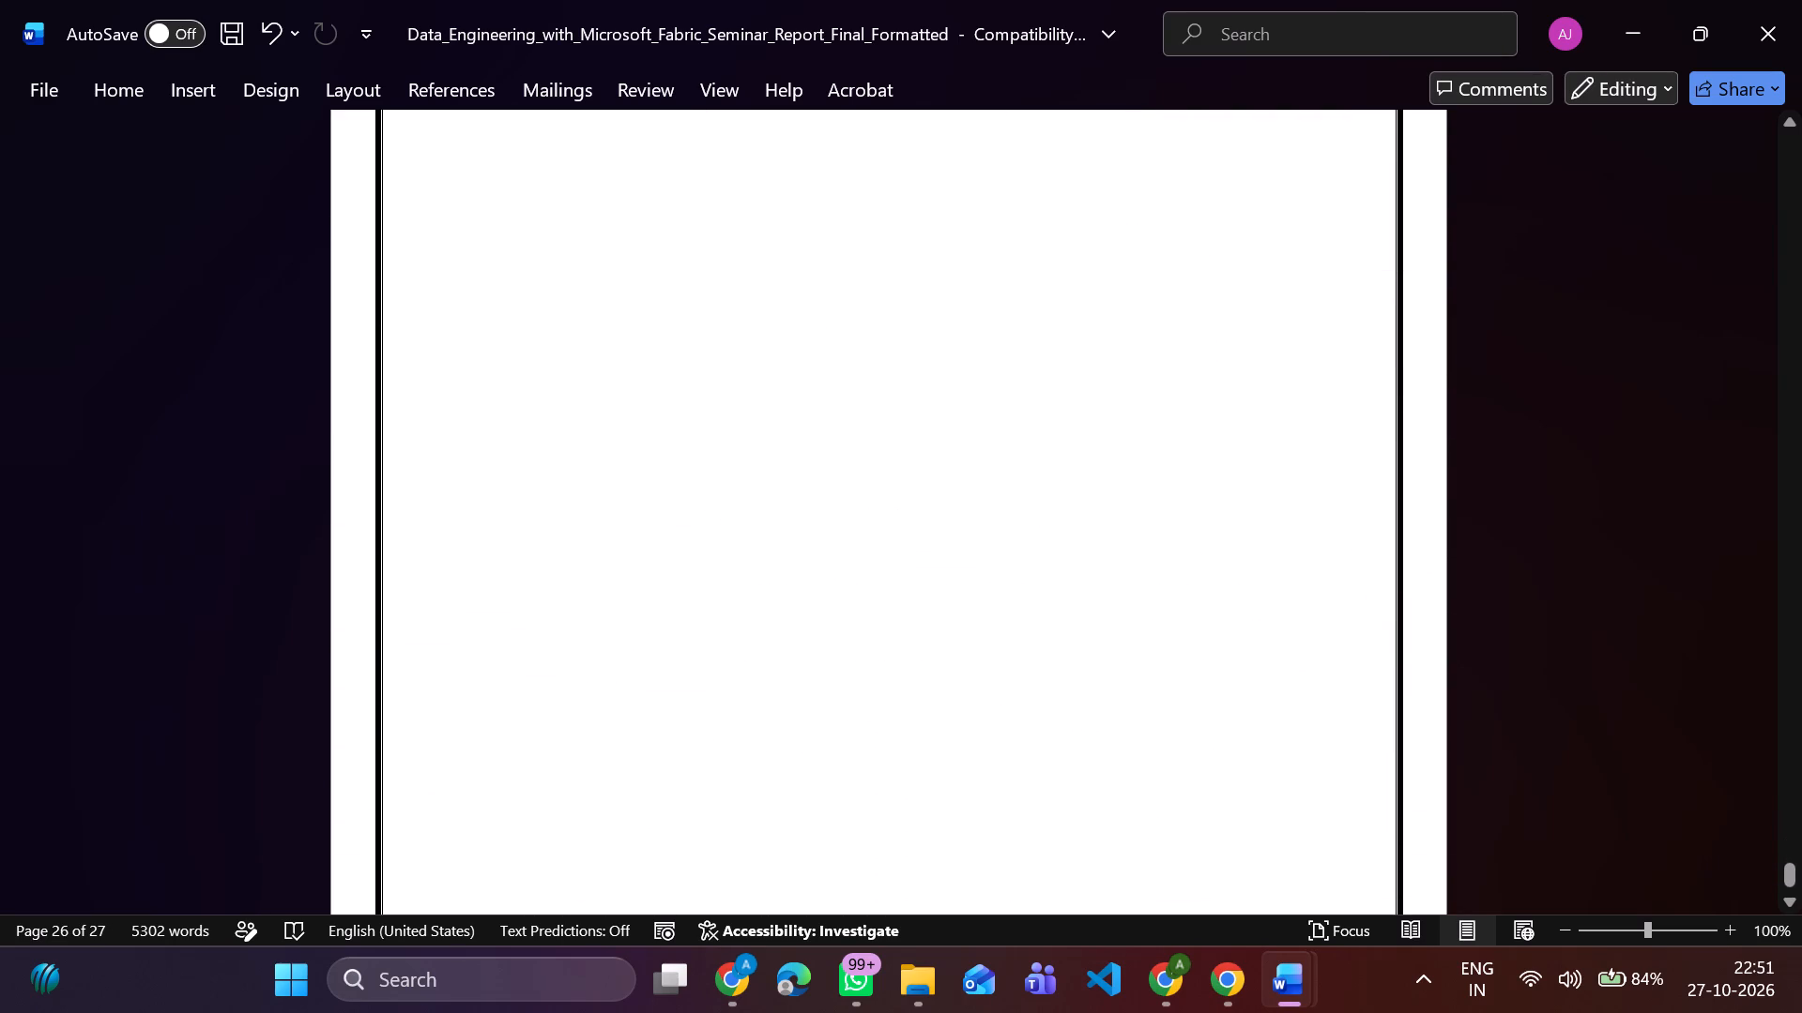
scroll(832, 576, down, 4)
scroll(832, 576, up, 5)
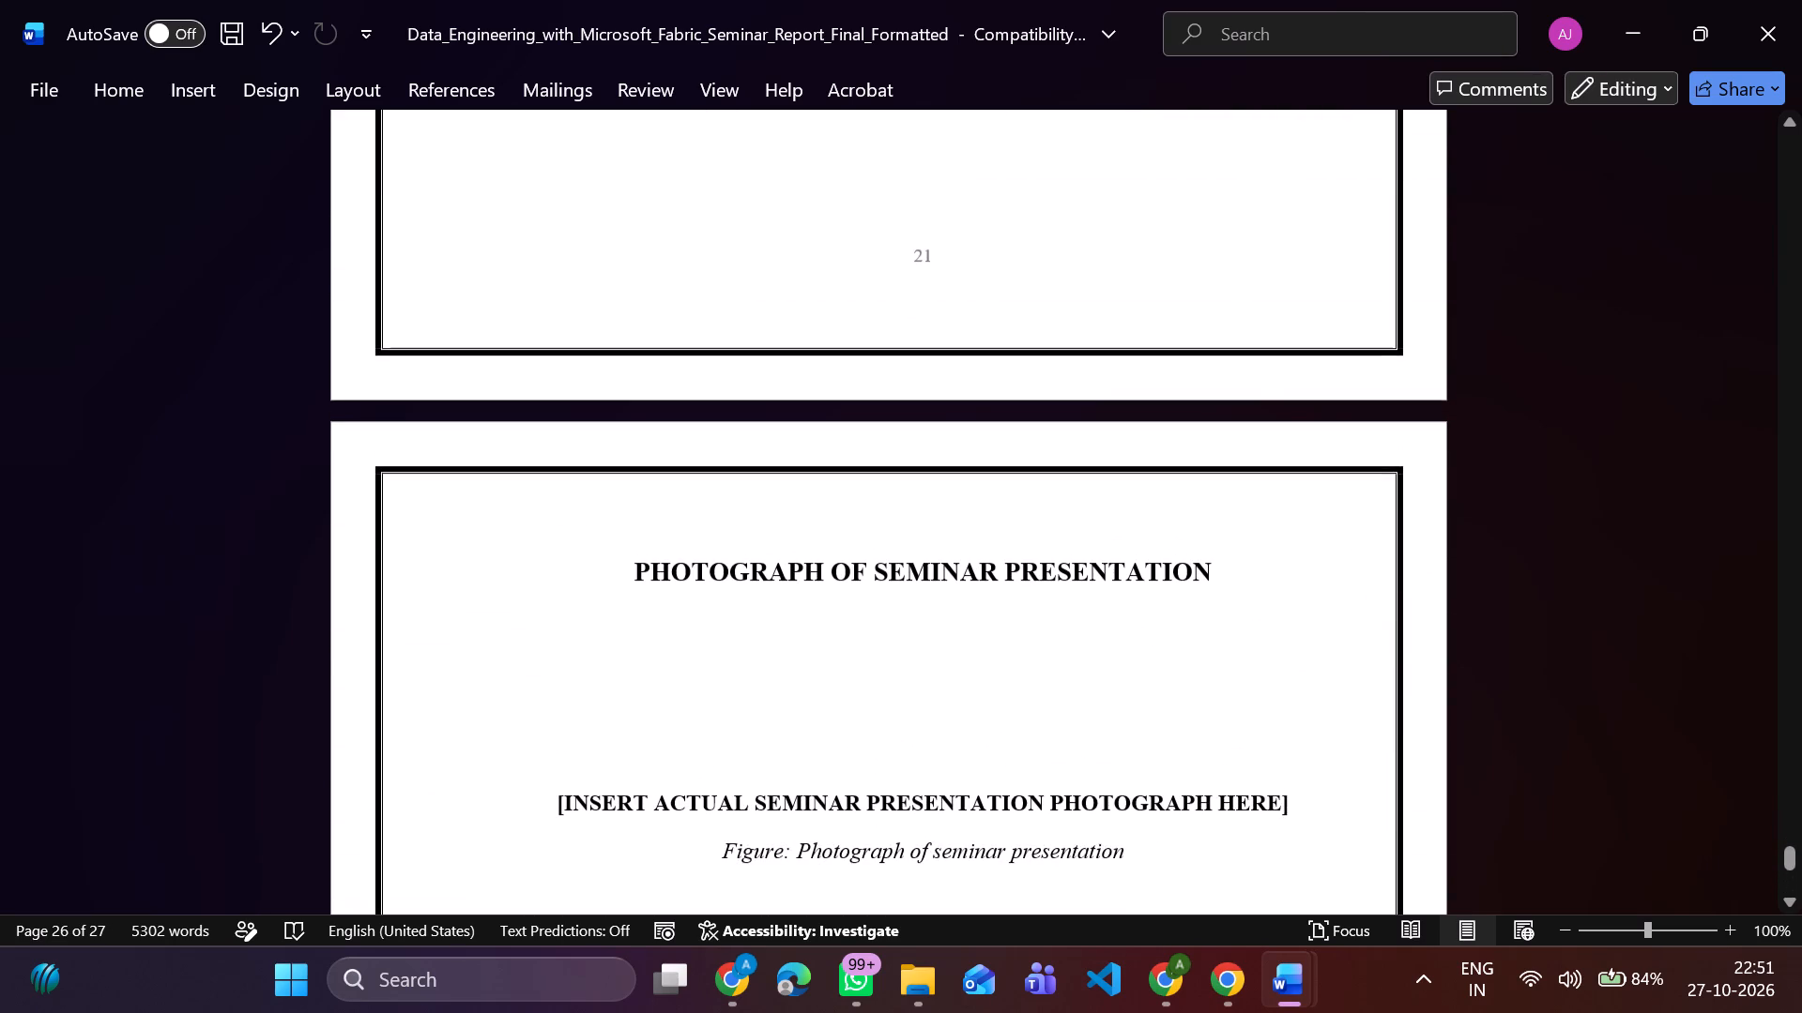
click(257, 686)
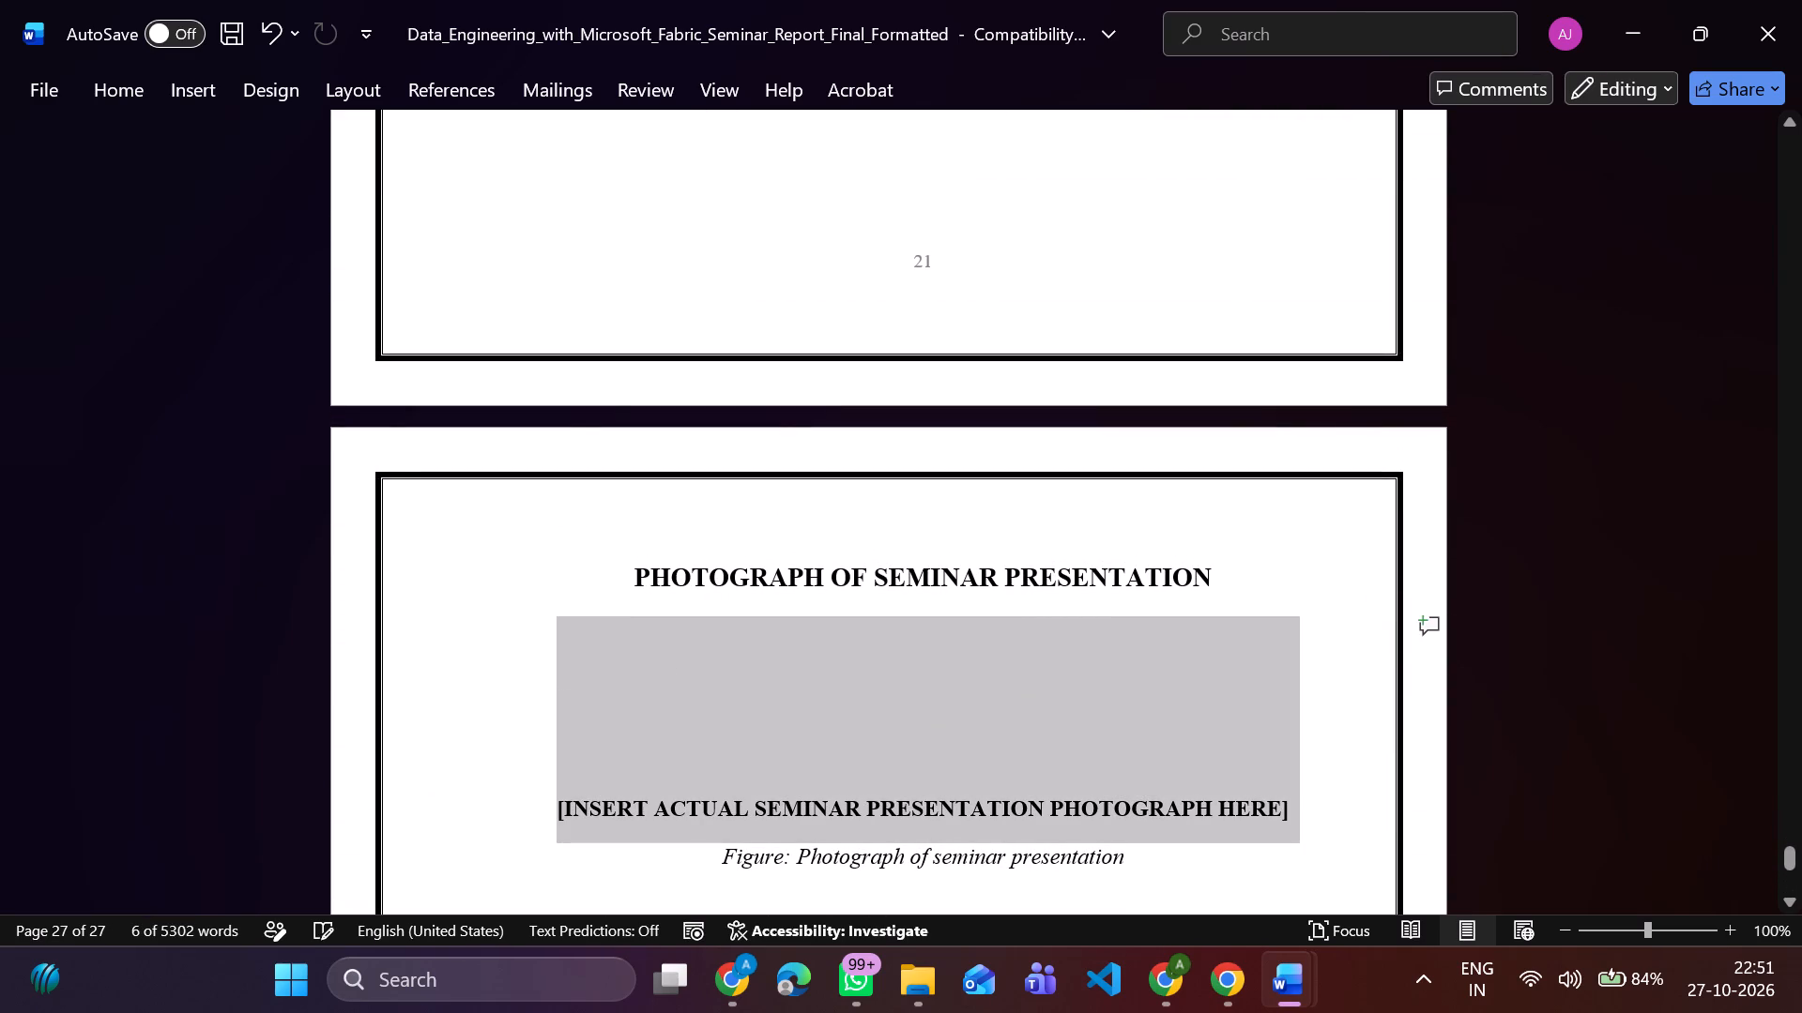
click(392, 639)
Go back to the List of Contents and examine its page numbers through to the last entry, Photograph of Seminar Presentation.
scroll(1040, 554, up, 5)
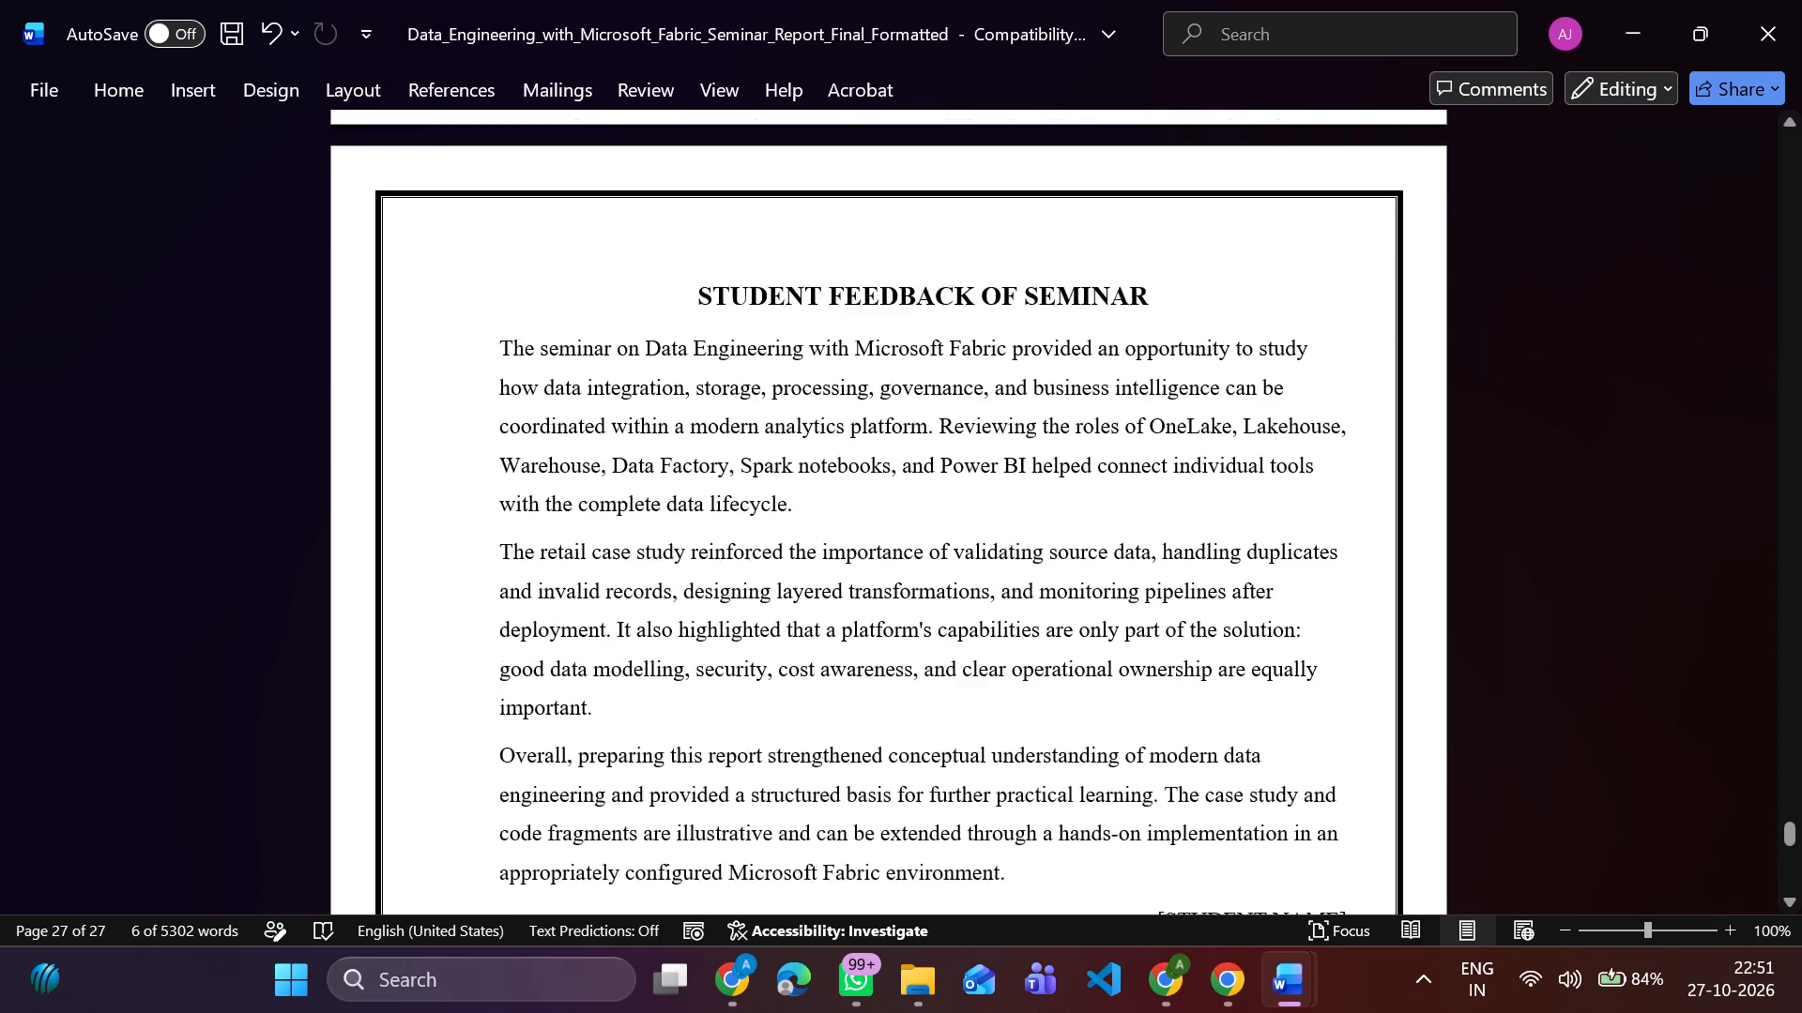
scroll(1040, 554, up, 8)
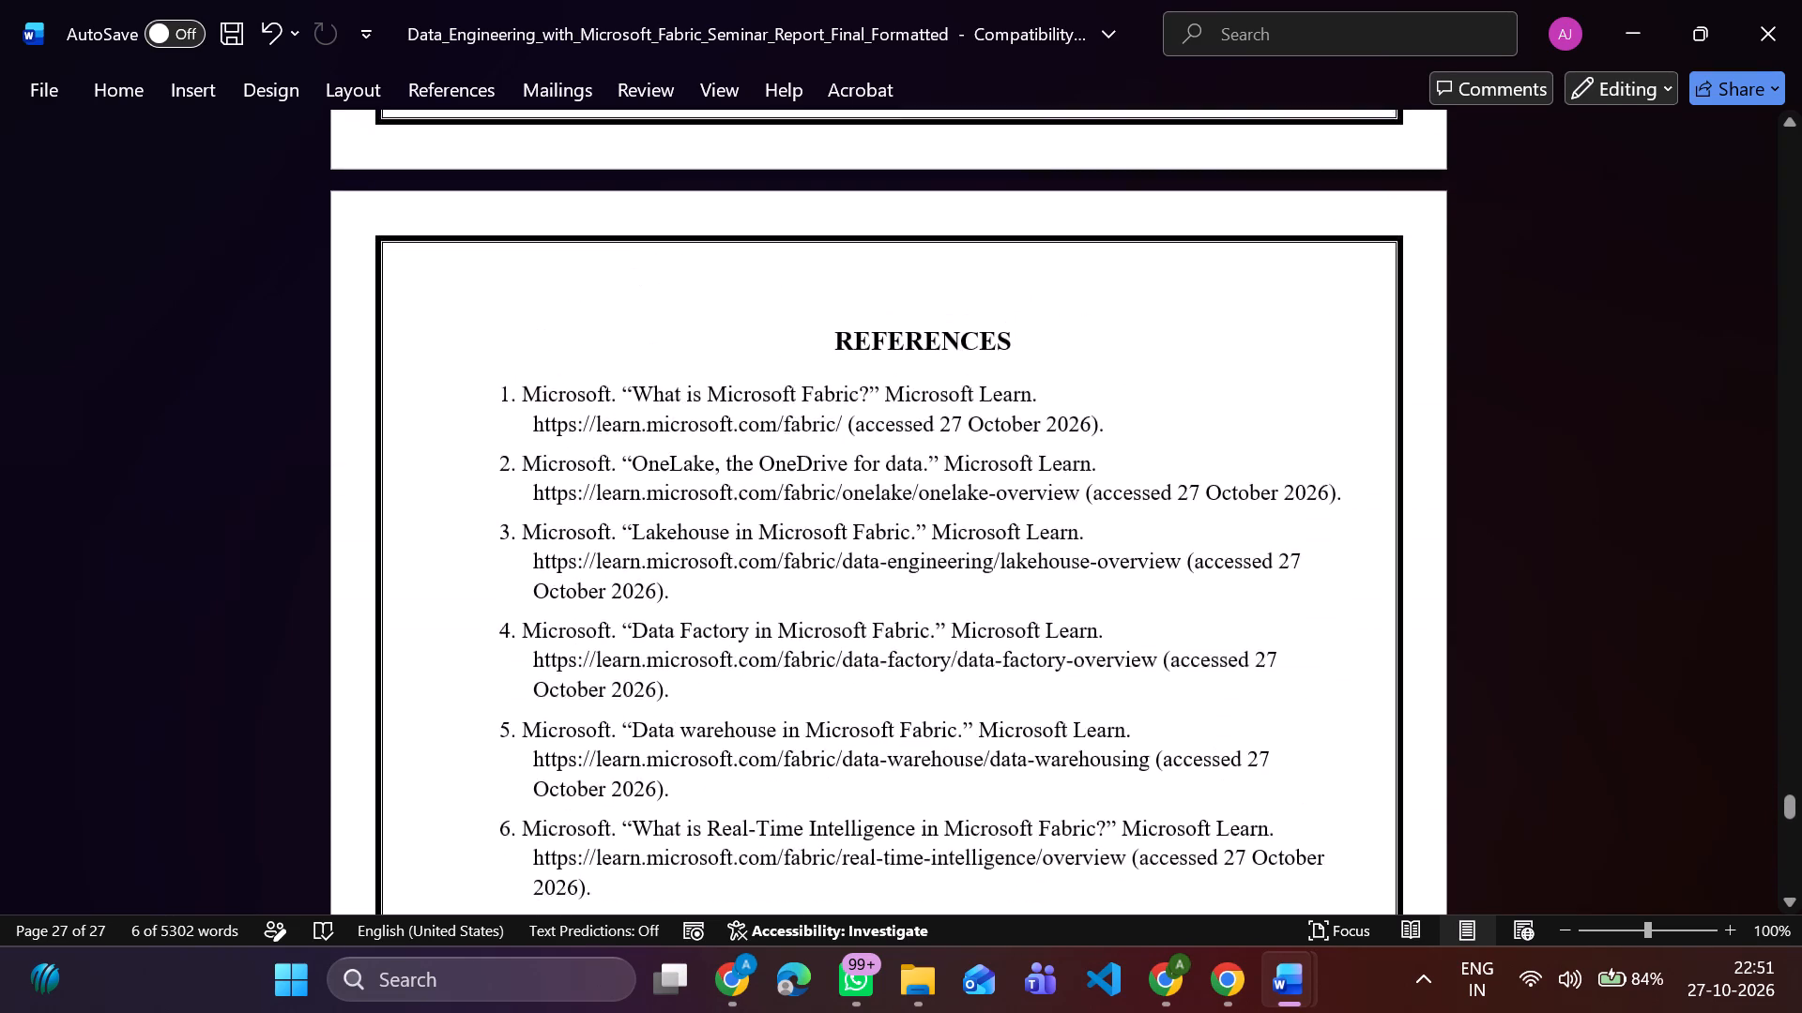
scroll(1040, 554, up, 9)
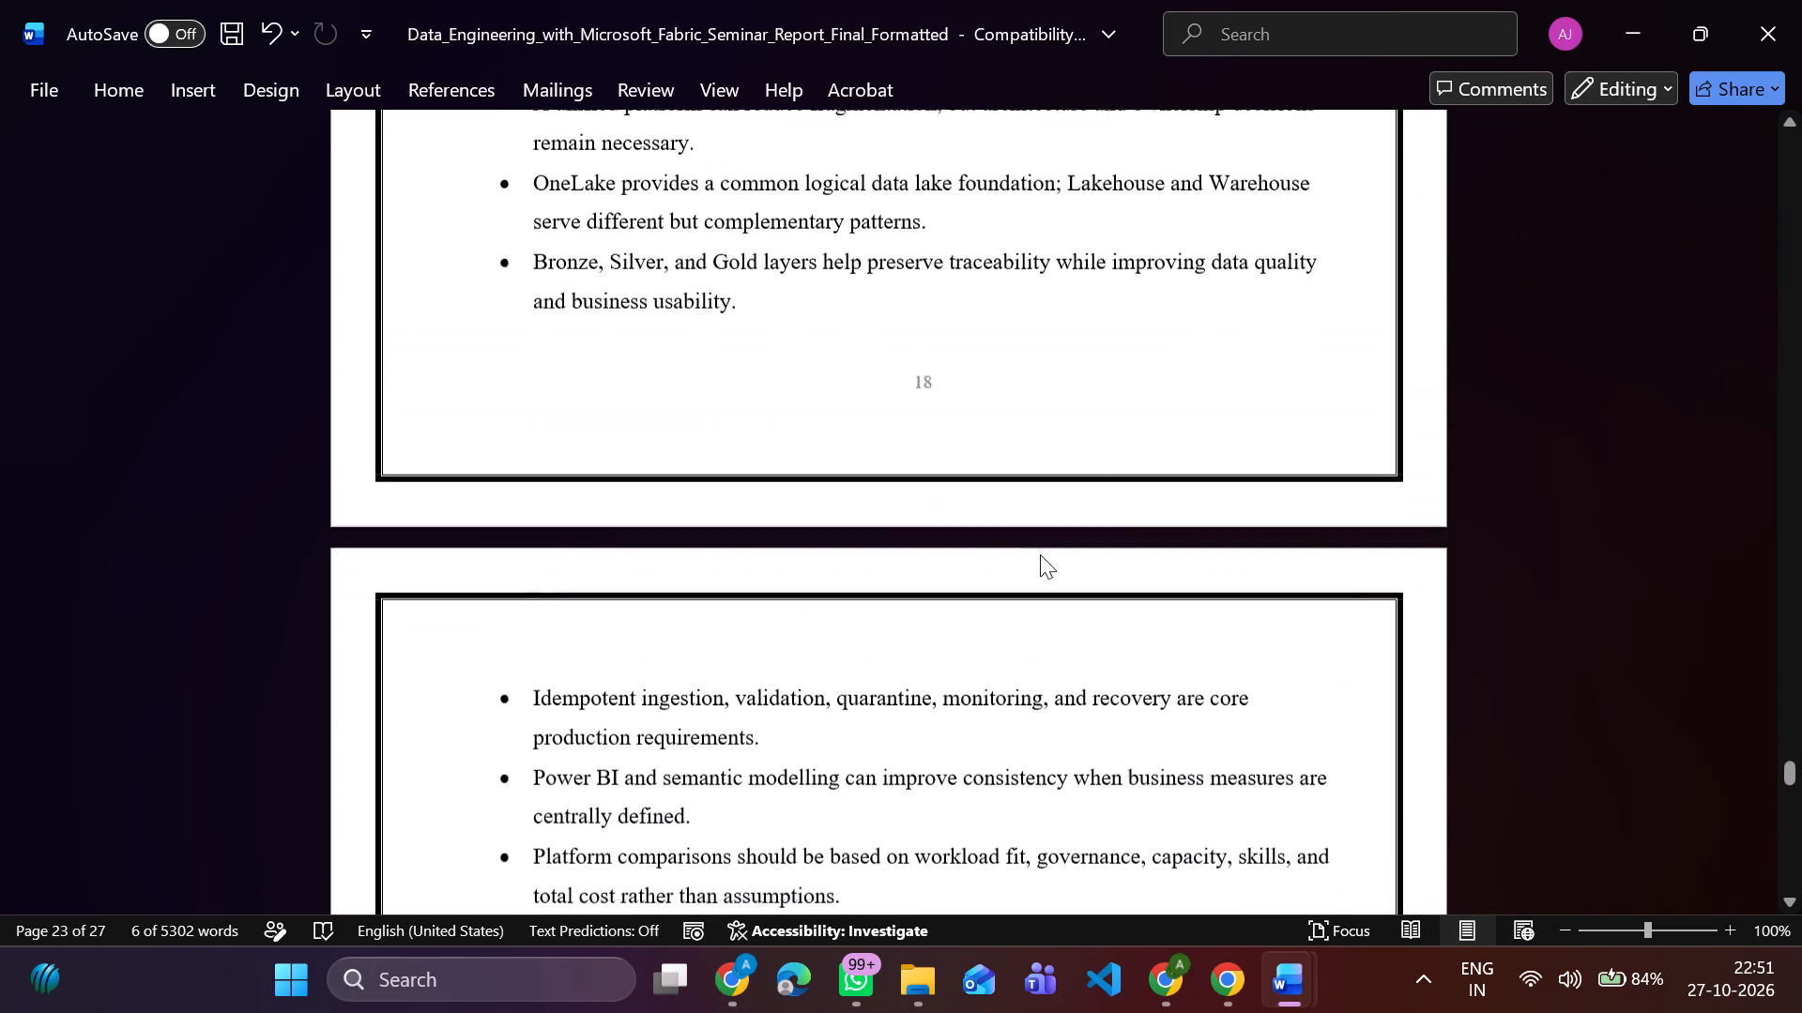
scroll(1040, 554, up, 16)
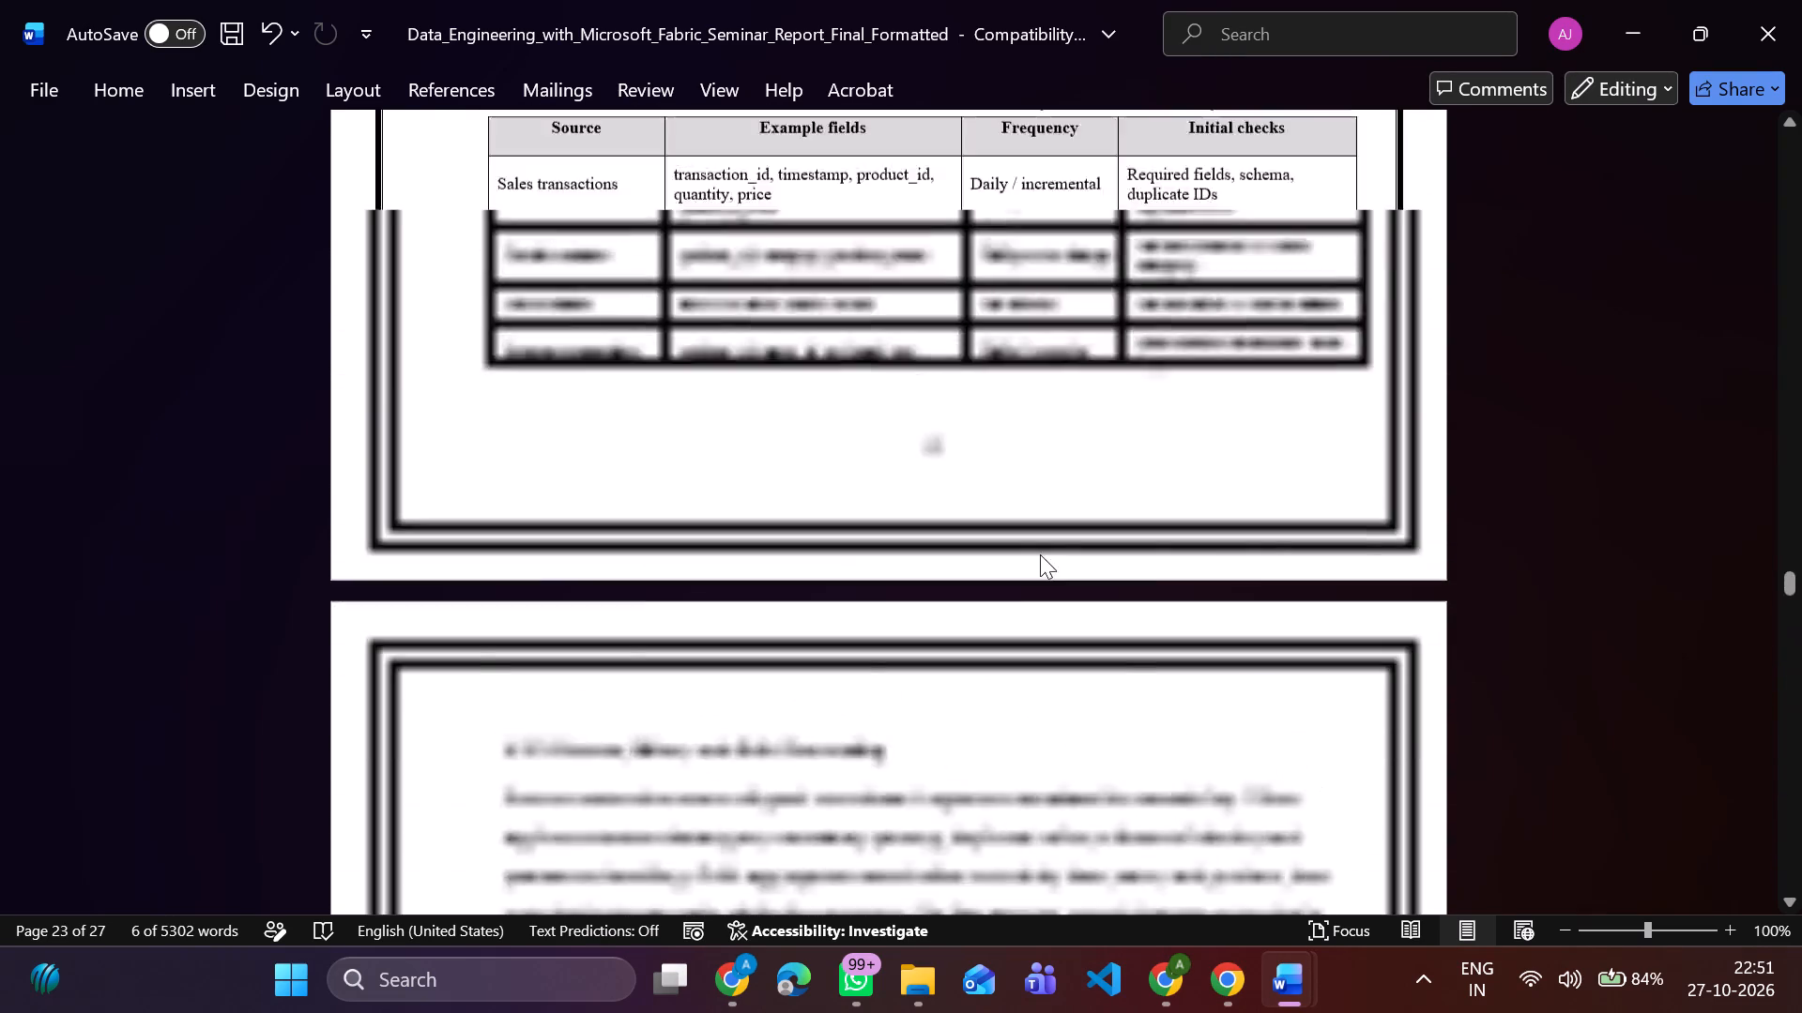
scroll(1040, 554, up, 13)
scroll(1040, 554, down, 7)
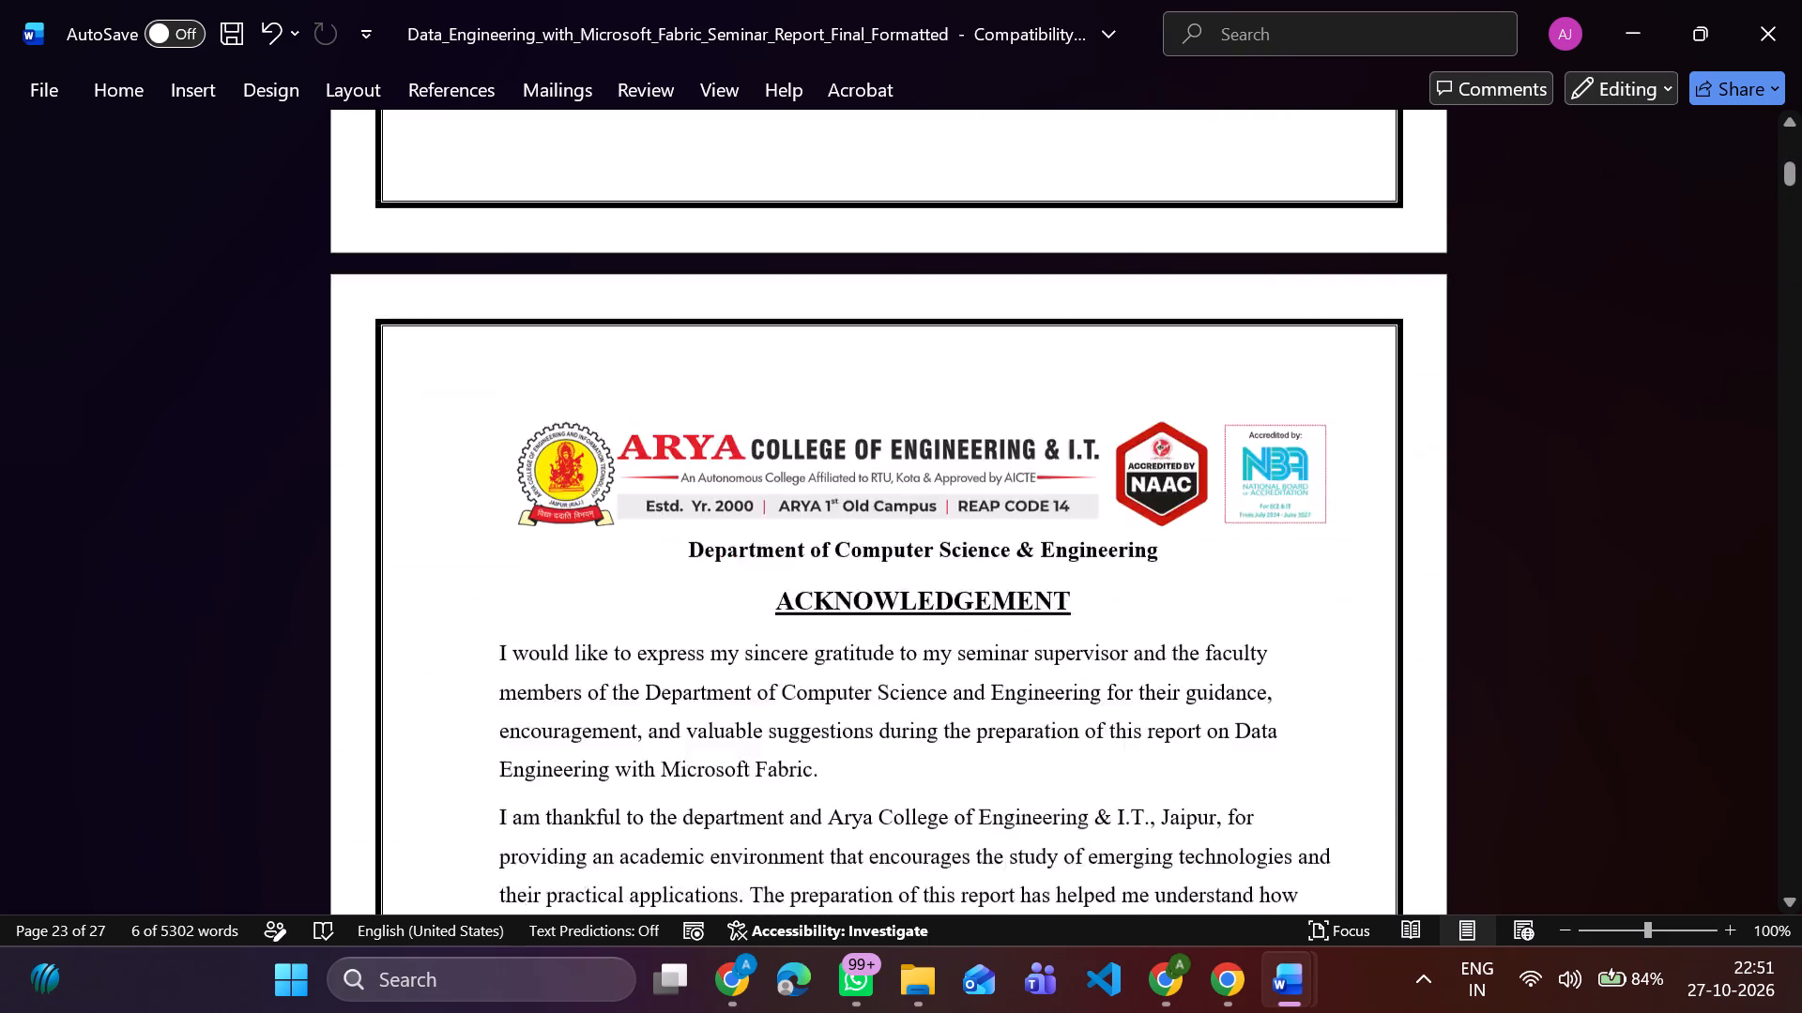
scroll(1040, 554, down, 6)
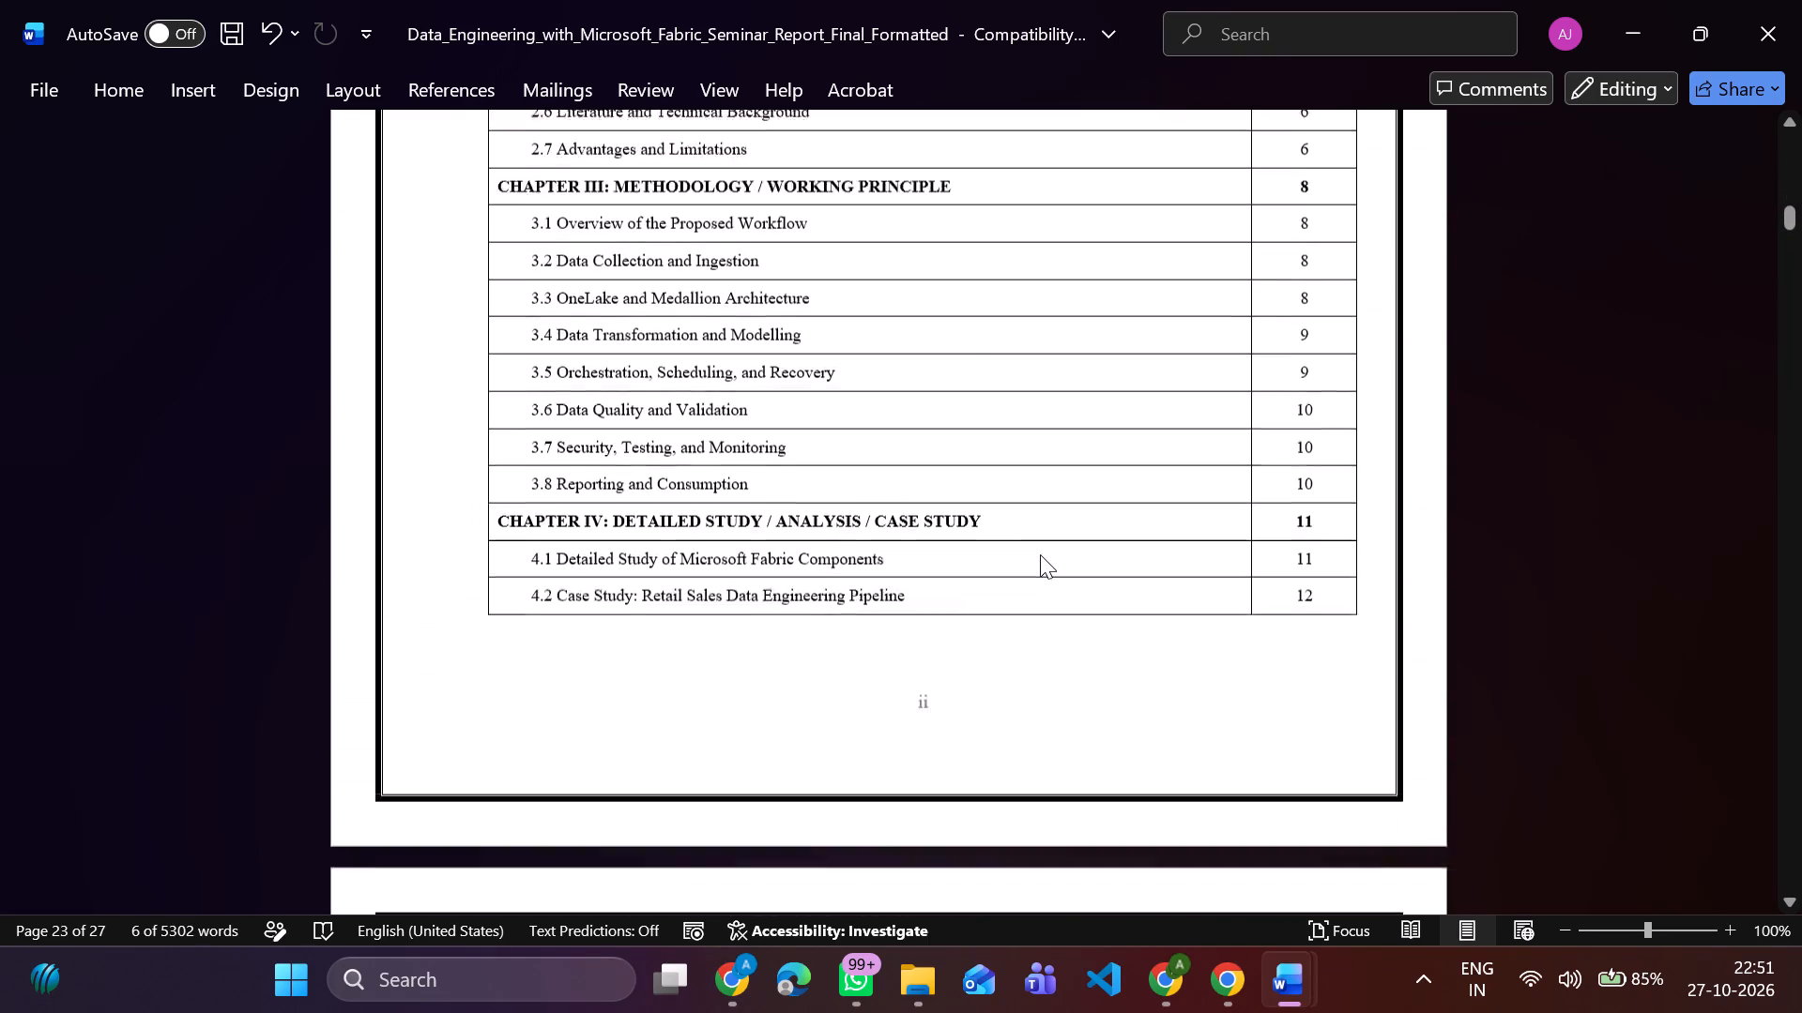
scroll(1040, 554, down, 4)
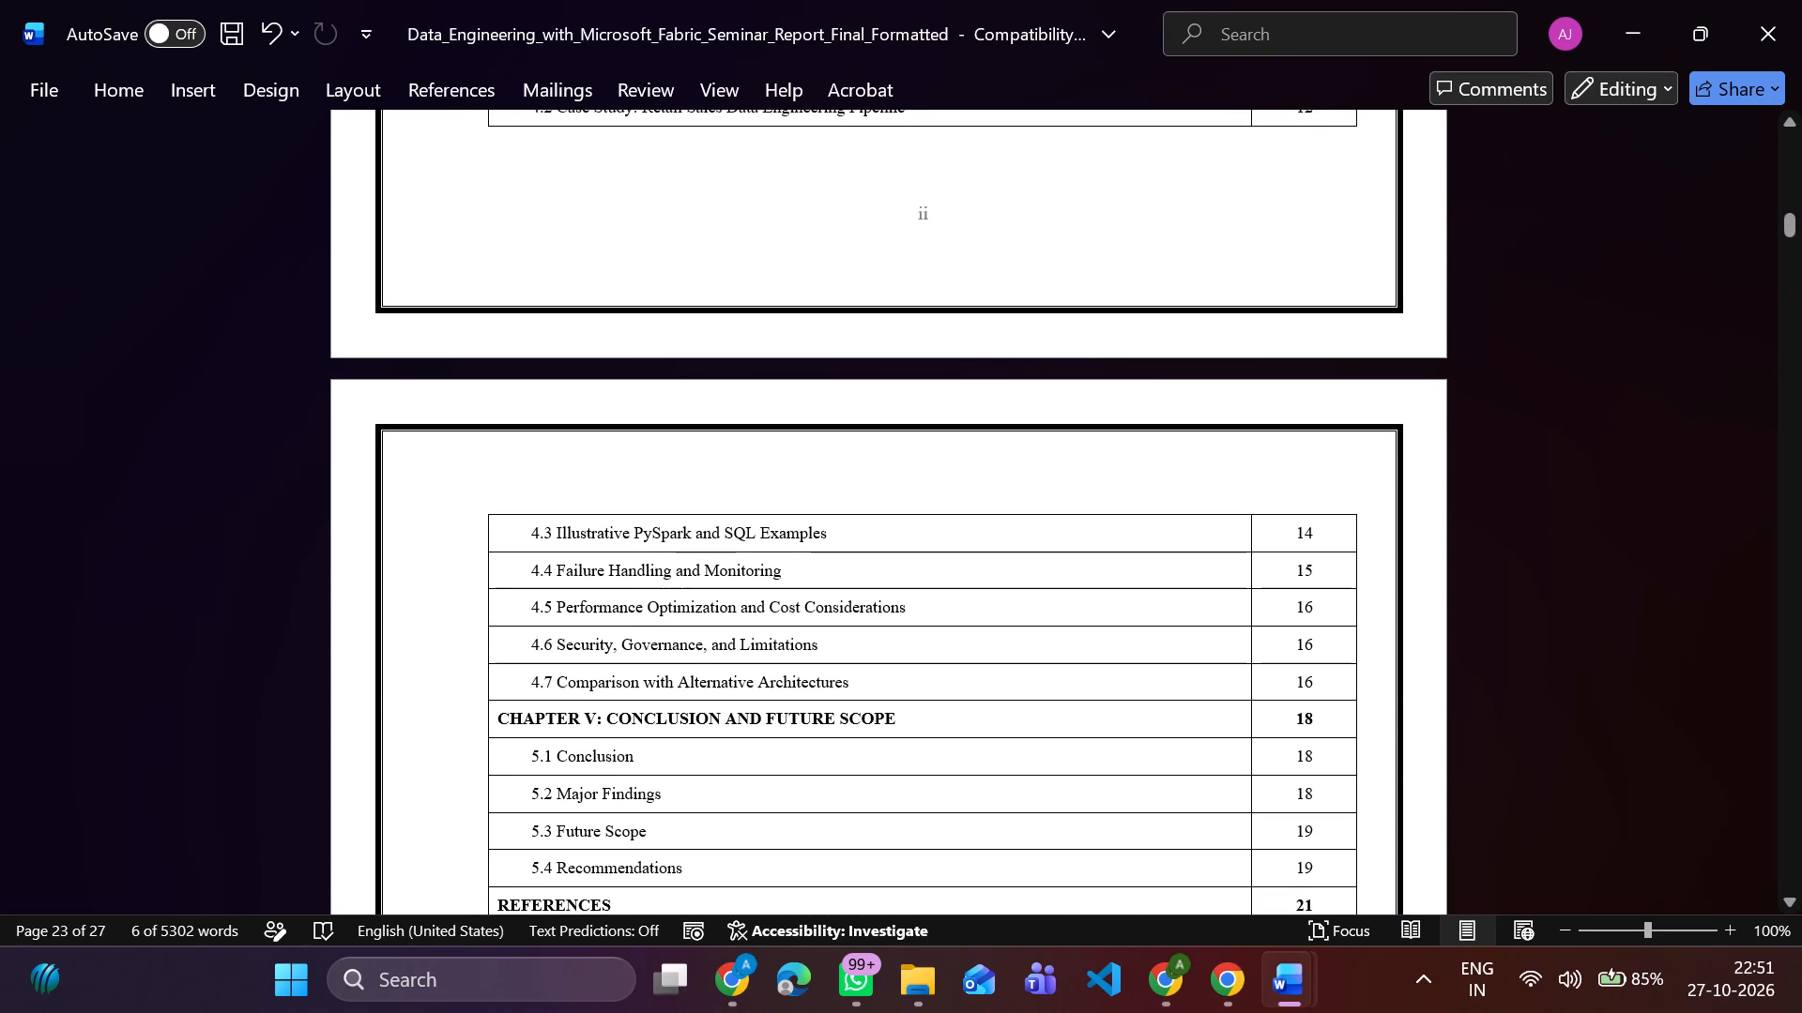
scroll(1040, 554, down, 1)
scroll(970, 783, down, 1)
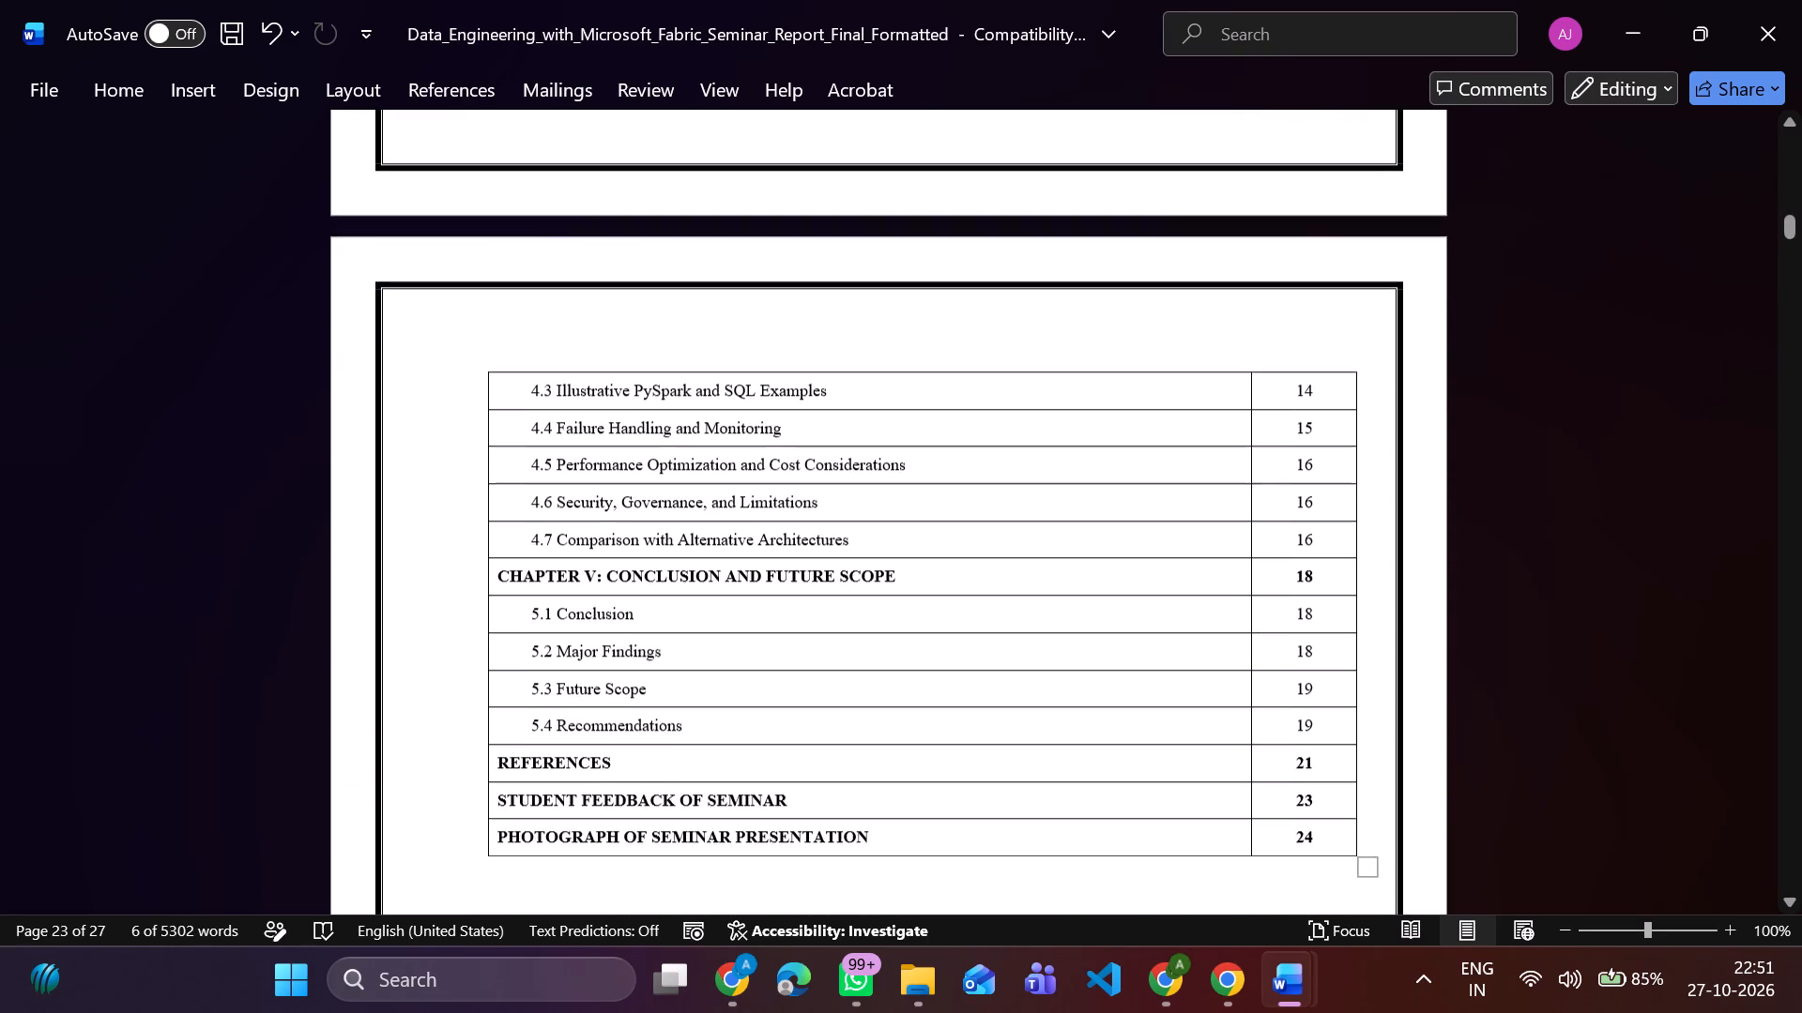
scroll(970, 783, down, 1)
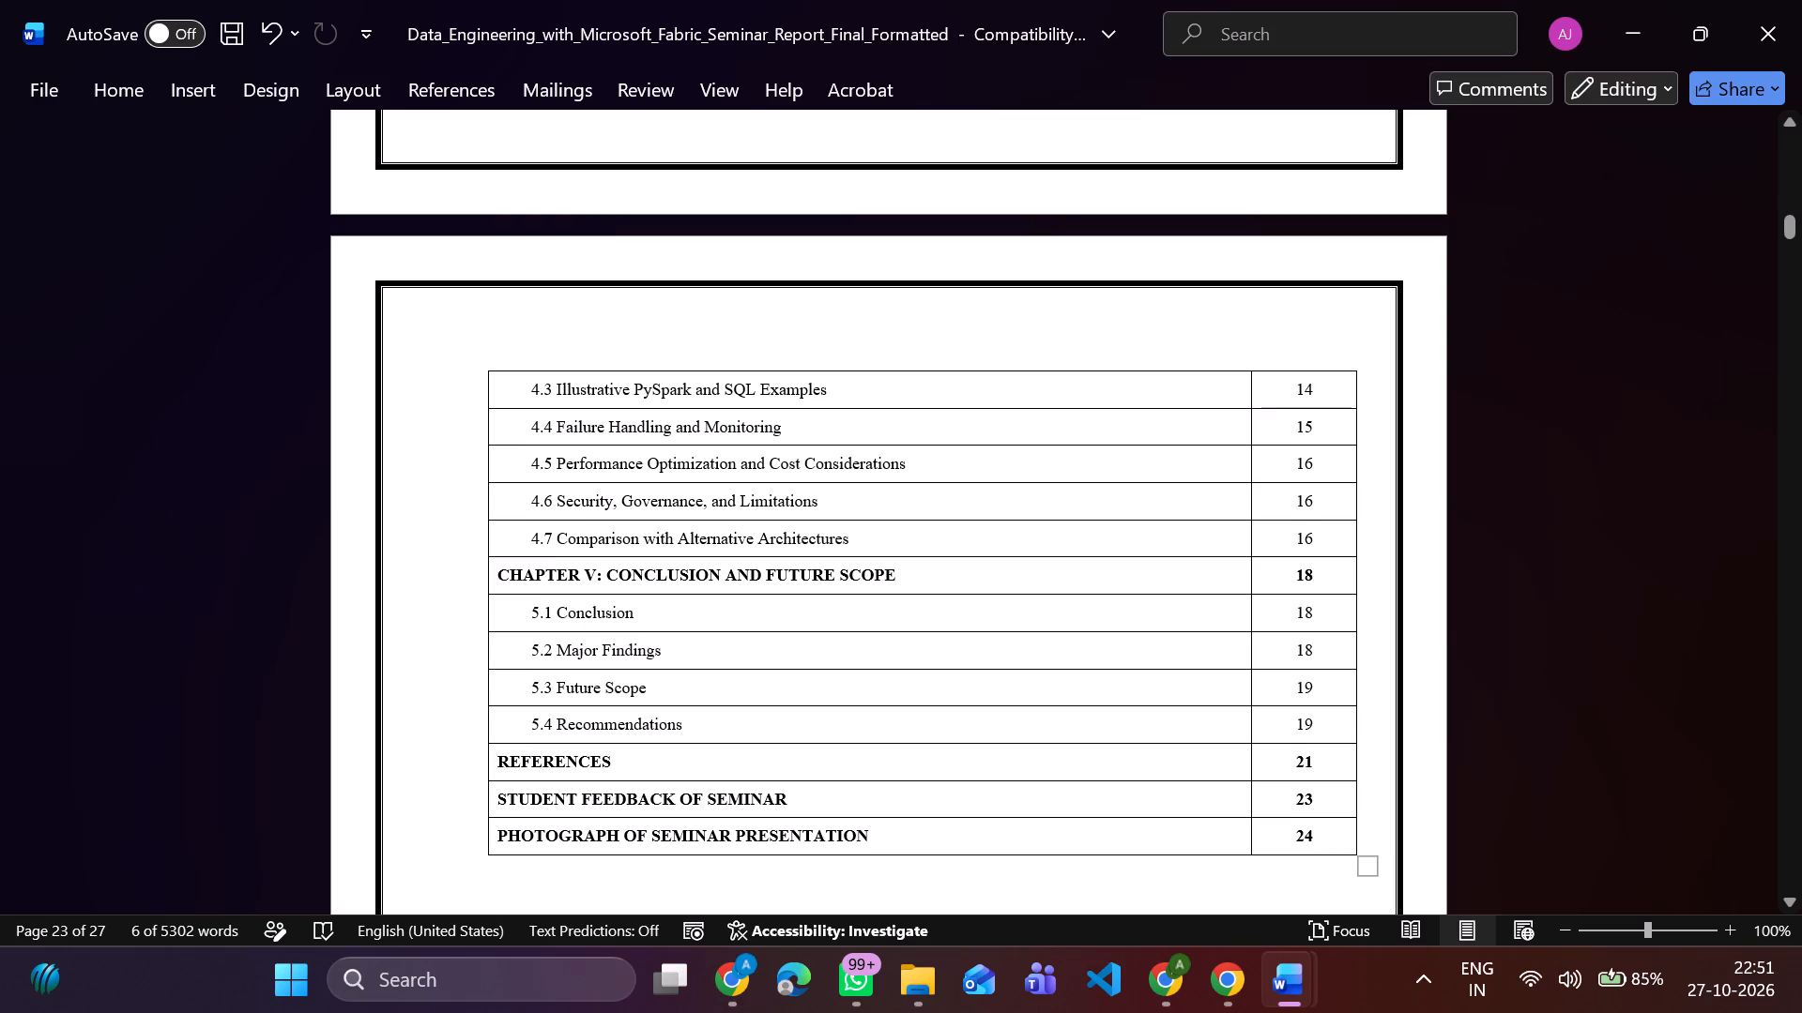
Check the actual page numbers of the Photograph, Student Feedback, References and Chapter V sections at the end of the report.
scroll(974, 786, down, 10)
scroll(974, 786, down, 20)
scroll(974, 786, down, 5)
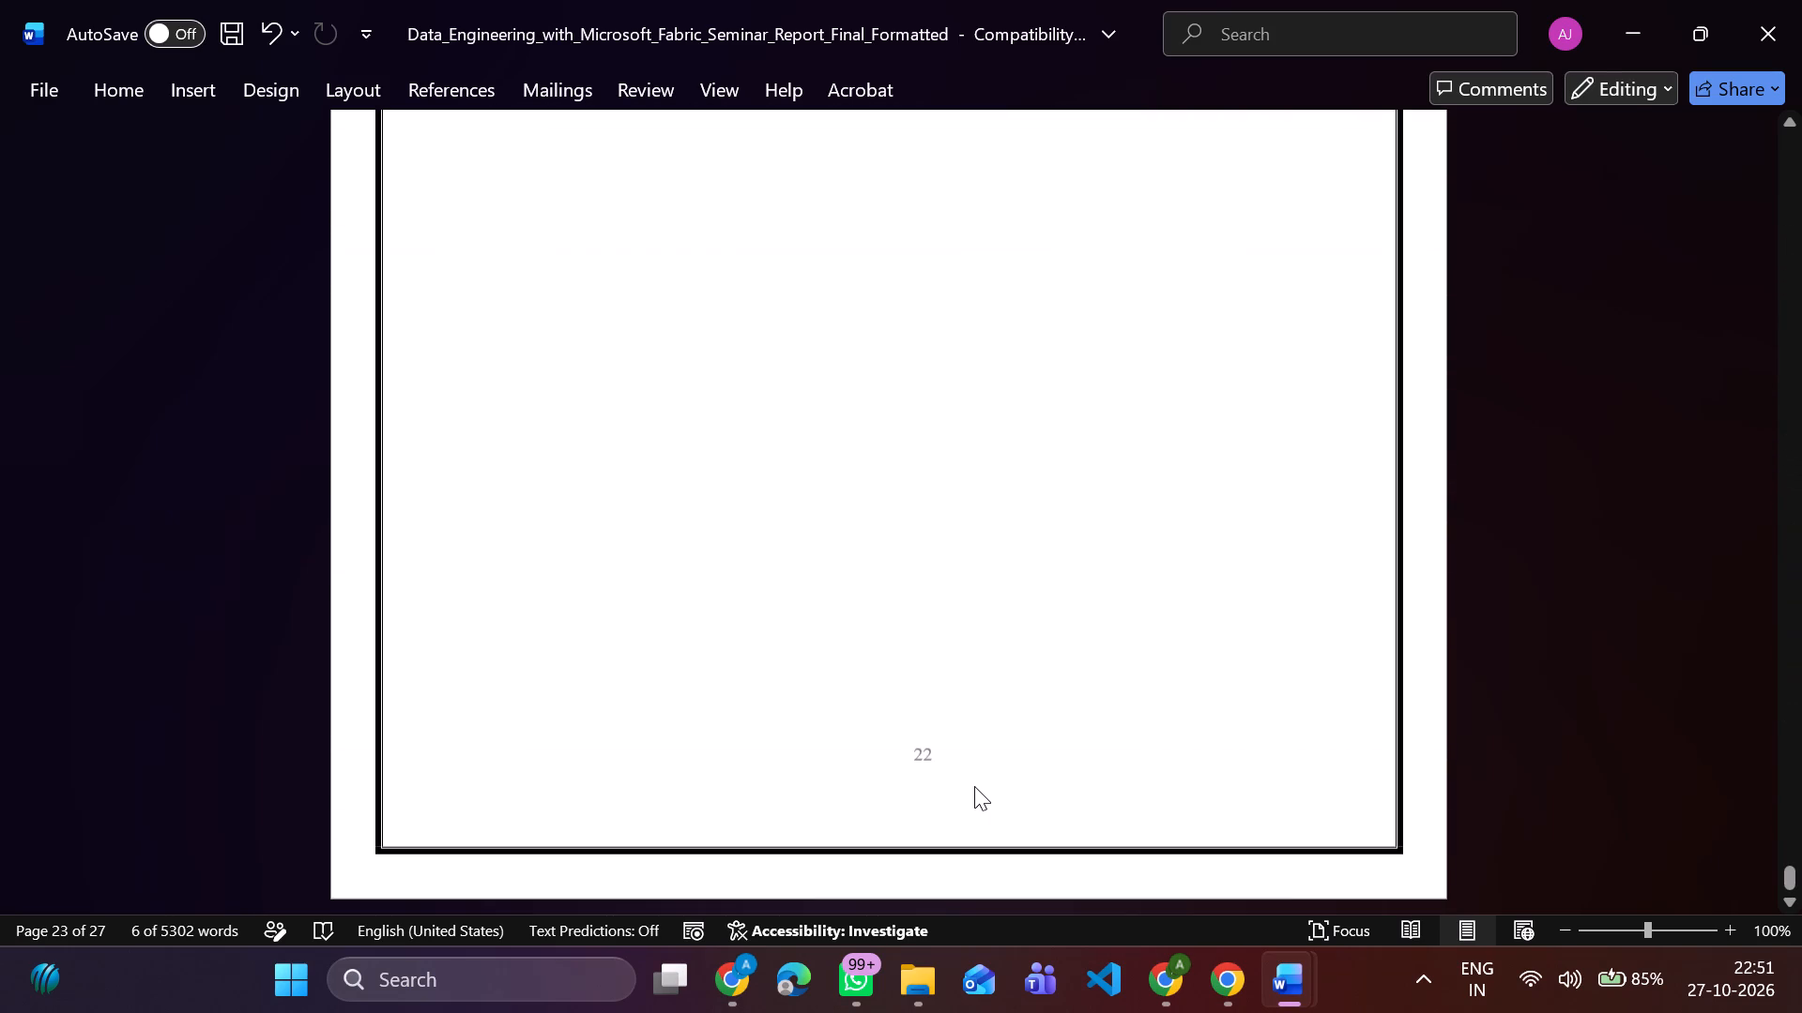
scroll(974, 786, up, 8)
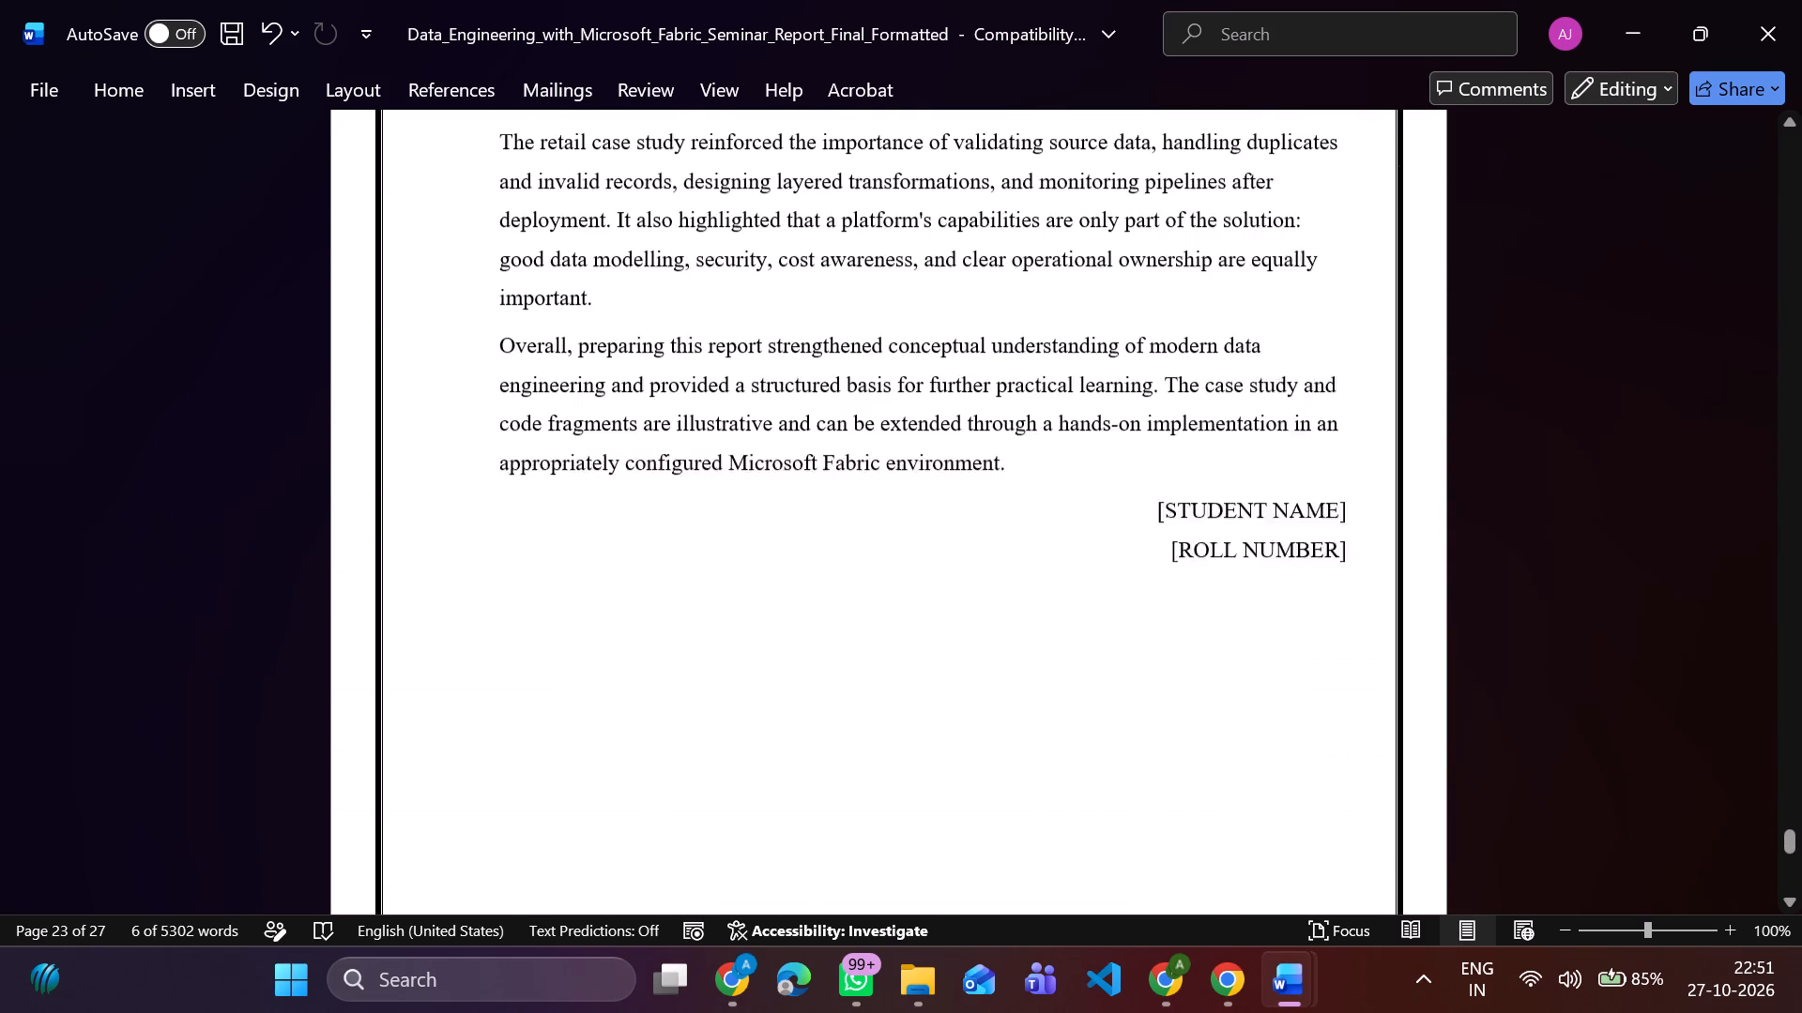
scroll(974, 786, up, 10)
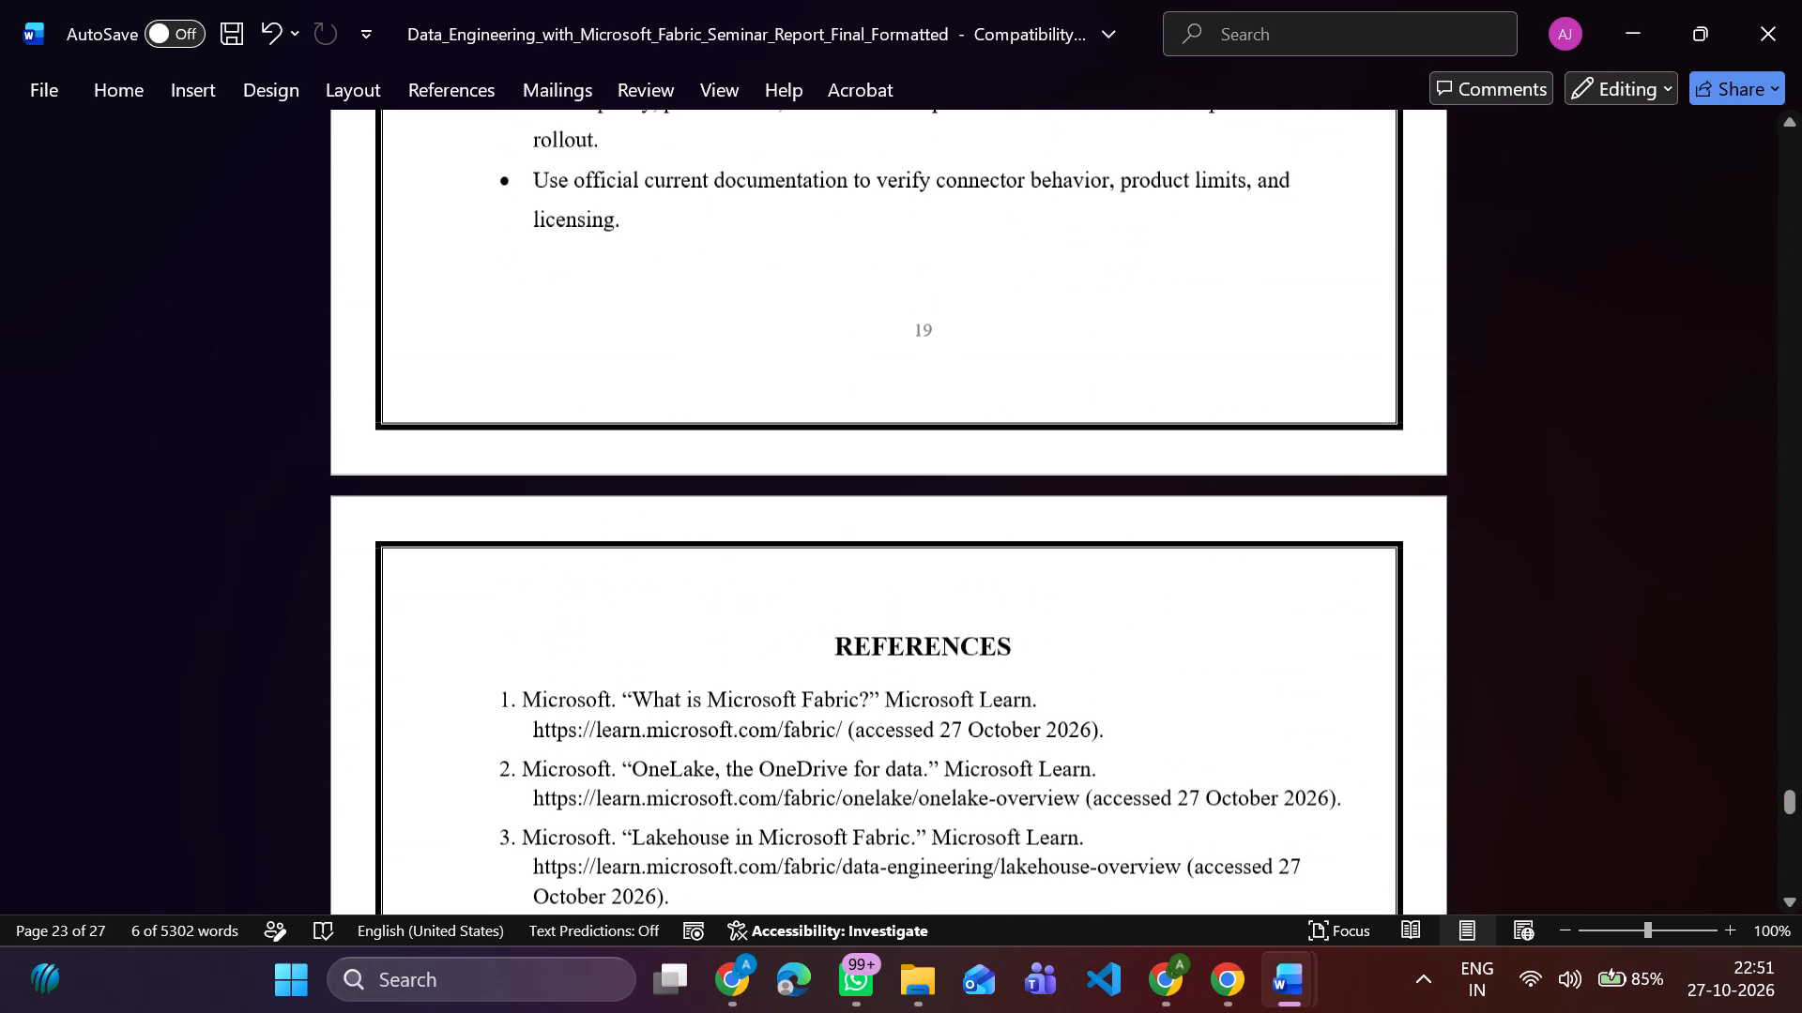
scroll(974, 786, up, 3)
scroll(974, 786, down, 2)
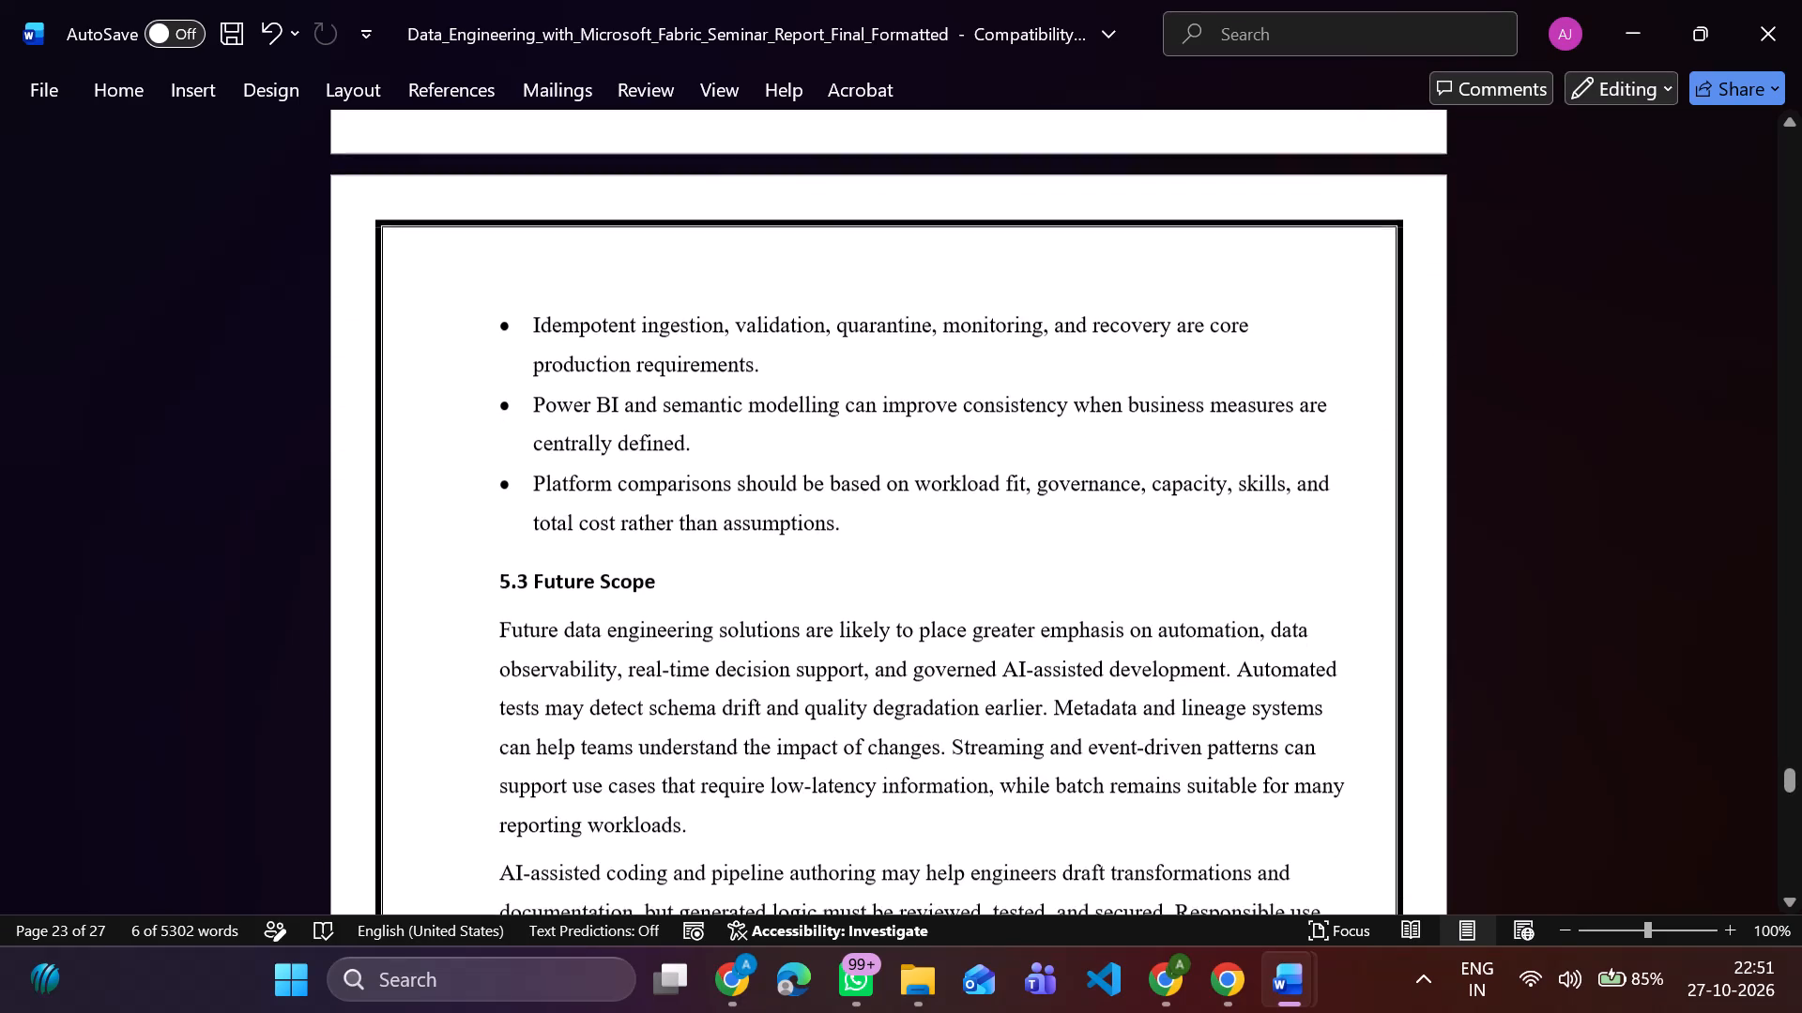
scroll(974, 786, down, 2)
scroll(974, 786, up, 1)
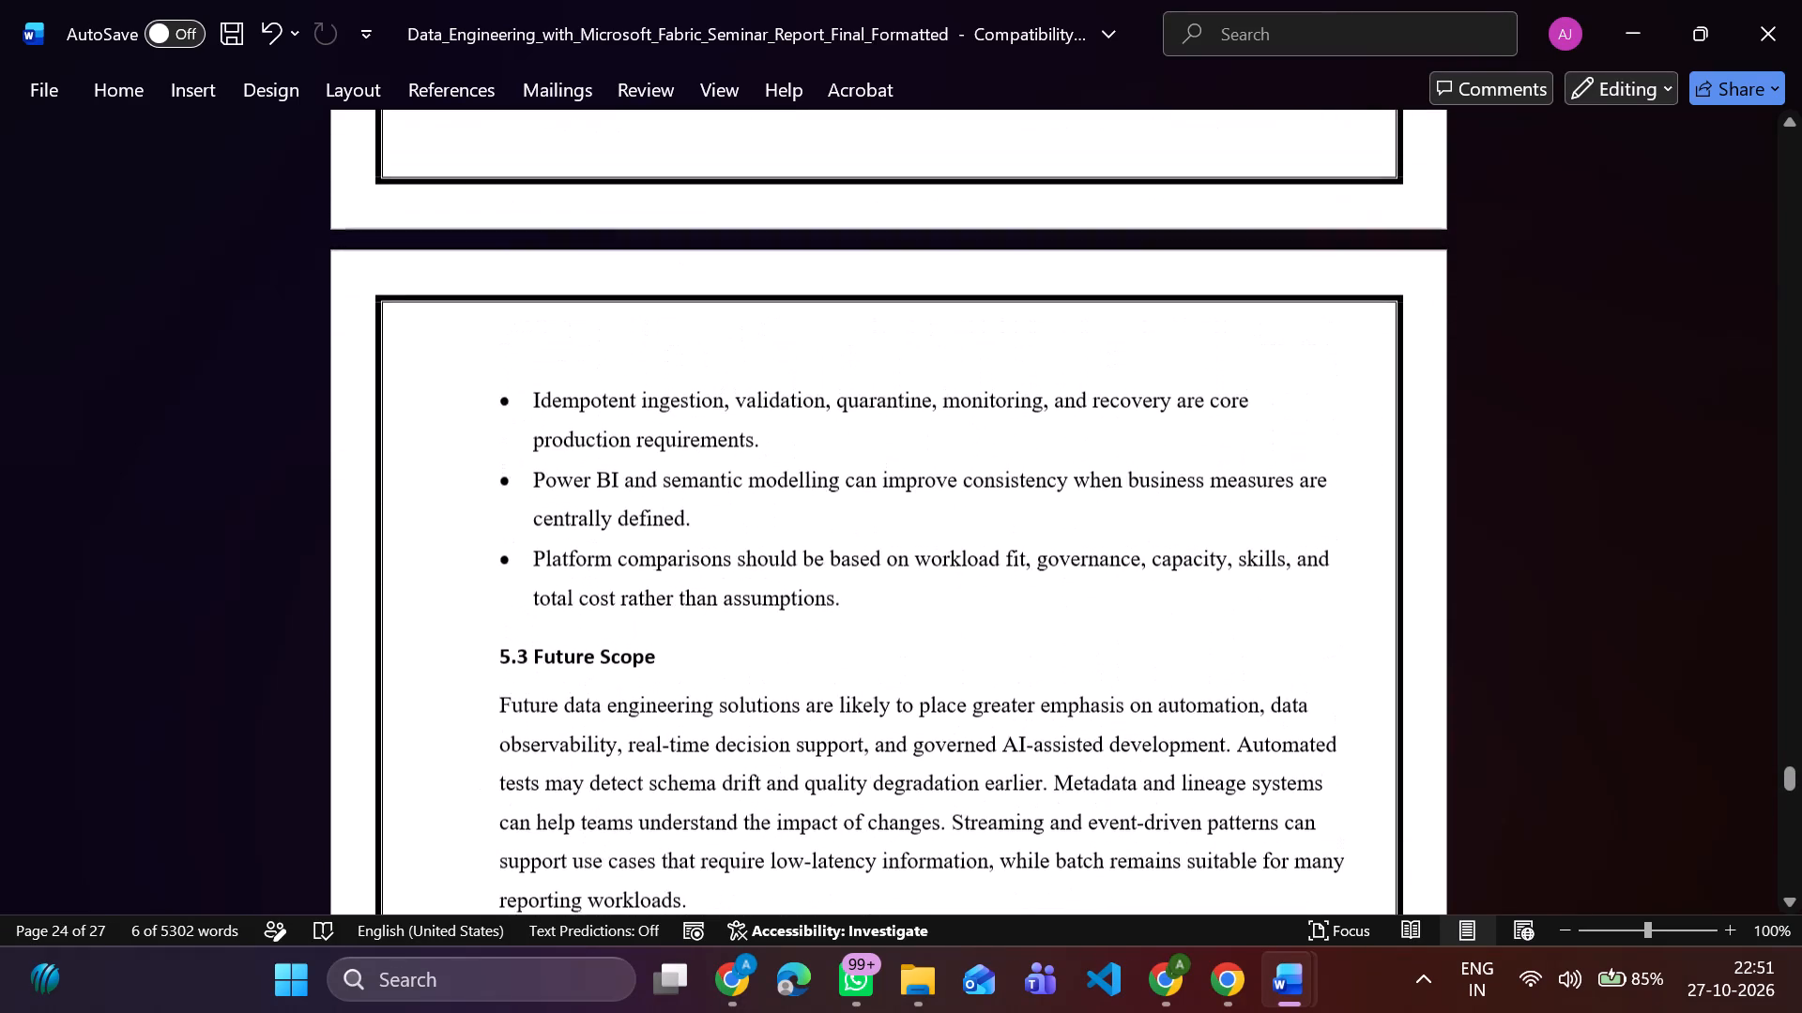
scroll(974, 786, up, 1)
scroll(974, 786, down, 4)
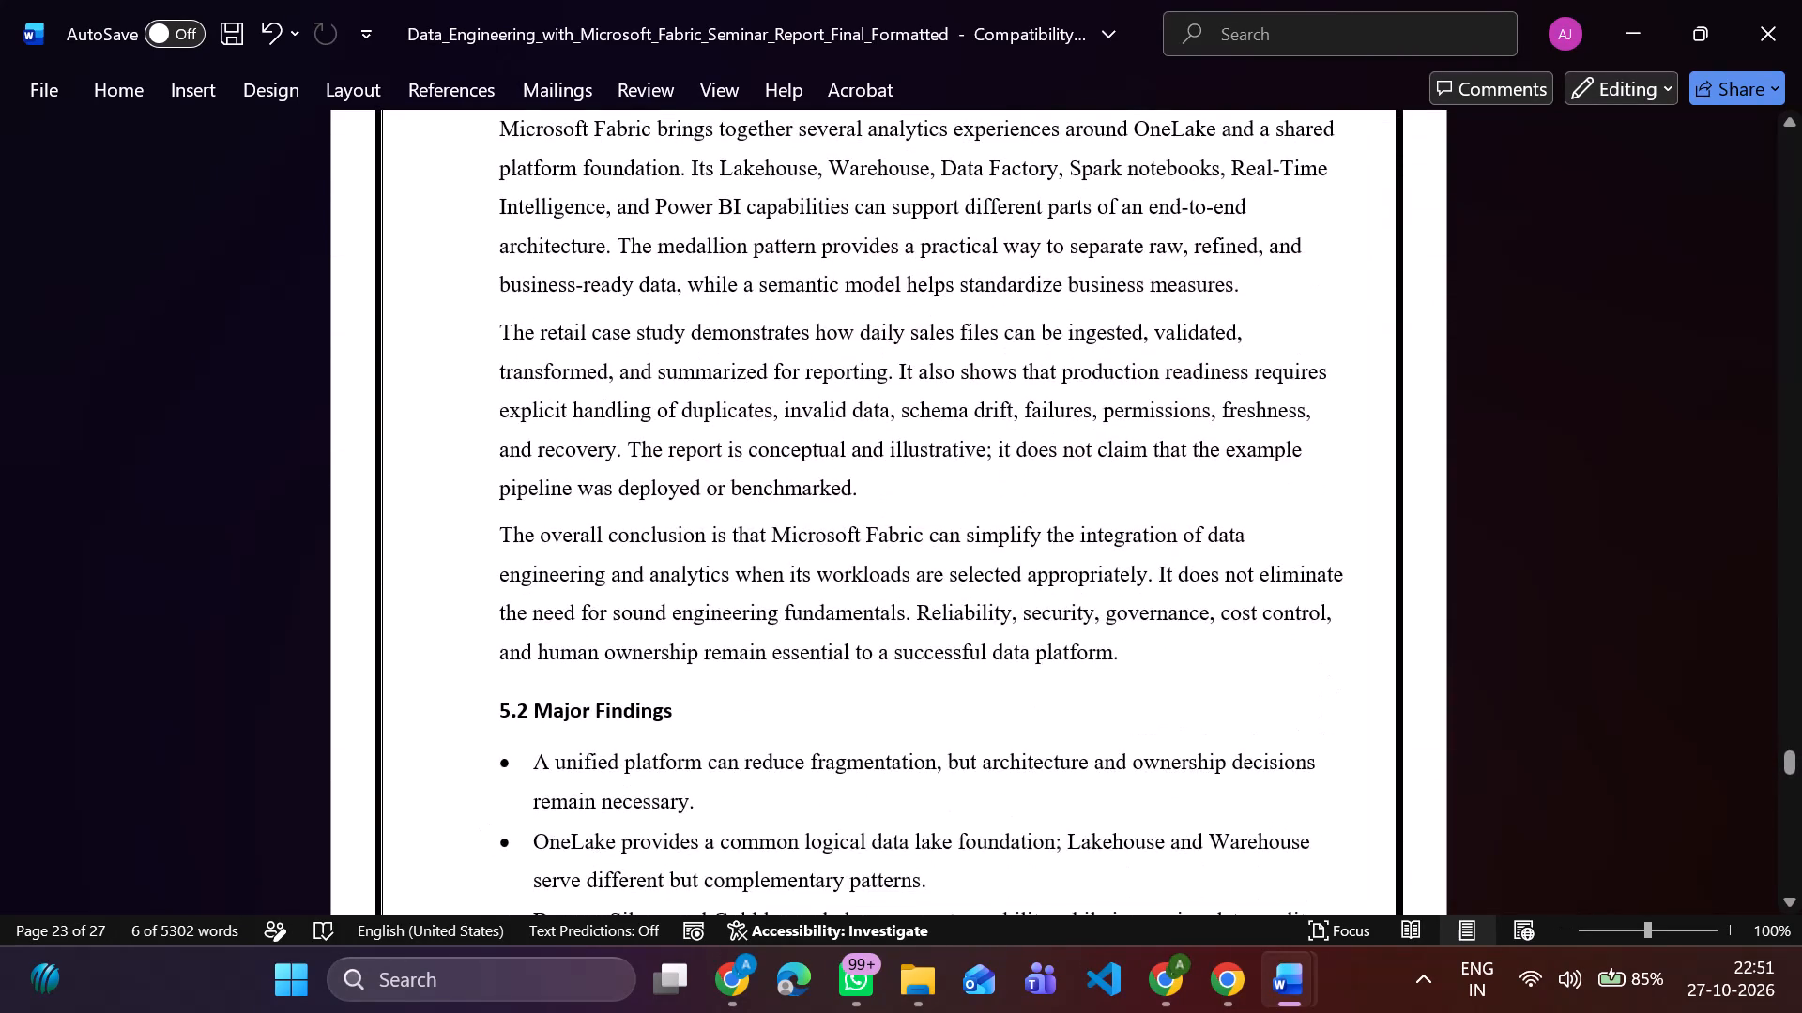
Recheck the List of Contents page numbers from Acknowledgement to the References, Student Feedback and Photograph entries.
scroll(974, 786, up, 20)
scroll(974, 786, up, 17)
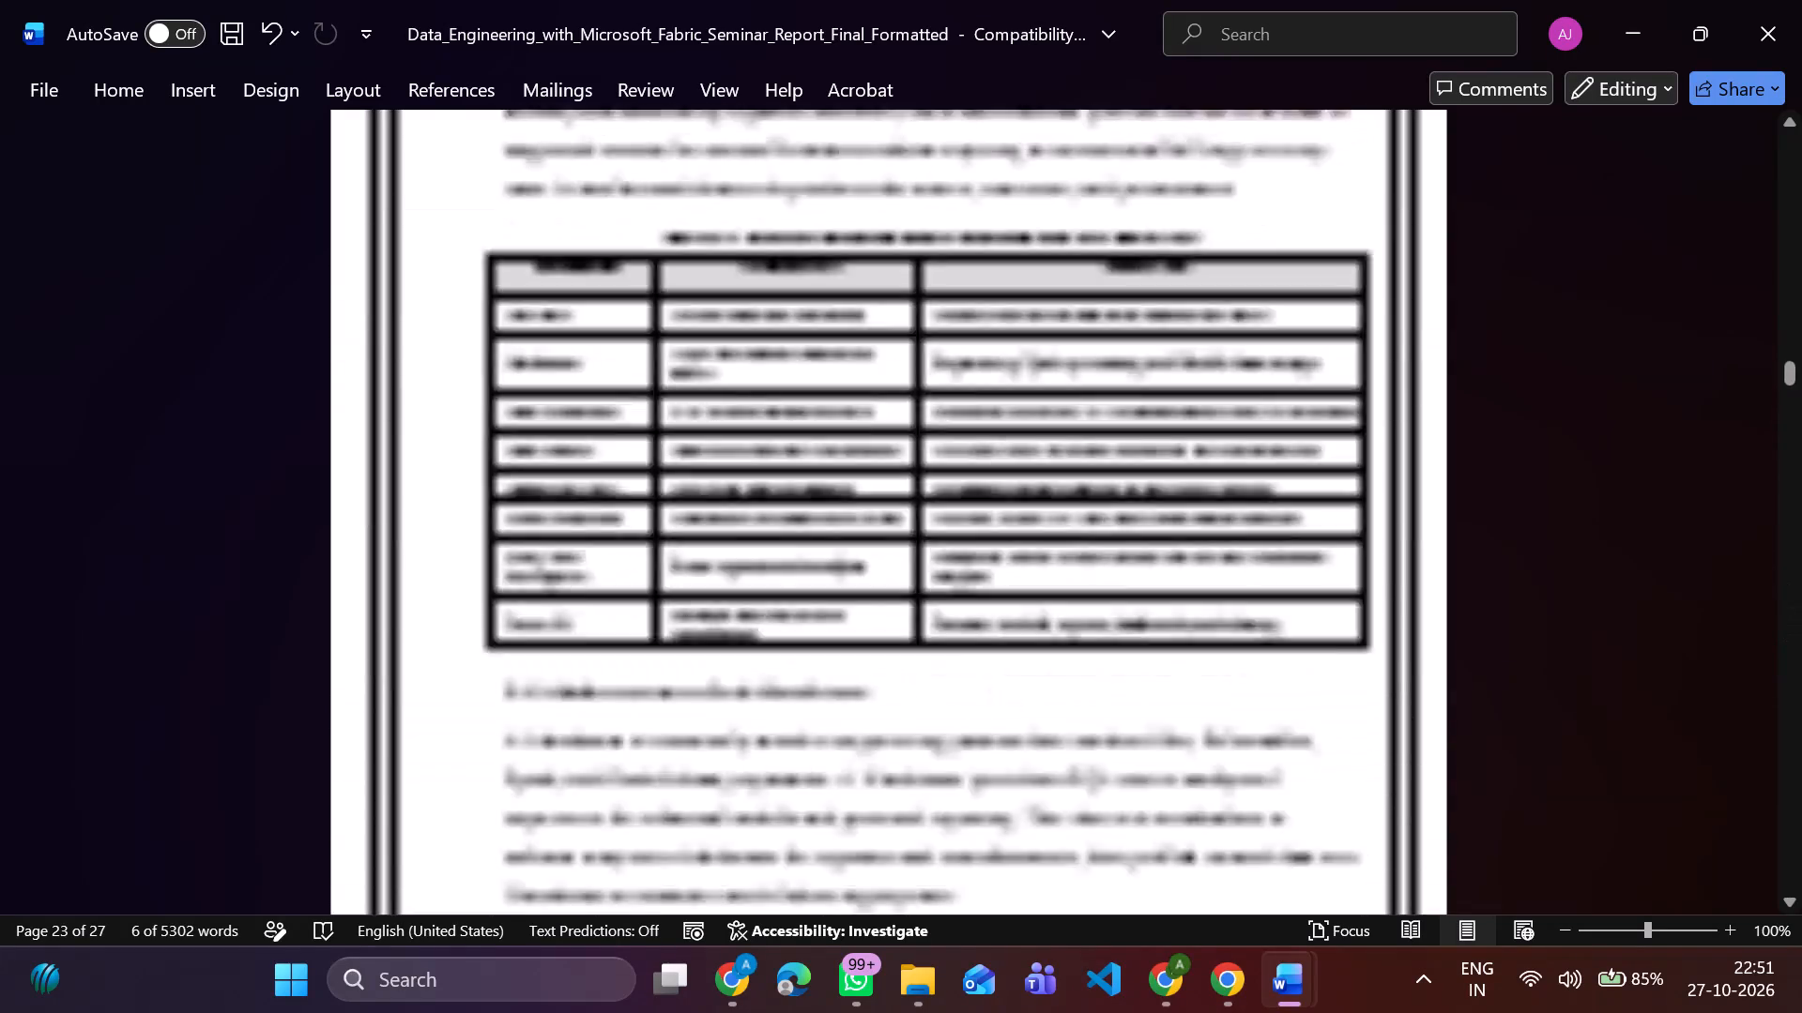
scroll(974, 786, up, 2)
scroll(974, 786, down, 6)
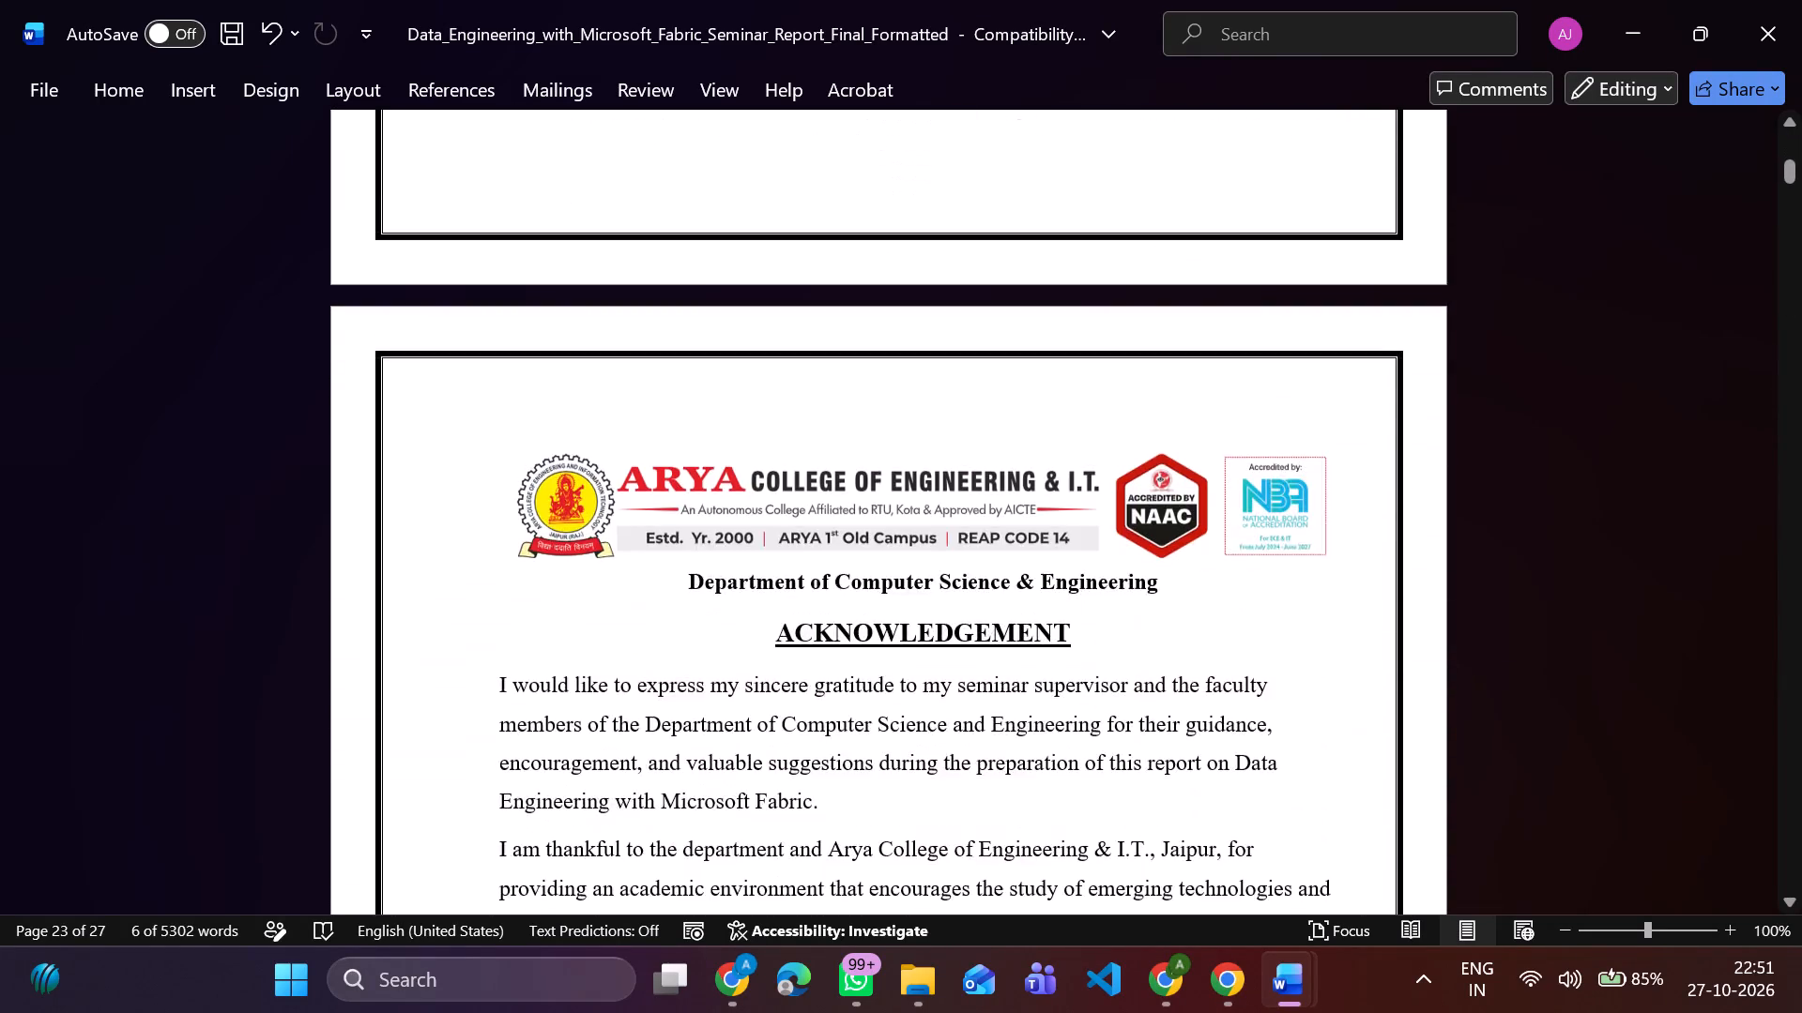
scroll(974, 786, down, 6)
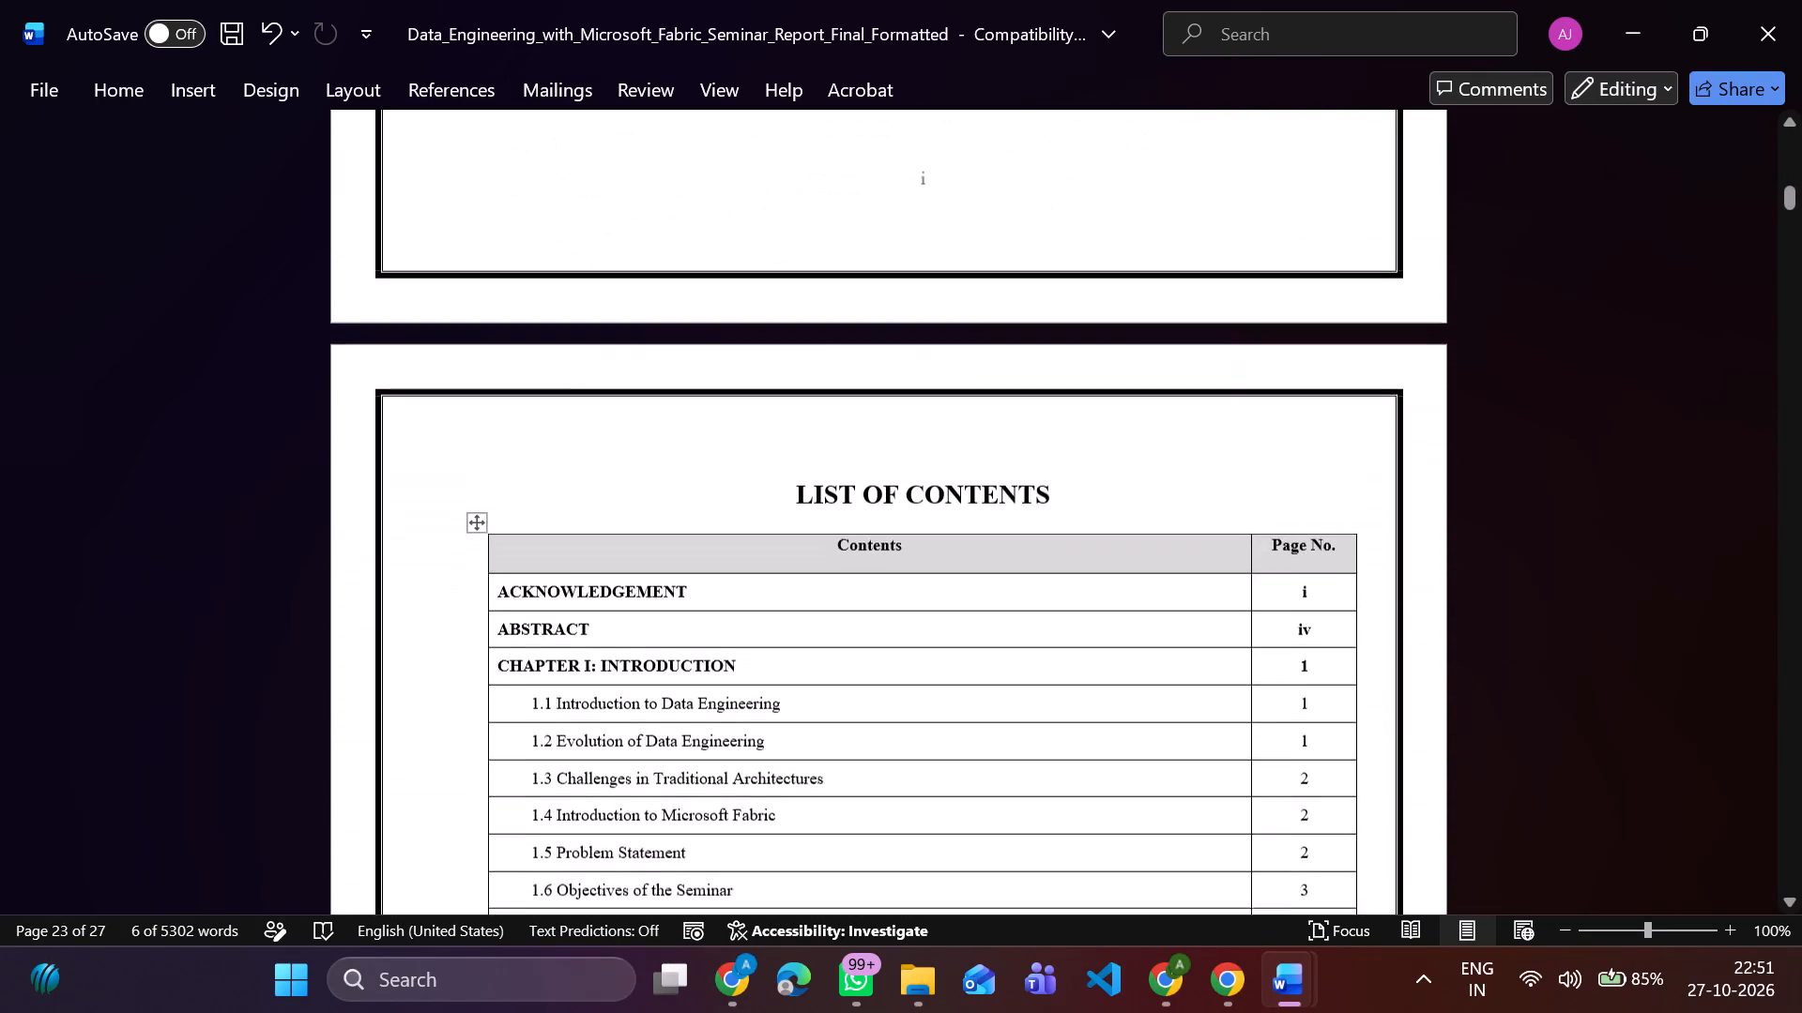
scroll(974, 786, down, 4)
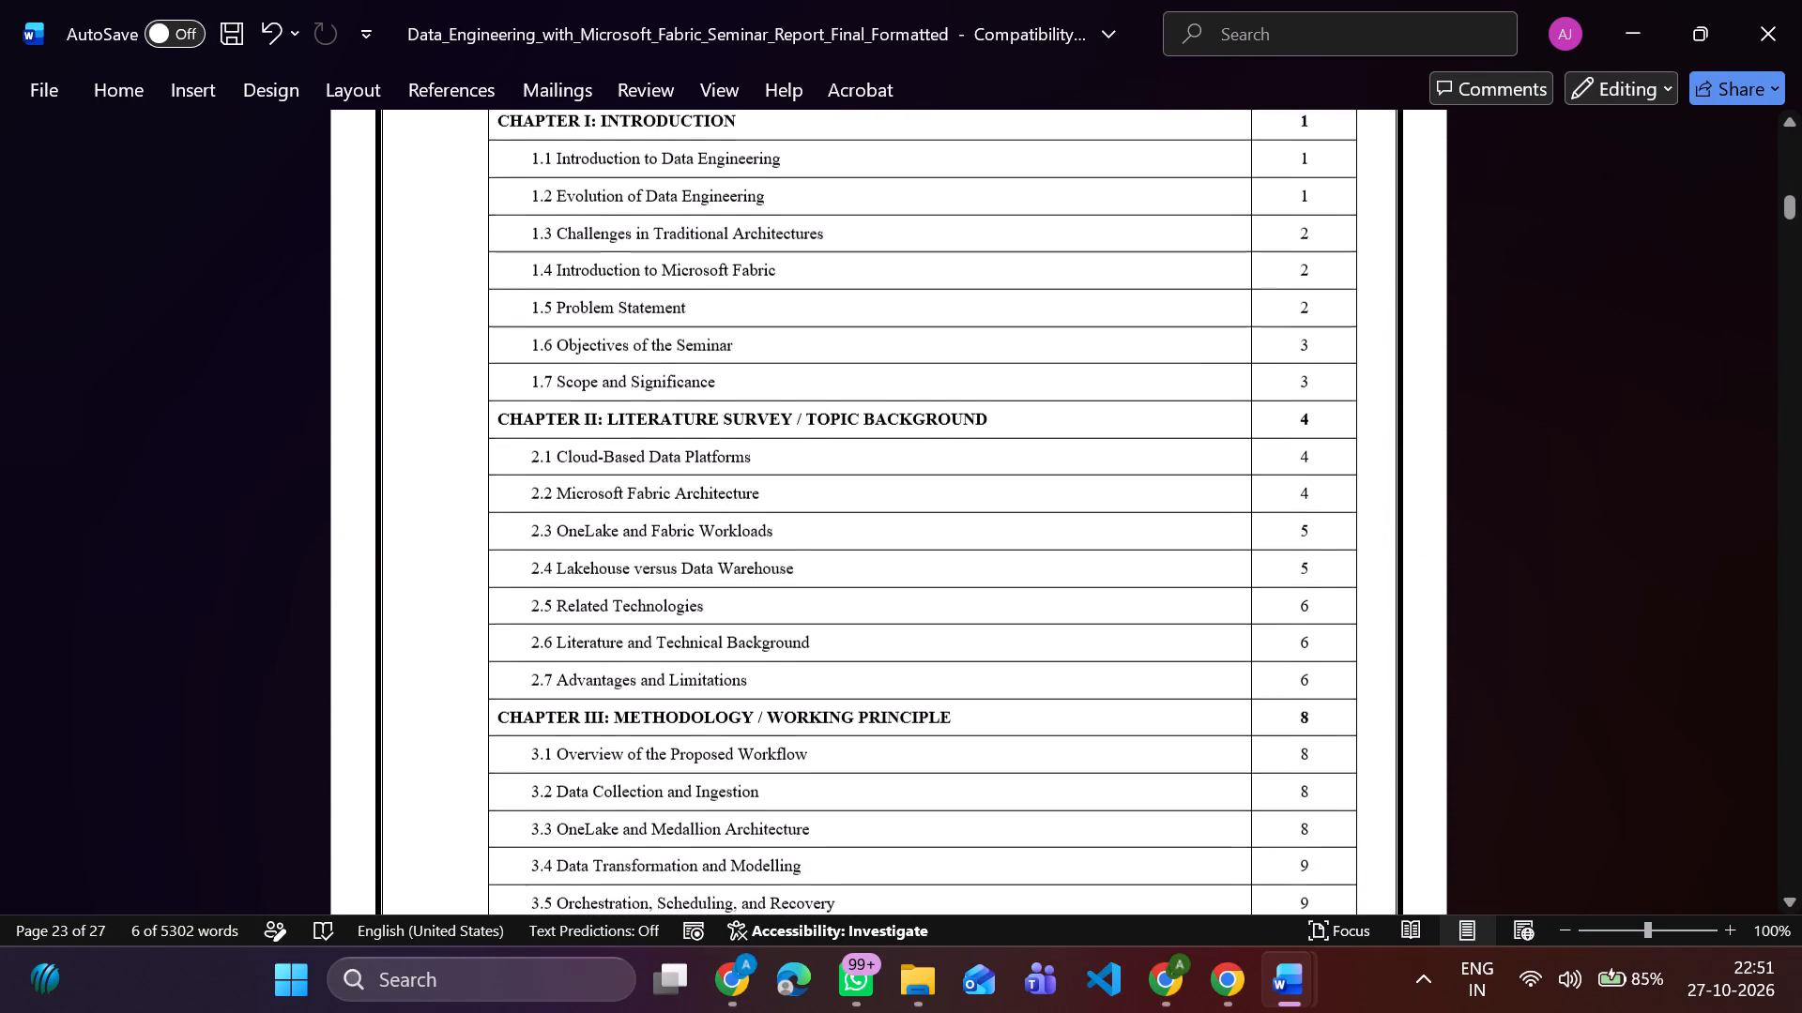
scroll(974, 786, down, 4)
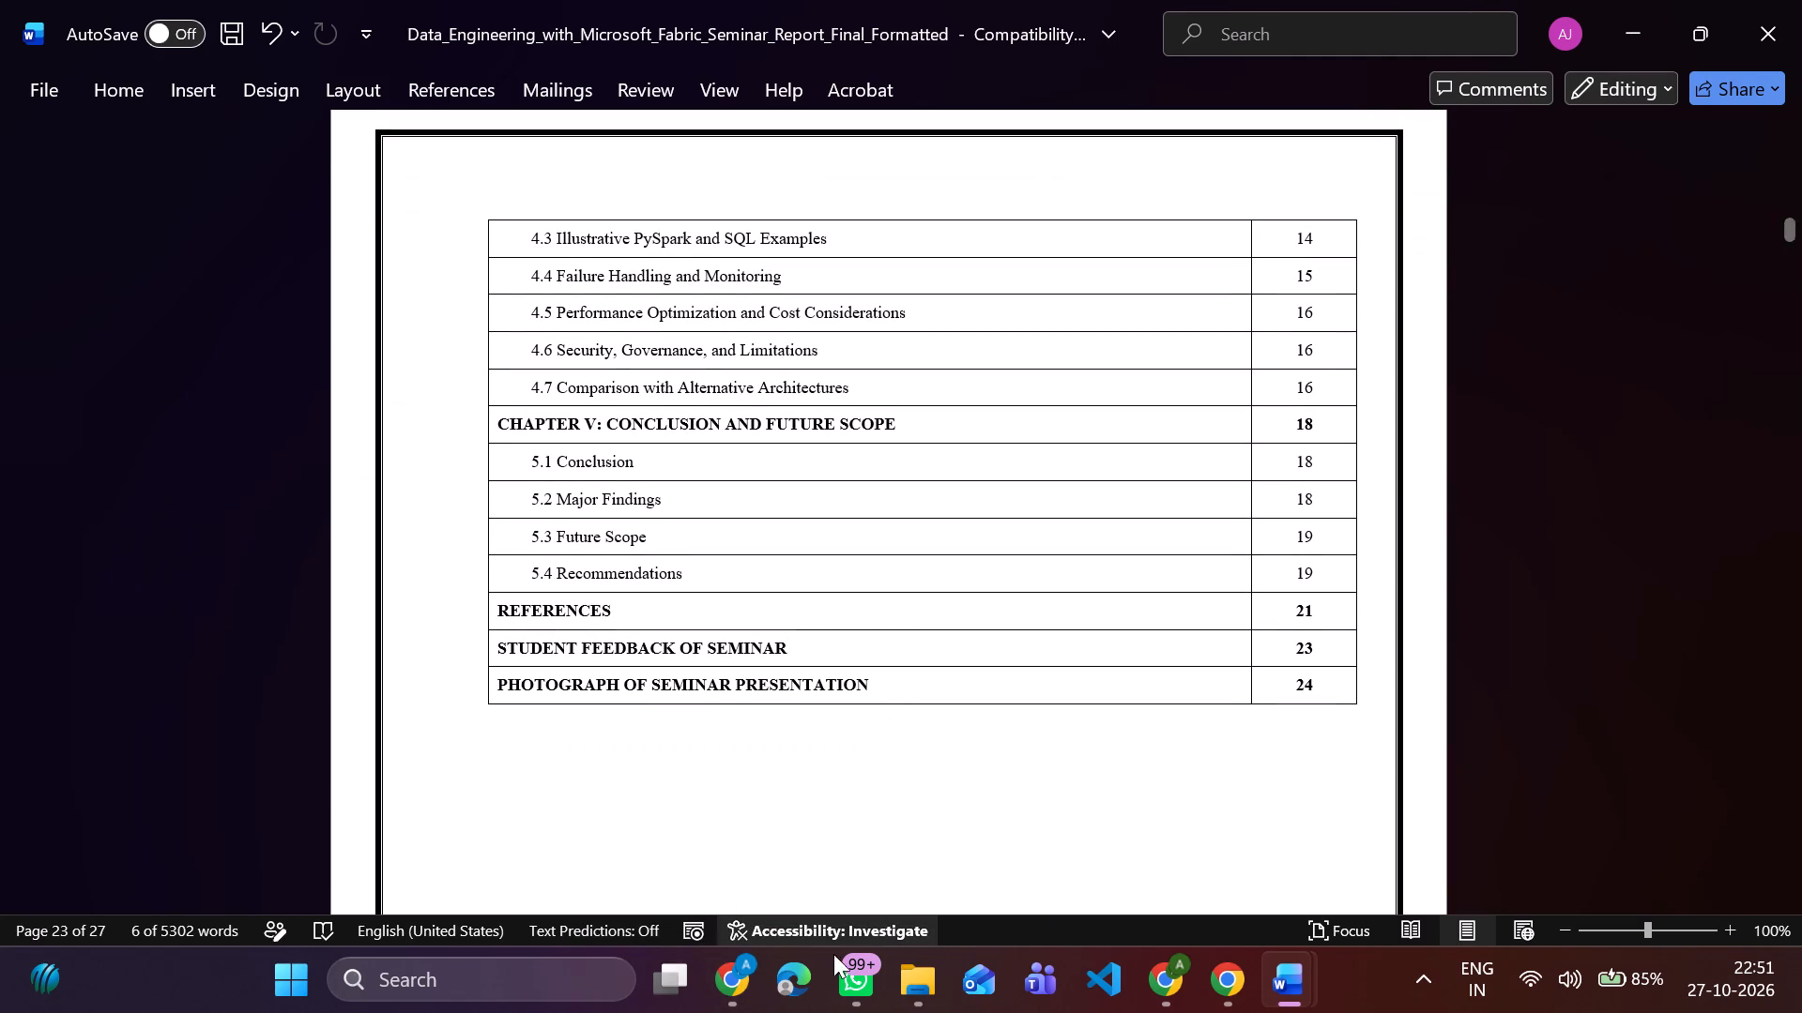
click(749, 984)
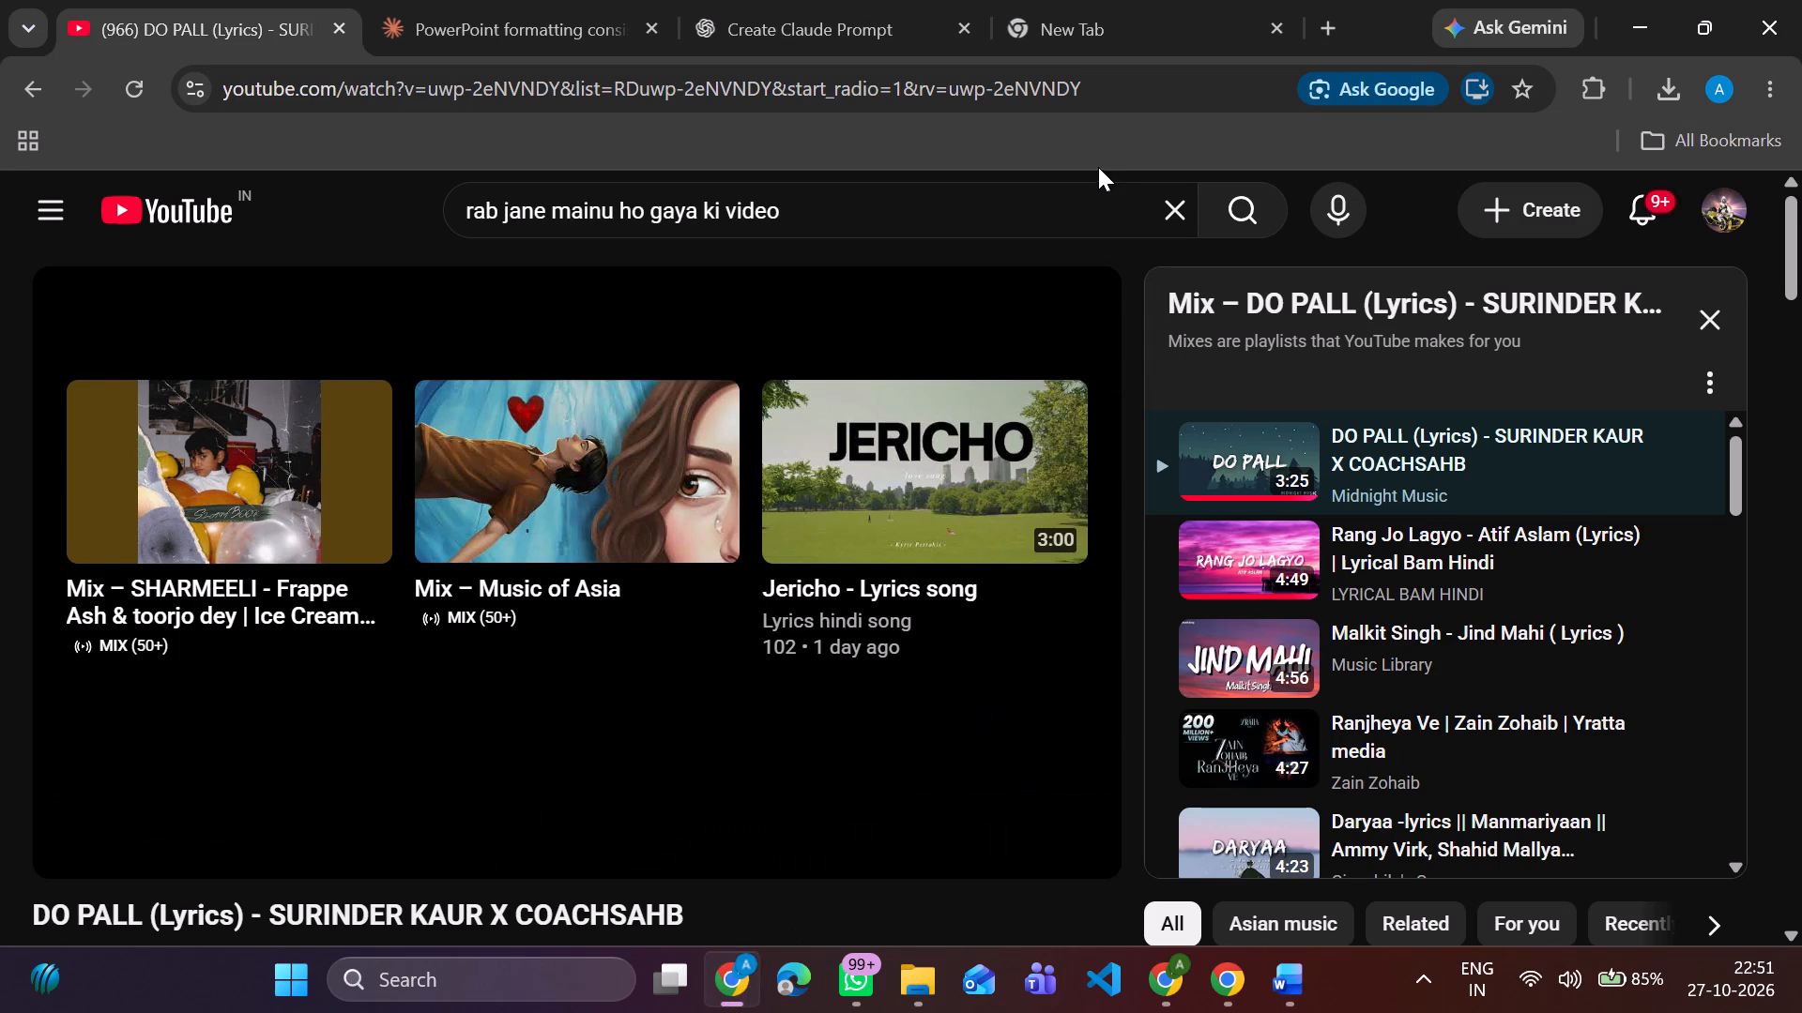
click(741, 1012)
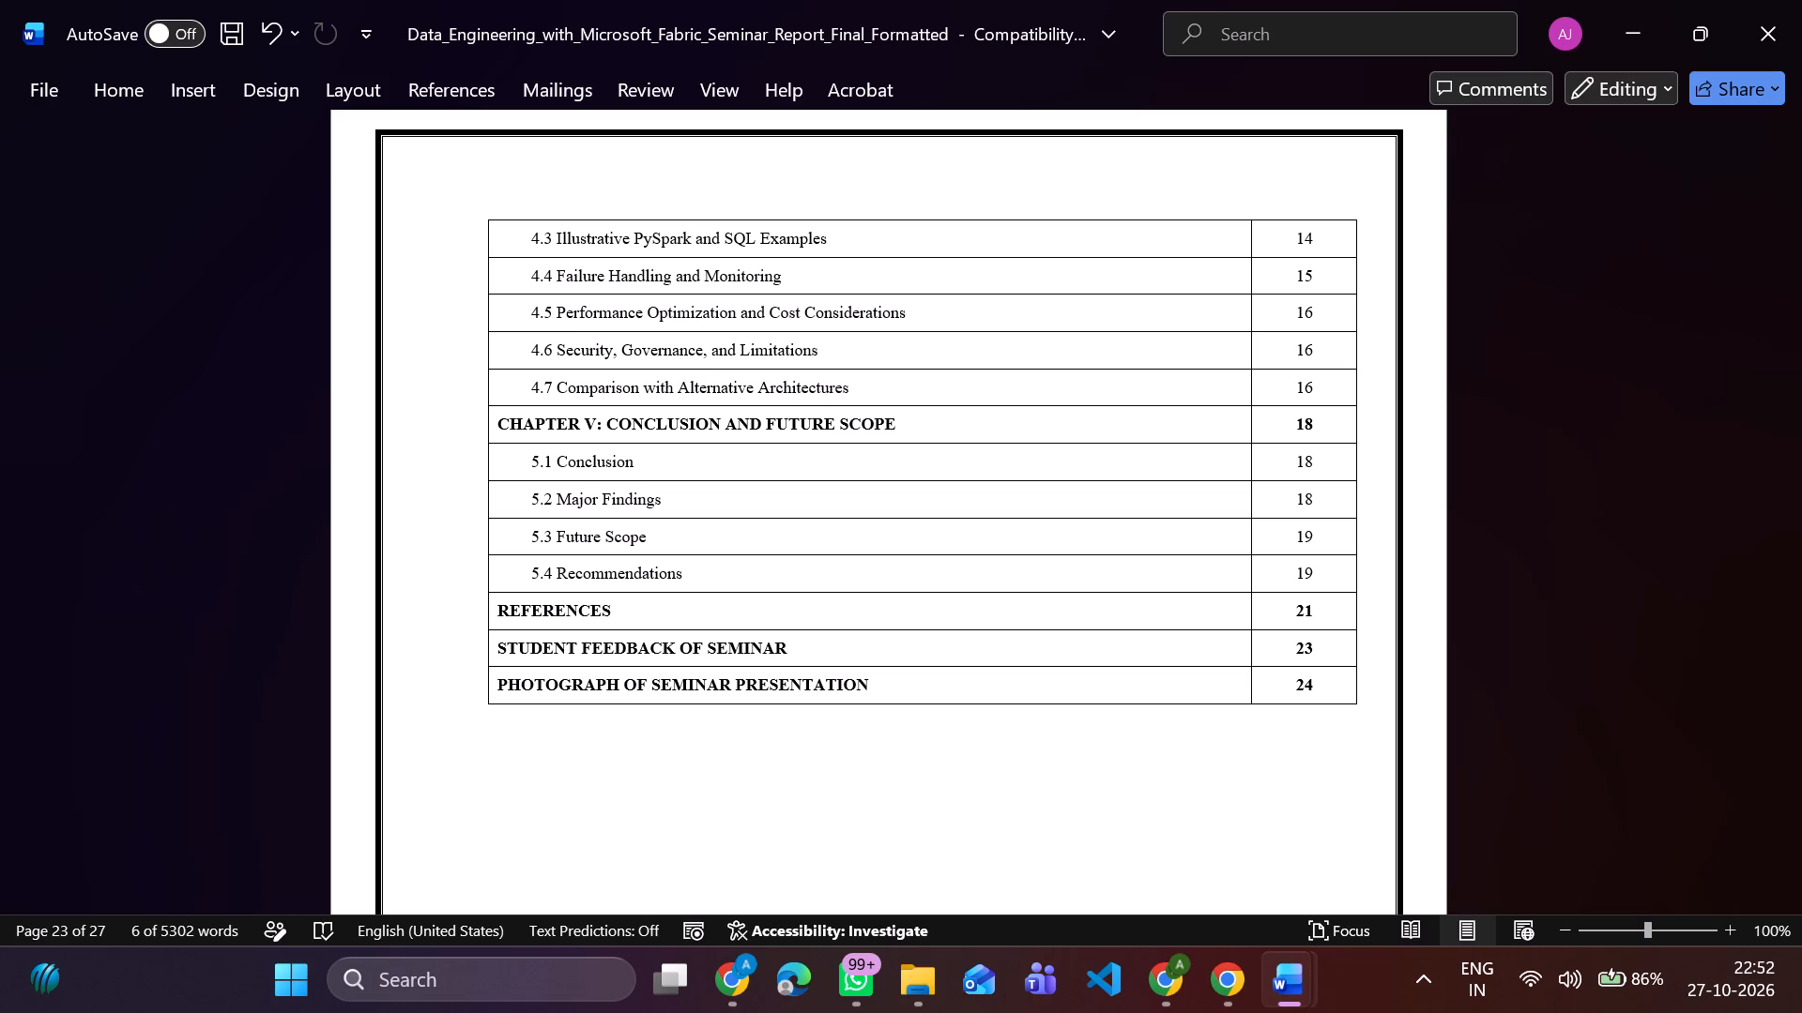
Check the printed page numbers of the References, Student Feedback and Photograph sections at the end of the report.
scroll(817, 841, down, 8)
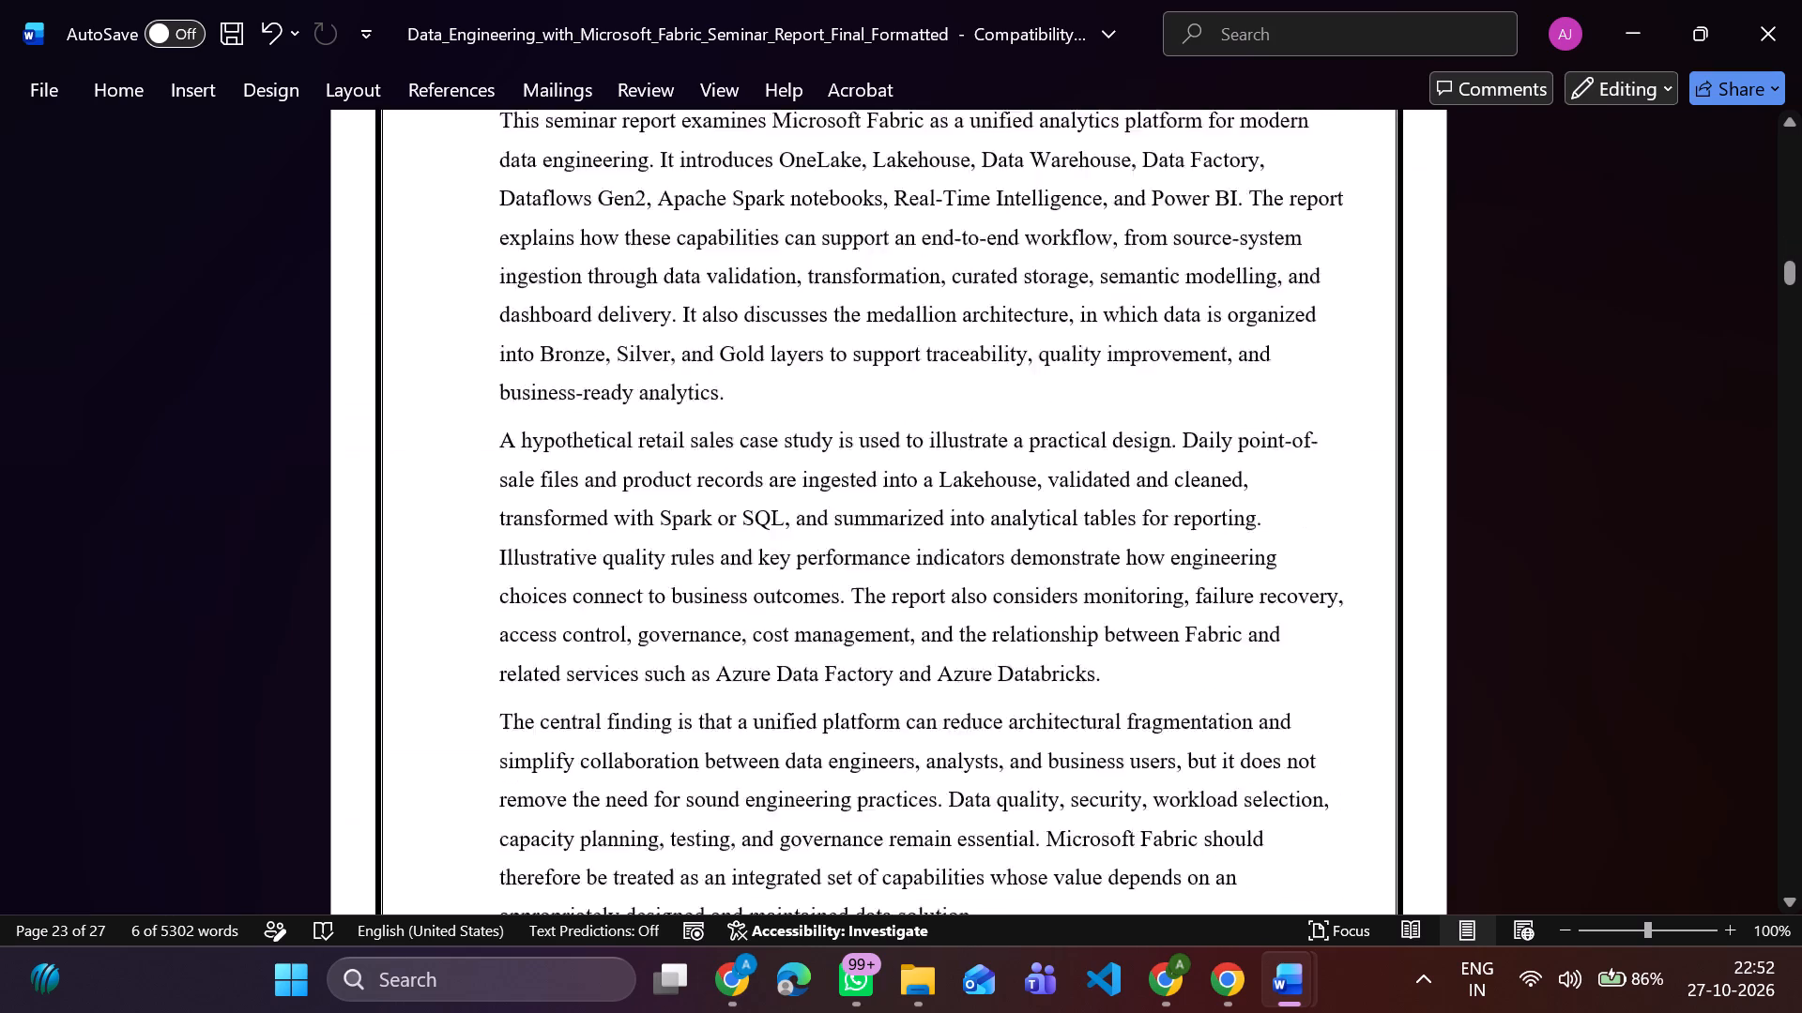
scroll(817, 841, down, 4)
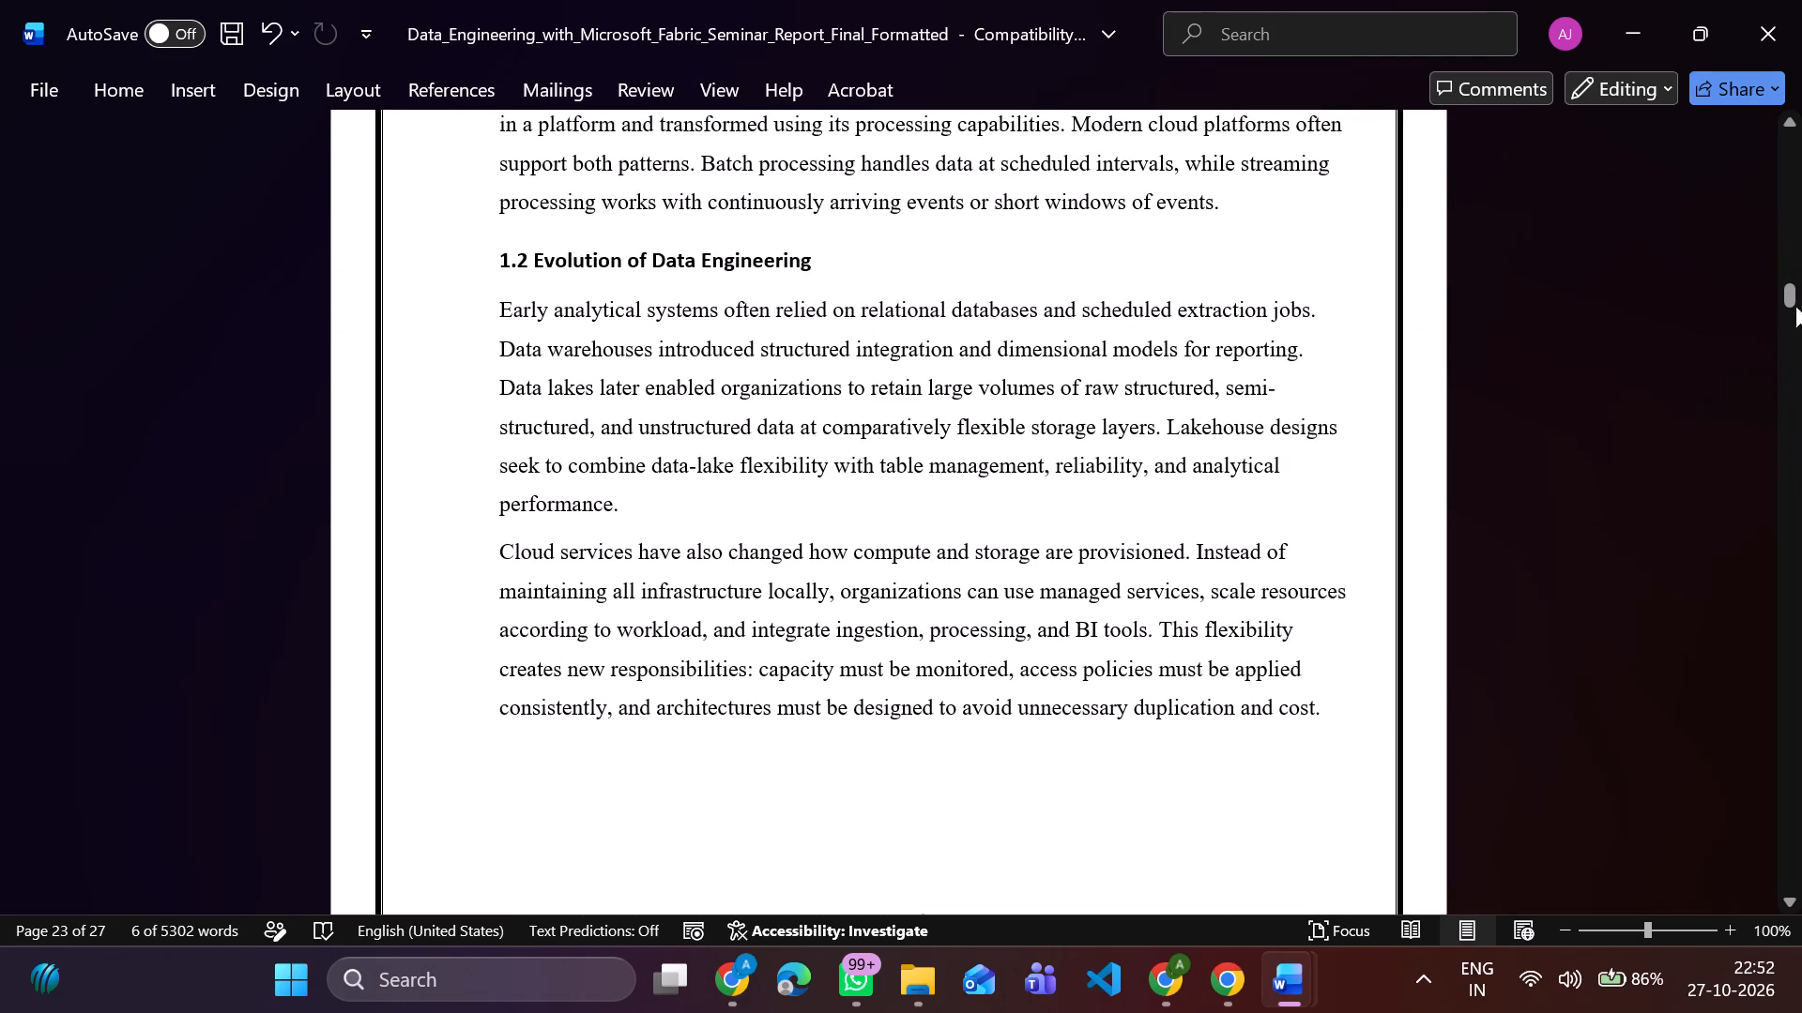
drag(1788, 296, 1723, 887)
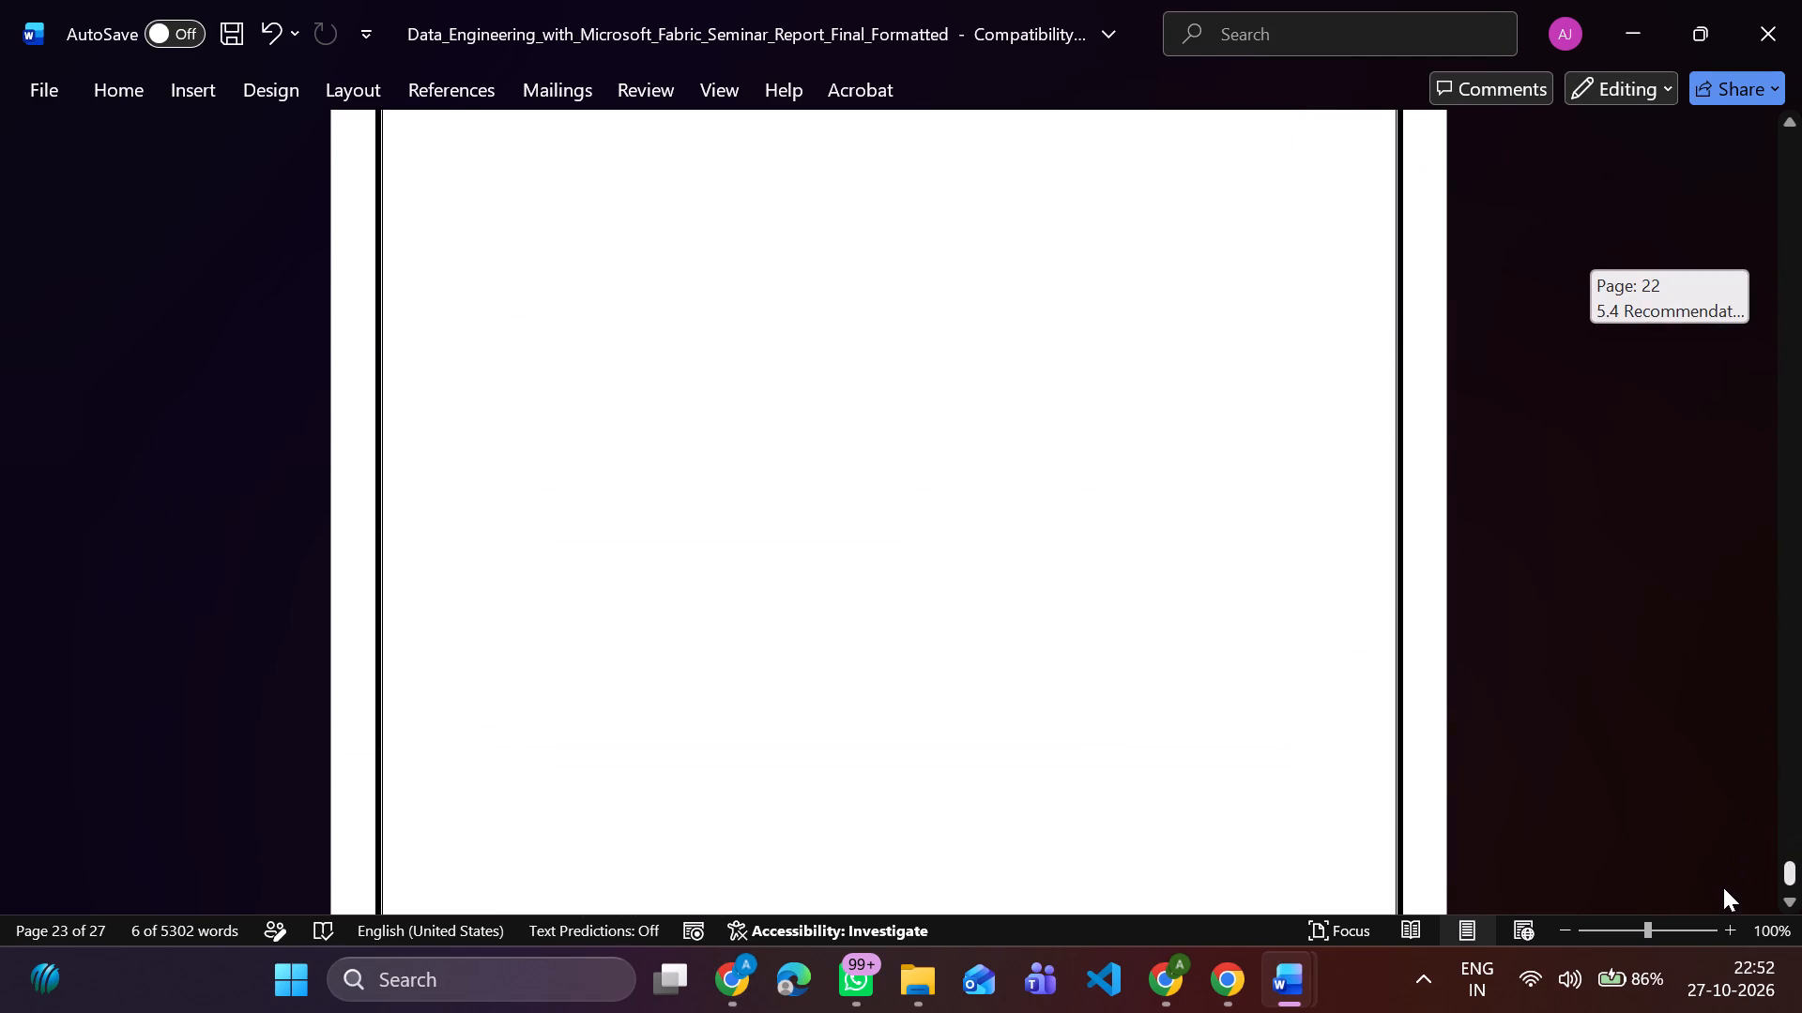
drag(1723, 887, 1725, 940)
scroll(1248, 591, up, 3)
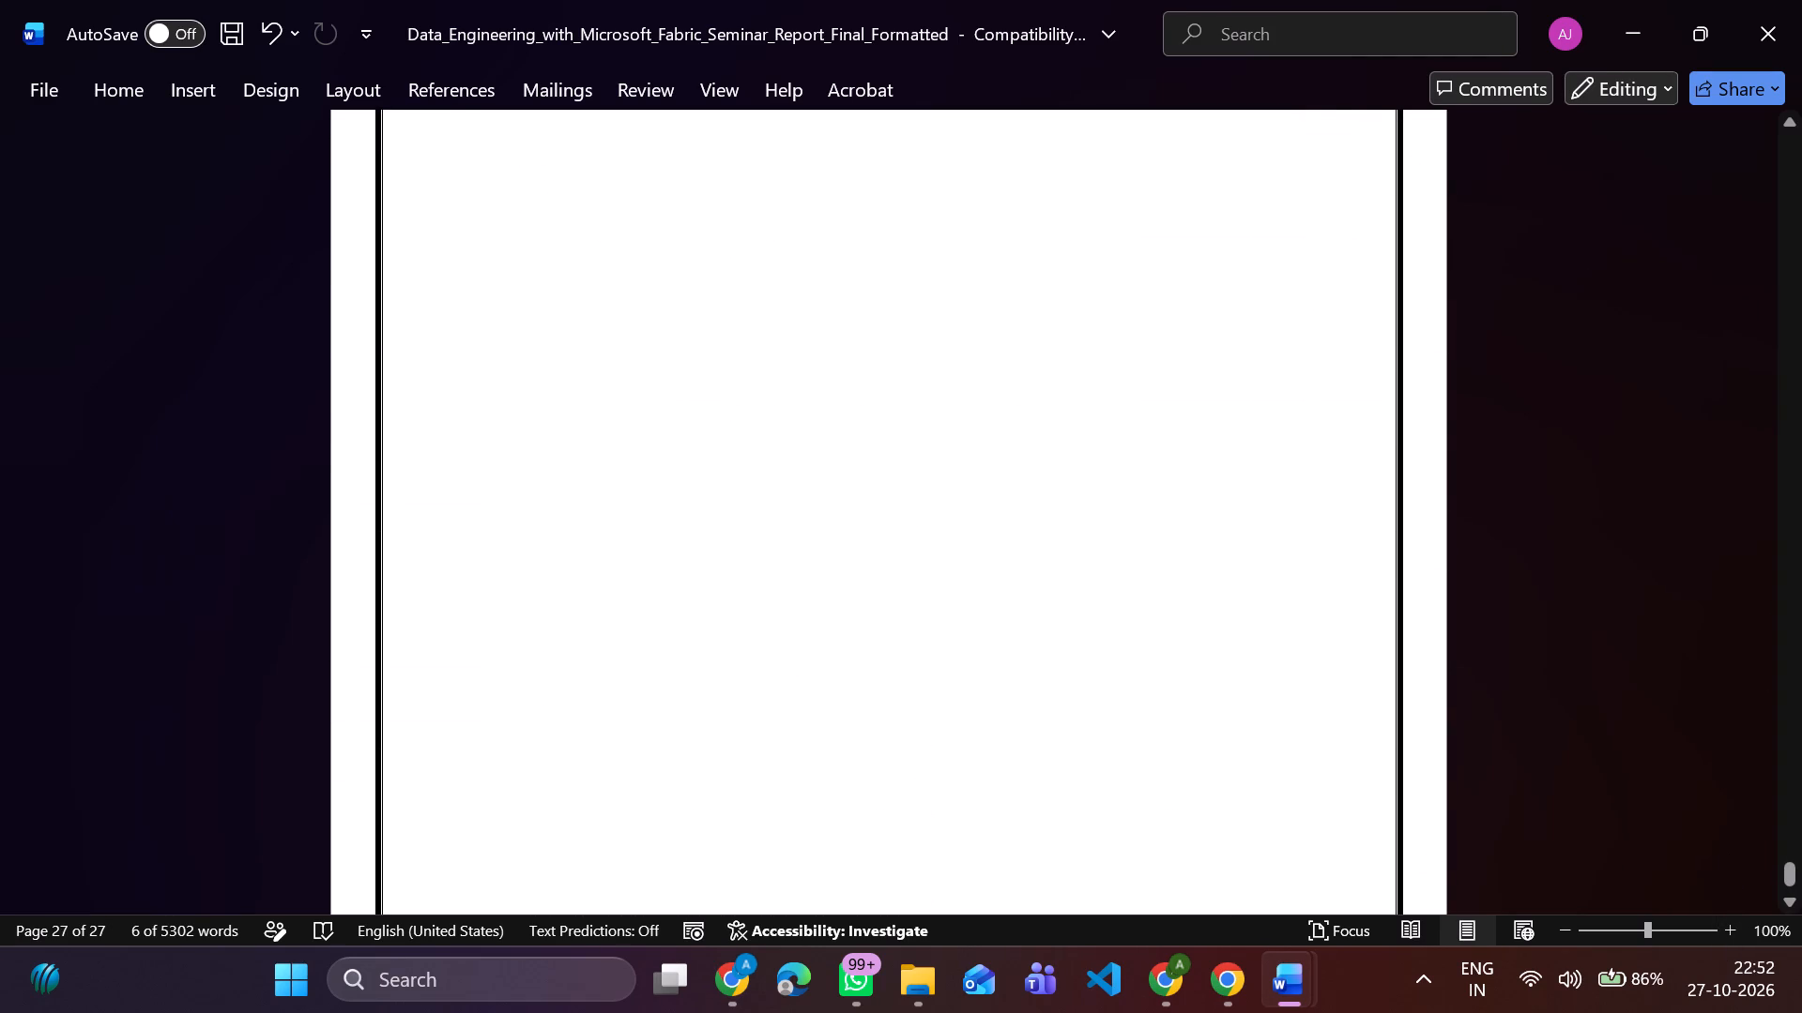
scroll(1248, 591, up, 8)
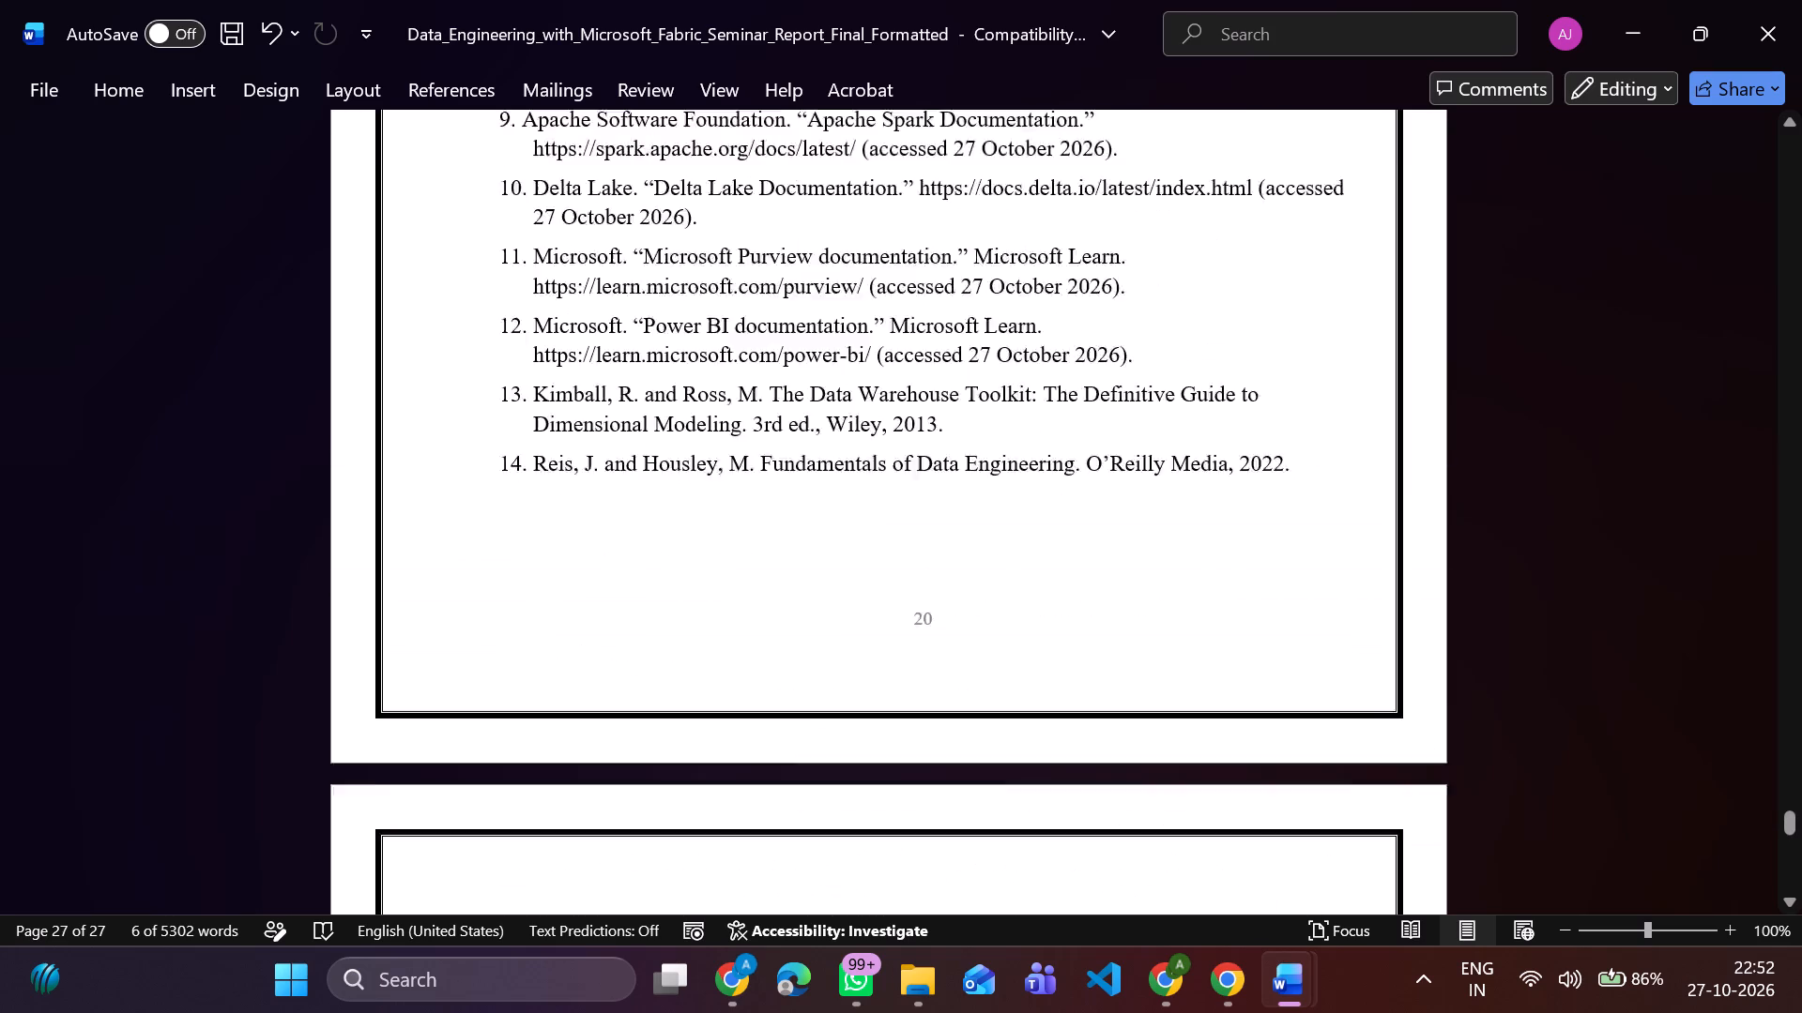
scroll(1248, 591, down, 2)
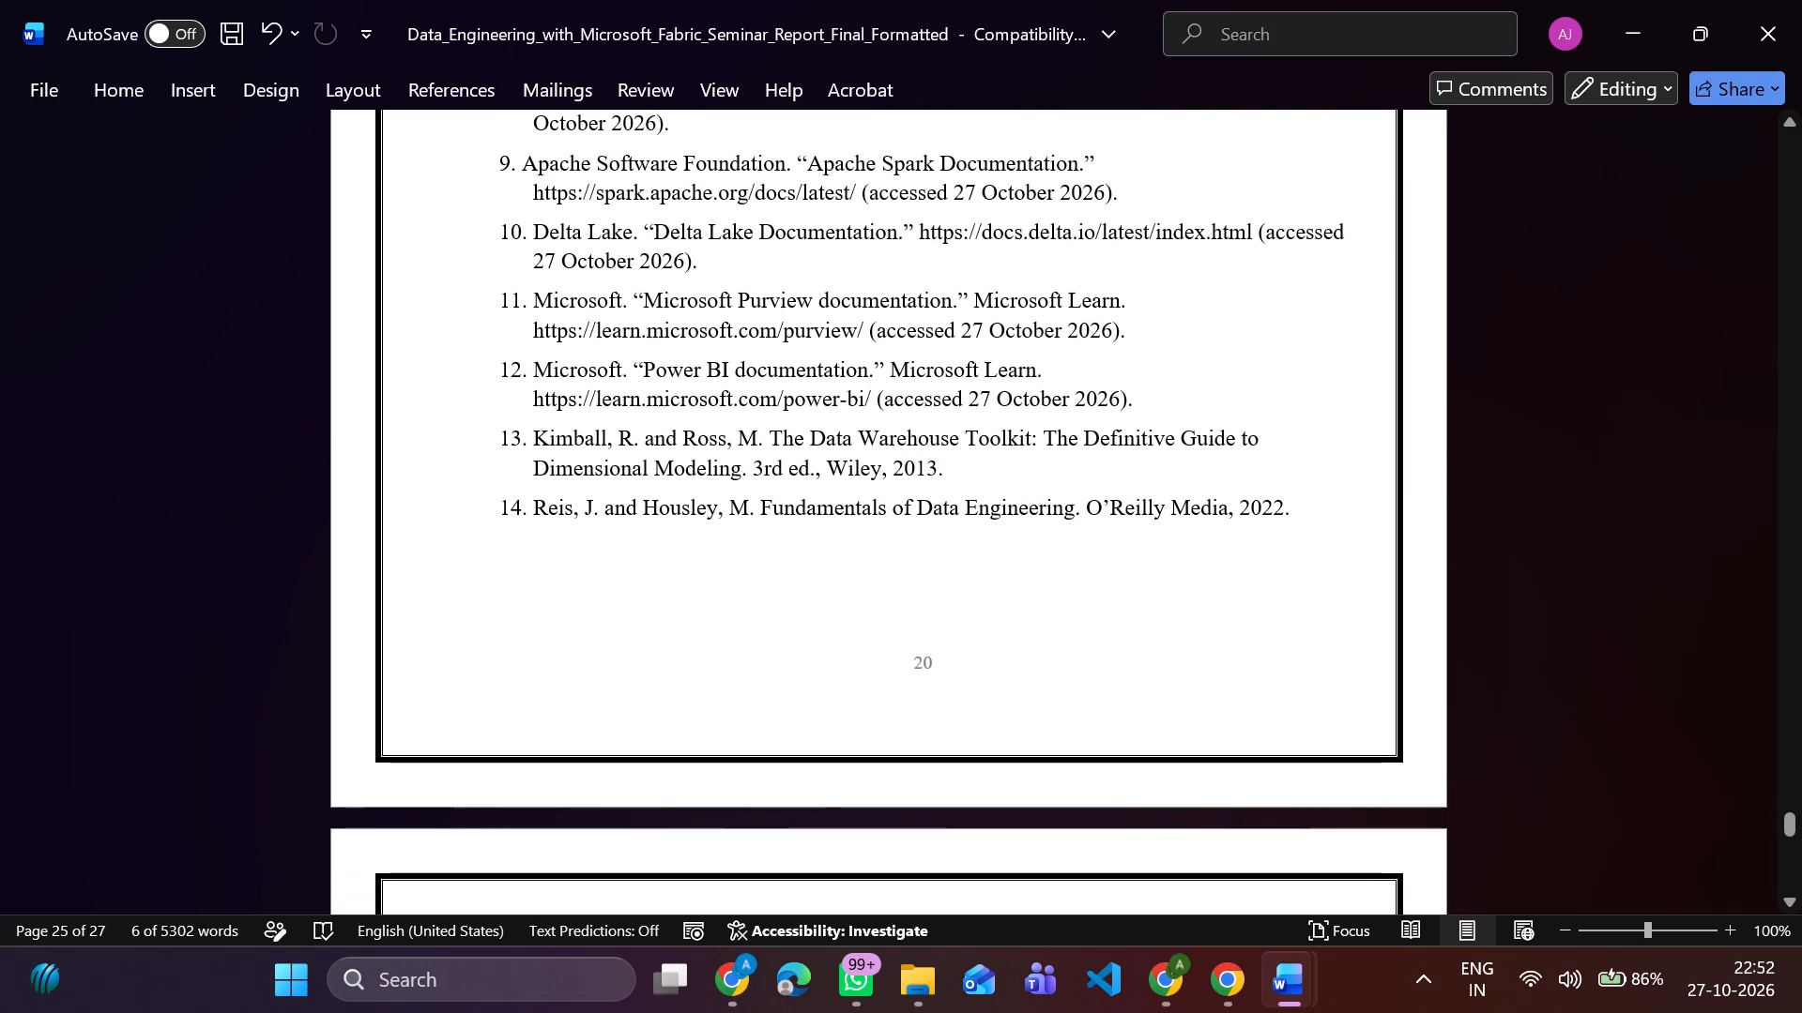
scroll(1248, 591, down, 2)
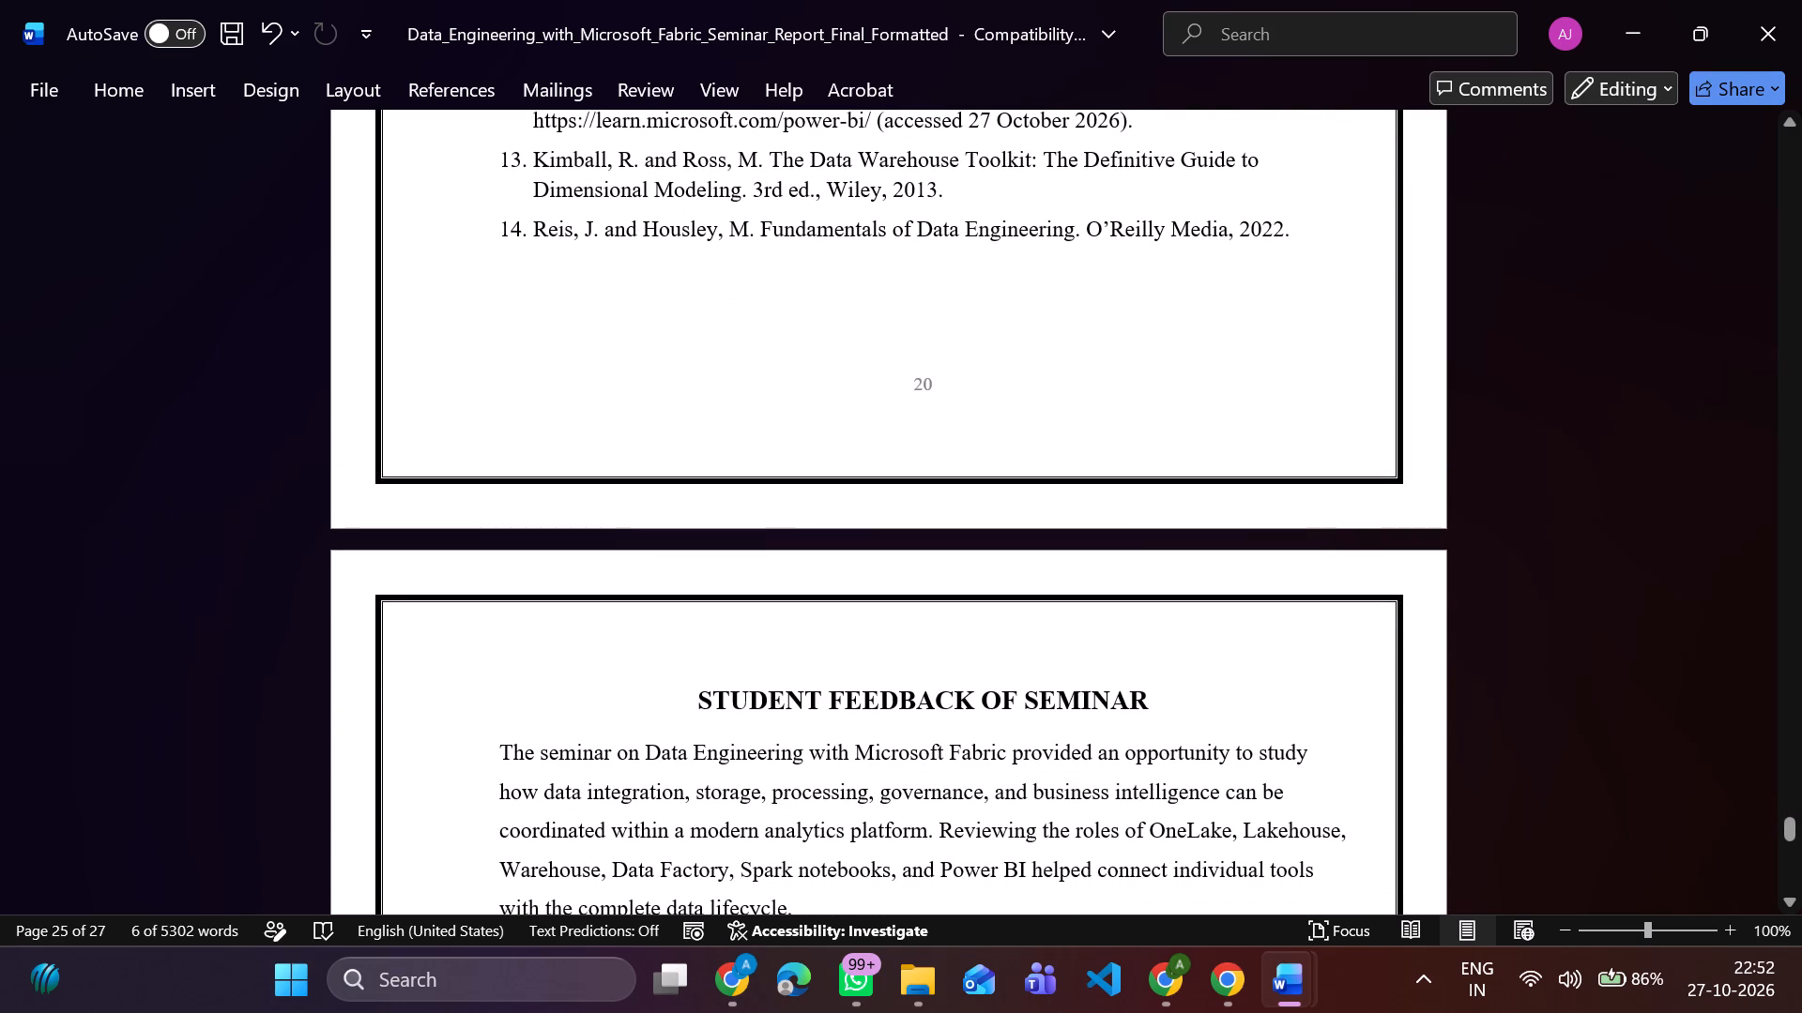
scroll(1269, 532, up, 6)
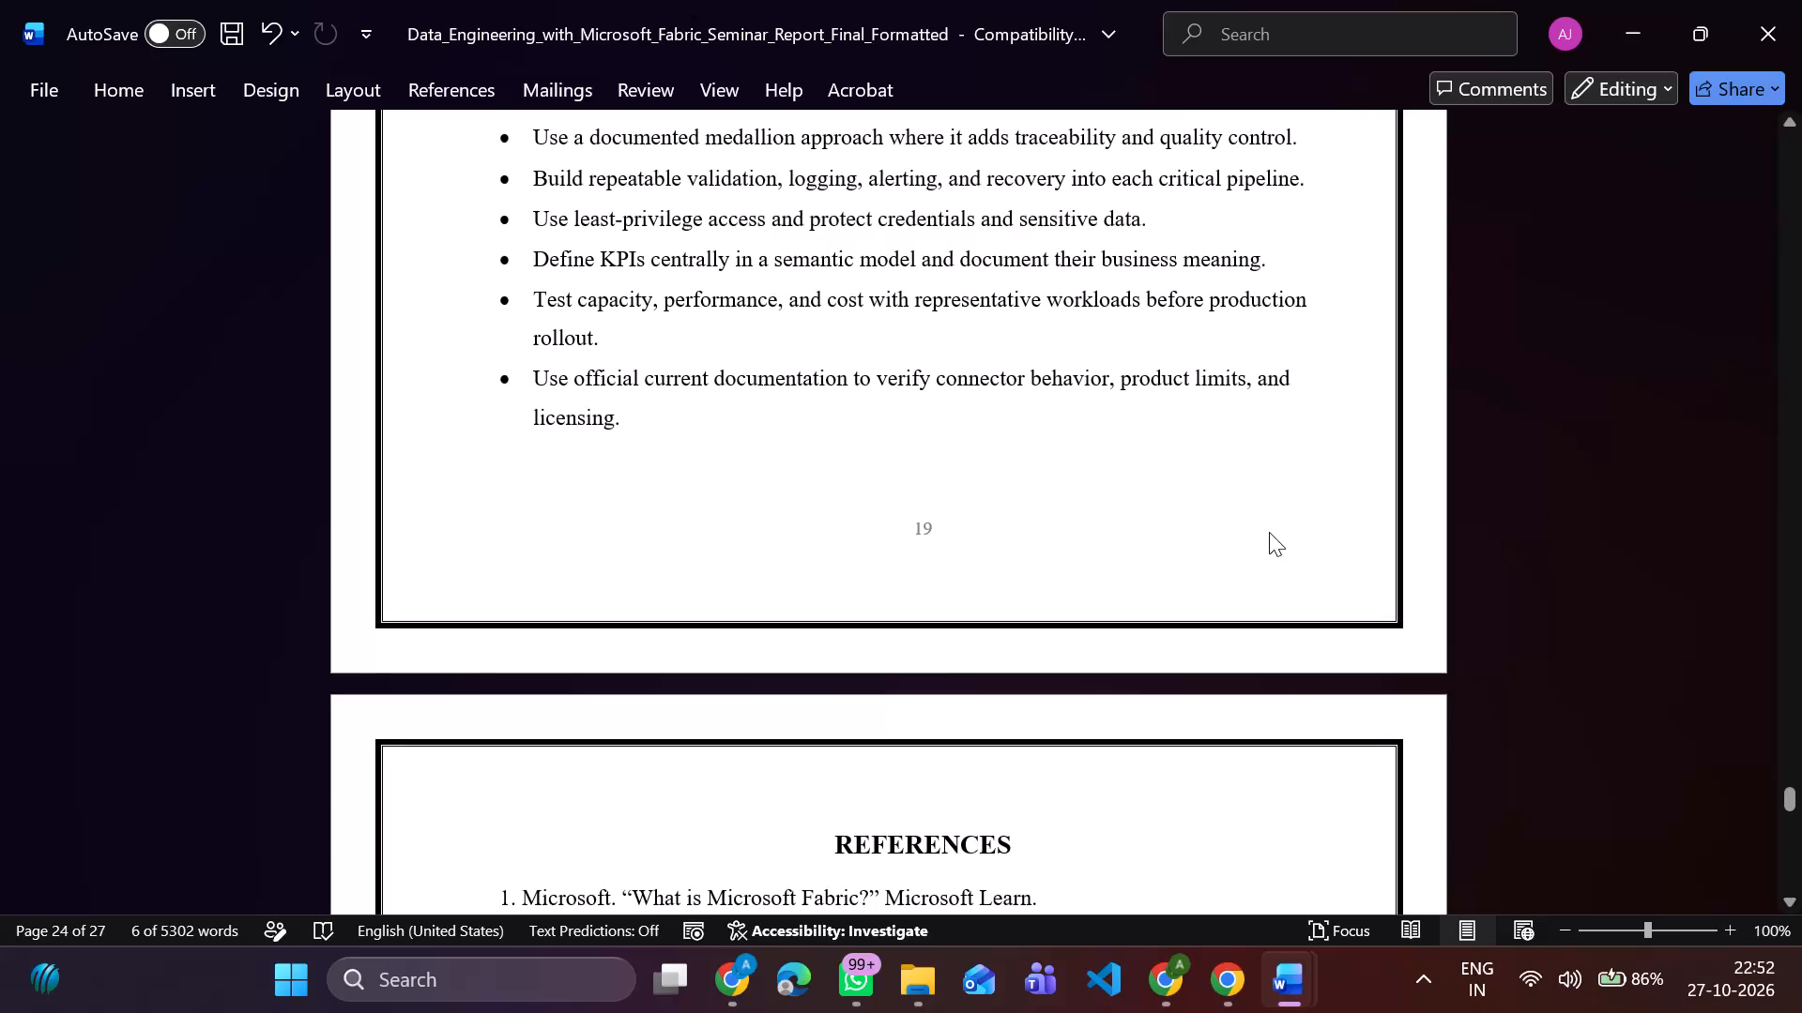
scroll(1269, 532, down, 2)
Set the page number of the References entry in the List of Contents to 20.
scroll(1269, 532, up, 14)
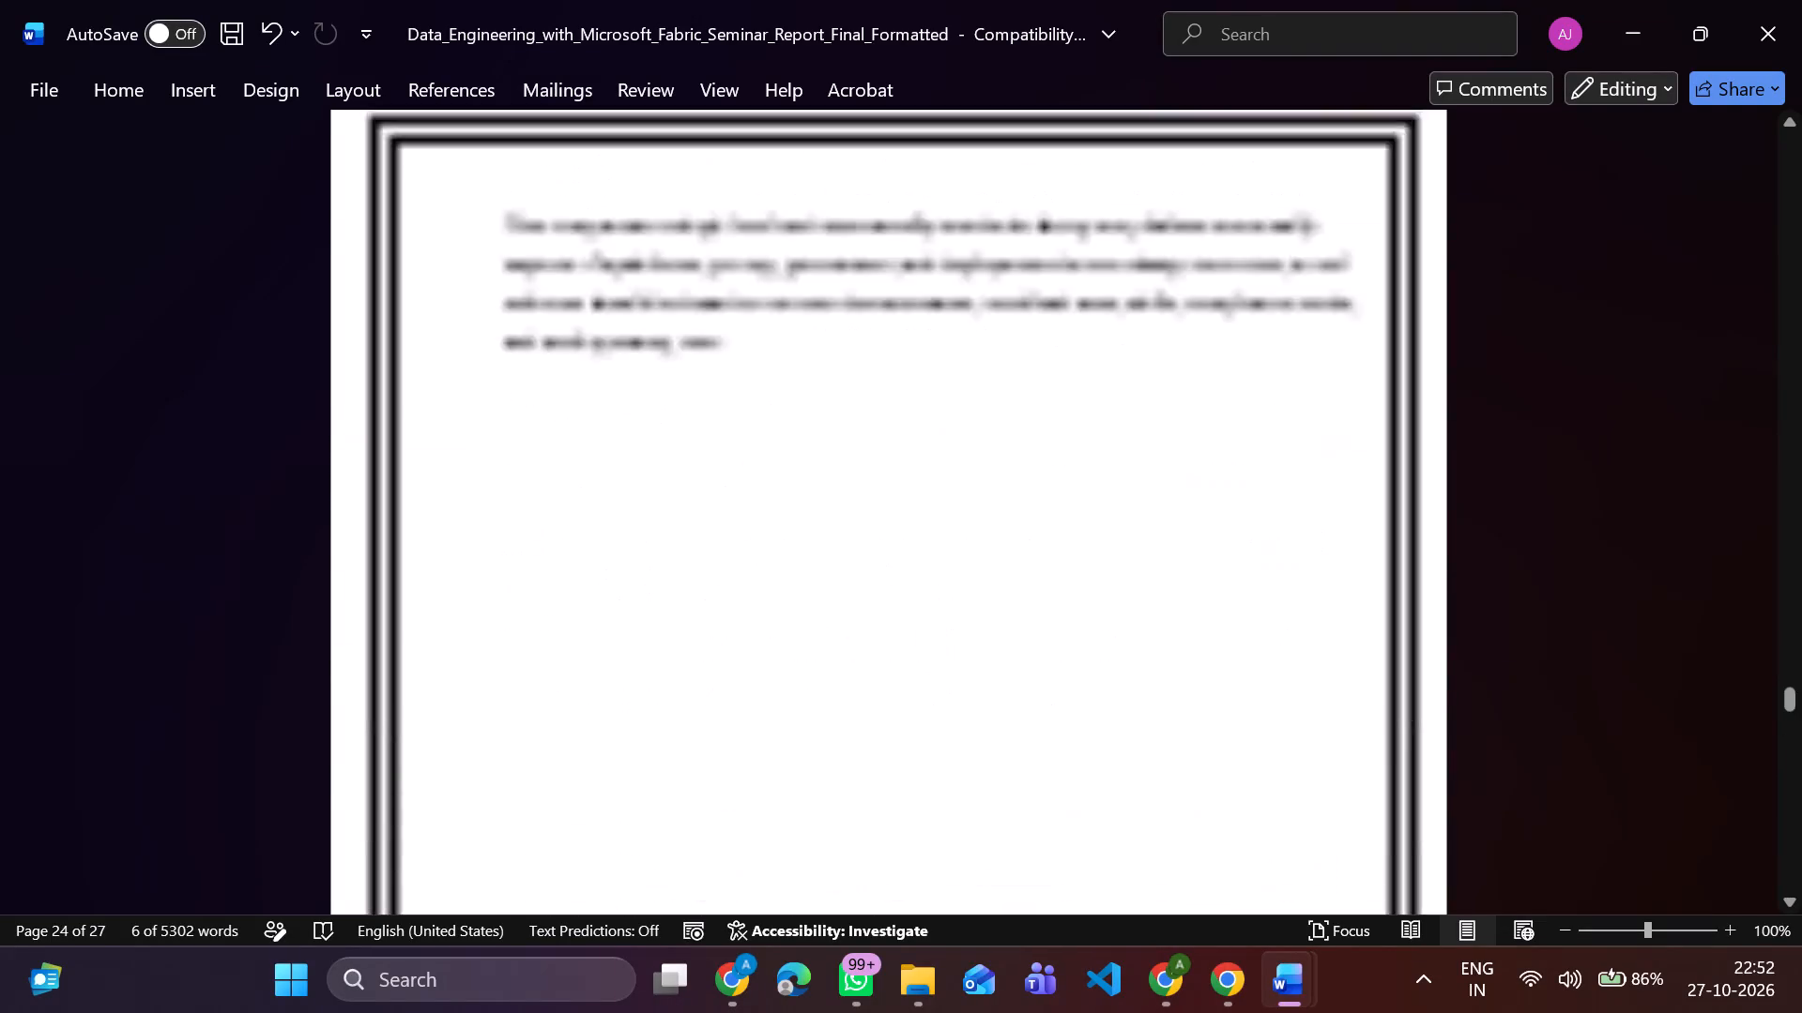
scroll(1269, 532, up, 20)
scroll(1269, 532, up, 8)
scroll(1269, 532, down, 2)
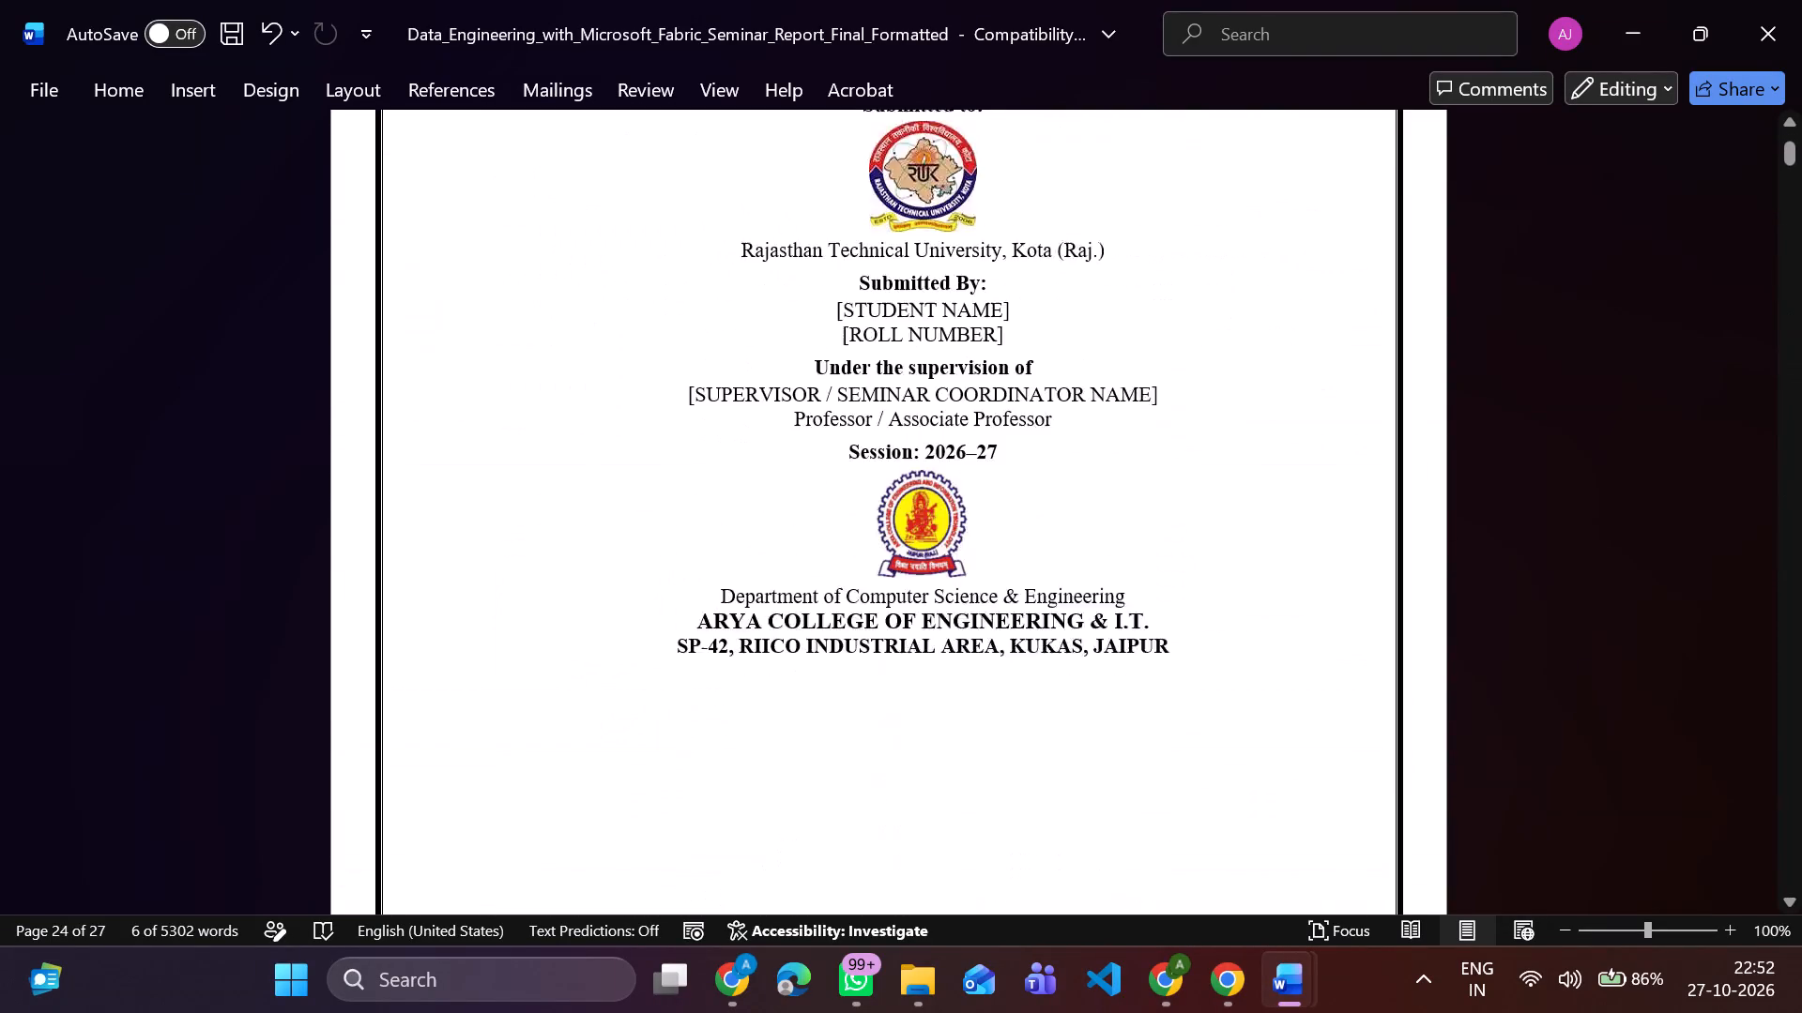
scroll(1269, 532, down, 10)
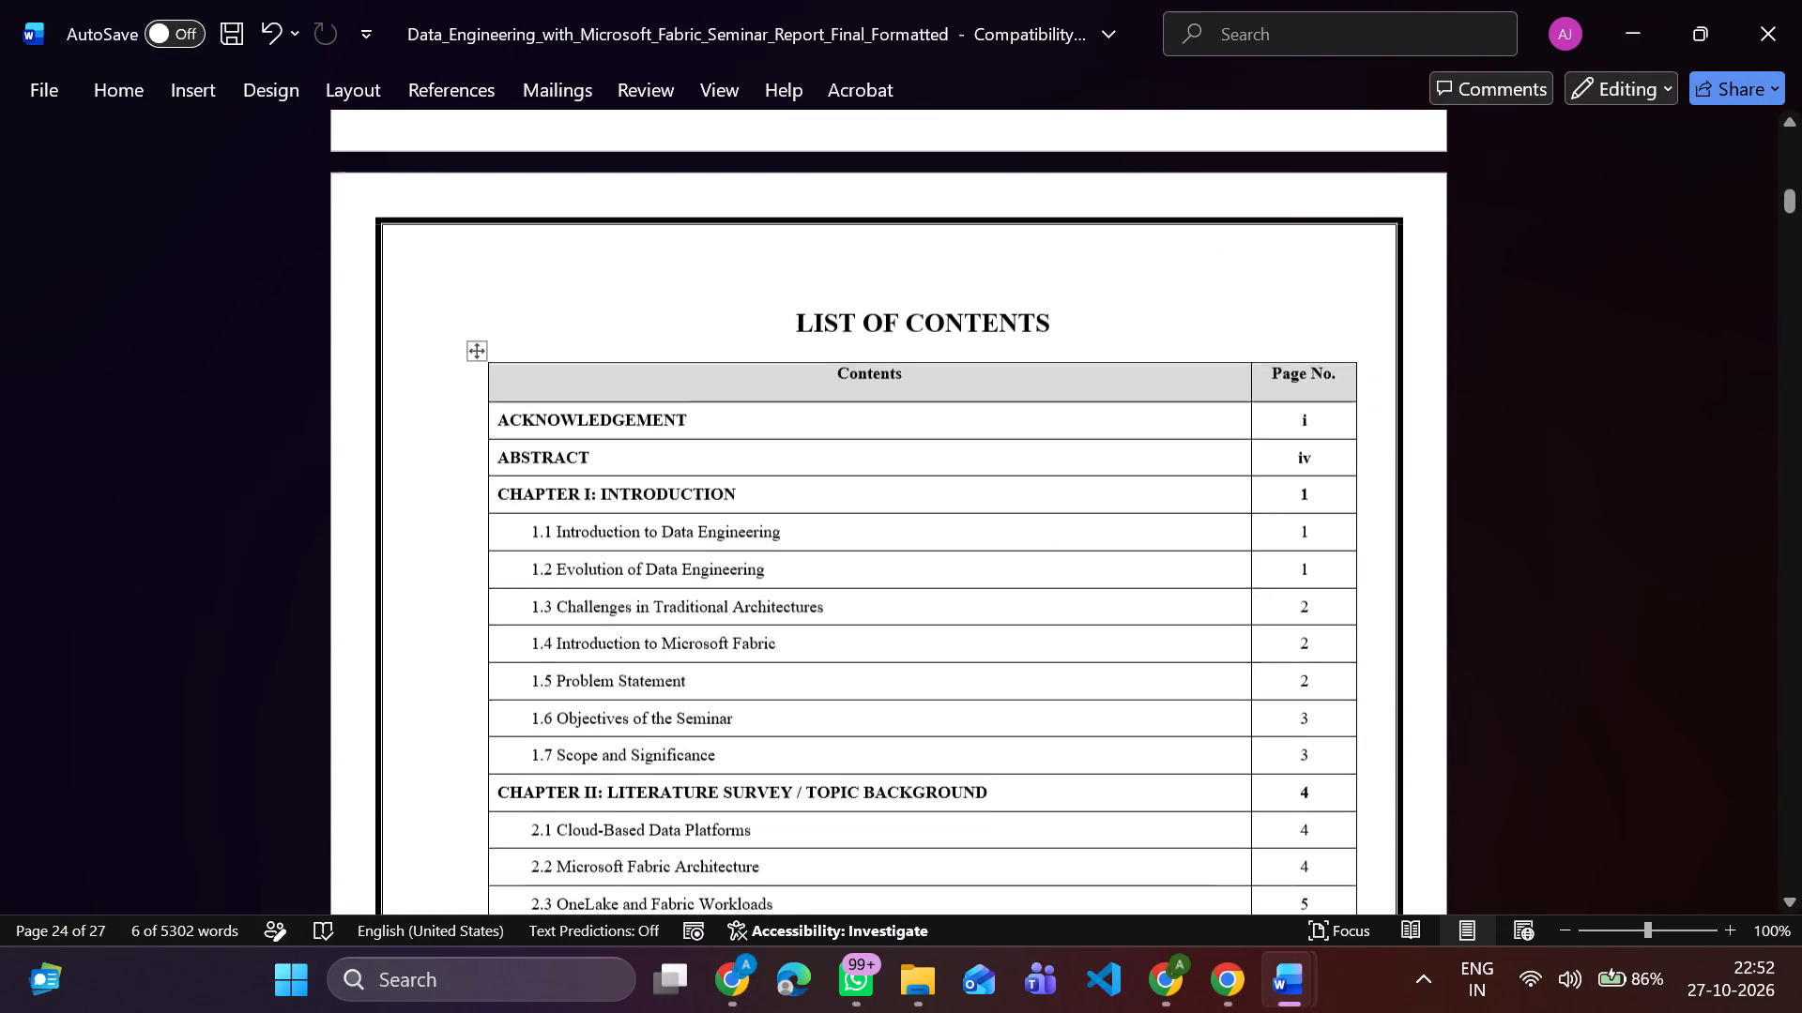
scroll(1269, 532, down, 4)
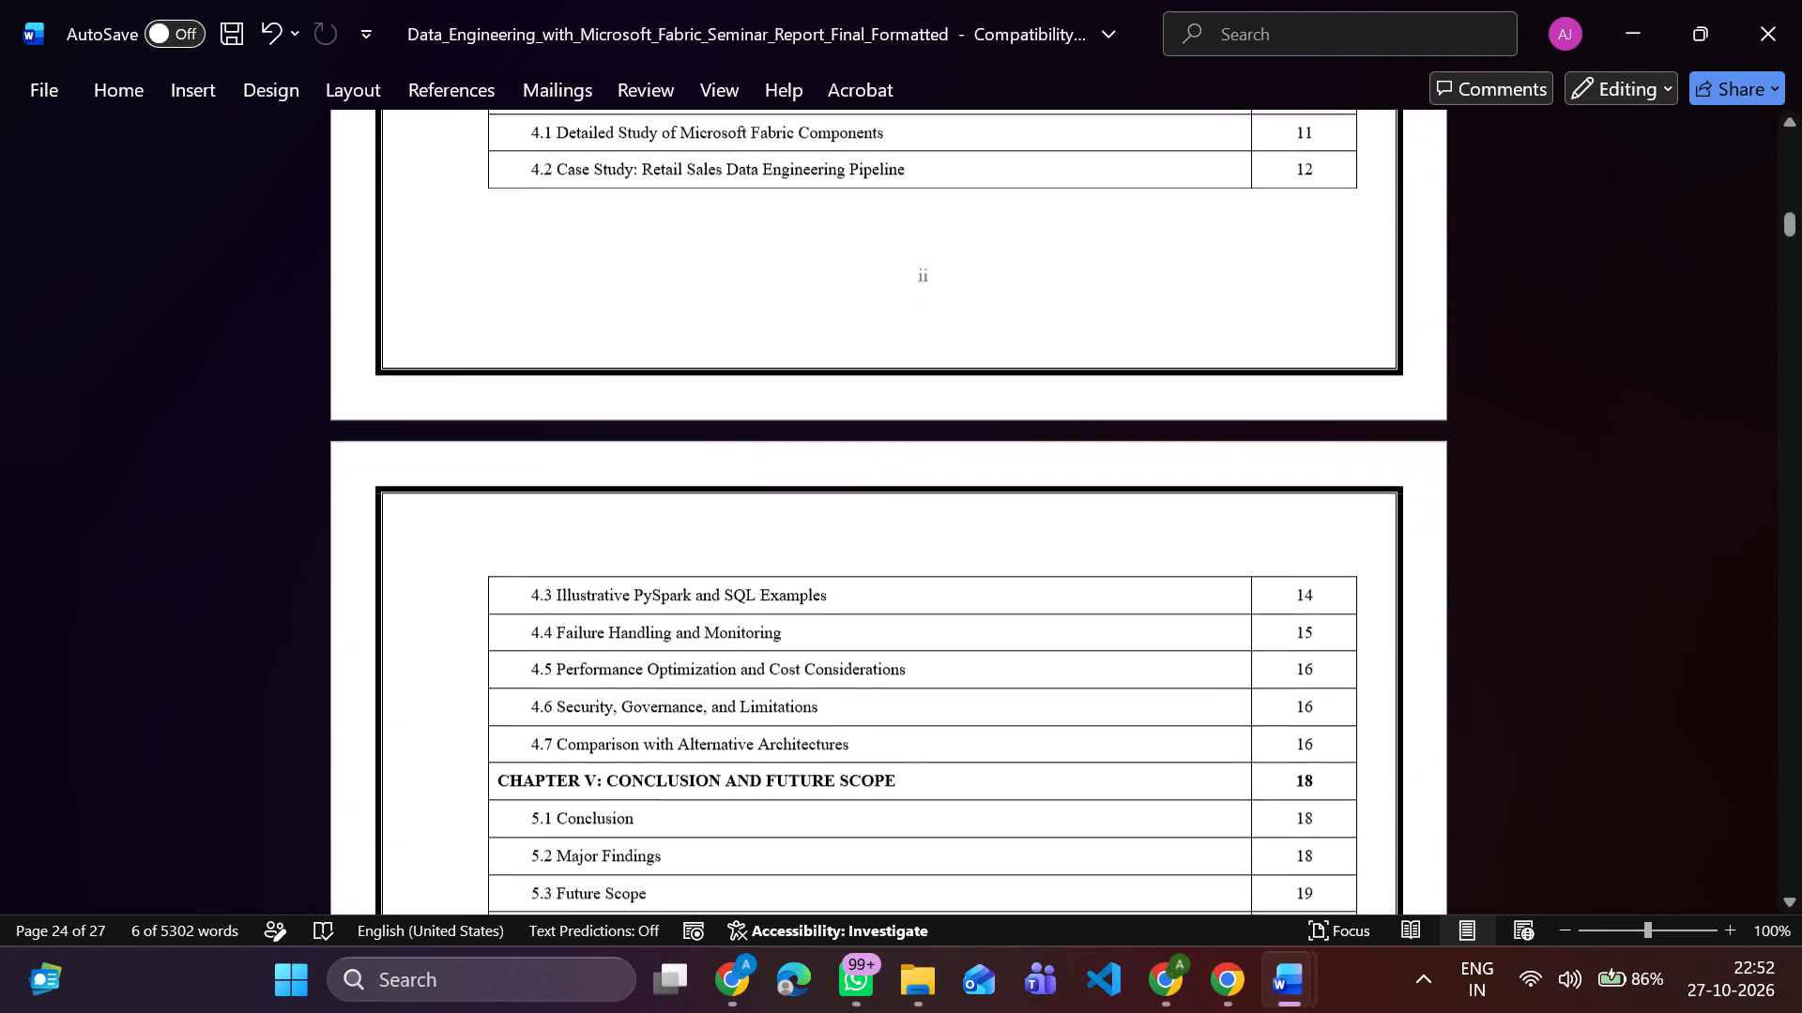
scroll(1269, 532, down, 2)
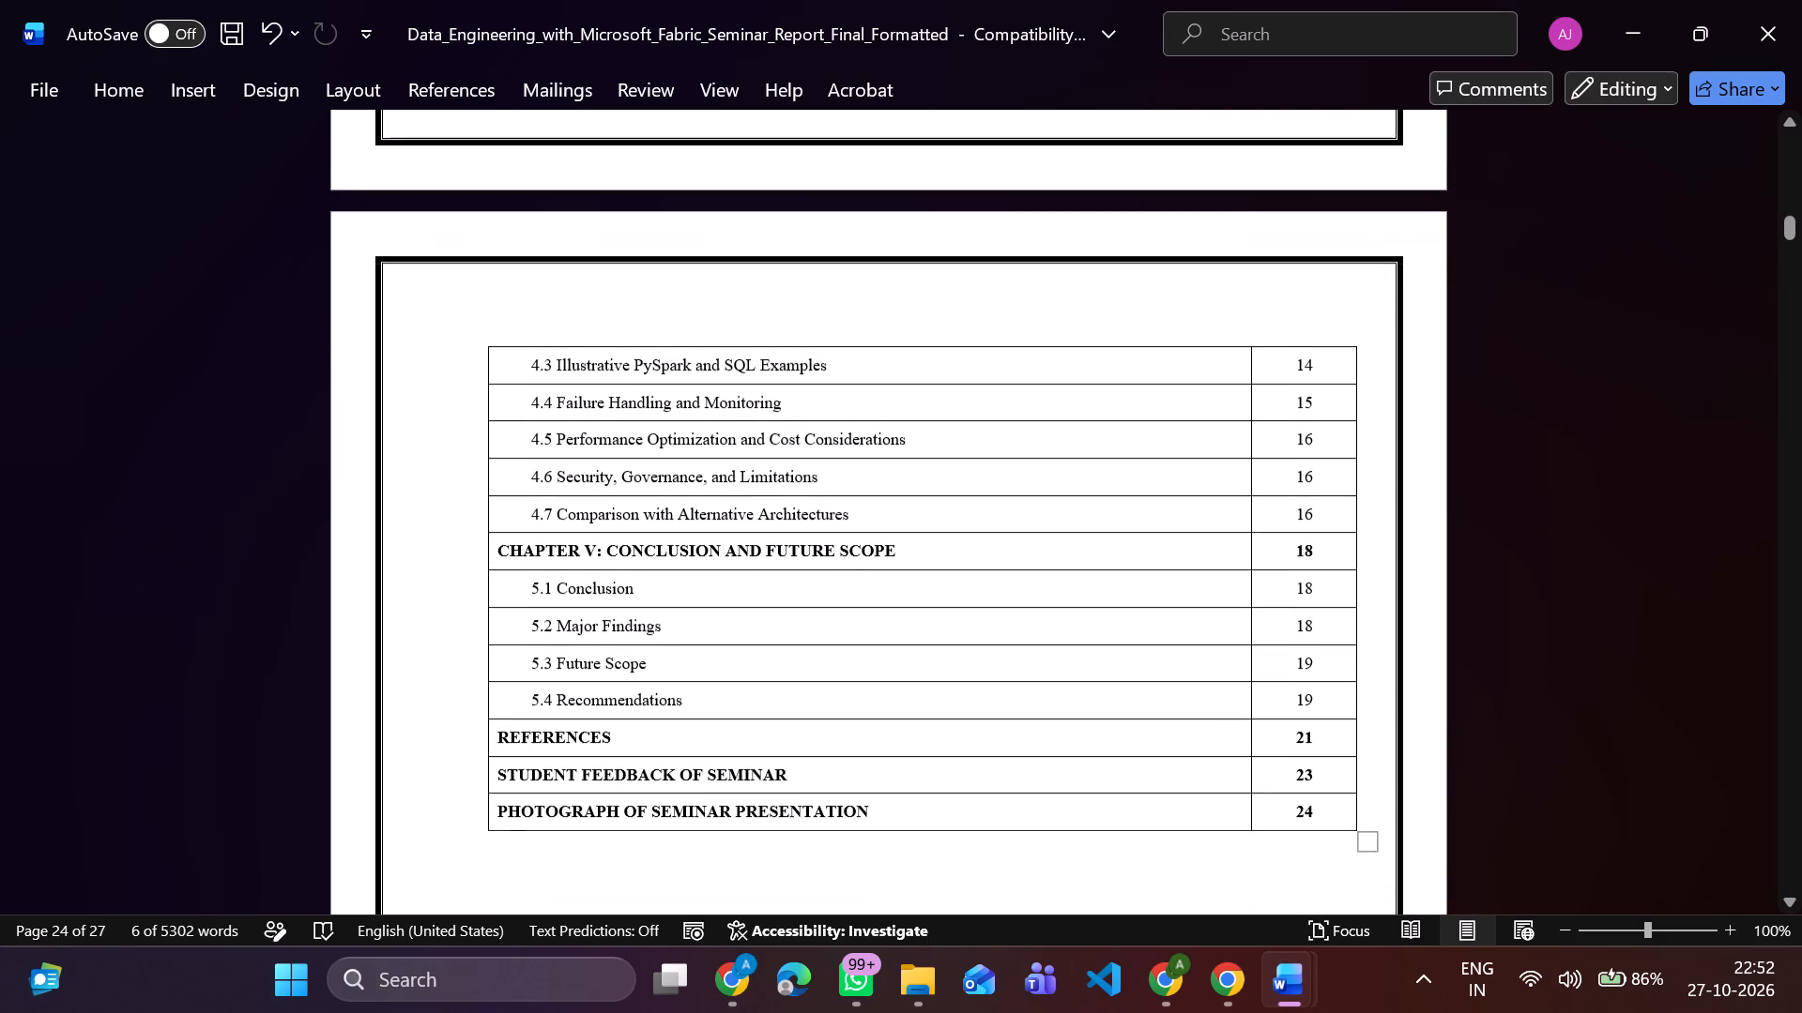
scroll(1269, 532, down, 1)
click(1321, 740)
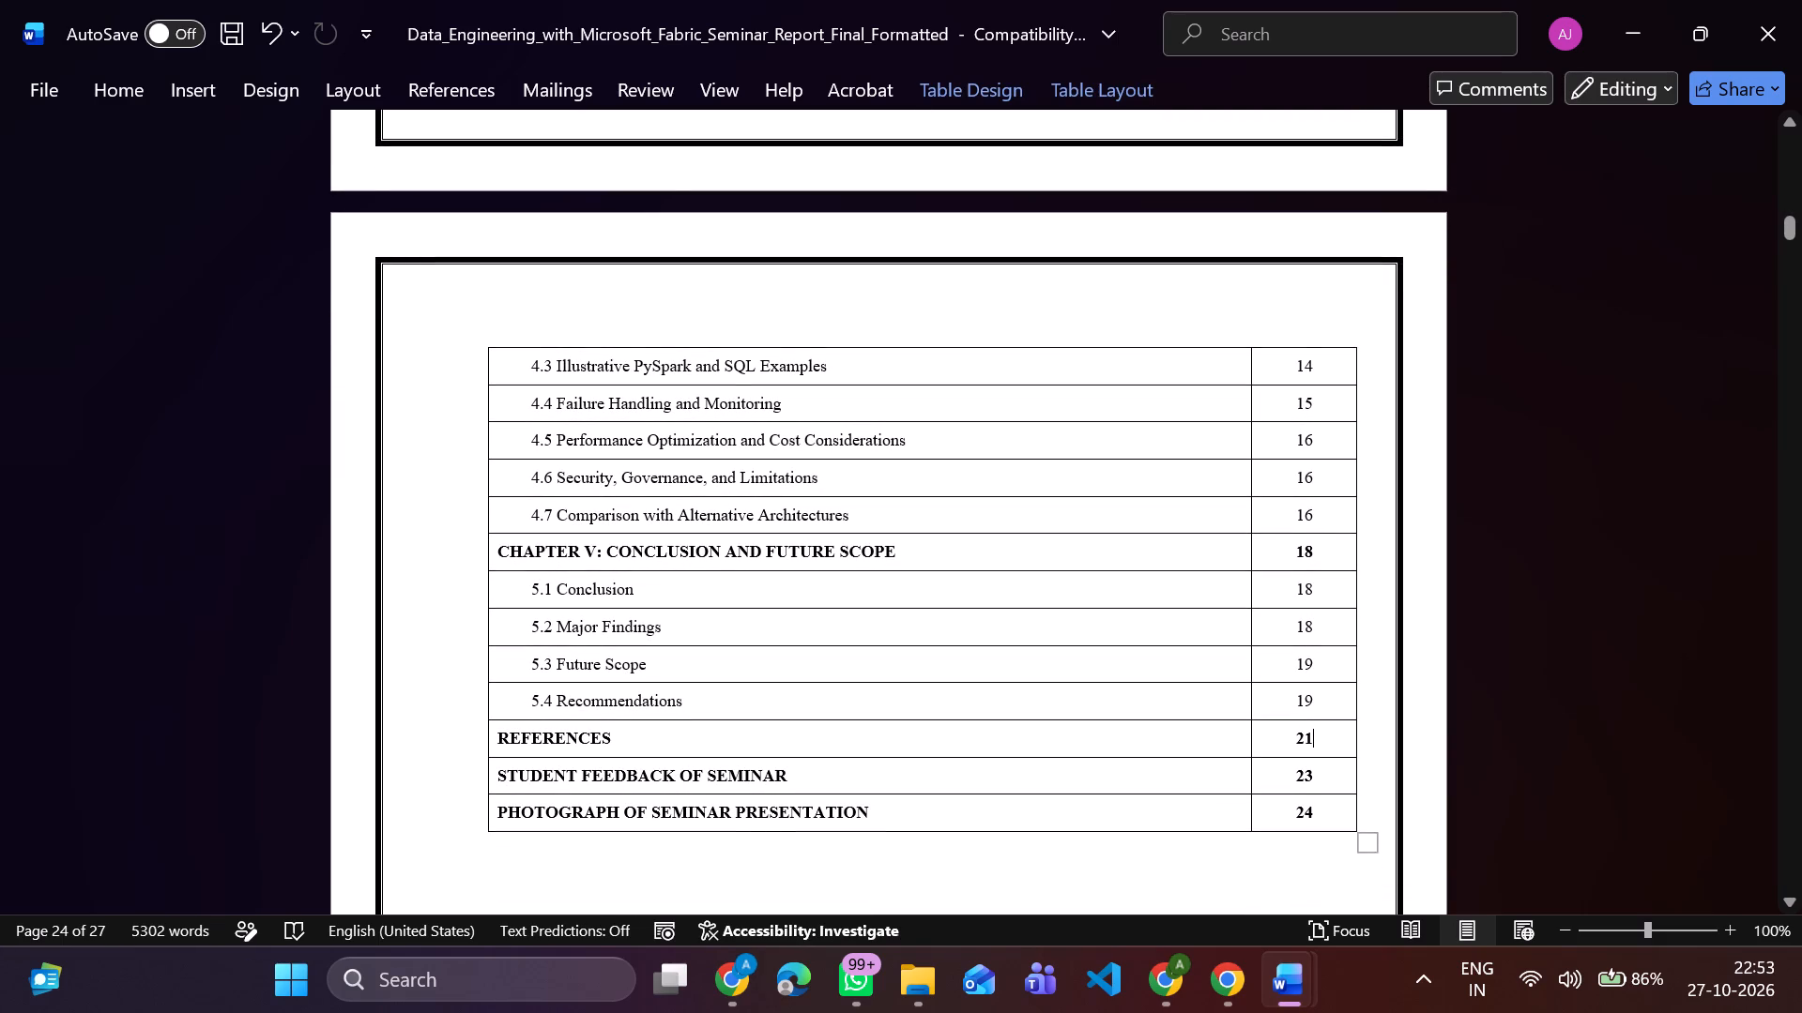
key(BackSpace)
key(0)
Set the List of Contents page numbers to 21 for Student Feedback of Seminar and 22 for Photograph of Seminar Presentation.
click(1318, 775)
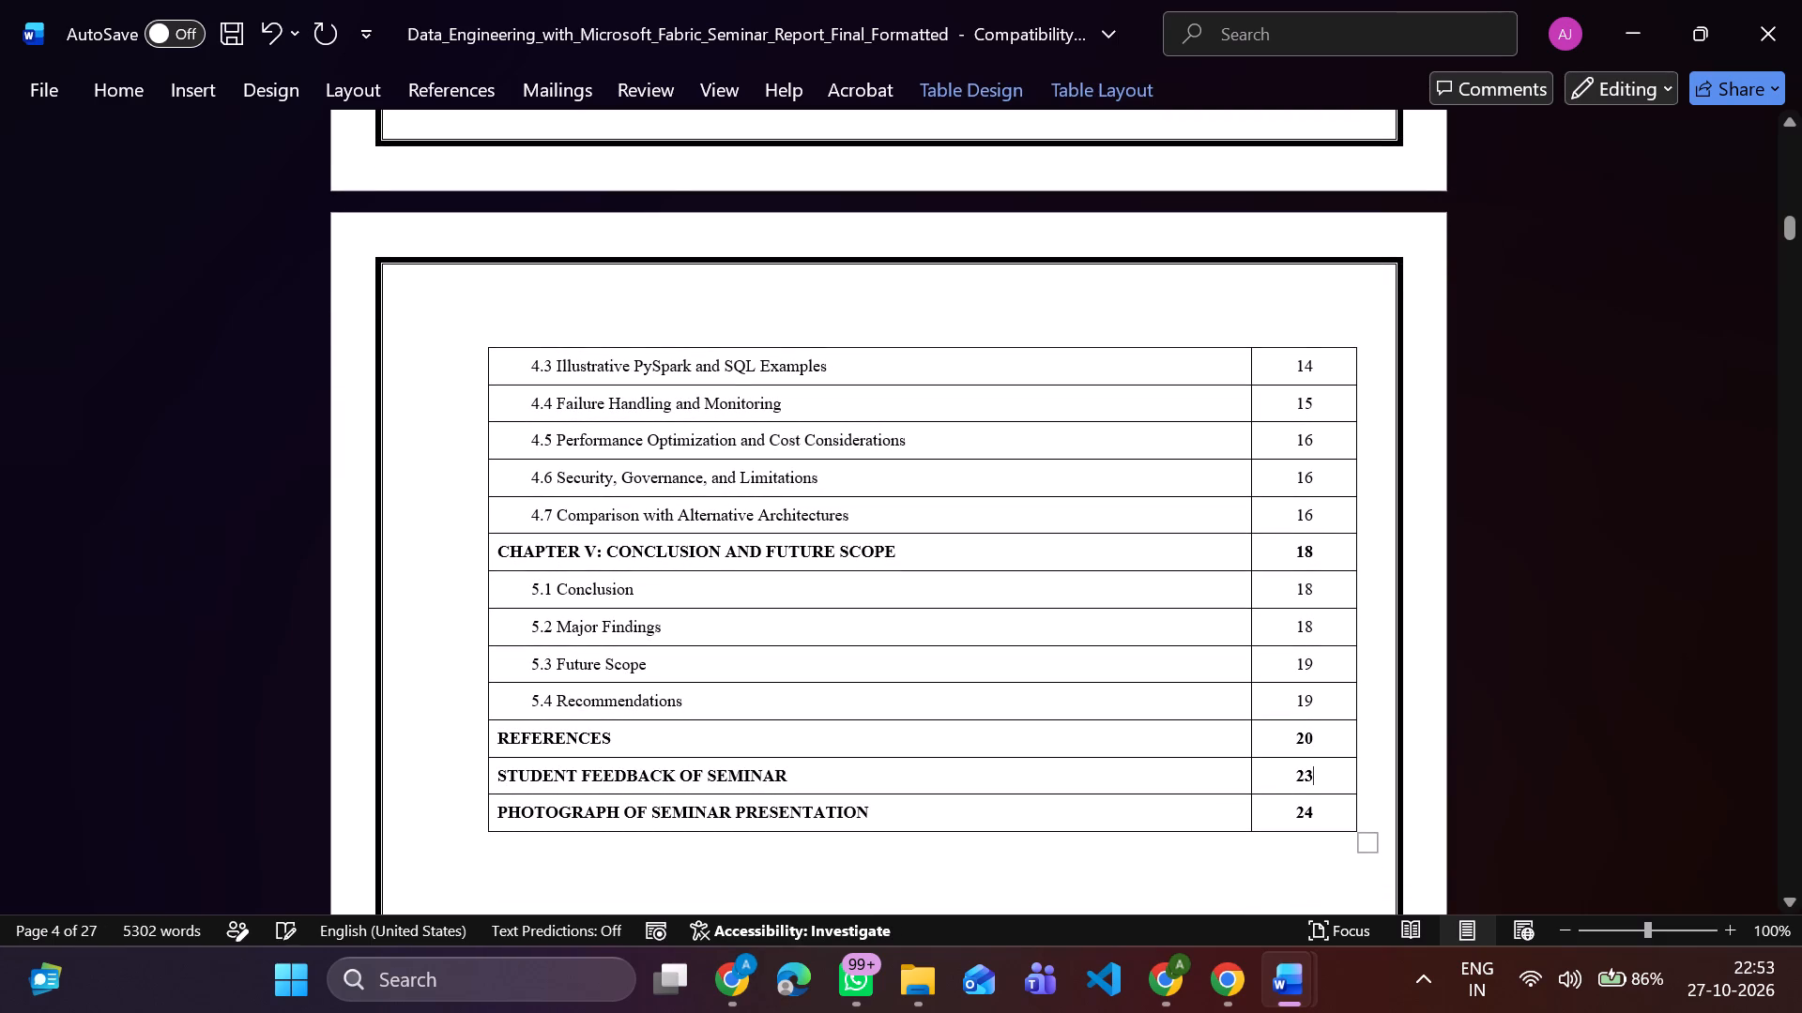
key(BackSpace)
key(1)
key(Down)
key(BackSpace)
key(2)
Compare the page numbers printed from the end of the report back through Chapter IV with the List of Contents entries.
scroll(1335, 654, down, 2)
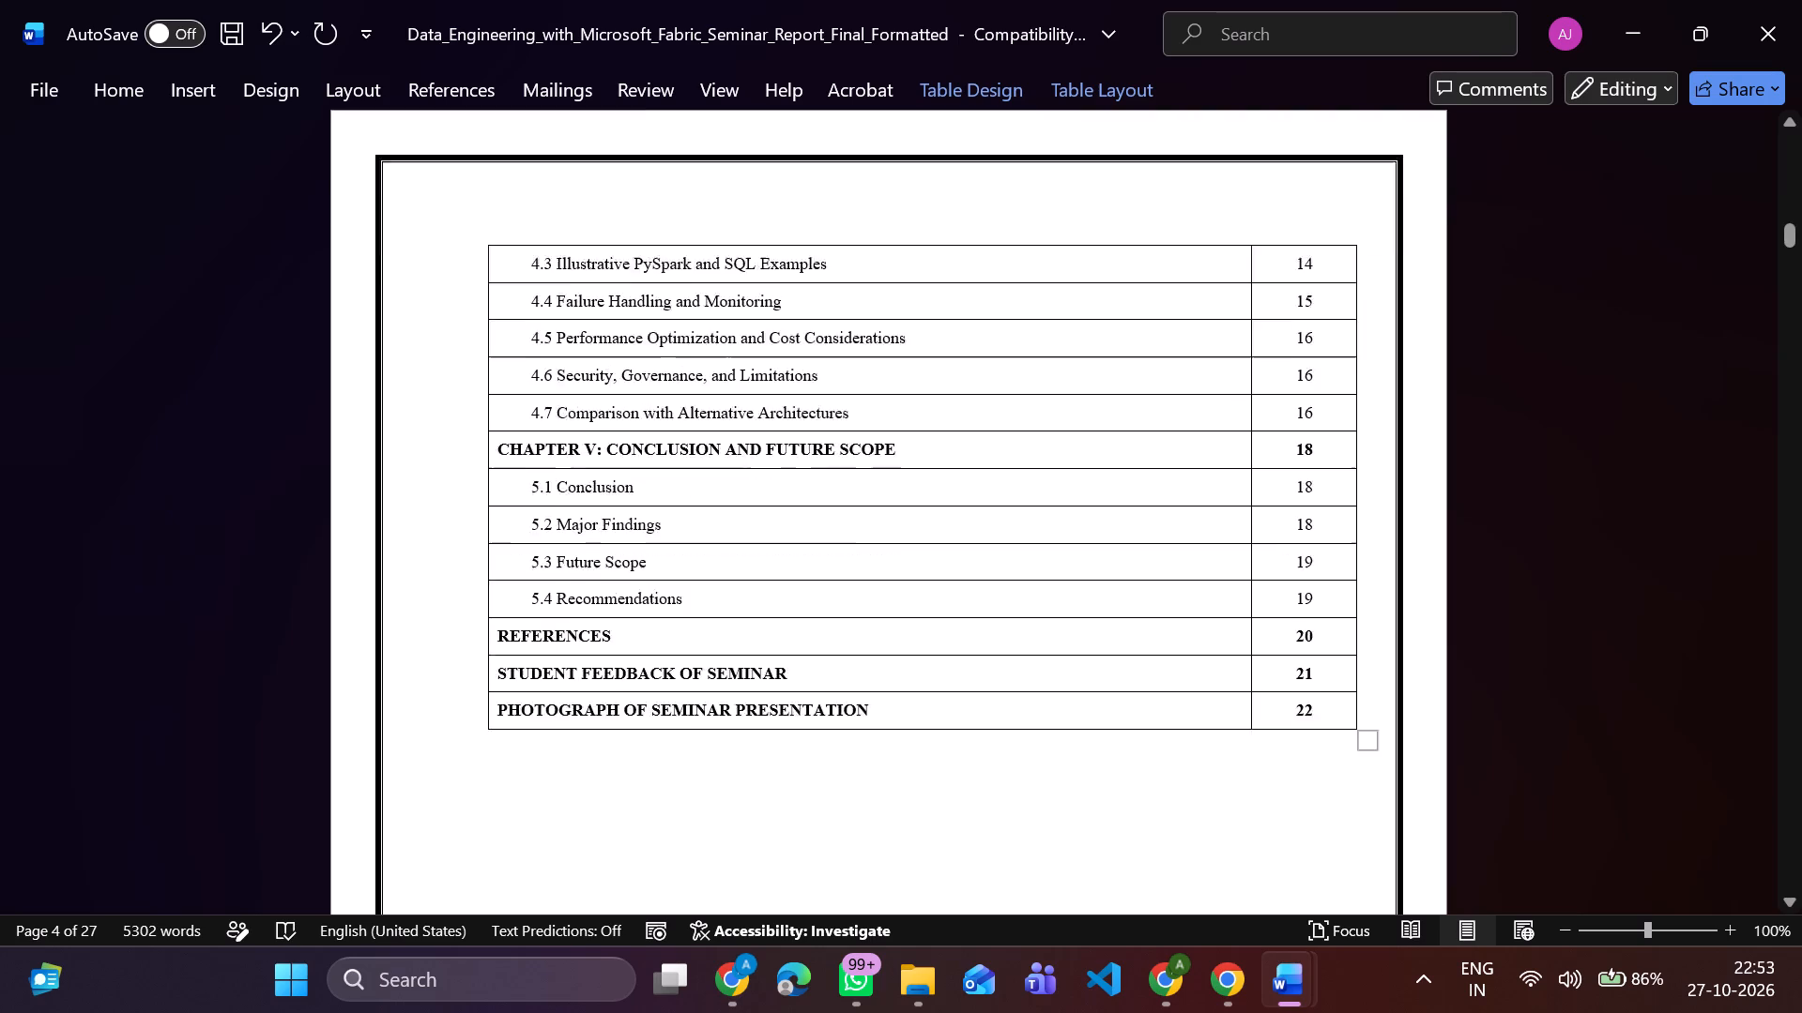
scroll(1335, 654, down, 4)
drag(1788, 252, 1706, 945)
scroll(1178, 480, up, 3)
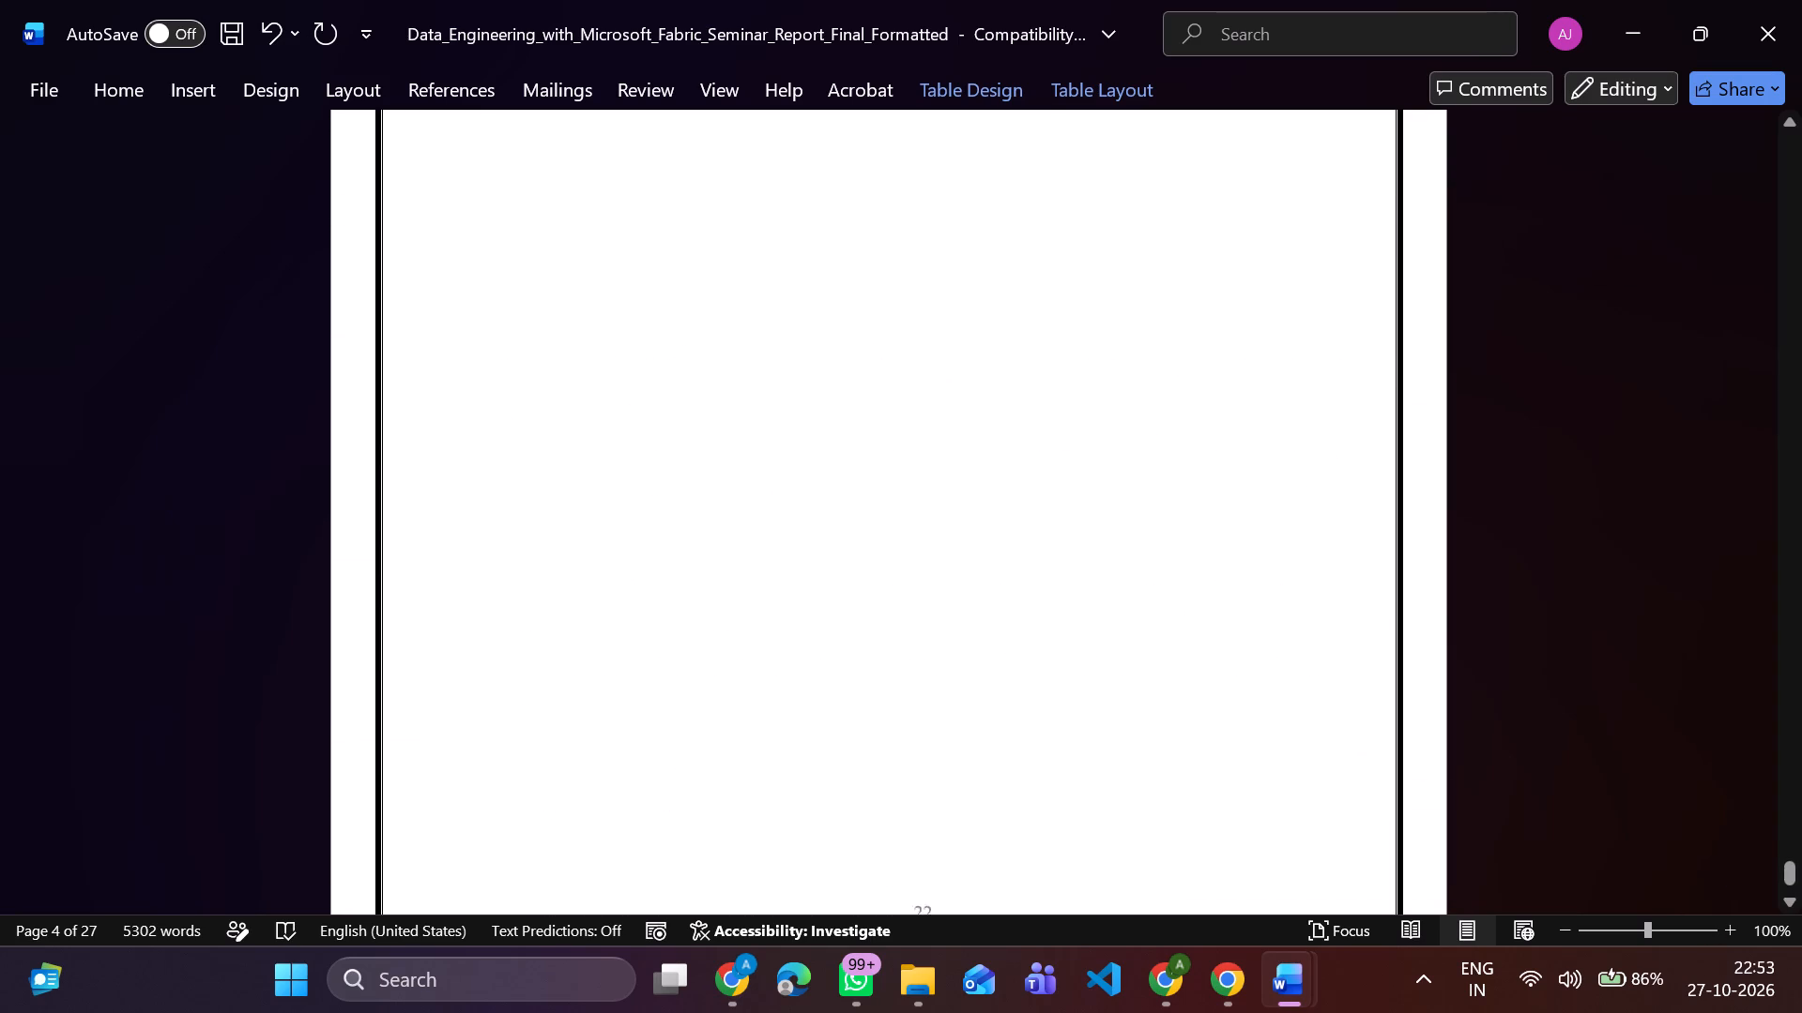
scroll(1178, 480, up, 2)
scroll(1178, 480, up, 19)
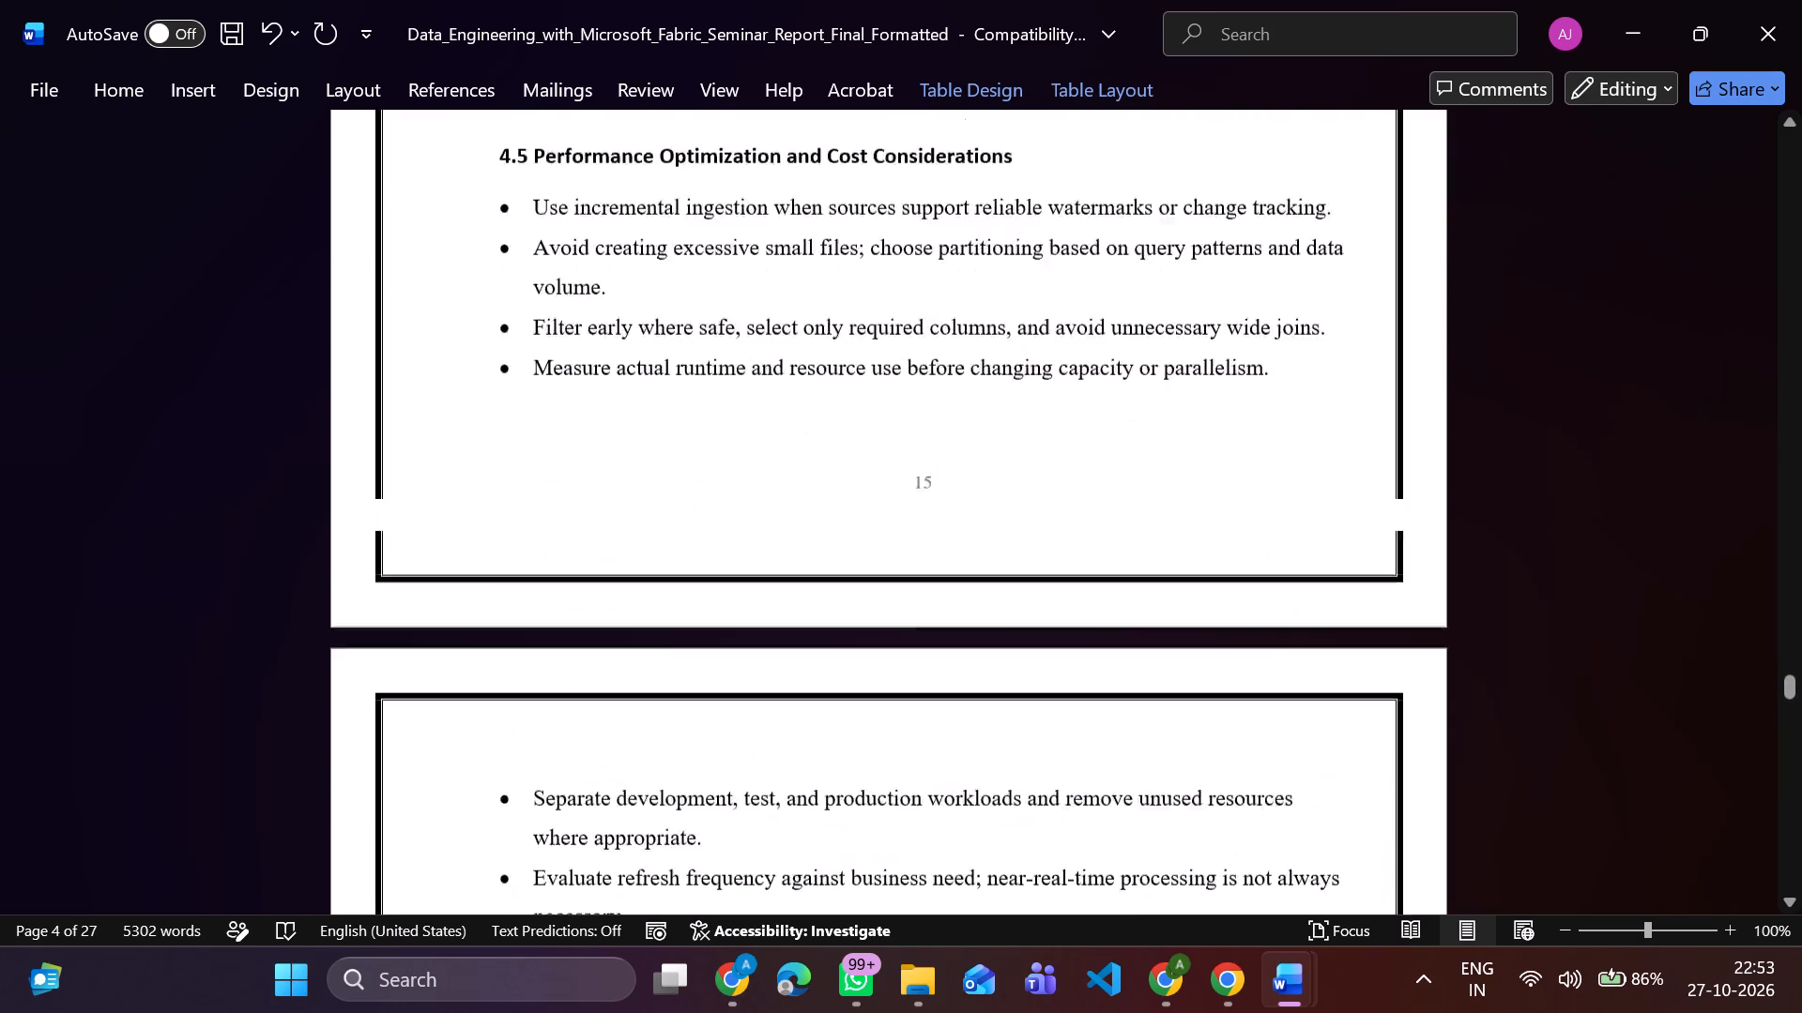
scroll(1178, 480, up, 11)
scroll(1178, 480, down, 5)
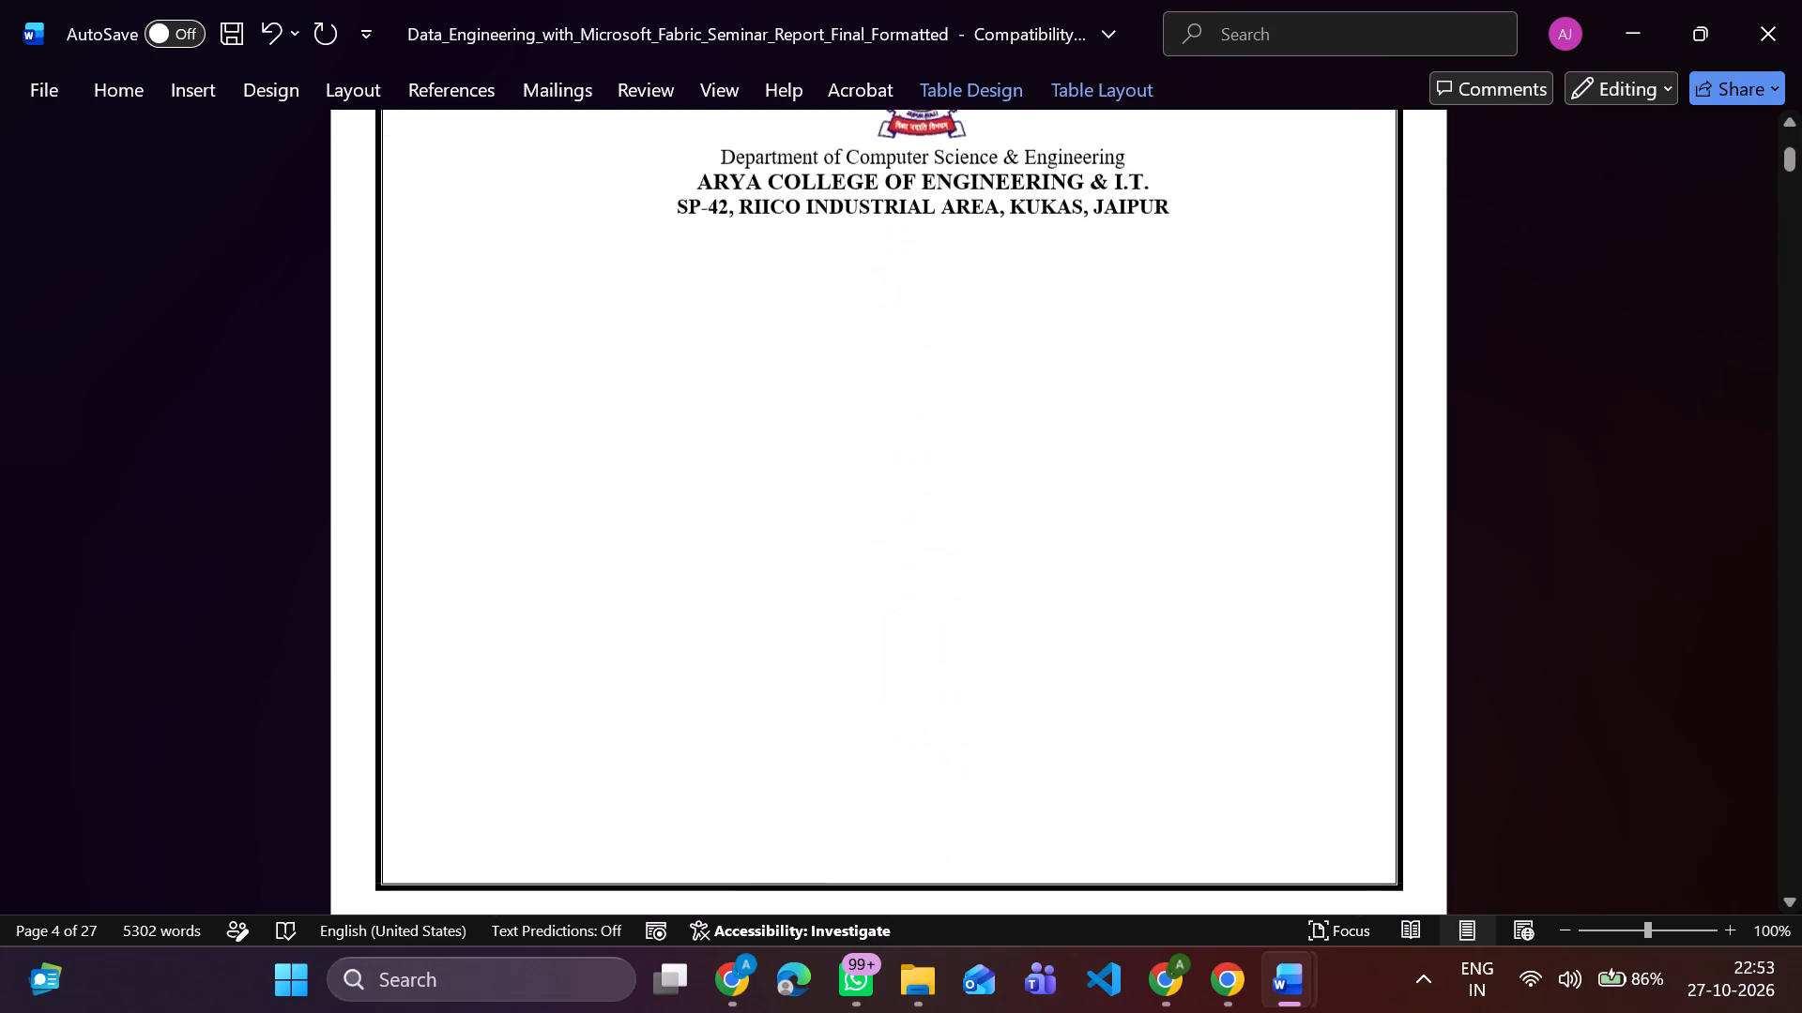
scroll(1178, 480, down, 8)
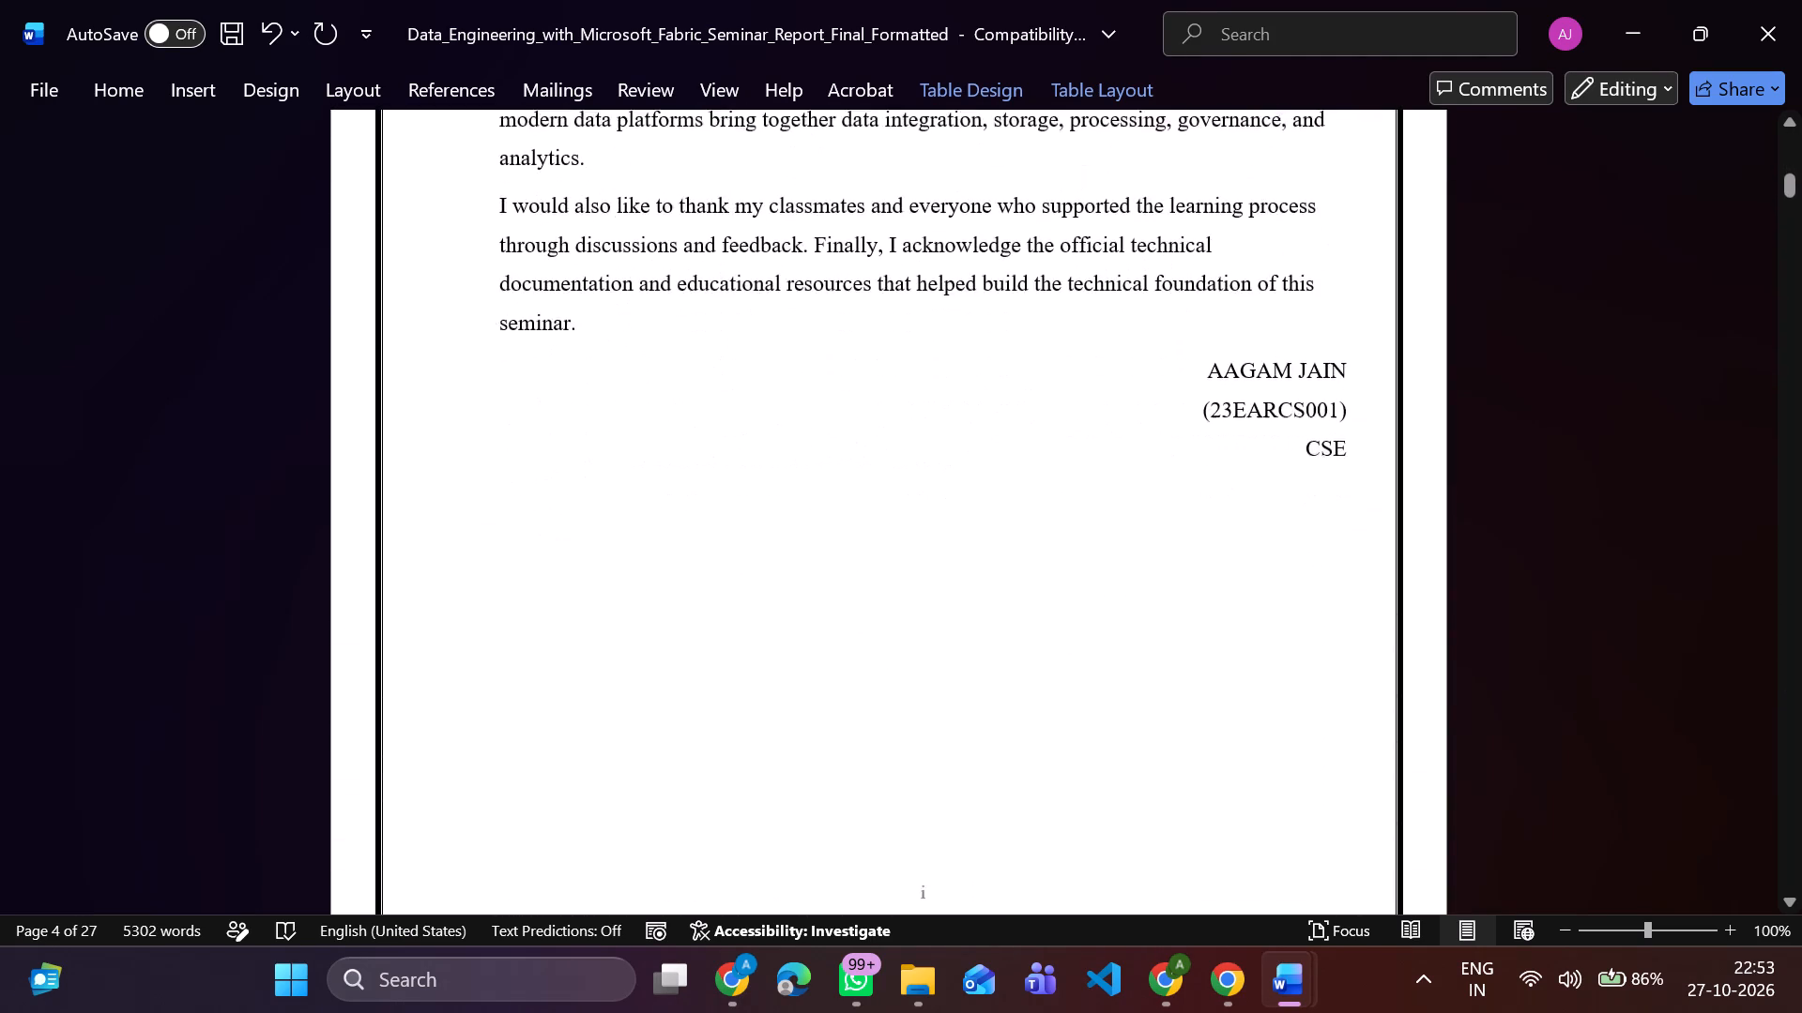
scroll(1178, 480, down, 4)
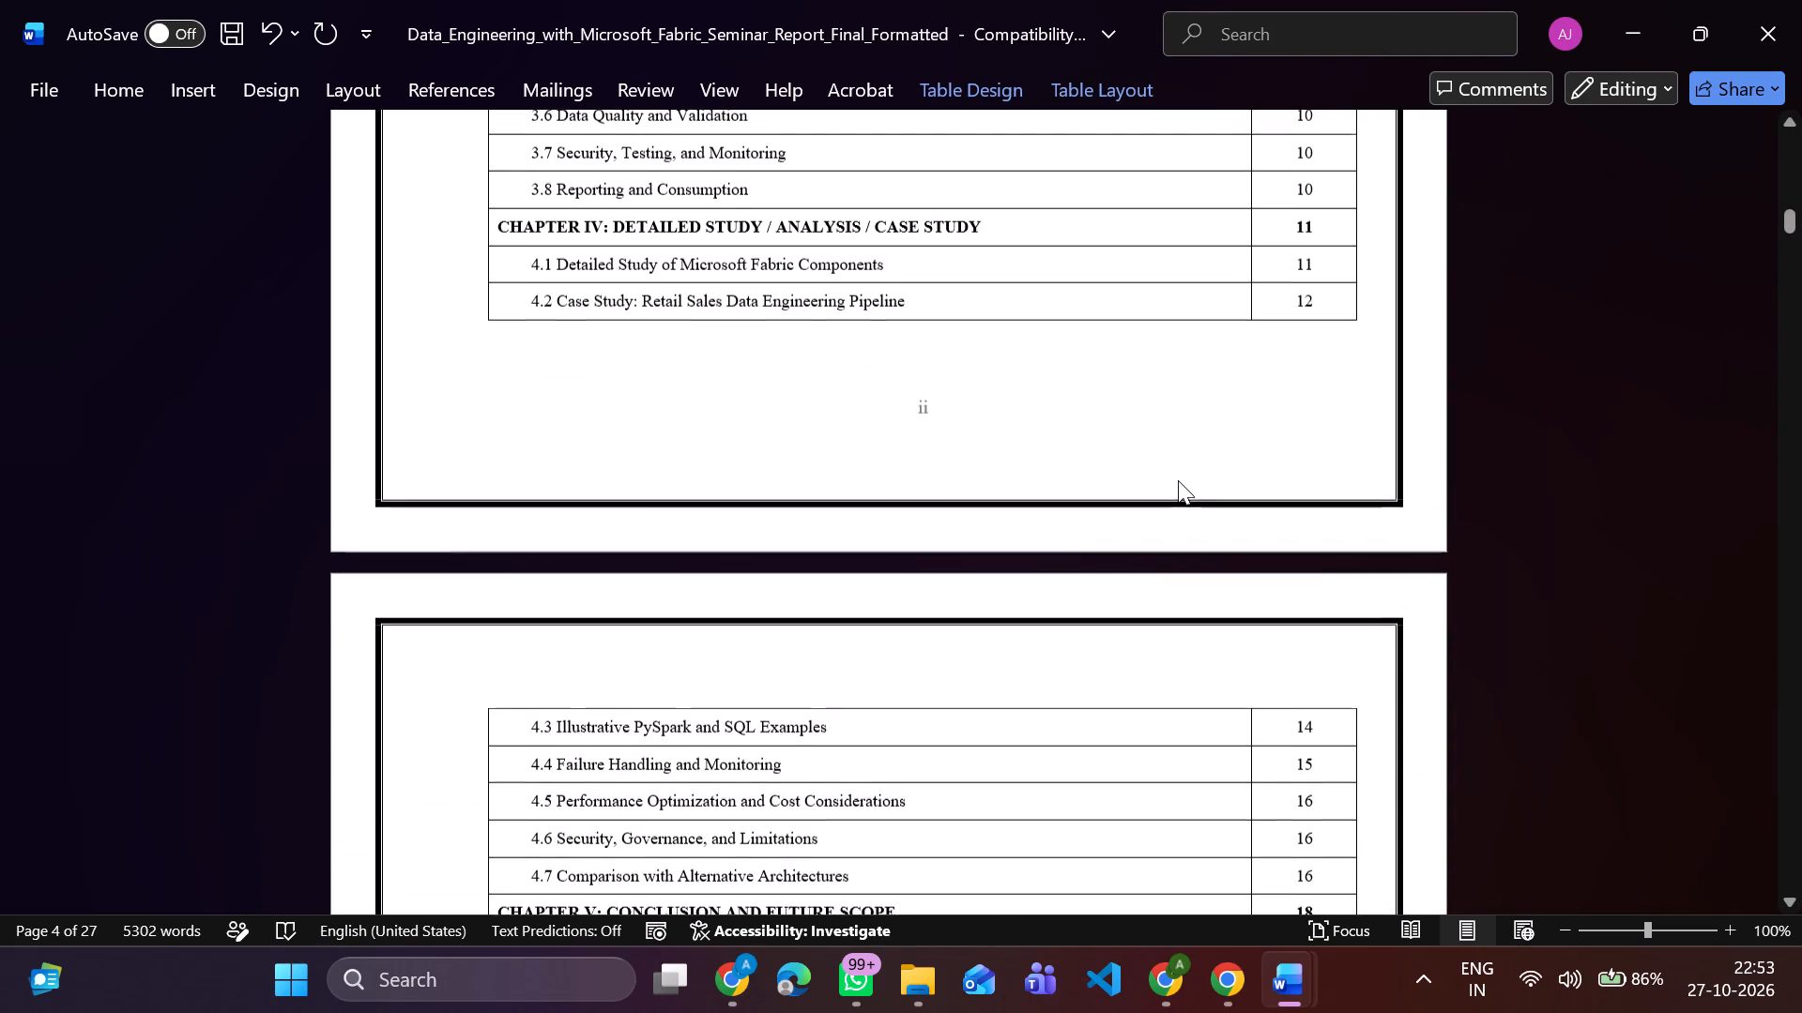
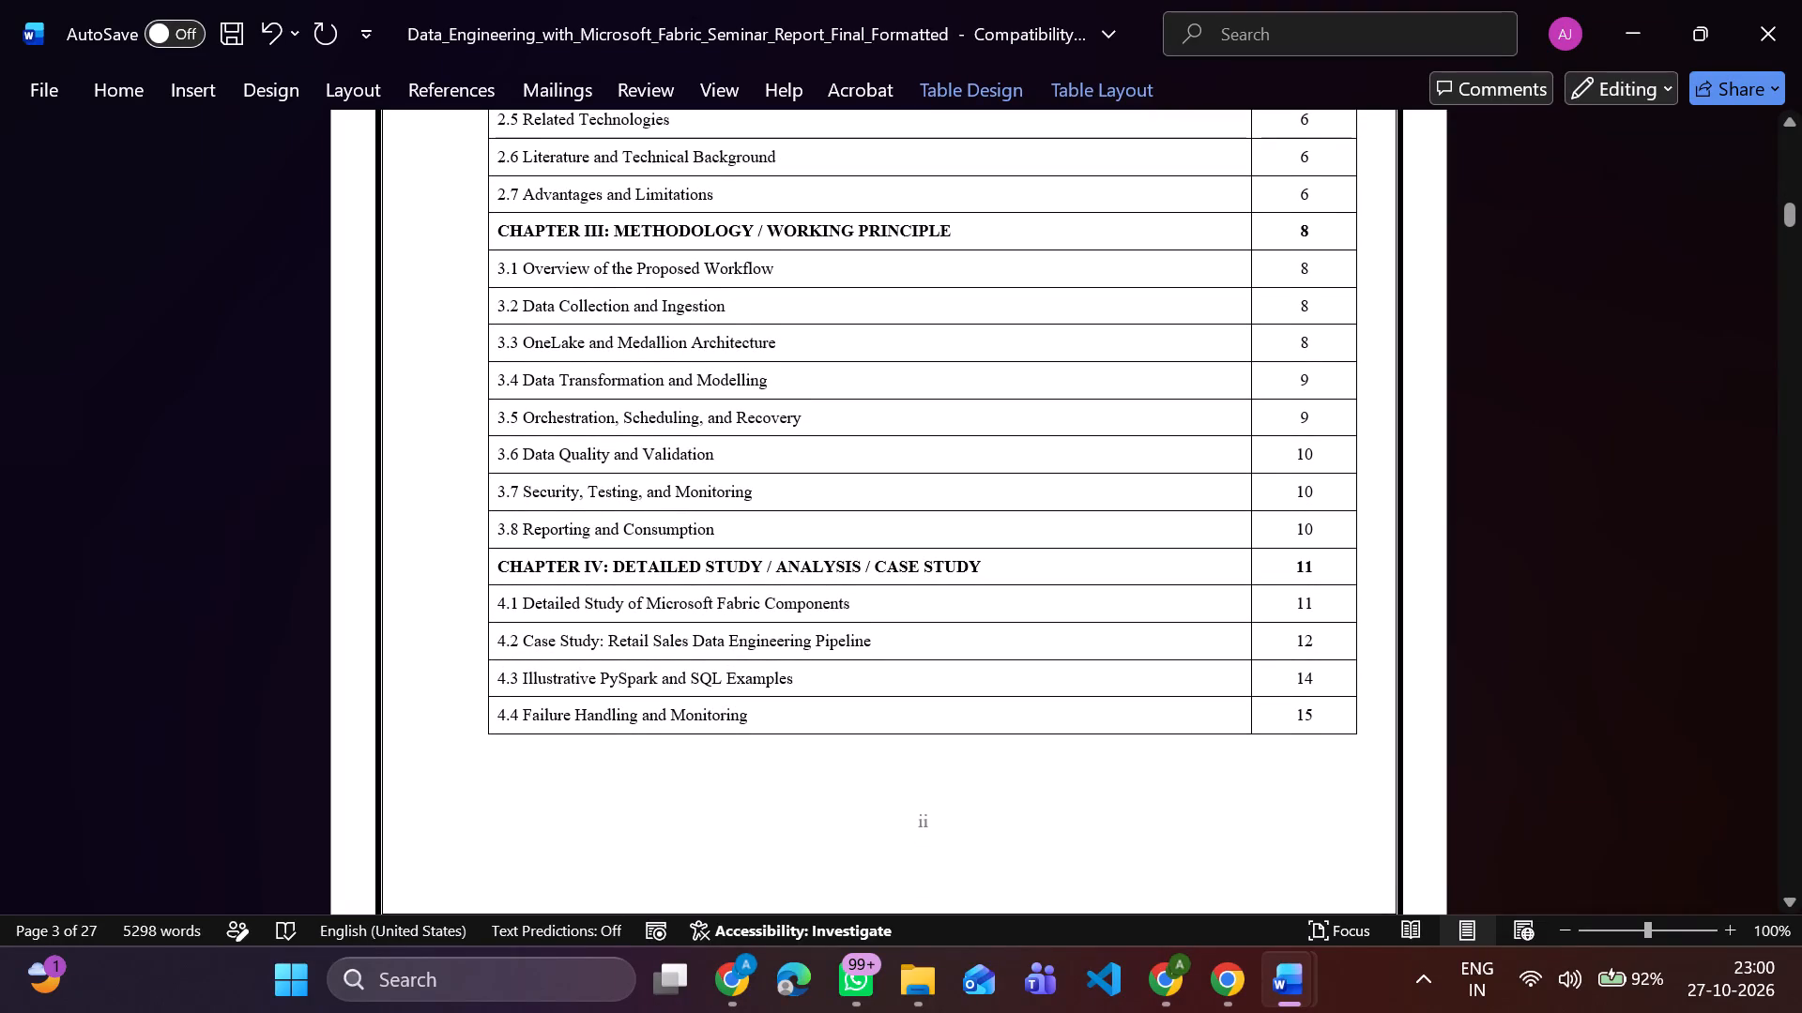
Check how the chapter heading page numbers are written in the List of Contents, from Chapter IV back to Chapter I.
click(1317, 564)
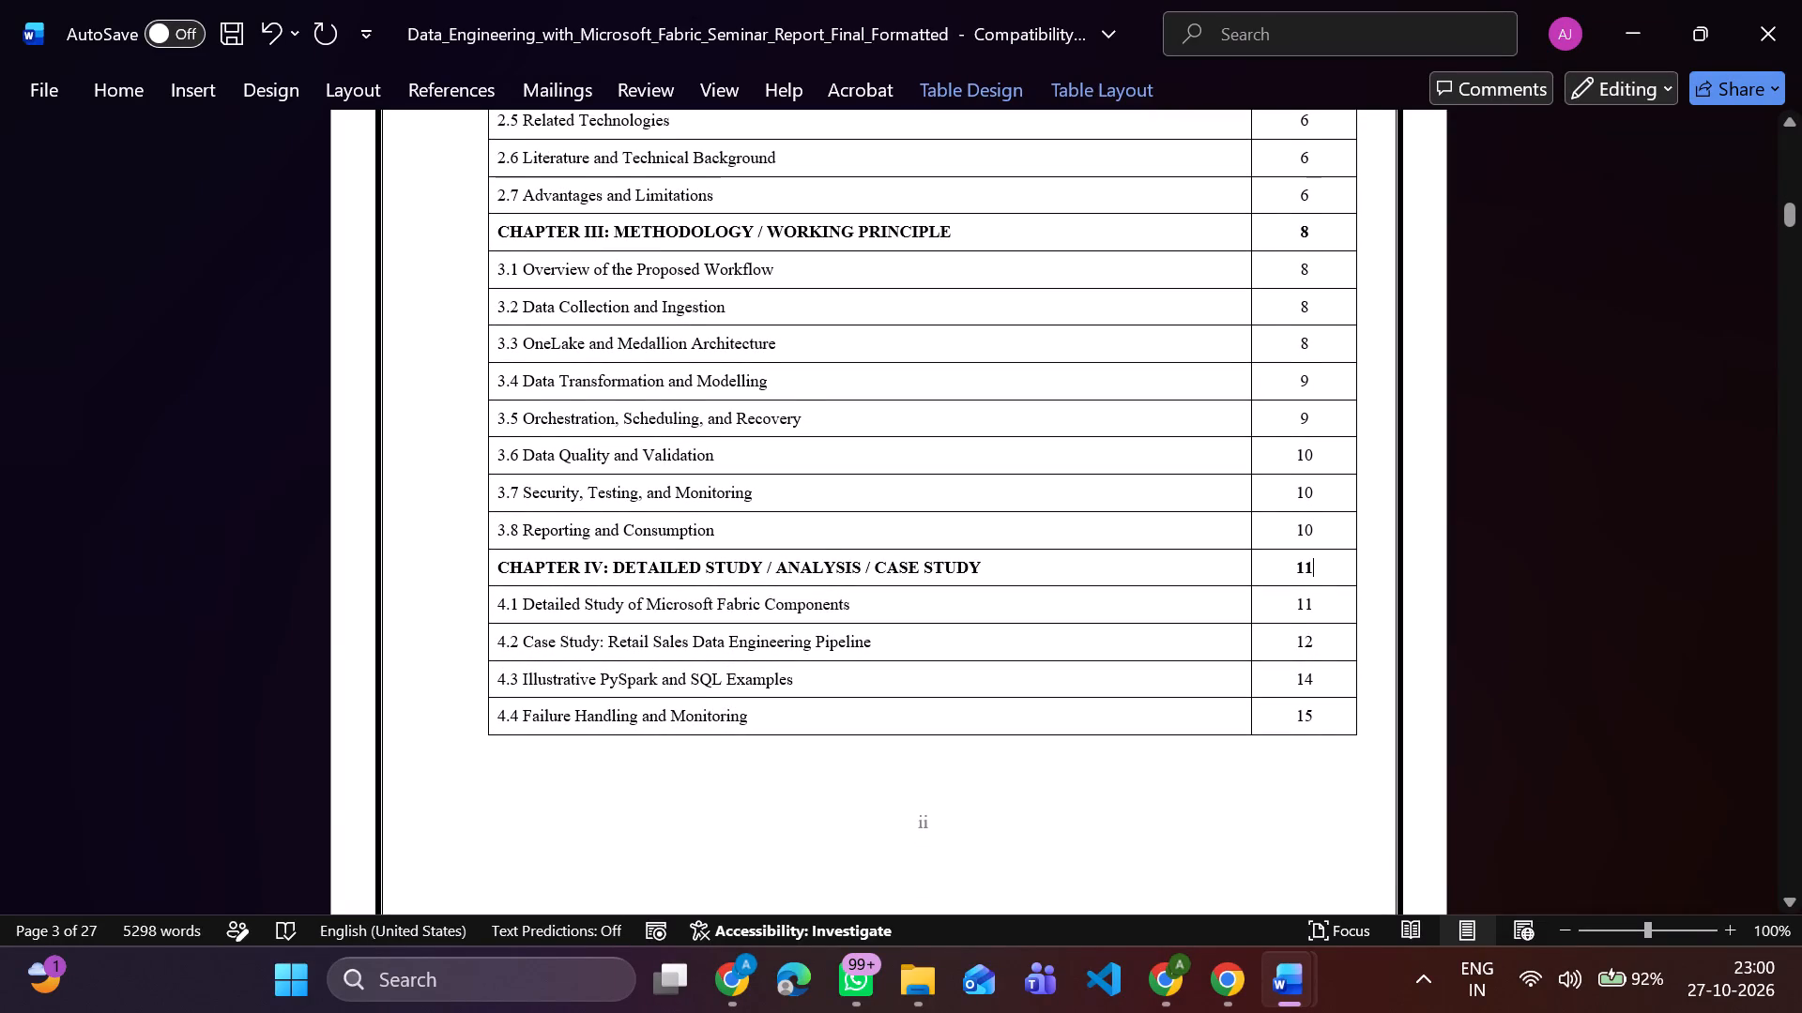
scroll(1062, 785, down, 3)
scroll(1062, 785, up, 4)
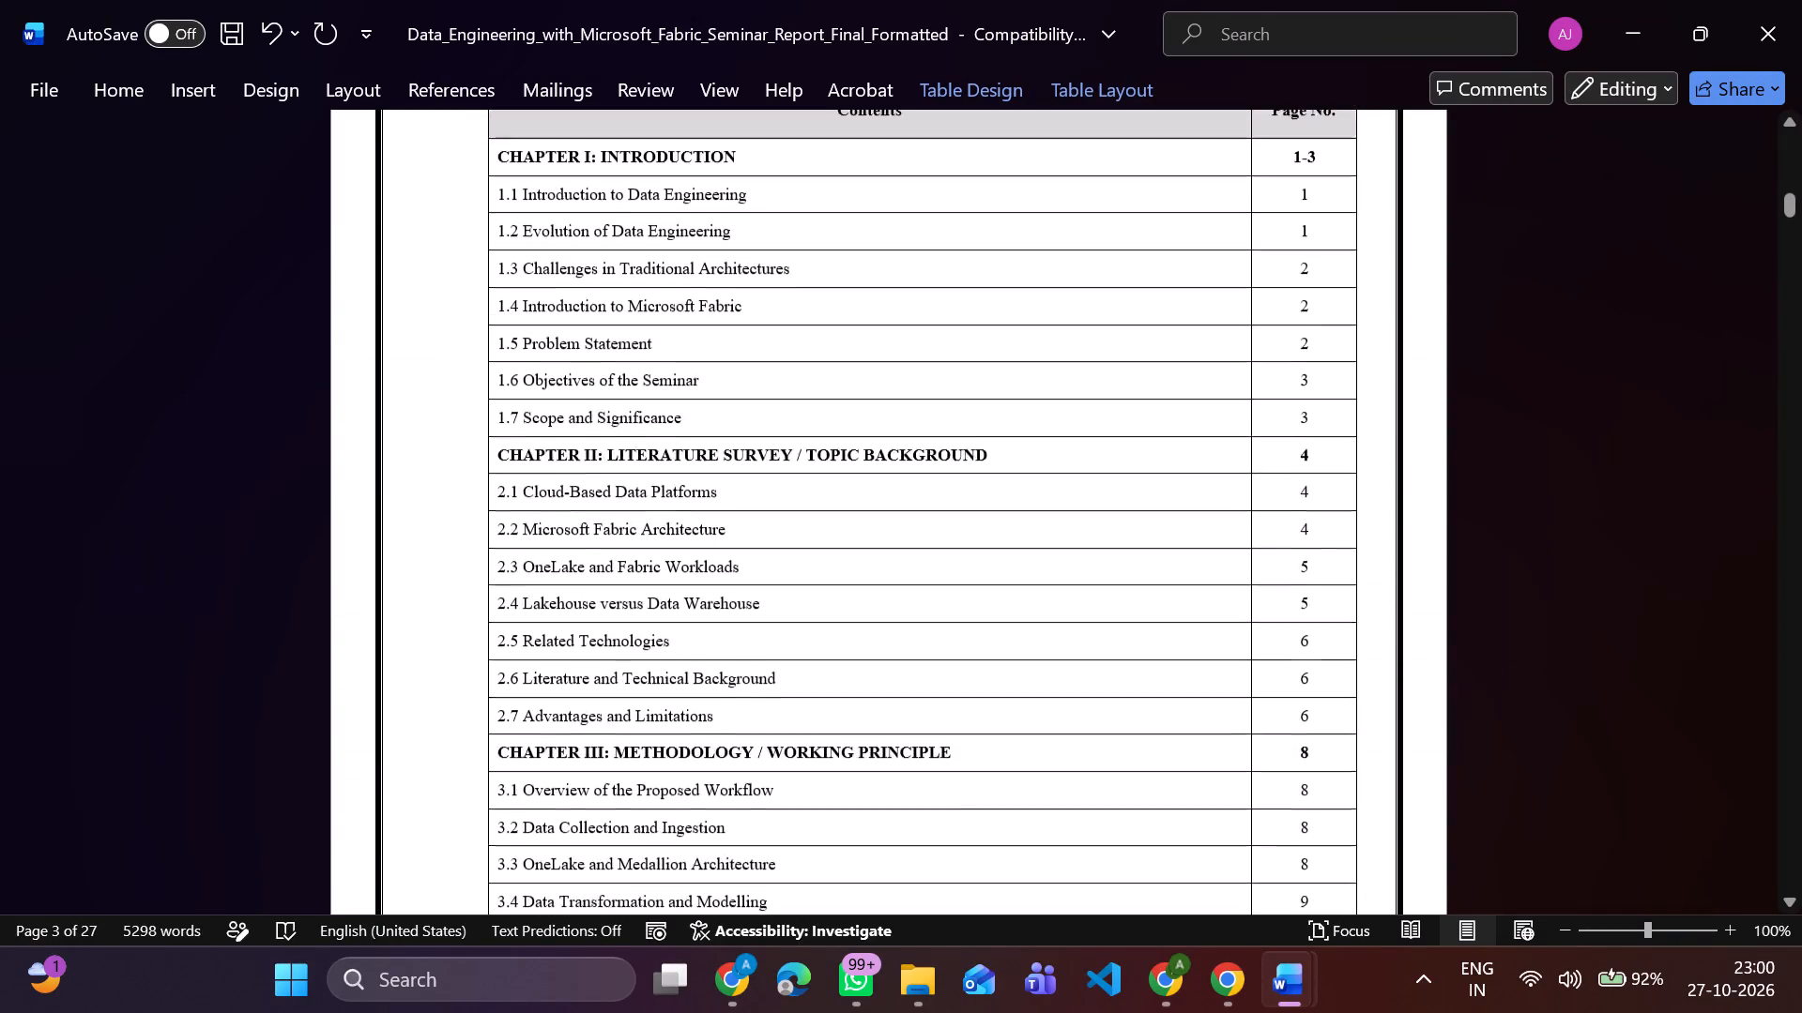
scroll(1062, 785, up, 1)
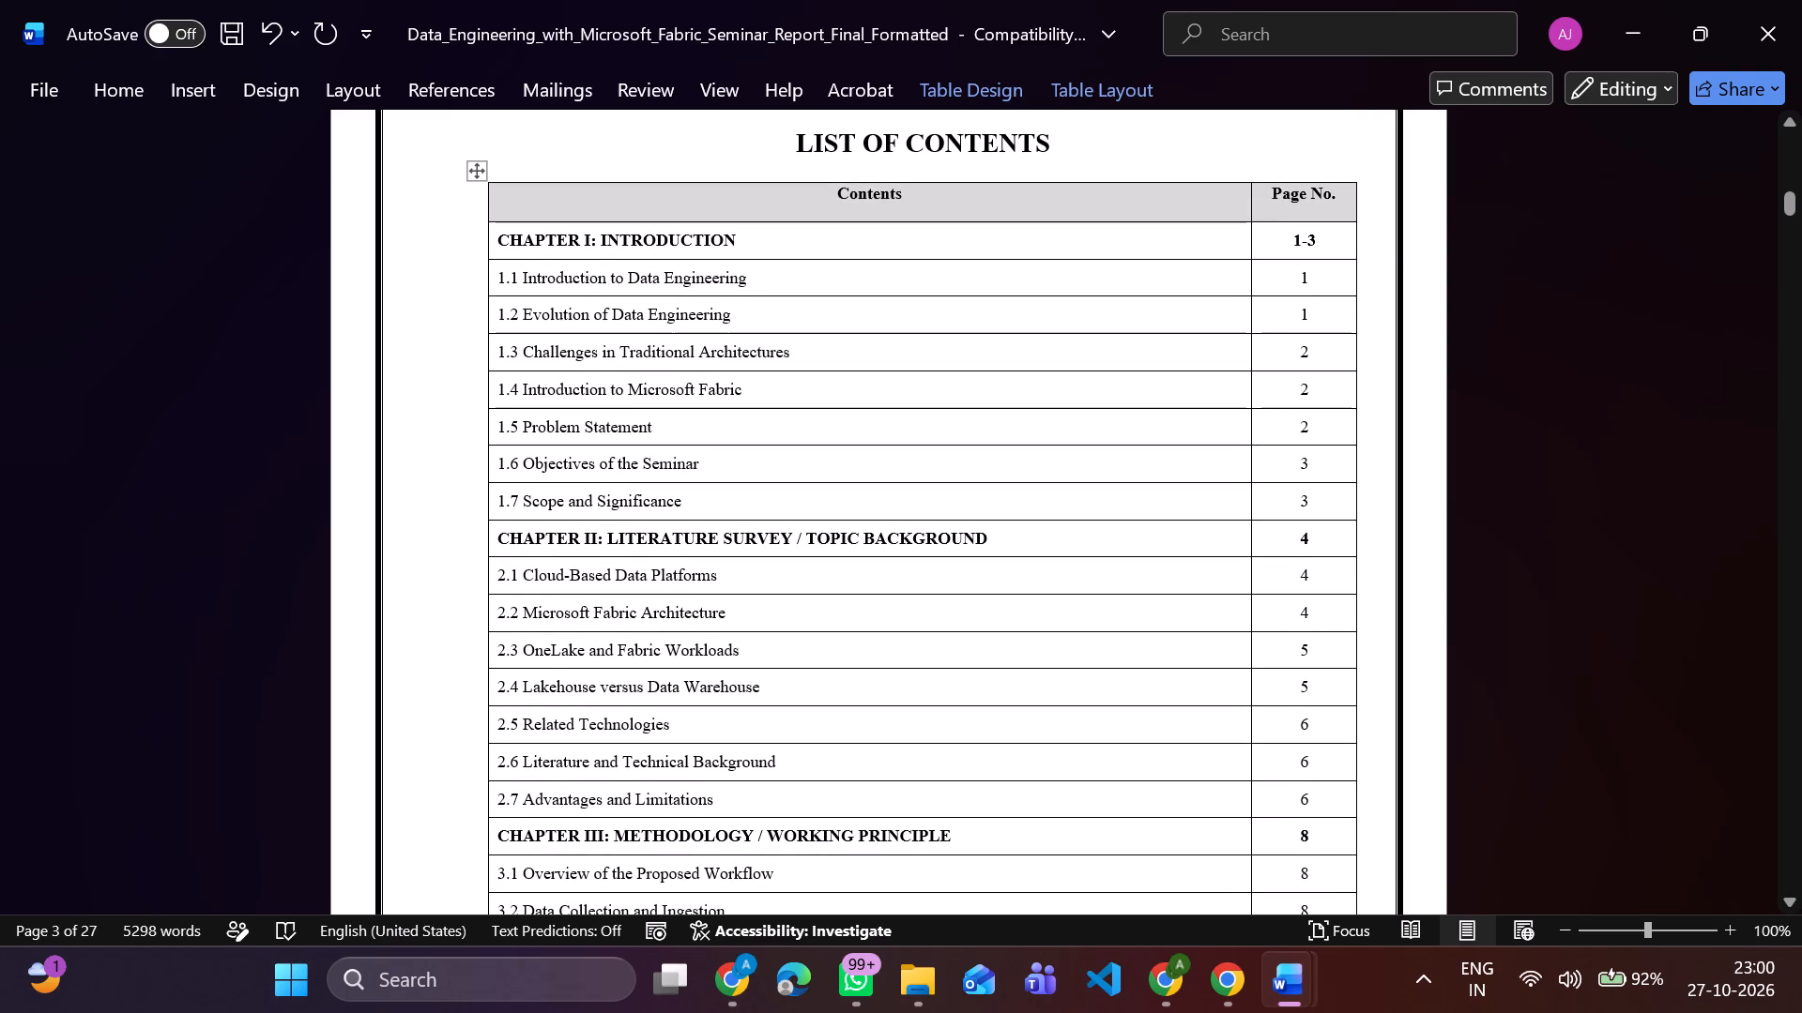
Set the List of Contents page ranges to 4-6 for Chapter II and 8-10 for Chapter III.
click(1321, 545)
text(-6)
scroll(1322, 844, down, 1)
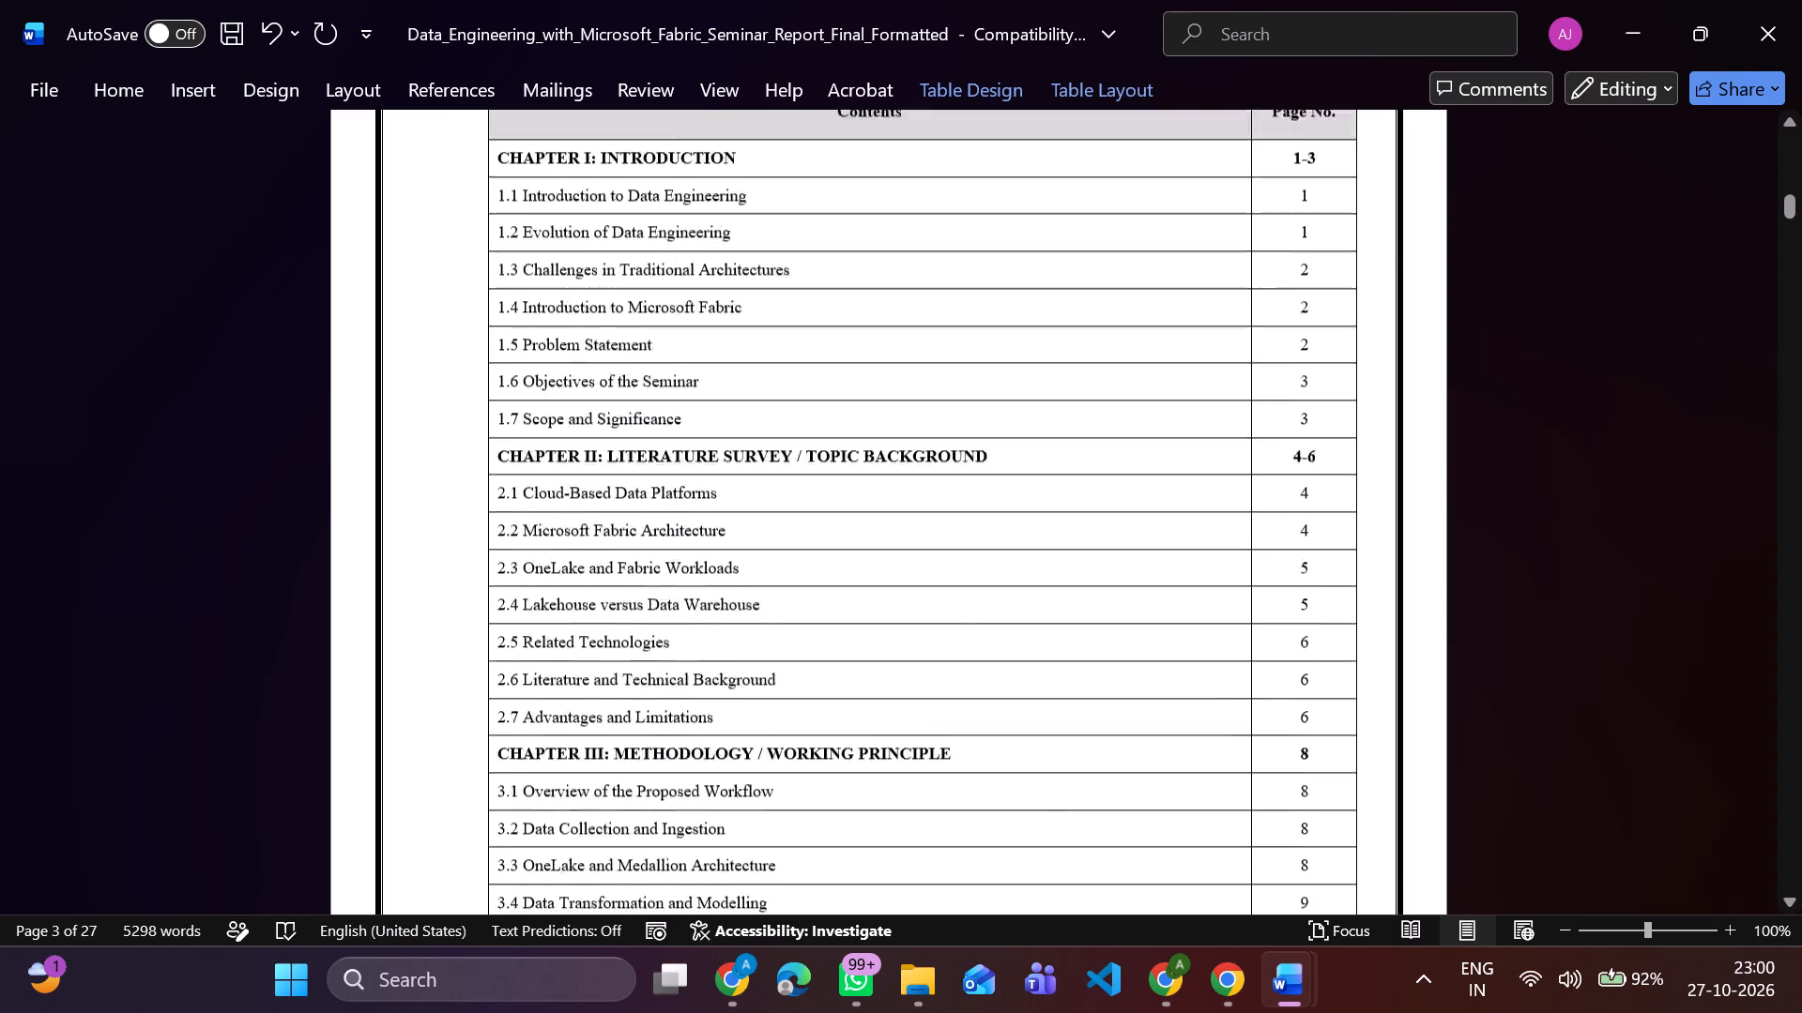
scroll(1322, 844, down, 2)
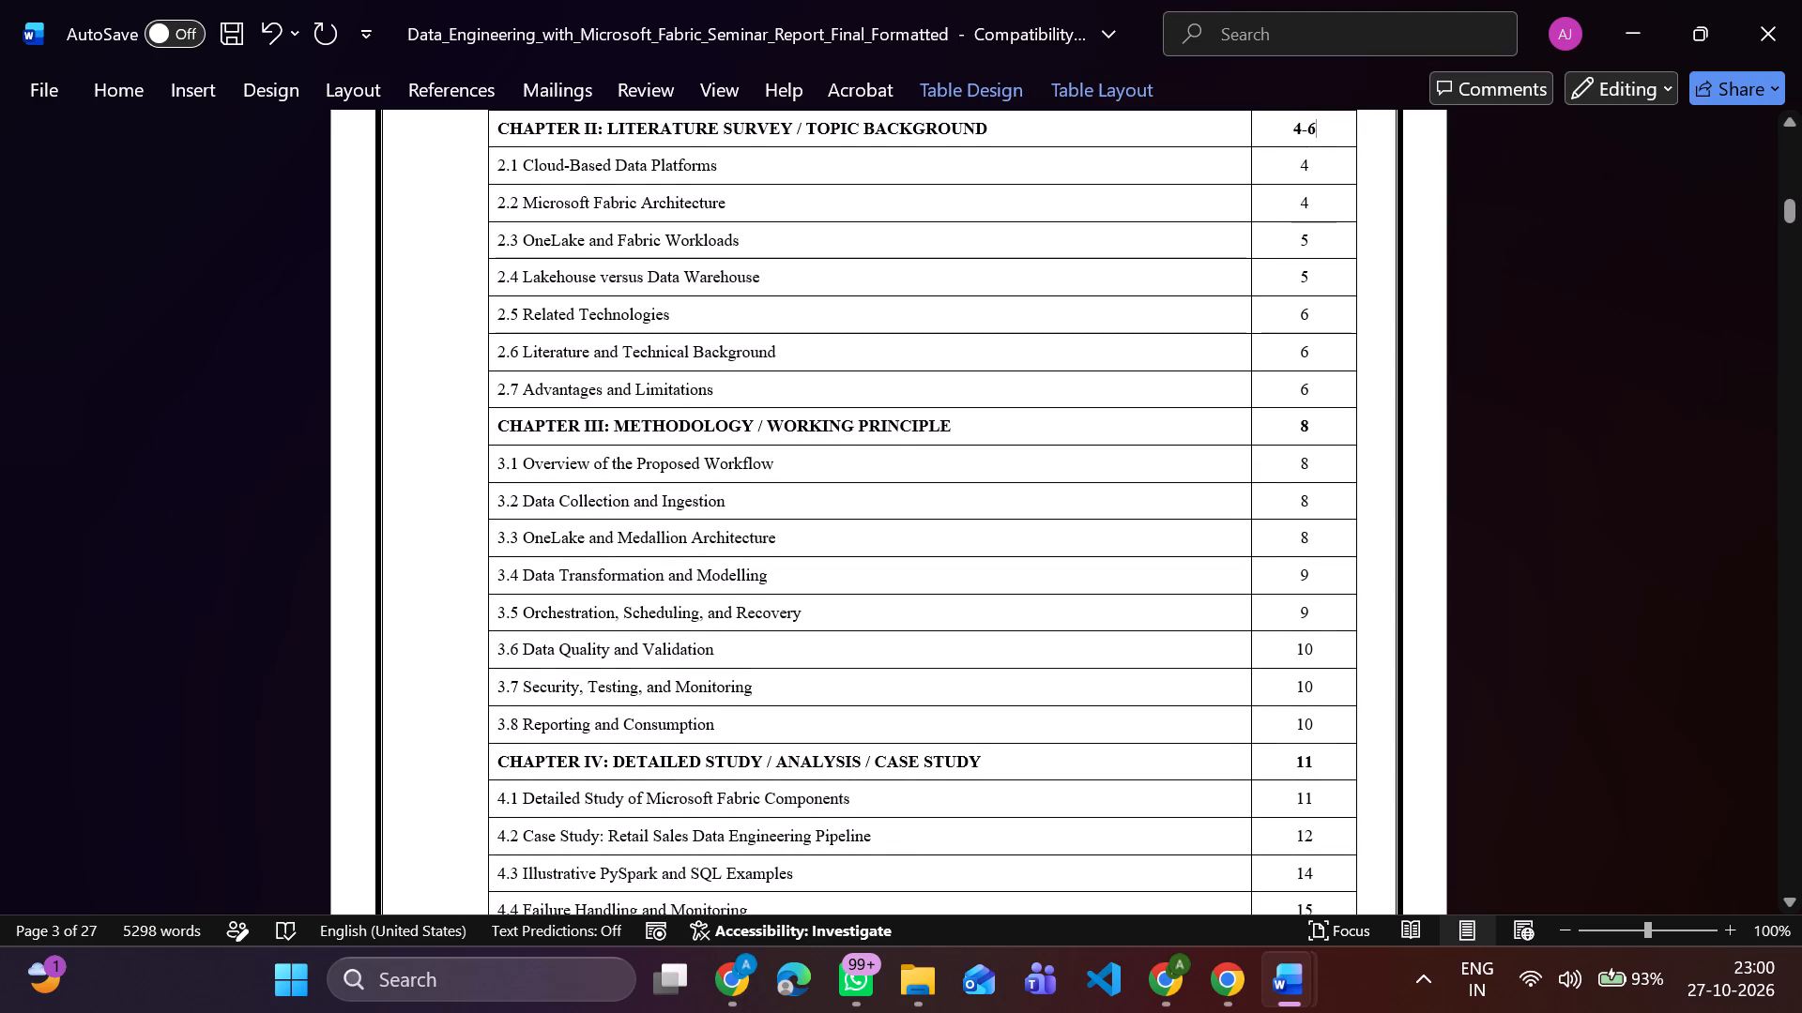
click(1322, 420)
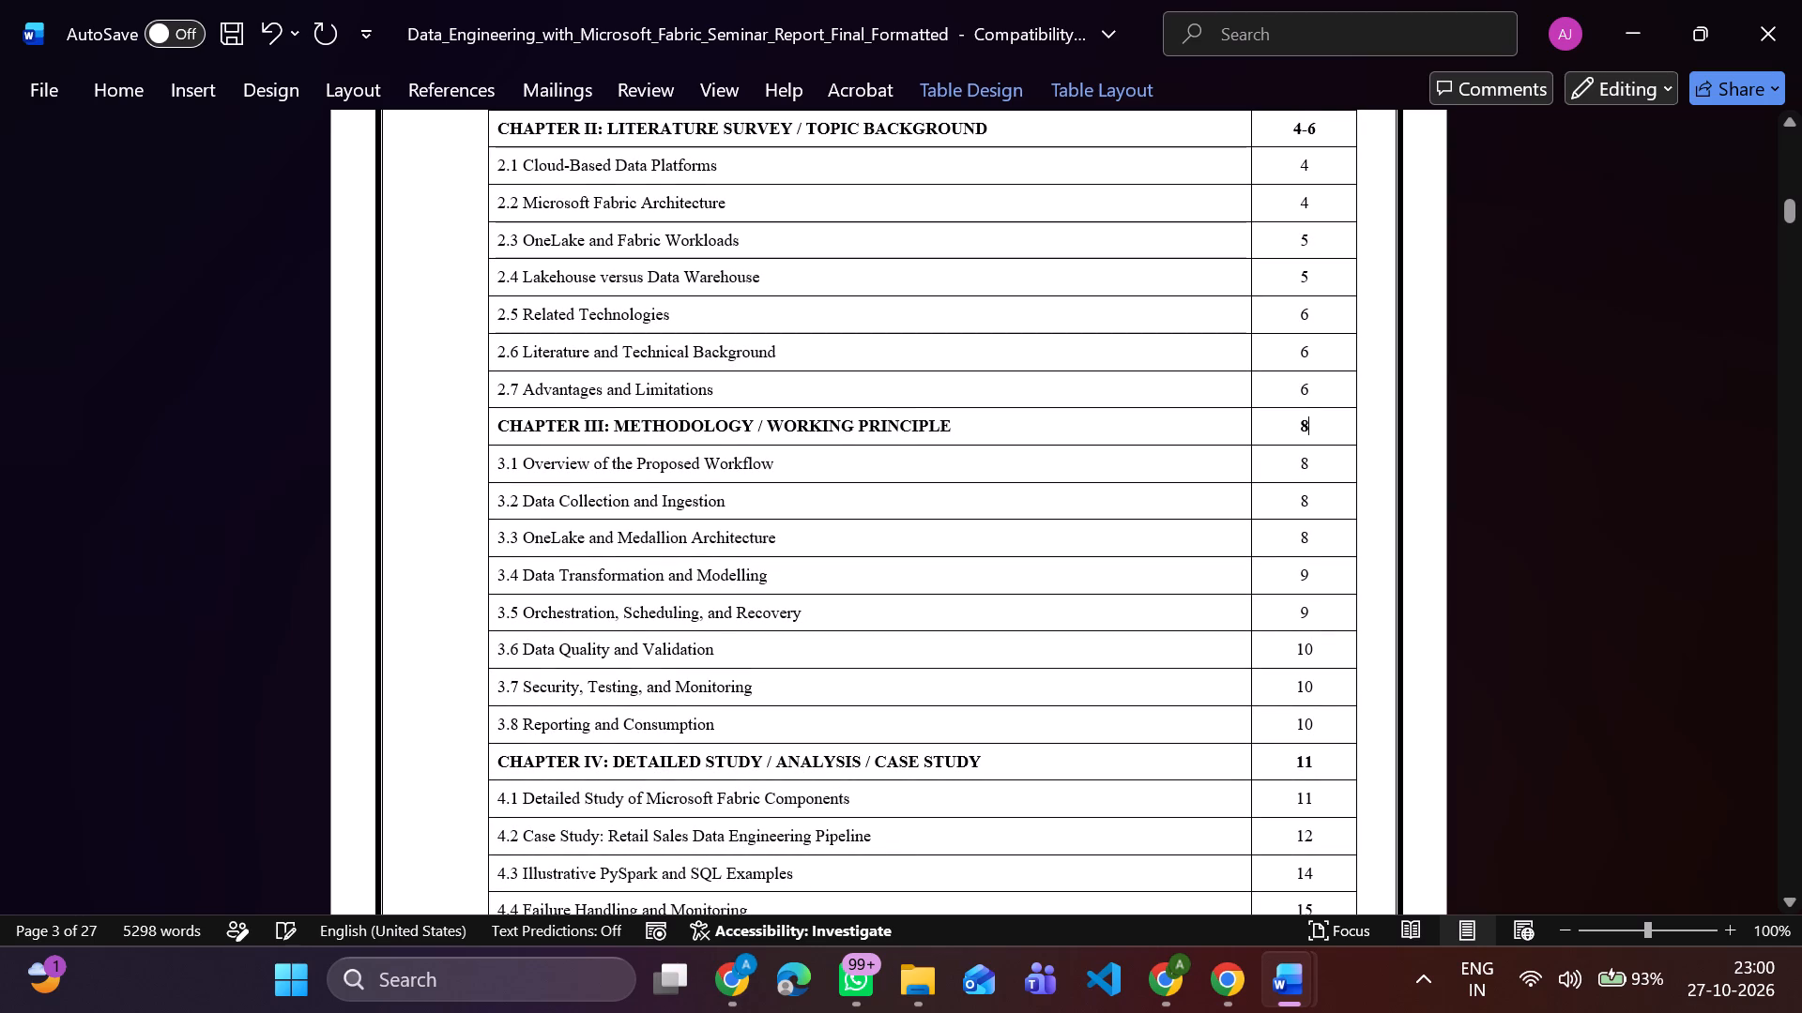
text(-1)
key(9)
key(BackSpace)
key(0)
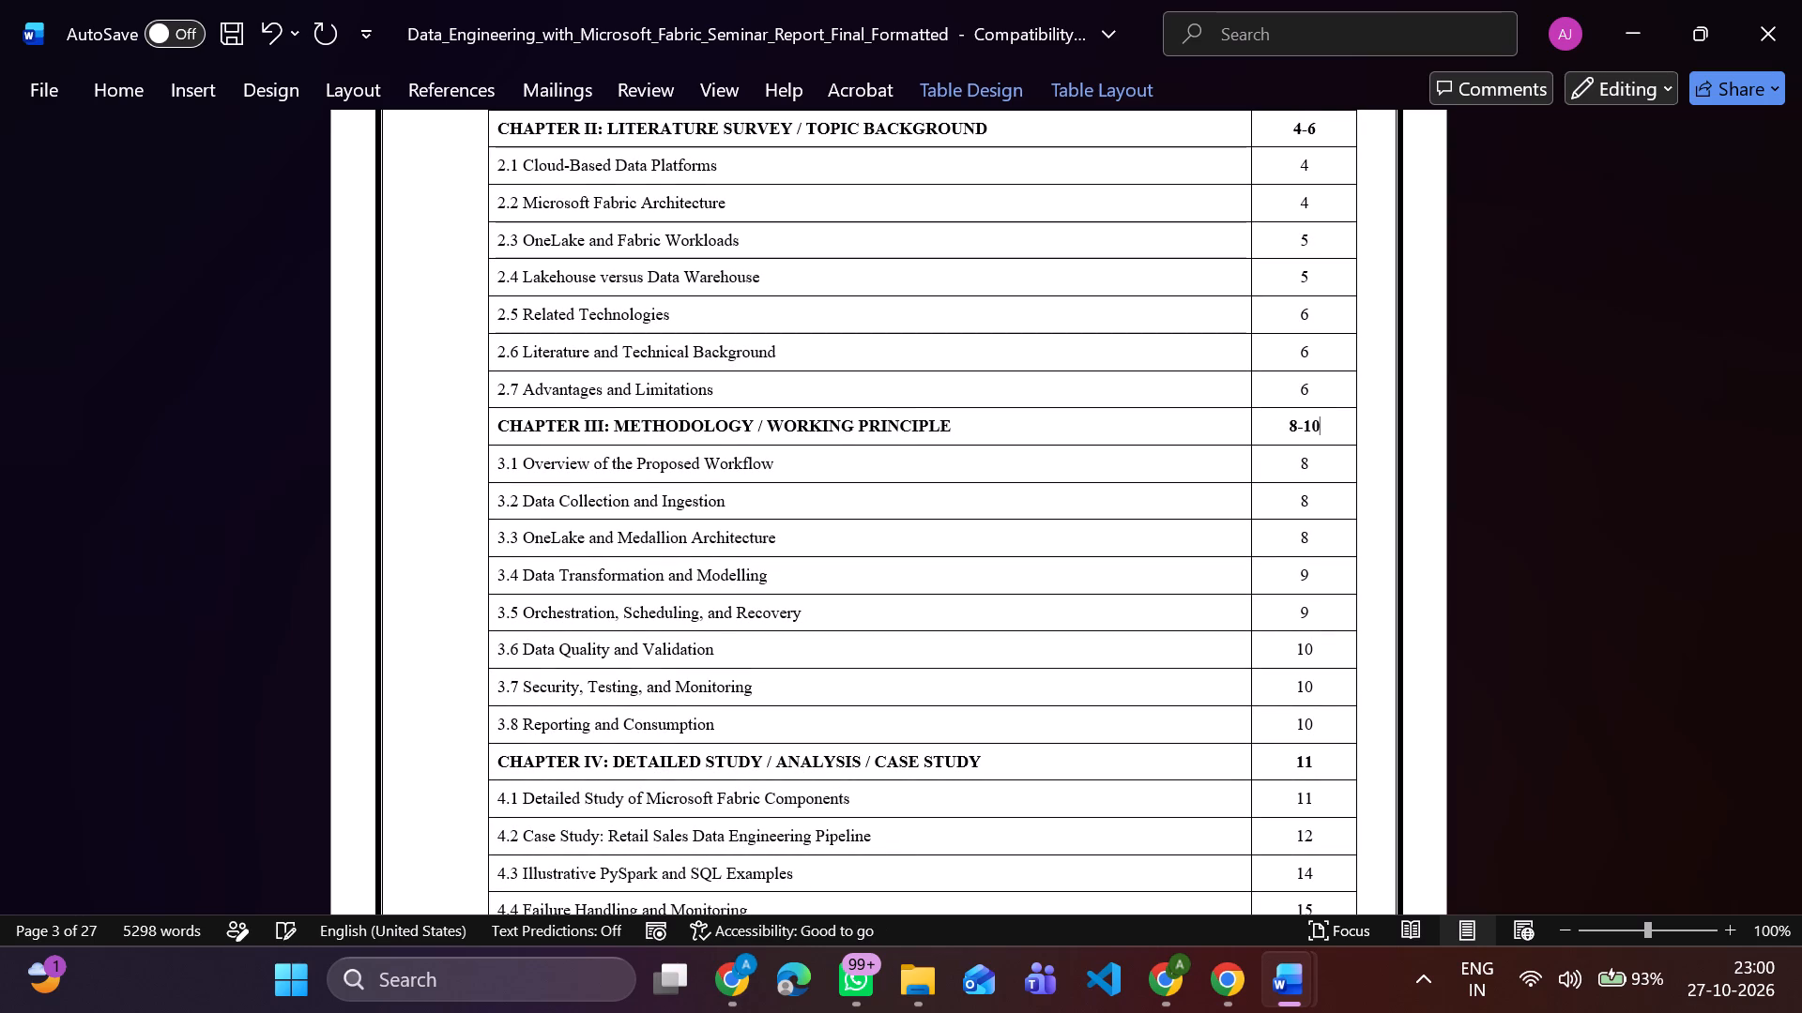
Set the List of Contents page ranges to 11-16 for Chapter IV and 18-18 for Chapter V.
scroll(1308, 764, down, 1)
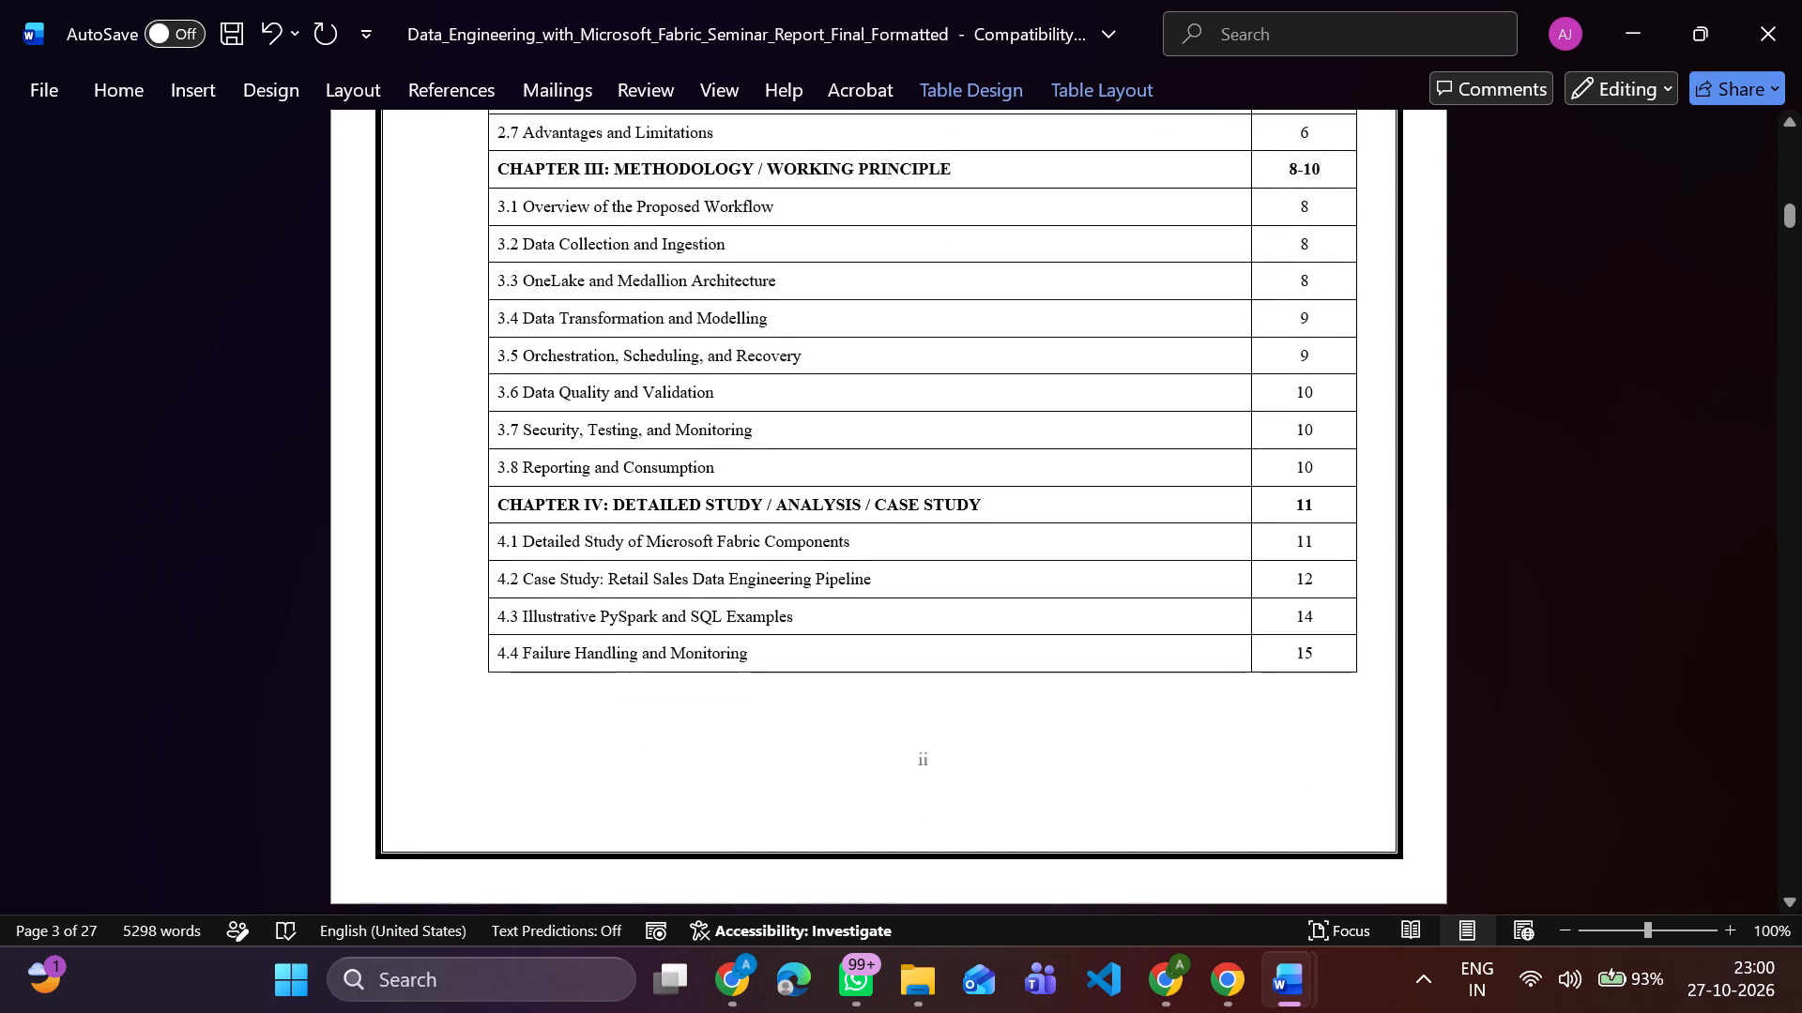
scroll(1367, 531, up, 1)
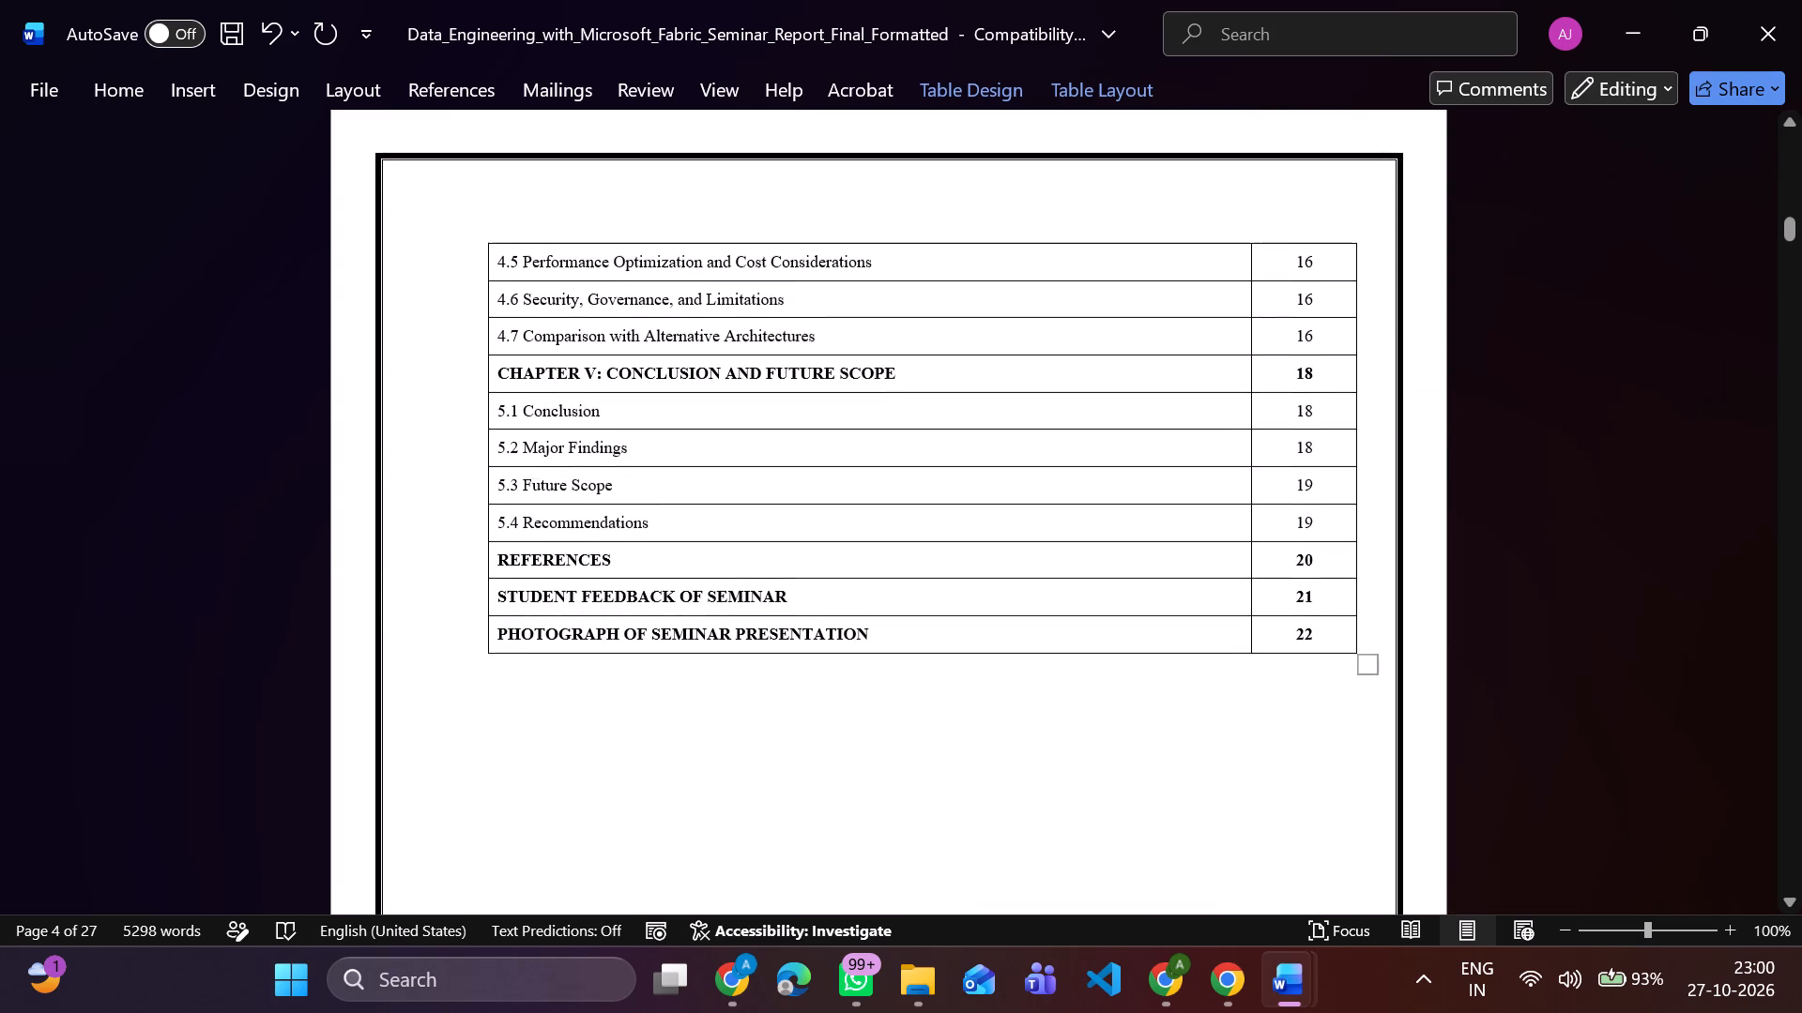
scroll(1367, 531, up, 1)
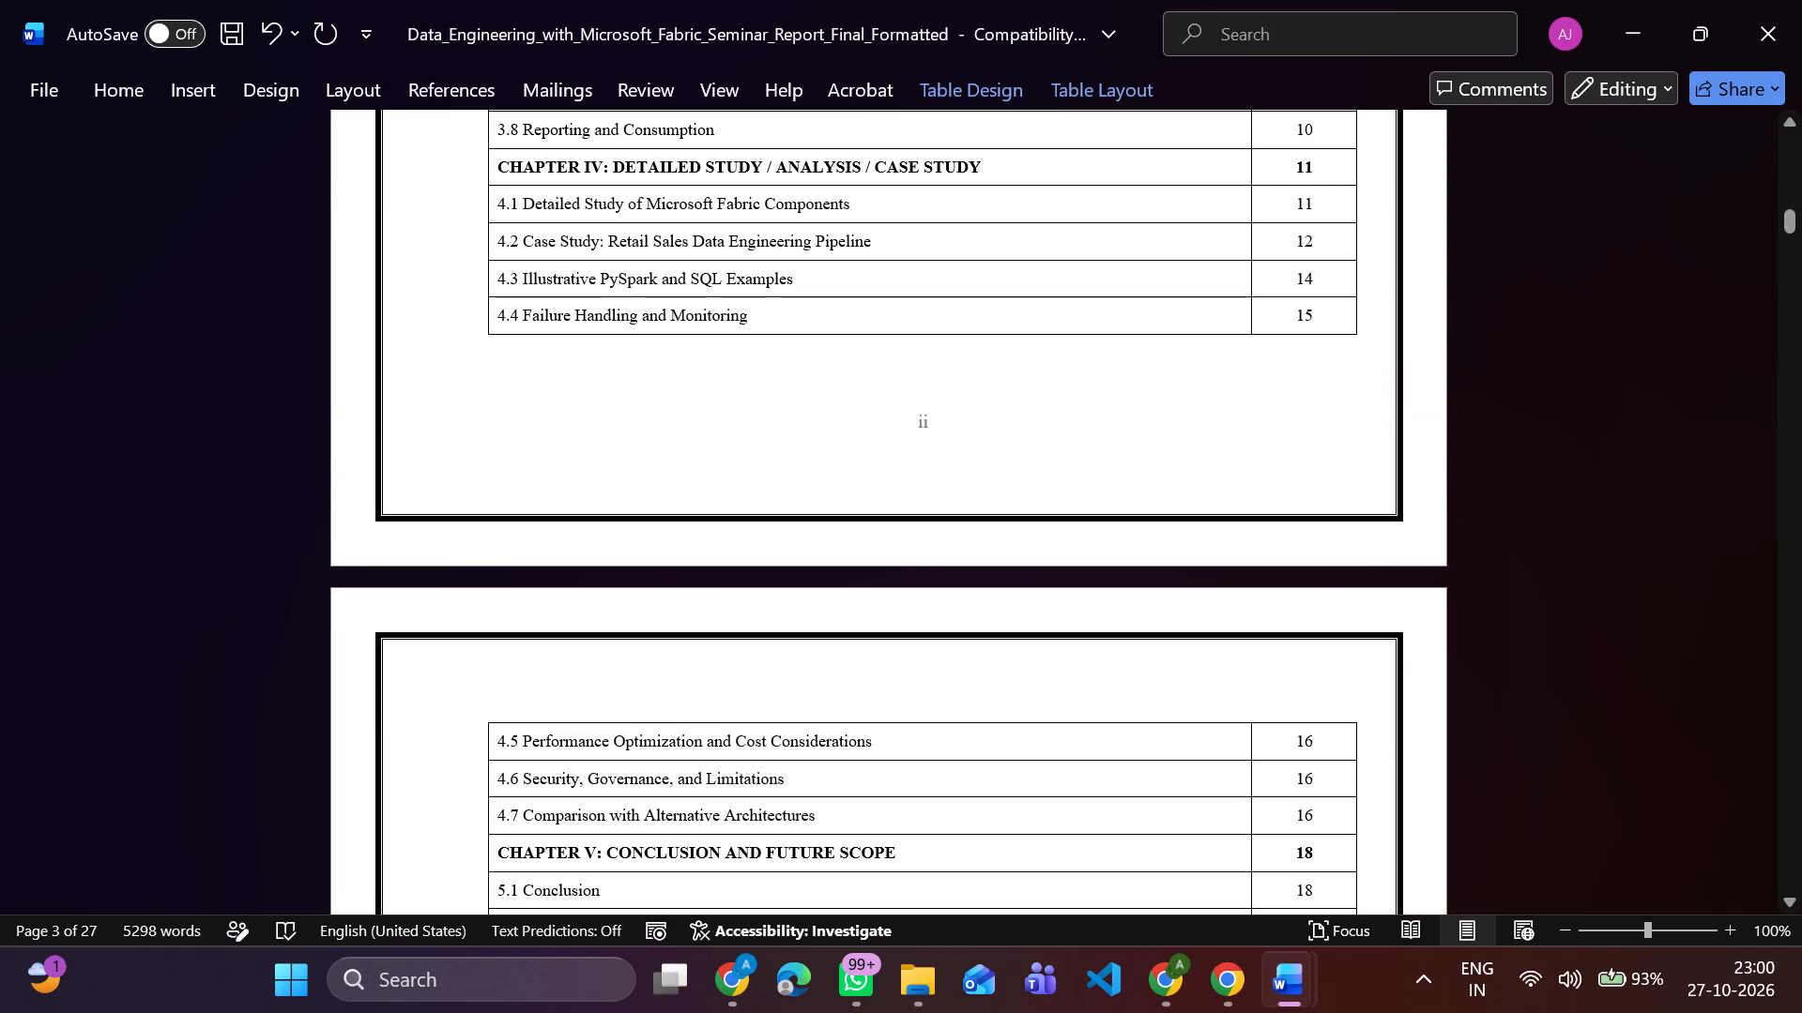
click(1338, 168)
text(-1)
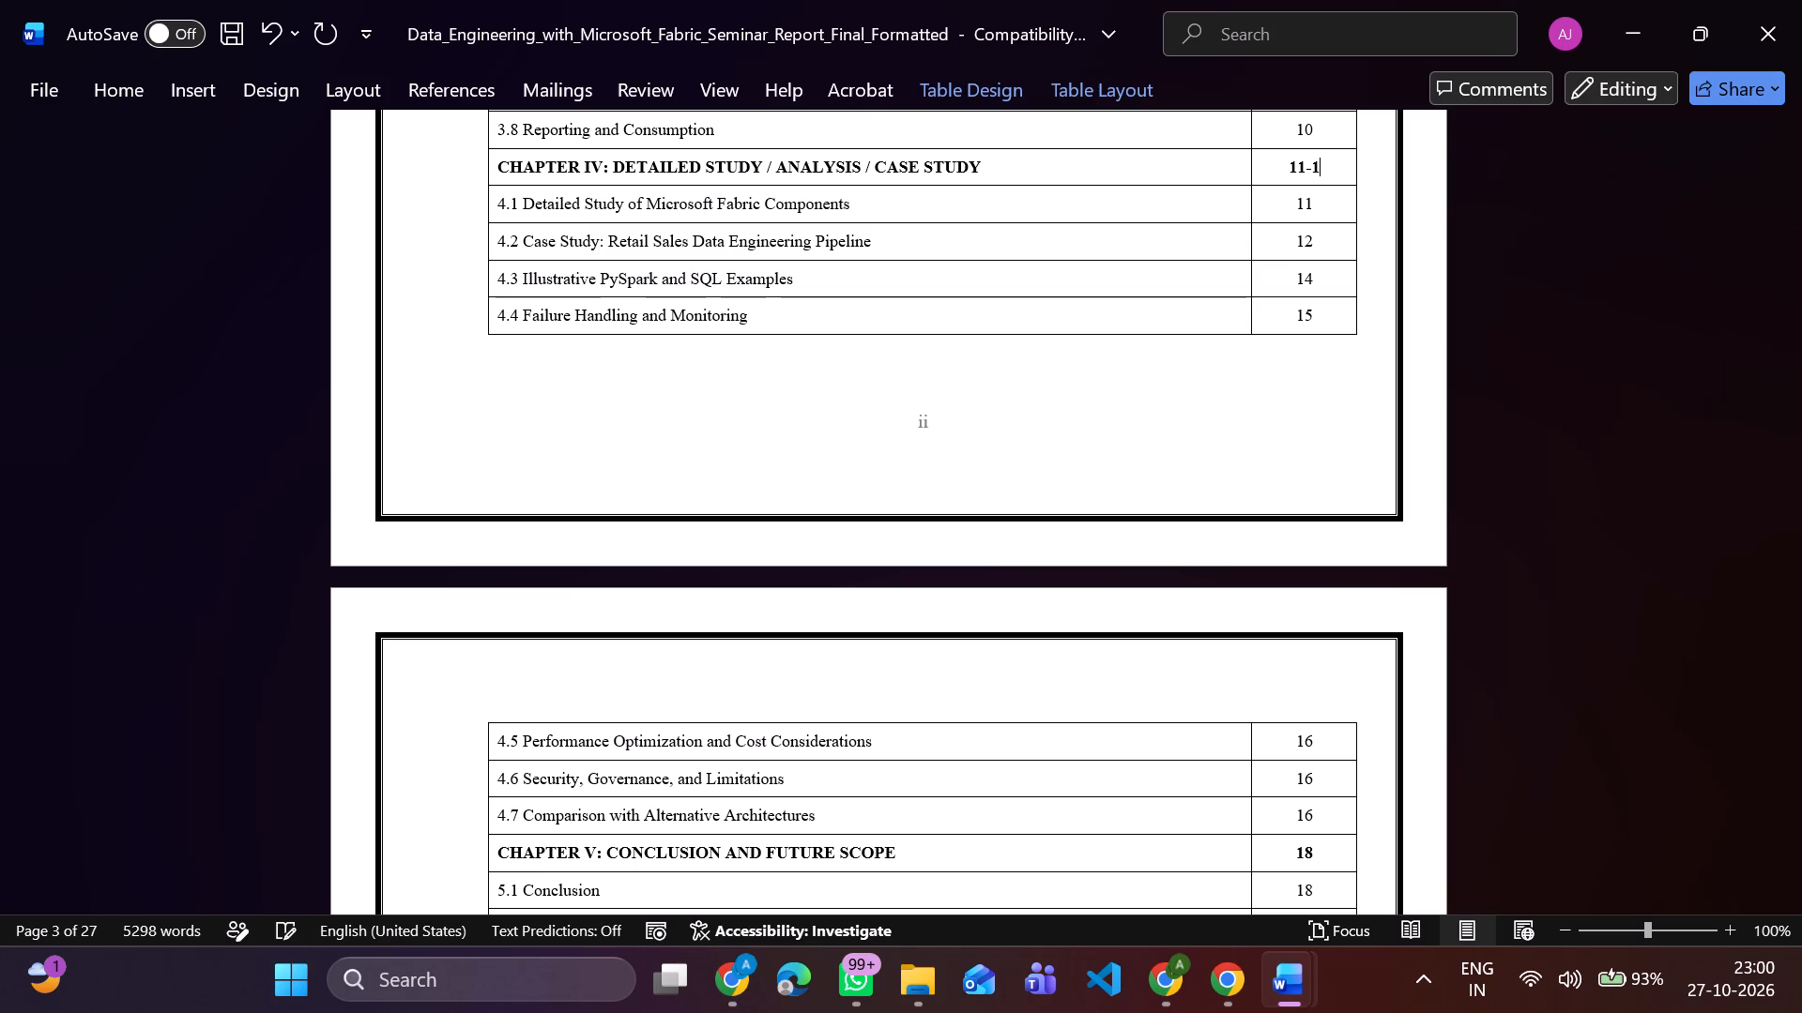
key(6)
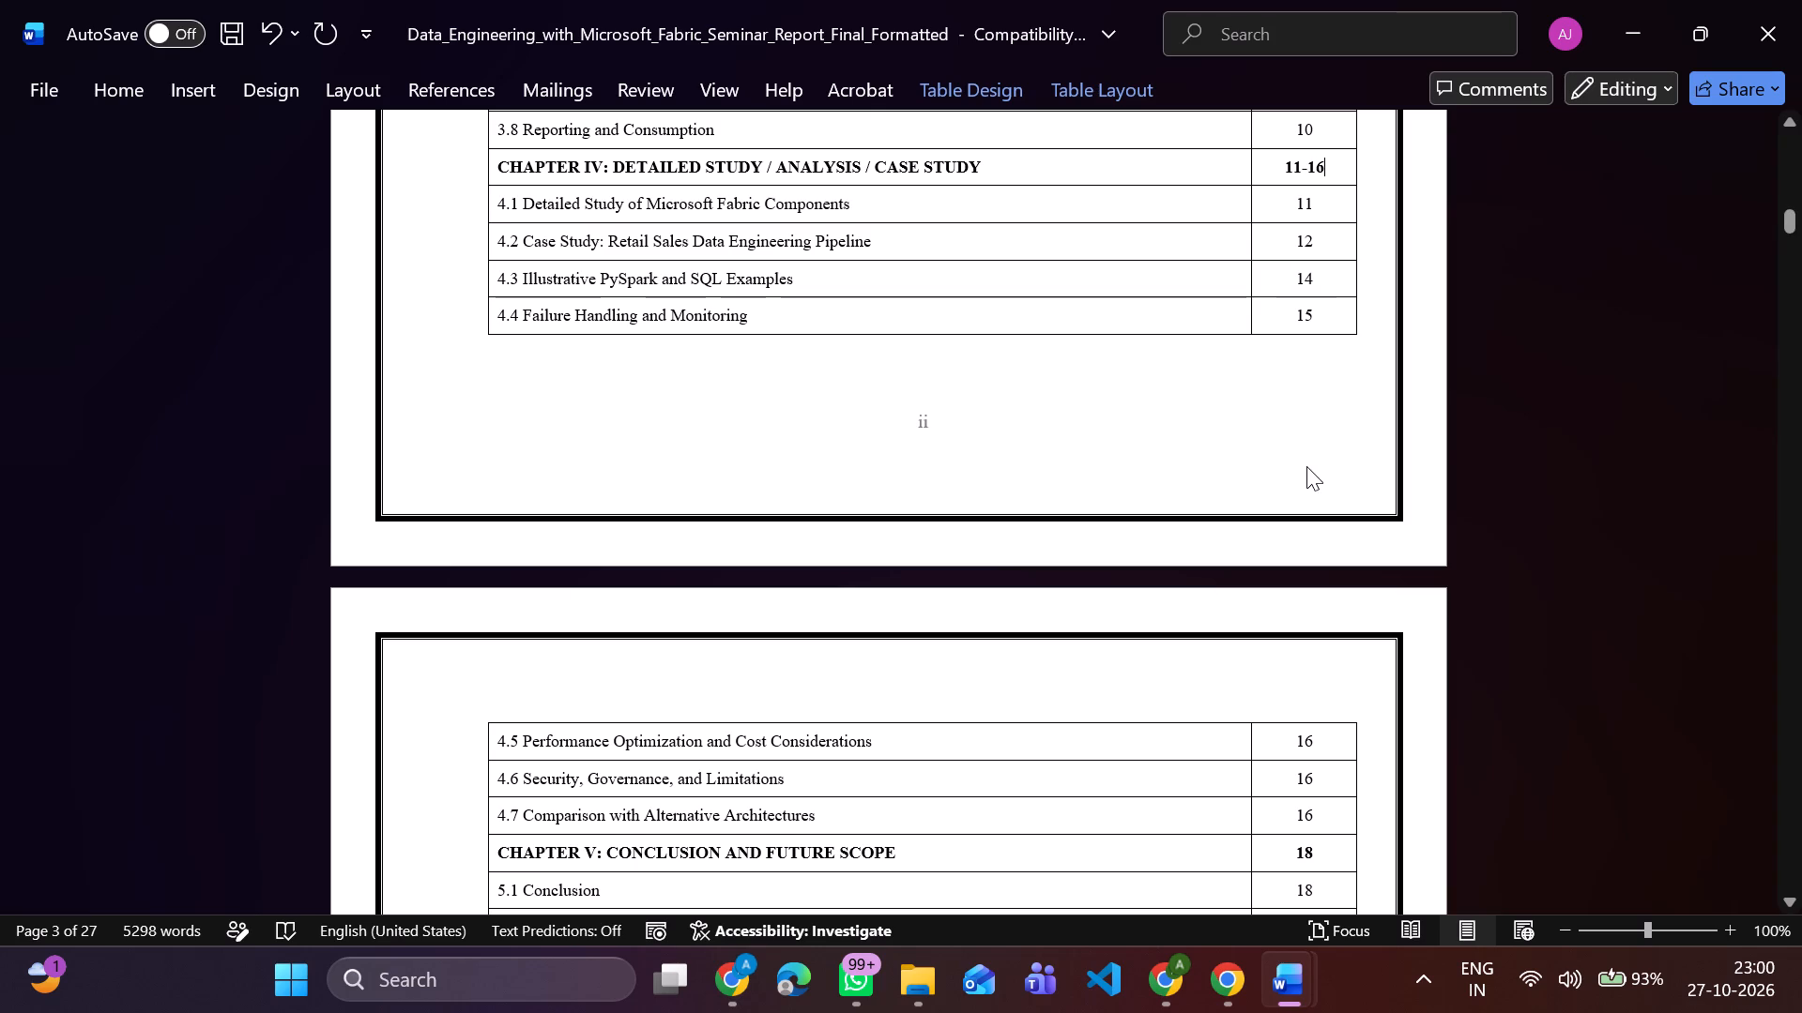
scroll(1306, 466, down, 1)
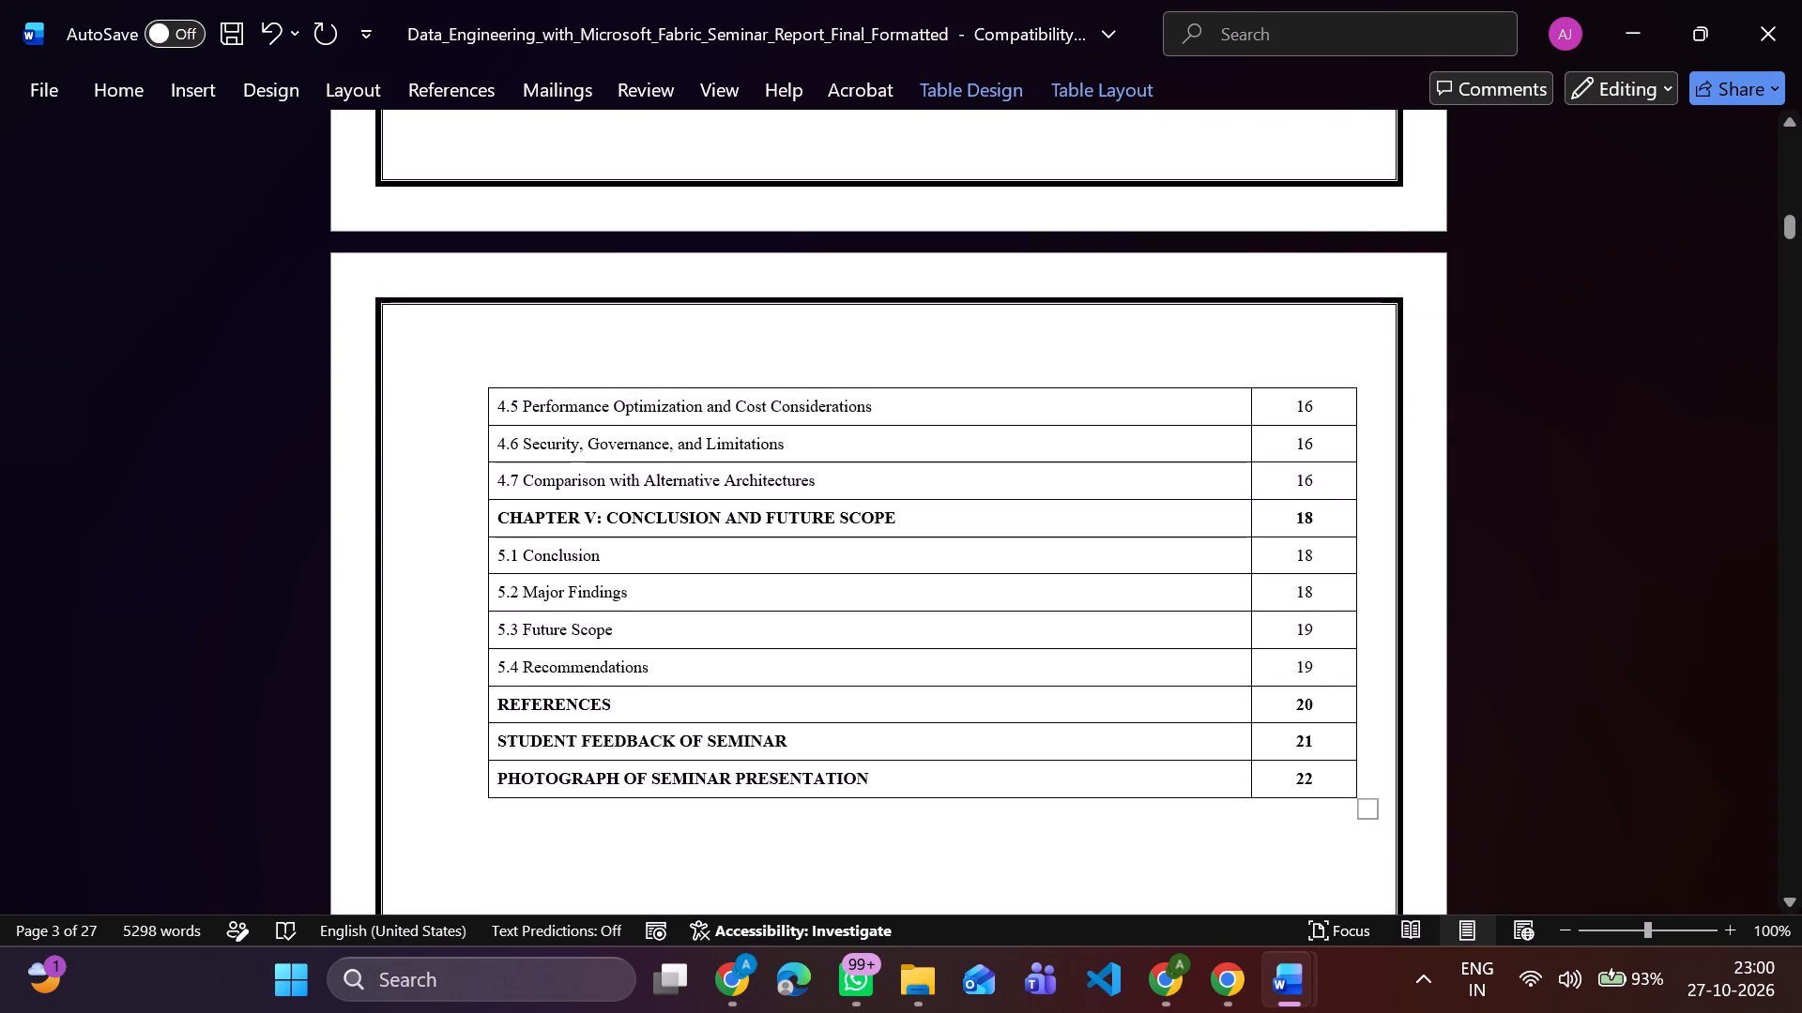
click(1333, 524)
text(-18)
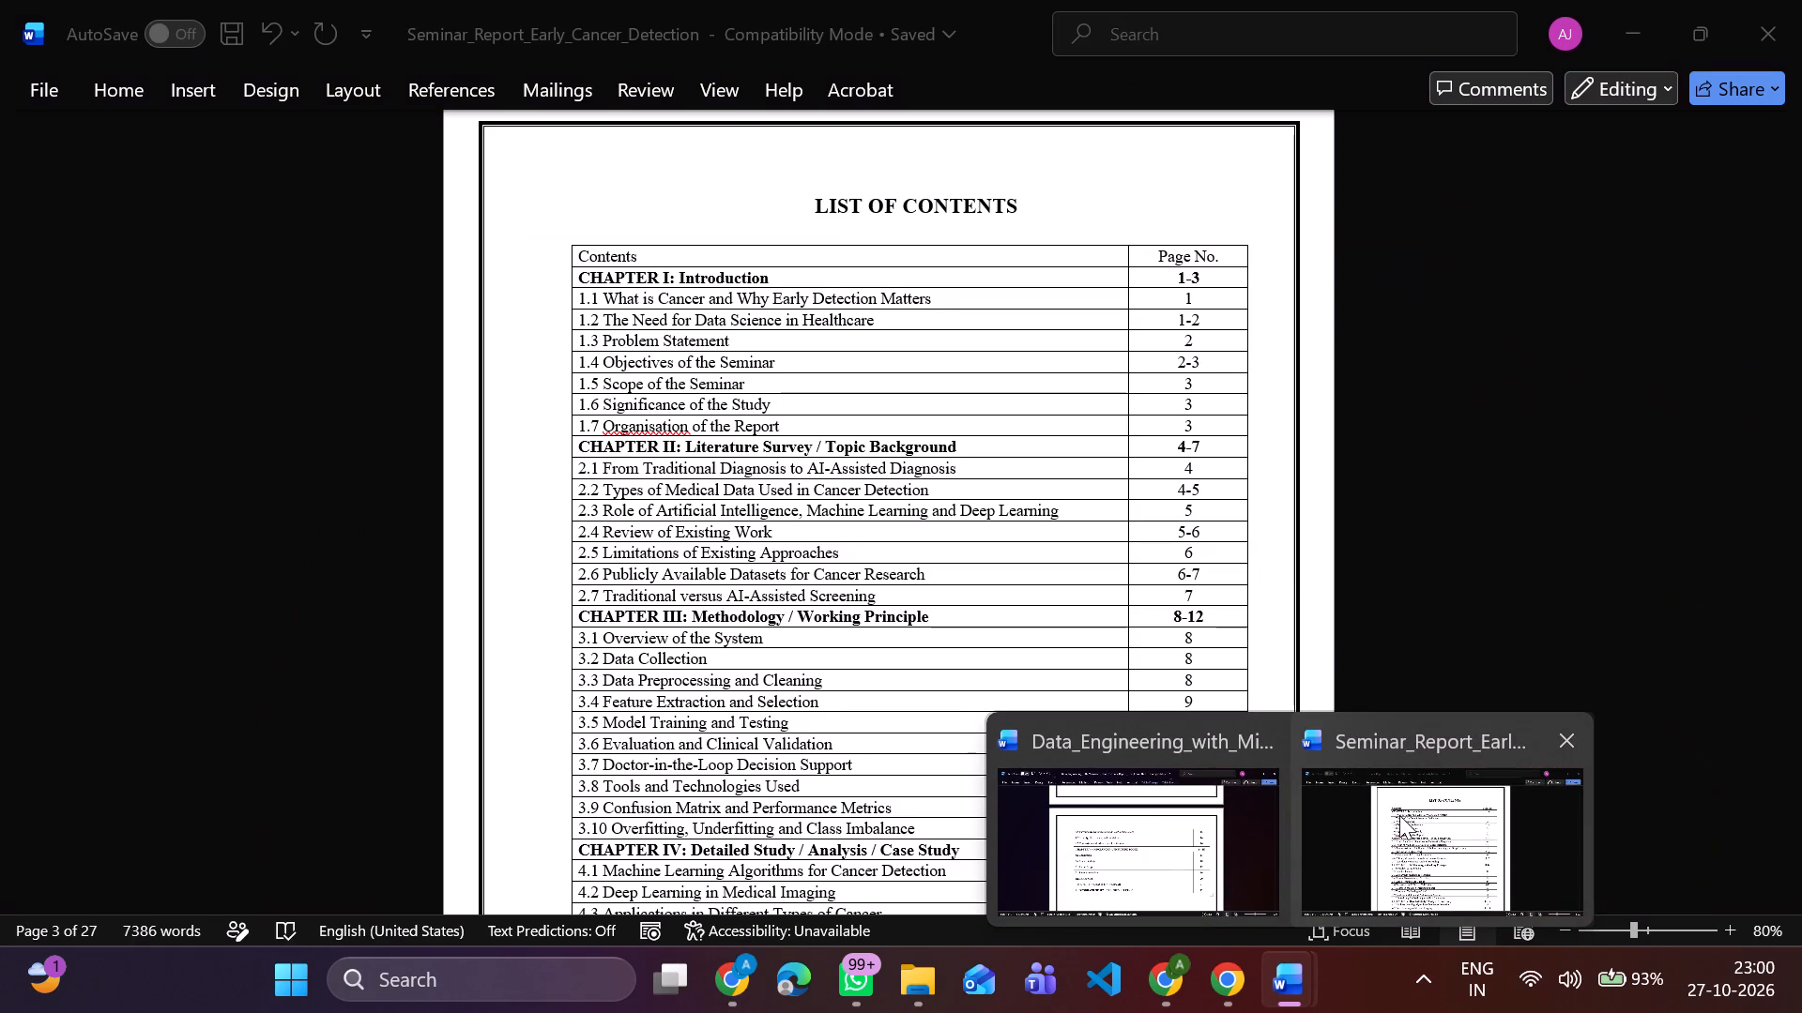
Switch to the Seminar_Report_Early_Cancer_Detection document and examine how its List of Contents presents entries and page ranges.
click(1399, 815)
scroll(1074, 743, down, 2)
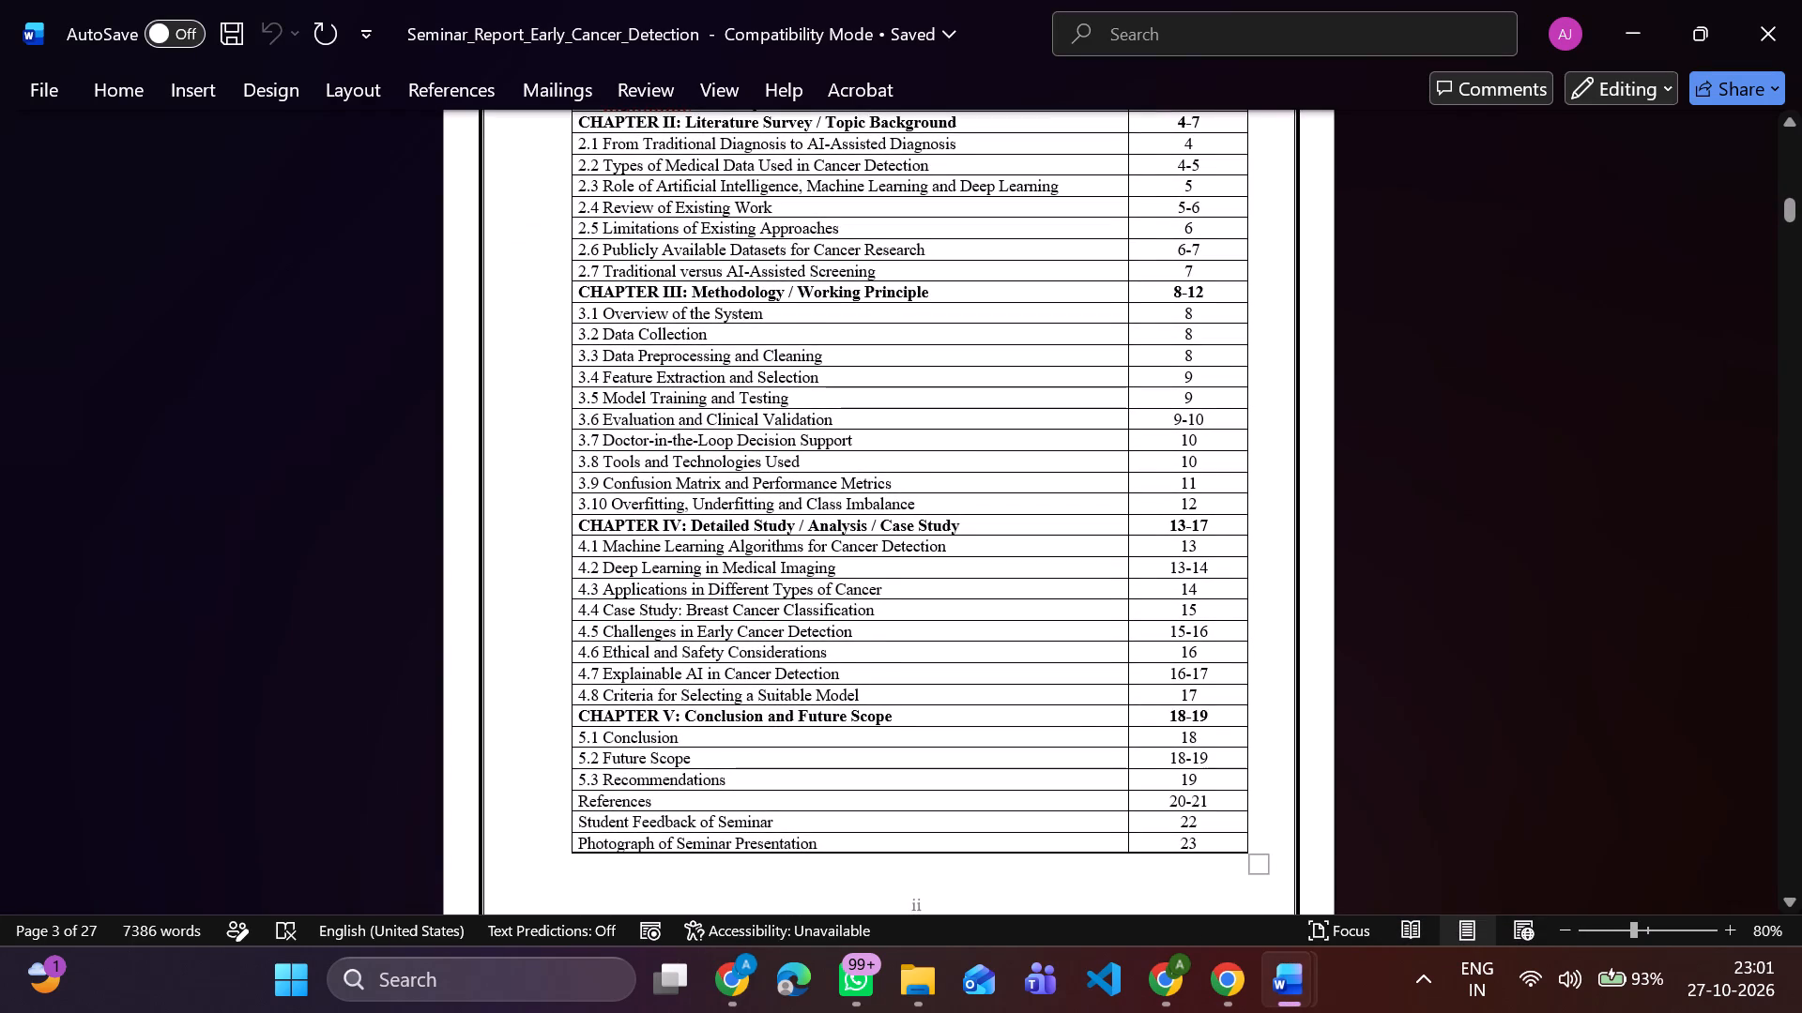
scroll(1074, 743, down, 1)
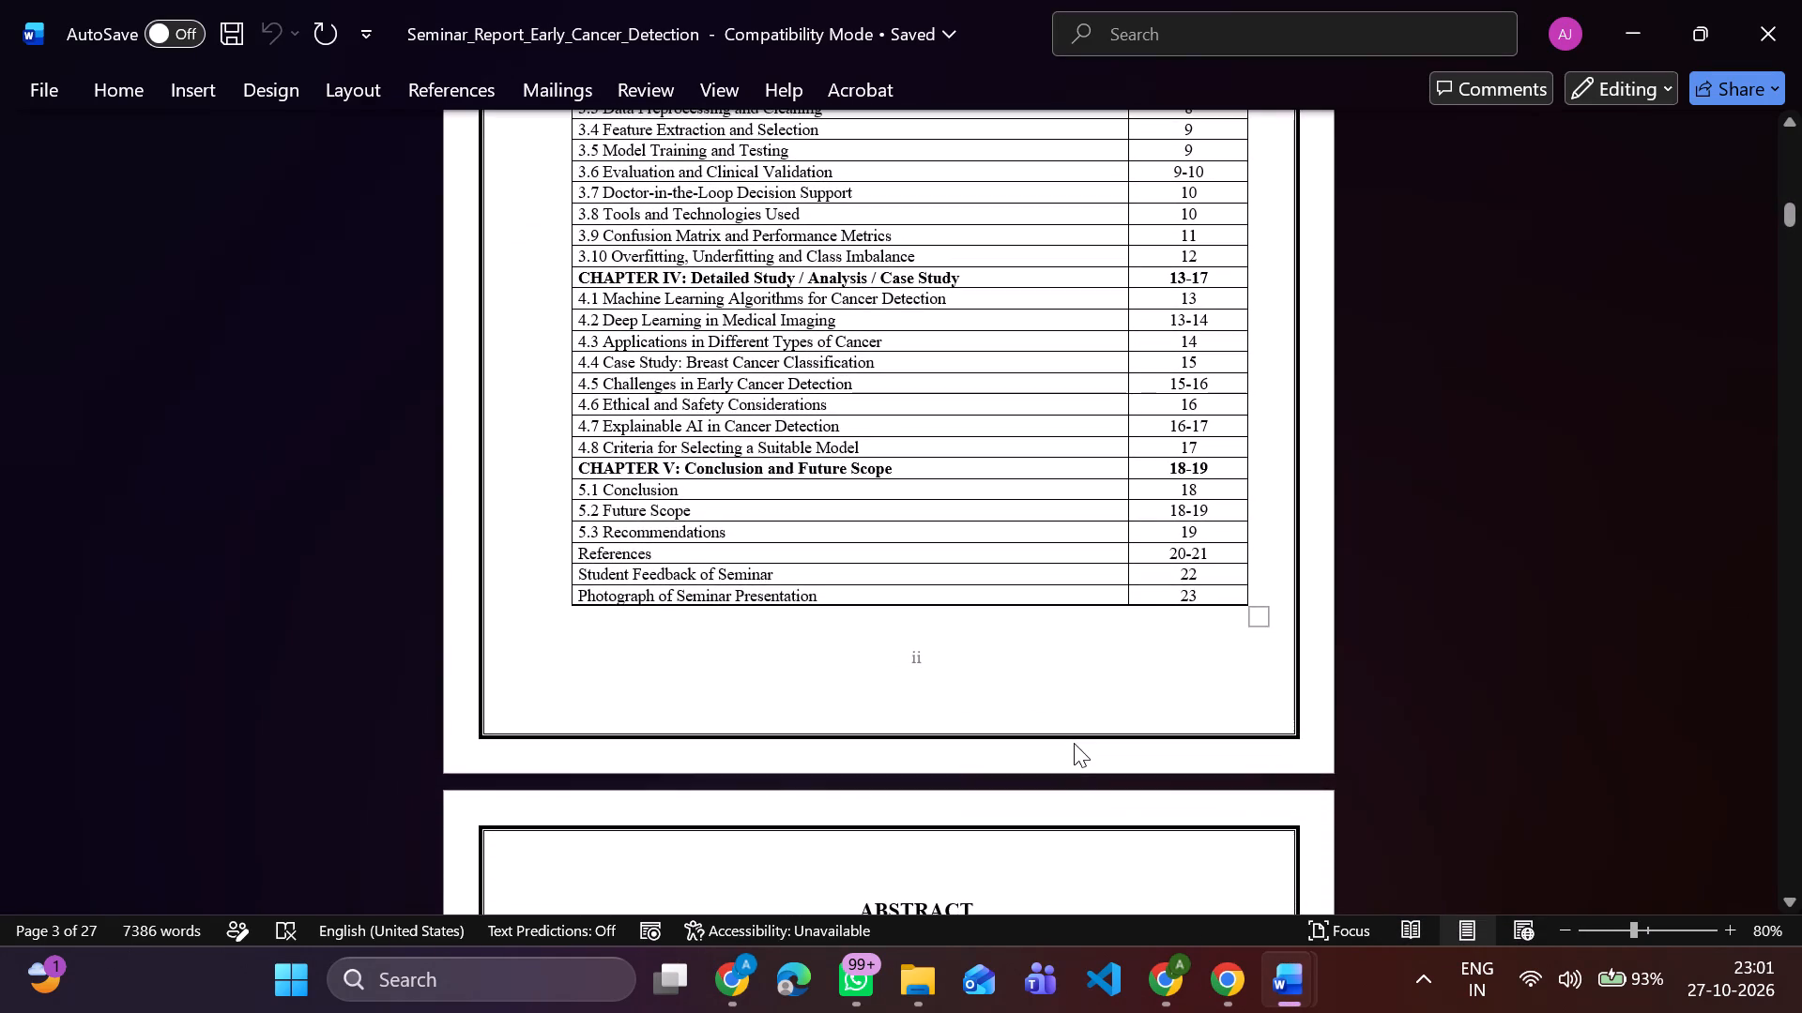
scroll(1074, 743, down, 1)
scroll(1152, 838, down, 1)
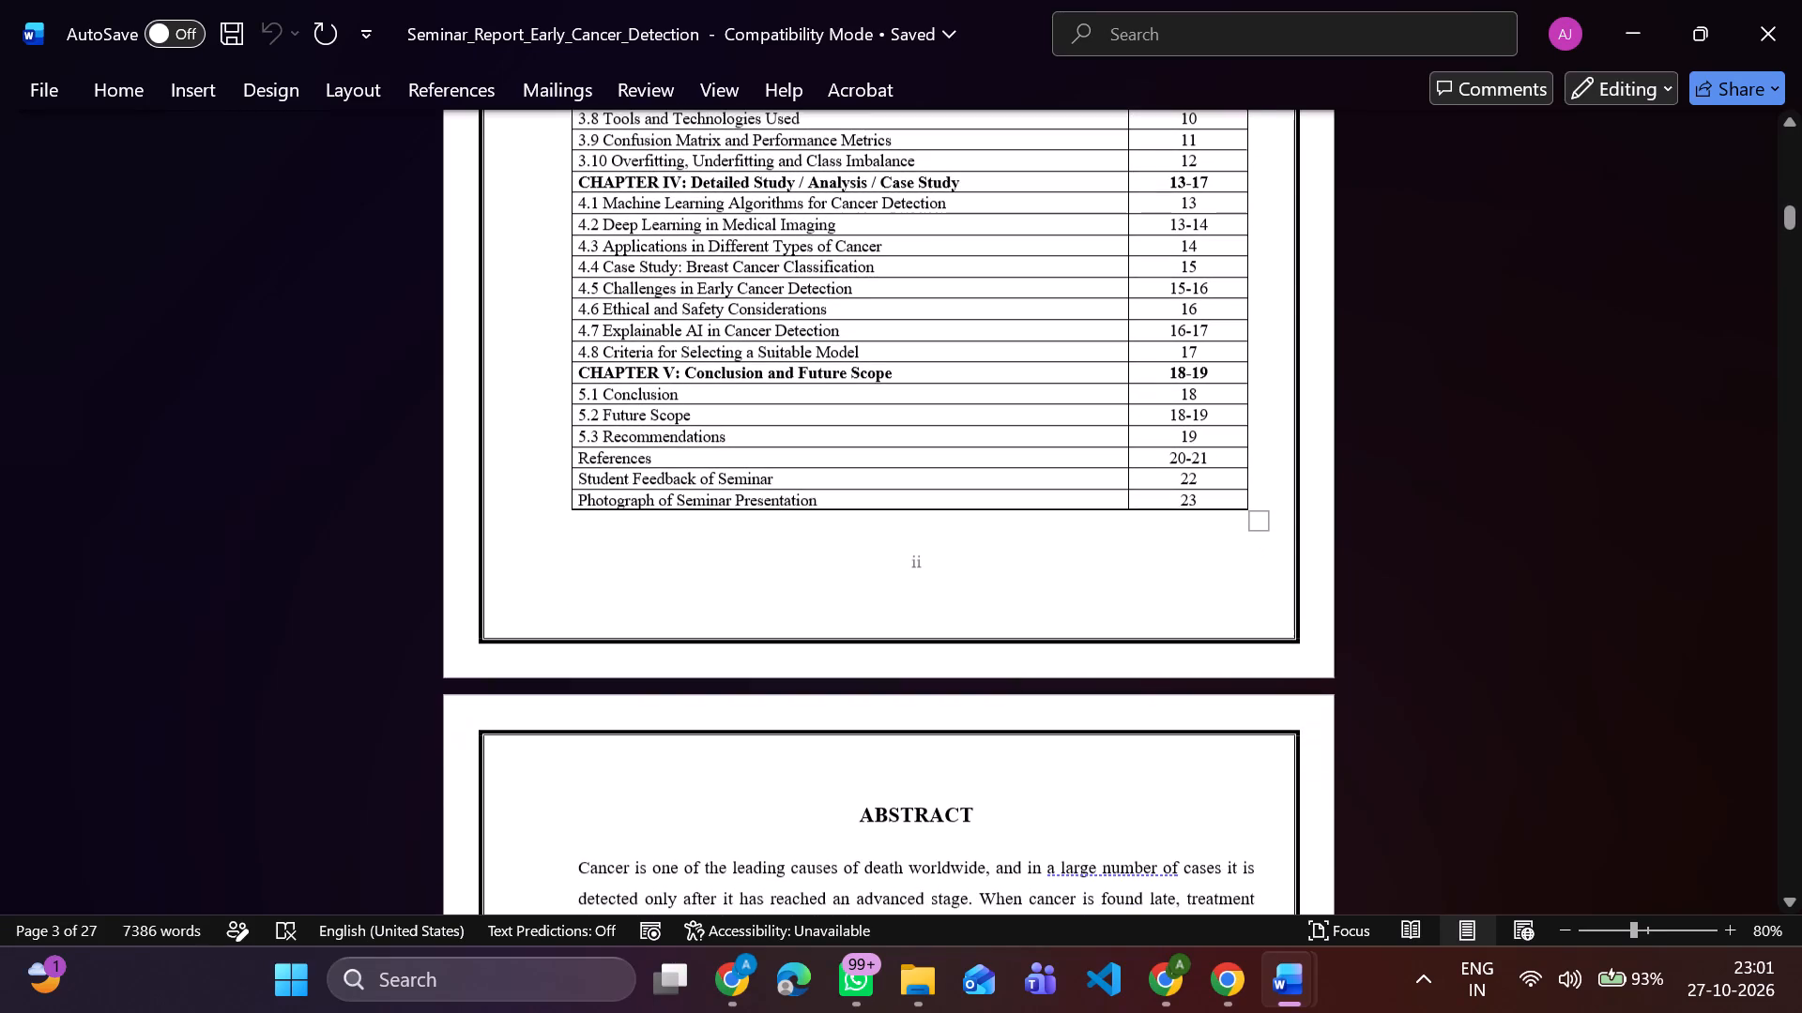
scroll(1152, 838, down, 1)
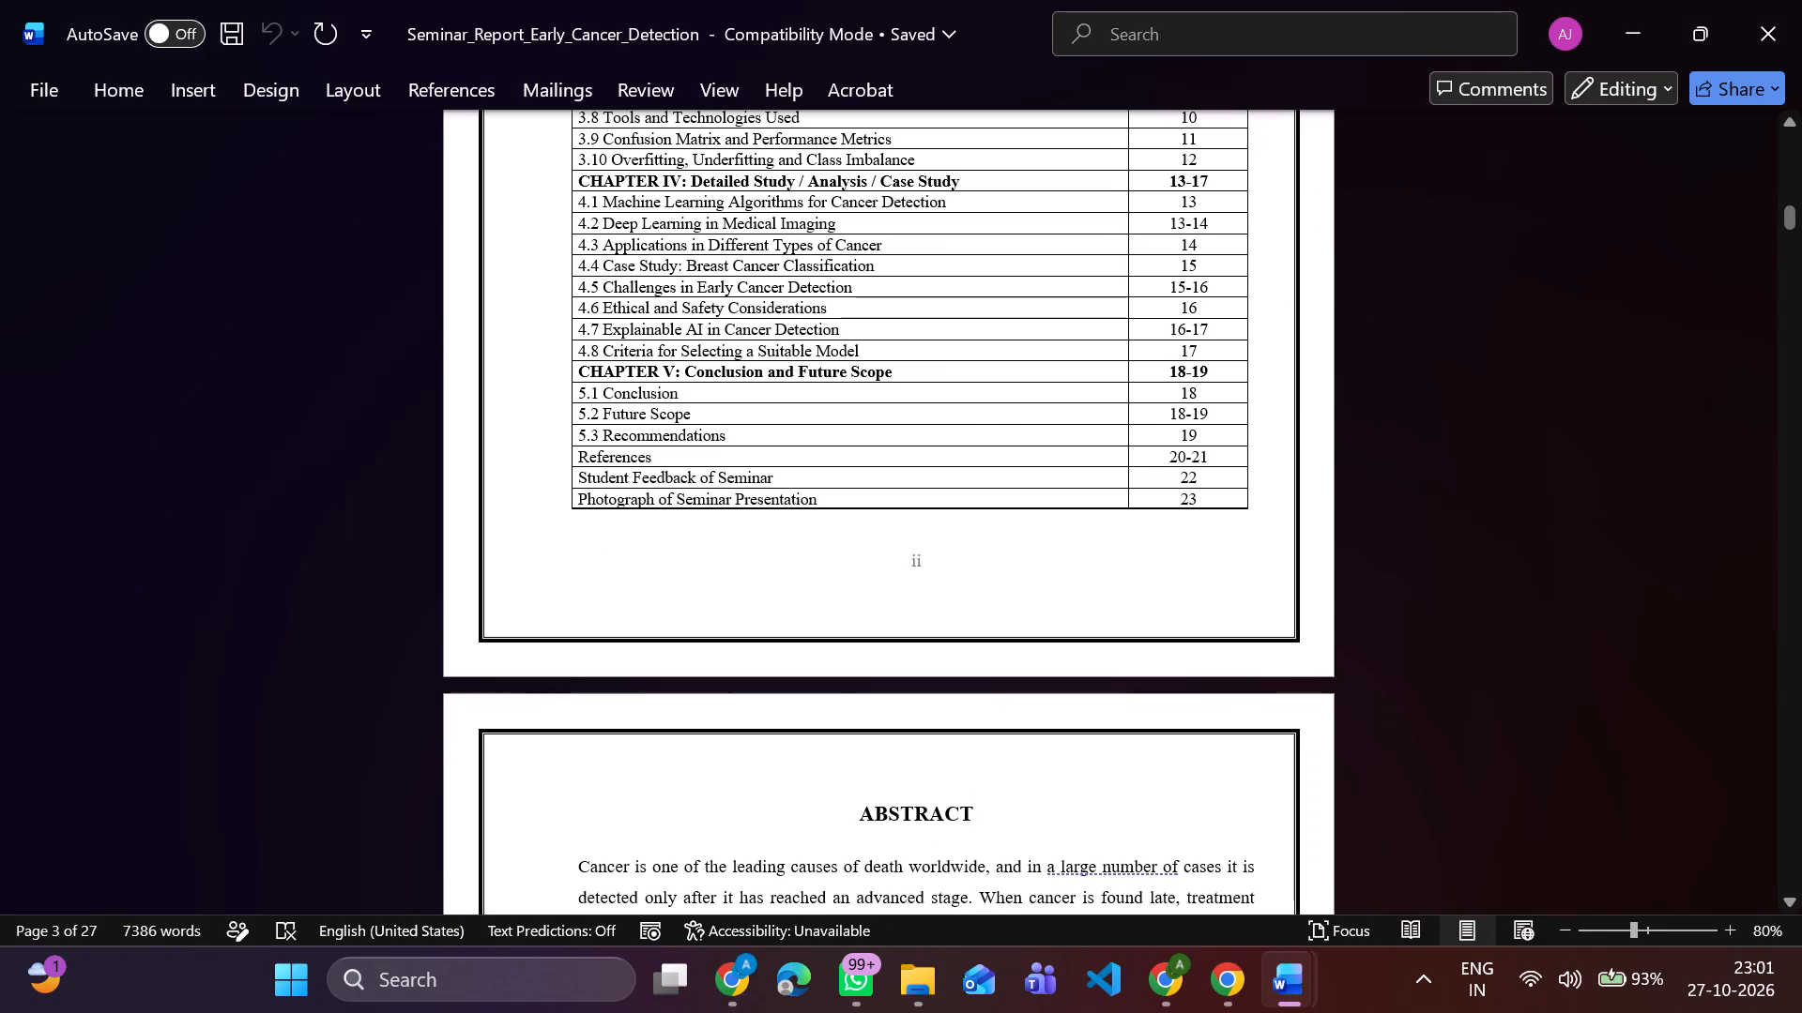
scroll(933, 846, down, 19)
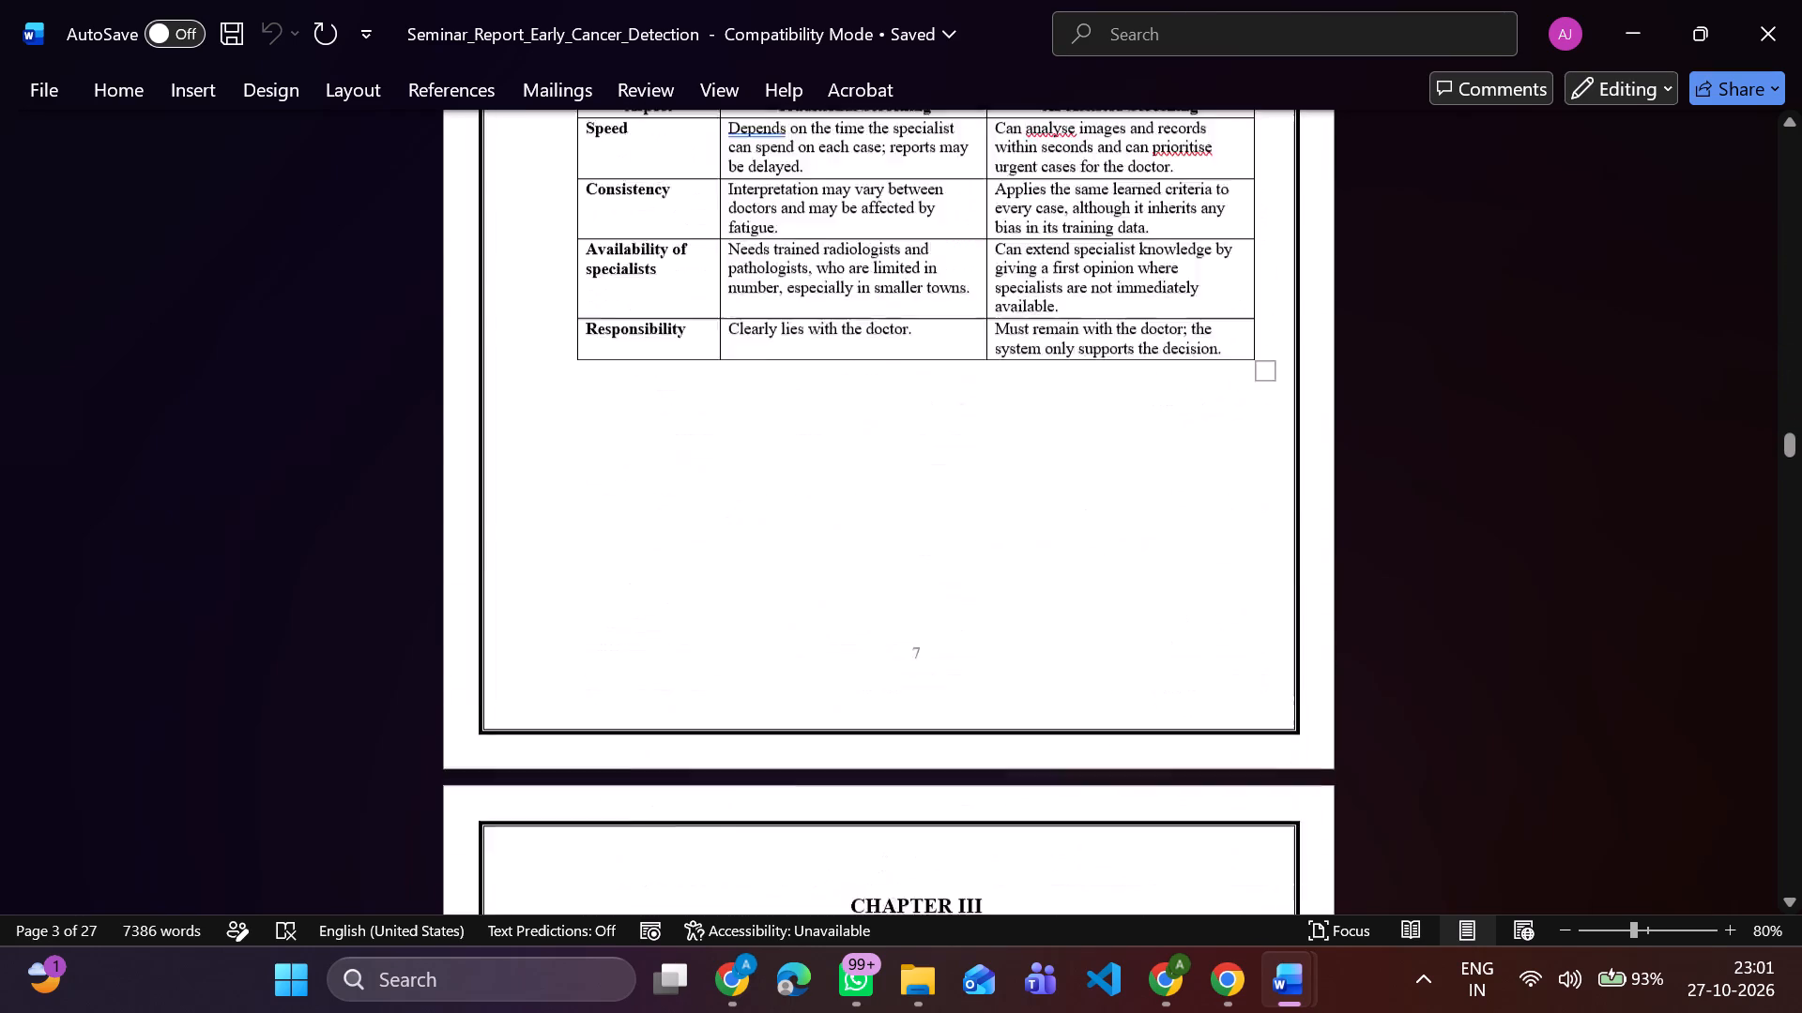
Examine the Photograph, Student Feedback and References pages at the end of the Early Cancer Detection report.
drag(1794, 446, 1783, 888)
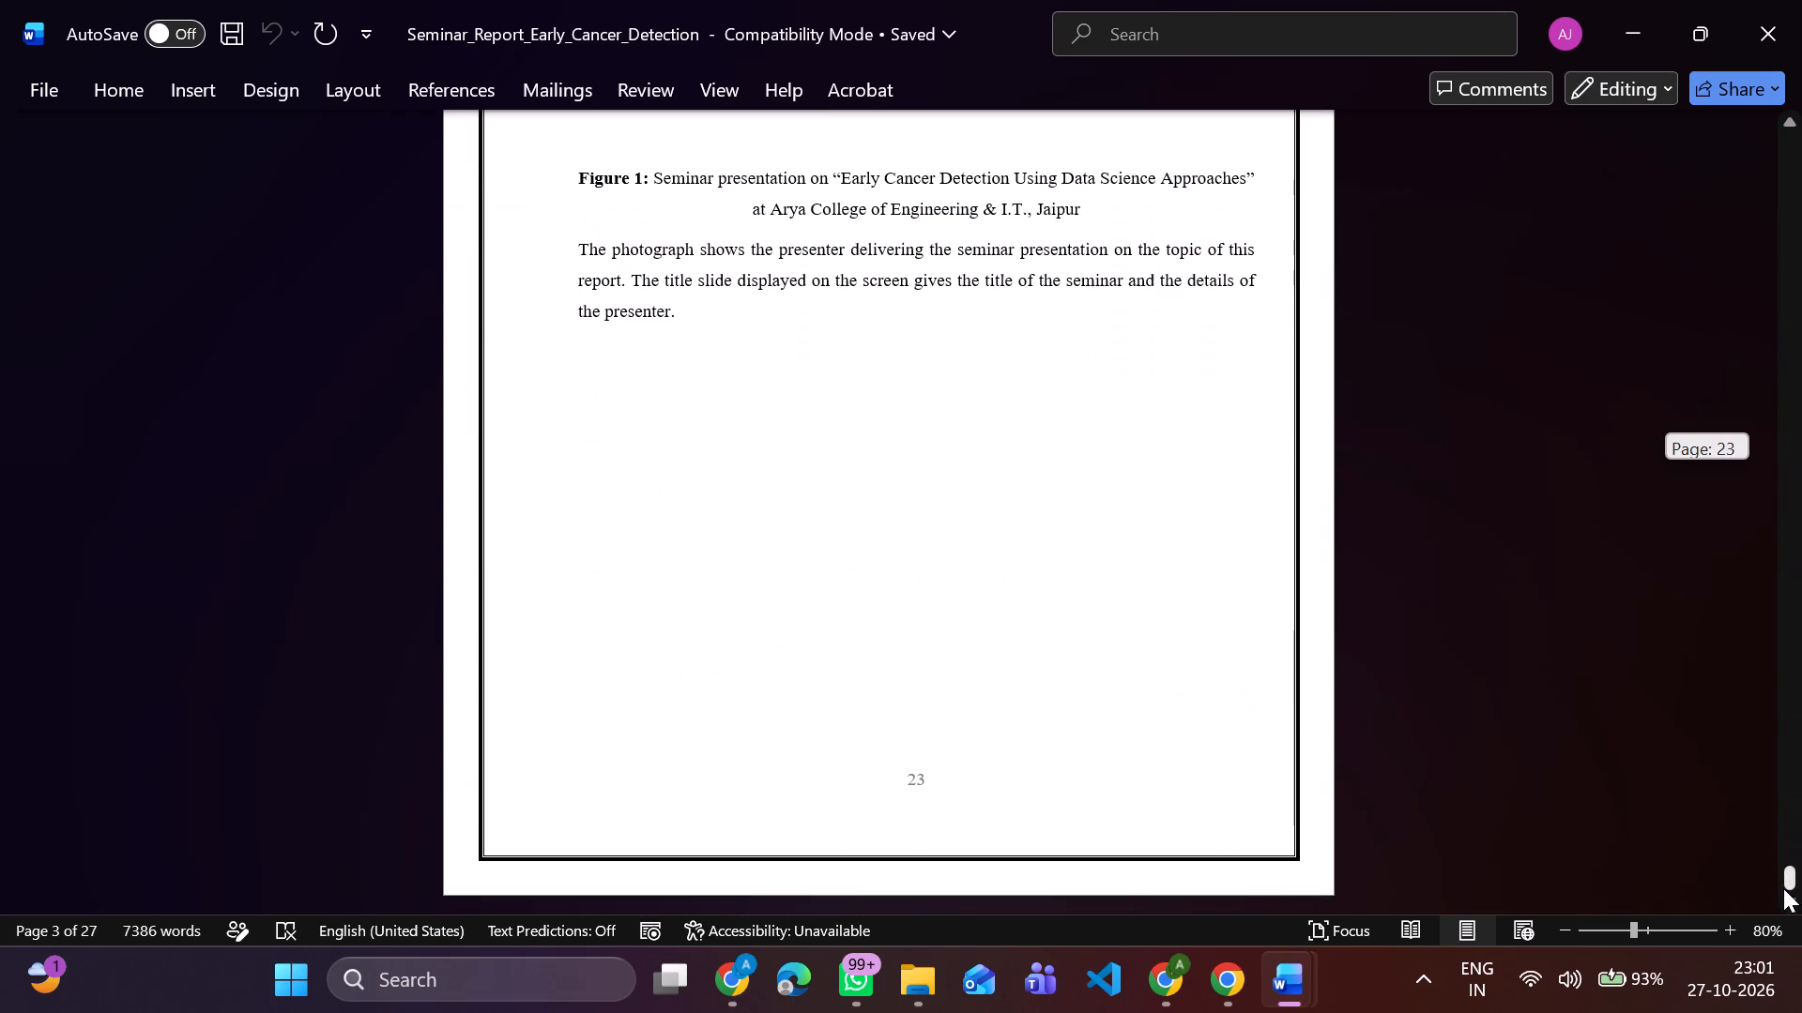
drag(1783, 888, 1782, 893)
scroll(1056, 588, up, 7)
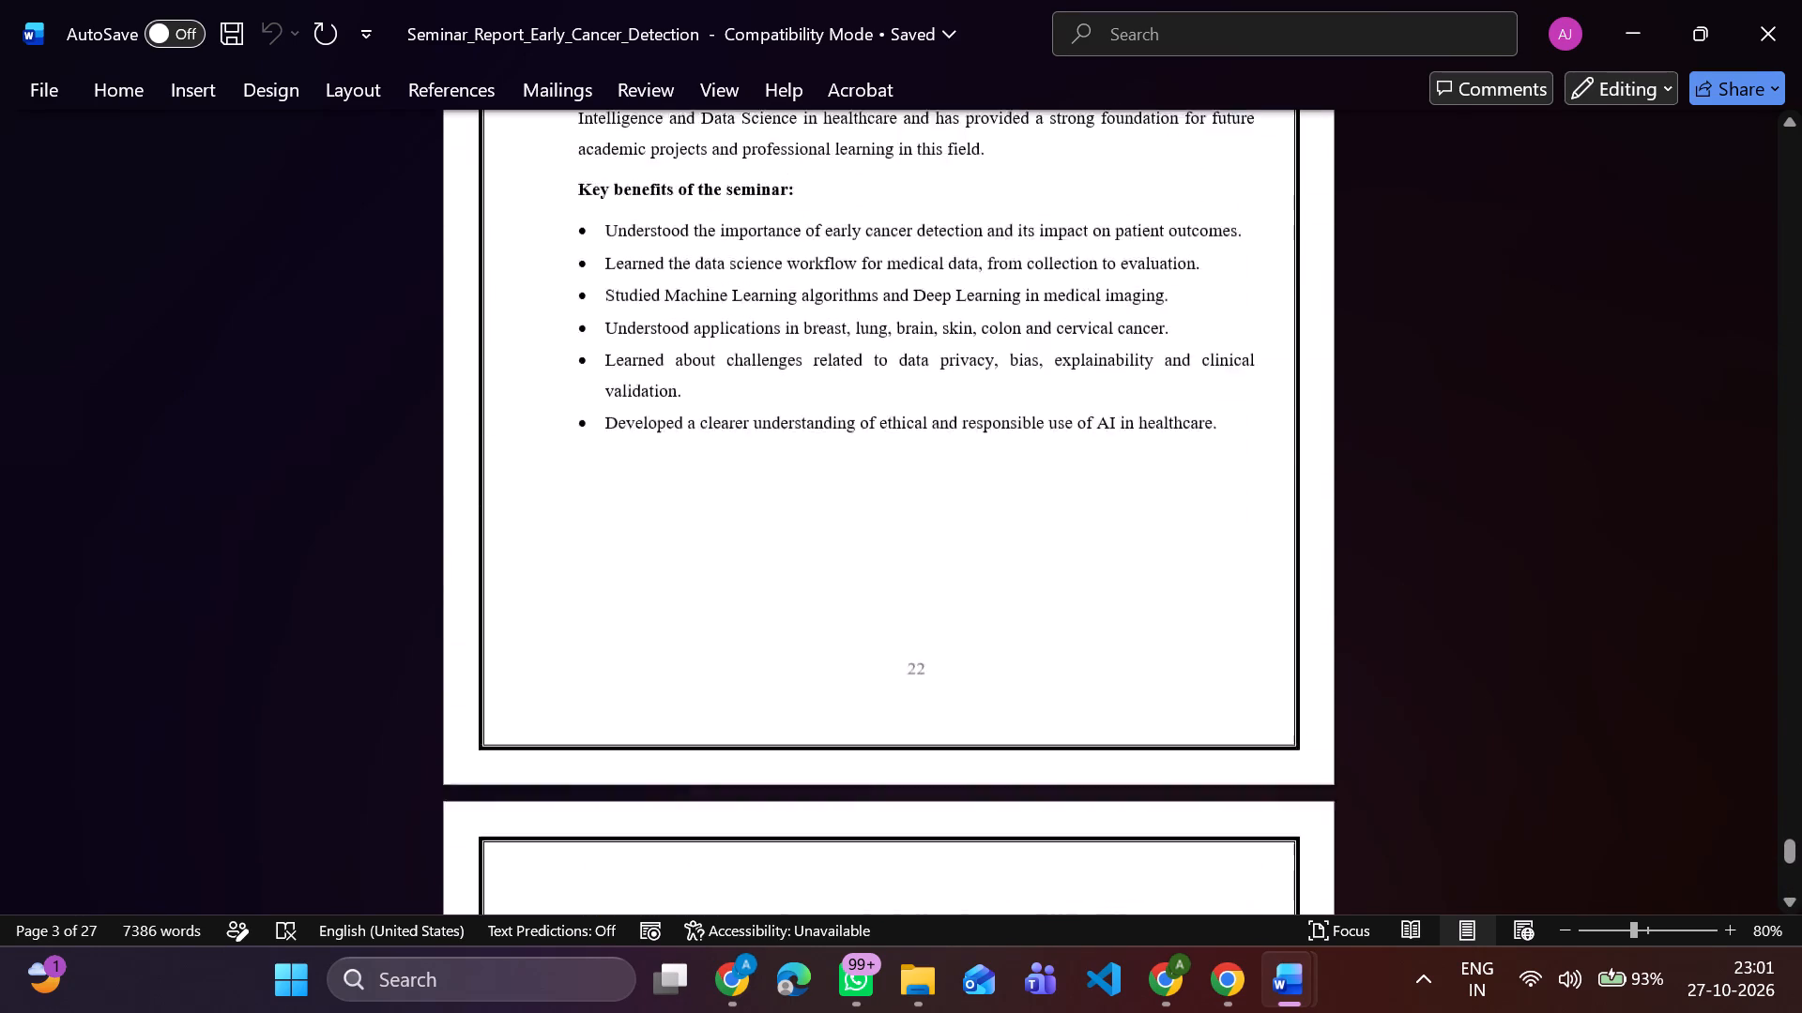
scroll(1056, 588, up, 8)
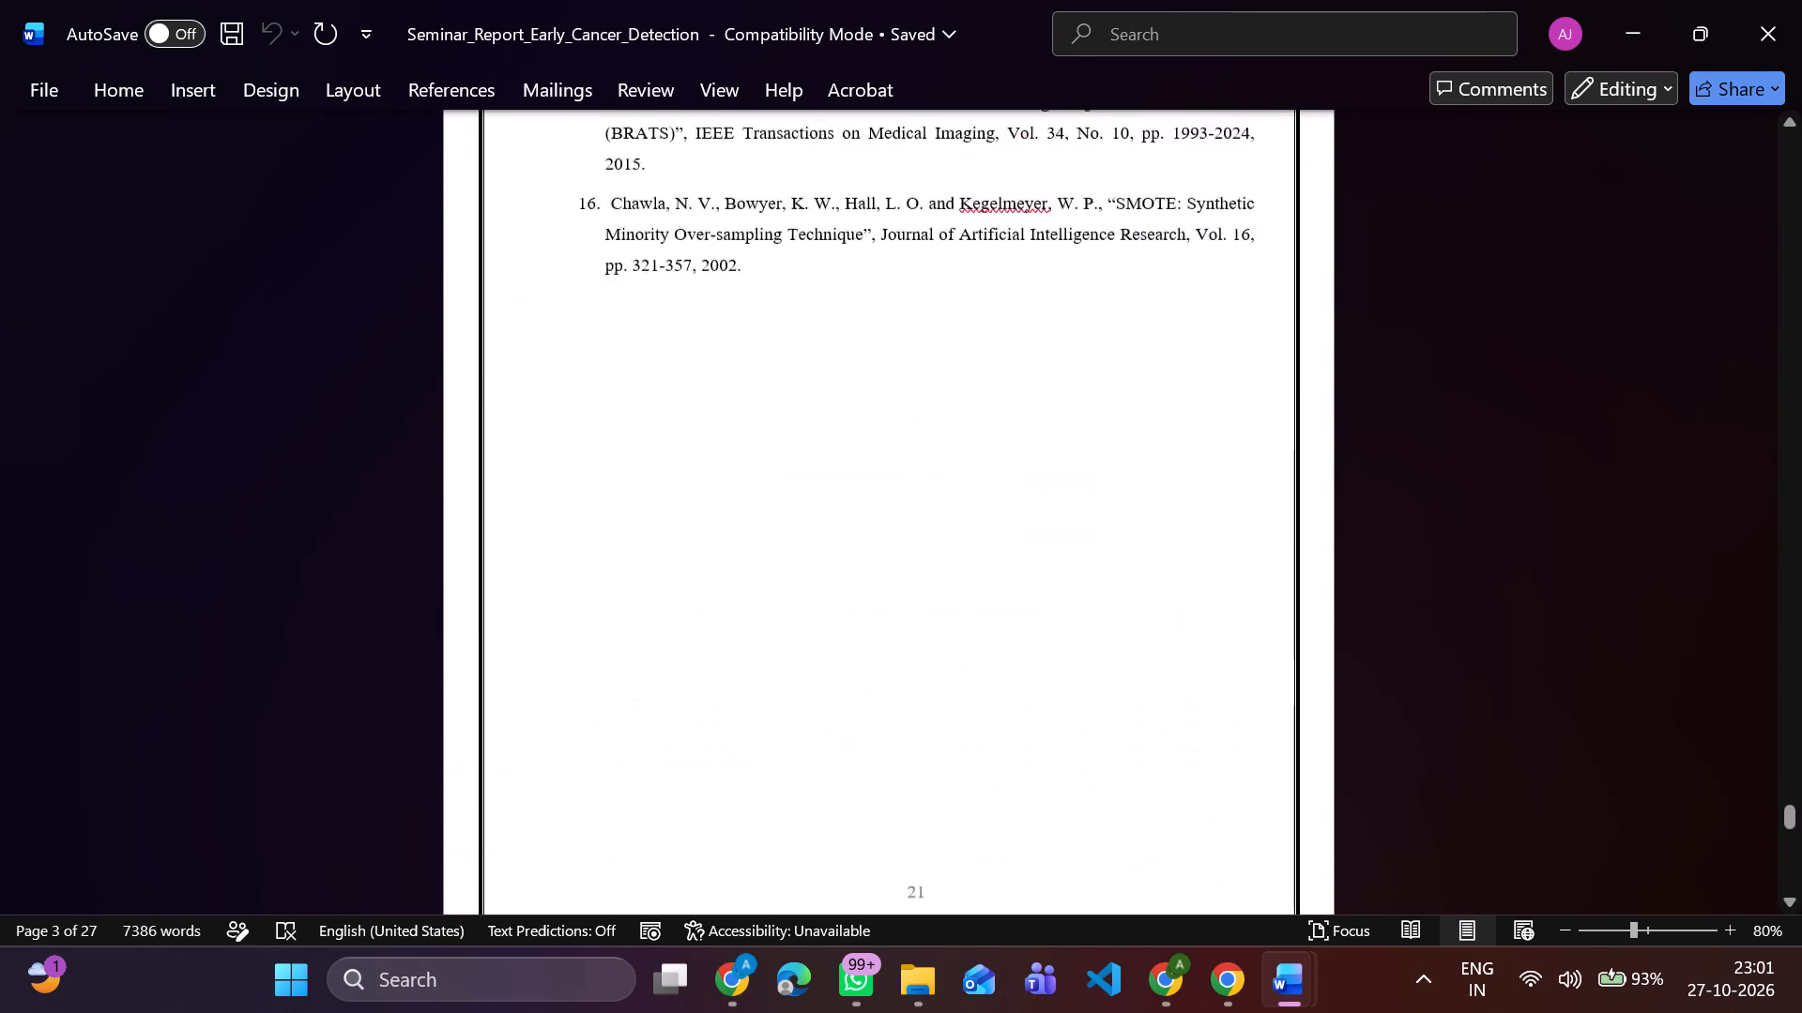
scroll(1056, 588, up, 1)
scroll(1056, 588, down, 6)
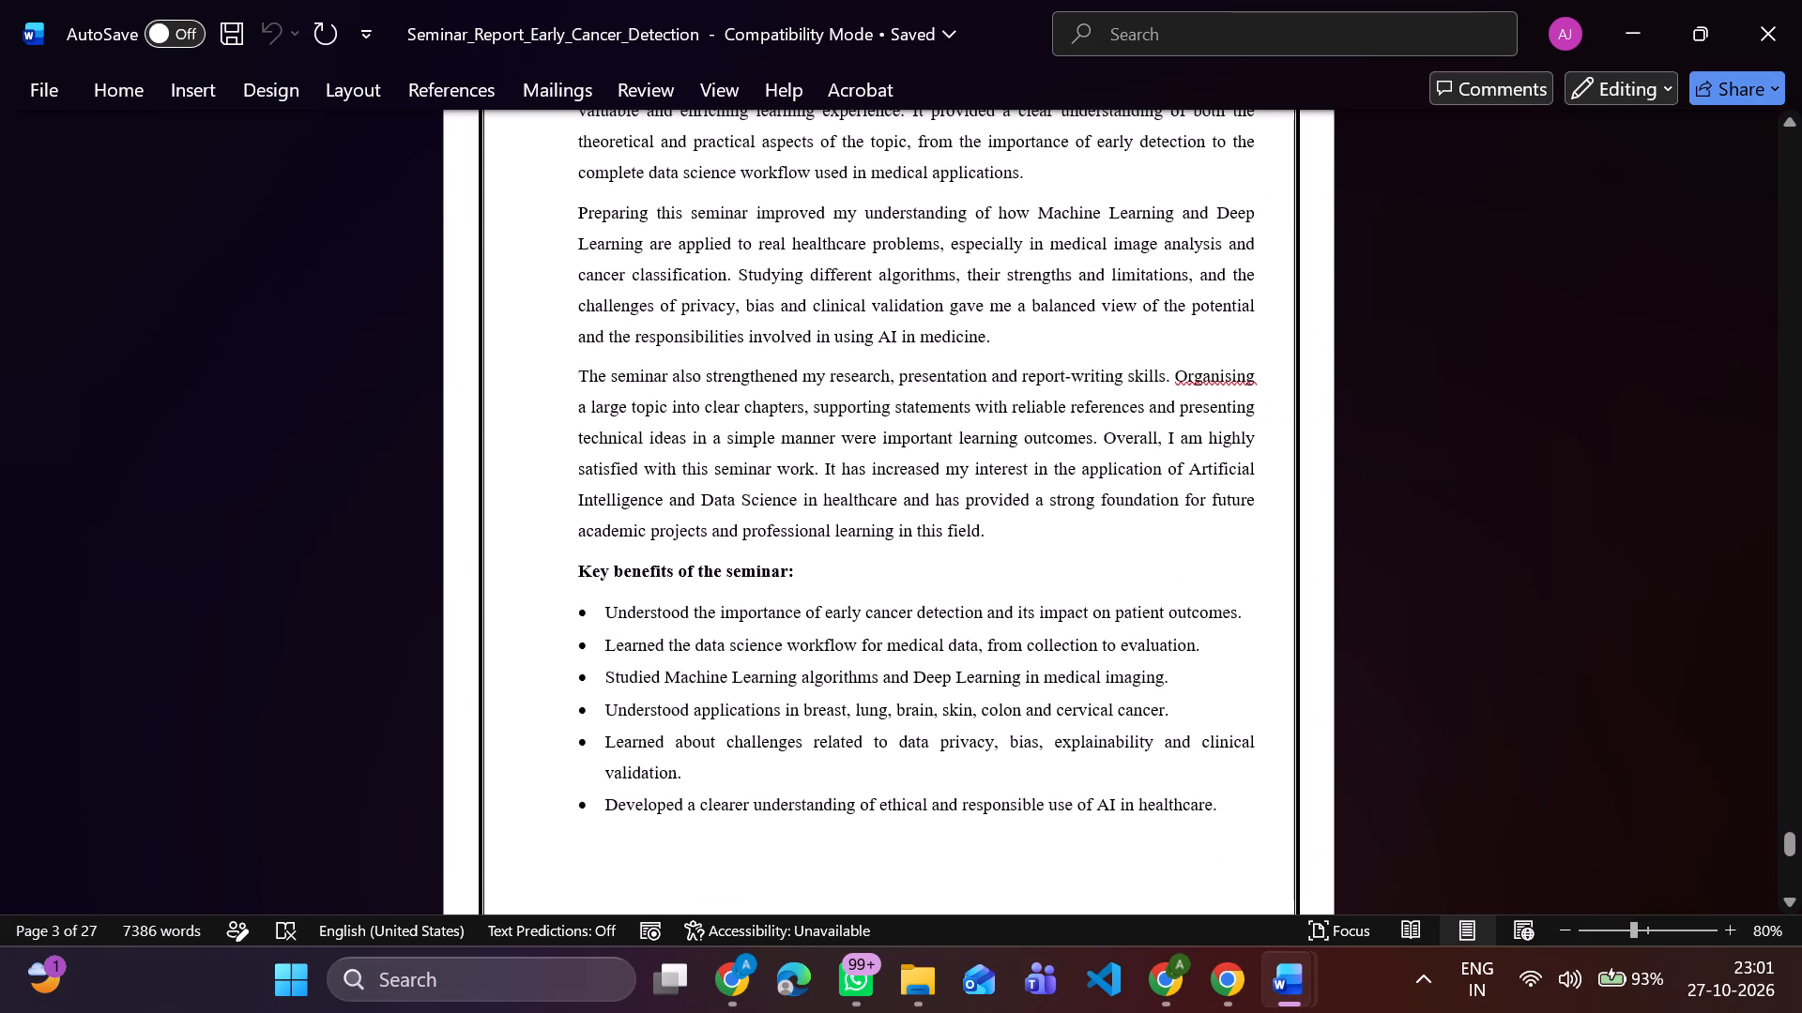
scroll(1056, 588, down, 1)
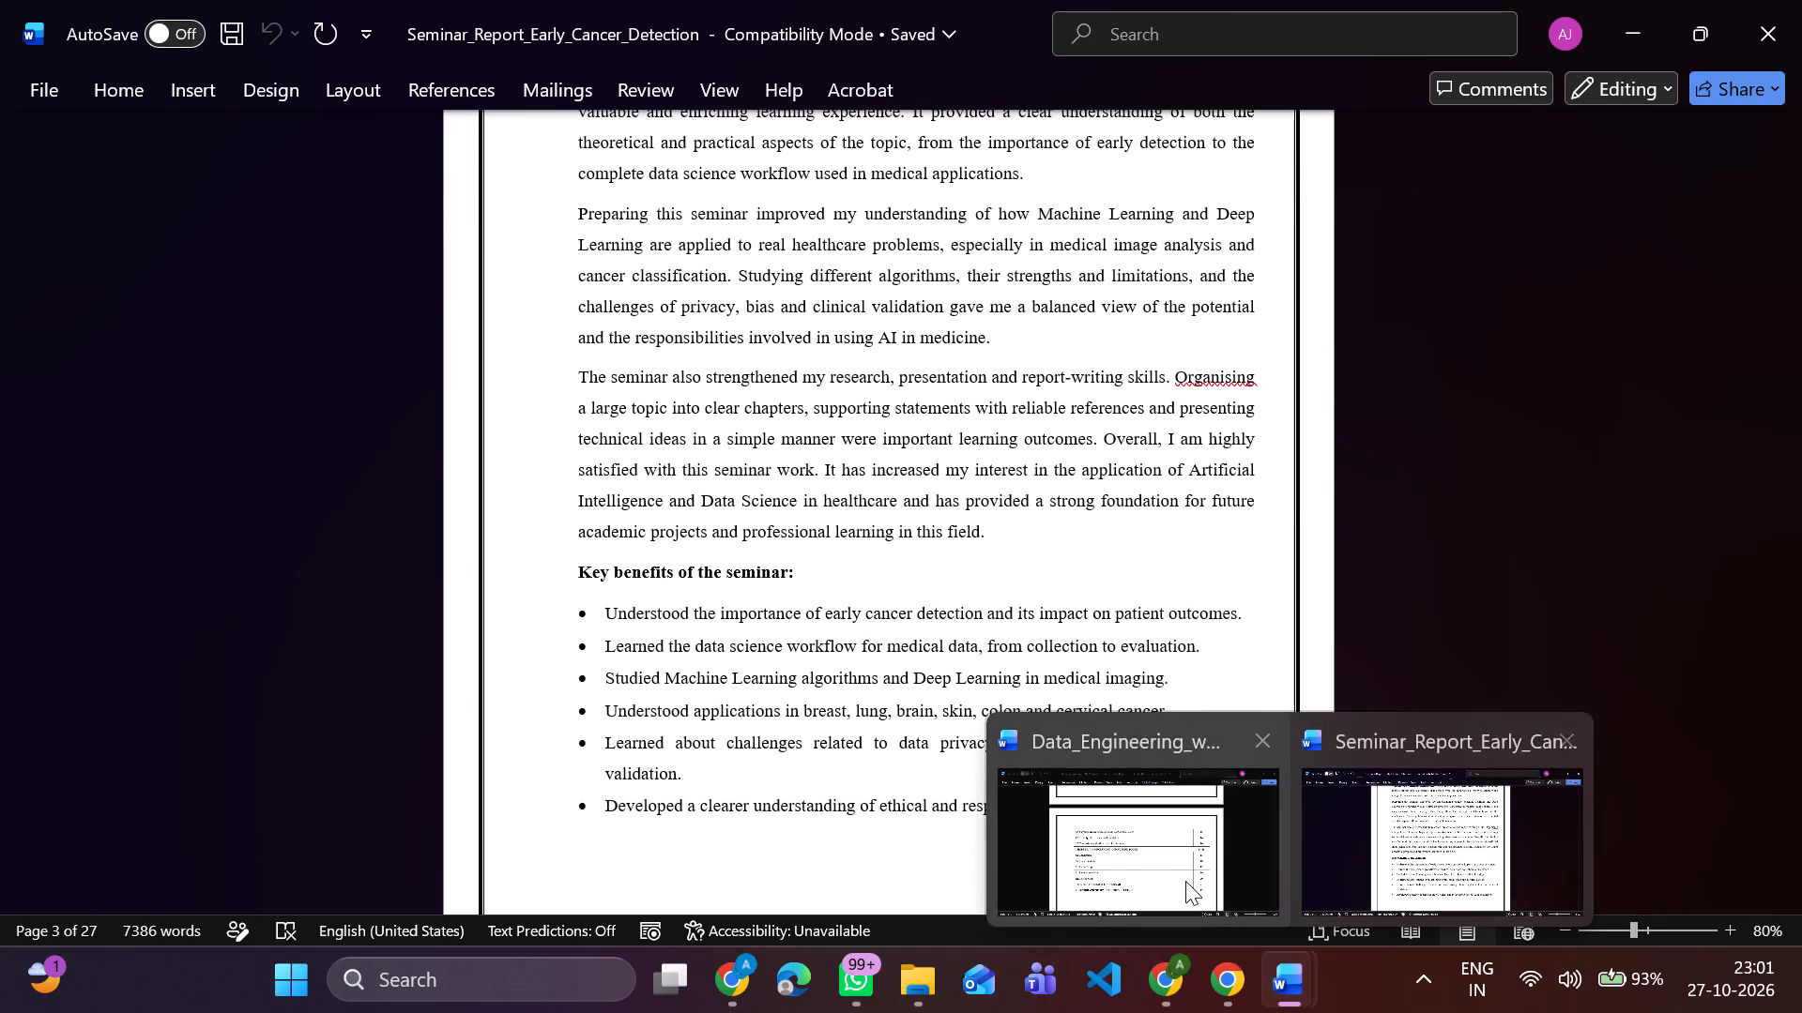
Back in the Data Engineering report, replace the STUDENT NAME placeholder text below the seminar feedback with the student's name in capitals.
click(1183, 881)
scroll(1183, 881, down, 5)
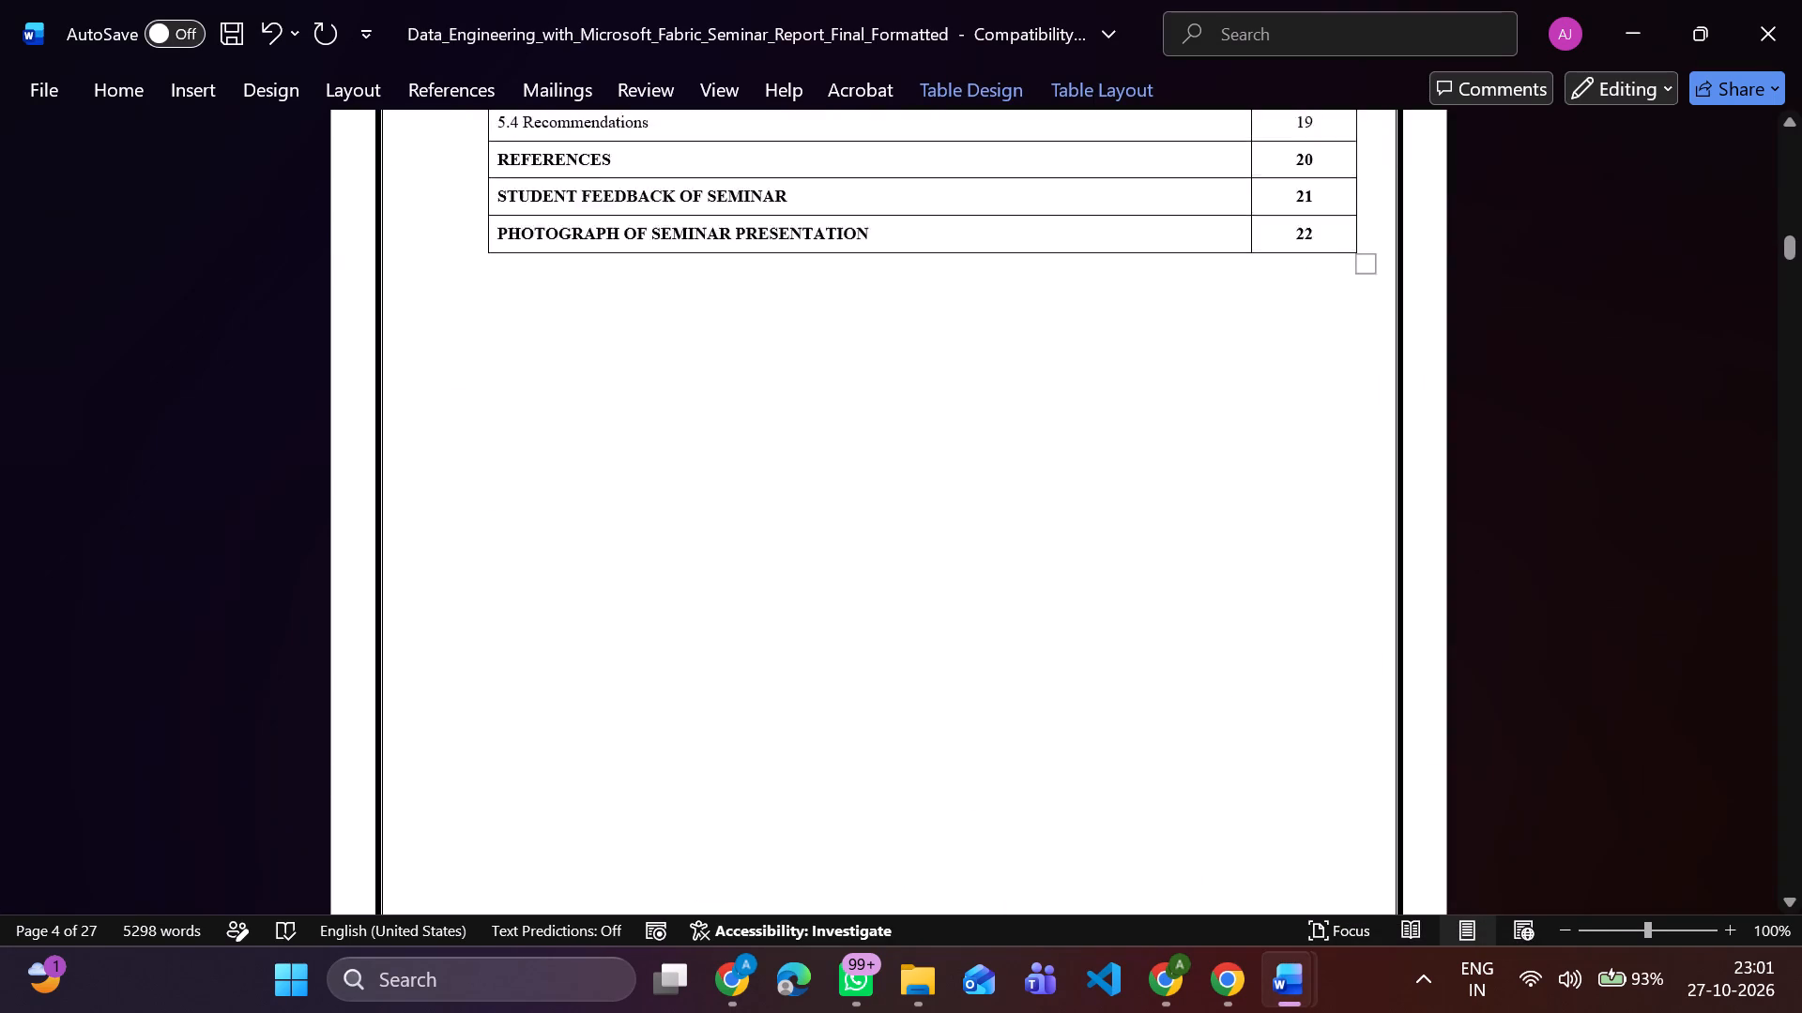
scroll(1183, 881, down, 11)
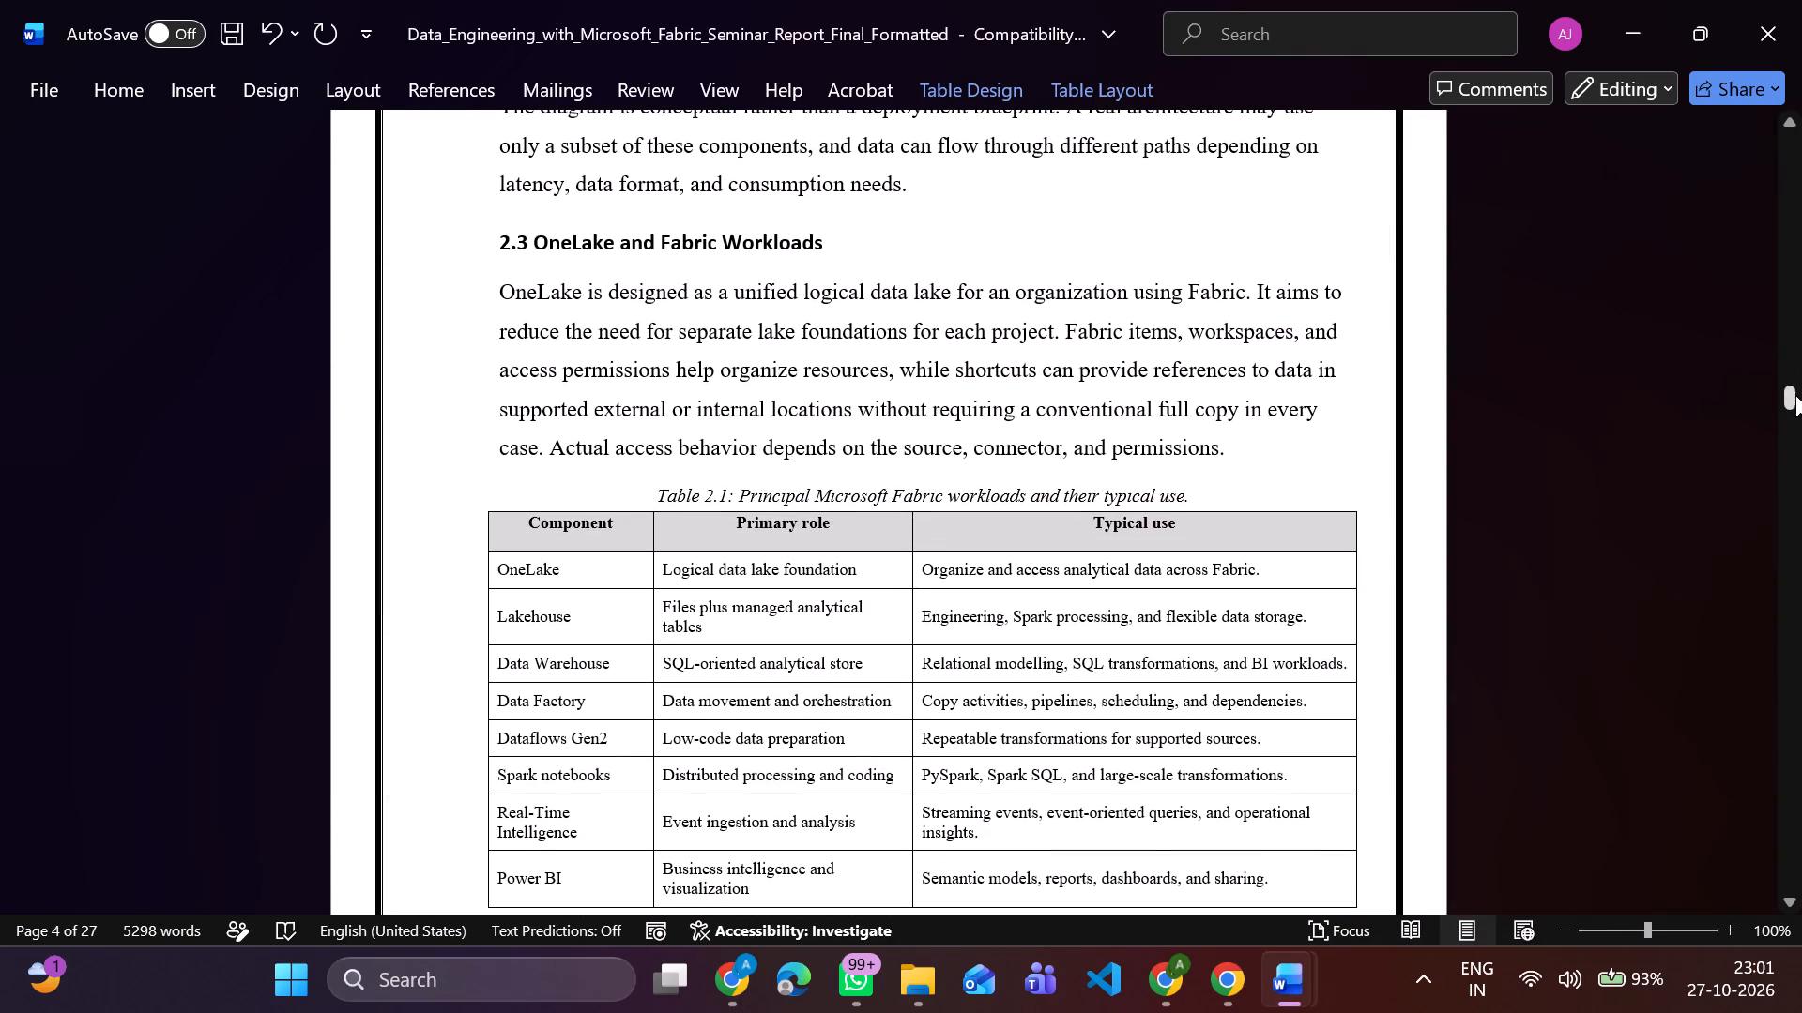
drag(1793, 397, 1790, 1012)
scroll(1108, 644, up, 1)
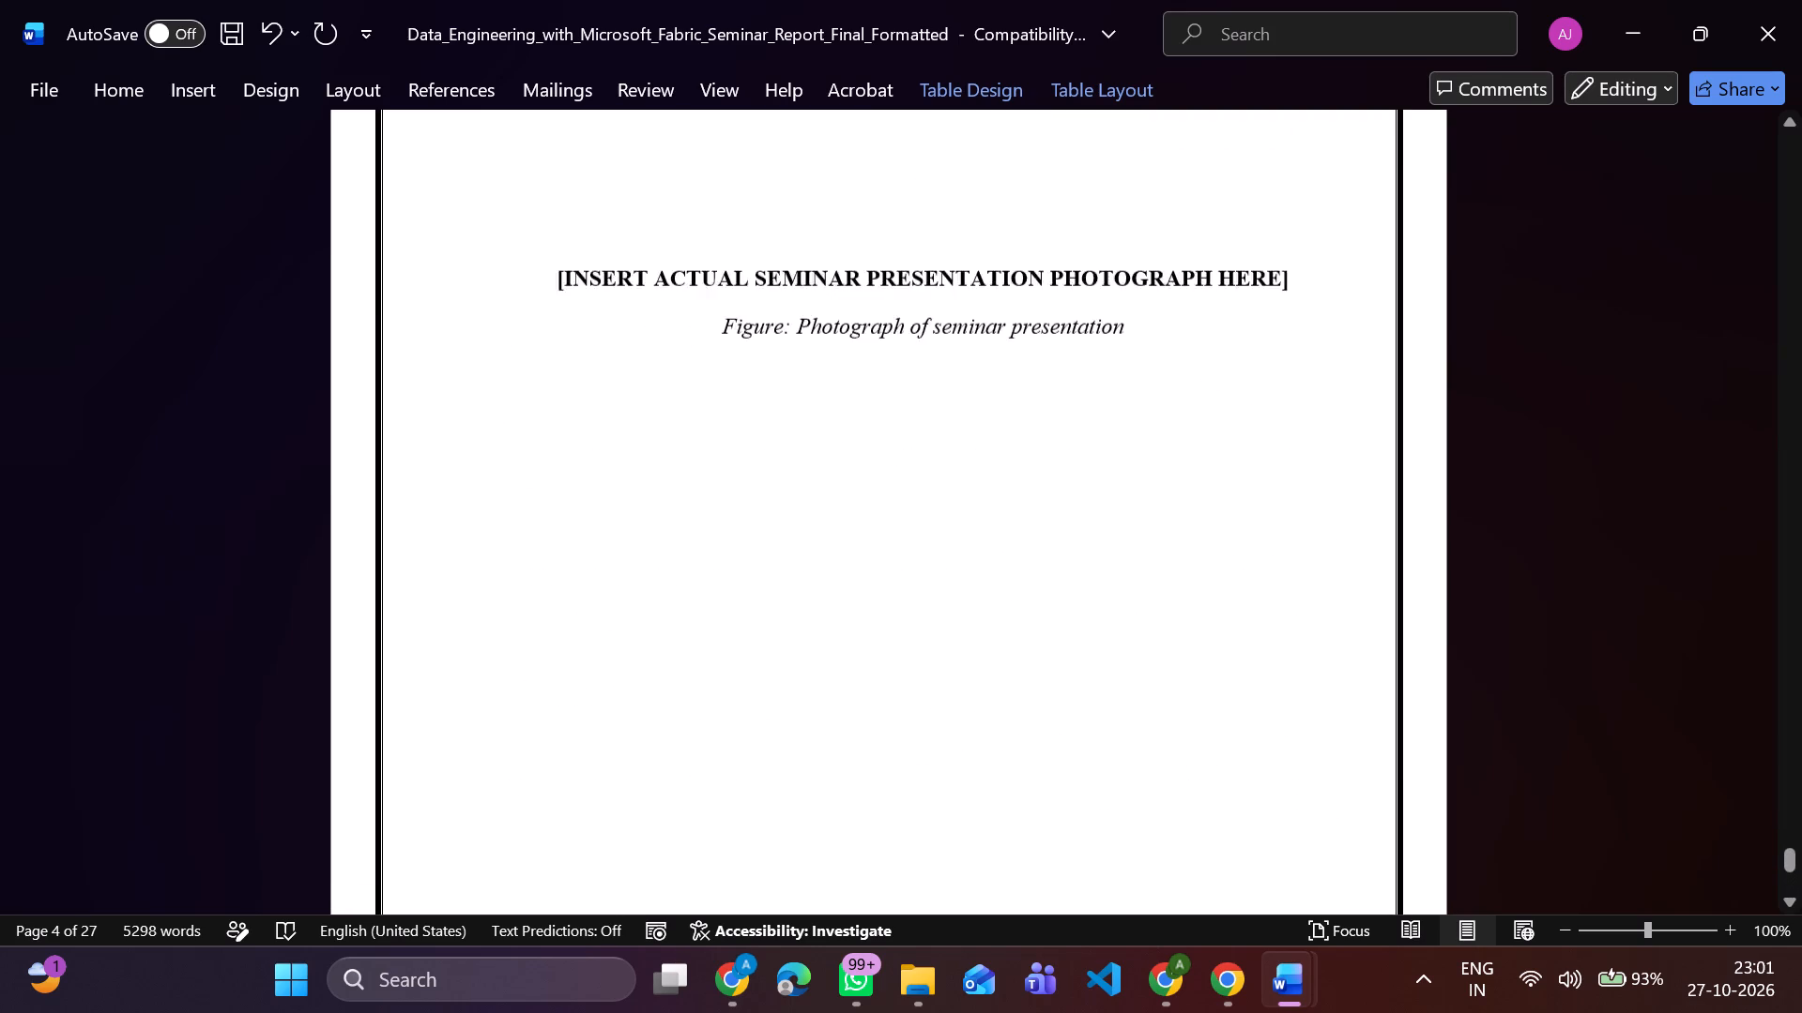
scroll(1108, 644, up, 4)
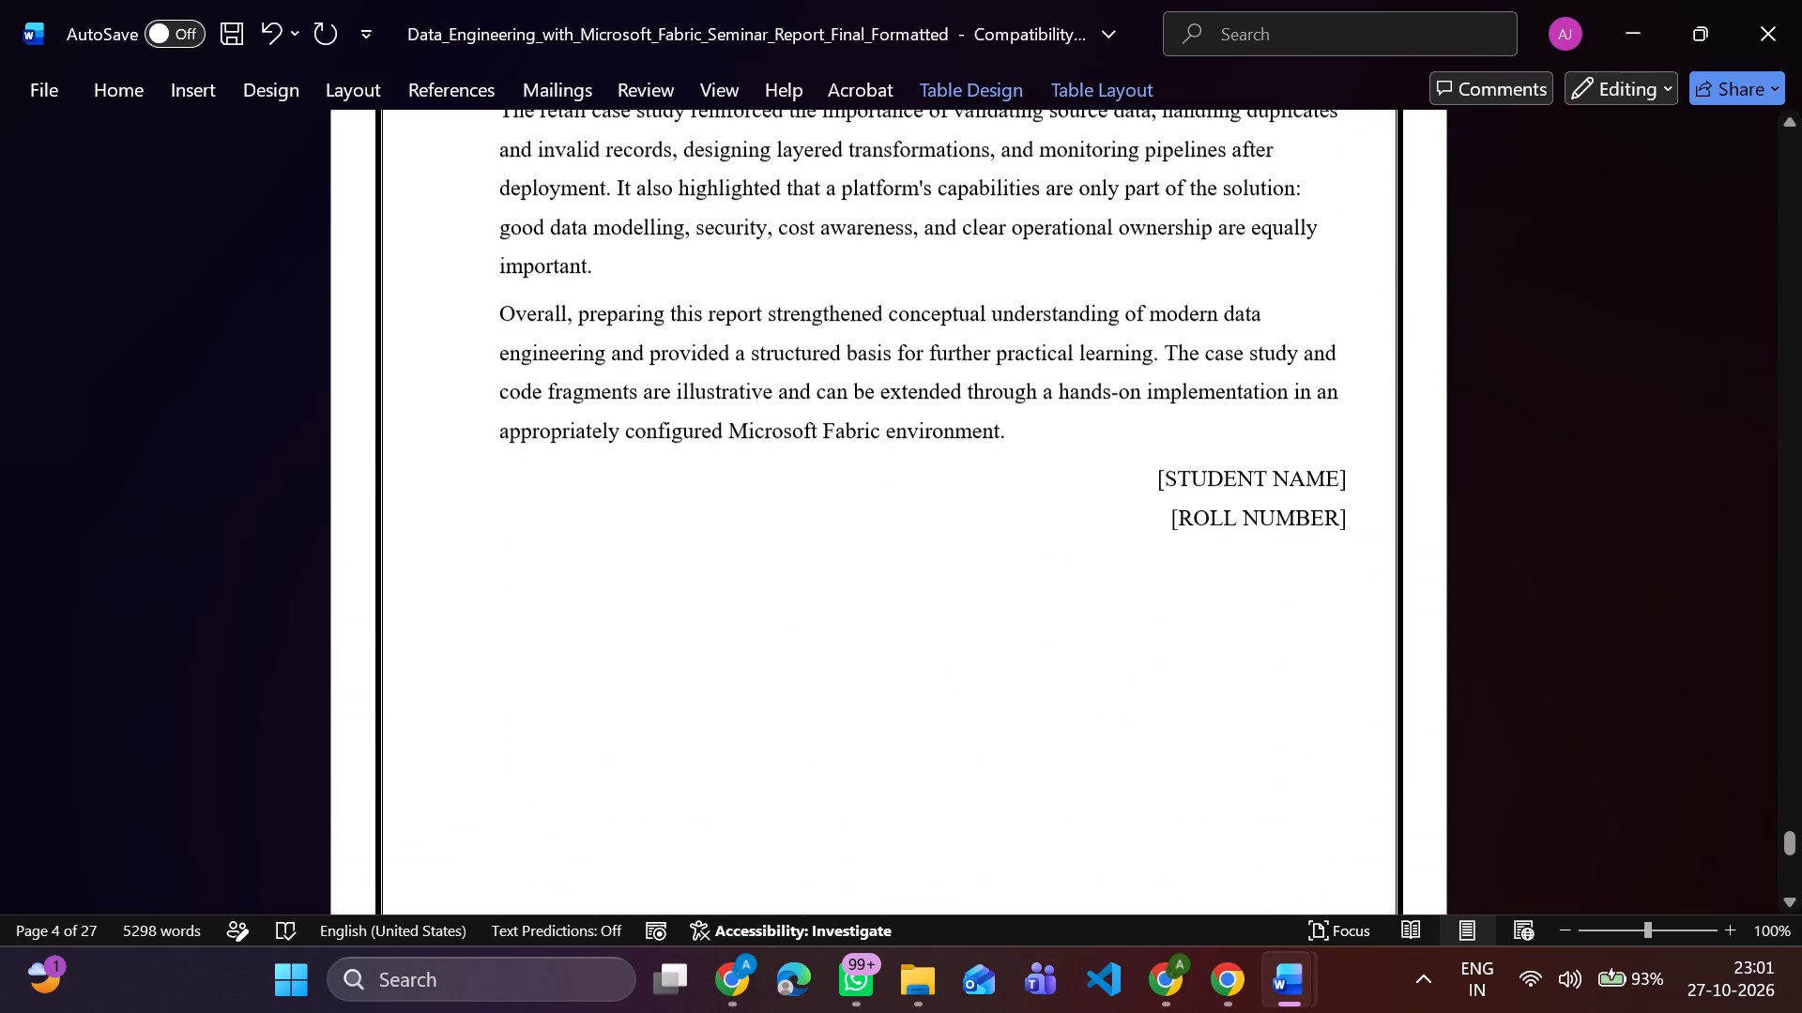
scroll(1108, 644, up, 1)
click(1334, 477)
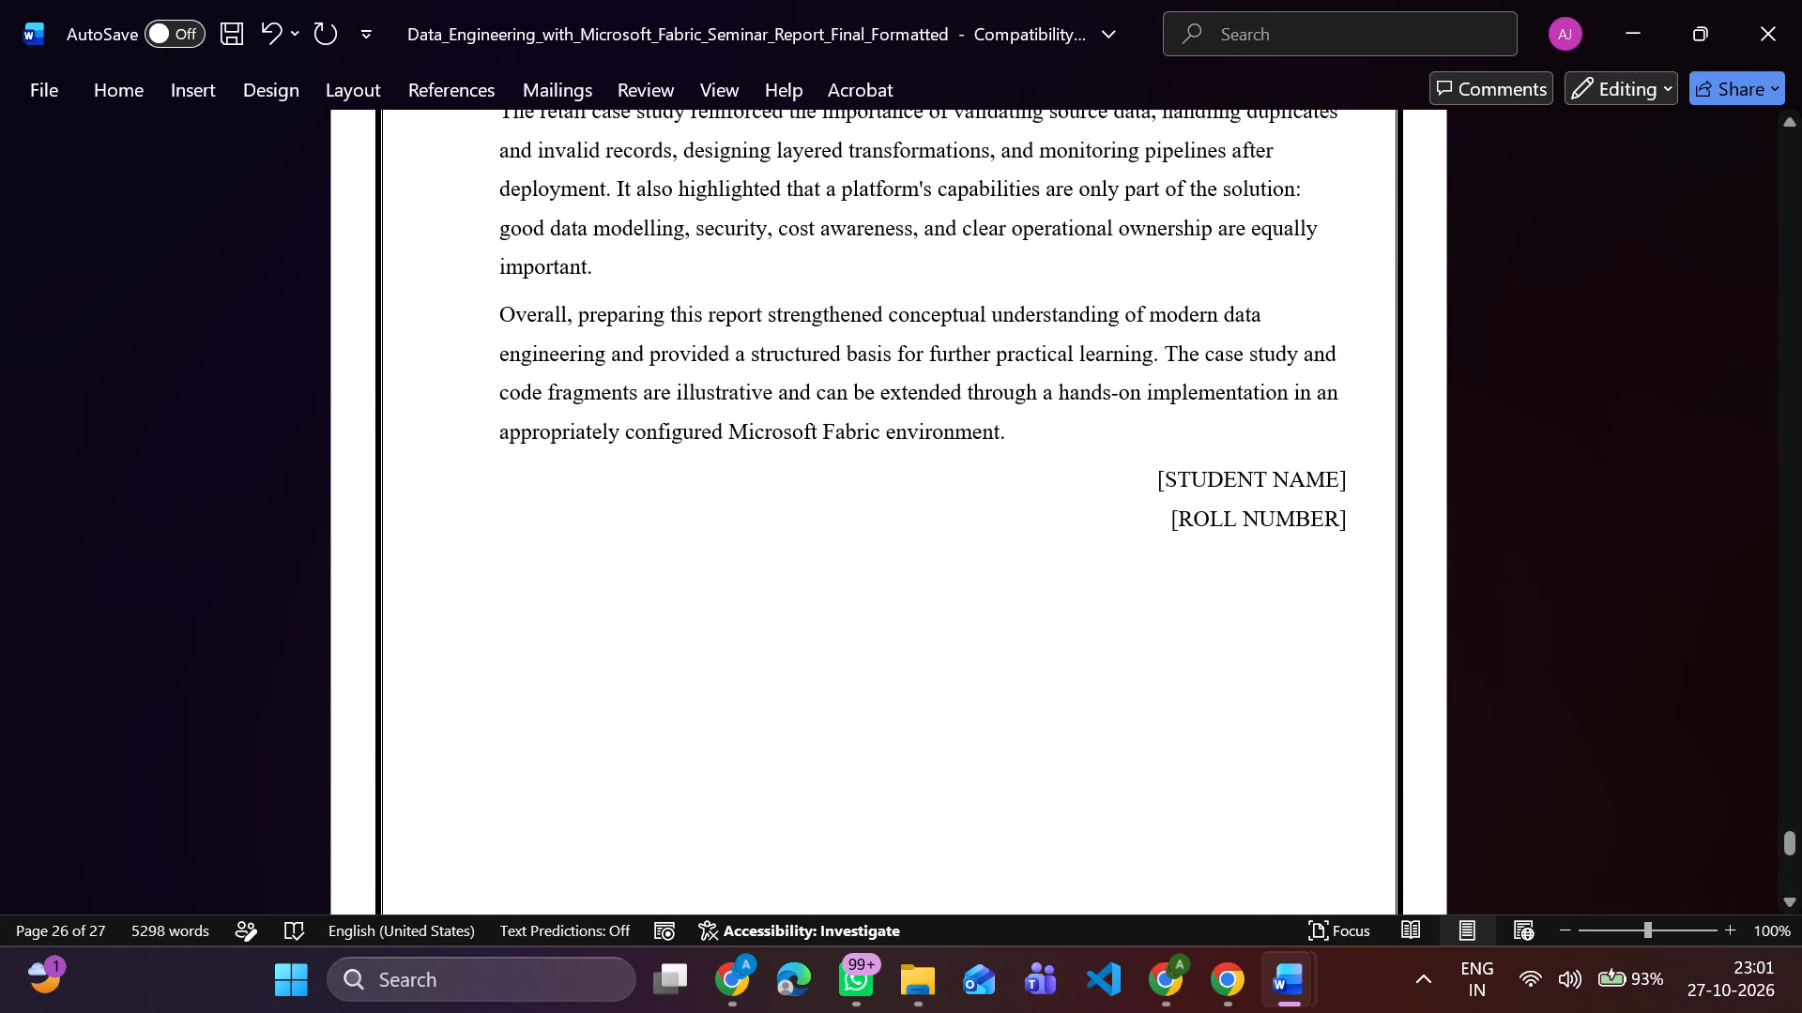
key(BackSpace)
key(BackSpace)
key(BackSpace)
key(BackSpace)
key(BackSpace)
key(BackSpace)
key(BackSpace)
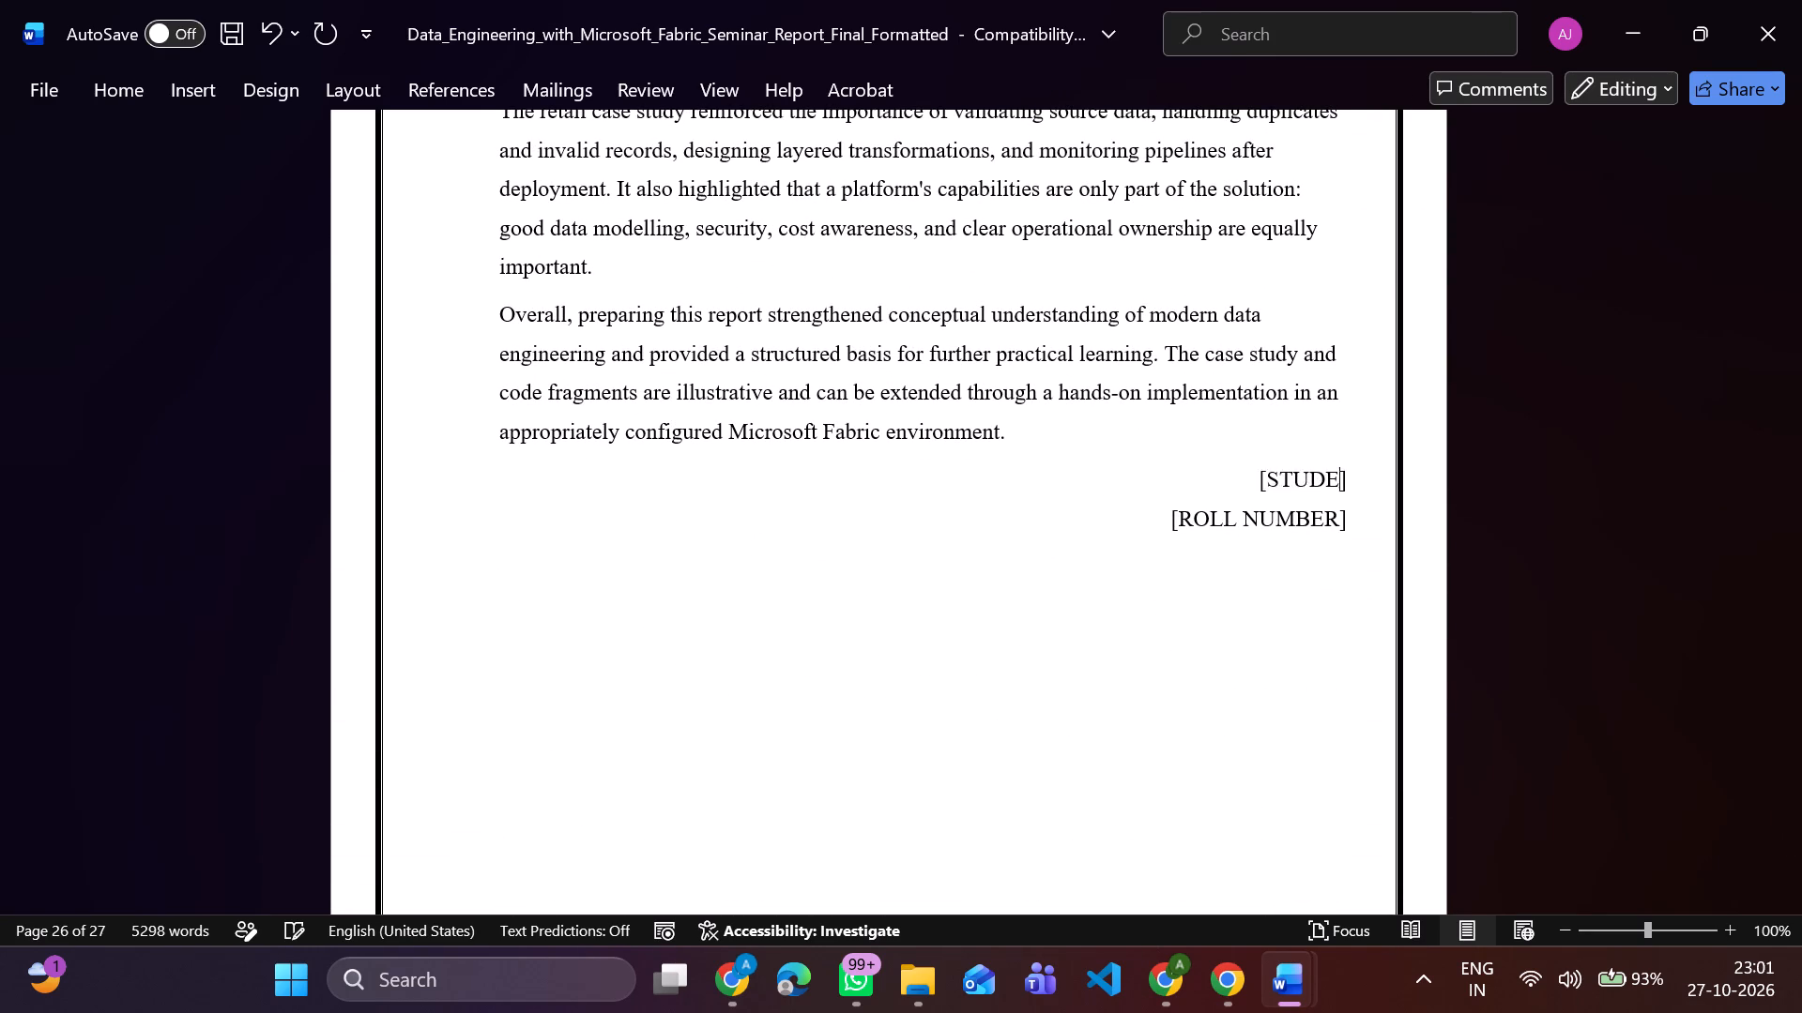
key(BackSpace)
key(BackSpace)
key(BackSpace)
key(BackSpace)
key(BackSpace)
key(Tab)
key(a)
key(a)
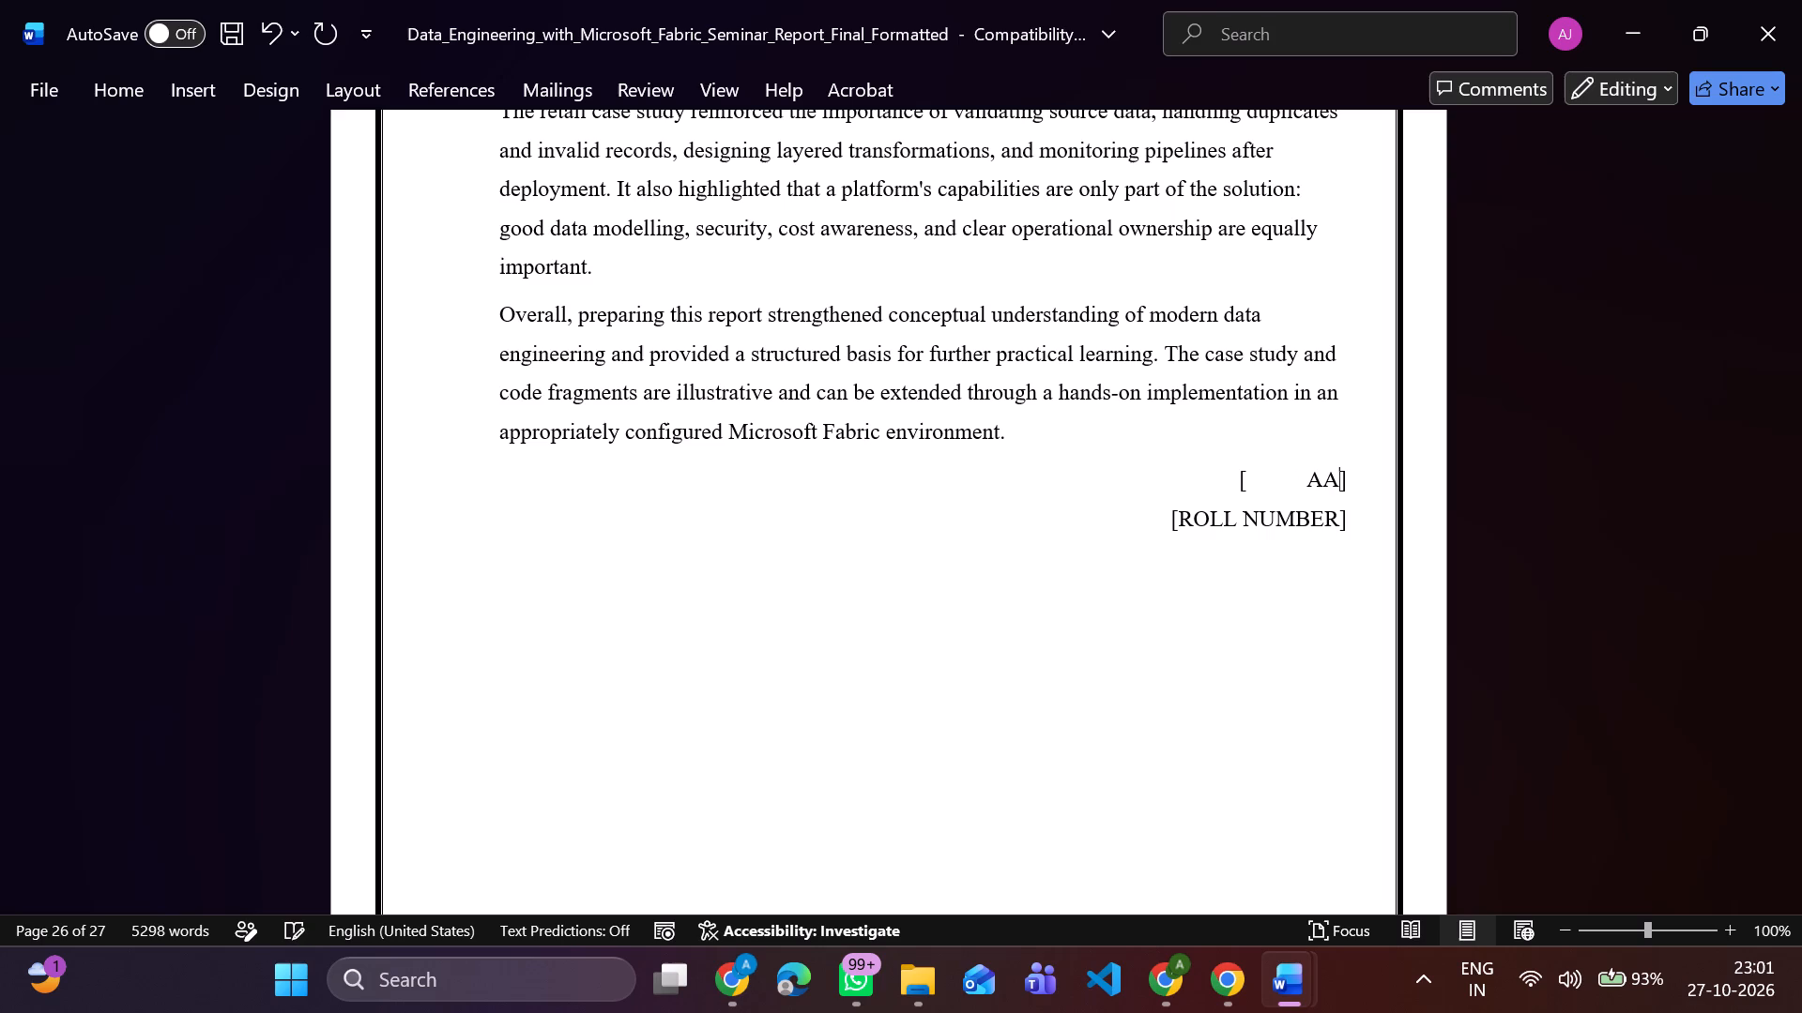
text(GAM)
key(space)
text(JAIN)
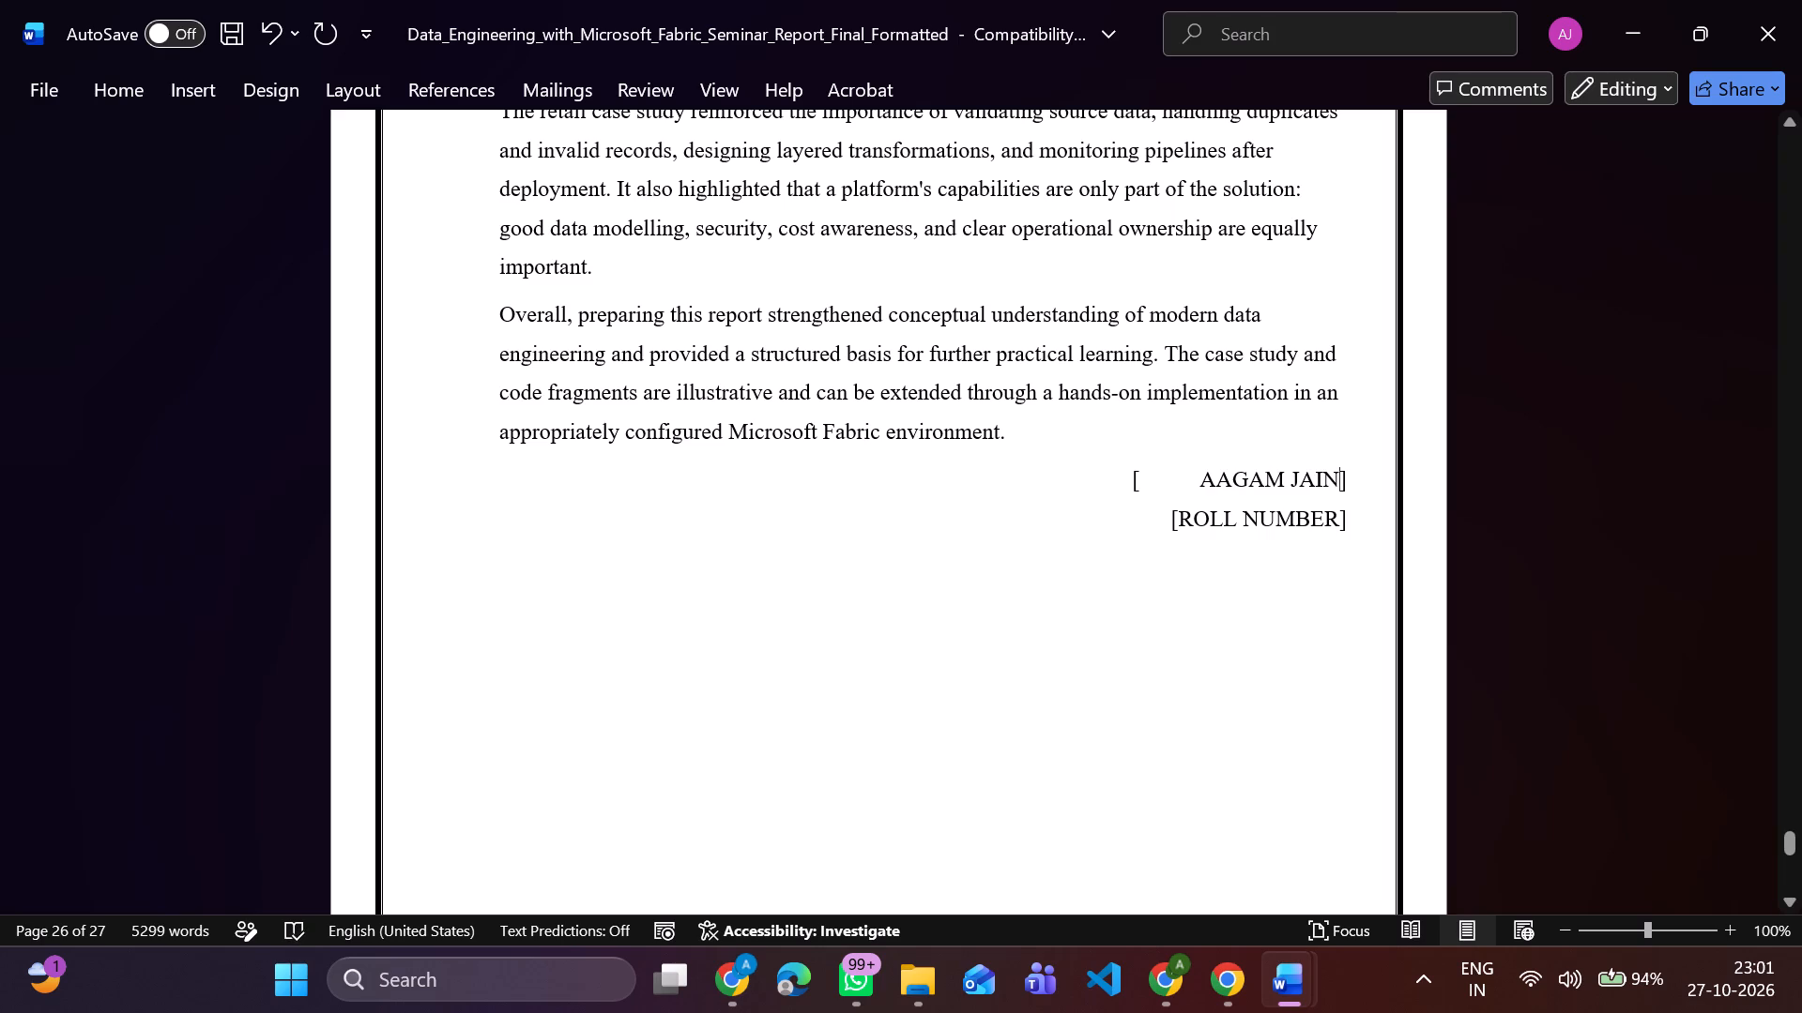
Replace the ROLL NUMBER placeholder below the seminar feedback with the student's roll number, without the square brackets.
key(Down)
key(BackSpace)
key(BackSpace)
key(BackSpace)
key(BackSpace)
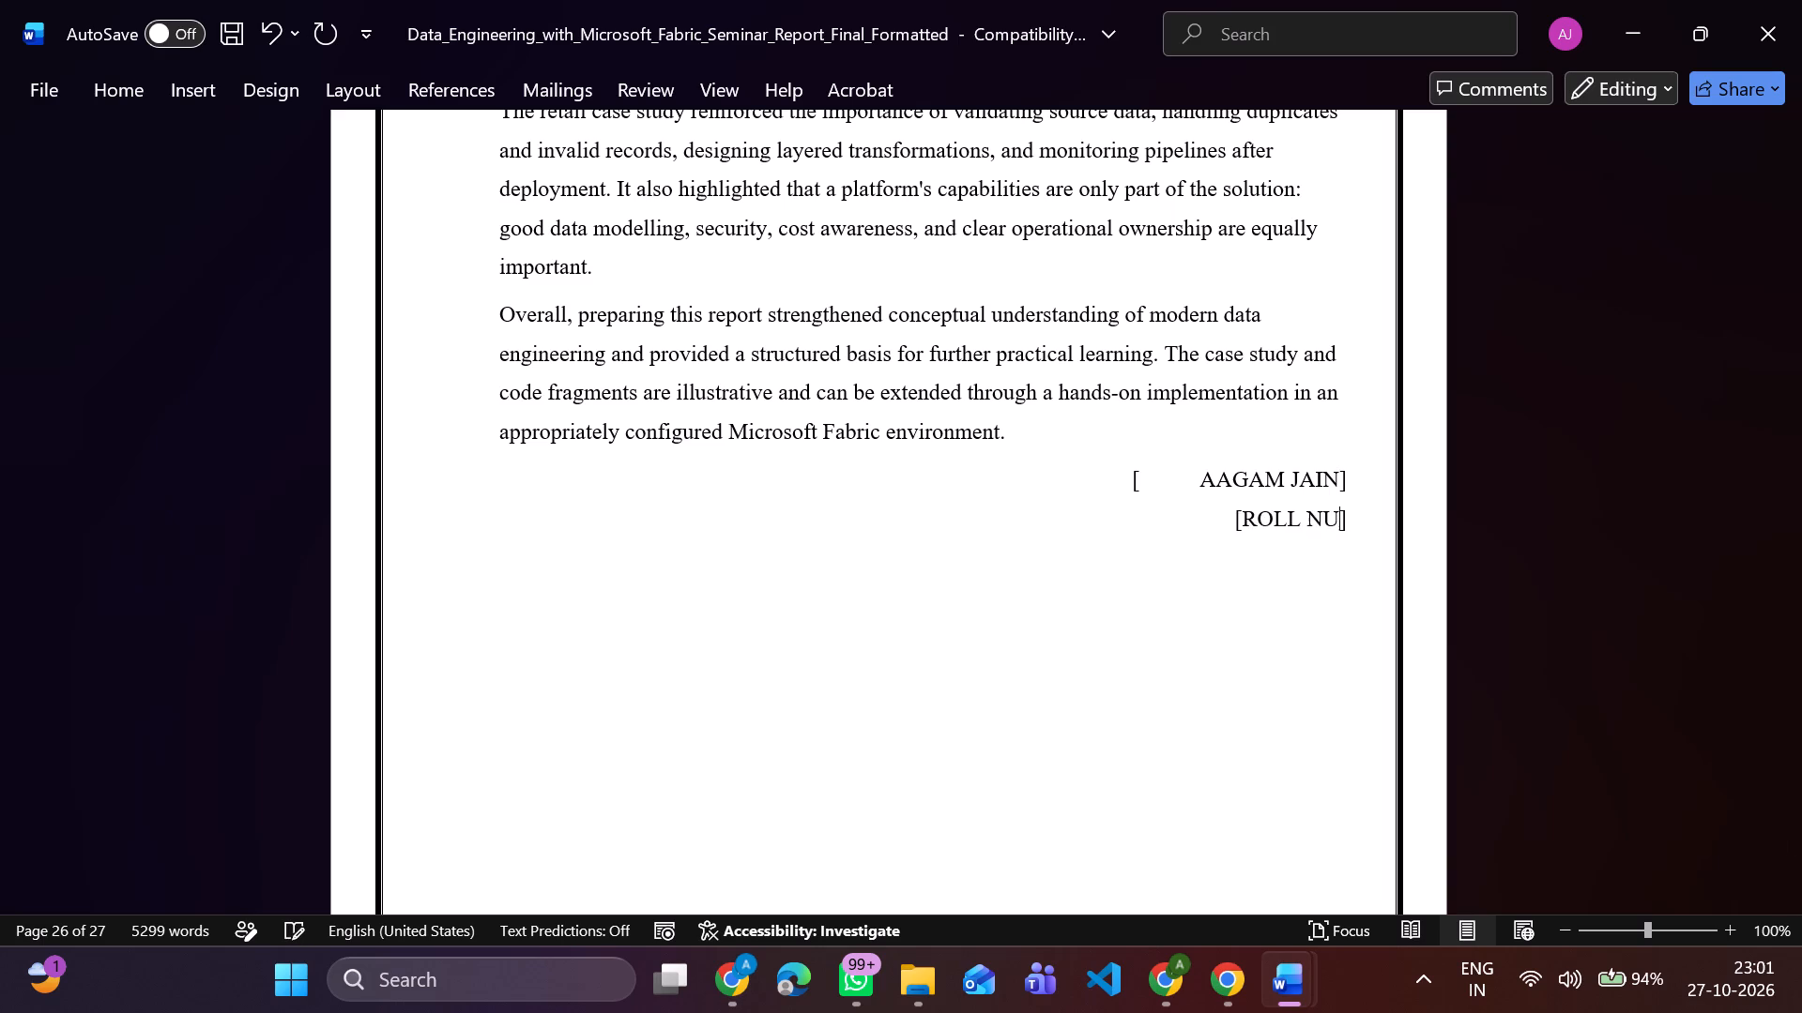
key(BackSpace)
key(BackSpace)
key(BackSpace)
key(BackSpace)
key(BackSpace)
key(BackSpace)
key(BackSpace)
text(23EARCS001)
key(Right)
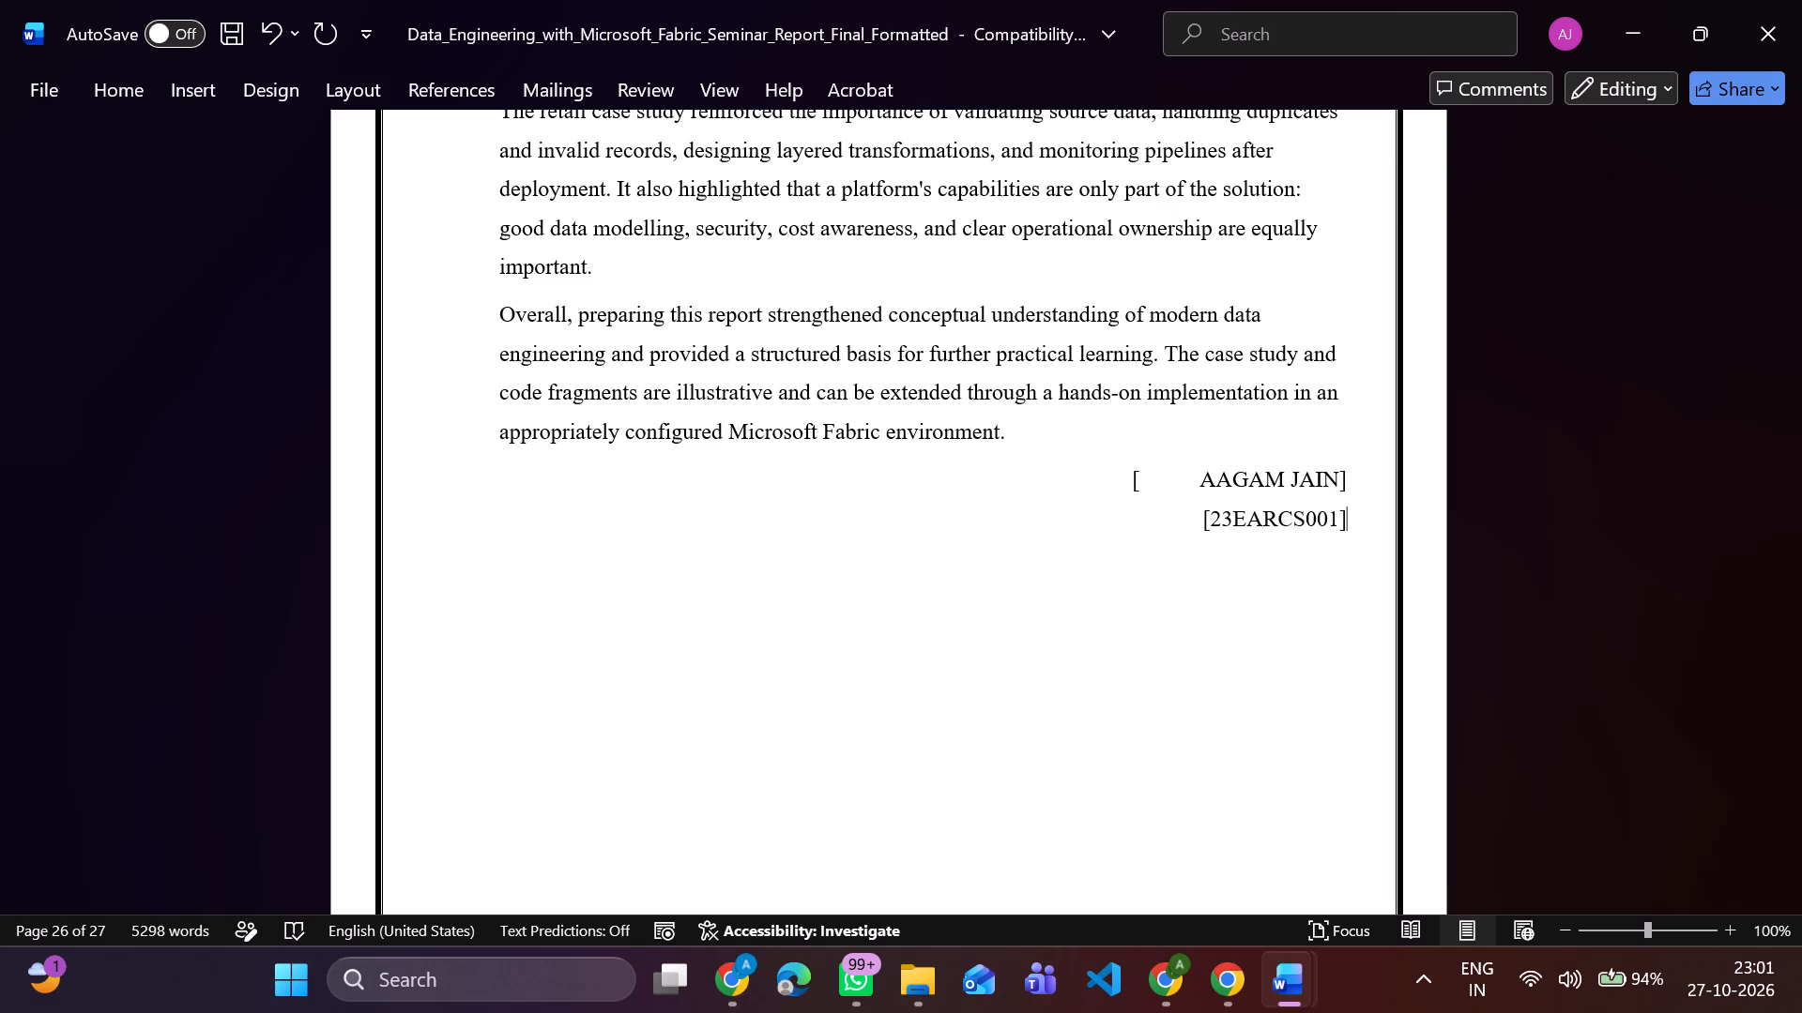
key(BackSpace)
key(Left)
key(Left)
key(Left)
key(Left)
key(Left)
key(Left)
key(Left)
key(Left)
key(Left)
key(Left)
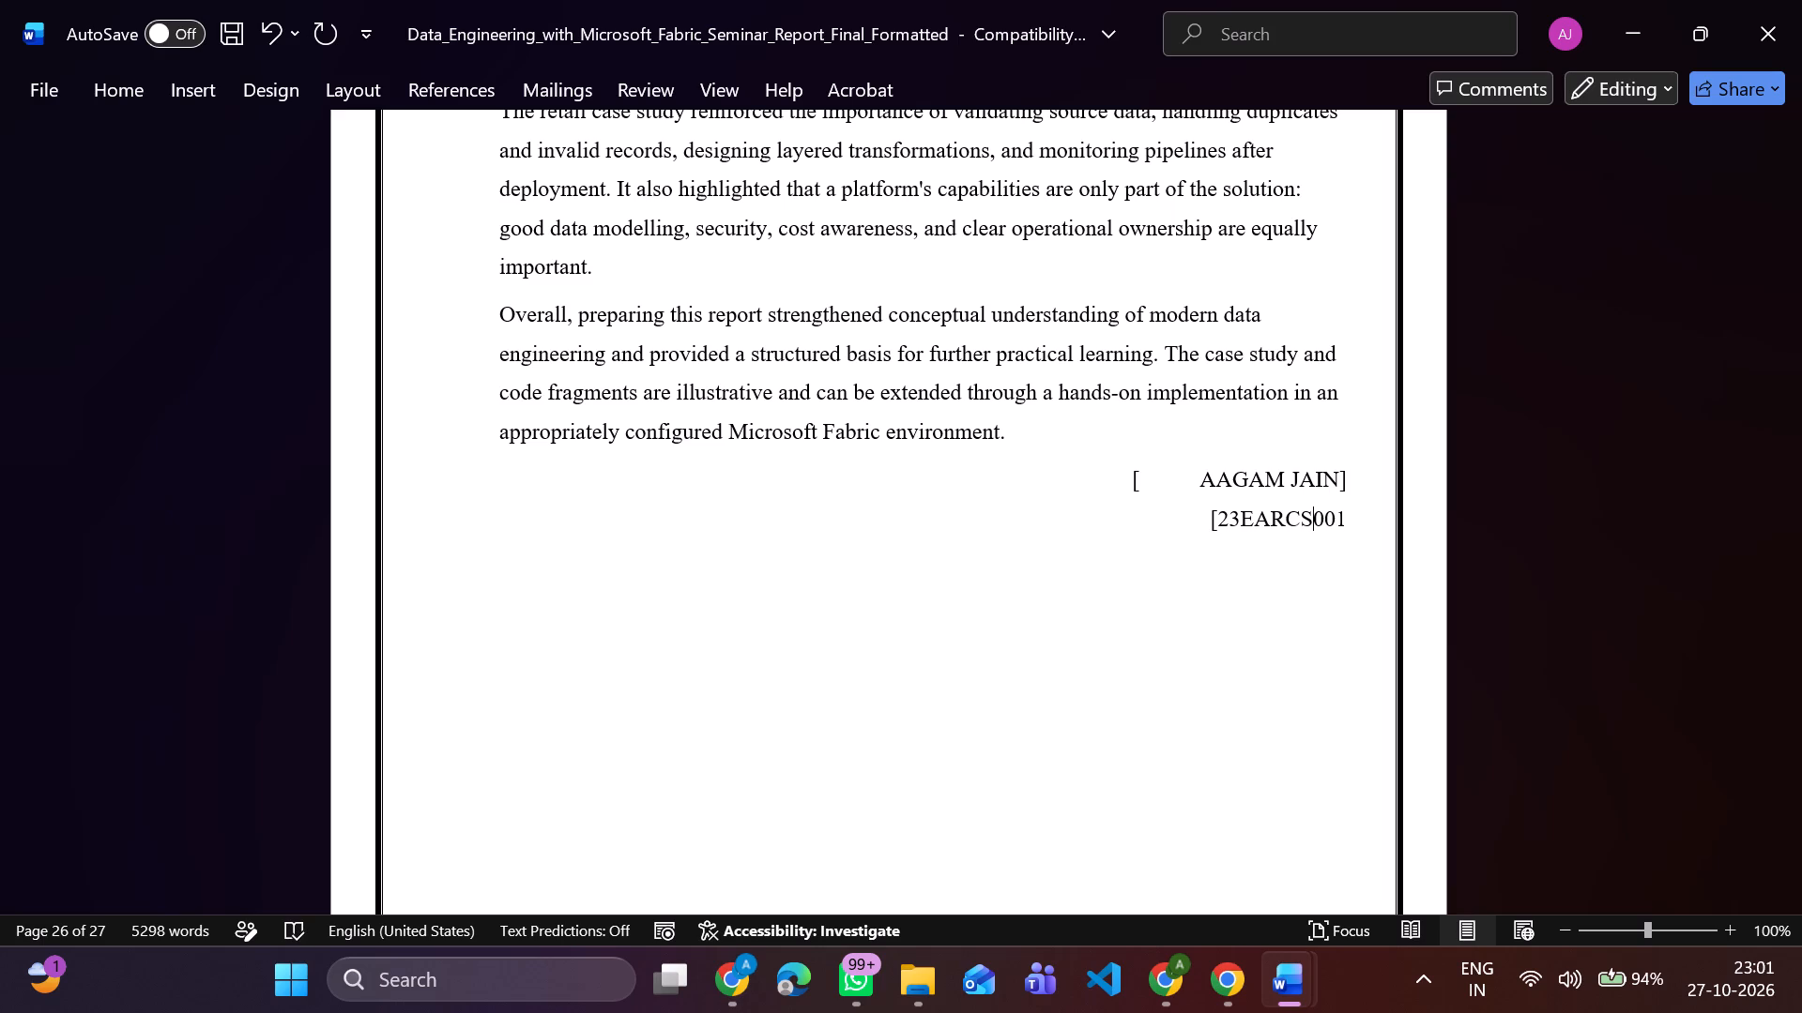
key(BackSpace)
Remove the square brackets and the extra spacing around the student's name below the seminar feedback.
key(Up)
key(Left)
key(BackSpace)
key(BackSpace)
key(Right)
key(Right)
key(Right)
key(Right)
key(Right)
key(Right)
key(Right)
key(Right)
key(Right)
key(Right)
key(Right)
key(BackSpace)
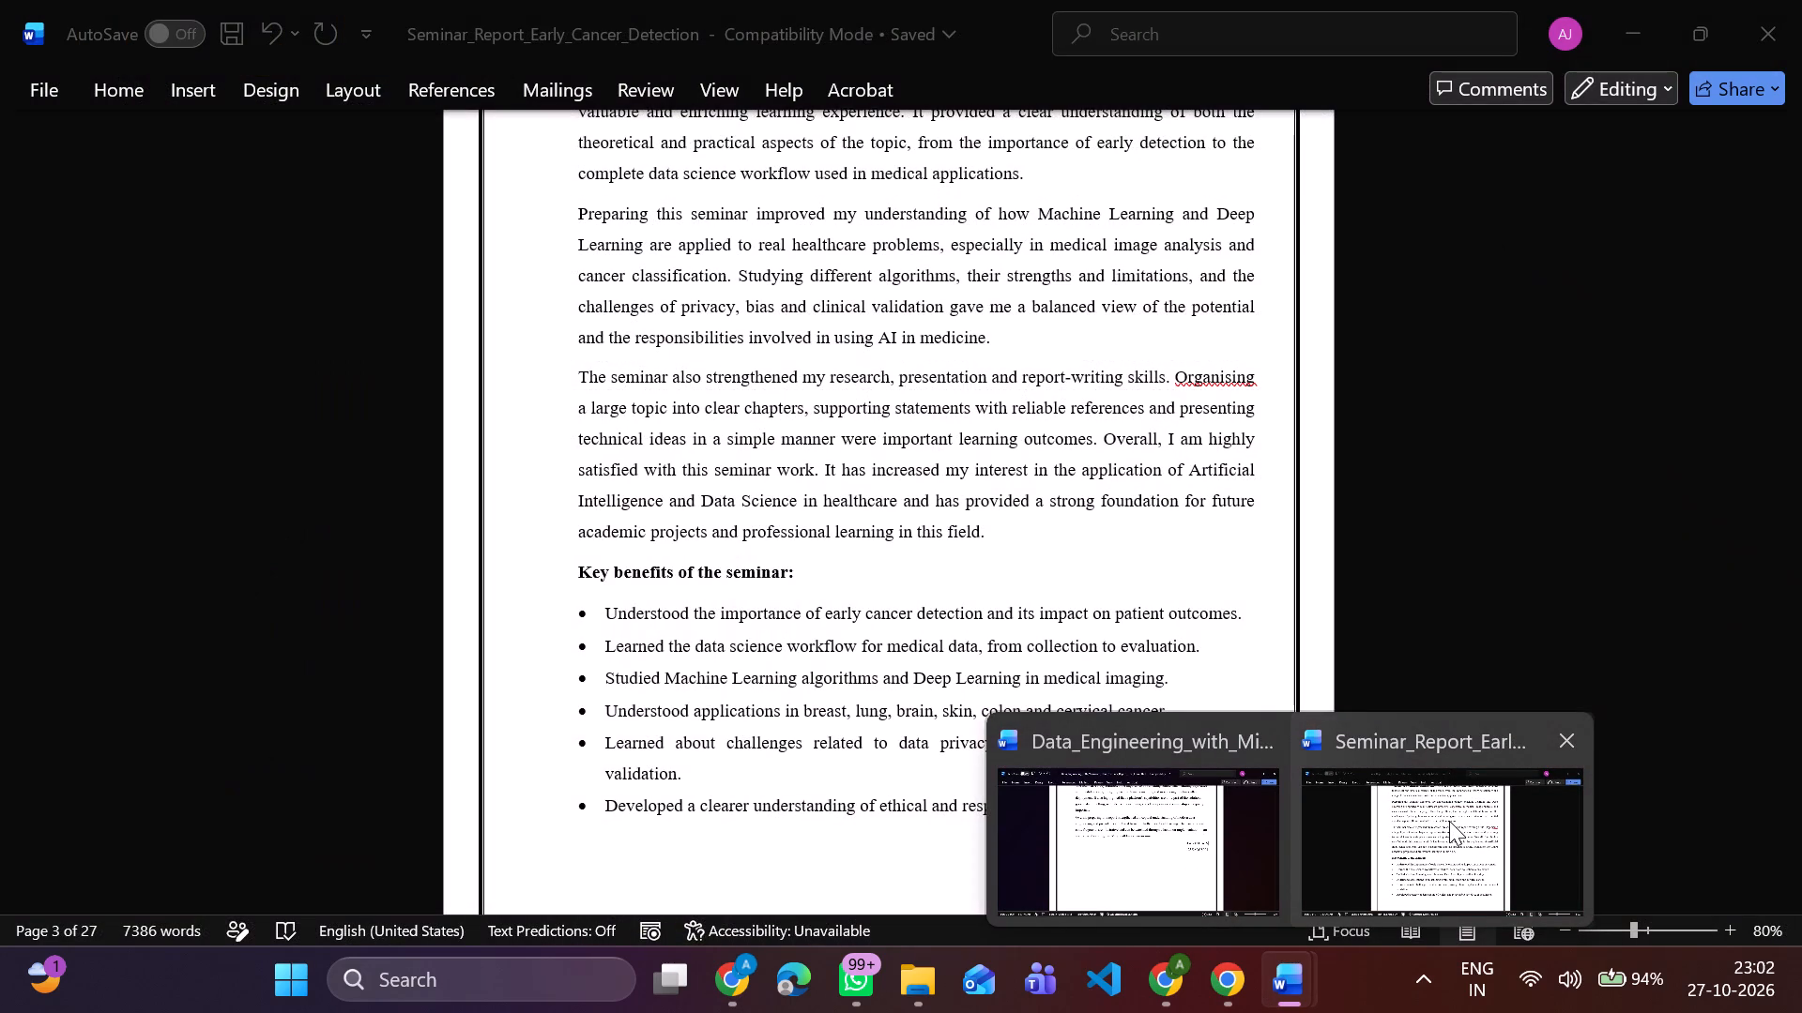
Switch to the Seminar_Report_Early_Cancer_Detection document and examine how its Student Feedback page is laid out and ends.
click(1449, 821)
scroll(1130, 711, down, 4)
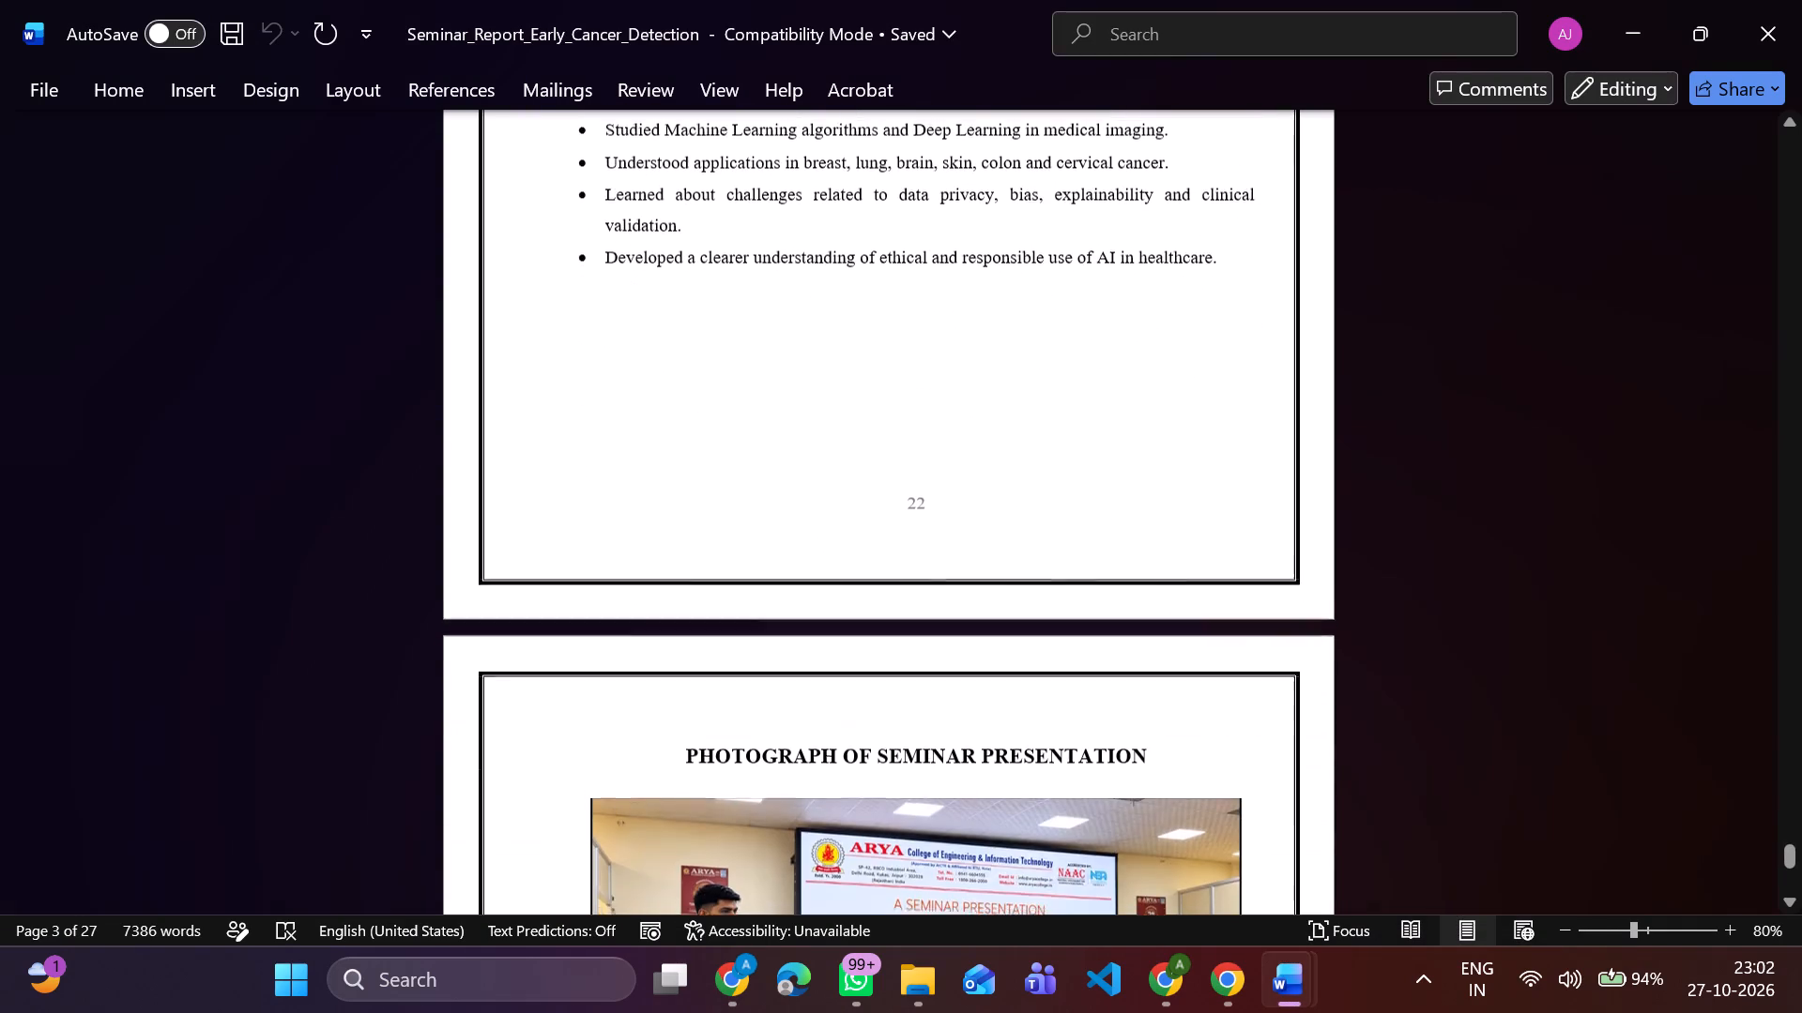
scroll(1130, 711, up, 5)
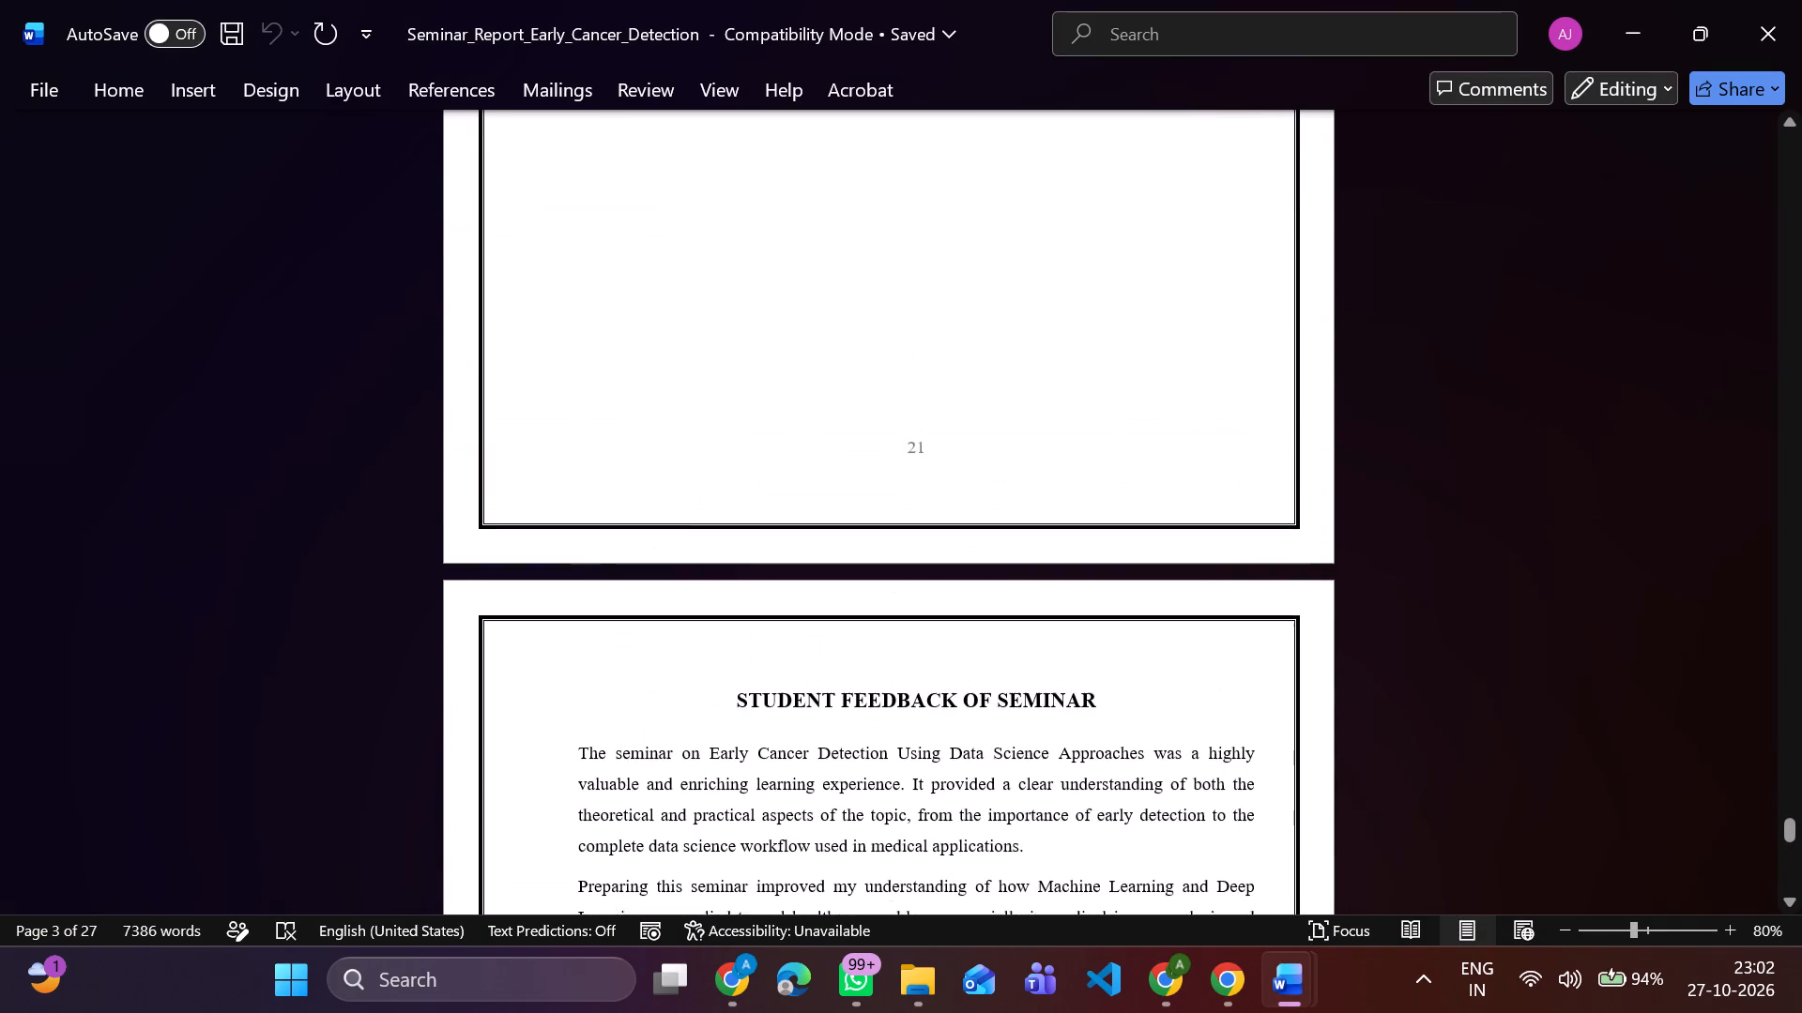
scroll(1130, 711, up, 2)
scroll(1130, 711, down, 1)
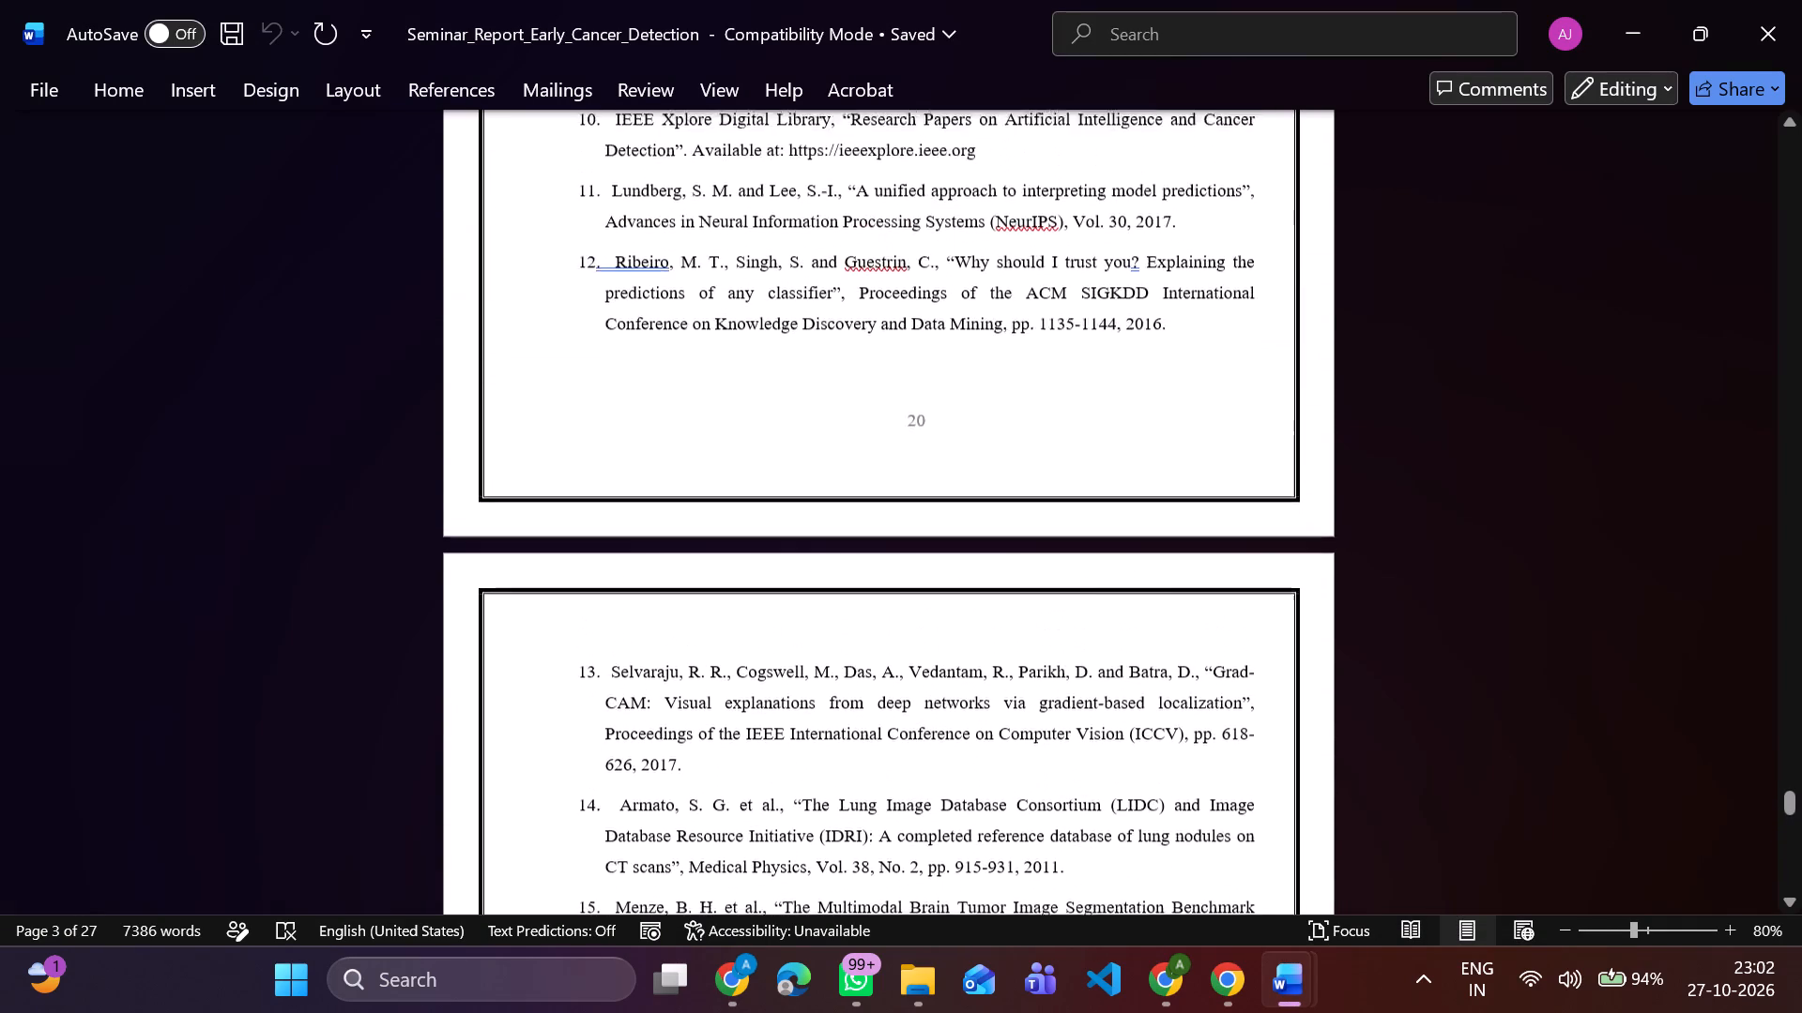
scroll(1130, 711, down, 5)
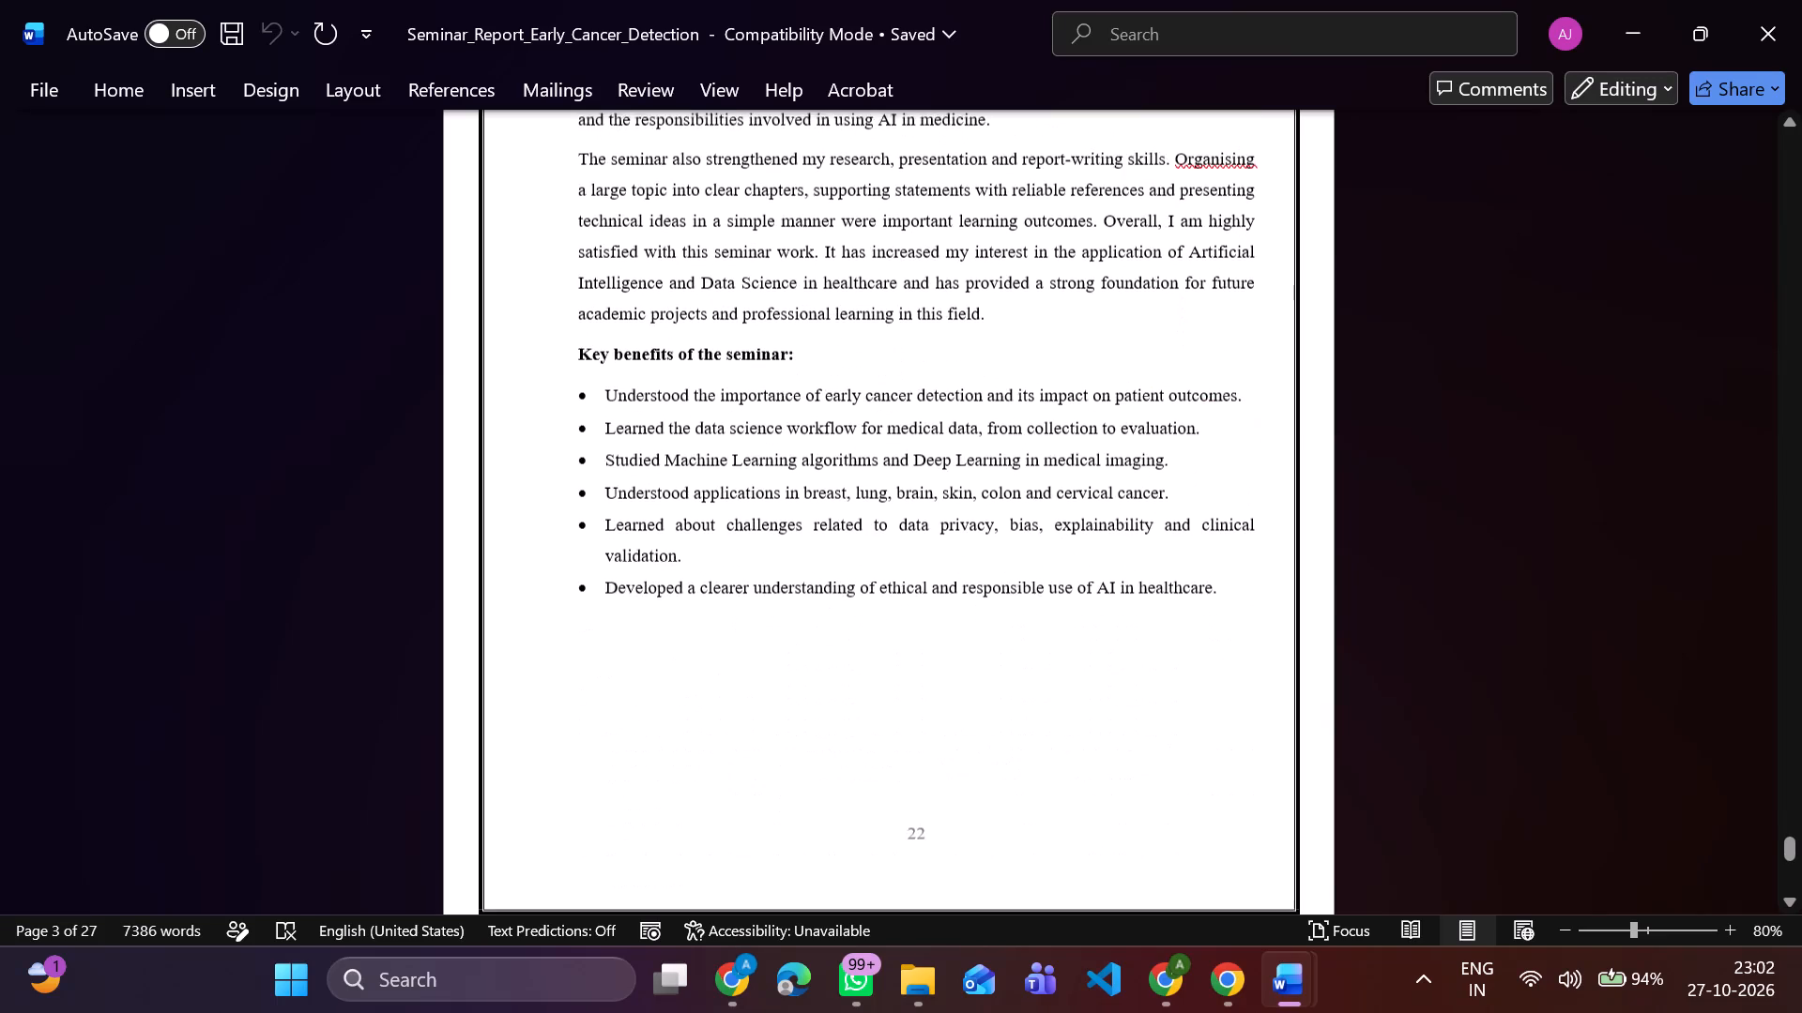
scroll(1130, 711, up, 1)
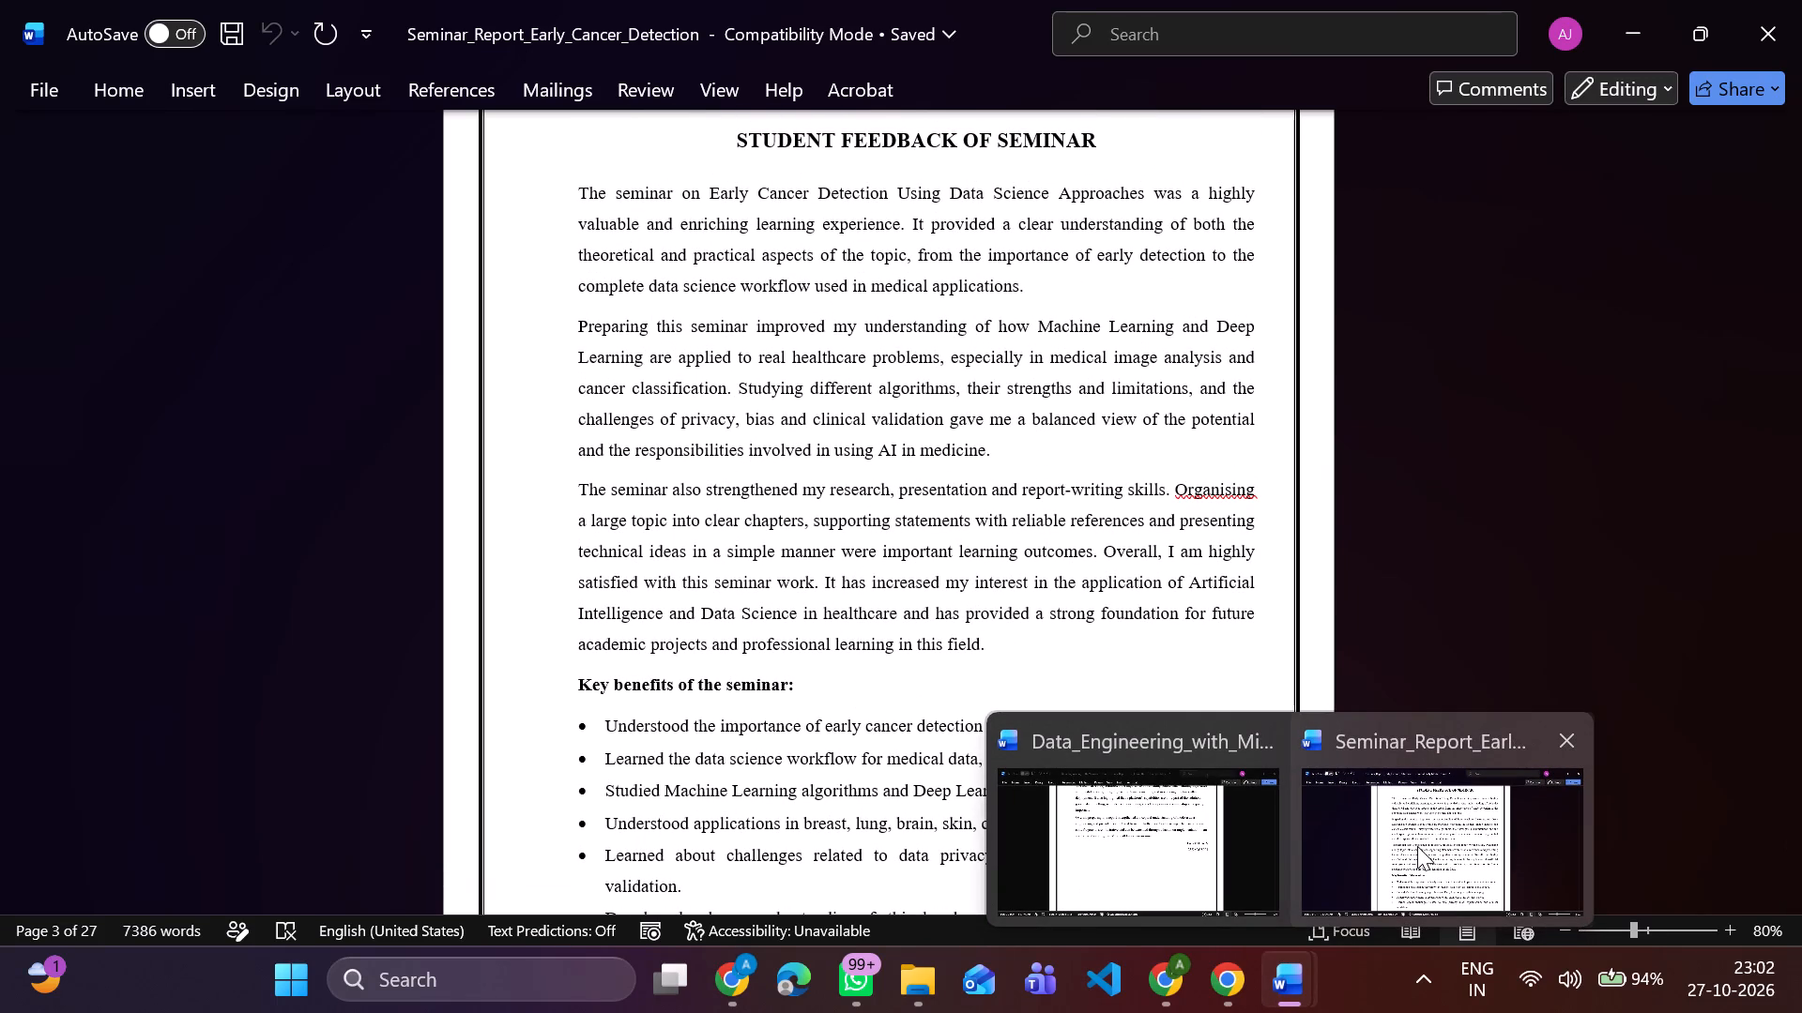
Back in the Data Engineering report, delete the student name and roll number lines below the seminar feedback.
click(1193, 848)
scroll(1088, 571, up, 1)
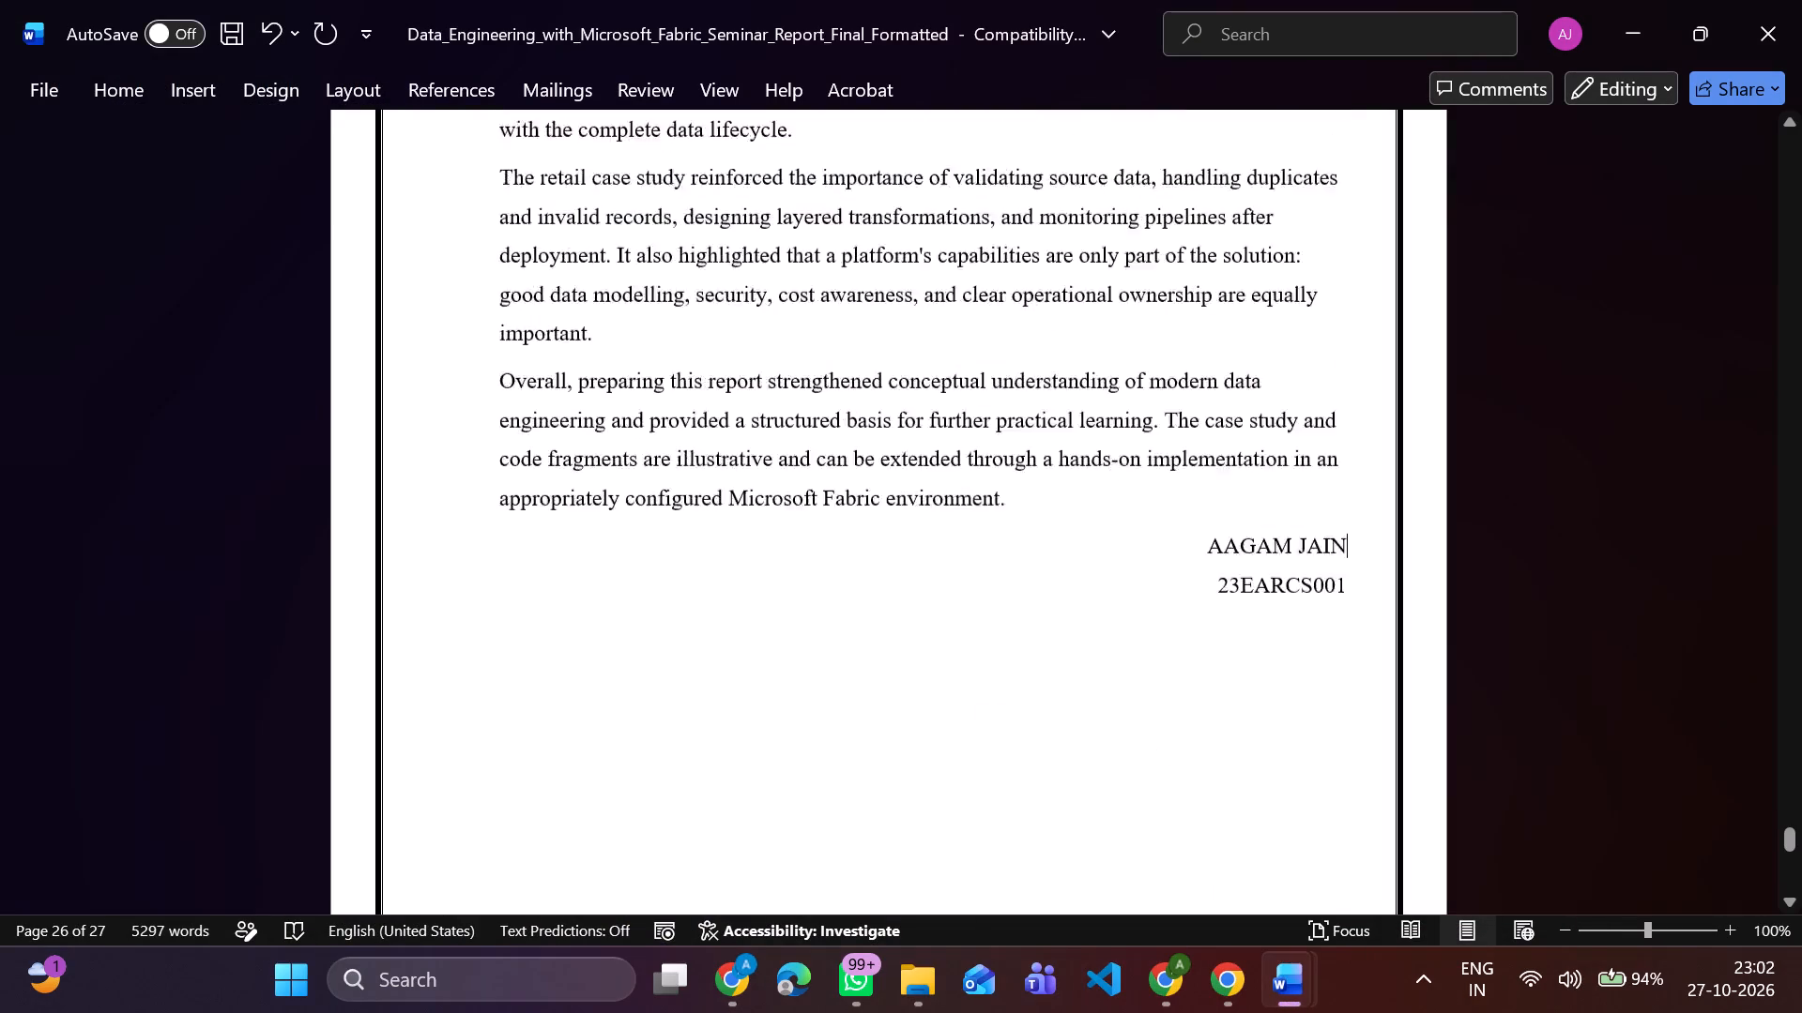
scroll(1088, 571, up, 1)
scroll(1088, 571, down, 2)
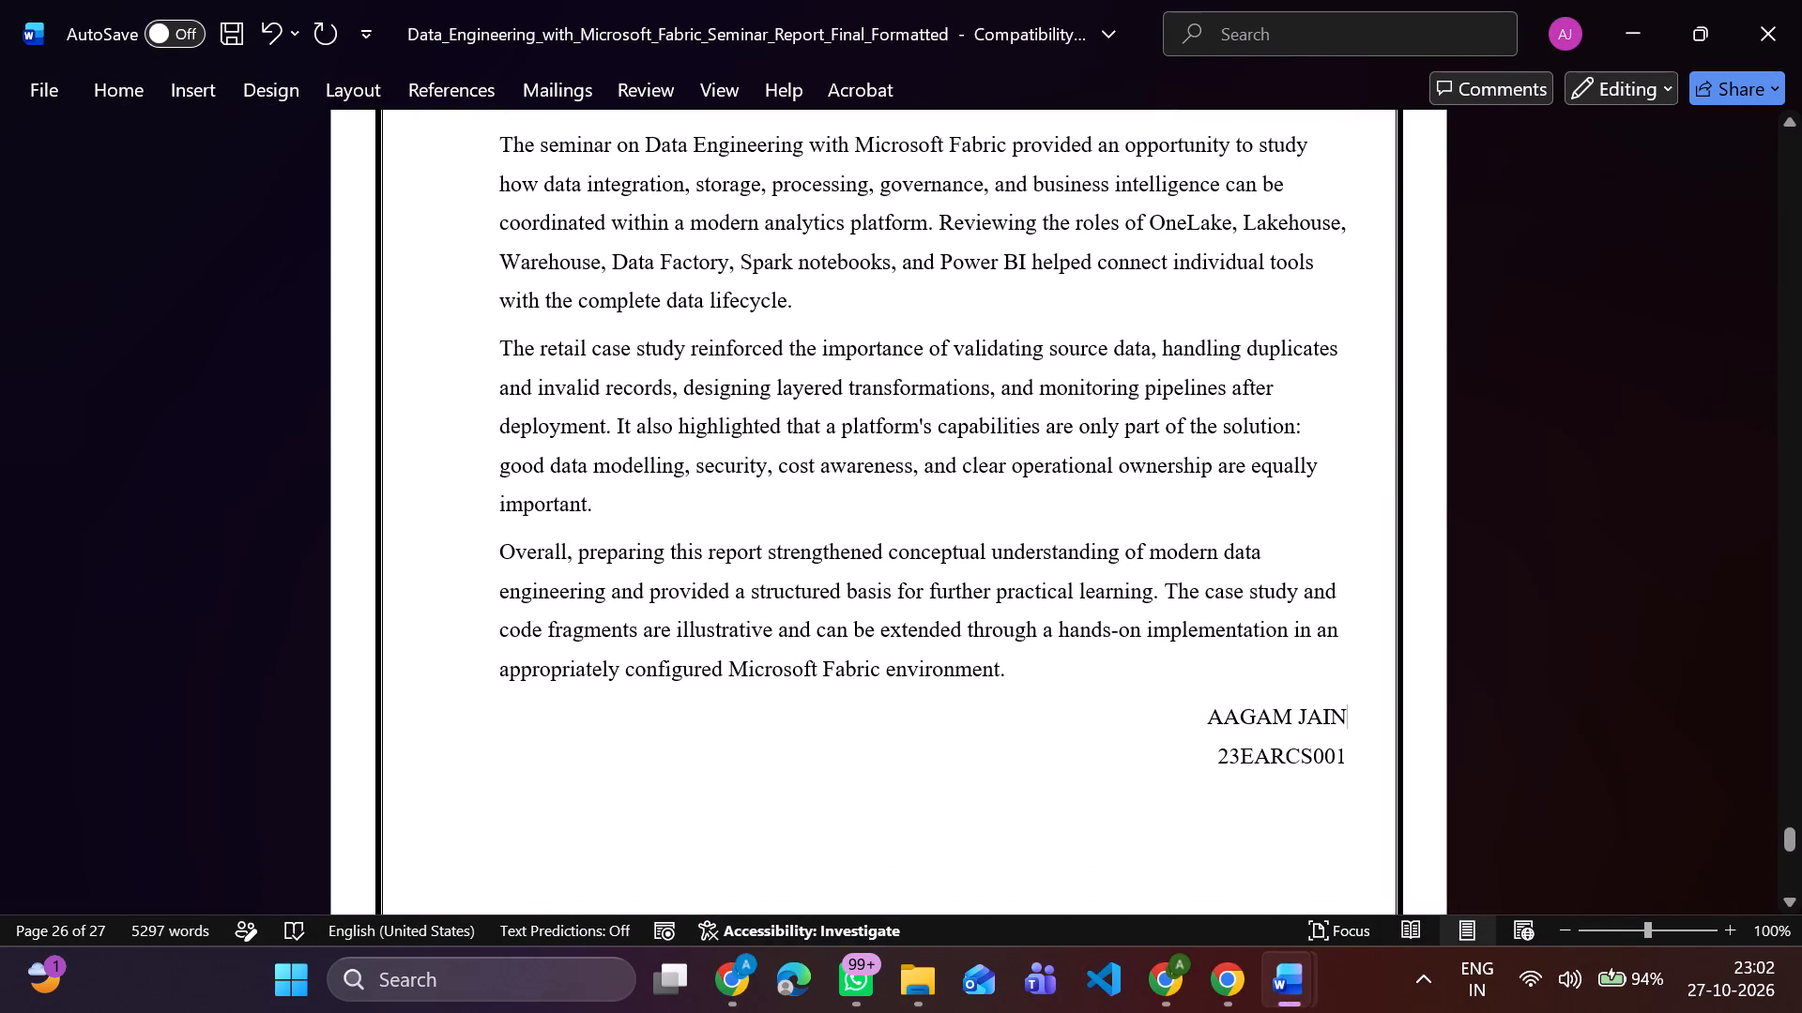
drag(1203, 715, 1293, 774)
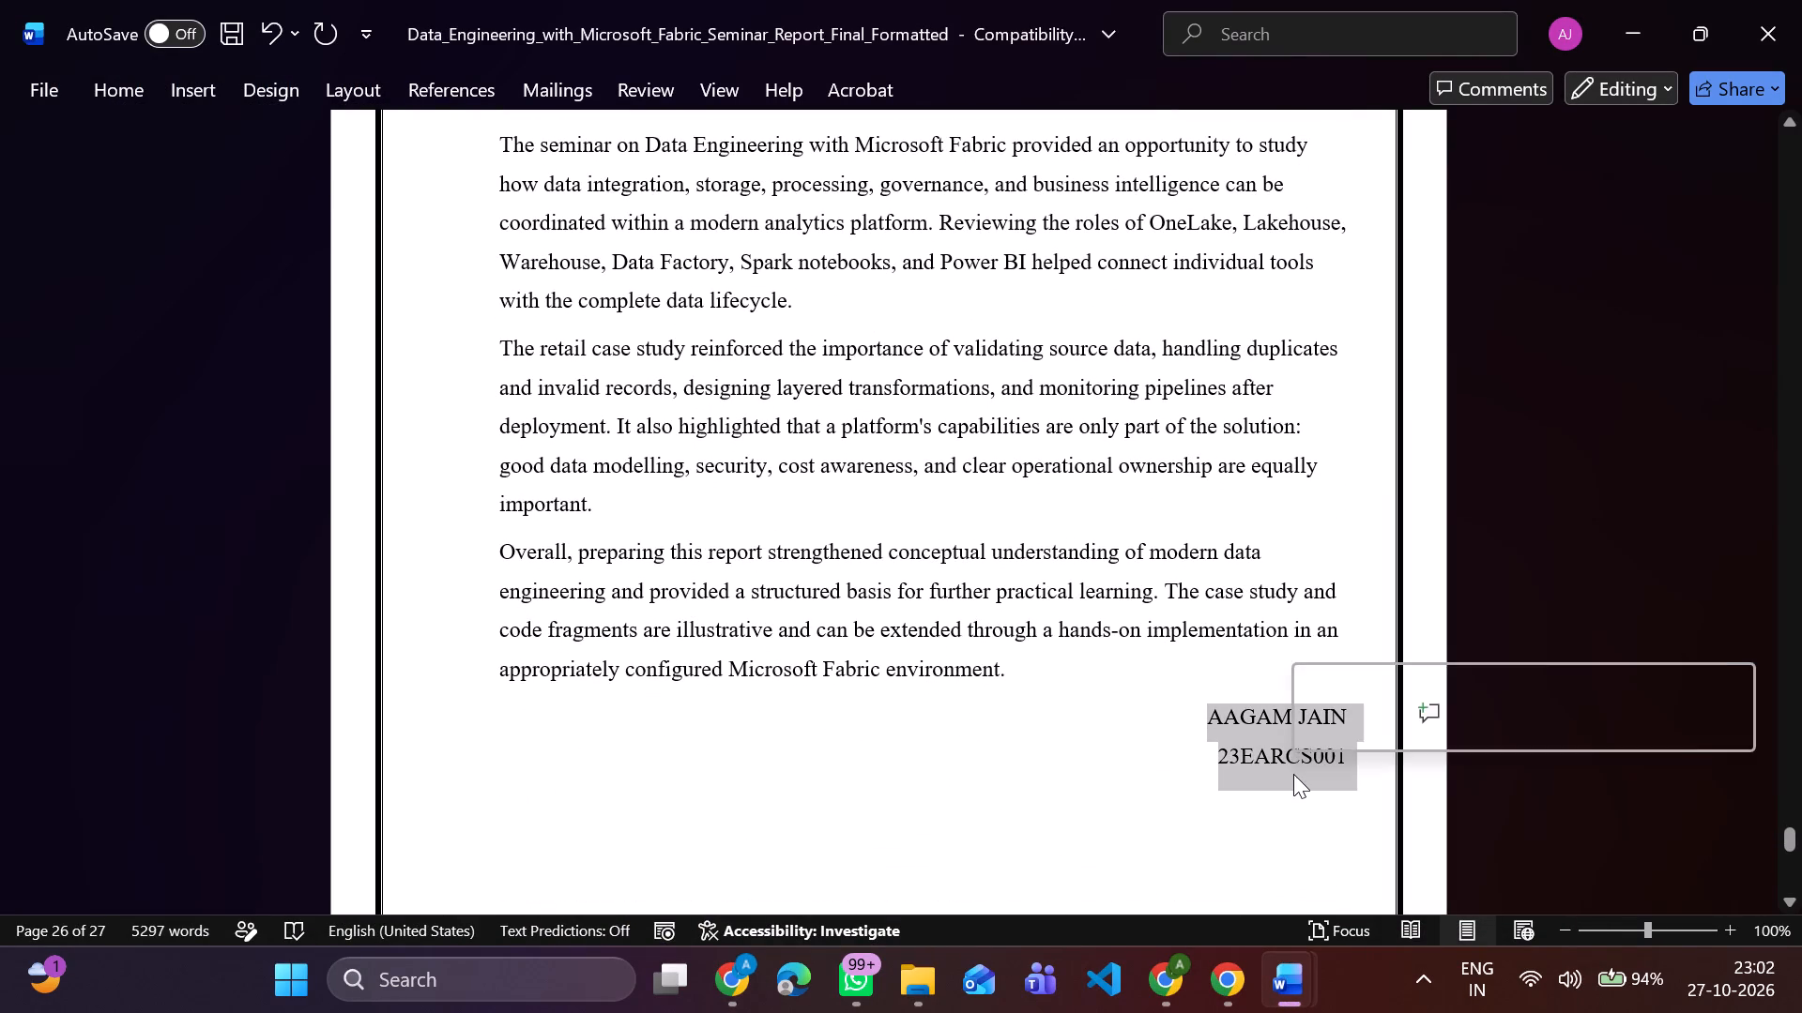
key(BackSpace)
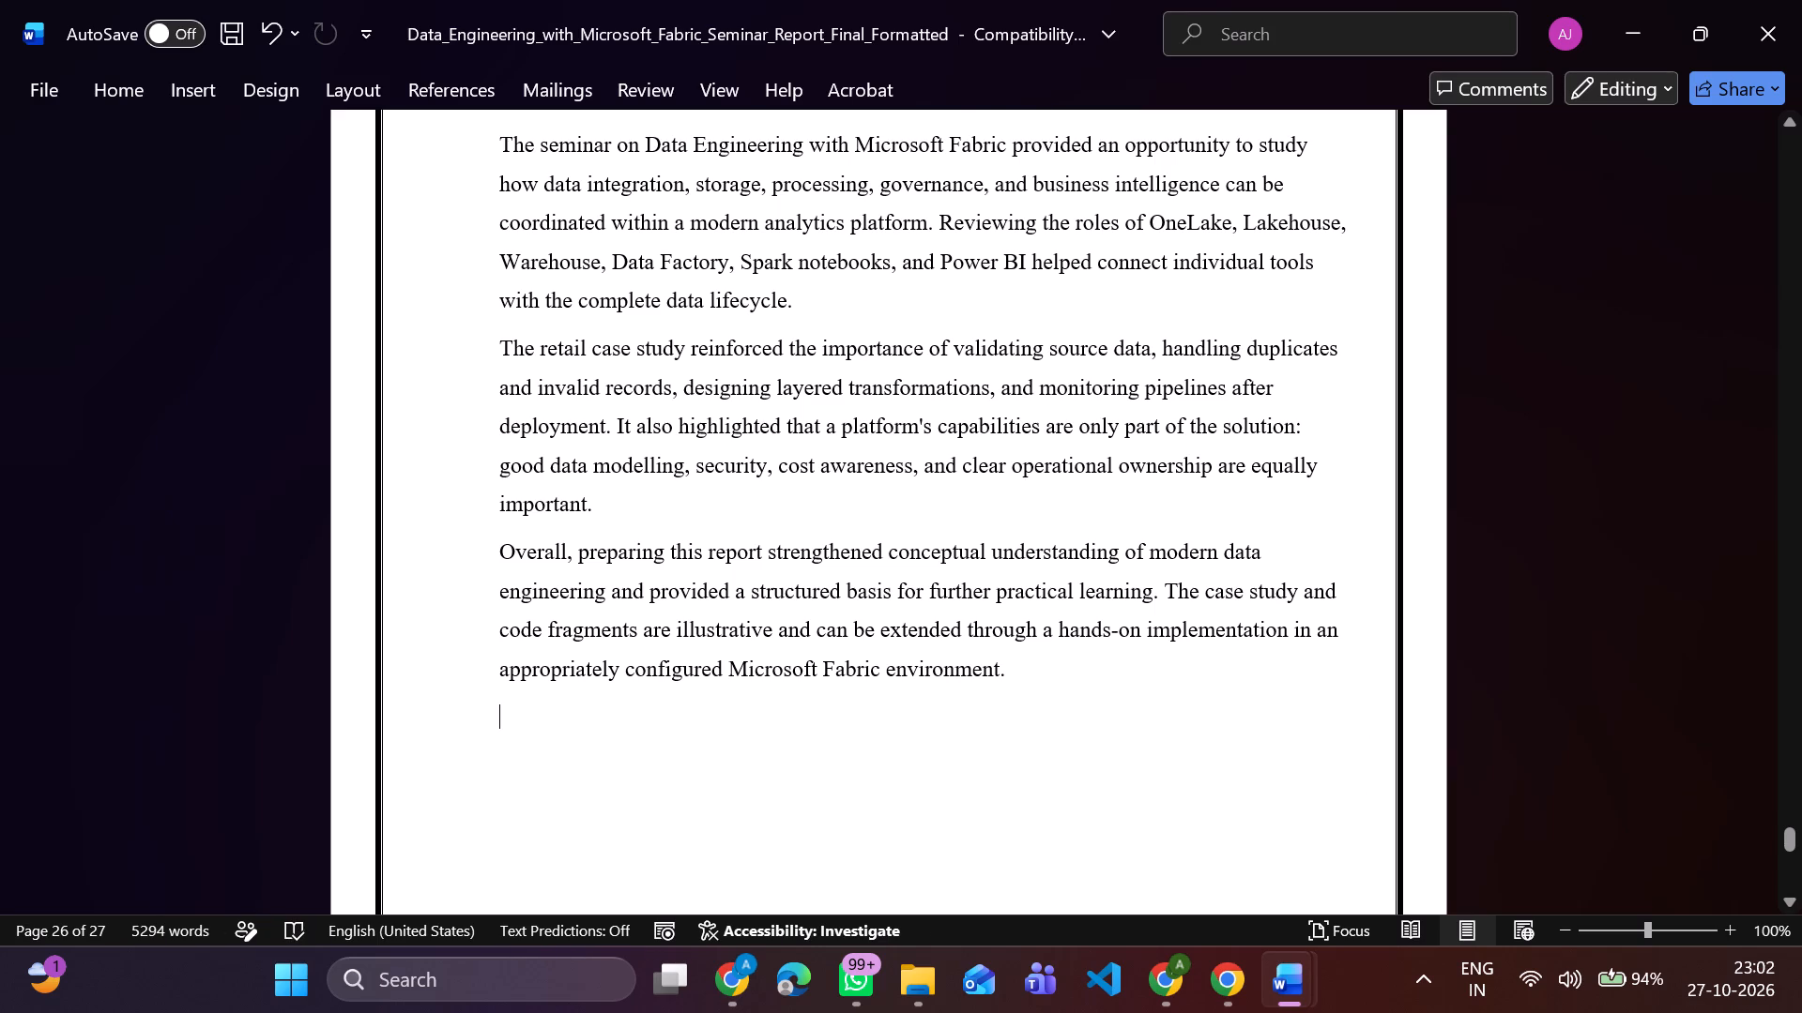
Copy the "Key benefits of the seminar" heading and its bullet list from the Early Cancer Detection report.
scroll(1293, 774, down, 4)
scroll(1293, 774, up, 2)
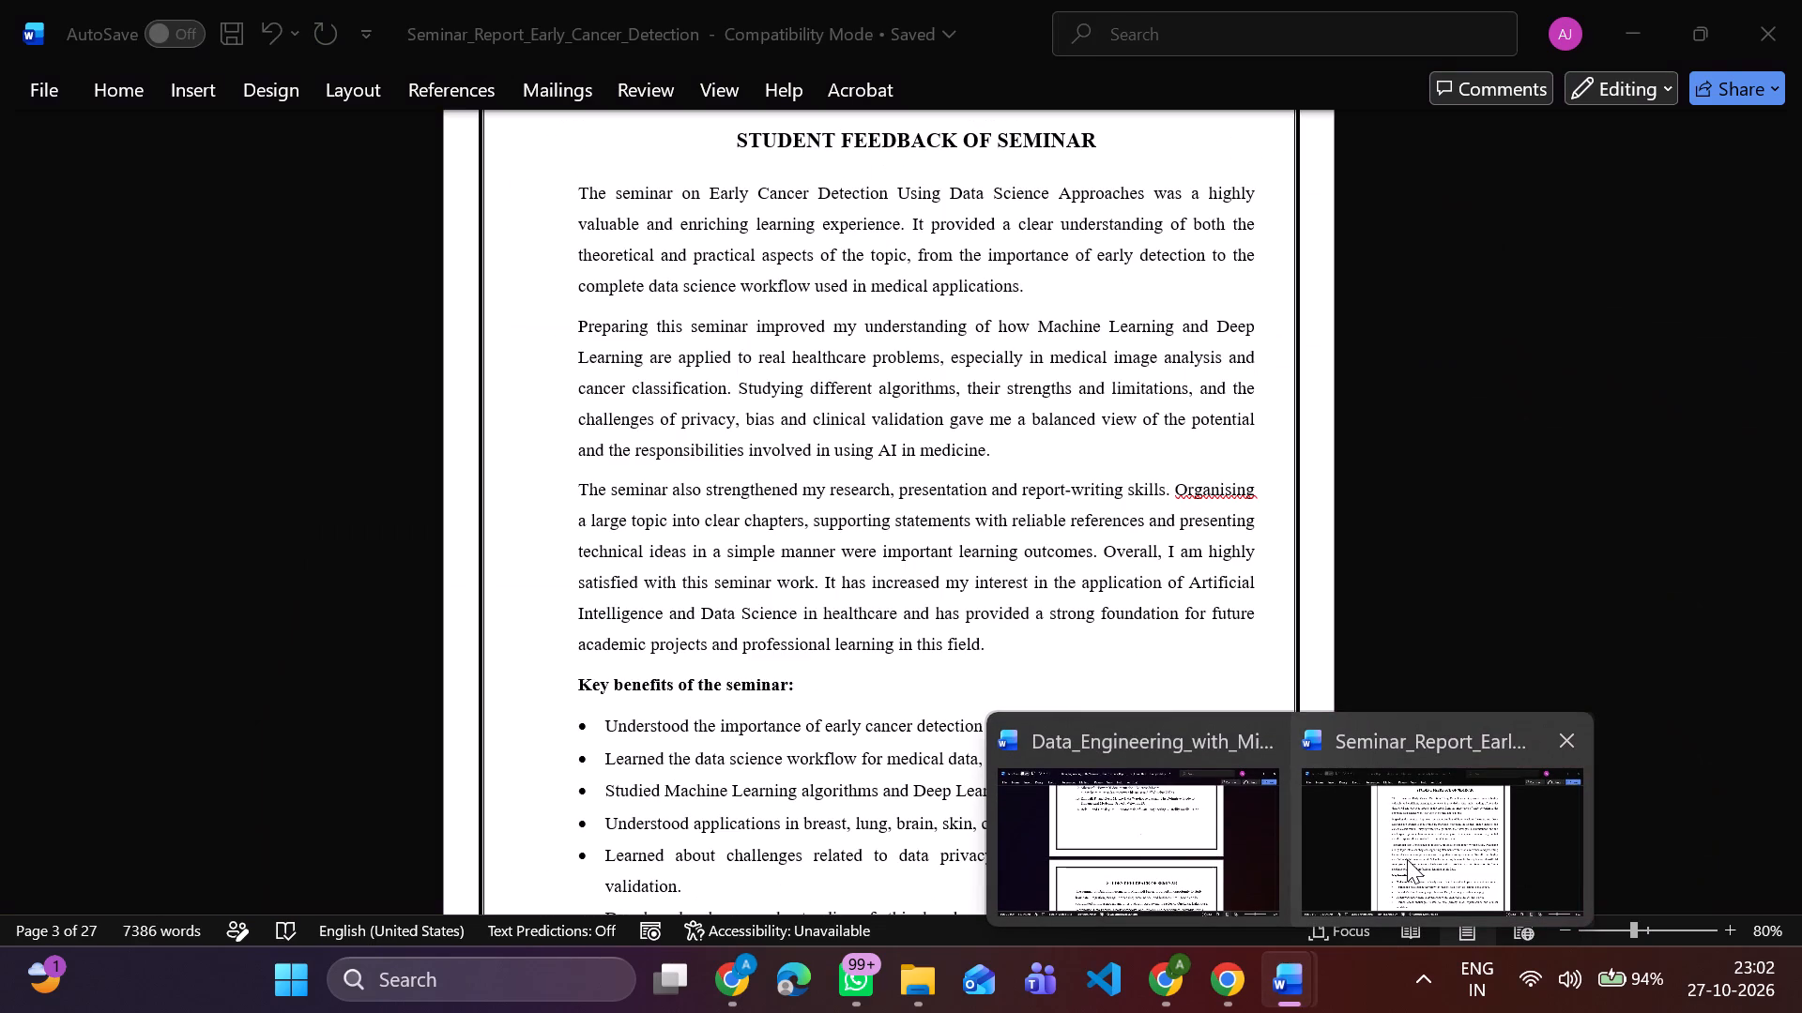
click(1407, 859)
scroll(909, 779, down, 1)
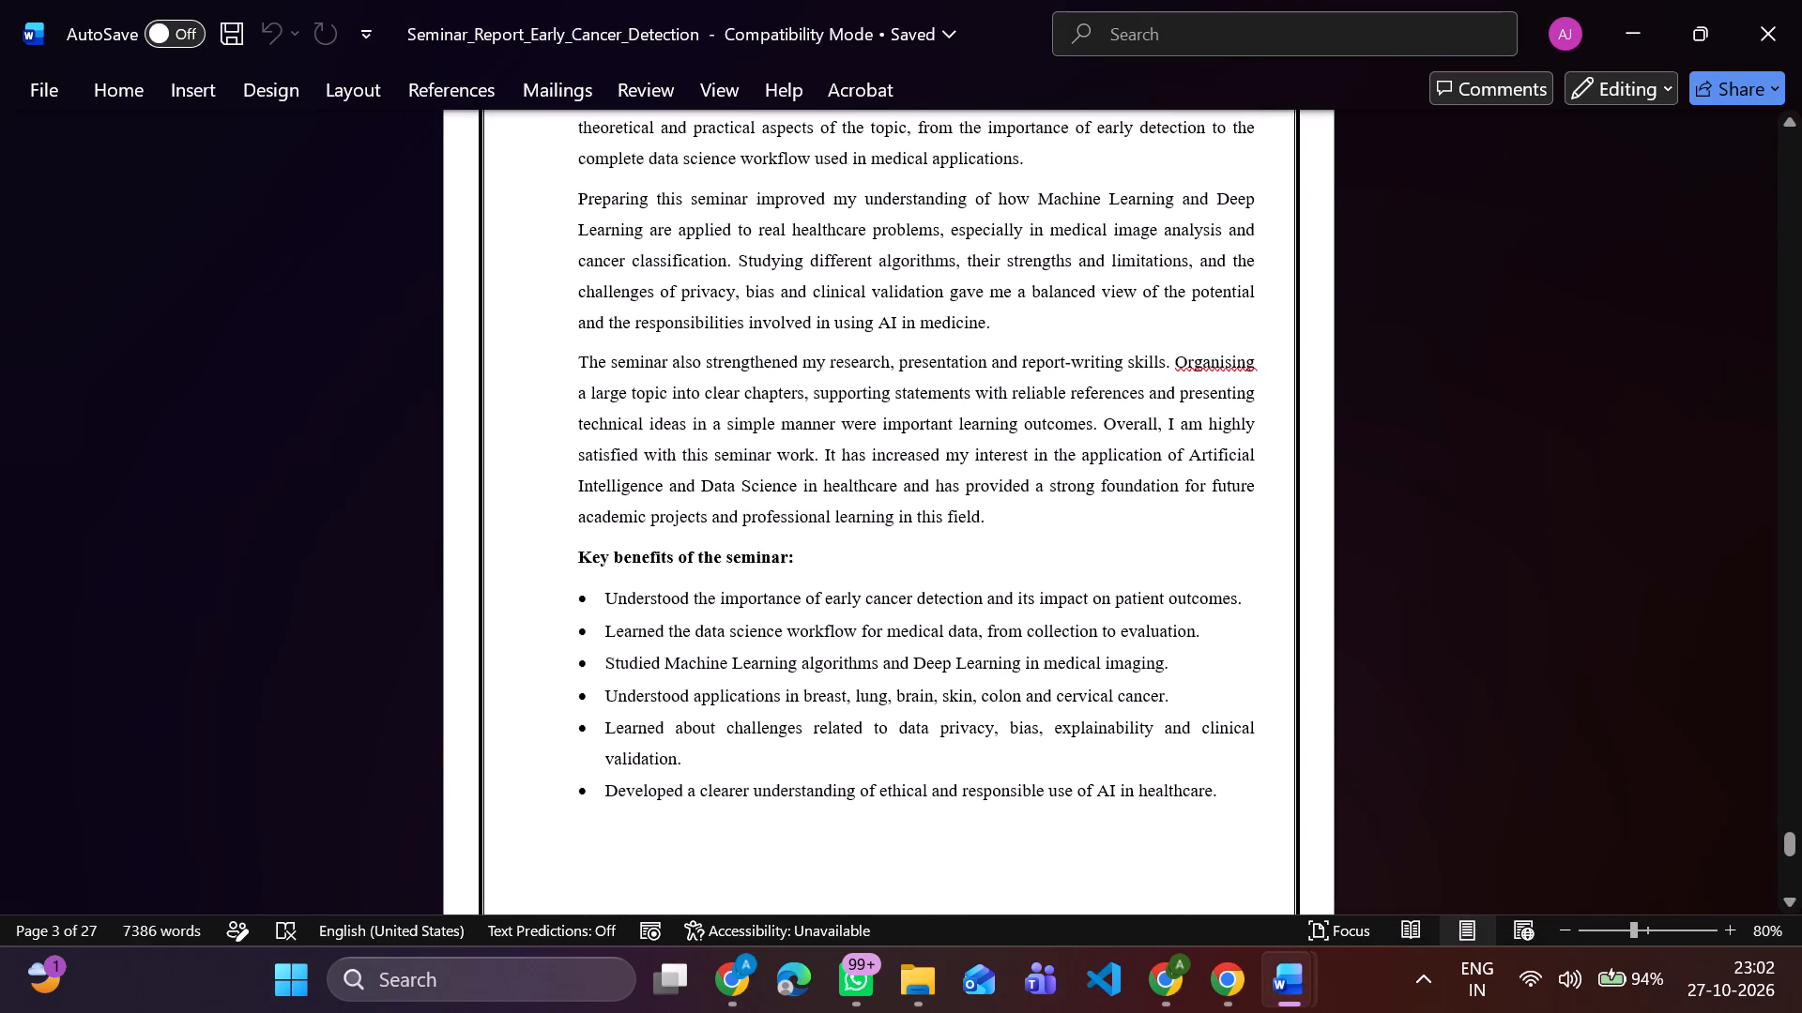
drag(571, 563, 1181, 794)
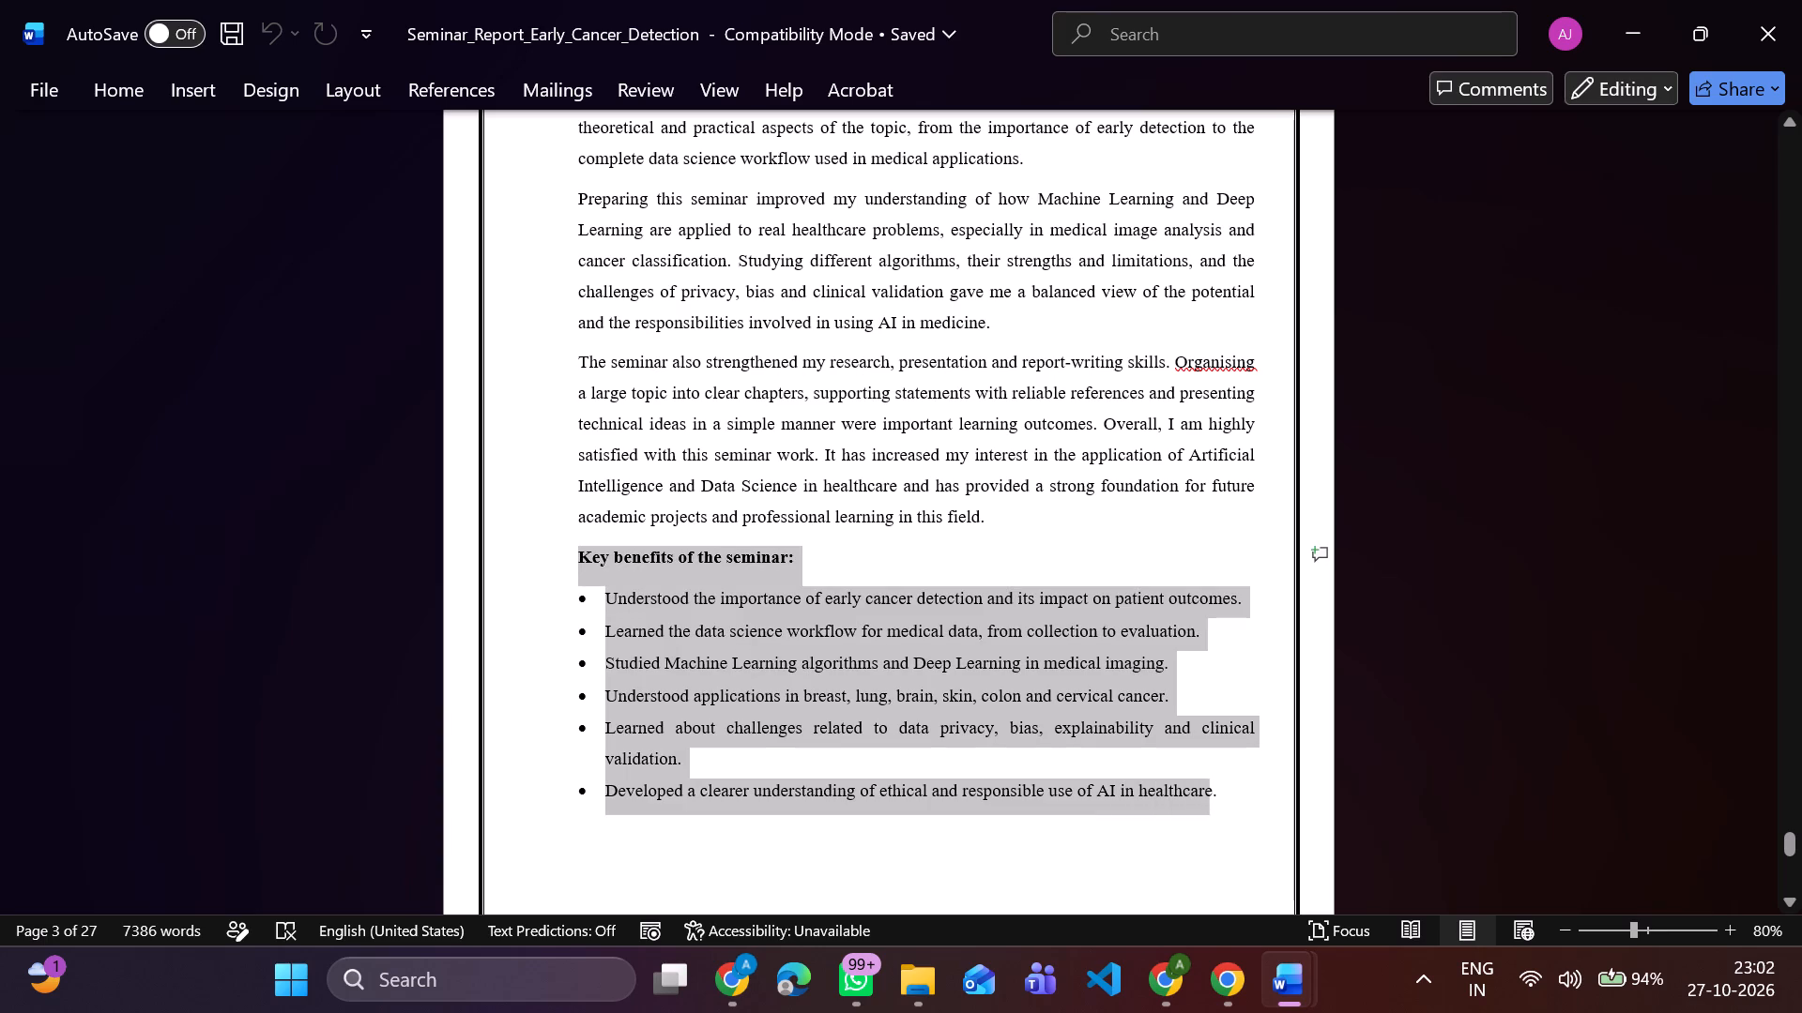
drag(1181, 794, 1207, 792)
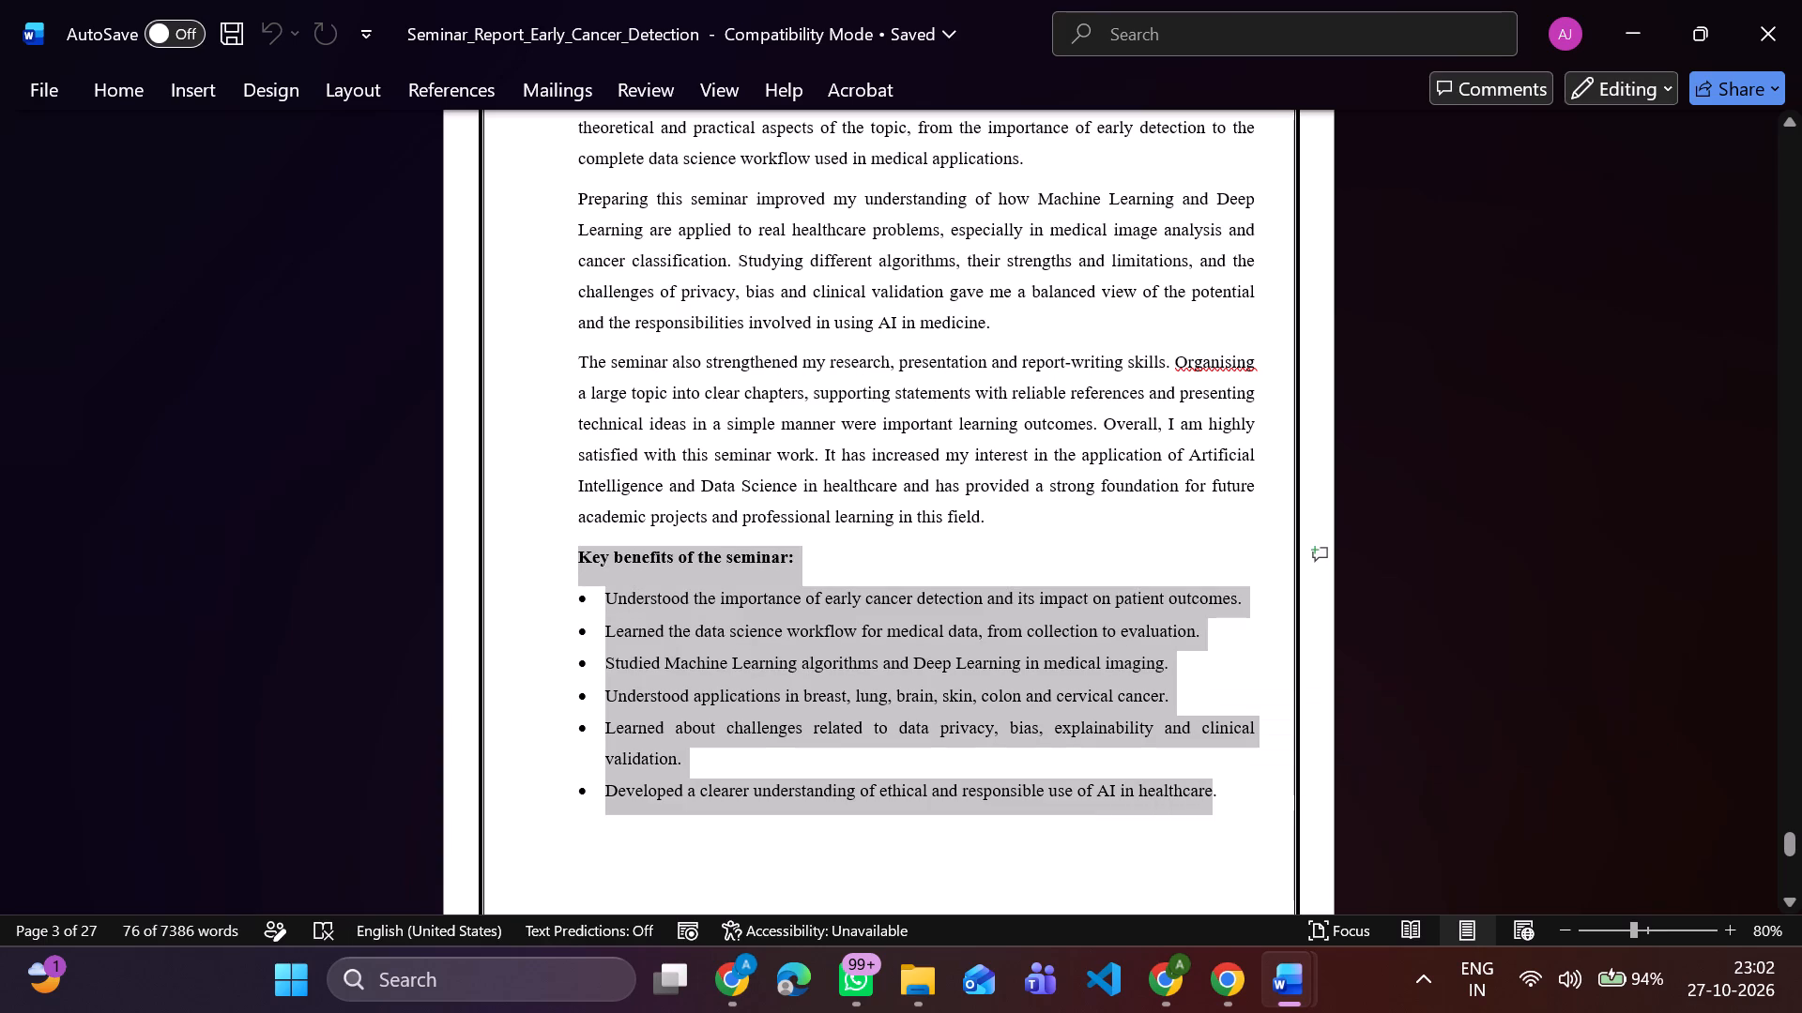
key(ctrl+c)
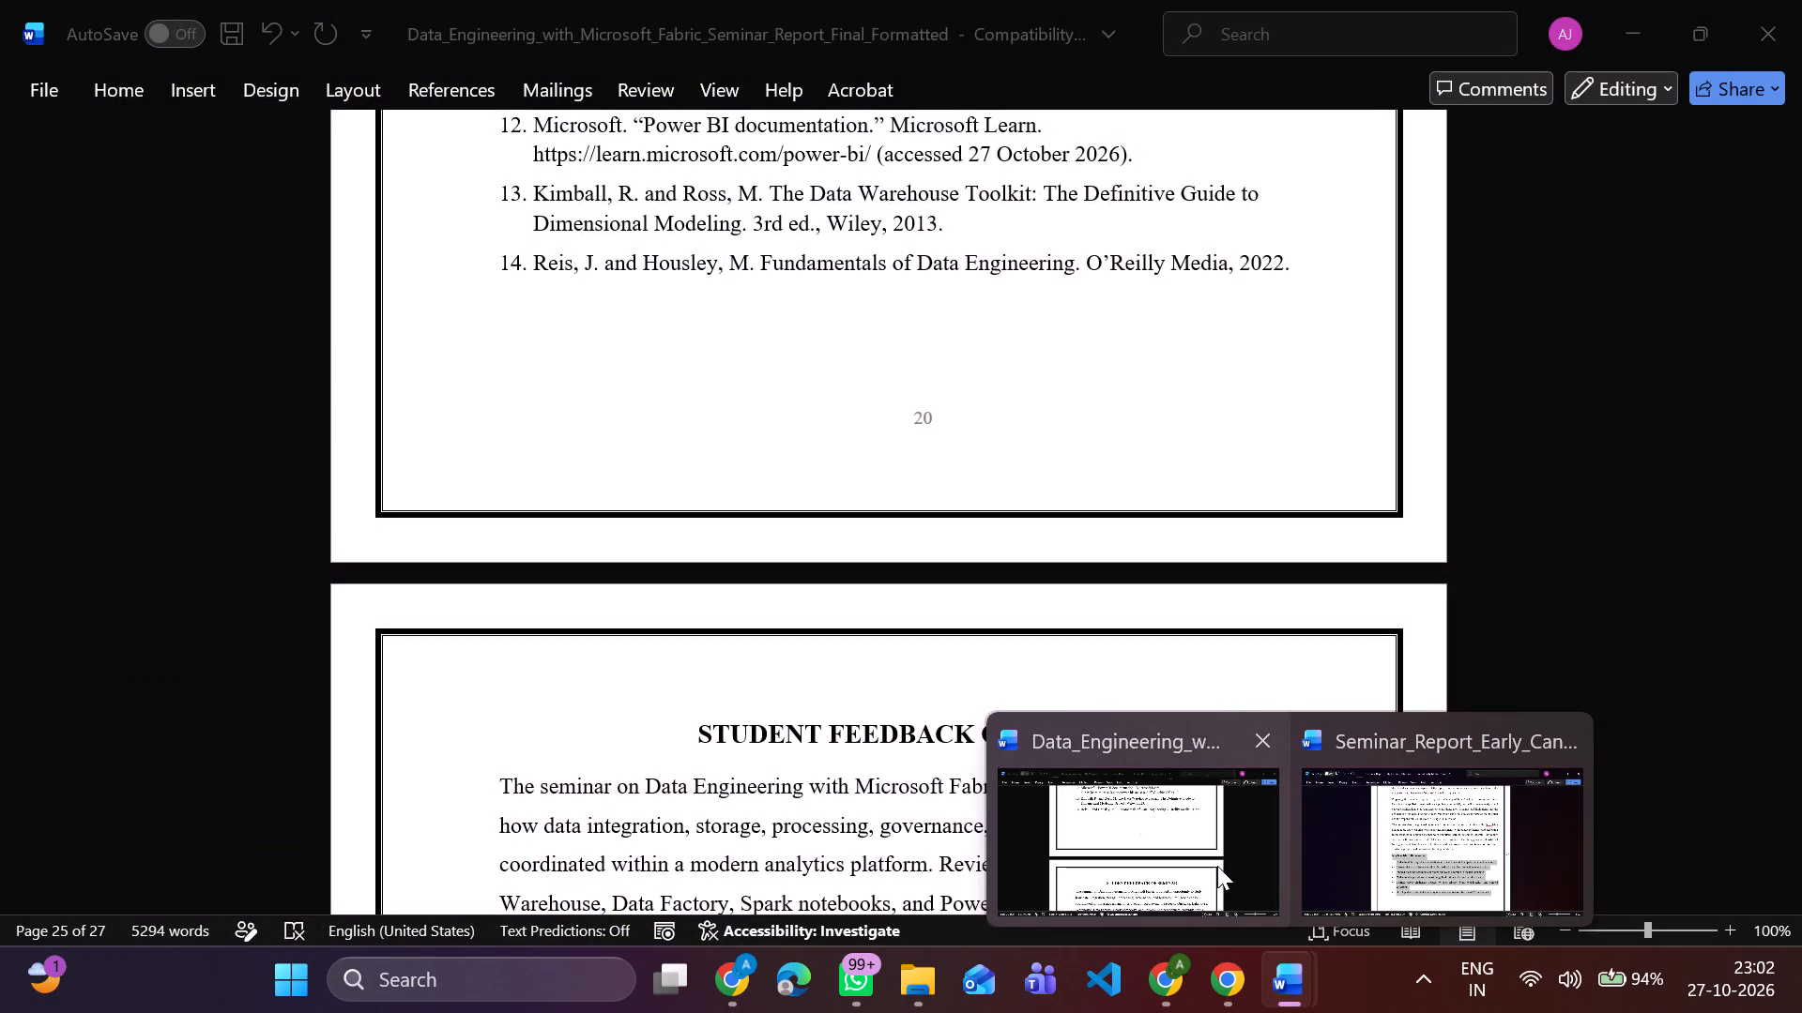
Return to the Data Engineering report and look through its closing pages, from Chapter V to the end of the student feedback.
click(1433, 824)
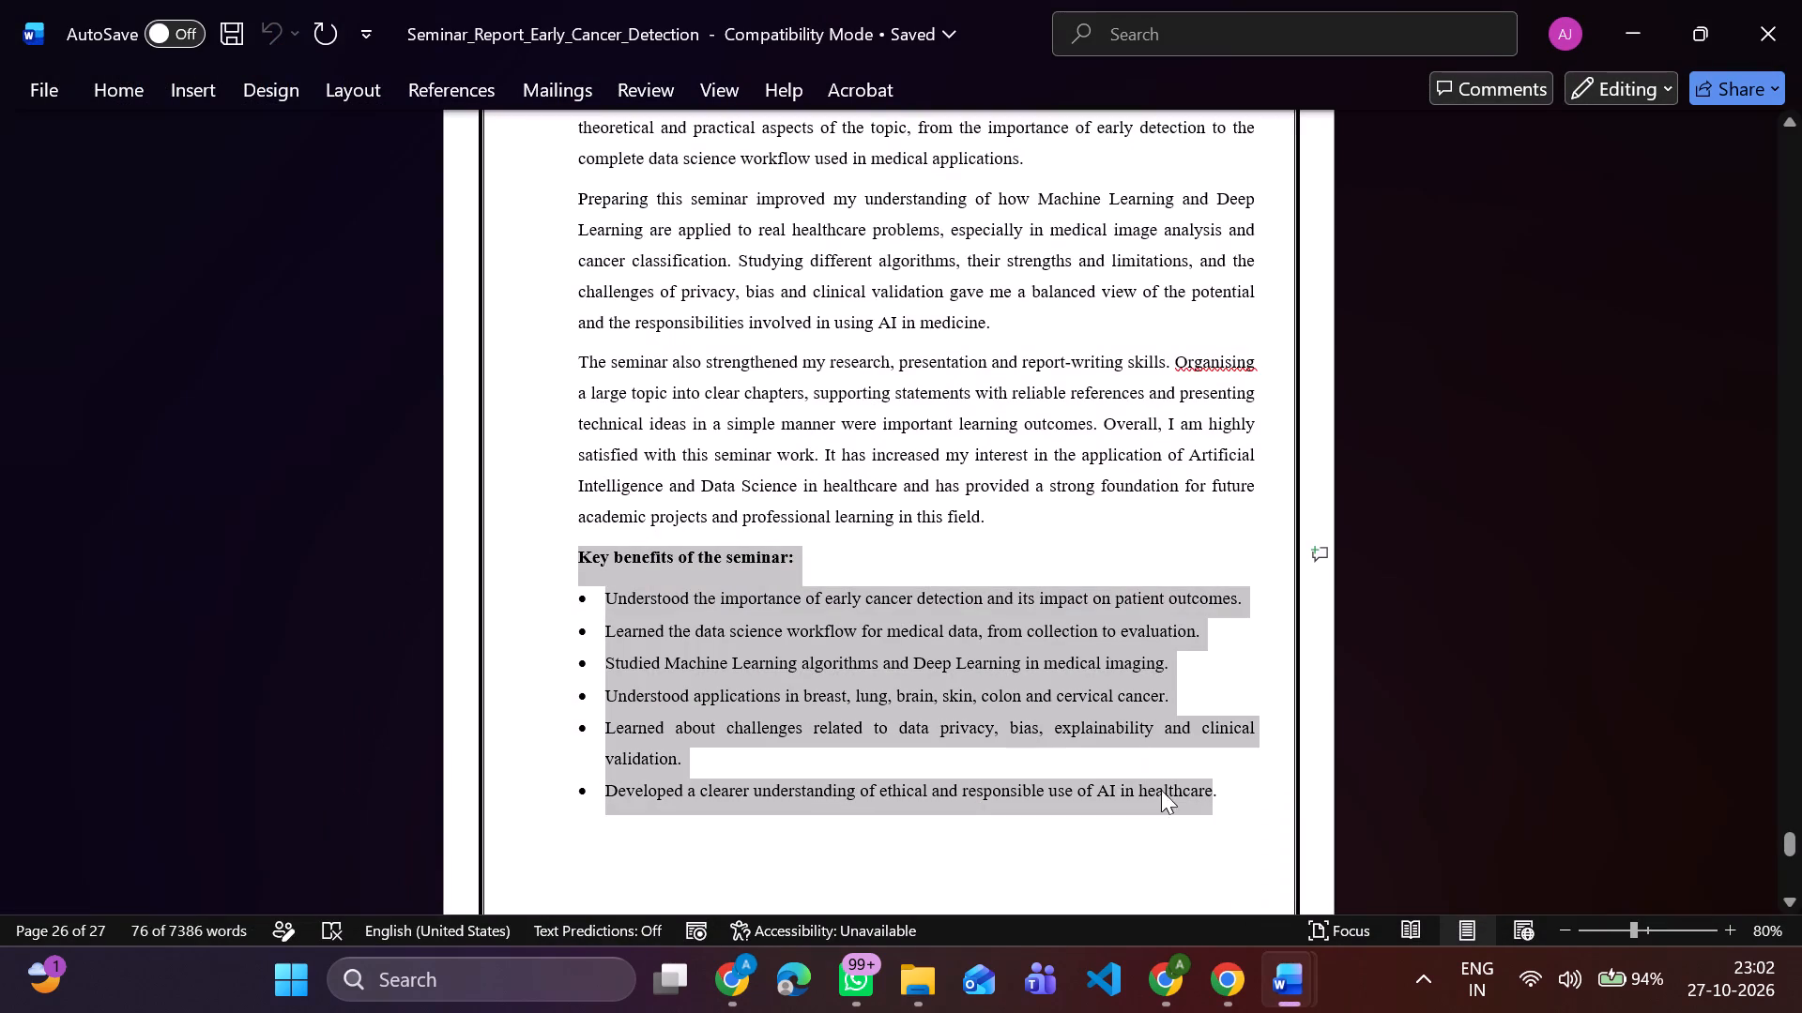
click(1181, 817)
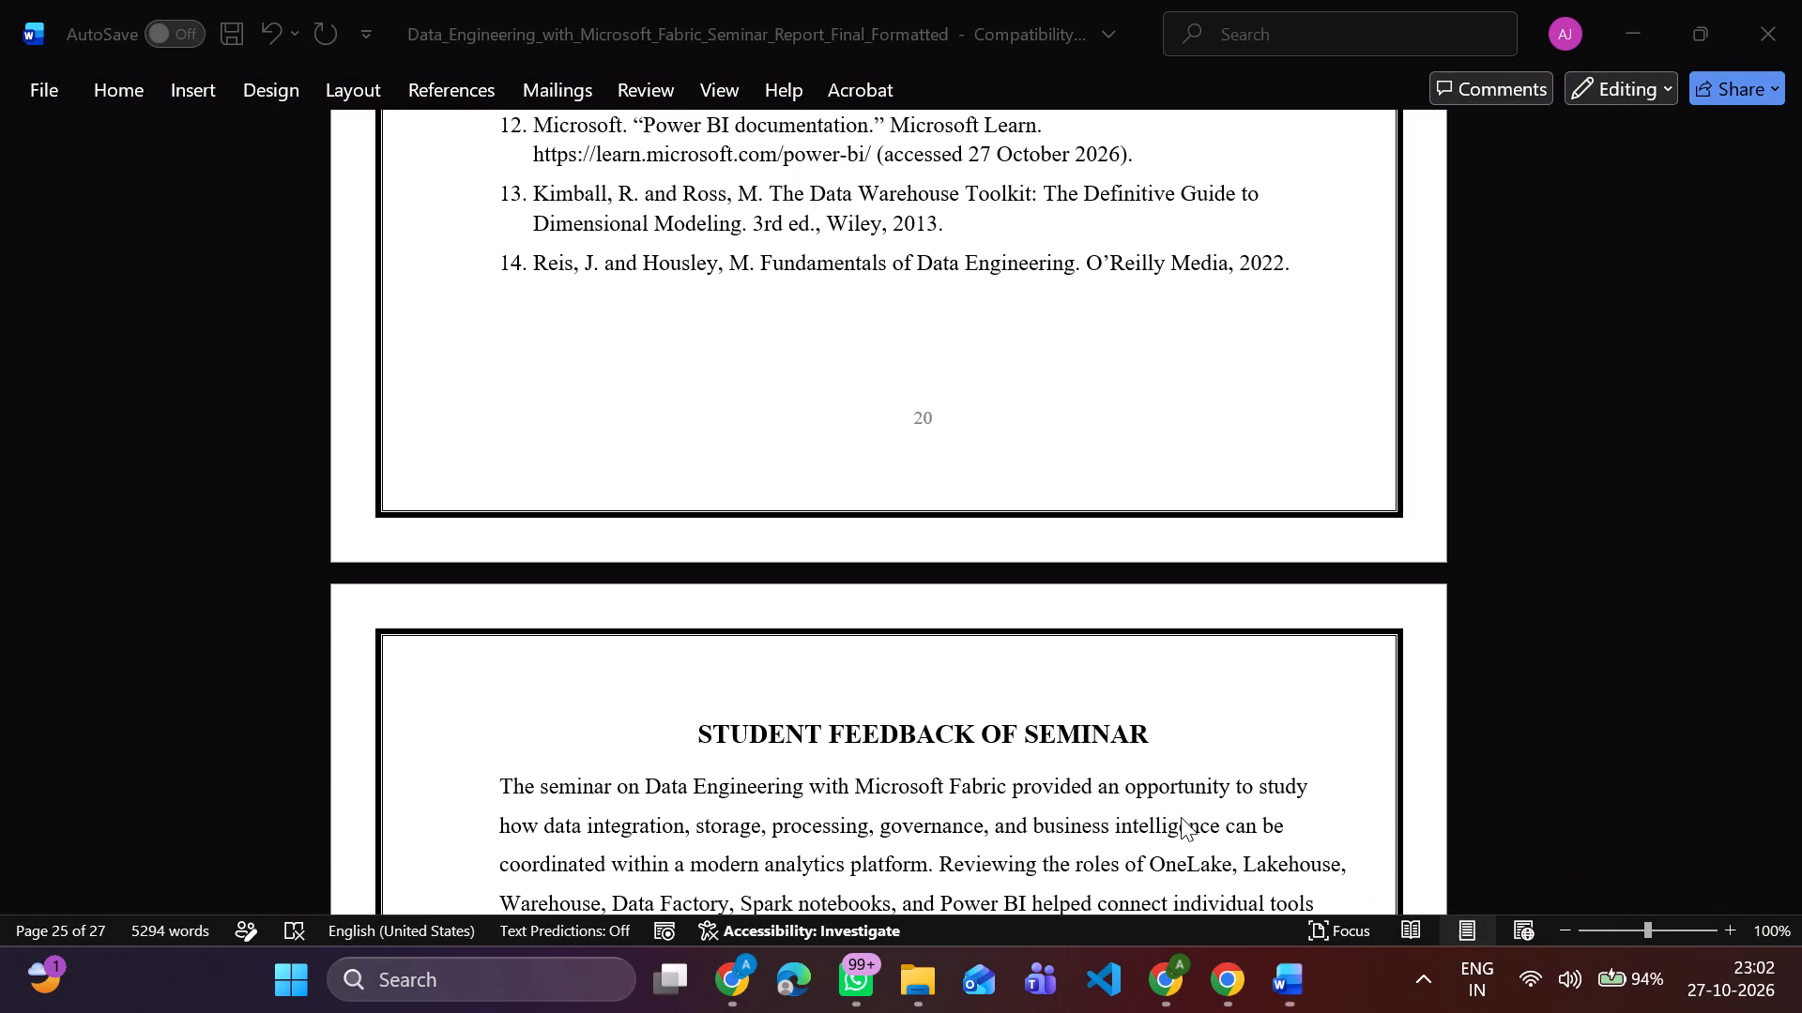
scroll(1181, 817, down, 9)
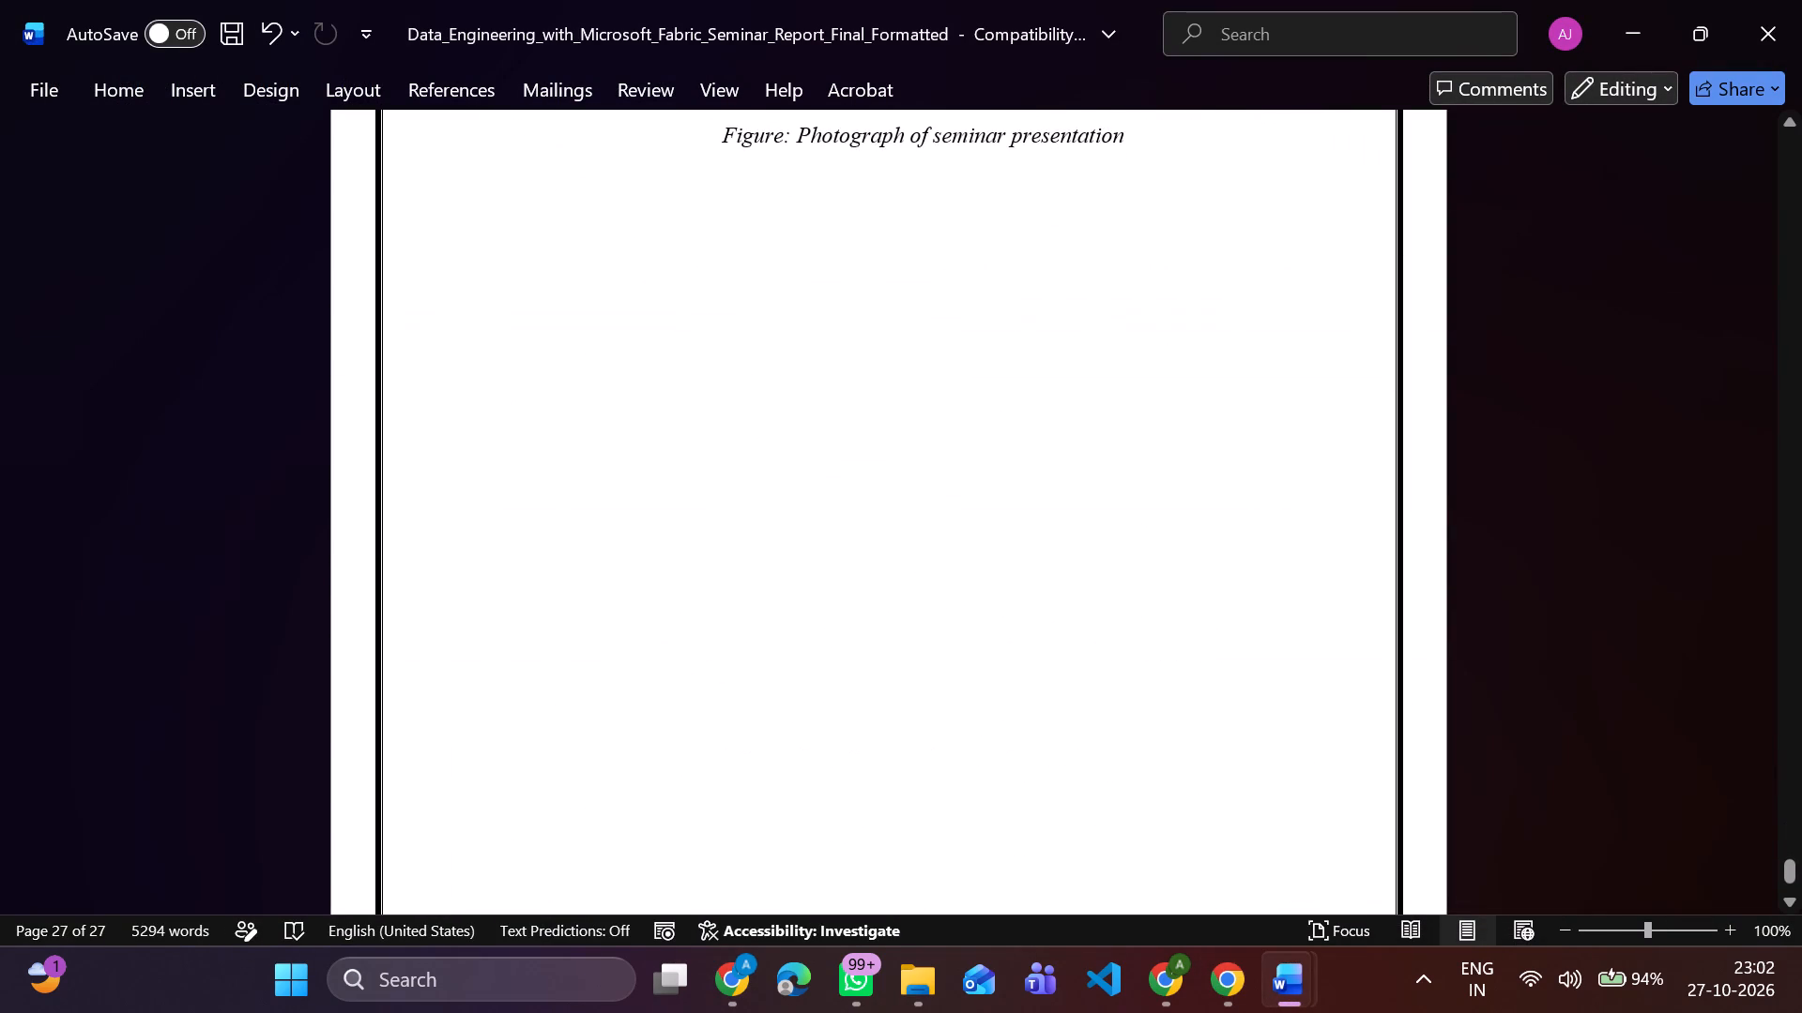
scroll(1181, 817, up, 13)
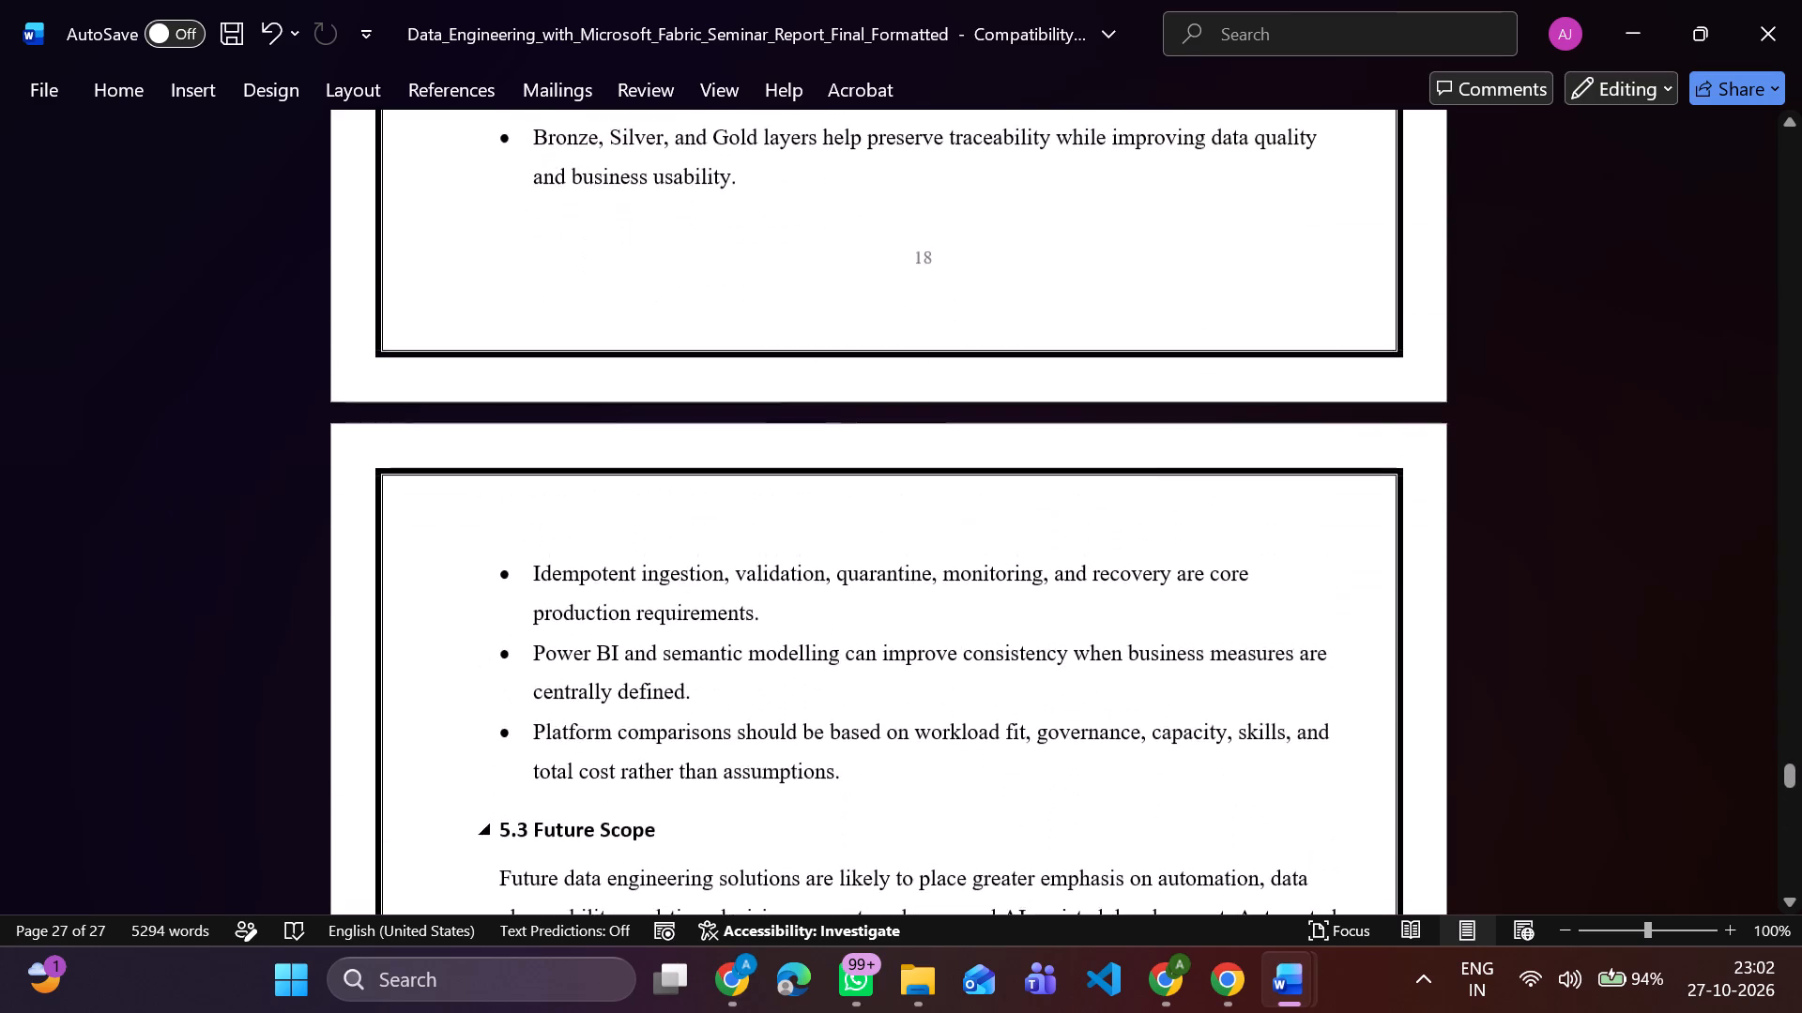
scroll(1181, 817, up, 2)
scroll(1181, 817, down, 6)
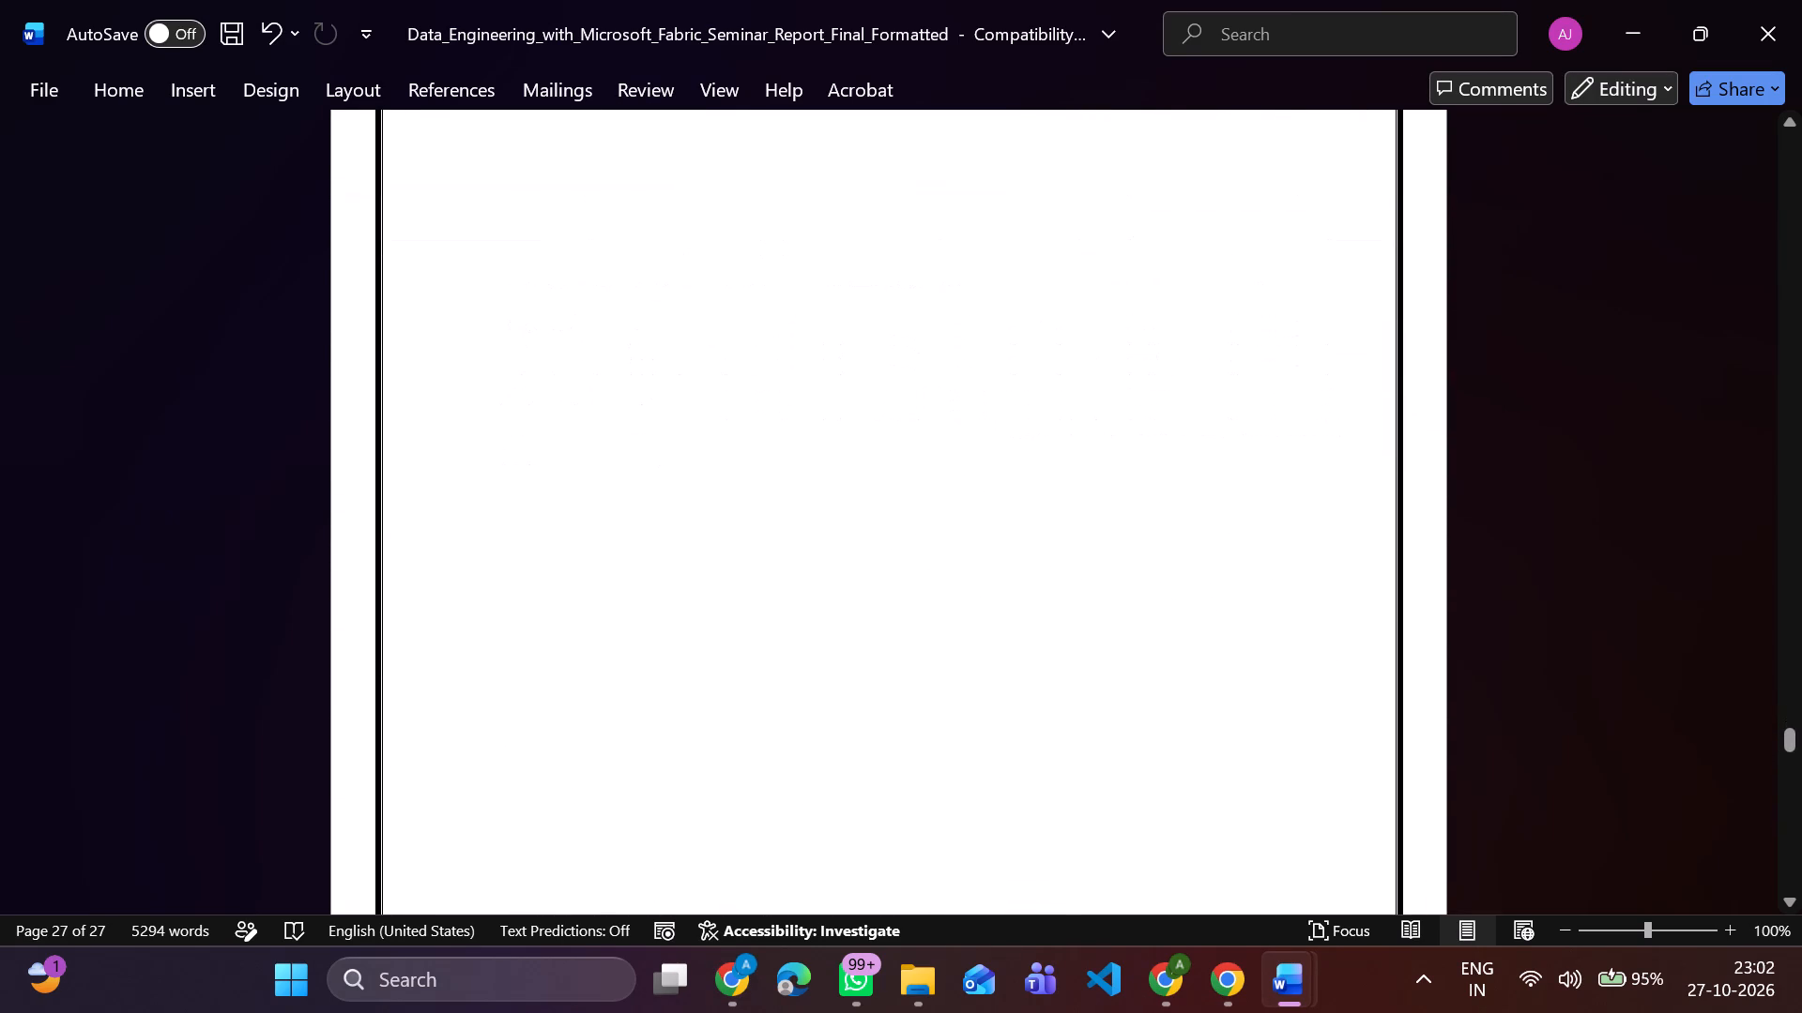
scroll(1181, 817, down, 6)
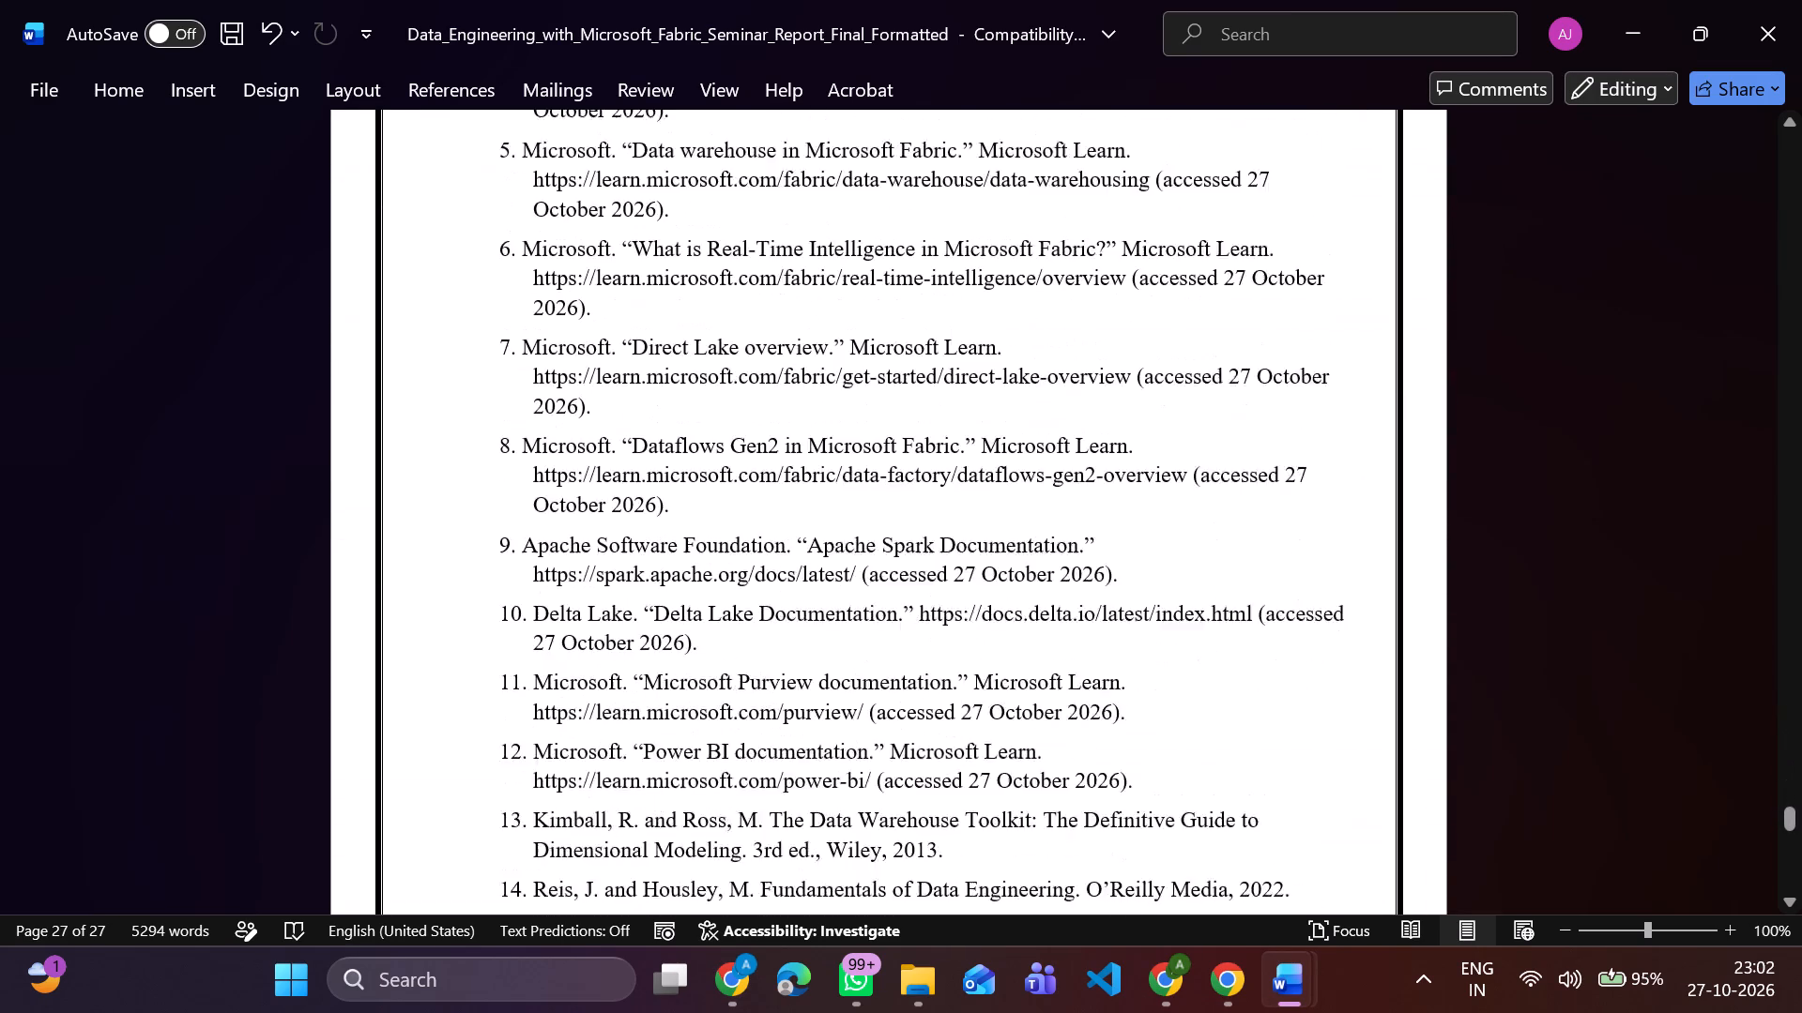
scroll(1181, 817, down, 2)
scroll(1181, 817, up, 2)
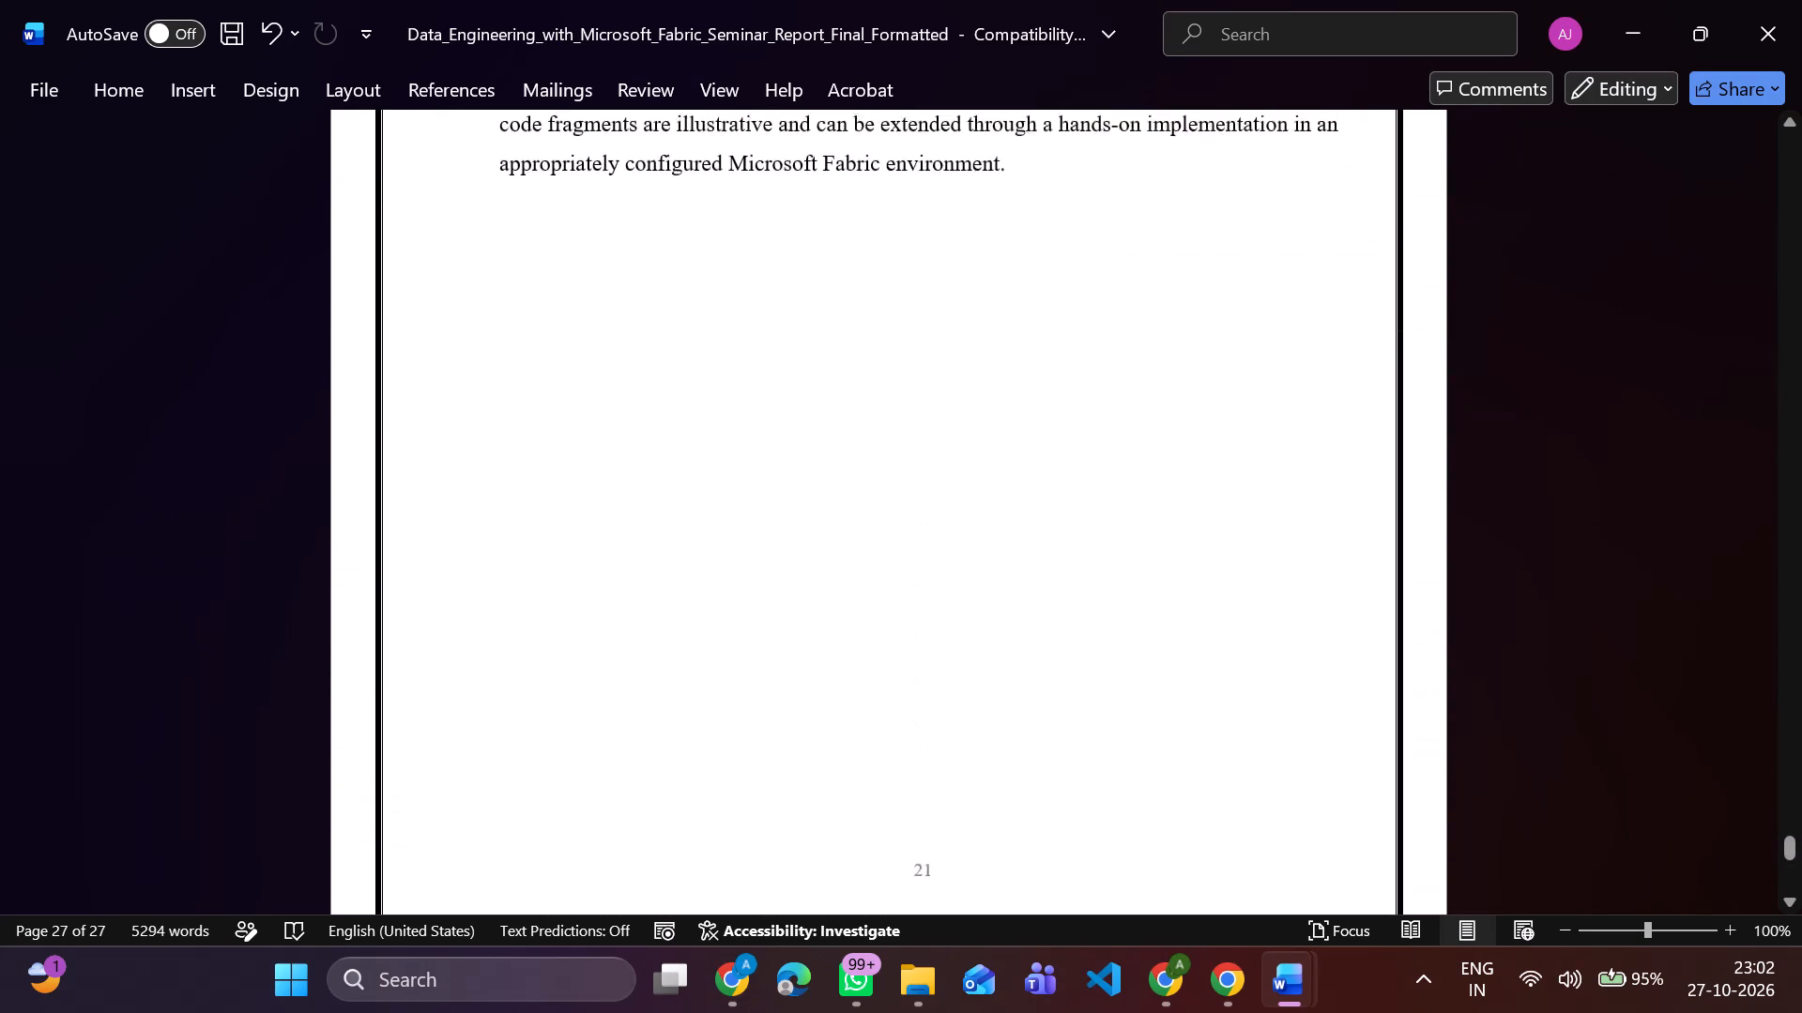
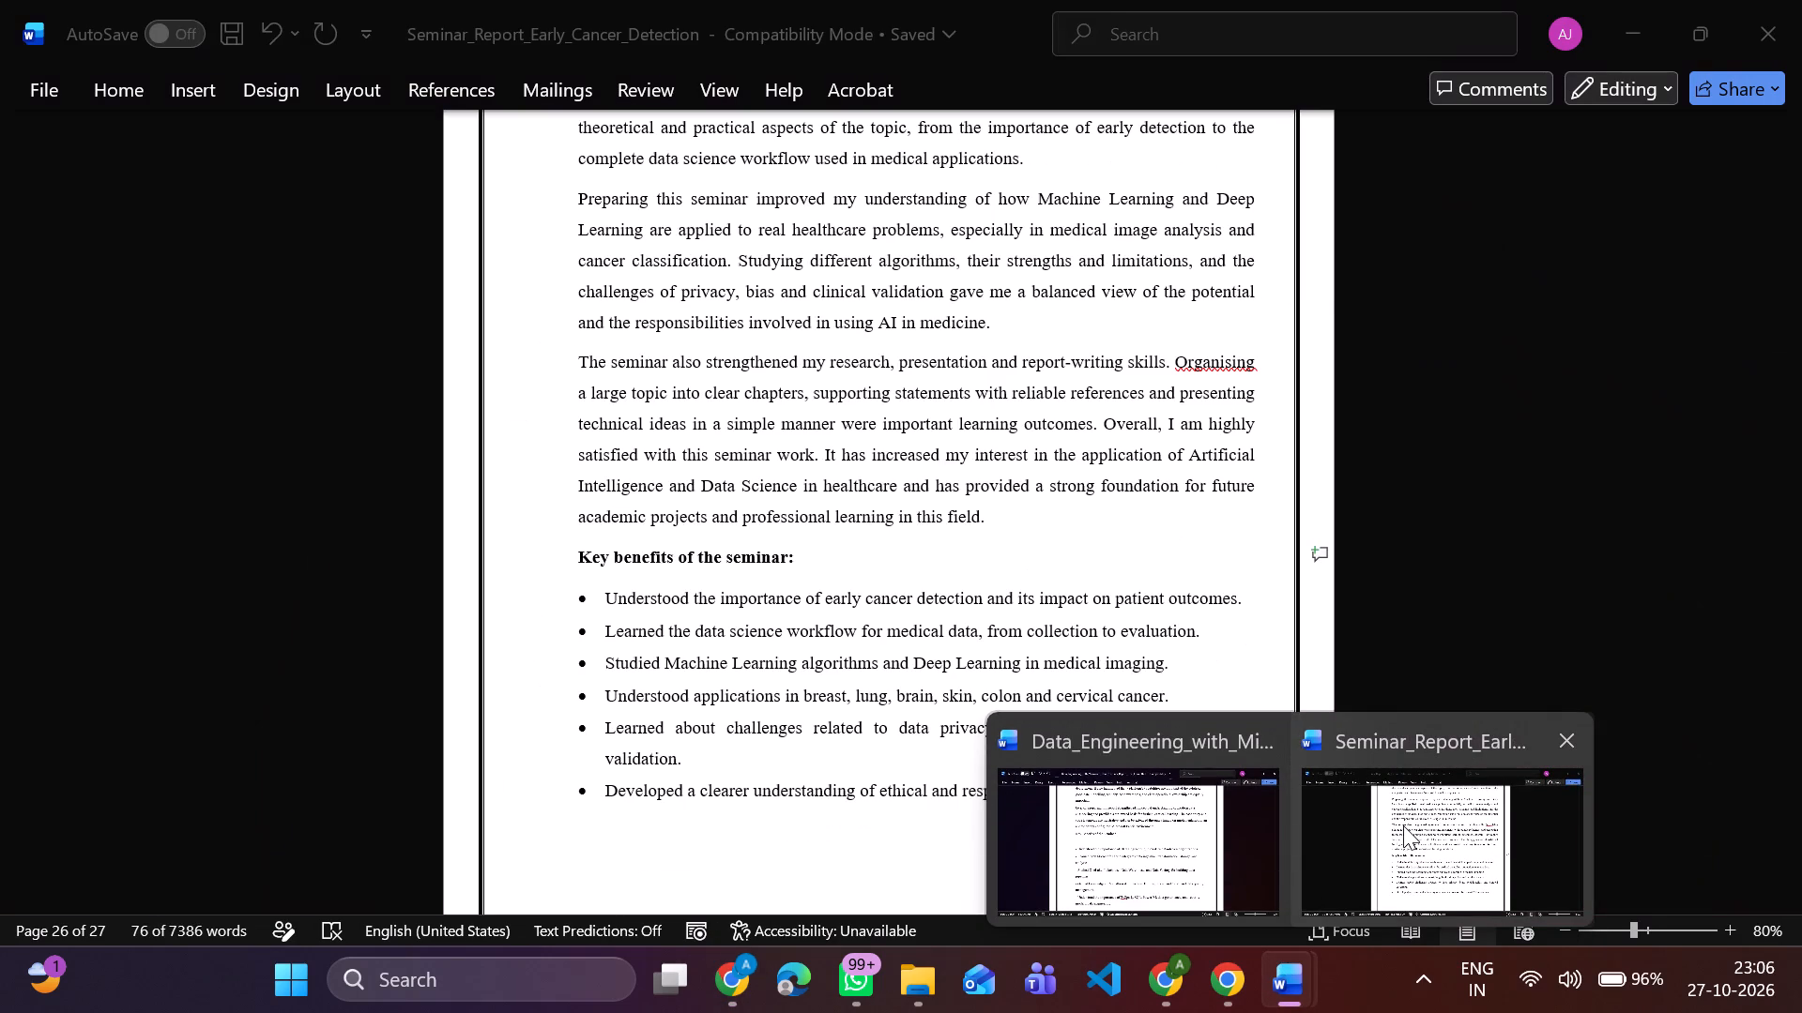
Make the "Key Benefits of the Seminar" heading bold and remove the empty line below it.
drag(765, 431, 593, 403)
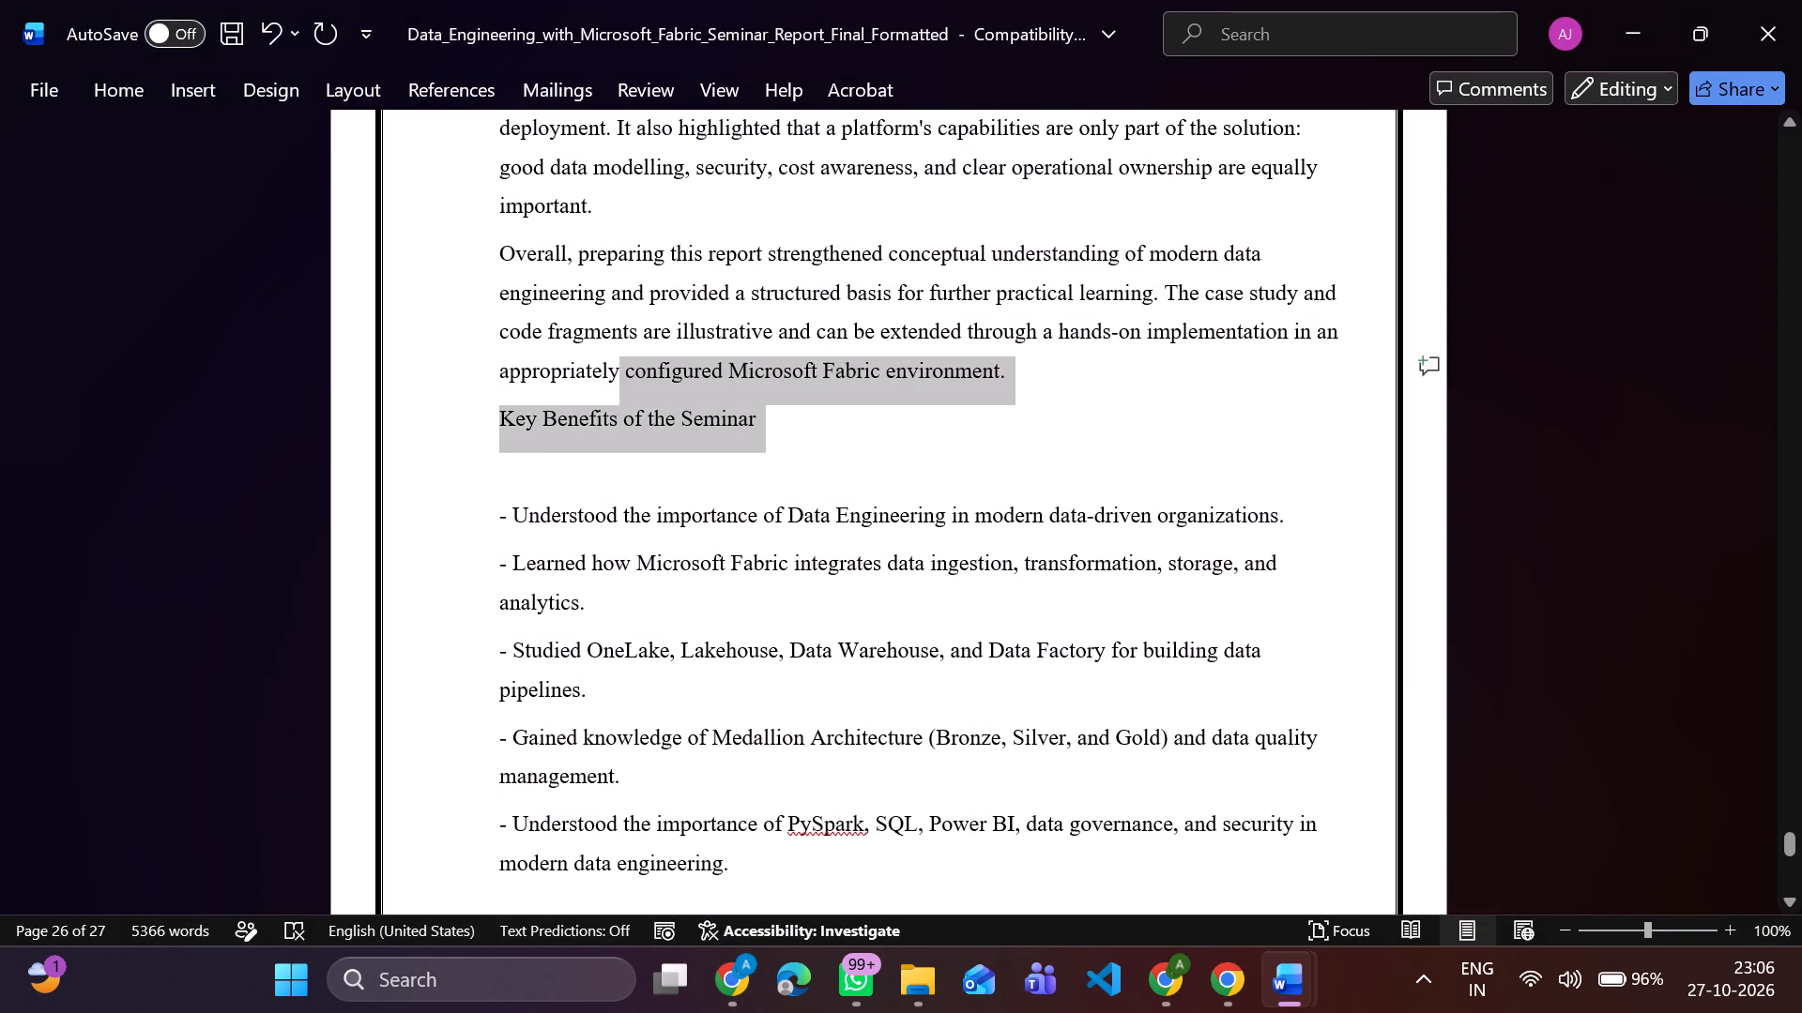
drag(593, 403, 519, 425)
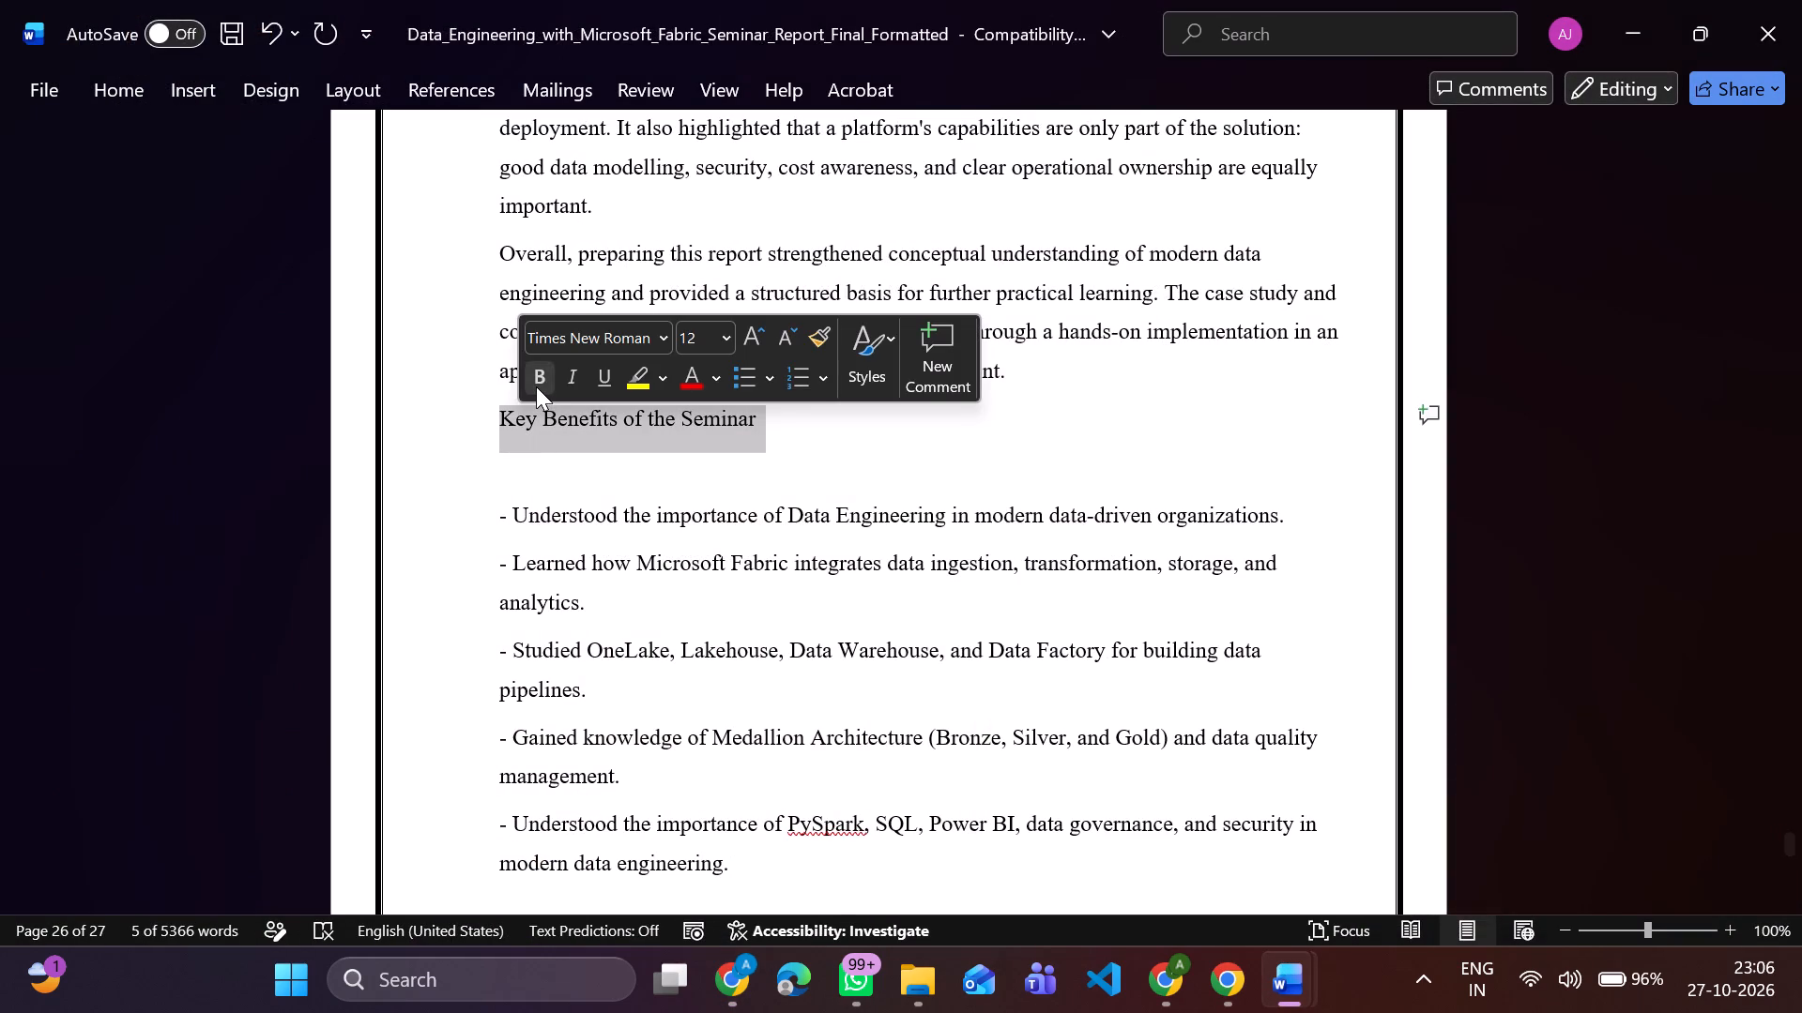
click(536, 386)
click(989, 446)
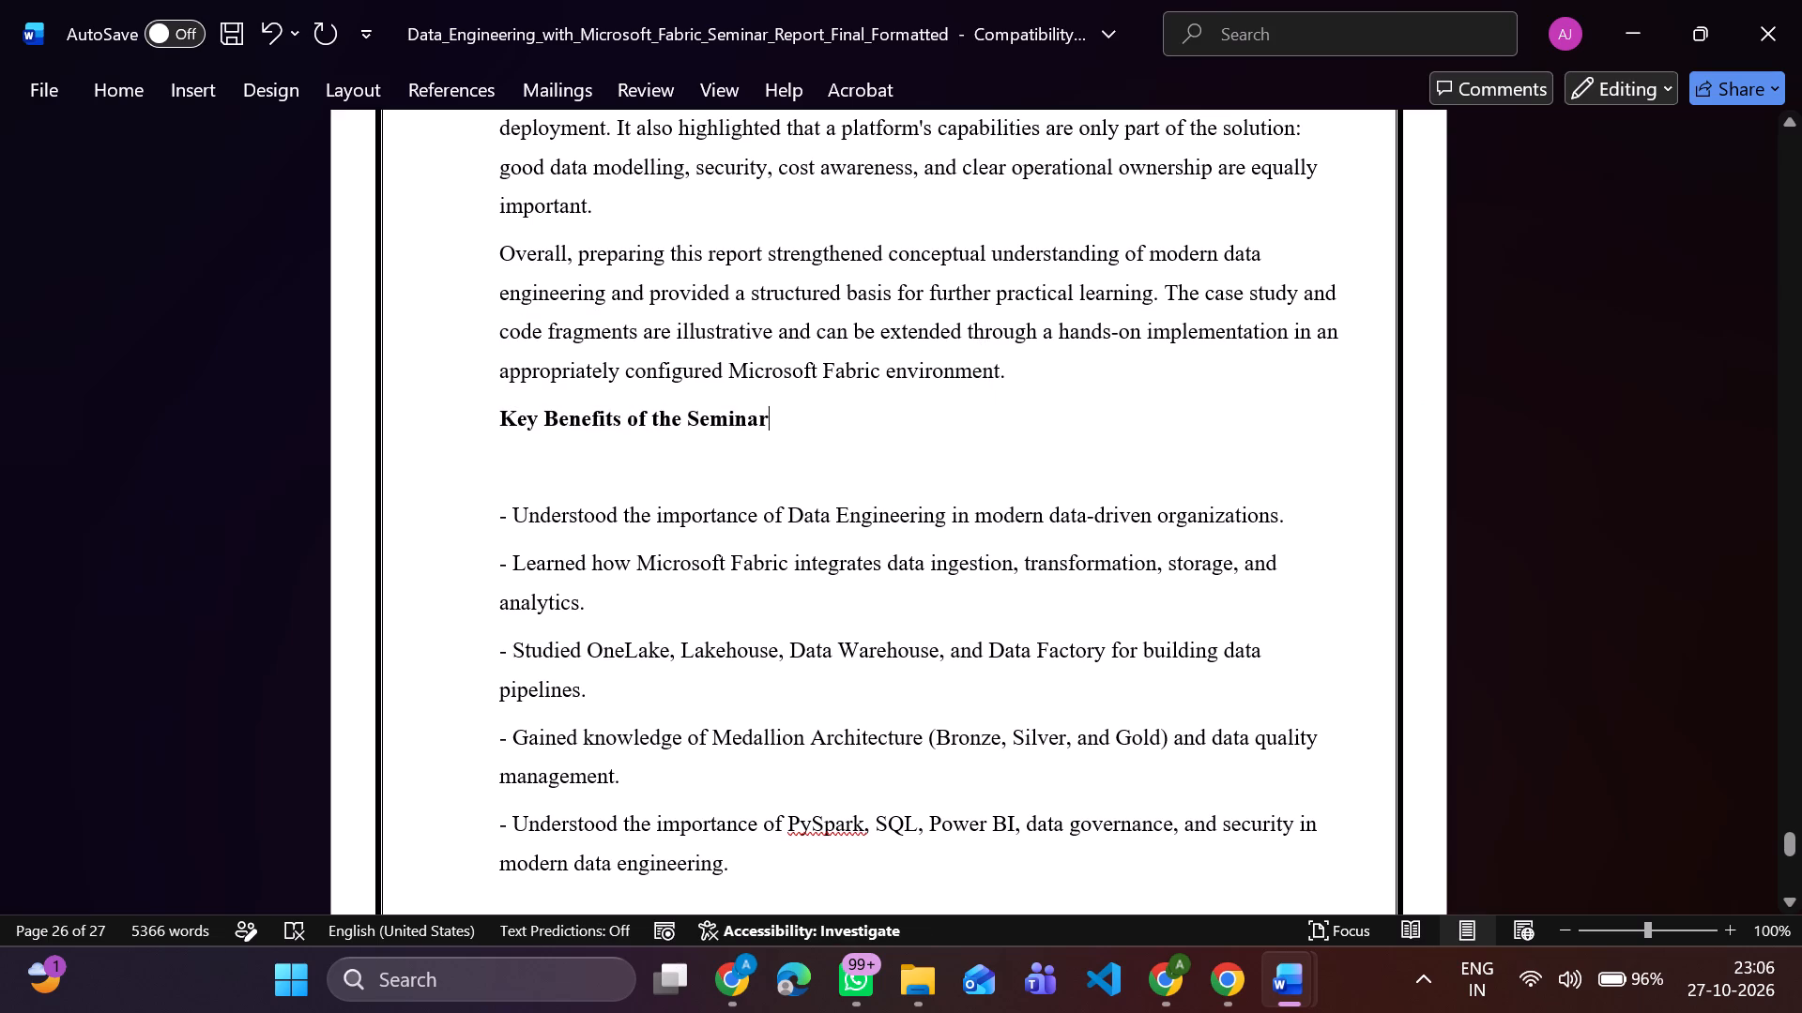
click(547, 473)
key(BackSpace)
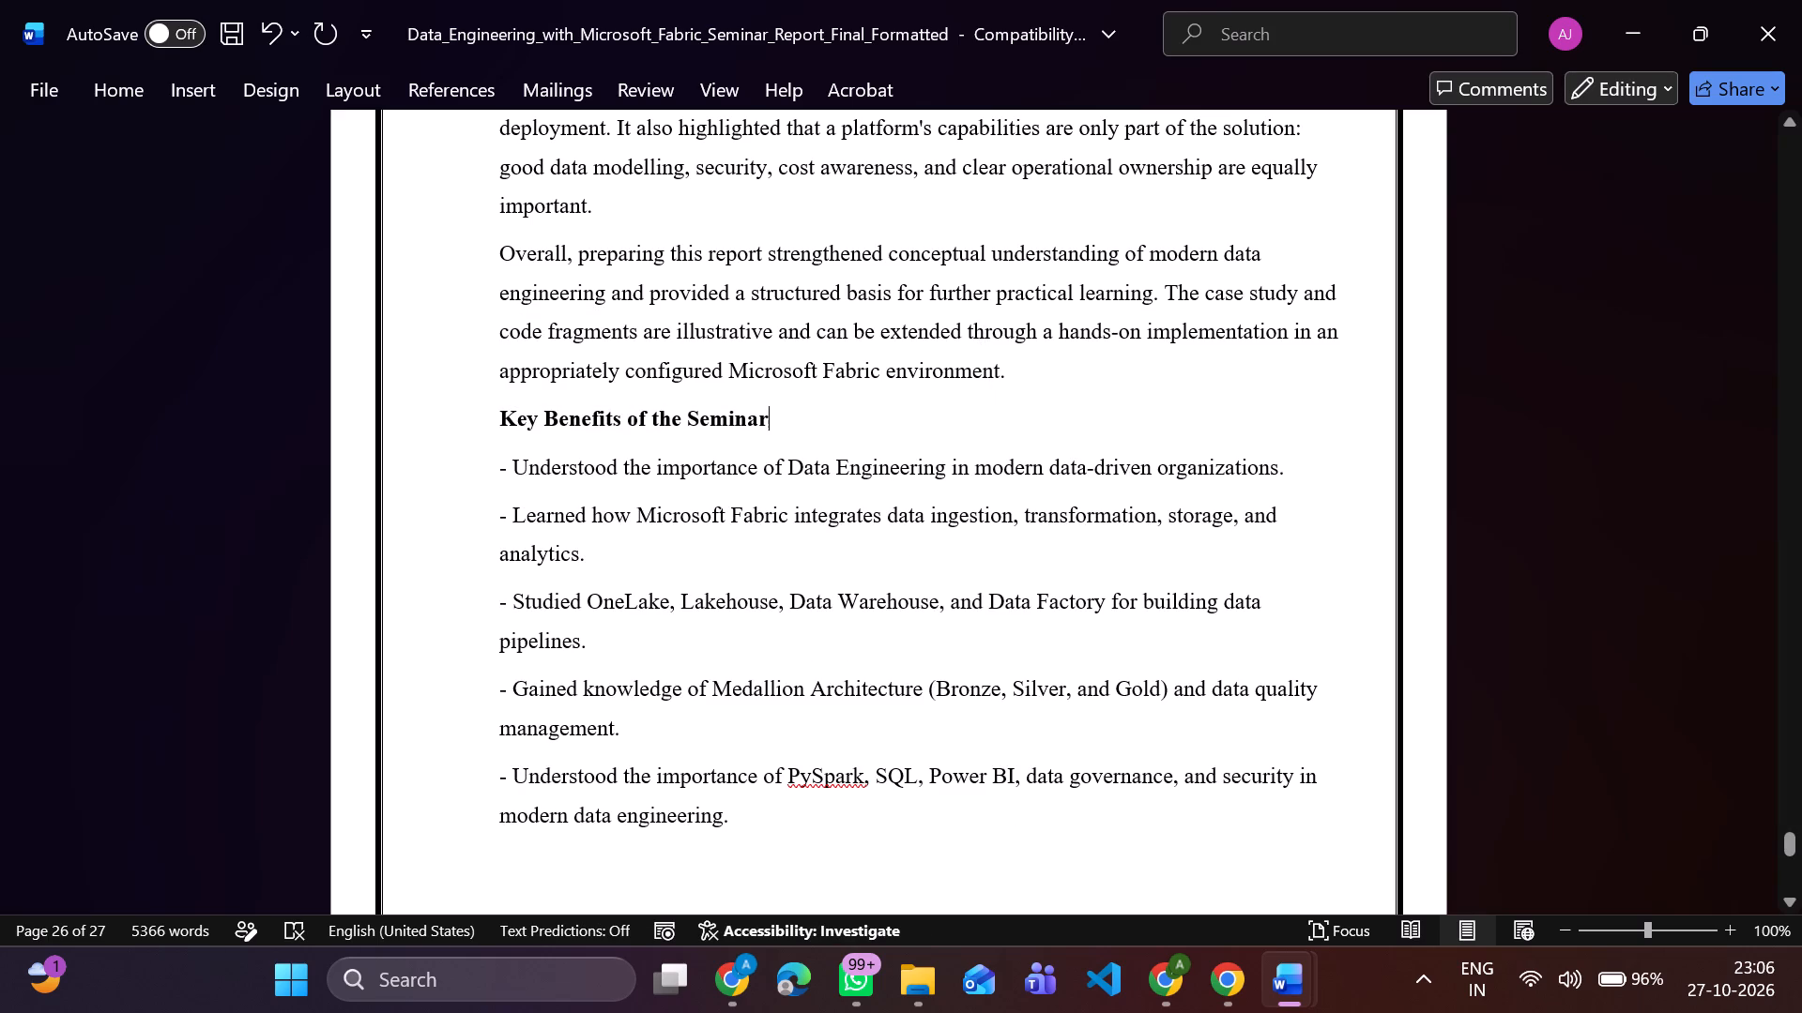
Turn the five dashed key benefit lines below the heading into a list with solid round bullets.
drag(512, 464, 732, 860)
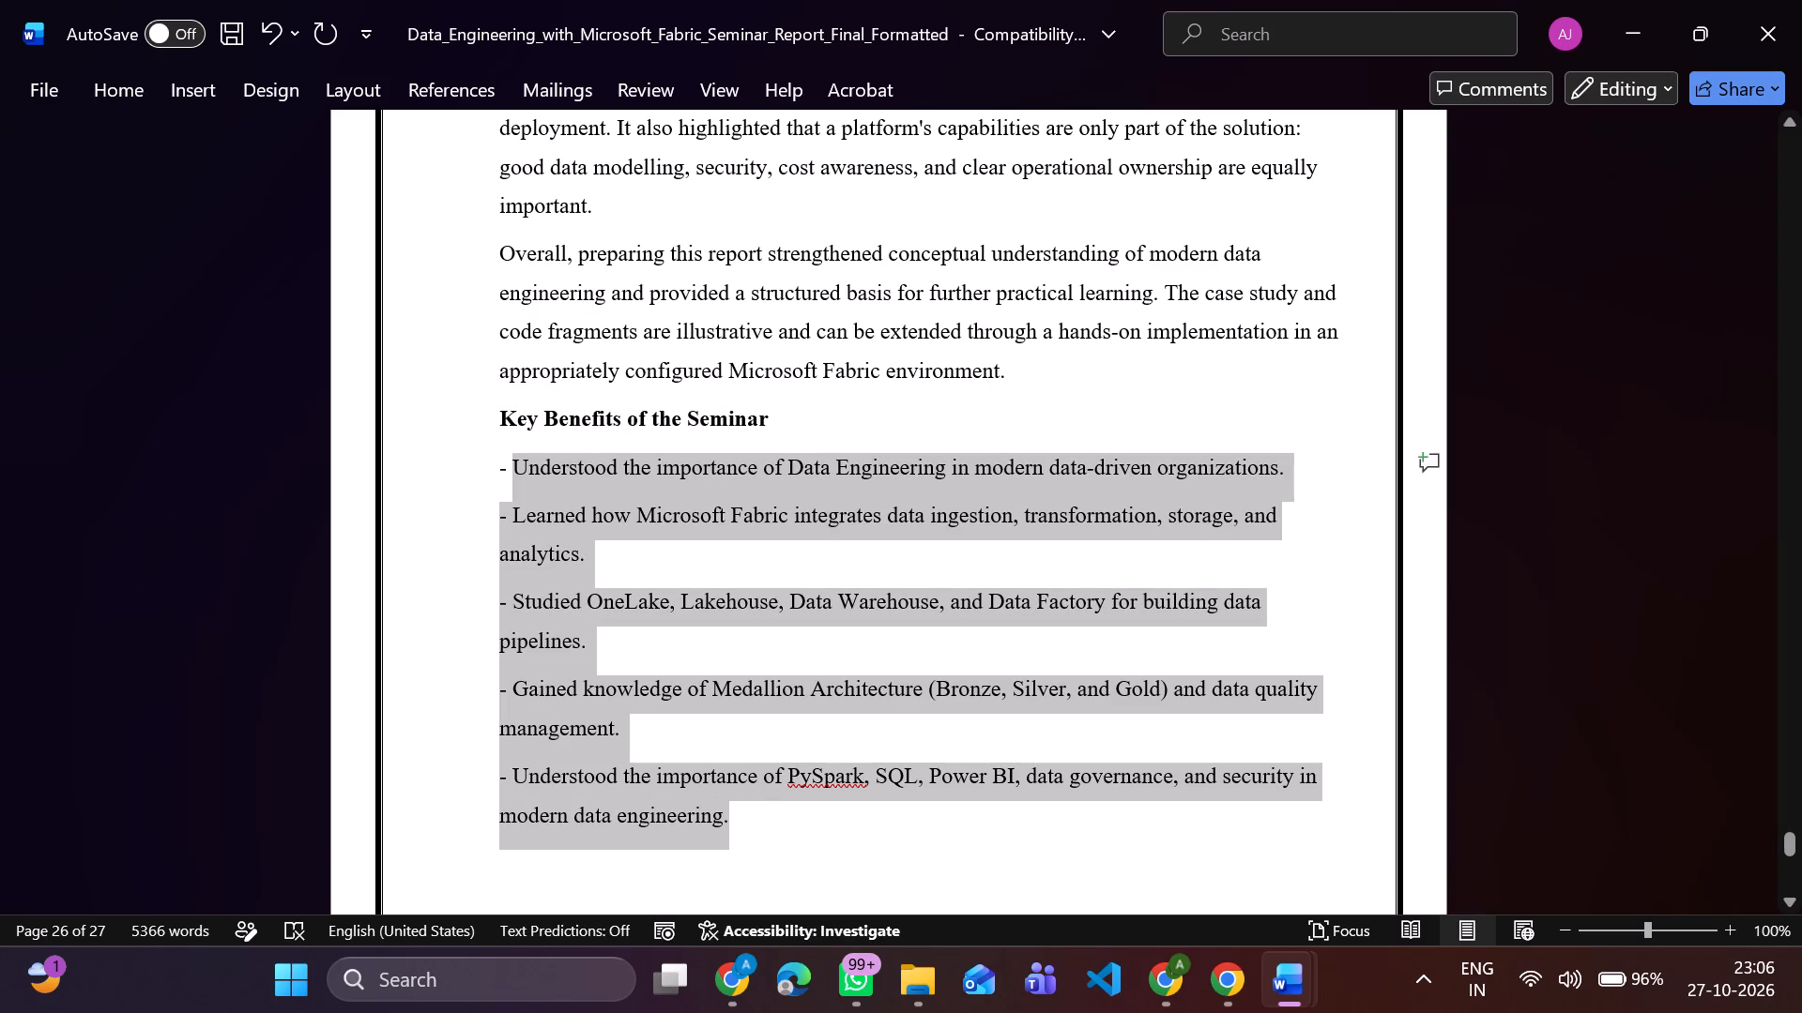
drag(732, 860, 733, 836)
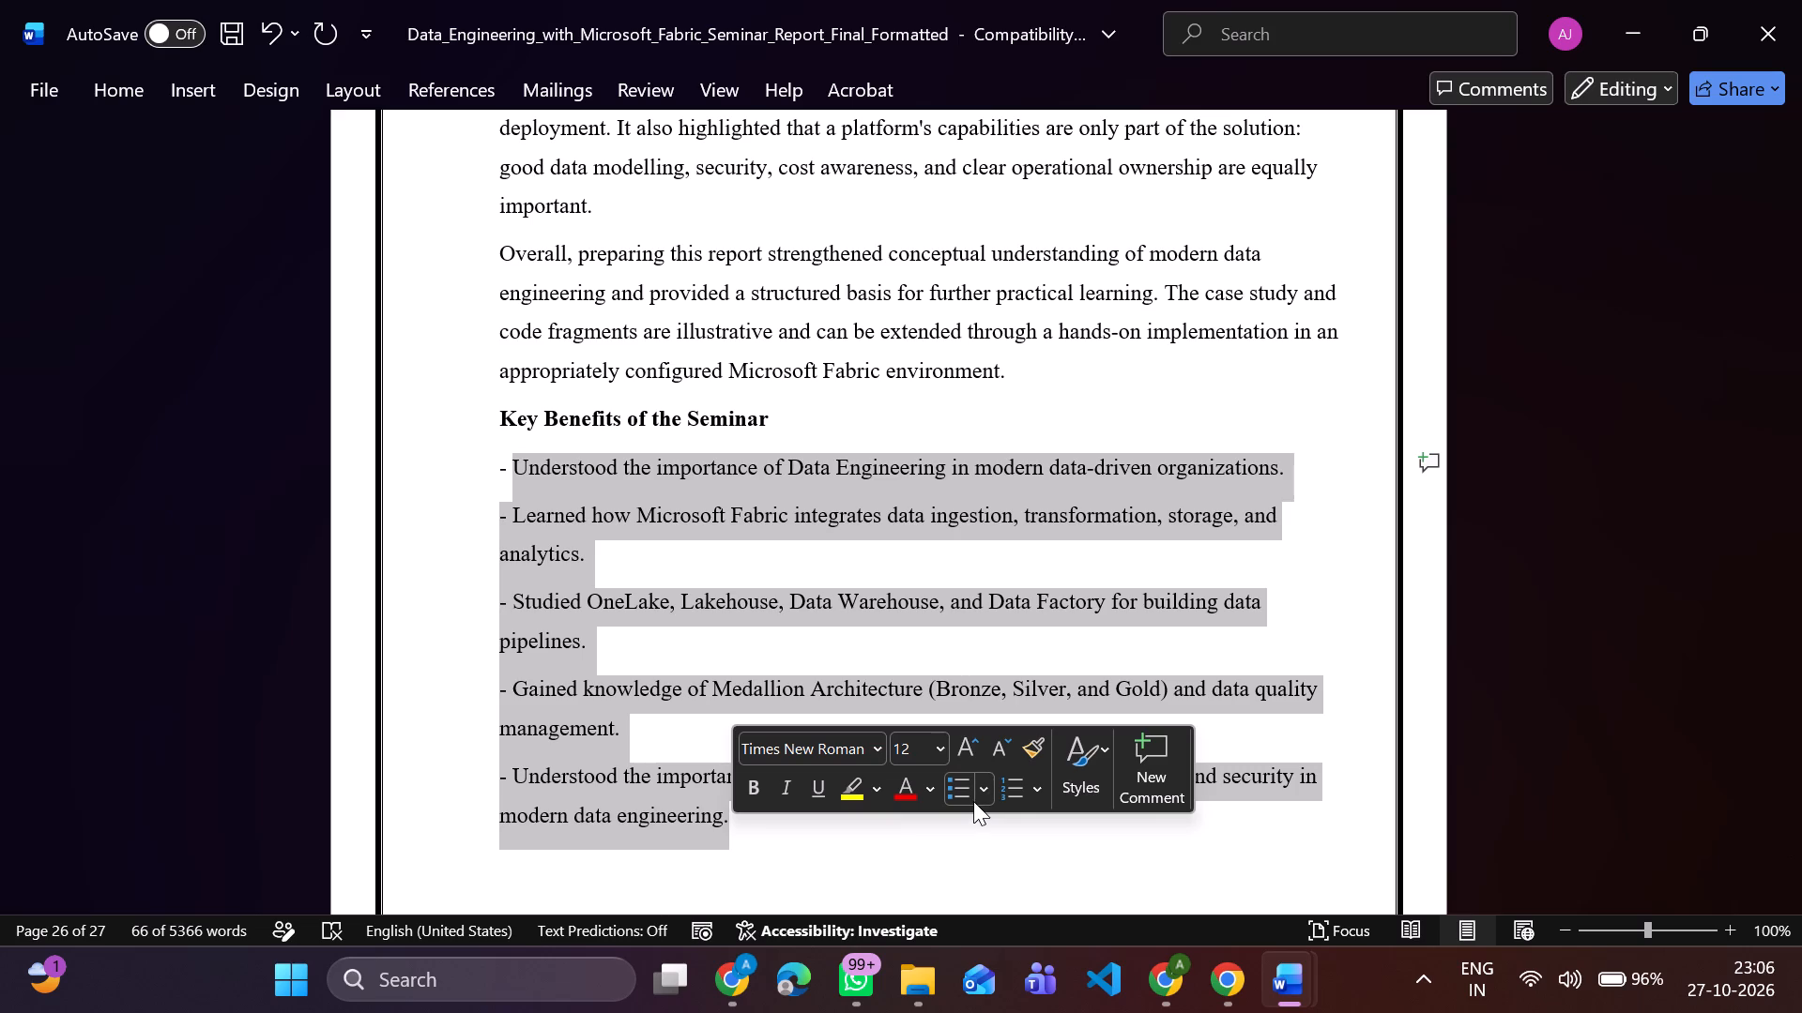
click(974, 794)
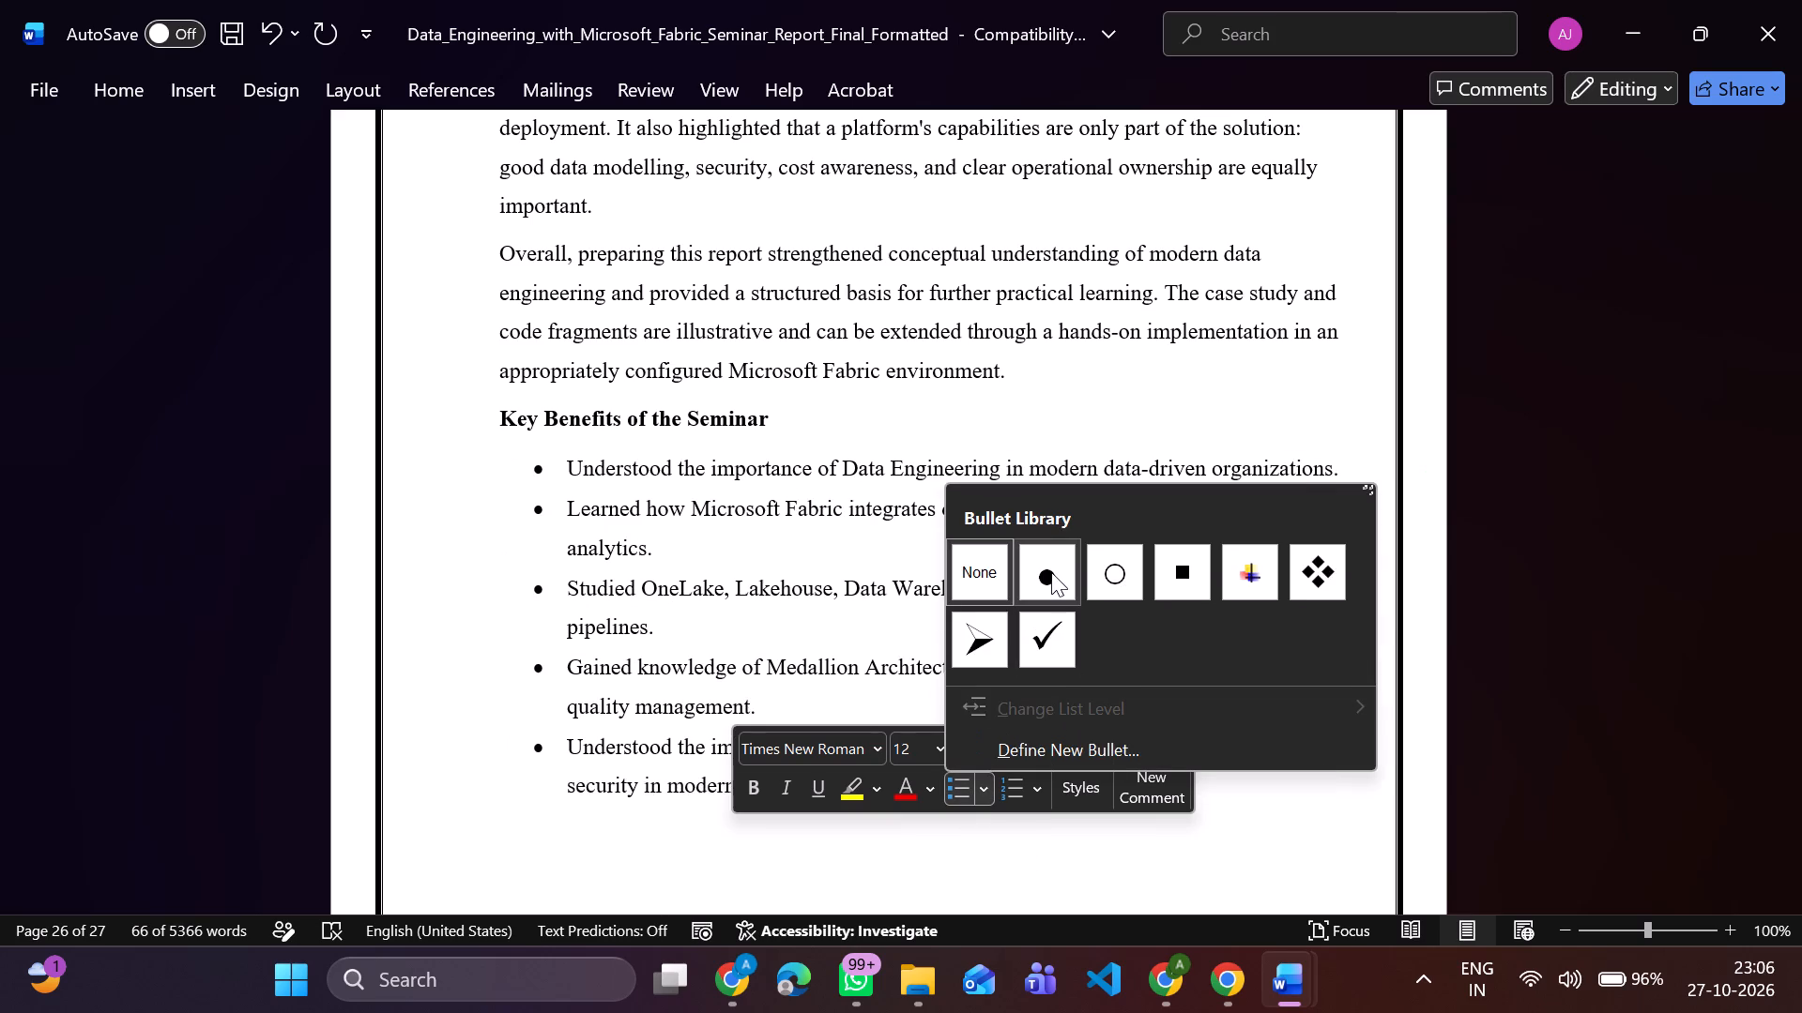
click(1051, 572)
click(450, 614)
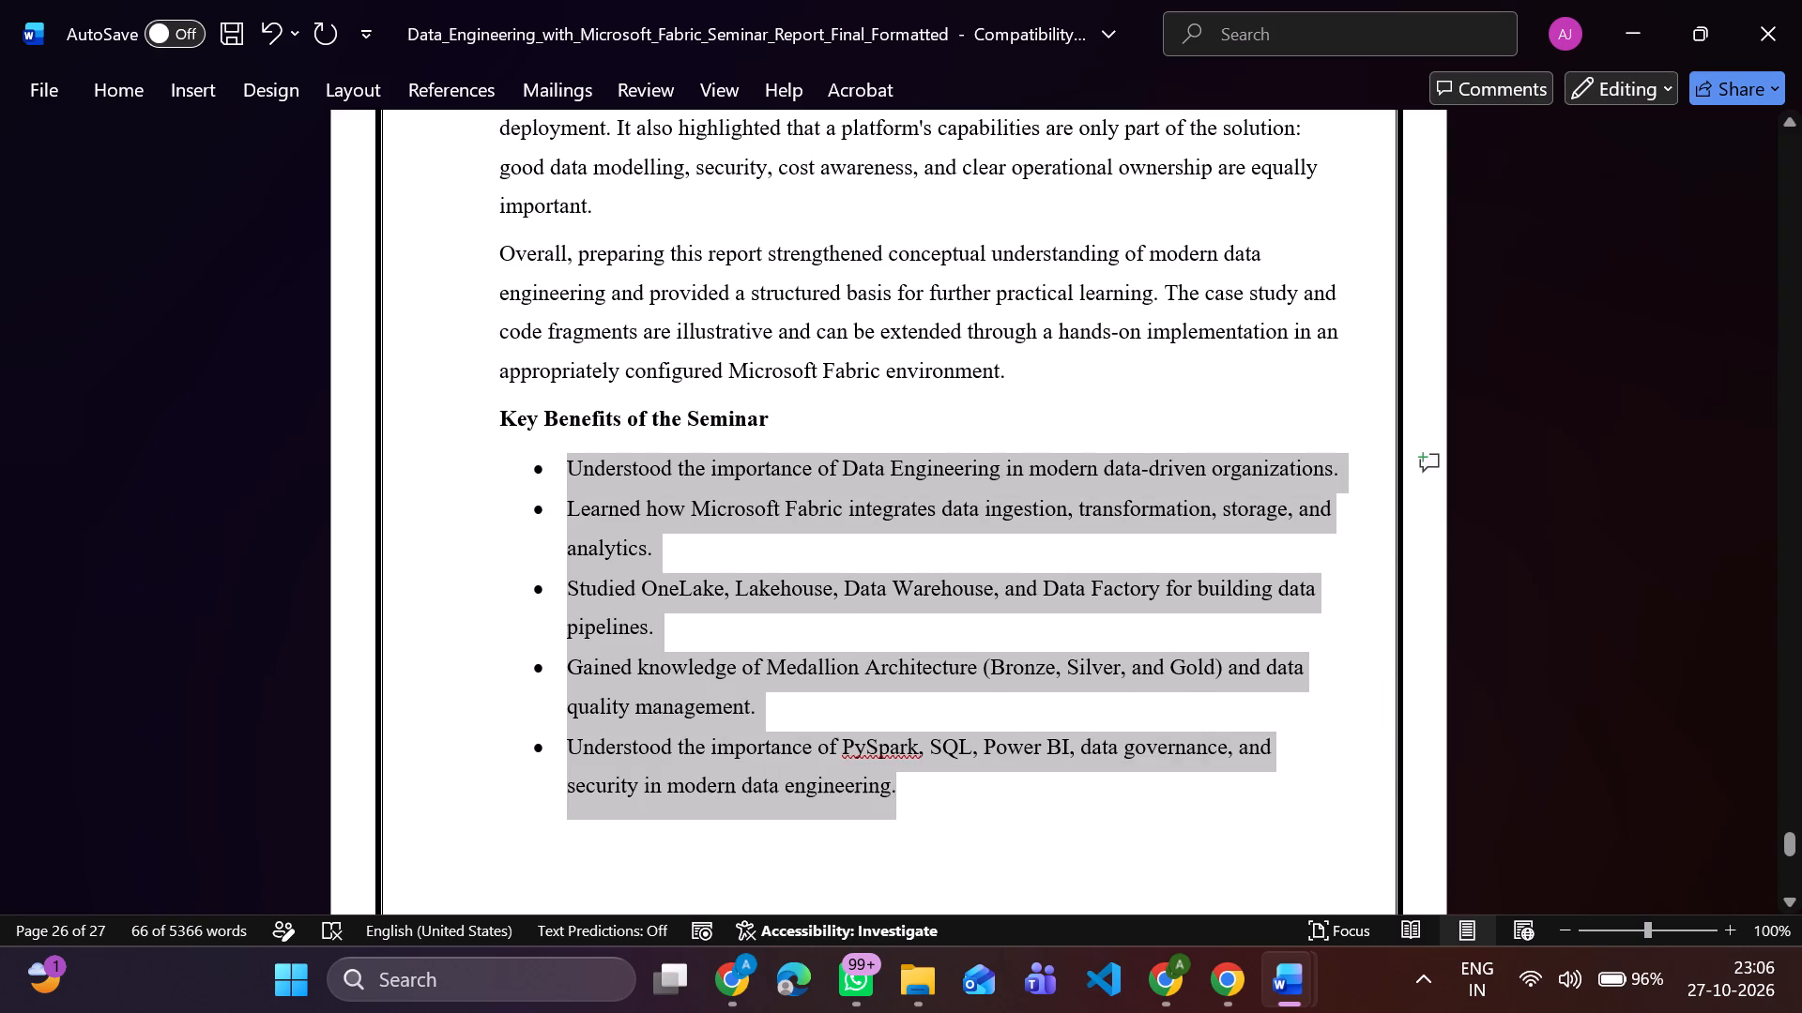
click(949, 825)
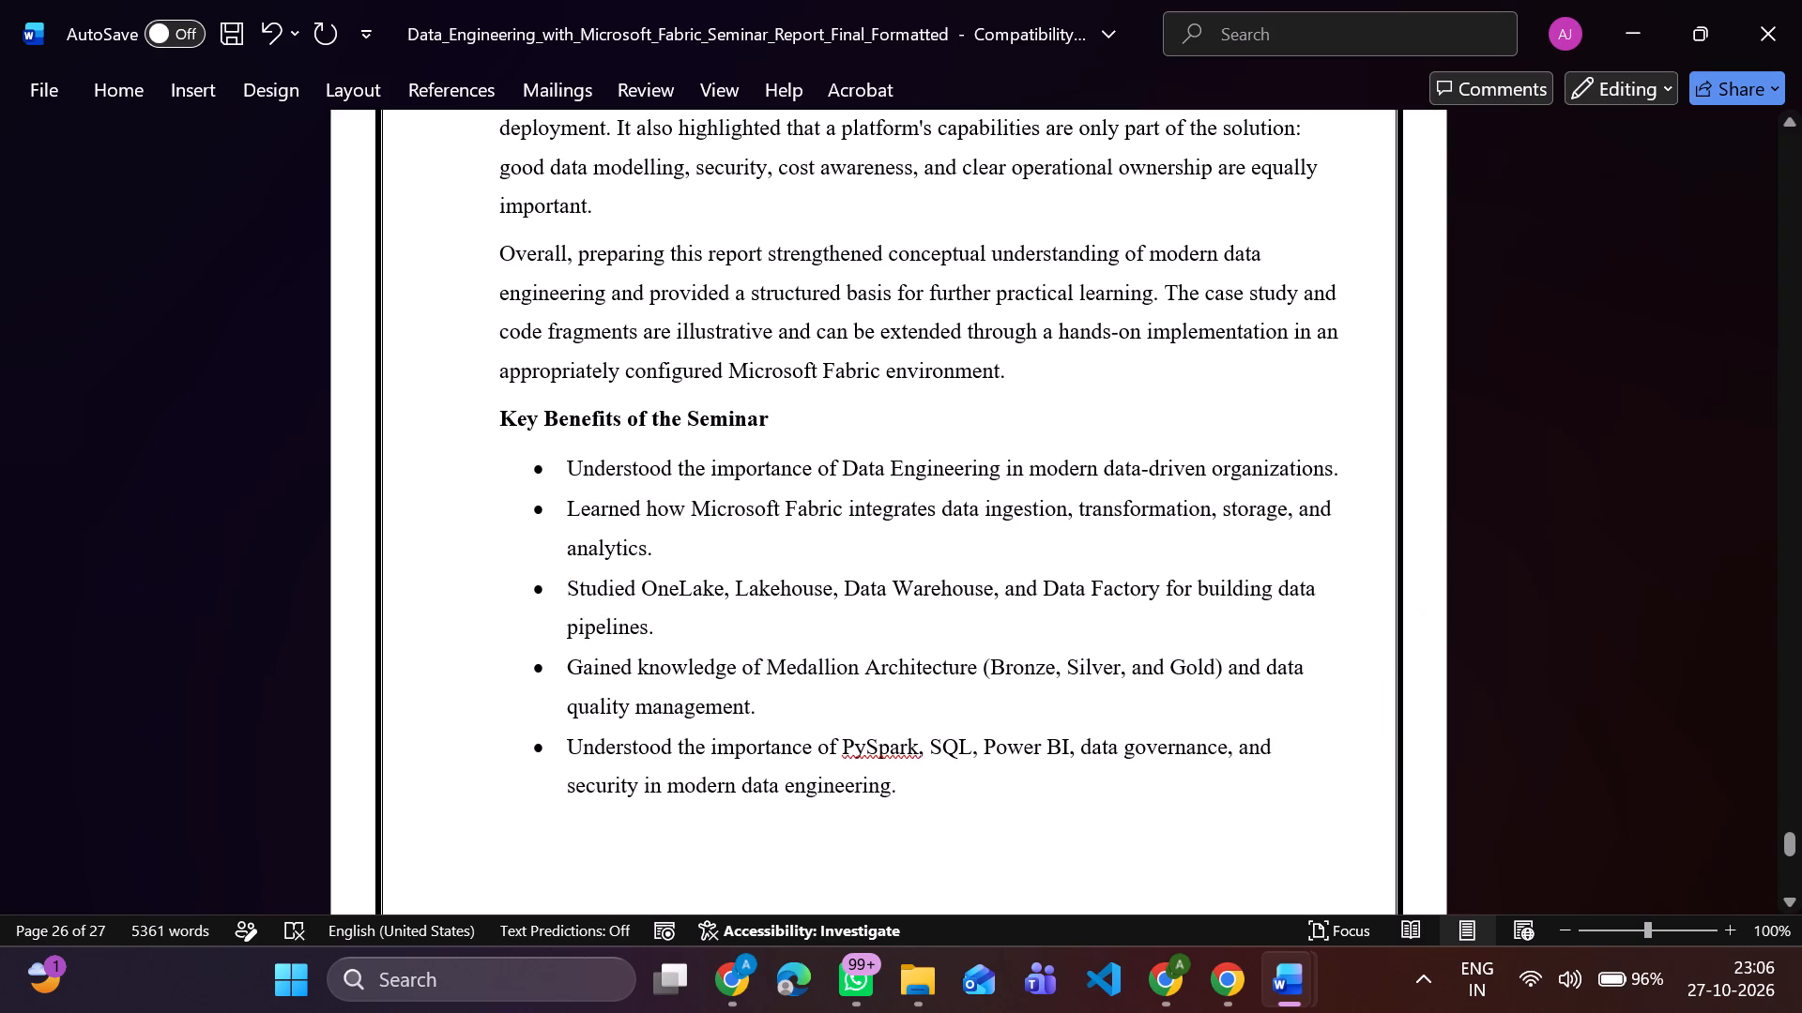
Review the report from the seminar photograph page back through the references and chapters to the cover page.
scroll(949, 825, down, 10)
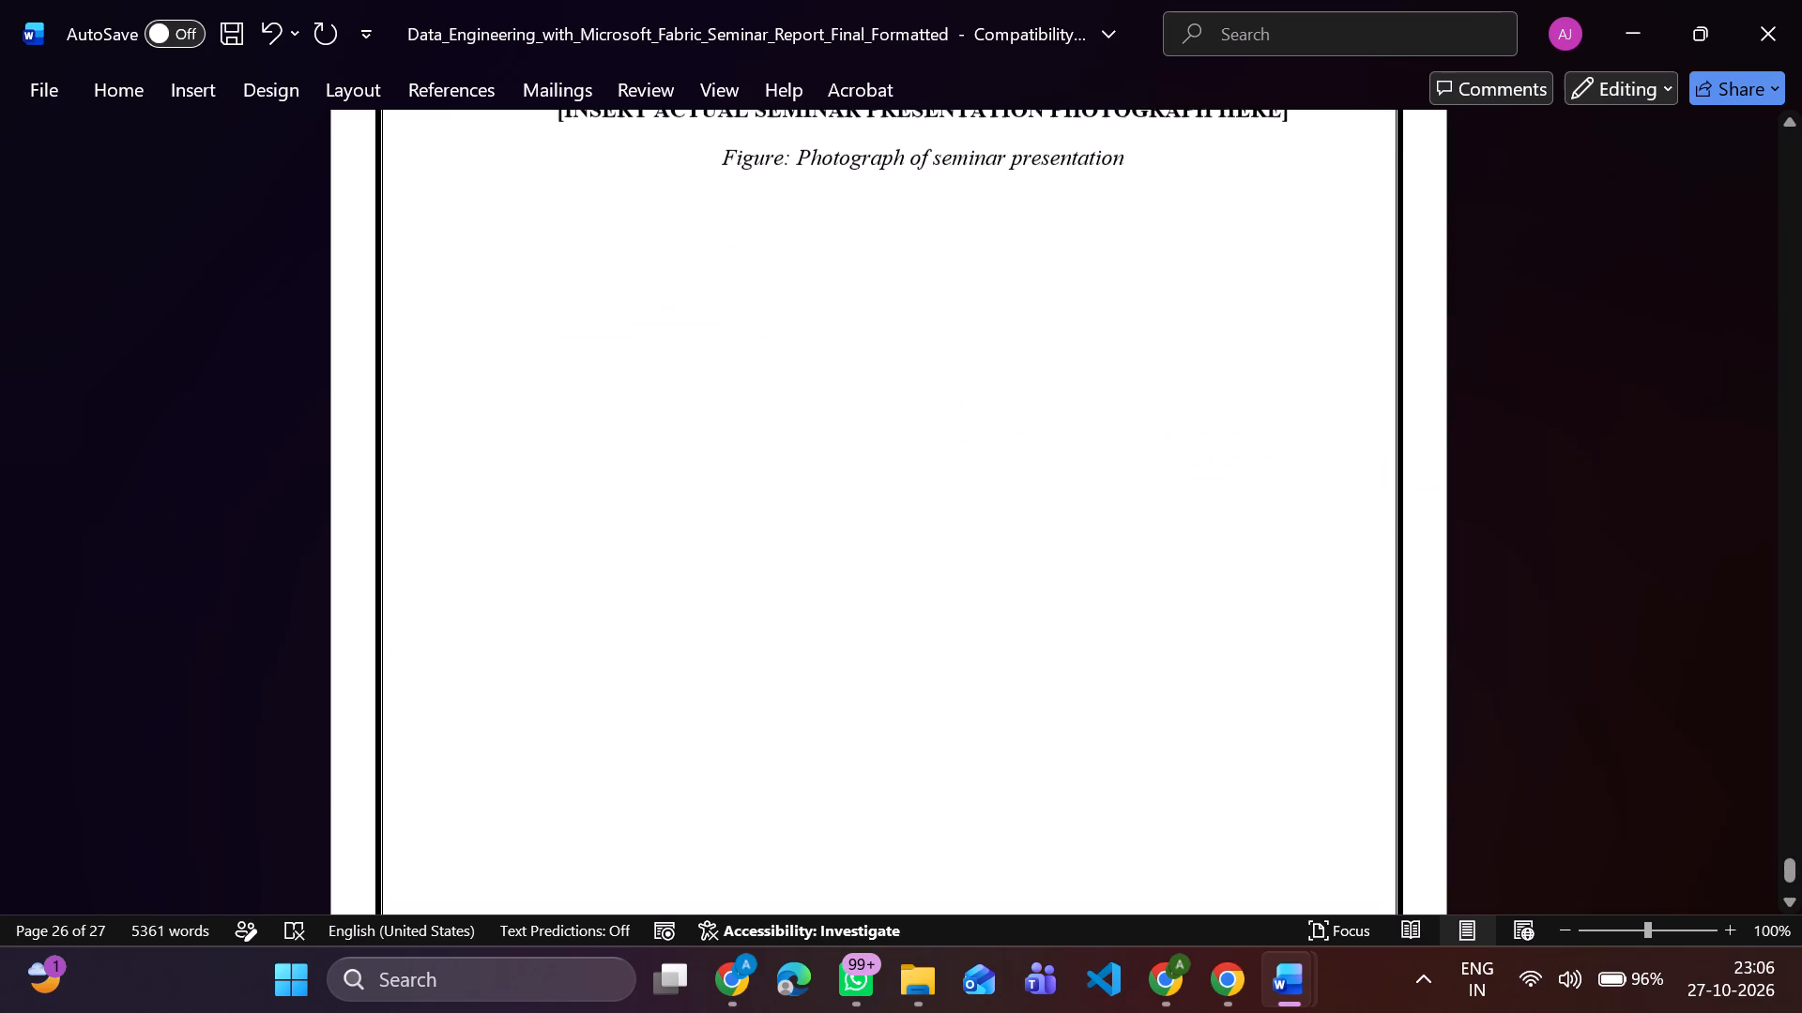
scroll(949, 825, up, 14)
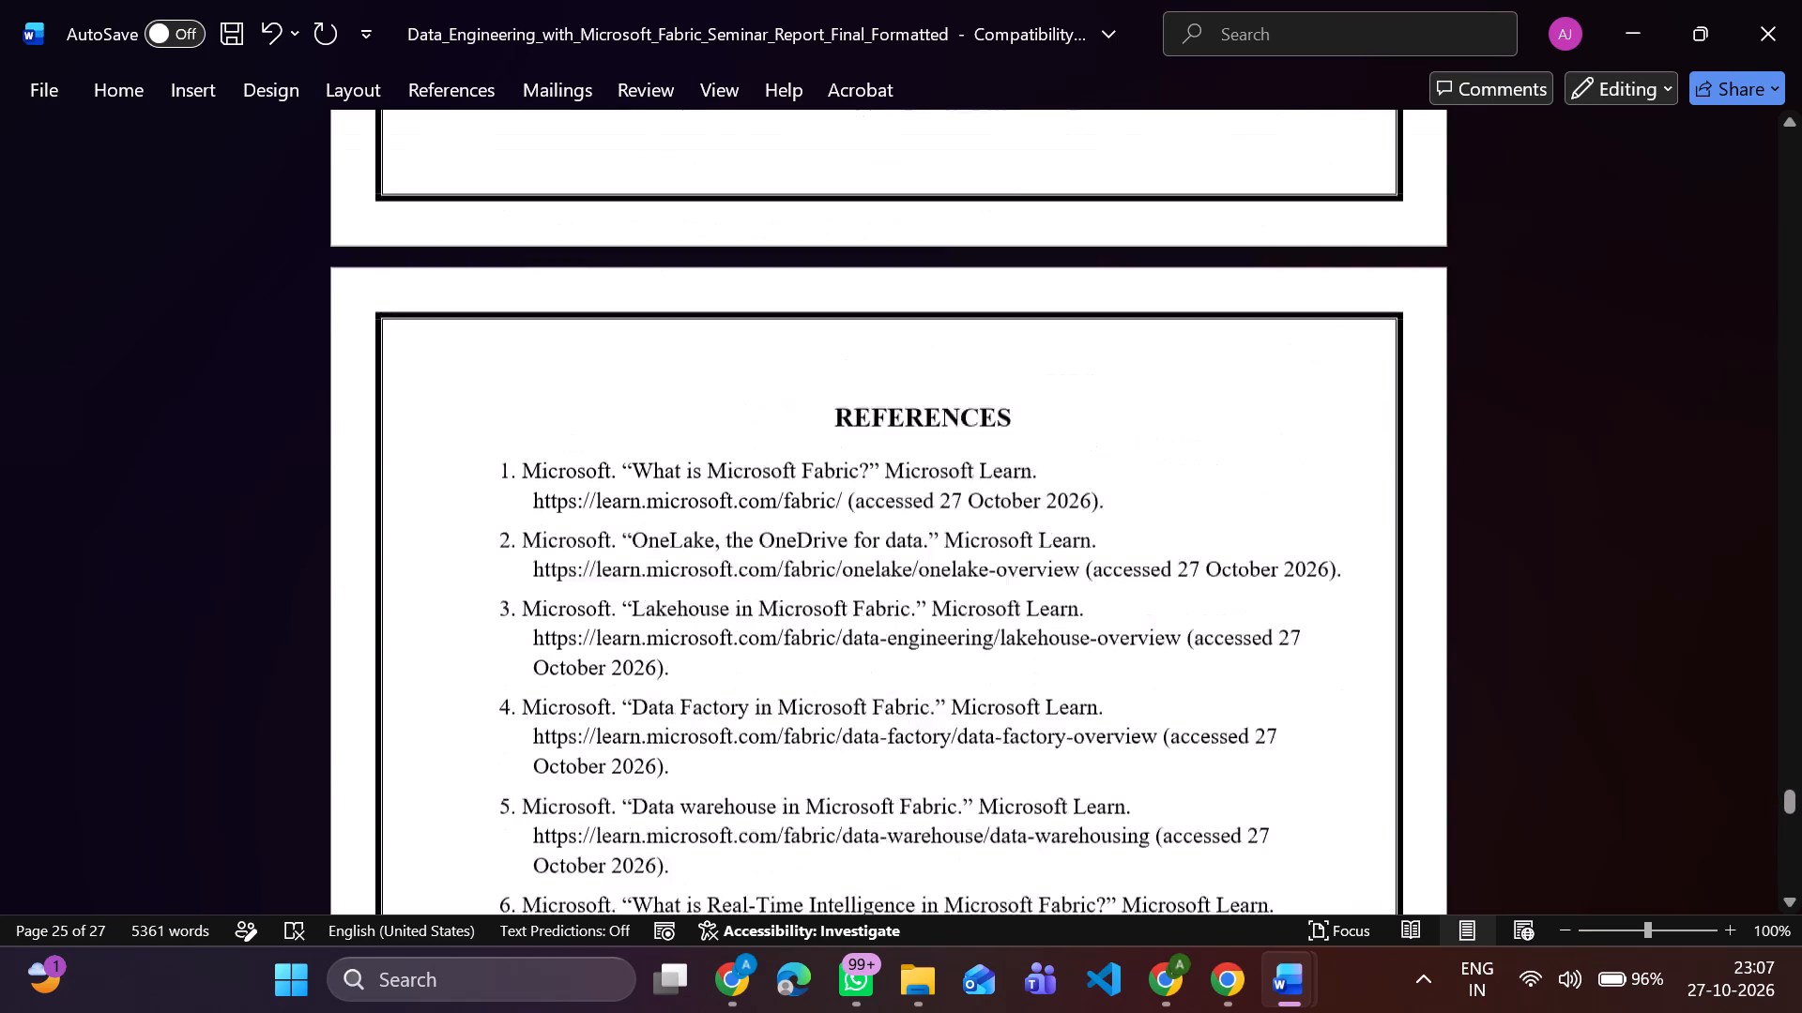
scroll(949, 825, up, 8)
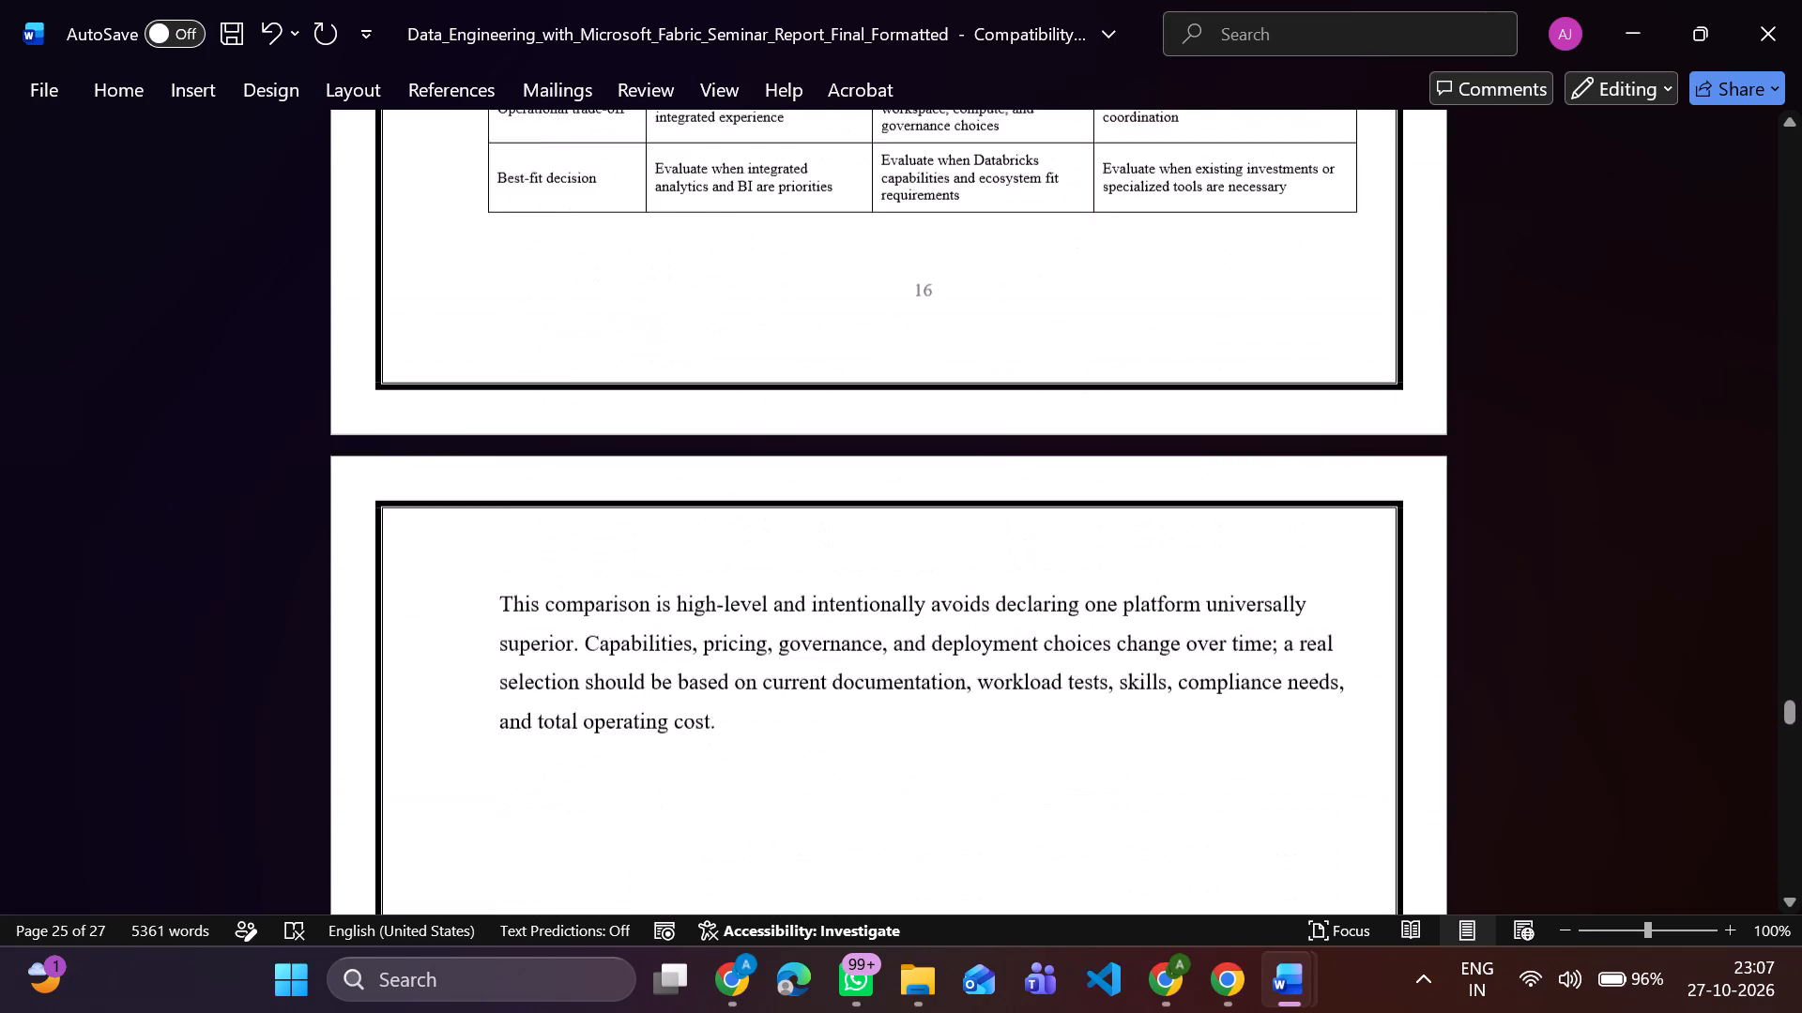
scroll(949, 825, up, 2)
scroll(949, 825, up, 19)
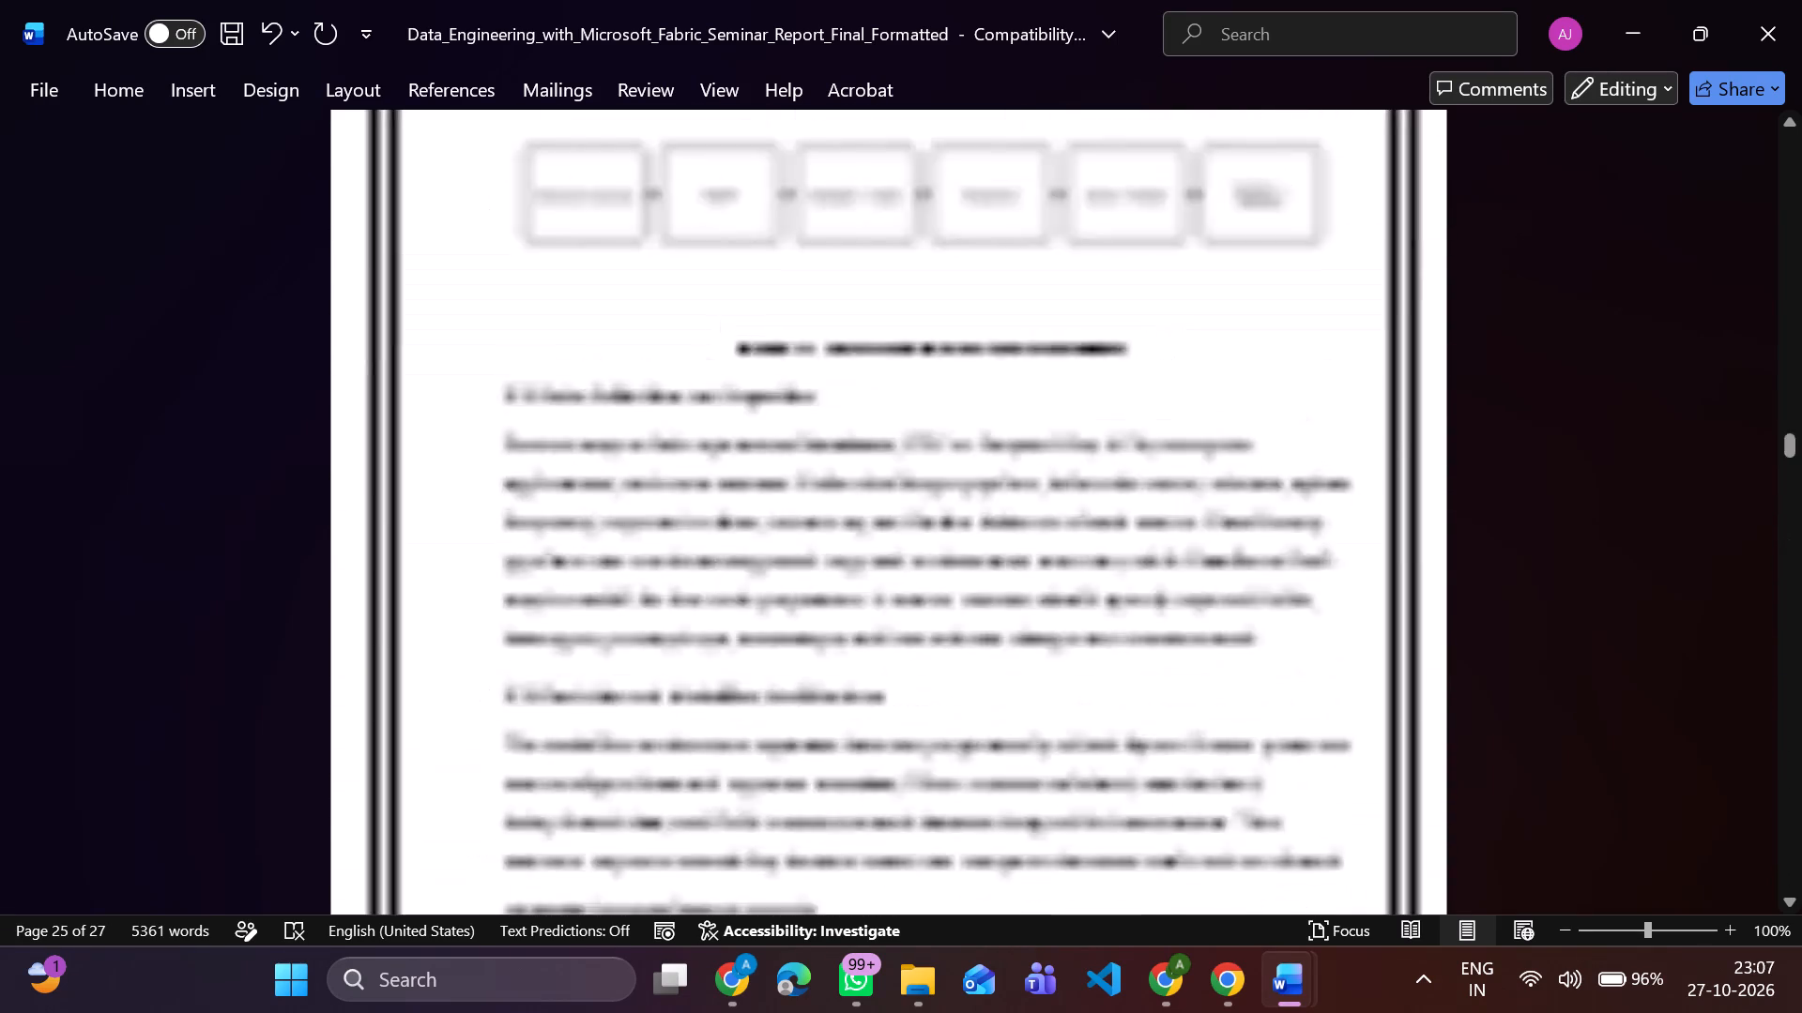
scroll(949, 825, up, 15)
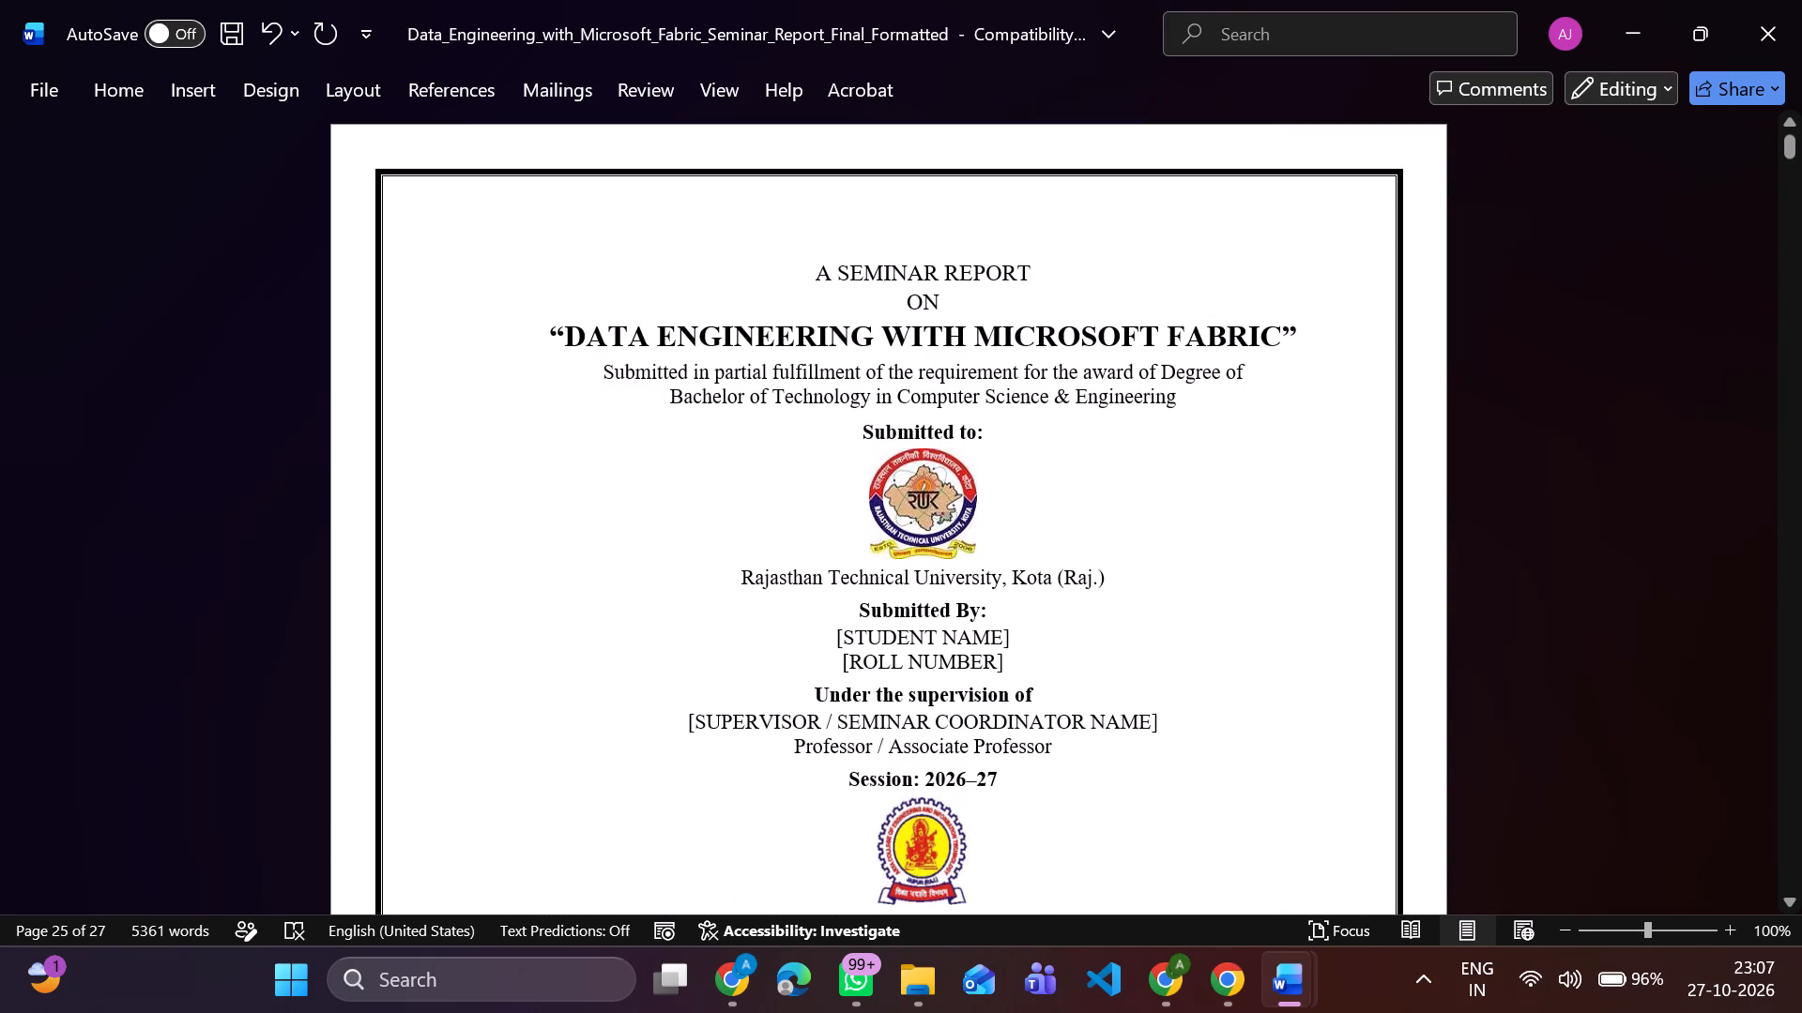
Examine the report's front matter, including the acknowledgement signature block and the List of Contents page numbers, and continue to the end.
scroll(1106, 727, down, 6)
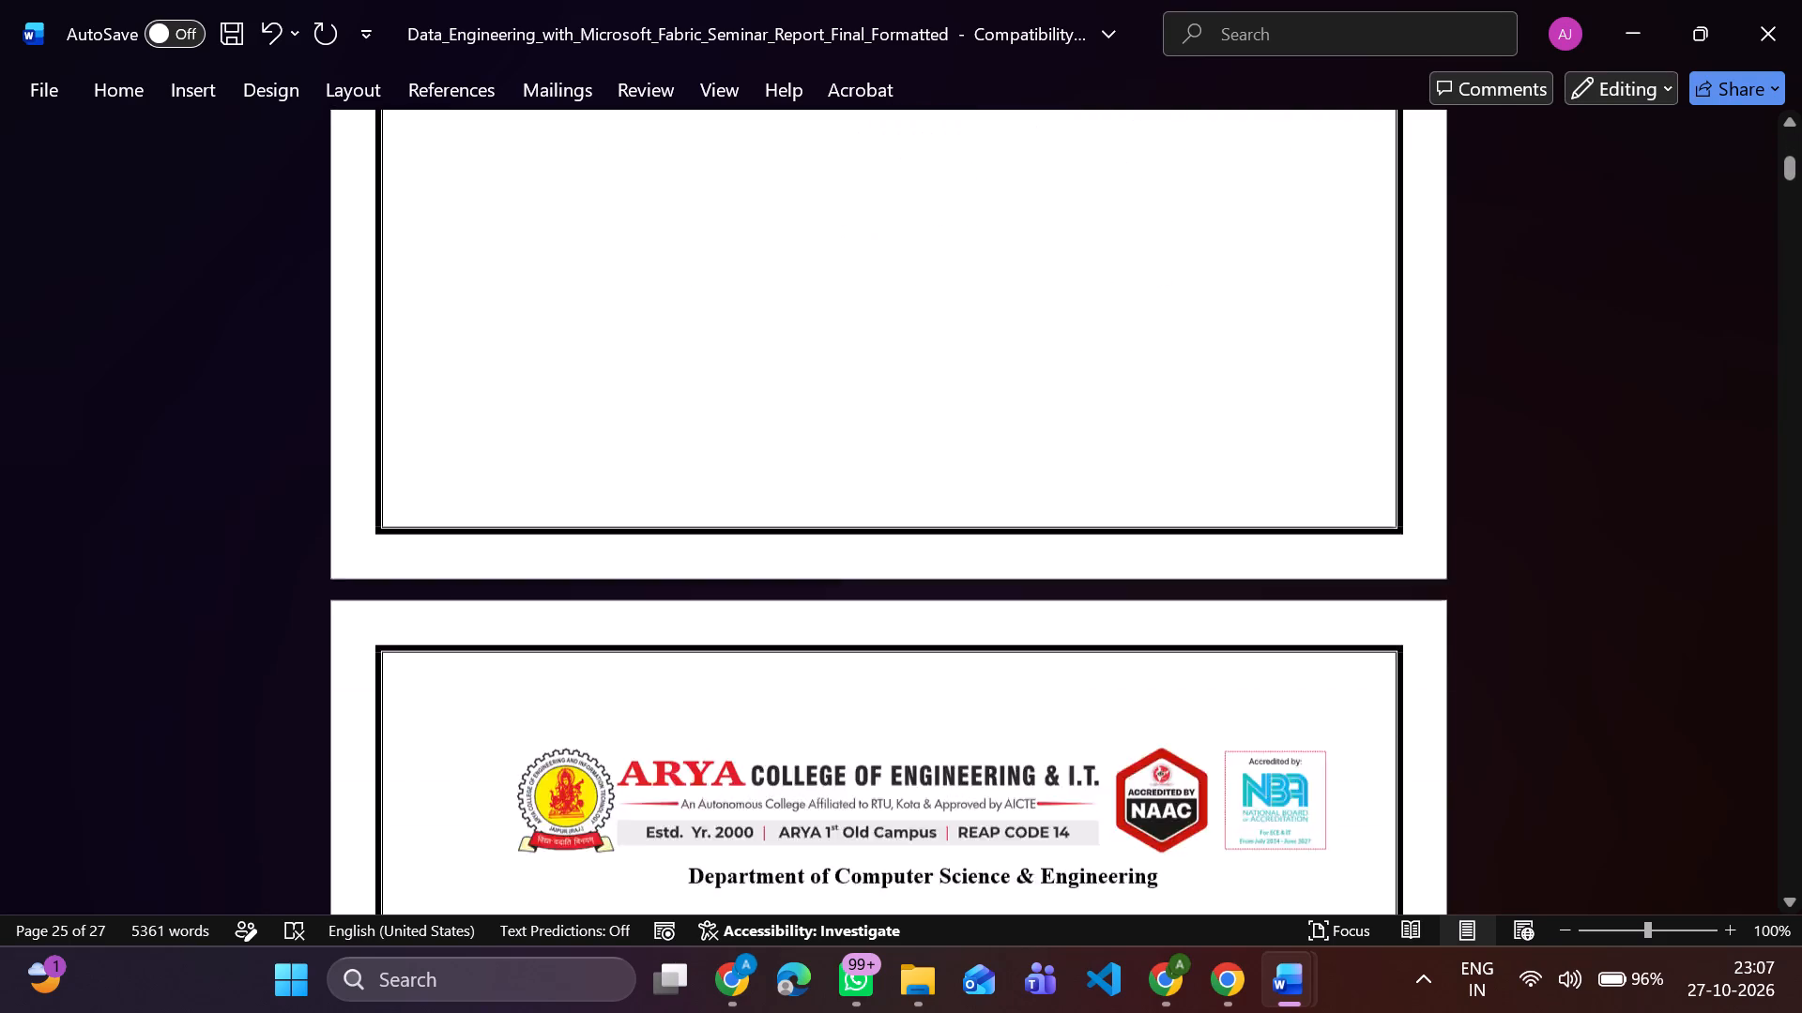
scroll(1106, 727, down, 6)
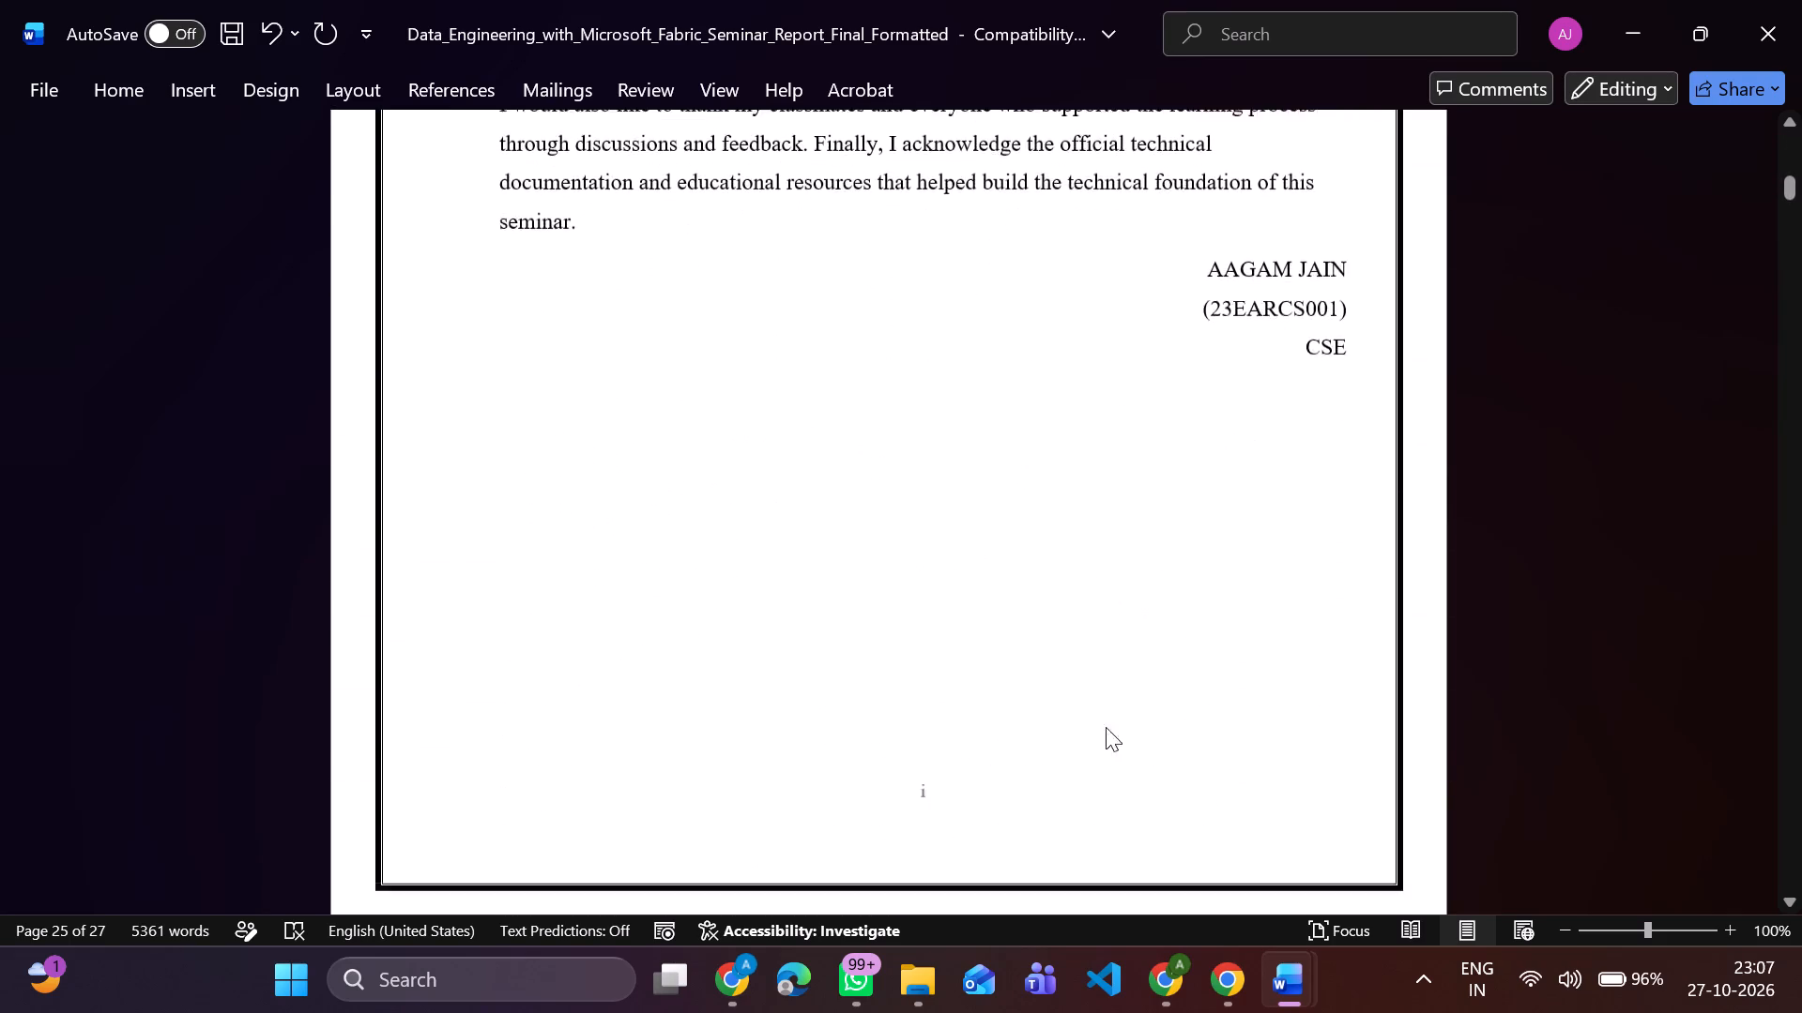
scroll(1106, 727, down, 3)
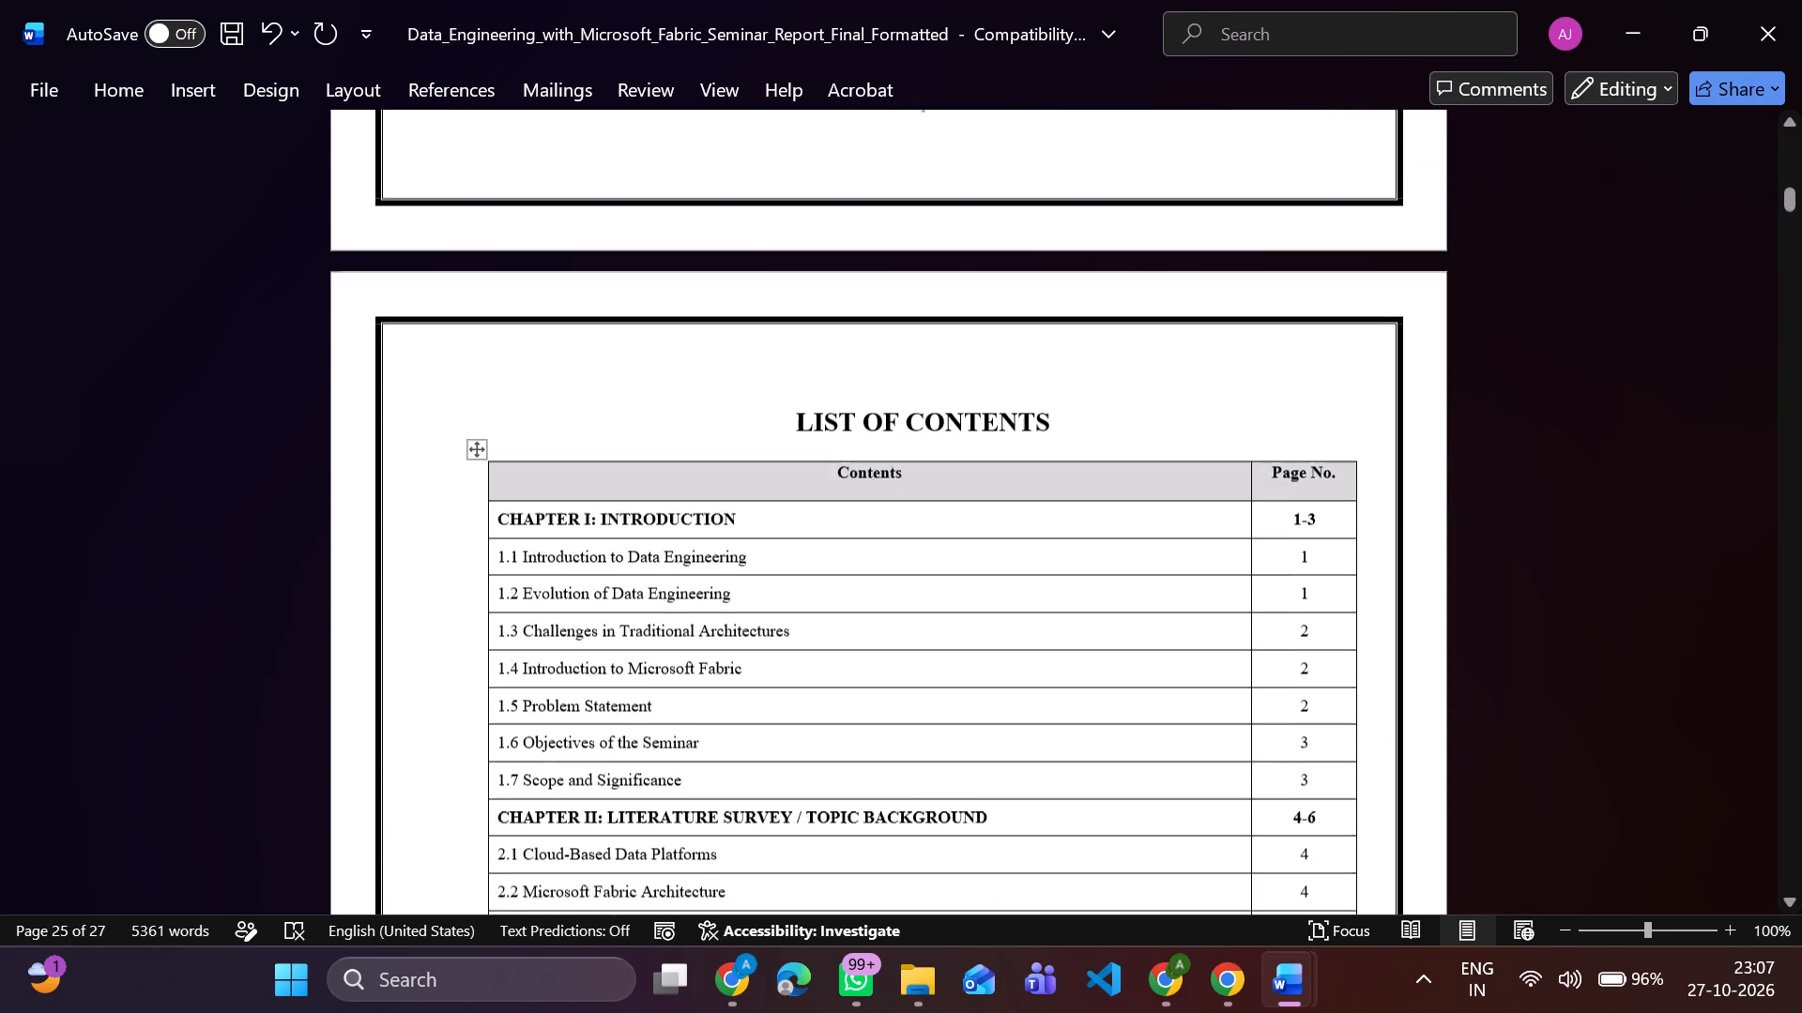
scroll(1106, 727, down, 3)
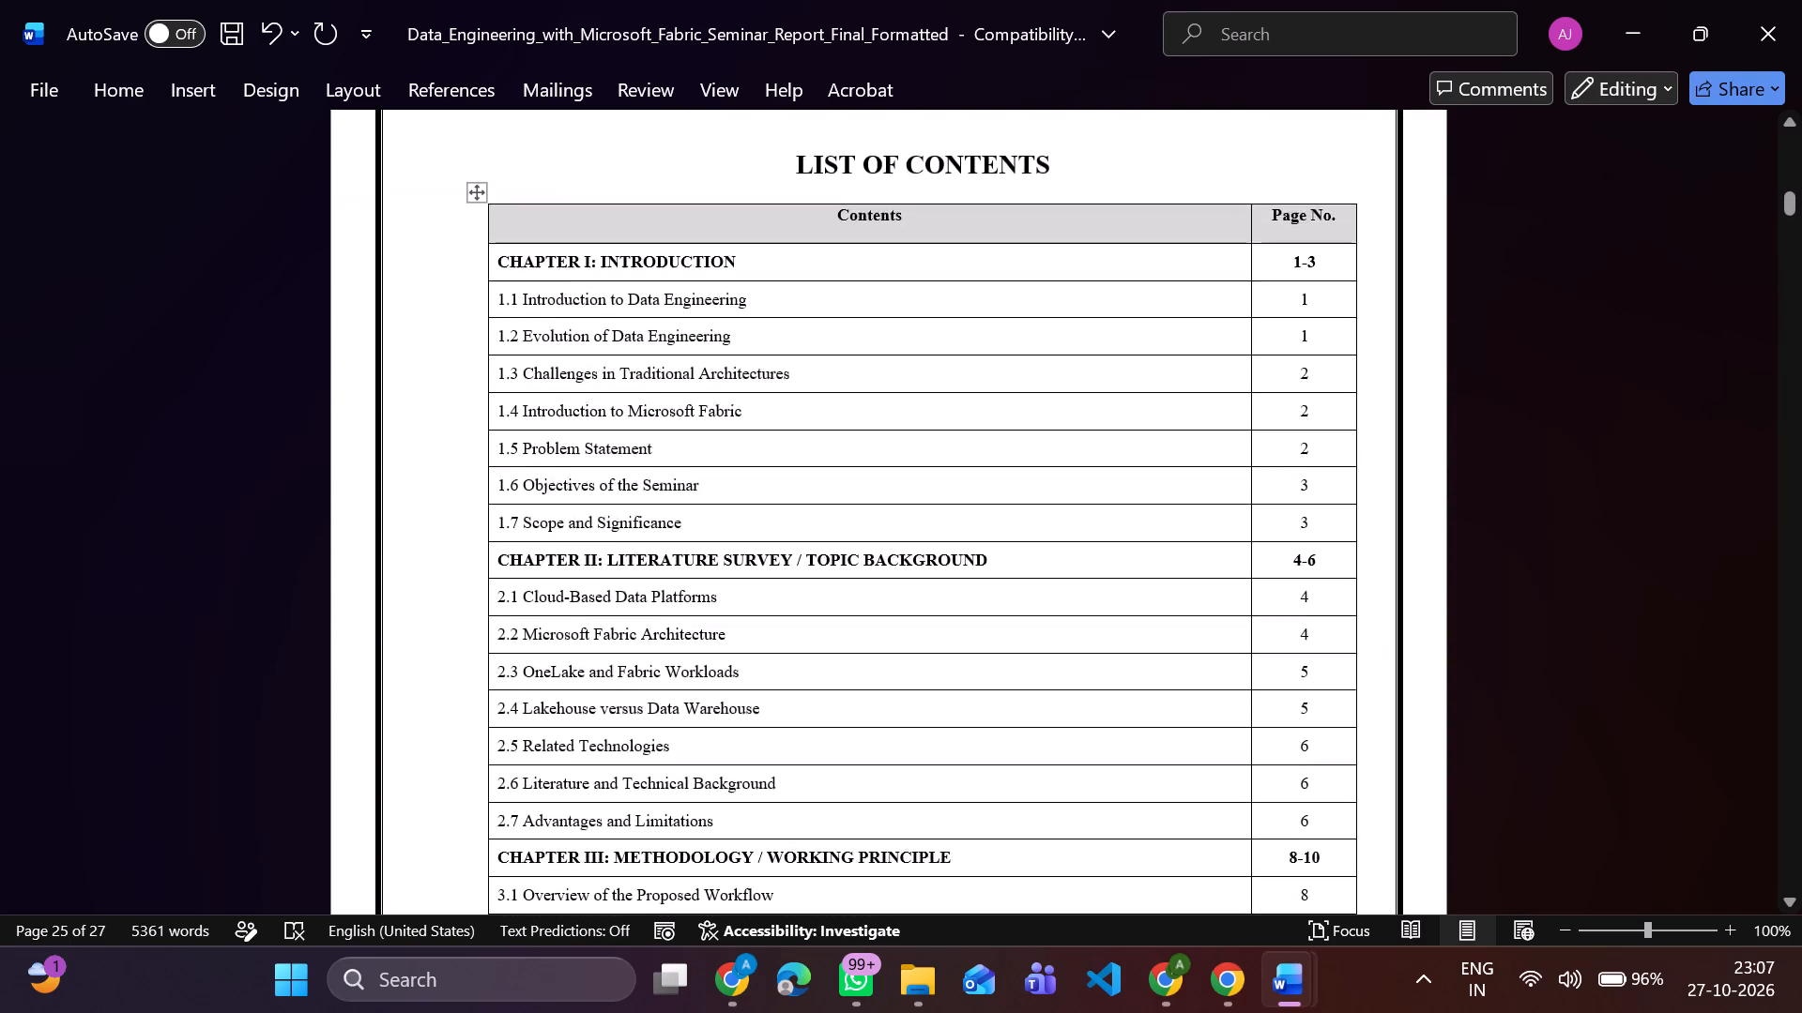
scroll(1072, 761, down, 7)
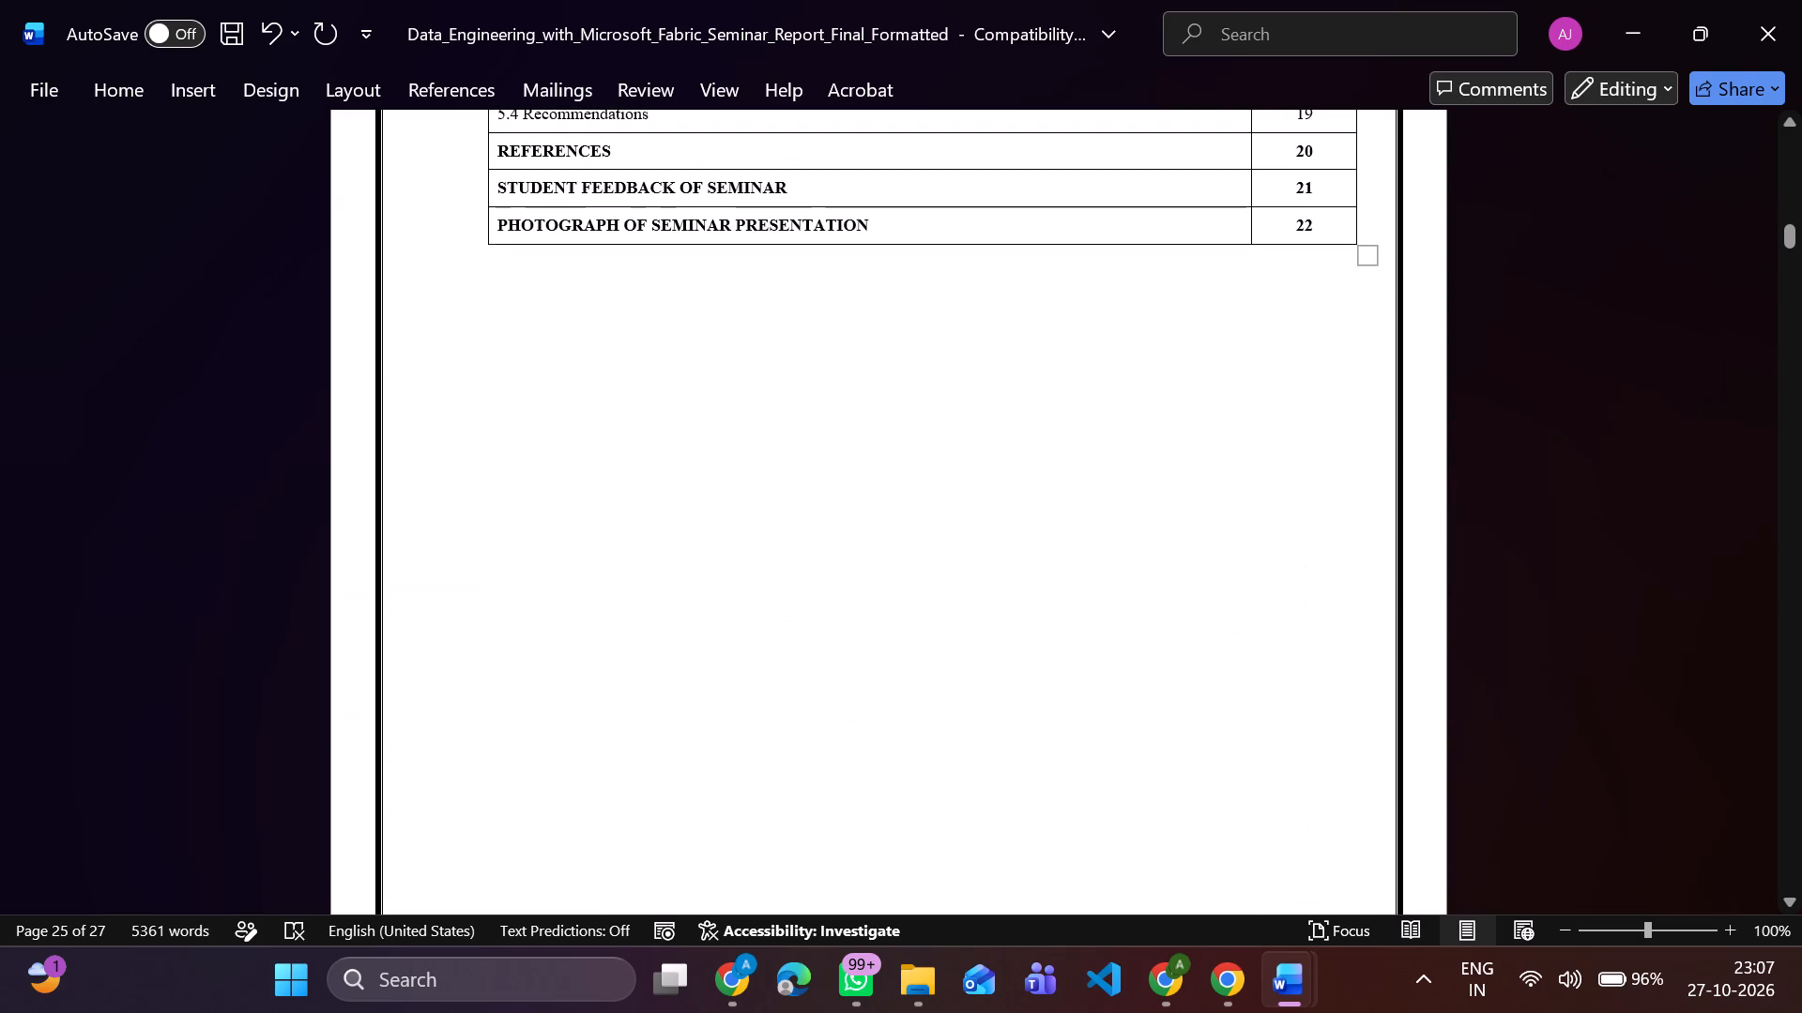
scroll(1072, 761, down, 6)
scroll(1072, 761, down, 20)
scroll(1072, 761, down, 5)
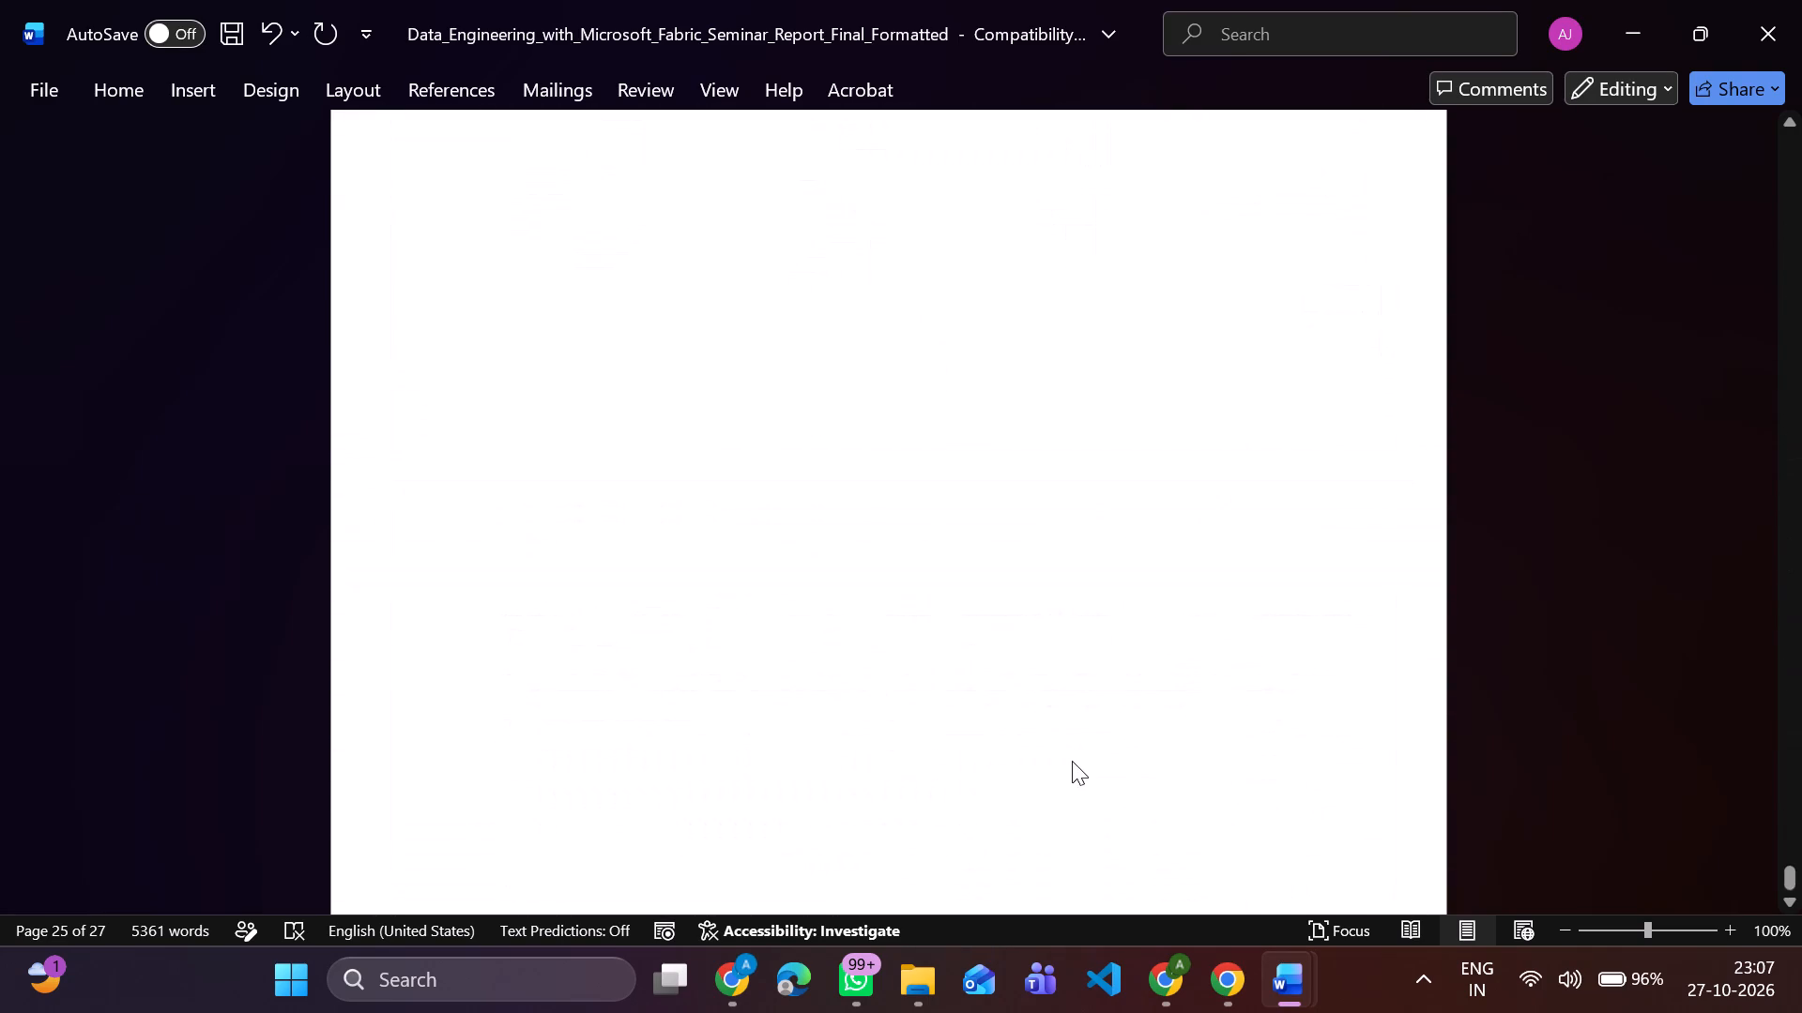
scroll(1072, 761, down, 7)
Review the Data Engineering report's layout backwards from the final pages through Chapters IV, III and II to the Chapter I objectives.
scroll(1072, 761, up, 16)
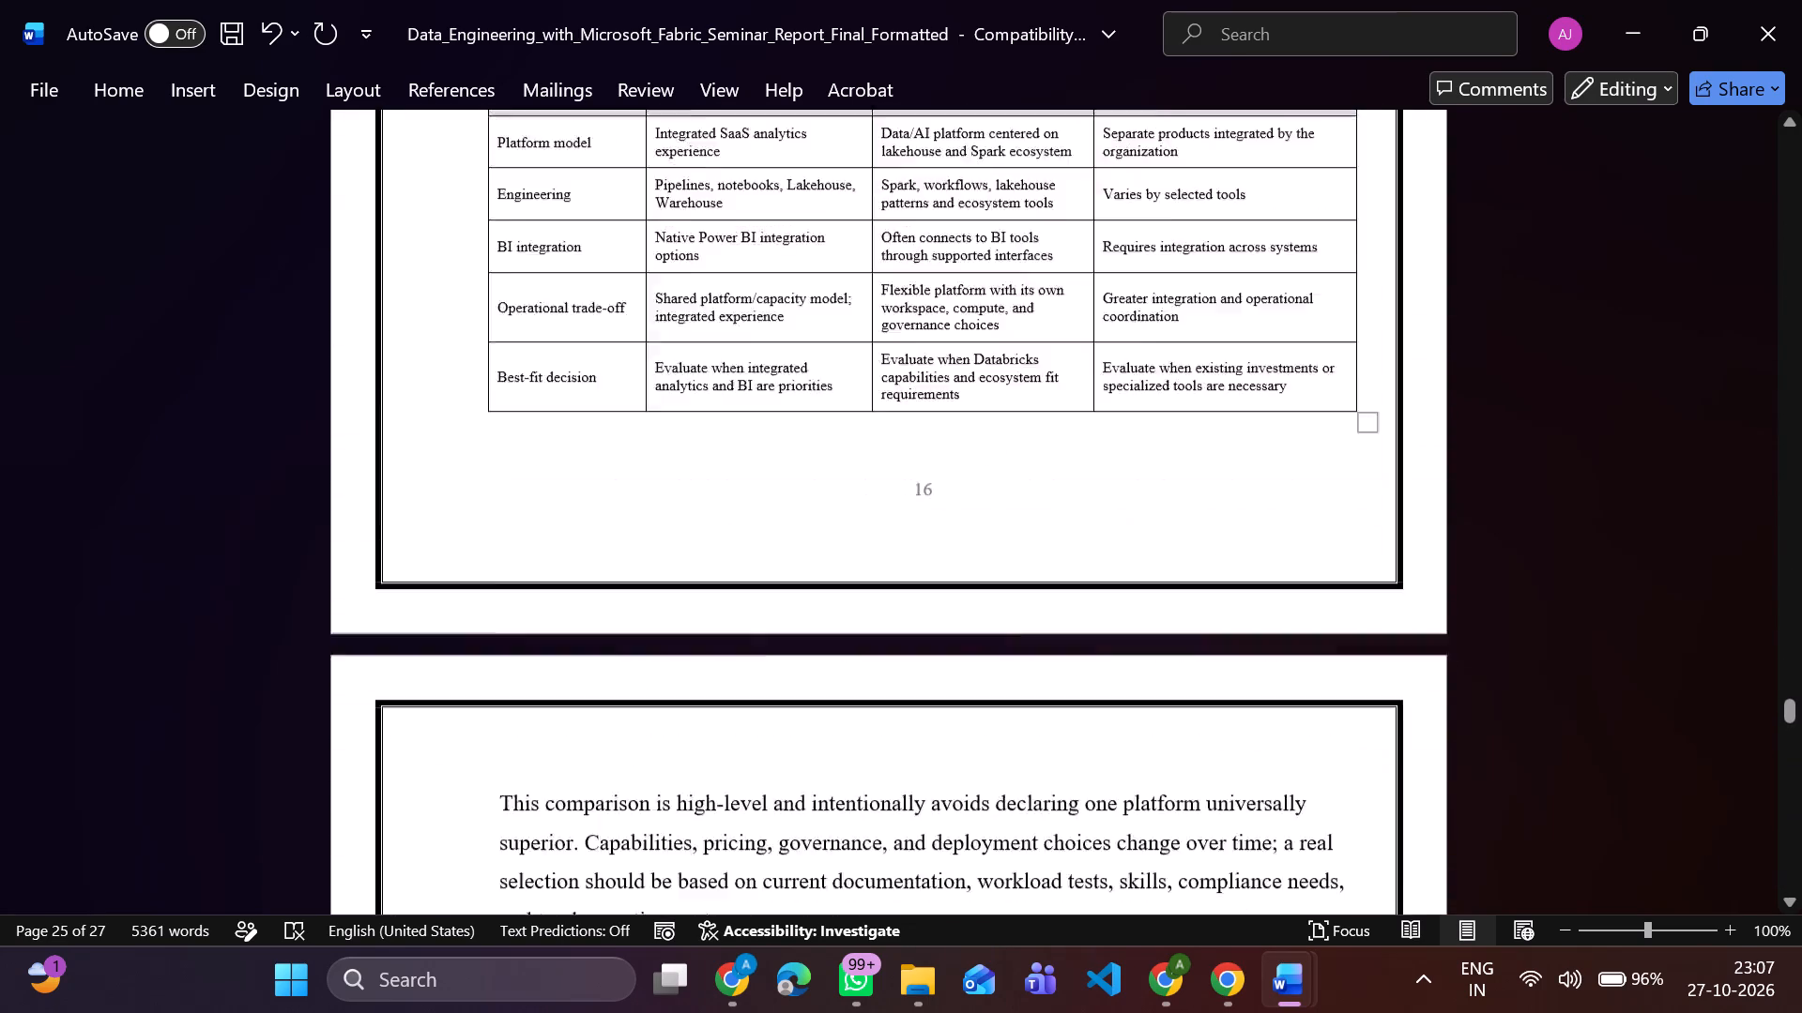
scroll(1072, 761, up, 7)
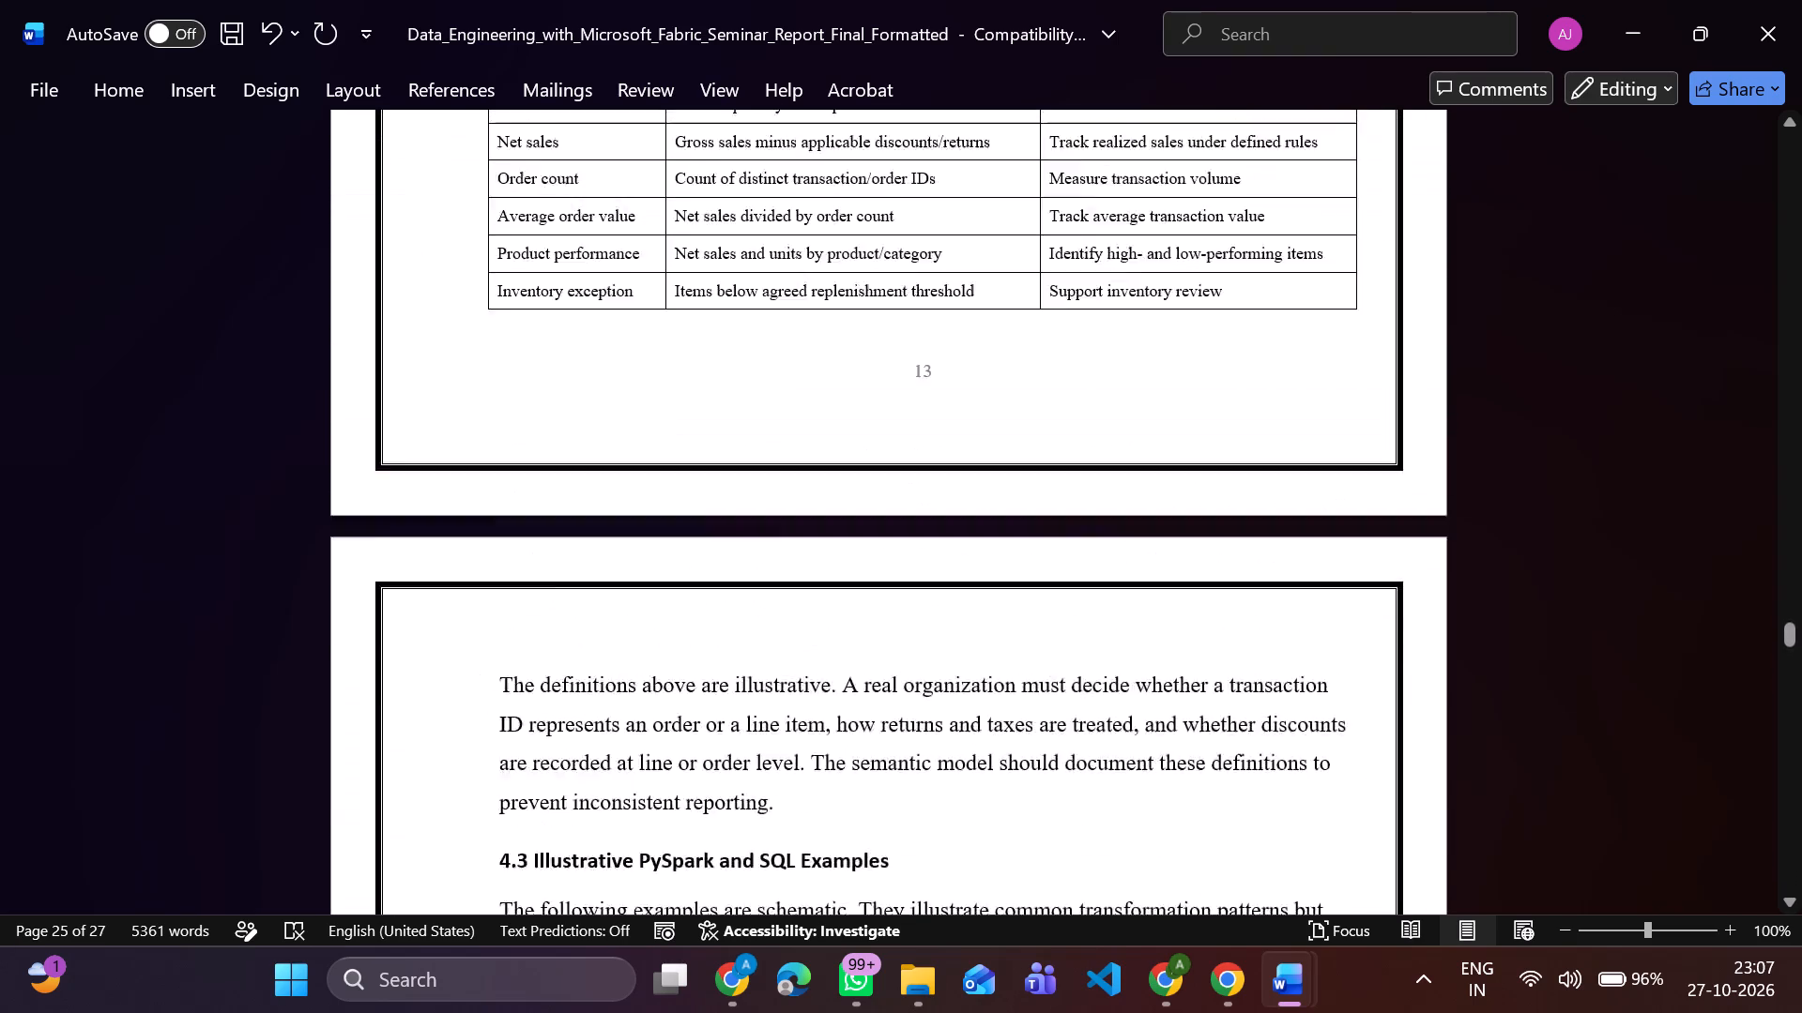
scroll(1072, 761, up, 6)
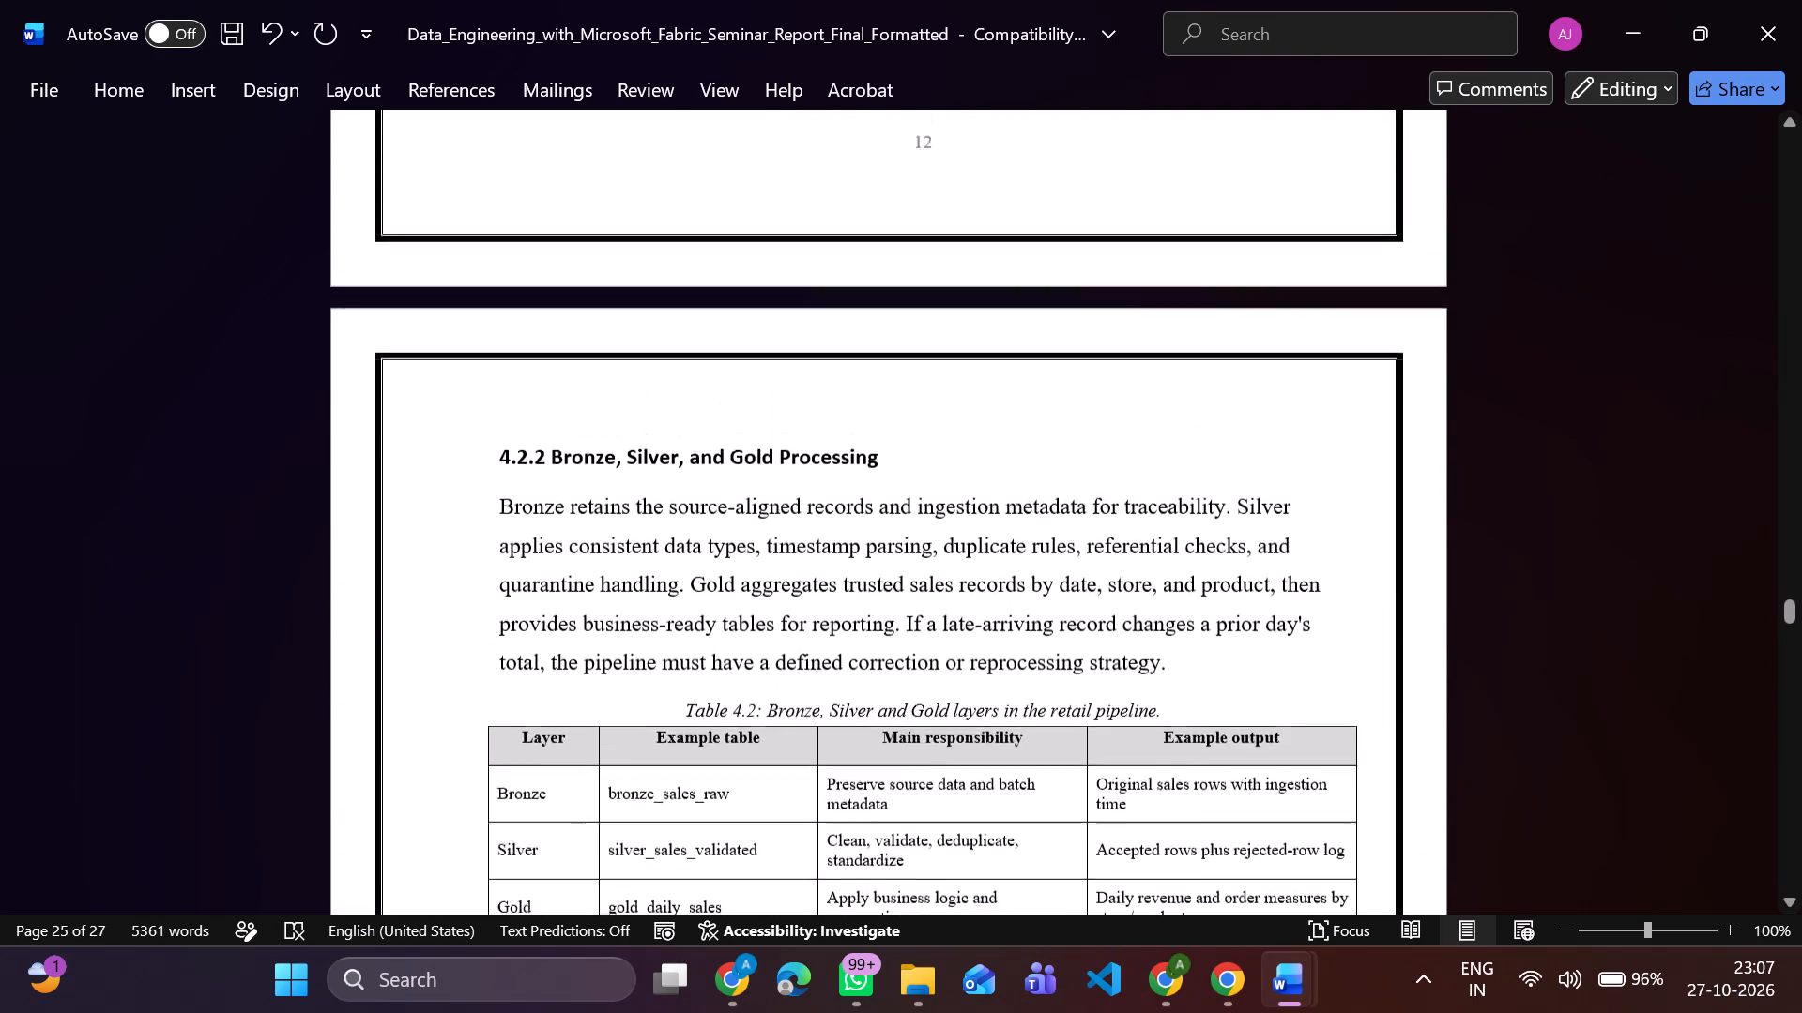
scroll(1072, 761, up, 5)
scroll(1072, 761, right, 1)
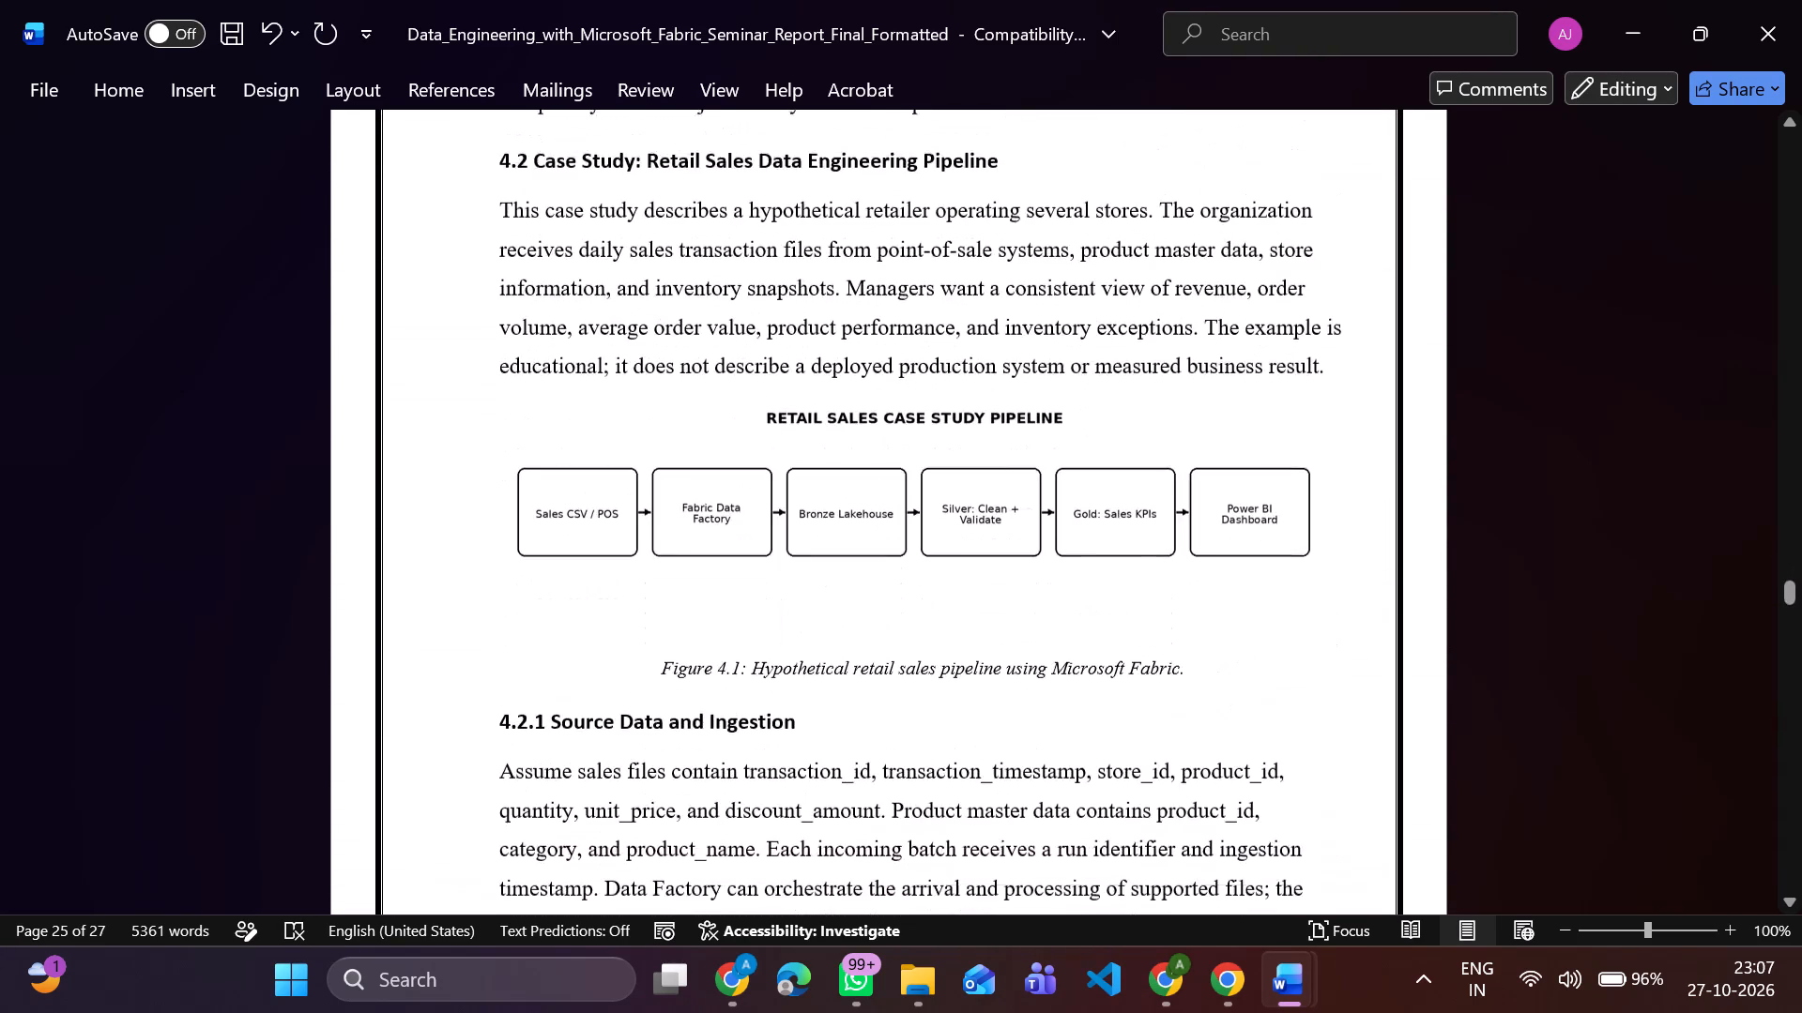
scroll(1072, 761, up, 4)
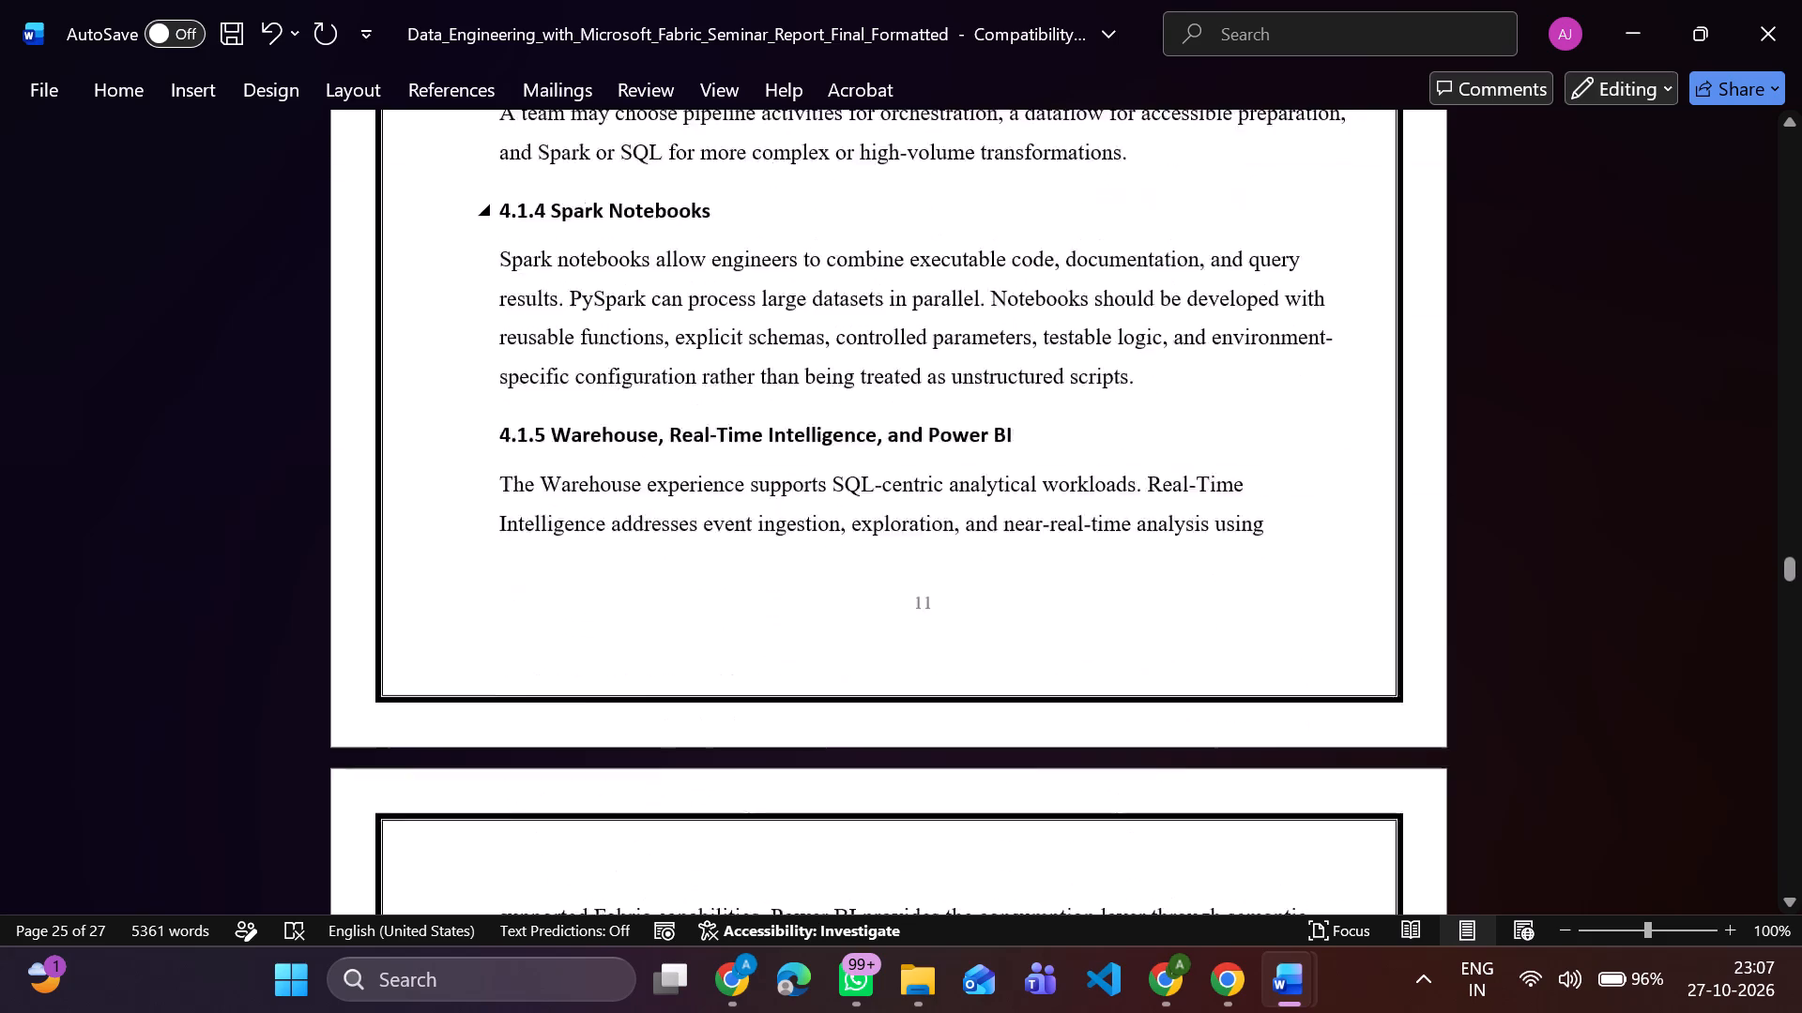
scroll(1072, 761, up, 5)
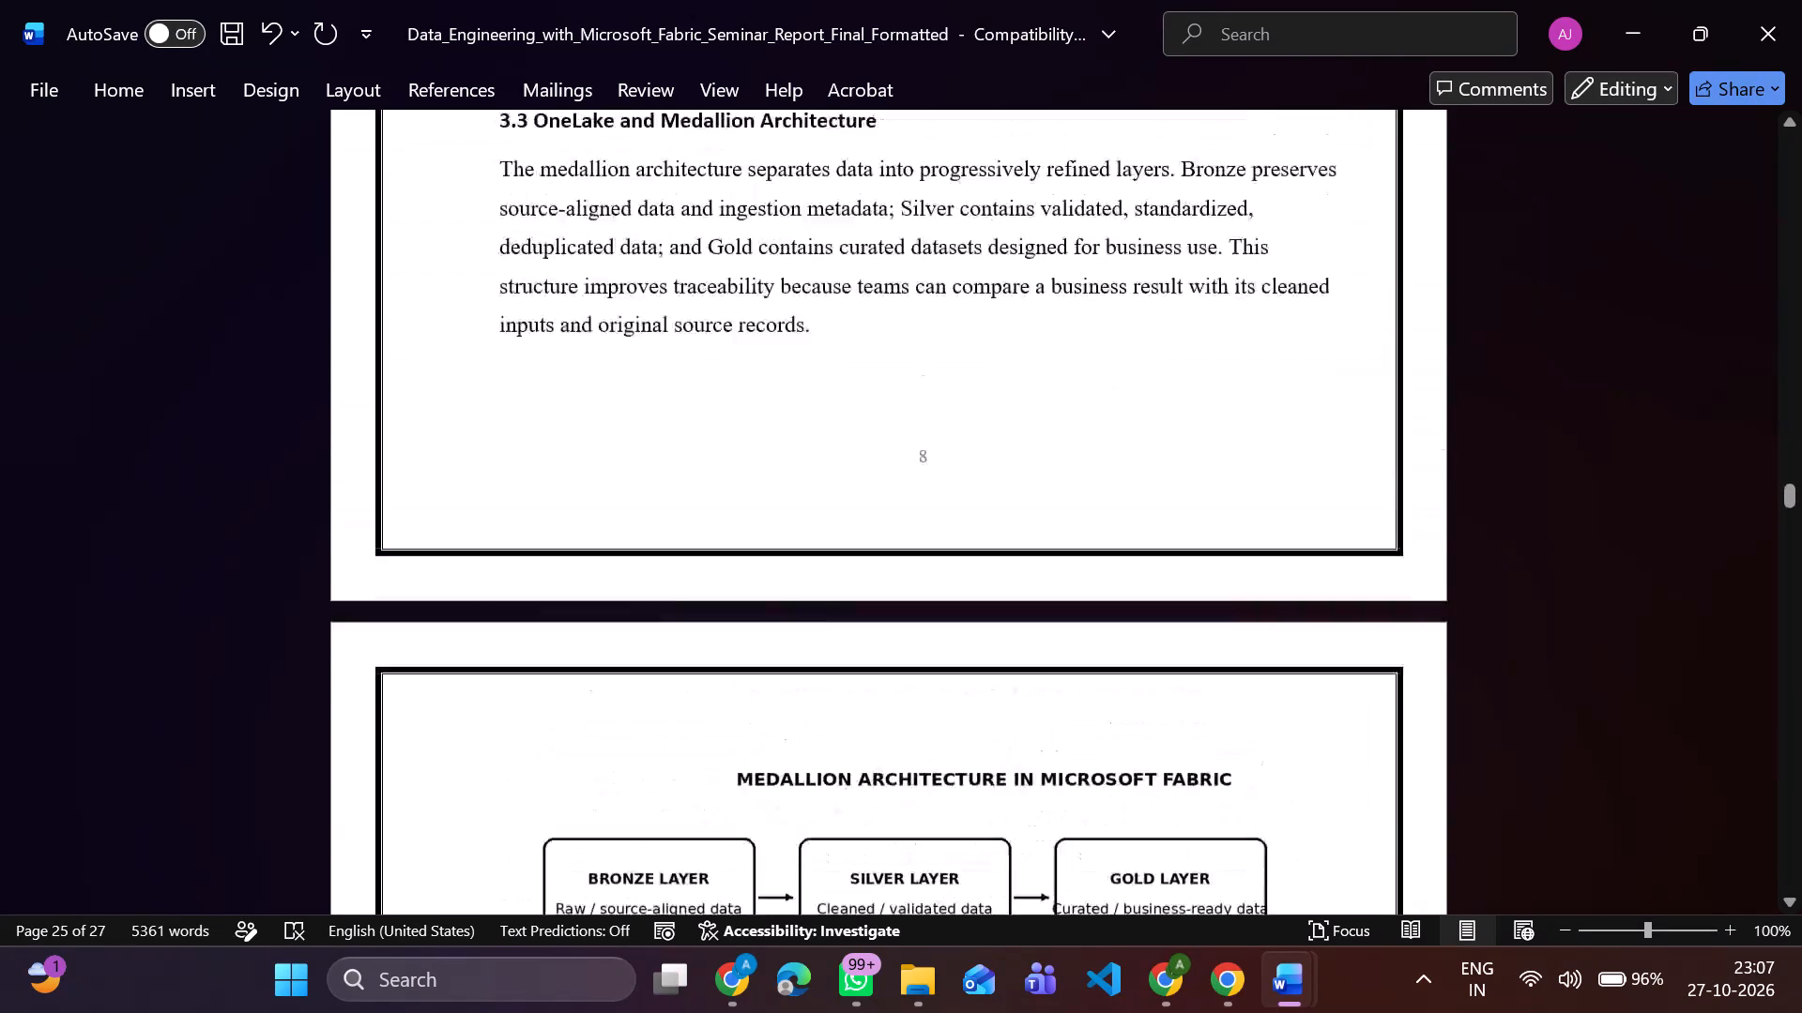
scroll(1072, 761, up, 2)
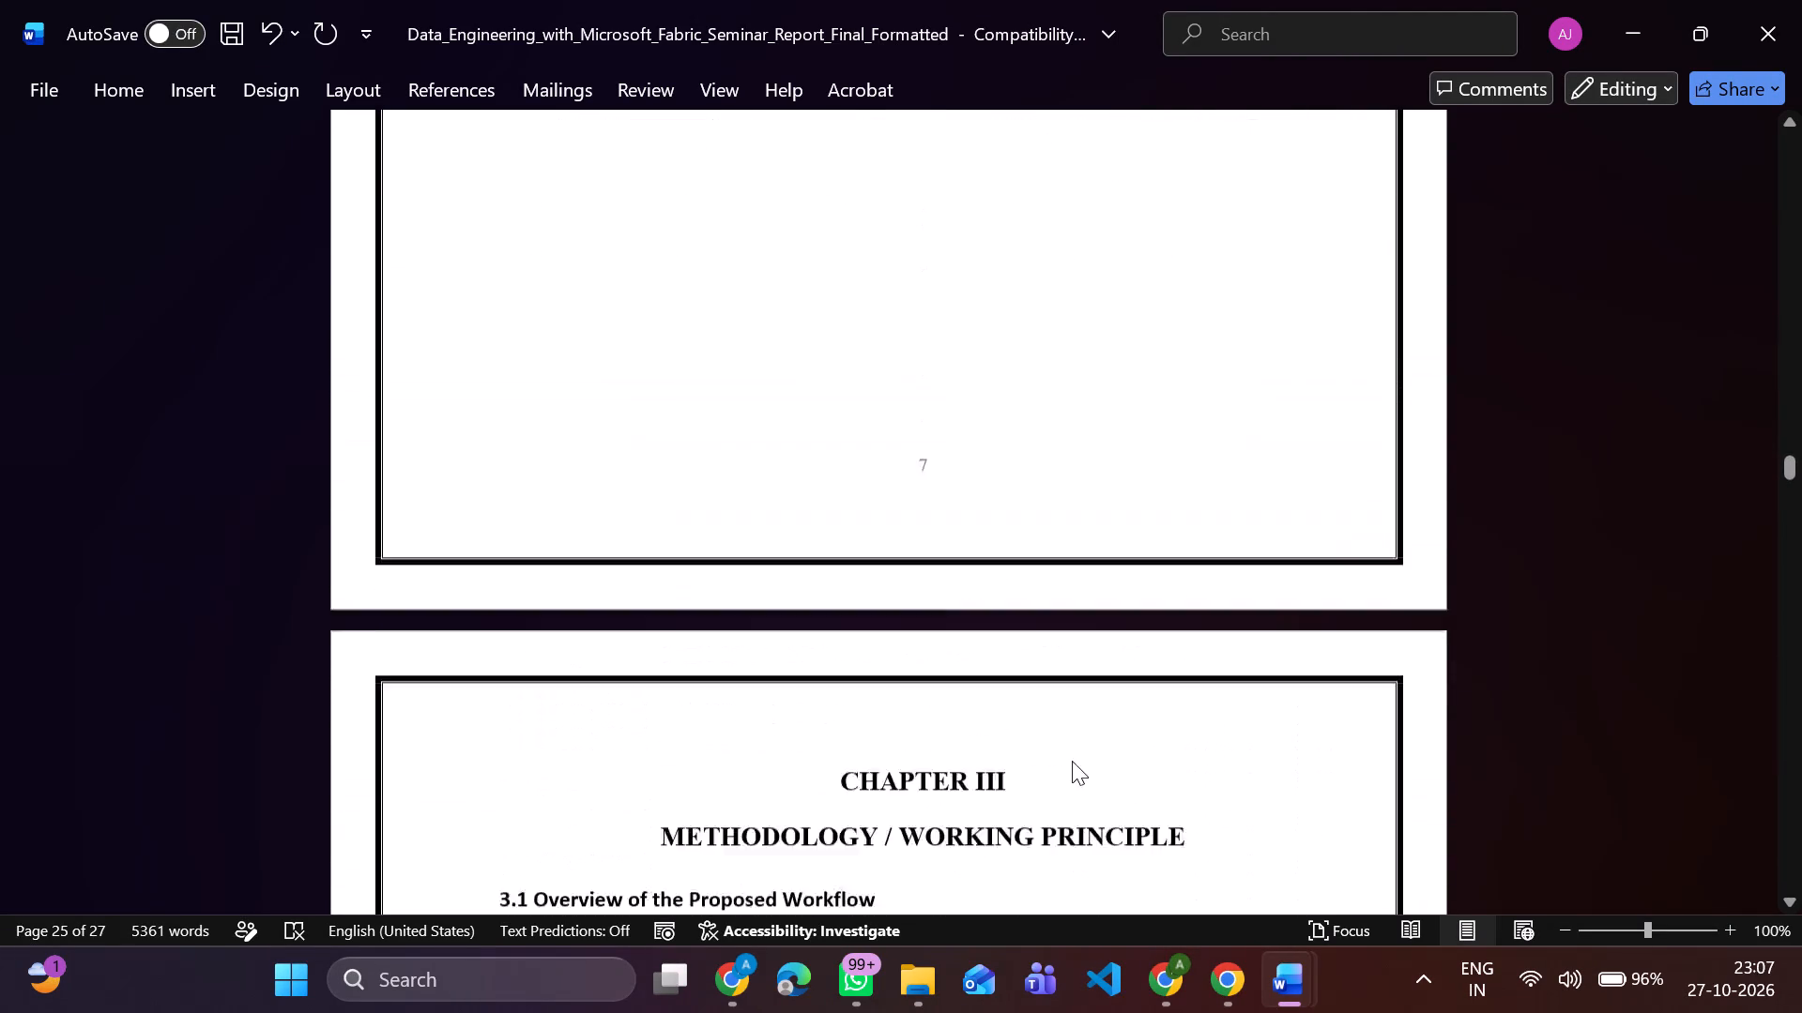
scroll(1072, 761, up, 8)
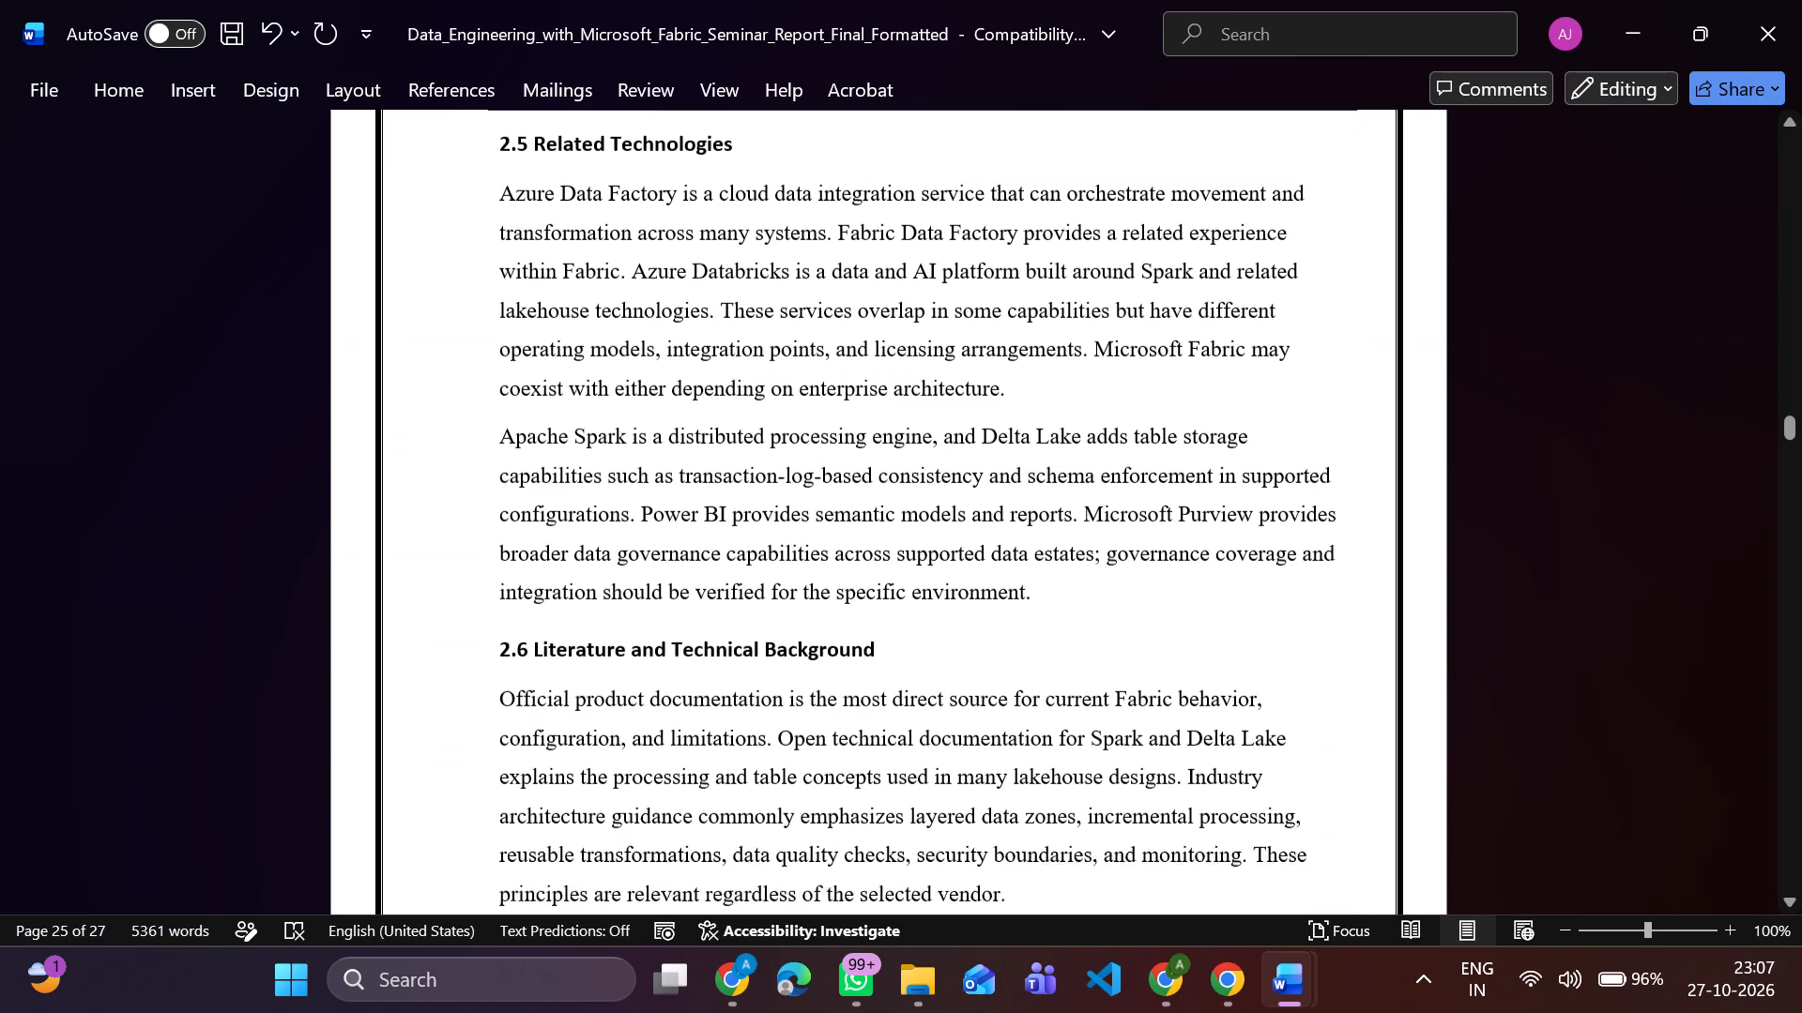
scroll(1072, 761, up, 5)
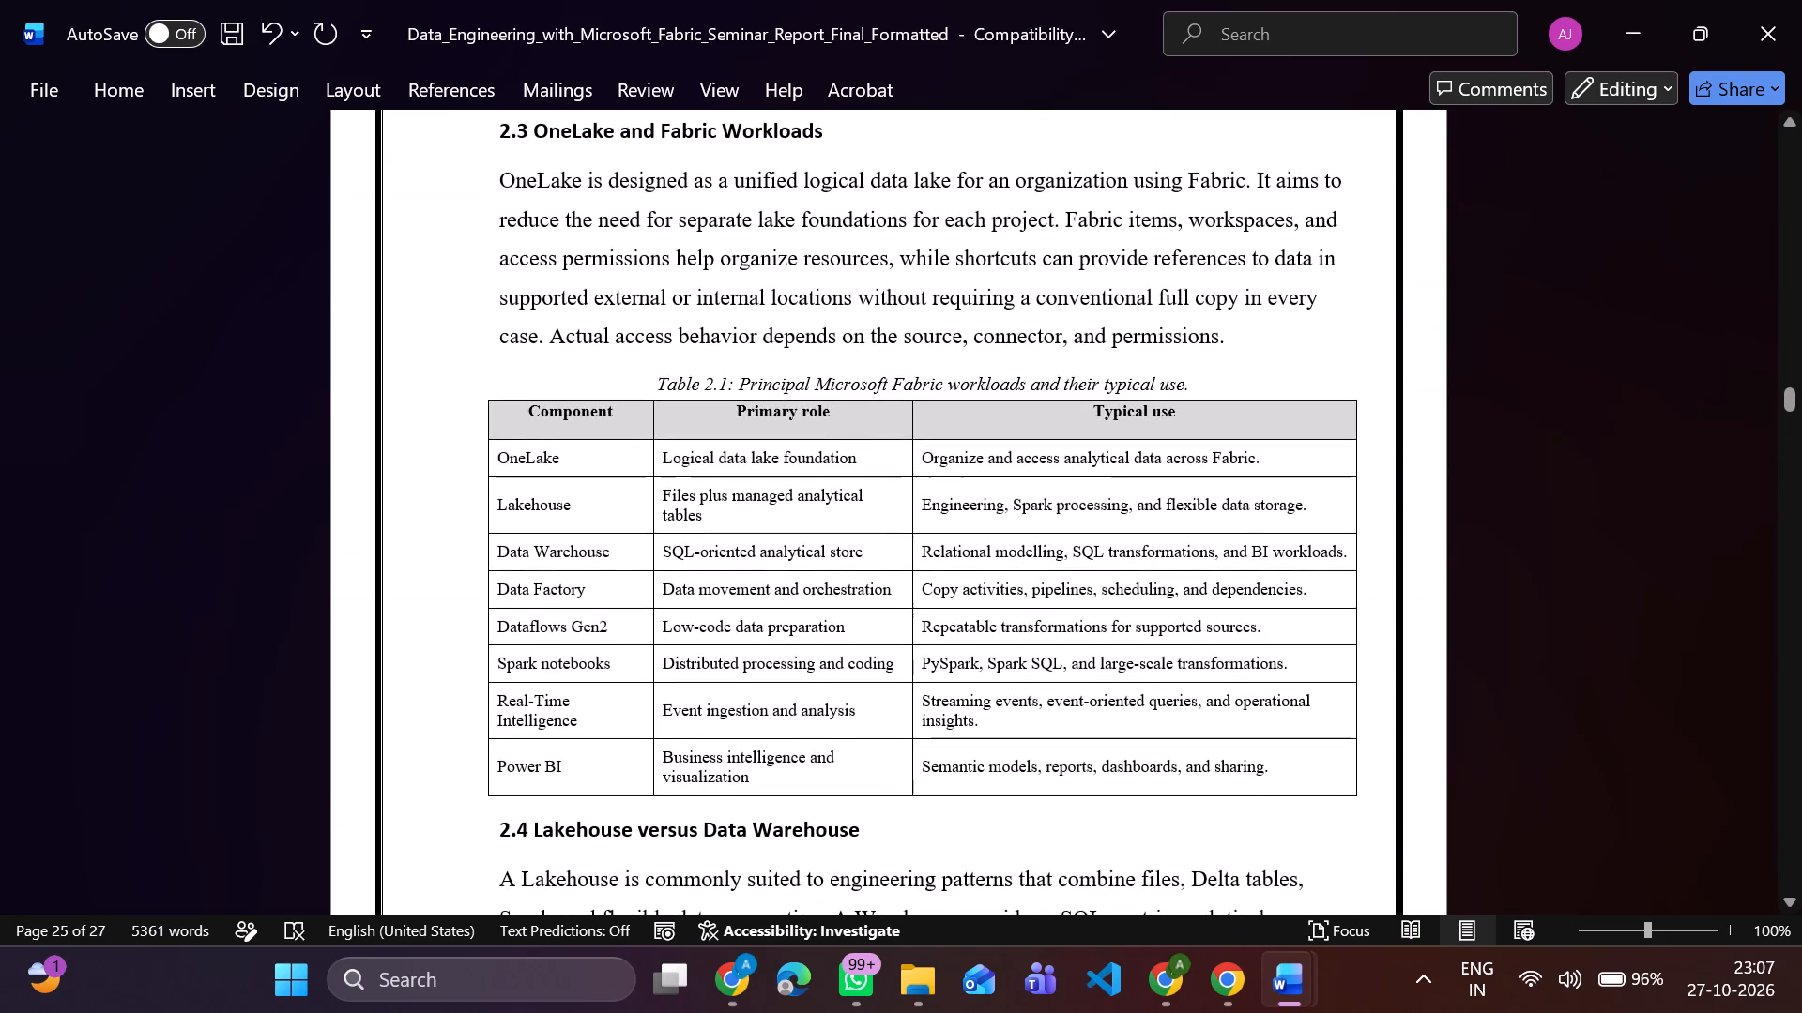
scroll(1072, 761, up, 4)
scroll(1072, 761, down, 2)
scroll(1072, 761, up, 1)
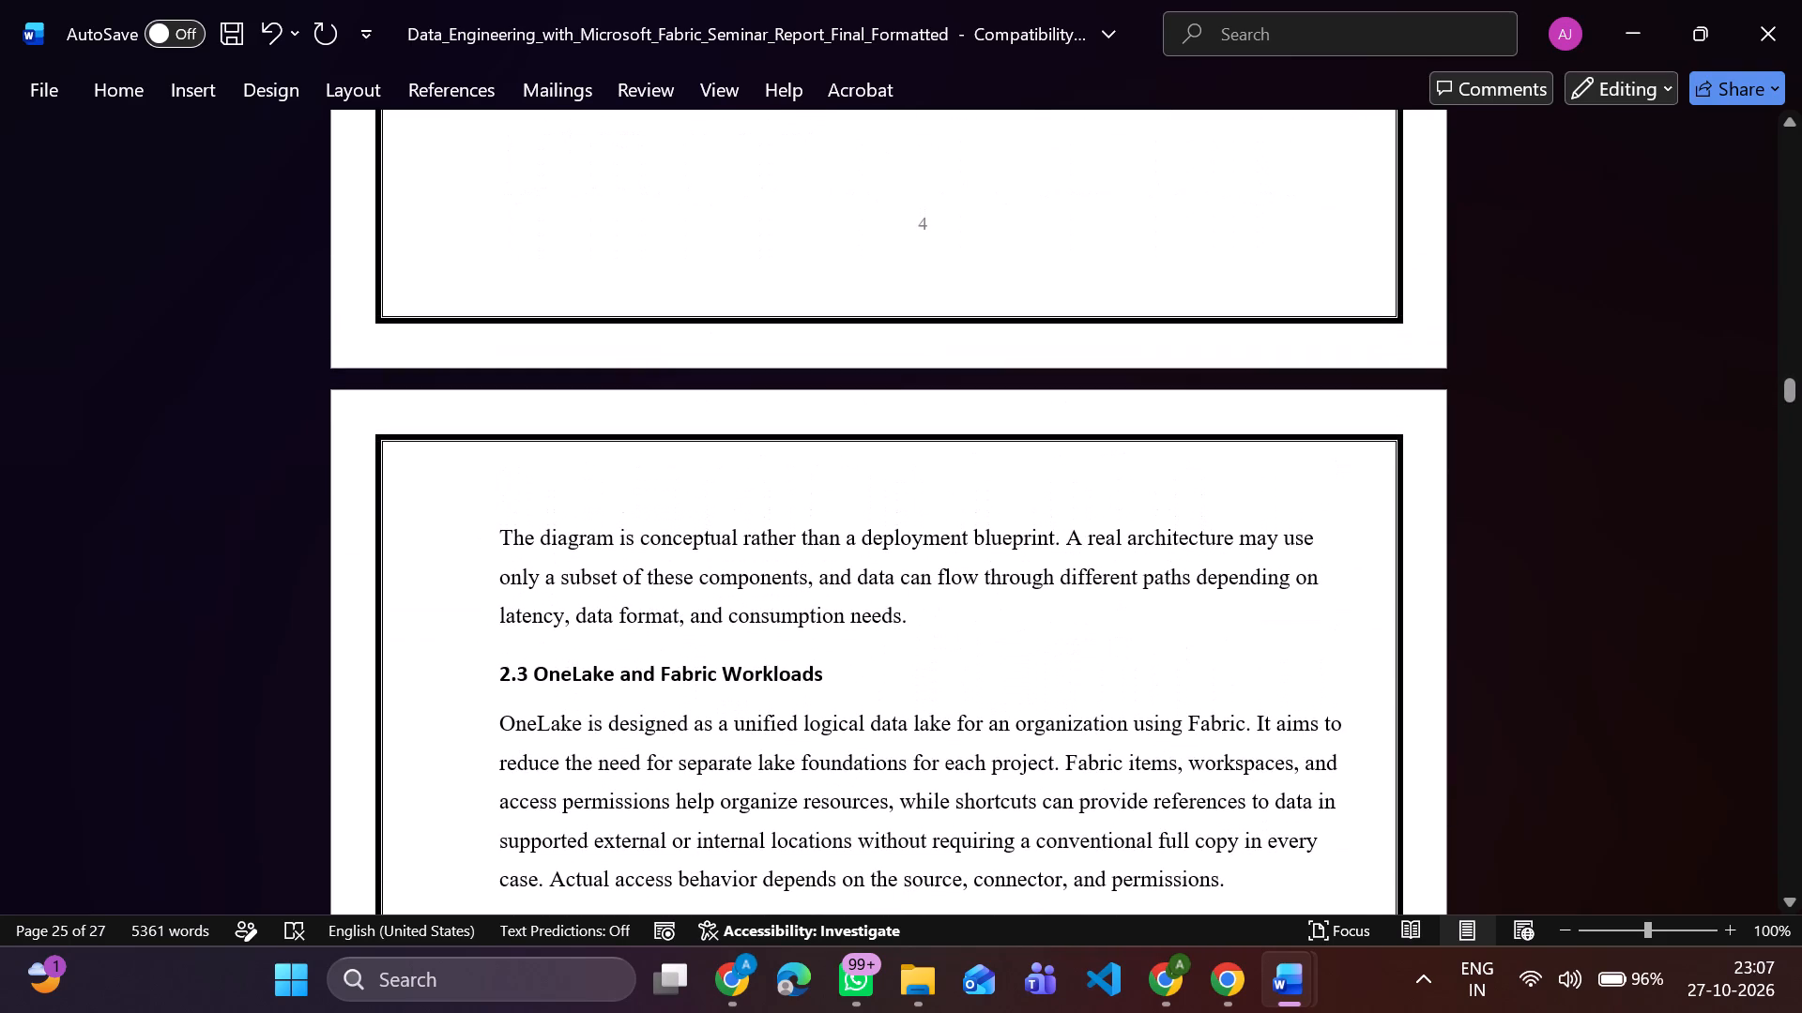
scroll(1072, 761, up, 3)
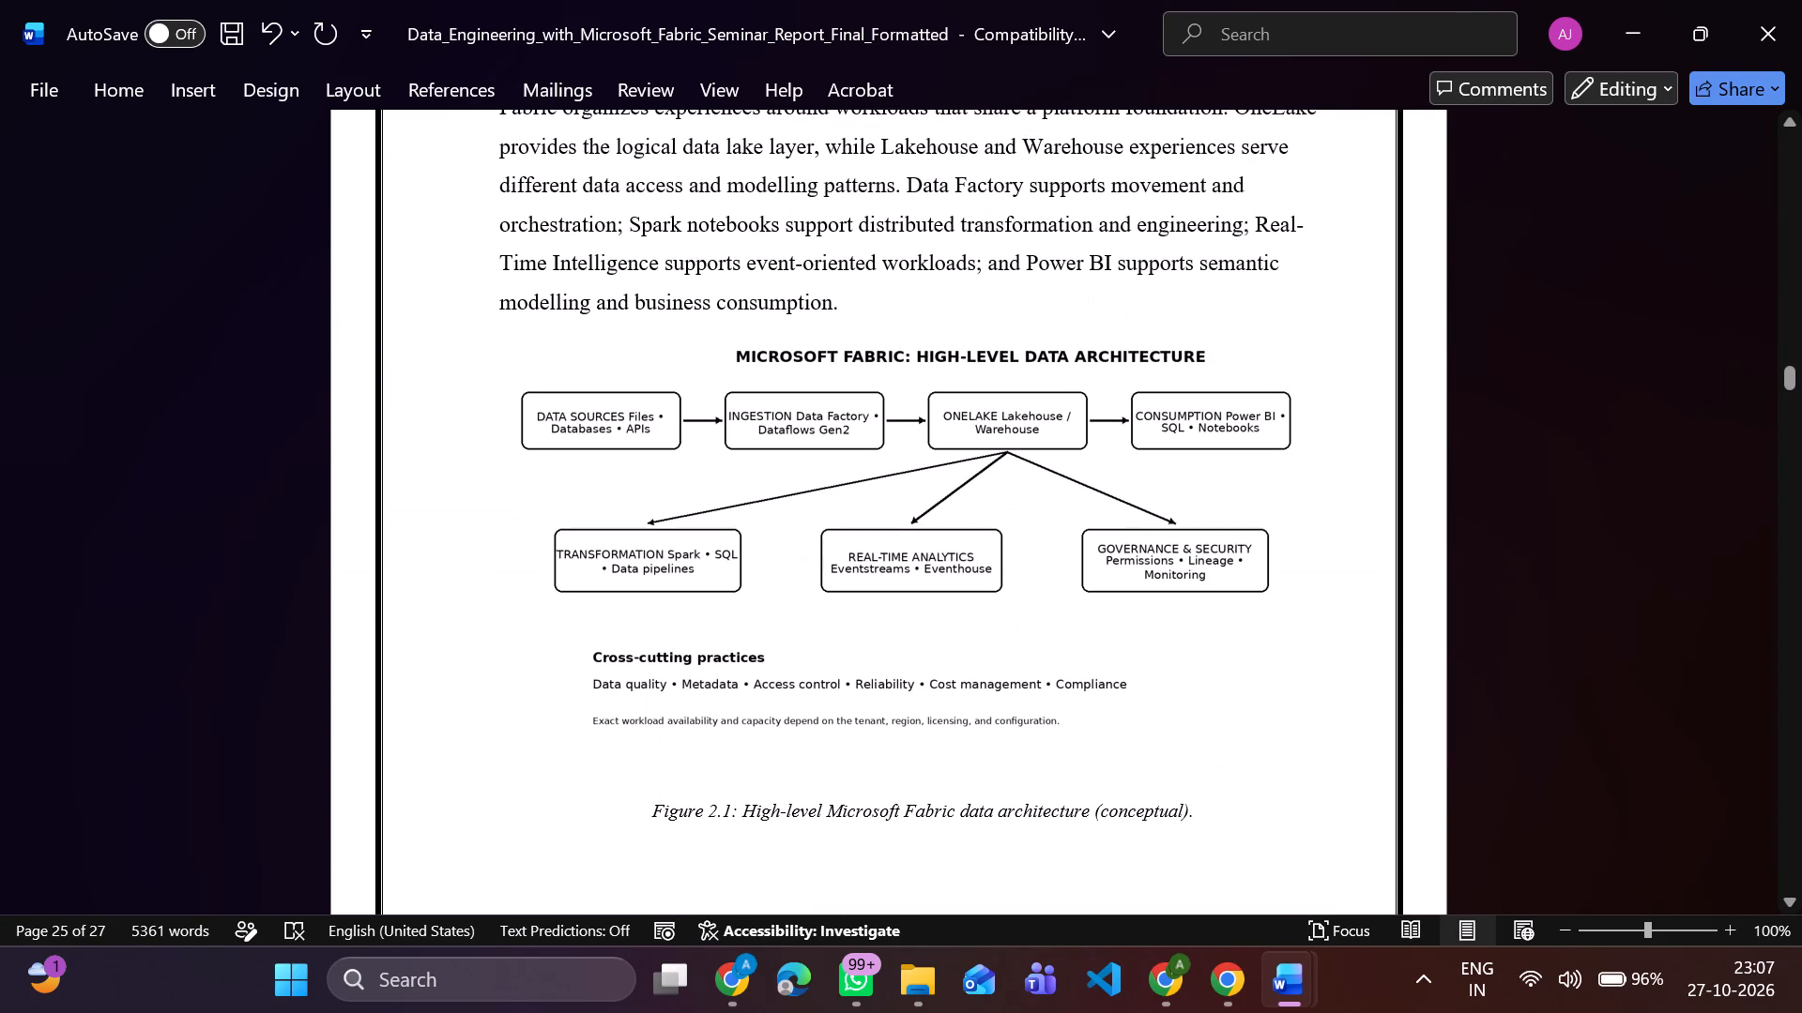
scroll(1072, 761, up, 7)
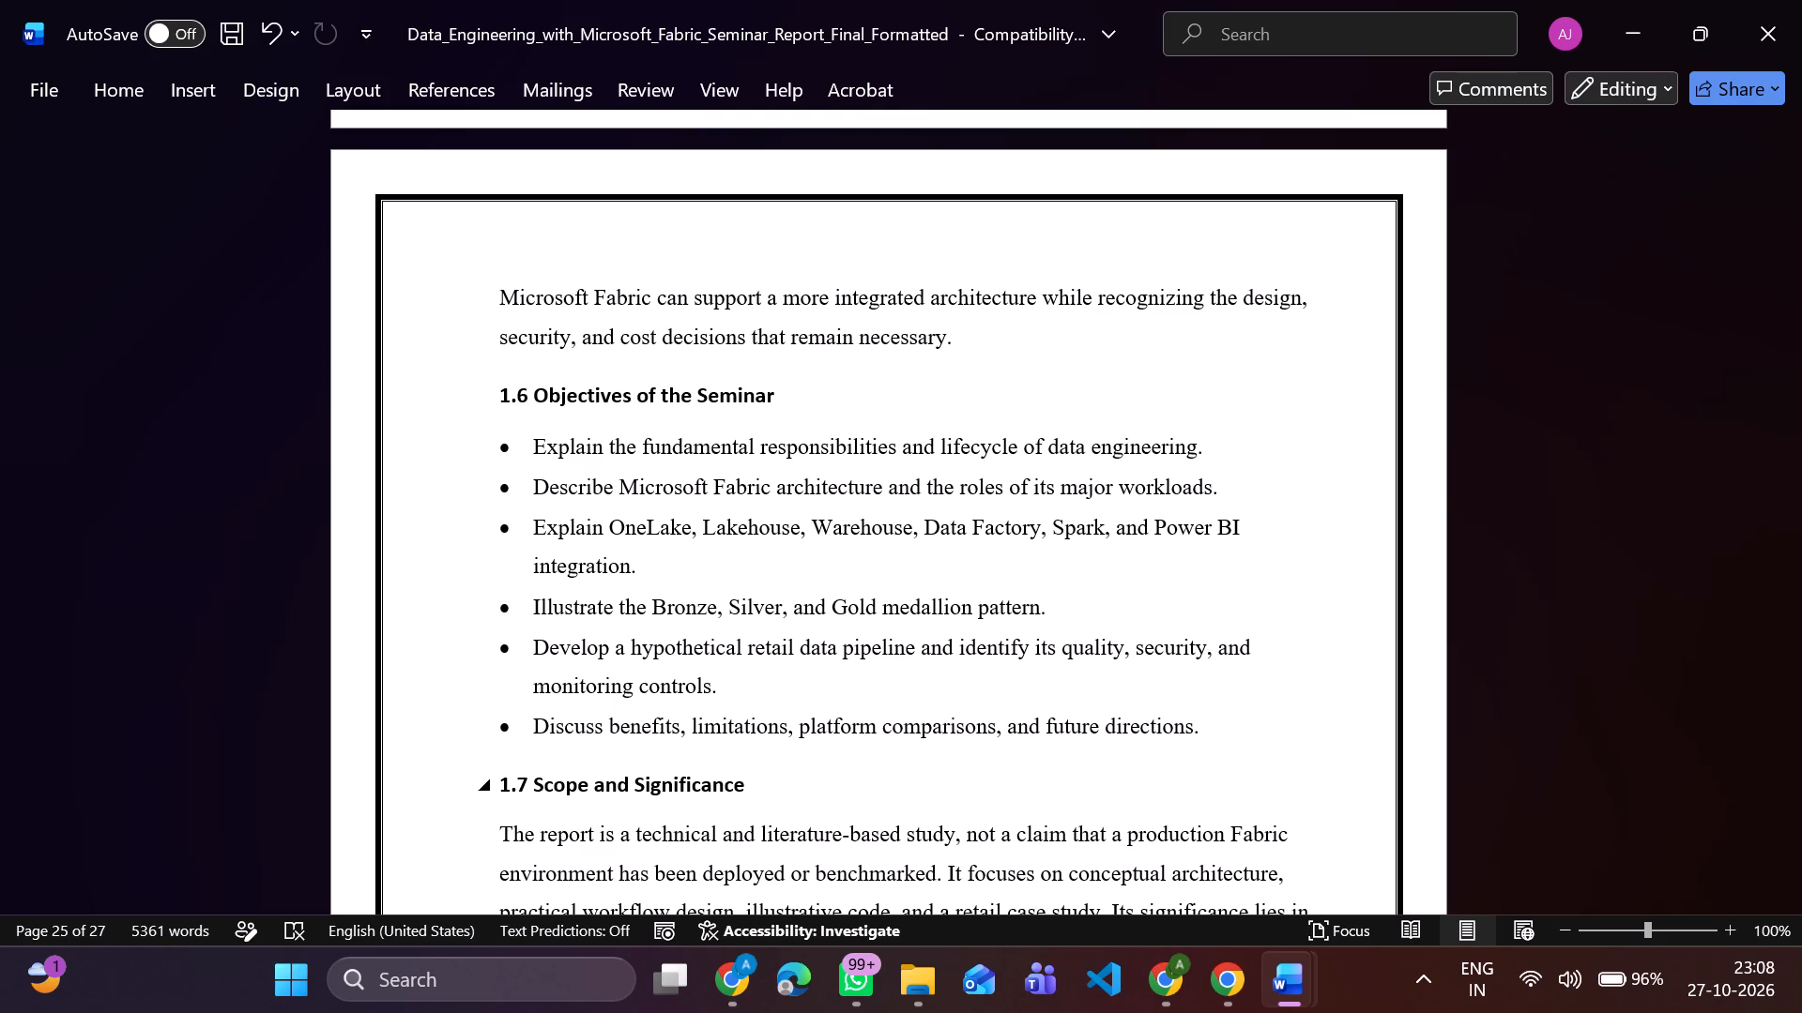
Check the report's pages forwards from section 1.6 through the Chapter II advantages table to the end of the document.
scroll(1072, 761, down, 4)
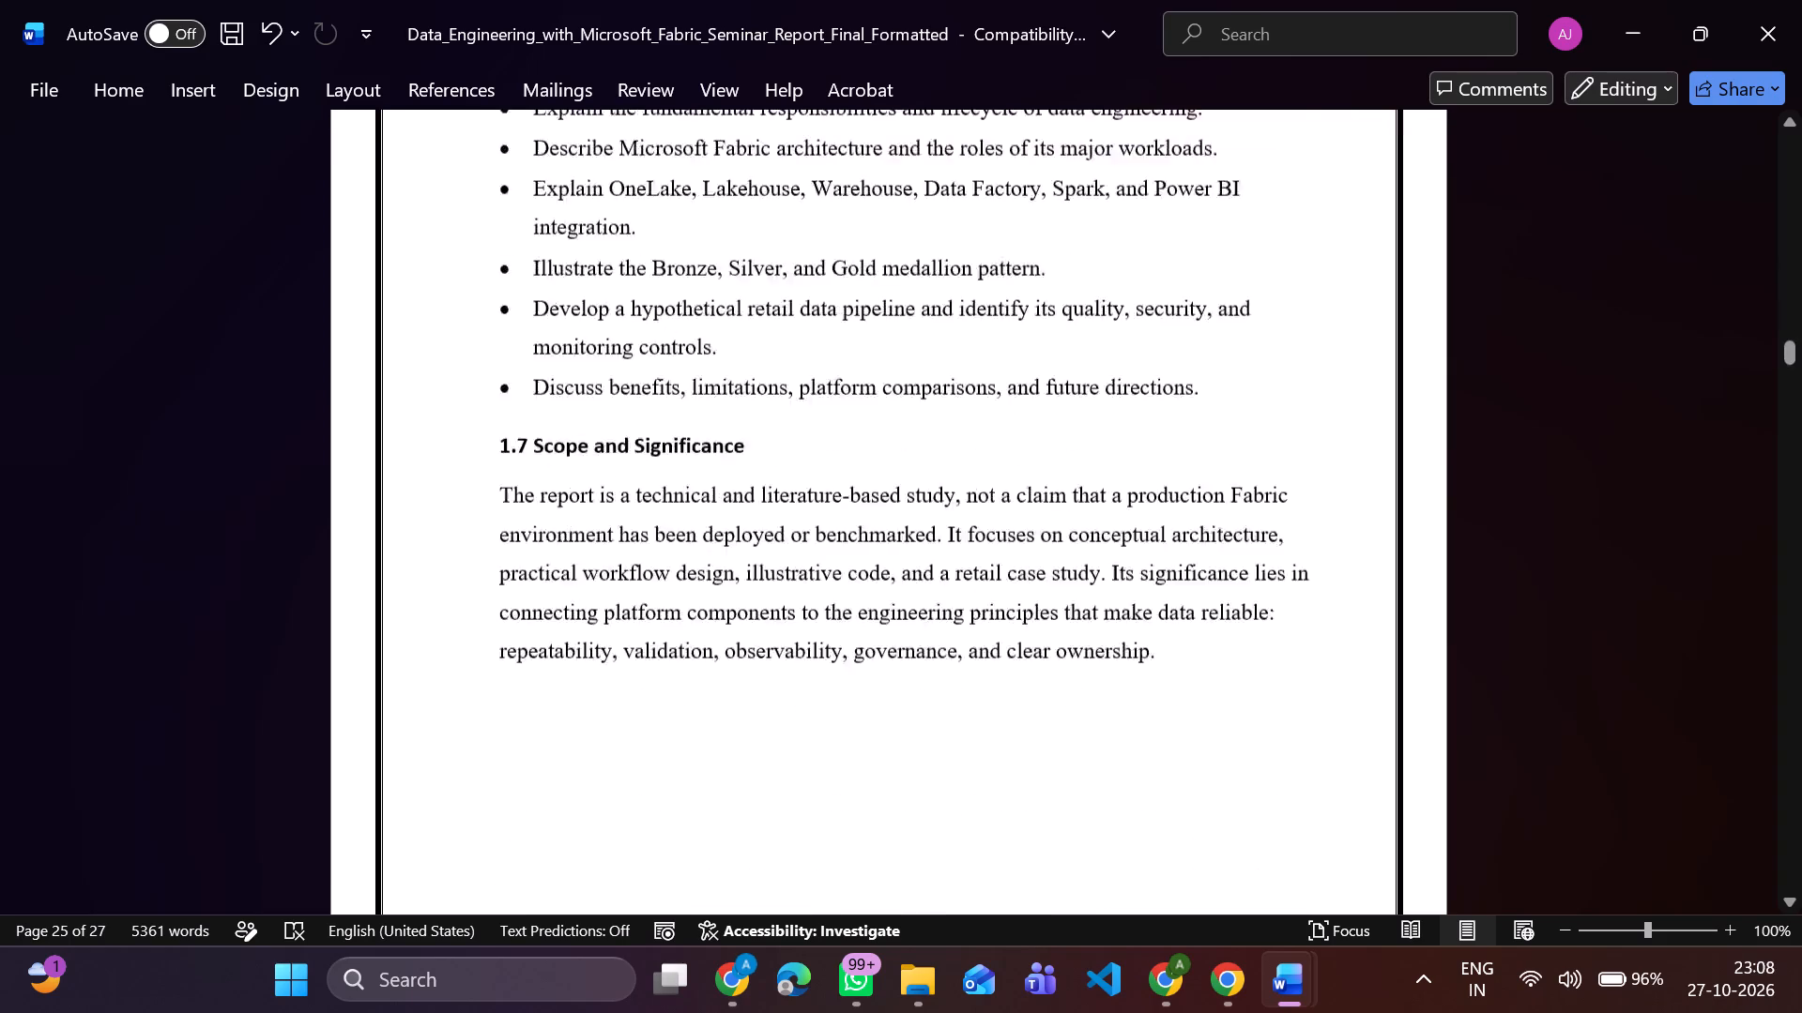
scroll(1072, 761, down, 9)
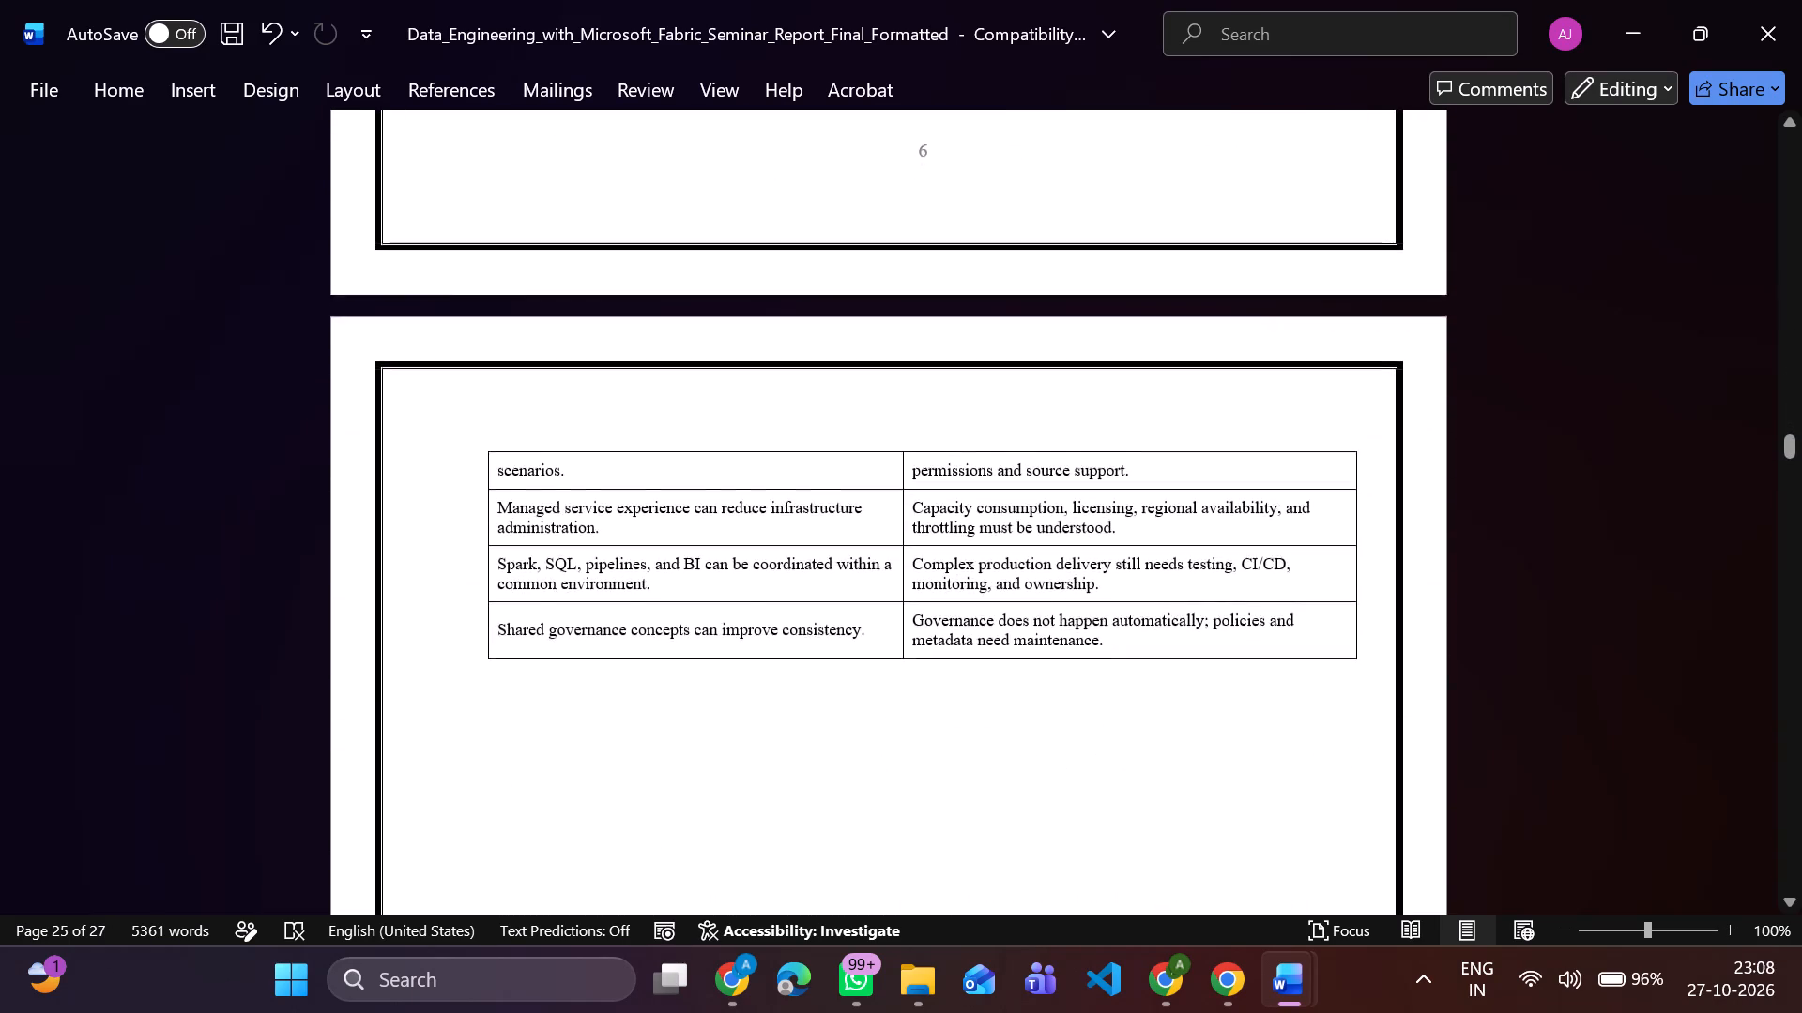
scroll(1072, 761, down, 1)
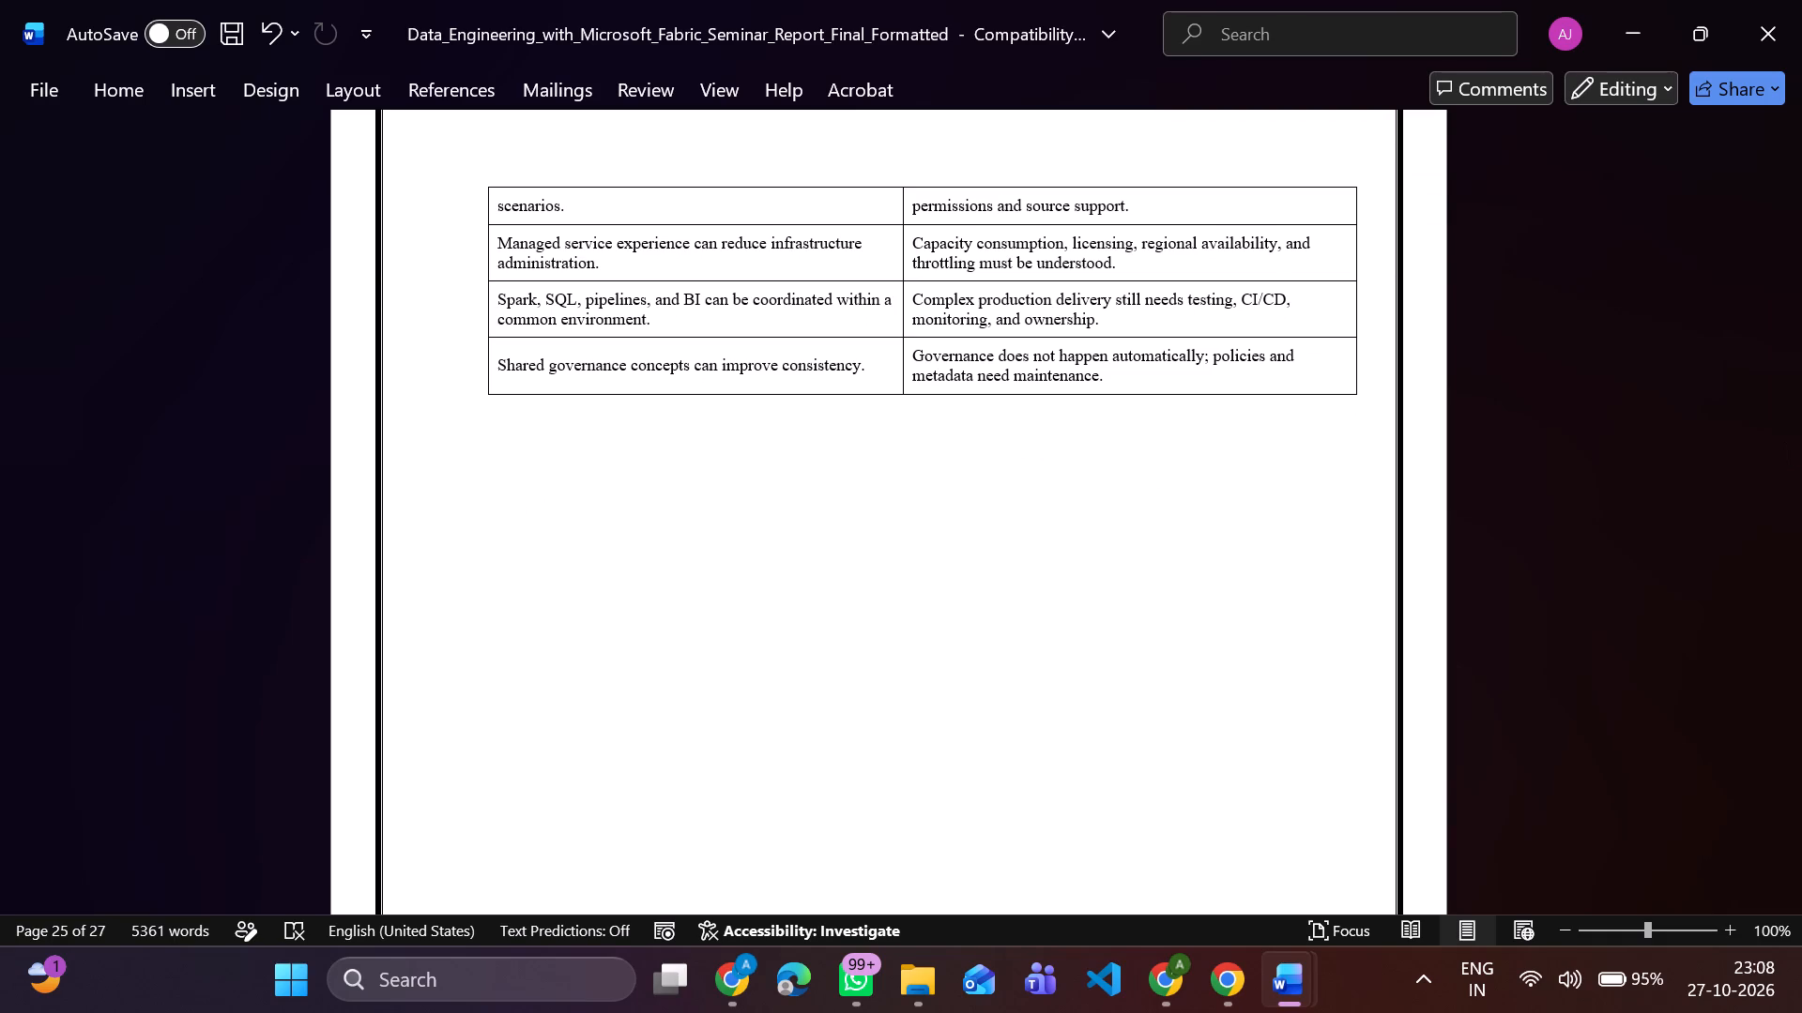
scroll(1072, 761, down, 16)
scroll(1072, 761, down, 6)
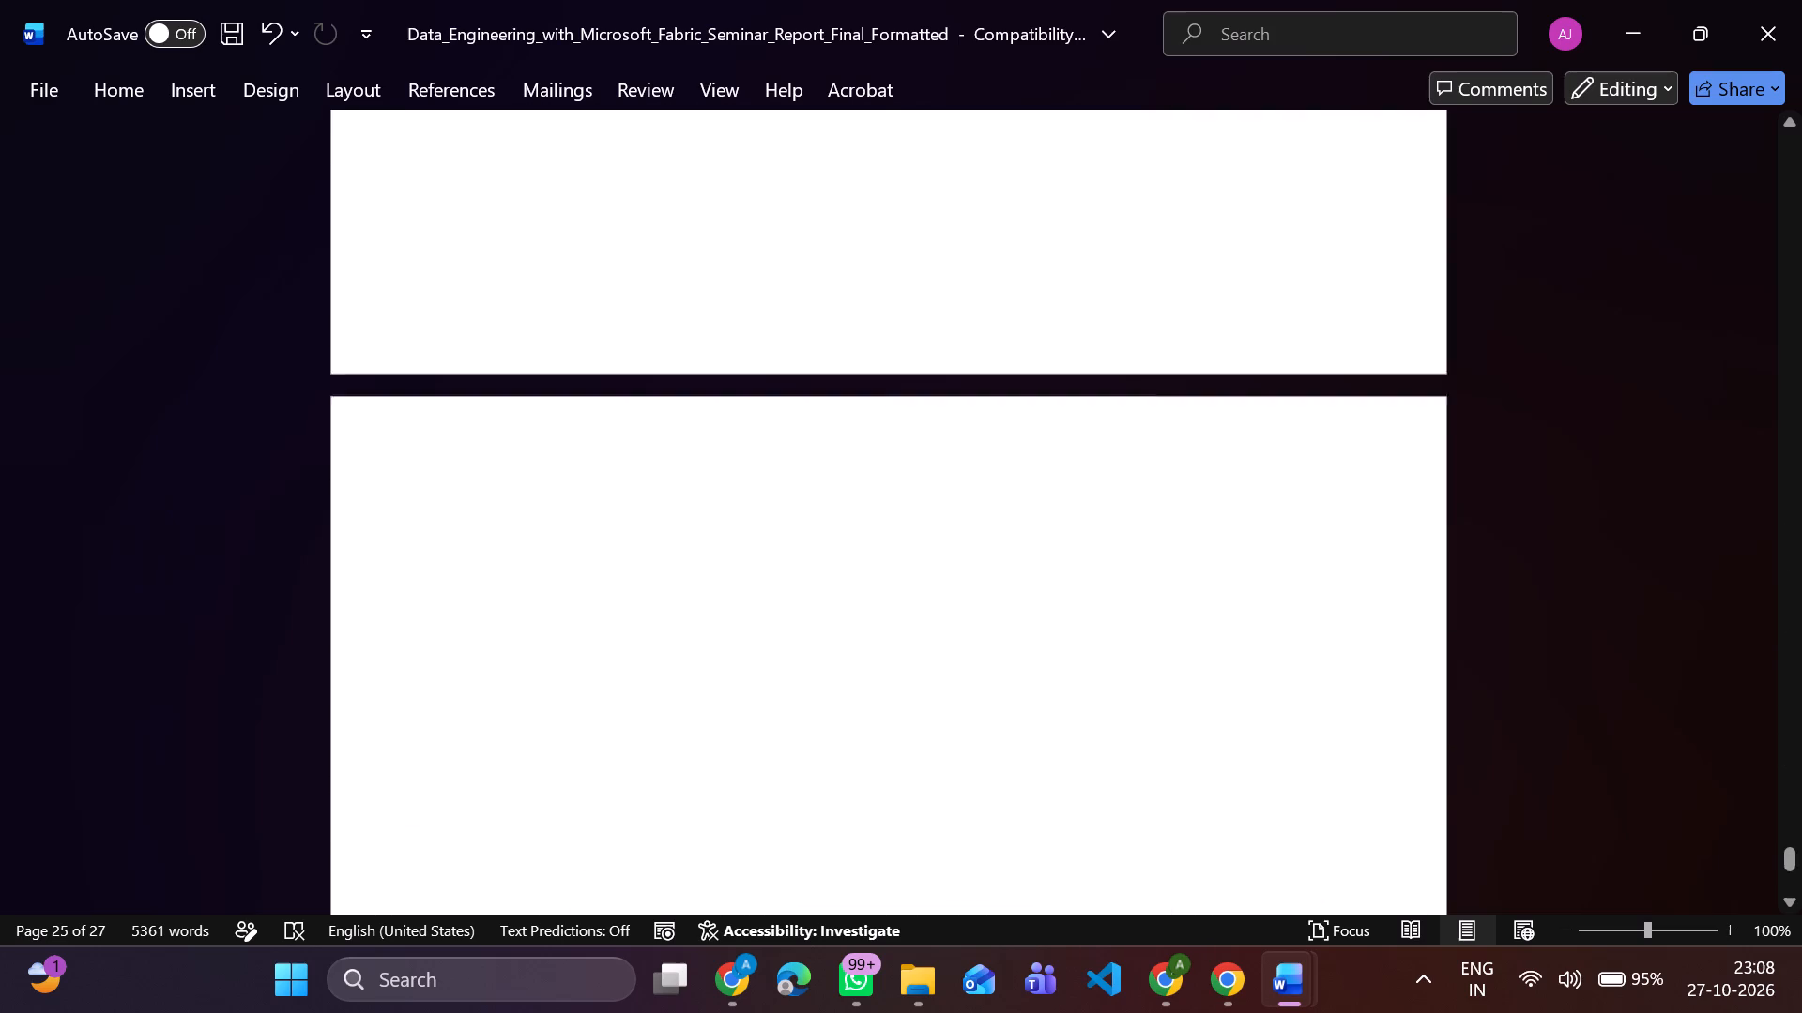
scroll(1072, 761, down, 5)
Examine the student feedback page with its key benefits list, and continue back through the references to section 5.2.
scroll(1072, 761, up, 5)
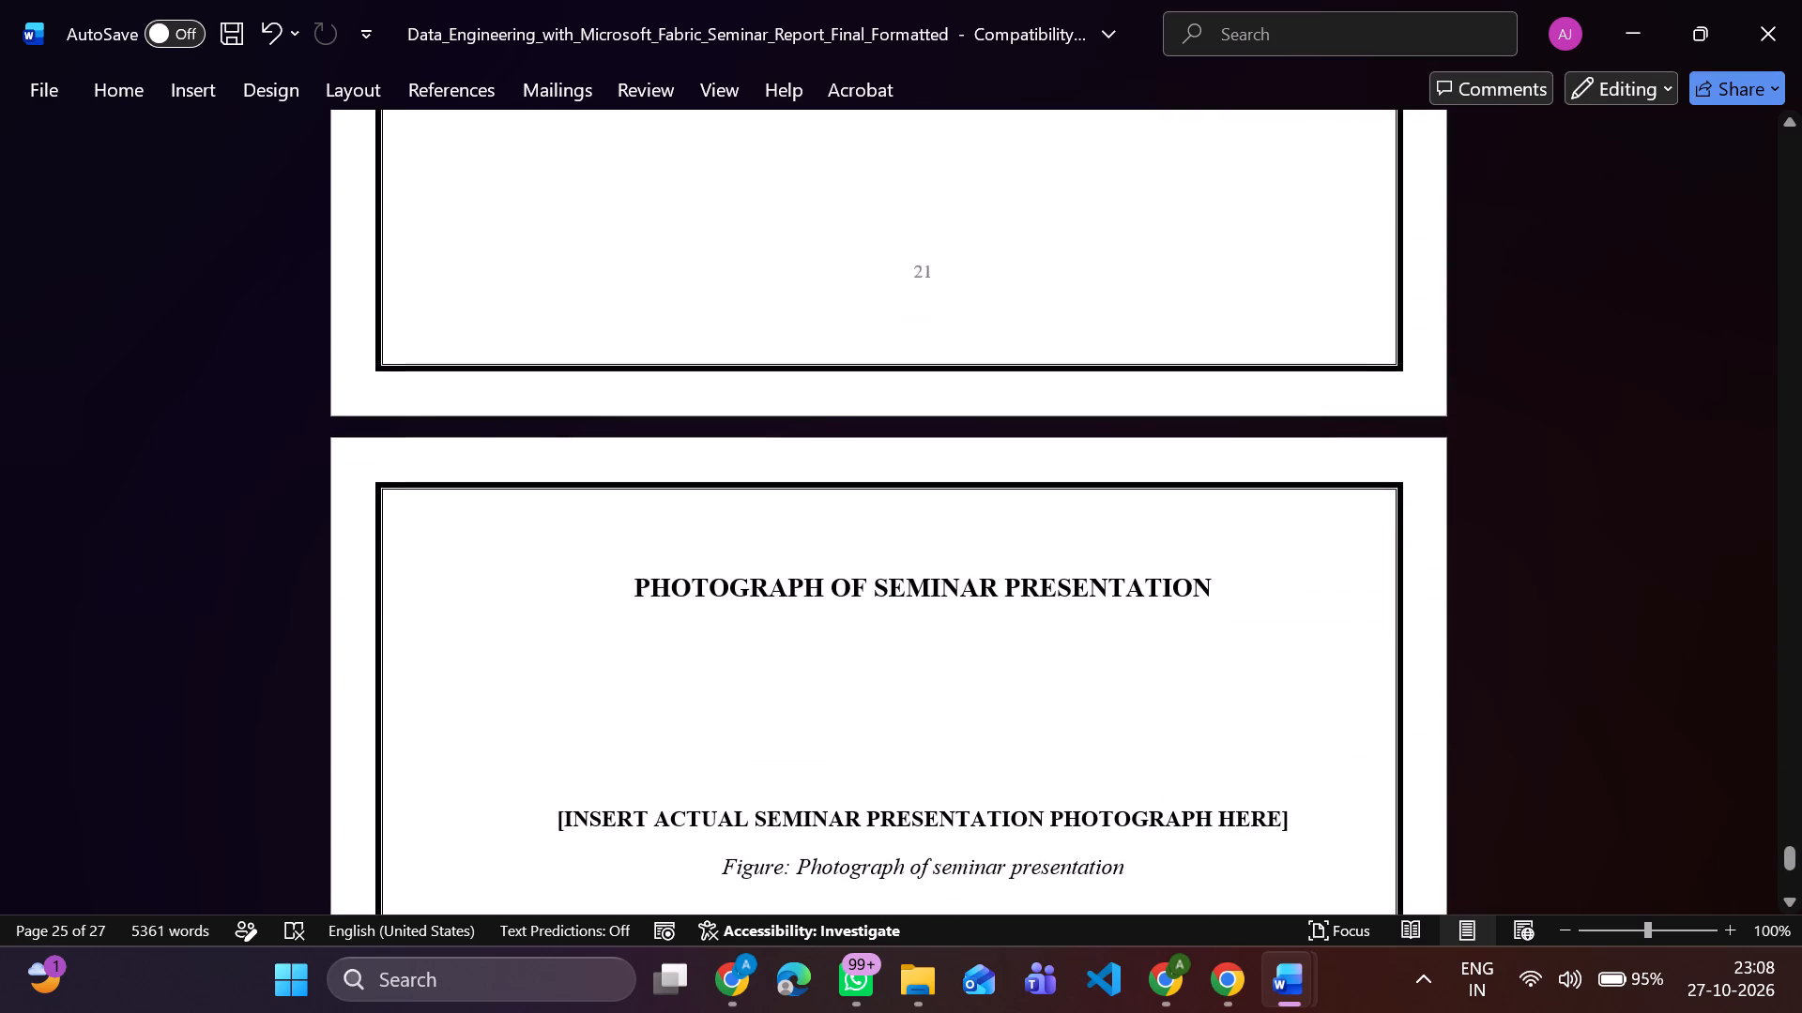
scroll(1072, 761, up, 6)
scroll(1072, 761, down, 3)
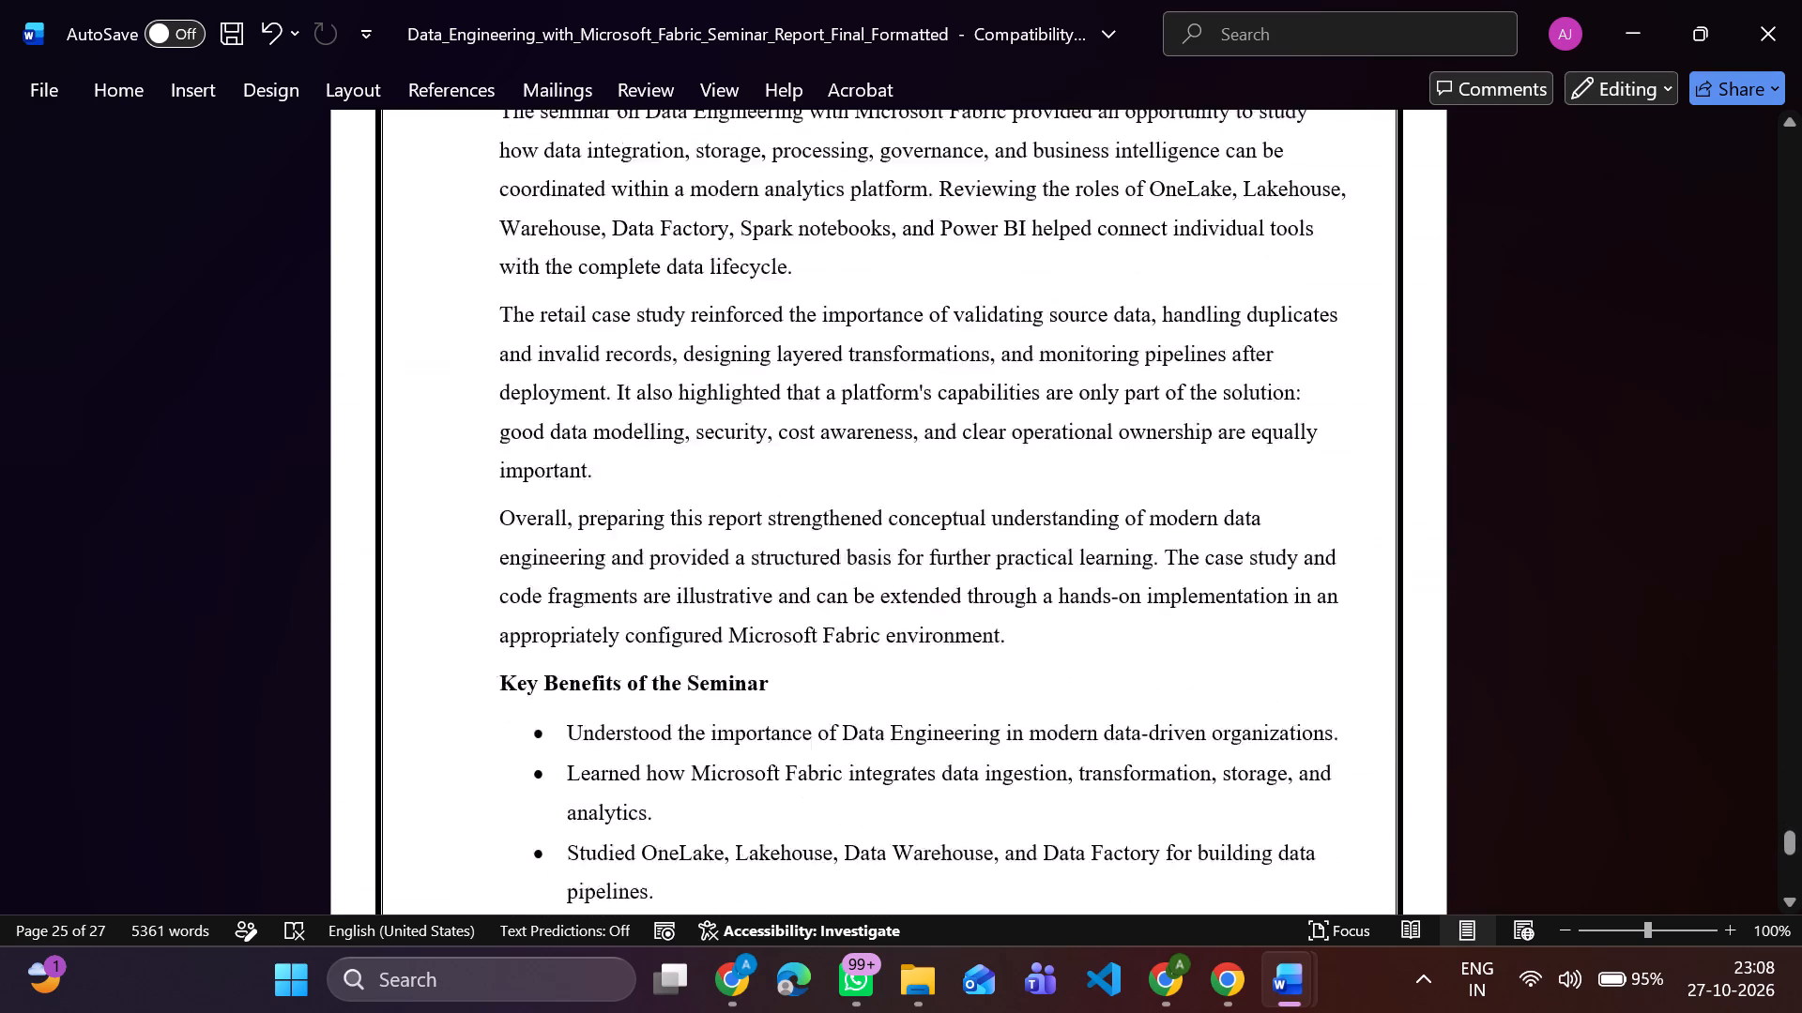
scroll(1072, 761, down, 1)
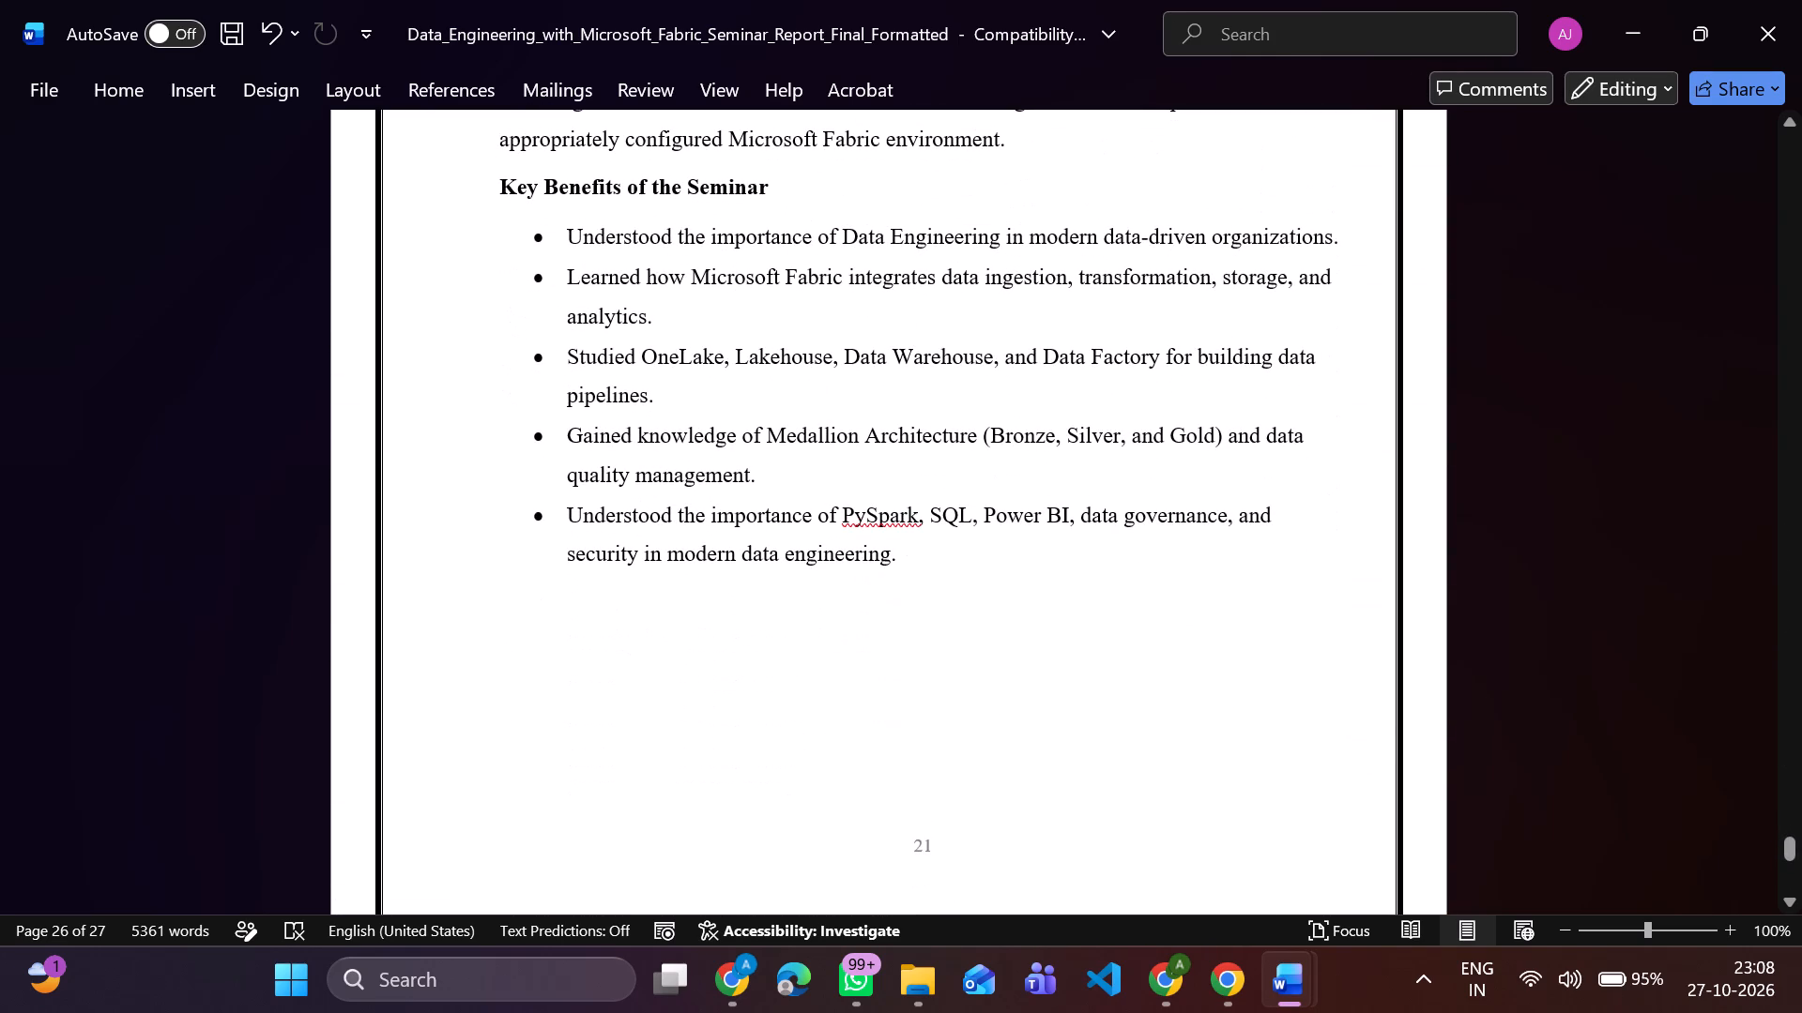
scroll(970, 640, up, 2)
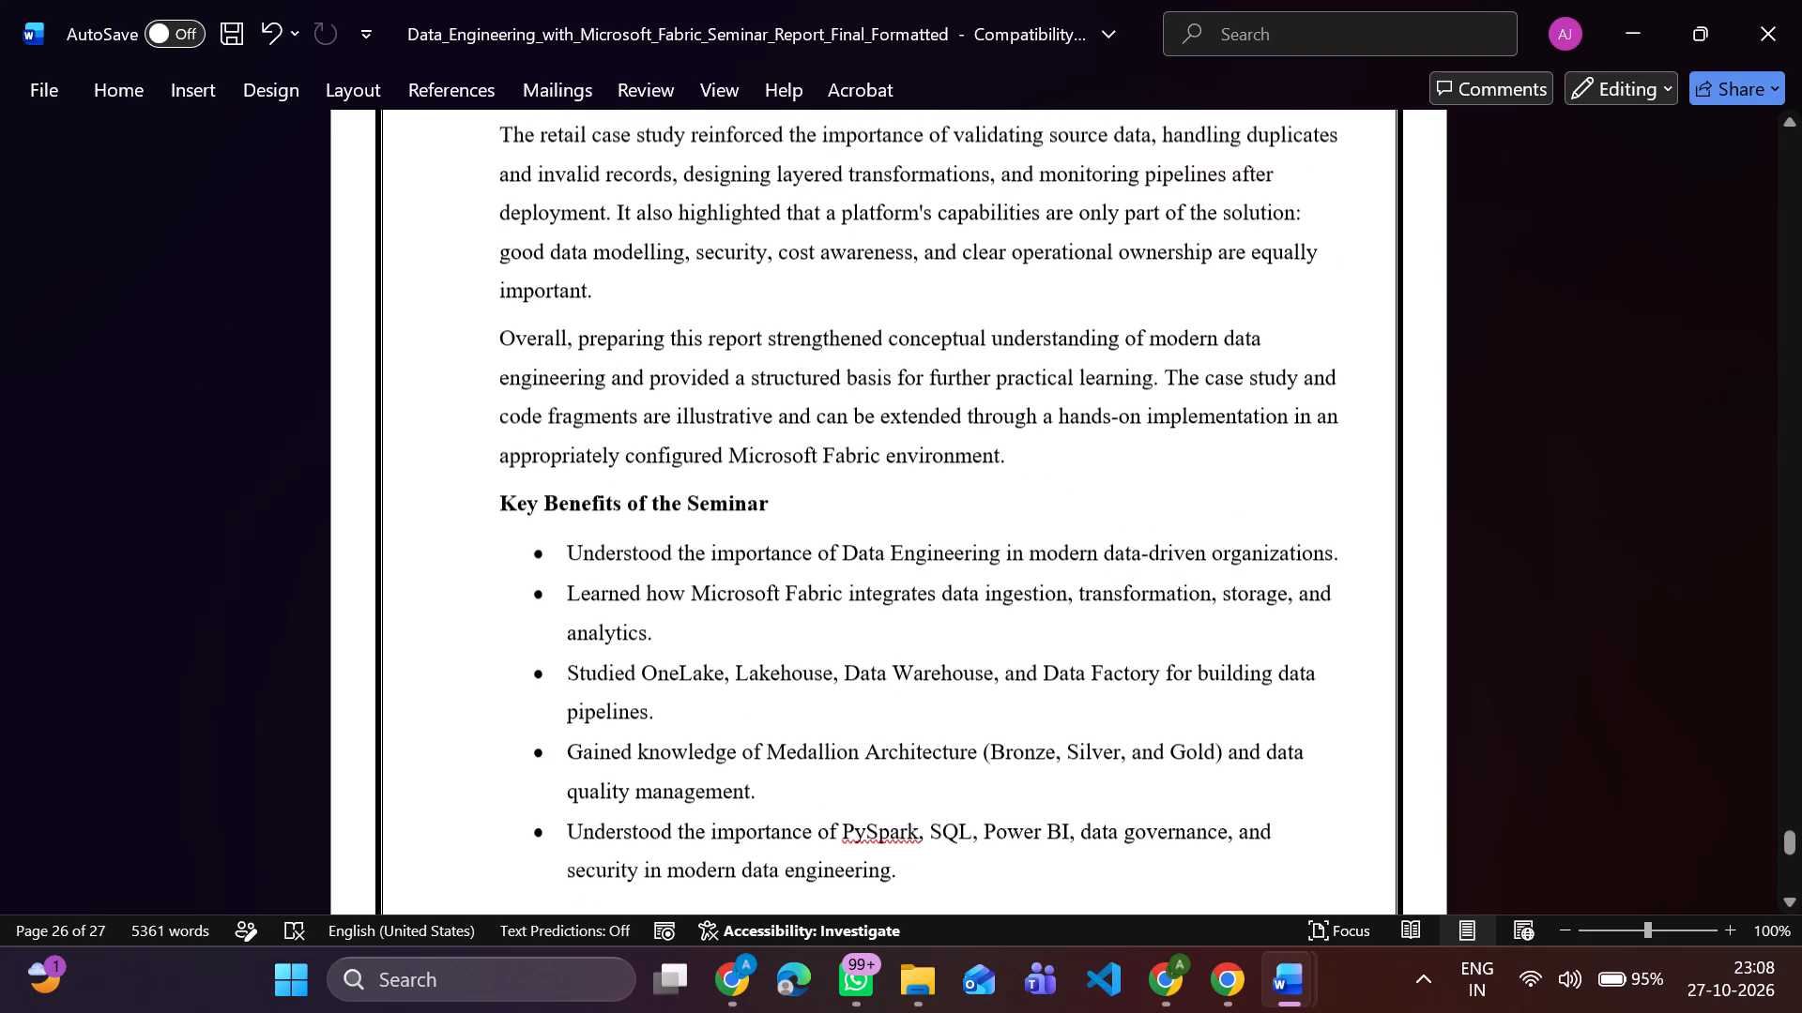
scroll(970, 640, up, 6)
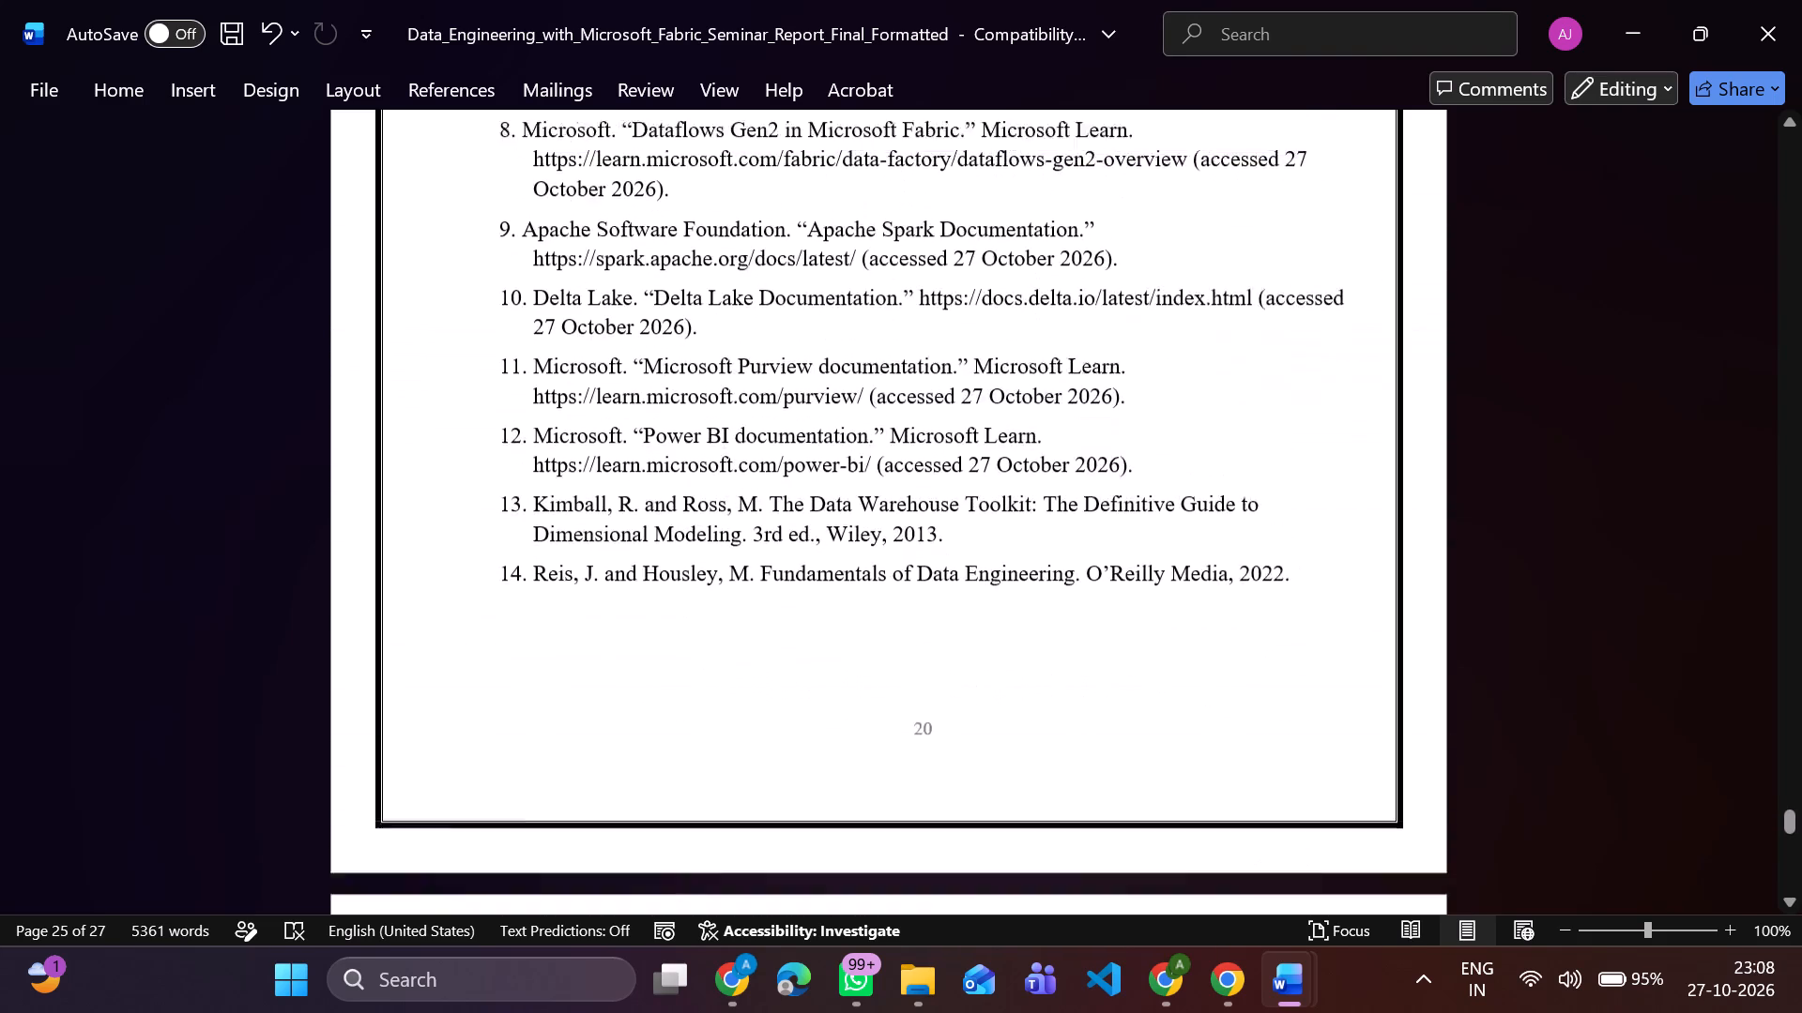
scroll(970, 640, up, 7)
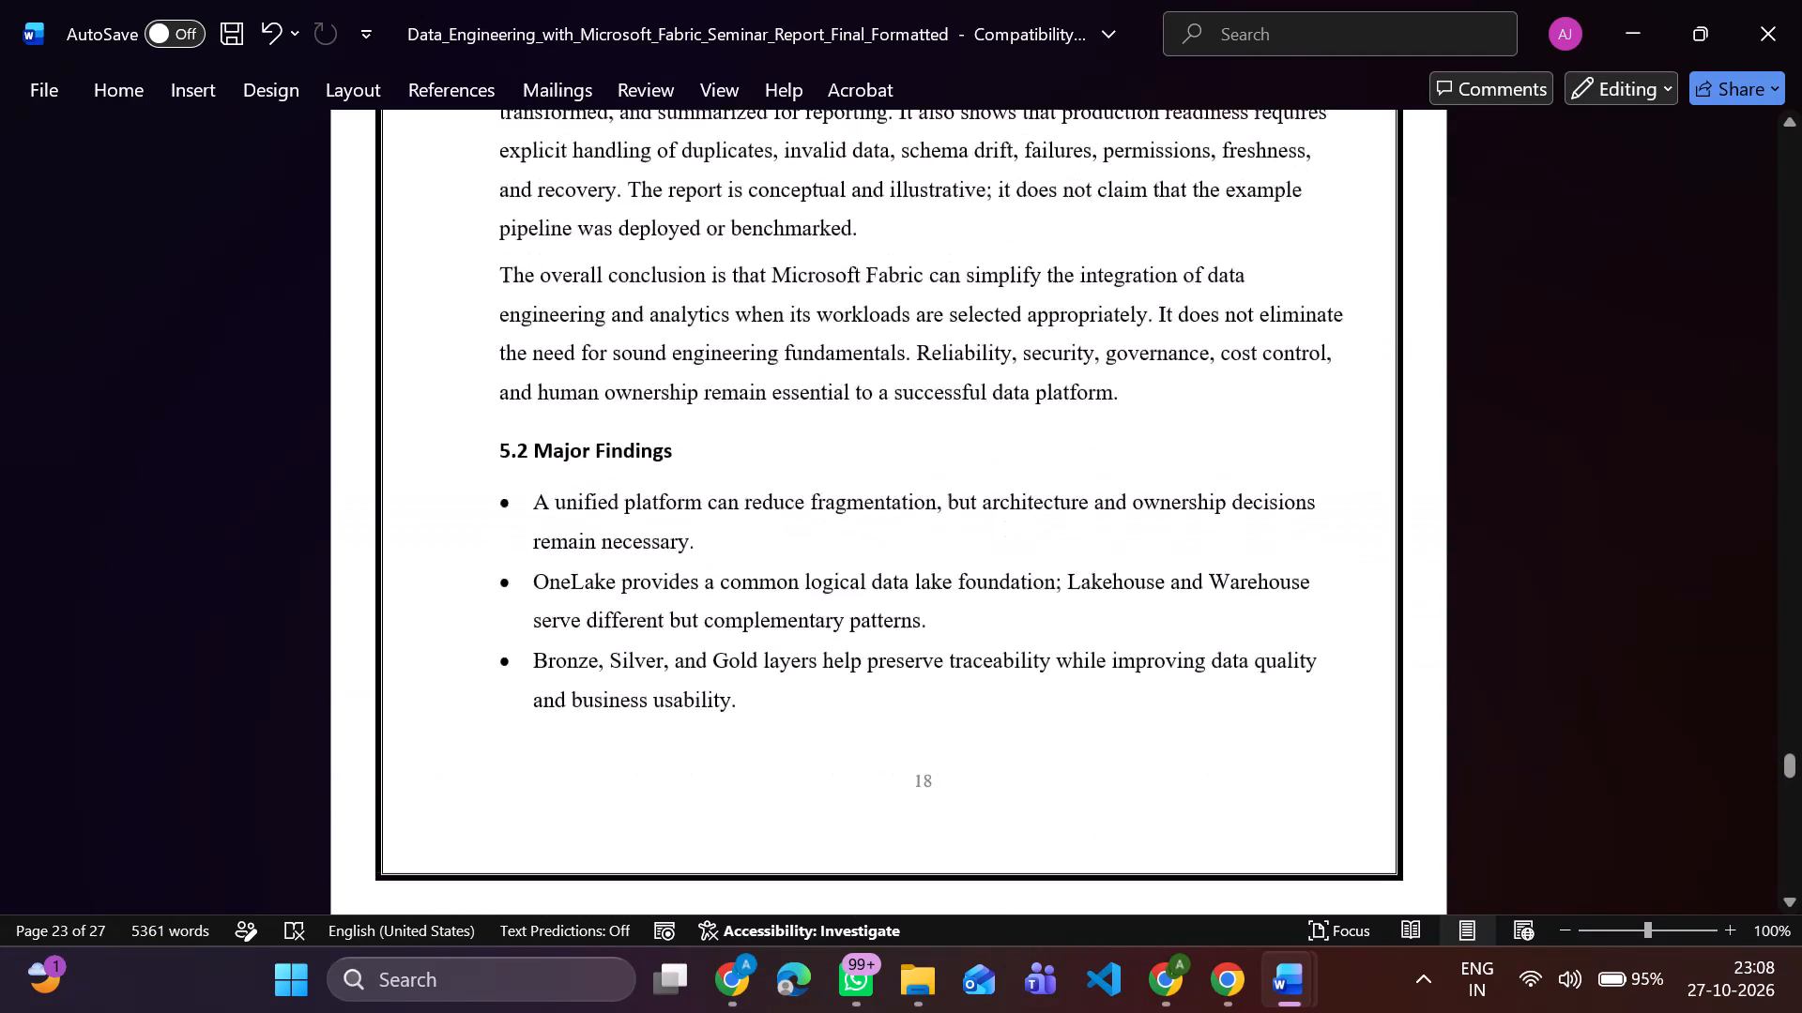
Survey the report several pages at a time at 50% zoom, from the closing pages back to the cover and acknowledgement.
scroll(970, 640, up, 3)
ctrl+scroll(970, 640, down, 5)
scroll(970, 640, up, 1)
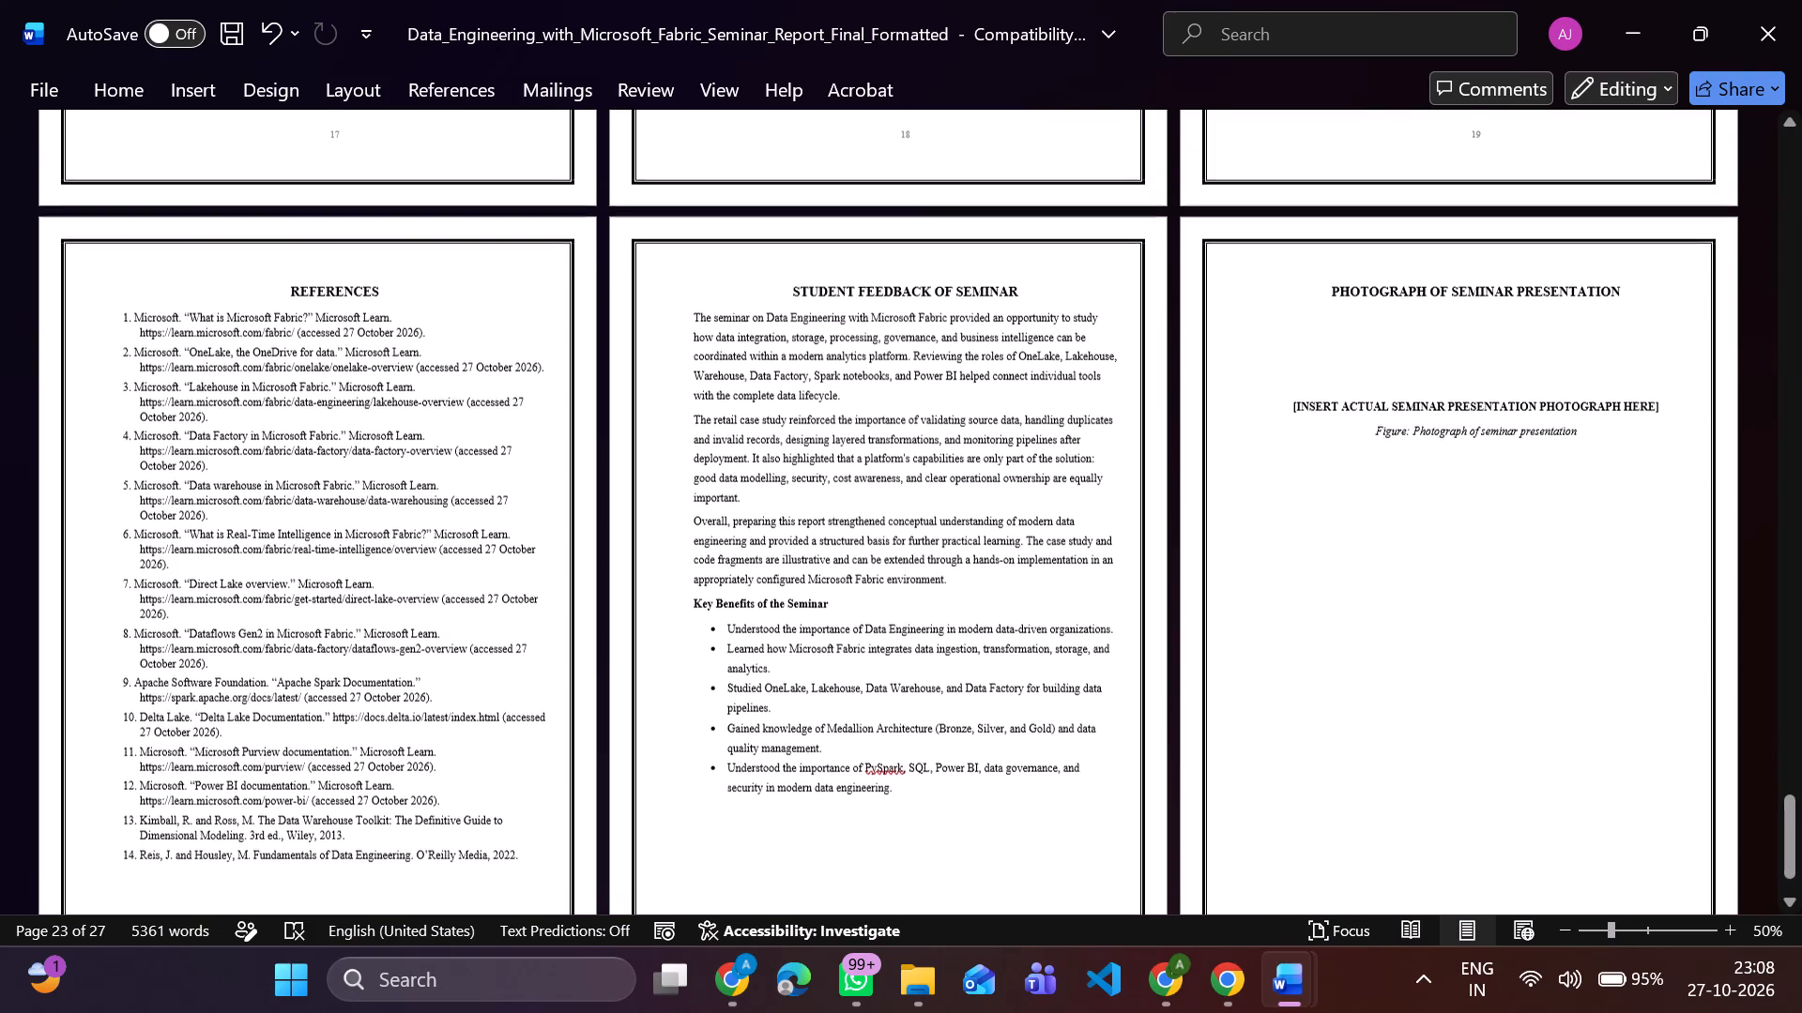
scroll(970, 640, up, 6)
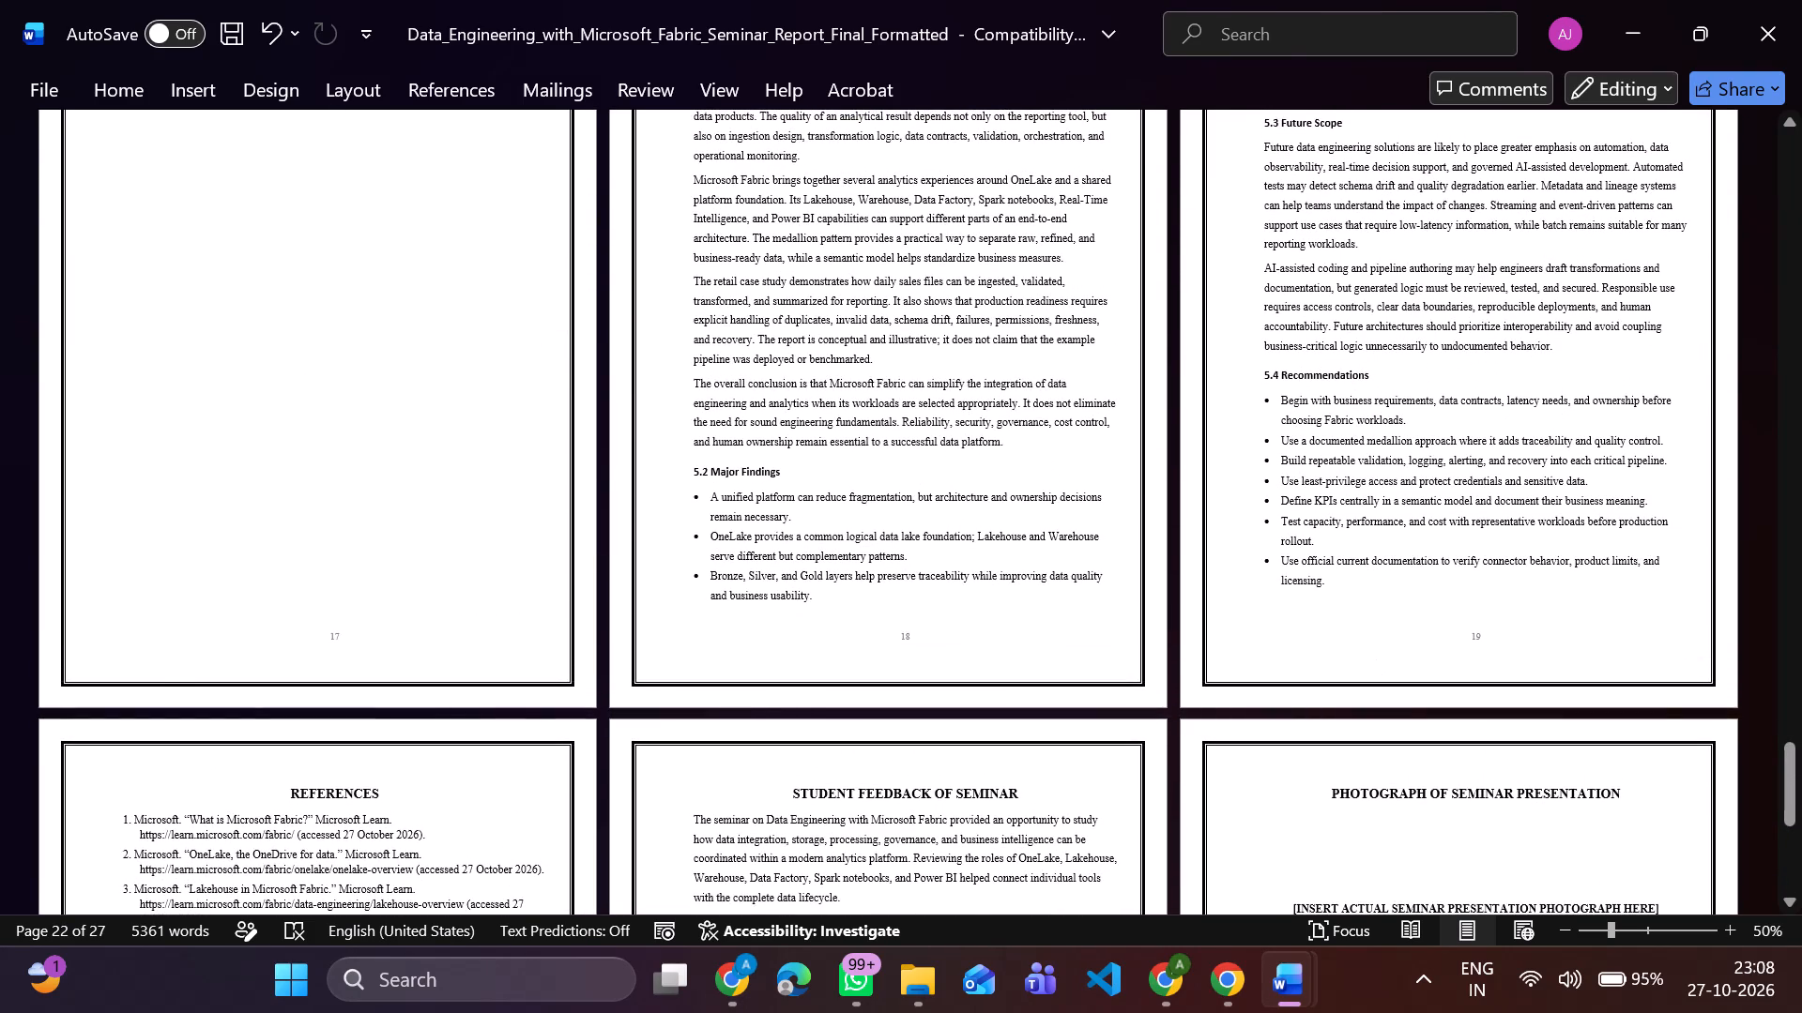
scroll(1243, 509, up, 5)
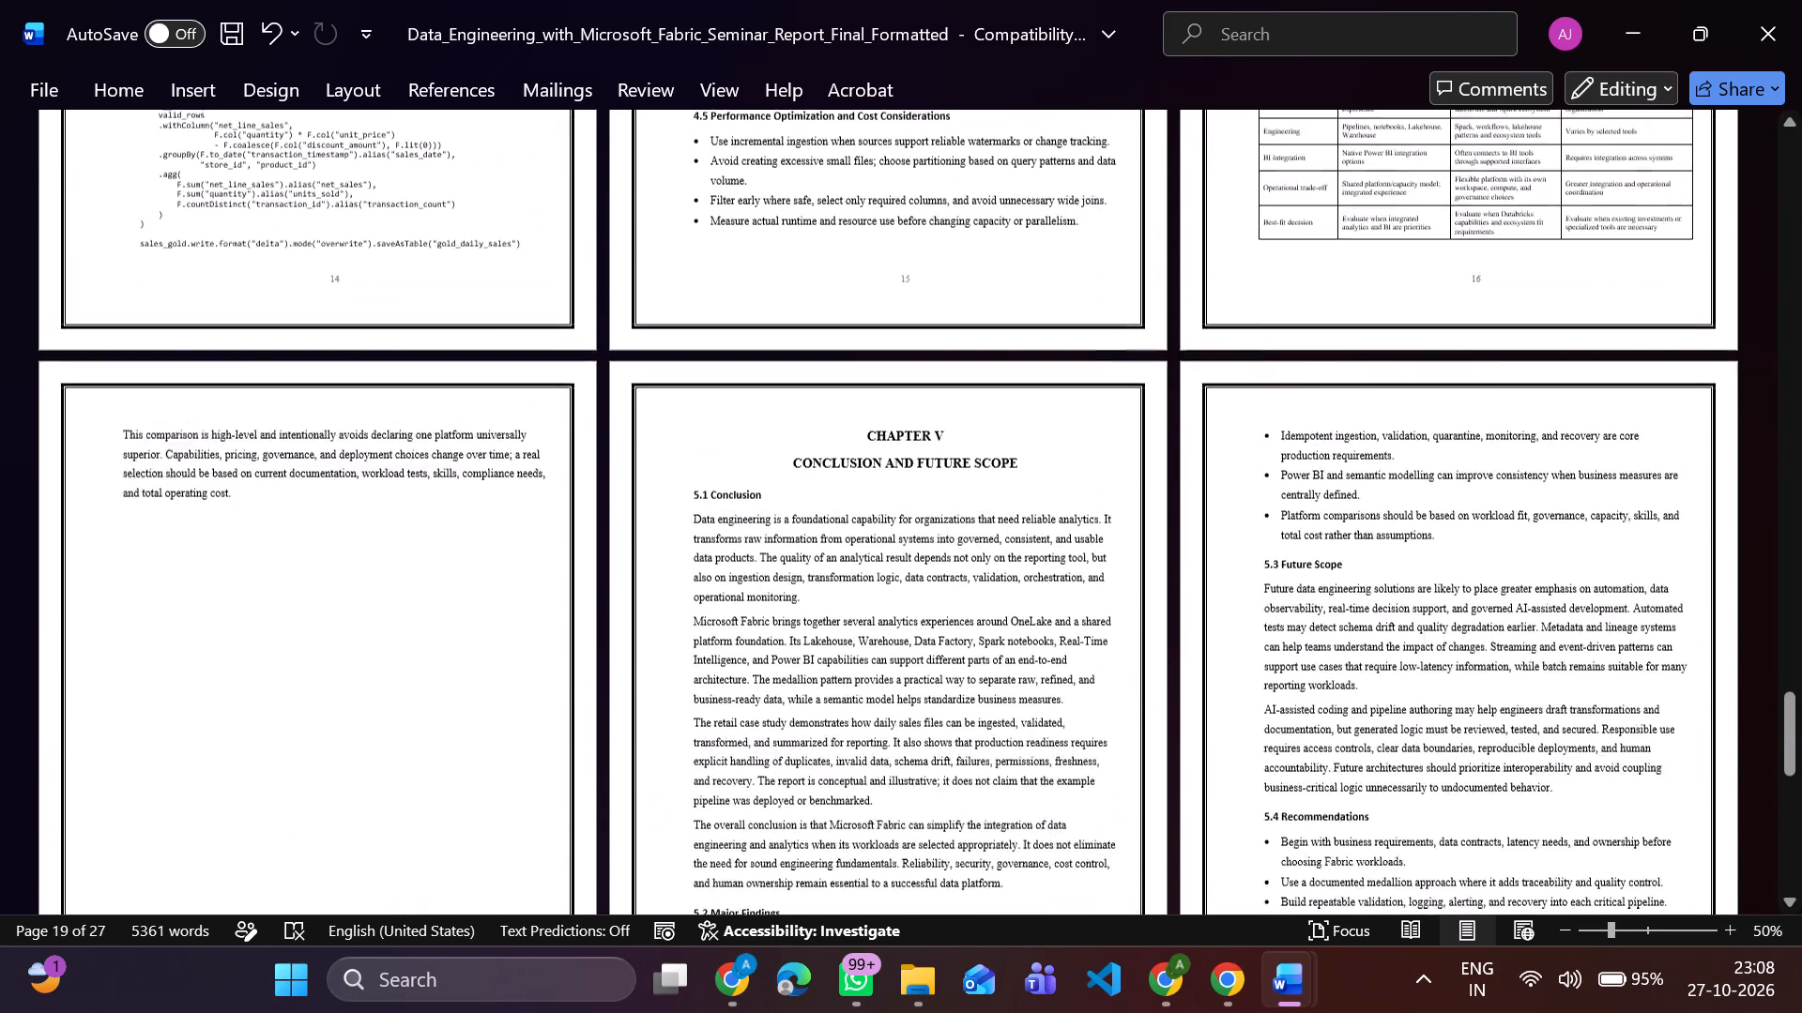
scroll(1243, 509, up, 11)
scroll(1243, 509, up, 20)
scroll(1243, 509, up, 20)
scroll(1243, 509, up, 20)
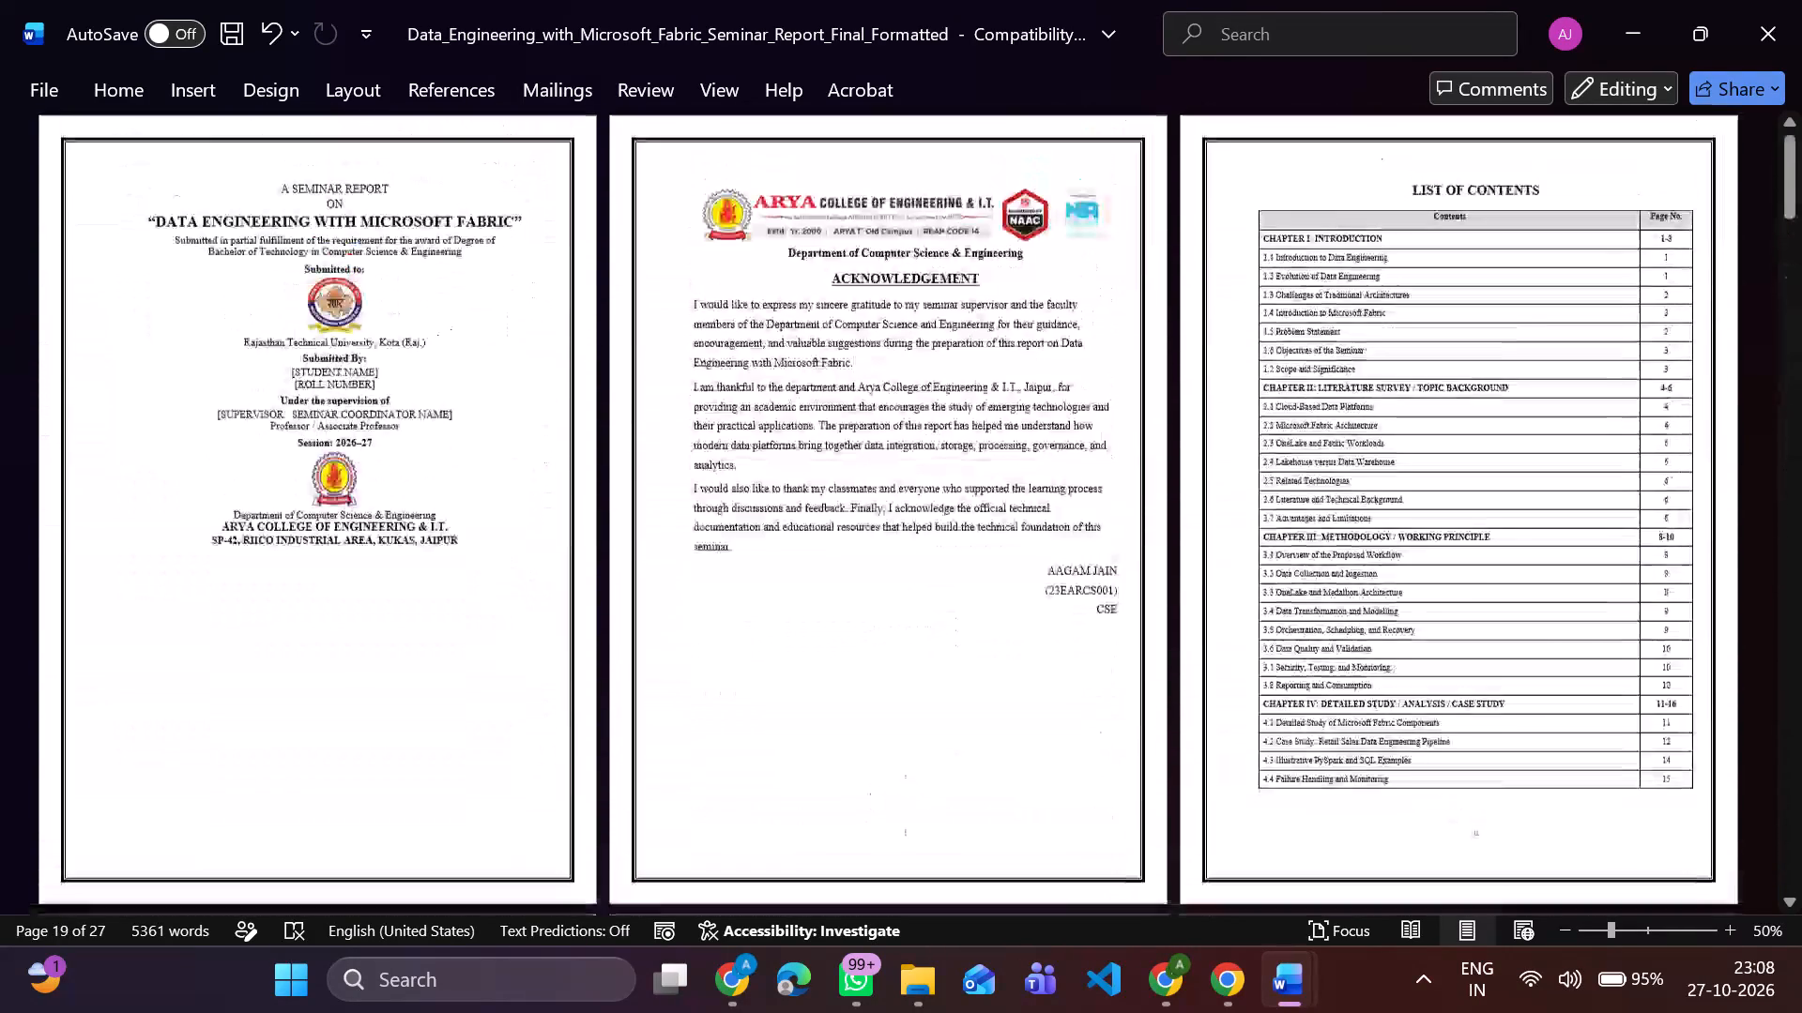
scroll(1243, 509, up, 6)
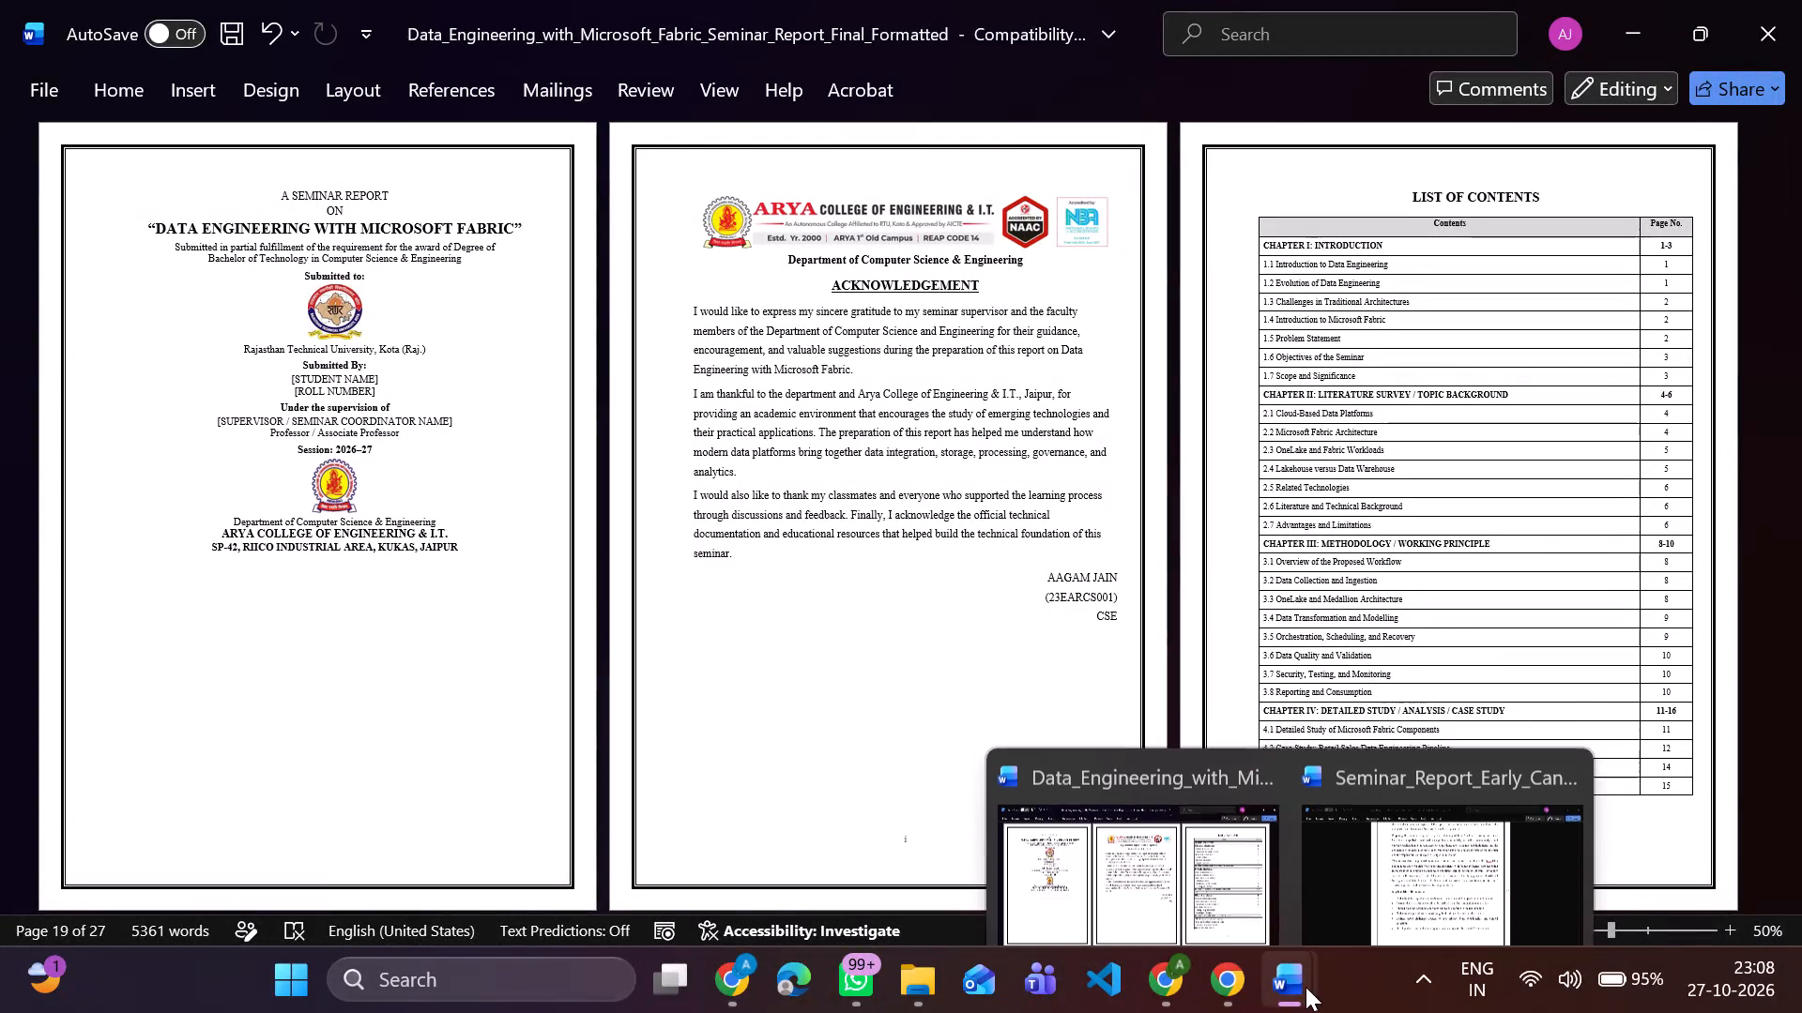
Switch to the Early Cancer Detection report and copy the three body paragraphs of its acknowledgement.
click(1410, 888)
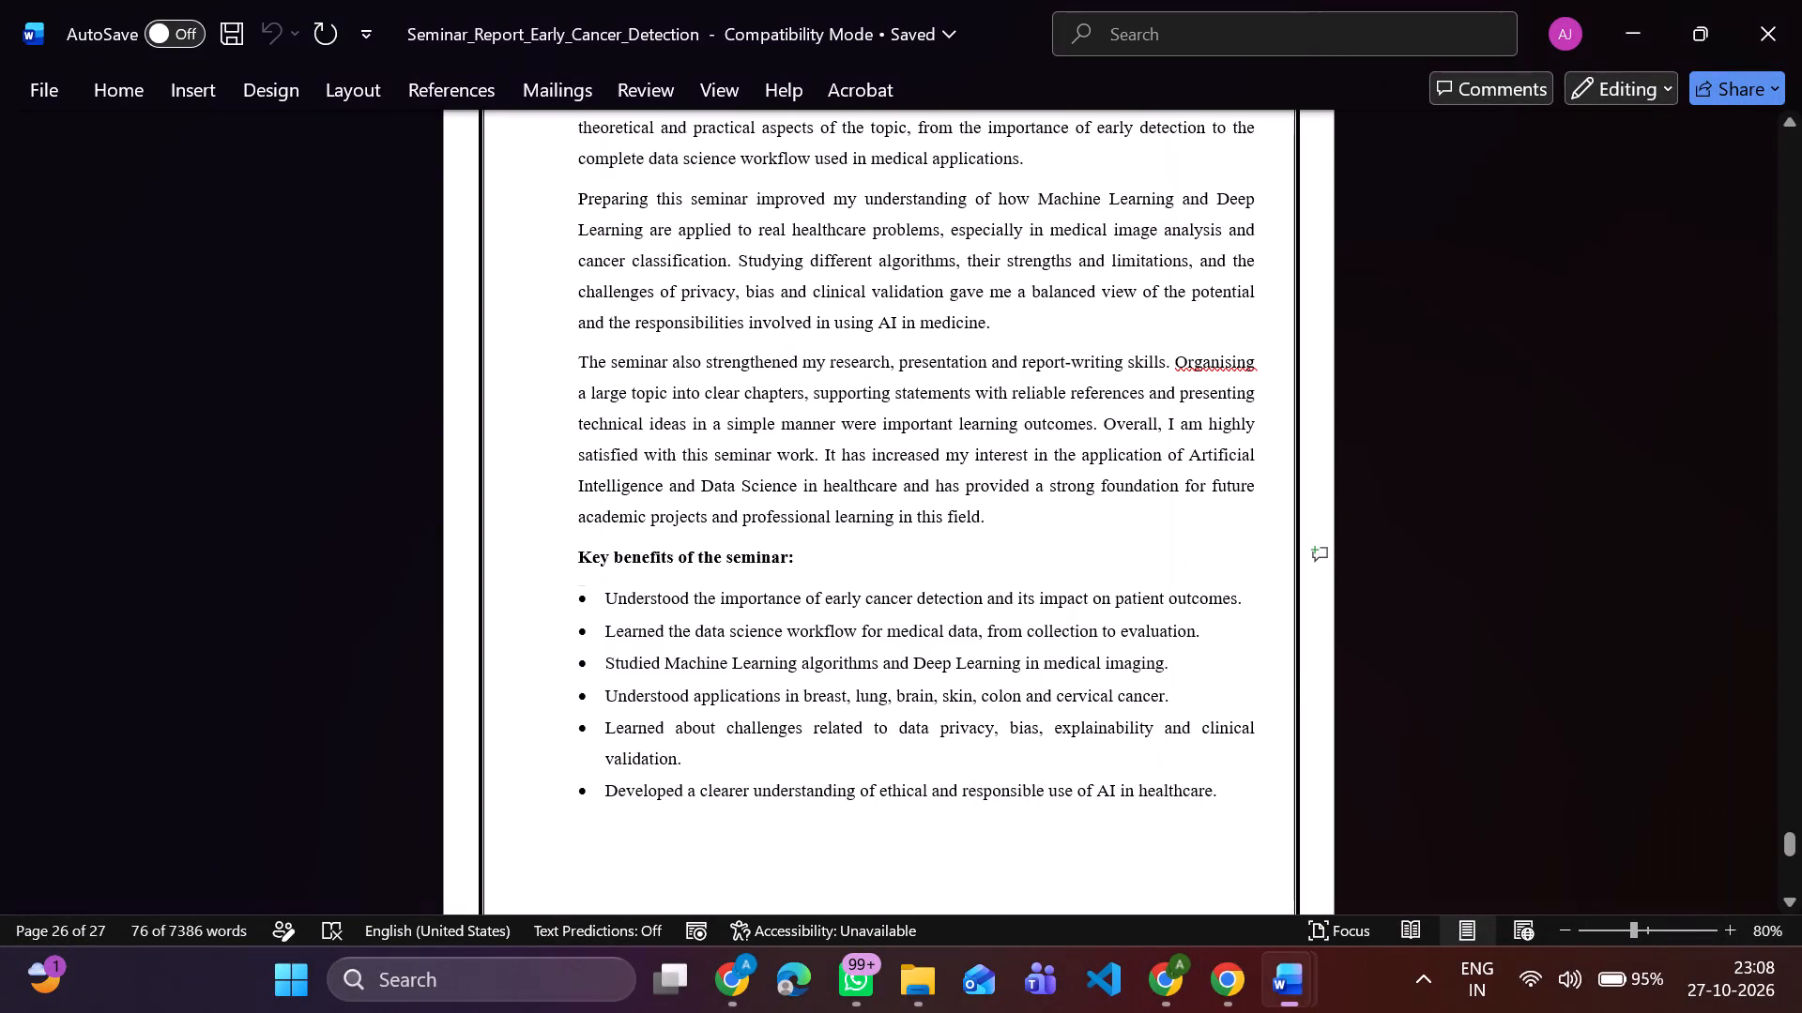
scroll(1110, 538, up, 20)
scroll(1110, 538, up, 13)
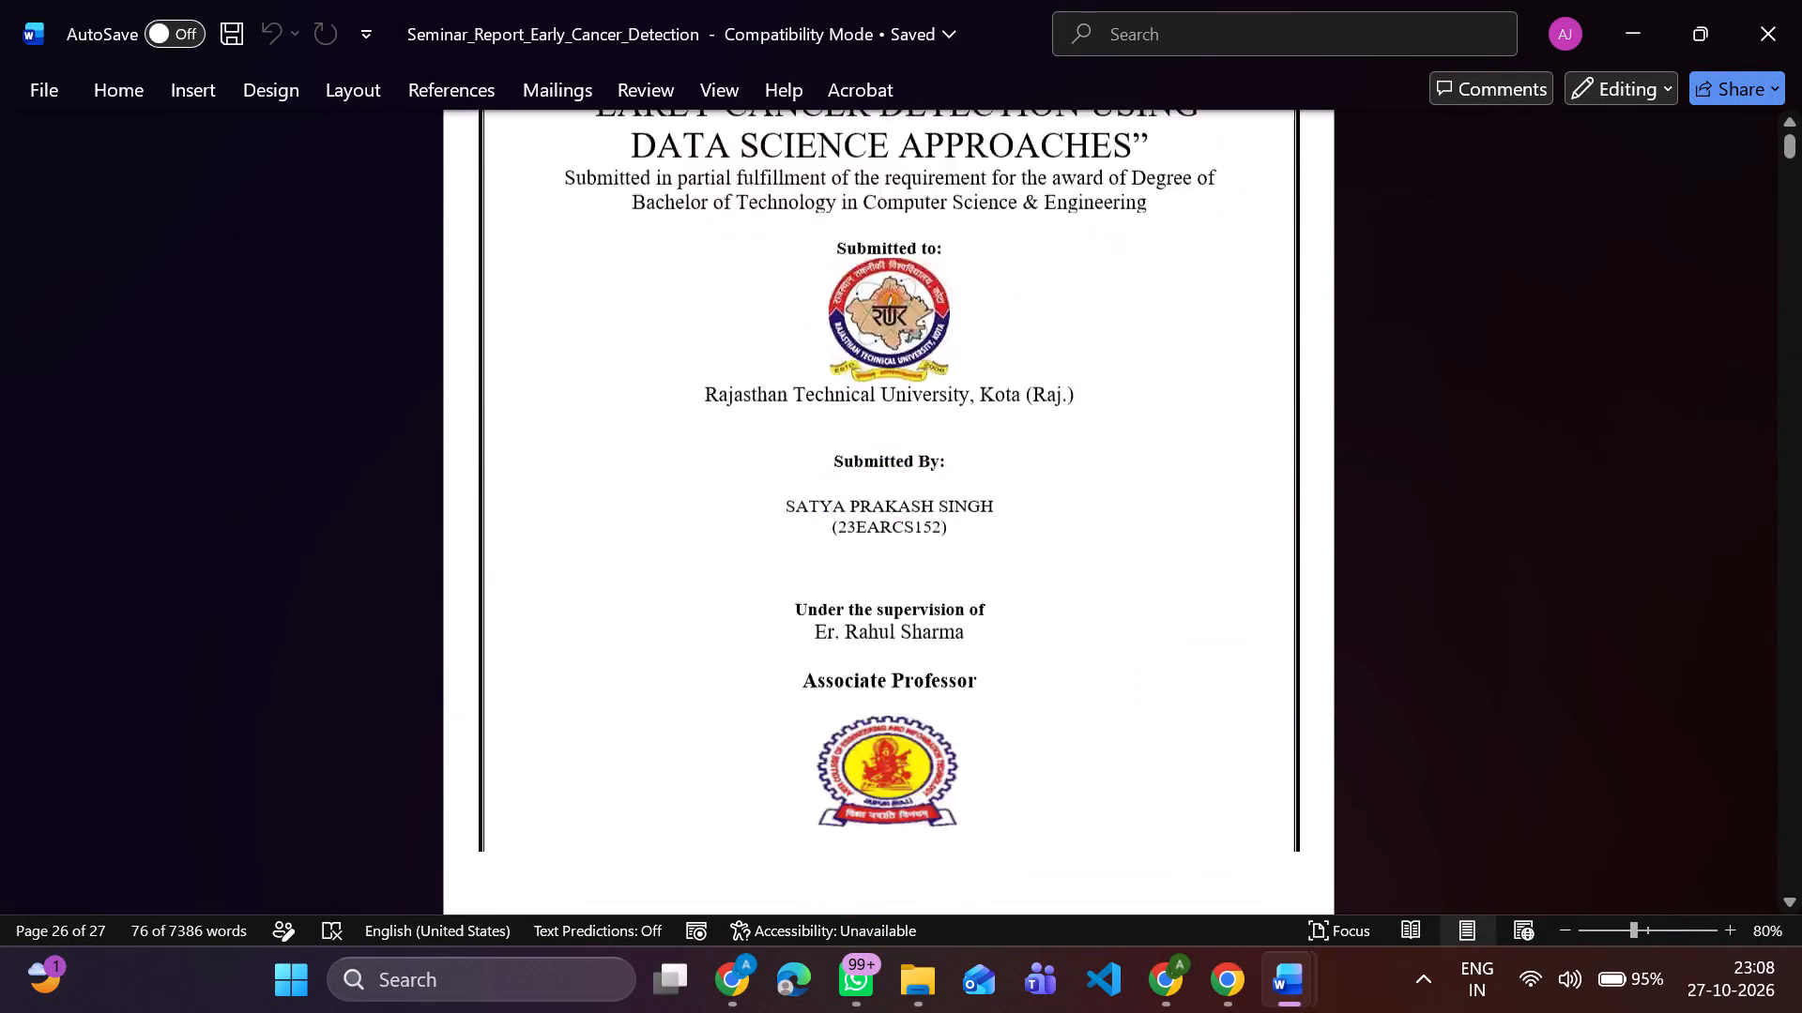
scroll(1110, 538, down, 7)
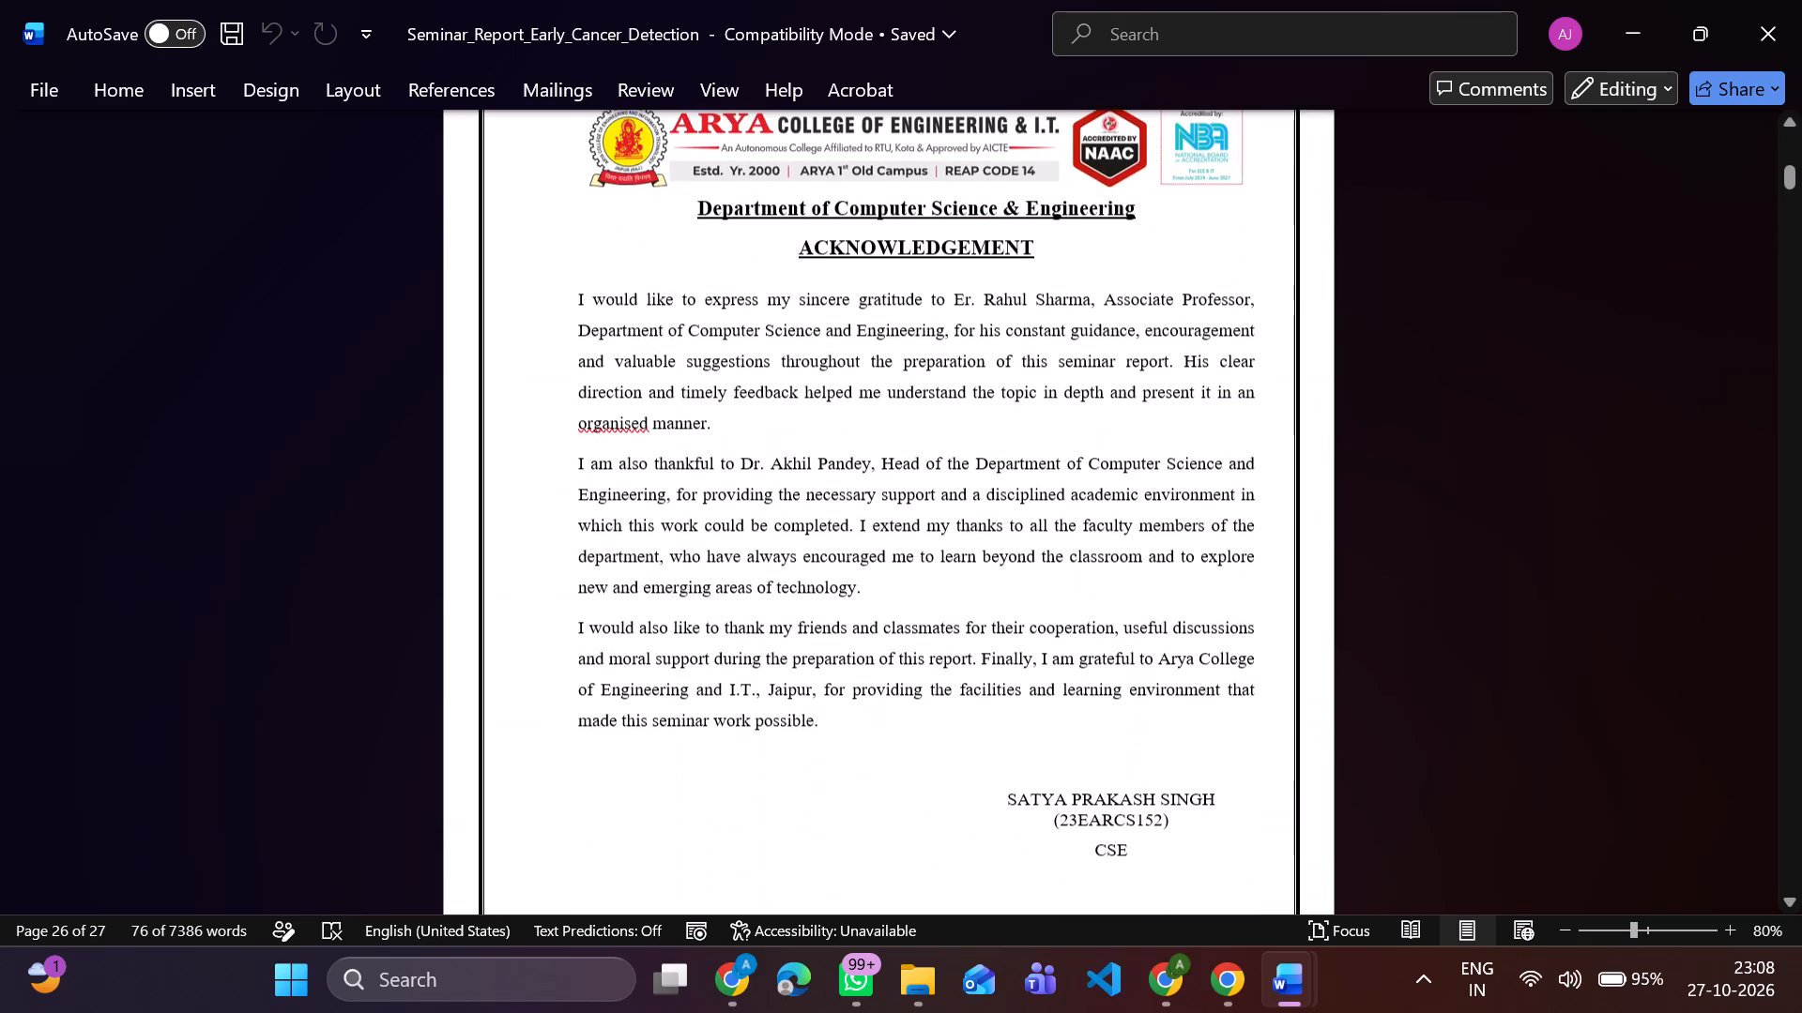
drag(564, 286, 824, 721)
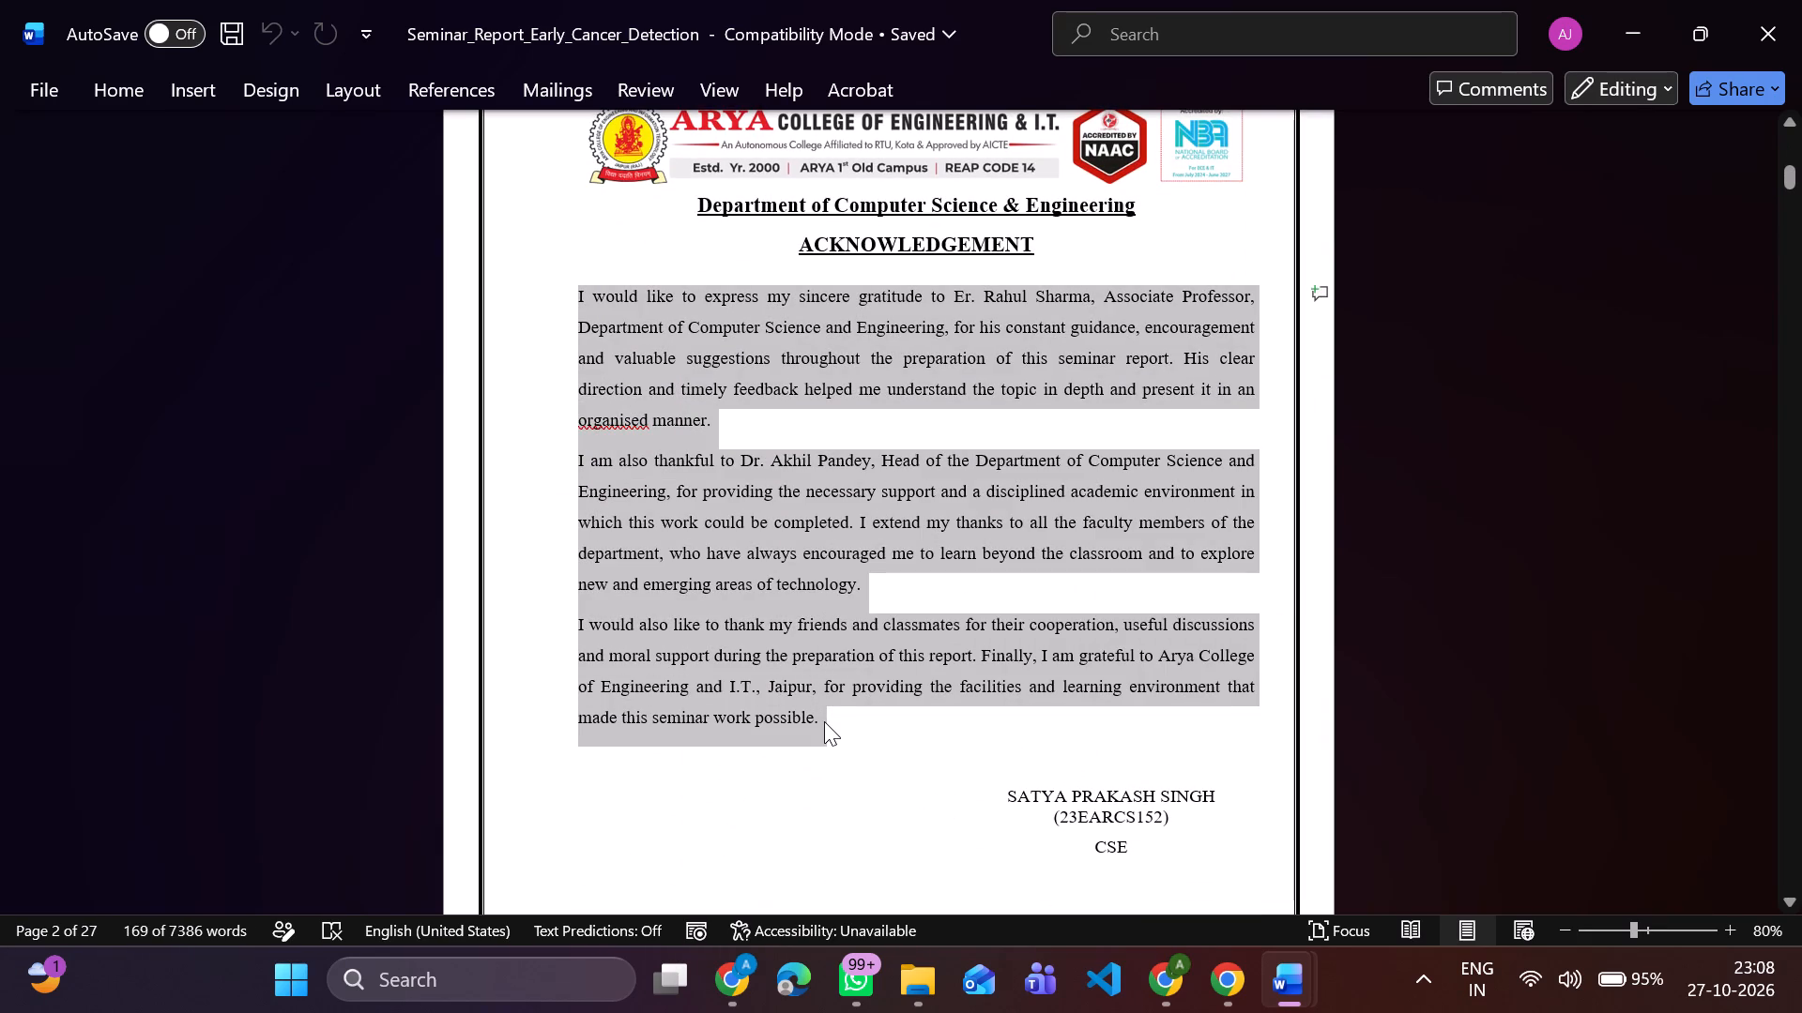
key(ctrl+c)
Examine the List of Contents and Abstract pages of the Early Cancer Detection report.
scroll(824, 721, down, 10)
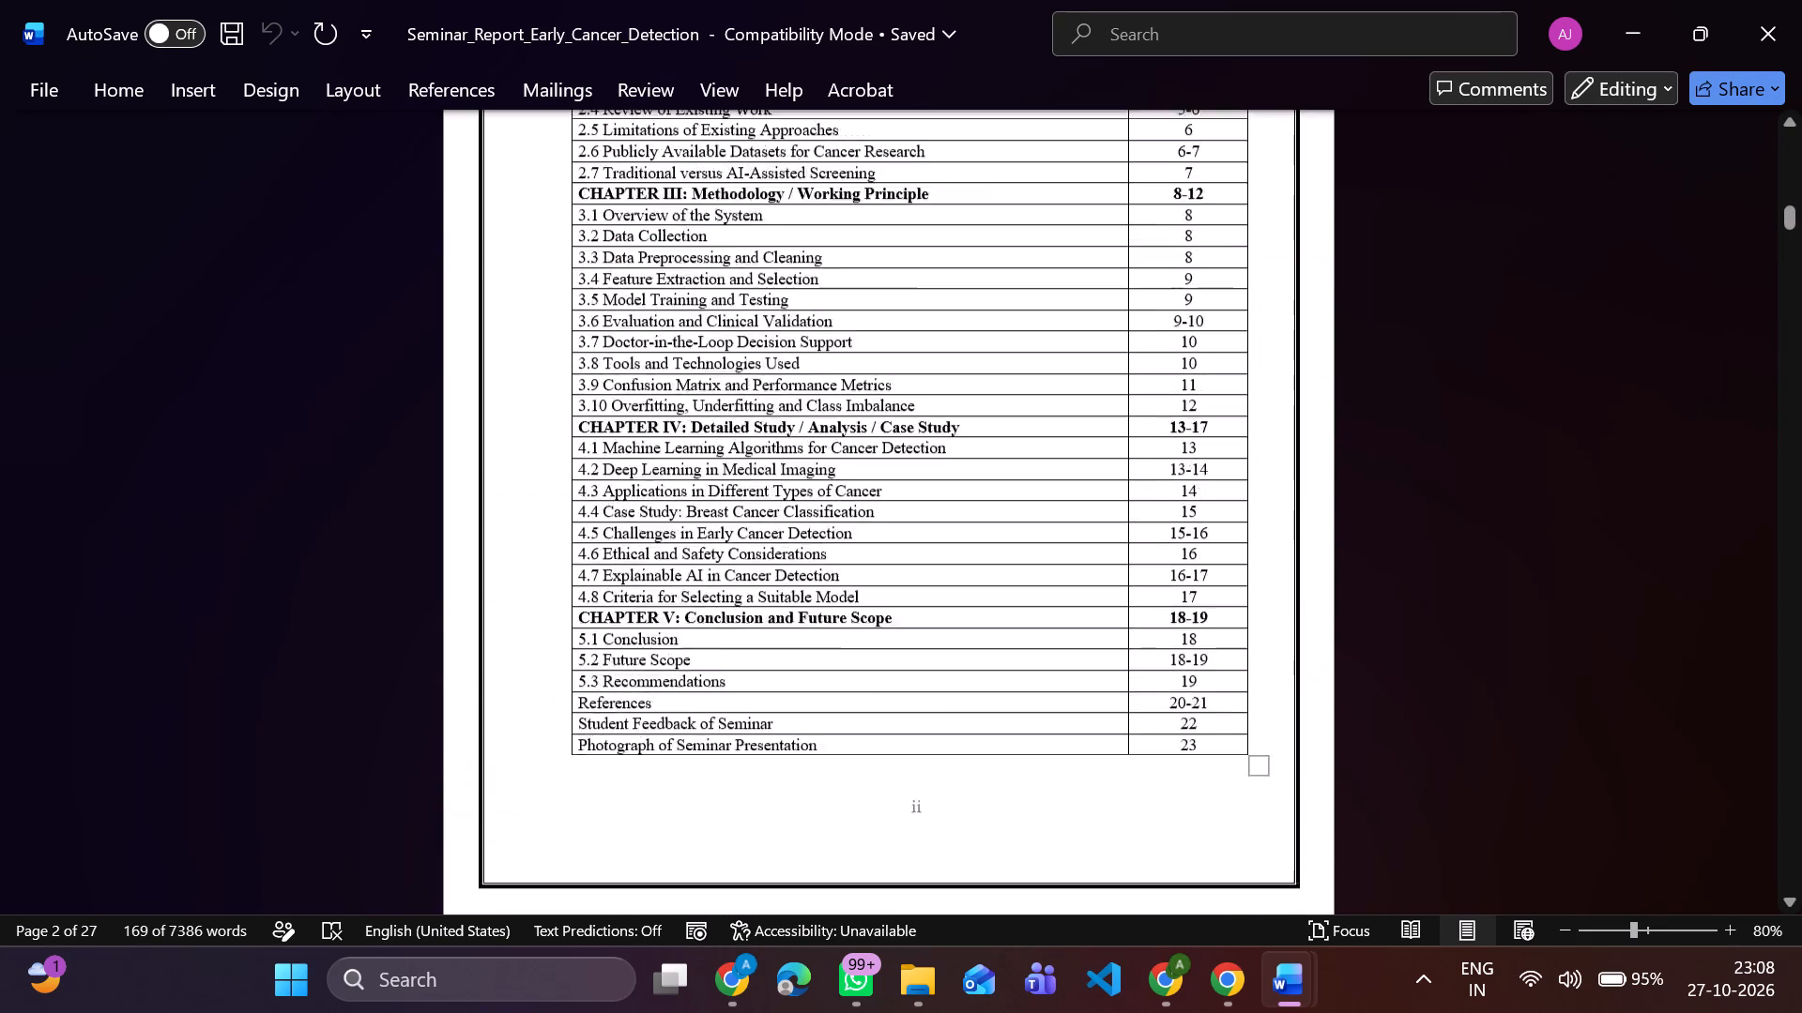
scroll(824, 721, down, 3)
scroll(824, 721, up, 2)
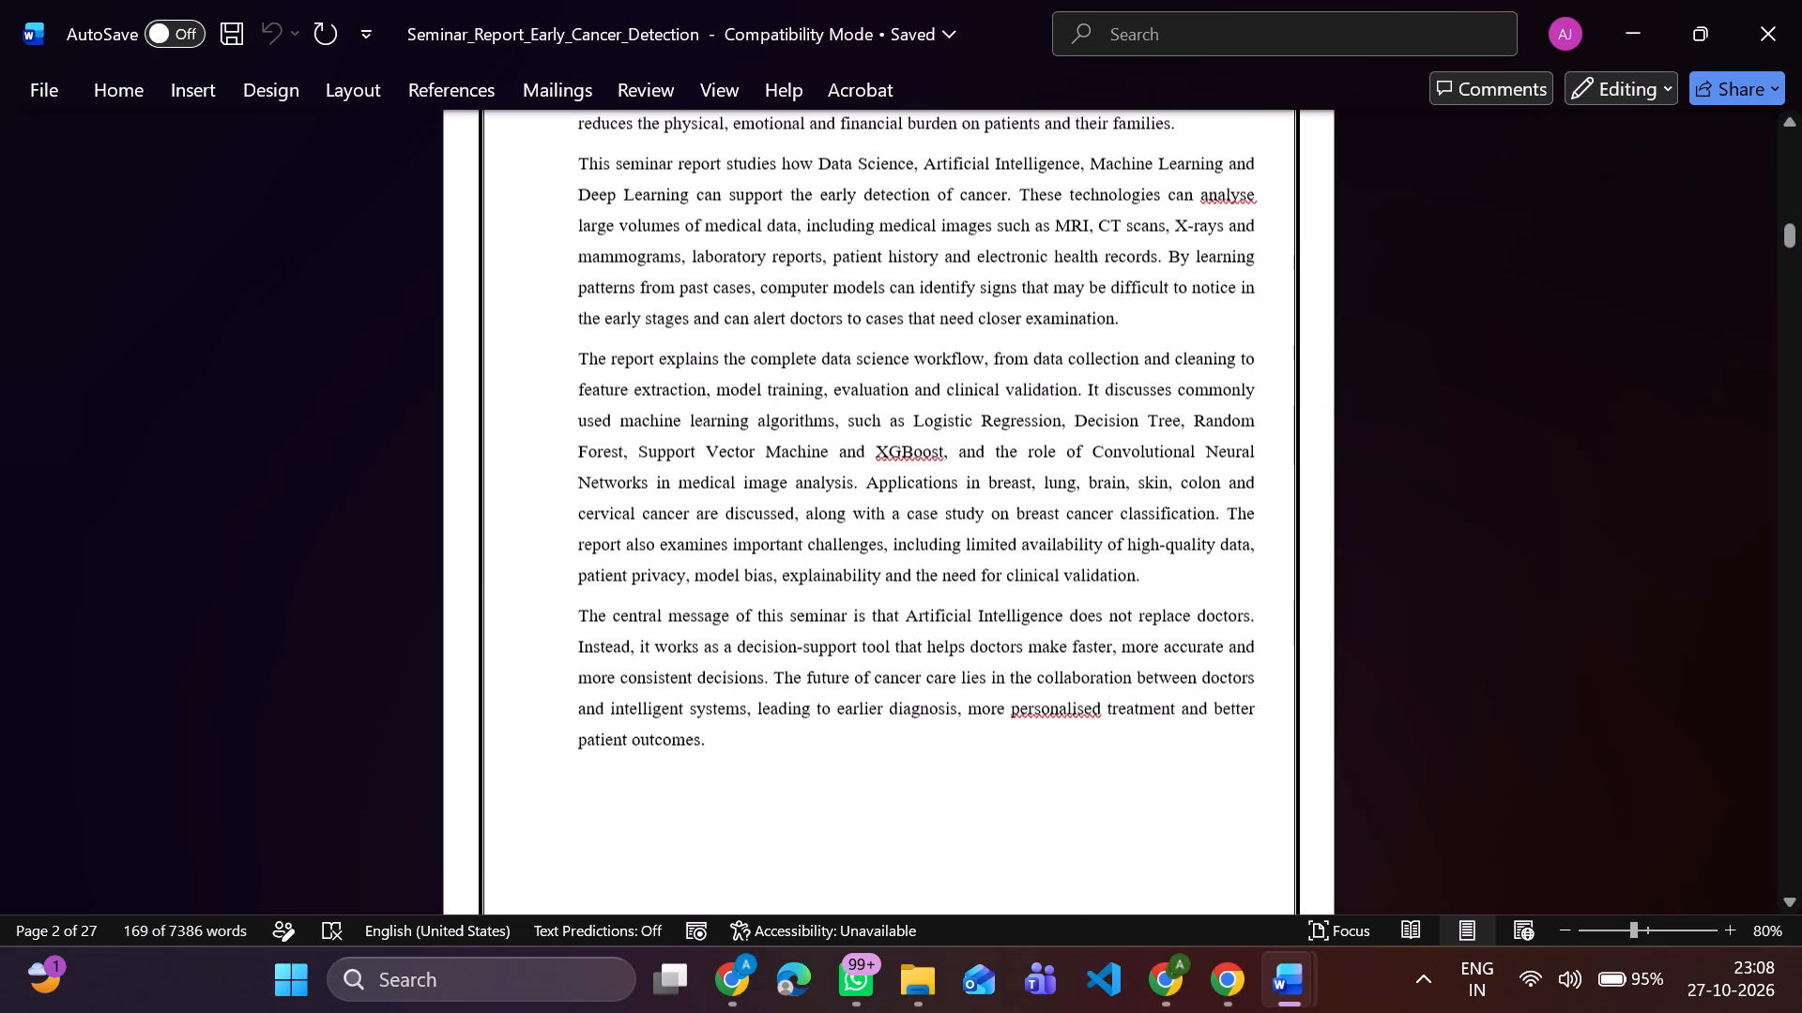
scroll(824, 721, up, 3)
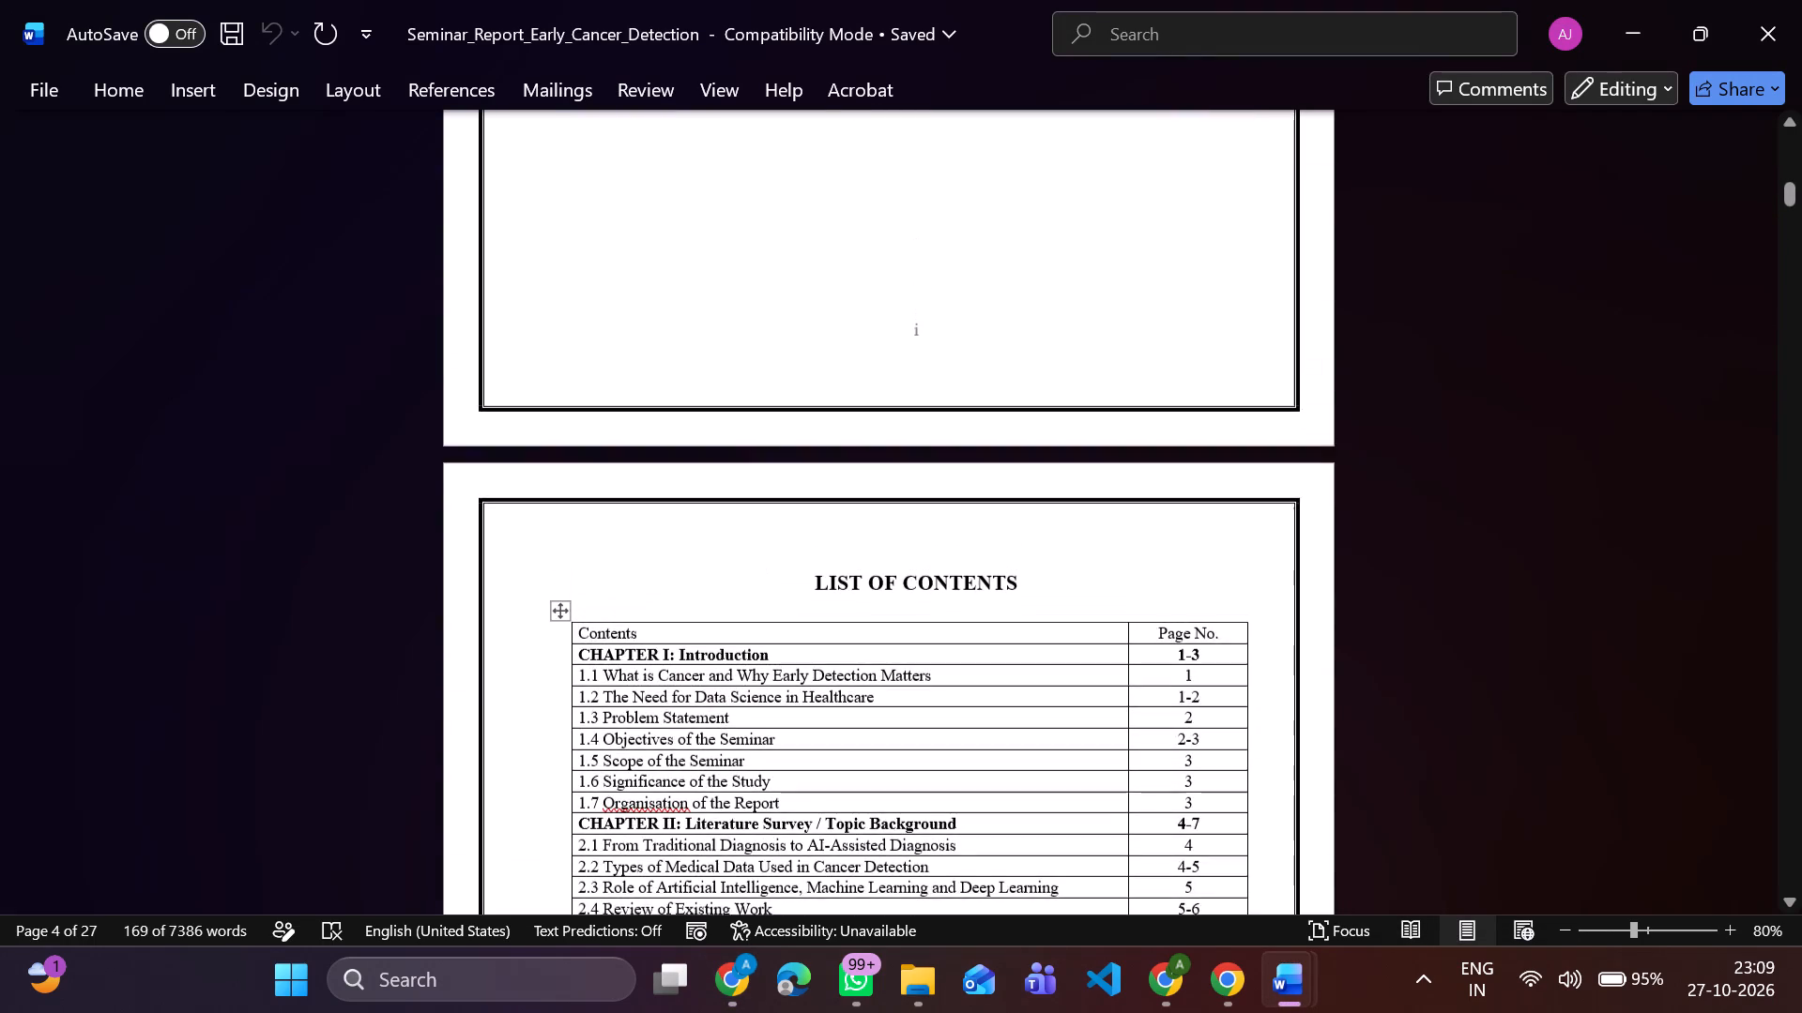
scroll(1077, 563, up, 4)
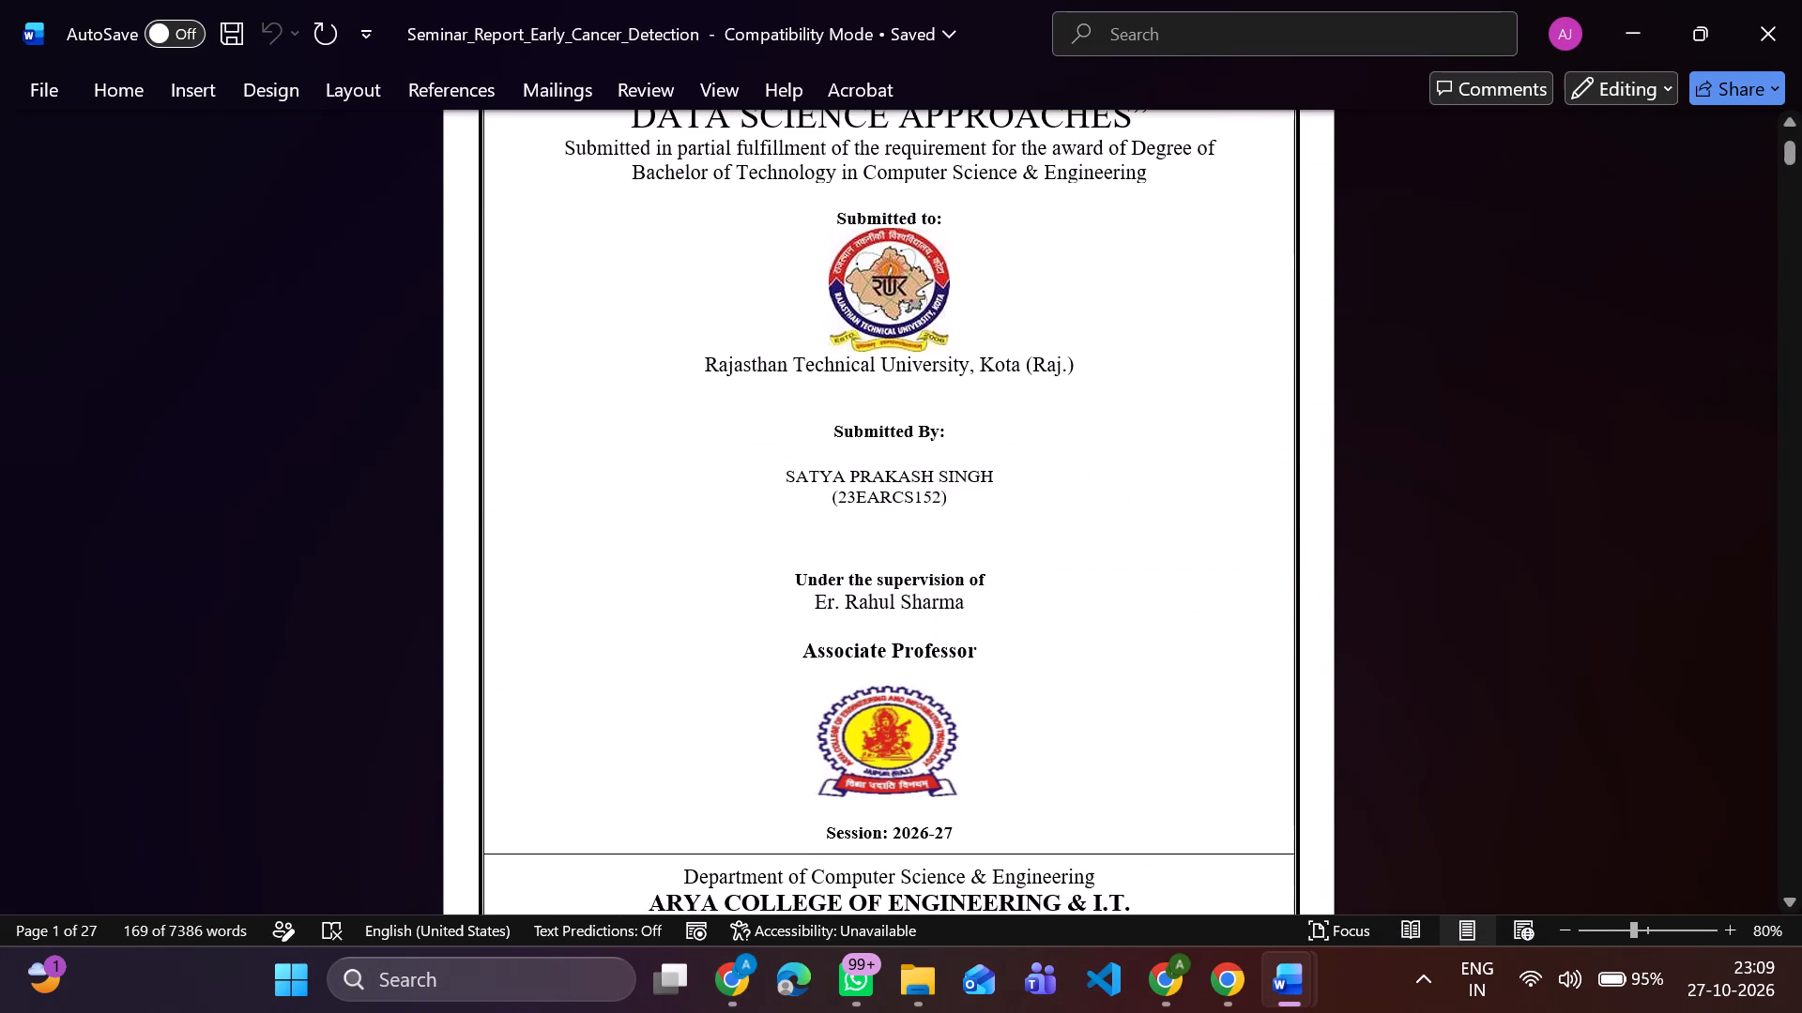
scroll(1077, 375, up, 1)
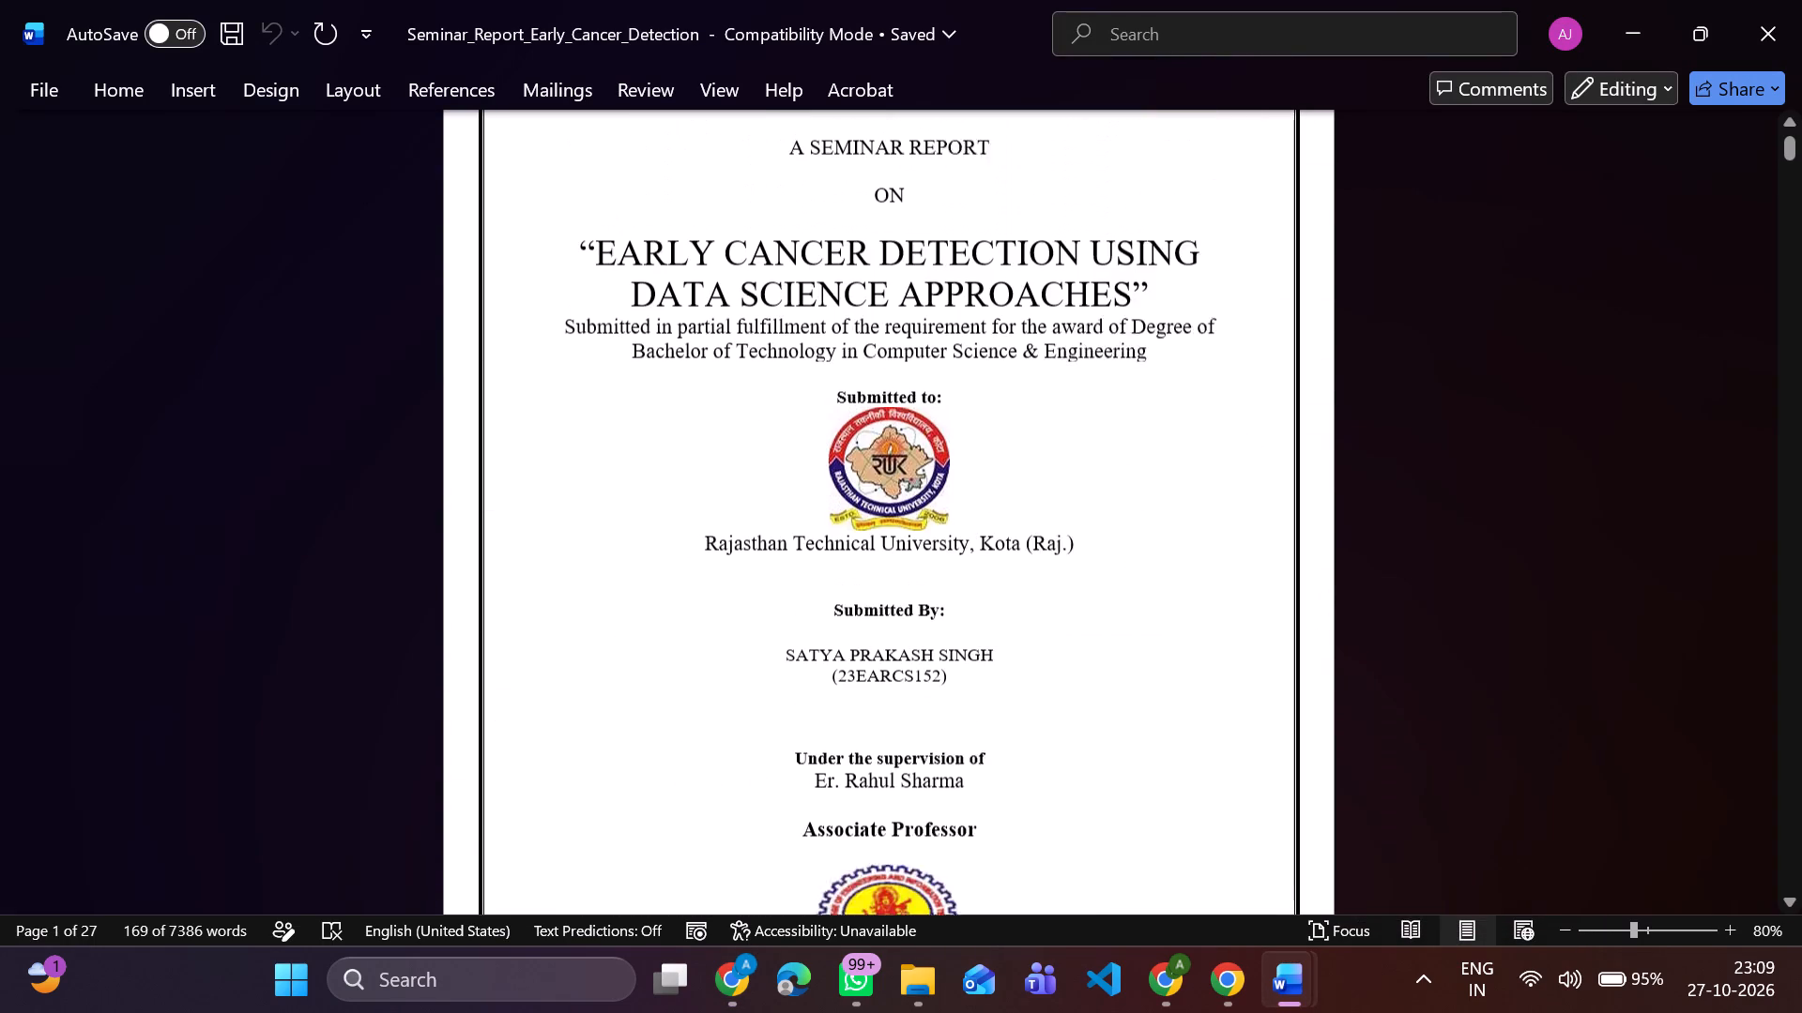
scroll(1077, 375, up, 1)
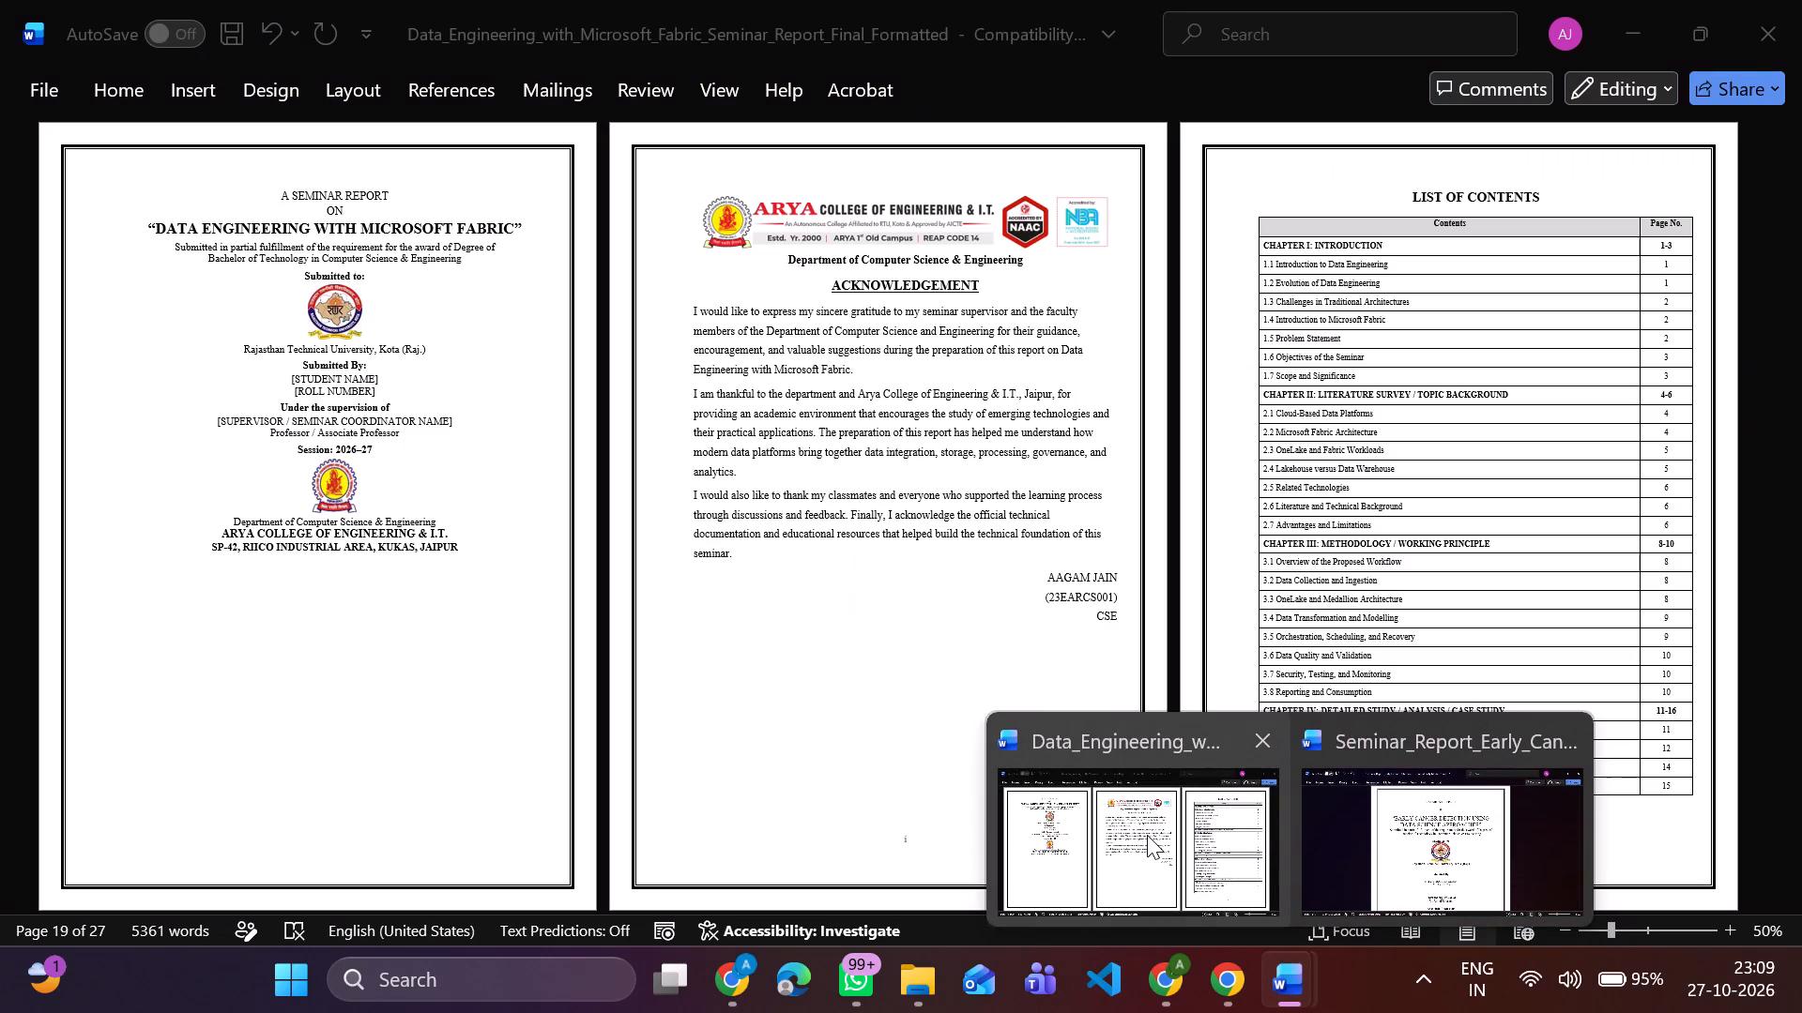
click(1147, 835)
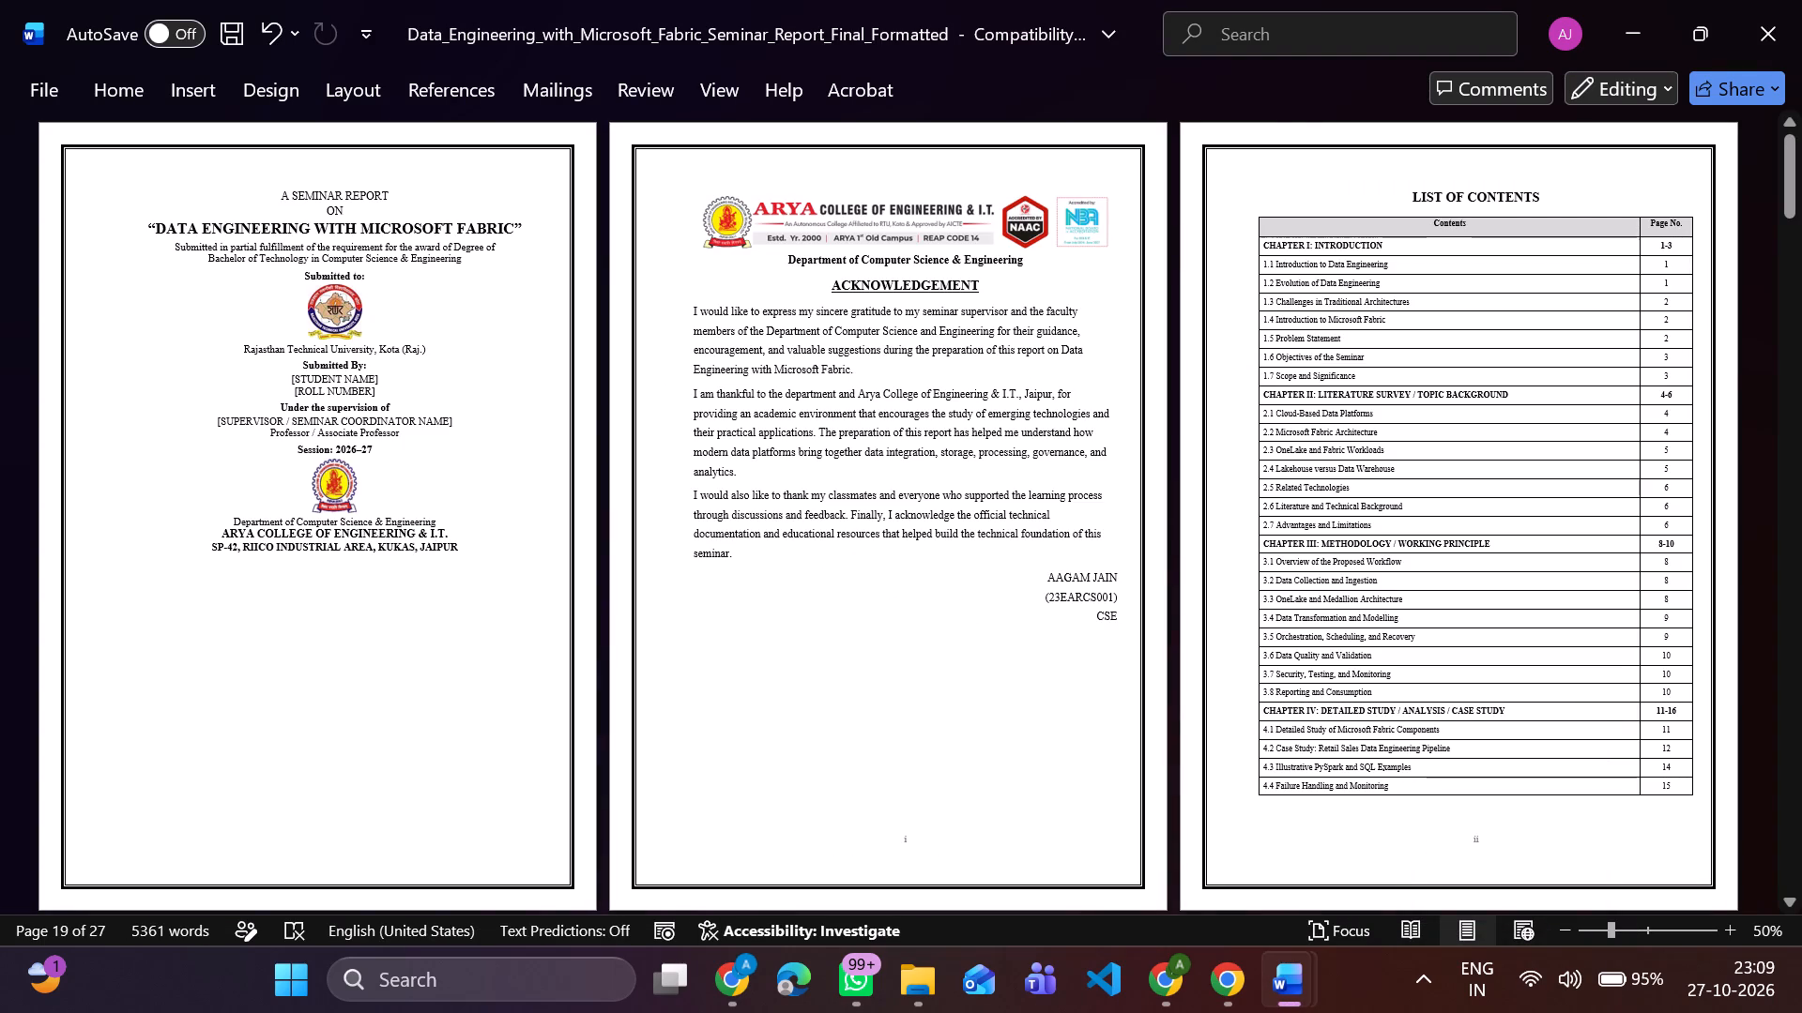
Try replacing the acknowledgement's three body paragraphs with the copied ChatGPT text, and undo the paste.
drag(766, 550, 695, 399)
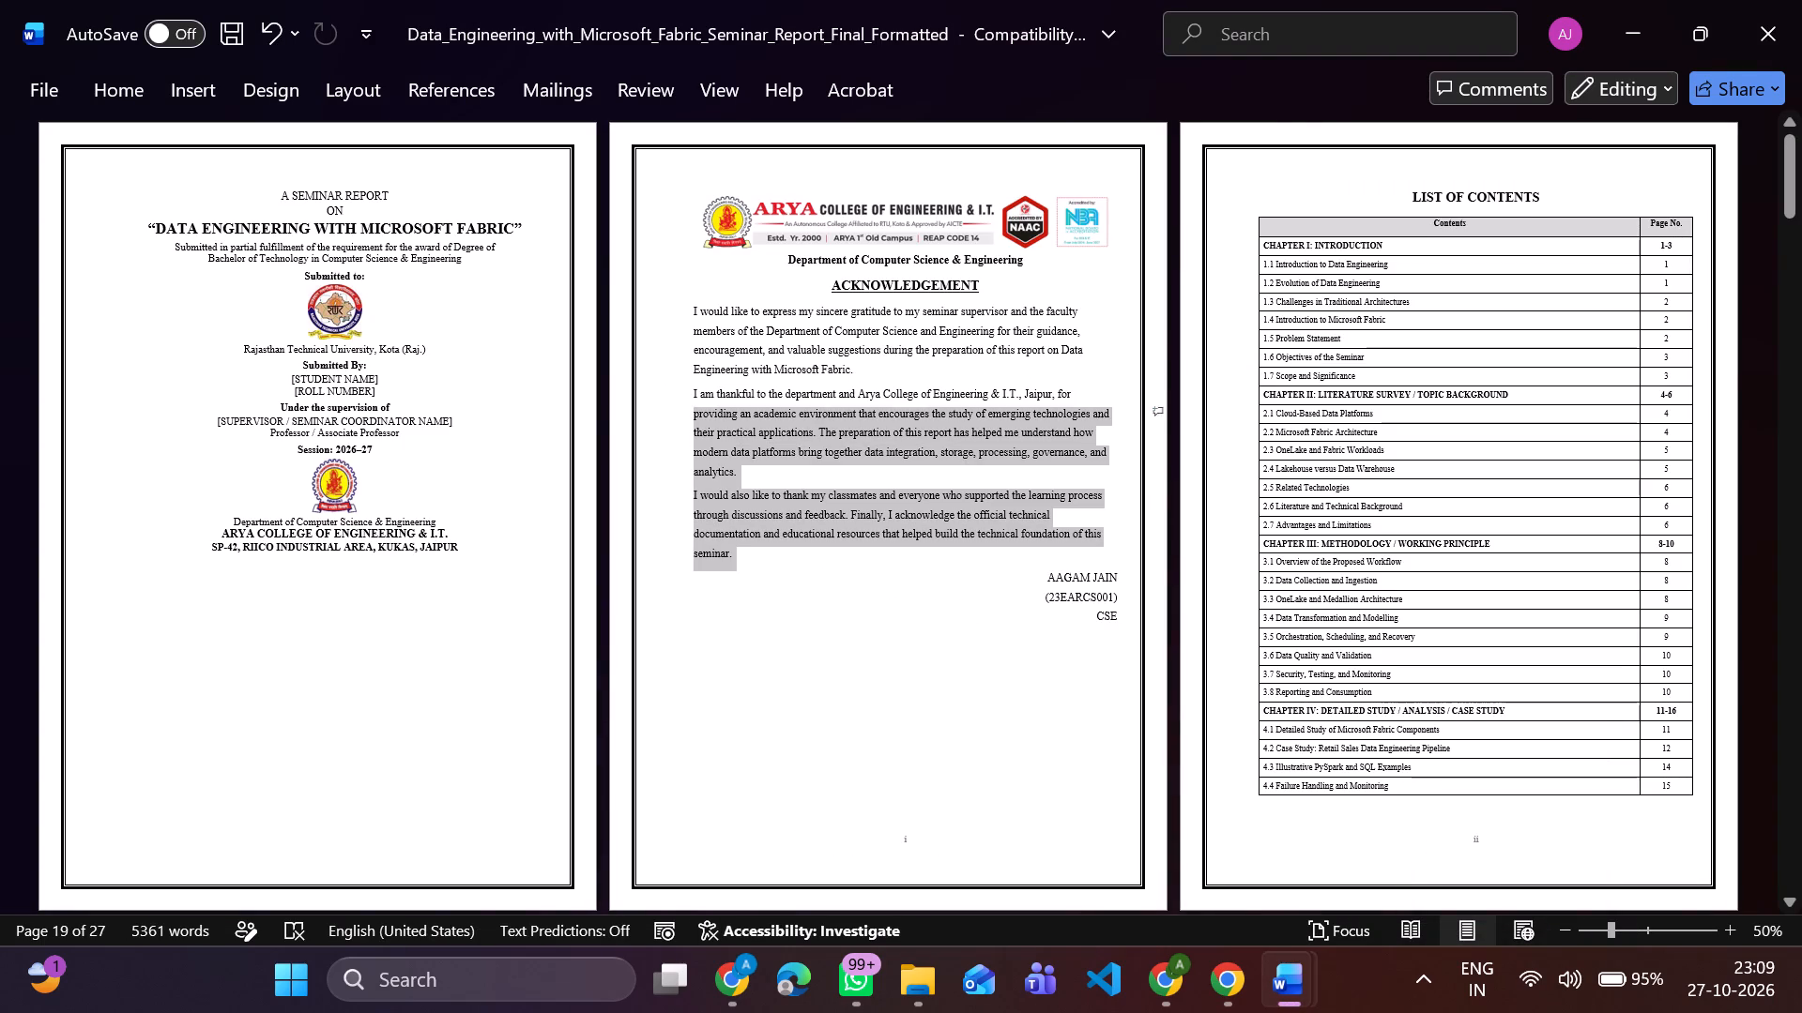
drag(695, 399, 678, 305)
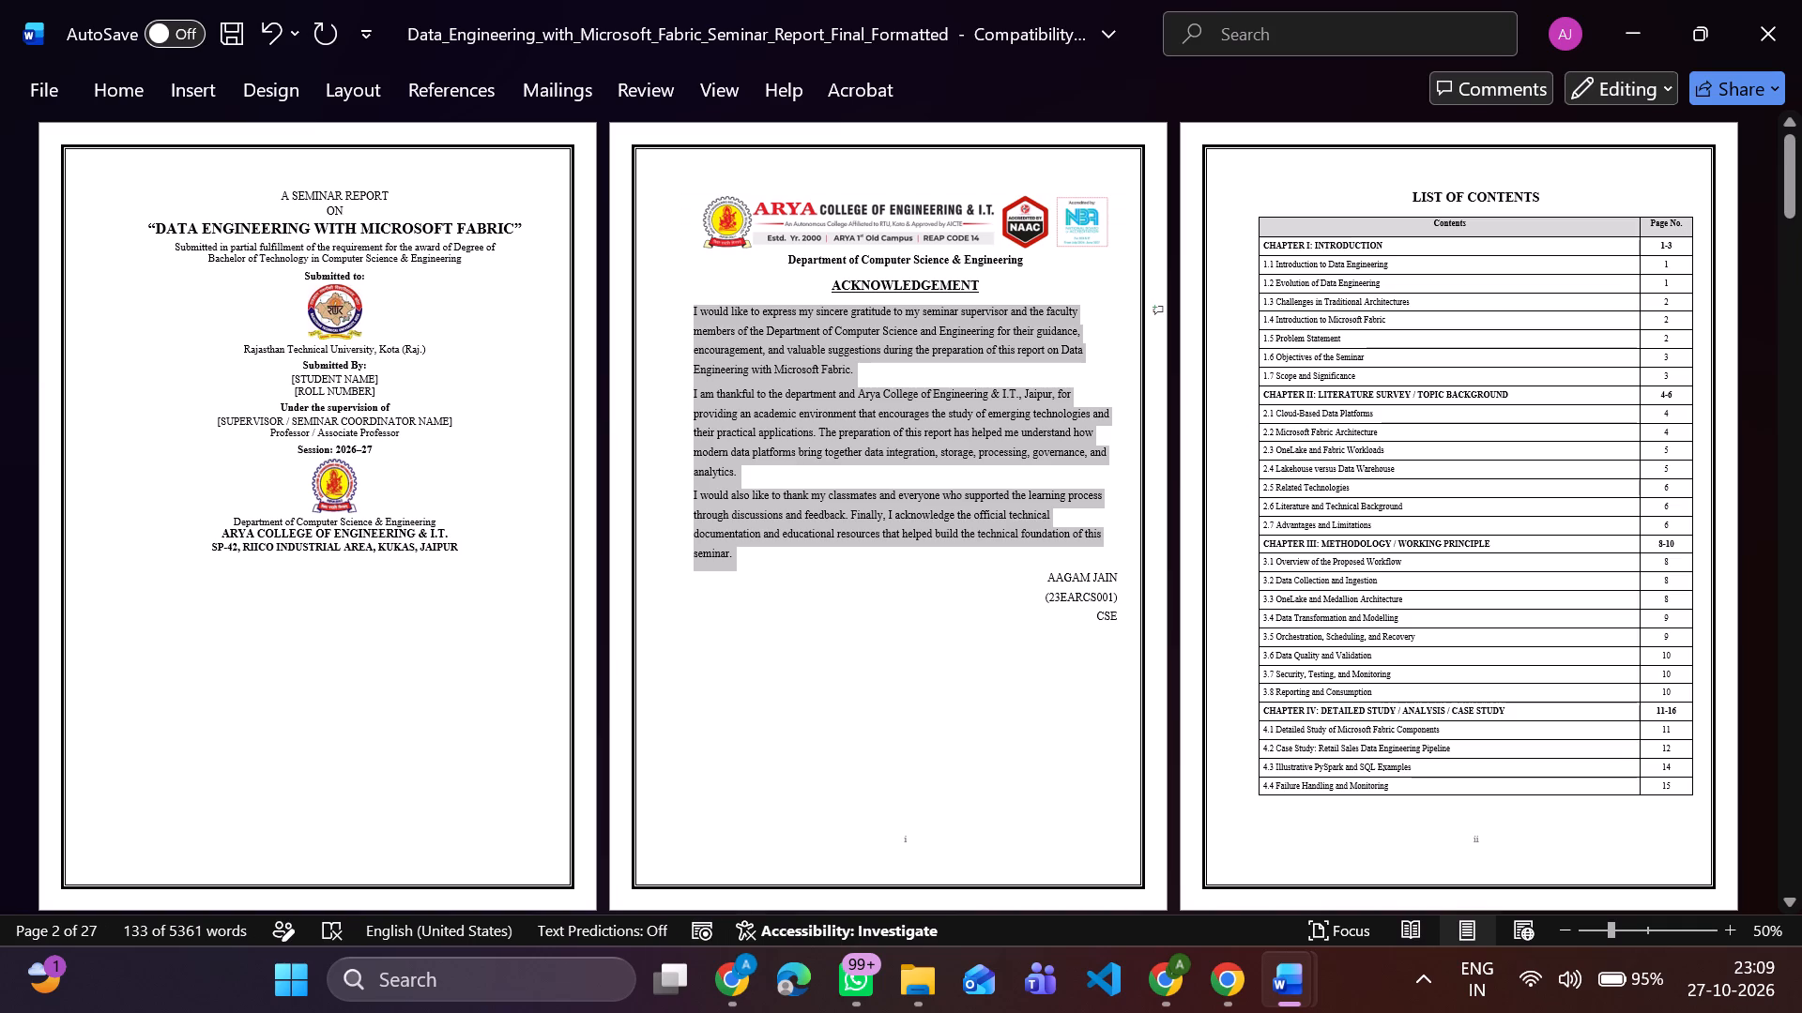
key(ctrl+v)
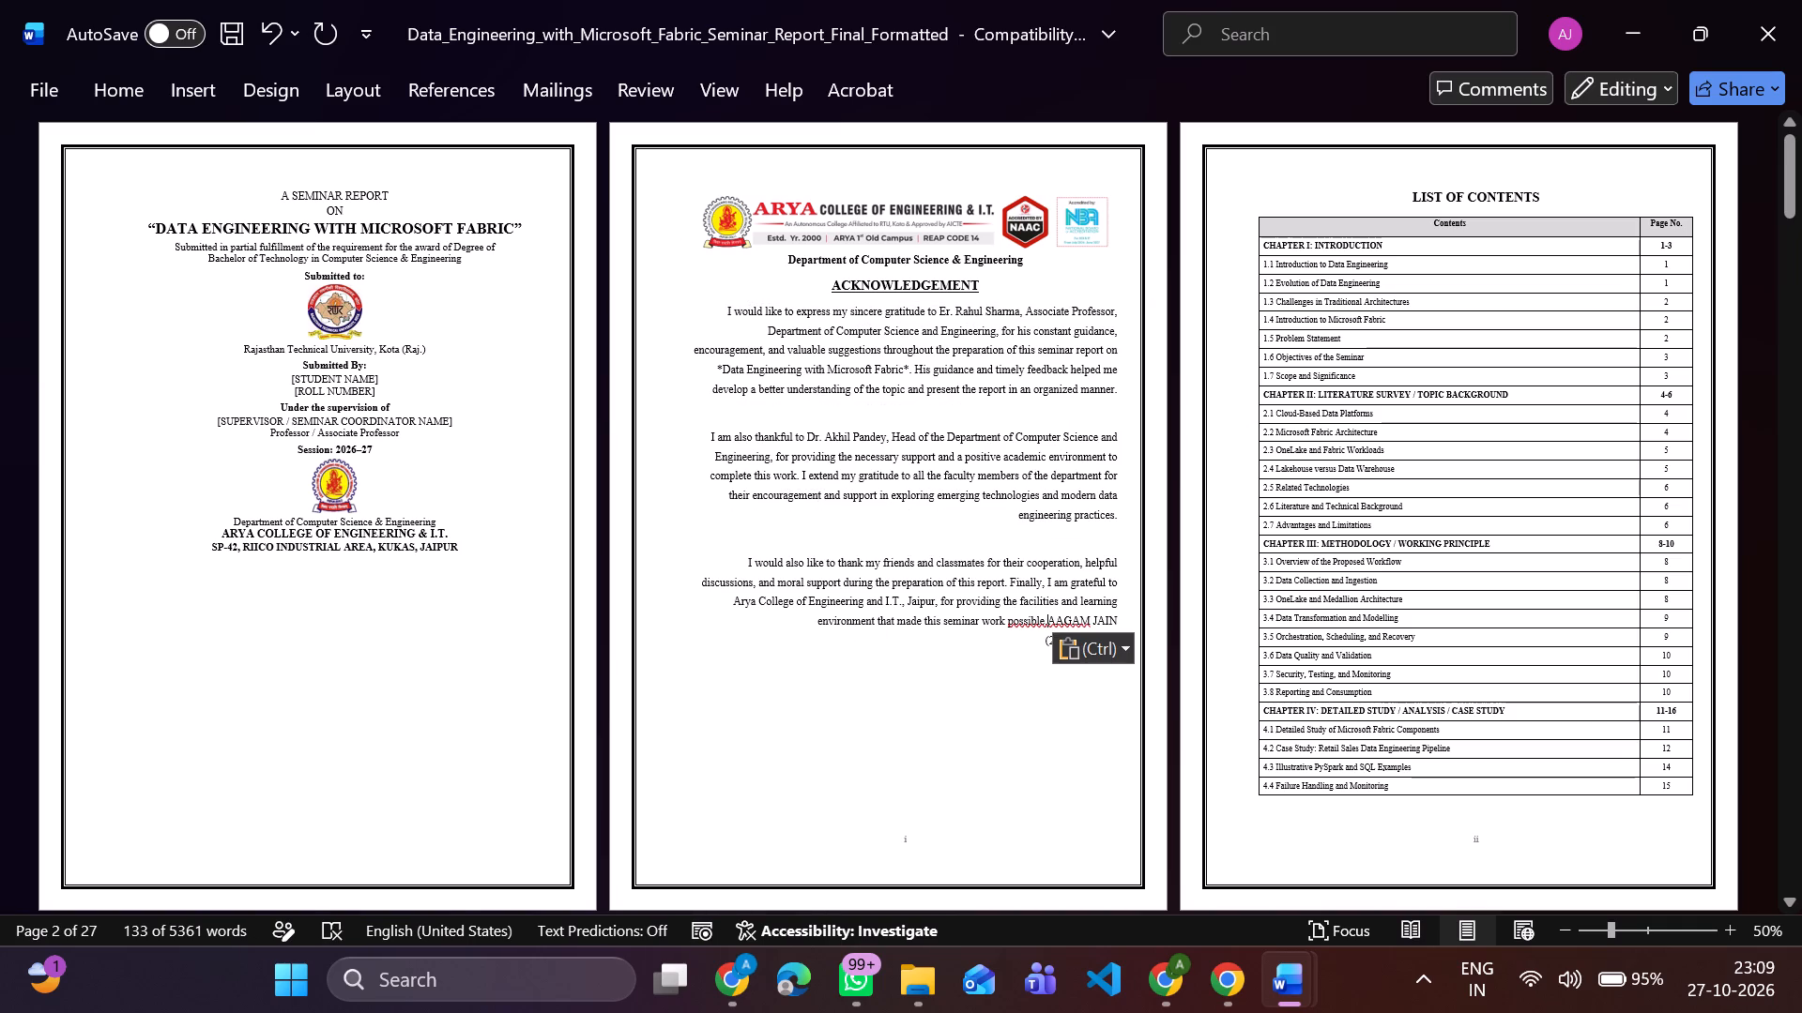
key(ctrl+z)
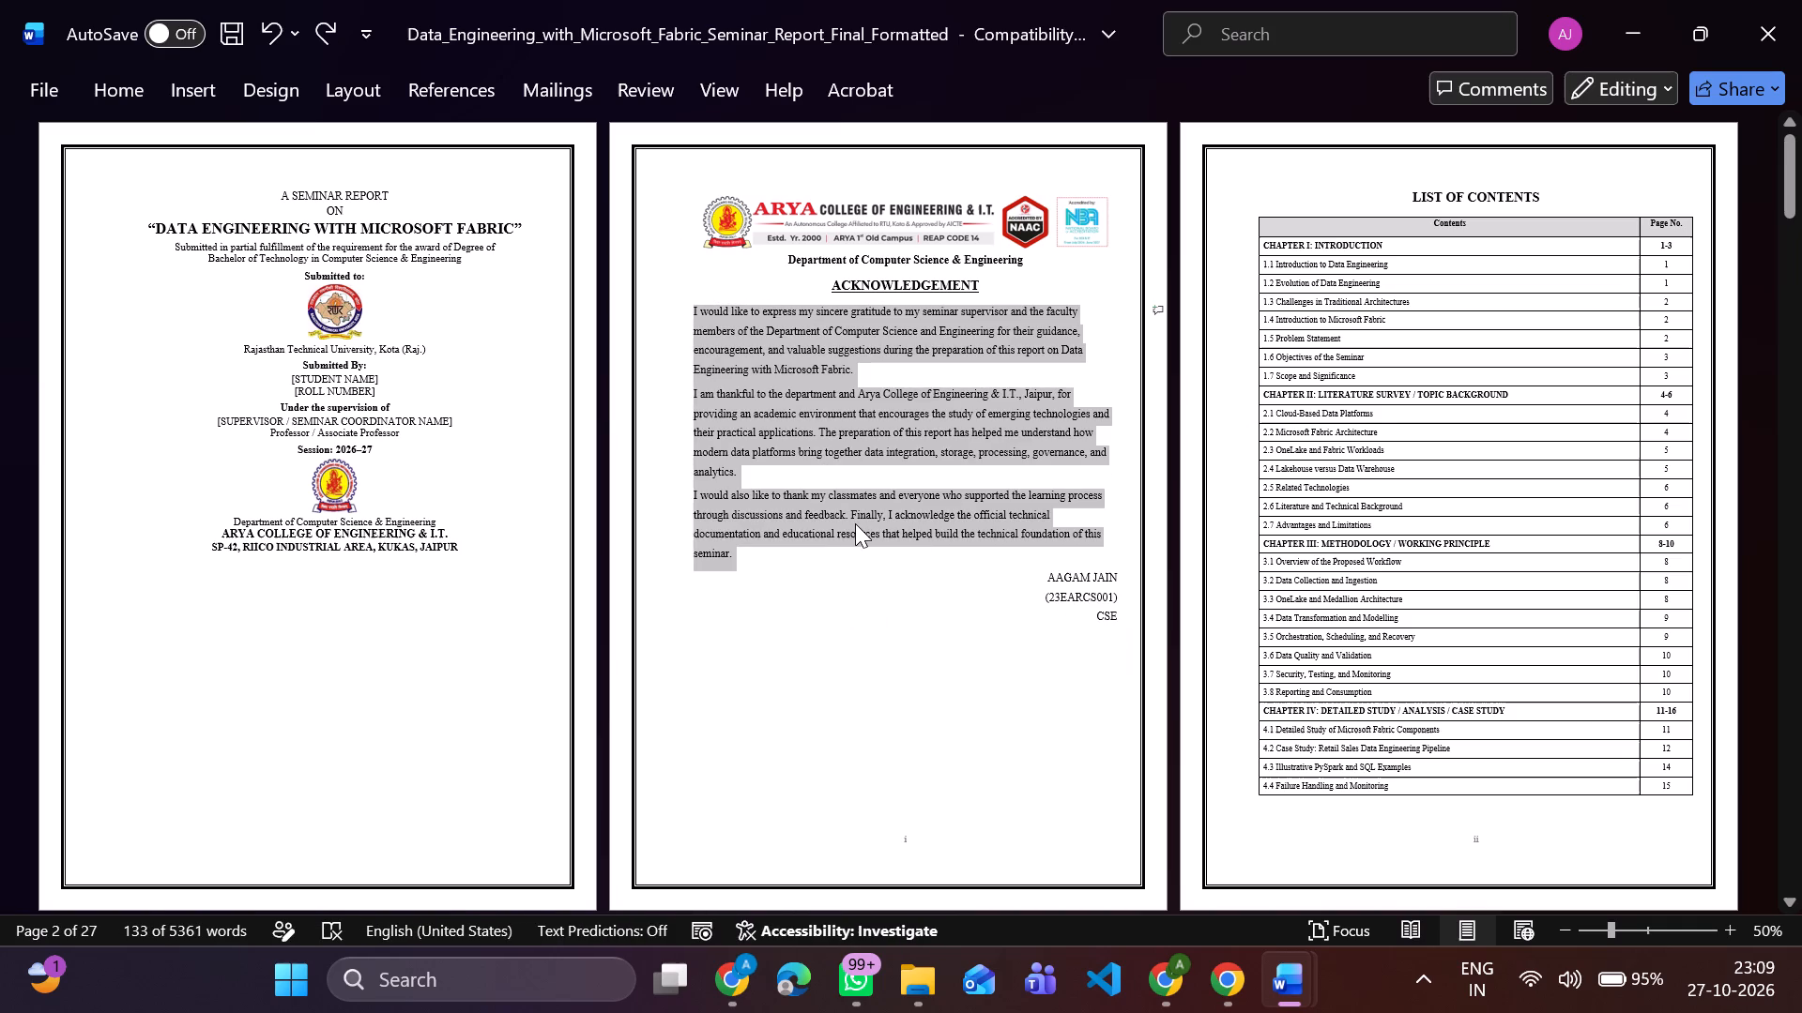
Create a new paragraph style from the formatting of the acknowledgement's three existing body paragraphs.
click(855, 523)
drag(688, 310, 693, 581)
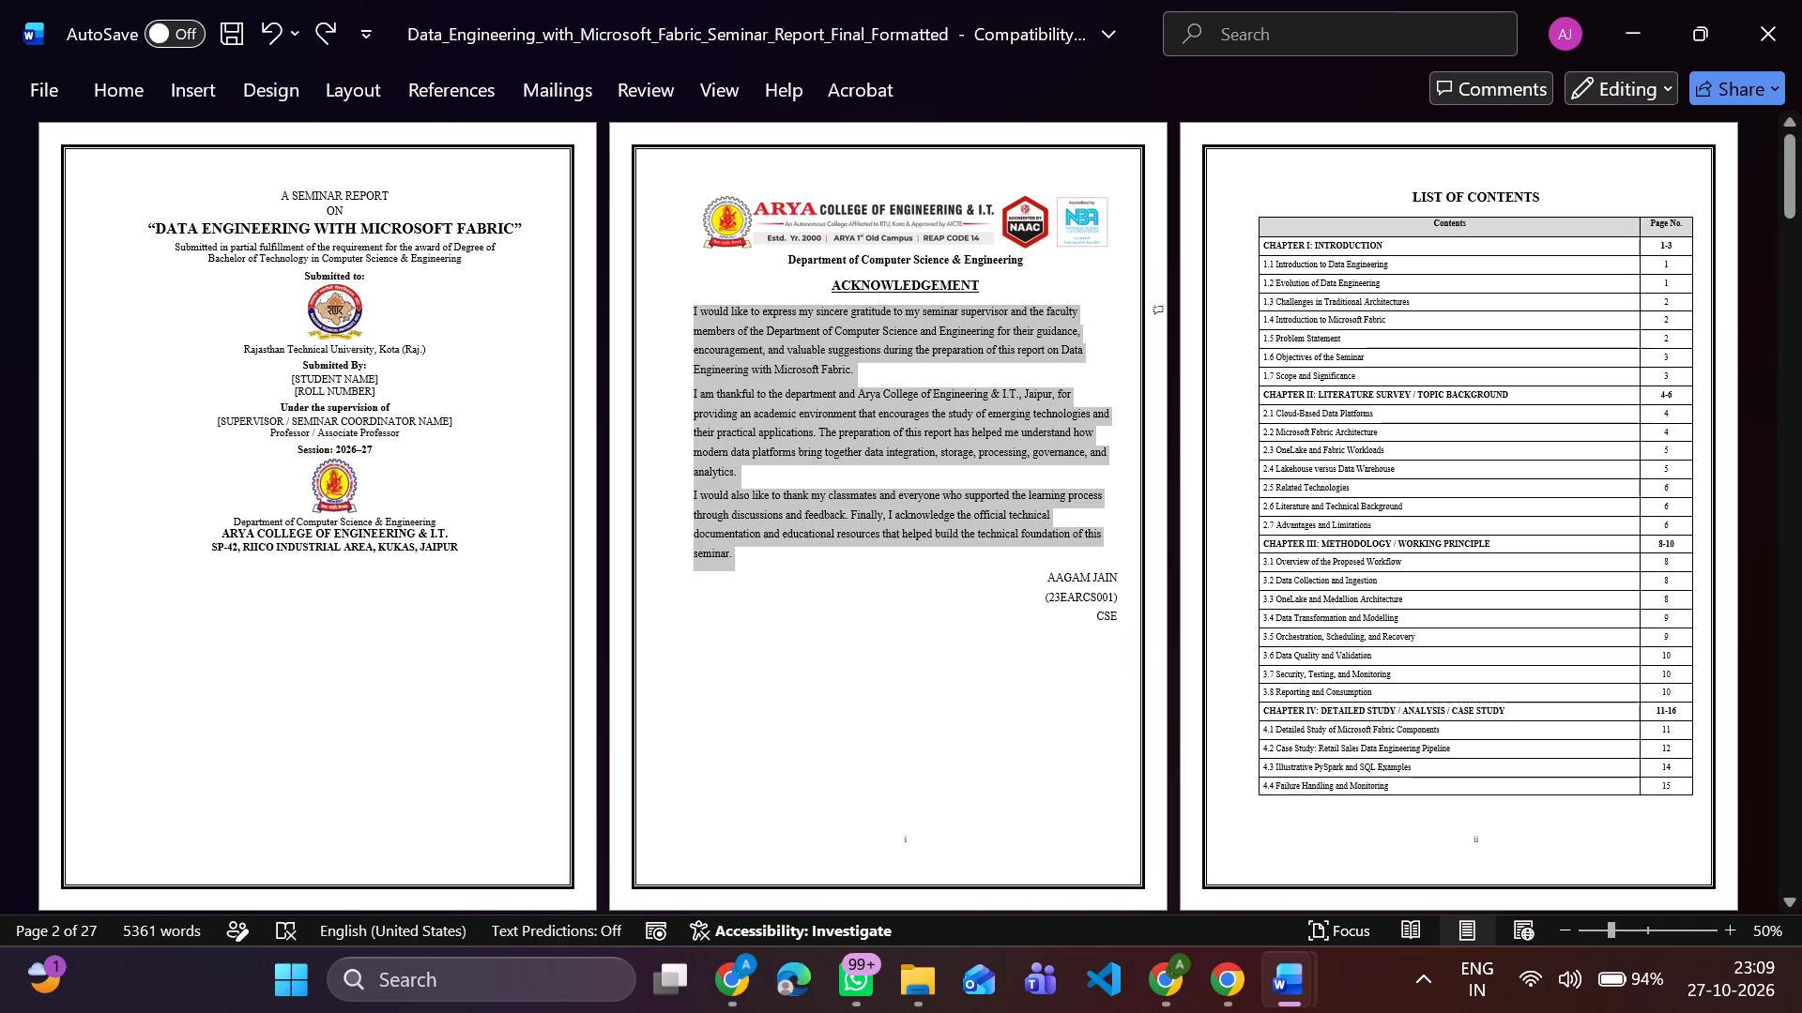
drag(693, 581, 723, 570)
click(1070, 514)
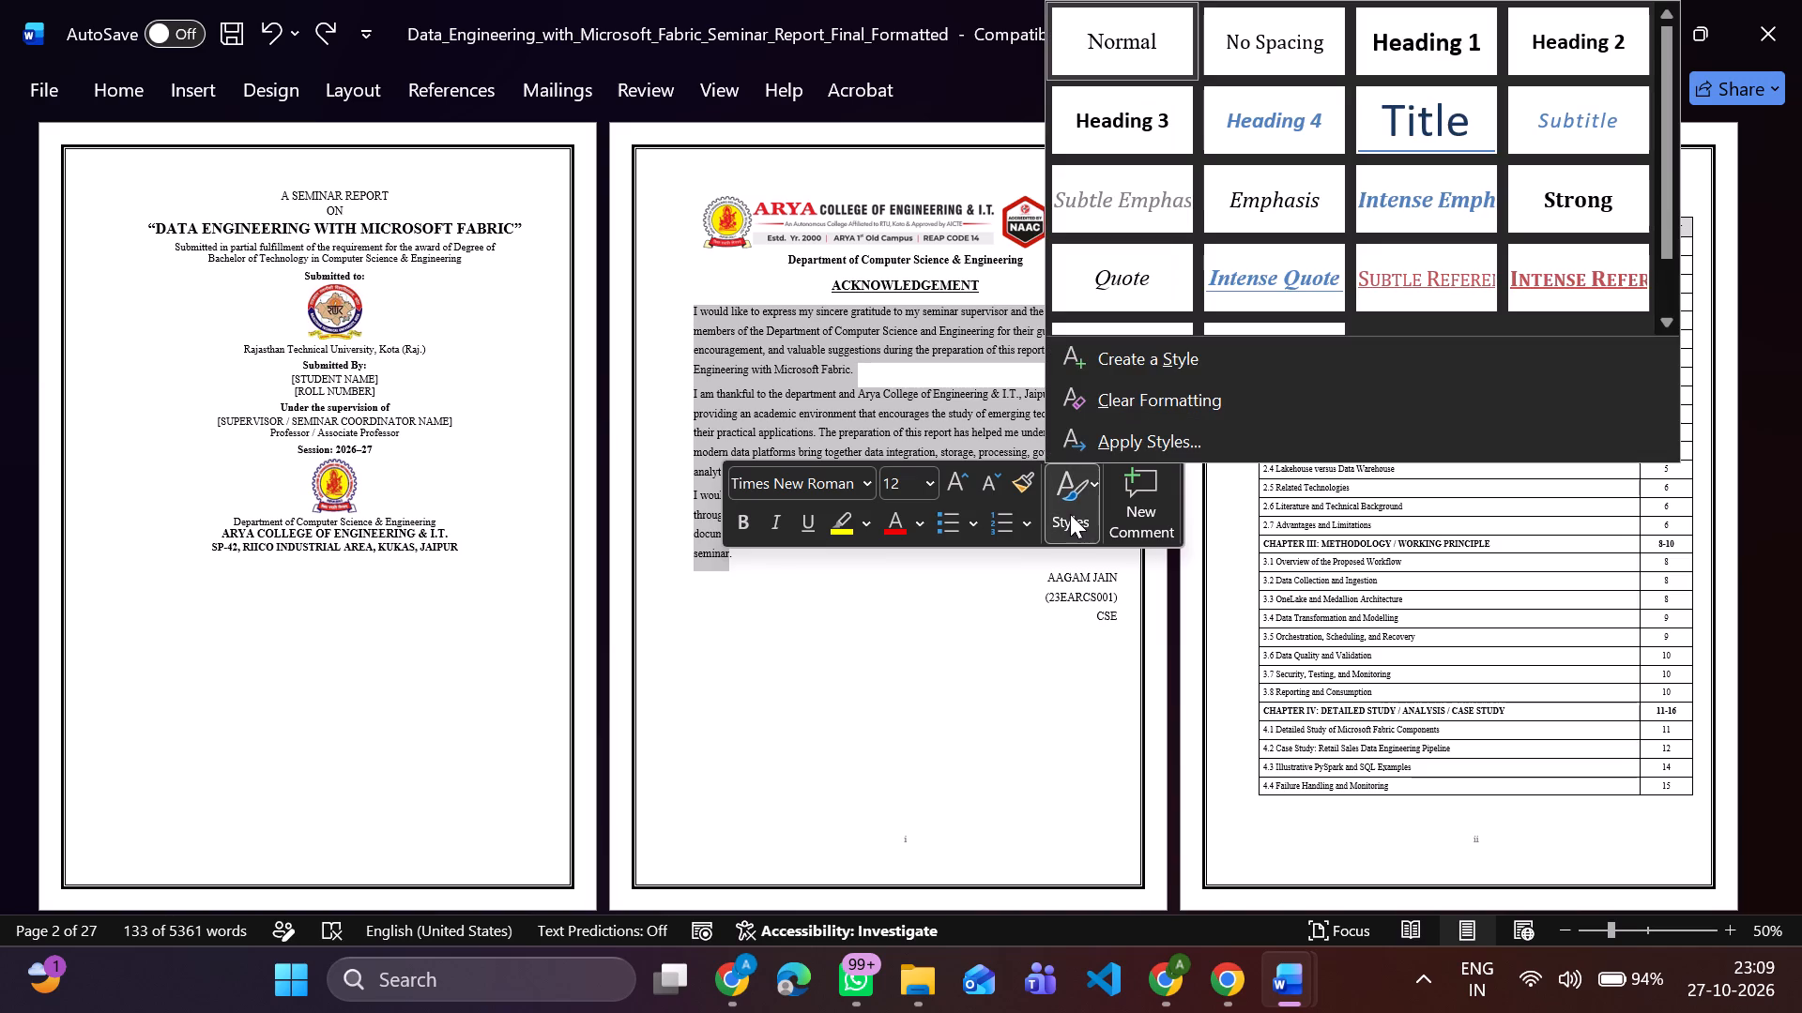
click(1167, 353)
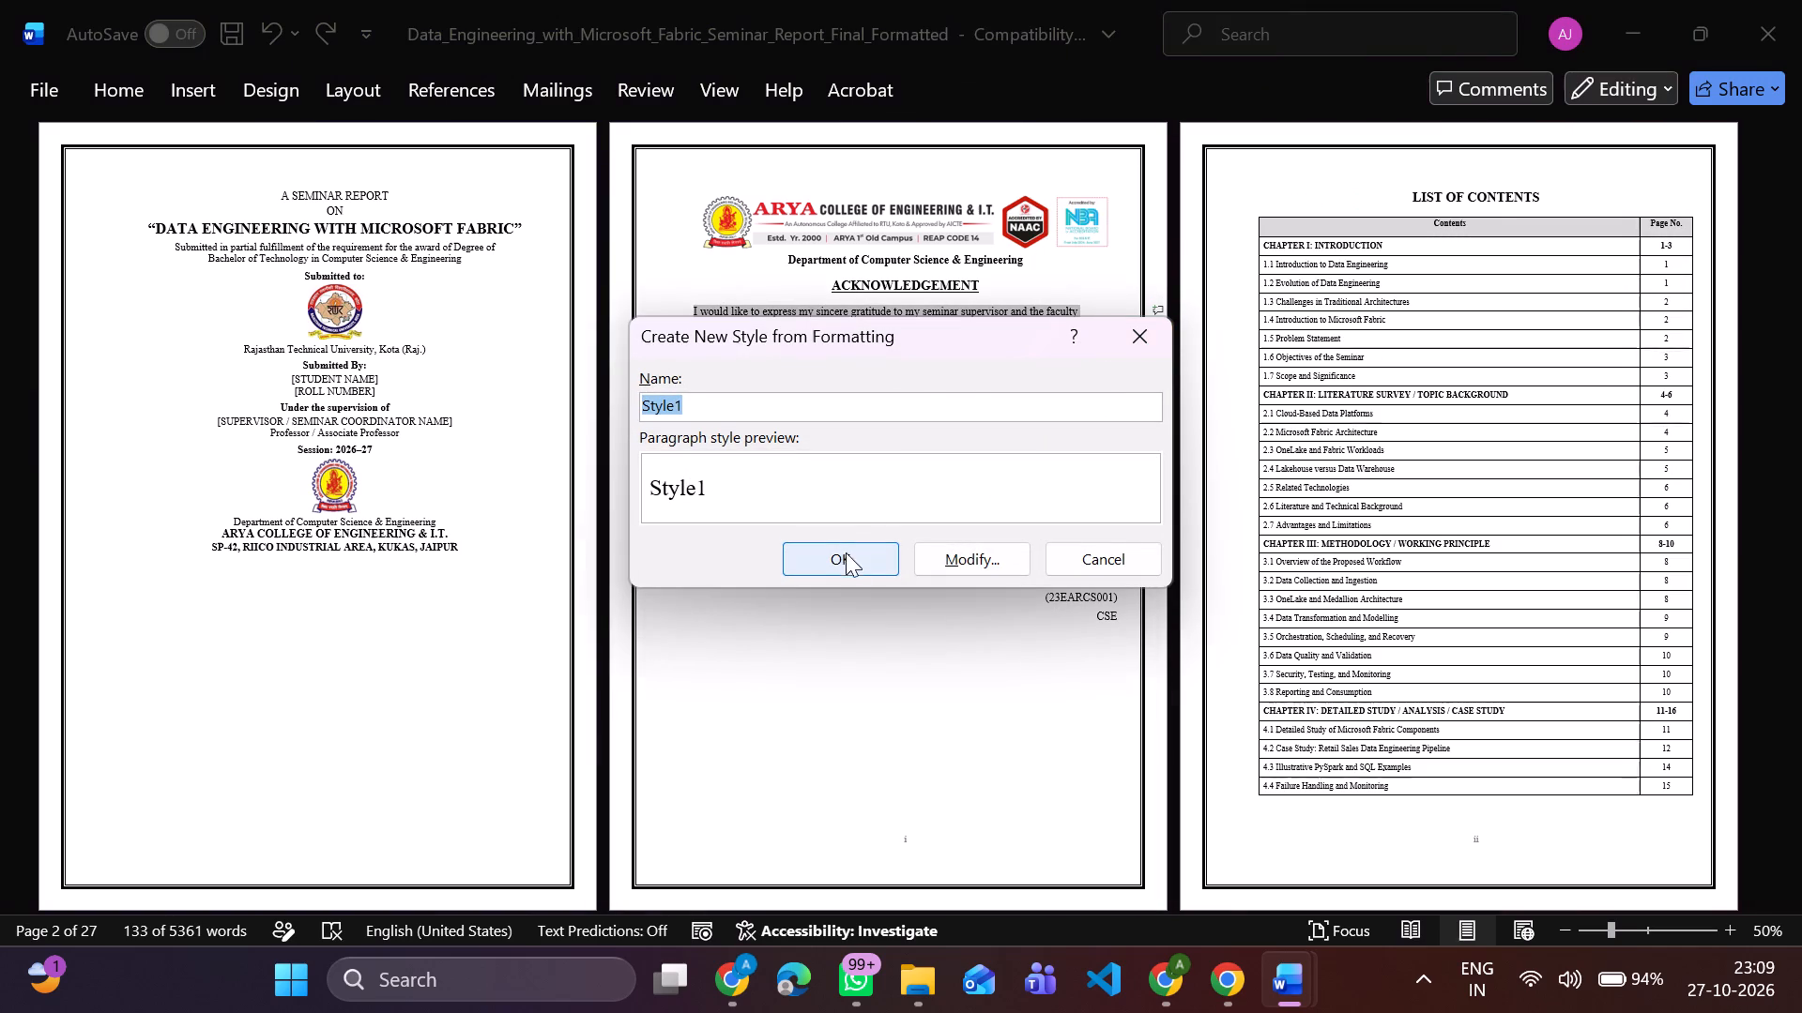
click(847, 558)
Delete the three old body paragraphs of the acknowledgement, keeping the heading and signature block.
drag(756, 556, 689, 318)
key(BackSpace)
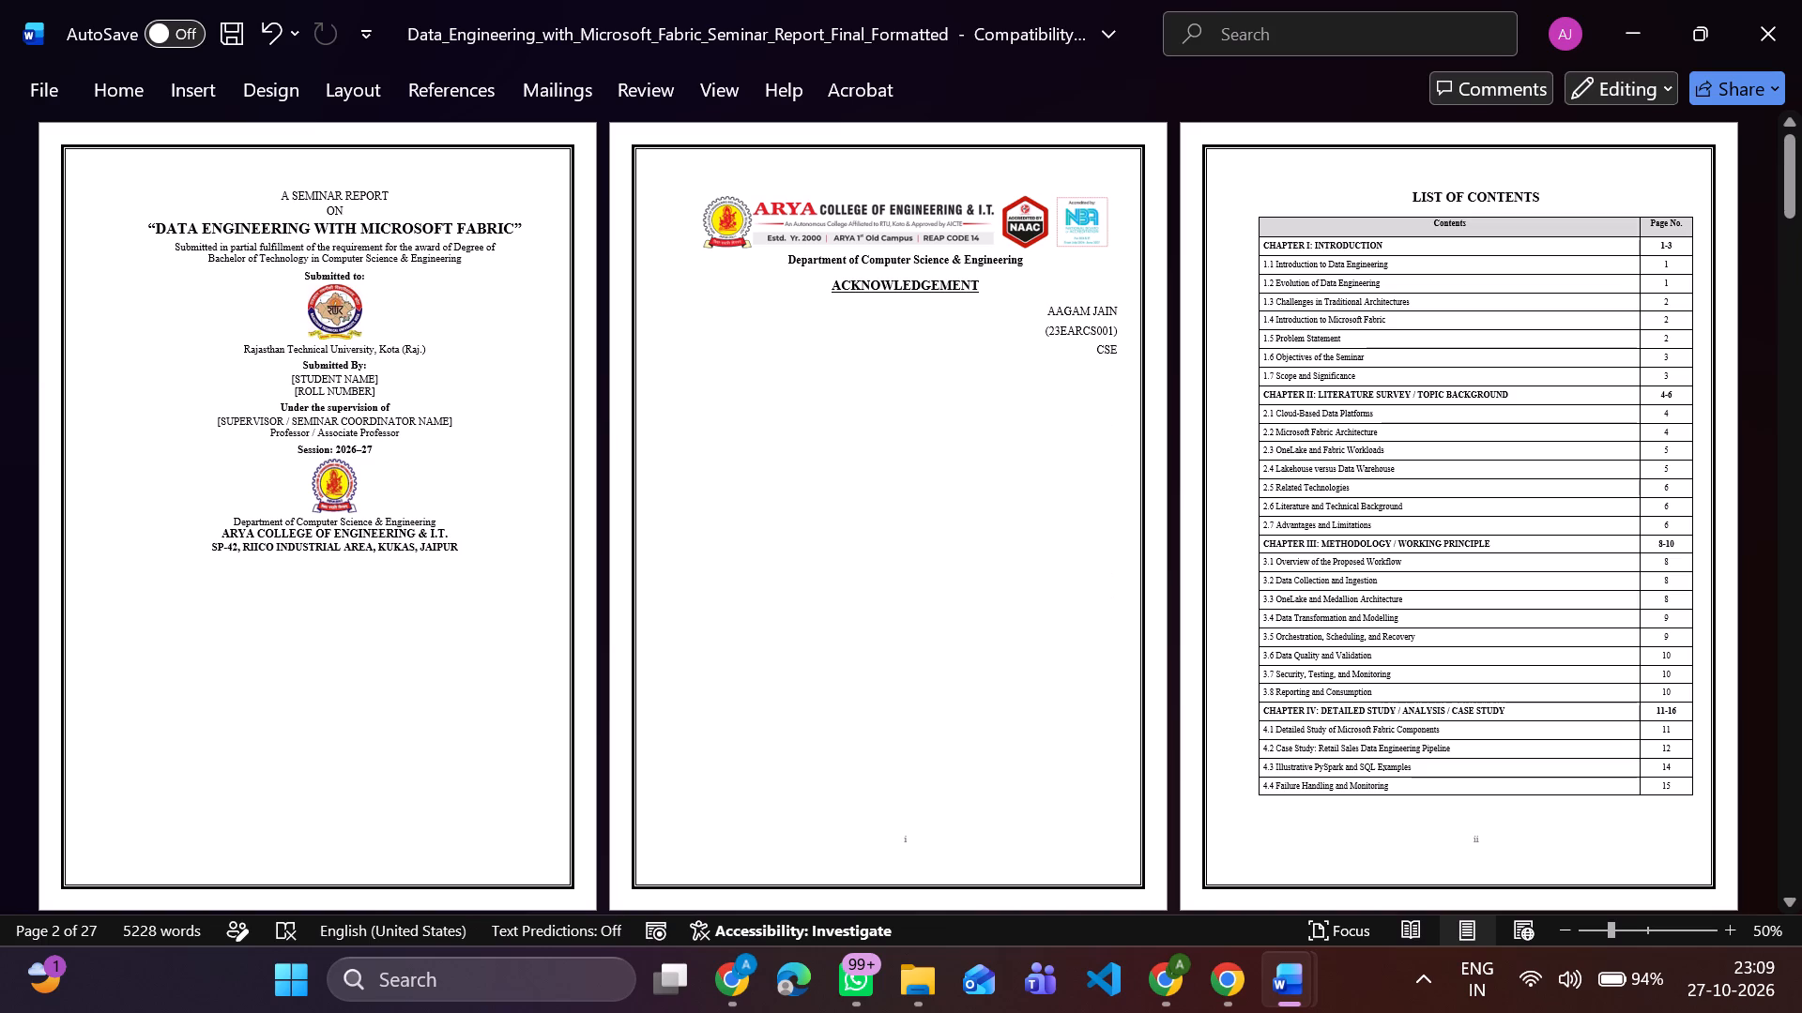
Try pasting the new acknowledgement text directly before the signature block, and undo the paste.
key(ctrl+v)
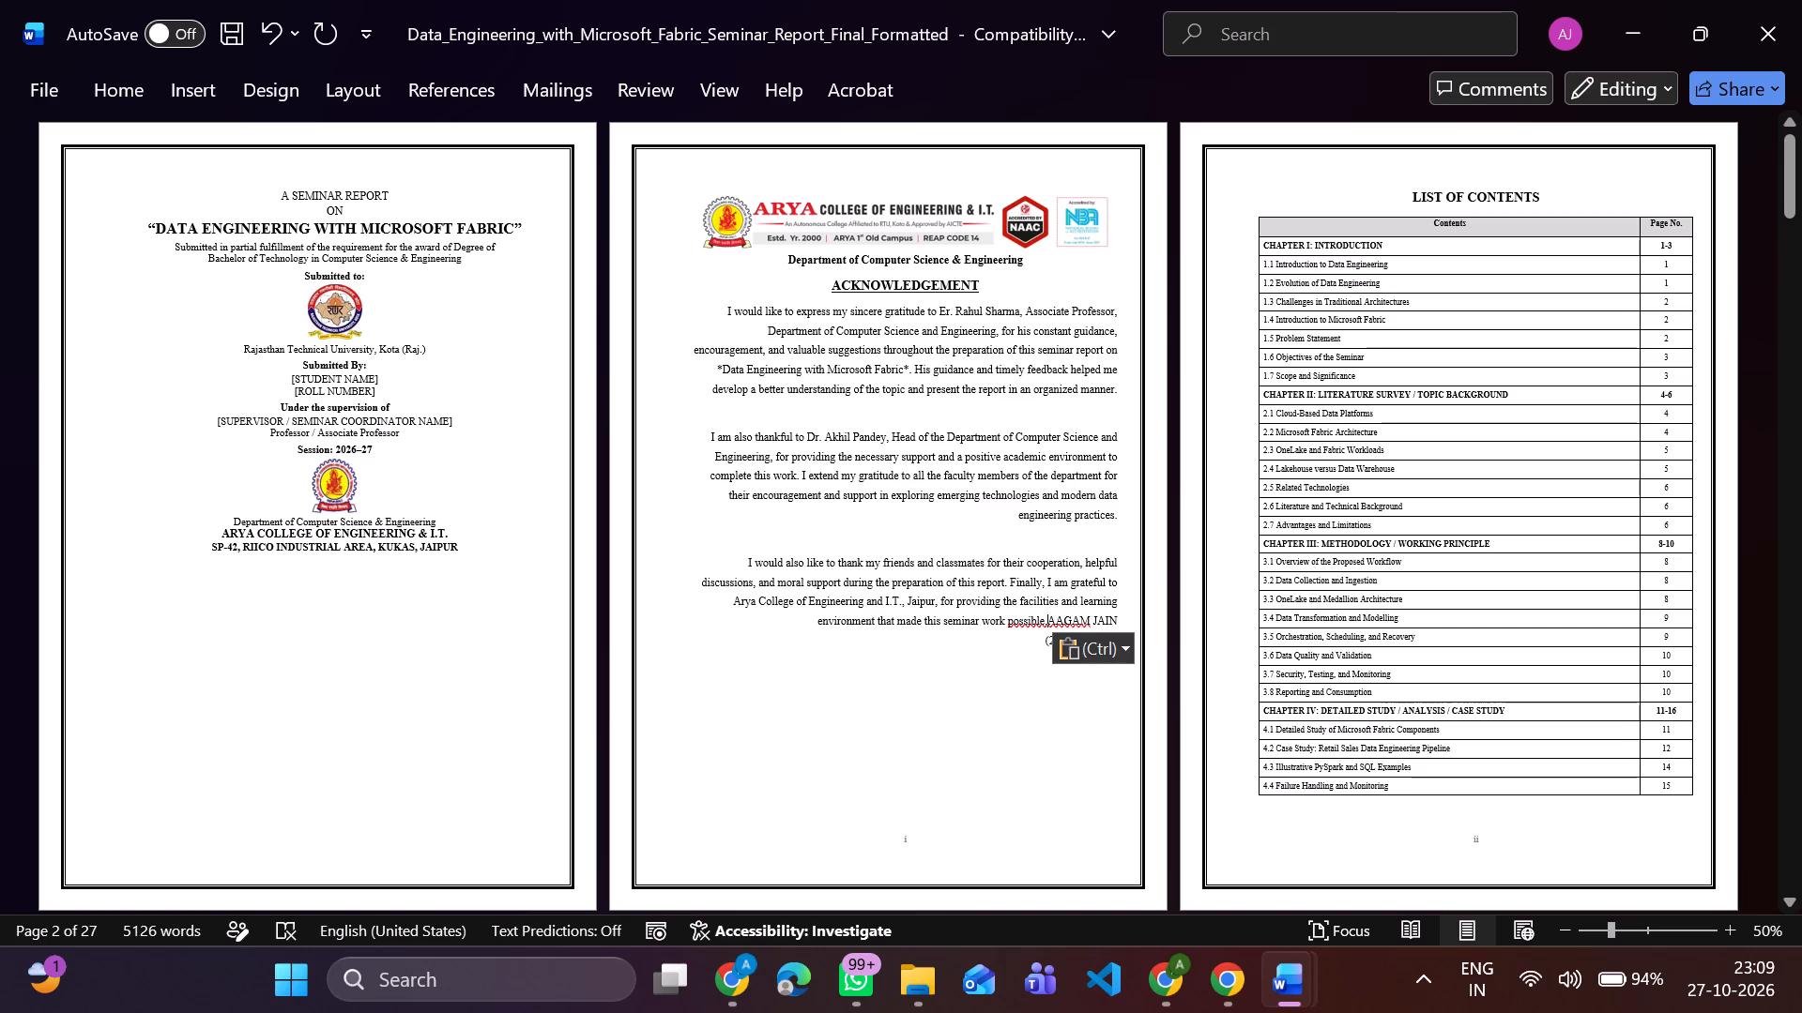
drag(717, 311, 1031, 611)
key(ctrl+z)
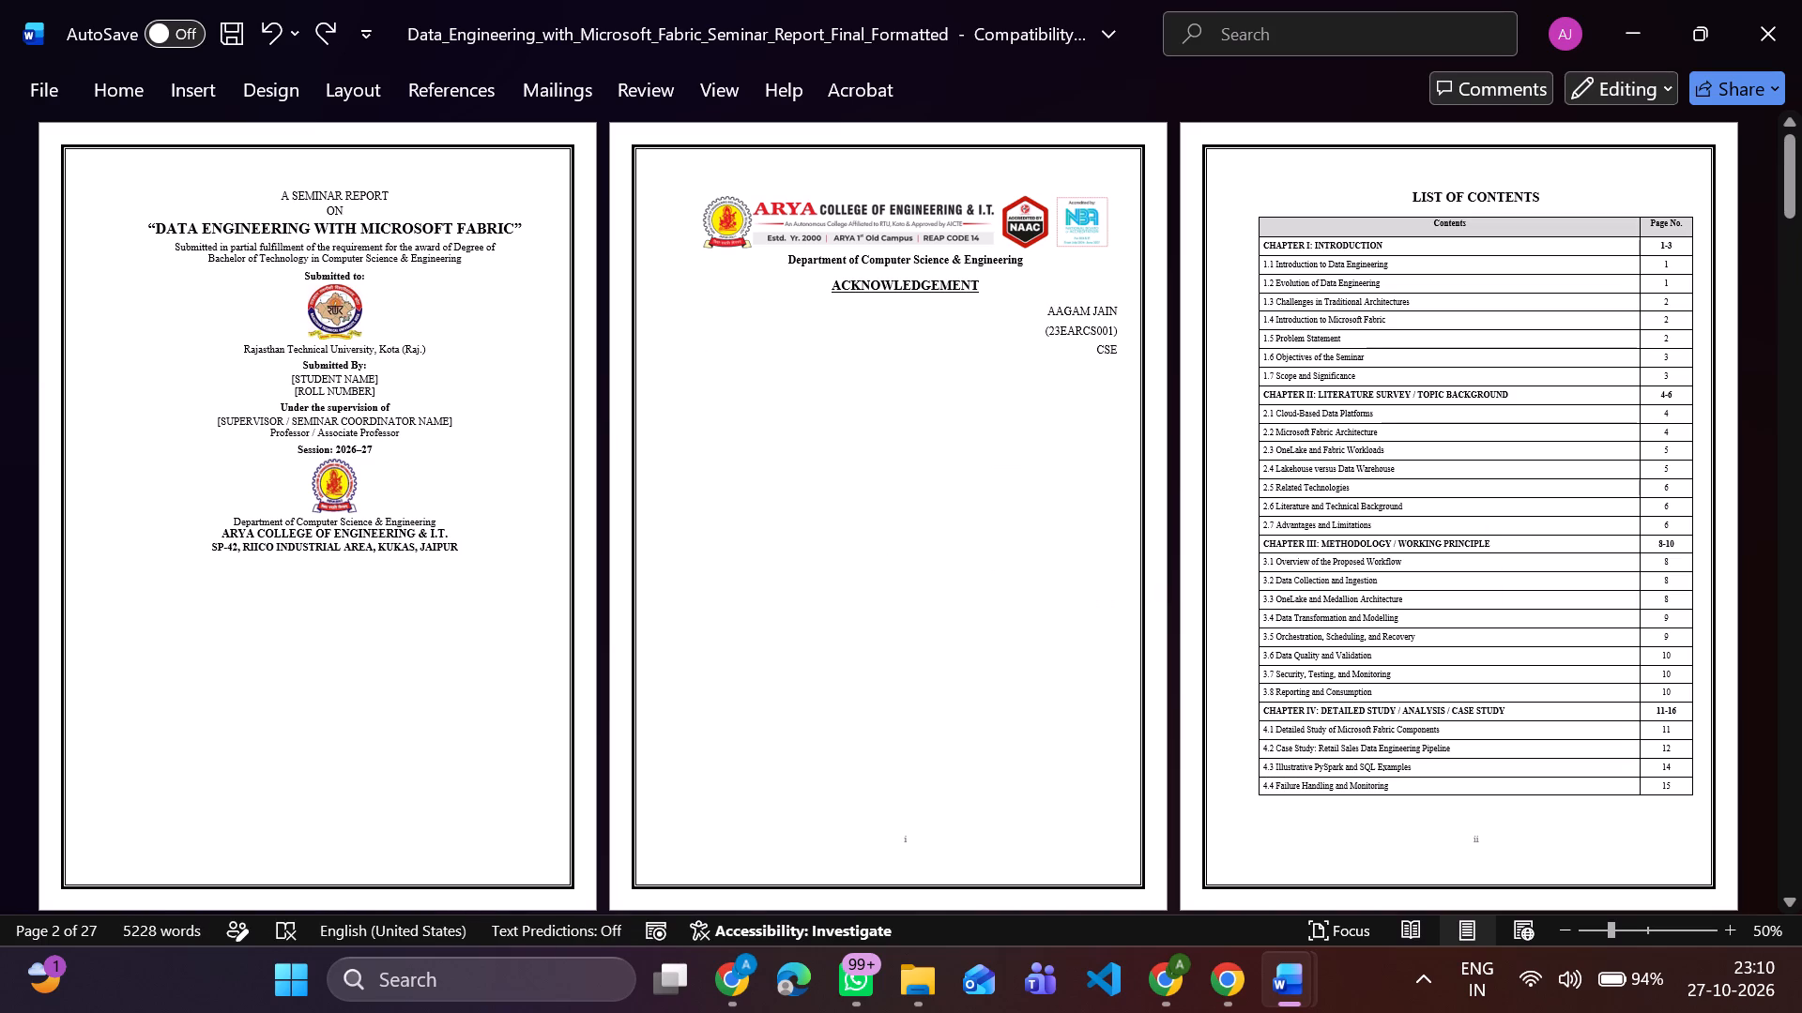
Add a left-aligned line below the ACKNOWLEDGEMENT heading and paste the new acknowledgement text there.
key(Up)
key(Return)
key(Return)
key(BackSpace)
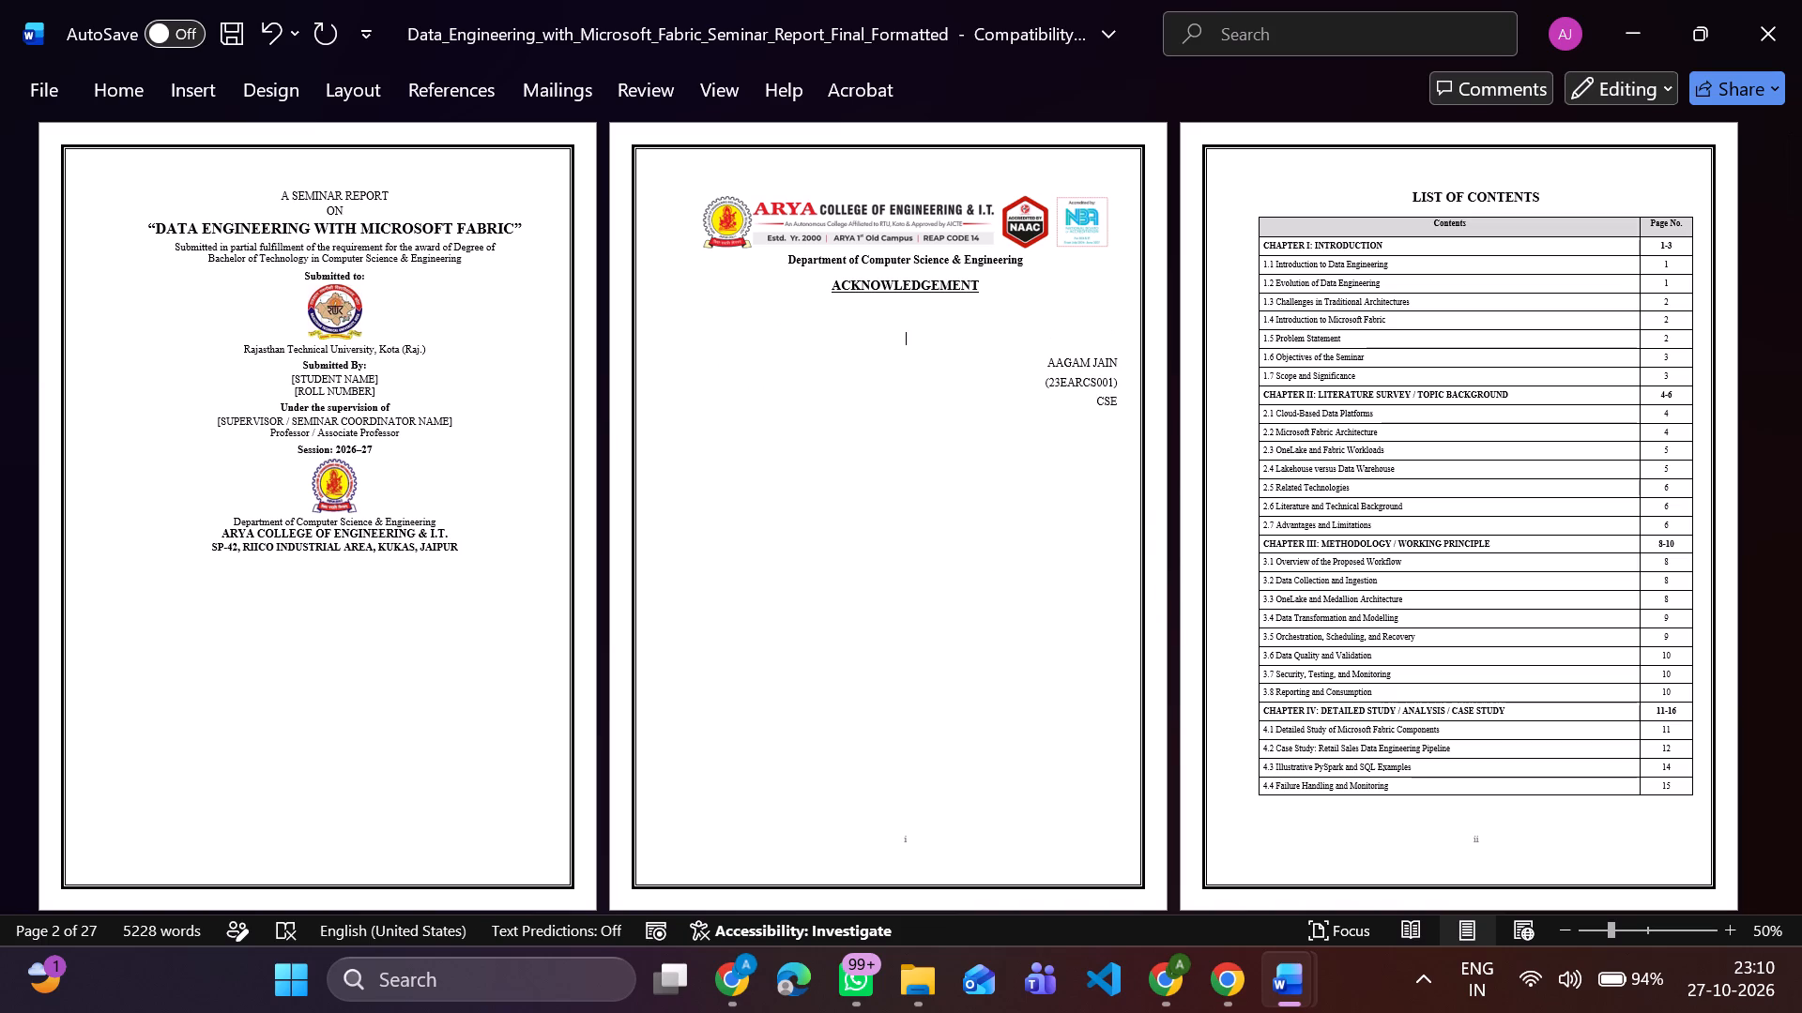
click(369, 89)
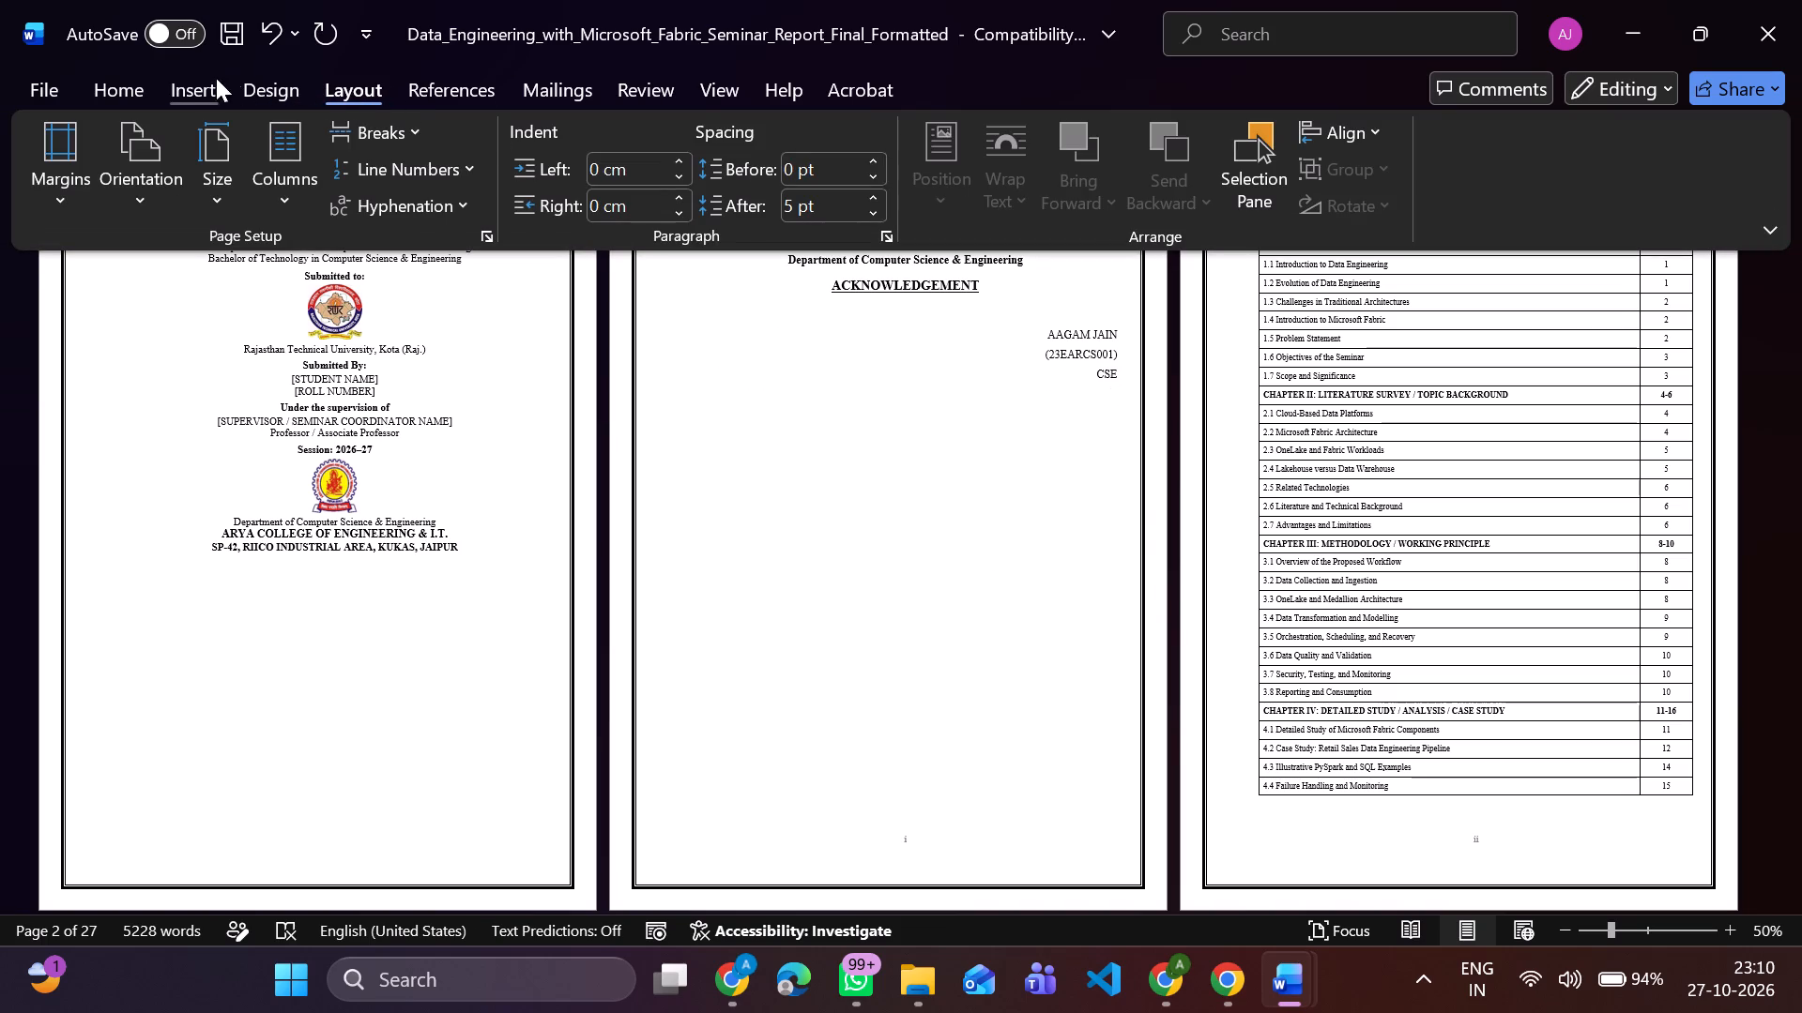
click(115, 78)
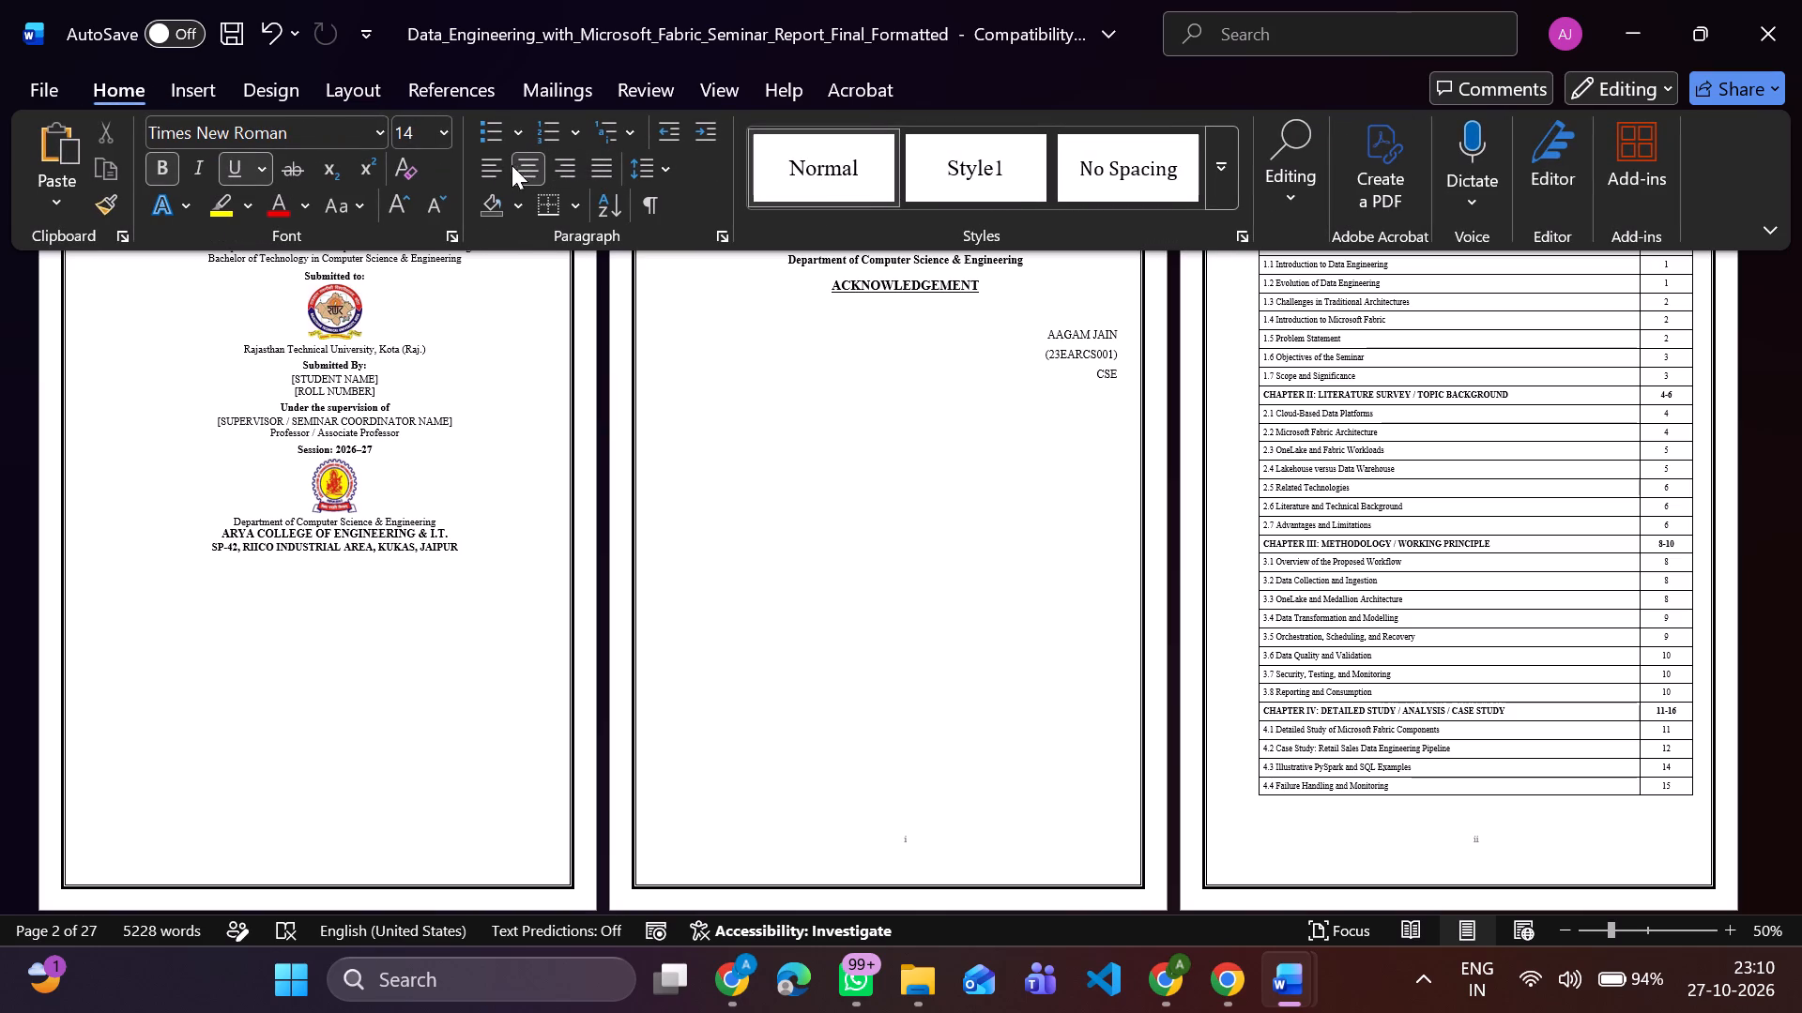
click(490, 168)
key(ctrl+v)
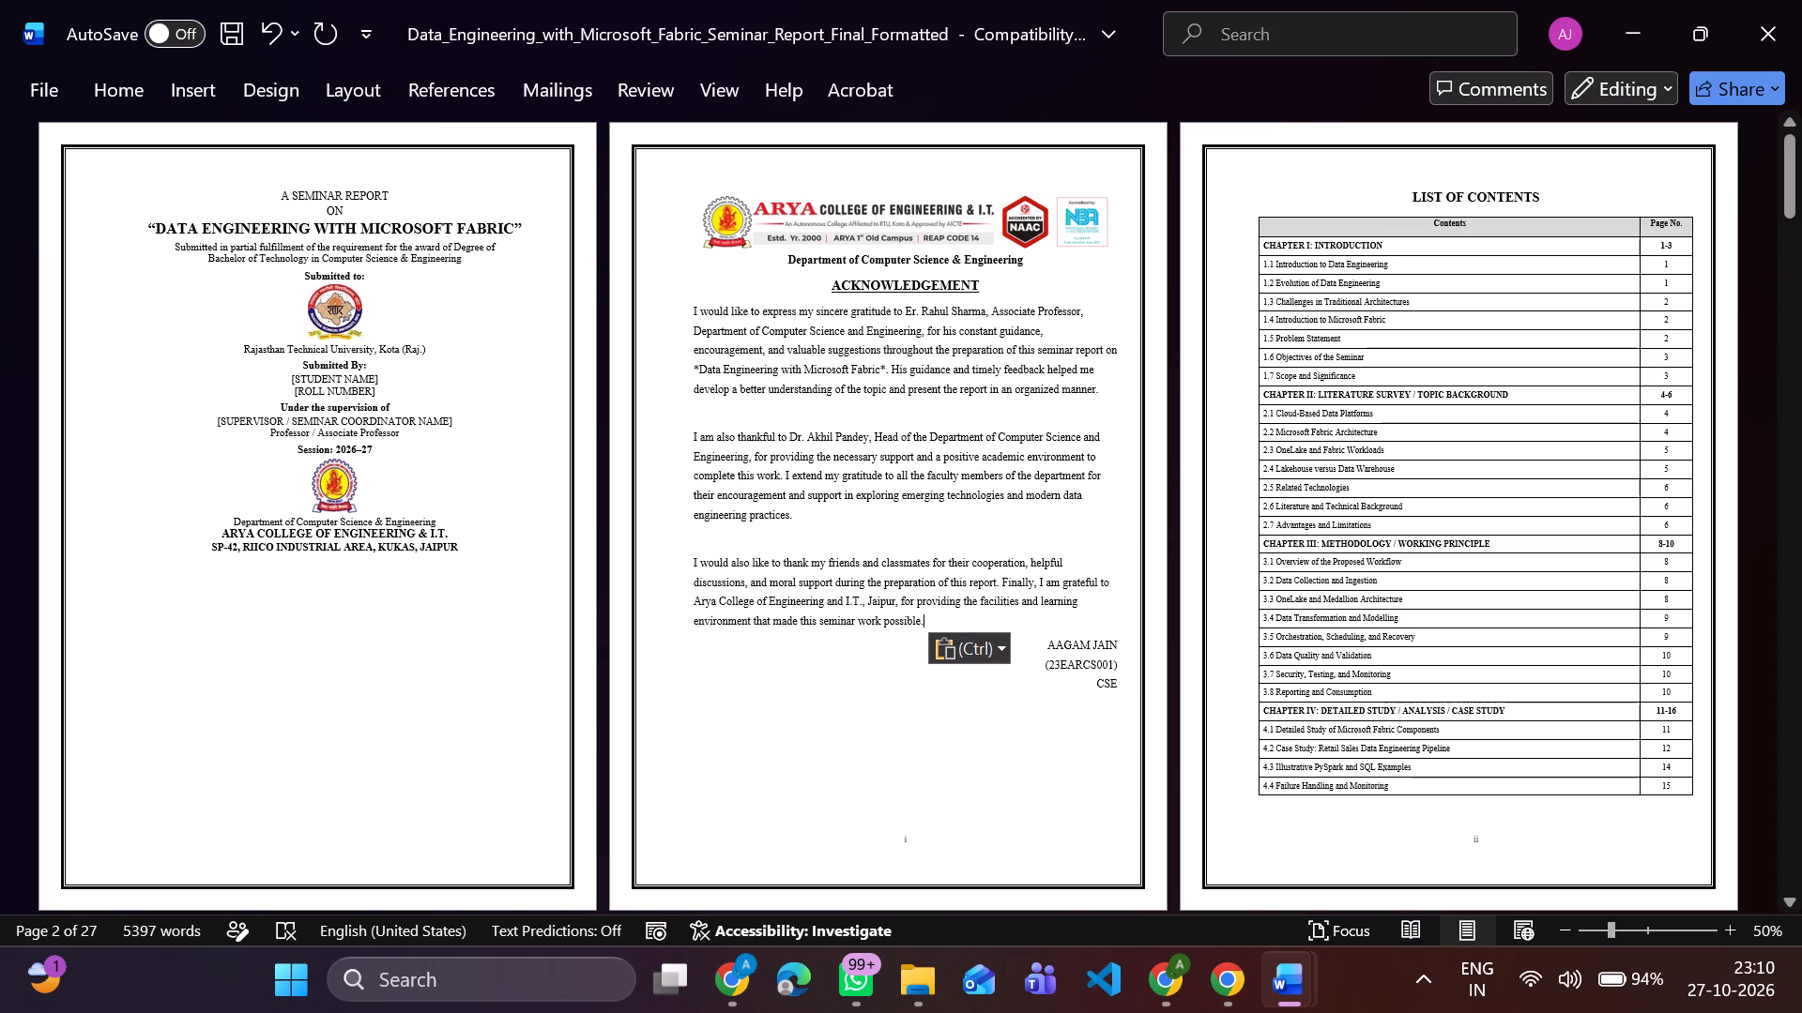
Apply the Style1 paragraph style to all the pasted acknowledgement paragraphs.
drag(930, 620, 678, 312)
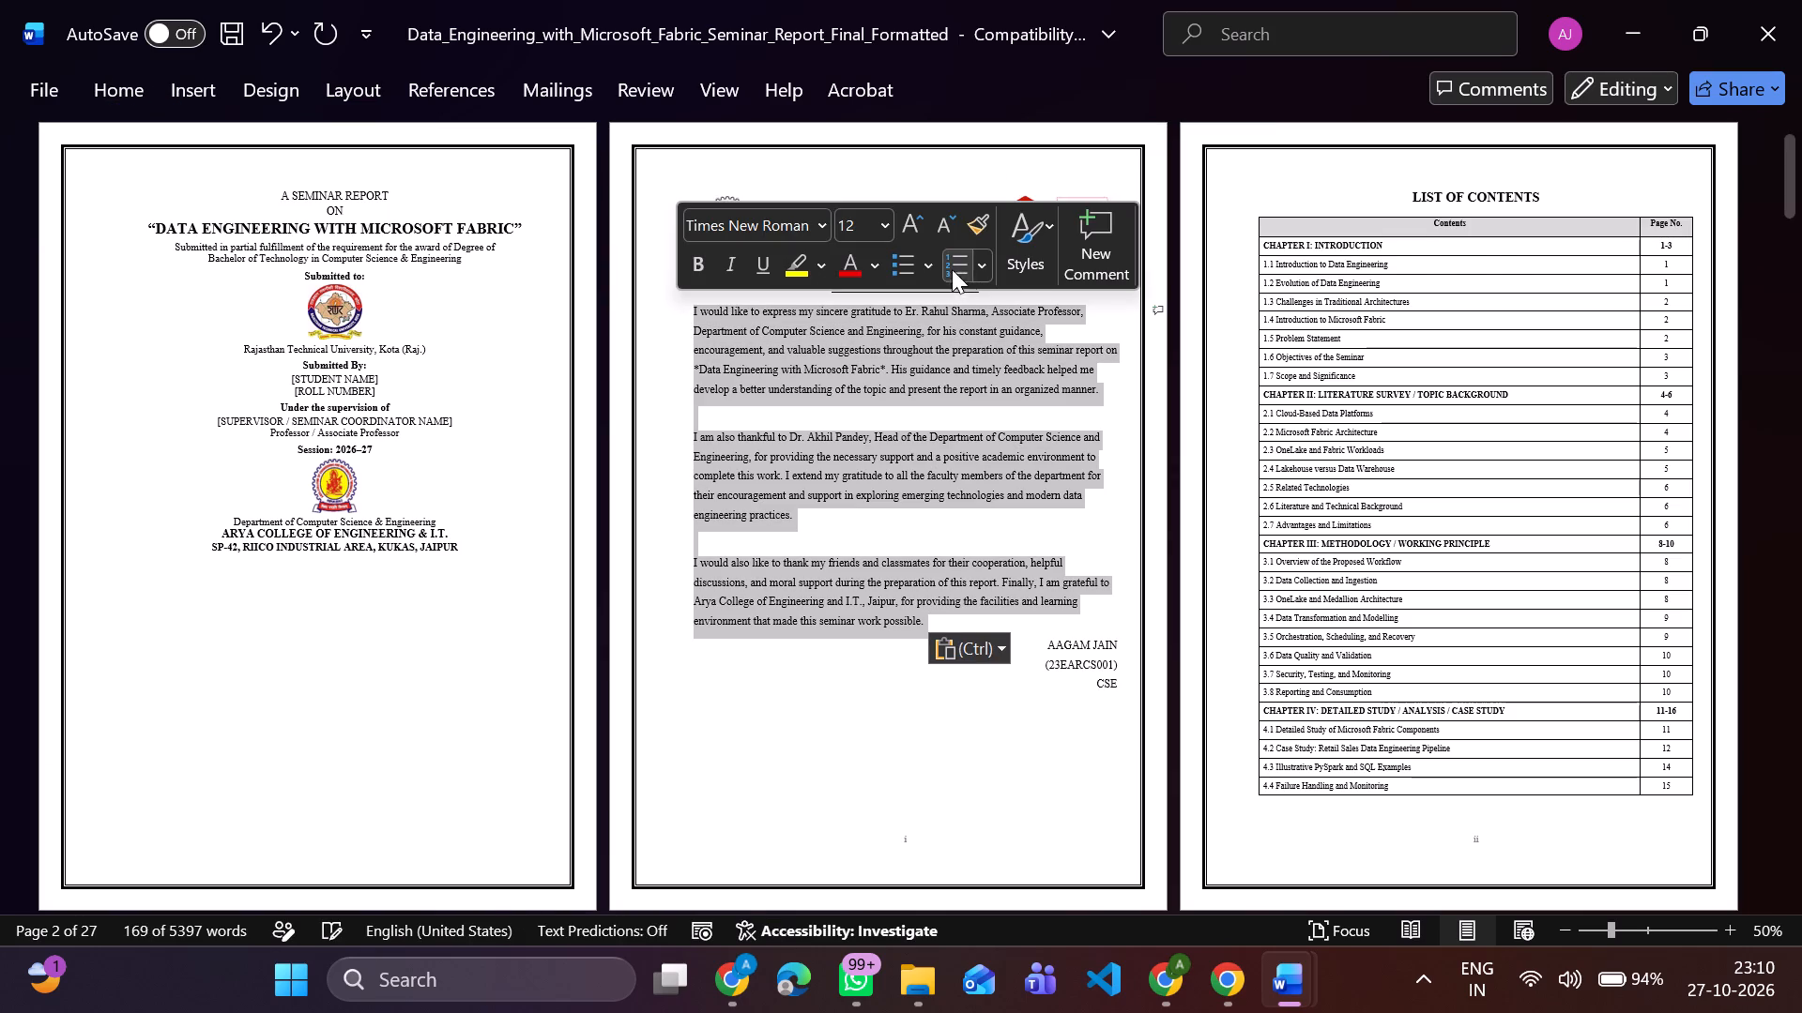
click(1021, 274)
click(1186, 318)
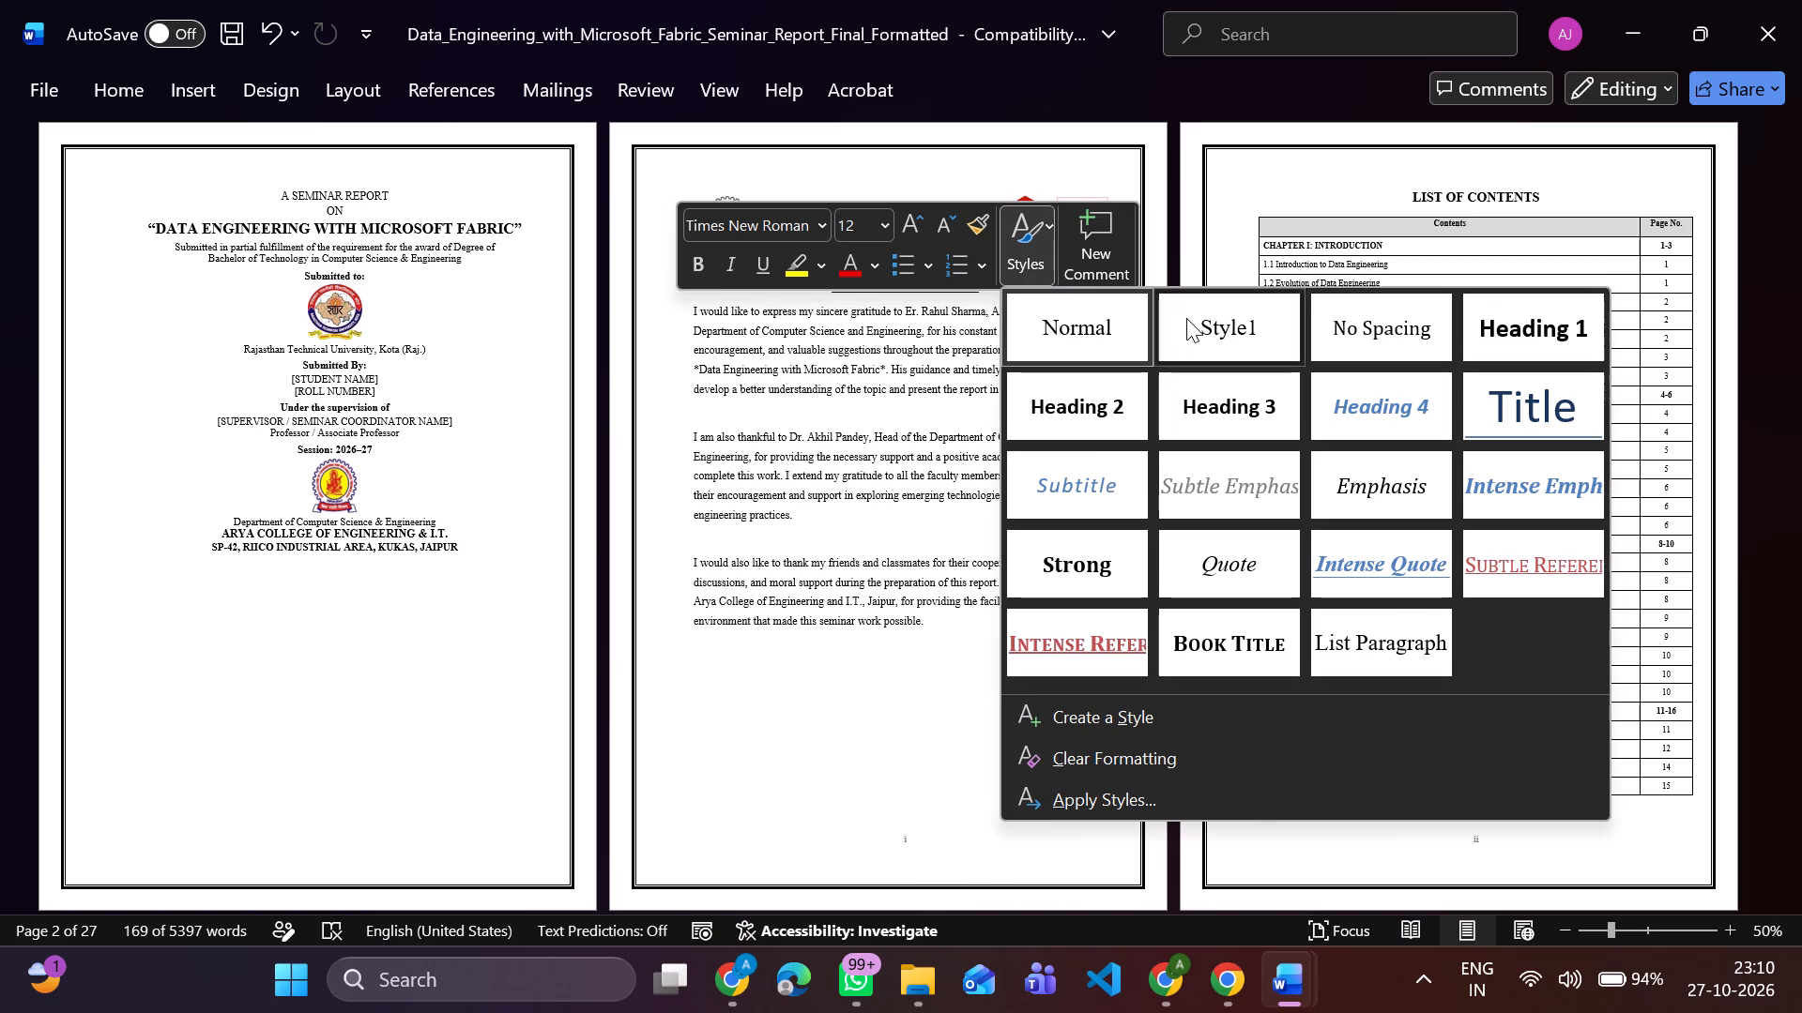
click(971, 763)
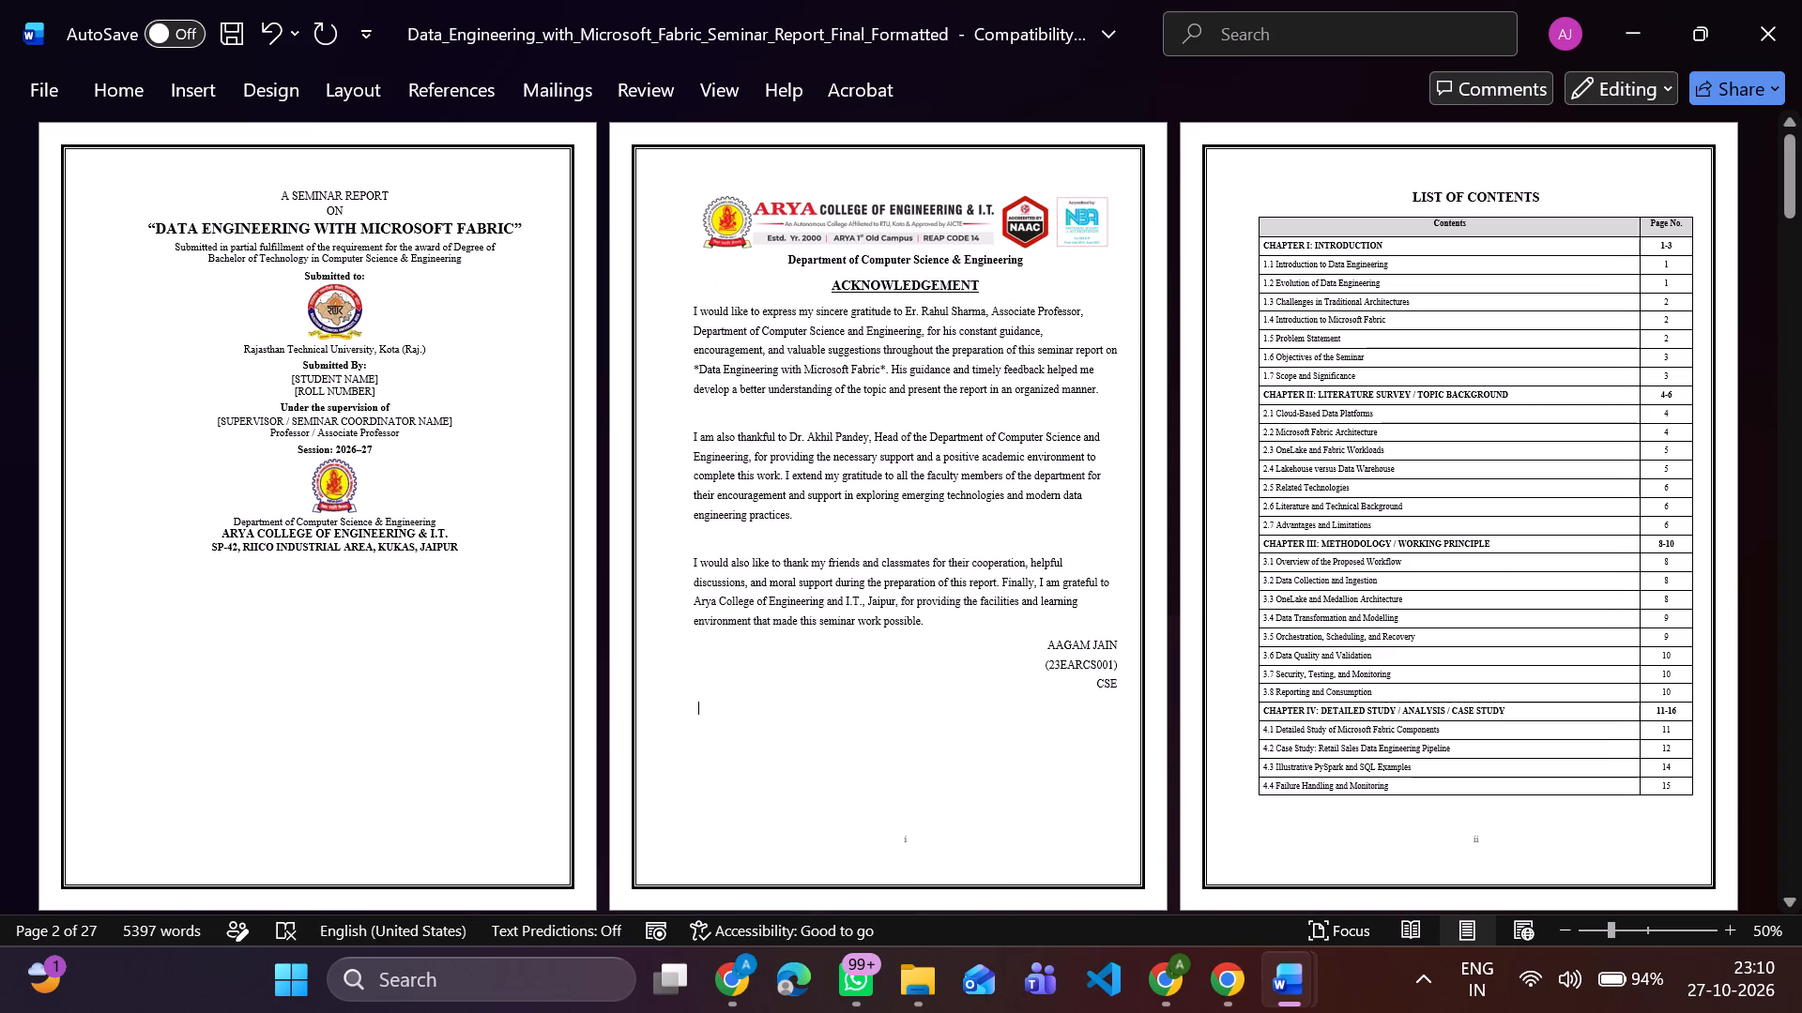
Delete the blank lines separating the three body paragraphs of the acknowledgement.
click(689, 533)
key(BackSpace)
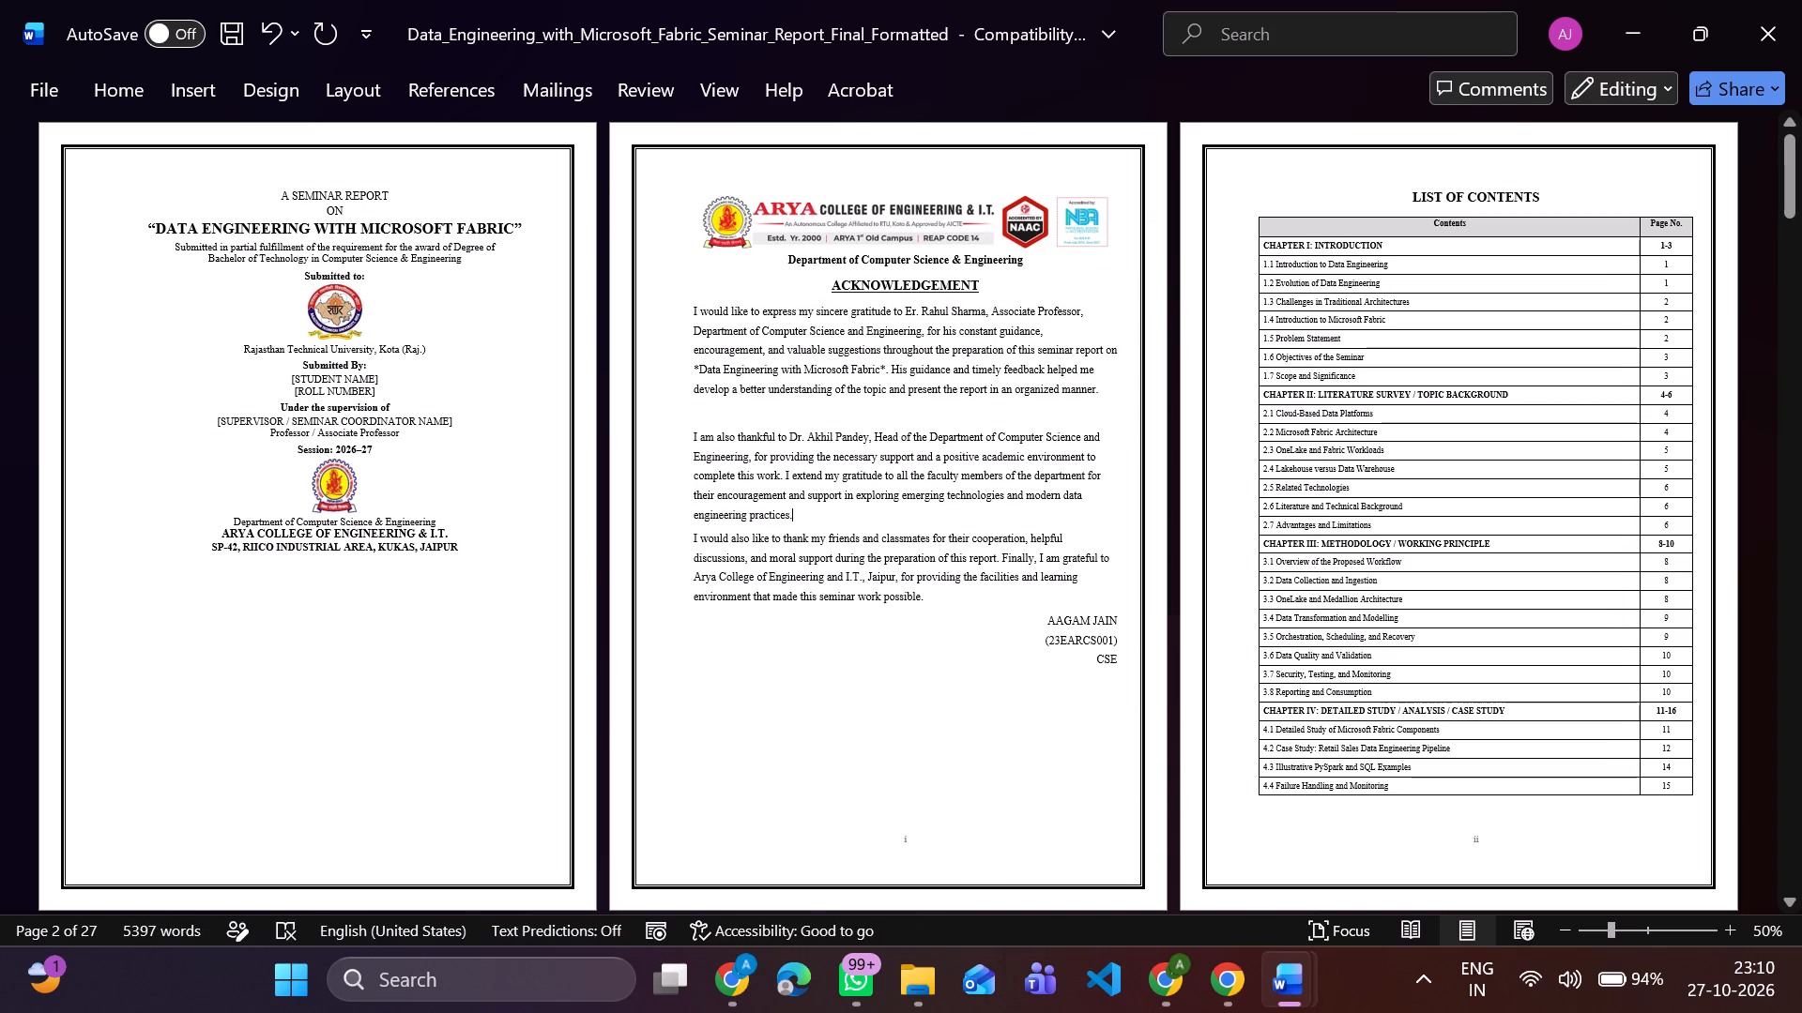
click(696, 396)
click(695, 411)
key(BackSpace)
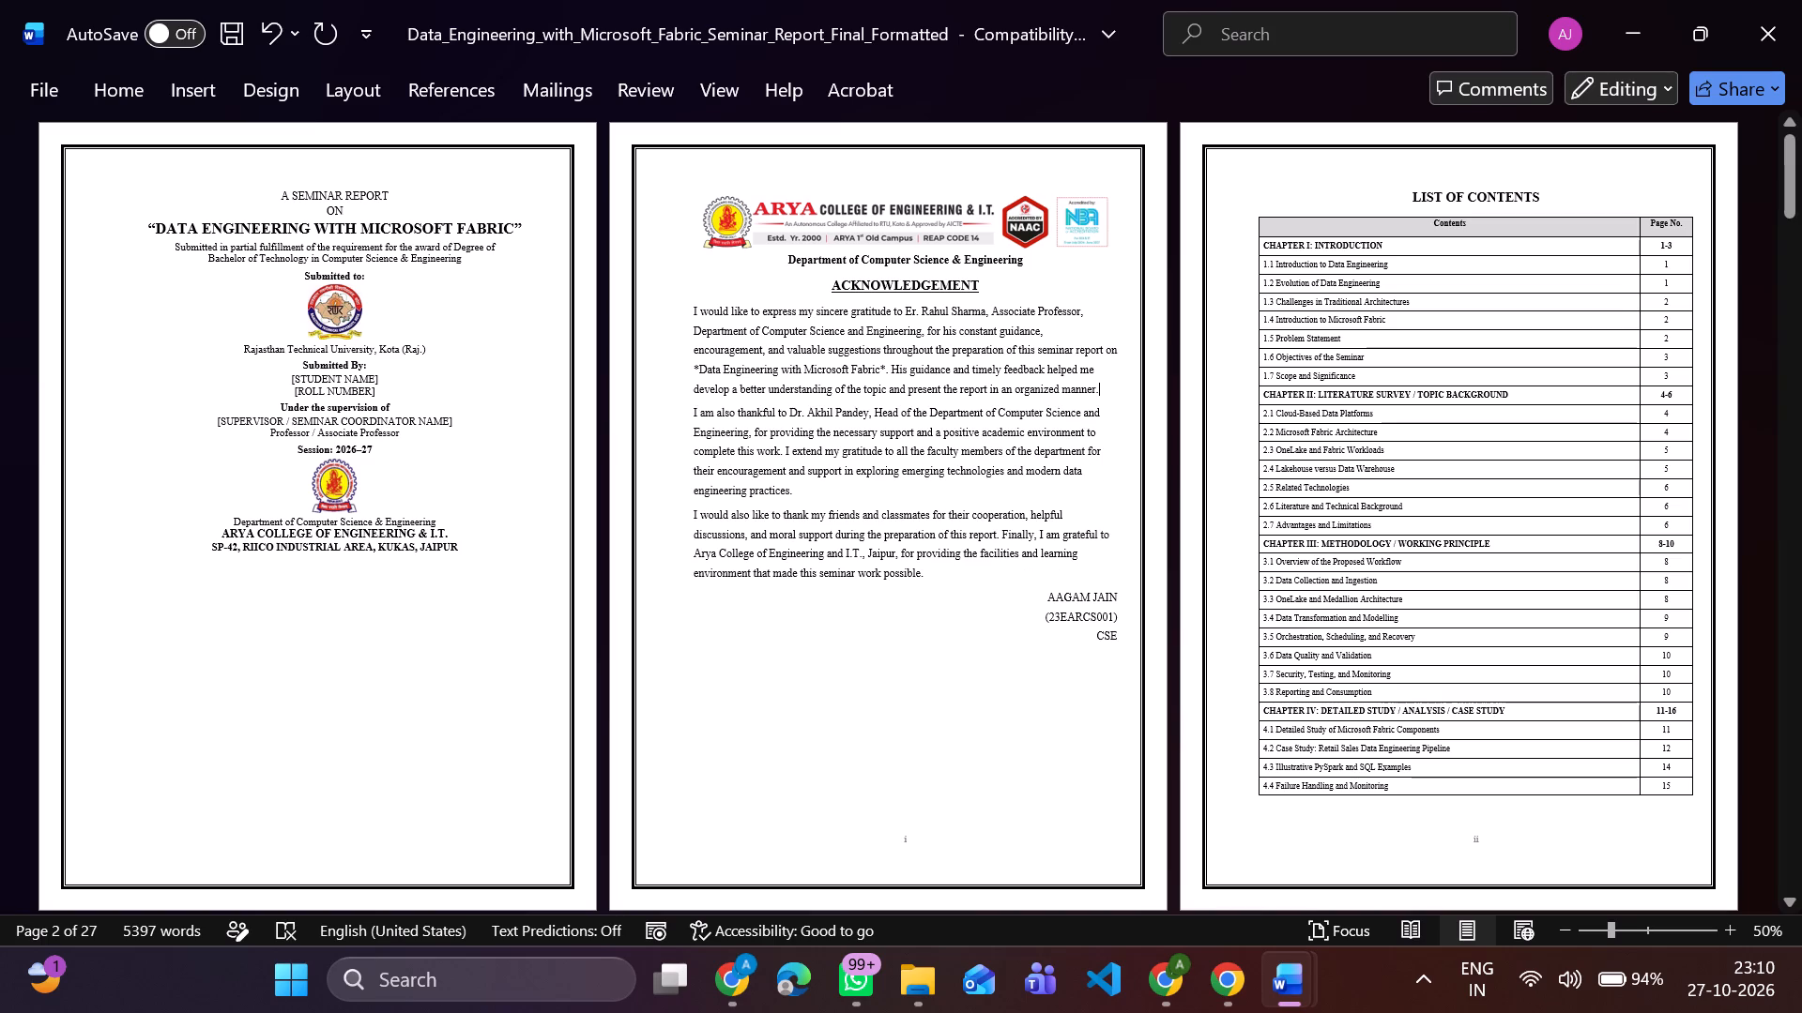
Remove the asterisks around "Data Engineering with Microsoft Fabric" in the first acknowledgement paragraph.
click(884, 369)
key(BackSpace)
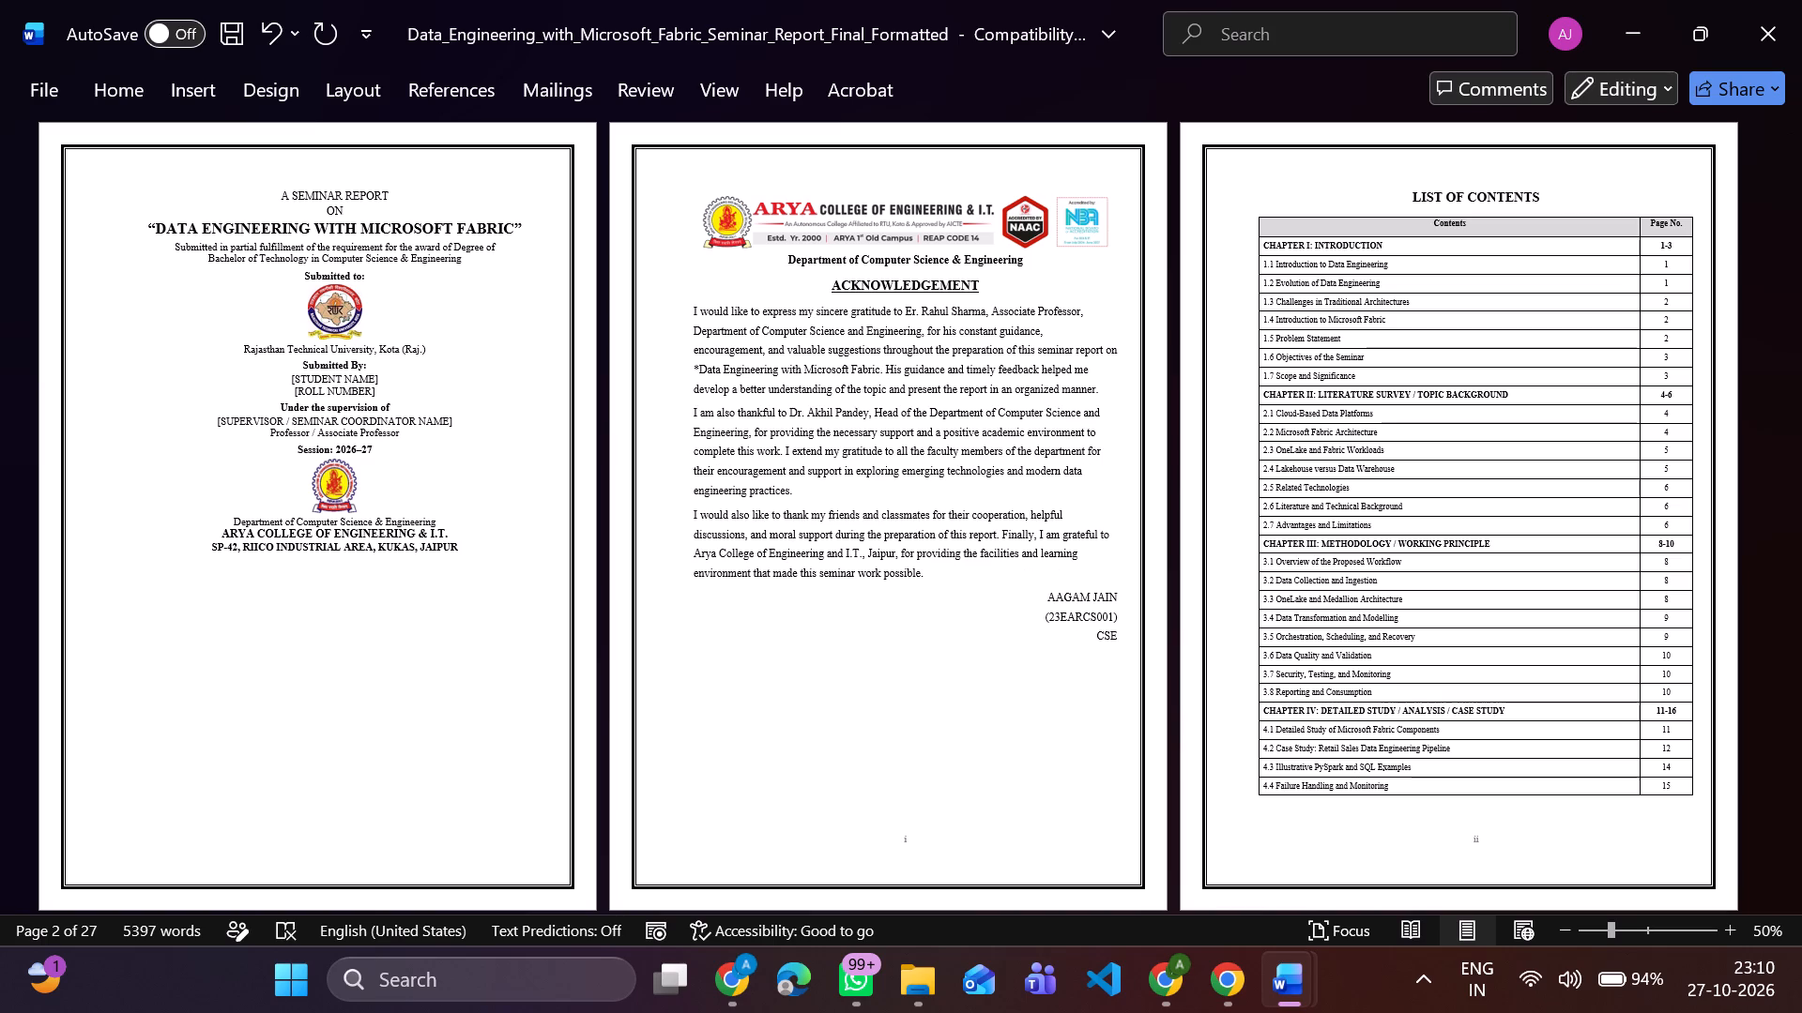
click(701, 366)
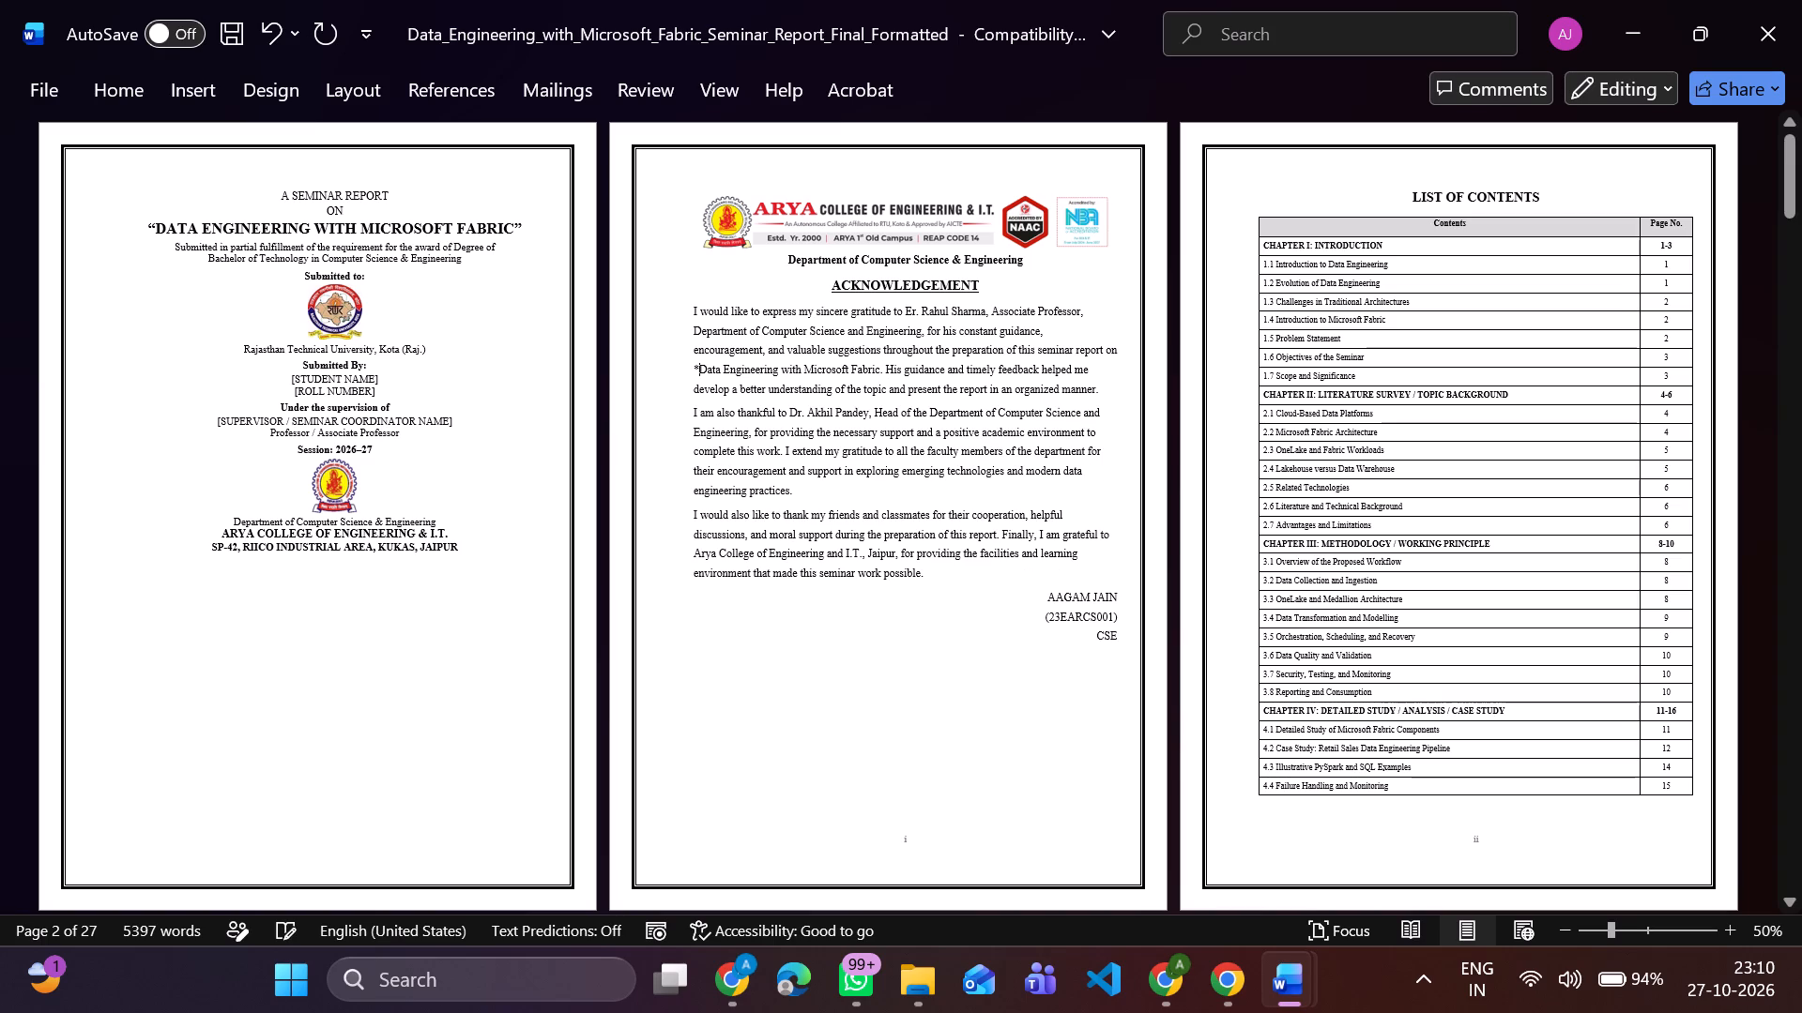
key(BackSpace)
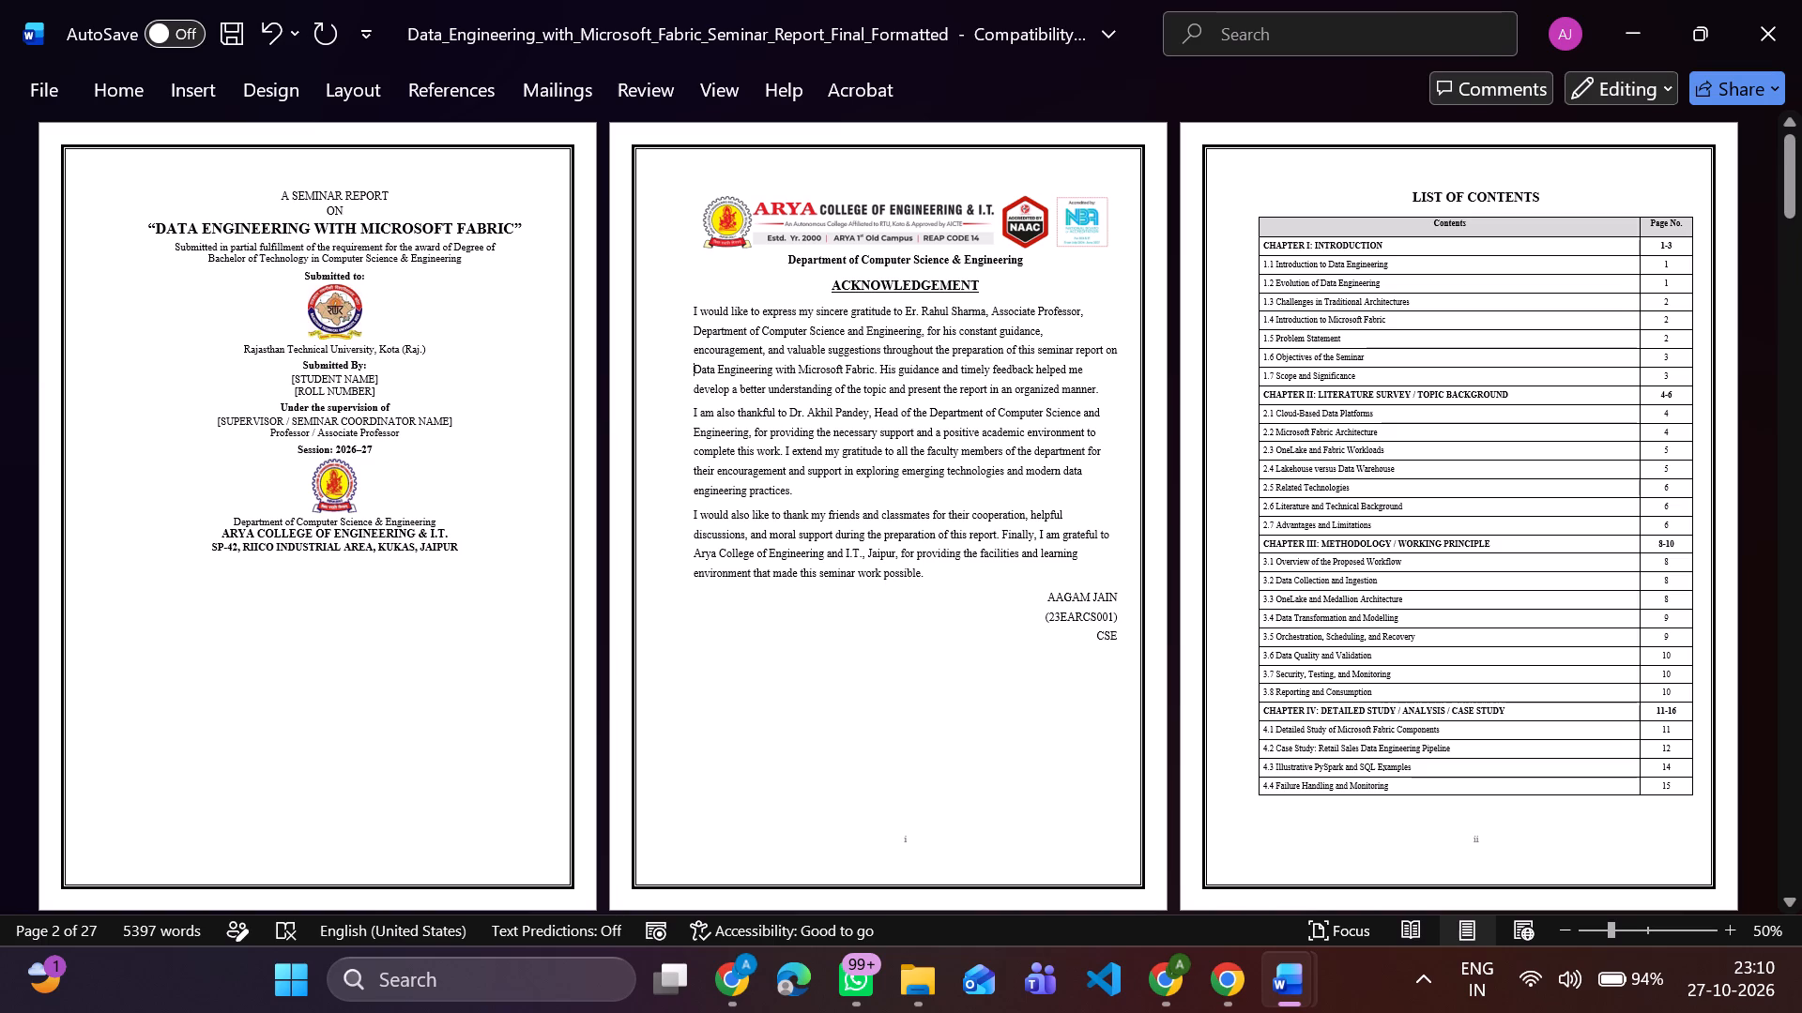
Add a blank line between the last acknowledgement paragraph and the signature block.
click(972, 571)
key(Return)
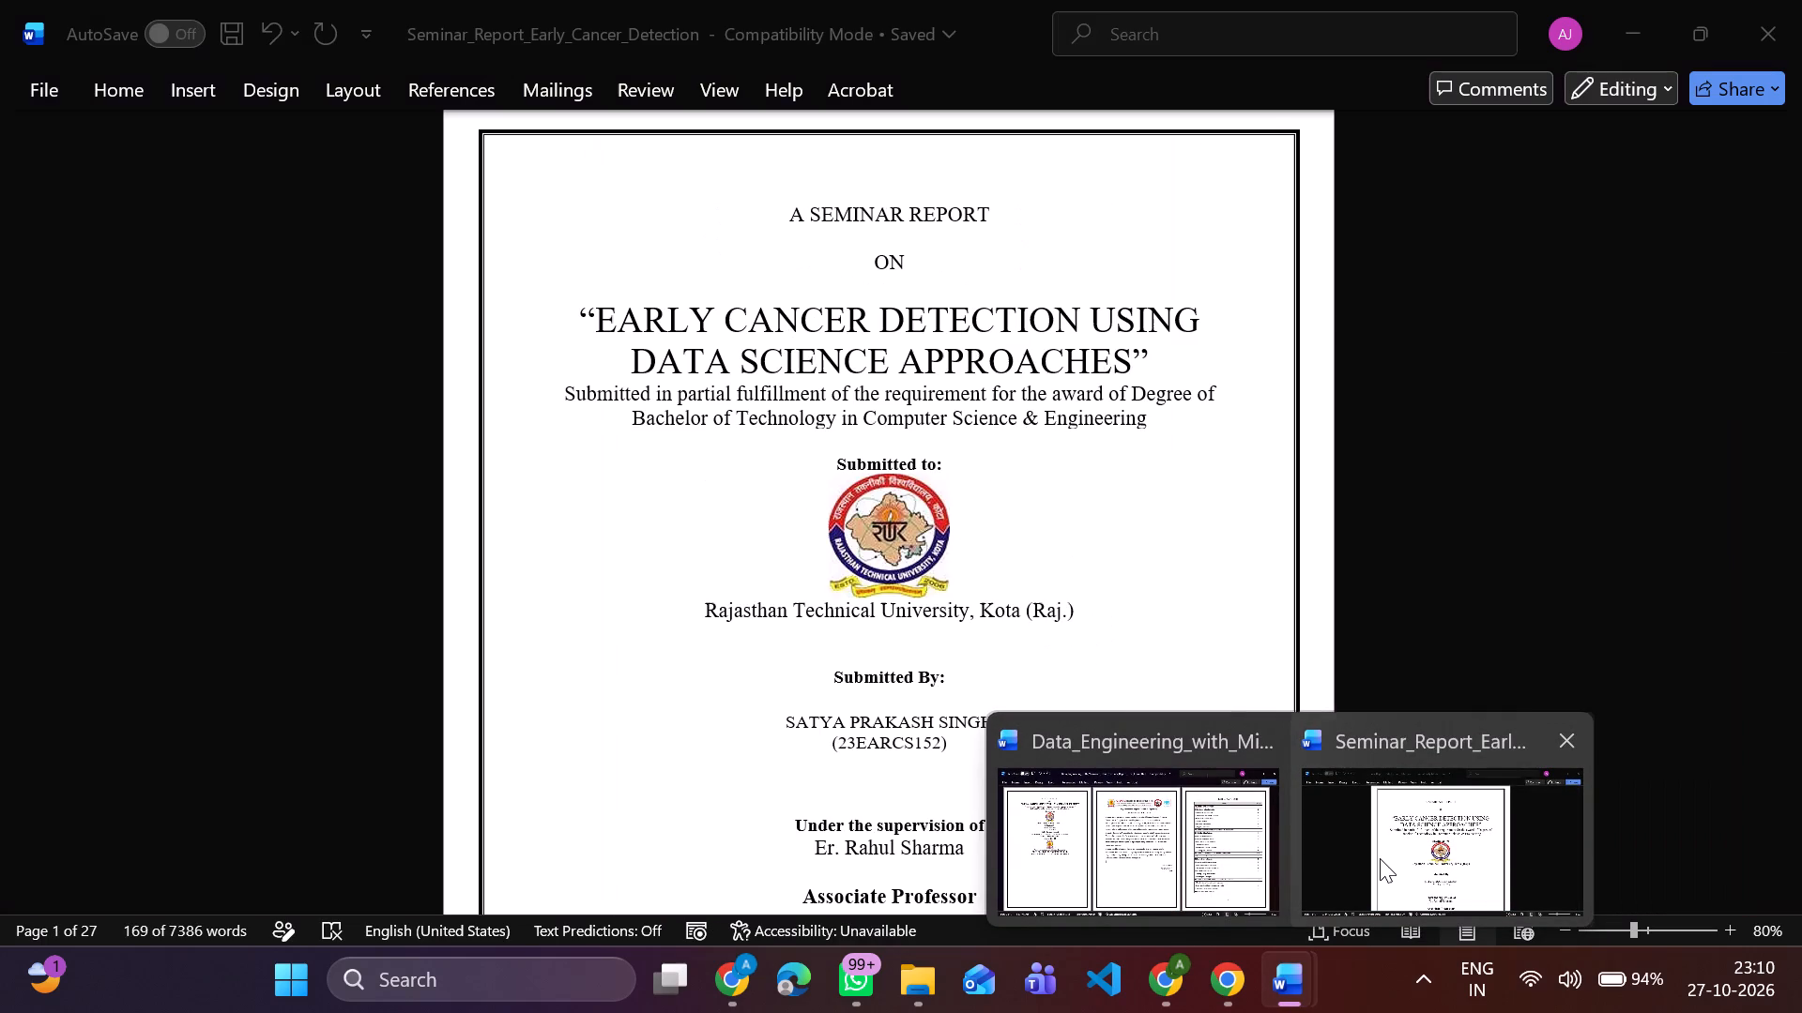
Compare the acknowledgement page's layout with the acknowledgement in the Early Cancer Detection report, and return to the Data Engineering report.
click(1380, 858)
scroll(1066, 729, down, 5)
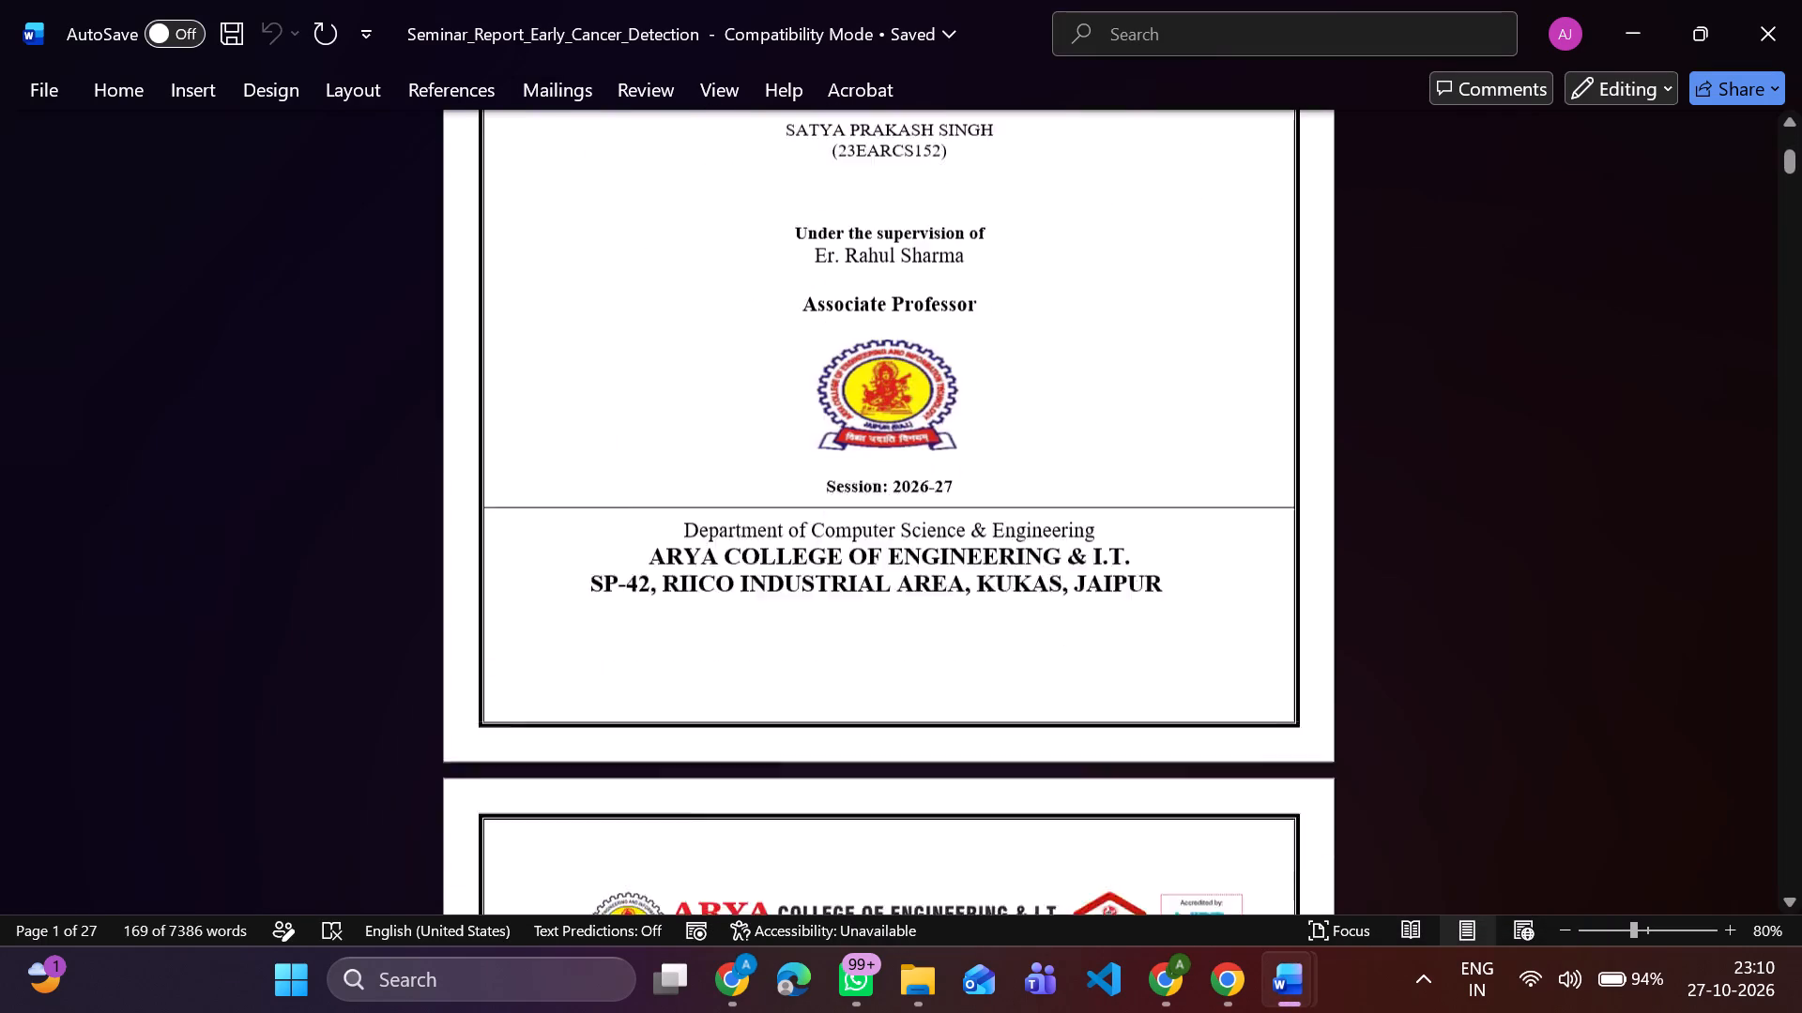
scroll(1066, 729, down, 4)
scroll(1066, 729, up, 3)
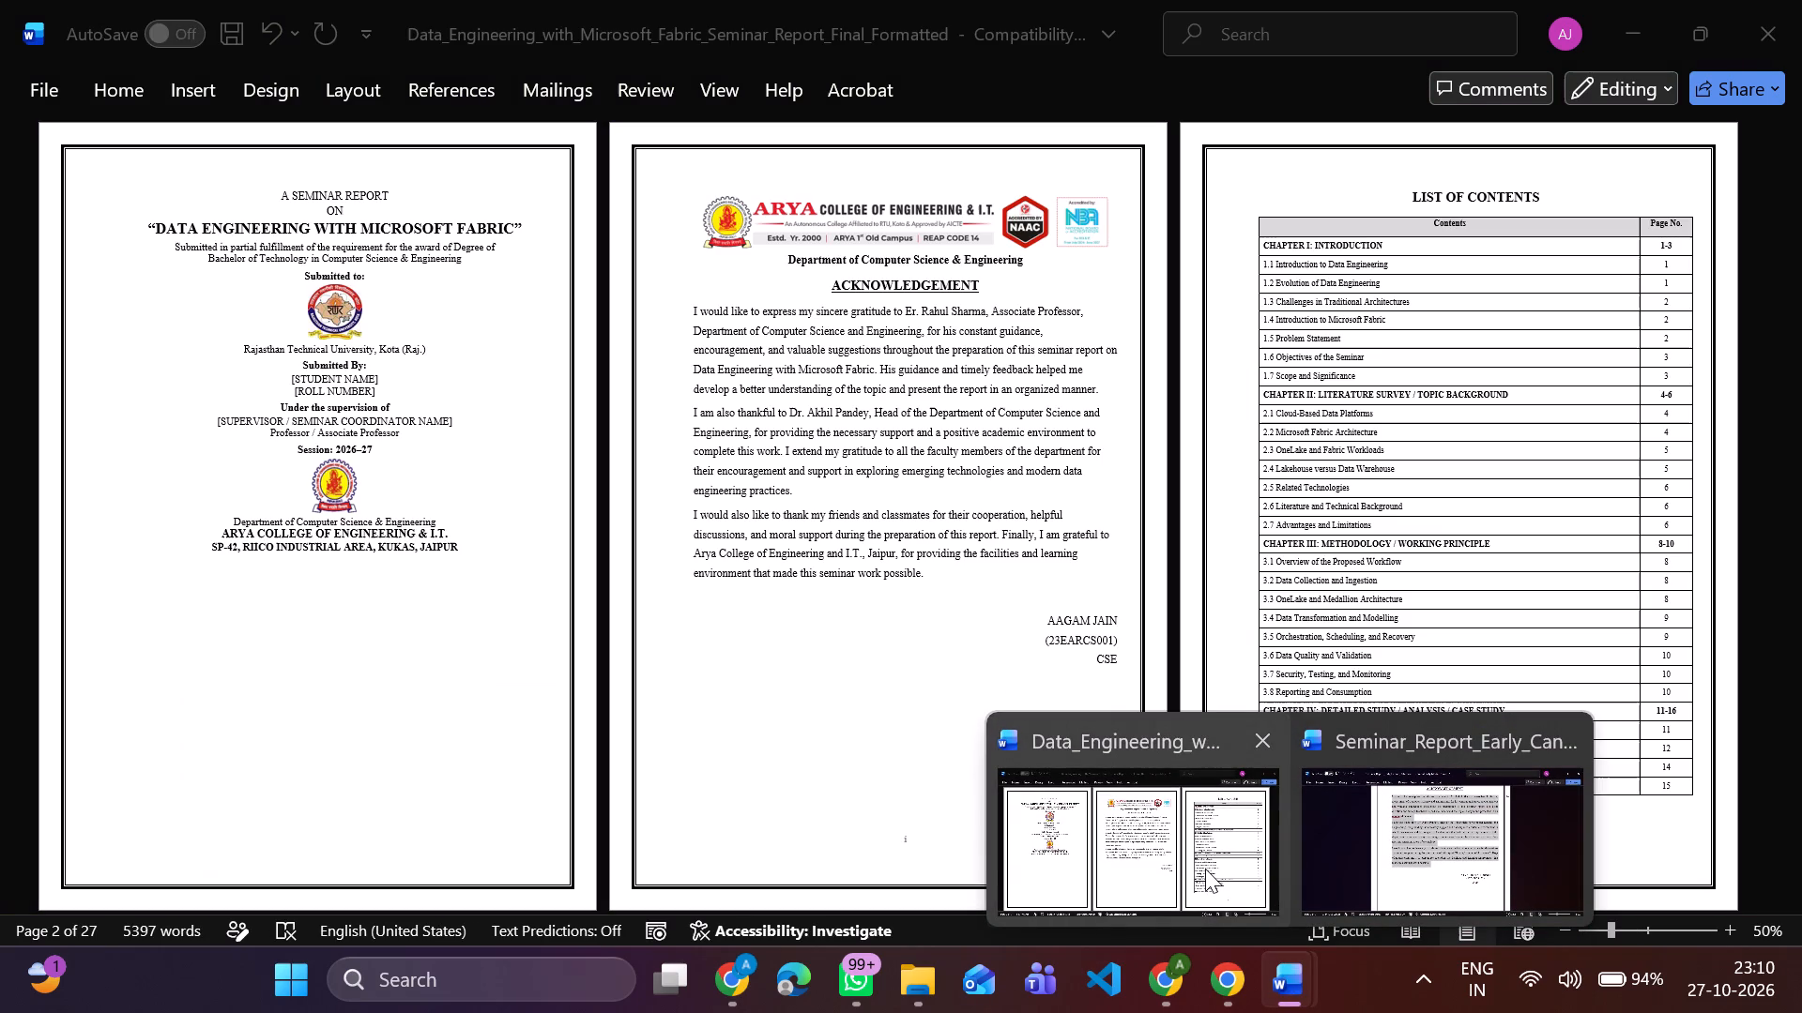
click(1205, 869)
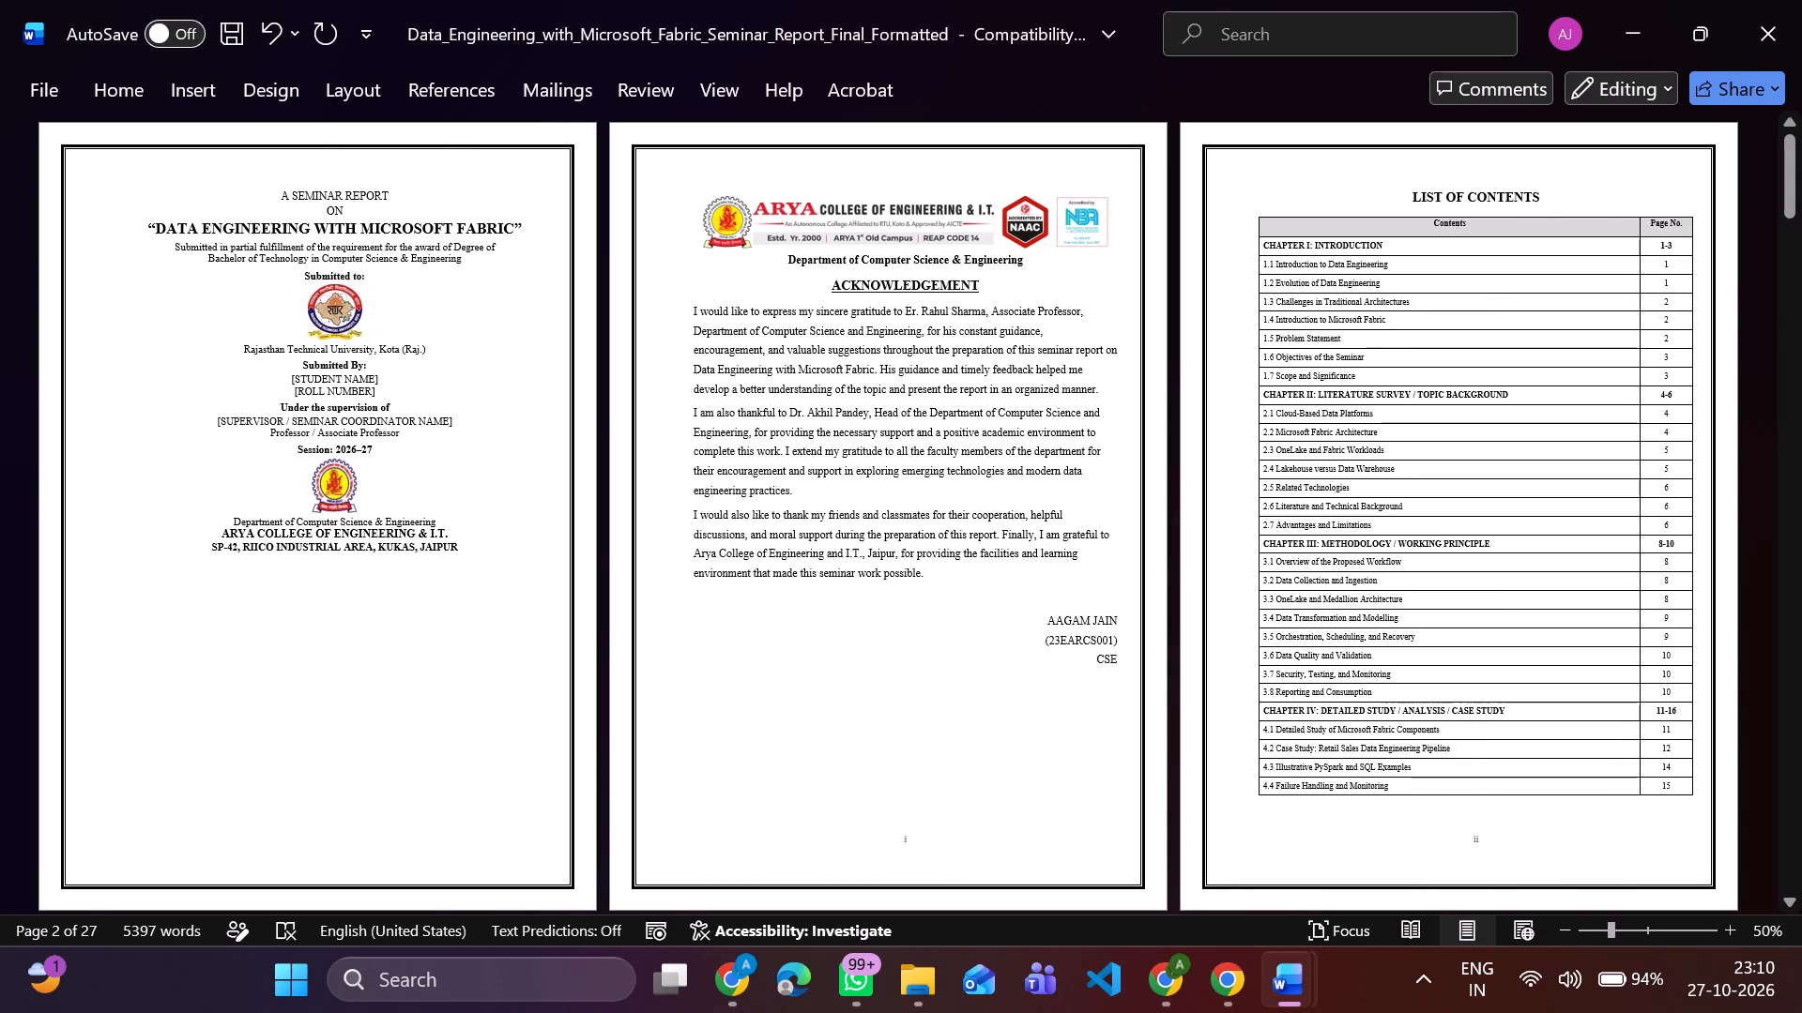
ctrl+scroll(916, 607, up, 2)
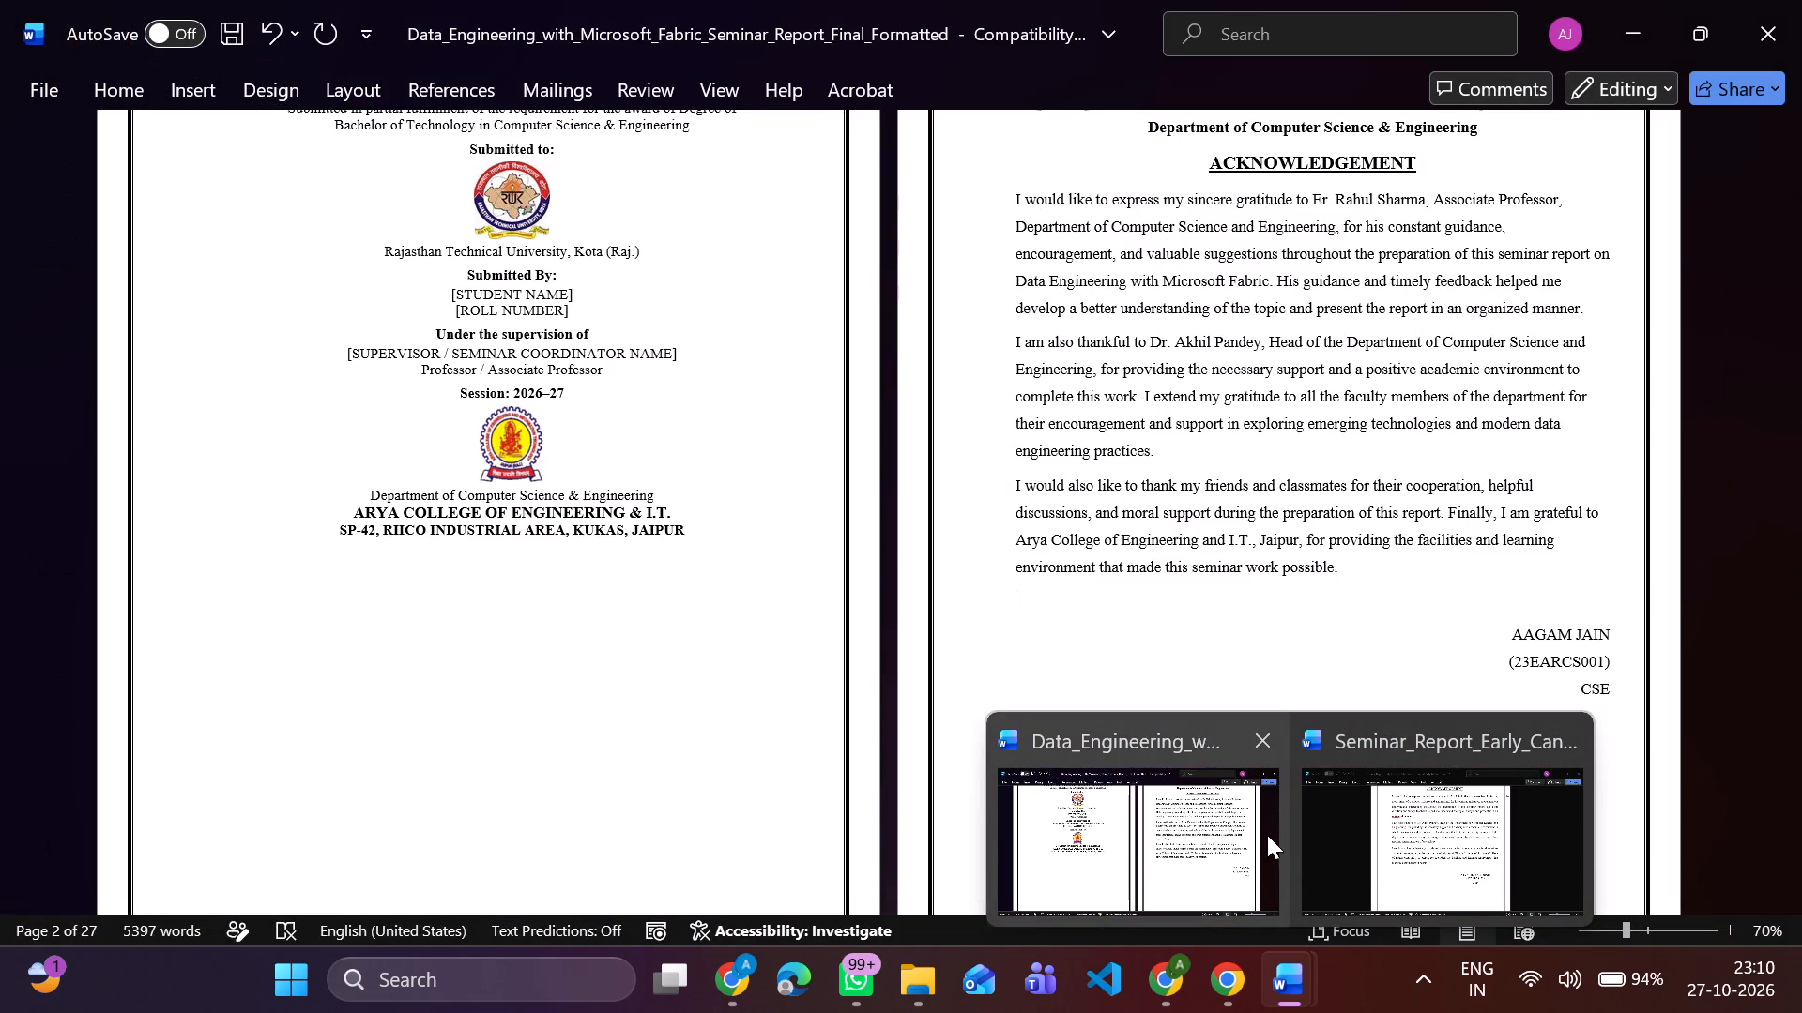
click(1335, 847)
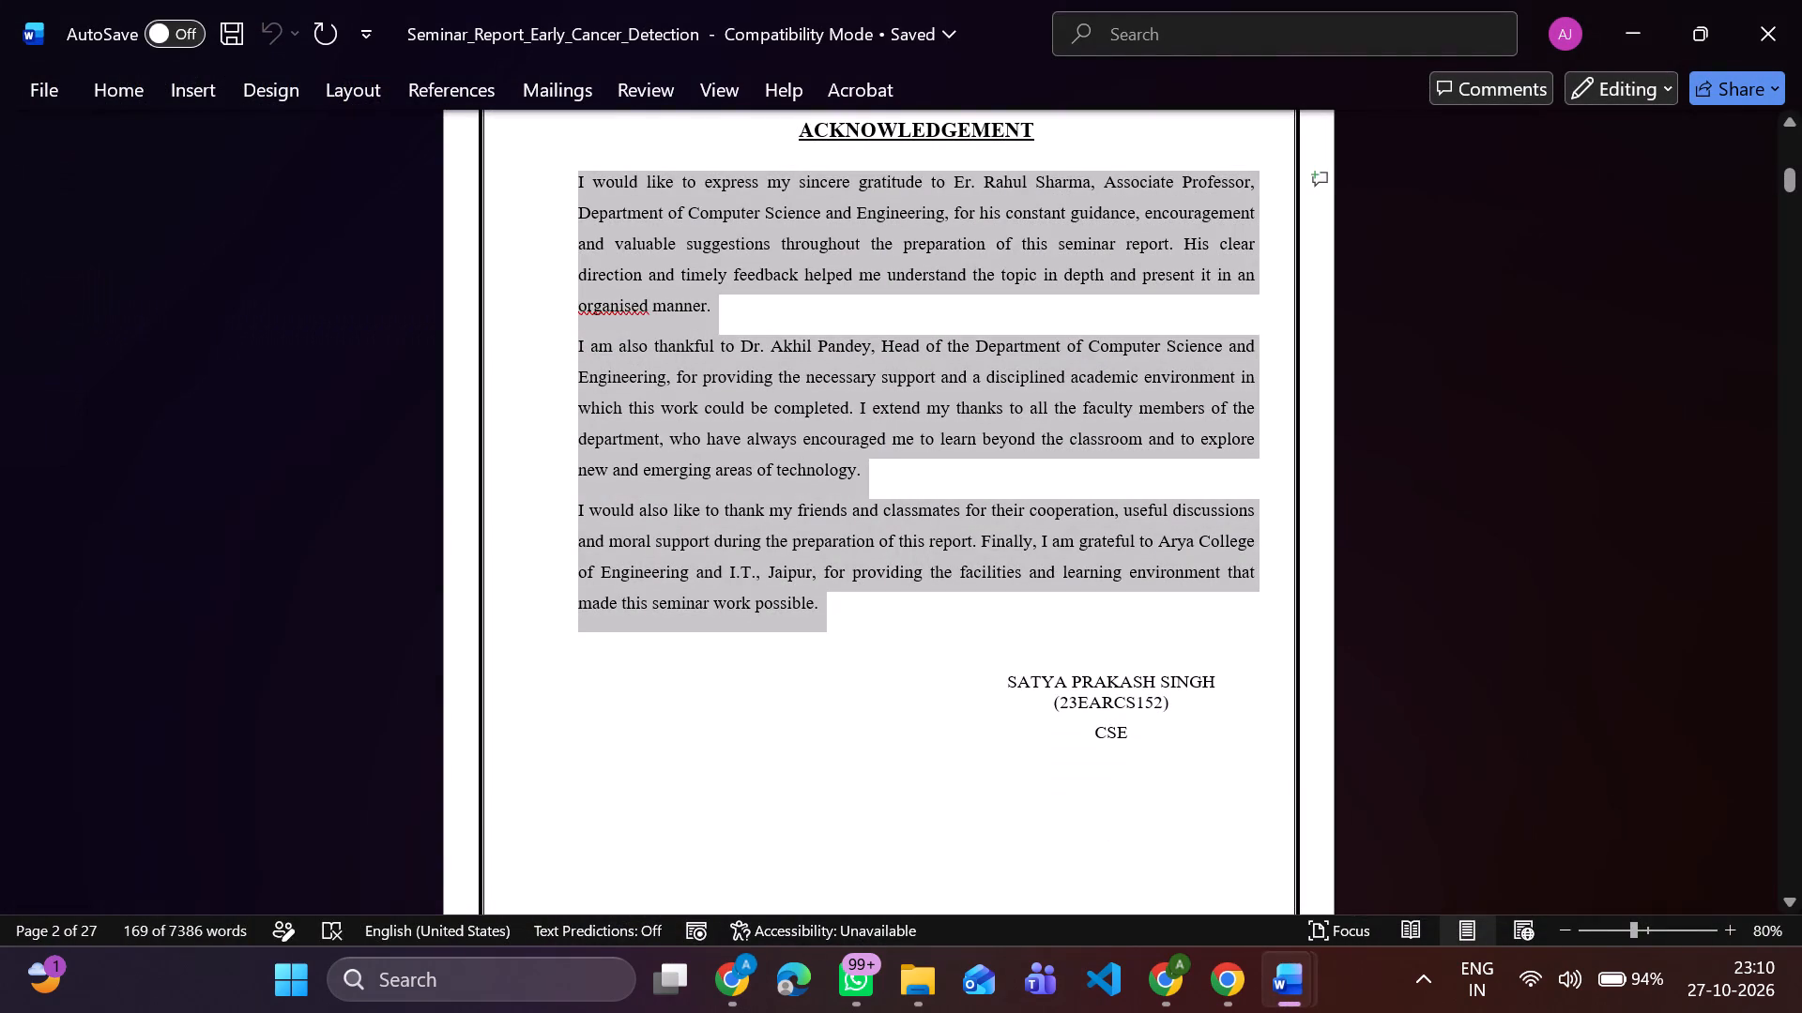
click(1128, 824)
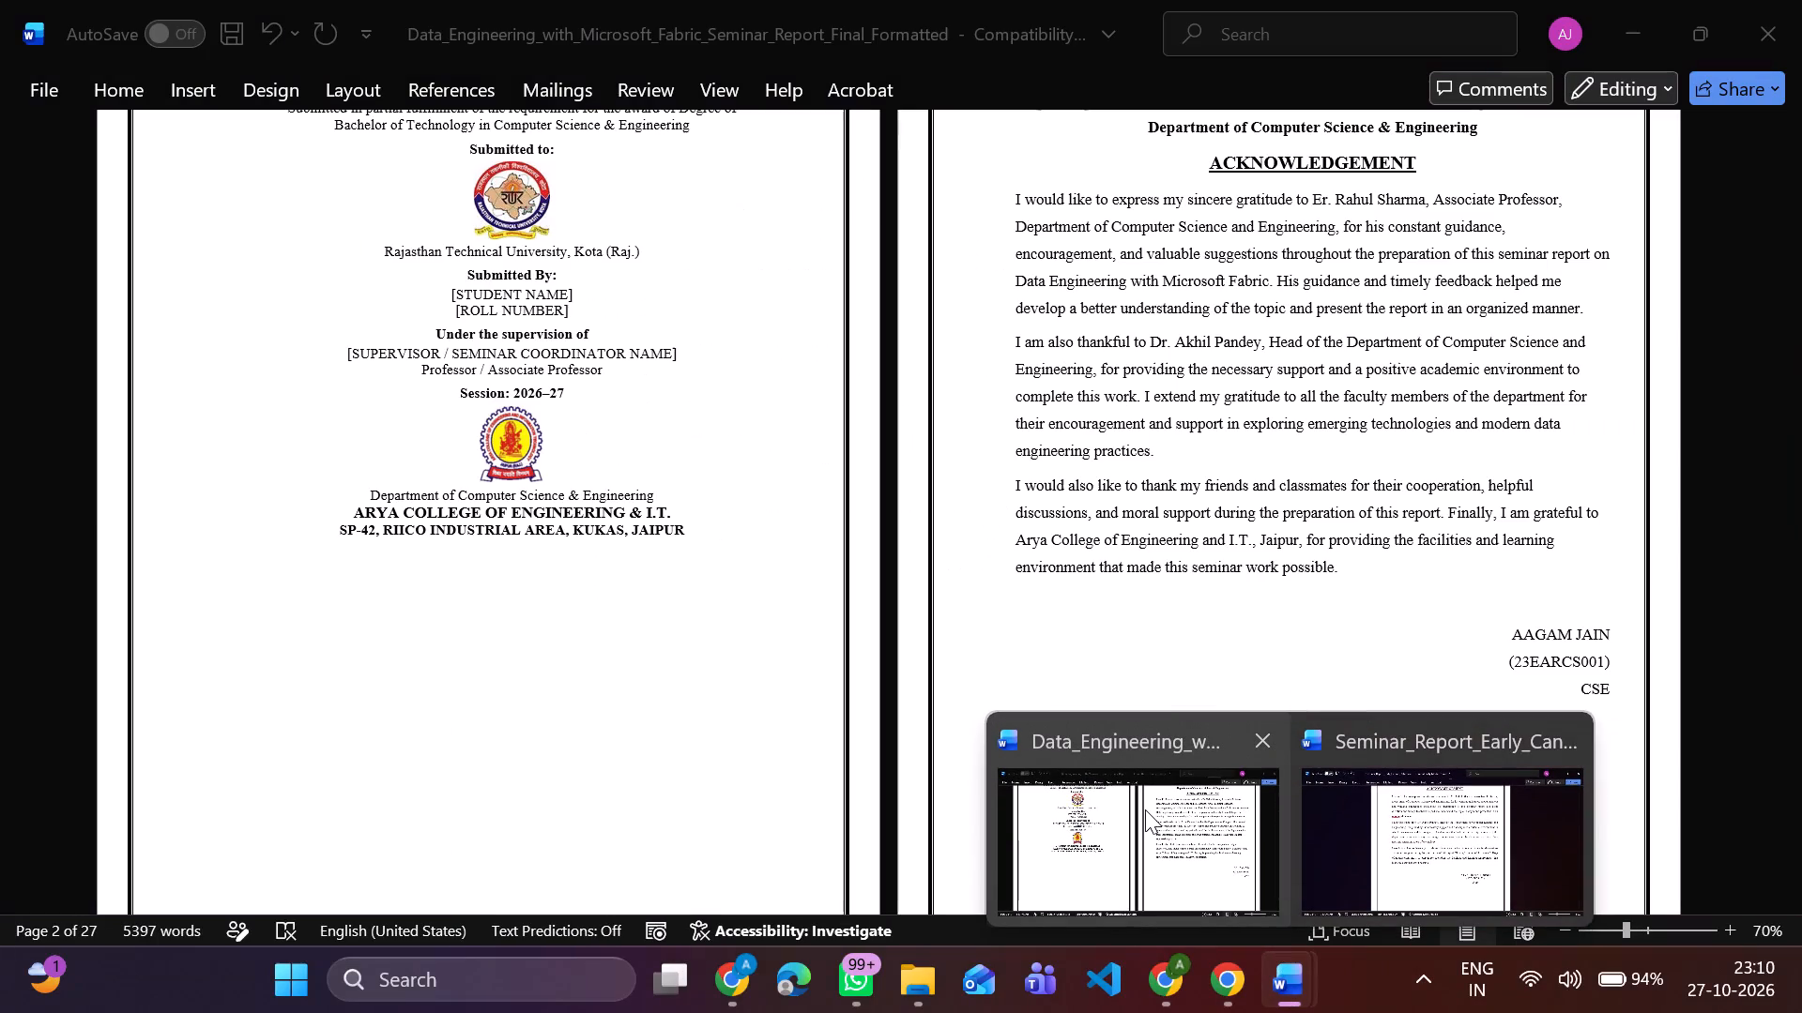
click(1145, 809)
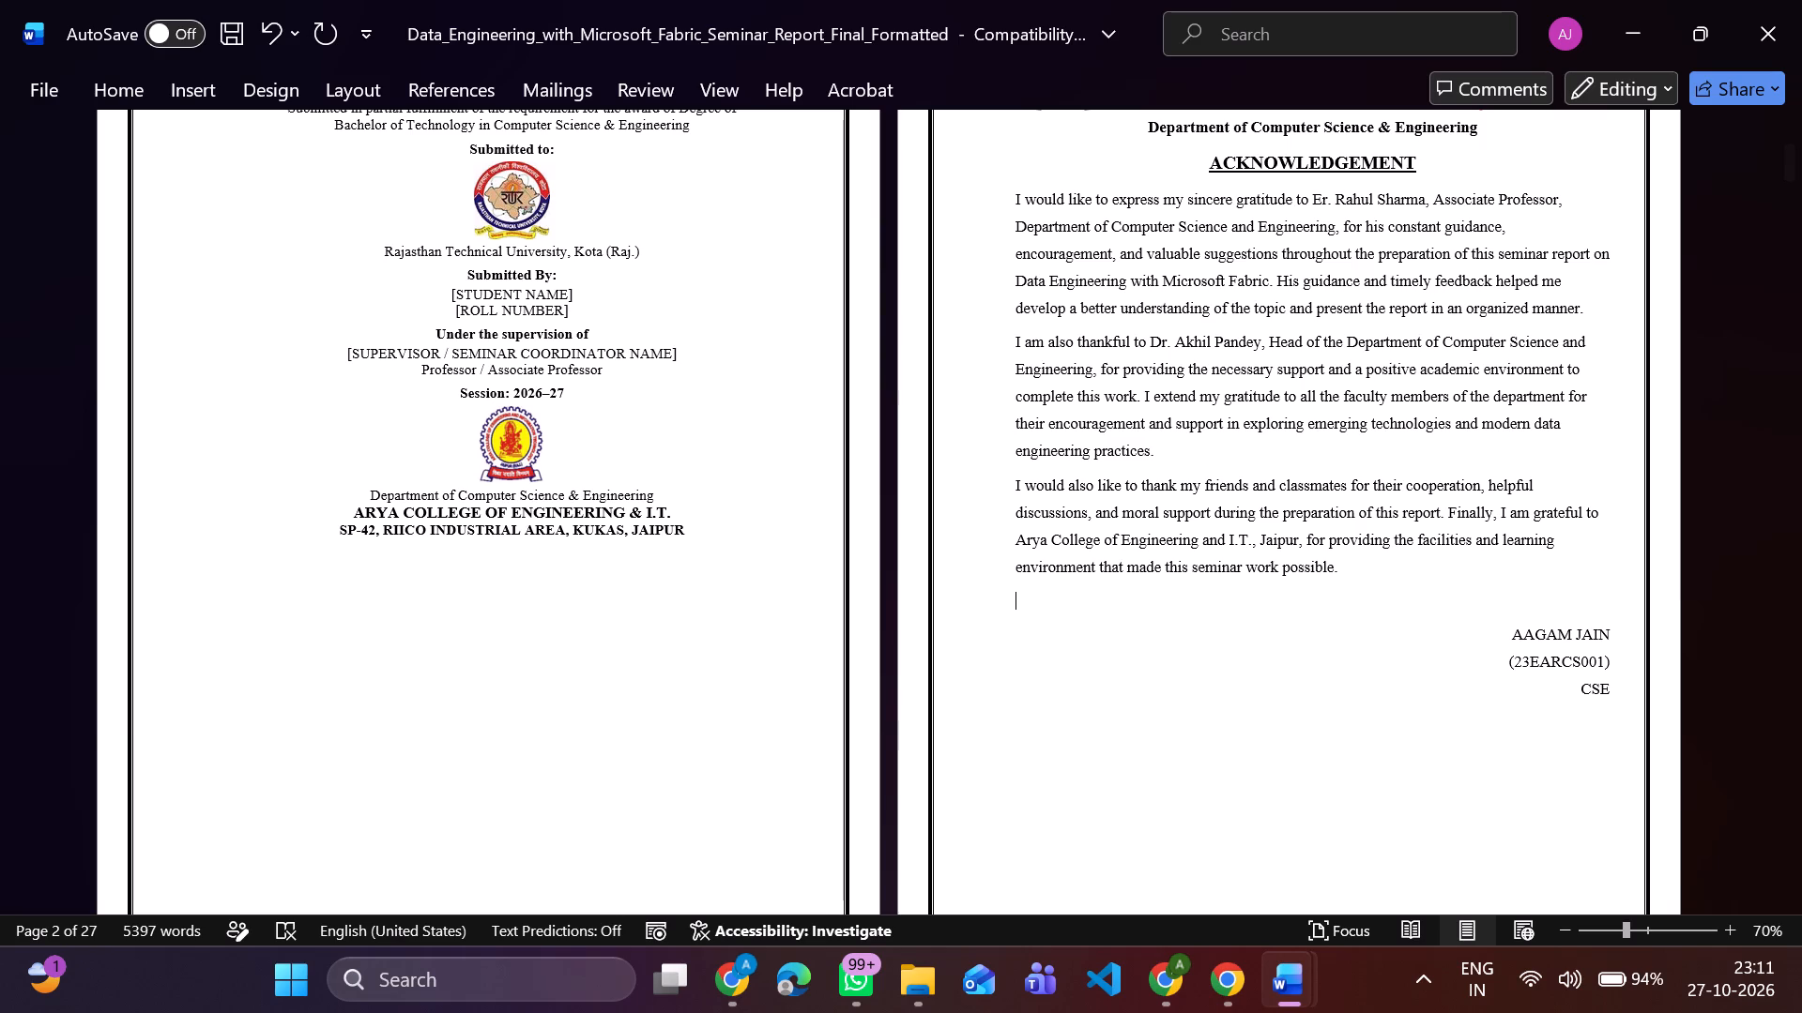
Review the Data Engineering report's pages from the acknowledgement through the references and student feedback, and return to the cover page.
scroll(1145, 809, down, 4)
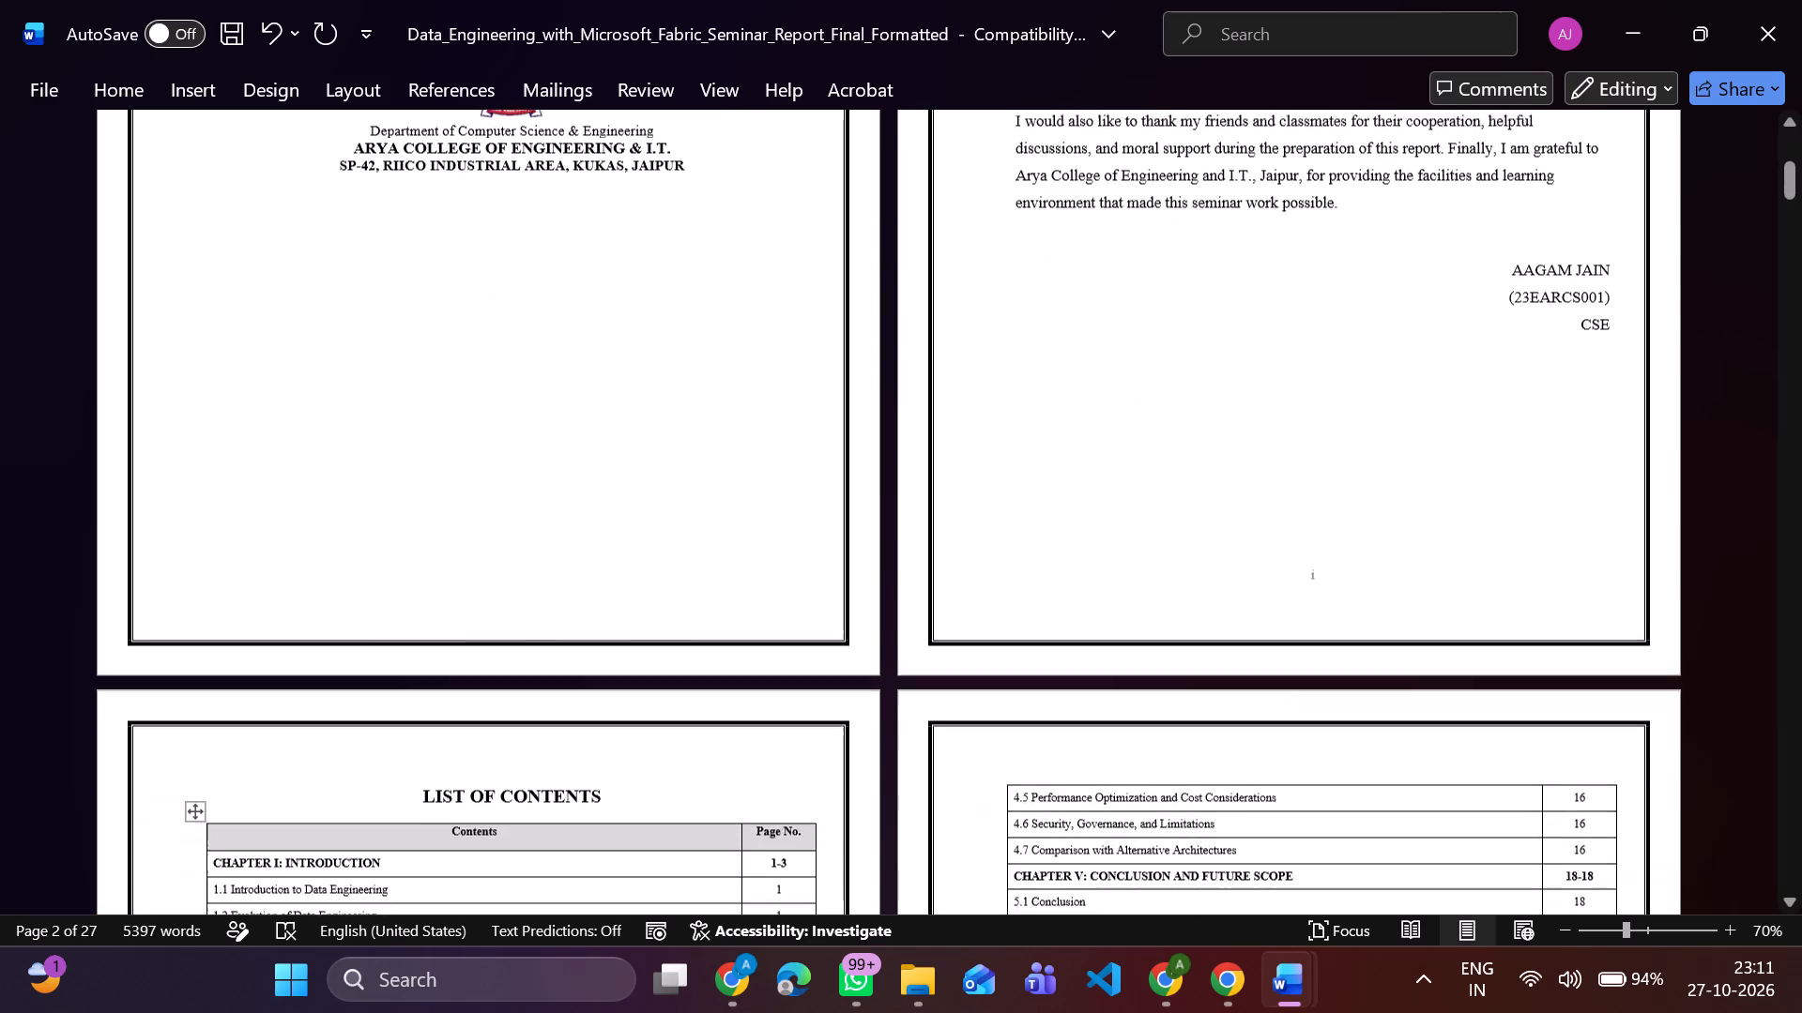
scroll(1145, 809, down, 11)
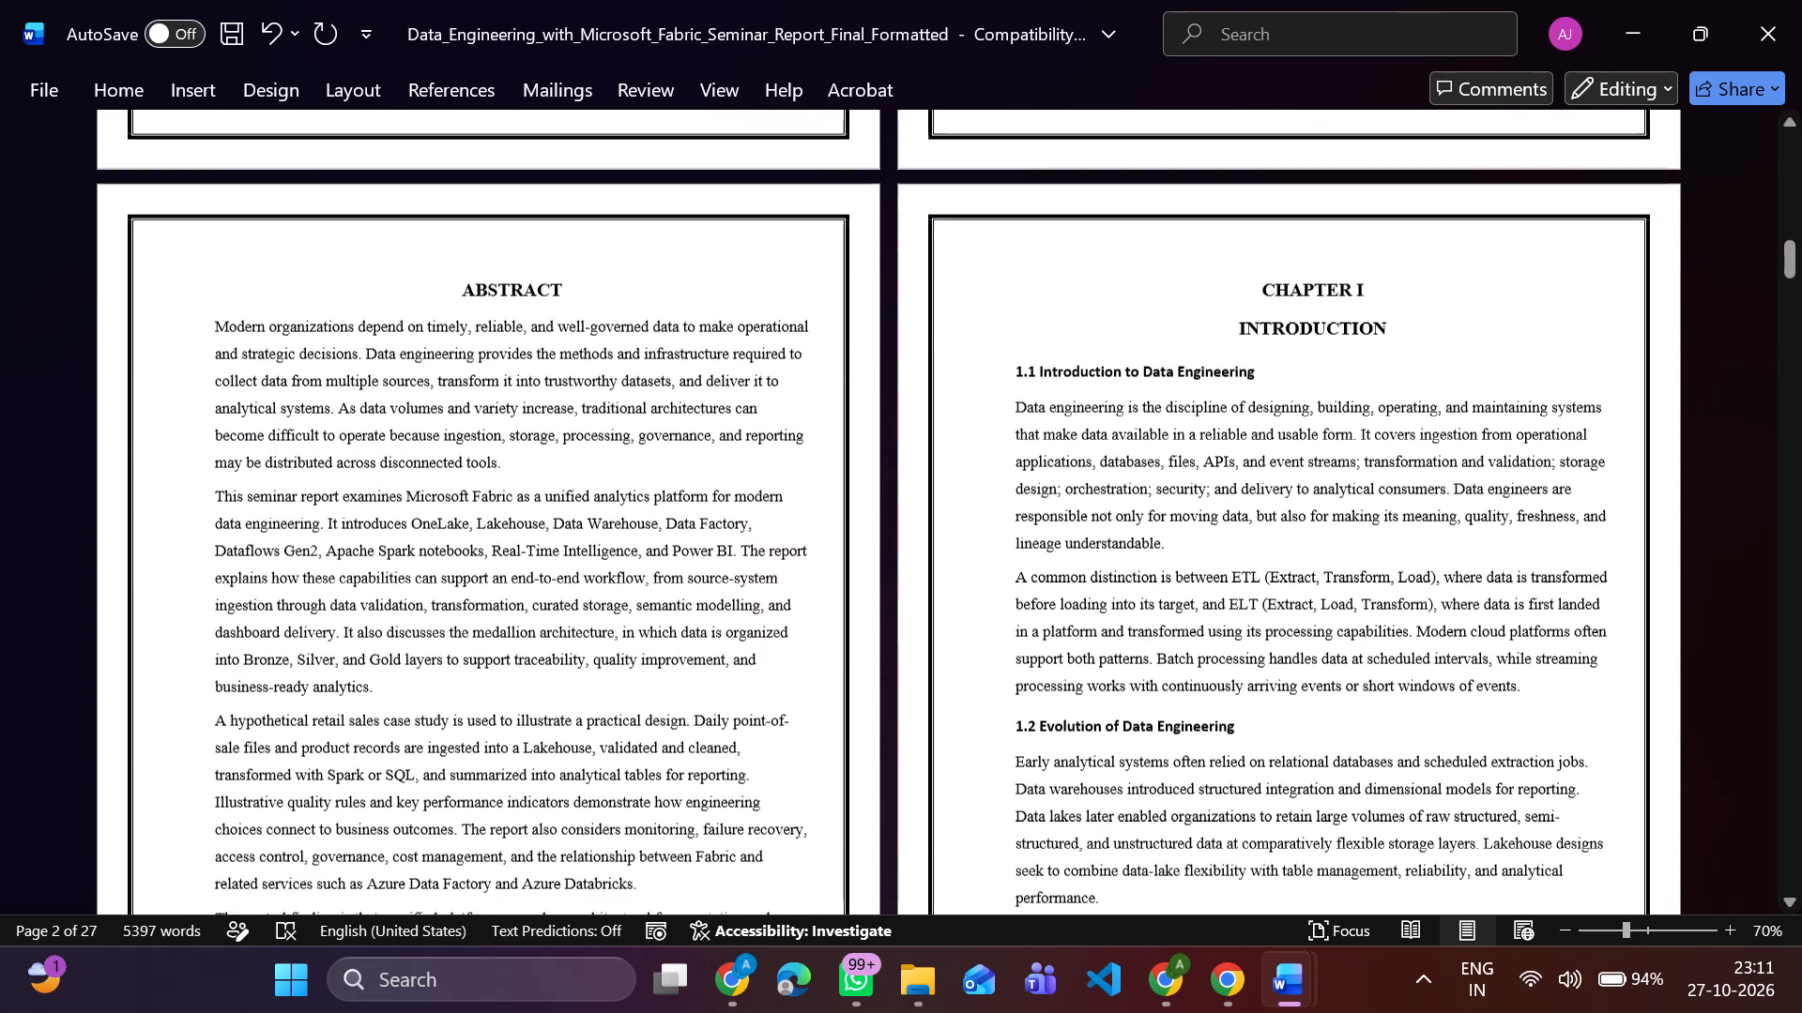
scroll(1145, 809, down, 6)
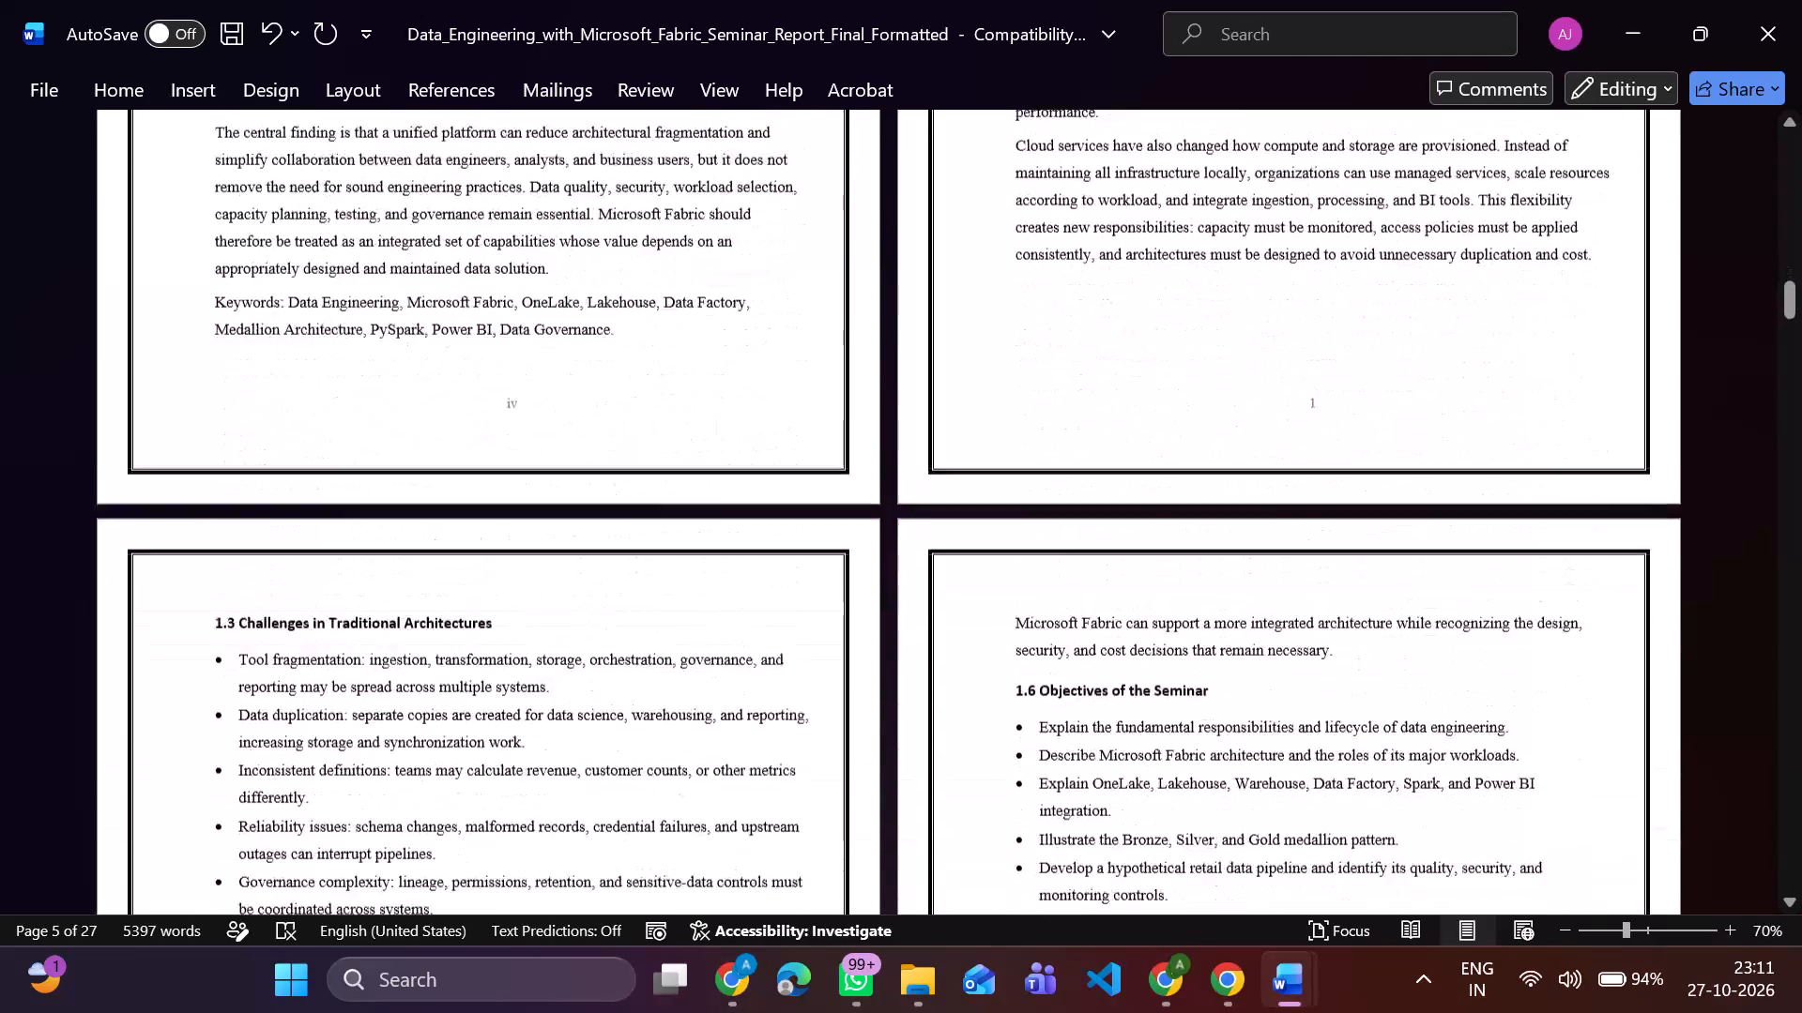
scroll(1145, 809, down, 3)
scroll(1145, 809, up, 4)
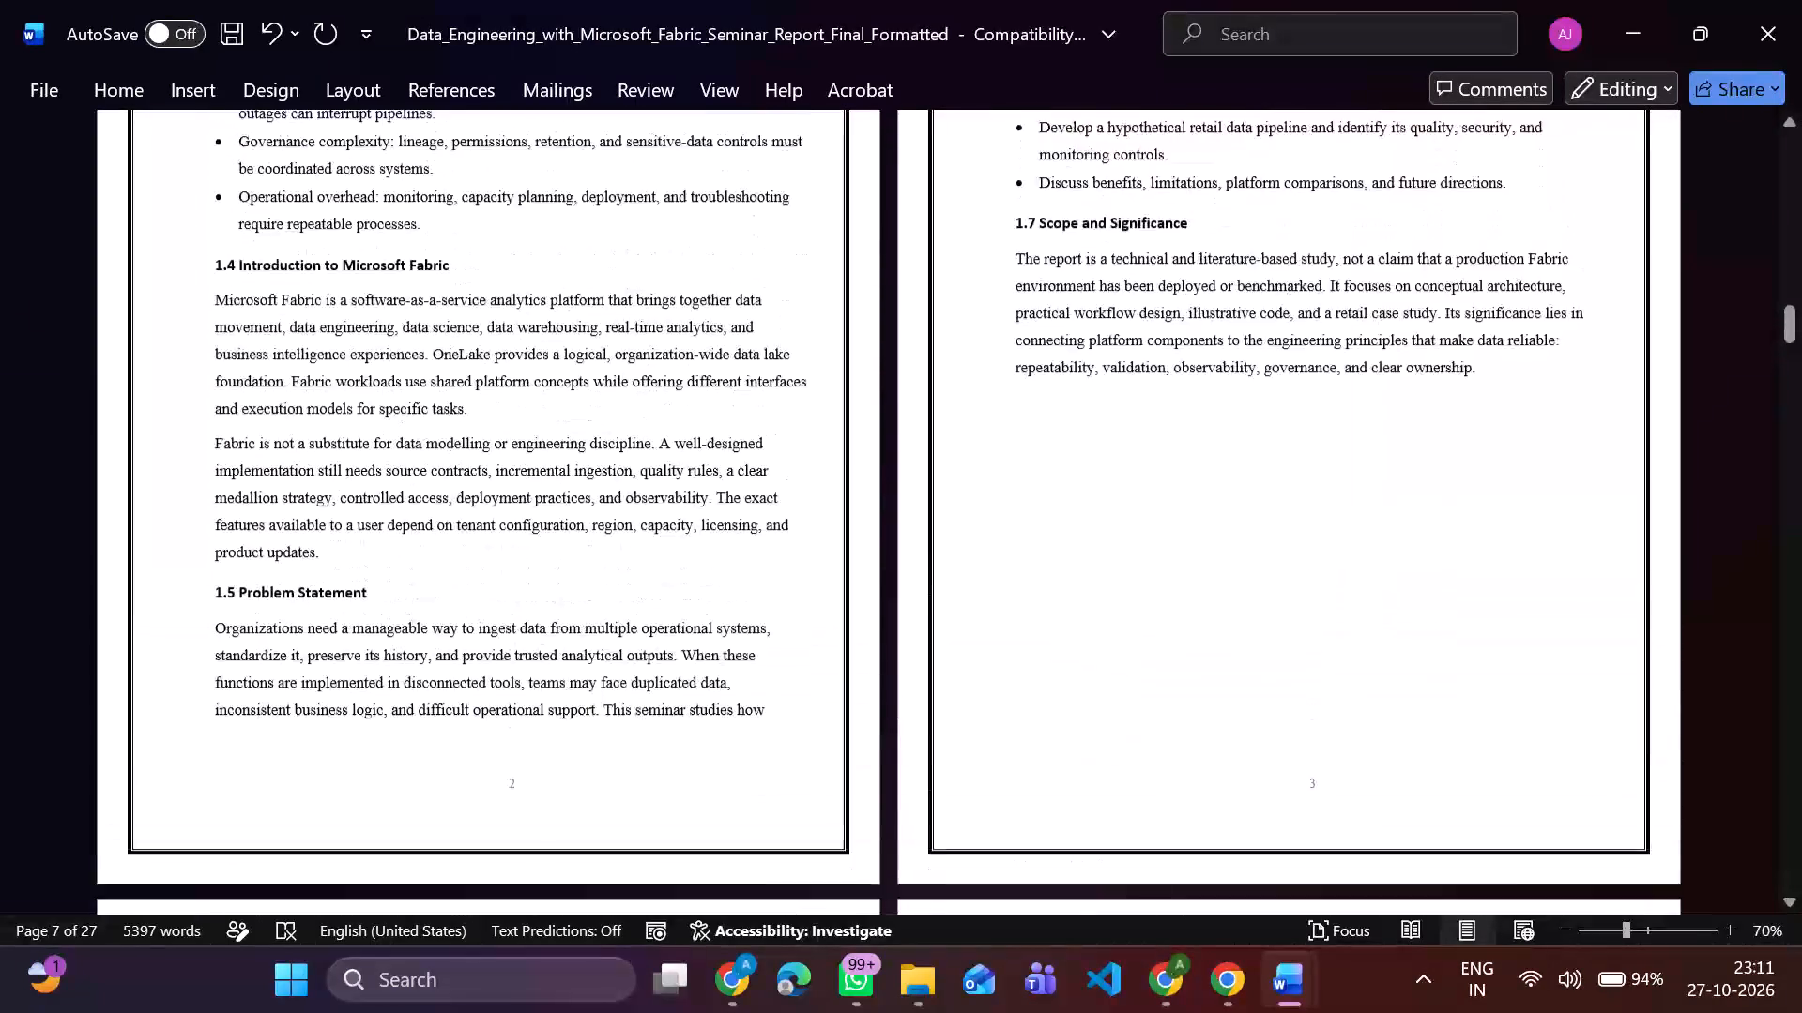
scroll(1145, 809, up, 1)
scroll(1145, 809, down, 20)
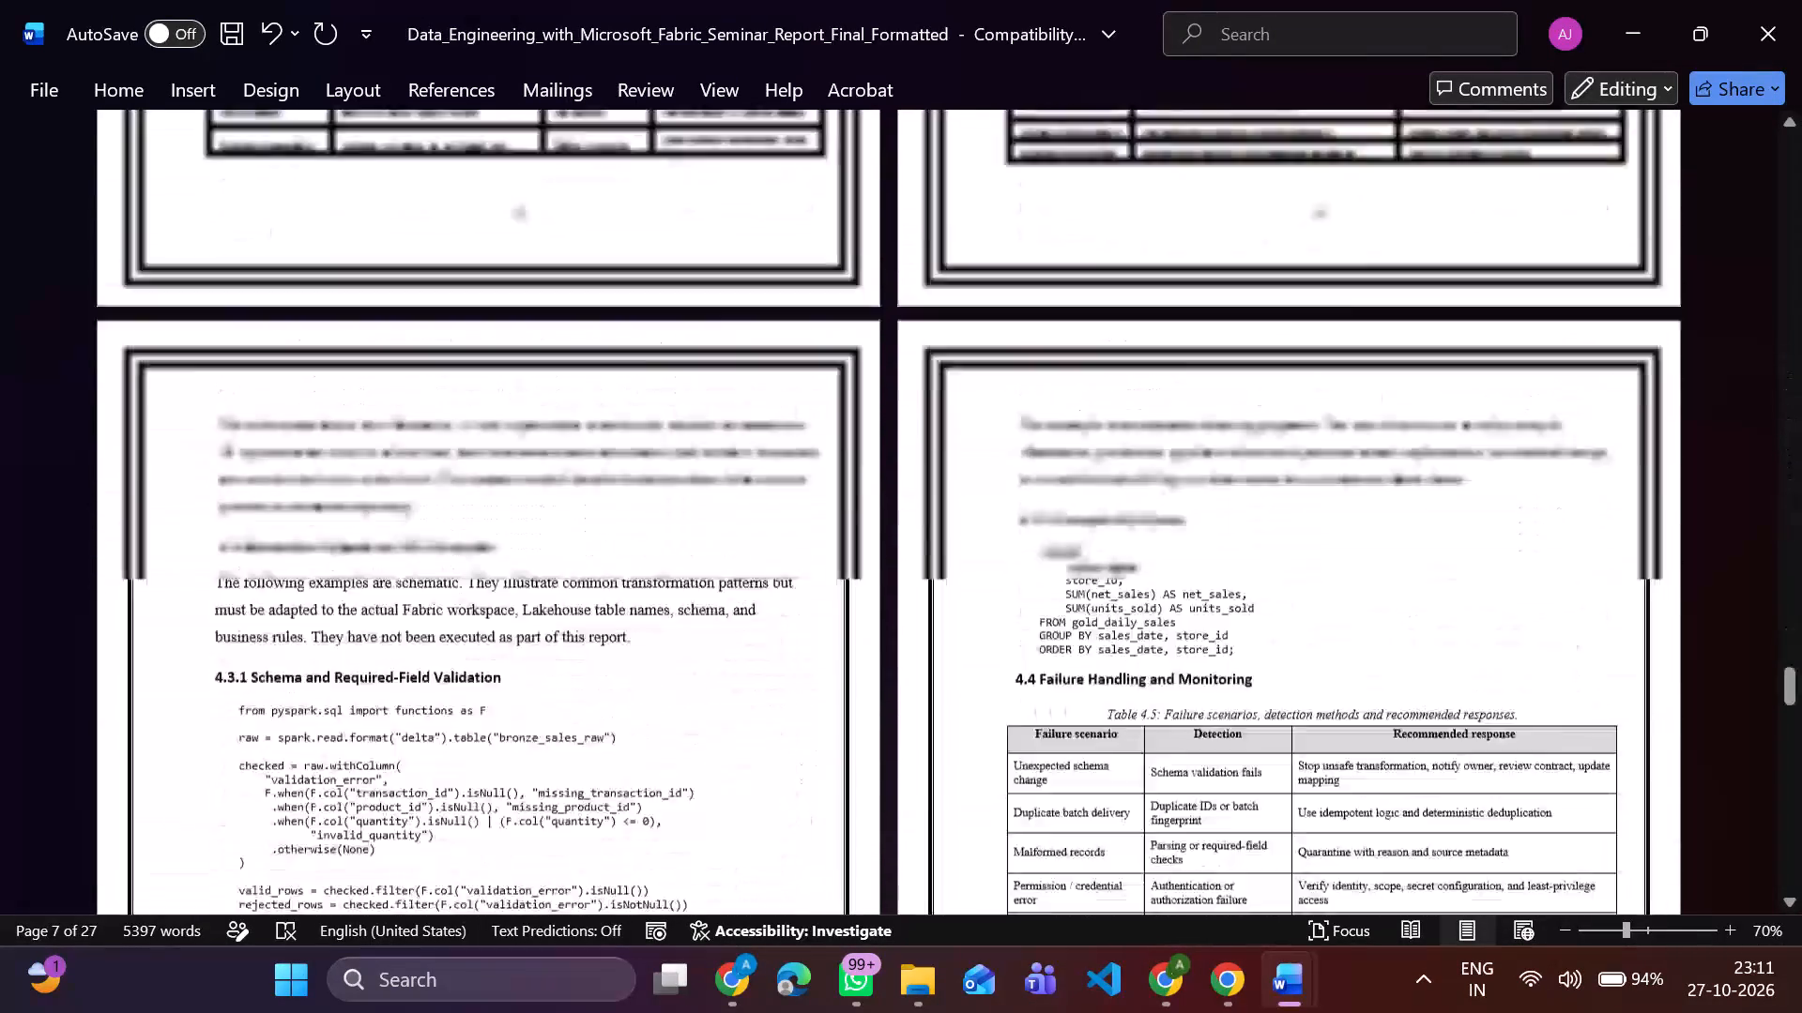
scroll(1145, 809, down, 10)
scroll(1145, 809, up, 7)
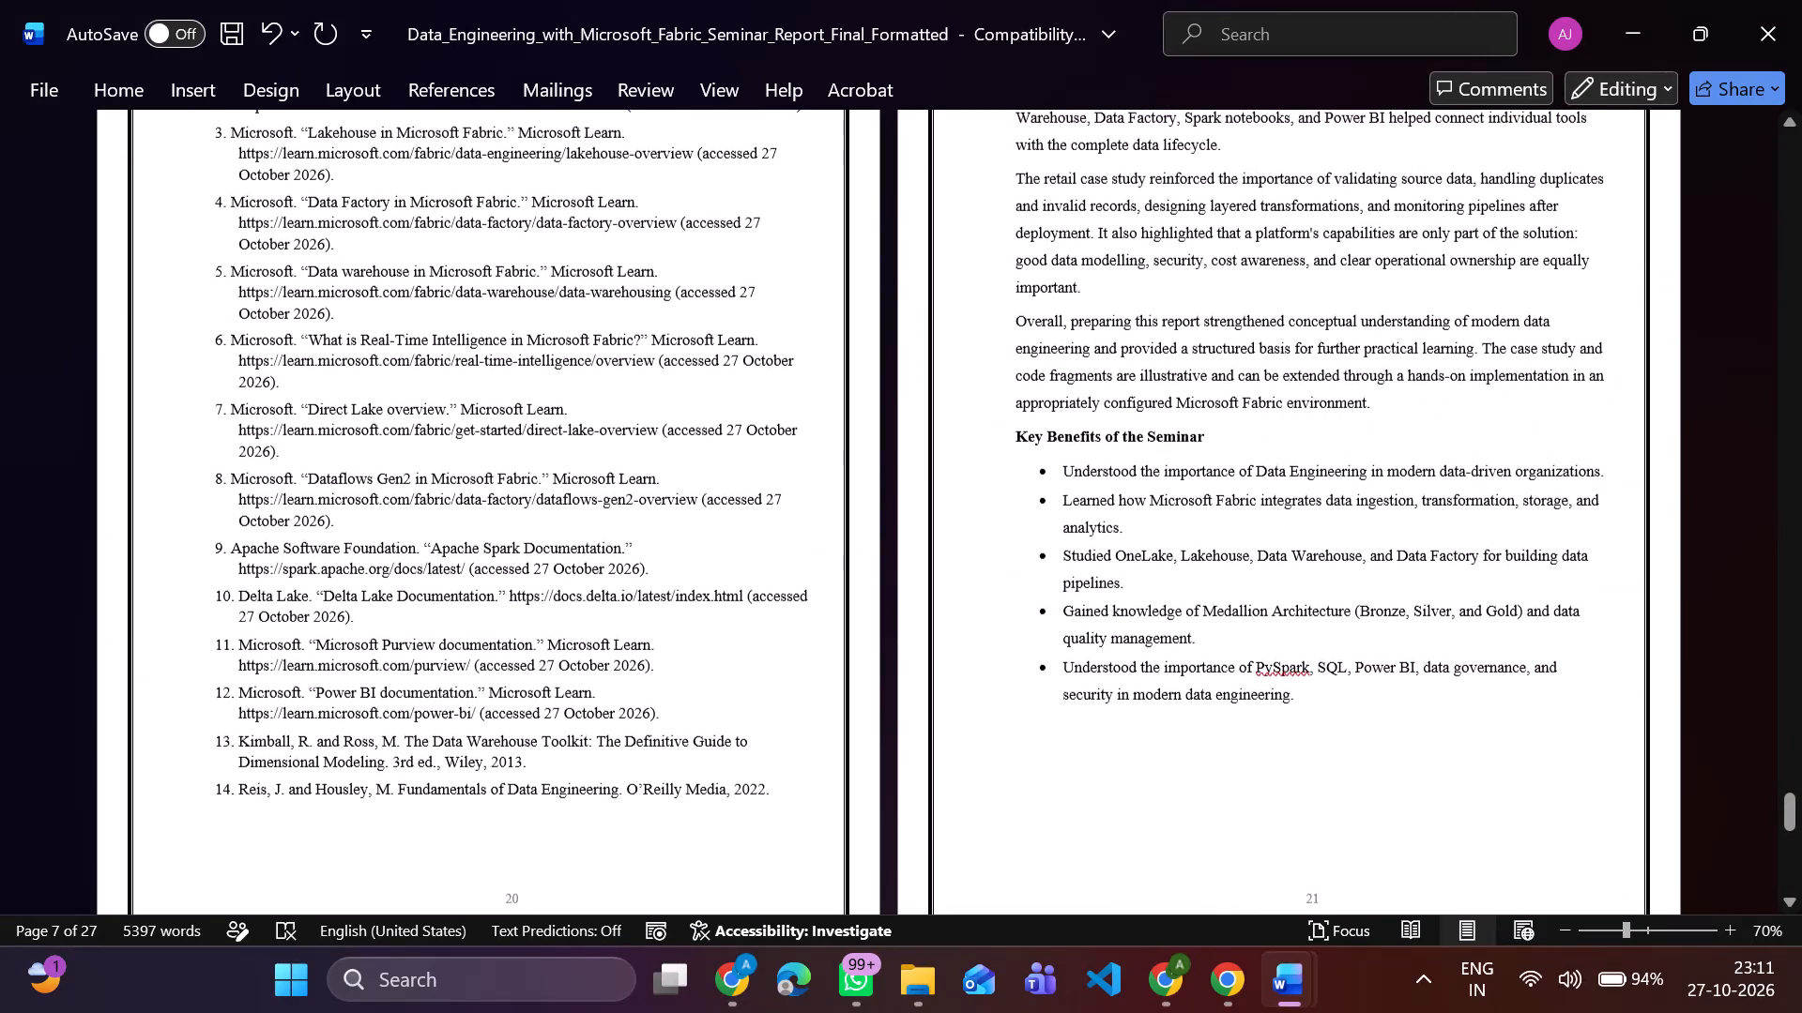
scroll(1145, 809, up, 4)
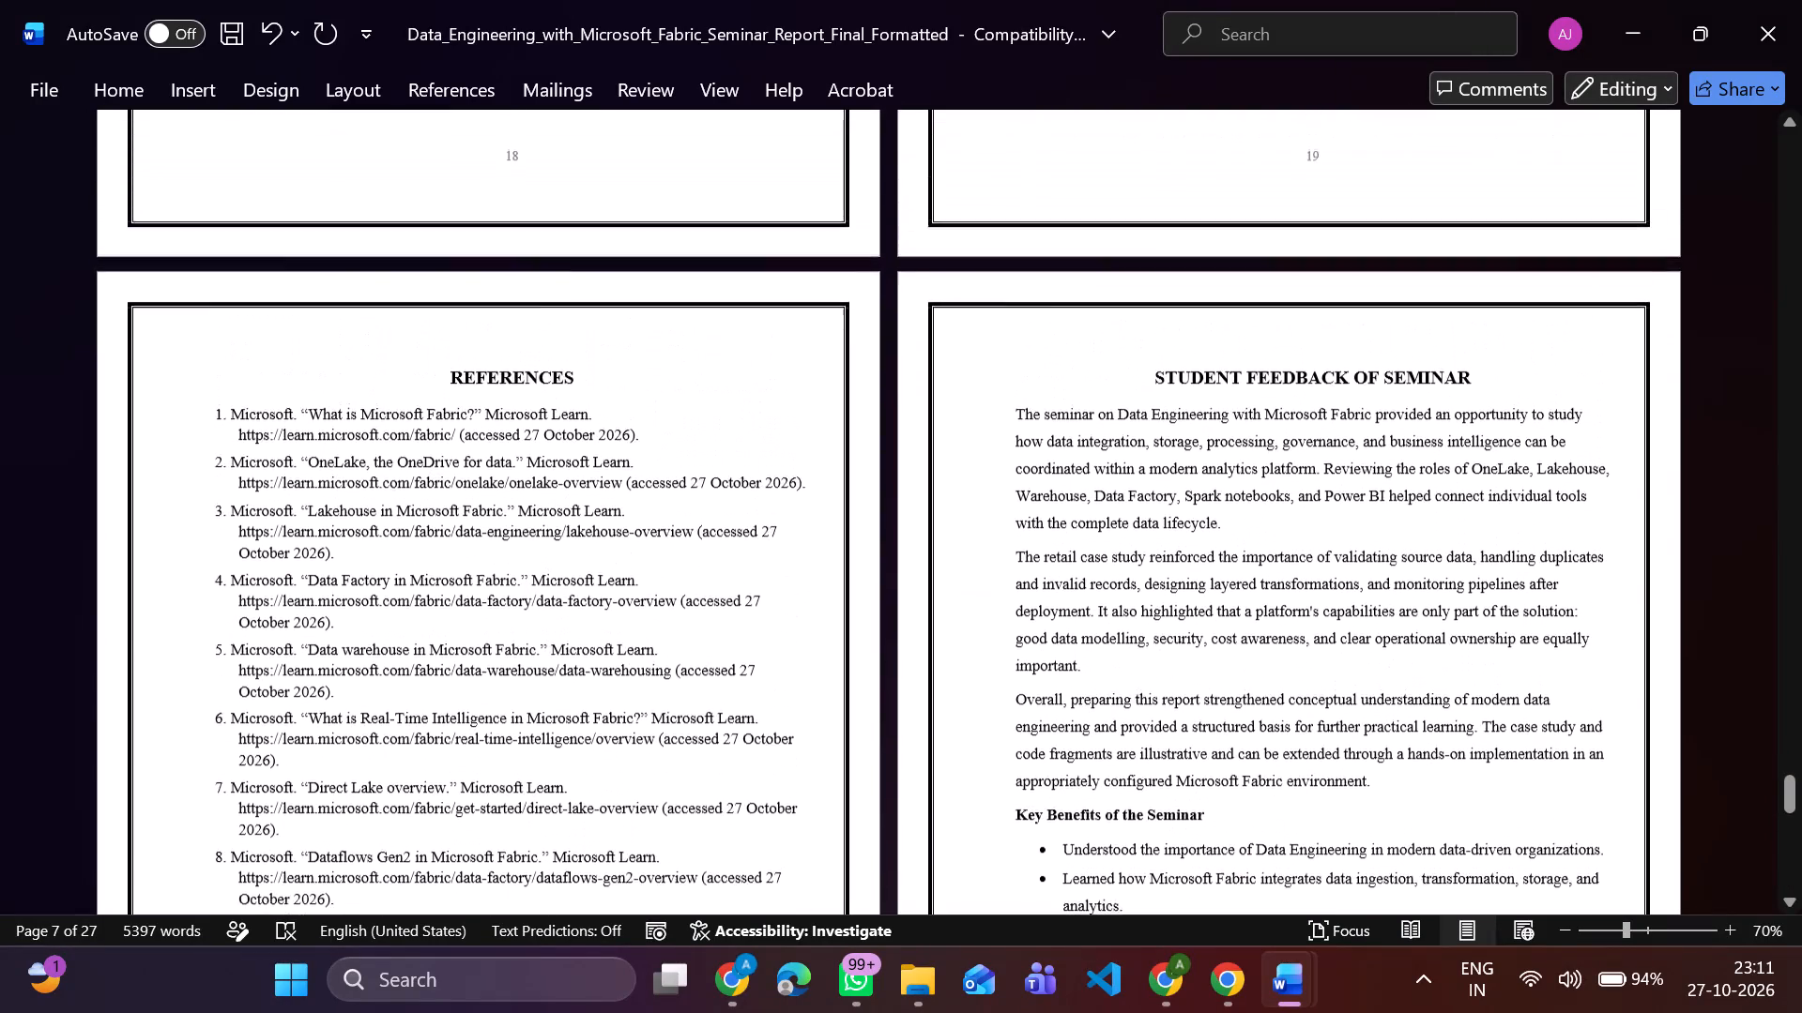
scroll(1145, 809, up, 14)
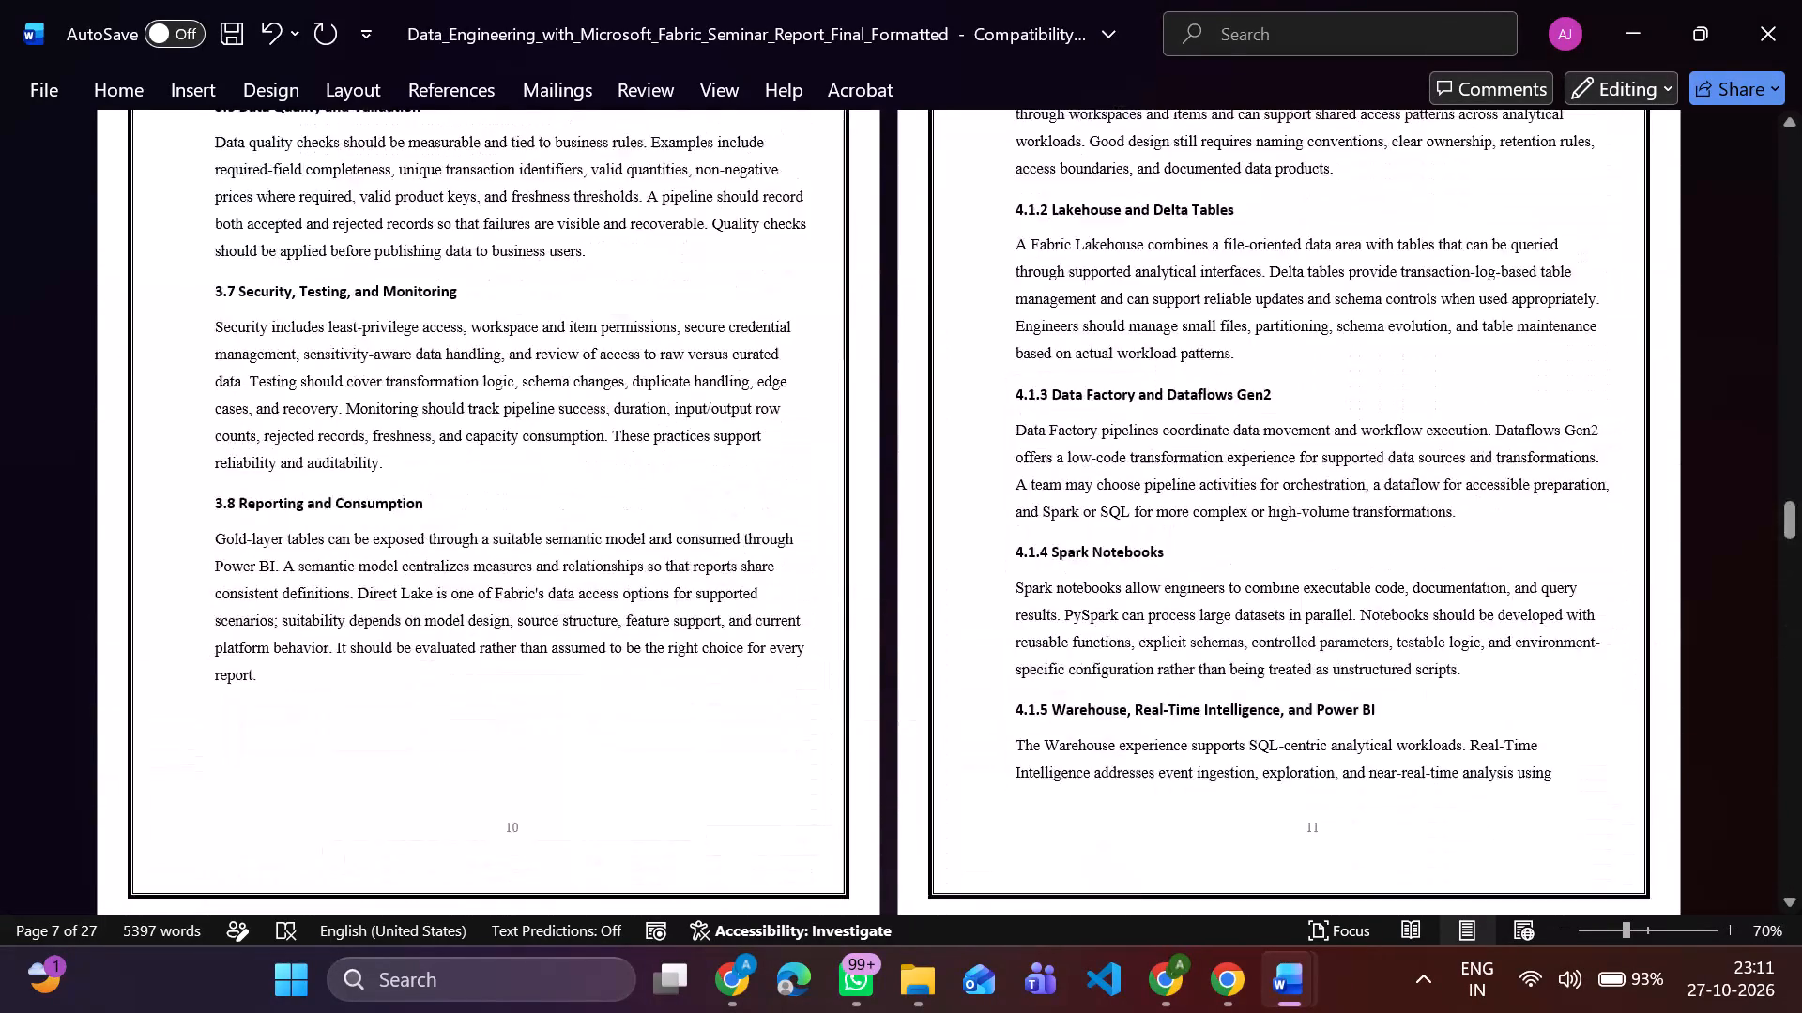
scroll(1145, 809, up, 10)
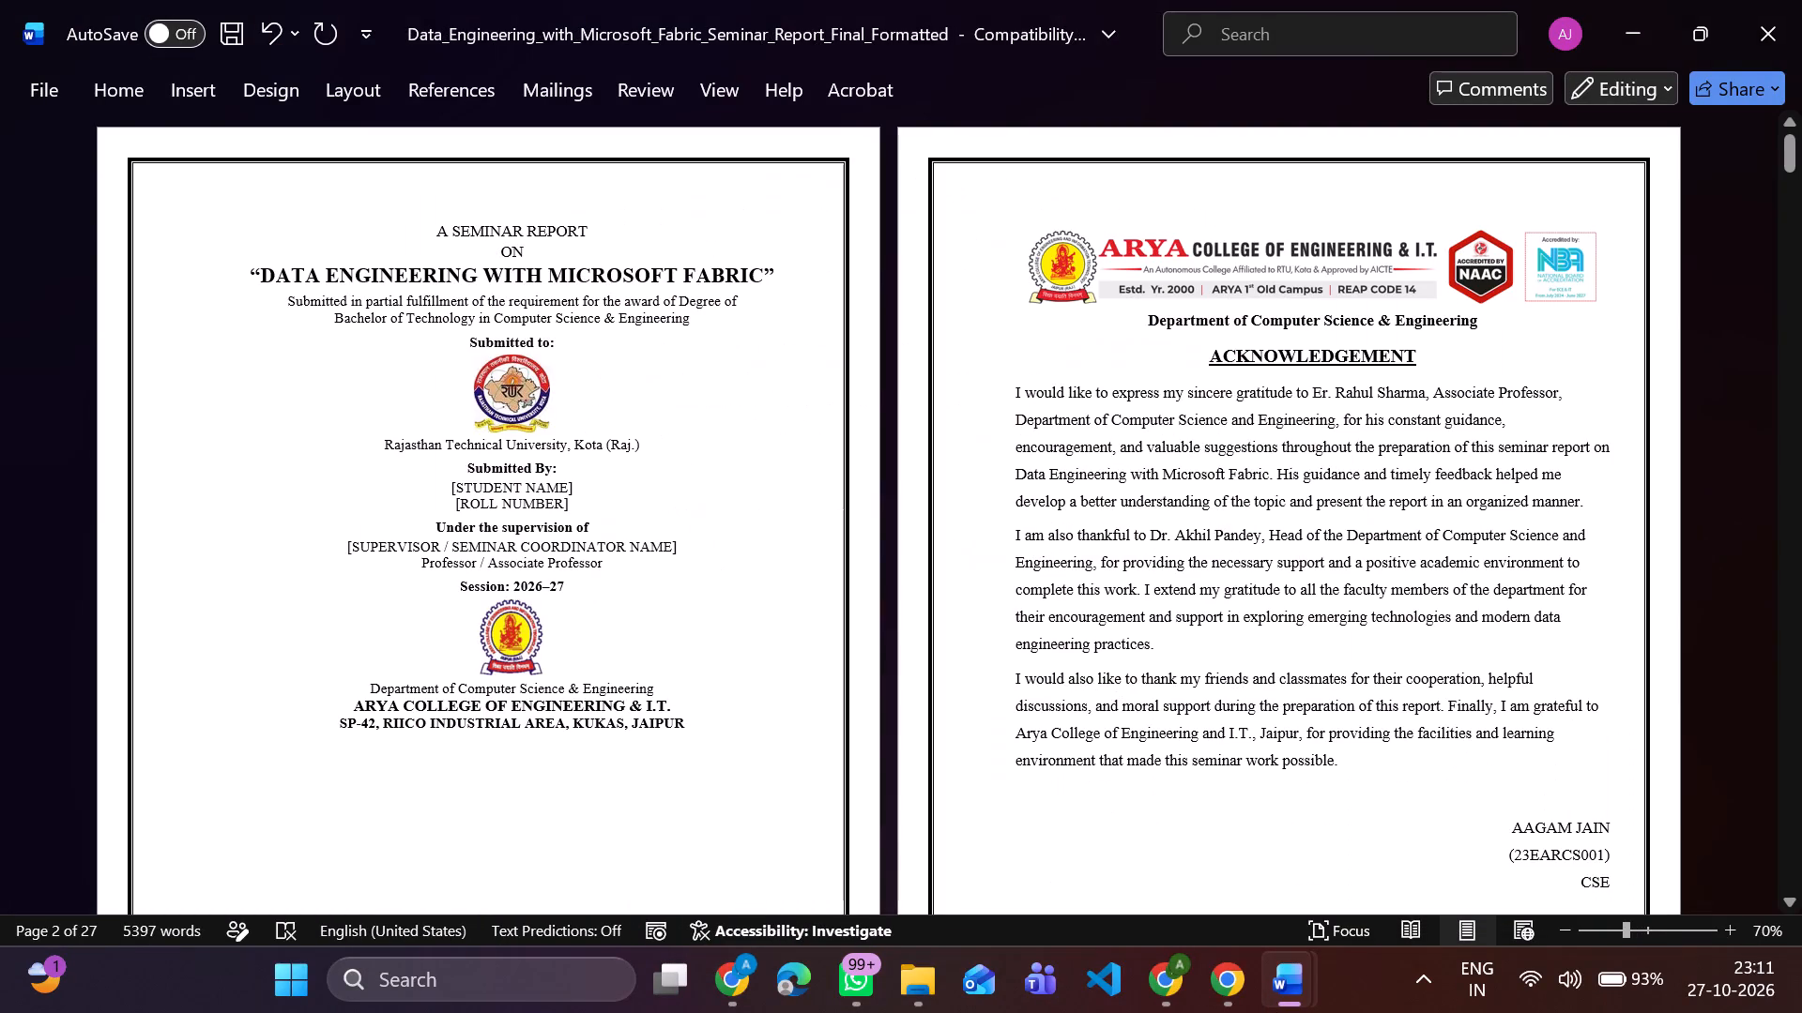
Save the Data Engineering with Microsoft Fabric report.
key(ctrl+s)
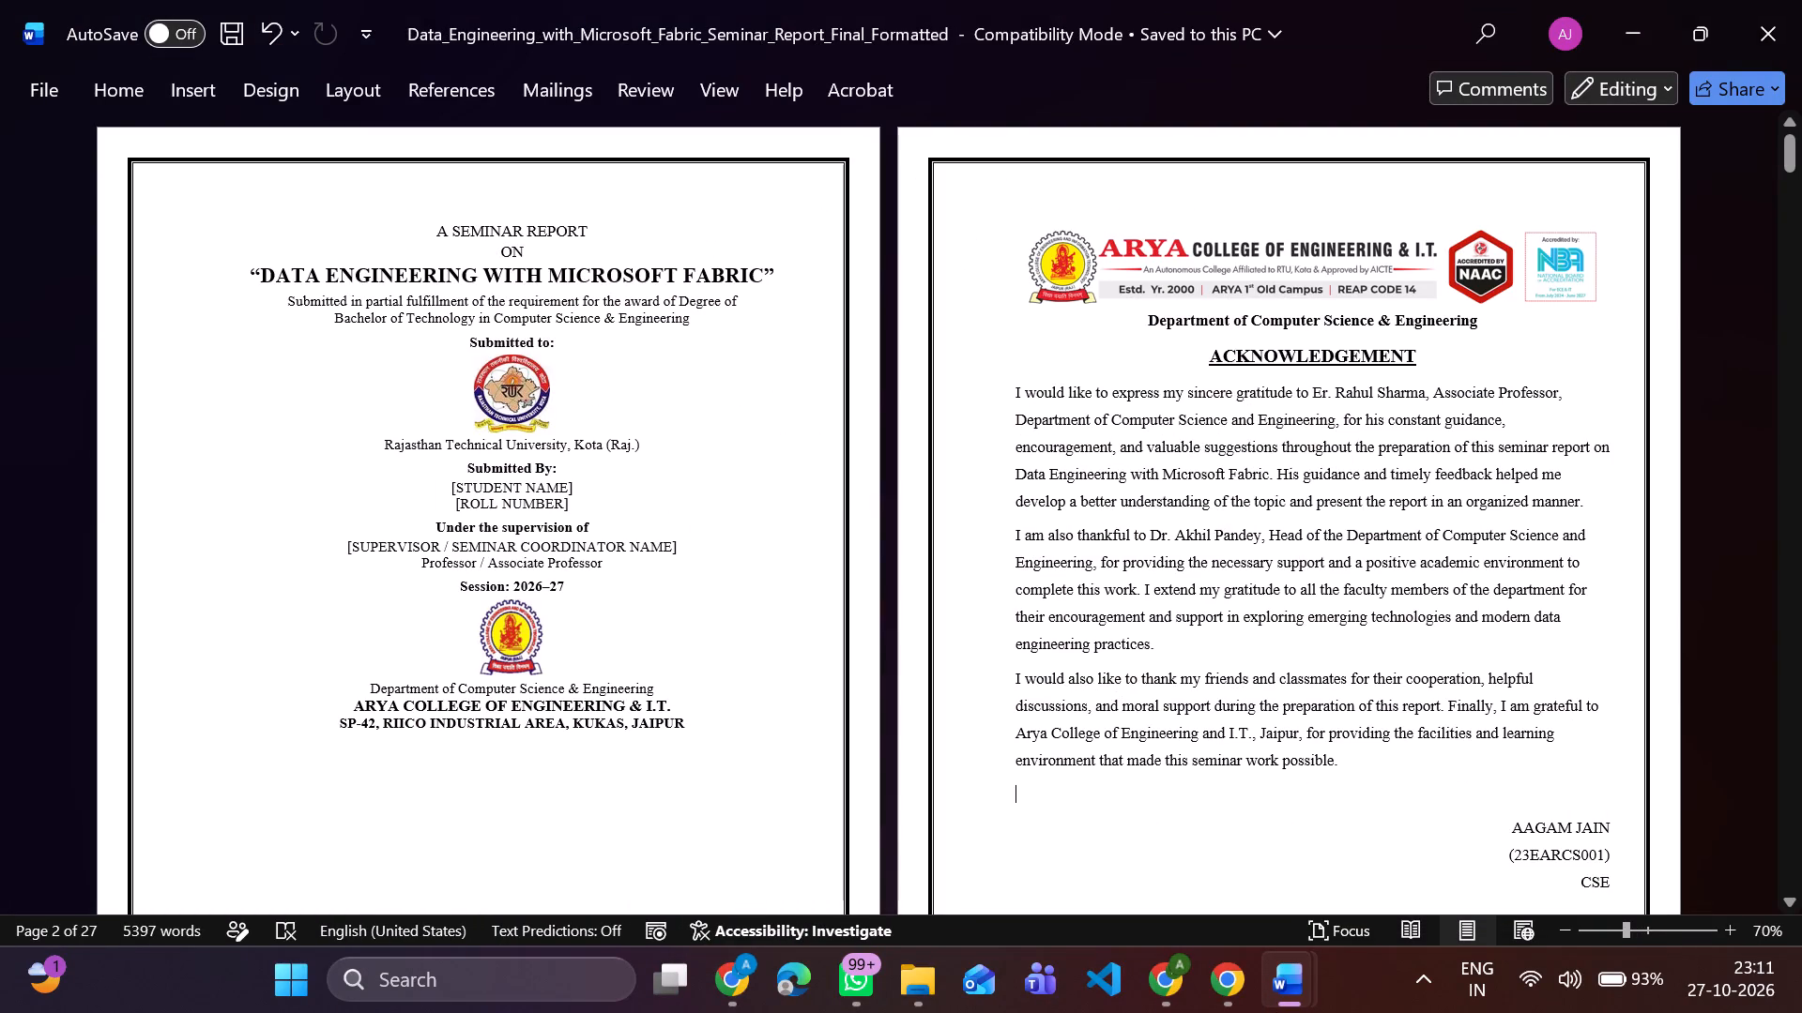
key(ctrl+s)
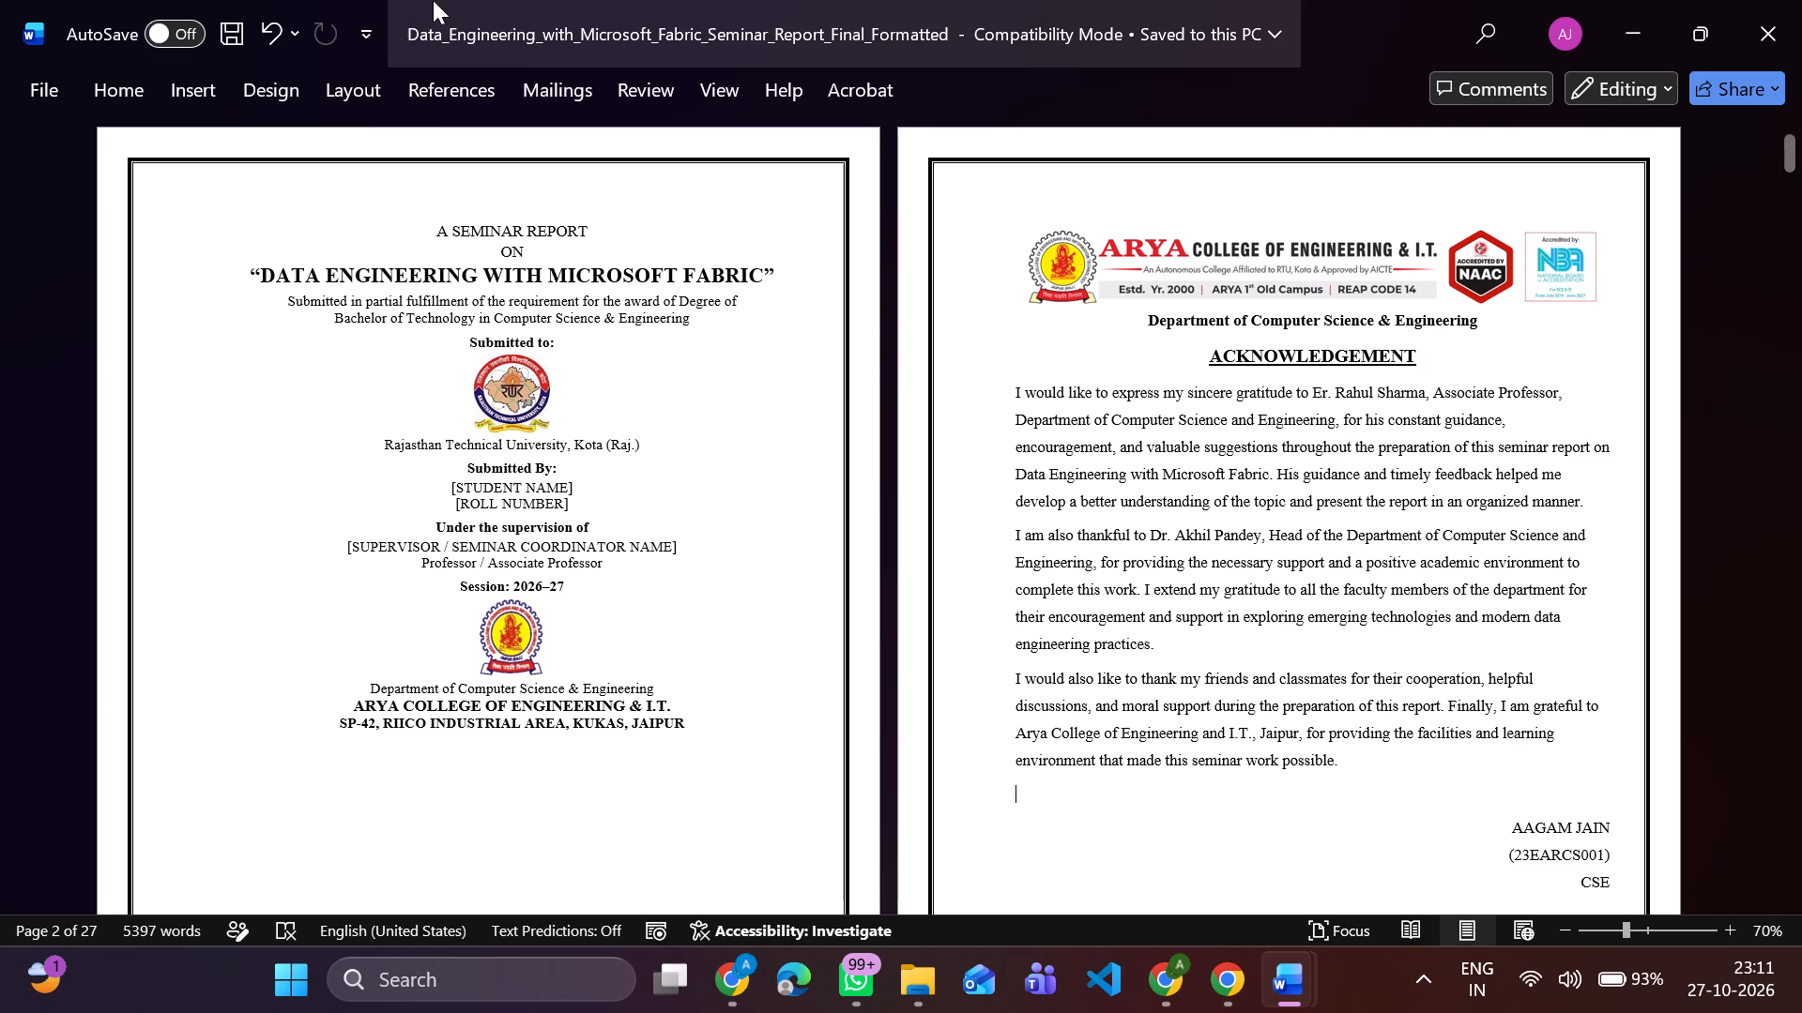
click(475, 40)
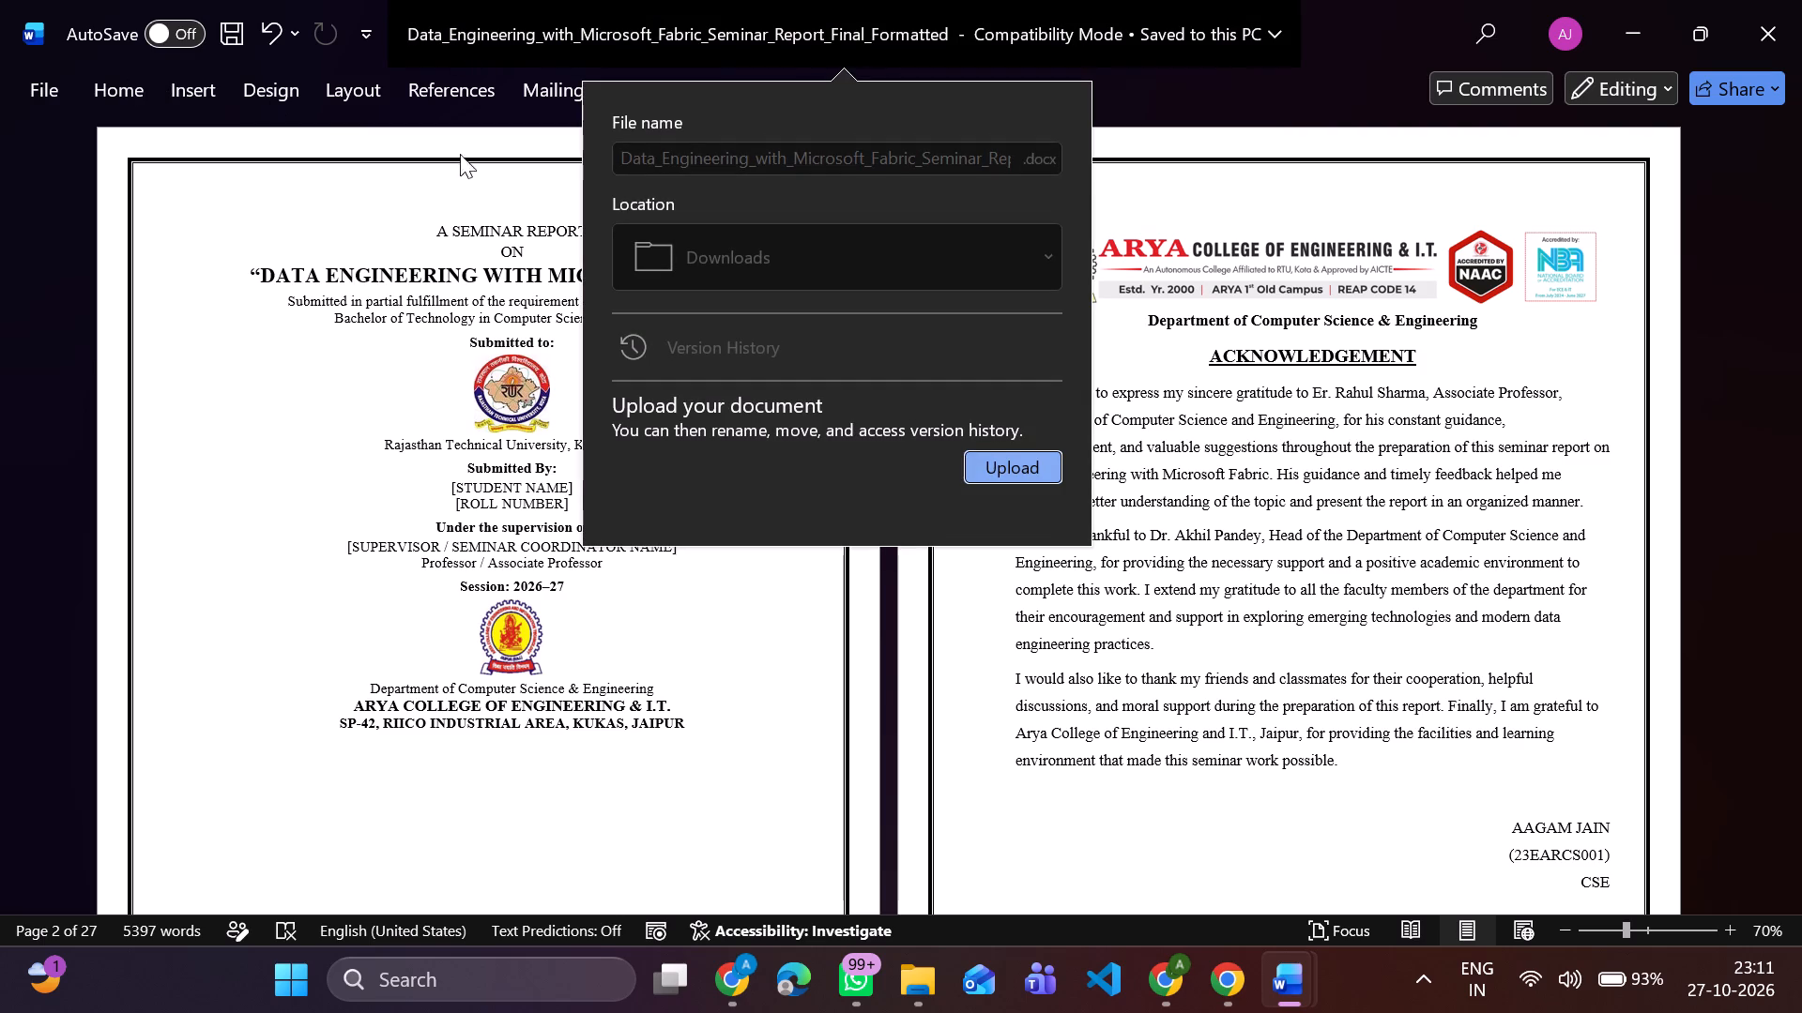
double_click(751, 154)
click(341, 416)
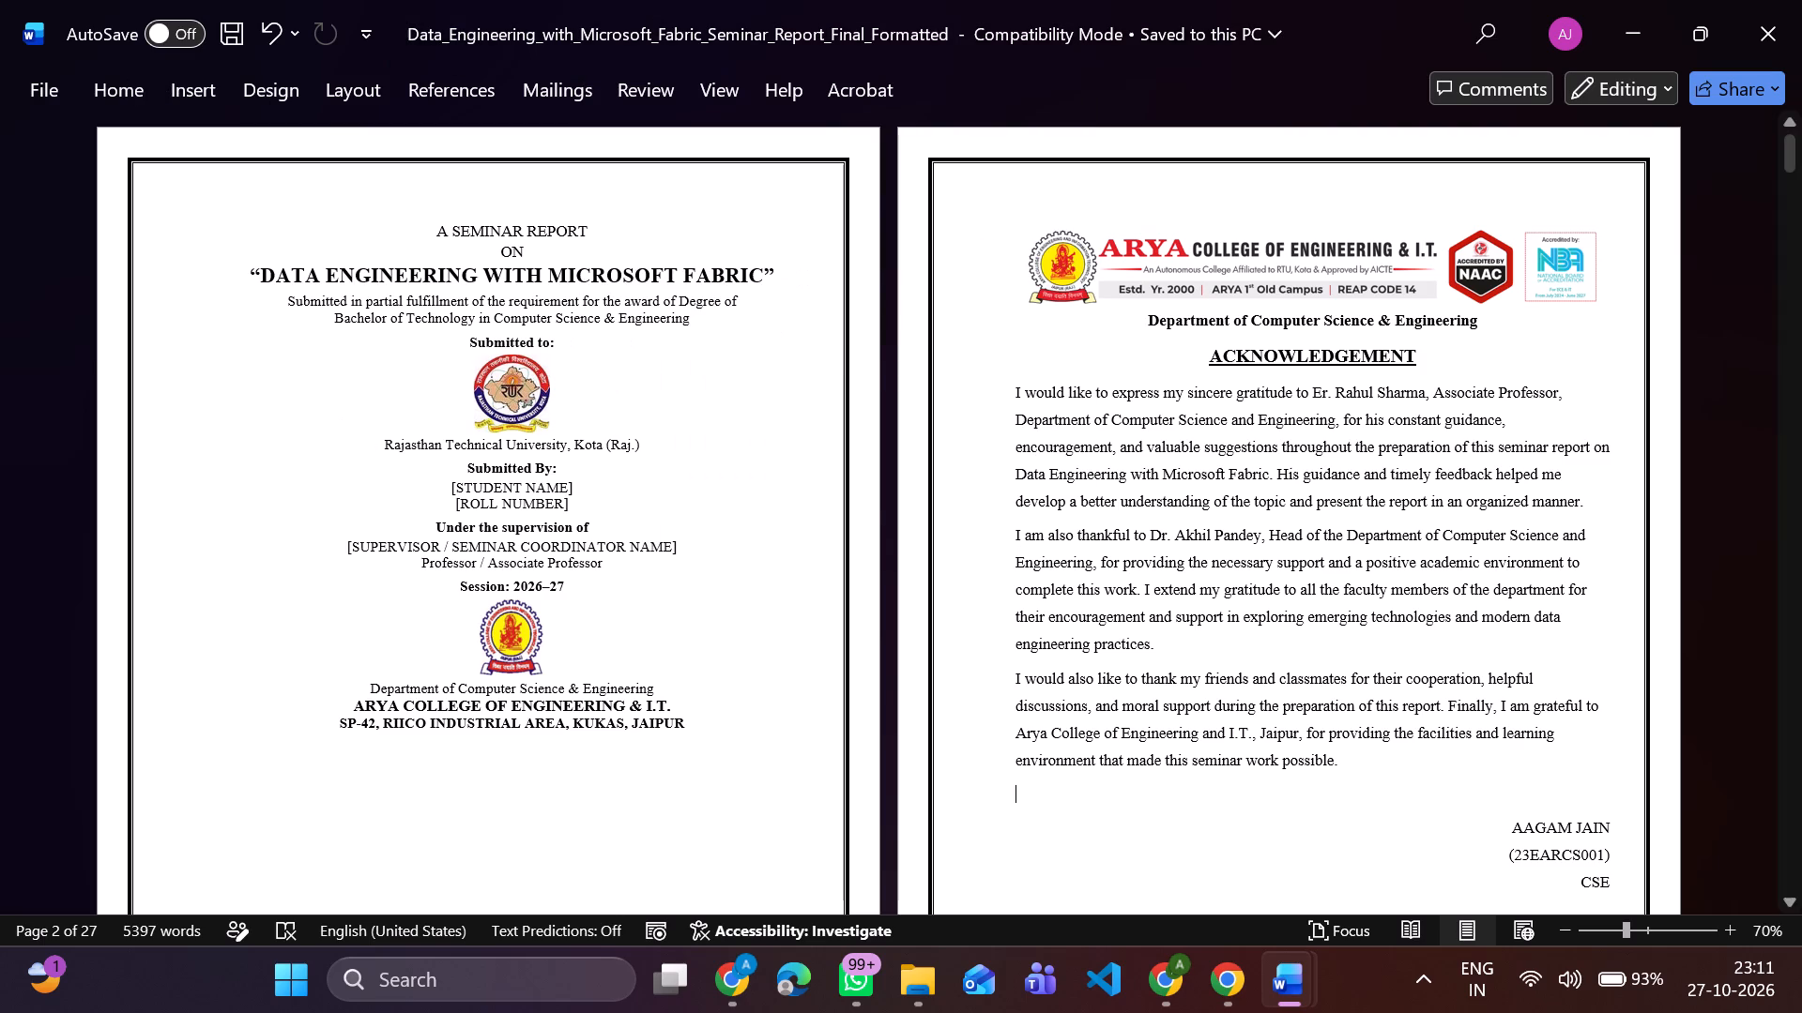
Save a copy of the report in Downloads as a Word Document (*.docx) named Final-report.
click(41, 88)
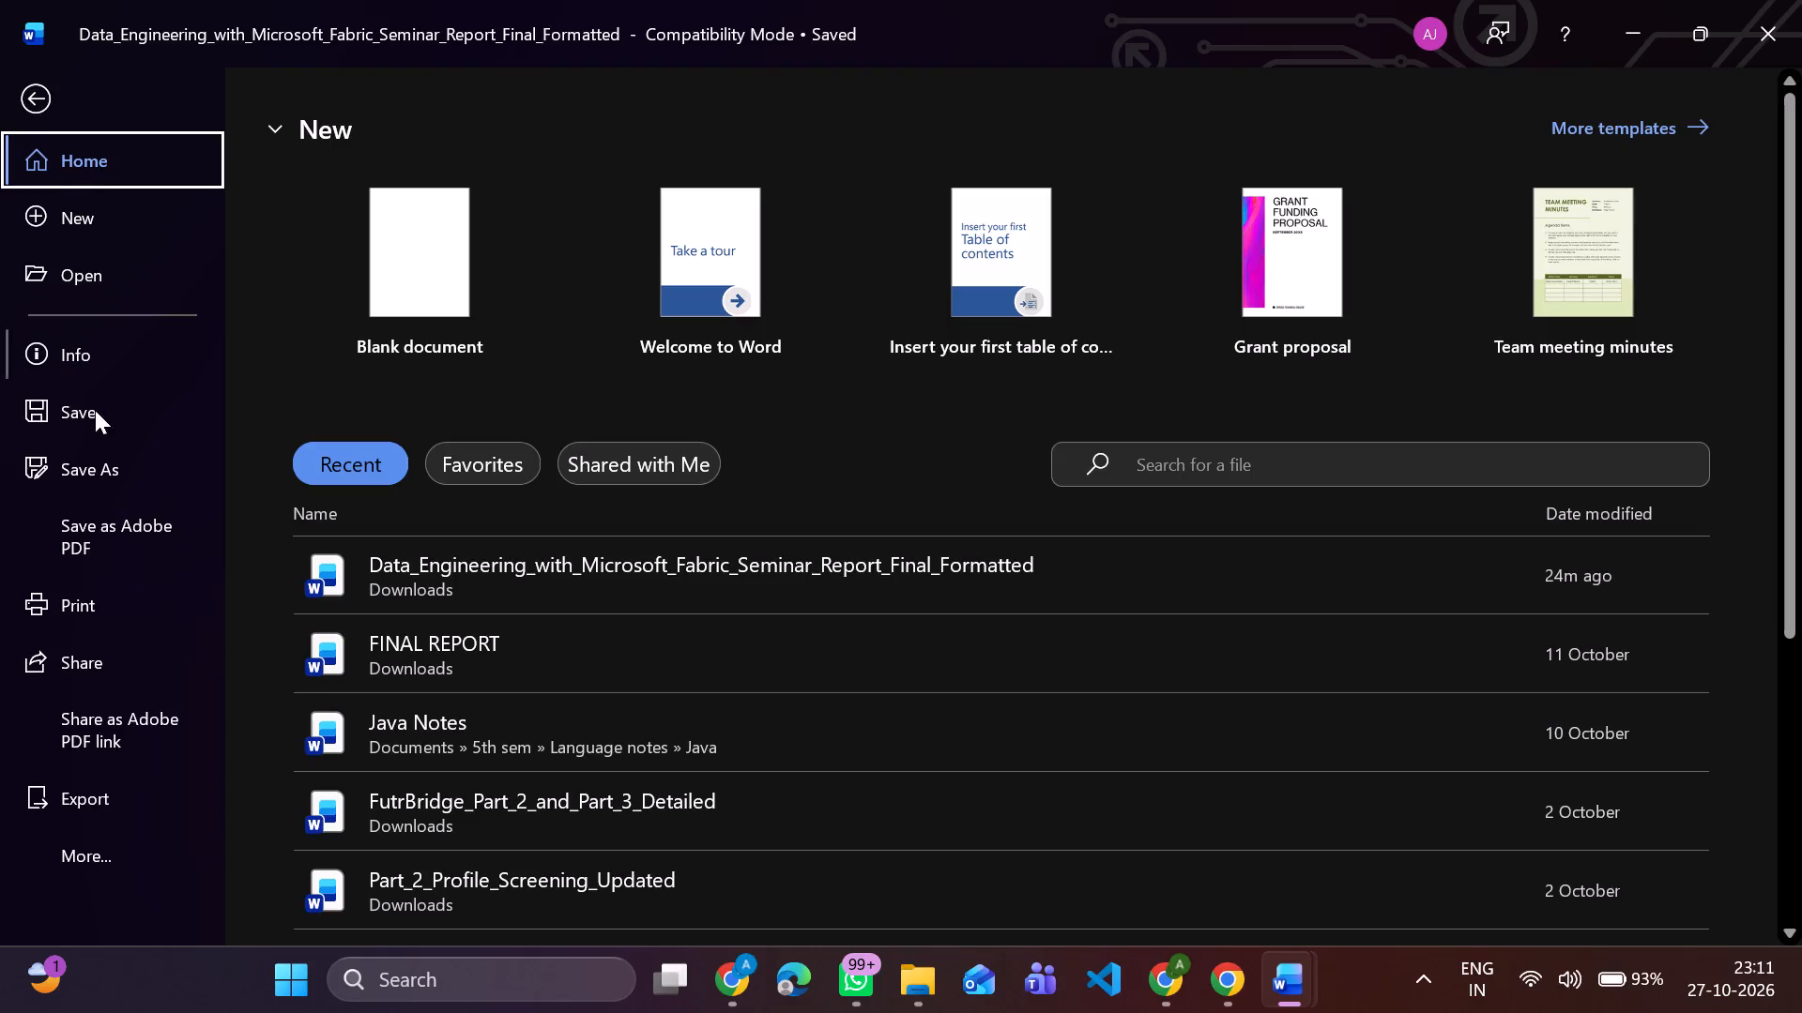
click(87, 459)
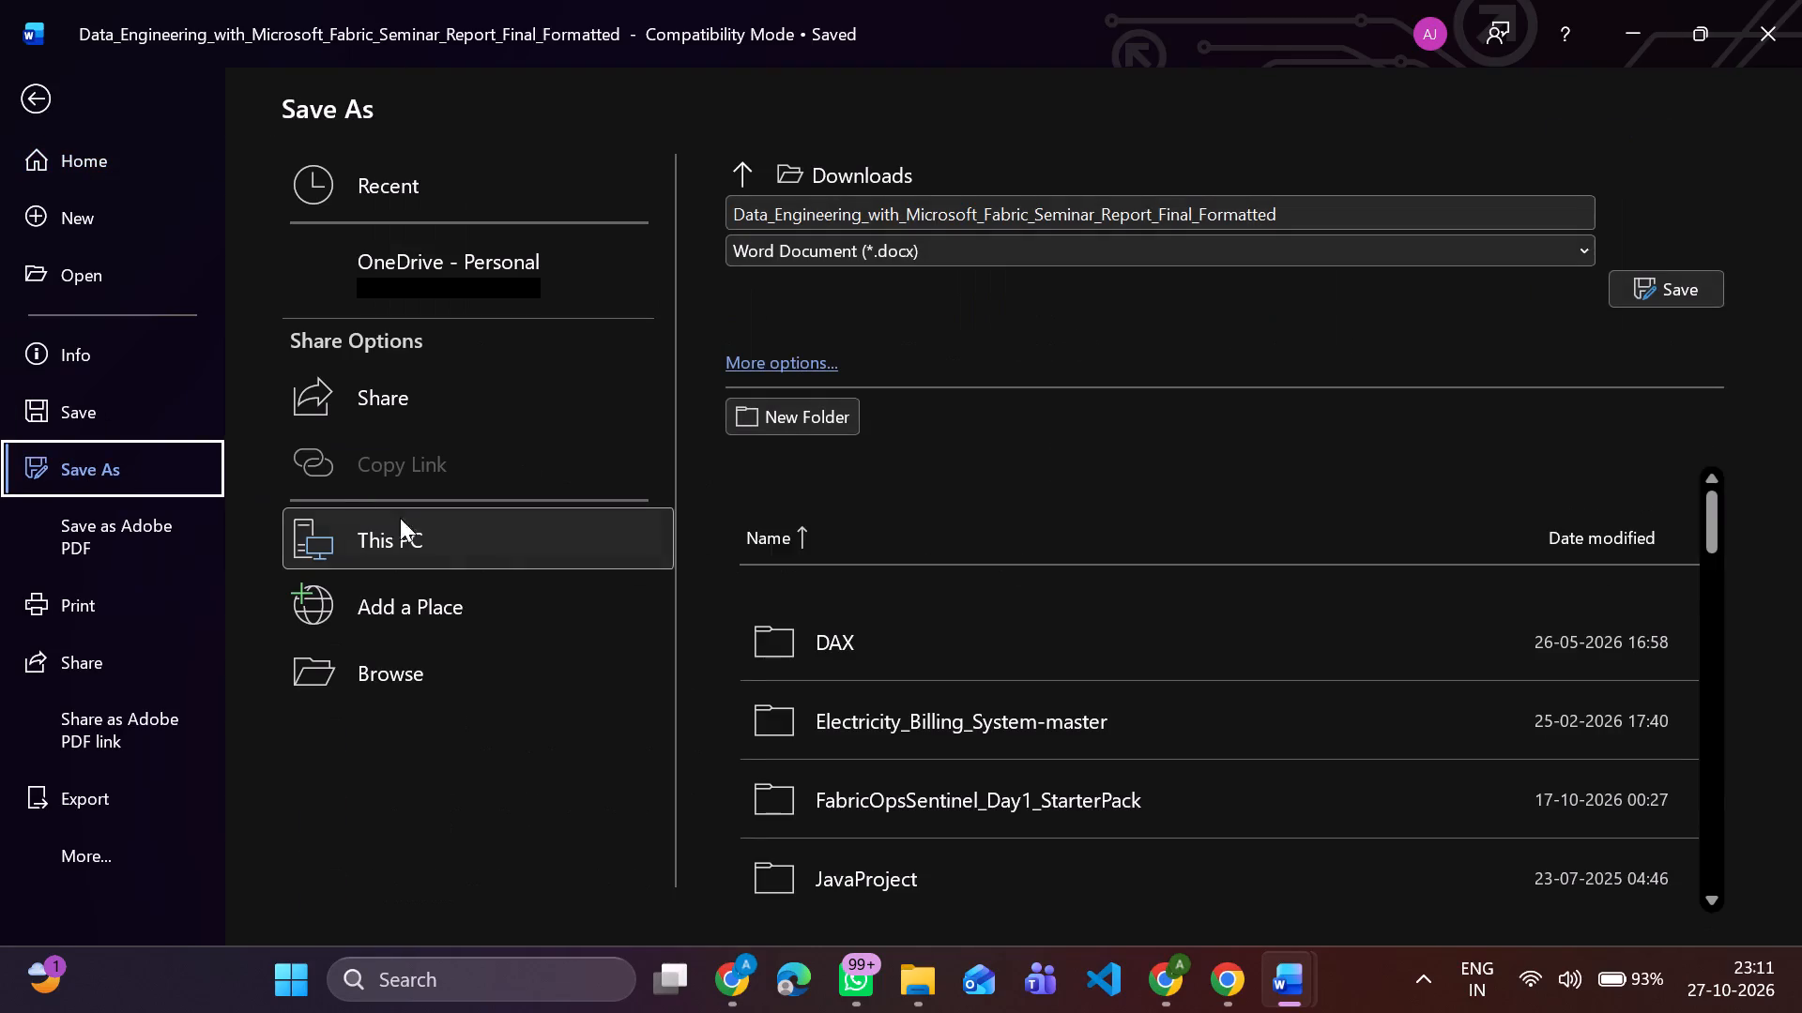
click(1395, 211)
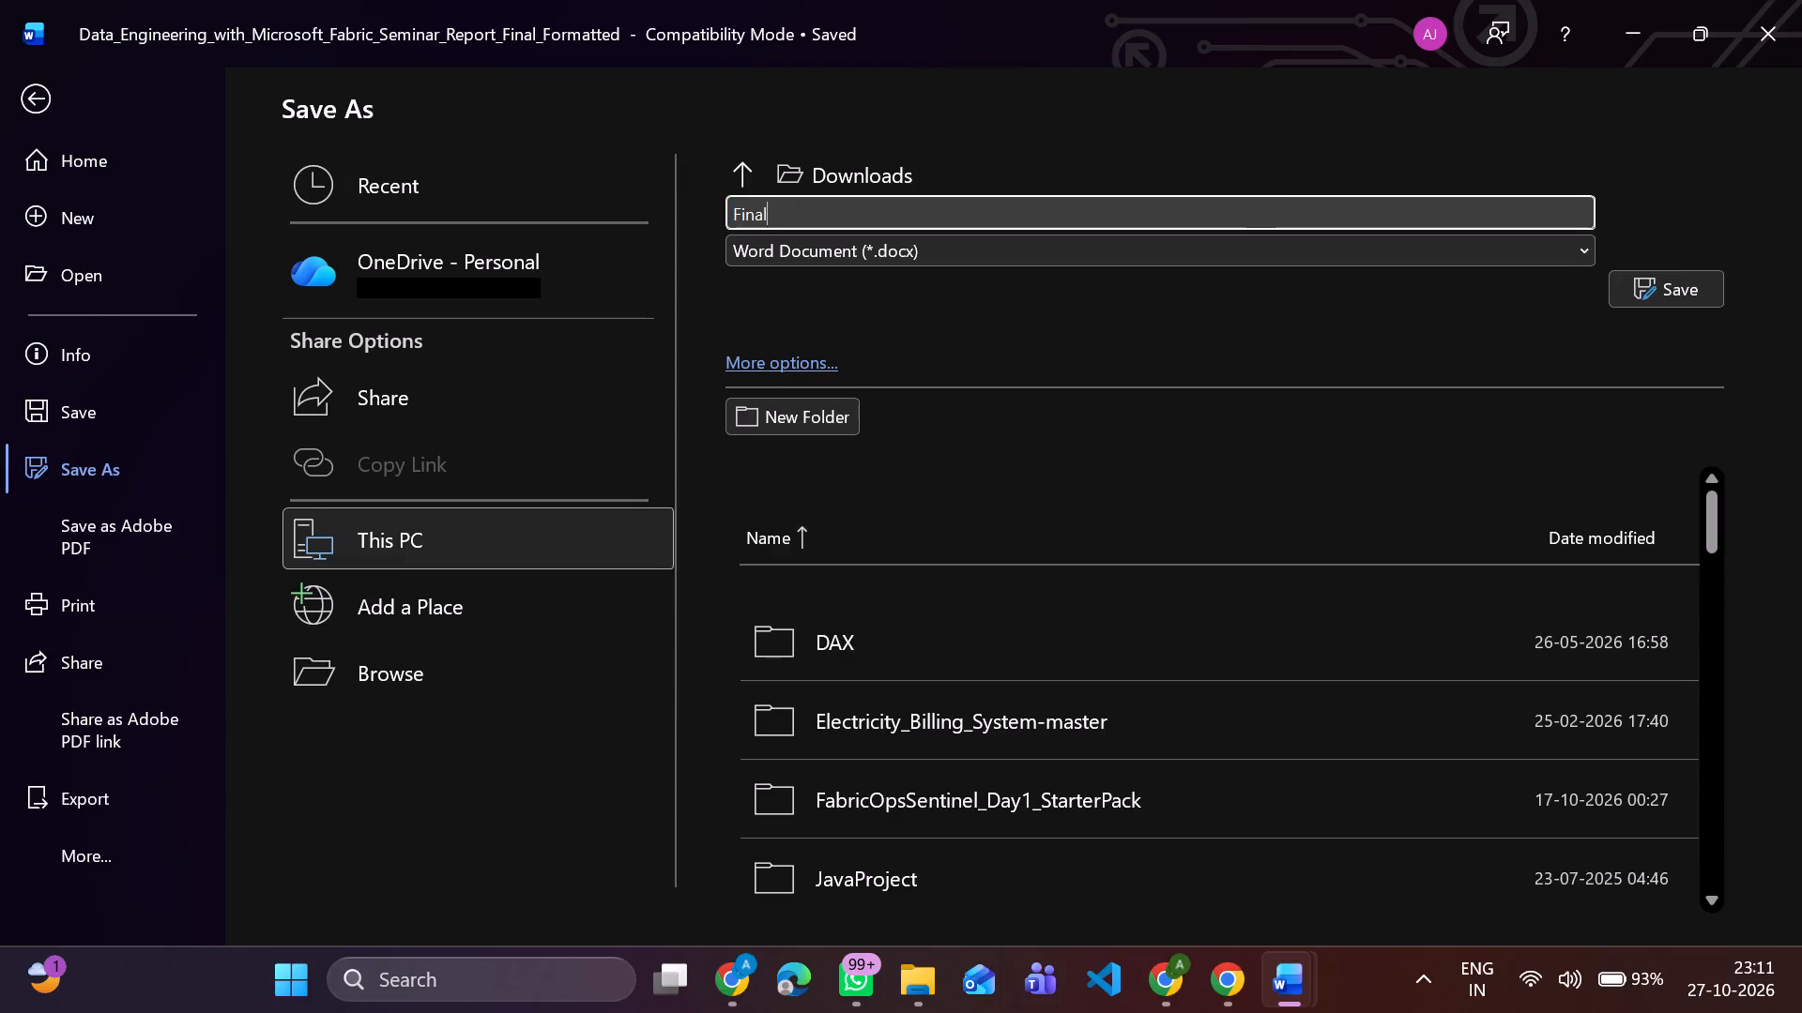
text(-report)
click(1412, 255)
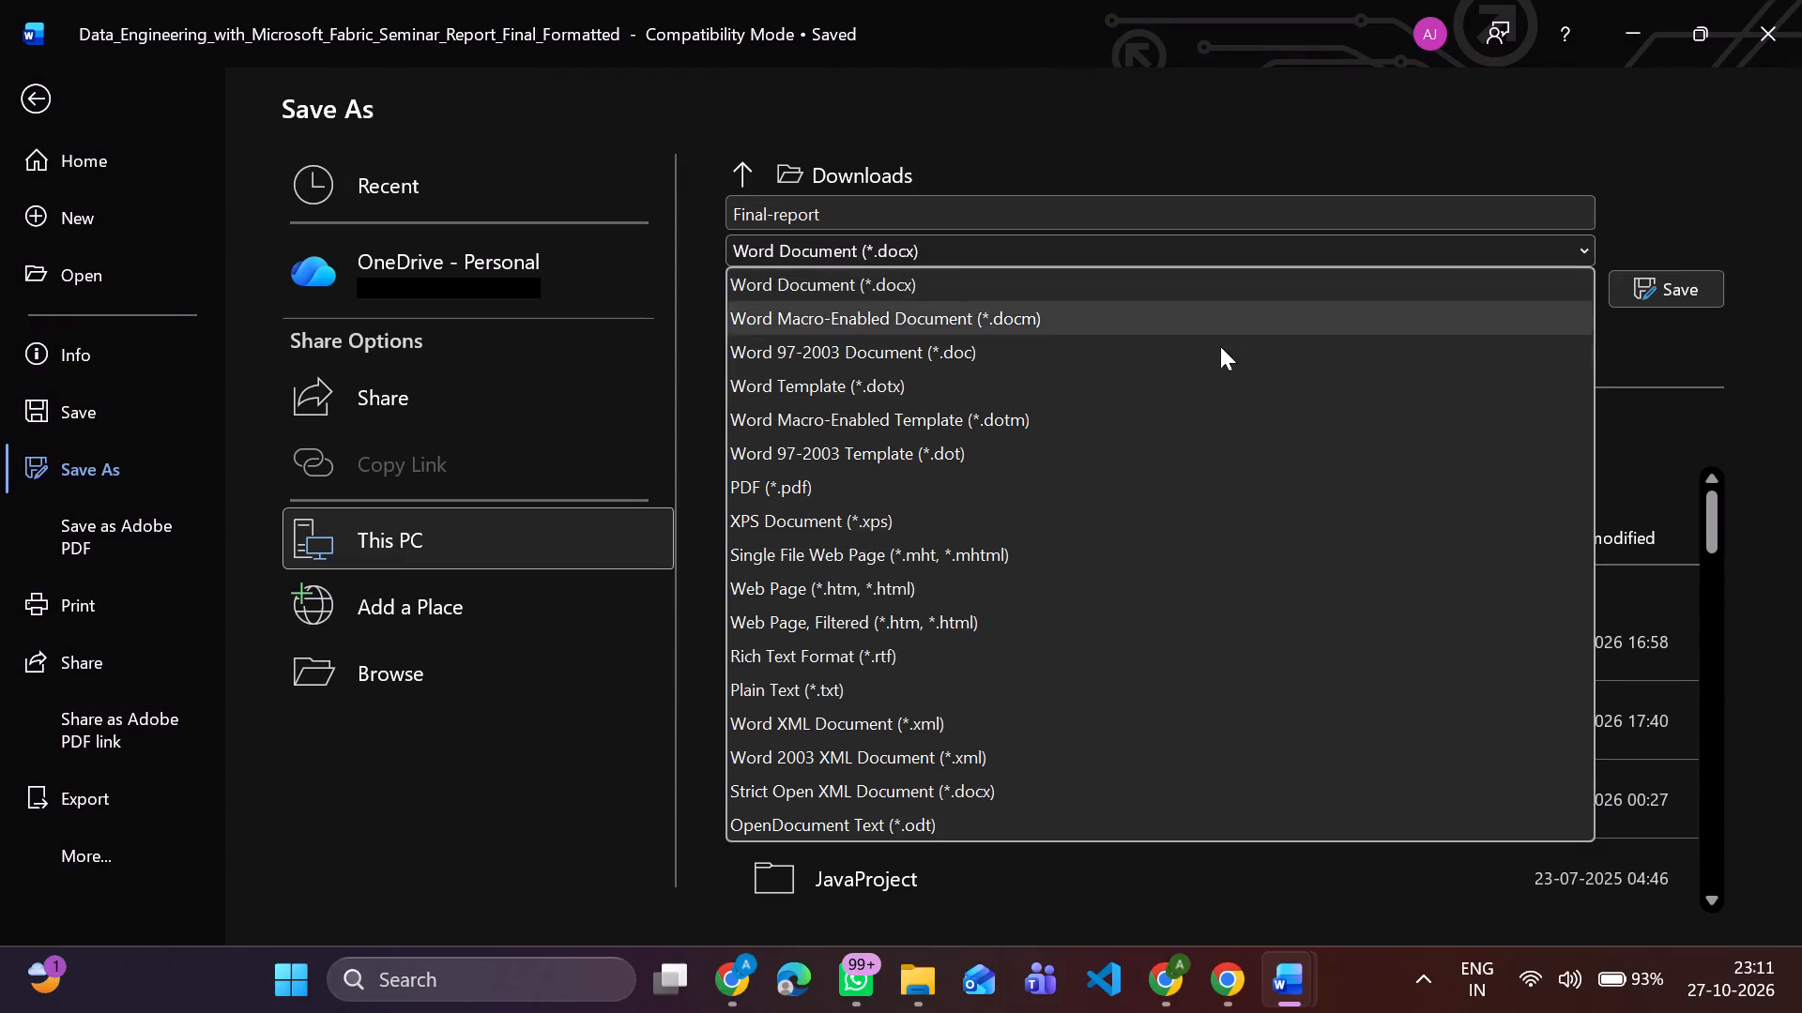
click(1049, 490)
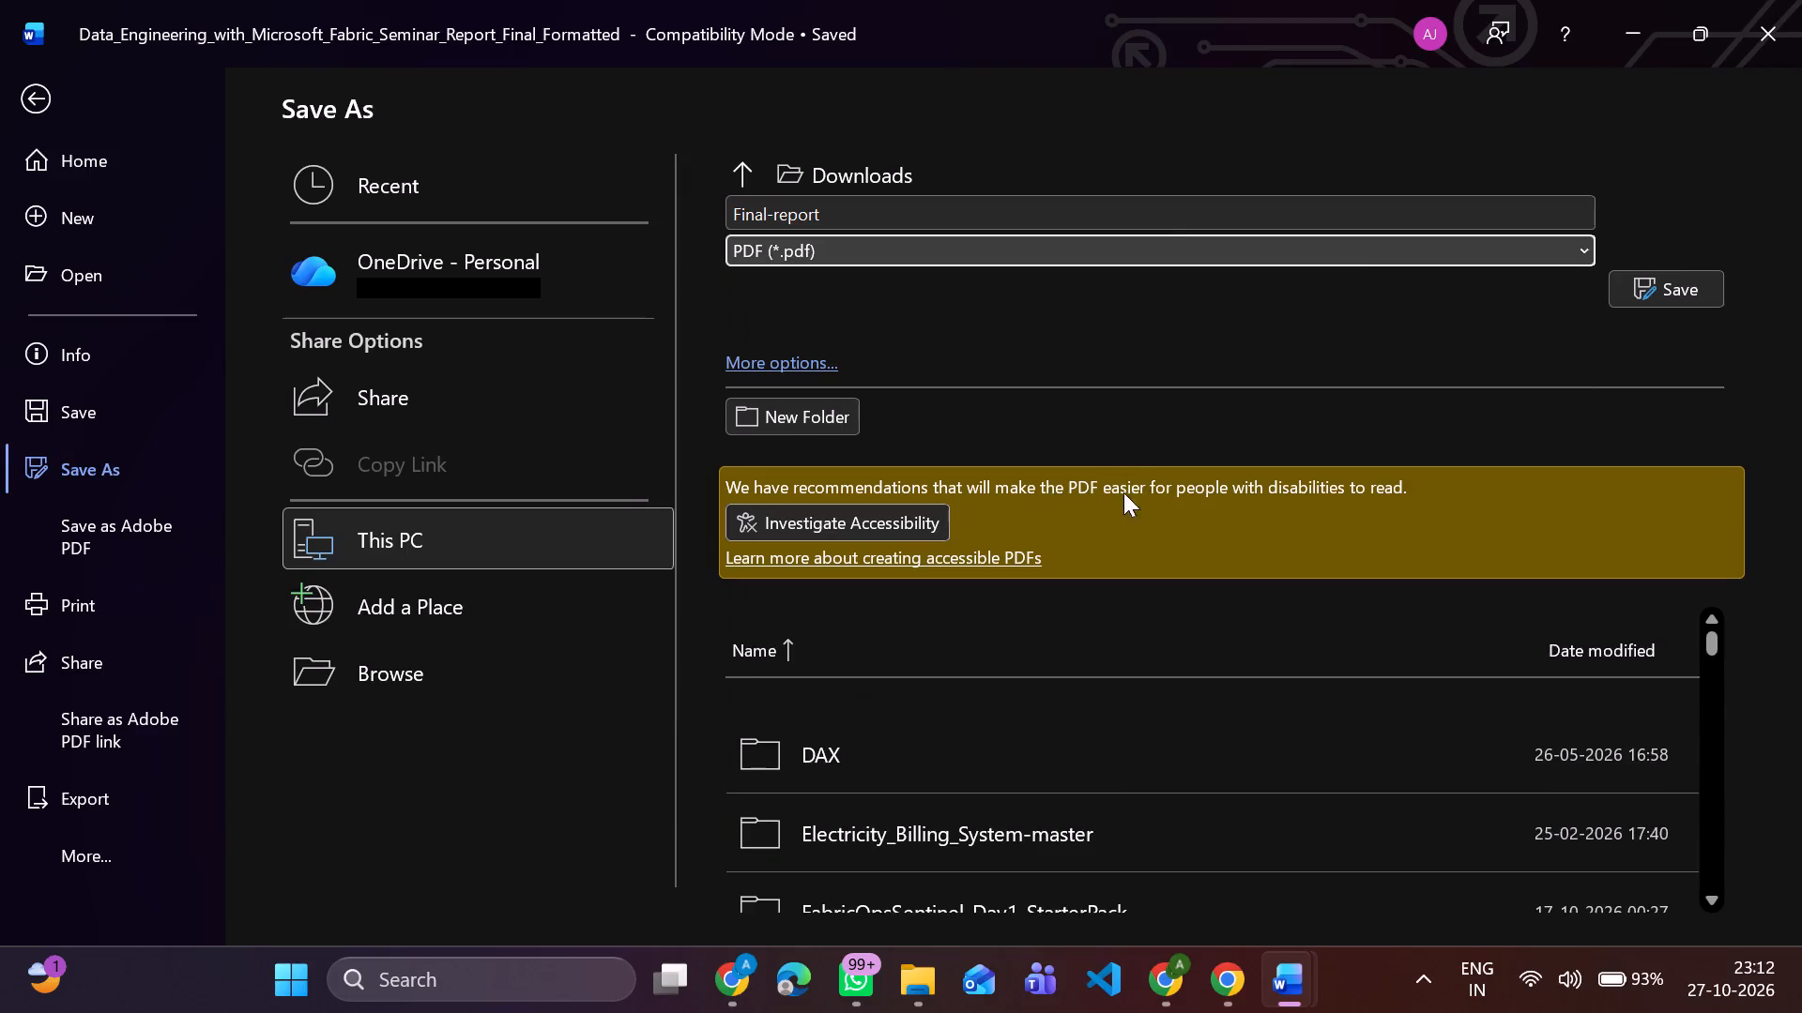
click(1175, 249)
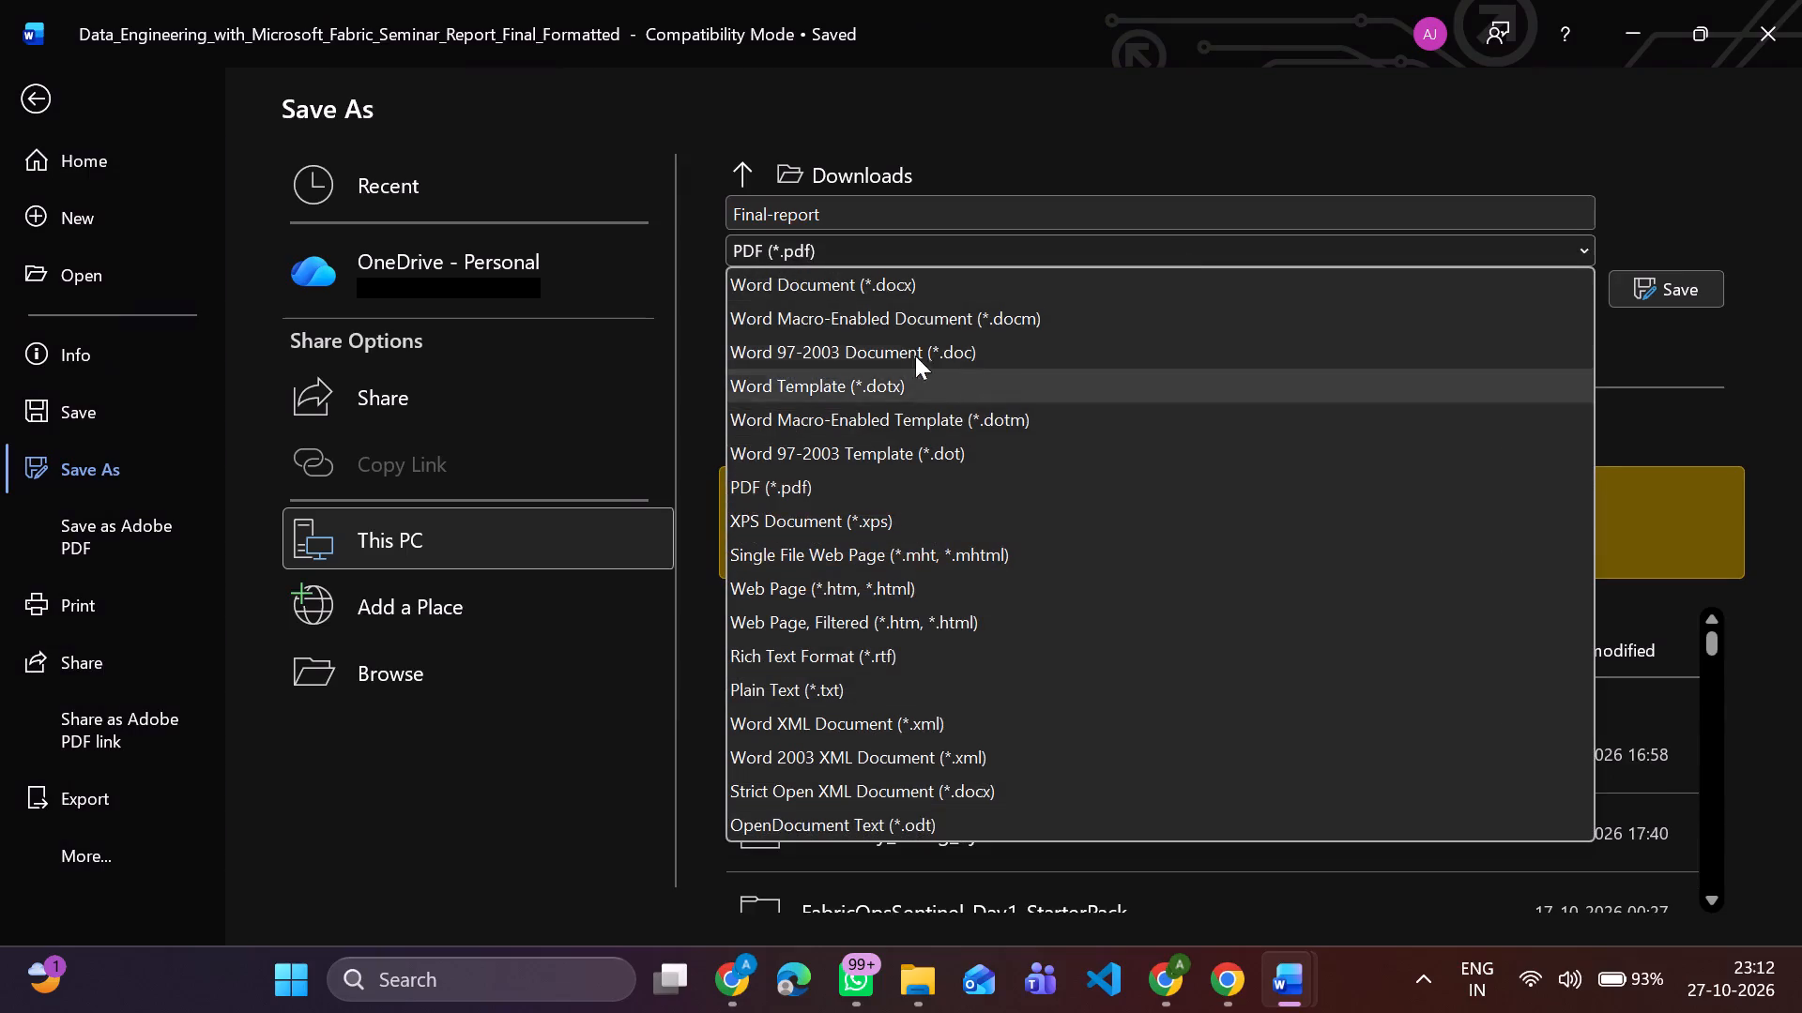
click(905, 290)
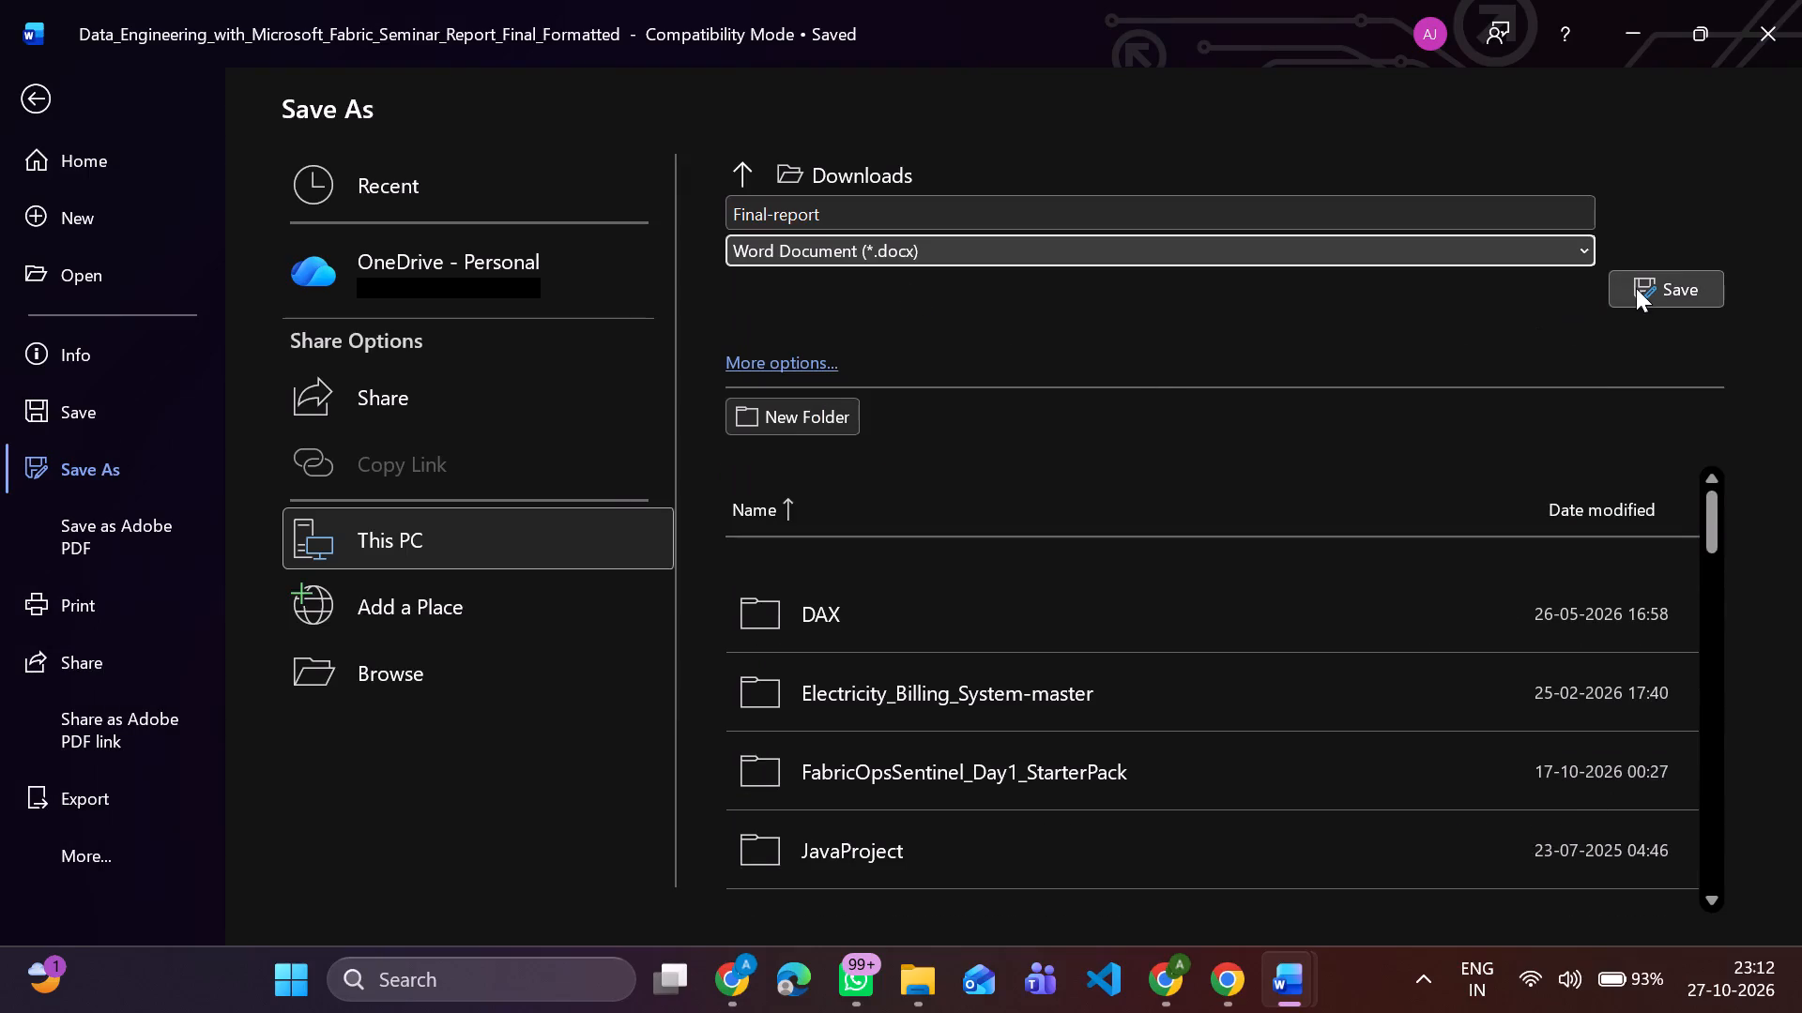
click(1665, 278)
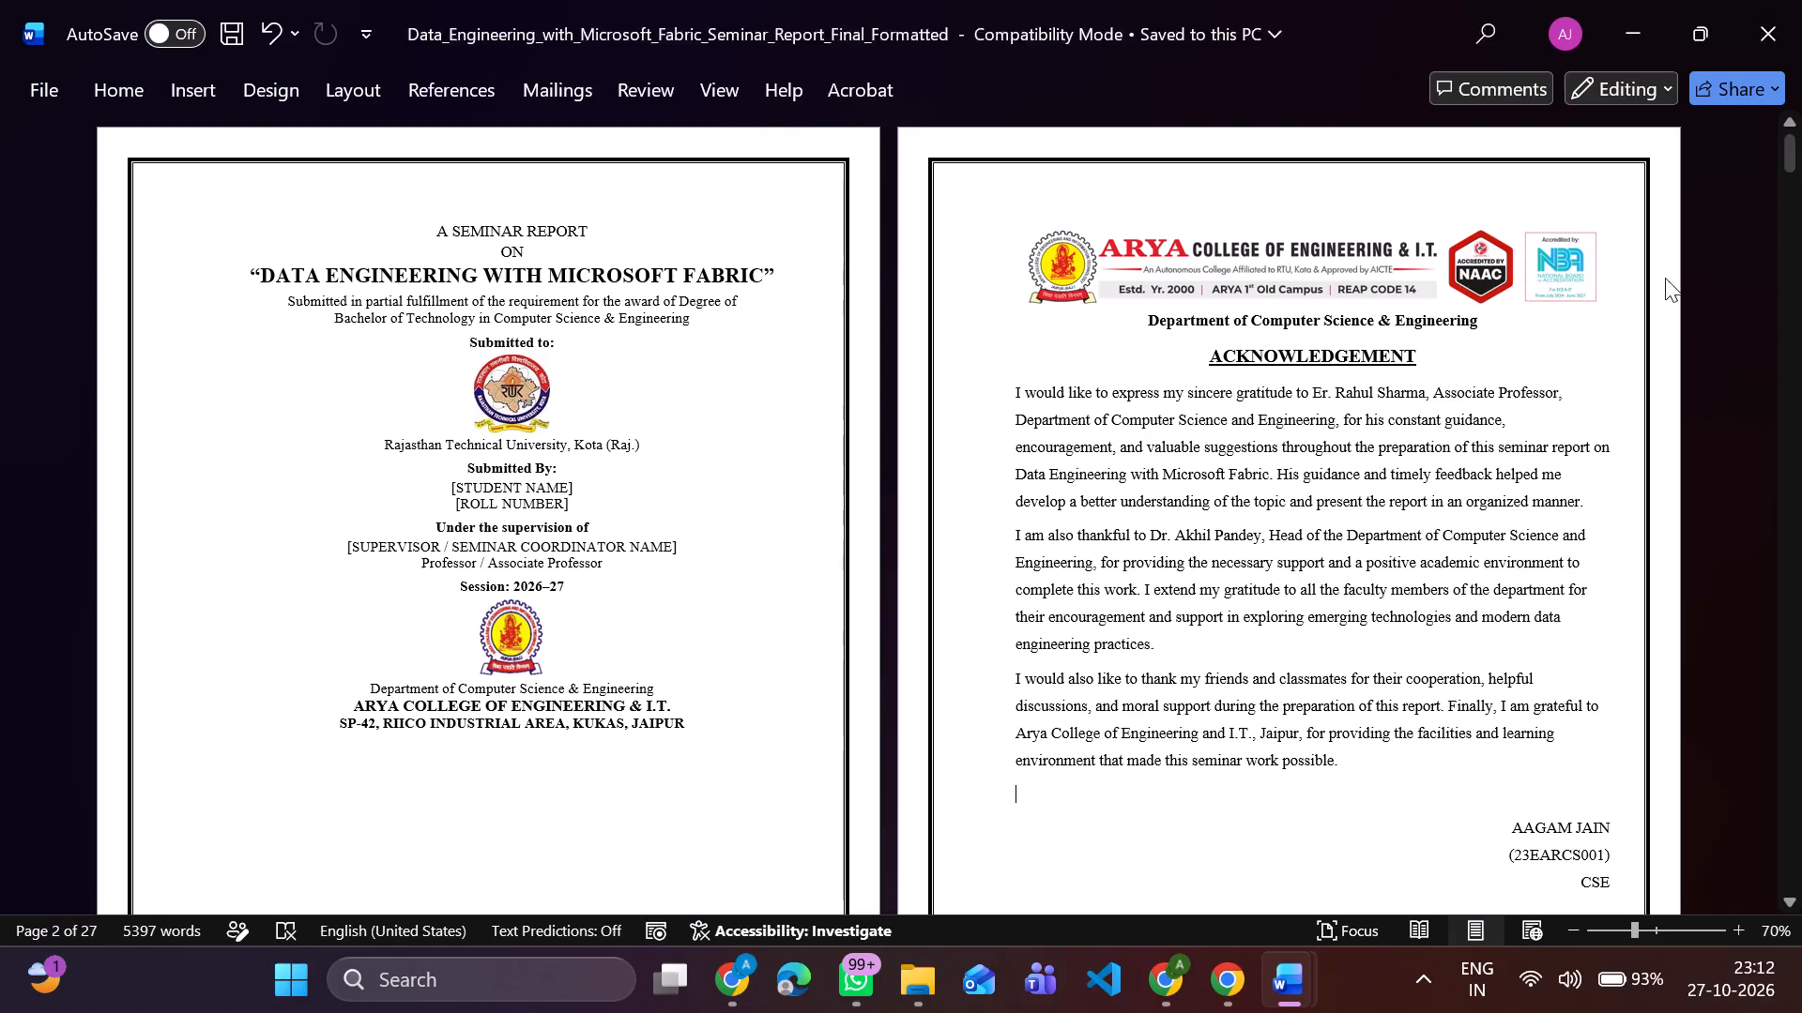
Open the original Data_Engineering_with_Microsoft_Fabric_Seminar_Report from the Downloads folder in File Explorer to check it, and close it.
click(904, 996)
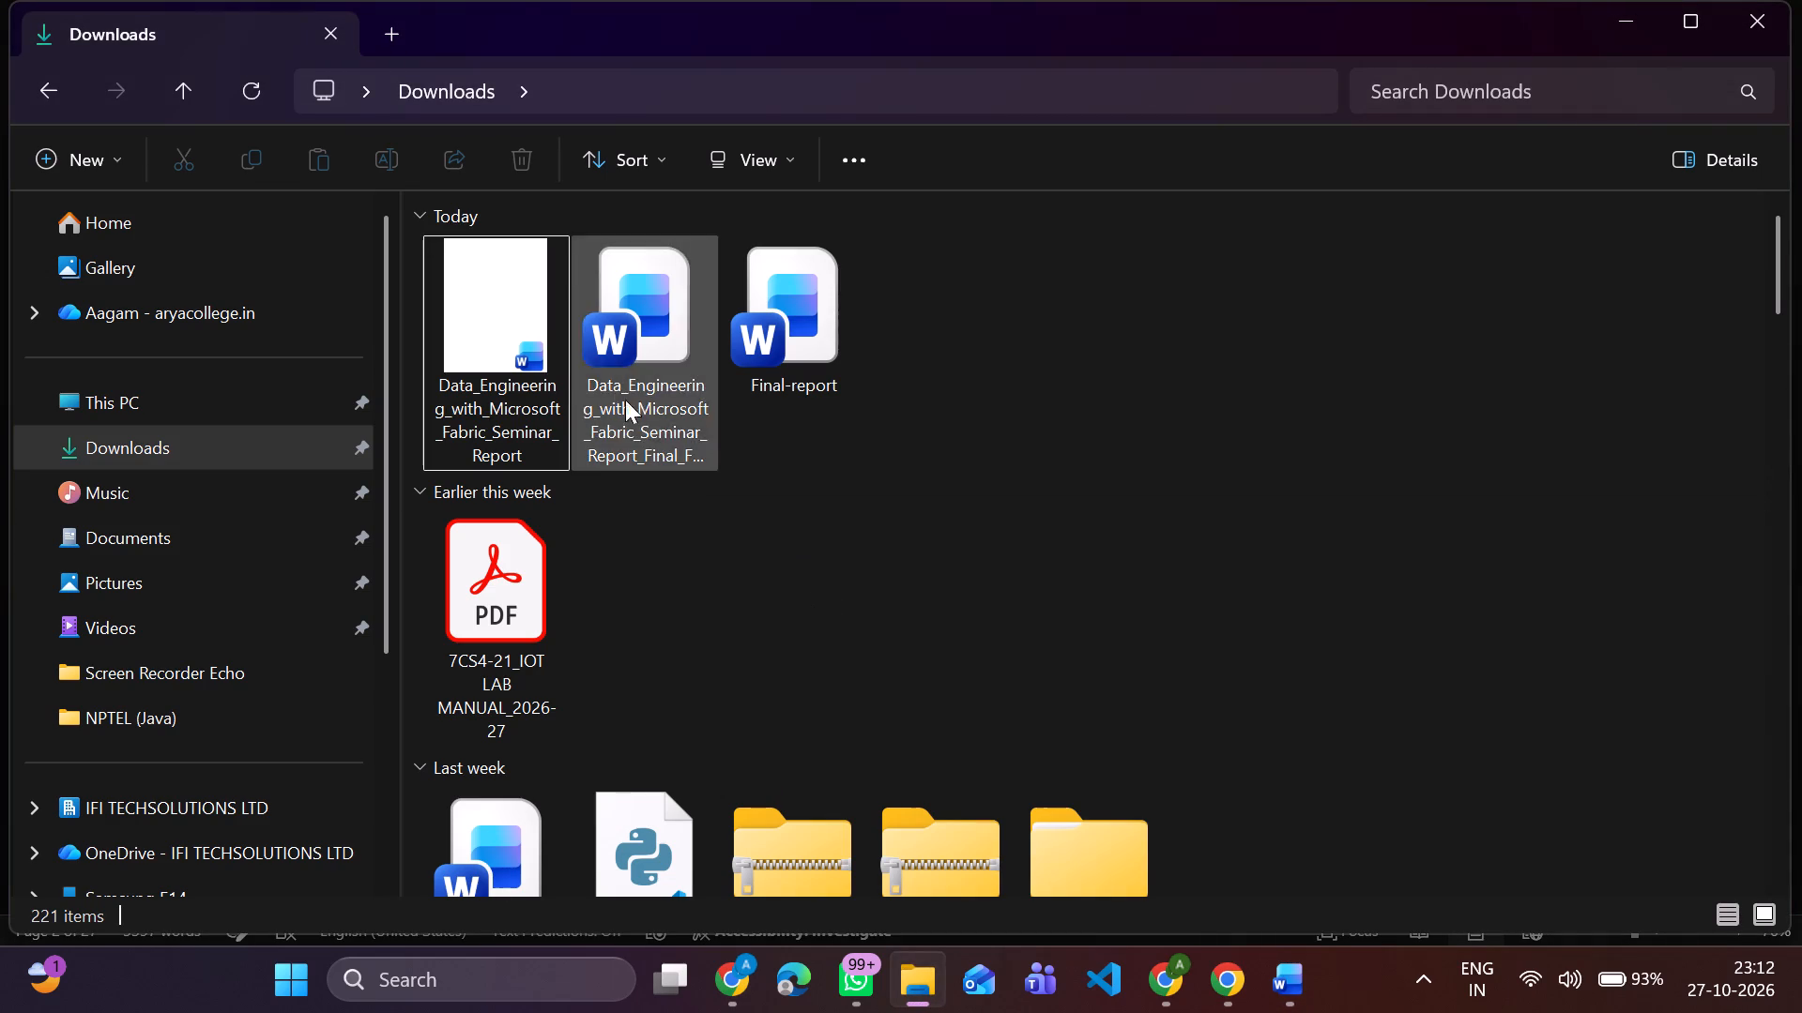
double_click(509, 319)
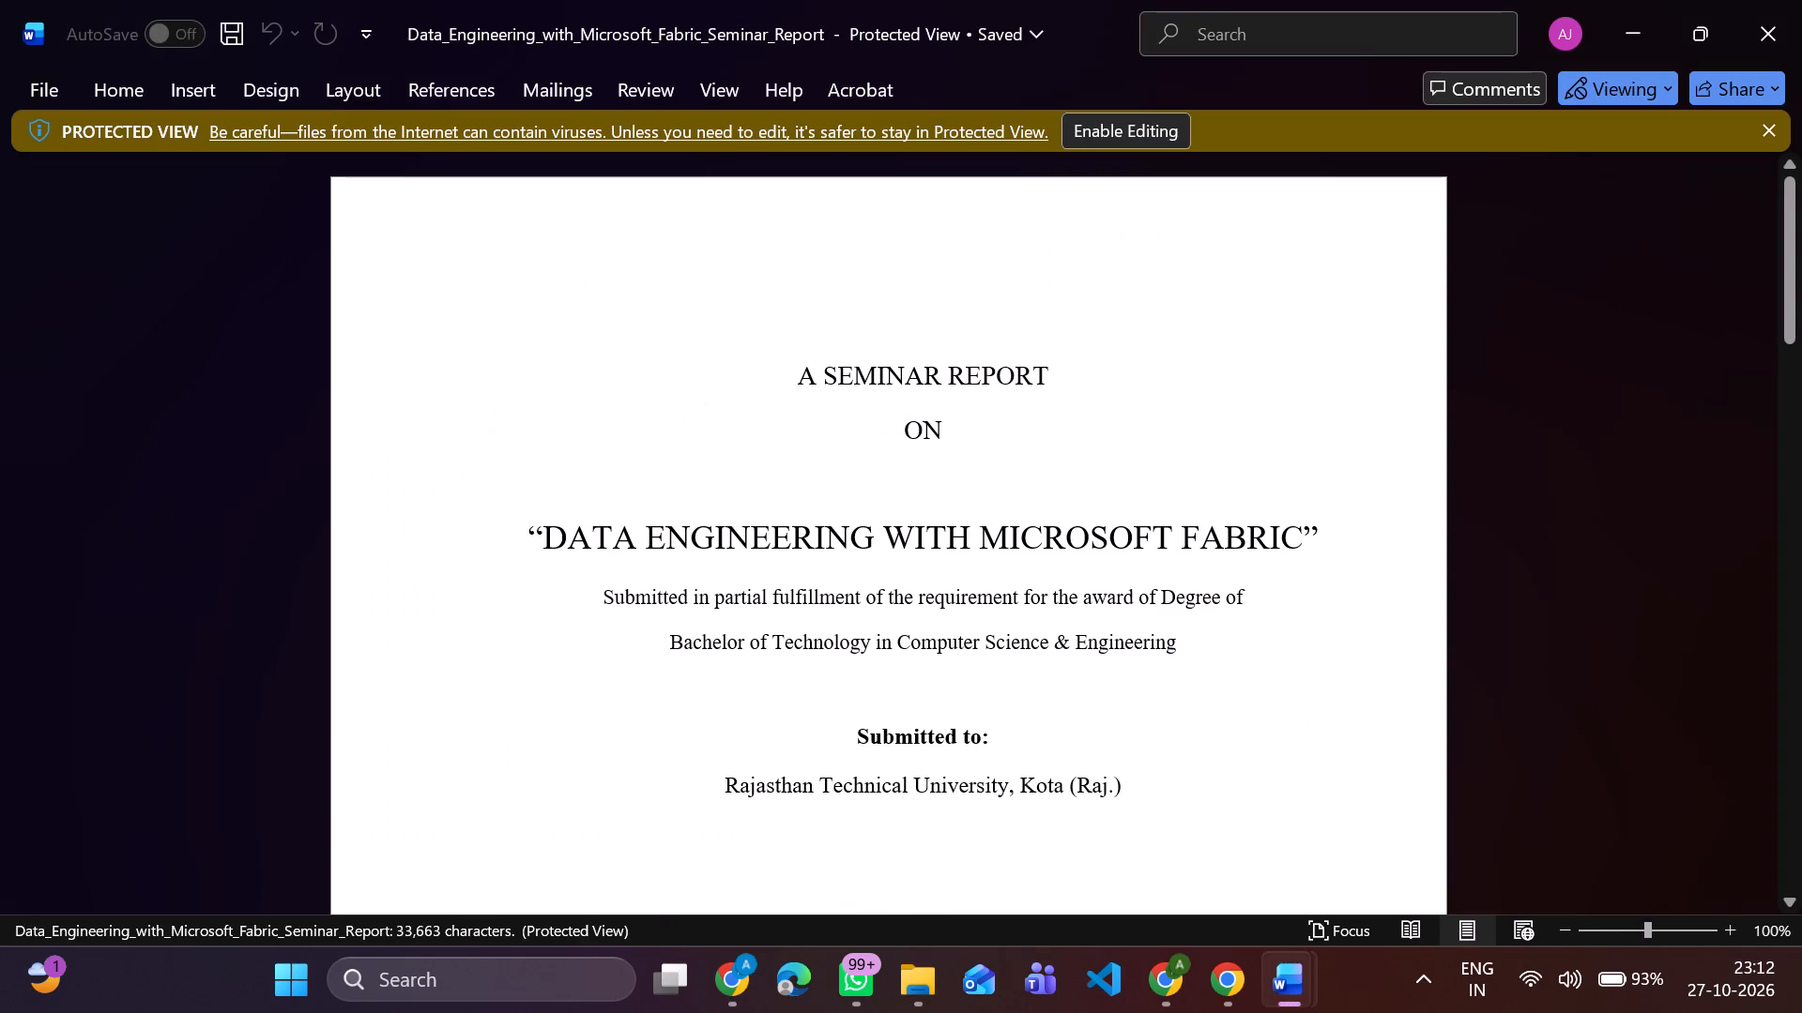
click(1801, 0)
Switch back to the Downloads folder in File Explorer and open the Final-report document.
click(902, 987)
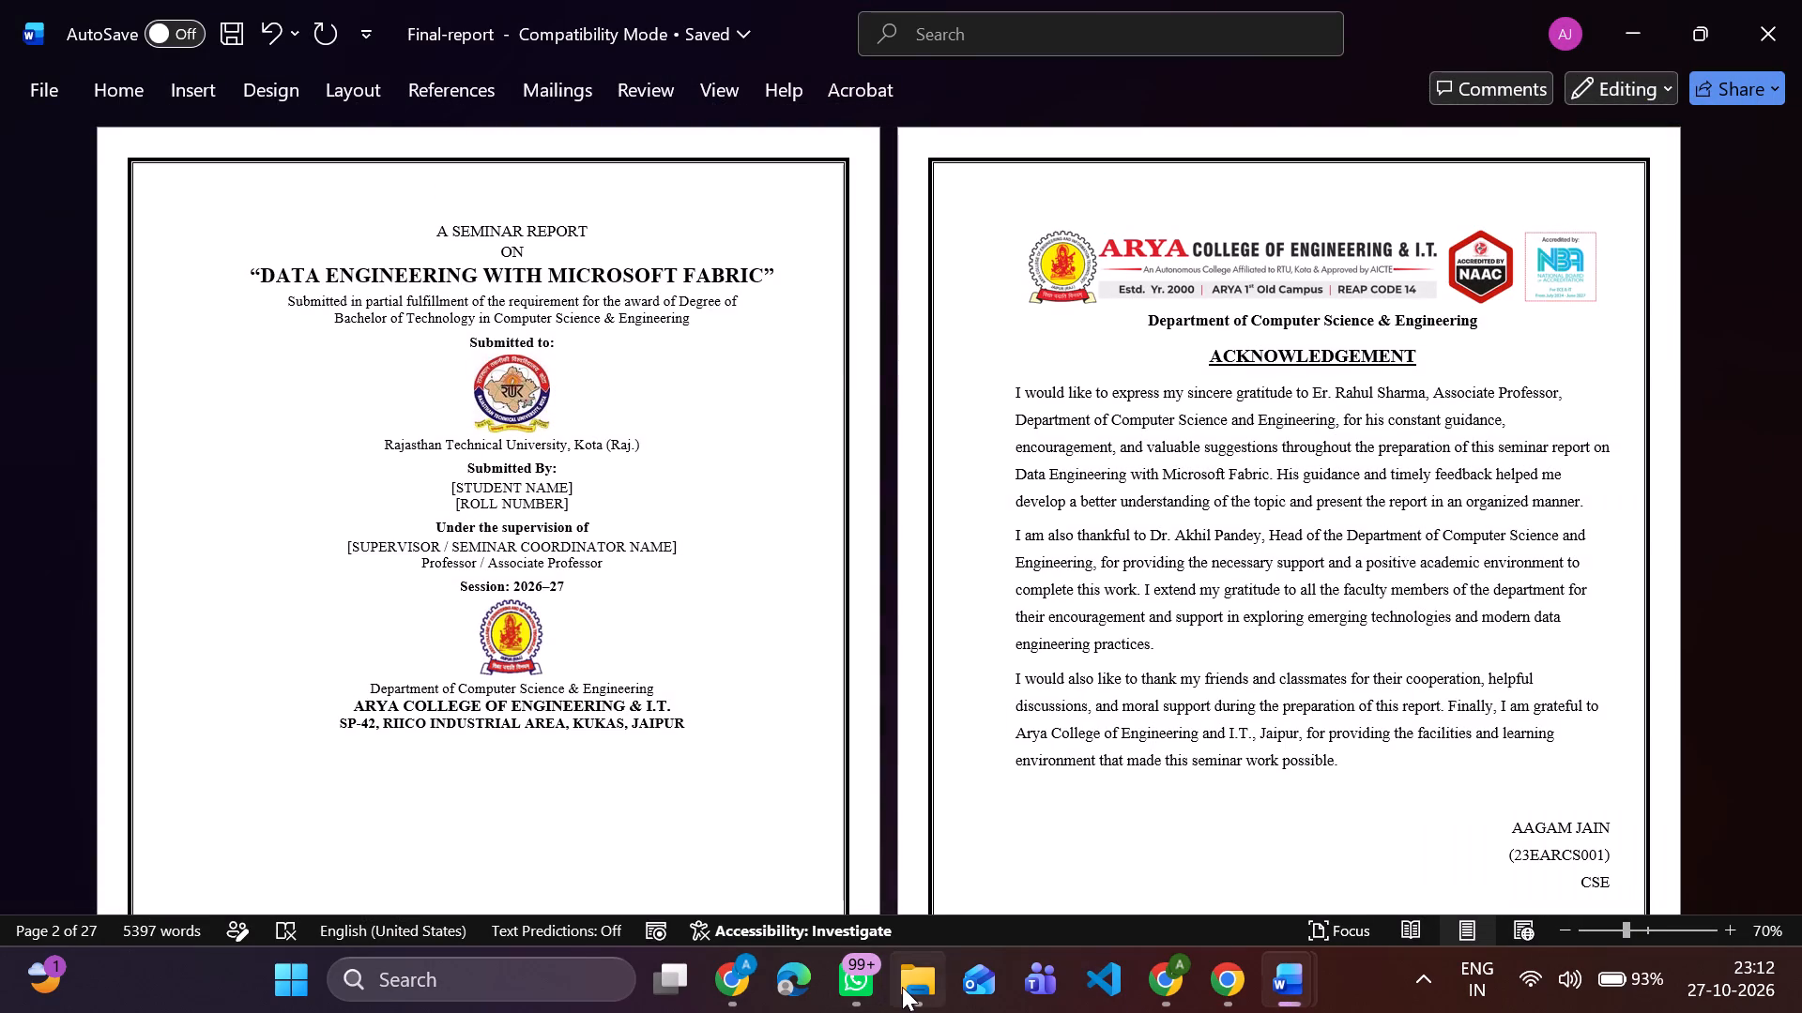
double_click(752, 345)
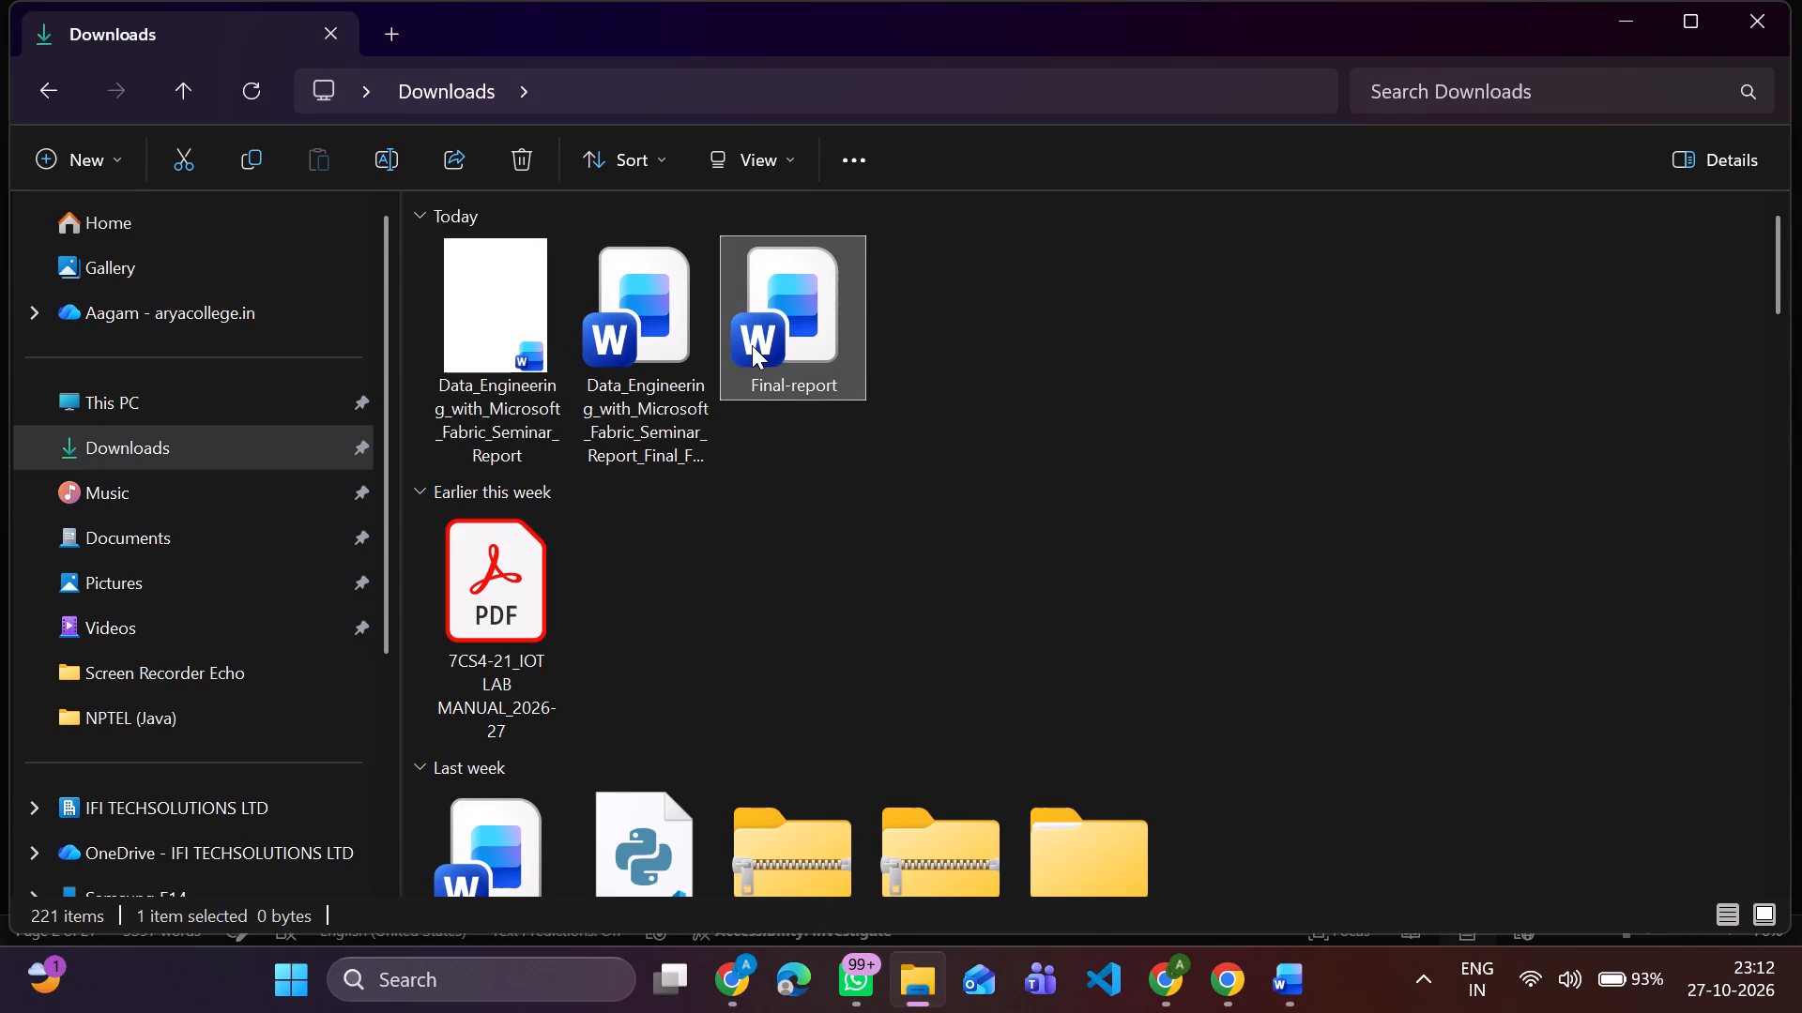
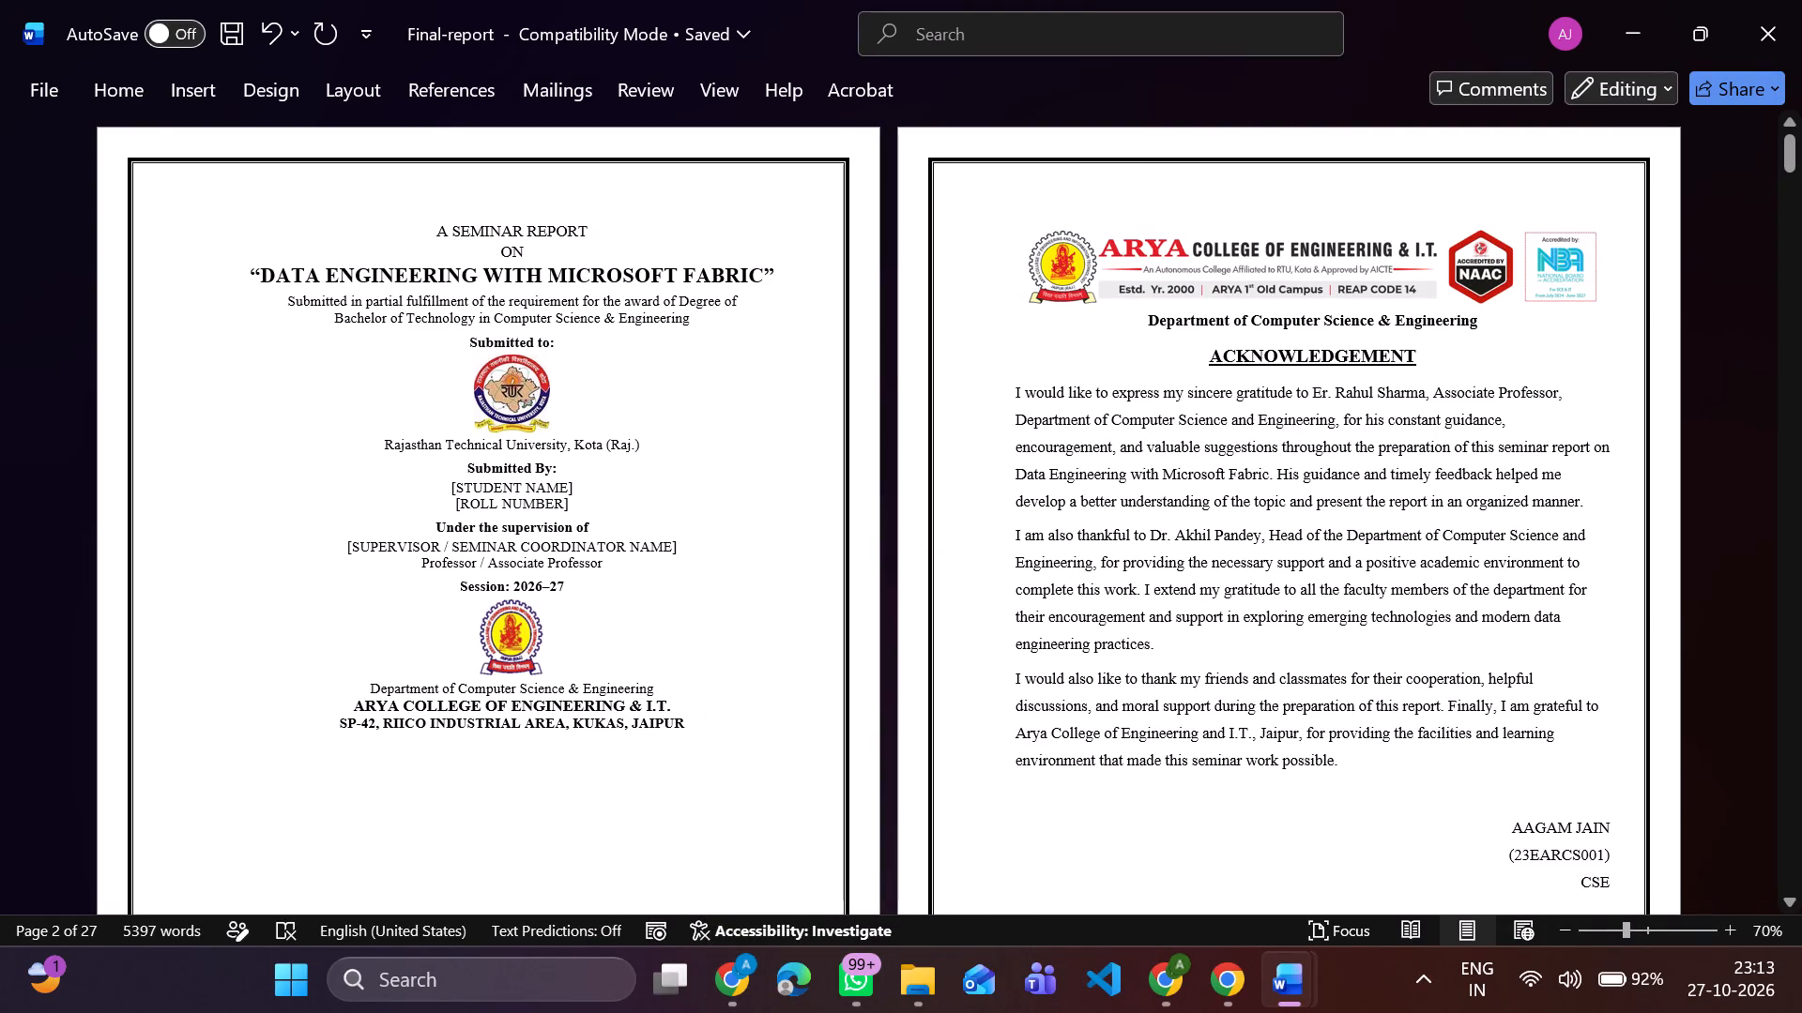
Compare the cover and acknowledgement pages of Final-report with those of the Seminar_Report_Early_Cancer_Detection document.
scroll(1138, 710, down, 1)
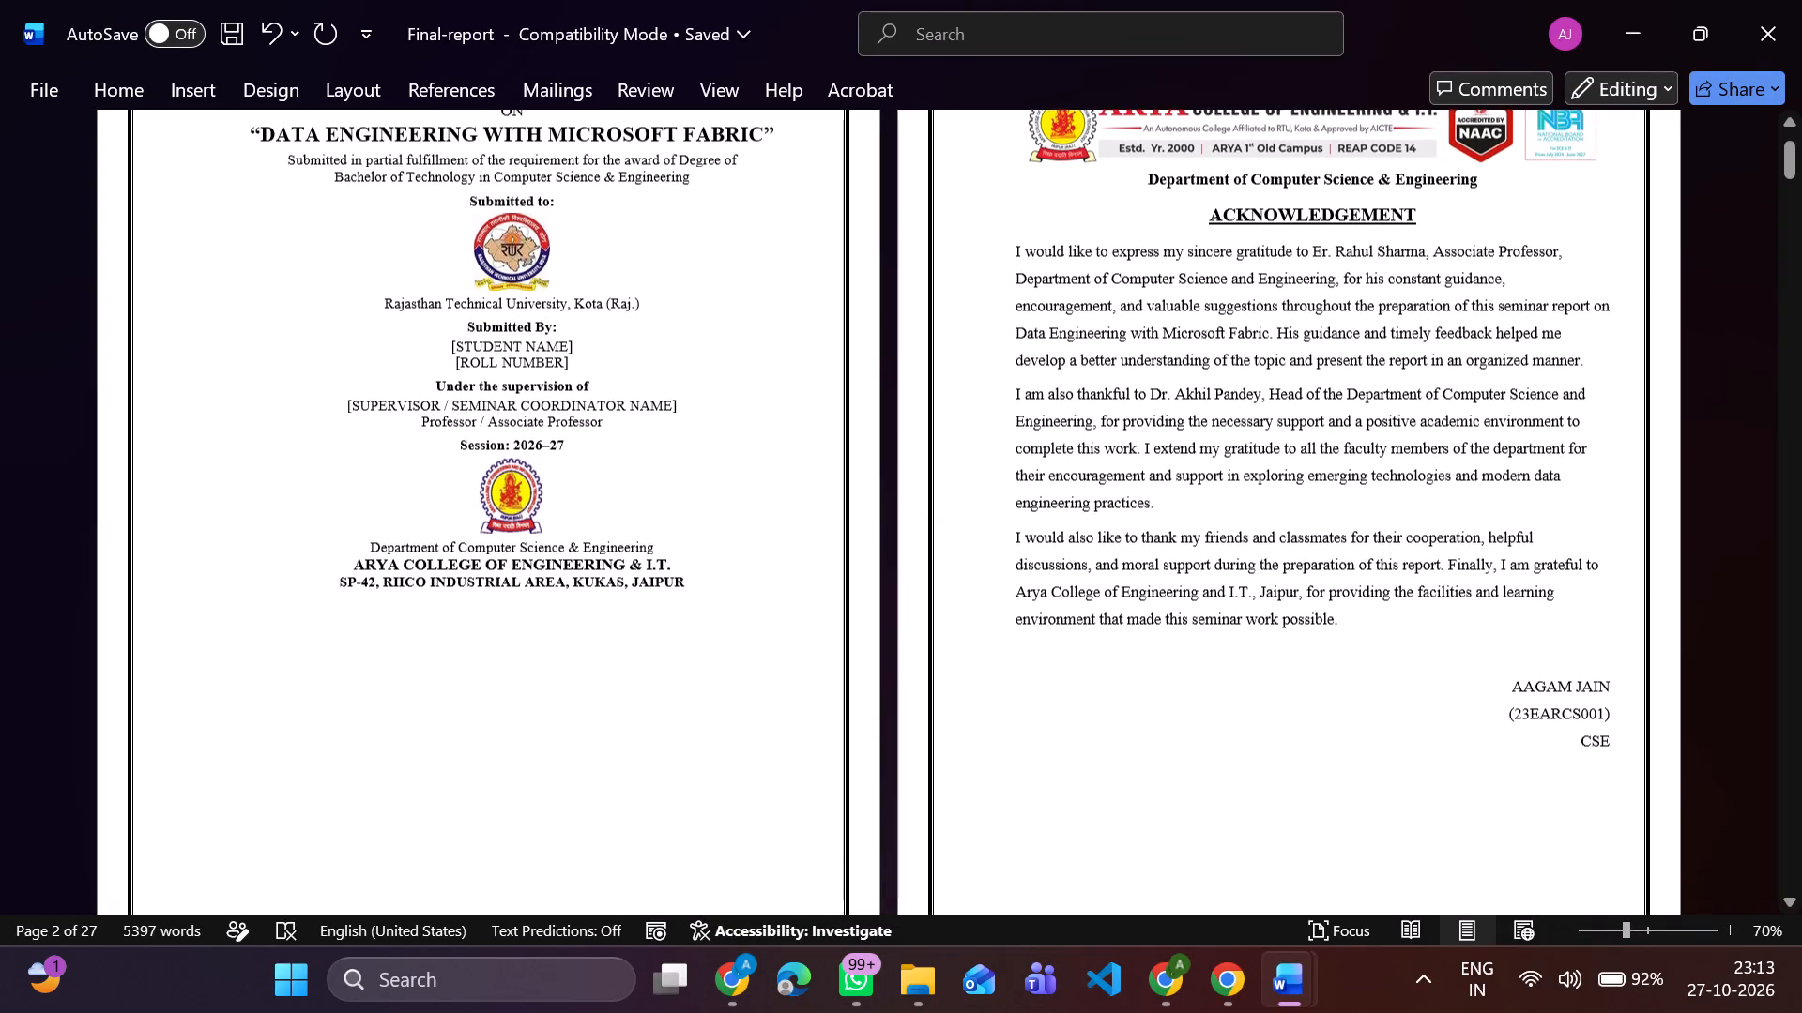
scroll(1138, 710, down, 1)
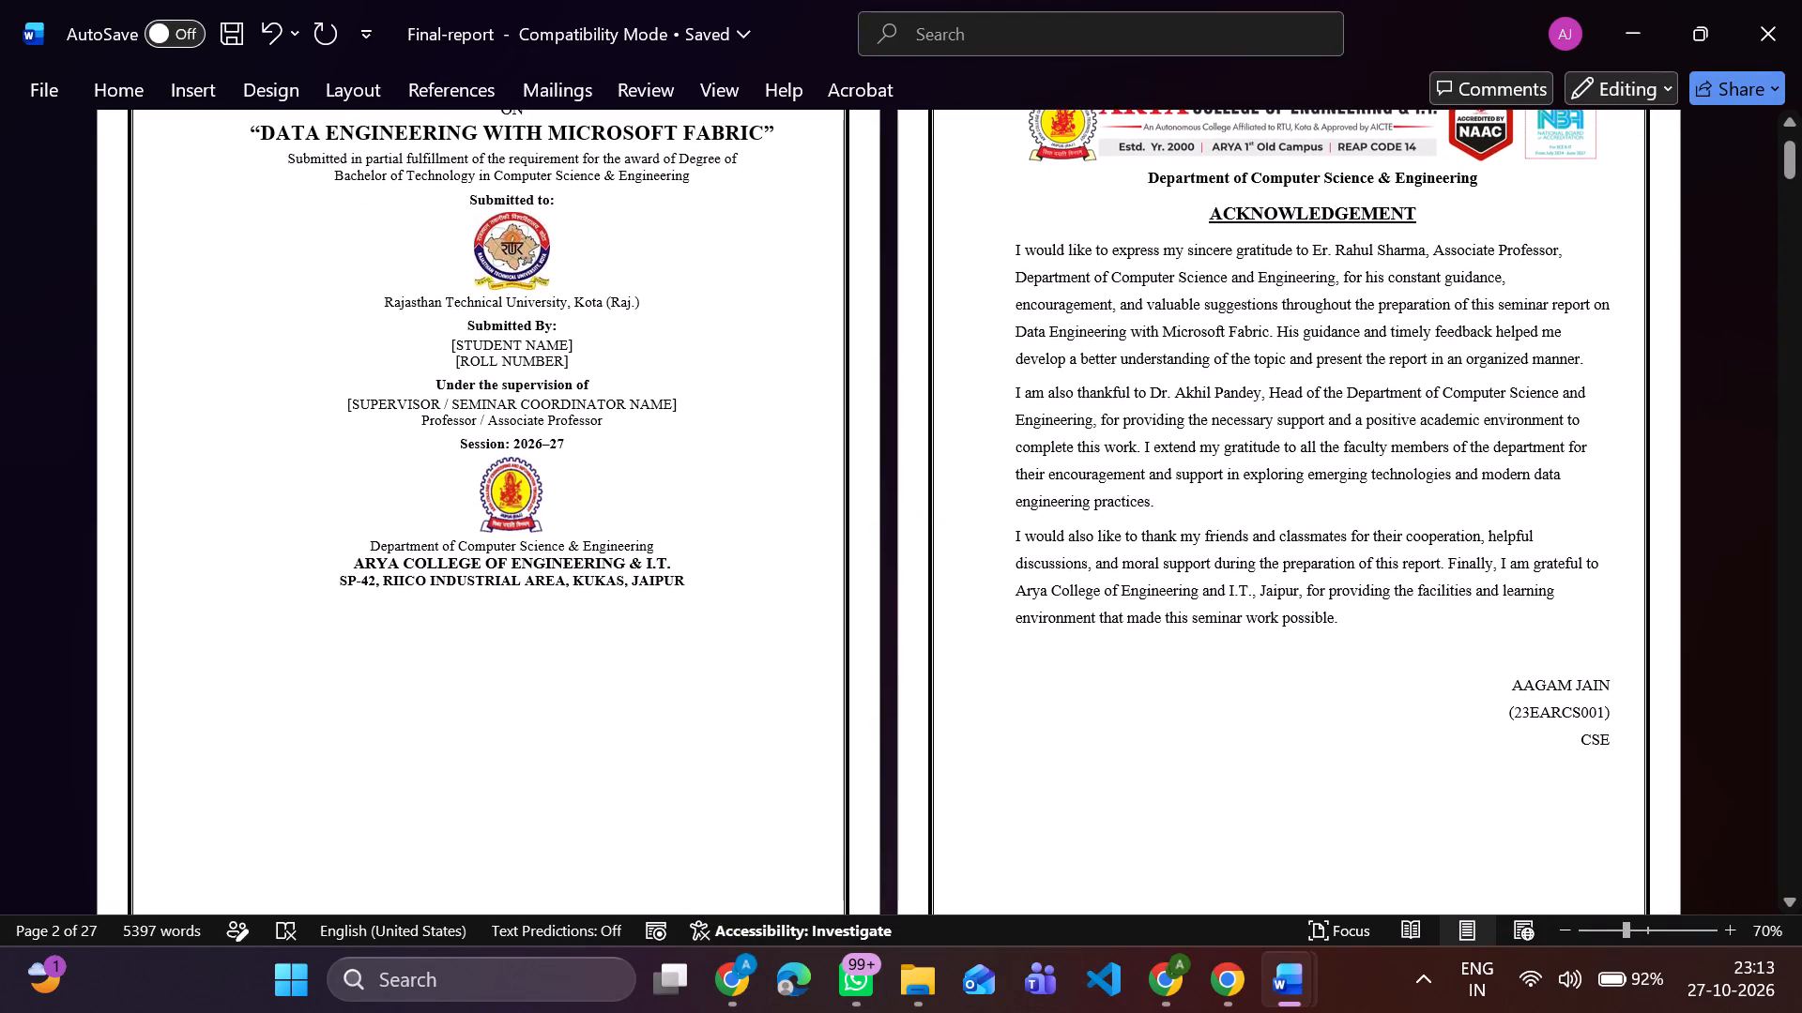
scroll(1138, 710, up, 1)
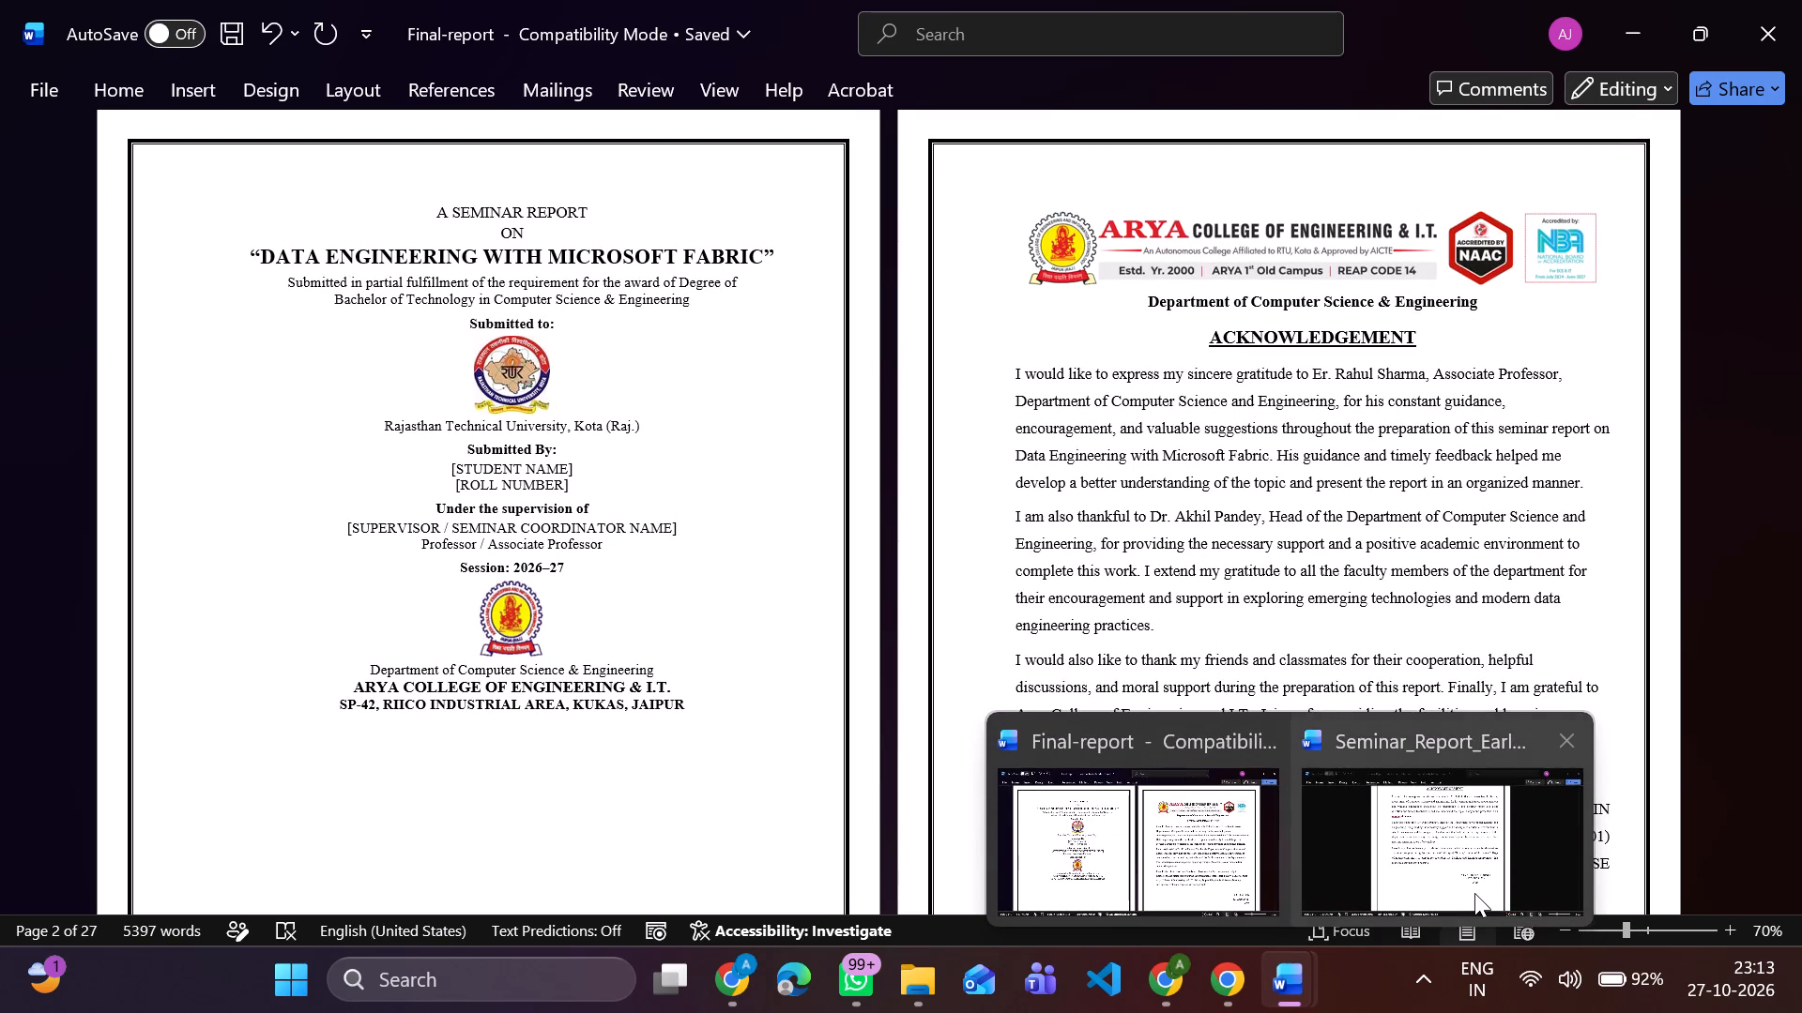
click(1474, 893)
scroll(1254, 568, up, 1)
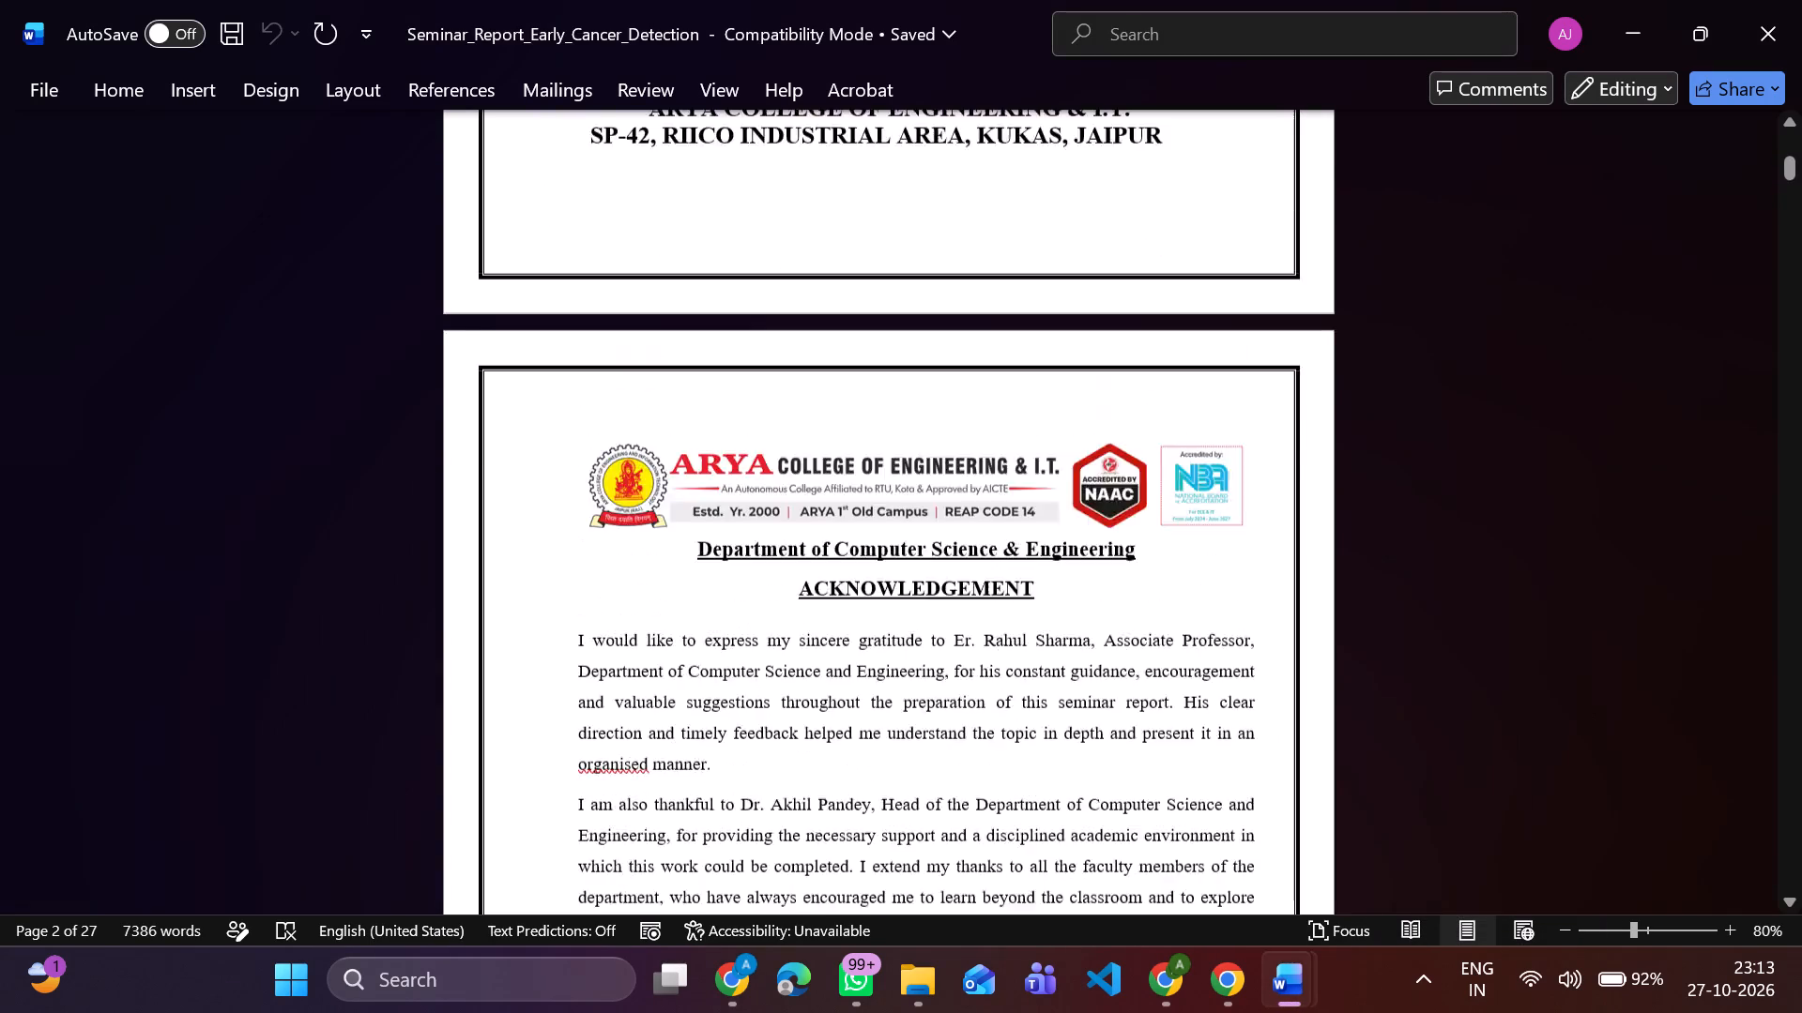
scroll(1254, 568, up, 1)
scroll(1142, 493, up, 3)
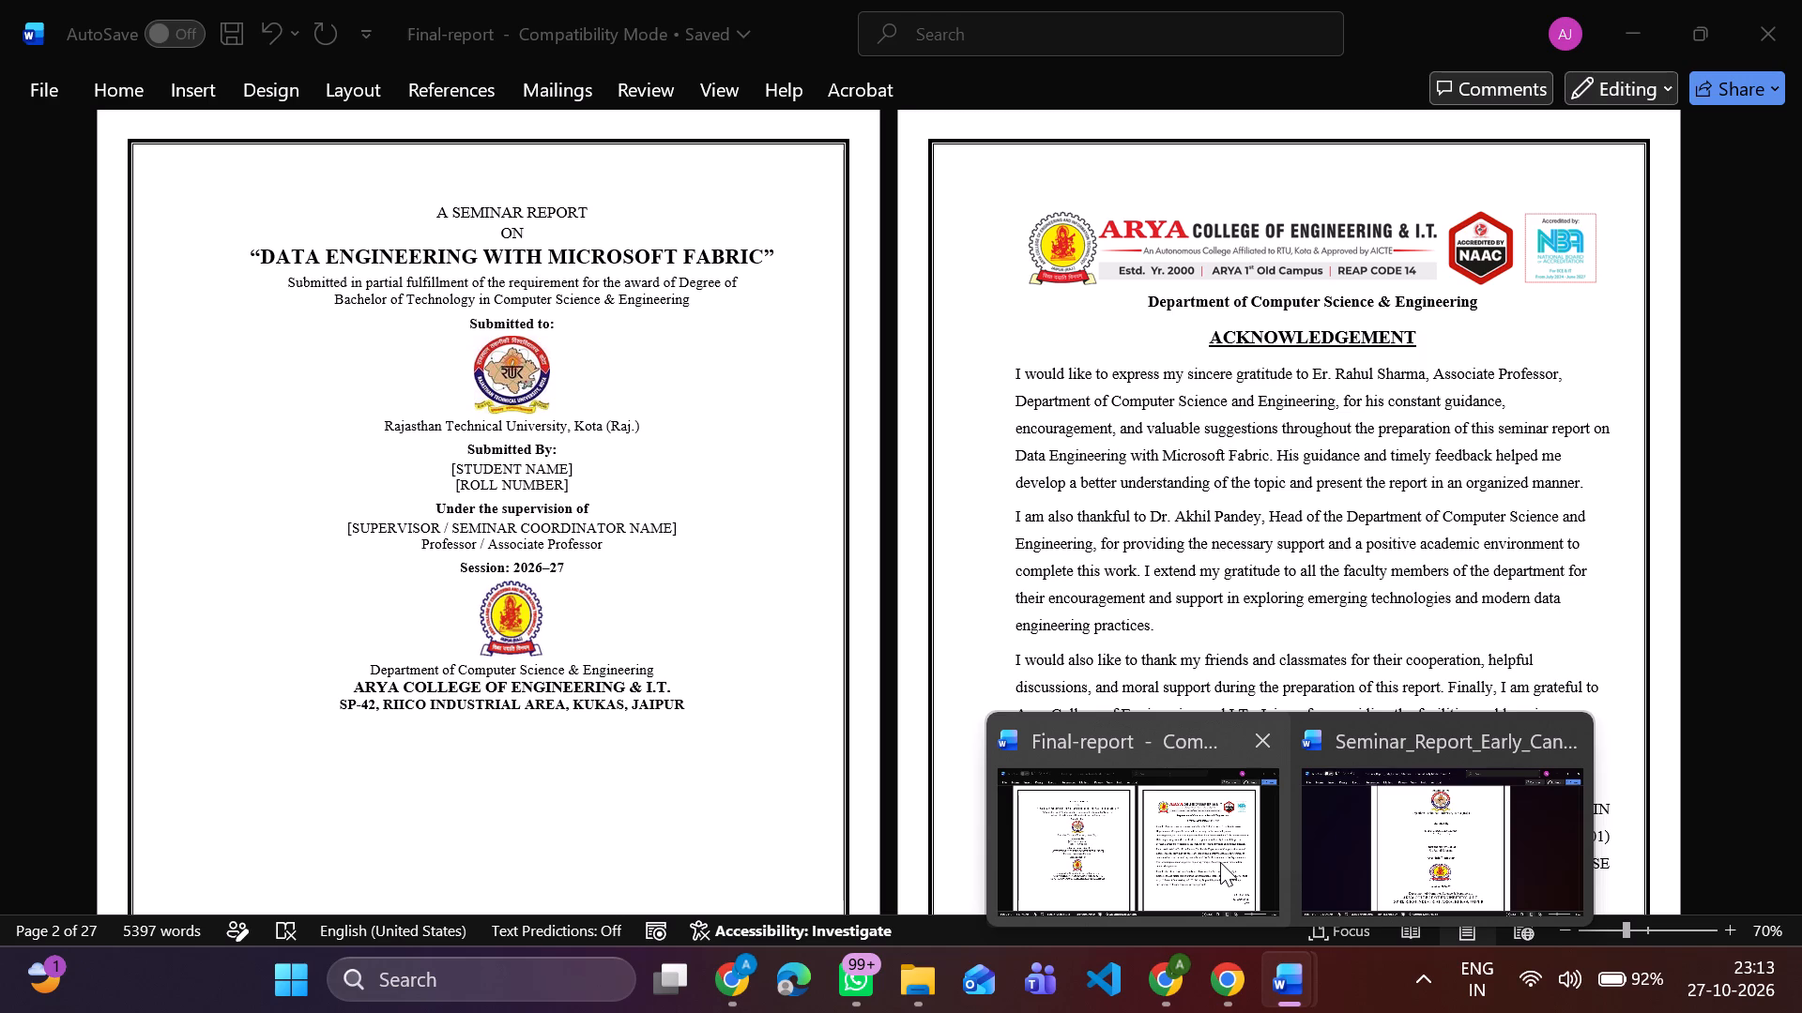
click(1398, 842)
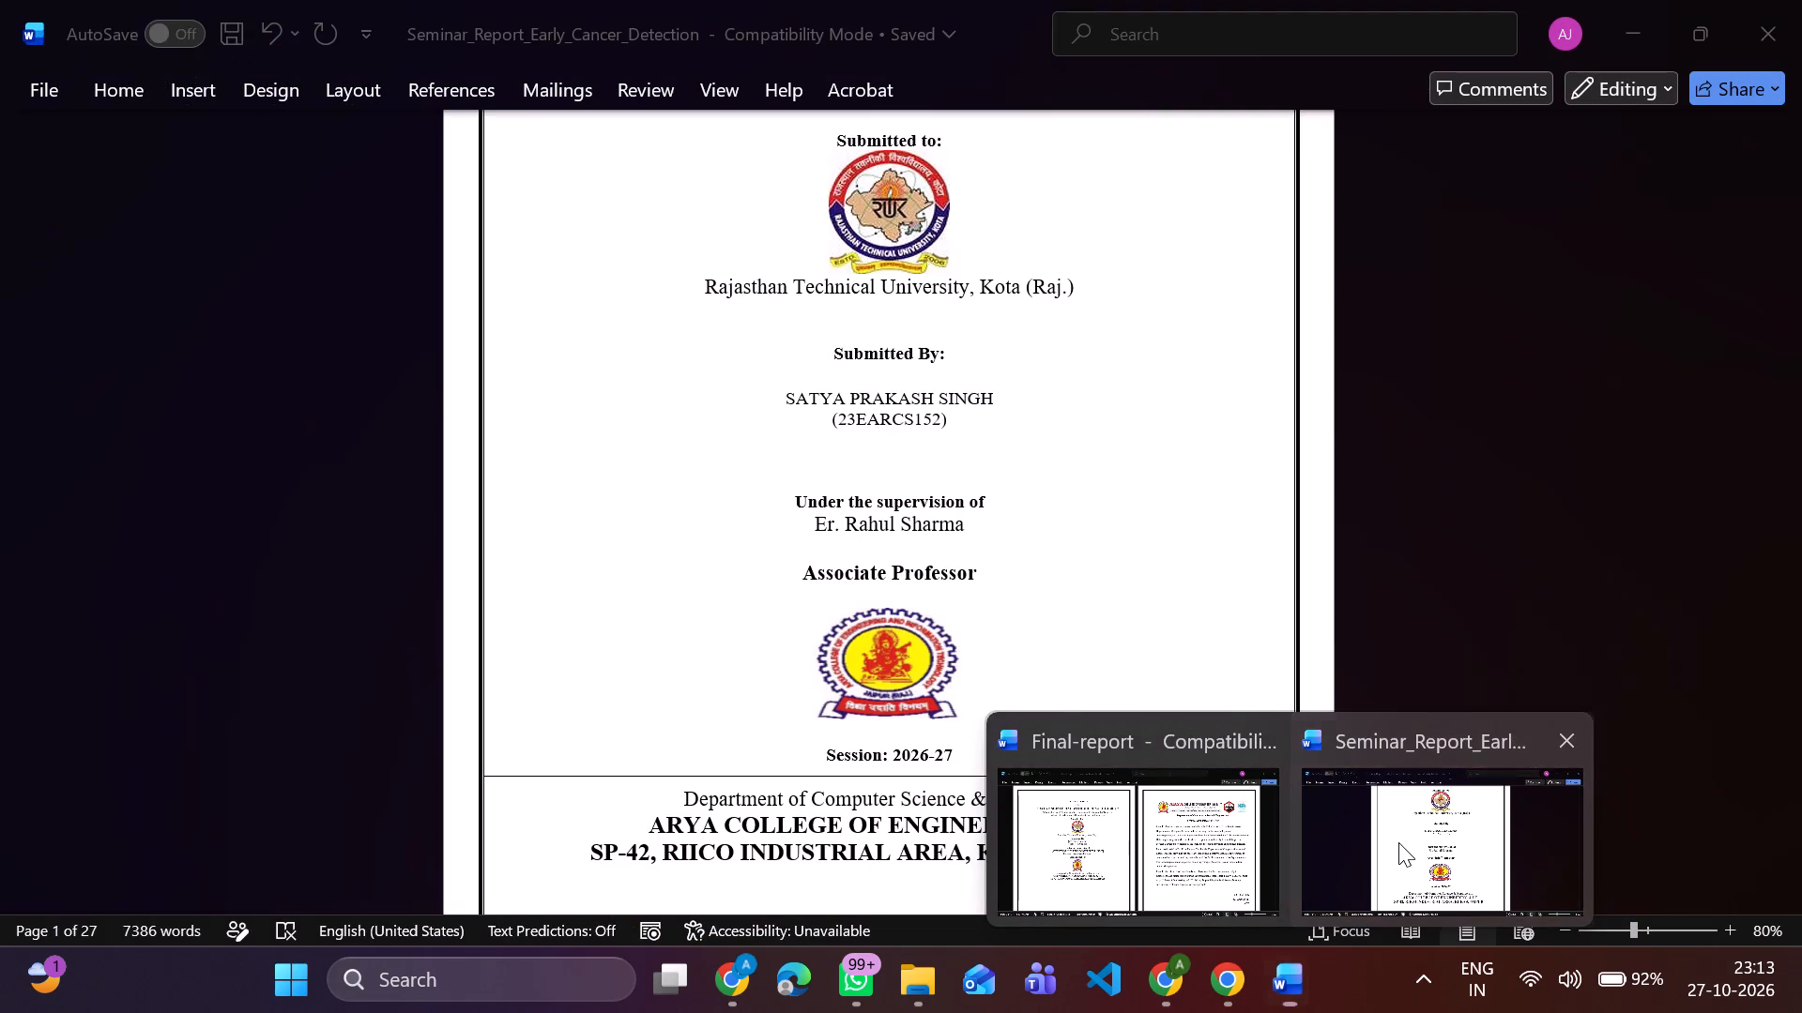
scroll(1119, 628, down, 2)
scroll(1119, 628, up, 5)
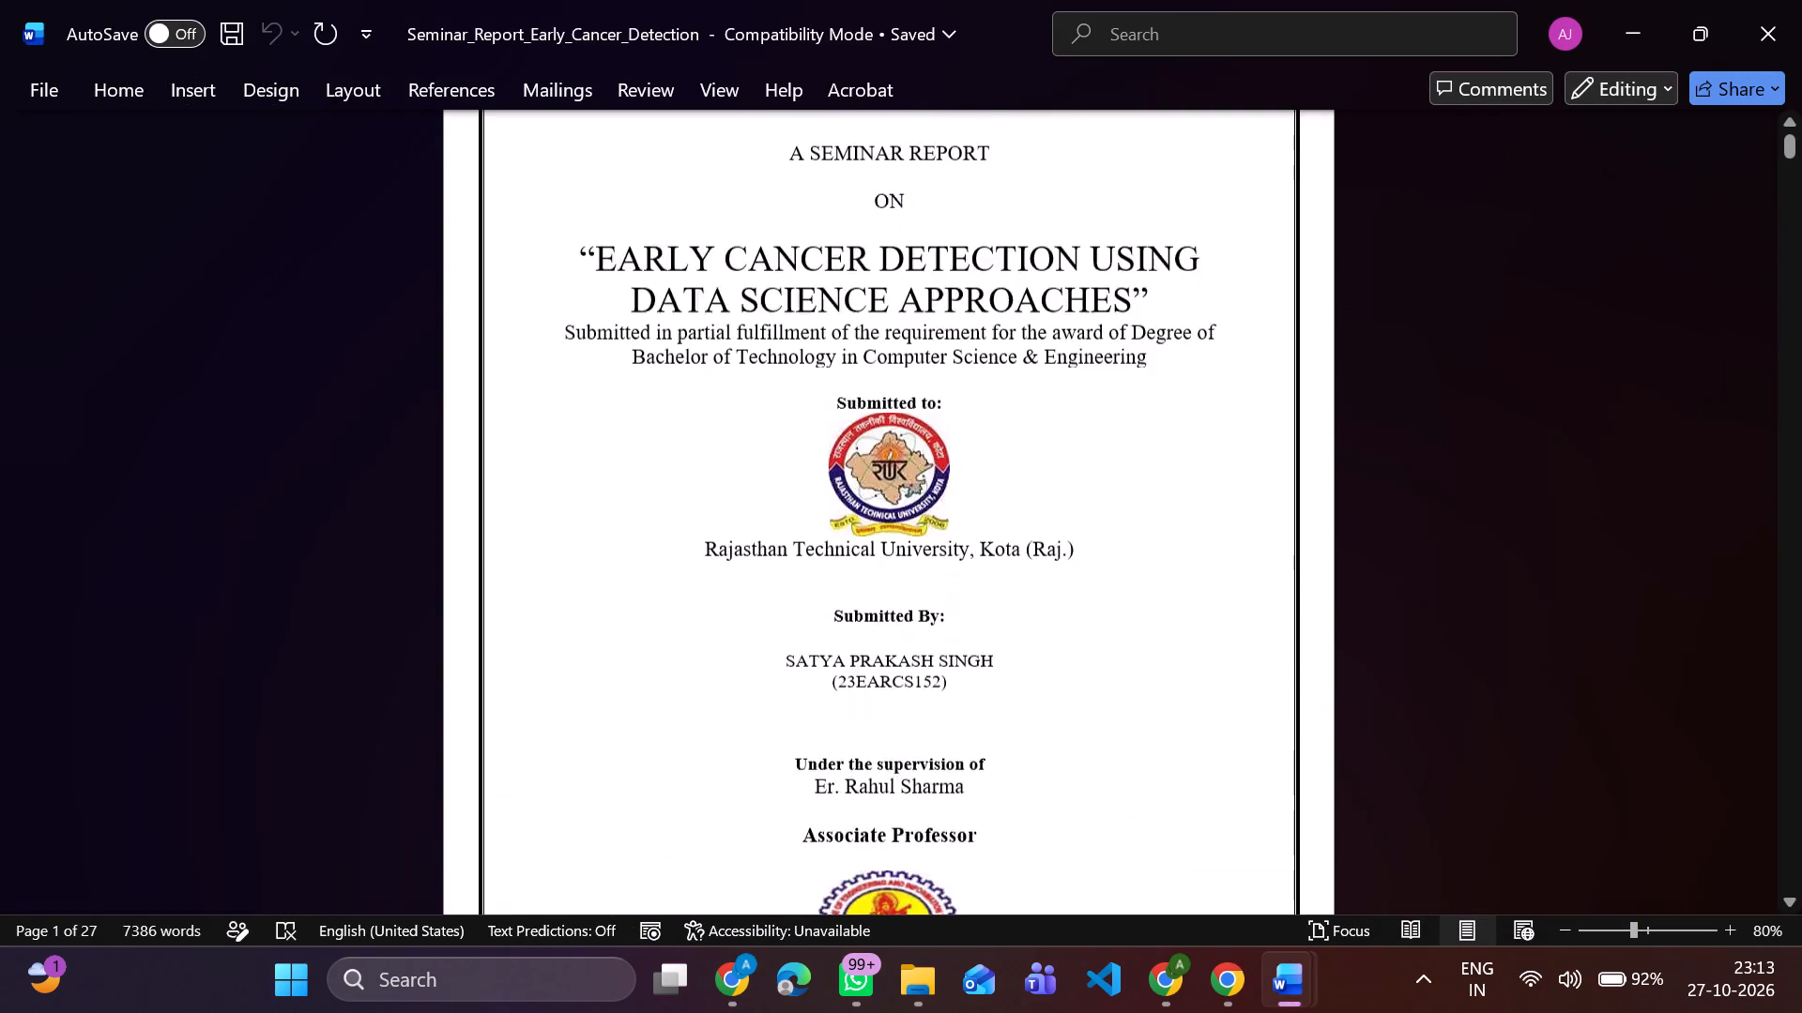
scroll(1119, 628, up, 2)
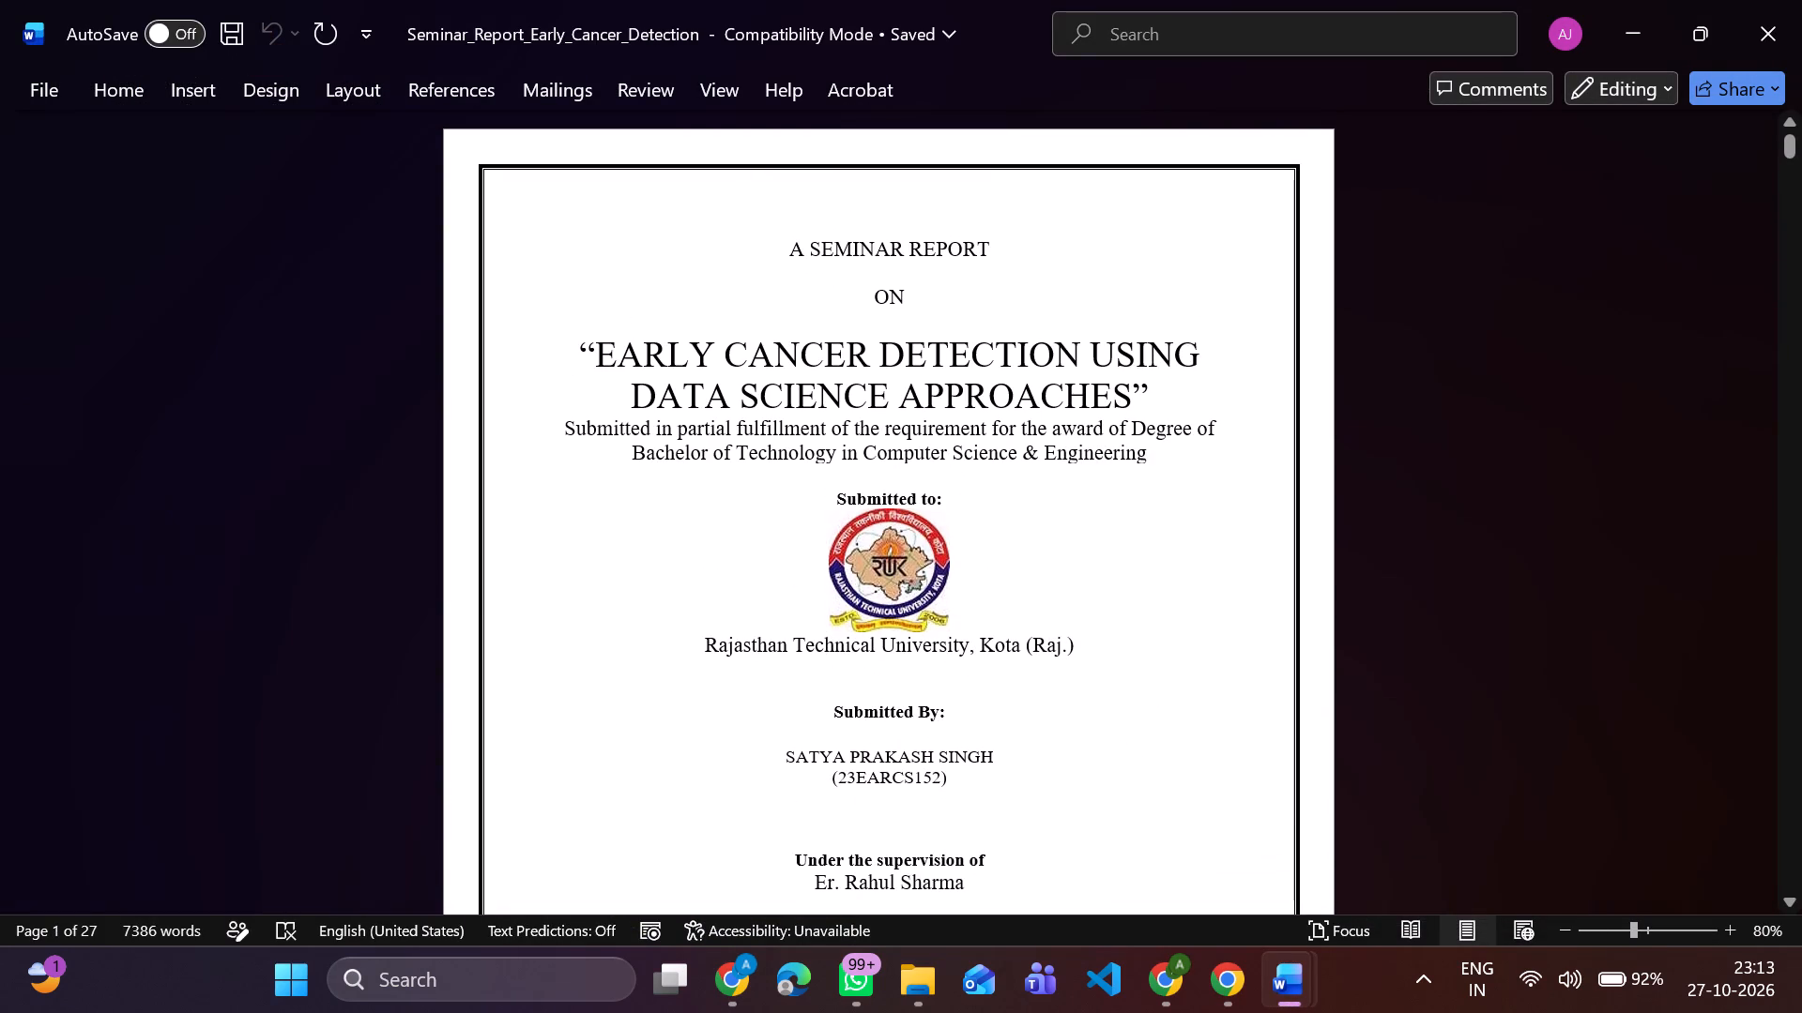
Compare the List of Contents table in Final-report with the one in Seminar_Report_Early_Cancer_Detection, ending in Final-report.
scroll(1119, 628, down, 9)
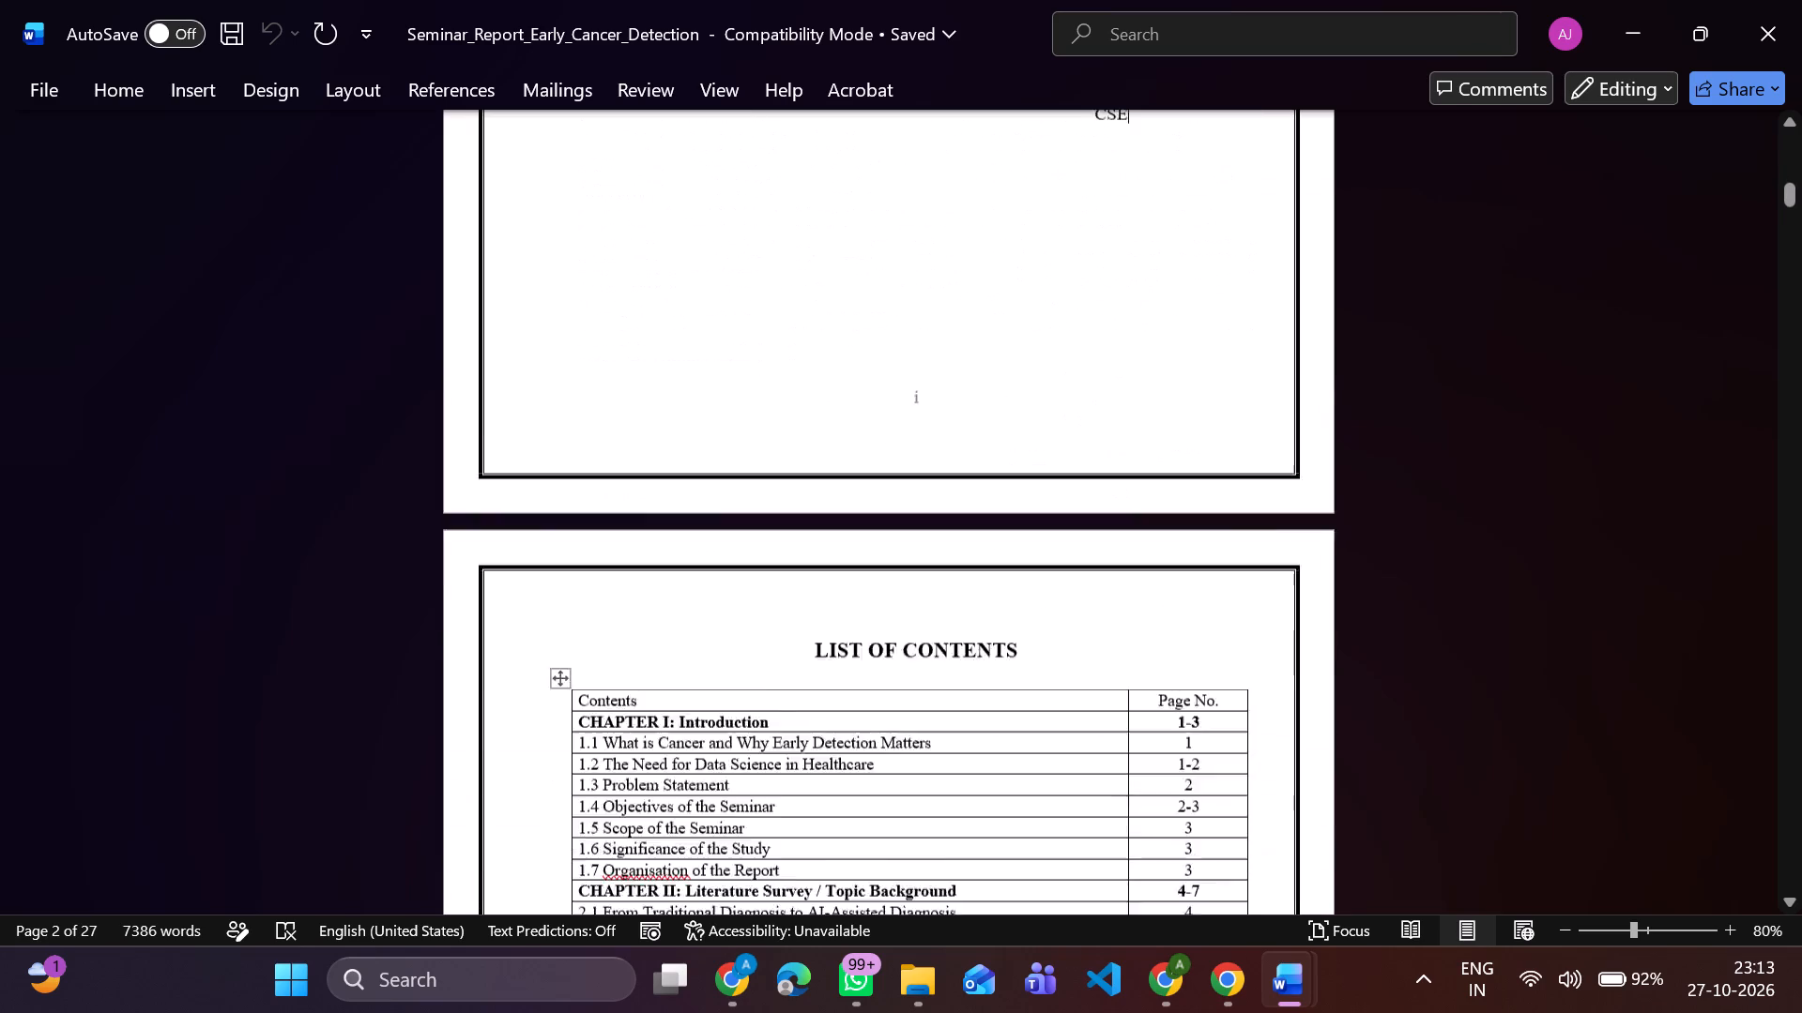
scroll(1119, 628, down, 2)
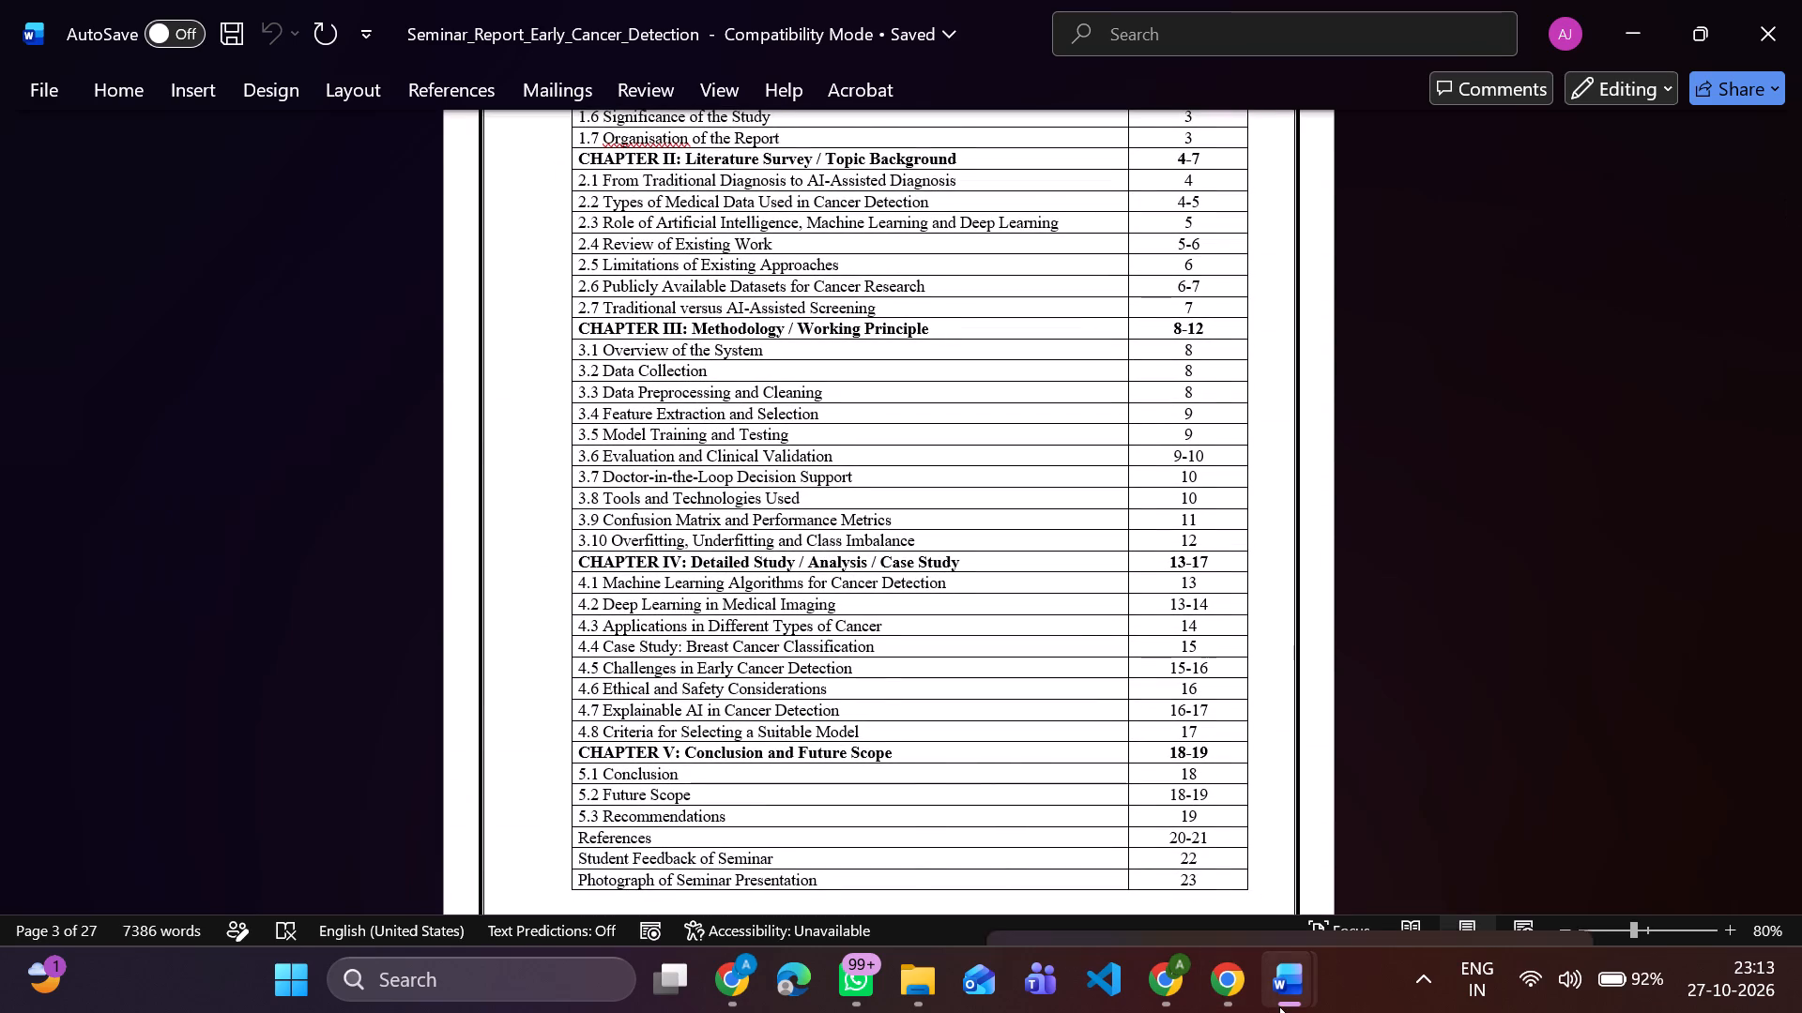
click(1237, 872)
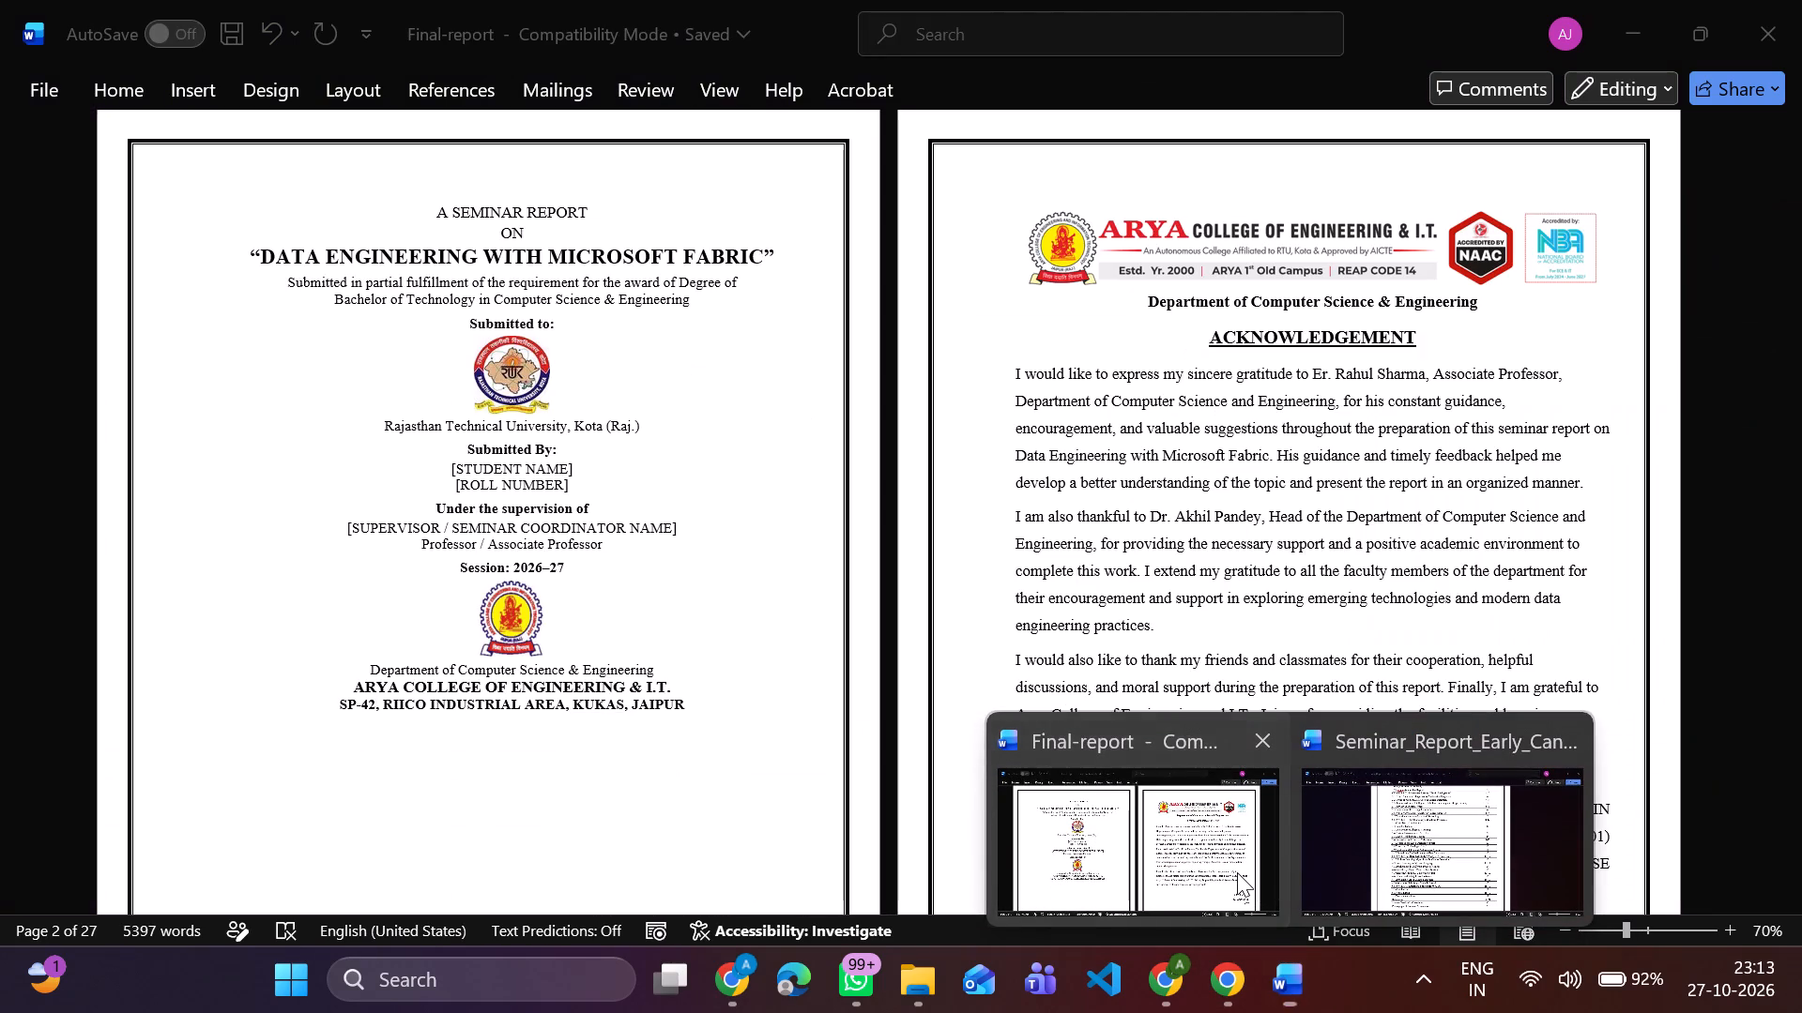
scroll(1237, 872, down, 5)
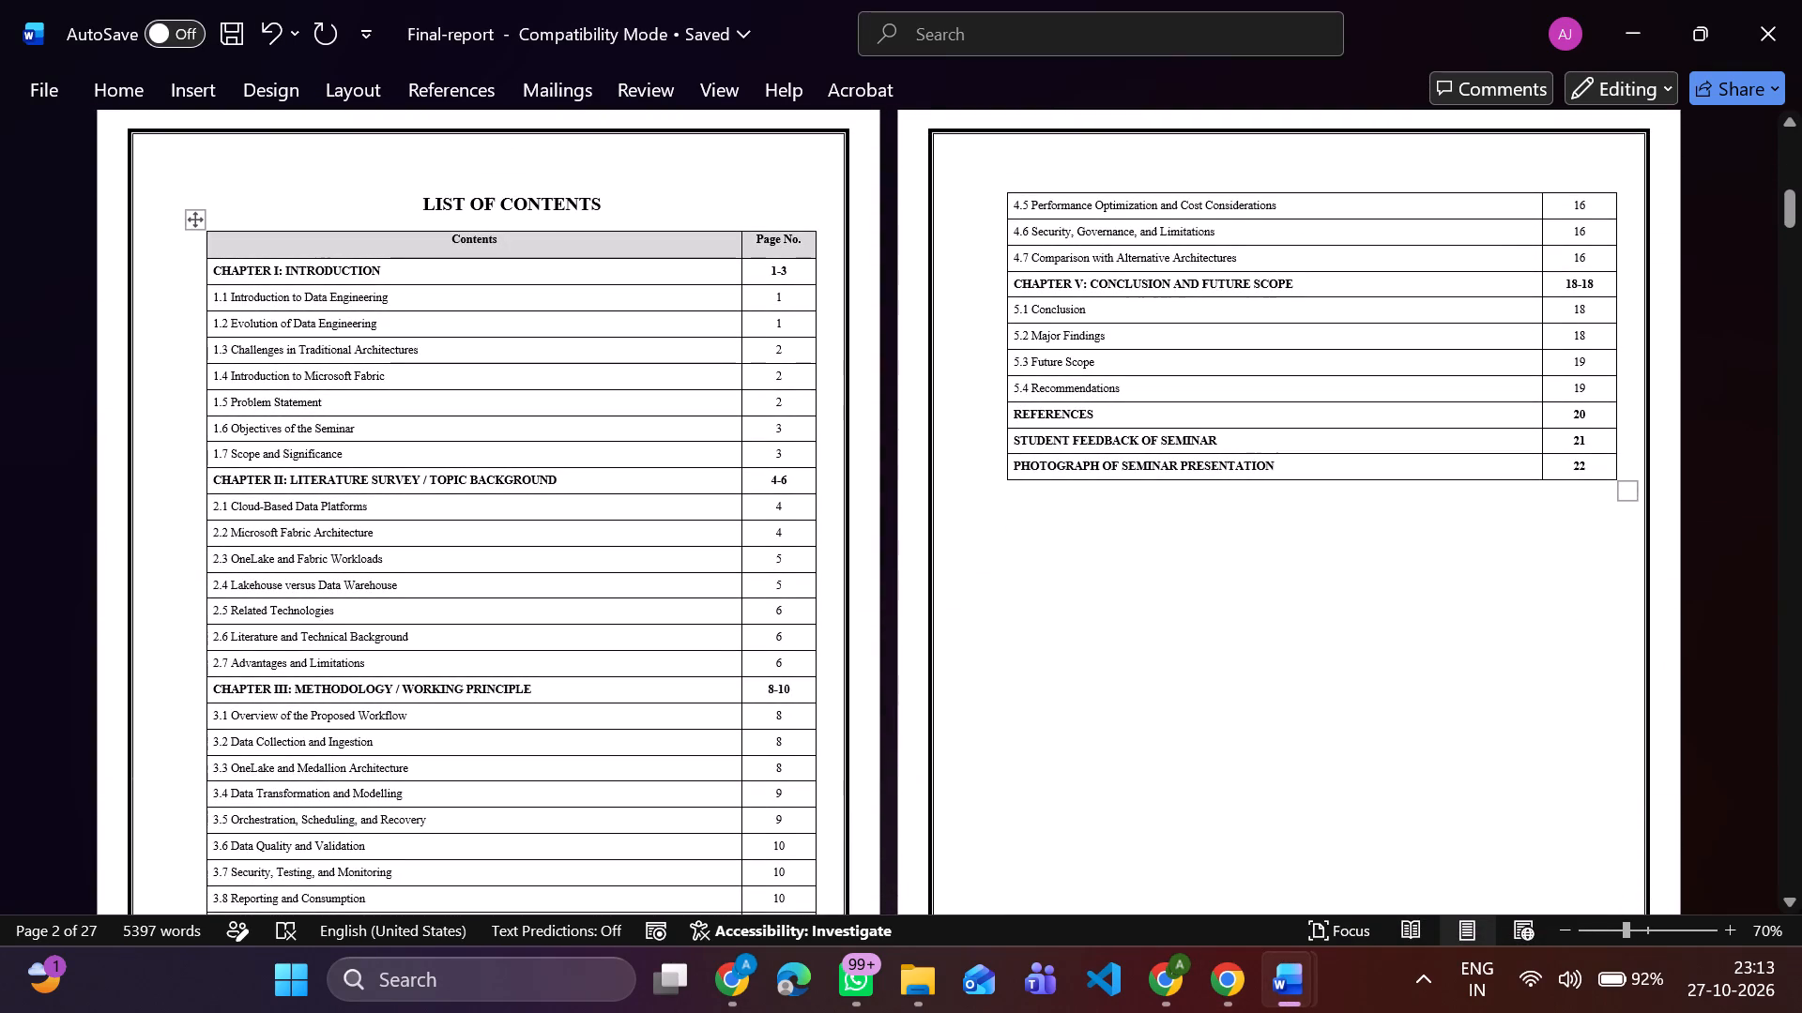
scroll(1237, 872, down, 1)
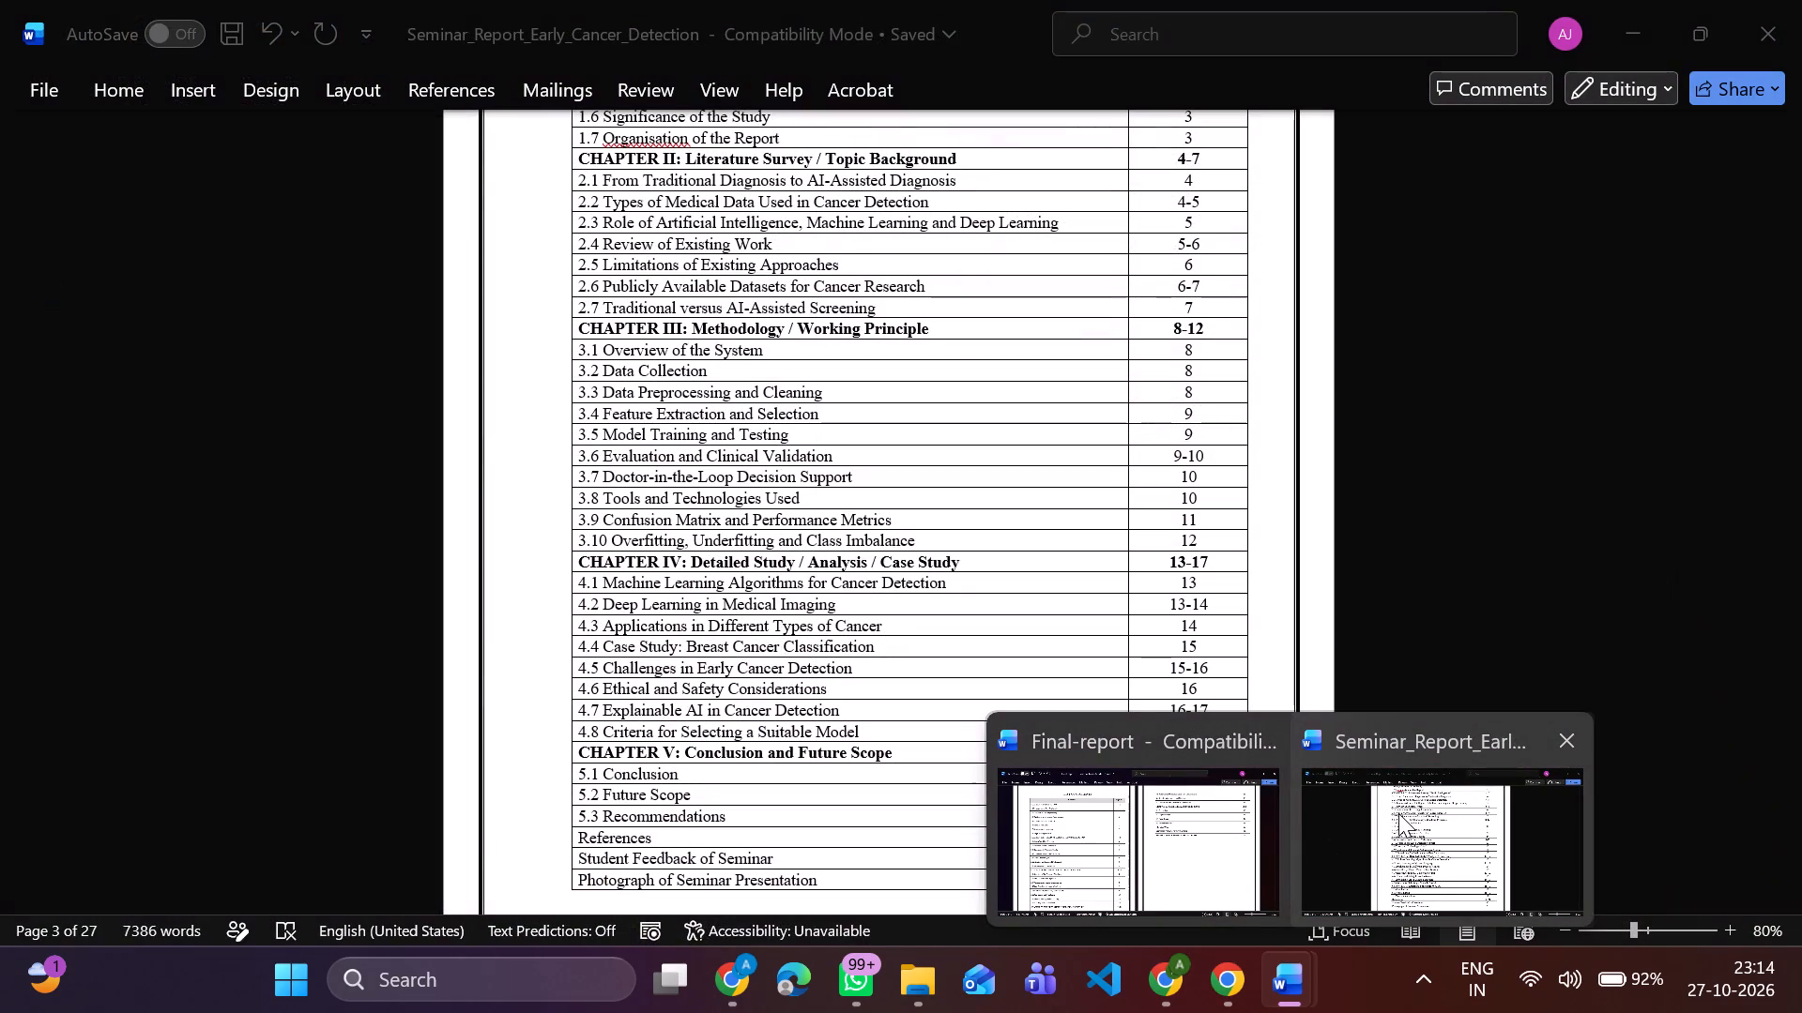
click(1398, 813)
scroll(1124, 618, up, 5)
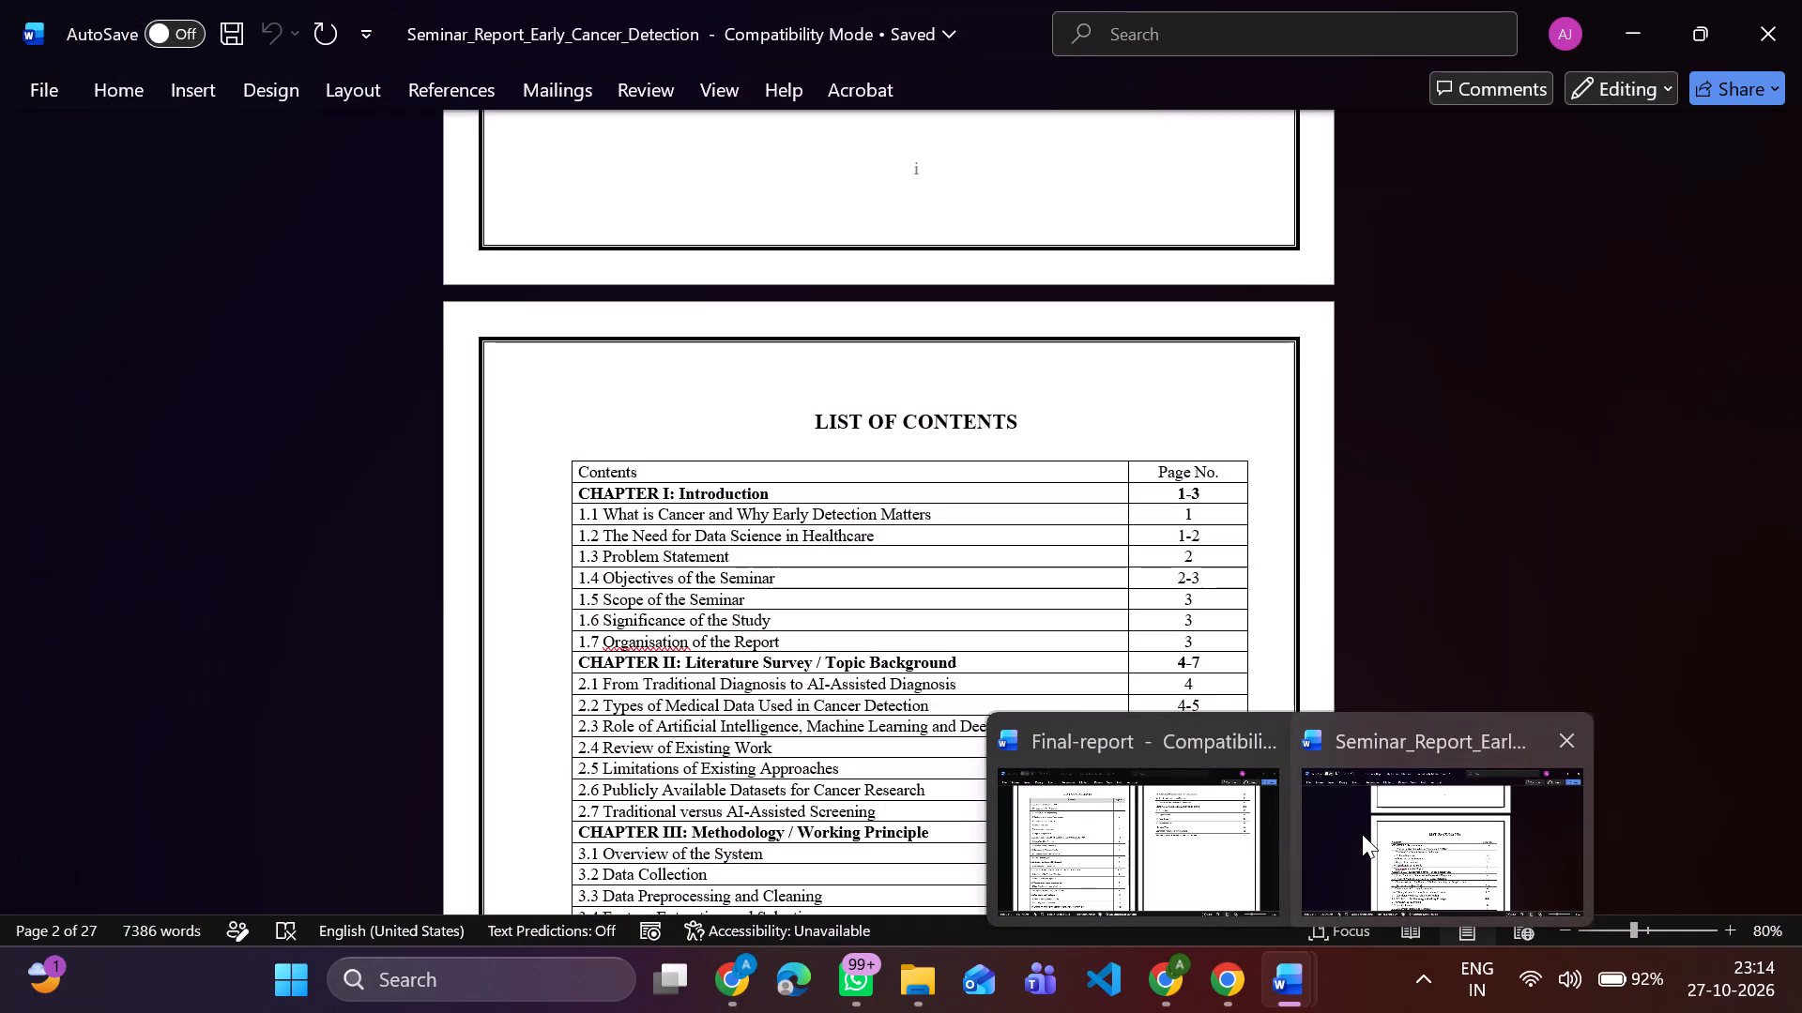
click(1227, 838)
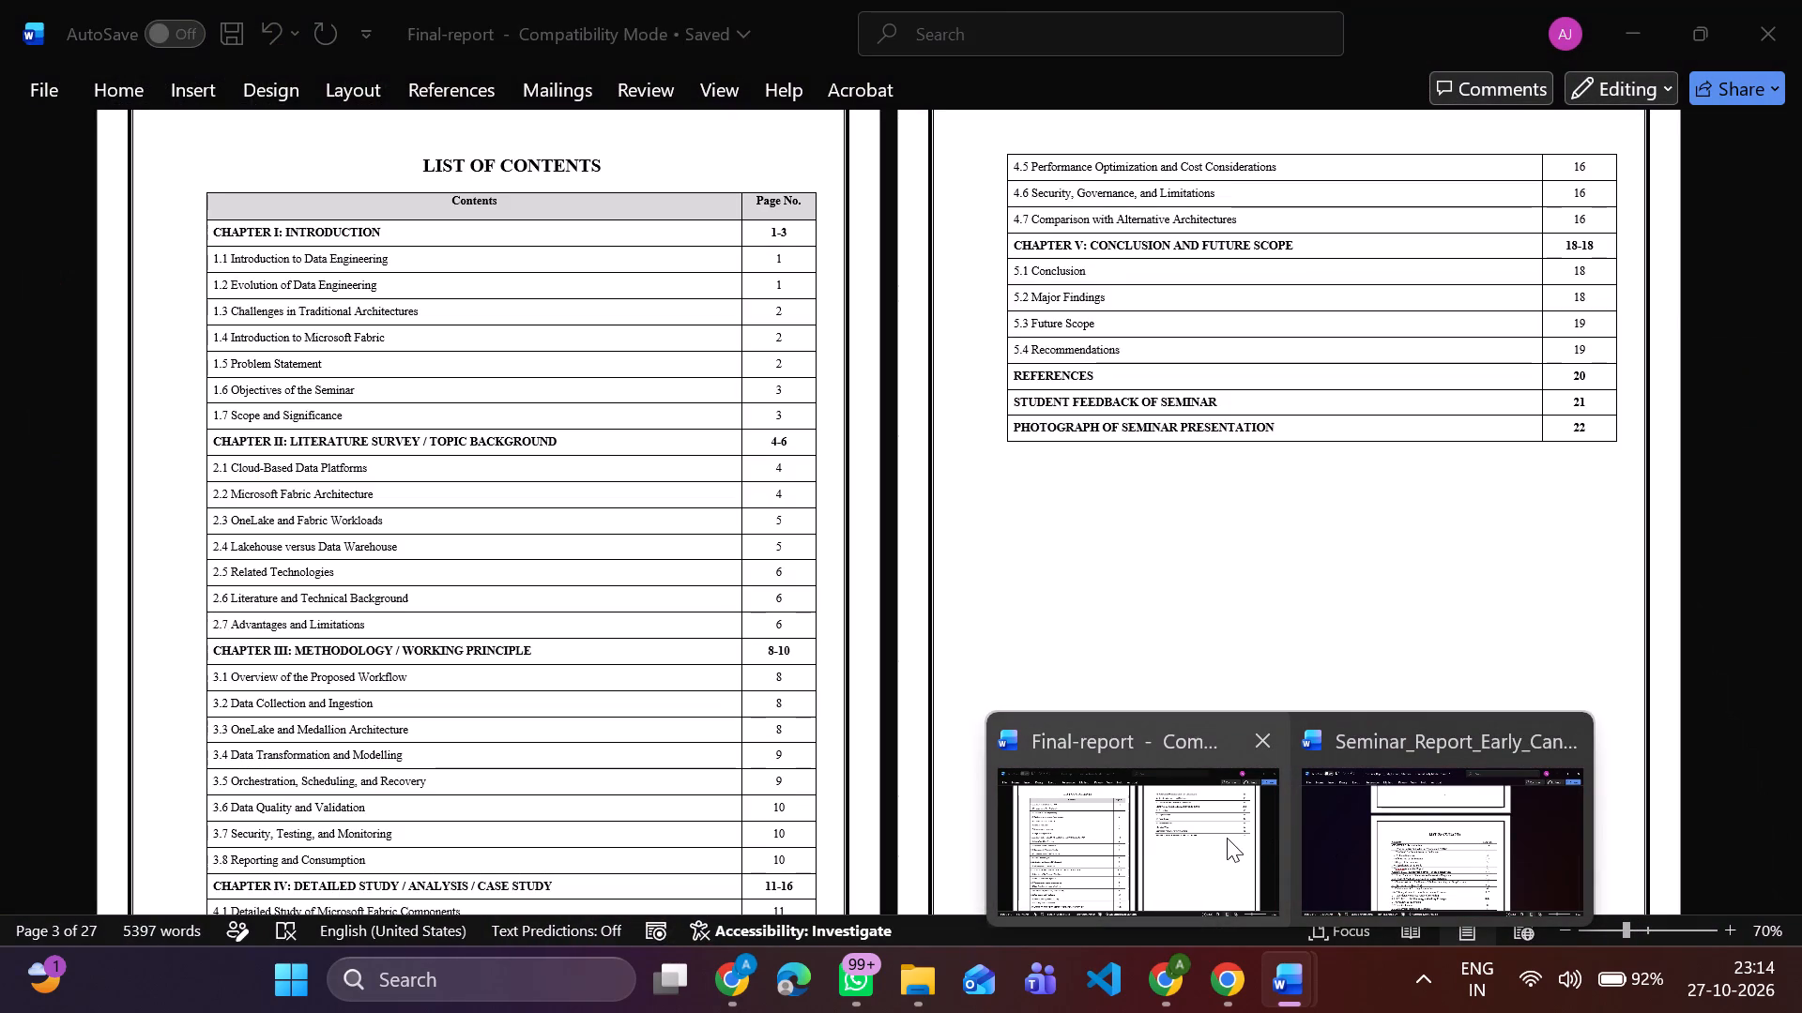
Left-align the "Contents" heading in the header row of the List of Contents table.
click(444, 199)
key(BackSpace)
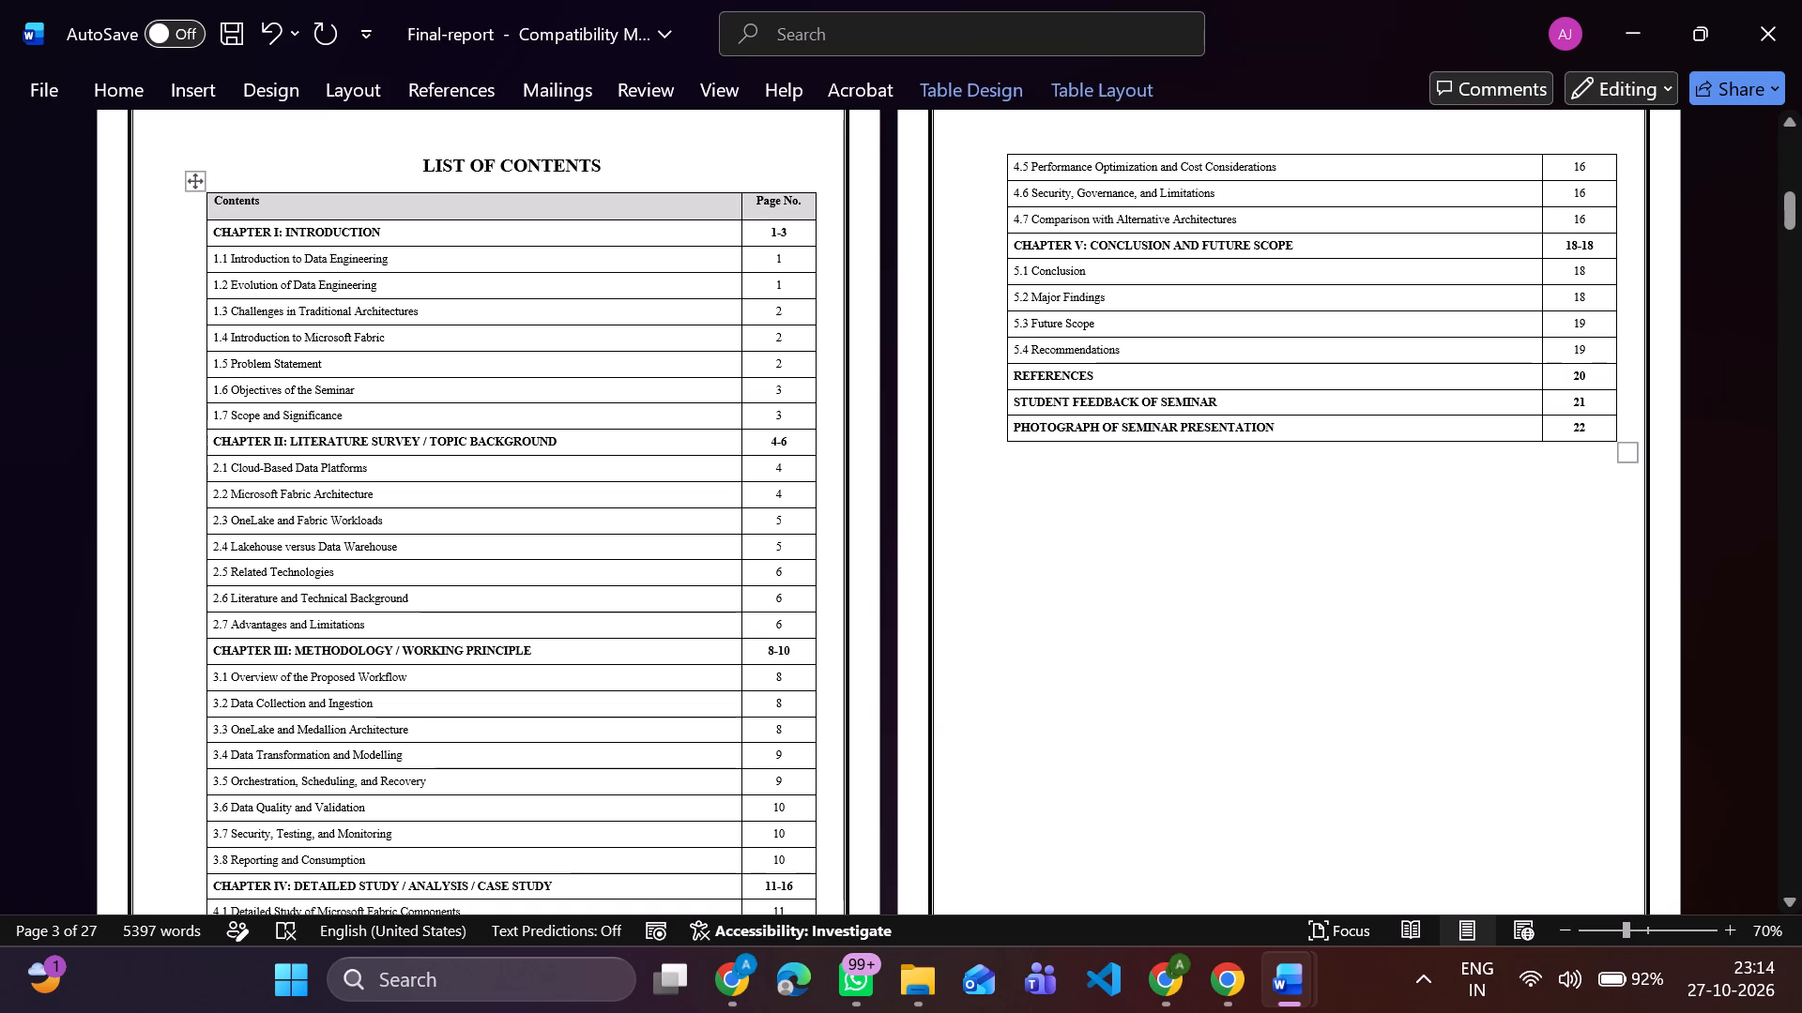
click(421, 211)
click(383, 203)
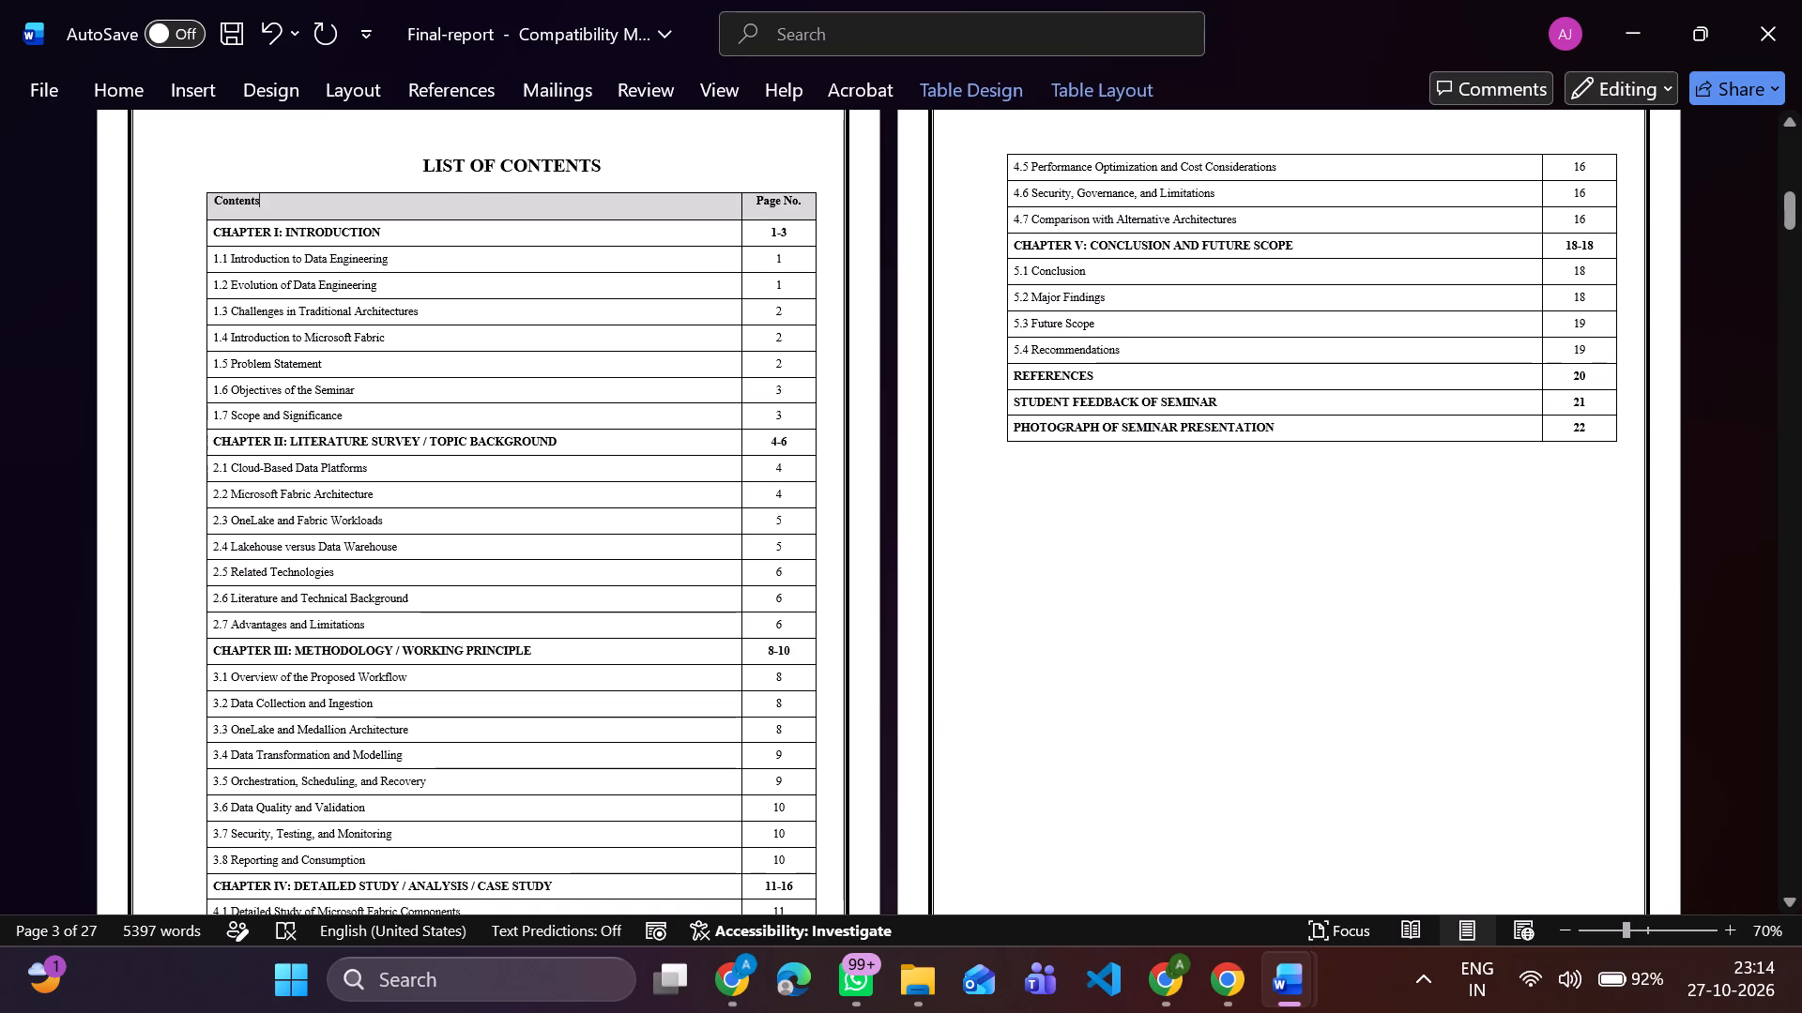
click(381, 204)
right_click(381, 204)
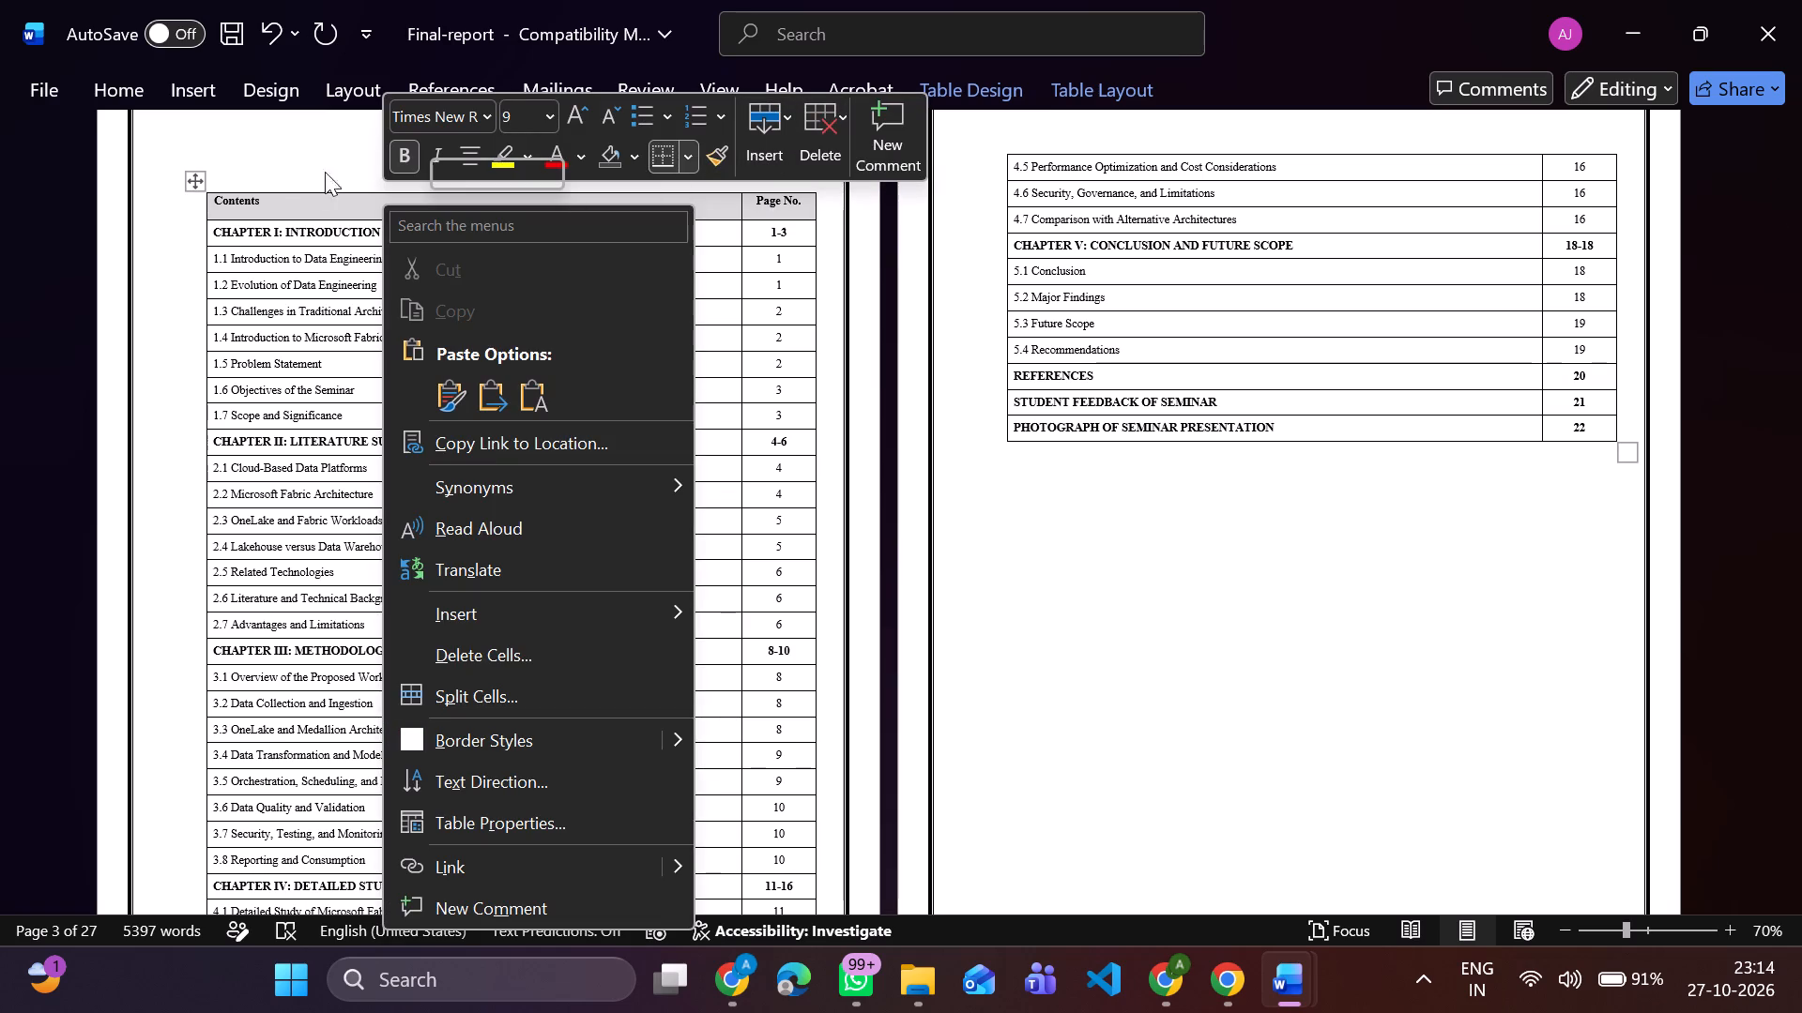
click(296, 195)
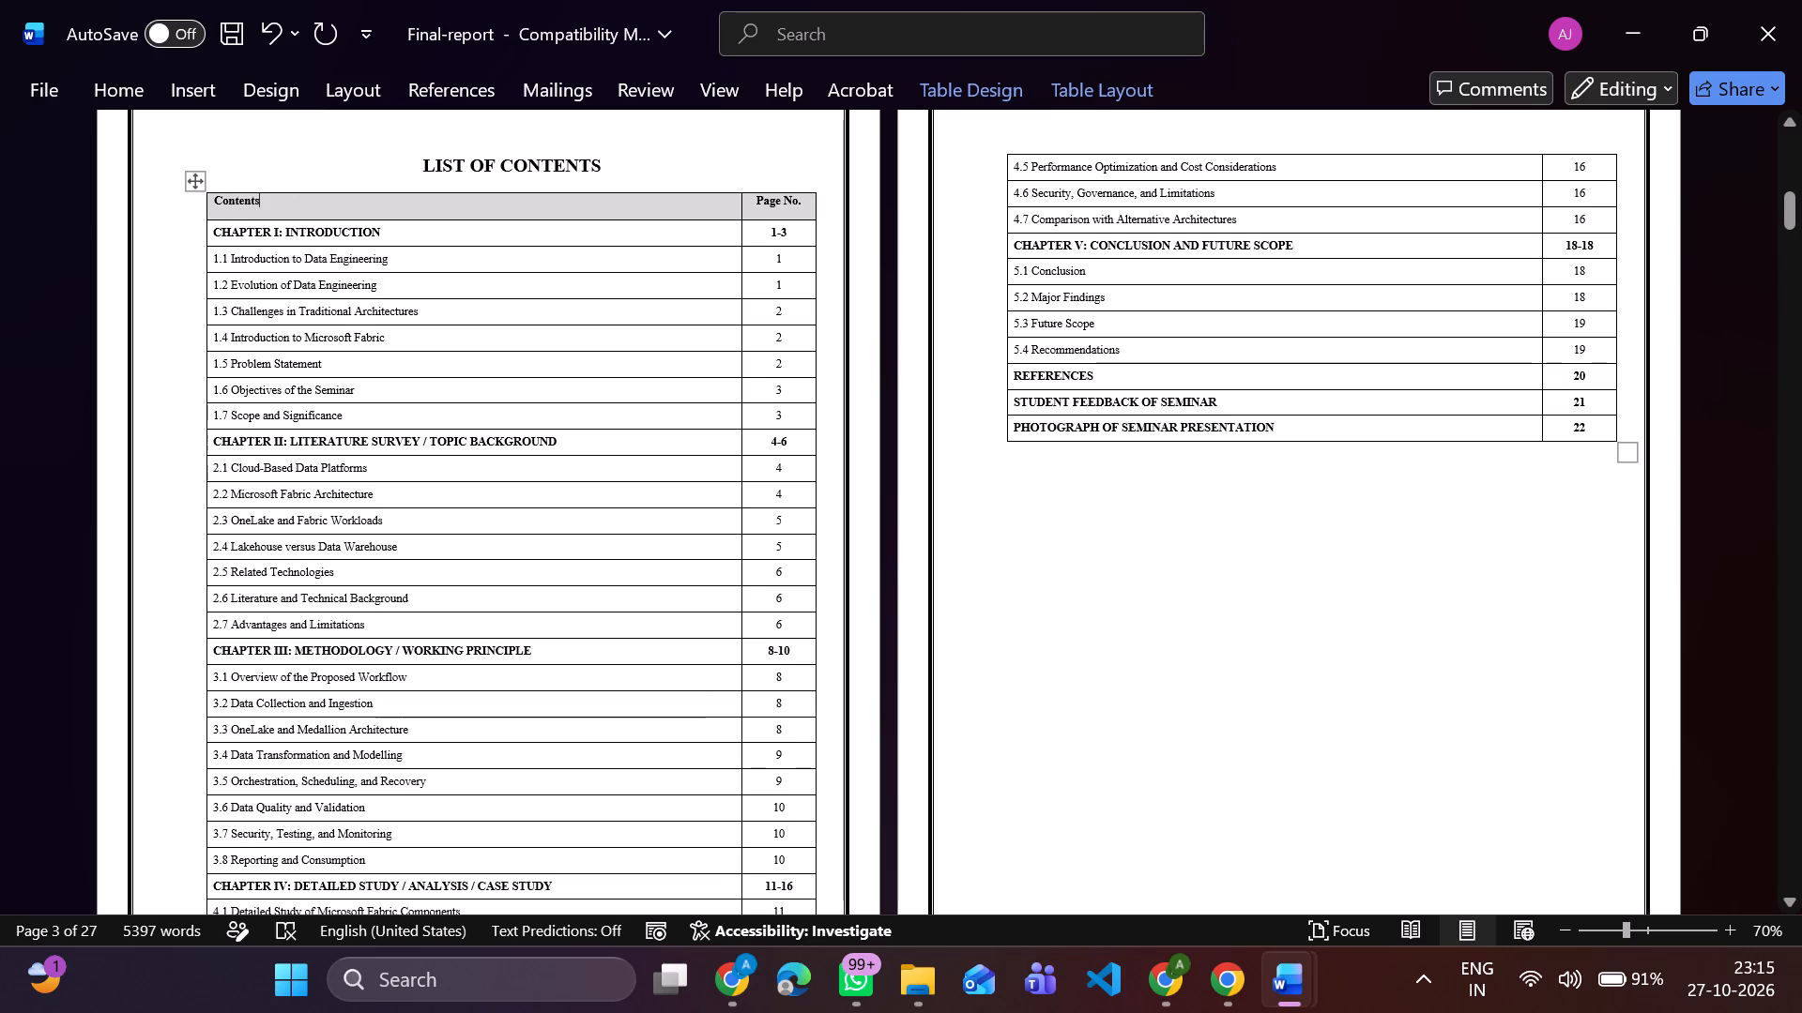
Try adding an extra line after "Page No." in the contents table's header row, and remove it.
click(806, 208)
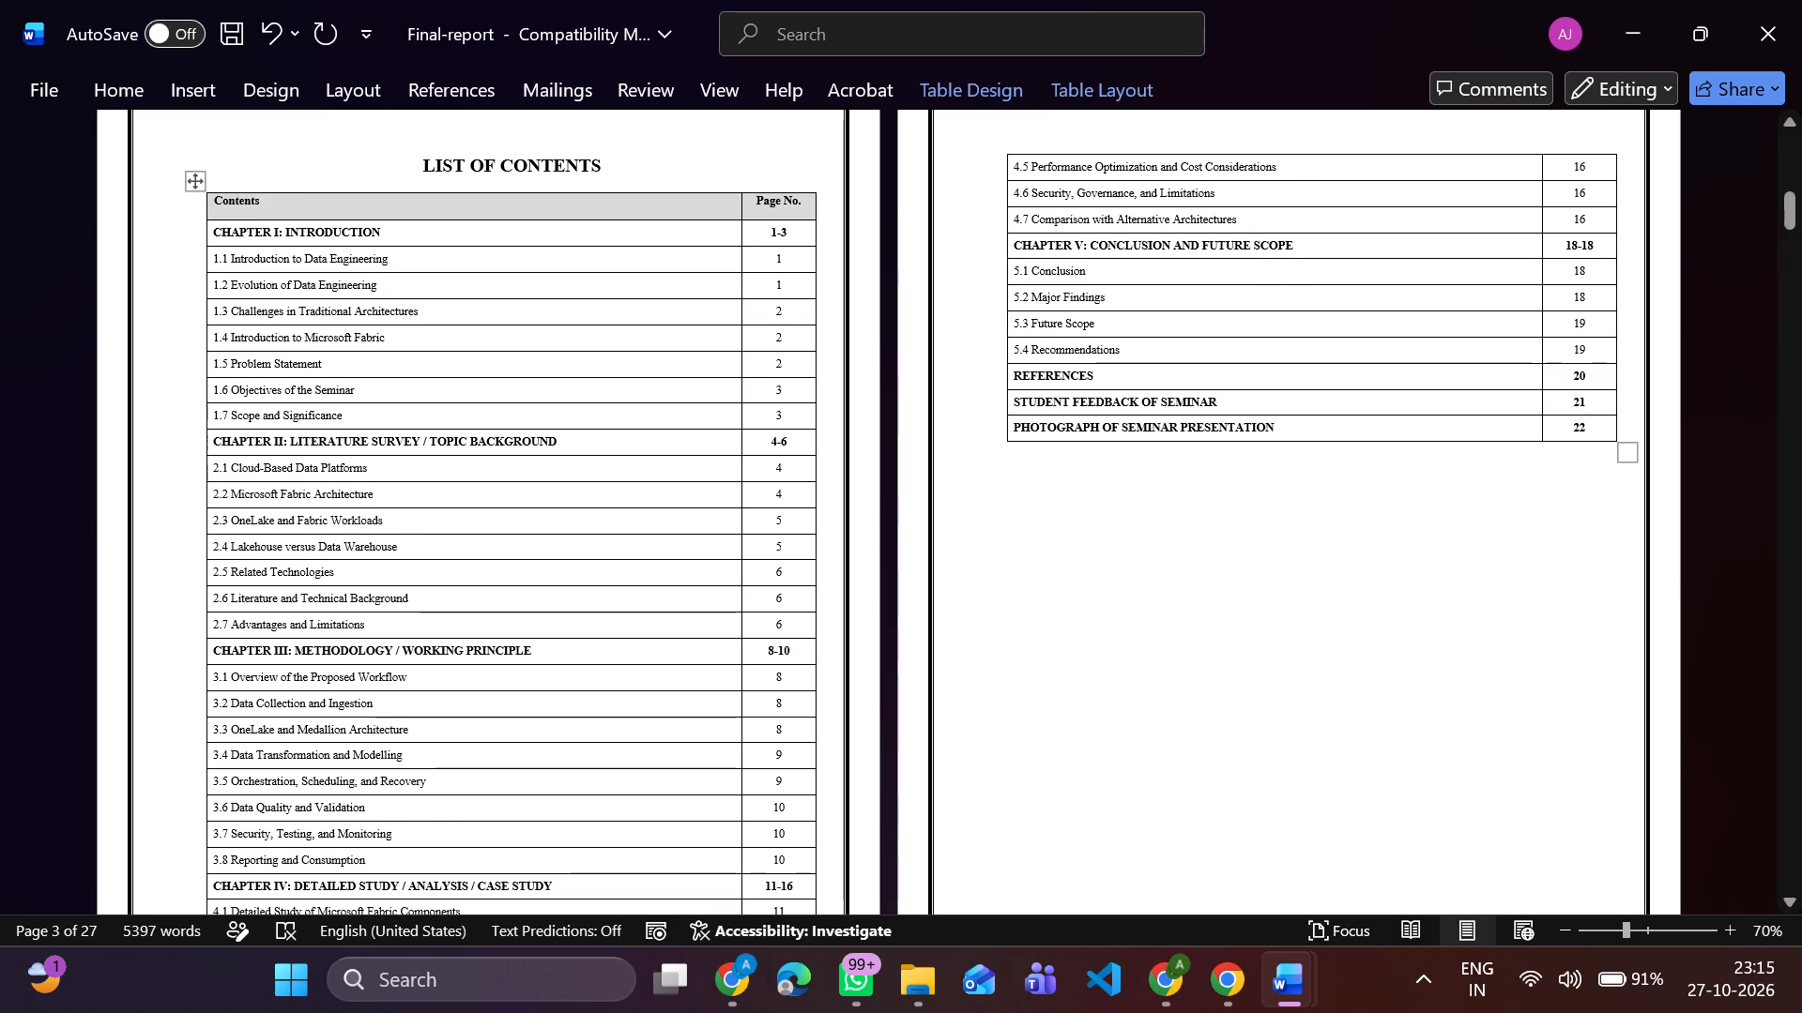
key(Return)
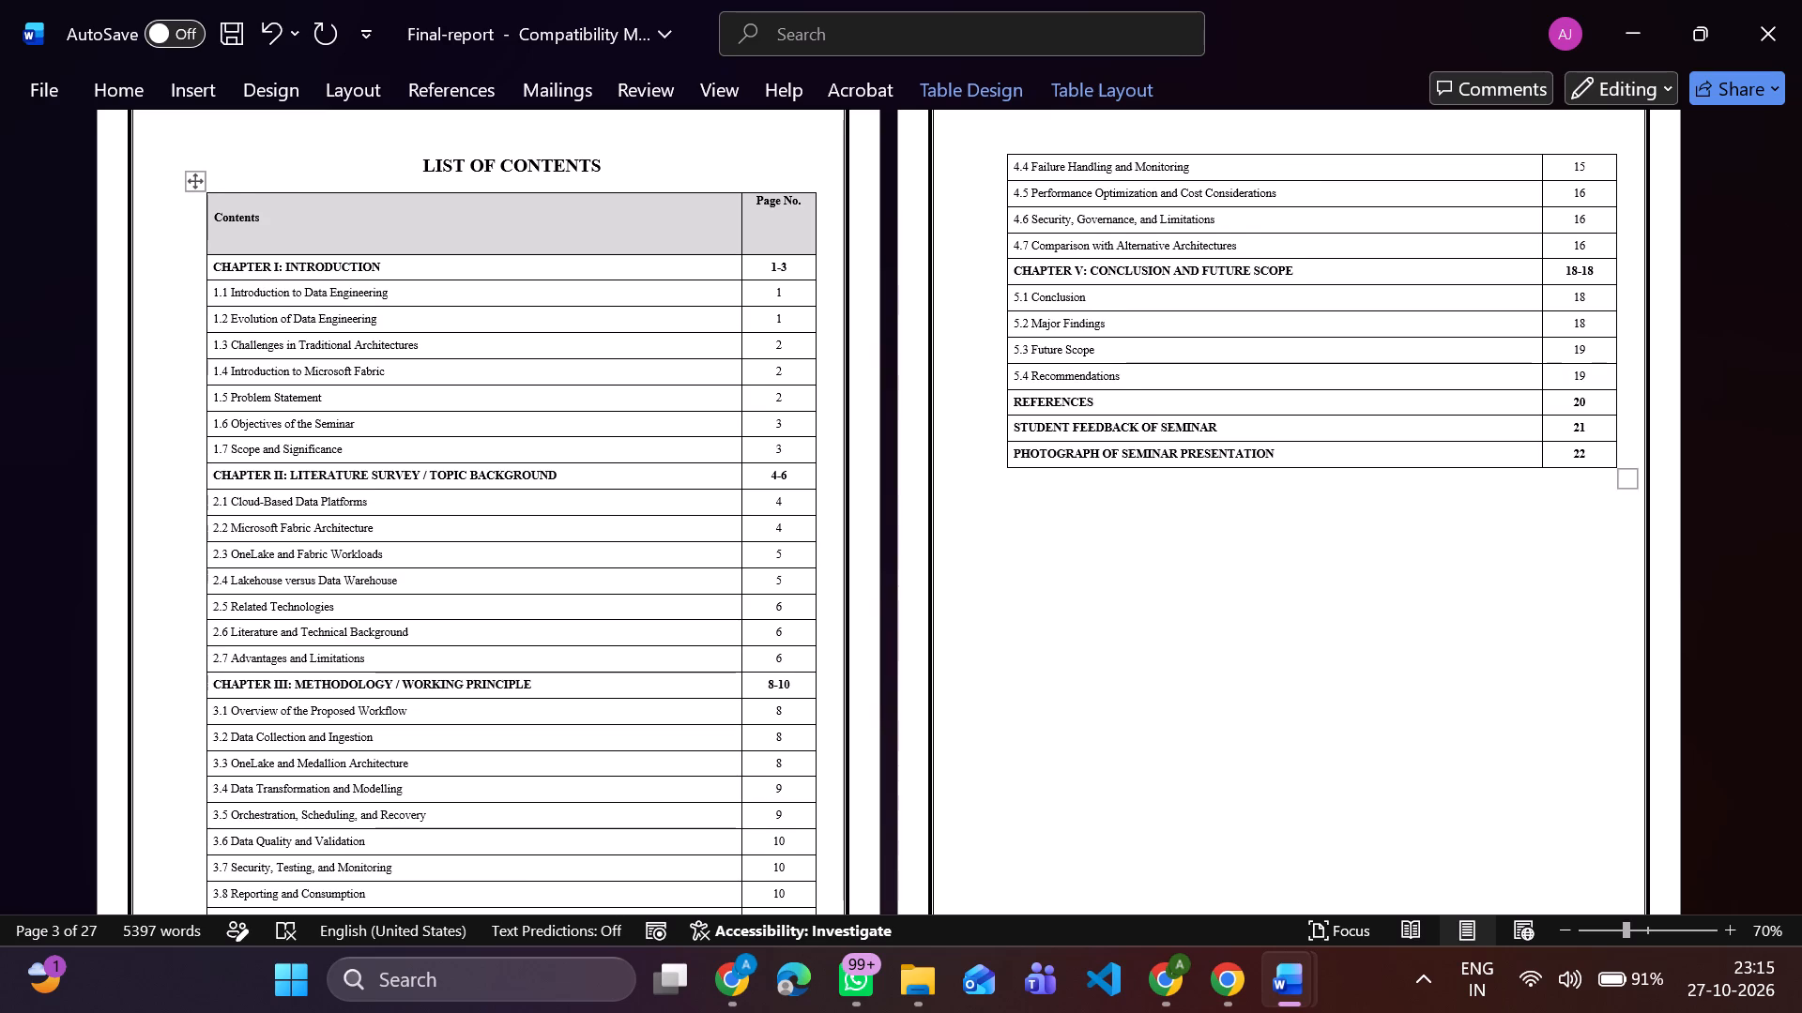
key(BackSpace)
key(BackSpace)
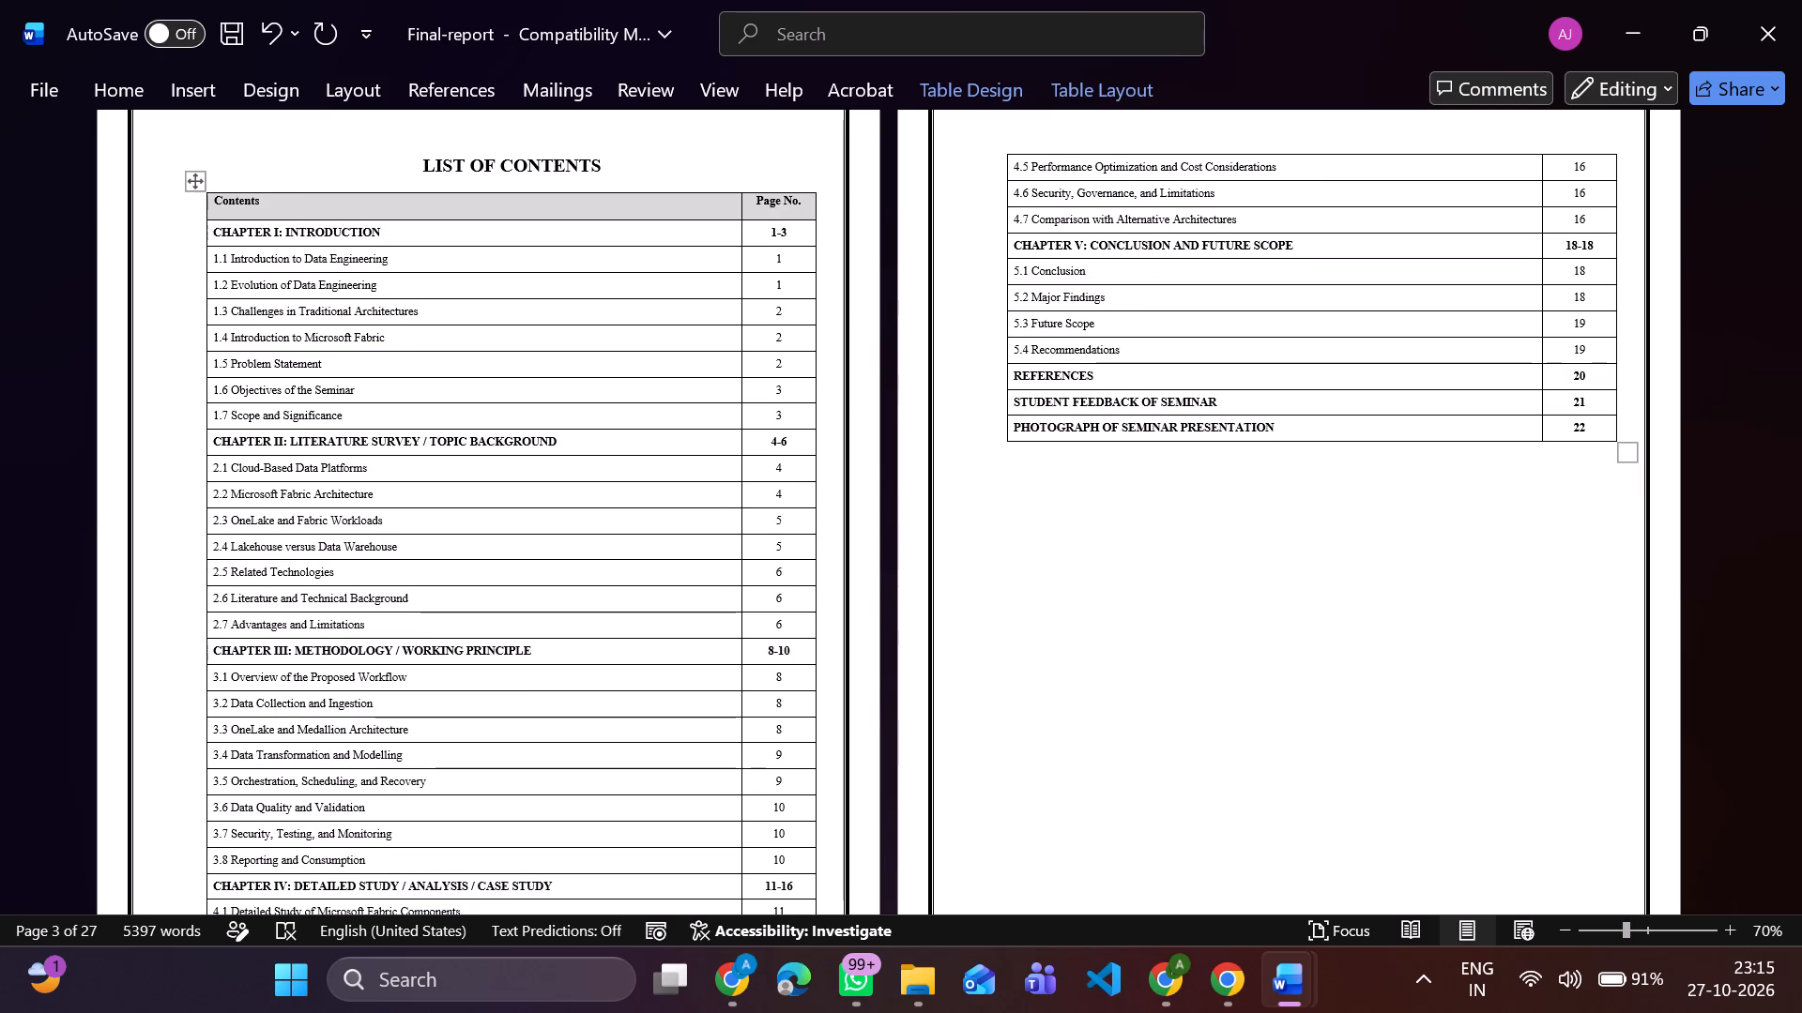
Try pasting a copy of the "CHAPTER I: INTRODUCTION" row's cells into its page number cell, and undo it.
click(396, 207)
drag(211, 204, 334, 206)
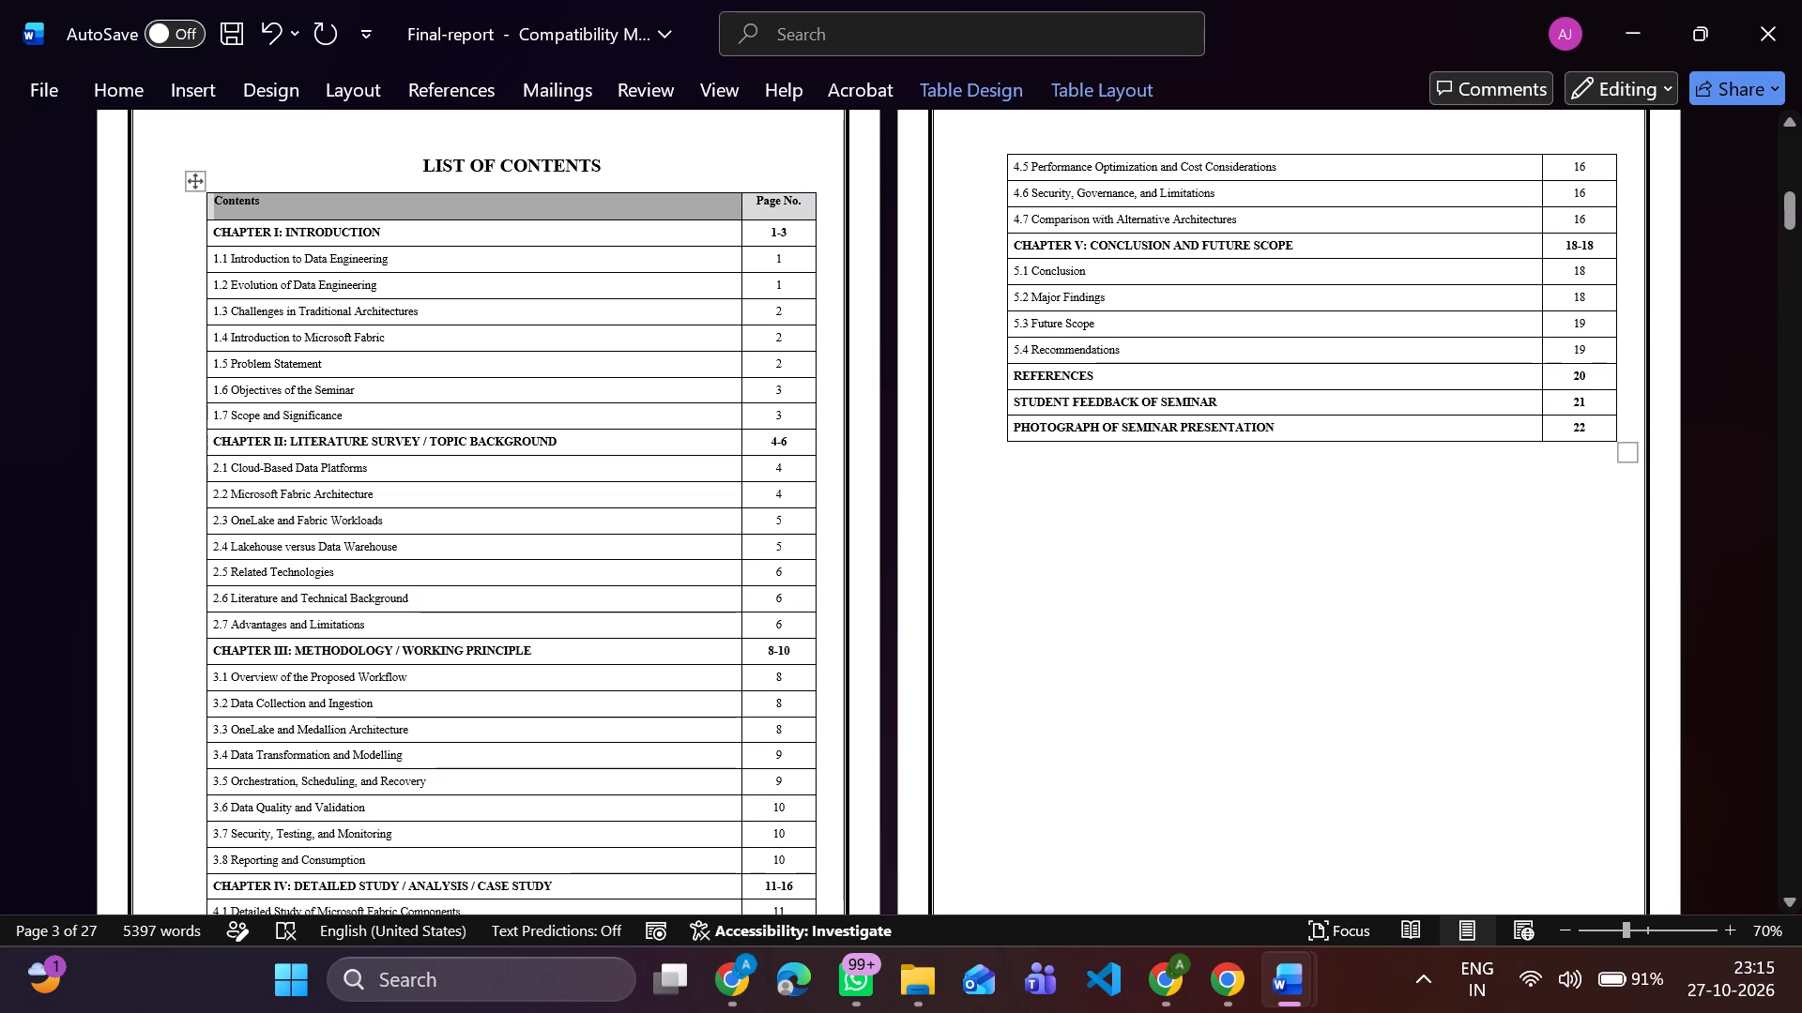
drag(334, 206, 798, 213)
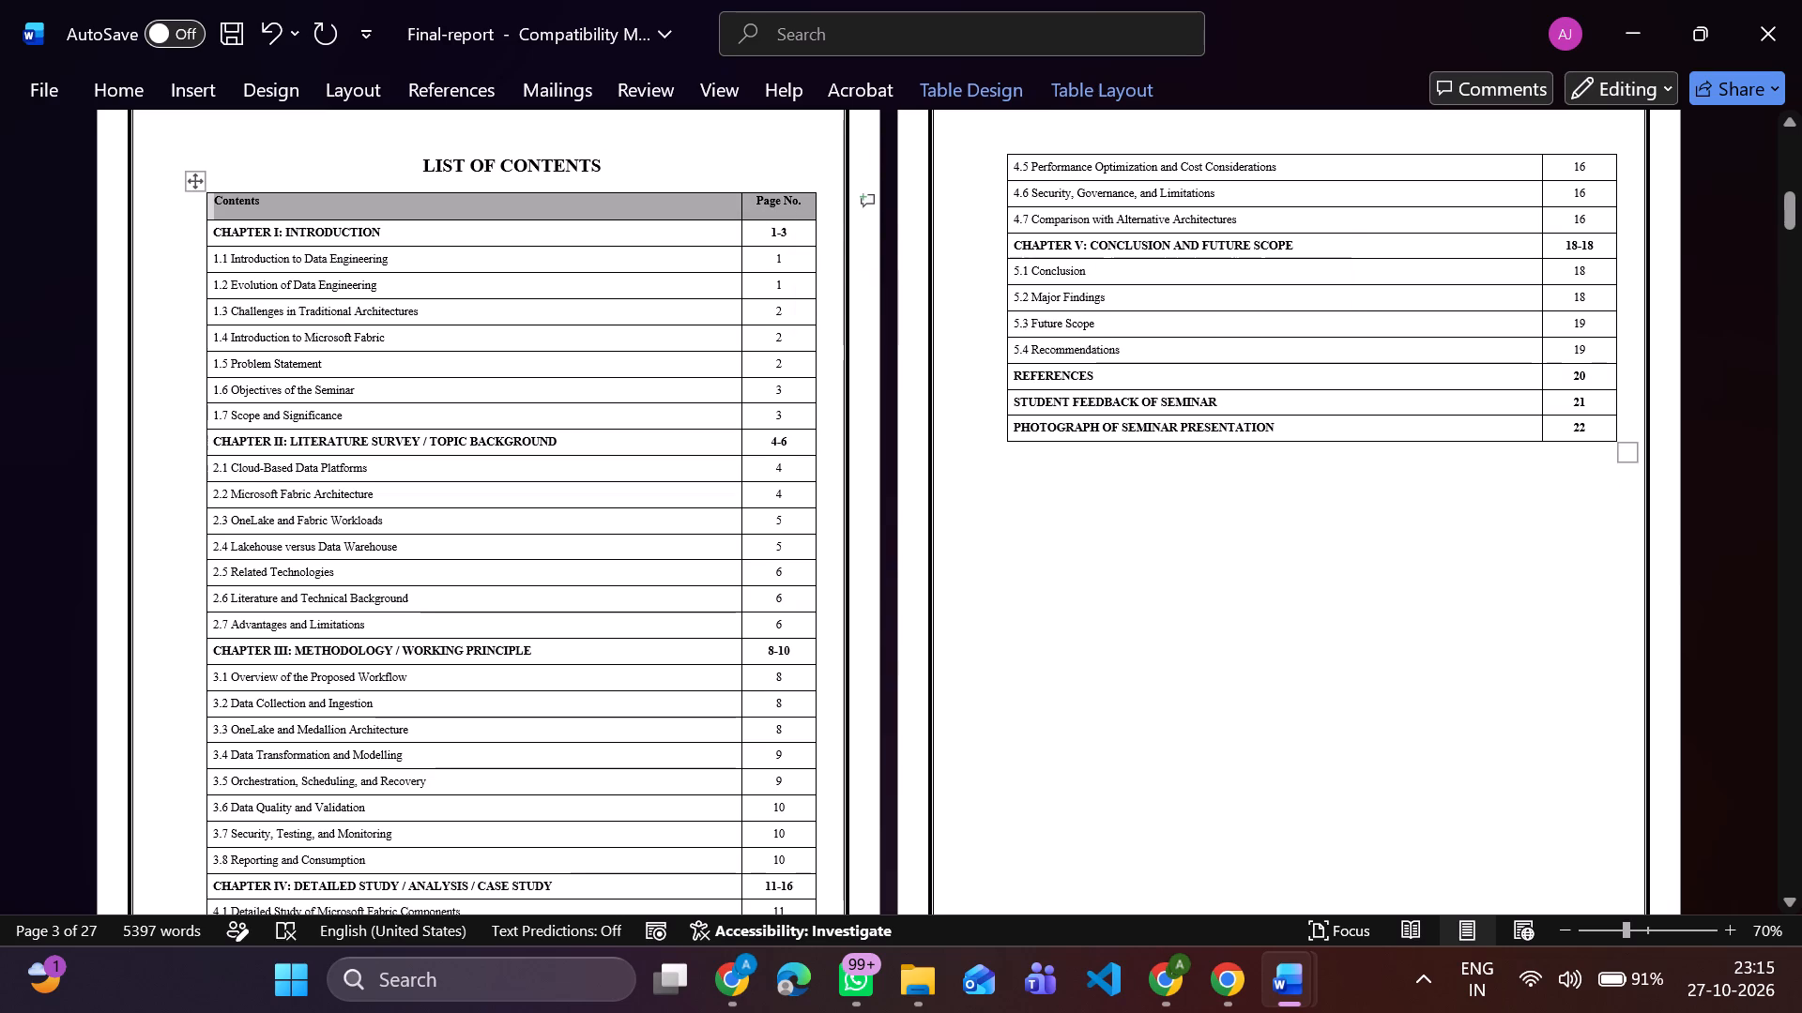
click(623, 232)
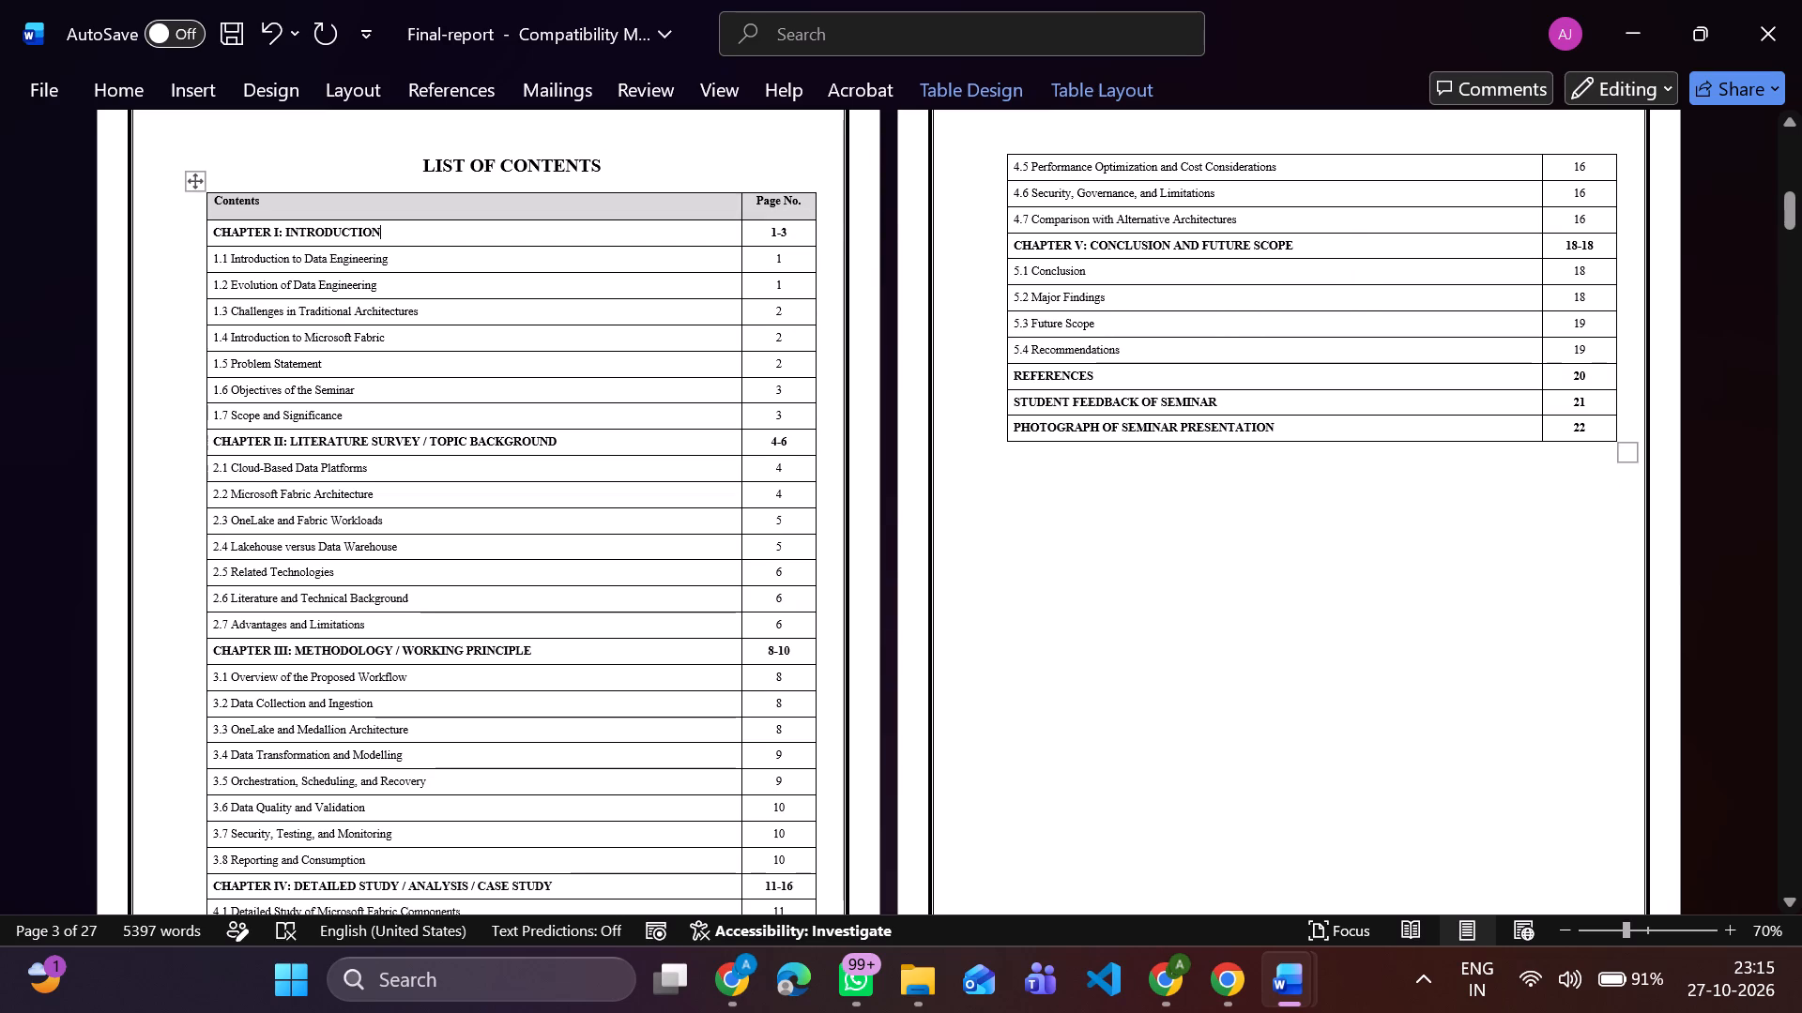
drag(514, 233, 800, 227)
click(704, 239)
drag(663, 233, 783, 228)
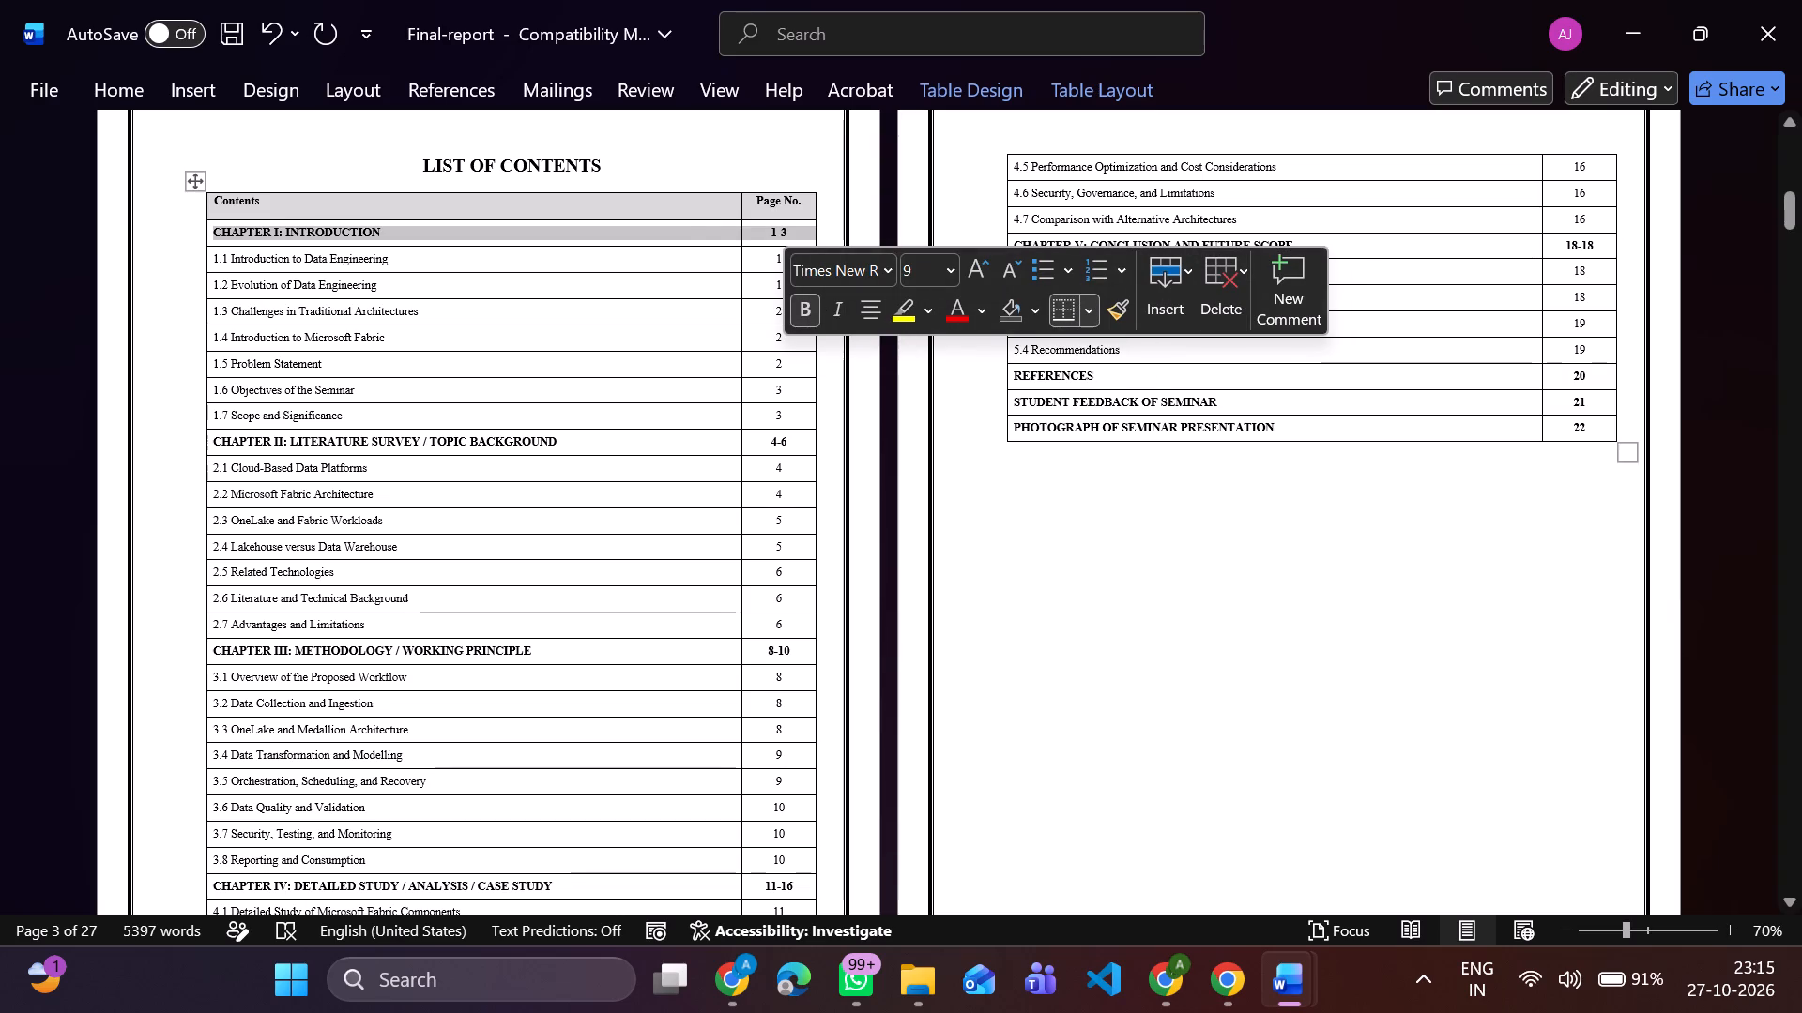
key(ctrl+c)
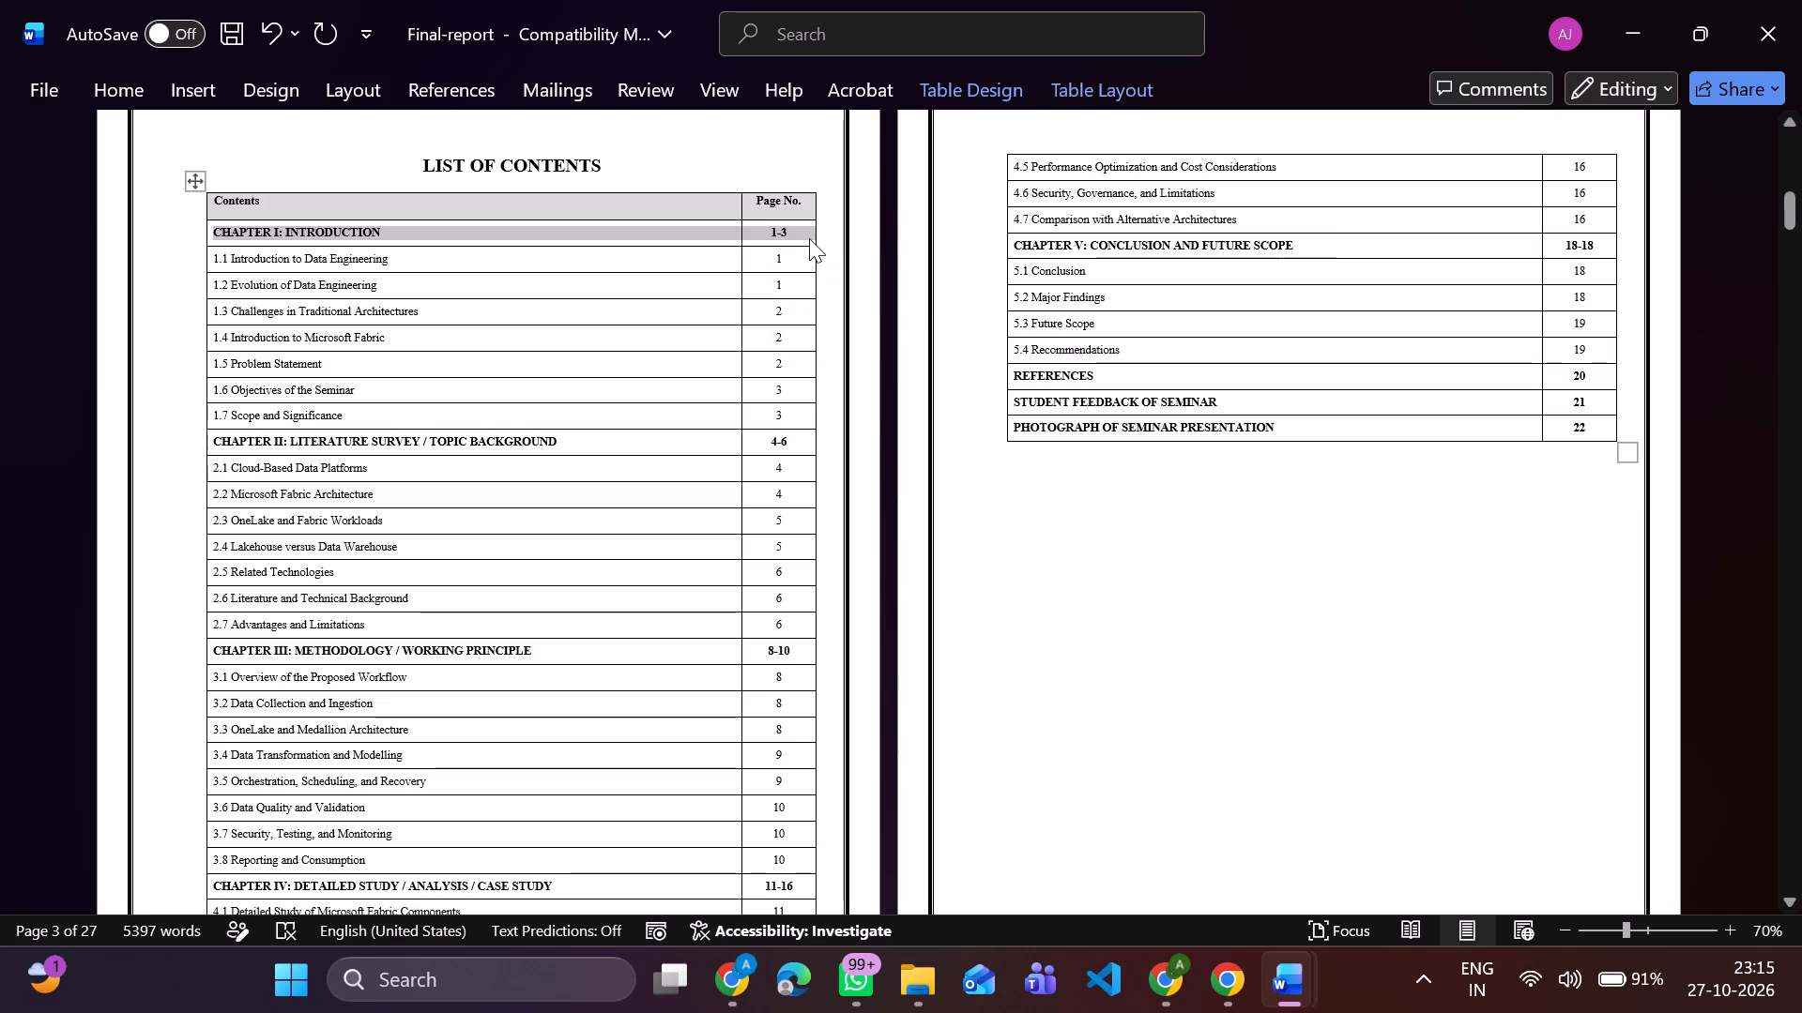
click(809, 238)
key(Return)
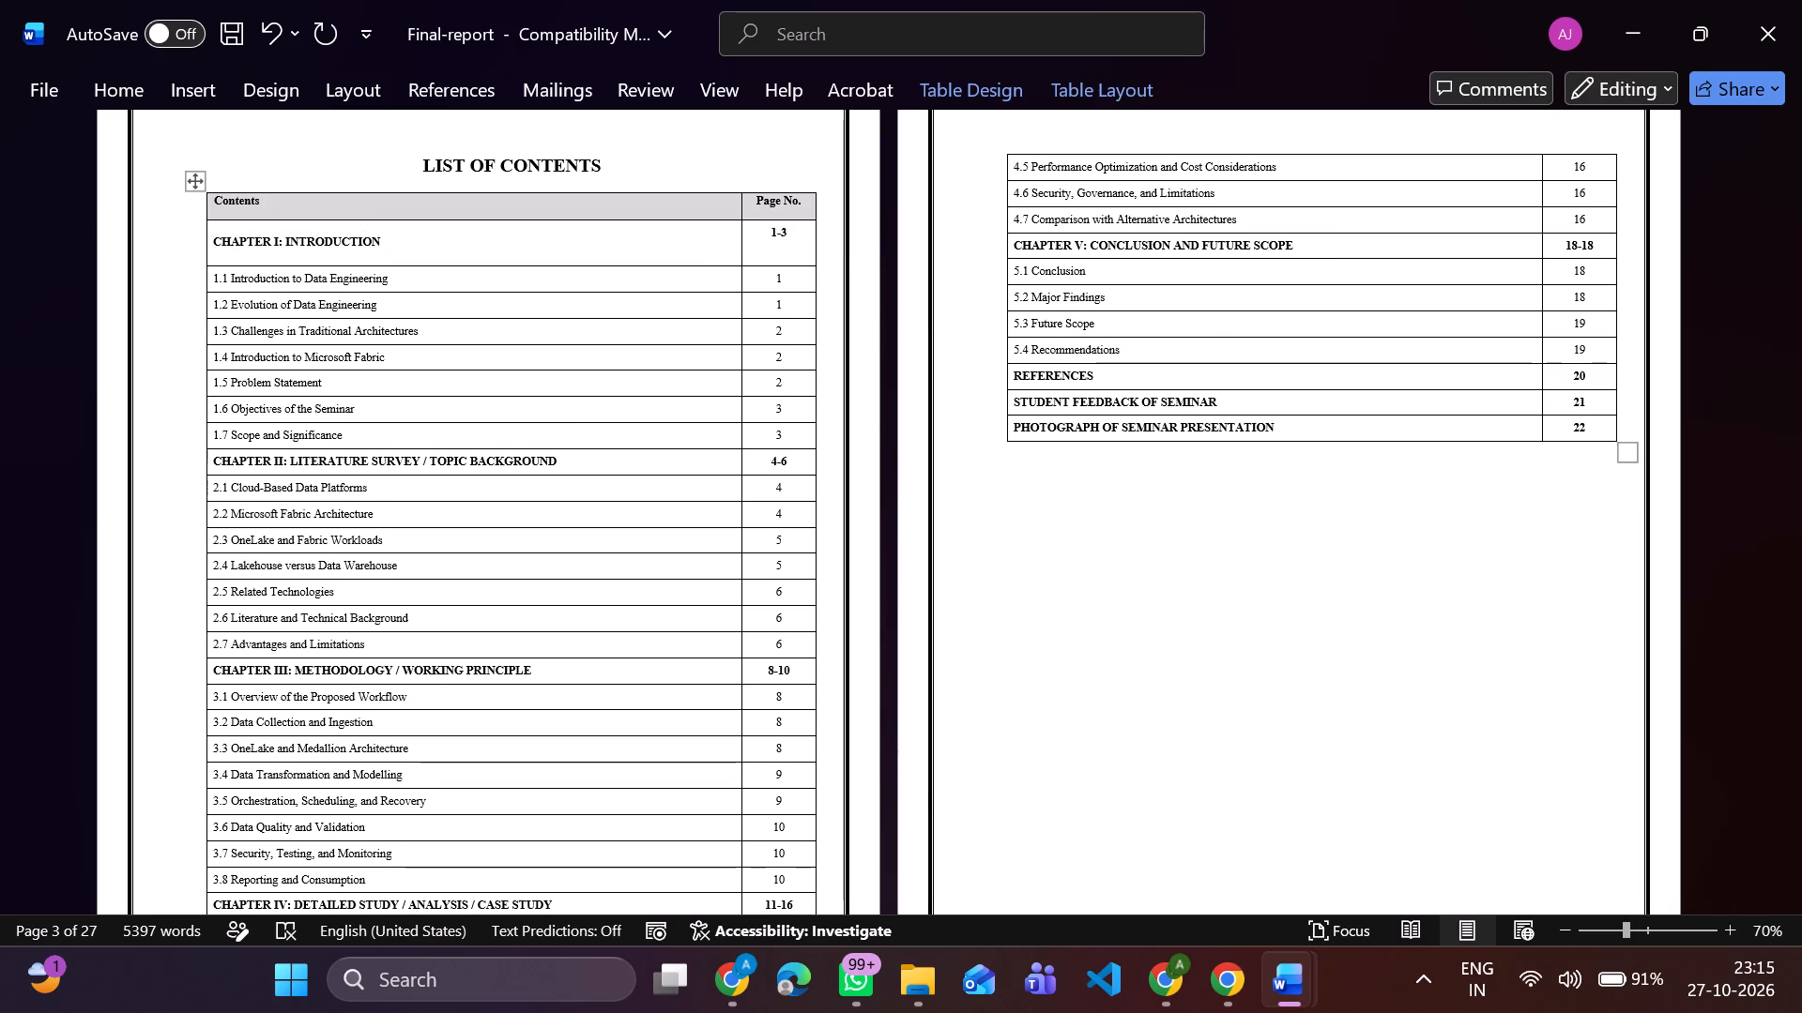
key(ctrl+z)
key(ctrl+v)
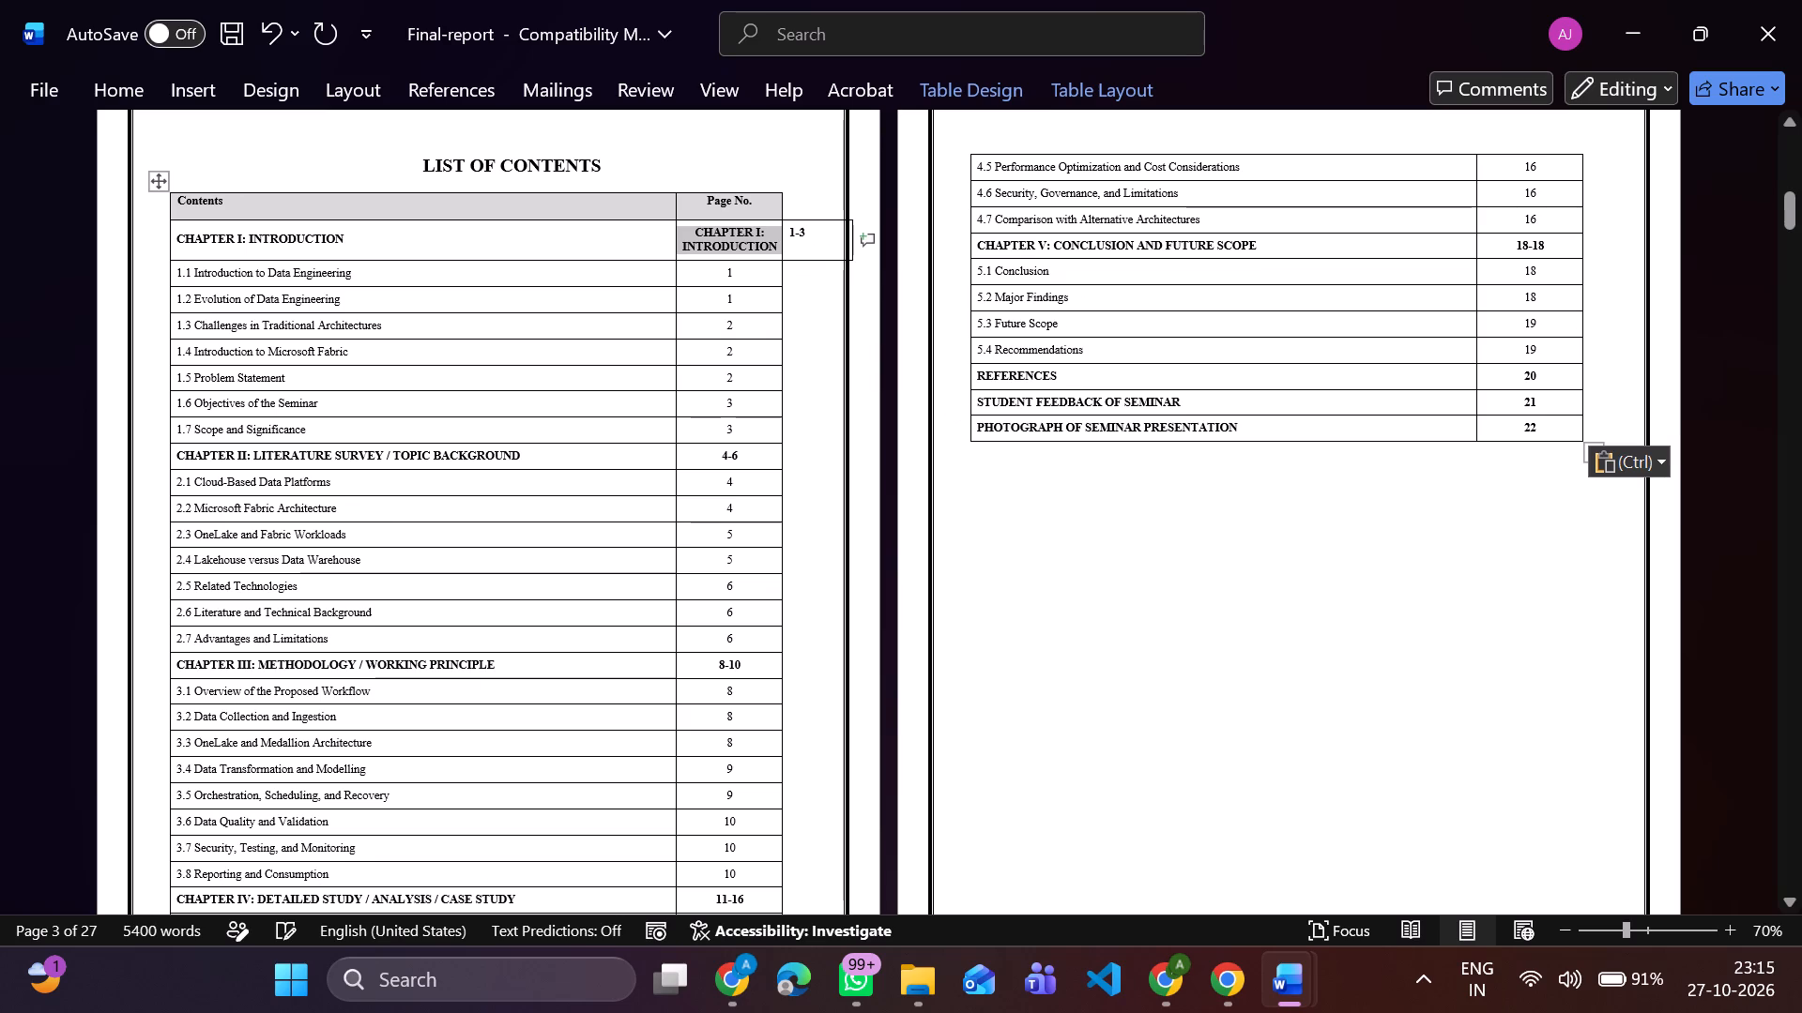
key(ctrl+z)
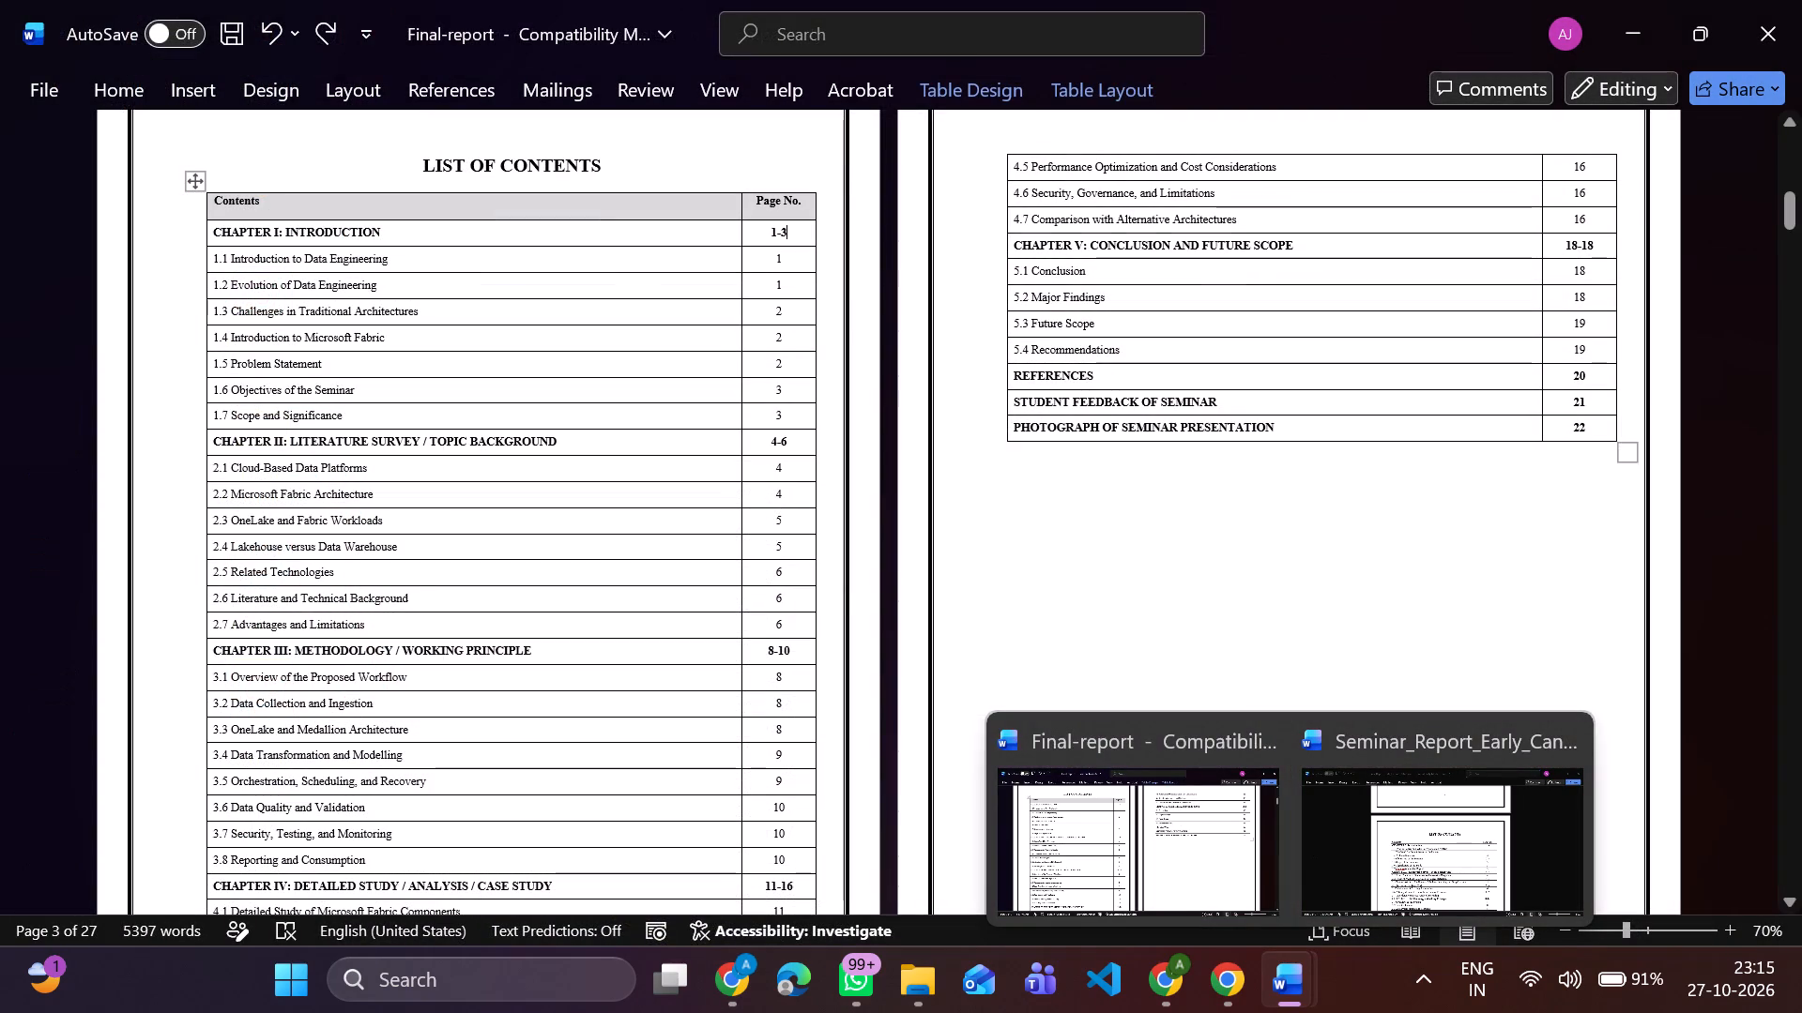
Set the font size of the "Contents" and "Page No." headings in the List of Contents header row to 11.
click(272, 212)
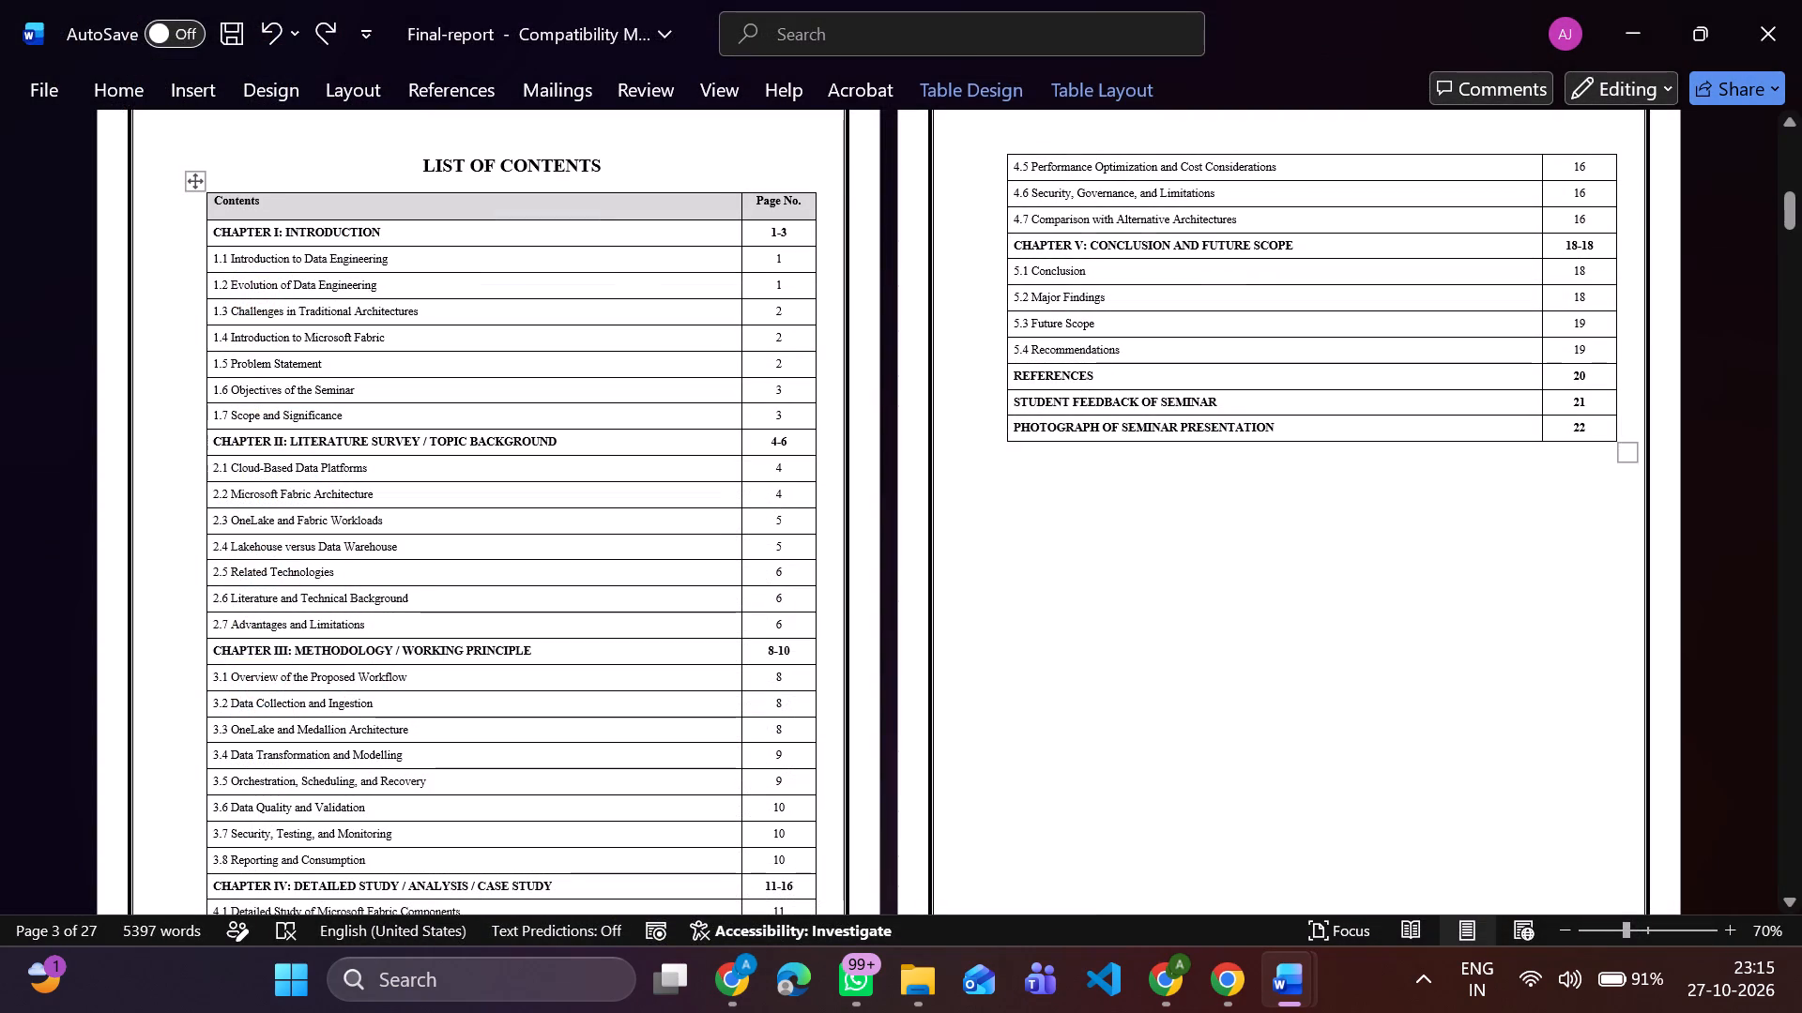
drag(263, 202, 212, 197)
click(385, 242)
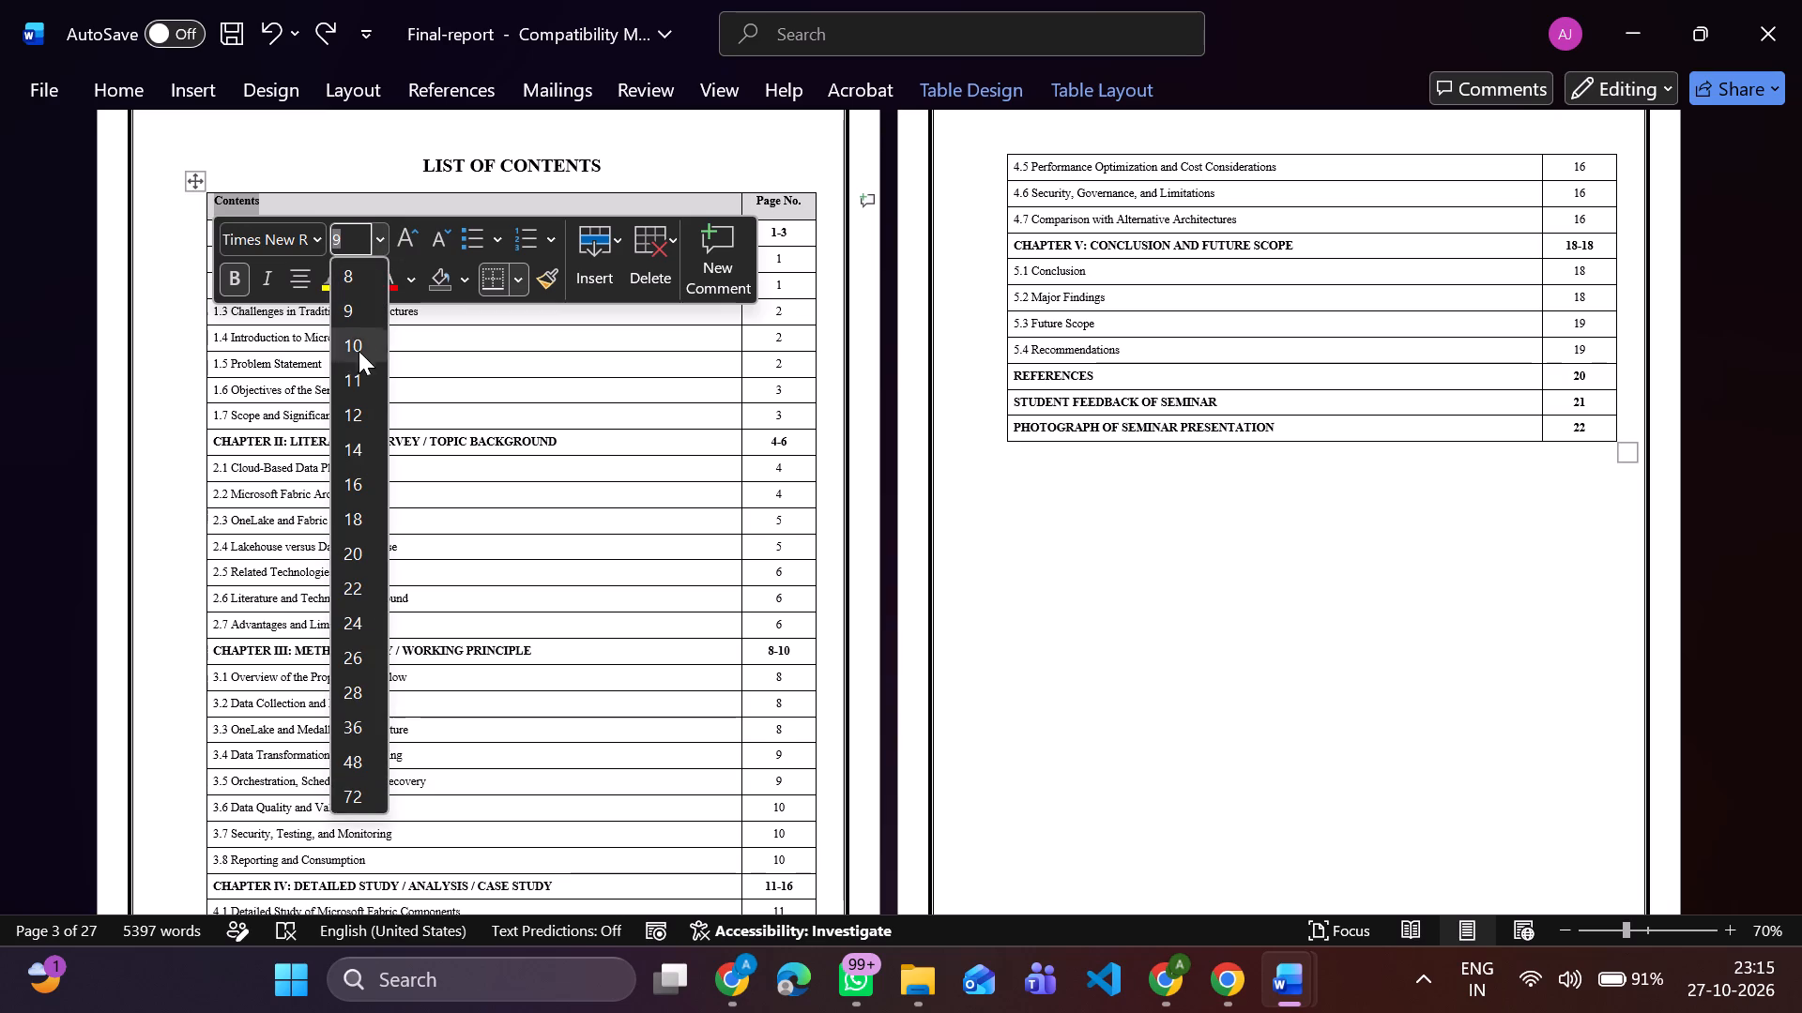
click(358, 382)
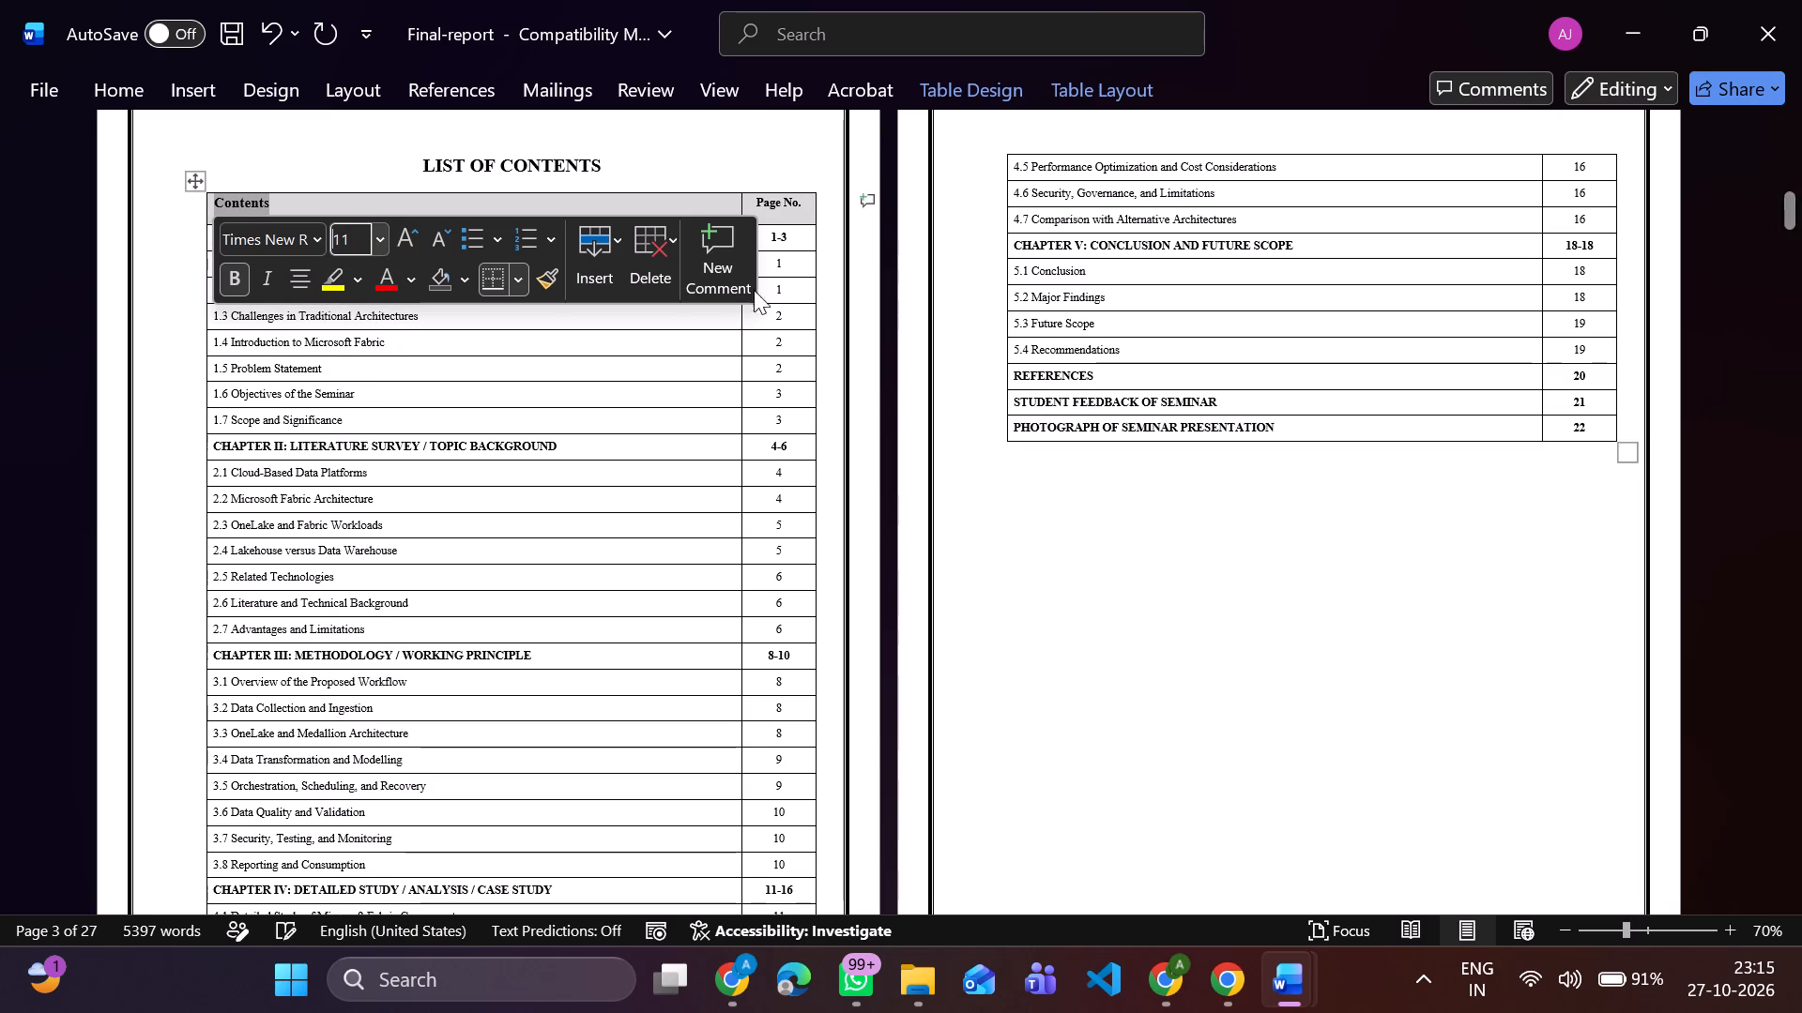
click(810, 208)
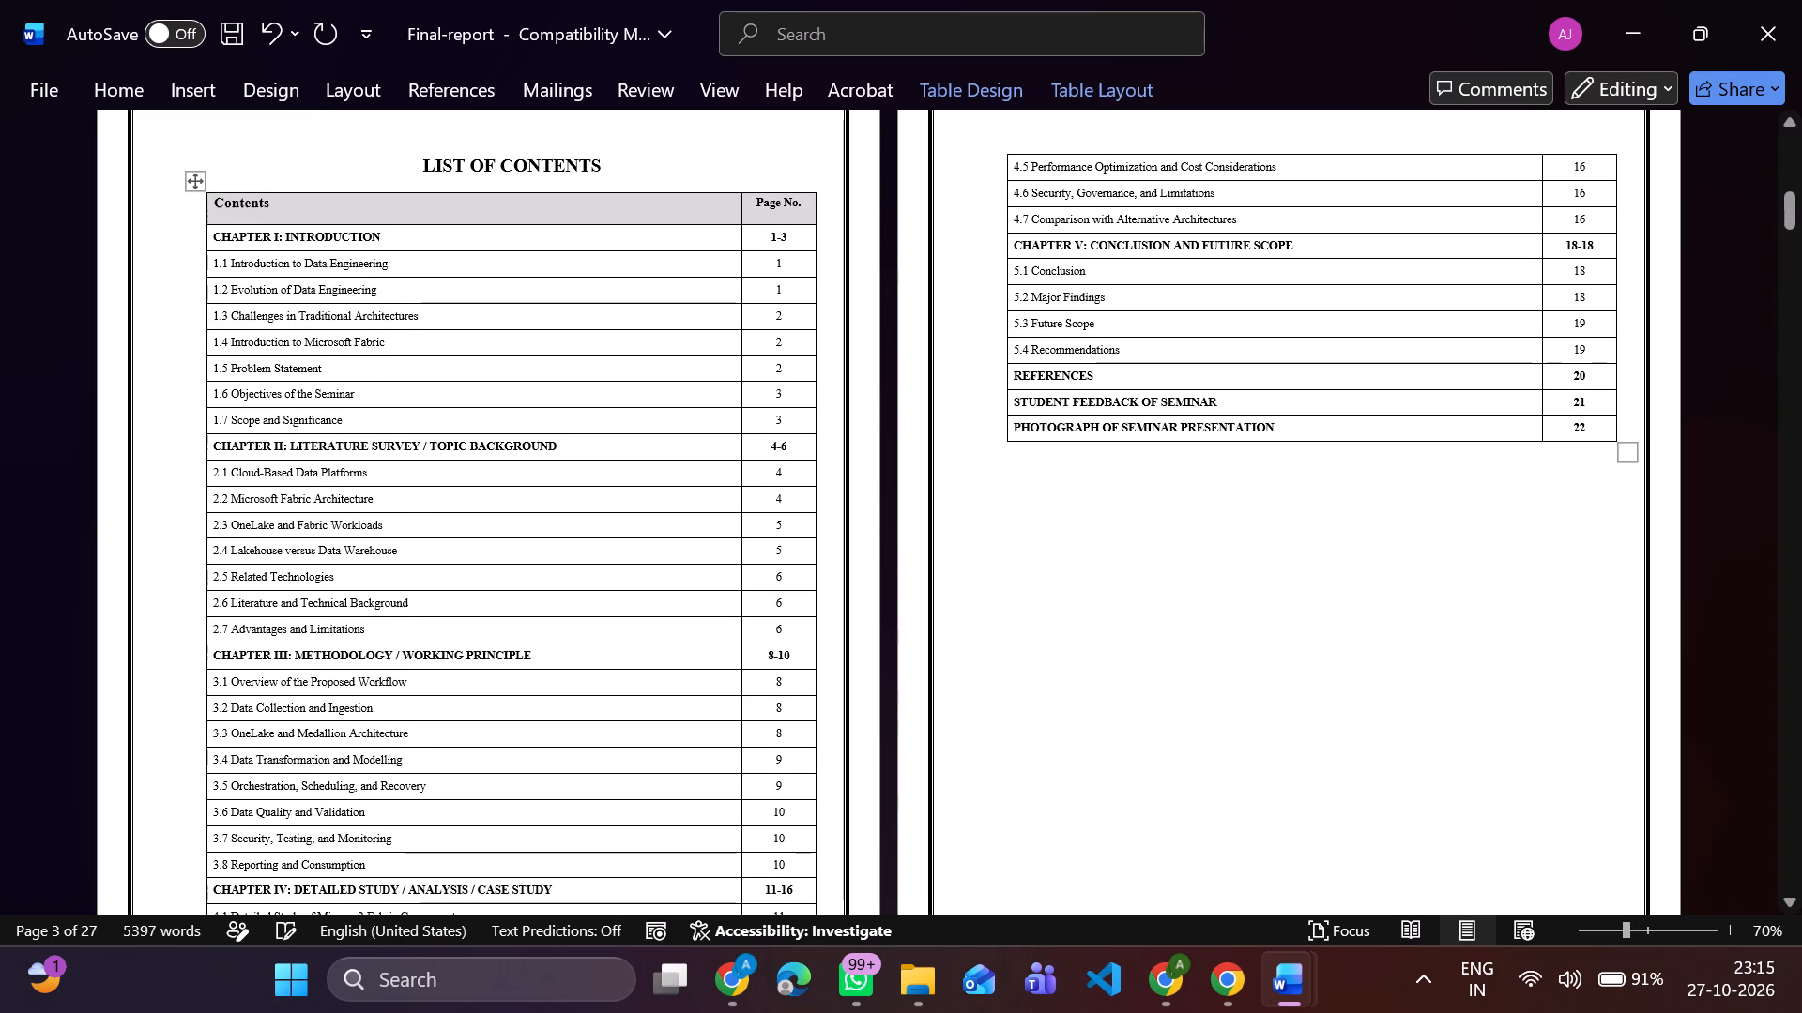
drag(805, 203, 741, 196)
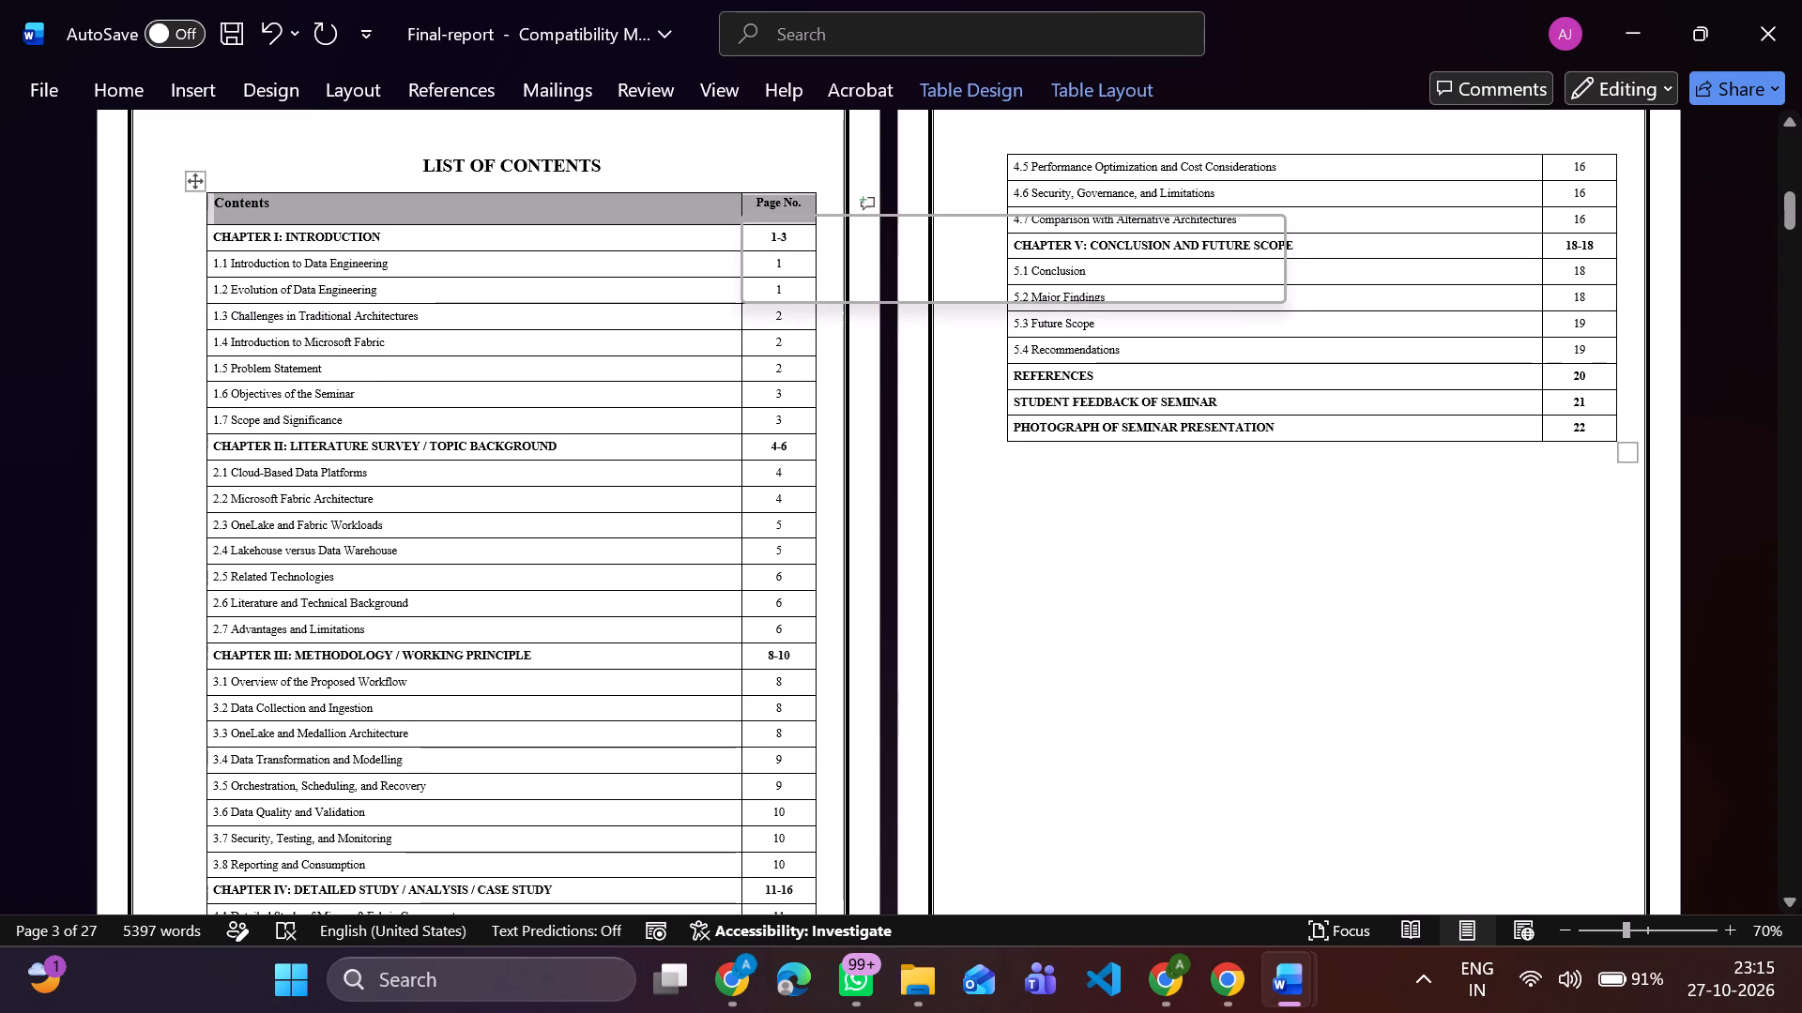
click(917, 237)
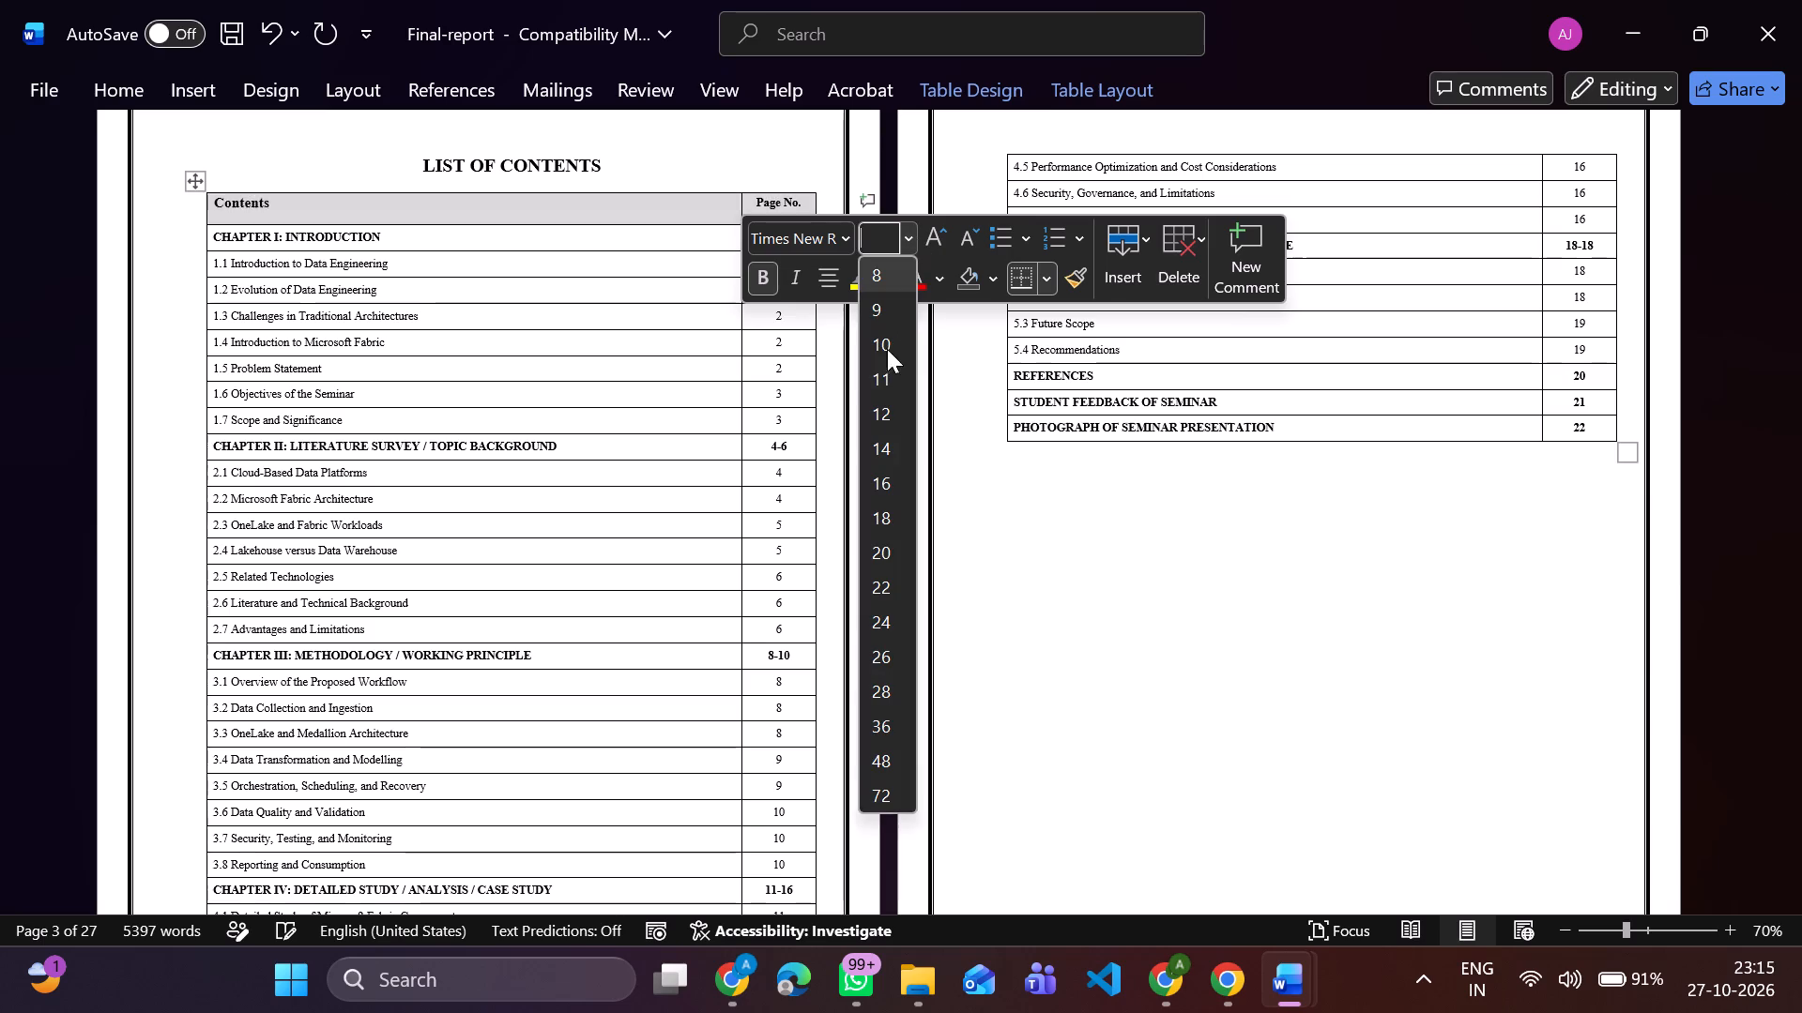
click(882, 378)
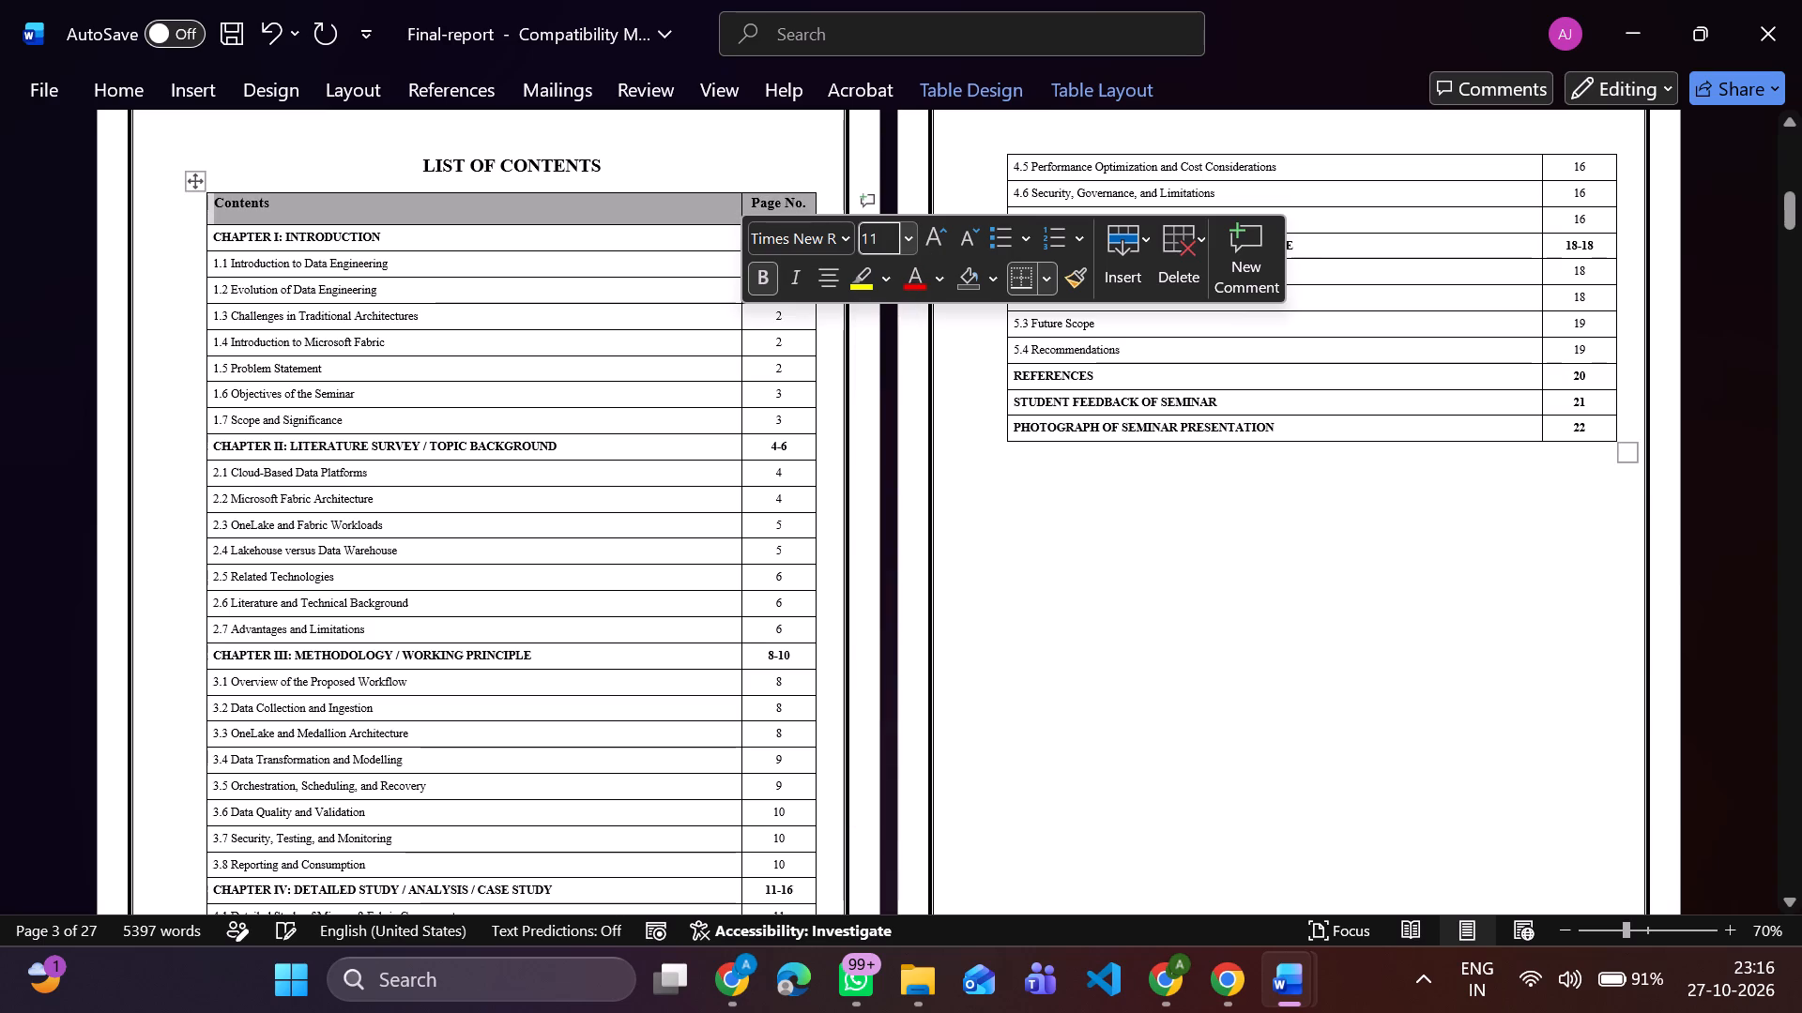
click(385, 172)
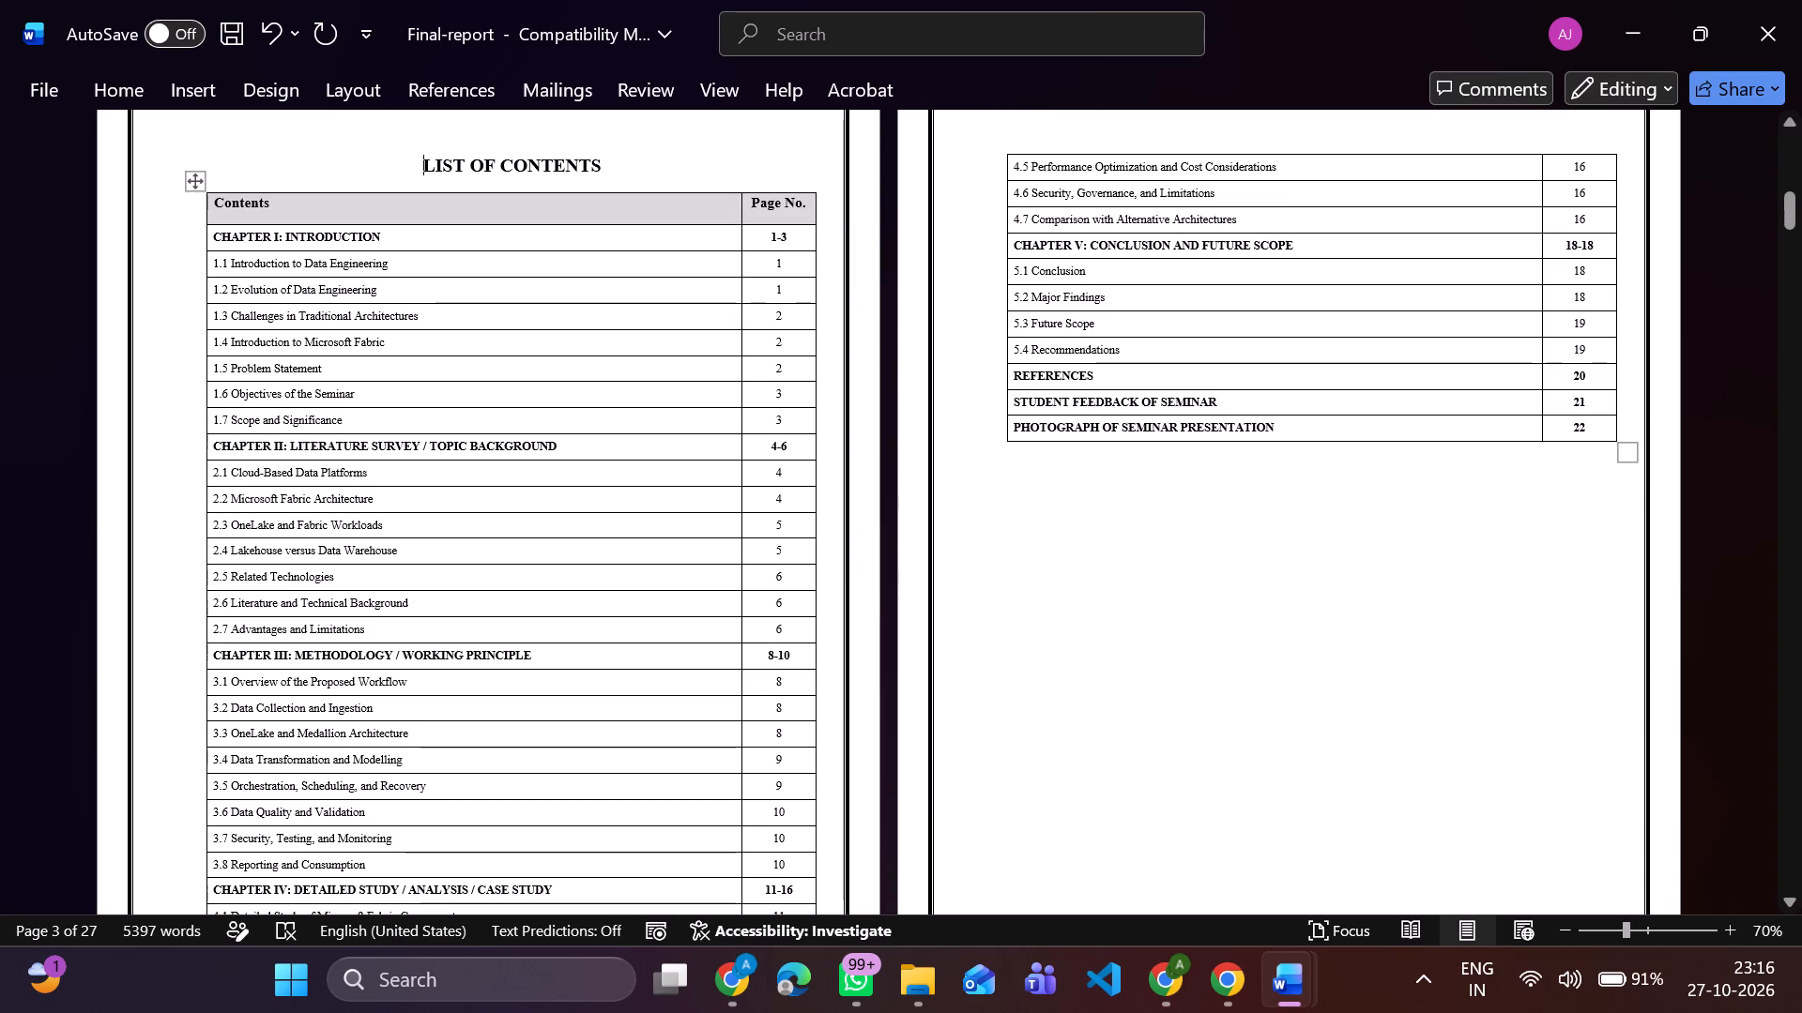
Correct the page range of "CHAPTER V: CONCLUSION AND FUTURE SCOPE" in the List of Contents table to 18-19.
scroll(719, 790, down, 3)
scroll(719, 790, up, 5)
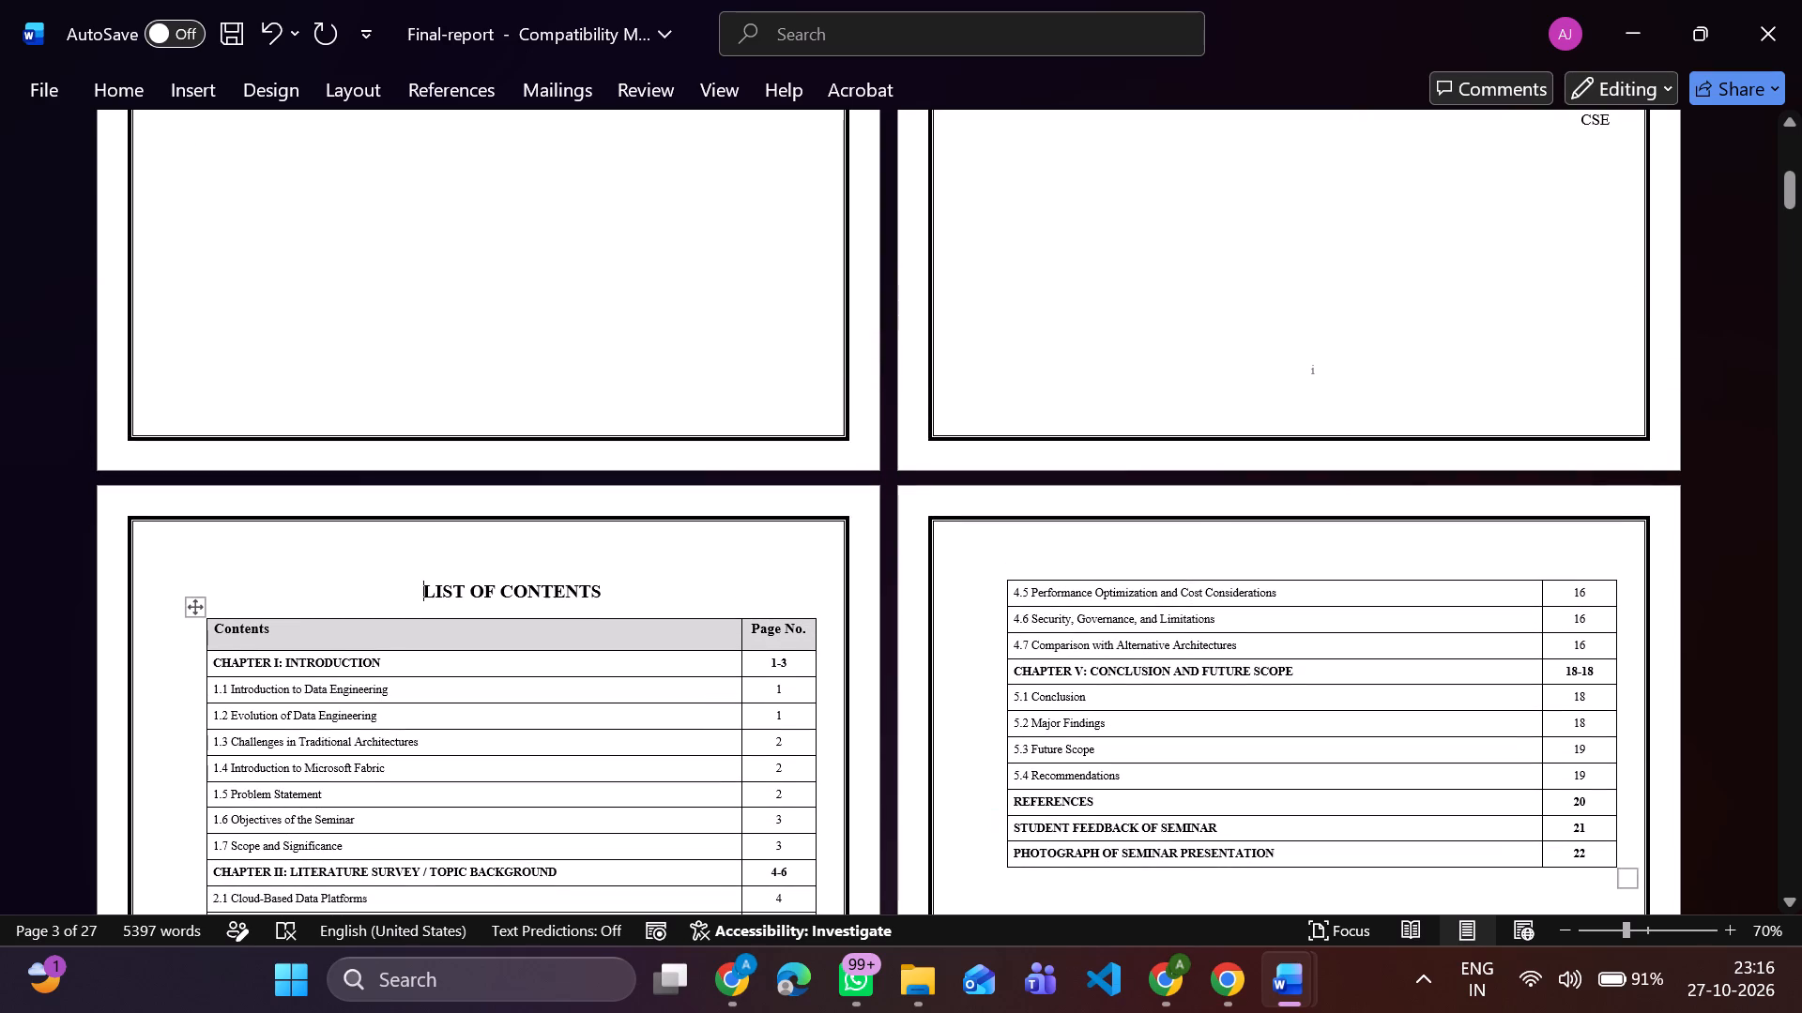
click(1604, 671)
key(BackSpace)
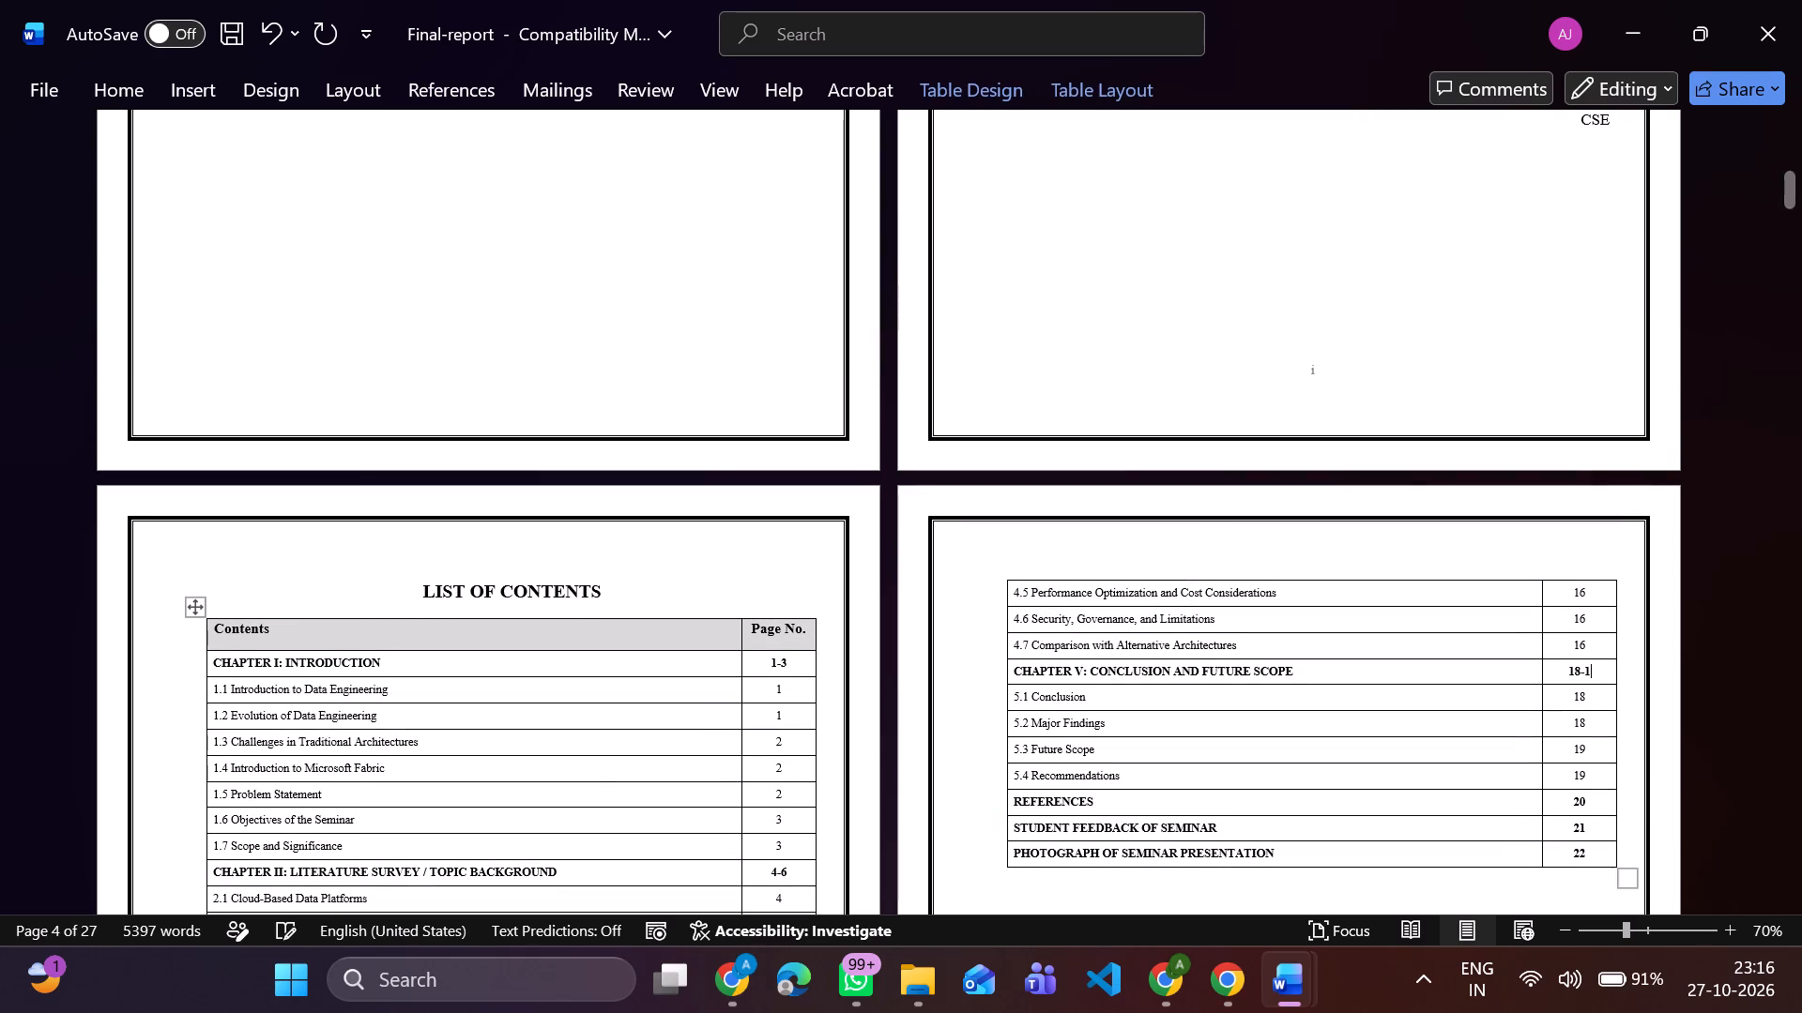
key(9)
Check the page numbers and layout of the report from the List of Contents through all chapters to the seminar photograph page.
scroll(1310, 790, down, 4)
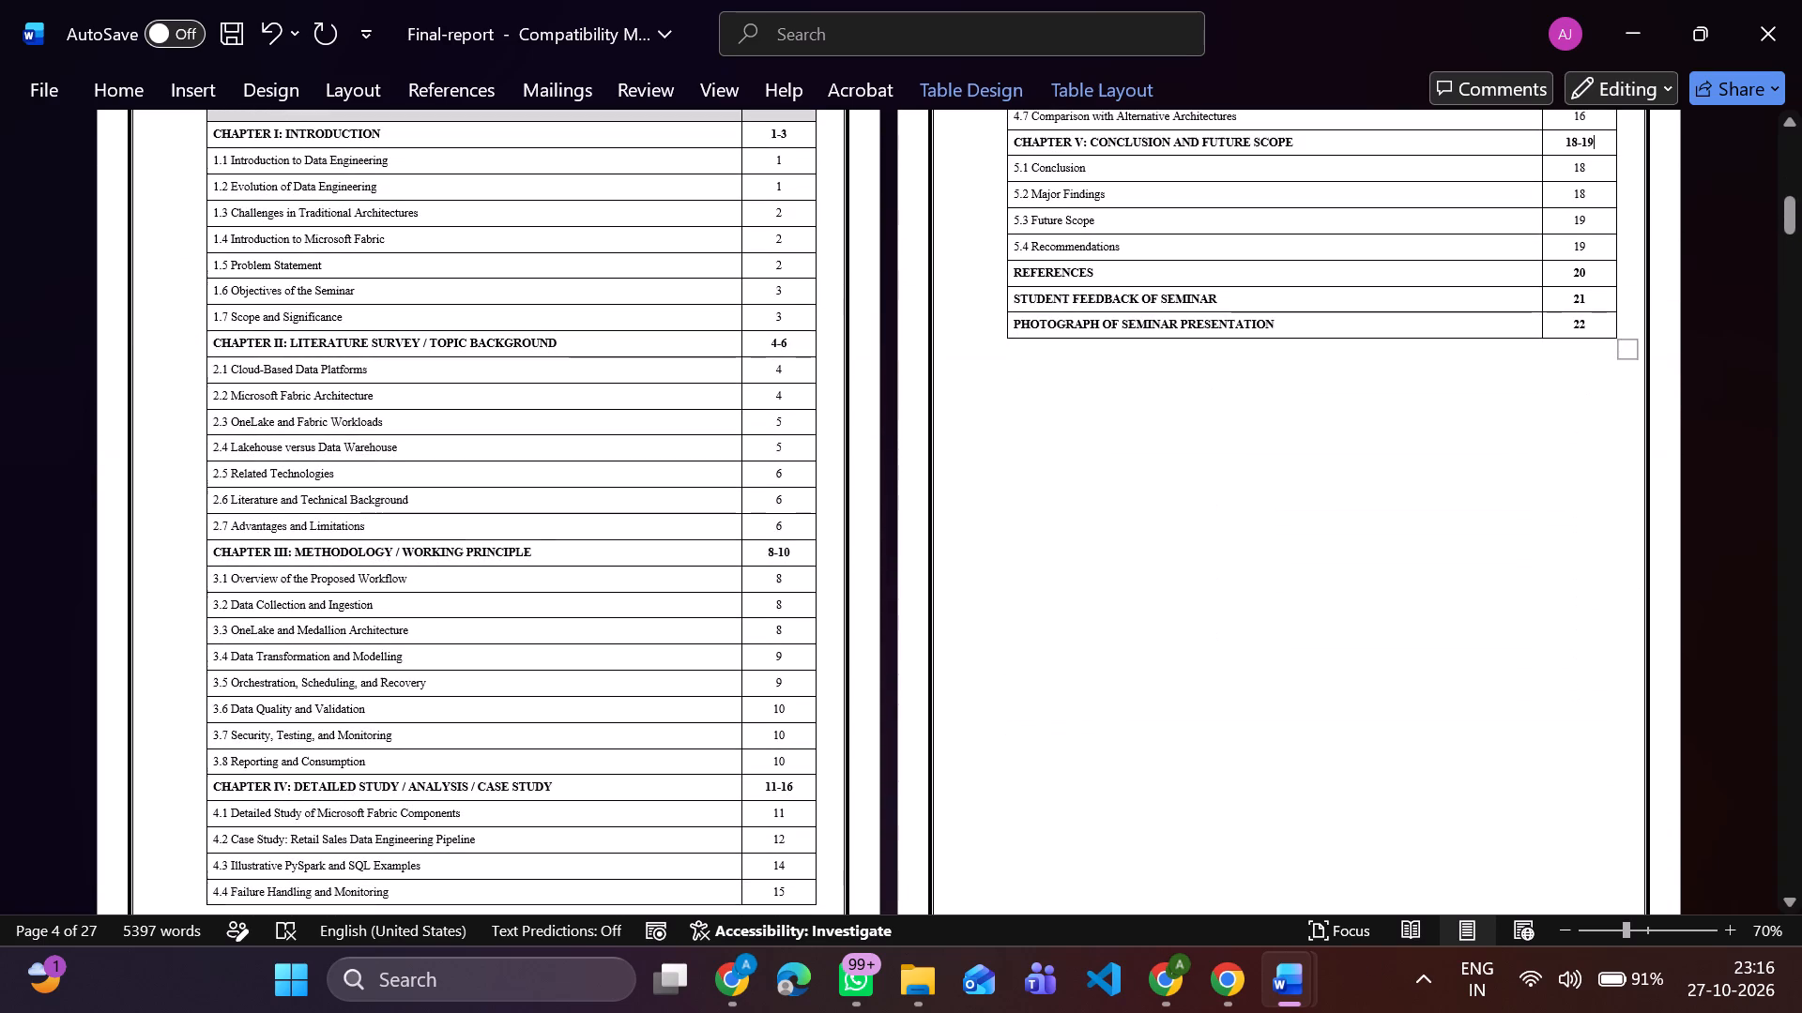
scroll(1310, 790, down, 4)
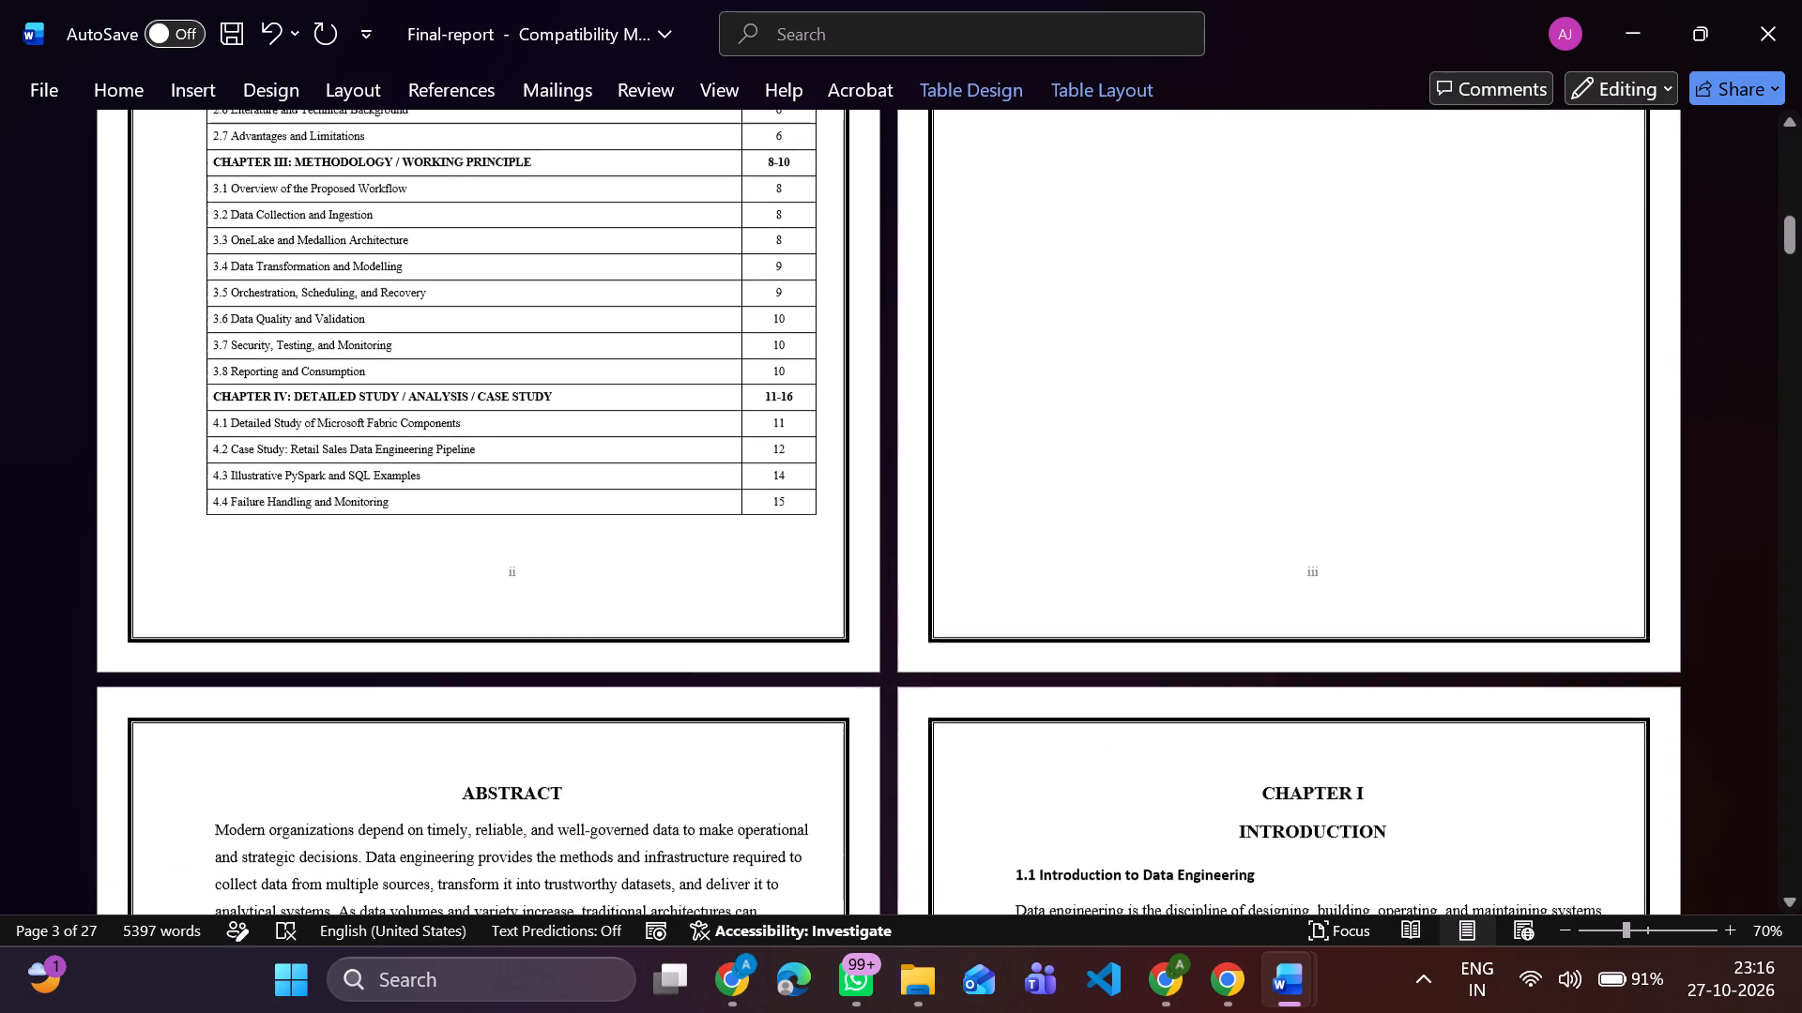
scroll(1310, 790, down, 2)
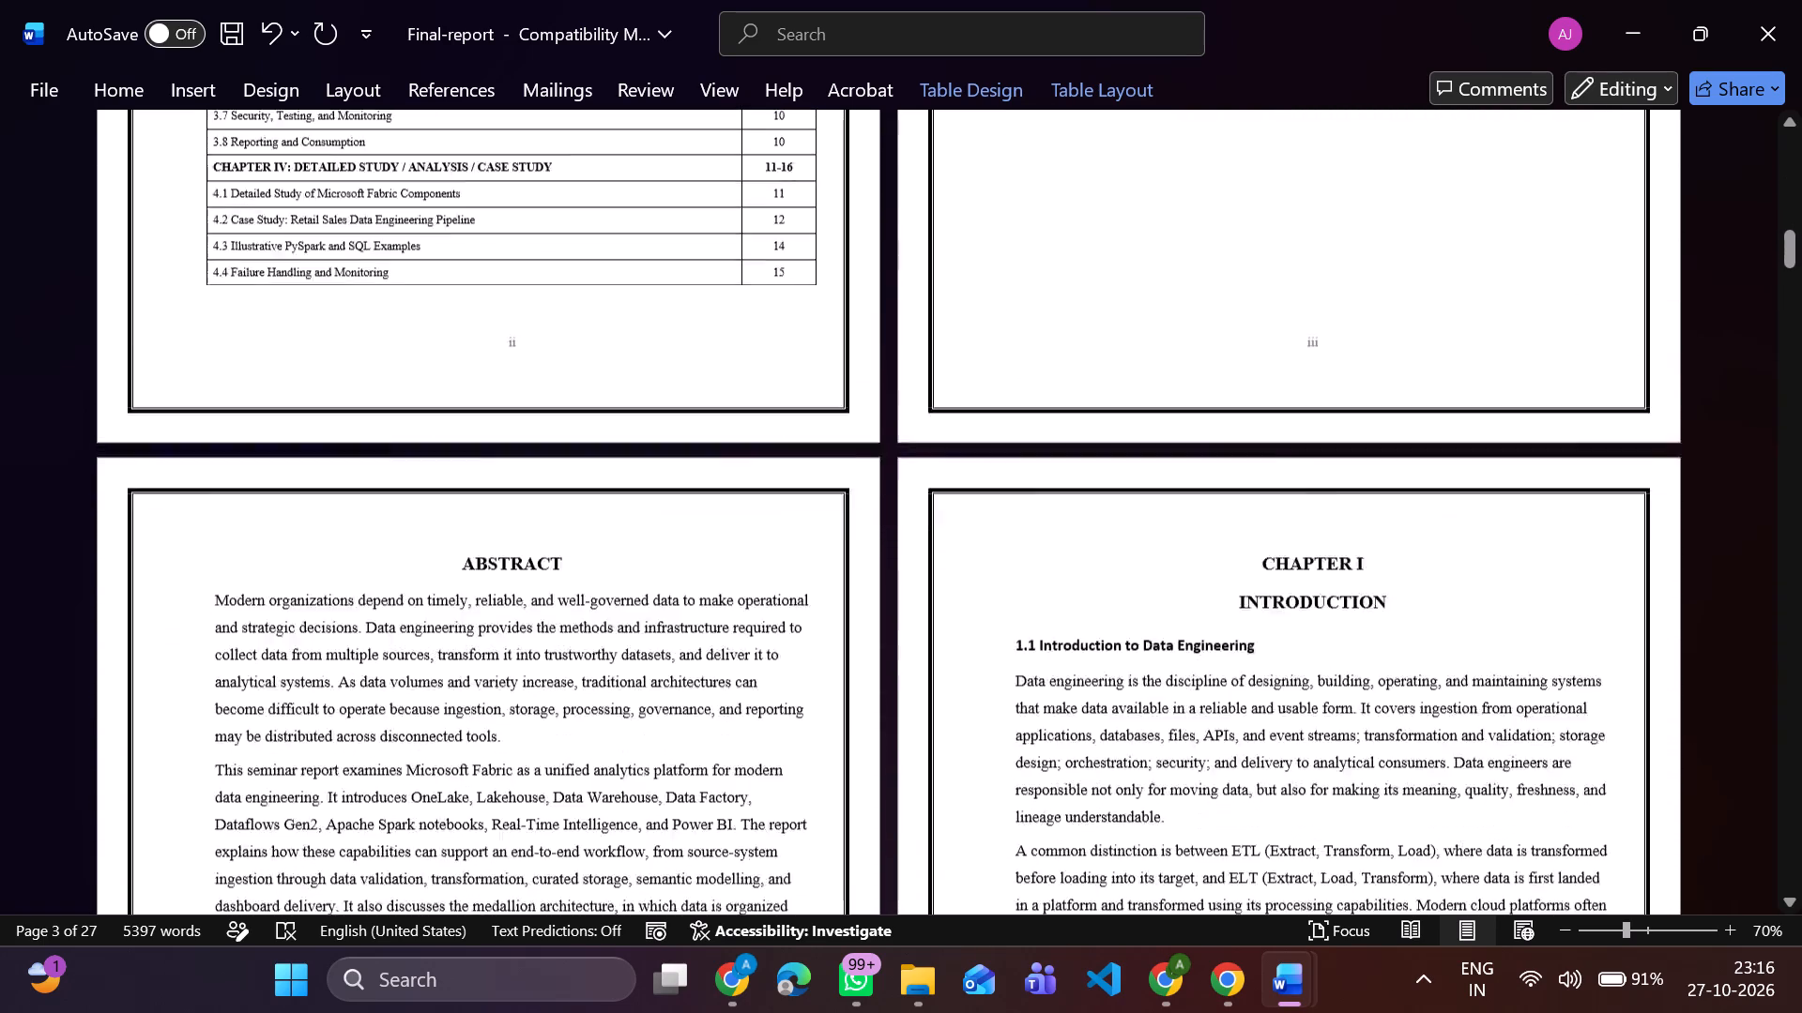
scroll(1310, 790, down, 5)
scroll(1310, 790, up, 2)
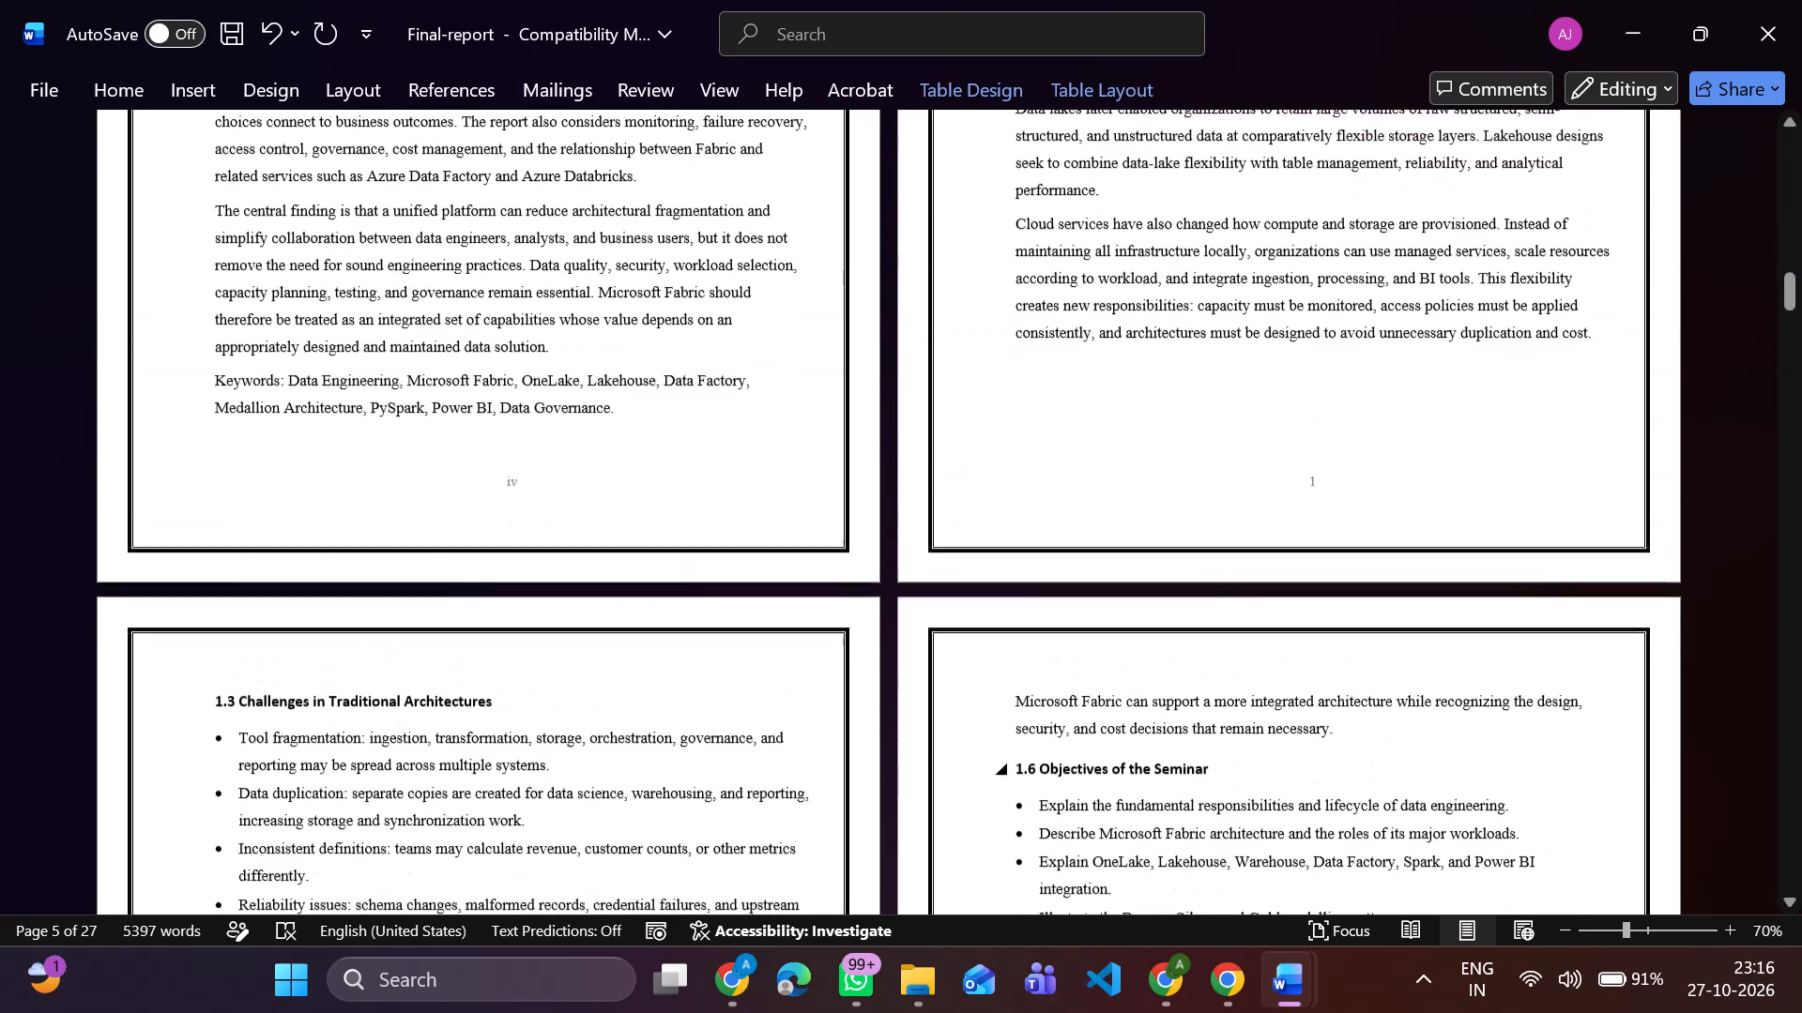
scroll(1310, 790, up, 1)
scroll(1310, 790, down, 6)
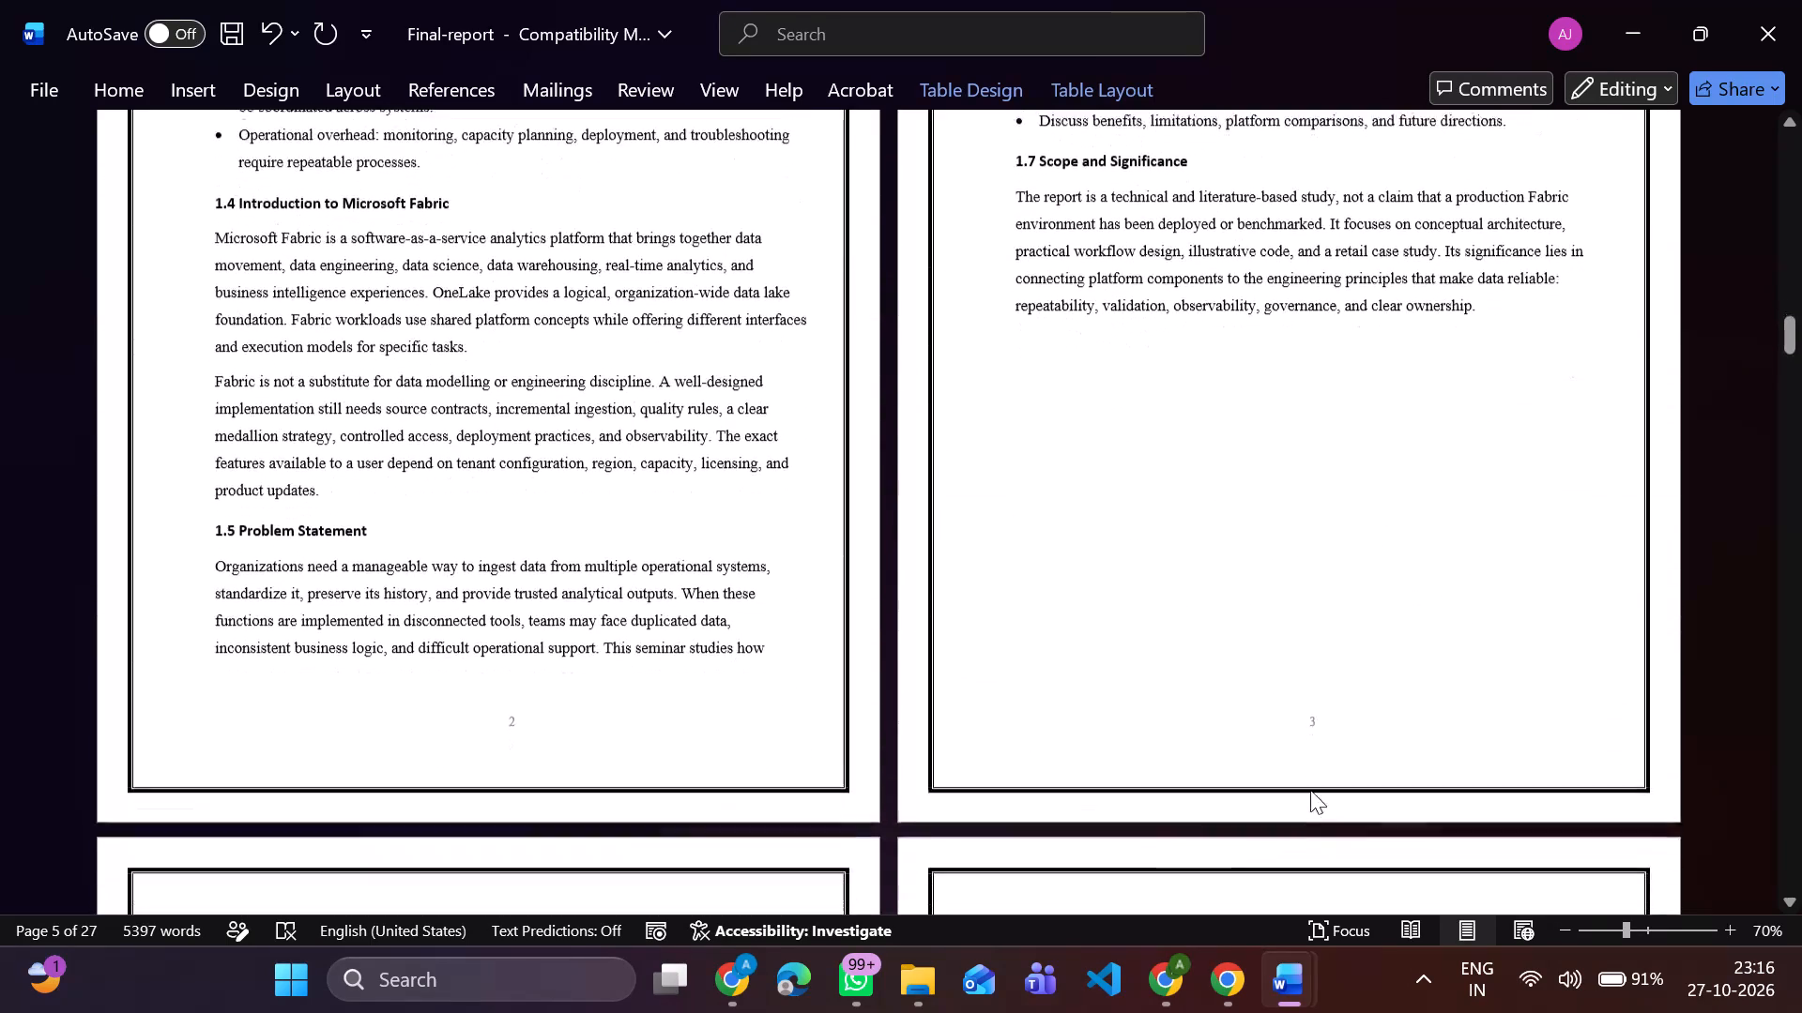
scroll(1310, 790, down, 5)
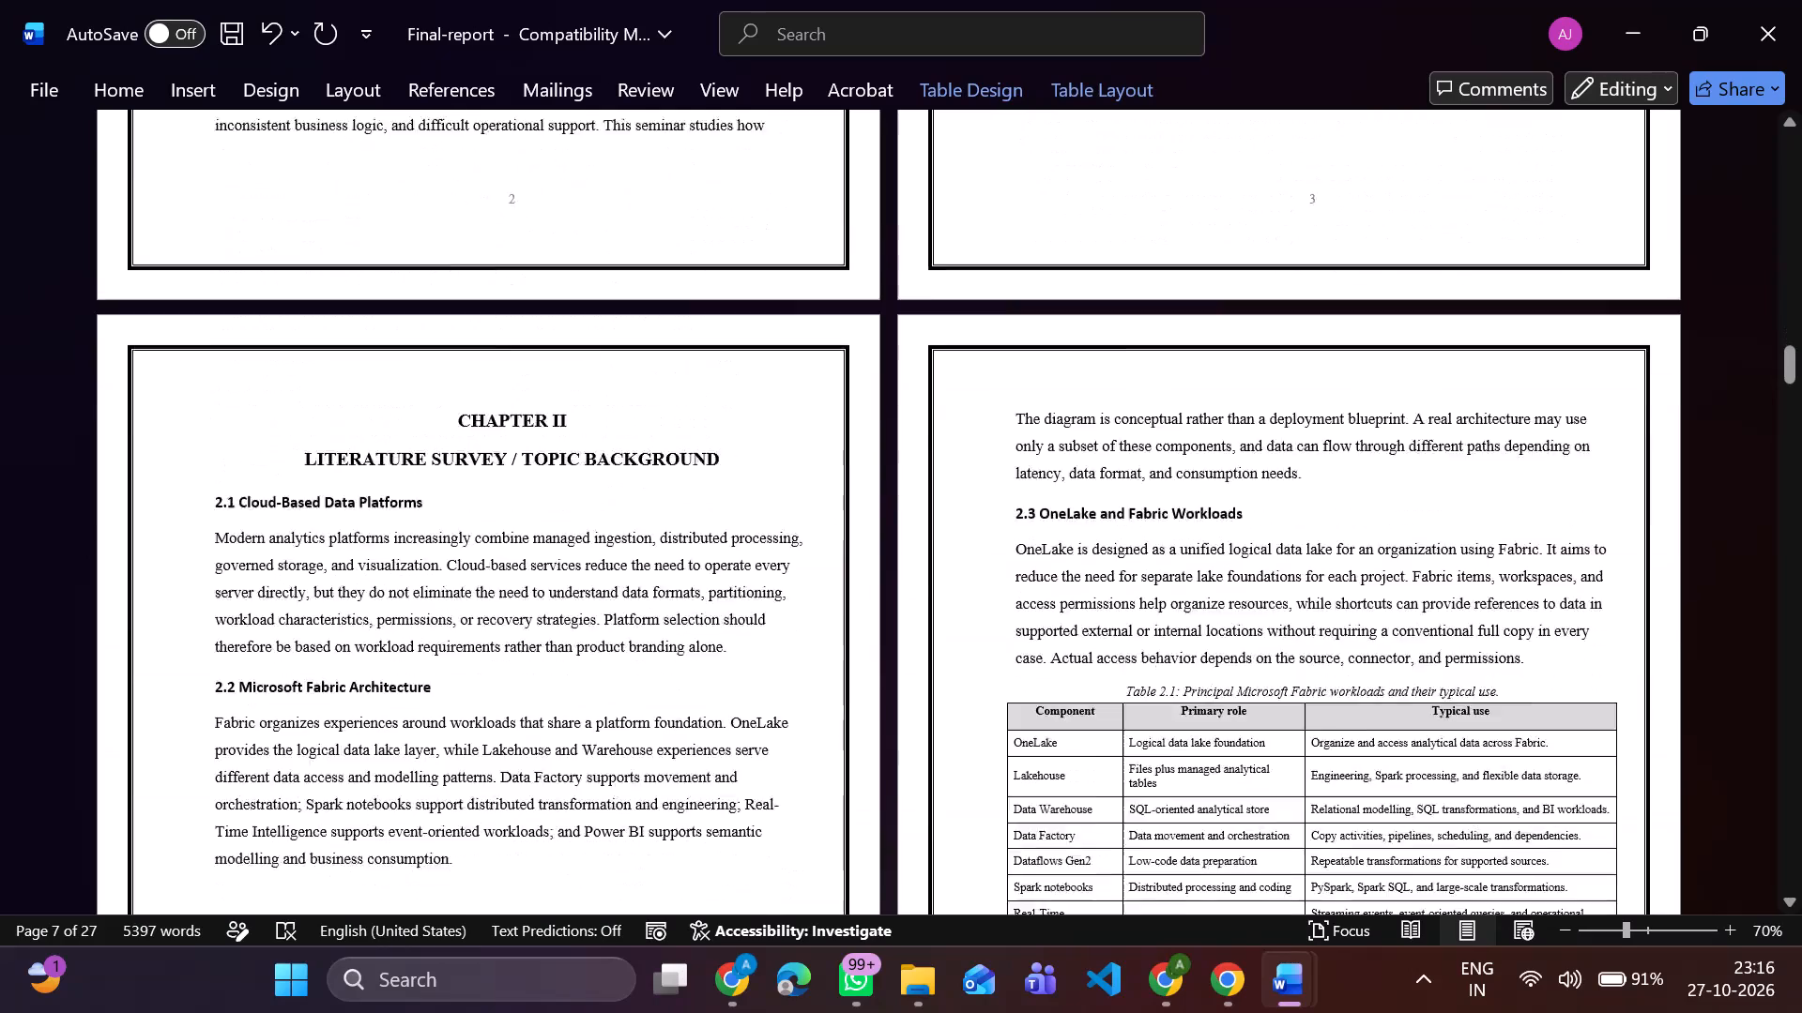
scroll(1256, 789, down, 3)
drag(1256, 789, 1240, 733)
scroll(1240, 733, down, 7)
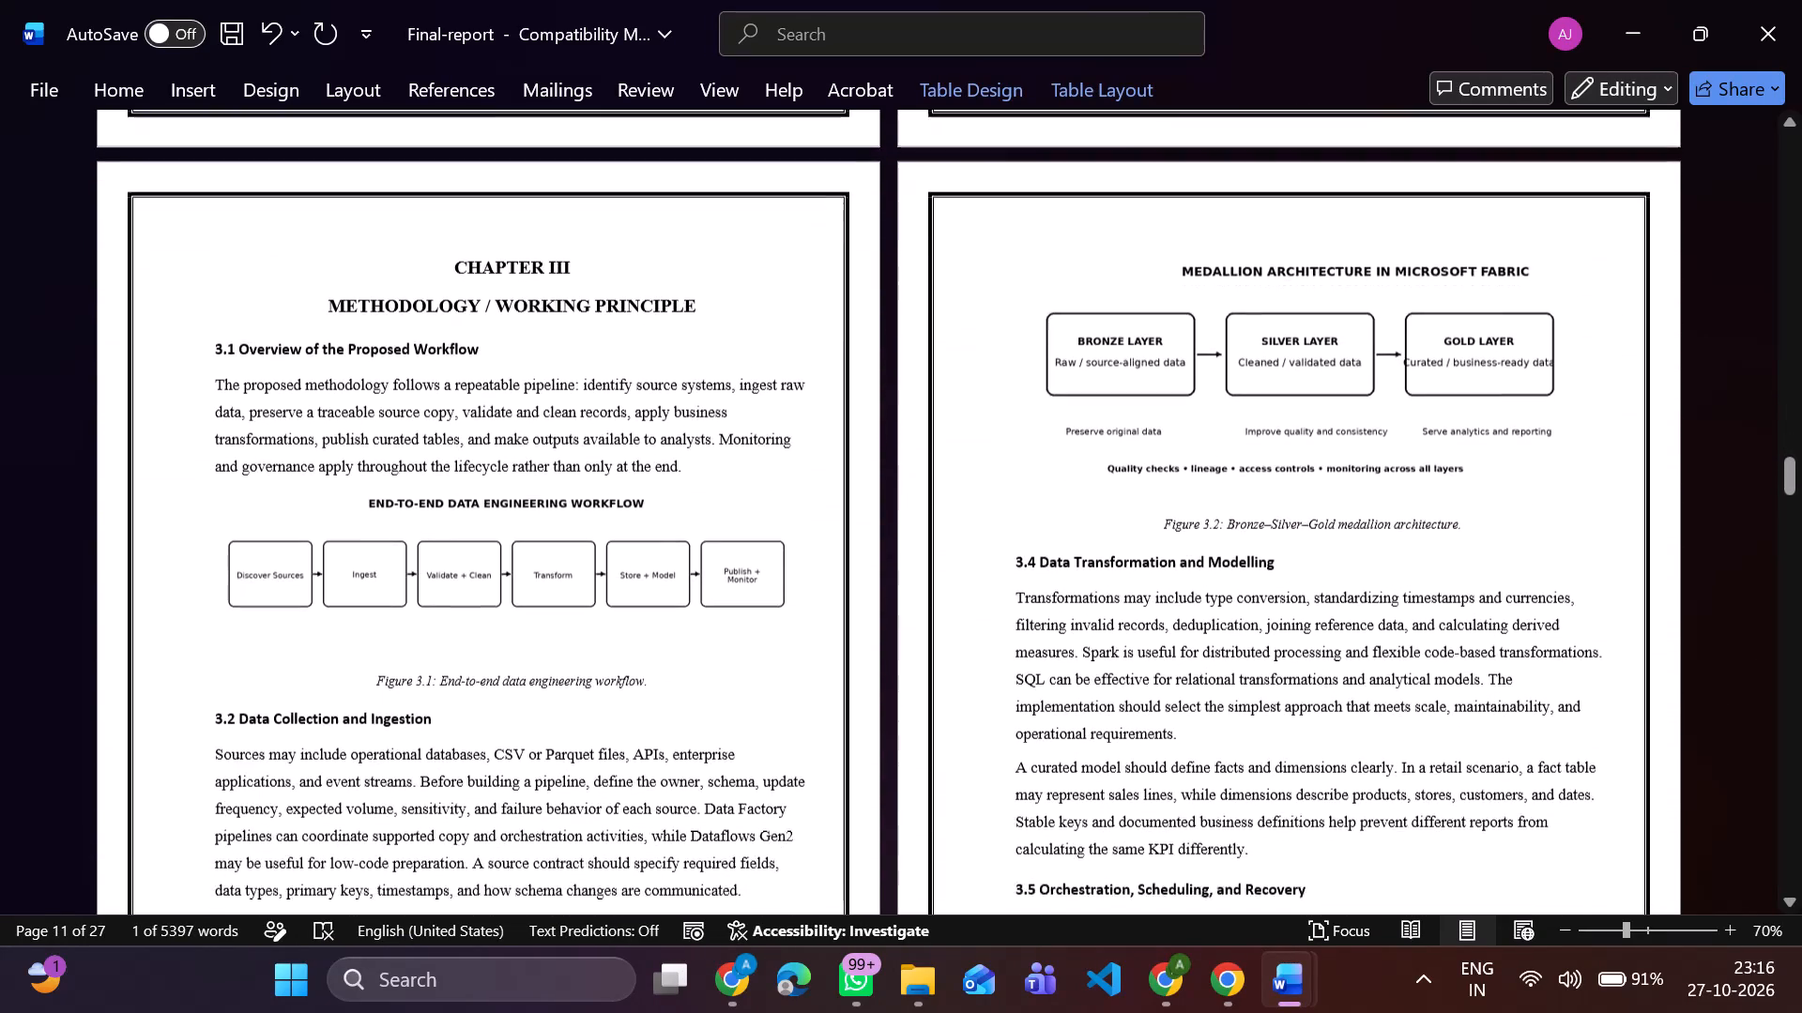
scroll(1240, 733, down, 7)
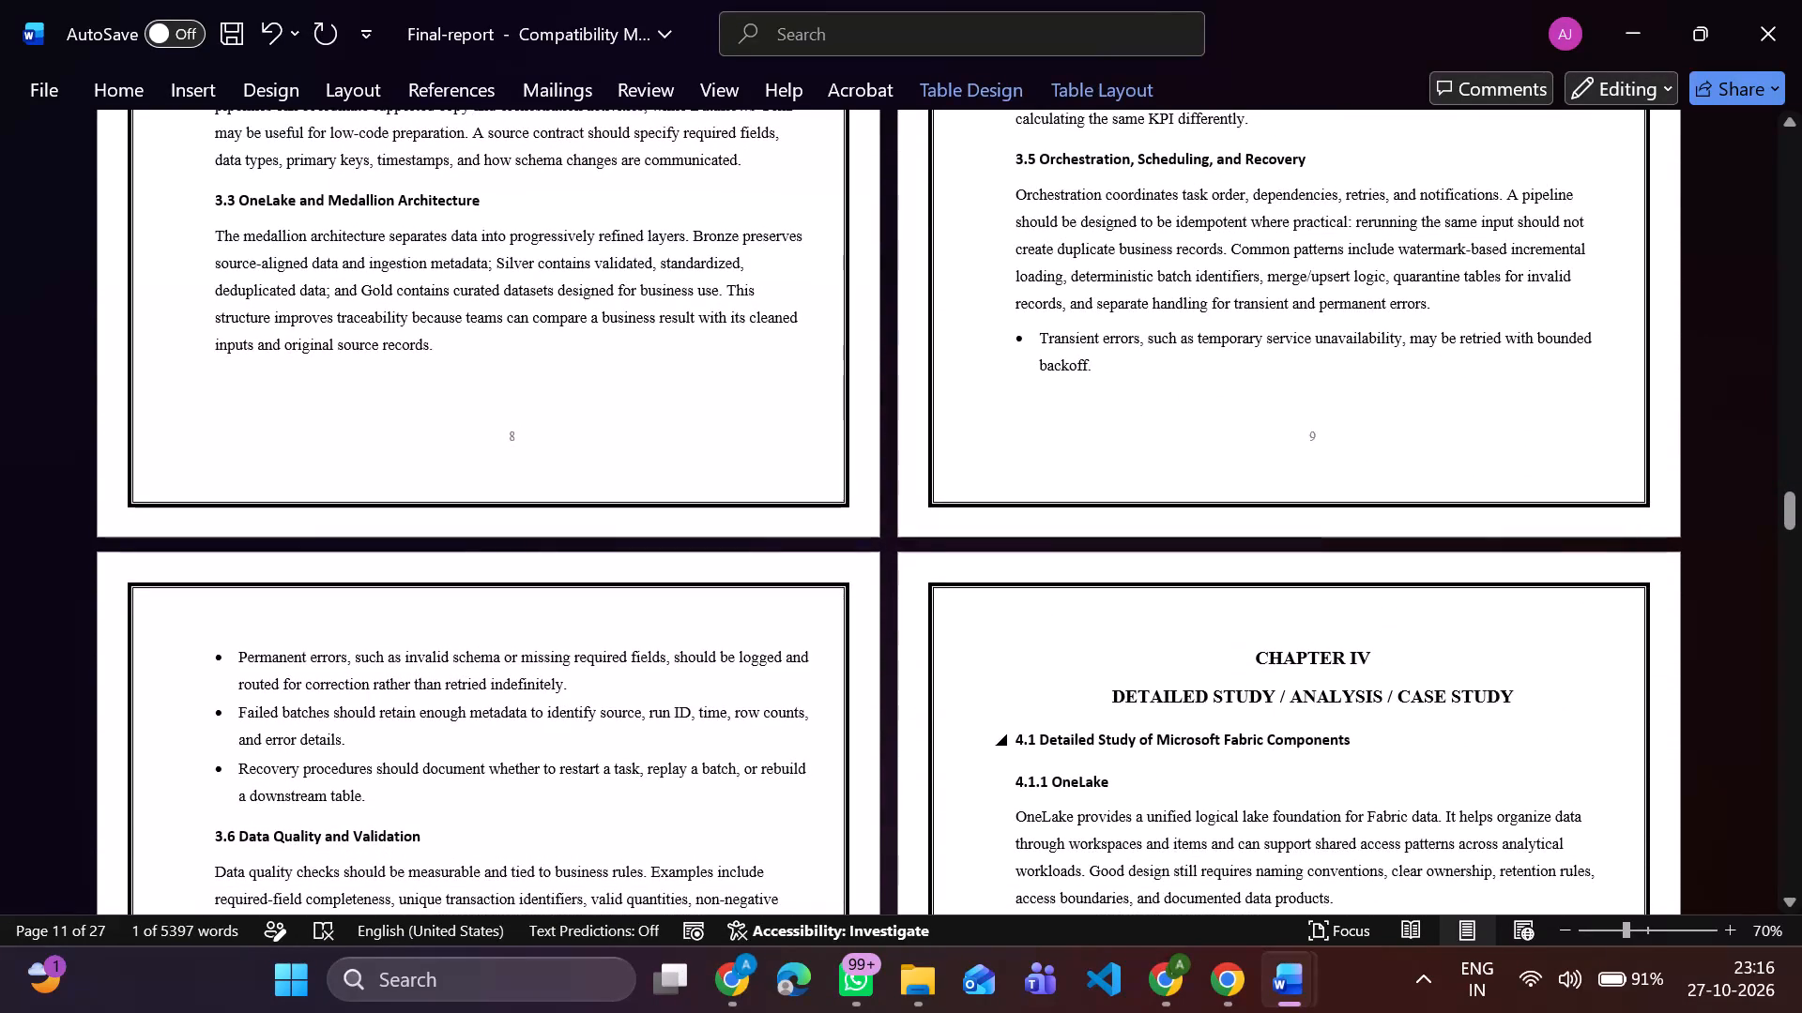
scroll(1240, 733, down, 8)
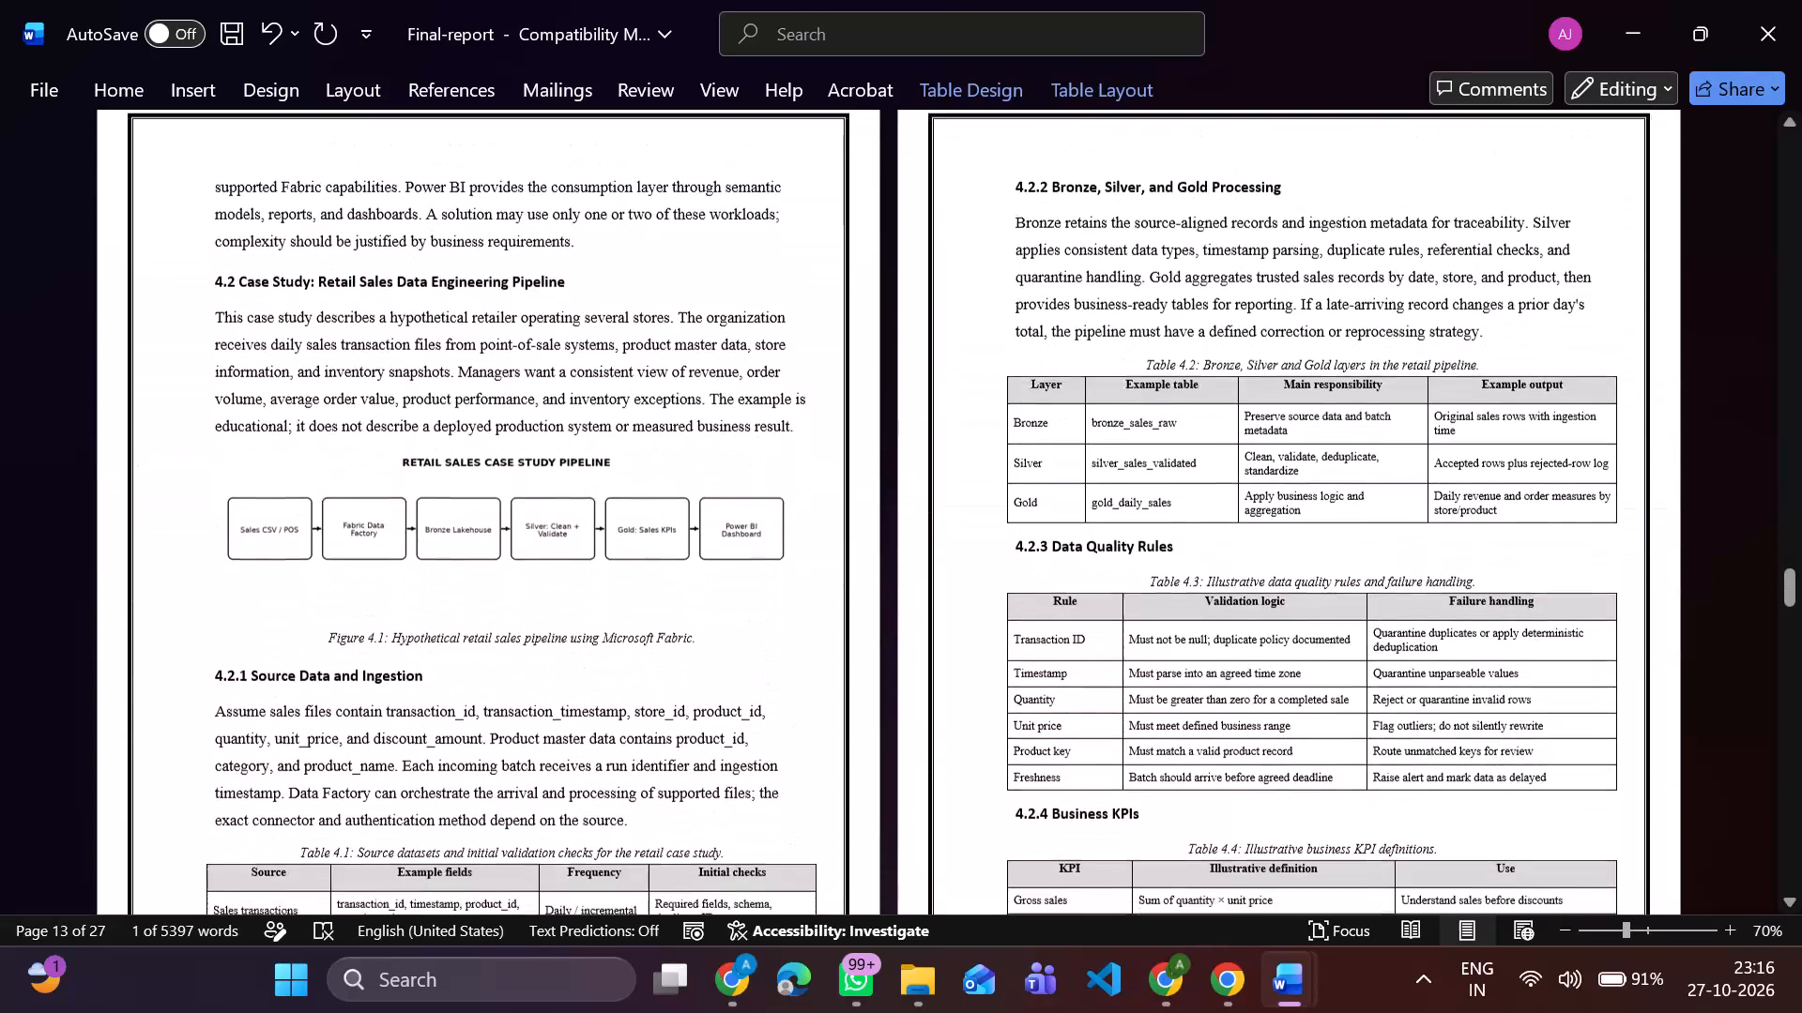
scroll(1240, 733, down, 3)
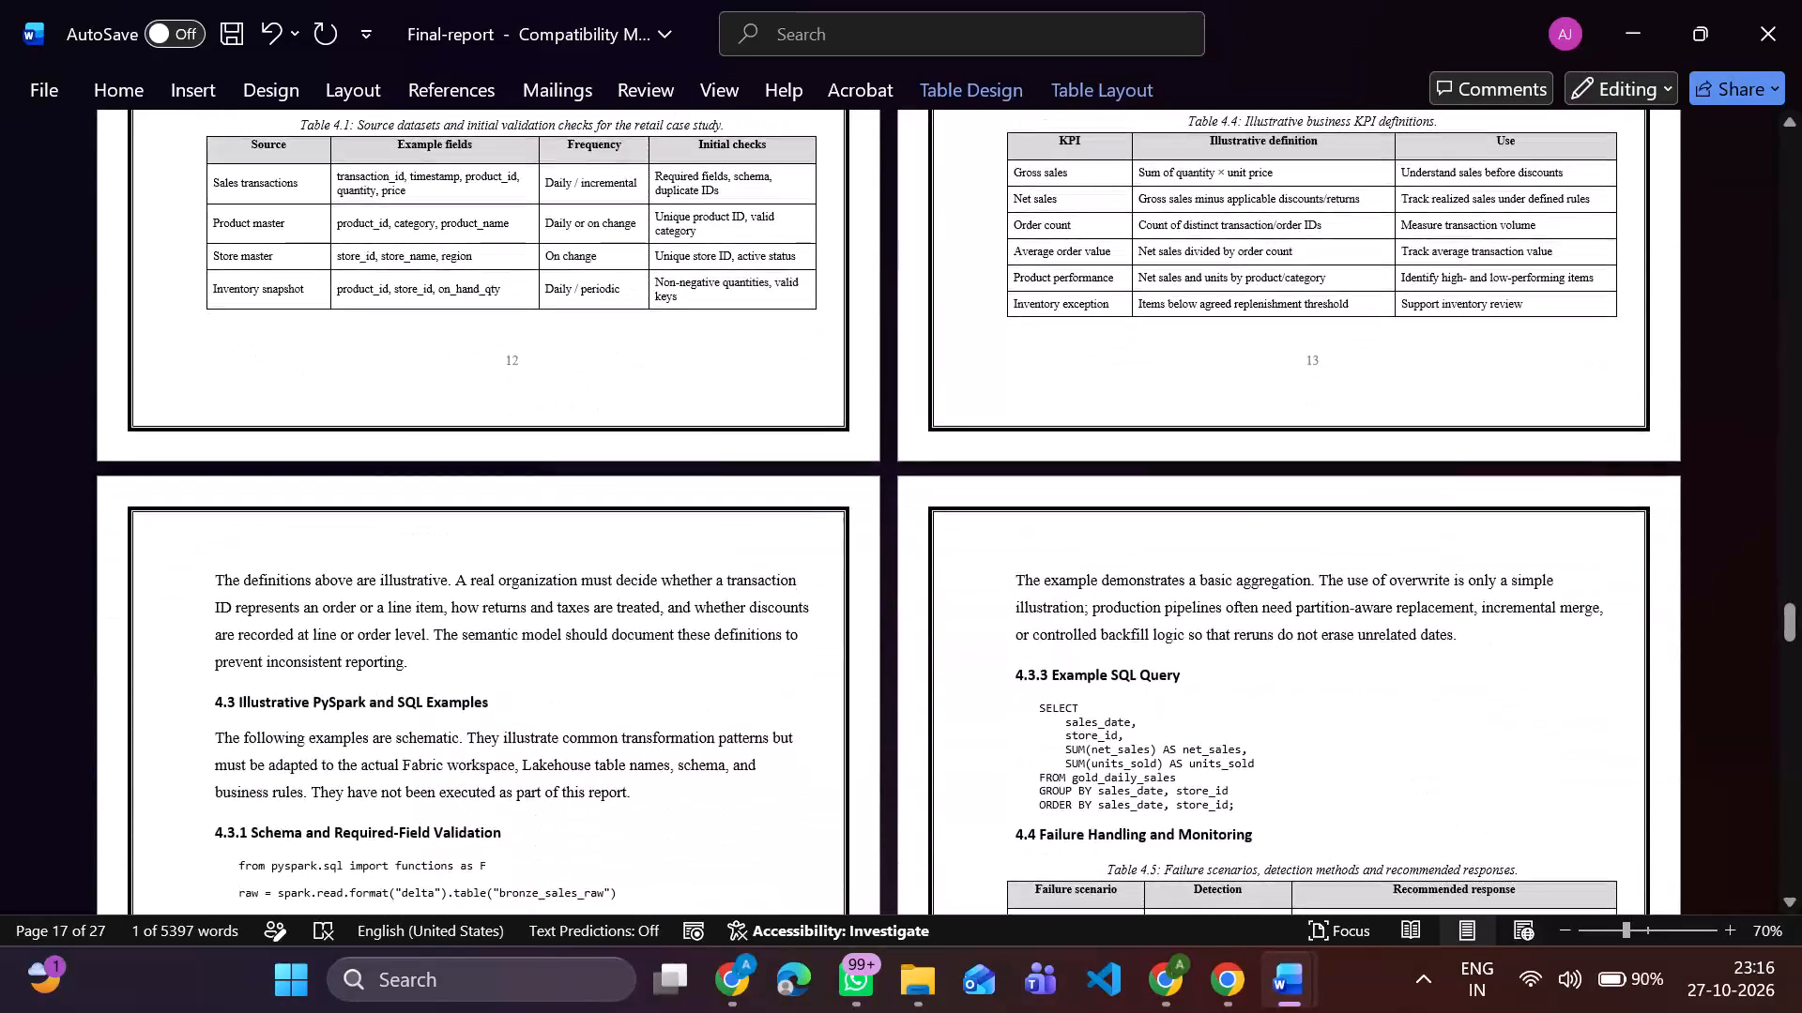
scroll(1240, 733, down, 10)
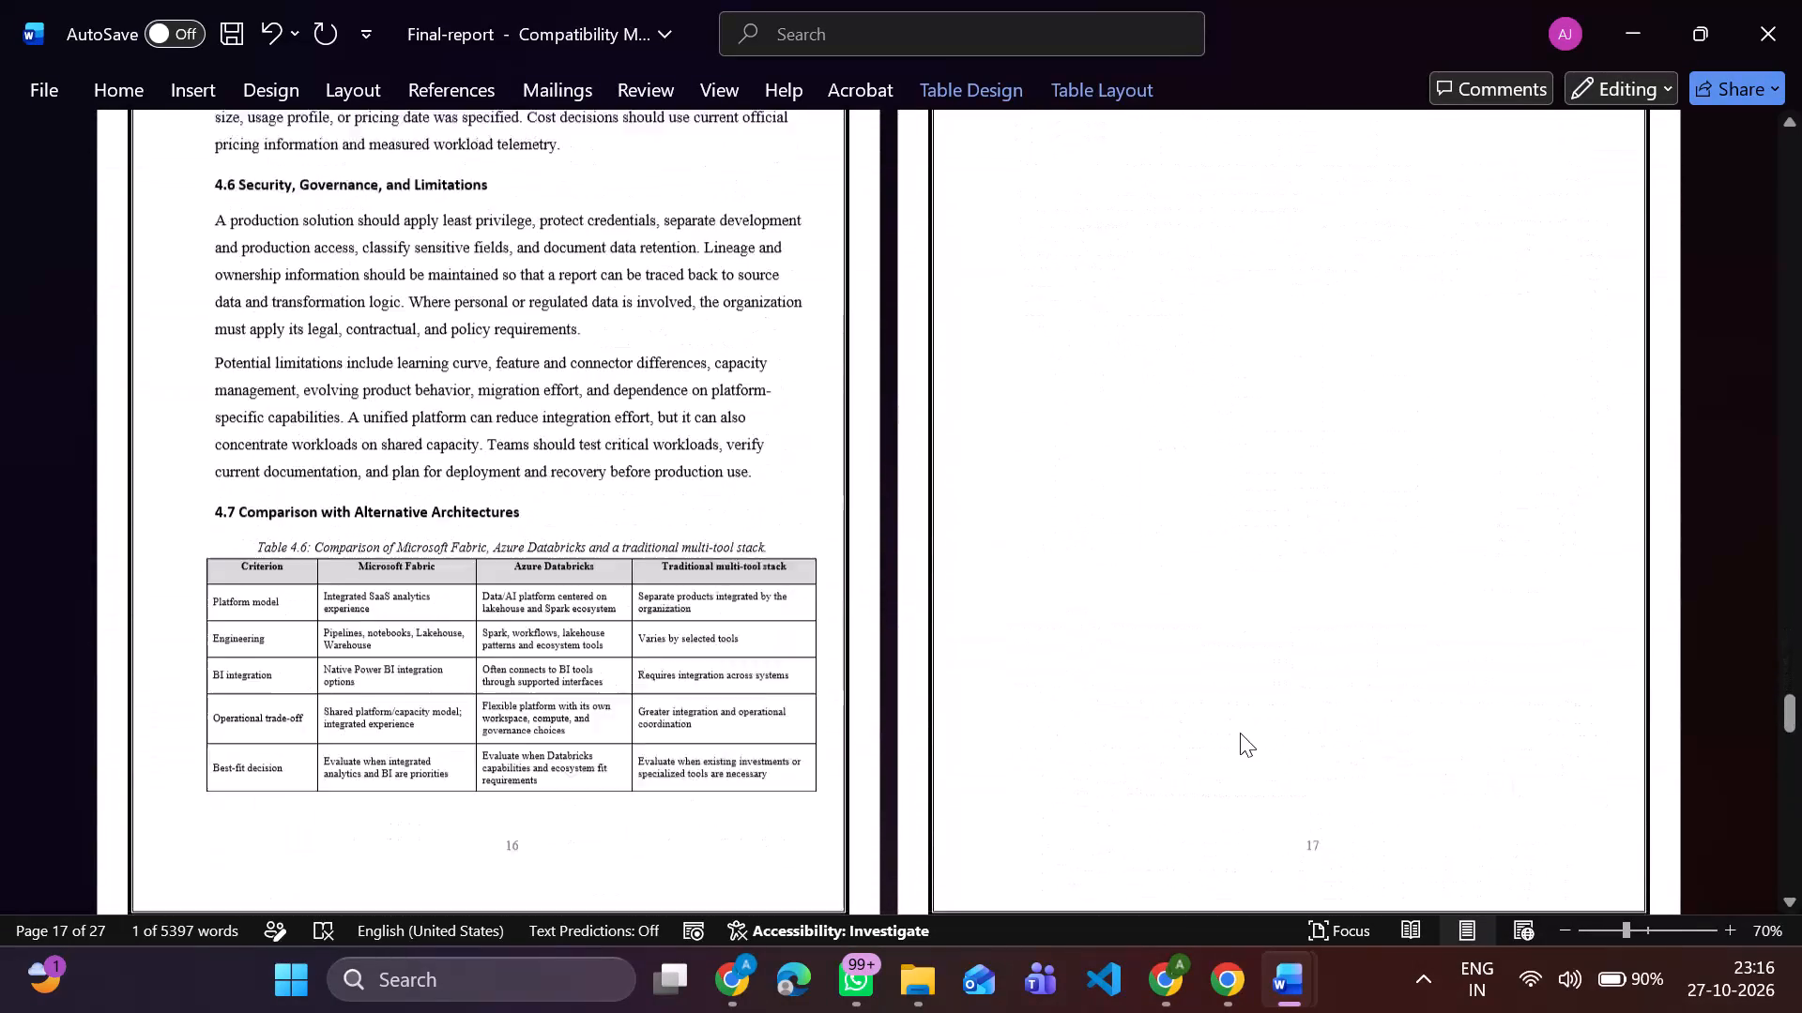
scroll(1240, 733, down, 9)
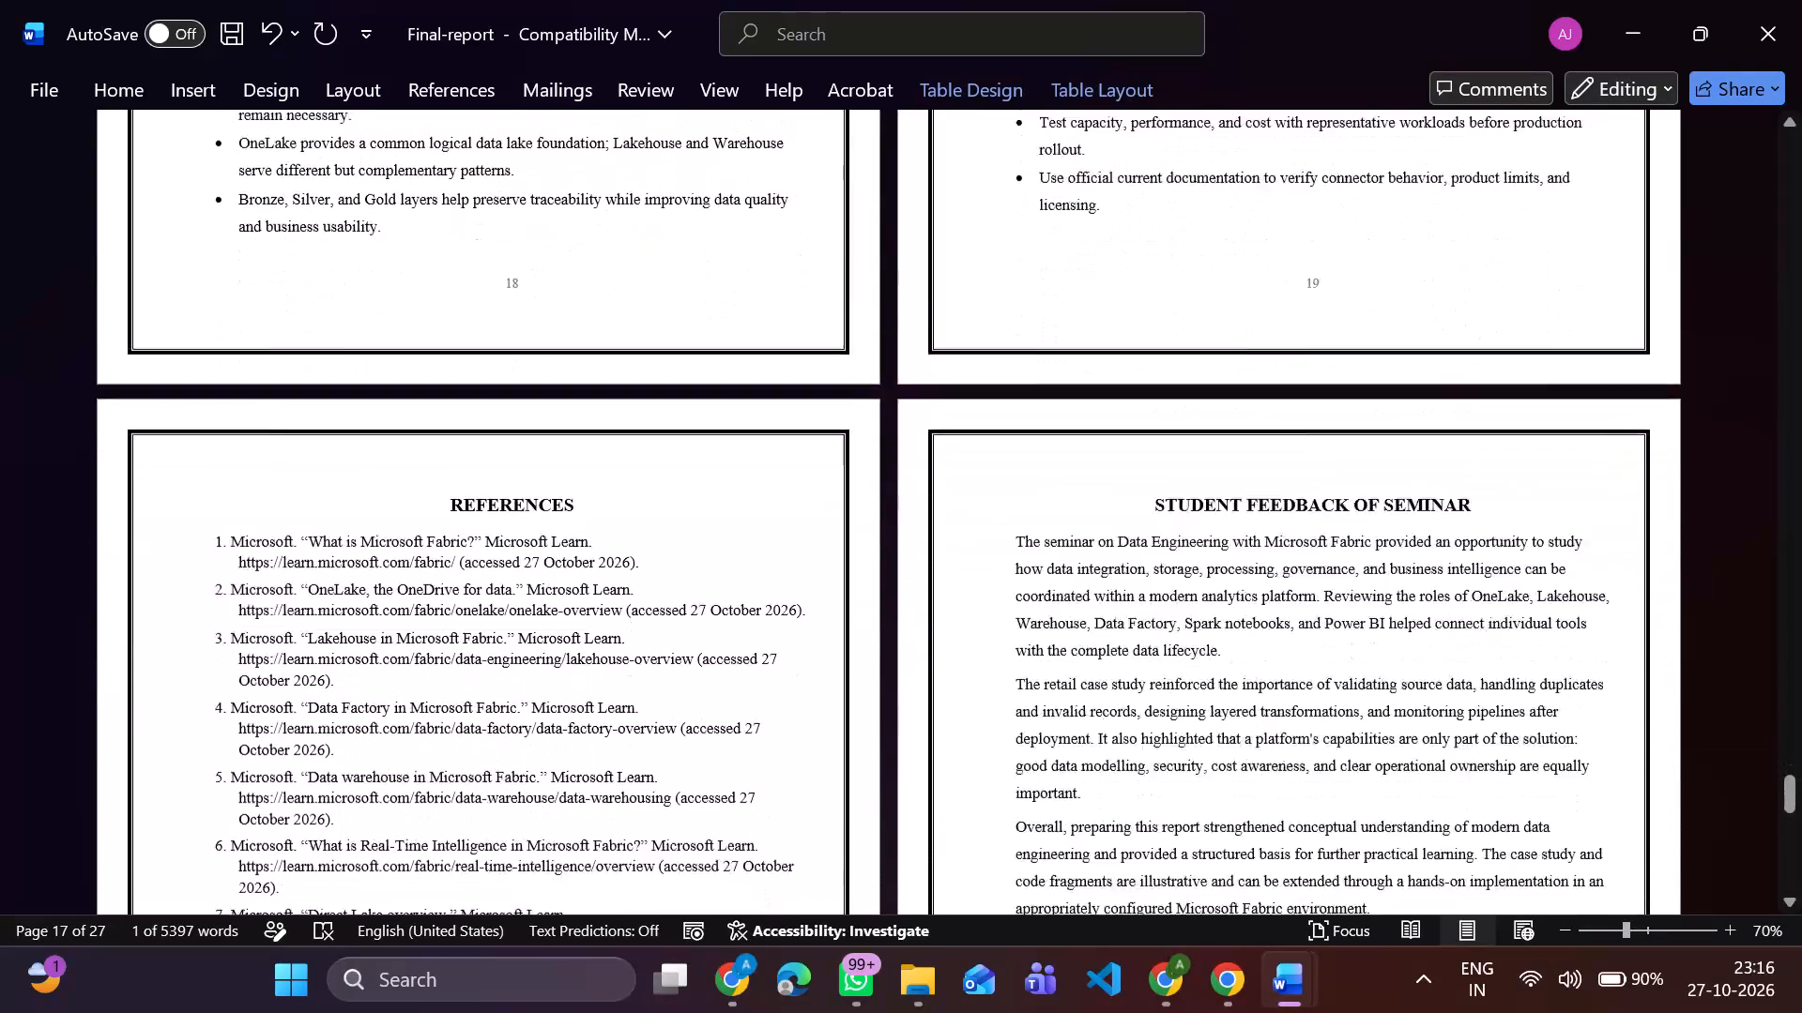
scroll(1240, 733, down, 5)
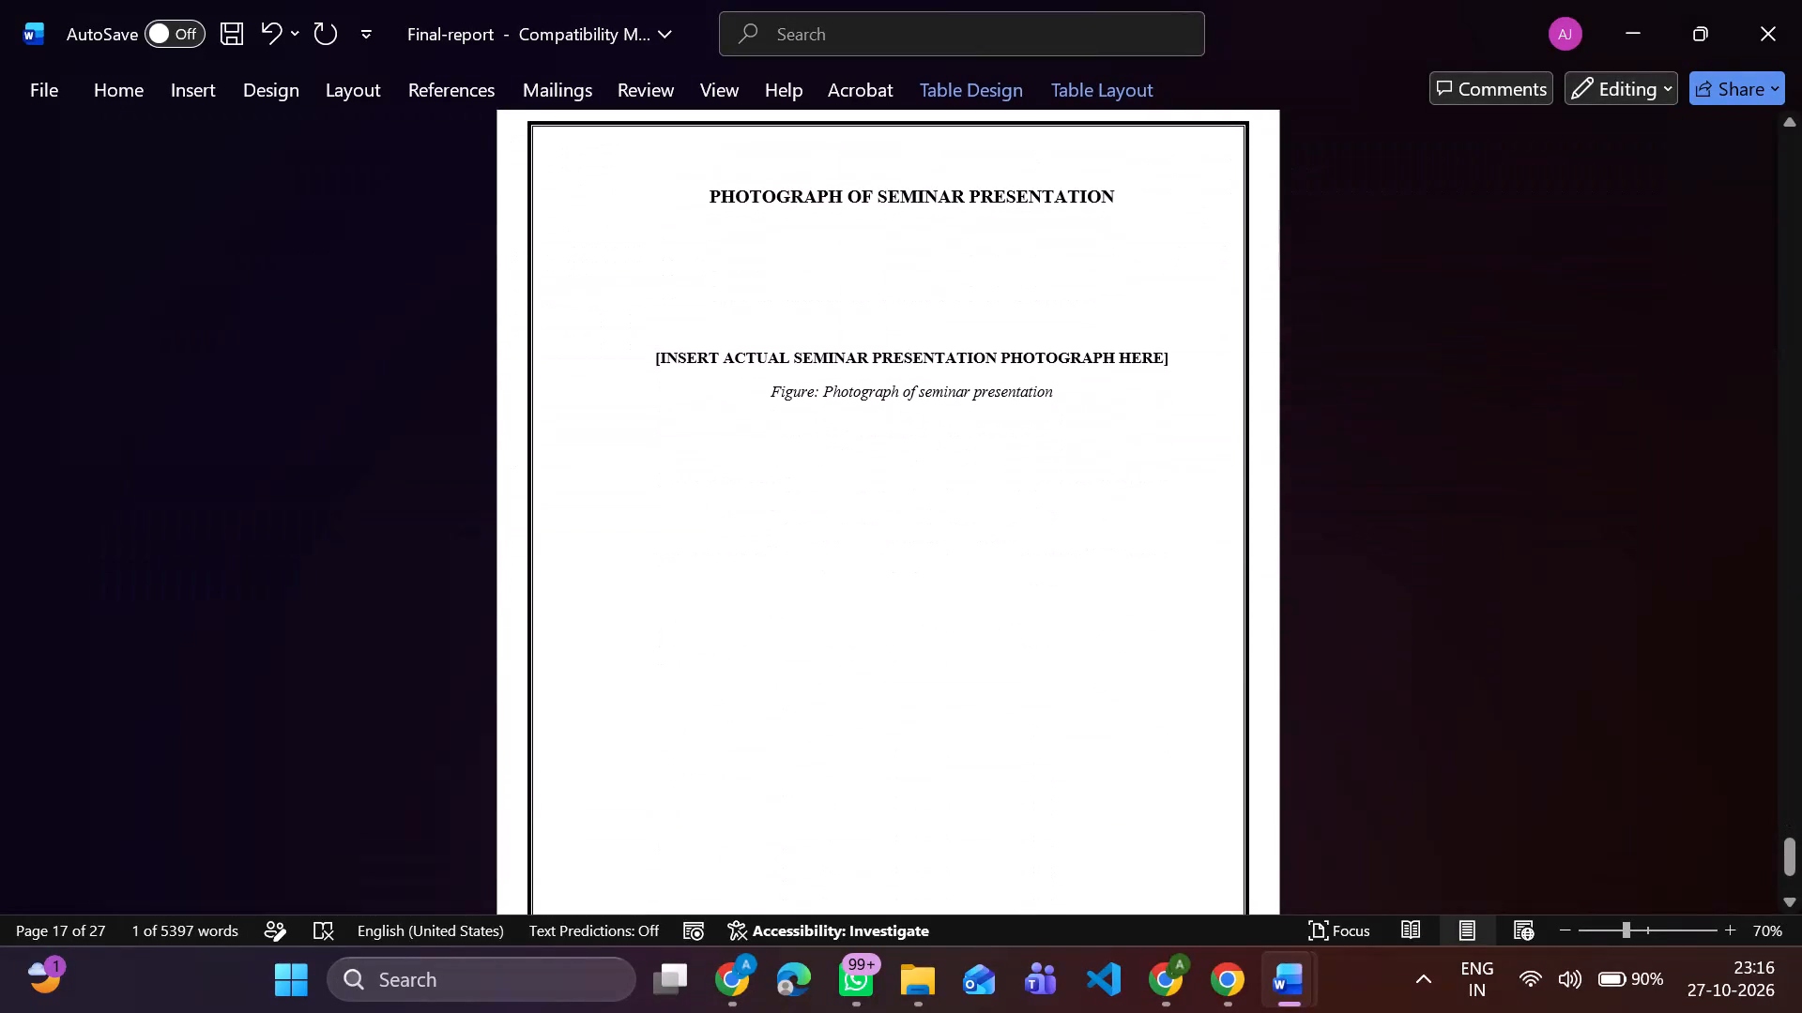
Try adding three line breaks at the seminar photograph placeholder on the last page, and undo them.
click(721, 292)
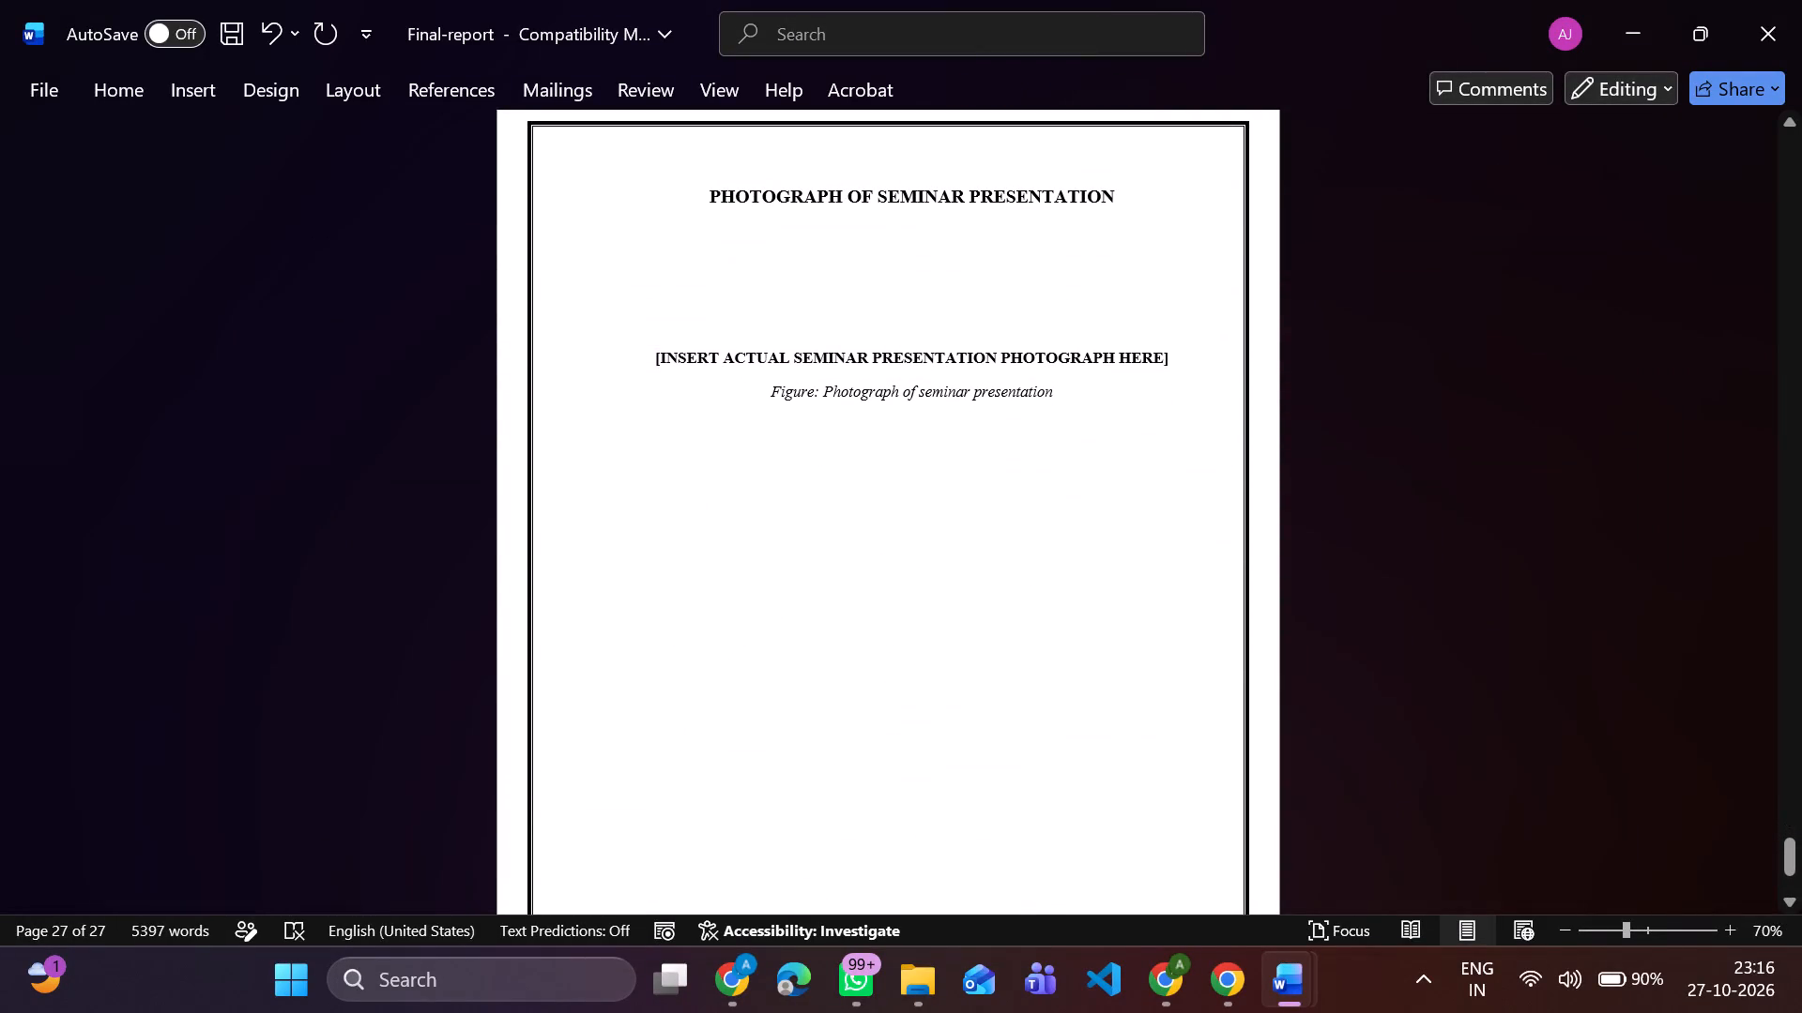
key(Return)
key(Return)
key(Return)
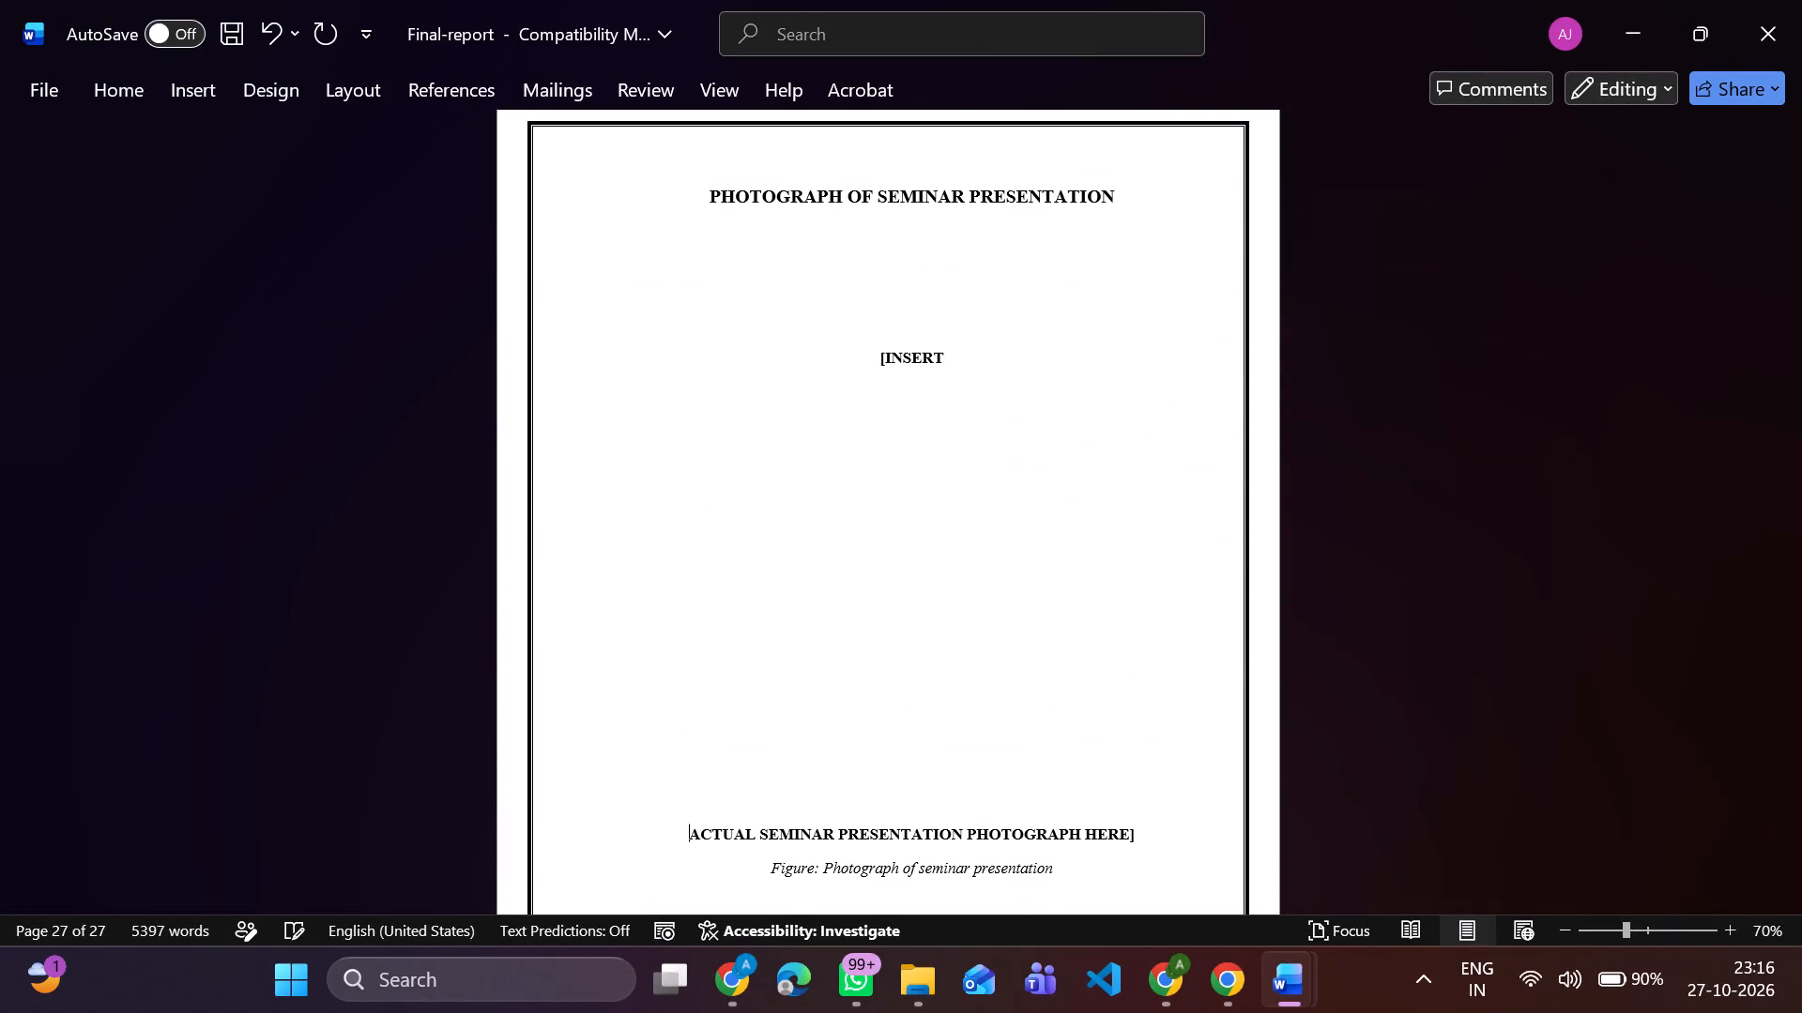
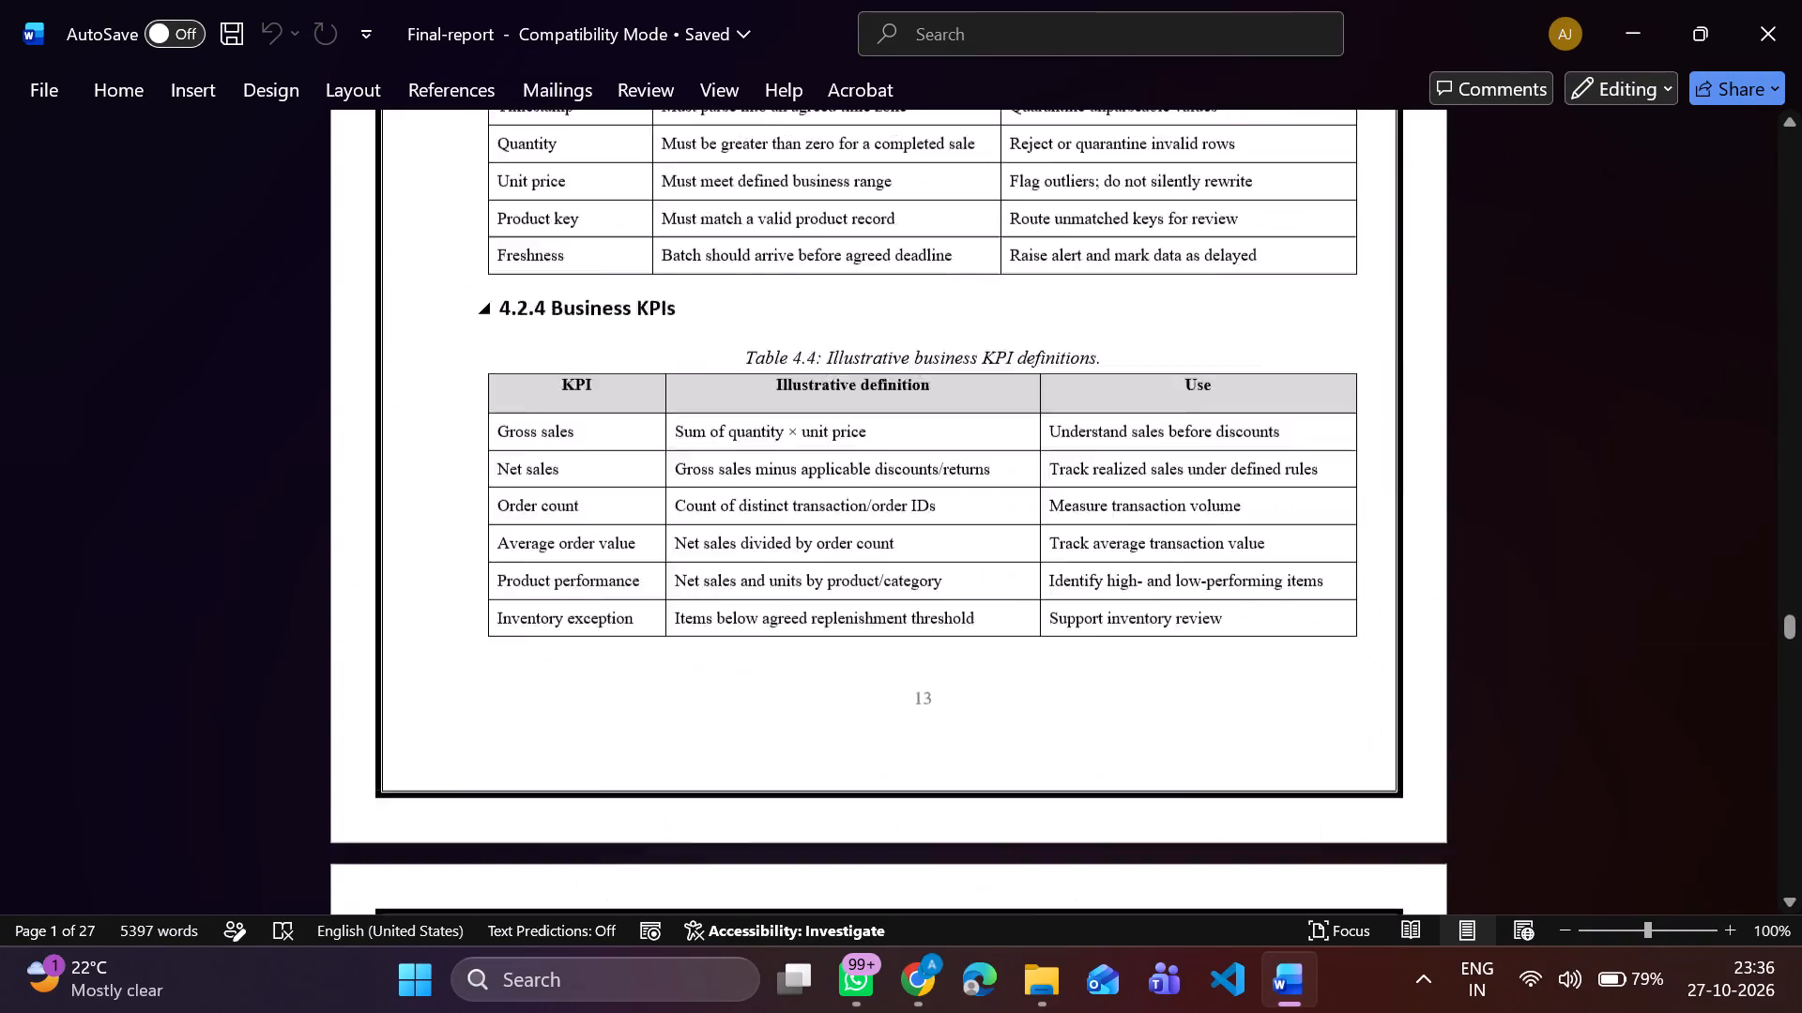
In the Final-report Word document, review the Chapter 4 pages through section 4.7, checking Table 4.6, its closing paragraph and the printed page numbers.
scroll(1221, 573, right, 1)
scroll(1221, 573, up, 1)
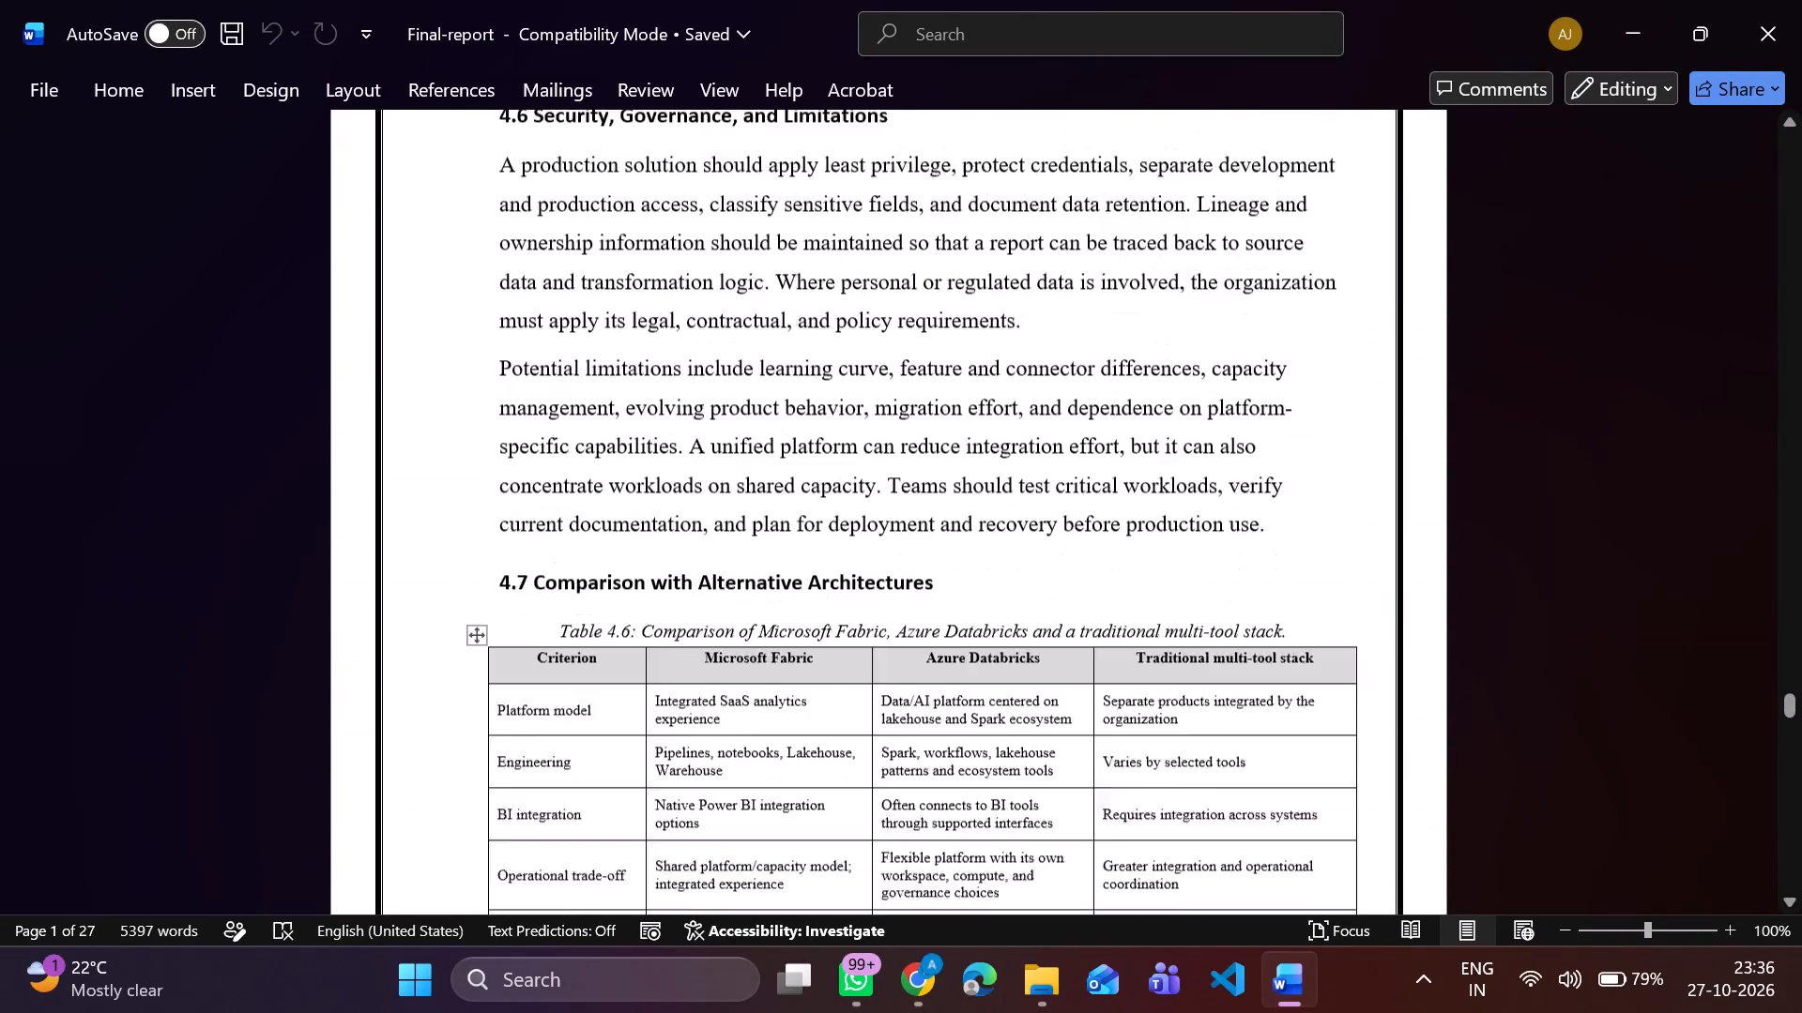
scroll(1221, 573, down, 5)
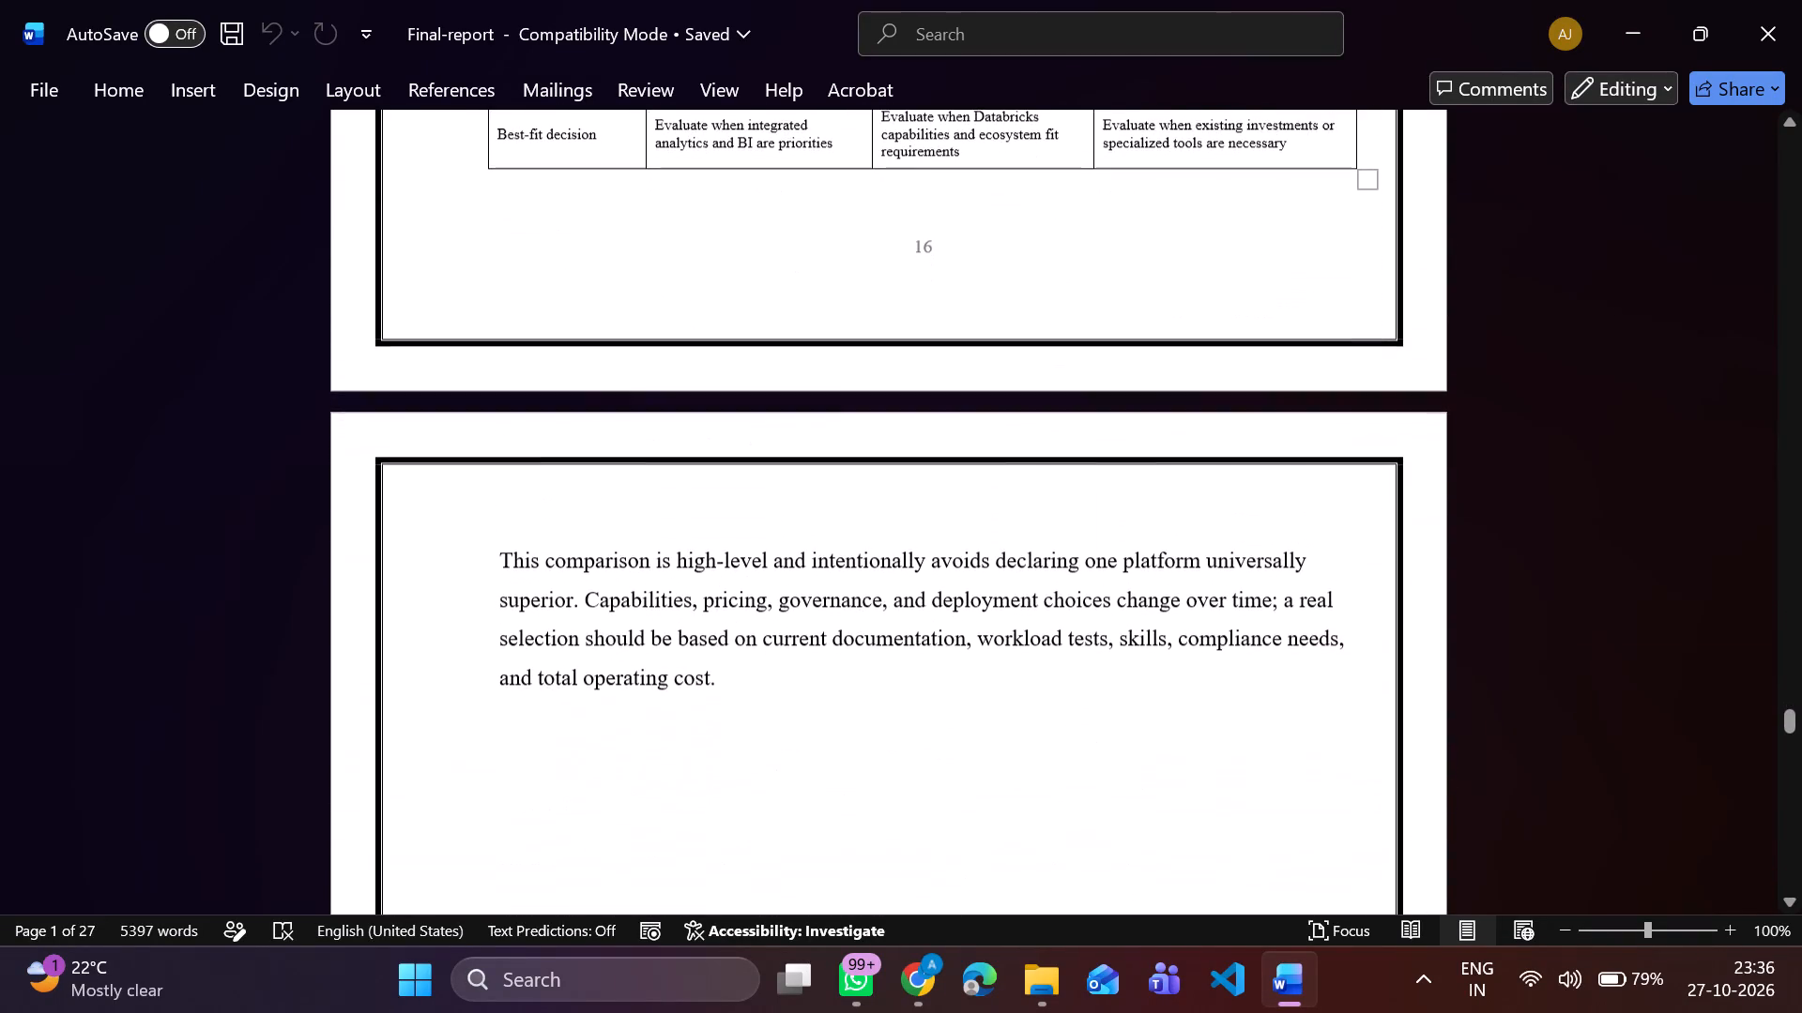
scroll(1221, 573, down, 1)
scroll(1221, 573, up, 2)
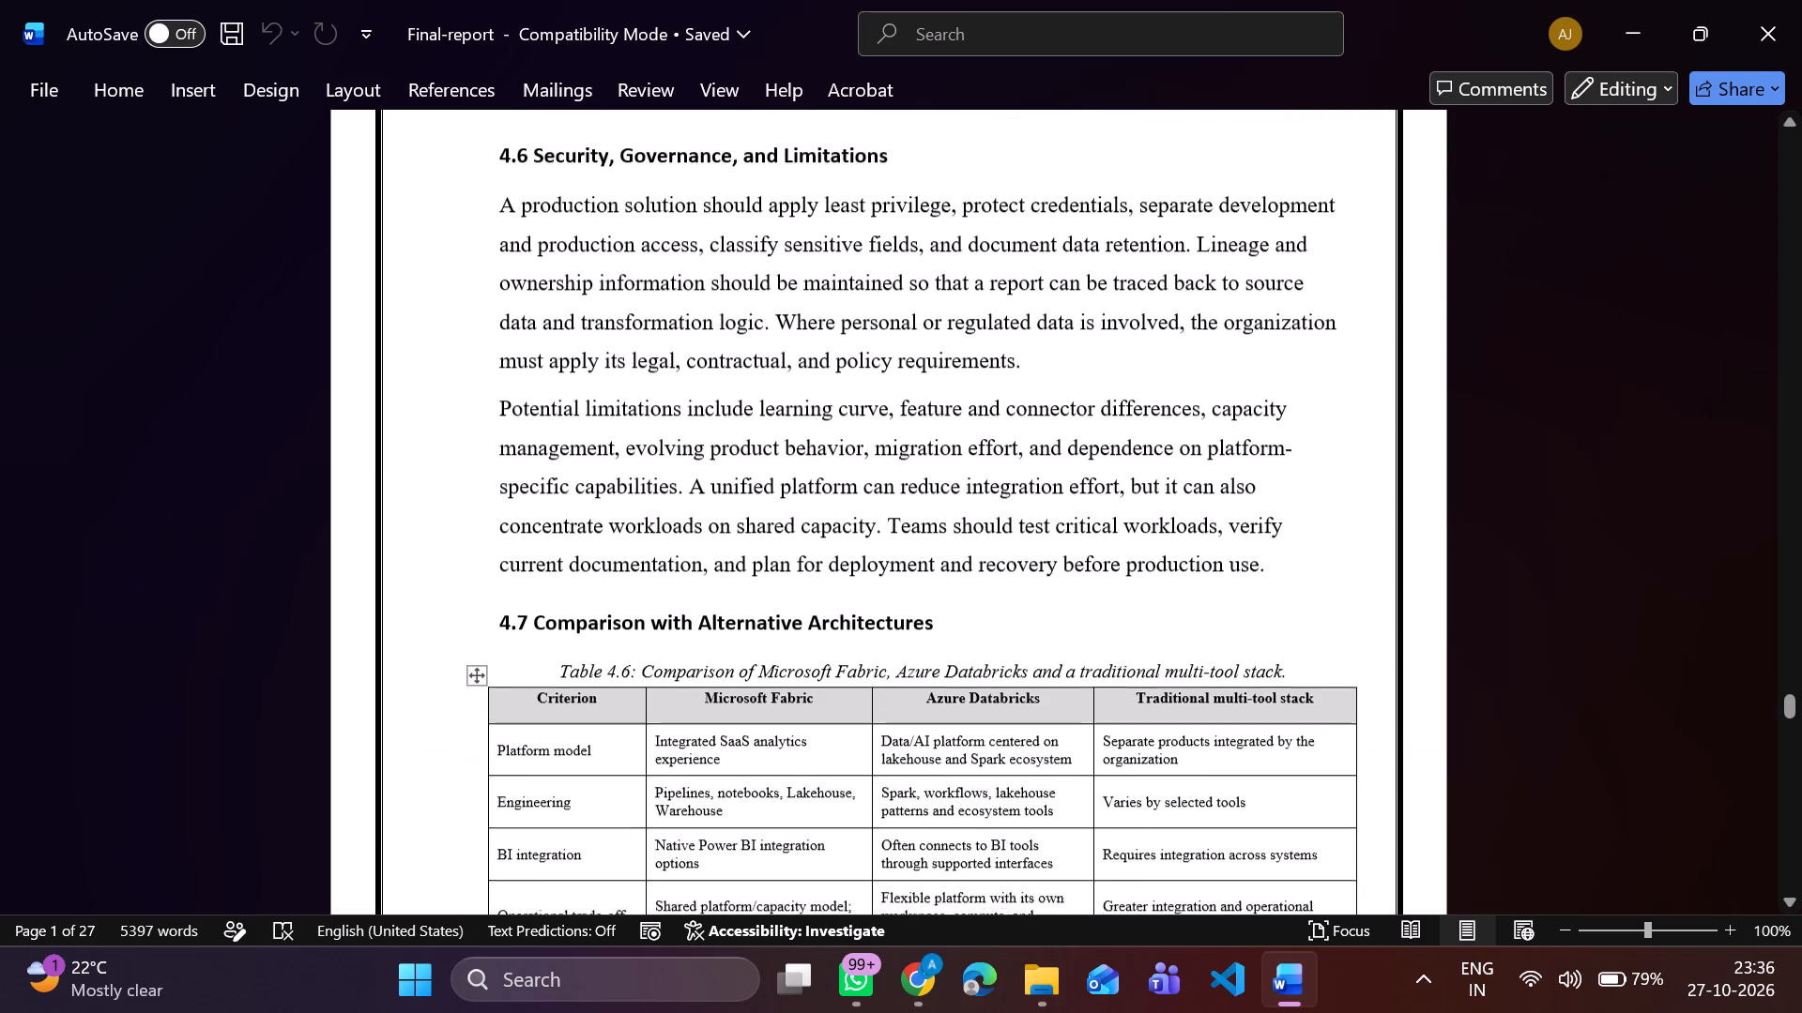
scroll(1221, 573, down, 4)
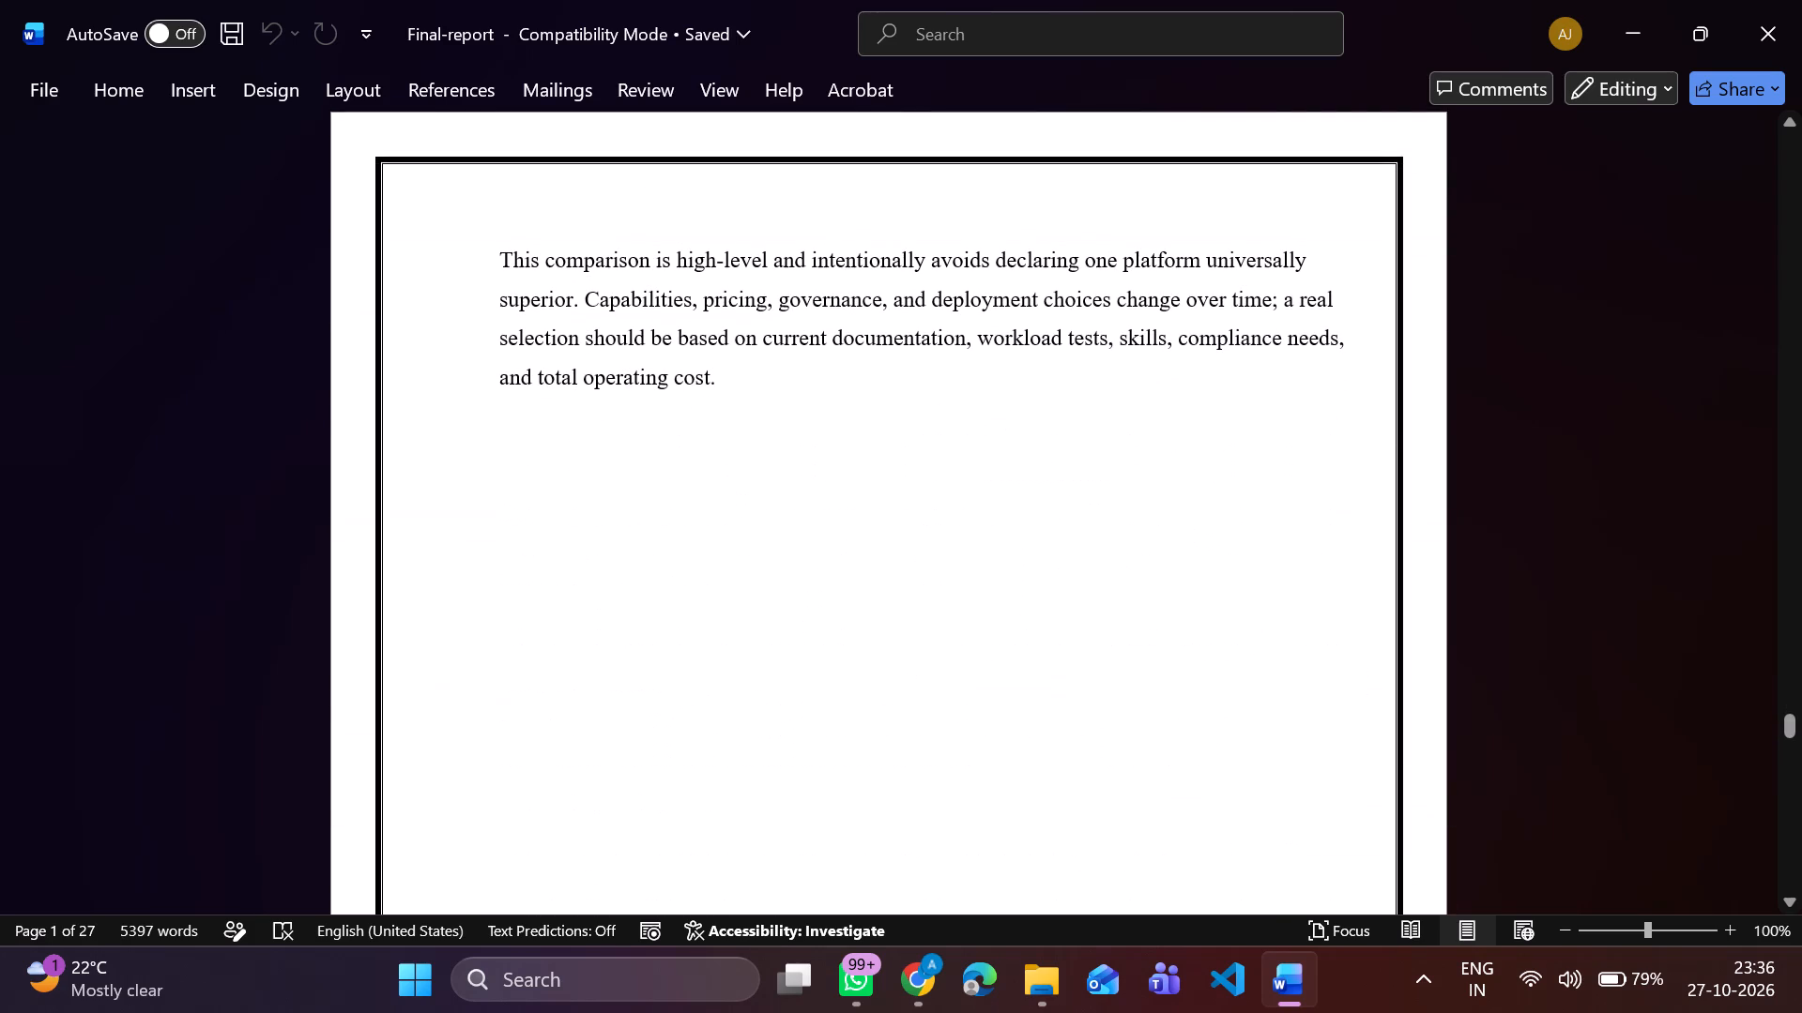
Delete the paragraph starting "This comparison is high-level" and the break after it, so Chapter V starts on that page.
drag(744, 383, 414, 260)
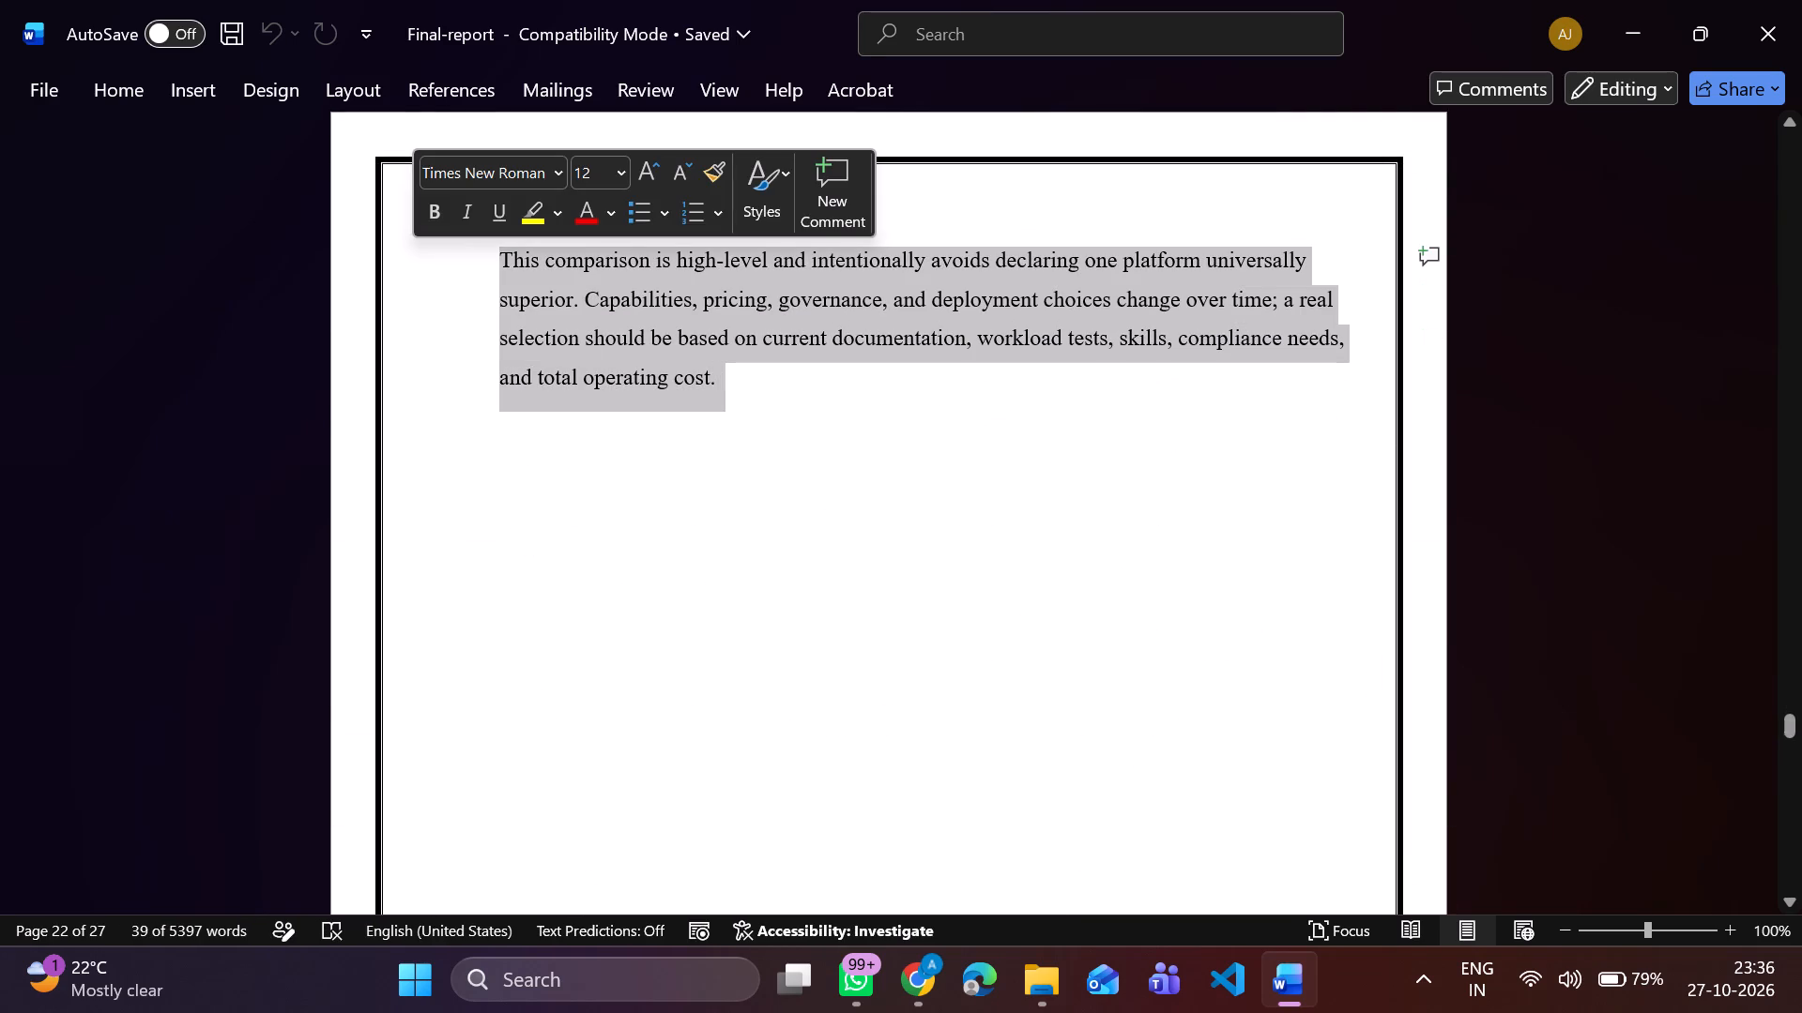
key(BackSpace)
key(BackSpace)
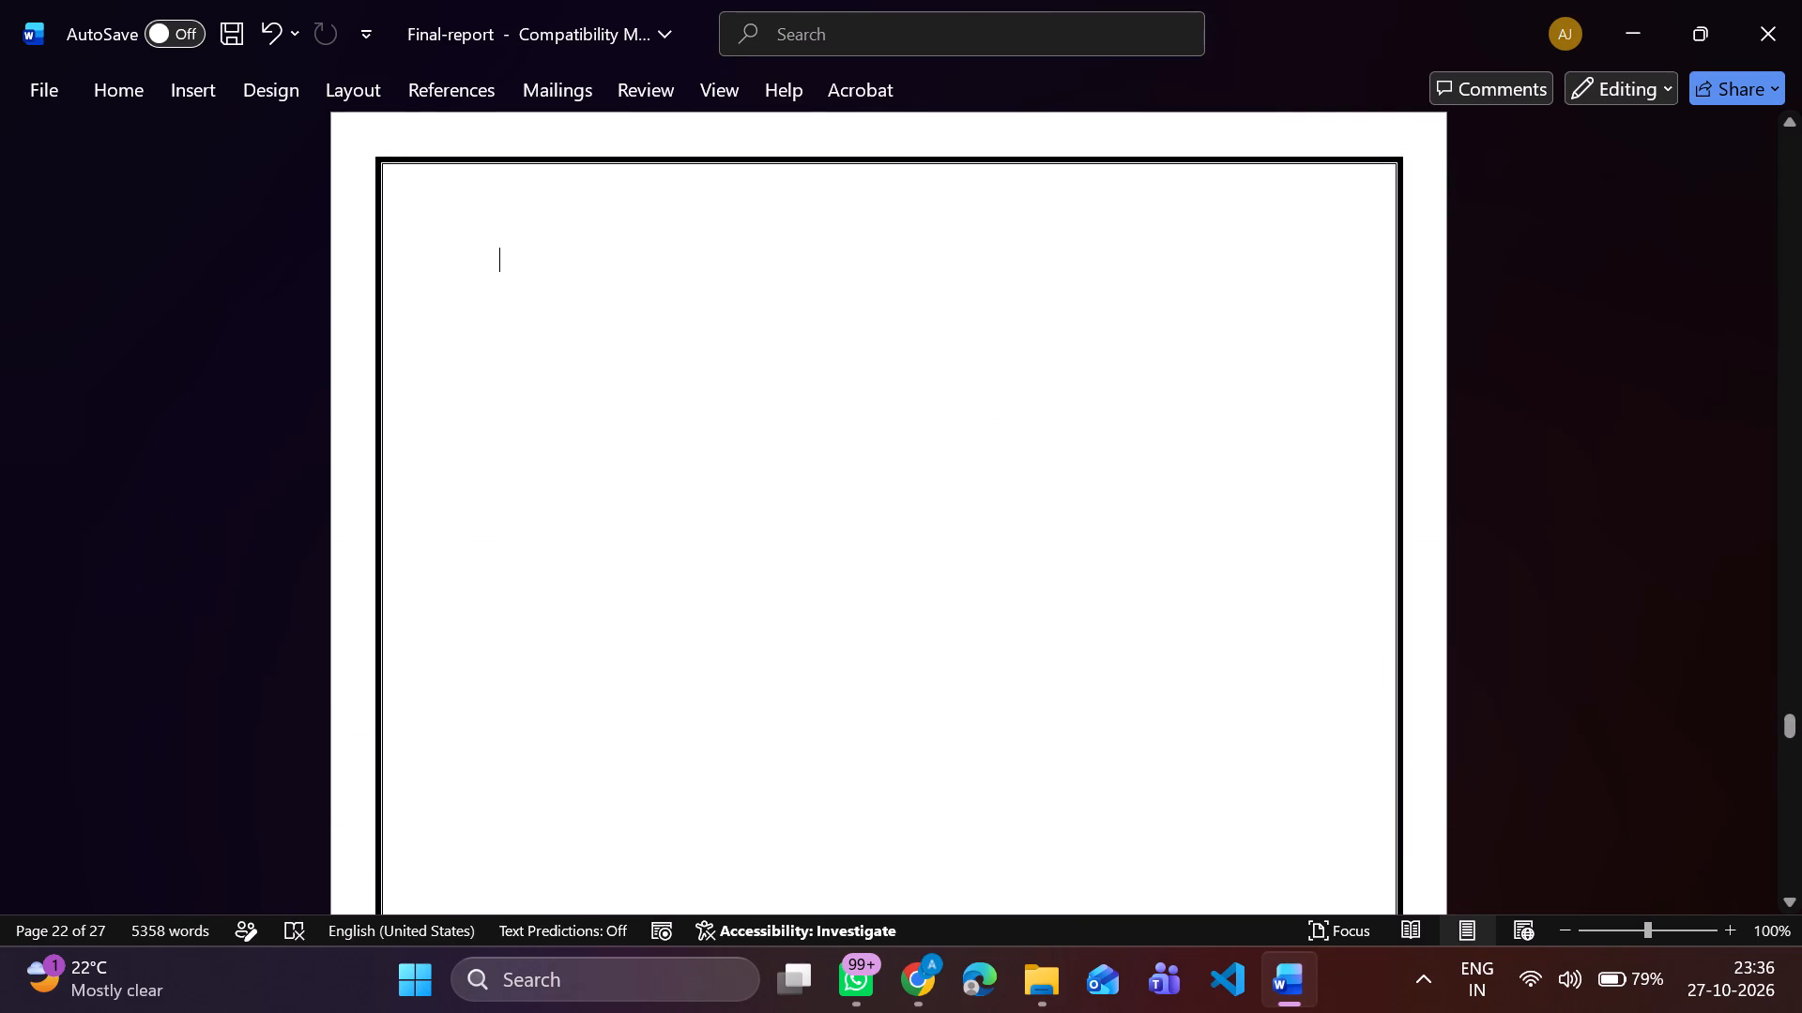
key(BackSpace)
key(BackSpace)
key(BackSpace)
key(BackSpace)
key(Delete)
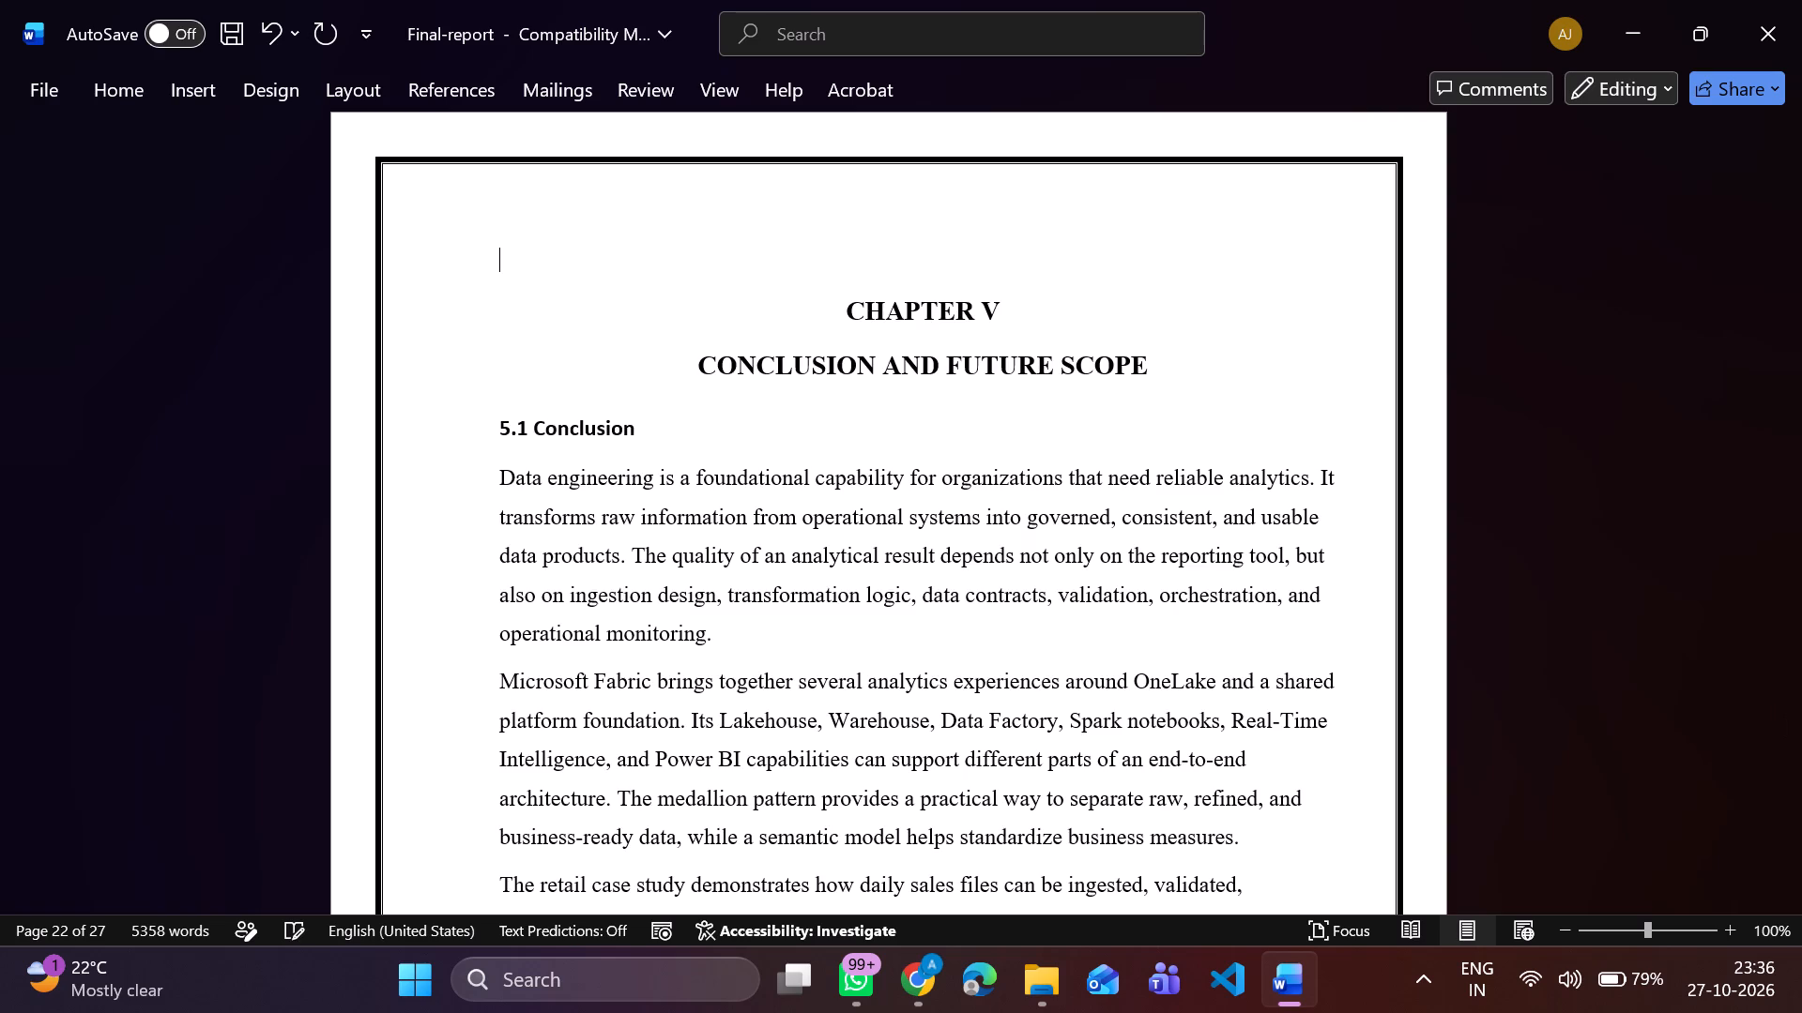
key(BackSpace)
key(BackSpace)
key(BackSpace)
key(BackSpace)
click(555, 267)
key(BackSpace)
Examine the rest of the report from section 5.2 through the references to the final page.
scroll(768, 659, down, 6)
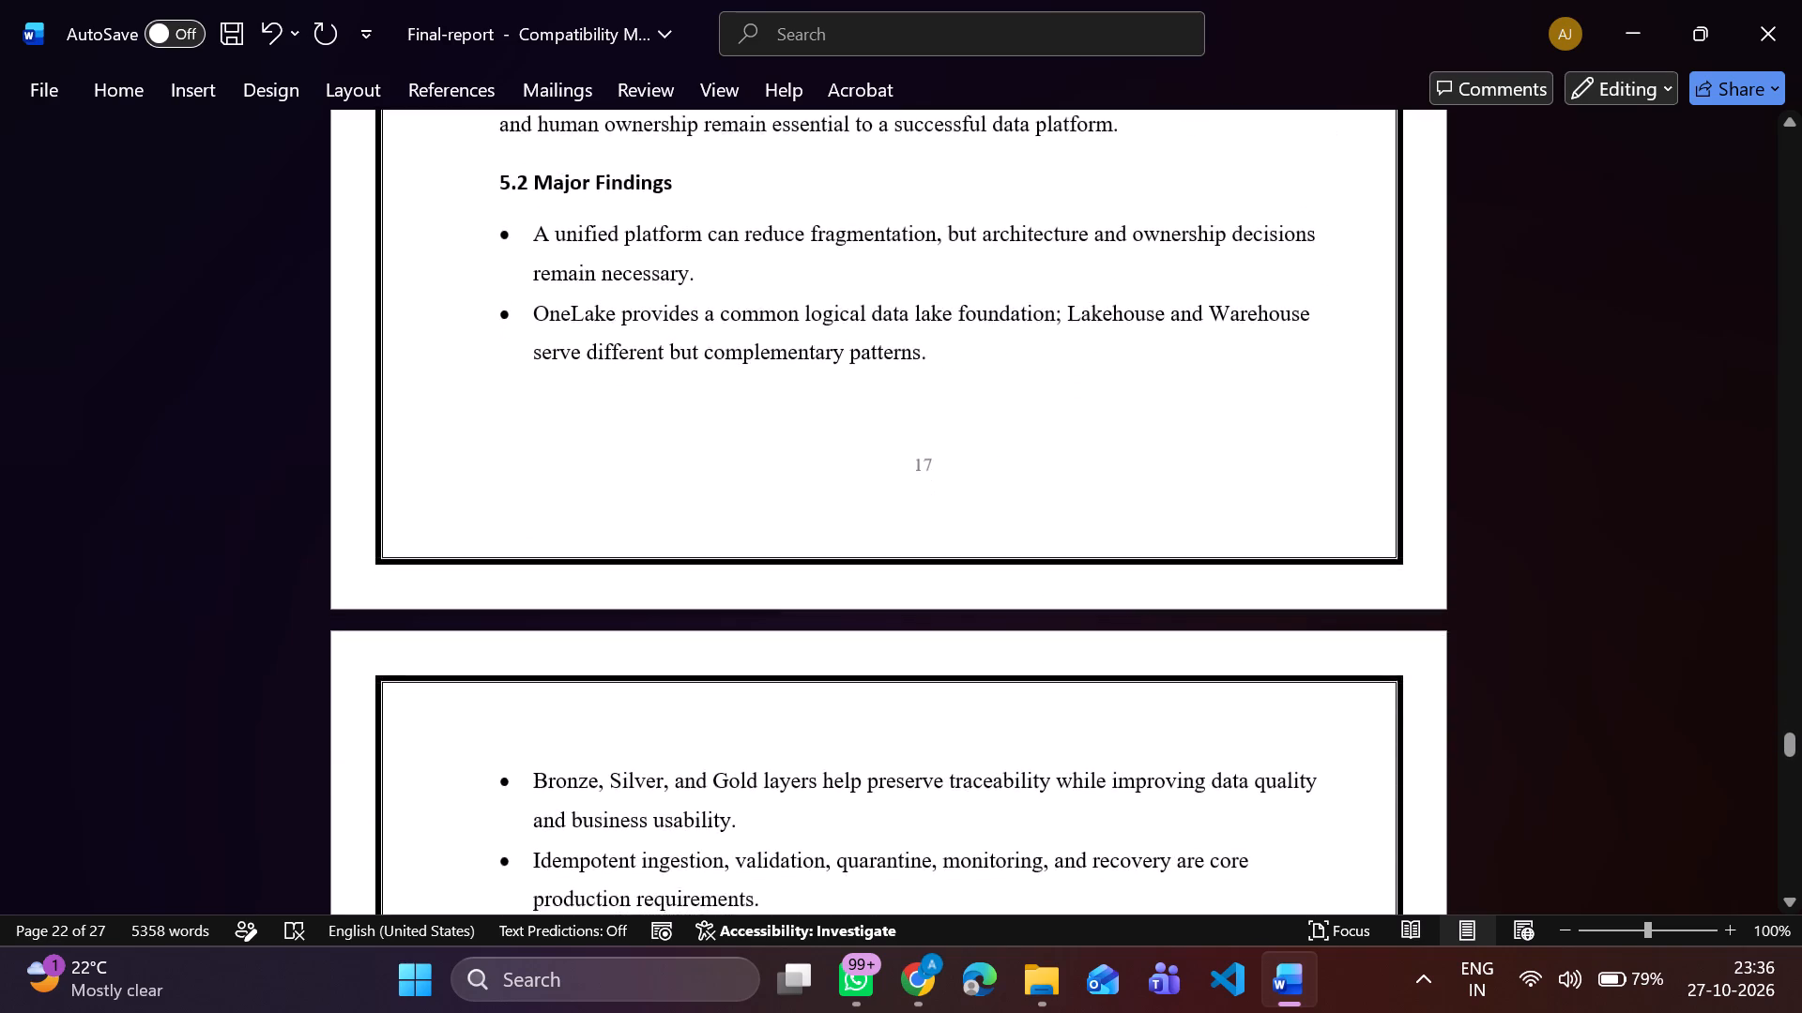
scroll(768, 659, down, 11)
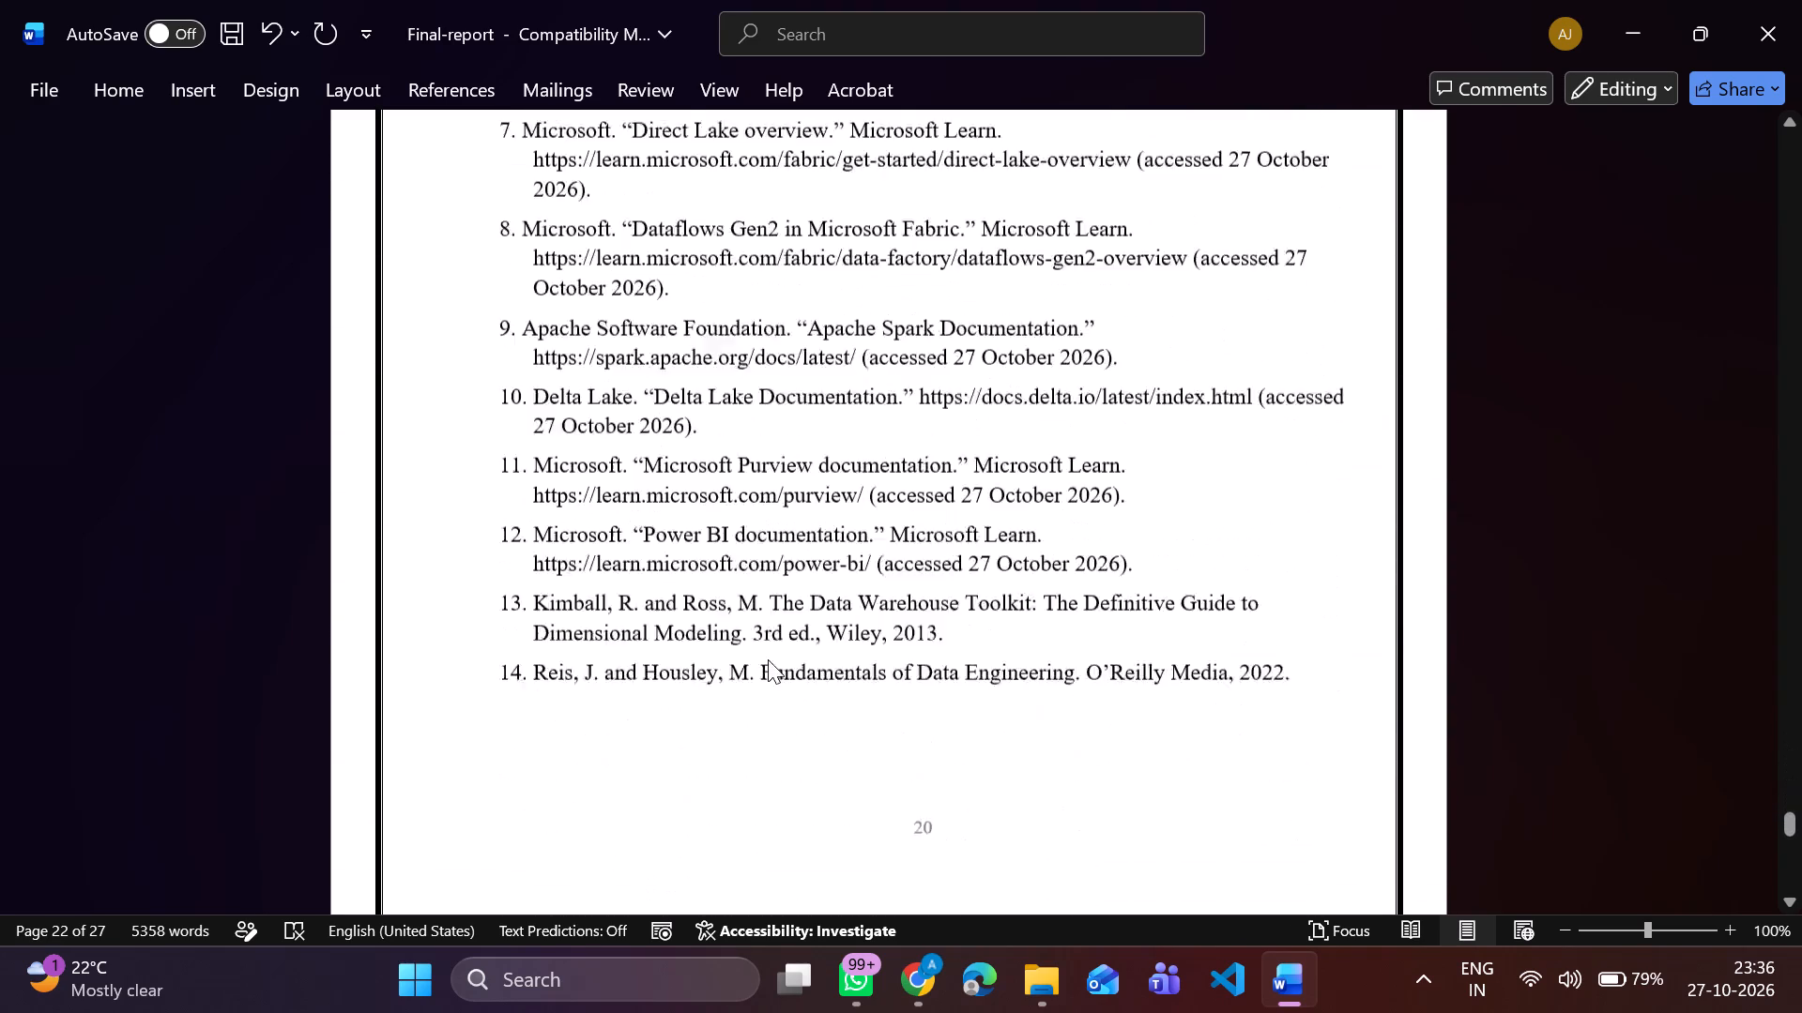
scroll(800, 613, down, 10)
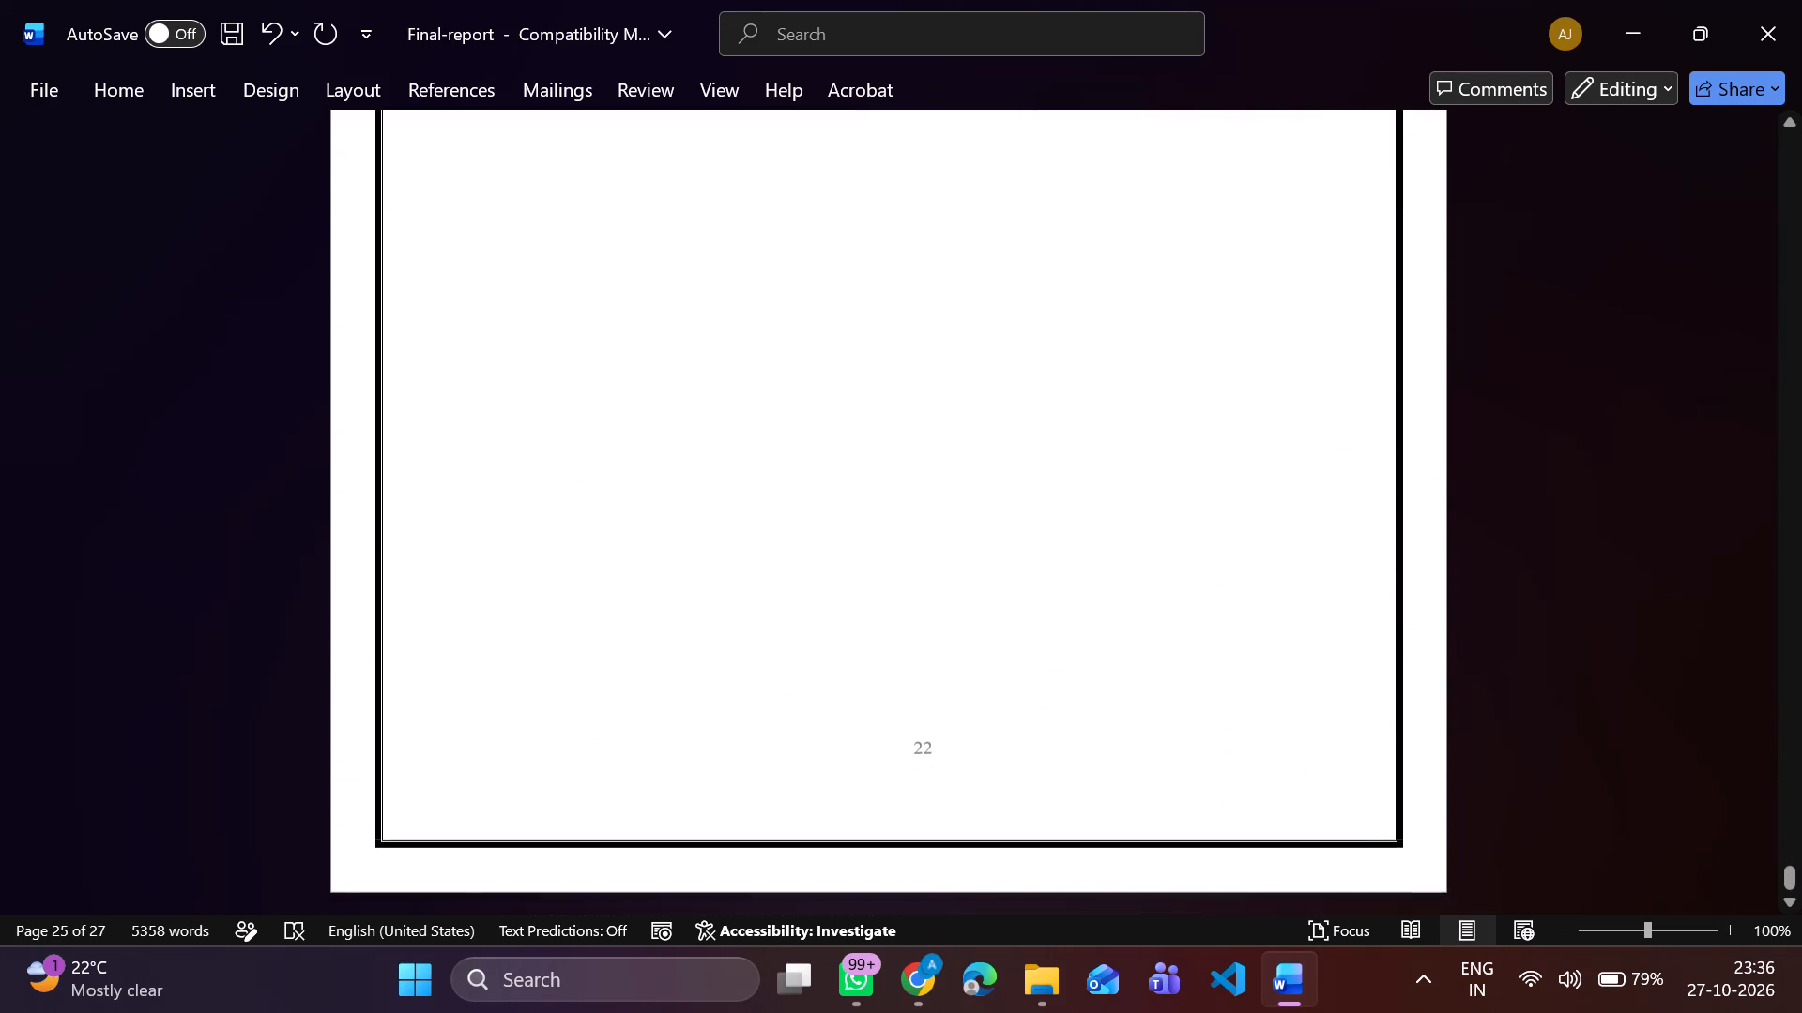
triple_click(800, 613)
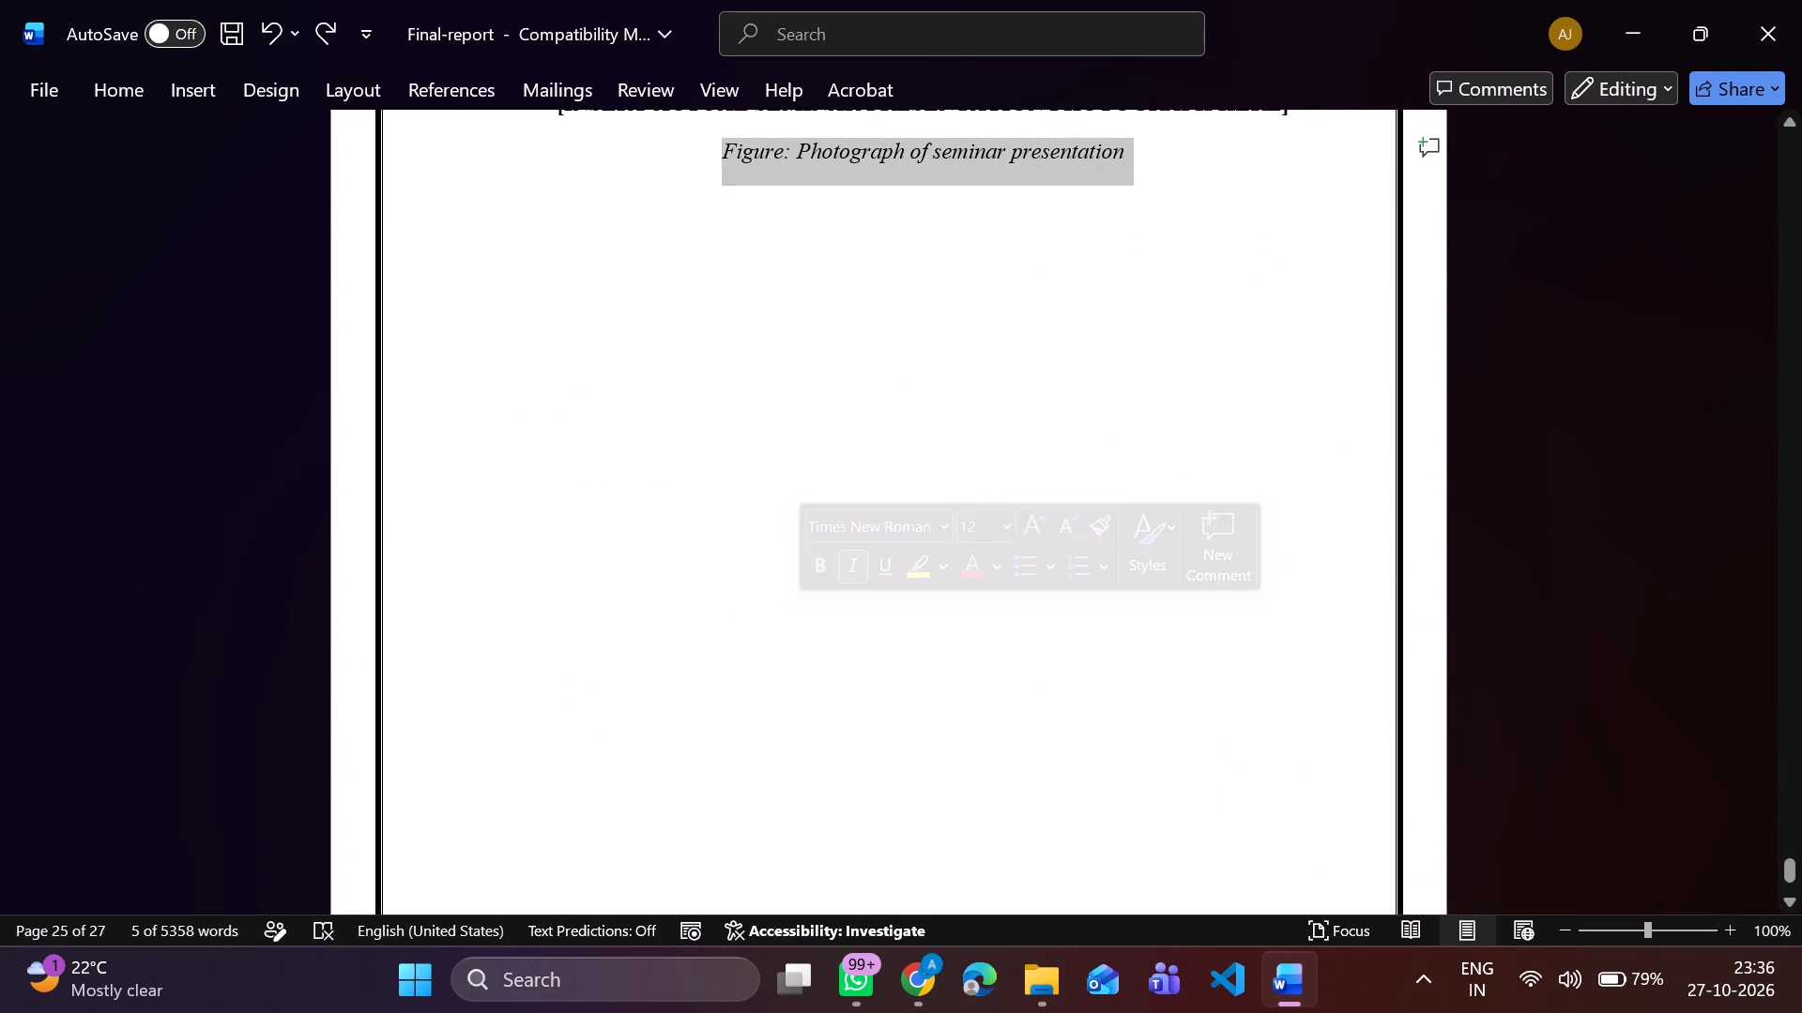
click(699, 668)
scroll(699, 668, down, 5)
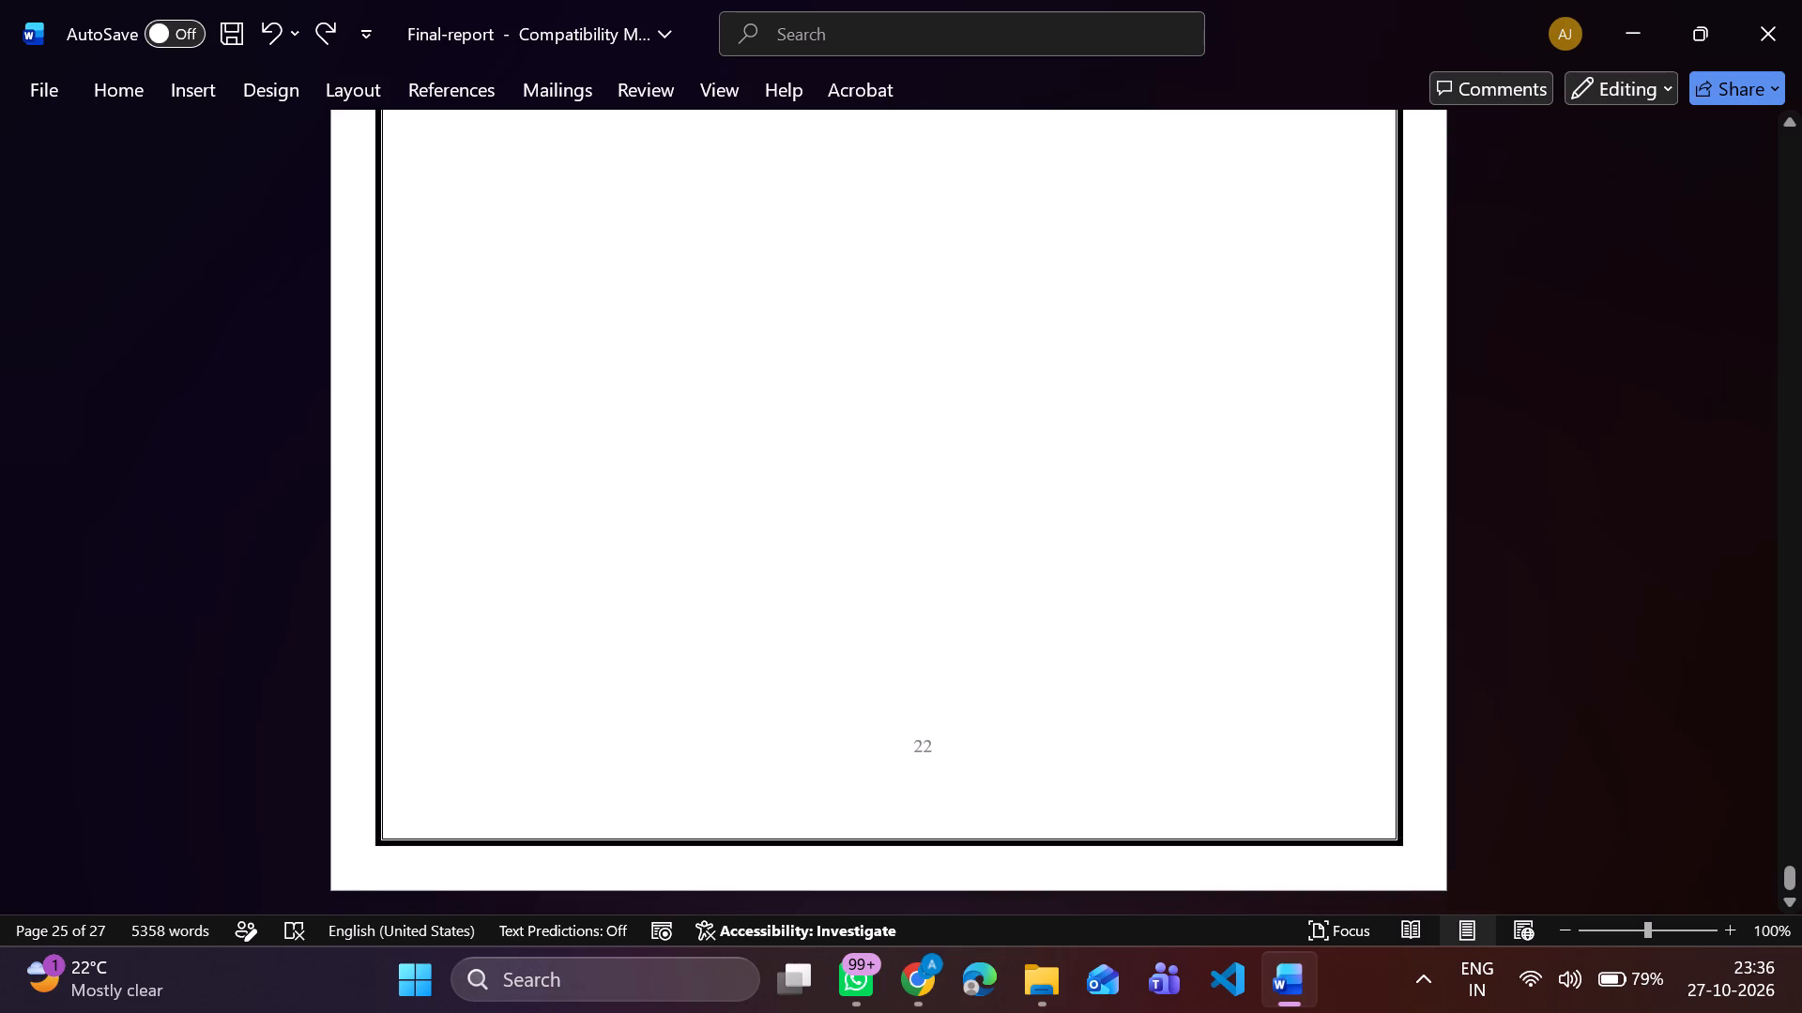
click(611, 643)
drag(611, 643, 595, 660)
Delete the lone last bullet of the 5.4 recommendations, starting "Use official current documentation", from the page before References.
scroll(595, 660, up, 11)
scroll(595, 660, down, 1)
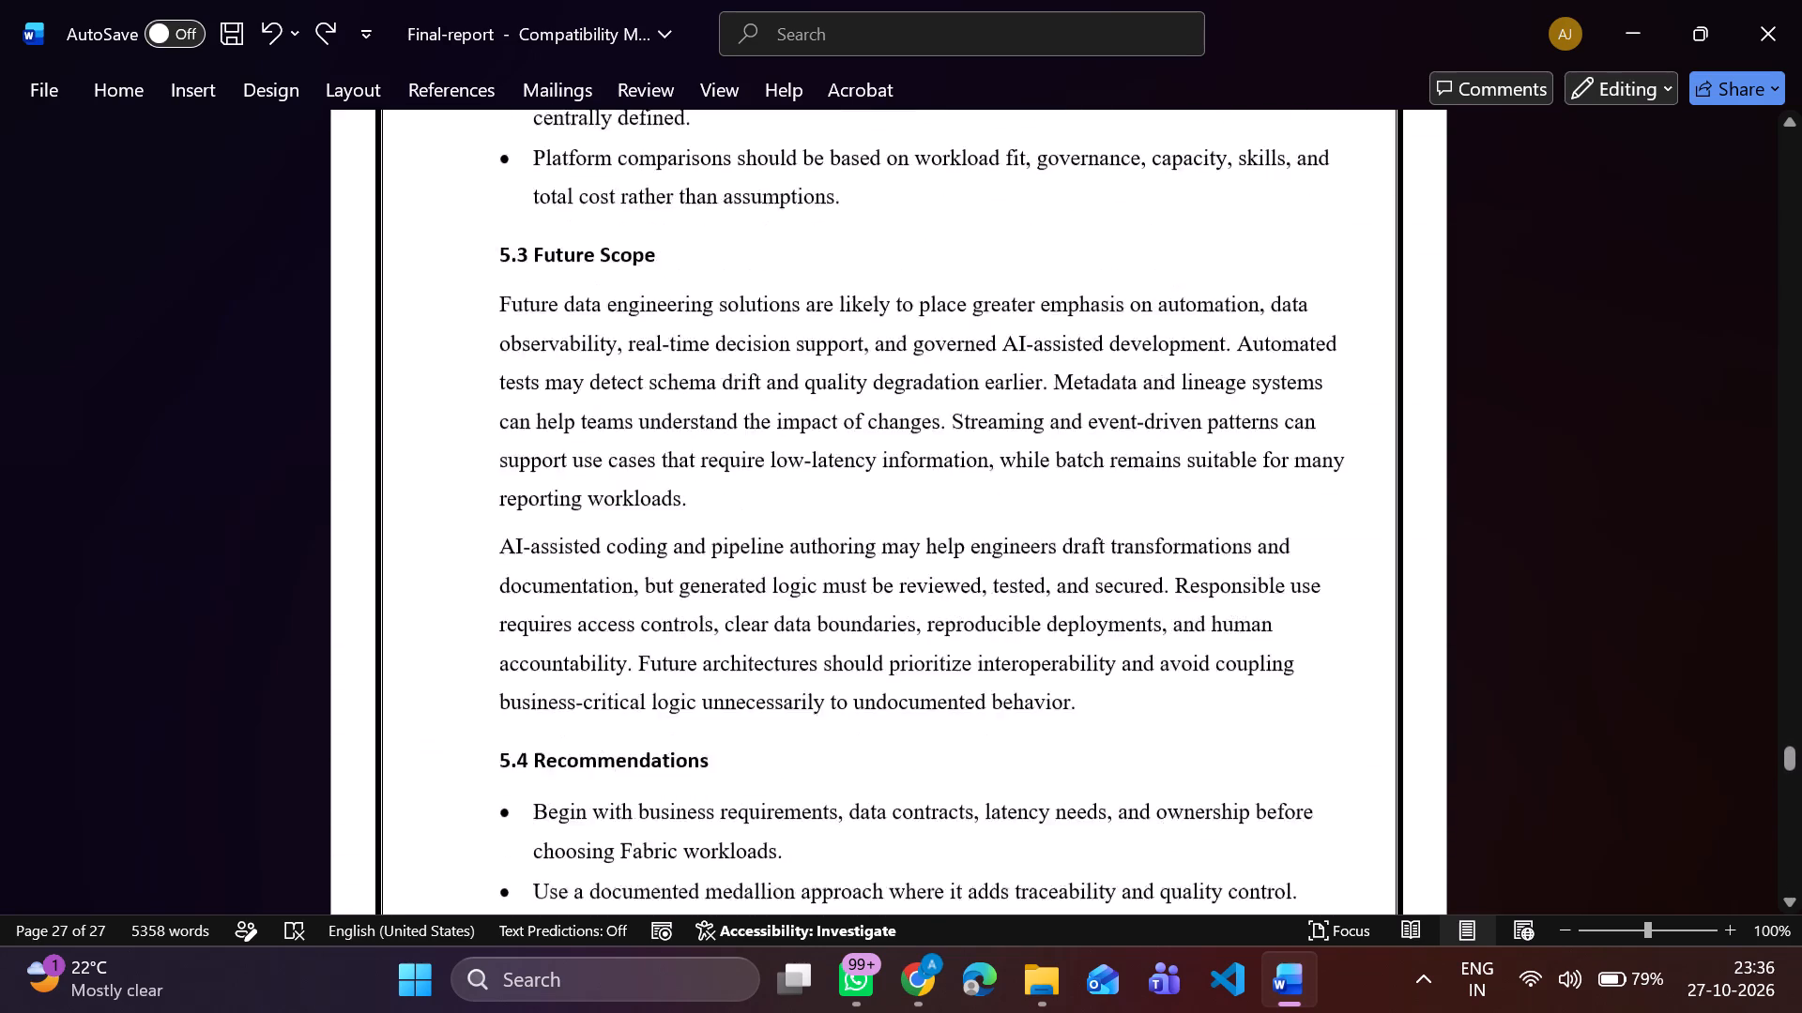
scroll(595, 660, down, 1)
scroll(595, 660, up, 4)
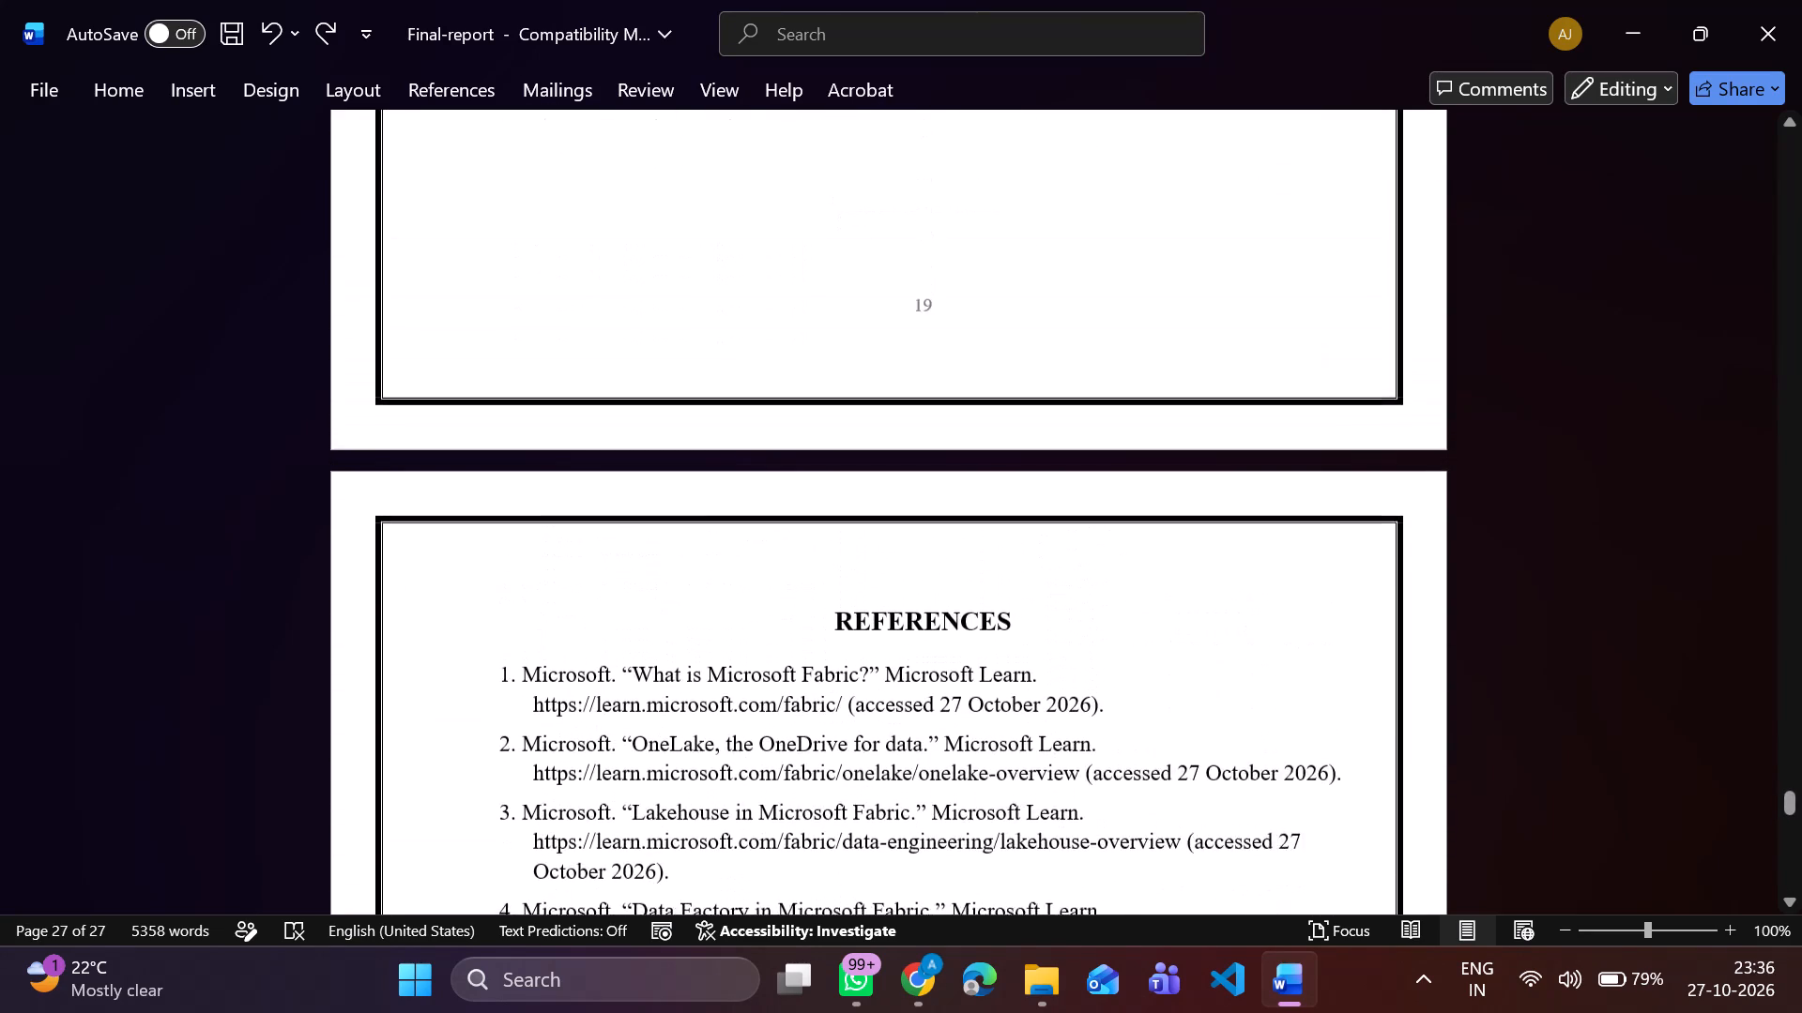
scroll(595, 660, up, 5)
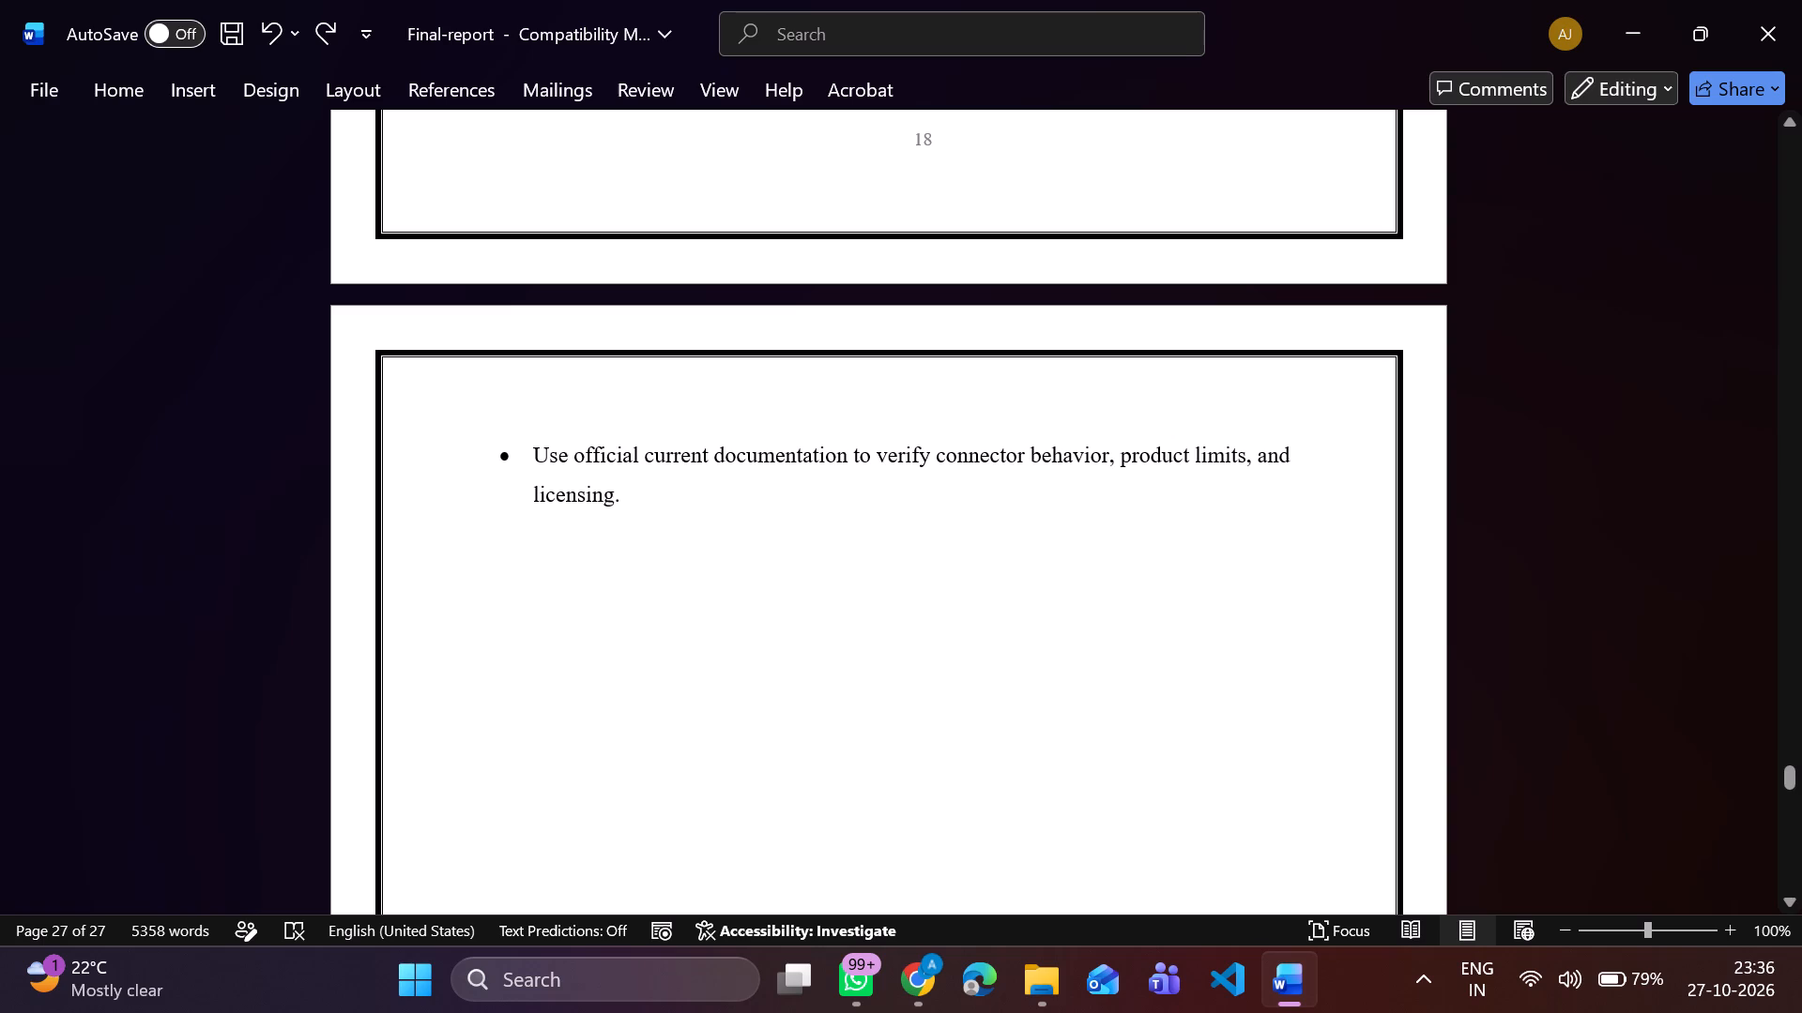
drag(625, 481, 485, 454)
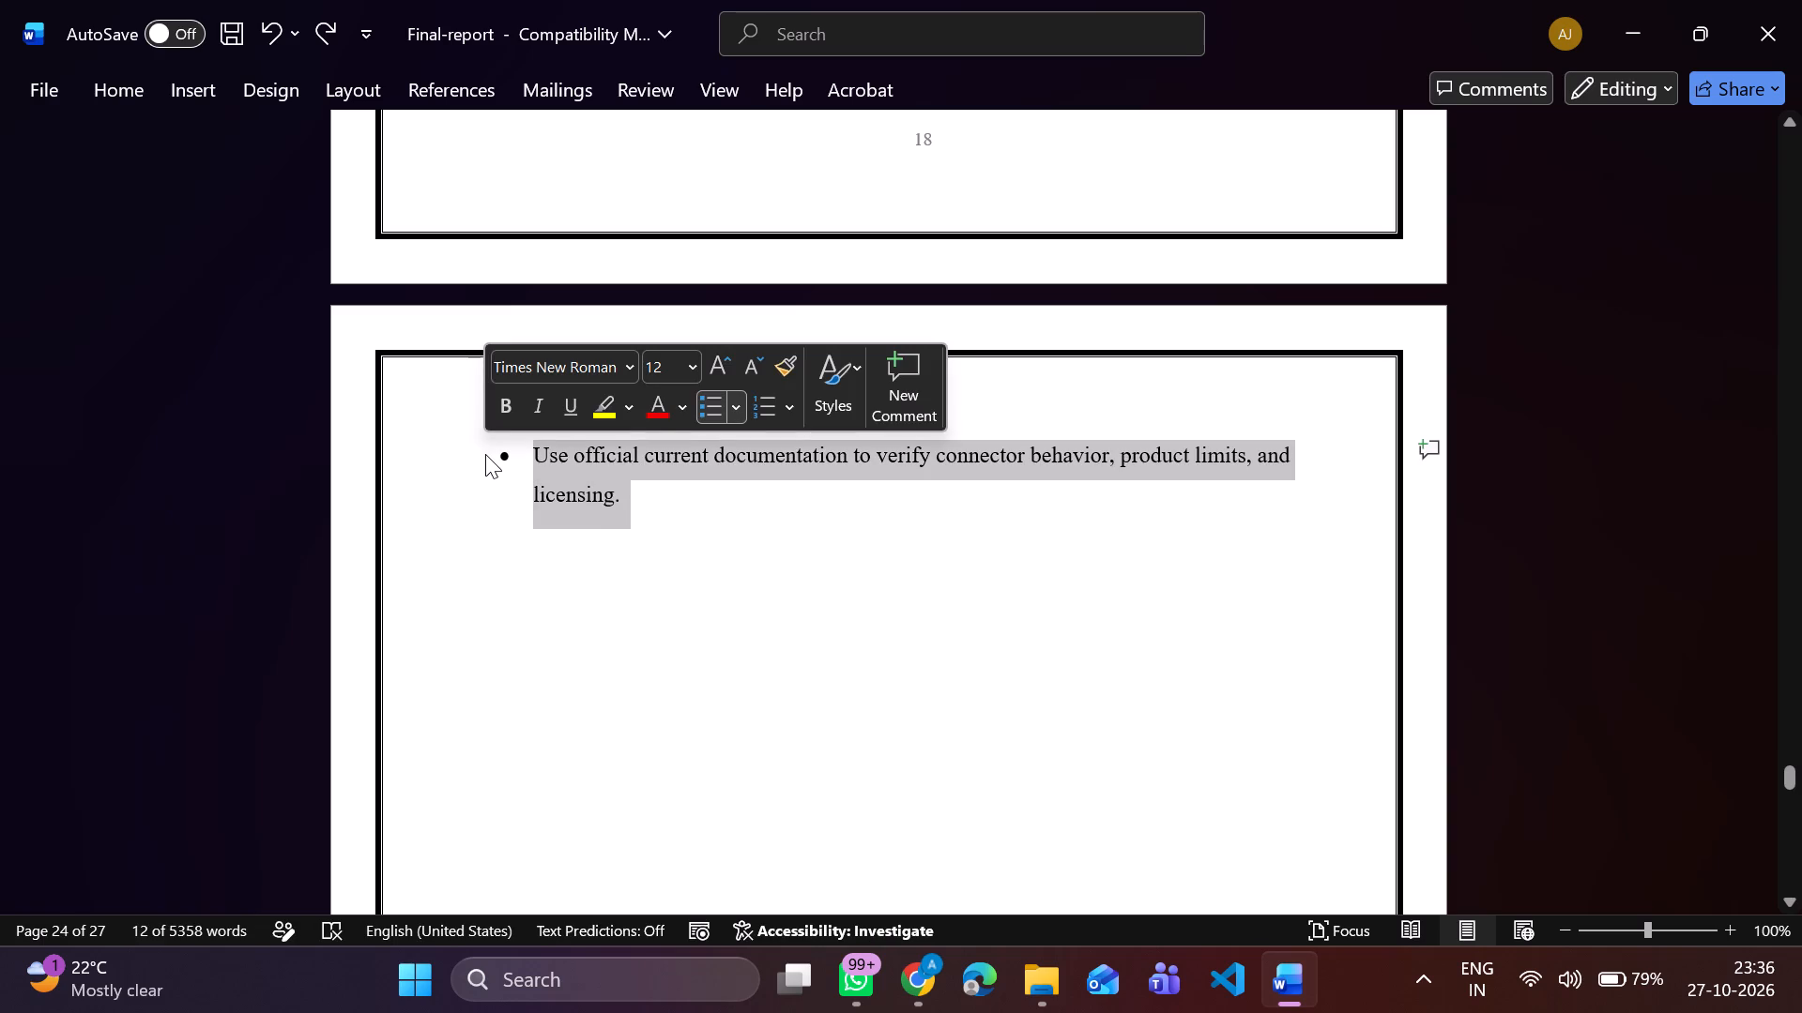
key(BackSpace)
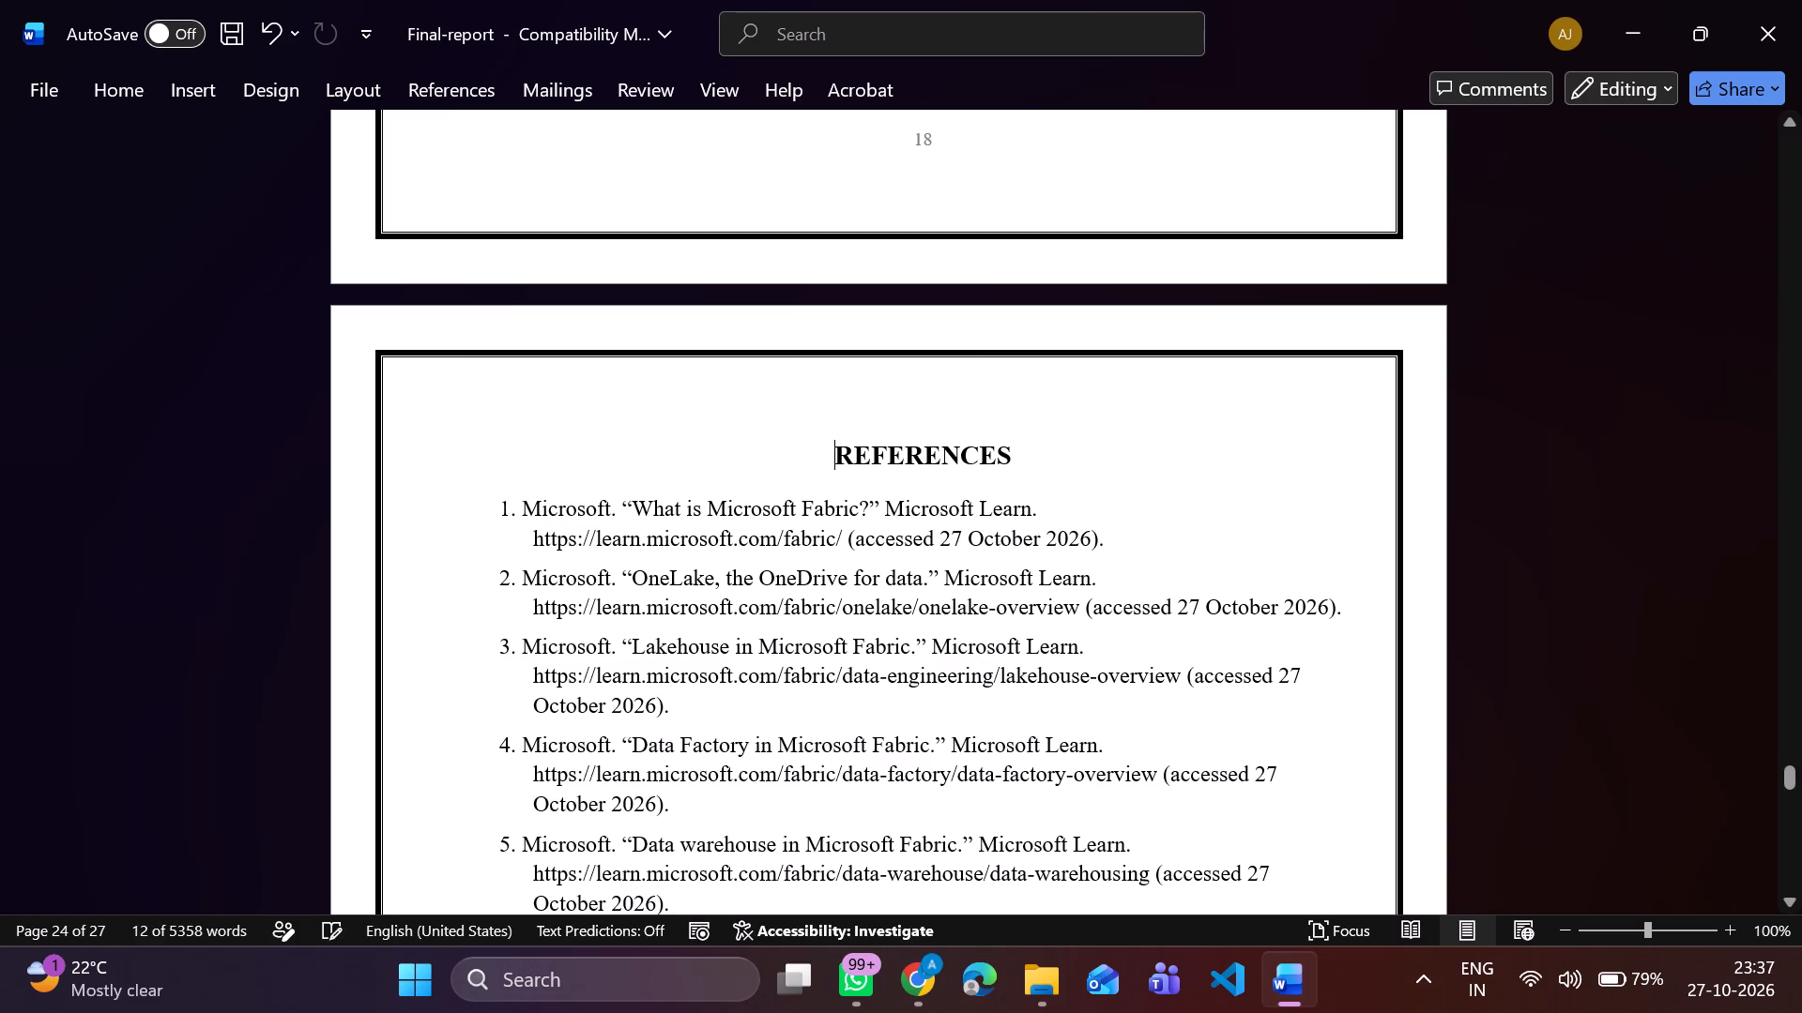
Review the page layout backwards from the 5.4 recommendations through chapters 4 and 3 to section 2.7.
scroll(485, 454, up, 5)
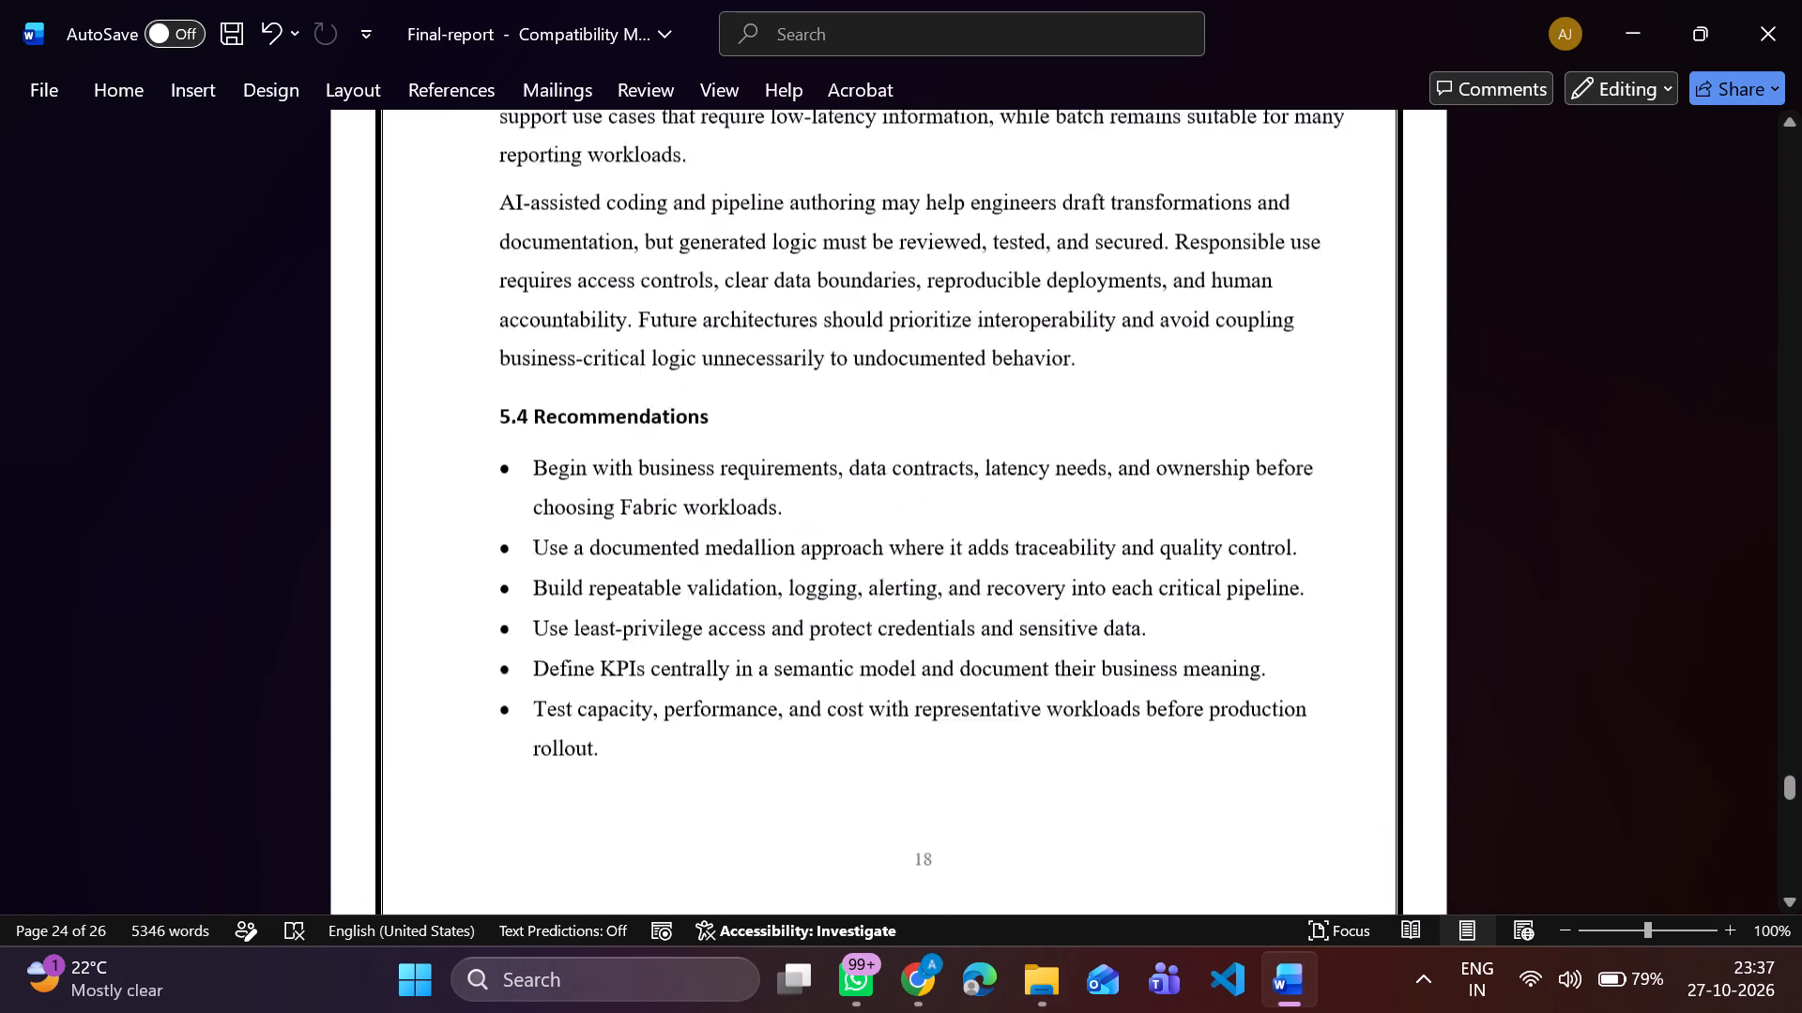
scroll(485, 454, up, 6)
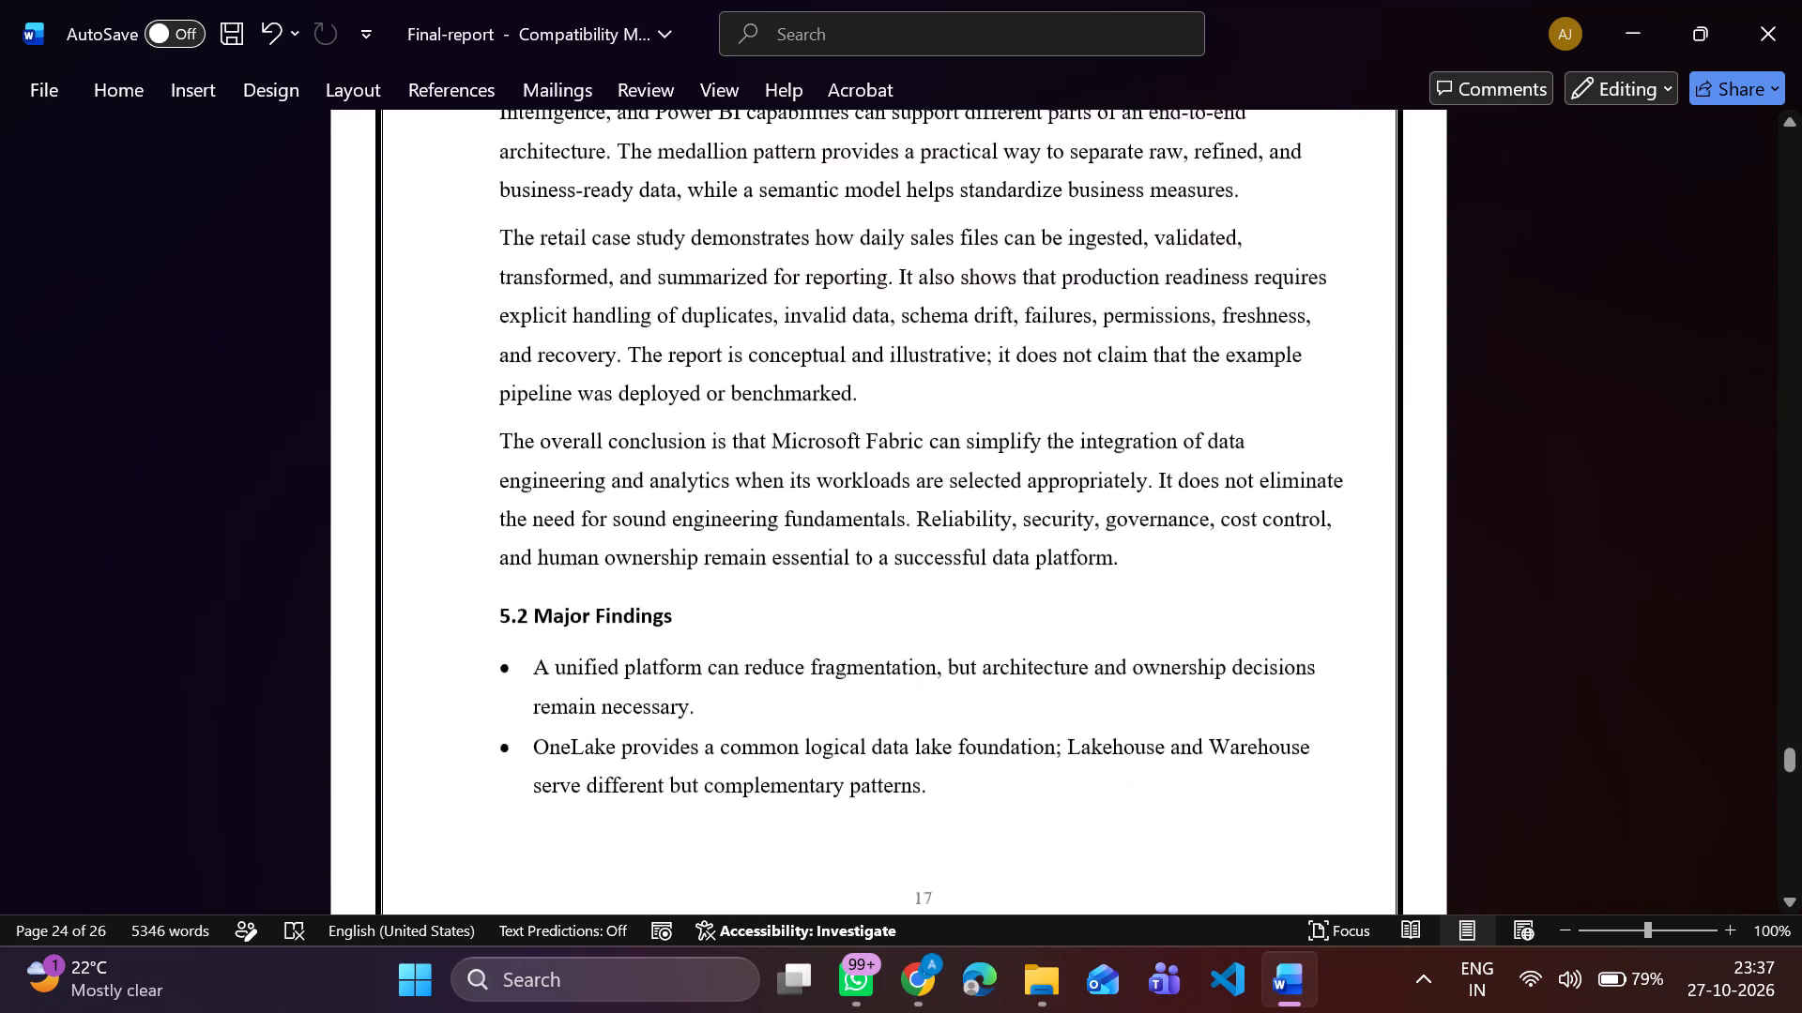
scroll(485, 454, up, 7)
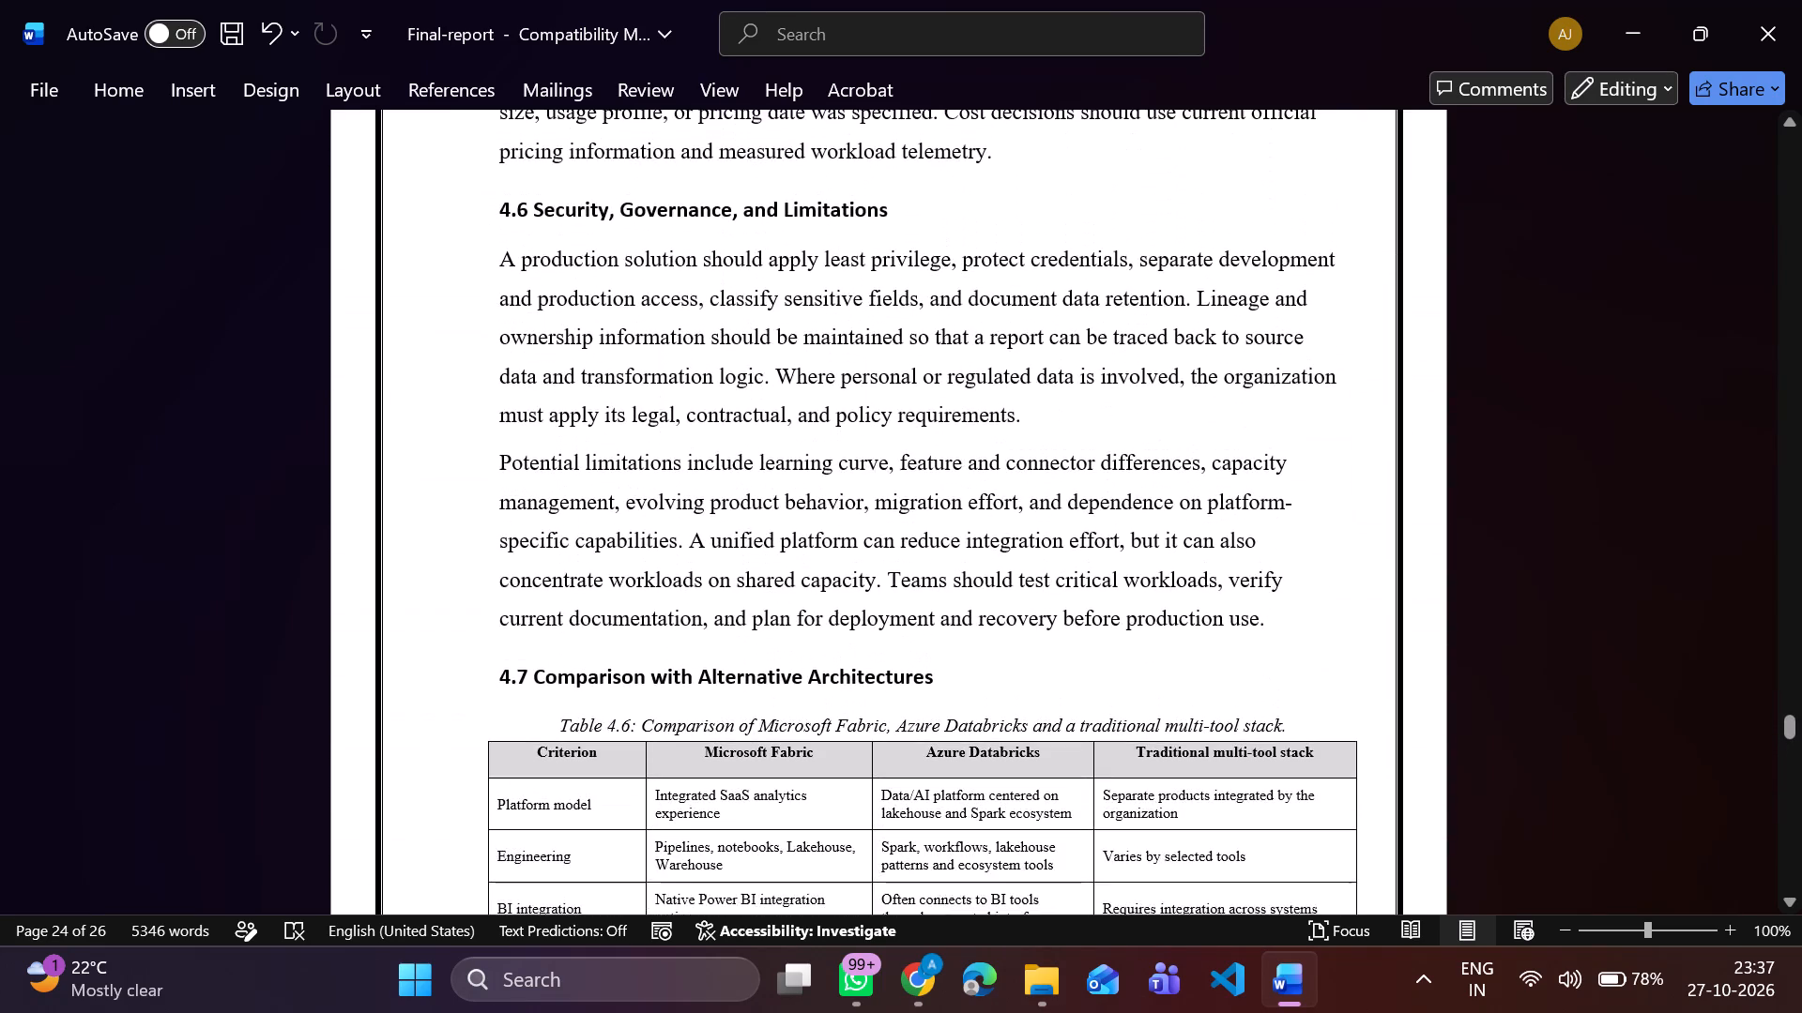
scroll(485, 454, down, 3)
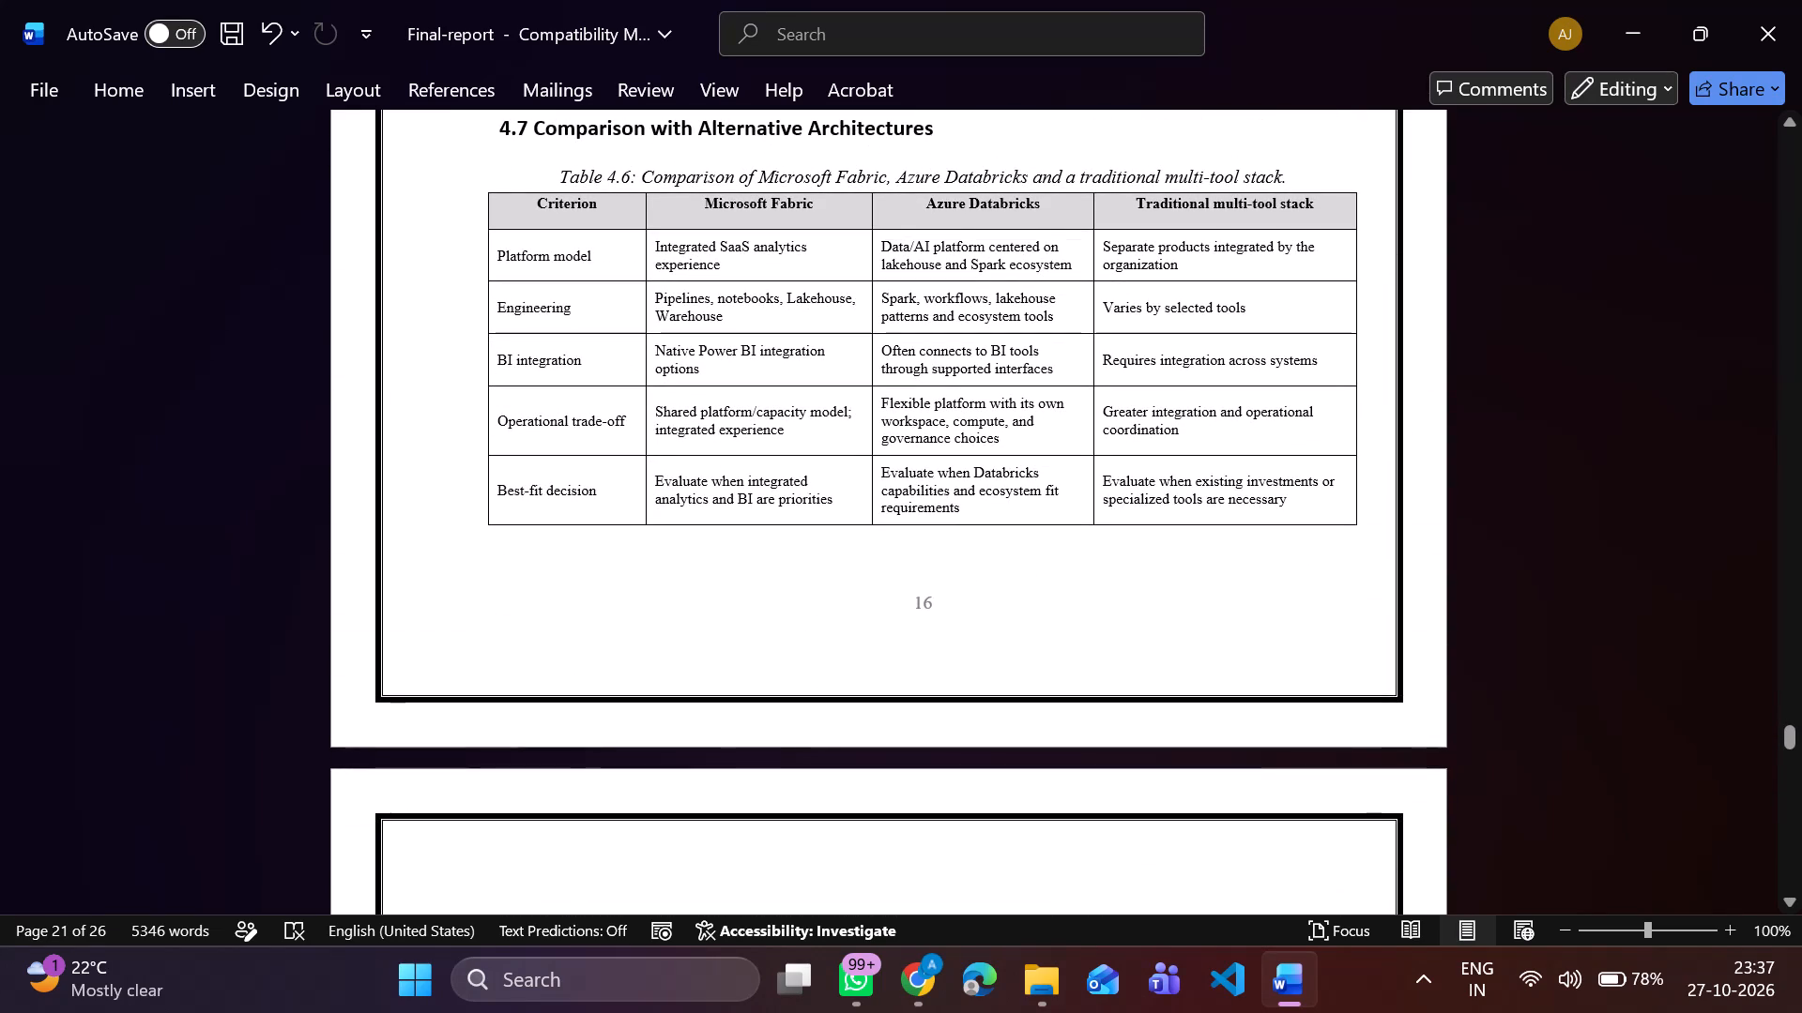
scroll(485, 454, up, 5)
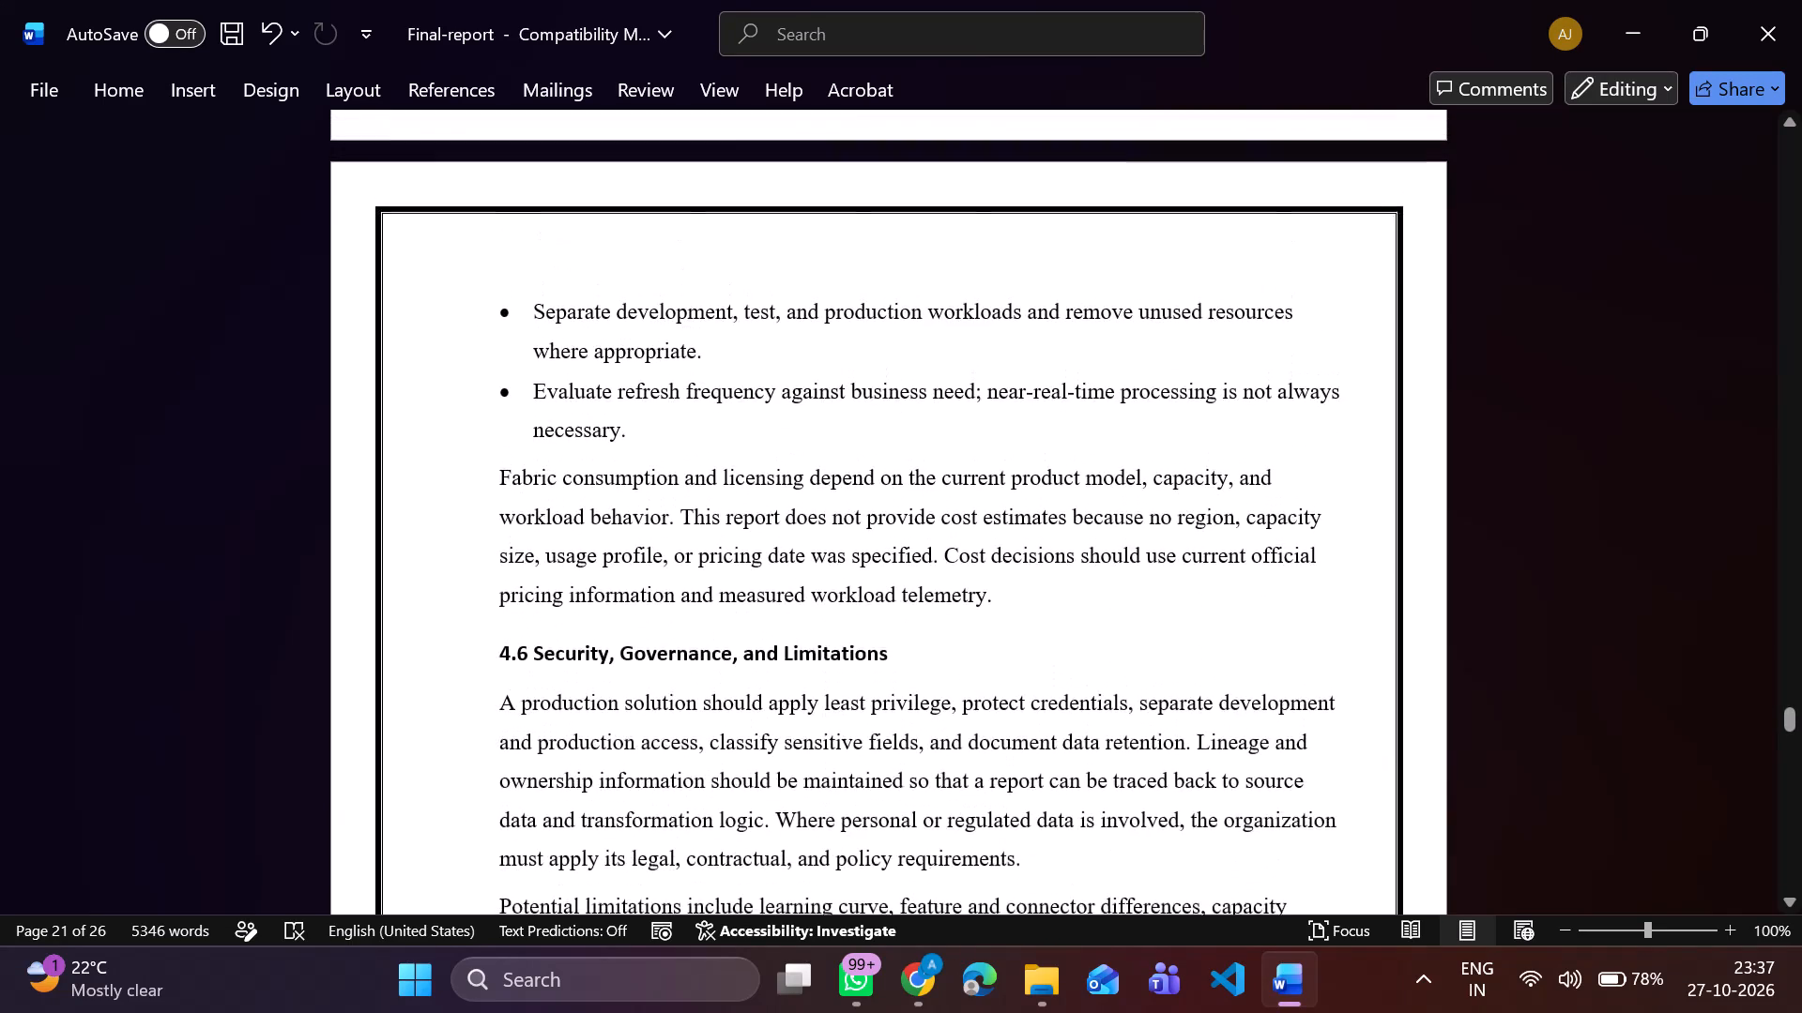
scroll(485, 454, up, 9)
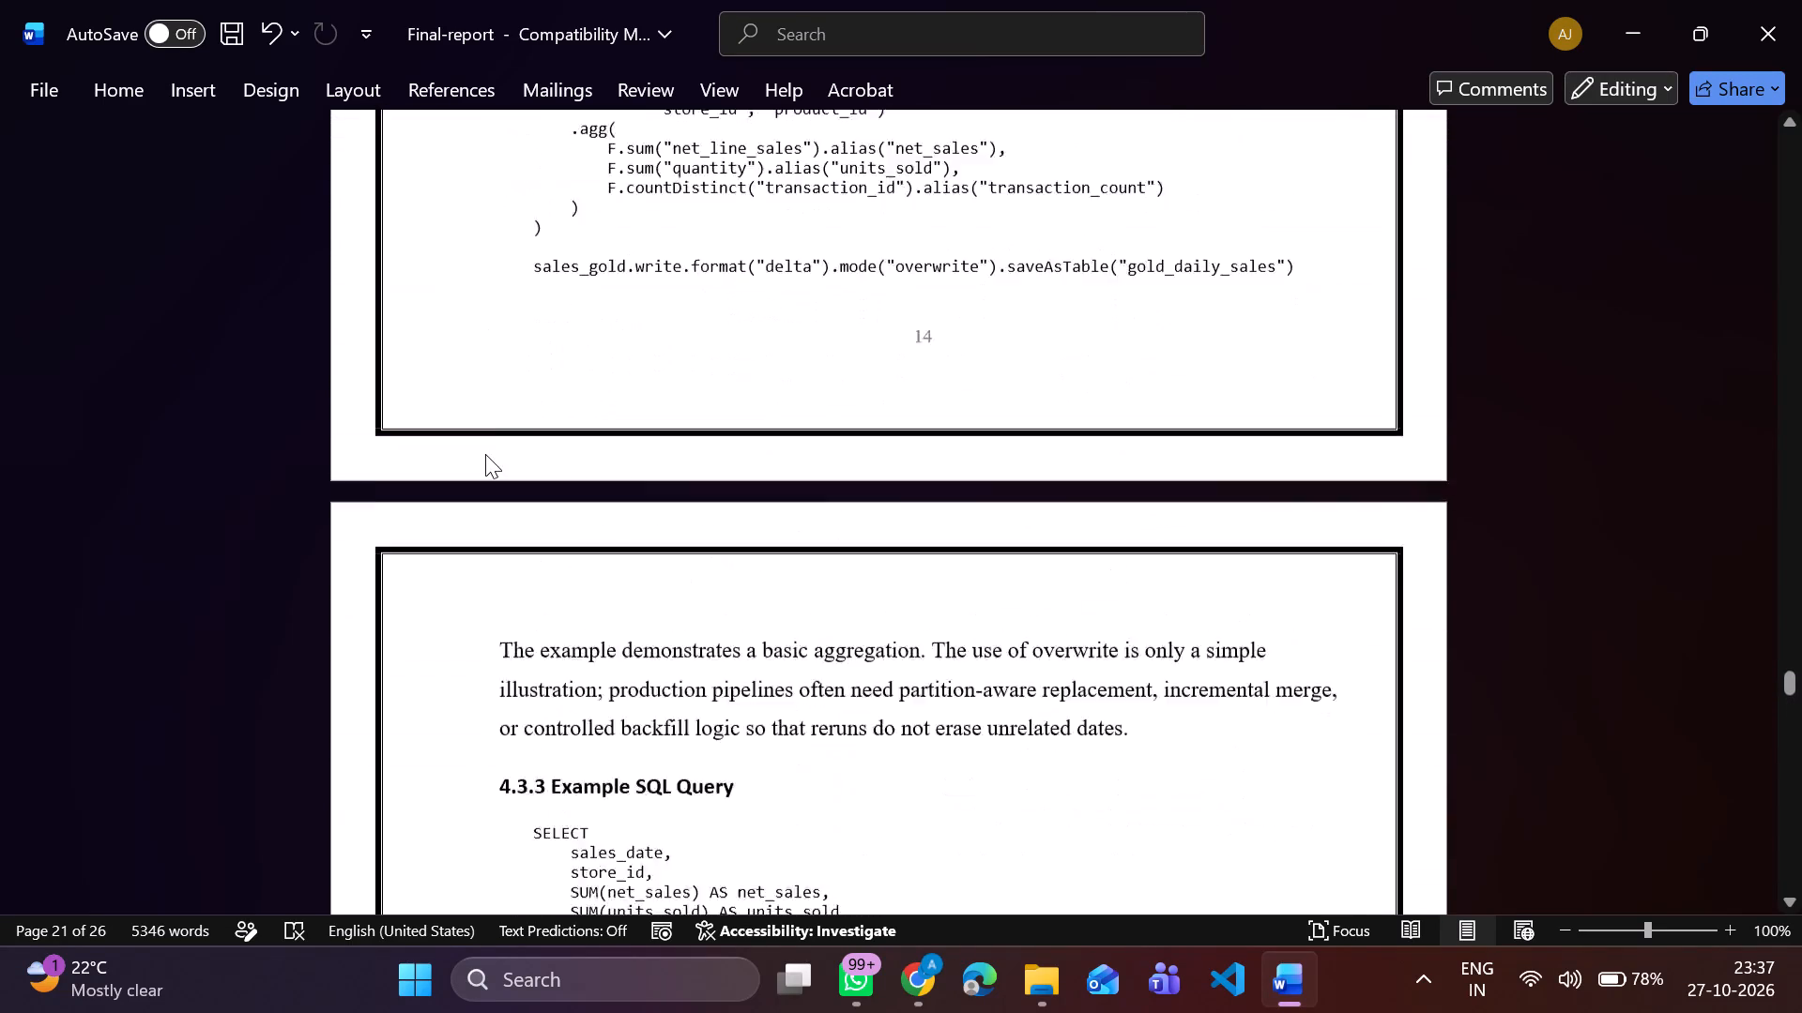
scroll(485, 454, up, 5)
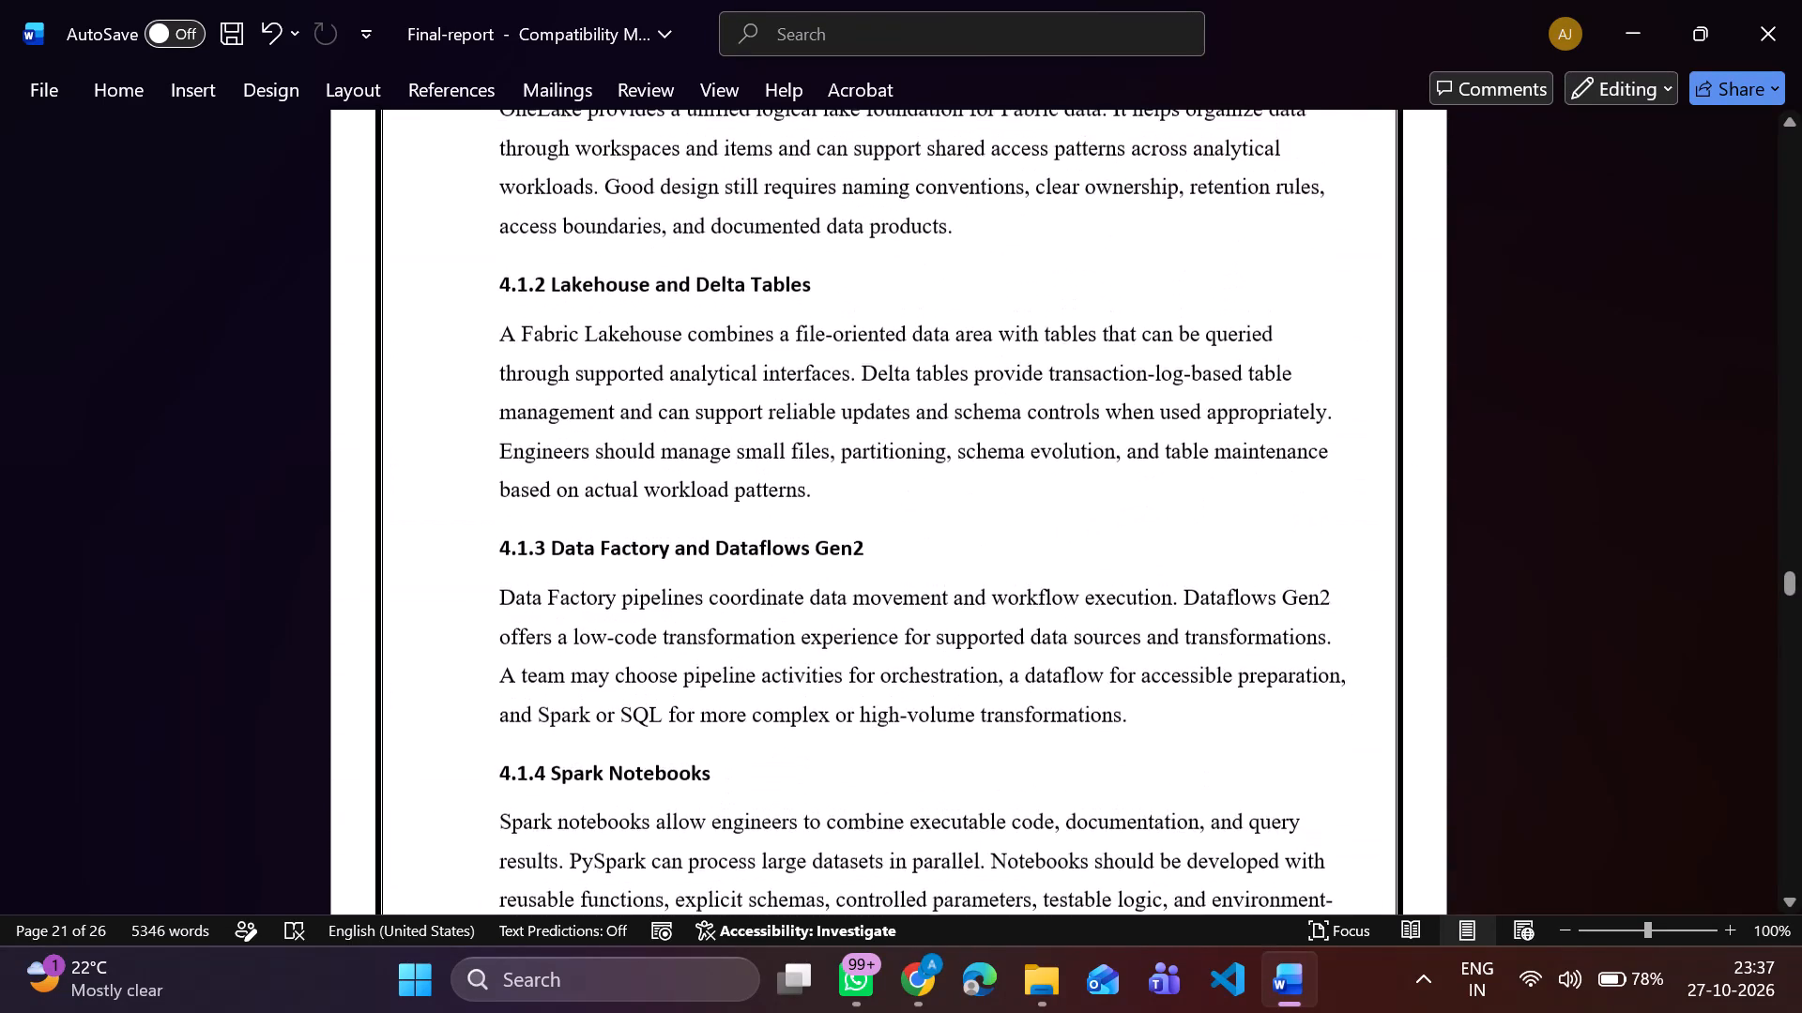
scroll(485, 454, up, 8)
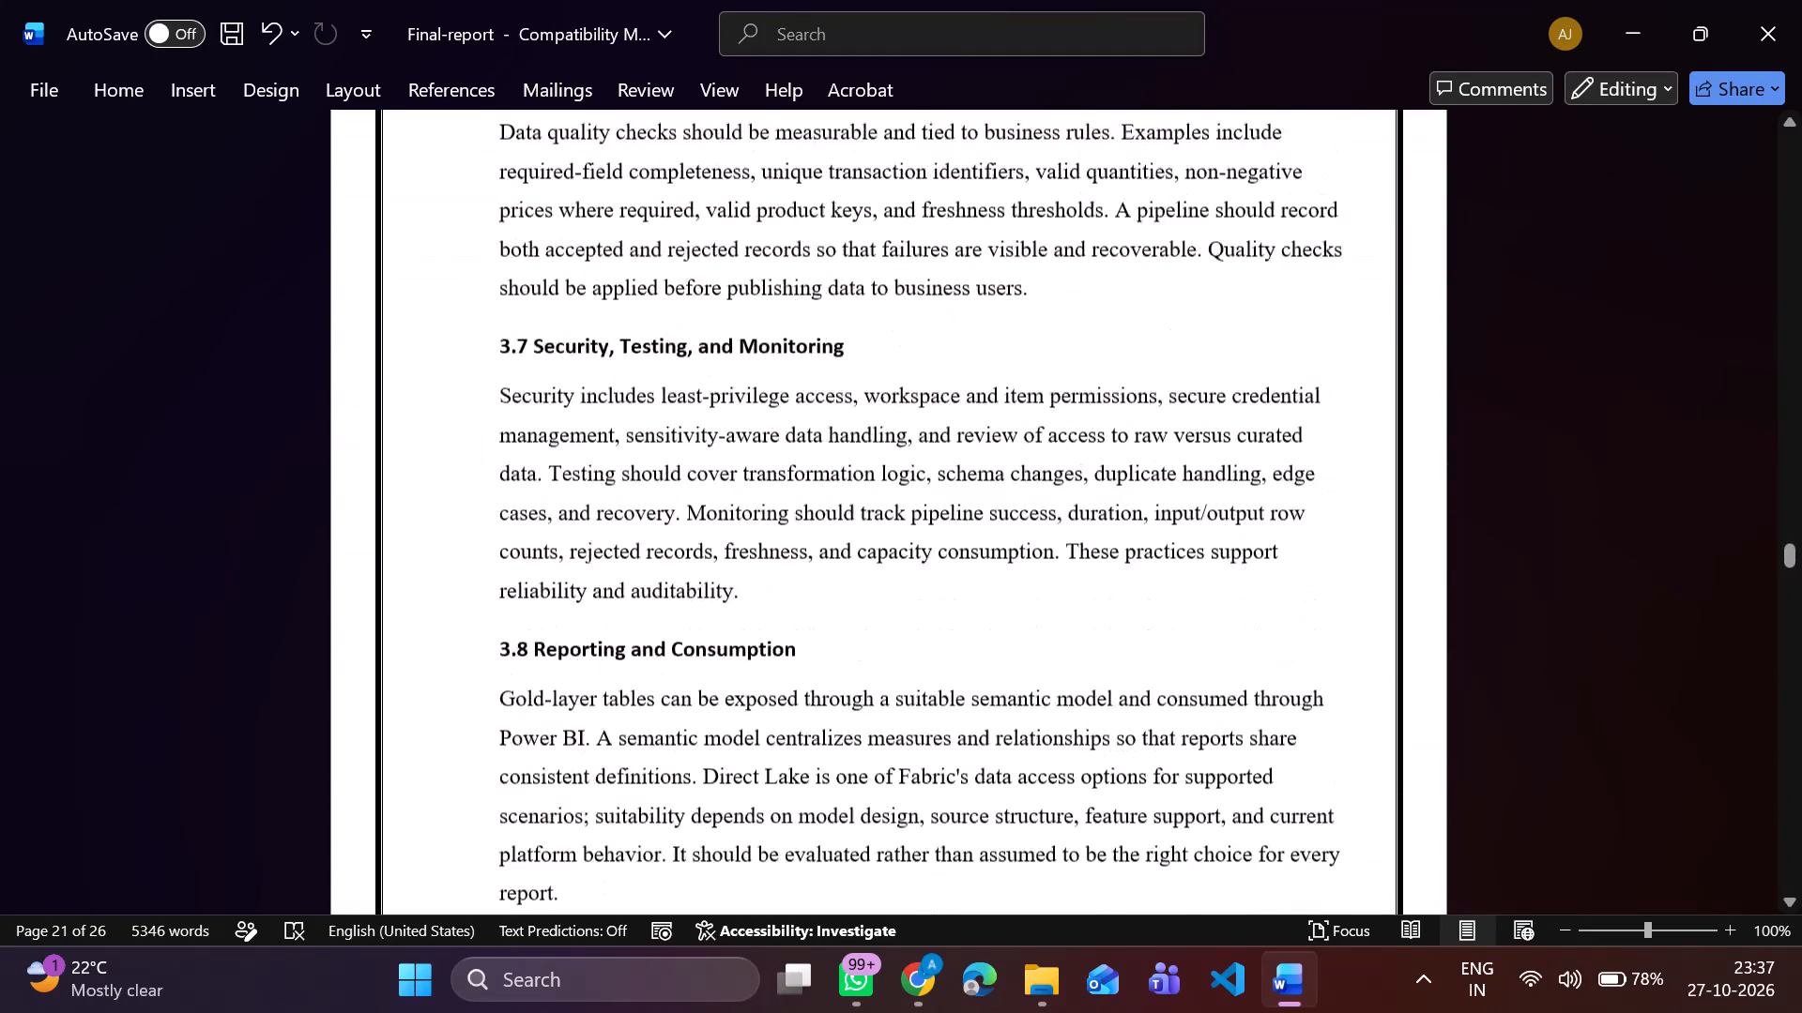
scroll(485, 454, up, 9)
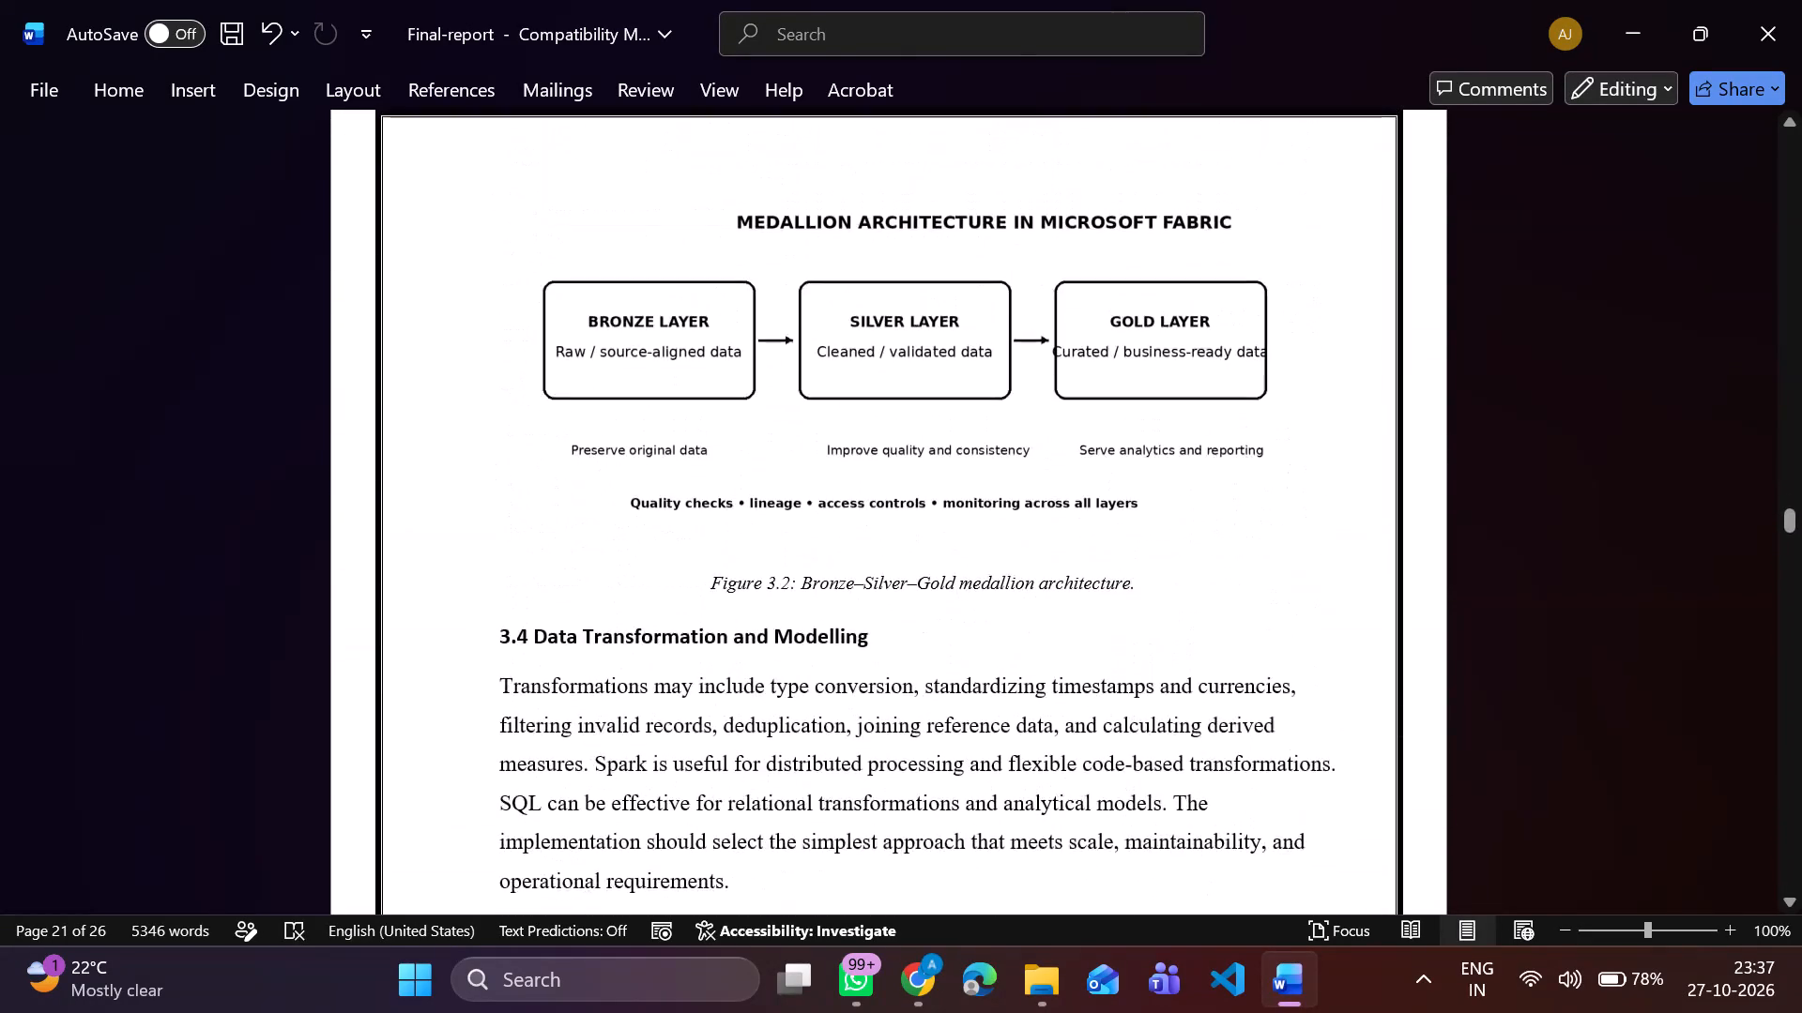
scroll(485, 454, up, 9)
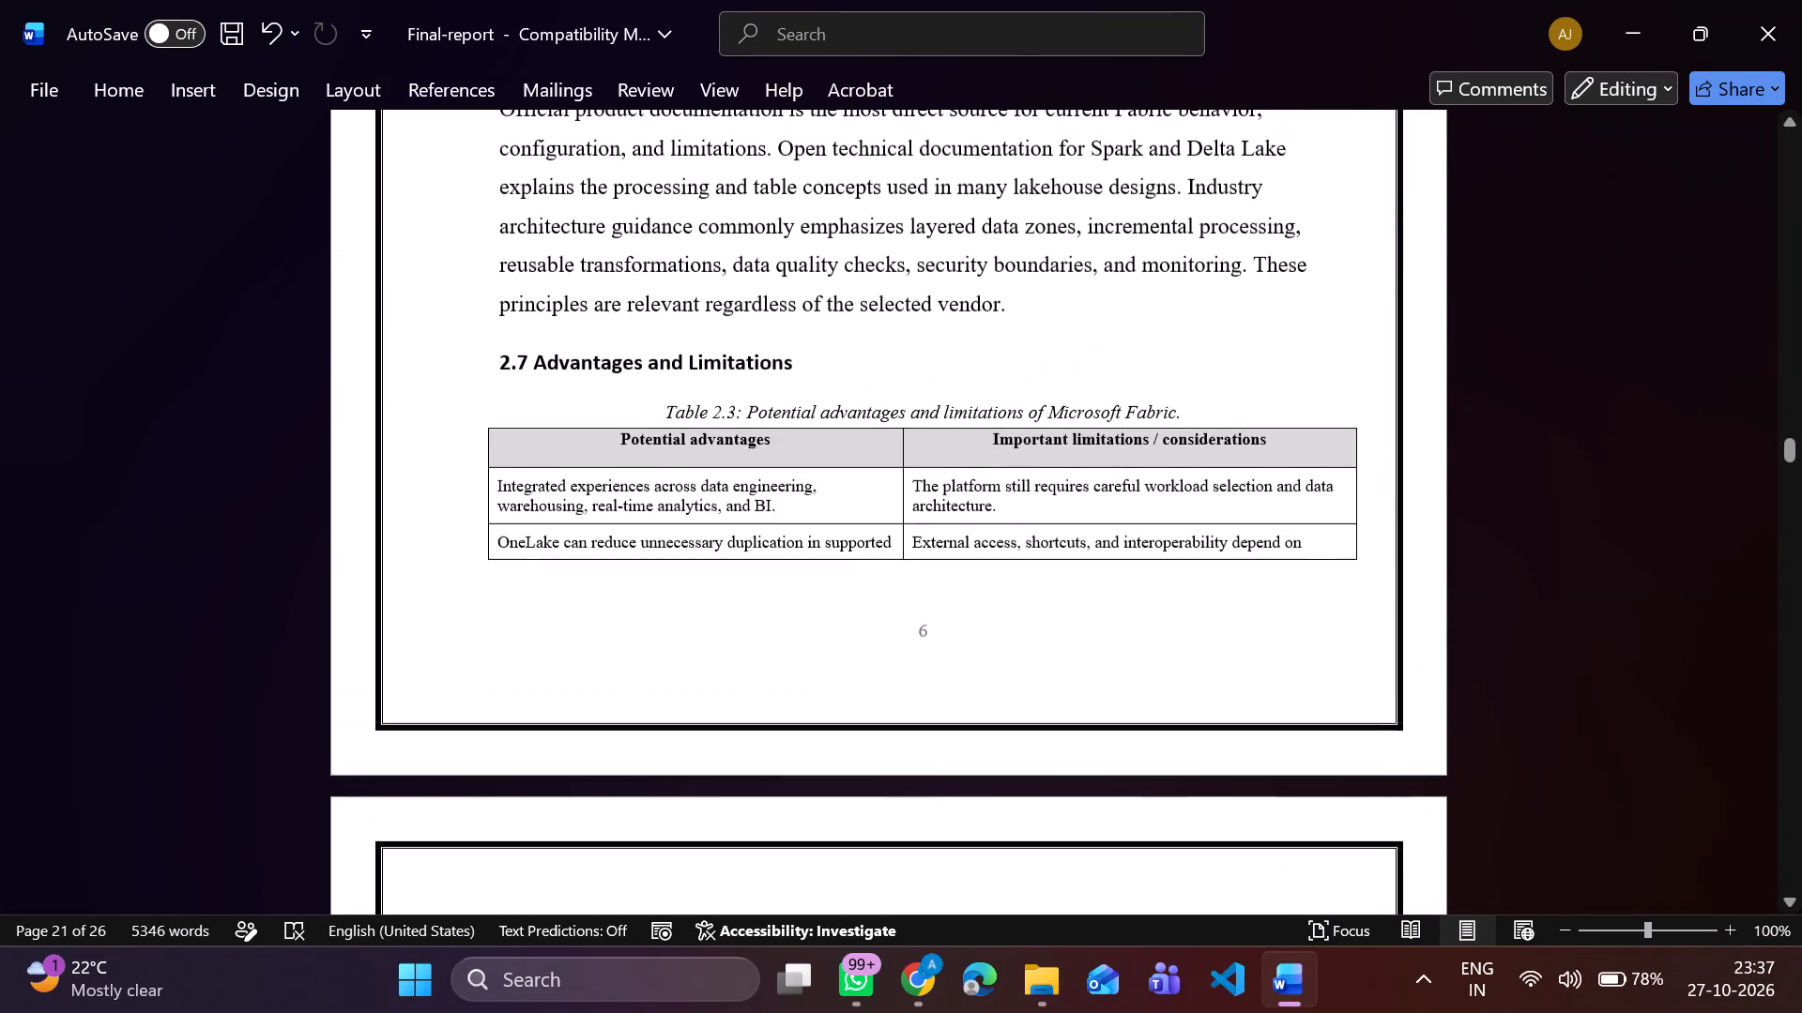
Examine how Table 2.3 in section 2.7 Advantages and Limitations splits across the two pages.
scroll(485, 454, down, 2)
scroll(485, 454, up, 3)
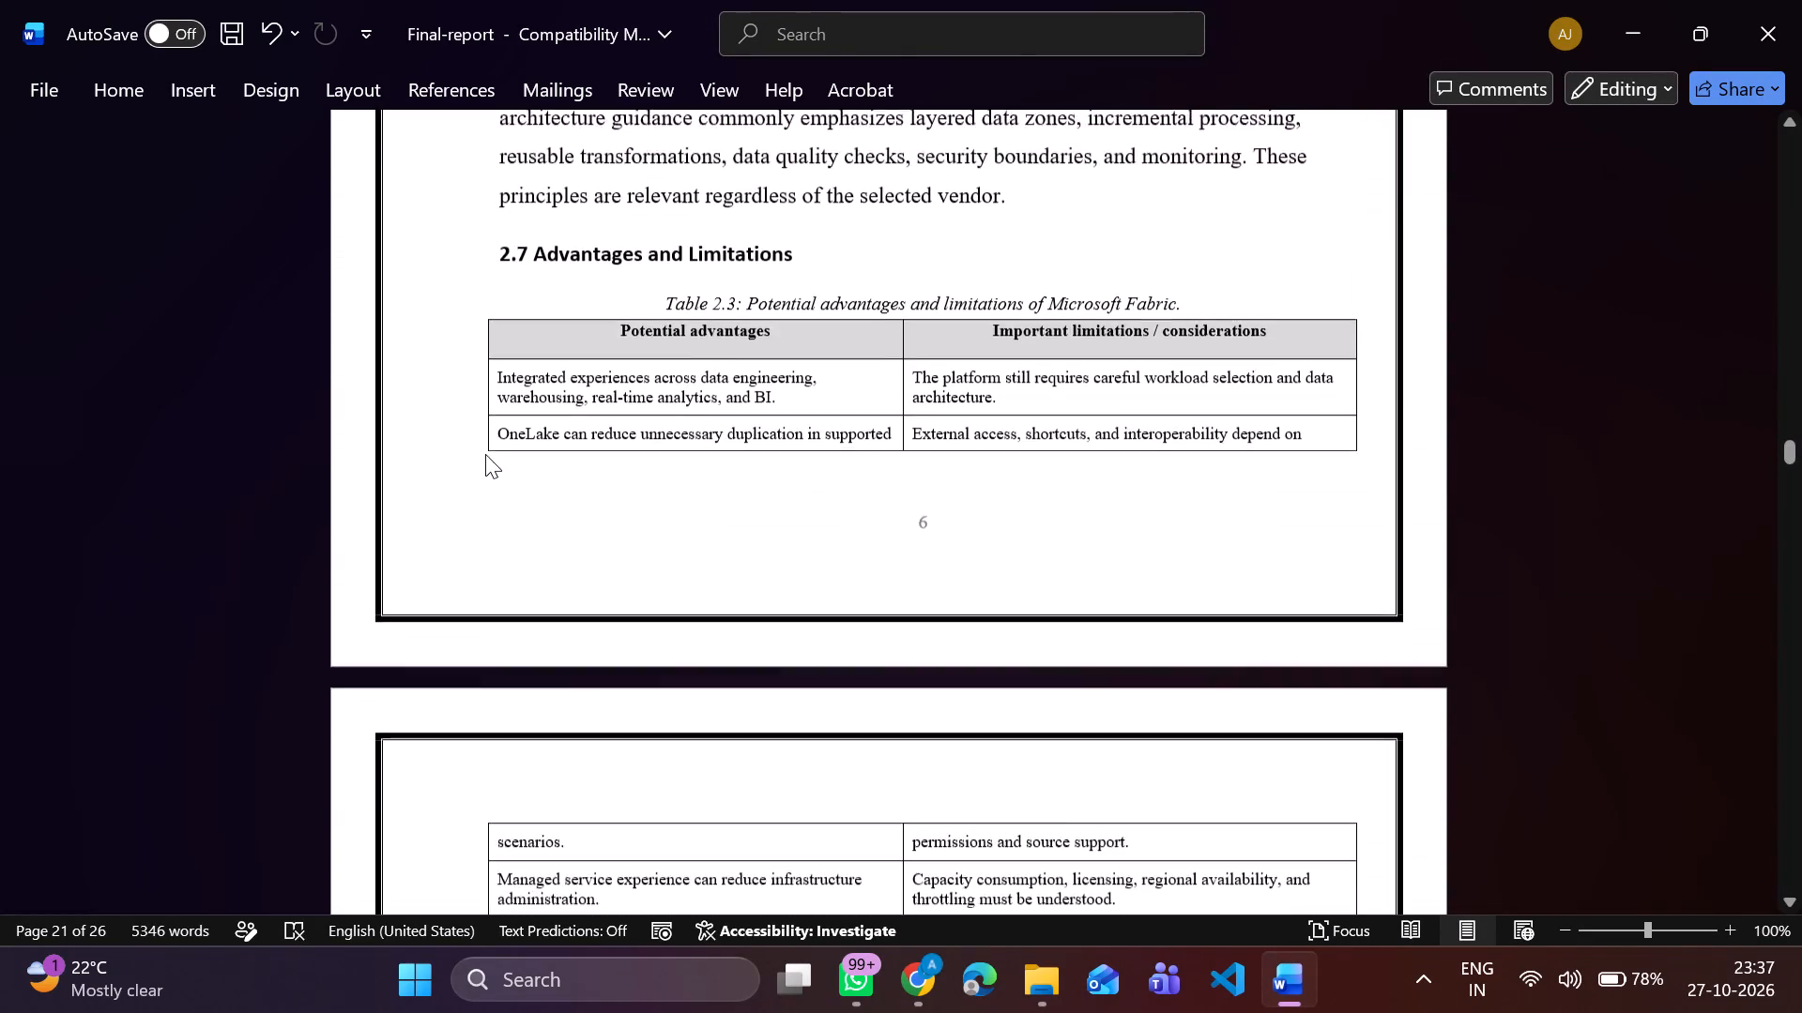
scroll(485, 454, up, 3)
scroll(485, 454, right, 1)
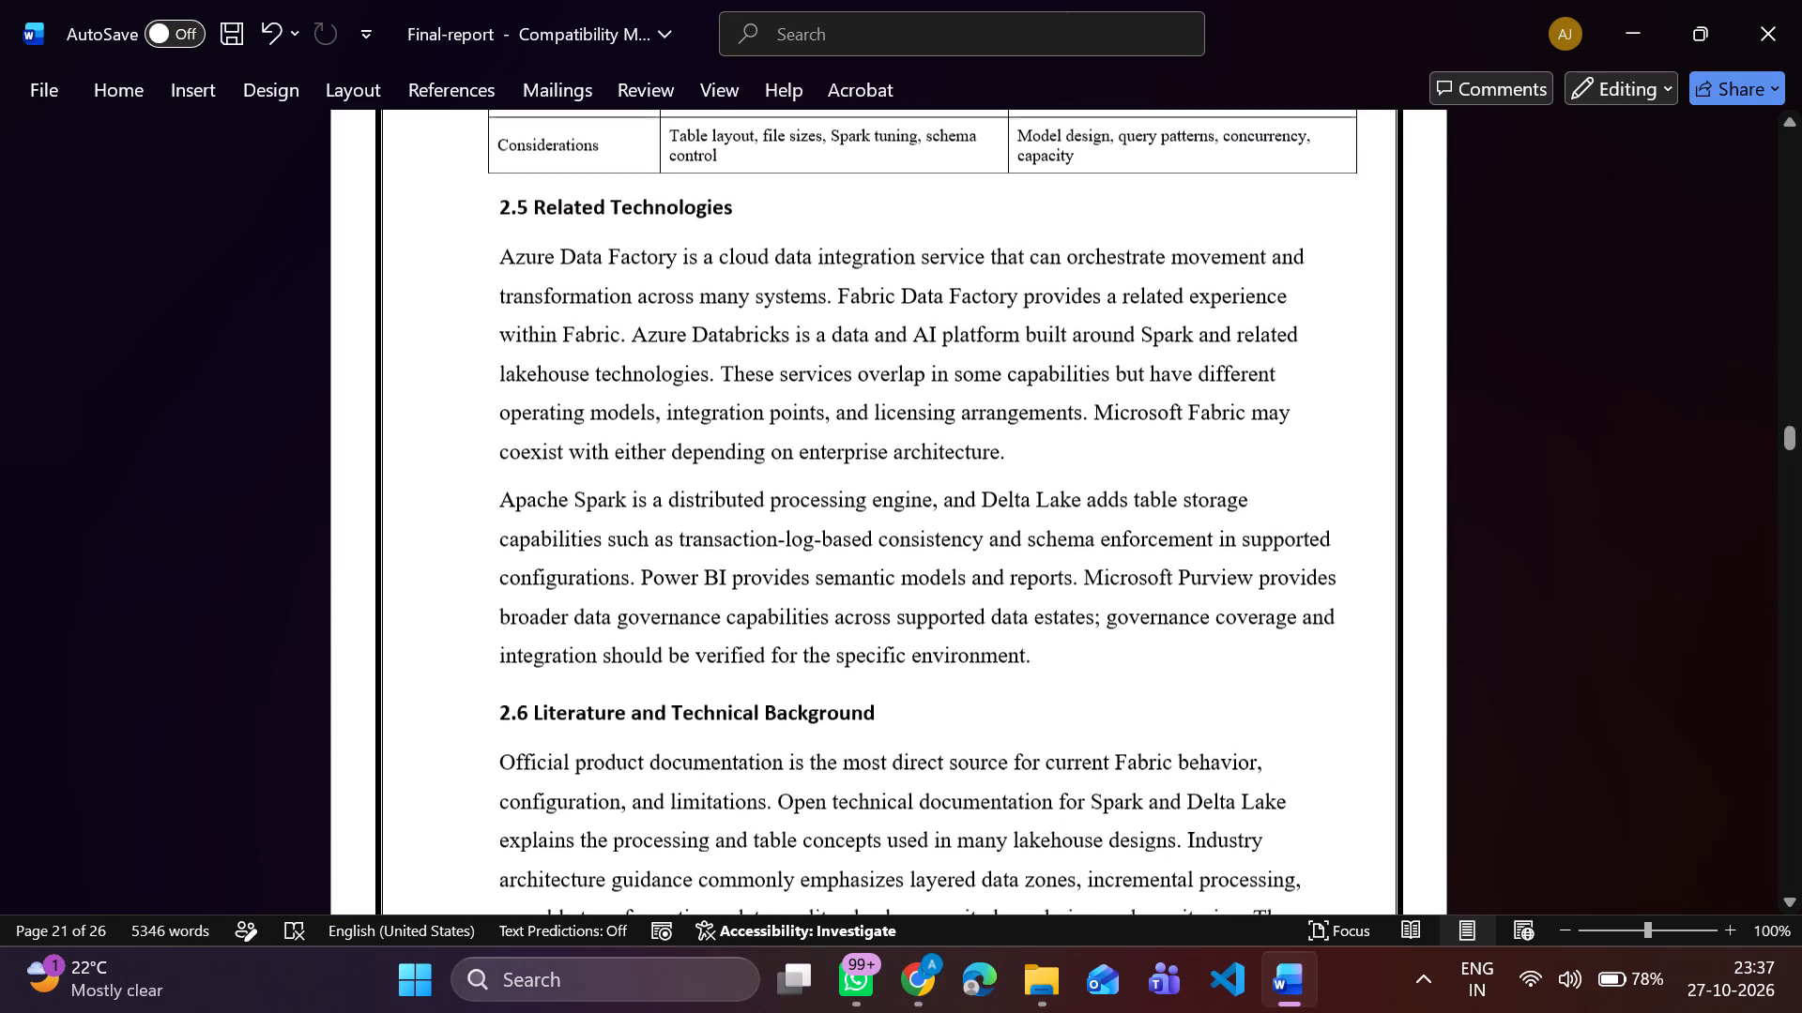
scroll(485, 454, right, 1)
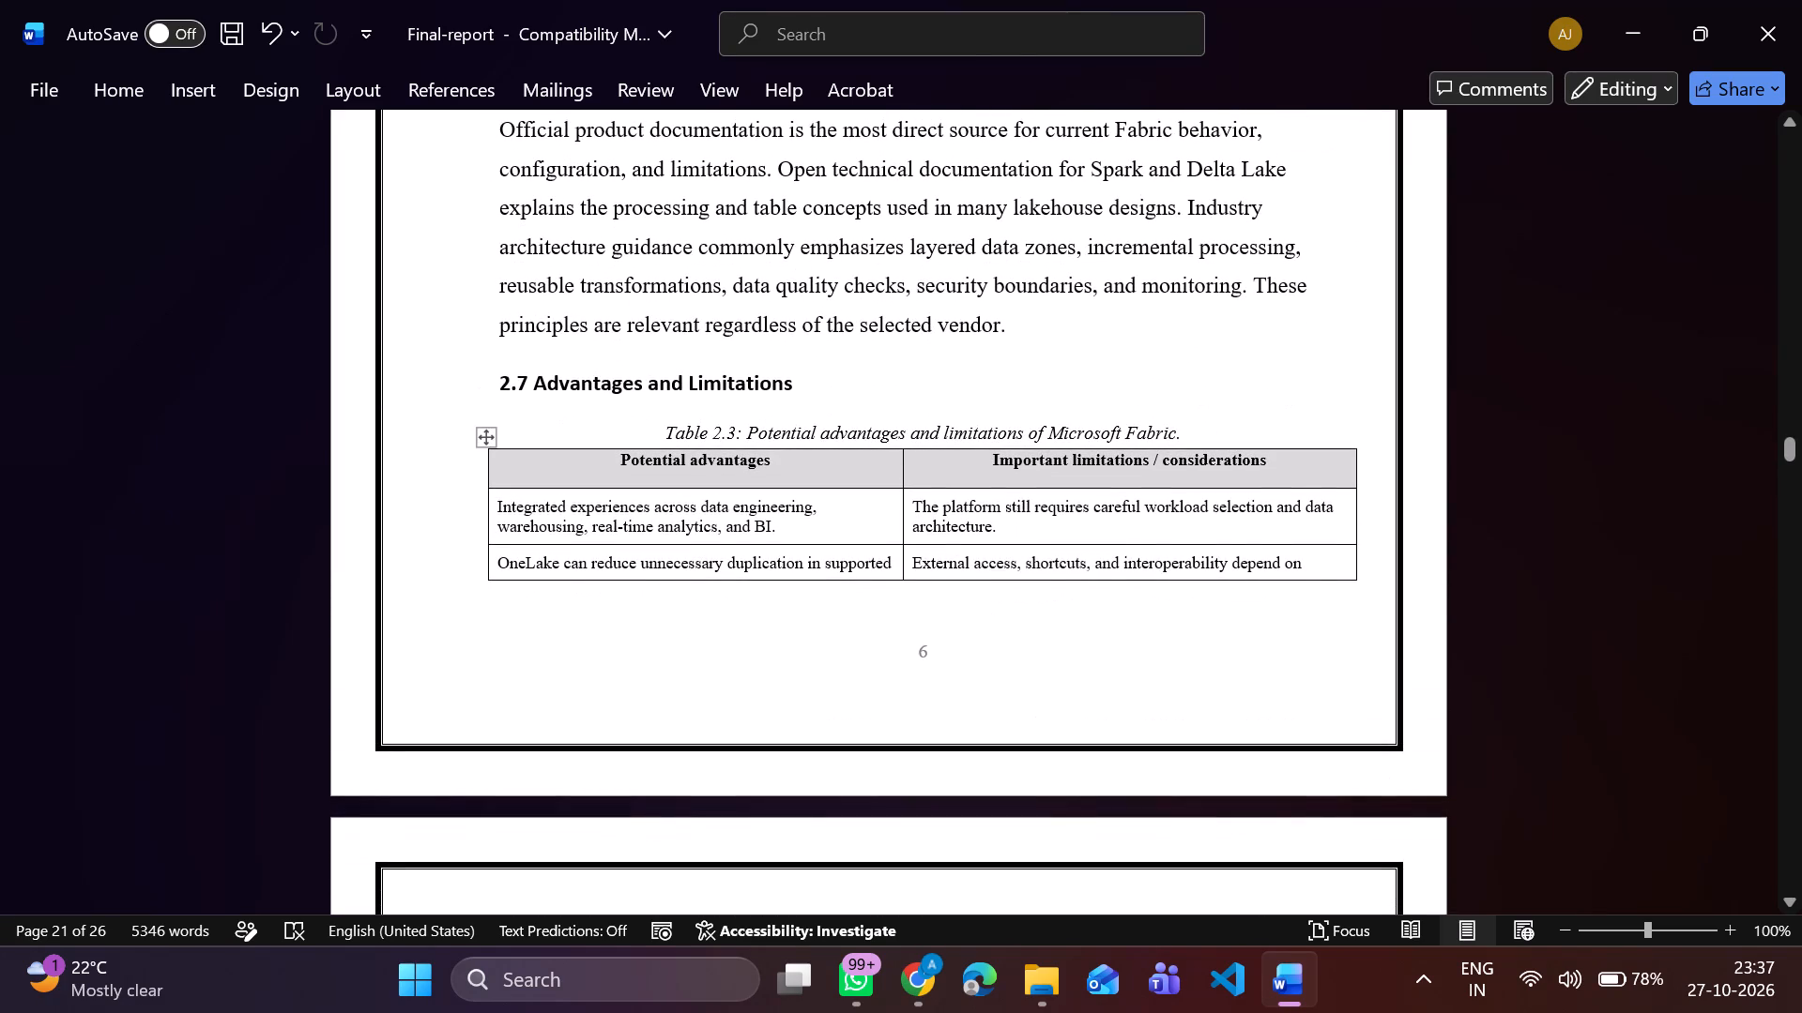
scroll(863, 439, down, 3)
scroll(863, 439, up, 2)
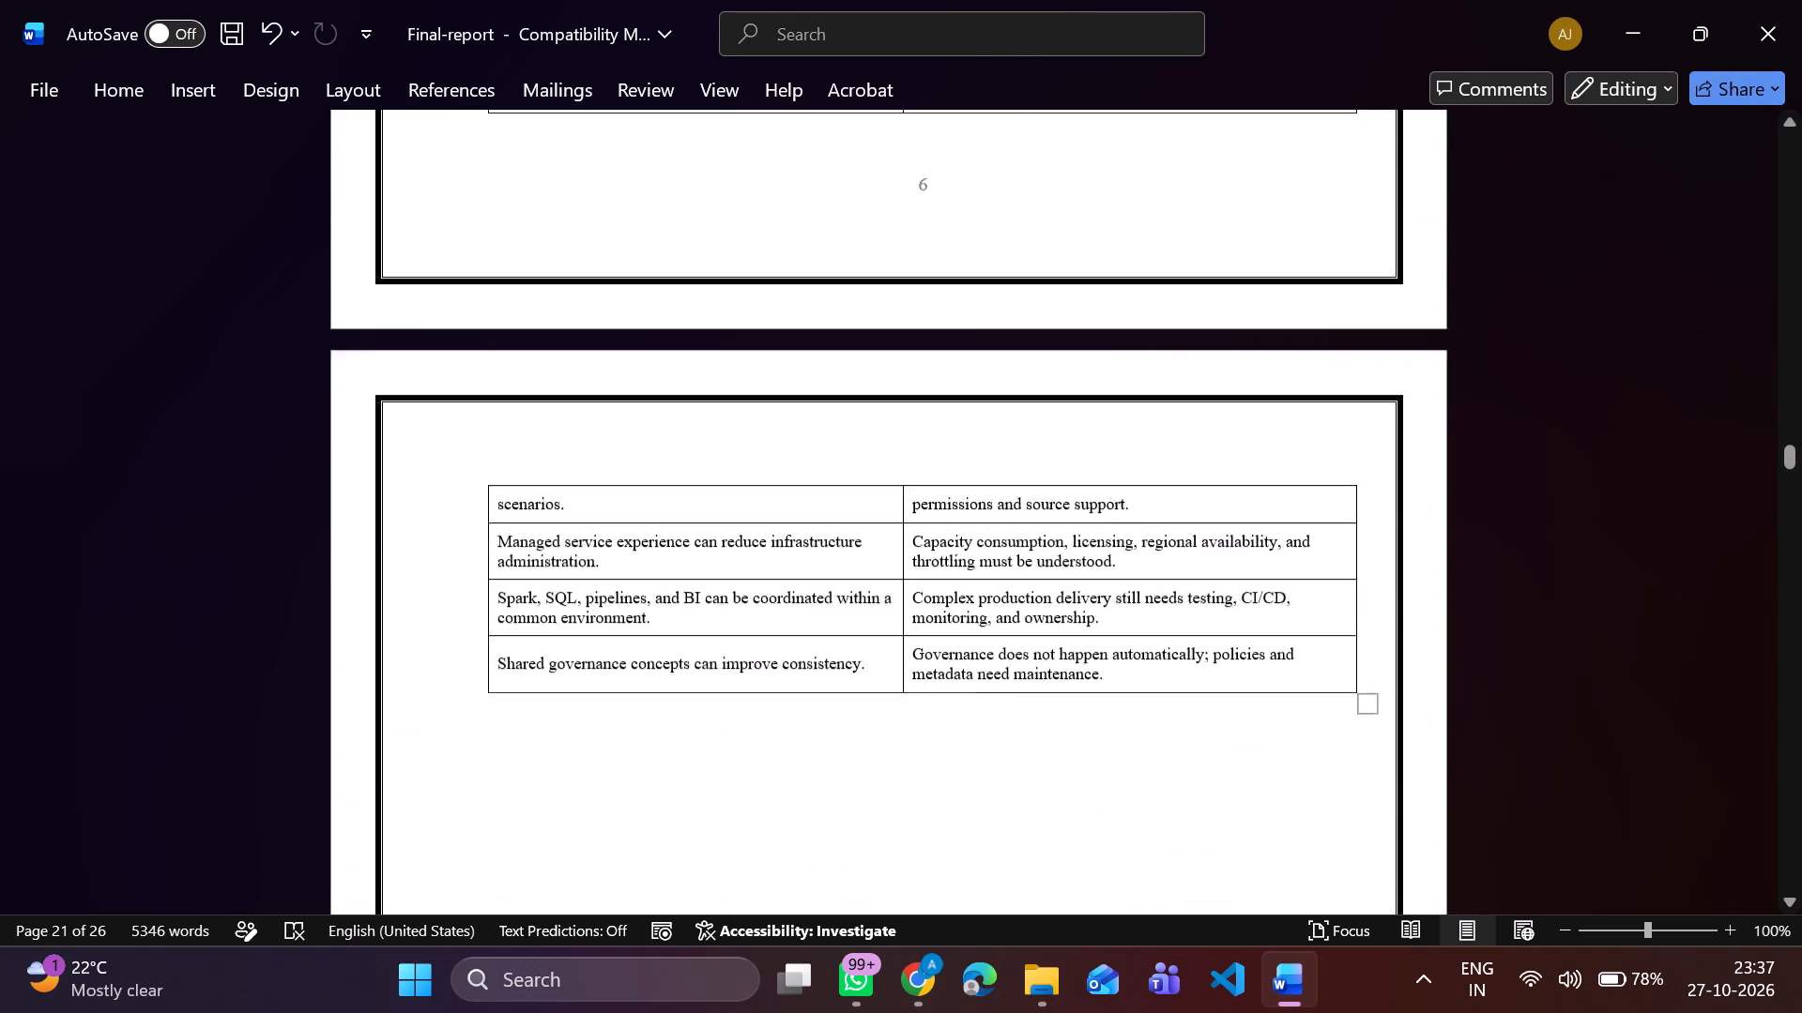
scroll(863, 439, up, 1)
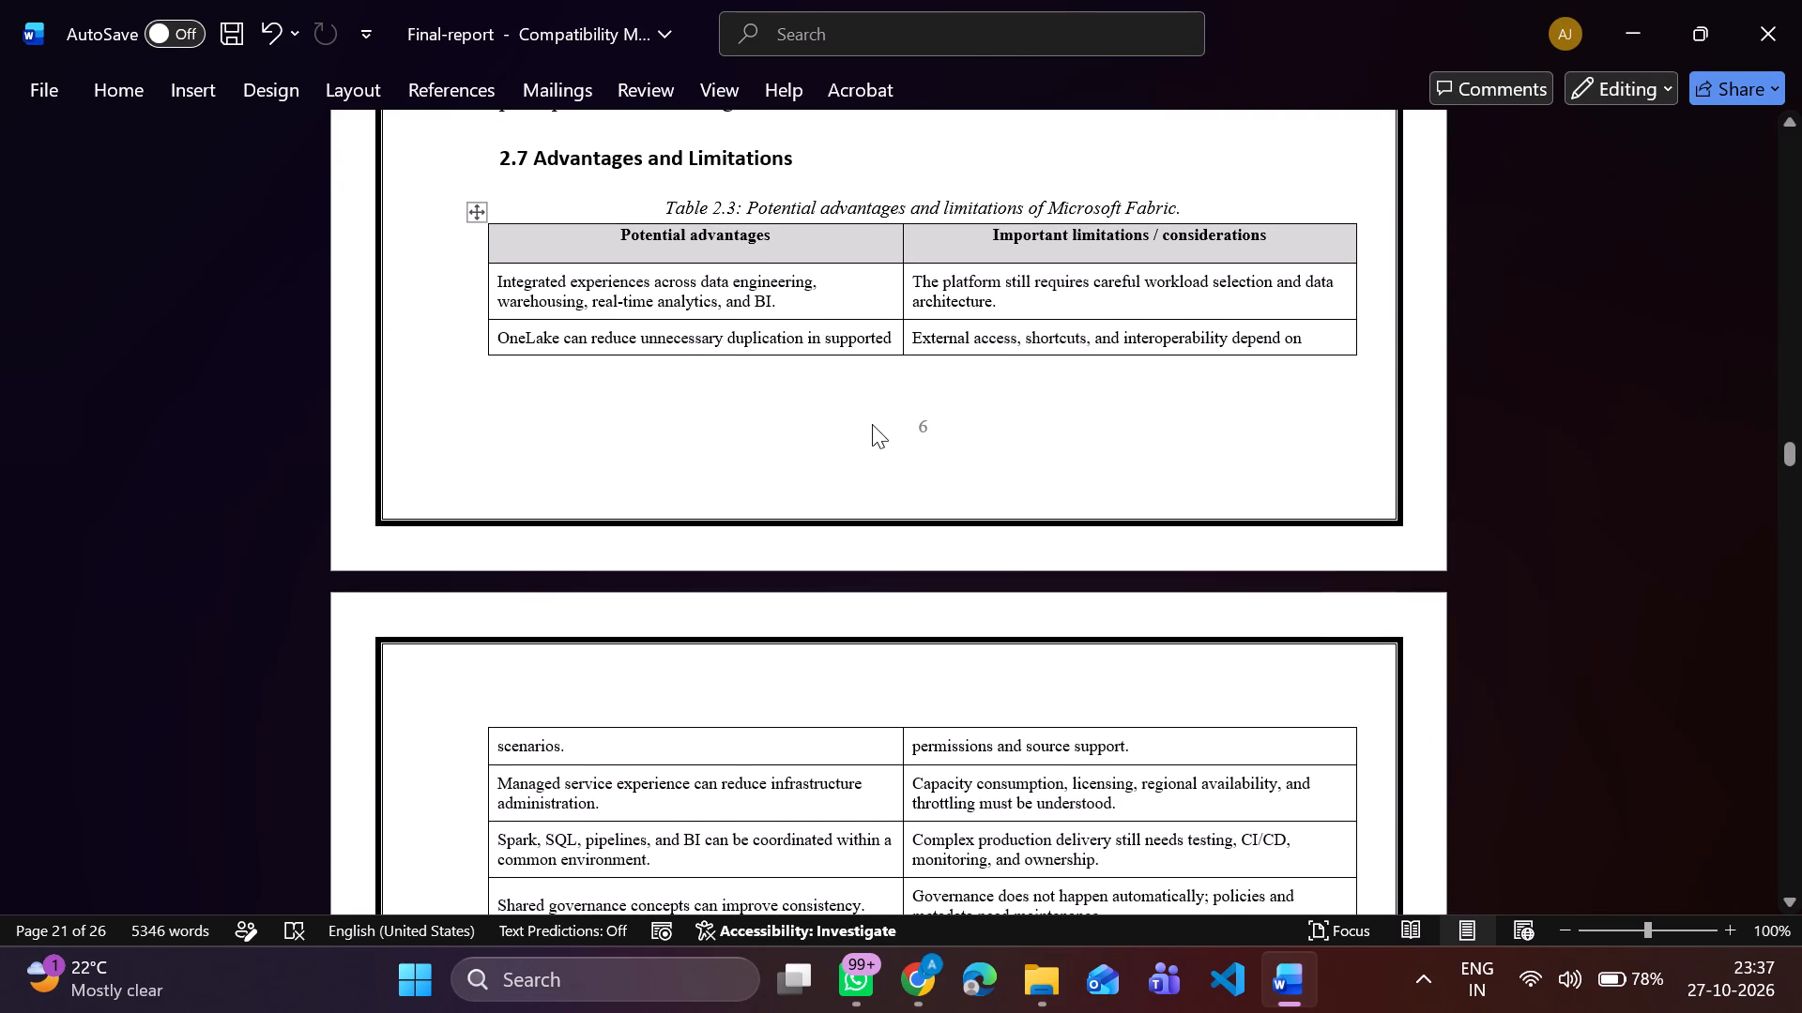
Review the page layout backwards from section 2.6 through the rest of Chapter II and Chapter I, including Table 2.2 and the architecture figure.
scroll(872, 424, up, 3)
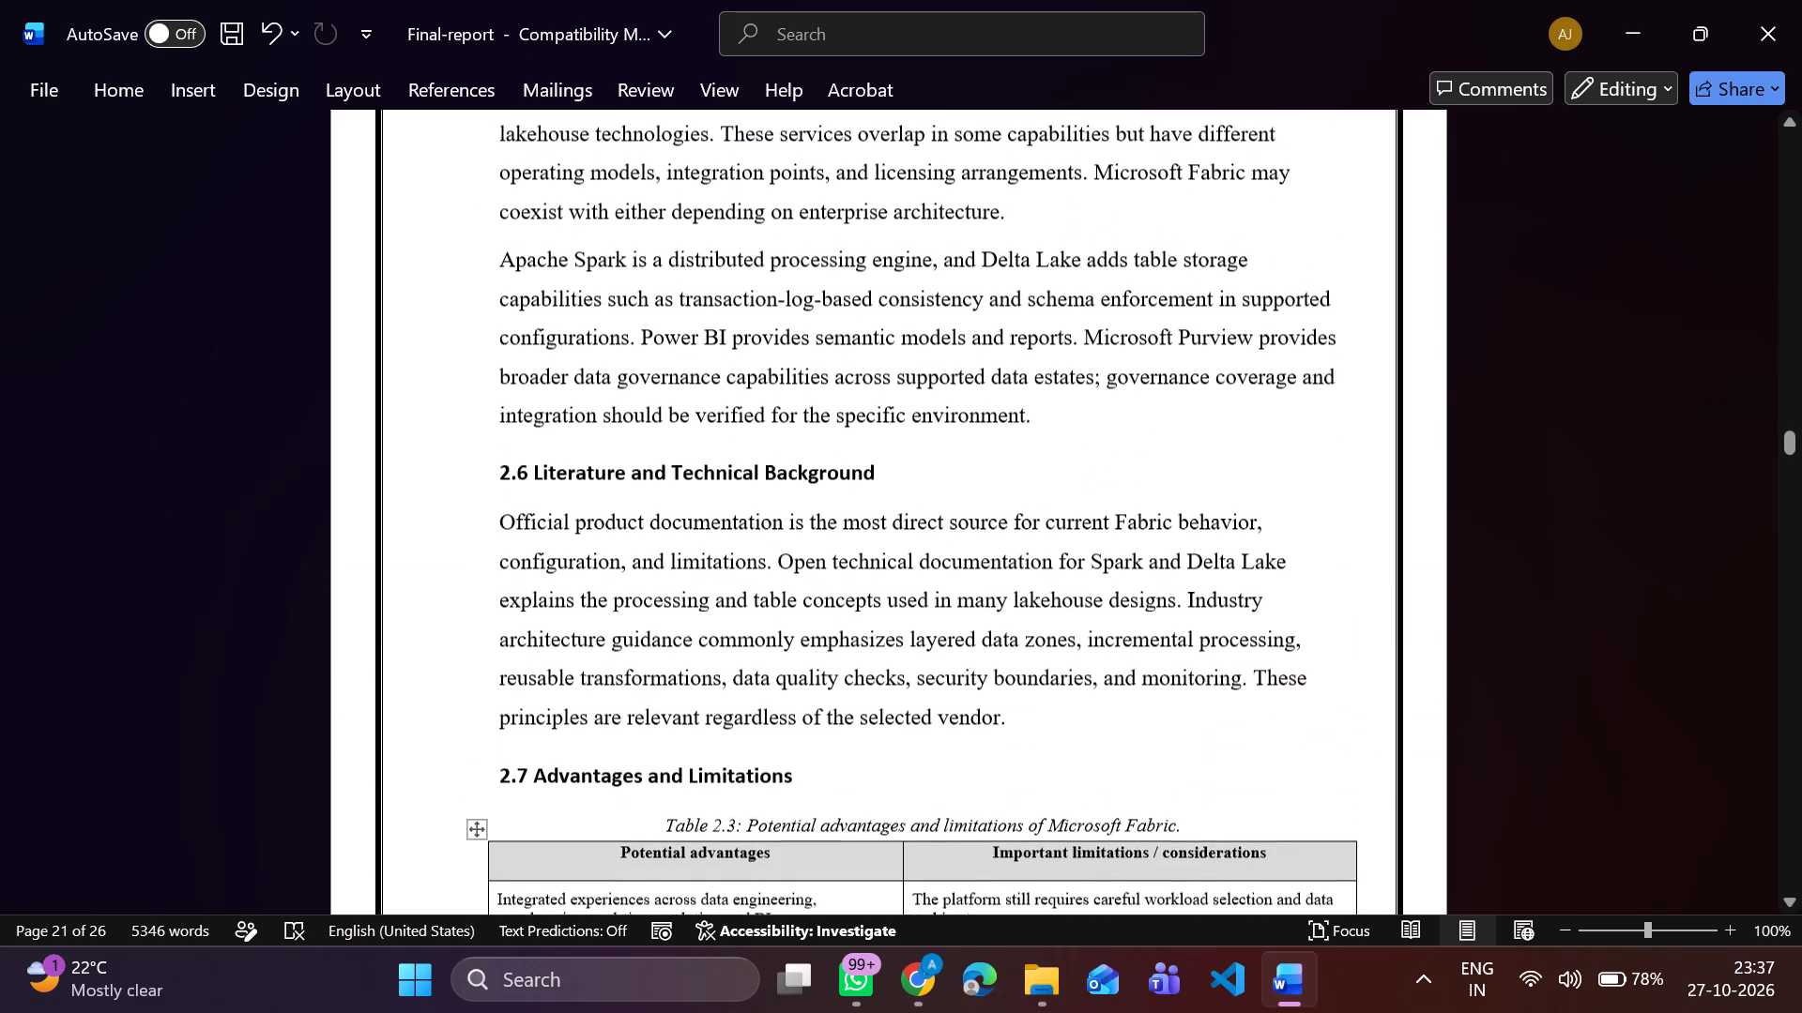
scroll(872, 424, up, 3)
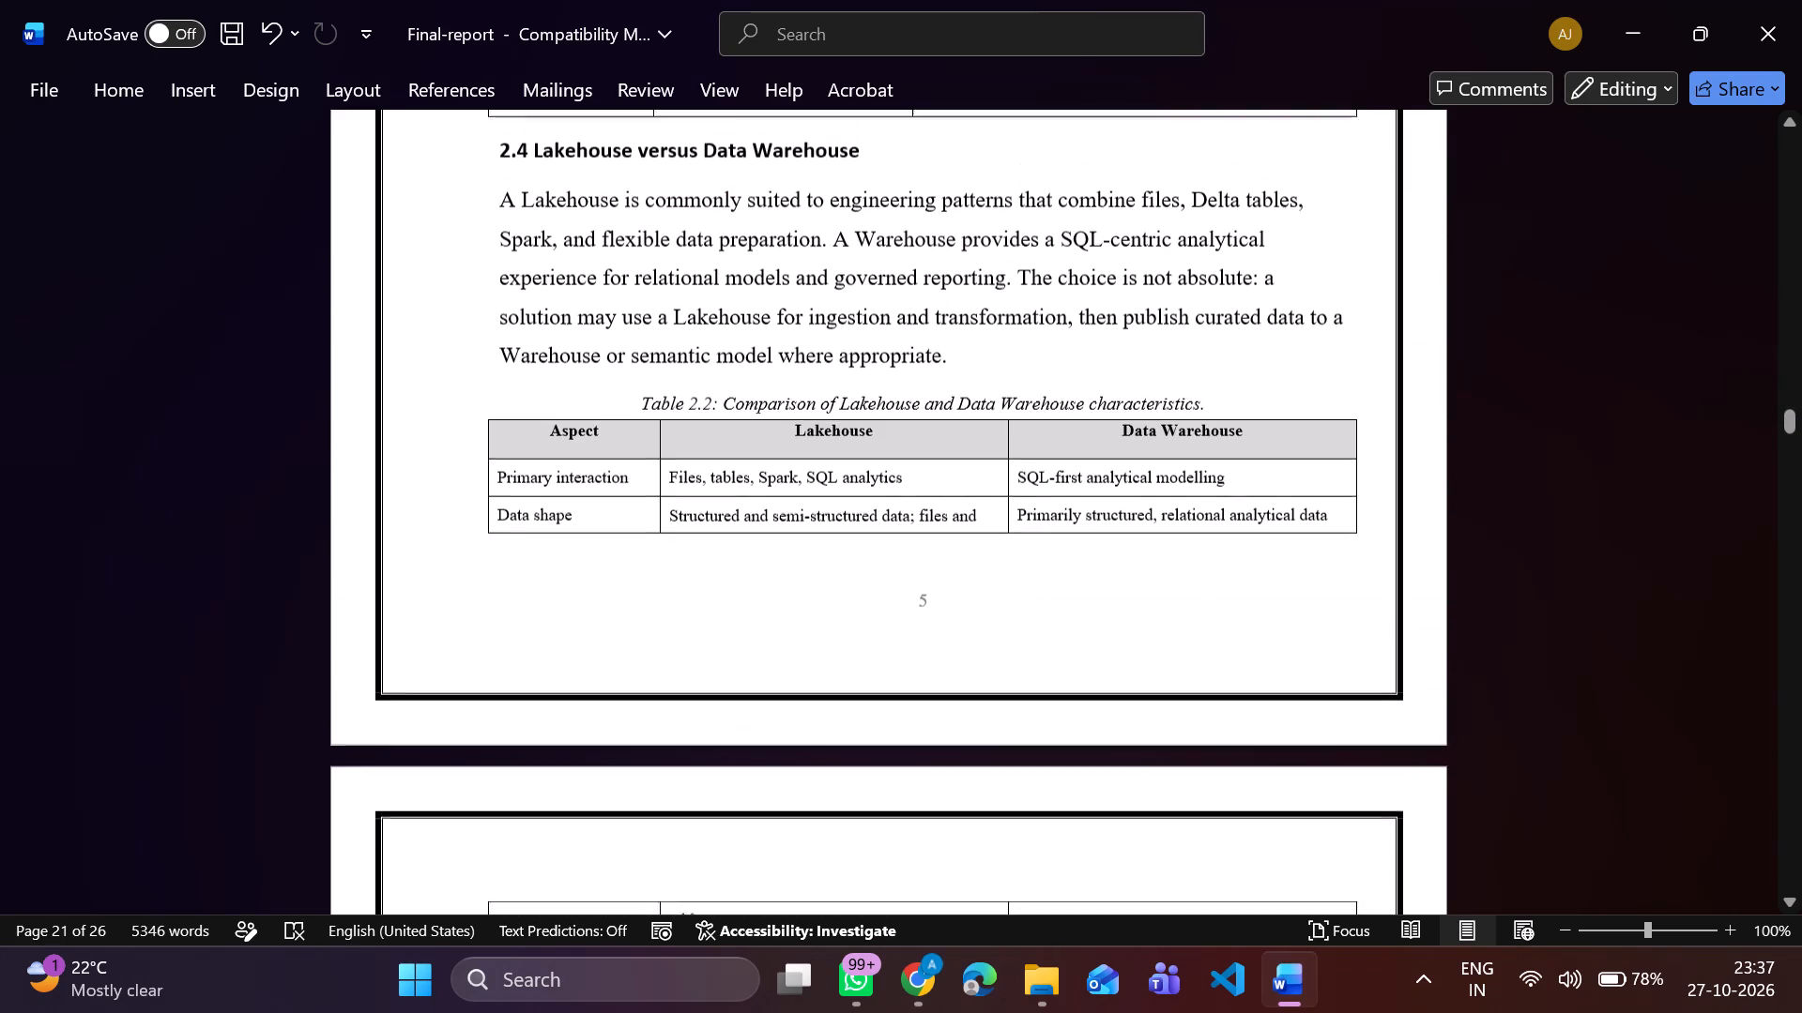
scroll(872, 424, up, 3)
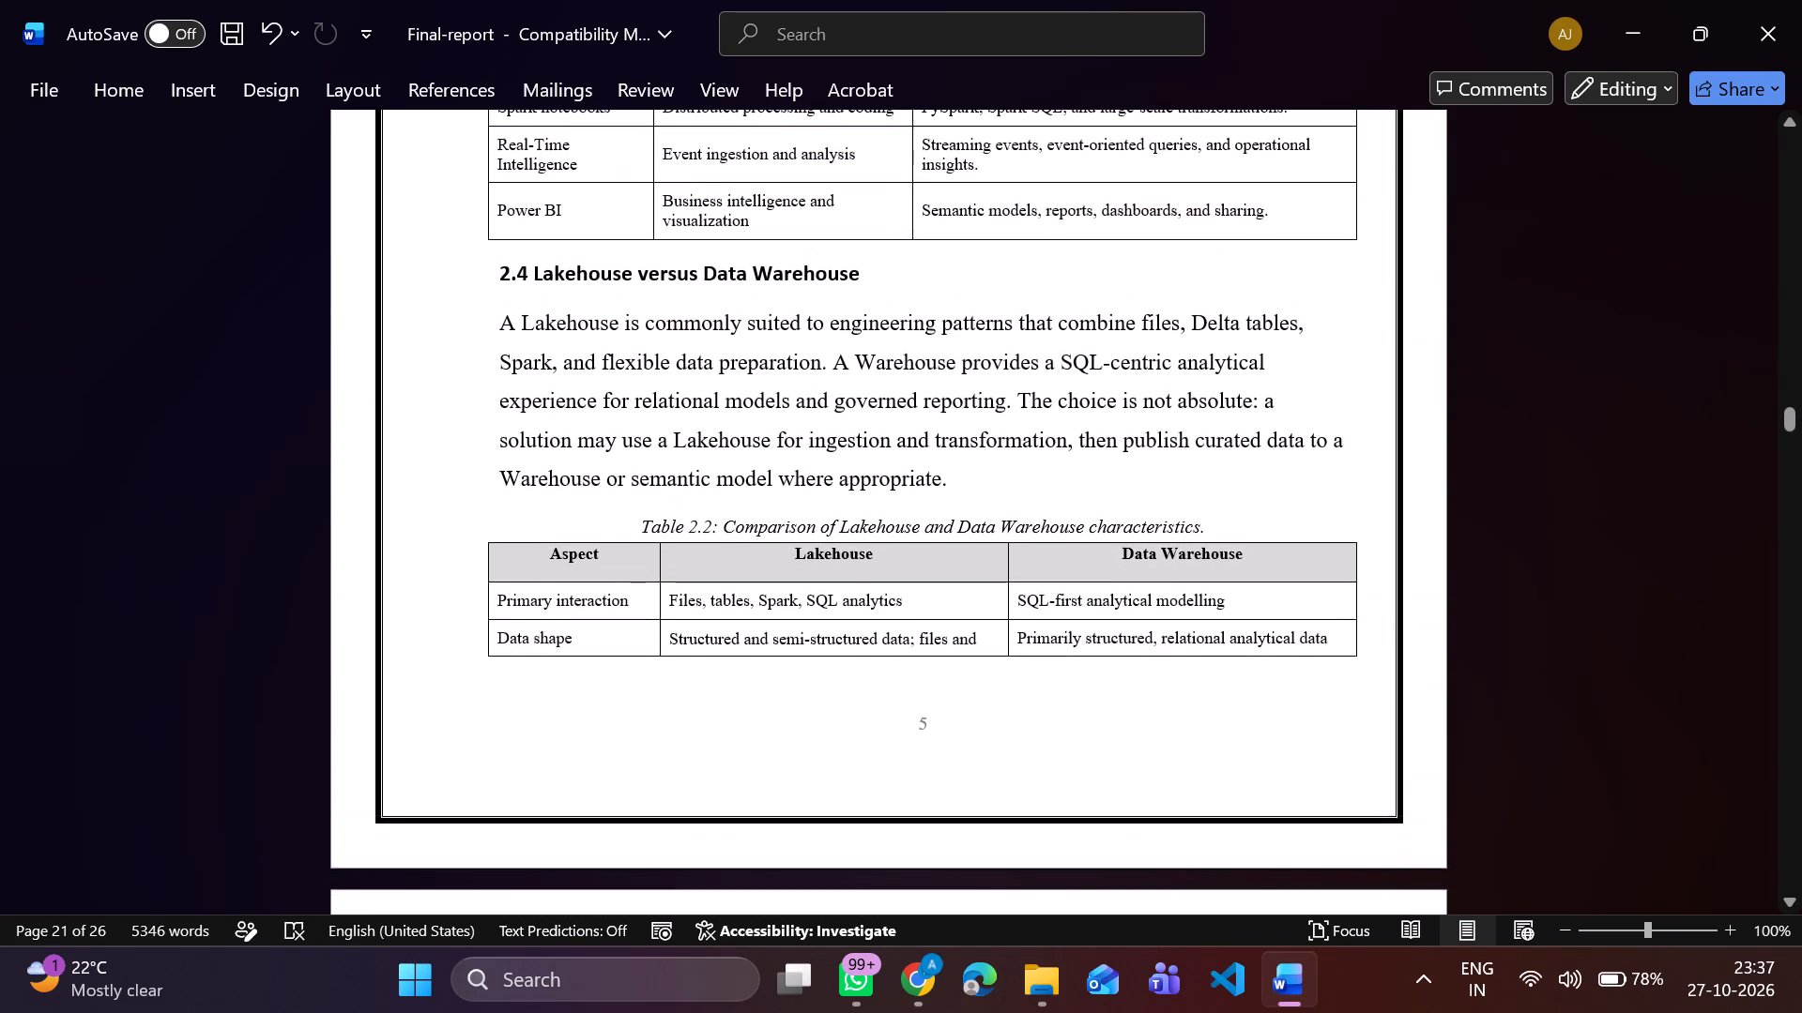
scroll(872, 424, up, 6)
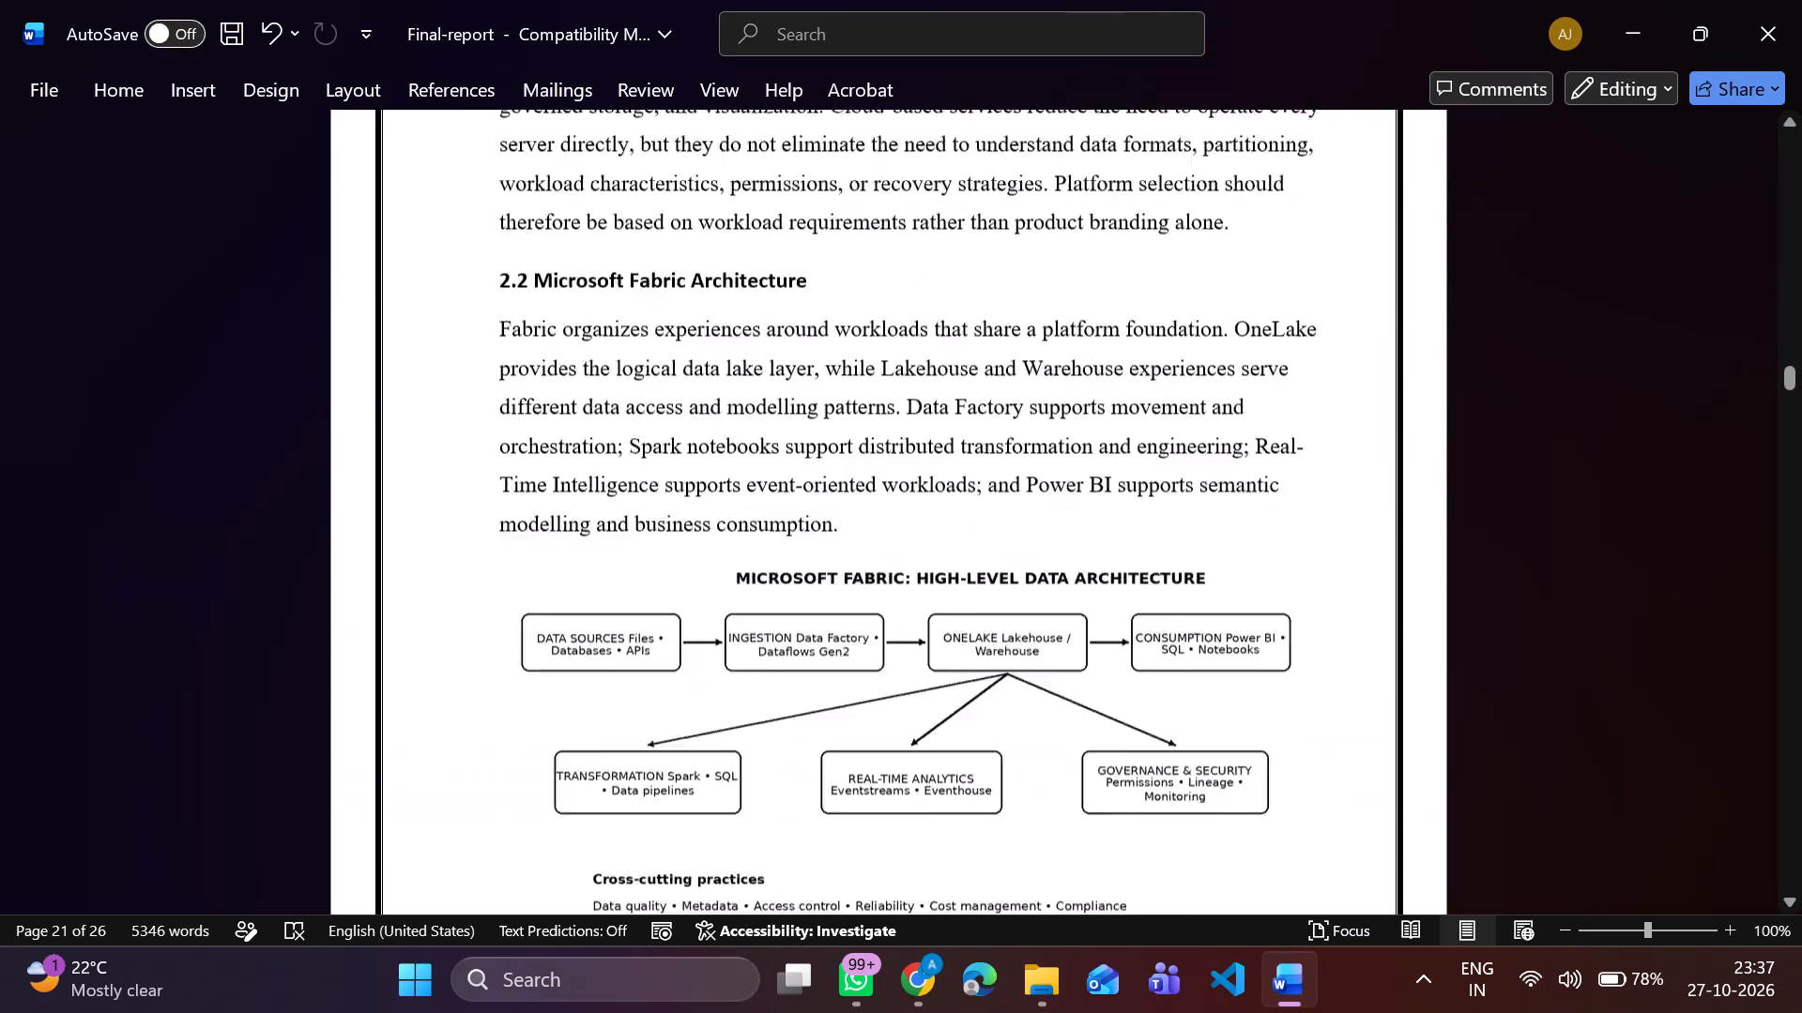
scroll(872, 424, up, 6)
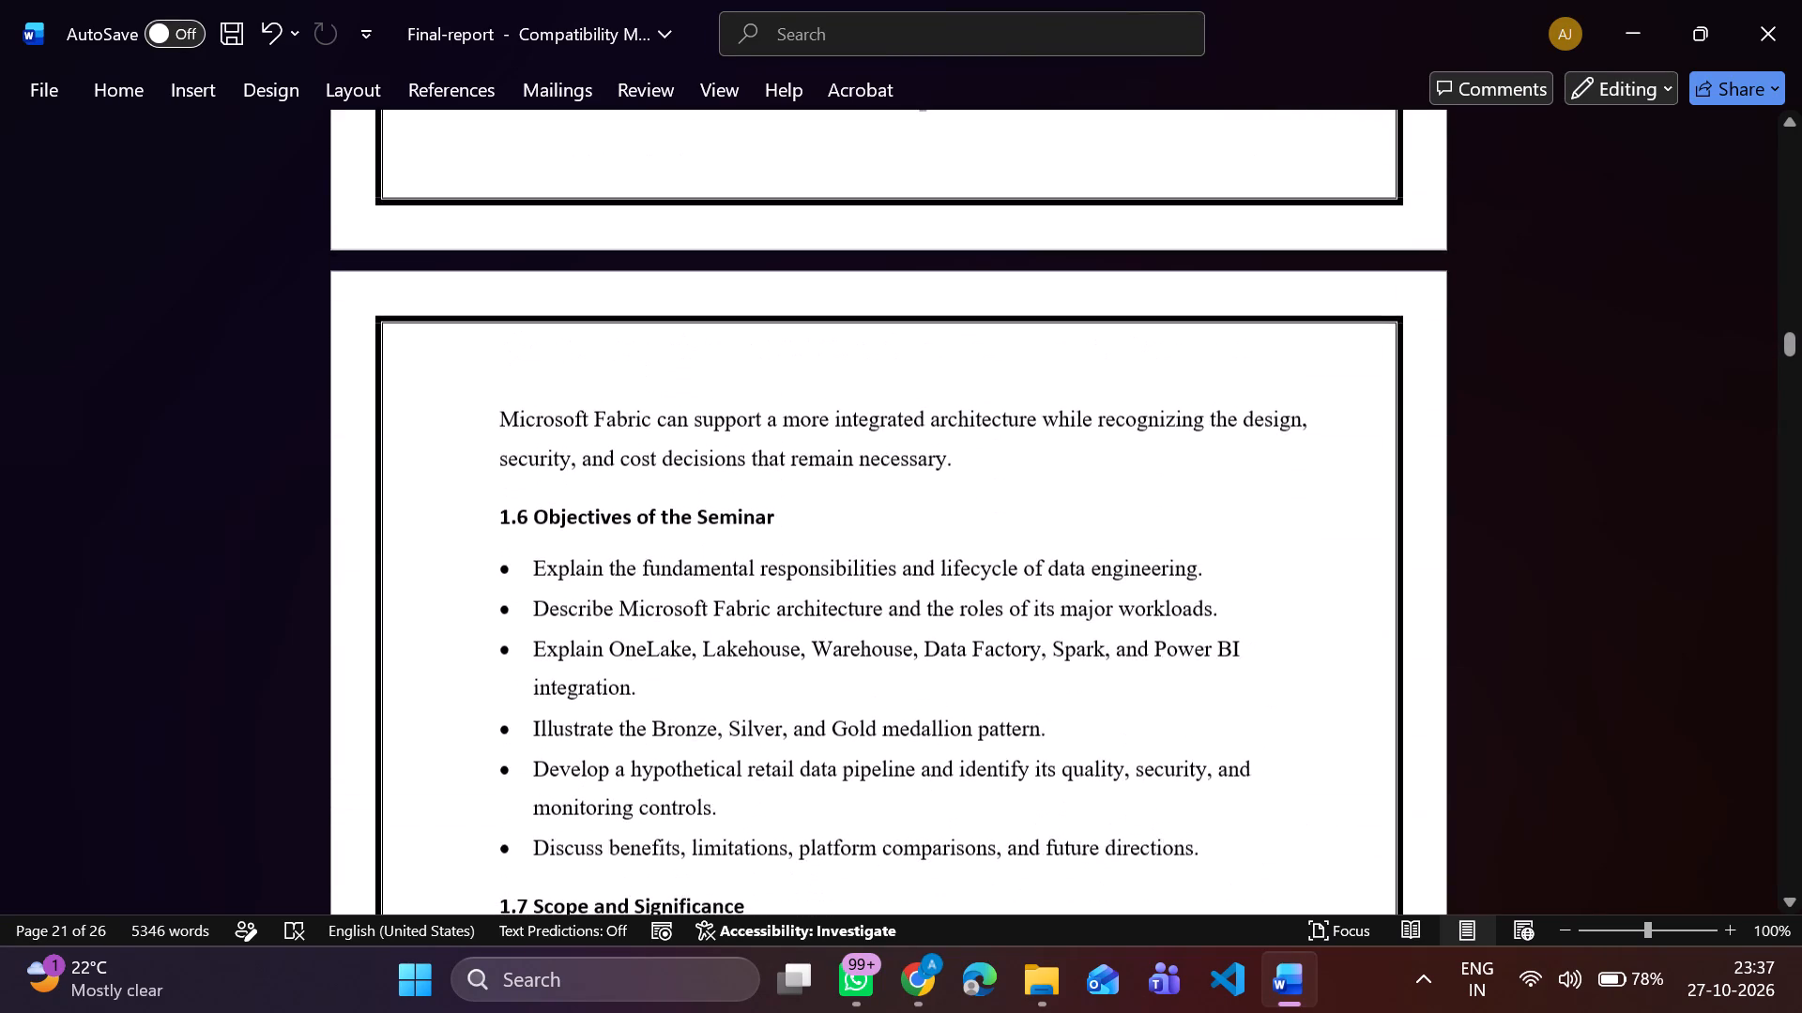
scroll(872, 424, up, 5)
Review the front matter backwards from the end of the Abstract to the start of the List of Contents table.
scroll(872, 424, up, 3)
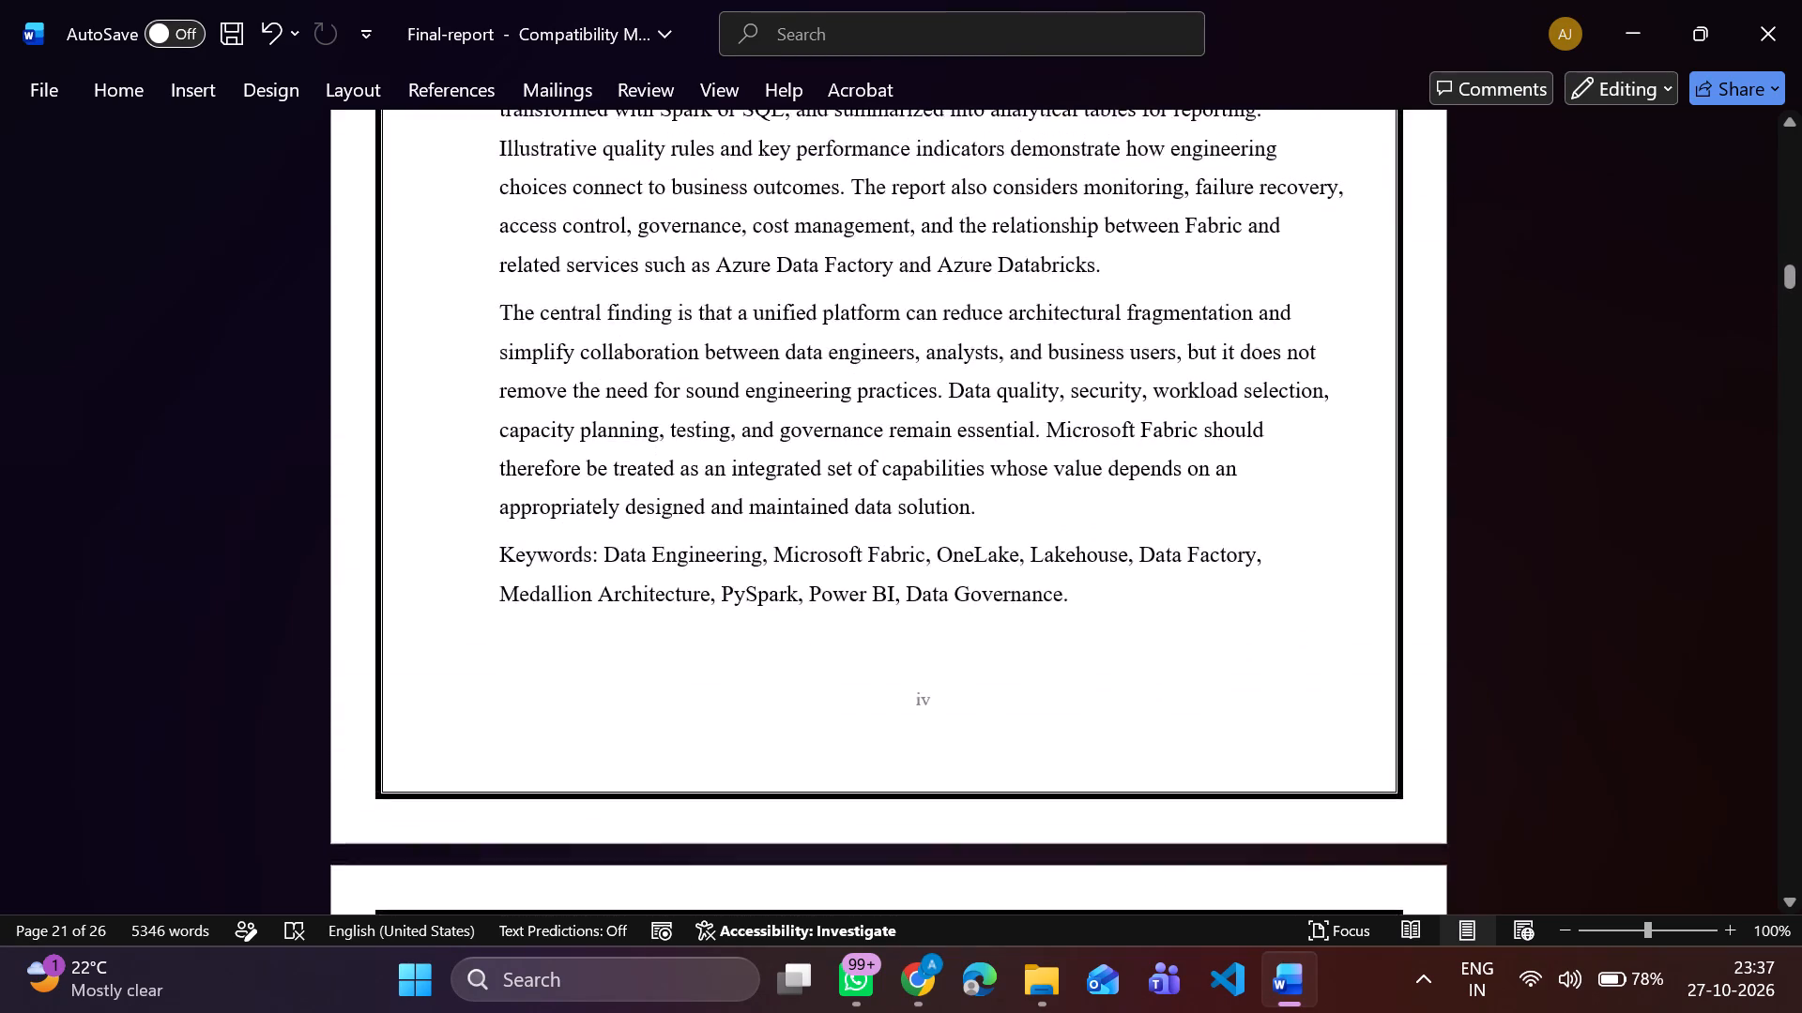
scroll(872, 424, up, 2)
scroll(872, 424, down, 1)
scroll(872, 424, up, 2)
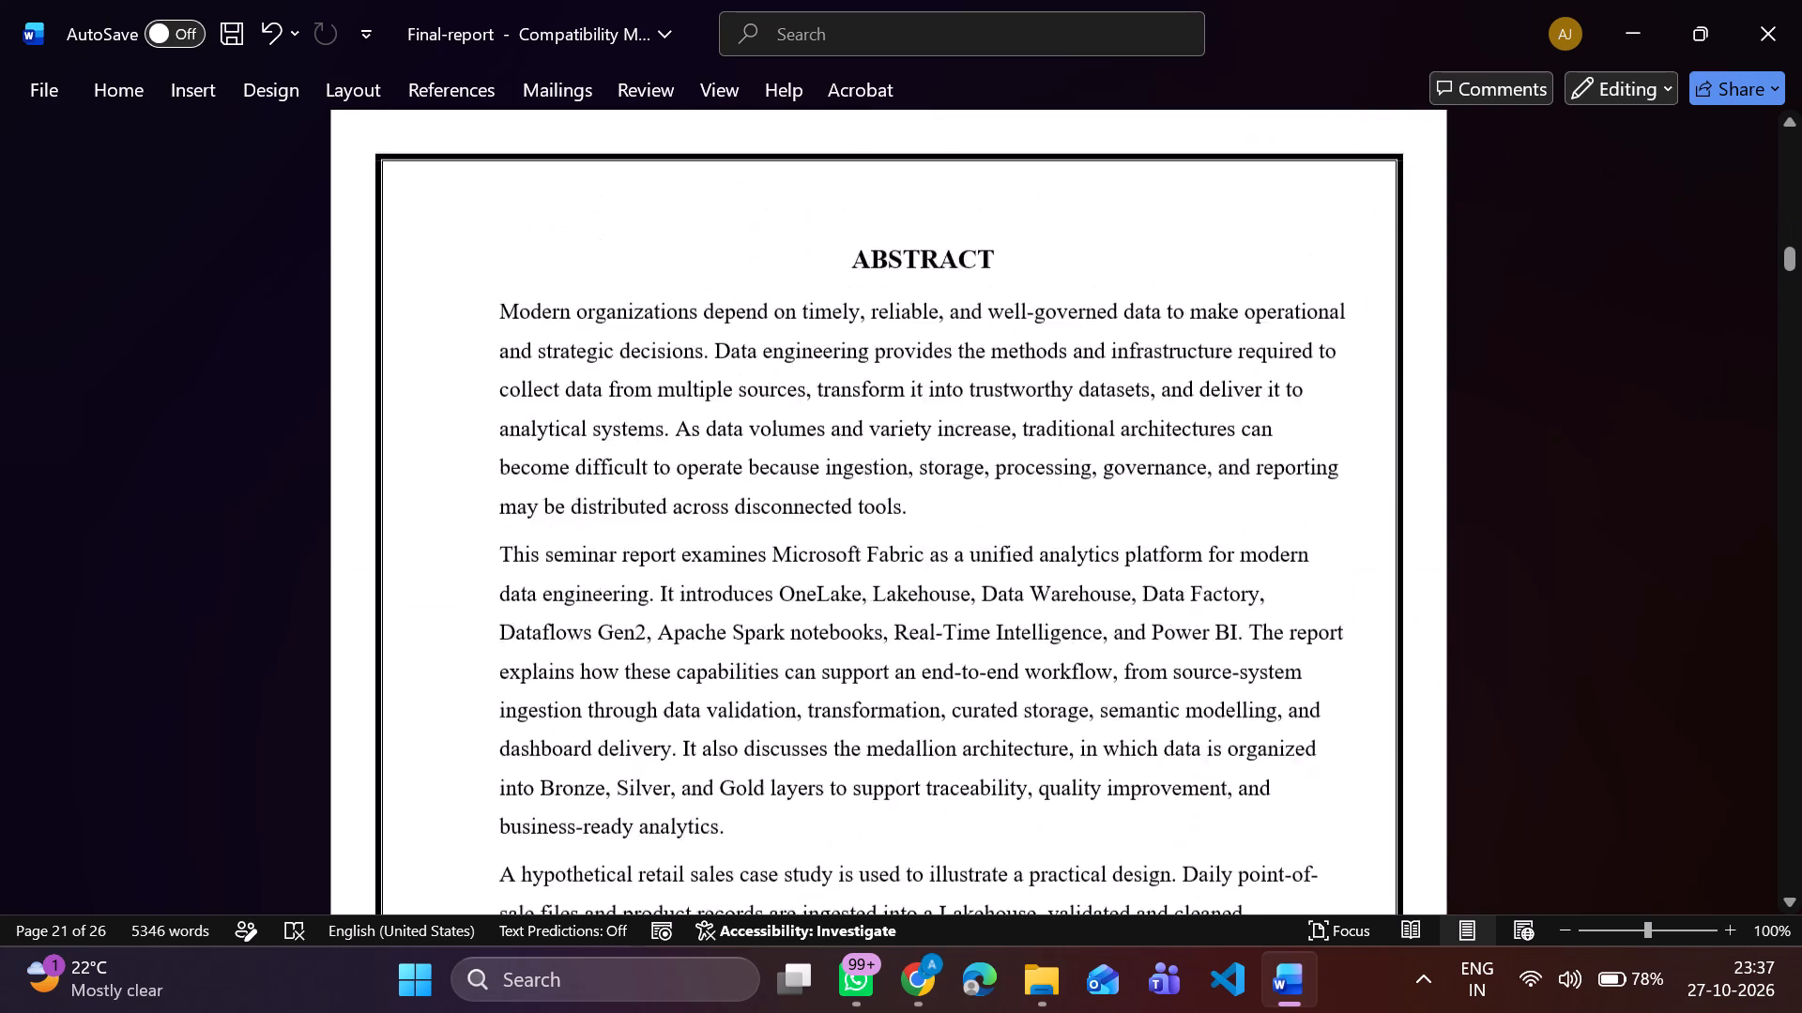
scroll(872, 424, up, 6)
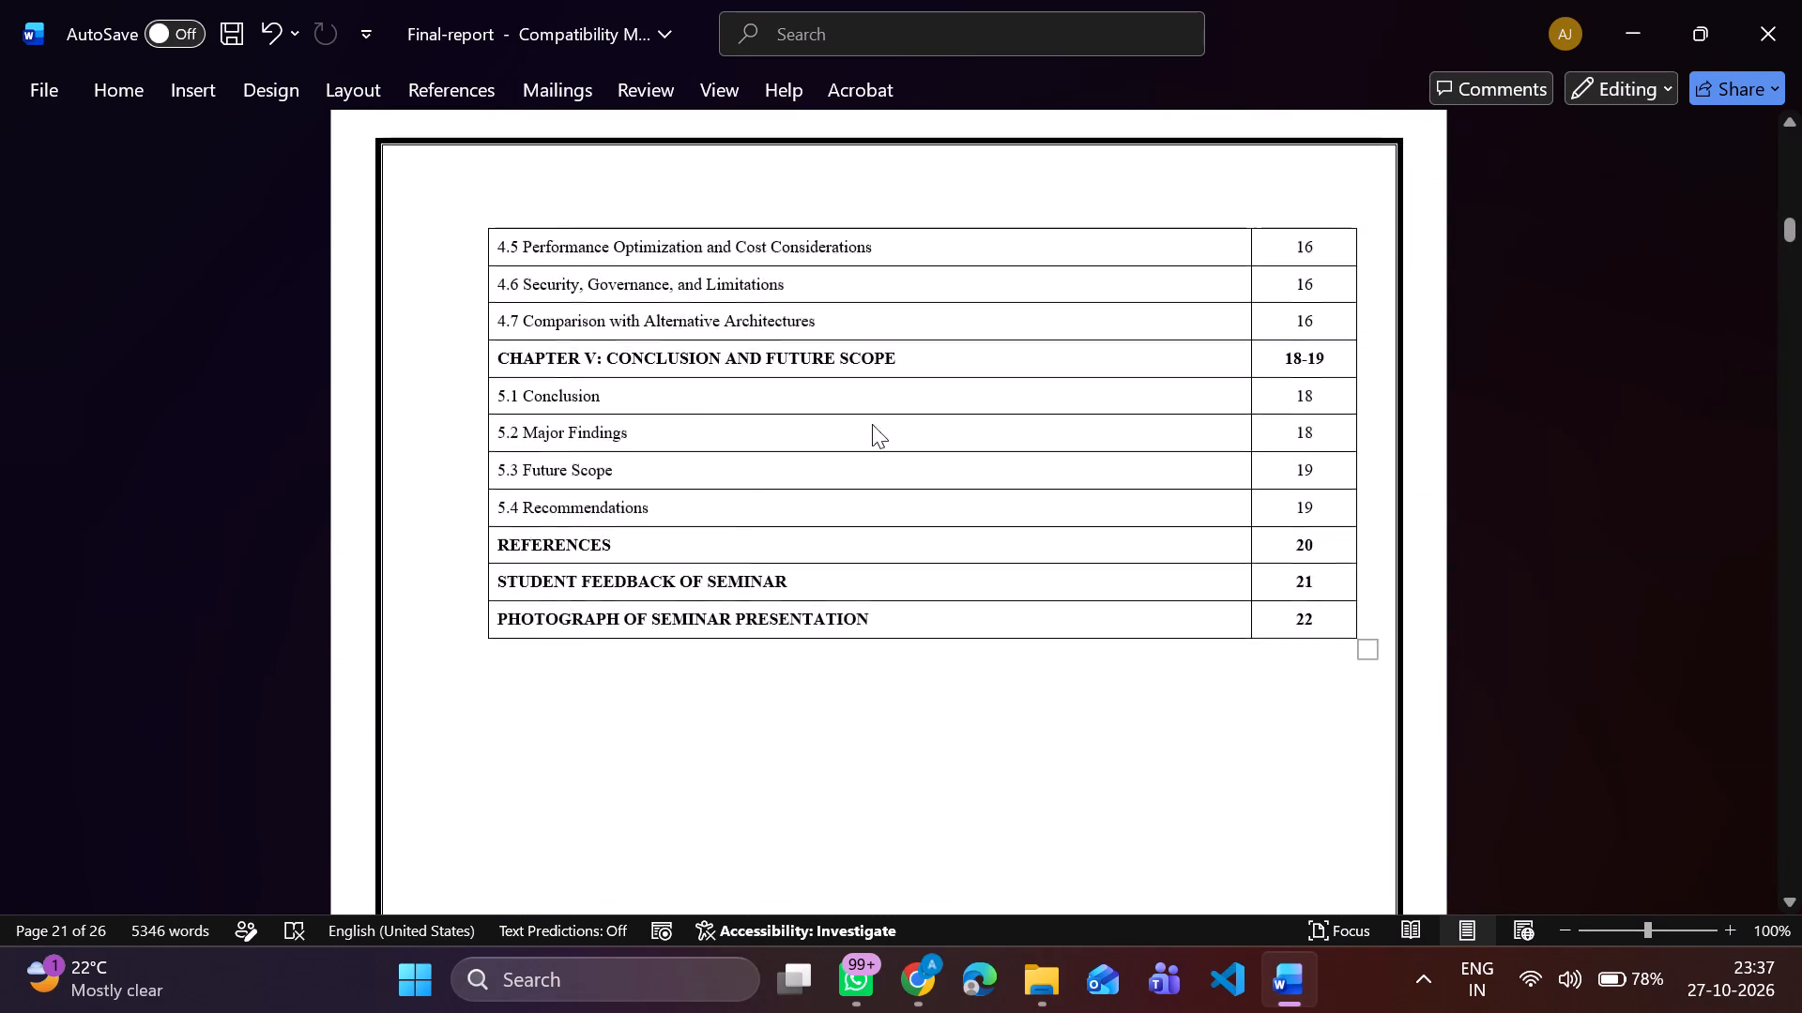
scroll(872, 424, up, 3)
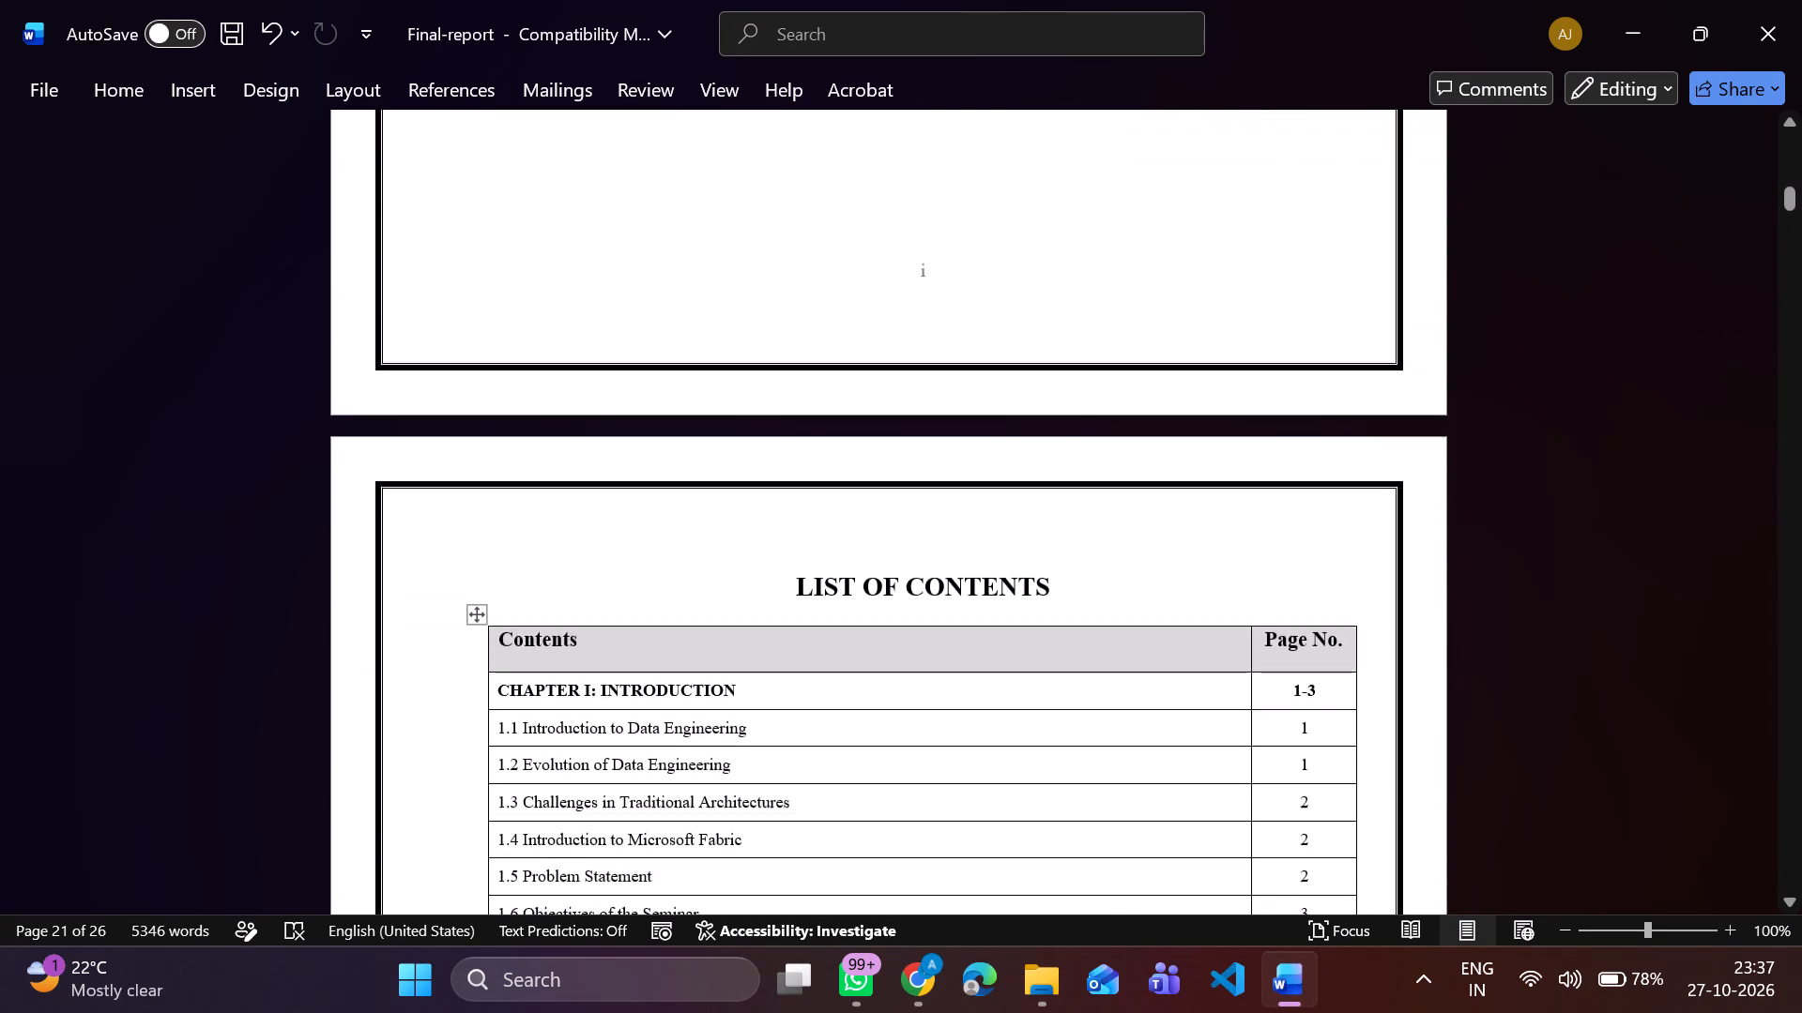
scroll(872, 424, up, 1)
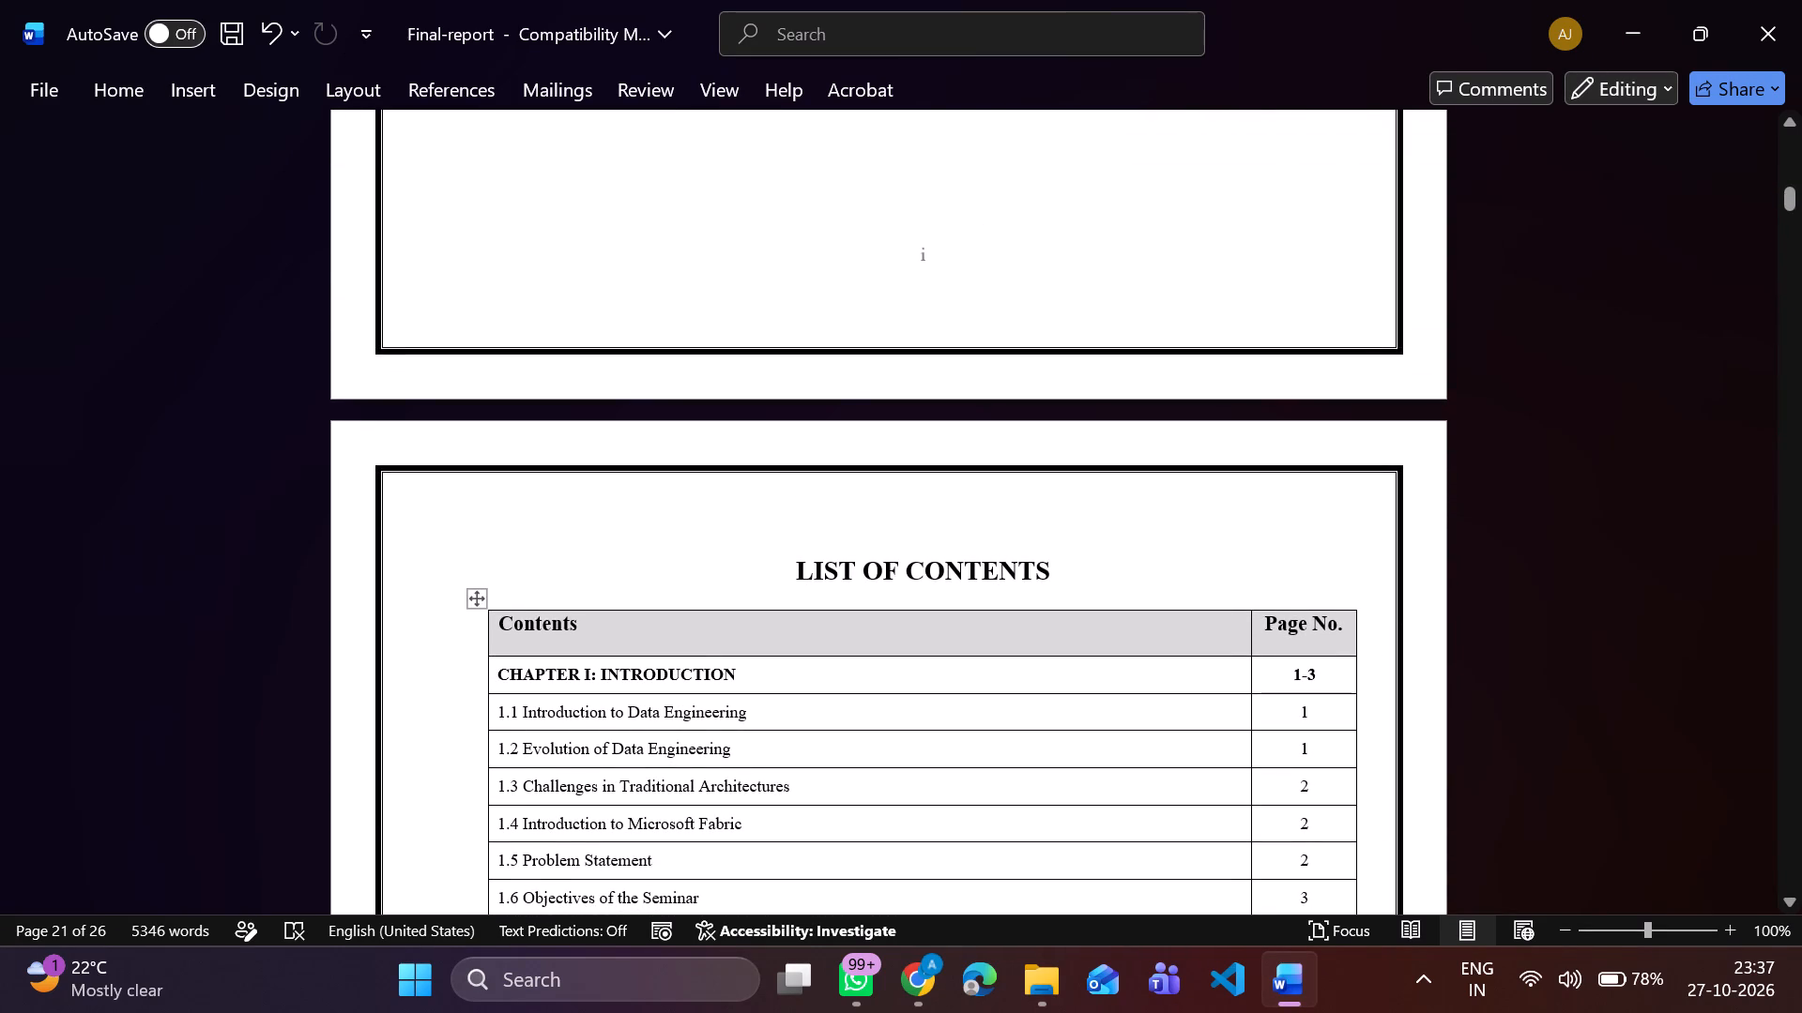
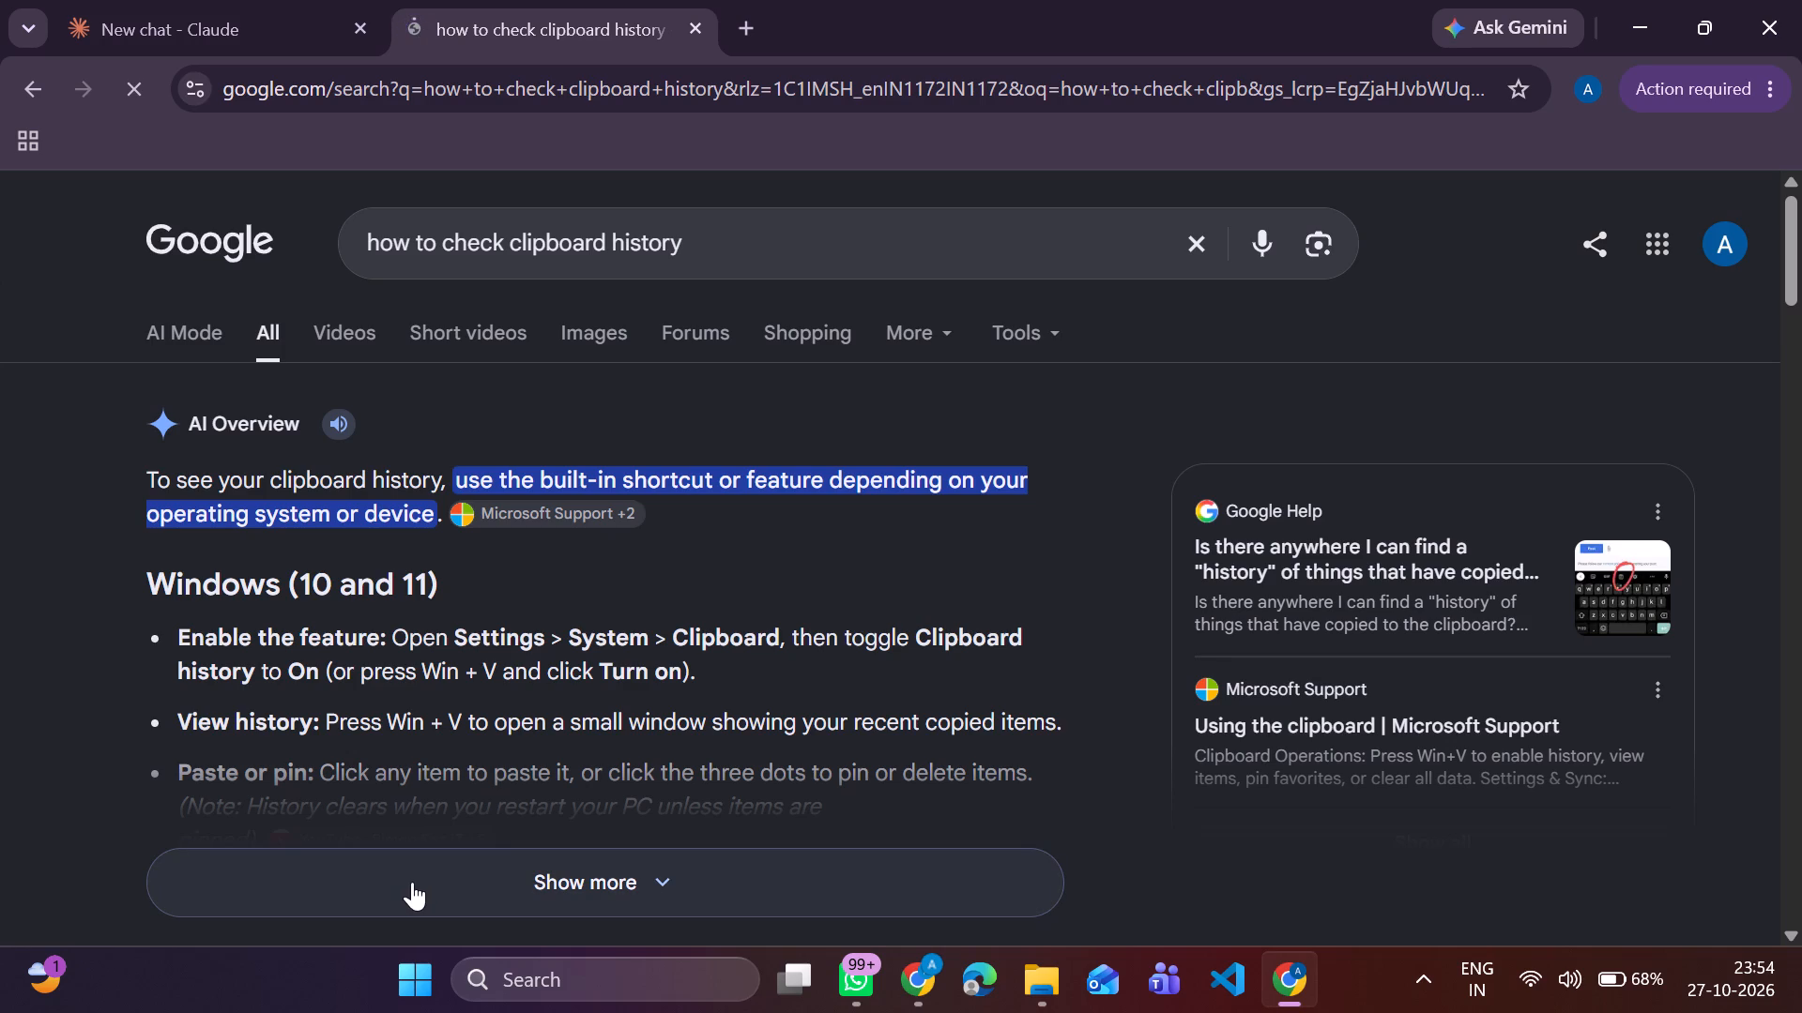
Open the Windows clipboard history to look up the cut final-report prompt text.
key(super+v)
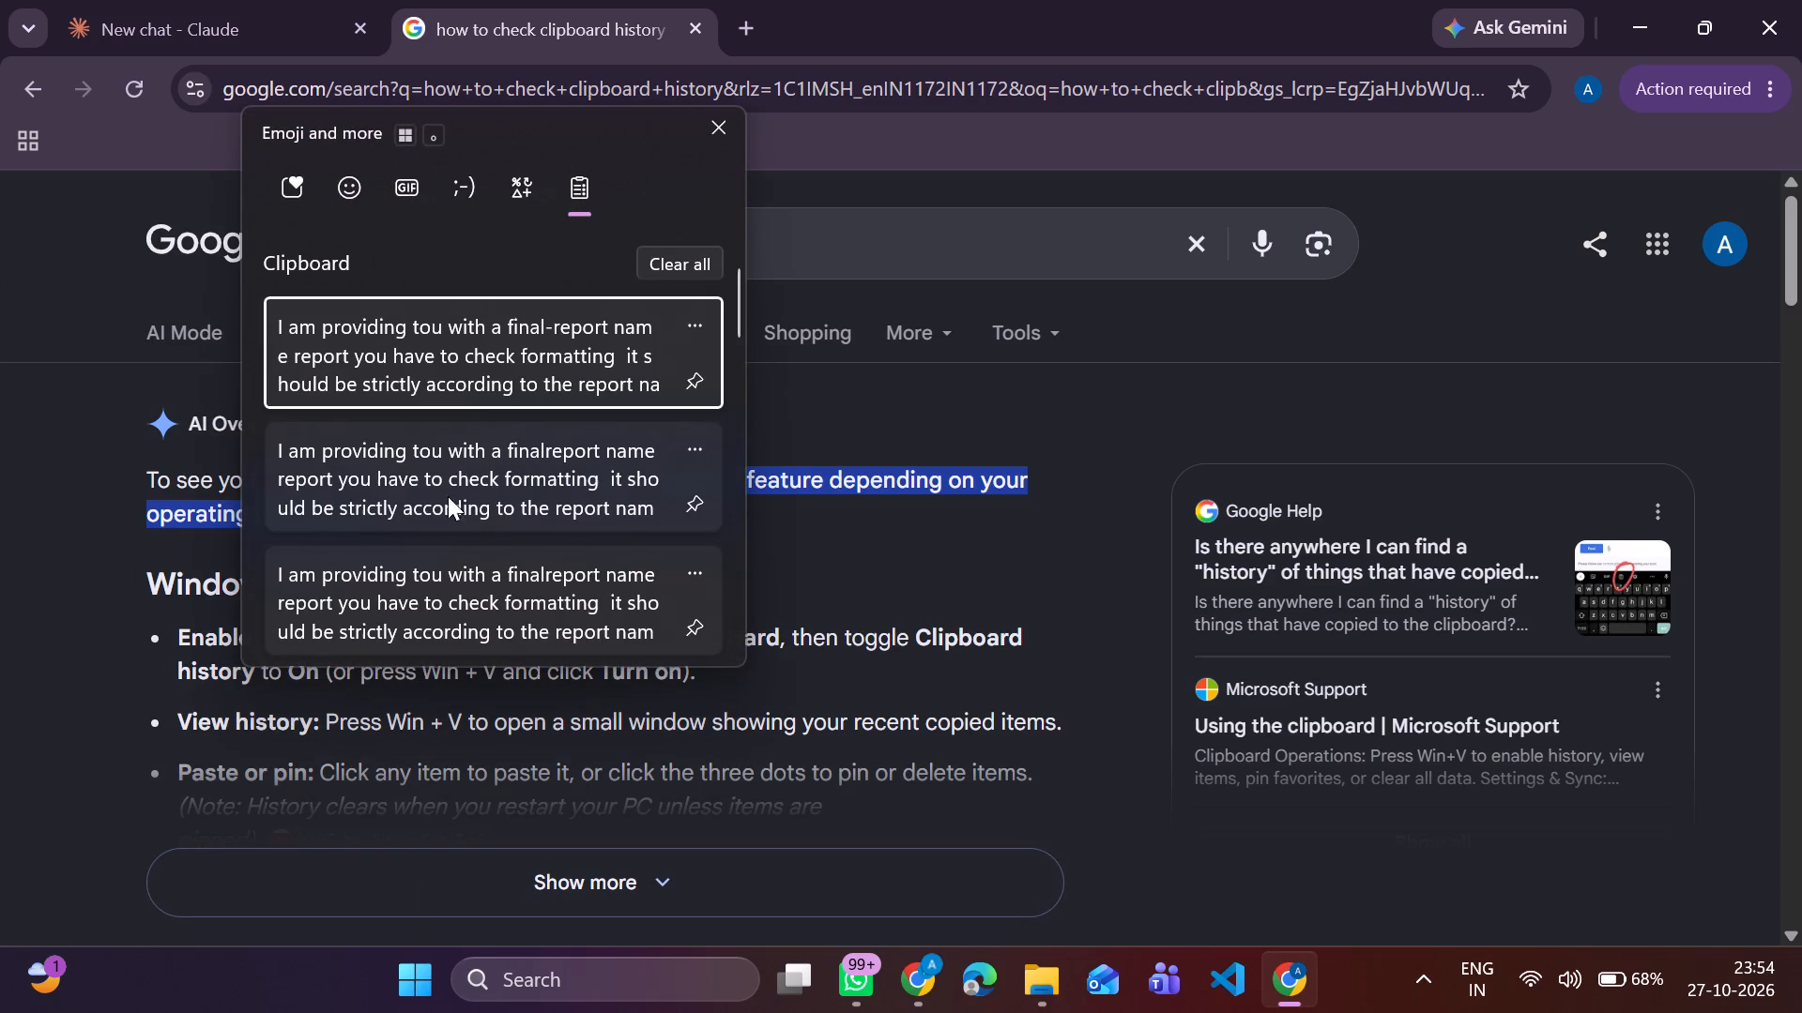
Open the options for the clipboard history entry containing the prompt that begins "I am providing tou with a final-report name".
click(694, 320)
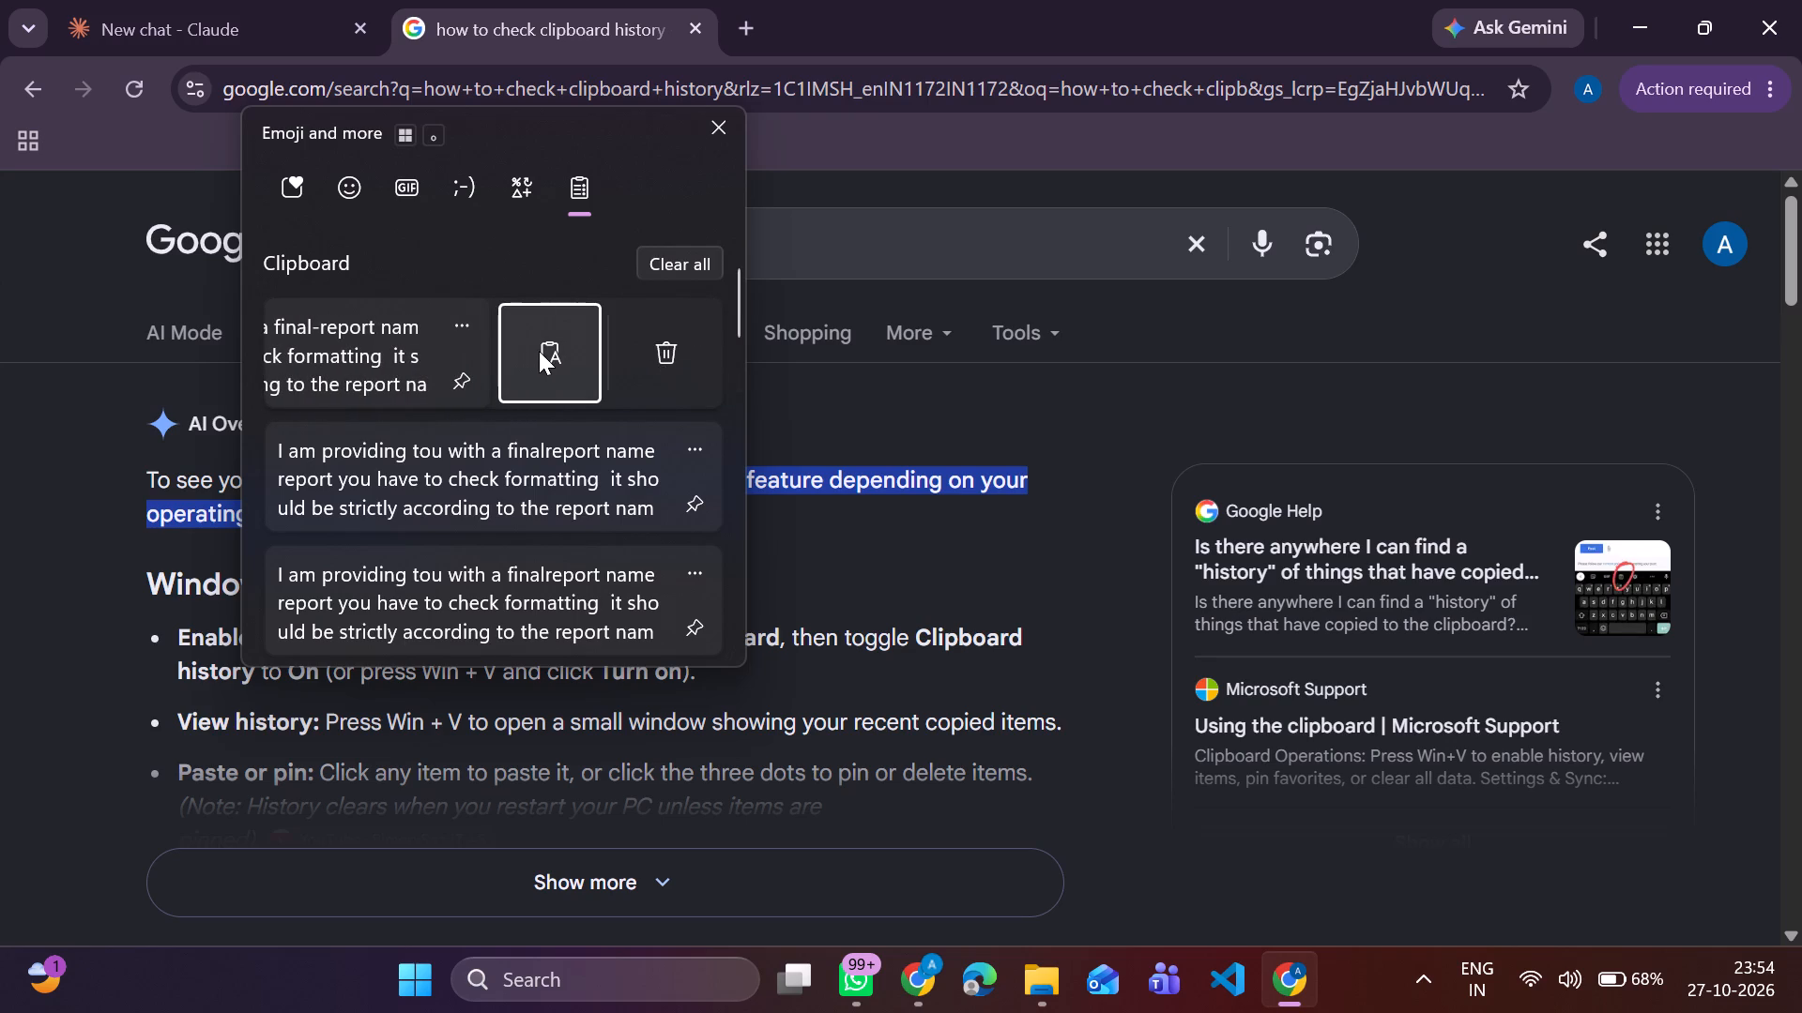
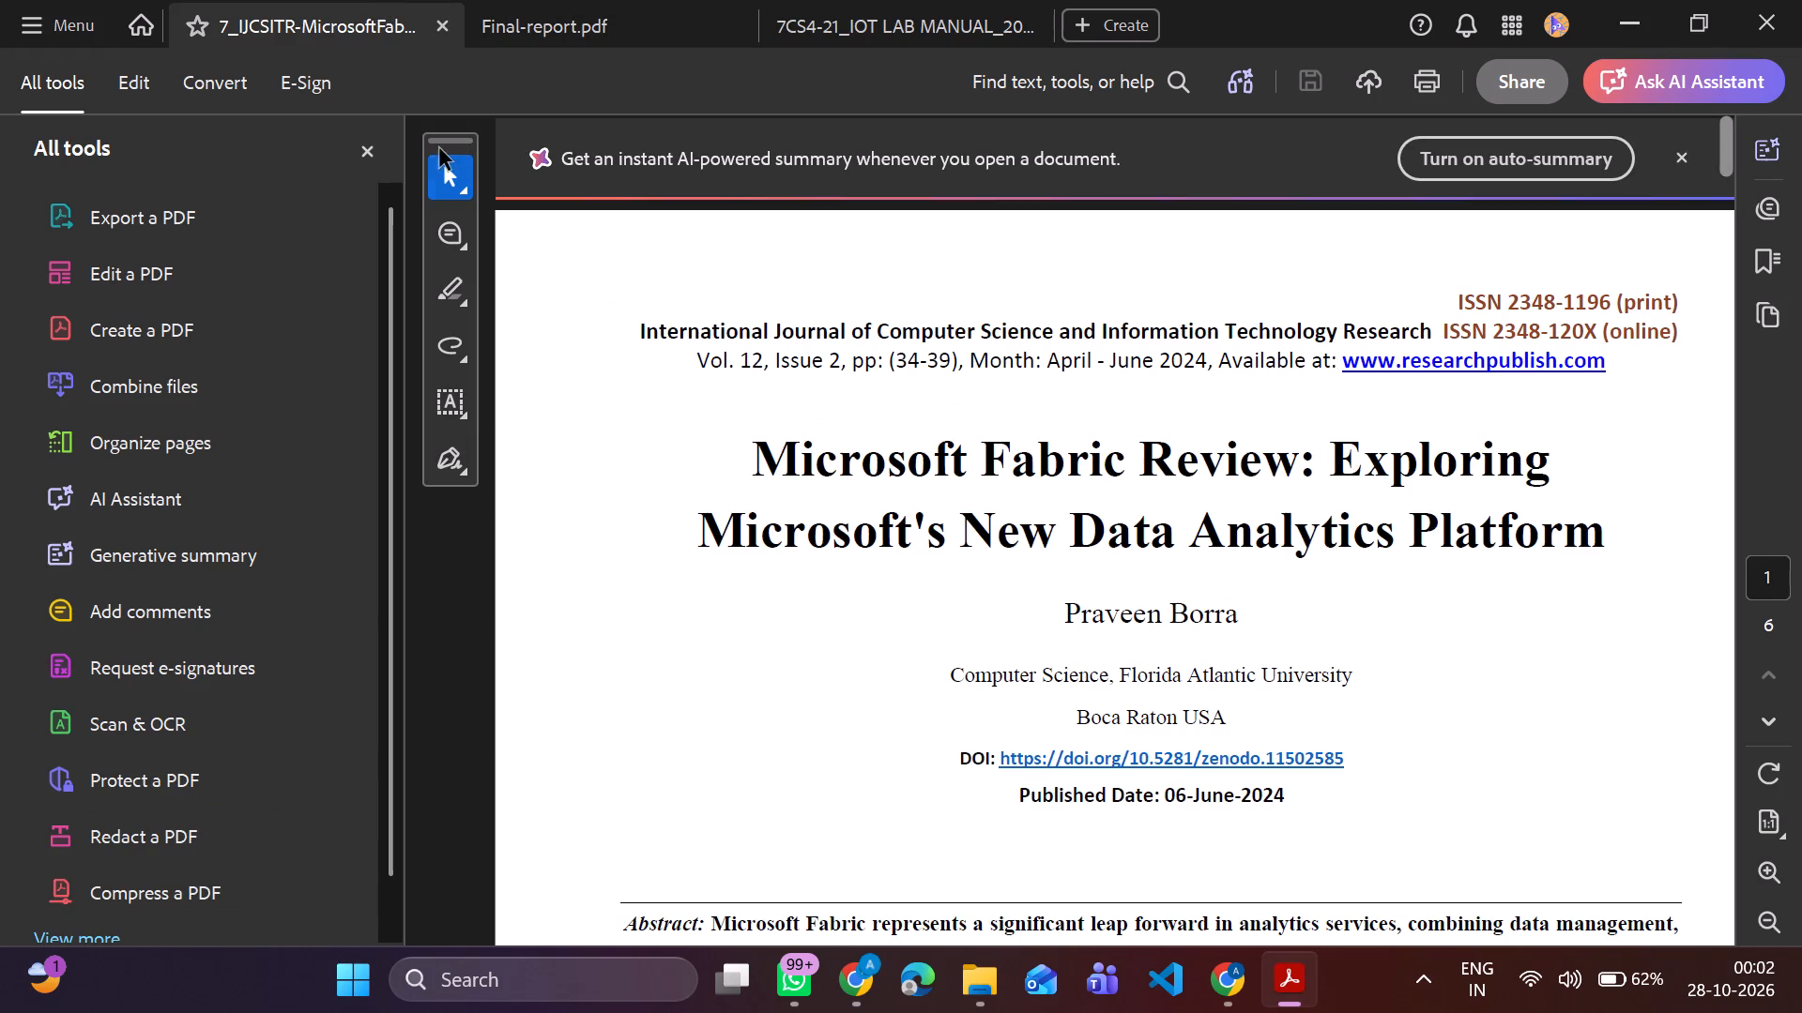
click(375, 158)
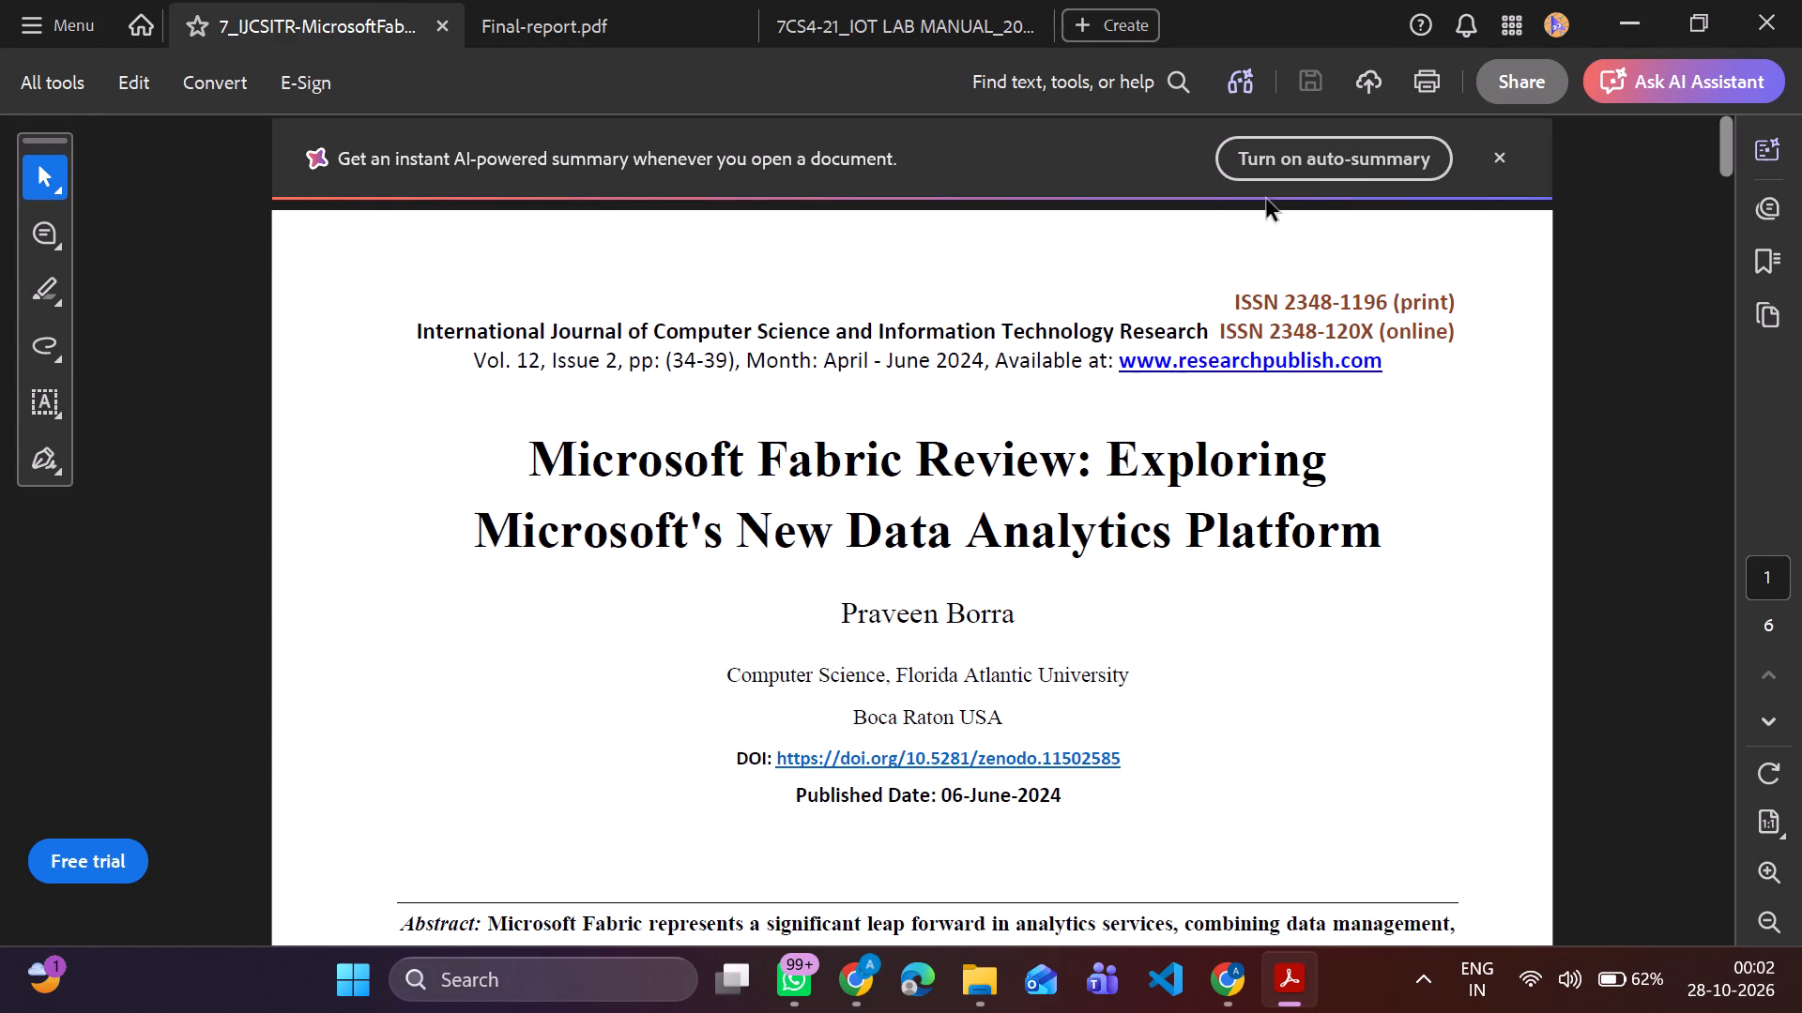
scroll(1260, 406, down, 4)
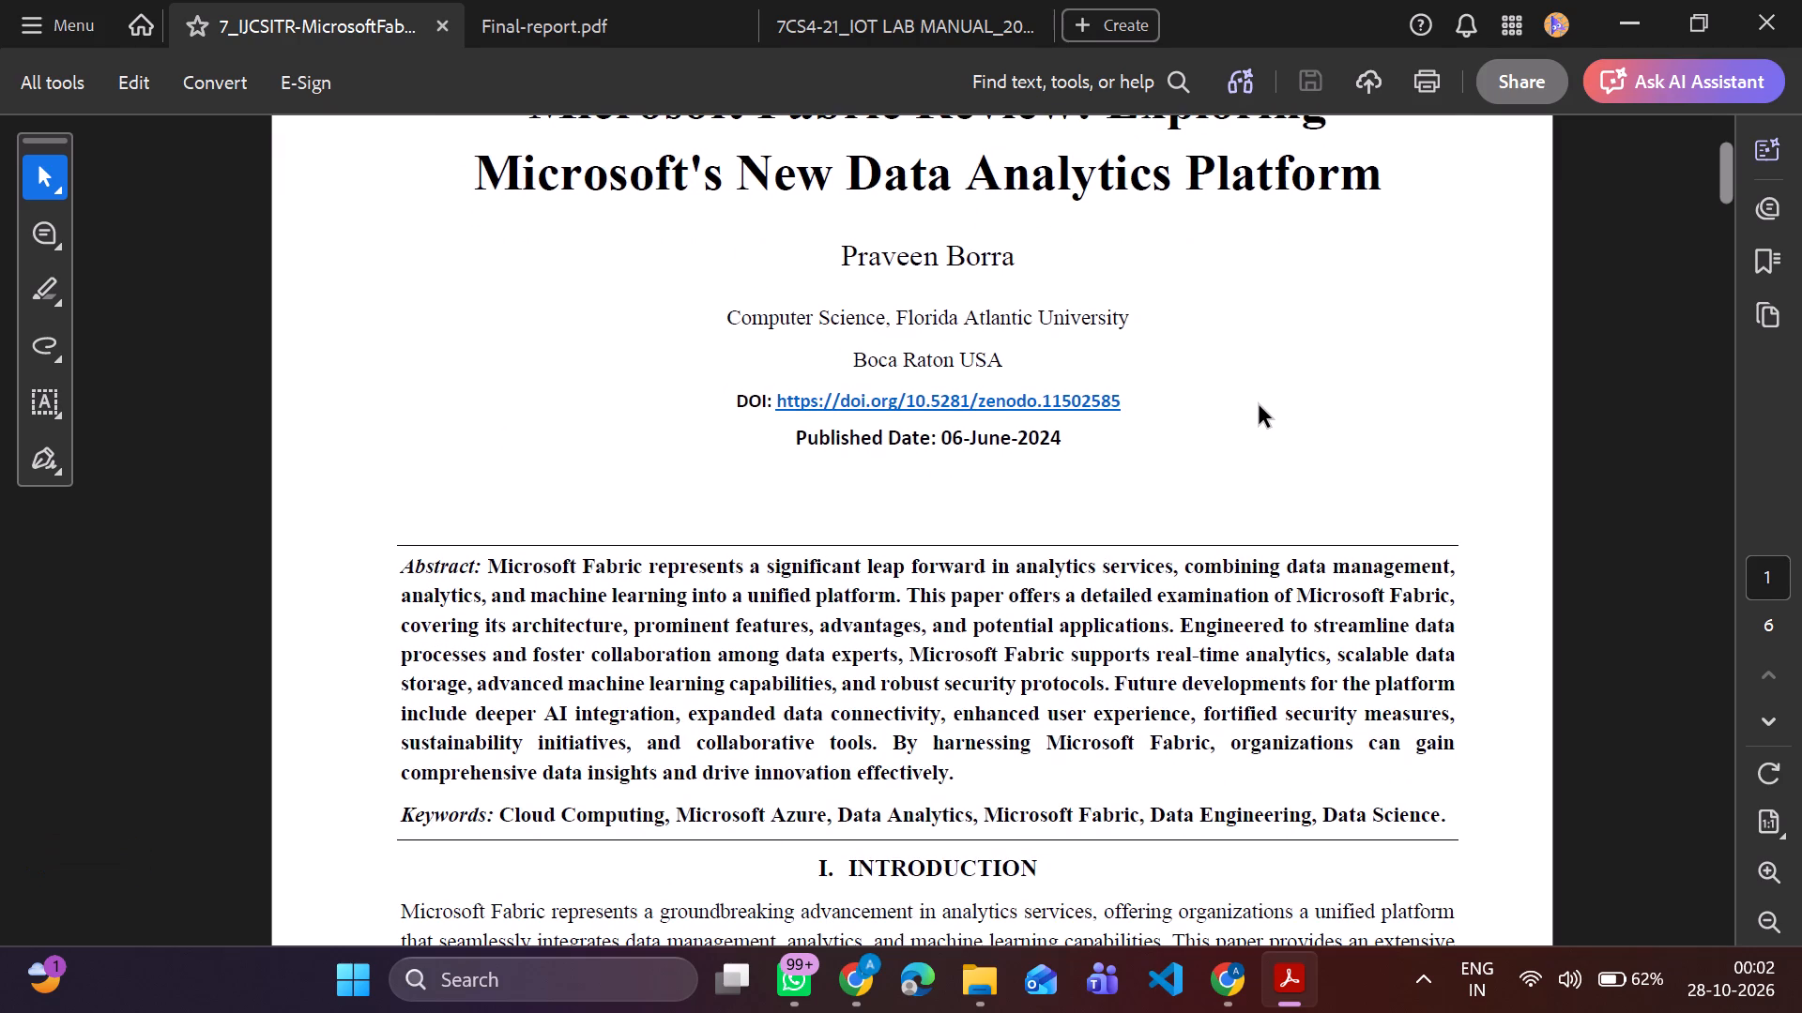
scroll(1260, 406, down, 12)
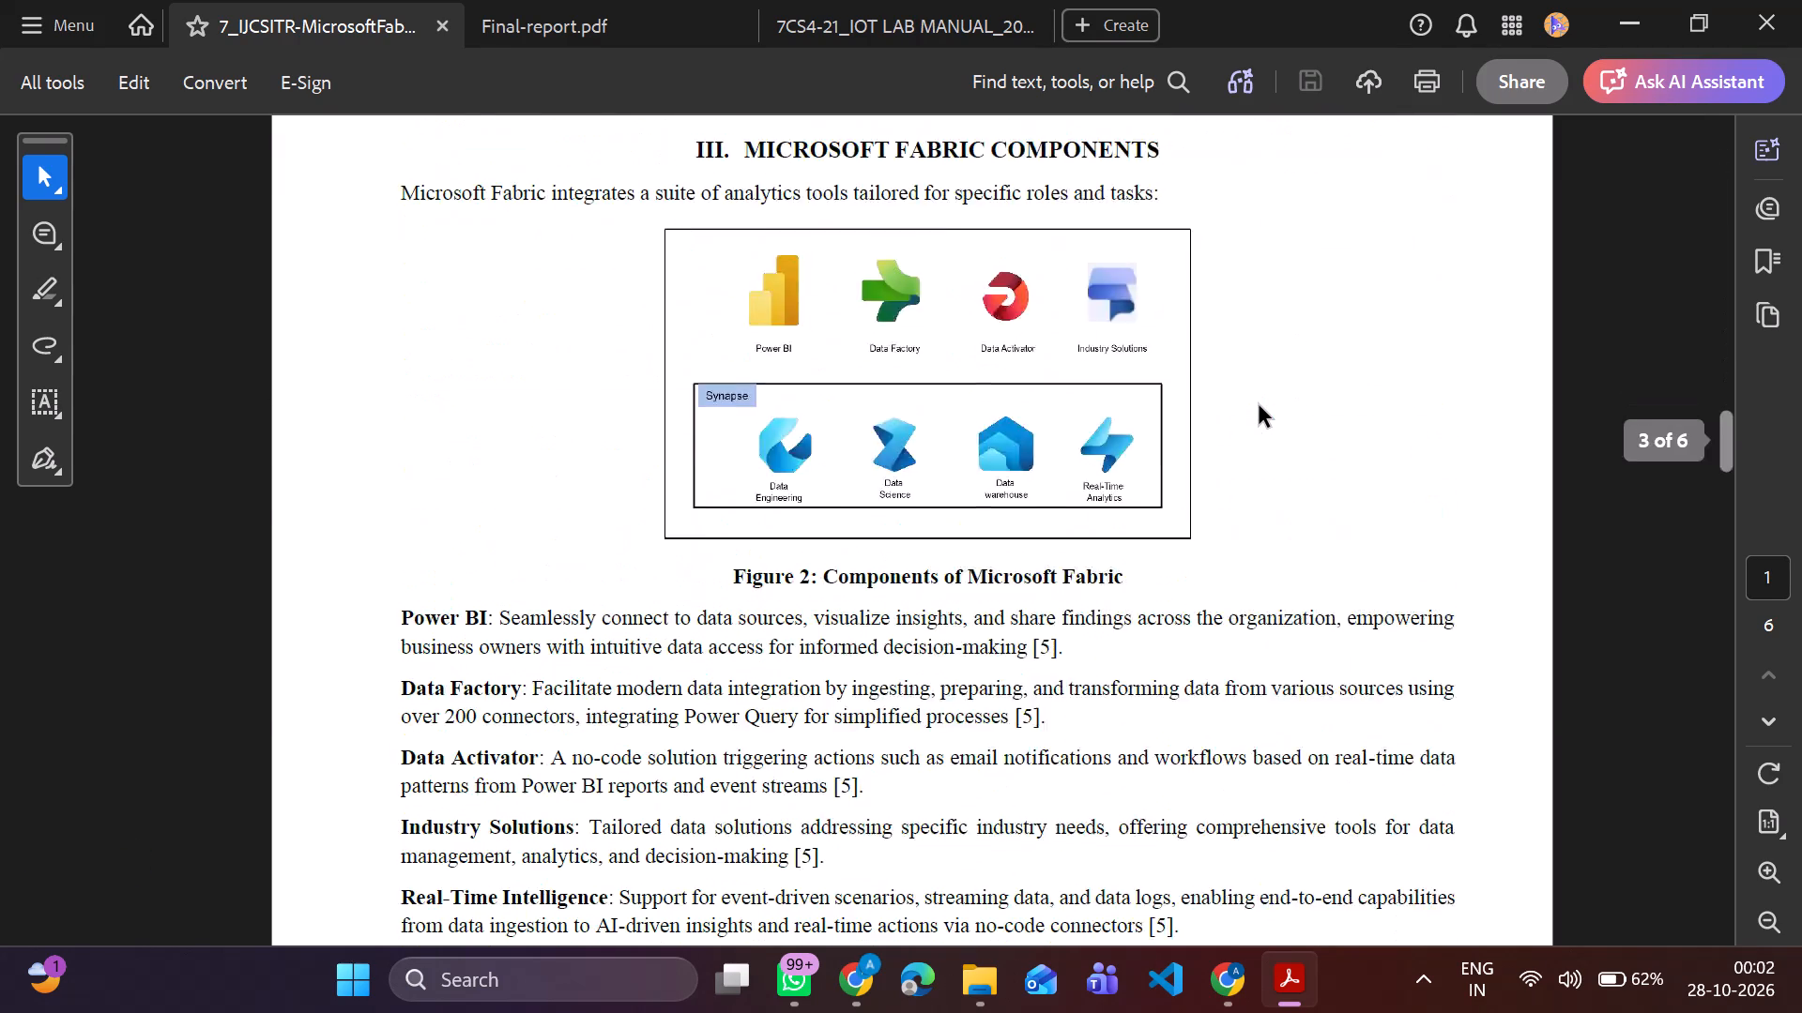
scroll(1260, 406, down, 9)
scroll(1260, 406, up, 2)
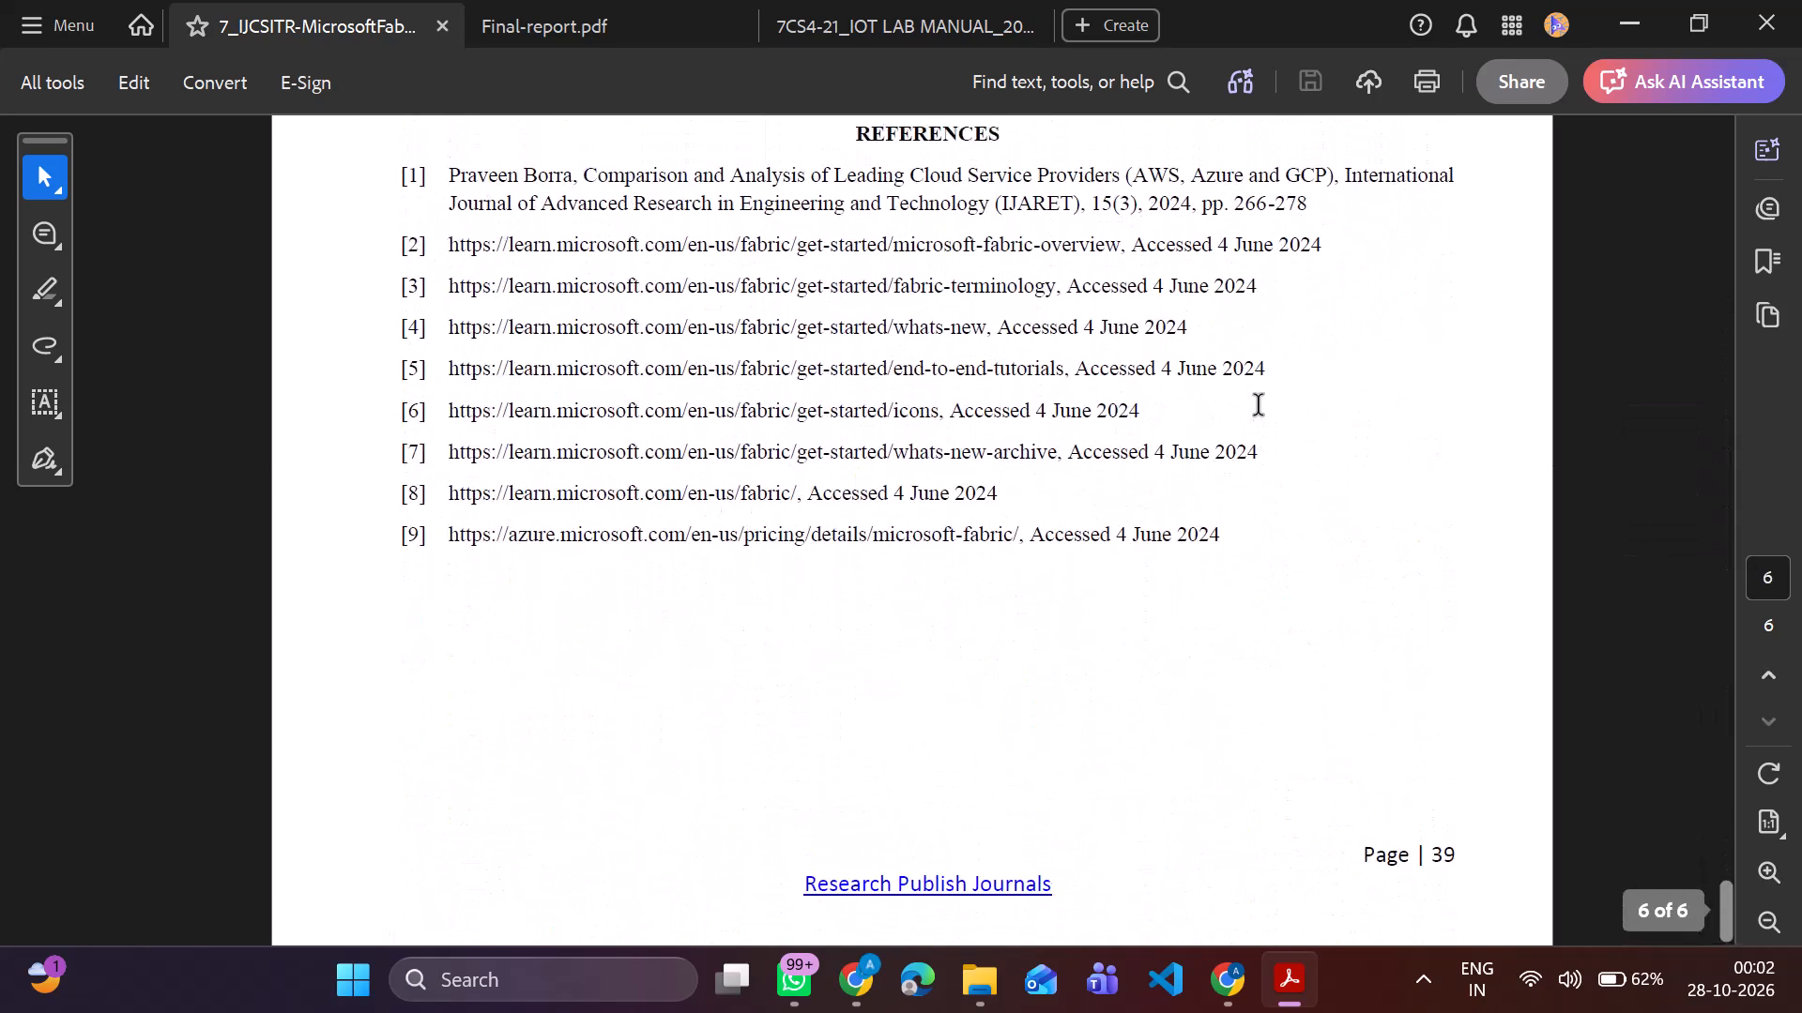
scroll(1260, 406, up, 7)
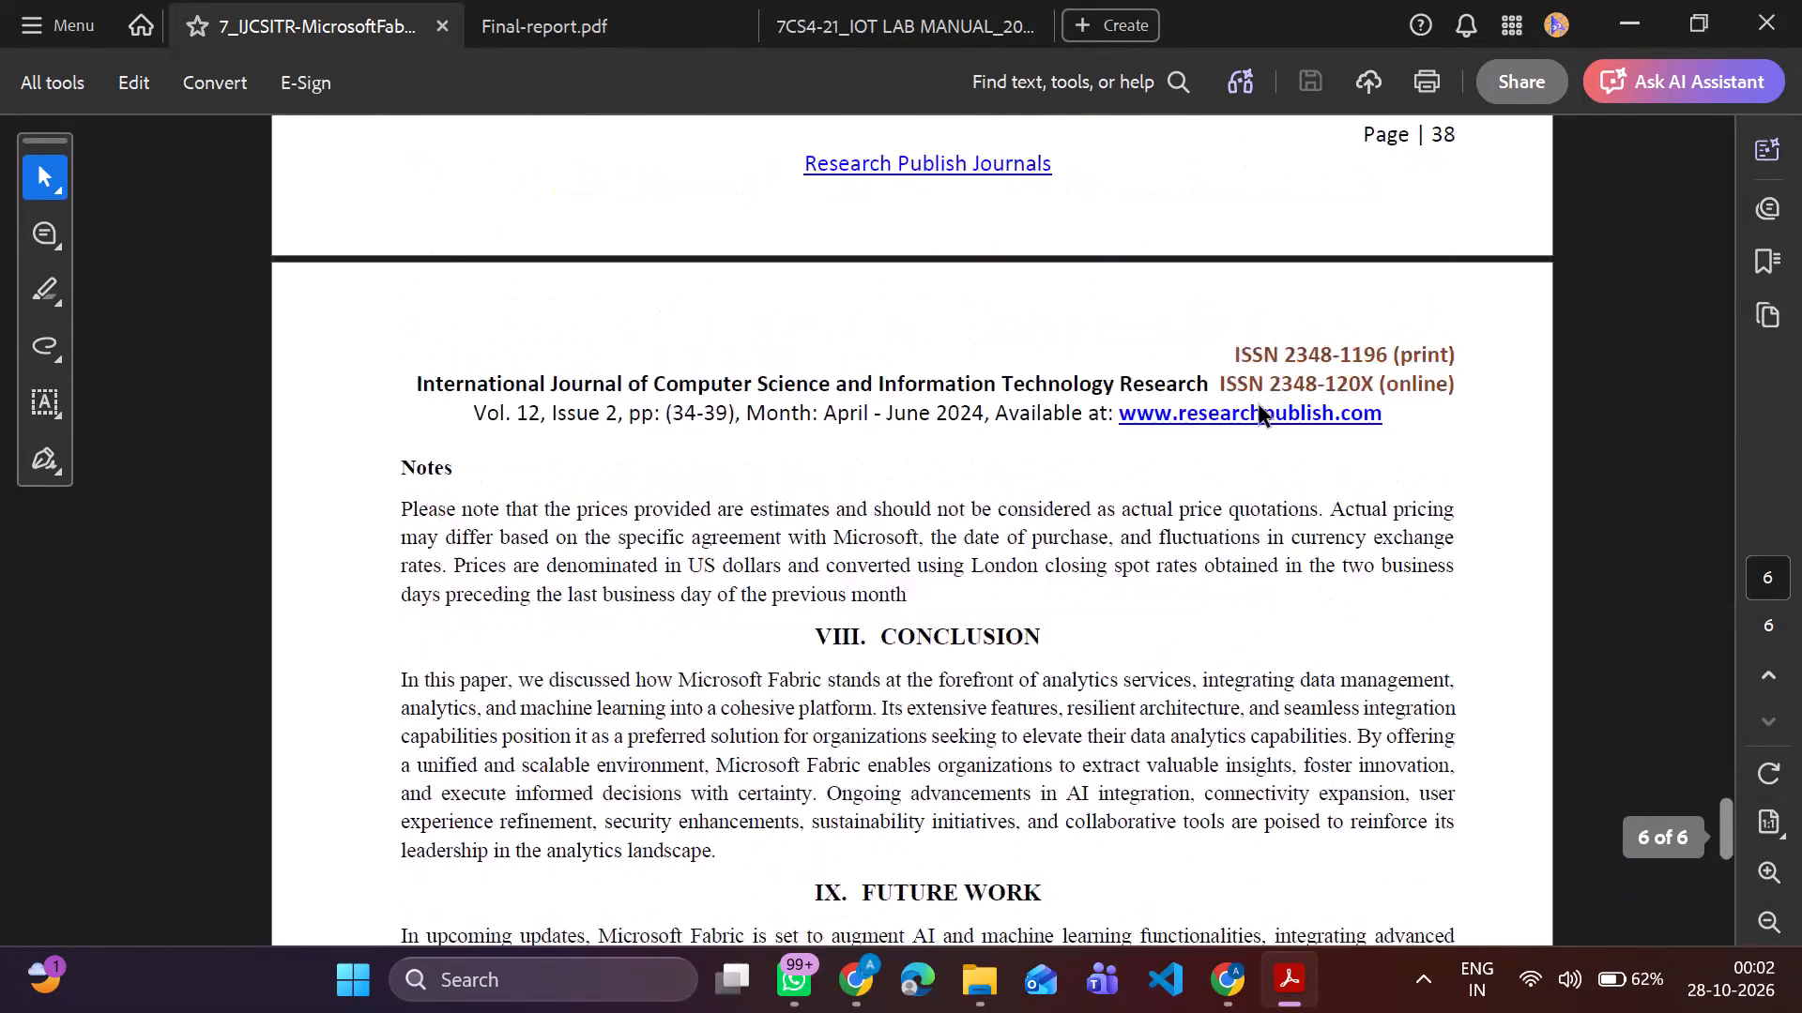
scroll(1260, 406, up, 13)
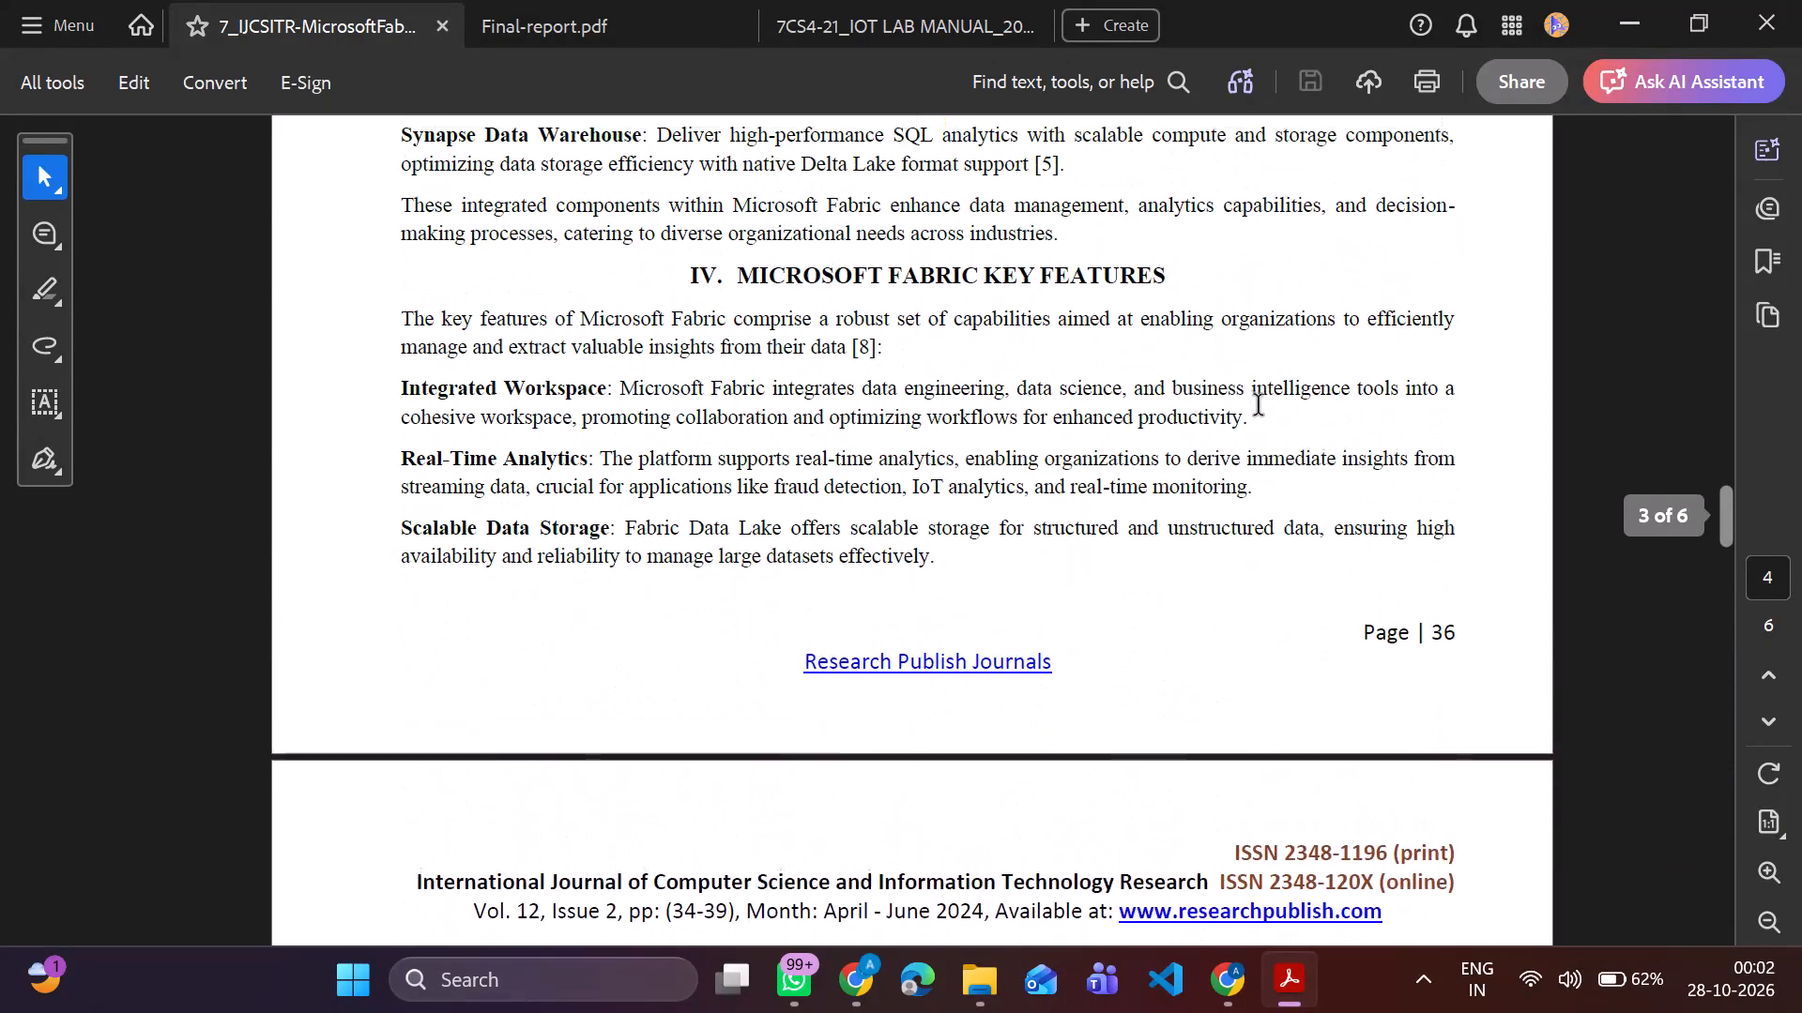
scroll(1260, 406, up, 6)
Close Adobe Acrobat together with all its open documents.
click(1801, 0)
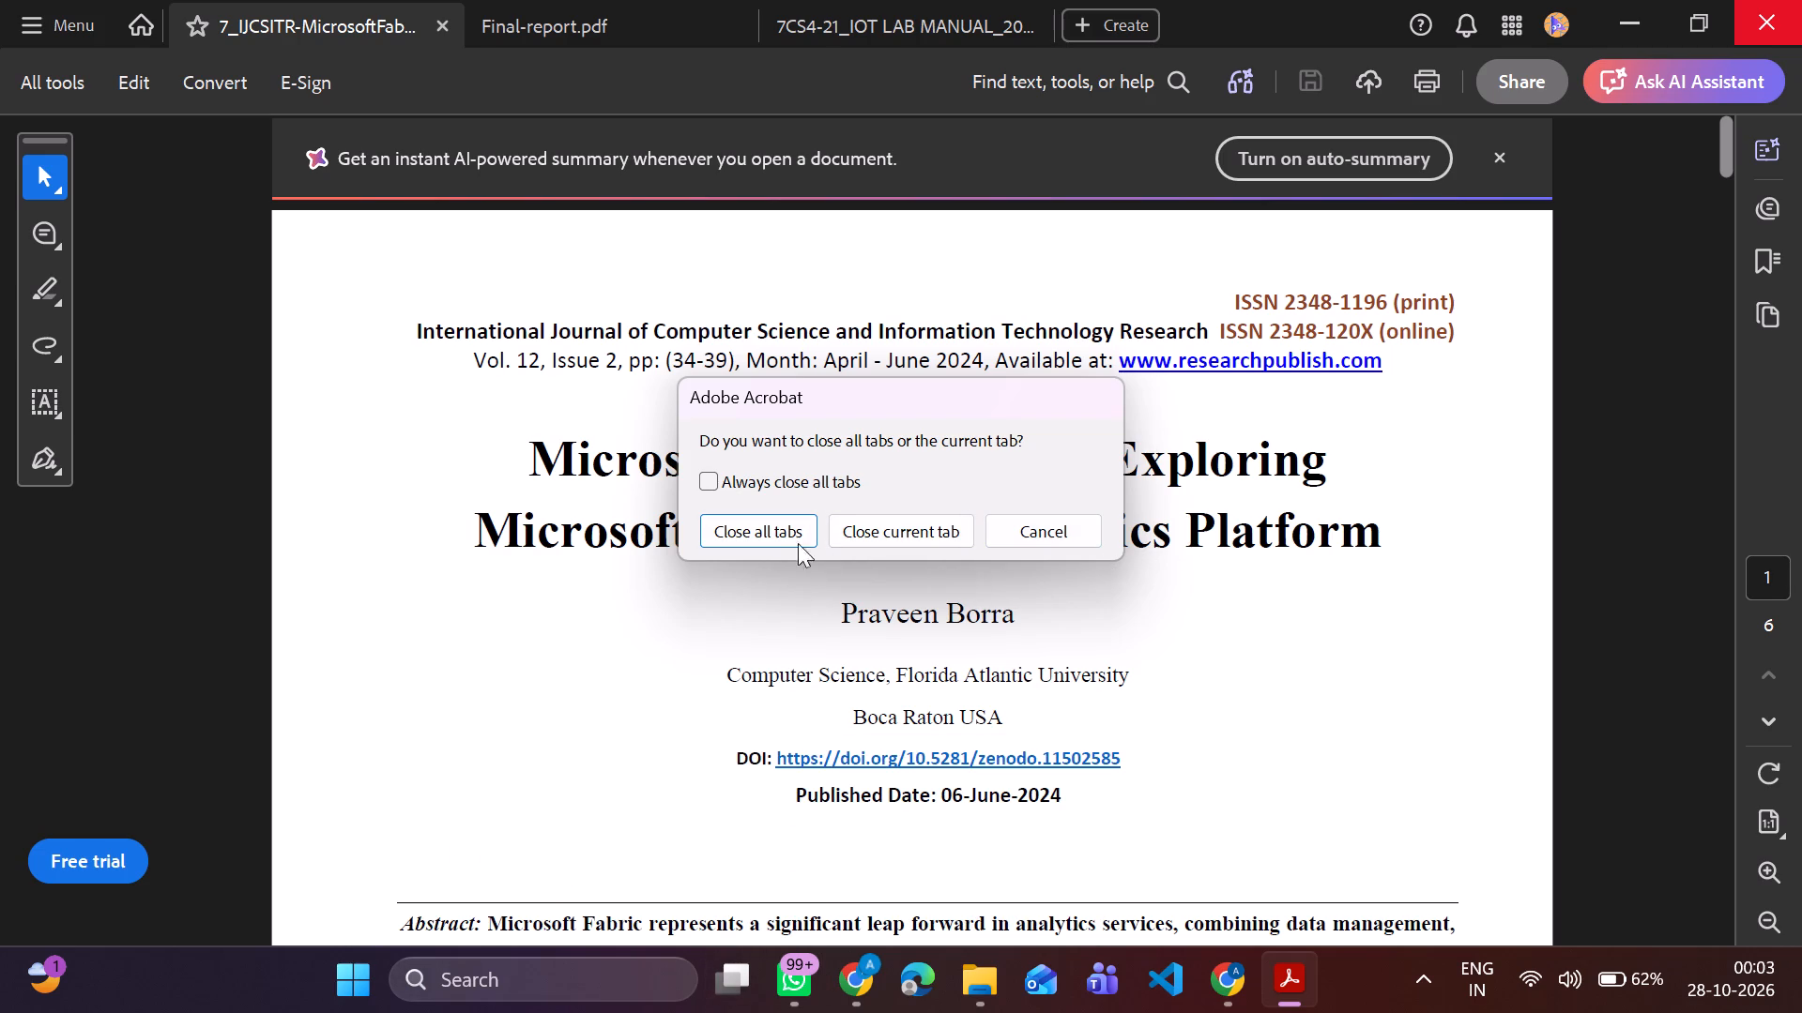
click(772, 532)
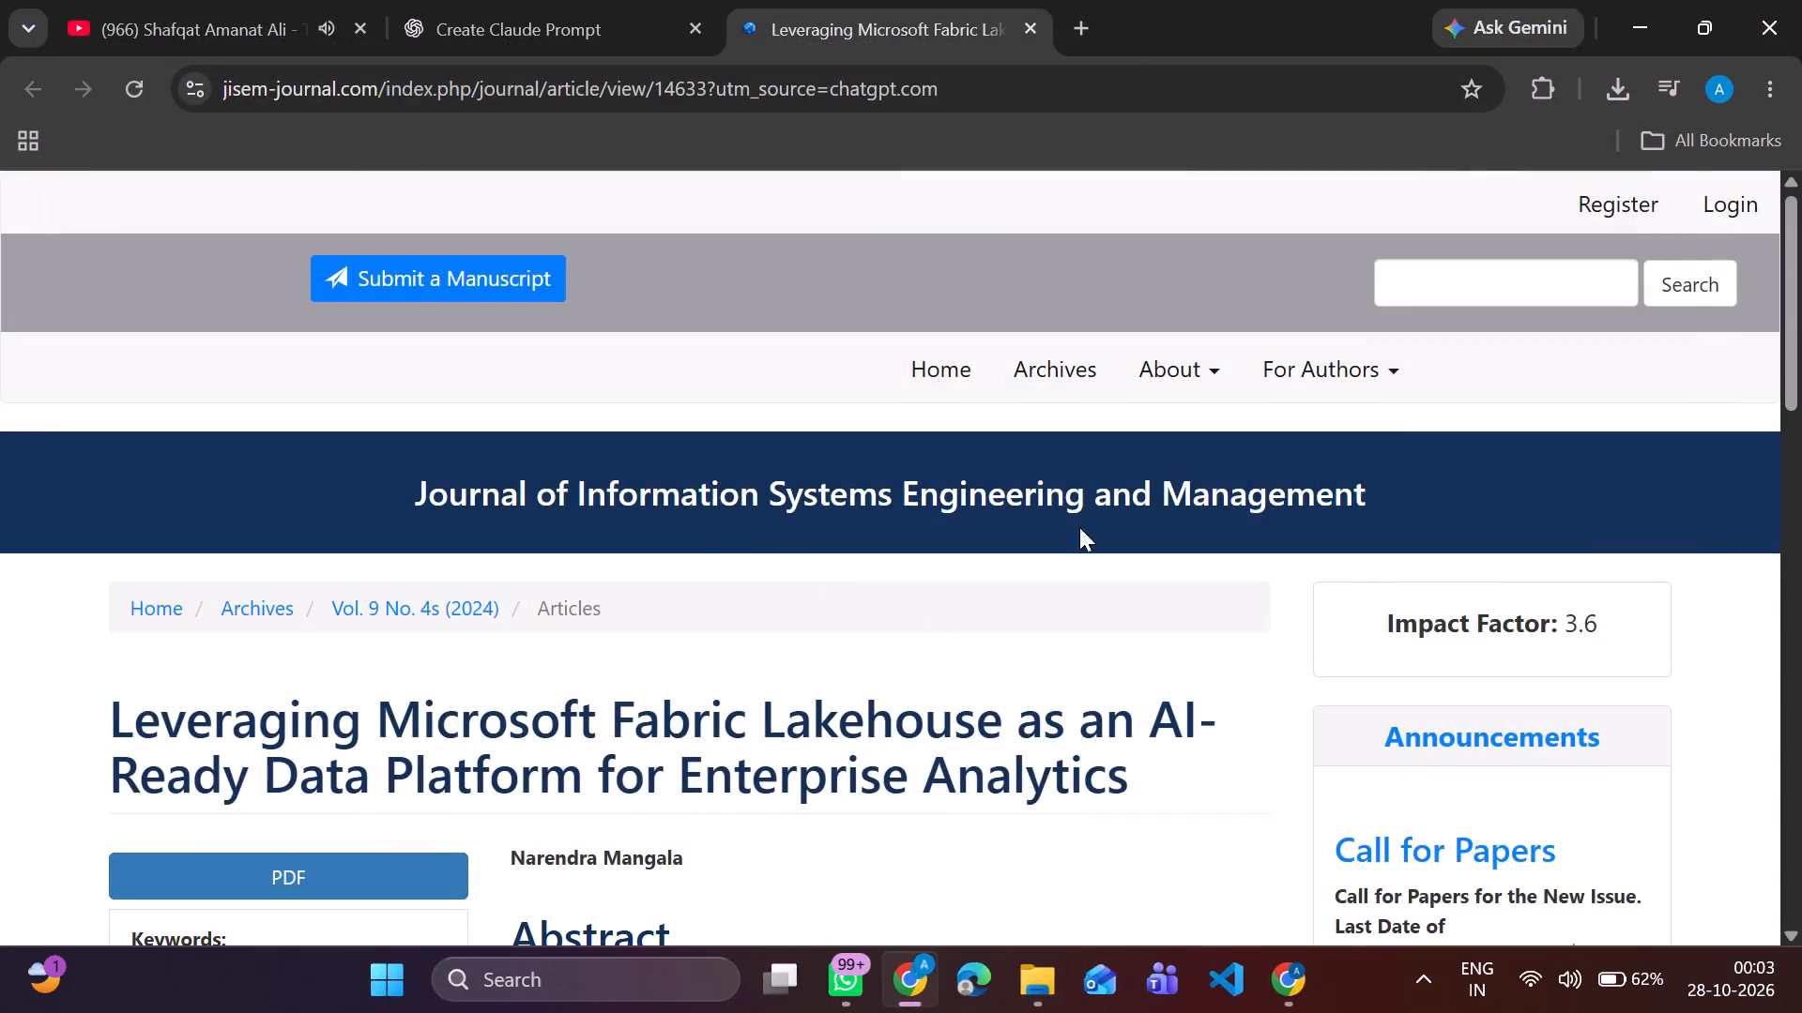
Check the downloaded files in the Downloads folder in File Explorer.
click(1028, 1005)
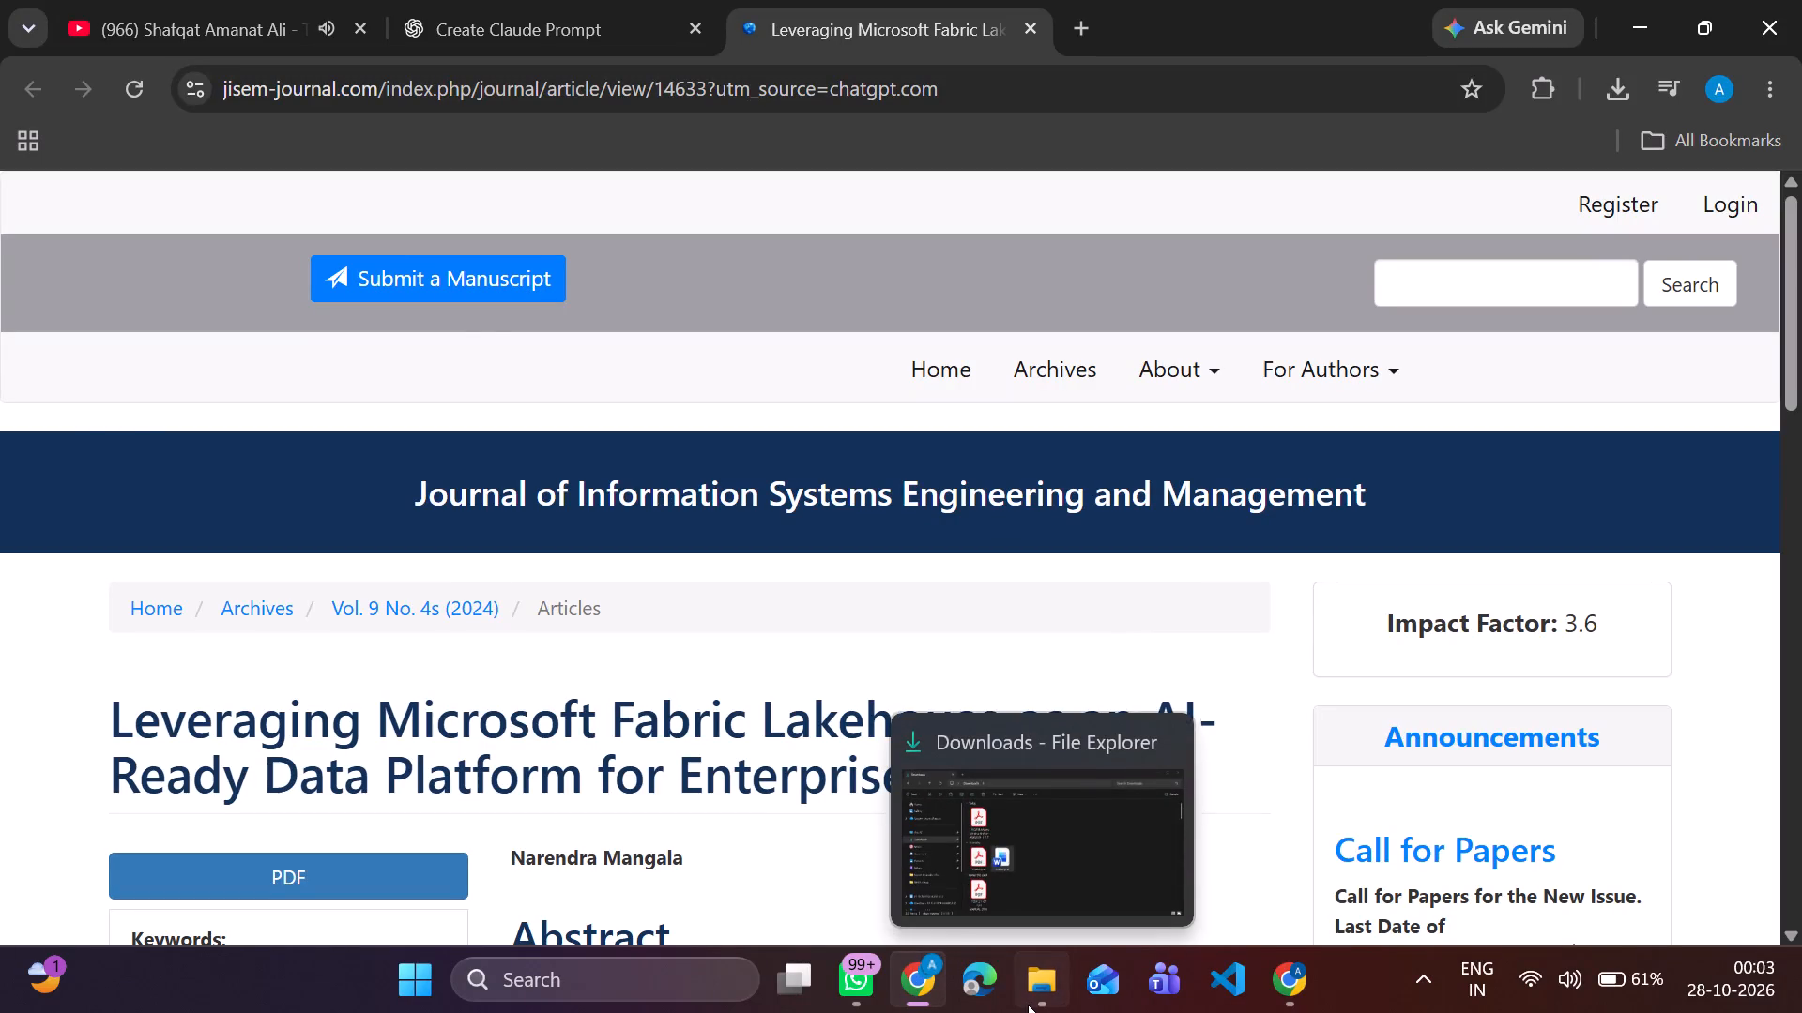
scroll(991, 529, up, 2)
click(1020, 1012)
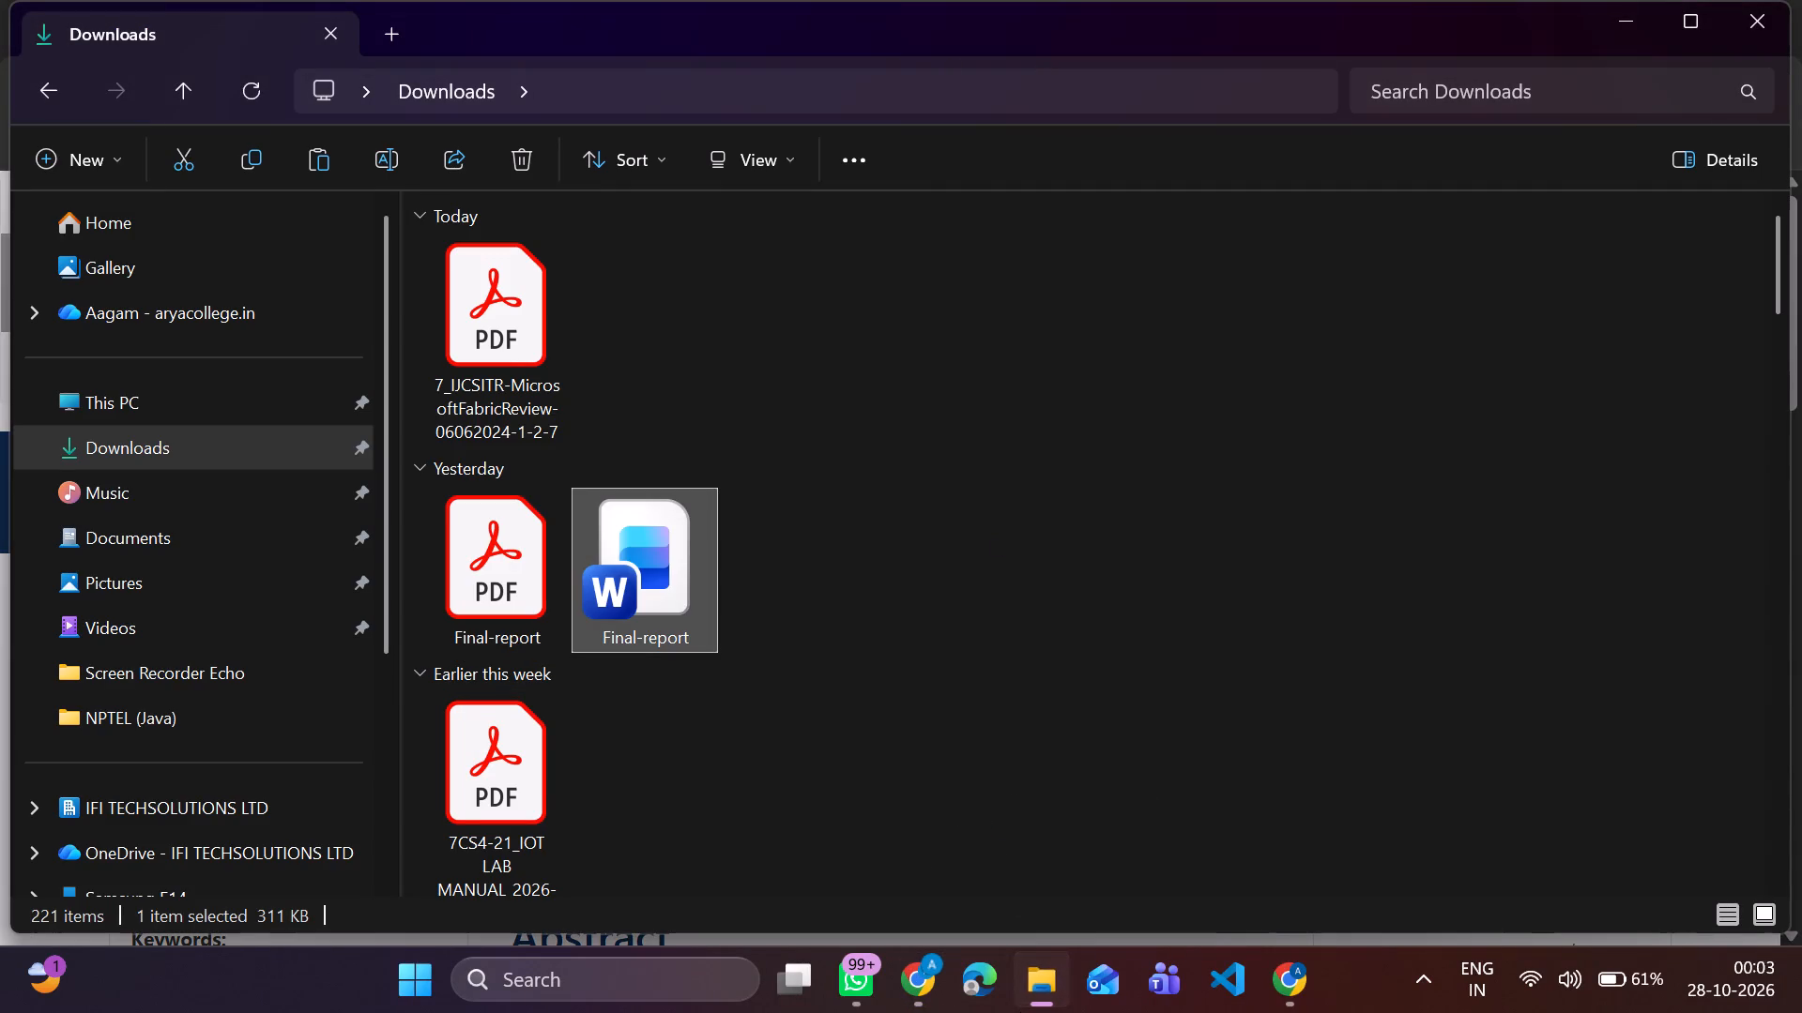
scroll(732, 661, down, 2)
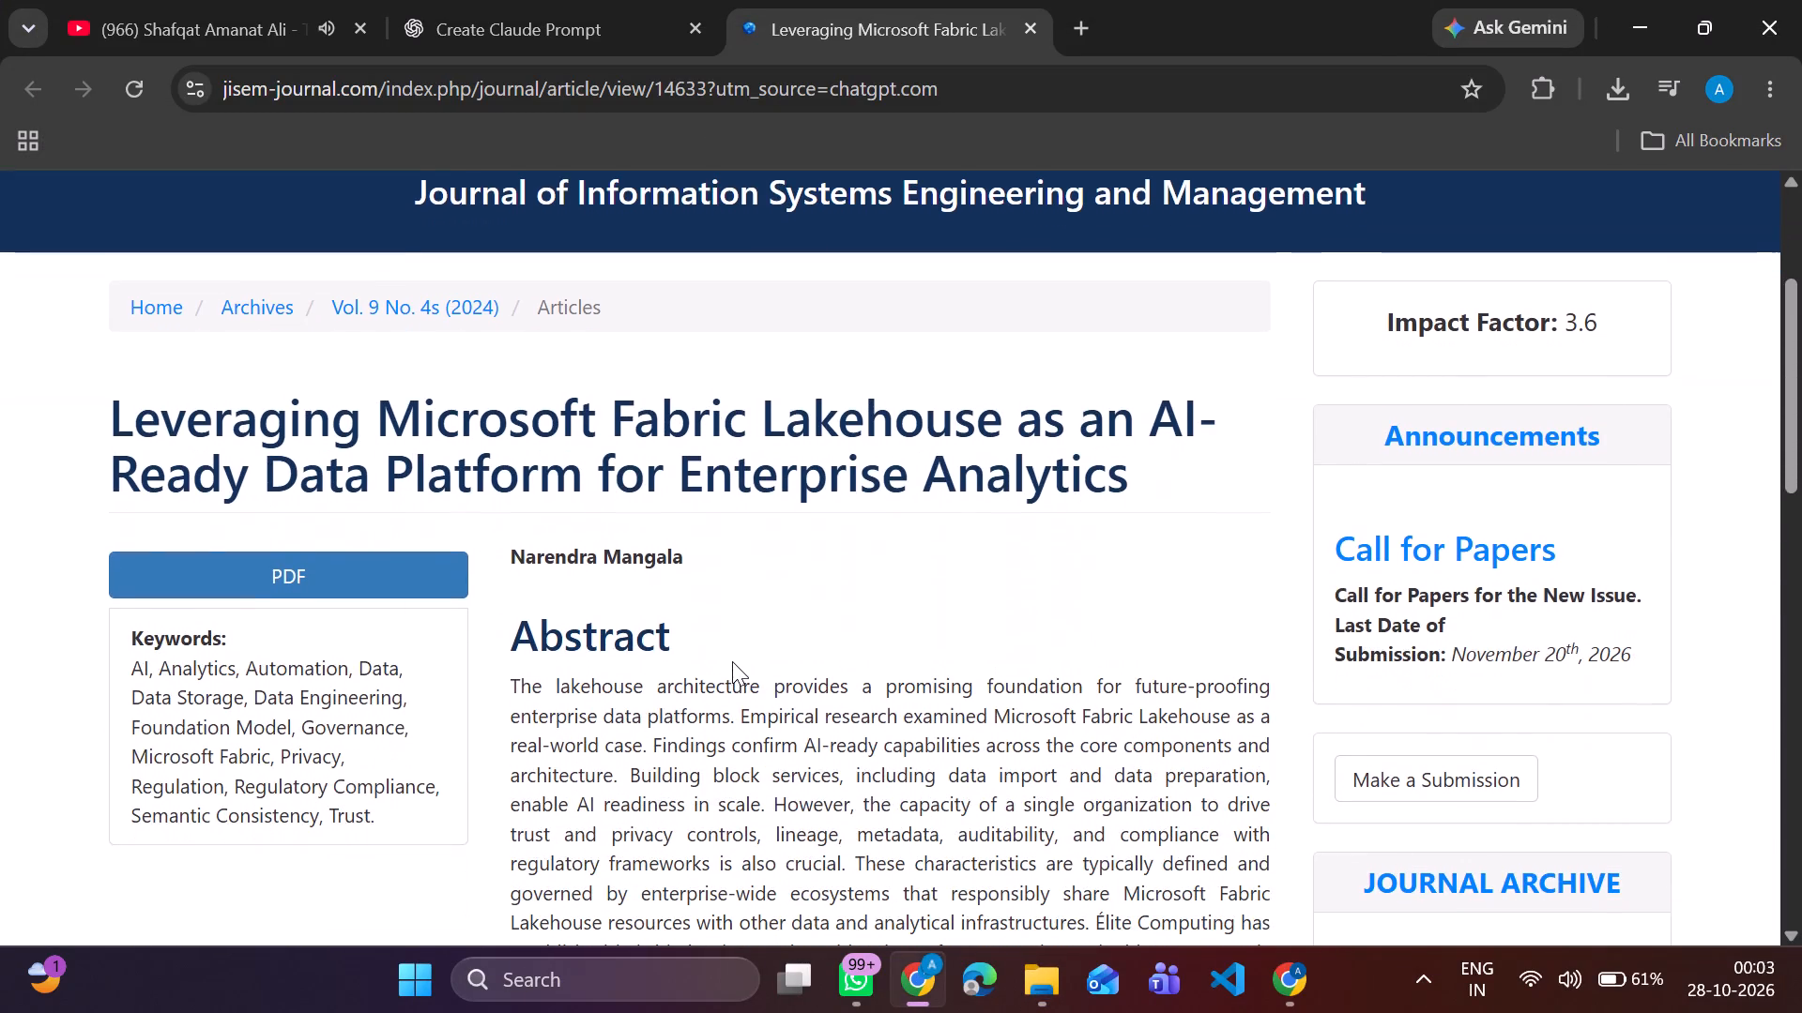
scroll(732, 661, down, 1)
click(368, 577)
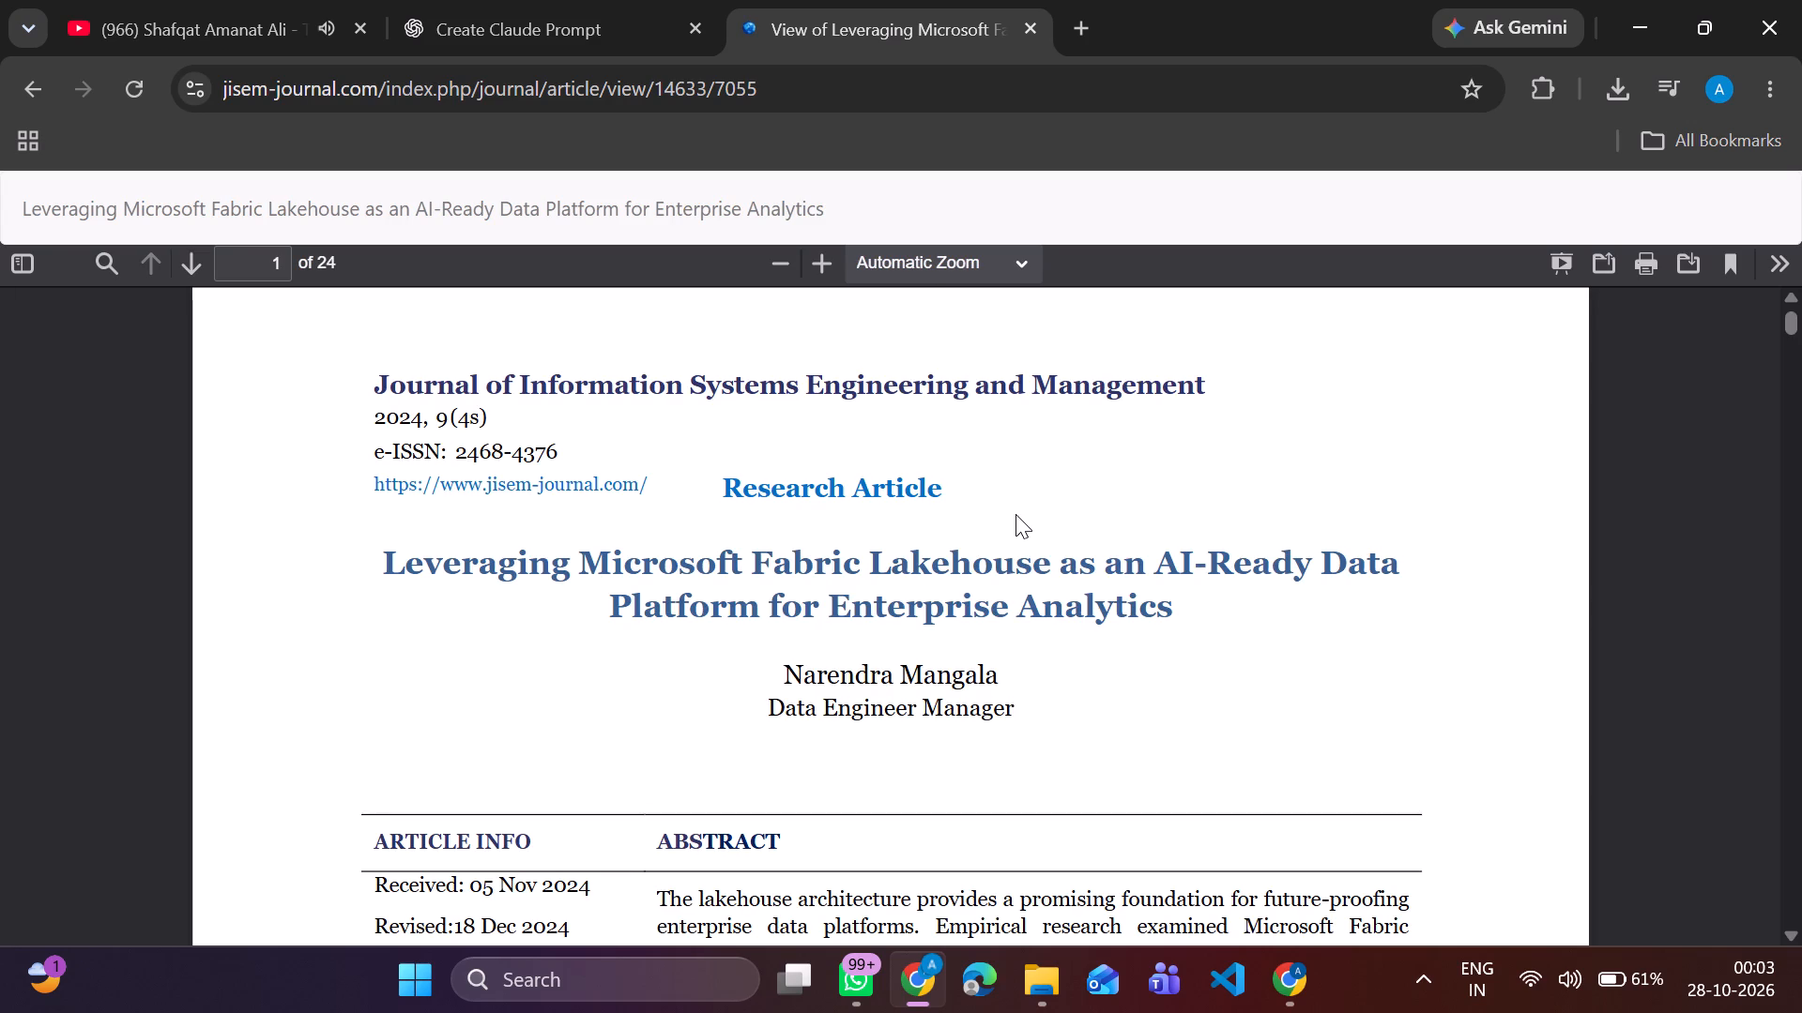
scroll(1016, 514, down, 3)
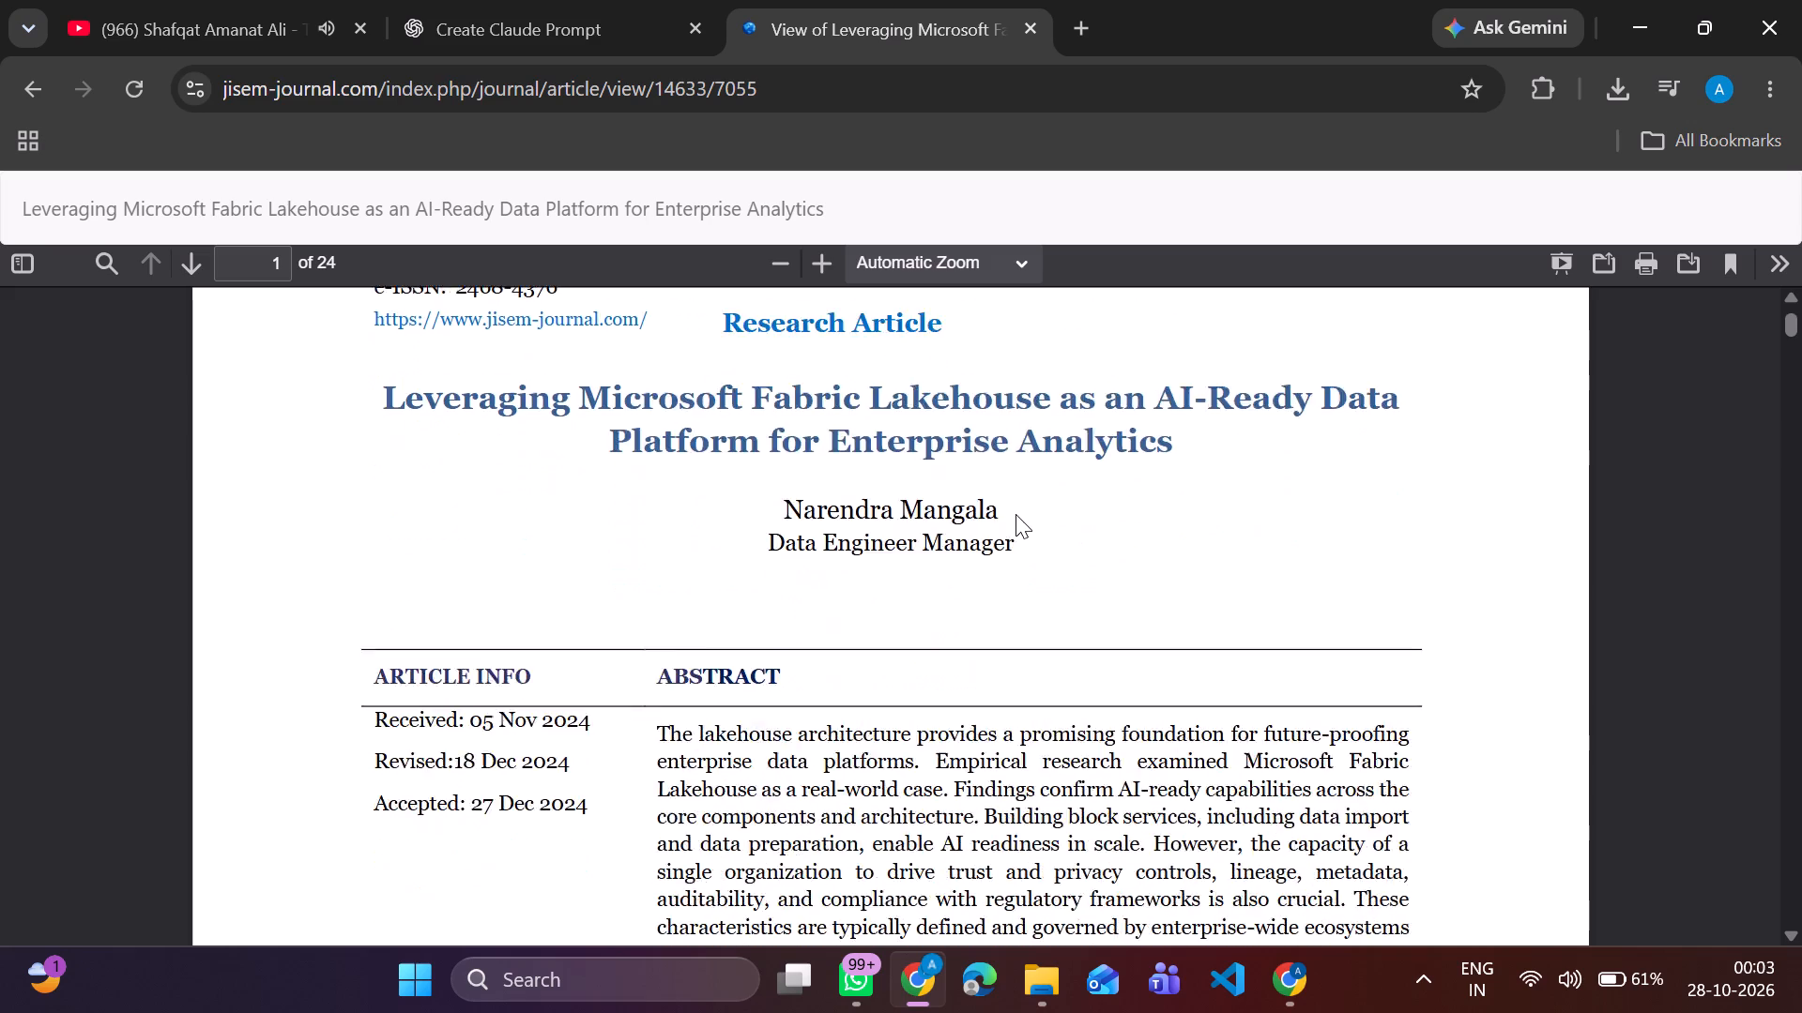
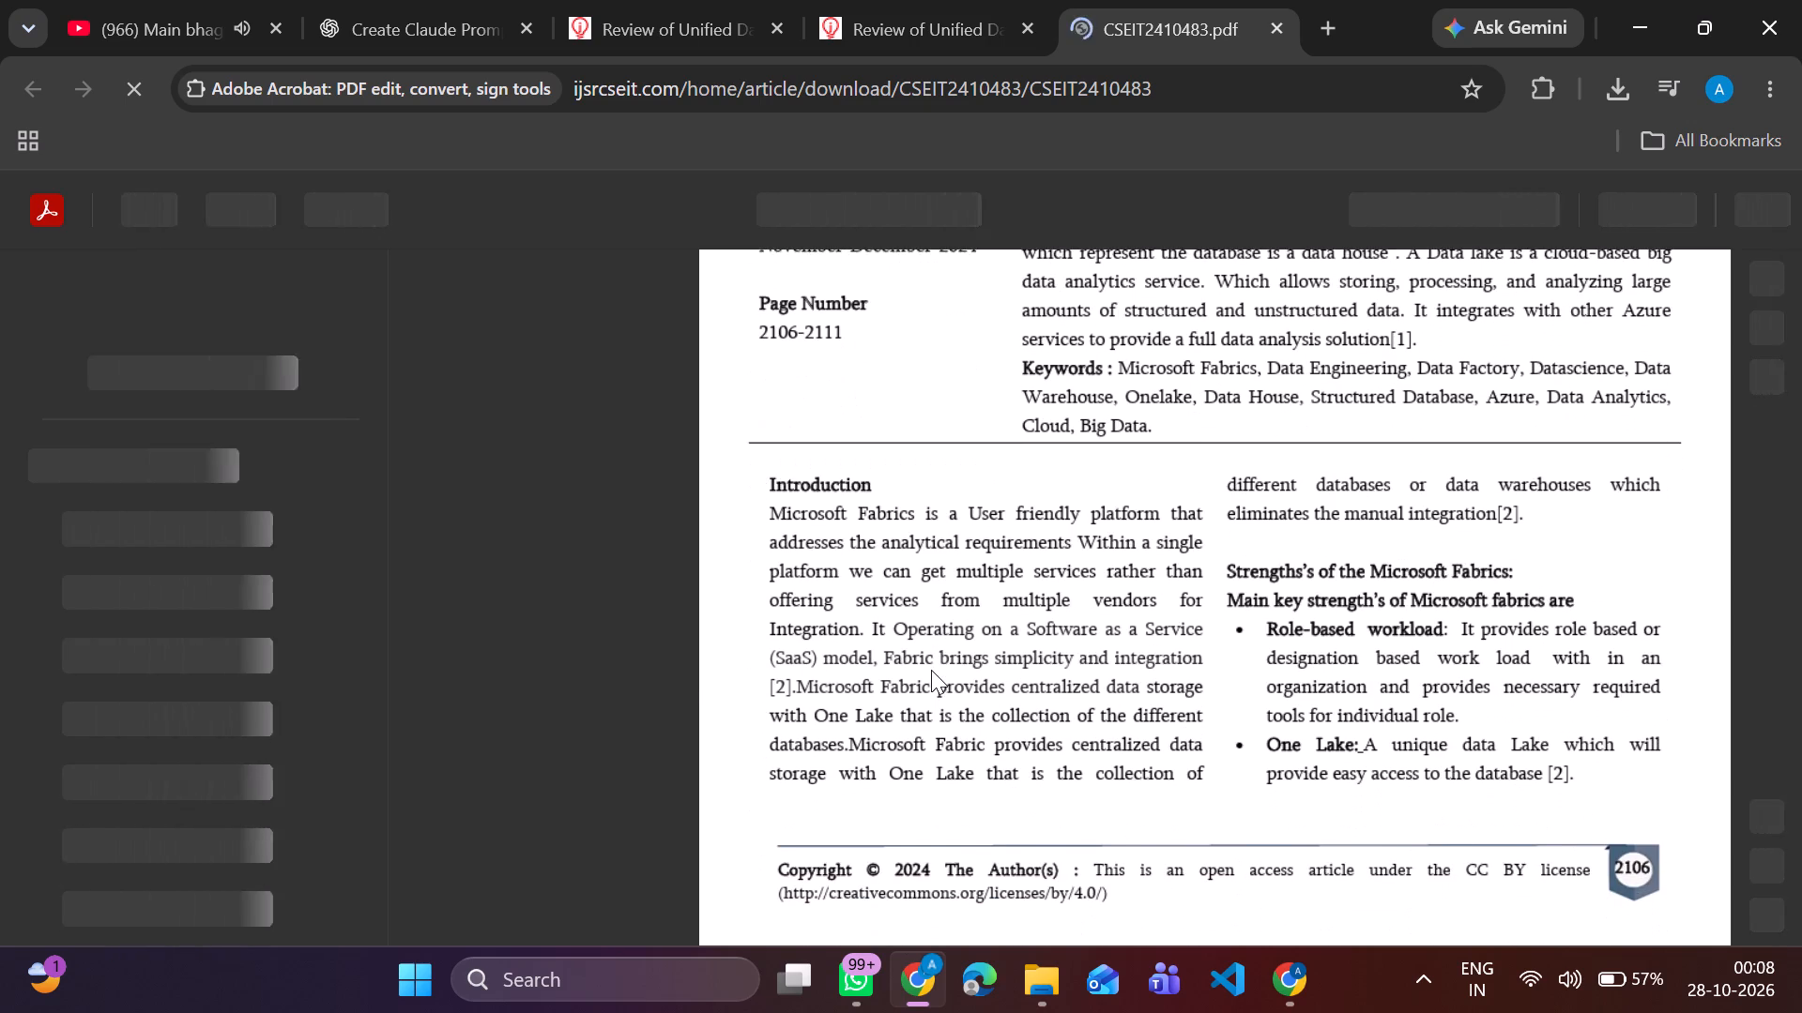
scroll(931, 670, down, 5)
scroll(860, 508, up, 4)
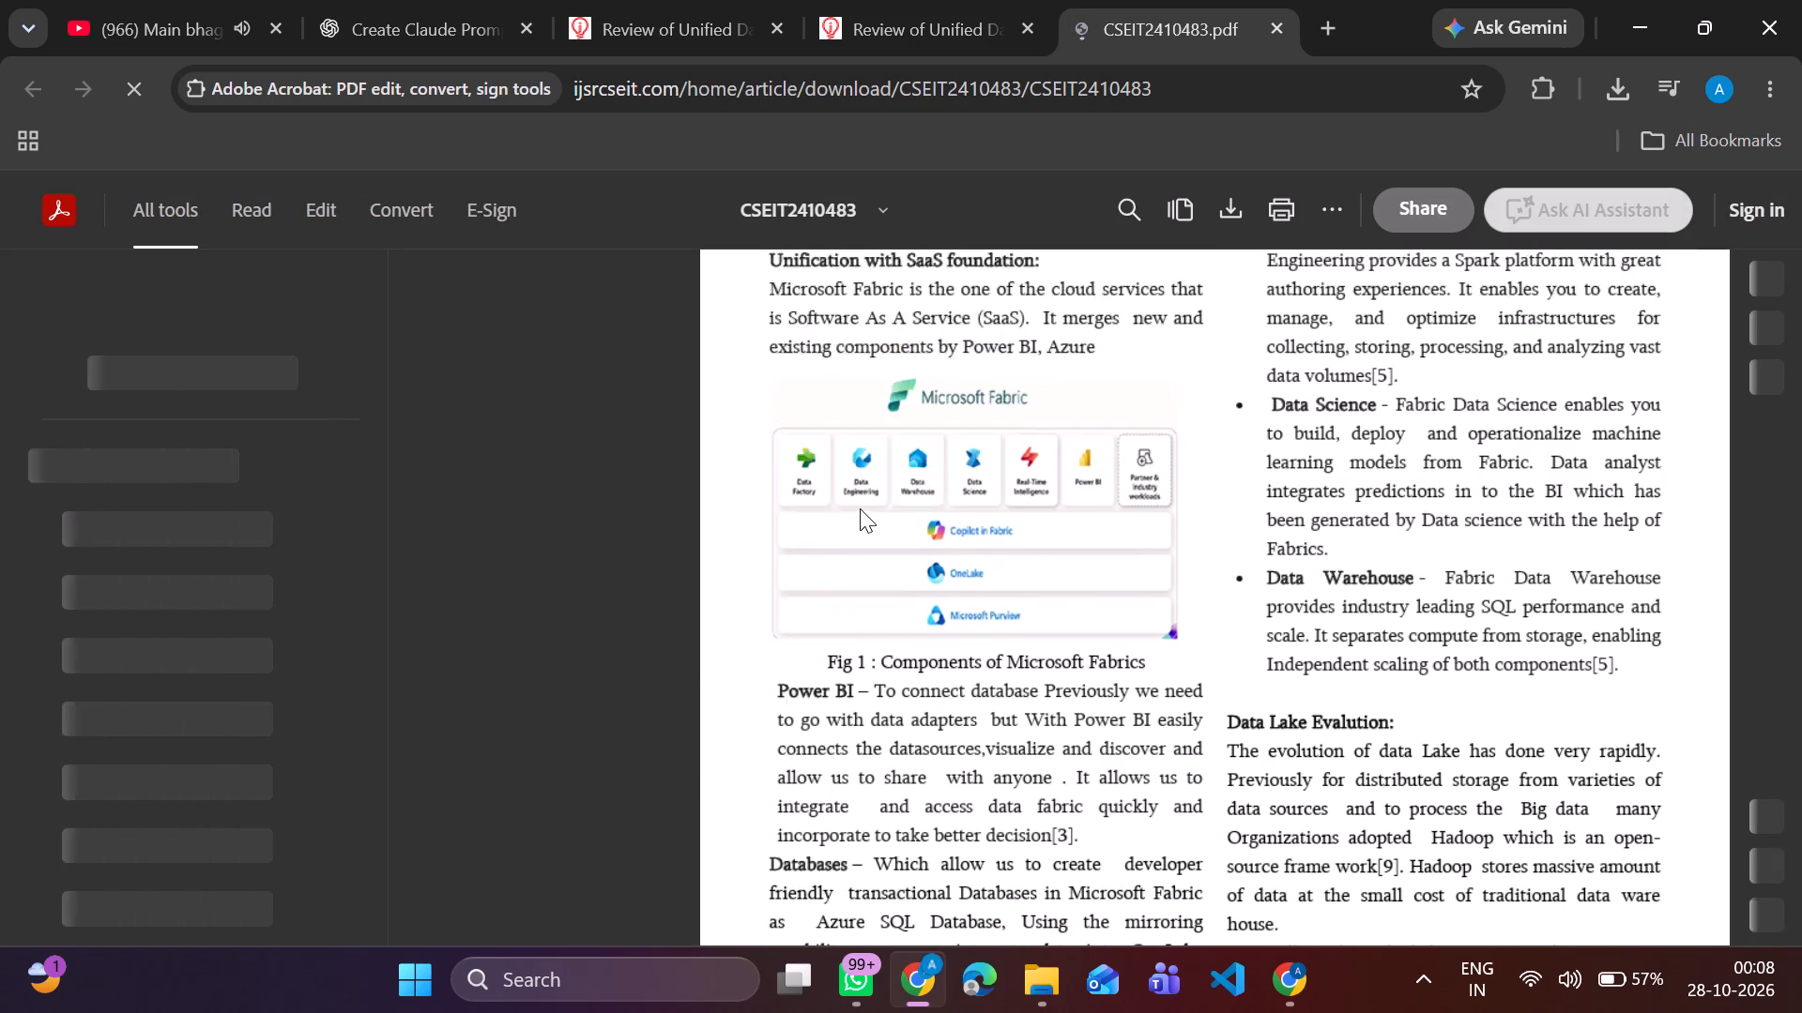
scroll(860, 508, up, 4)
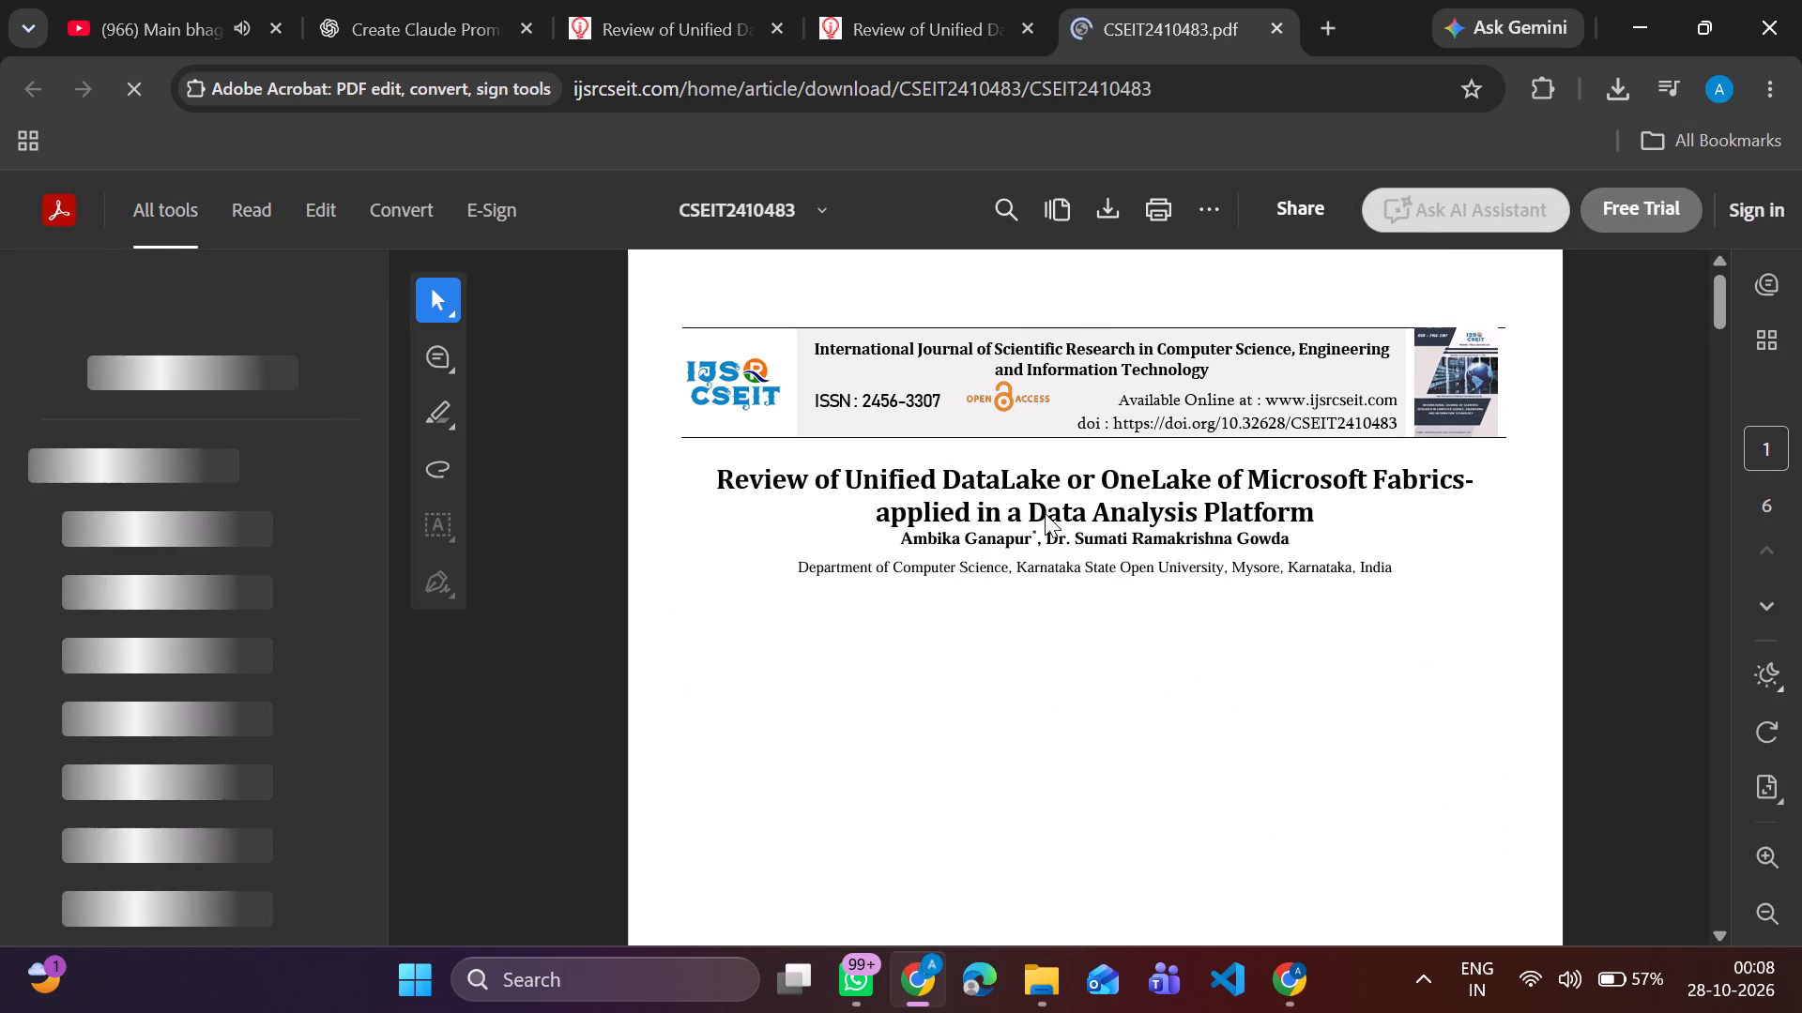
scroll(1045, 513, up, 3)
key(Right)
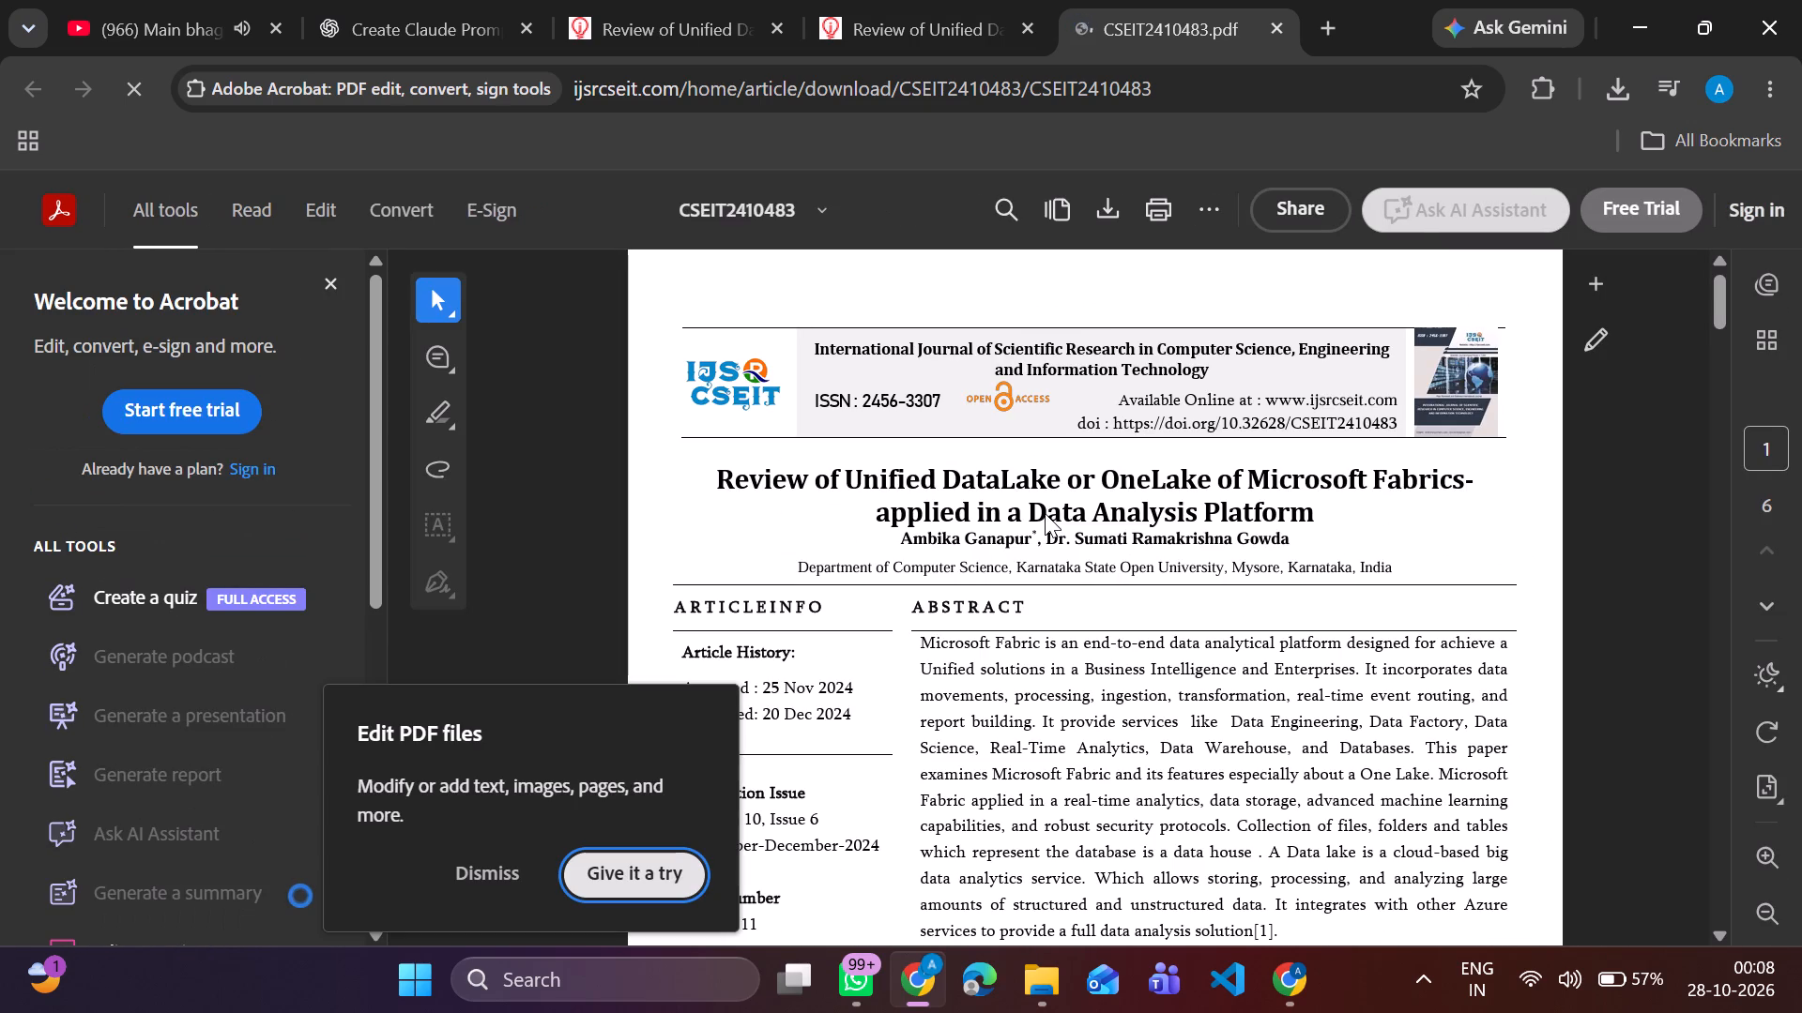
click(330, 272)
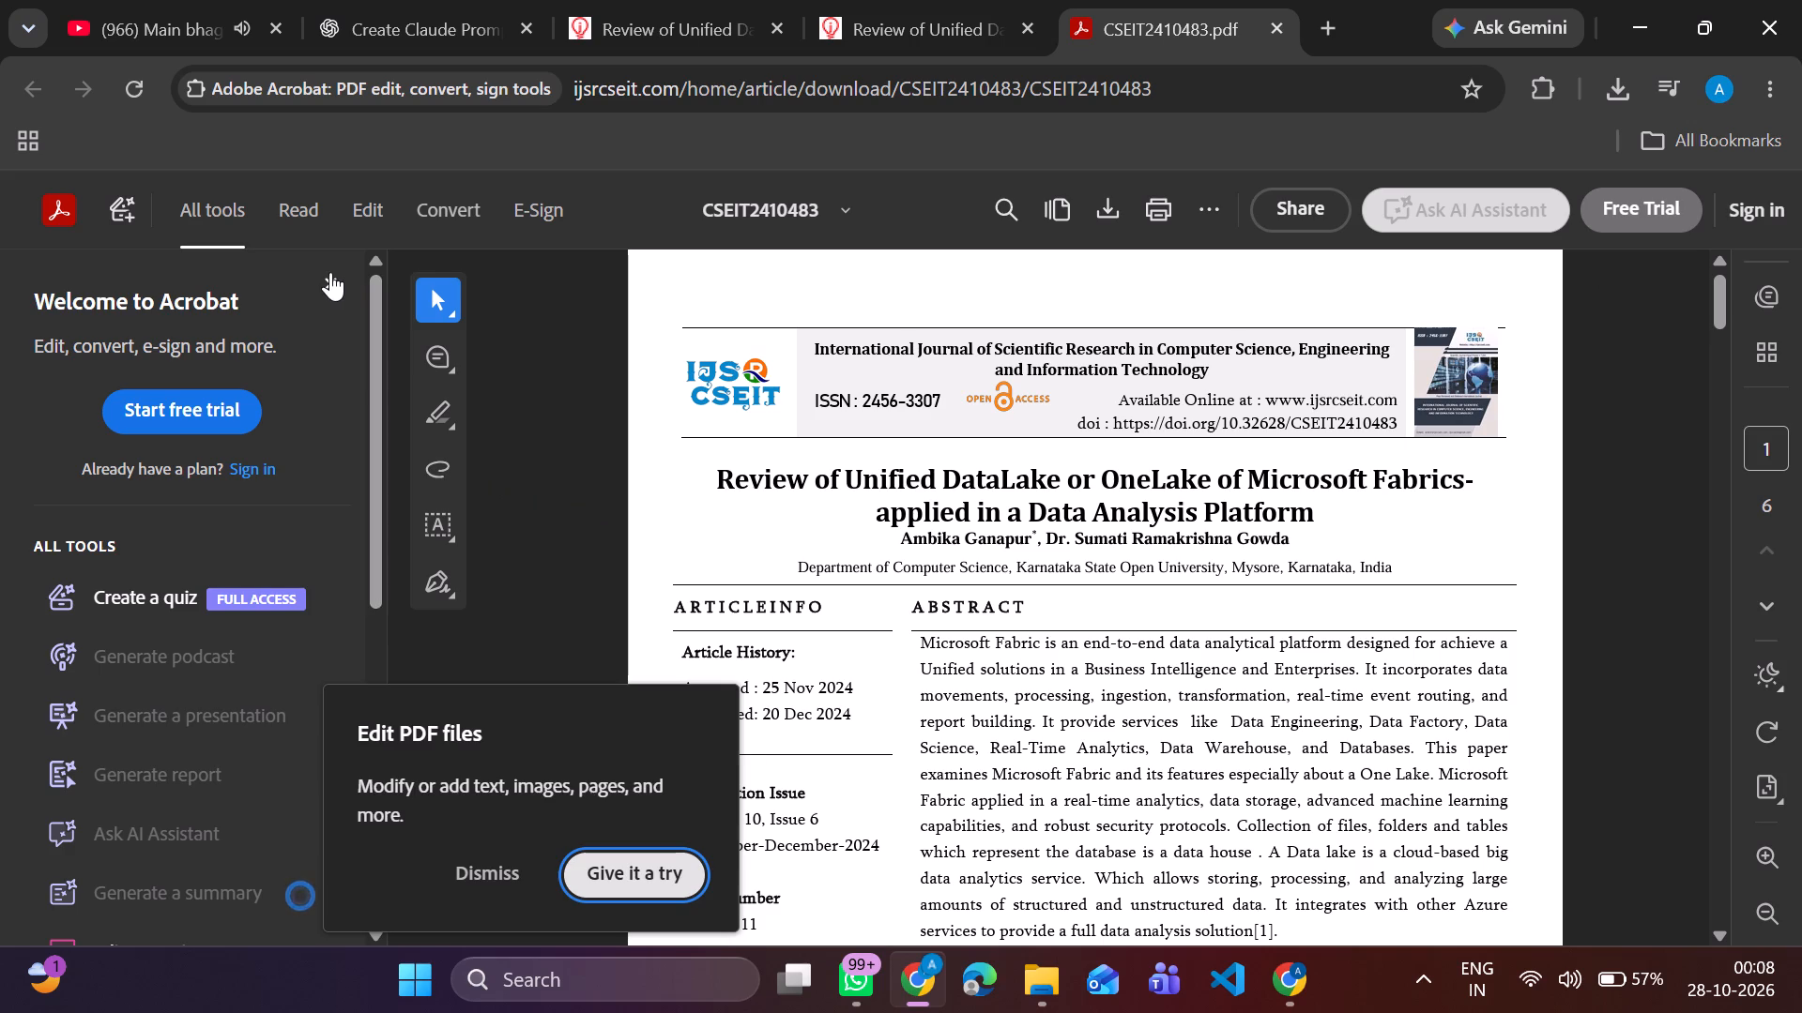
scroll(961, 703, down, 7)
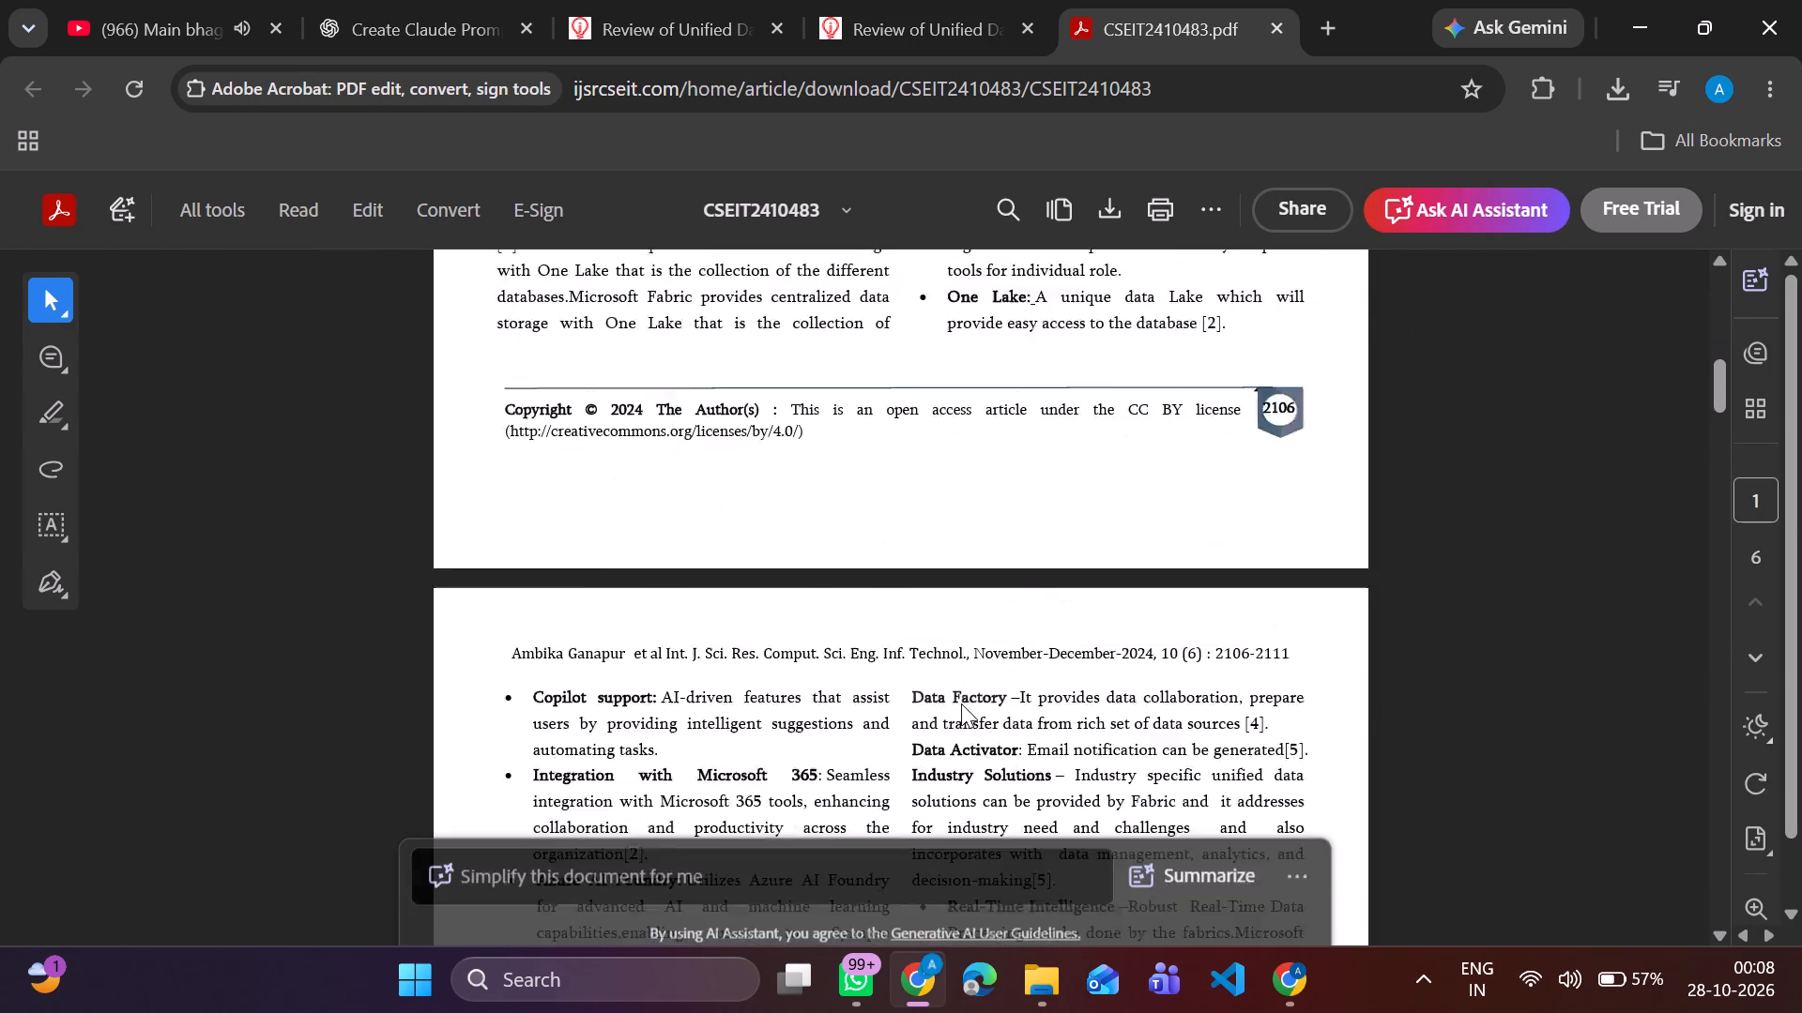
scroll(961, 703, down, 7)
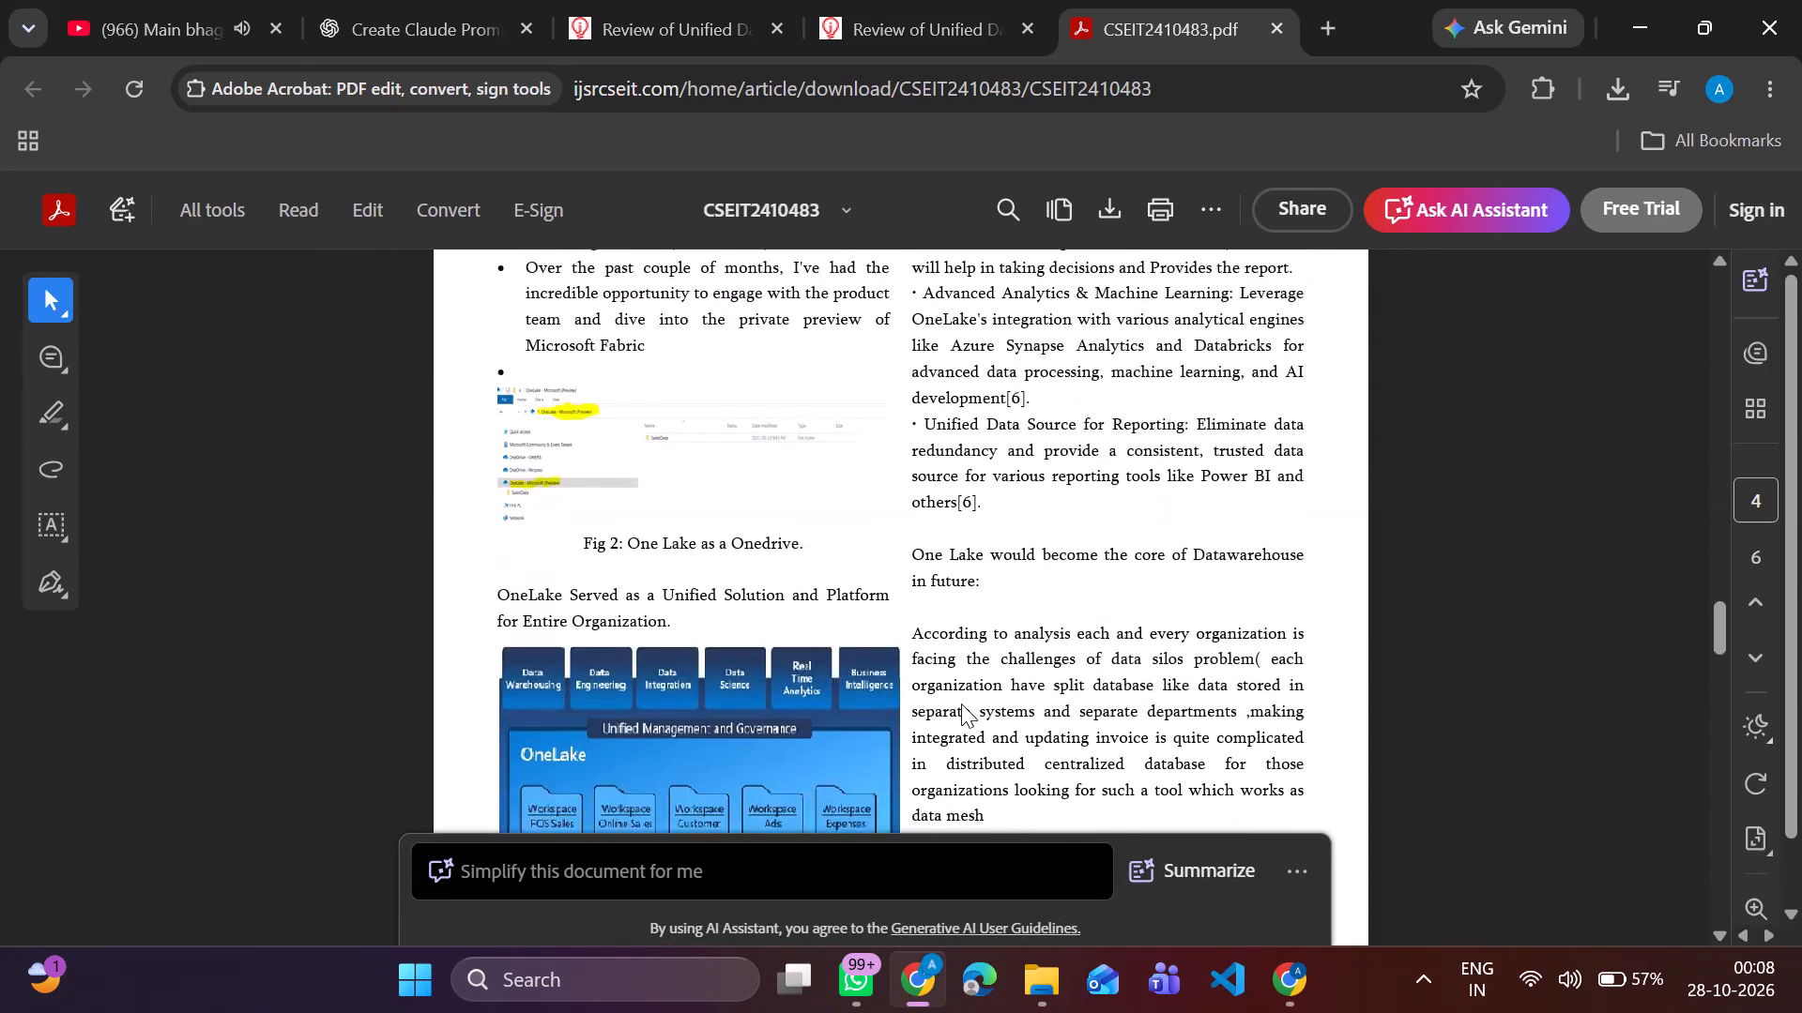
scroll(961, 703, down, 7)
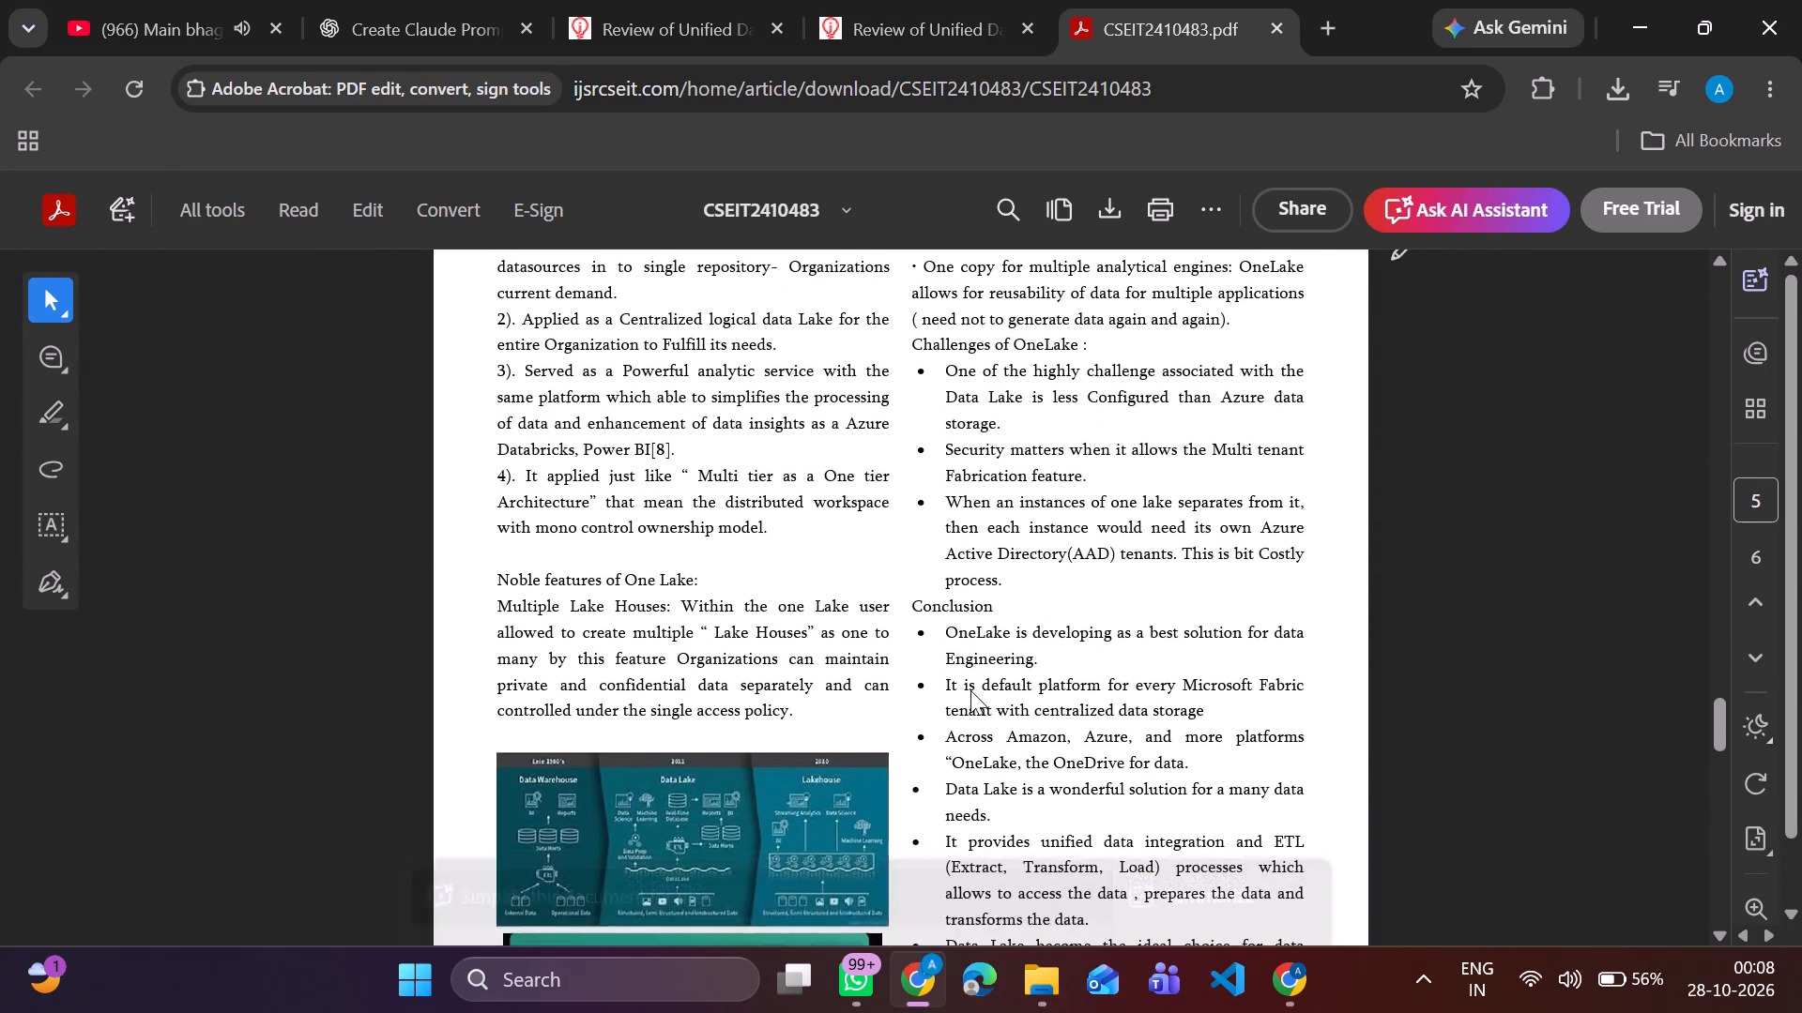
scroll(970, 690, down, 6)
scroll(970, 690, up, 5)
Save the OneLake review paper as CSEIT2410483 in the Downloads folder.
click(1107, 217)
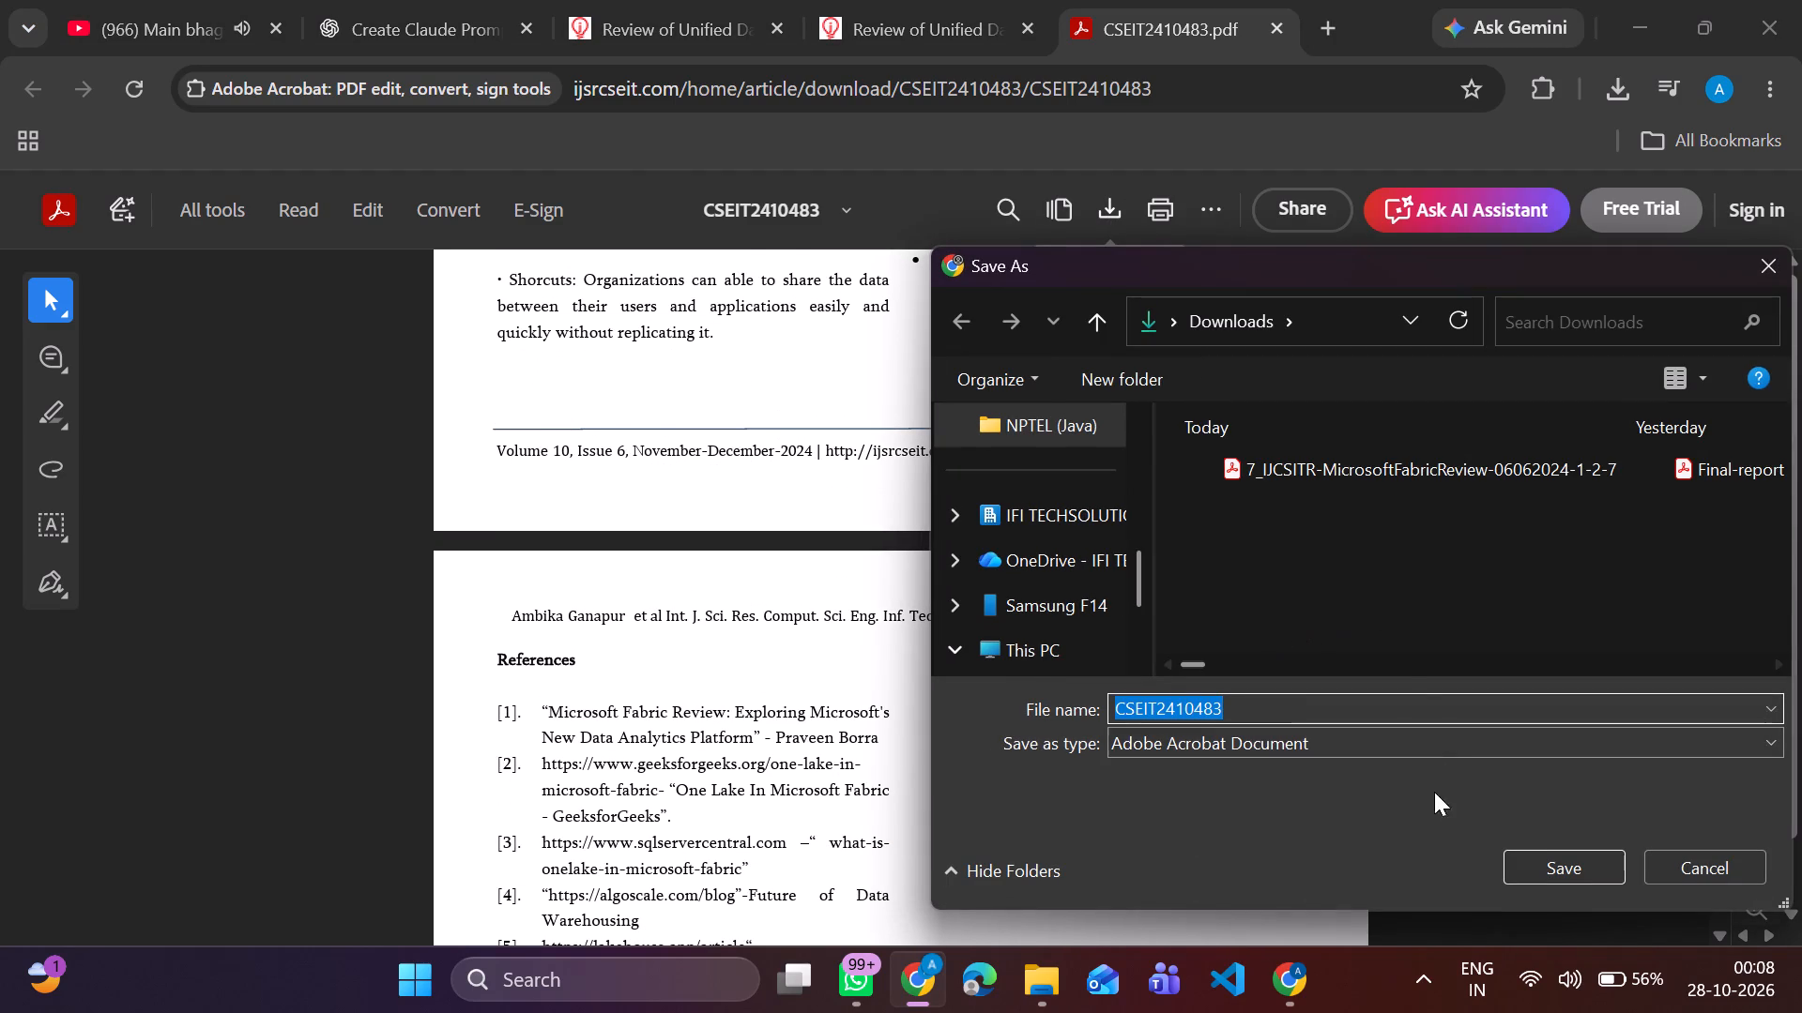
click(1528, 850)
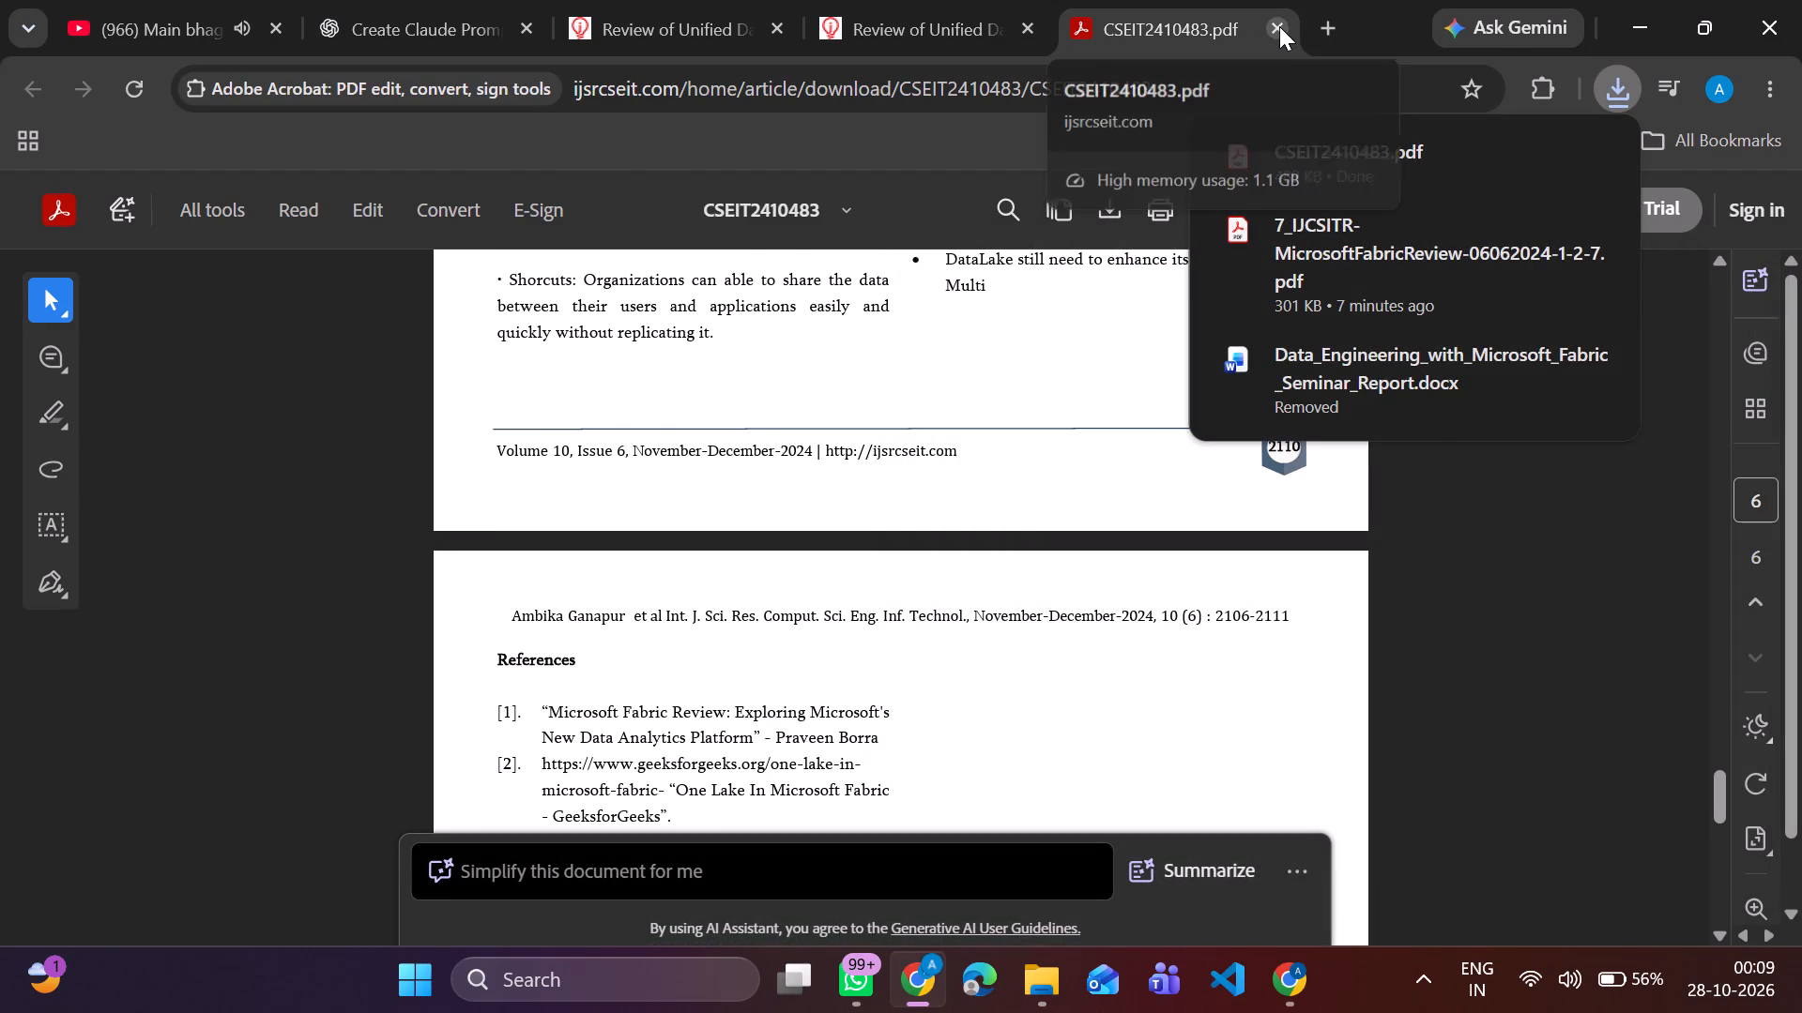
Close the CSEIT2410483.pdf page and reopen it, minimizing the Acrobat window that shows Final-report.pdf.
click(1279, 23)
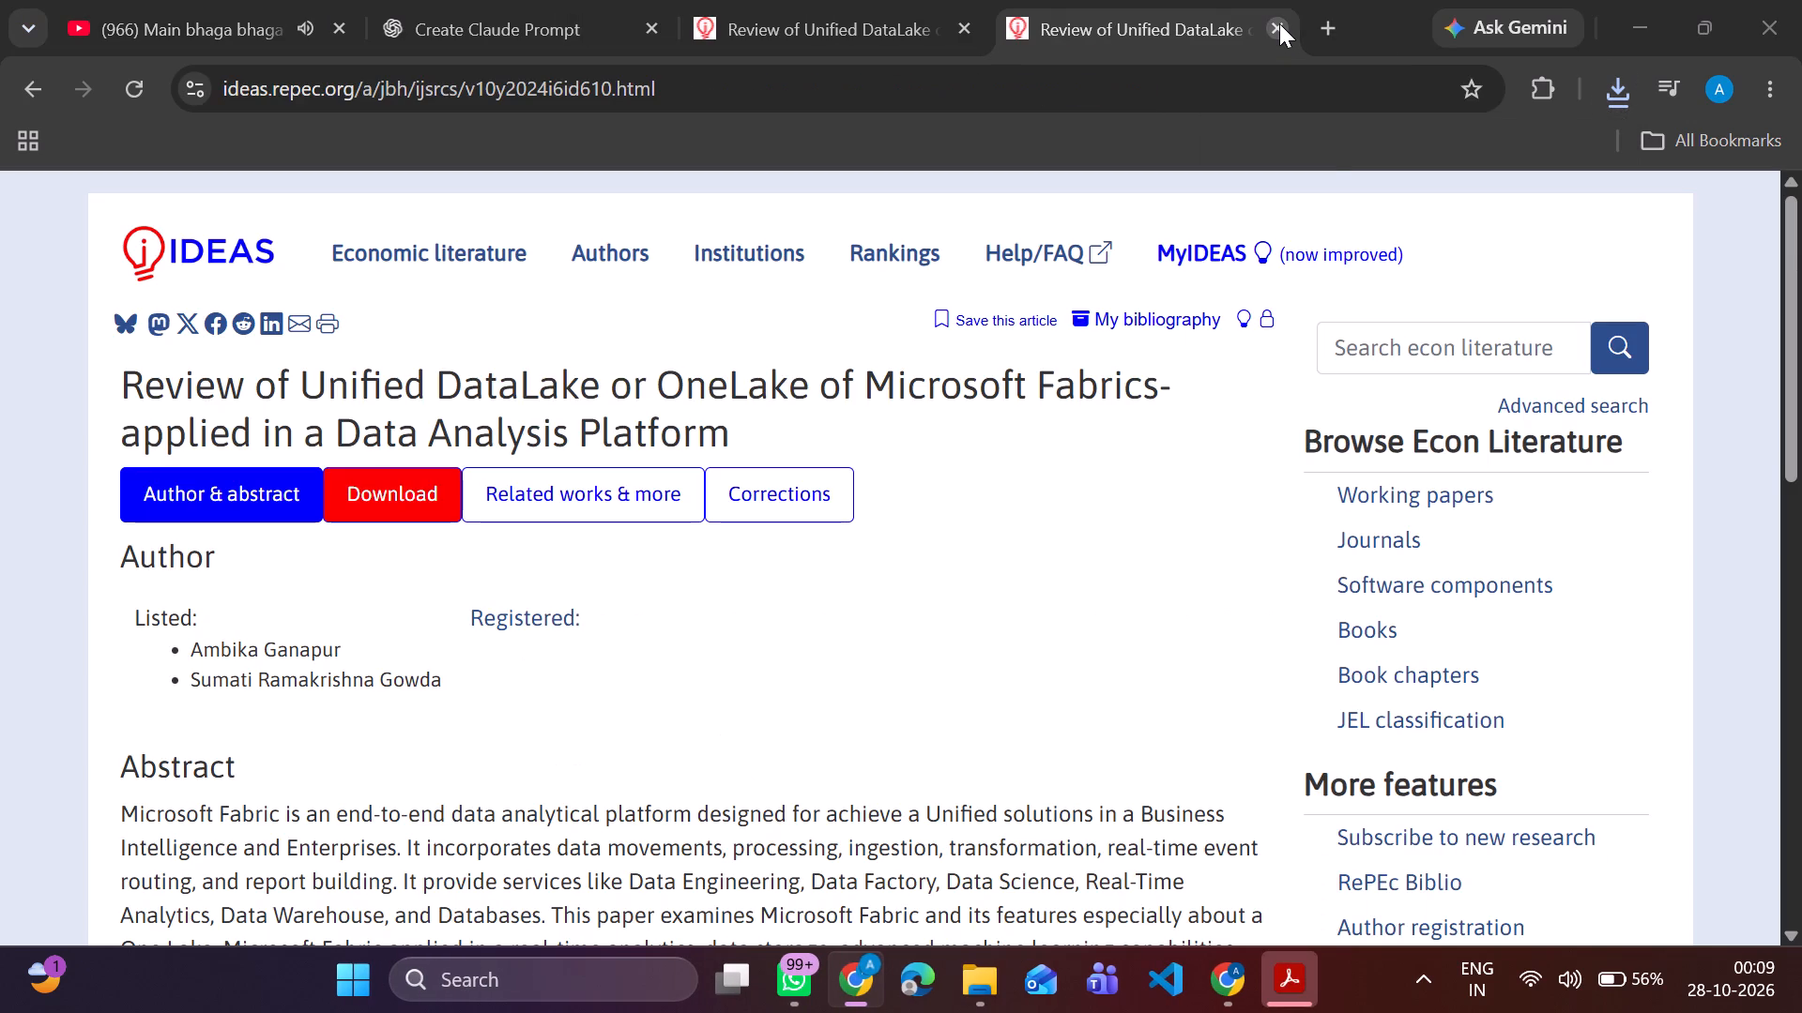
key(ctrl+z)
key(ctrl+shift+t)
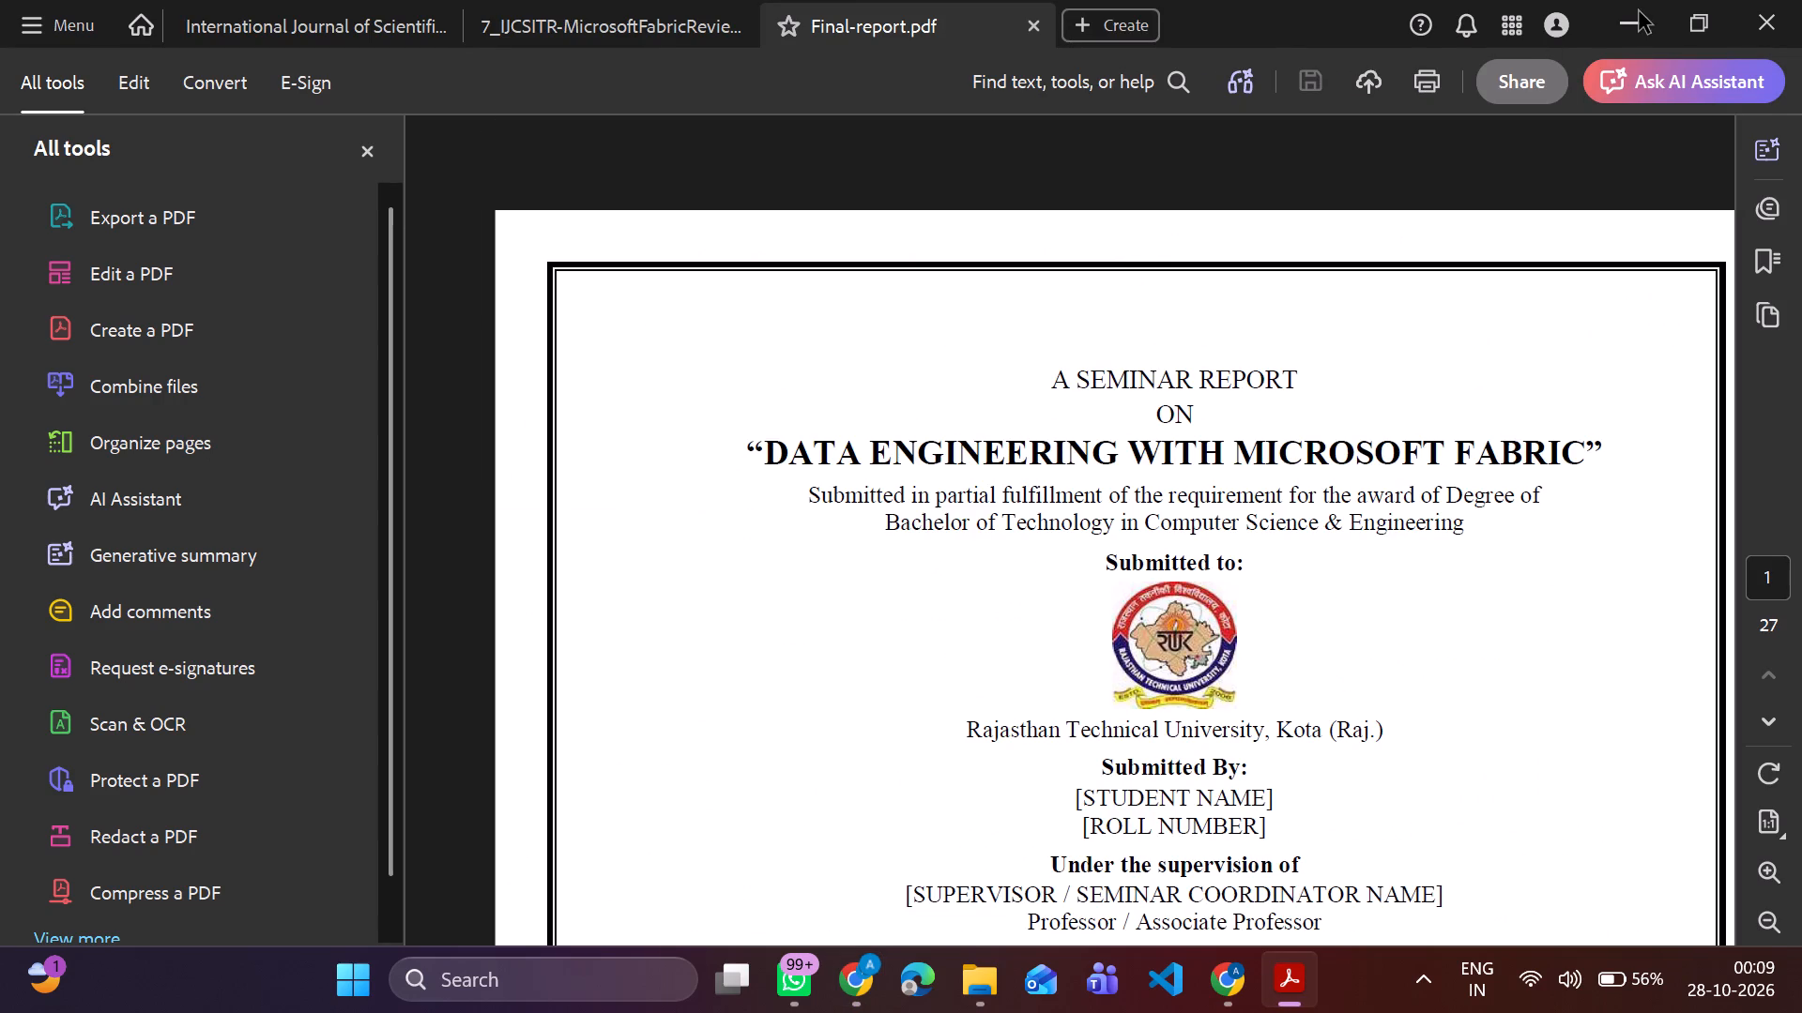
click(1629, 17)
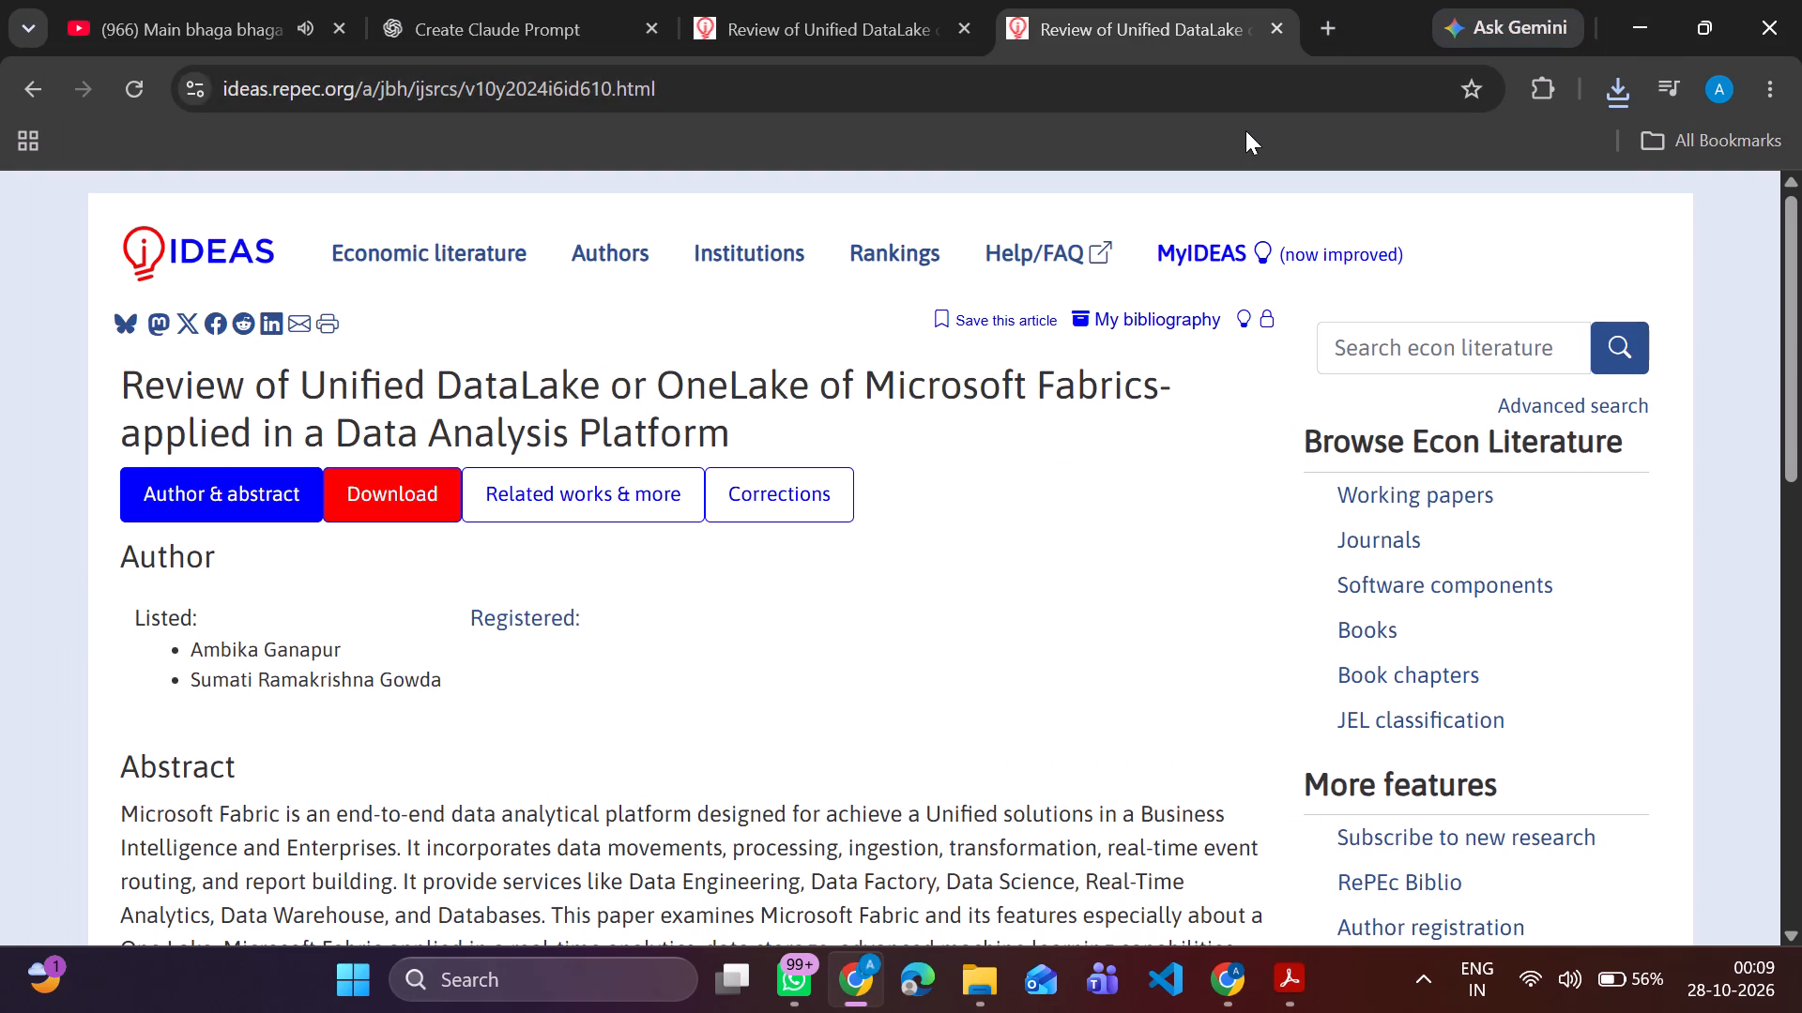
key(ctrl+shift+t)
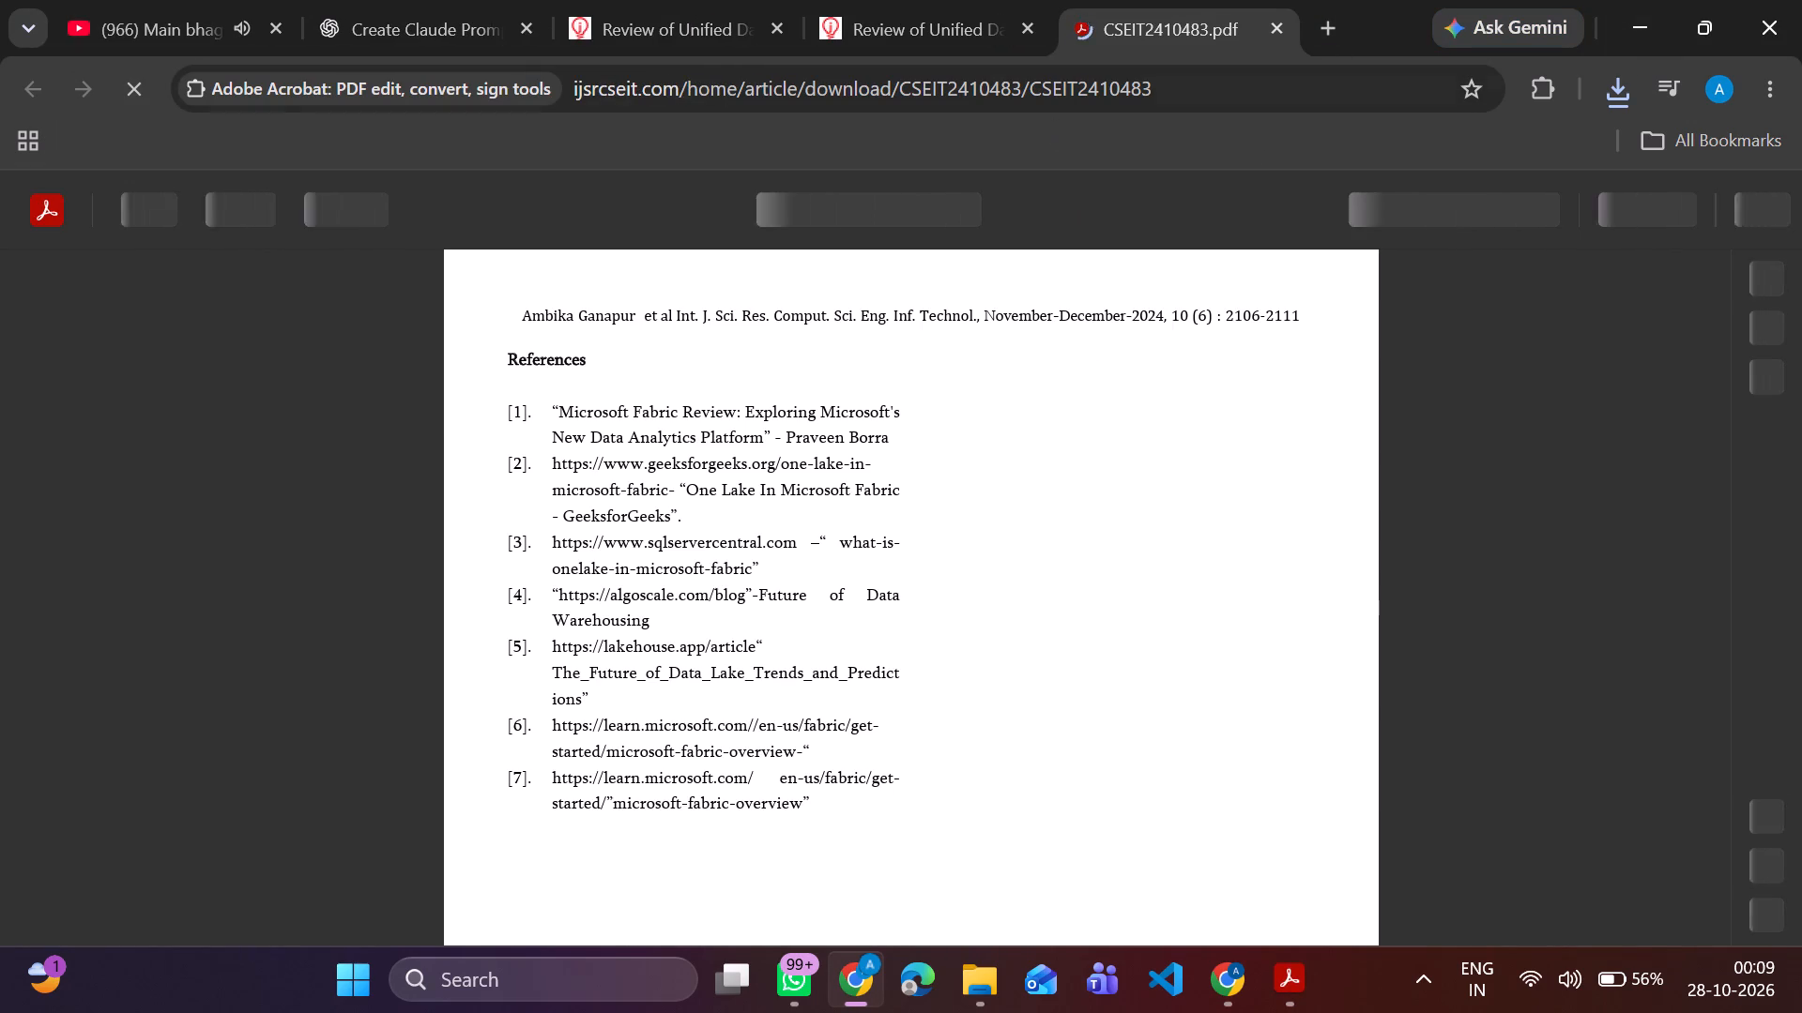
Copy the web address of the OneLake review's IDEAS/RePEc page and close the CSEIT2410483 PDF page.
scroll(1013, 325, up, 3)
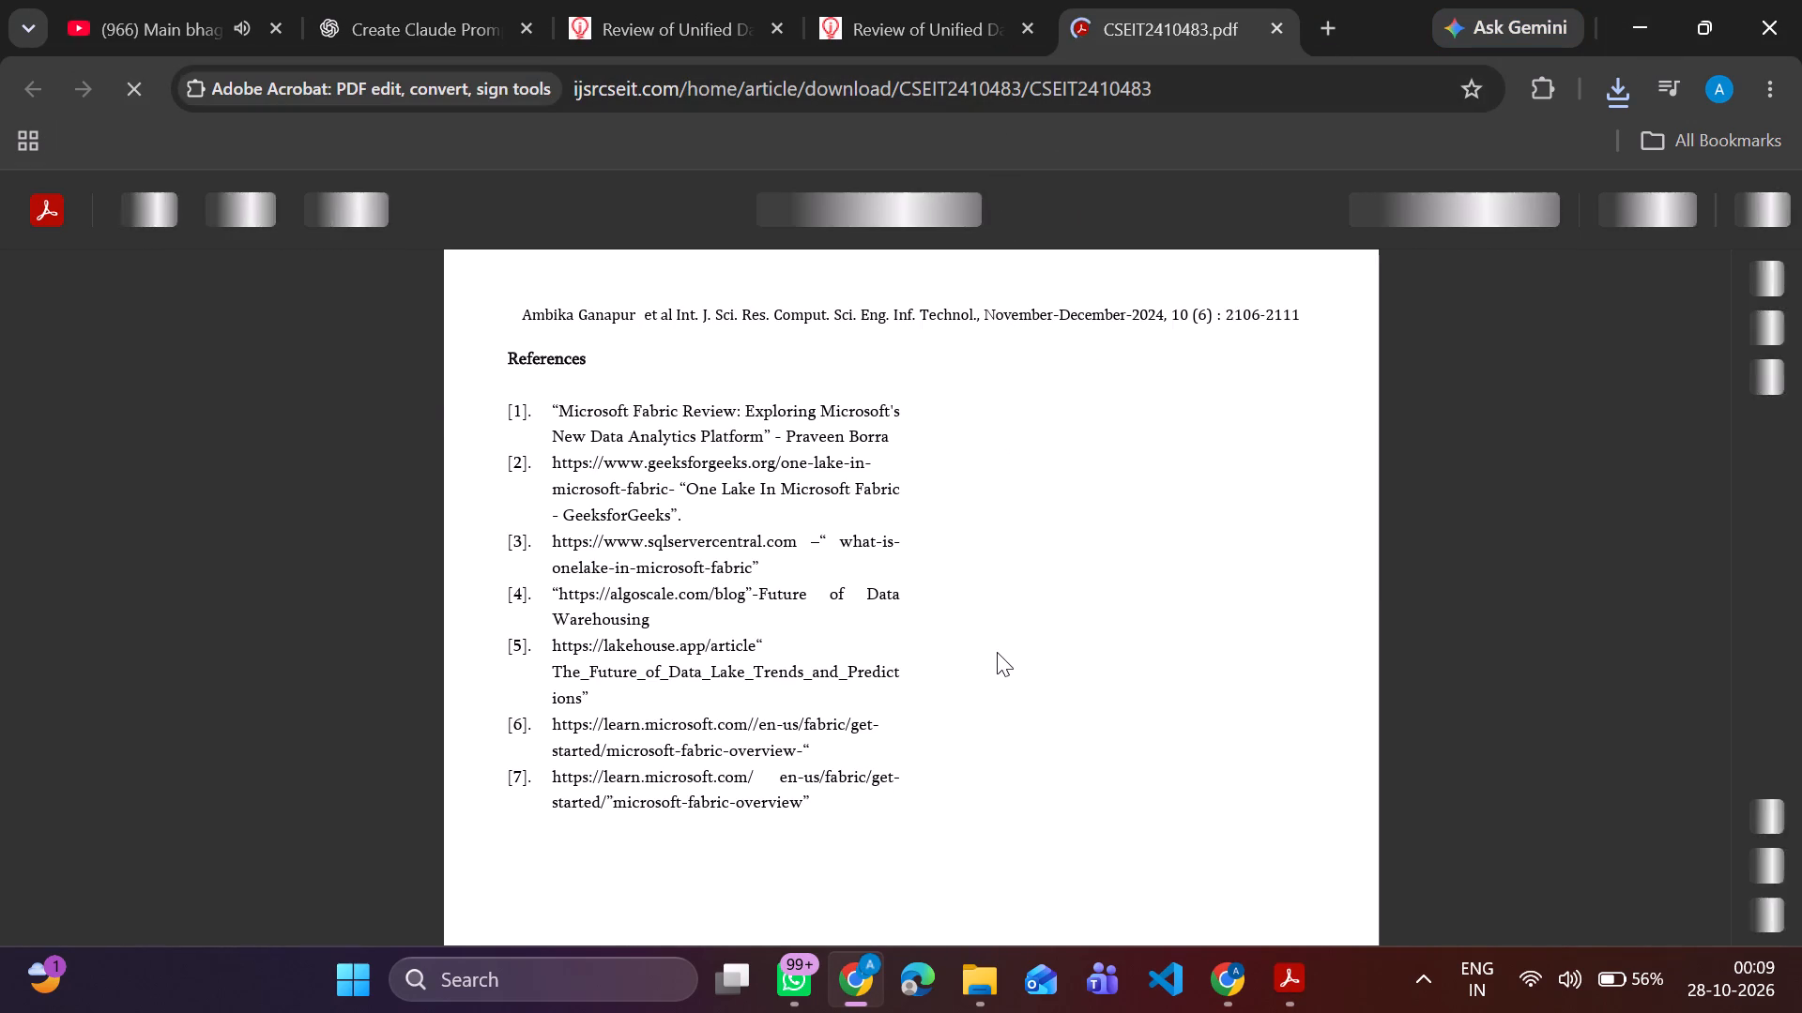
scroll(997, 652, up, 13)
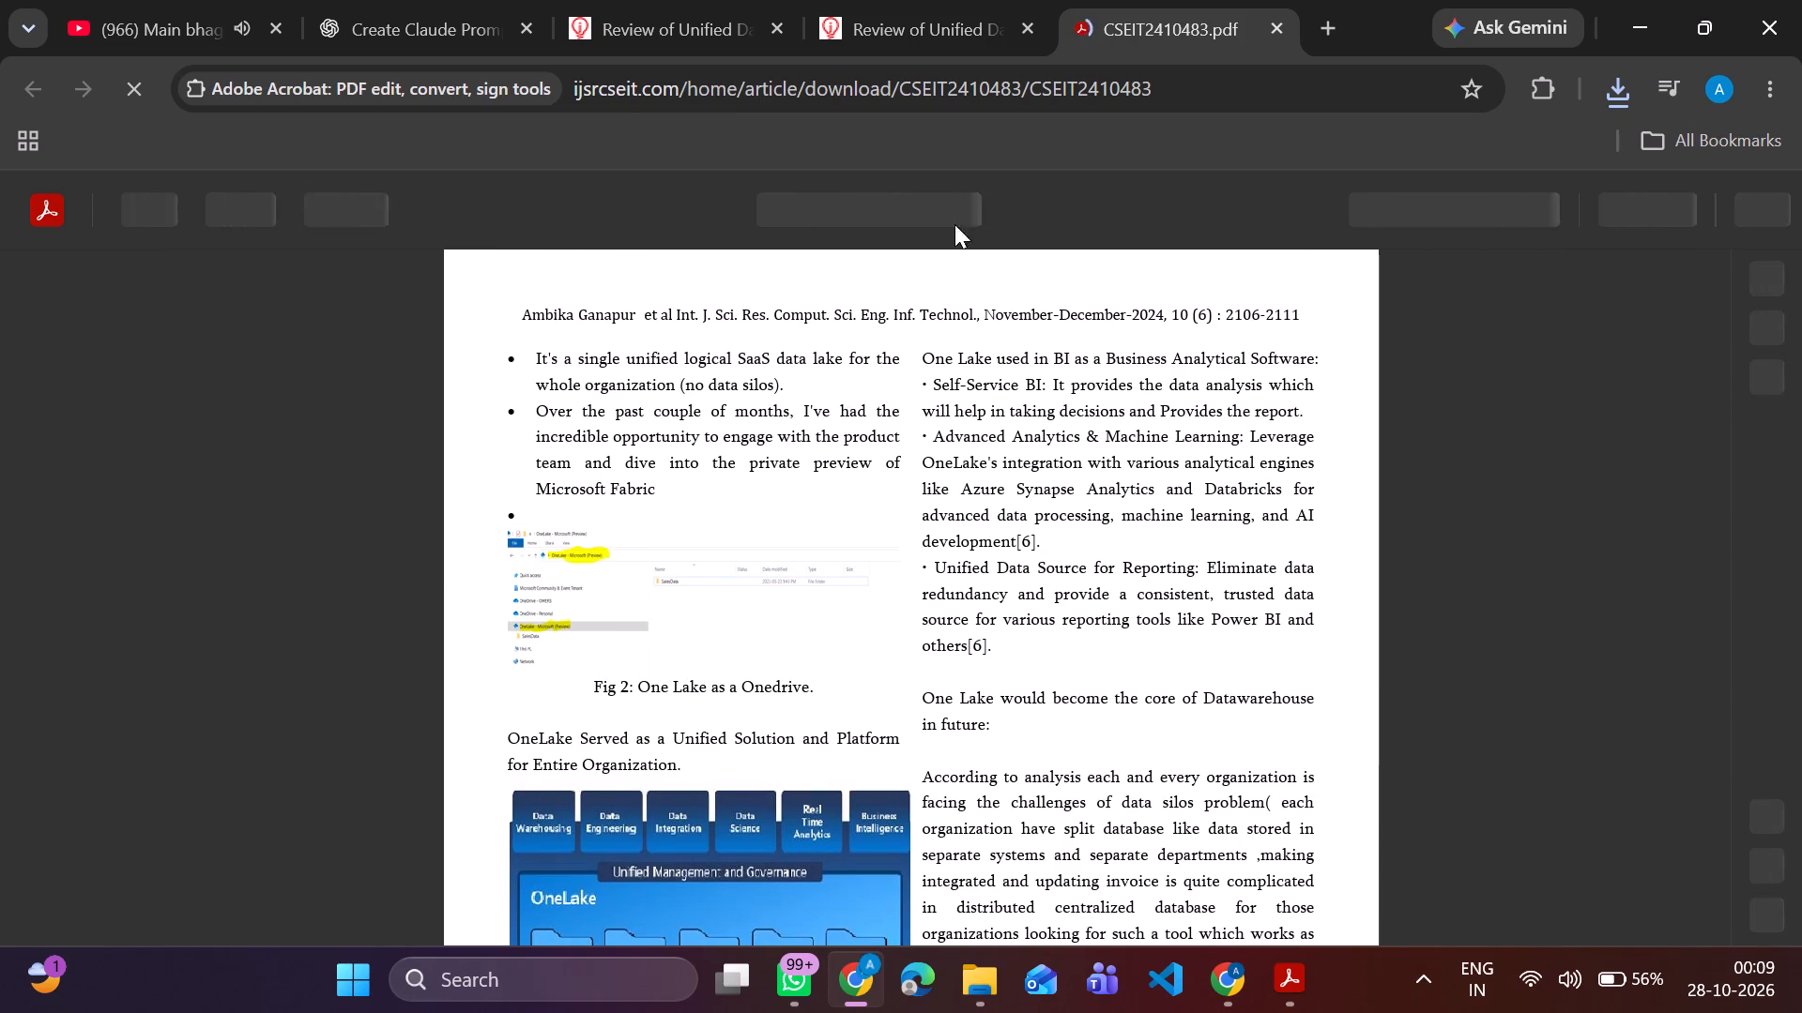
click(912, 0)
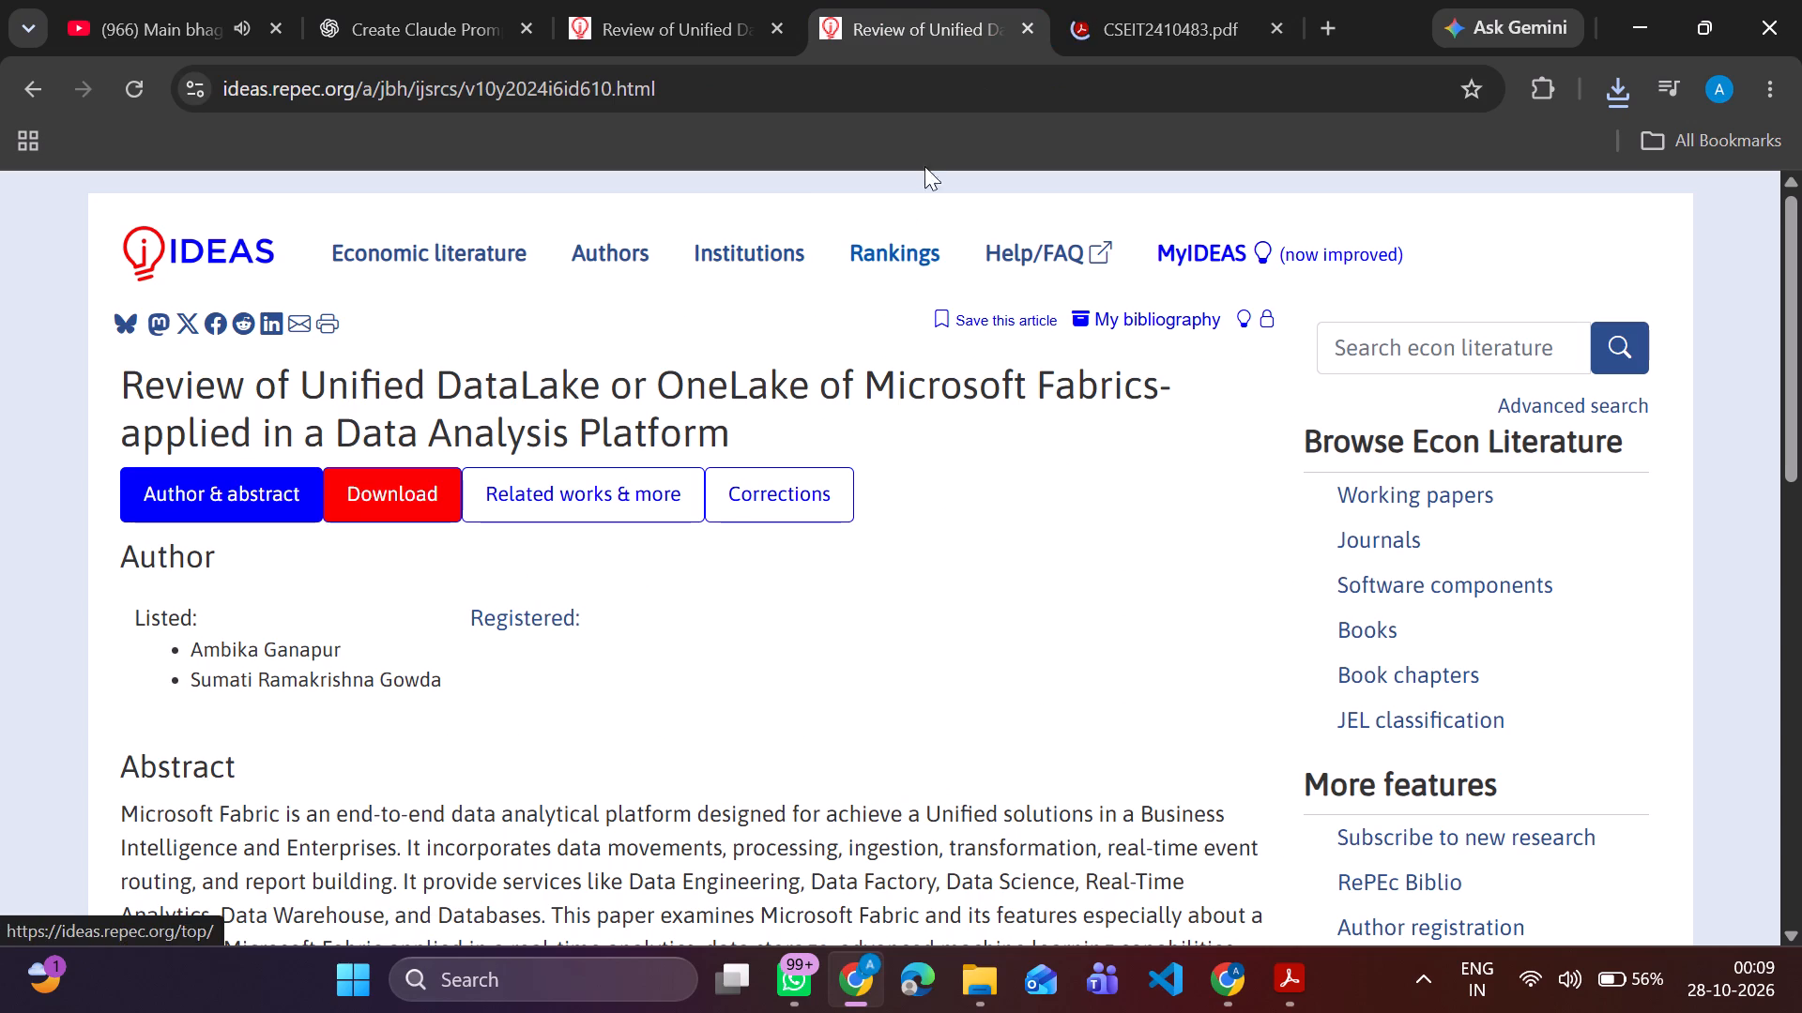
click(727, 92)
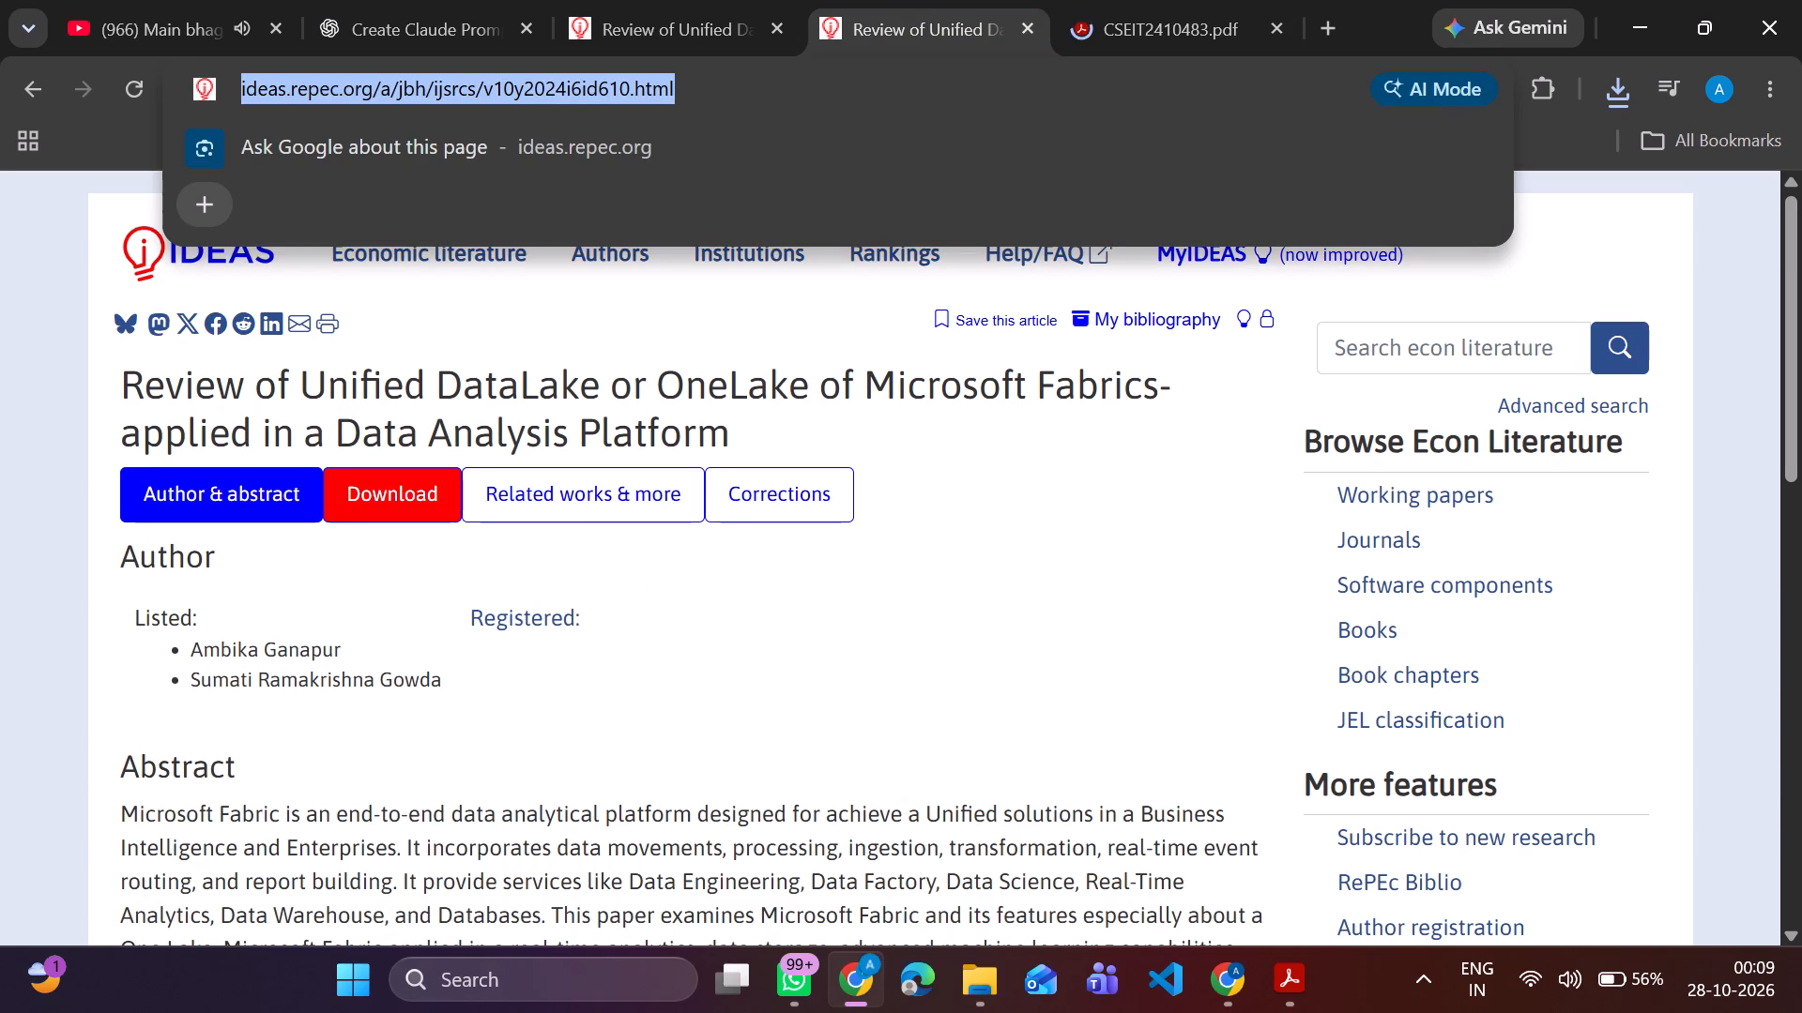
key(ctrl+c)
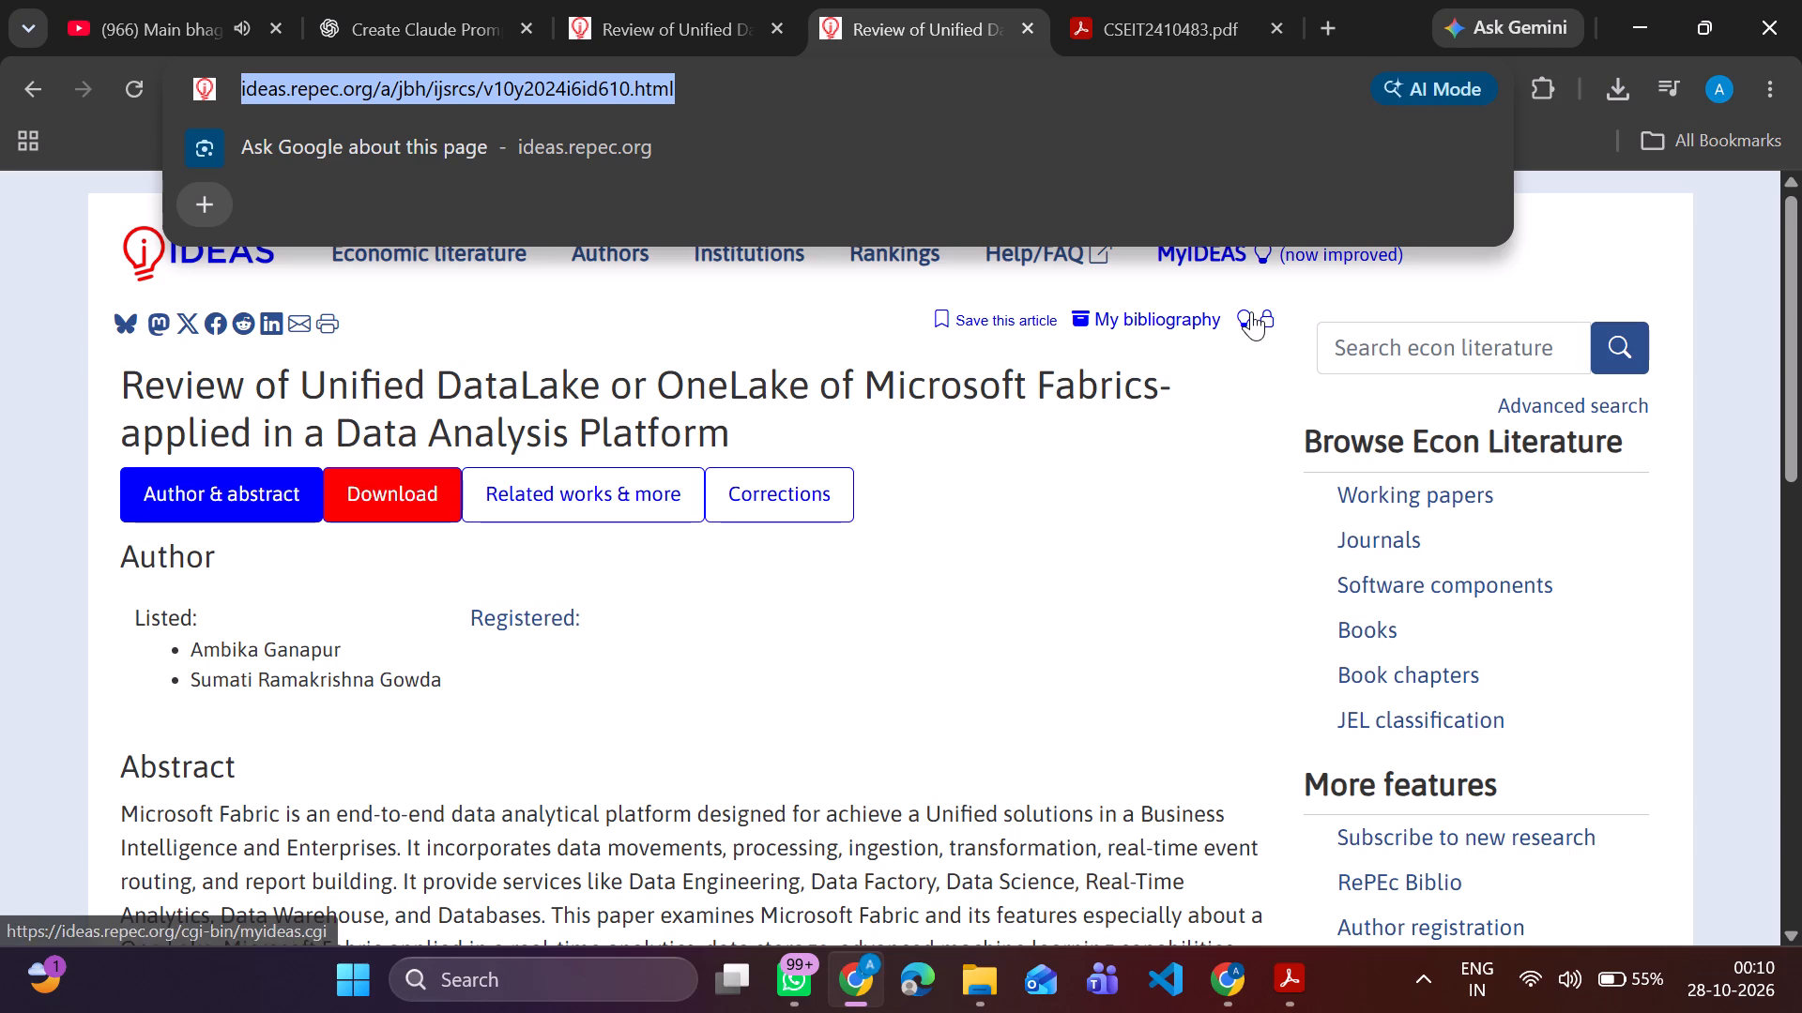
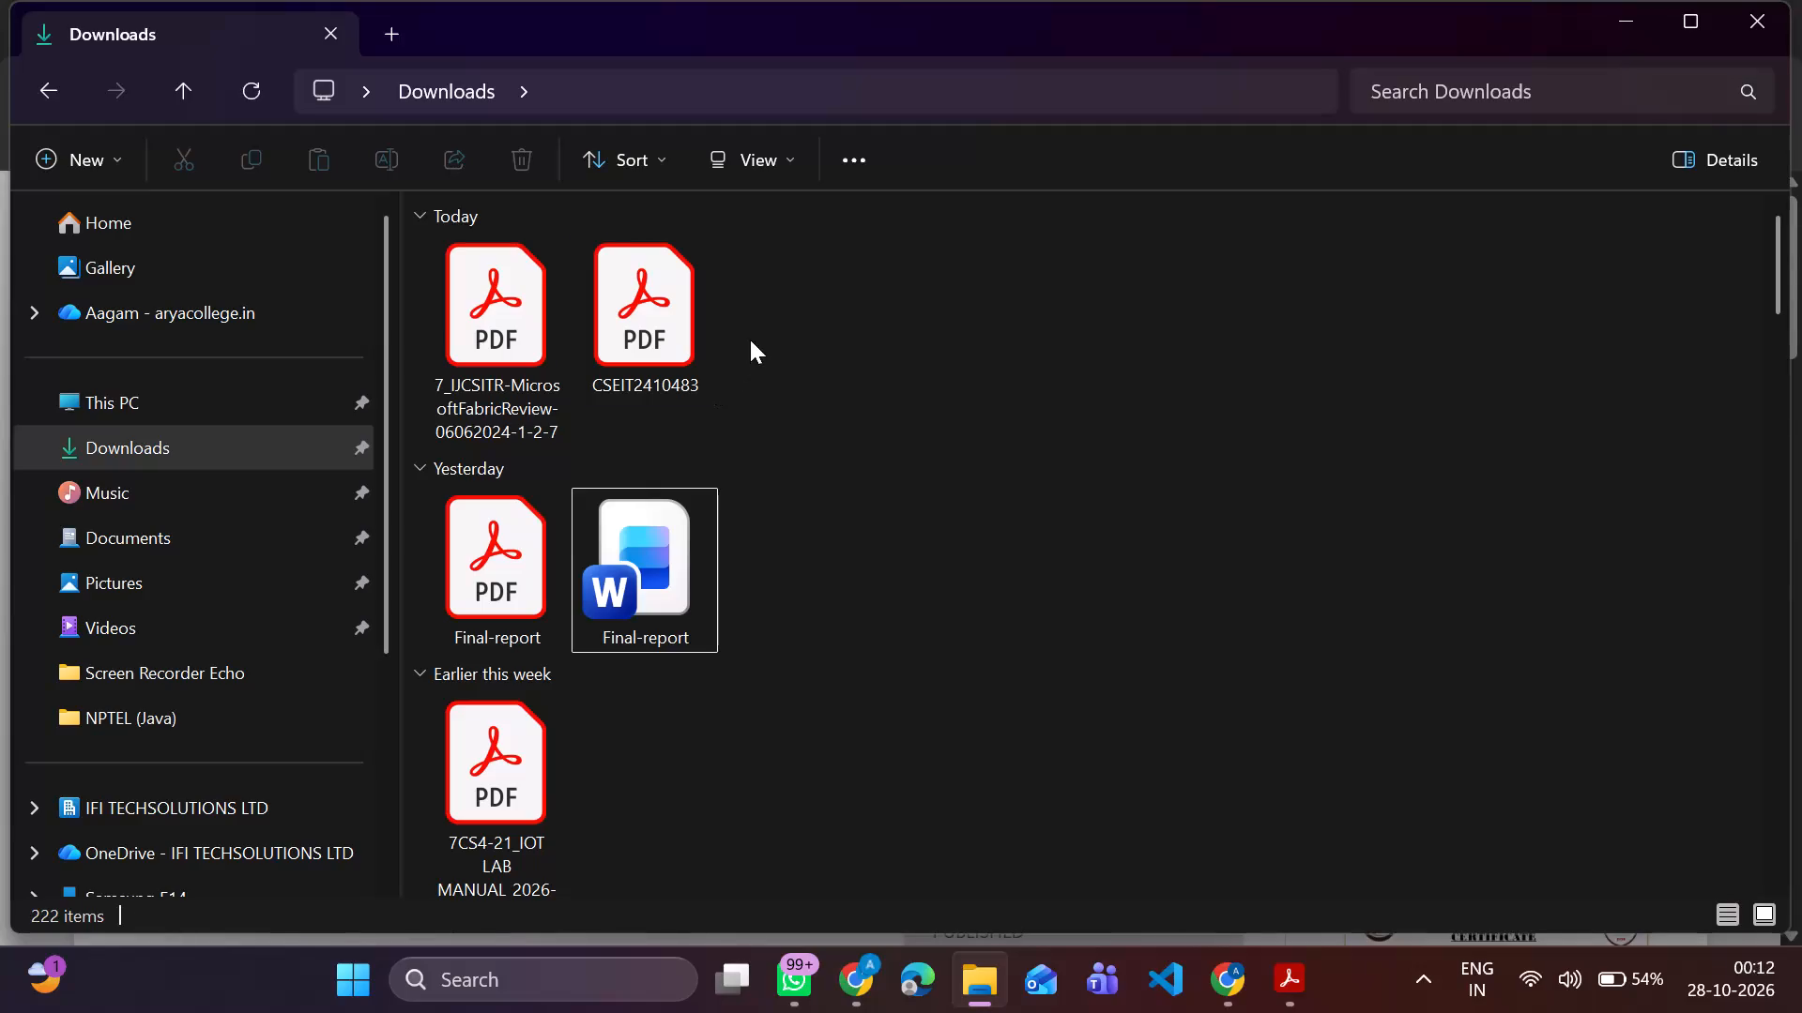
Open the two papers downloaded today, 7_IJCSITR-MicrosoftFabricReview and CSEIT2410483, and switch to Acrobat.
key(Return)
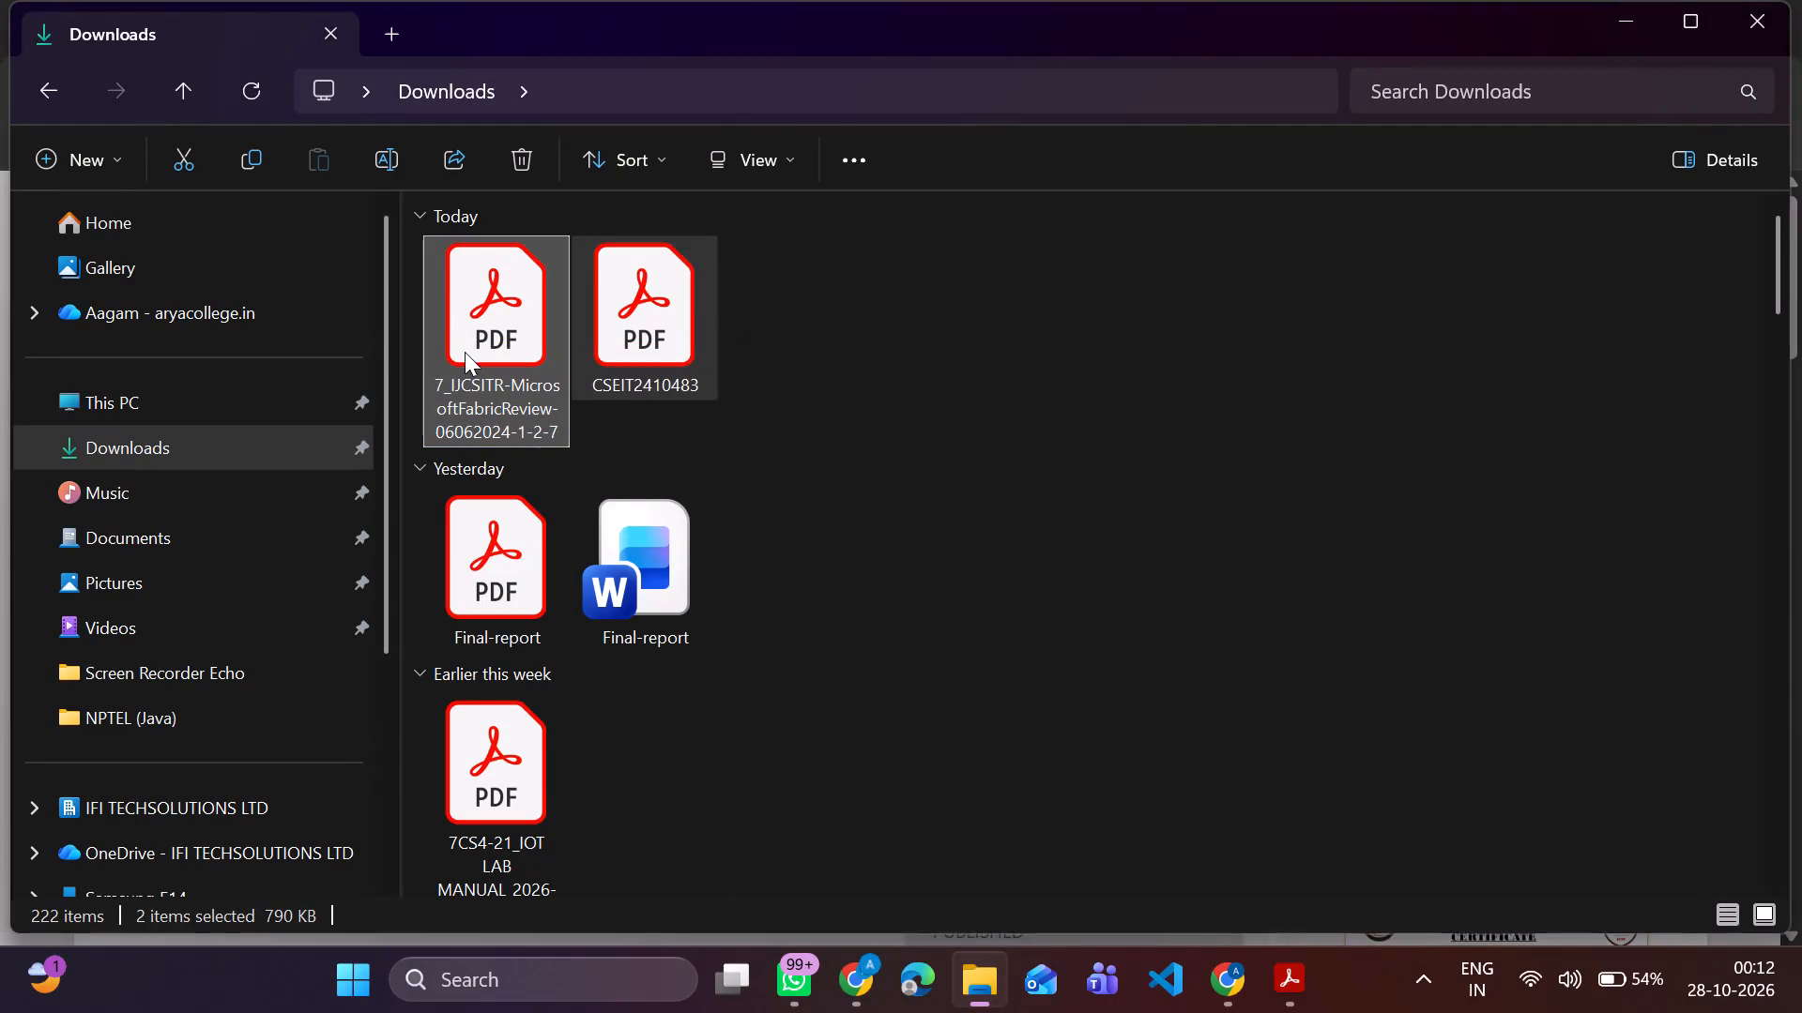
click(1284, 1010)
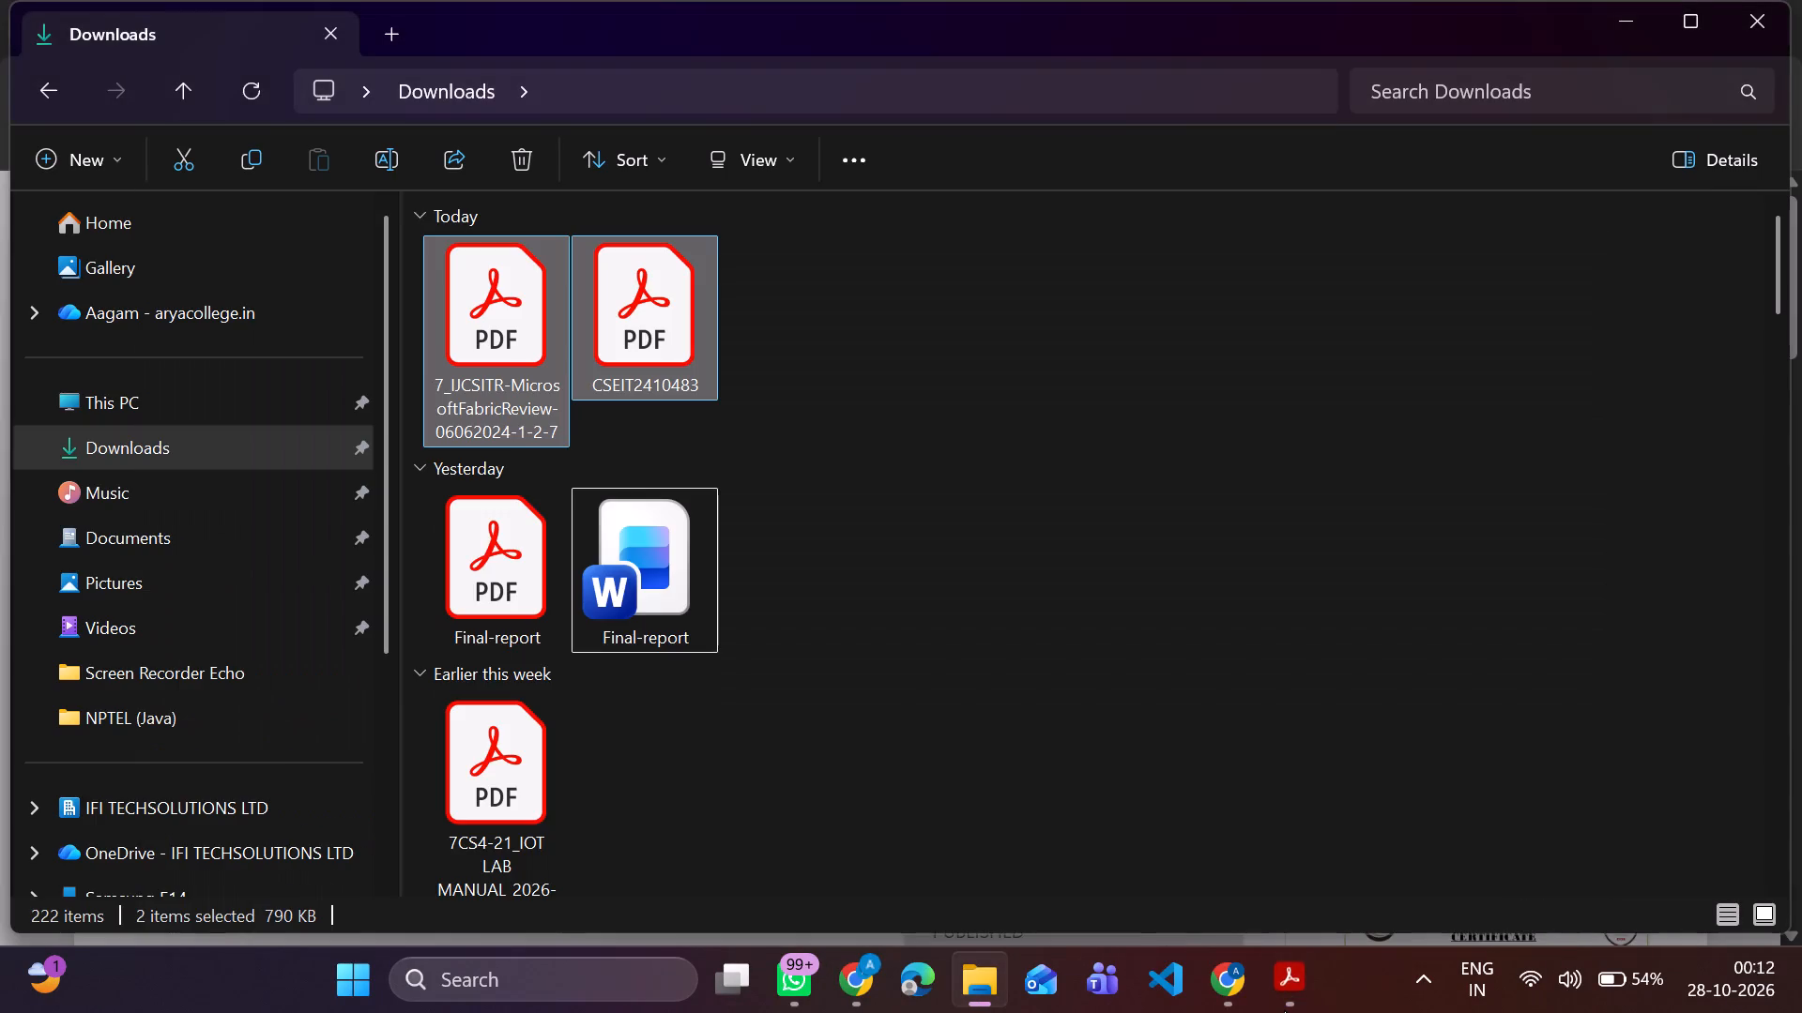
click(1284, 1010)
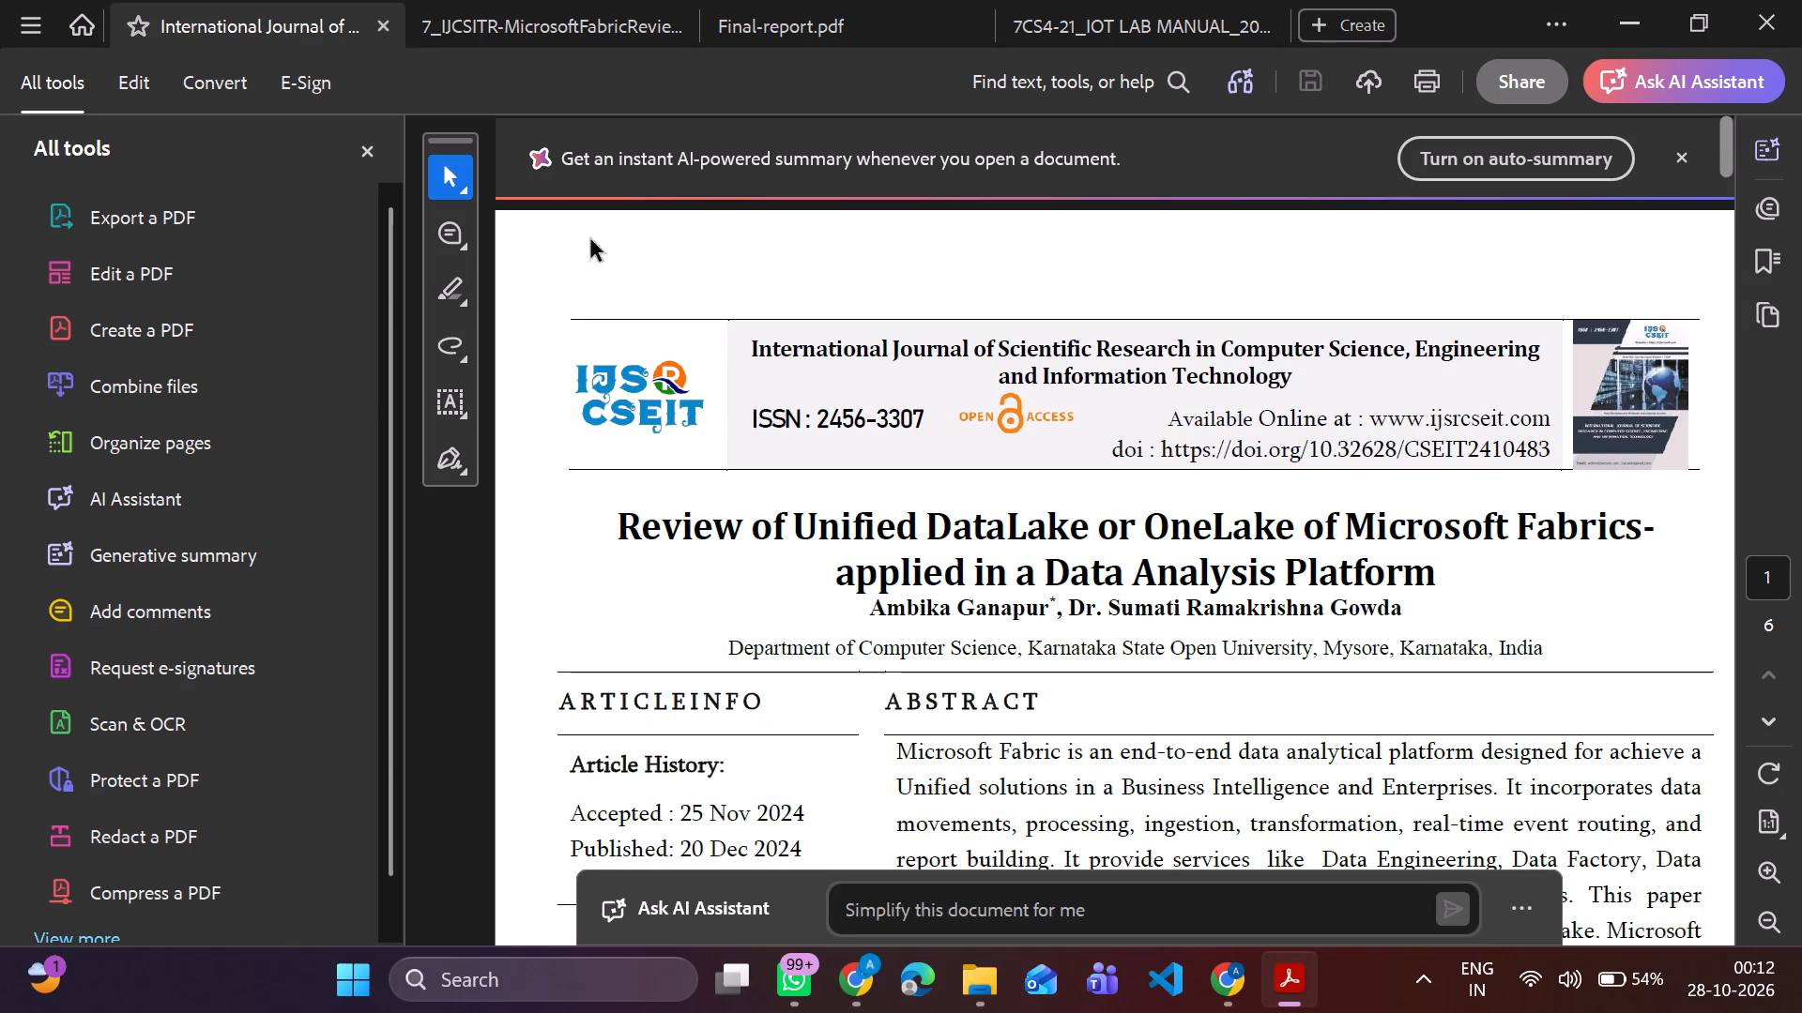
Check the first pages of the OneLake review and the Microsoft Fabric Review PDFs, closing the All tools pane in each.
click(361, 144)
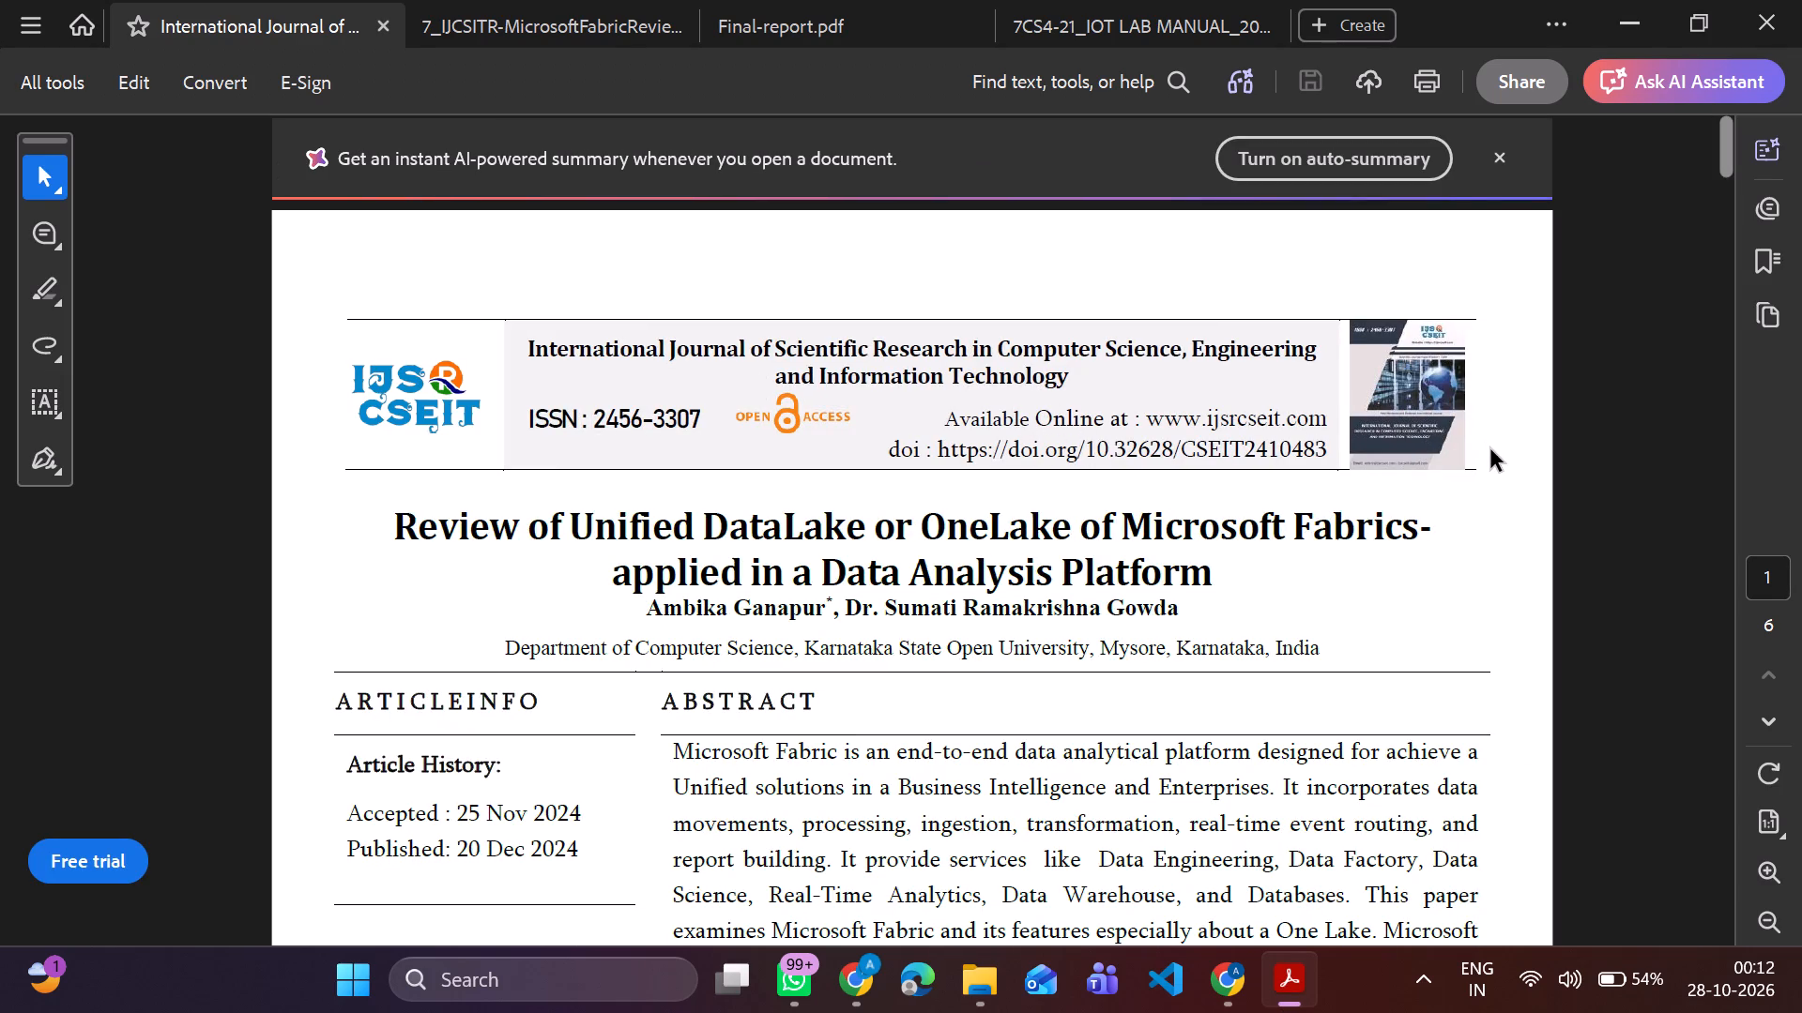
click(821, 3)
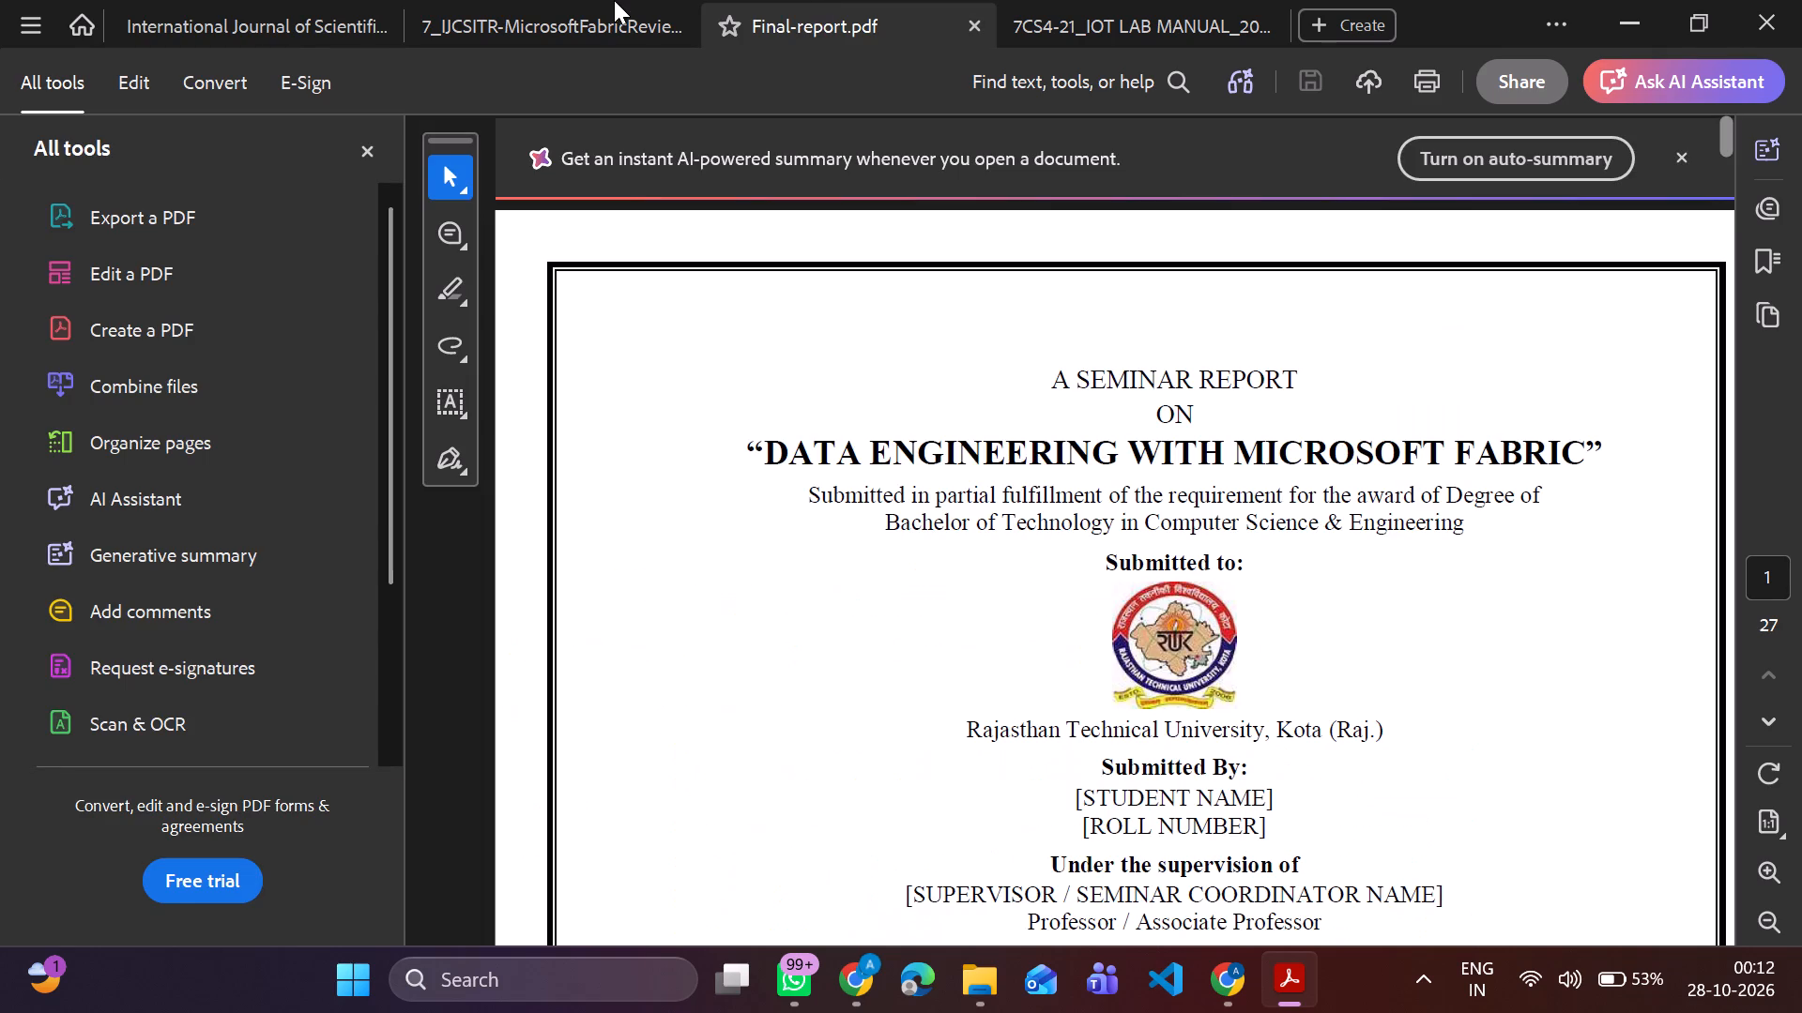
click(614, 0)
click(1170, 0)
click(272, 3)
click(483, 30)
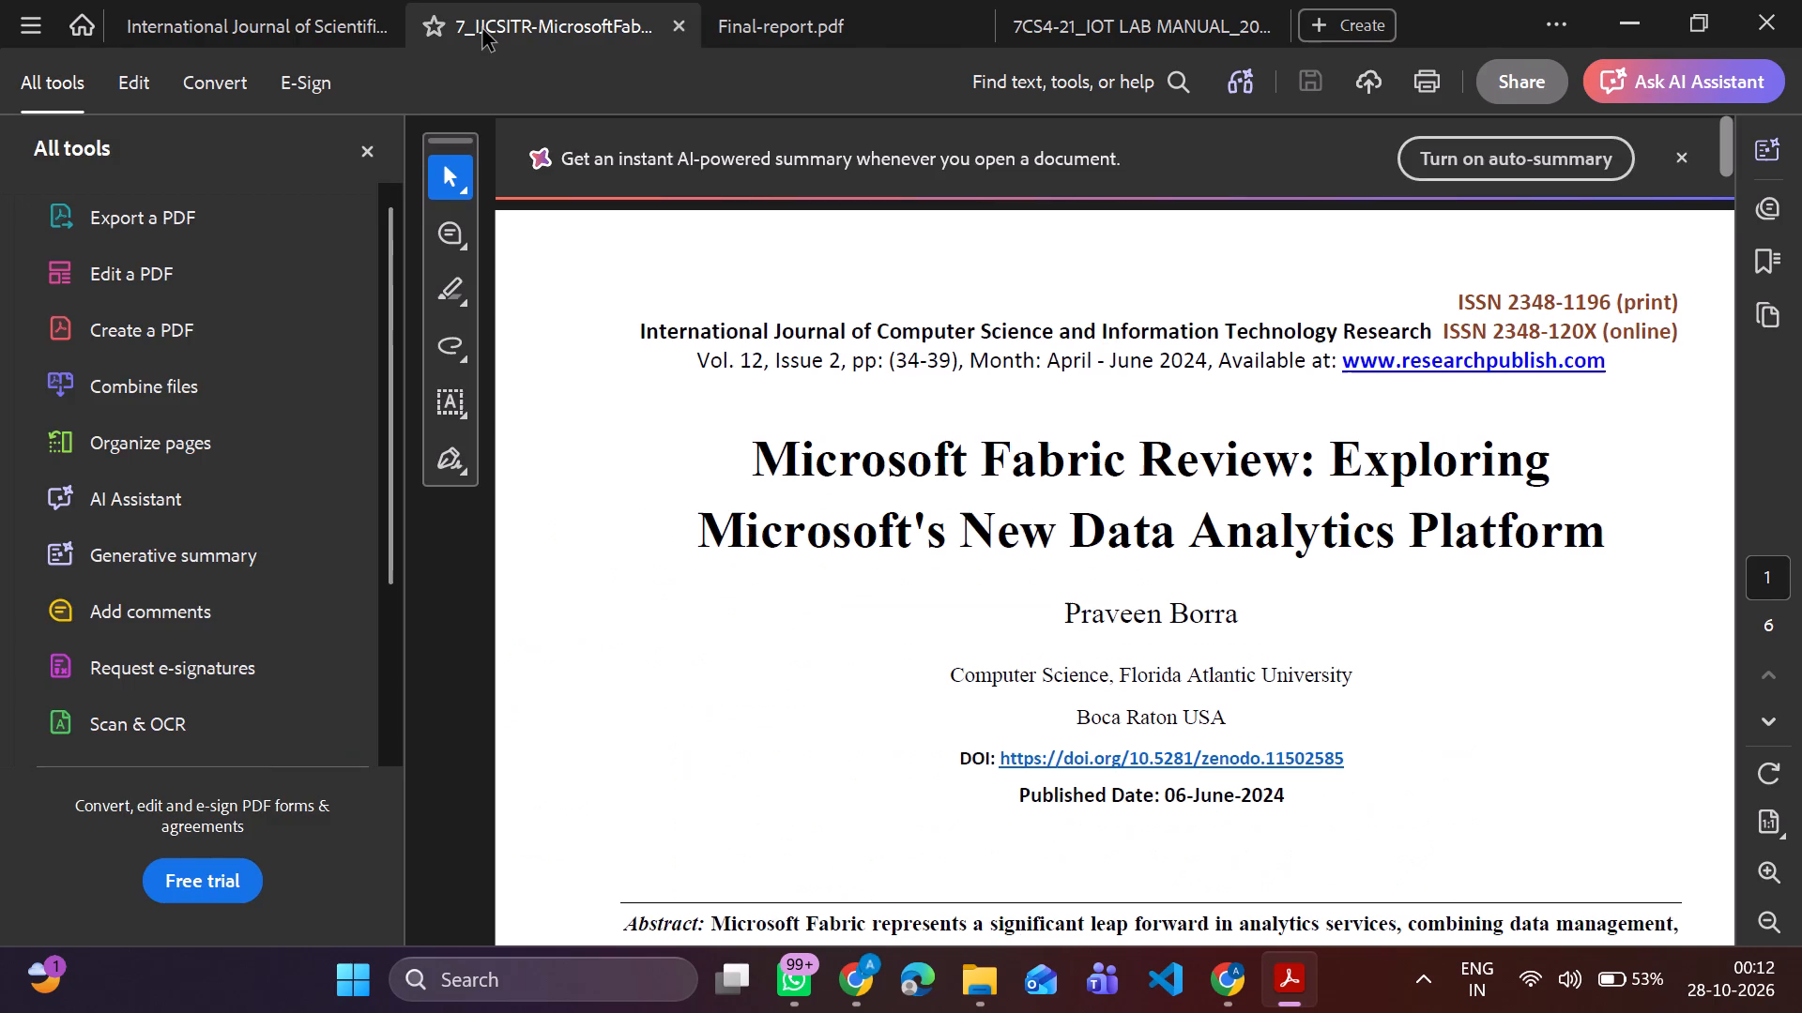
click(379, 149)
click(276, 24)
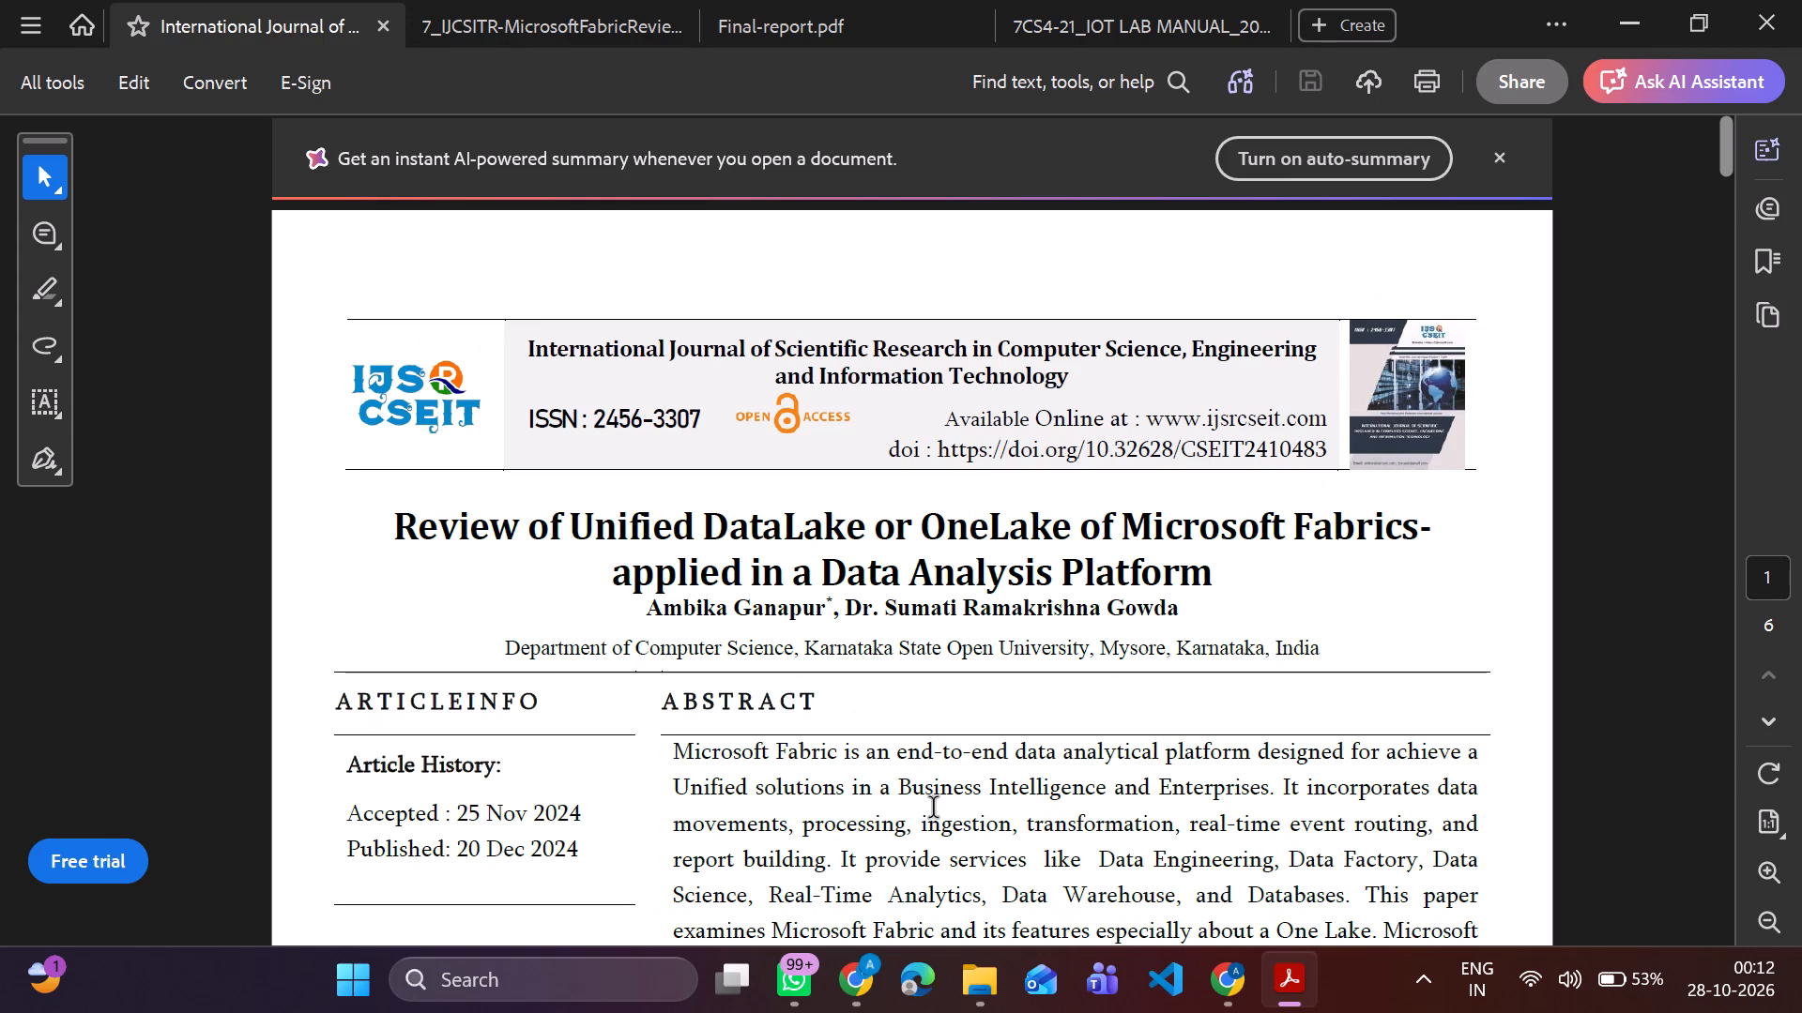
In a new Chrome tab, search for "pdf to word i love pdf" and open iLovePDF's PDF to Word converter.
click(849, 983)
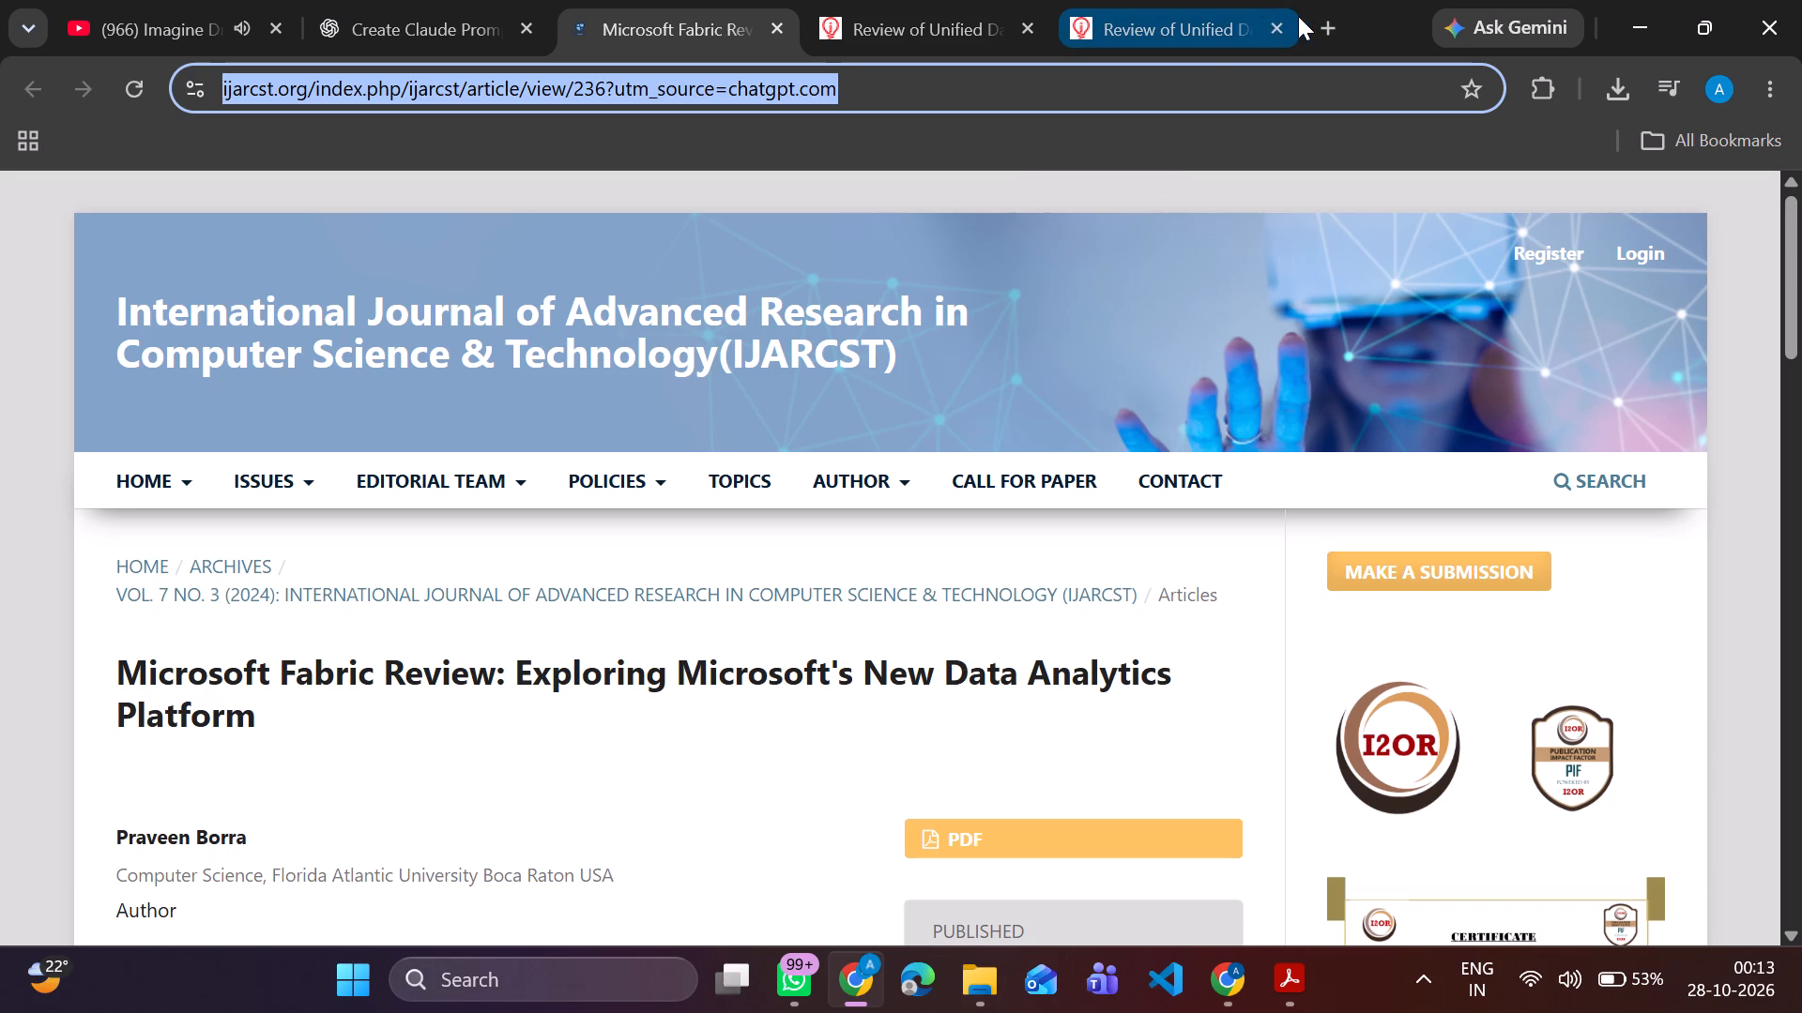
click(1330, 21)
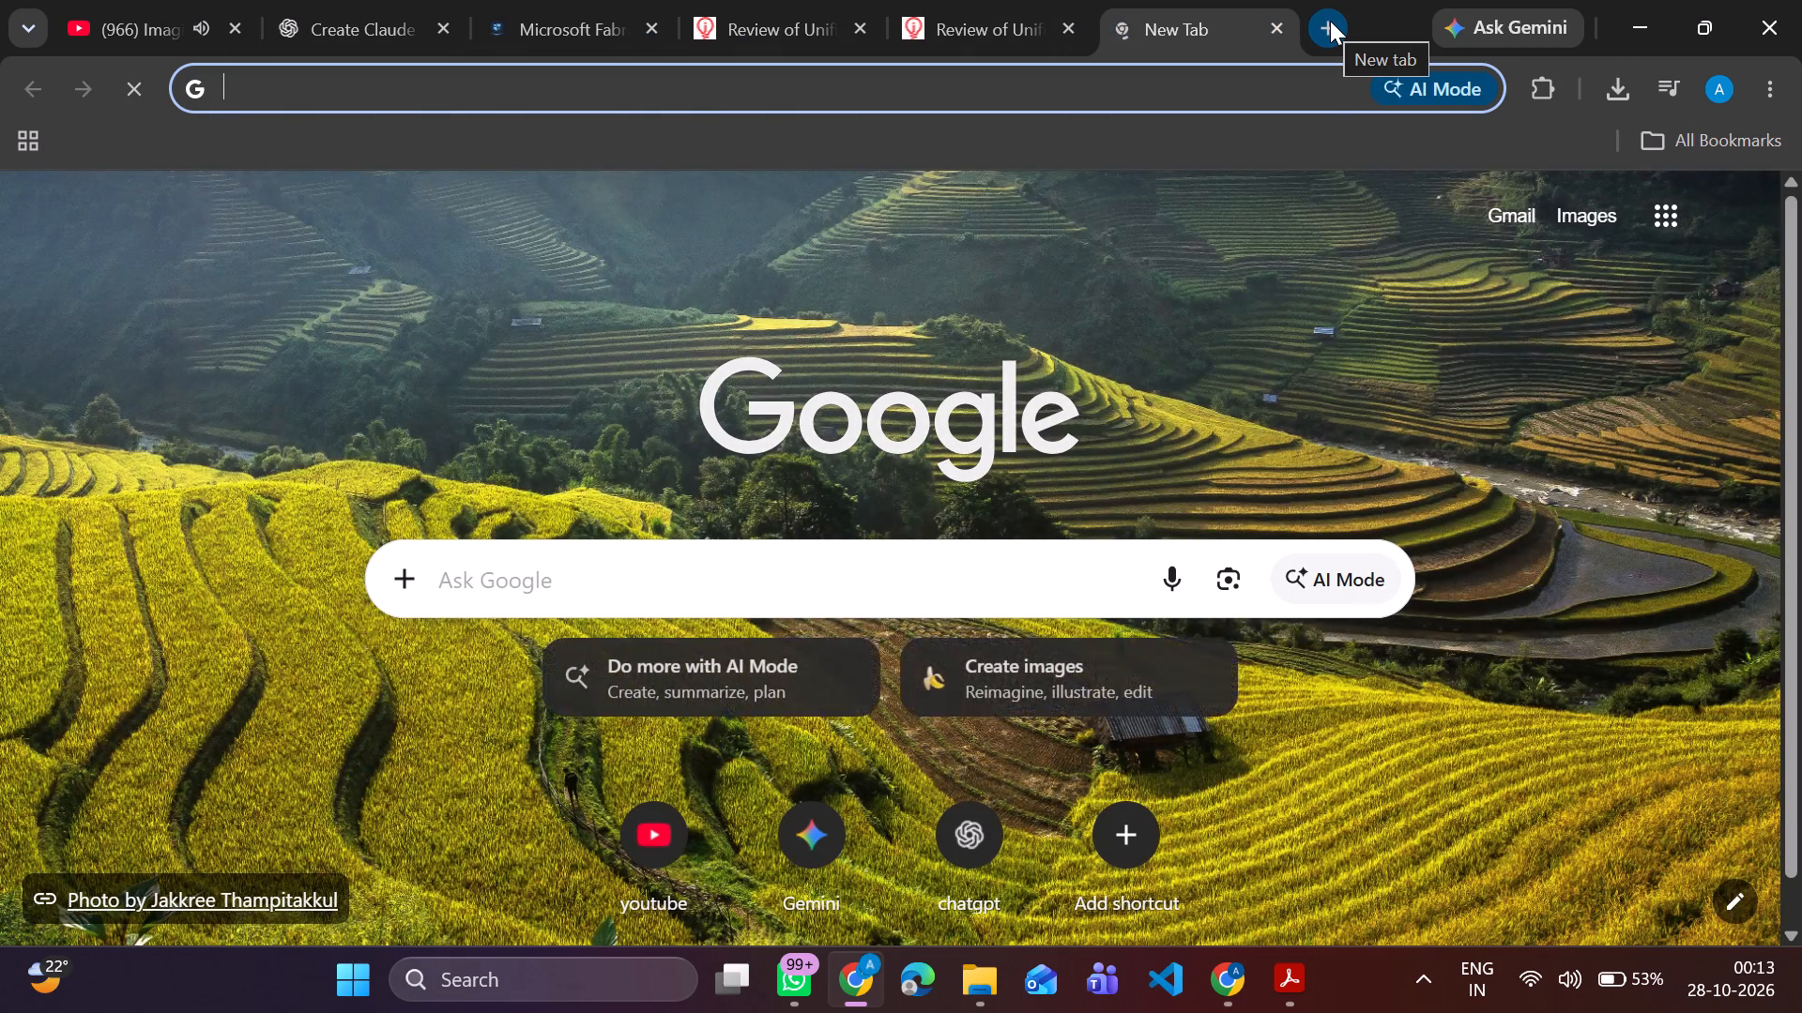
text(pdf to word)
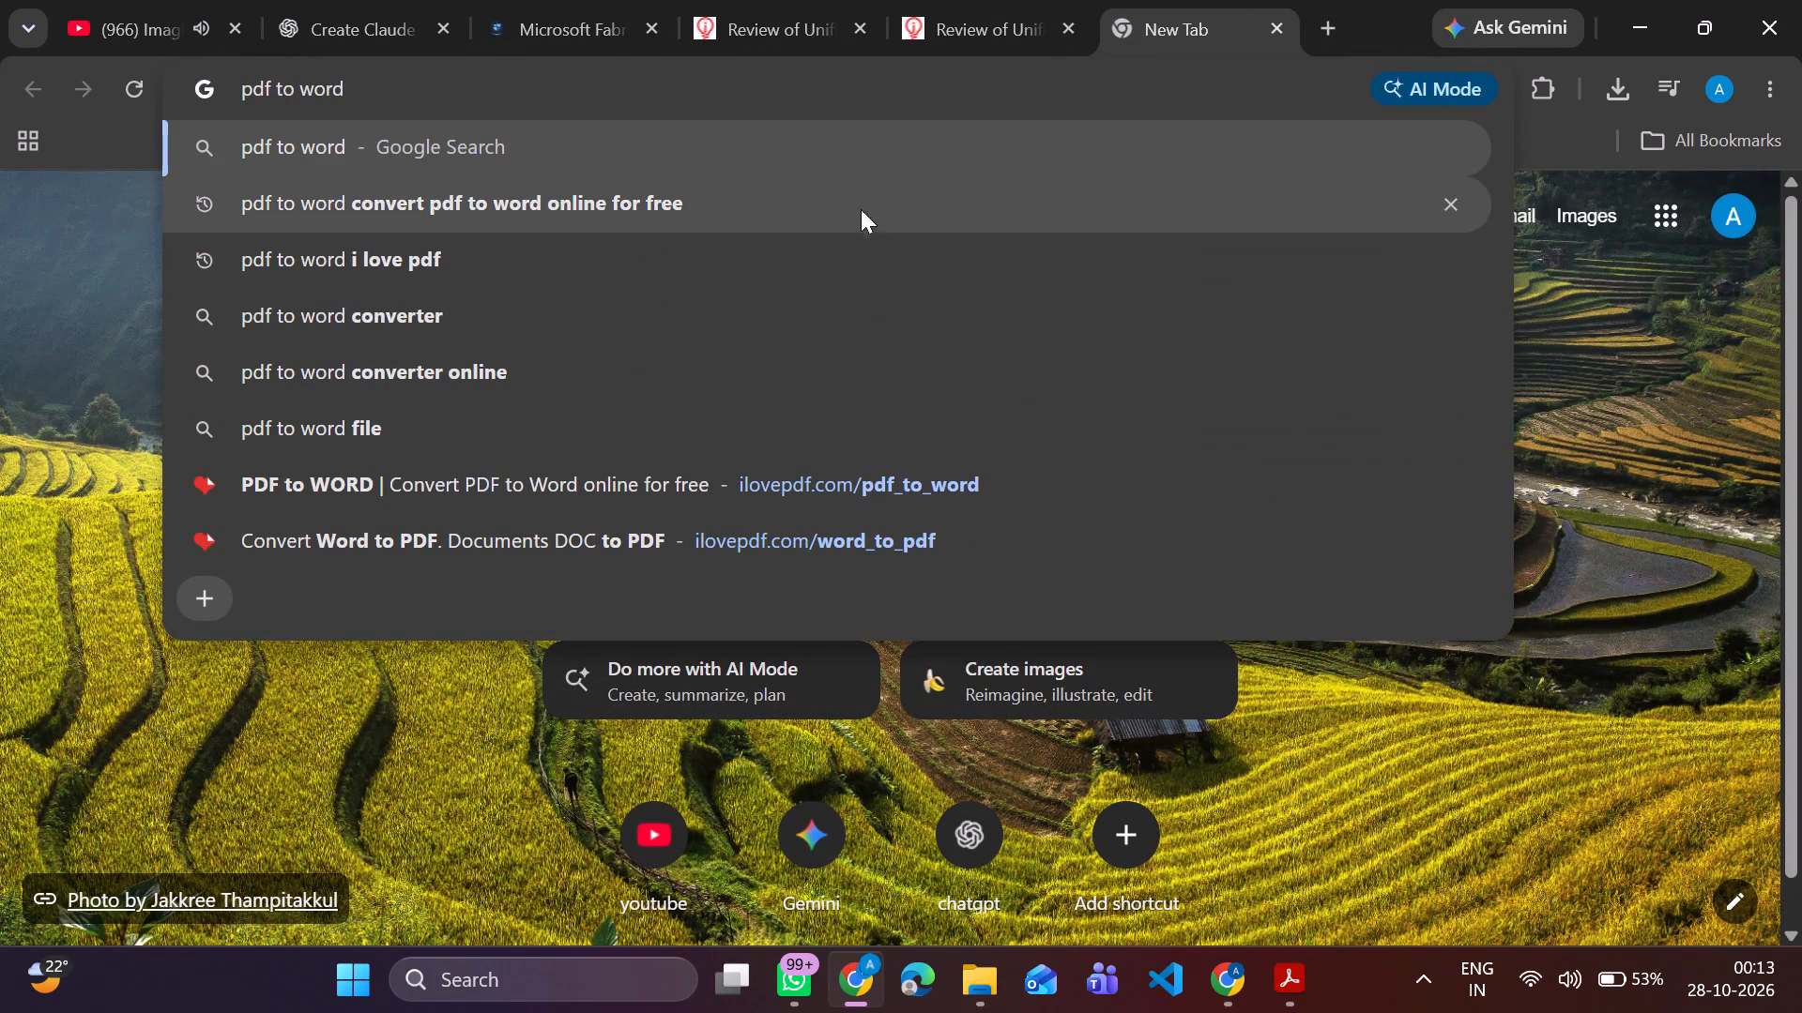
click(835, 250)
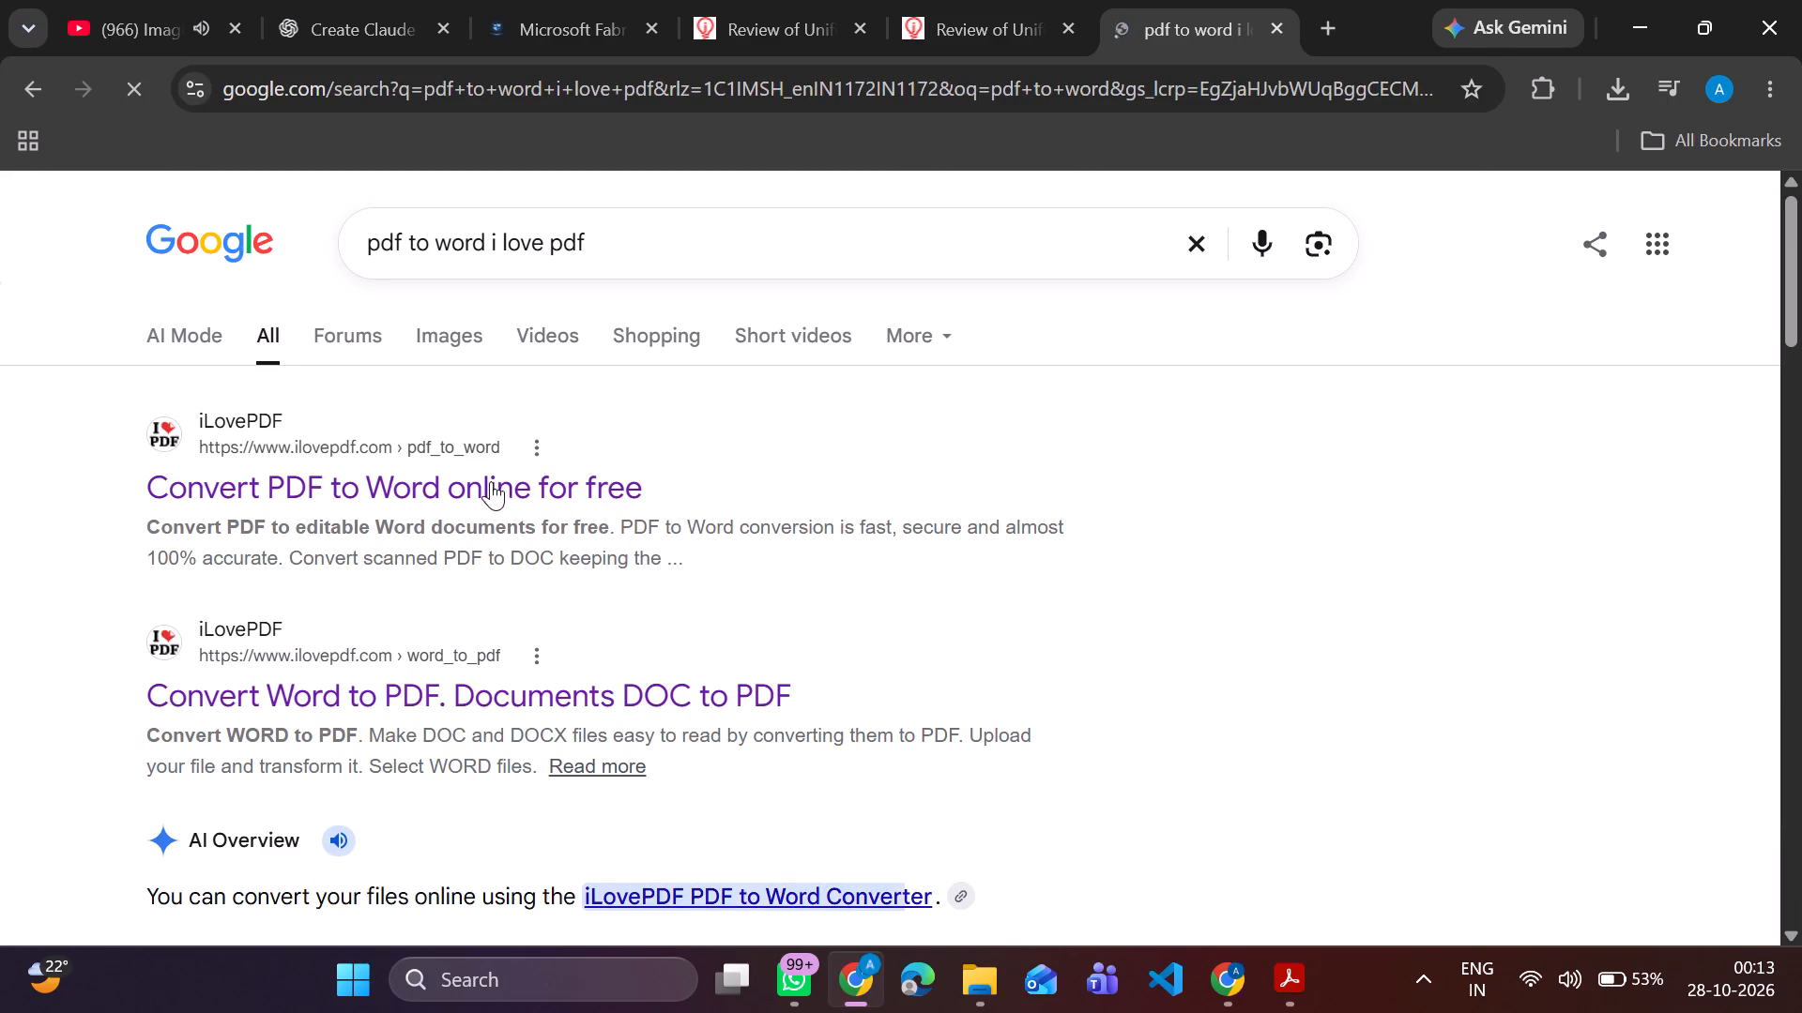
click(490, 482)
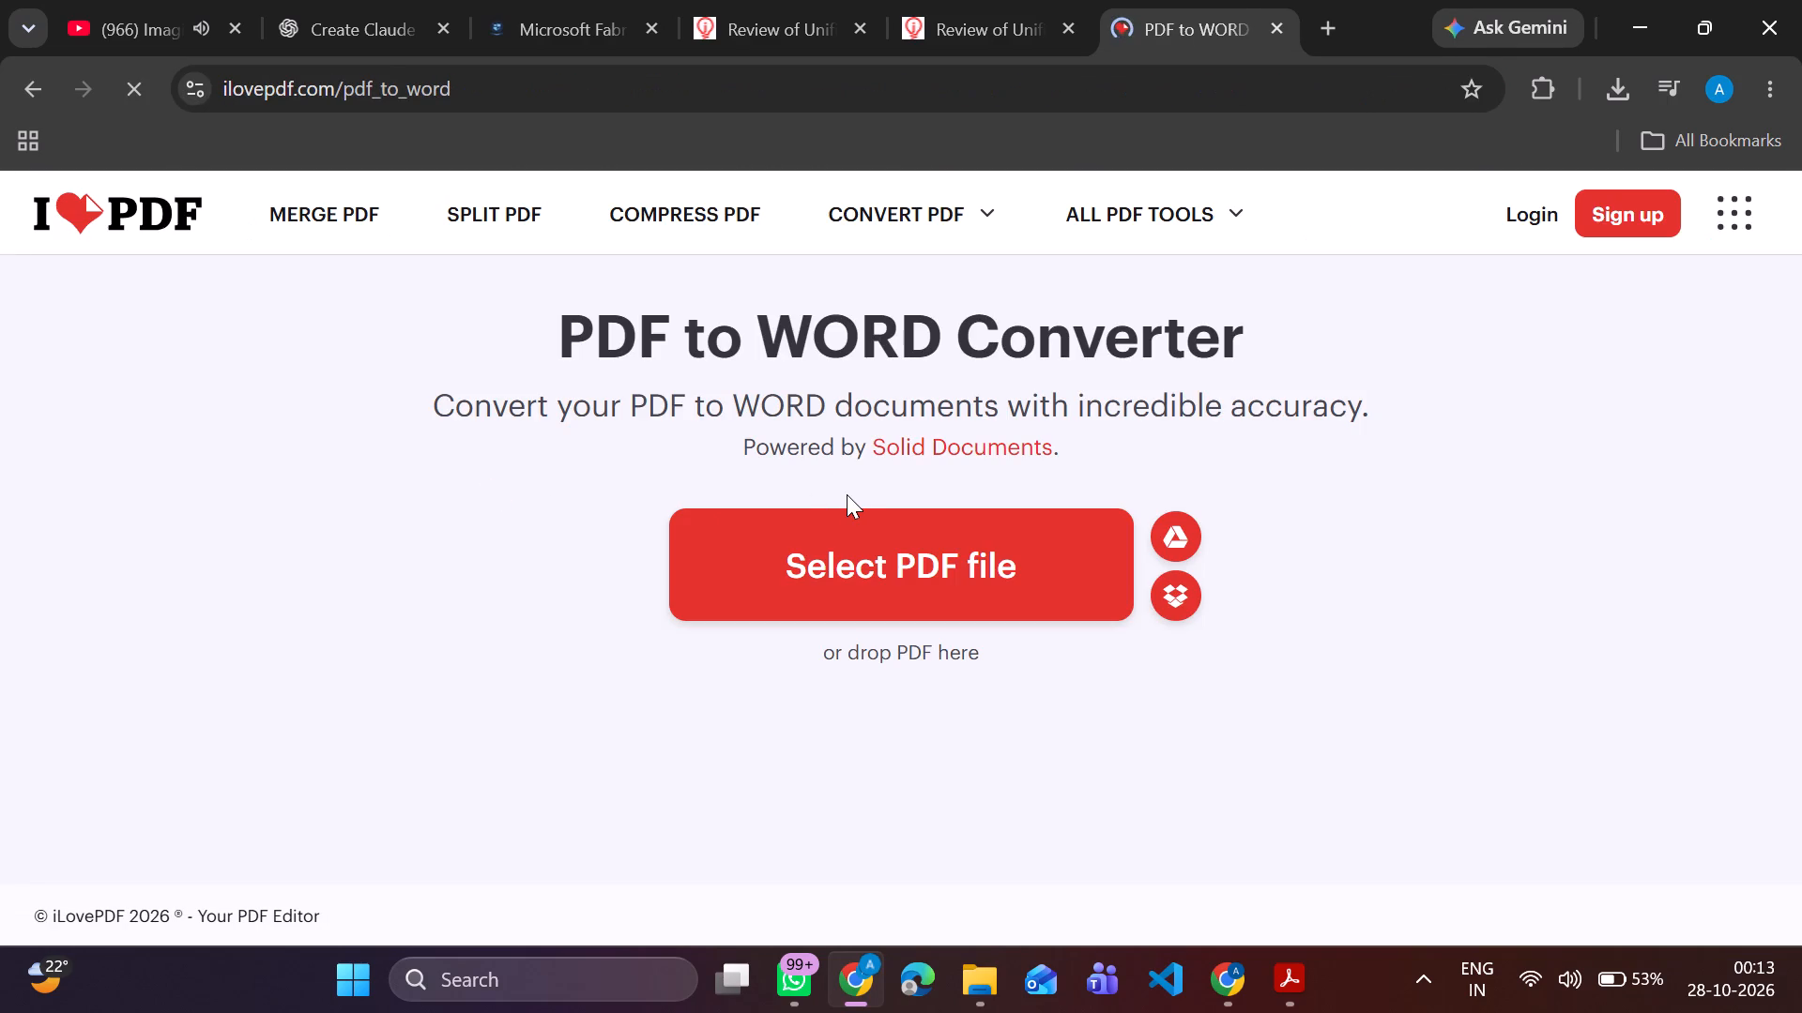
Load CSEIT2410483 and 7_IJCSITR-MicrosoftFabricReview from Downloads into the converter and dismiss the premium sign-up offer.
click(850, 494)
click(895, 536)
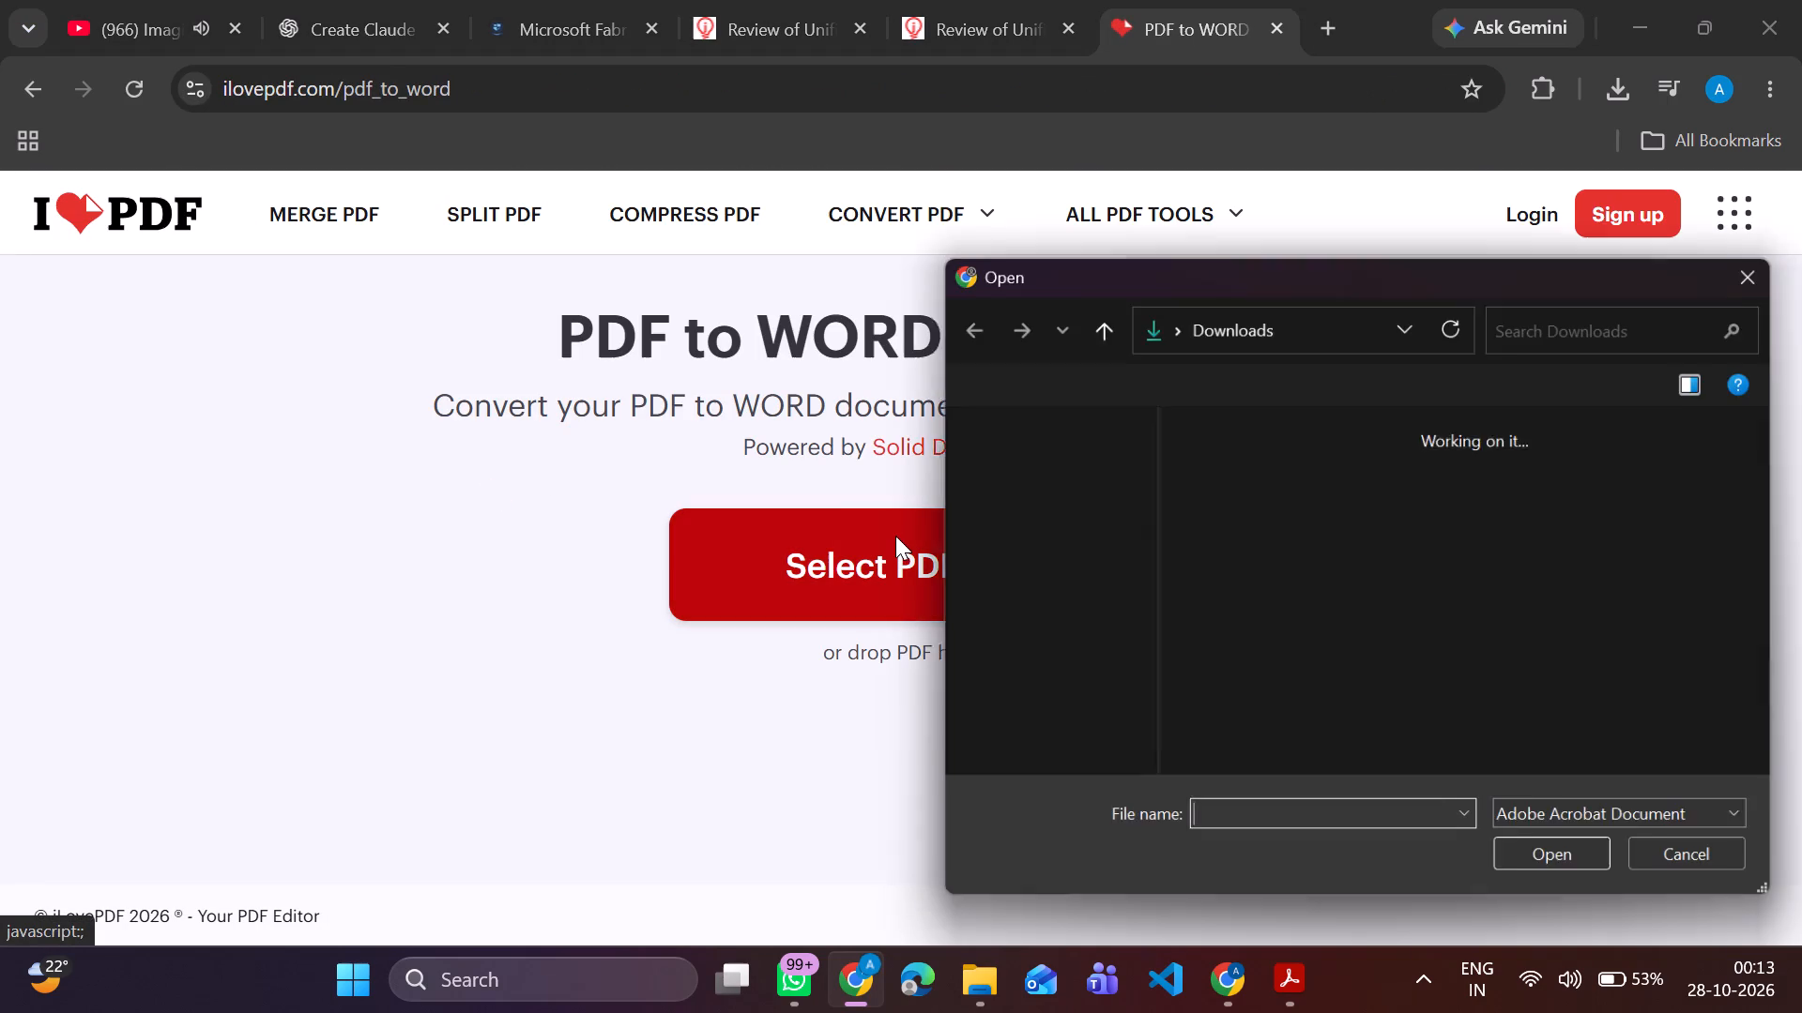
click(1310, 506)
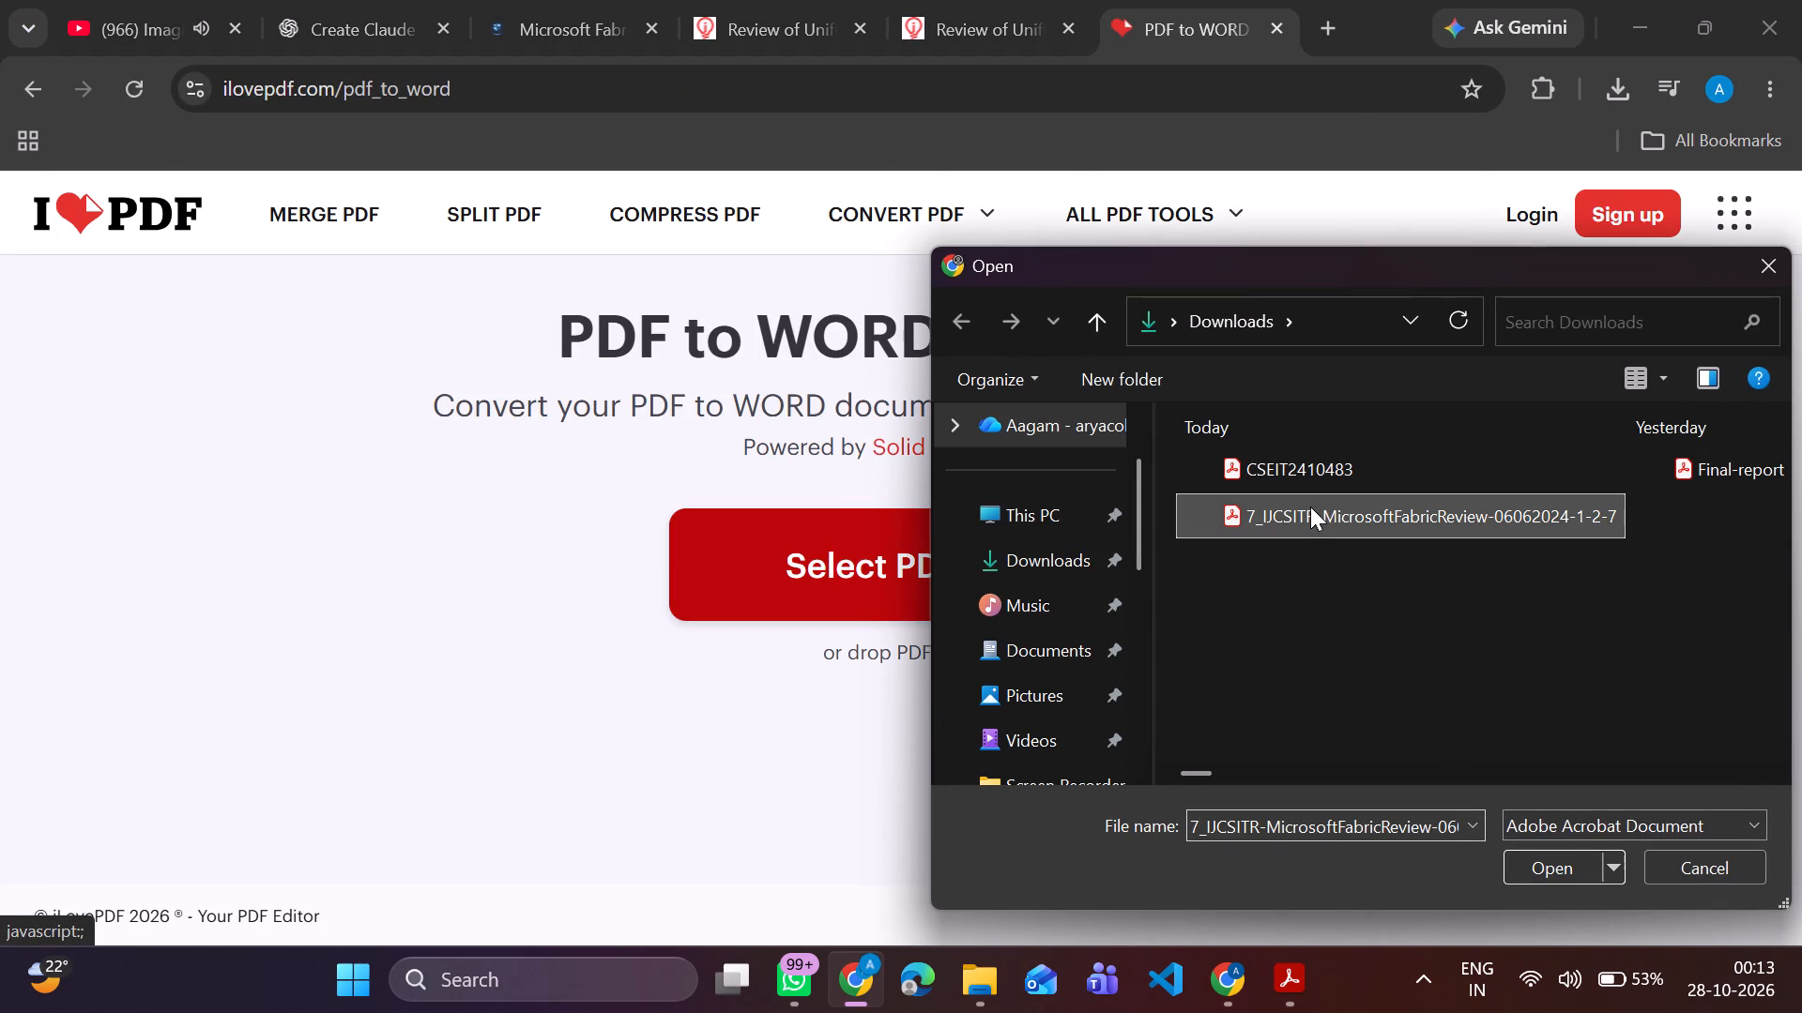
ctrl+click(1394, 468)
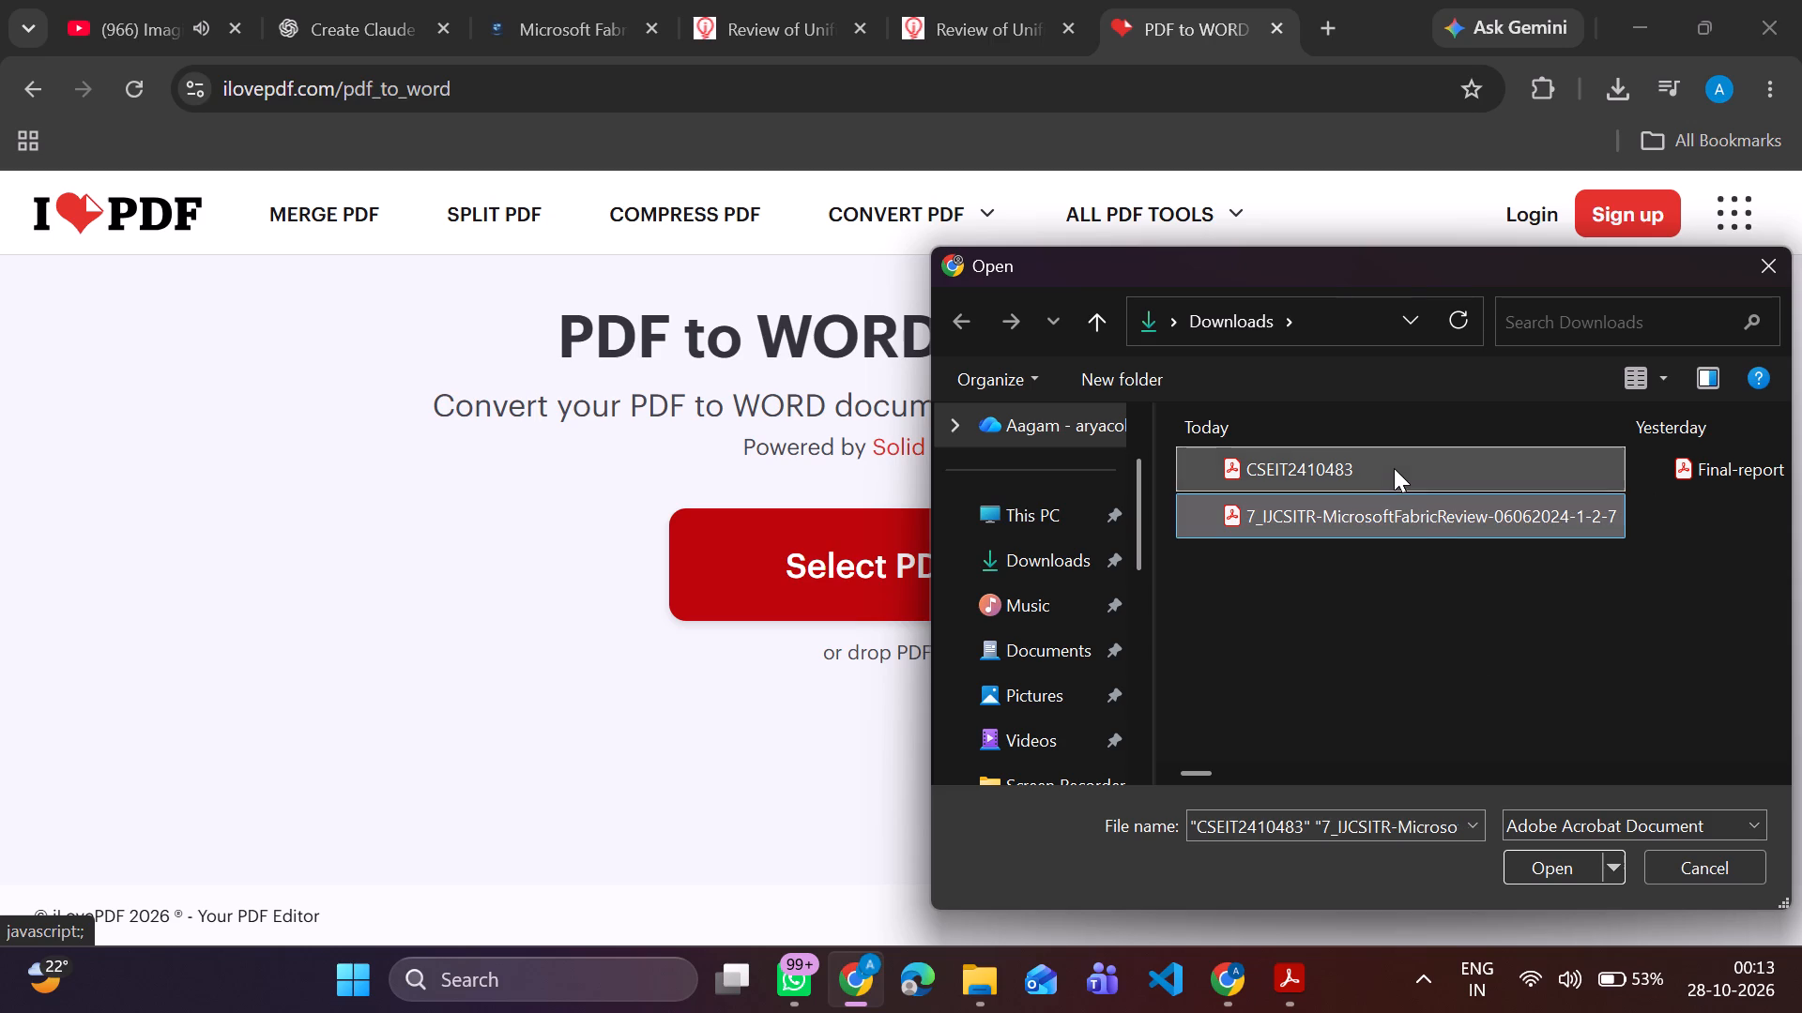
click(1530, 865)
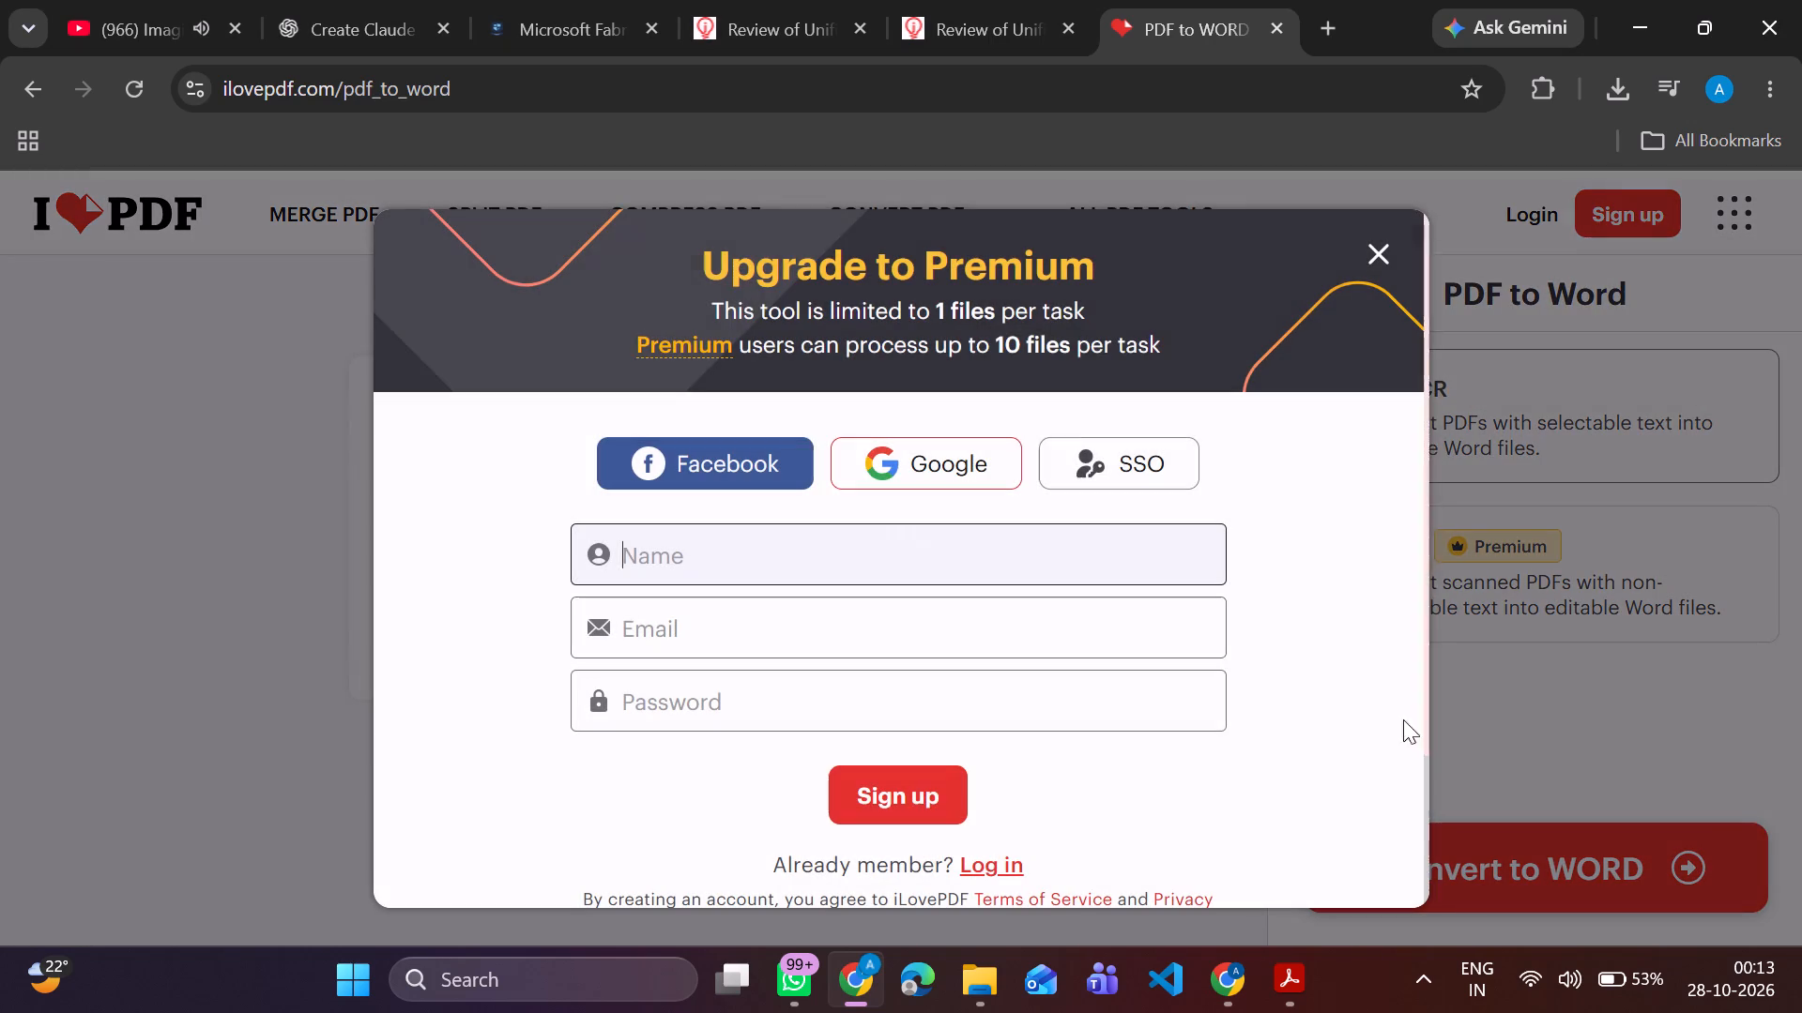
click(1386, 243)
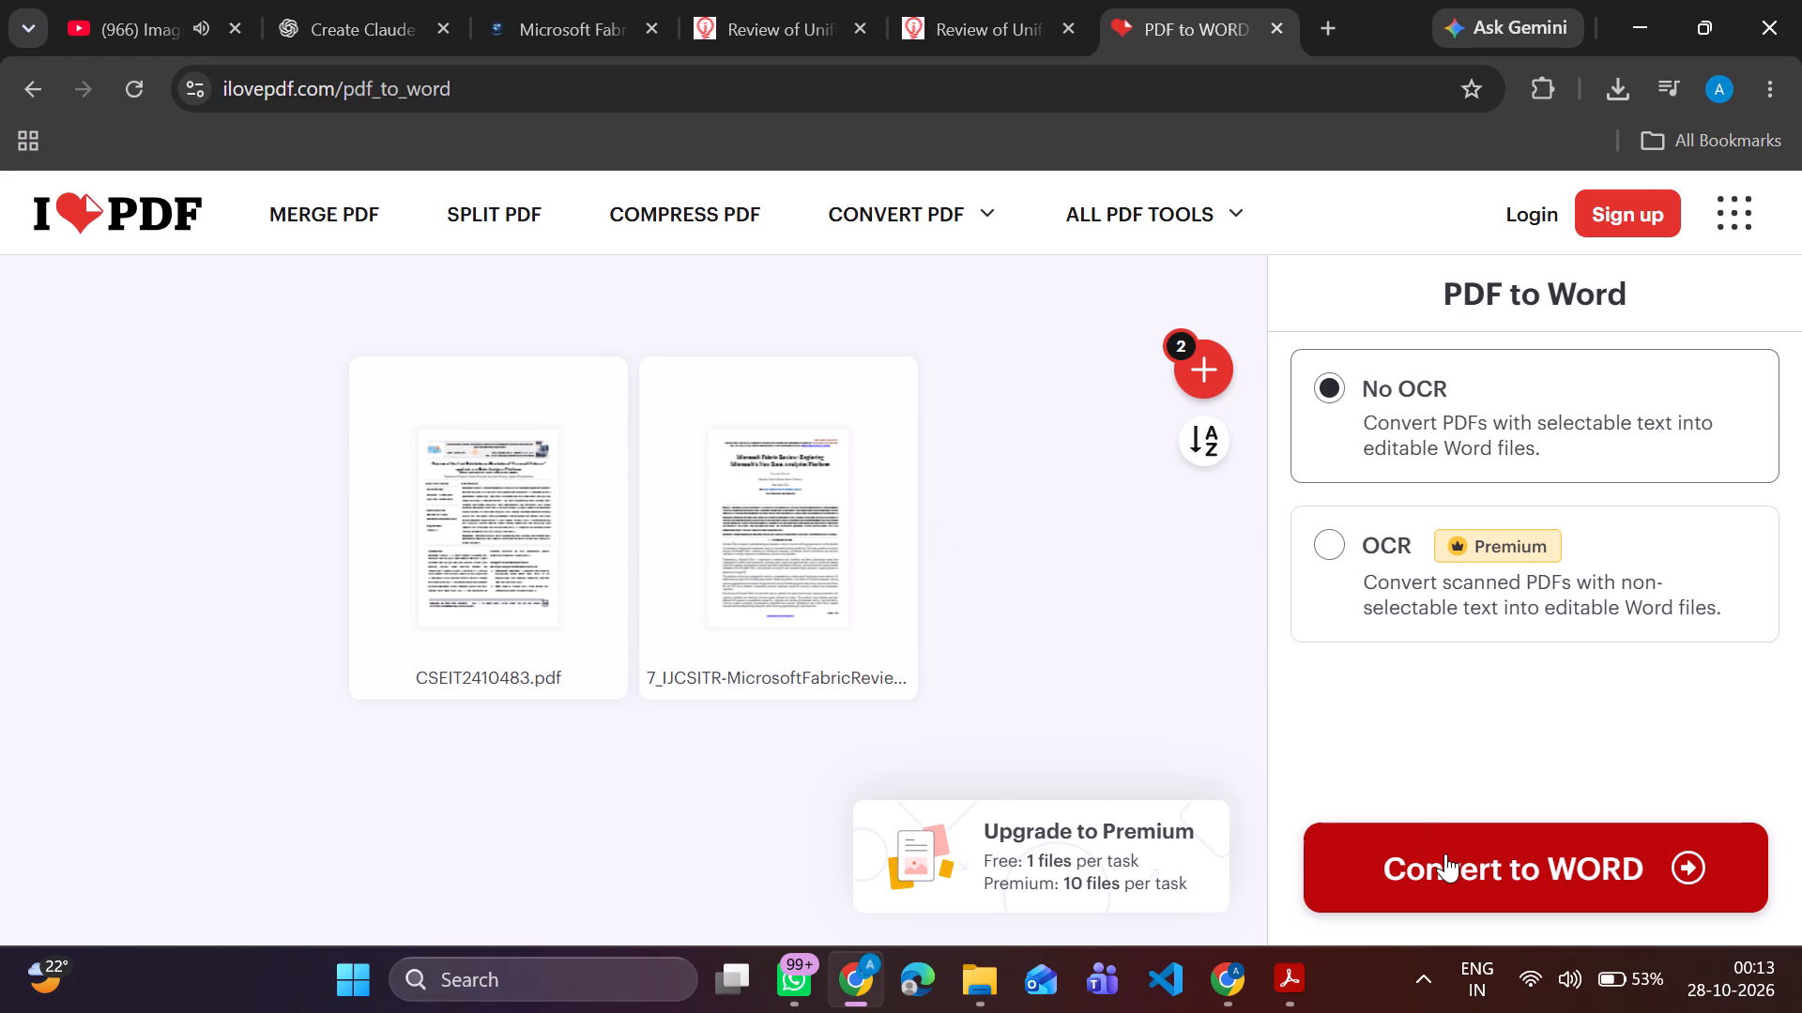
Convert to Word with No OCR, continuing for free with one file, and download the resulting document.
click(1445, 854)
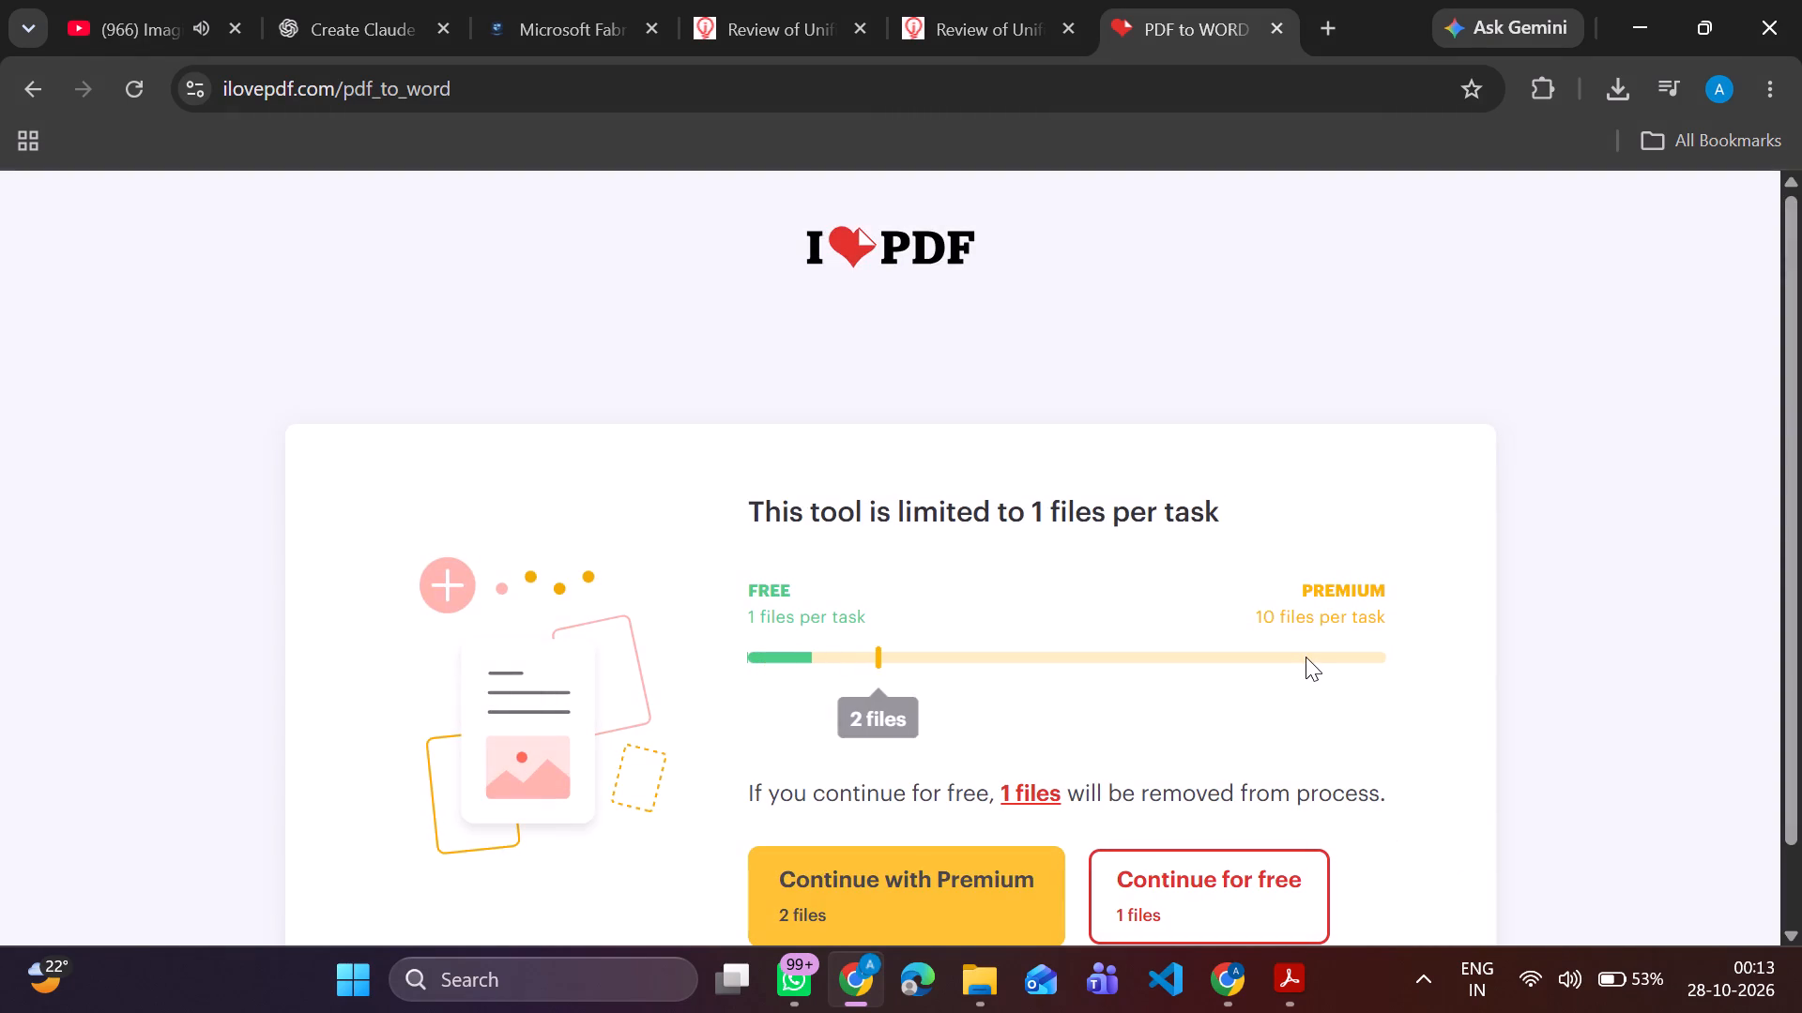
scroll(1017, 751, down, 2)
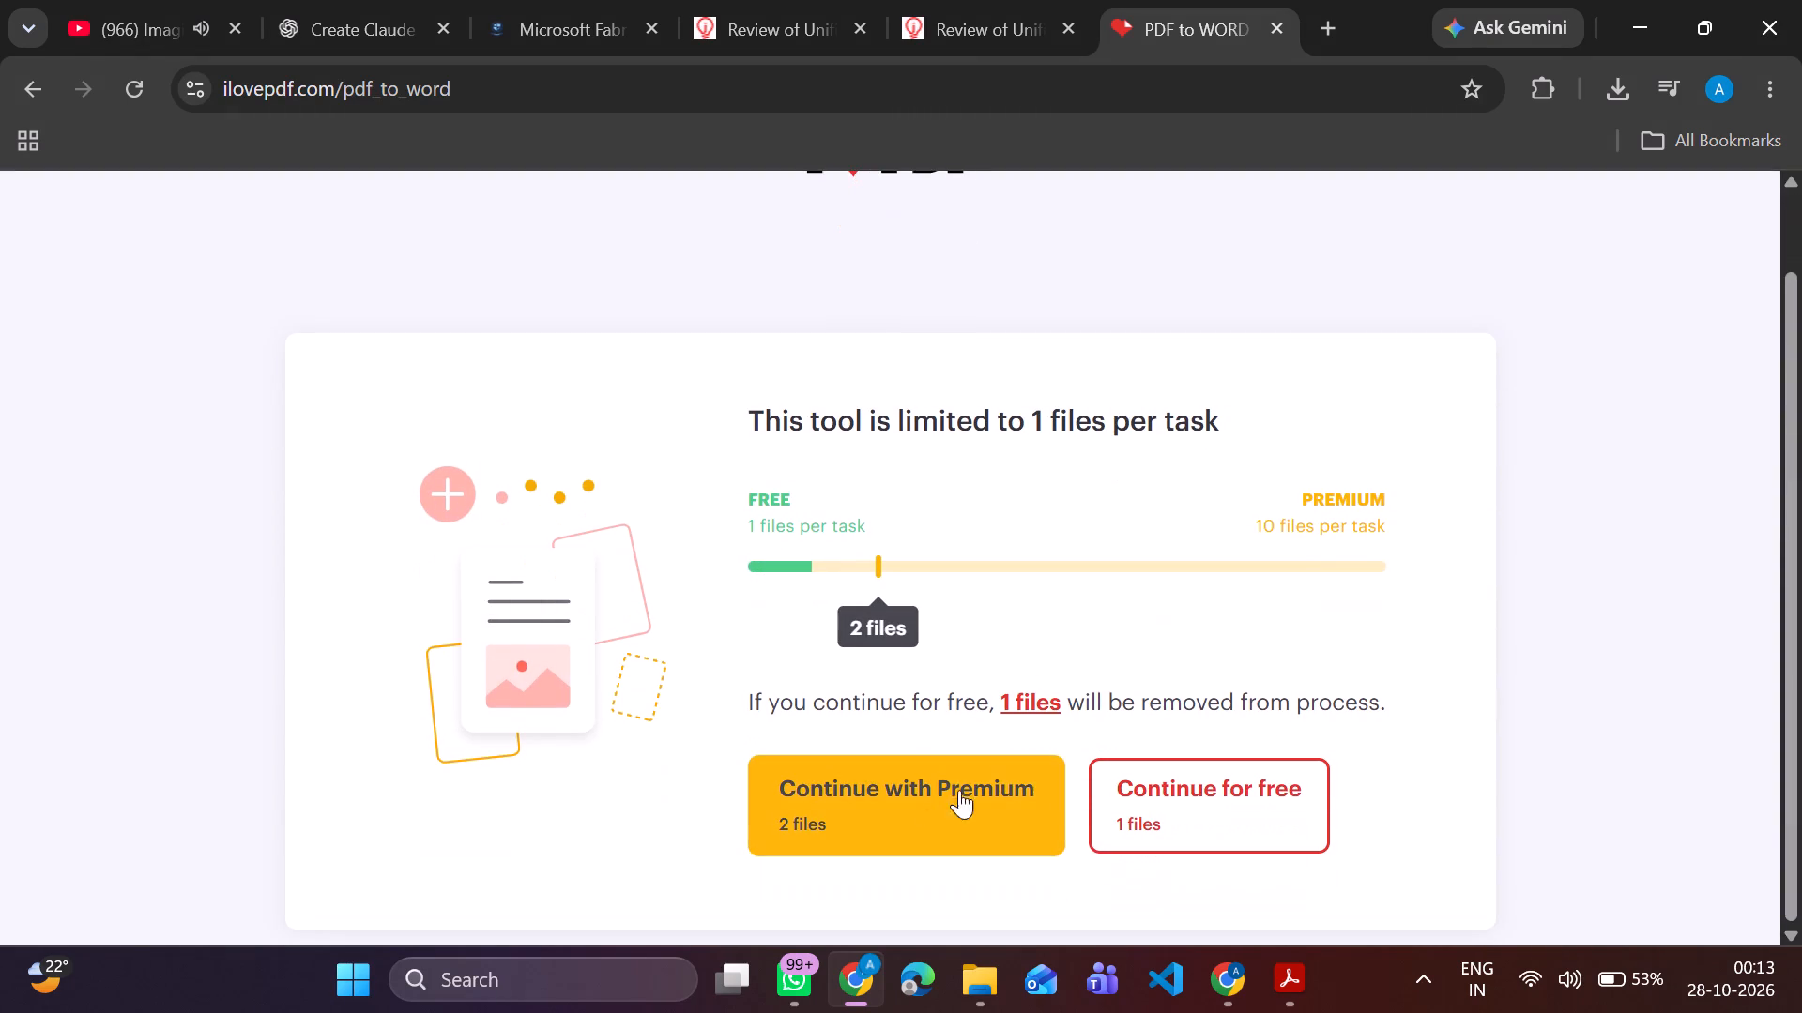
click(1200, 790)
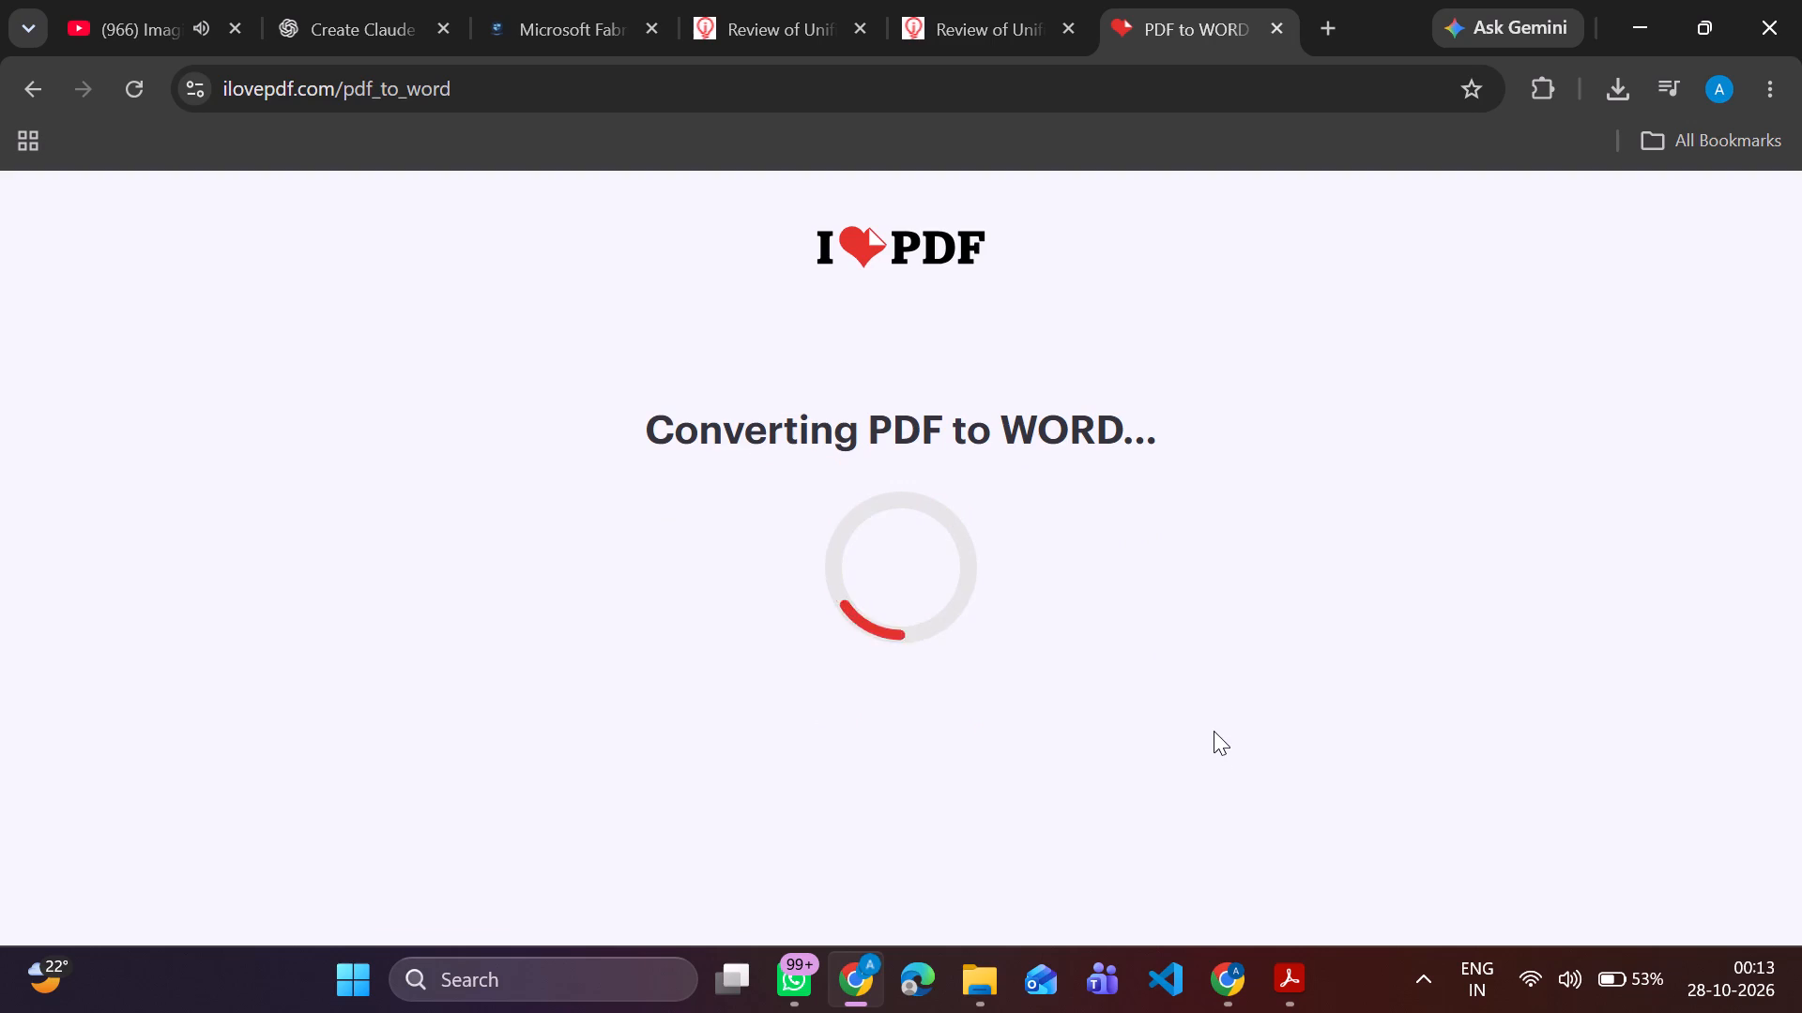
click(905, 441)
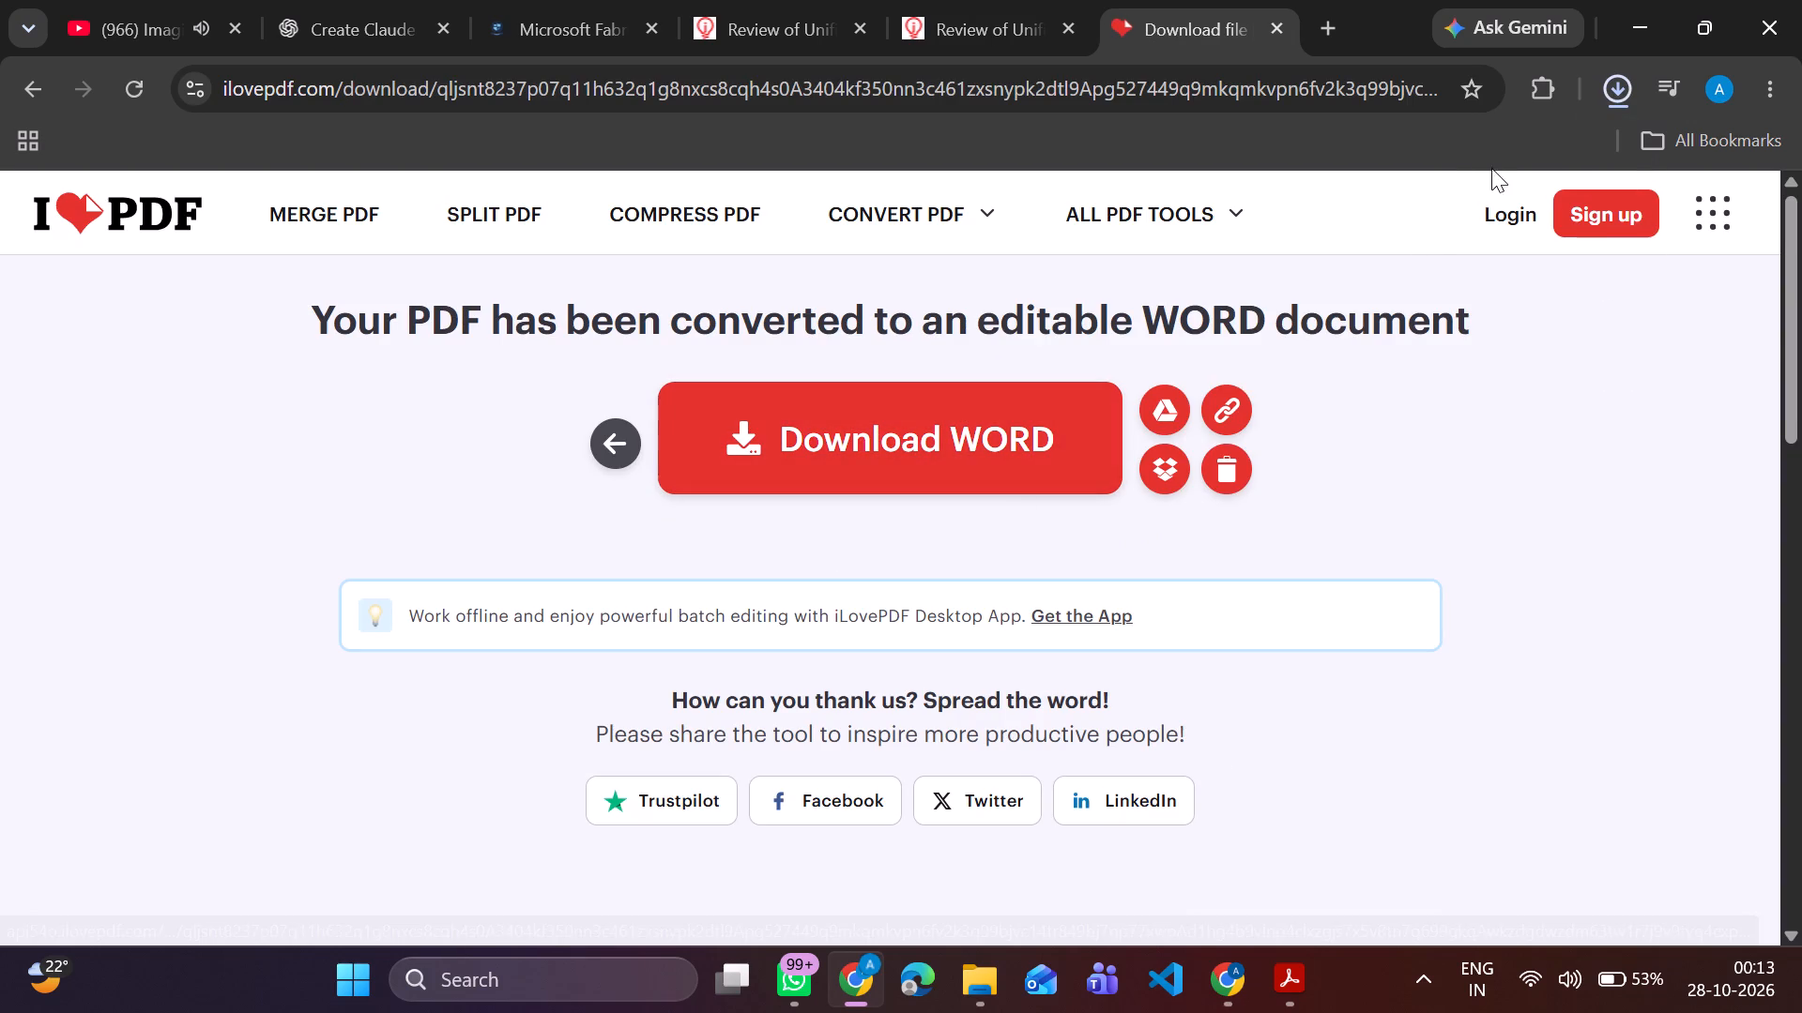
Open the converted CSEIT2410483 document in Word and enable editing.
click(1330, 181)
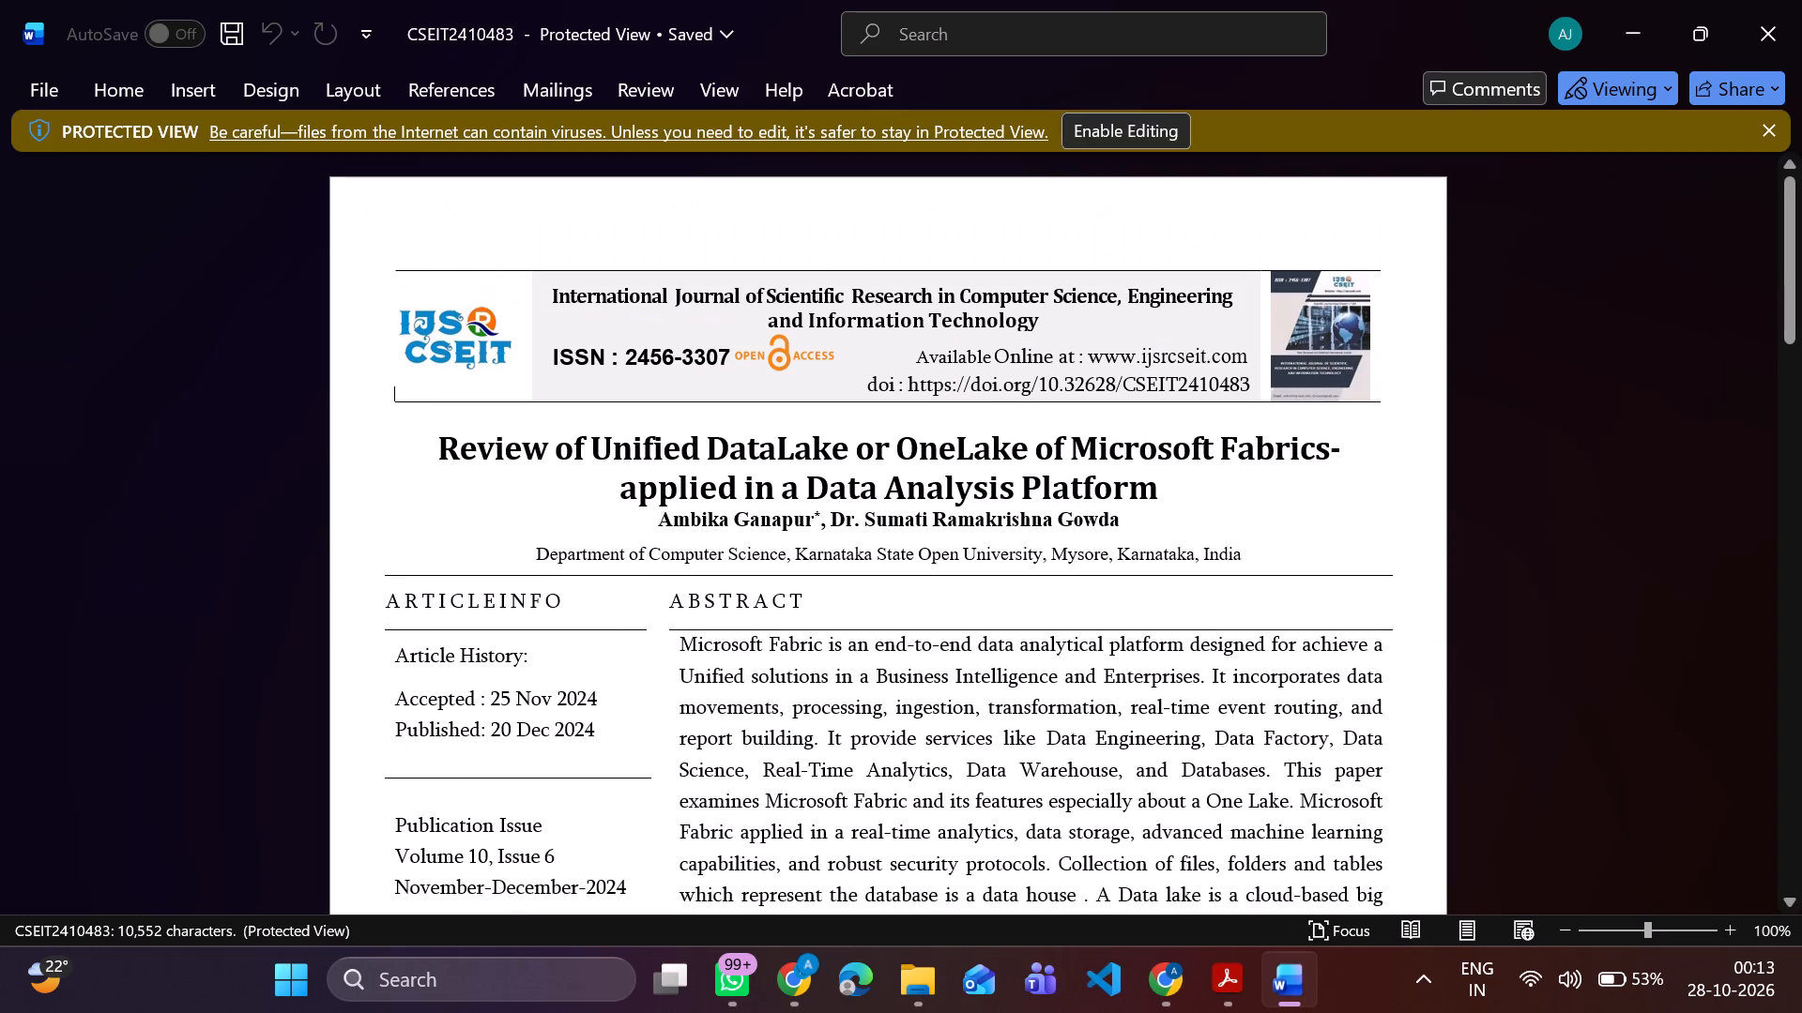
click(1382, 382)
drag(1382, 382, 1107, 343)
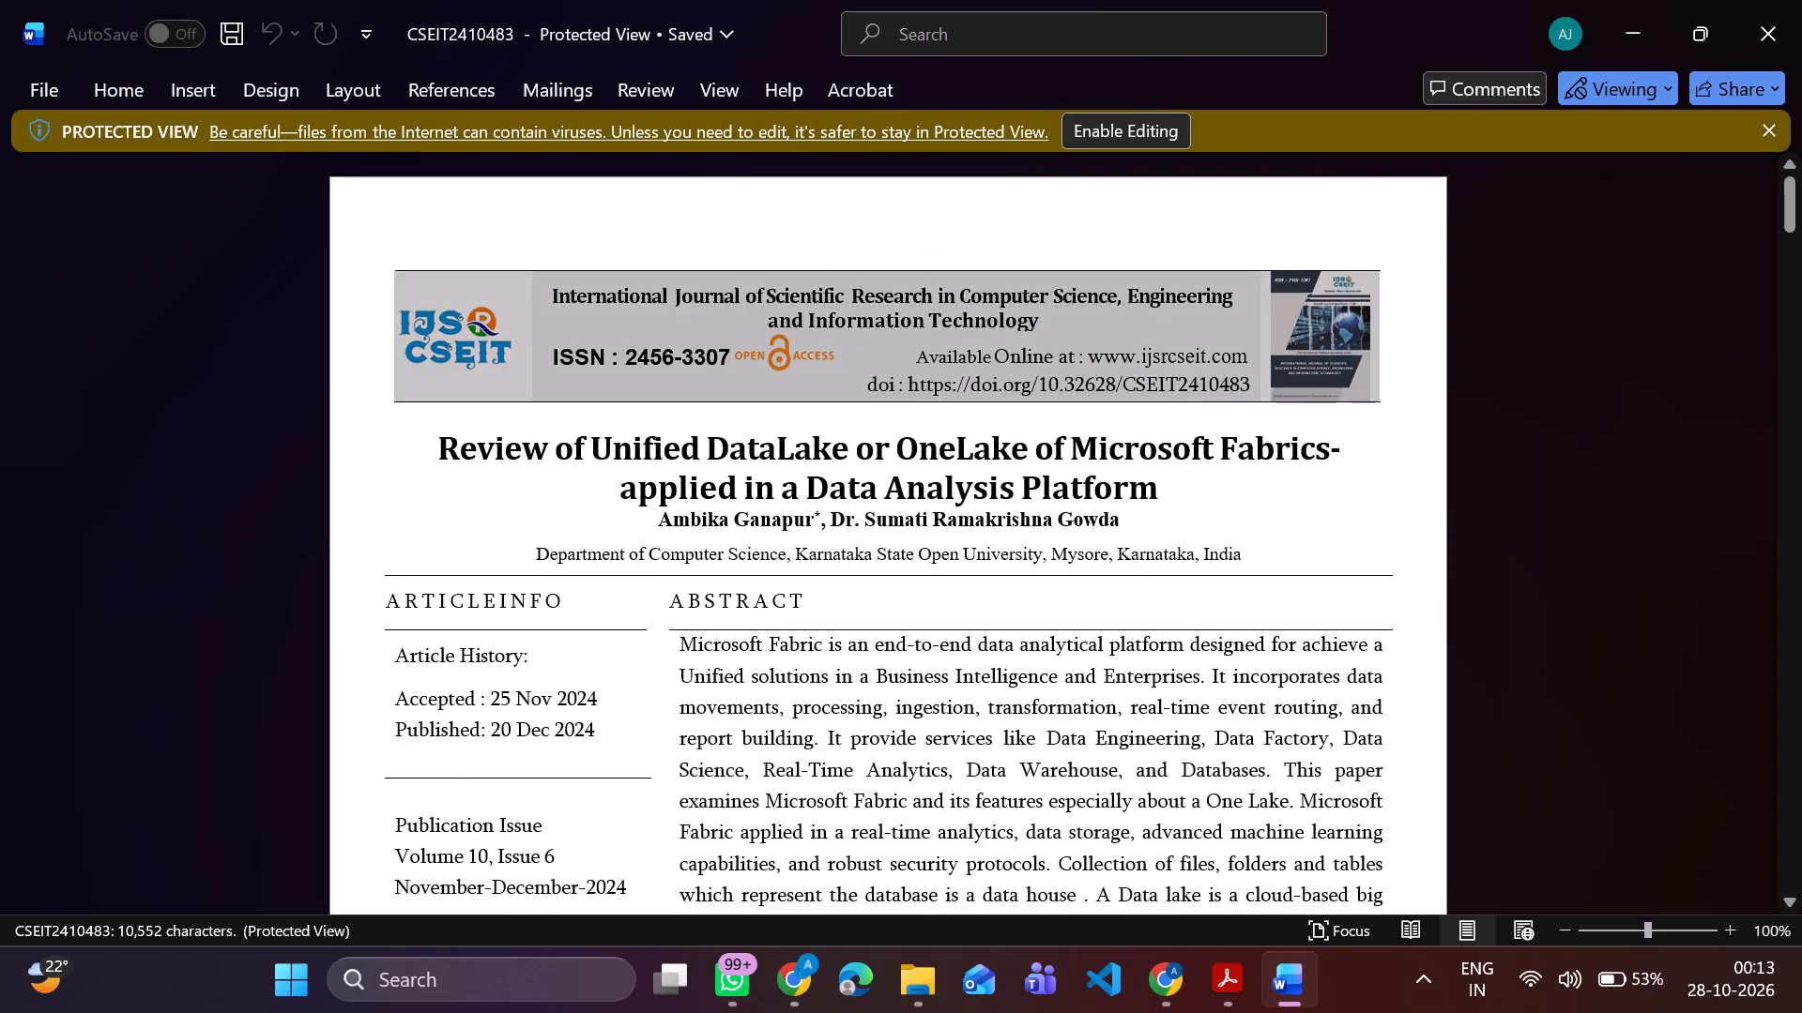
drag(1107, 343, 644, 354)
click(1151, 133)
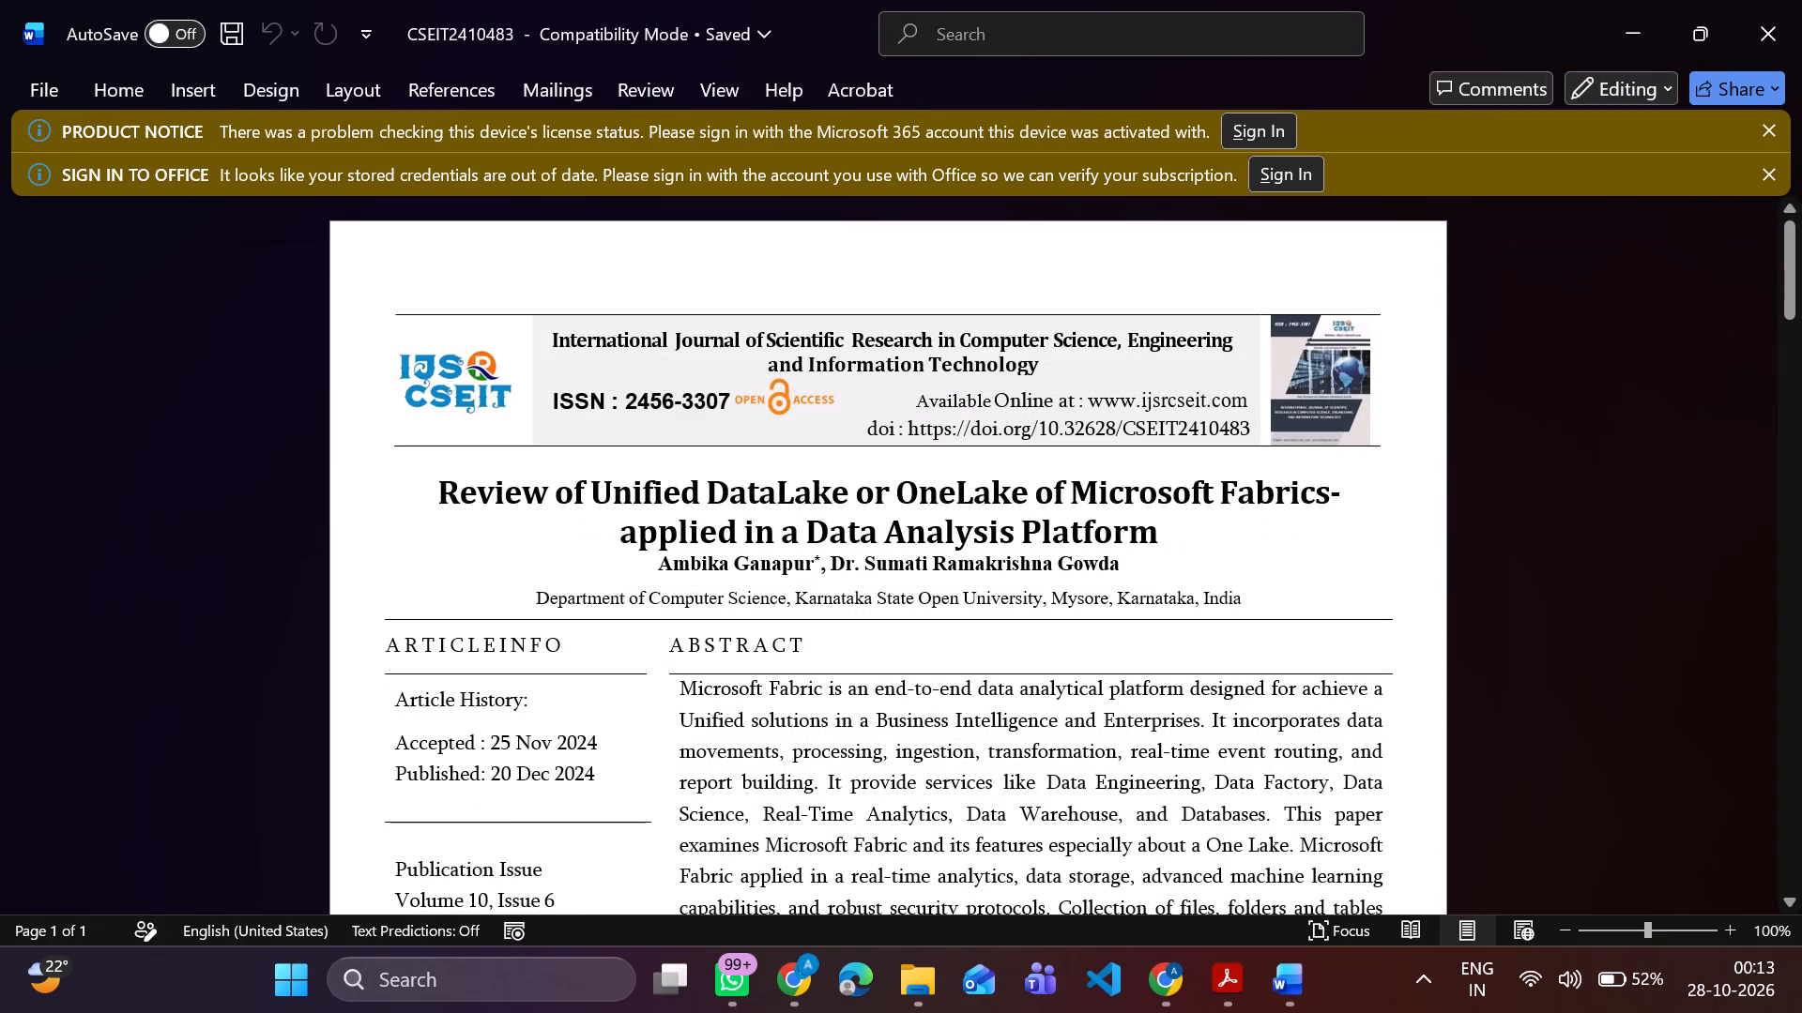
Delete the IJSRCSEIT journal header banner and the empty line above the paper's title.
click(1391, 419)
drag(1391, 419, 618, 402)
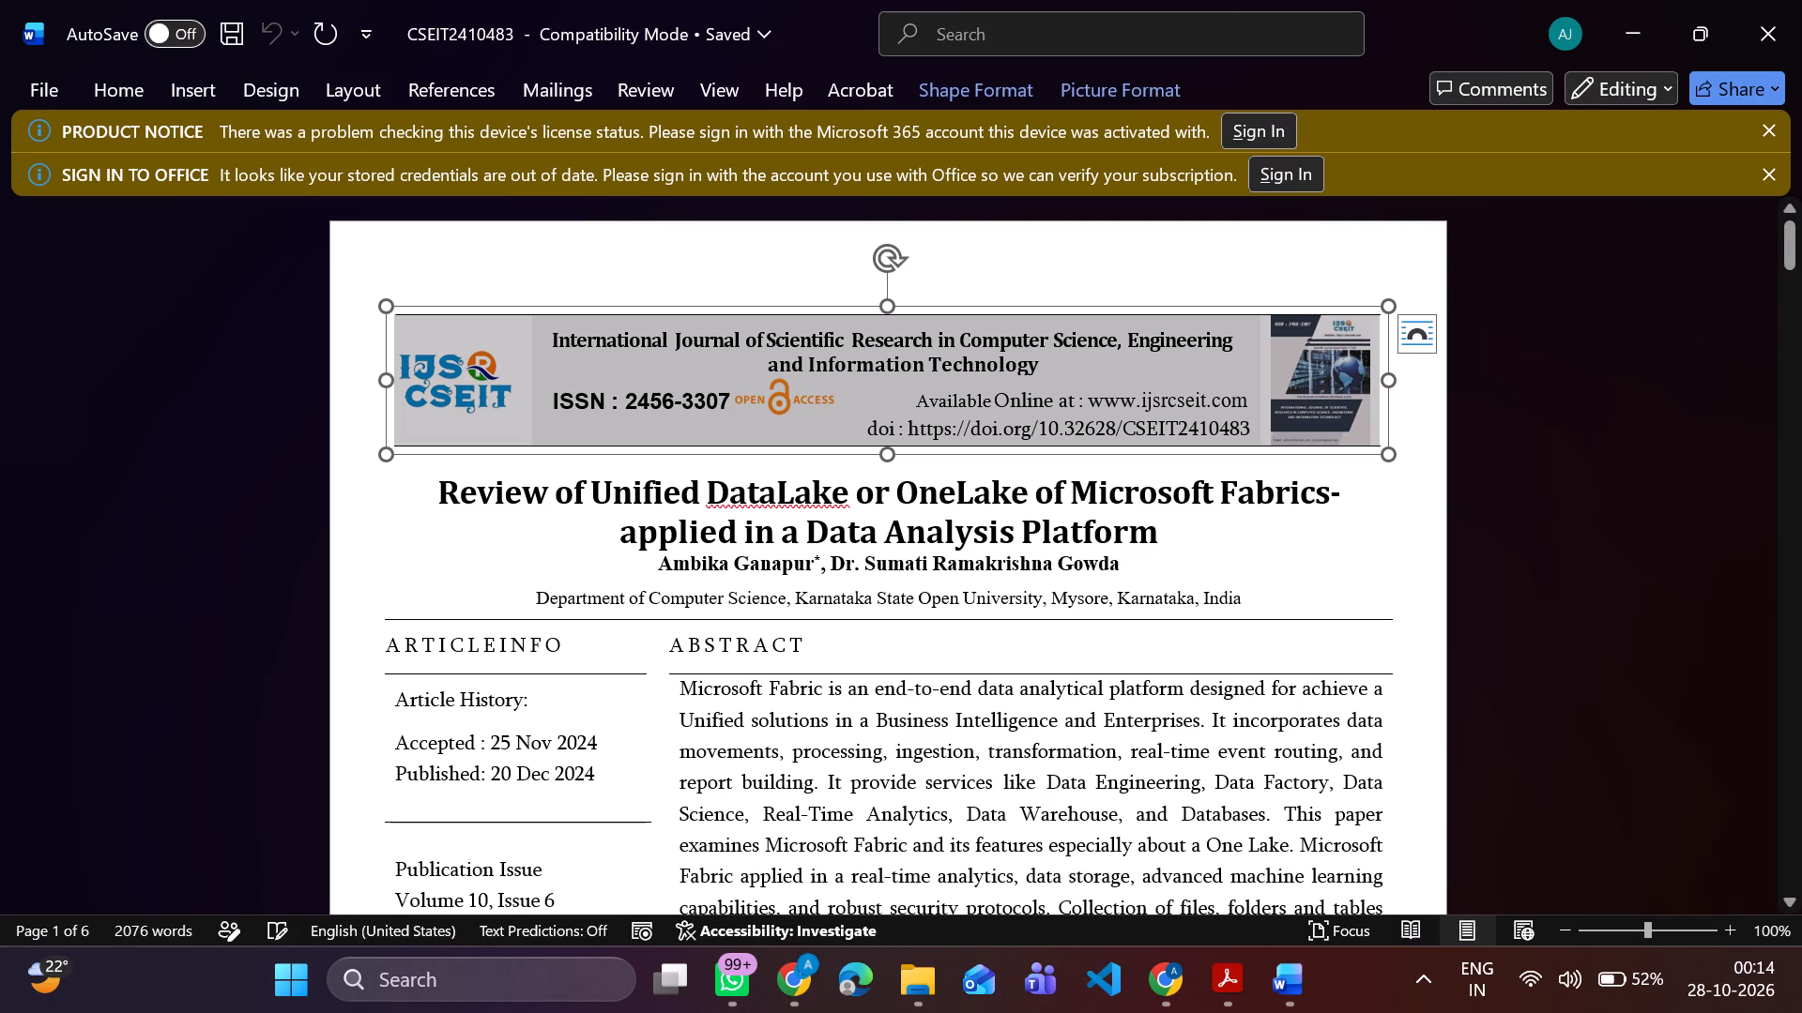
key(Delete)
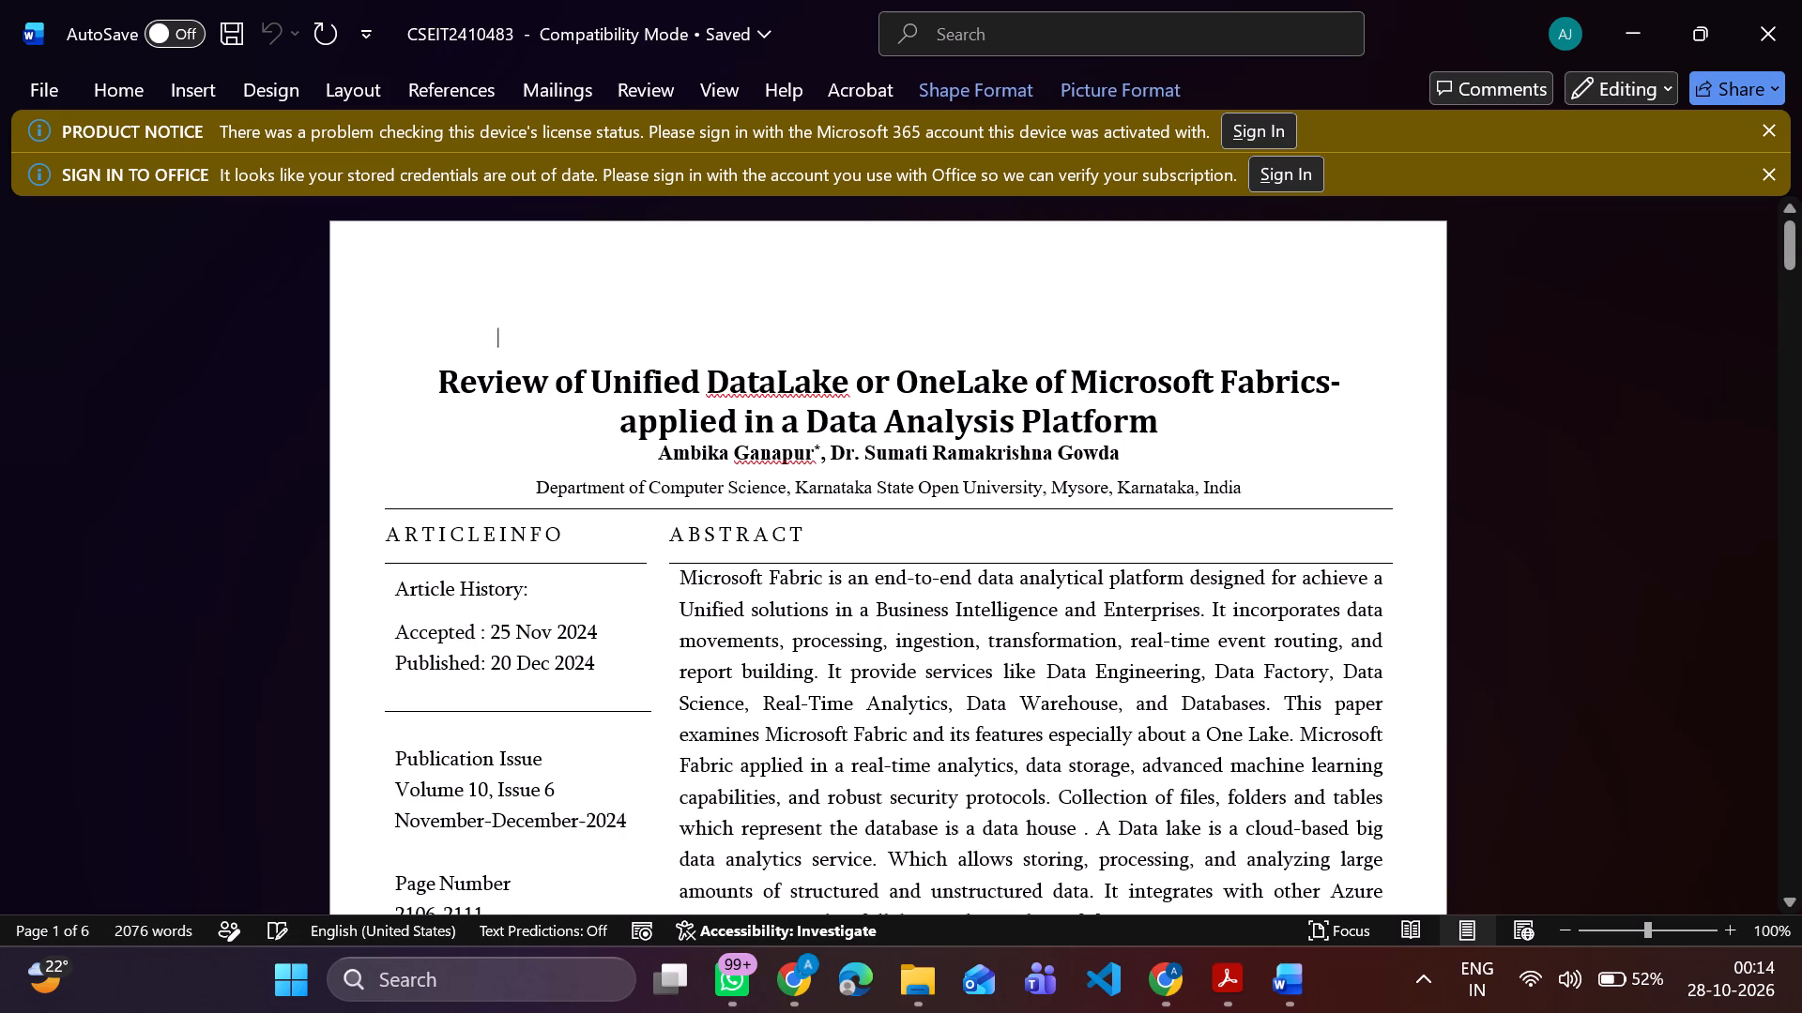
key(Delete)
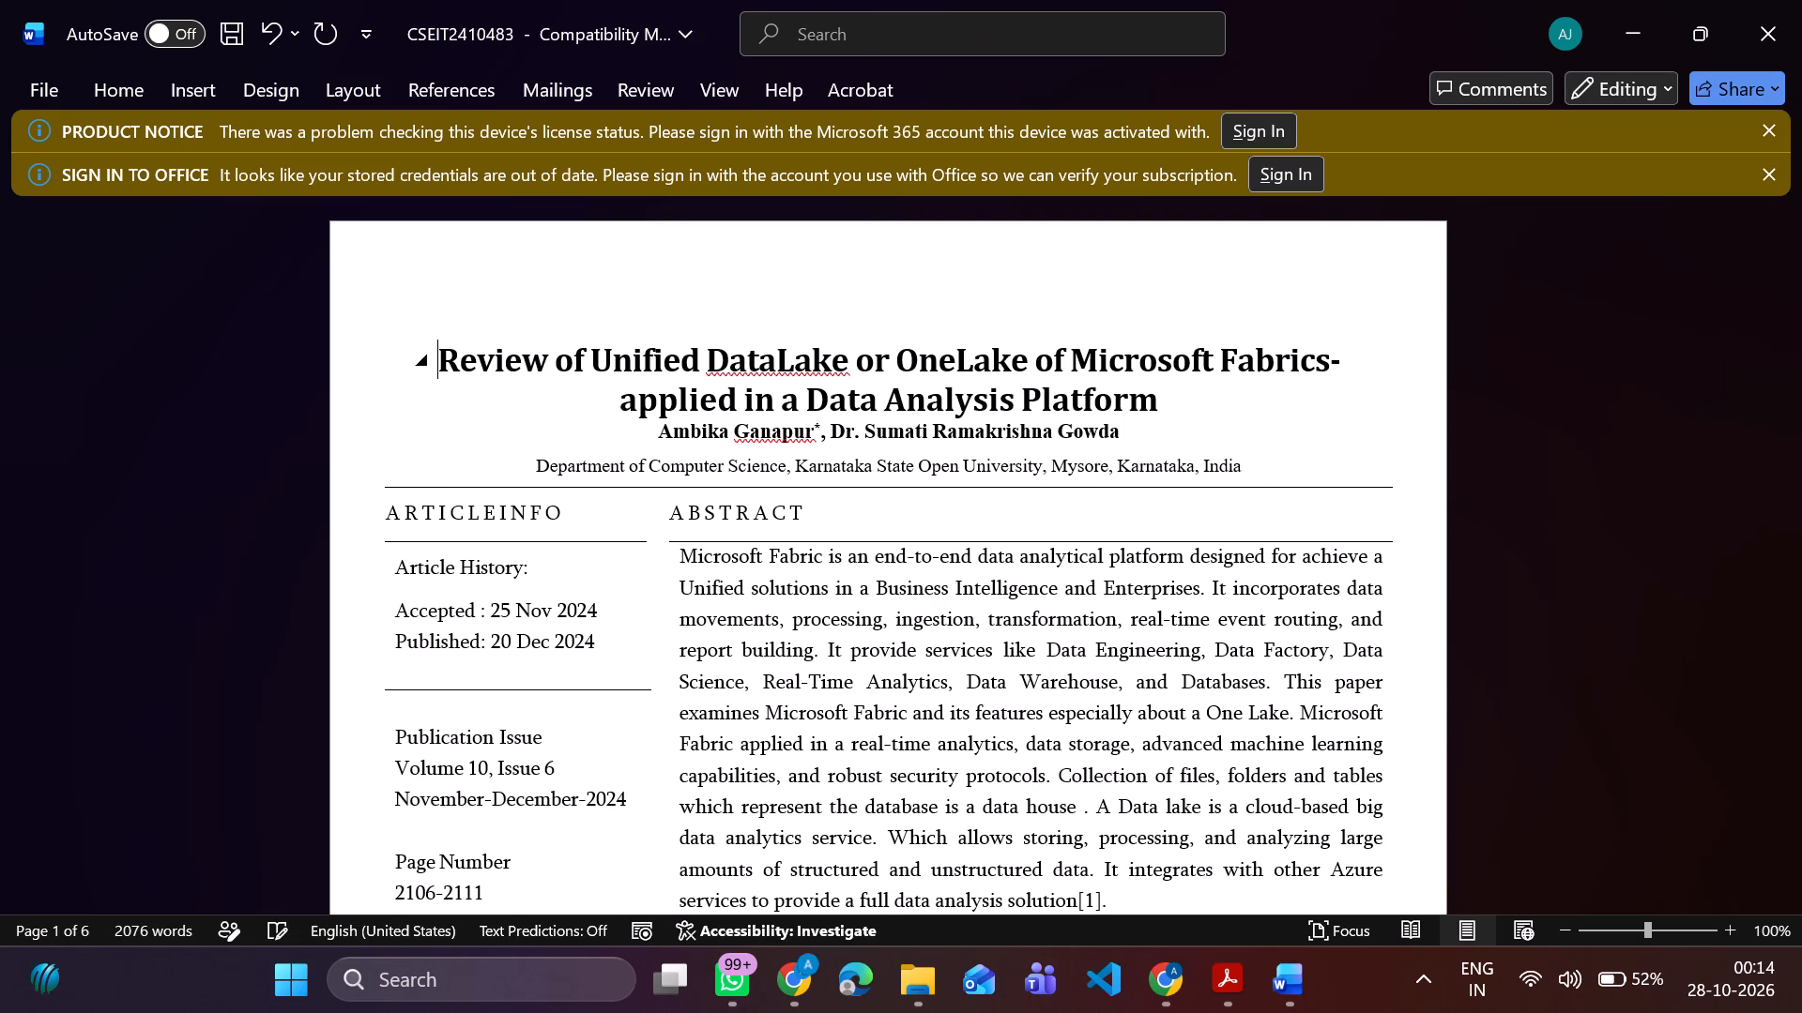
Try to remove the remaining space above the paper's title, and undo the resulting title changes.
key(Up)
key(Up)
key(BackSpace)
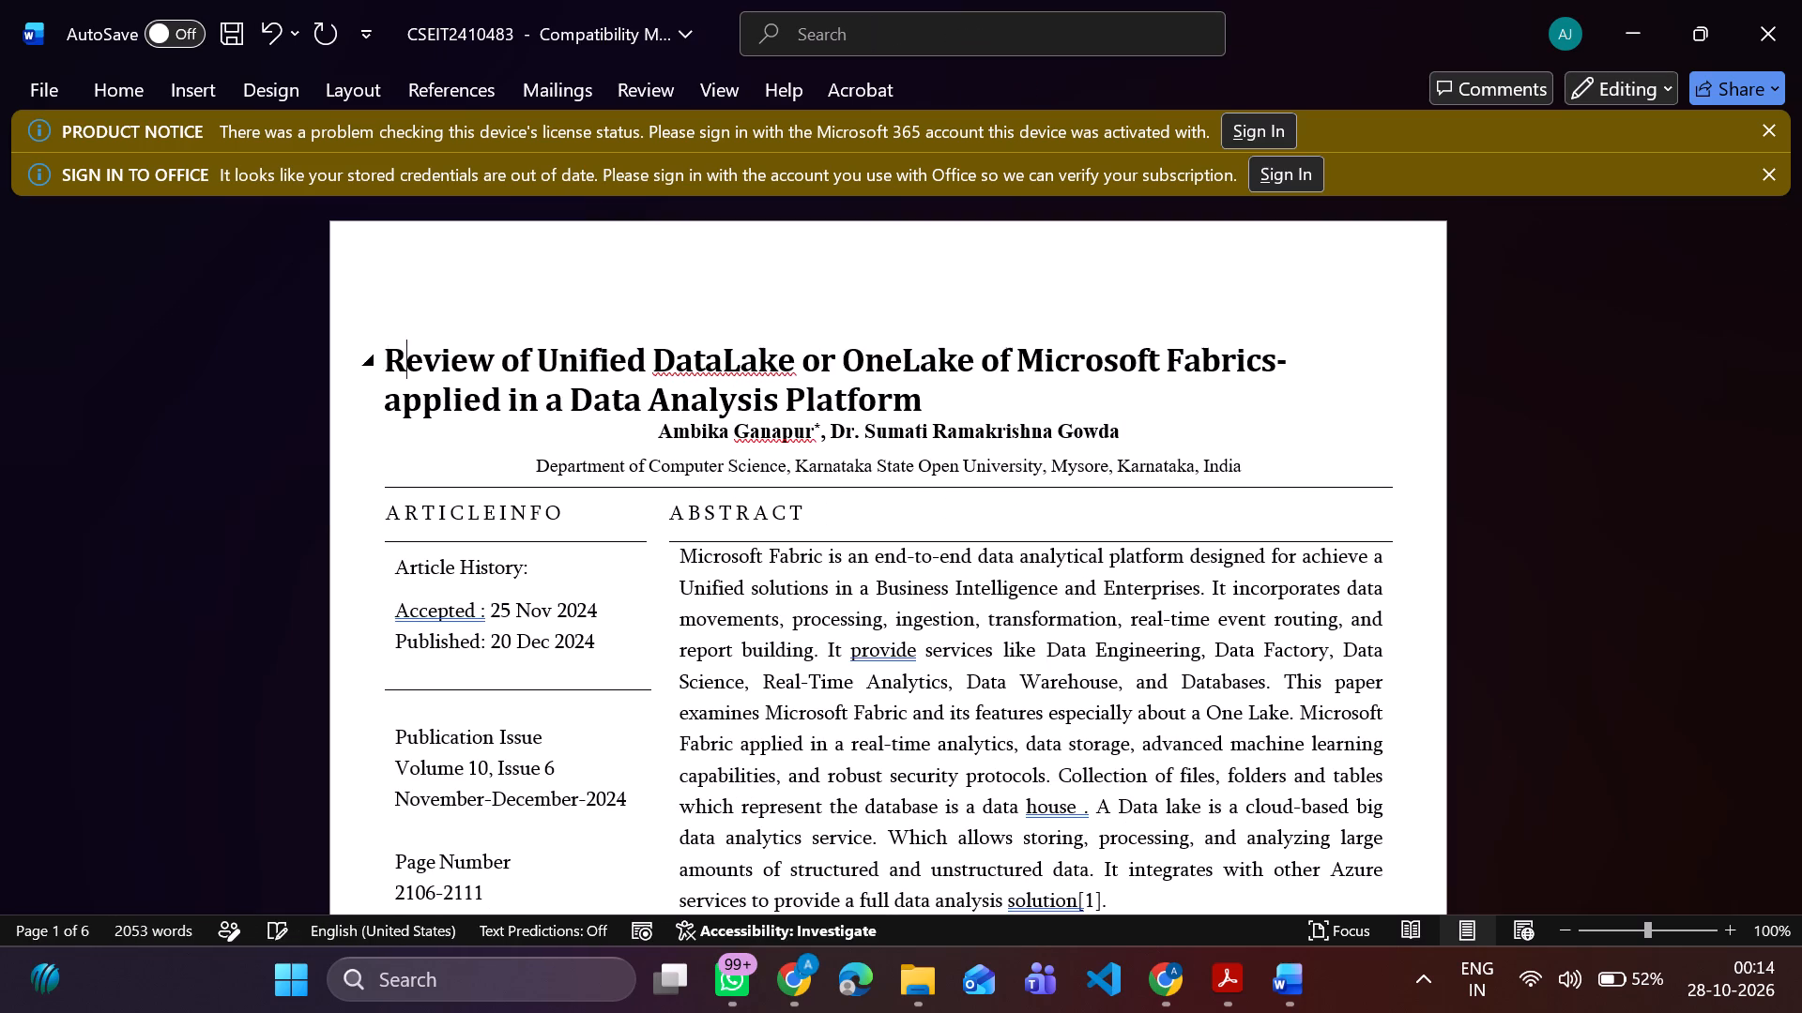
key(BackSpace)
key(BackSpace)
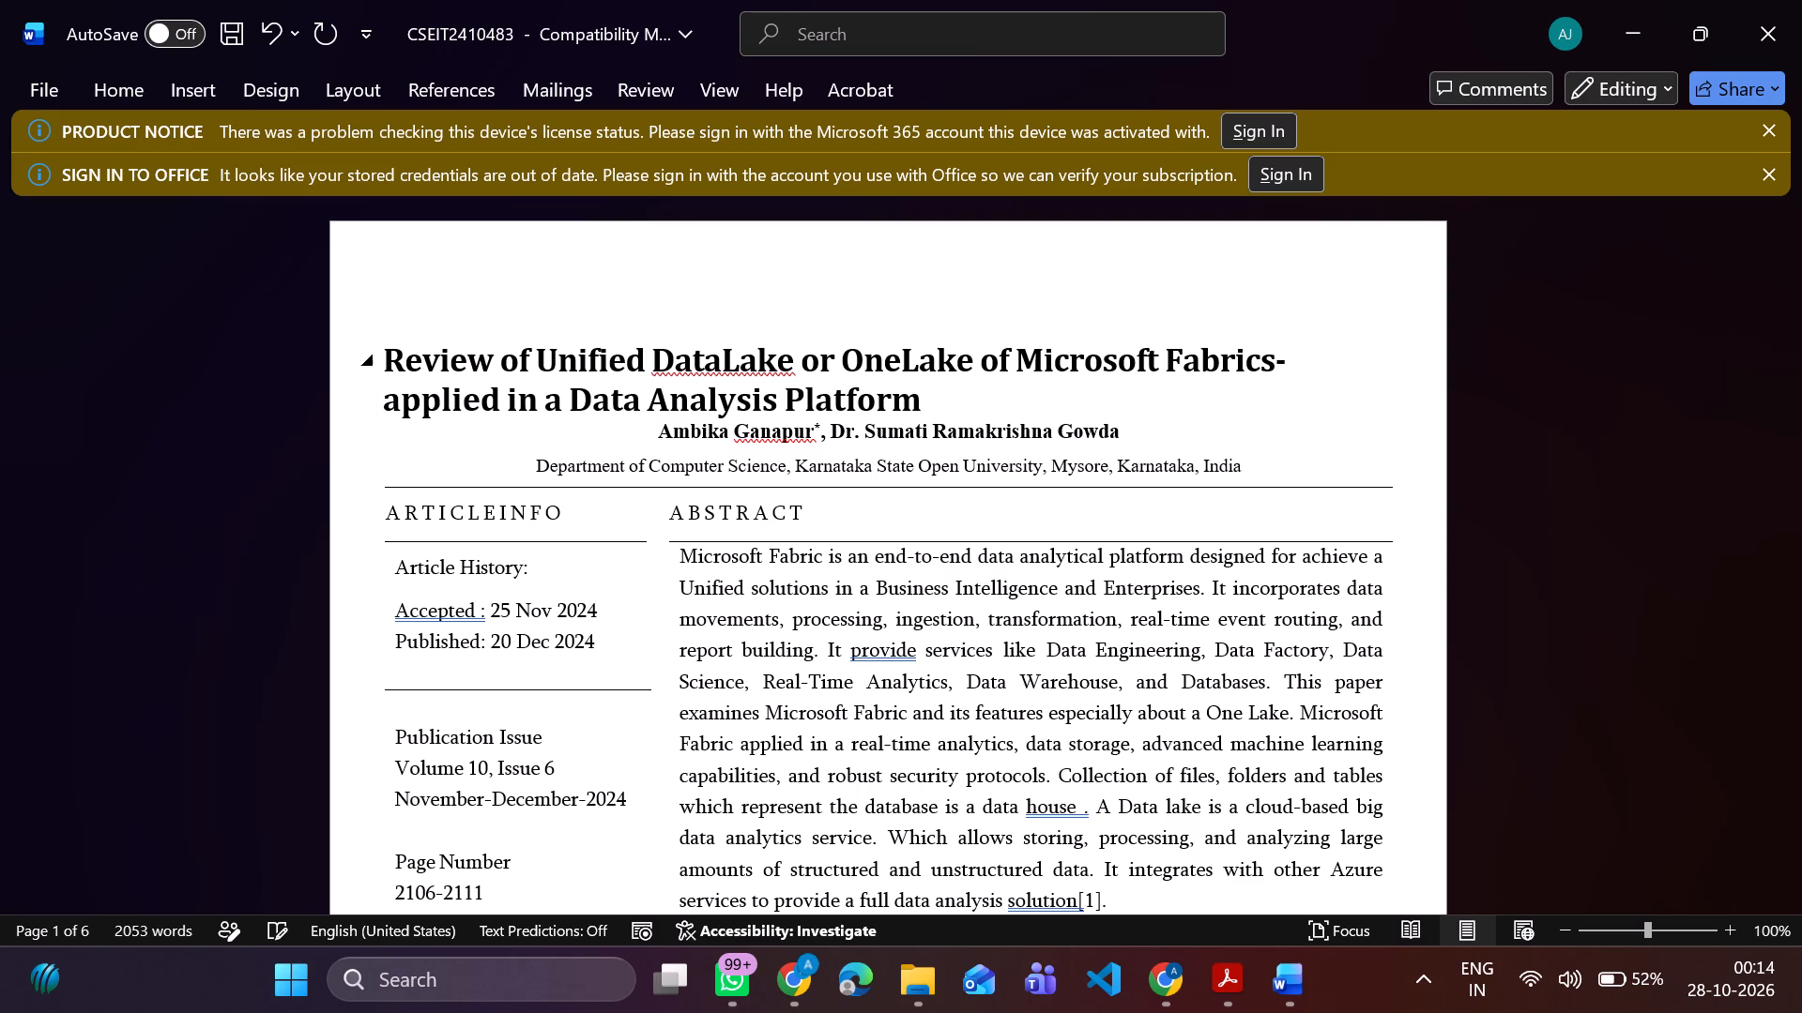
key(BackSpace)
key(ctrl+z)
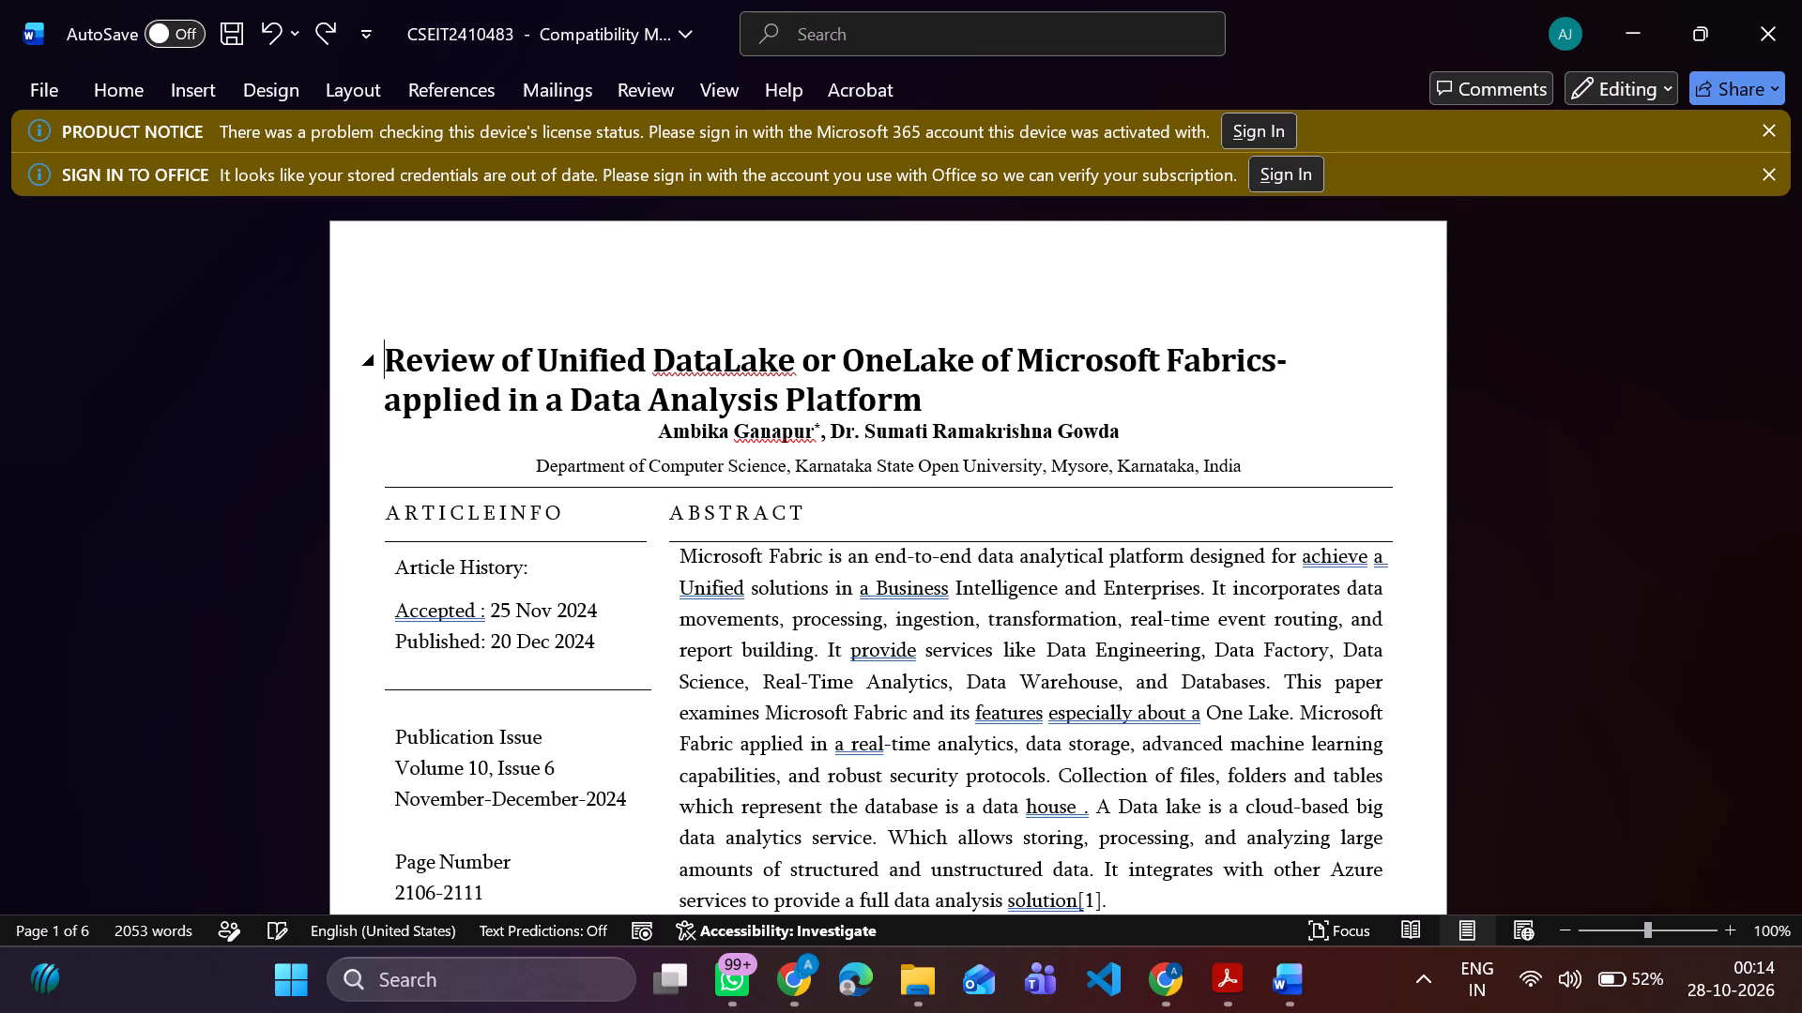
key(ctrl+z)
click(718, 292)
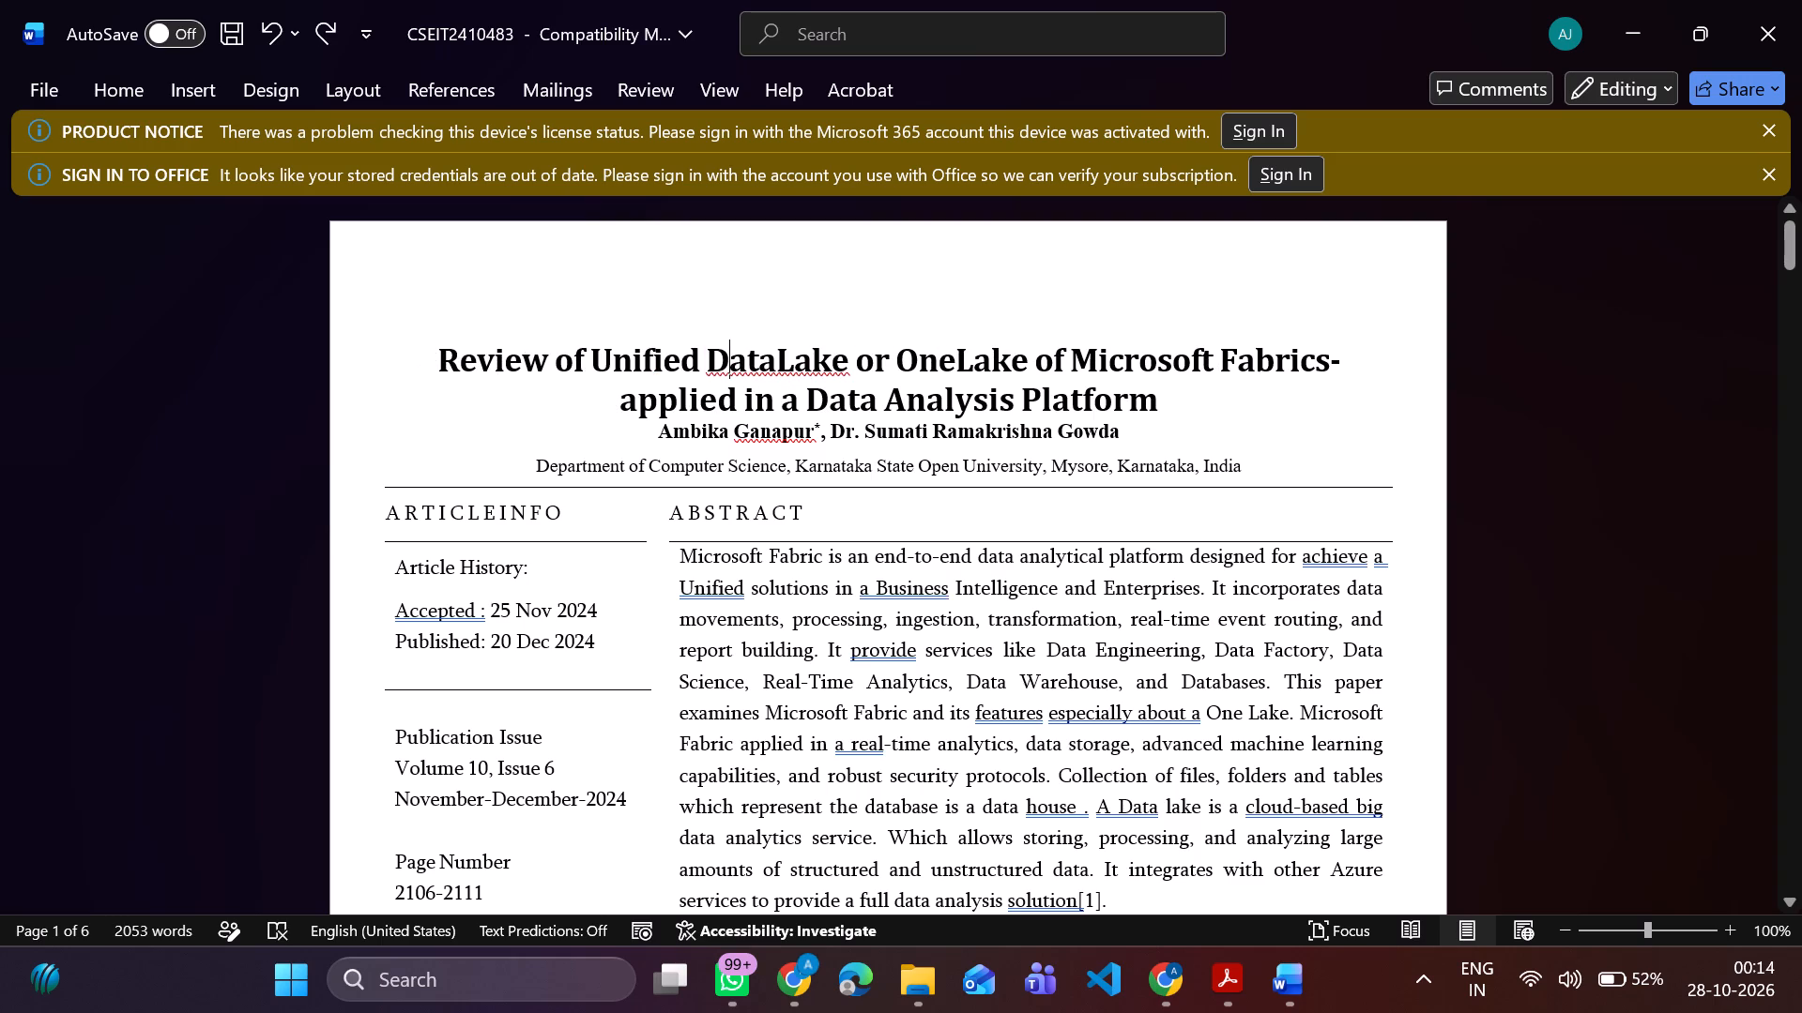
Look through the edited CSEIT2410483 paper from its first page to its last, checking the remaining headers and footers.
click(1258, 433)
scroll(1133, 581, down, 10)
scroll(1133, 581, down, 11)
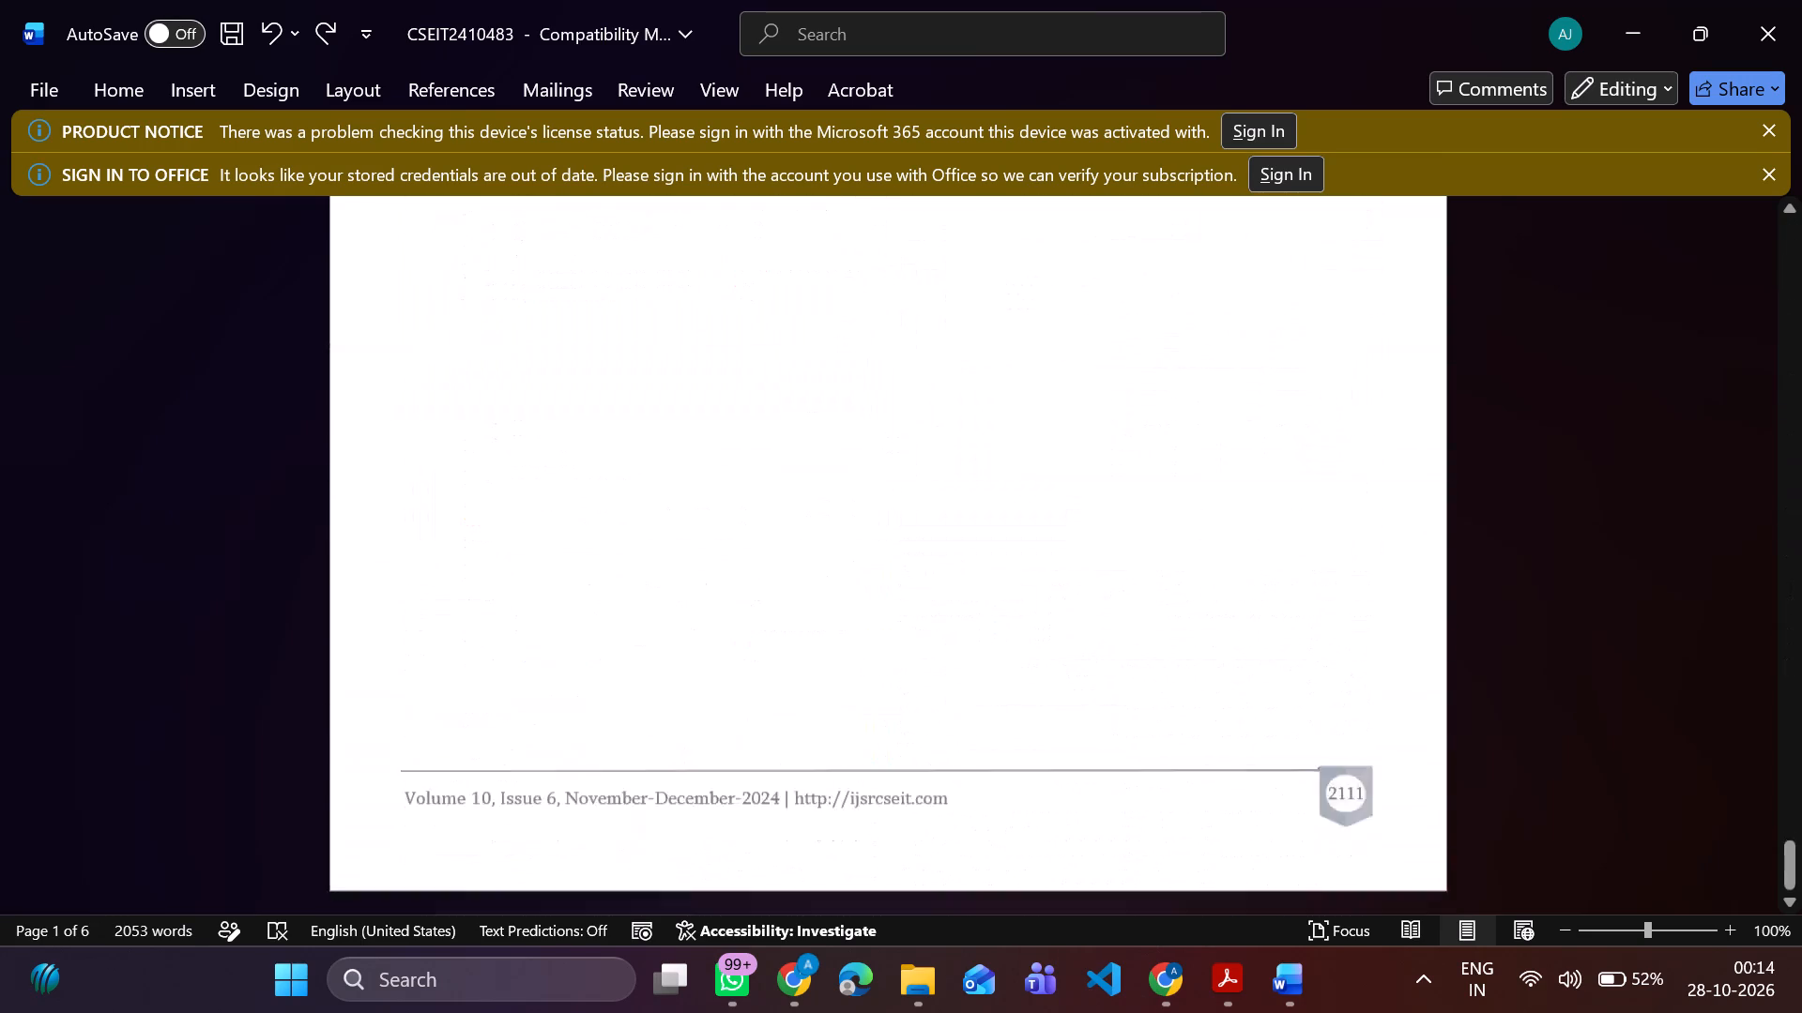
scroll(1133, 581, down, 4)
scroll(1133, 581, up, 5)
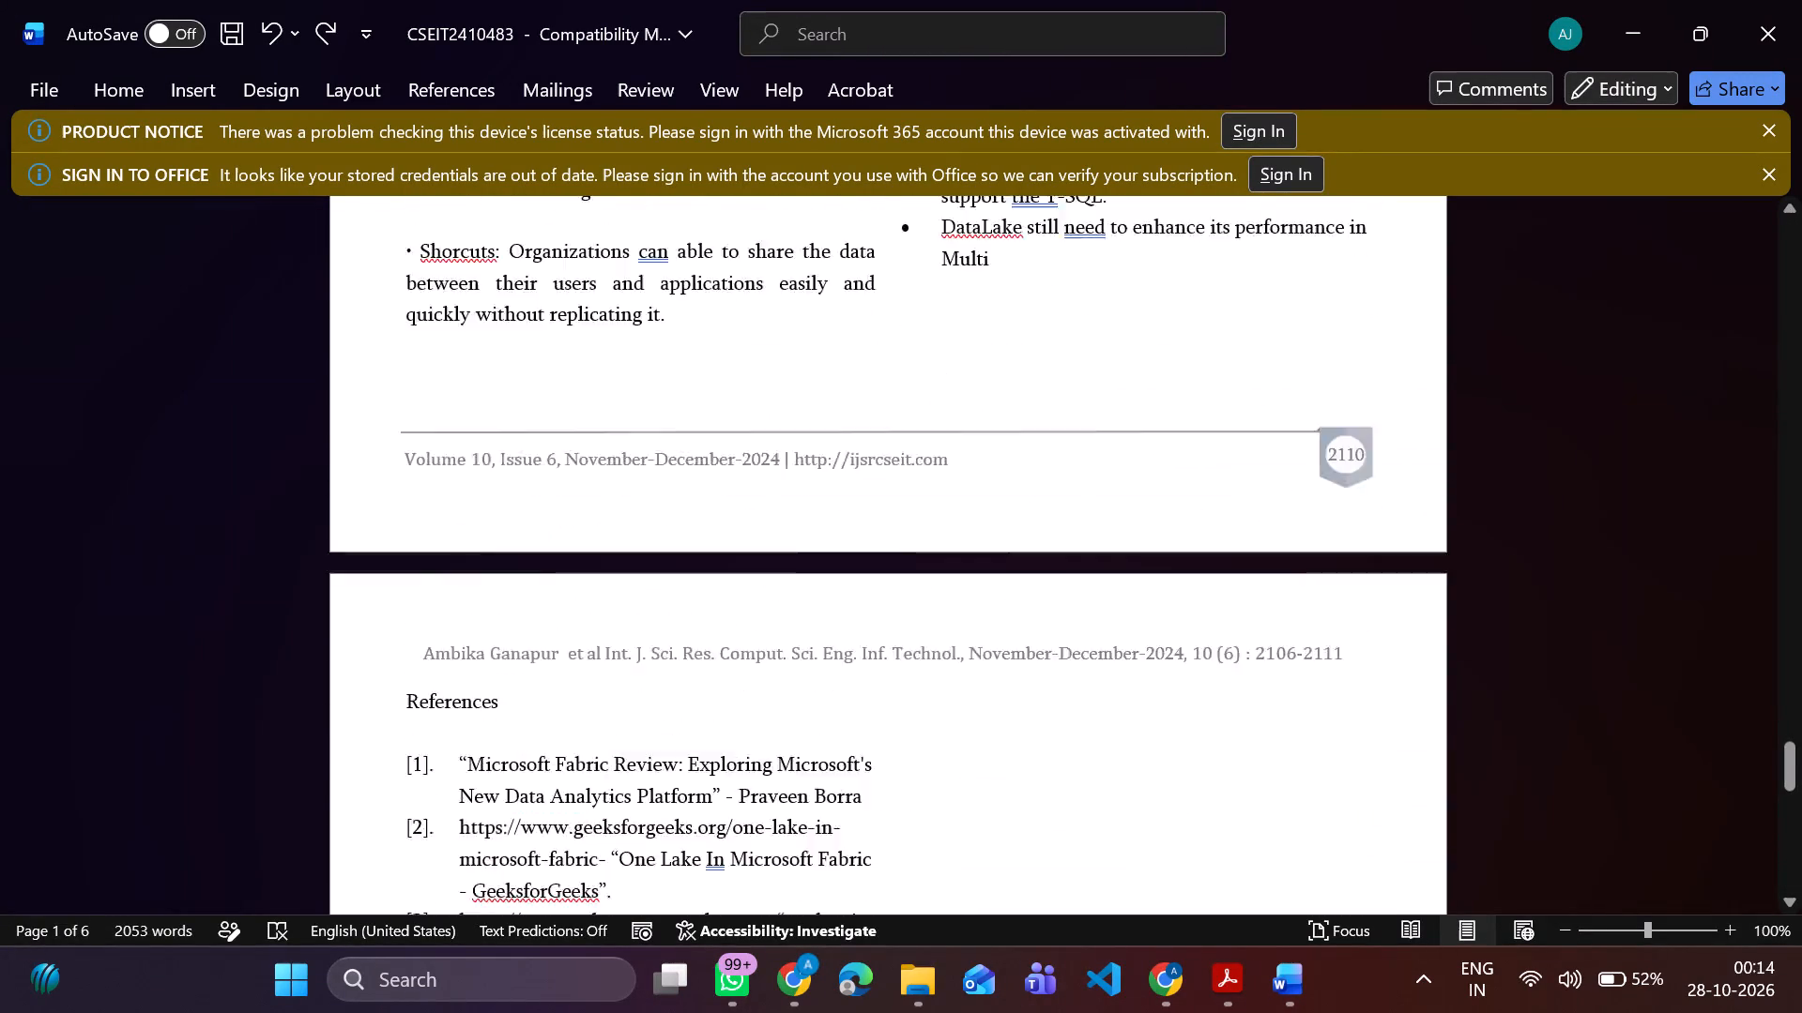
scroll(1133, 581, up, 11)
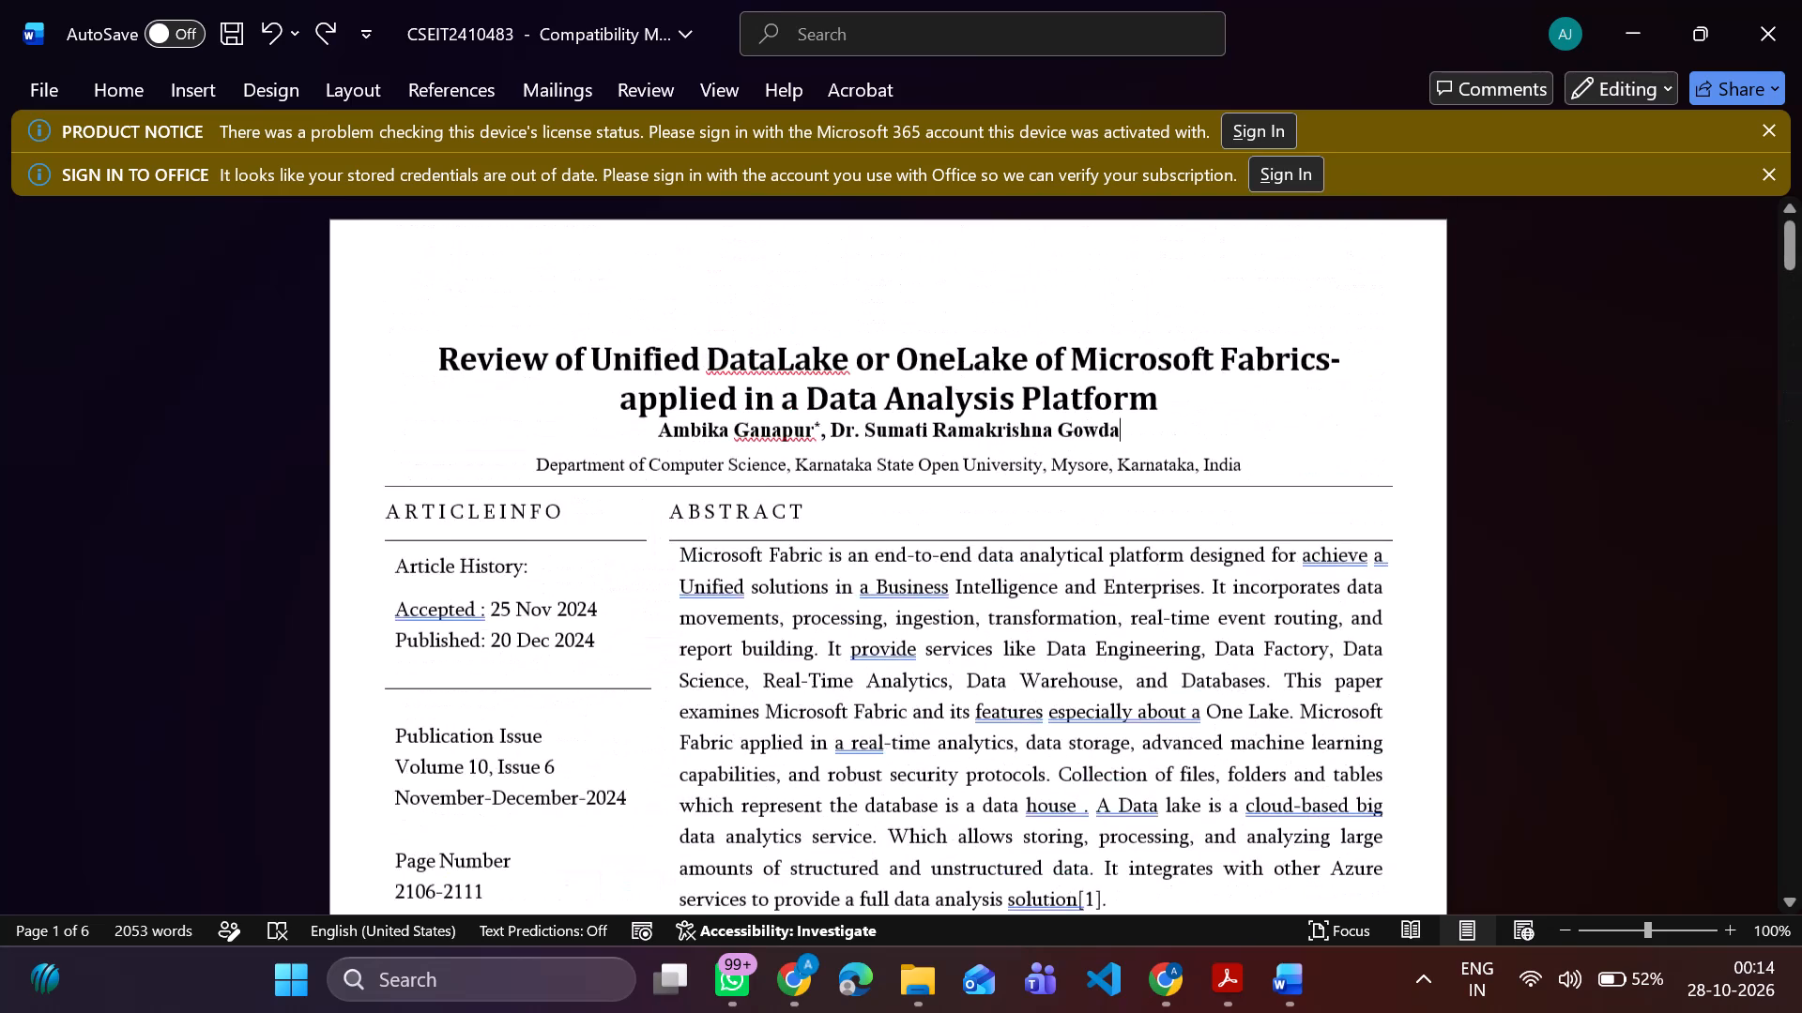
Save the edited CSEIT2410483 document.
key(ctrl+s)
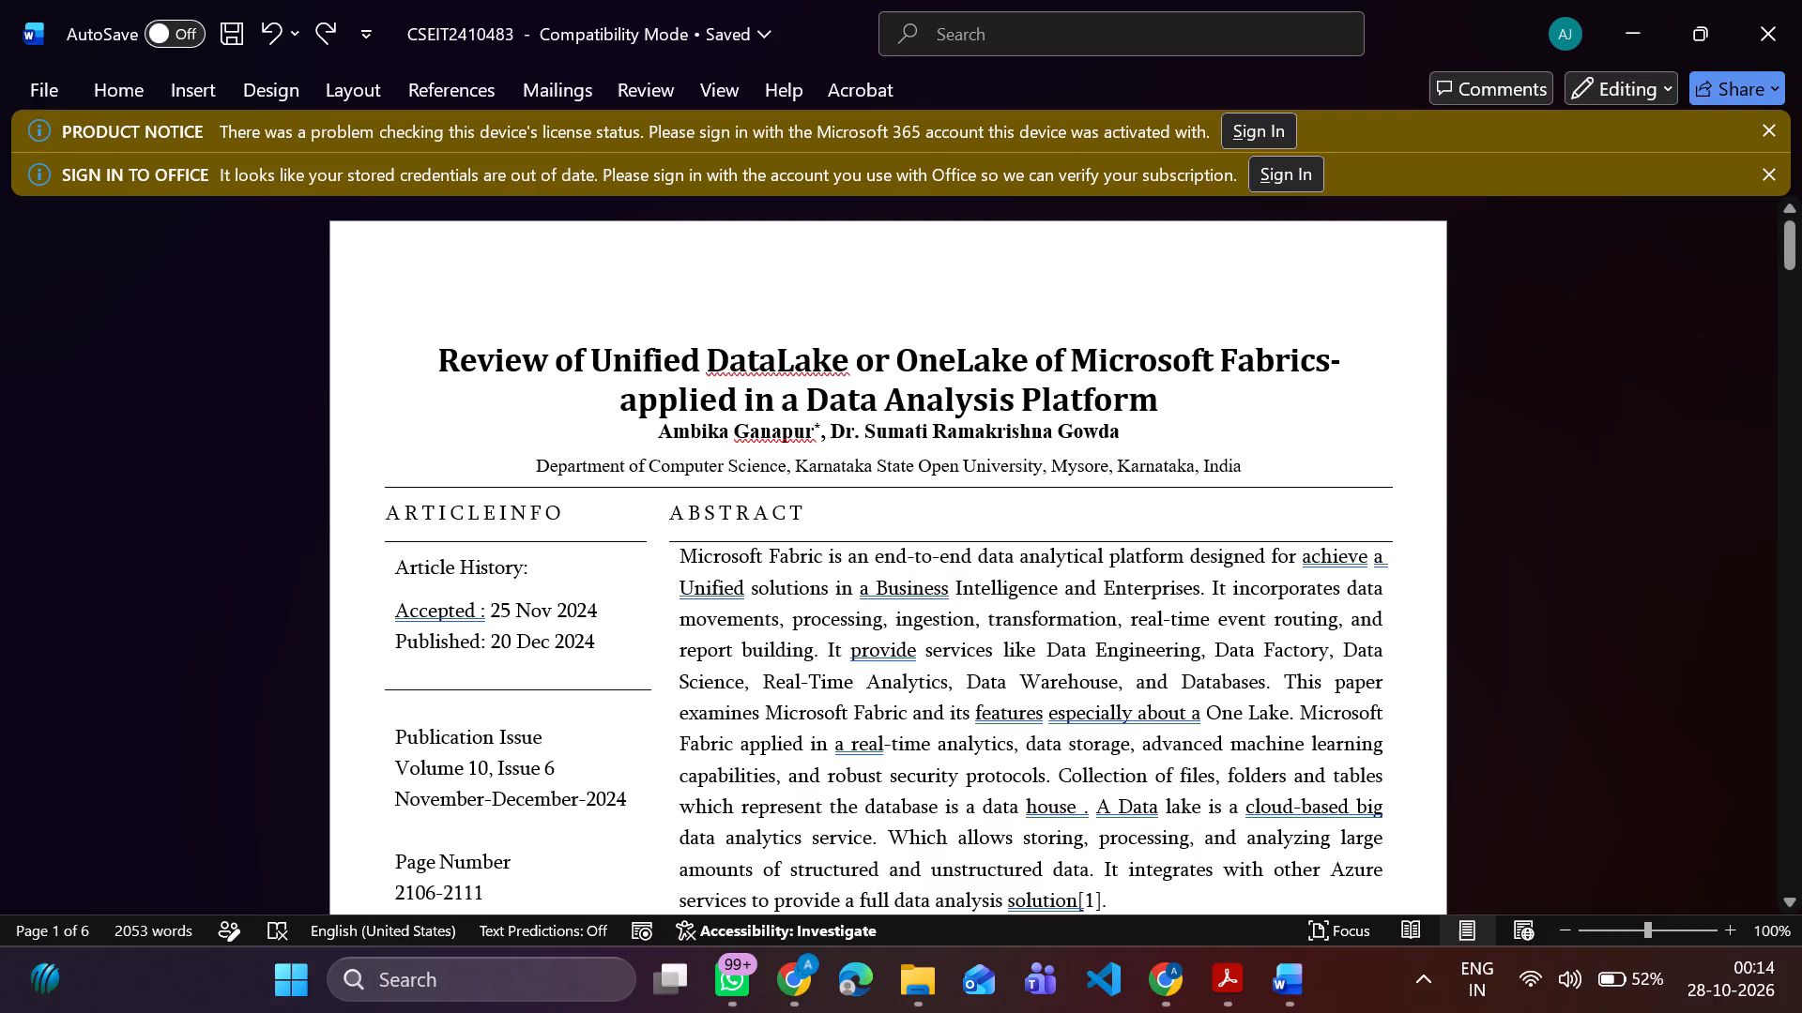
Try to save the document as a PDF in Downloads, replacing the existing CSEIT2410483 PDF.
click(51, 75)
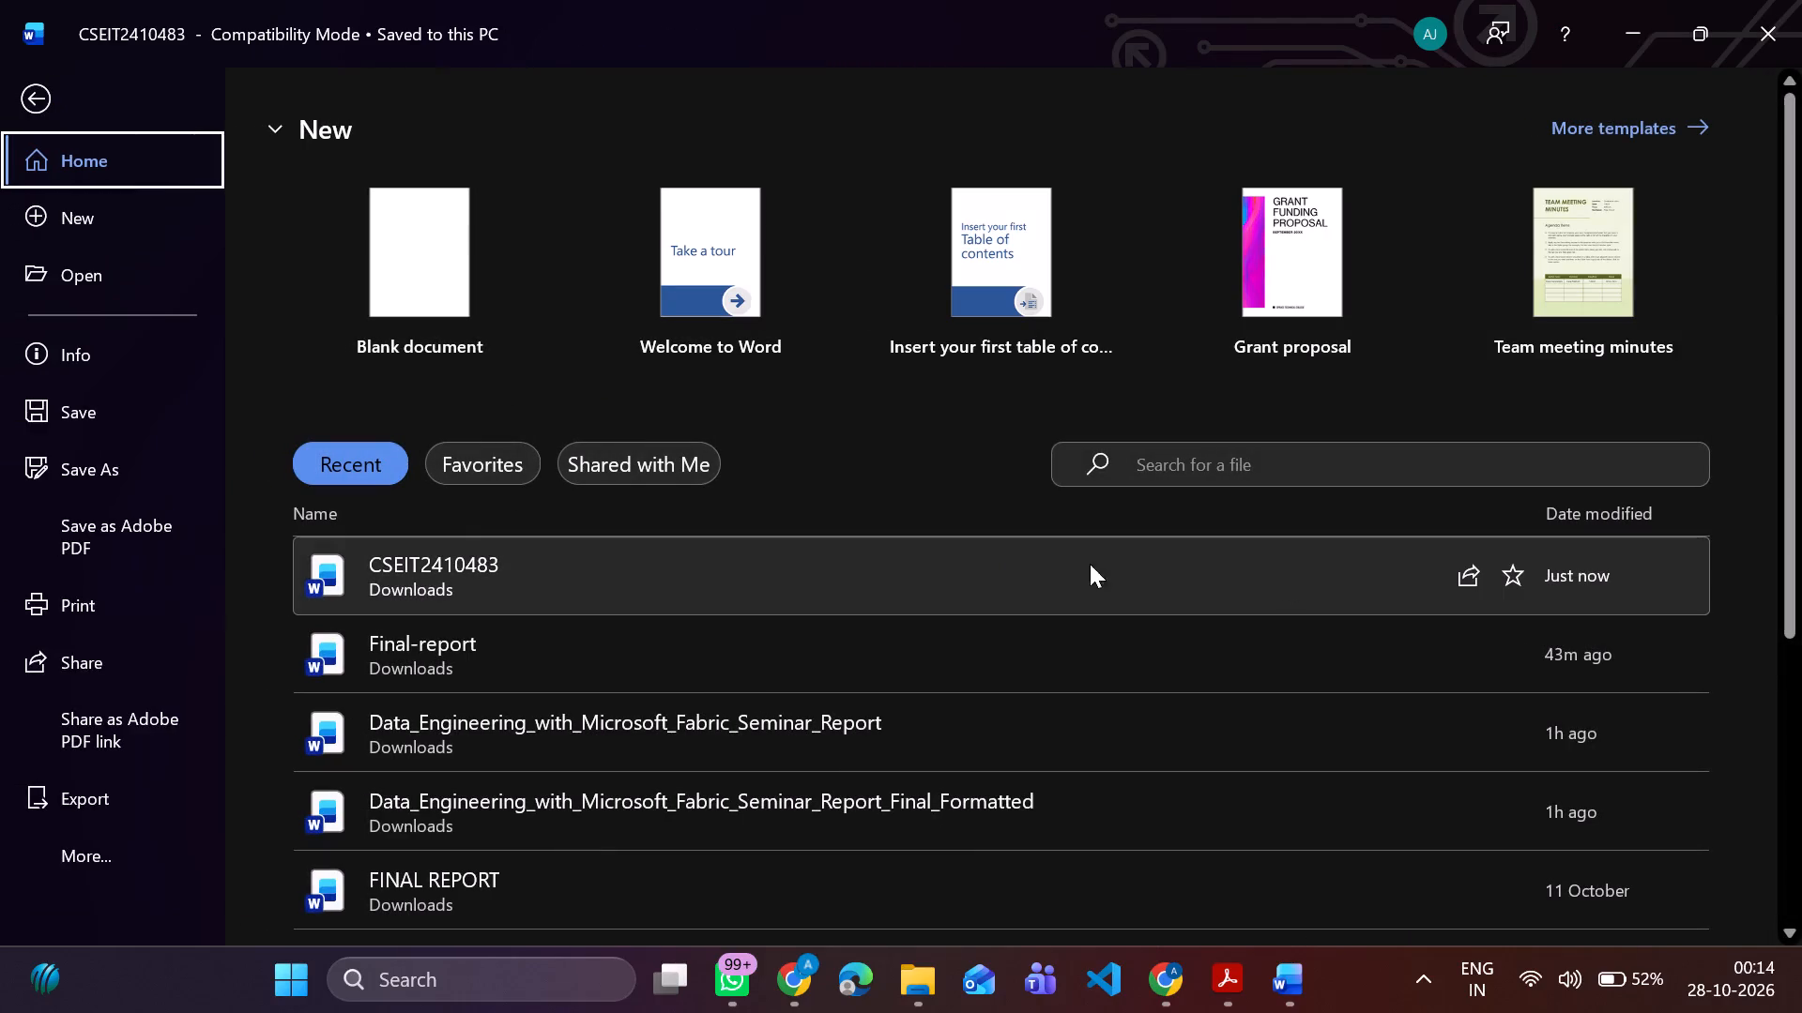
click(92, 461)
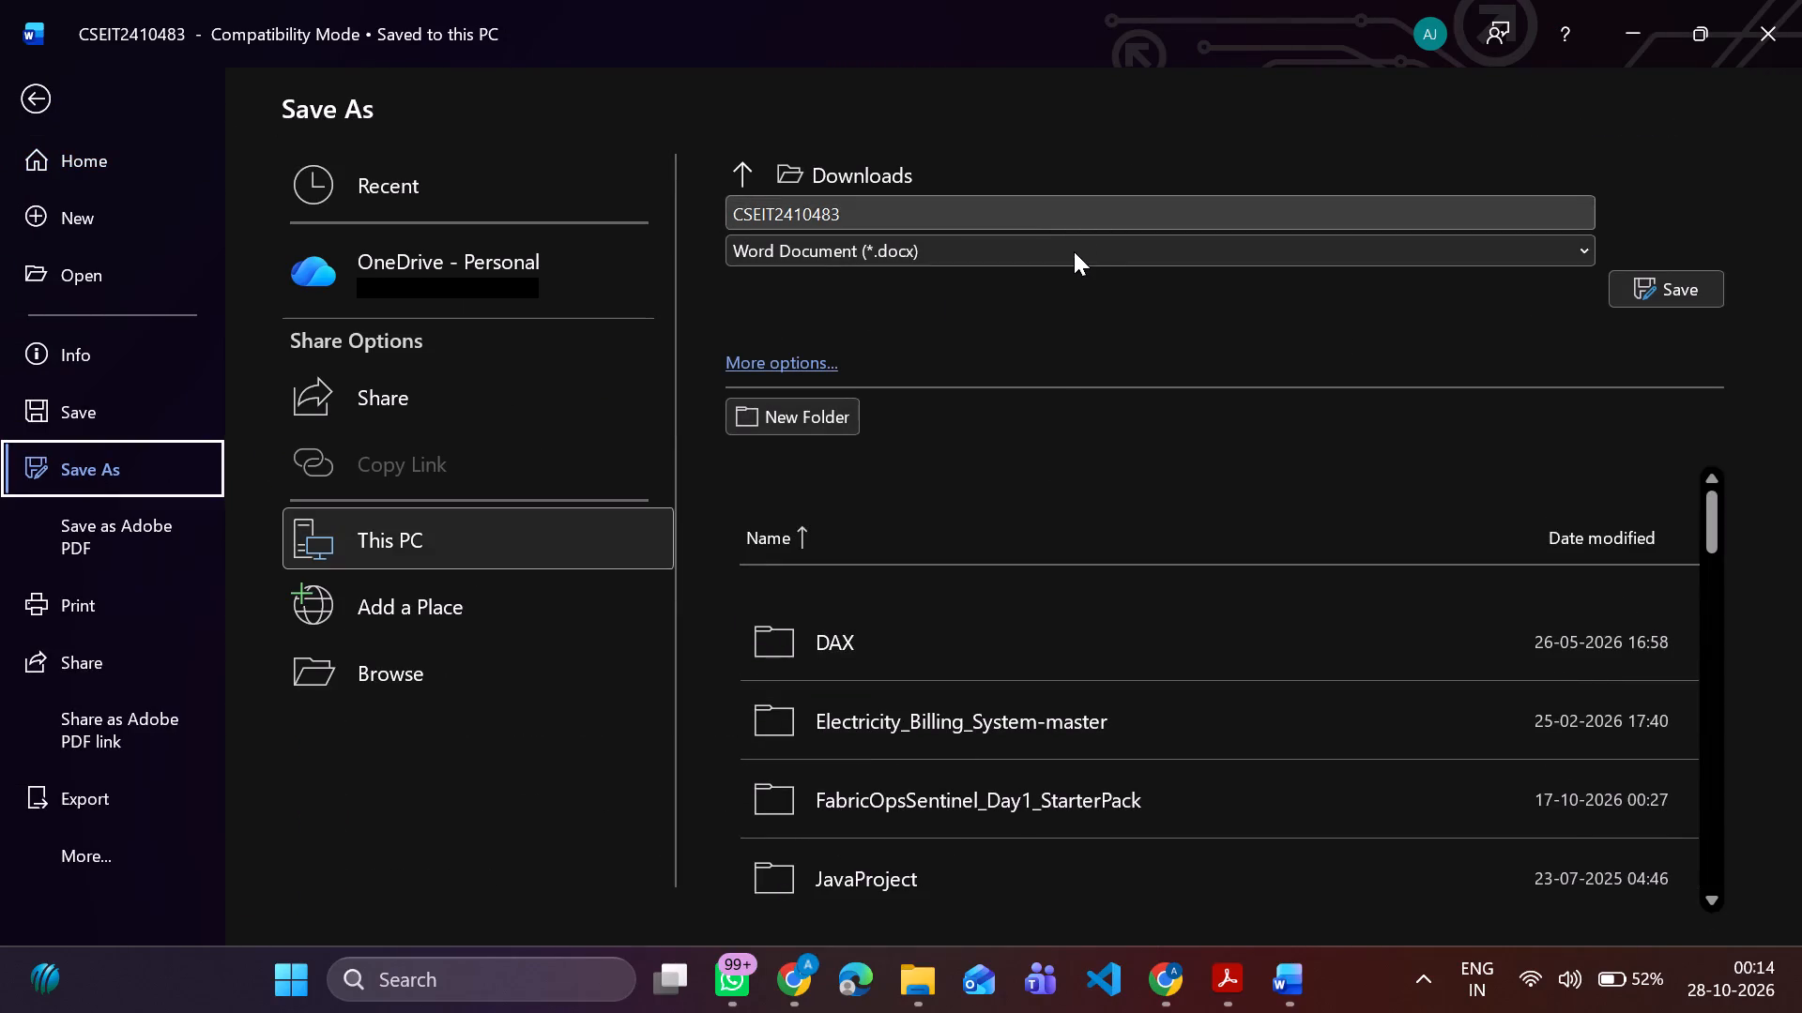
click(1074, 251)
click(822, 481)
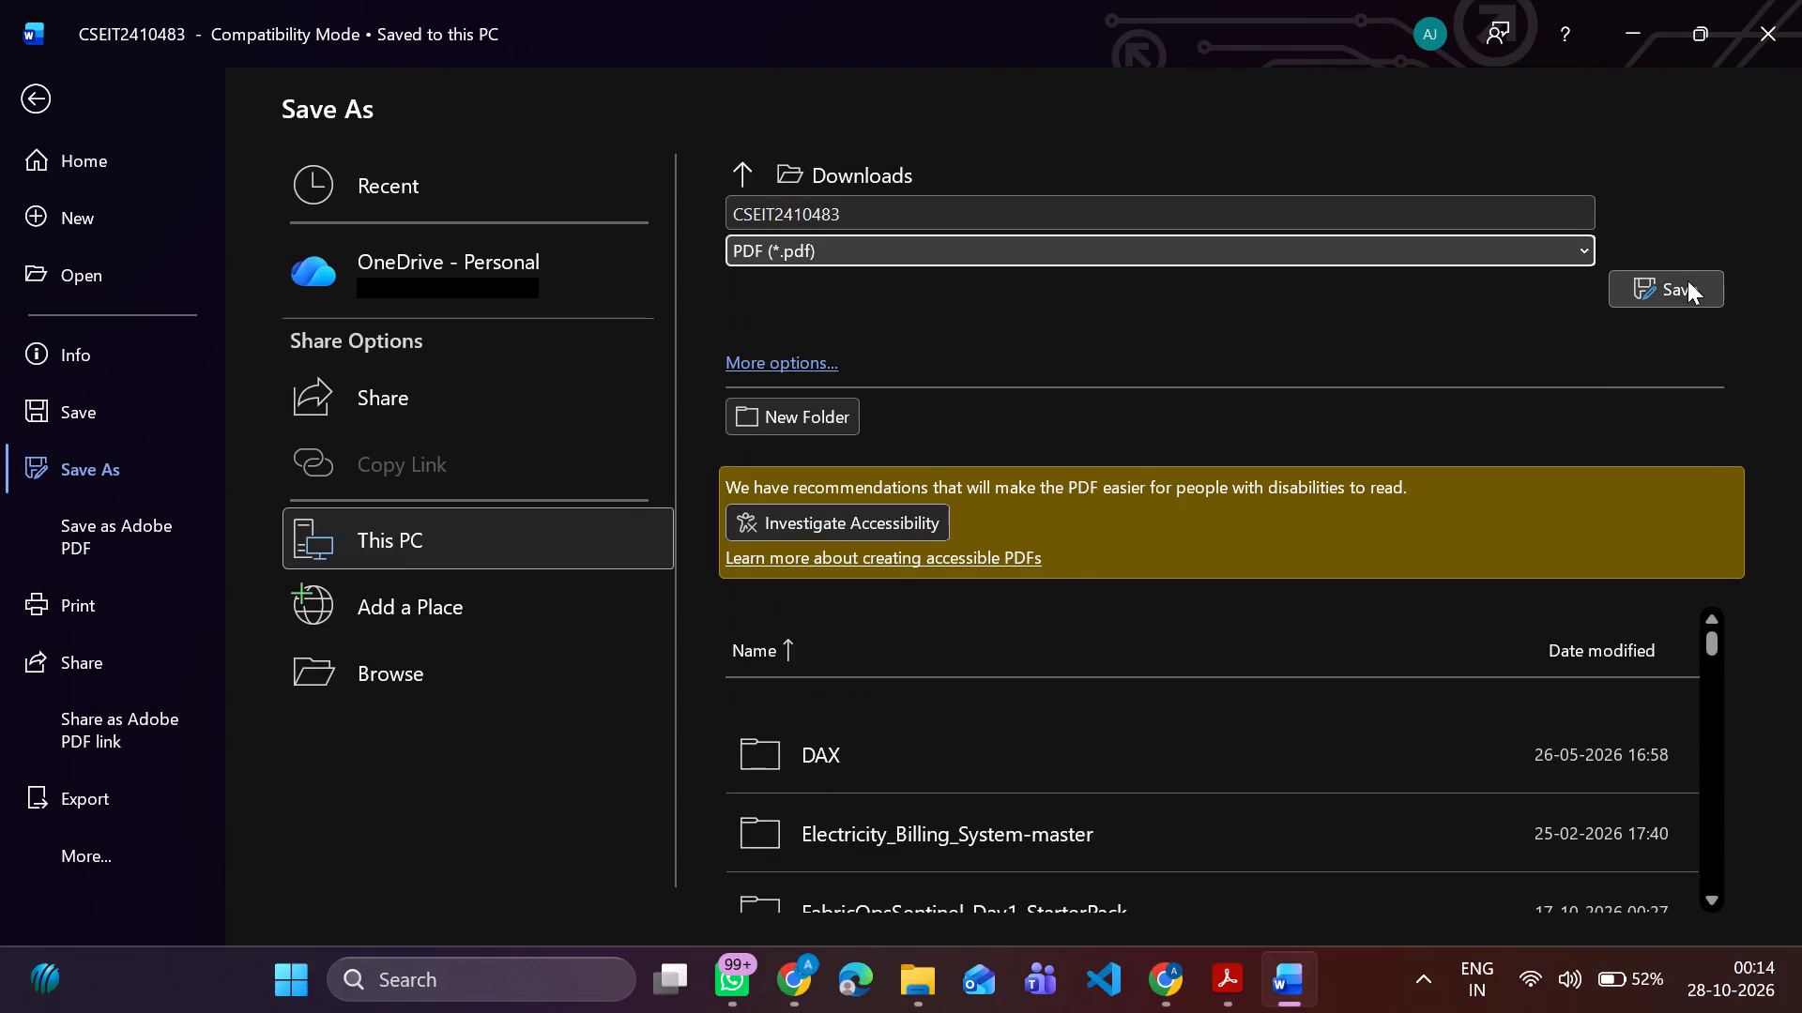
click(1687, 280)
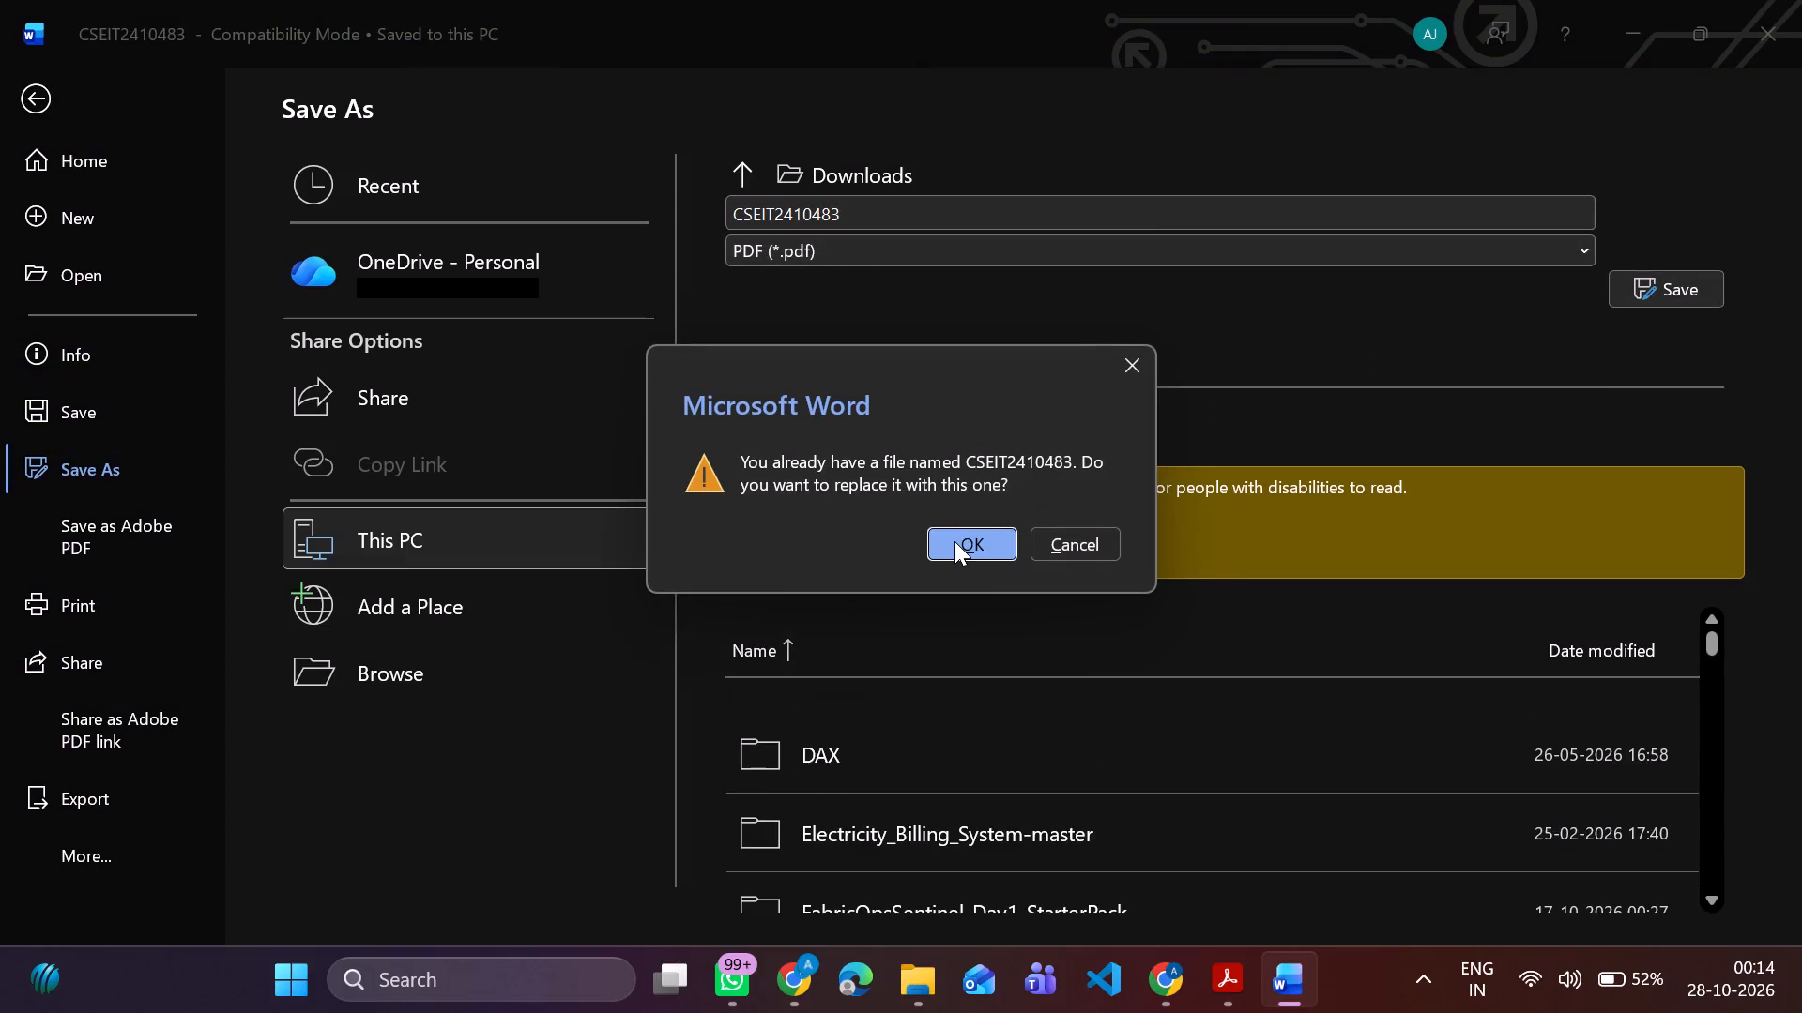
click(954, 541)
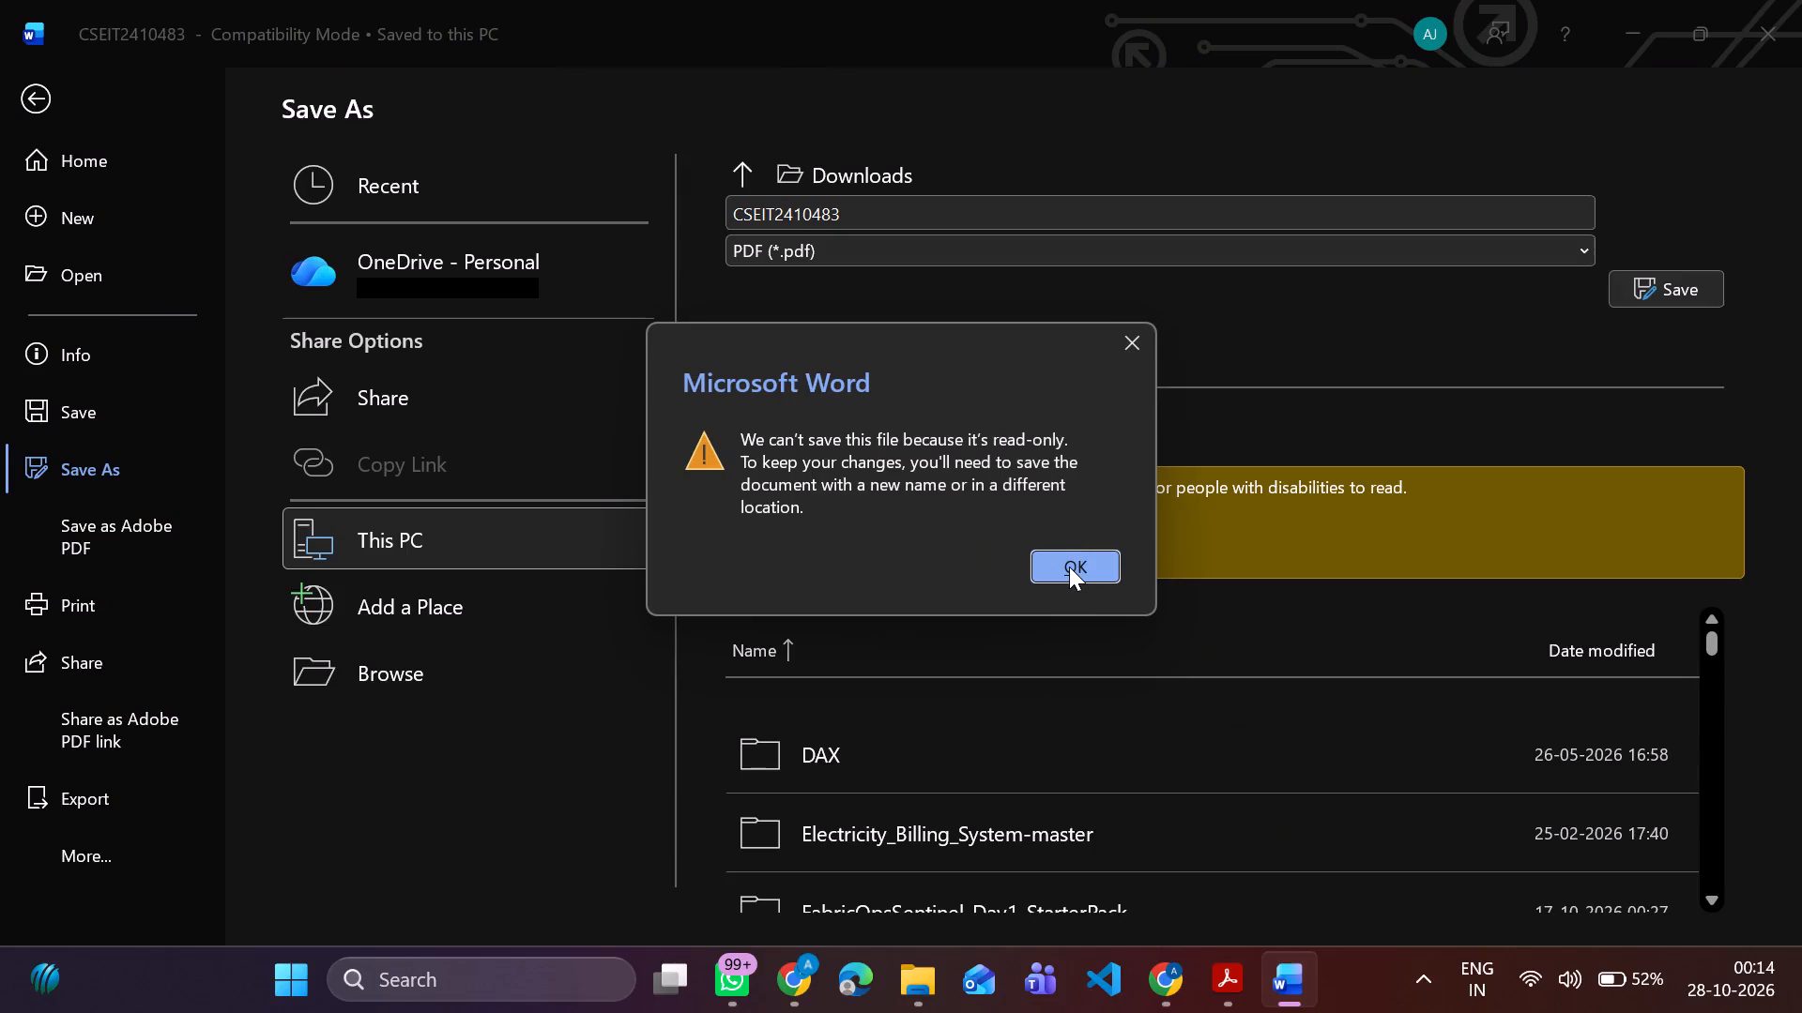
click(1069, 567)
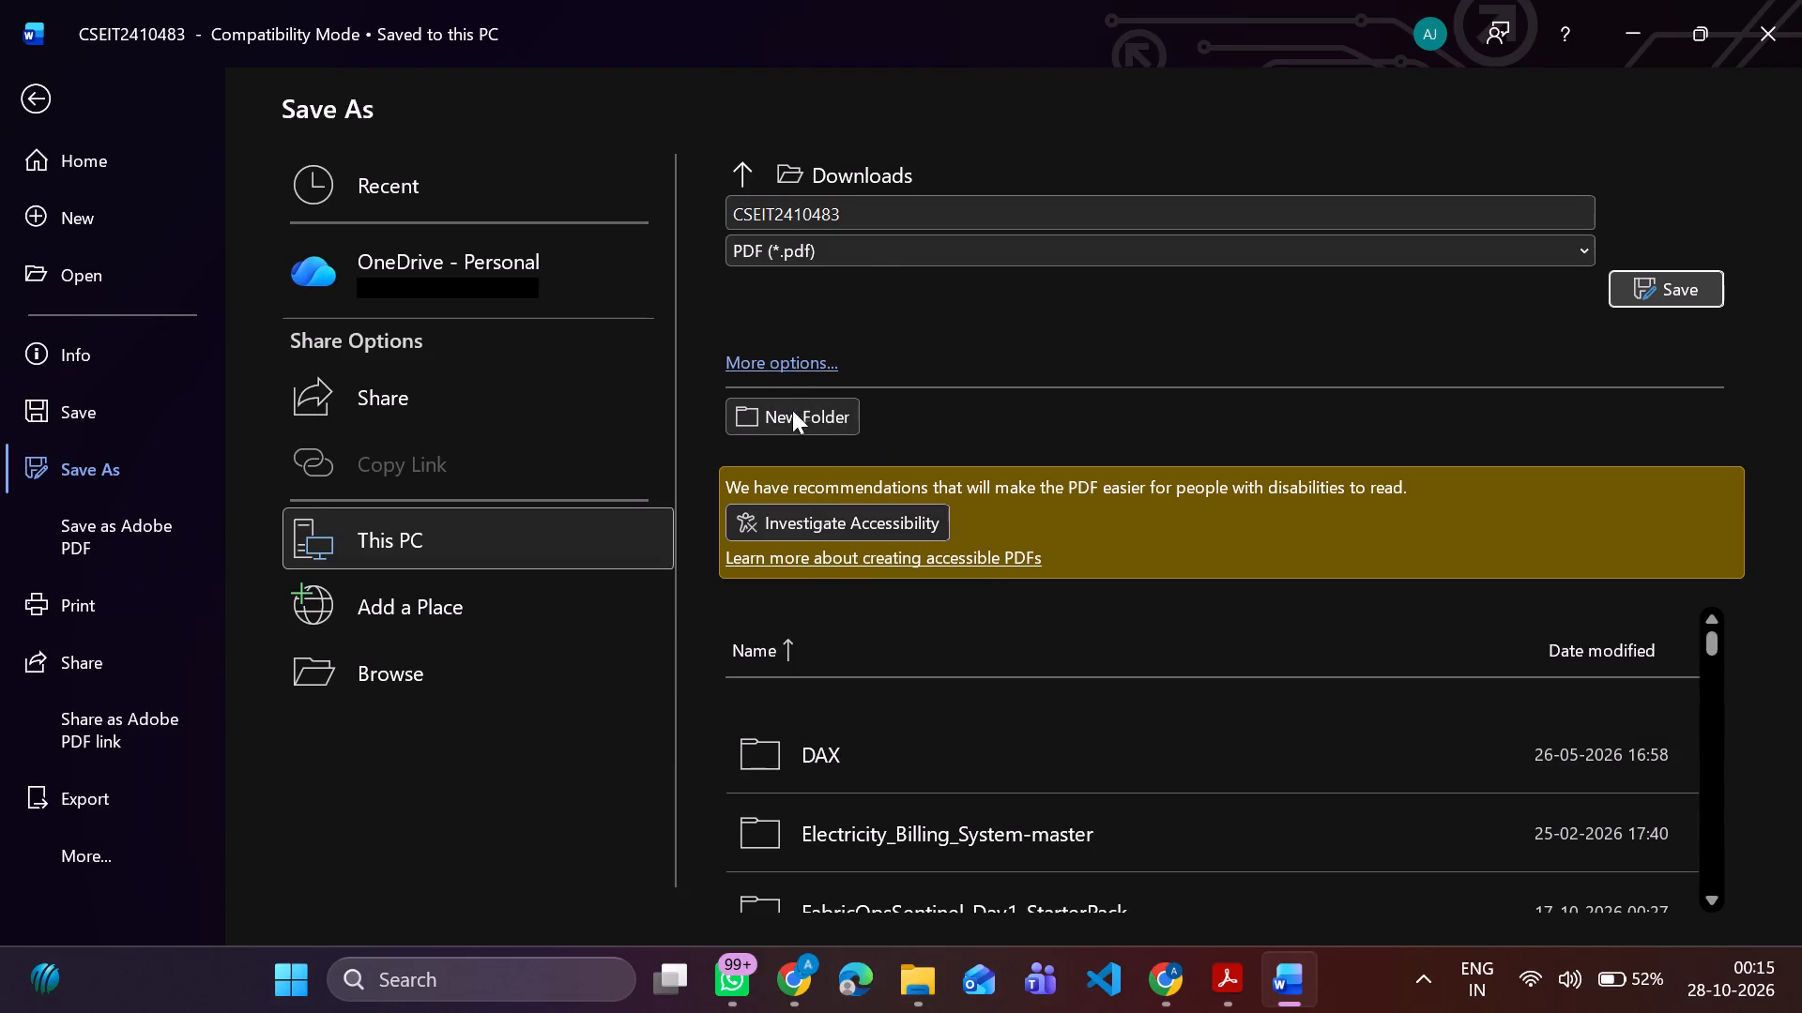
click(789, 358)
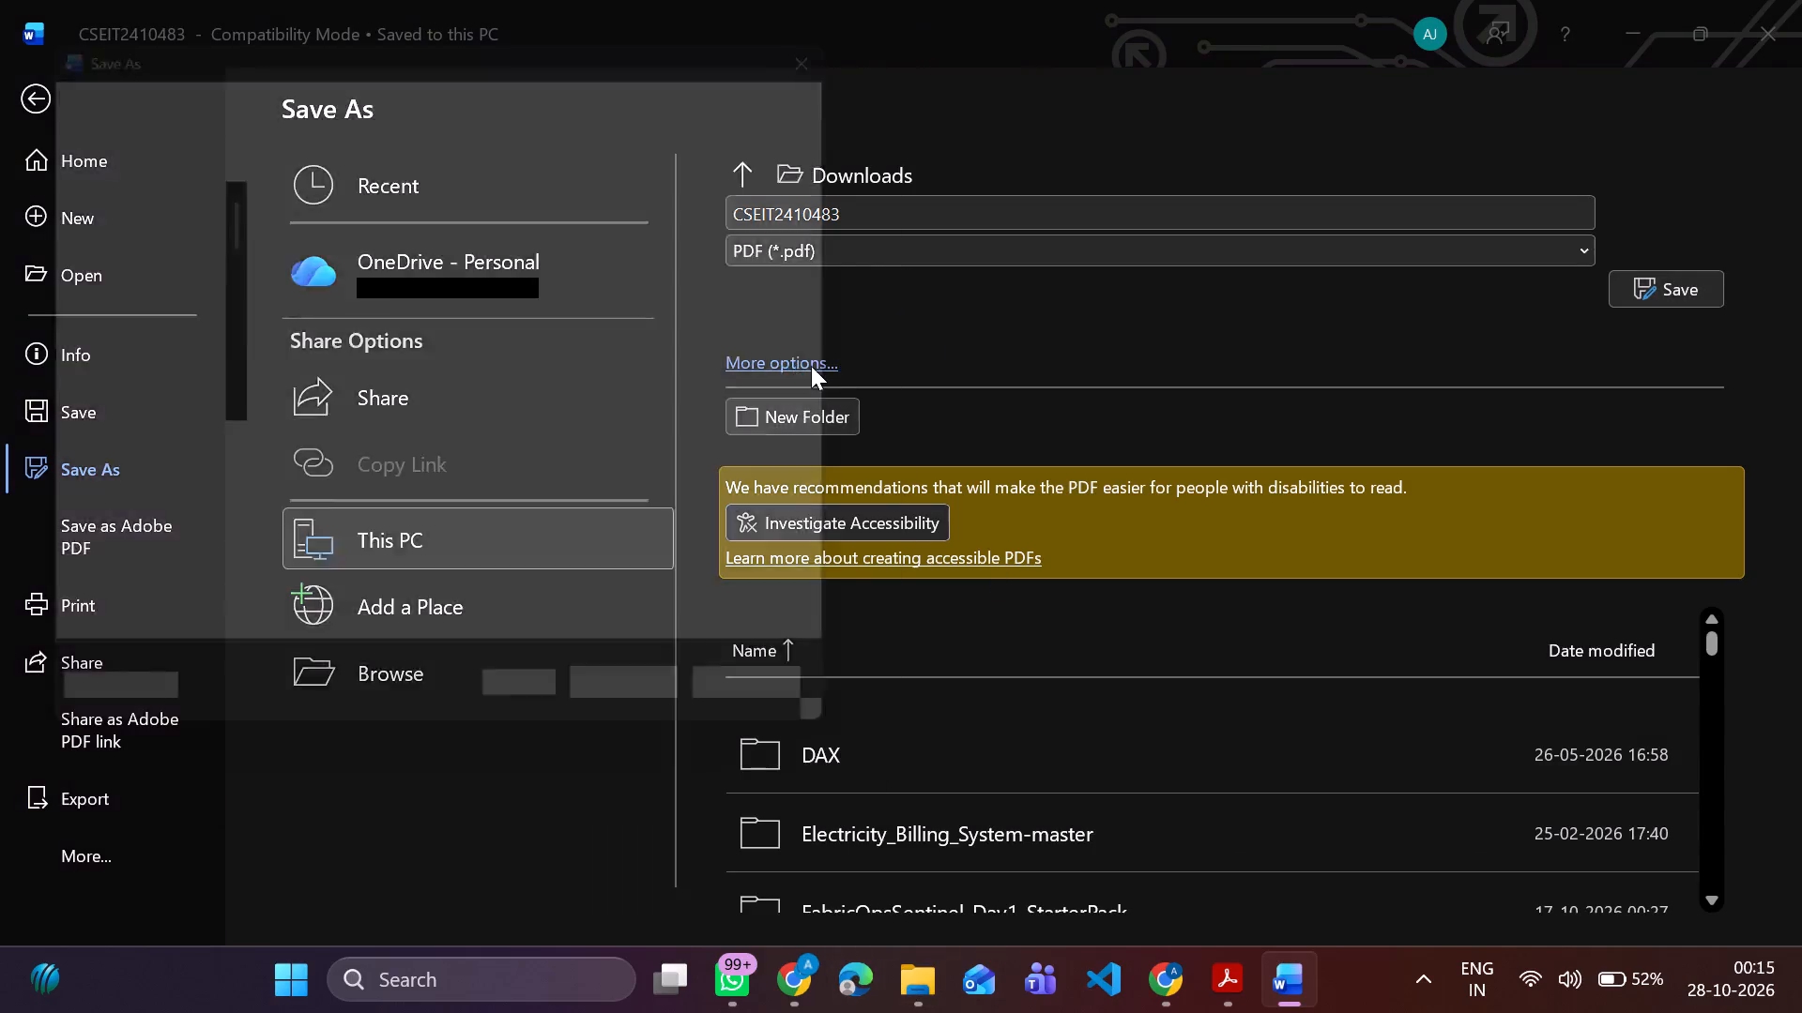
click(863, 12)
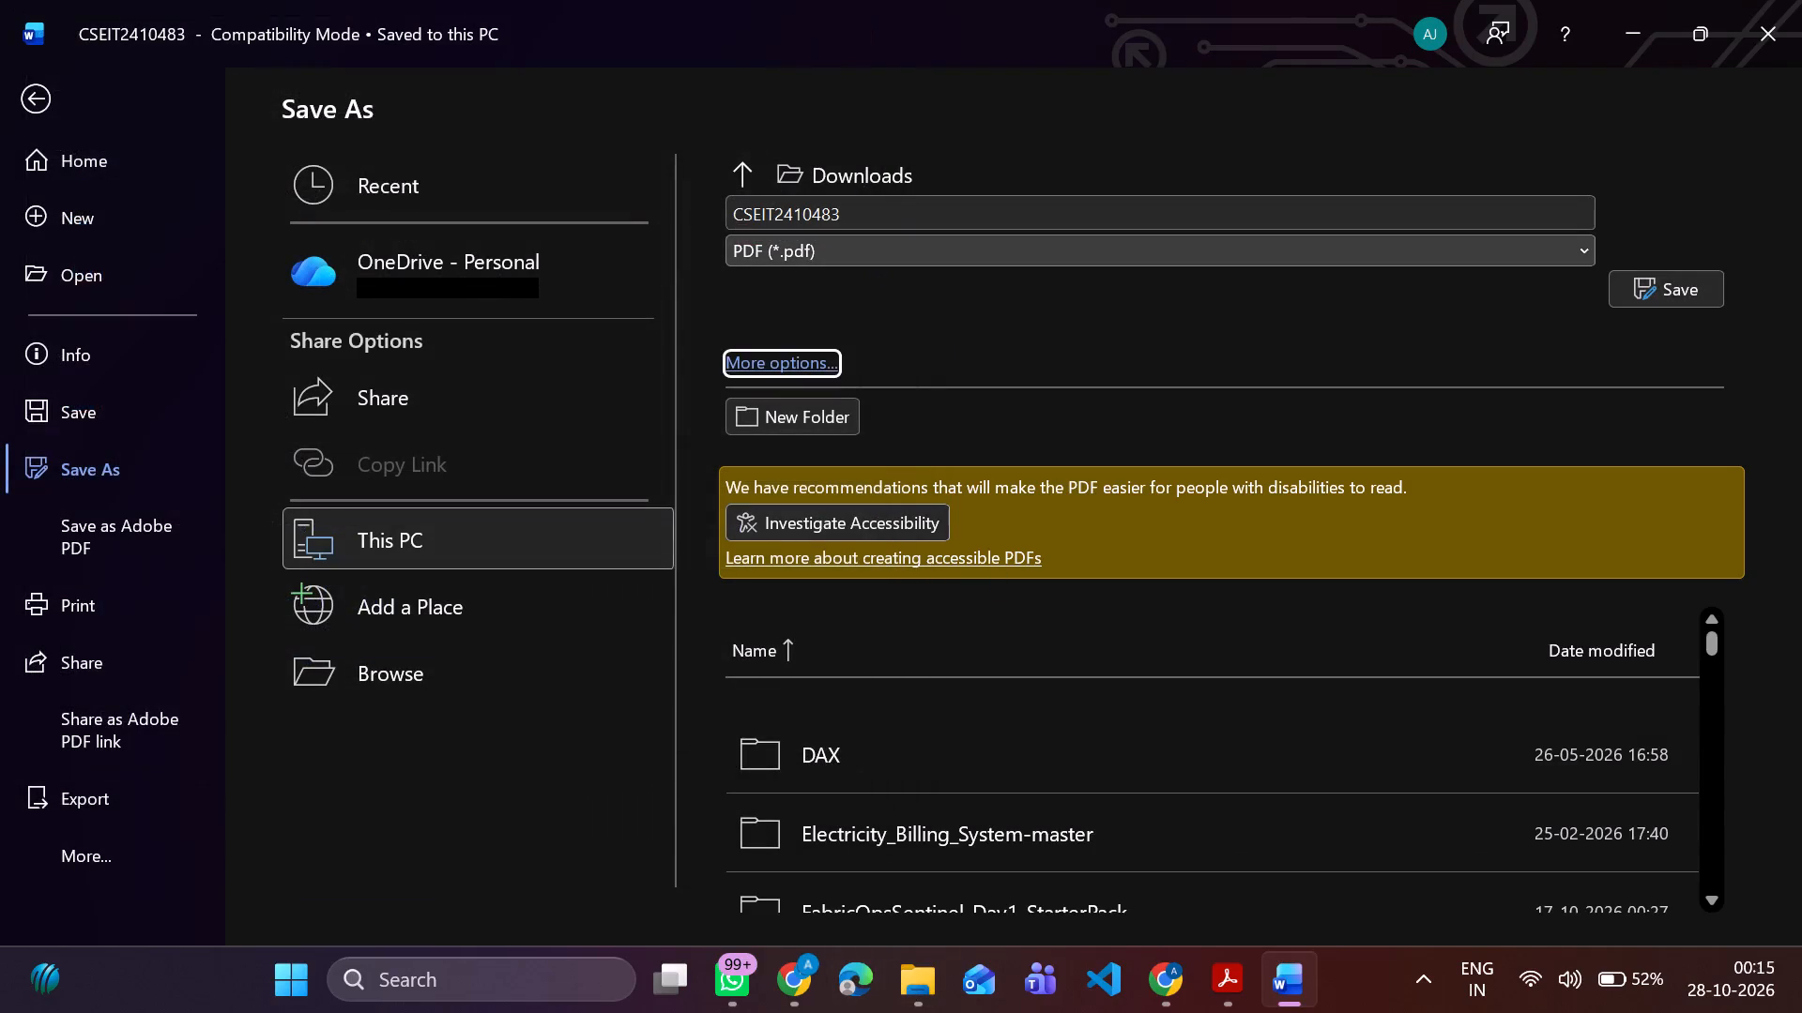
Save the PDF copy in Downloads under the new name Paper 1.
click(870, 201)
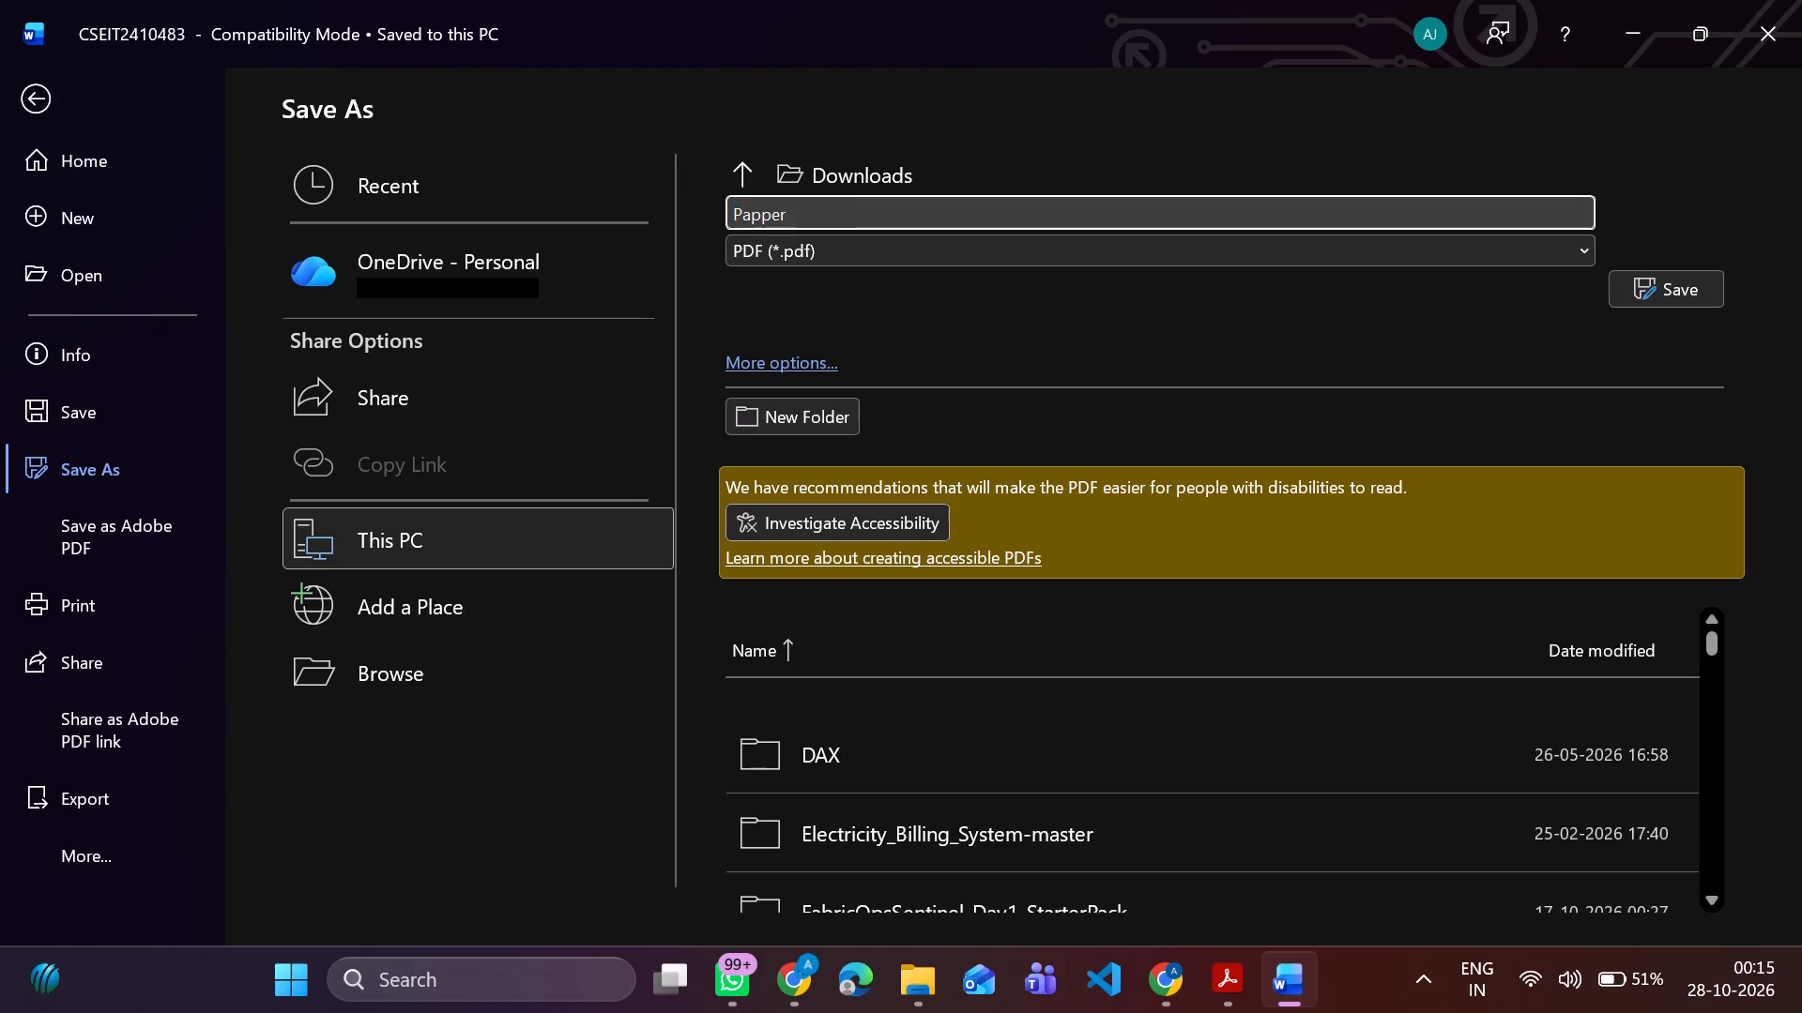
key(BackSpace)
key(BackSpace)
key(BackSpace)
text(er 1)
click(1648, 290)
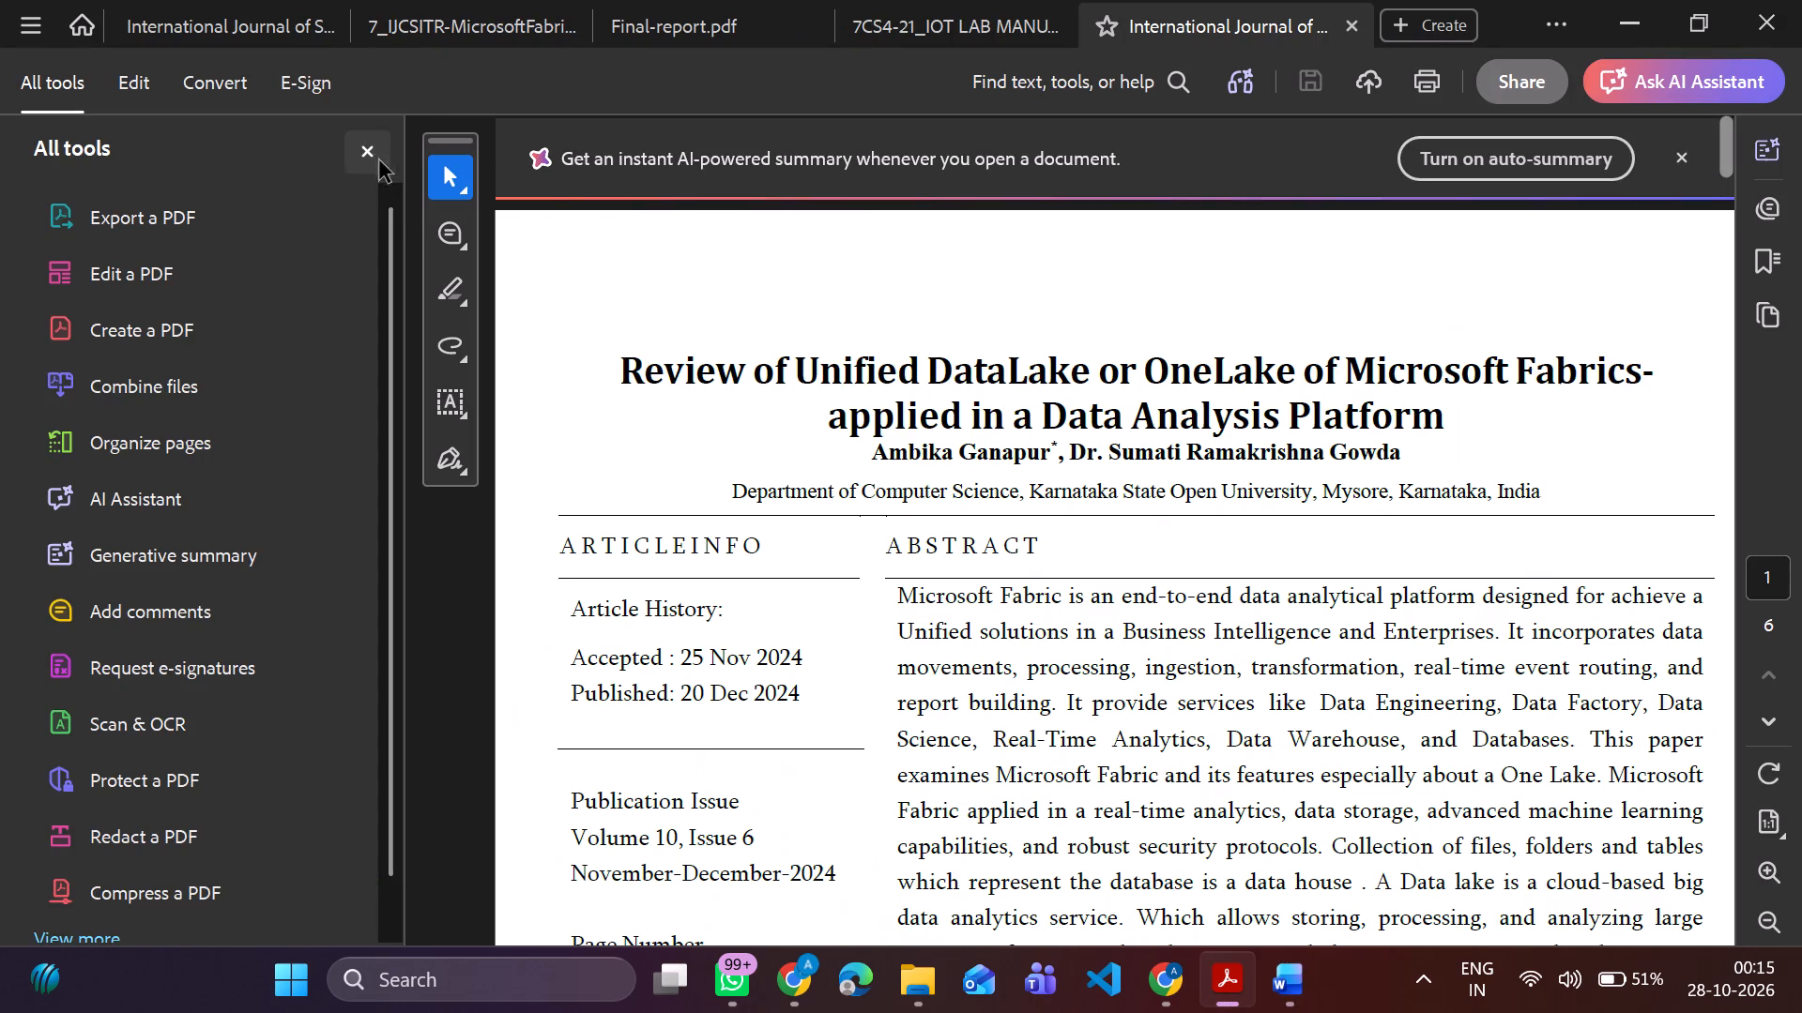
Examine the exported Paper 1 PDF from its title page through the references and final page footer.
click(345, 151)
scroll(826, 729, down, 5)
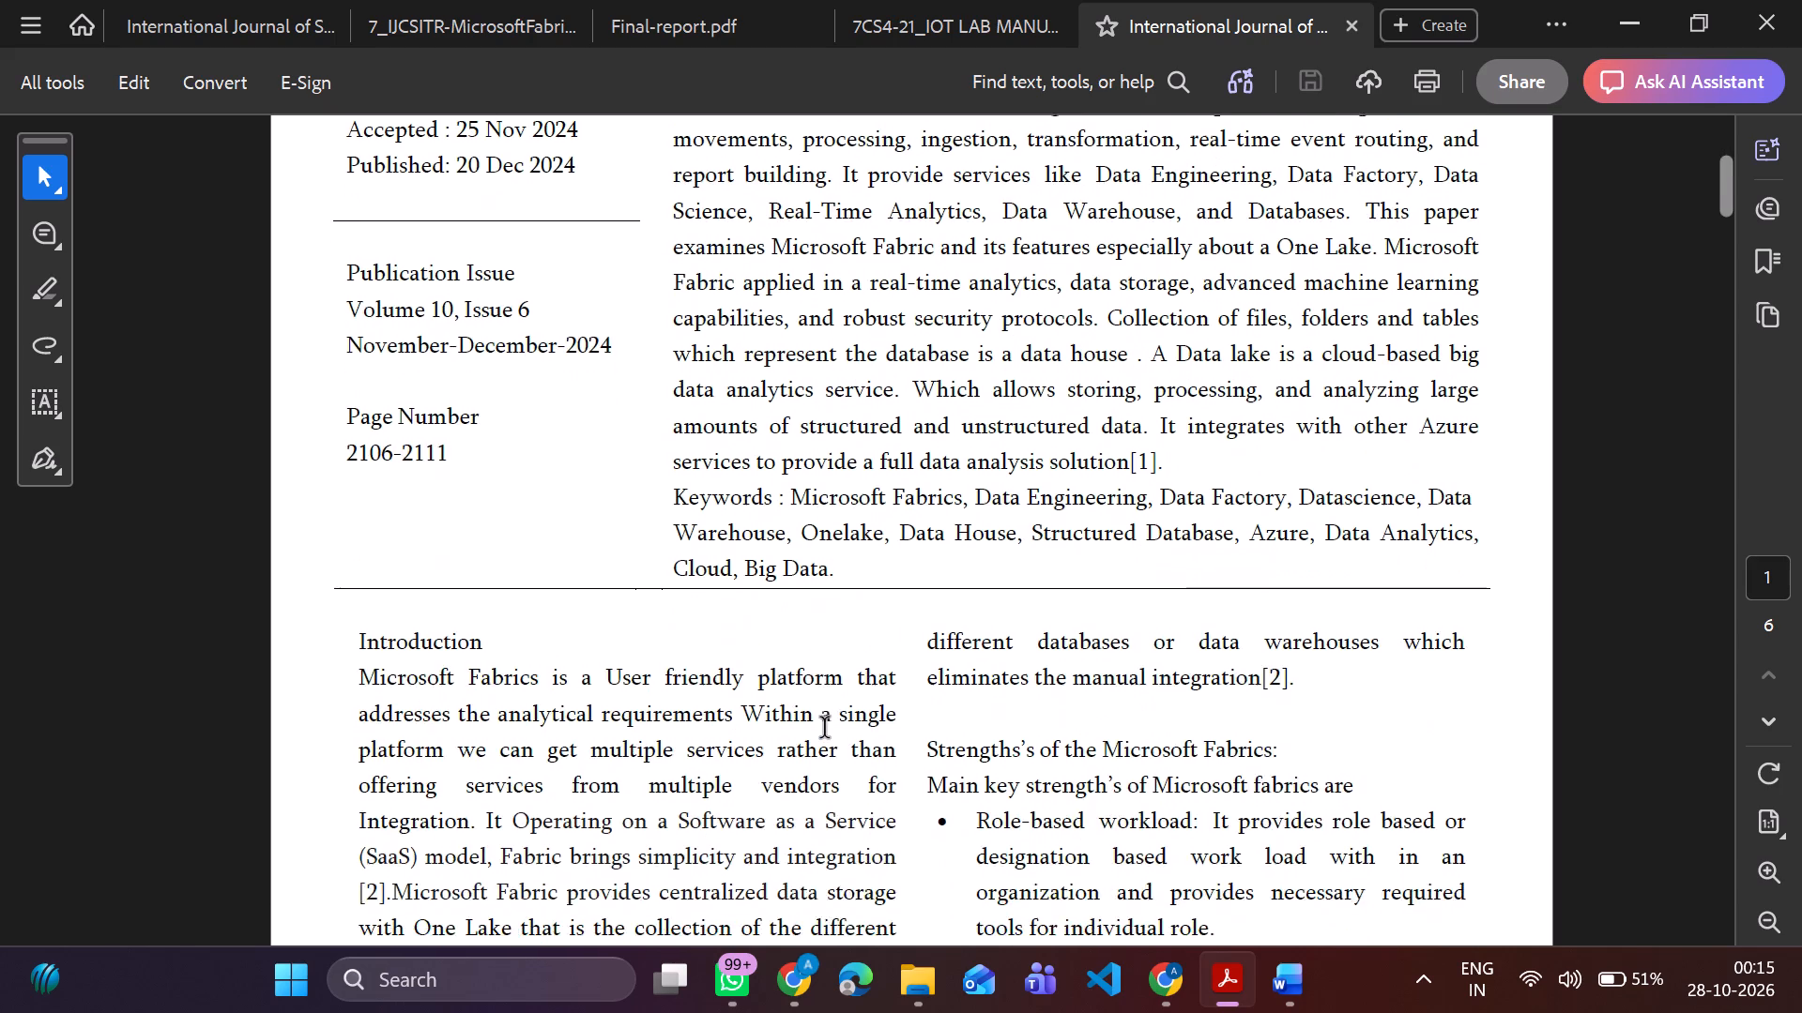
scroll(826, 729, down, 16)
scroll(826, 729, up, 1)
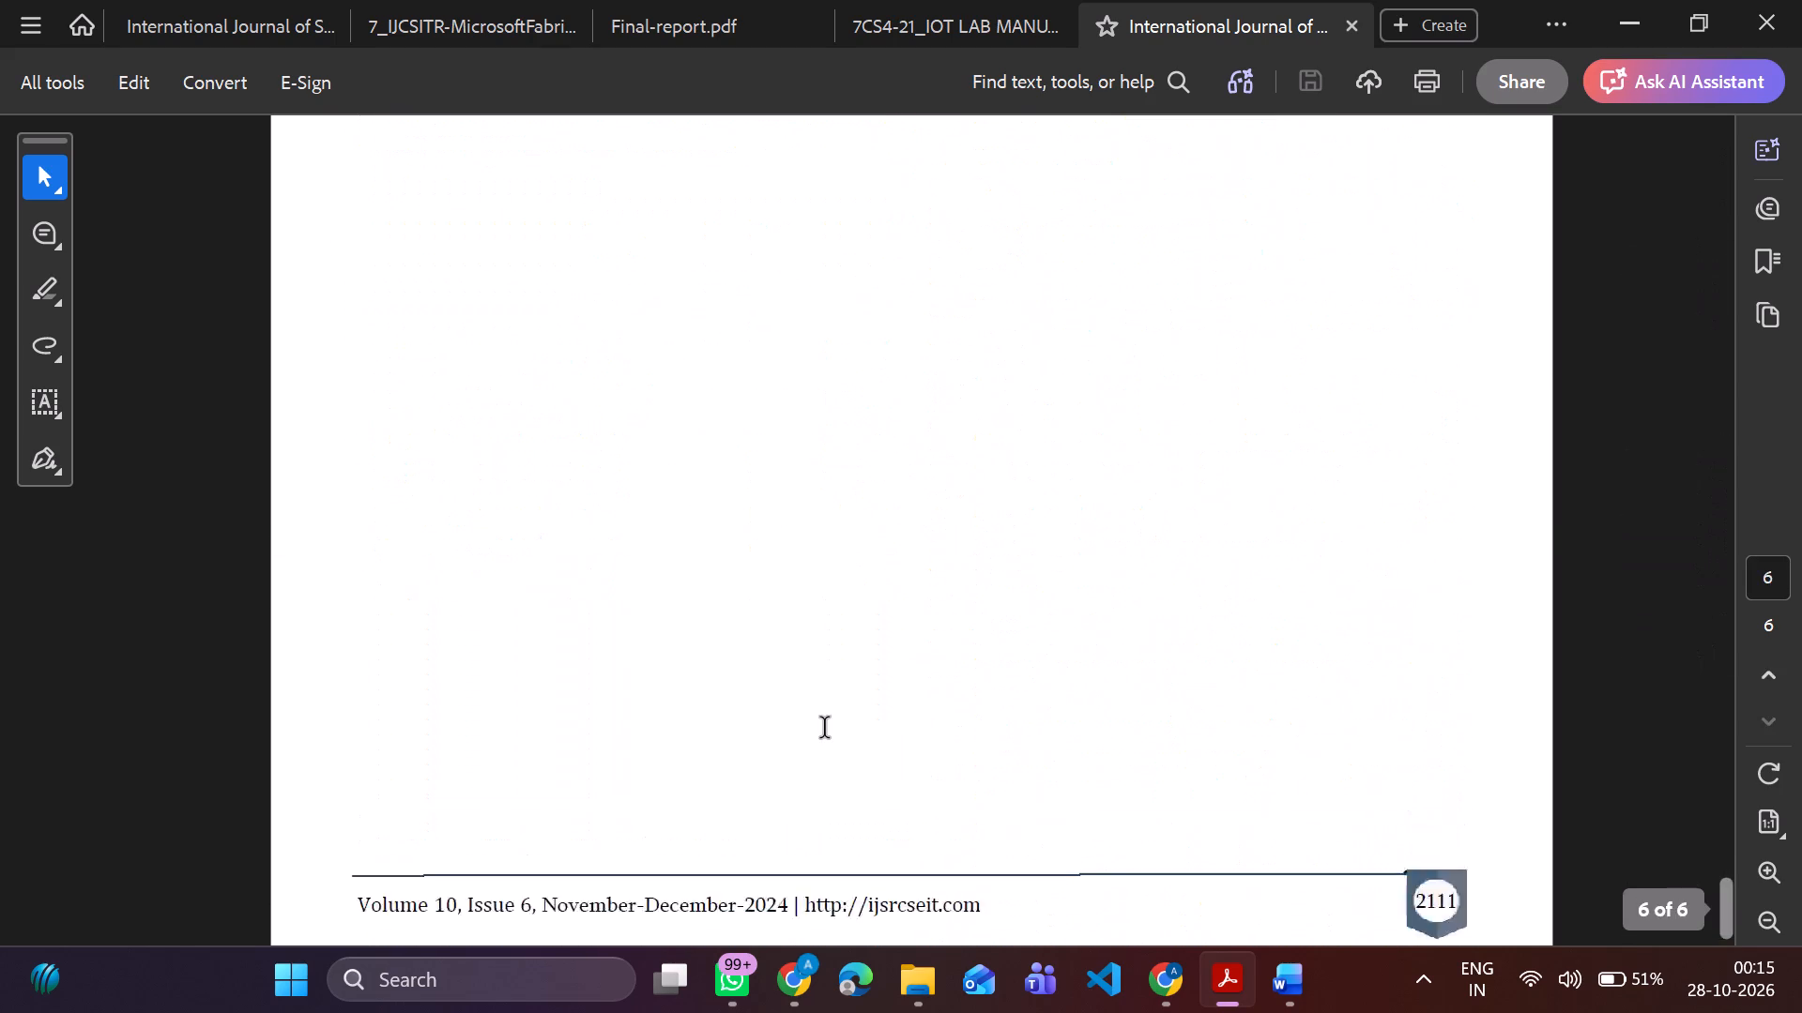
scroll(826, 729, up, 2)
scroll(826, 729, down, 2)
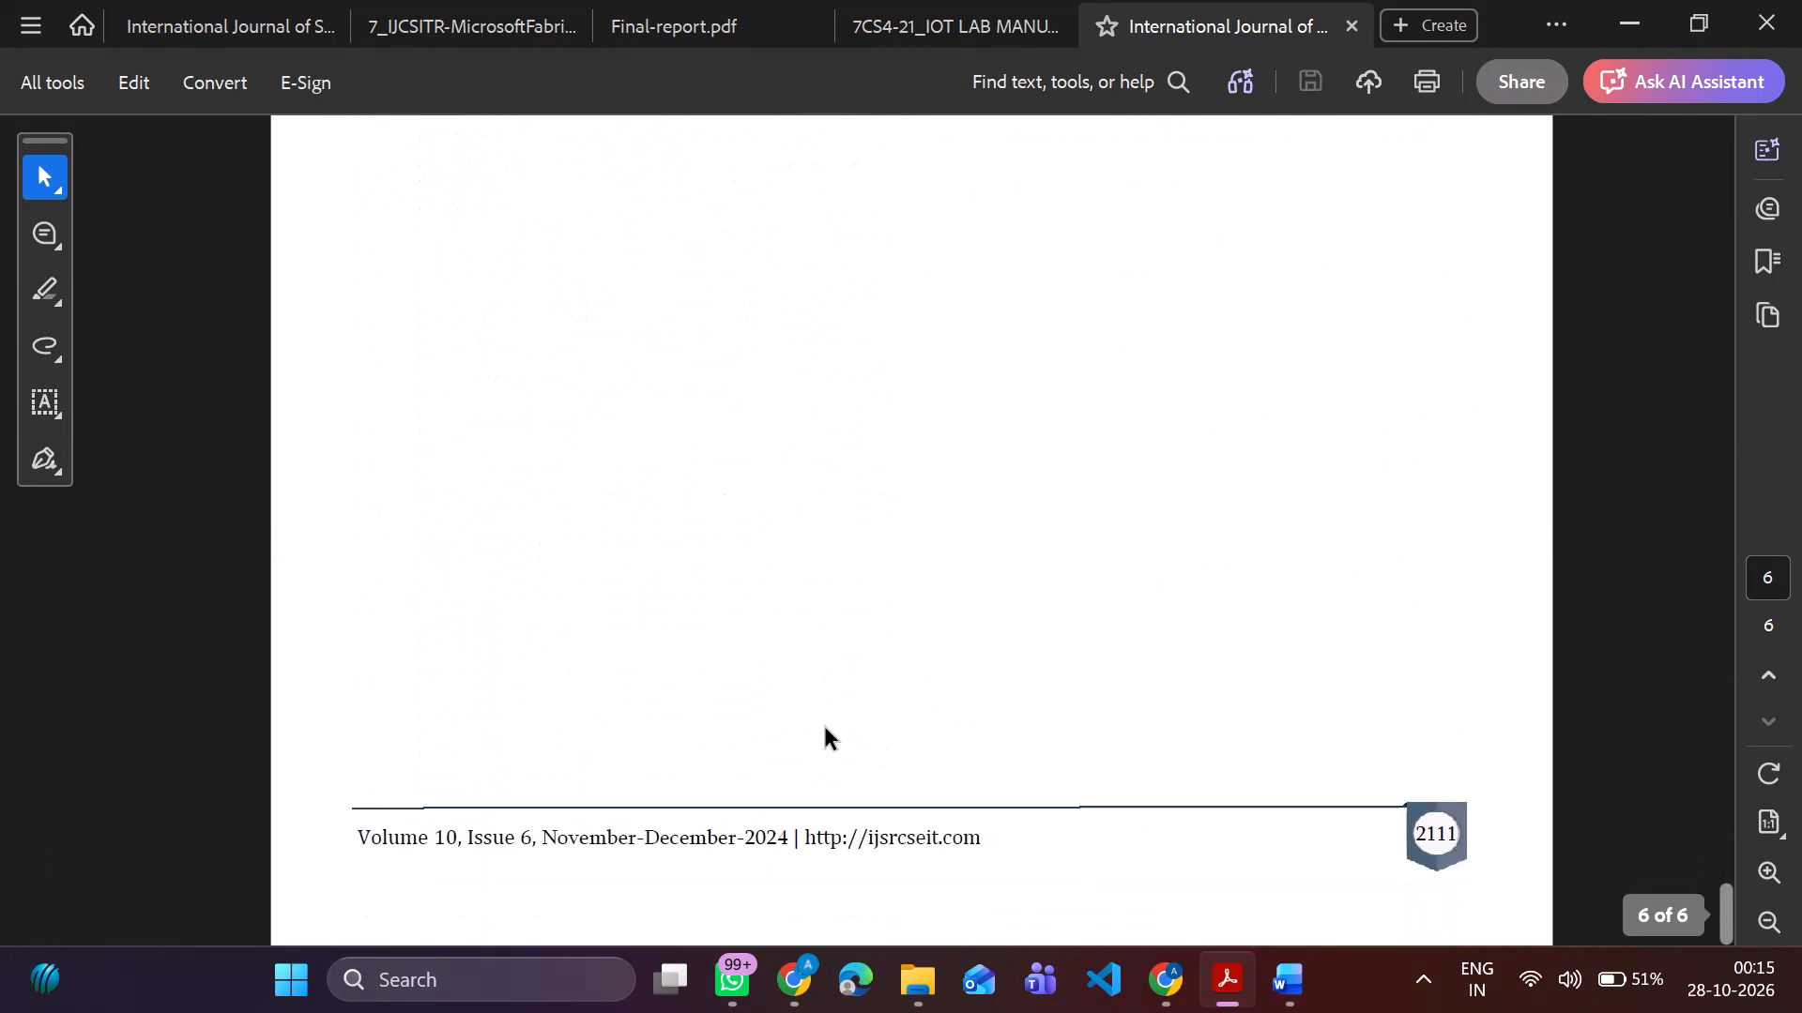
scroll(826, 729, down, 1)
scroll(826, 729, up, 6)
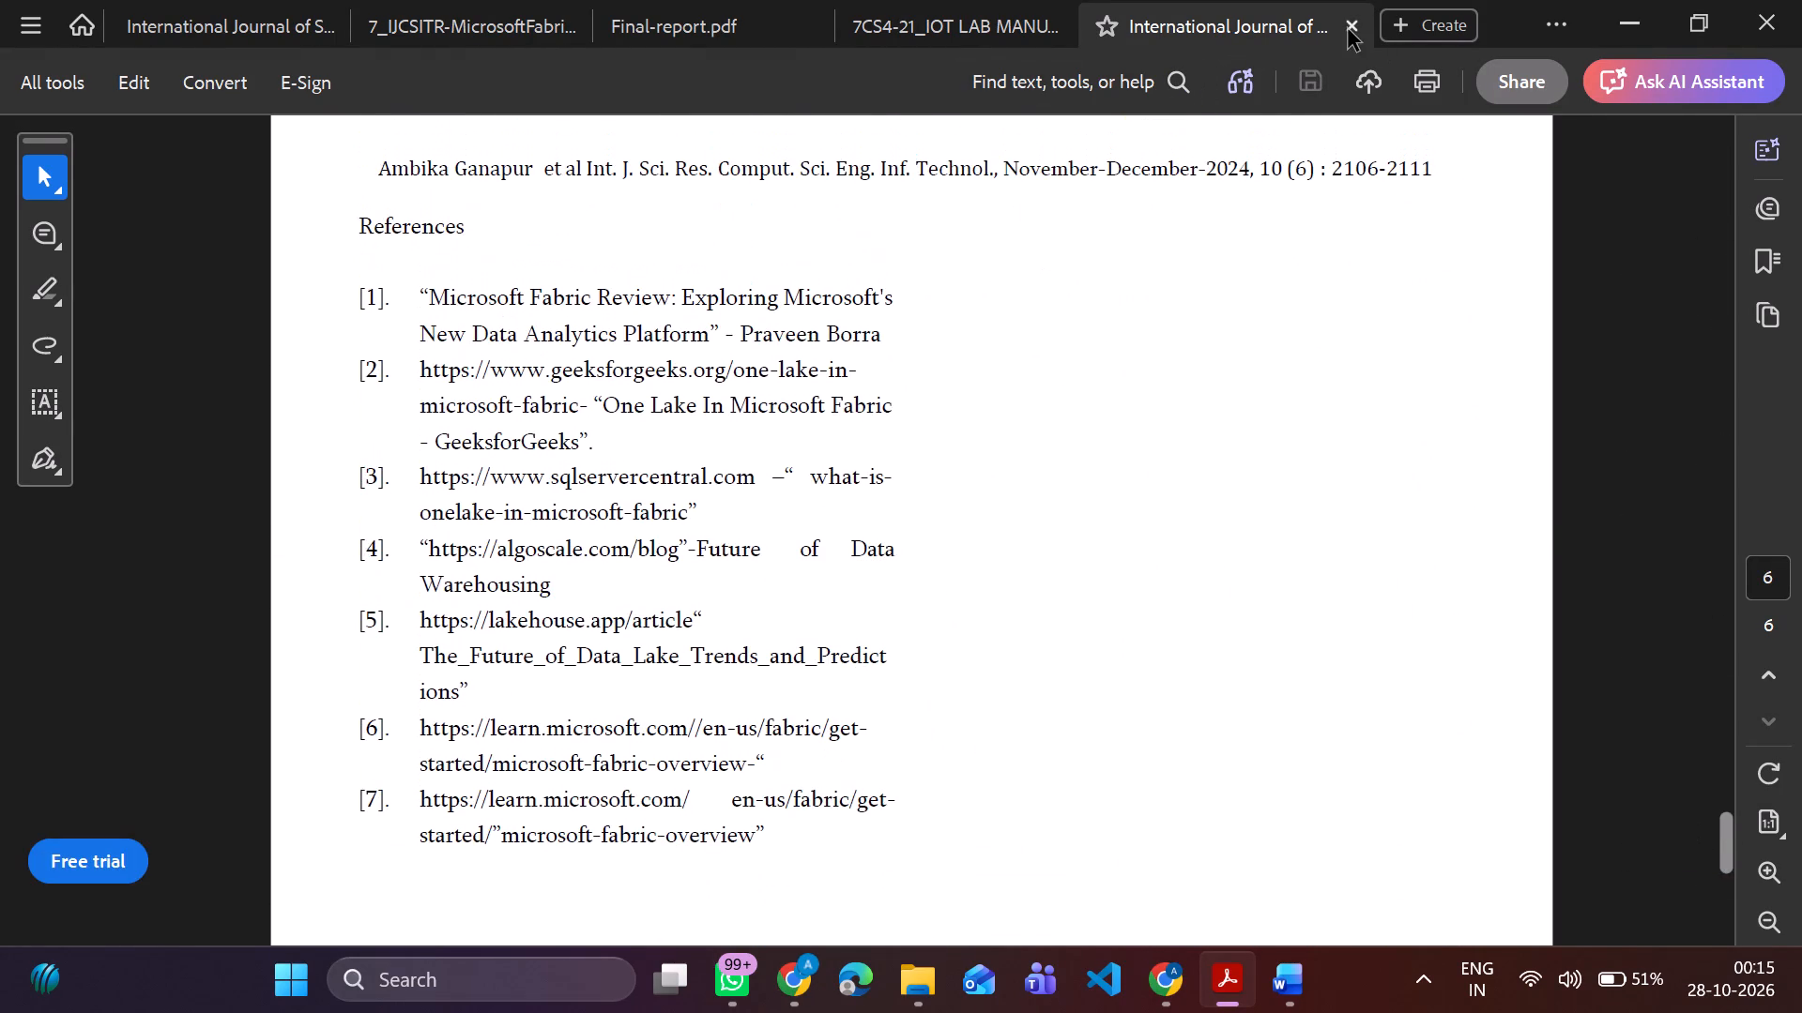
Close the exported PDF, all other PDFs open in Acrobat, and the CSEIT2410483 document in Word.
click(1349, 30)
click(1801, 0)
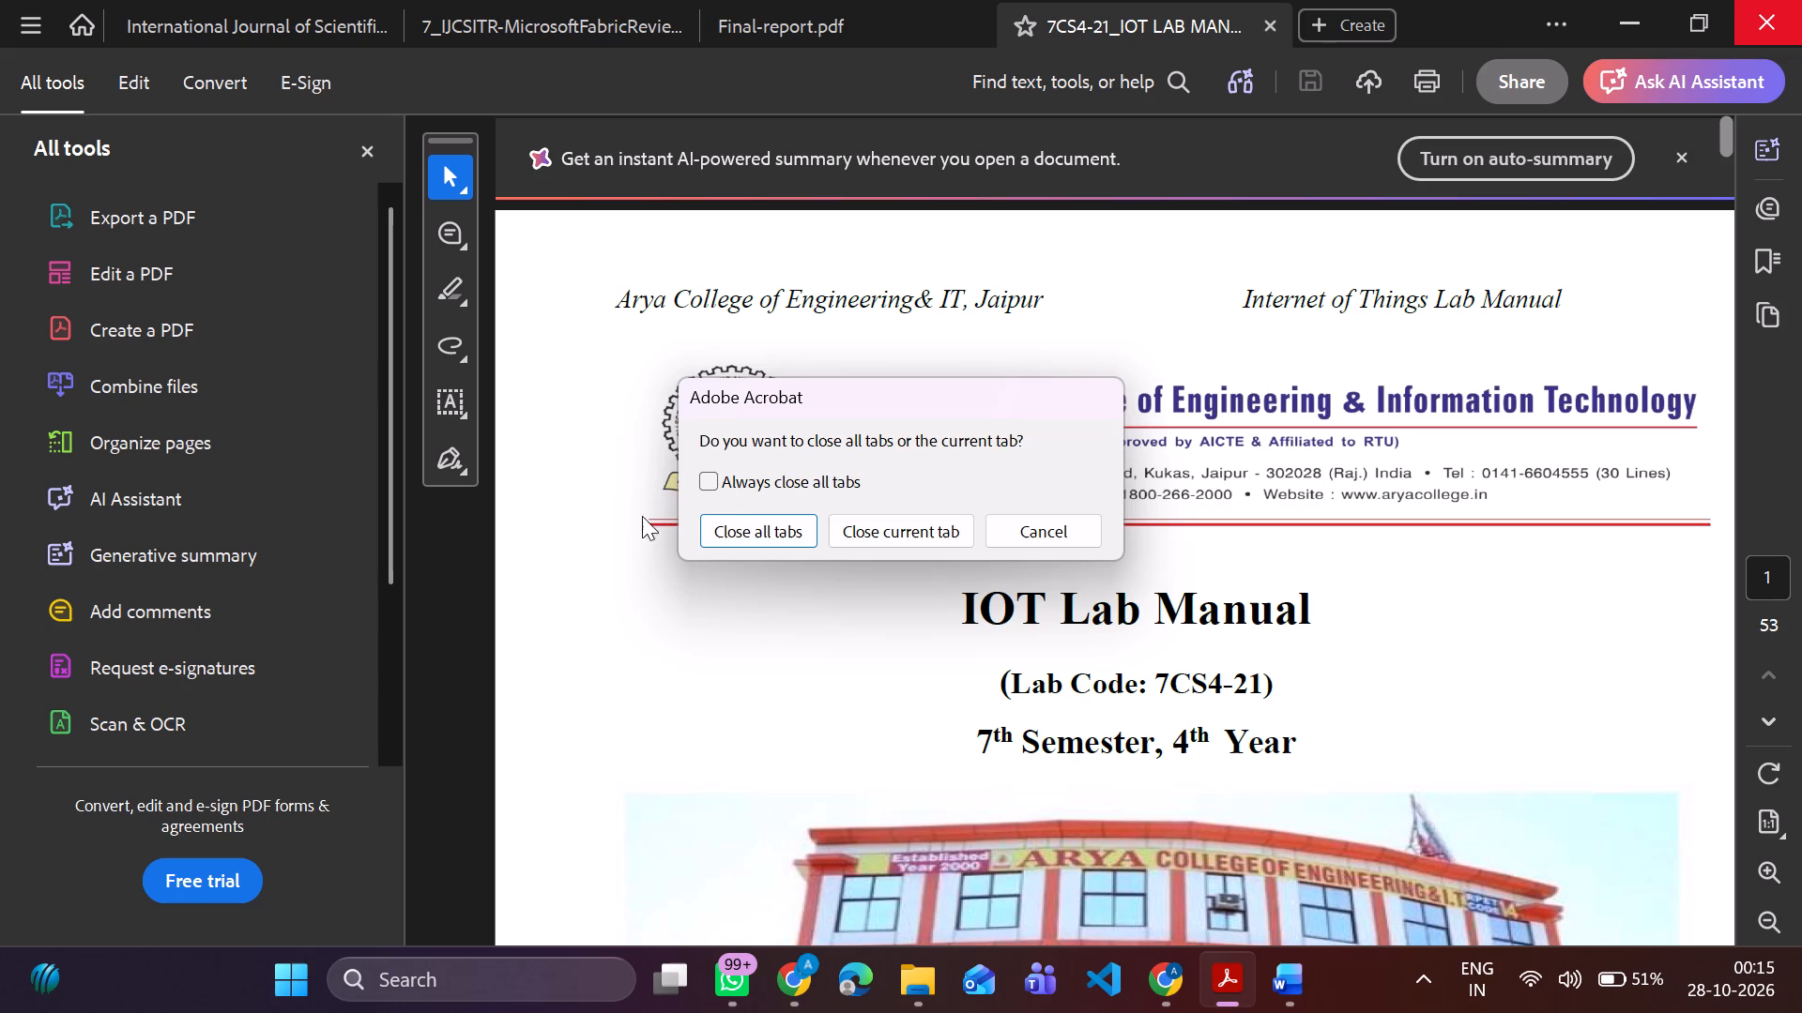
click(735, 521)
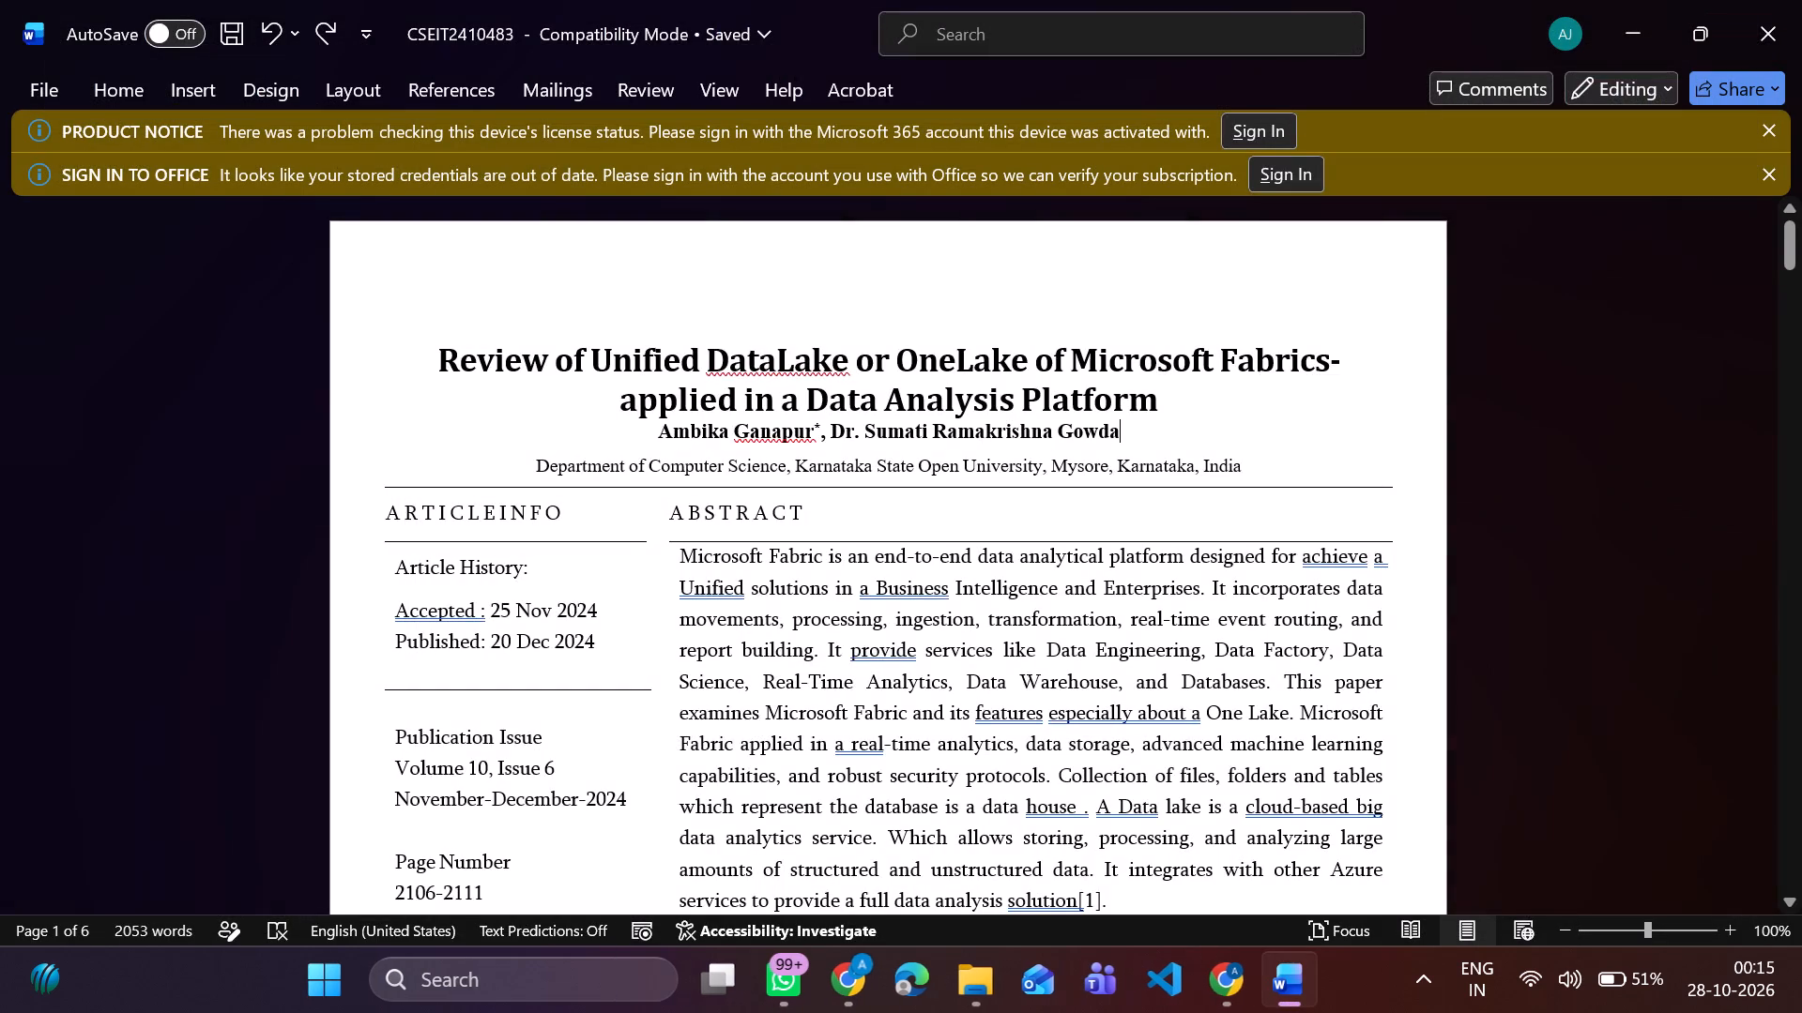
click(1799, 0)
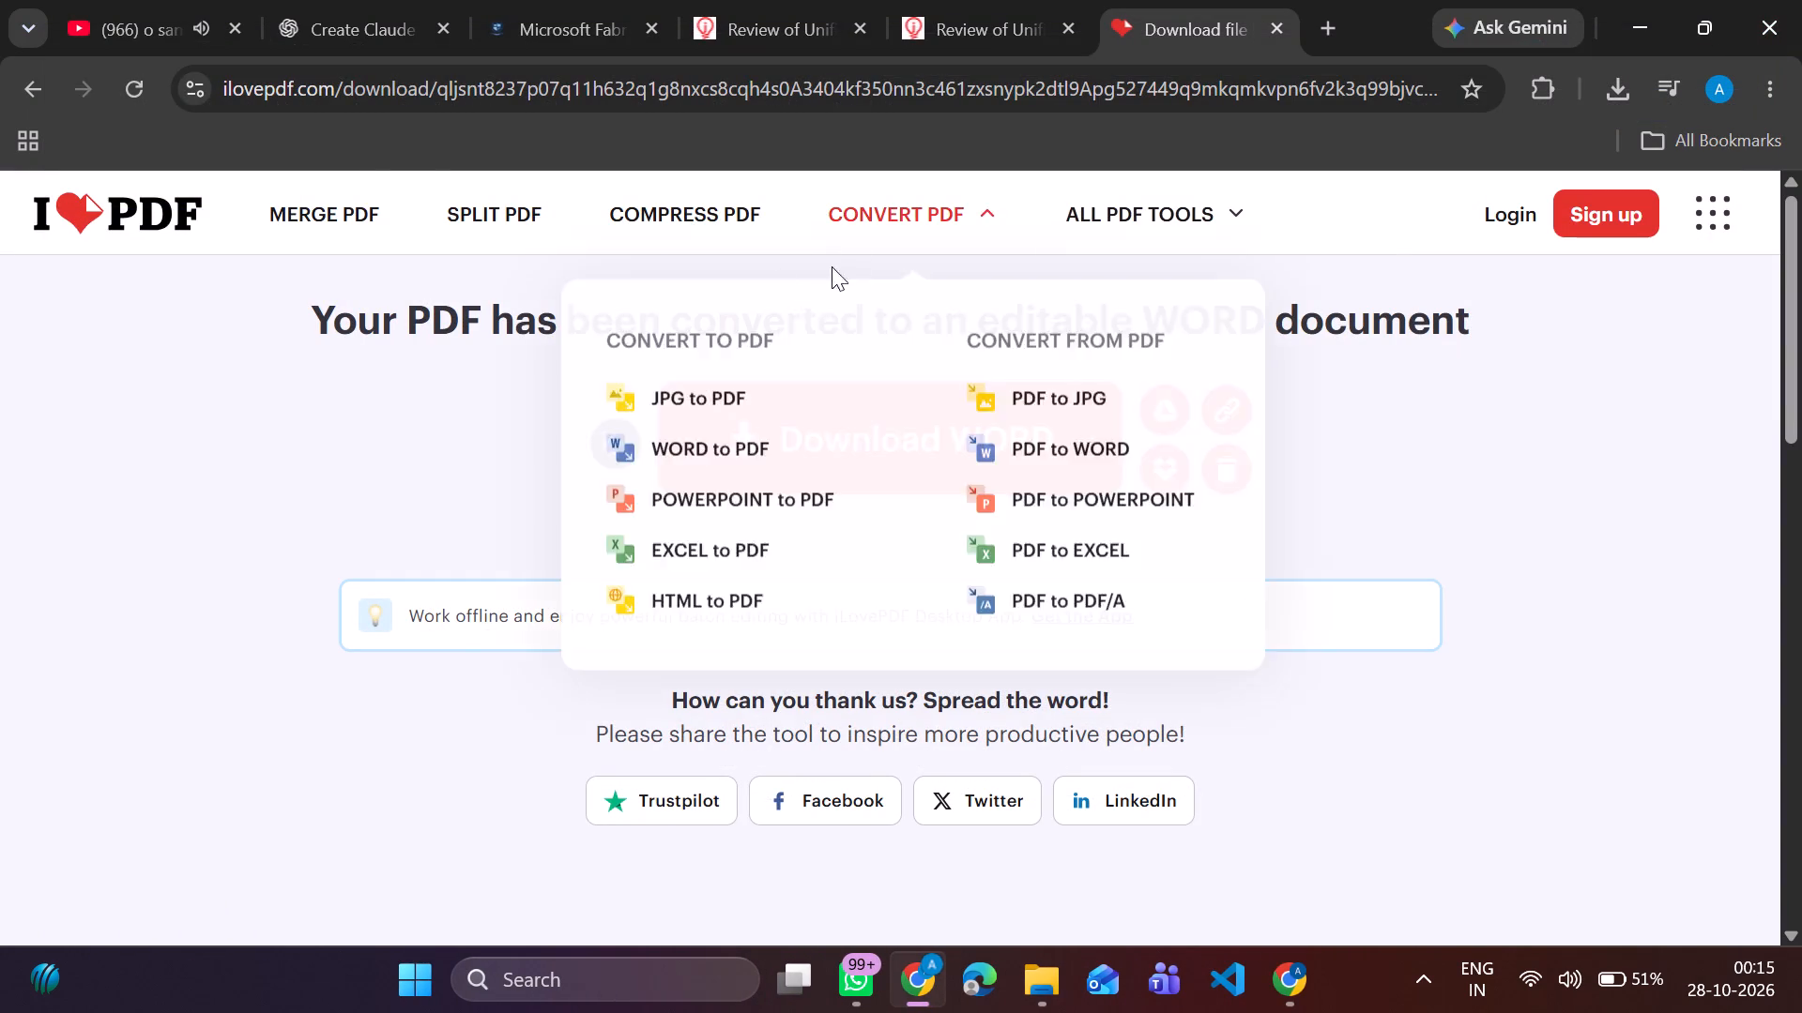
click(23, 96)
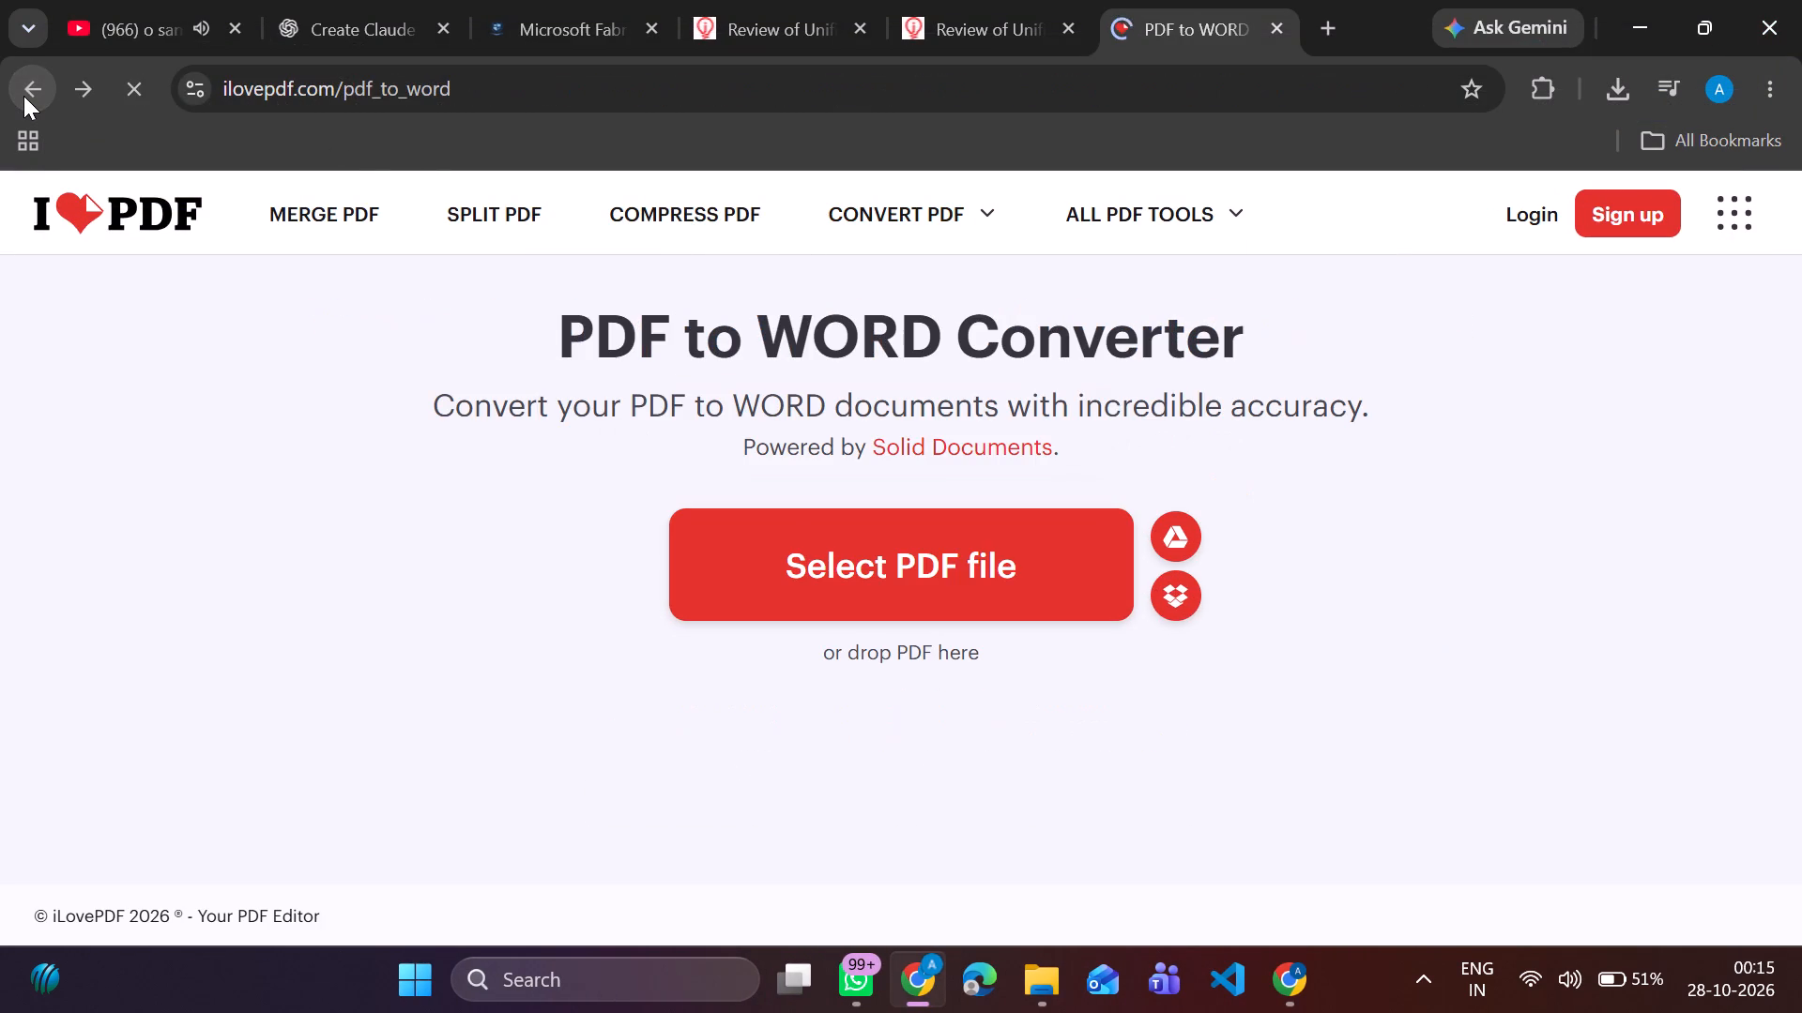
click(803, 516)
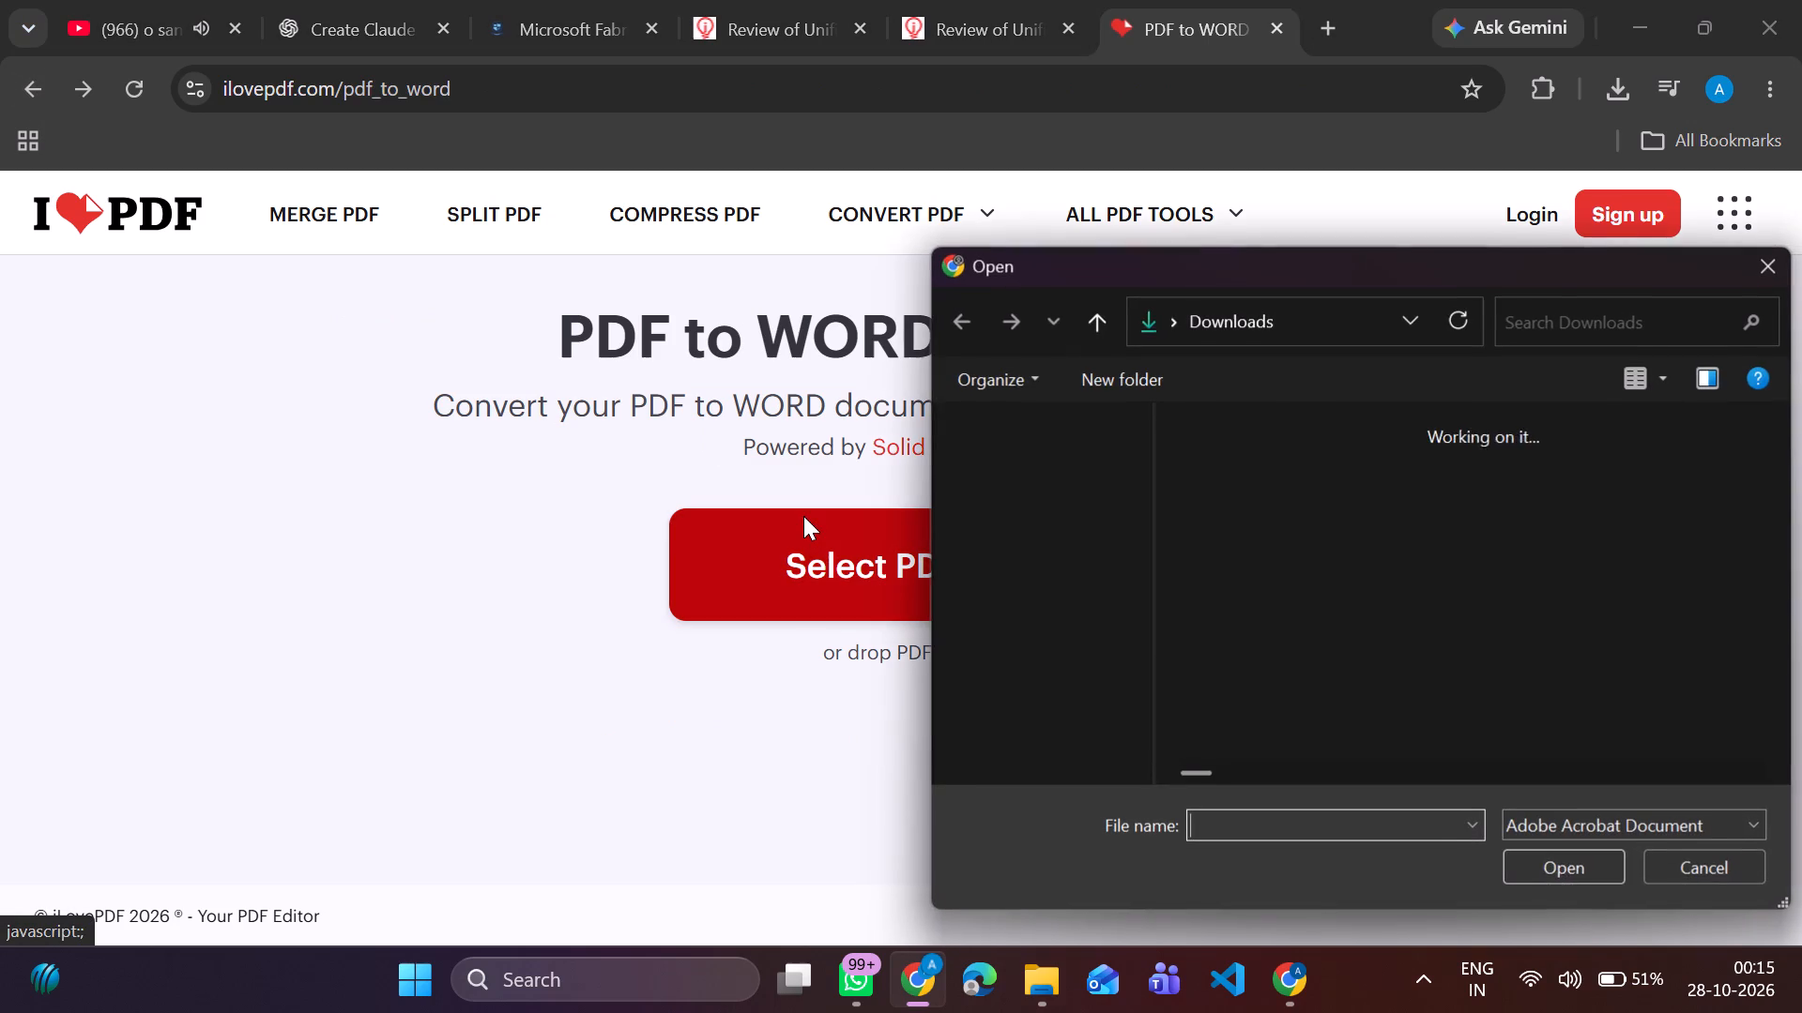
click(1385, 579)
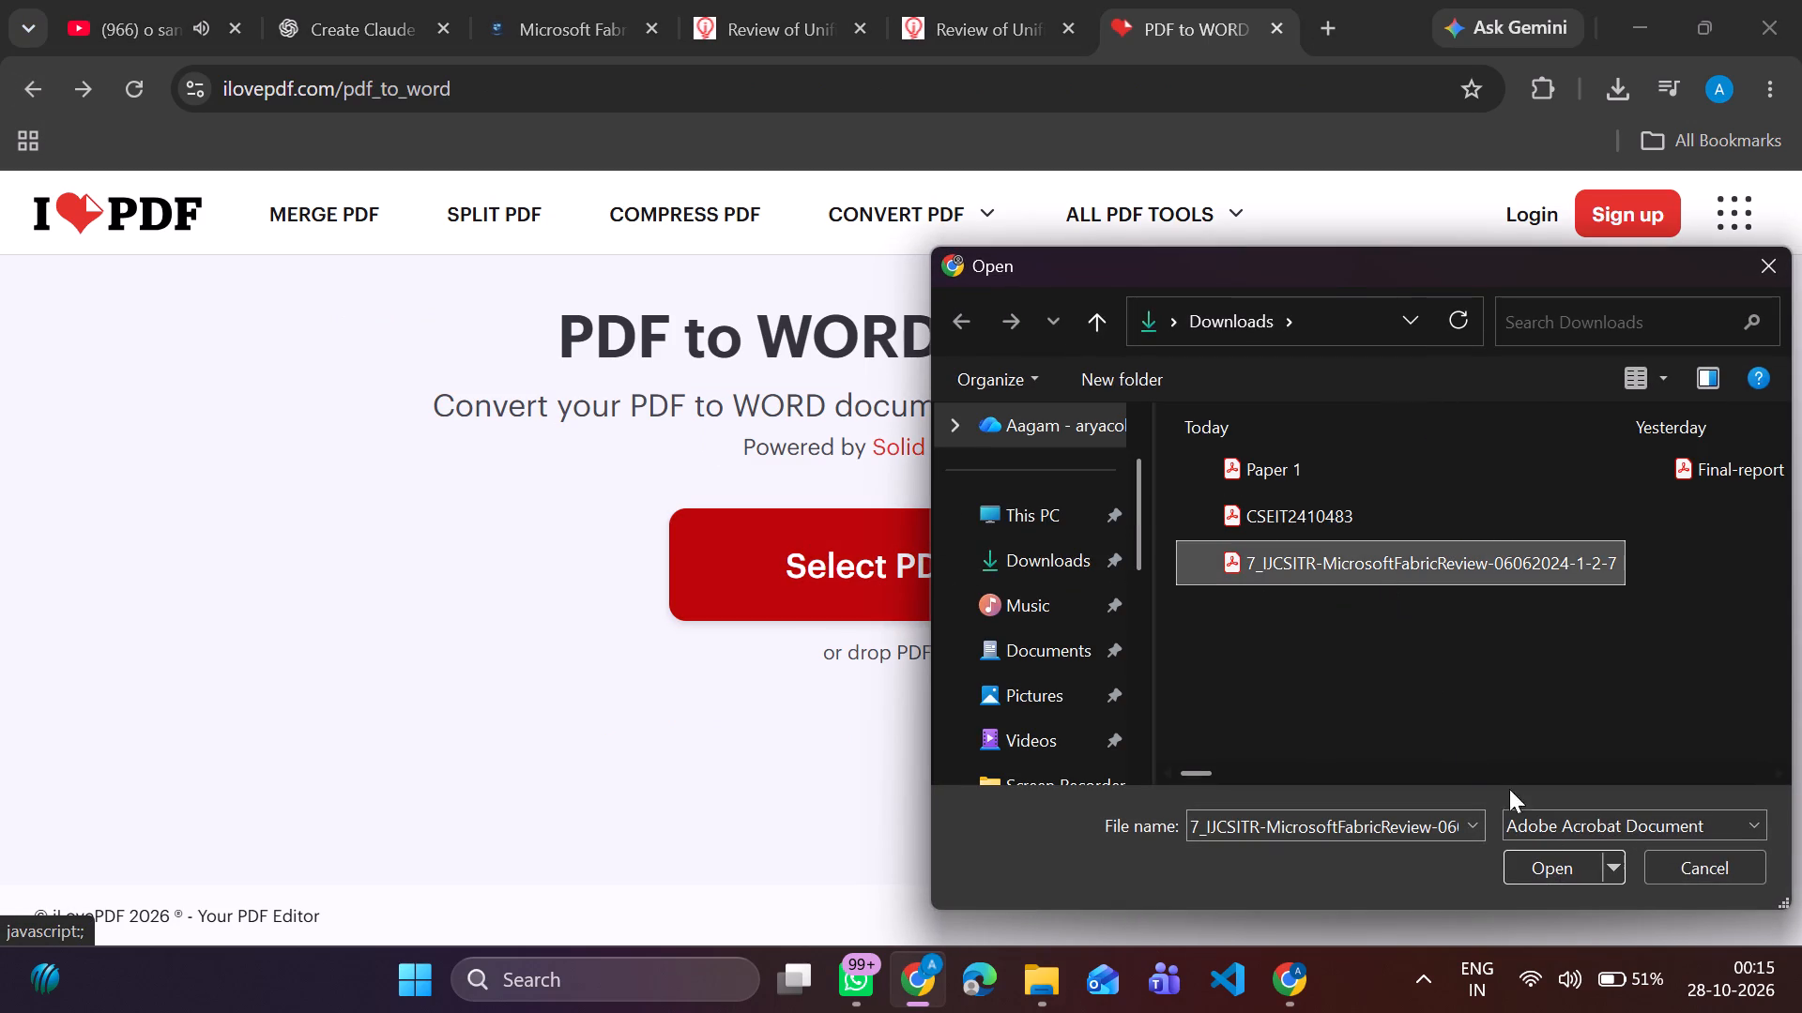
click(1549, 863)
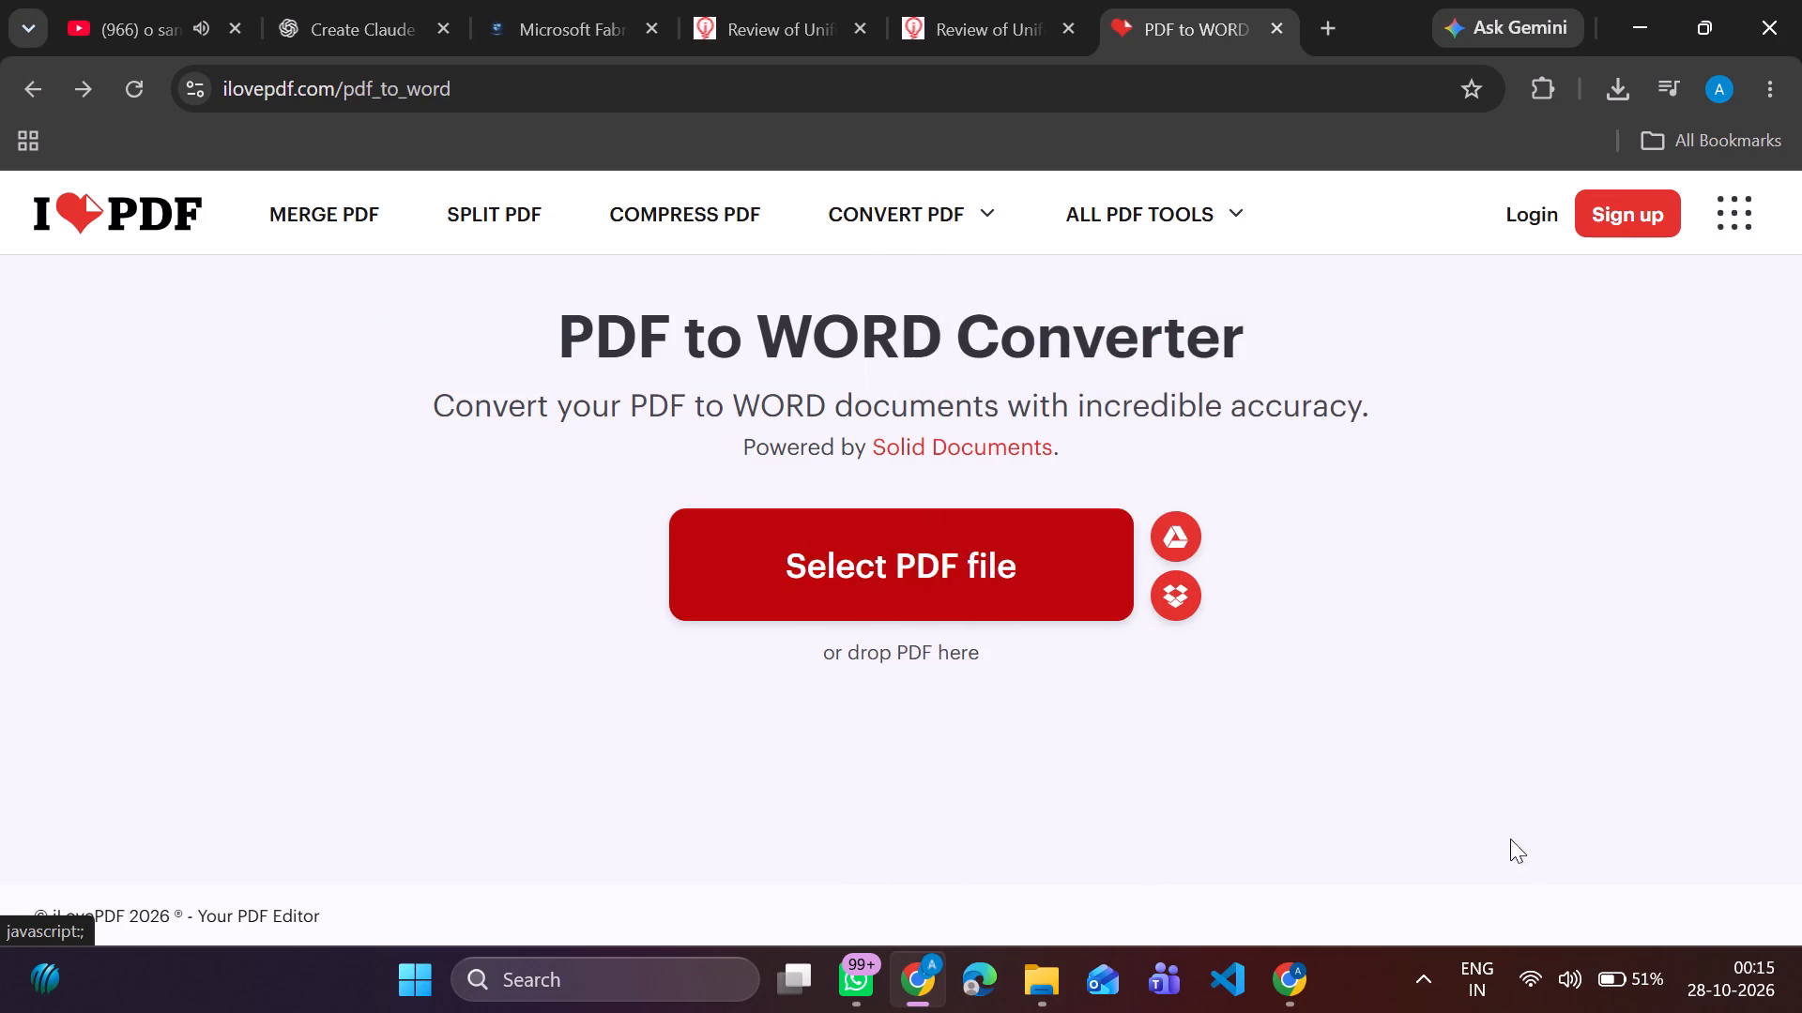
click(1518, 865)
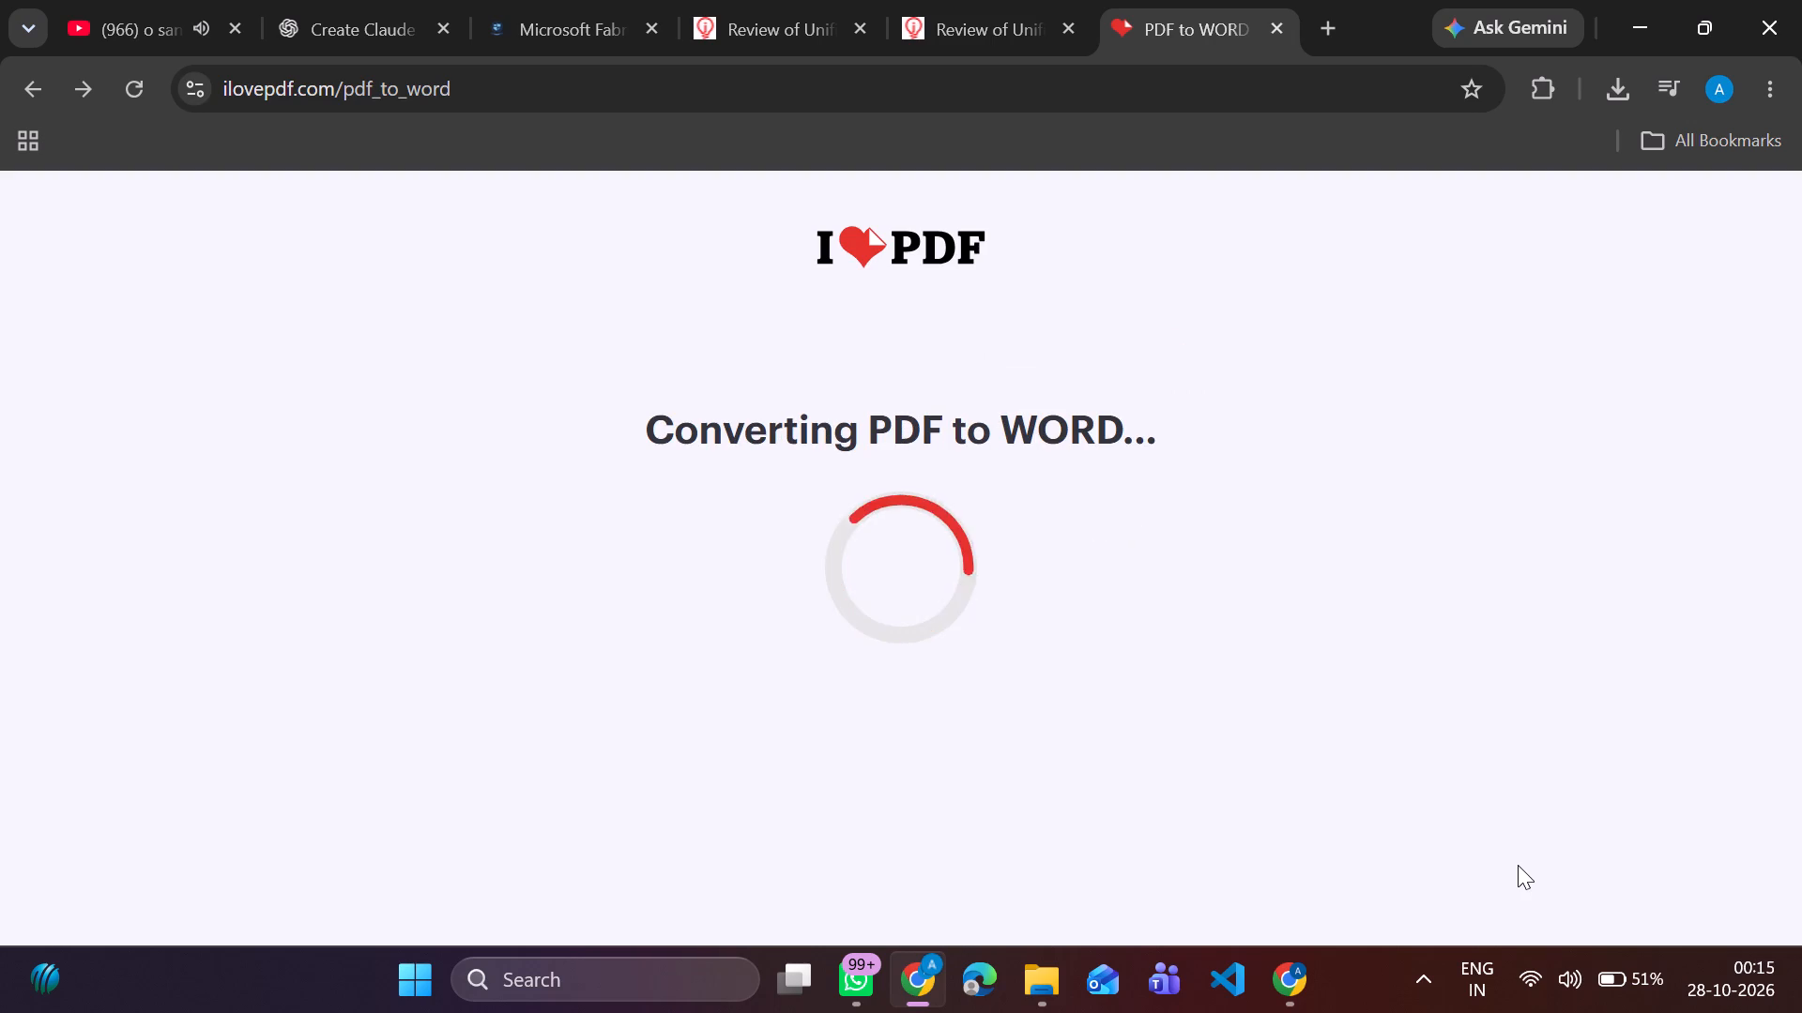
click(845, 424)
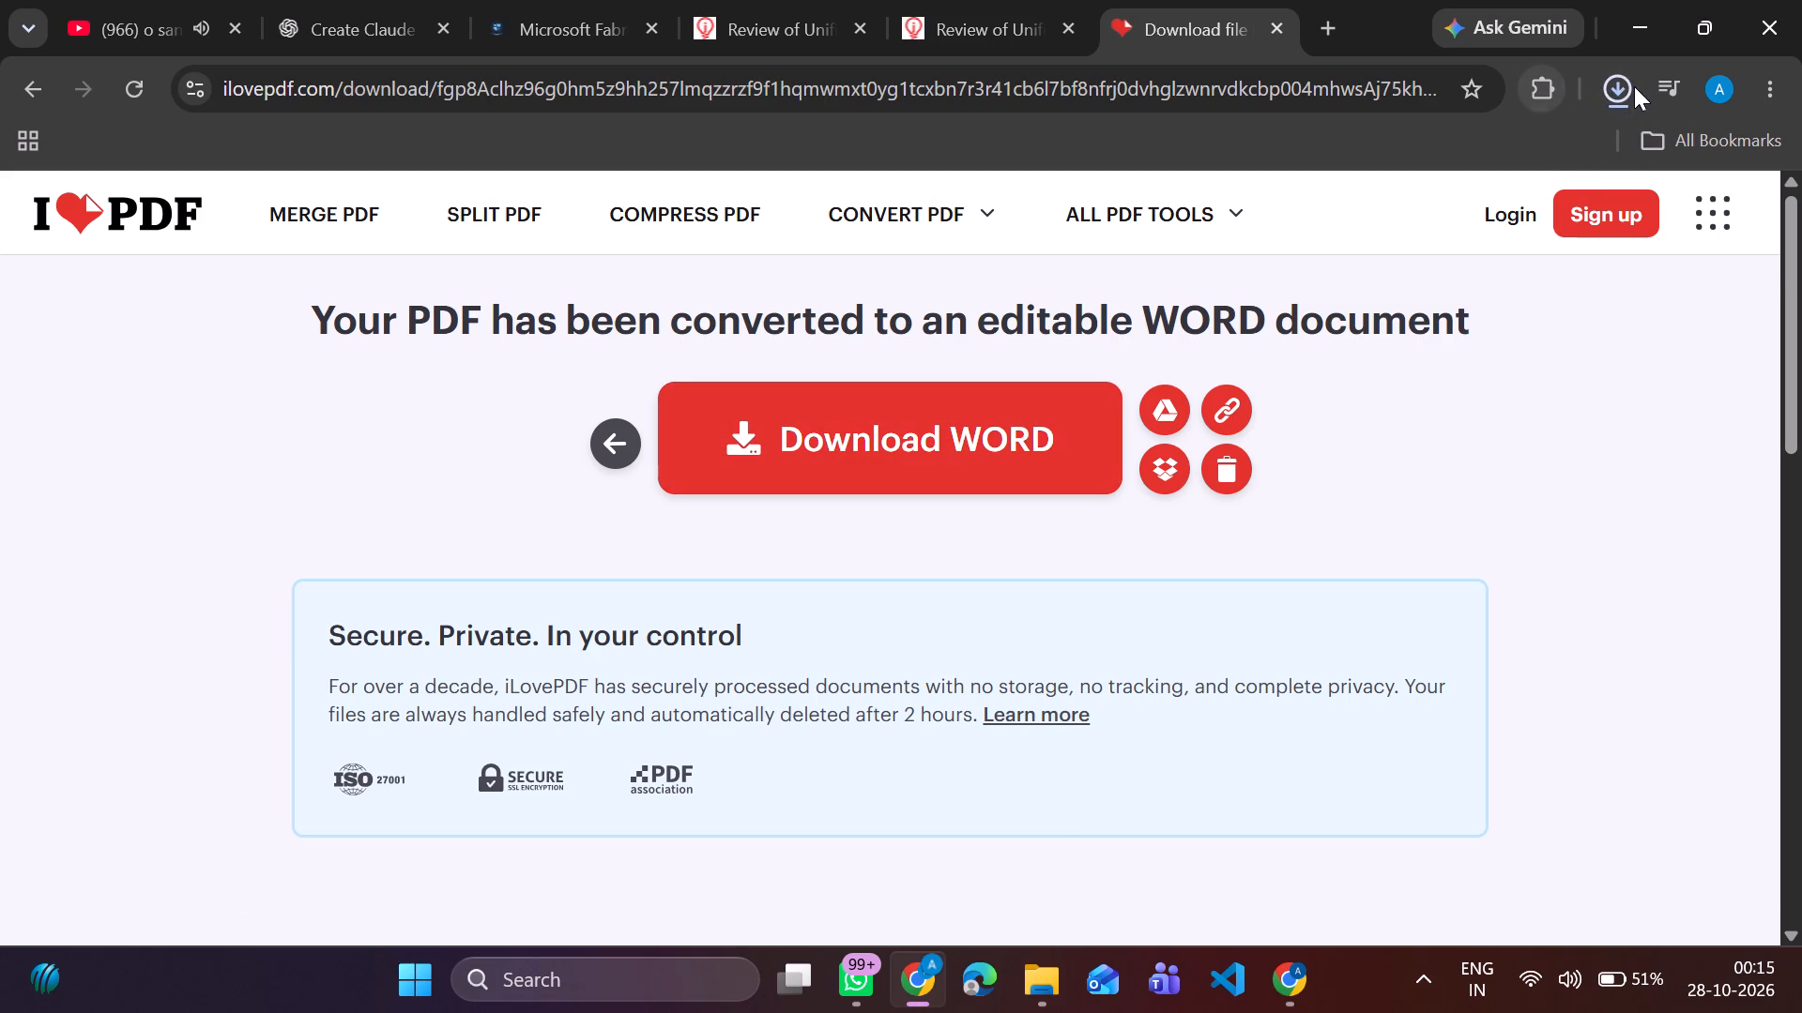
Open the downloaded Microsoft Fabric review document in Word.
click(1451, 152)
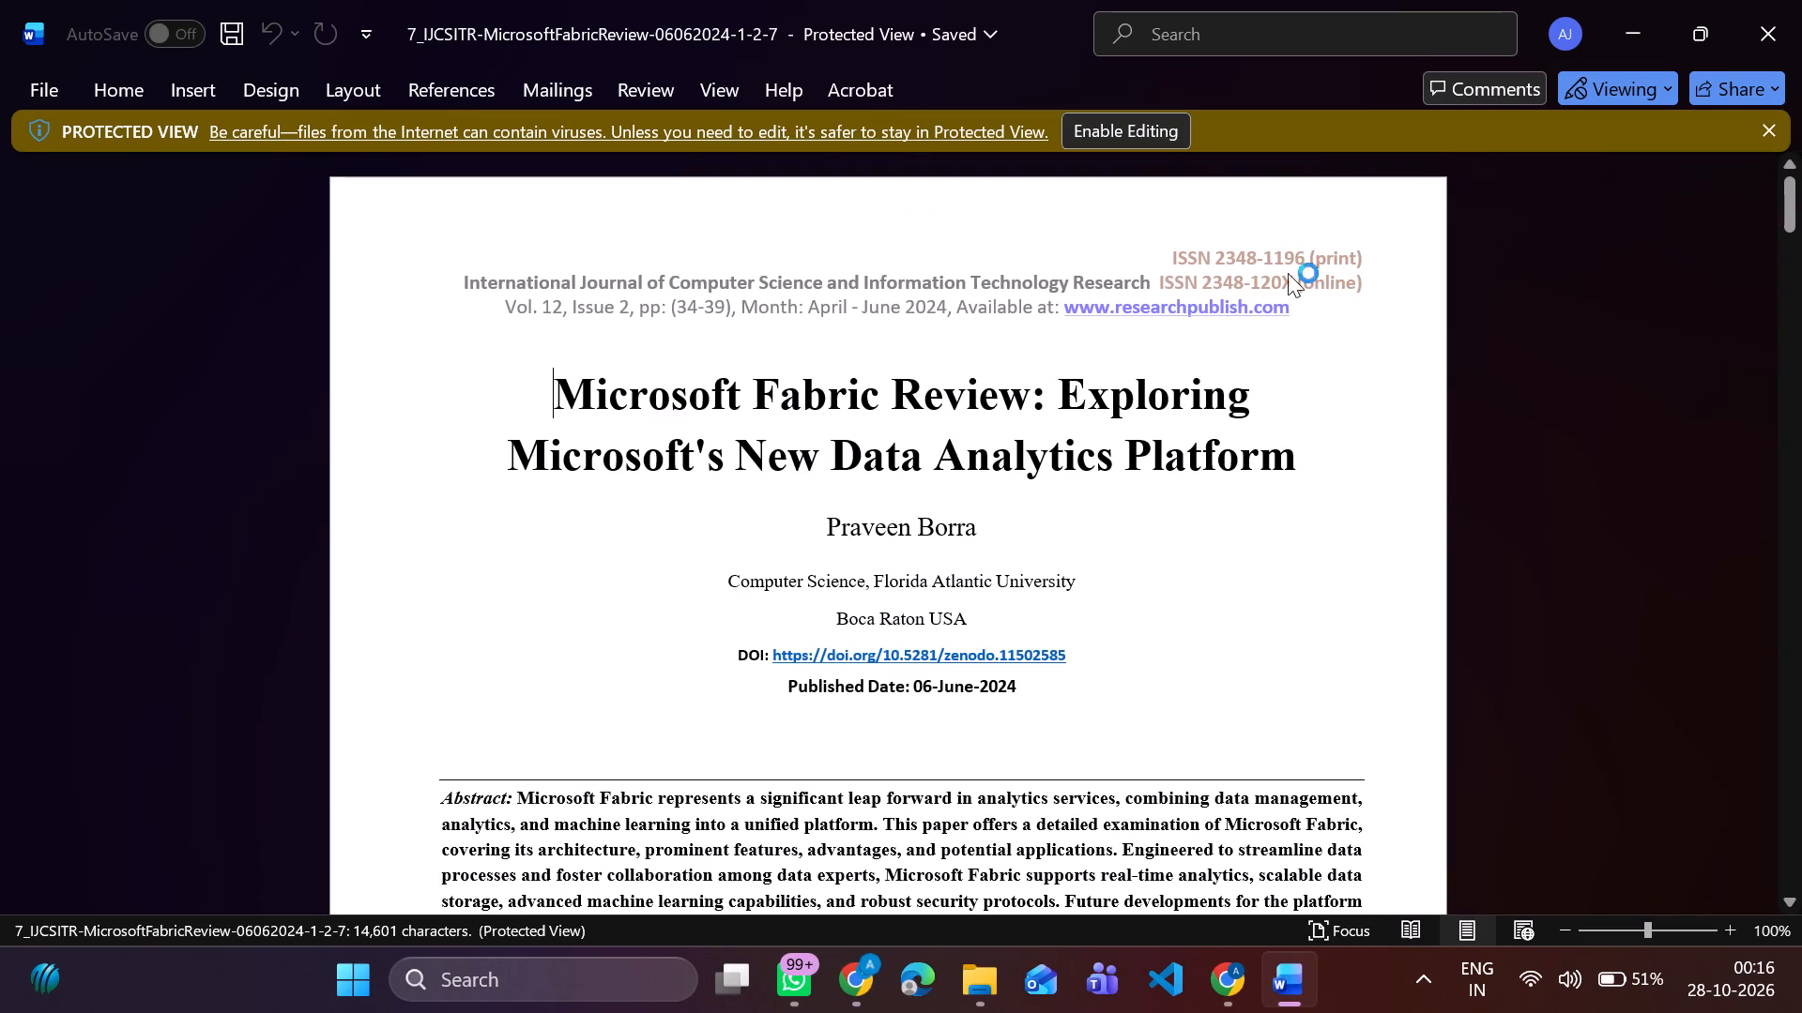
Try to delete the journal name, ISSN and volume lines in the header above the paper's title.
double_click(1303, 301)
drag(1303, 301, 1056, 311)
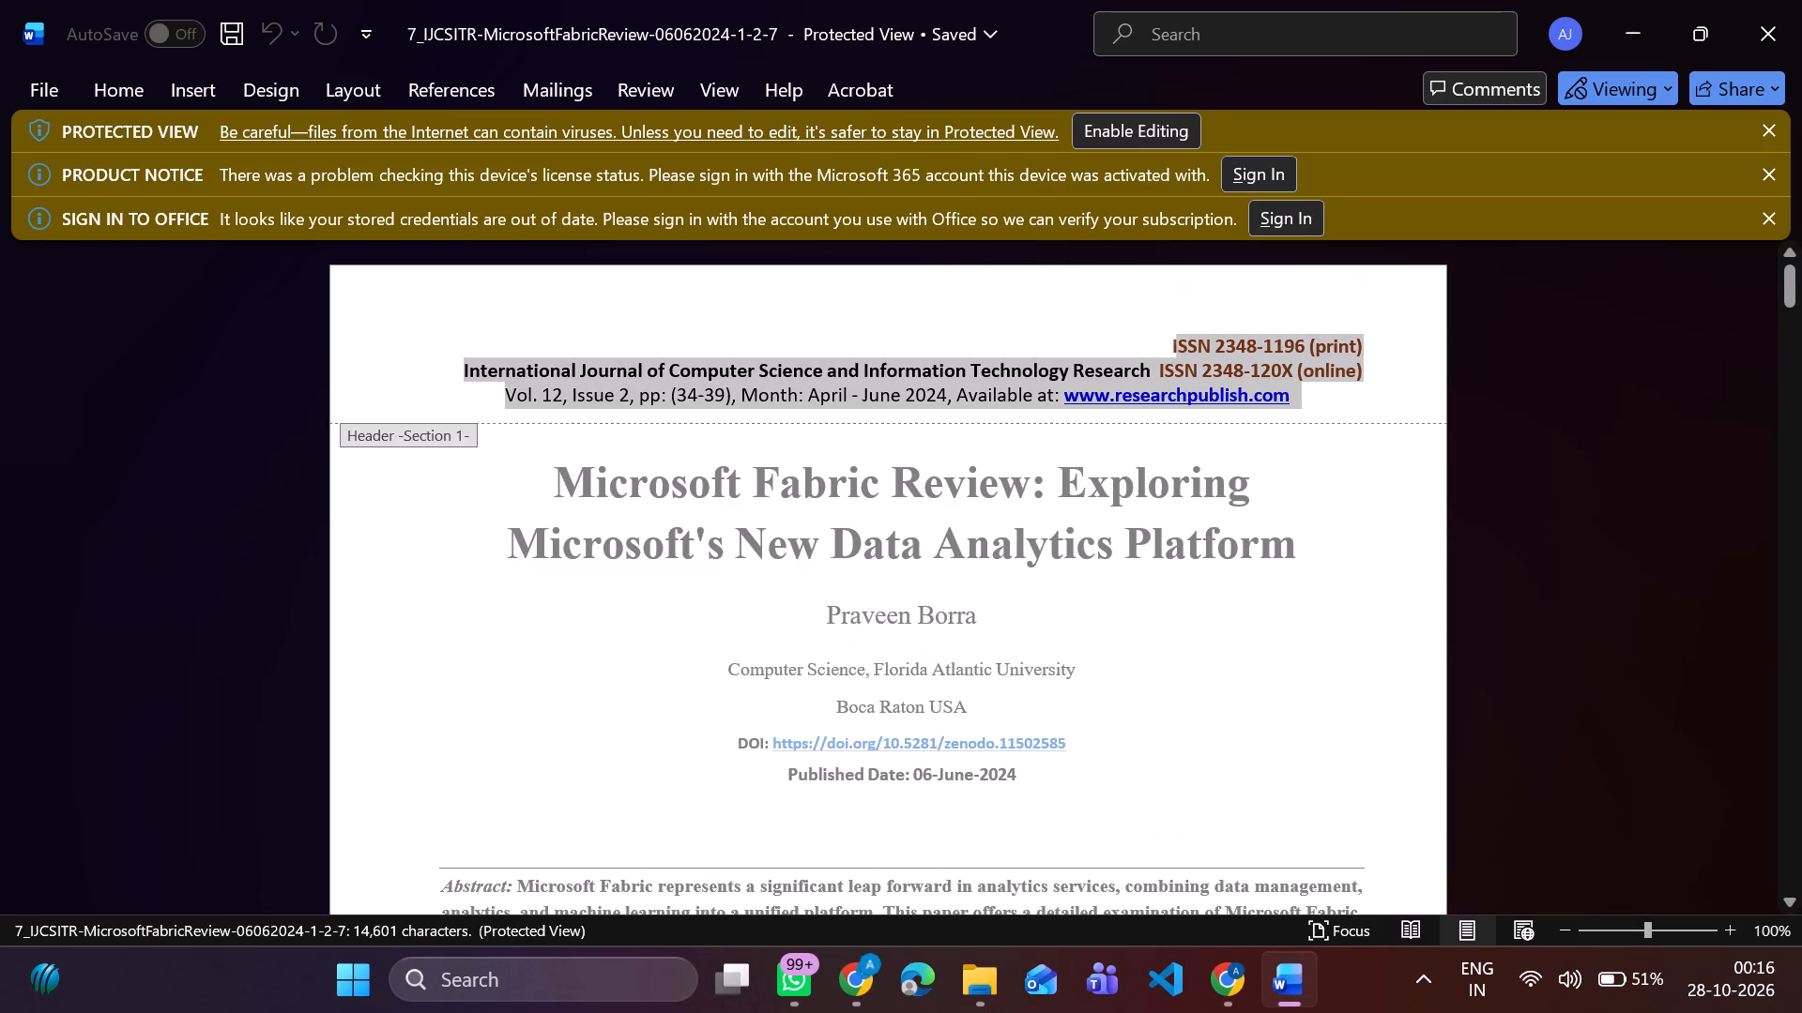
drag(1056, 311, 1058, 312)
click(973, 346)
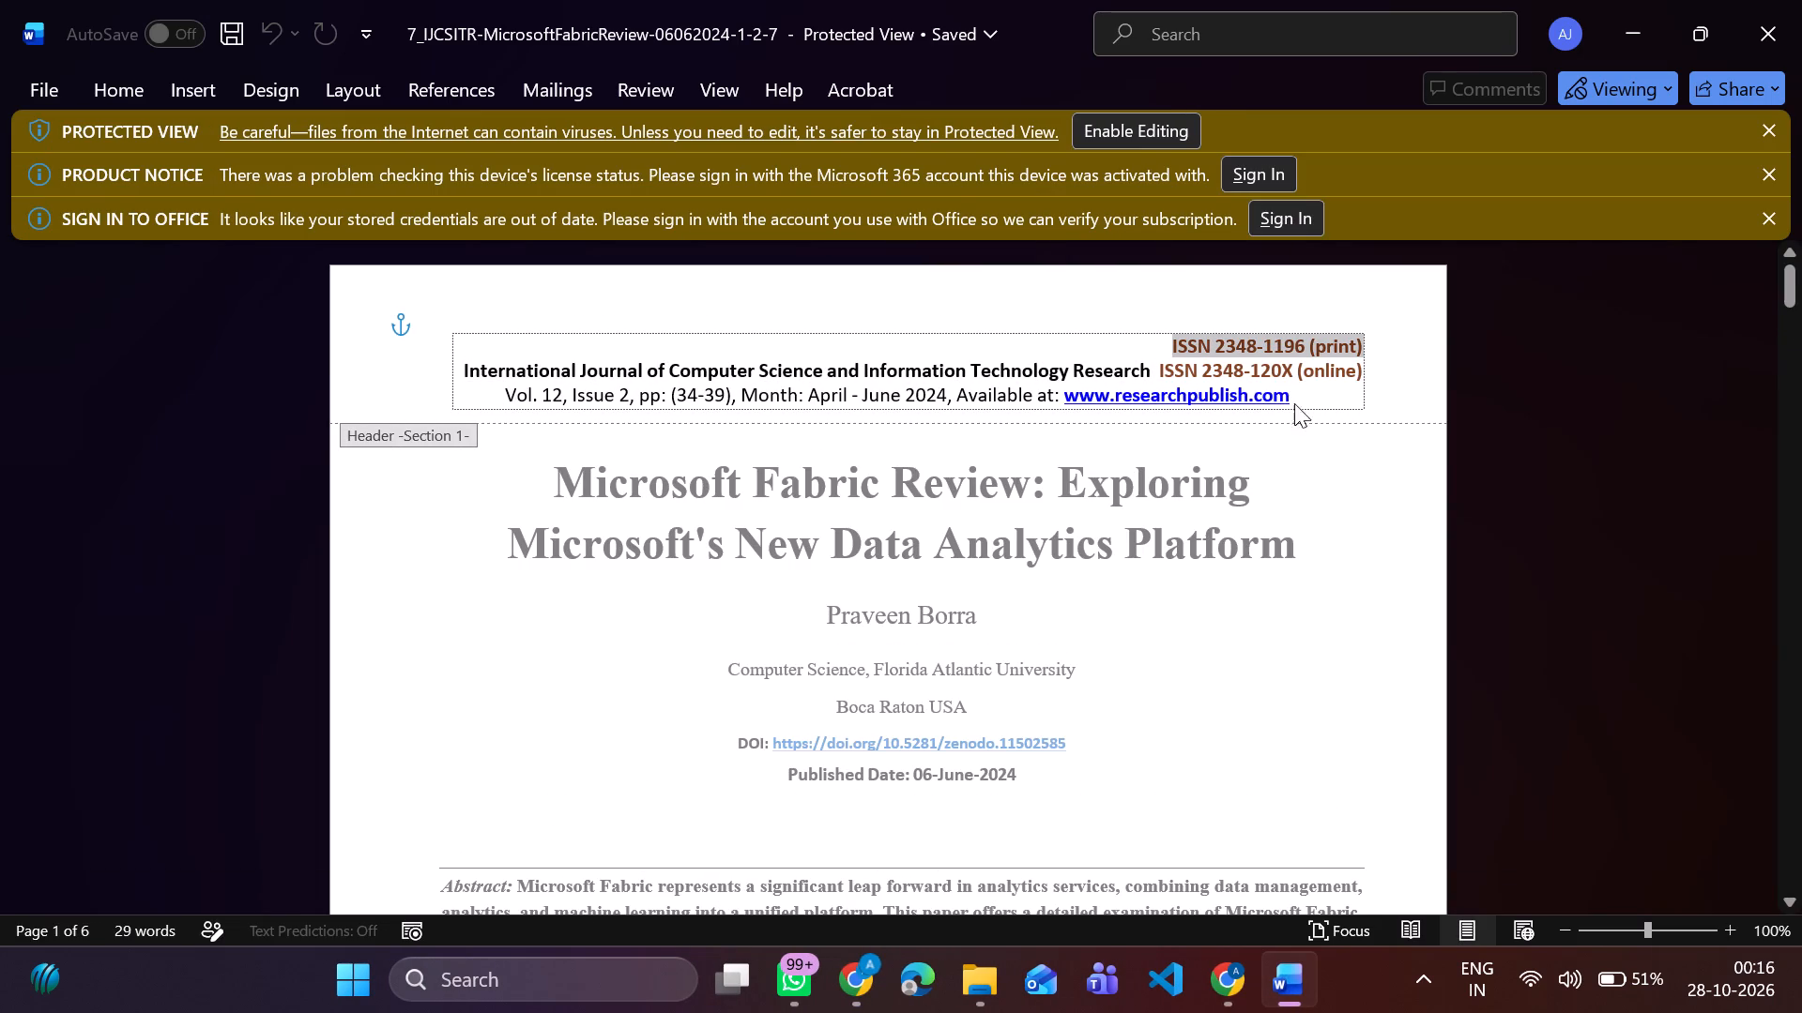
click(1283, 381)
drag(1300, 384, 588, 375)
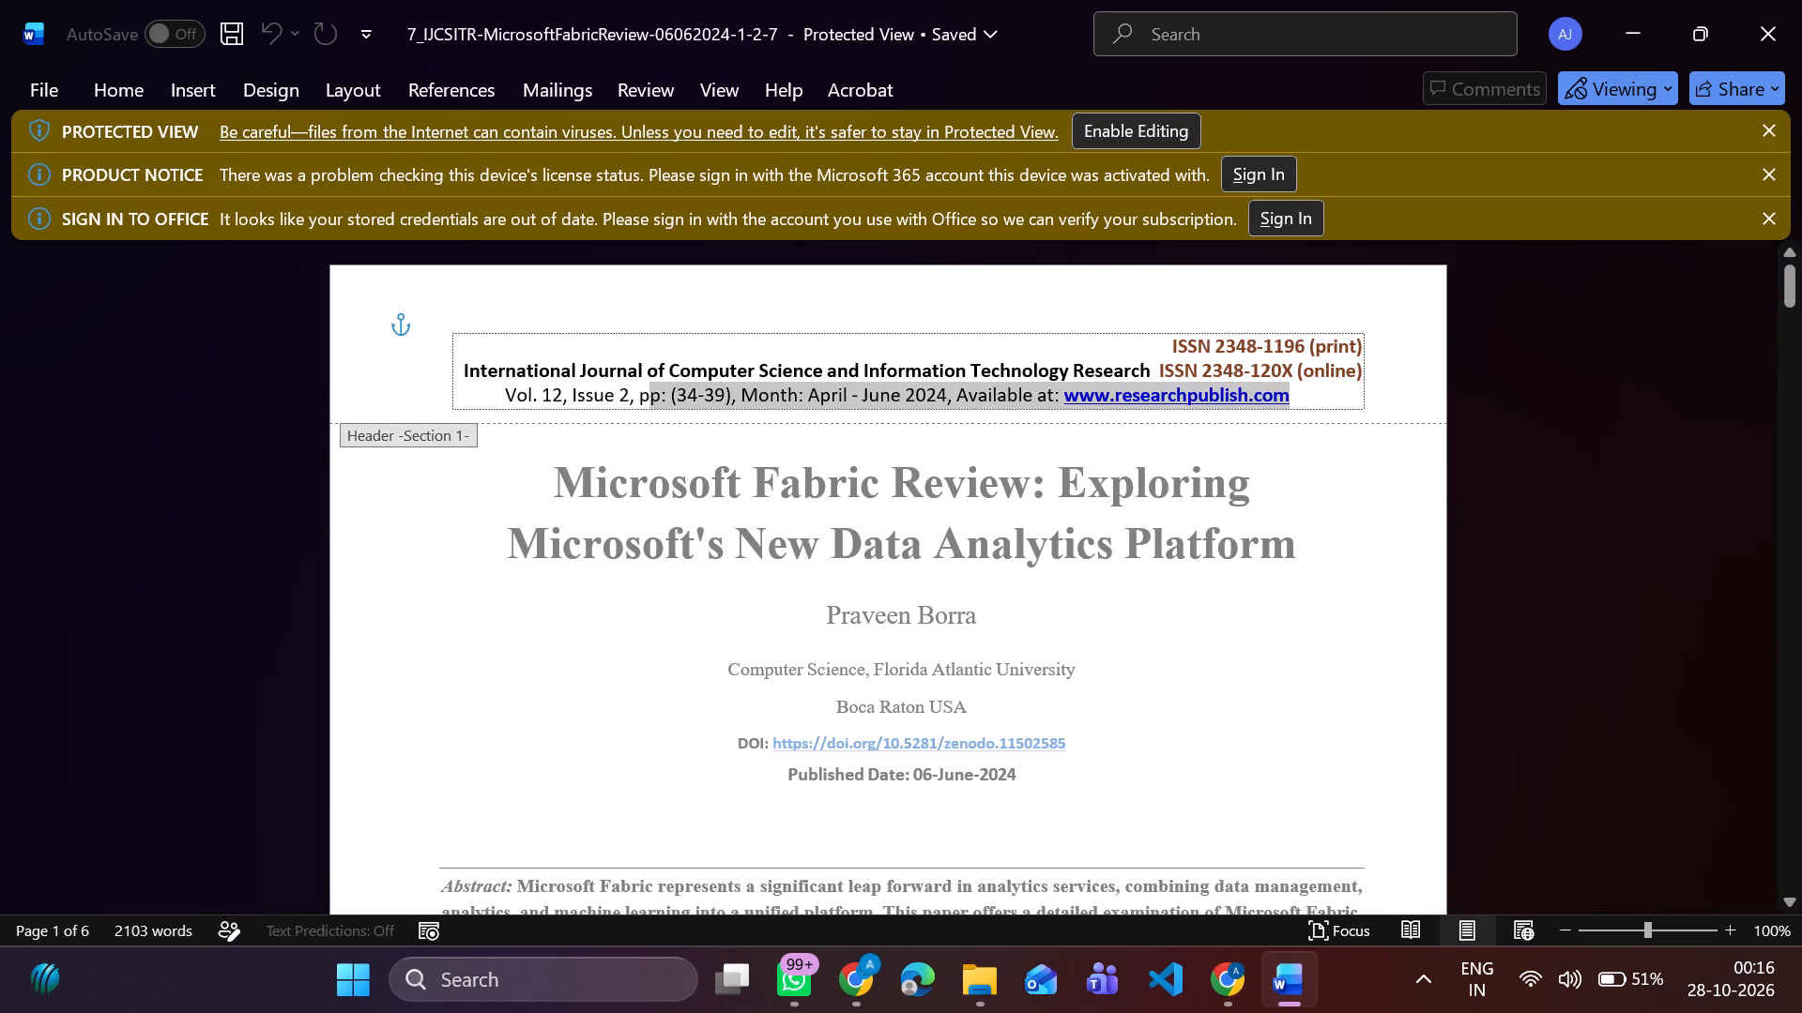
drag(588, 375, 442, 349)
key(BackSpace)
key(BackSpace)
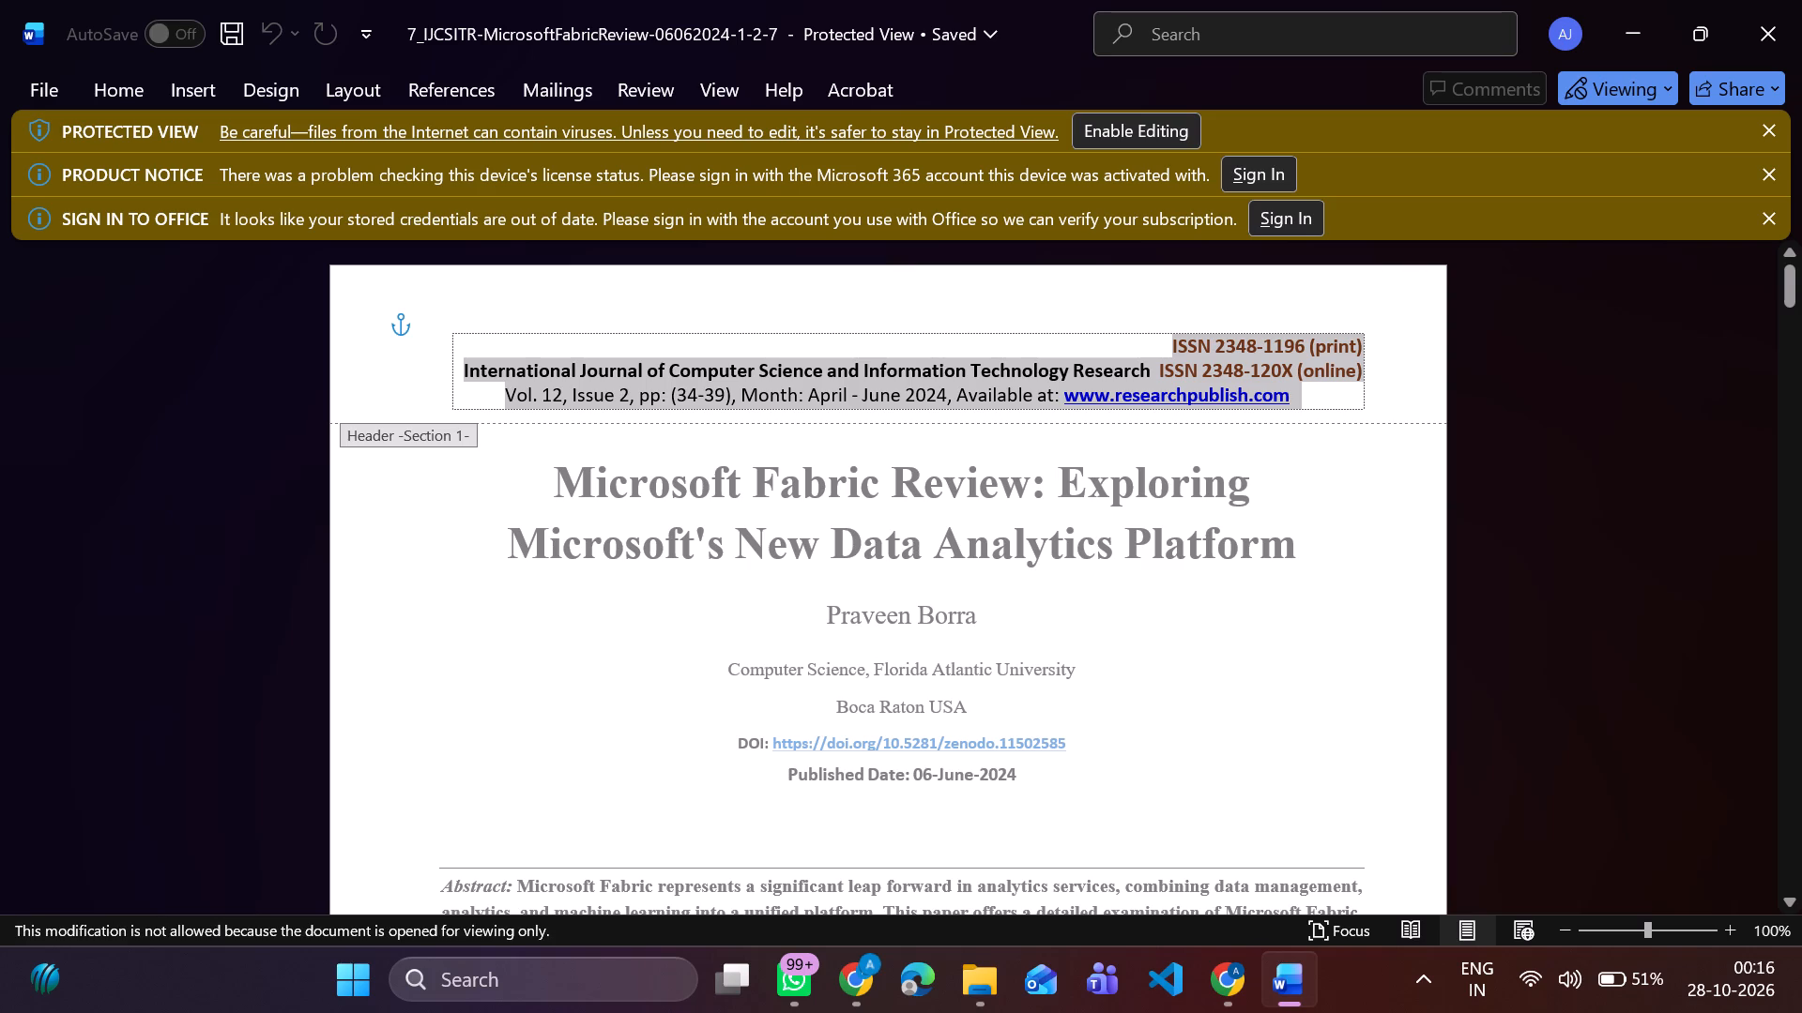
Enable editing for the converted Microsoft Fabric review document.
click(1114, 137)
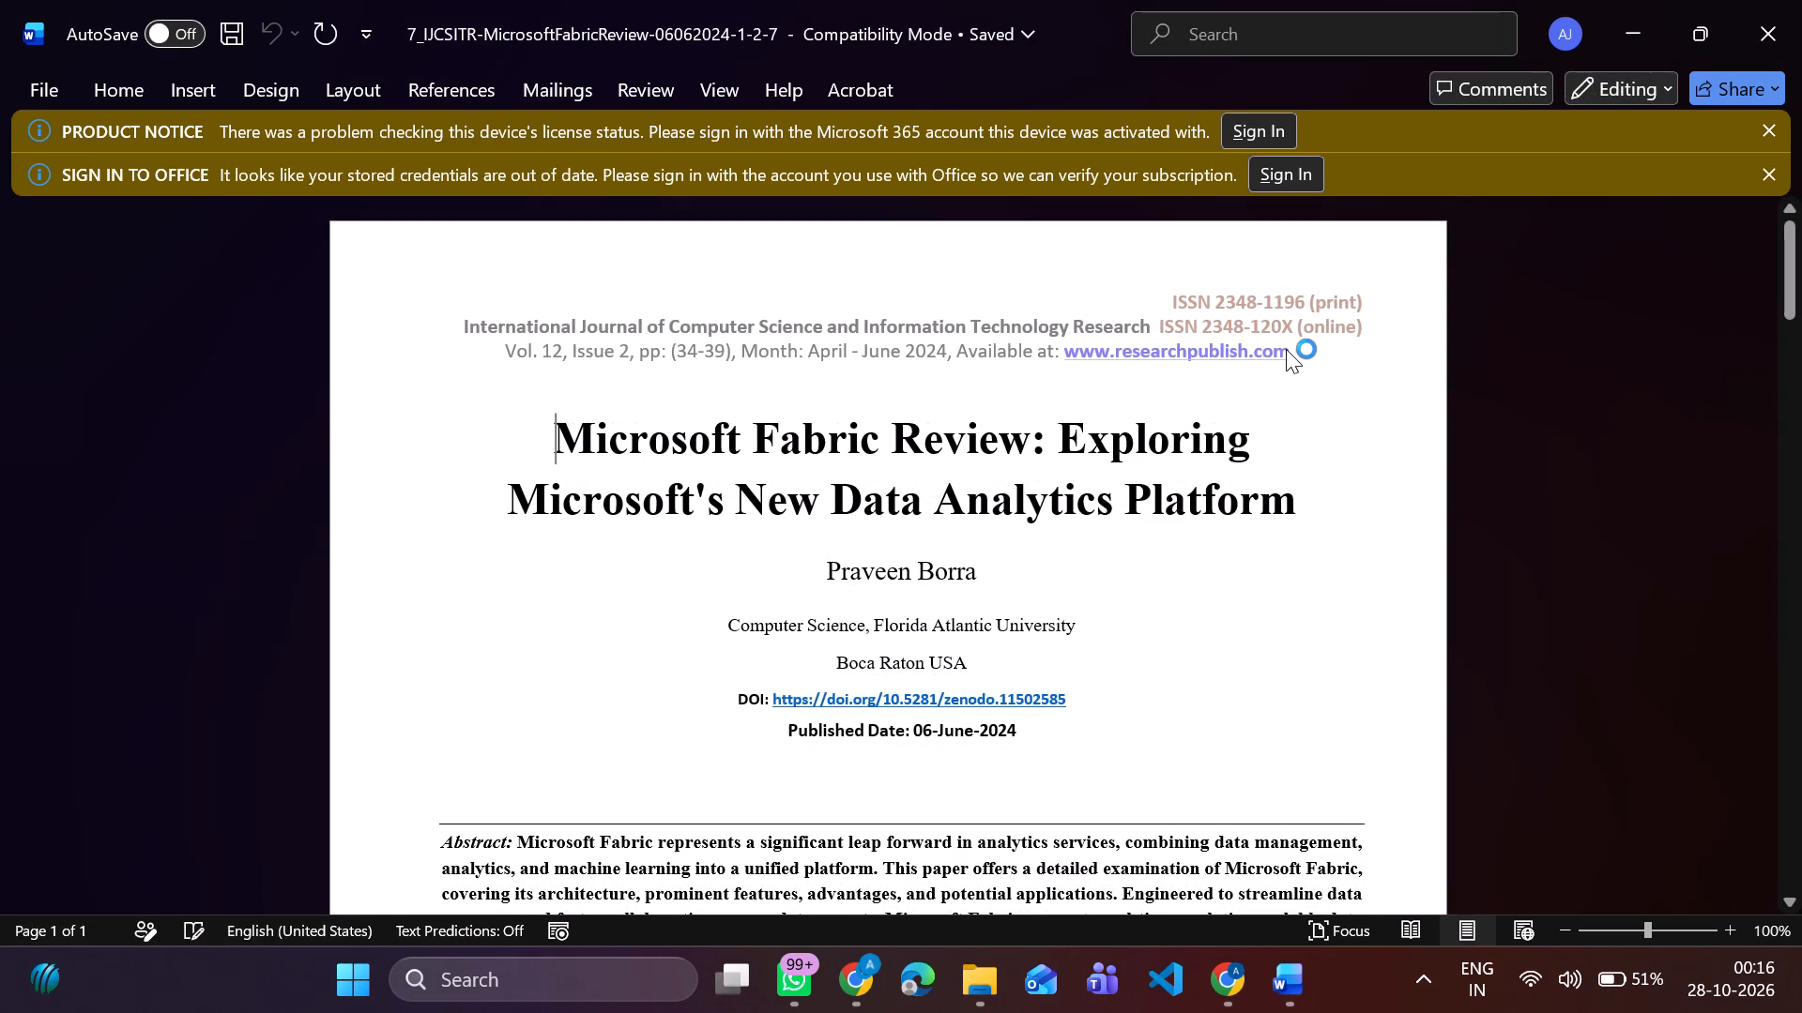
Delete all the journal name, ISSN and volume text from the header above the paper's title, and leave header editing.
click(1286, 349)
triple_click(1305, 345)
click(1305, 345)
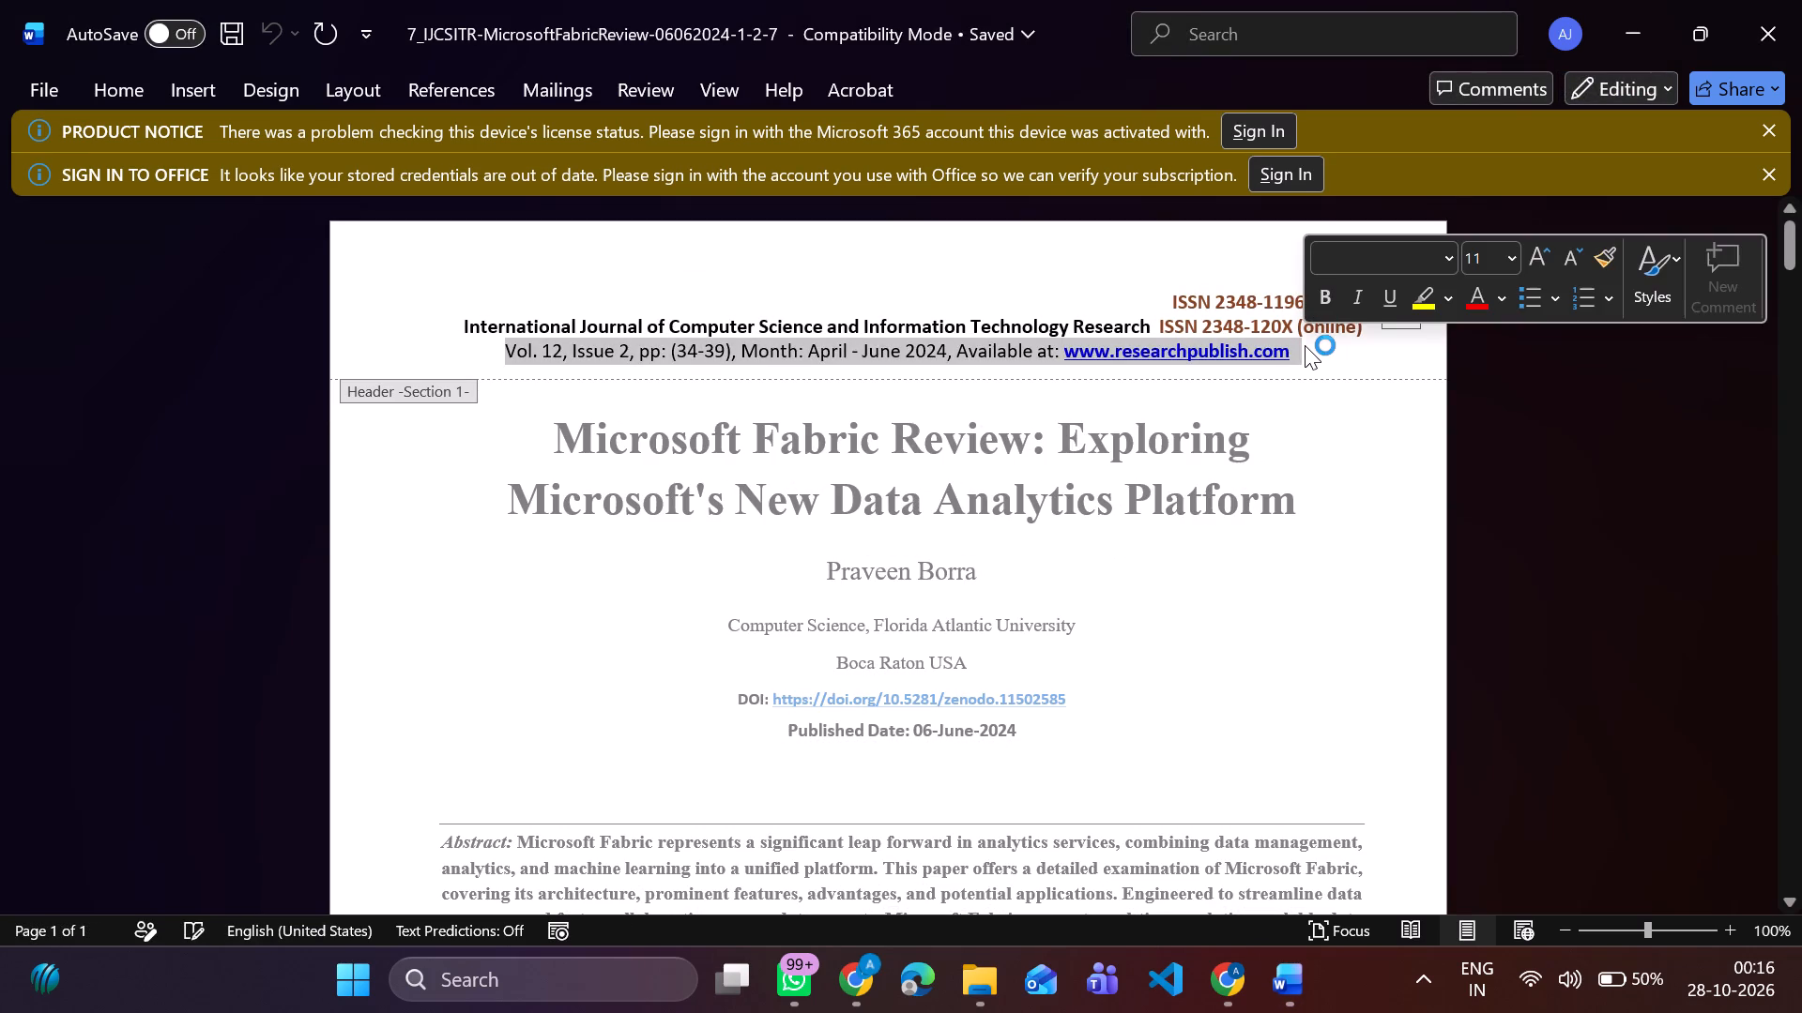
key(ctrl+a)
key(BackSpace)
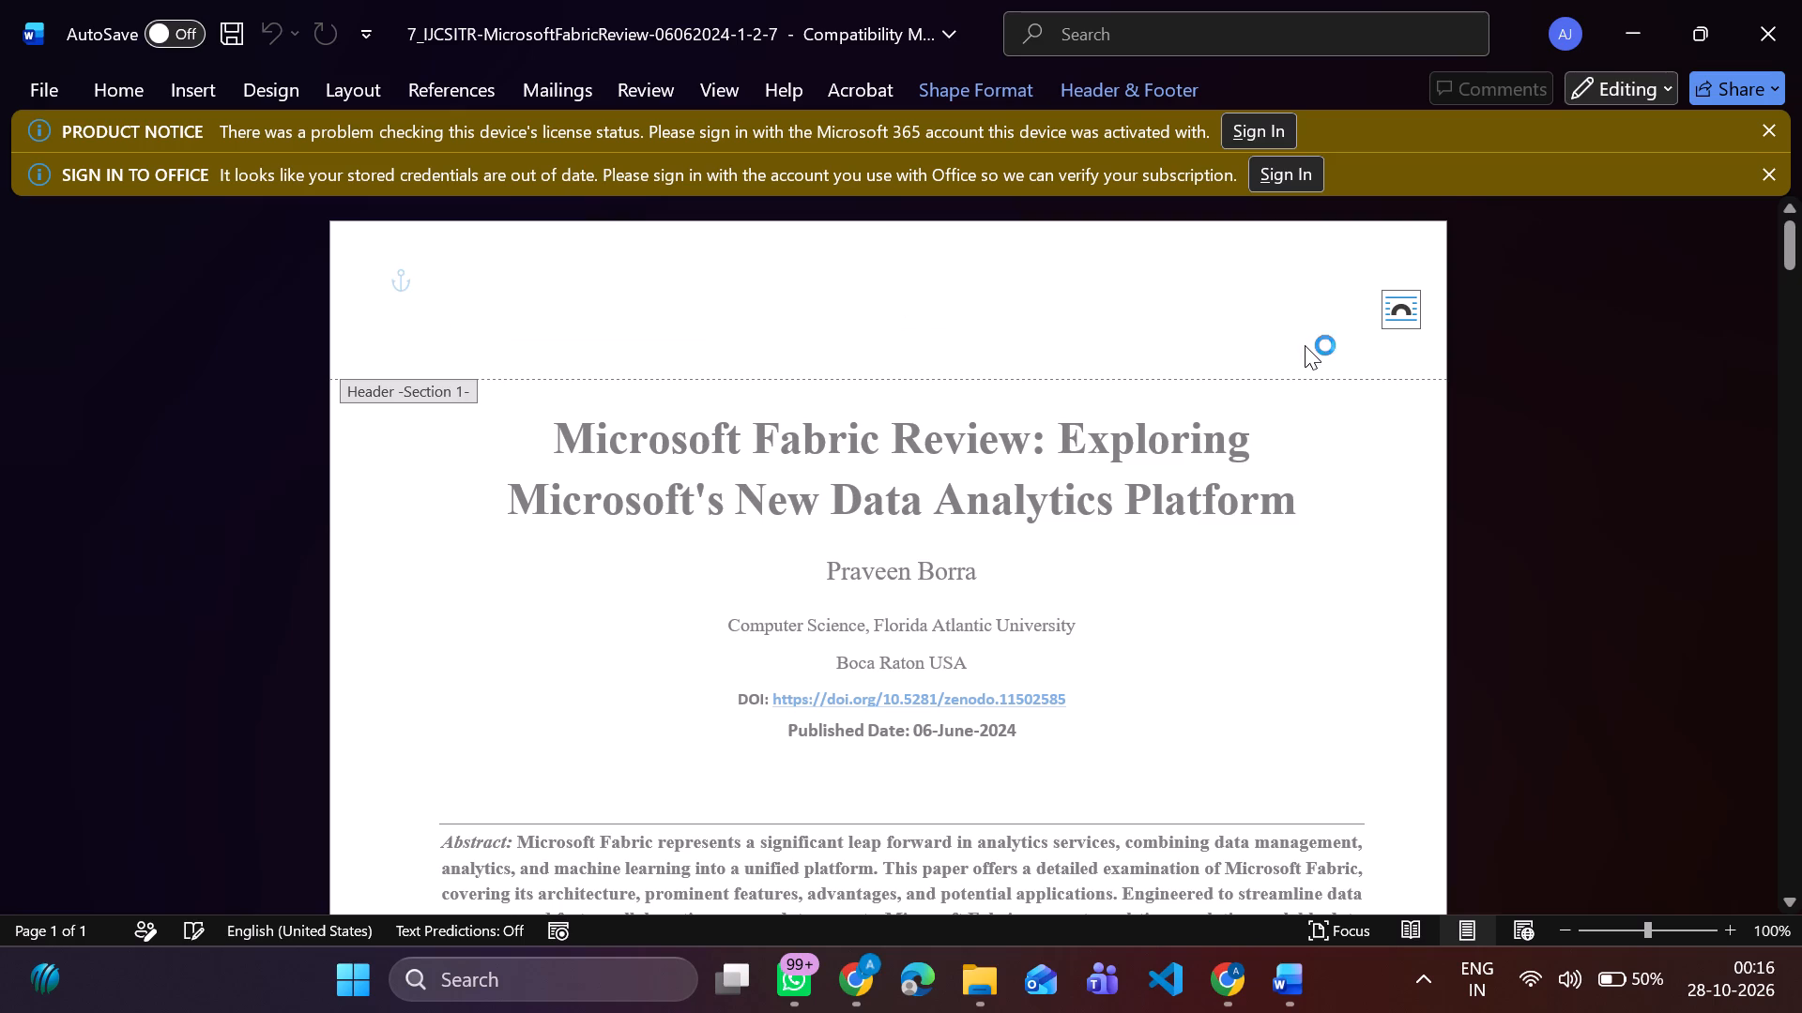
key(Delete)
key(Delete)
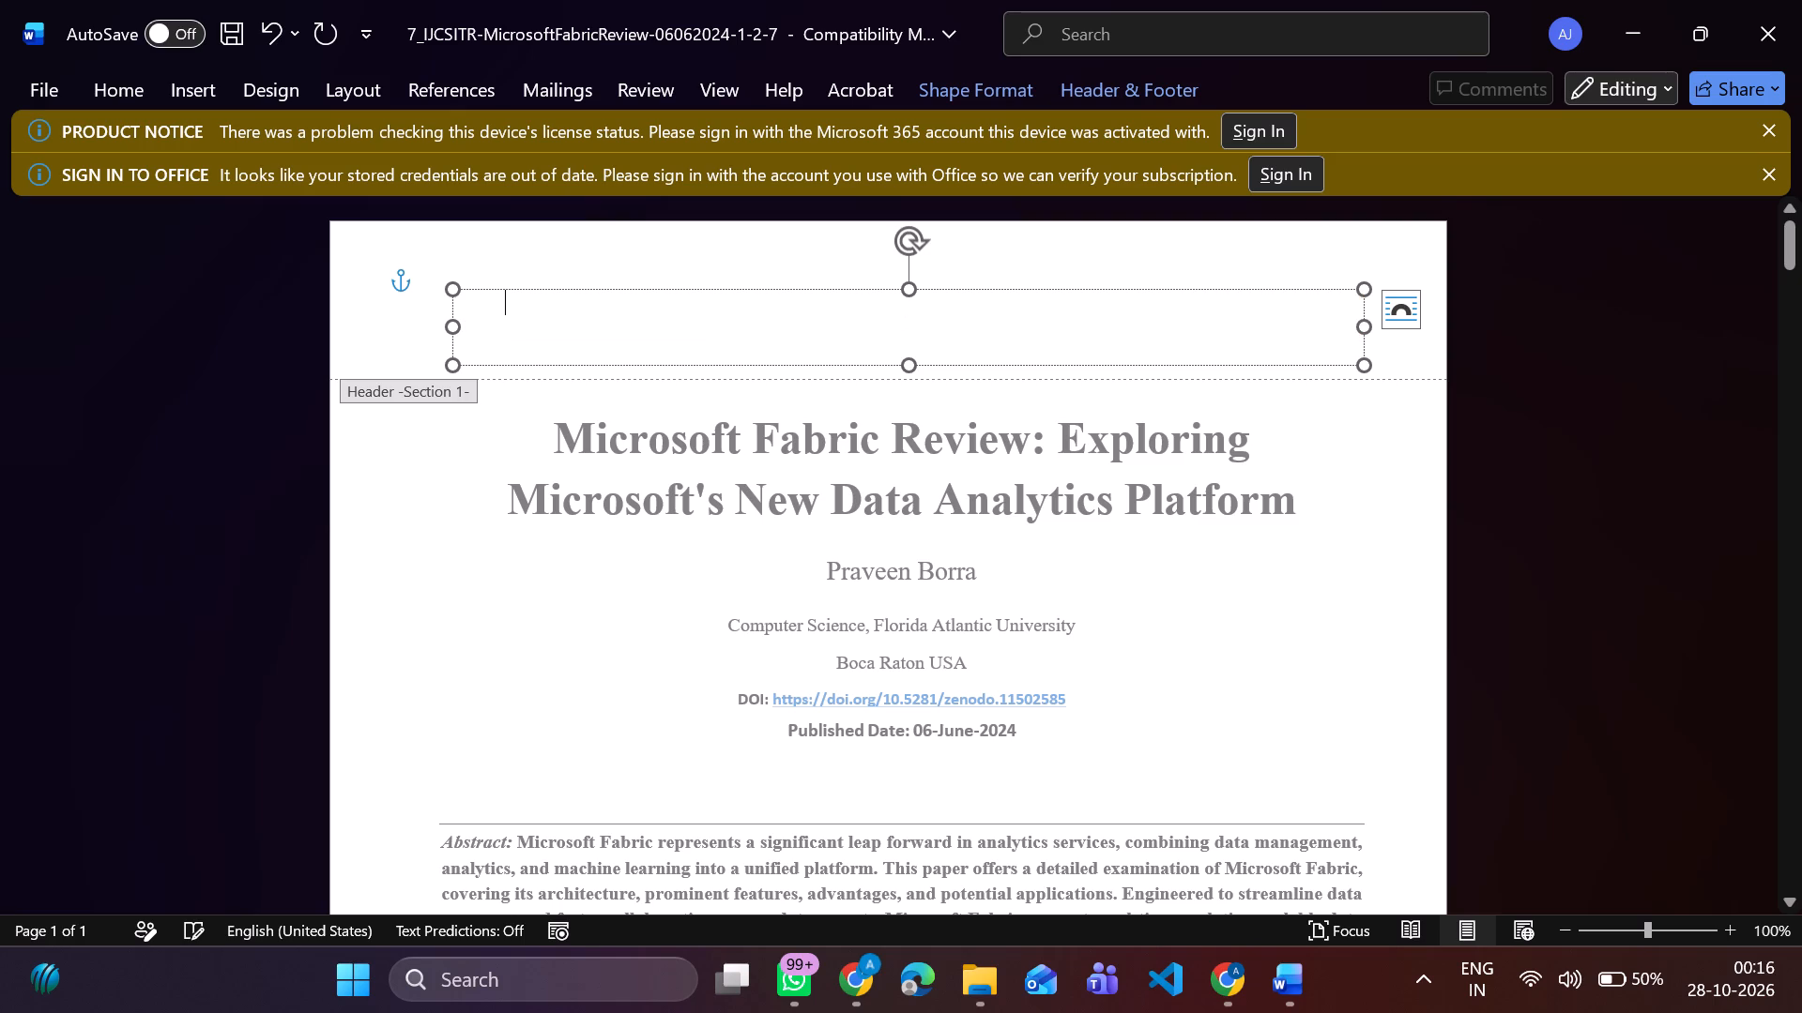
click(1135, 250)
key(Delete)
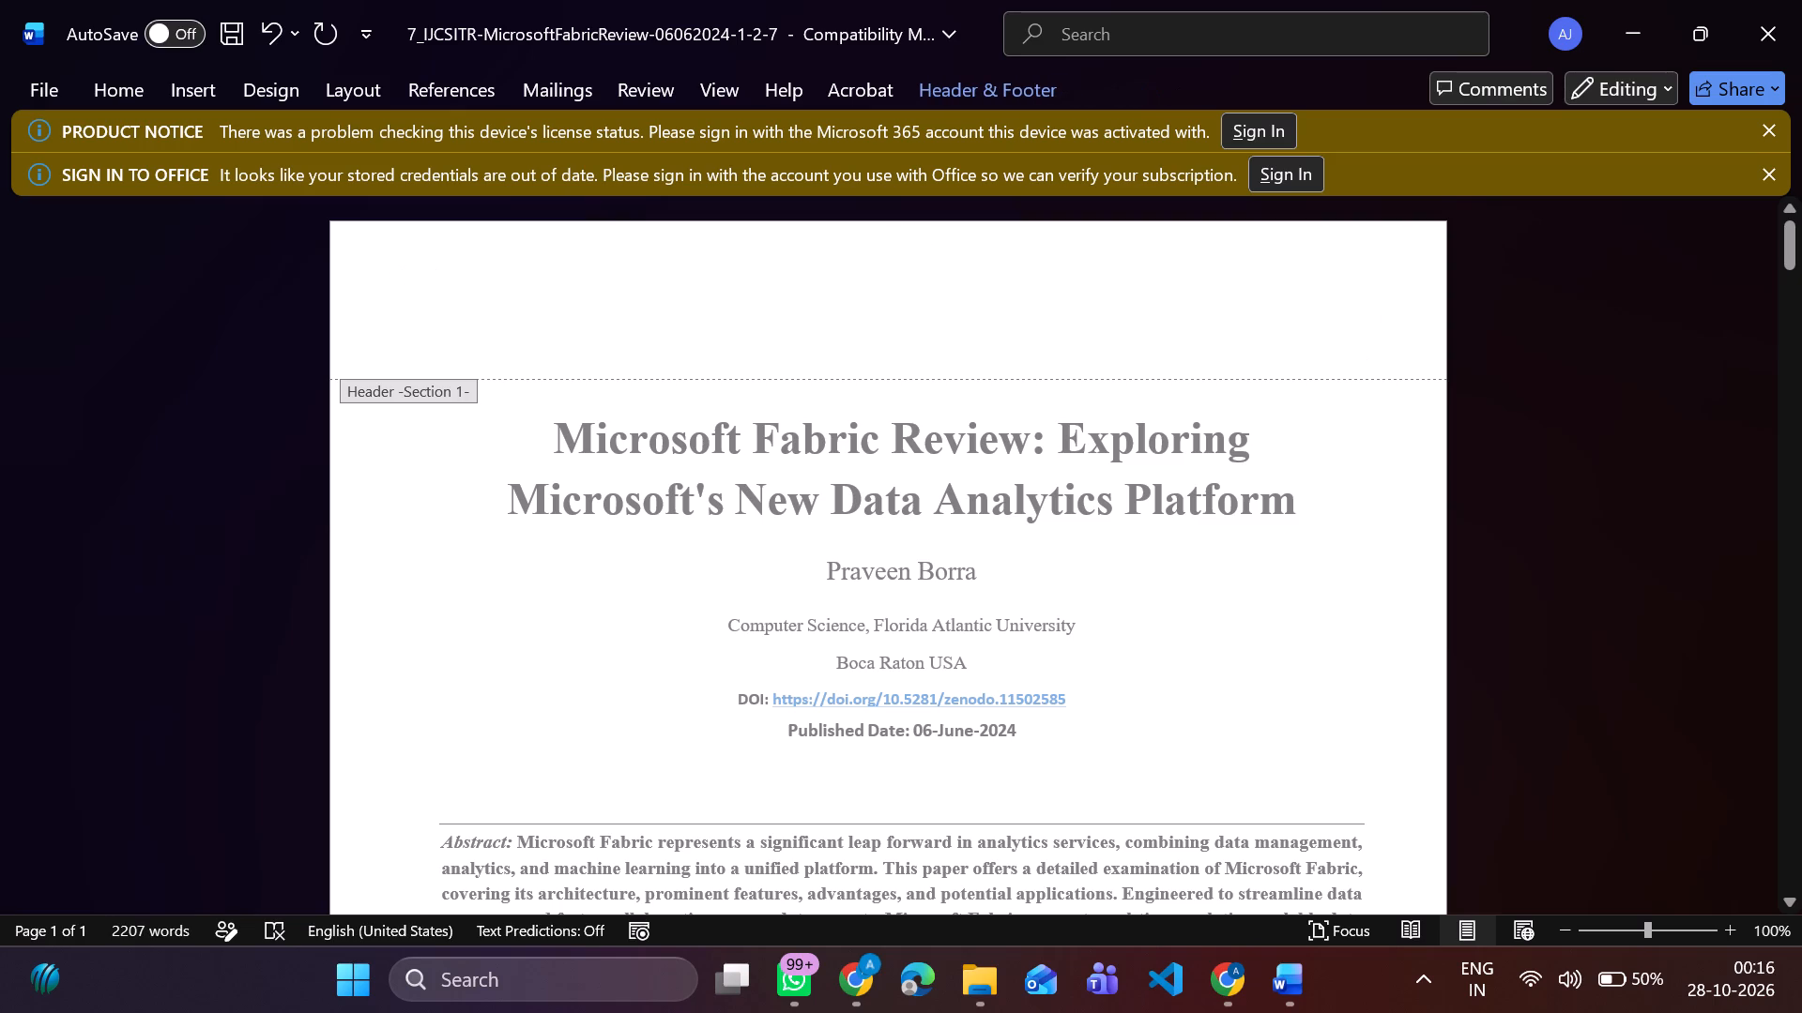
click(1643, 356)
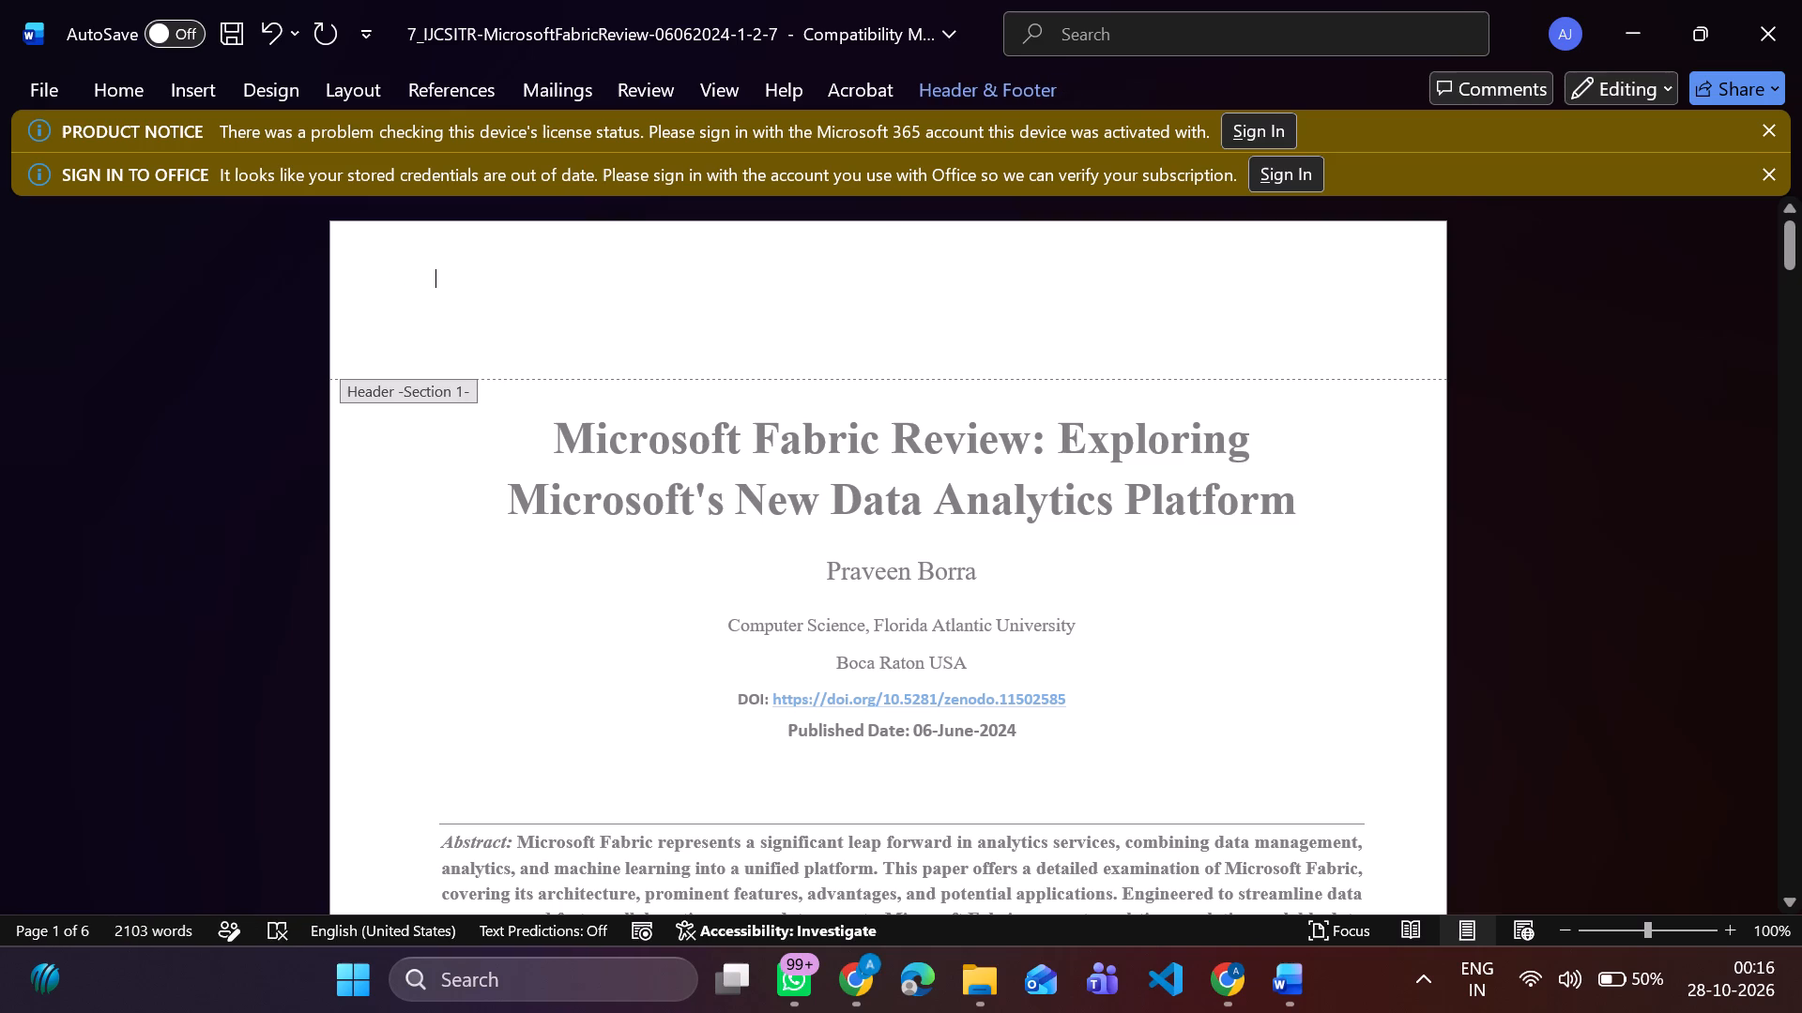
click(997, 75)
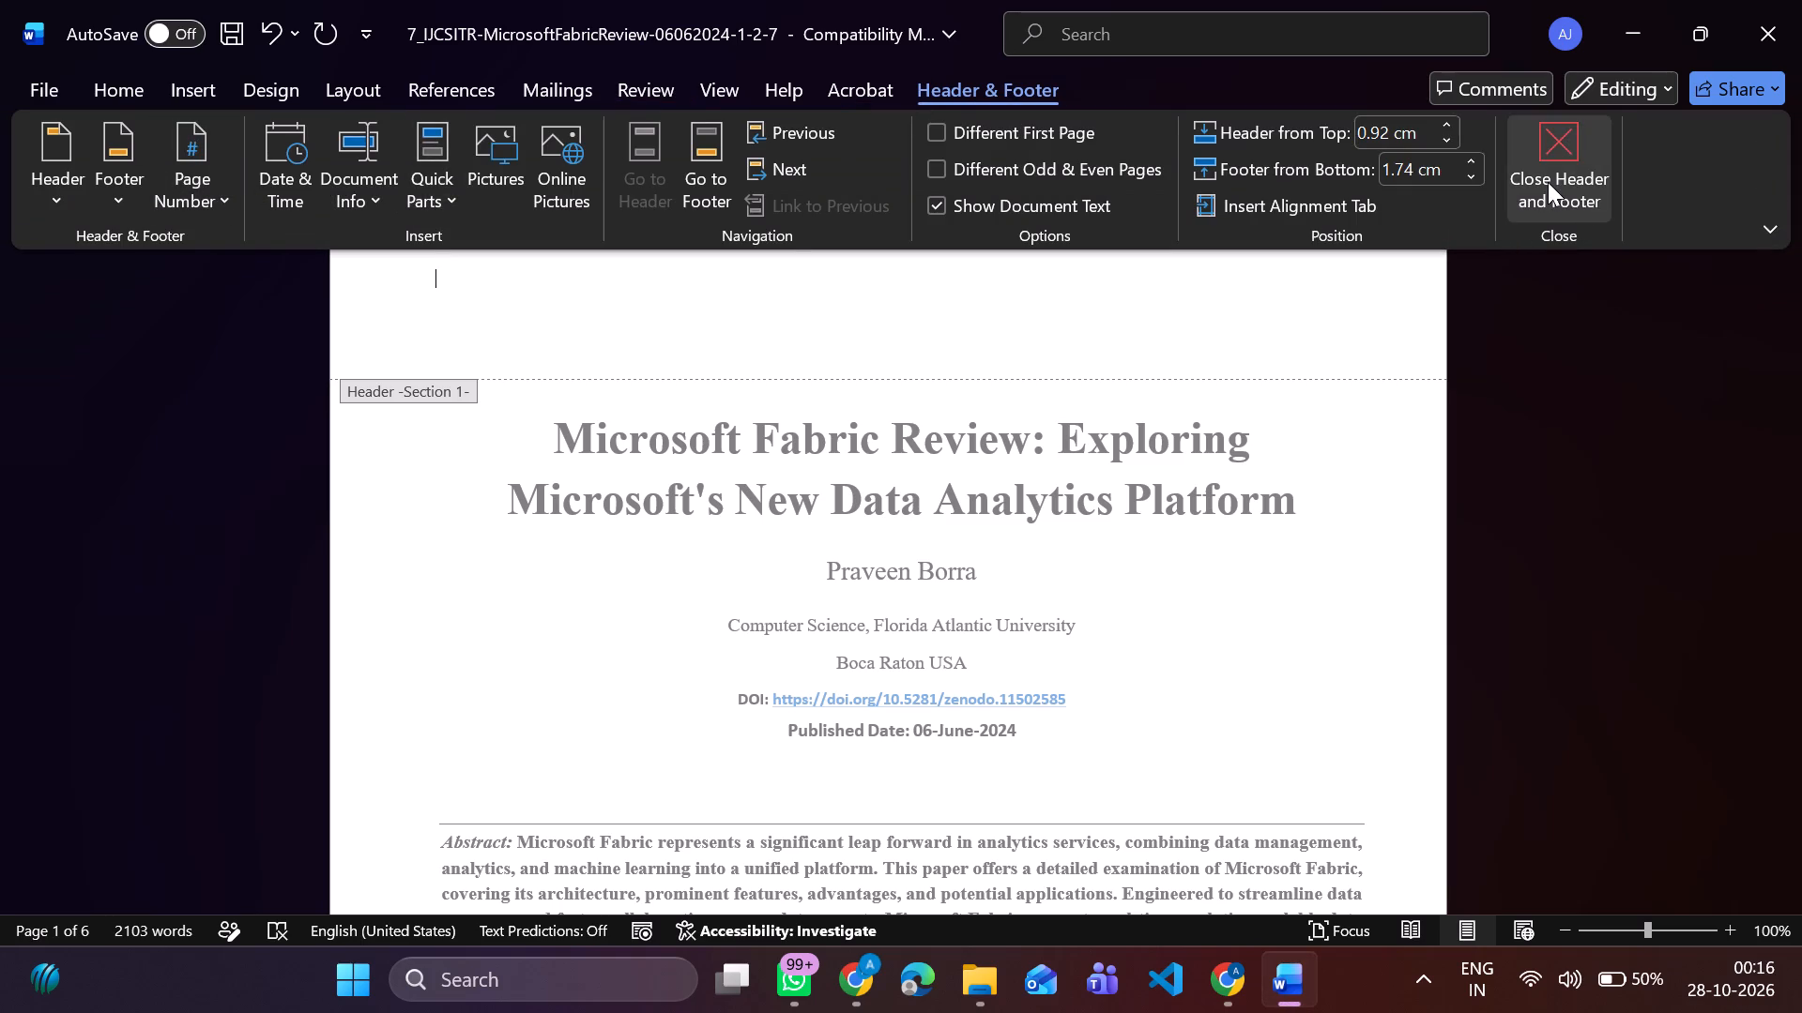
click(1548, 182)
Look through the rest of the paper, from the first page to the references and last footer, to check the page headers.
scroll(1086, 587, down, 7)
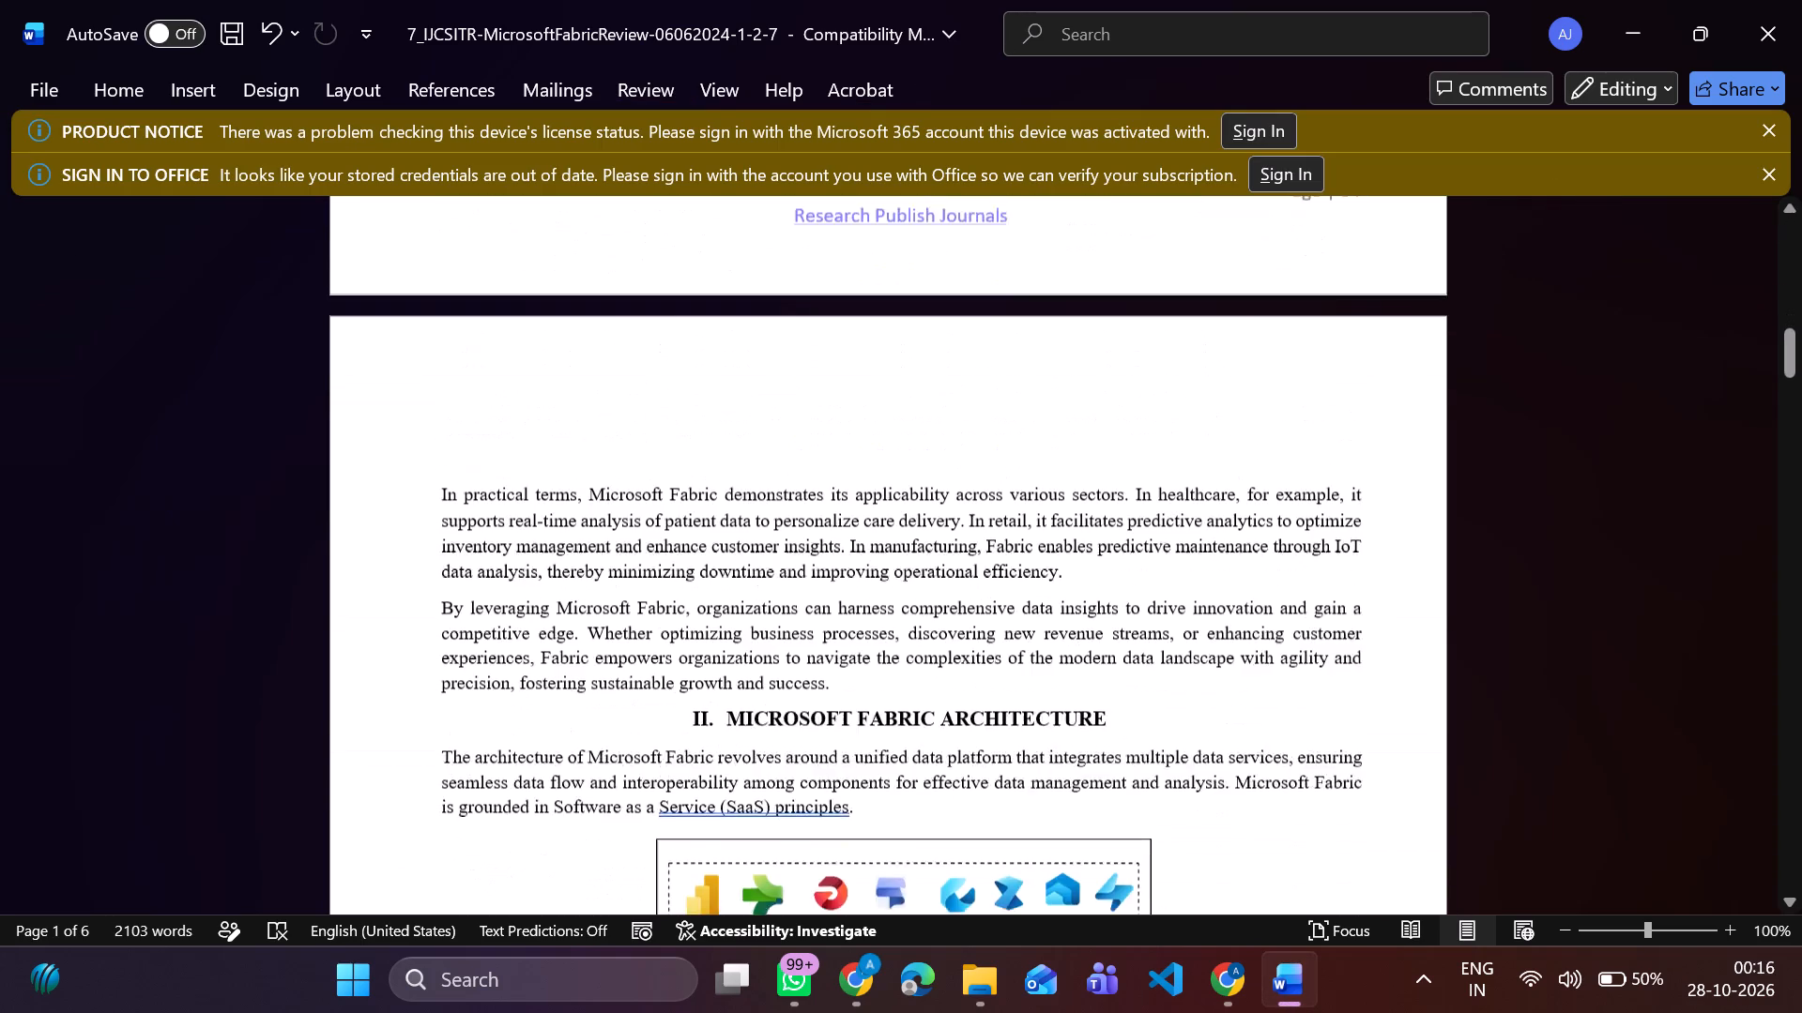
scroll(1086, 587, down, 5)
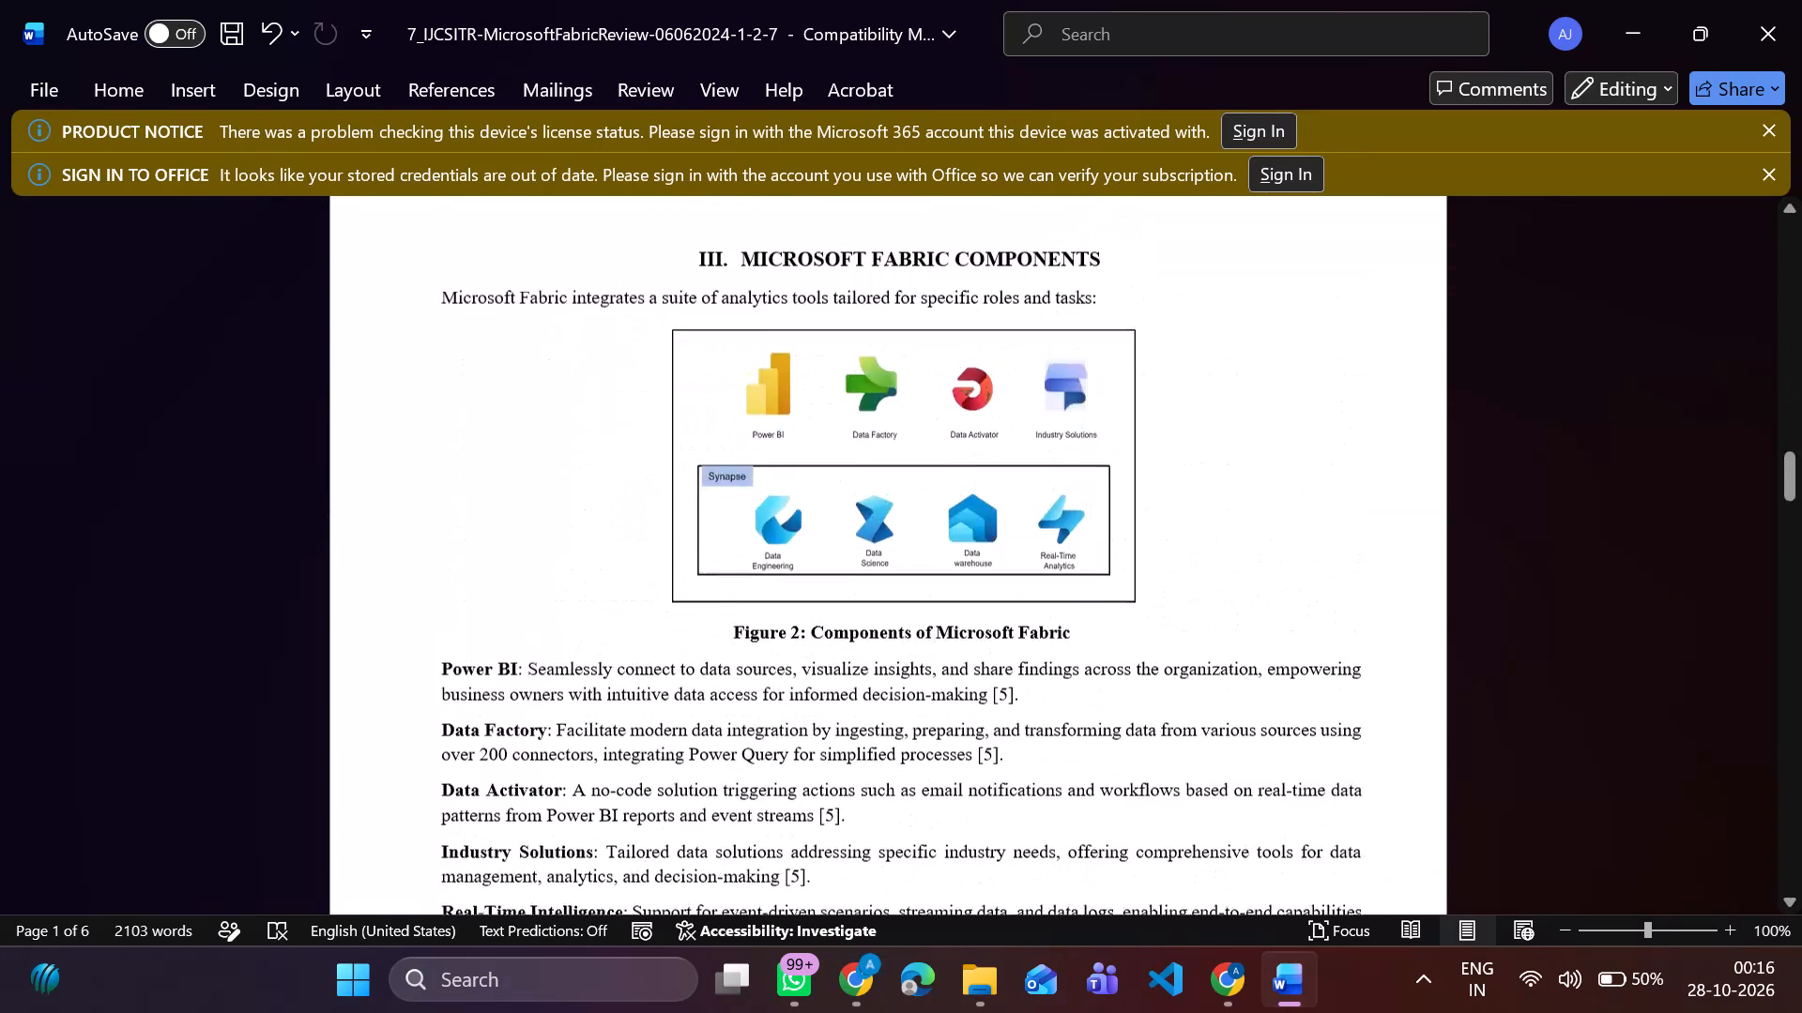
scroll(1086, 587, down, 6)
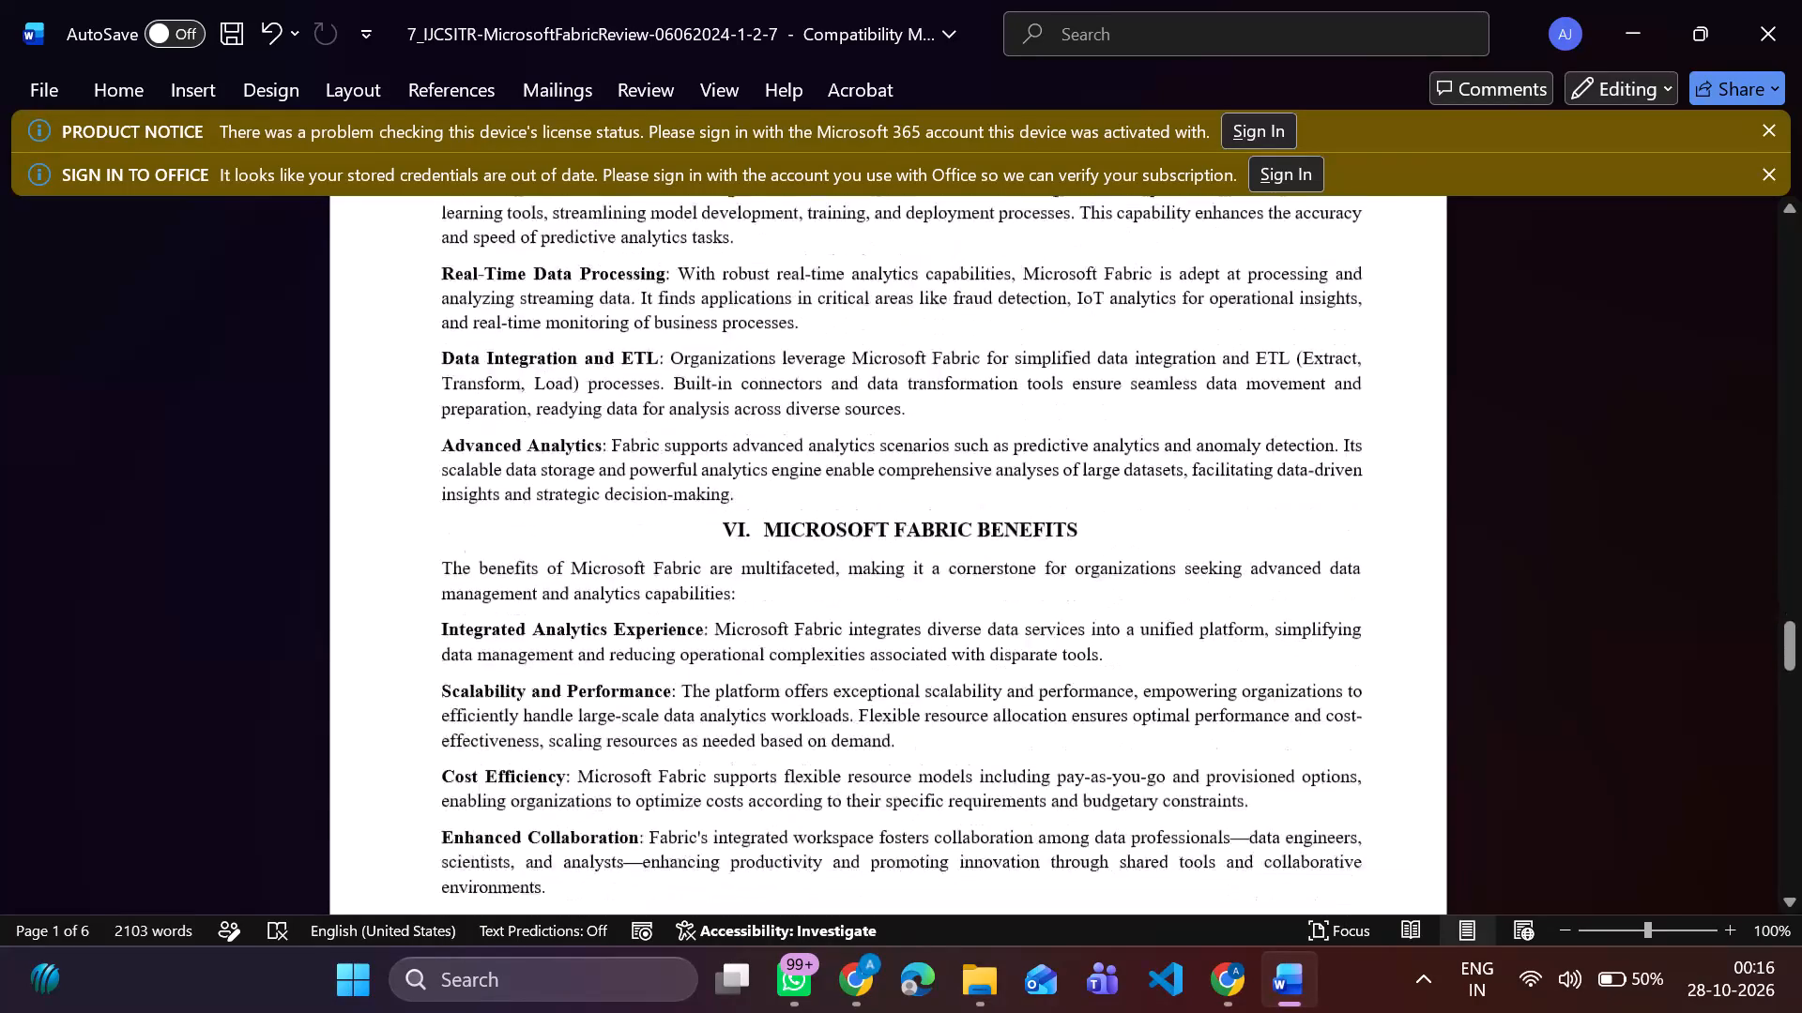
scroll(1086, 587, down, 12)
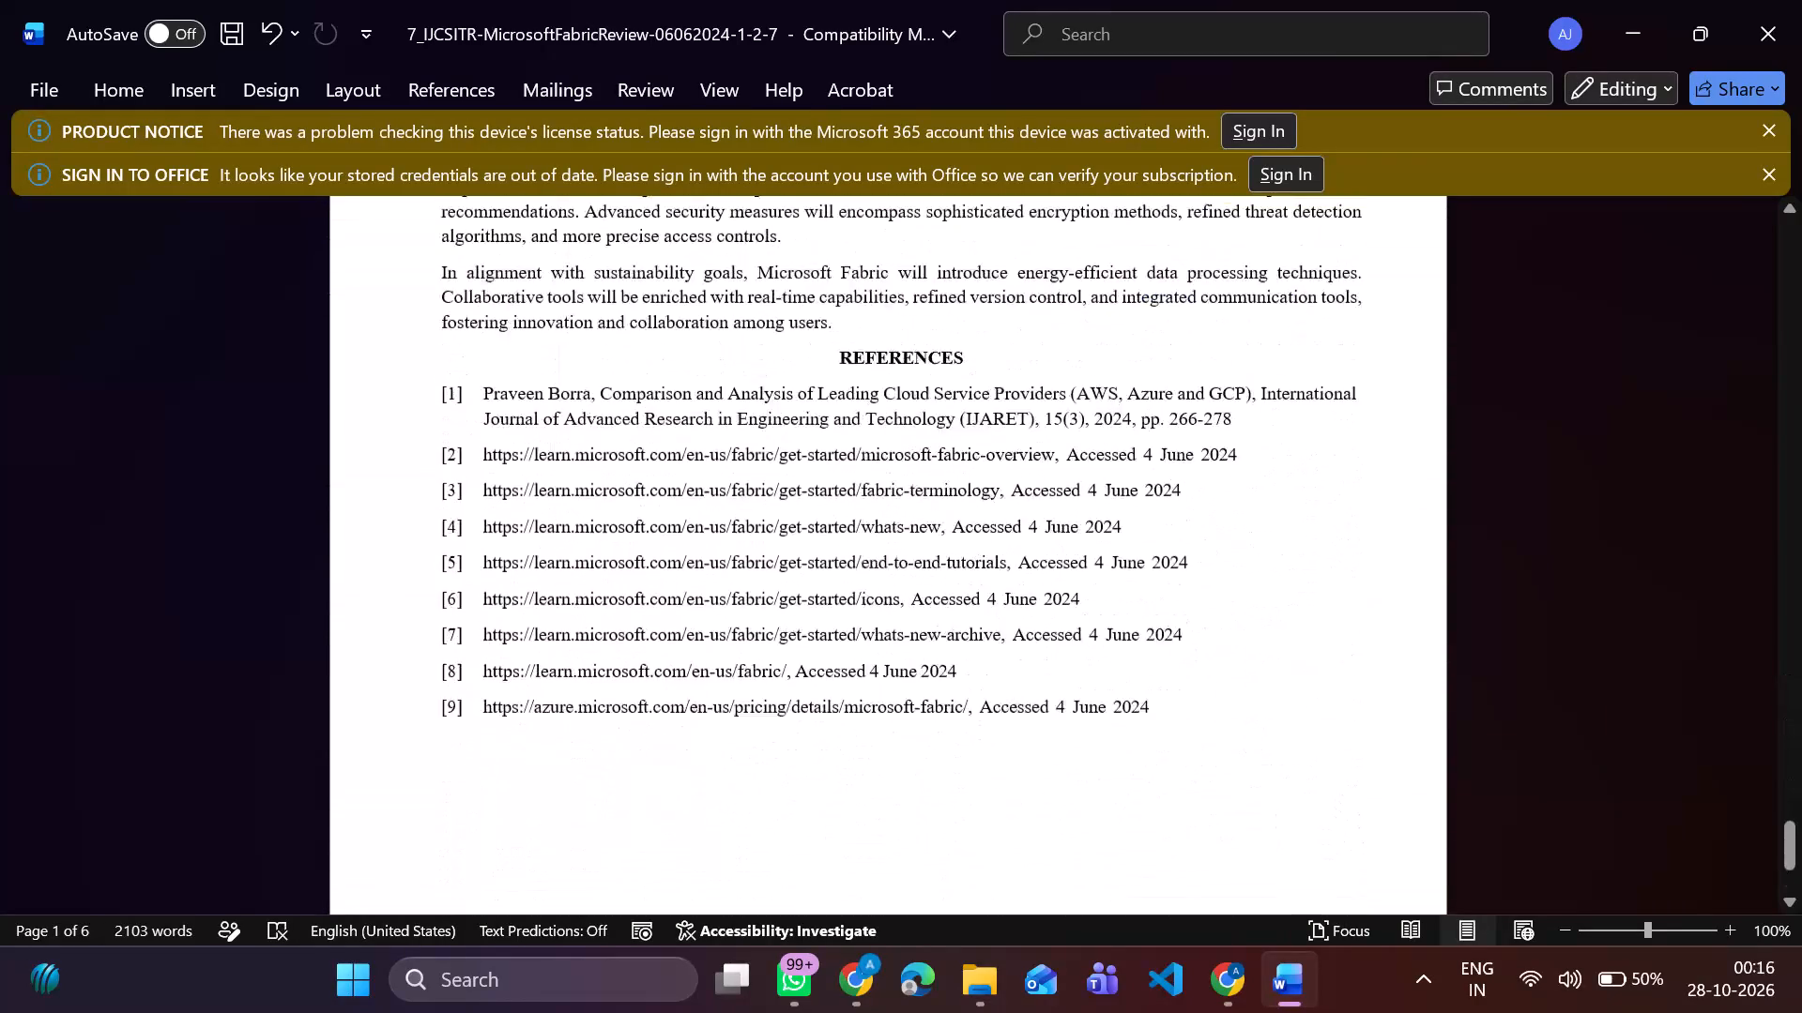
scroll(1086, 587, down, 7)
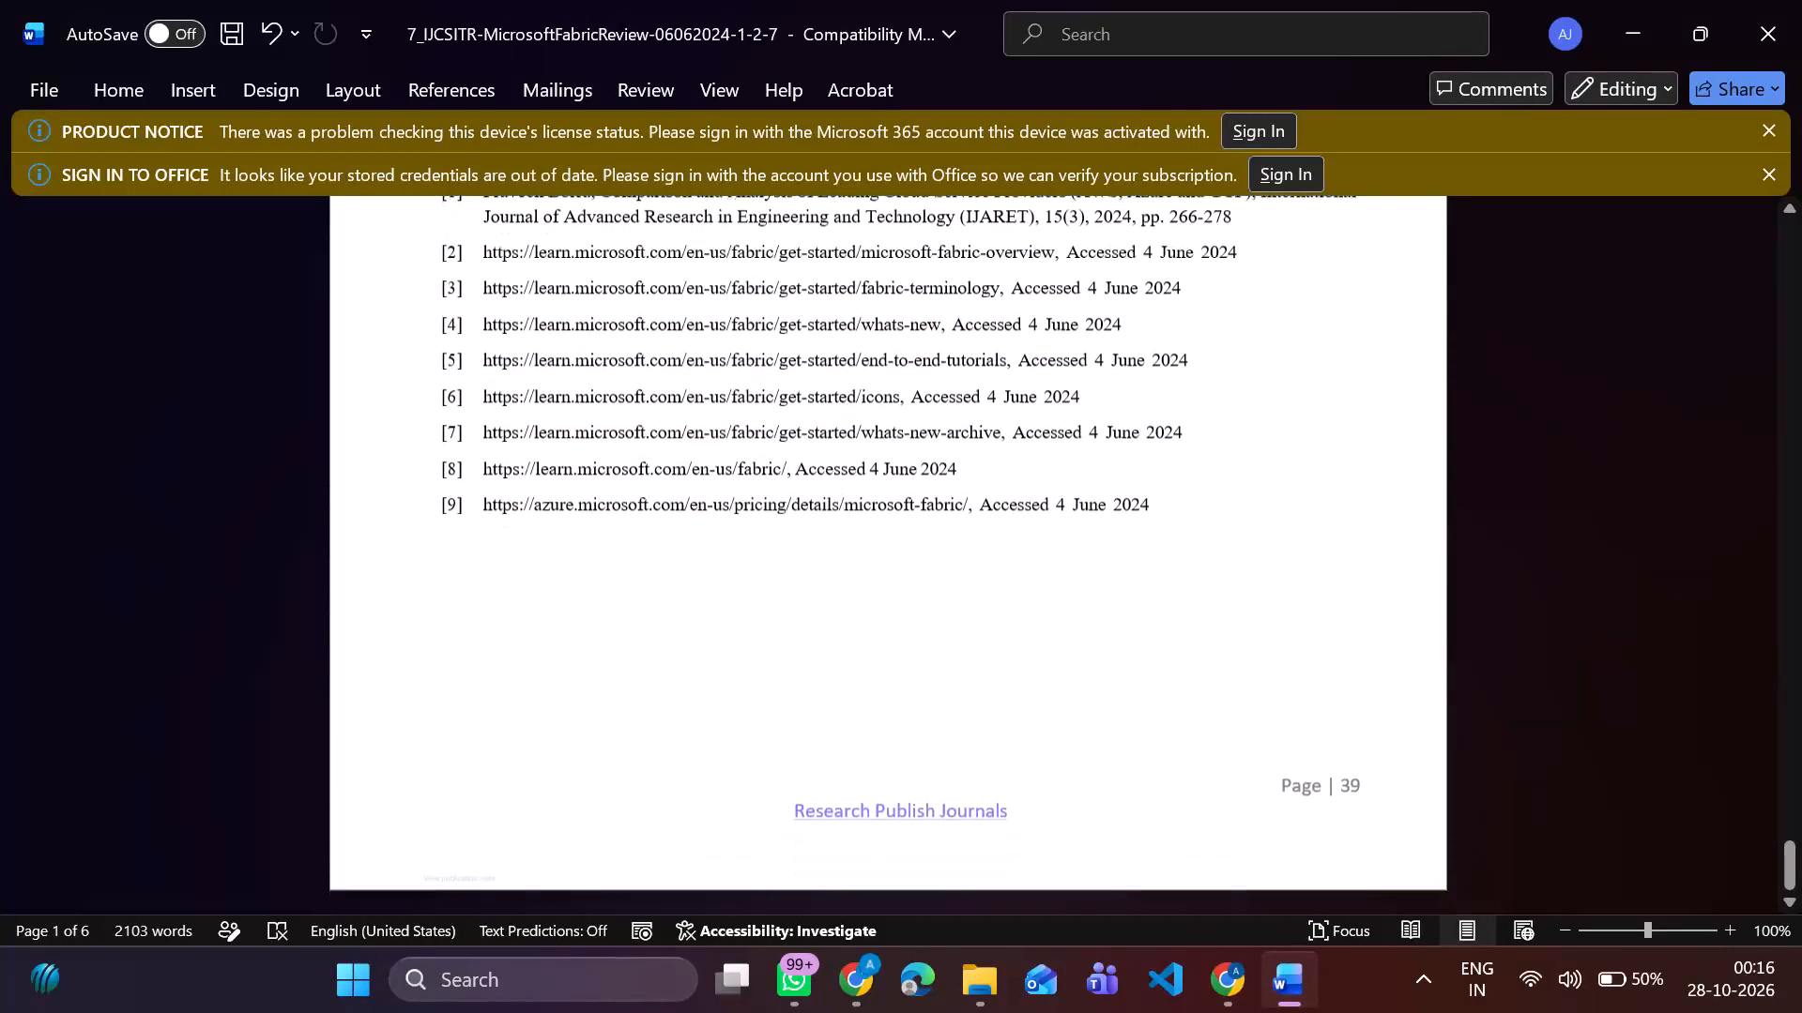
Save the edited document, and save a PDF copy of it named Paper 2 in Downloads.
key(ctrl+s)
click(44, 89)
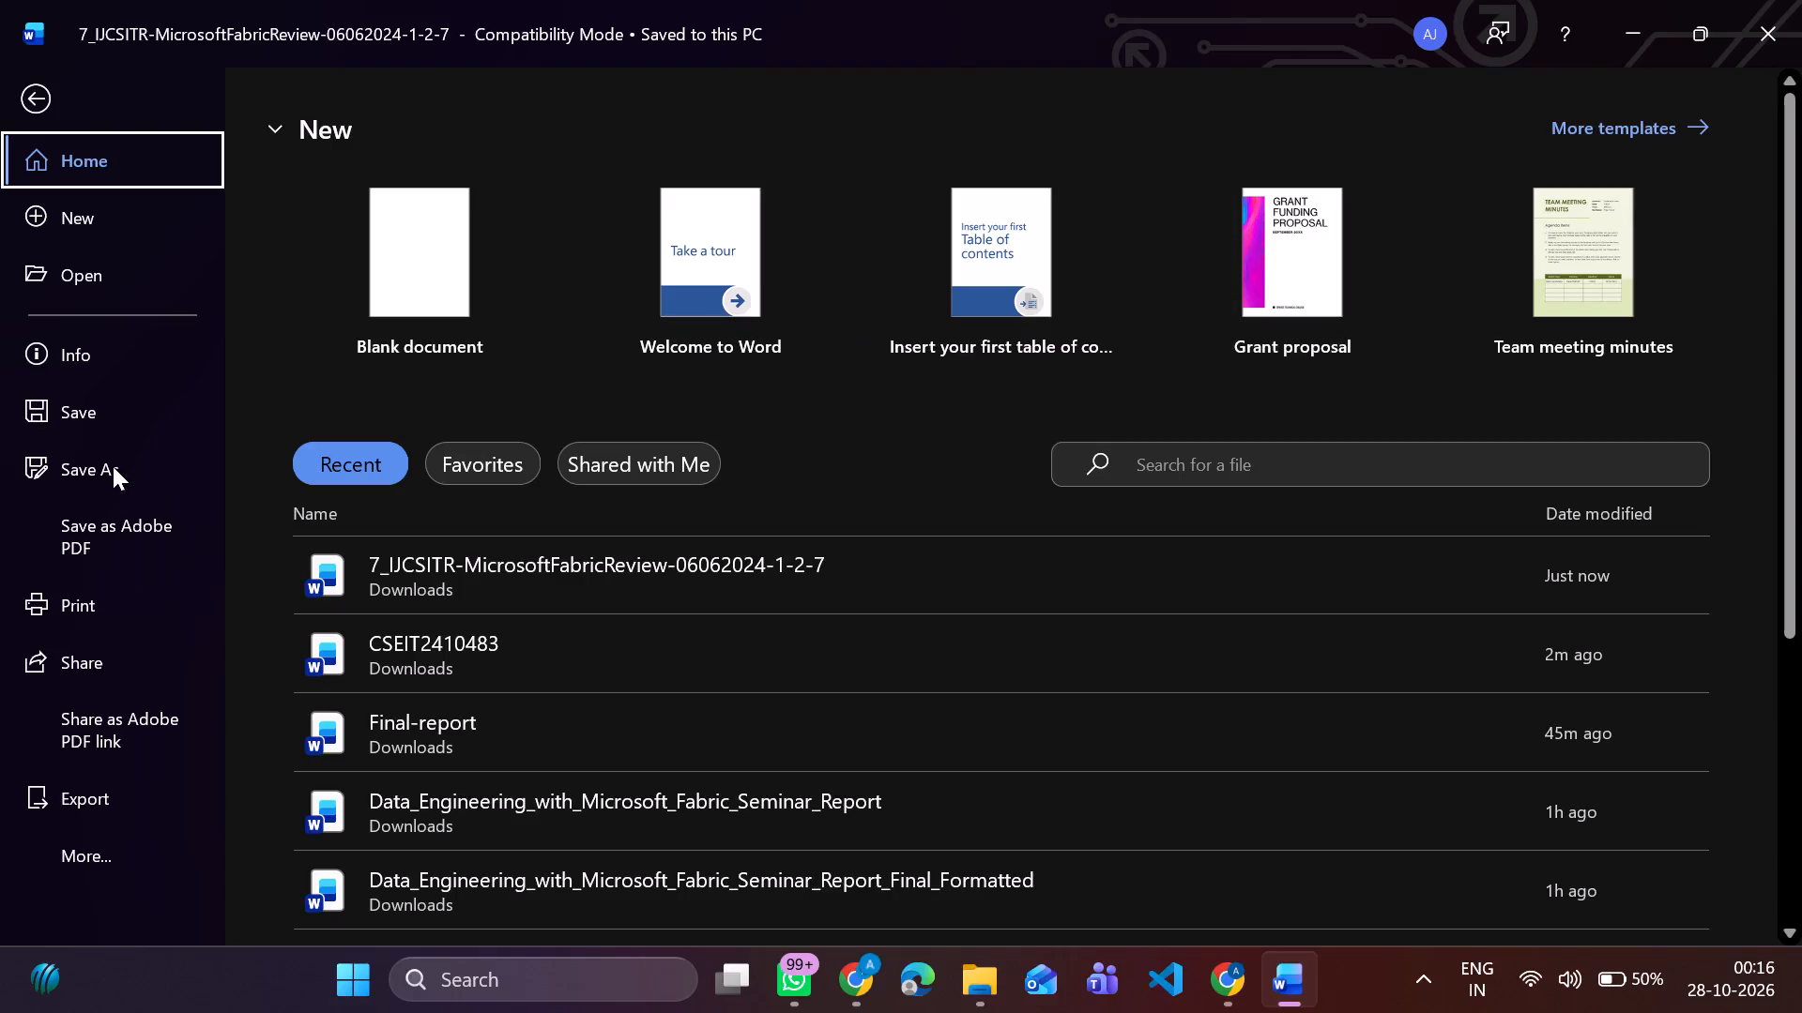
click(113, 466)
click(1253, 212)
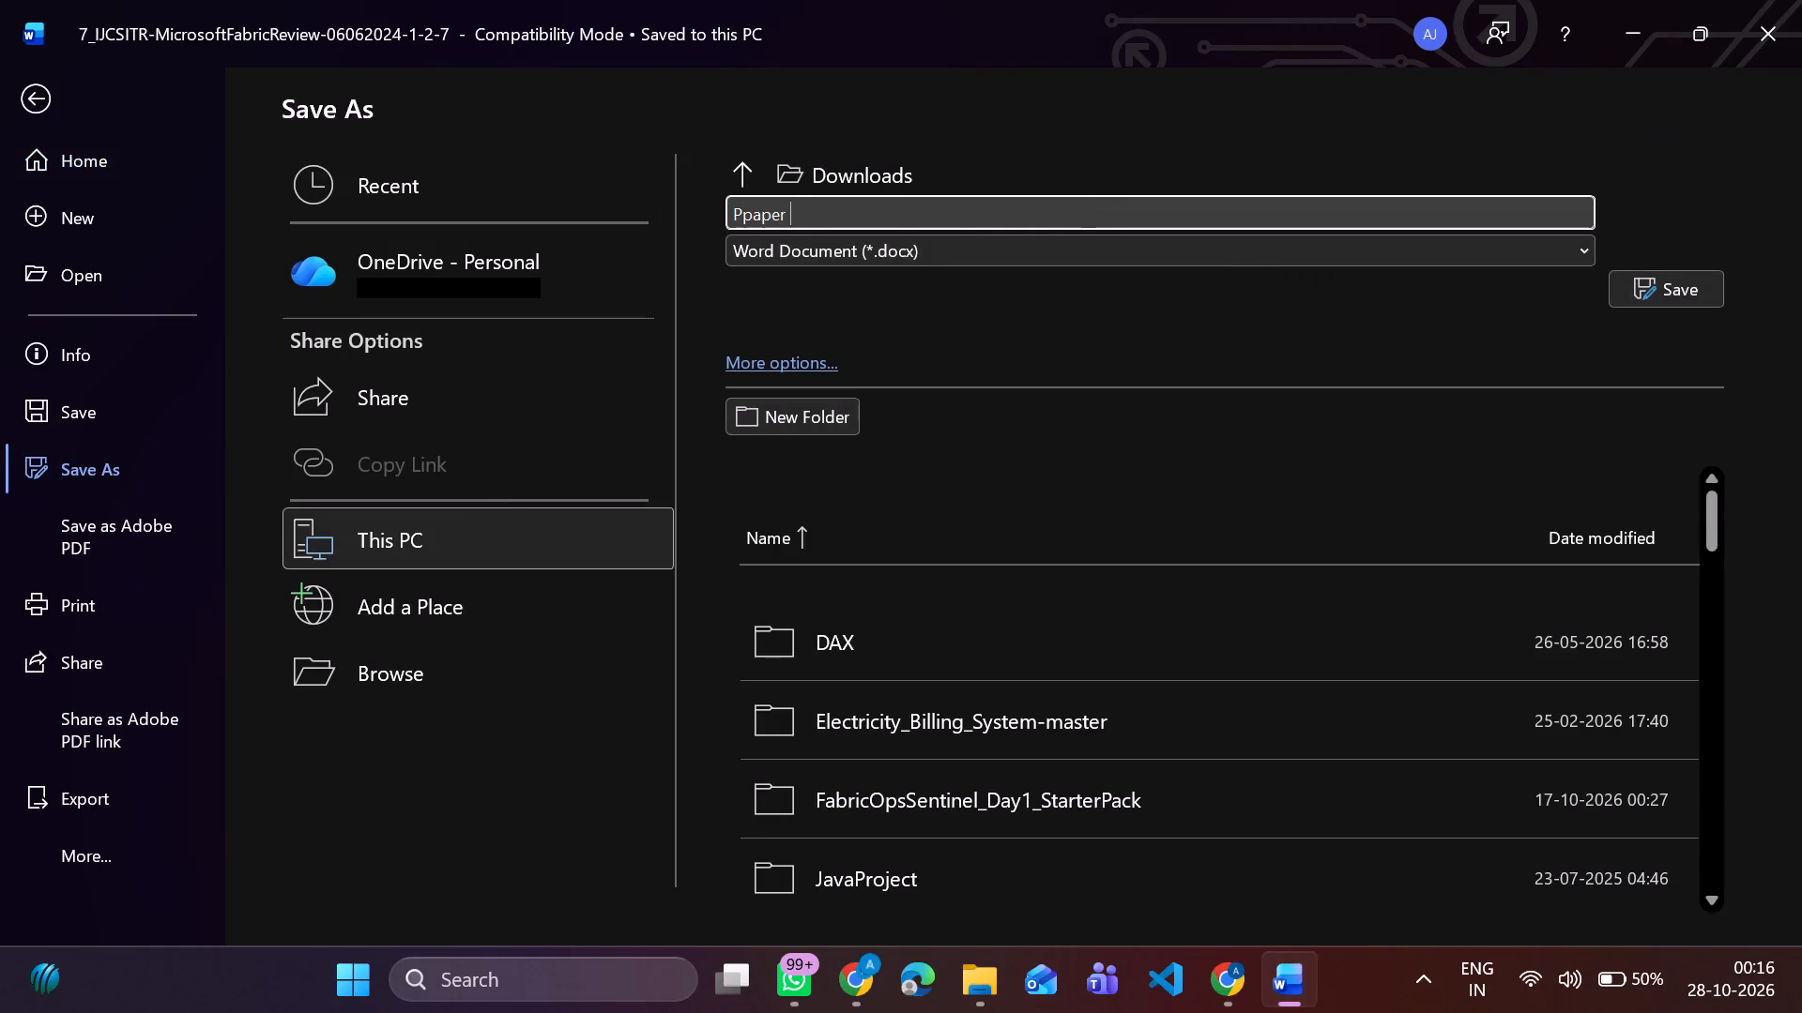
key(Left)
key(Left)
key(Left)
key(Left)
key(Left)
key(Left)
key(Left)
key(Right)
key(BackSpace)
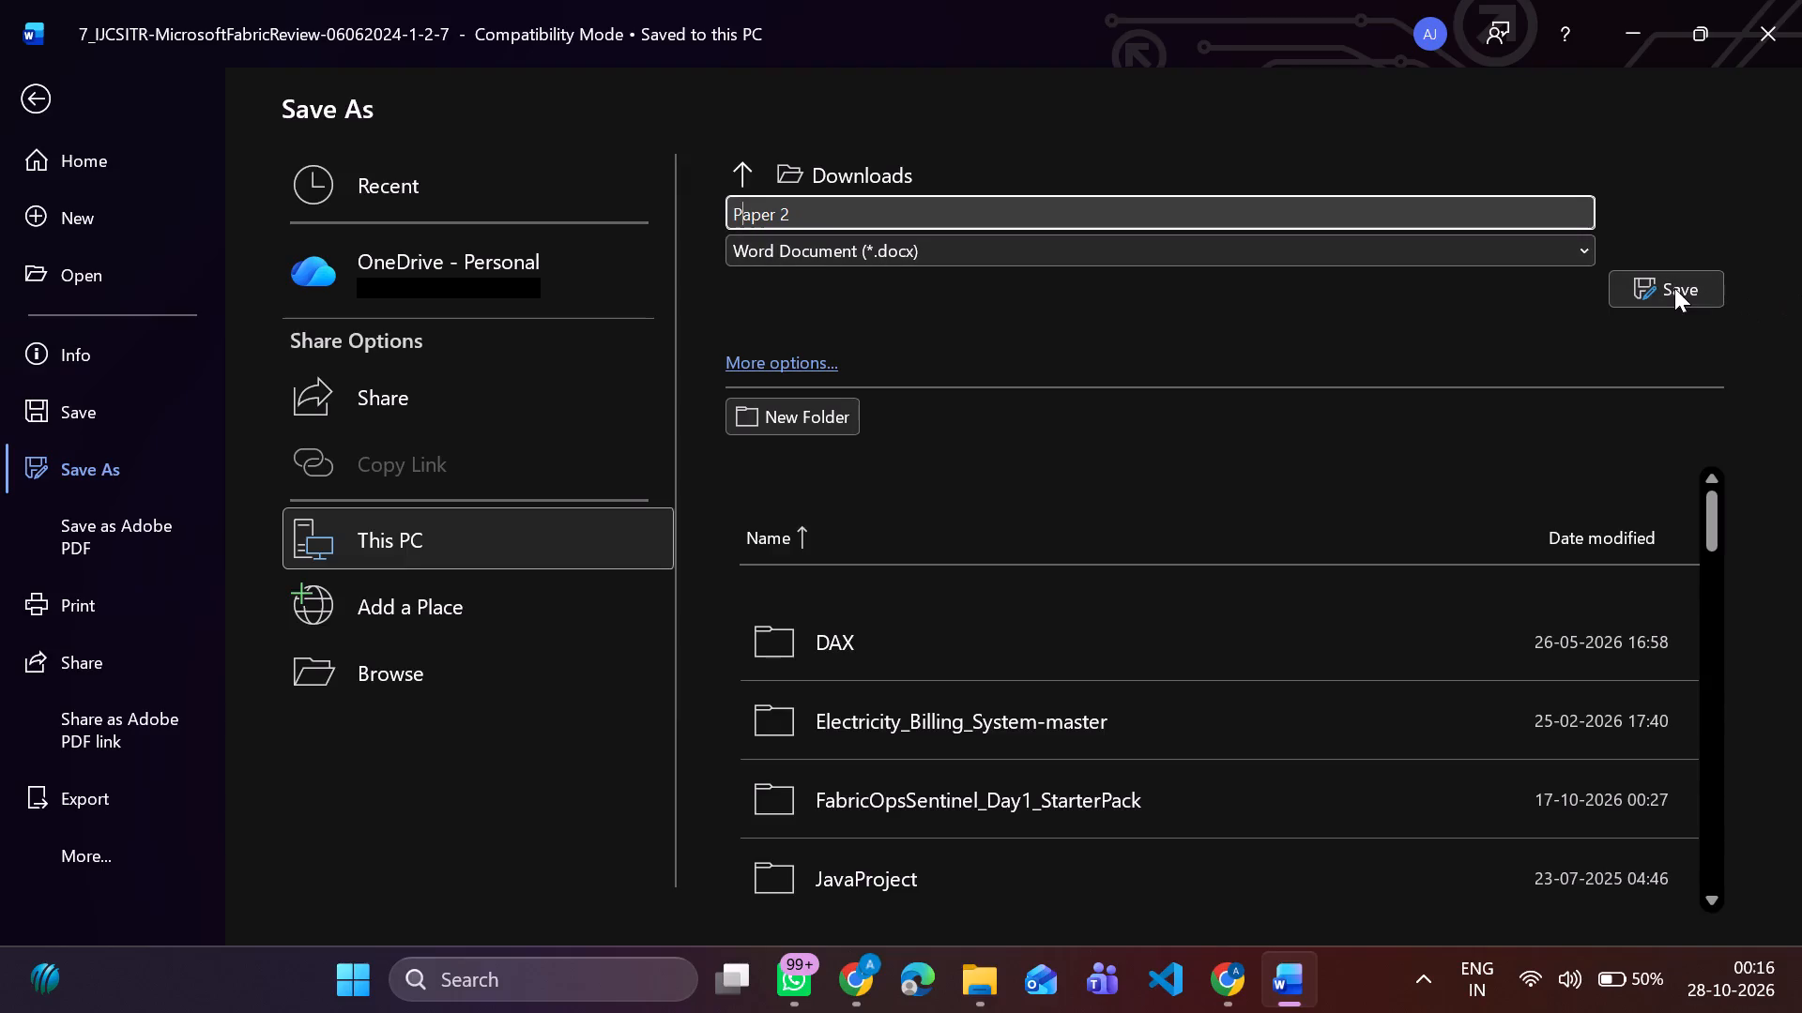
click(1420, 242)
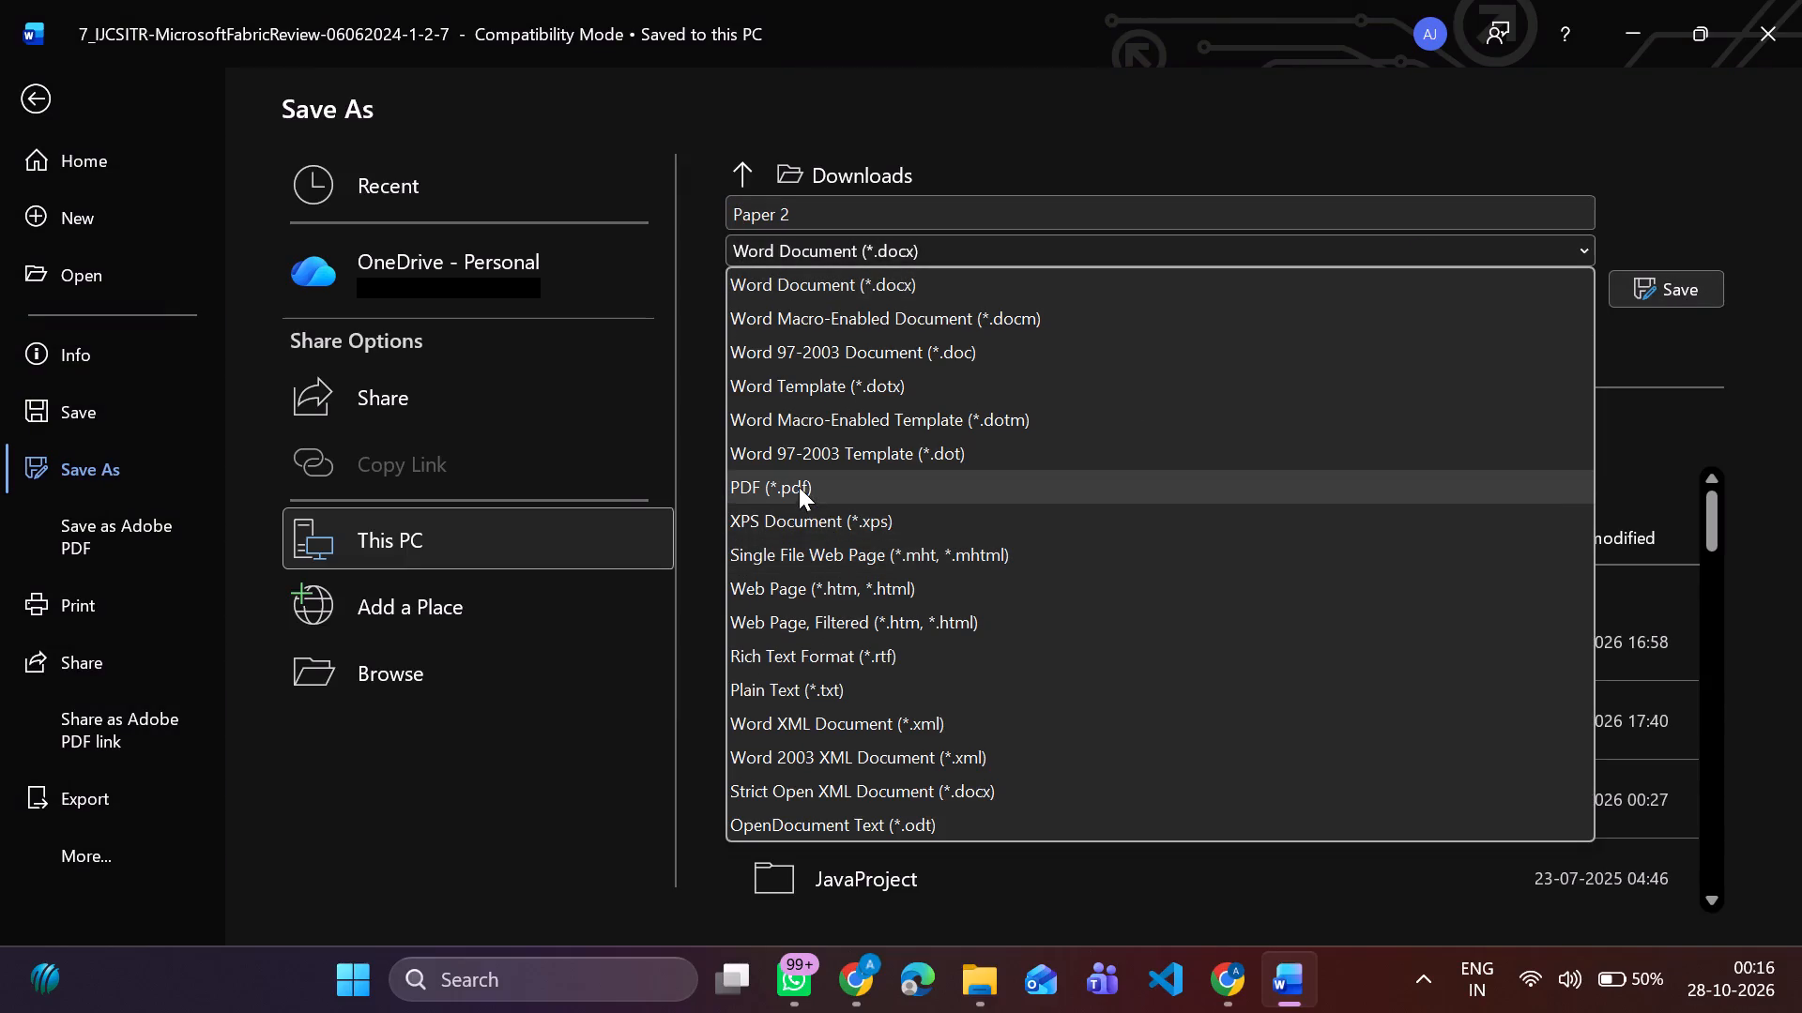
click(799, 487)
click(1662, 284)
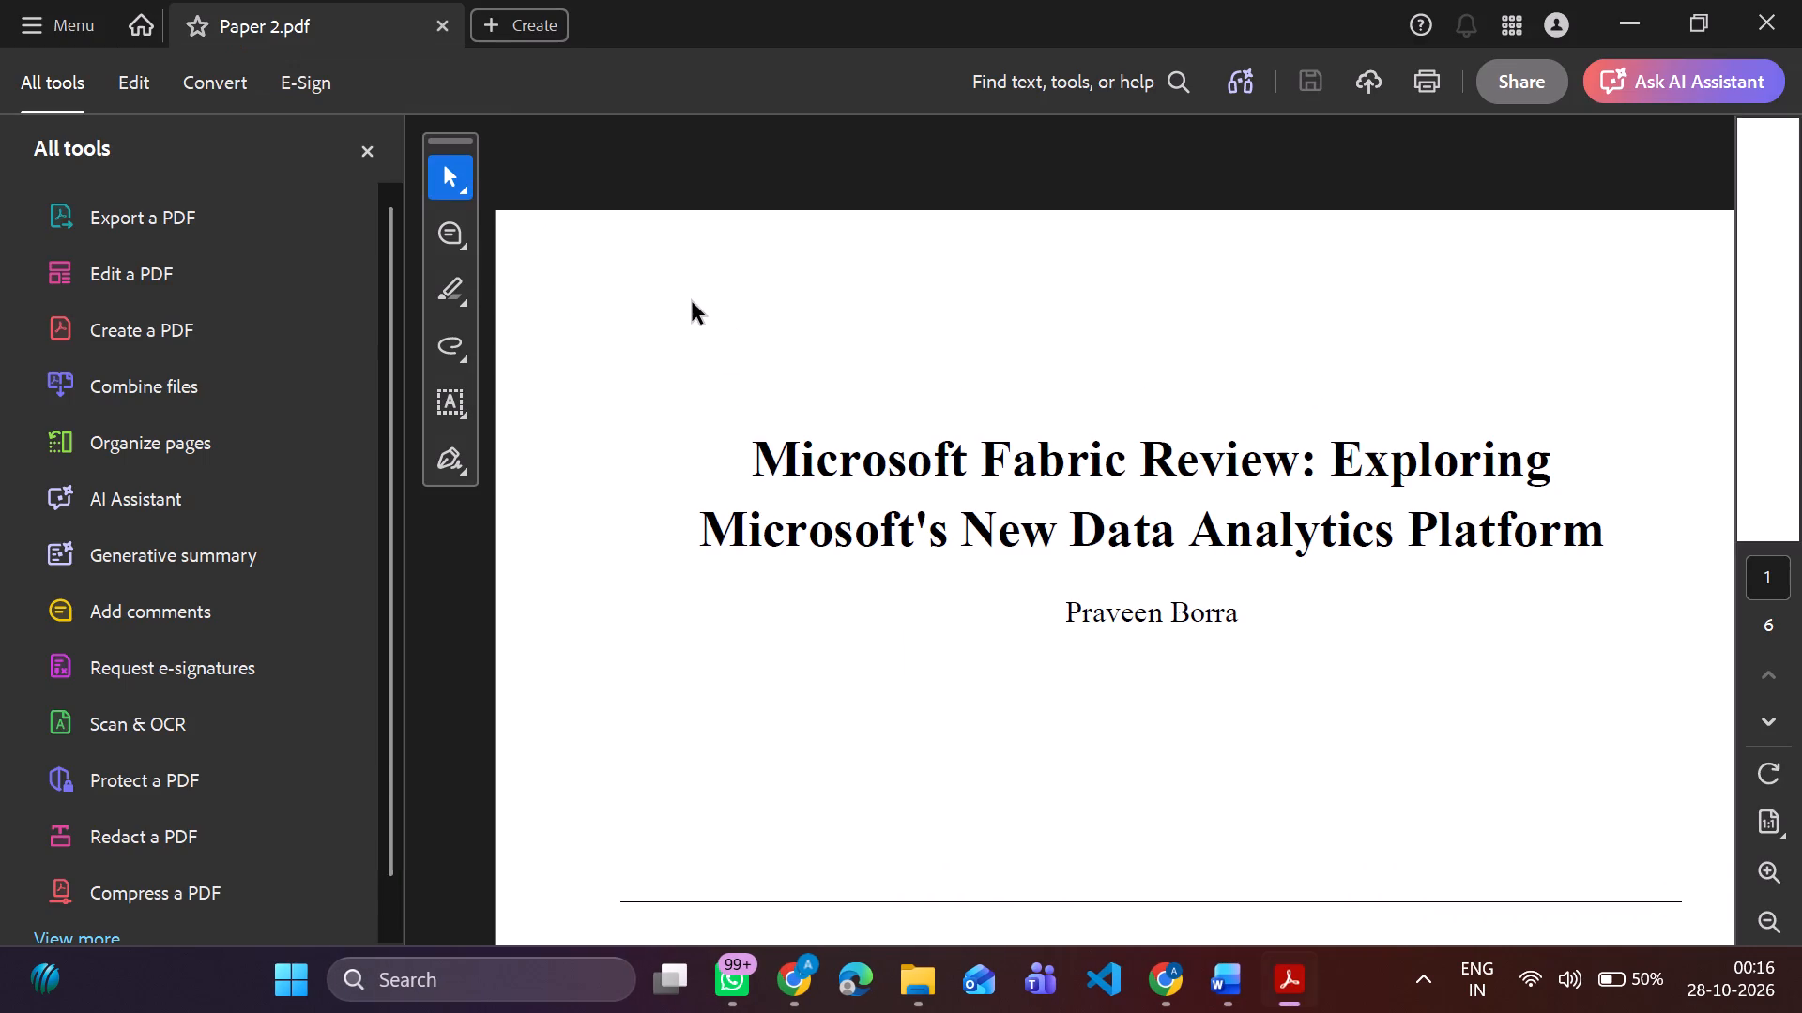
Close the Paper 2 PDF in Acrobat and the converted review document in Word.
click(1801, 0)
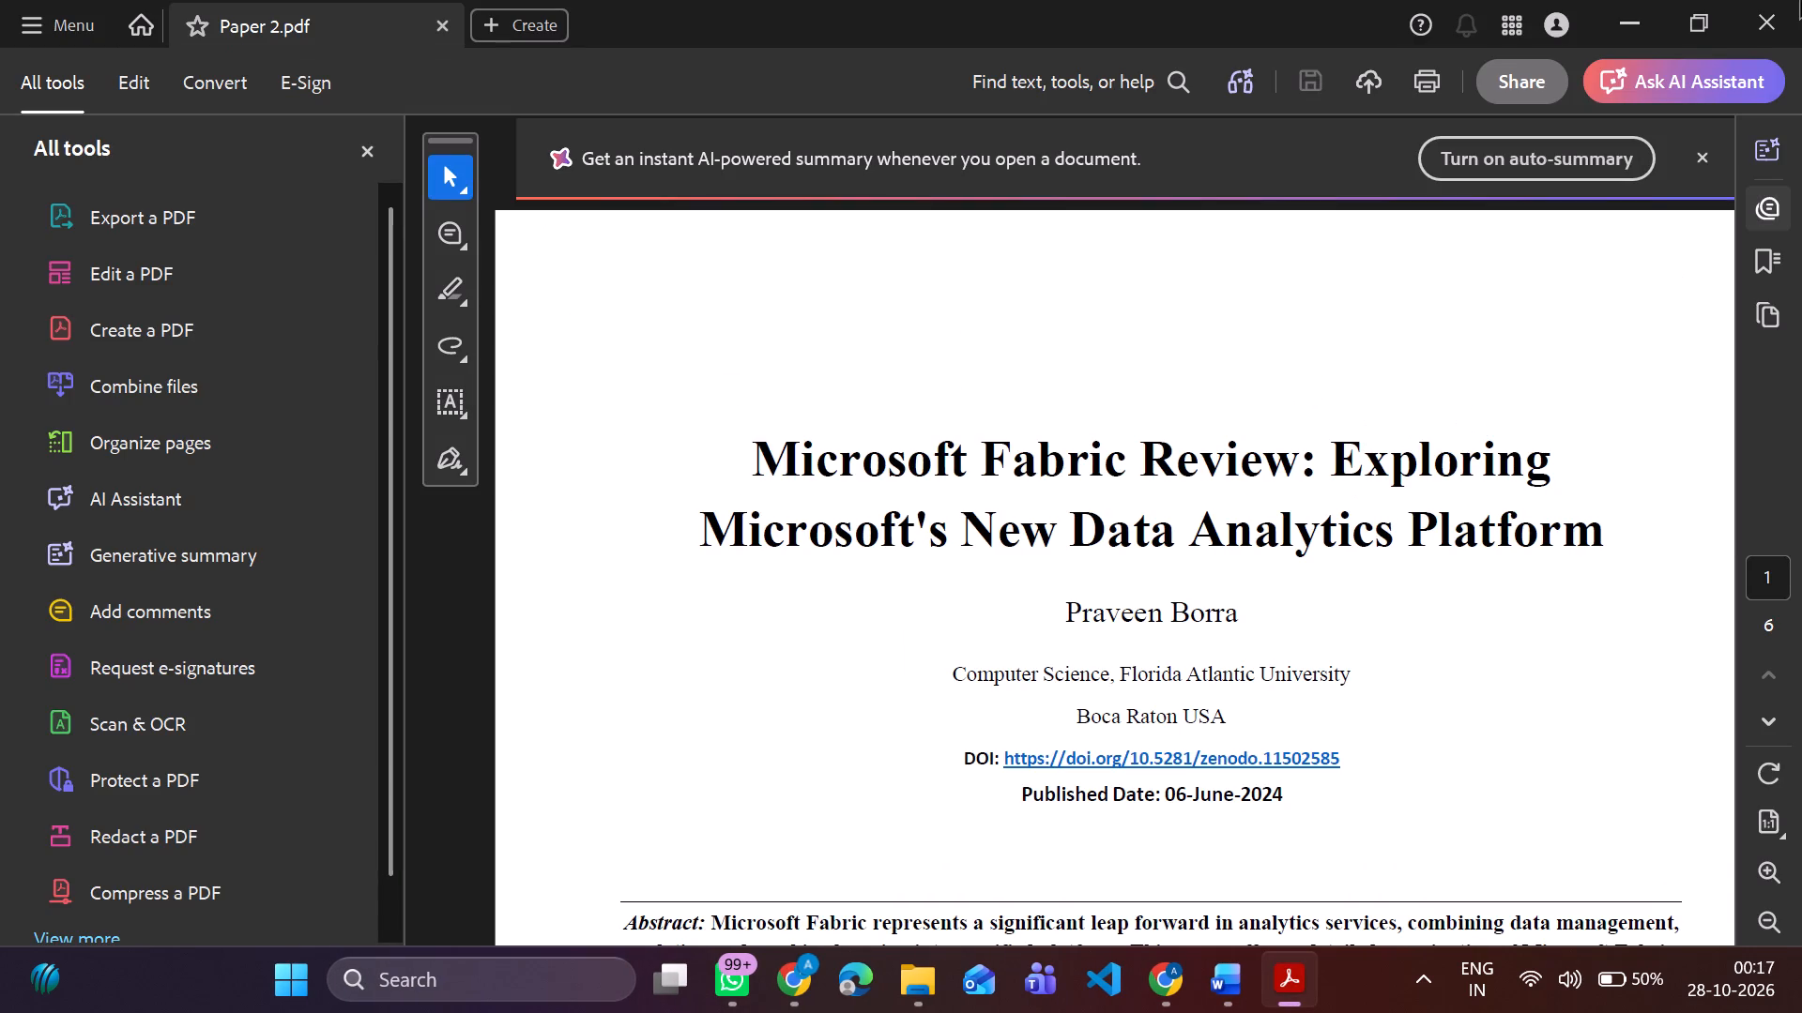
click(1783, 15)
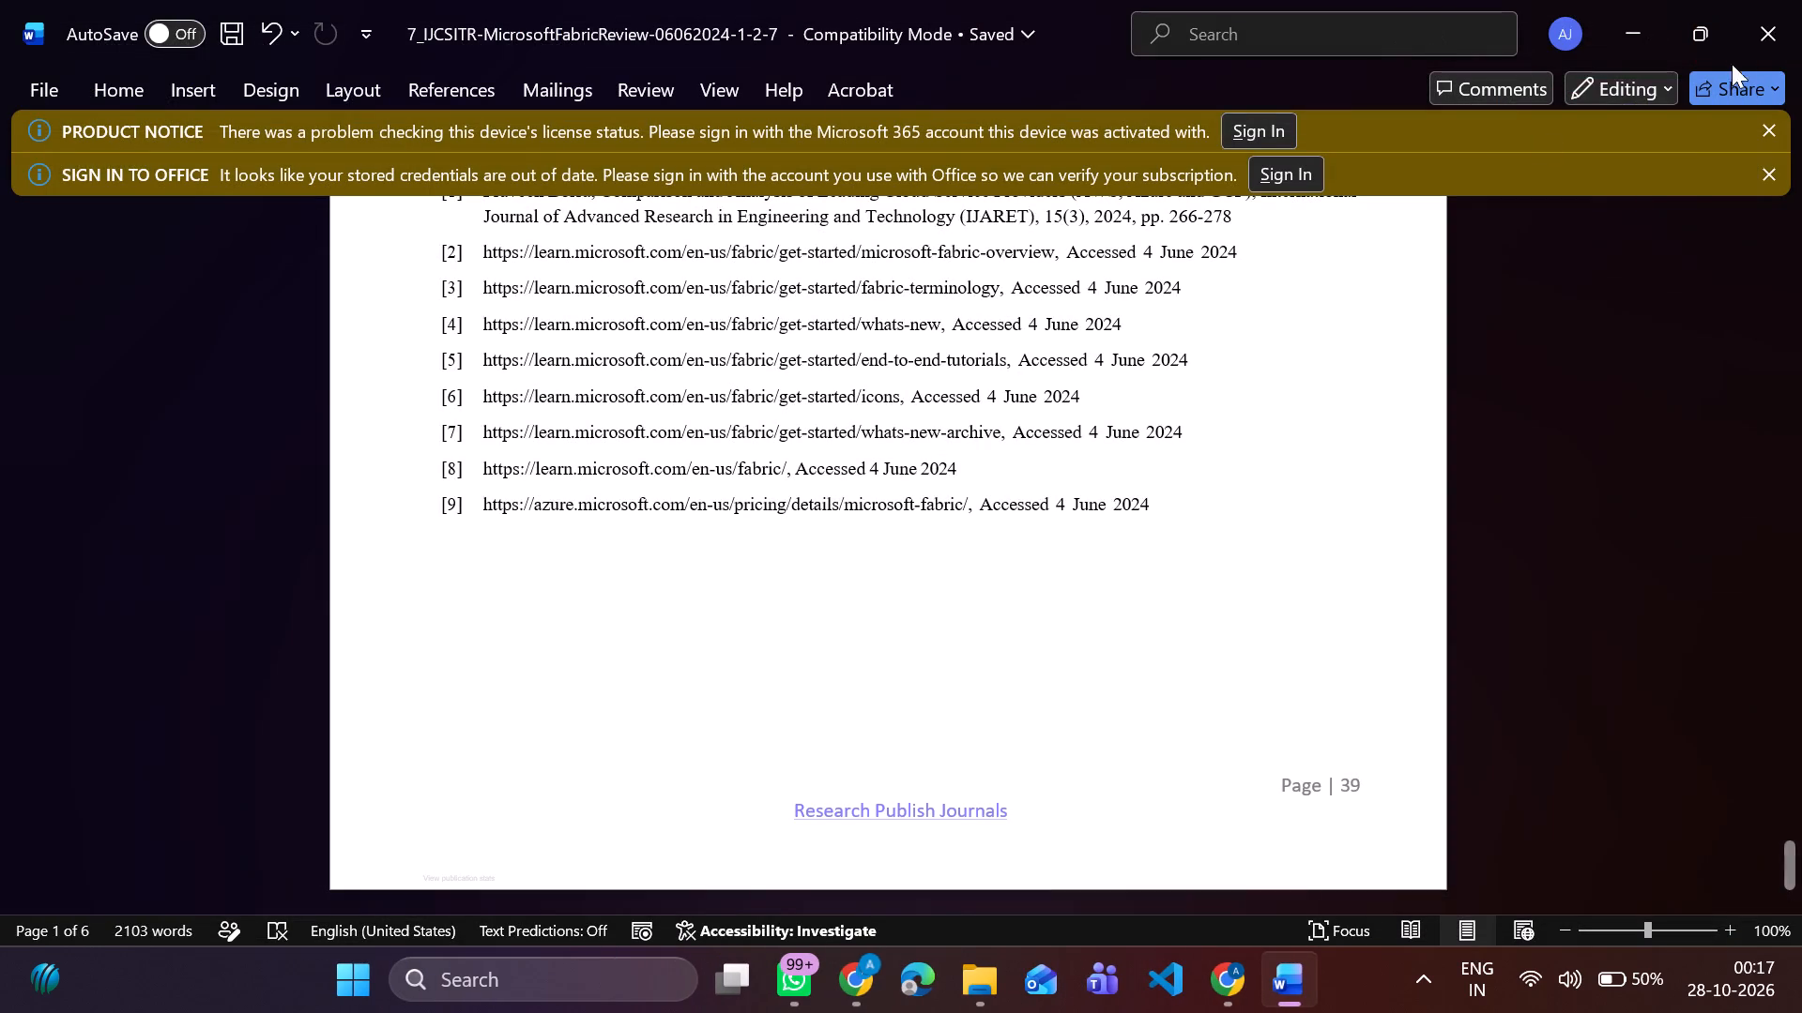
click(1801, 0)
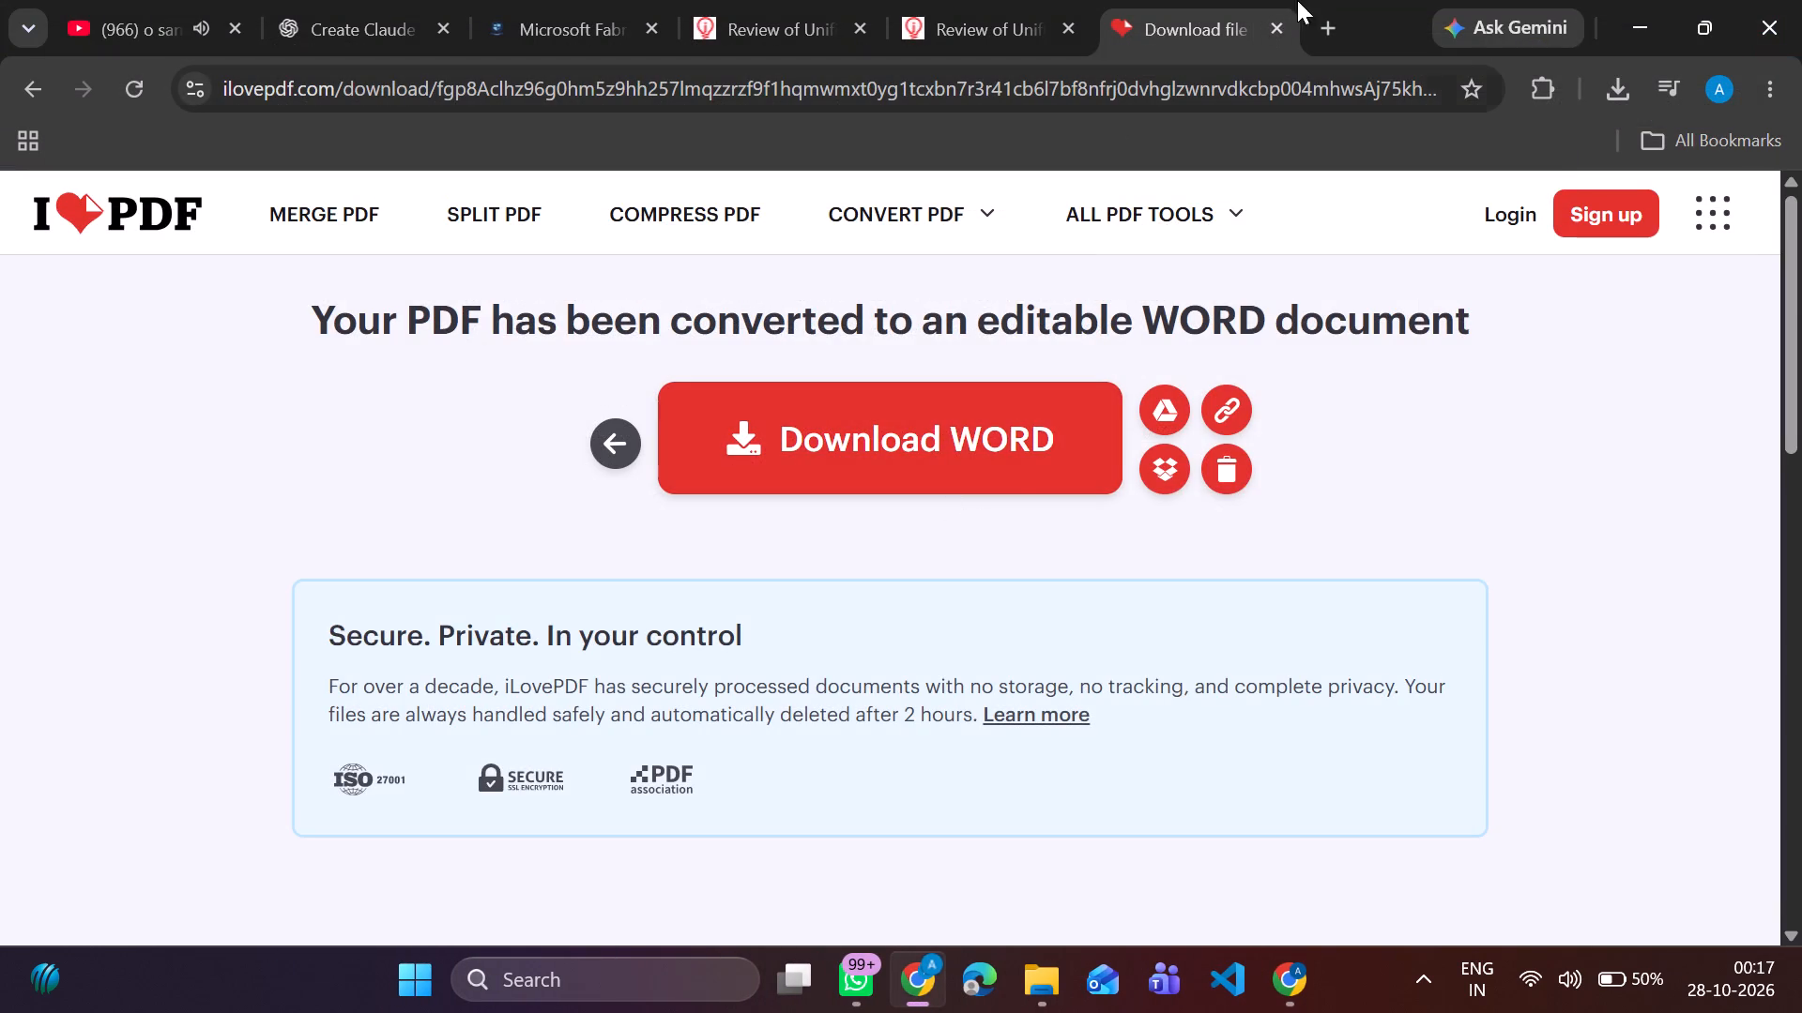
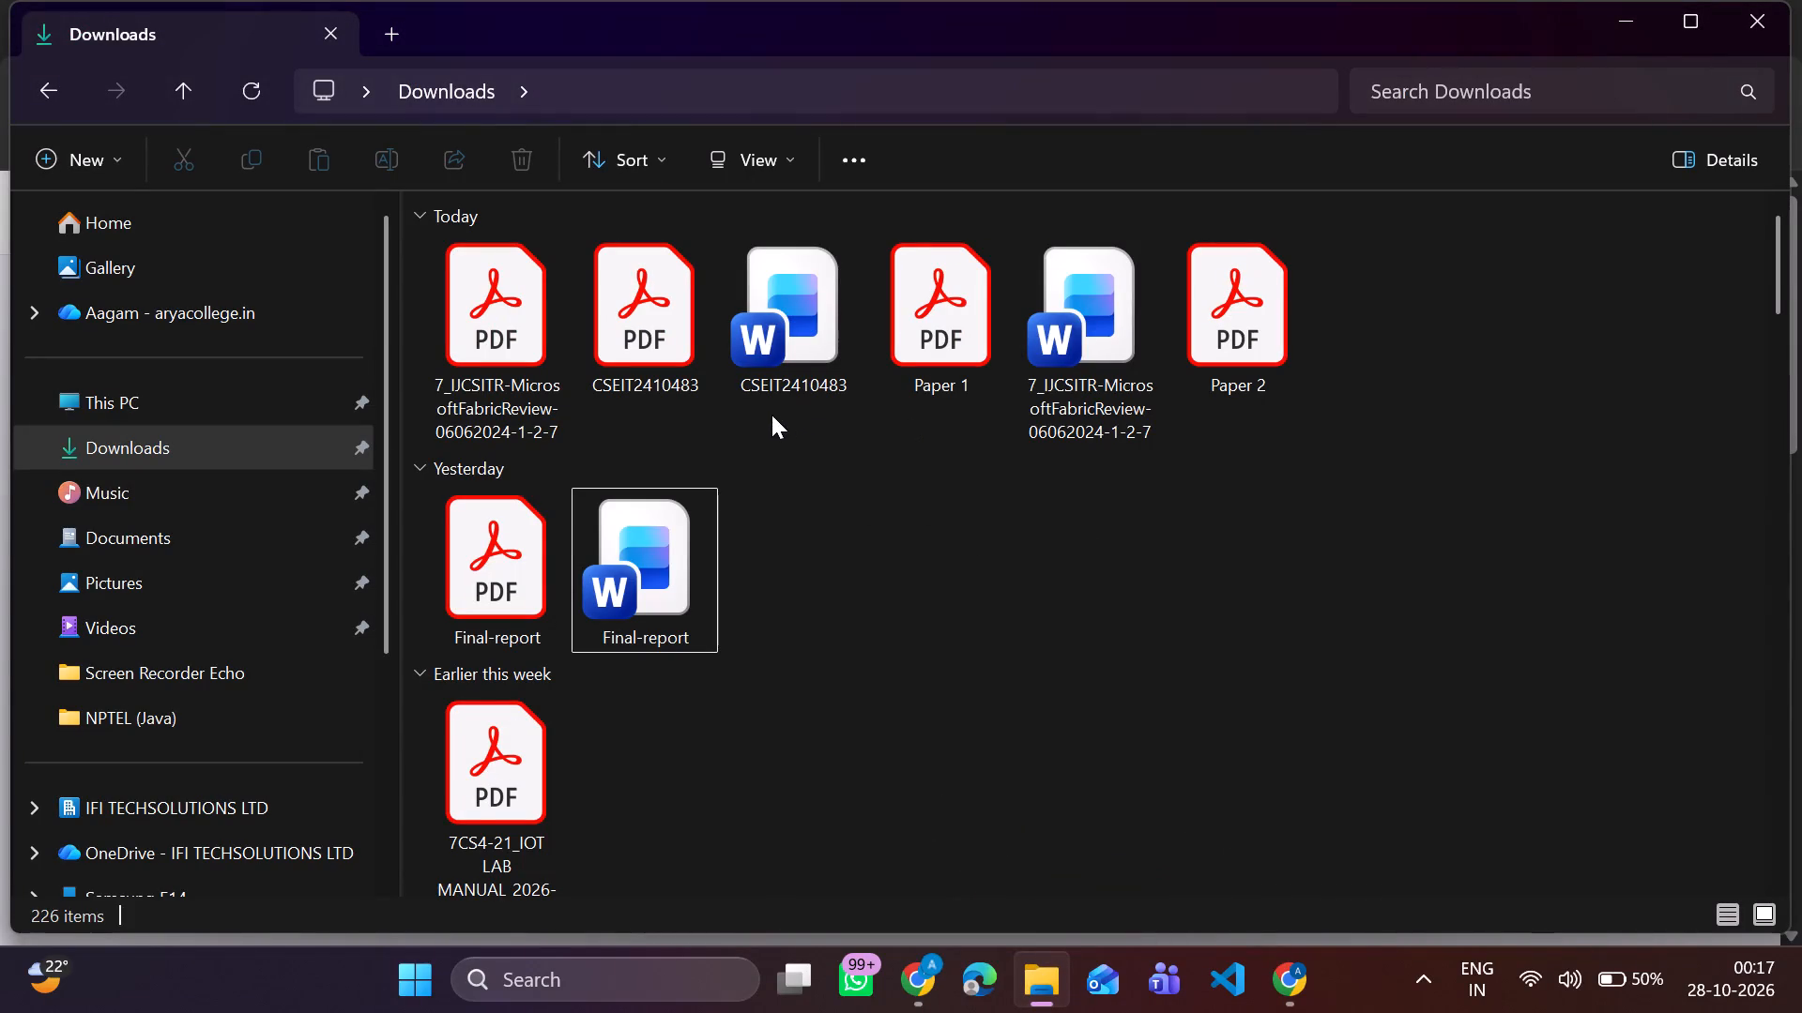
click(808, 347)
key(Delete)
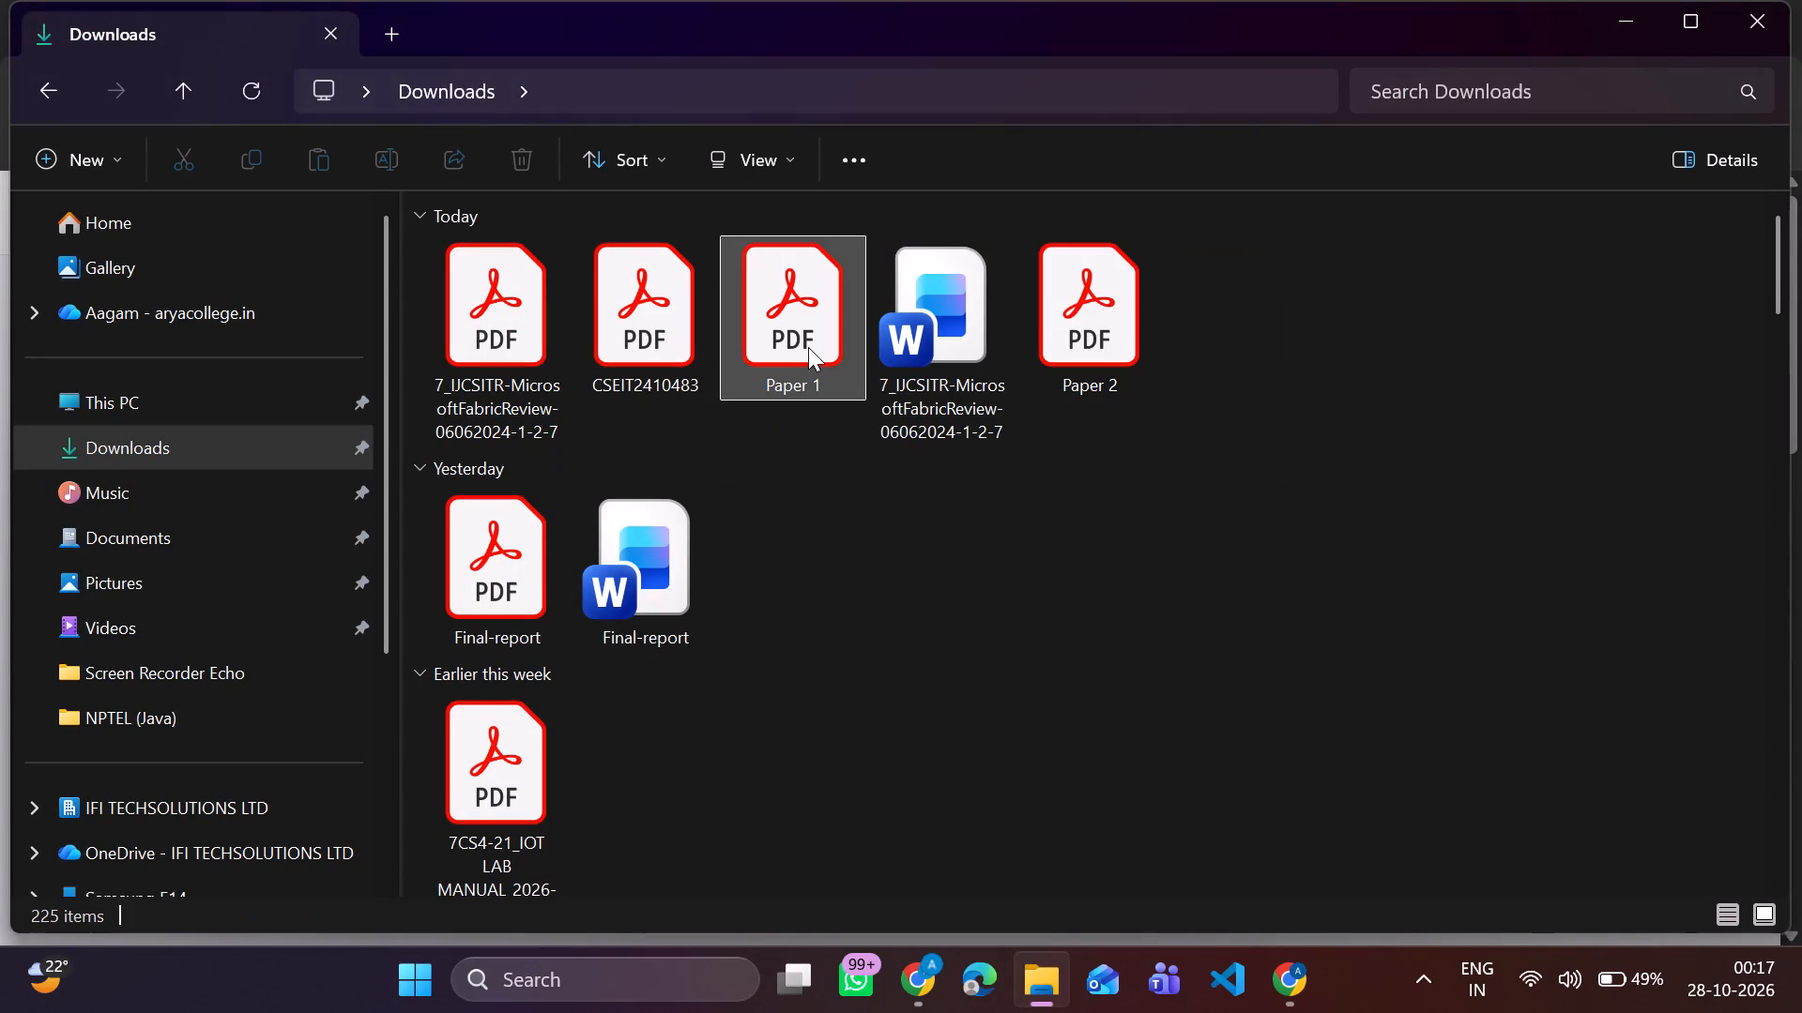
click(907, 360)
key(Delete)
click(635, 357)
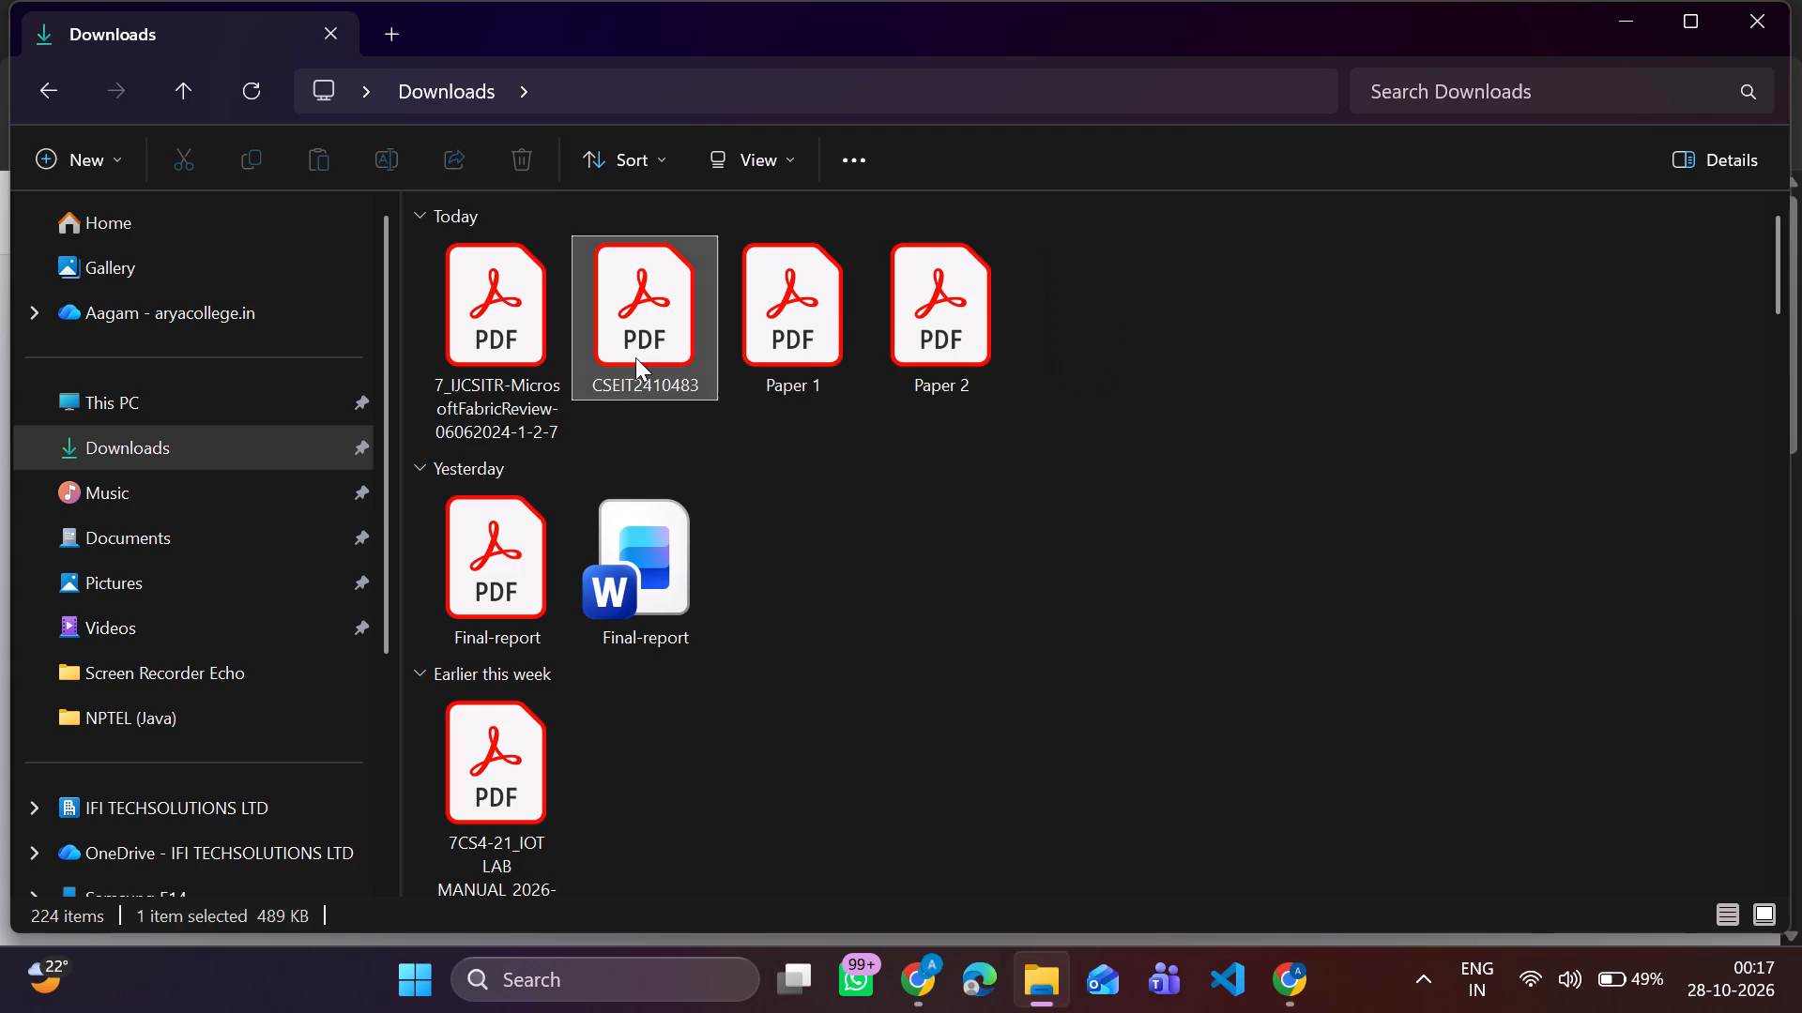
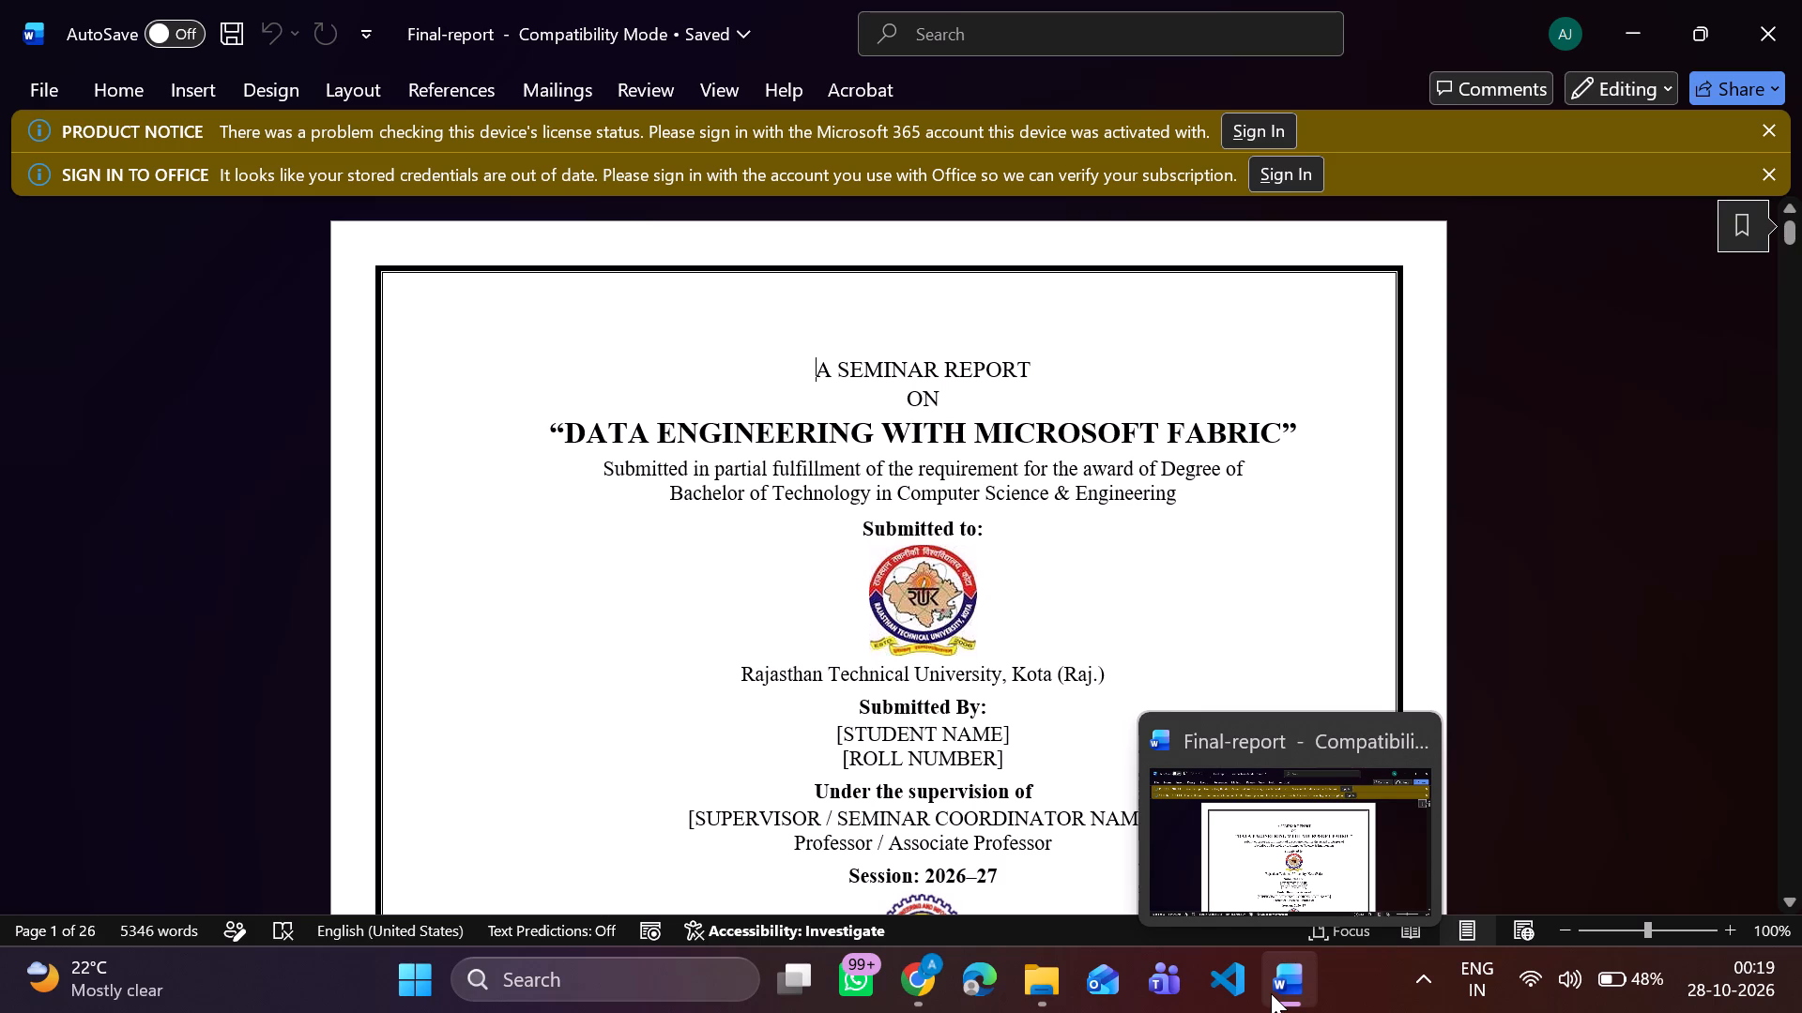
scroll(1271, 993, down, 3)
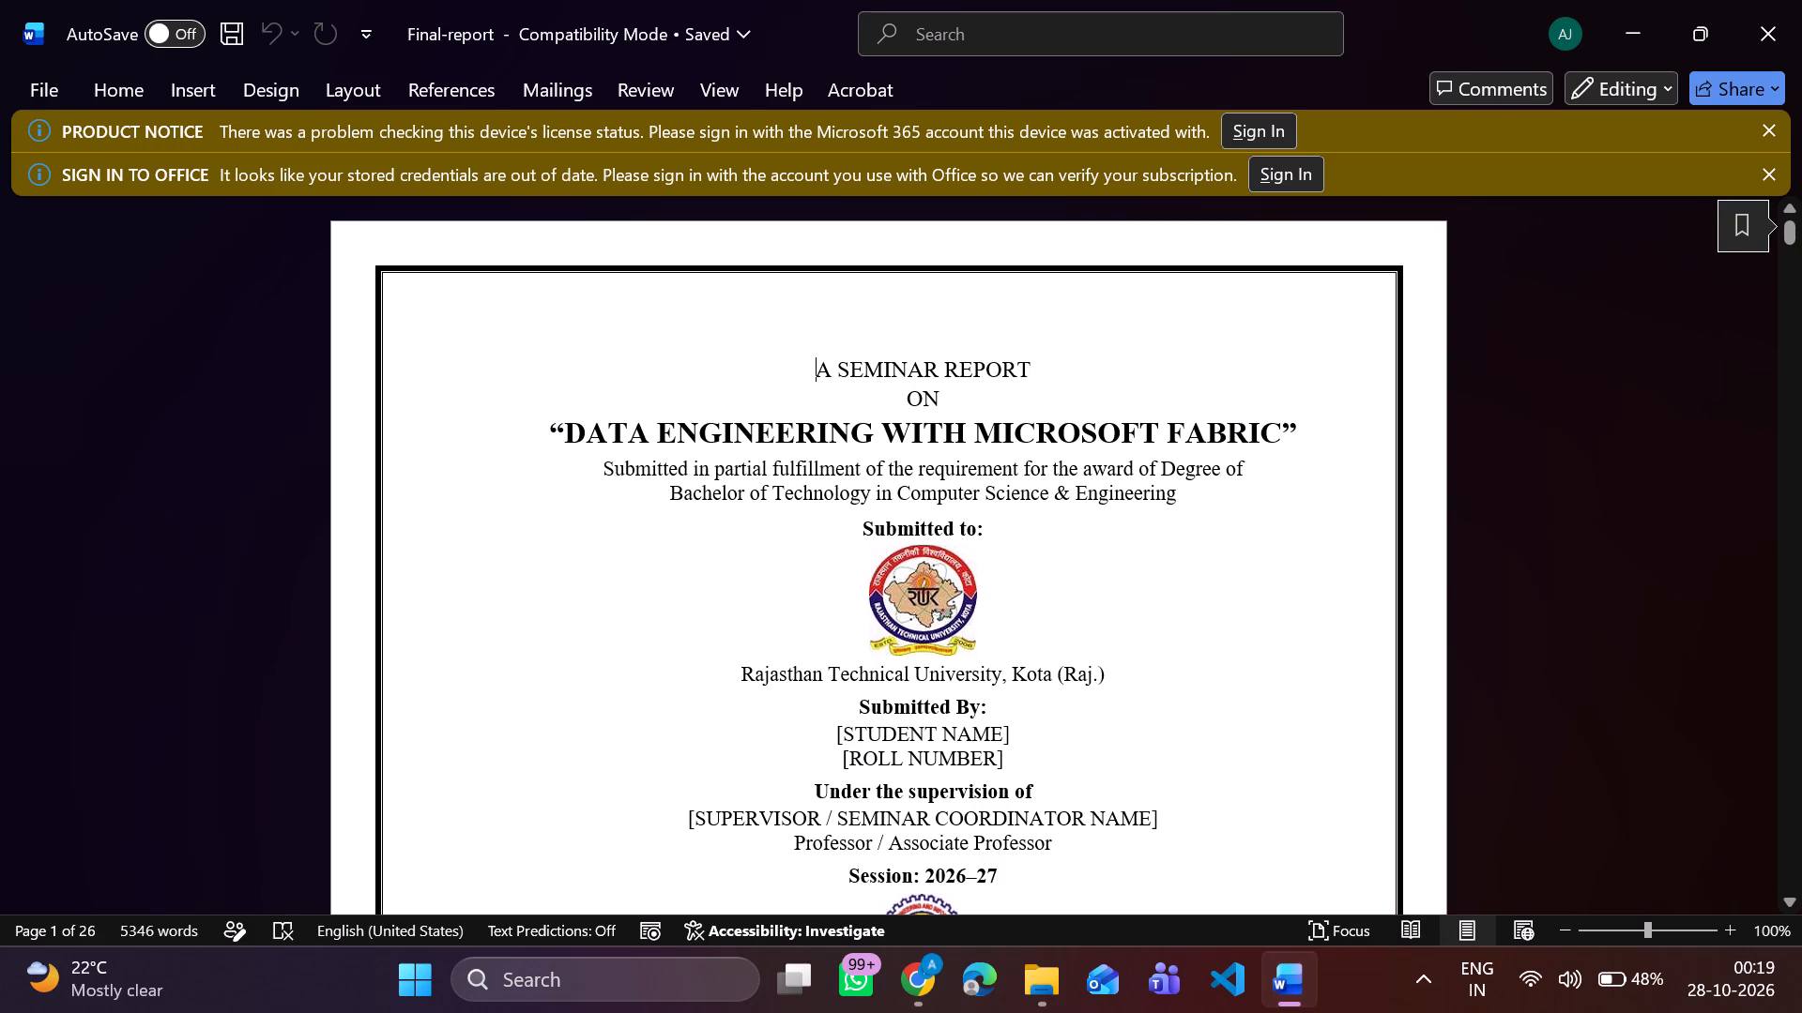
click(1764, 169)
click(1777, 134)
Delete the entire cover page content of the seminar report, from "A SEMINAR REPORT" down to the college address line, including both logos.
scroll(1147, 537, down, 1)
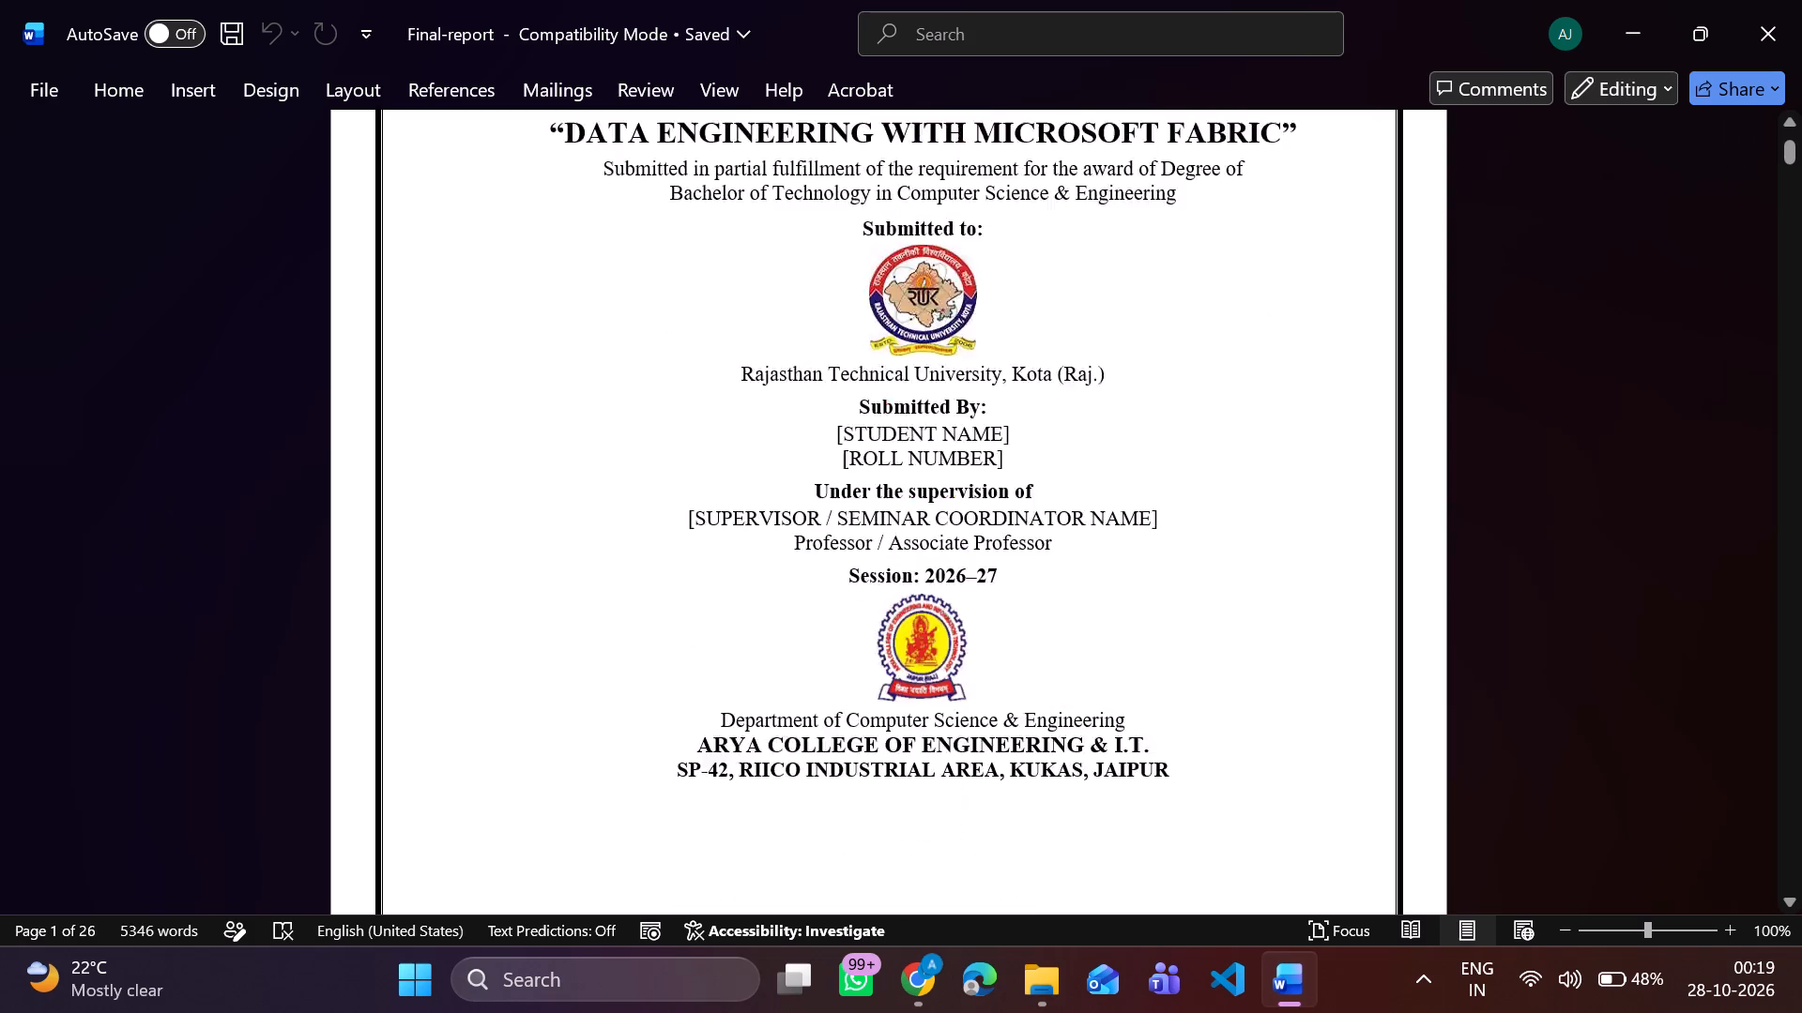
scroll(1147, 537, down, 1)
drag(1203, 535, 695, 236)
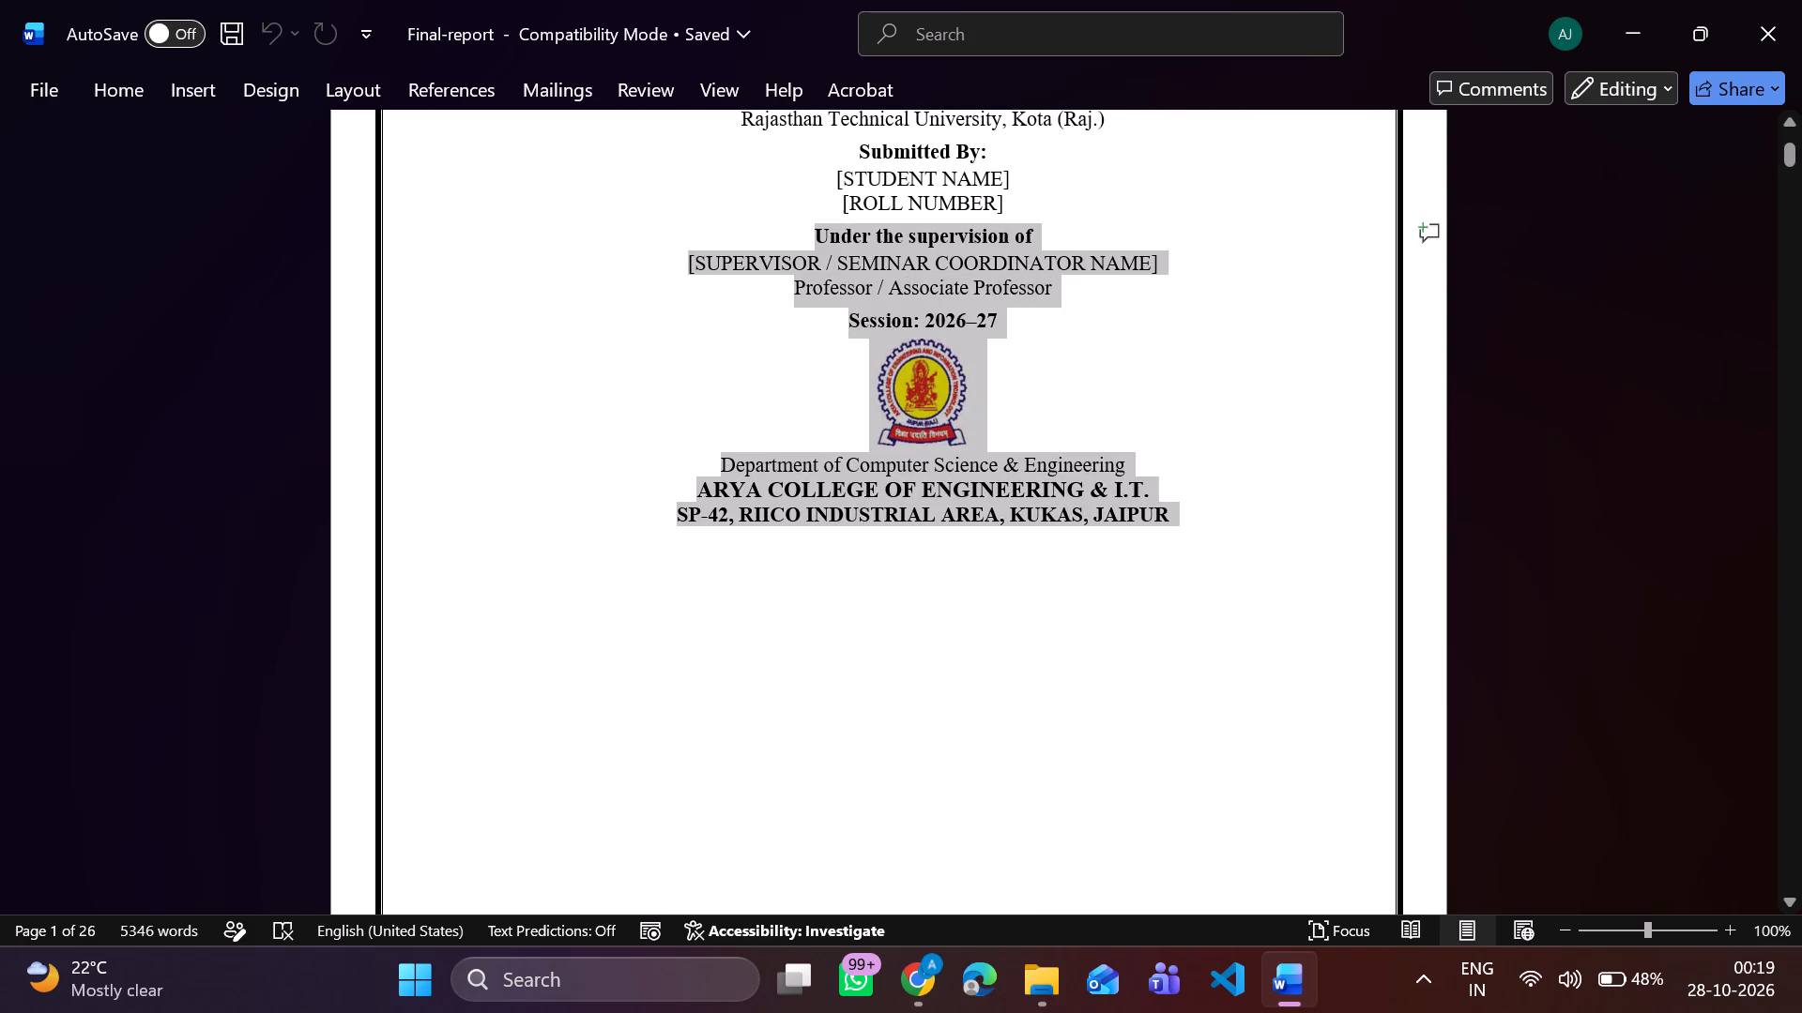
drag(695, 236, 649, 280)
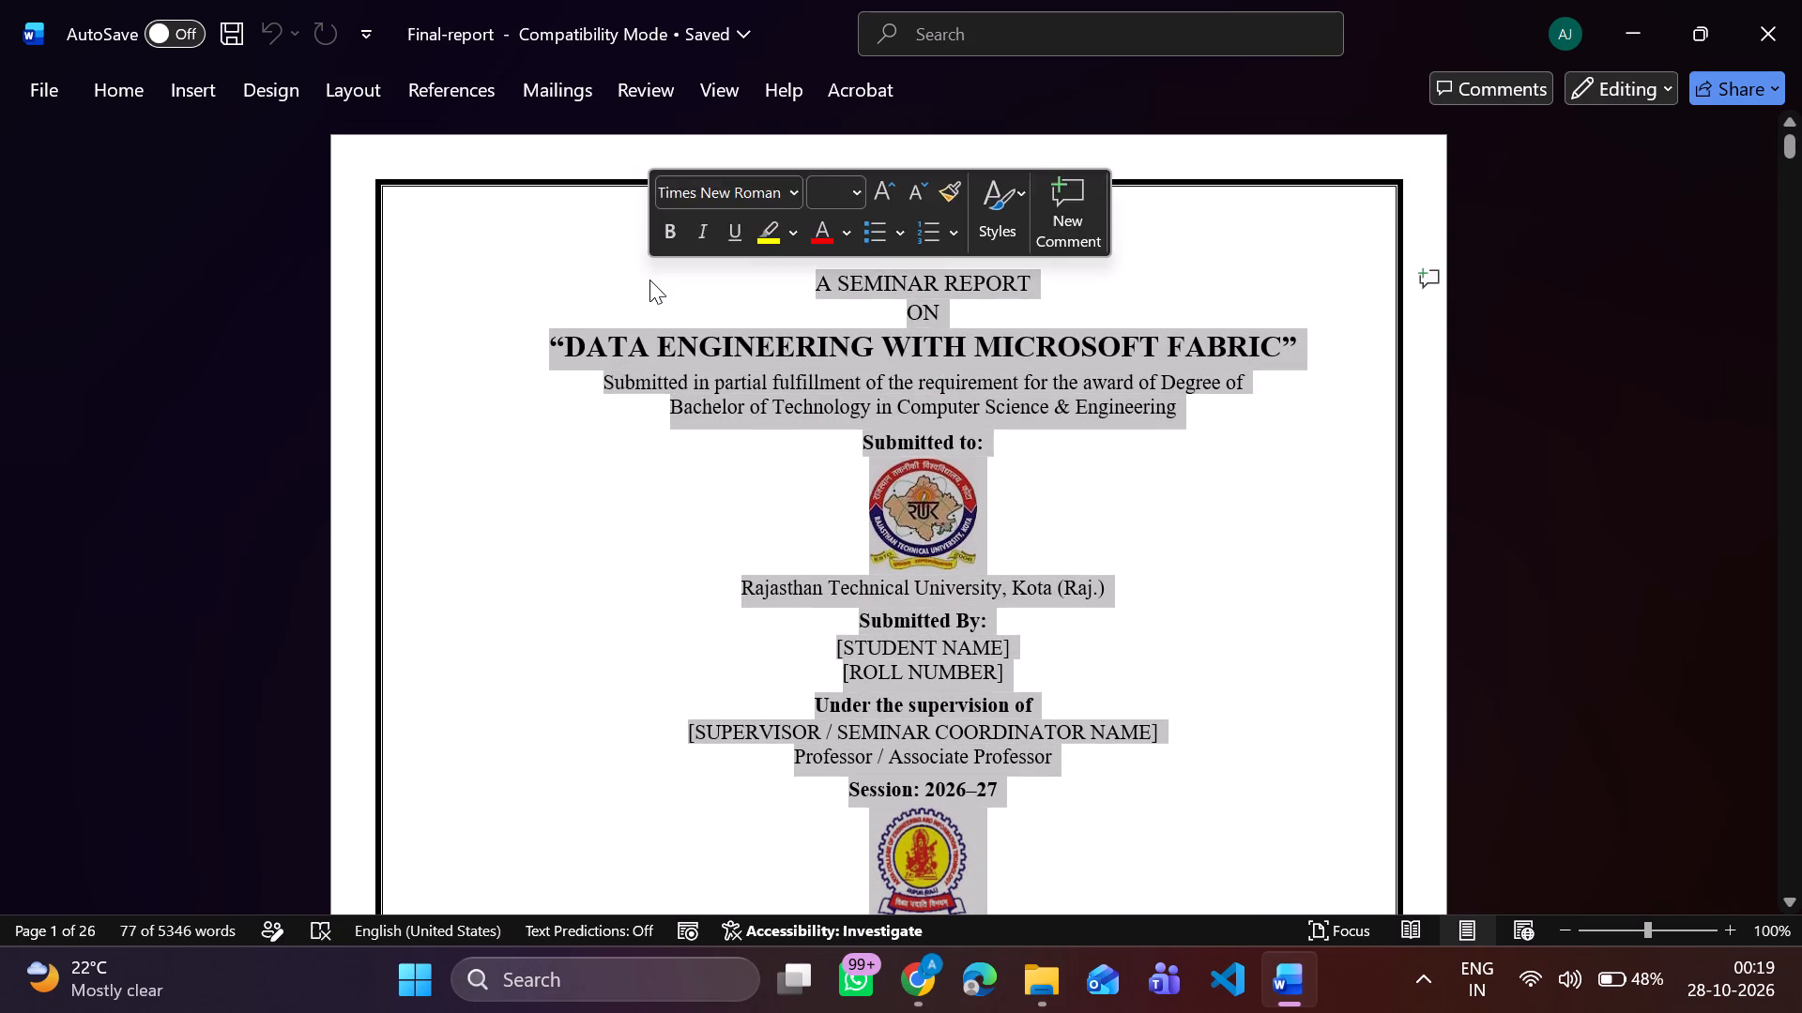
key(BackSpace)
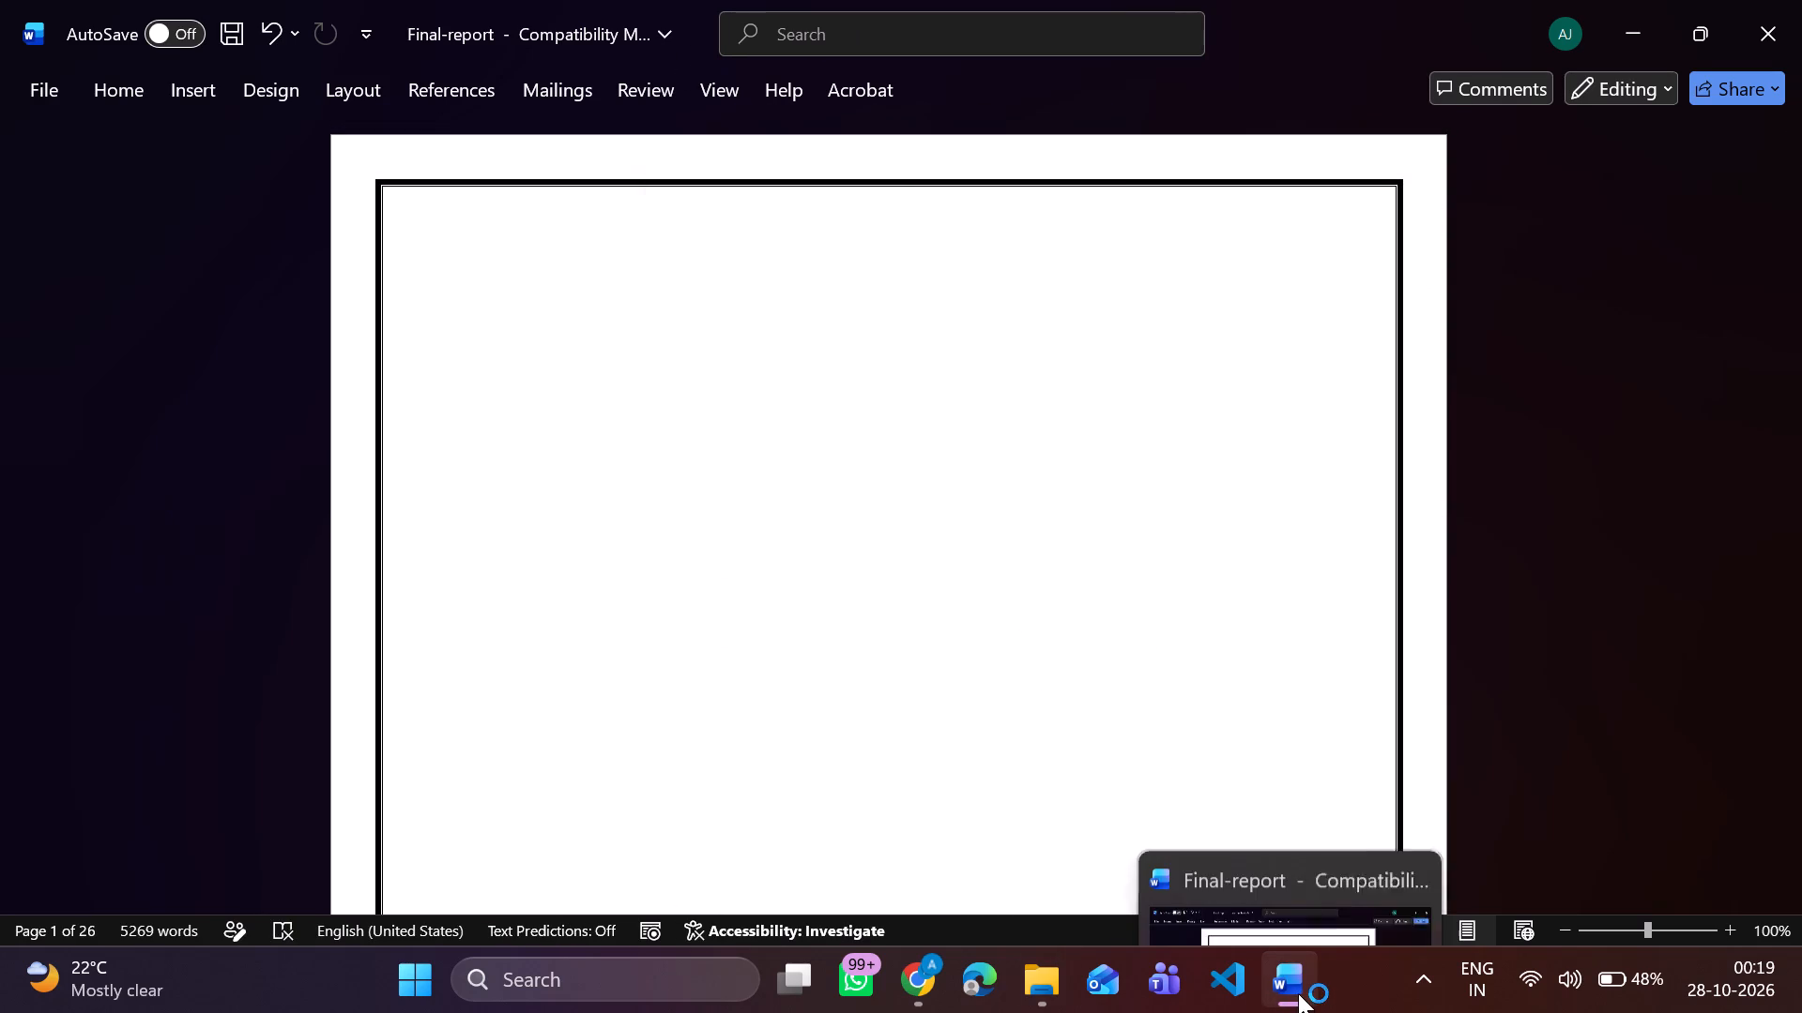
Switch back to the Downloads folder and look through its older files below Final-report.
click(1036, 992)
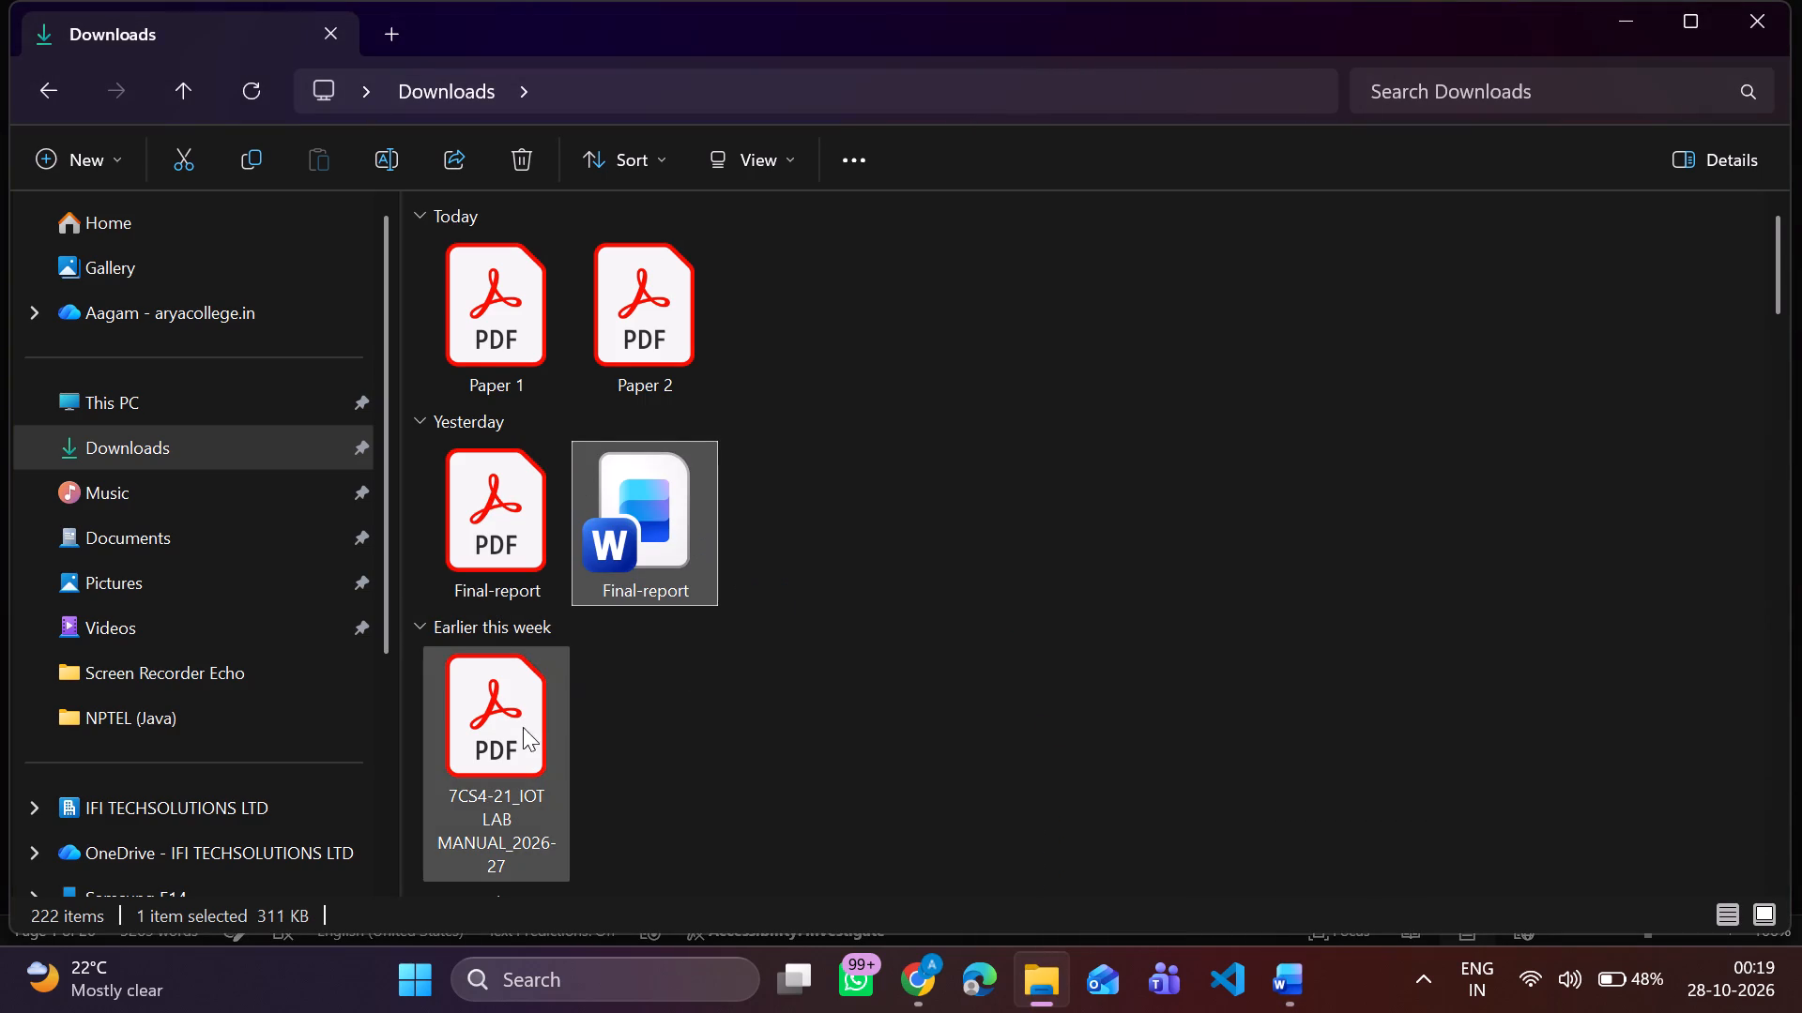
scroll(733, 724, down, 1)
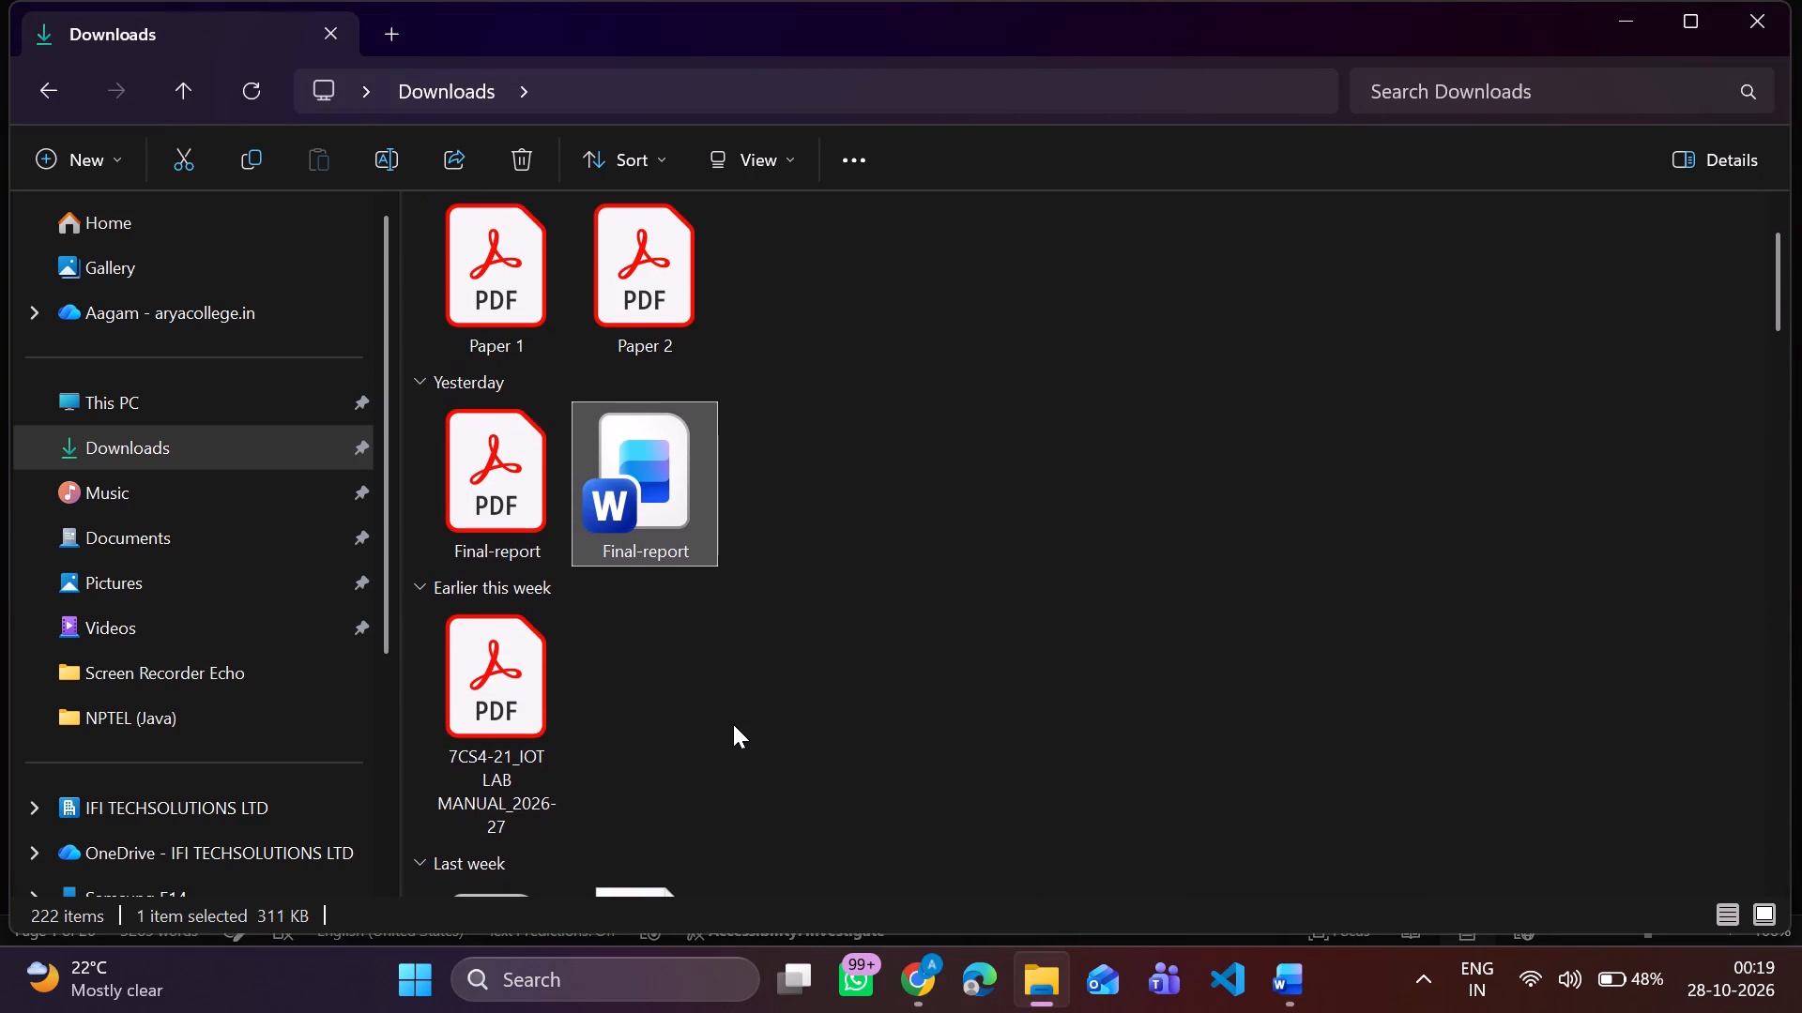
scroll(773, 687, down, 1)
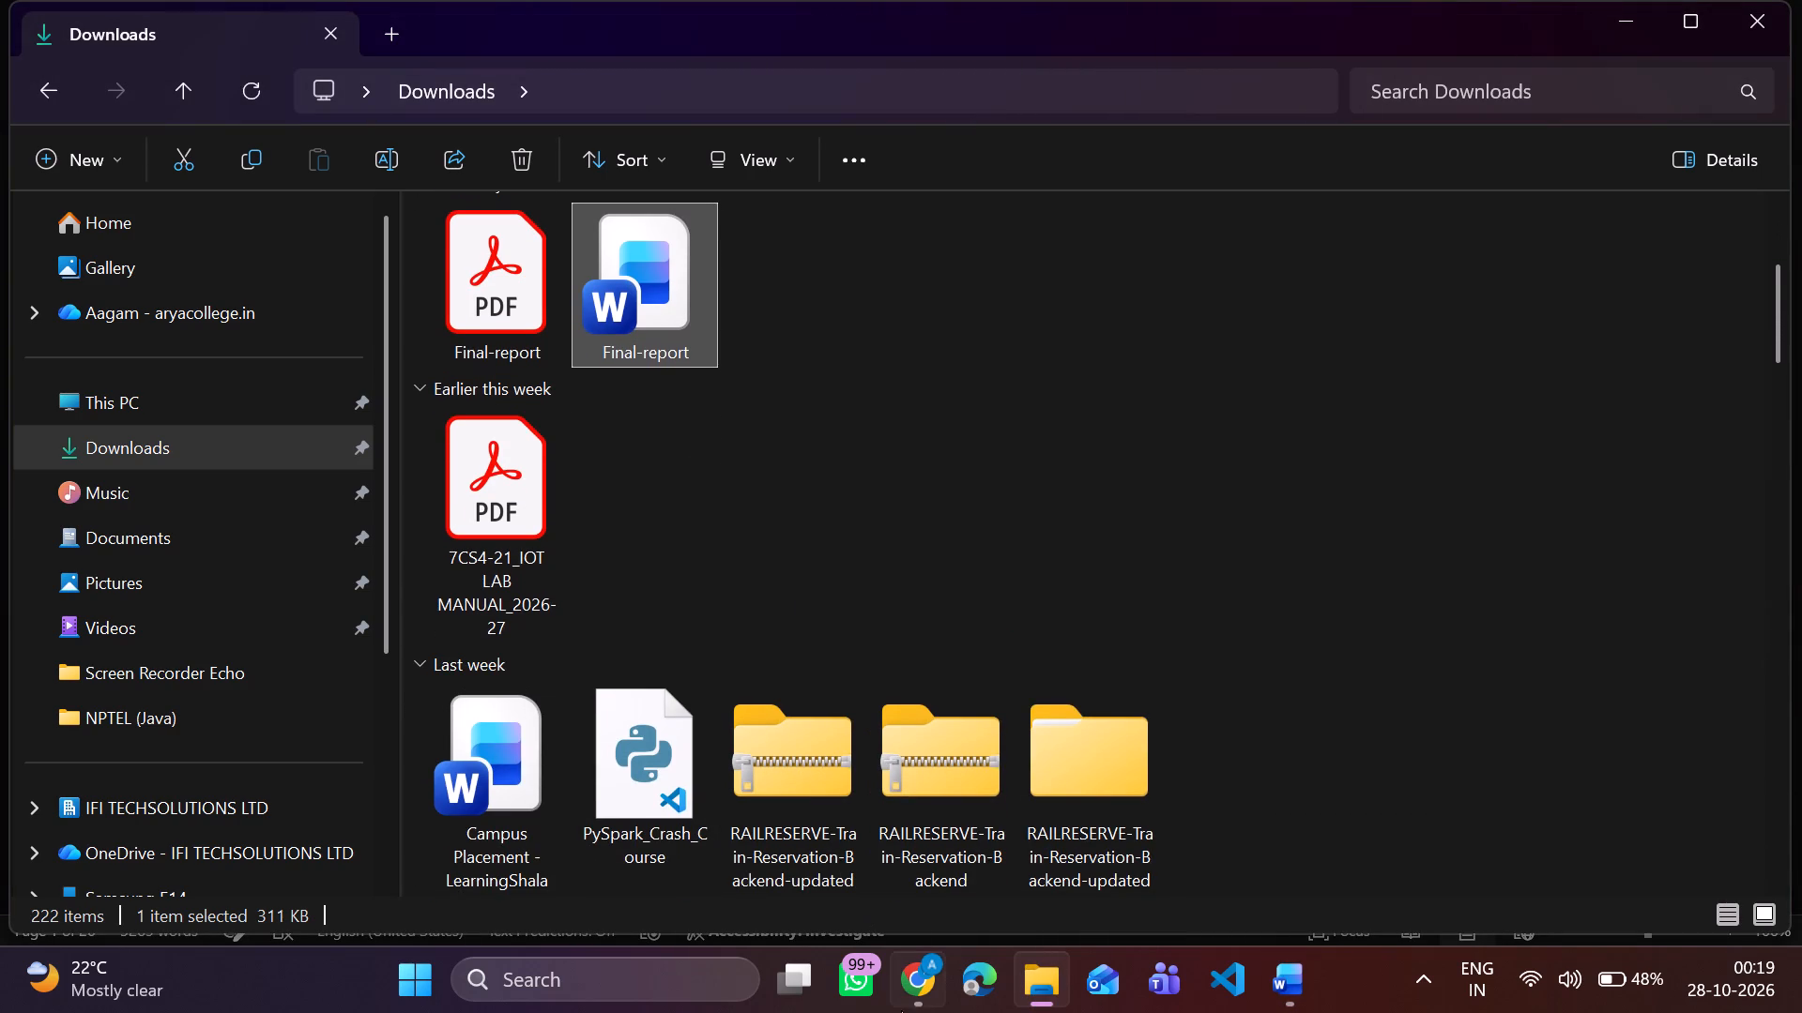
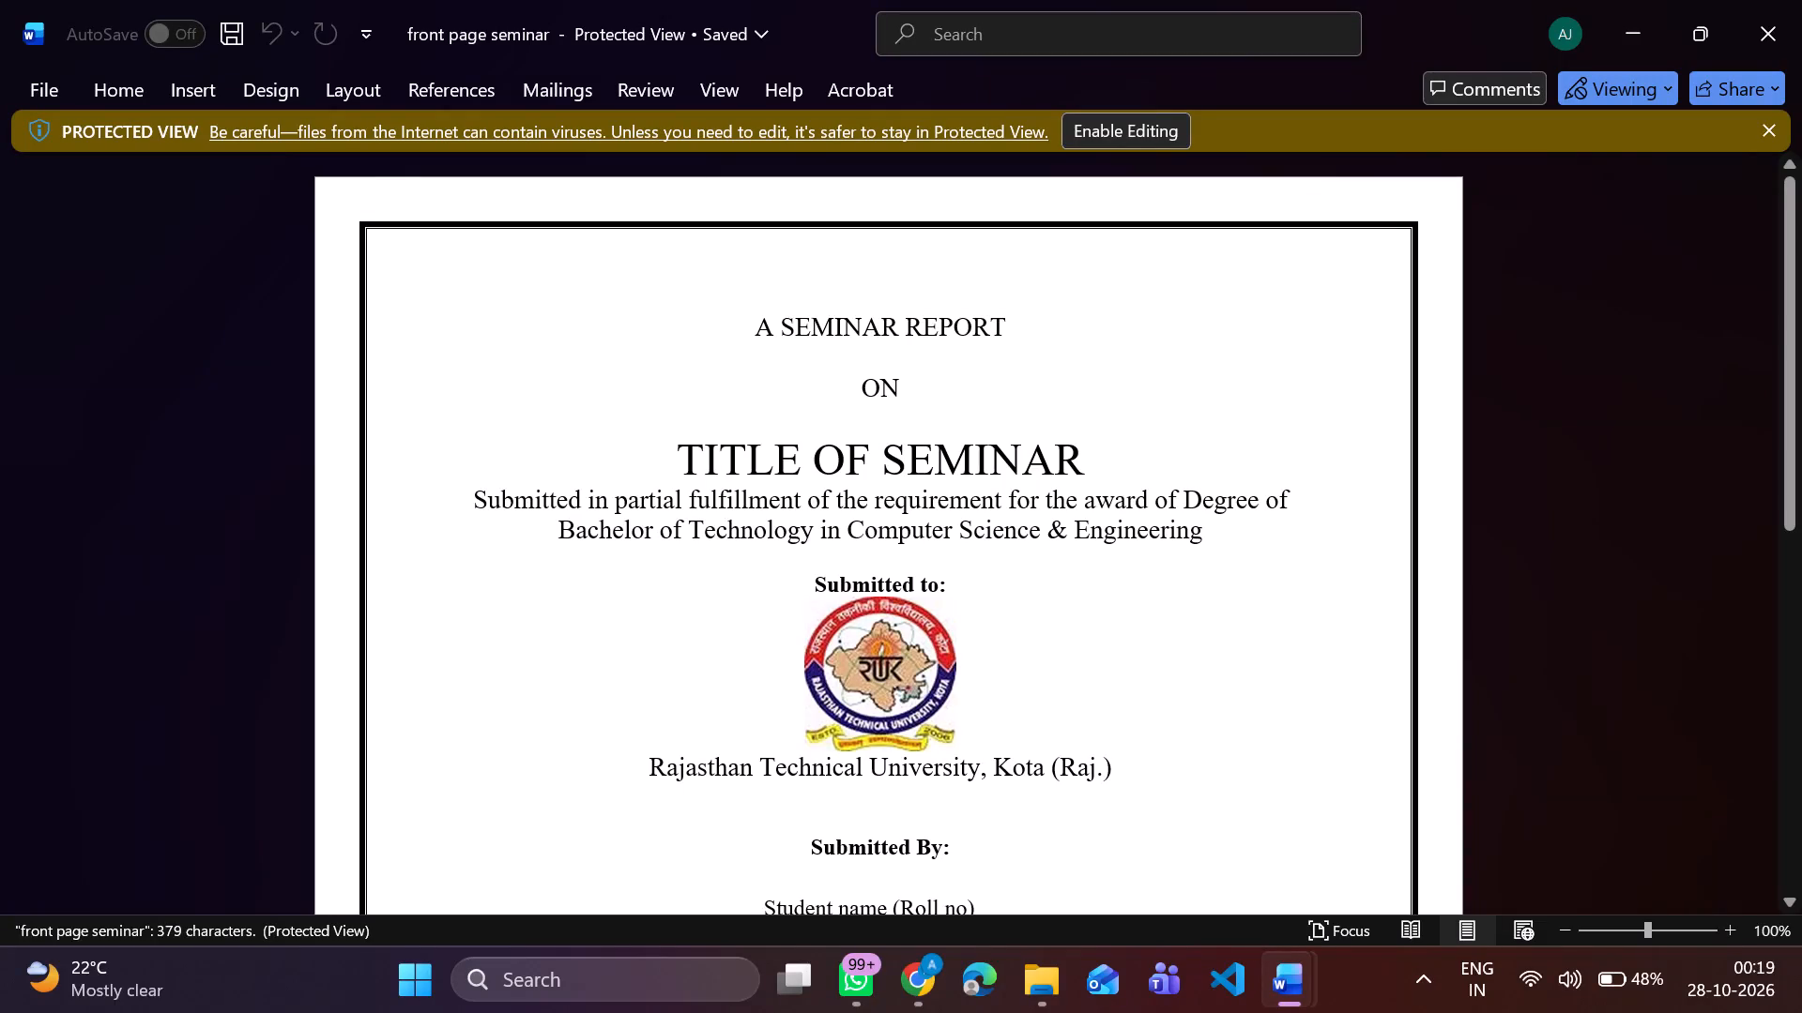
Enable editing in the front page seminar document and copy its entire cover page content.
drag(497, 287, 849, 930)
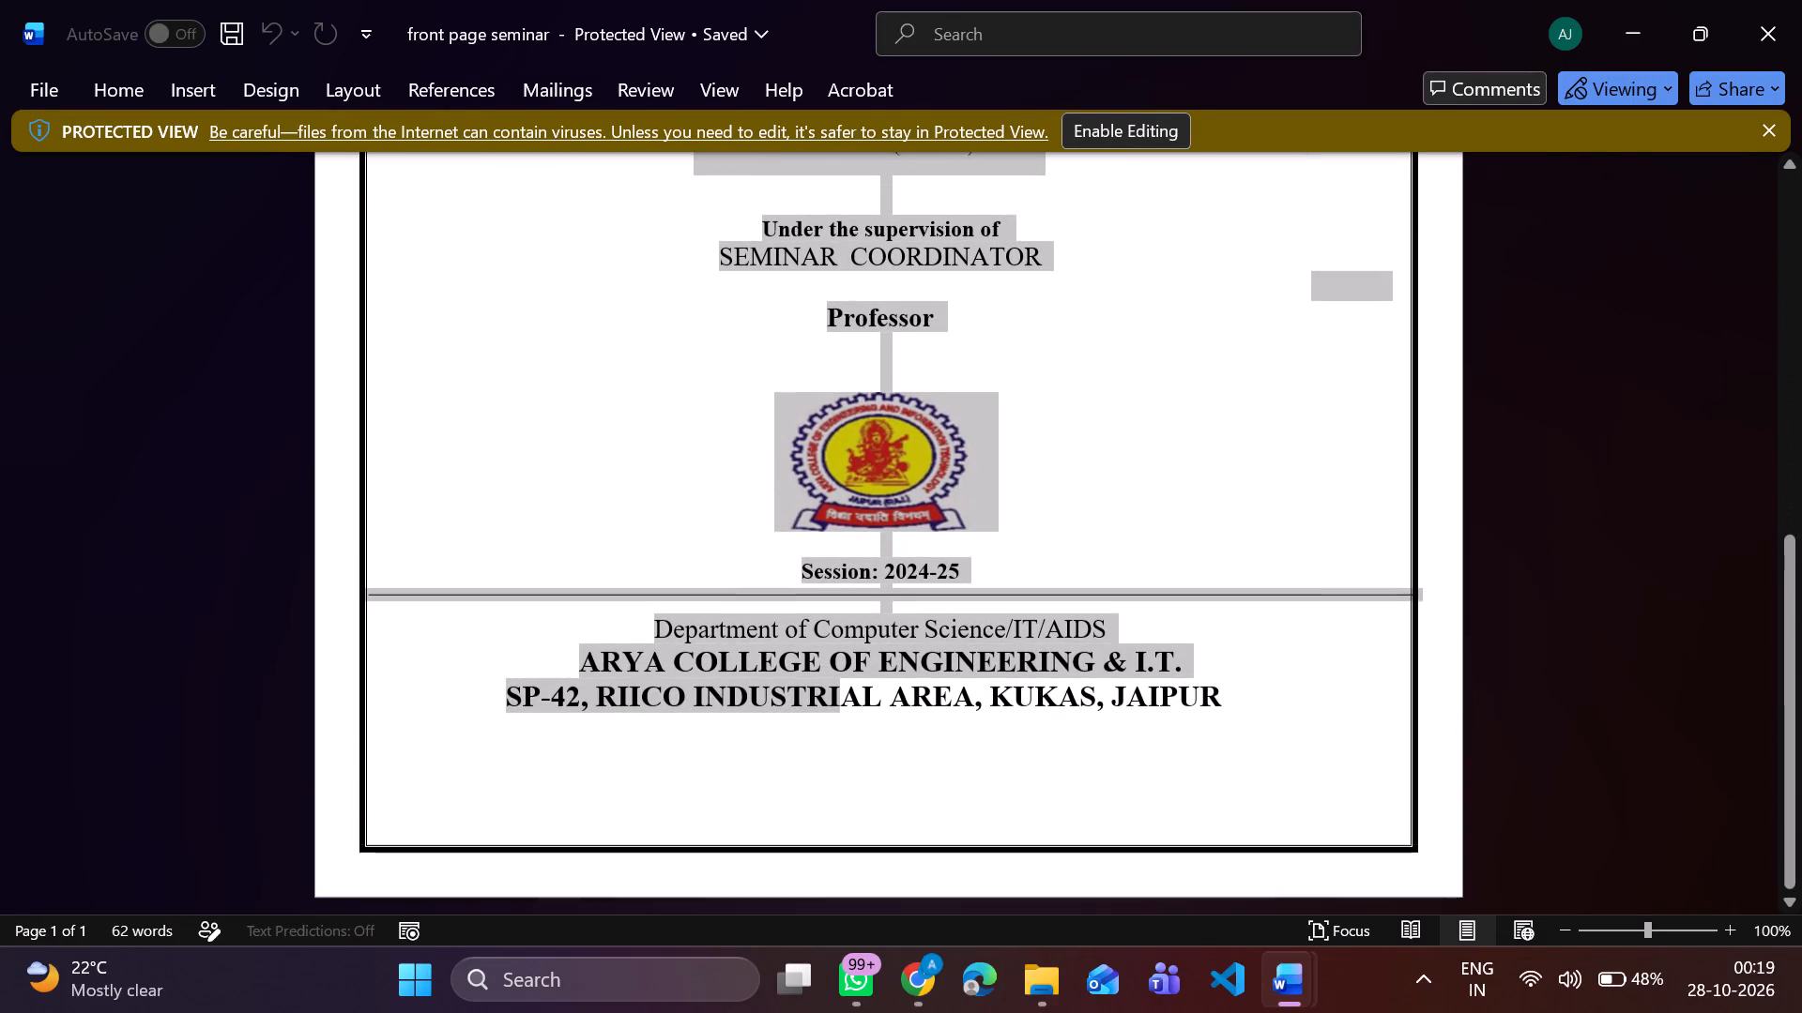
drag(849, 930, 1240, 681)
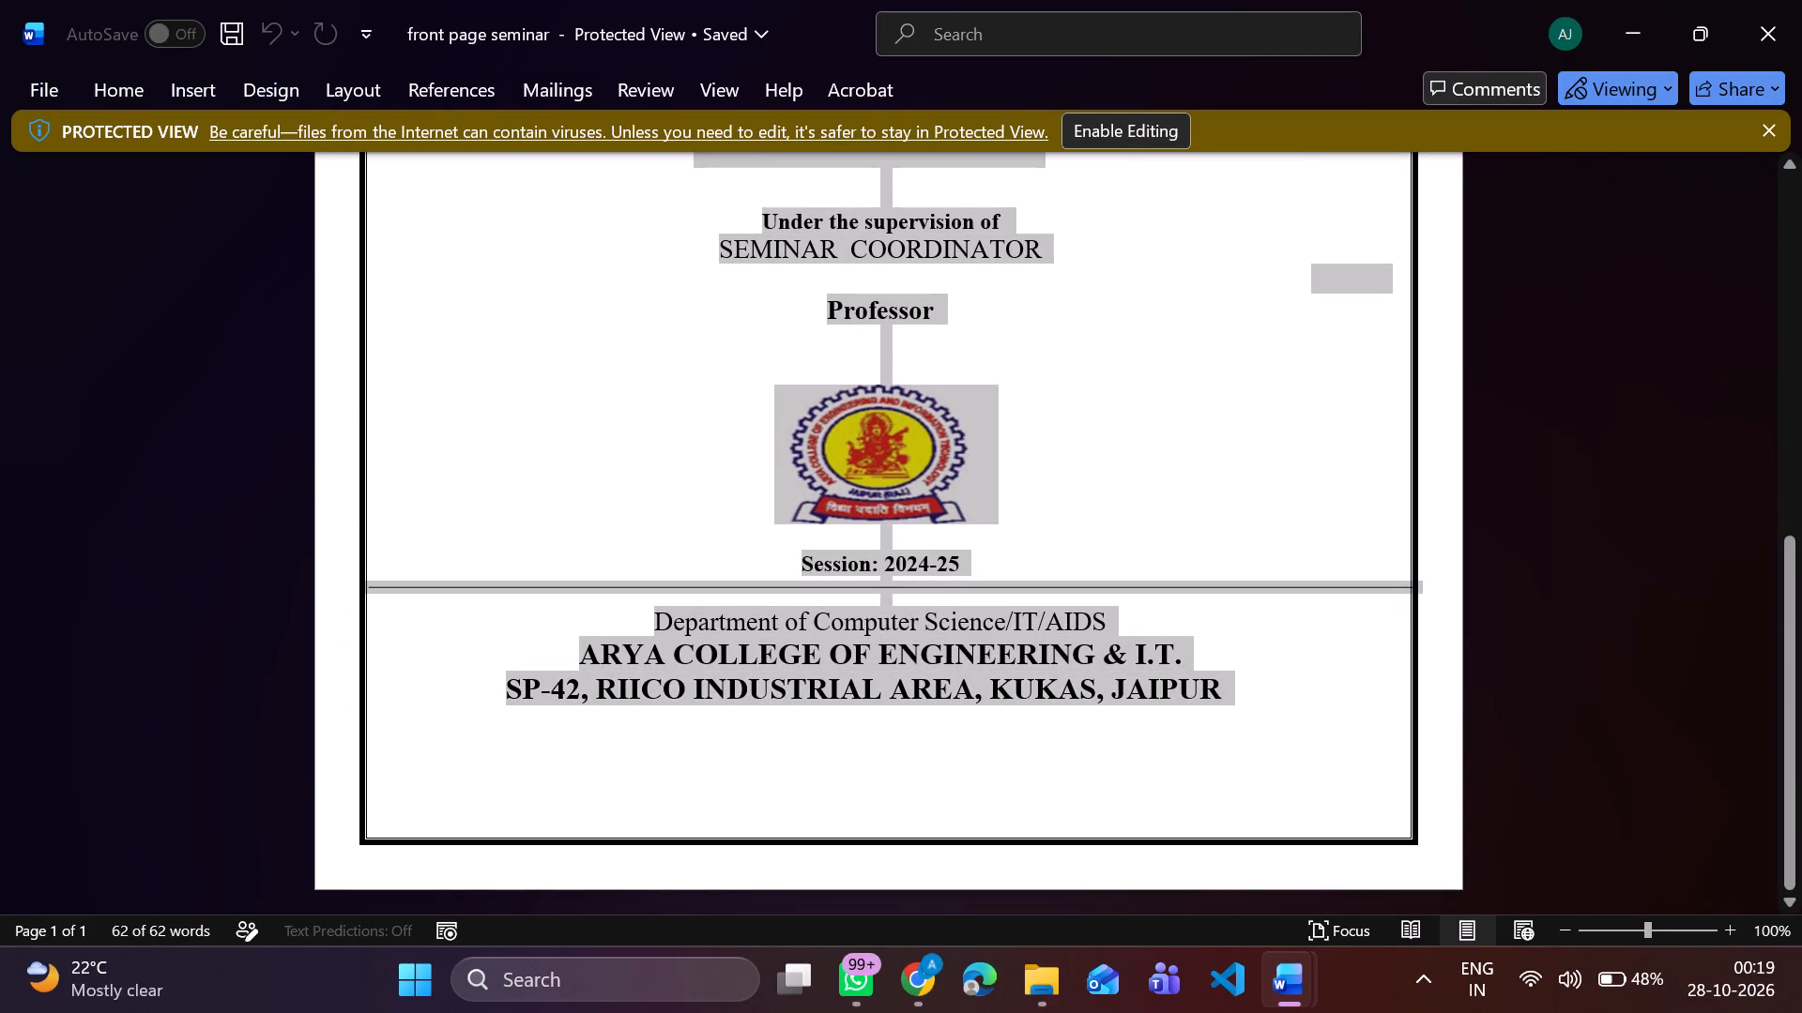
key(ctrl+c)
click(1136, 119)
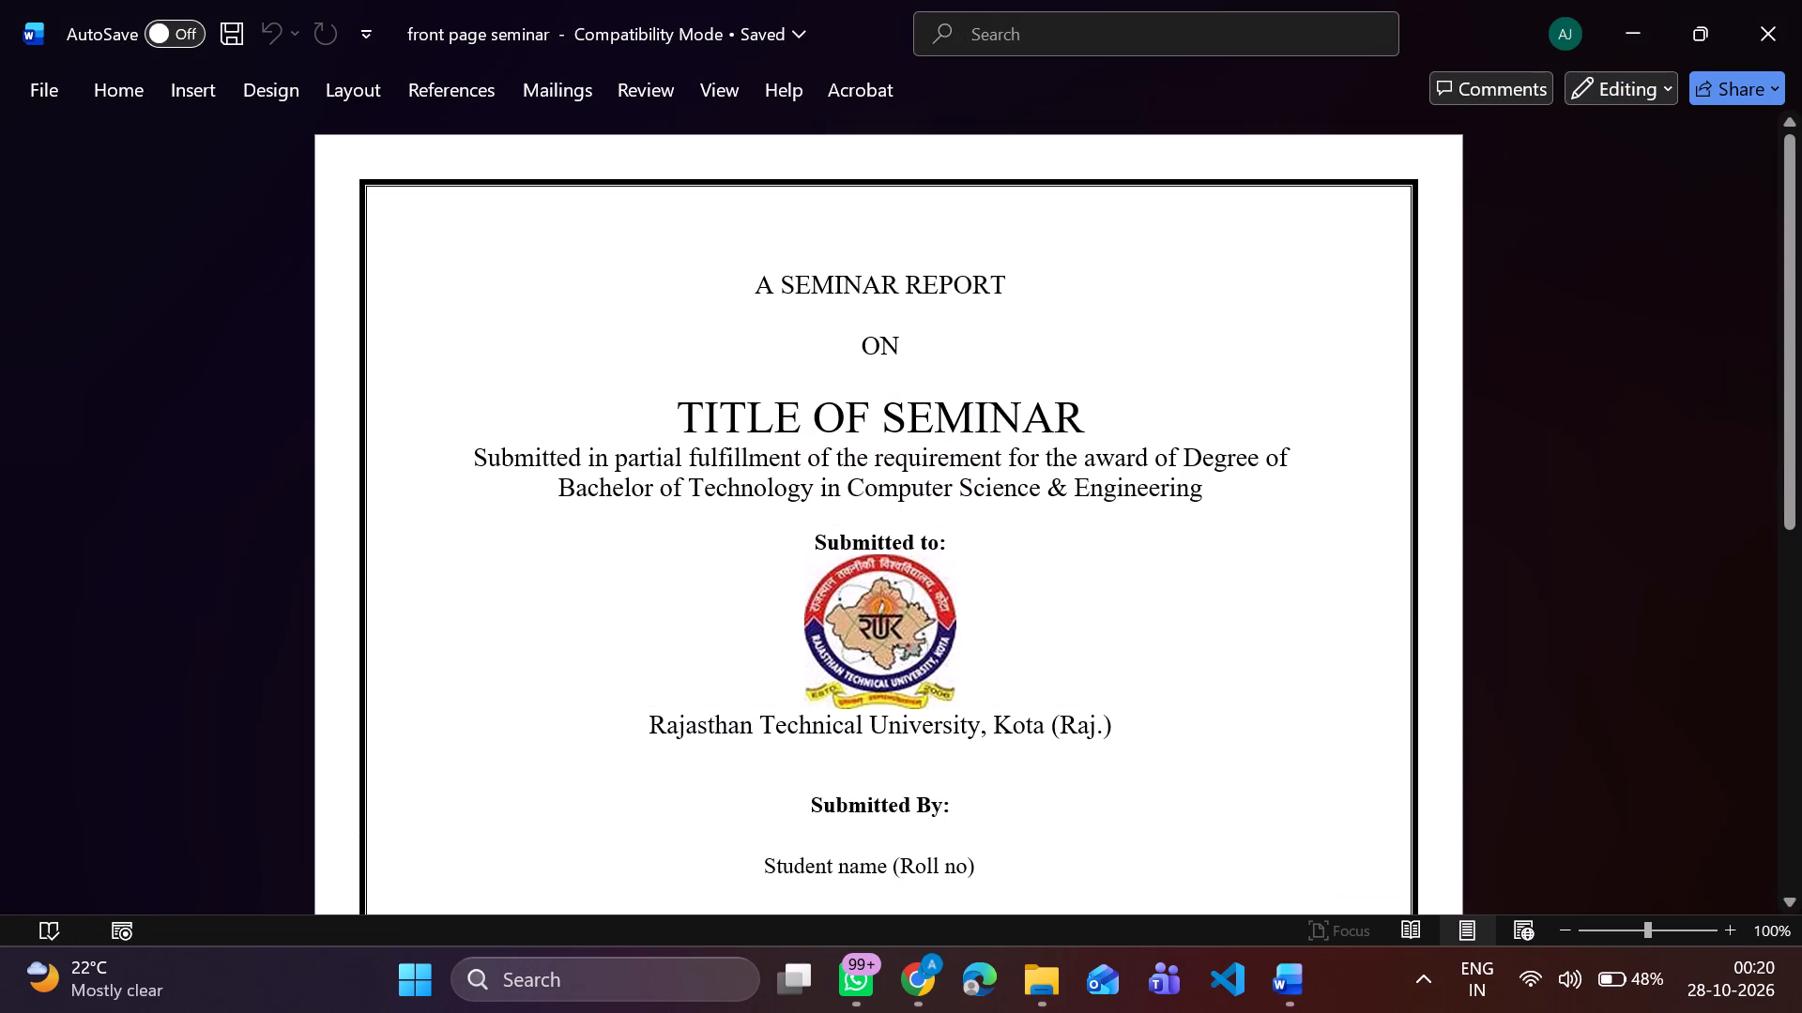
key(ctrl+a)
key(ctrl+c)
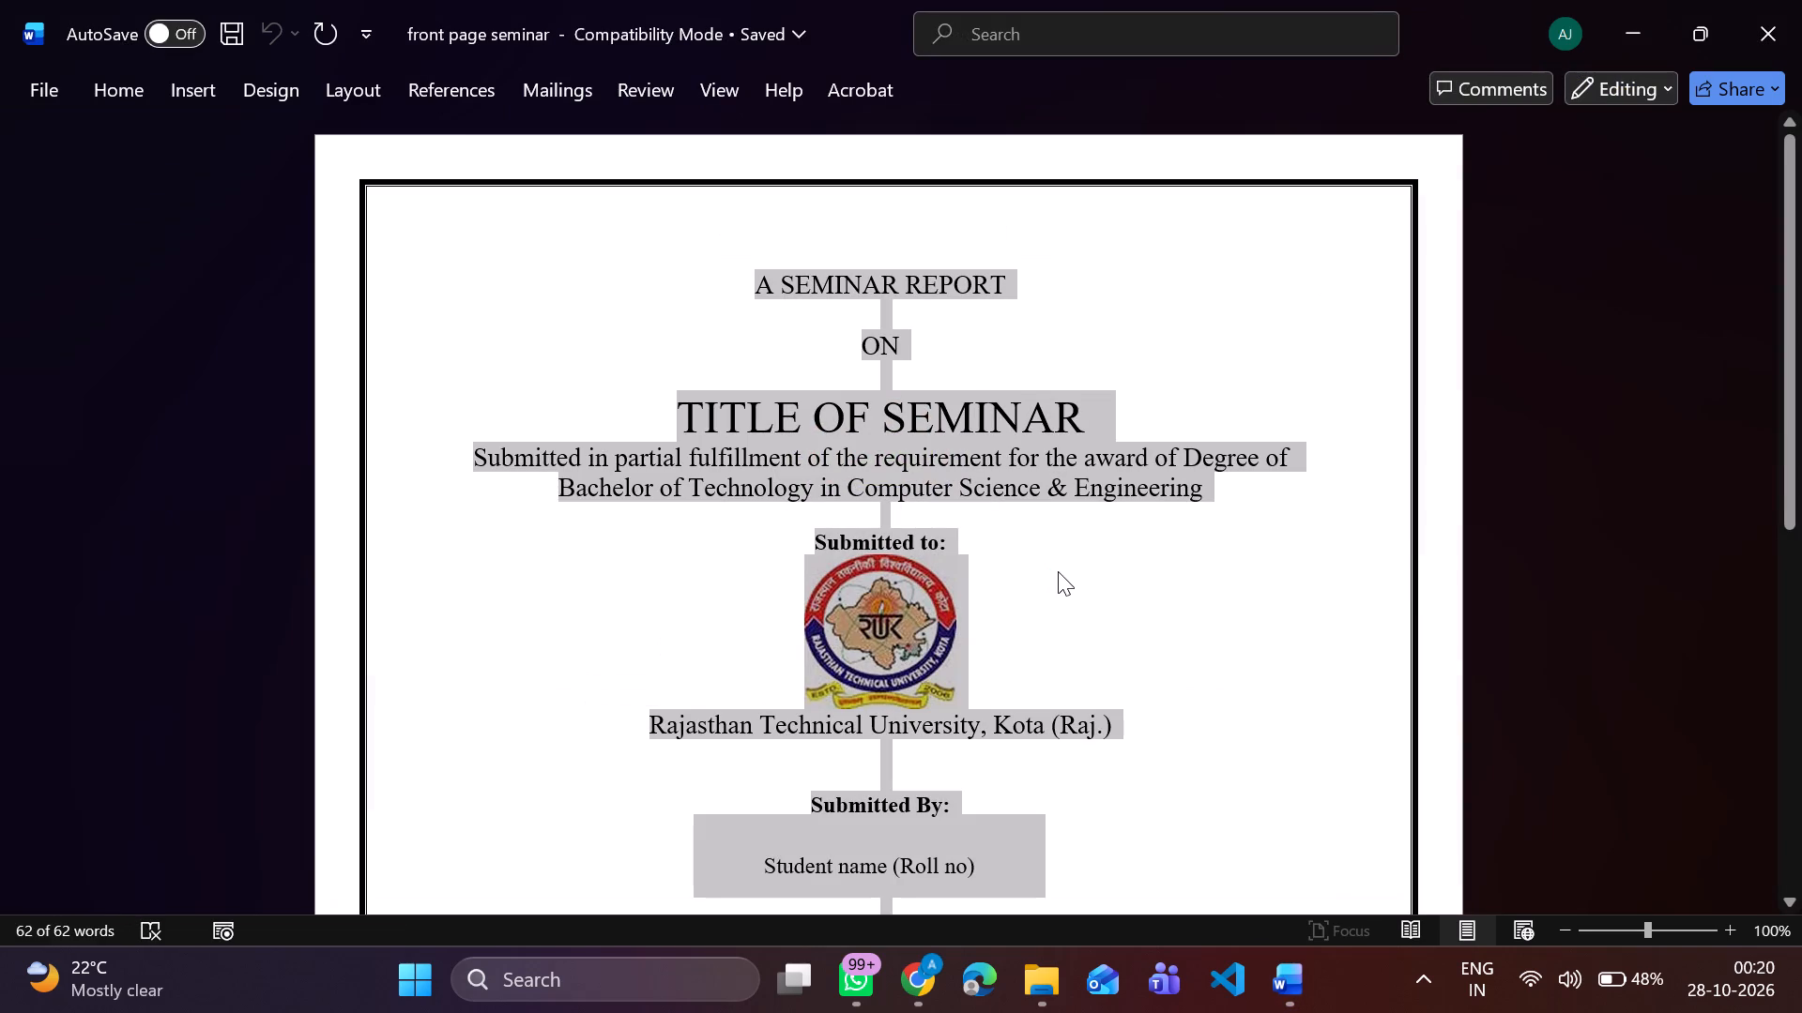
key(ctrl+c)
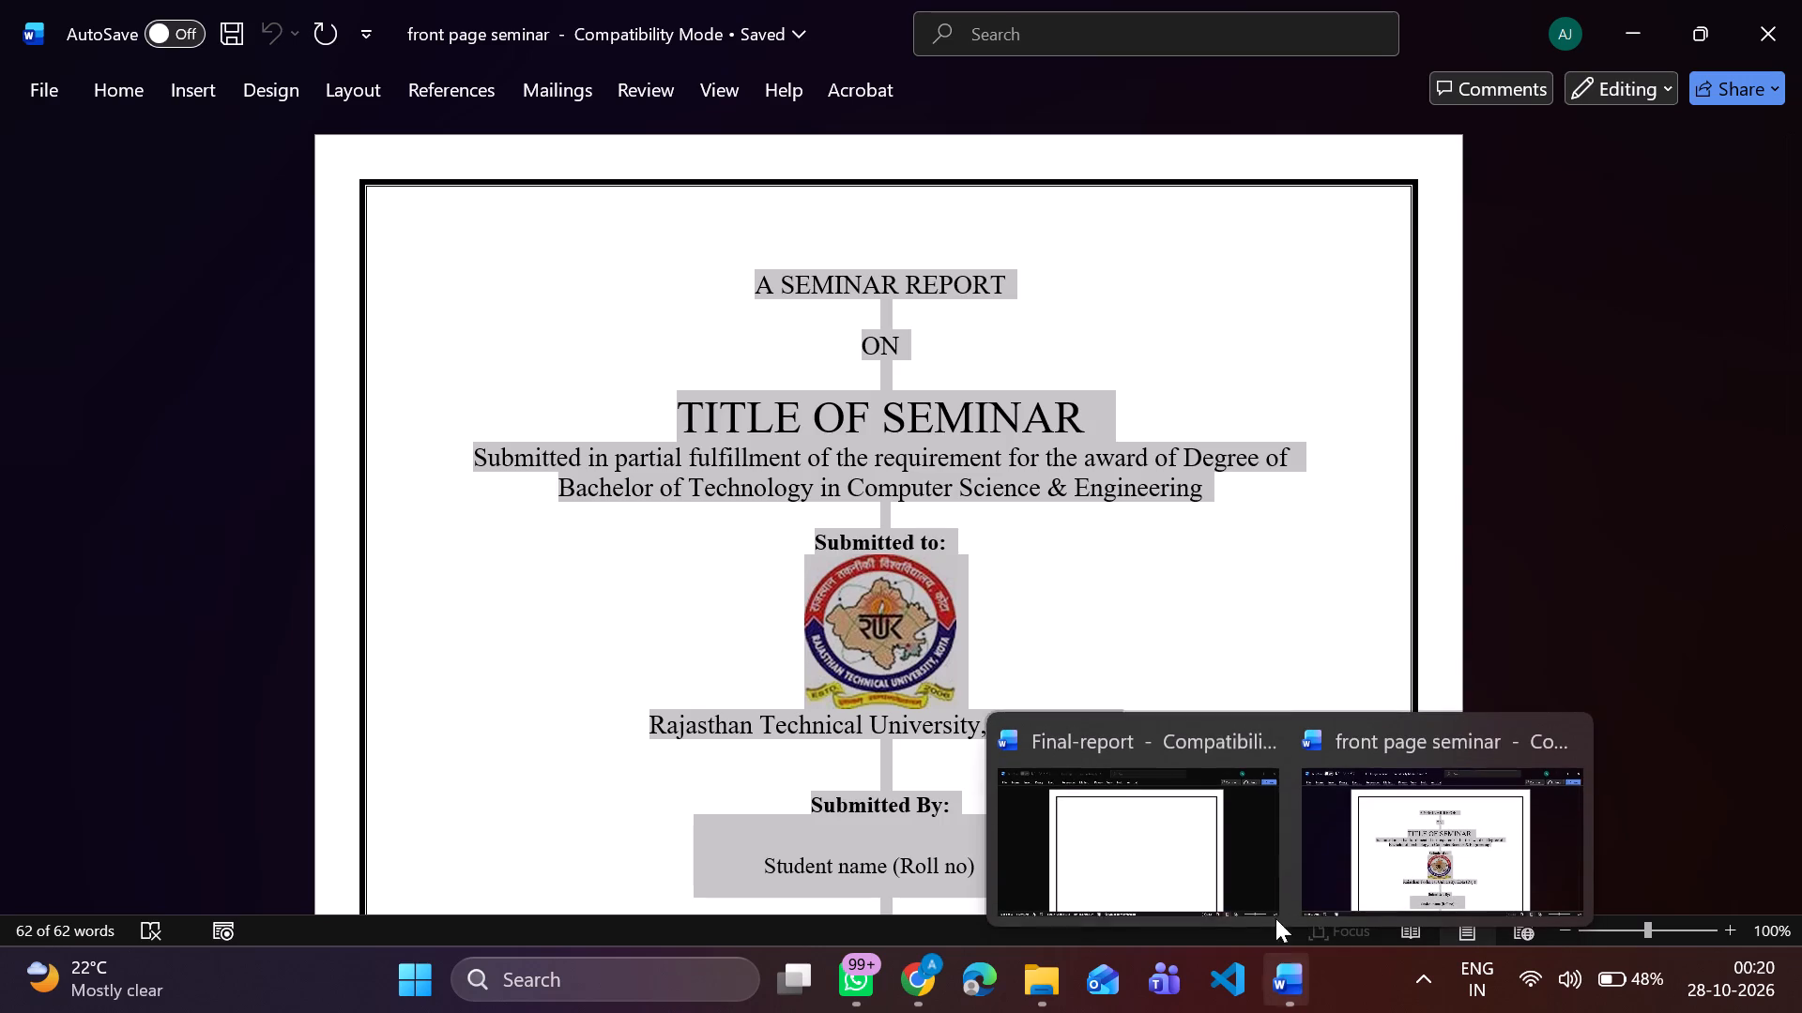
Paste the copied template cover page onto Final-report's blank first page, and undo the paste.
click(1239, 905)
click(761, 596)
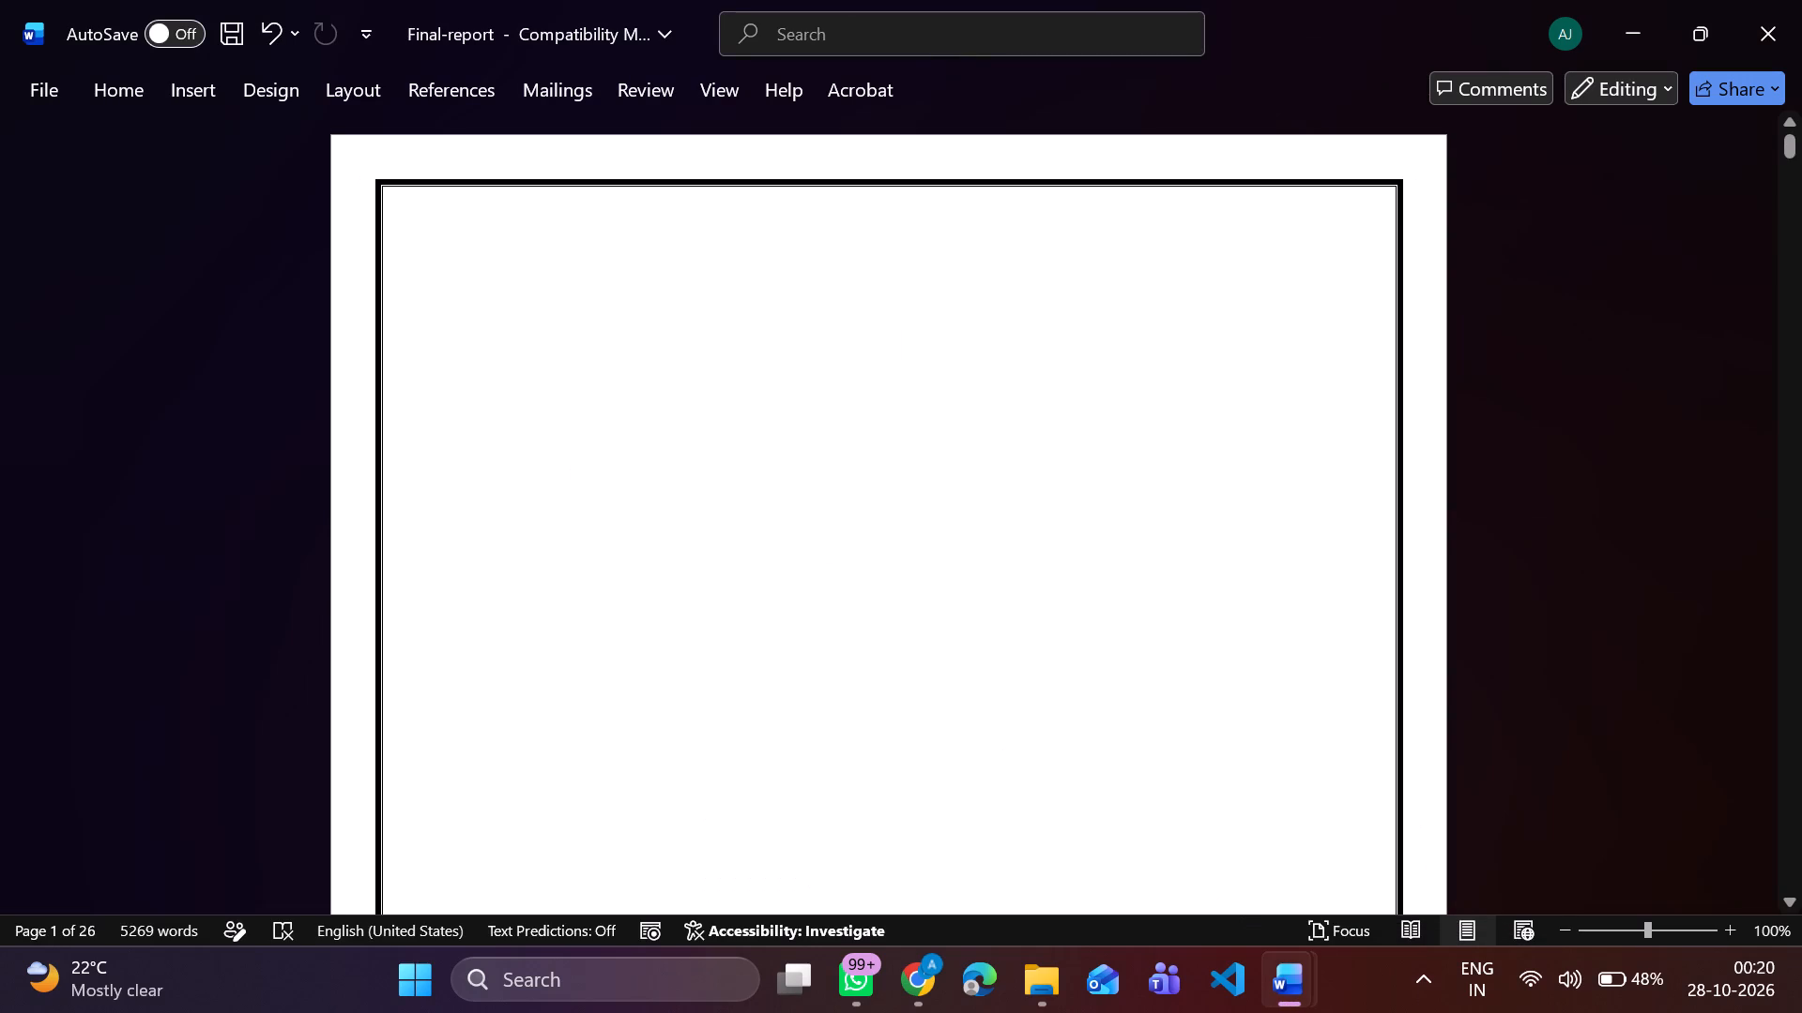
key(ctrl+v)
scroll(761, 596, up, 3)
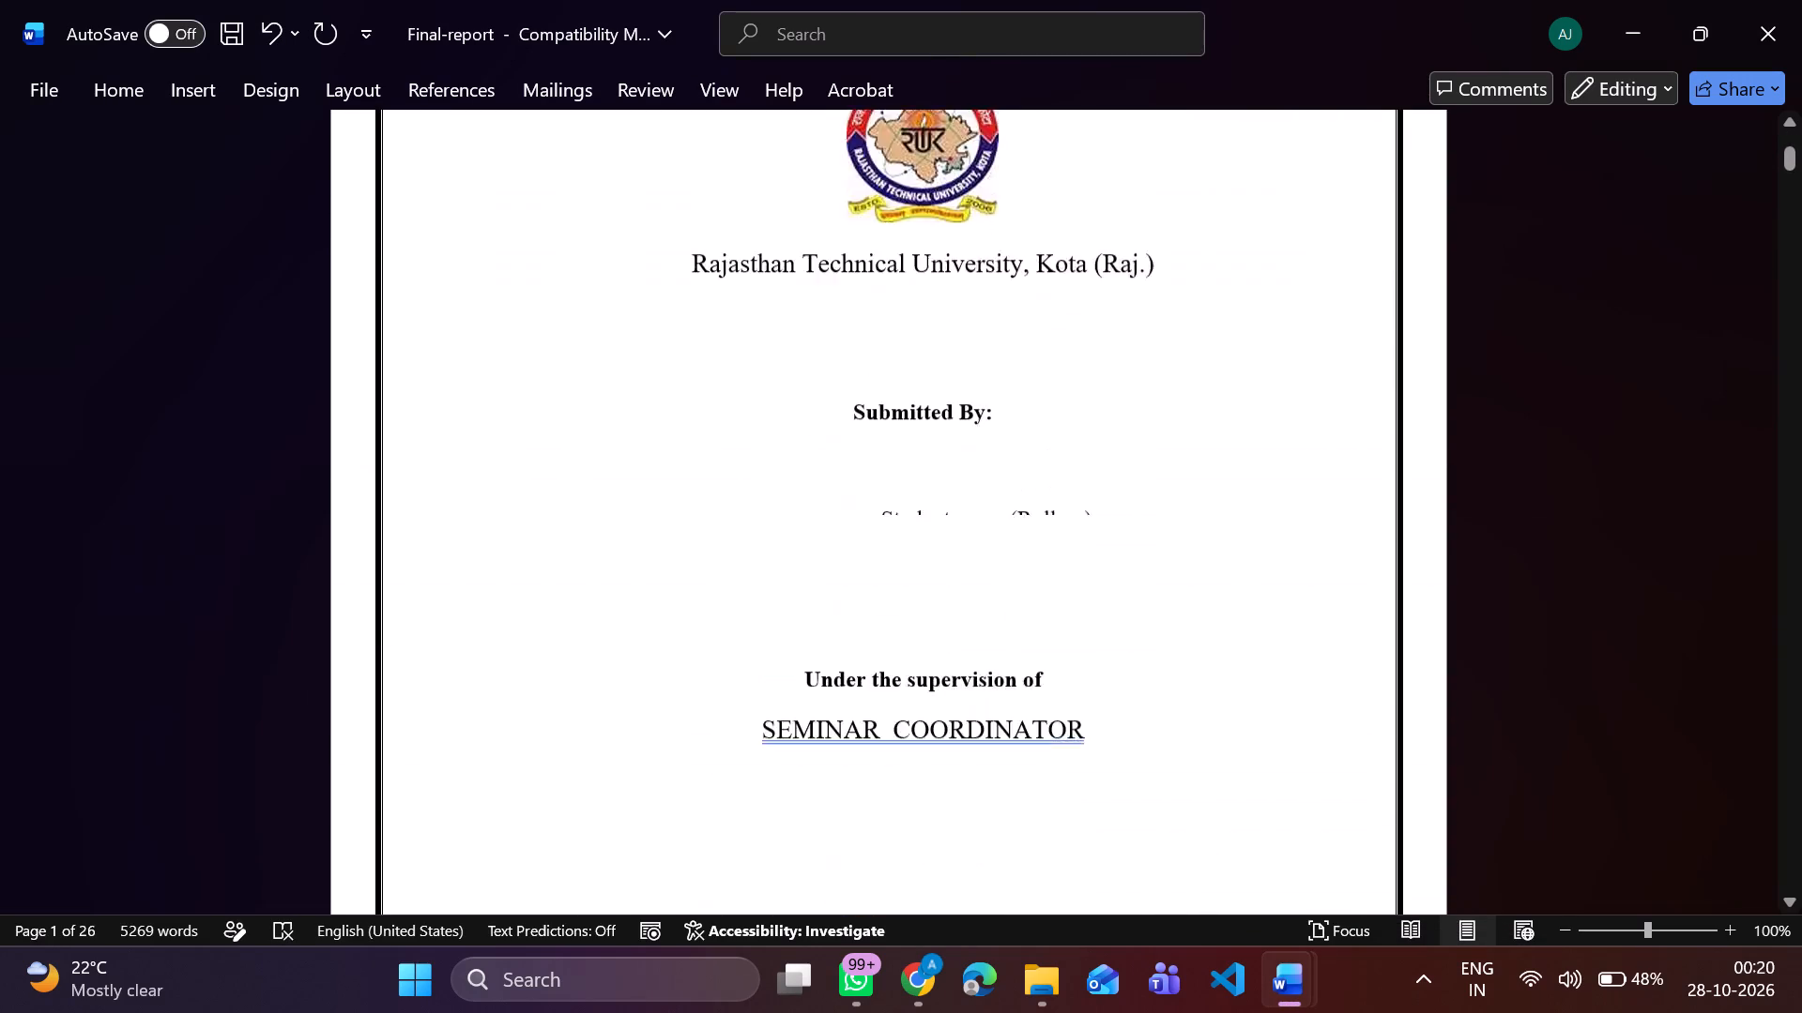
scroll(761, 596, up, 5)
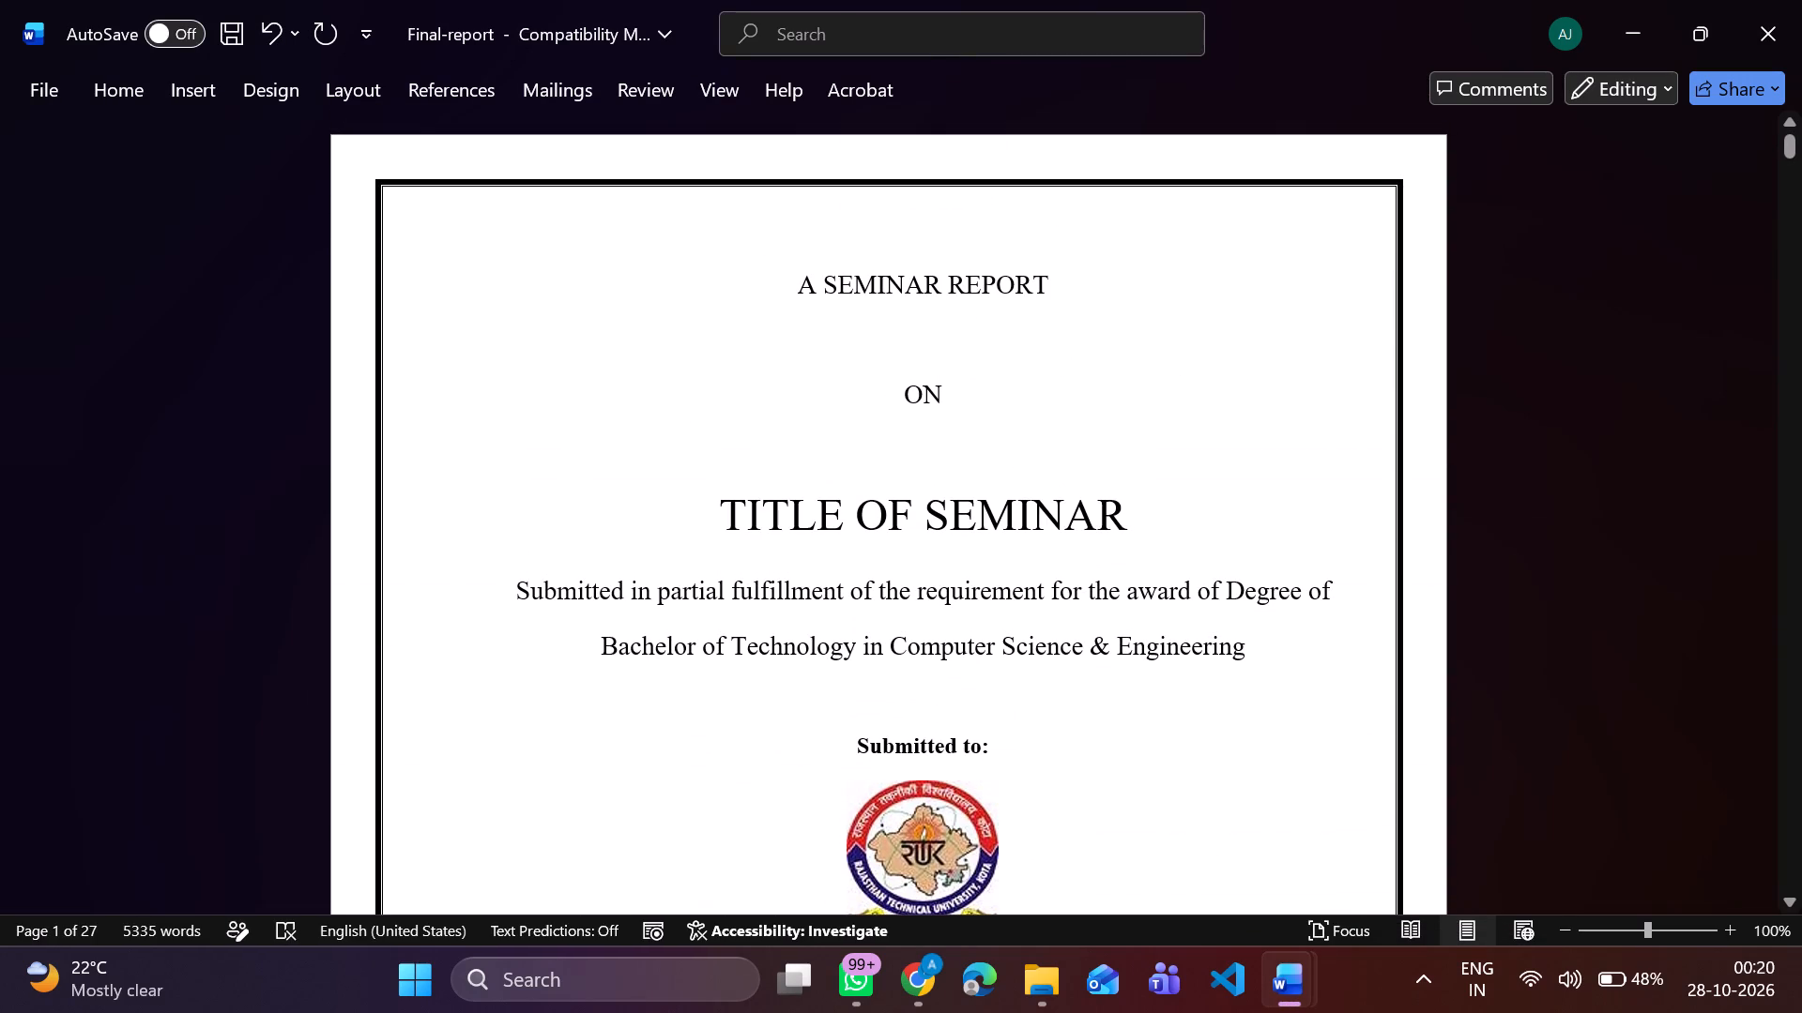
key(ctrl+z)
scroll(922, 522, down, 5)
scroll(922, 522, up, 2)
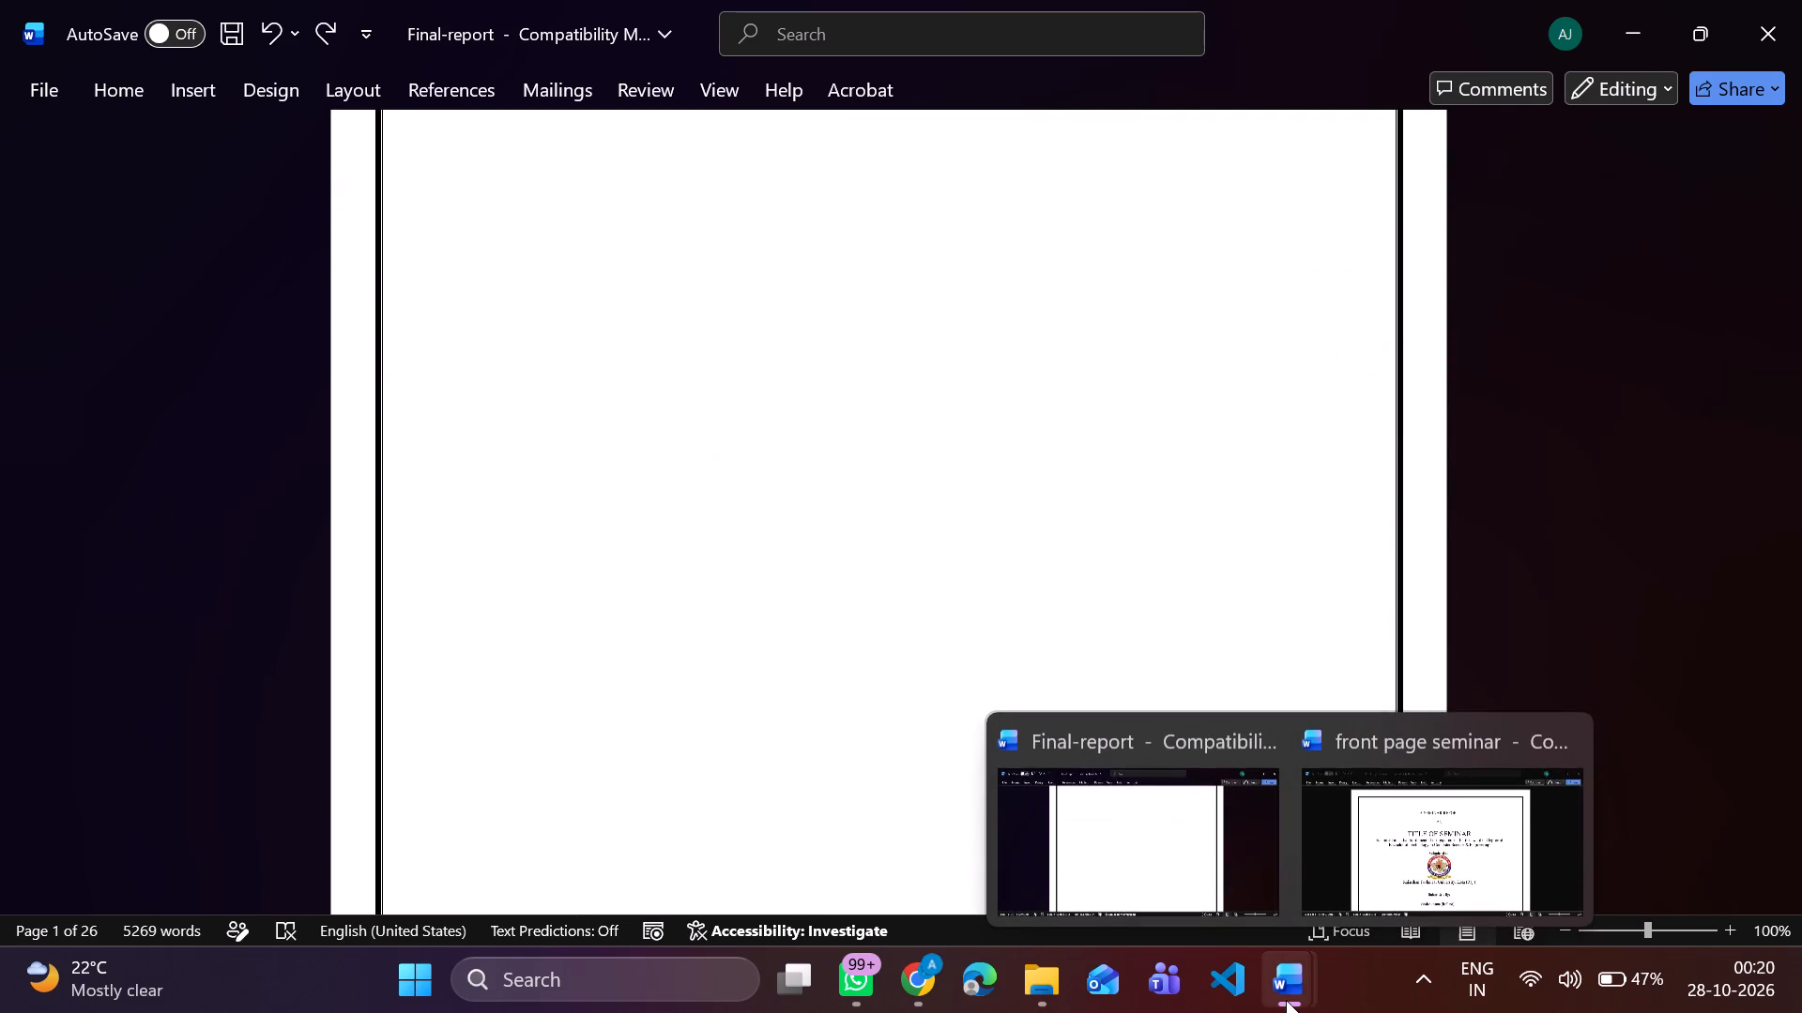
Examine the layout and wording of the cover template in the front page seminar document.
click(1419, 870)
ctrl+scroll(1046, 375, down, 7)
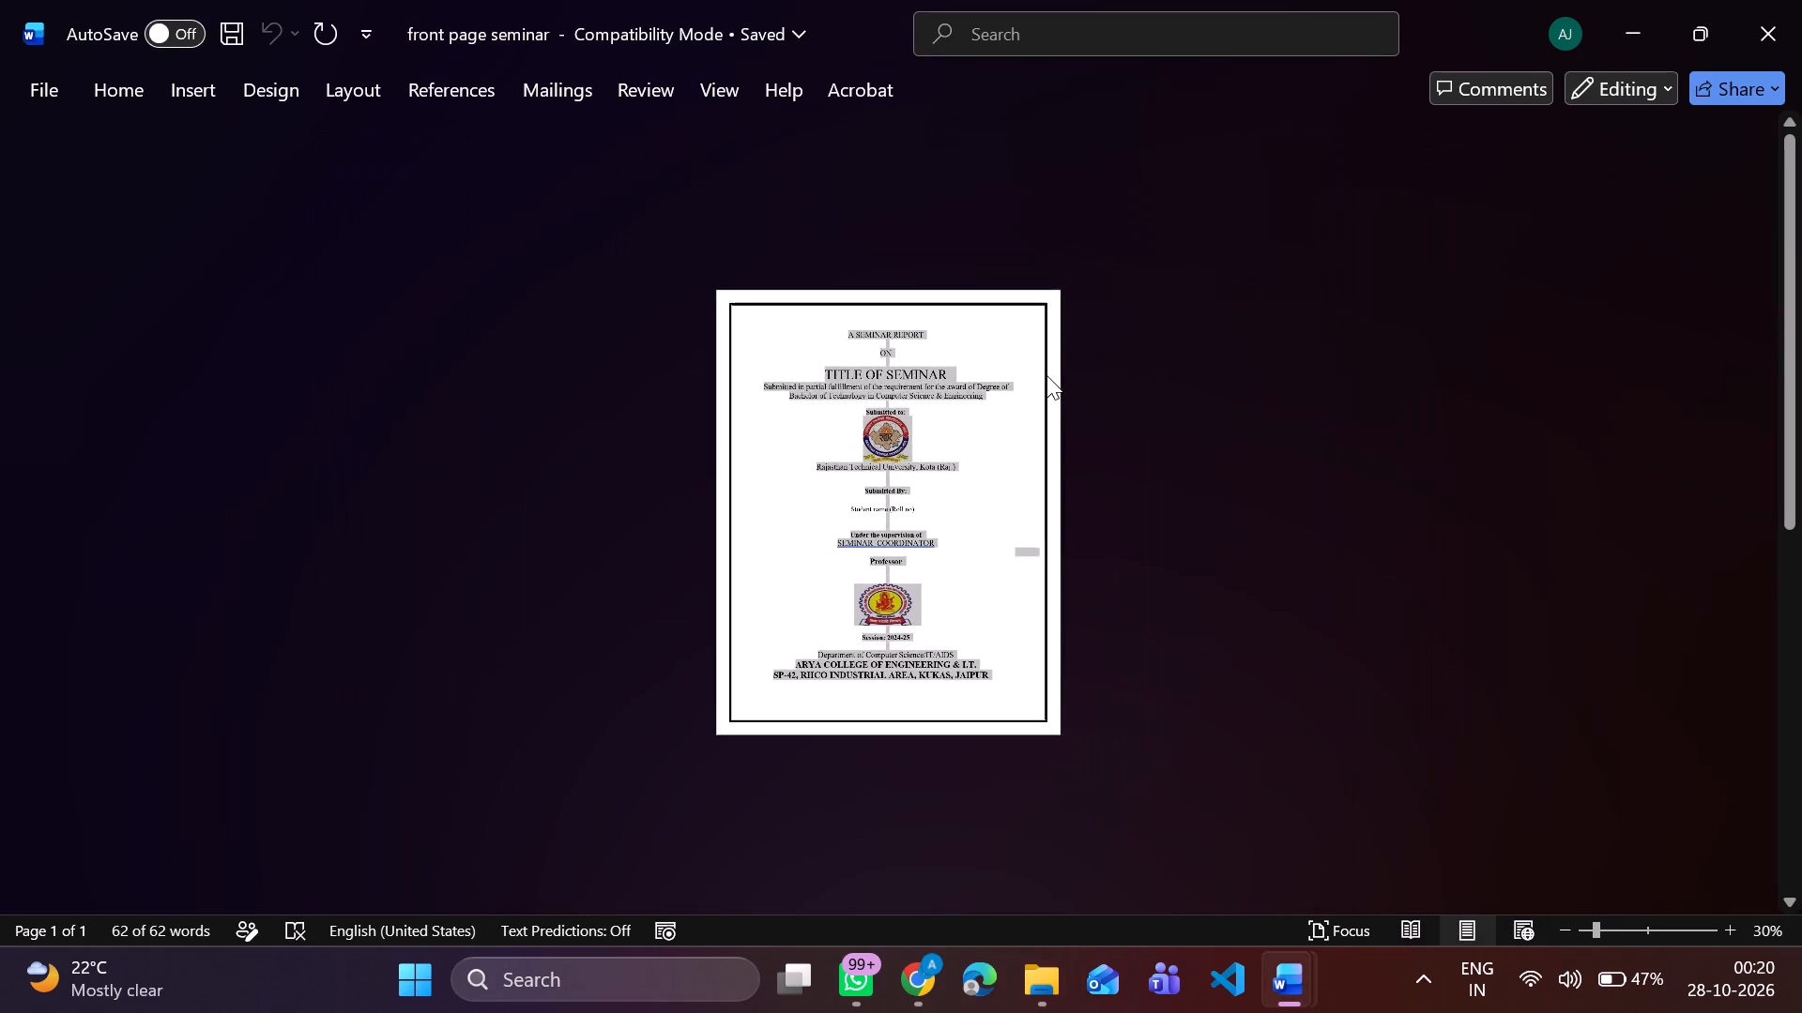
click(1283, 447)
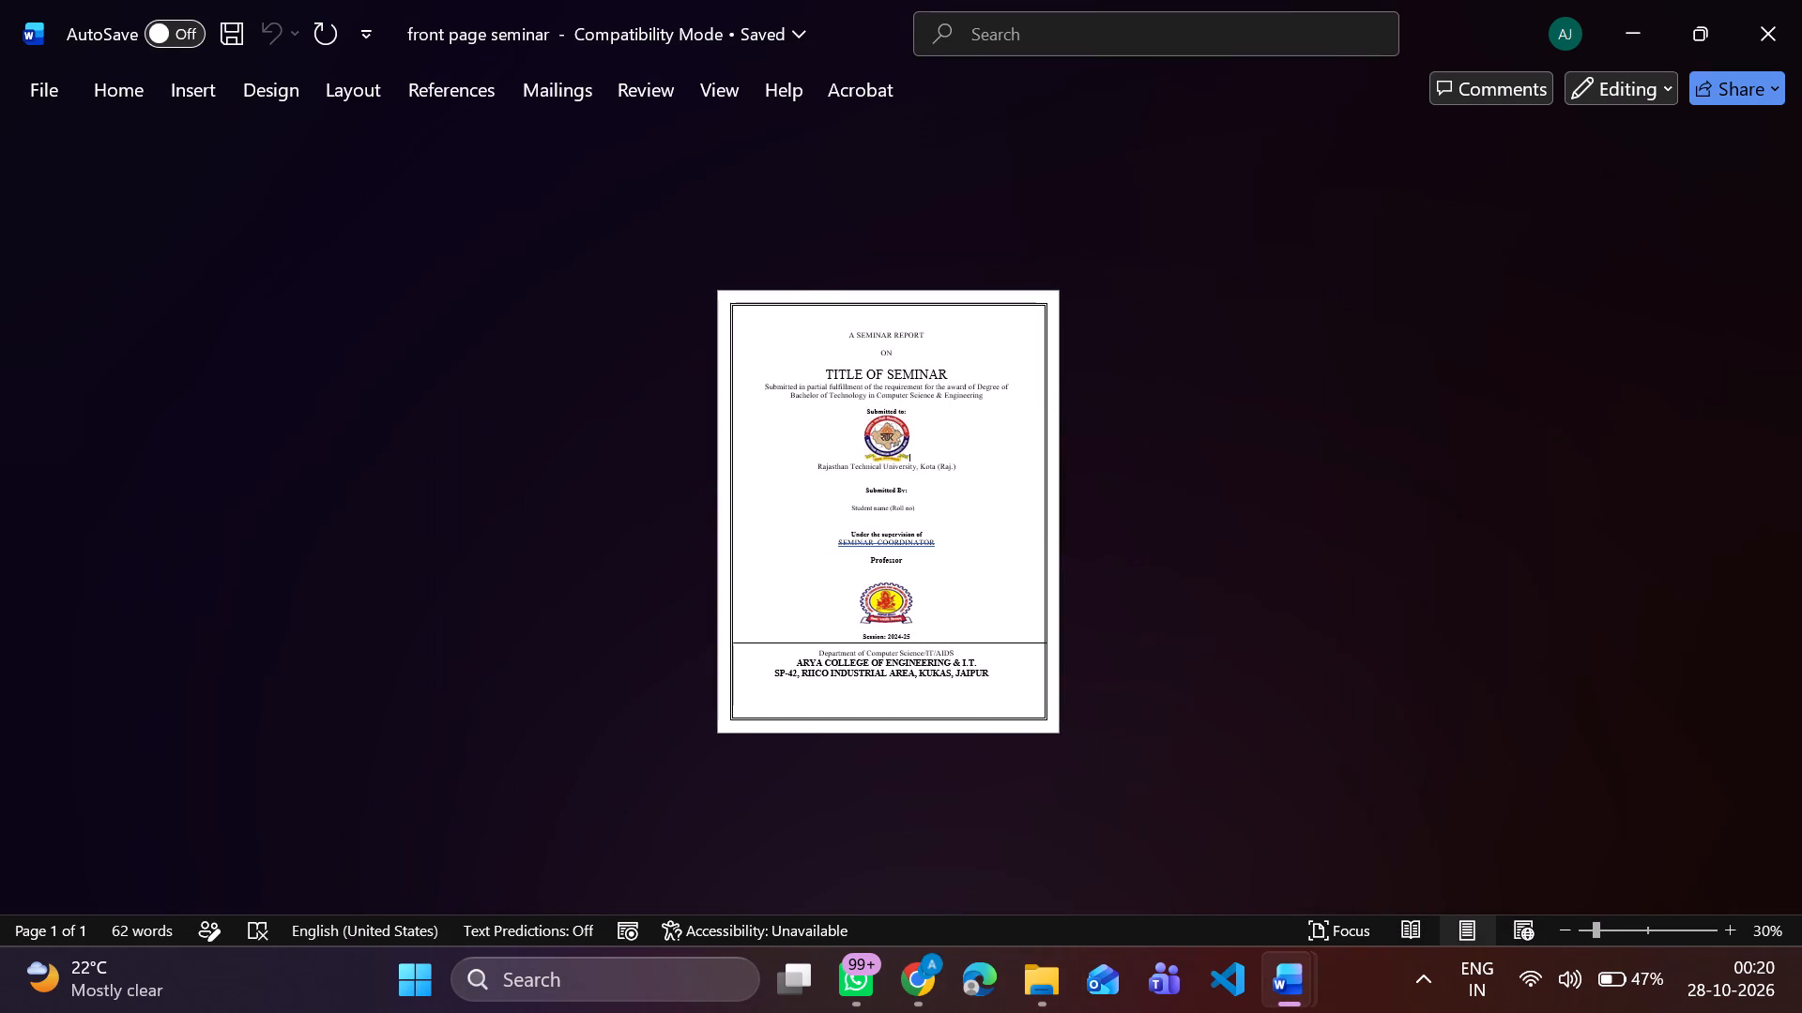
ctrl+scroll(944, 514, up, 1)
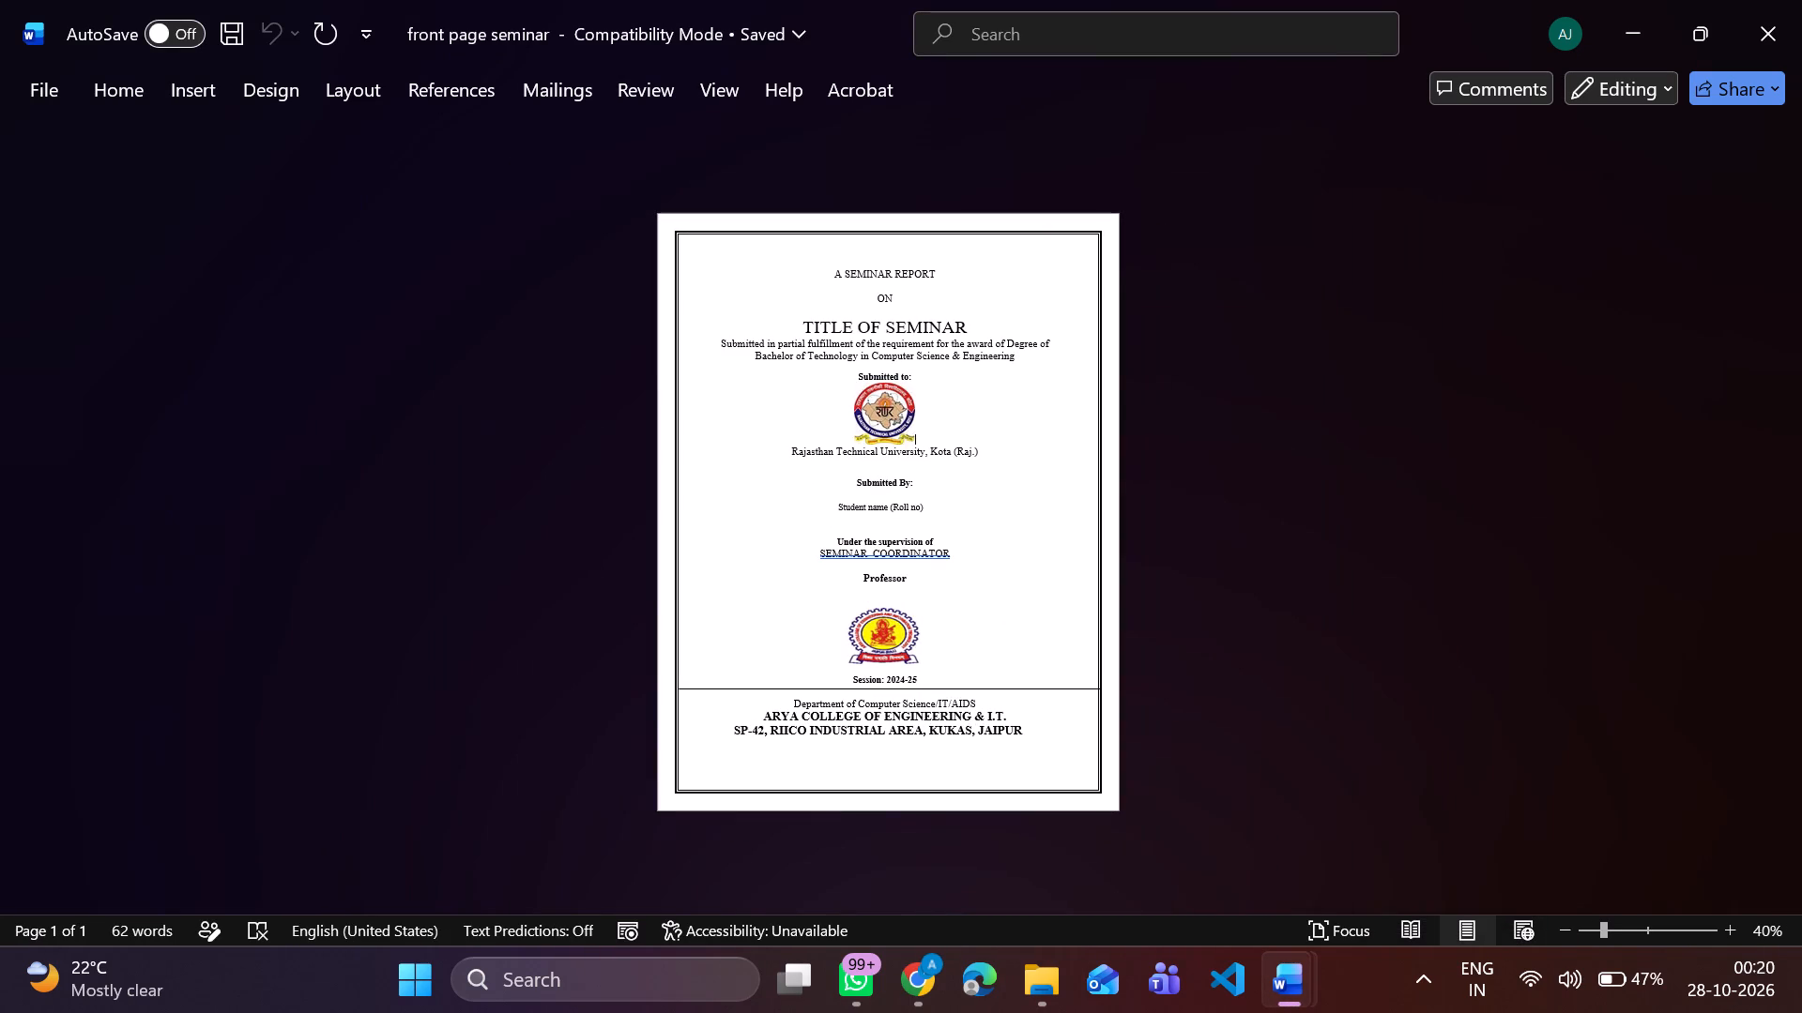
ctrl+scroll(966, 700, up, 5)
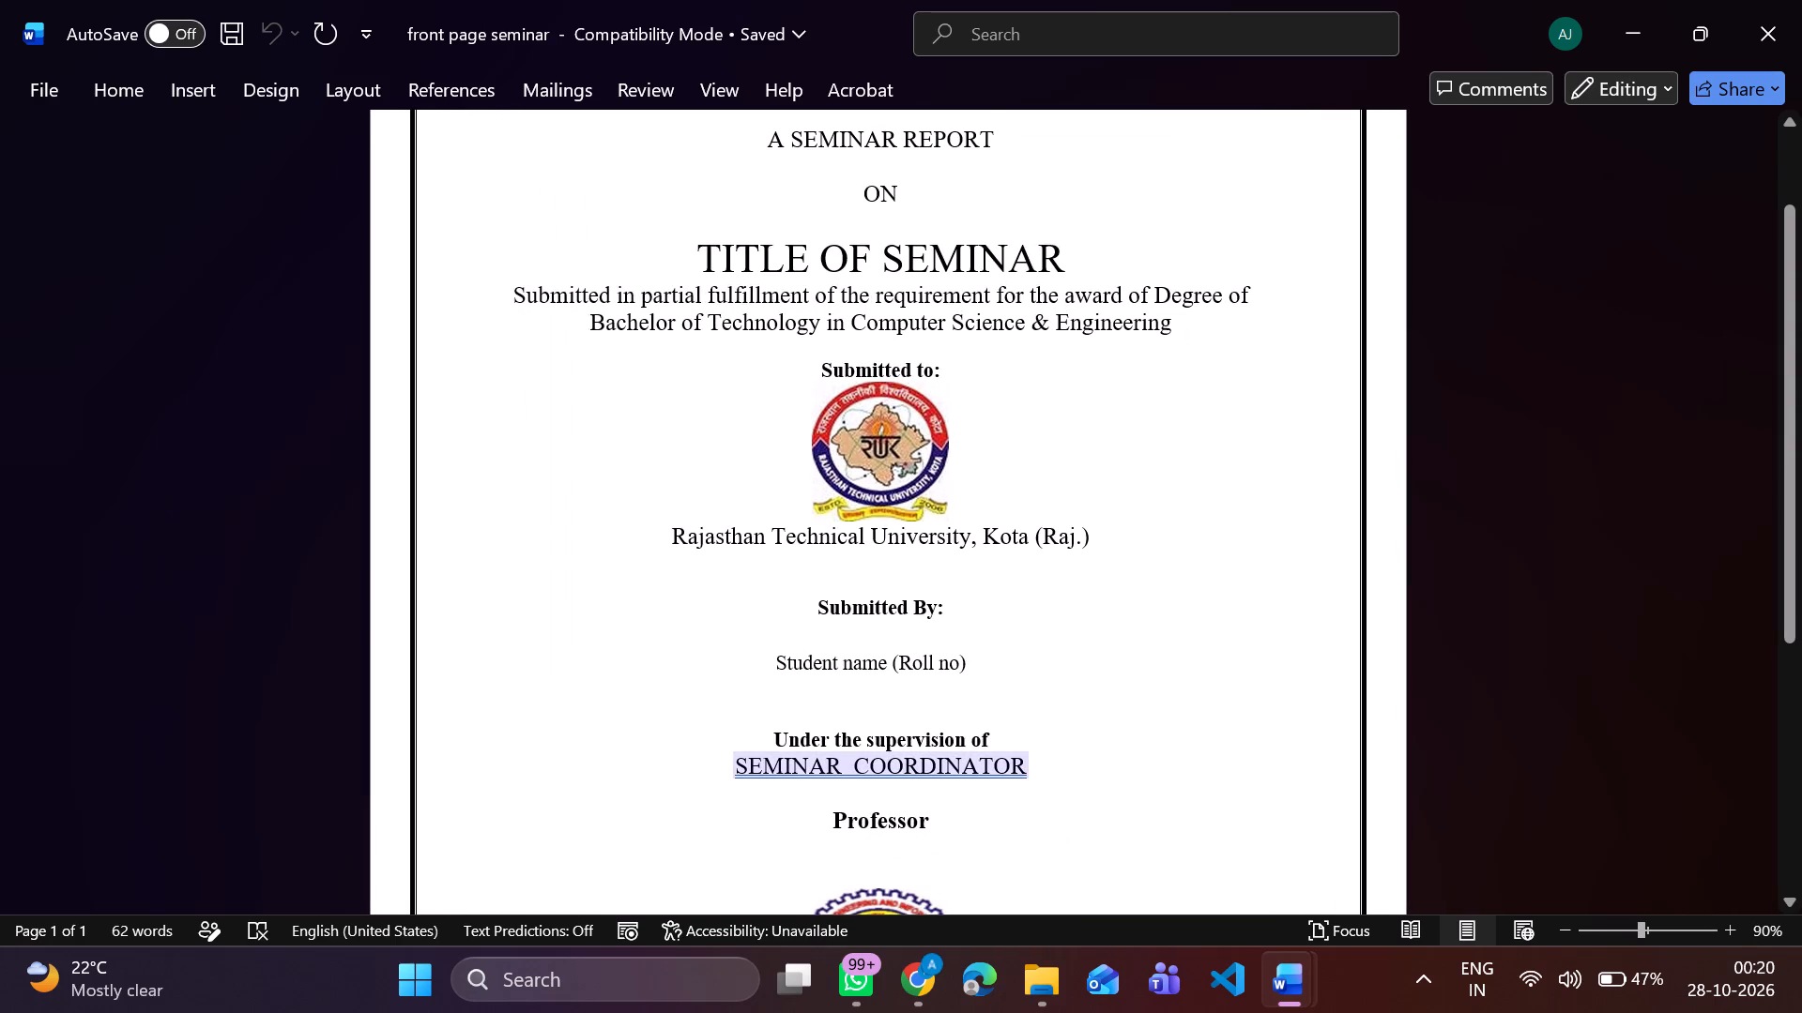
click(1032, 763)
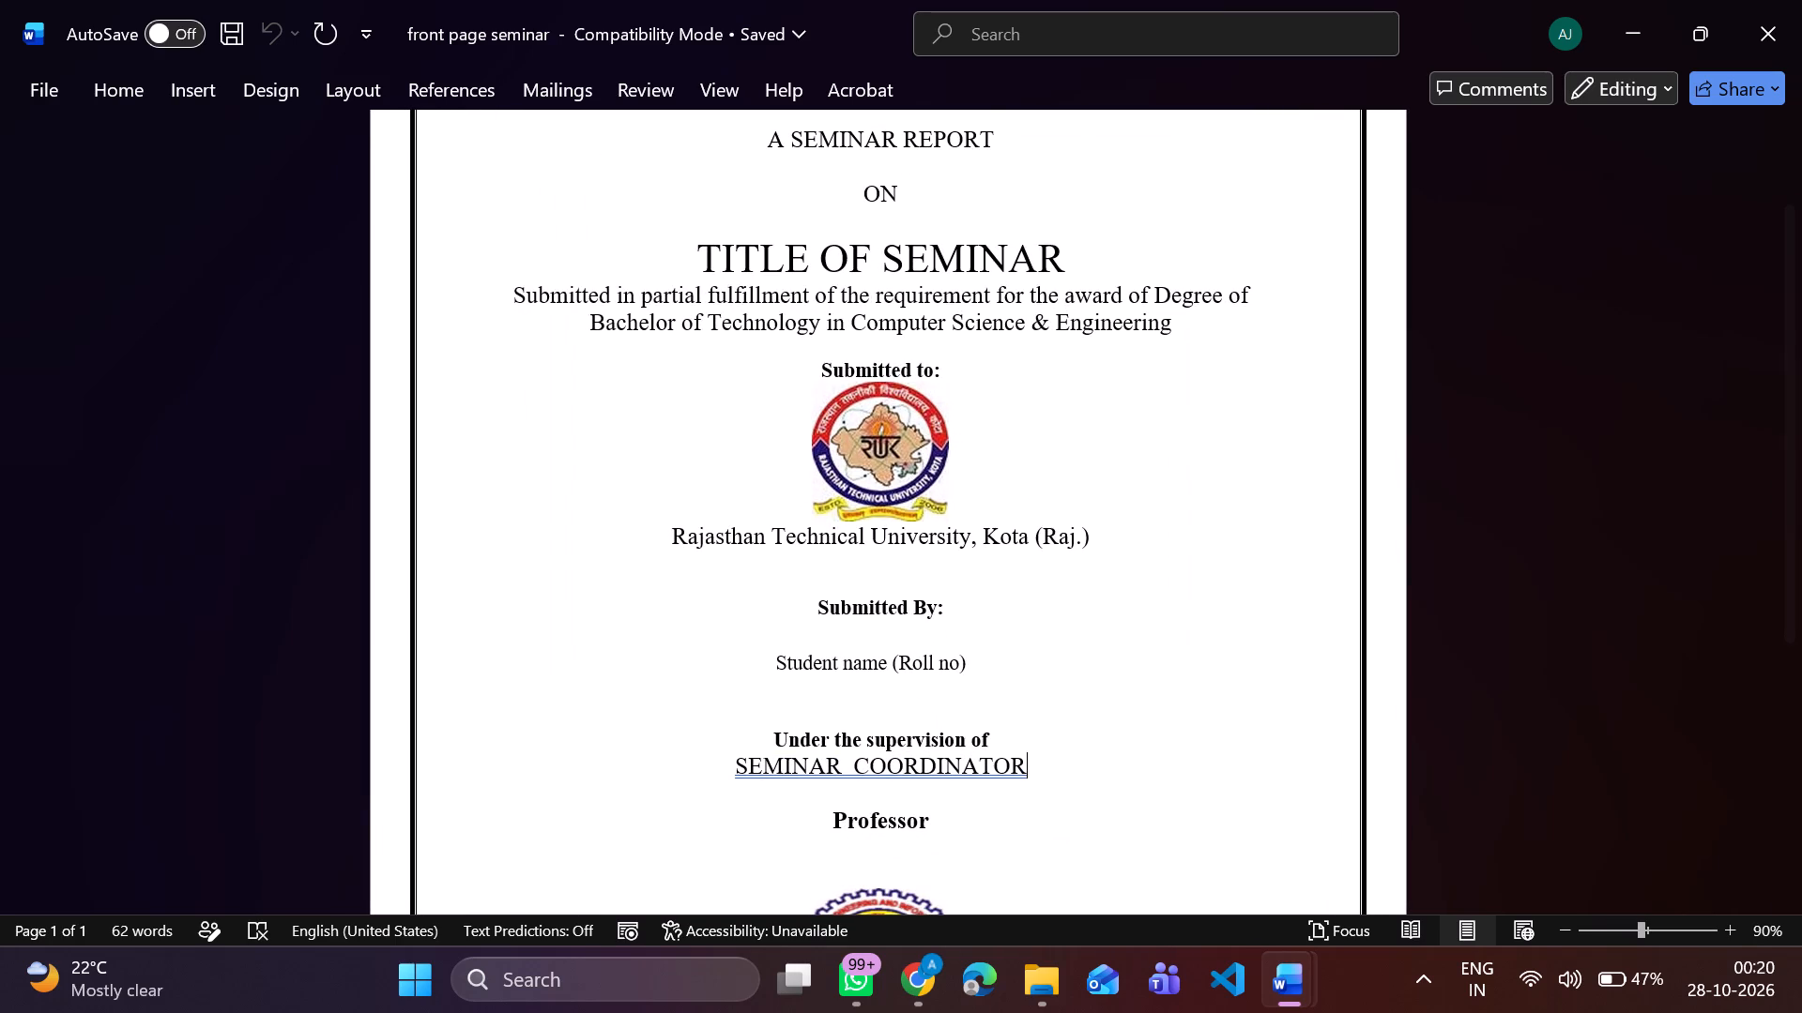
scroll(1032, 763, down, 1)
scroll(1032, 763, up, 3)
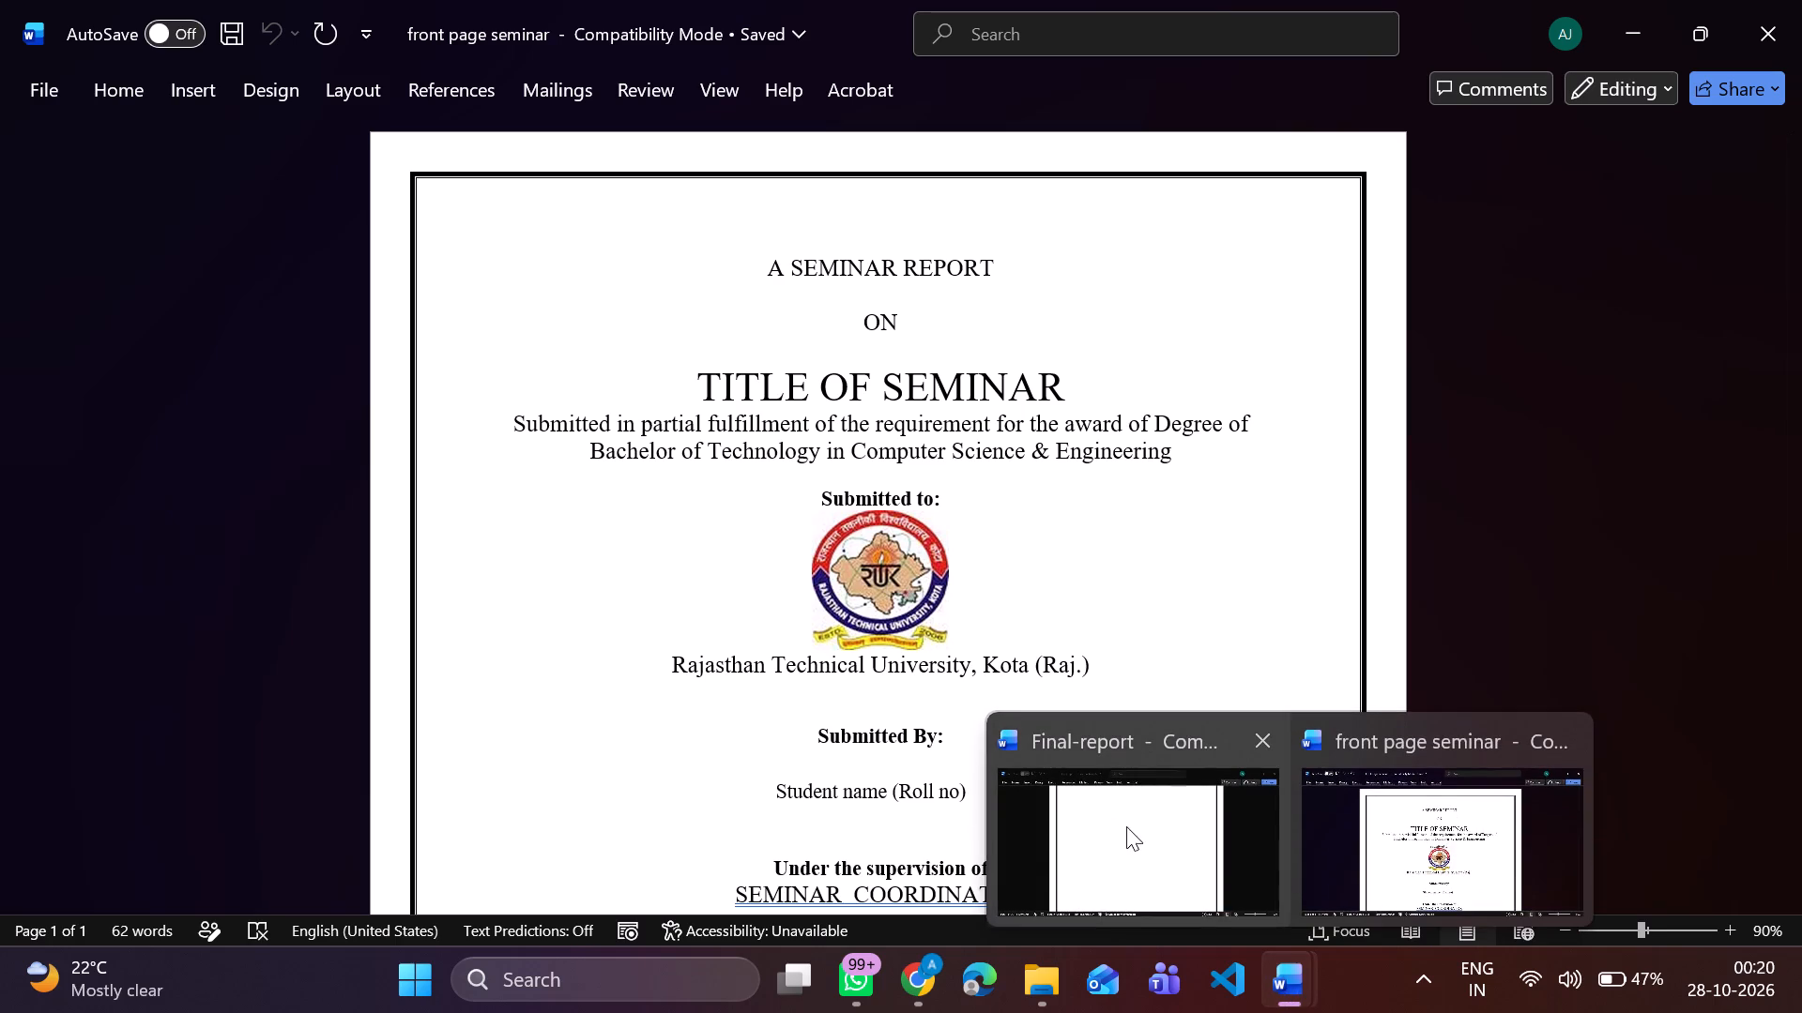
Switch back to Final-report and undo the deletion of its original cover page content.
click(1113, 819)
click(882, 641)
key(ctrl+z)
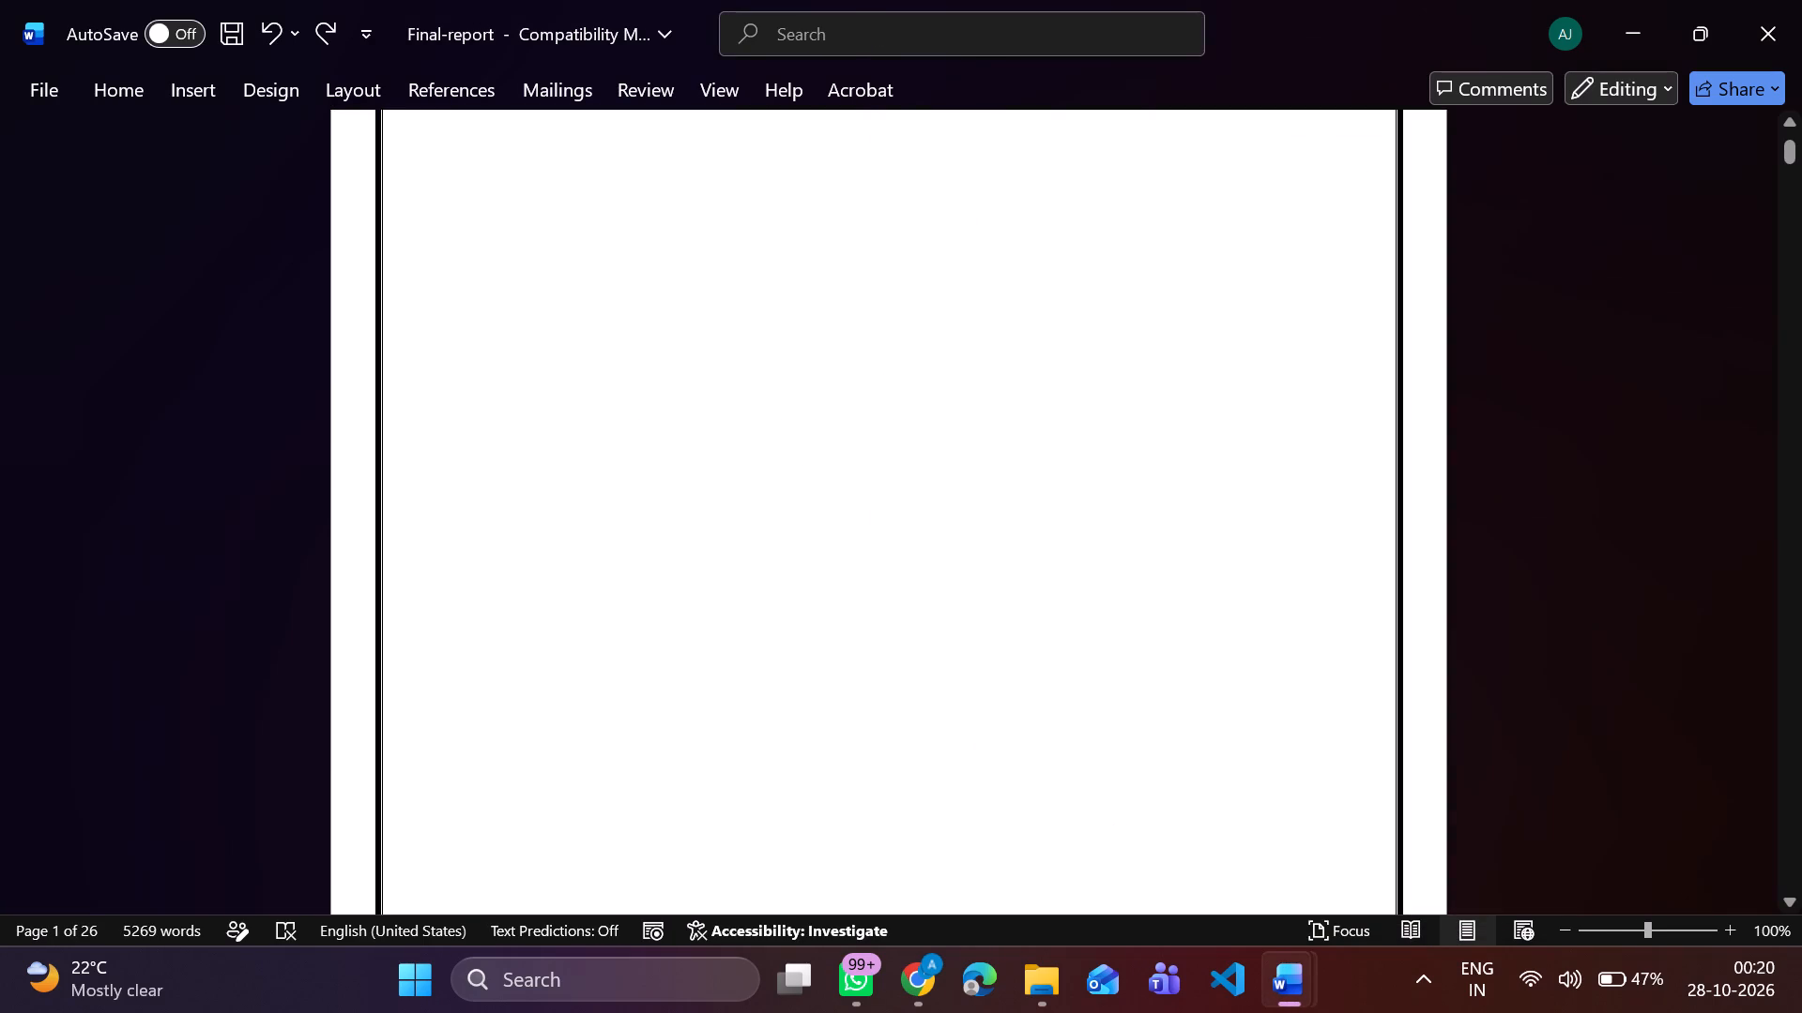
key(ctrl+z)
scroll(1153, 585, down, 4)
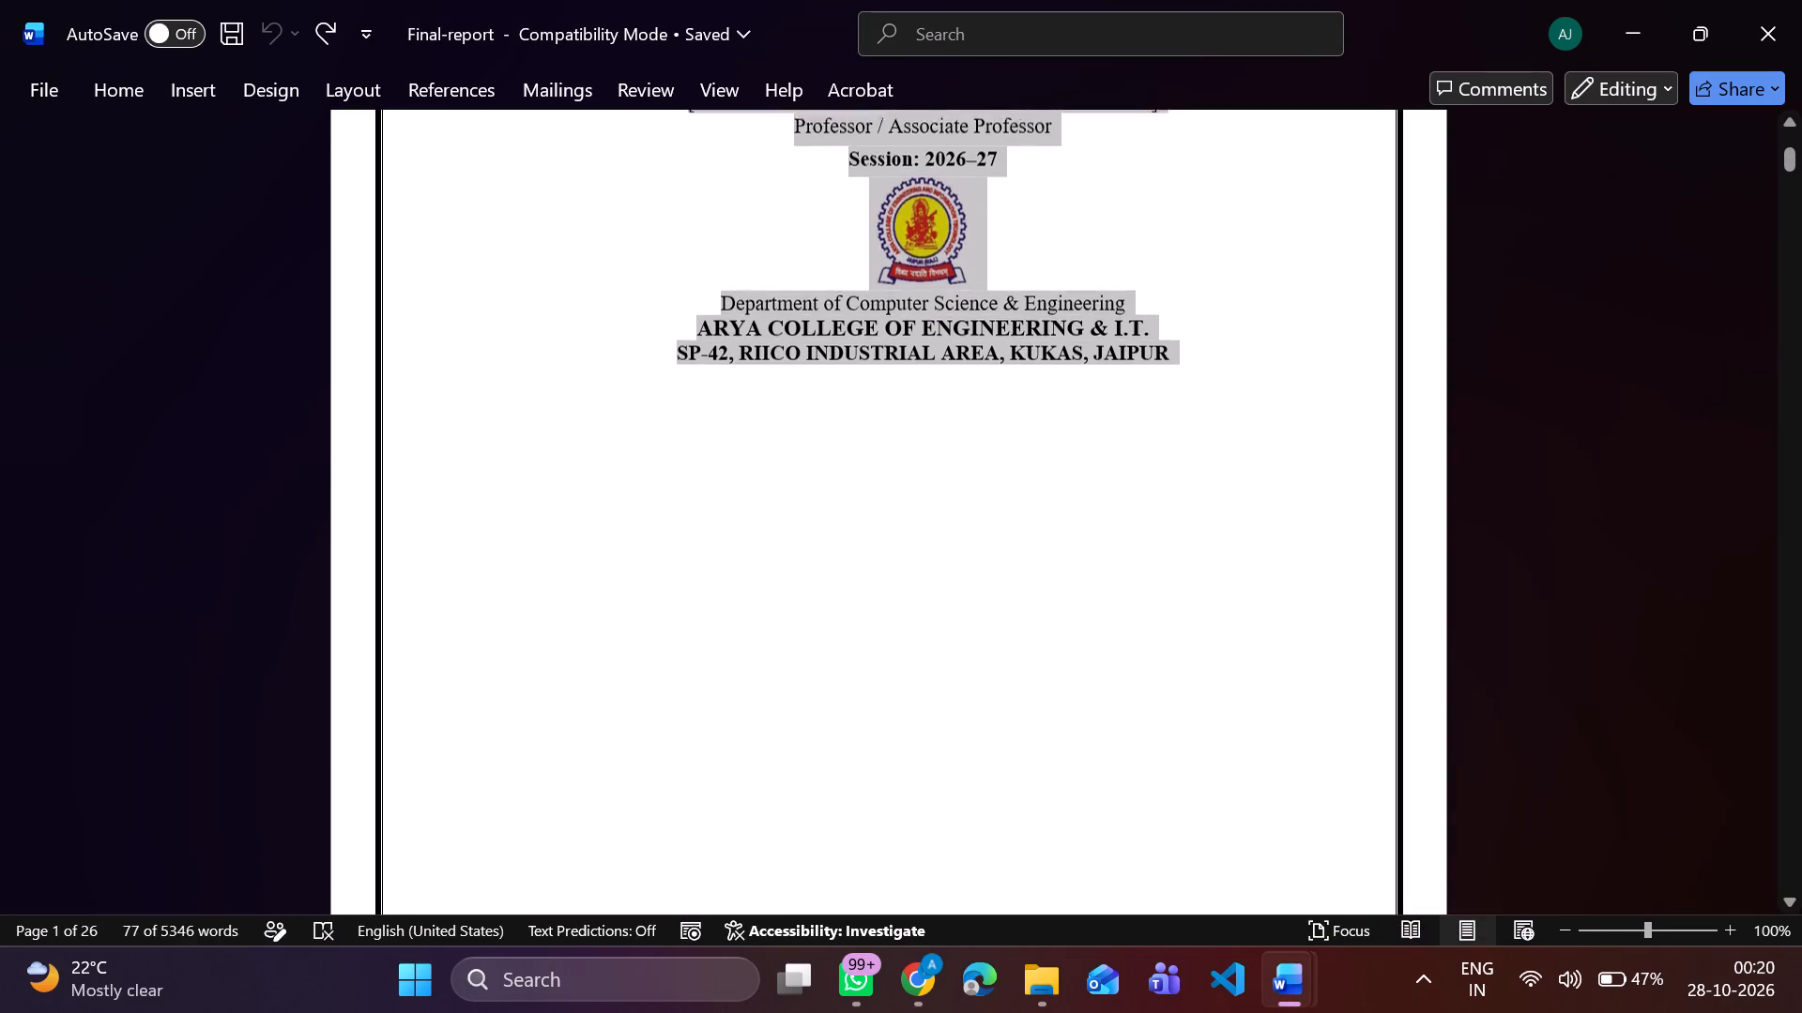
Look through Final-report's closing pages, including the references, student feedback and photograph page, and the last entries of the table of contents.
scroll(1153, 585, down, 2)
scroll(1153, 585, down, 20)
scroll(1153, 585, down, 17)
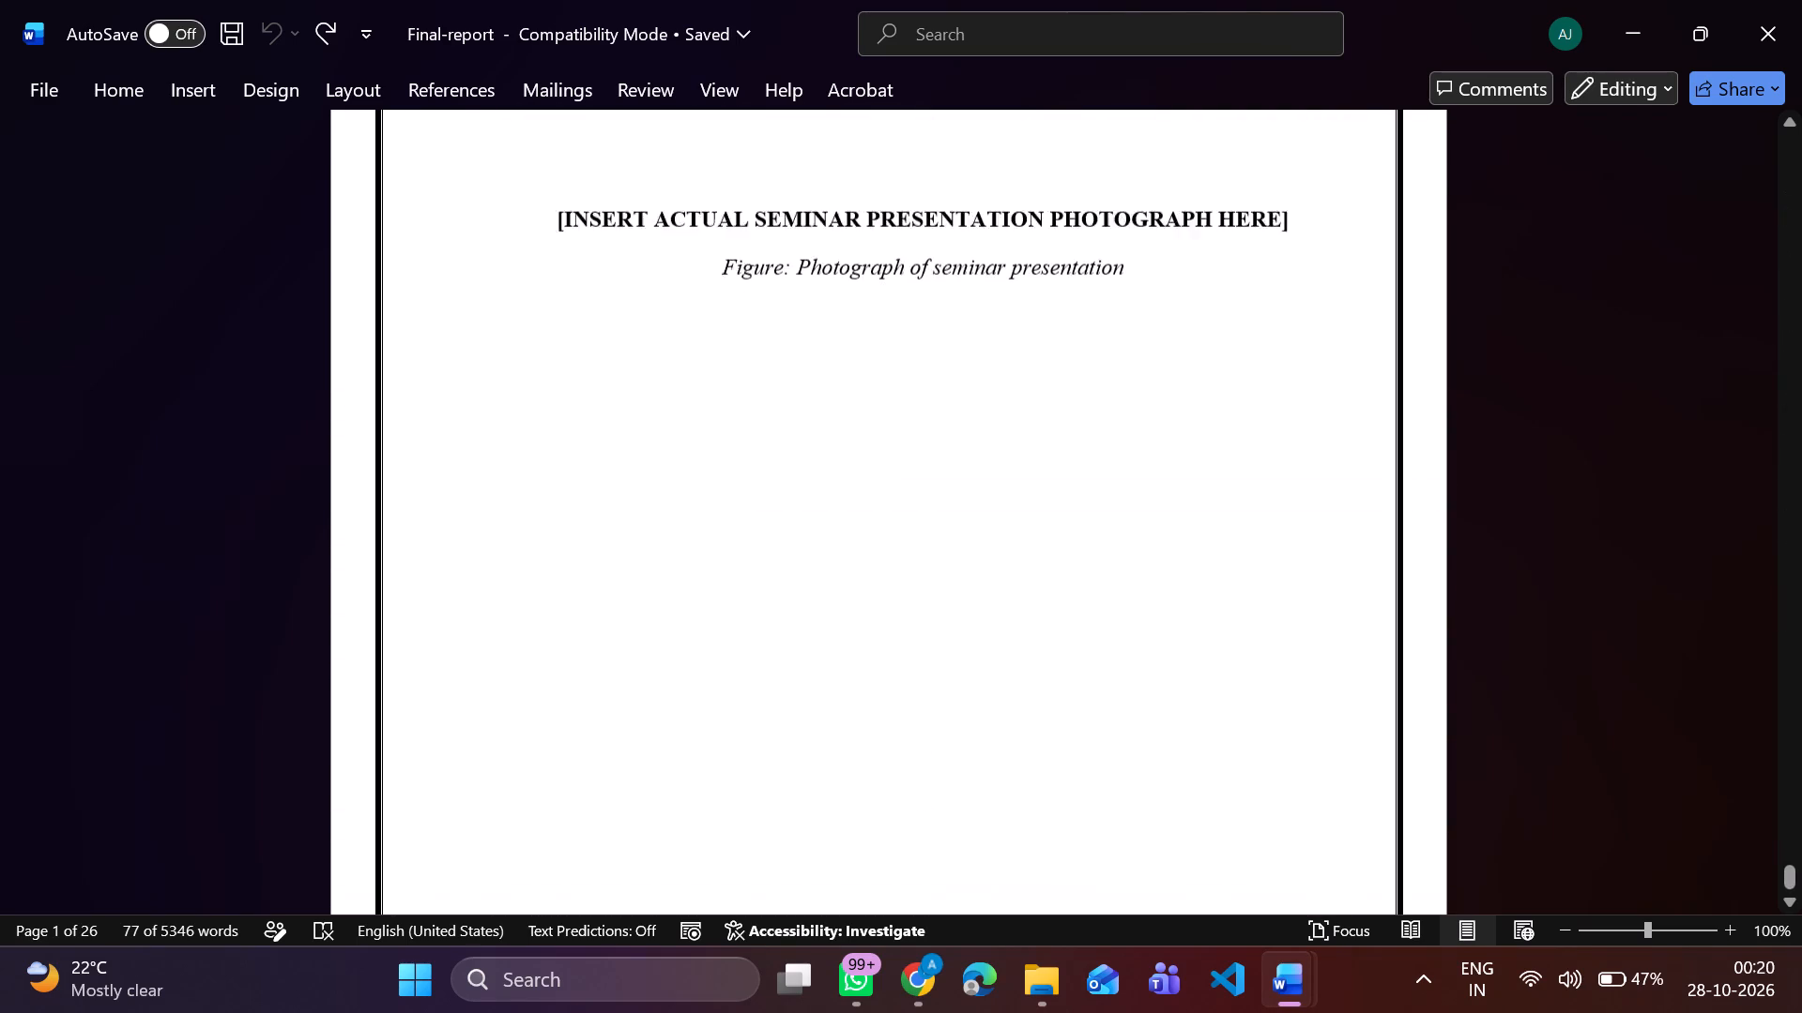
scroll(1153, 585, up, 10)
scroll(1153, 585, down, 1)
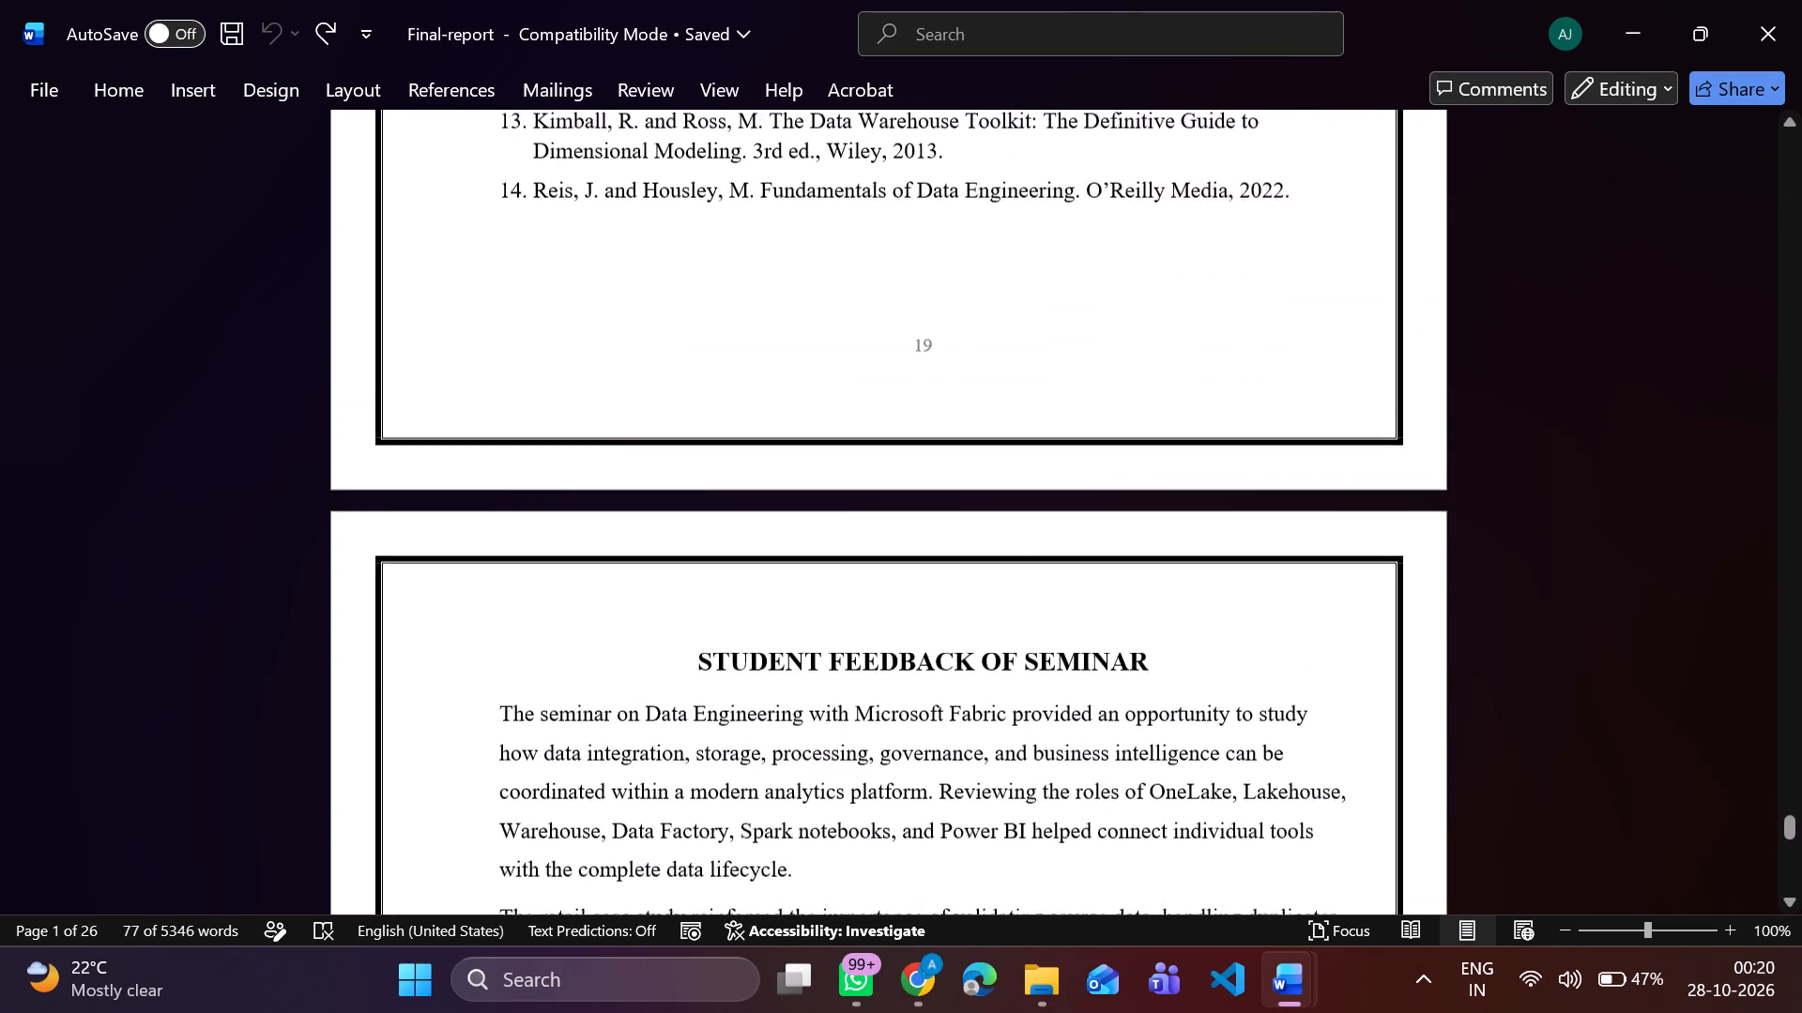
scroll(1153, 585, down, 1)
scroll(1153, 585, up, 6)
click(1114, 482)
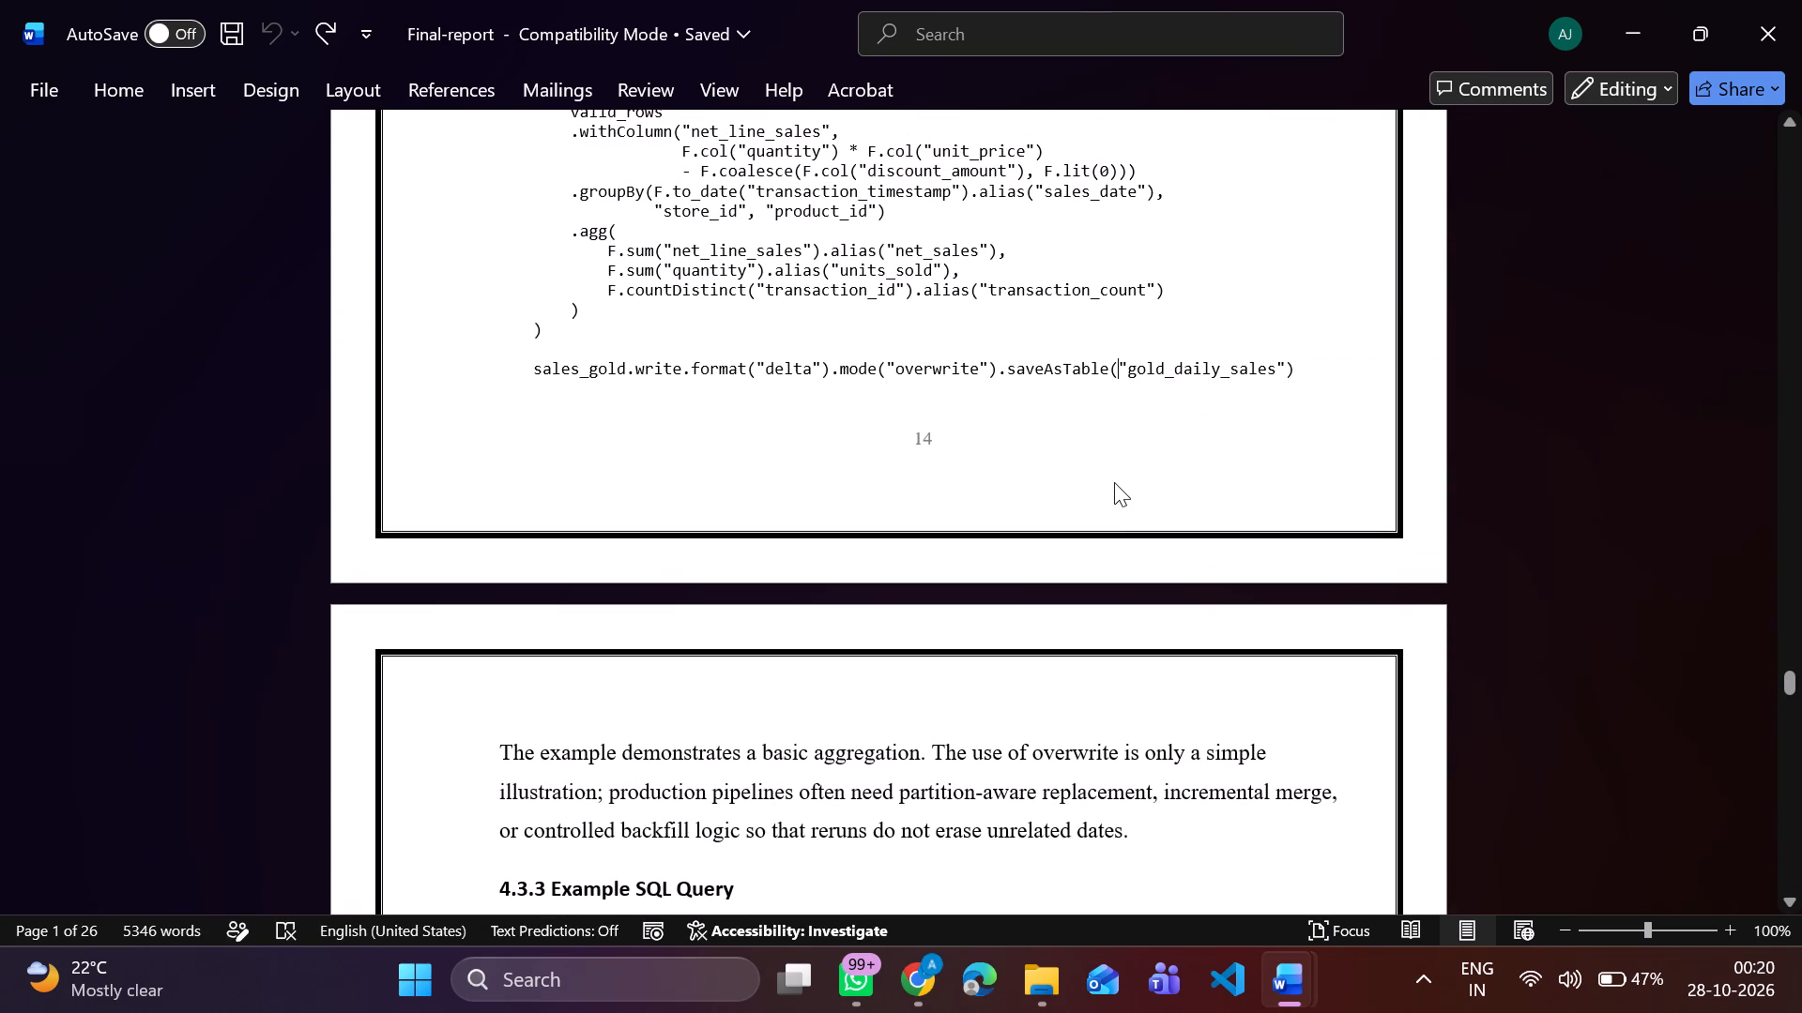
scroll(1114, 482, down, 20)
scroll(1114, 482, down, 8)
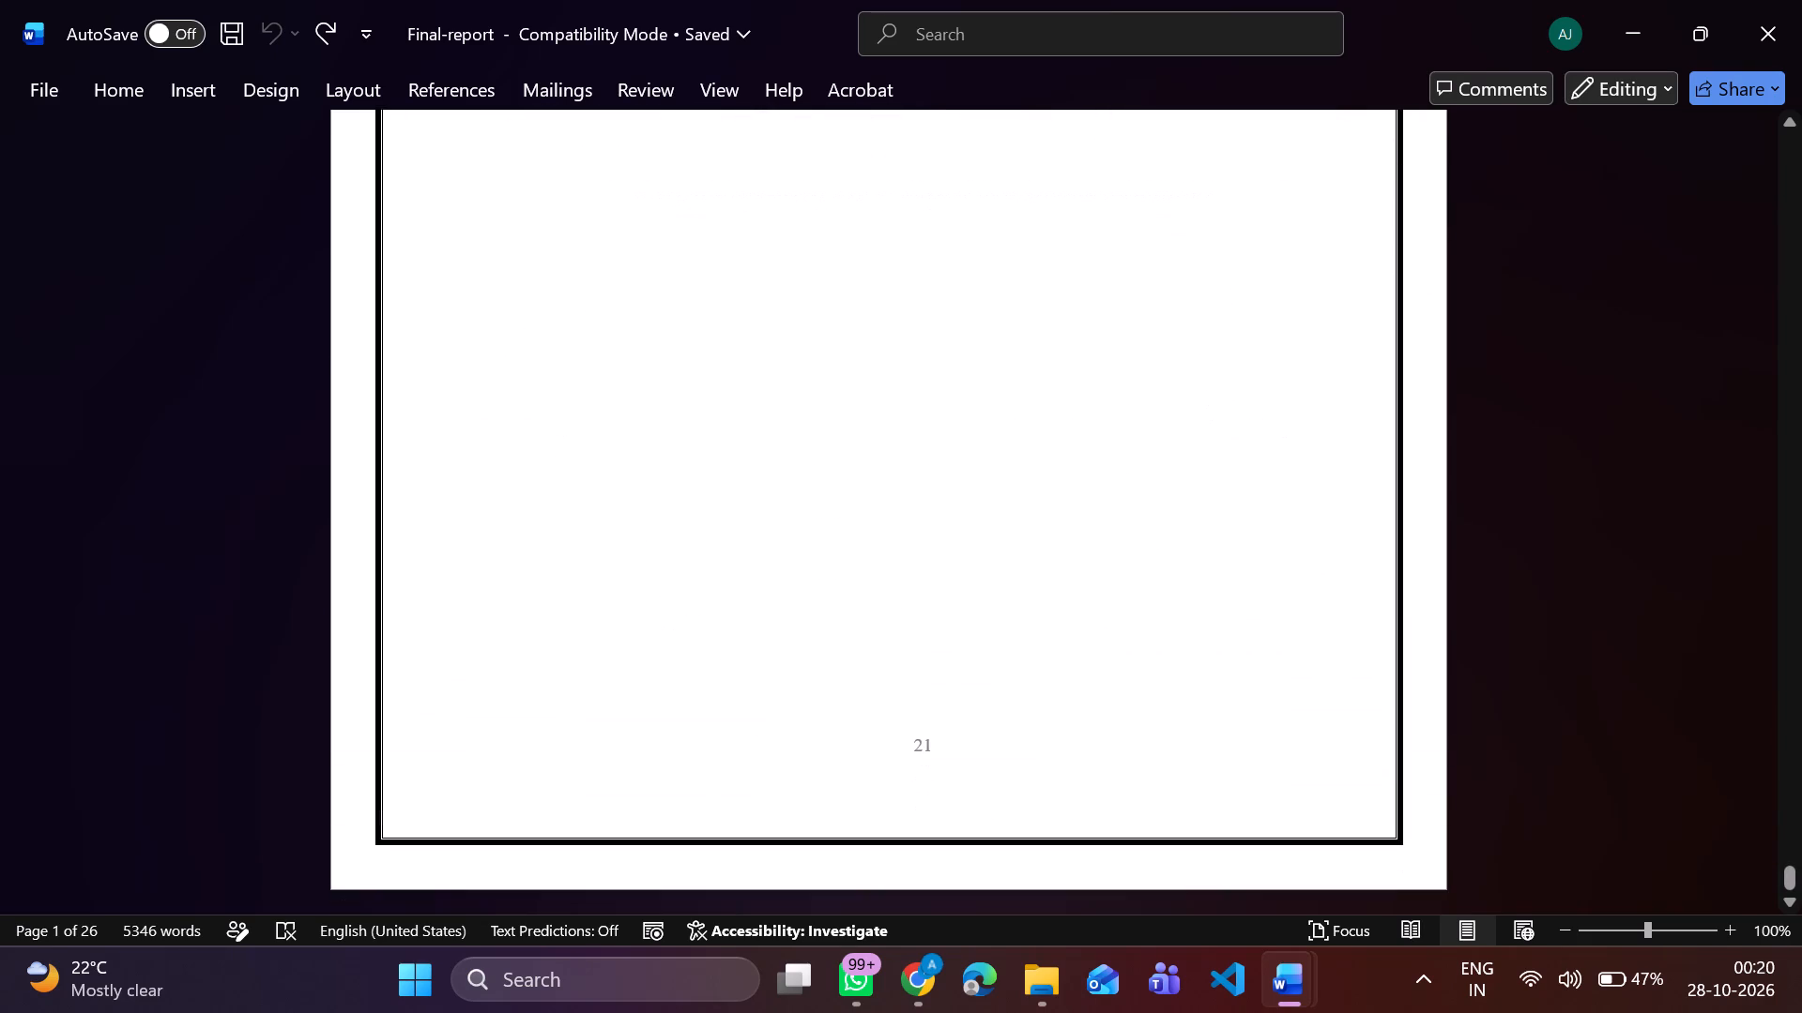
double_click(1017, 549)
scroll(1017, 549, up, 5)
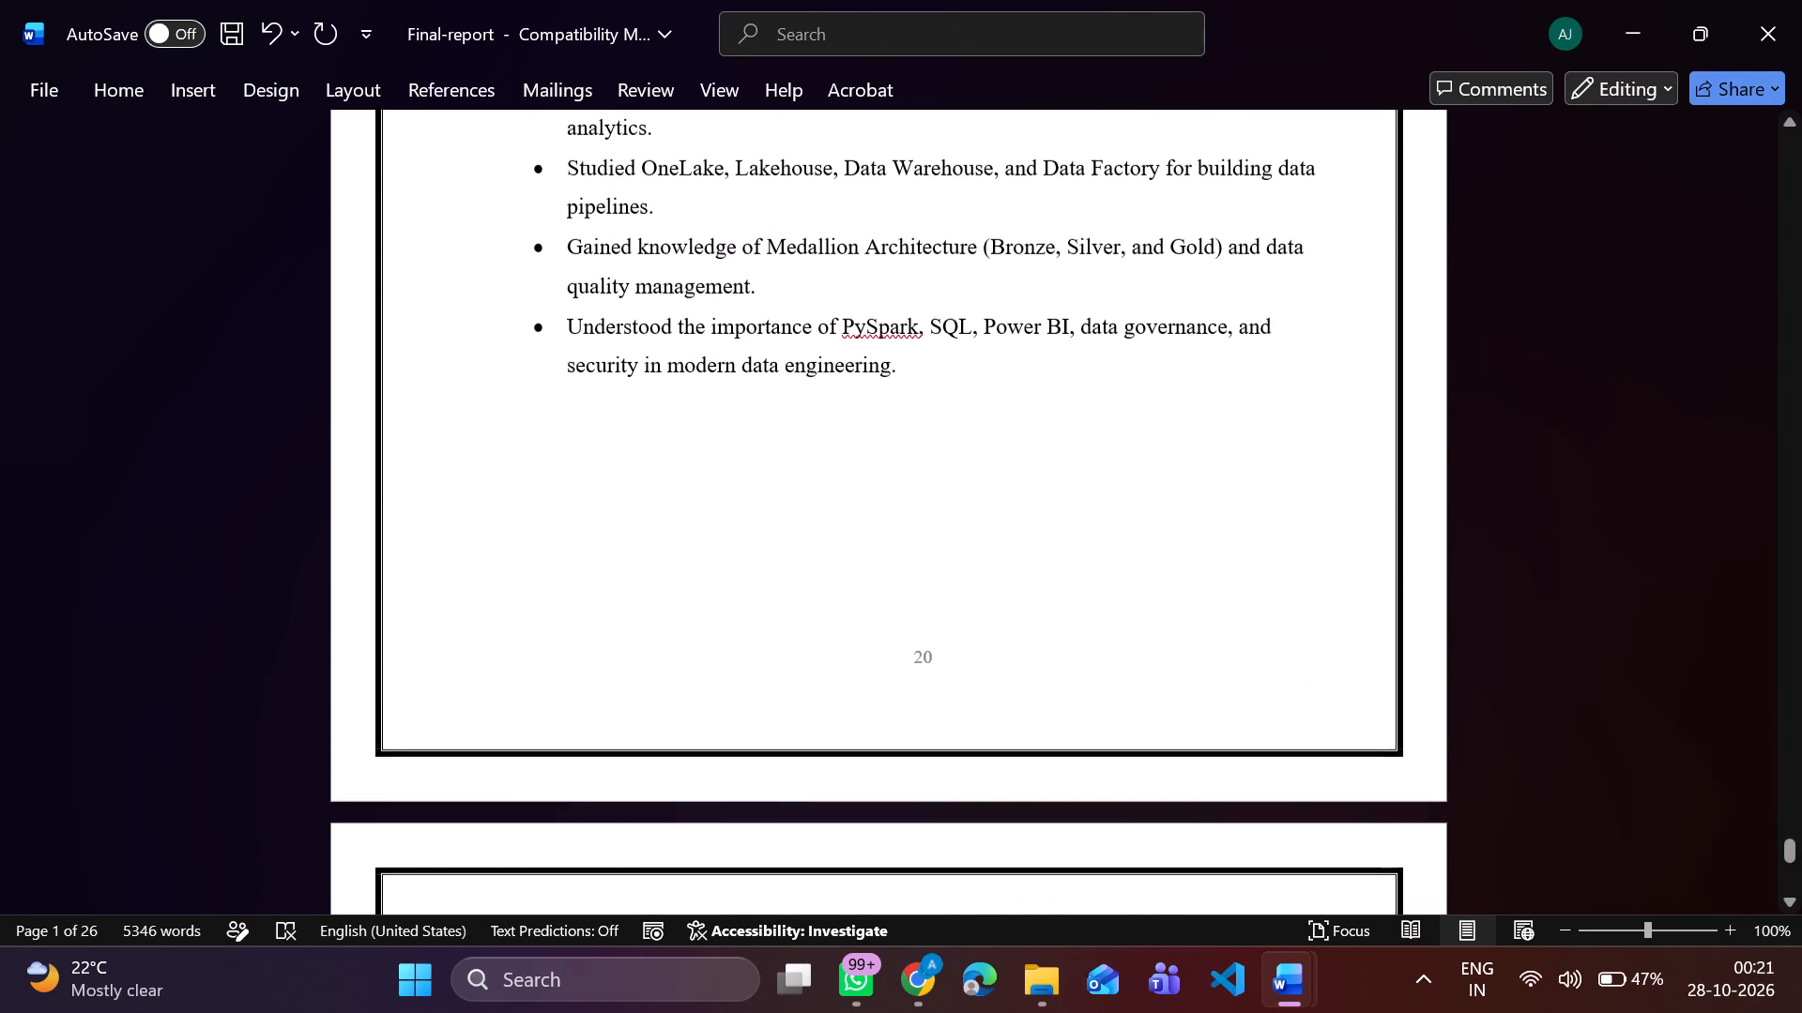
scroll(1017, 549, up, 5)
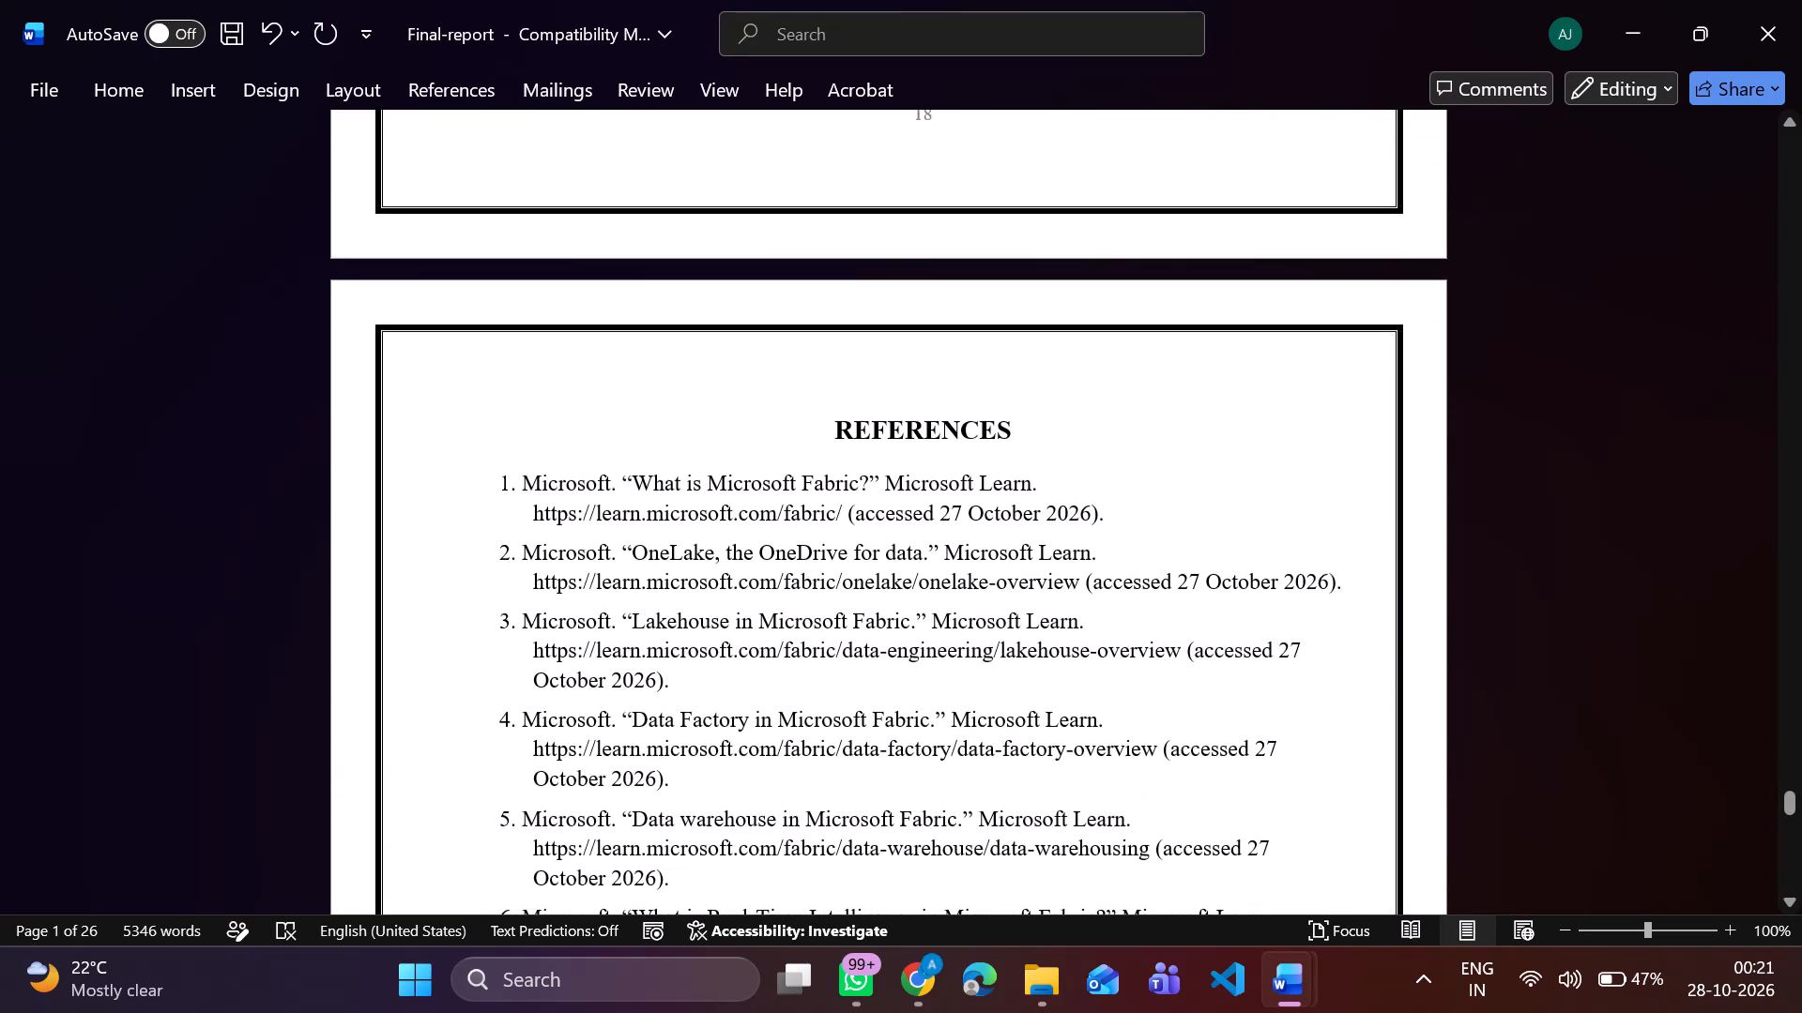
scroll(1017, 549, down, 6)
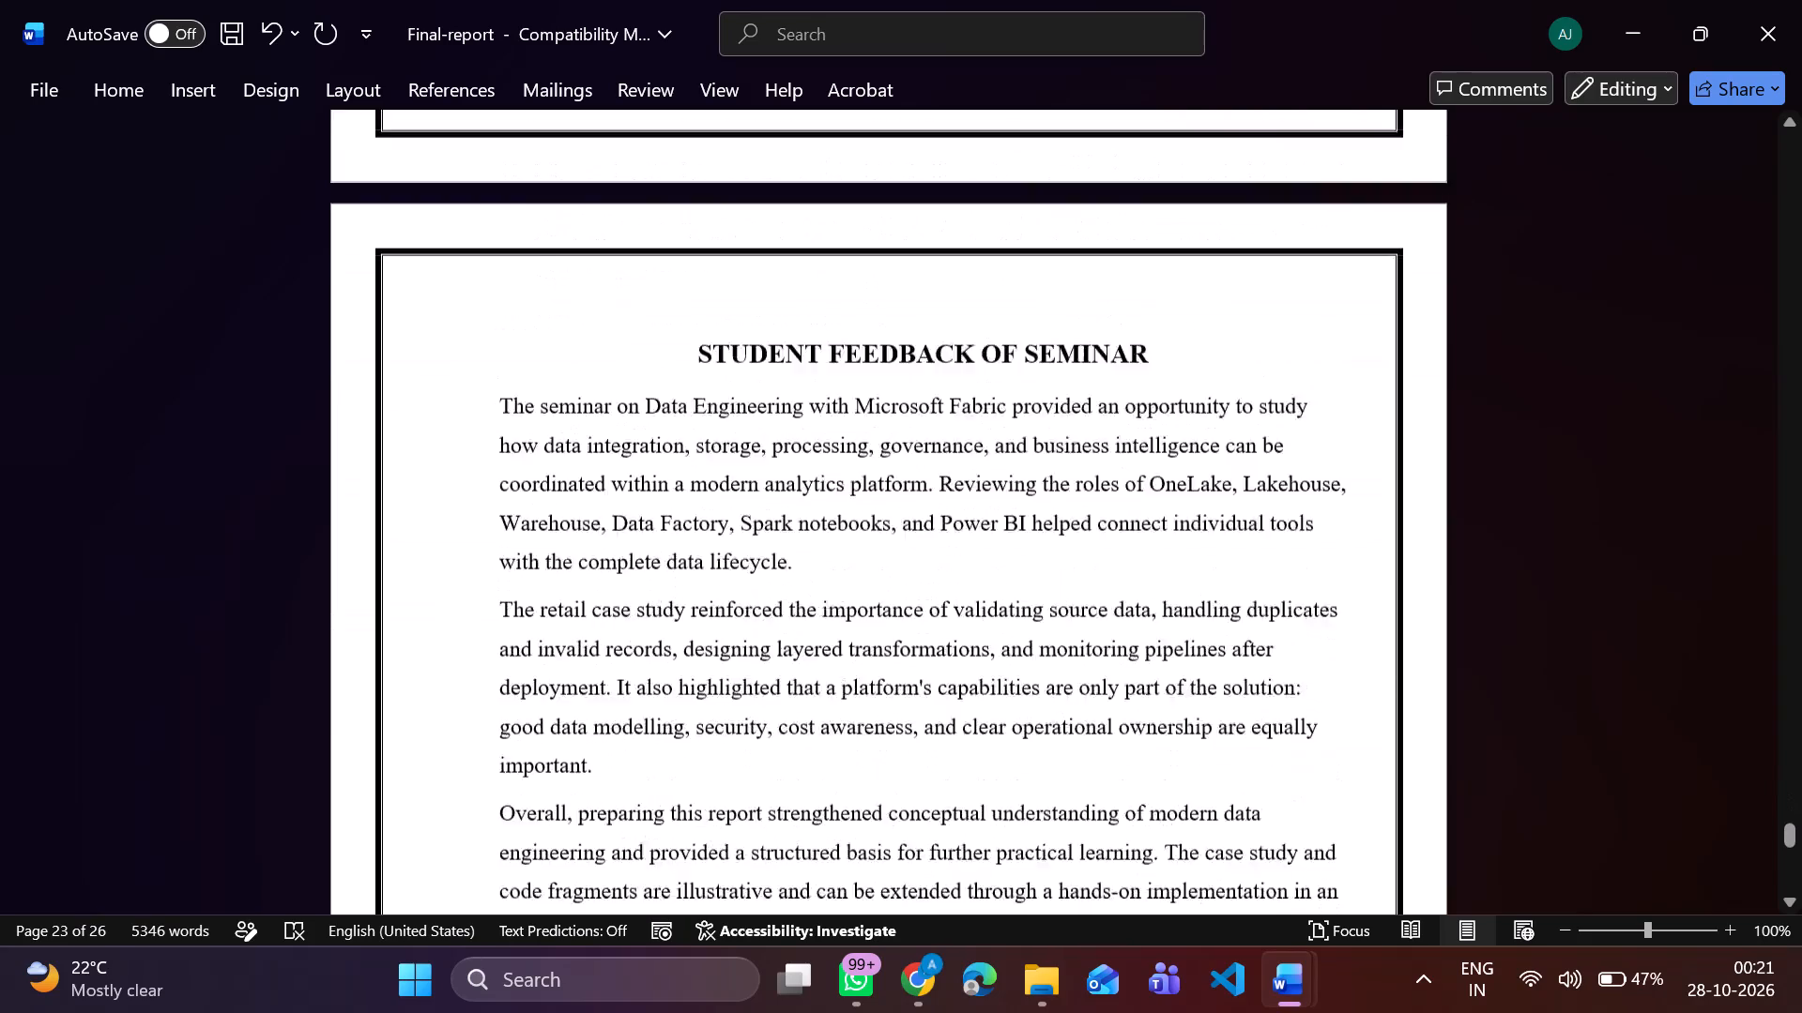
scroll(1017, 549, down, 7)
scroll(1017, 549, up, 8)
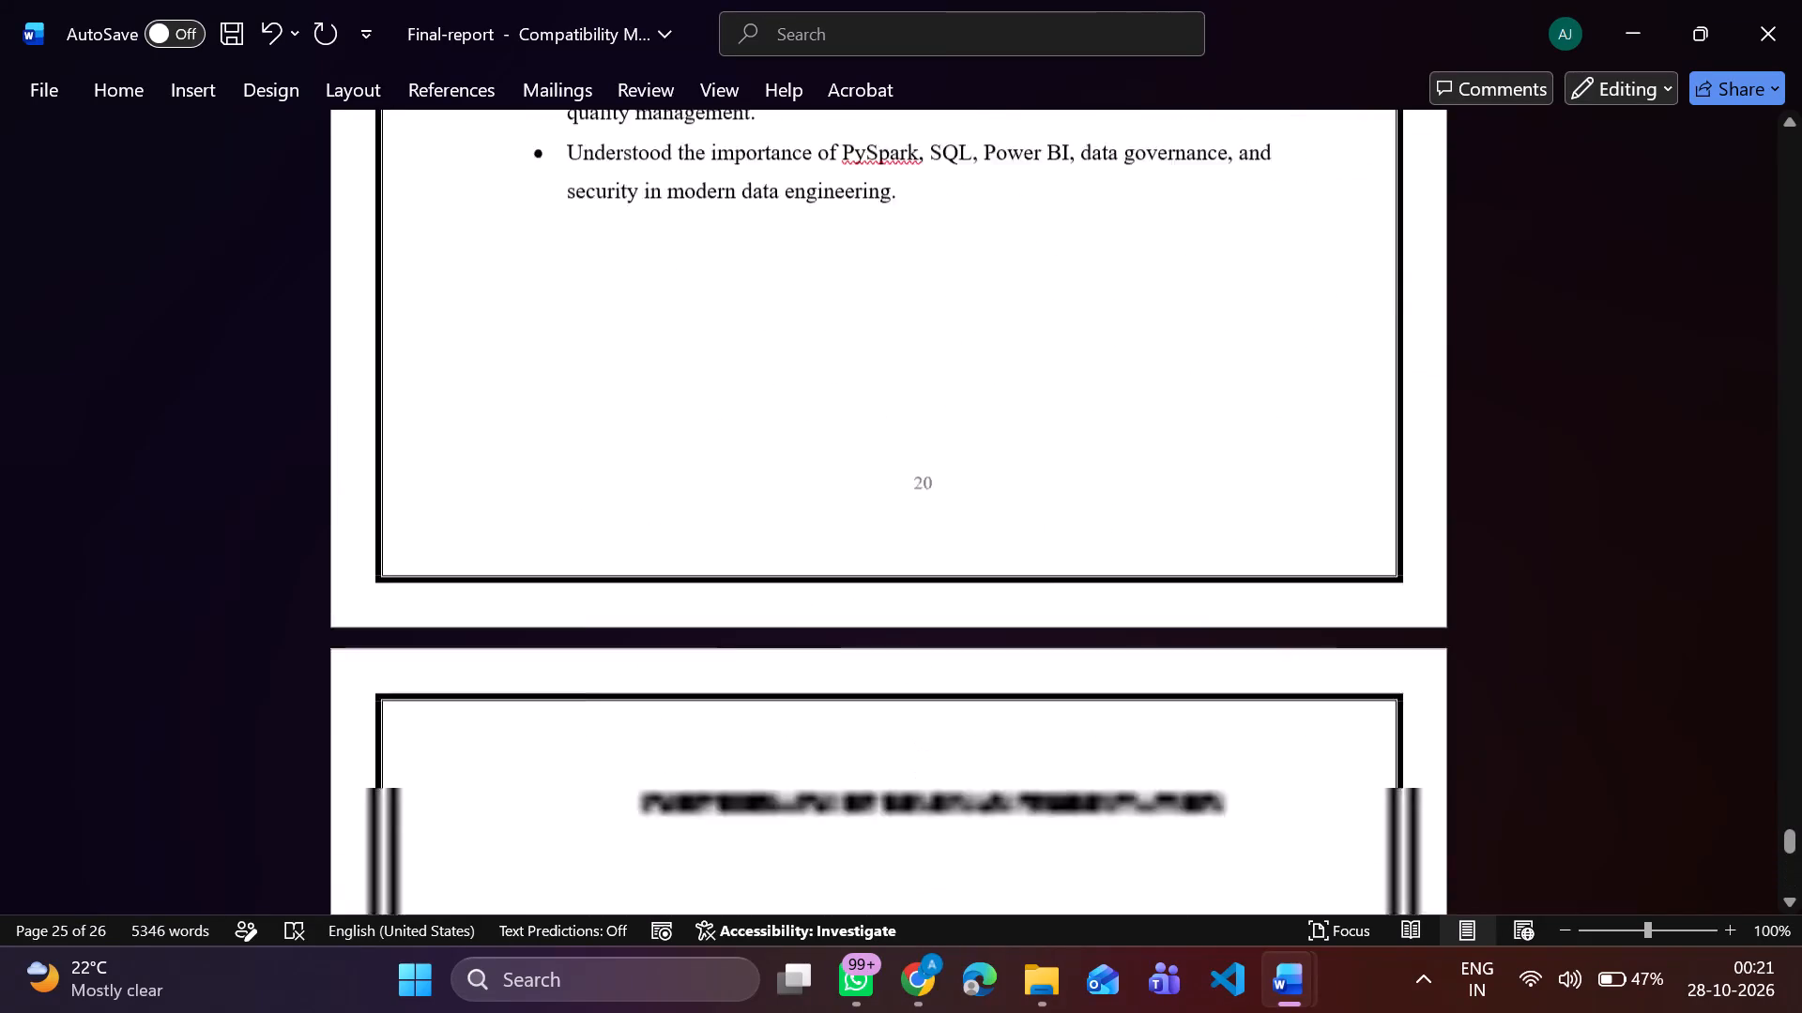
scroll(1017, 549, up, 20)
scroll(1017, 549, up, 6)
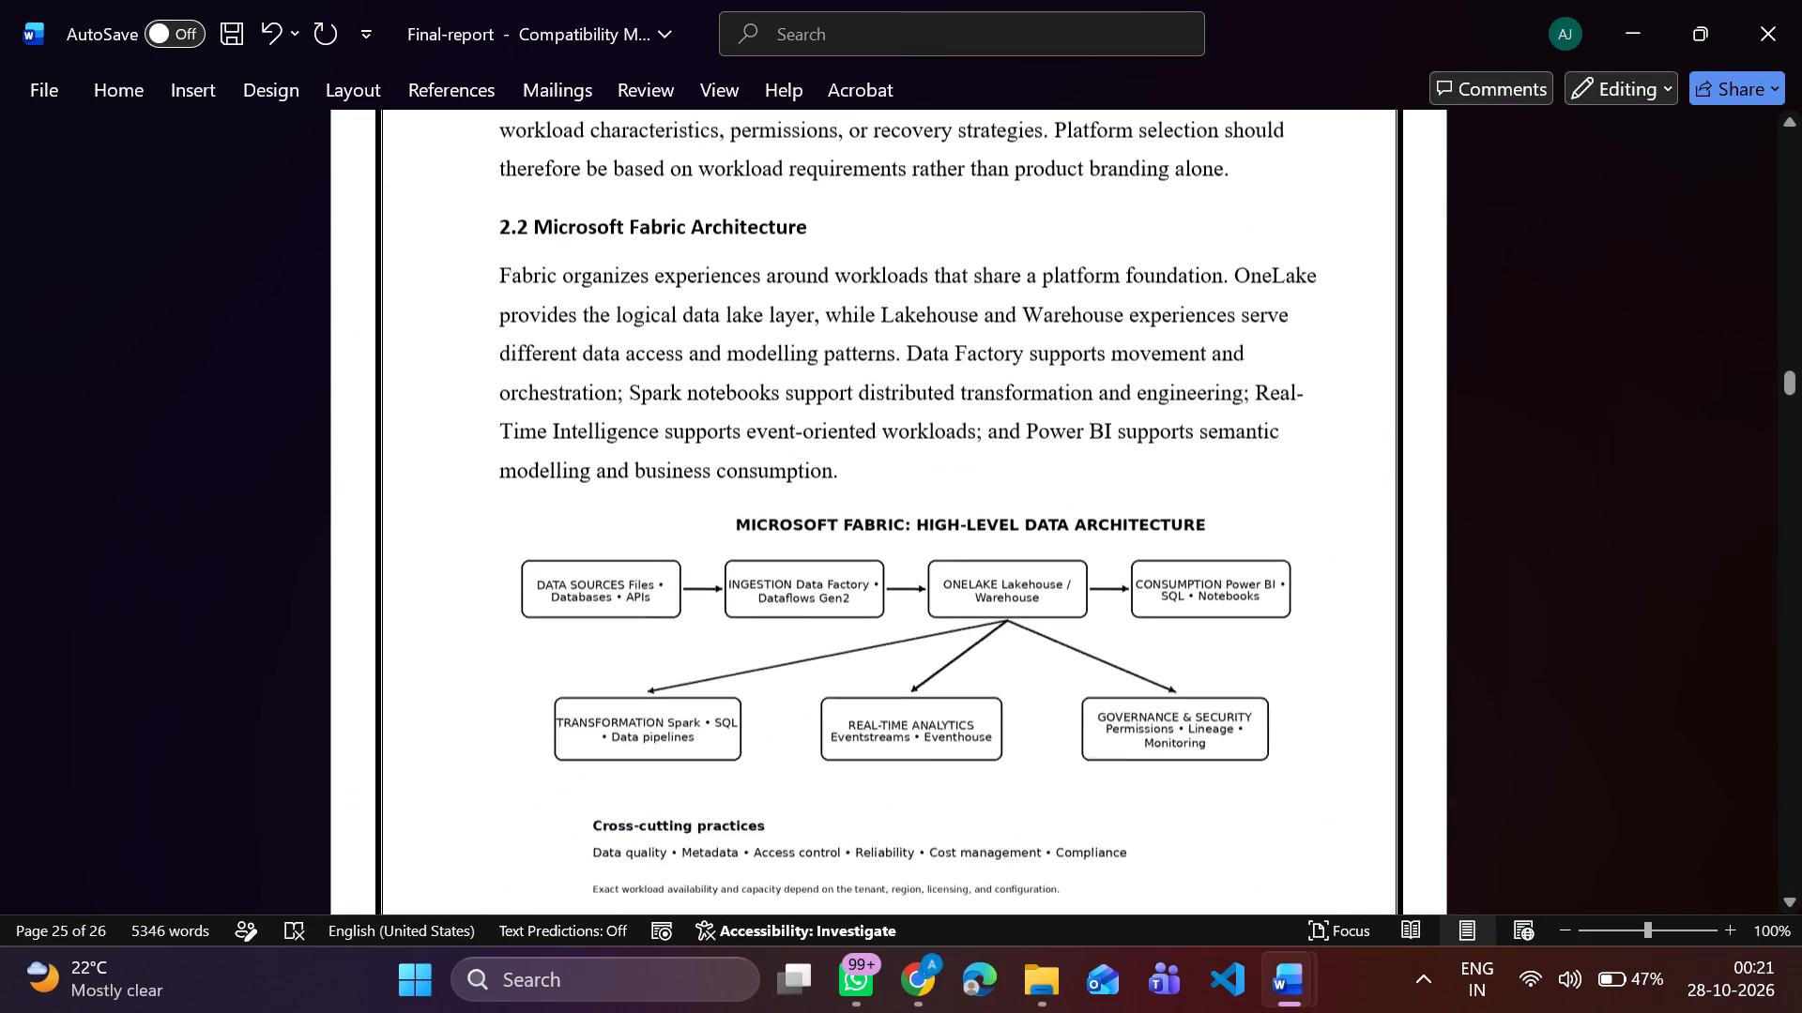
scroll(1017, 549, up, 16)
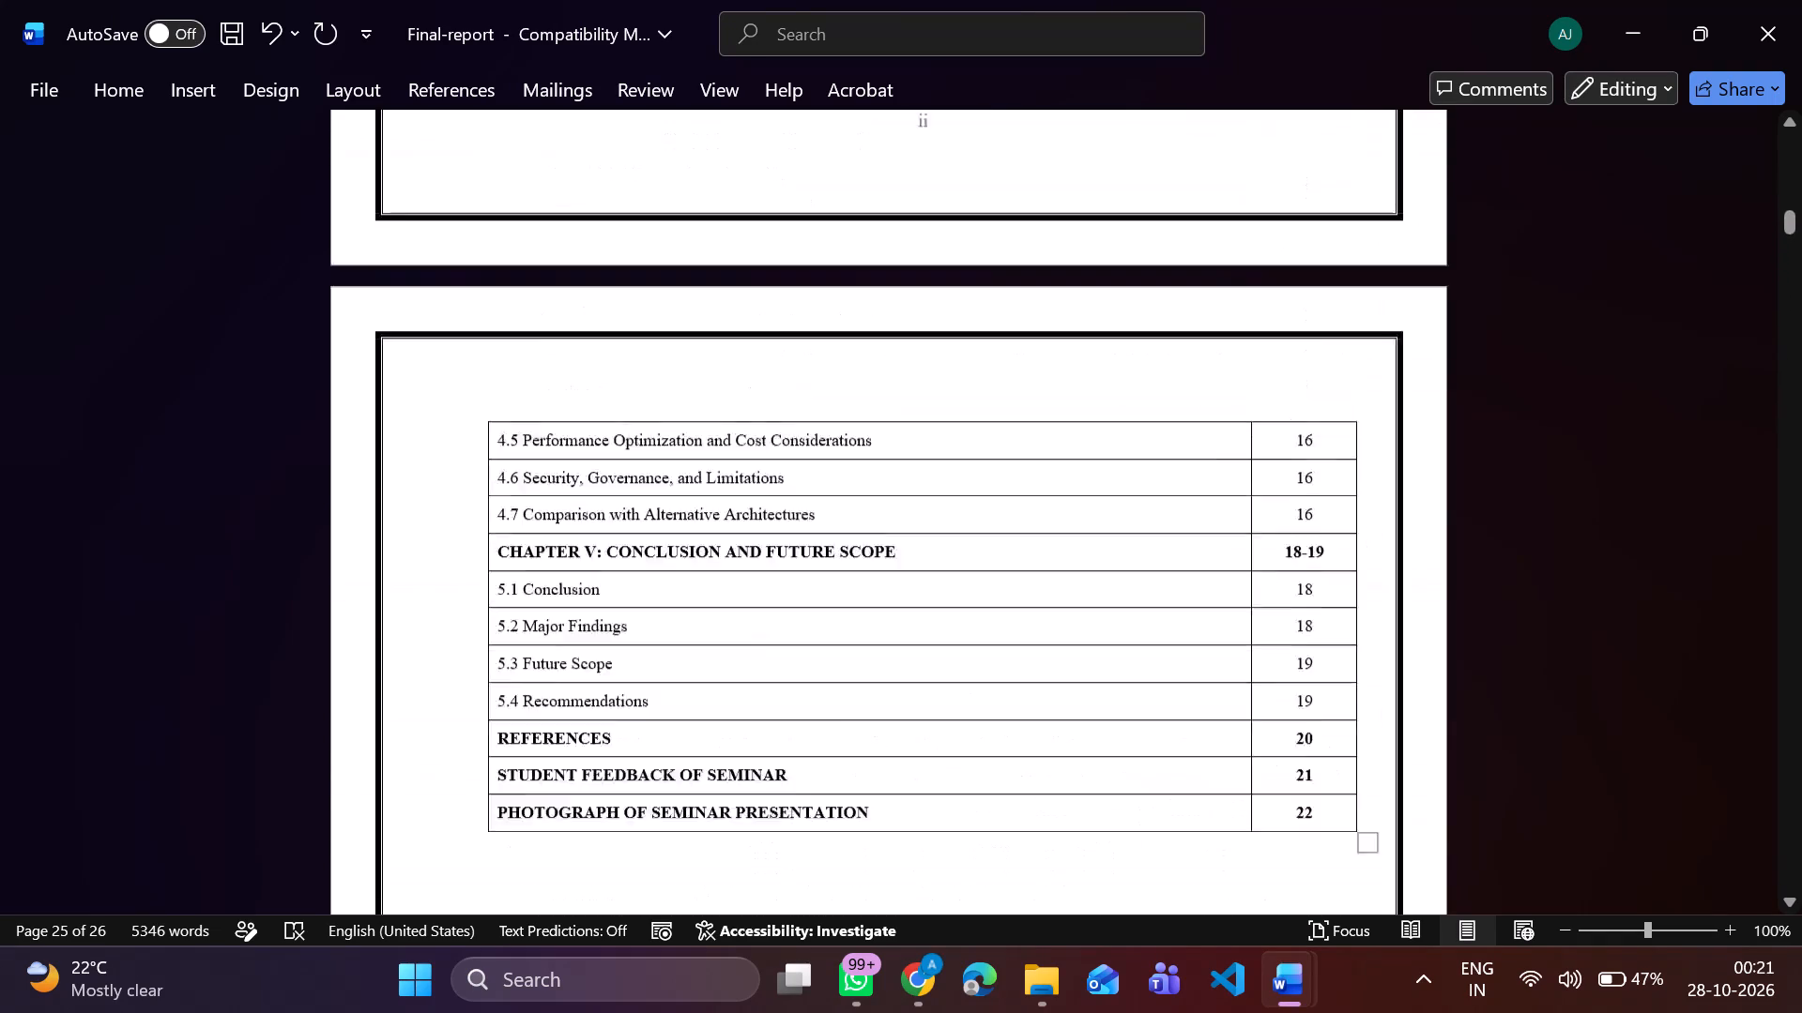
scroll(1017, 549, down, 3)
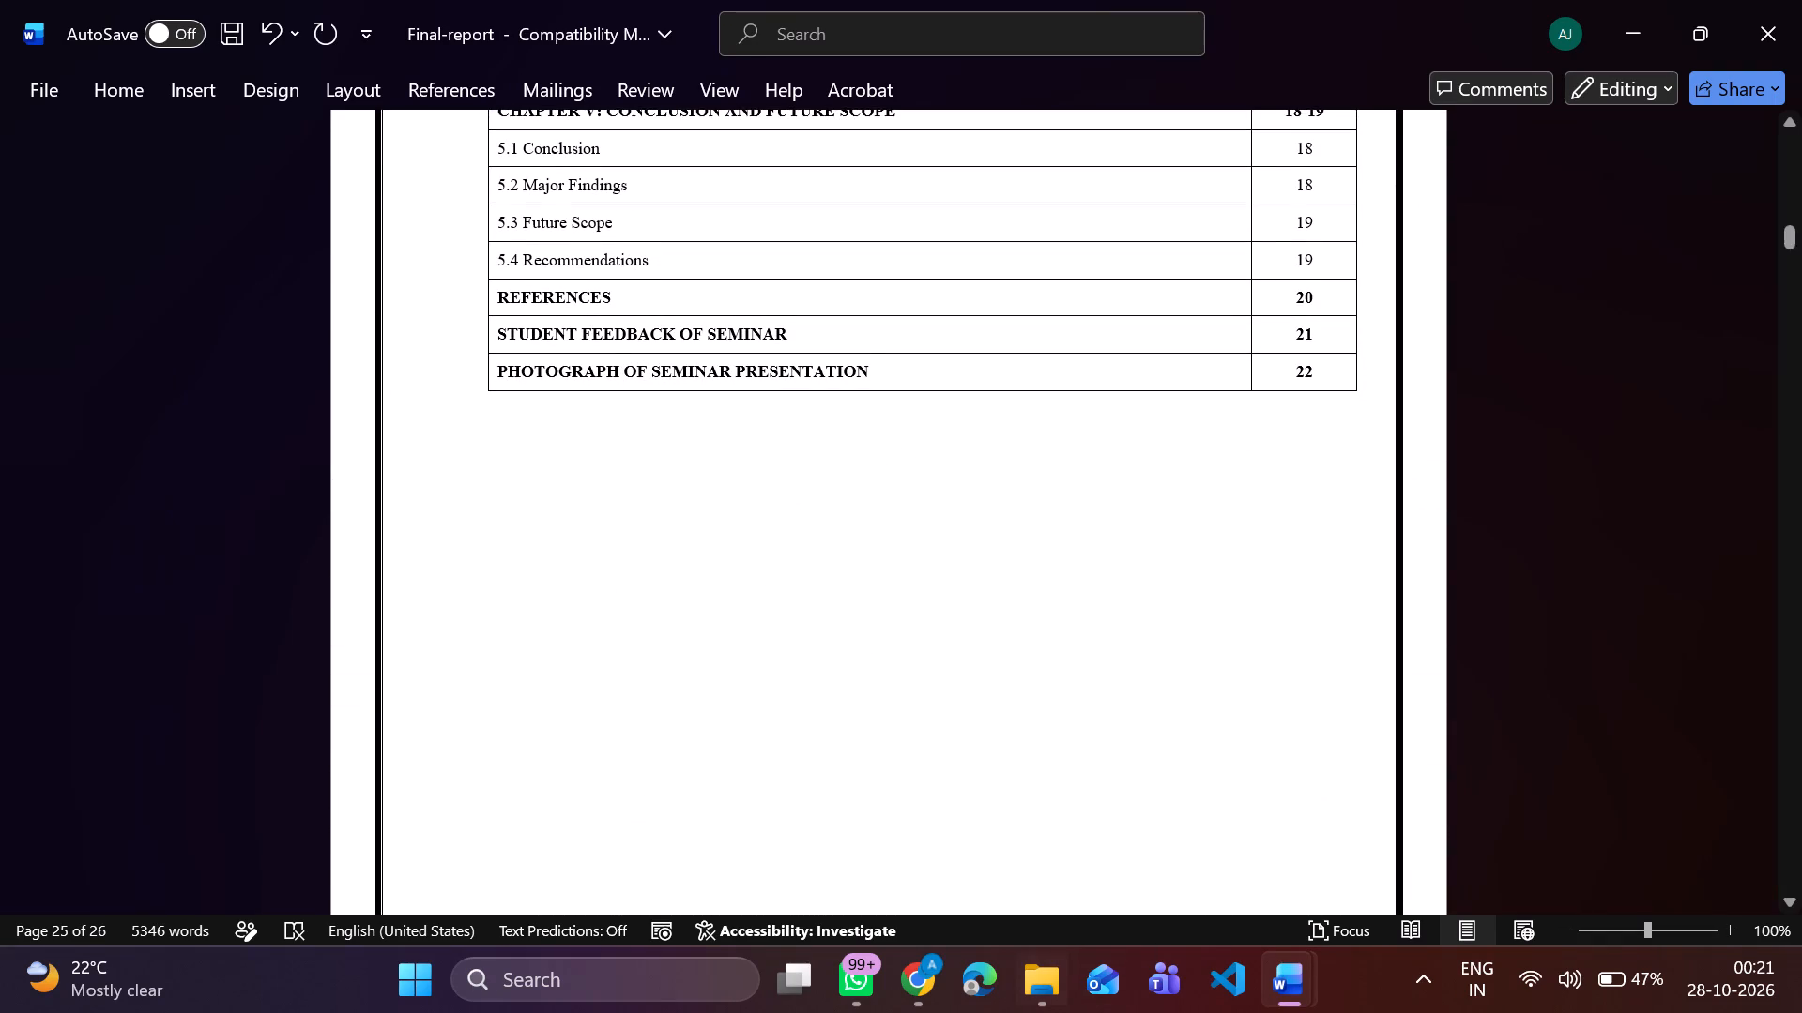
Review Final-report from its last page back through student feedback, references and Chapter V to sections 4.5 to 4.7.
scroll(1168, 793, down, 10)
scroll(1168, 793, down, 20)
scroll(1168, 793, down, 20)
scroll(1168, 793, down, 4)
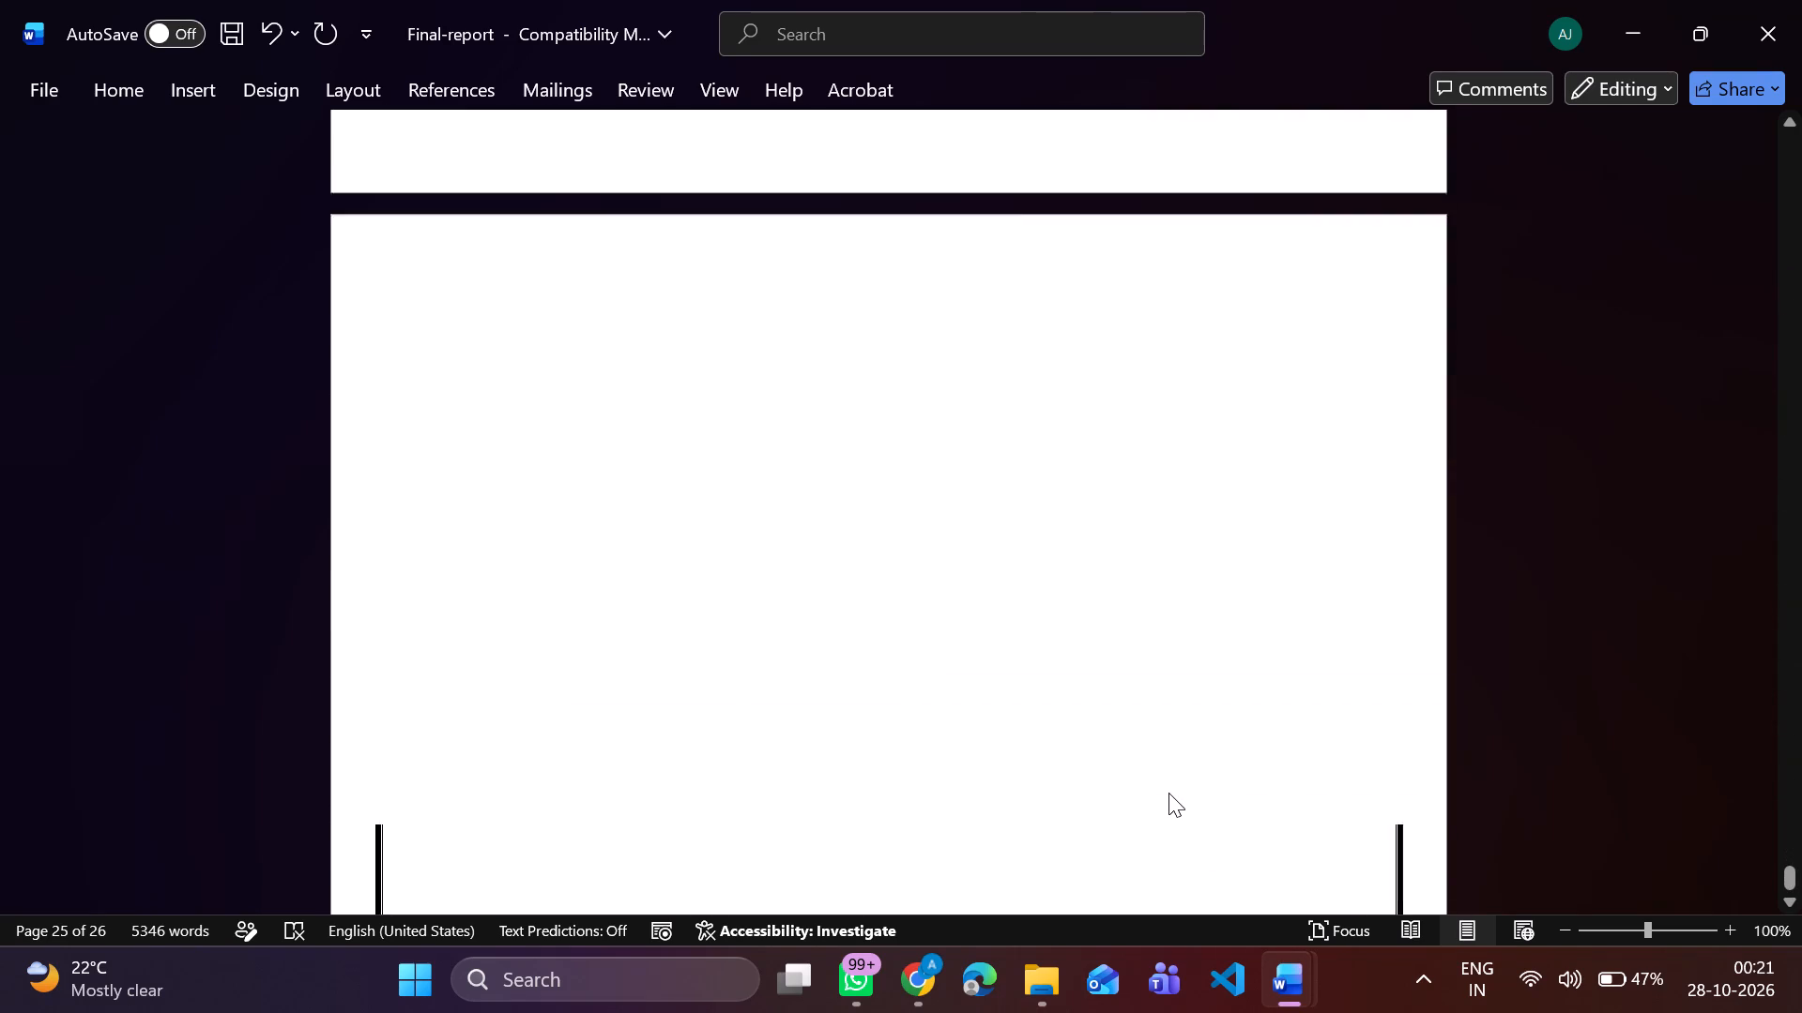
scroll(1168, 793, down, 4)
scroll(1168, 793, up, 8)
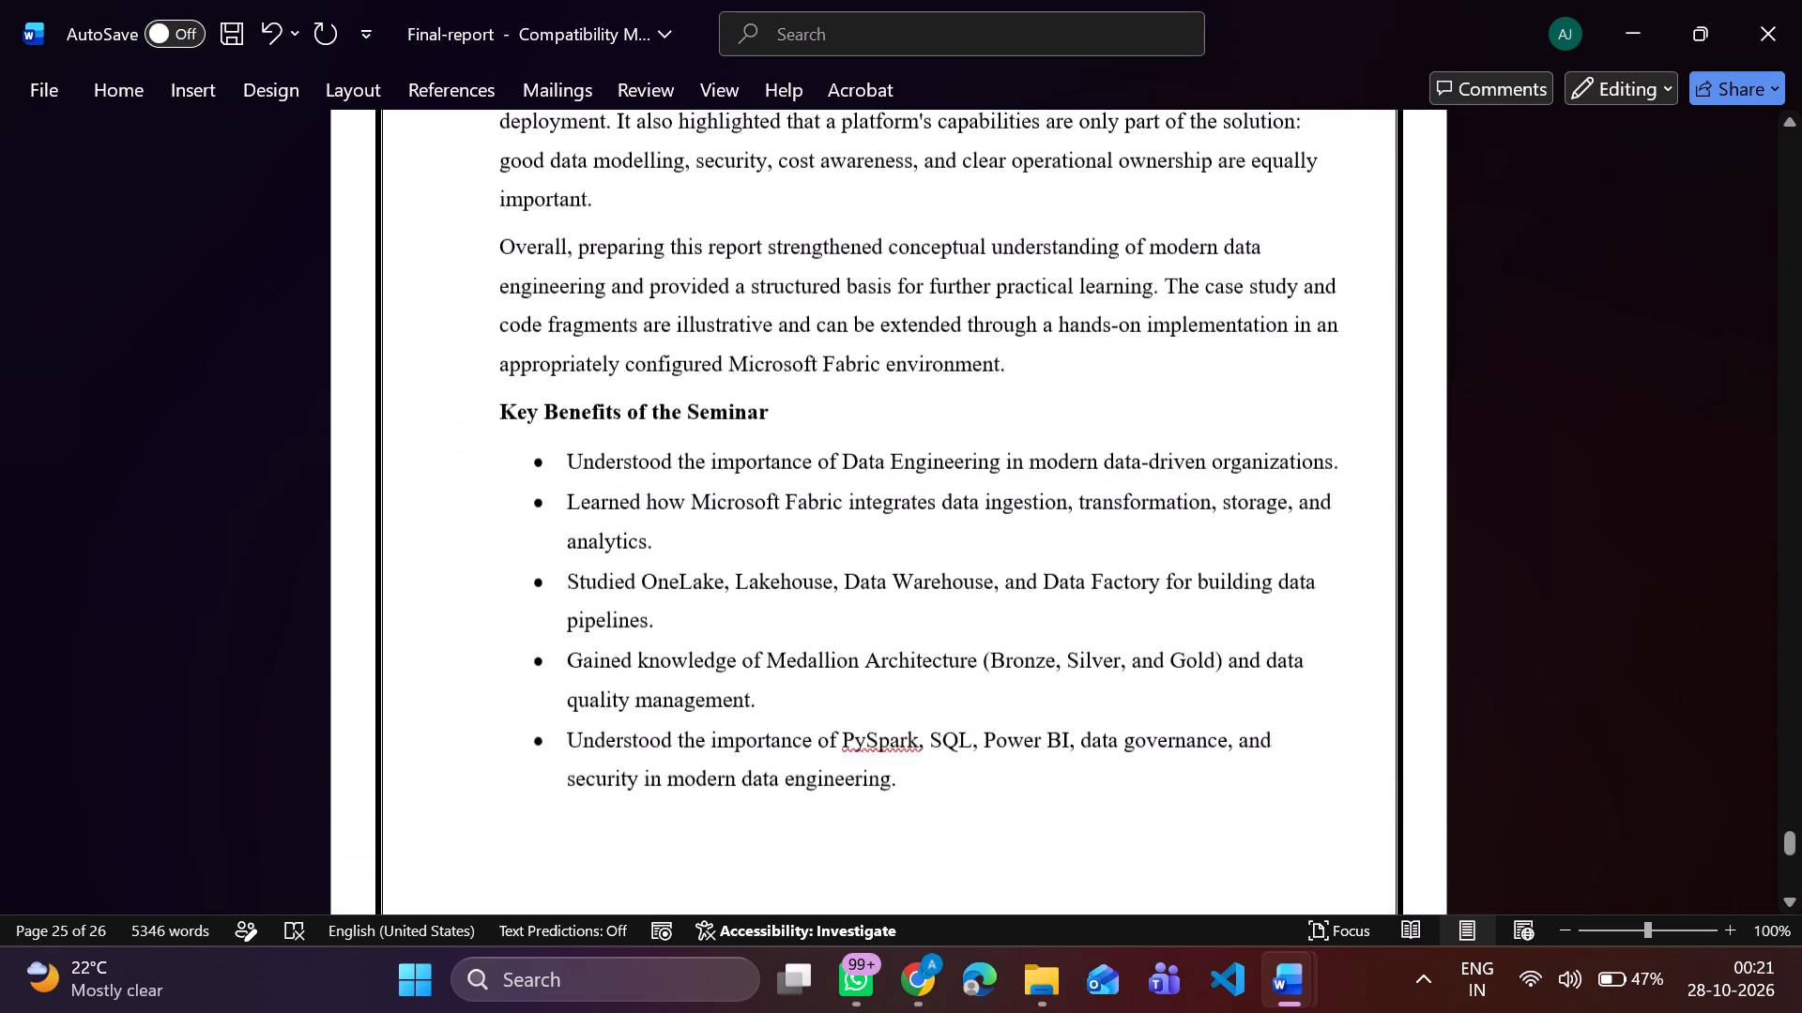
scroll(1168, 793, up, 5)
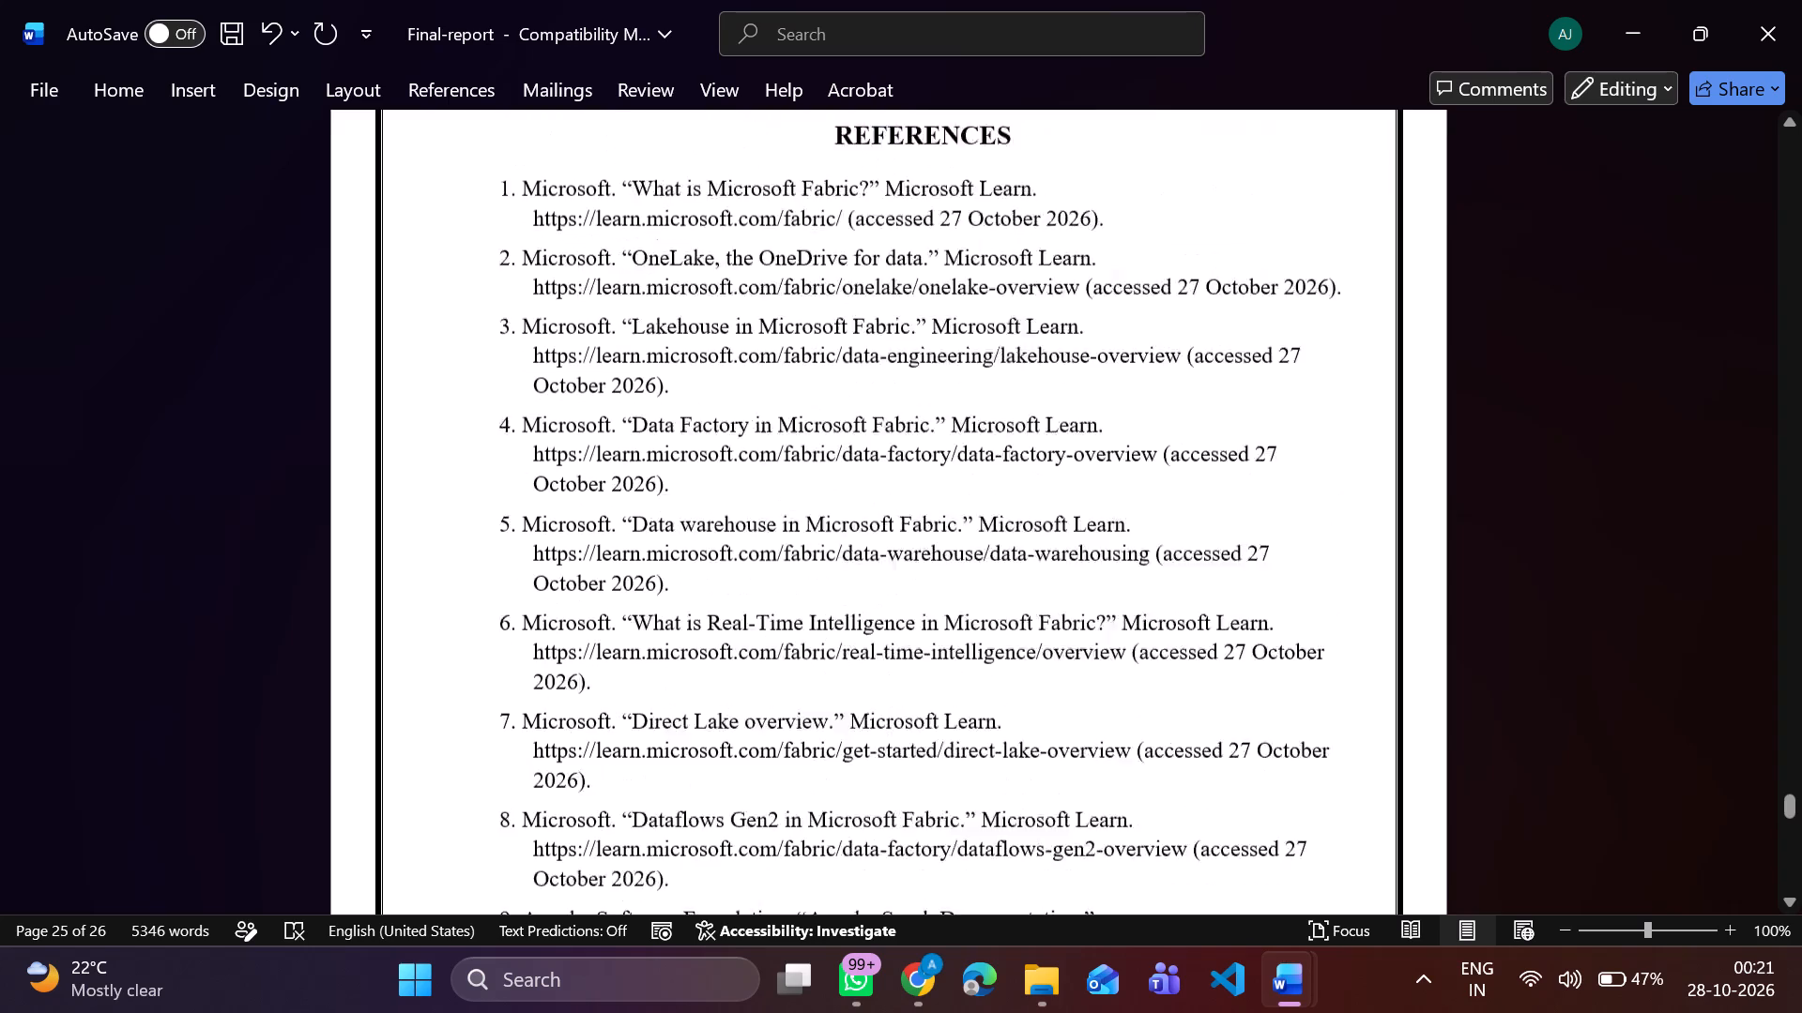
scroll(1168, 793, up, 8)
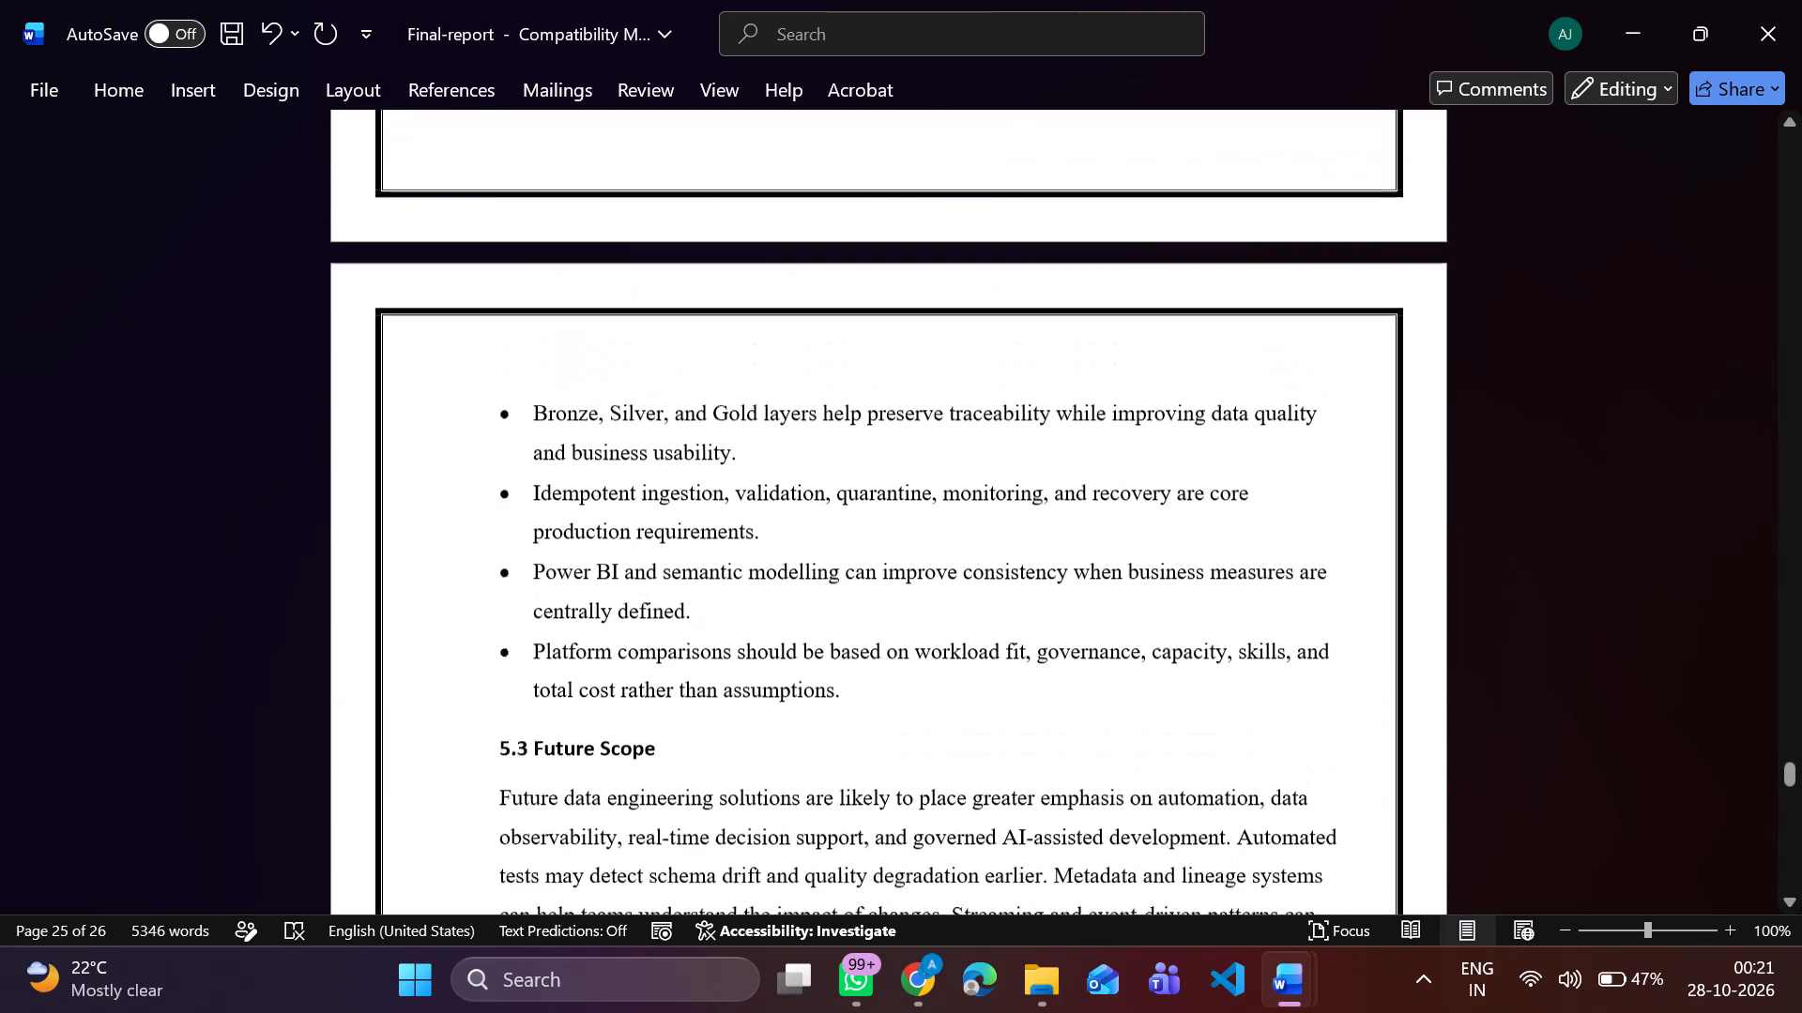
scroll(1168, 793, up, 8)
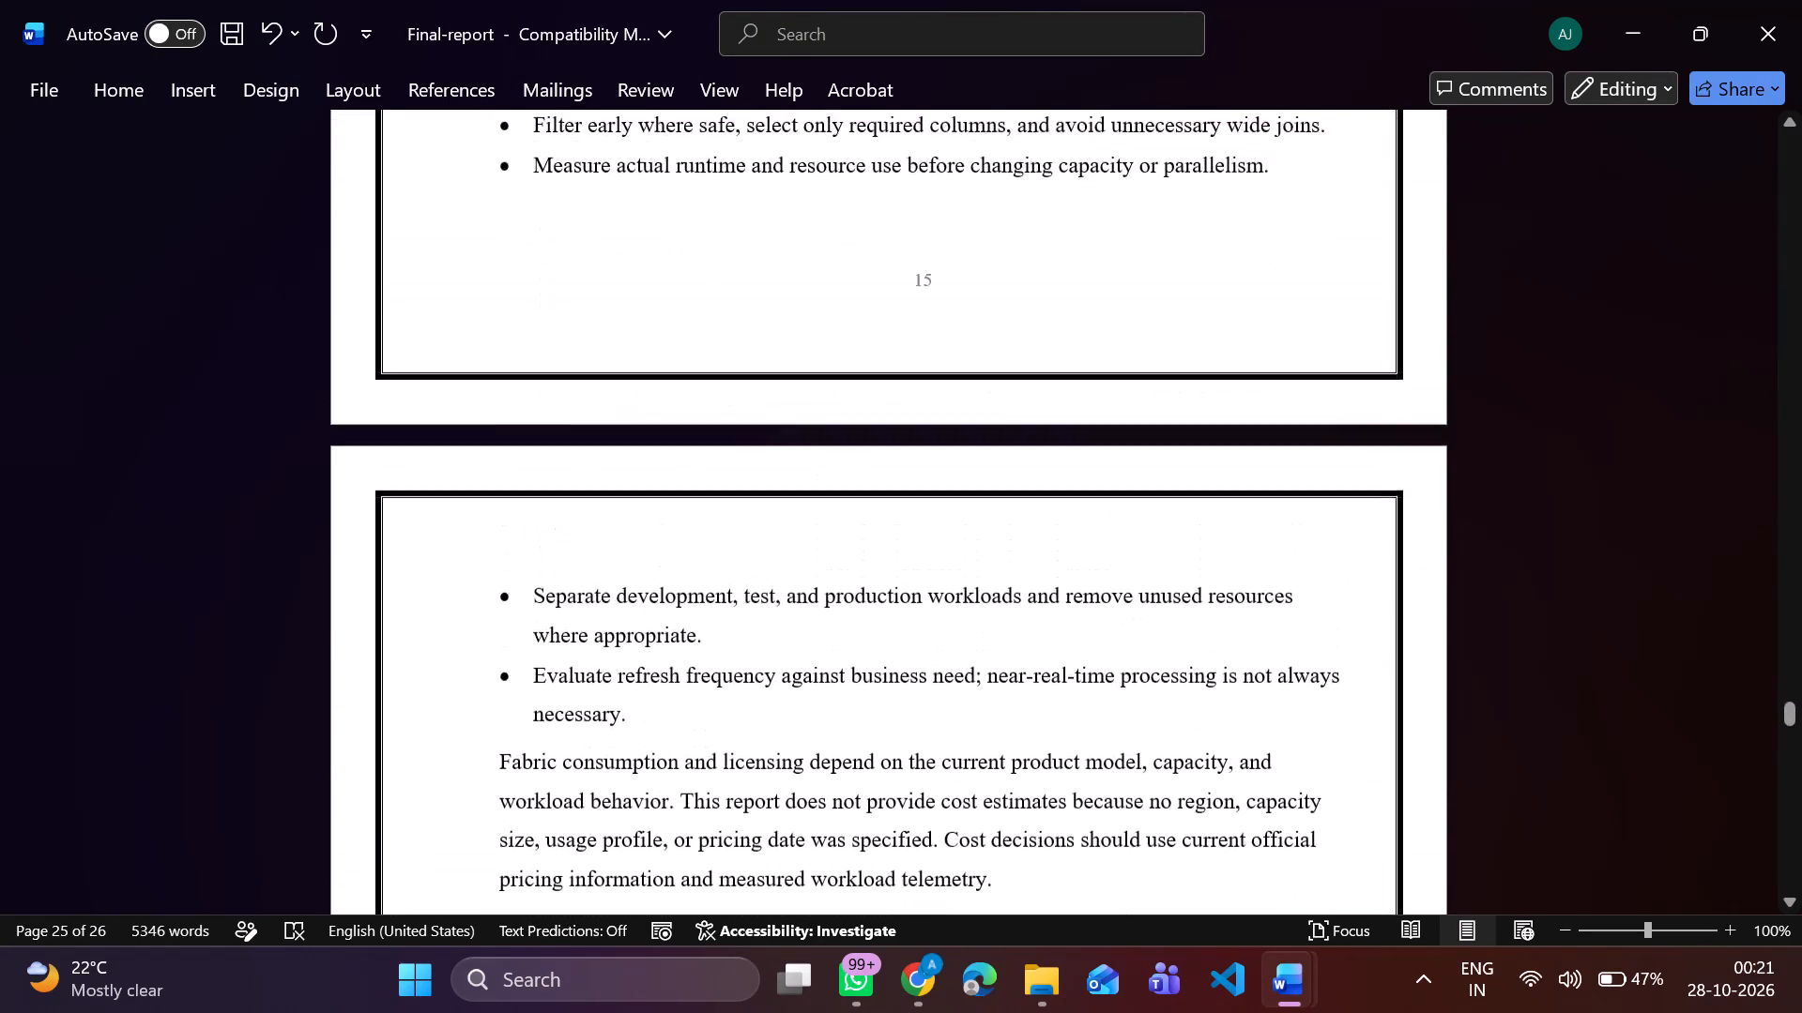
scroll(1168, 793, down, 2)
scroll(1168, 793, up, 1)
scroll(1168, 793, down, 1)
scroll(1168, 793, up, 1)
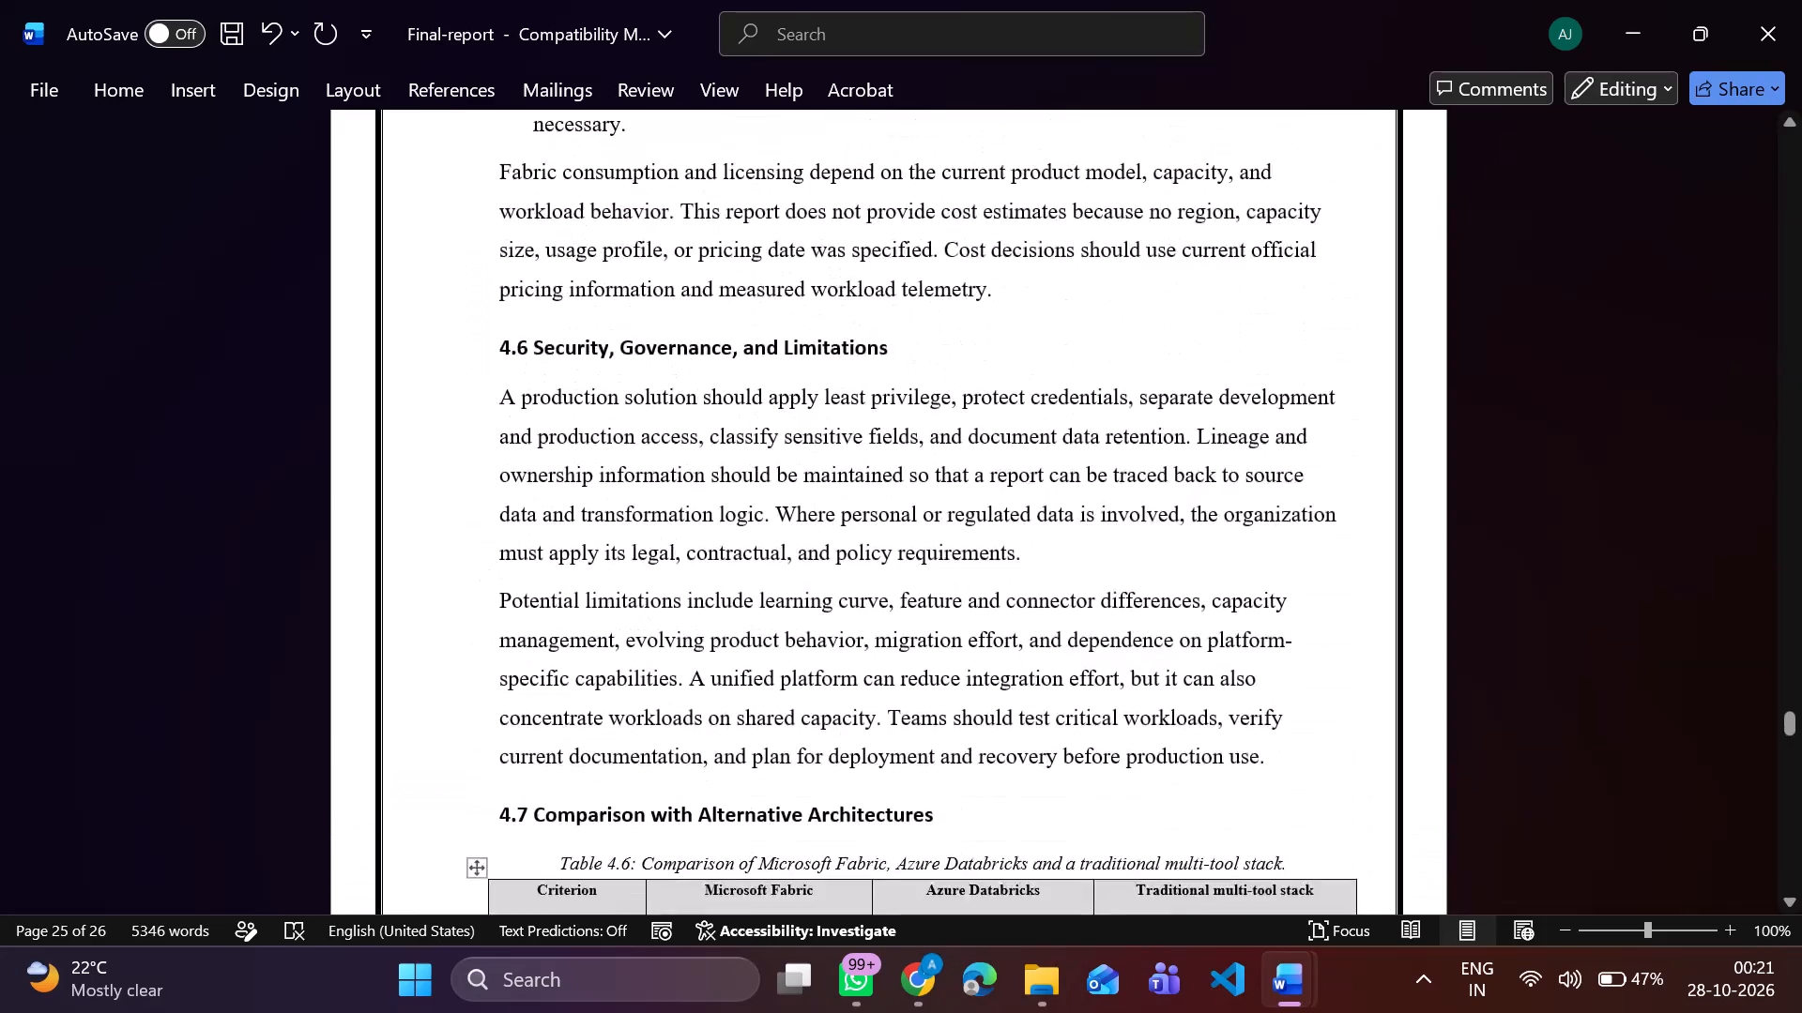
Review Final-report backwards from section 4.6 through Chapter IV and the earlier chapters to the cover page.
scroll(1168, 793, up, 6)
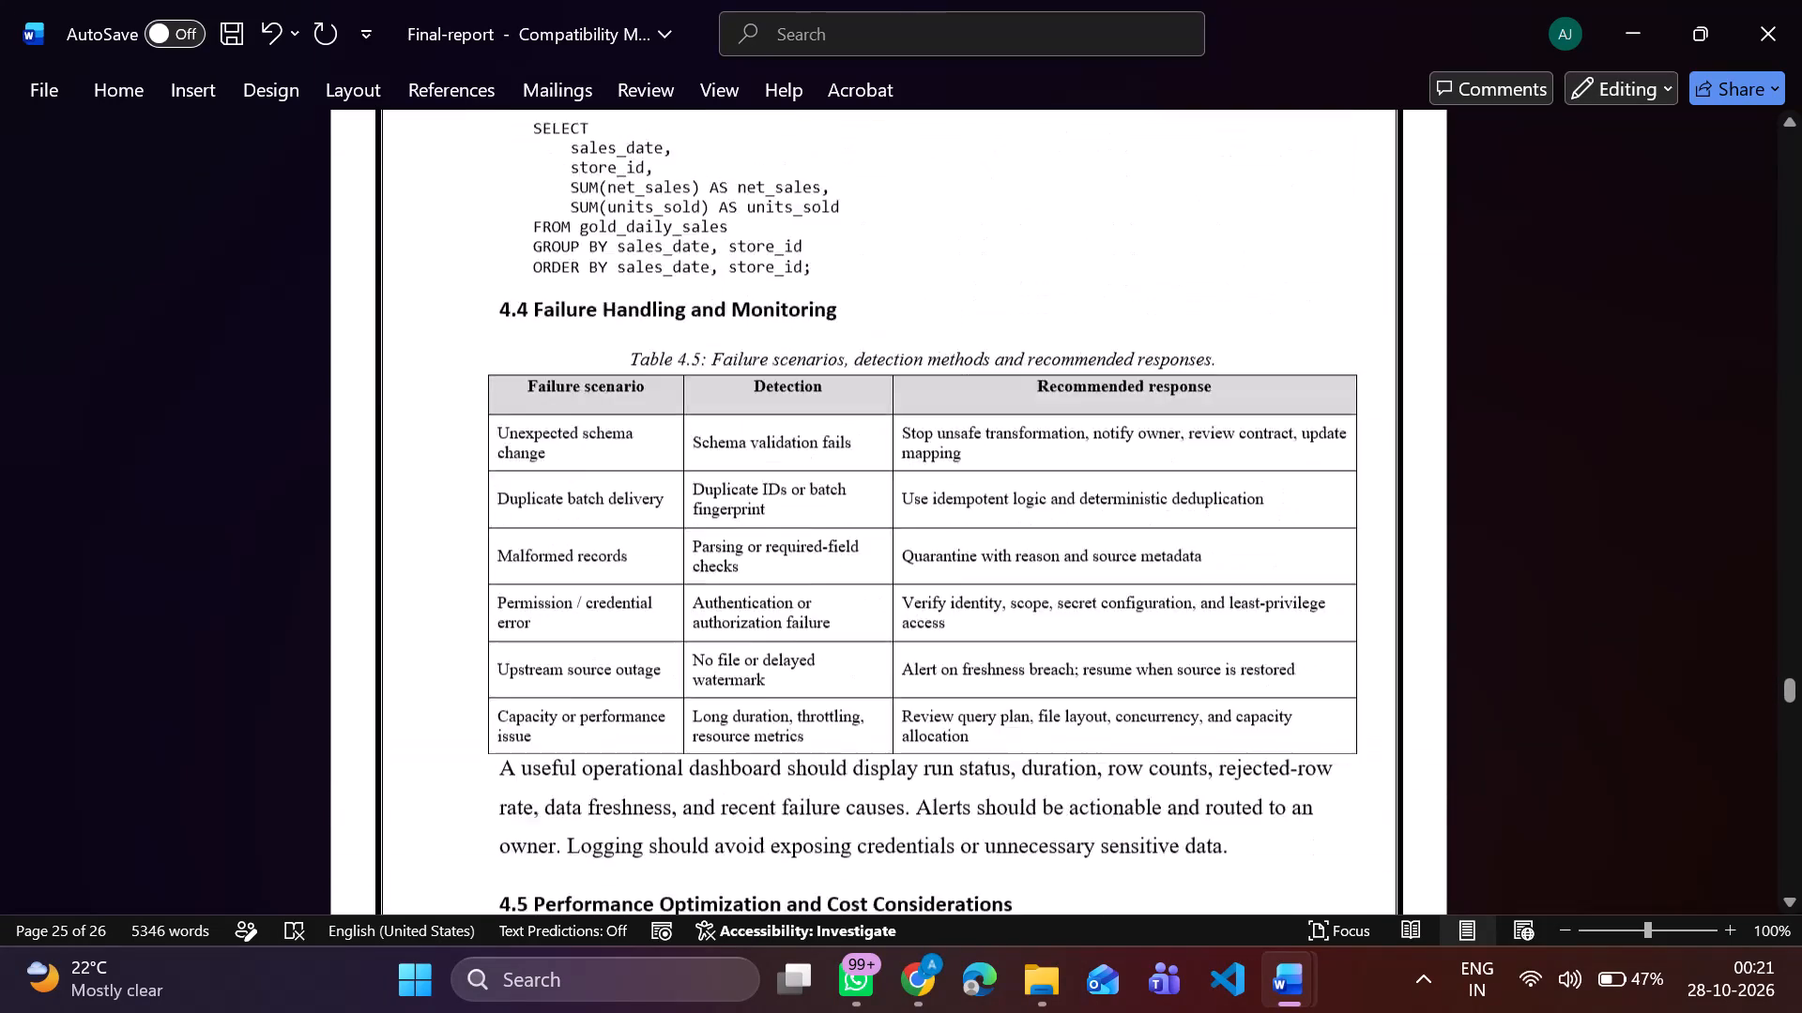
scroll(1168, 793, up, 7)
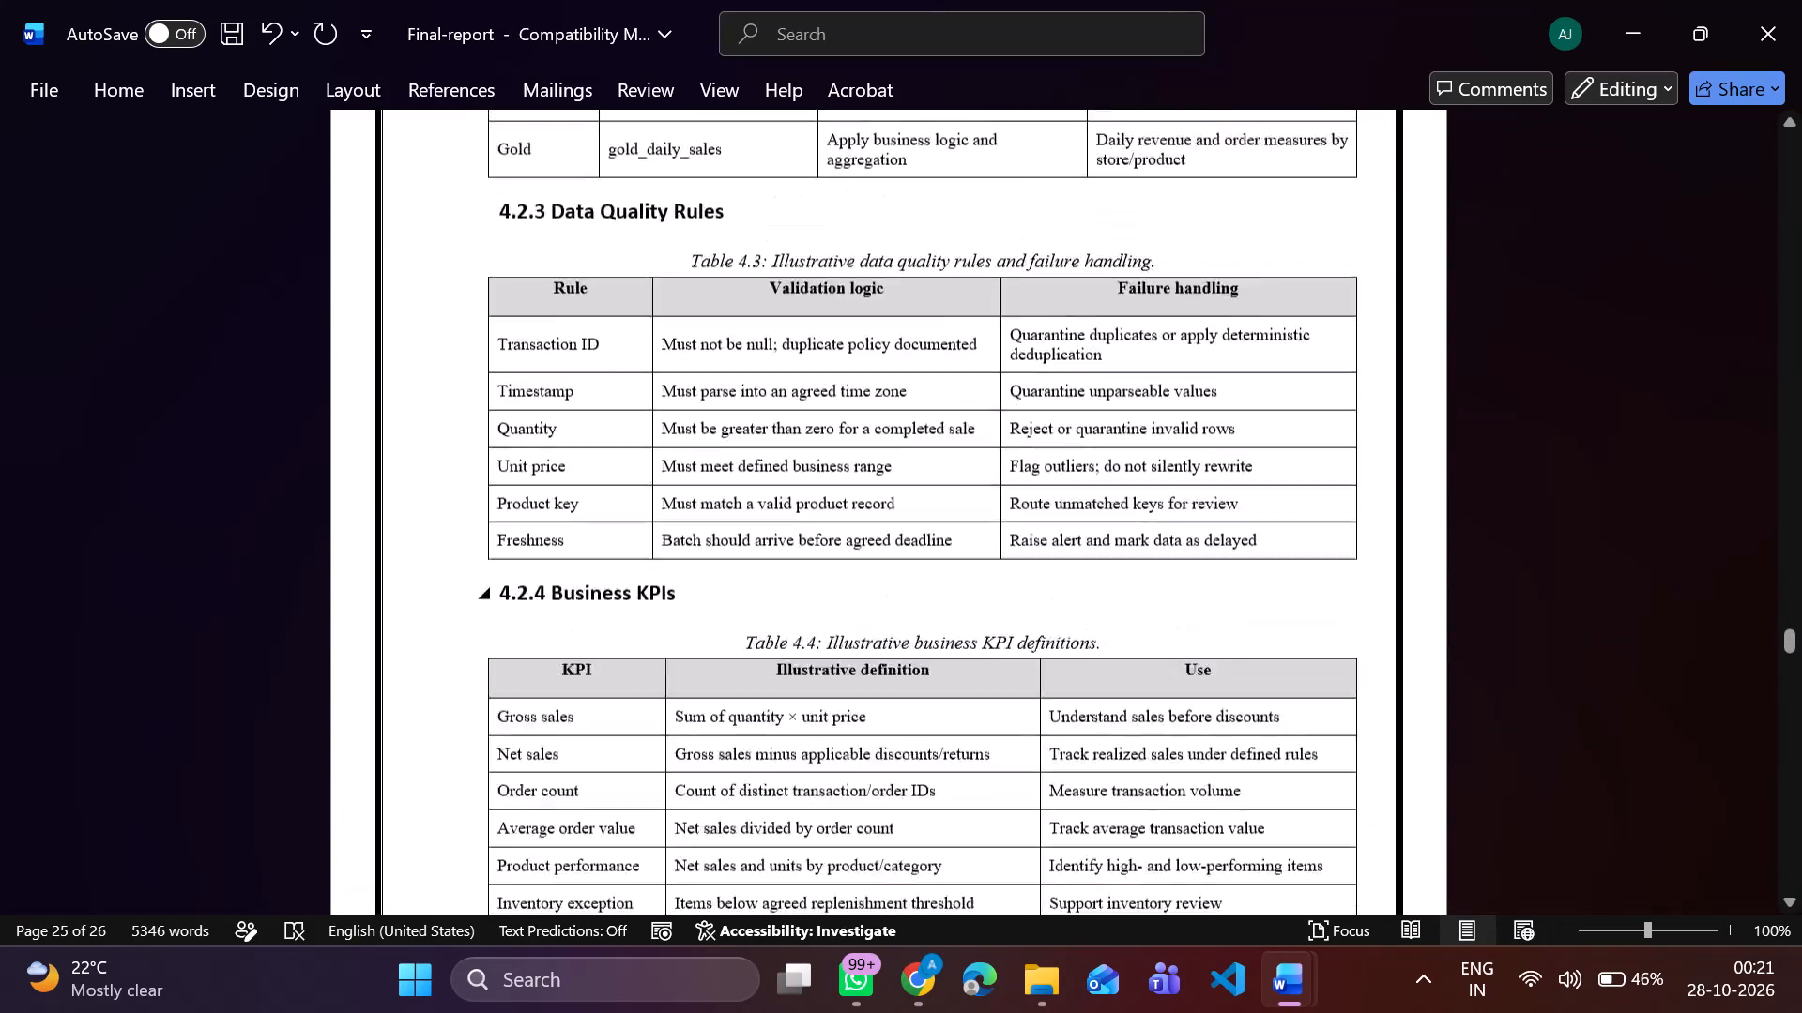
scroll(1168, 793, up, 5)
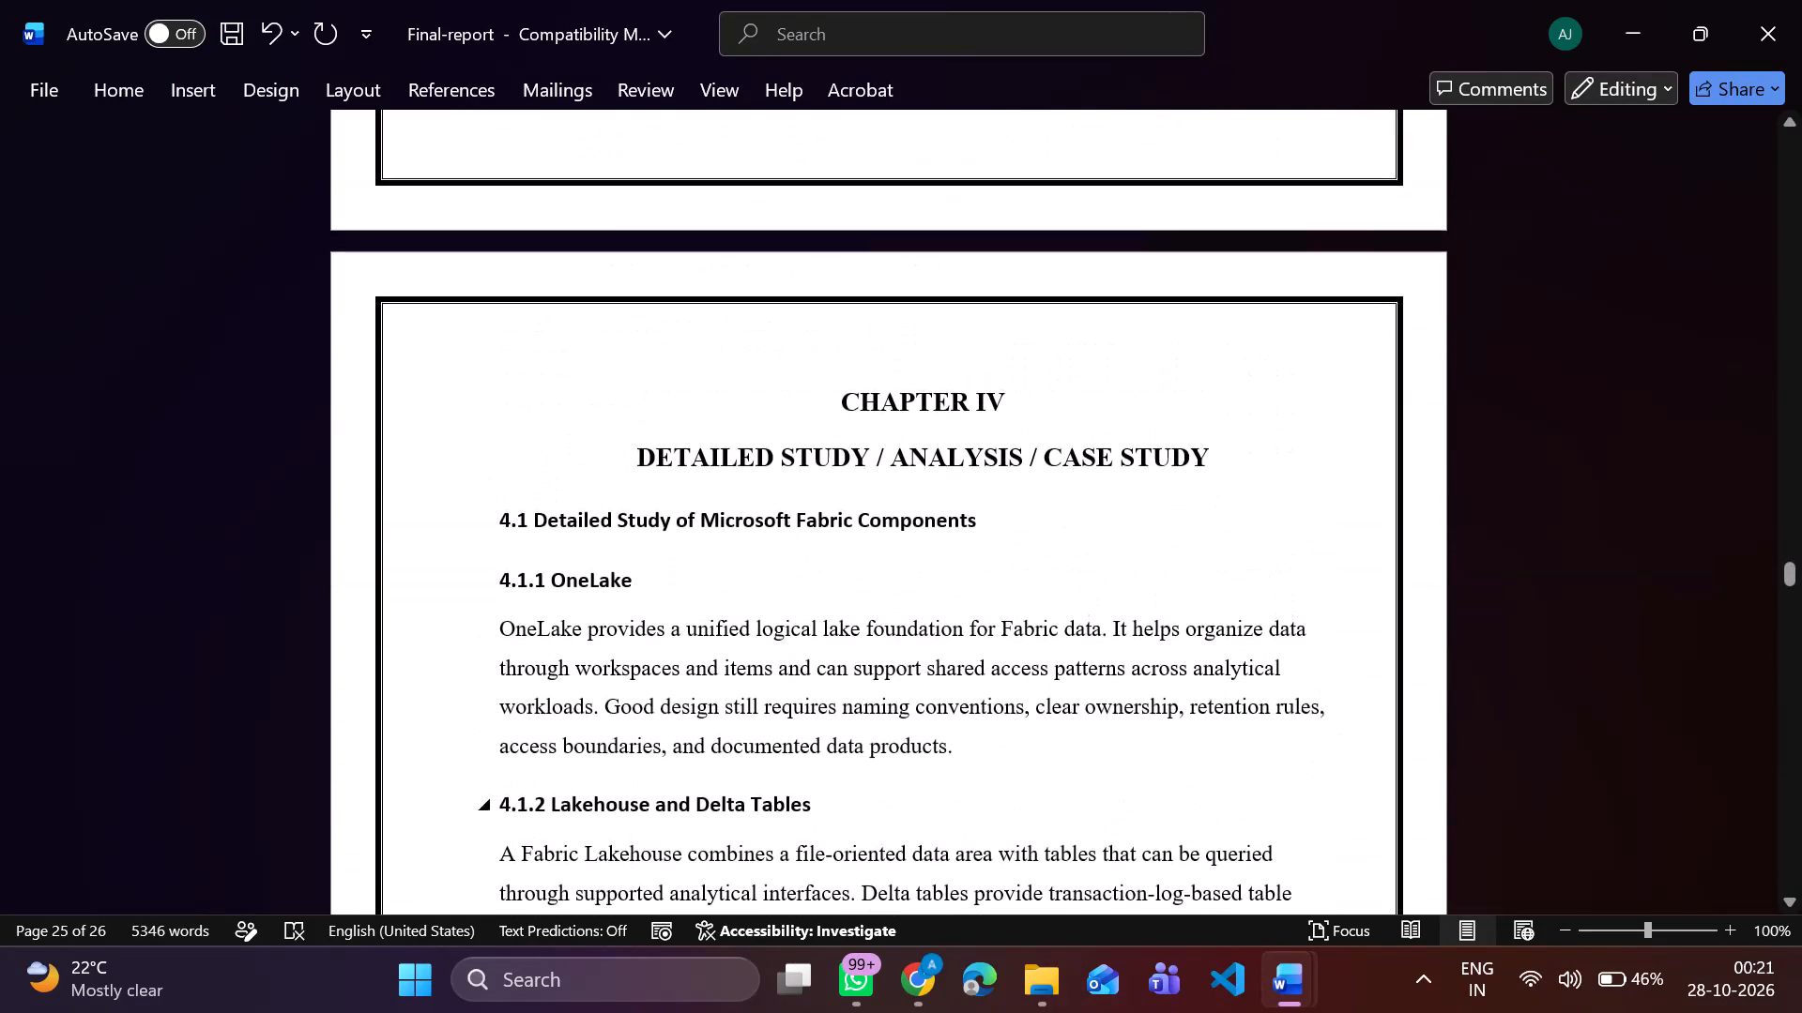
scroll(1168, 793, down, 4)
scroll(1168, 793, up, 12)
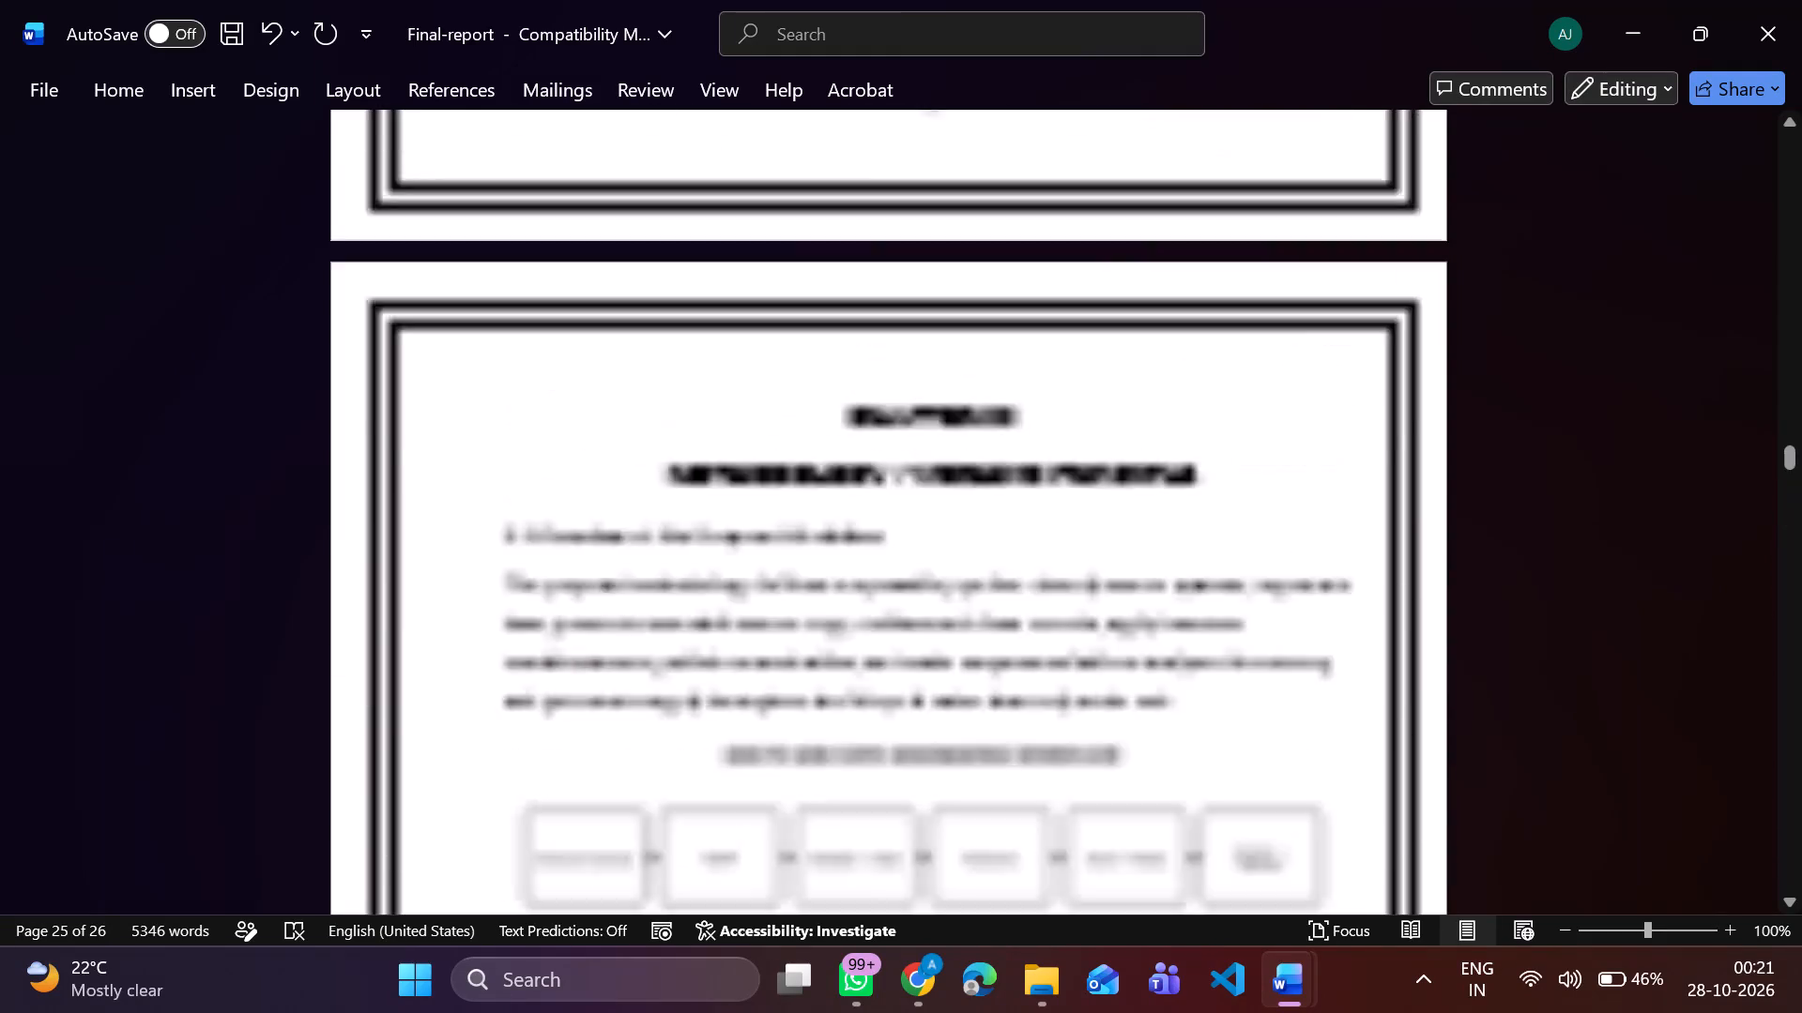
scroll(1168, 793, up, 19)
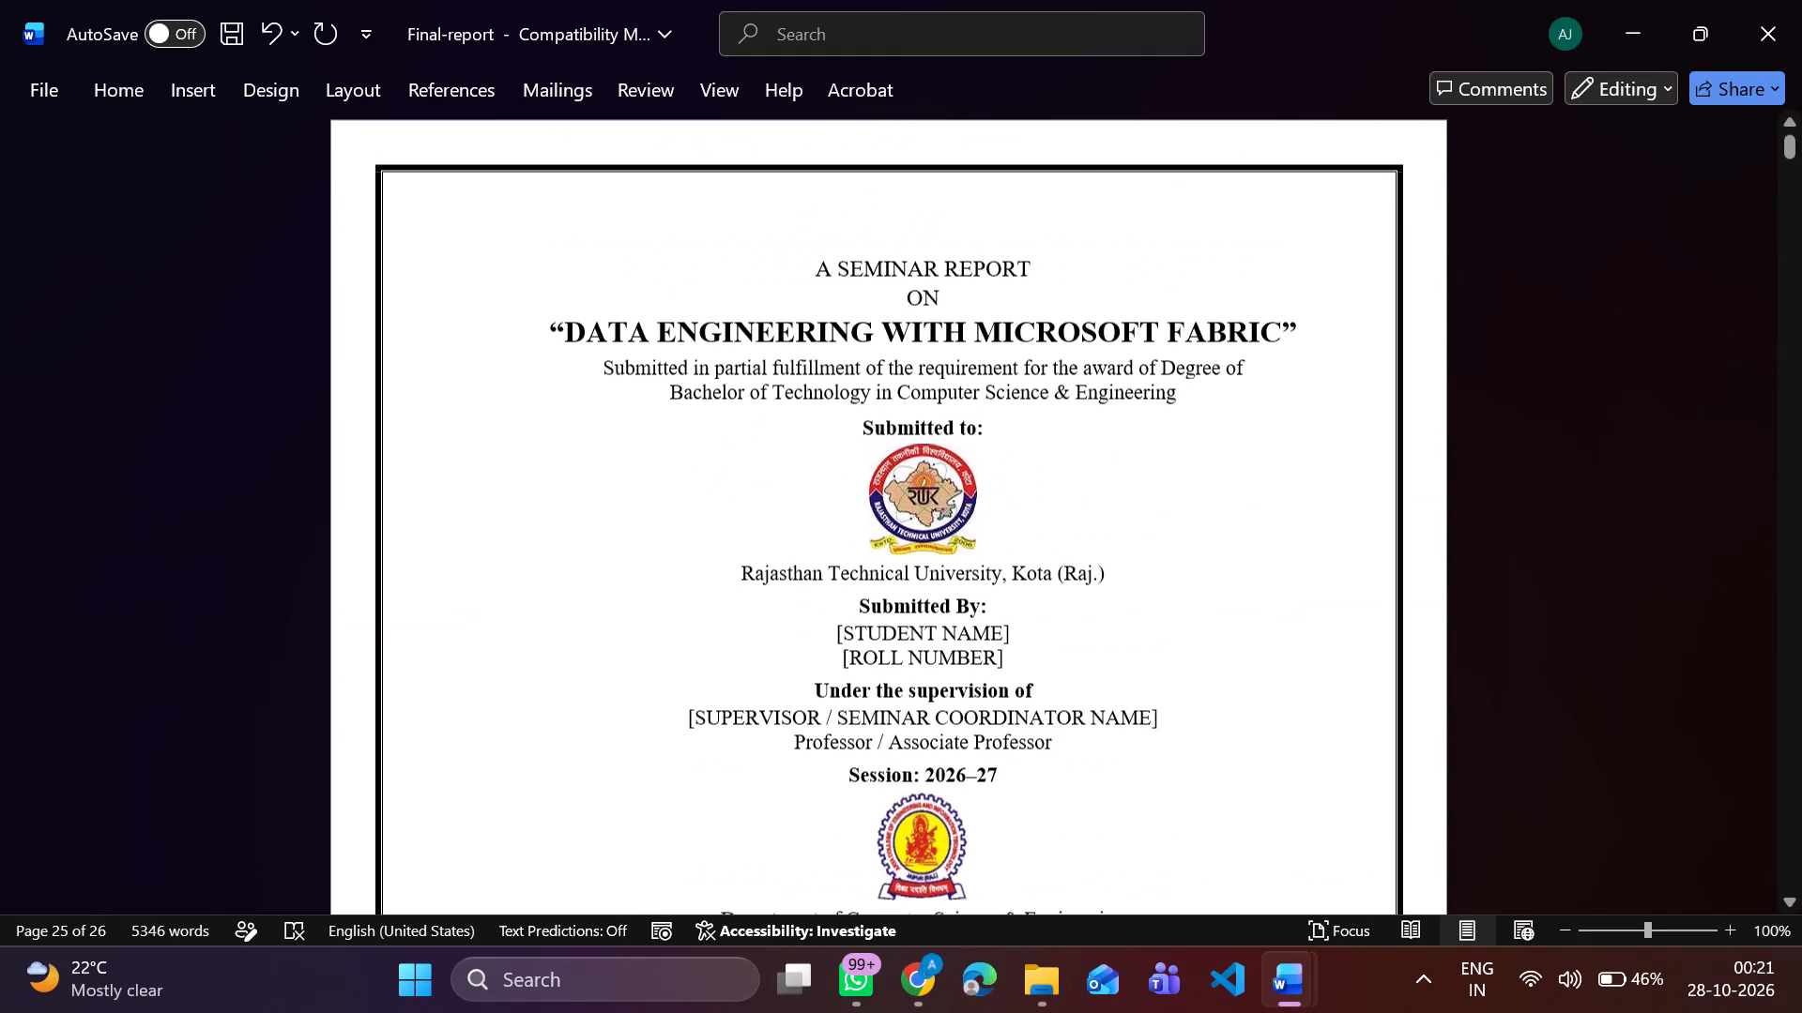
Set the page range of CHAPTER V: CONCLUSION AND FUTURE SCOPE in the table of contents to 17-18.
scroll(1168, 793, down, 12)
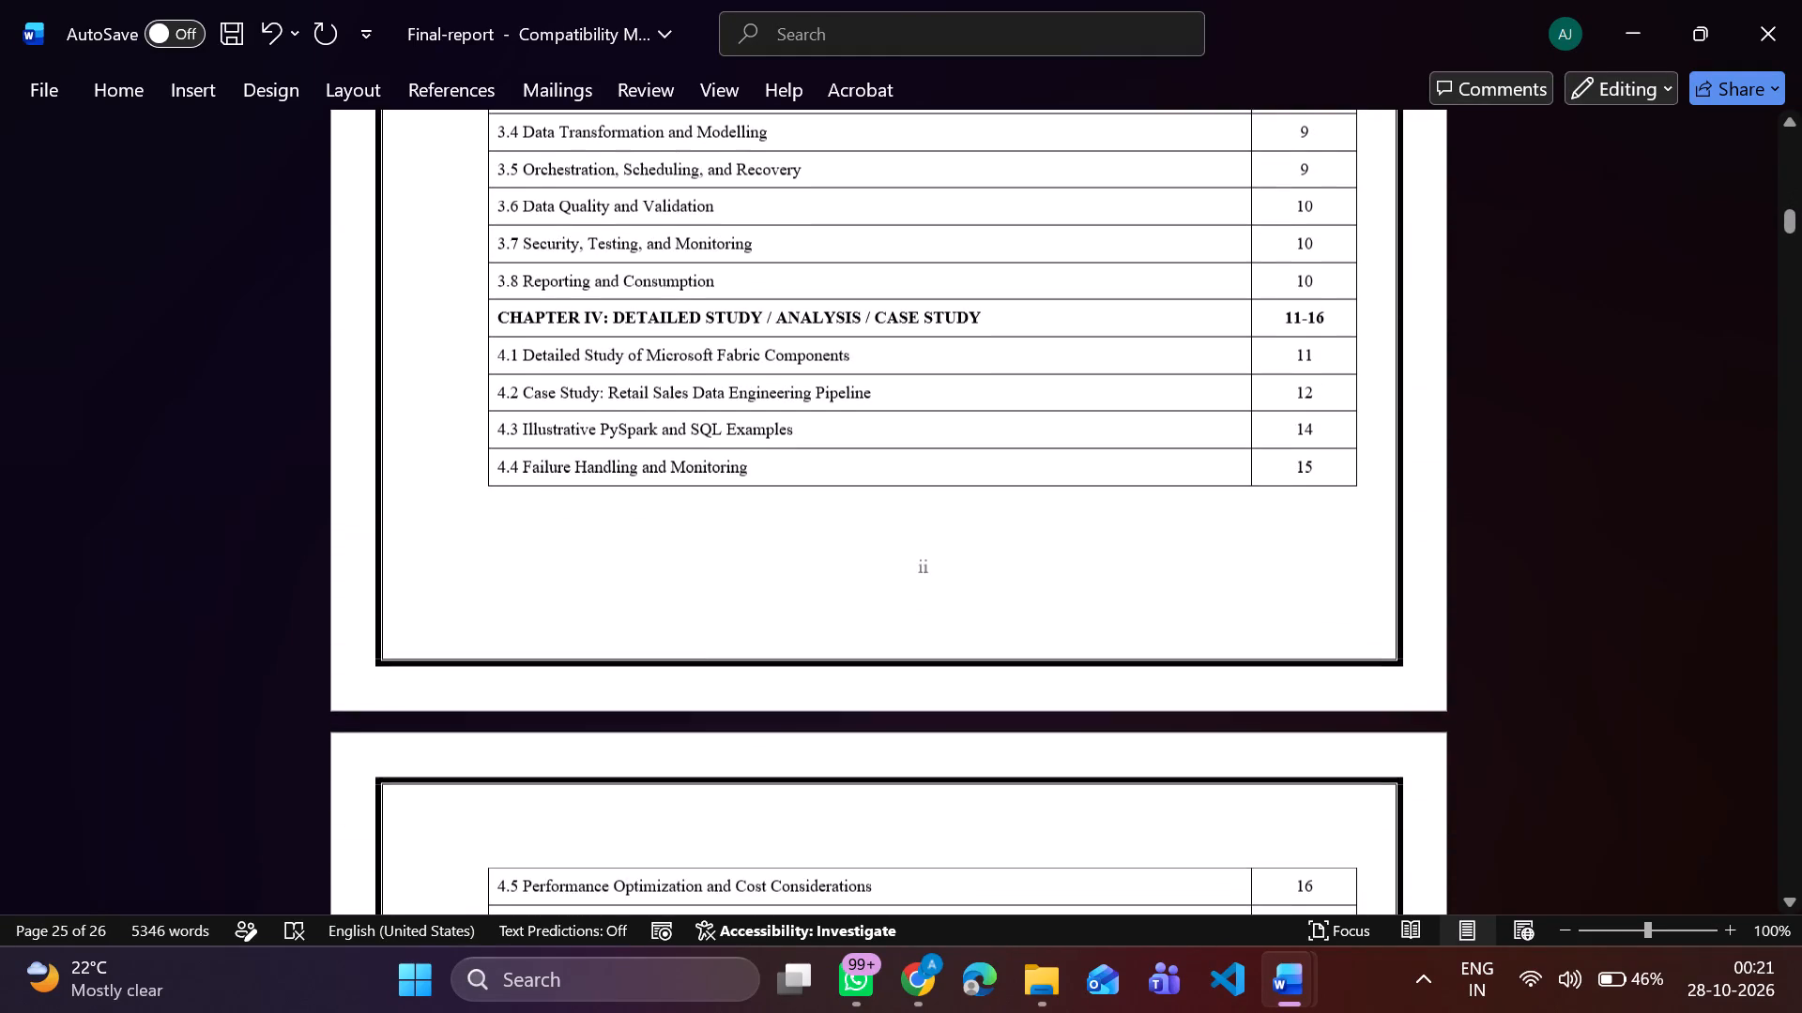
scroll(1168, 793, down, 1)
scroll(1177, 583, down, 2)
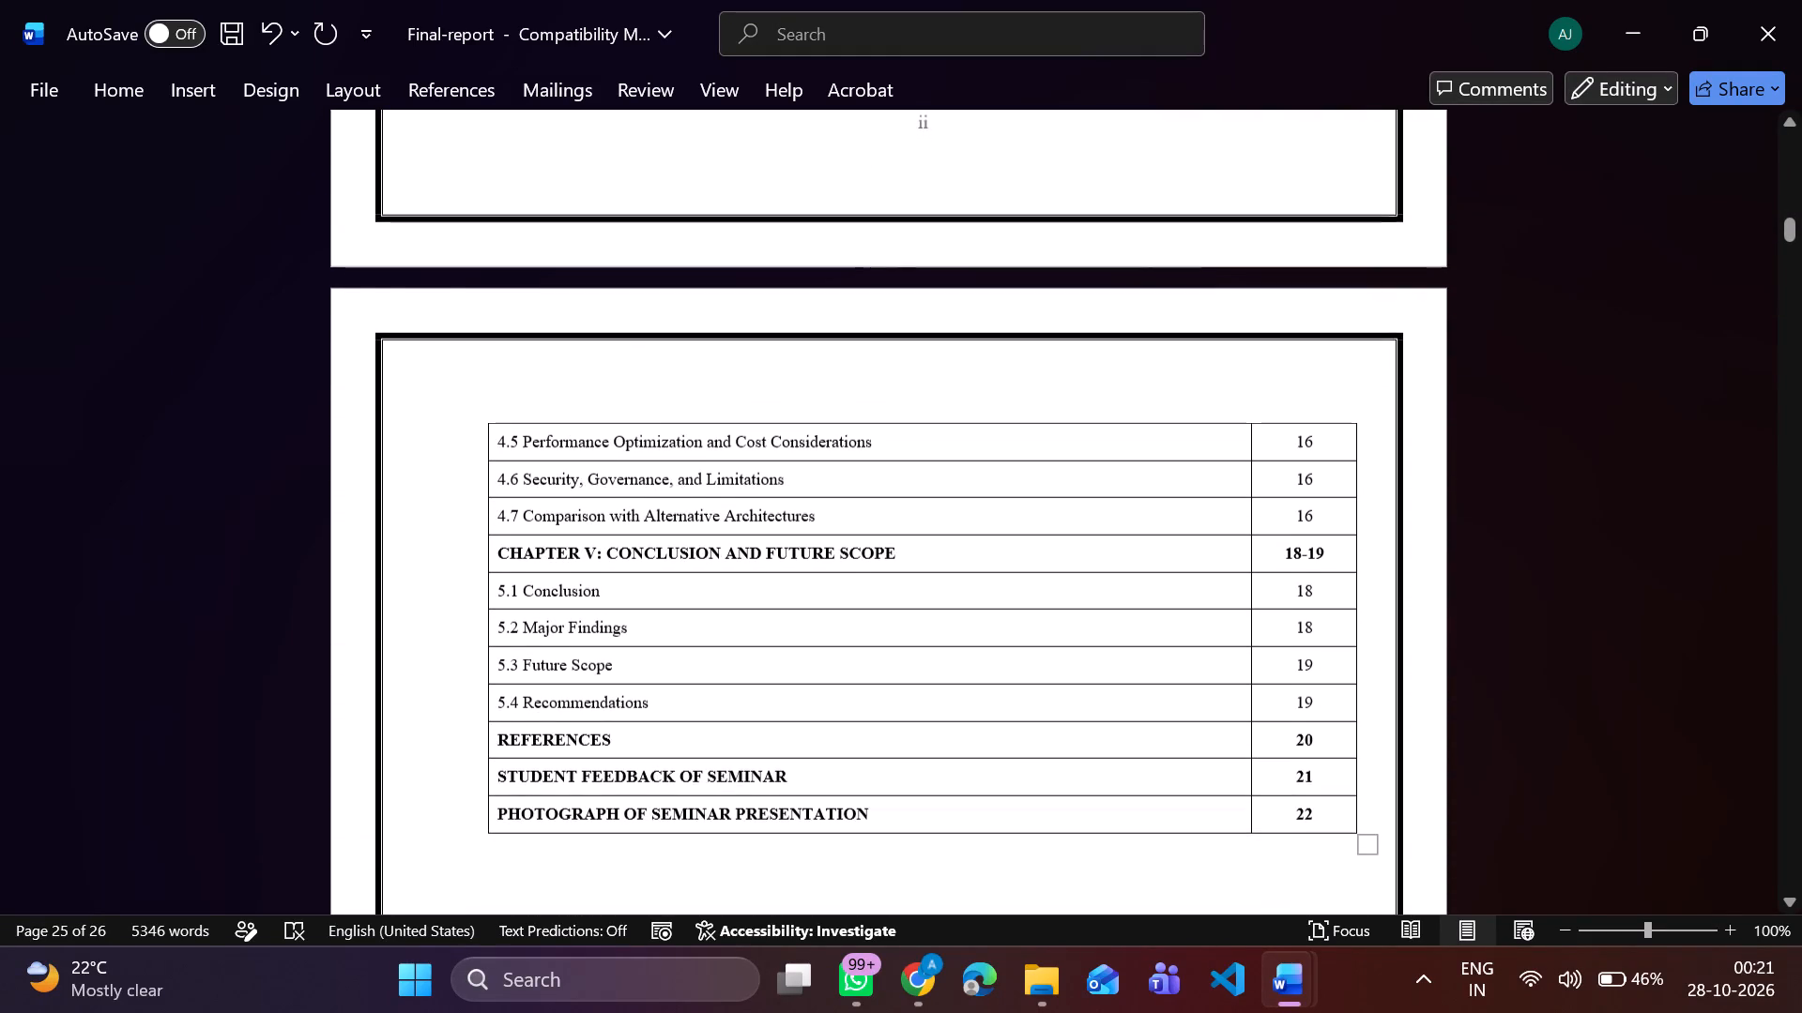
click(1300, 552)
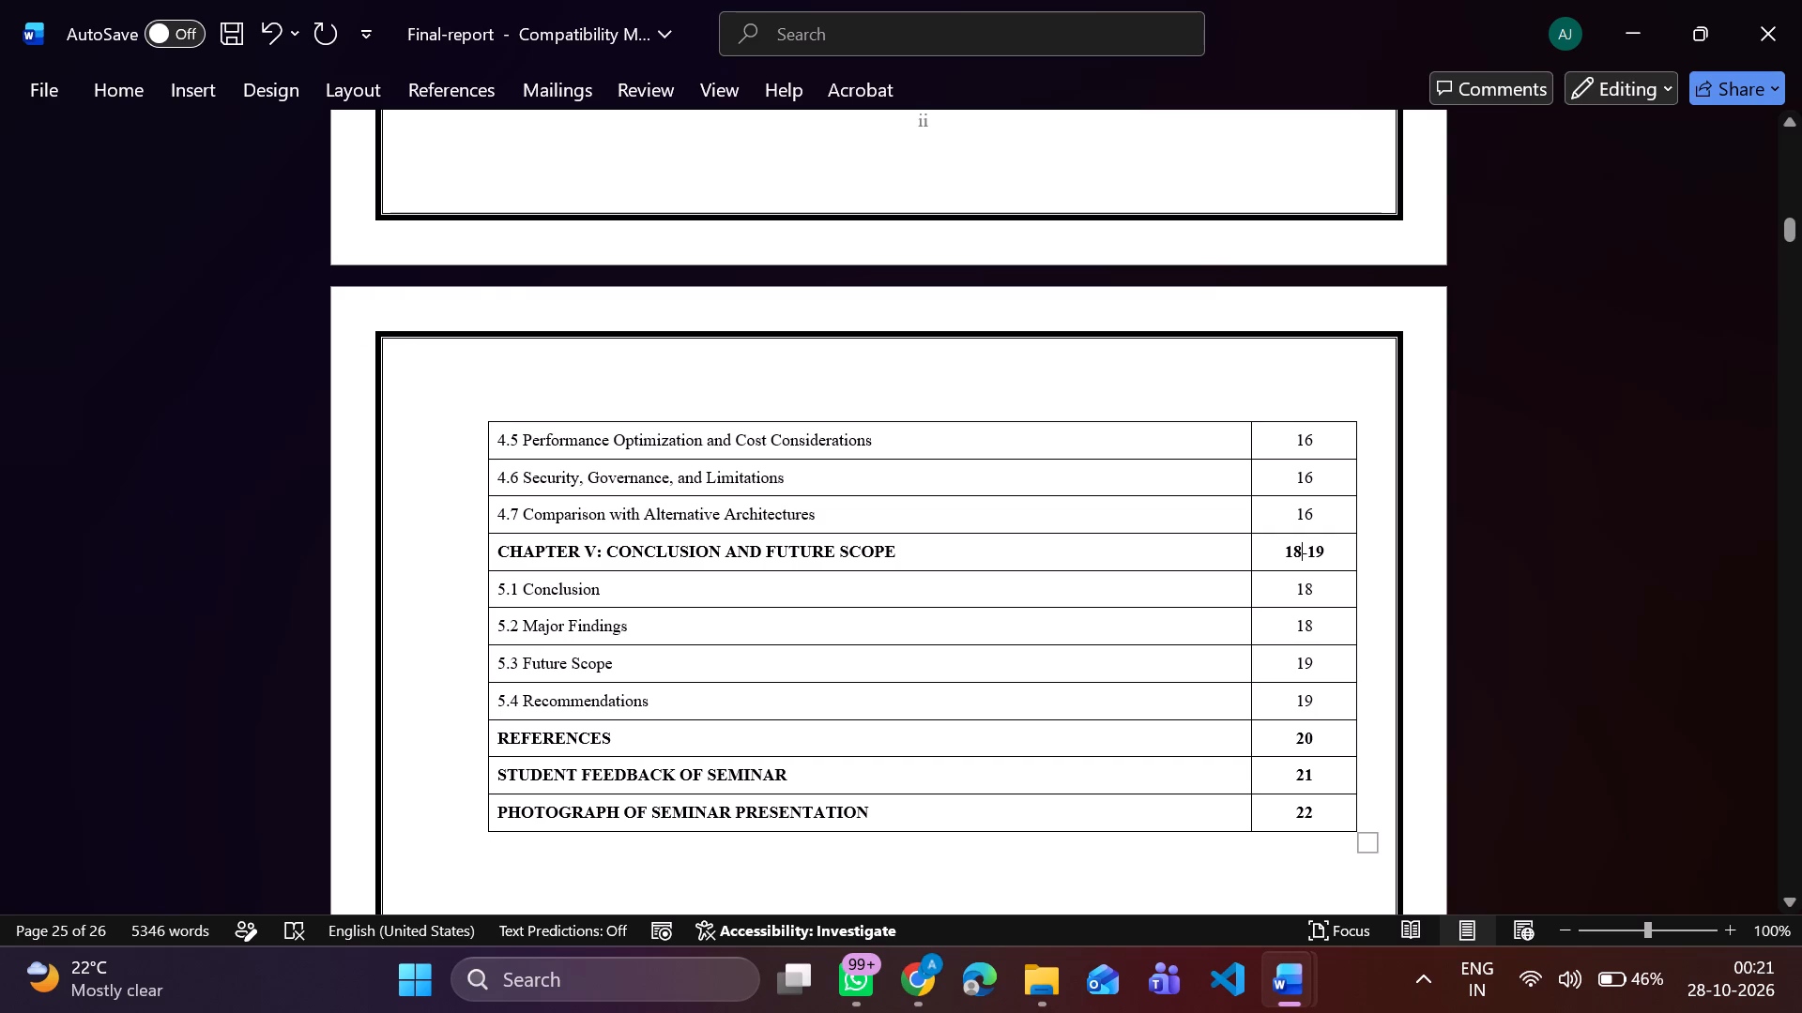
key(BackSpace)
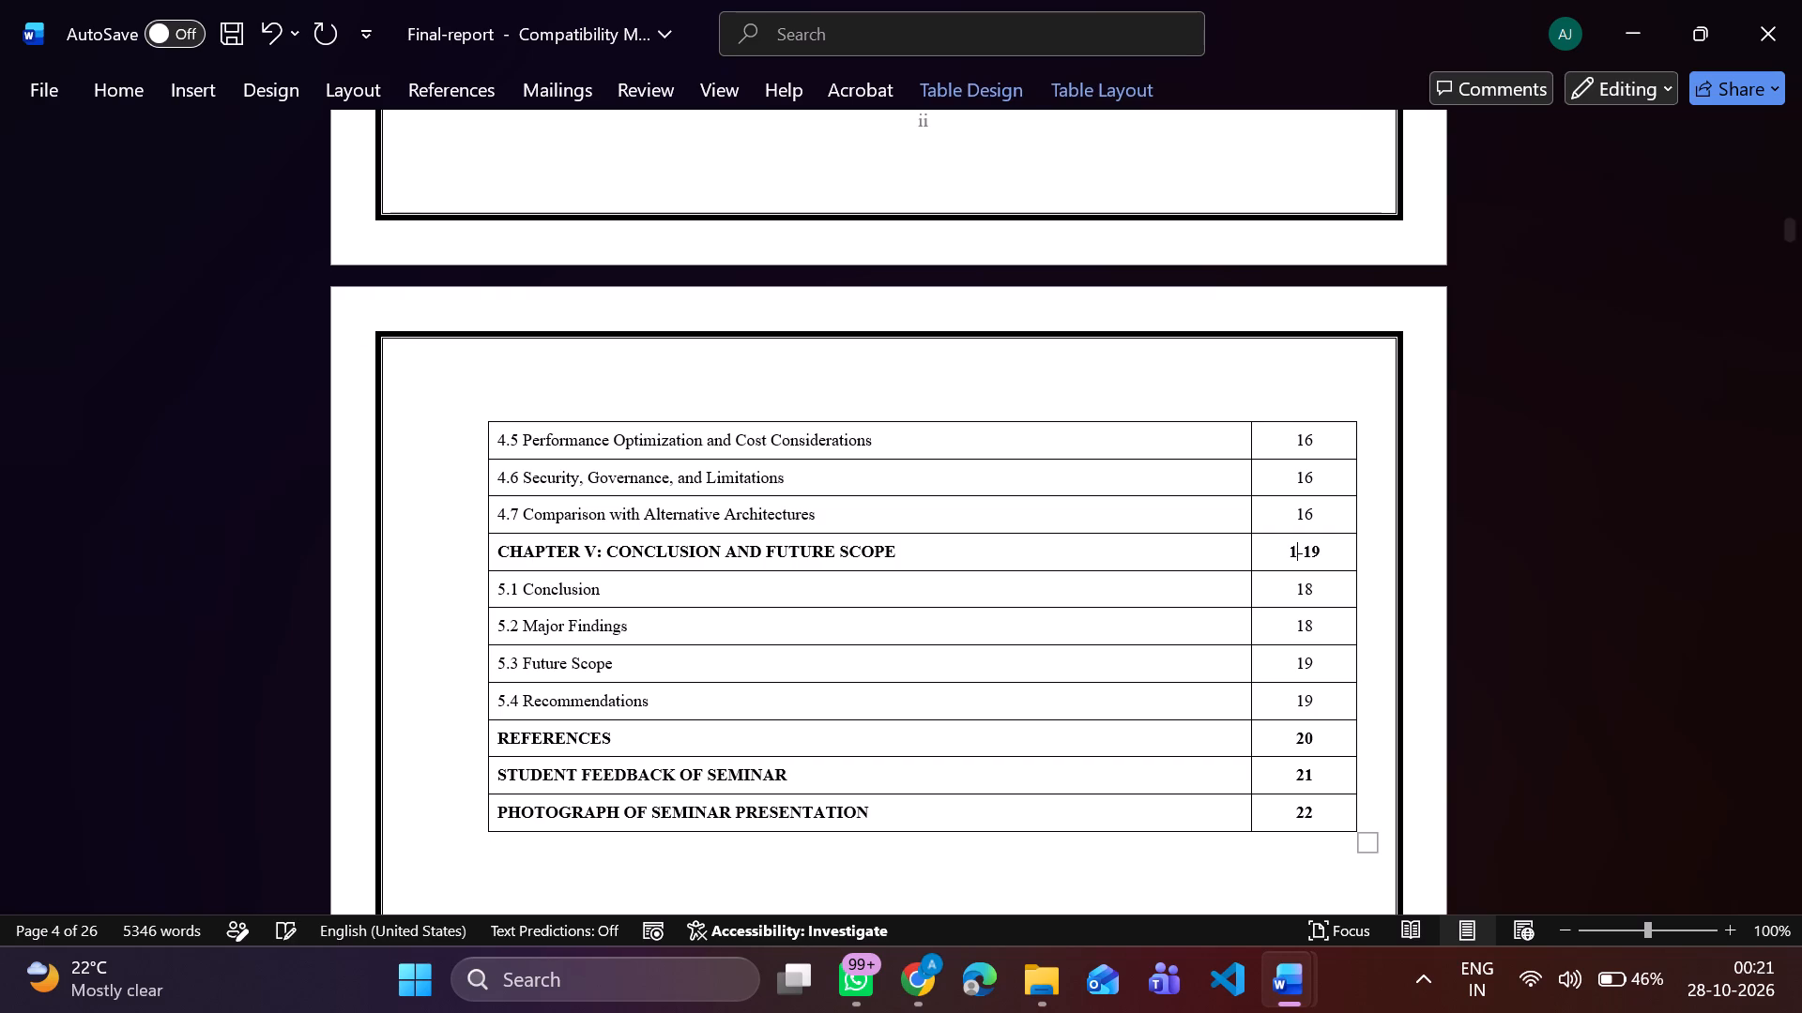
key(7)
key(Right)
key(Right)
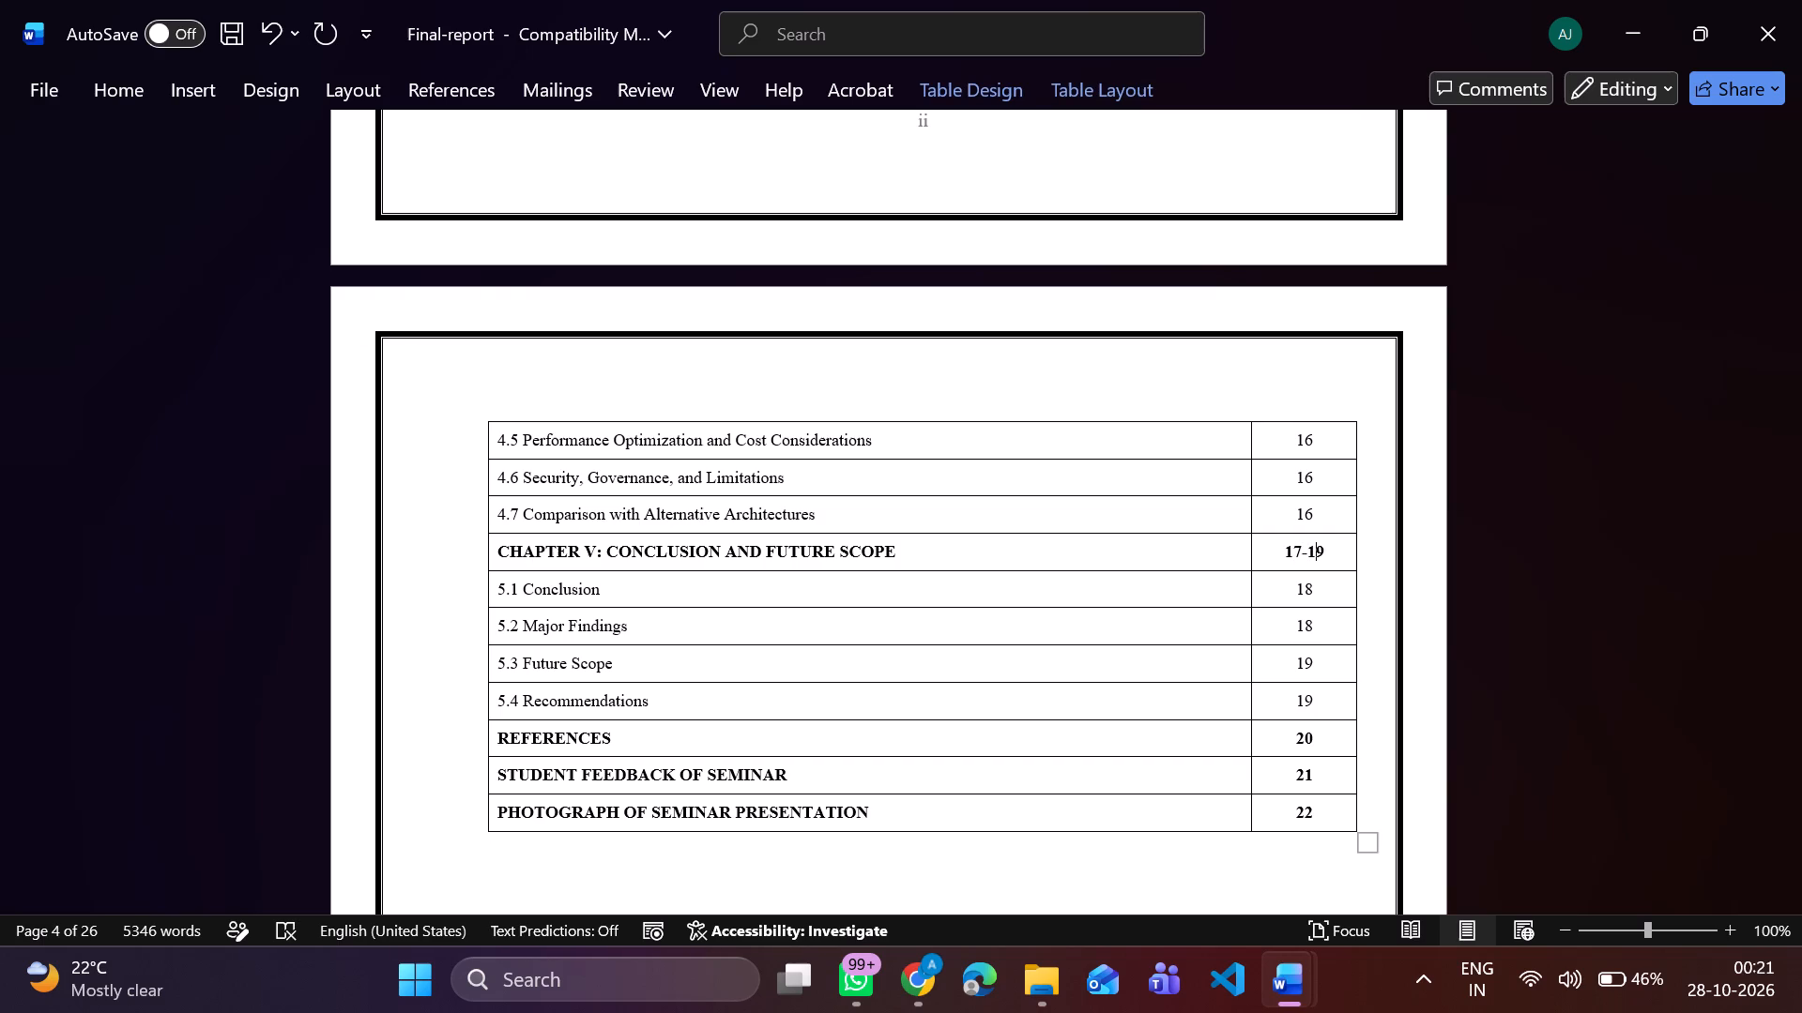
key(Right)
key(BackSpace)
key(8)
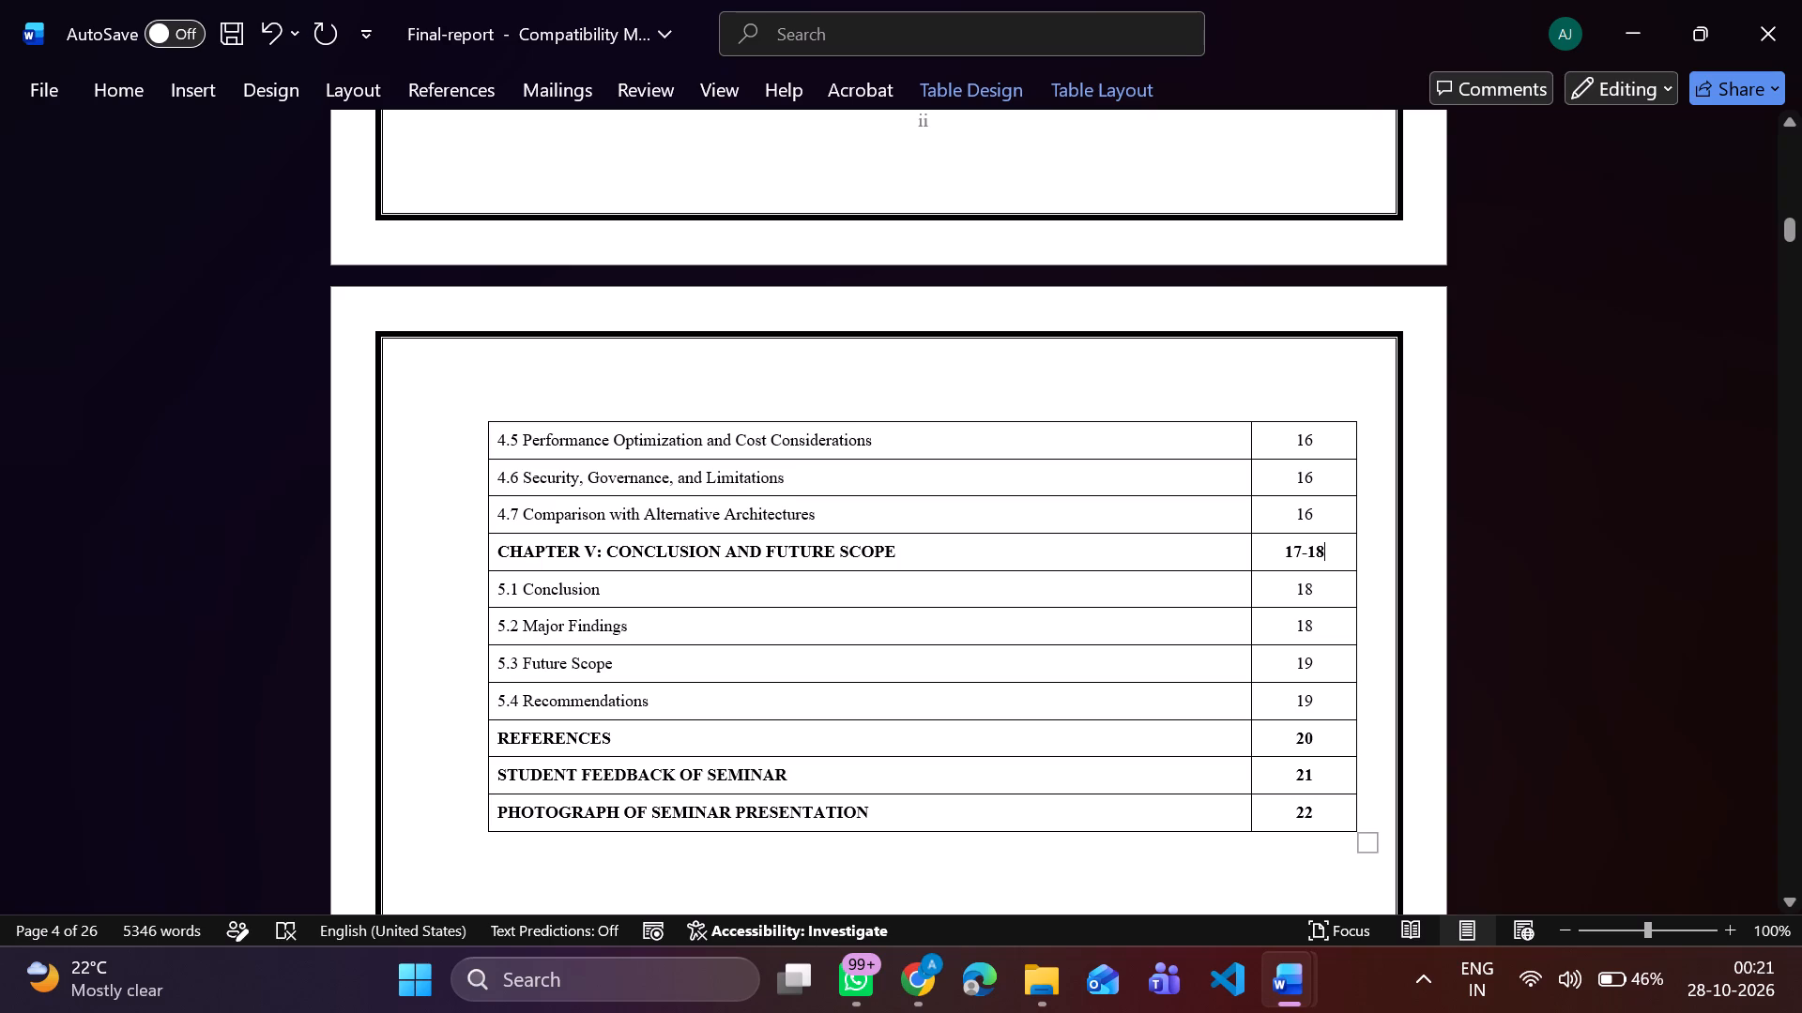
Set the contents page numbers to 17 for sections 5.1 and 5.2, and 18 for sections 5.3 and 5.4.
click(1333, 592)
key(BackSpace)
key(7)
key(Down)
key(BackSpace)
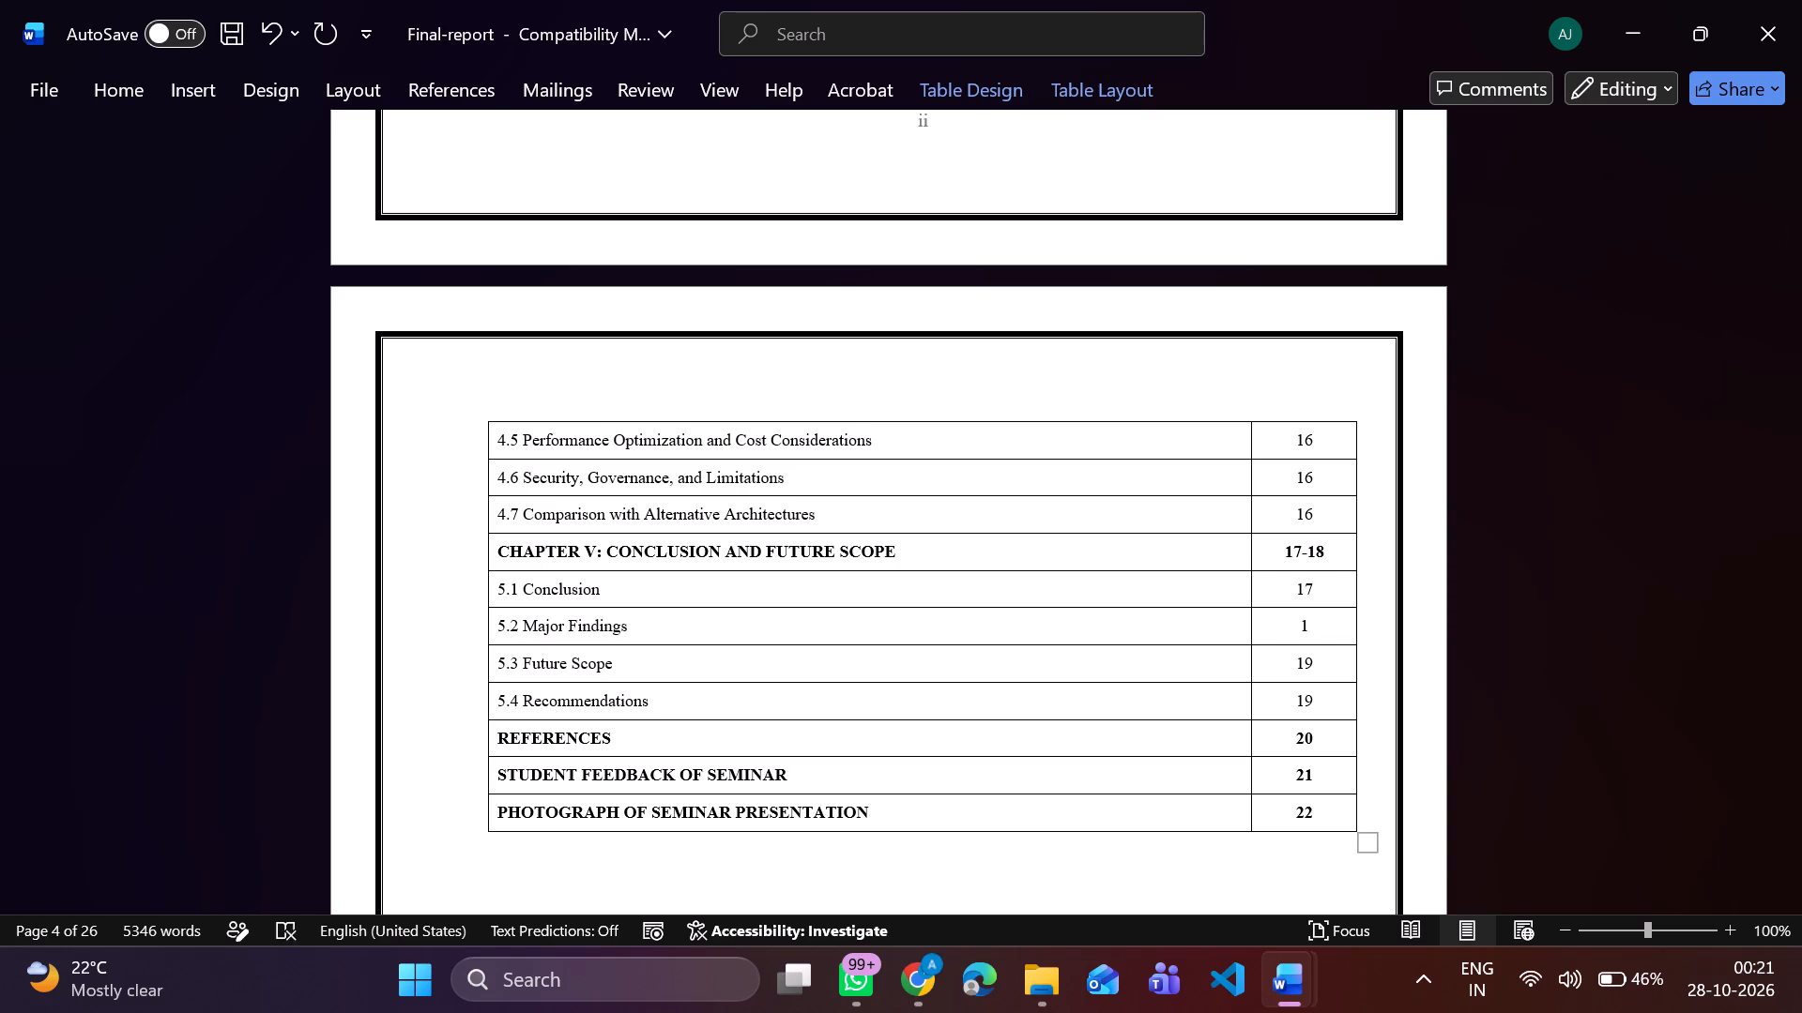
key(7)
key(Down)
key(BackSpace)
key(8)
key(Down)
key(BackSpace)
key(8)
Set the REFERENCES page number in the table of contents to 19, keeping the entry's original bold formatting.
key(Down)
key(BackSpace)
key(BackSpace)
text(19)
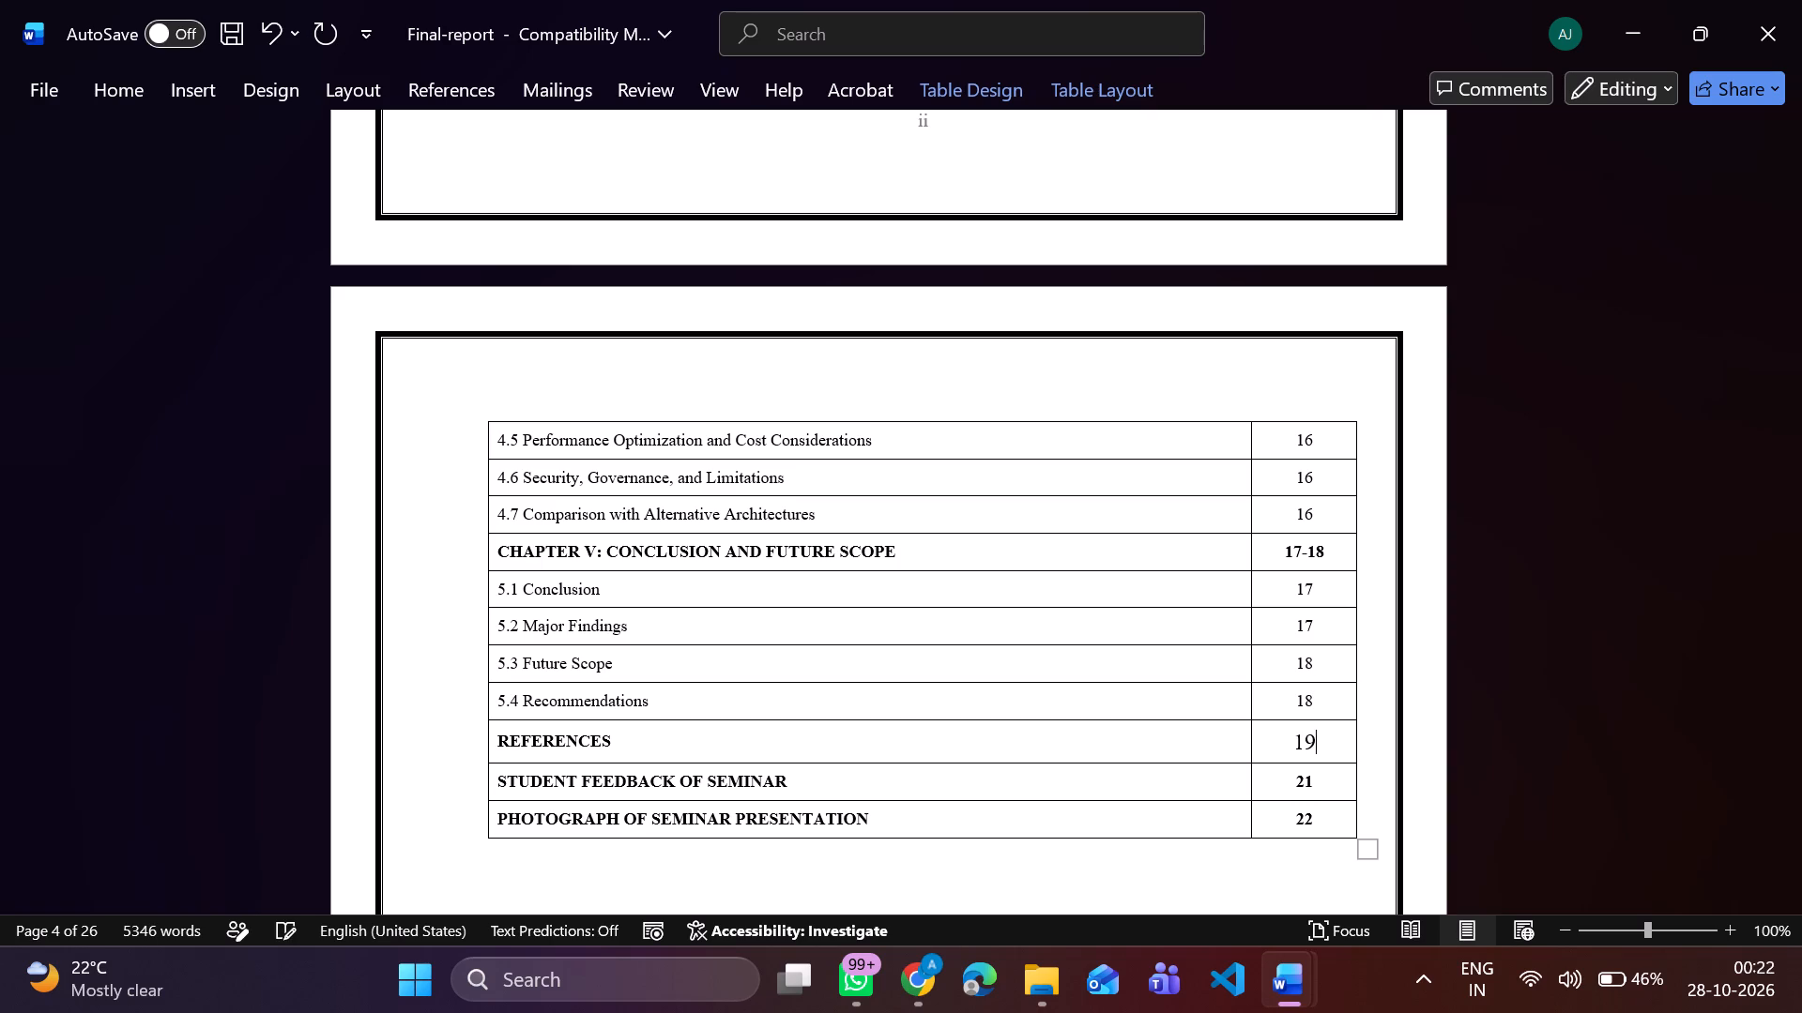
key(BackSpace)
key(BackSpace)
key(ctrl+z)
key(ctrl+z)
key(ctrl+z)
key(ctrl+z)
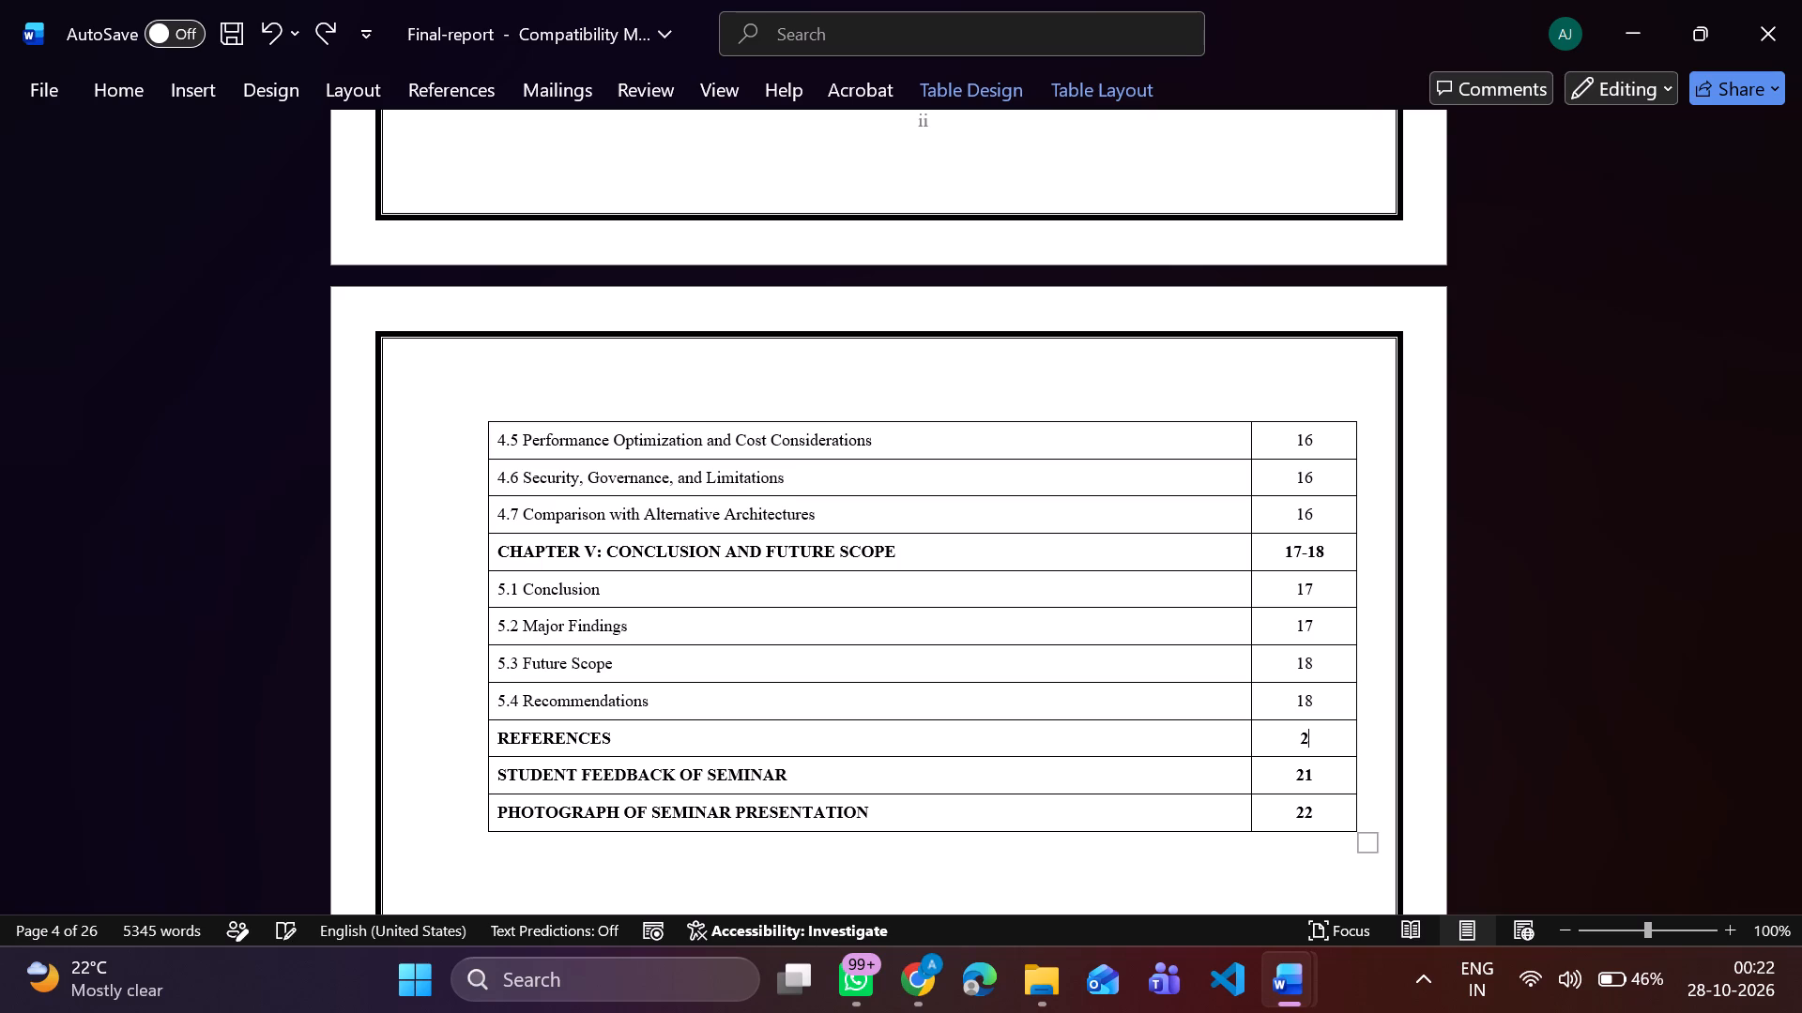
key(1)
key(9)
key(Left)
key(Left)
key(BackSpace)
Set the contents page numbers to 20 for STUDENT FEEDBACK OF SEMINAR and 21 for PHOTOGRAPH OF SEMINAR PRESENTATION.
key(Down)
key(Right)
key(Right)
key(BackSpace)
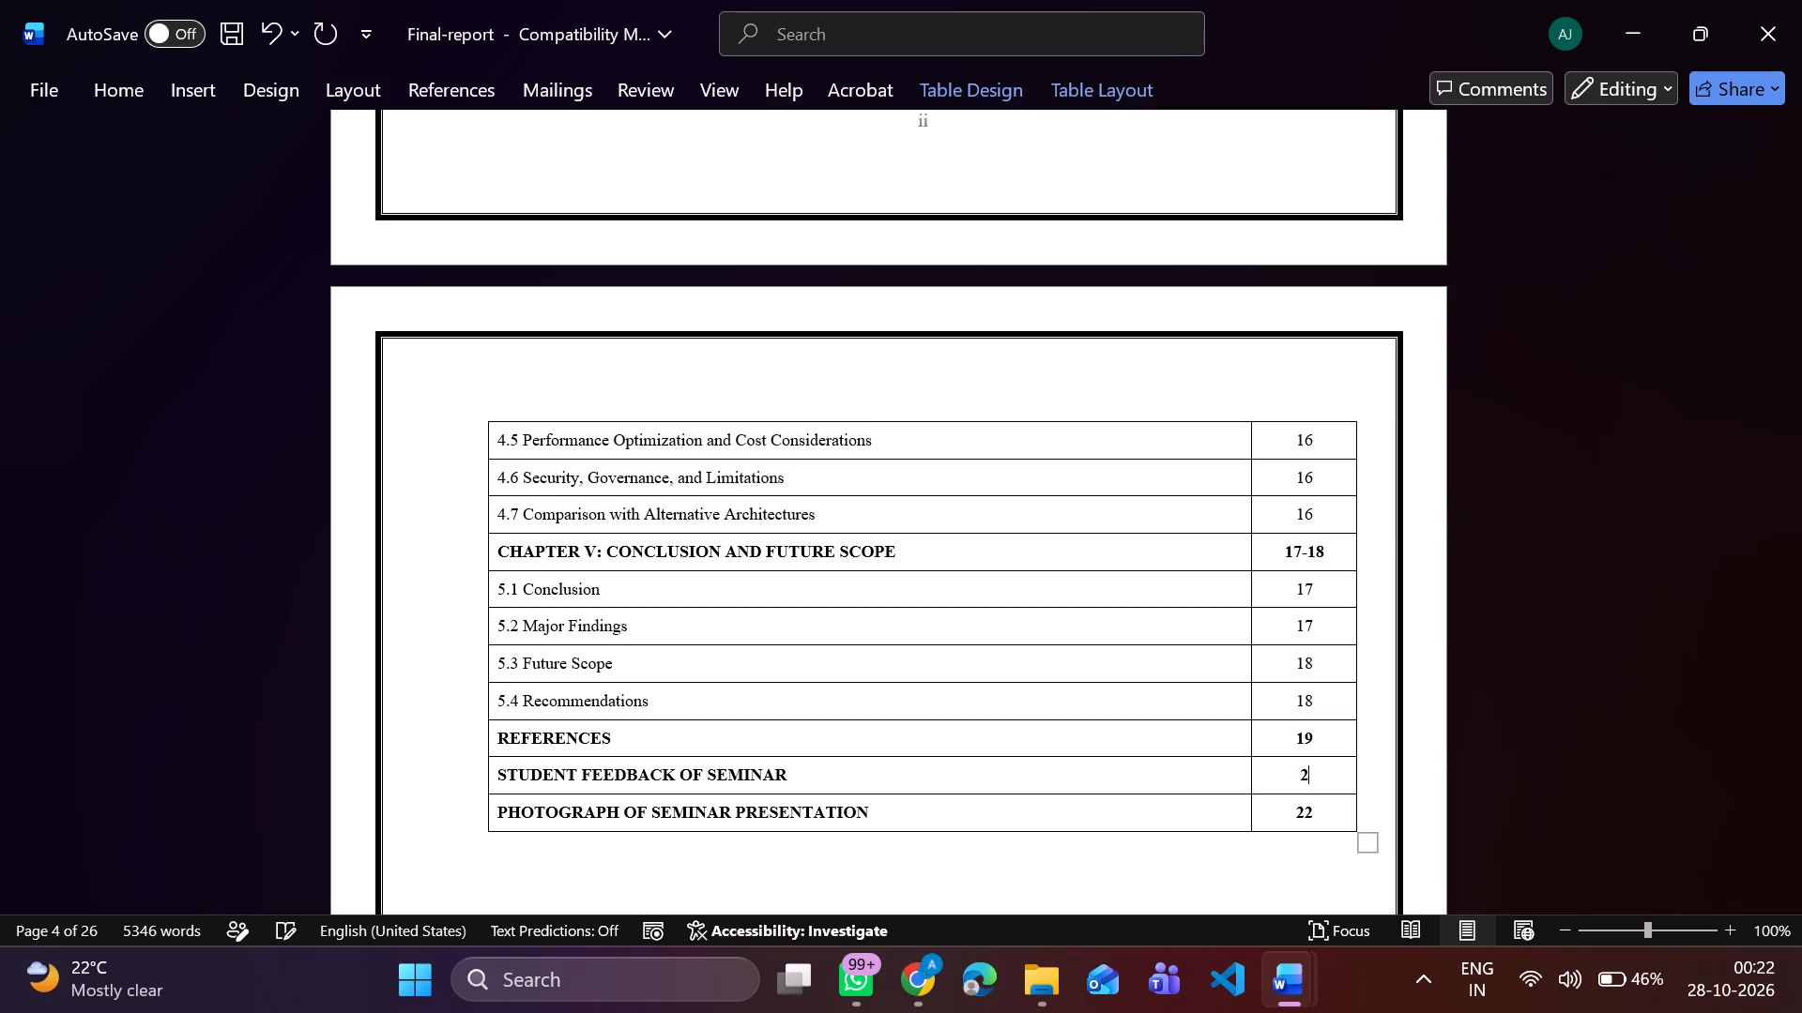
key(0)
key(Down)
key(BackSpace)
key(1)
Review the table of contents entries and page numbers from Chapter IV back to Chapter I.
scroll(1311, 621, up, 4)
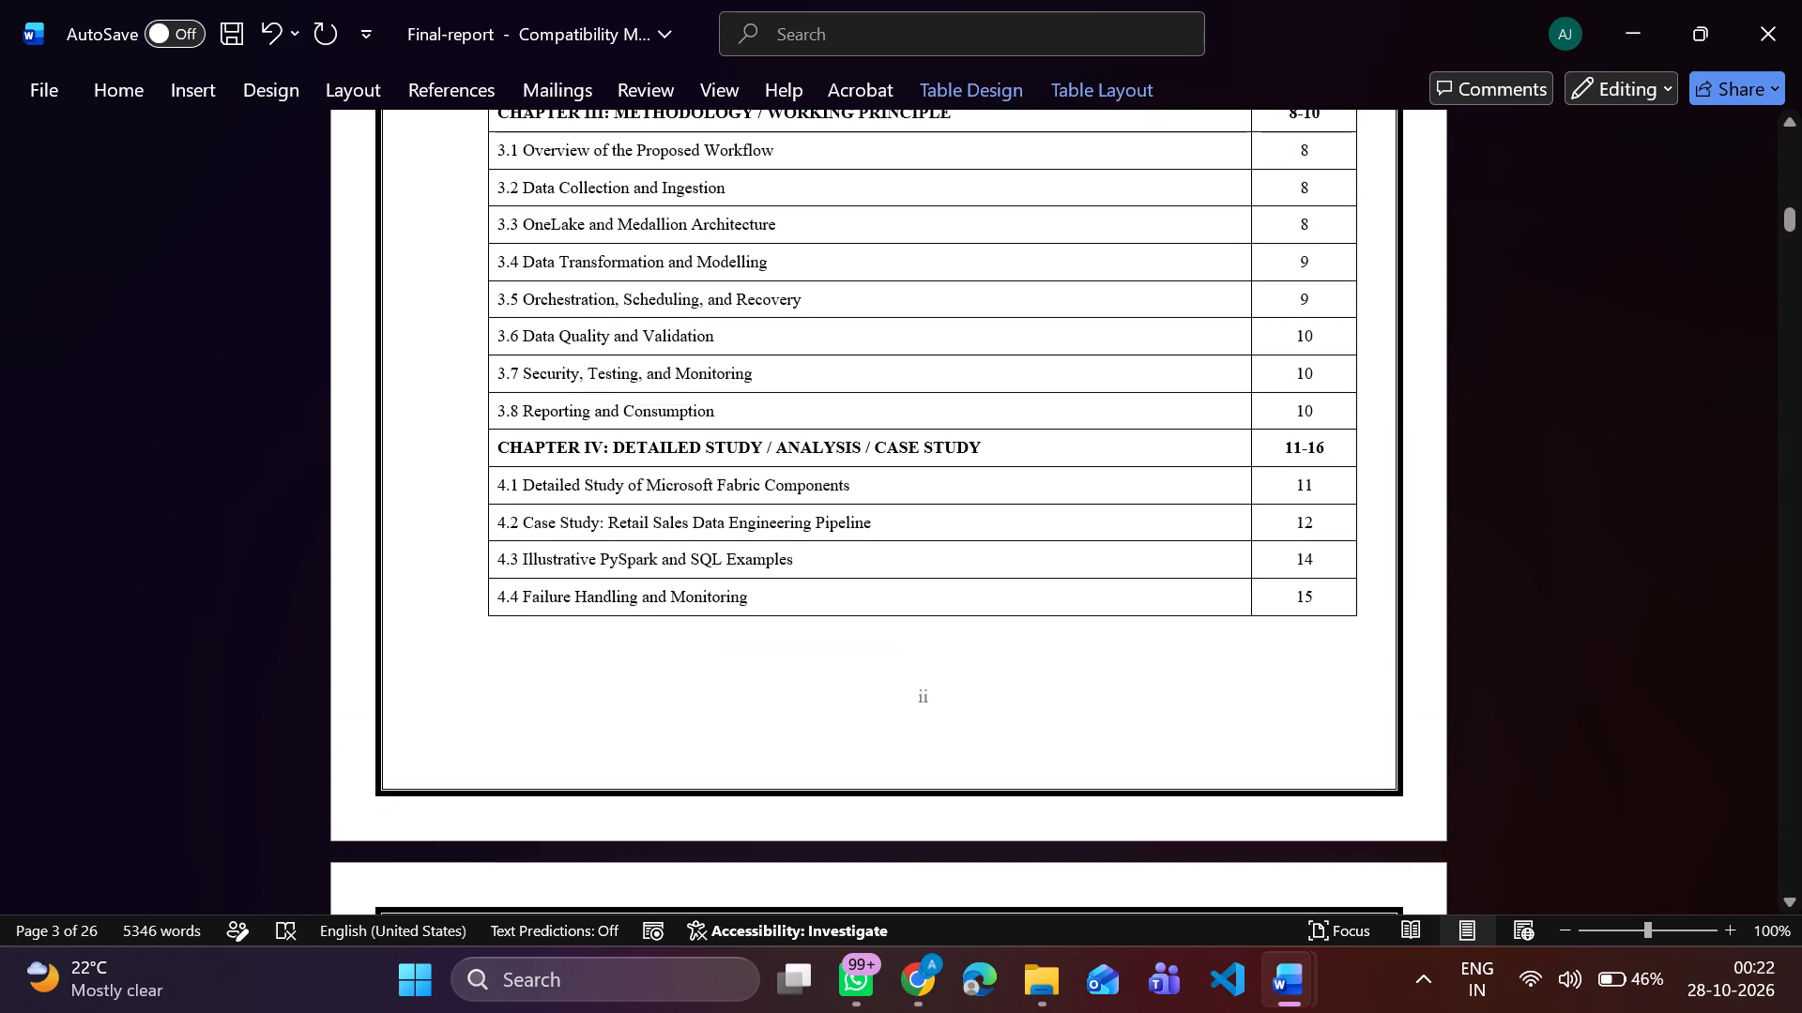
scroll(1311, 621, up, 2)
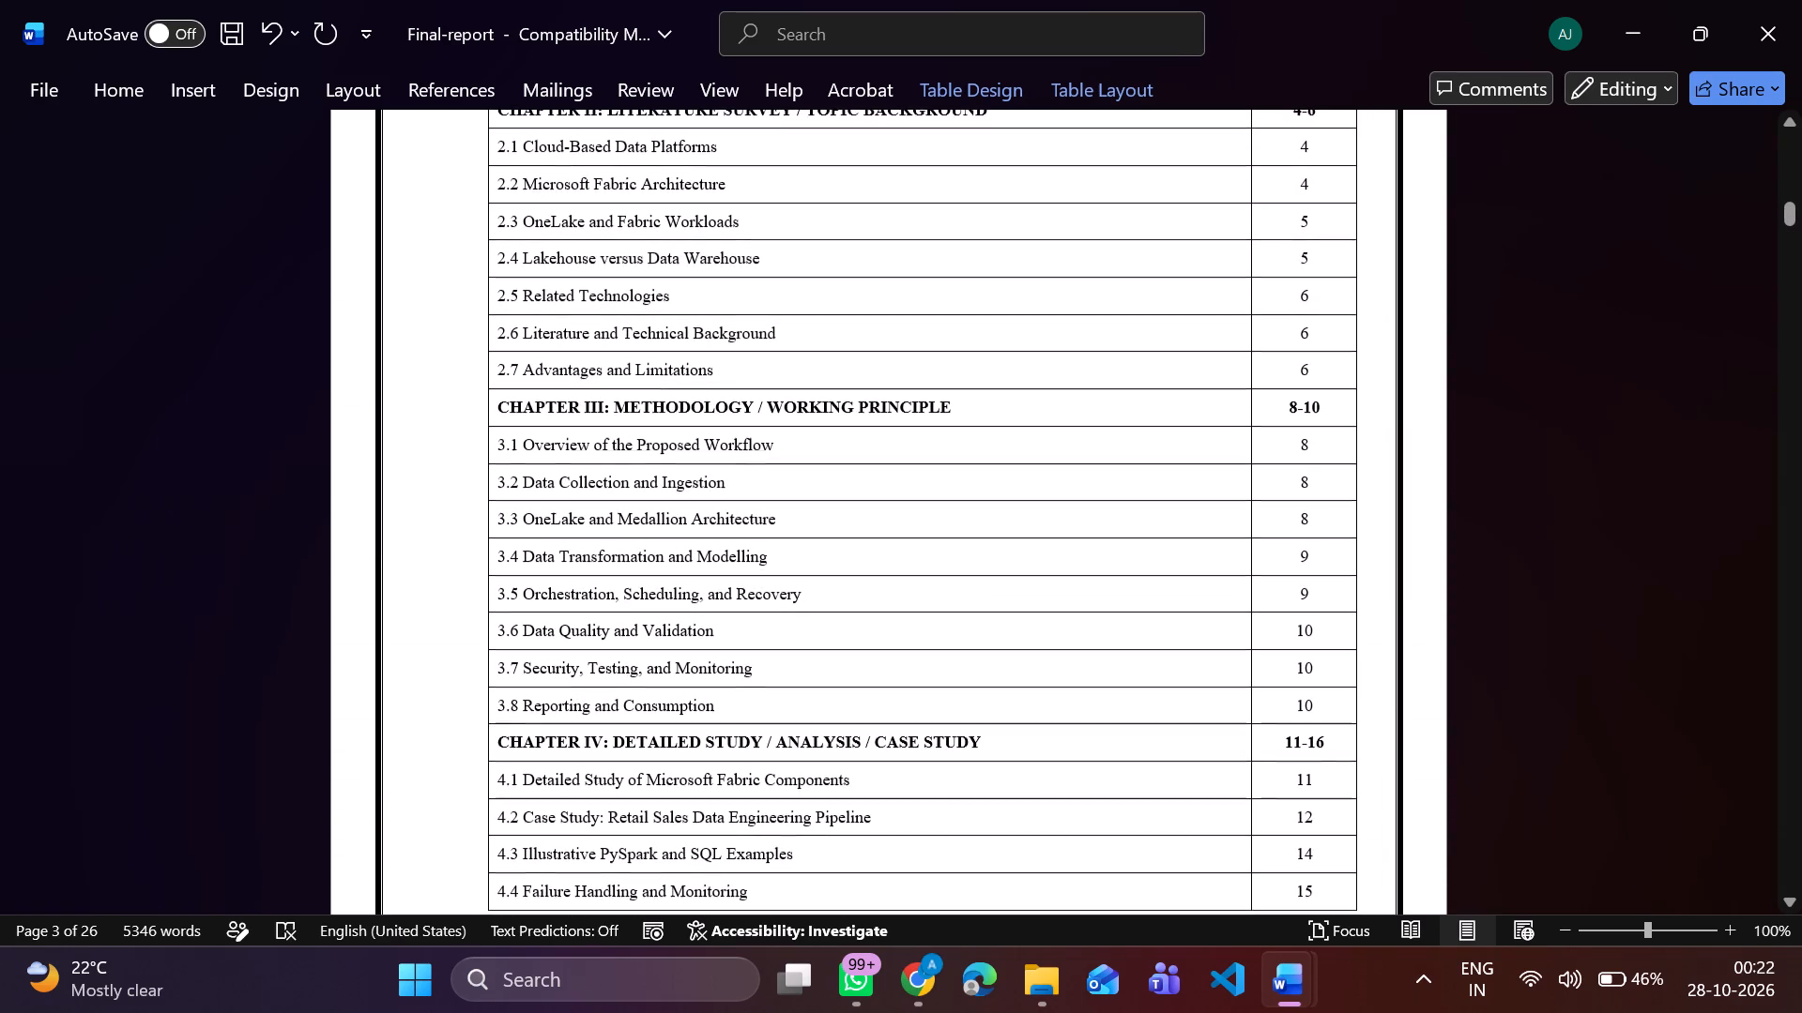
scroll(1311, 621, up, 2)
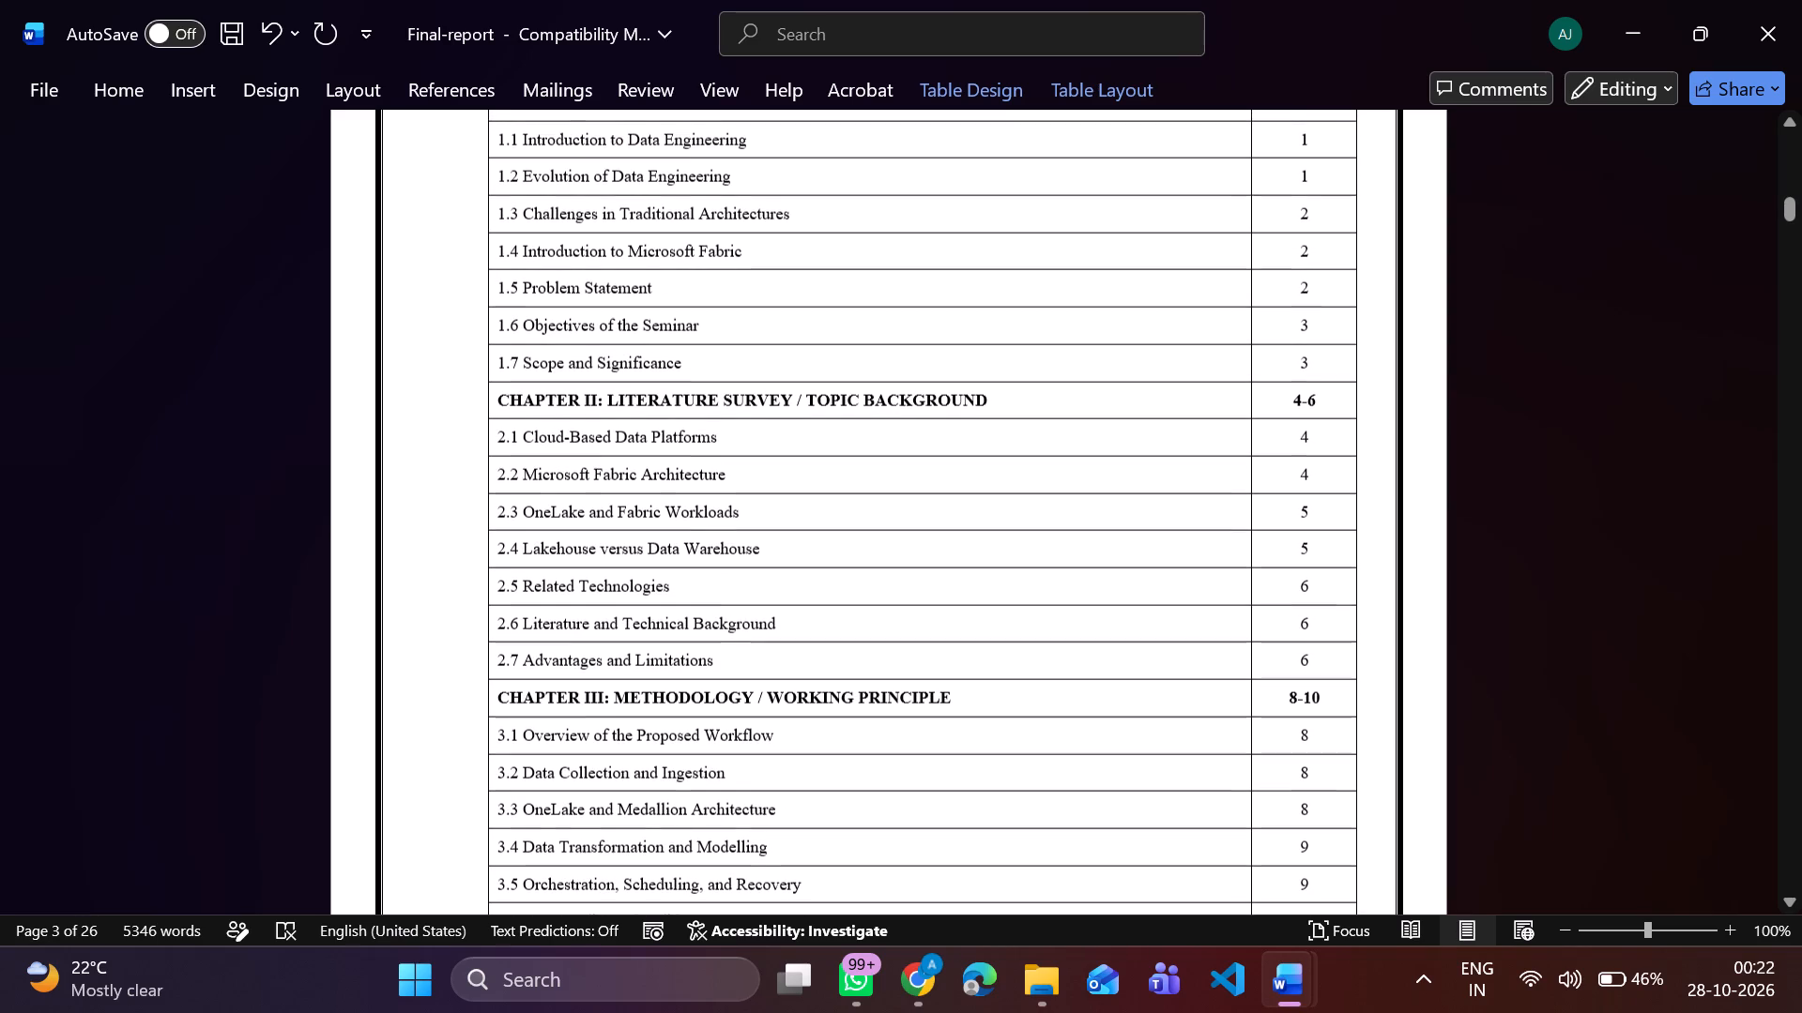
scroll(1311, 621, up, 1)
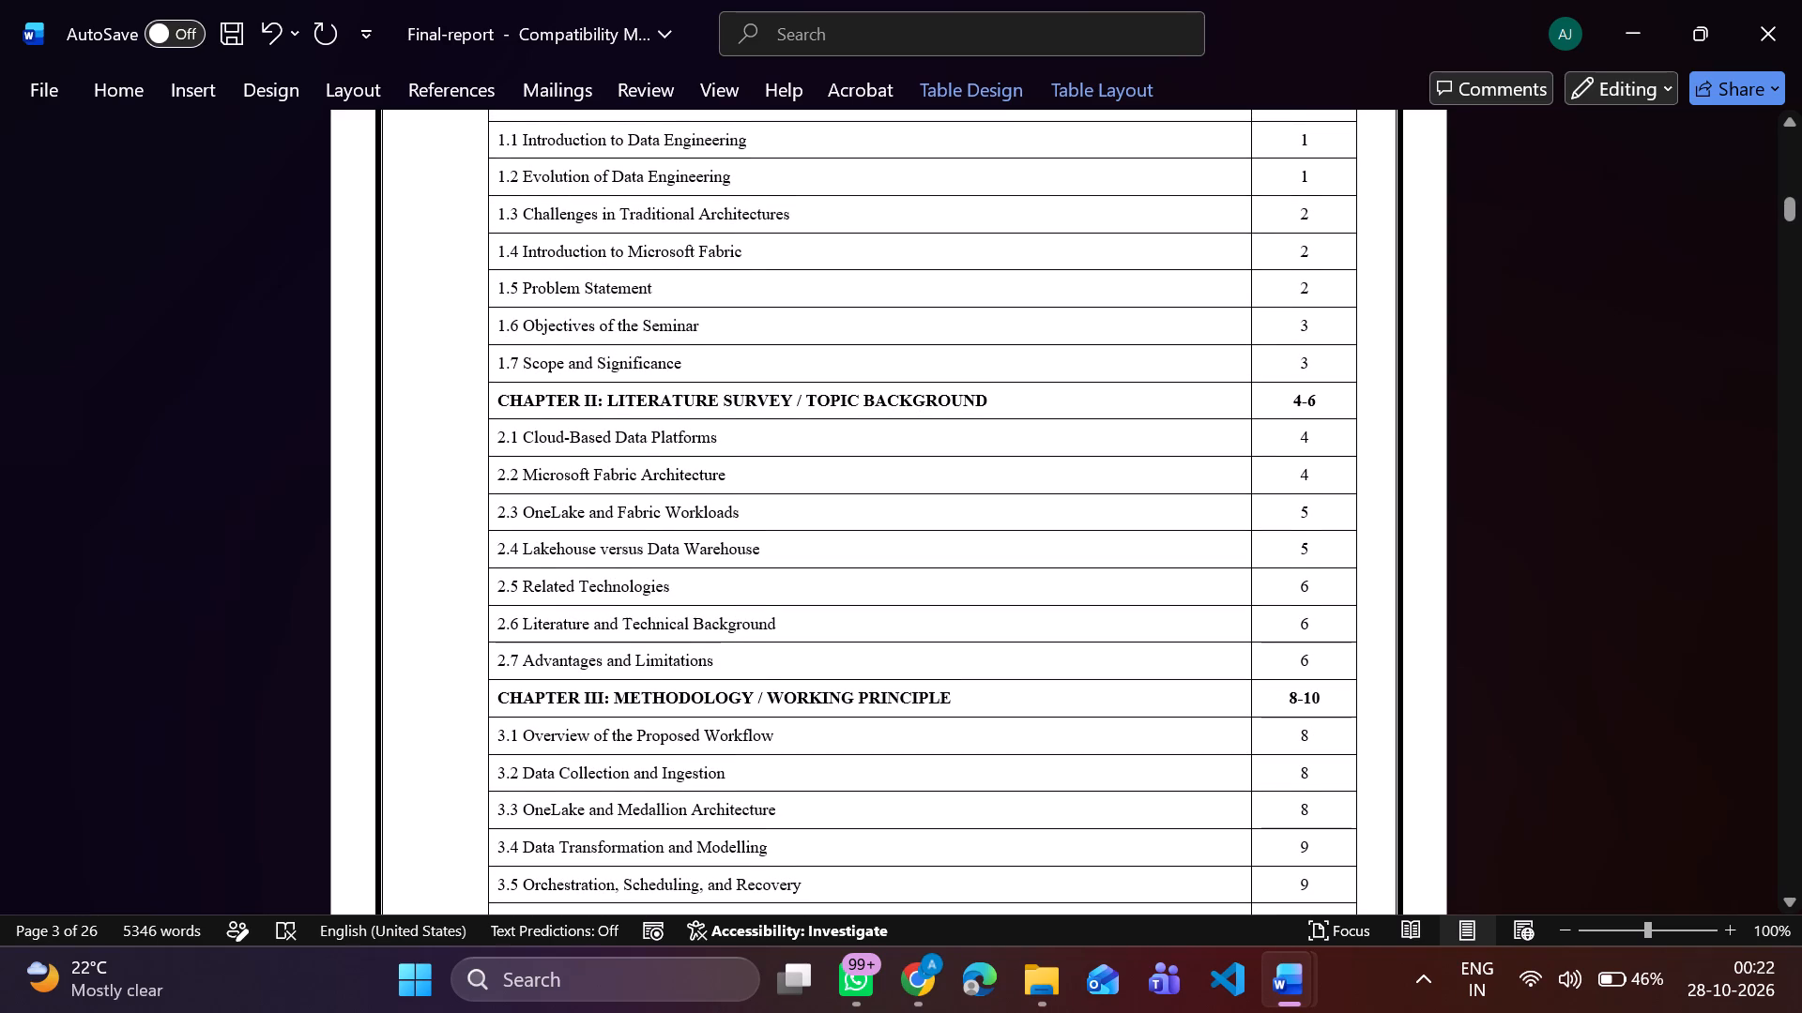
scroll(1256, 645, up, 1)
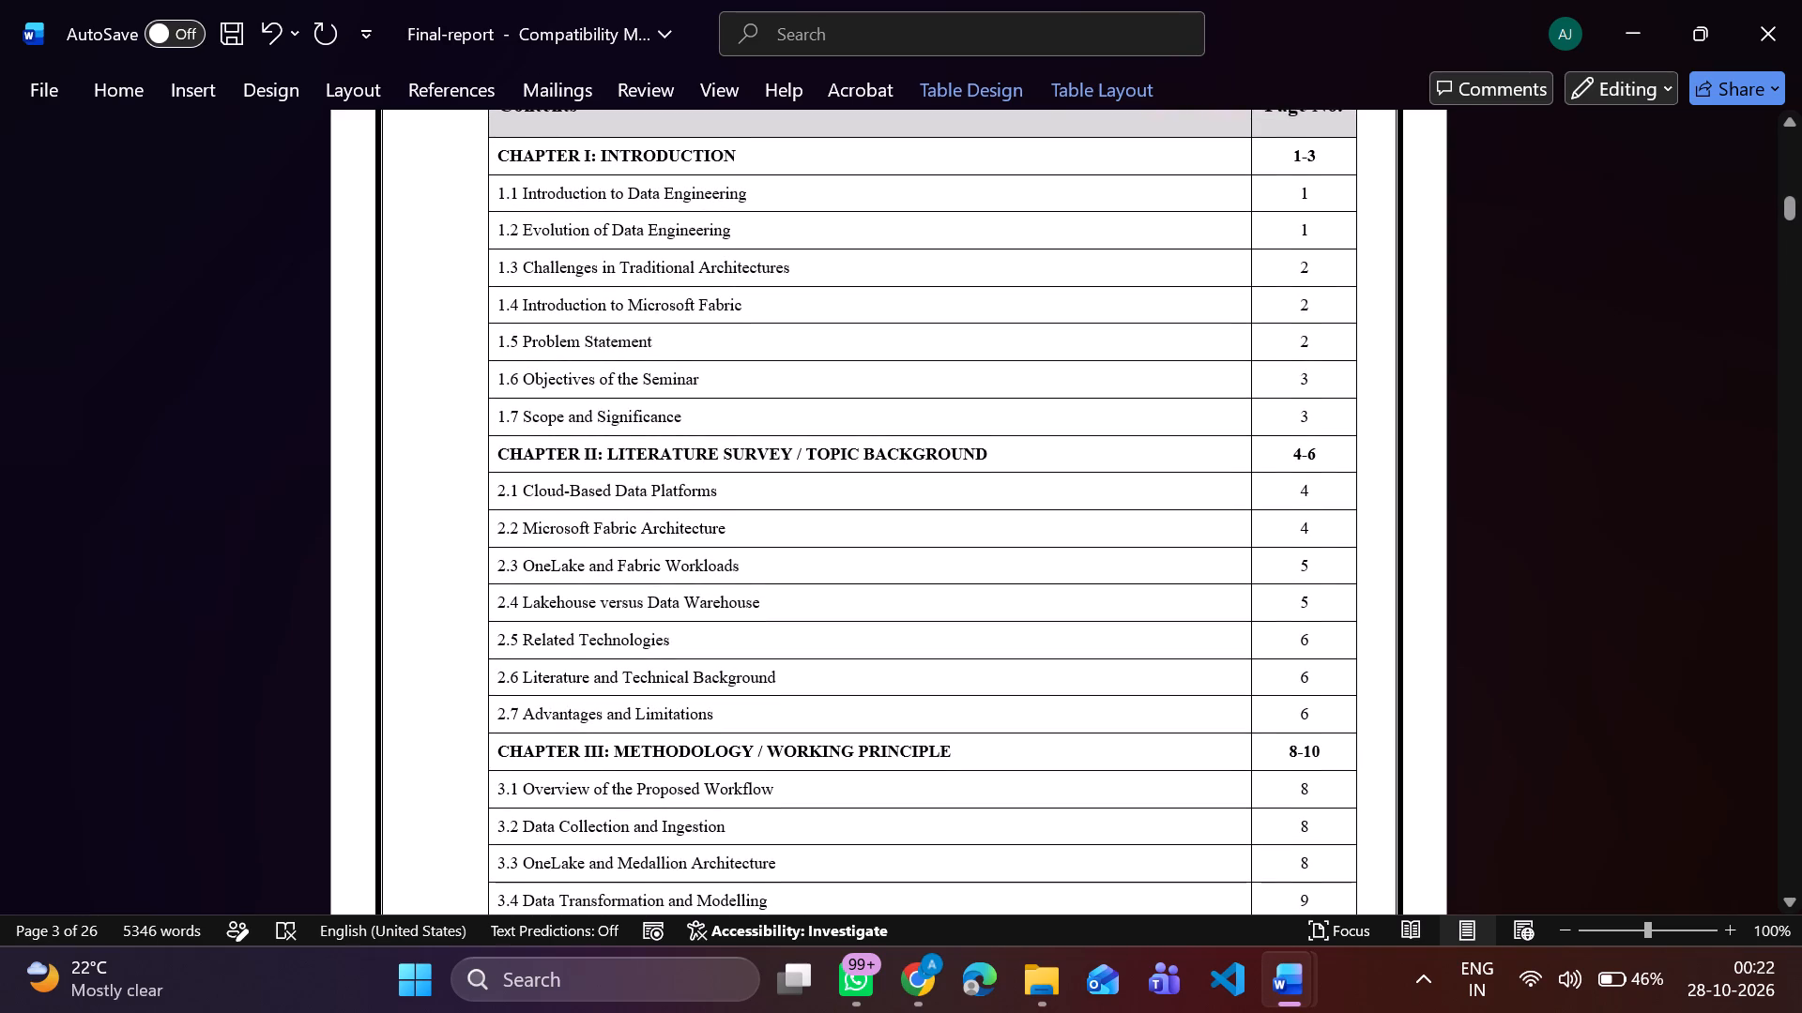
scroll(1256, 645, up, 2)
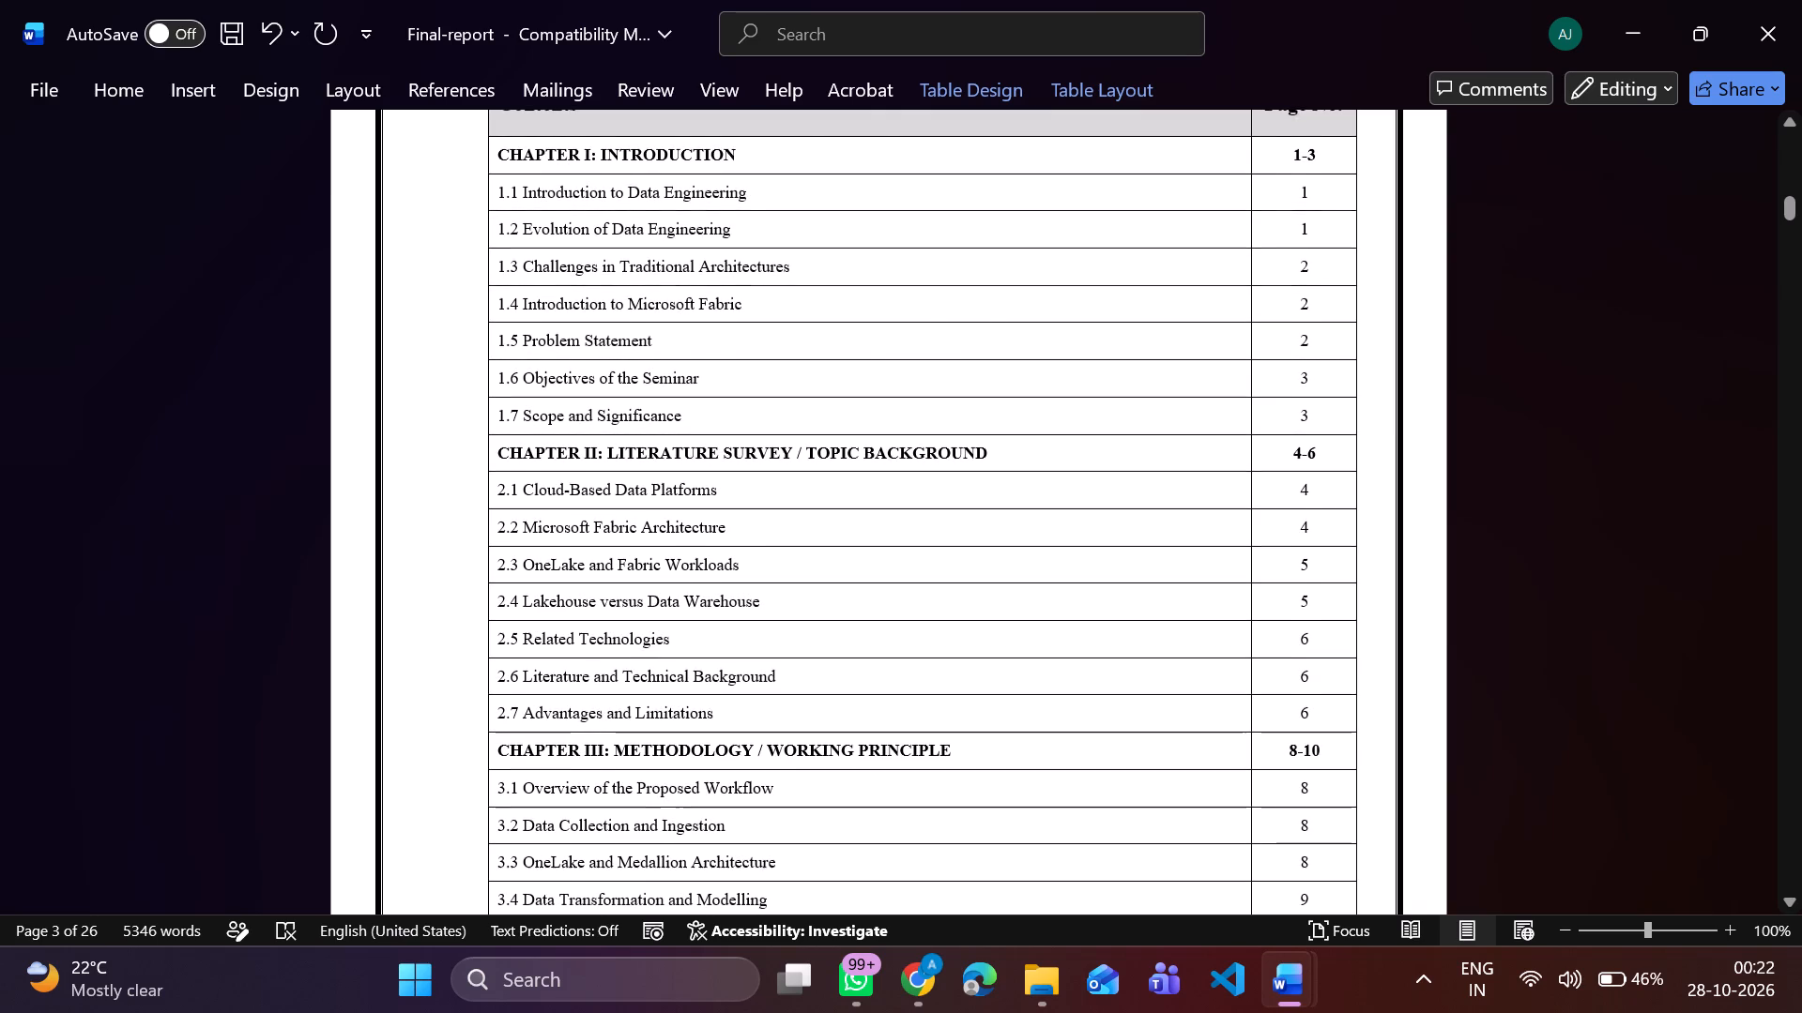
Check the body page numbers from section 1.3 to the start of Chapter III against the table of contents, including entry 2.7.
scroll(1256, 645, down, 16)
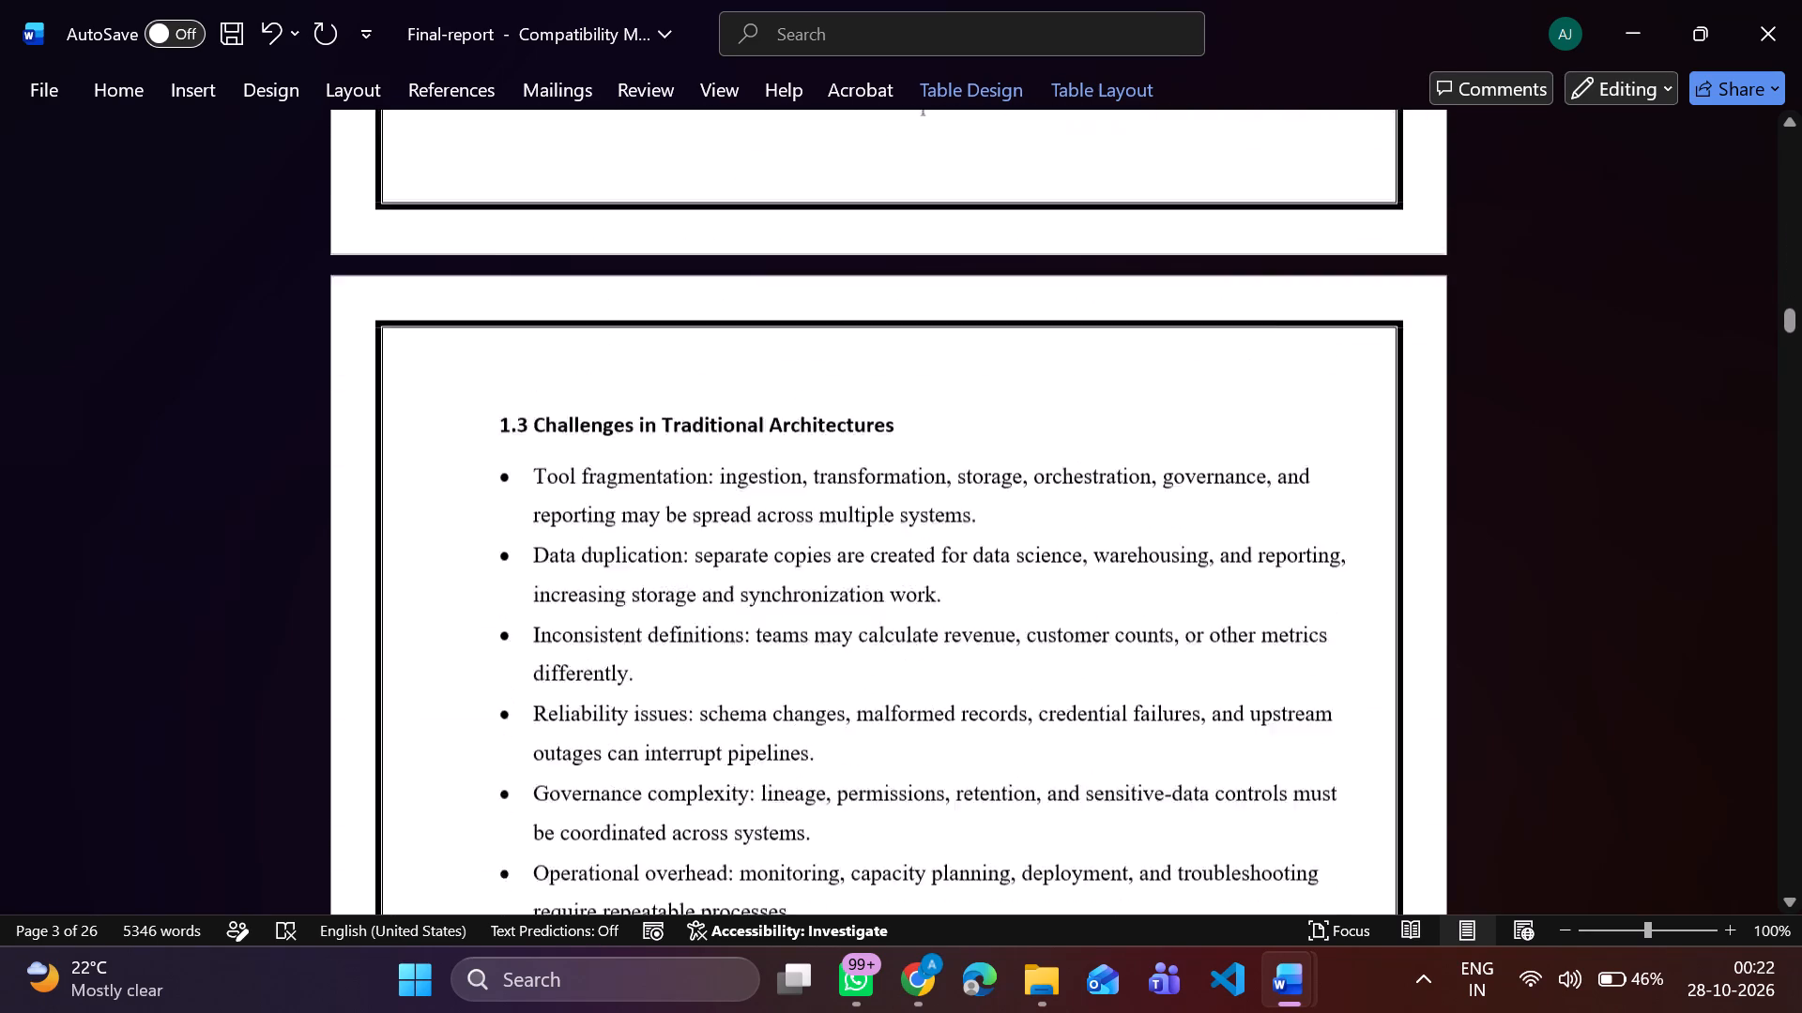
scroll(1256, 645, down, 8)
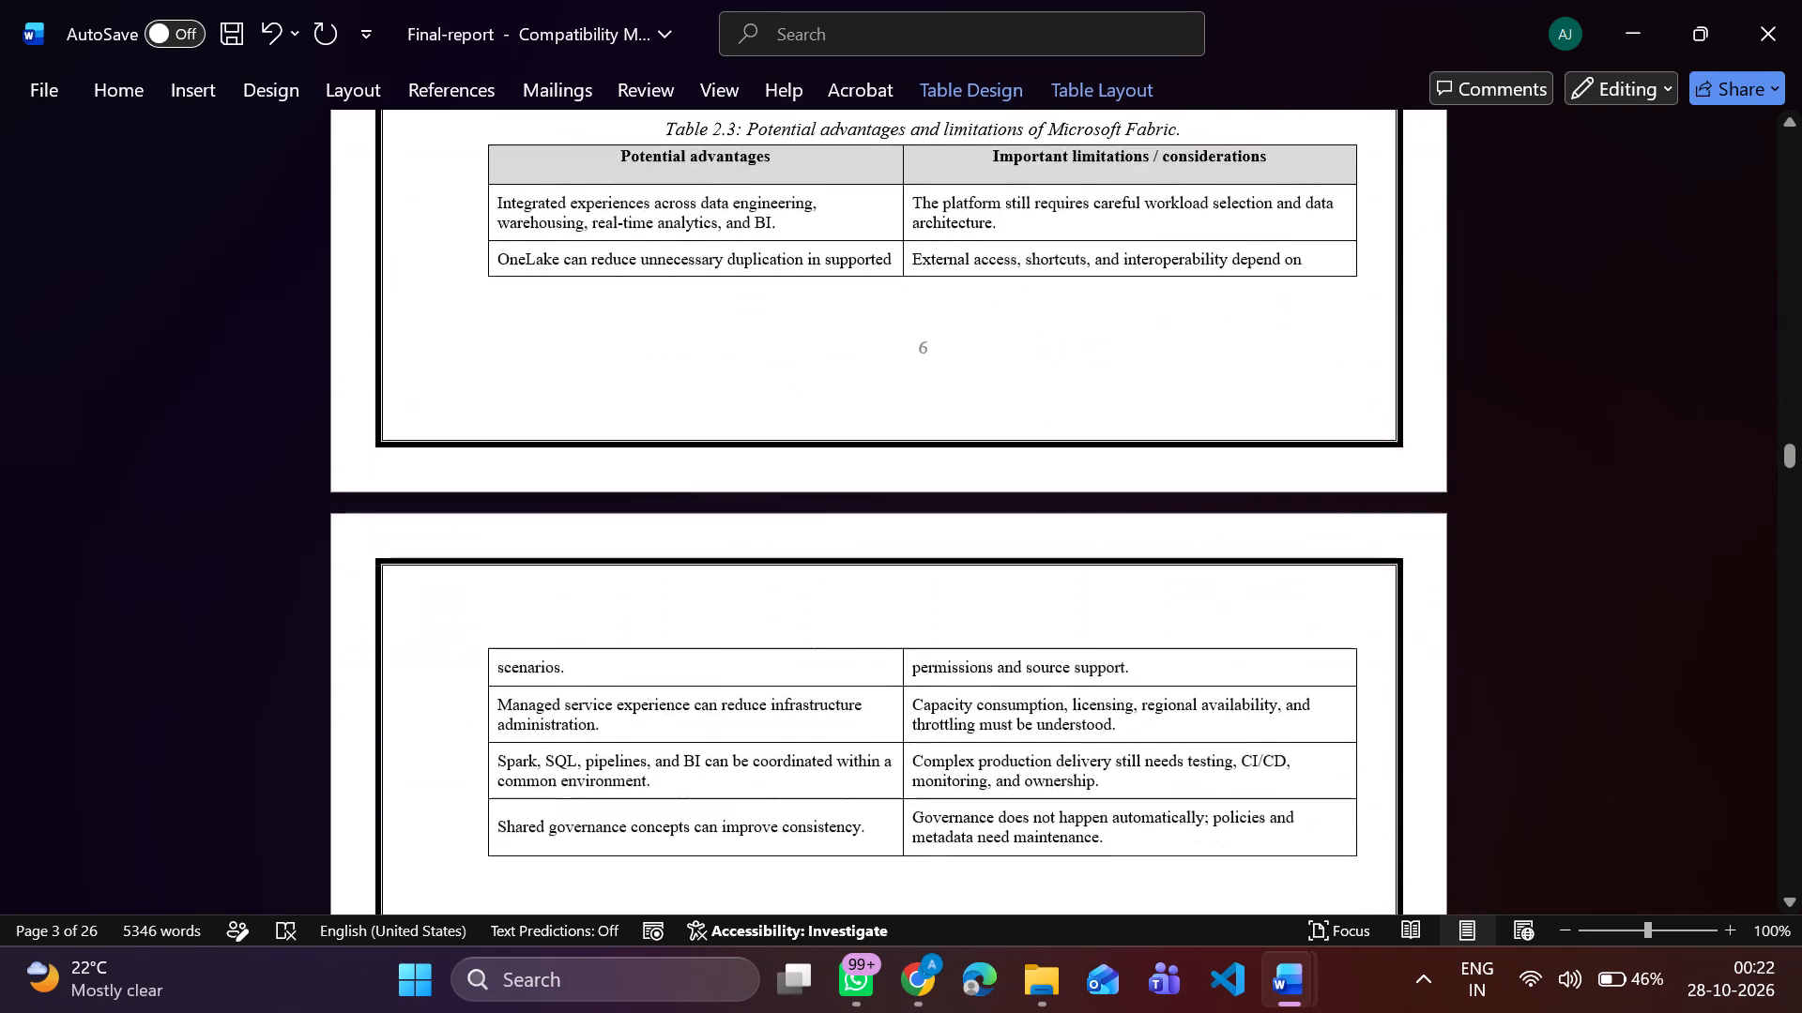
scroll(1256, 645, down, 4)
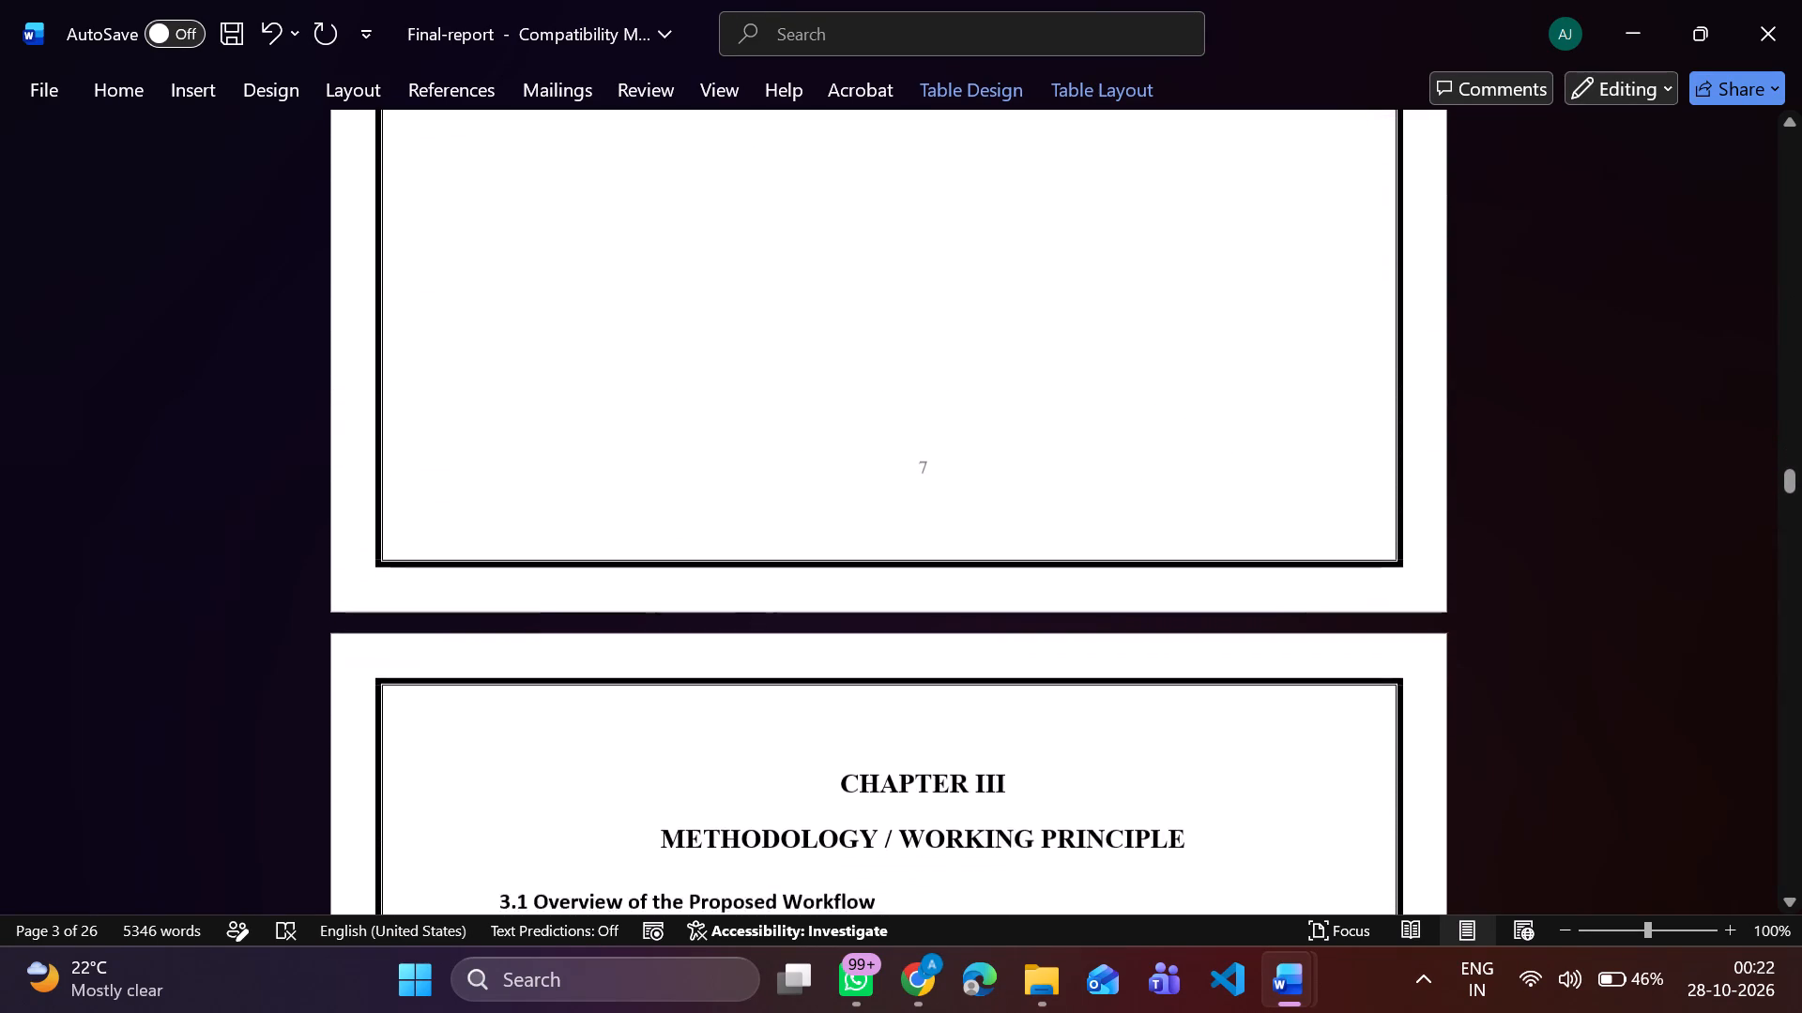
scroll(1256, 645, up, 12)
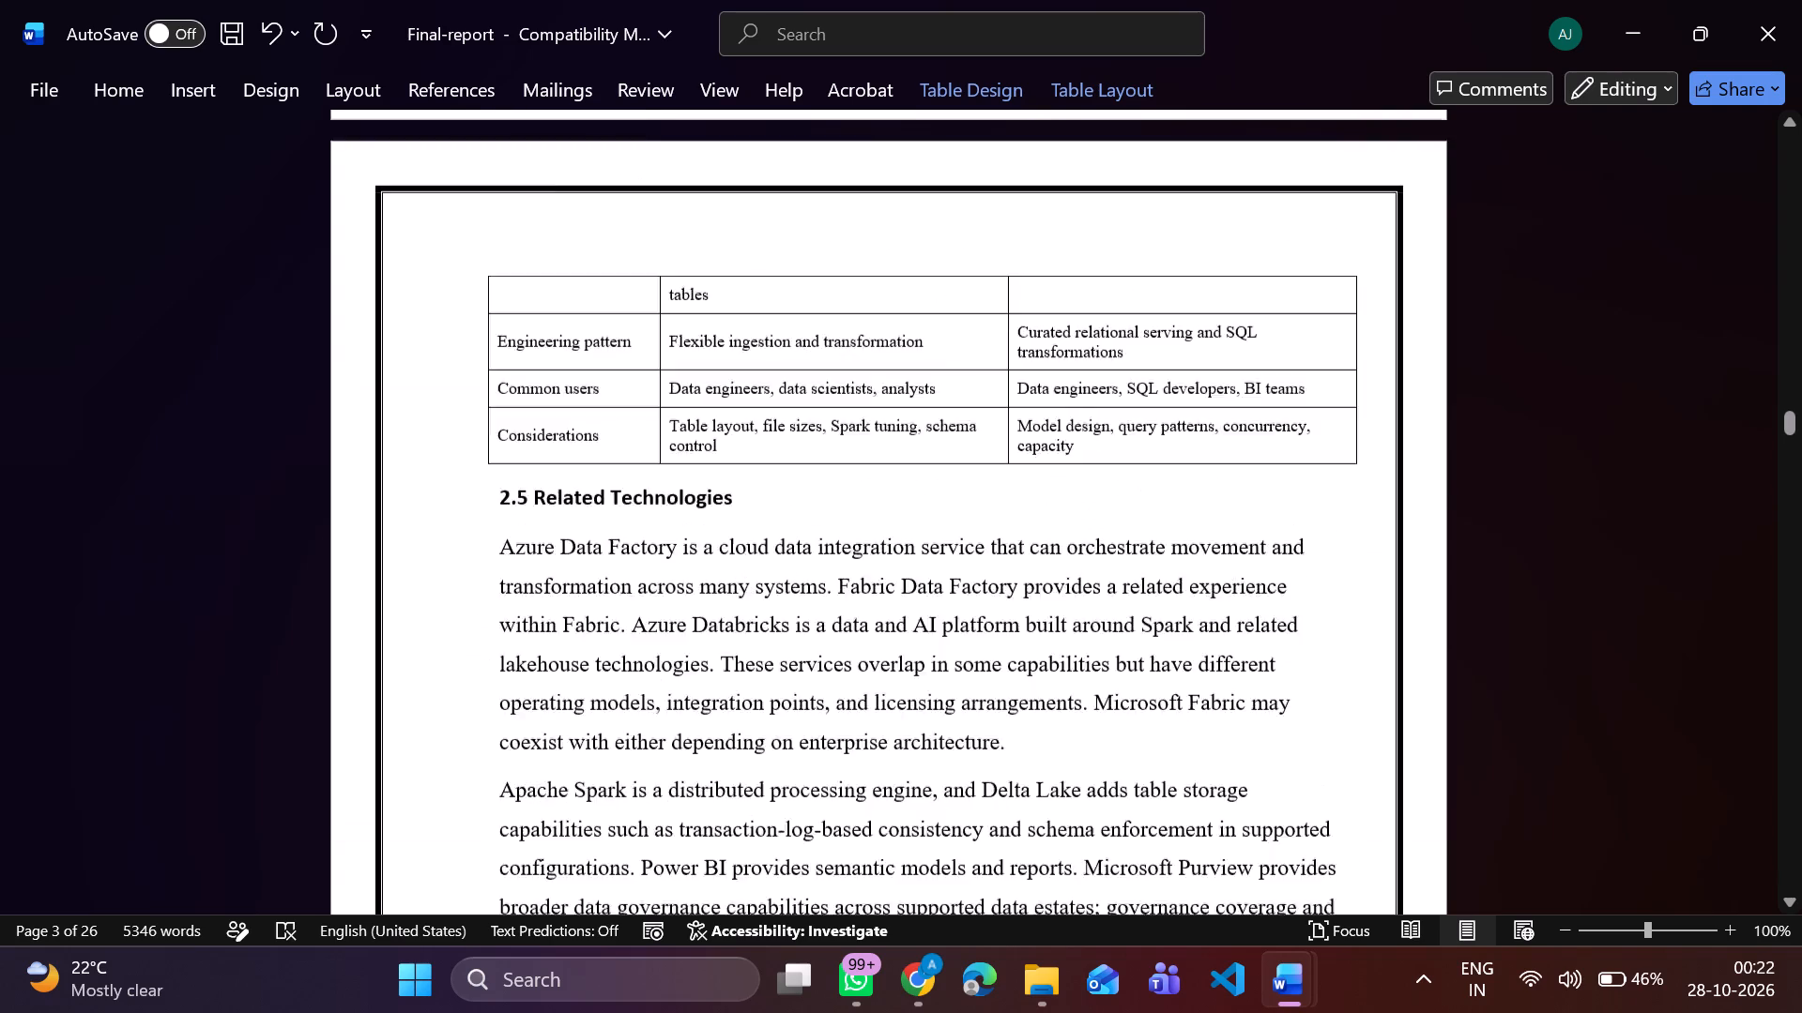
scroll(1256, 645, up, 7)
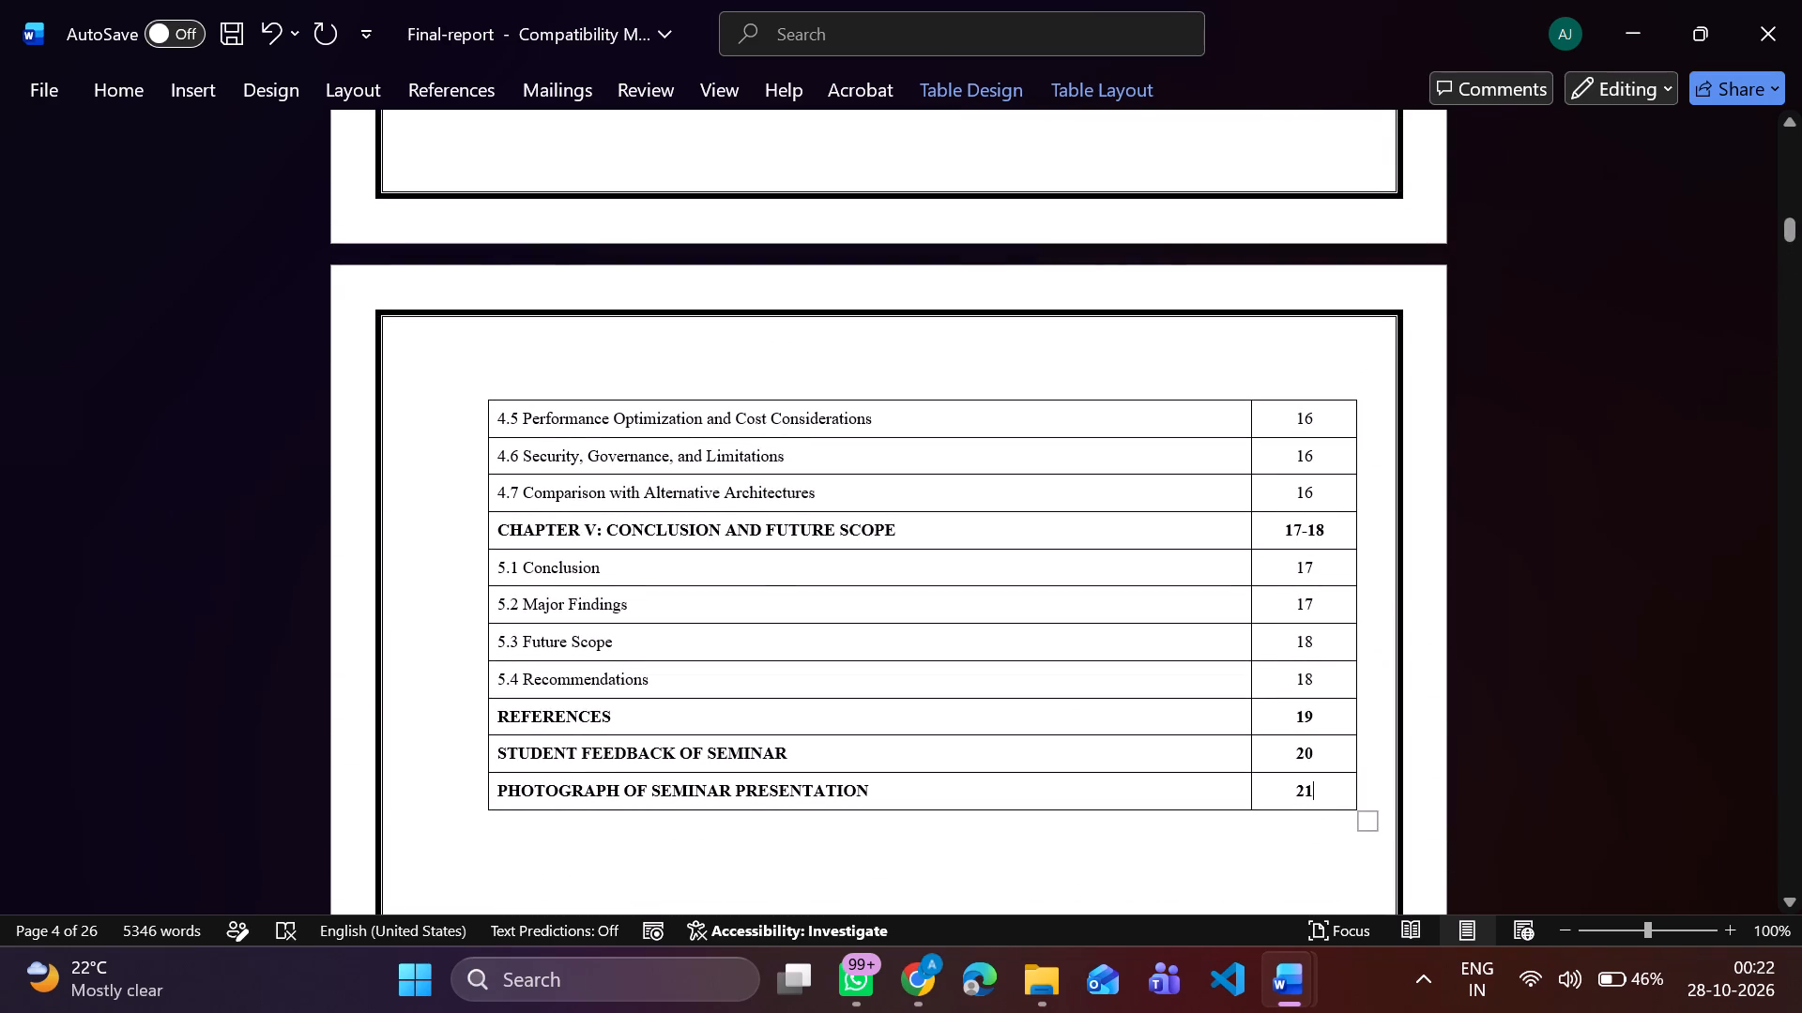
scroll(1323, 674, up, 2)
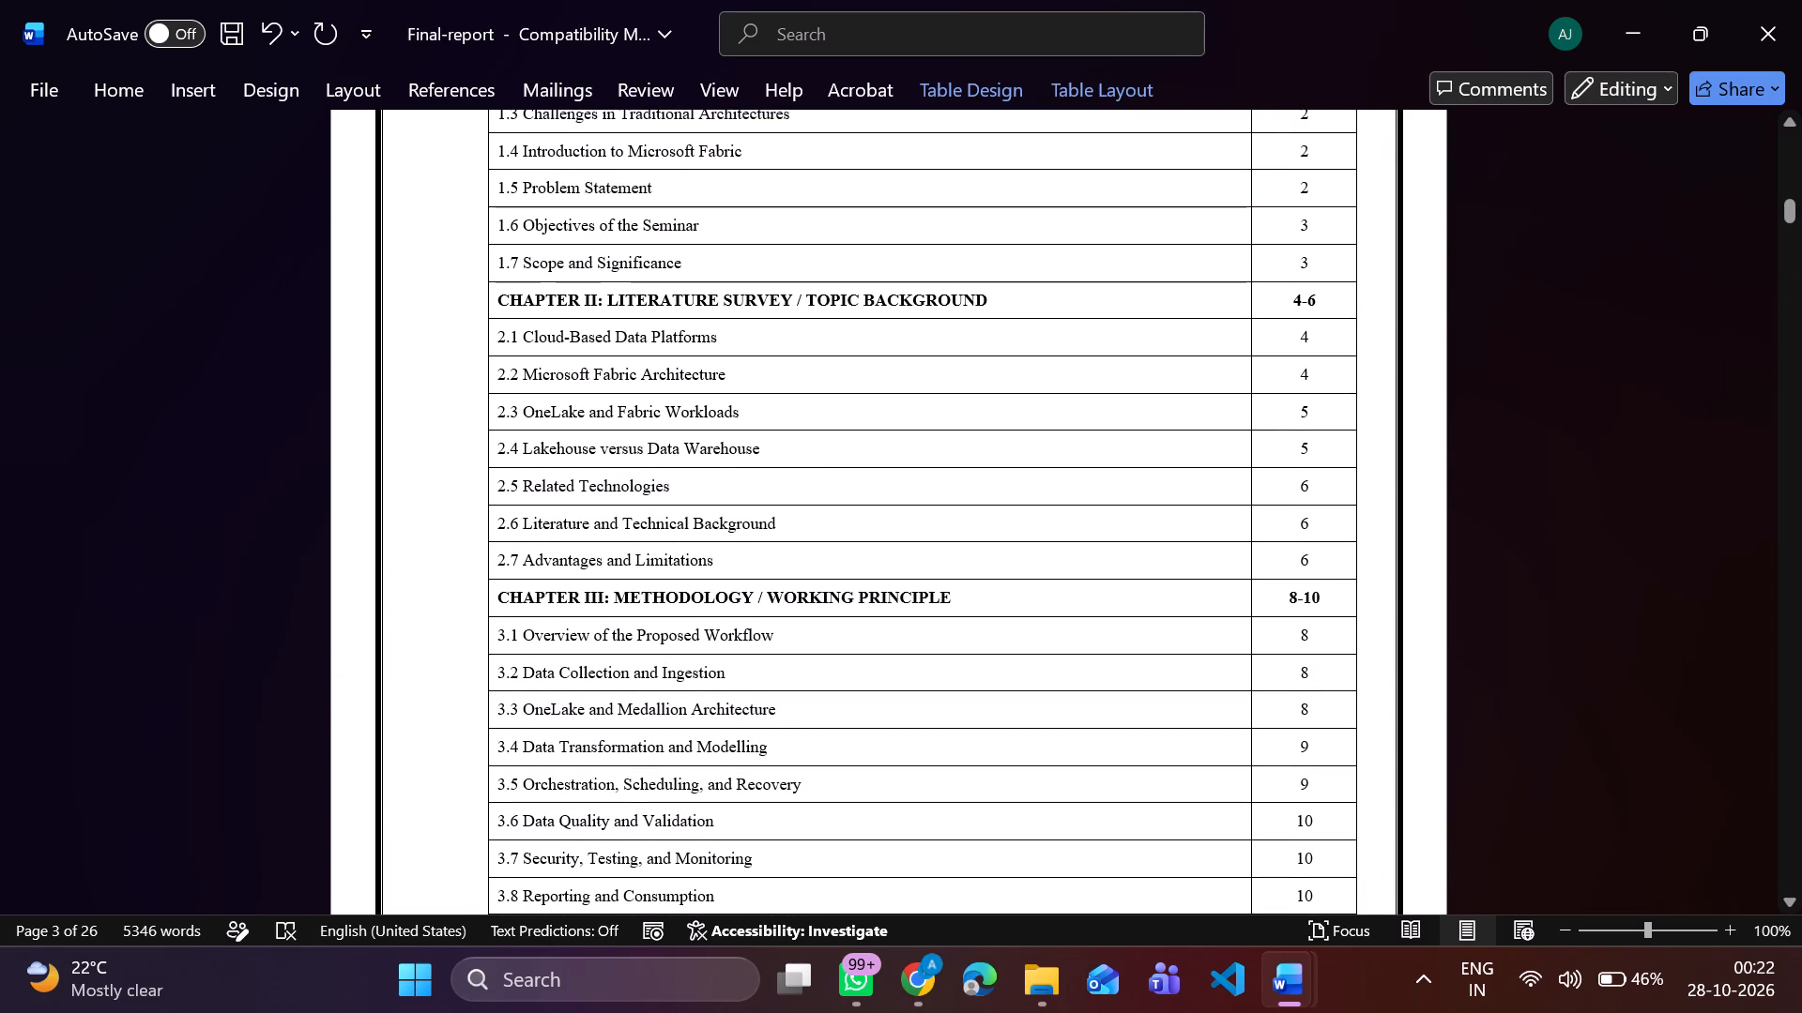
click(1330, 564)
Check the body pages of Chapter V, REFERENCES and PHOTOGRAPH OF SEMINAR PRESENTATION against their page numbers in the table of contents.
scroll(1330, 564, down, 3)
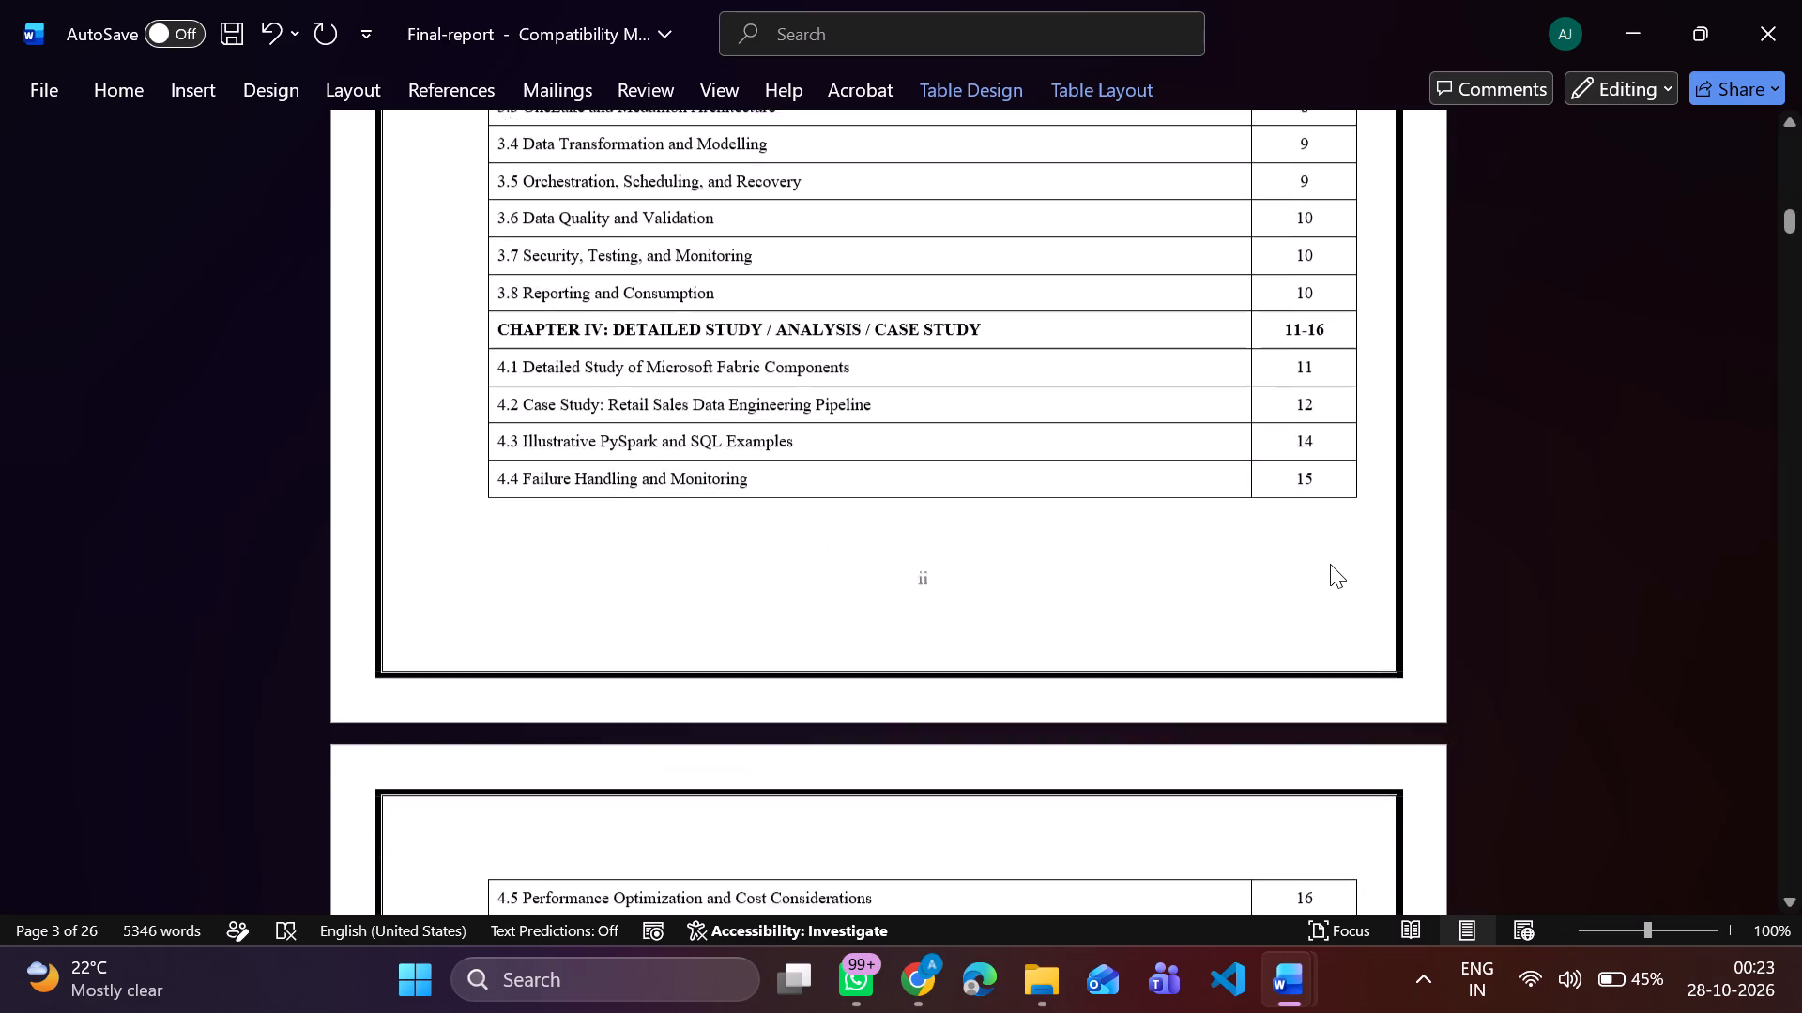
scroll(1330, 564, down, 20)
scroll(1330, 564, down, 7)
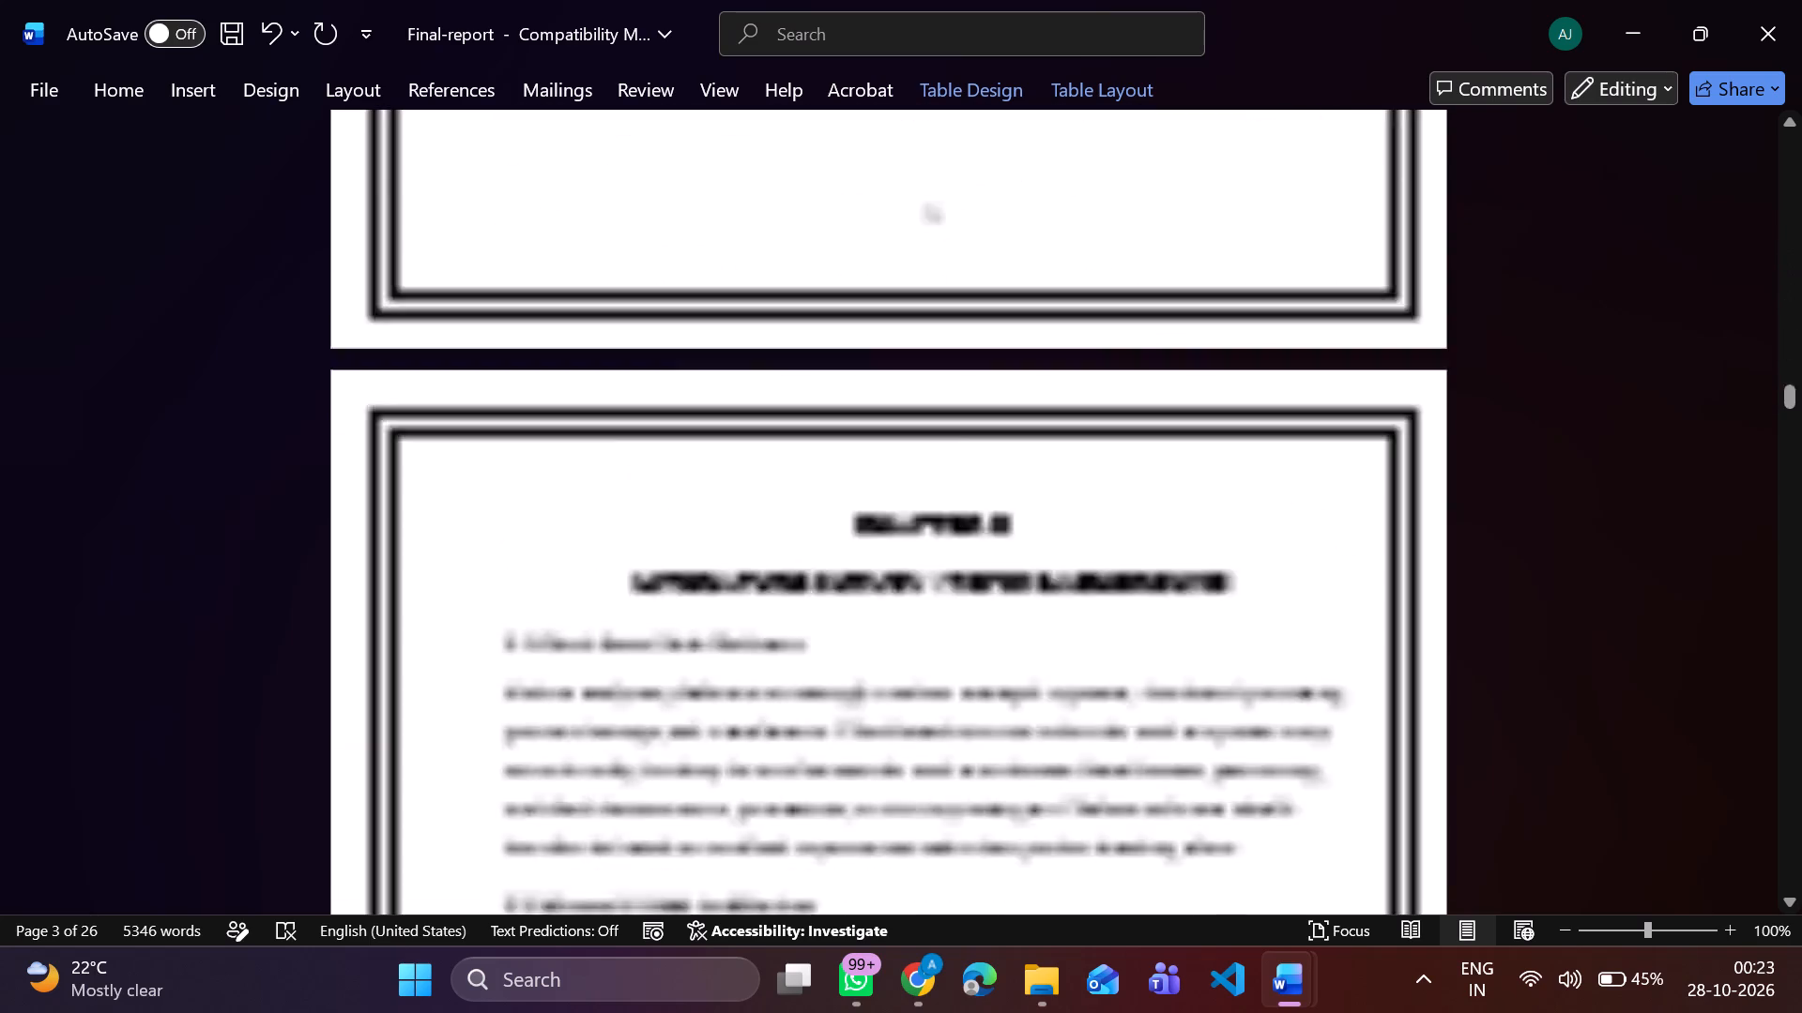
scroll(1330, 564, down, 20)
scroll(1330, 564, down, 1)
scroll(1330, 564, up, 6)
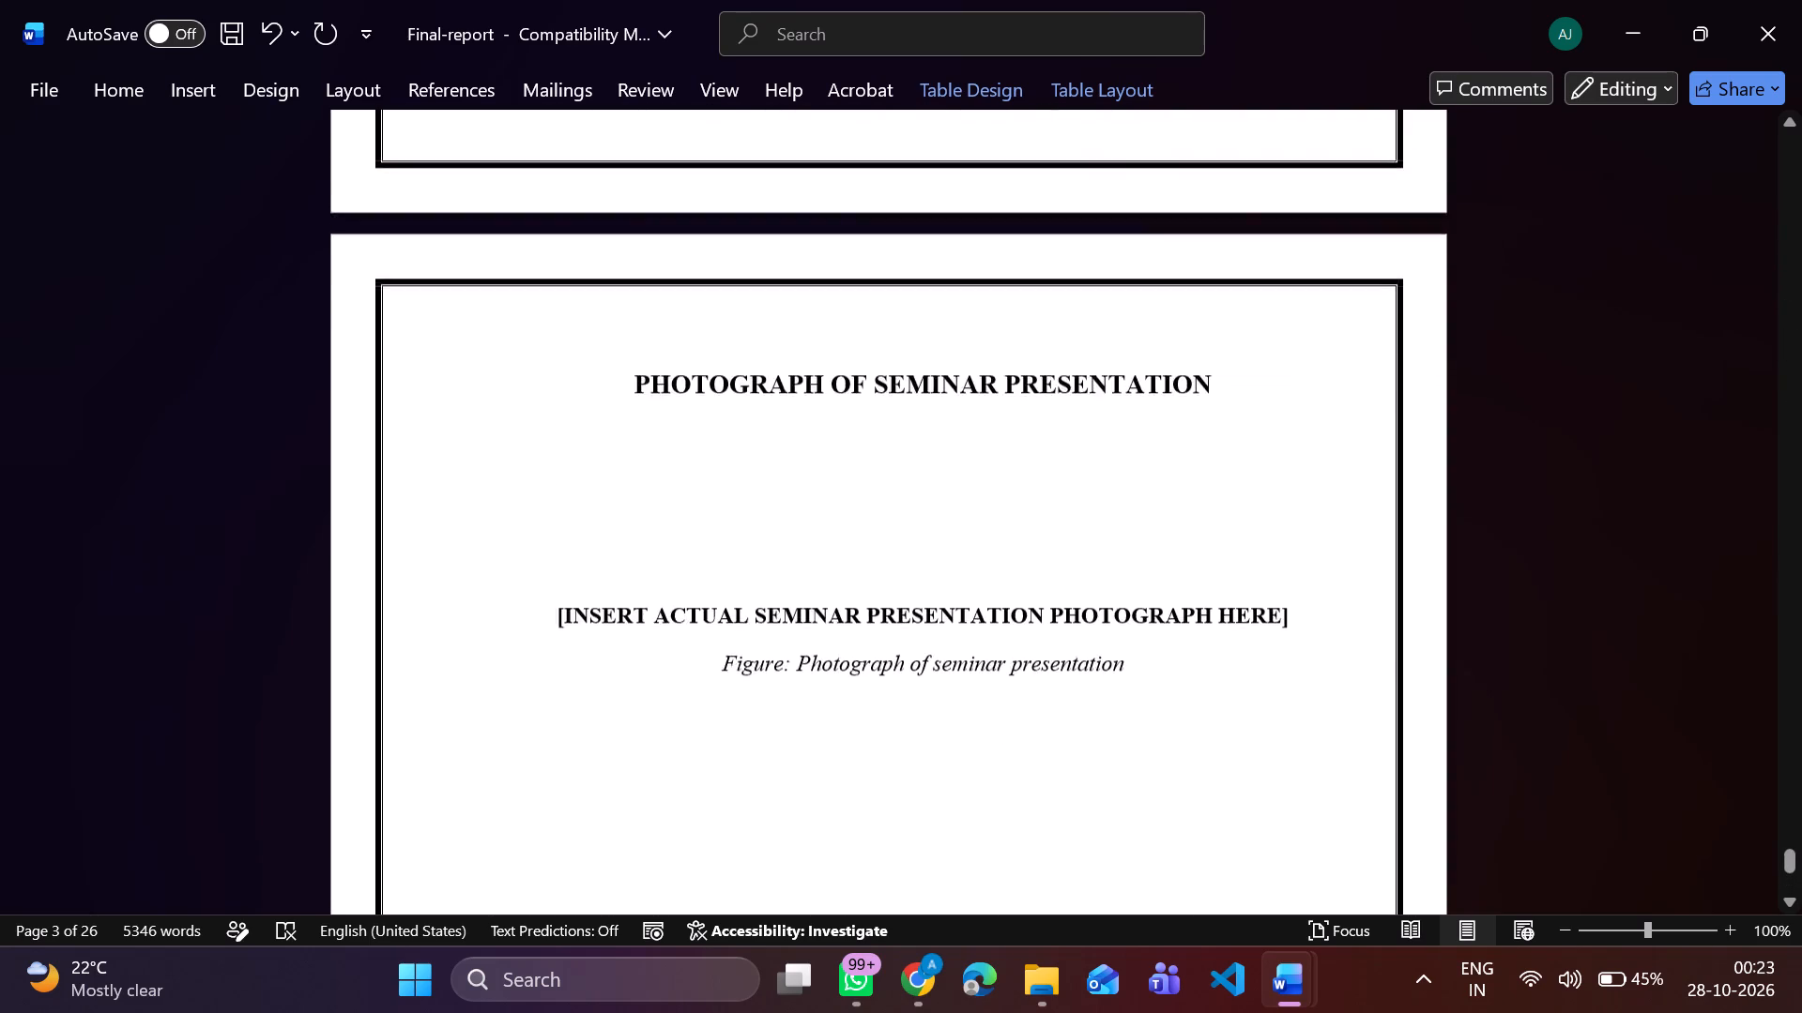
scroll(1330, 564, up, 7)
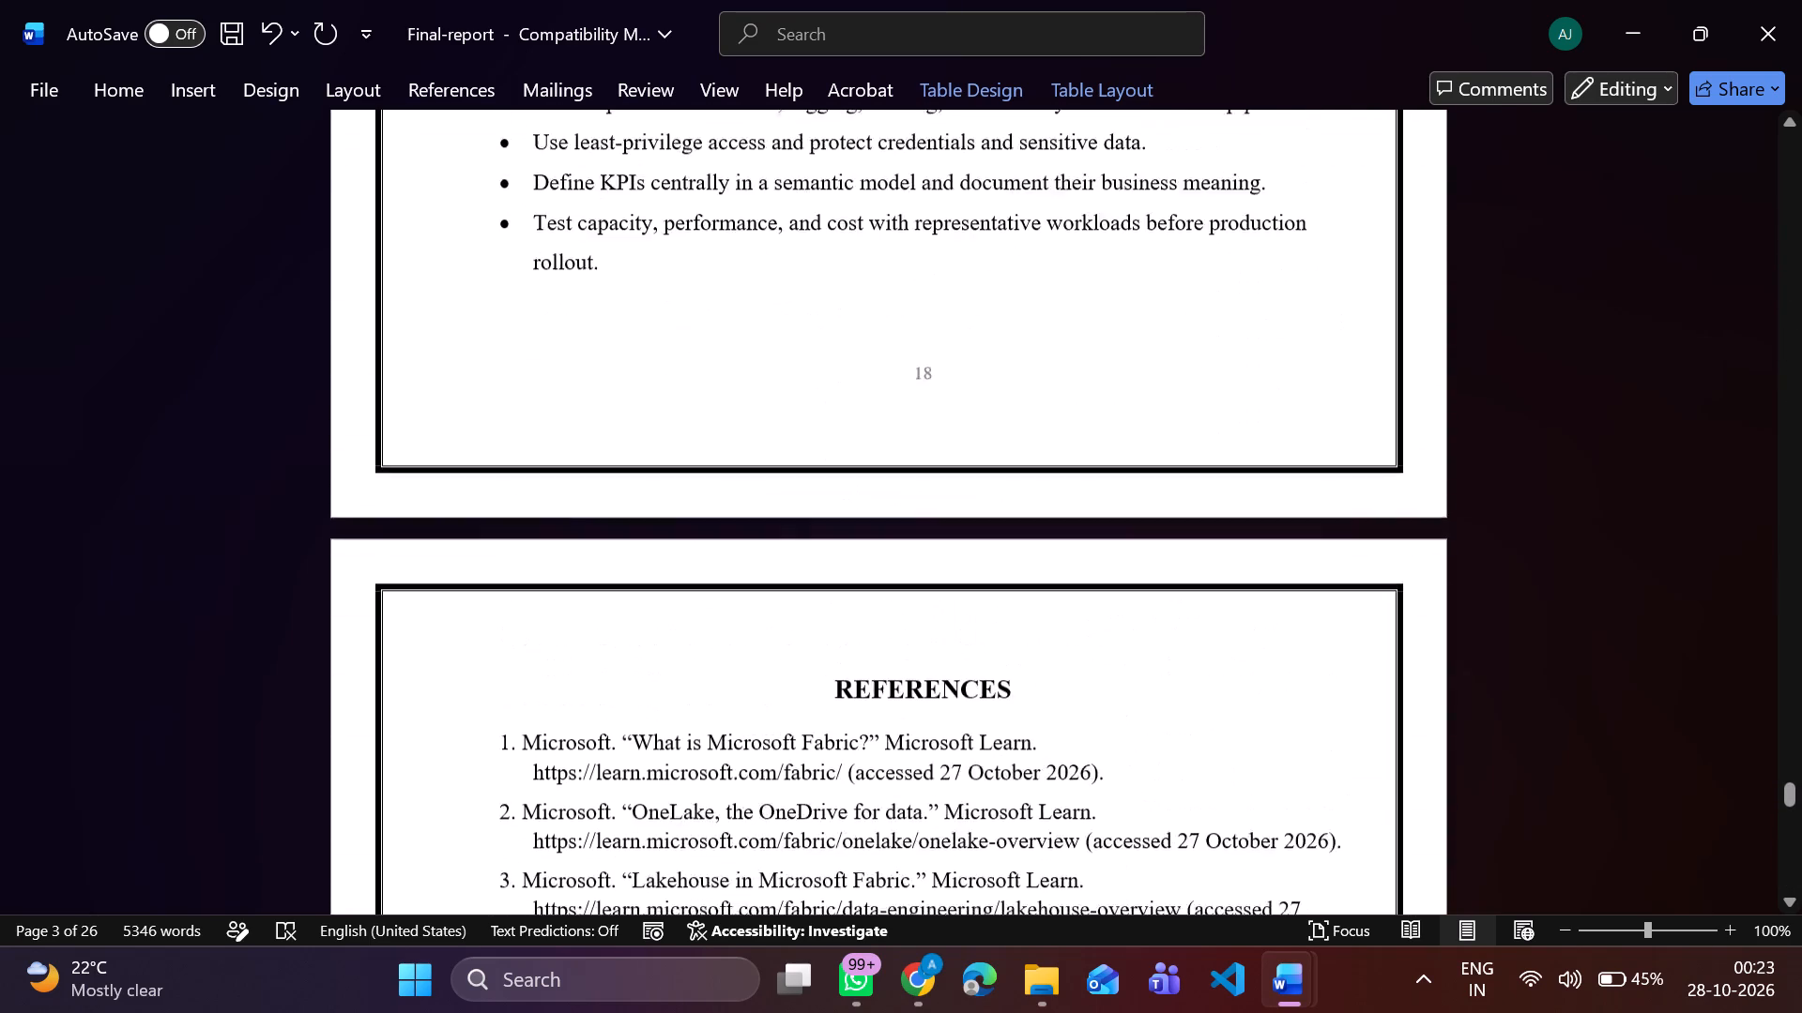
scroll(1330, 564, up, 5)
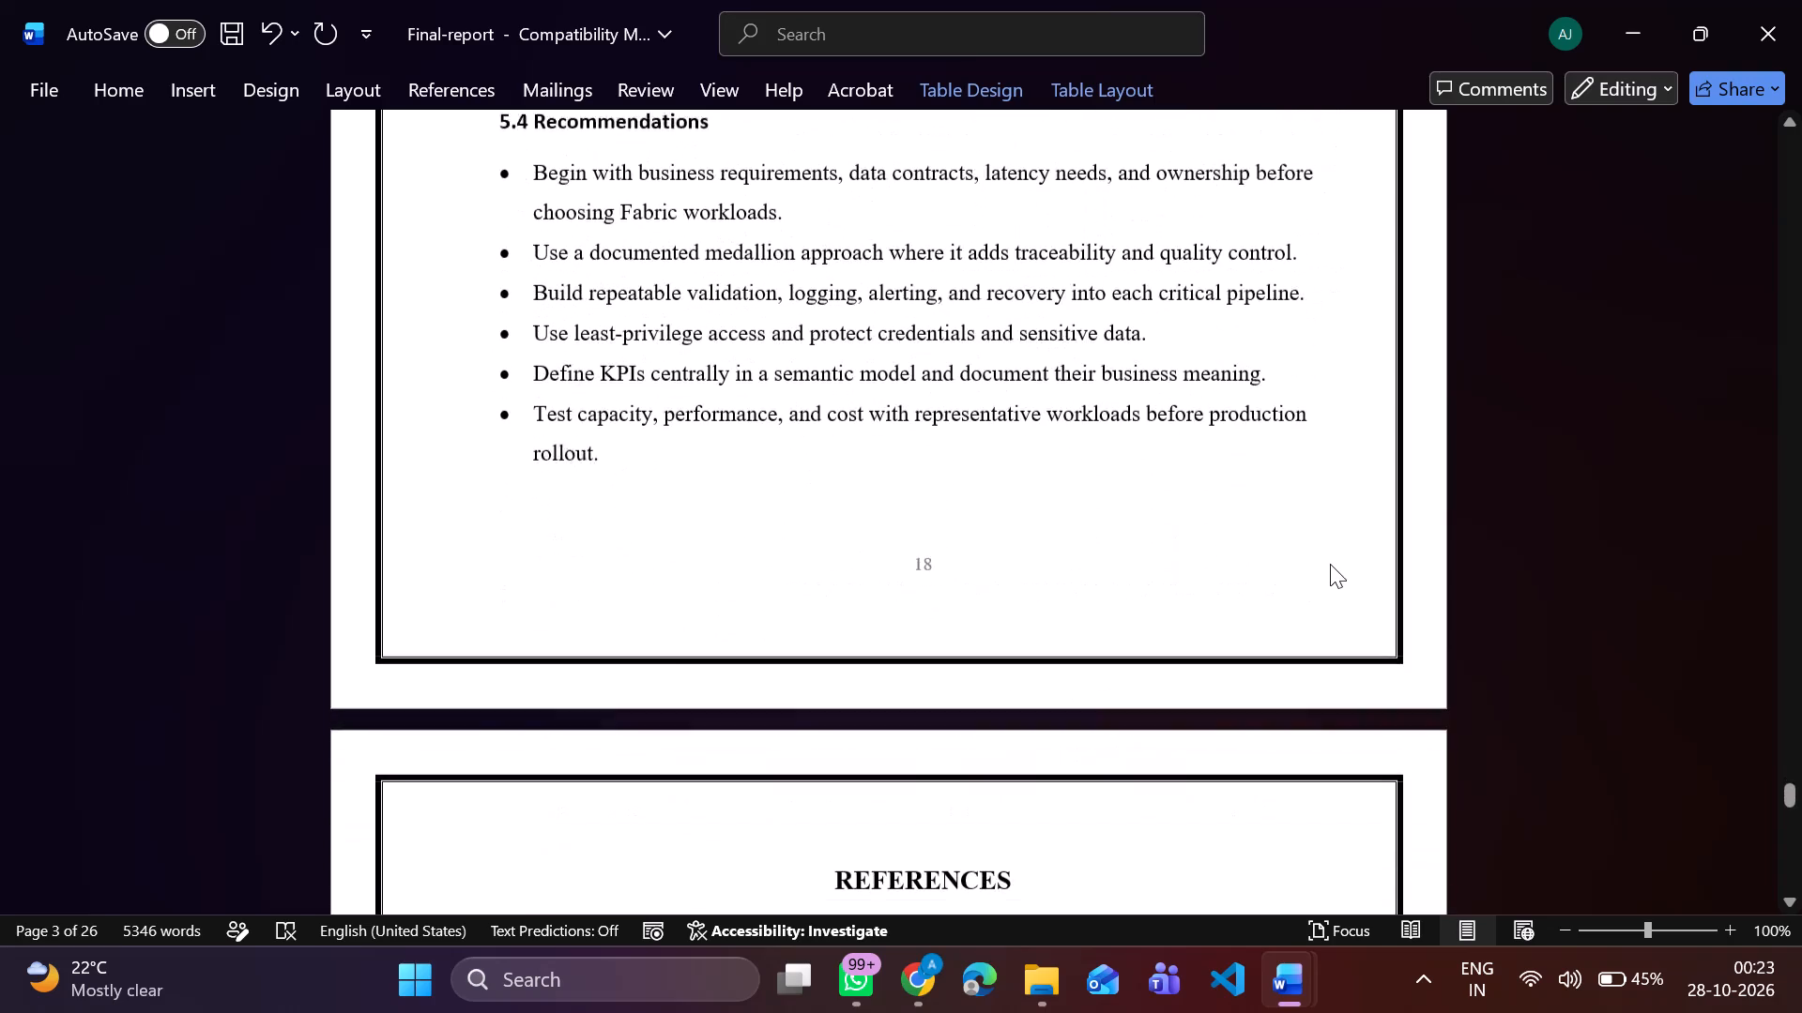
scroll(1330, 564, up, 6)
scroll(1330, 564, down, 5)
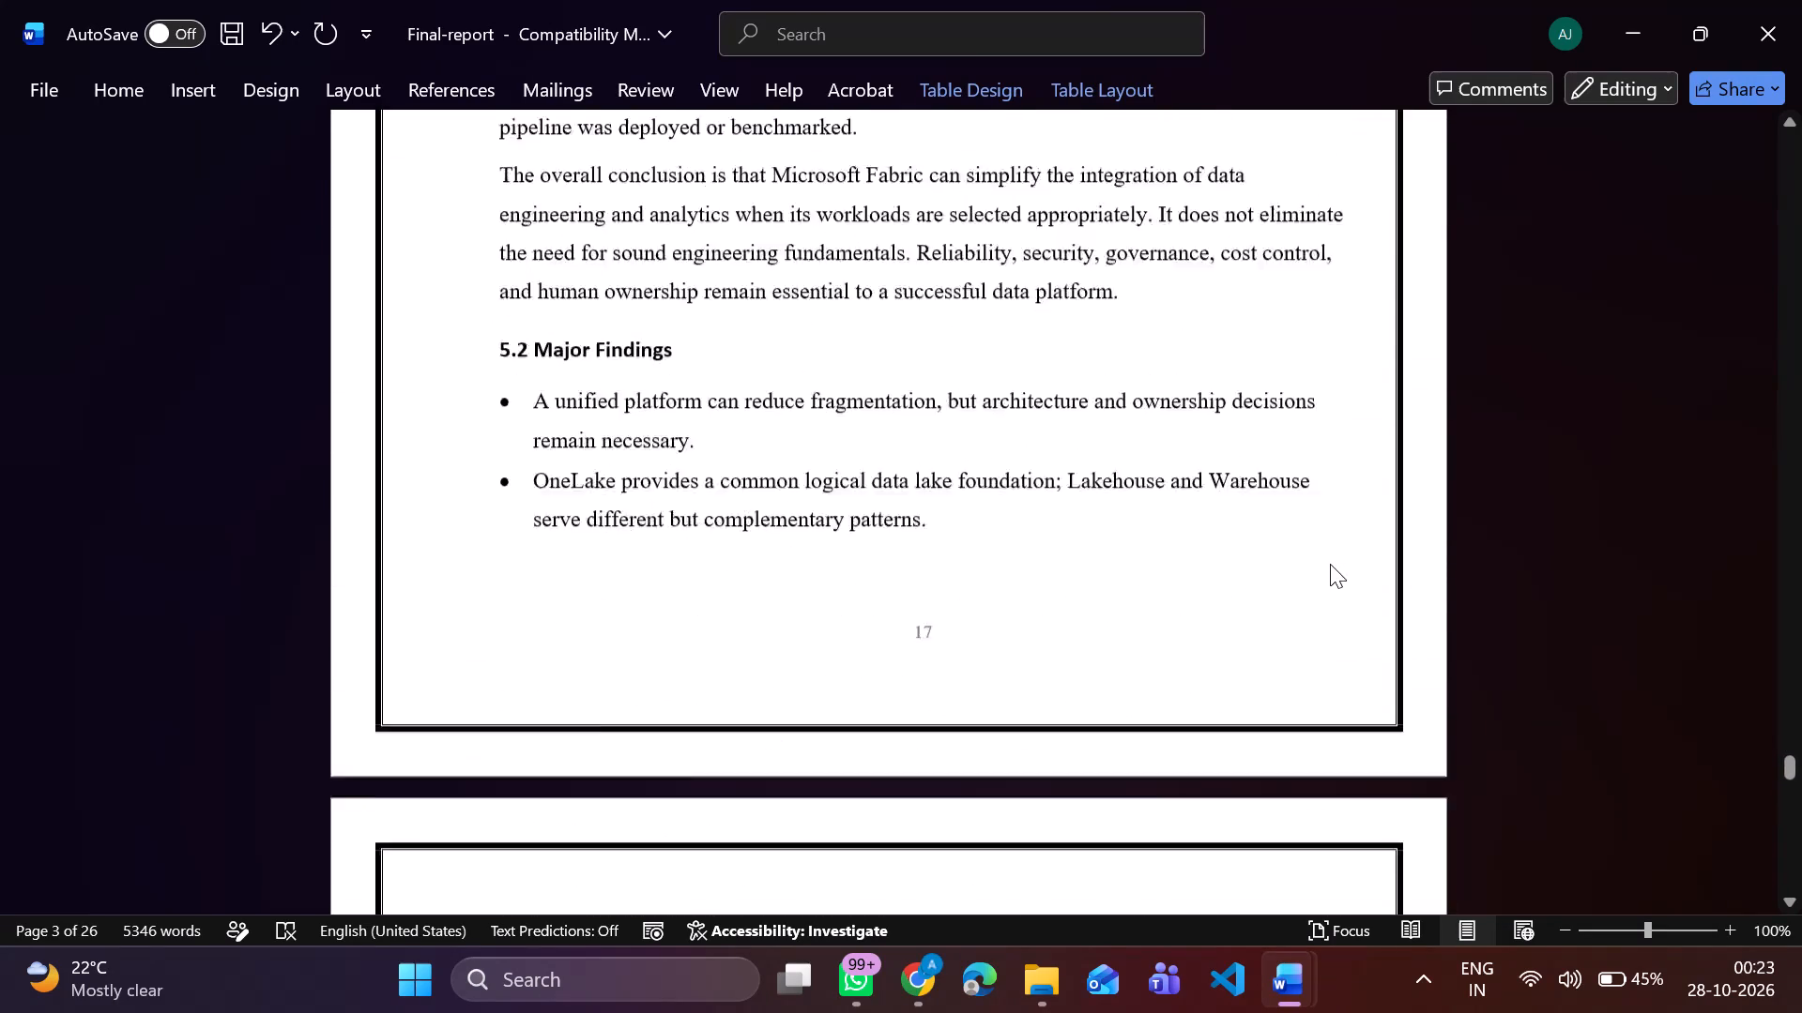
scroll(1330, 564, down, 6)
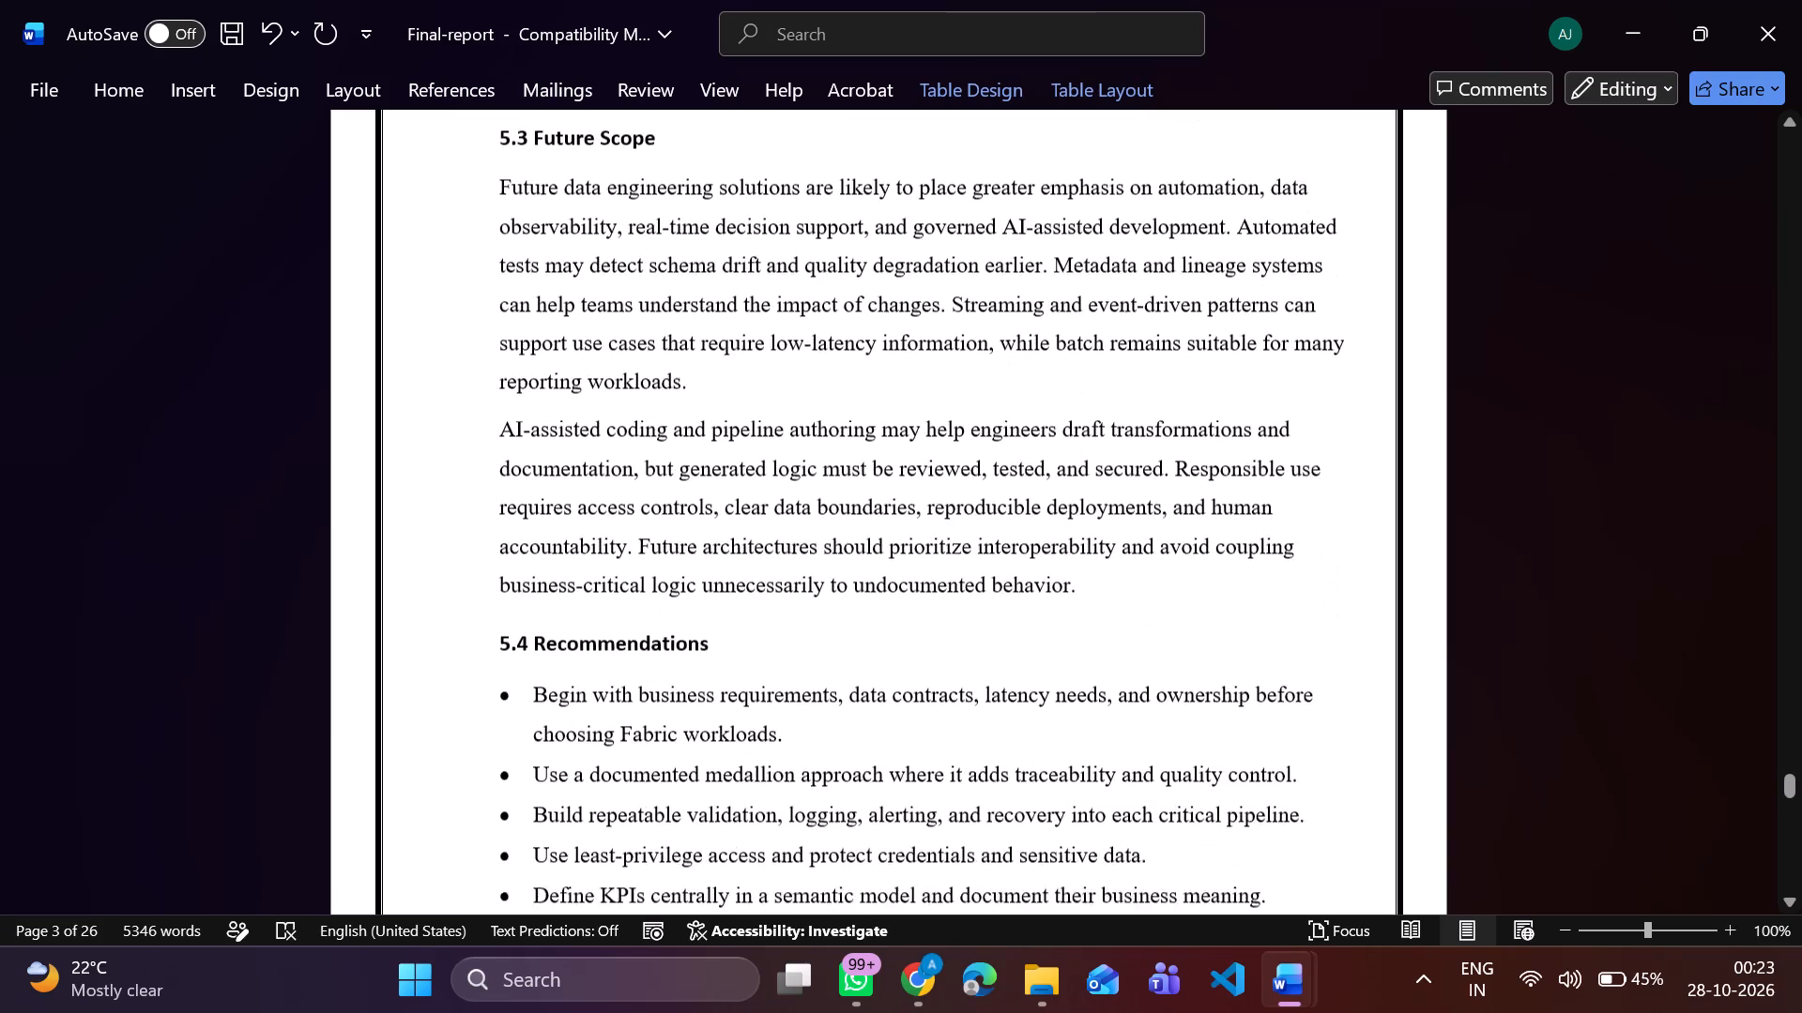
scroll(1330, 564, down, 2)
scroll(1330, 564, up, 20)
scroll(1330, 564, up, 6)
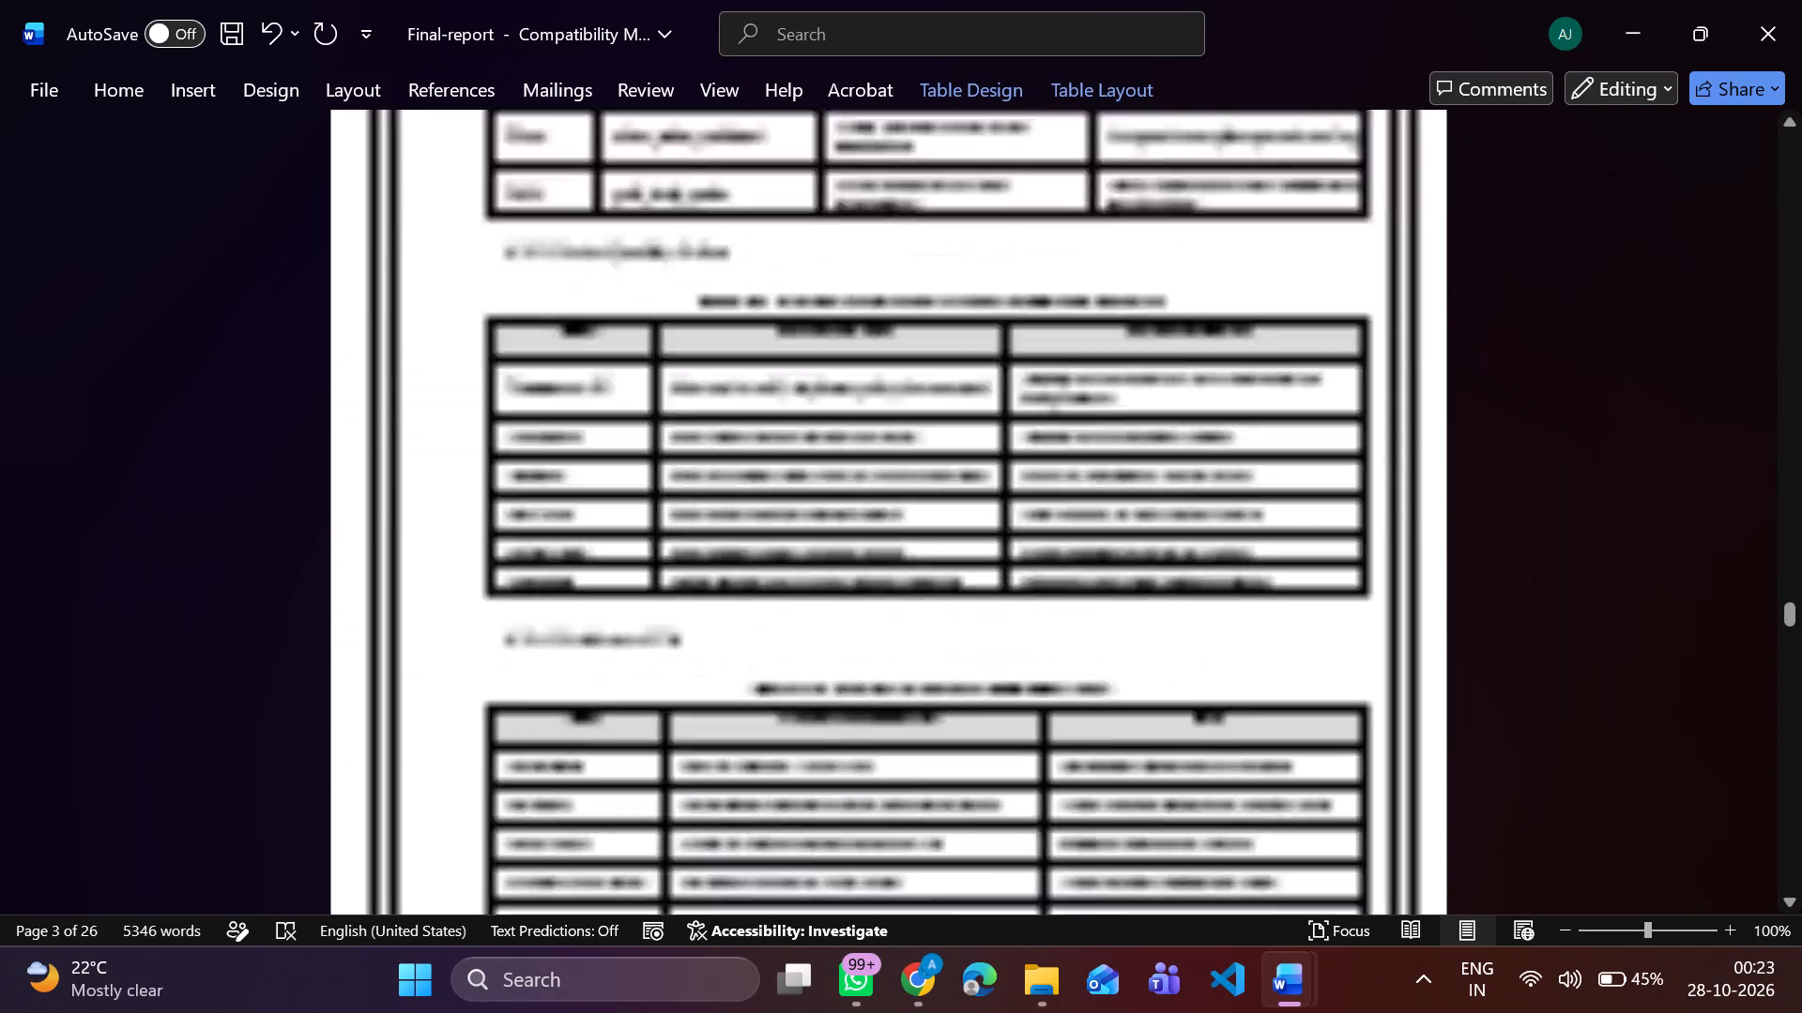
scroll(1330, 564, up, 20)
scroll(1330, 564, up, 2)
scroll(1330, 564, down, 4)
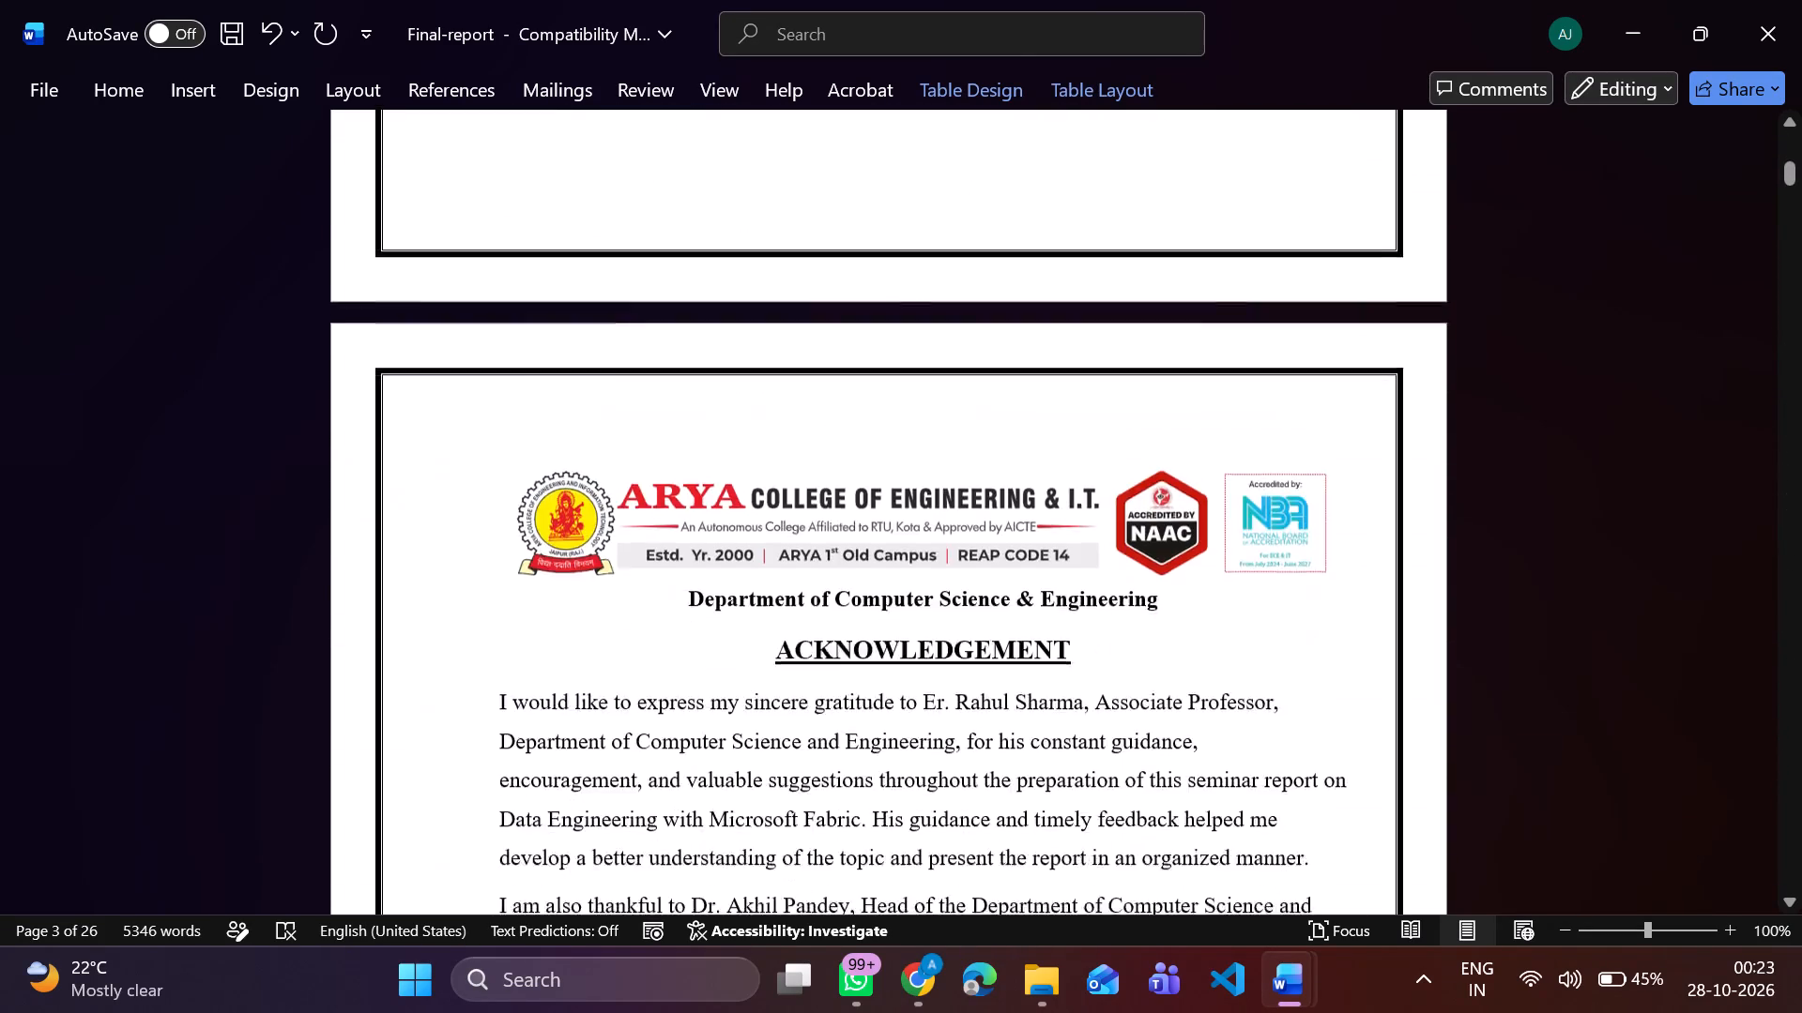
scroll(1330, 564, down, 11)
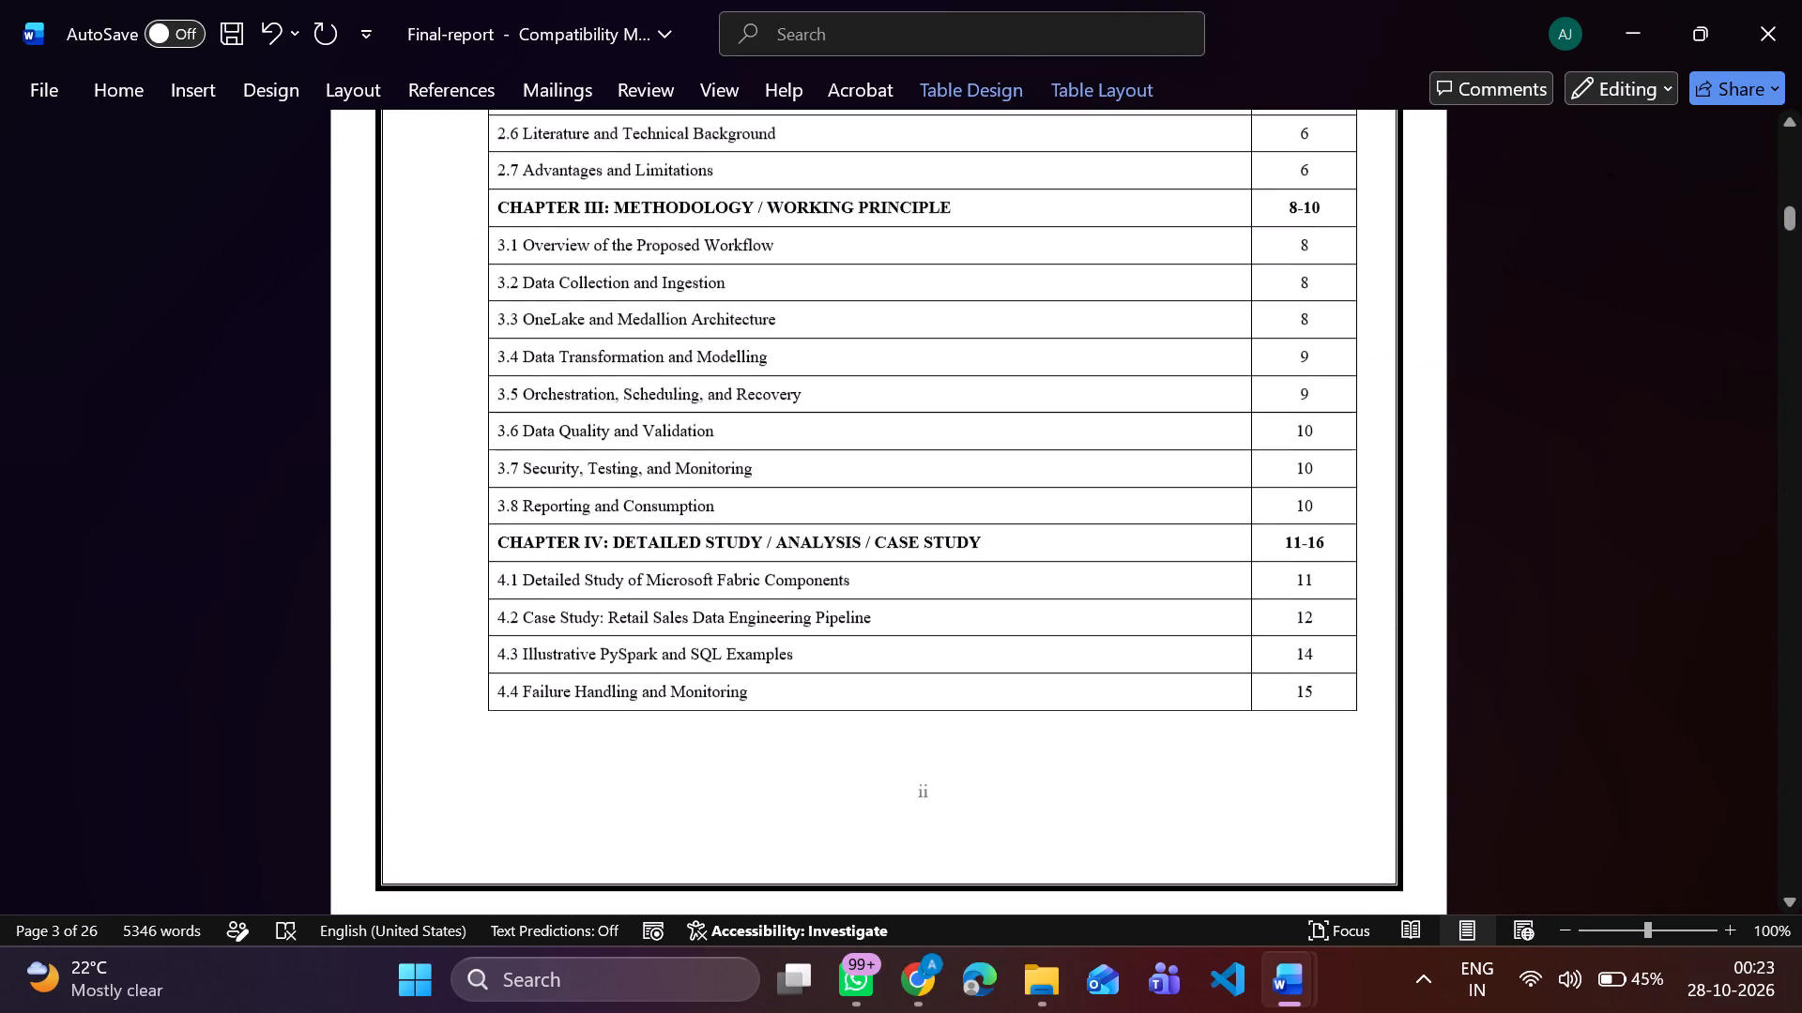
scroll(1330, 564, down, 5)
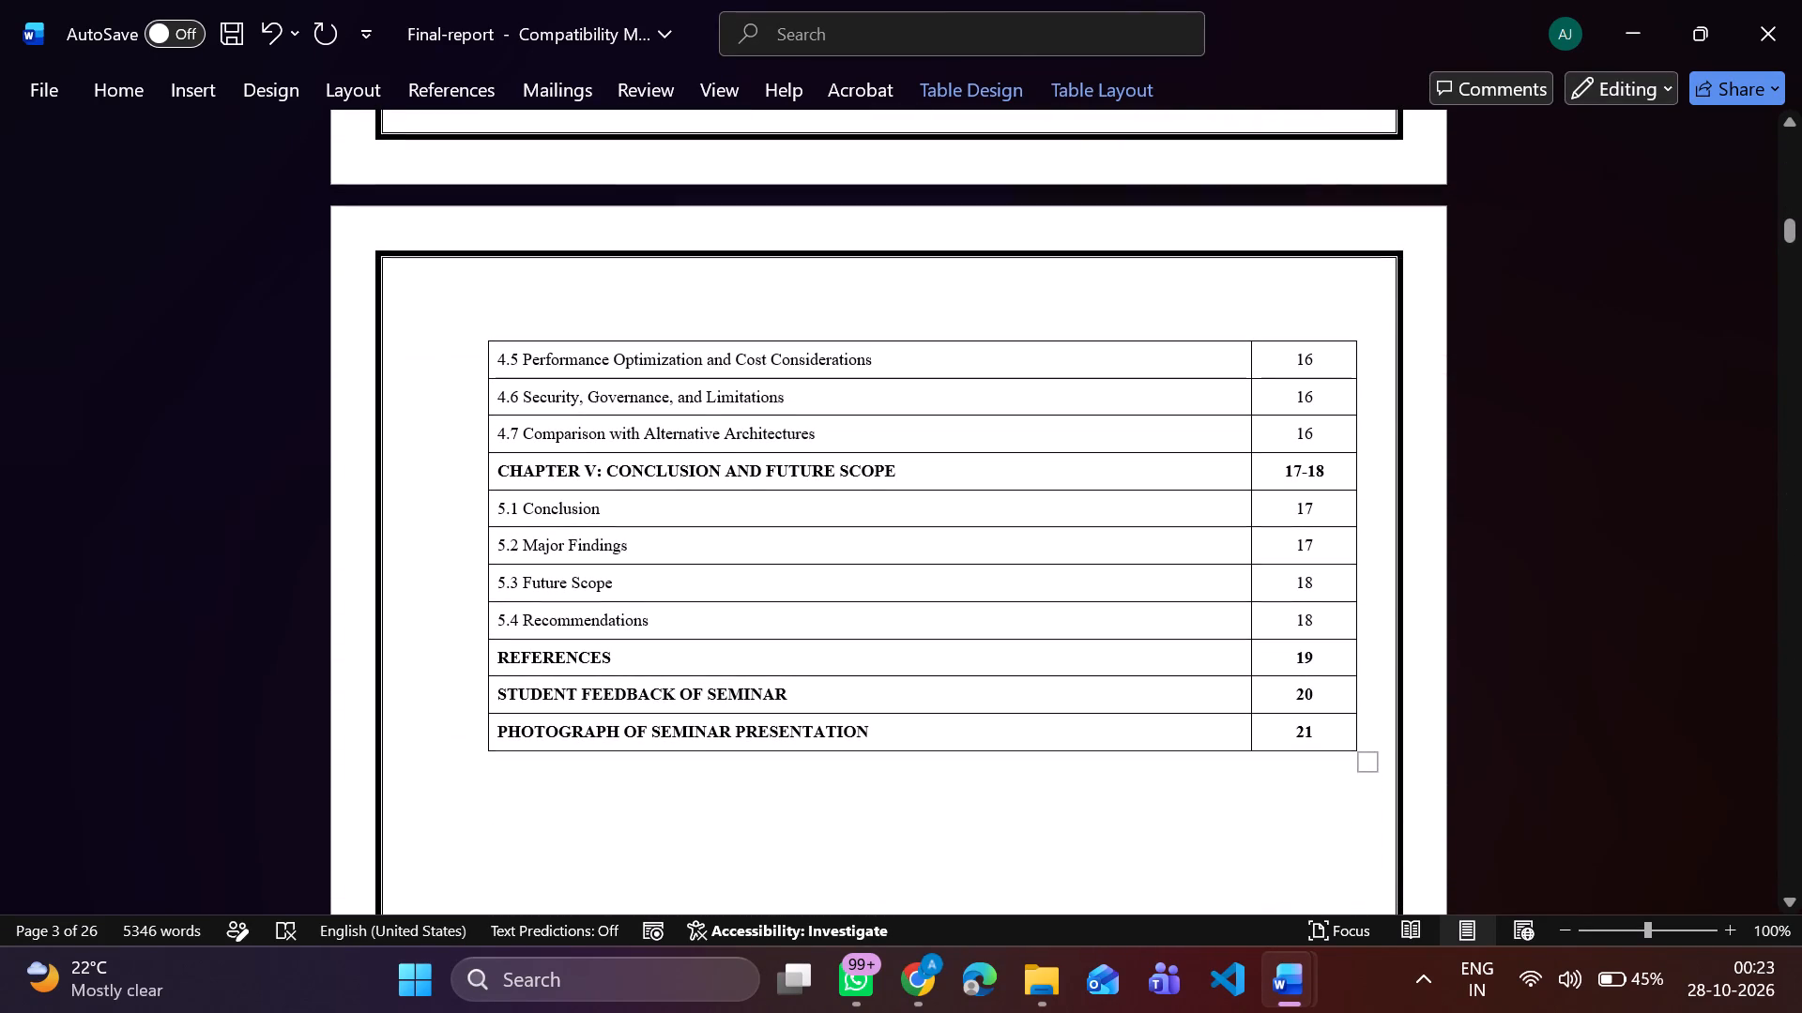
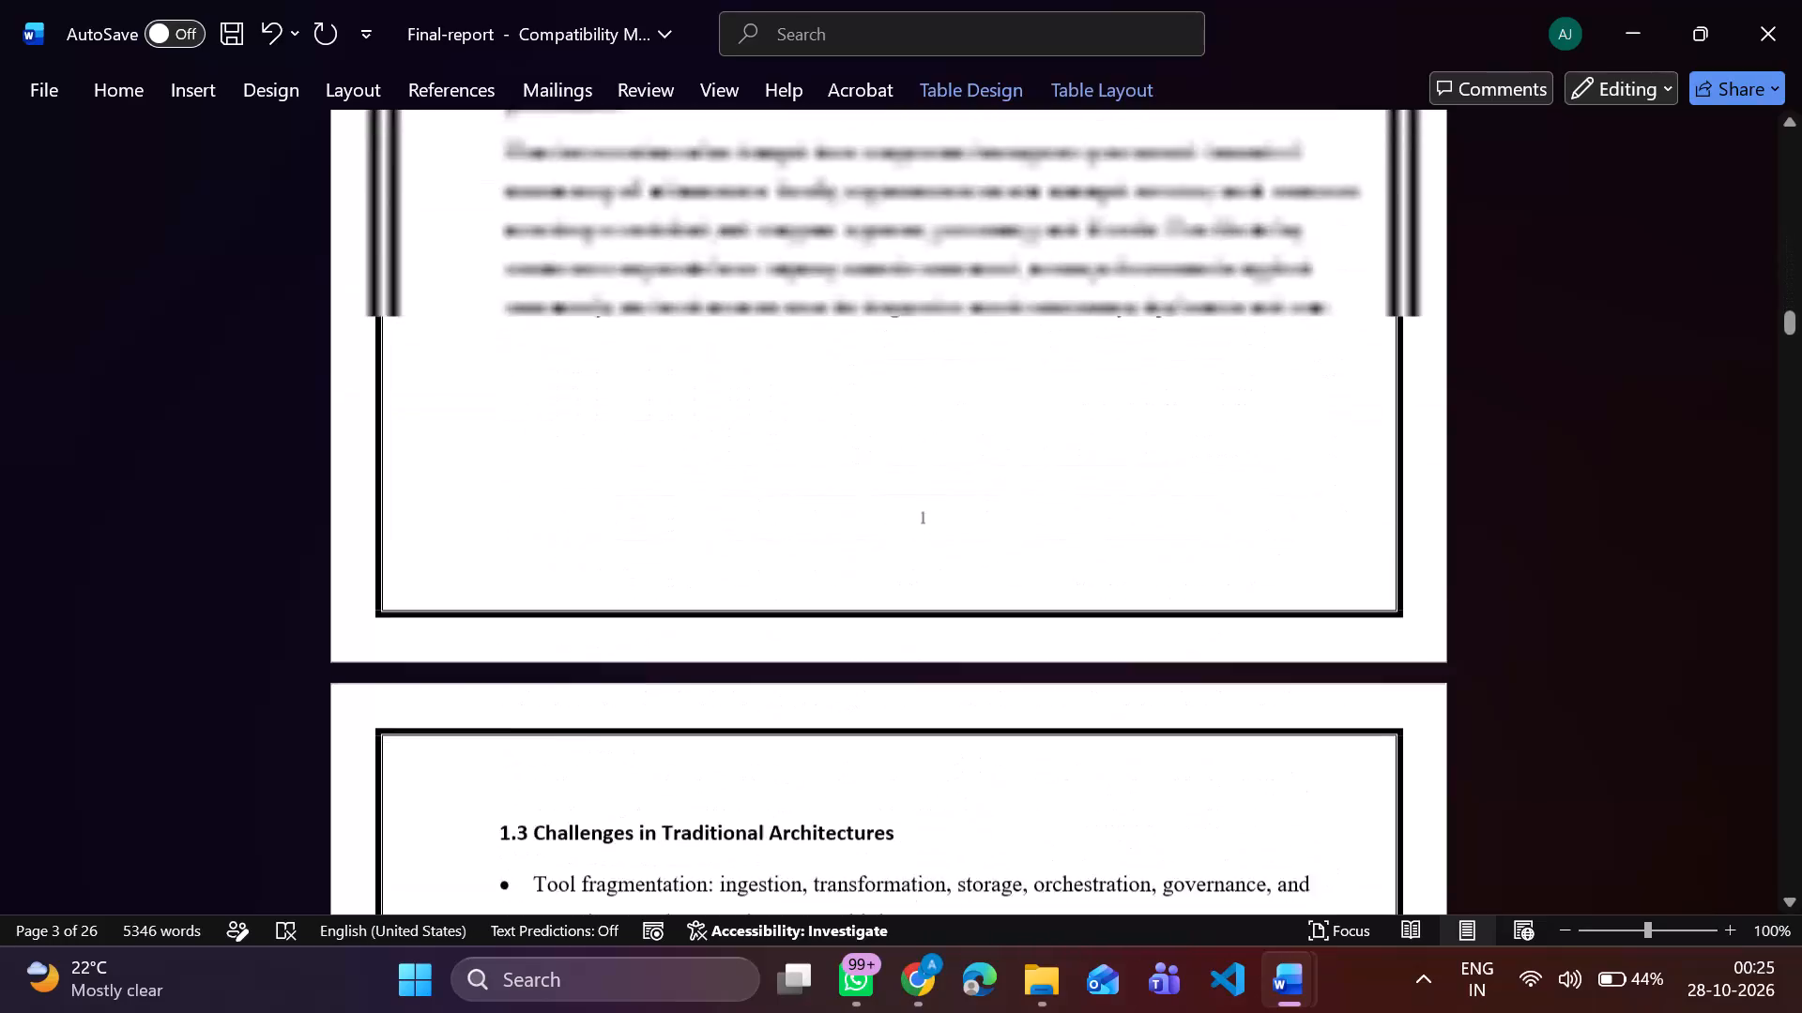
Review the end of the report from section 5.3 through REFERENCES to STUDENT FEEDBACK OF SEMINAR, including the reference list and page numbers.
scroll(1330, 564, down, 18)
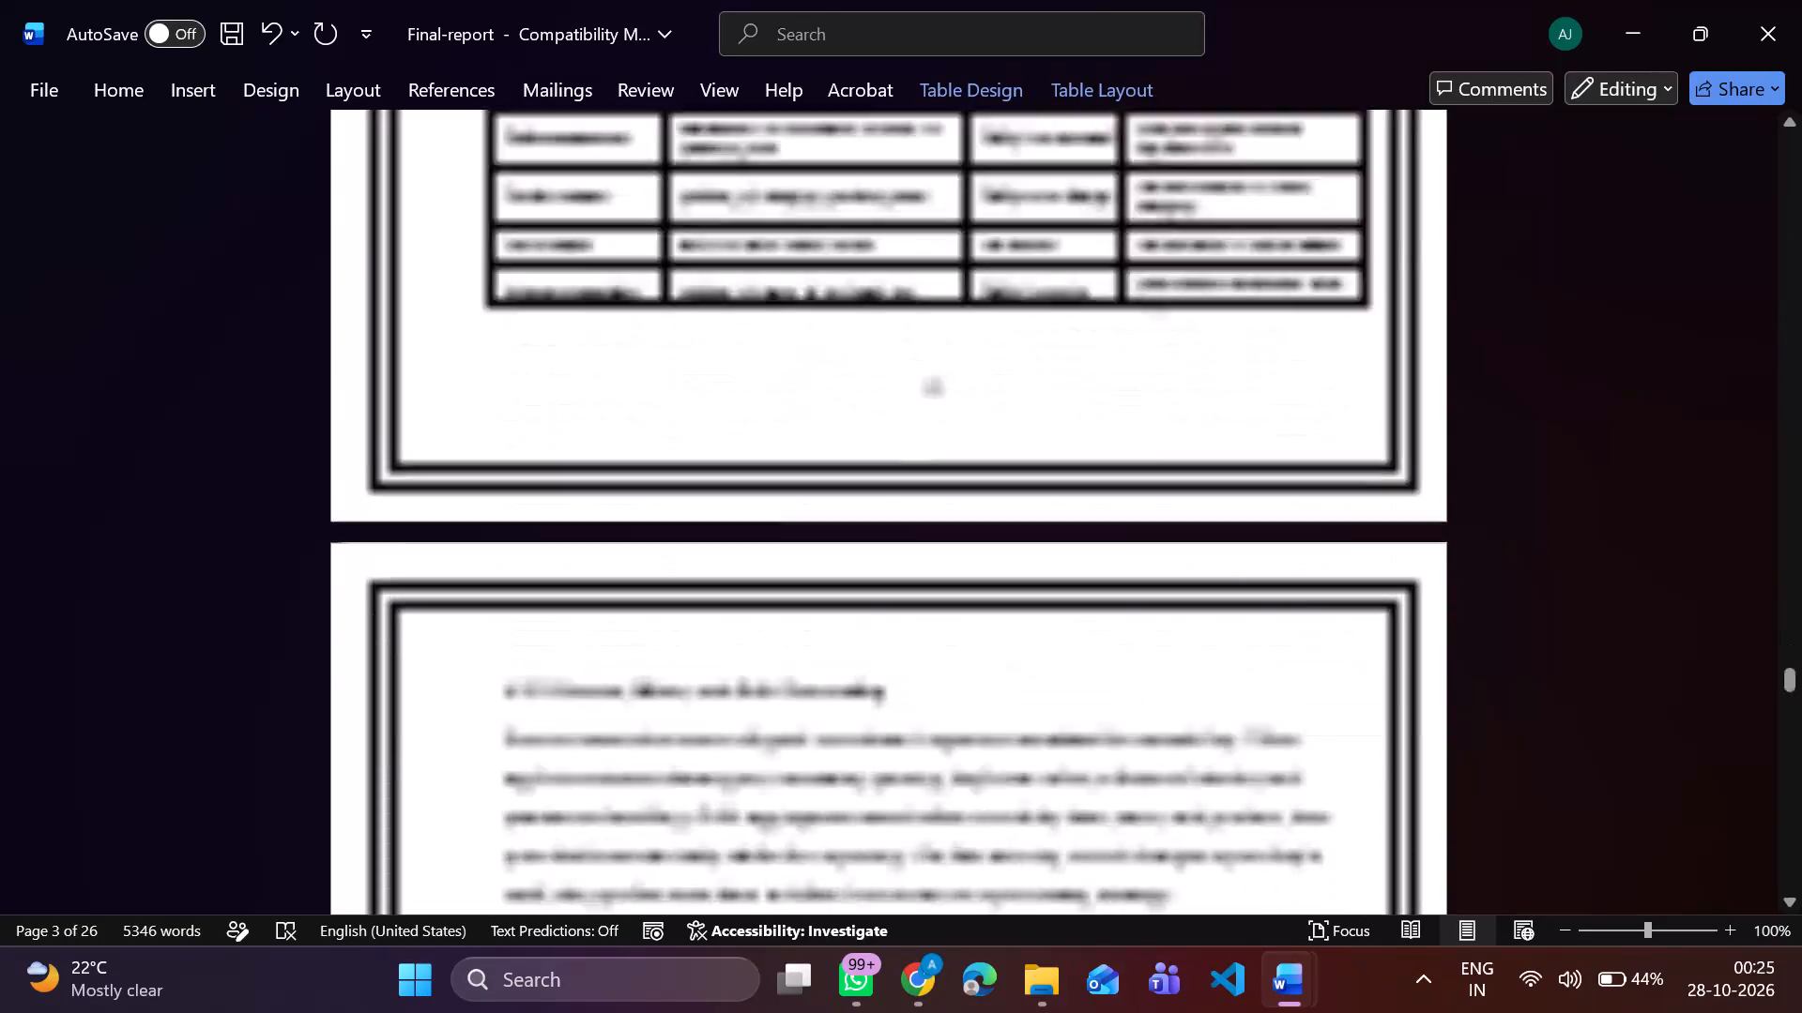
scroll(1330, 564, down, 6)
scroll(1330, 564, up, 8)
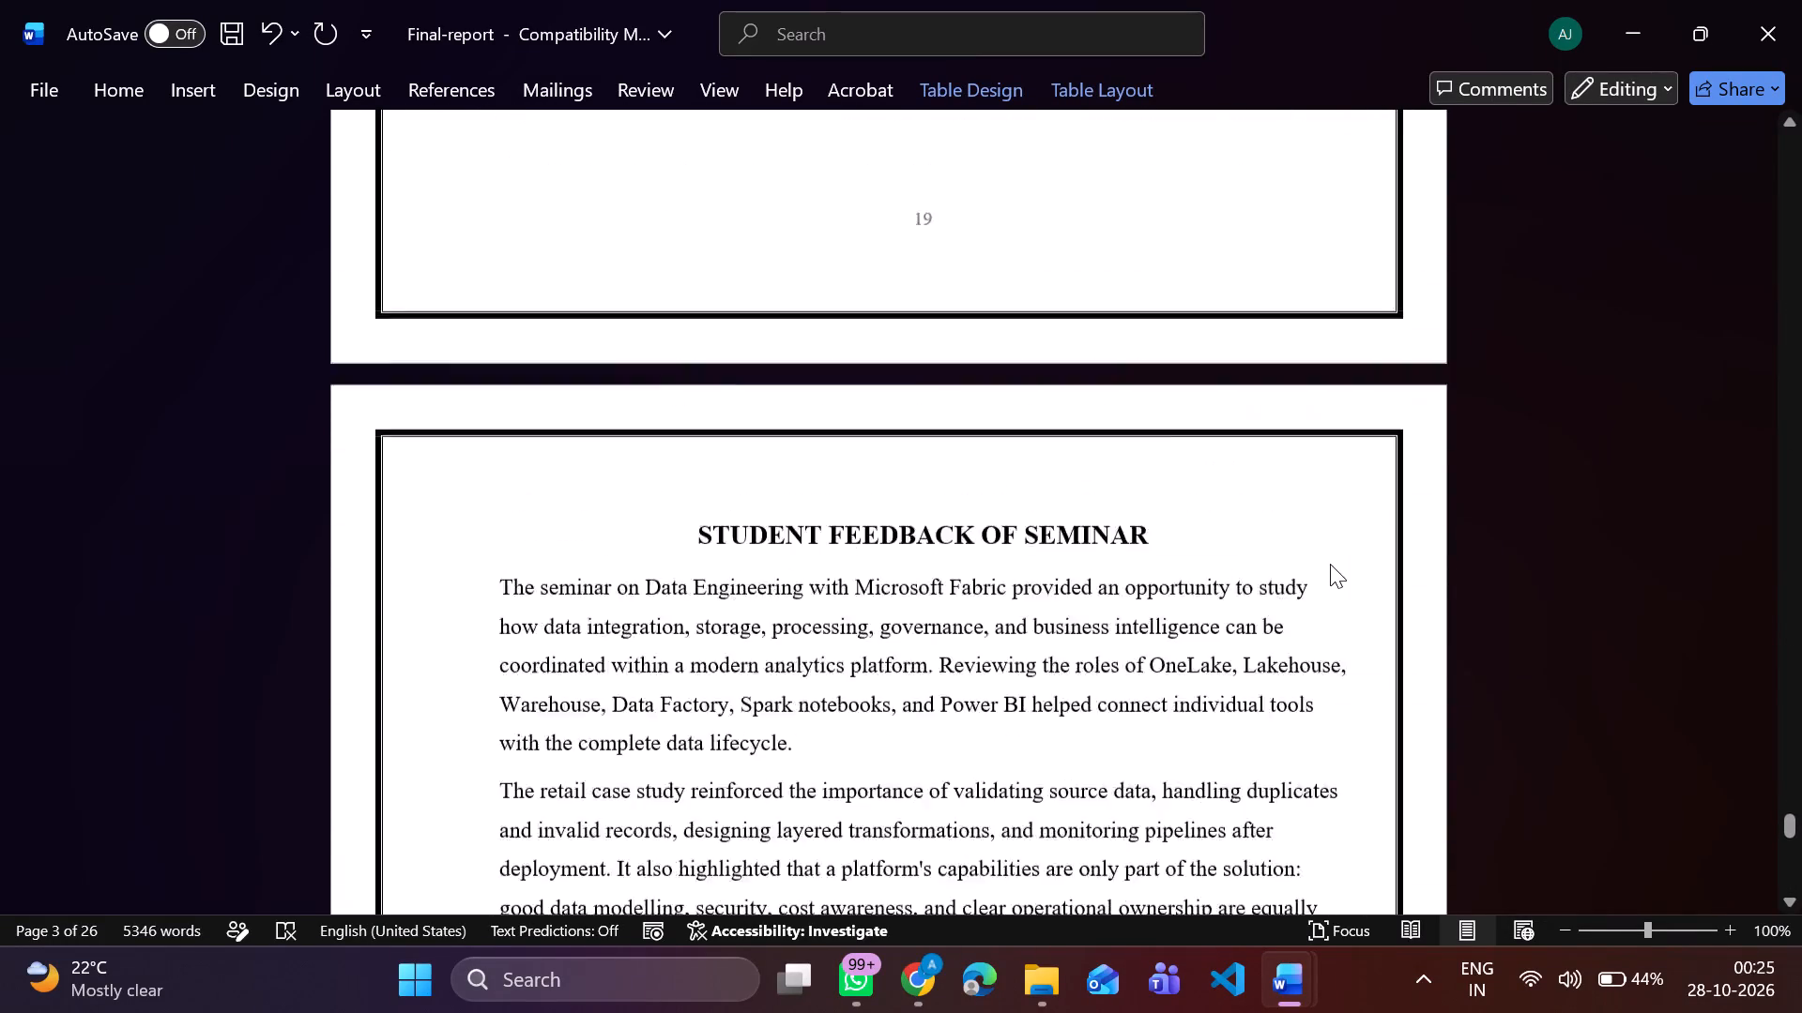
scroll(1330, 564, up, 8)
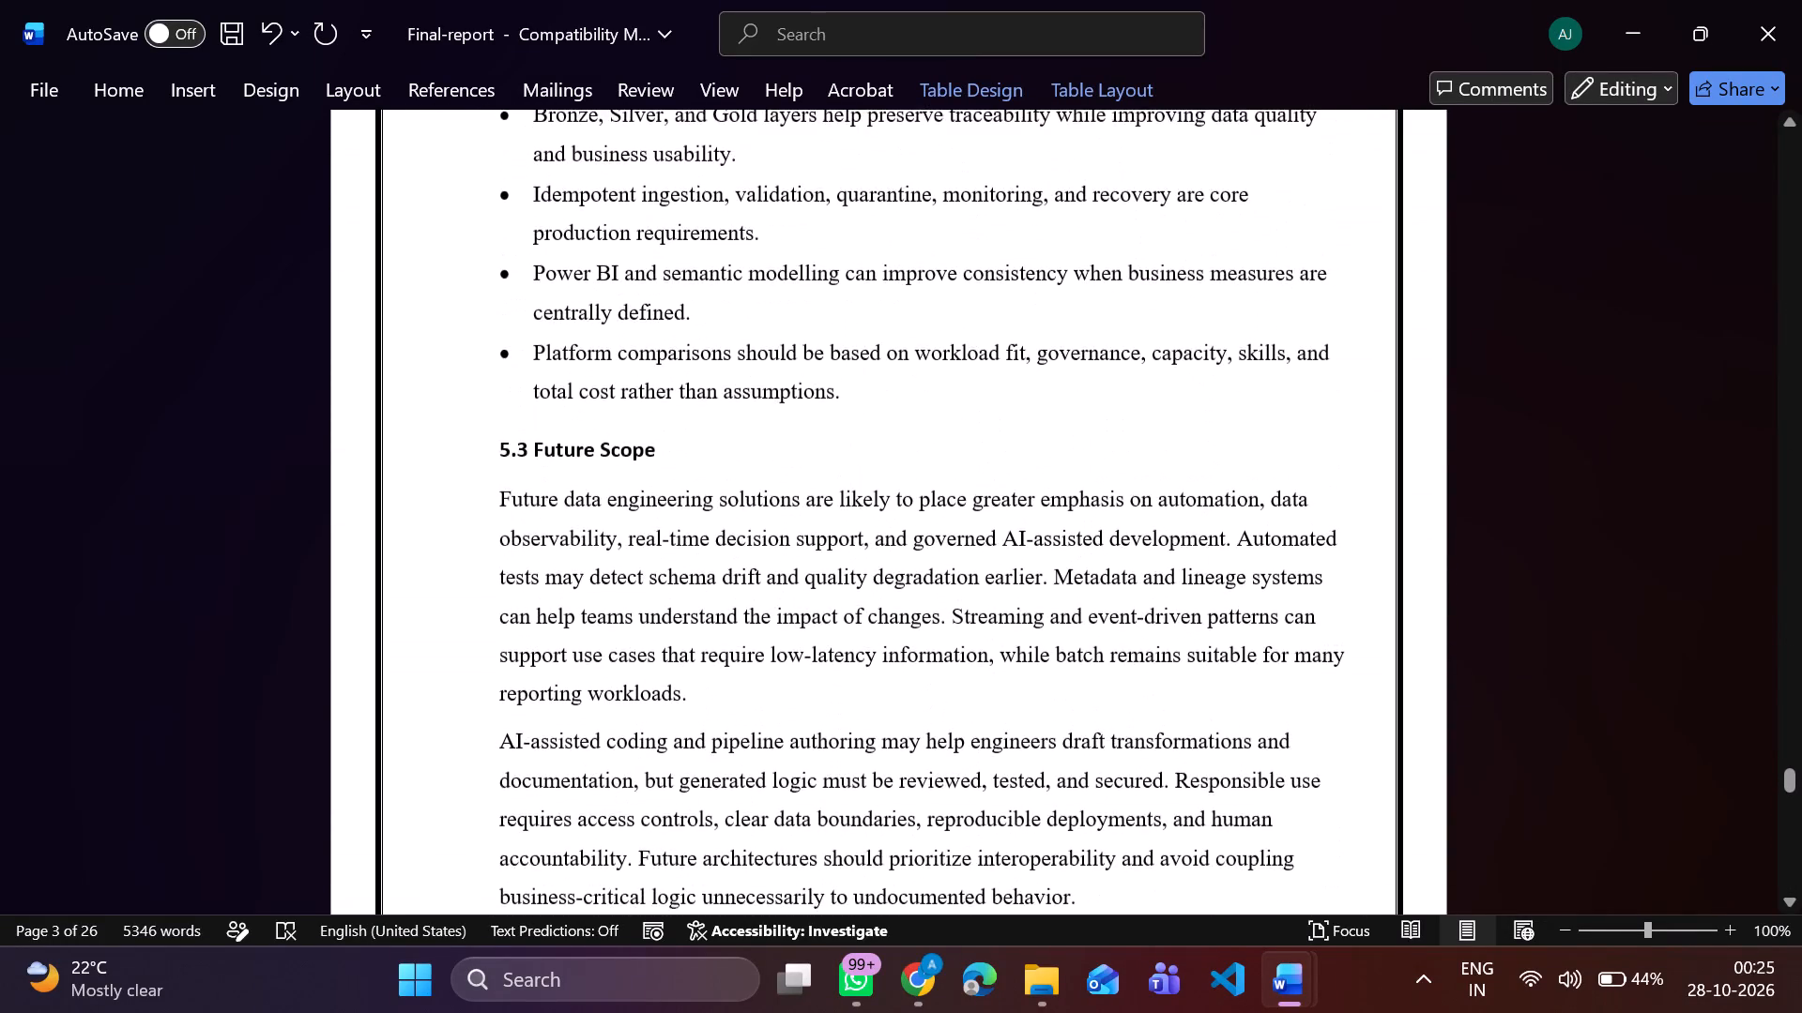
scroll(1330, 564, down, 8)
scroll(1330, 564, up, 4)
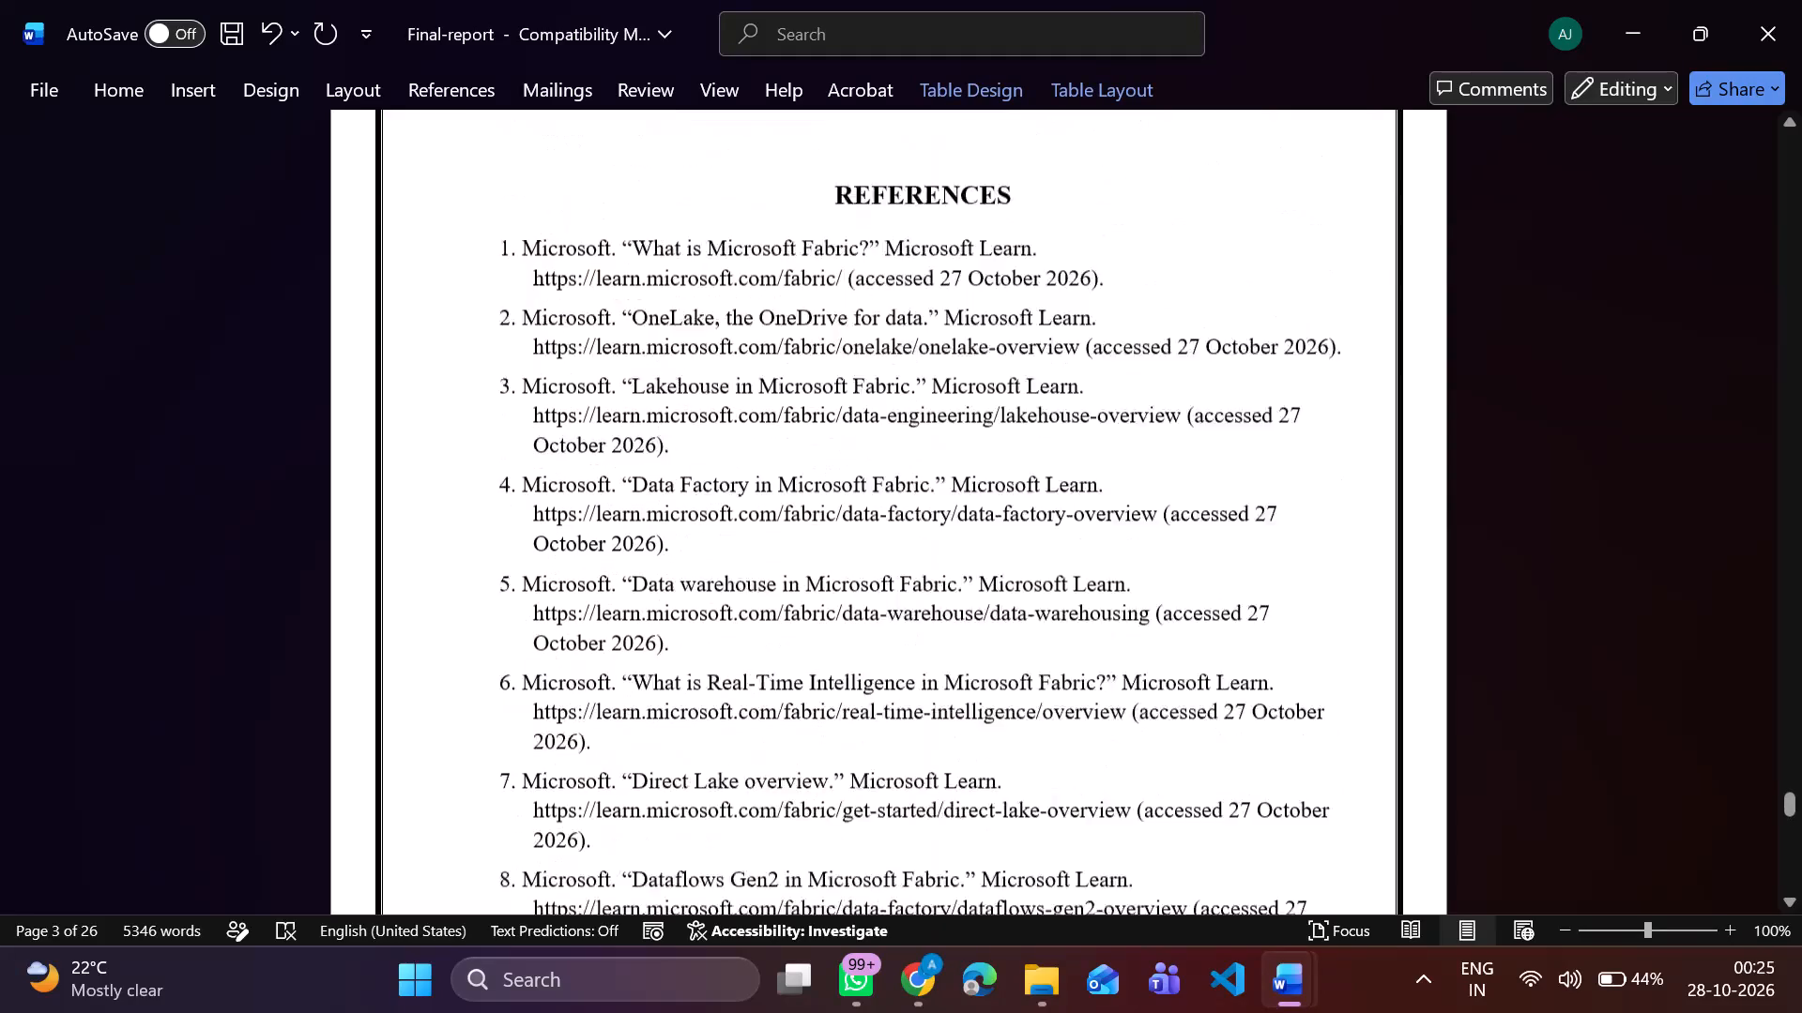
scroll(1330, 564, down, 6)
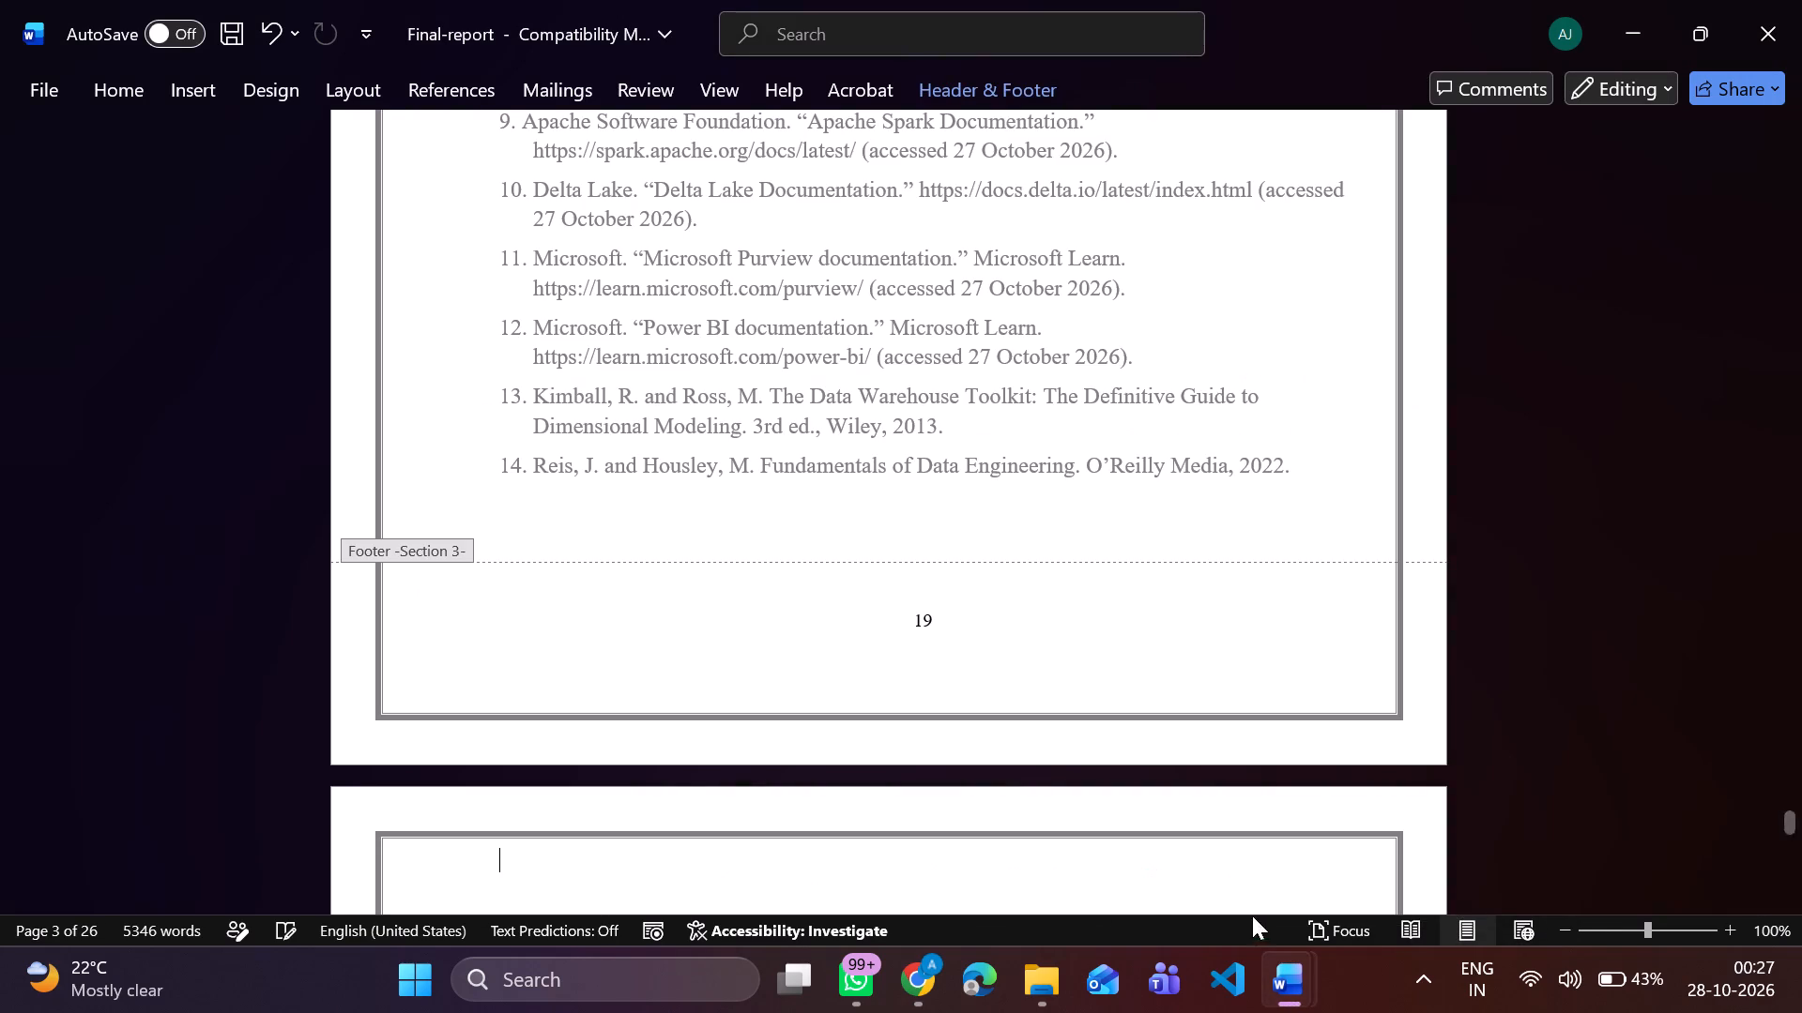
click(1307, 990)
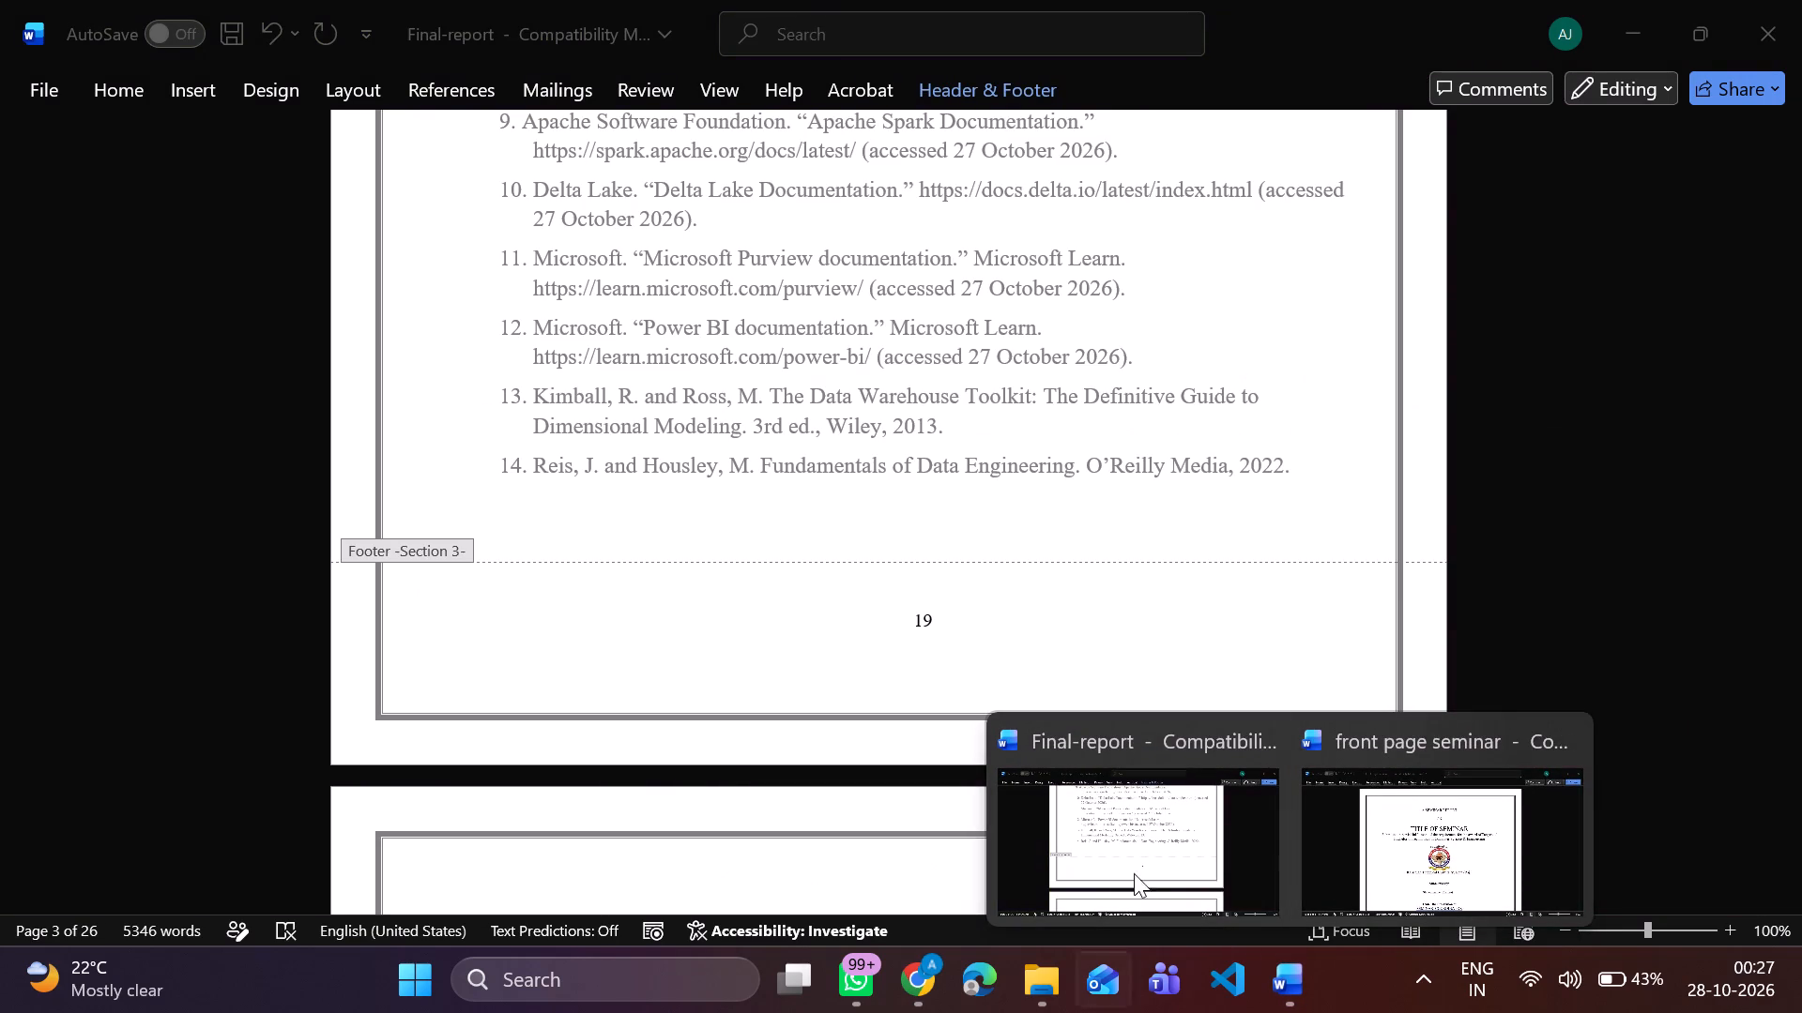
click(1099, 461)
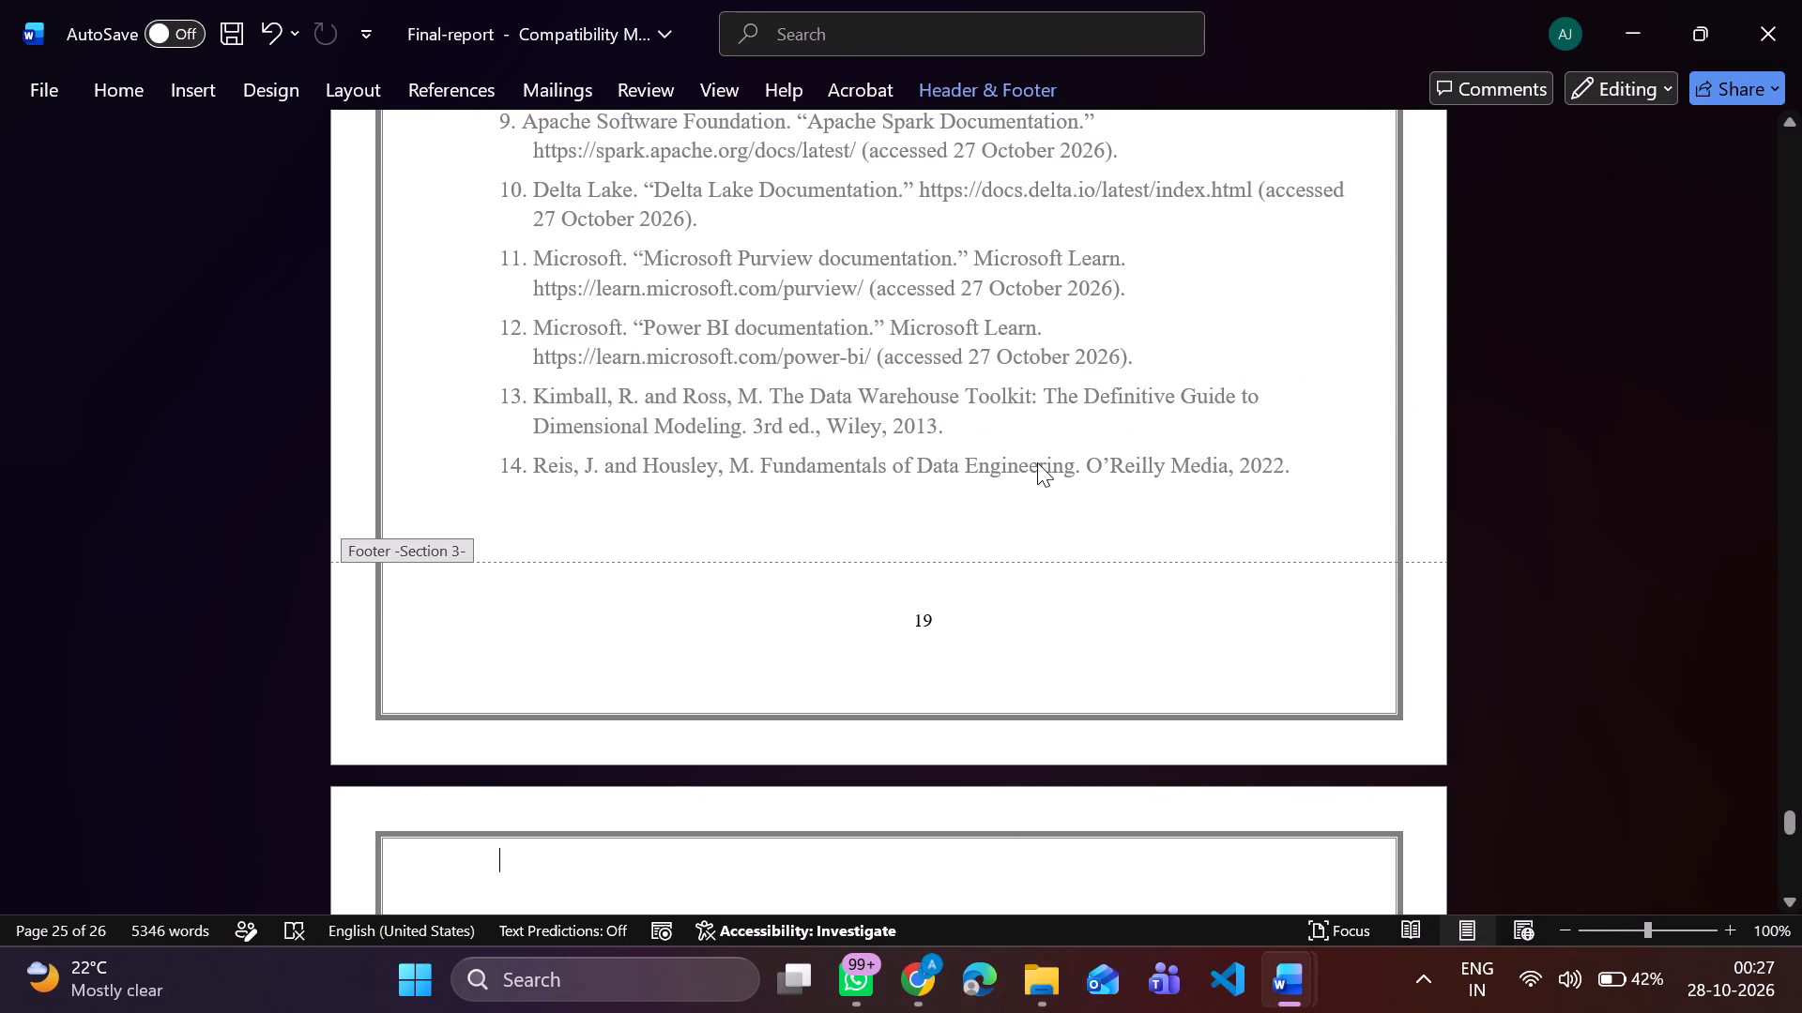
double_click(1037, 462)
click(1039, 93)
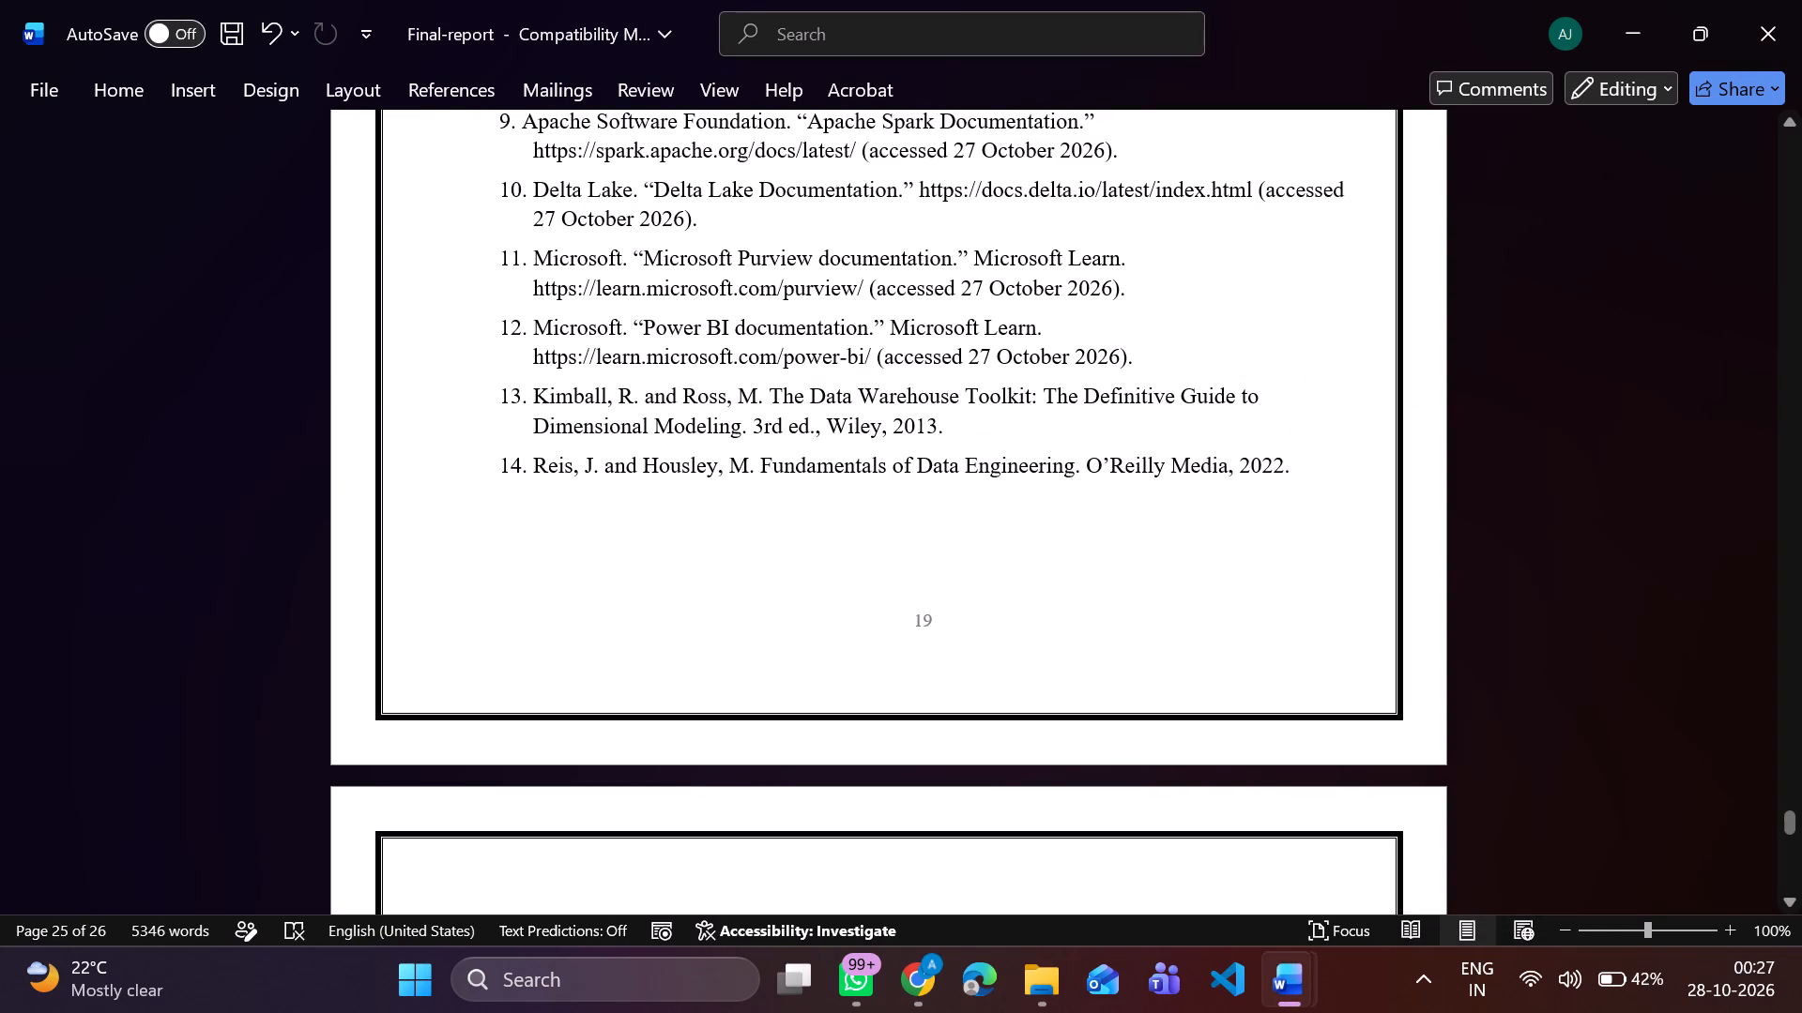
Create a new paragraph style from the formatting of the text in reference 14, keeping the suggested name.
drag(1309, 468, 512, 456)
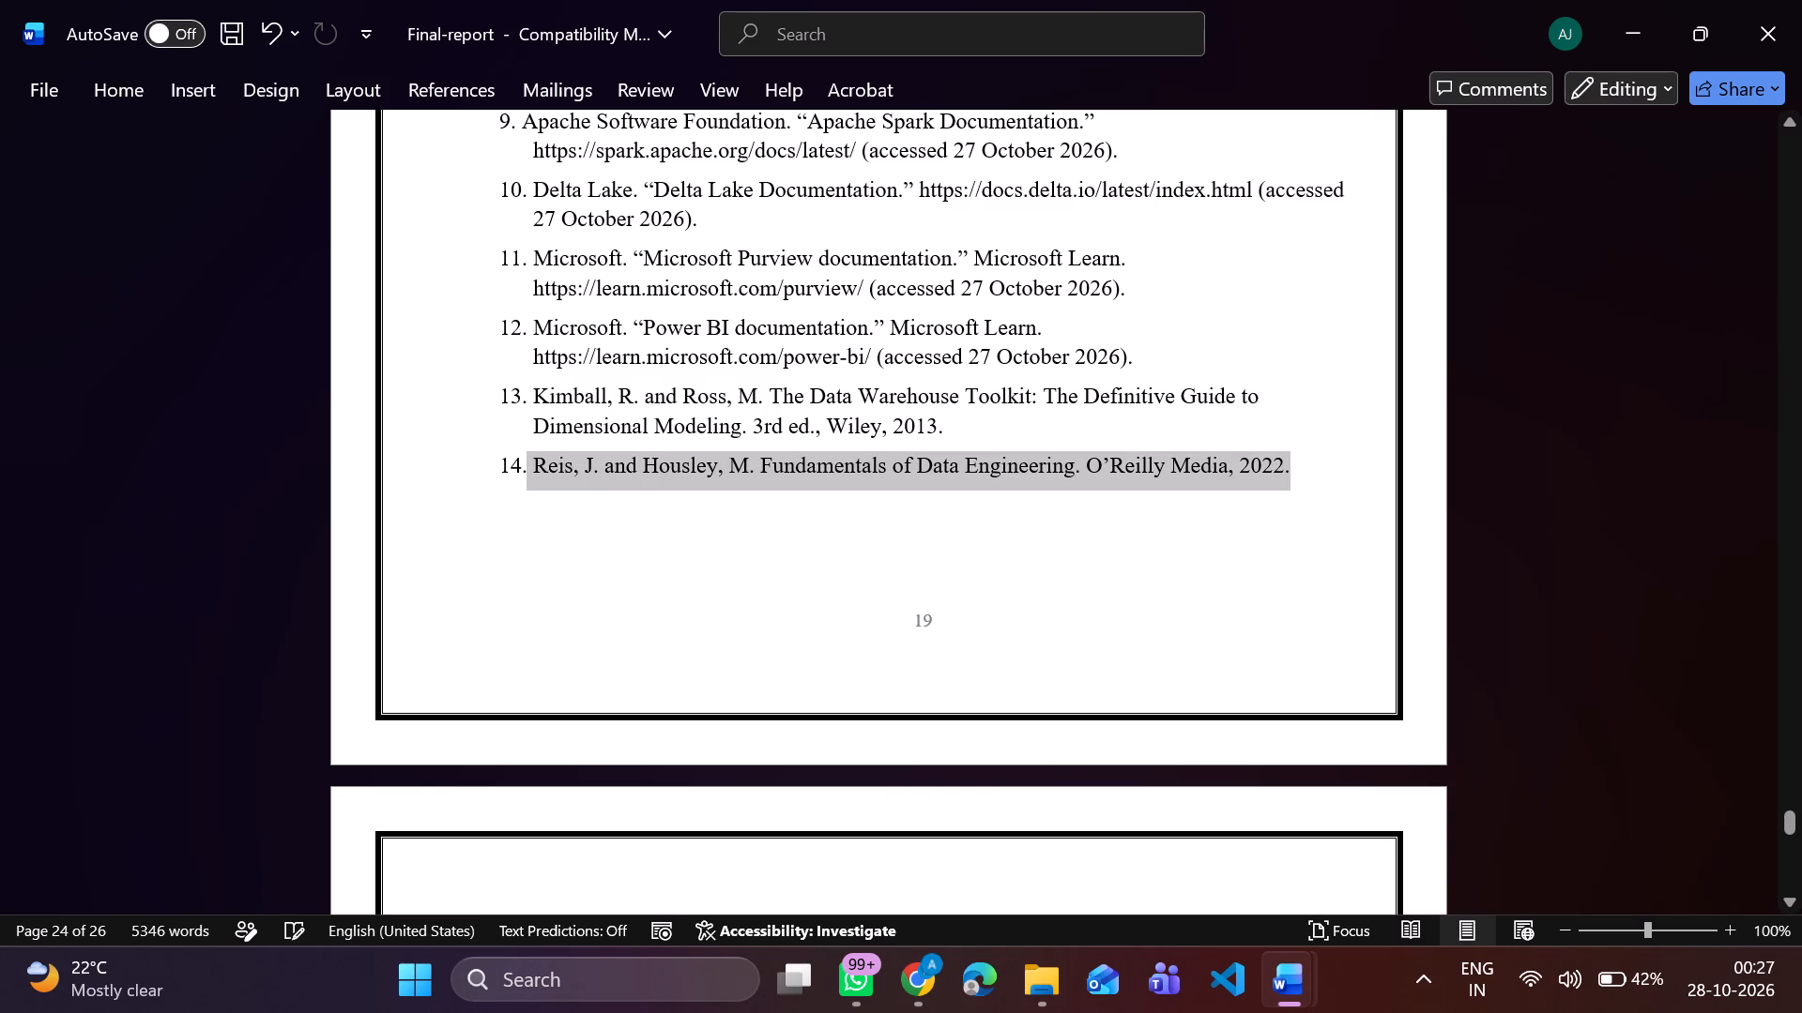
drag(512, 456, 467, 456)
click(597, 466)
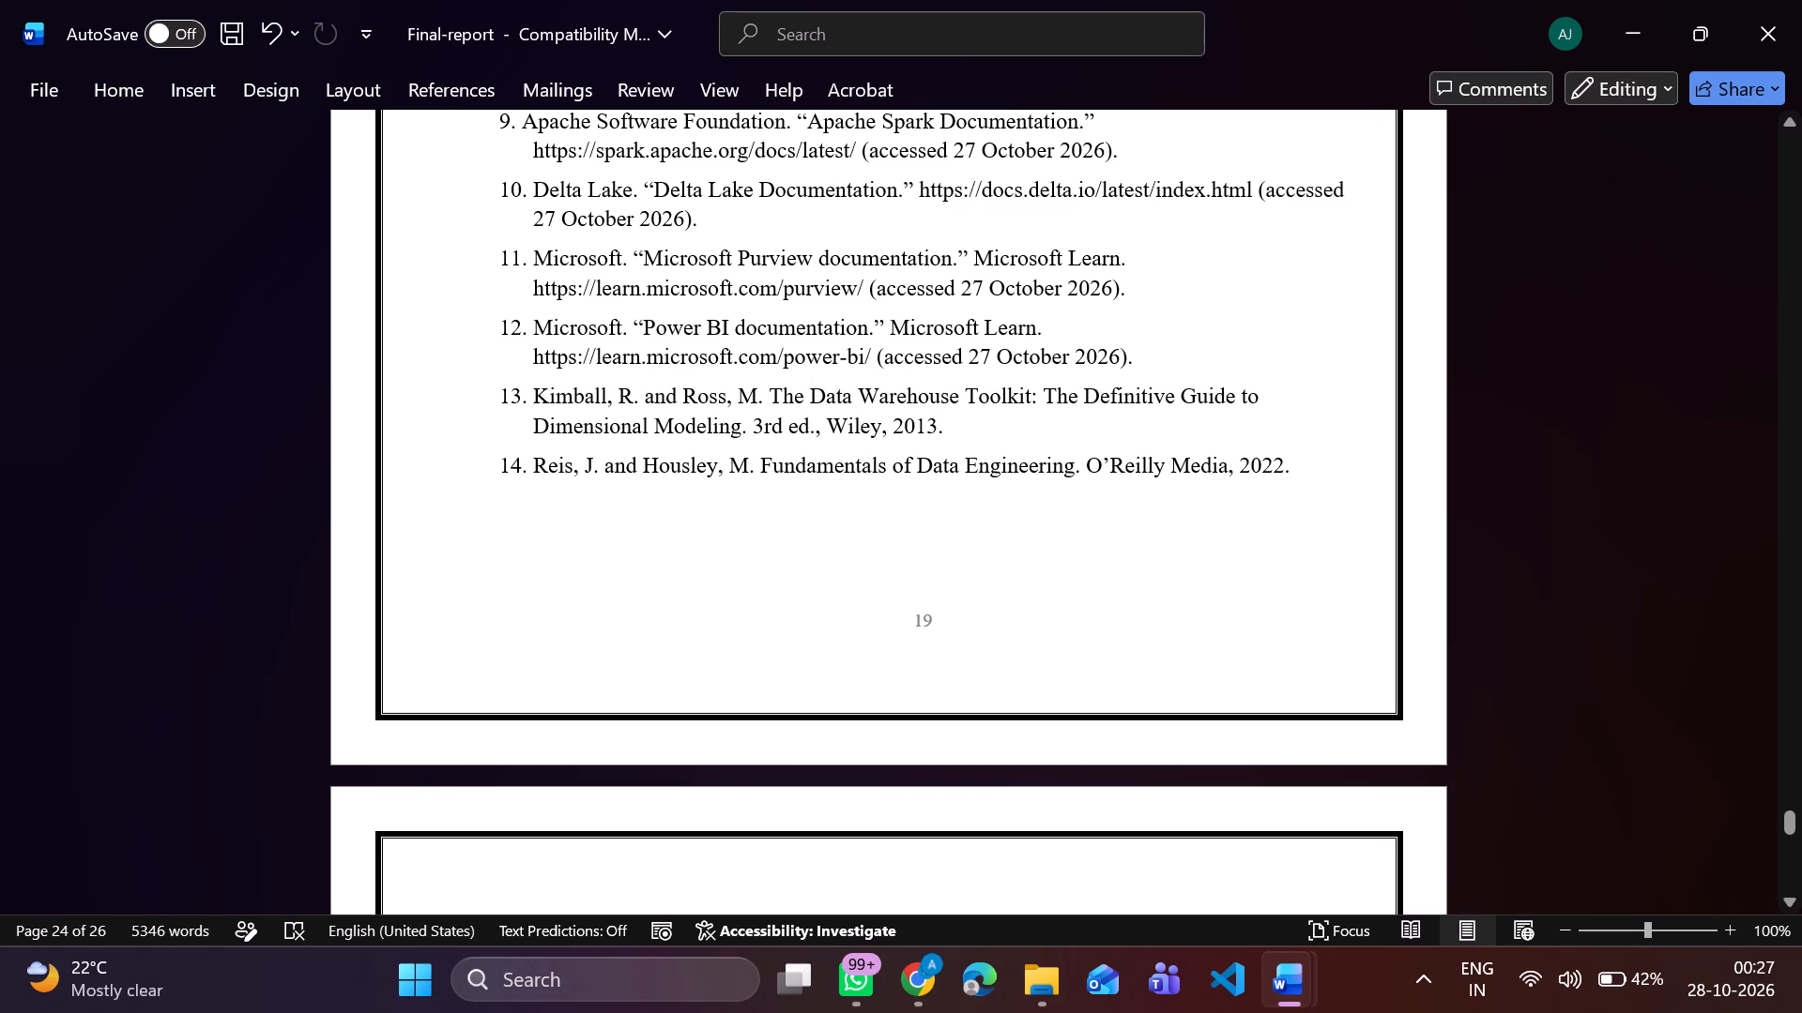
drag(1294, 464, 541, 462)
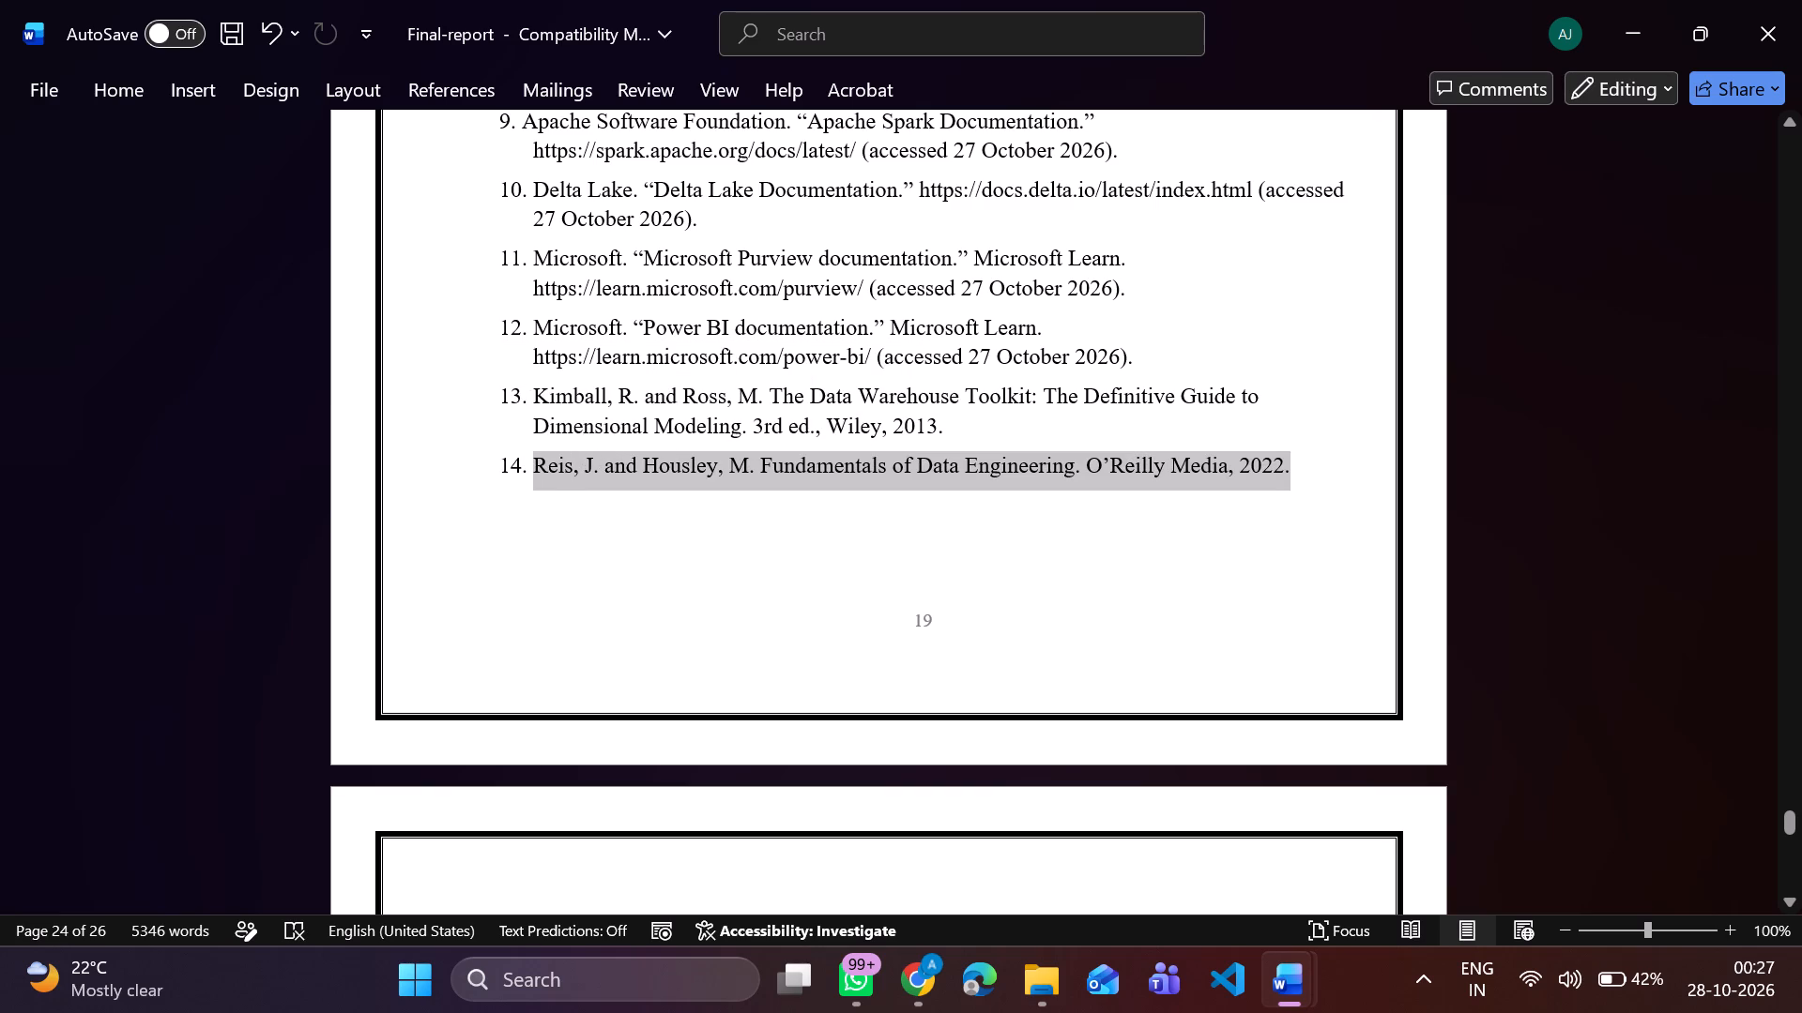
drag(541, 462, 542, 462)
click(903, 403)
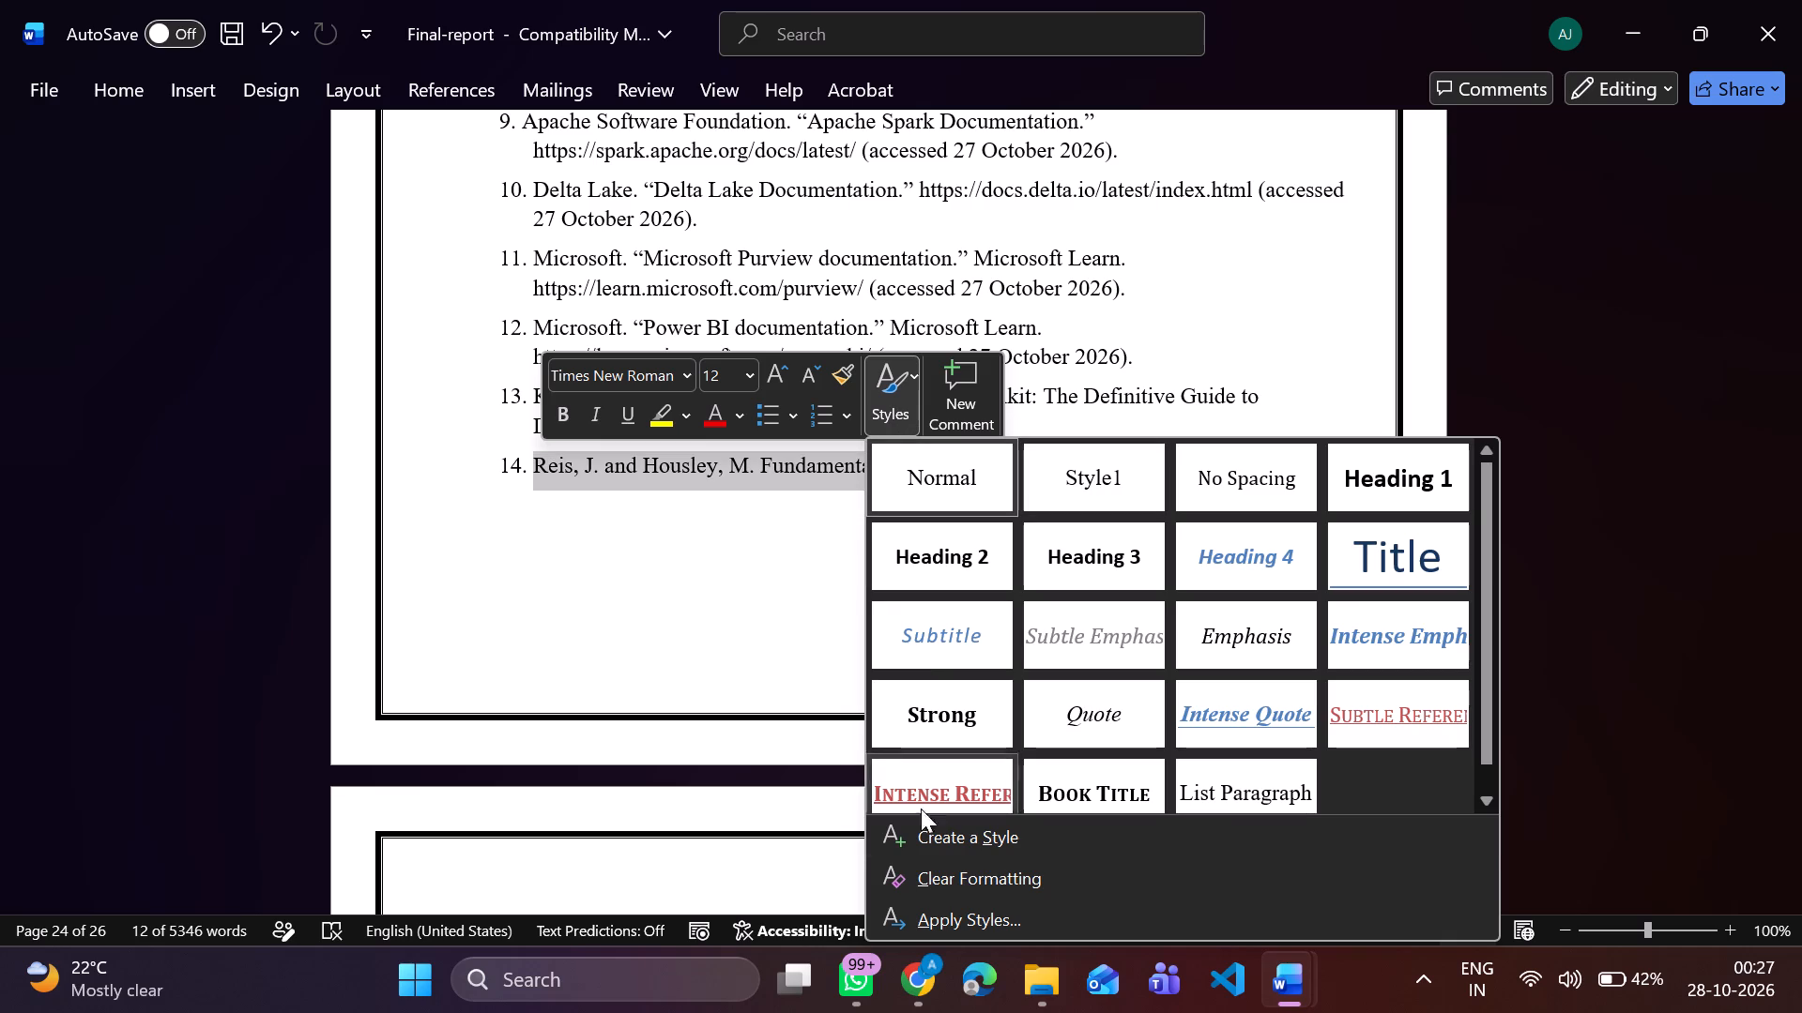
click(929, 831)
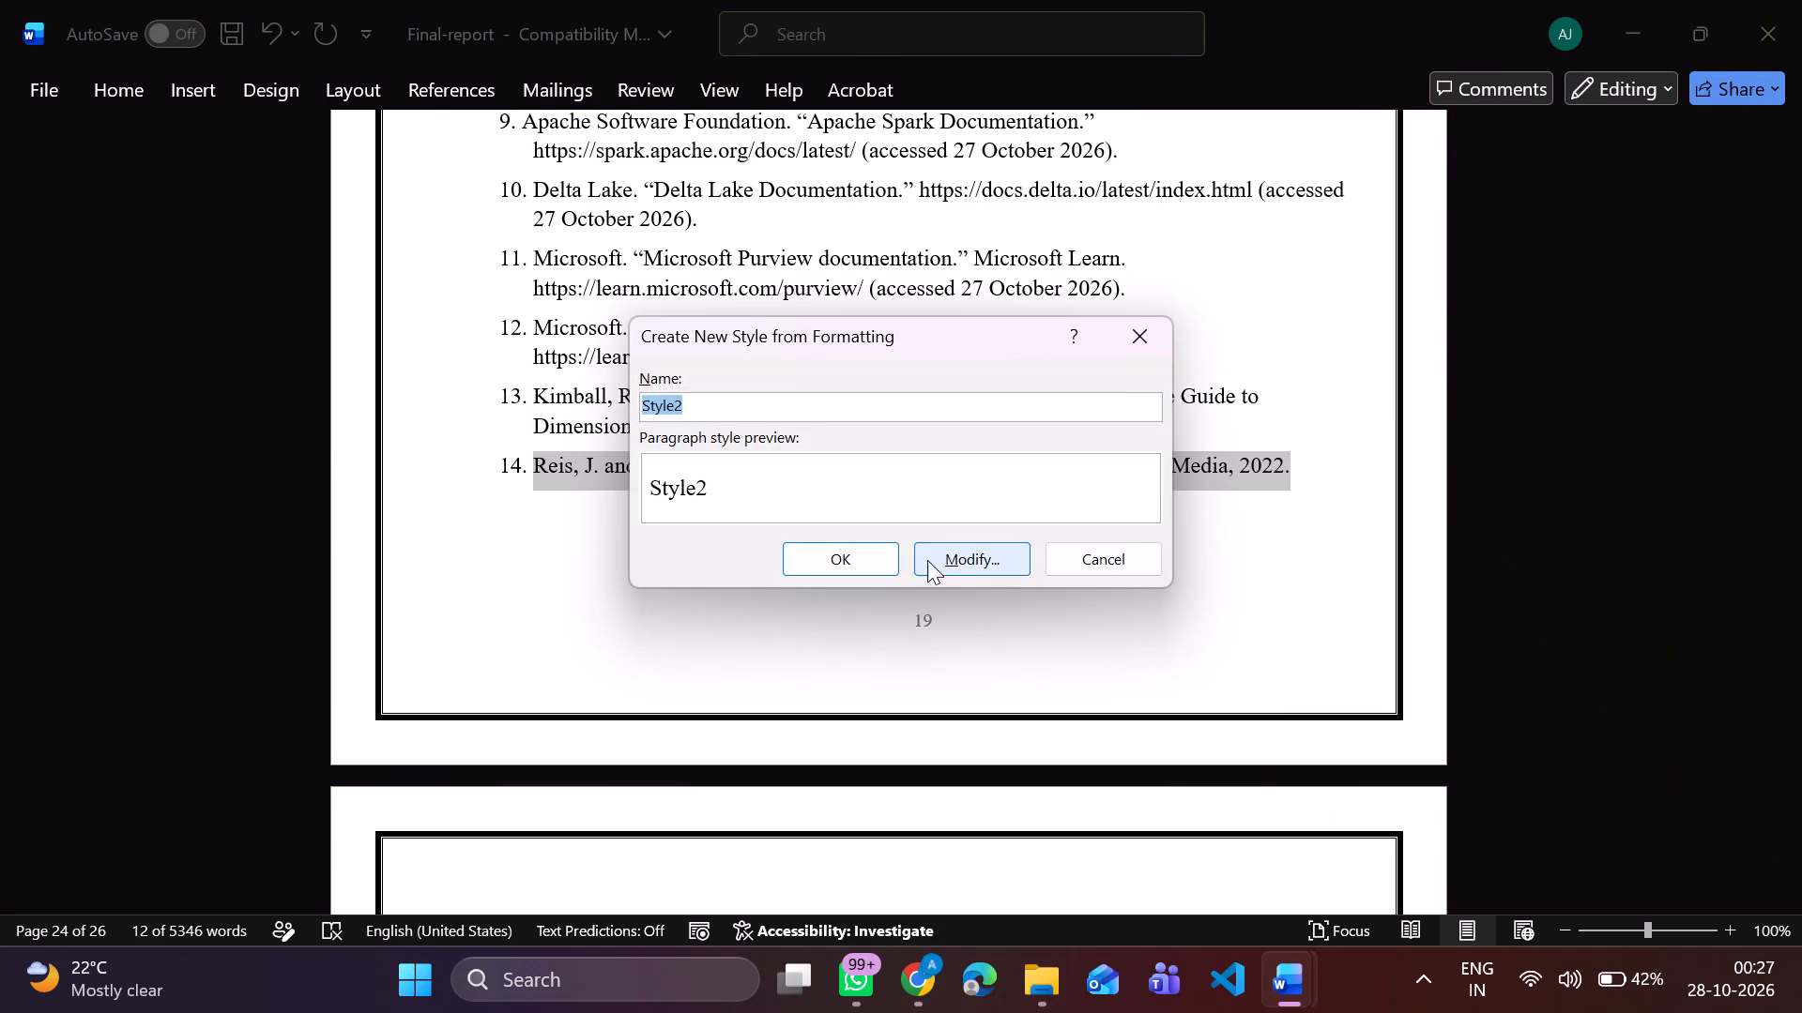
click(848, 561)
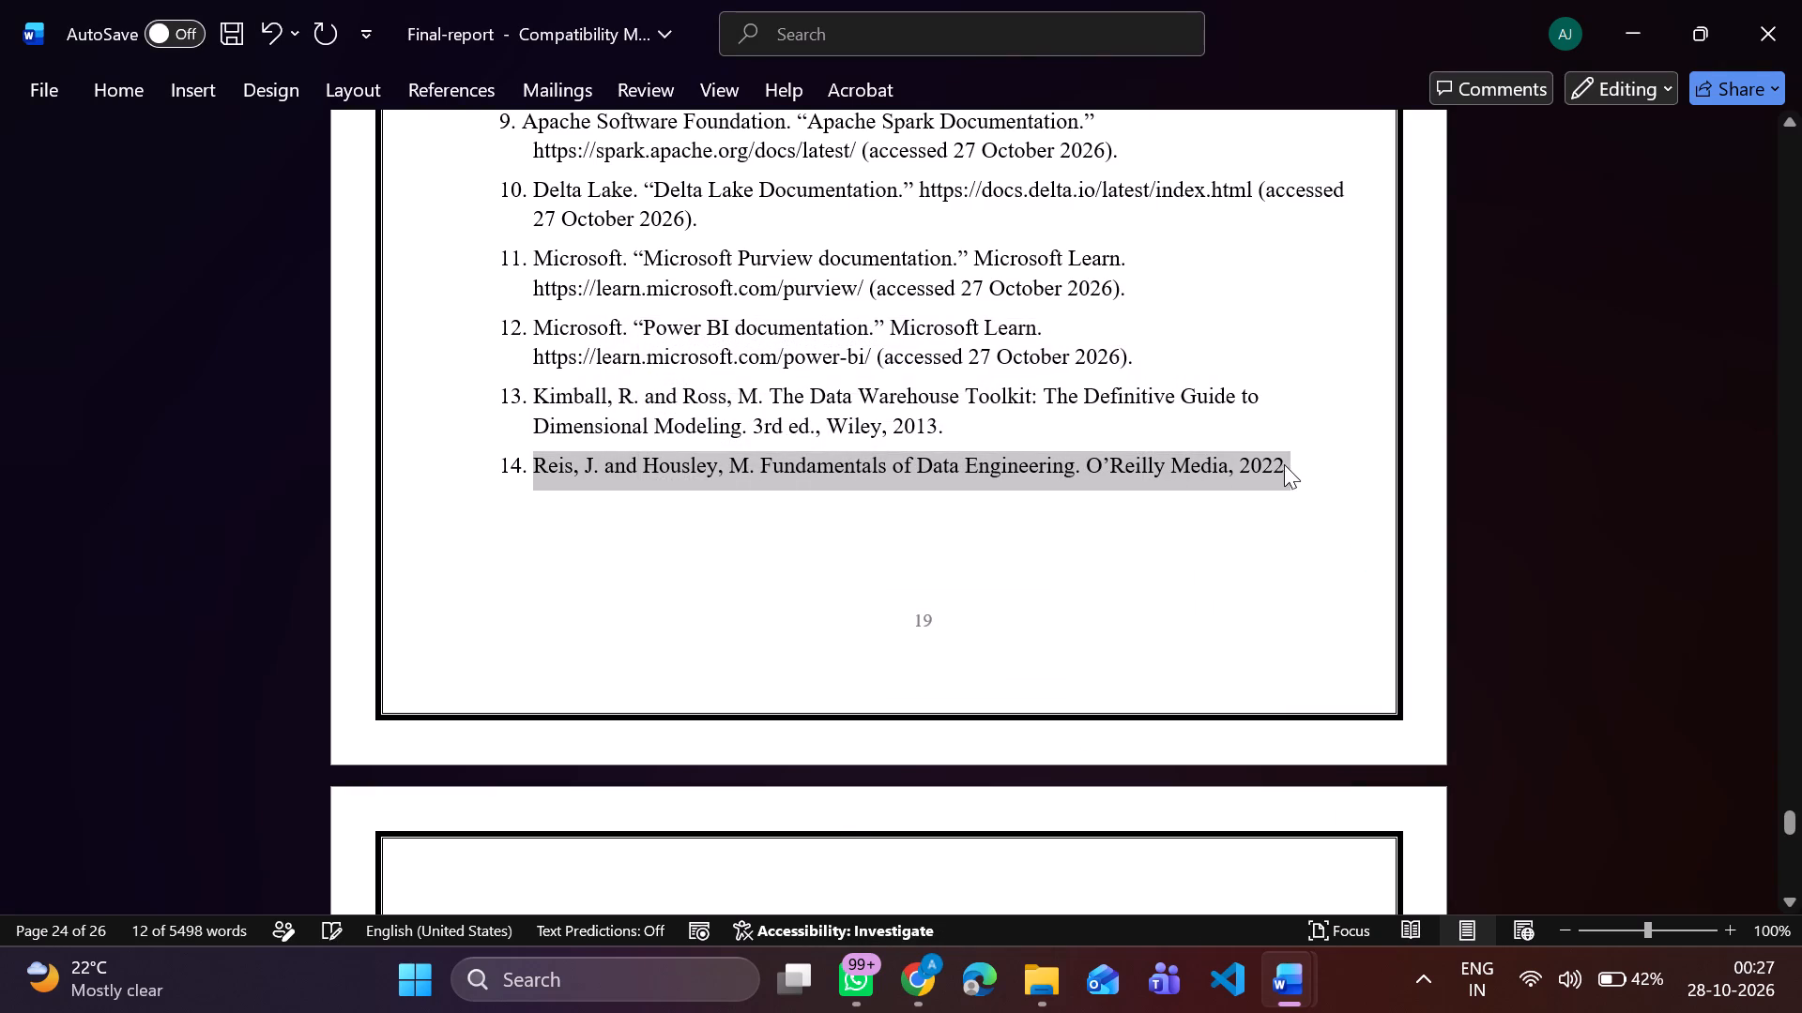
Replace the text of reference 14 with the copied title "Exploring Microsoft's New Data Analytics Platform", keeping the entry number.
drag(1298, 461, 520, 457)
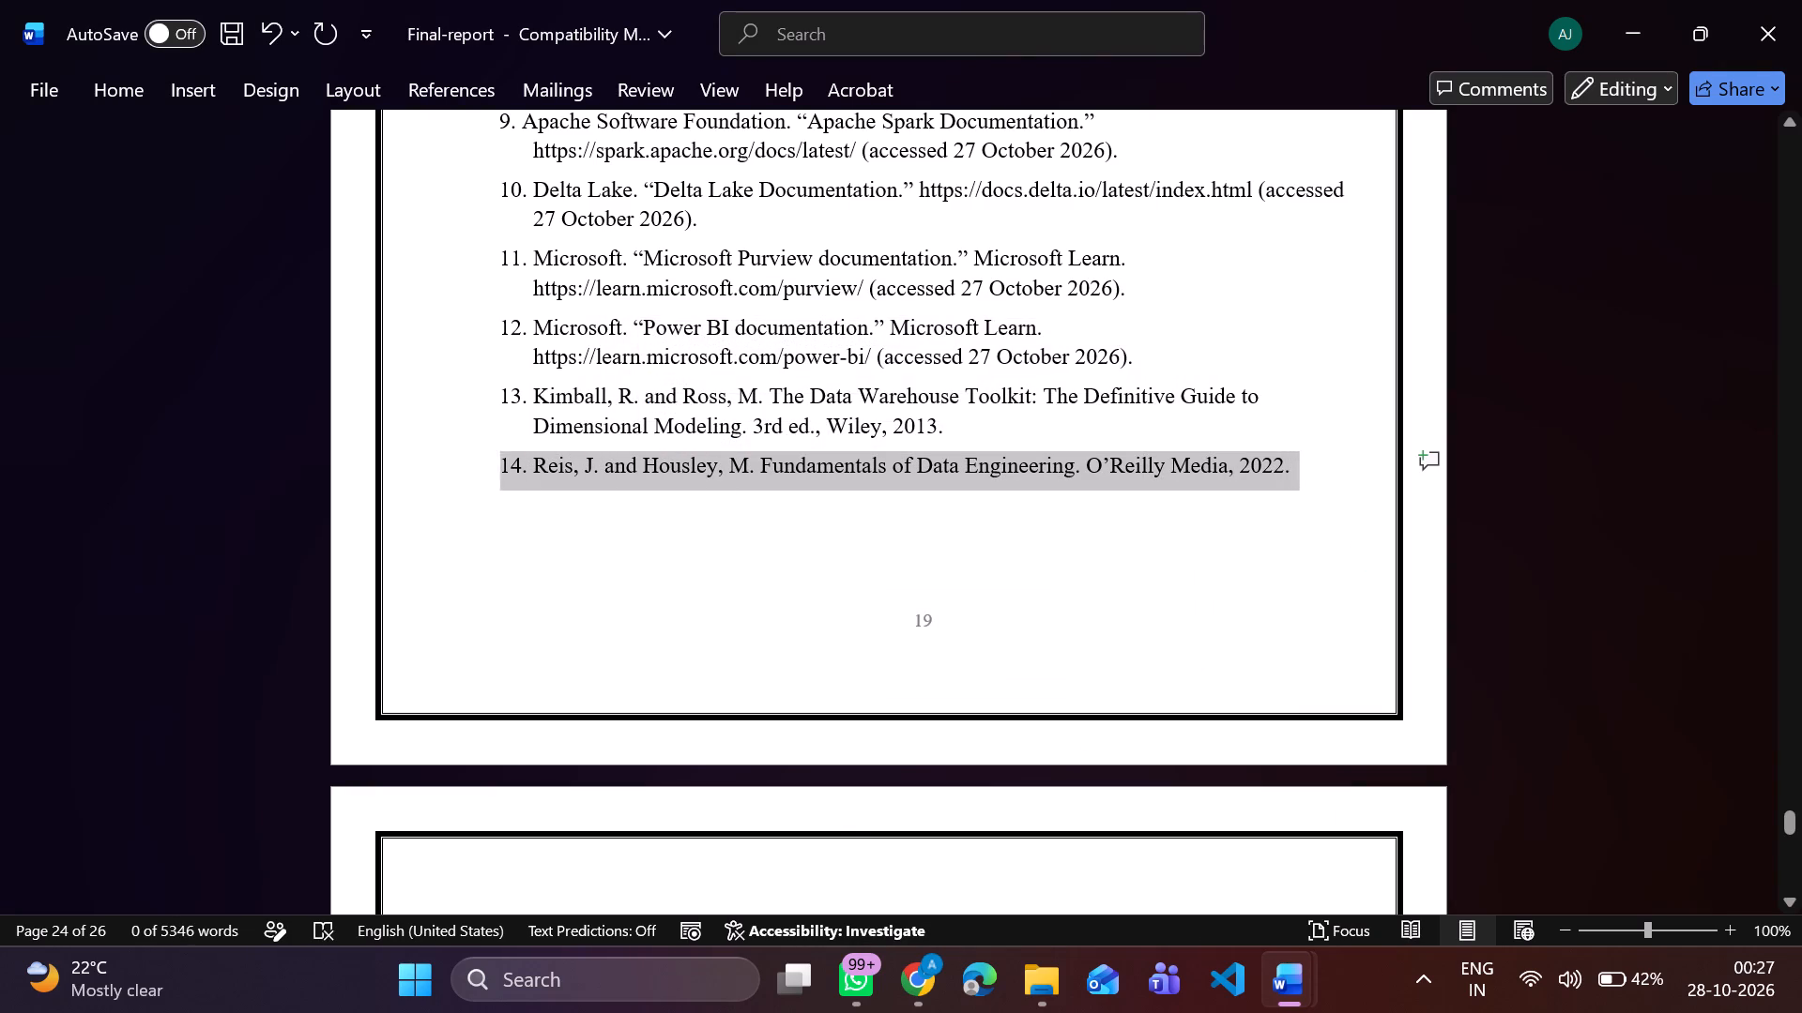
drag(520, 457, 535, 460)
key(BackSpace)
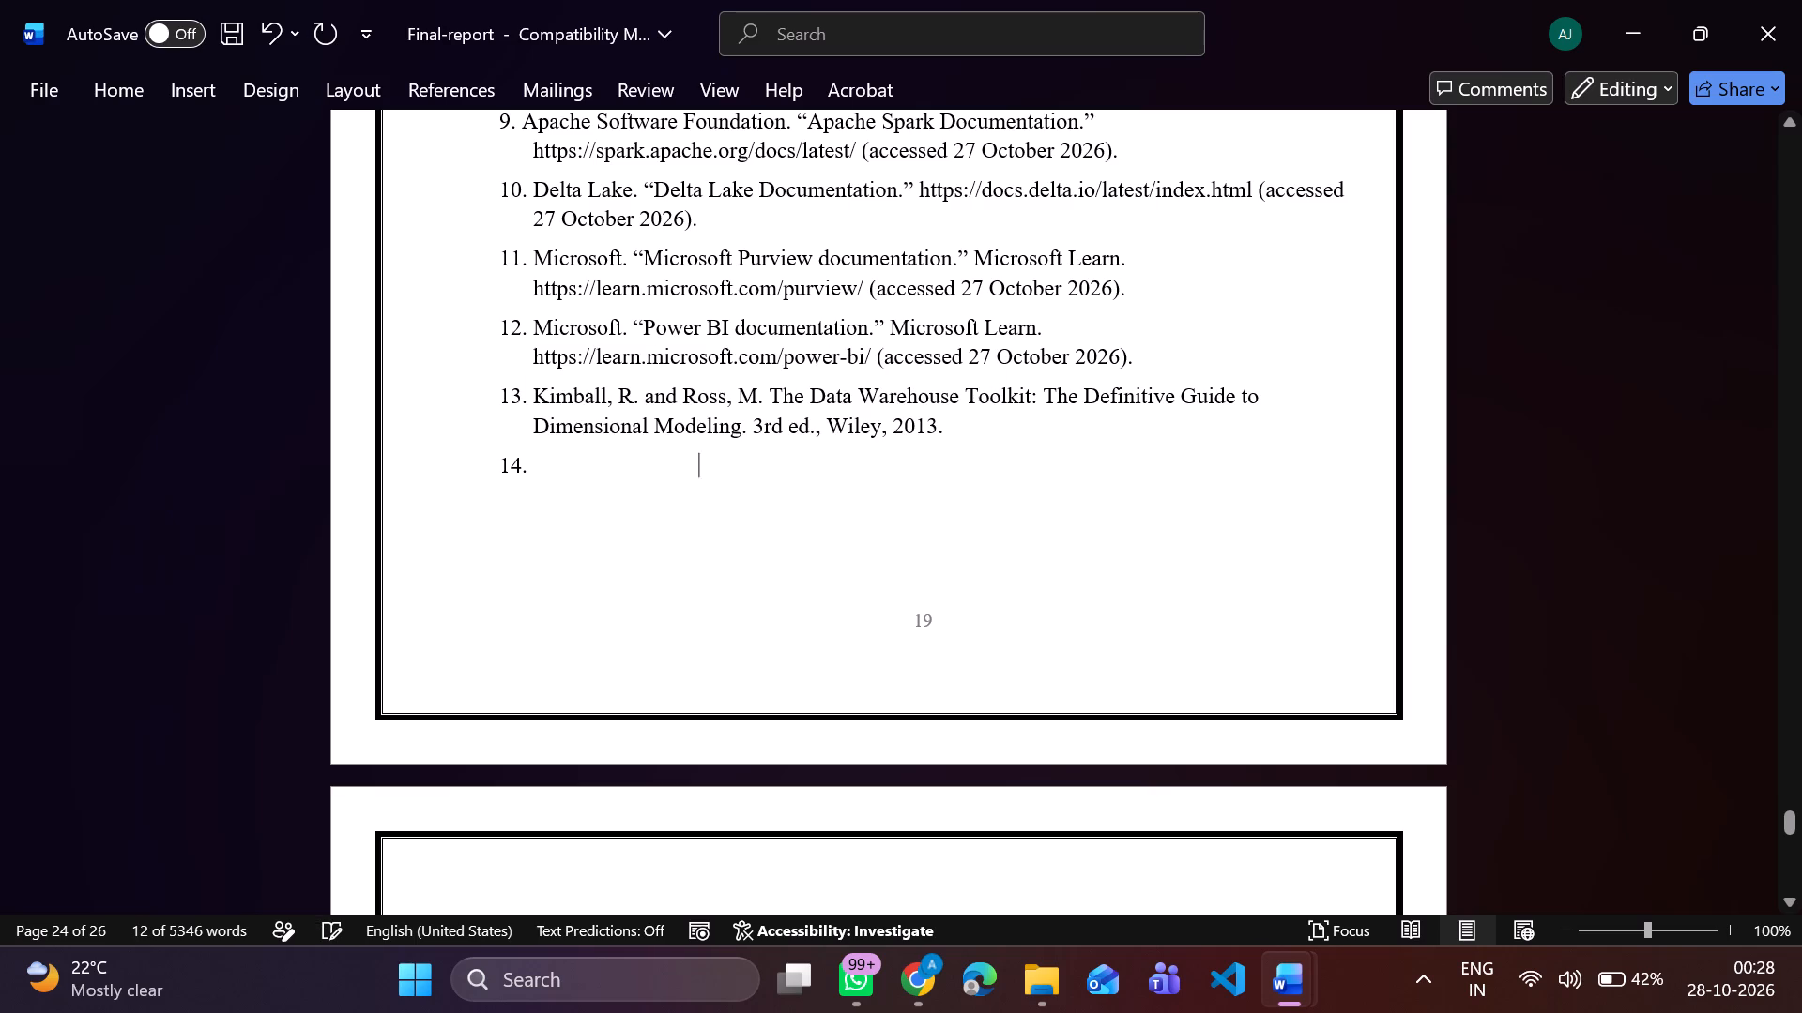
key(ctrl+v)
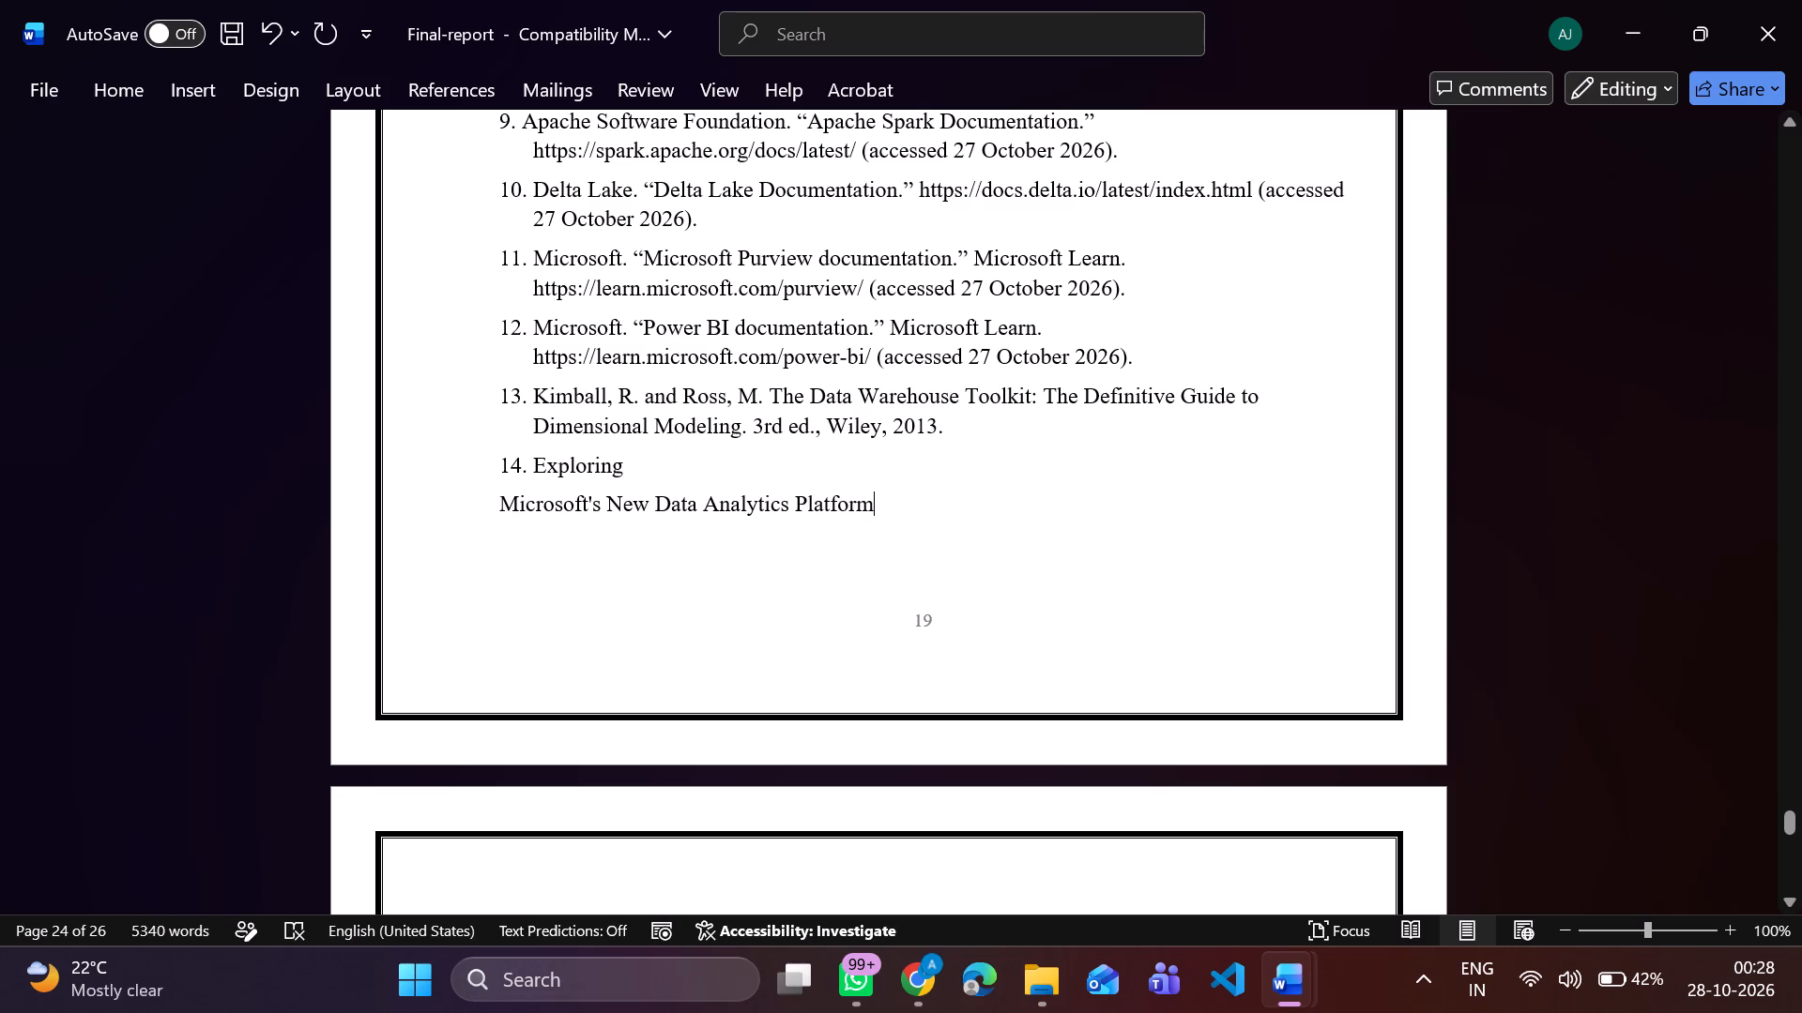
Apply the Style2 paragraph style to the two lines of the pasted title in reference 14.
drag(879, 507, 537, 474)
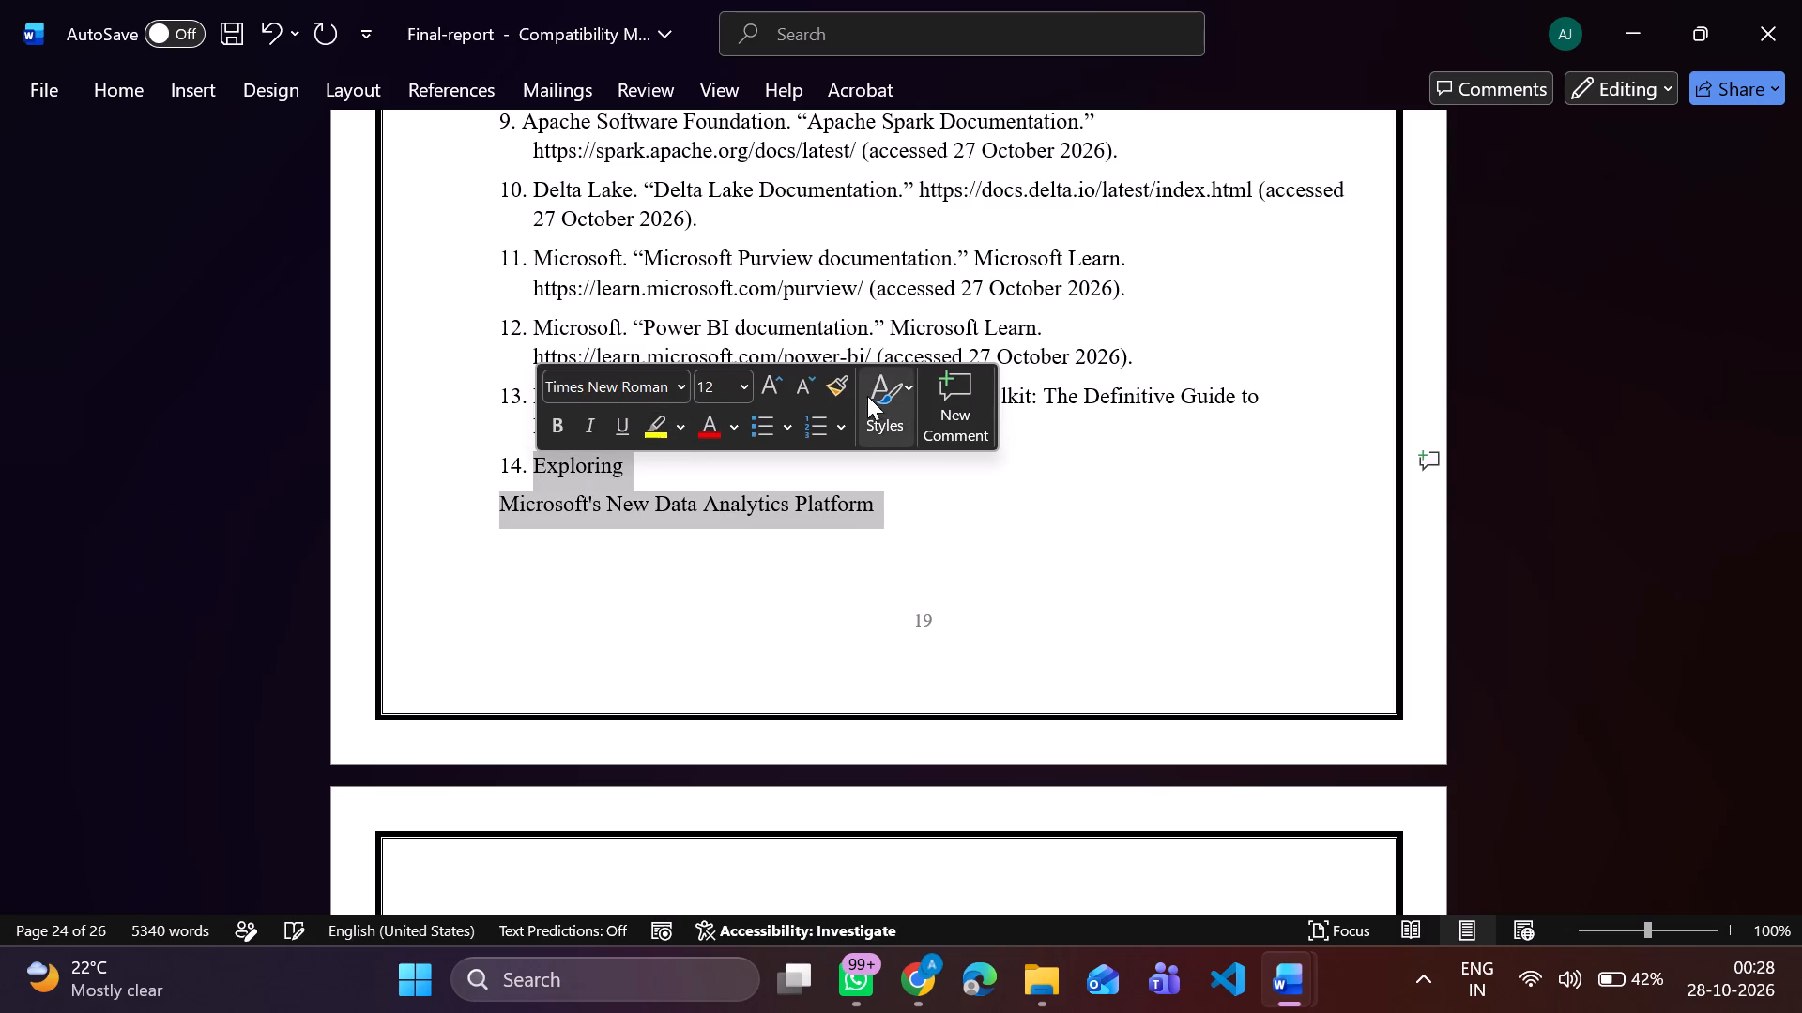
click(876, 428)
click(1223, 490)
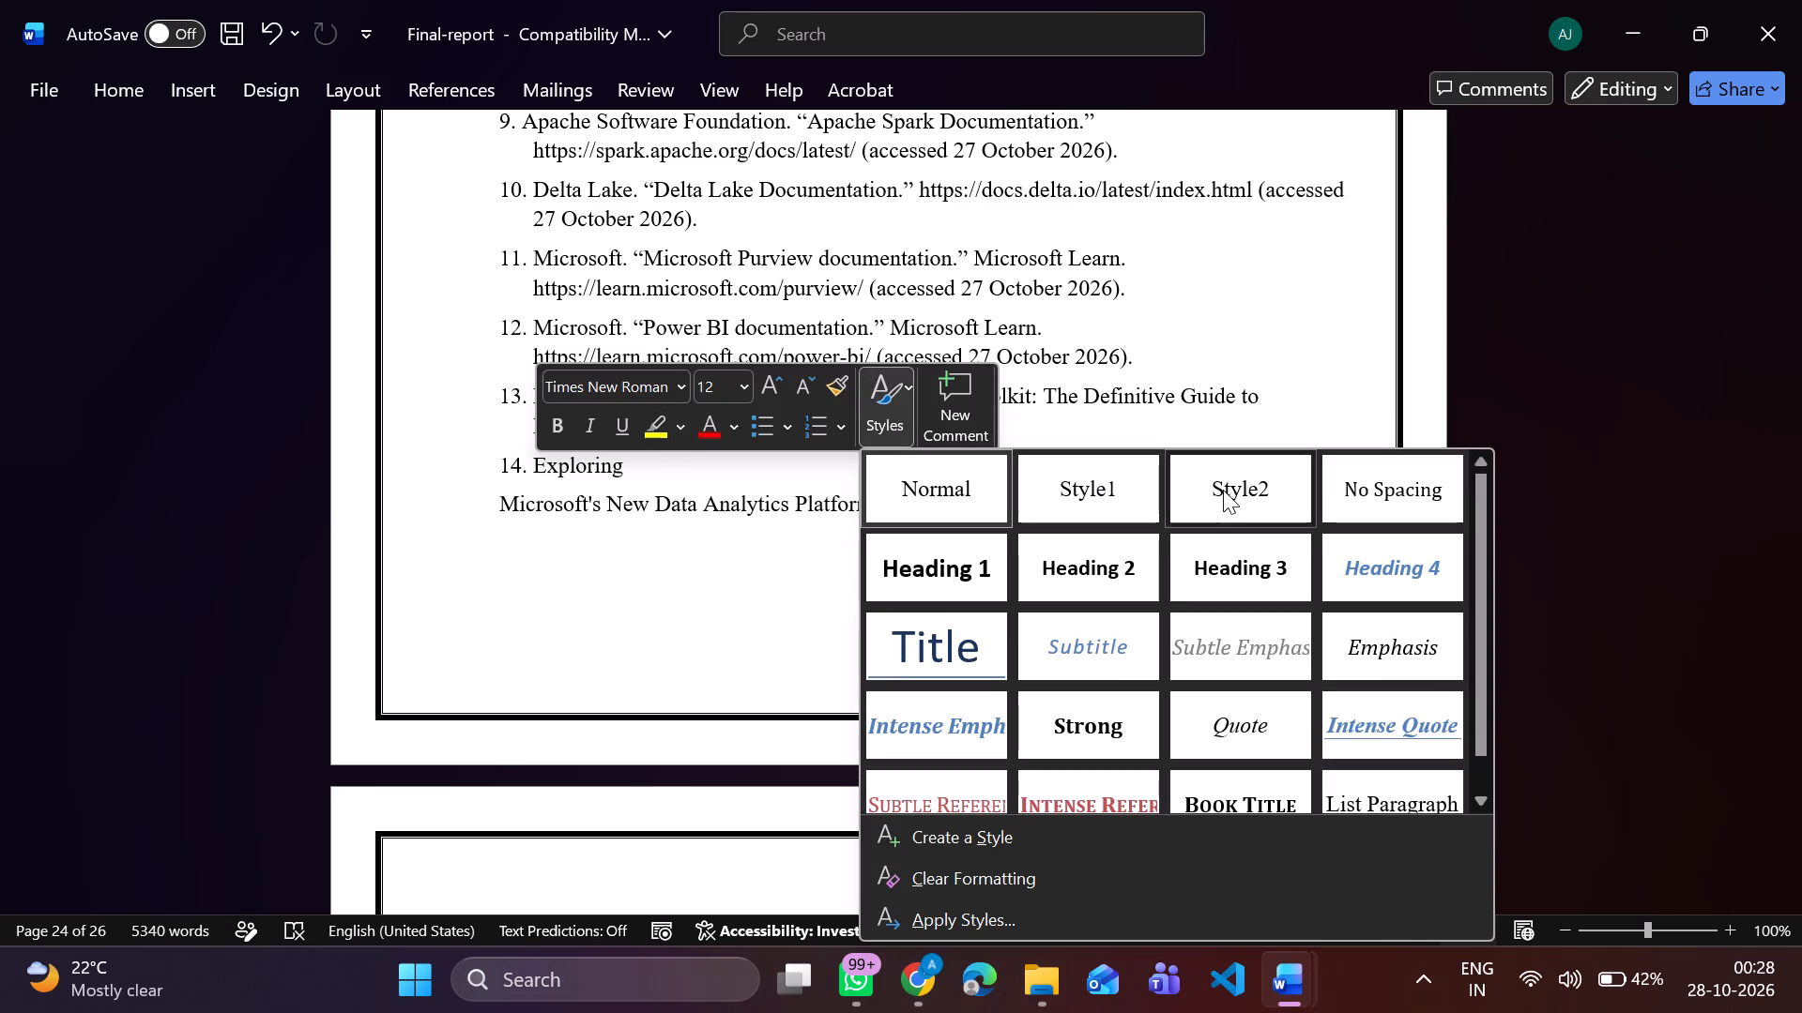
click(658, 464)
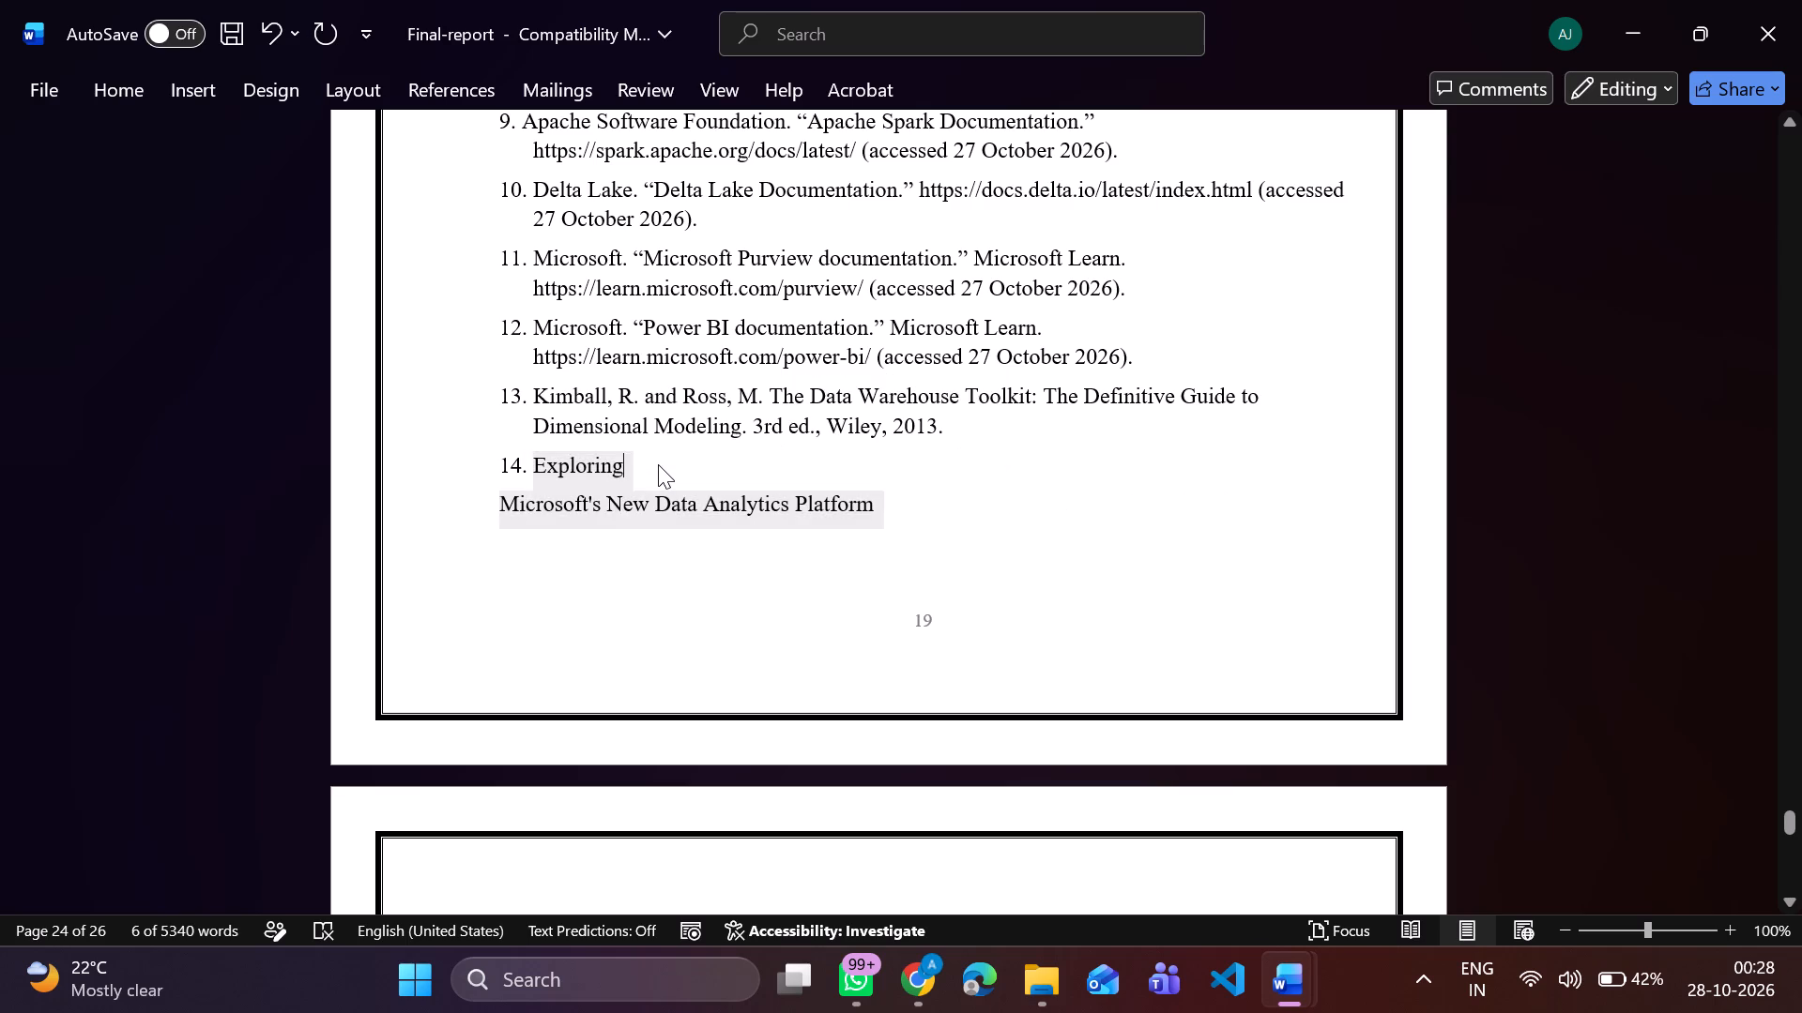
Join the split title of reference 14 into one line with a single space after "Exploring".
click(494, 497)
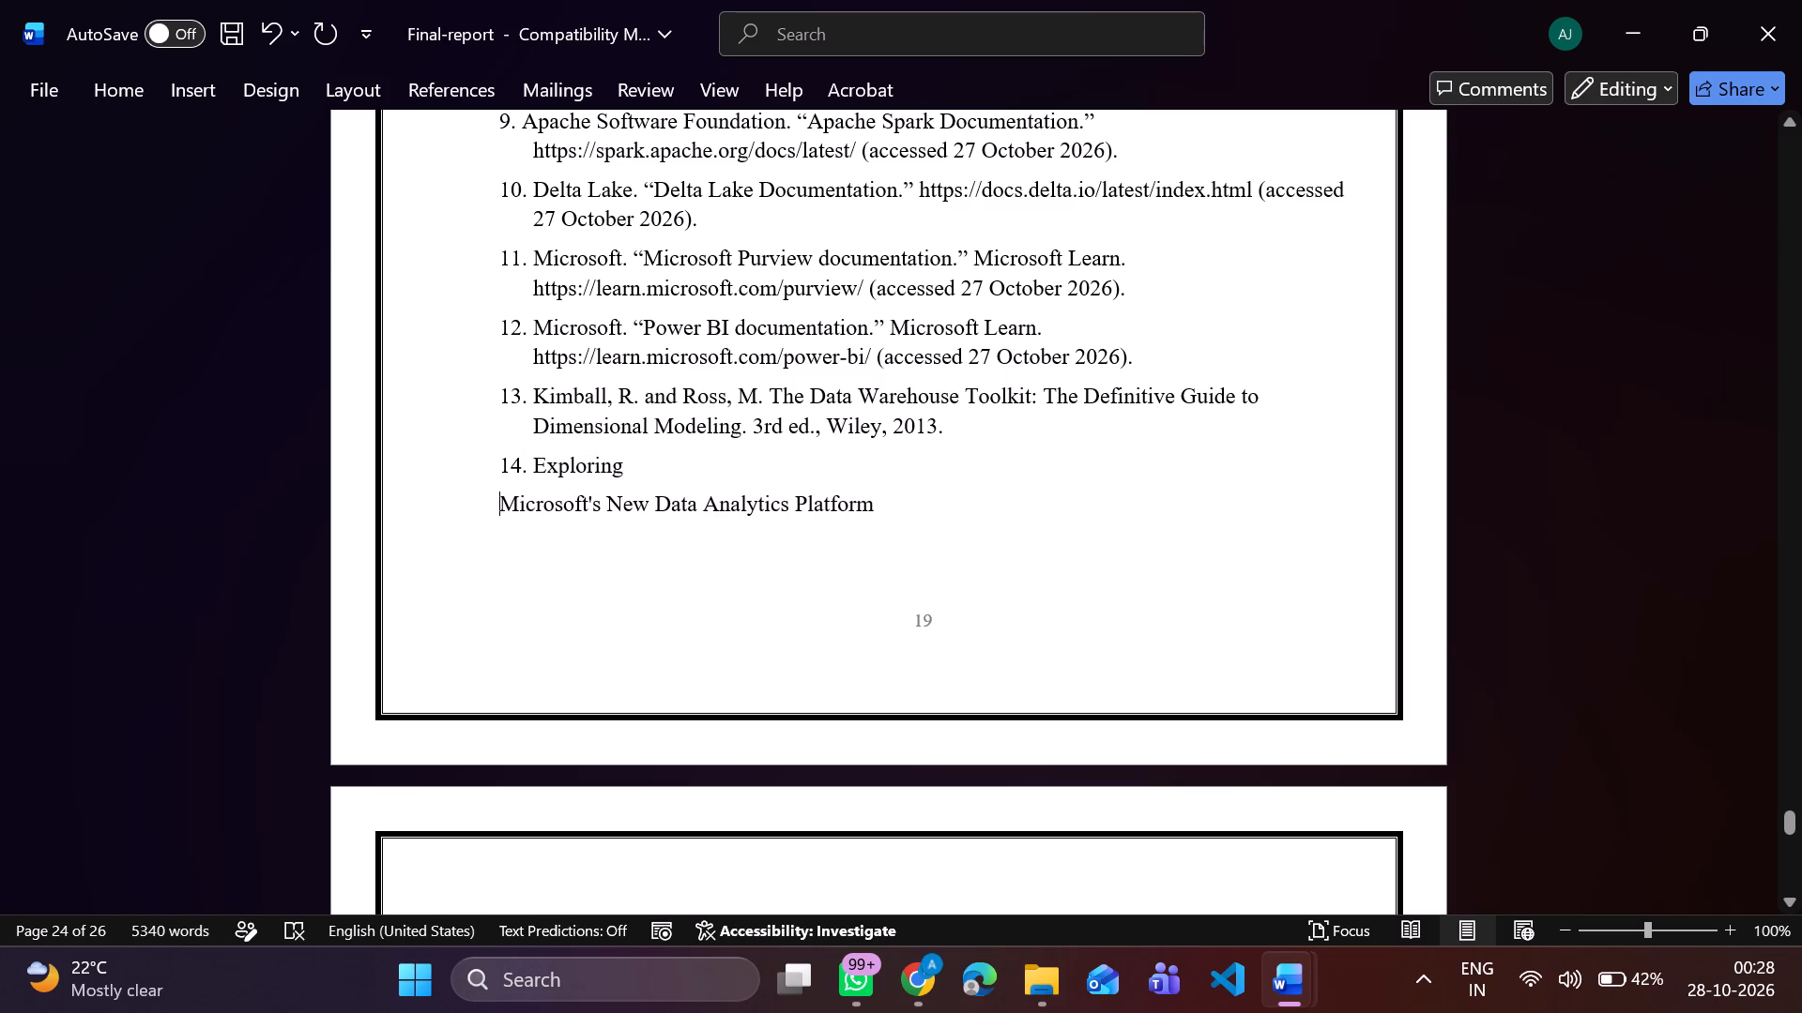
key(BackSpace)
key(BackSpace)
key(space)
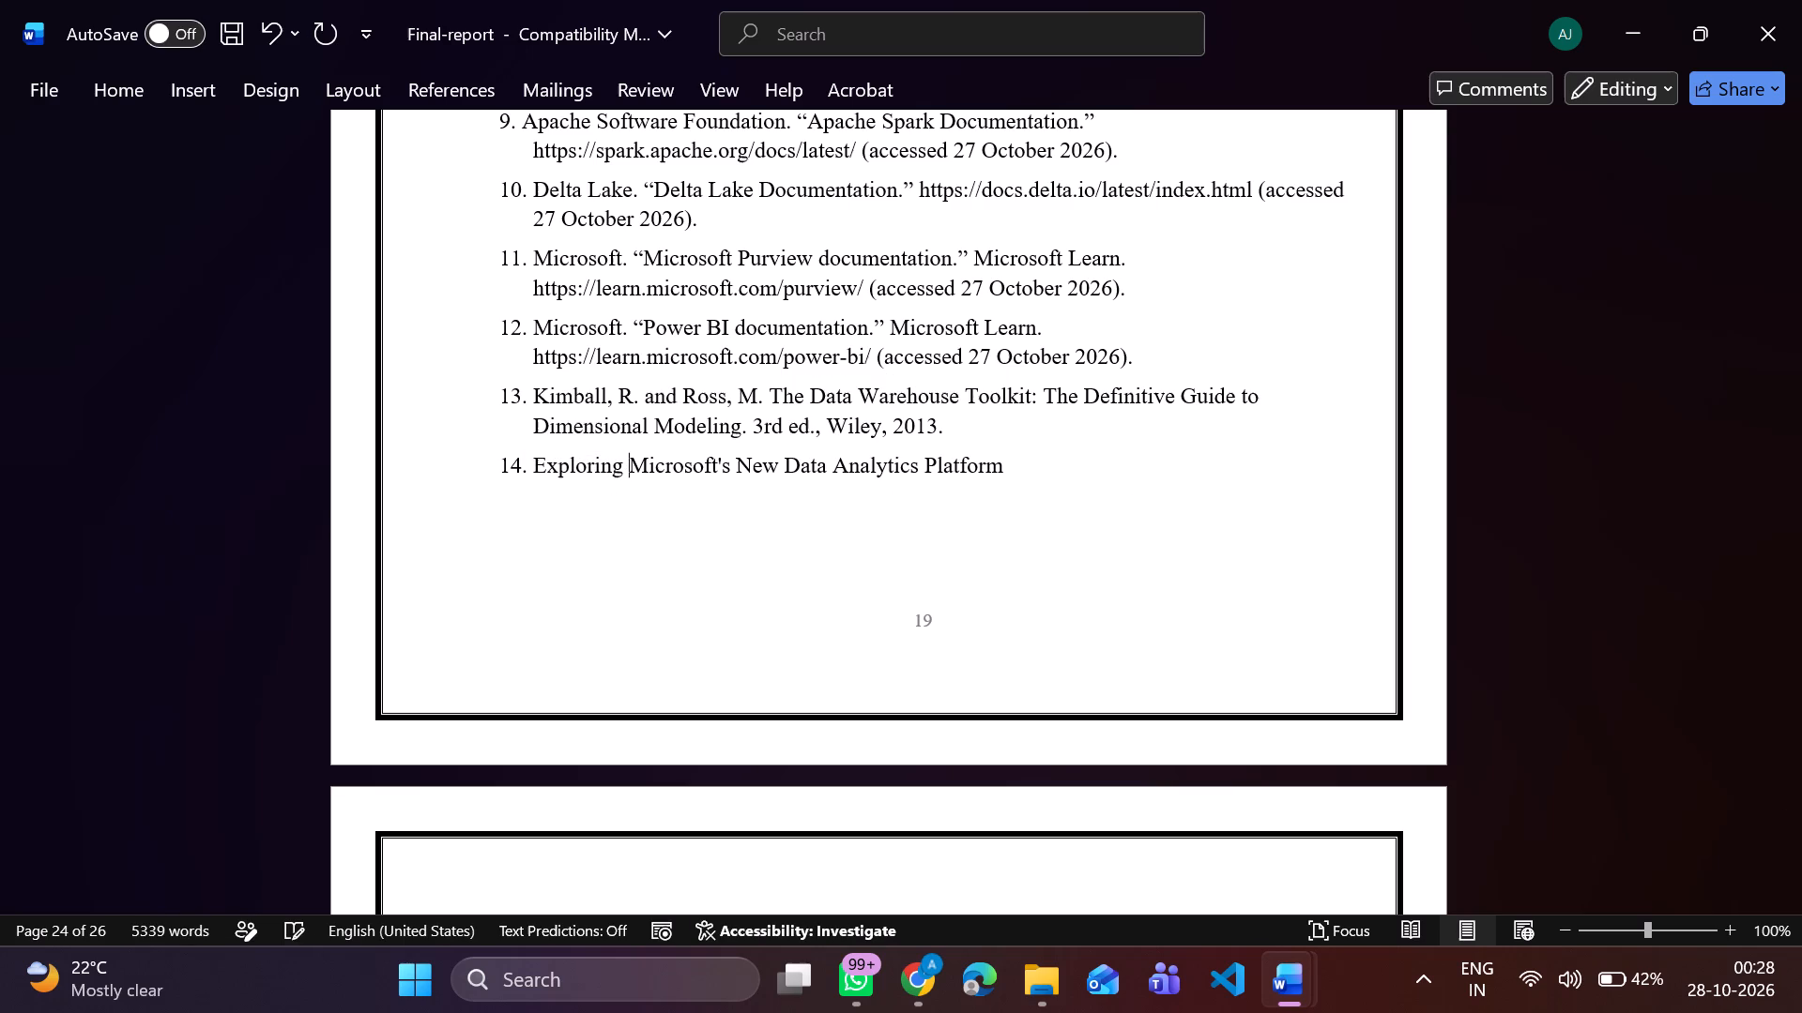
Add a new line below reference 14 and indent it with spaces to align with the title text above.
click(1035, 465)
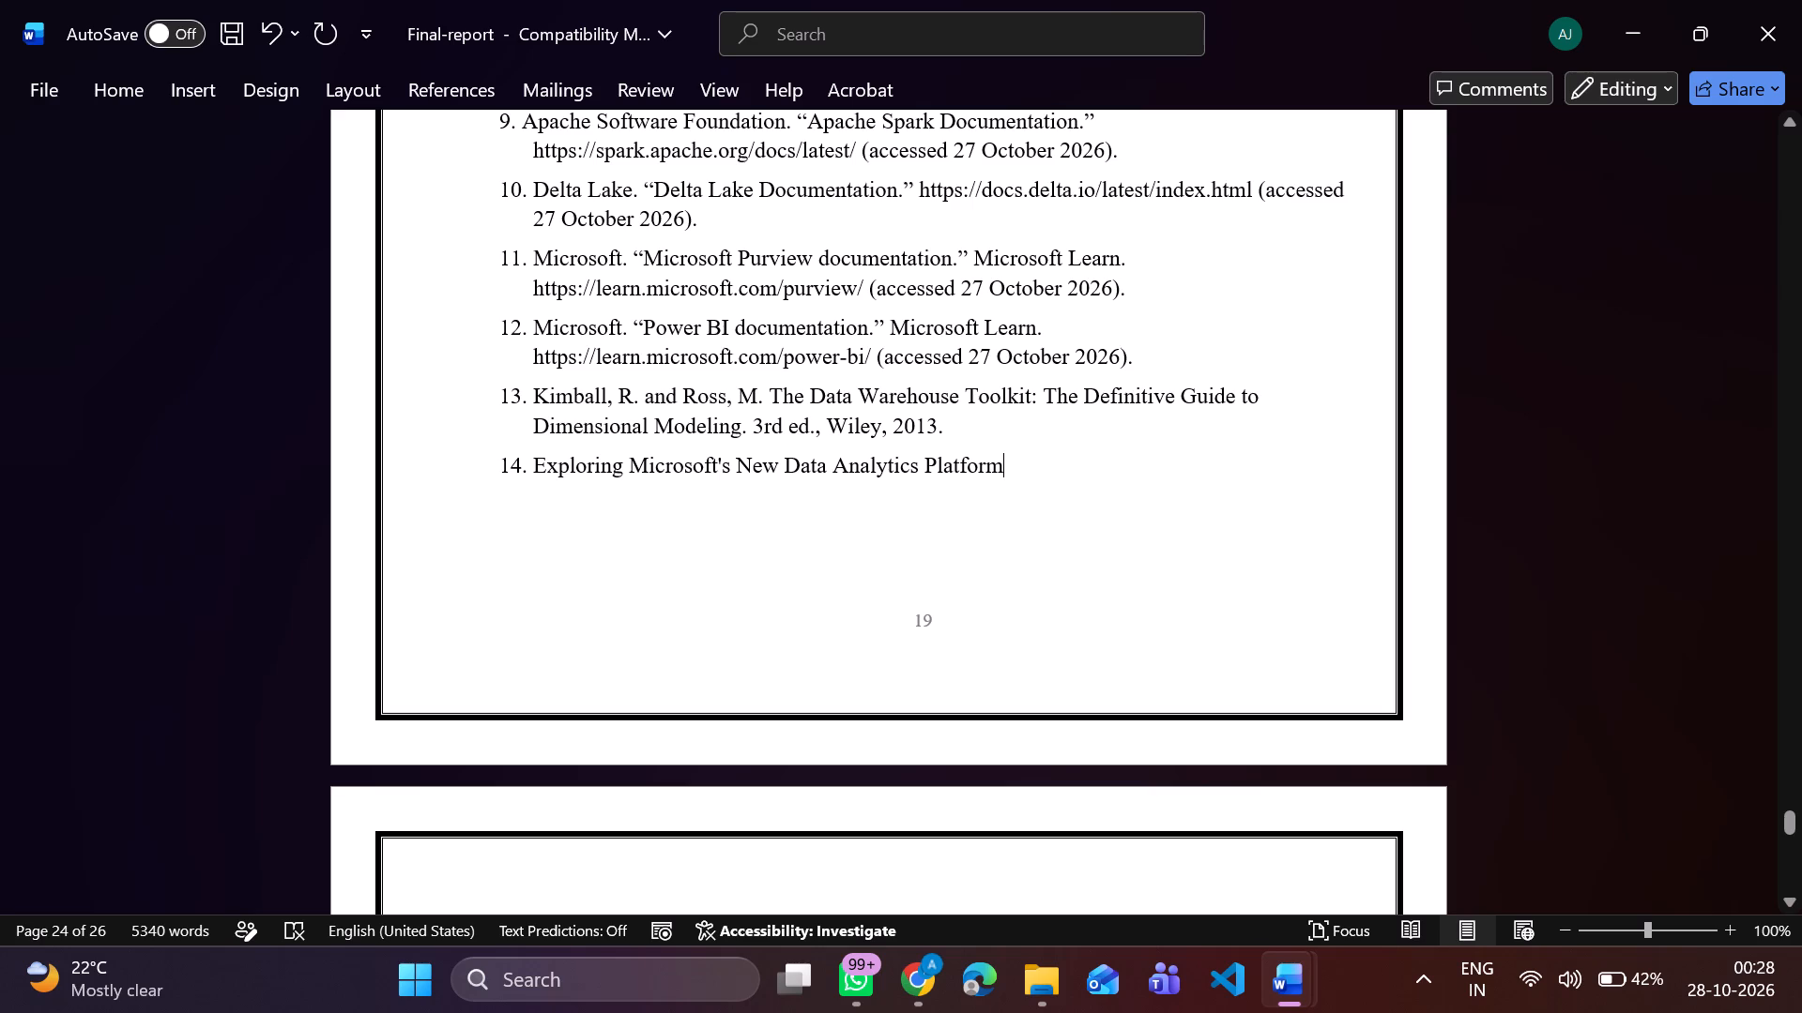
key(Return)
key(space)
key(space)
key(space)
key(space)
key(space)
key(space)
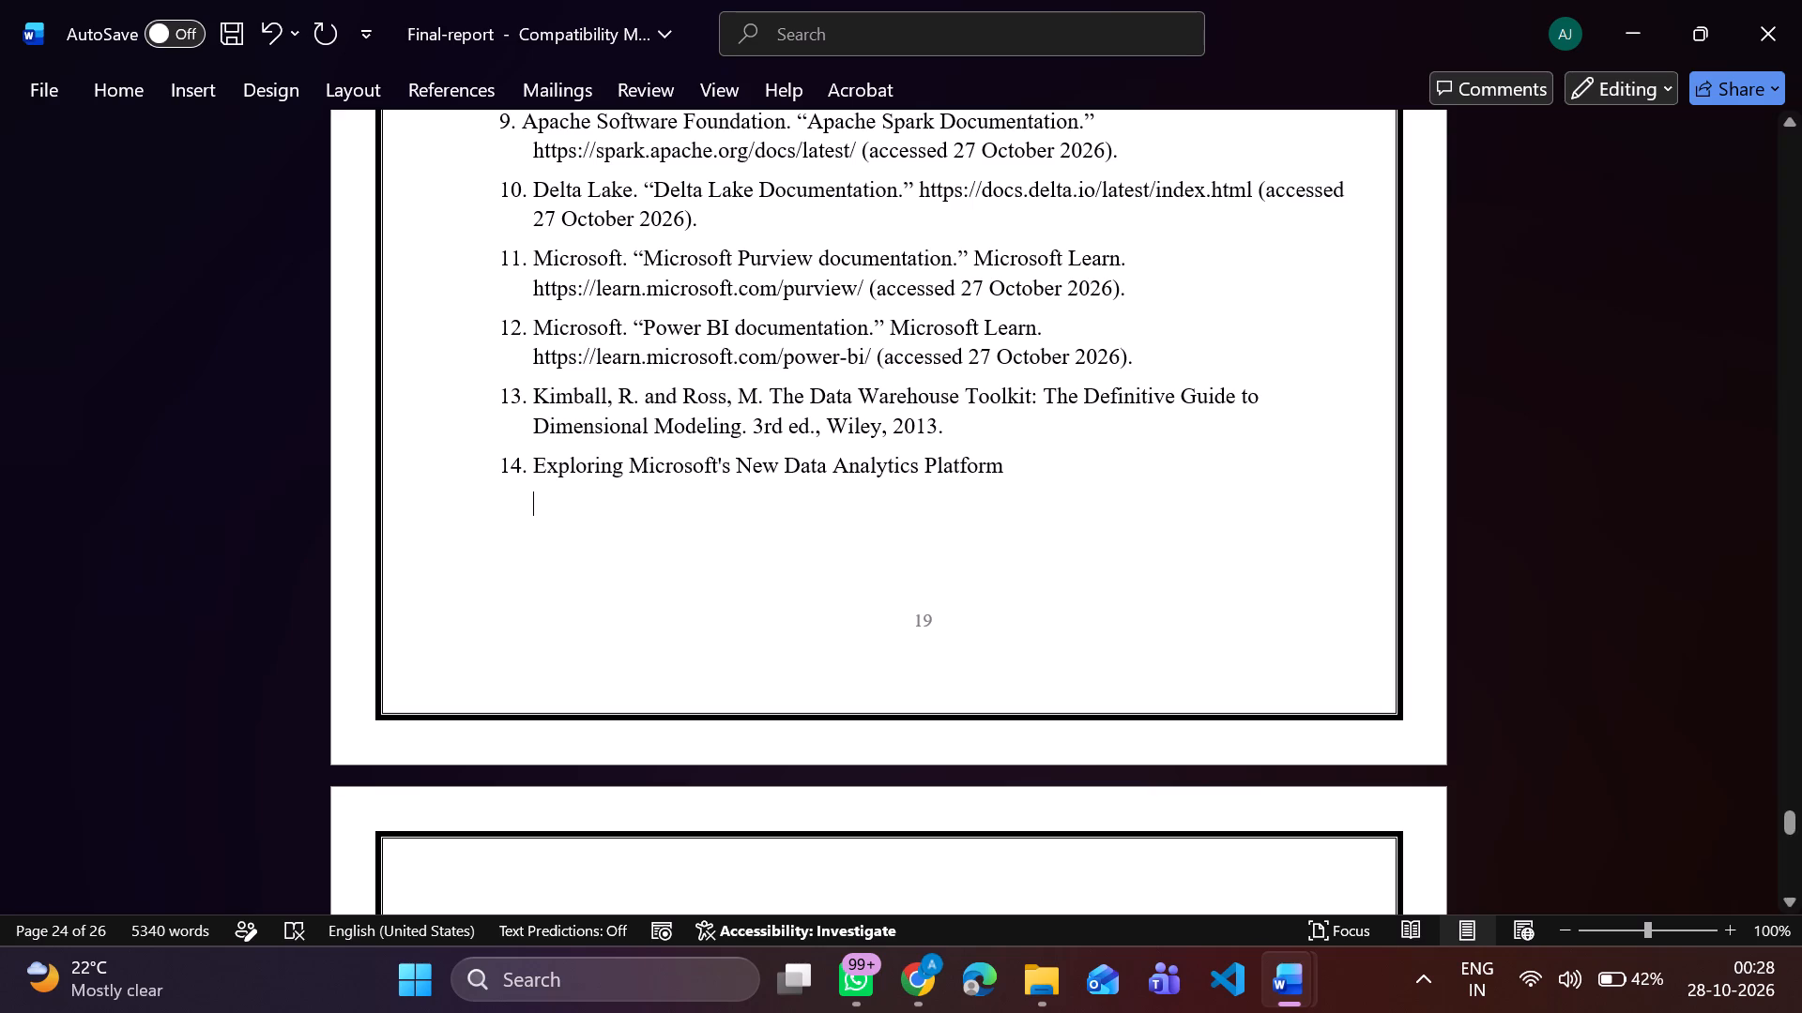
Copy the paper's web address ijarcst.org/index.php/ijarcst/article/view/236/228 from Chrome, glance at the OneLake paper's page, and return to the Word report.
click(929, 966)
click(772, 90)
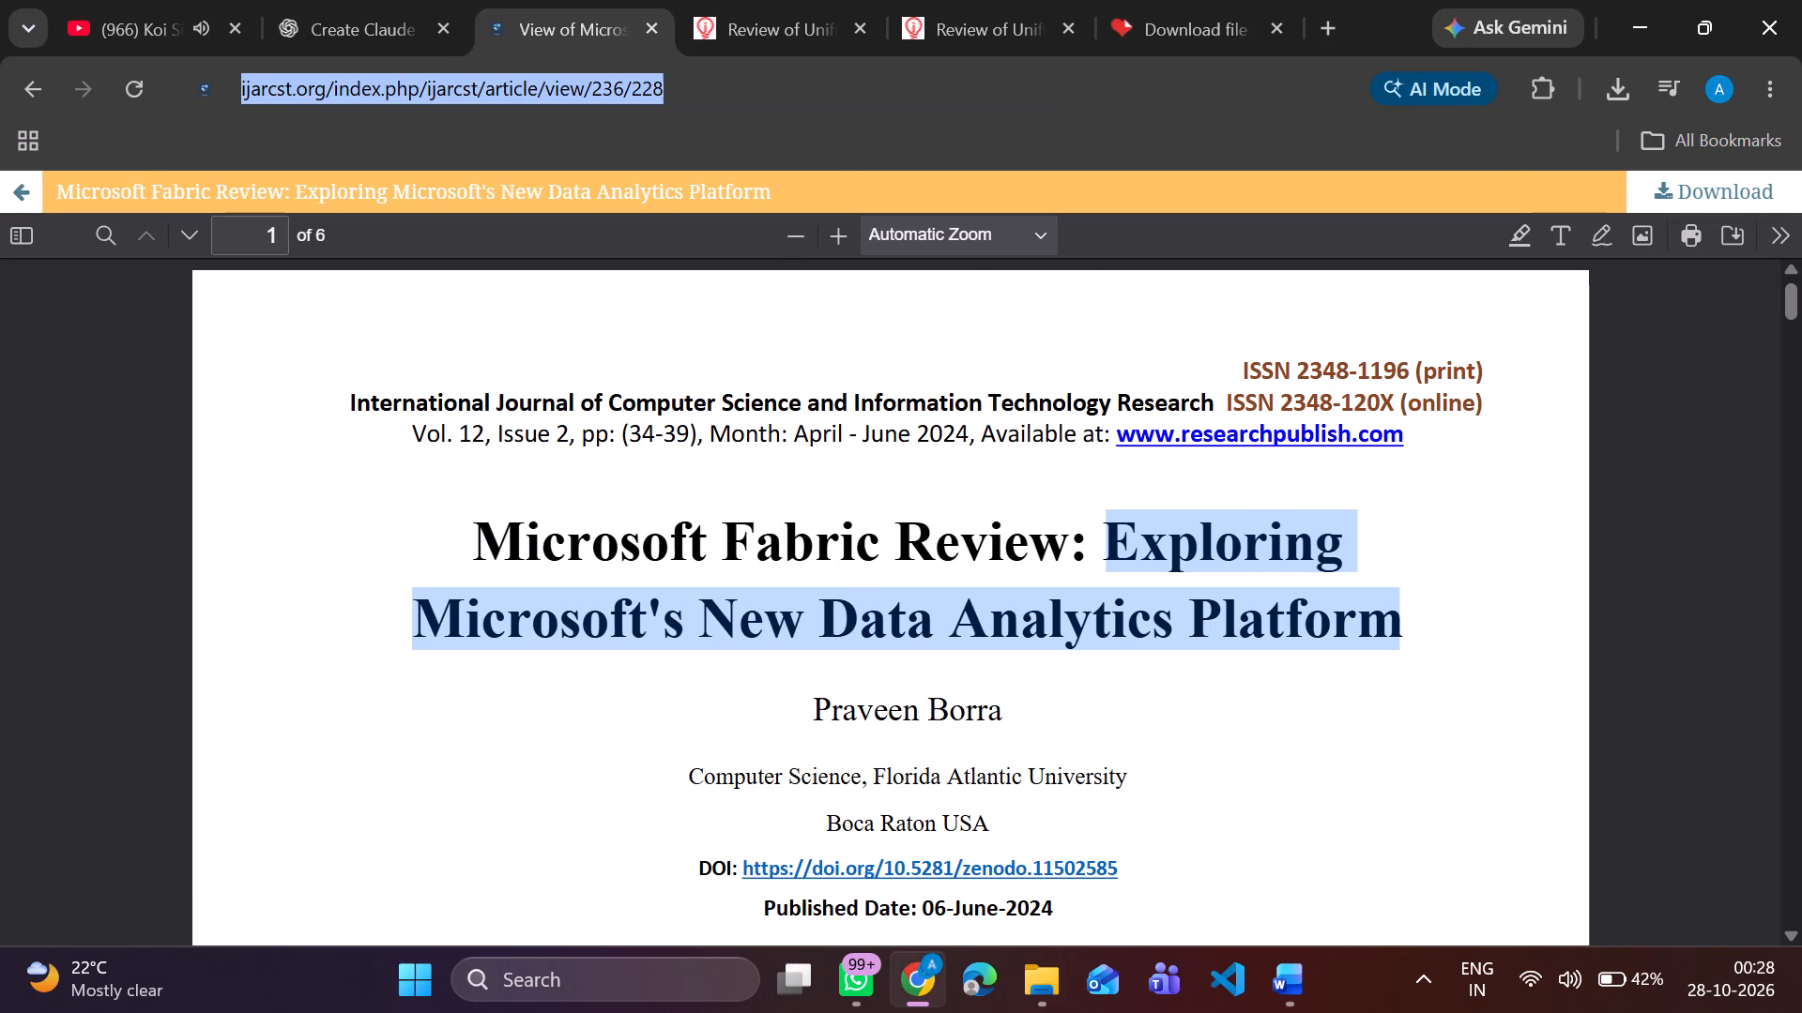
key(ctrl+c)
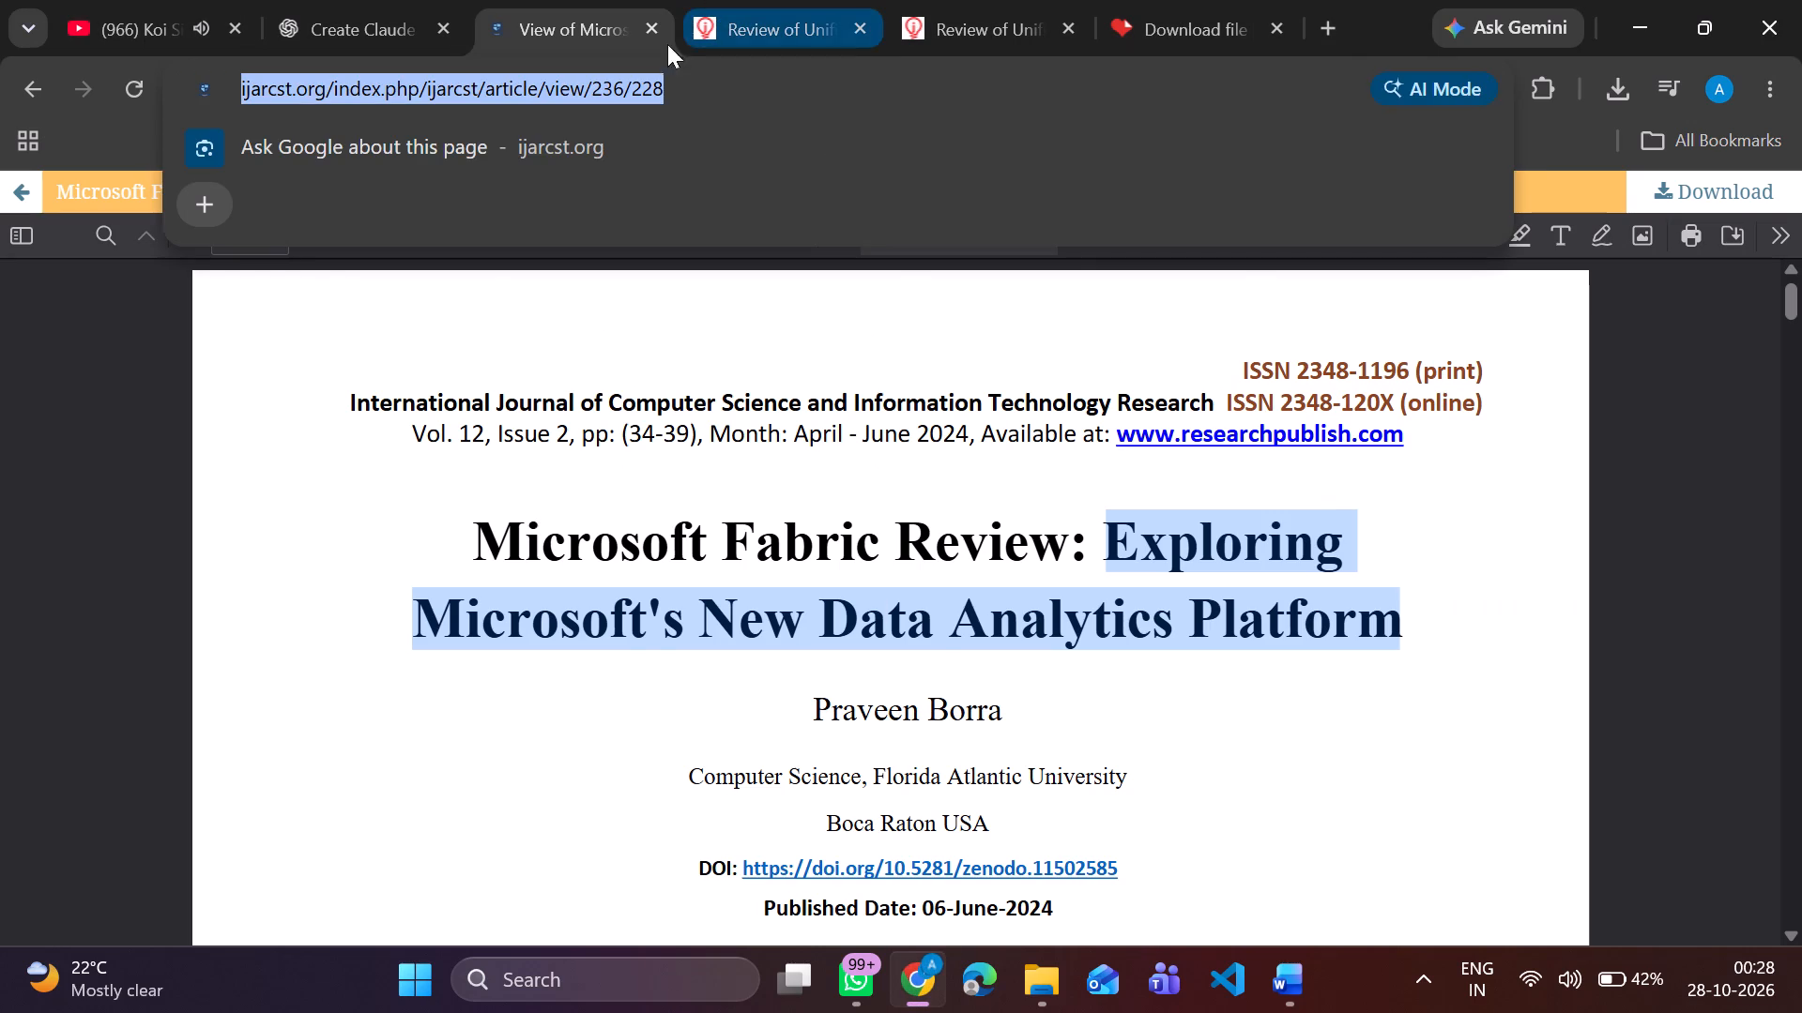
click(780, 0)
scroll(784, 339, up, 3)
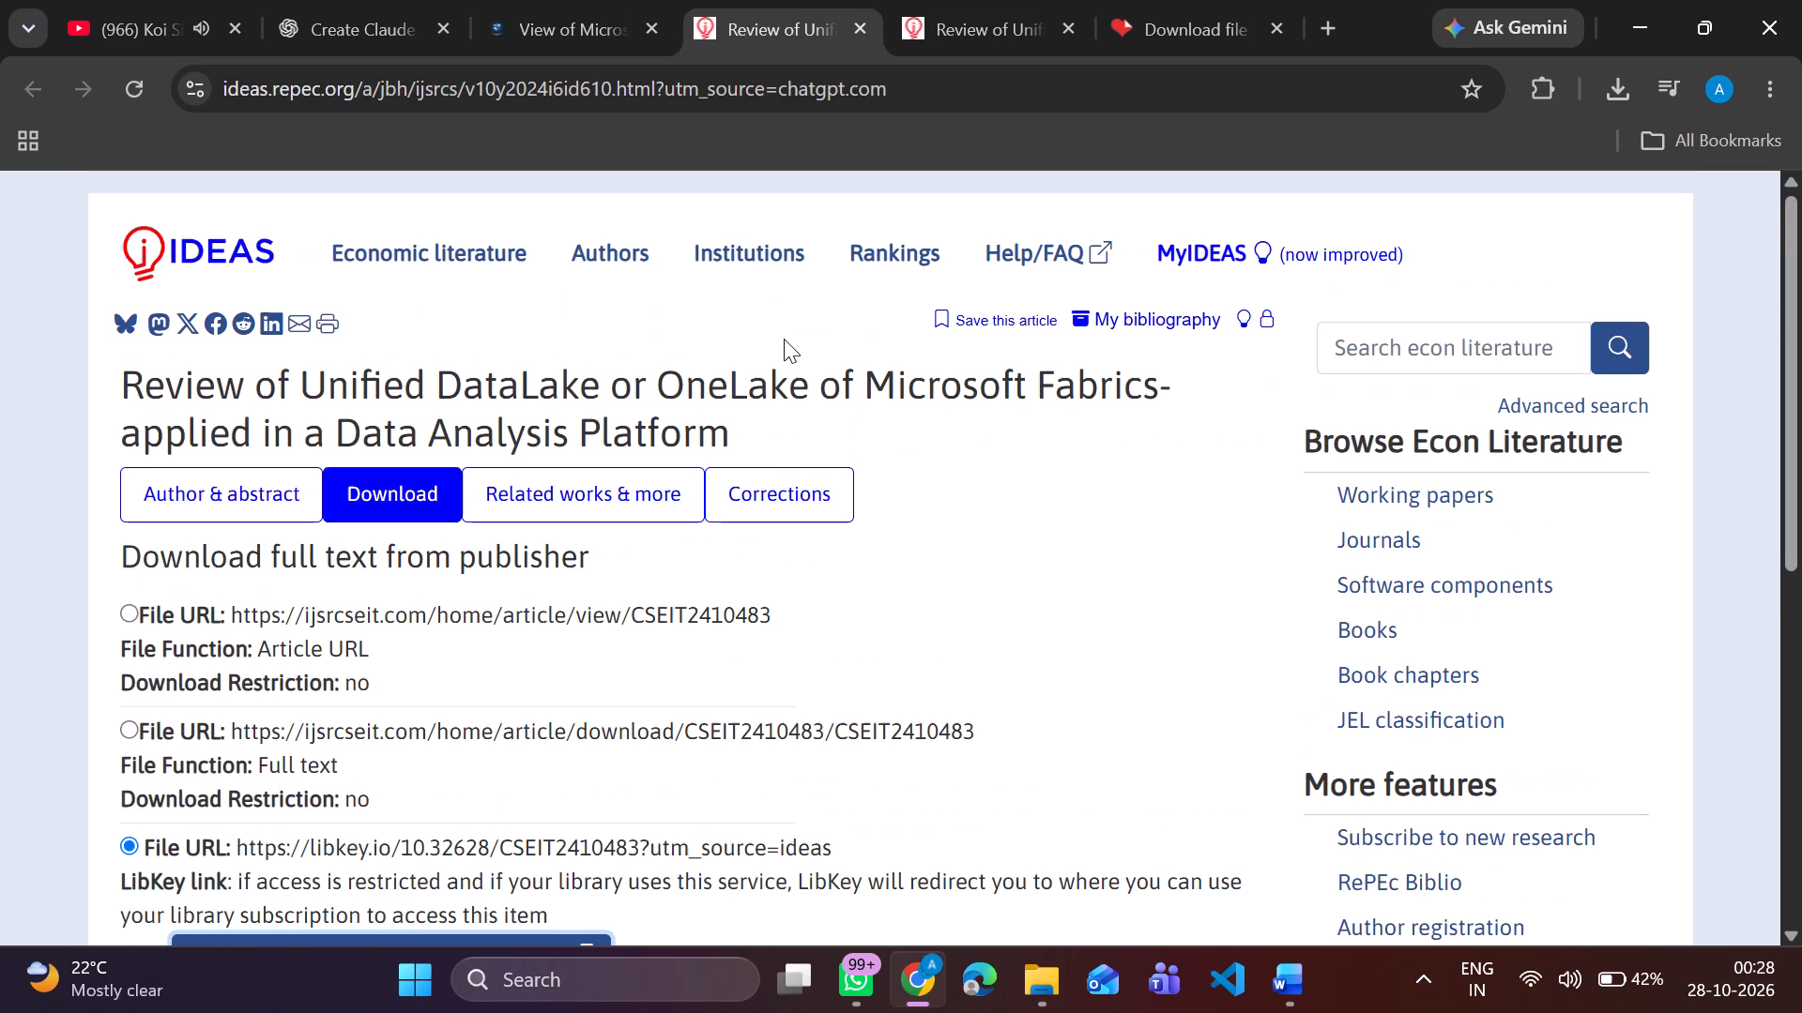
click(910, 1003)
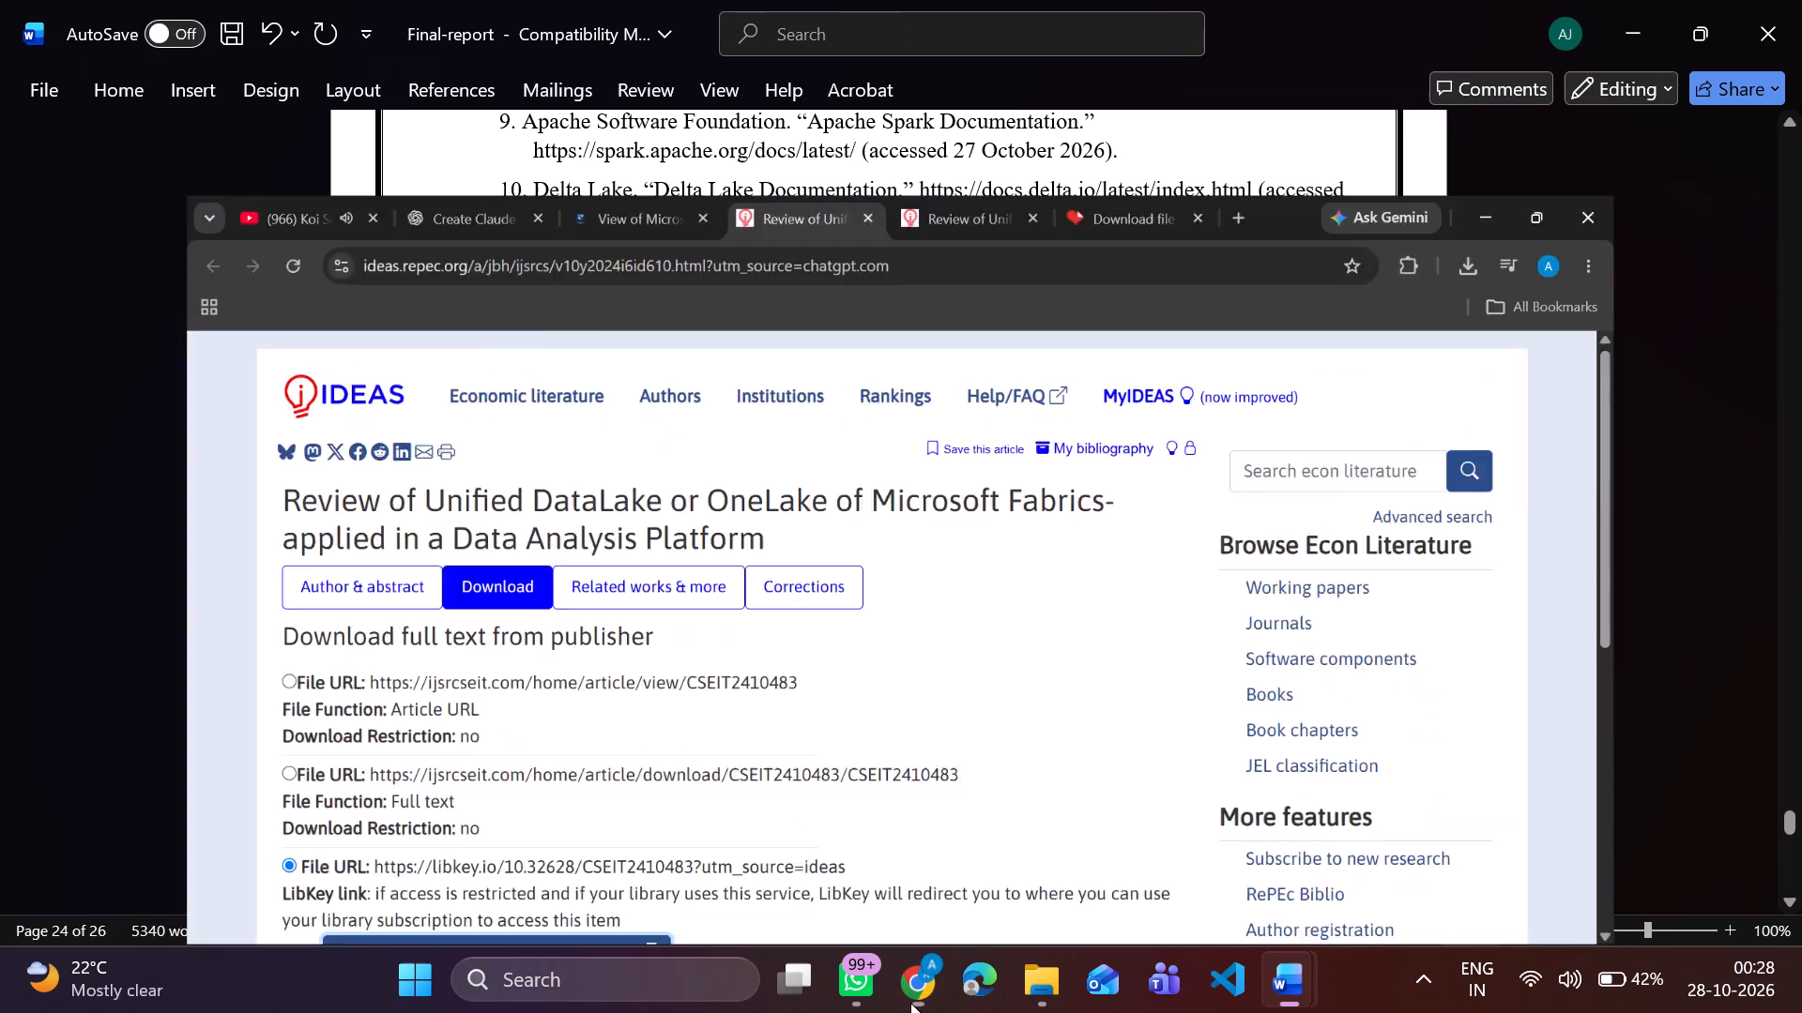
key(ctrl+v)
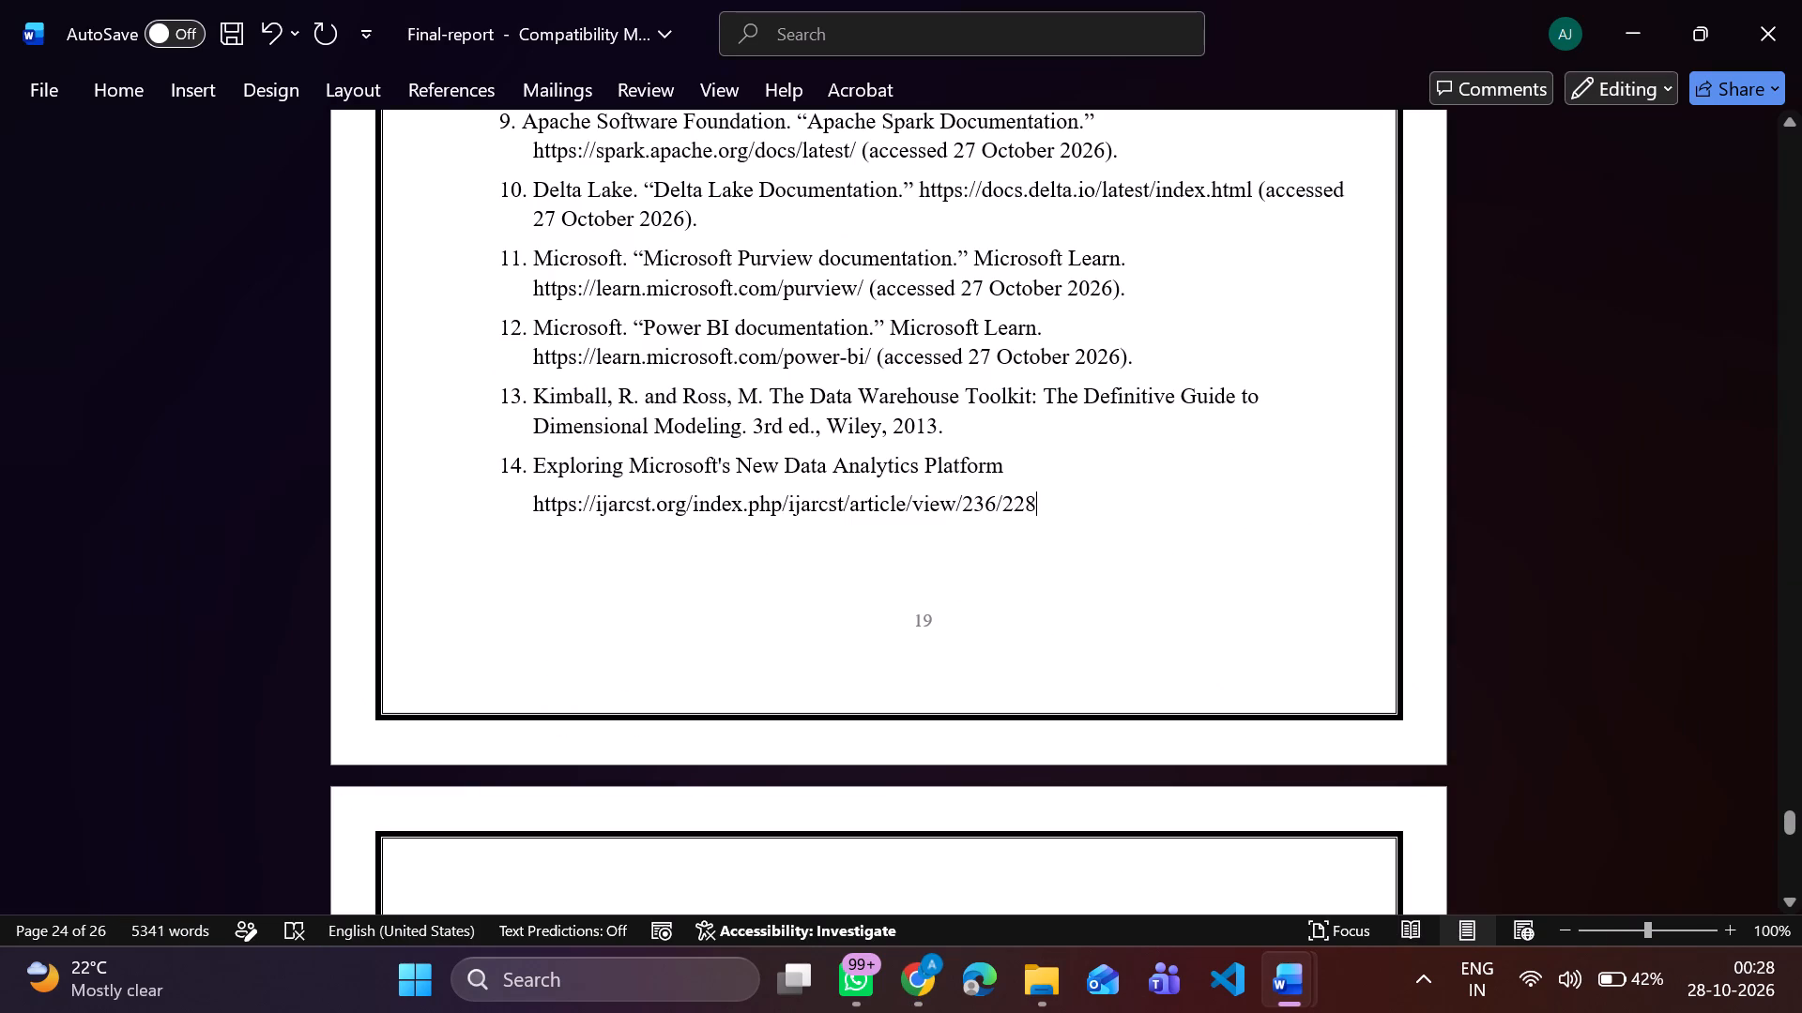
Copy the title text "Review of Unified DataLake or OneLake of Microsoft Fabrics" from the IDEAS page in Chrome and return to the Final-report document.
click(908, 1006)
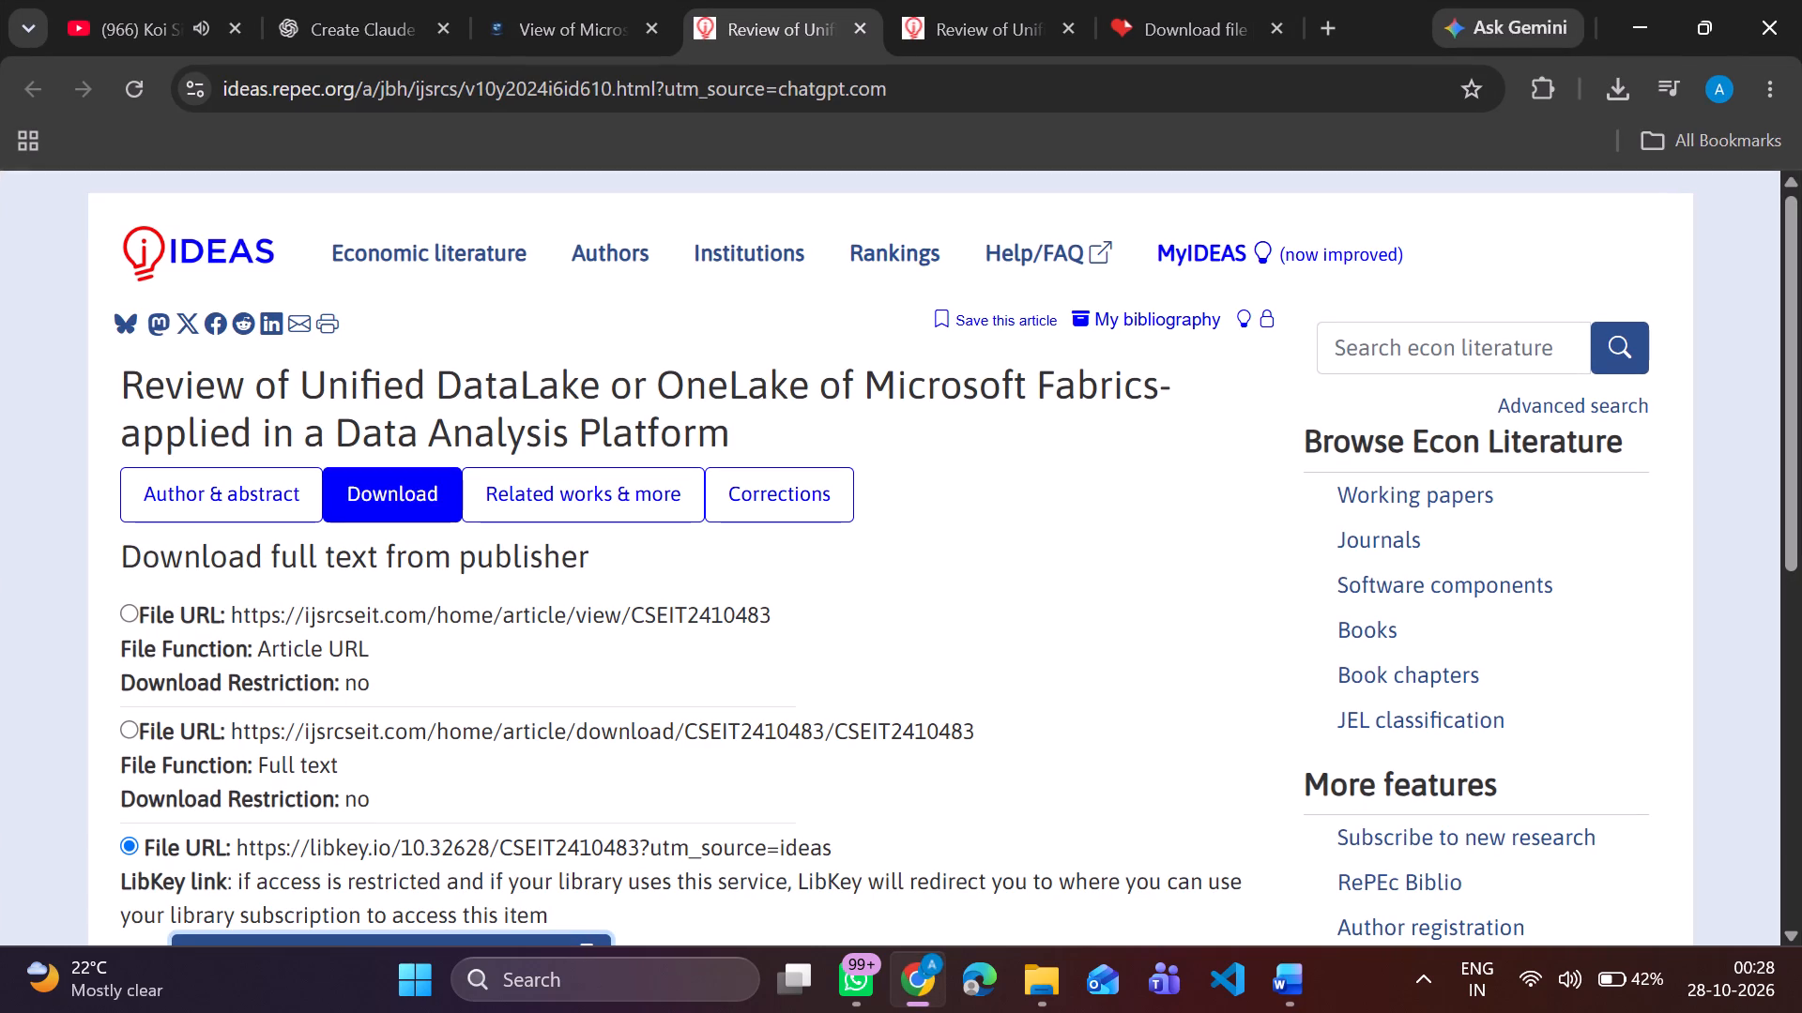
drag(124, 391, 1155, 398)
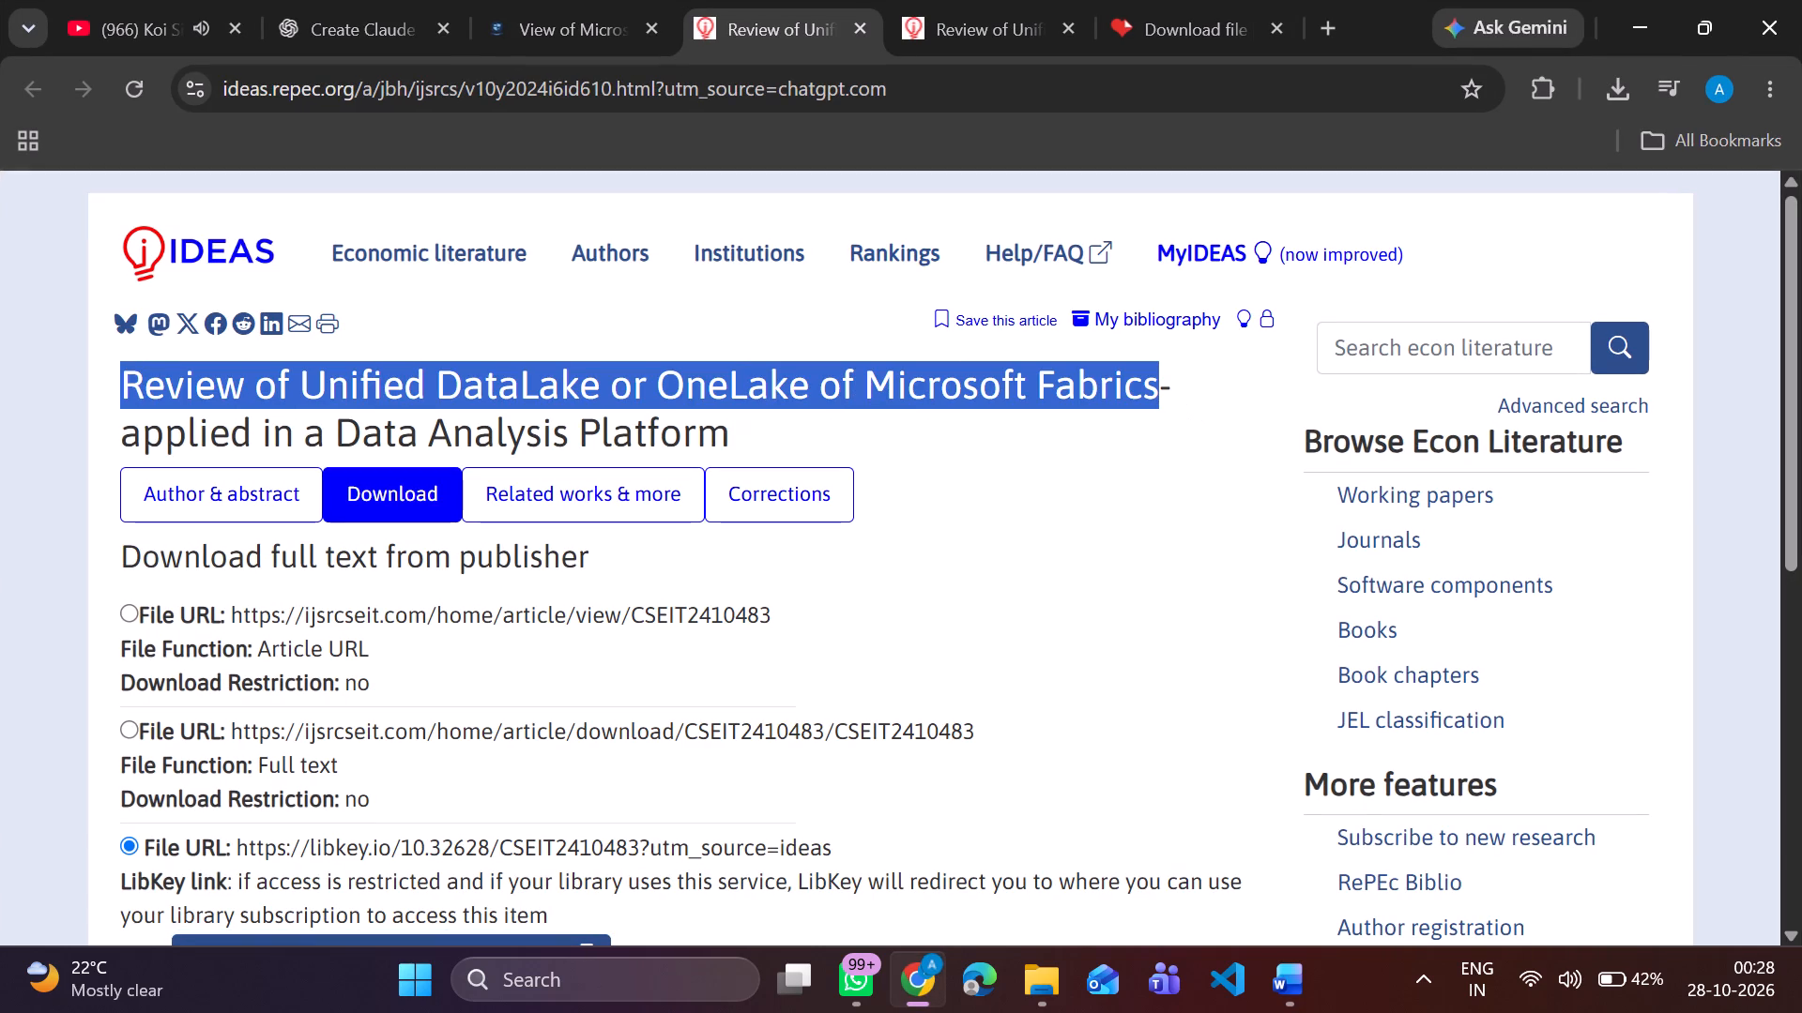
drag(1155, 398, 1155, 397)
key(ctrl+c)
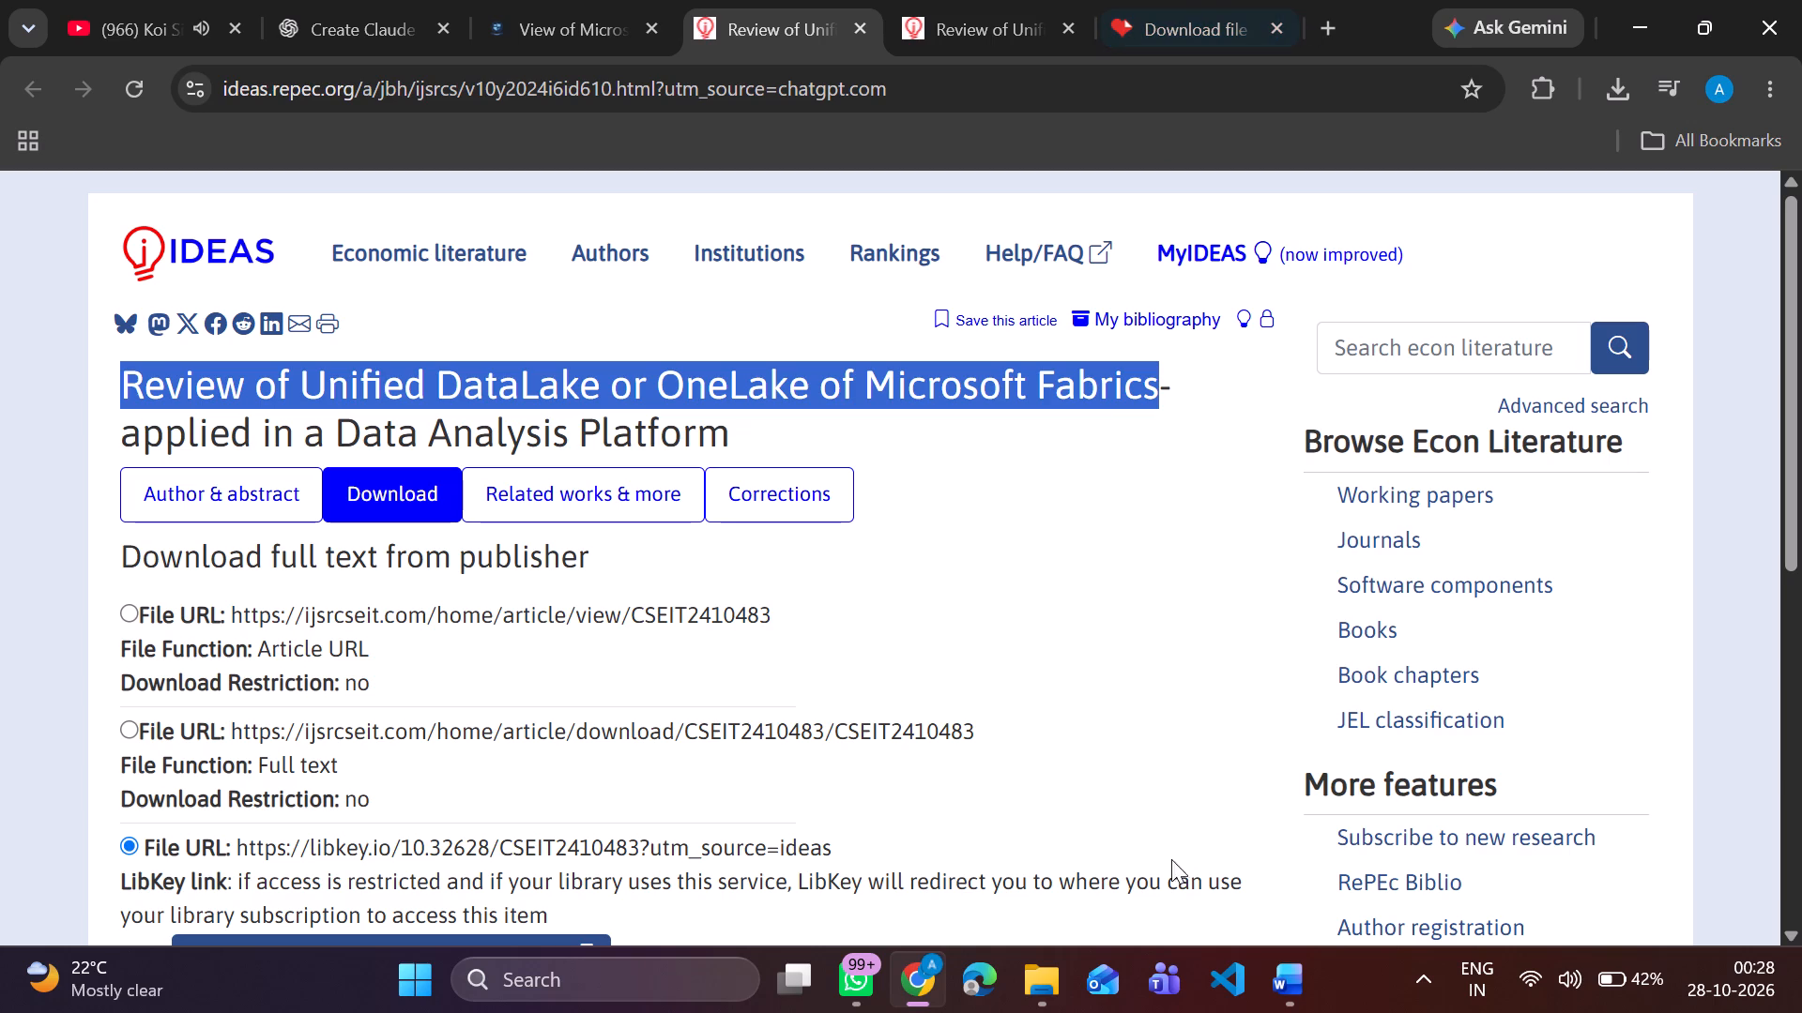
click(1321, 1005)
click(1293, 985)
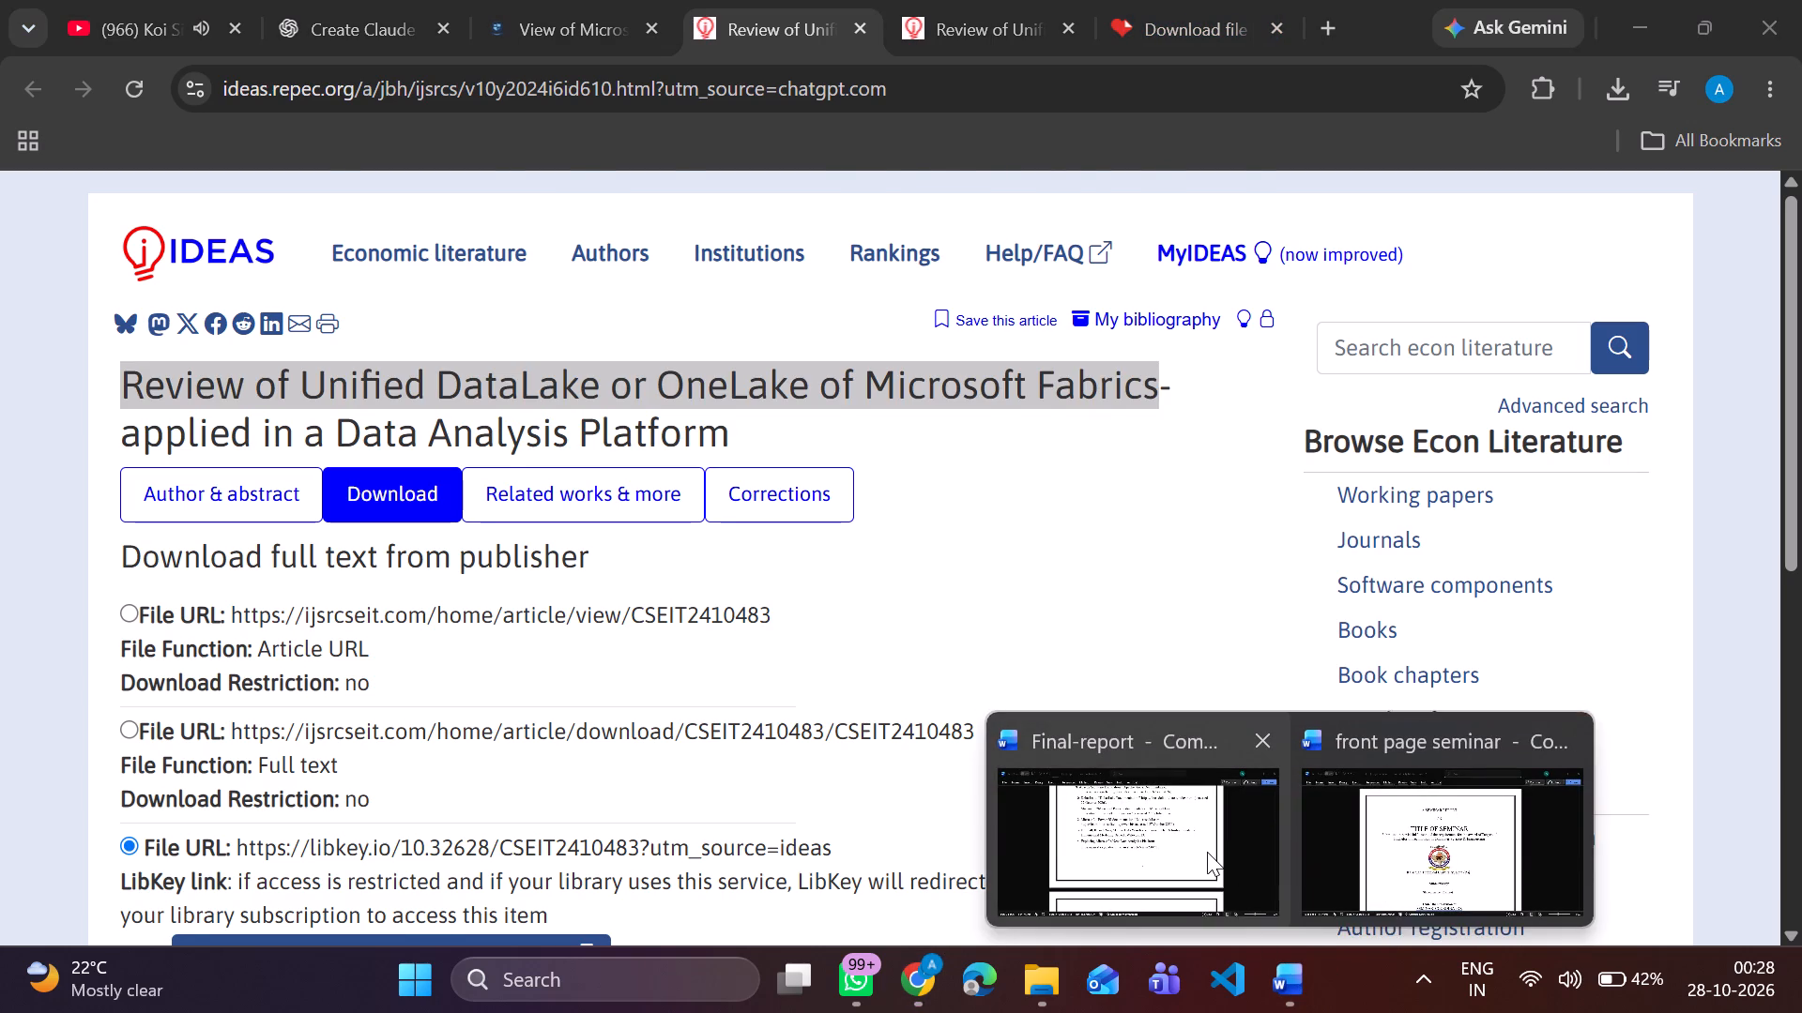
click(1207, 852)
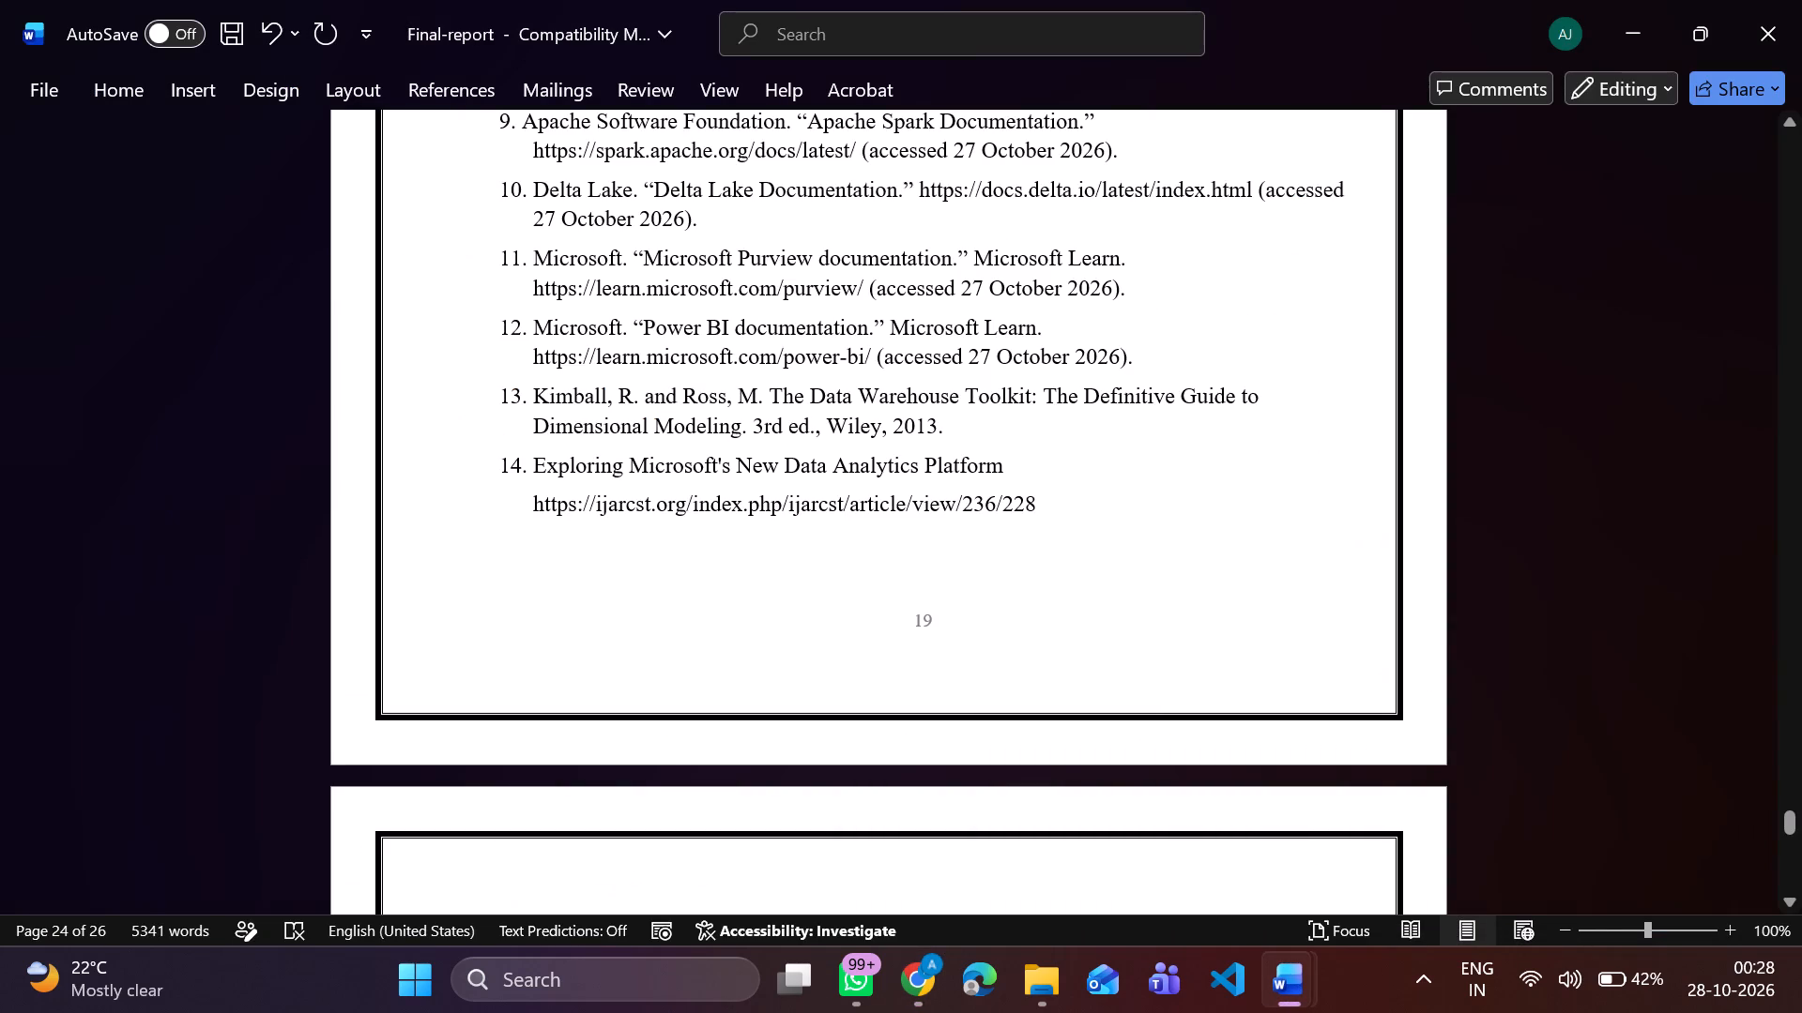
Replace the whole Kimball and Ross text in reference 13 with the copied title, removing the leftover characters before "Review".
drag(959, 429, 545, 390)
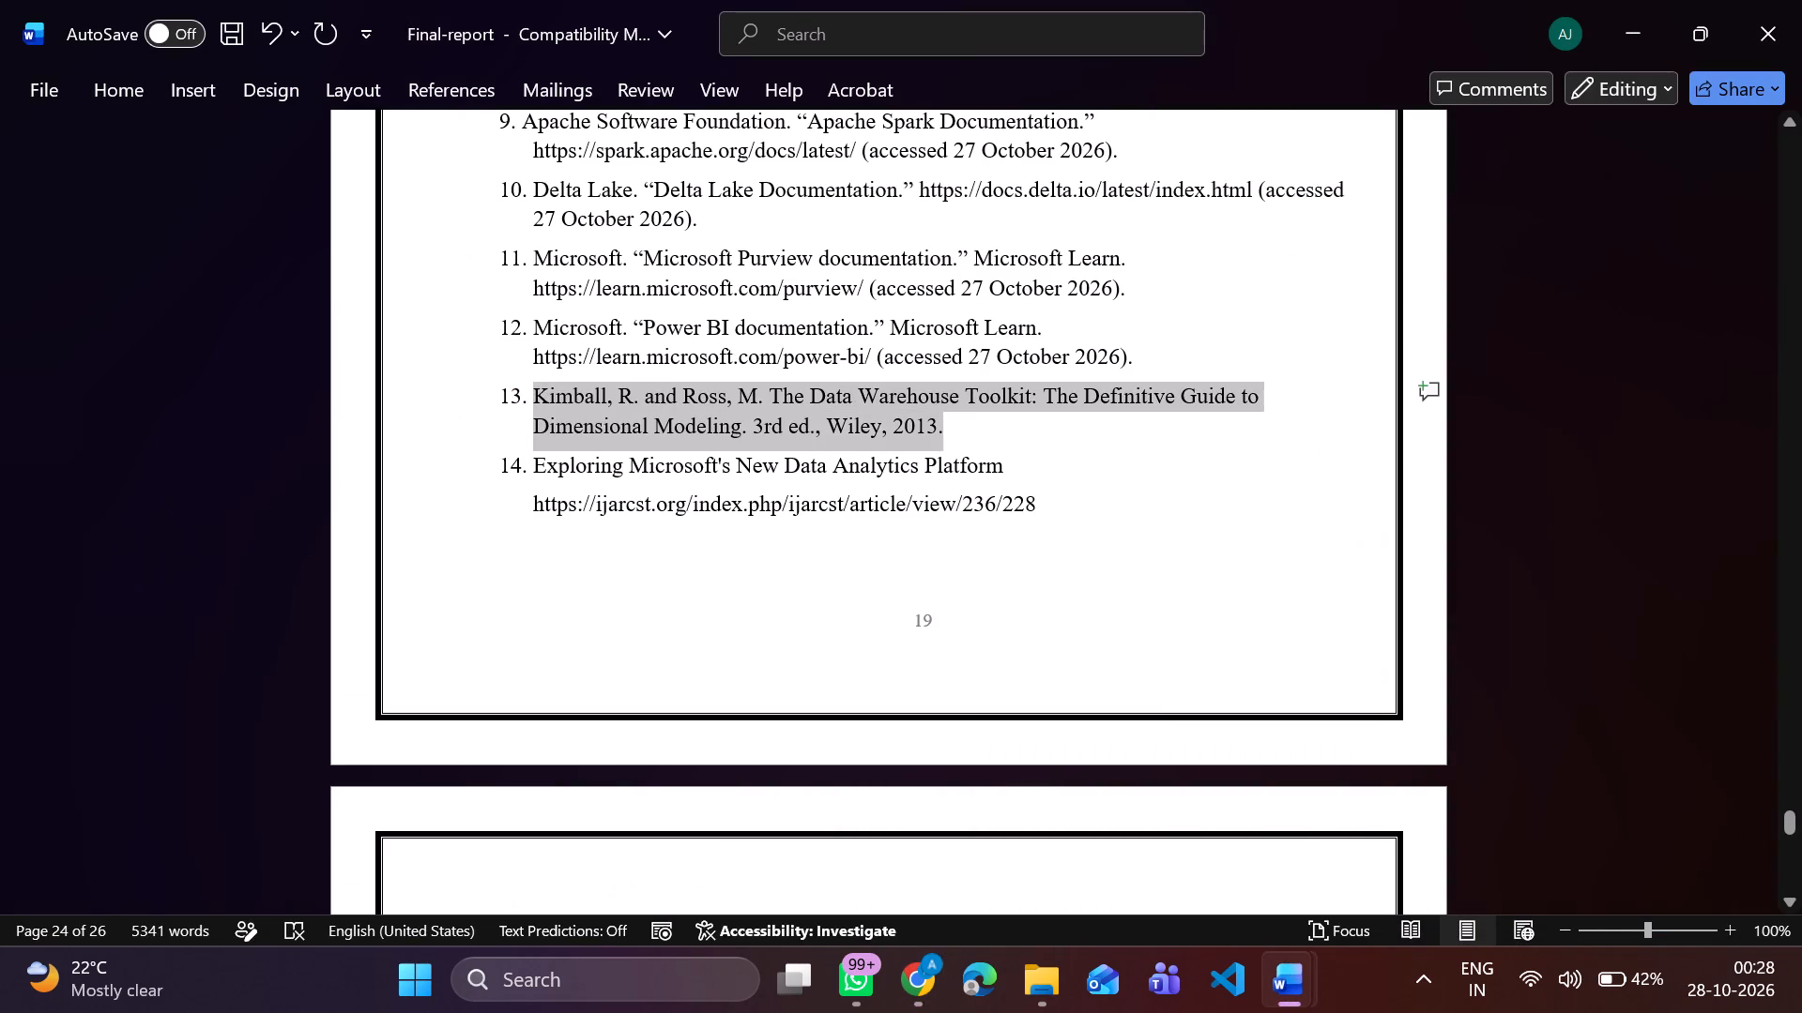
drag(545, 390, 553, 397)
key(BackSpace)
key(ctrl+v)
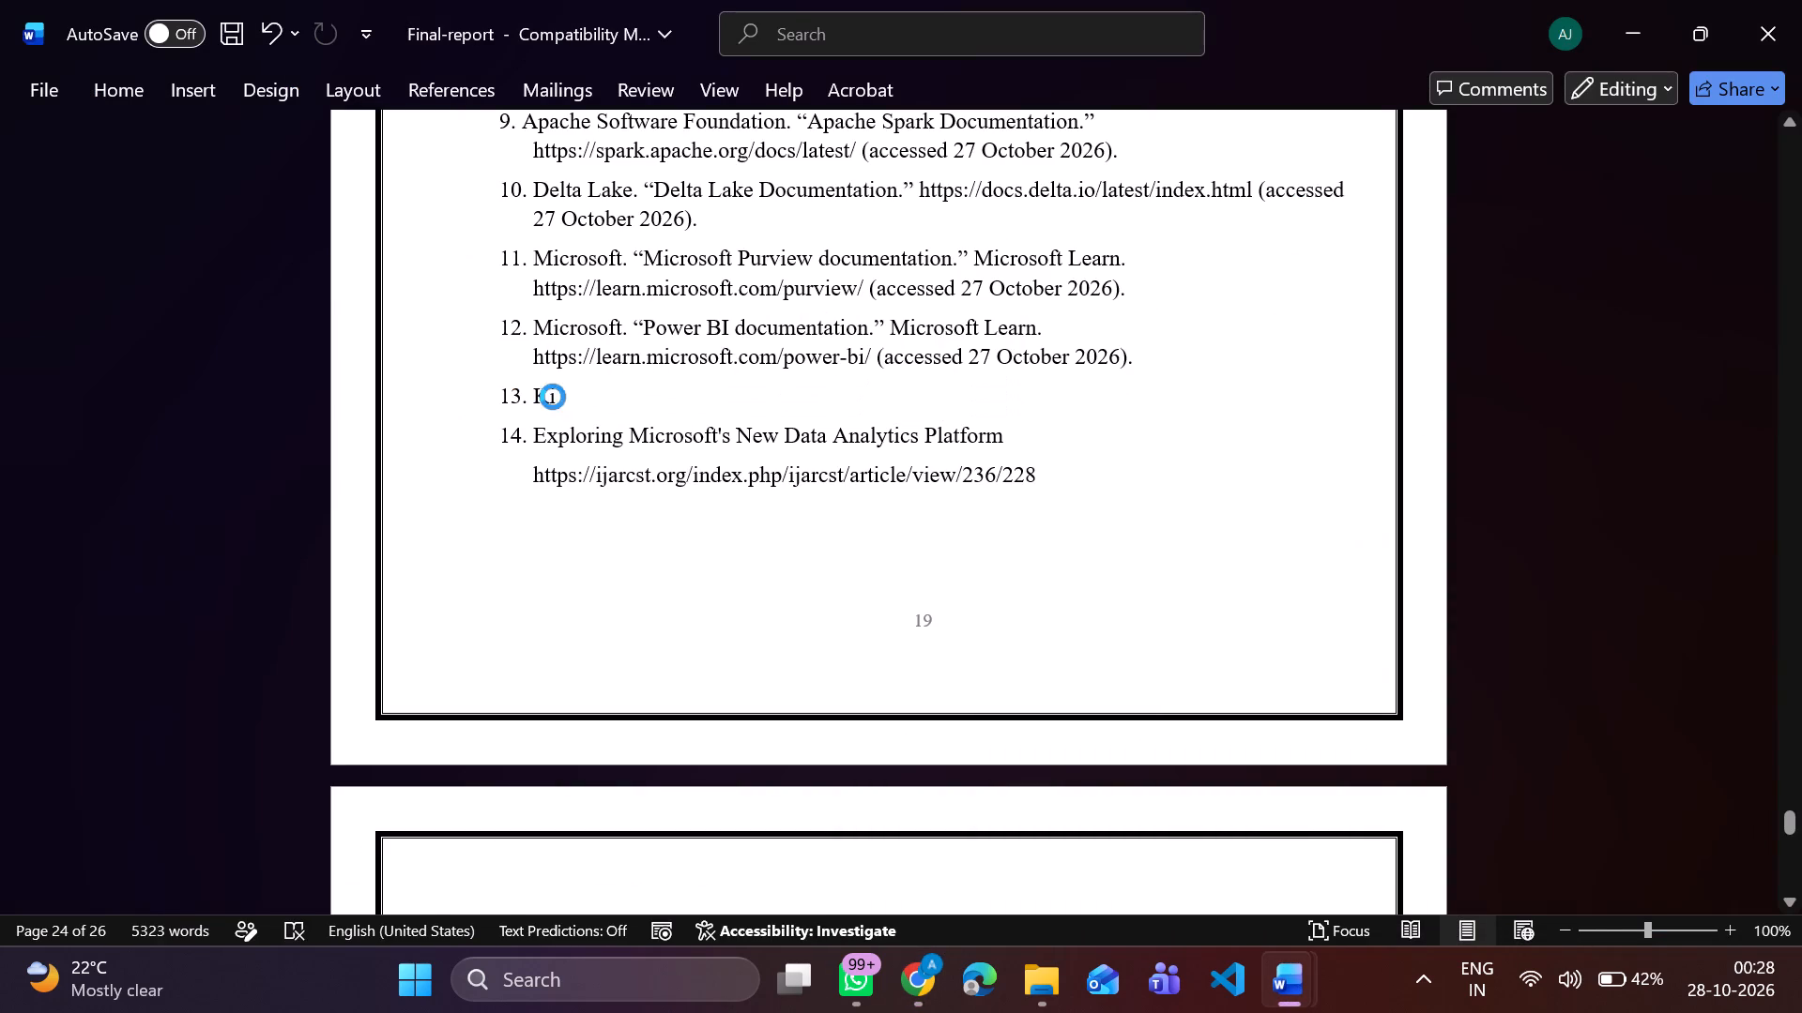
click(553, 397)
key(Right)
key(BackSpace)
key(BackSpace)
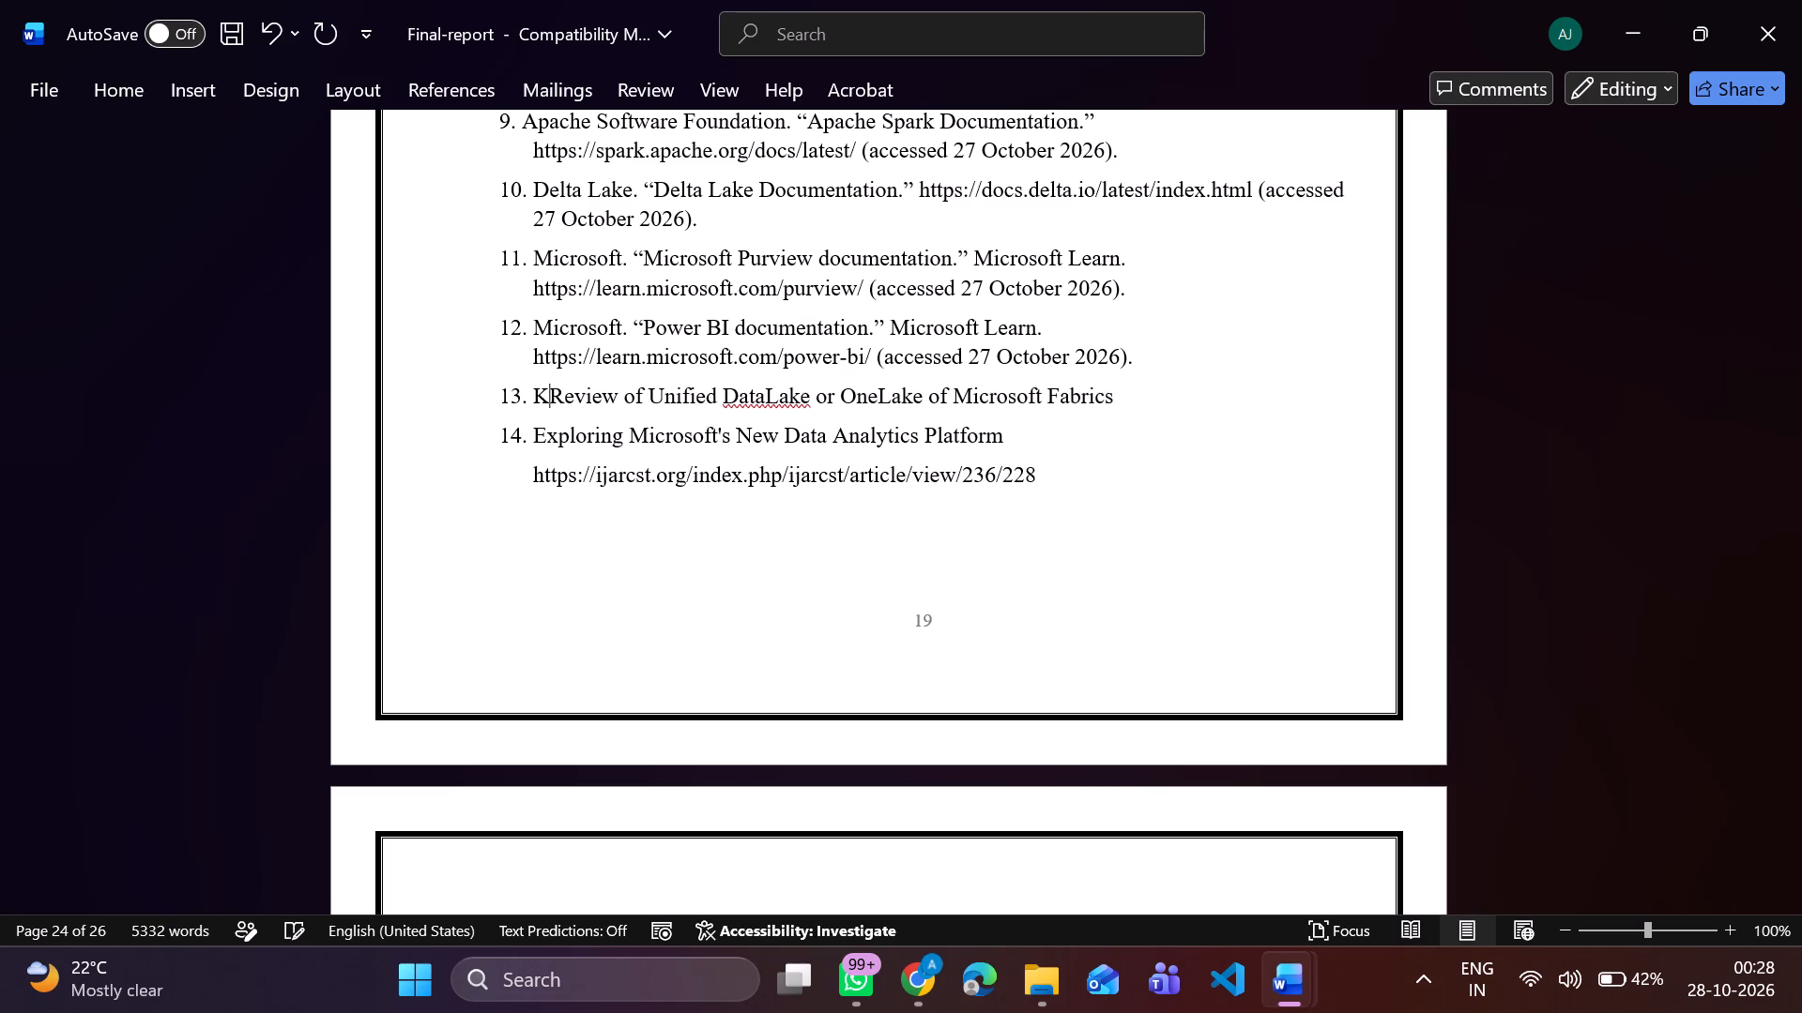
key(BackSpace)
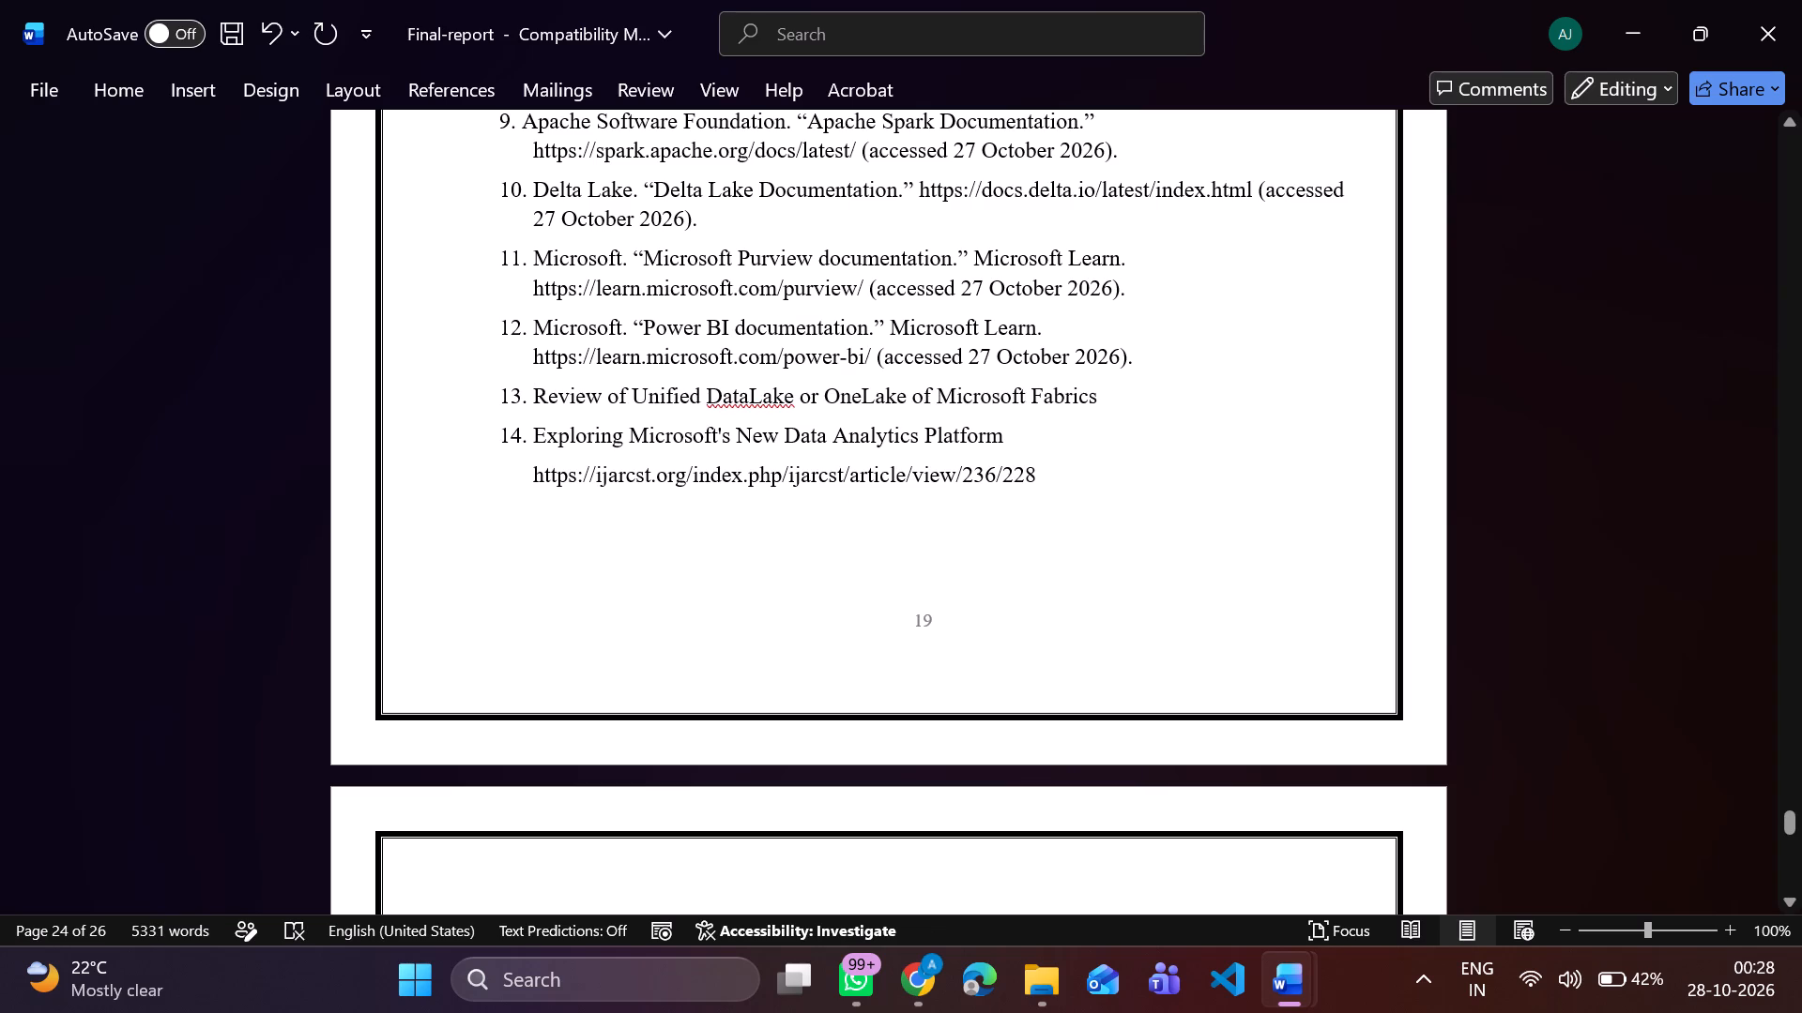
Add a new line below reference 13's title and indent it with spaces to align with the title text.
click(1122, 408)
key(Return)
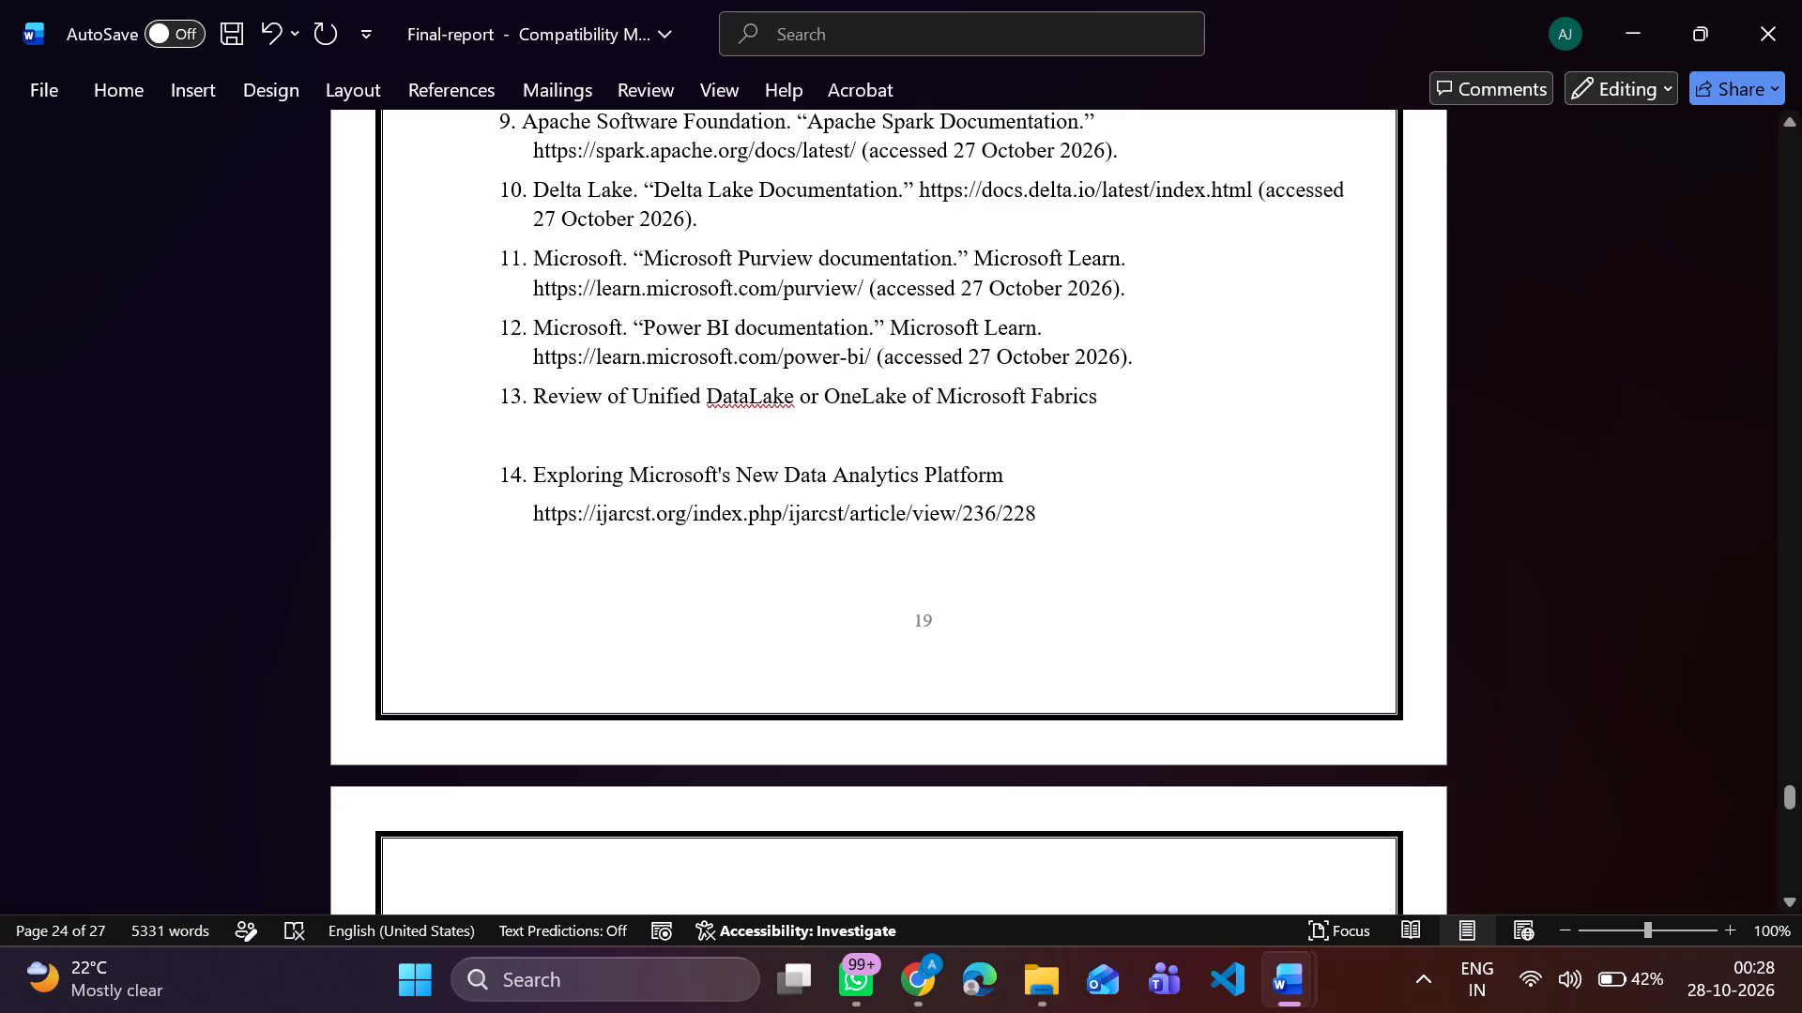
key(space)
key(space)
key(space)
key(space)
key(space)
key(space)
click(918, 1012)
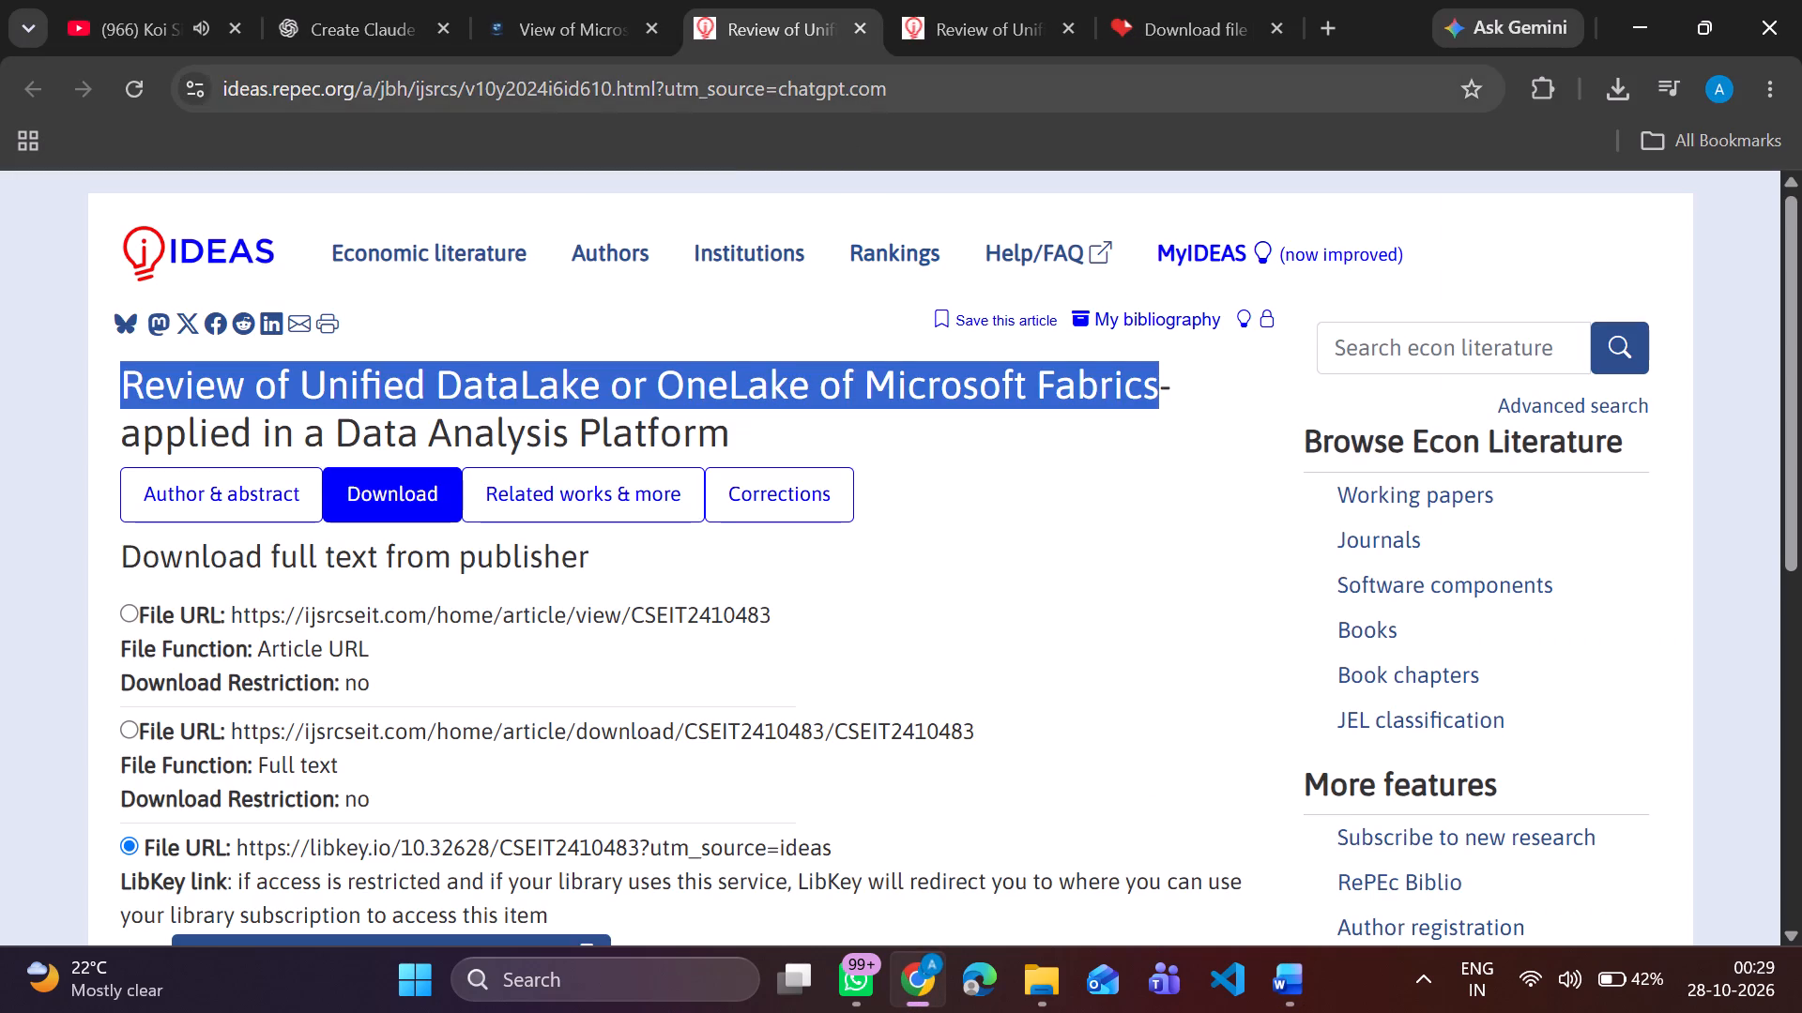
click(826, 103)
click(791, 82)
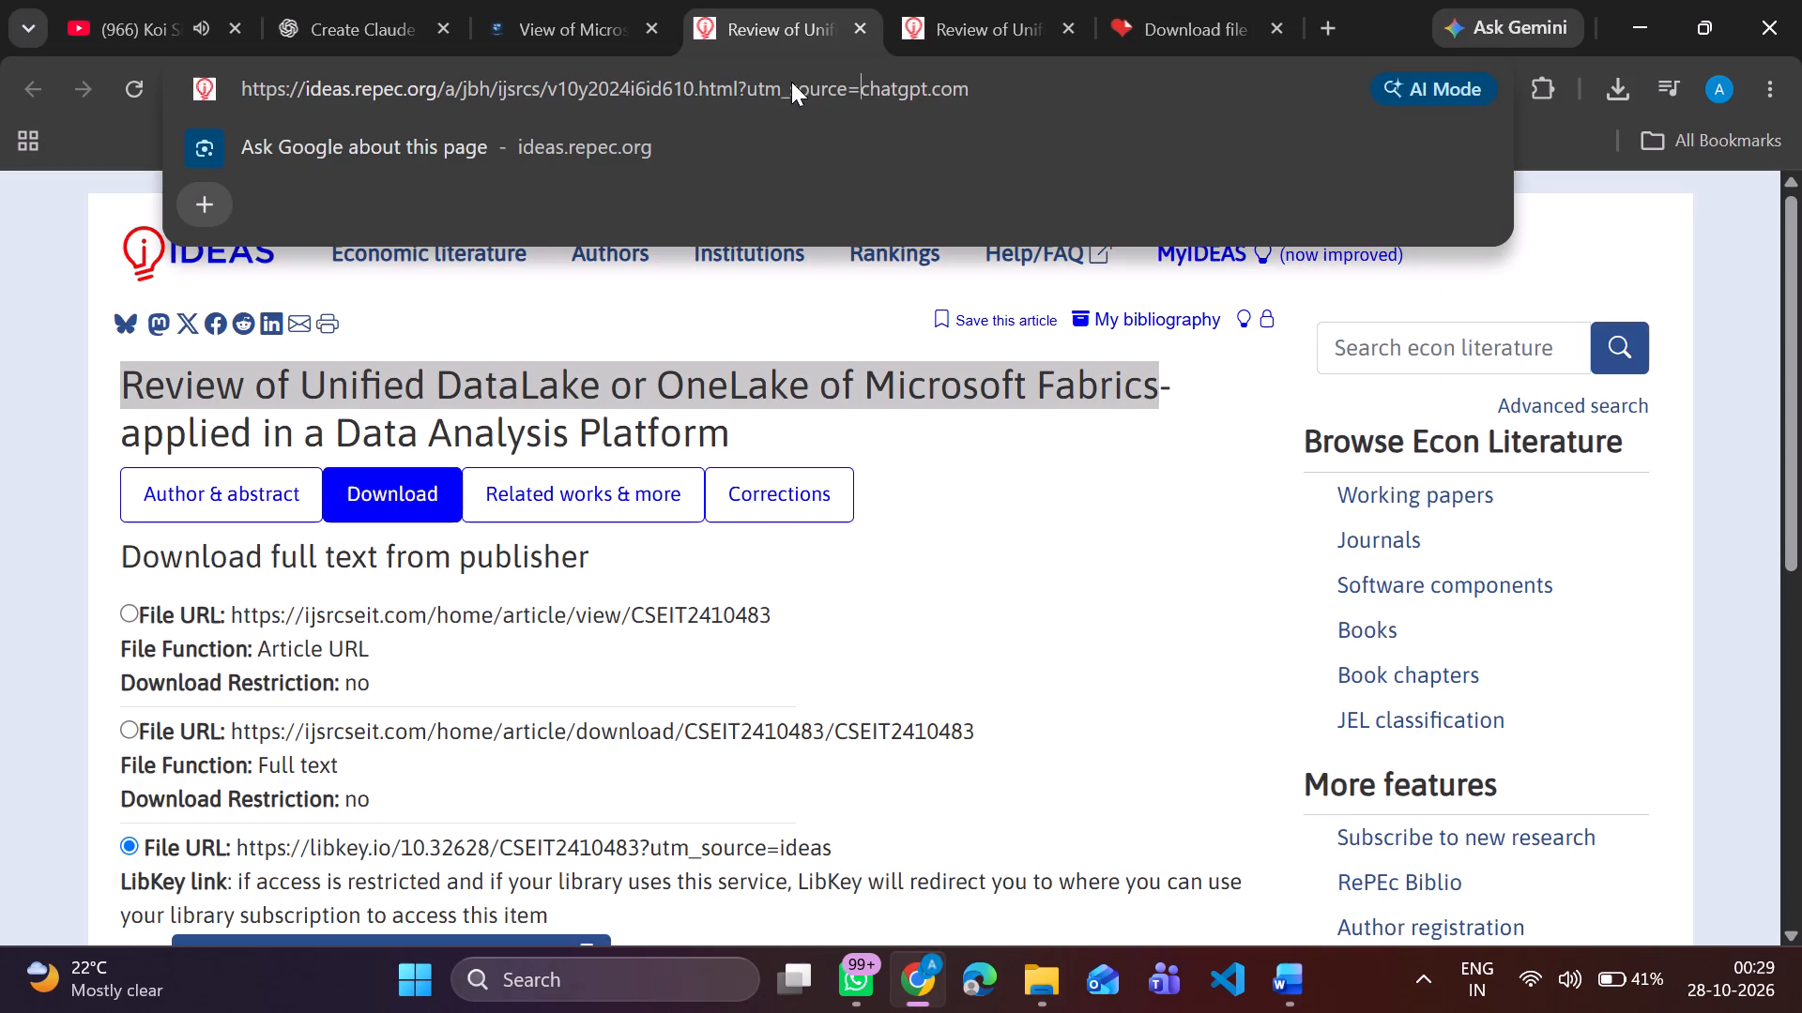
drag(246, 85, 745, 74)
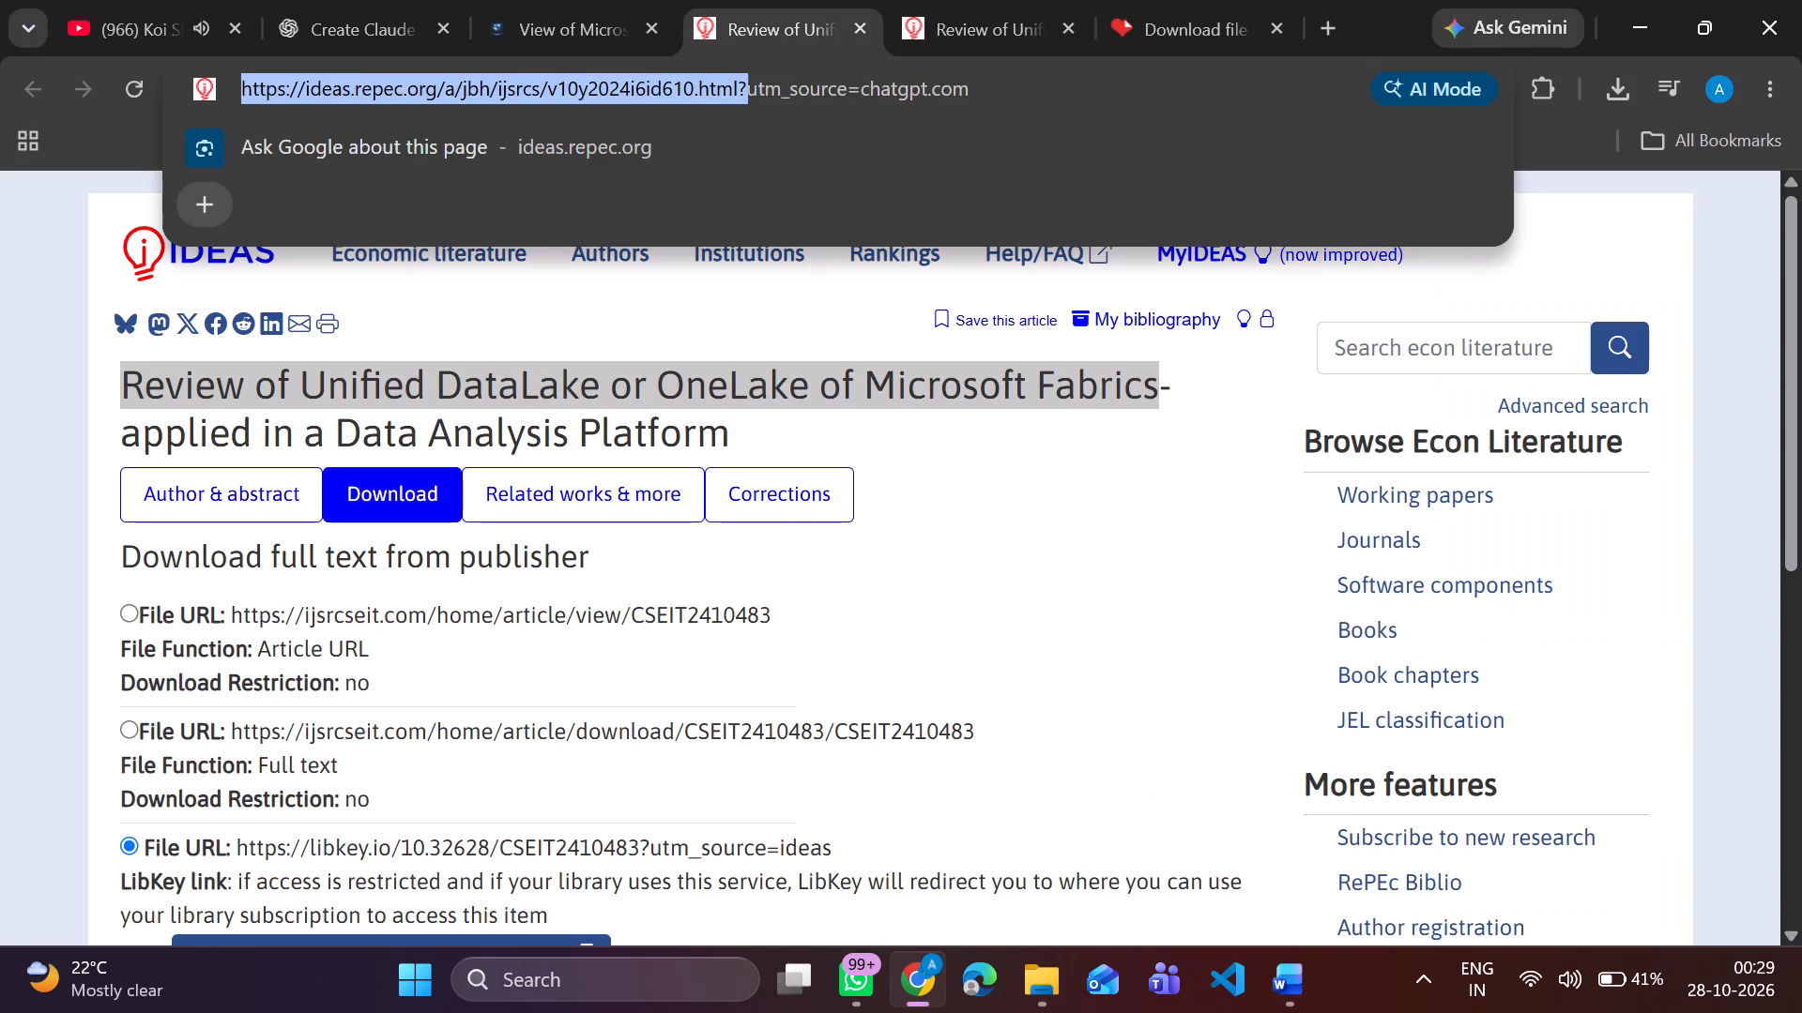
drag(745, 74, 745, 71)
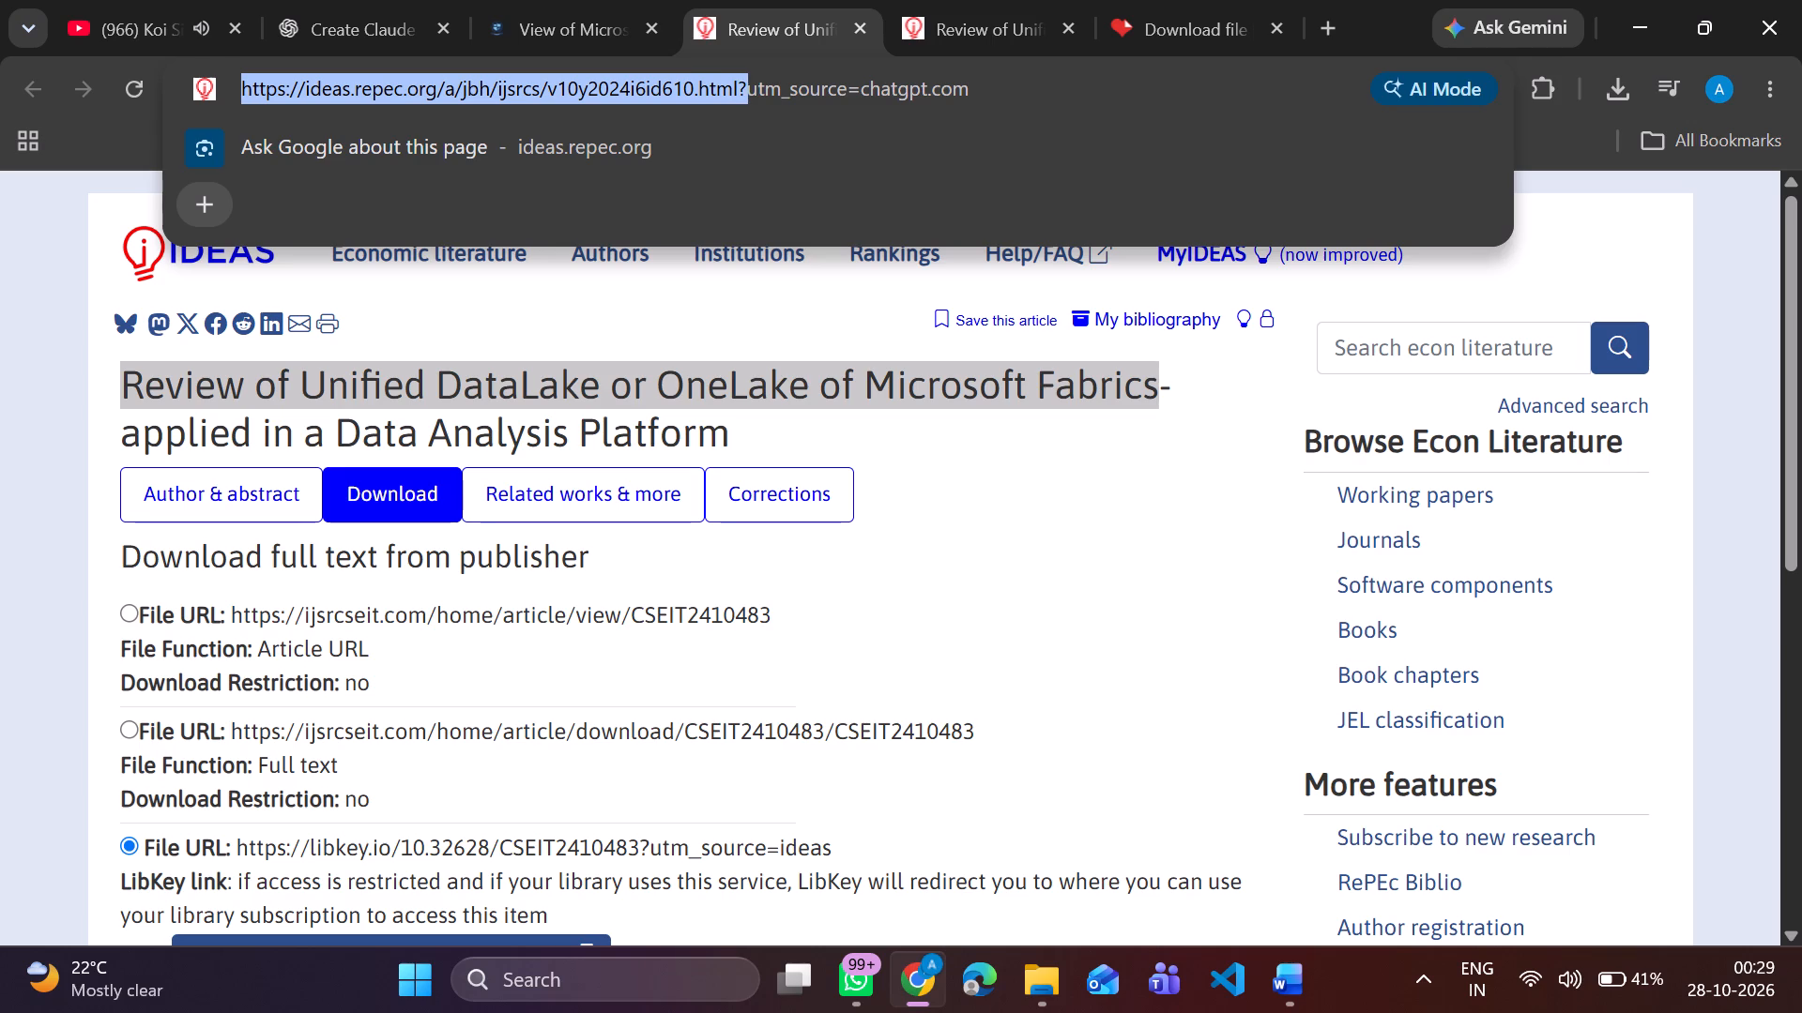
drag(745, 71, 747, 71)
key(ctrl+c)
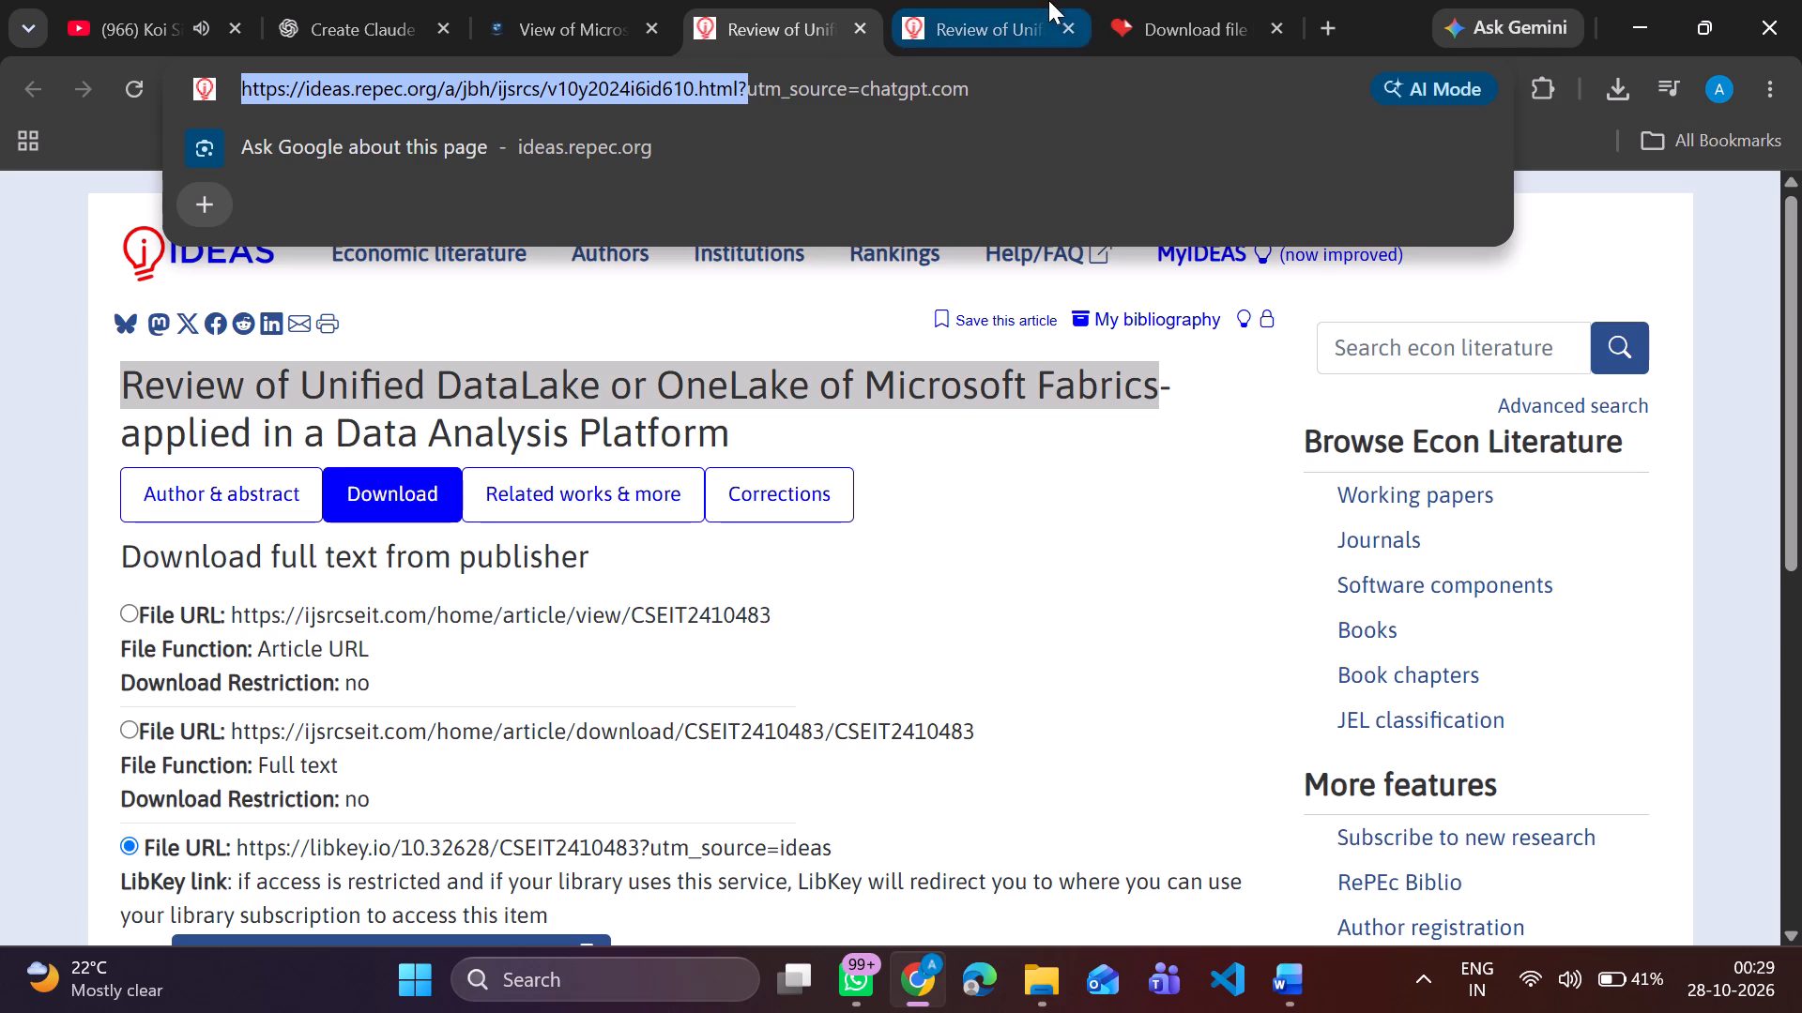
click(1289, 990)
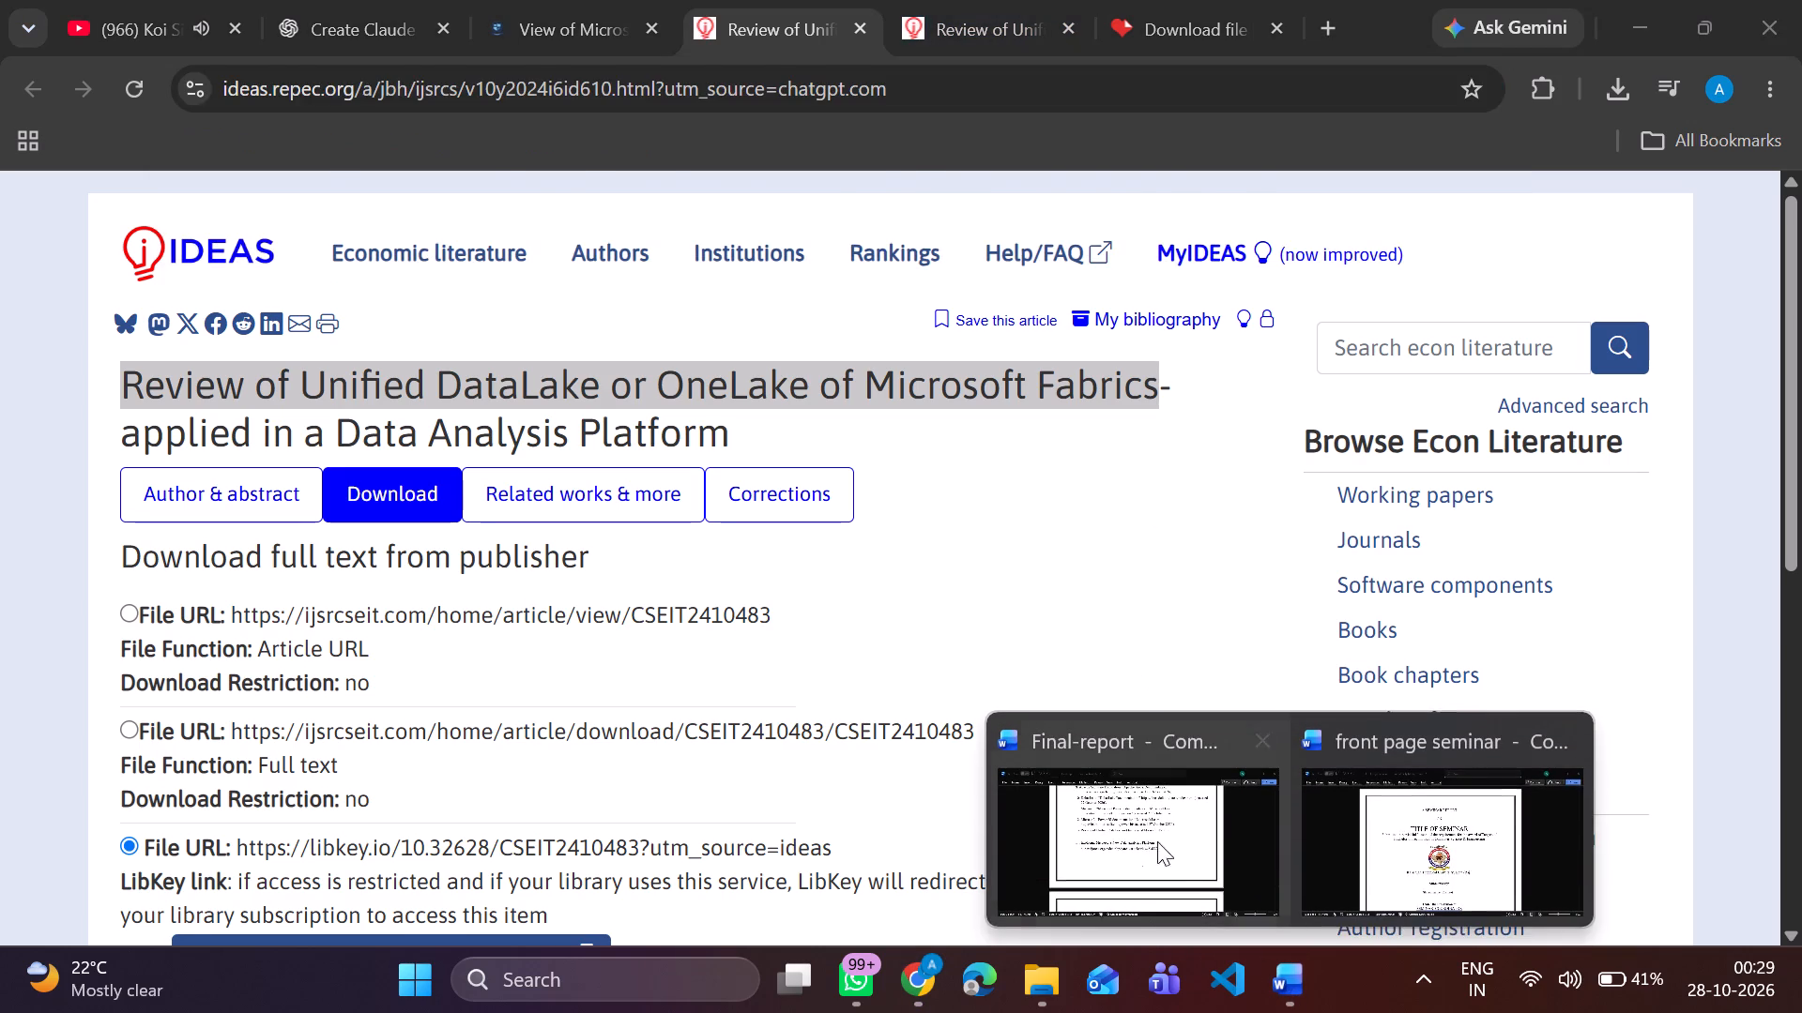
click(1129, 823)
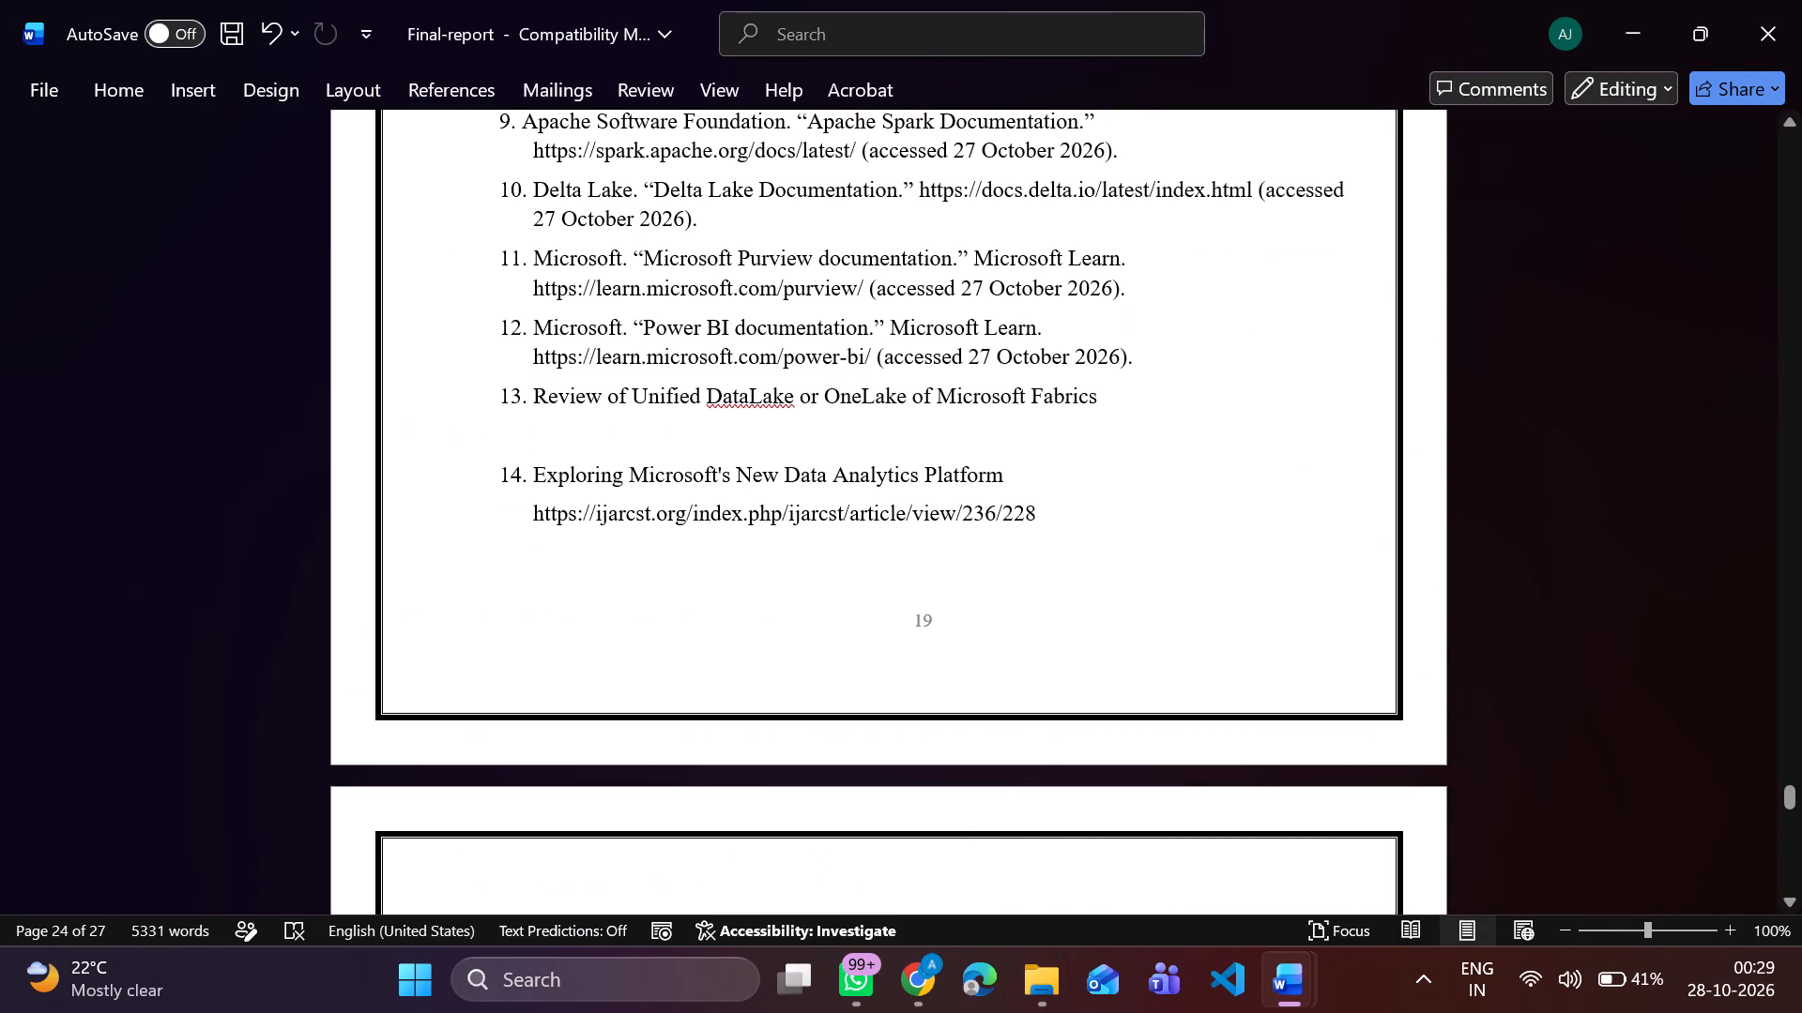
key(ctrl+v)
key(BackSpace)
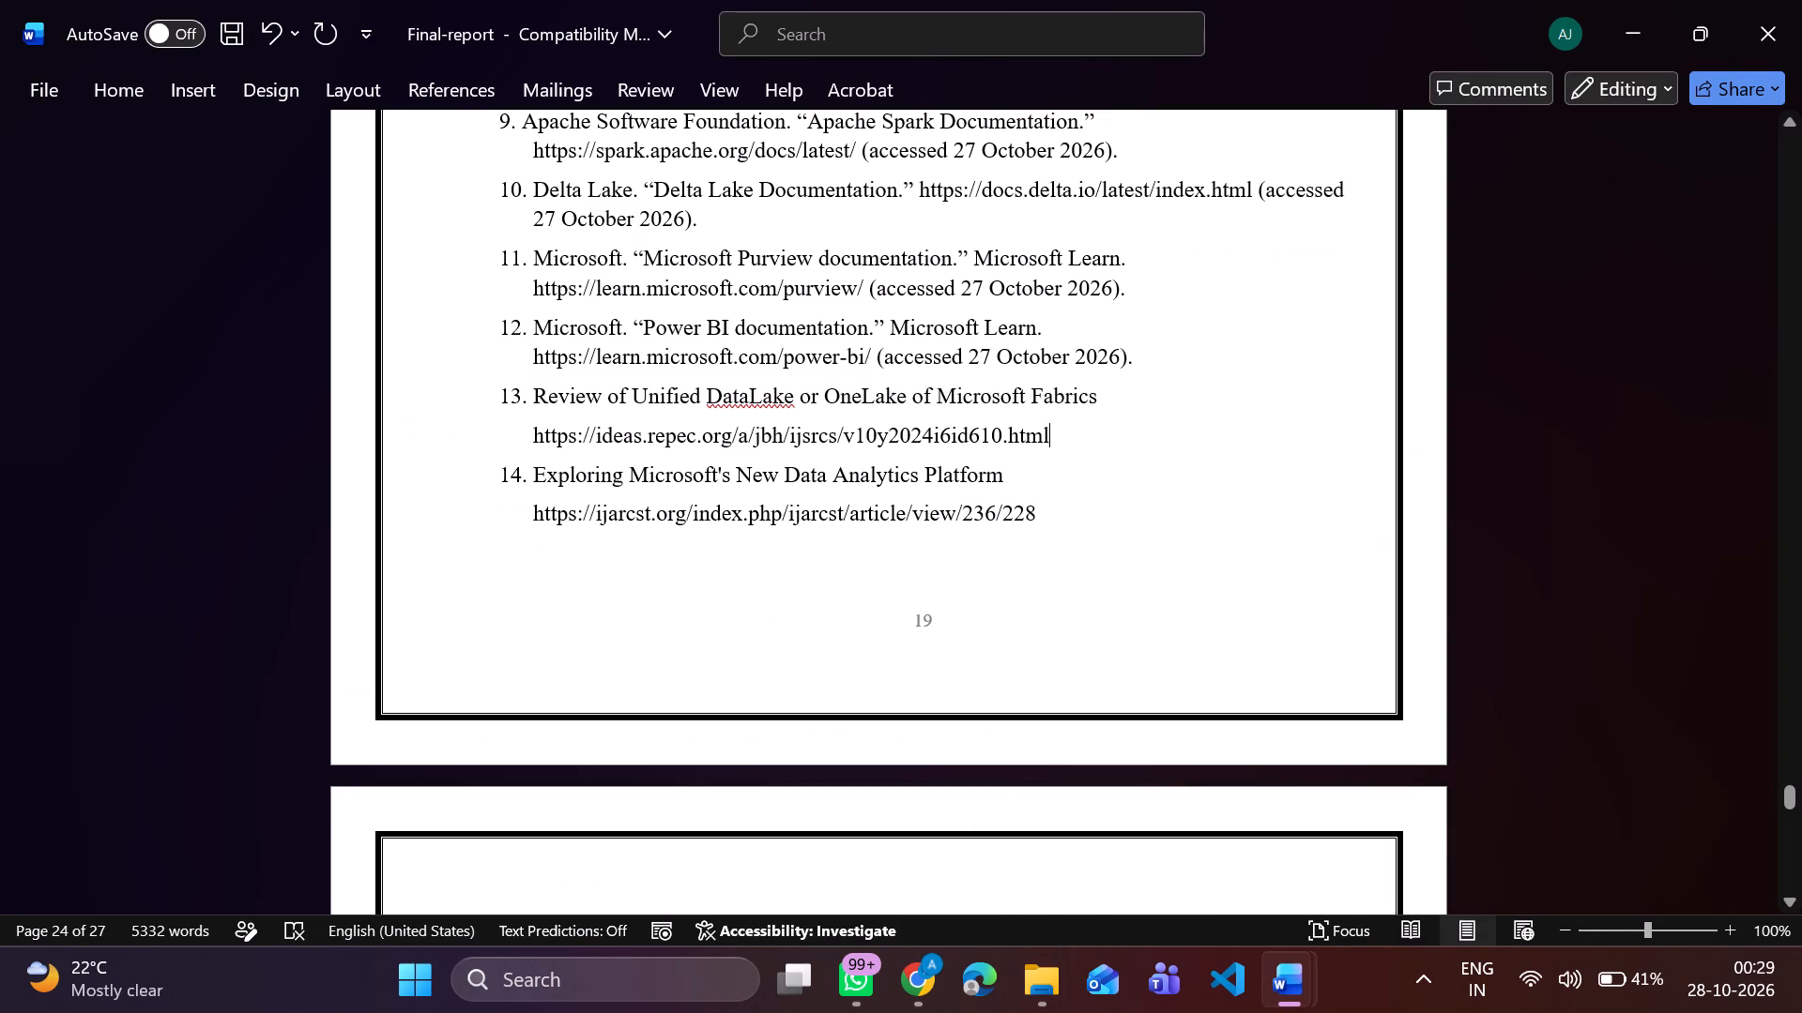
Select the full text of reference 12, and check the title pages of the Paper 1 and Paper 2 PDFs in the Downloads folder.
drag(1152, 347, 538, 332)
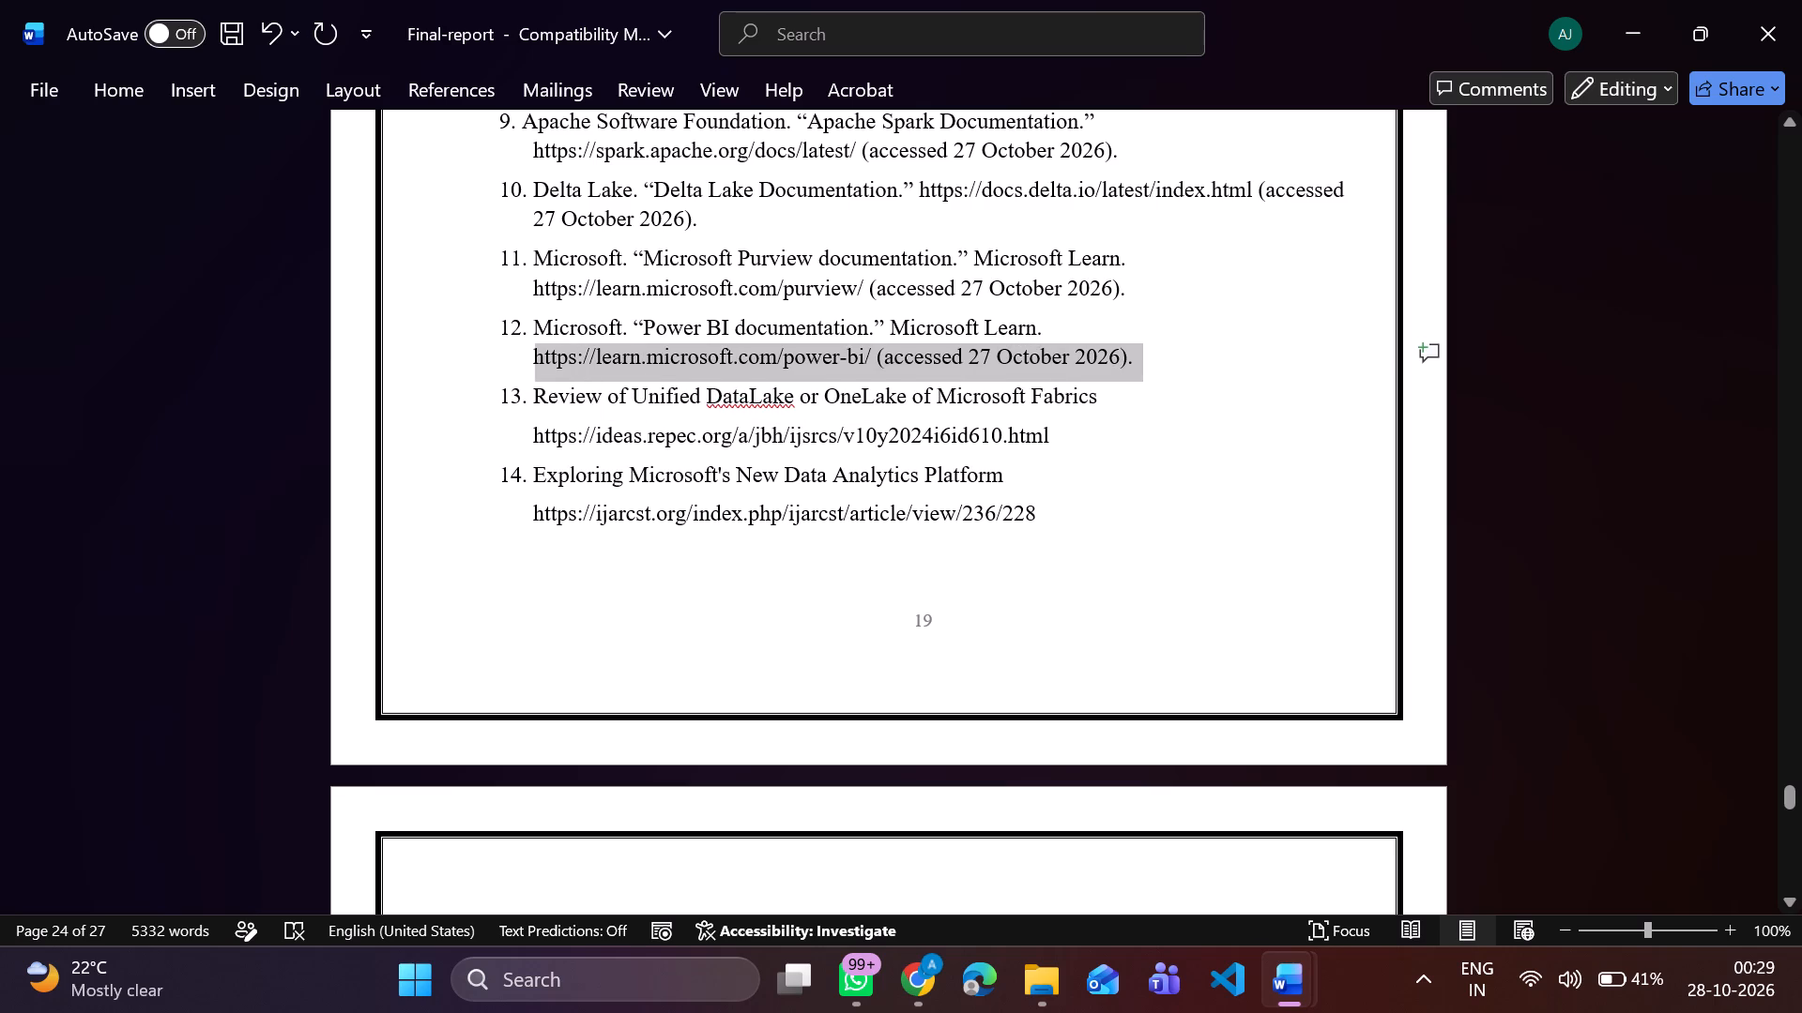
drag(538, 332, 537, 335)
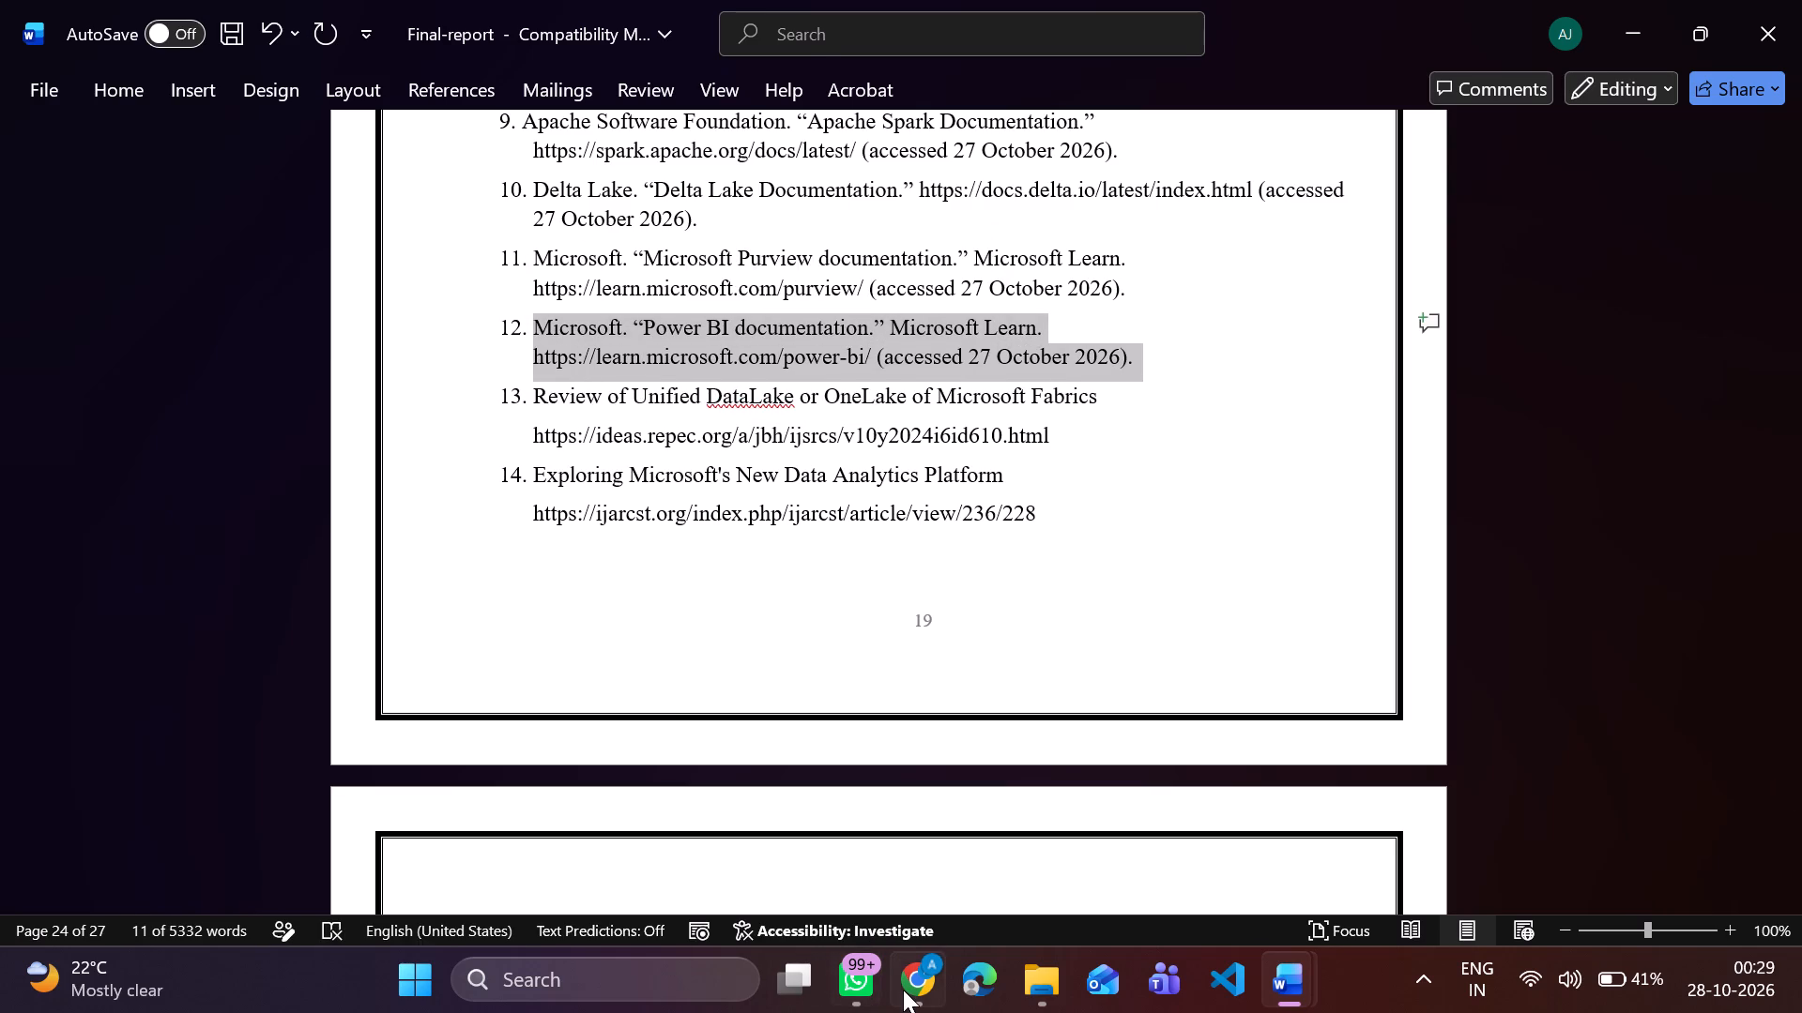
click(903, 990)
click(903, 990)
click(1043, 989)
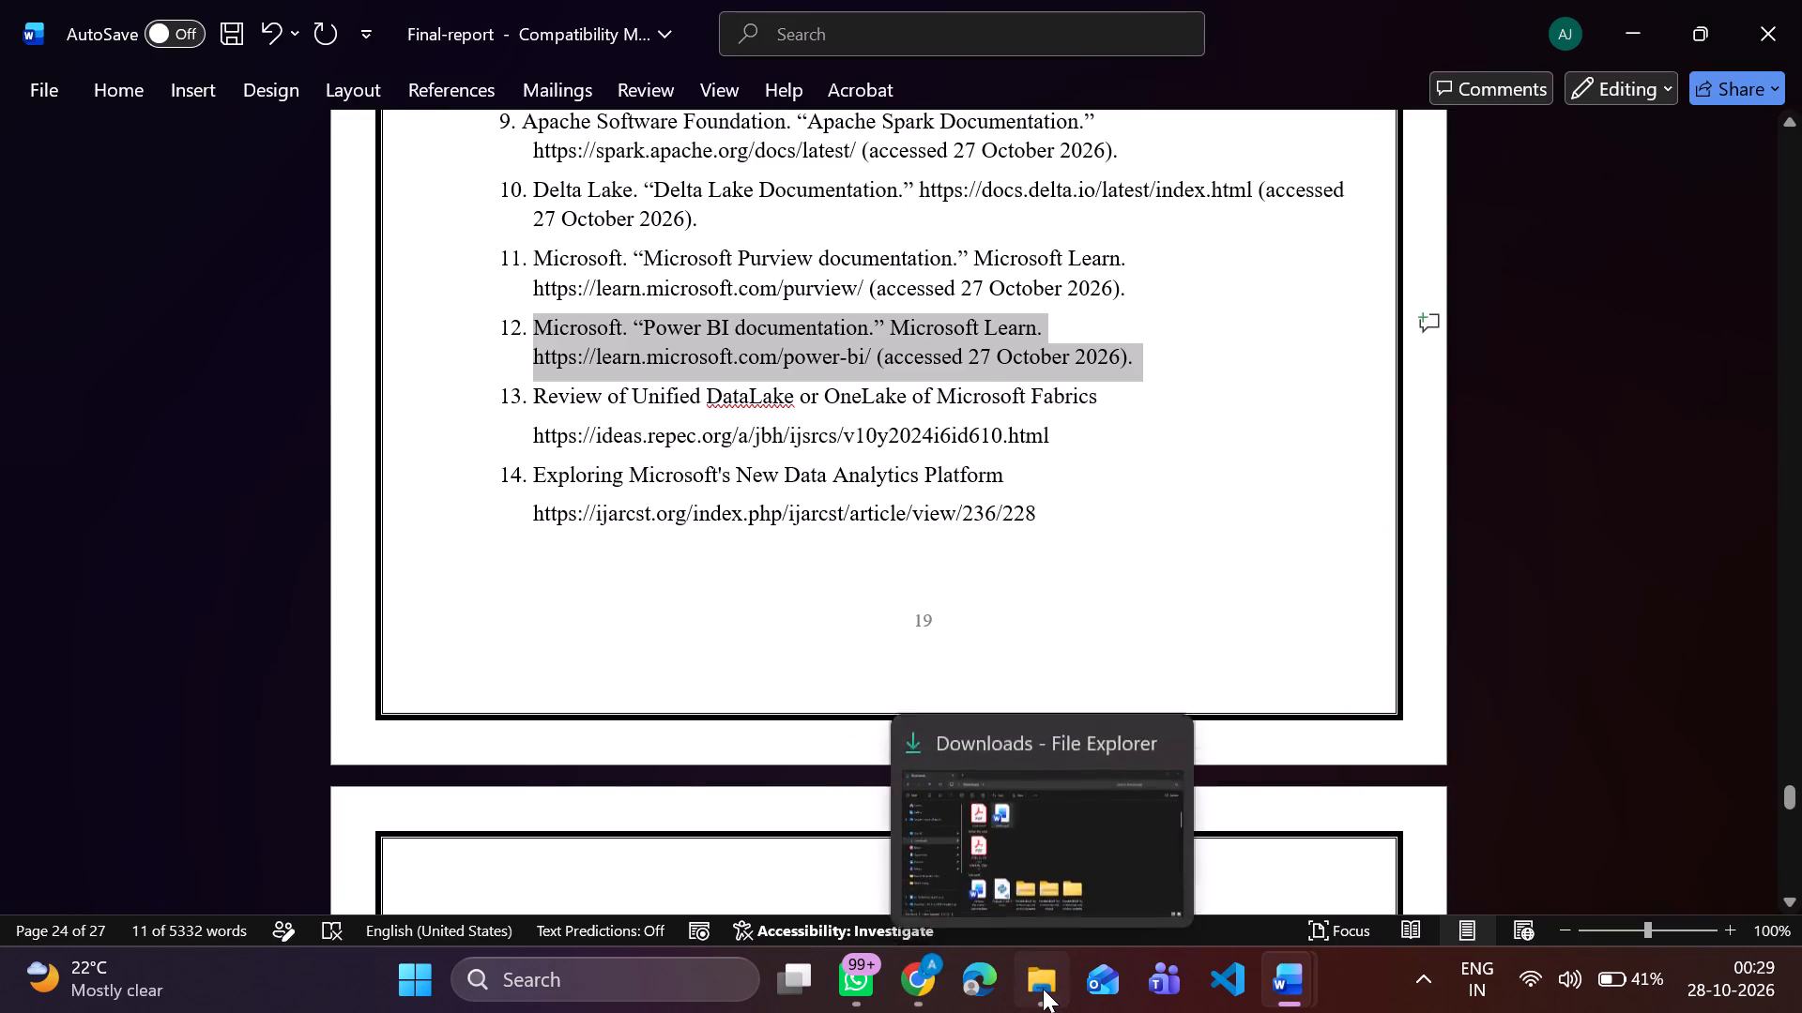
scroll(589, 442, up, 6)
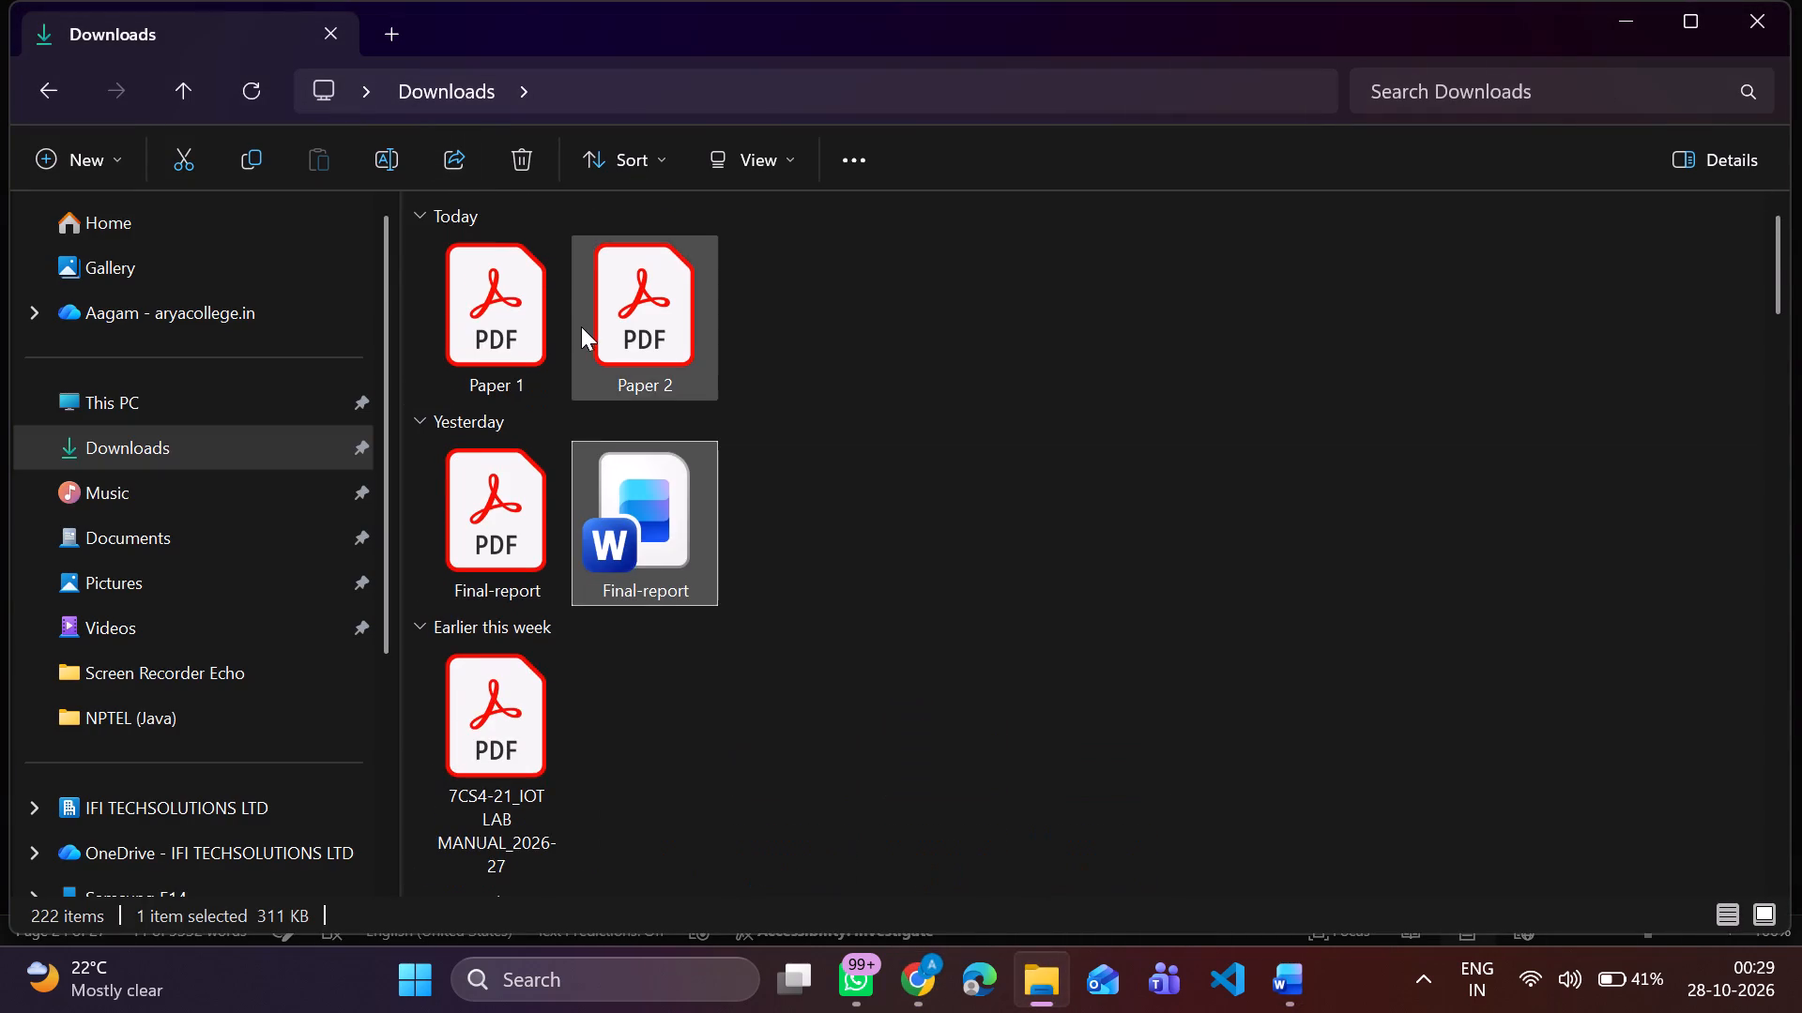
double_click(513, 326)
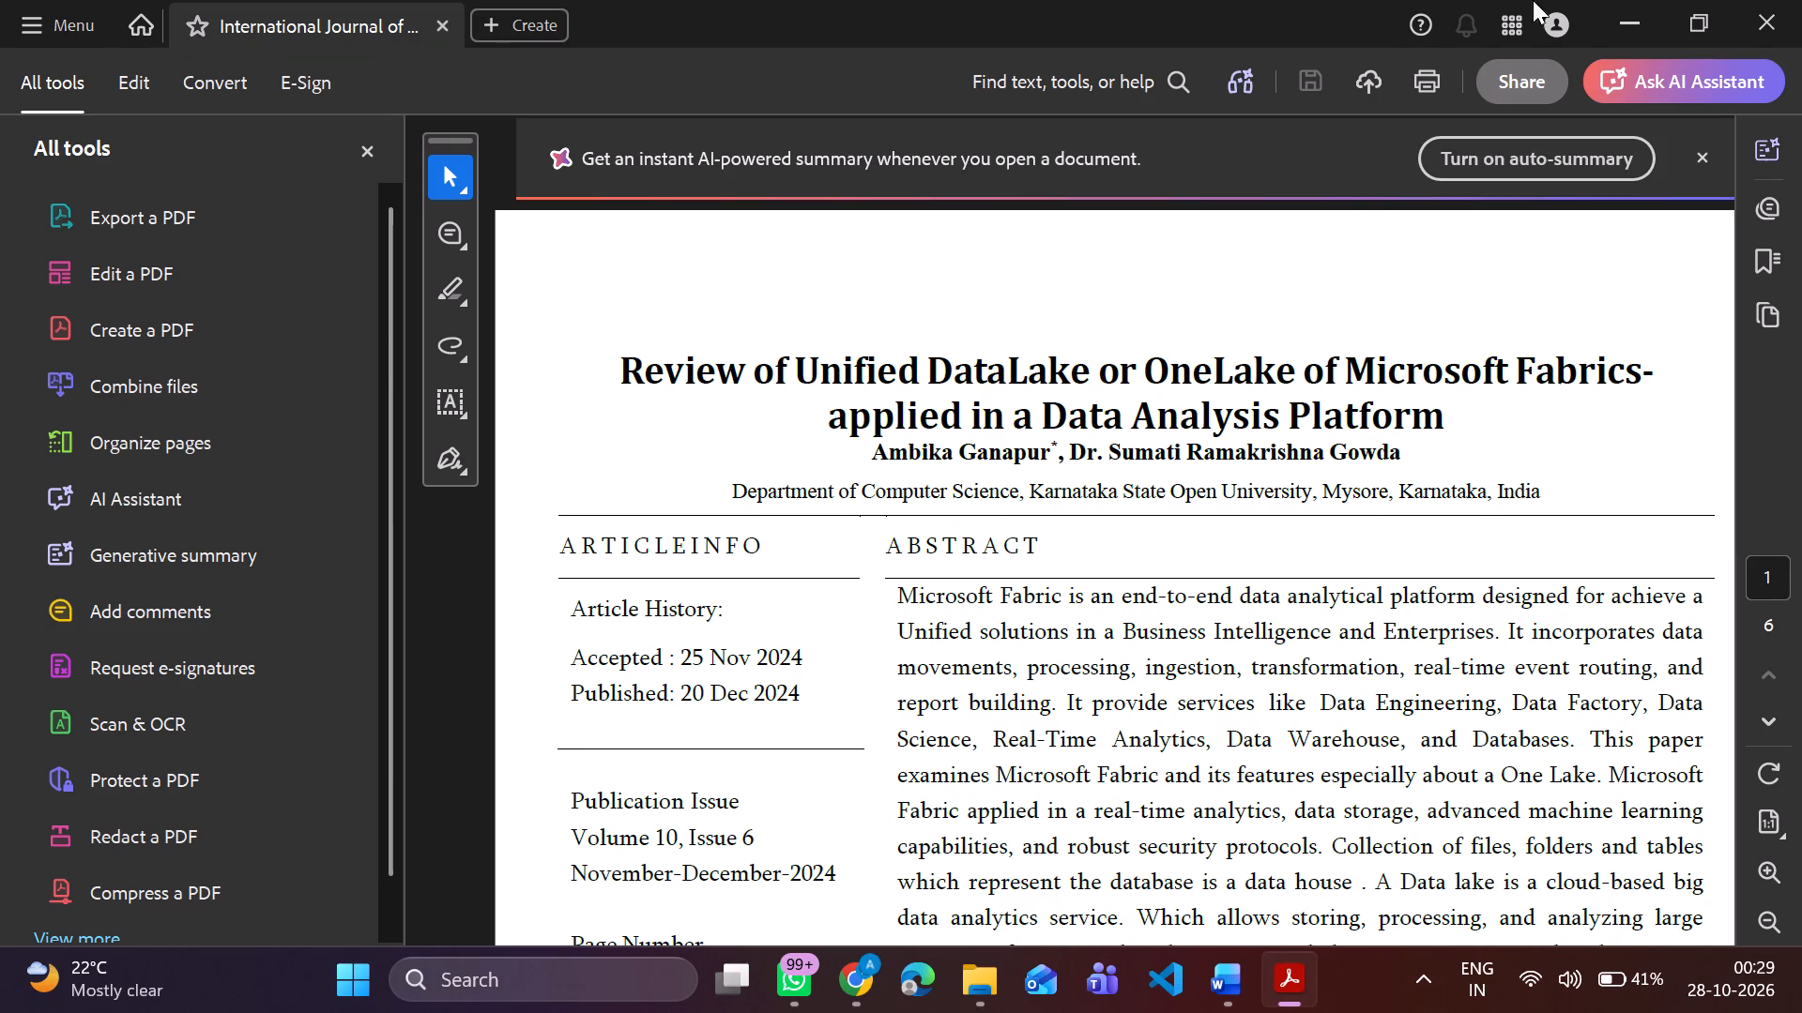
click(1801, 0)
double_click(669, 318)
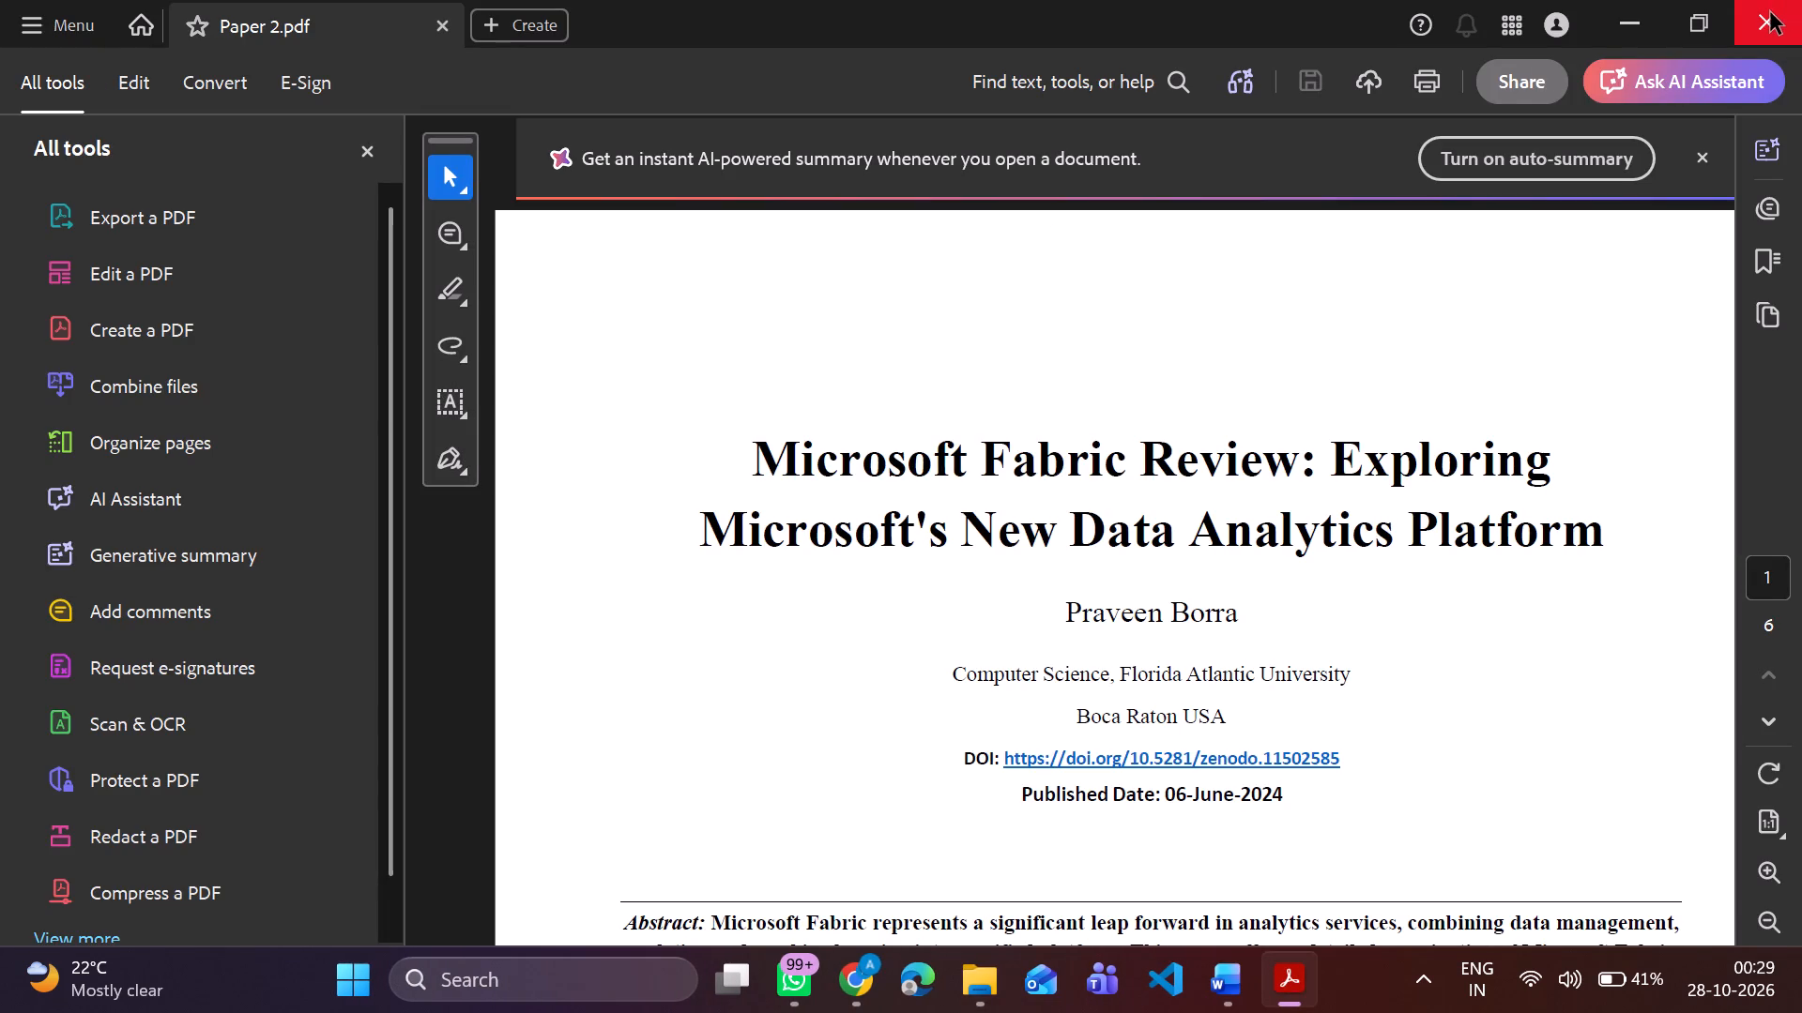
click(1771, 13)
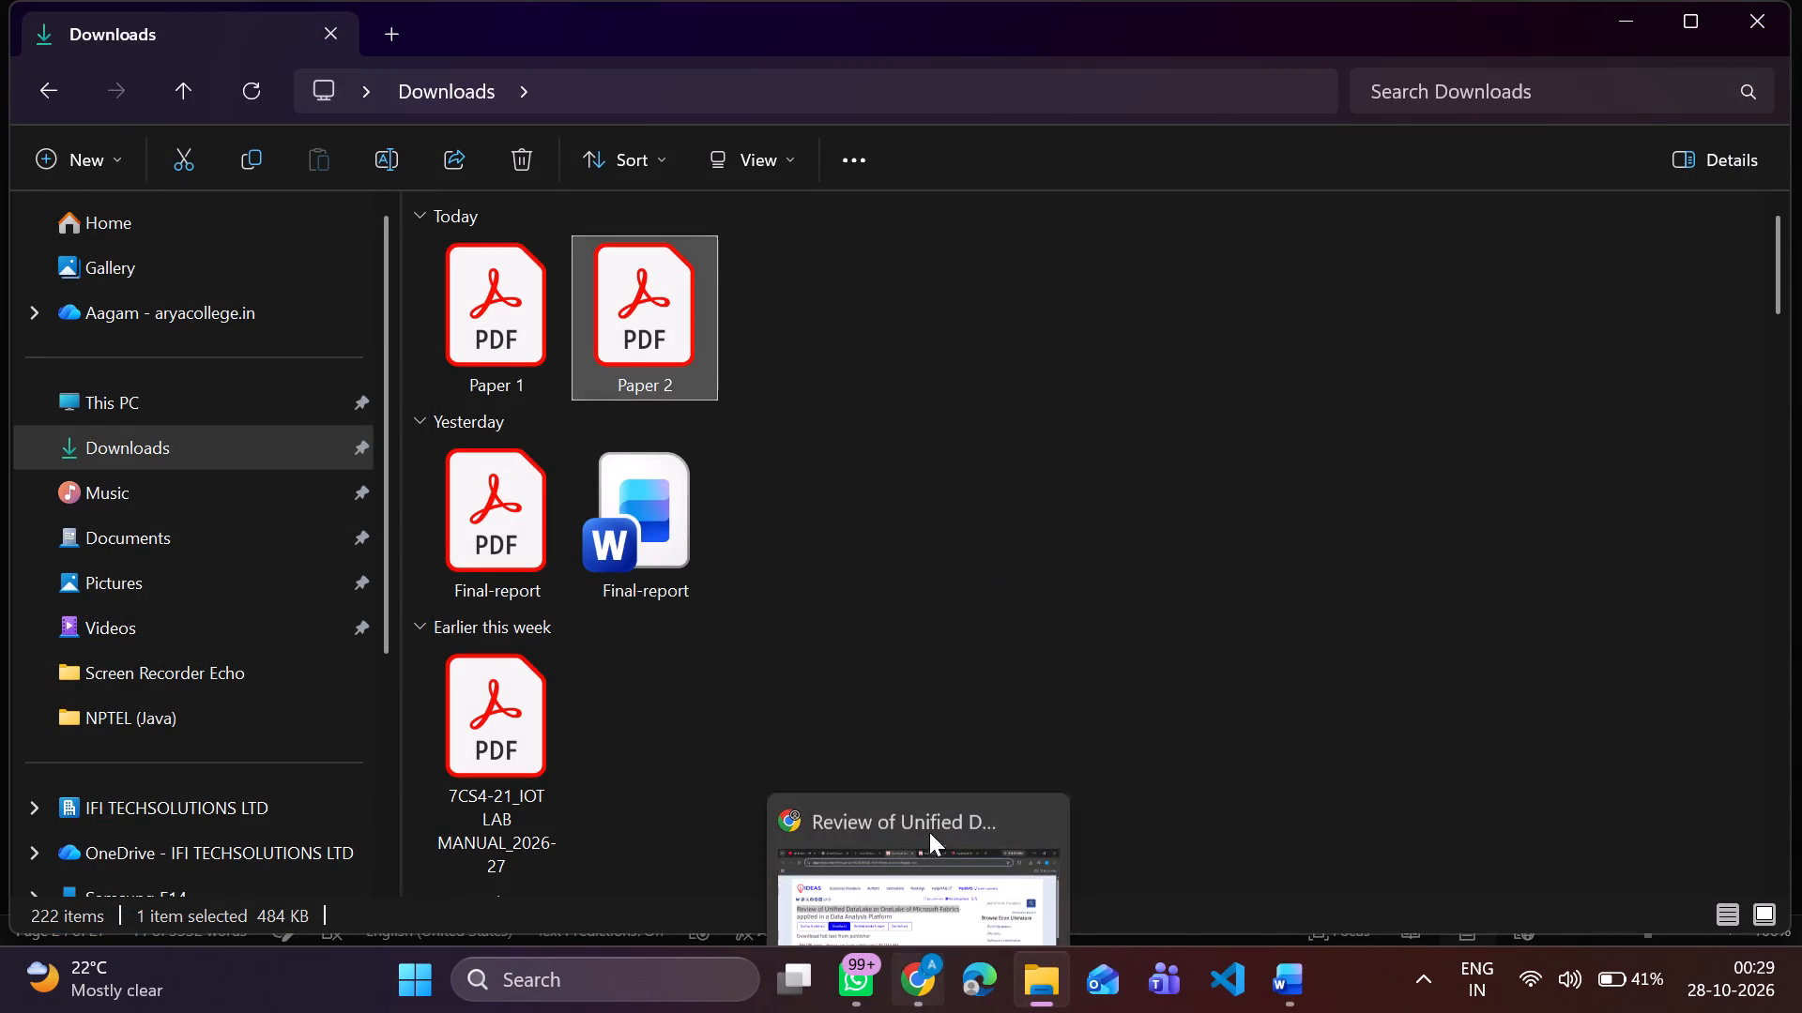
double_click(693, 359)
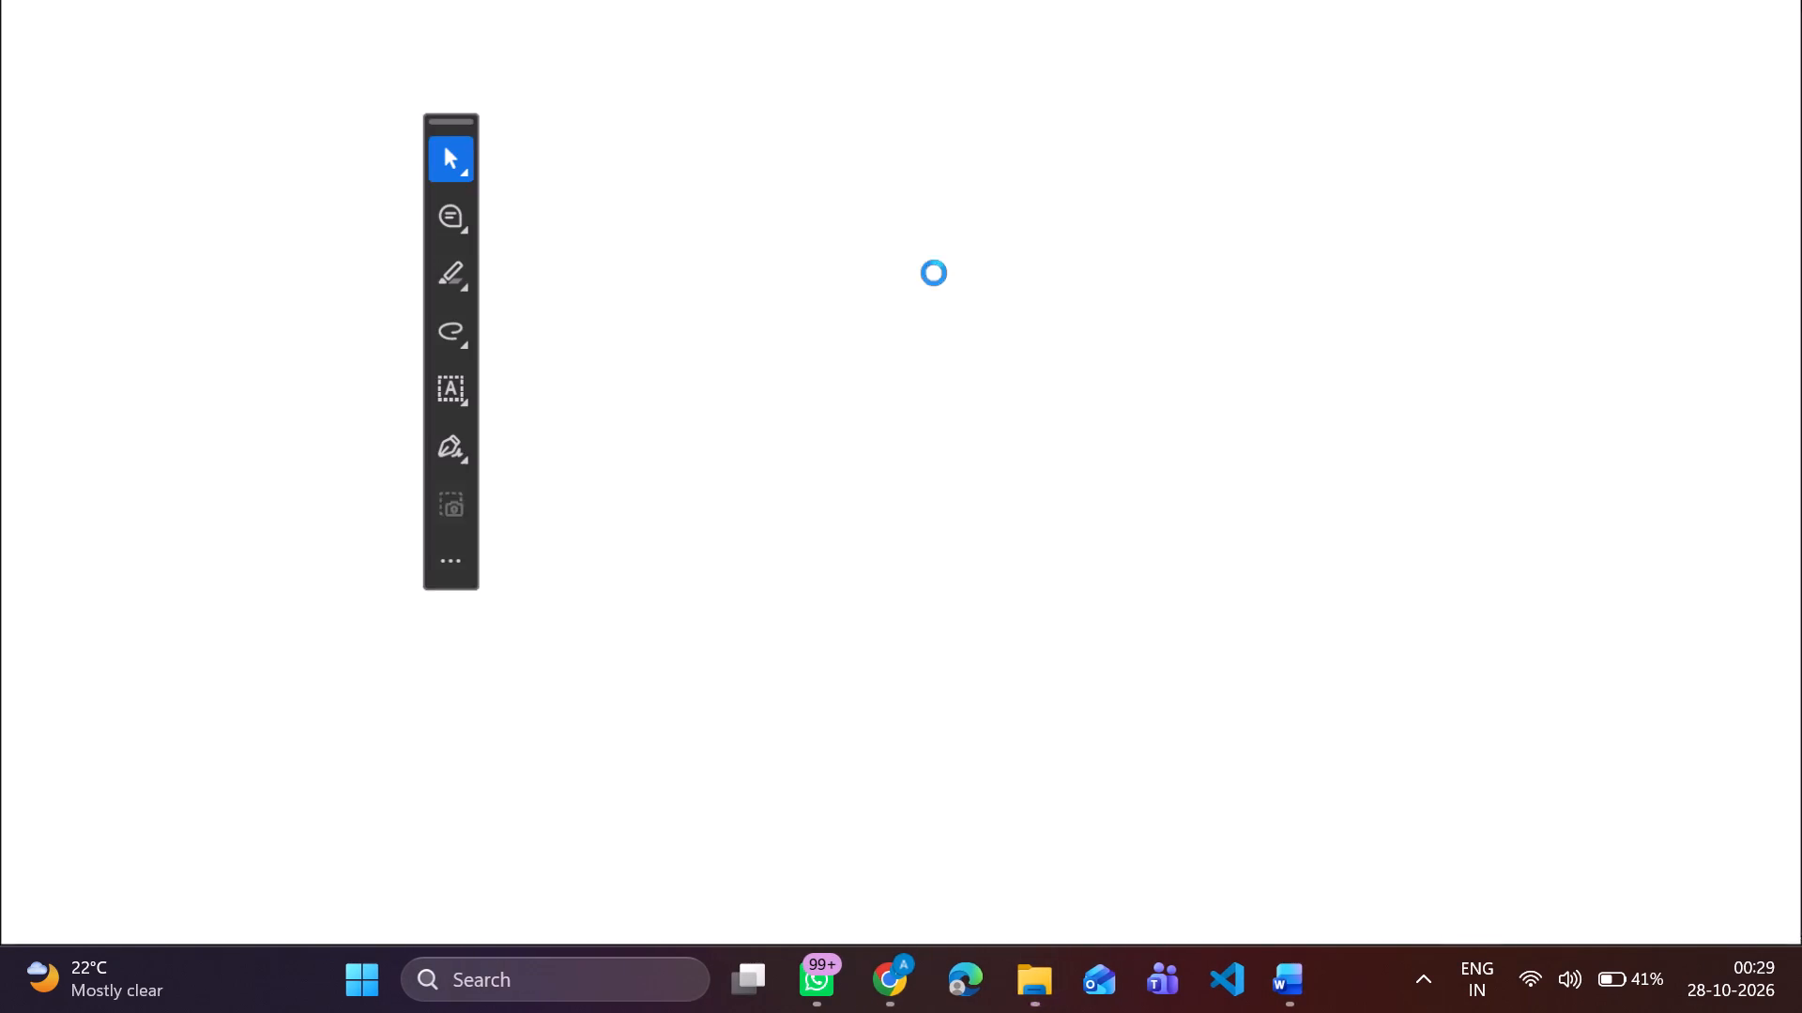
click(1801, 24)
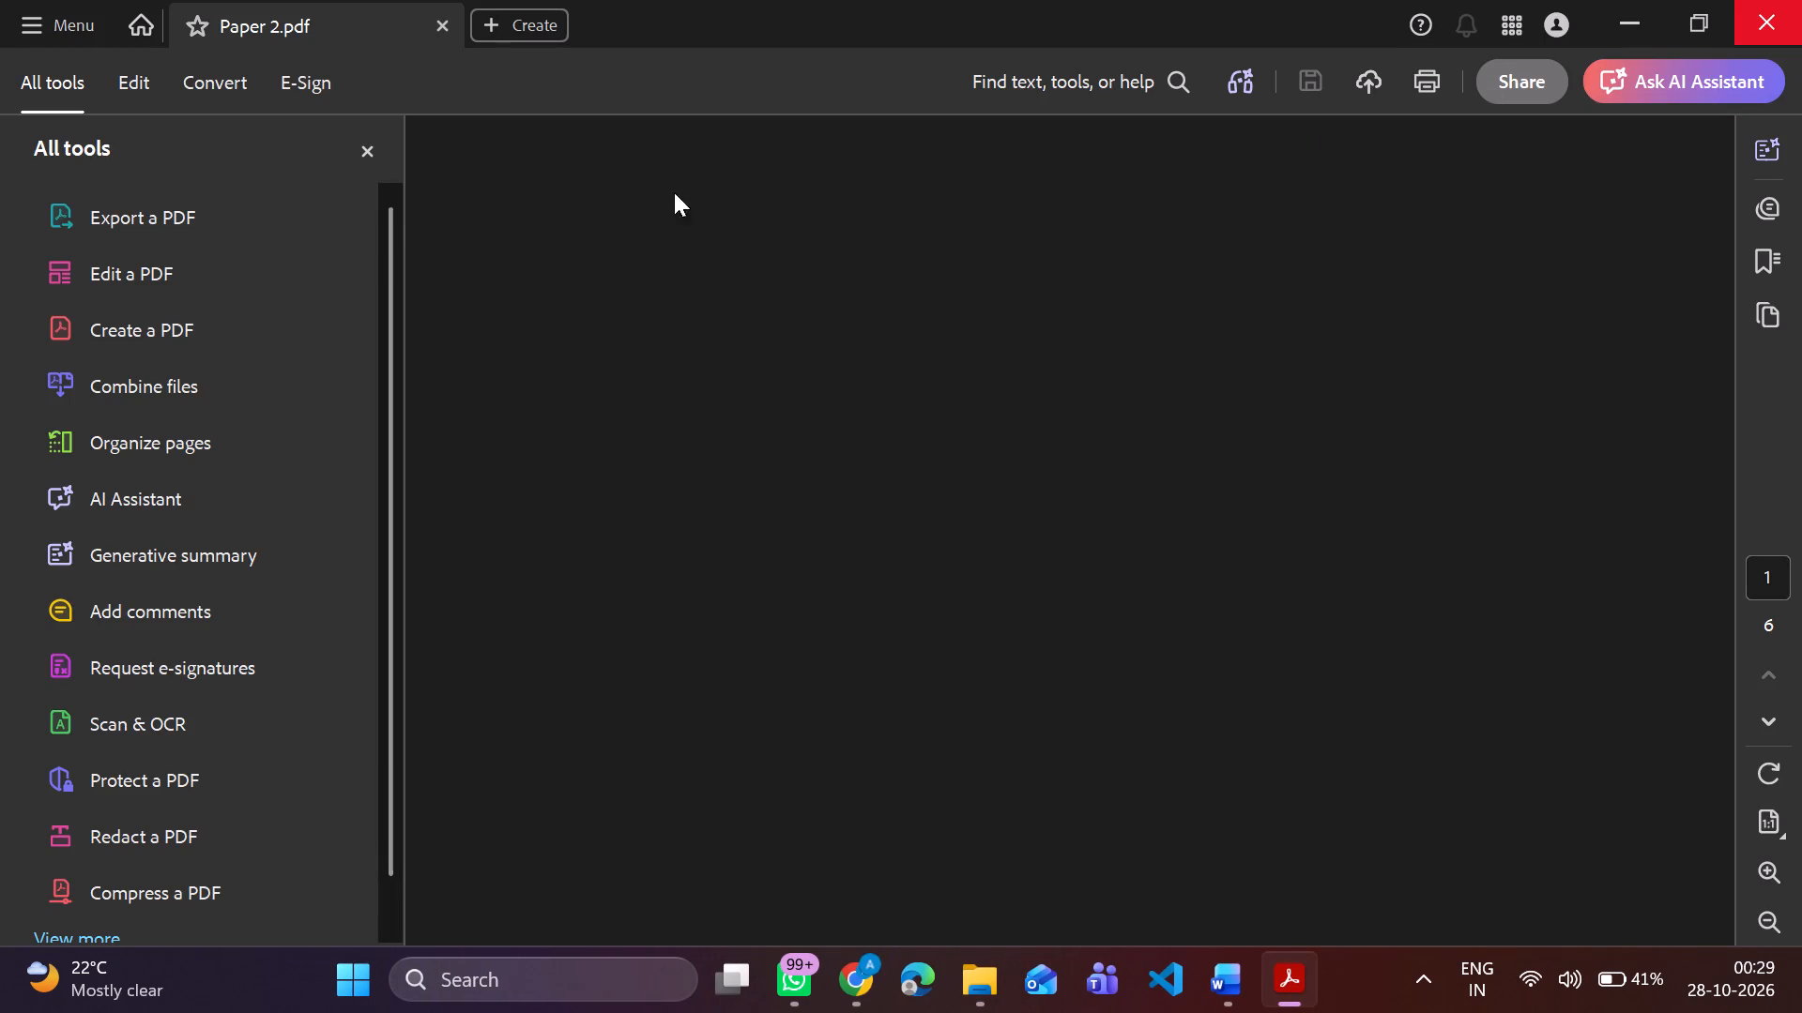
Open the Paper 1 PDF from Downloads and read through all its pages, from the title page to the end.
double_click(489, 272)
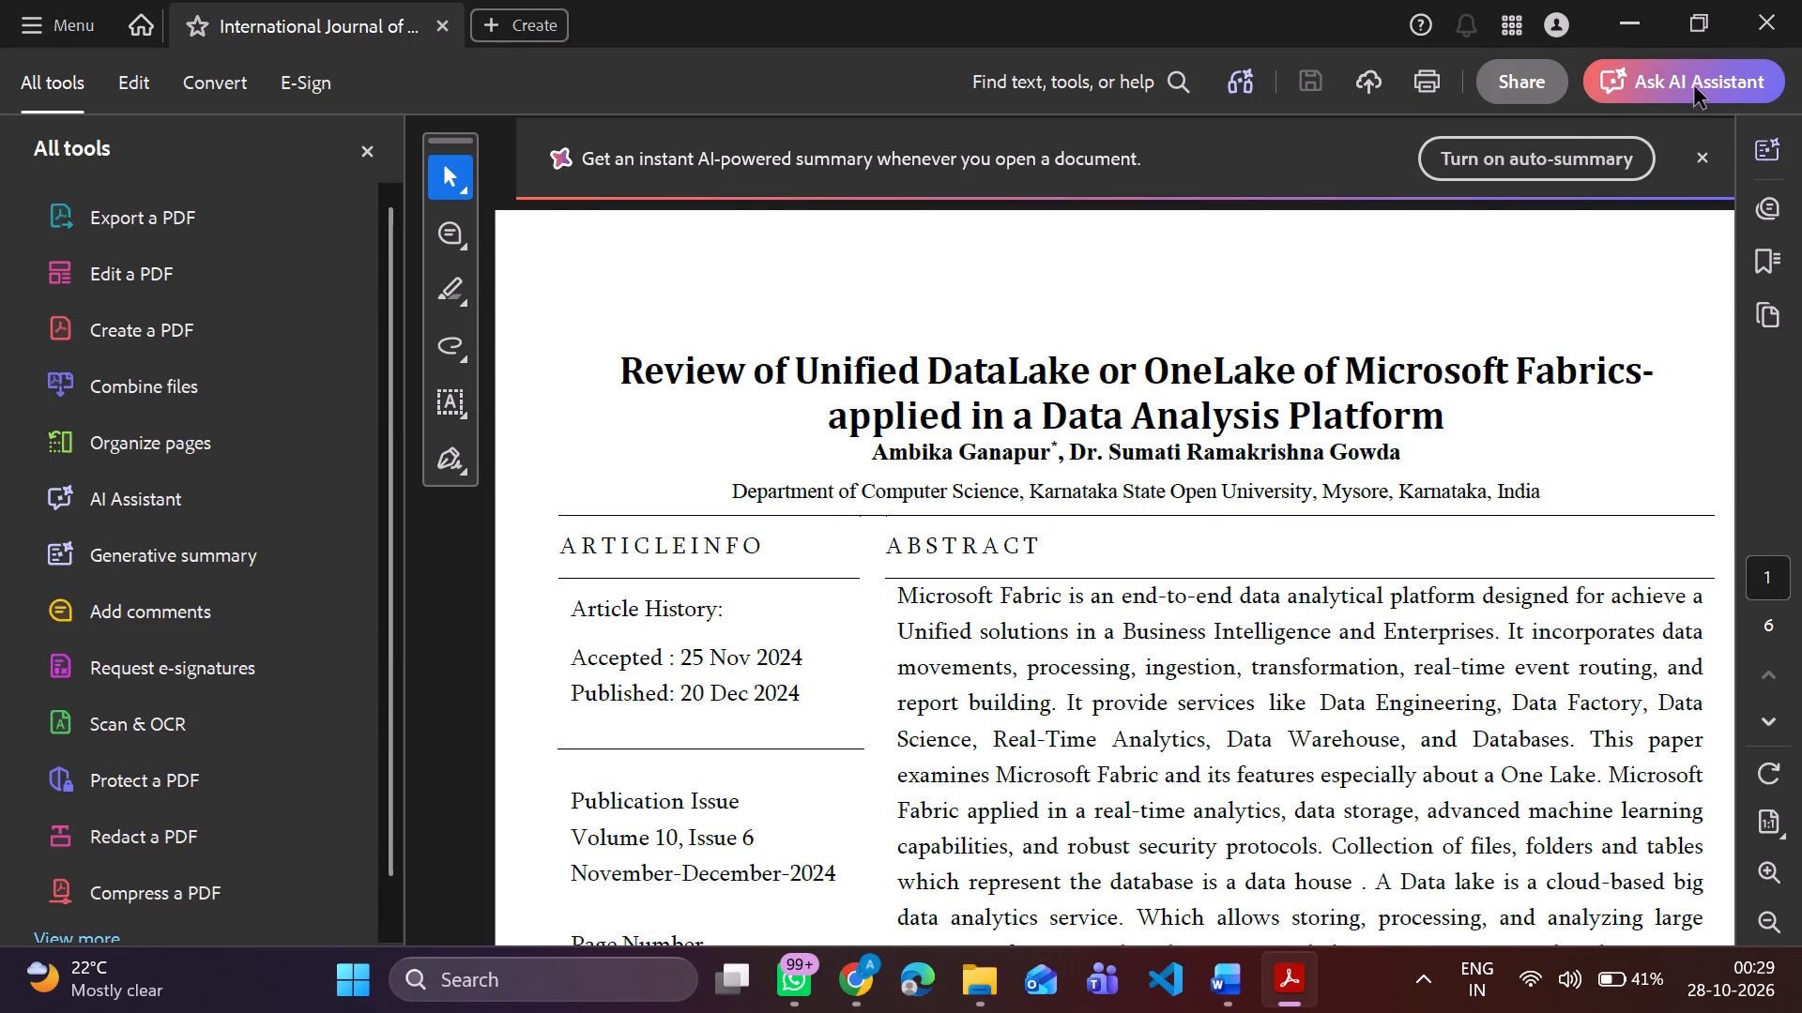
scroll(1216, 574, down, 5)
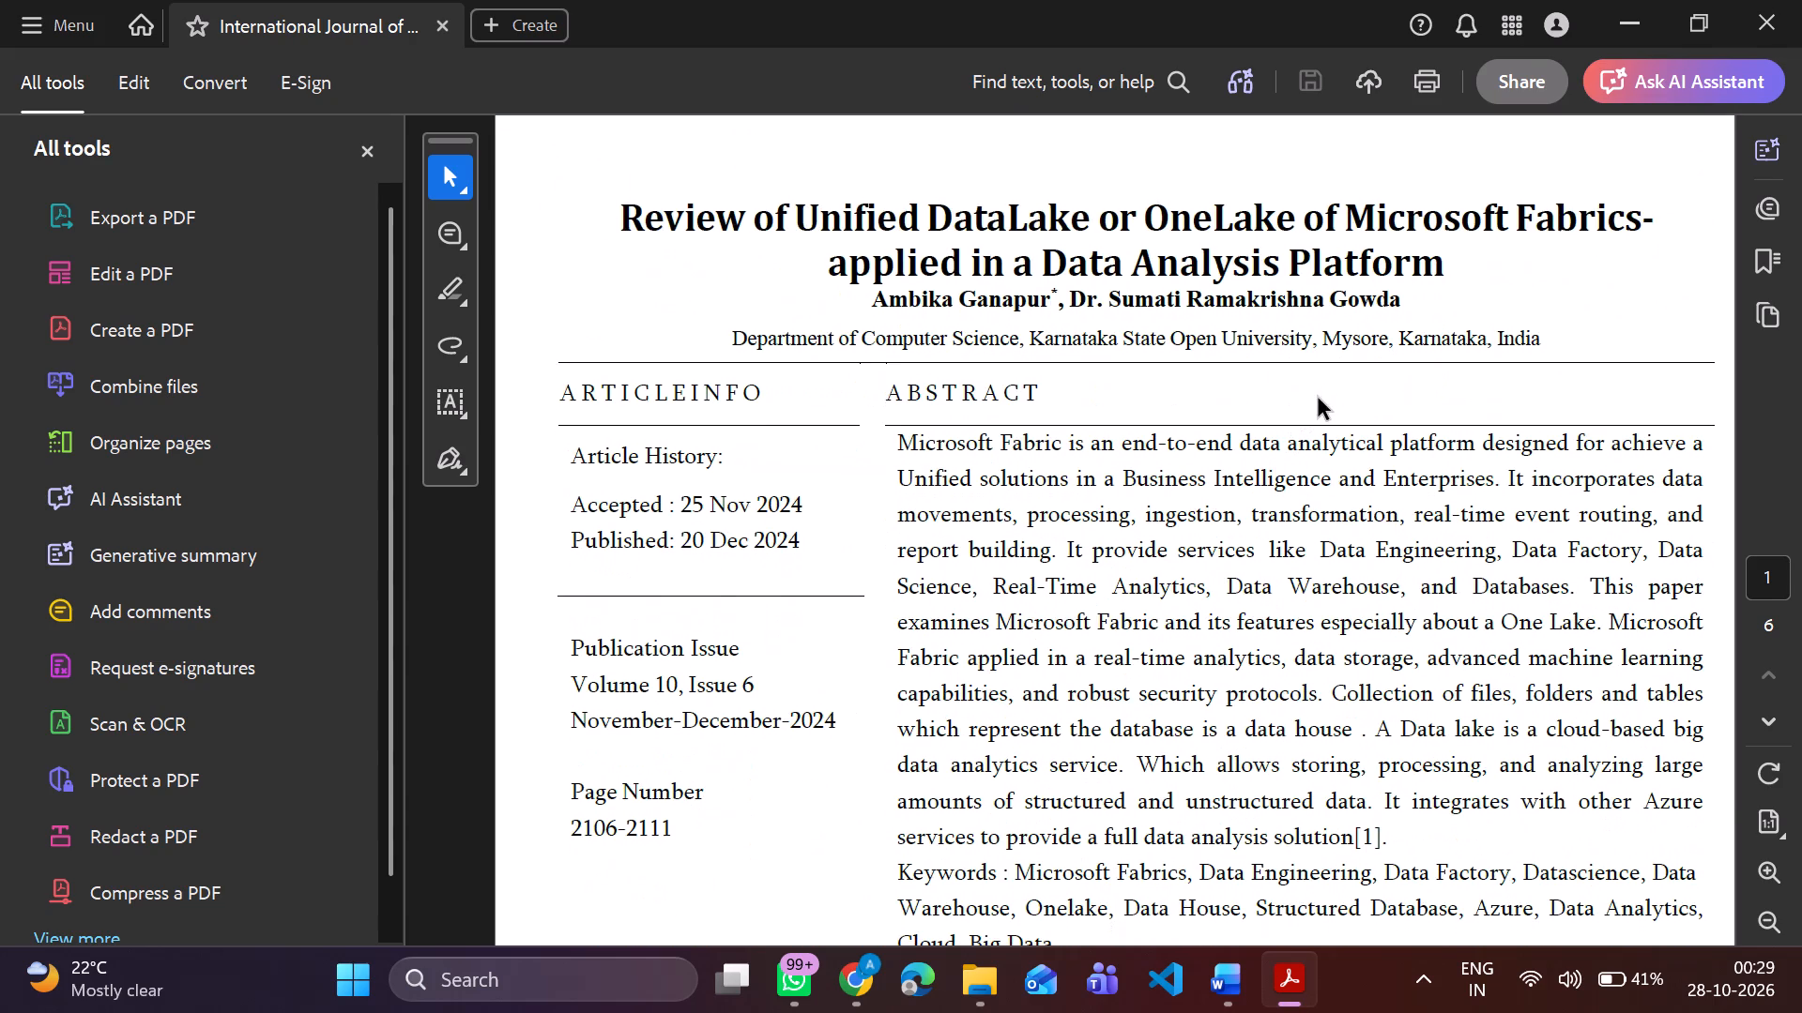
scroll(1371, 491, down, 7)
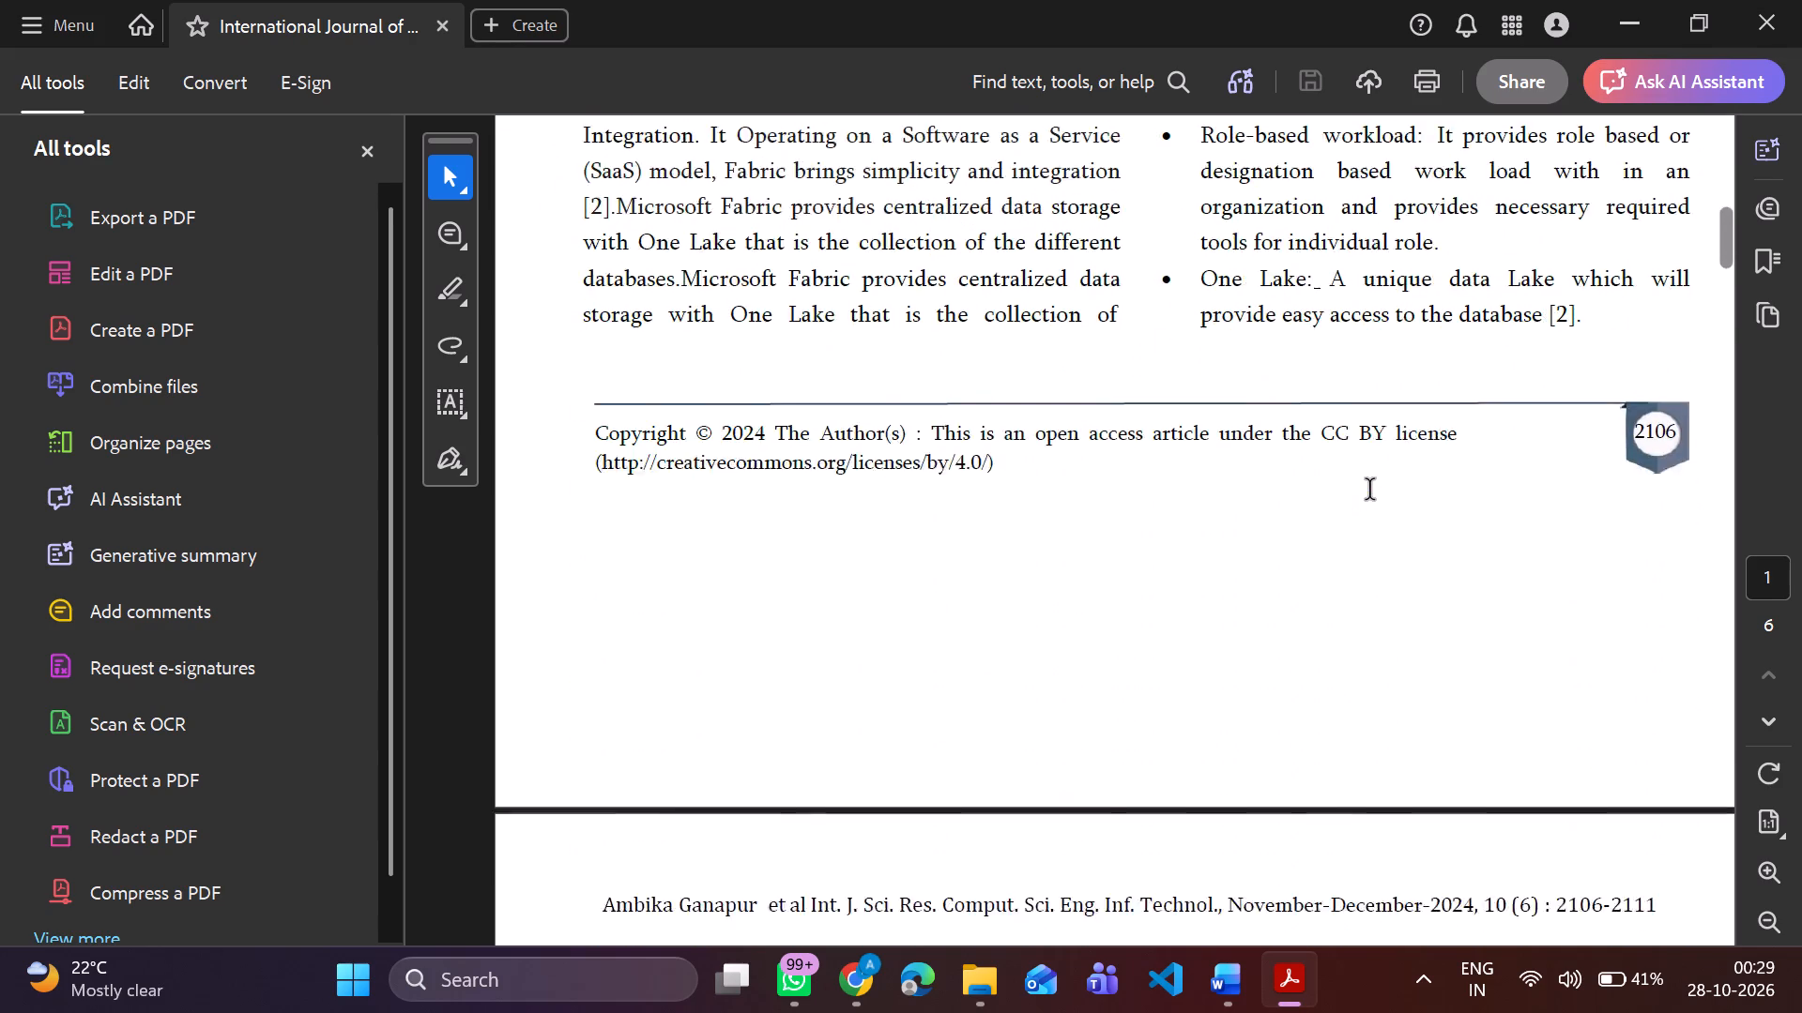
scroll(1371, 491, down, 8)
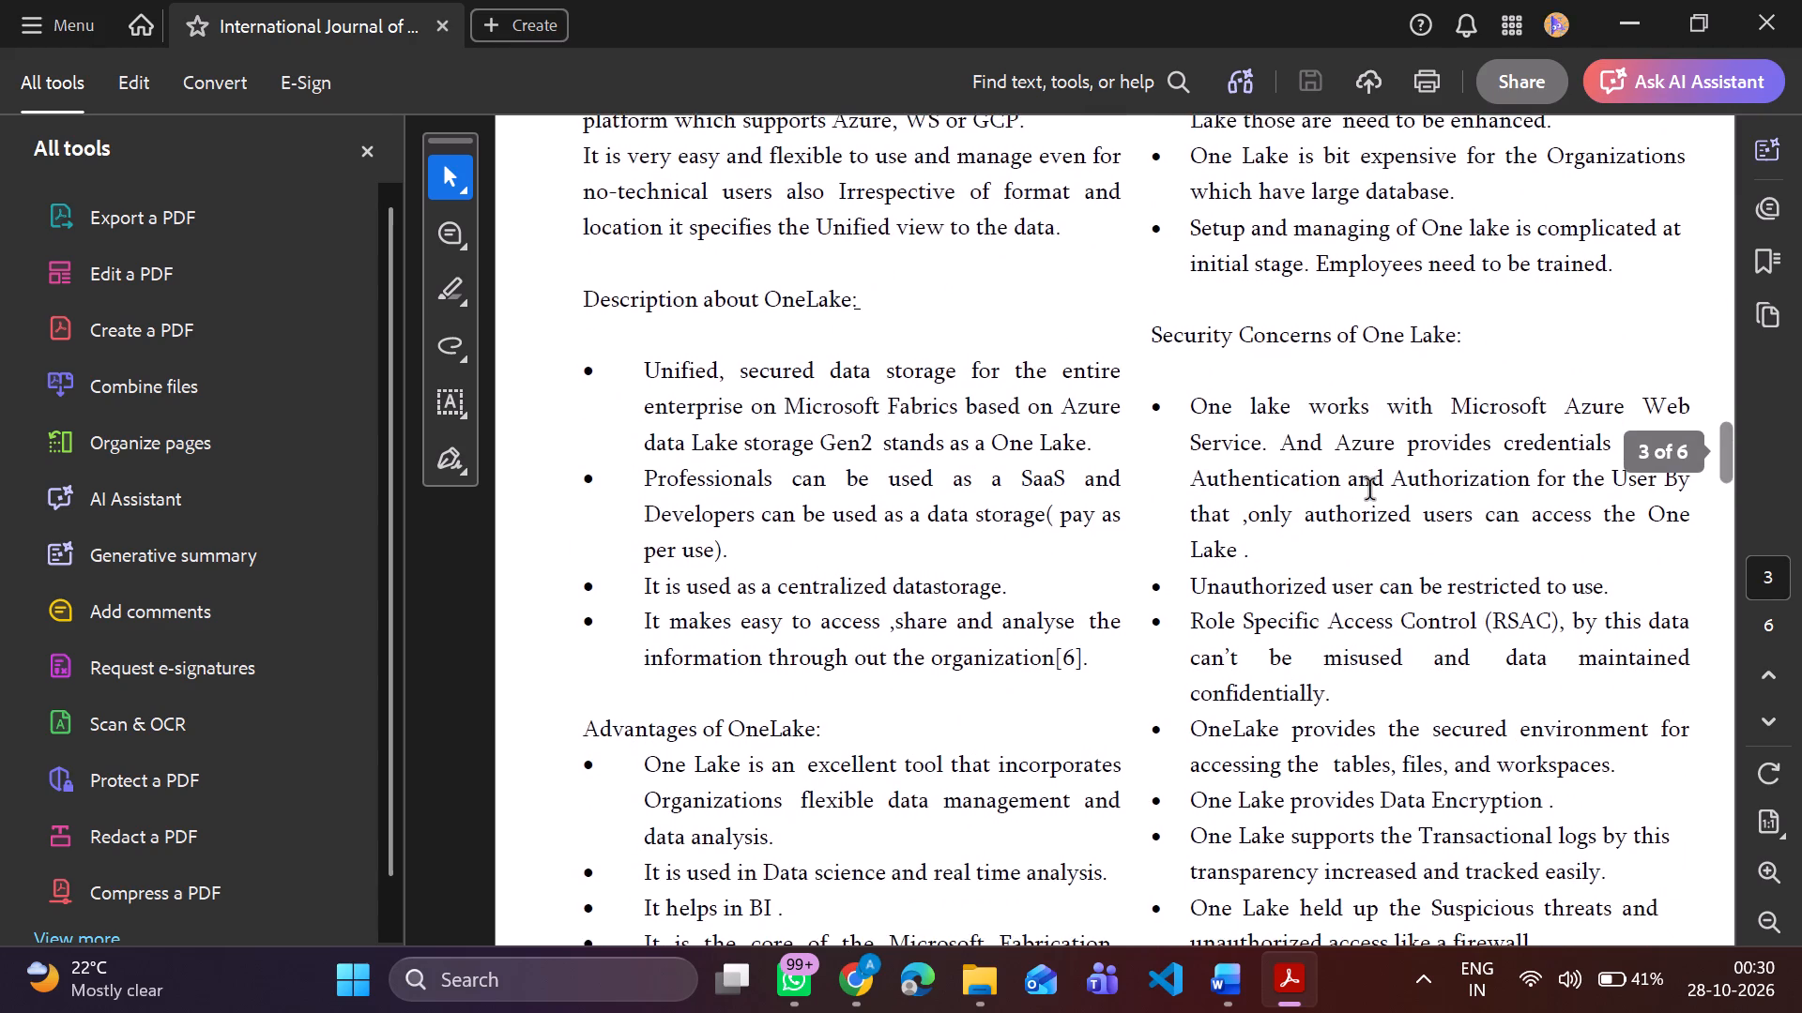
scroll(1371, 491, down, 7)
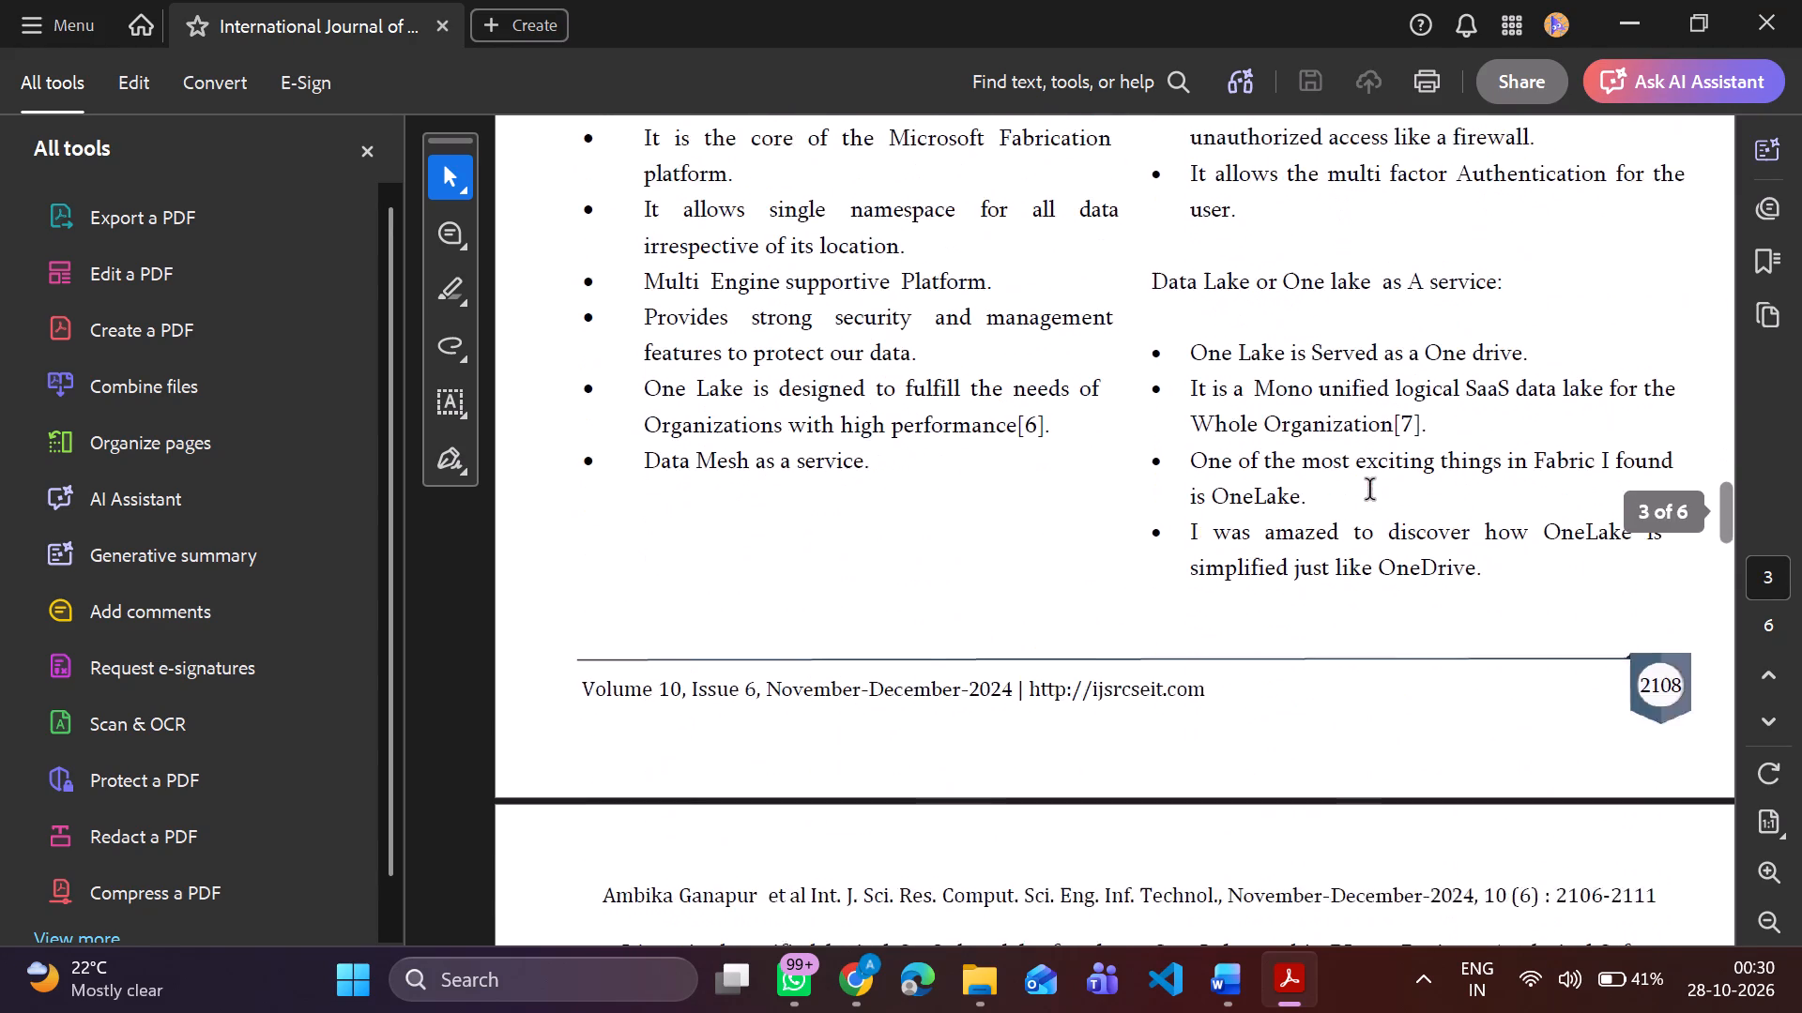
scroll(1371, 491, down, 10)
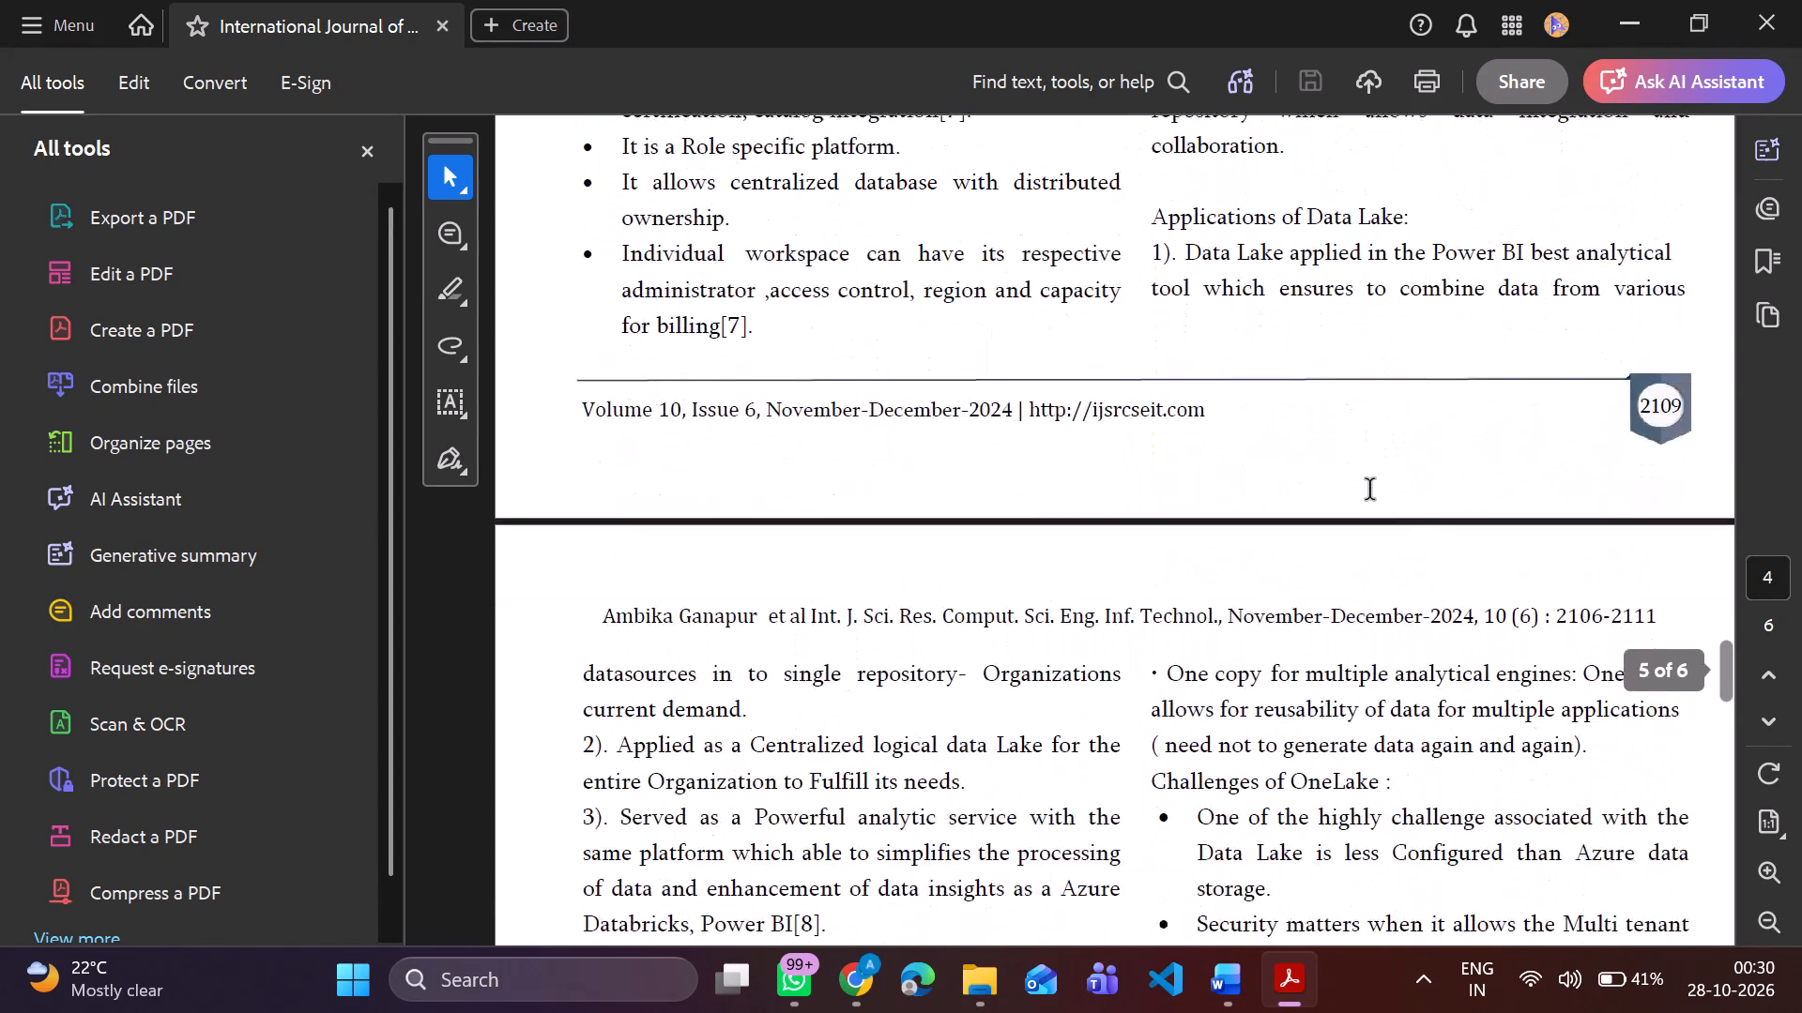
scroll(1371, 491, down, 8)
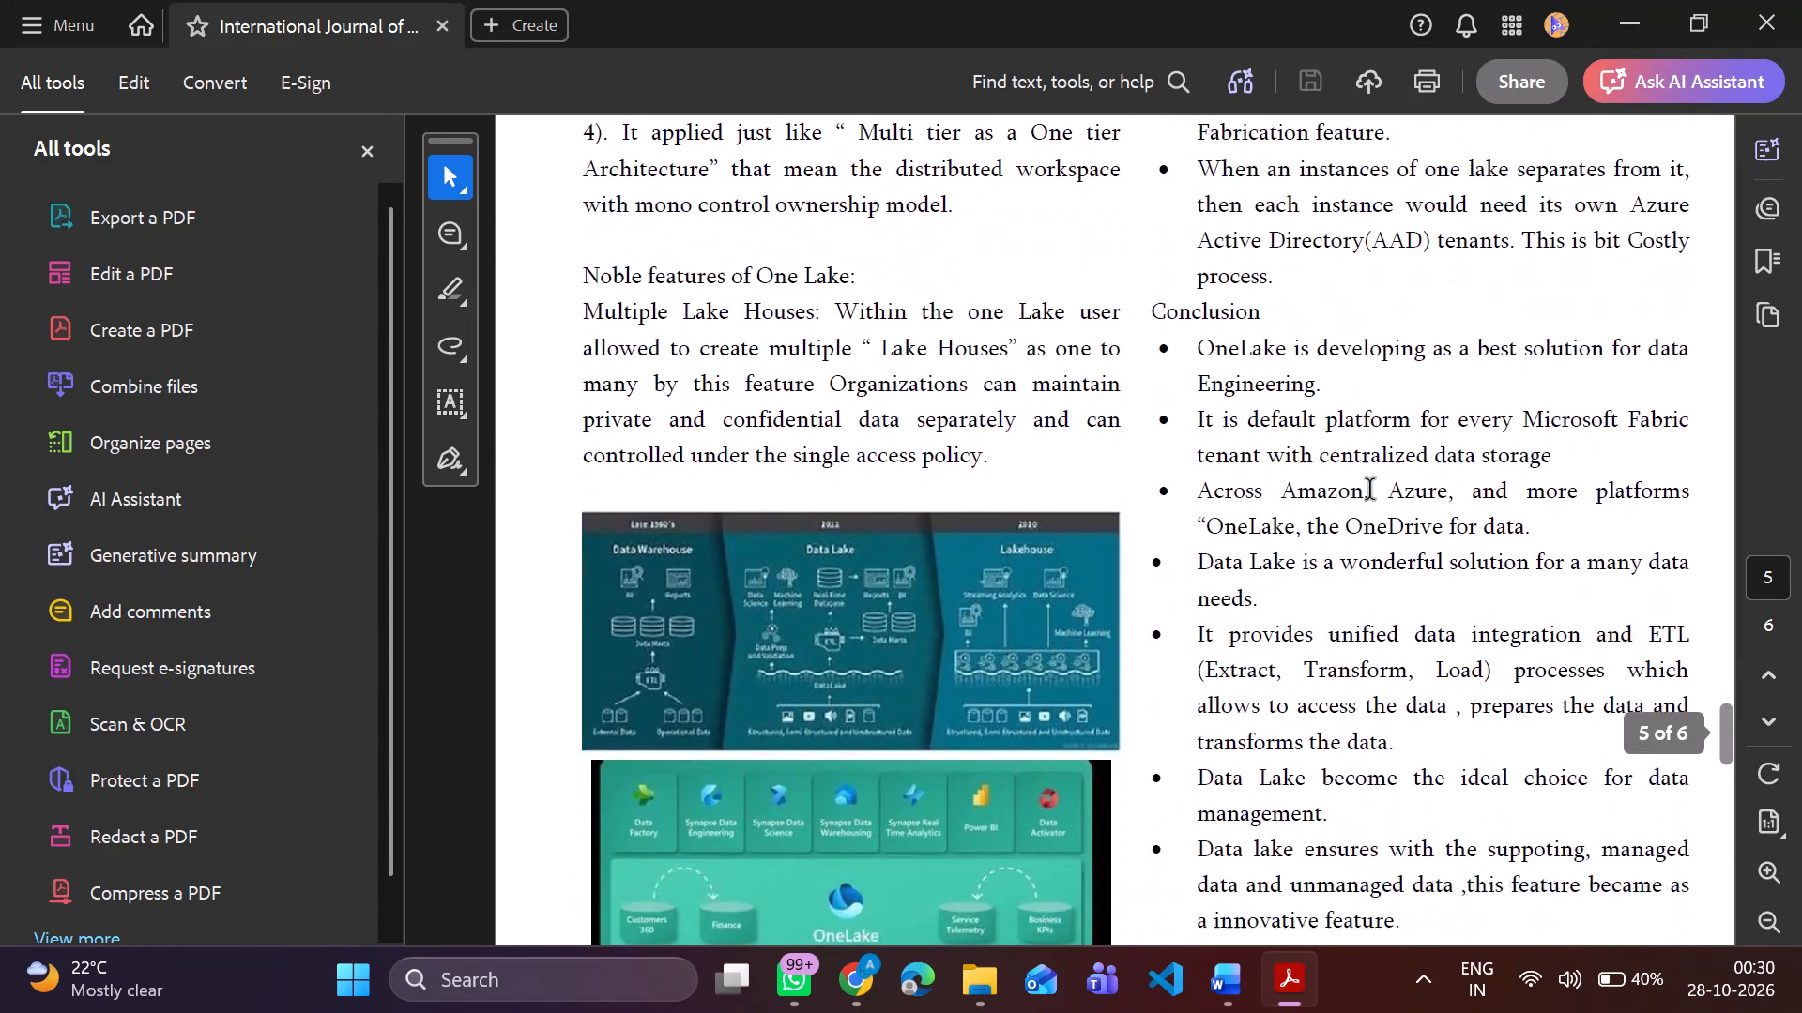
scroll(1371, 491, down, 12)
scroll(1371, 491, up, 3)
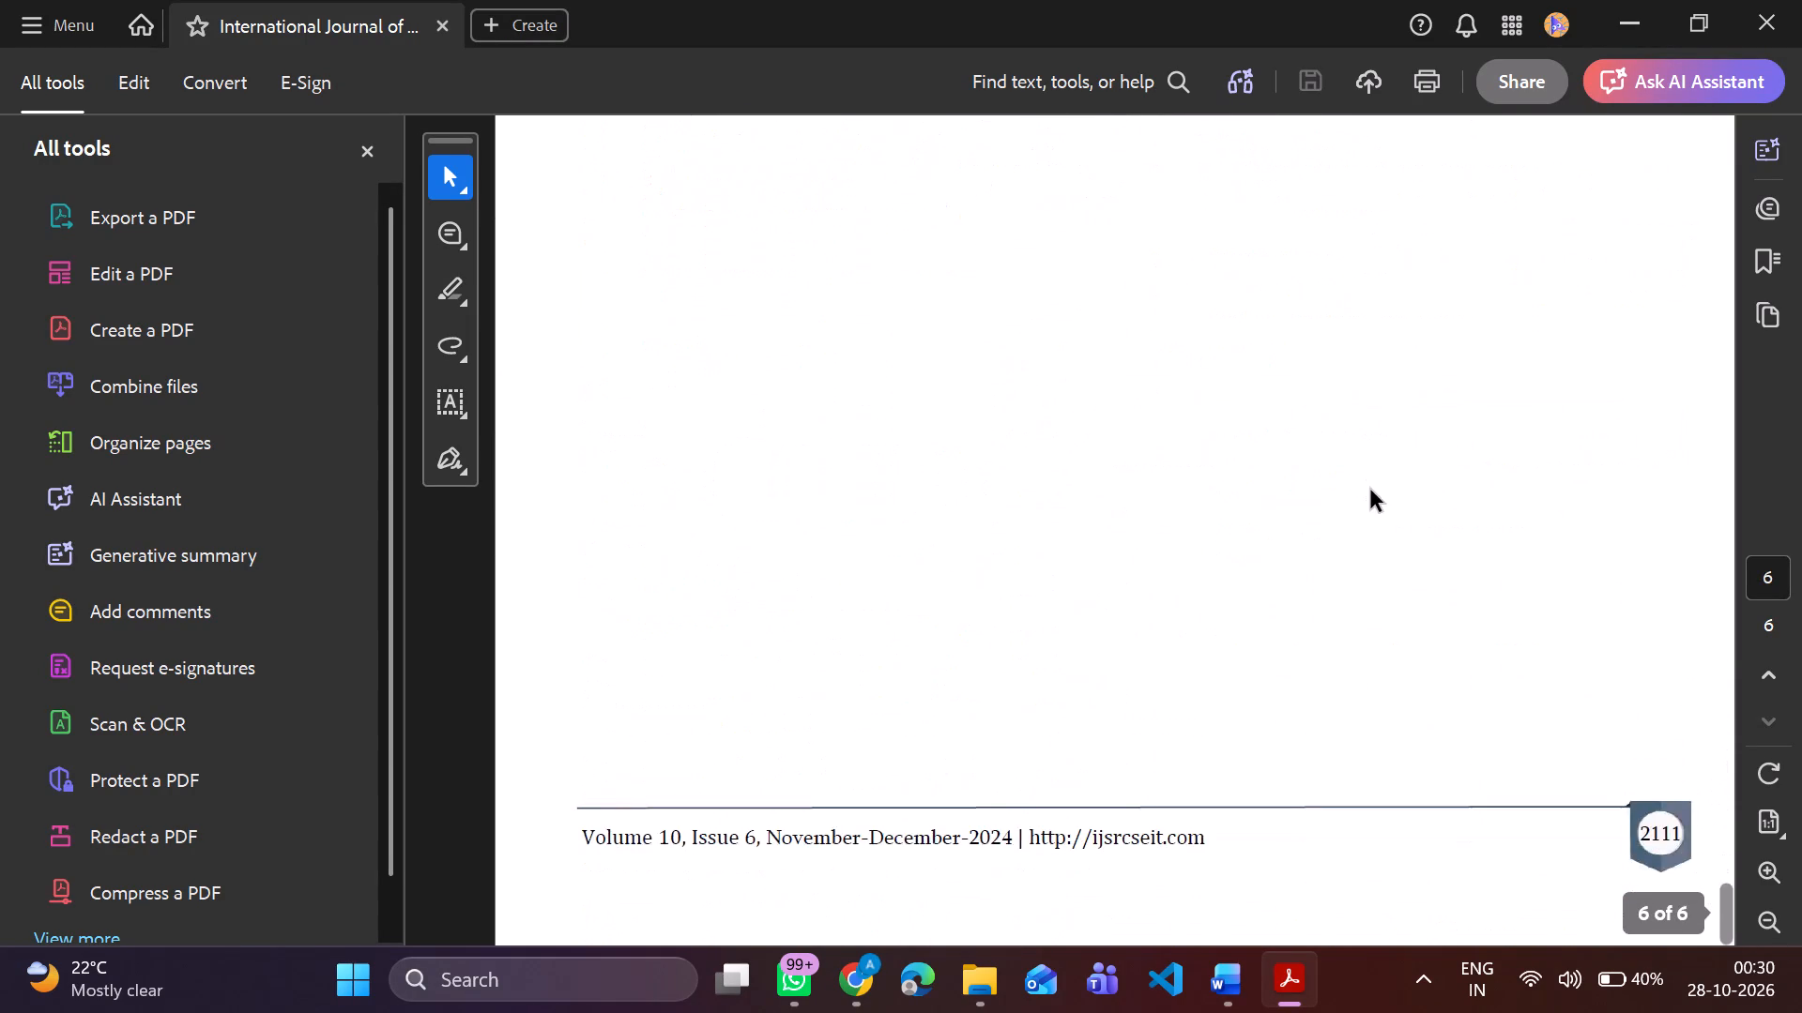
scroll(1371, 491, up, 2)
click(1801, 0)
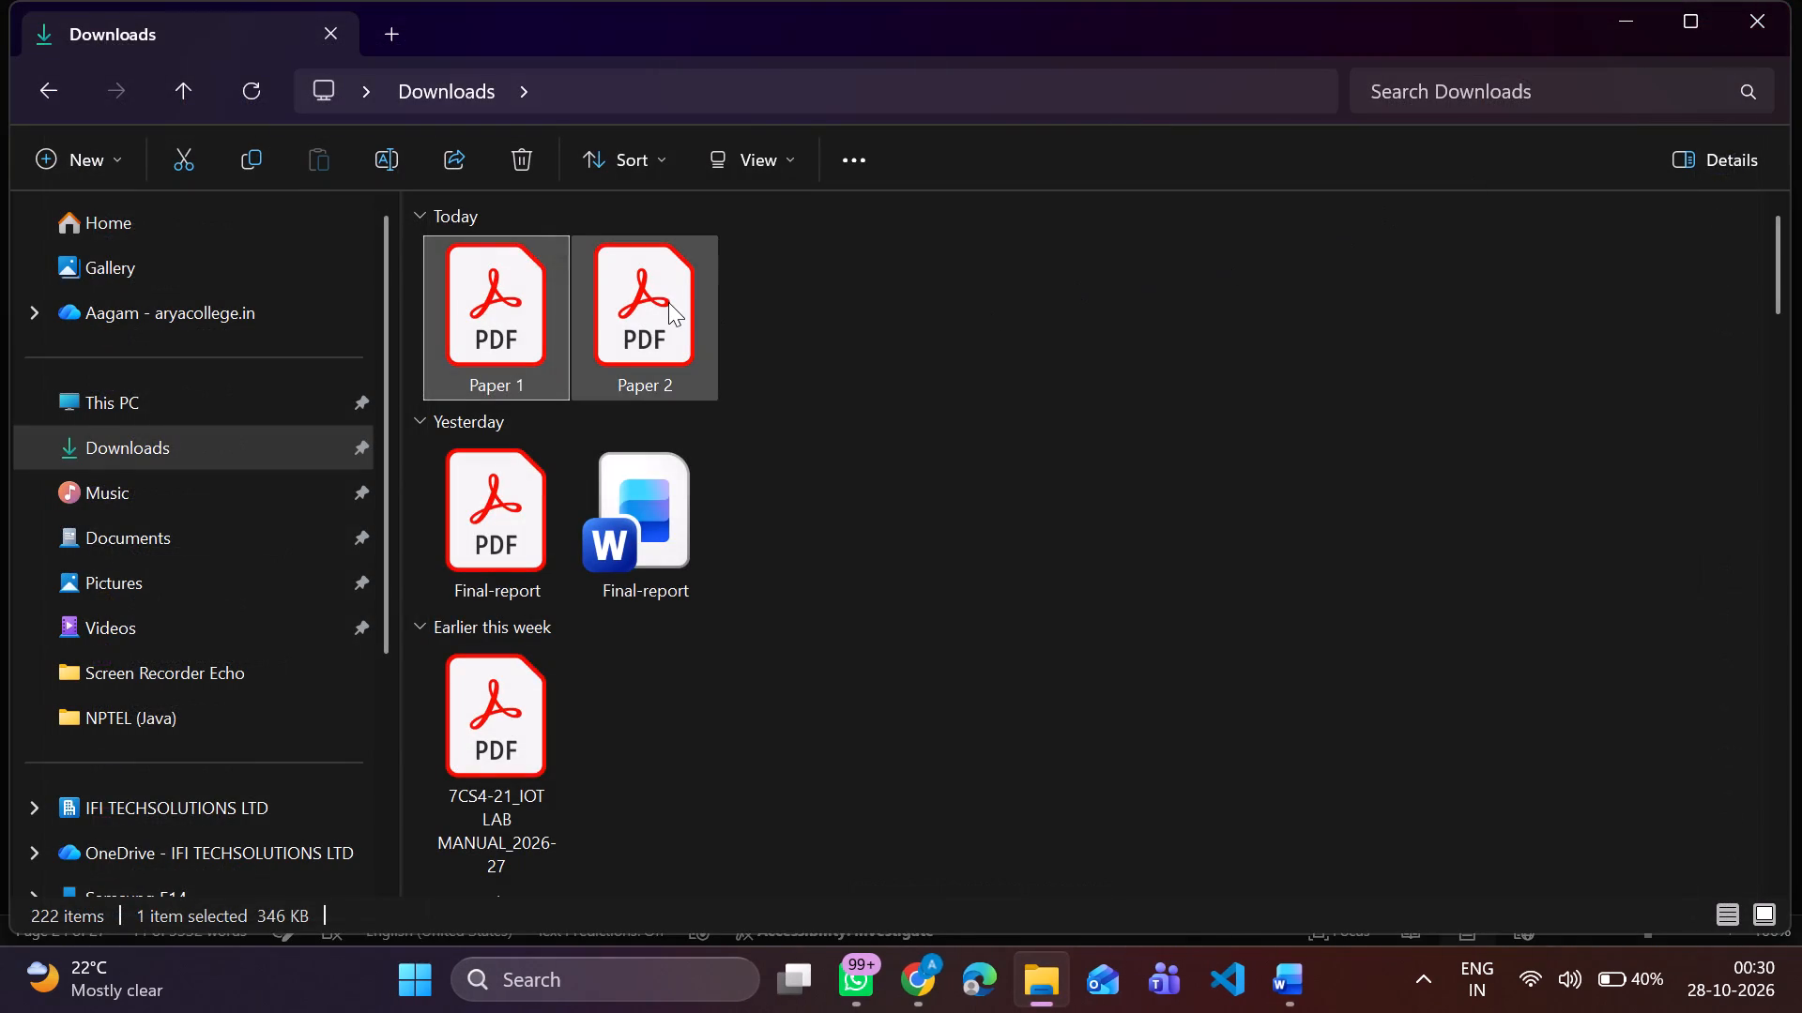
Open the Paper 2 PDF from Downloads, check its abstract and introduction, and return to the report in Word.
double_click(668, 302)
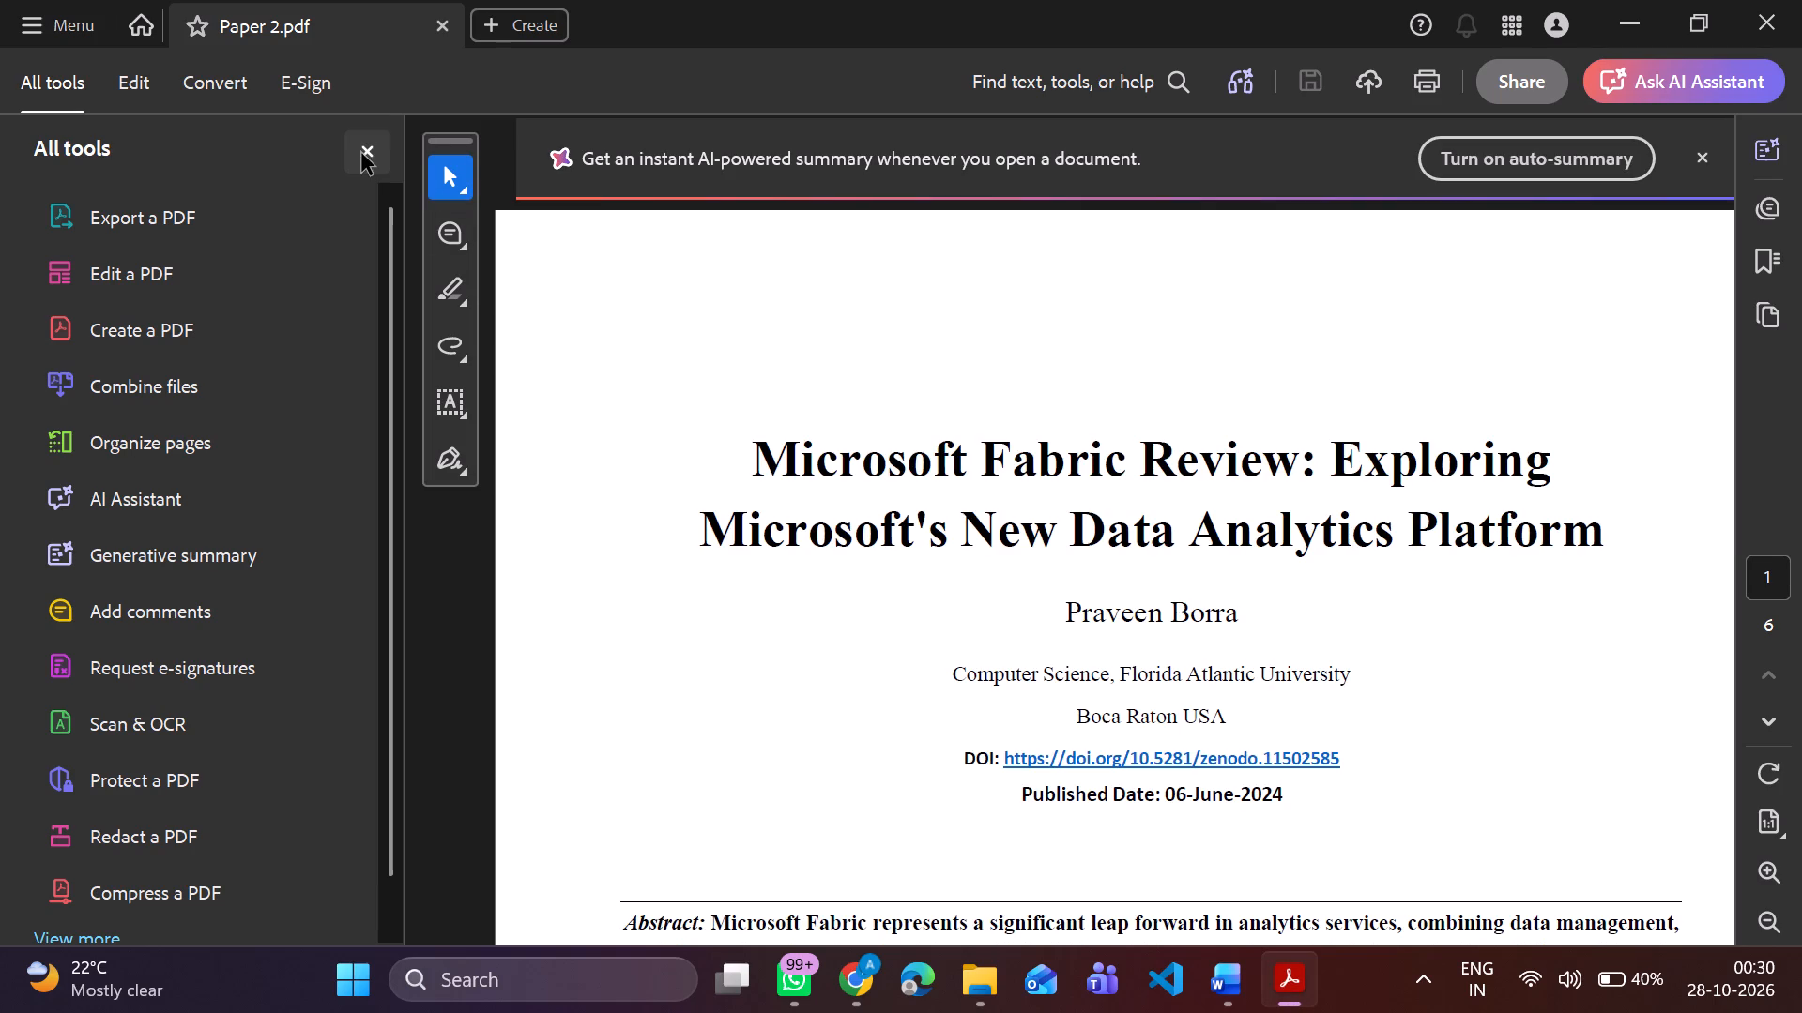
click(365, 155)
scroll(1013, 632, down, 5)
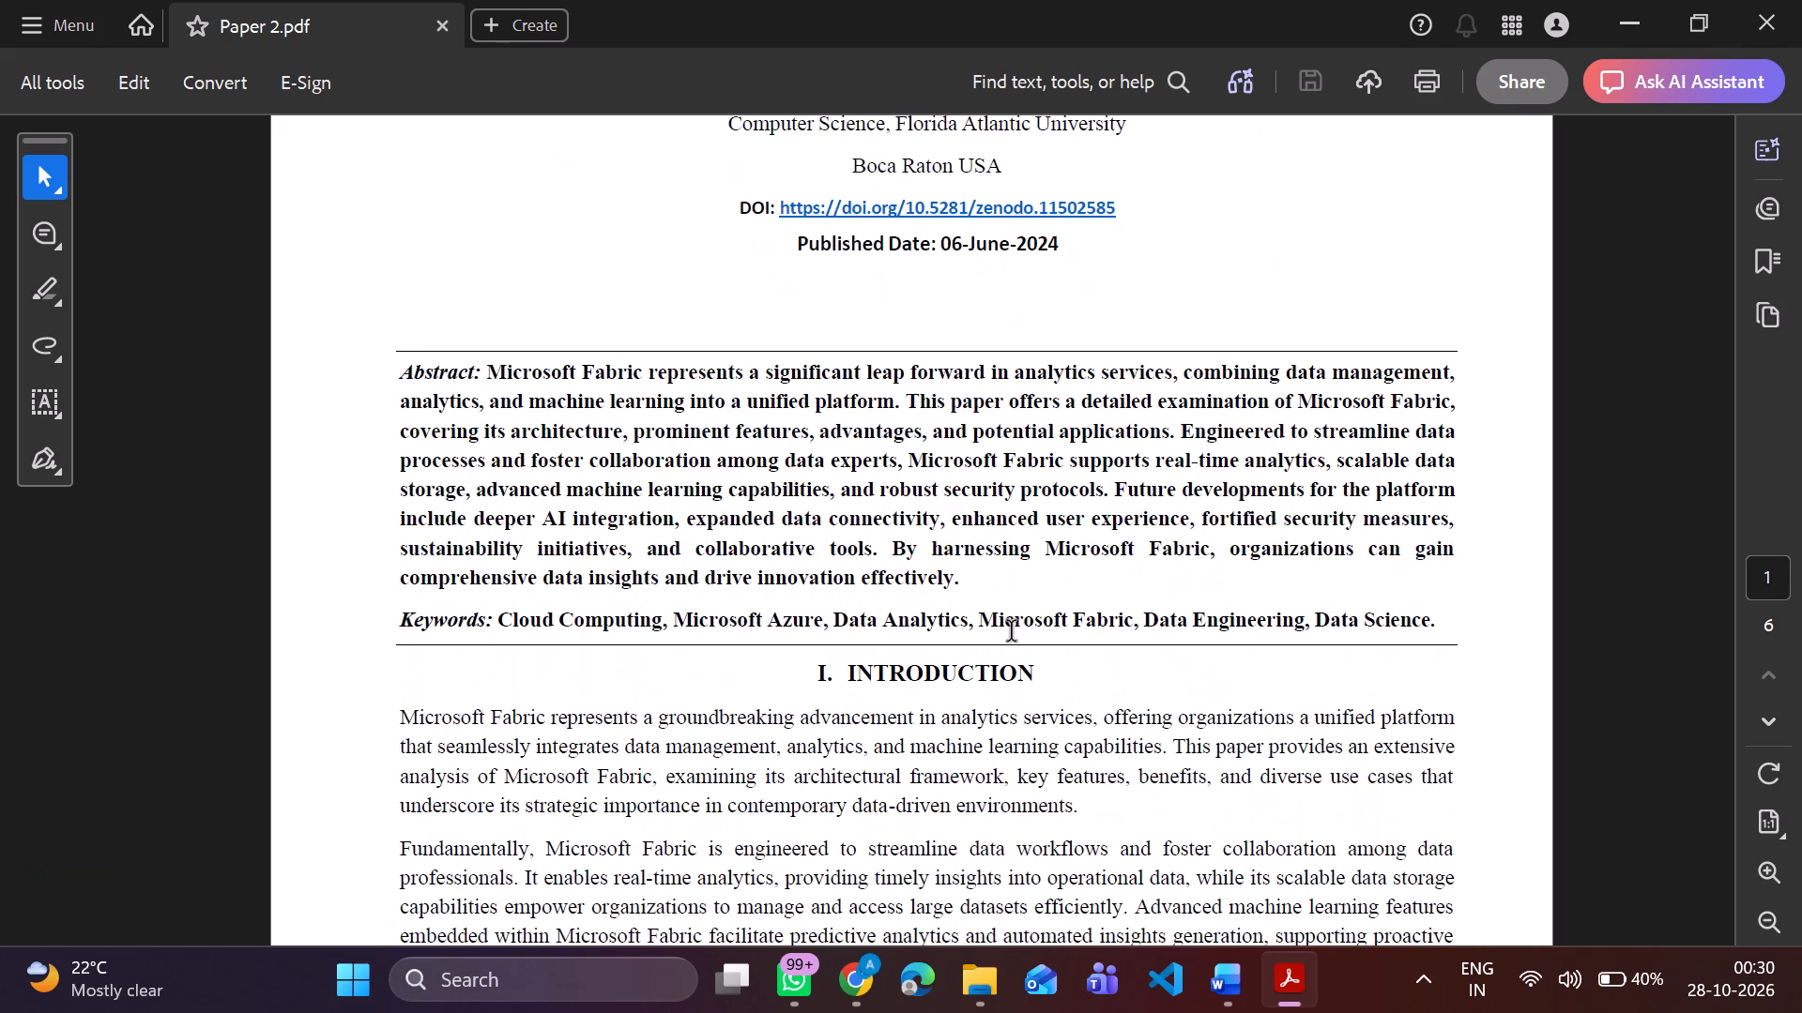
scroll(1013, 632, down, 3)
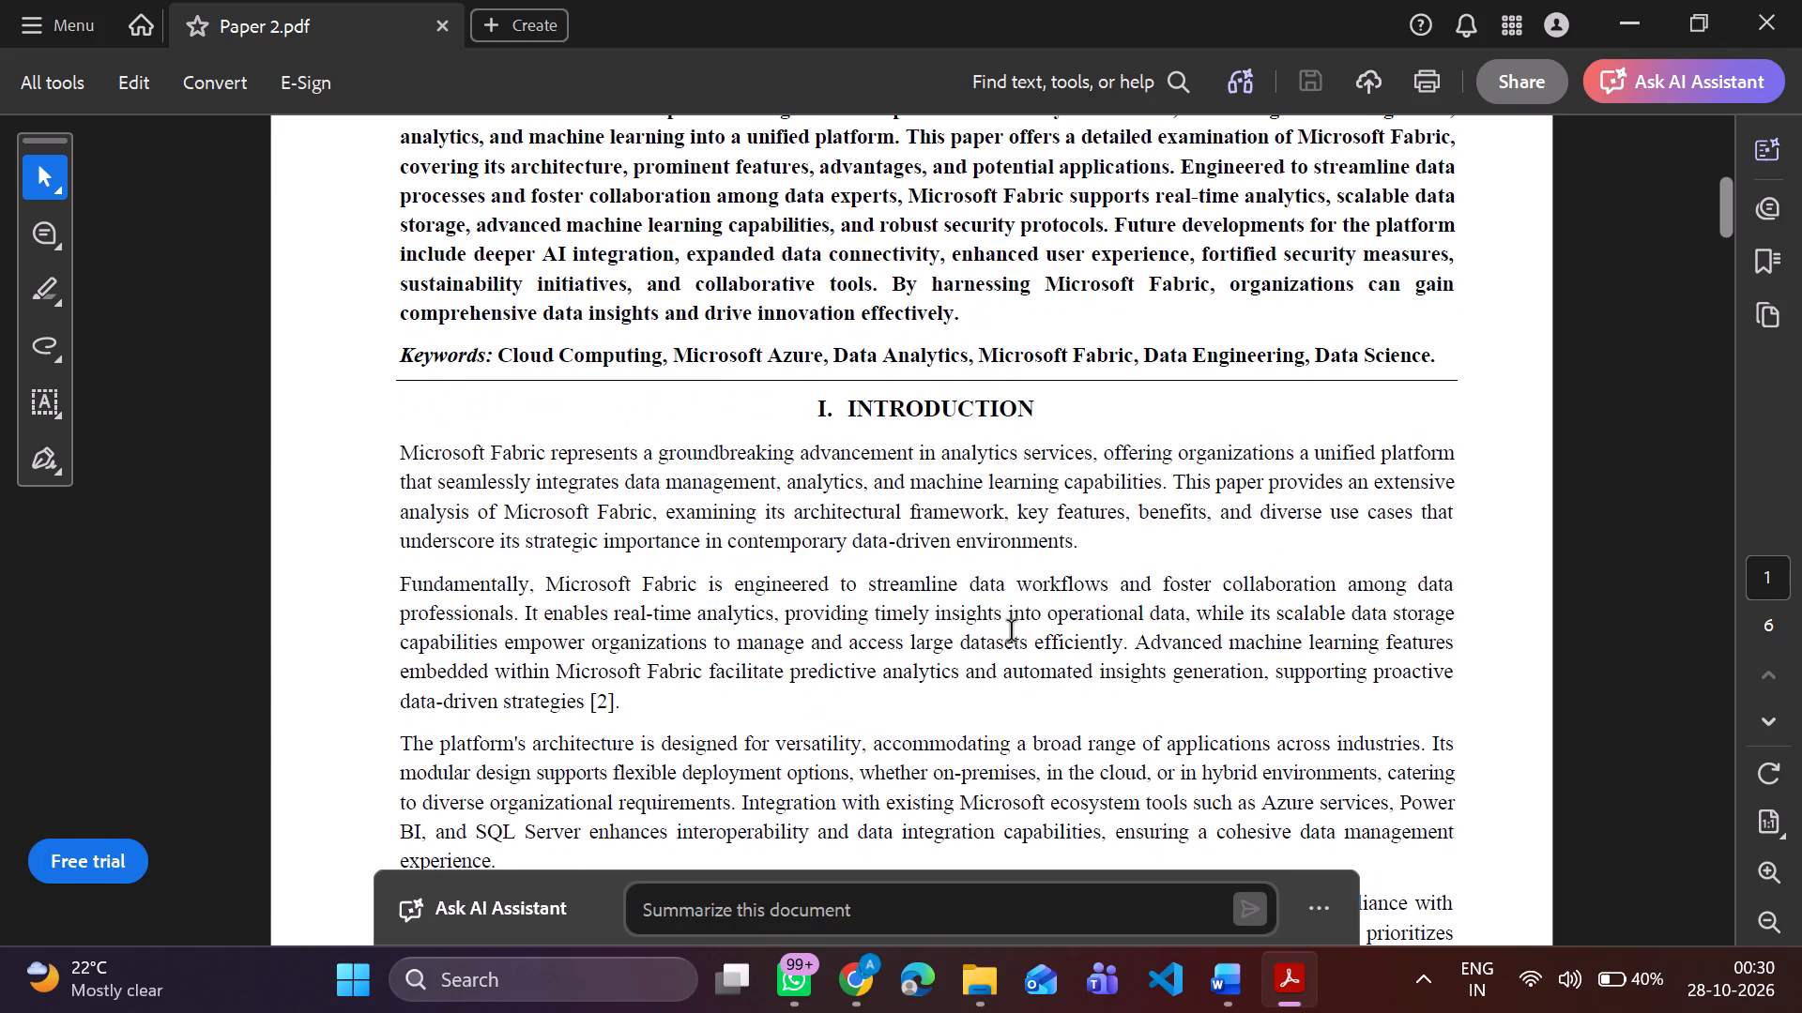
scroll(1013, 632, up, 1)
click(1801, 0)
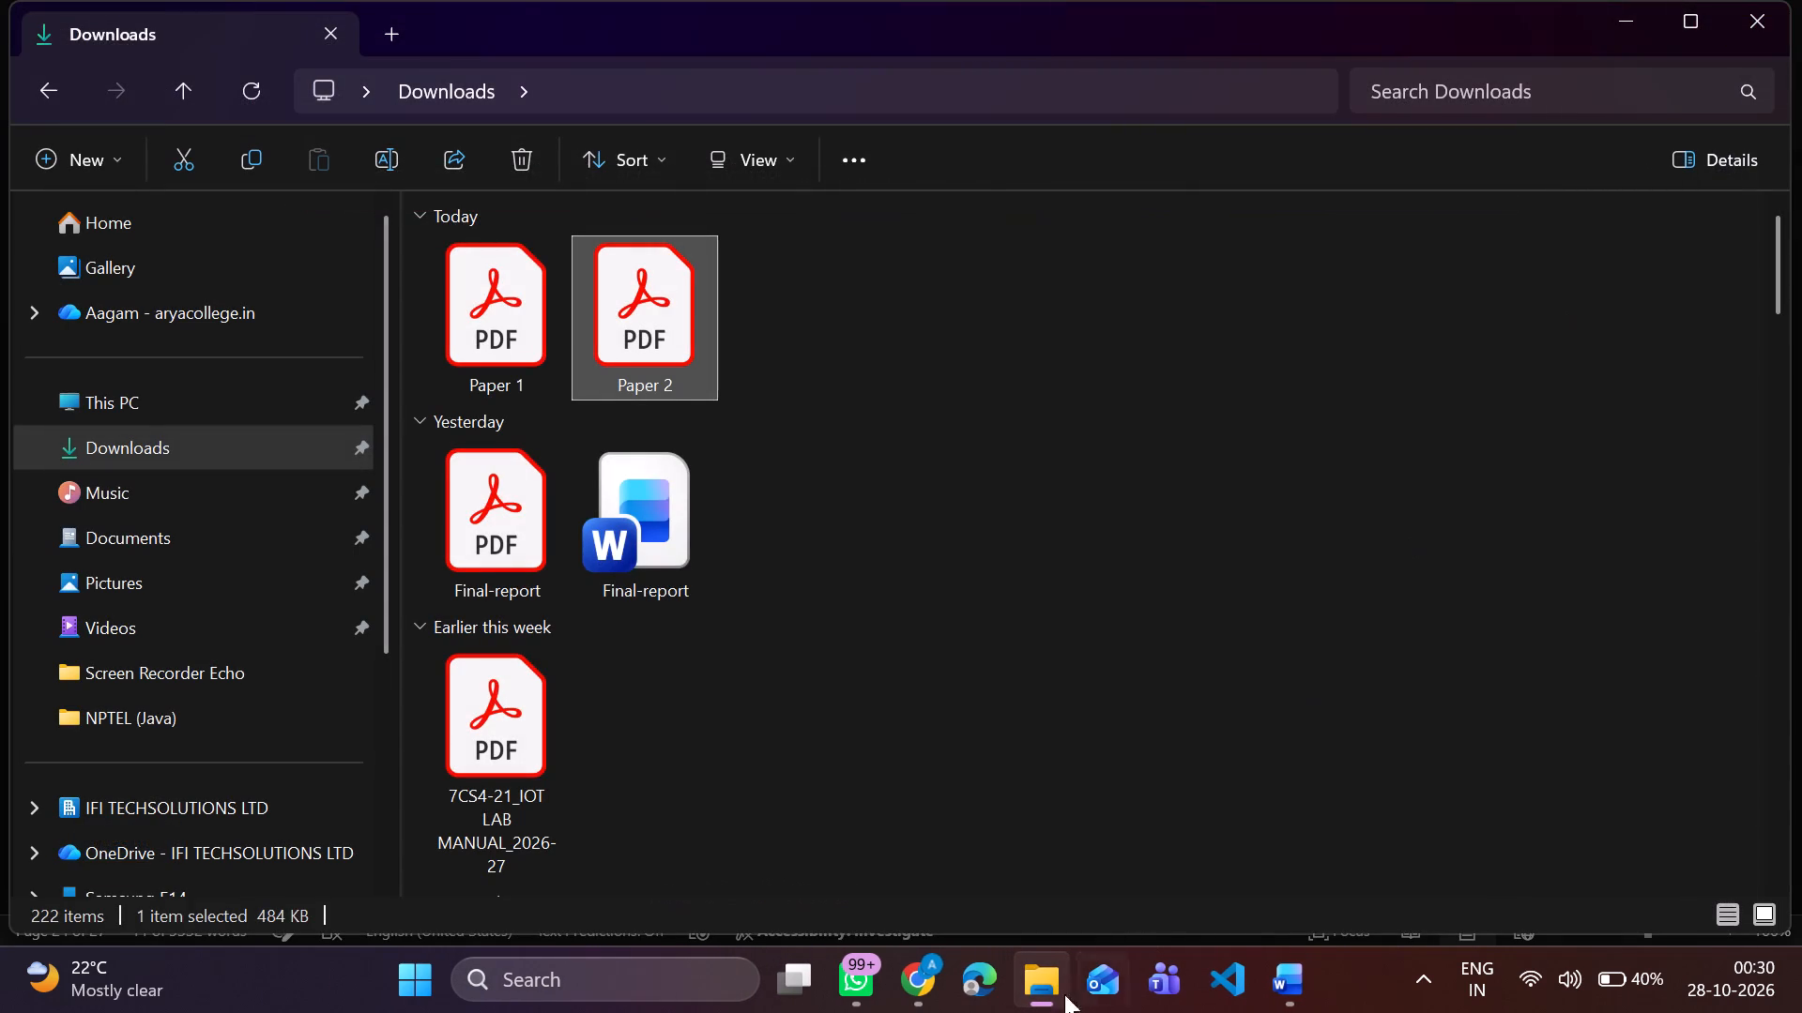
click(1042, 1012)
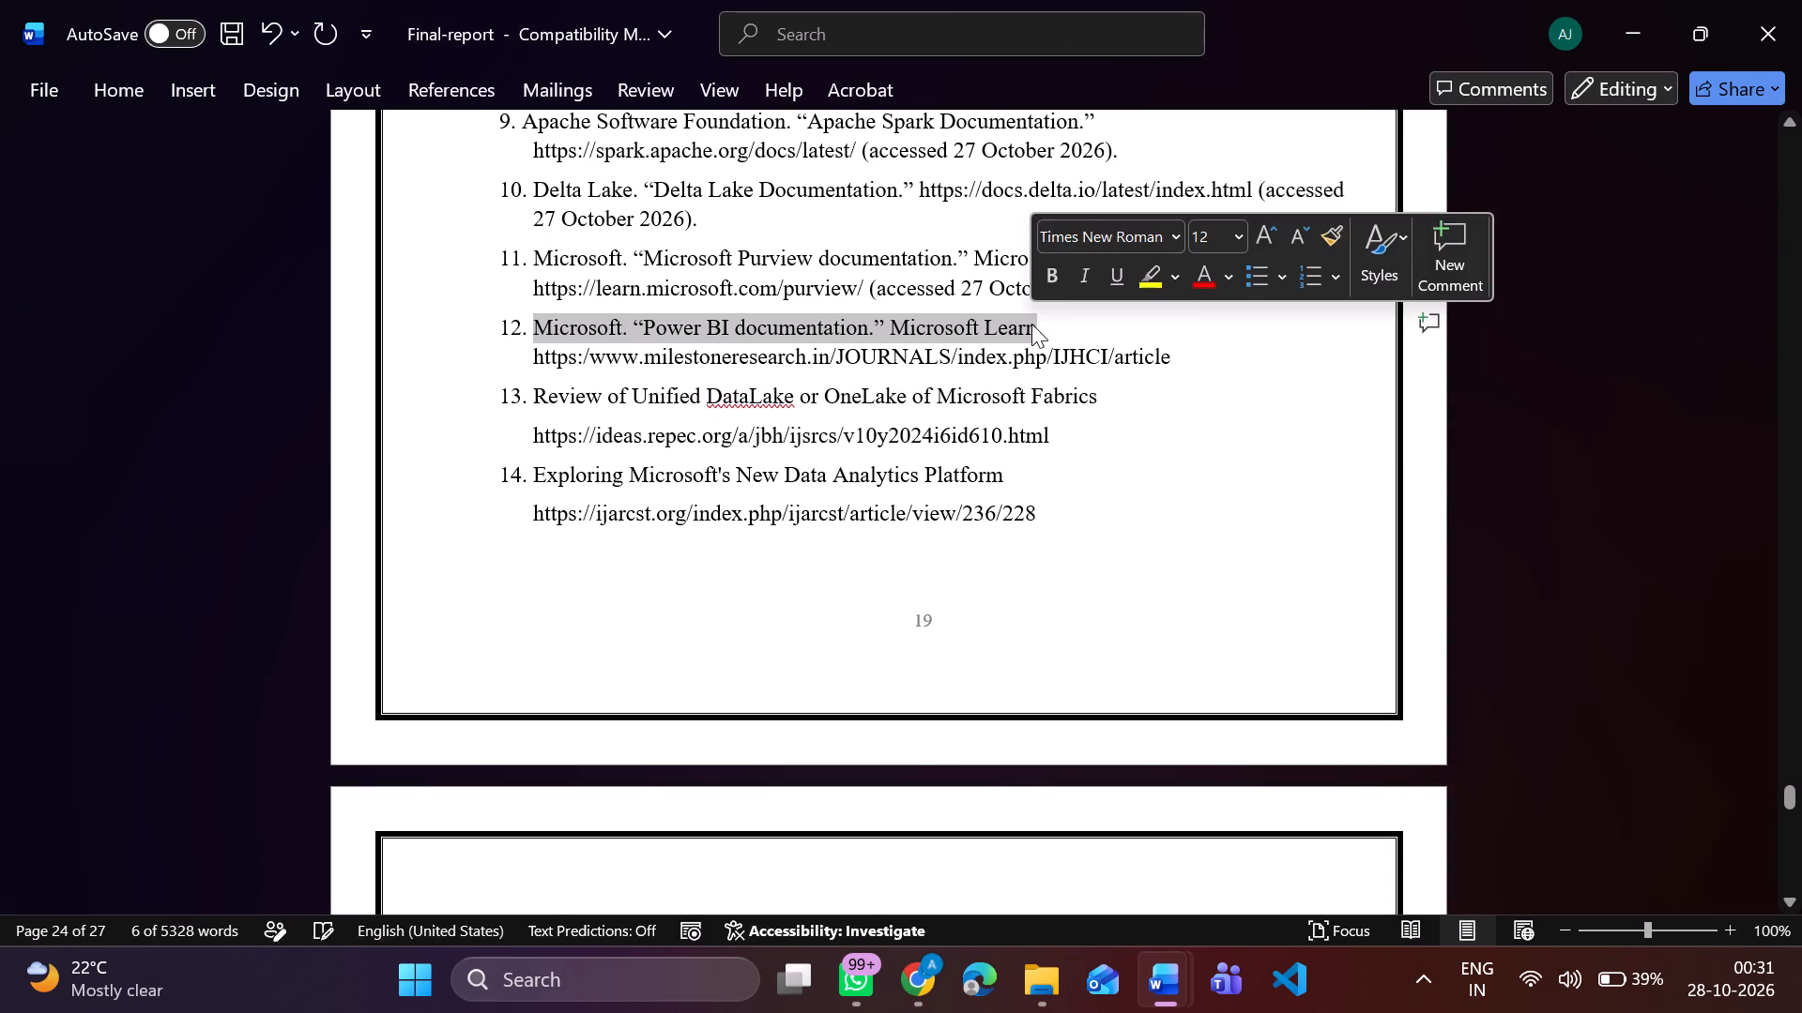
click(1031, 324)
drag(1046, 324, 654, 327)
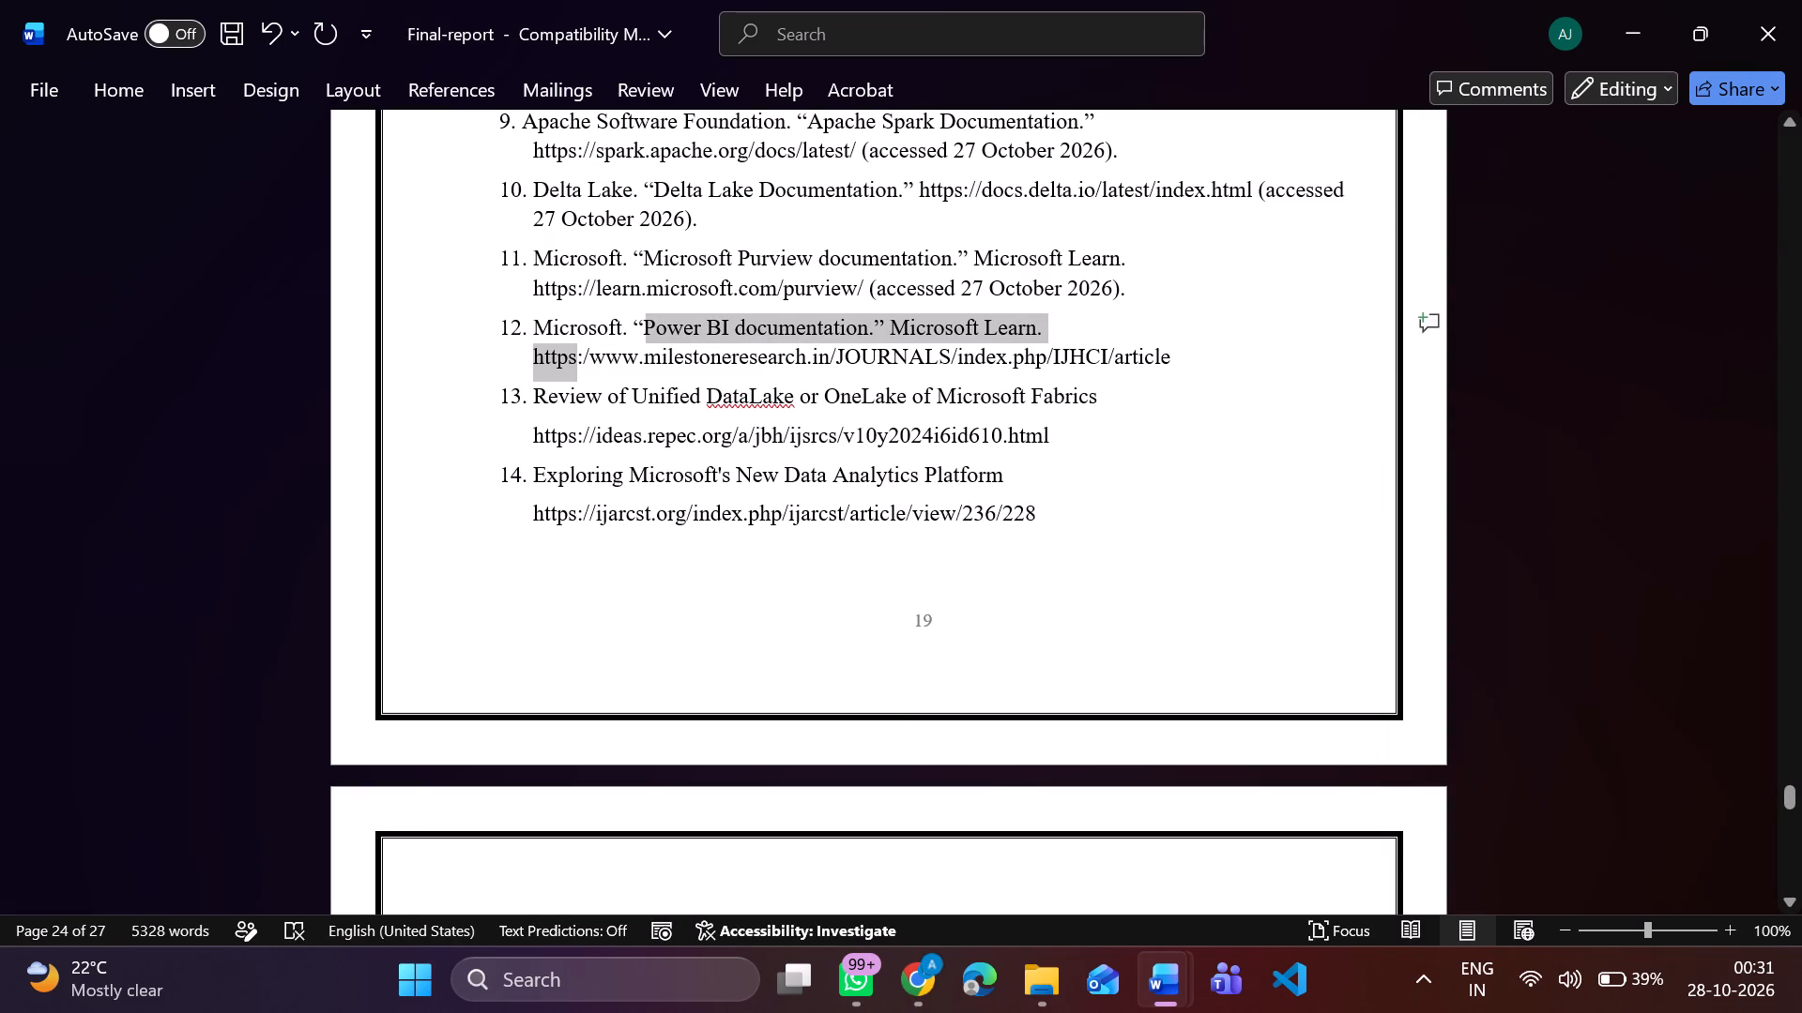
drag(654, 327, 614, 325)
click(614, 325)
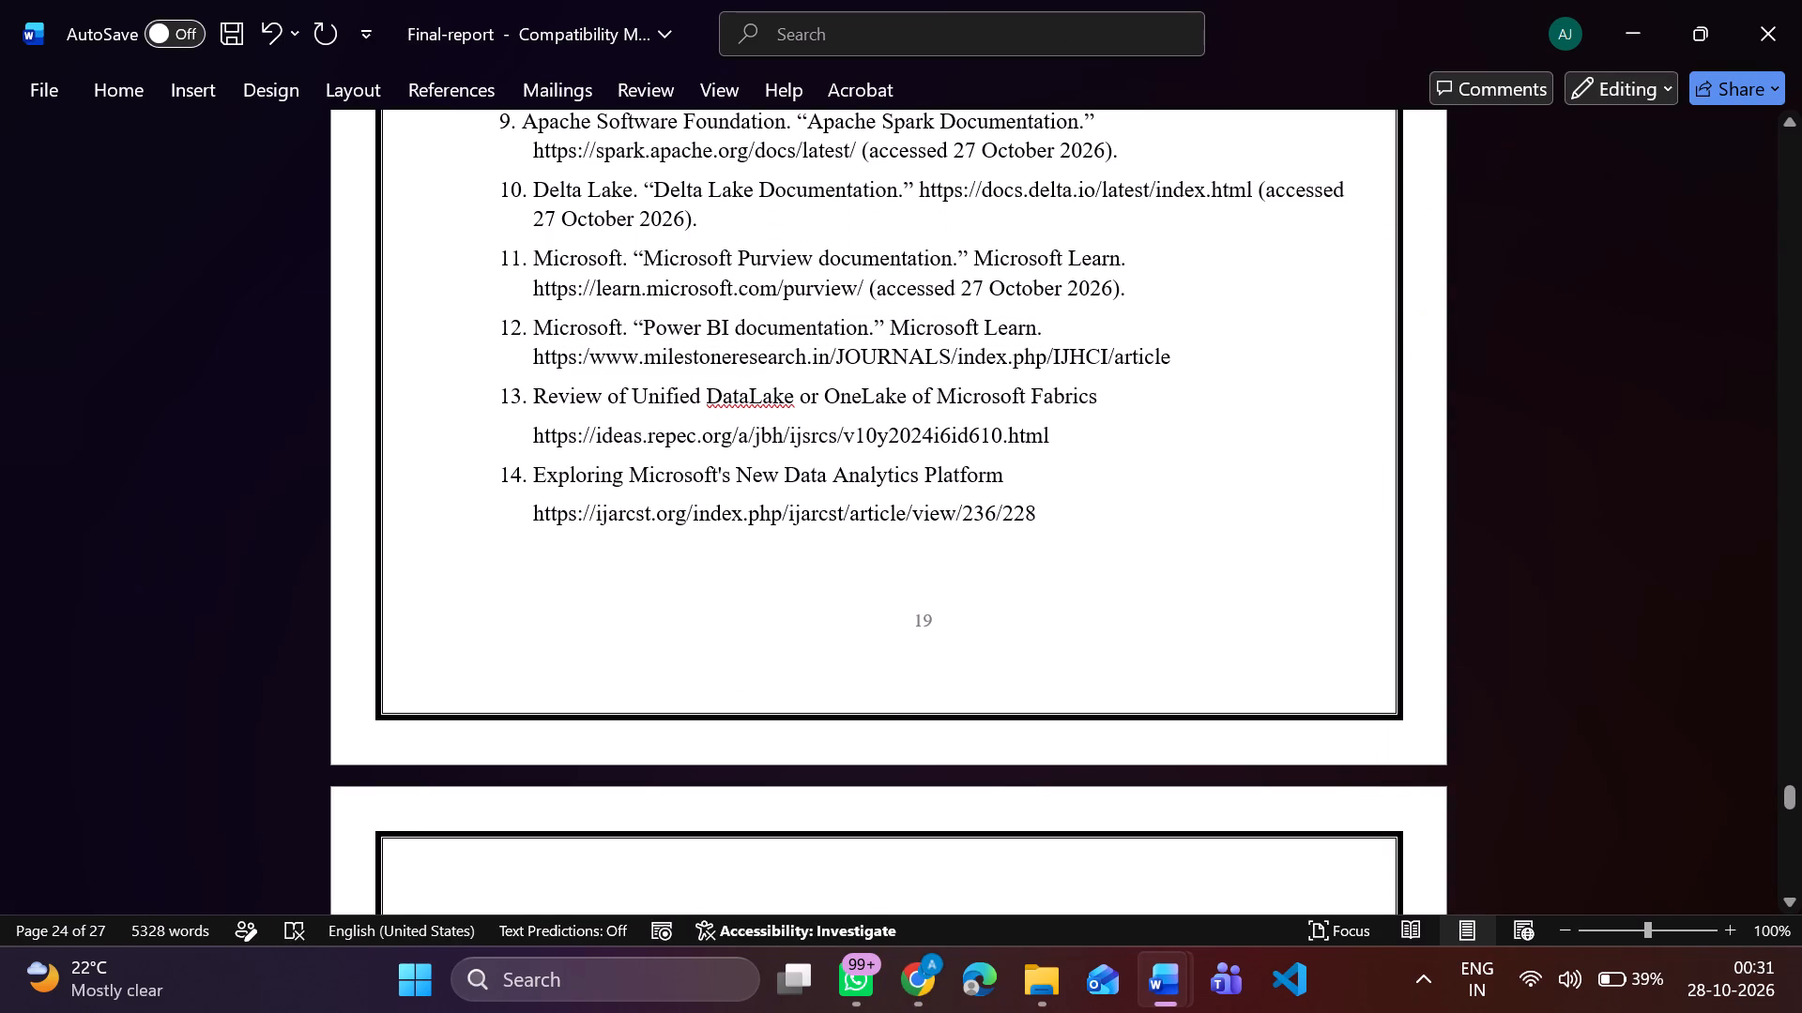
drag(1042, 330, 589, 326)
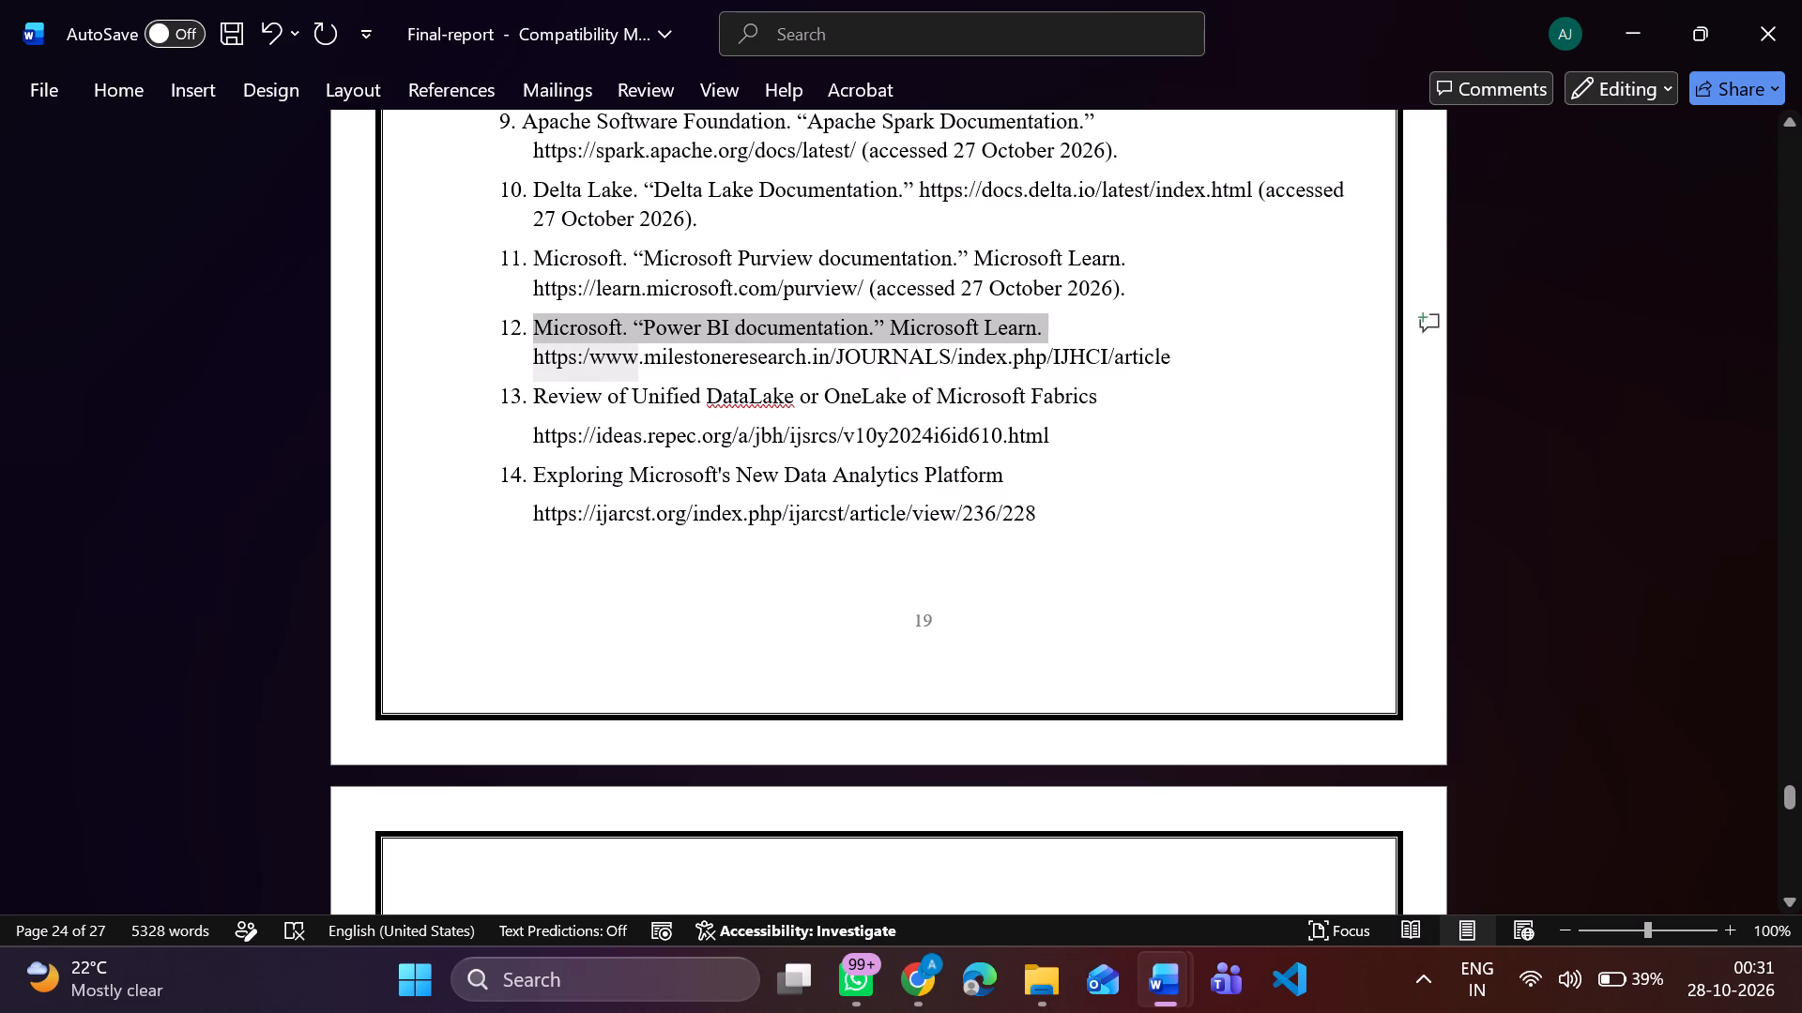
drag(589, 326, 617, 326)
key(BackSpace)
key(BackSpace)
key(BackSpace)
key(BackSpace)
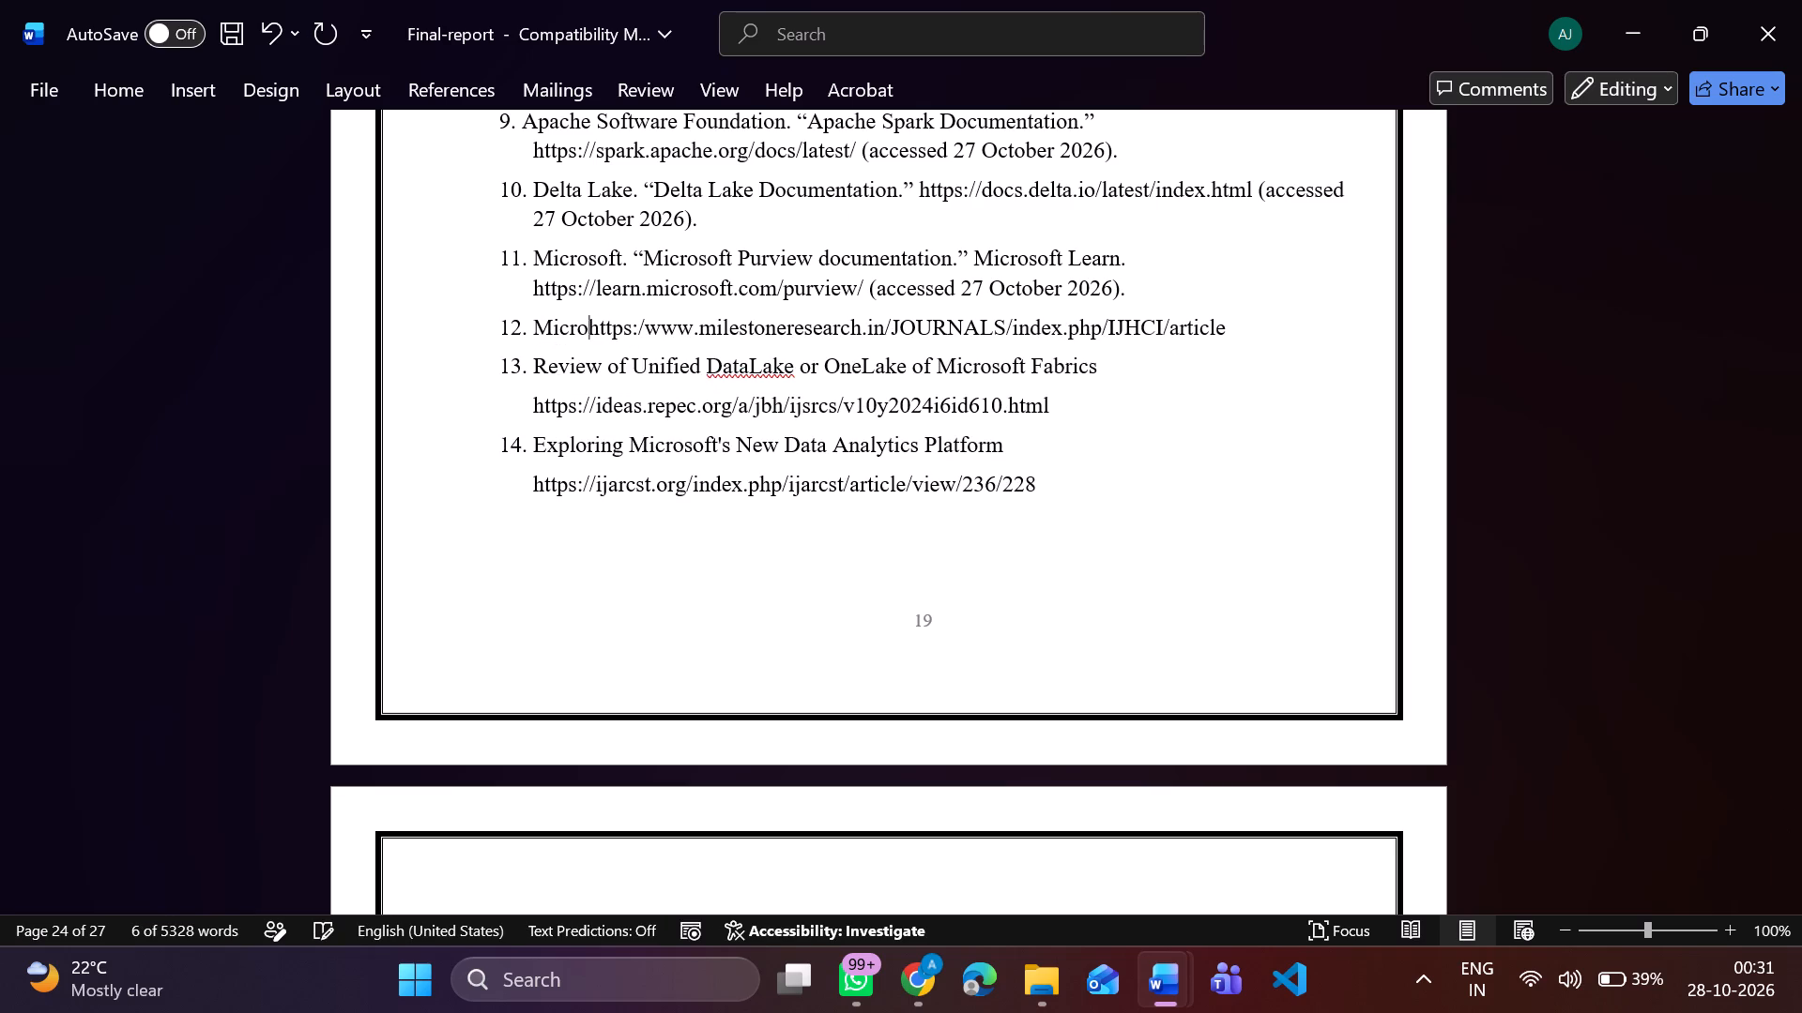
key(ctrl+v)
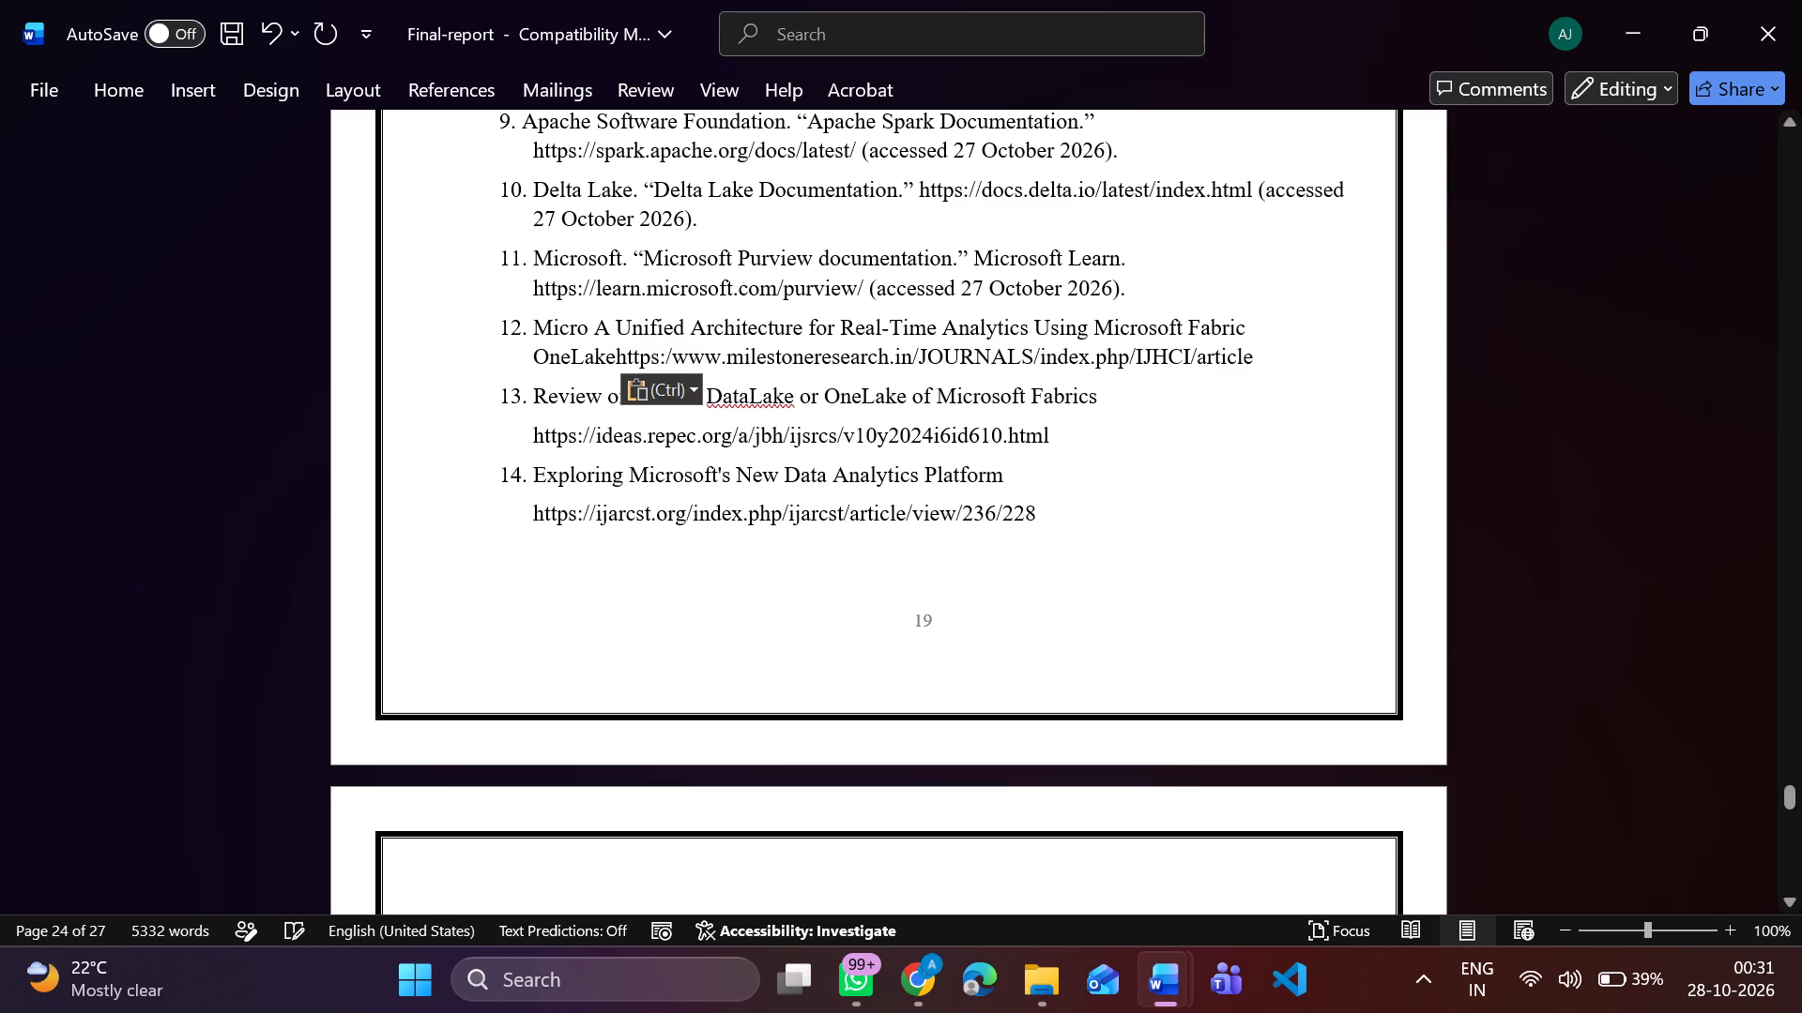
click(615, 322)
click(587, 325)
key(BackSpace)
key(BackSpace)
key(BackSpace)
key(BackSpace)
key(BackSpace)
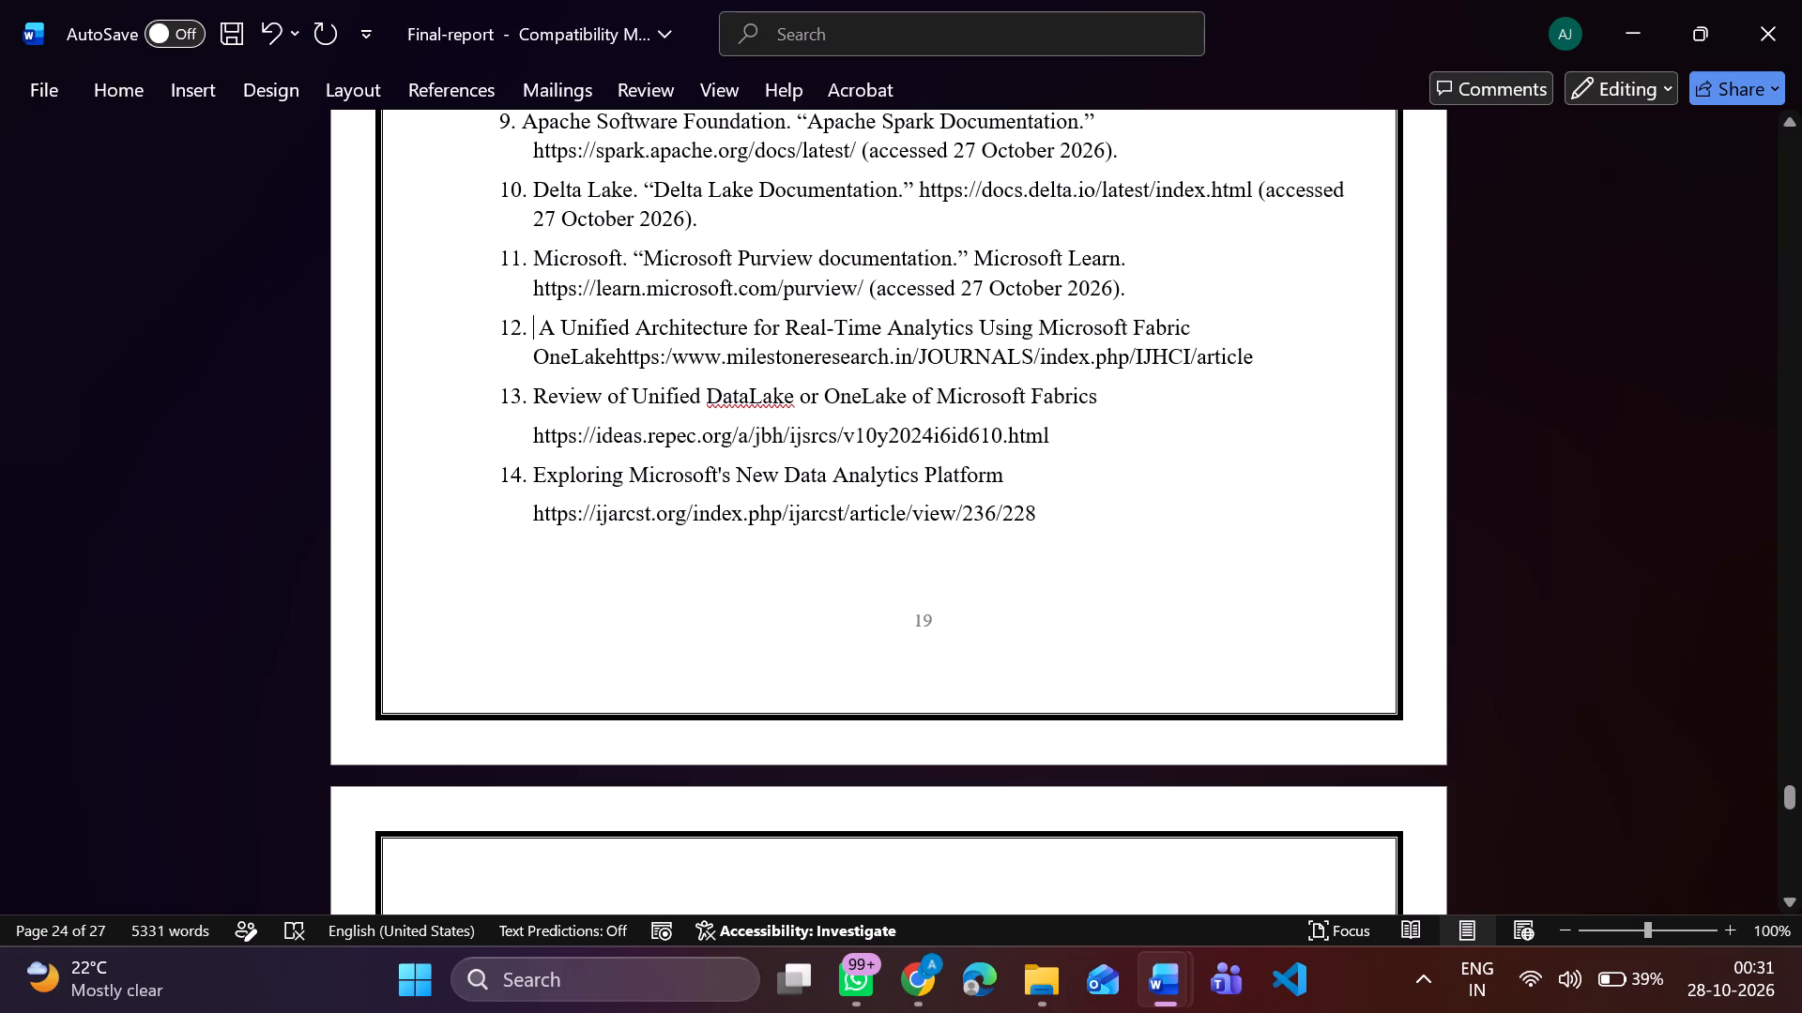
Delete the word "OneLake" directly before the link in reference 12 and save the report.
click(616, 351)
key(BackSpace)
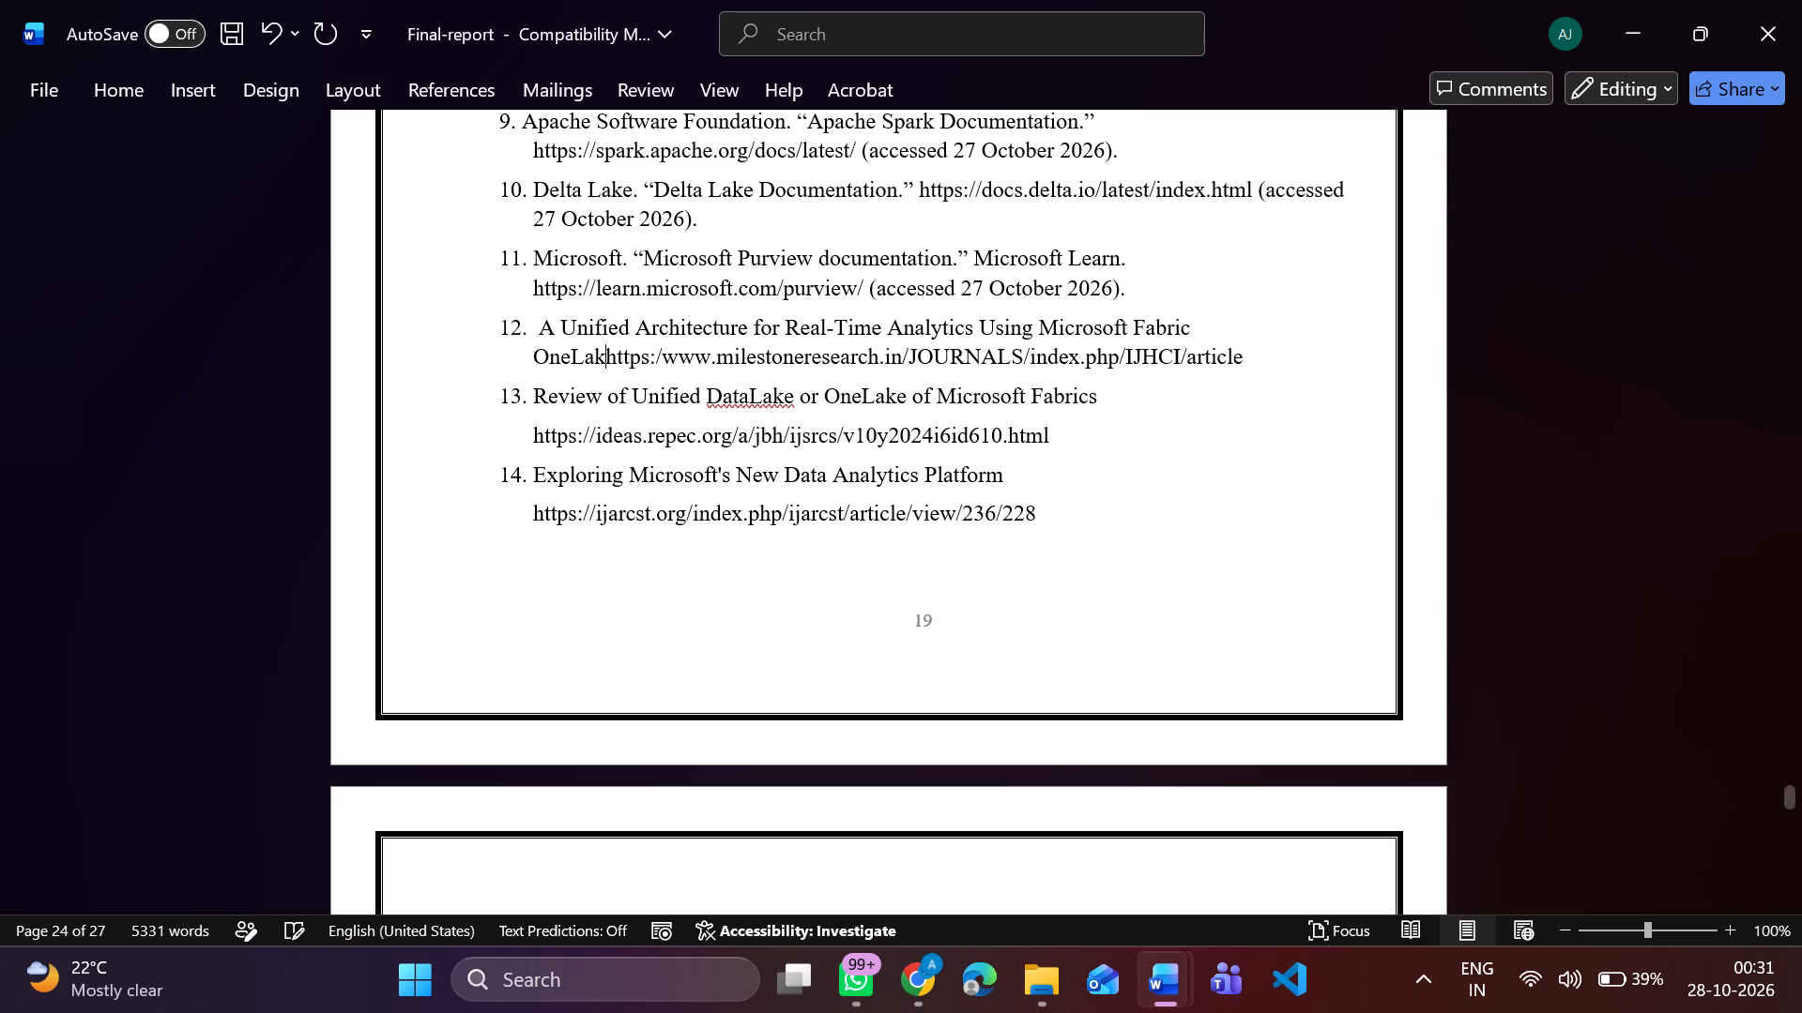
key(BackSpace)
key(BackSpace)
key(BackSpace)
key(BackSpace)
key(BackSpace)
key(BackSpace)
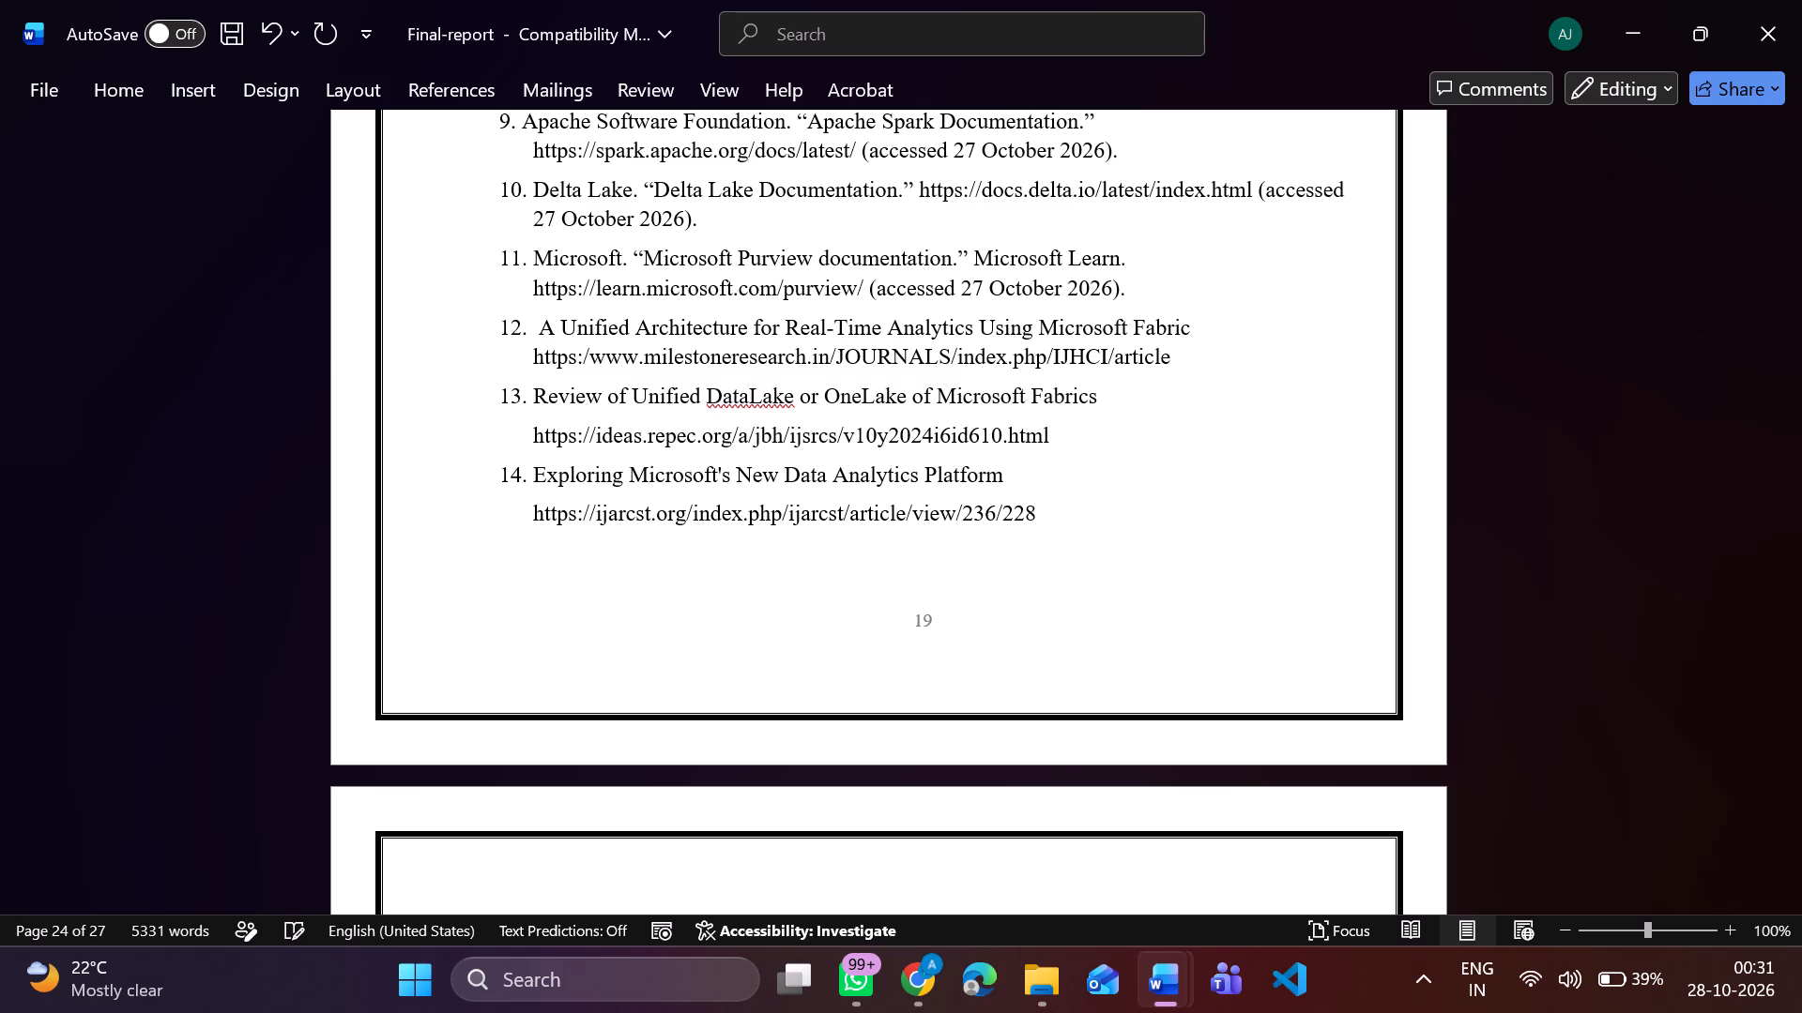
key(ctrl+s)
Look through the report's closing pages, from the conclusion sections and REFERENCES to the seminar photograph page, checking for blank pages.
scroll(1070, 476, down, 9)
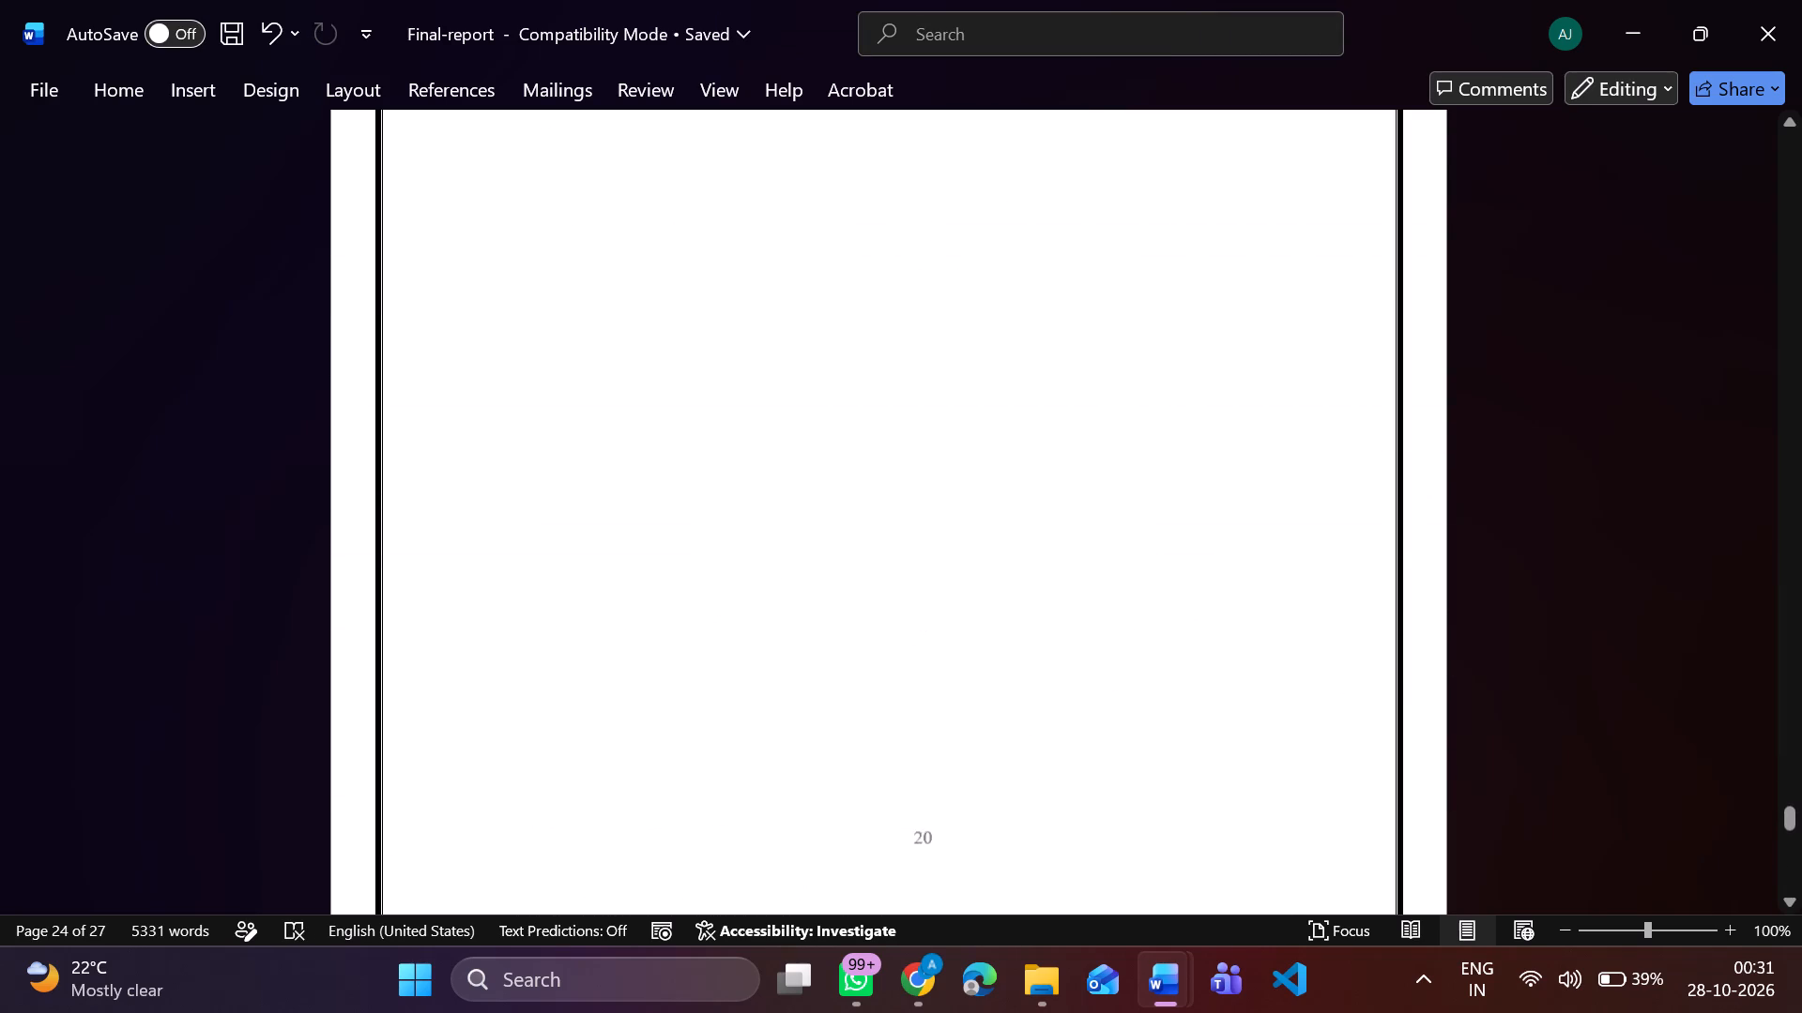
scroll(1070, 476, down, 10)
scroll(1070, 476, up, 4)
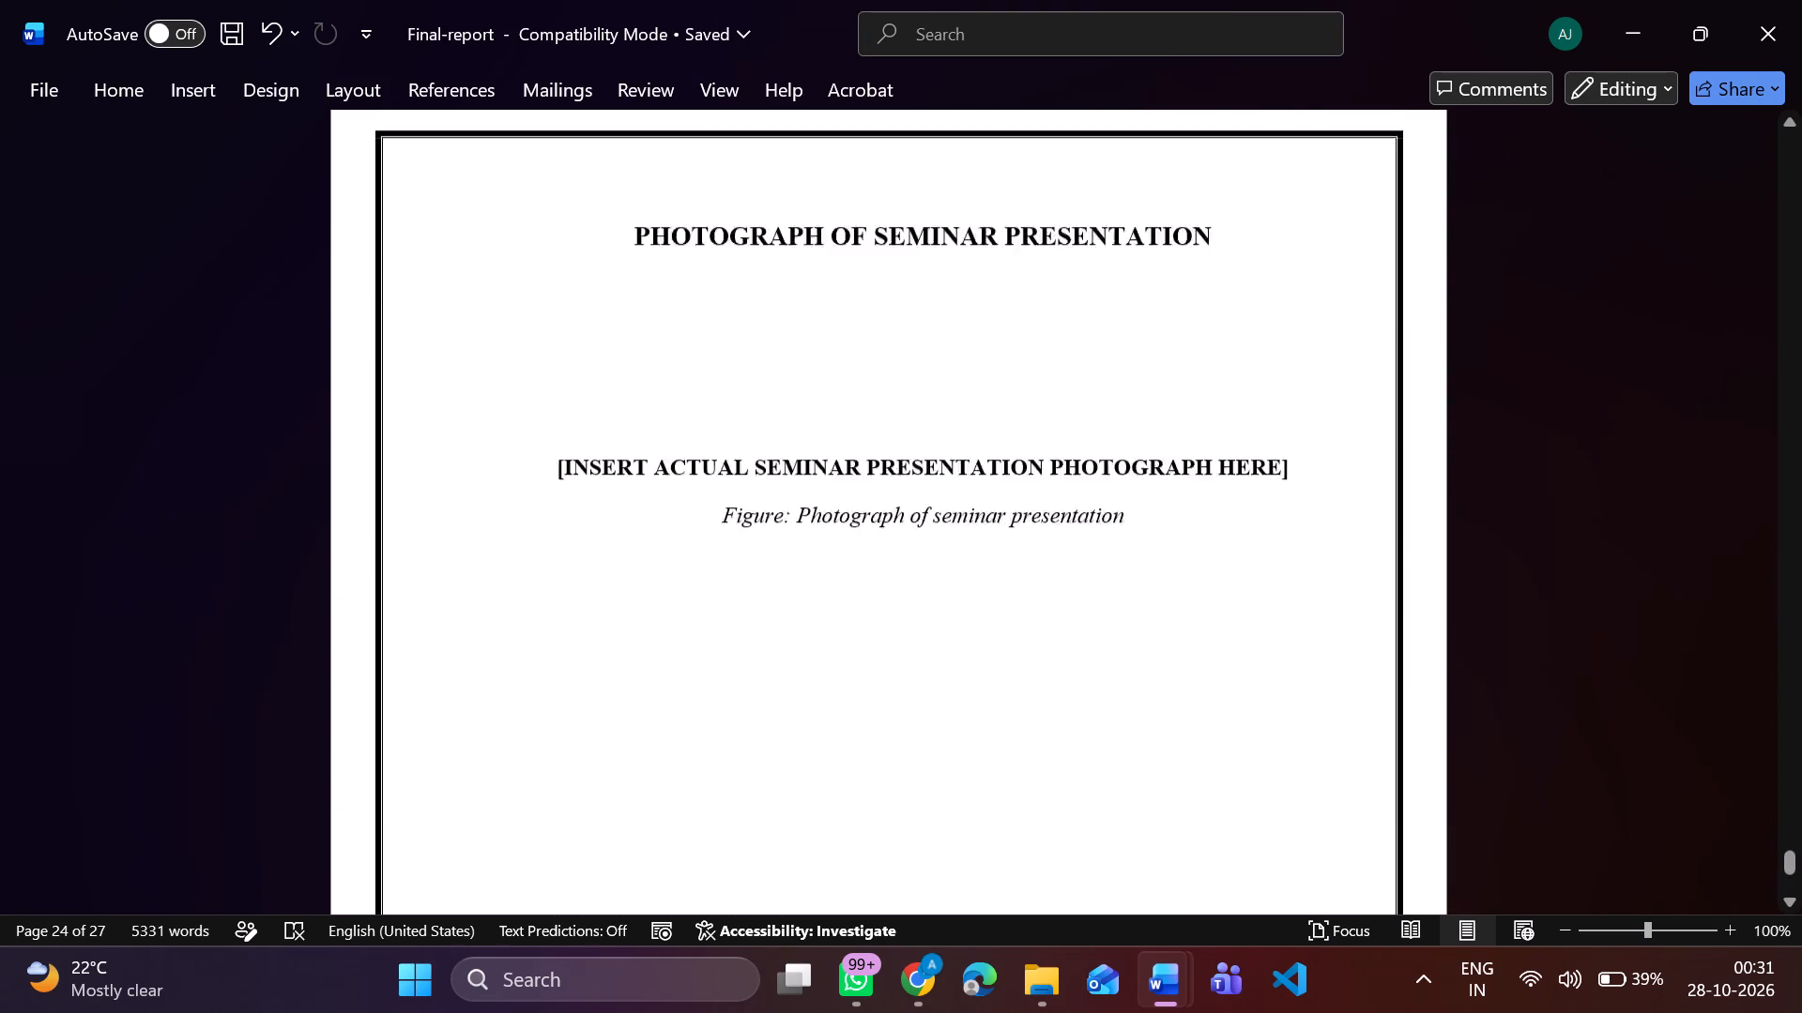
scroll(1070, 476, up, 8)
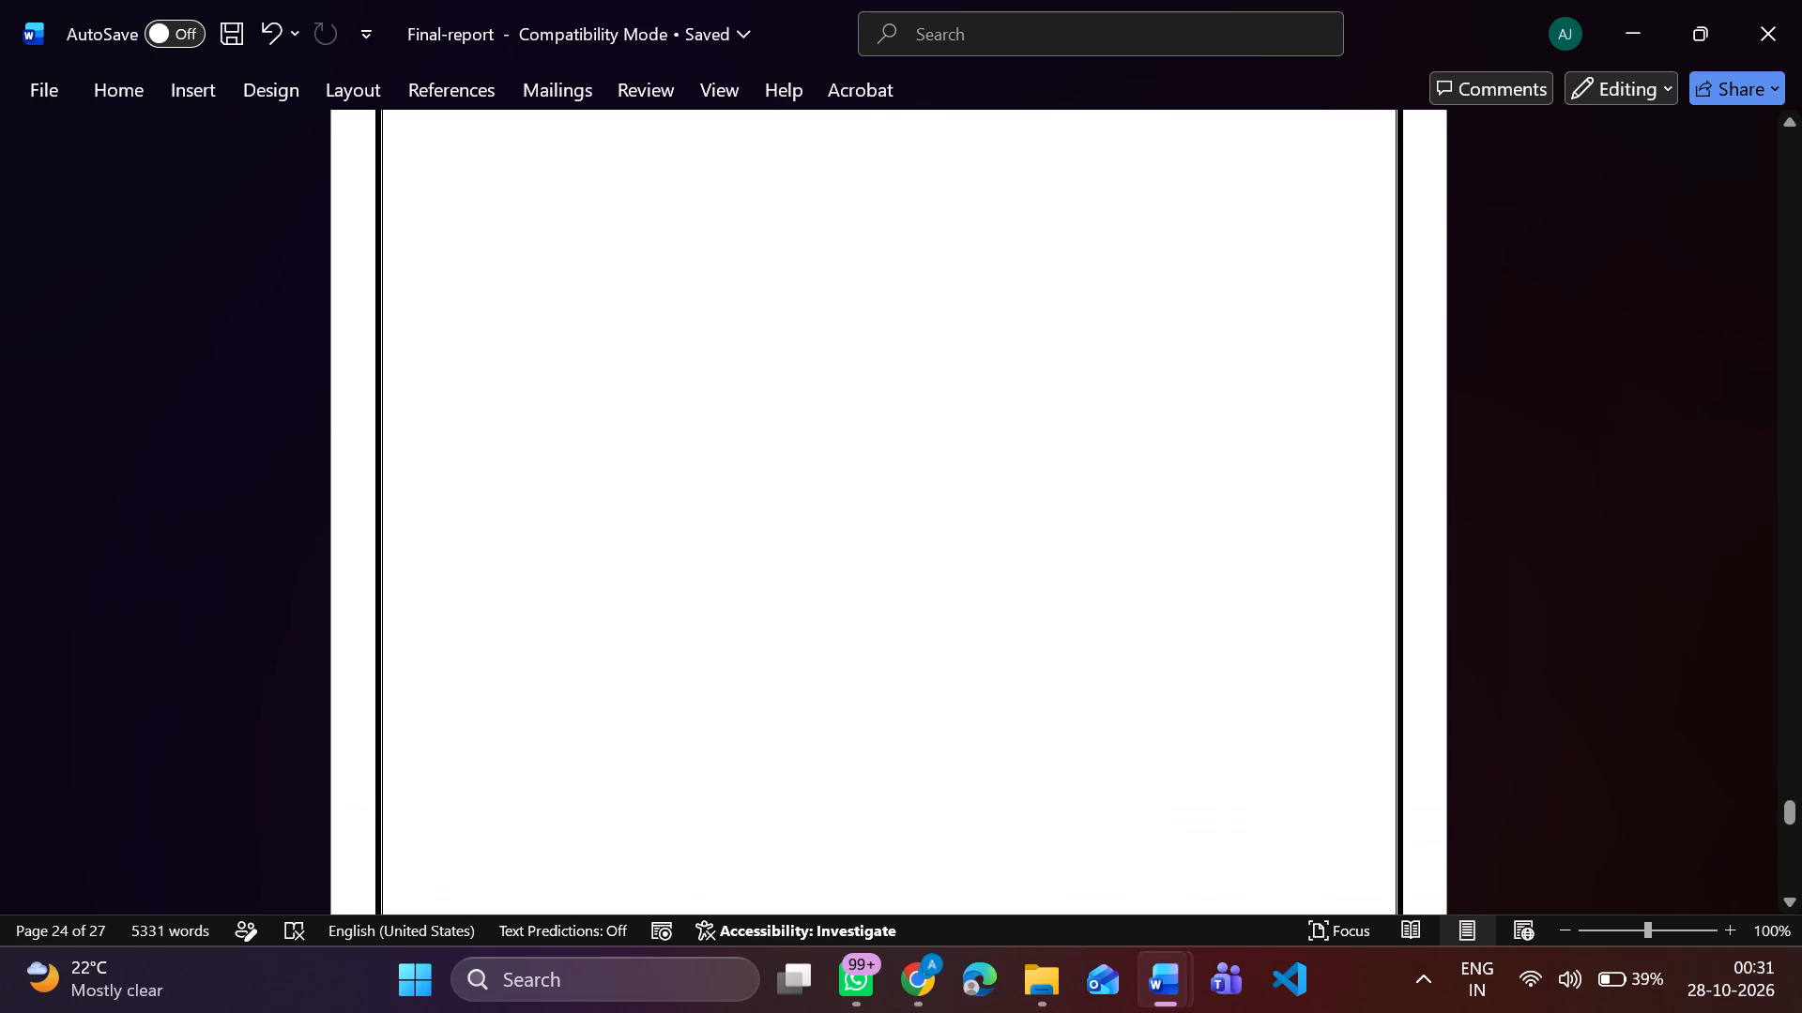
scroll(1070, 476, up, 3)
scroll(1070, 476, down, 7)
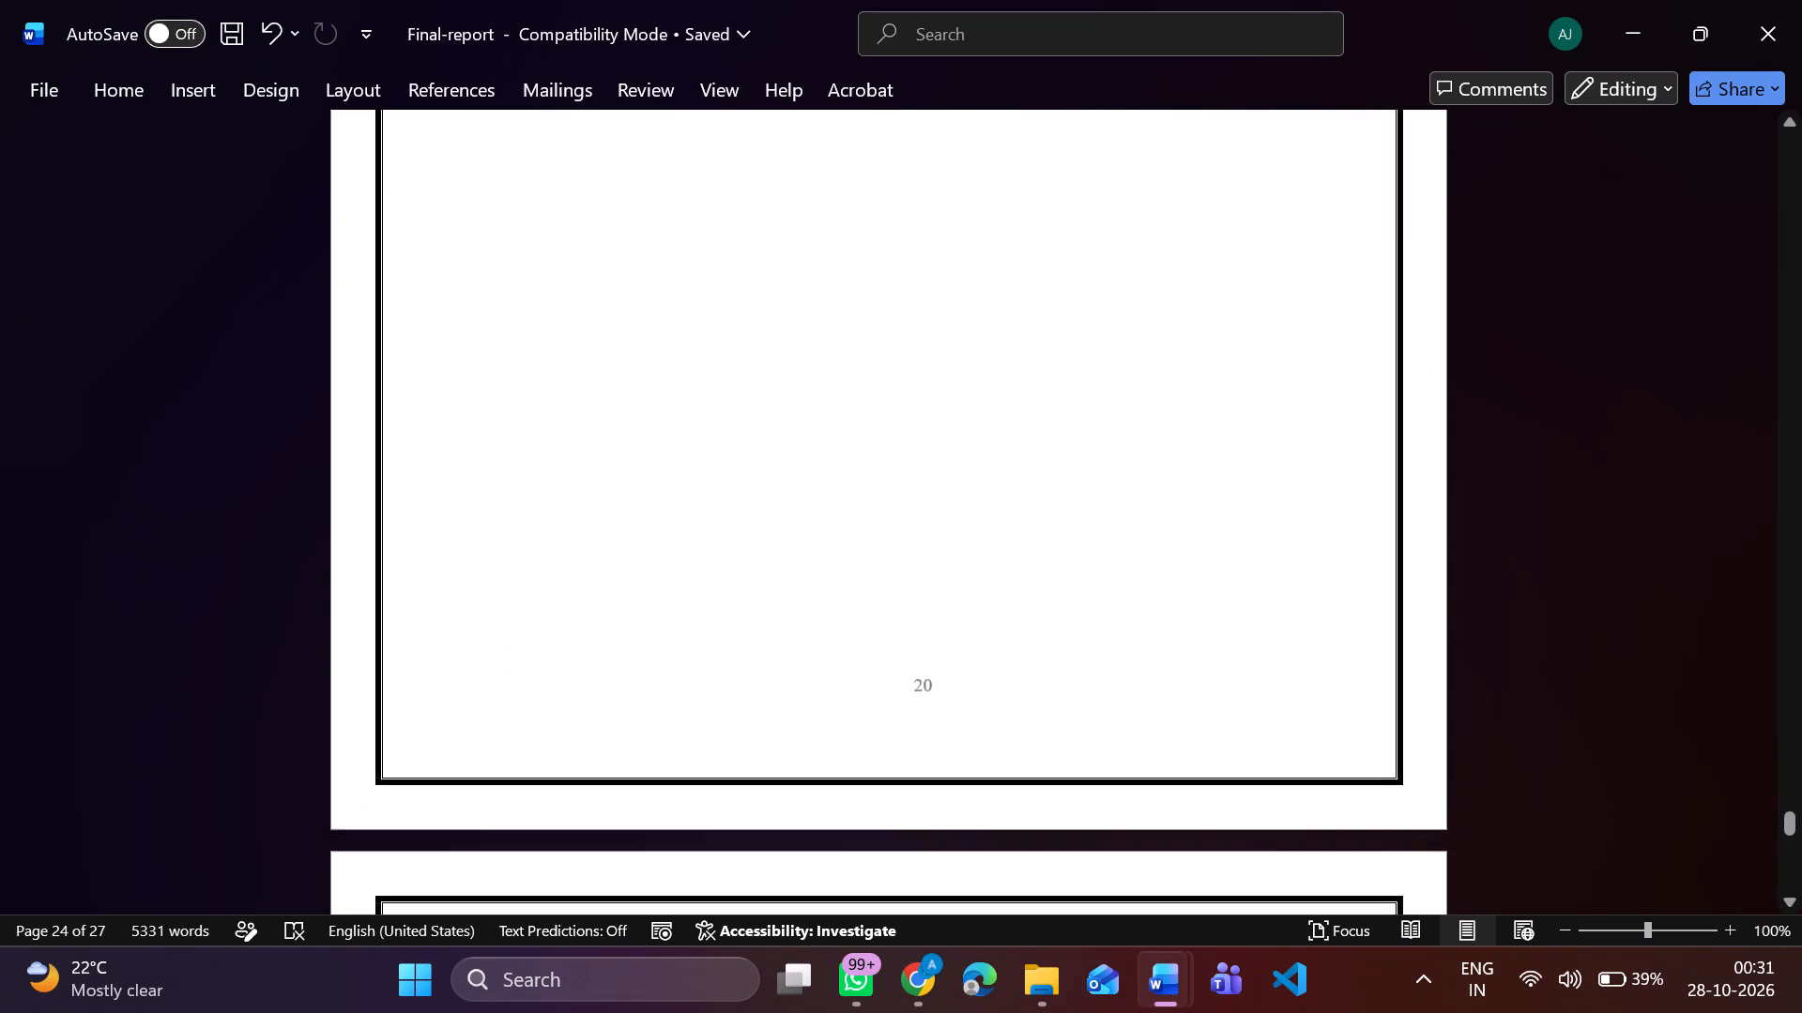
scroll(1070, 476, down, 2)
scroll(1070, 476, up, 8)
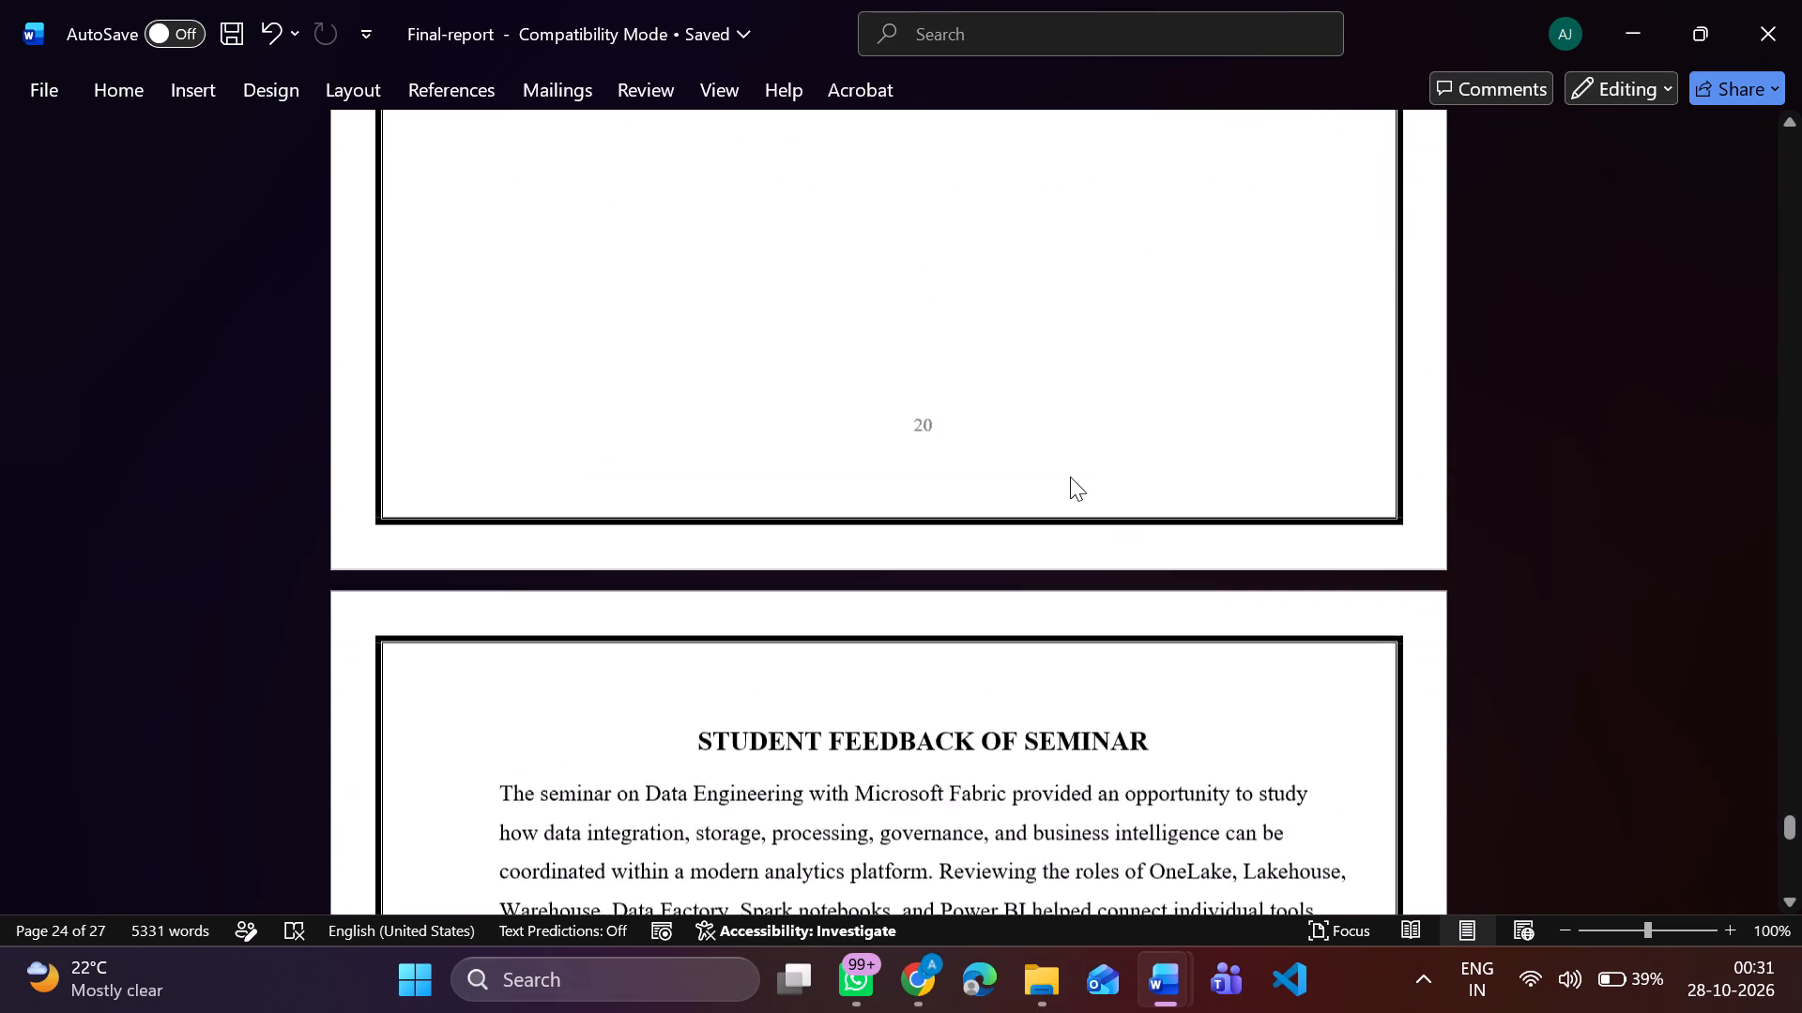
scroll(1070, 476, up, 4)
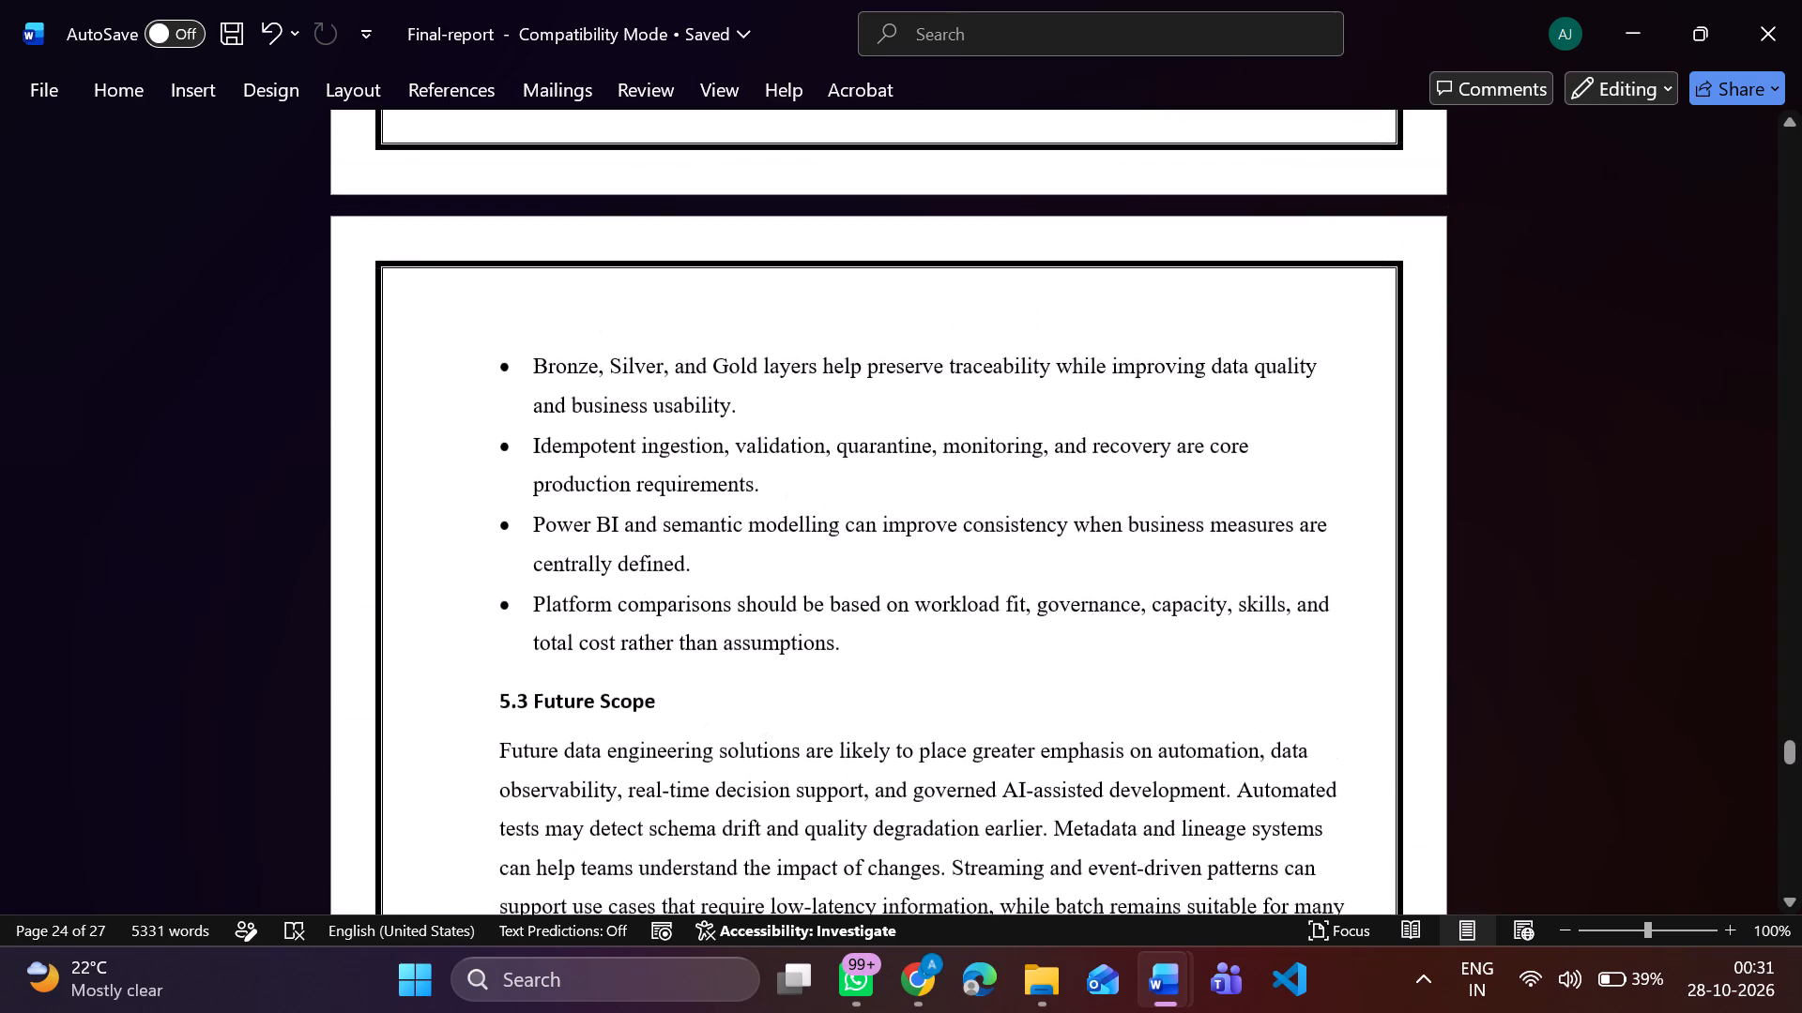
scroll(1070, 476, up, 4)
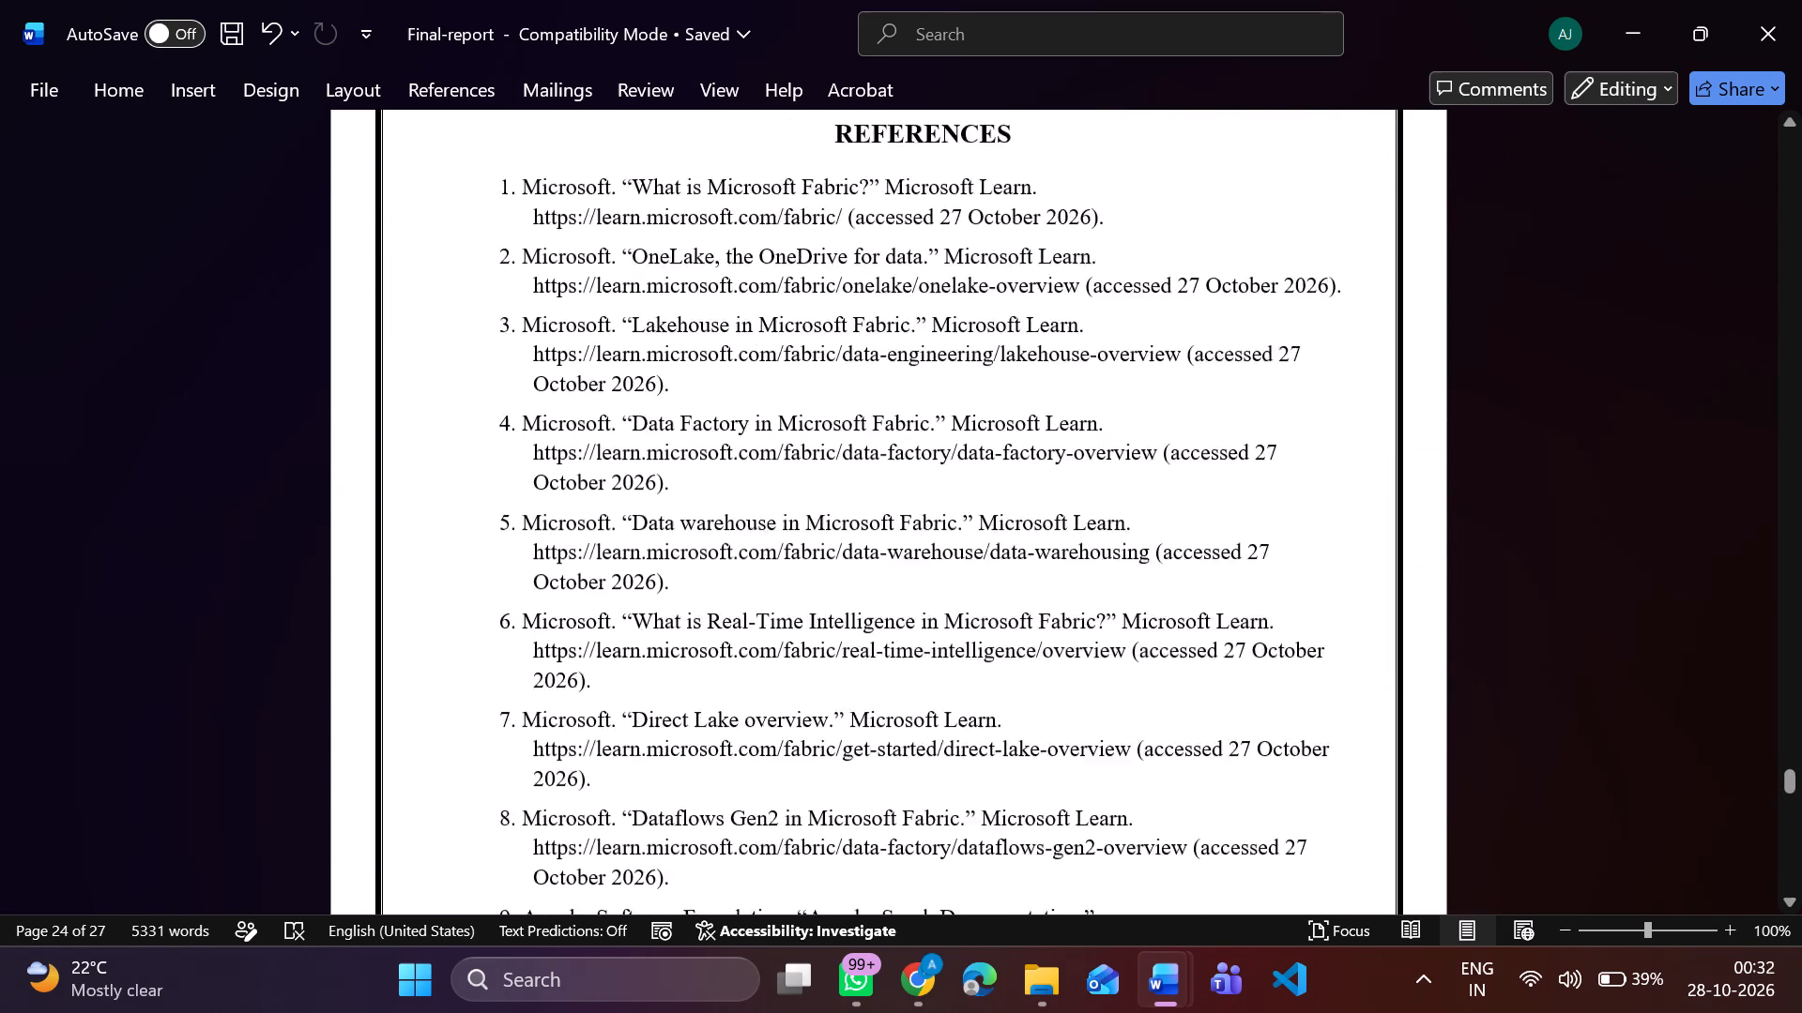
scroll(1070, 476, up, 4)
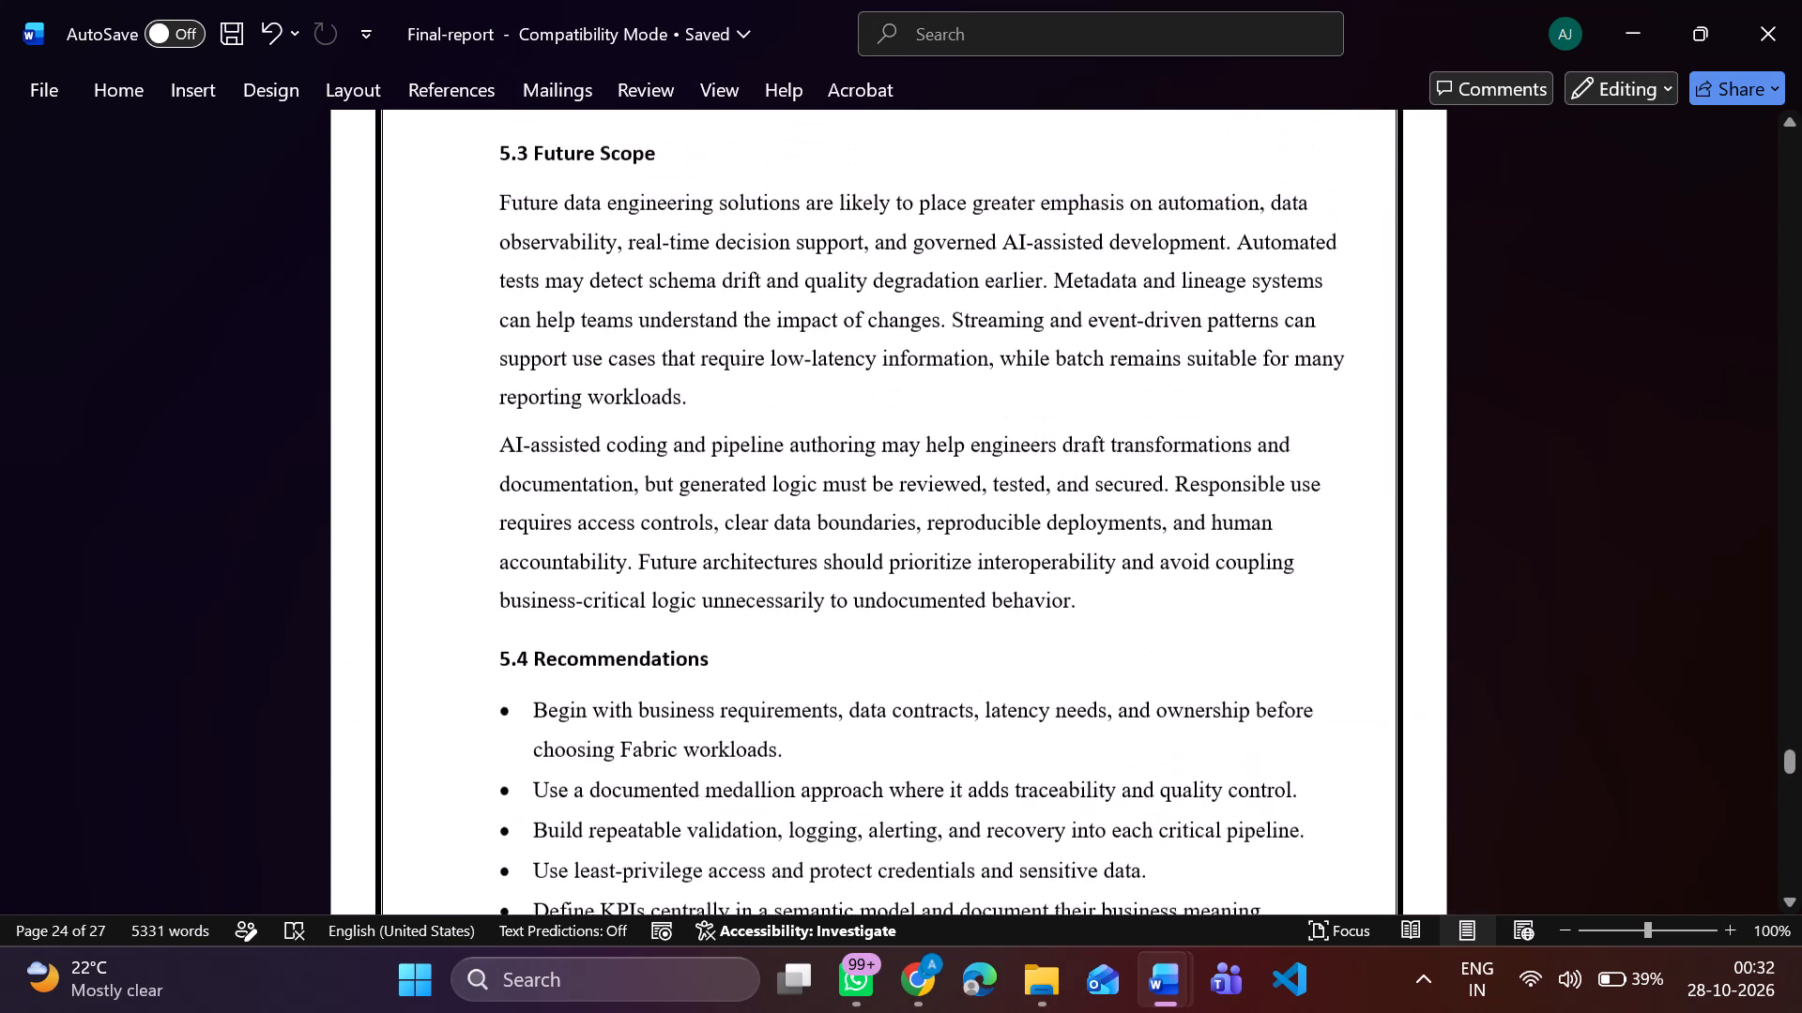
Delete the blank page between REFERENCES and STUDENT FEEDBACK OF SEMINAR.
scroll(1070, 476, down, 1)
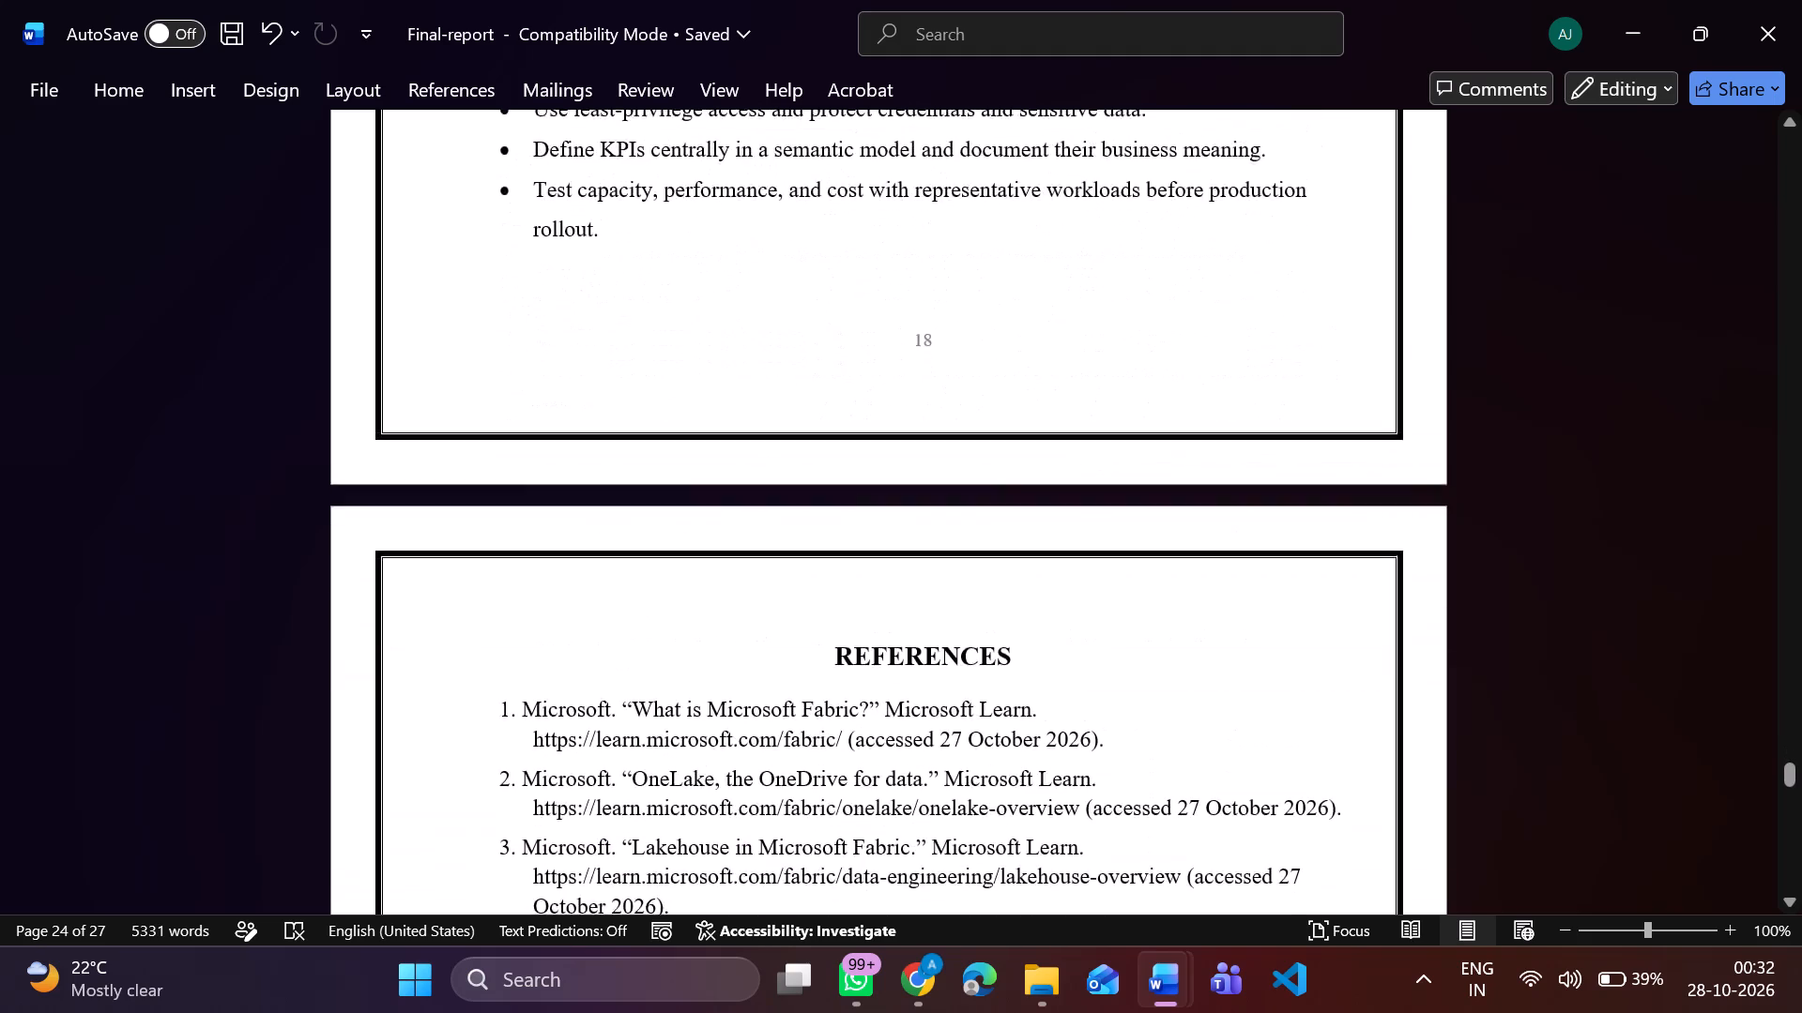
scroll(1070, 476, down, 5)
click(900, 522)
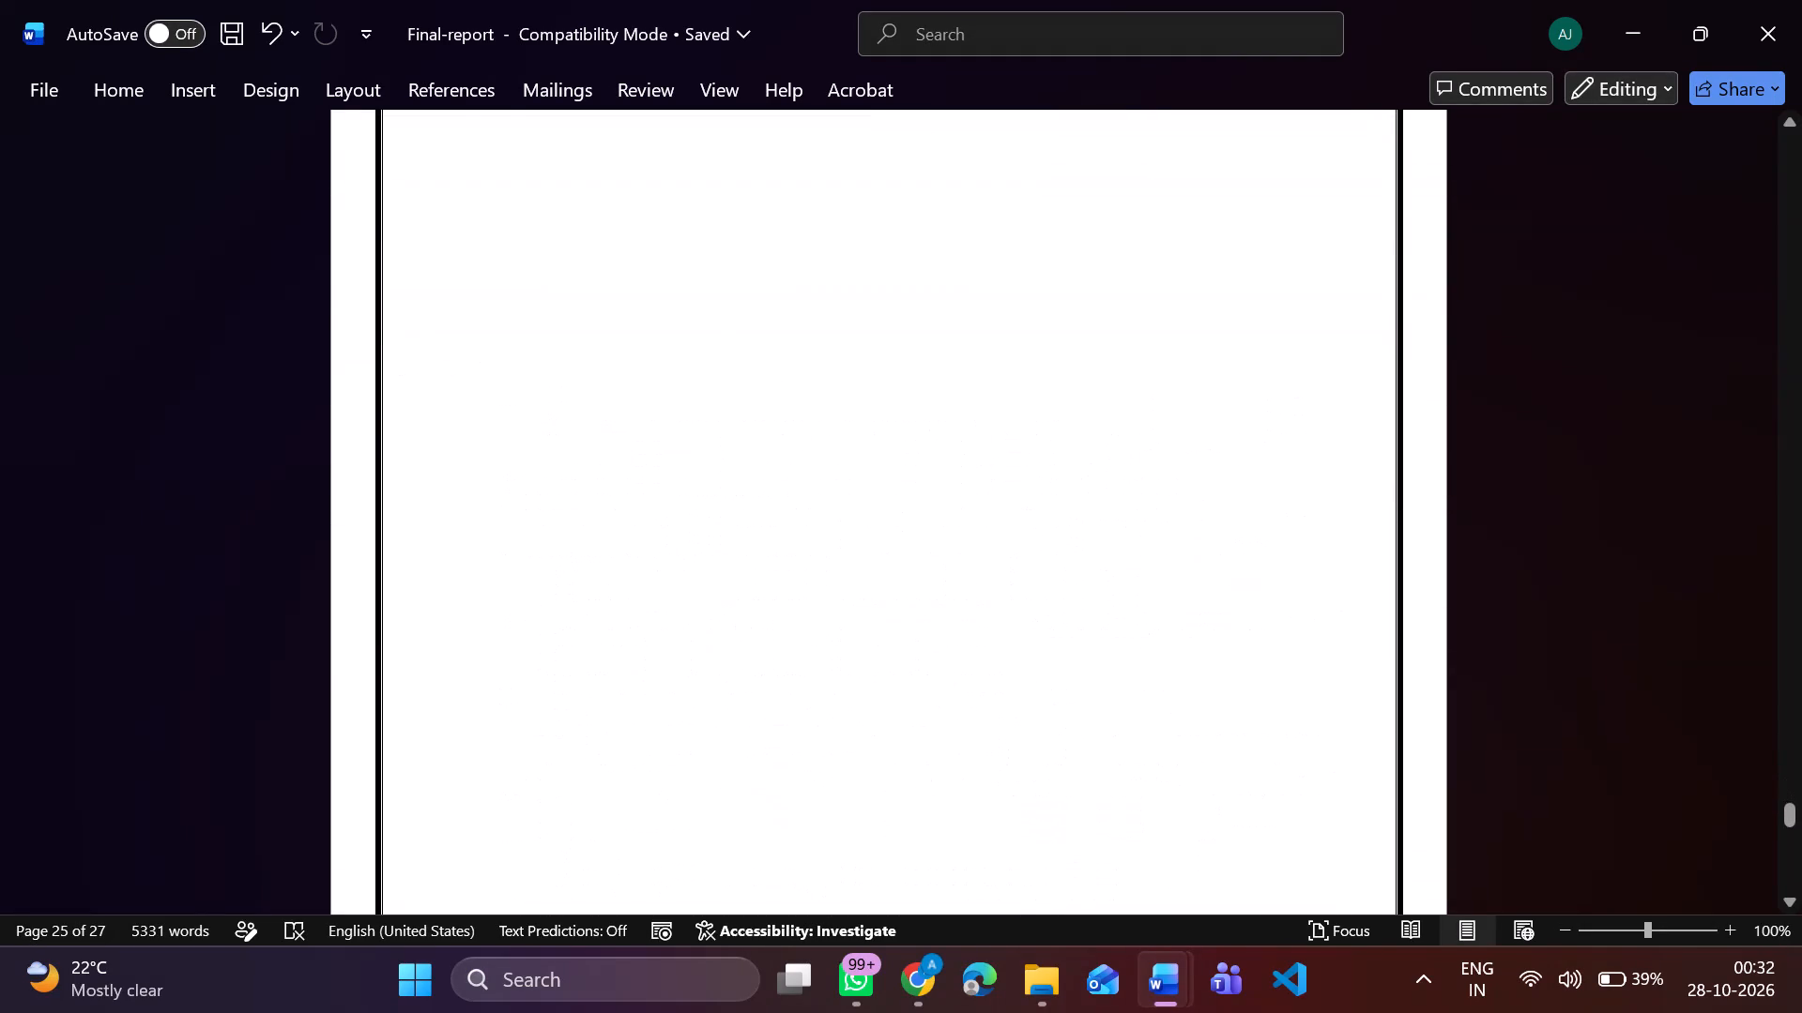
key(BackSpace)
key(BackSpace)
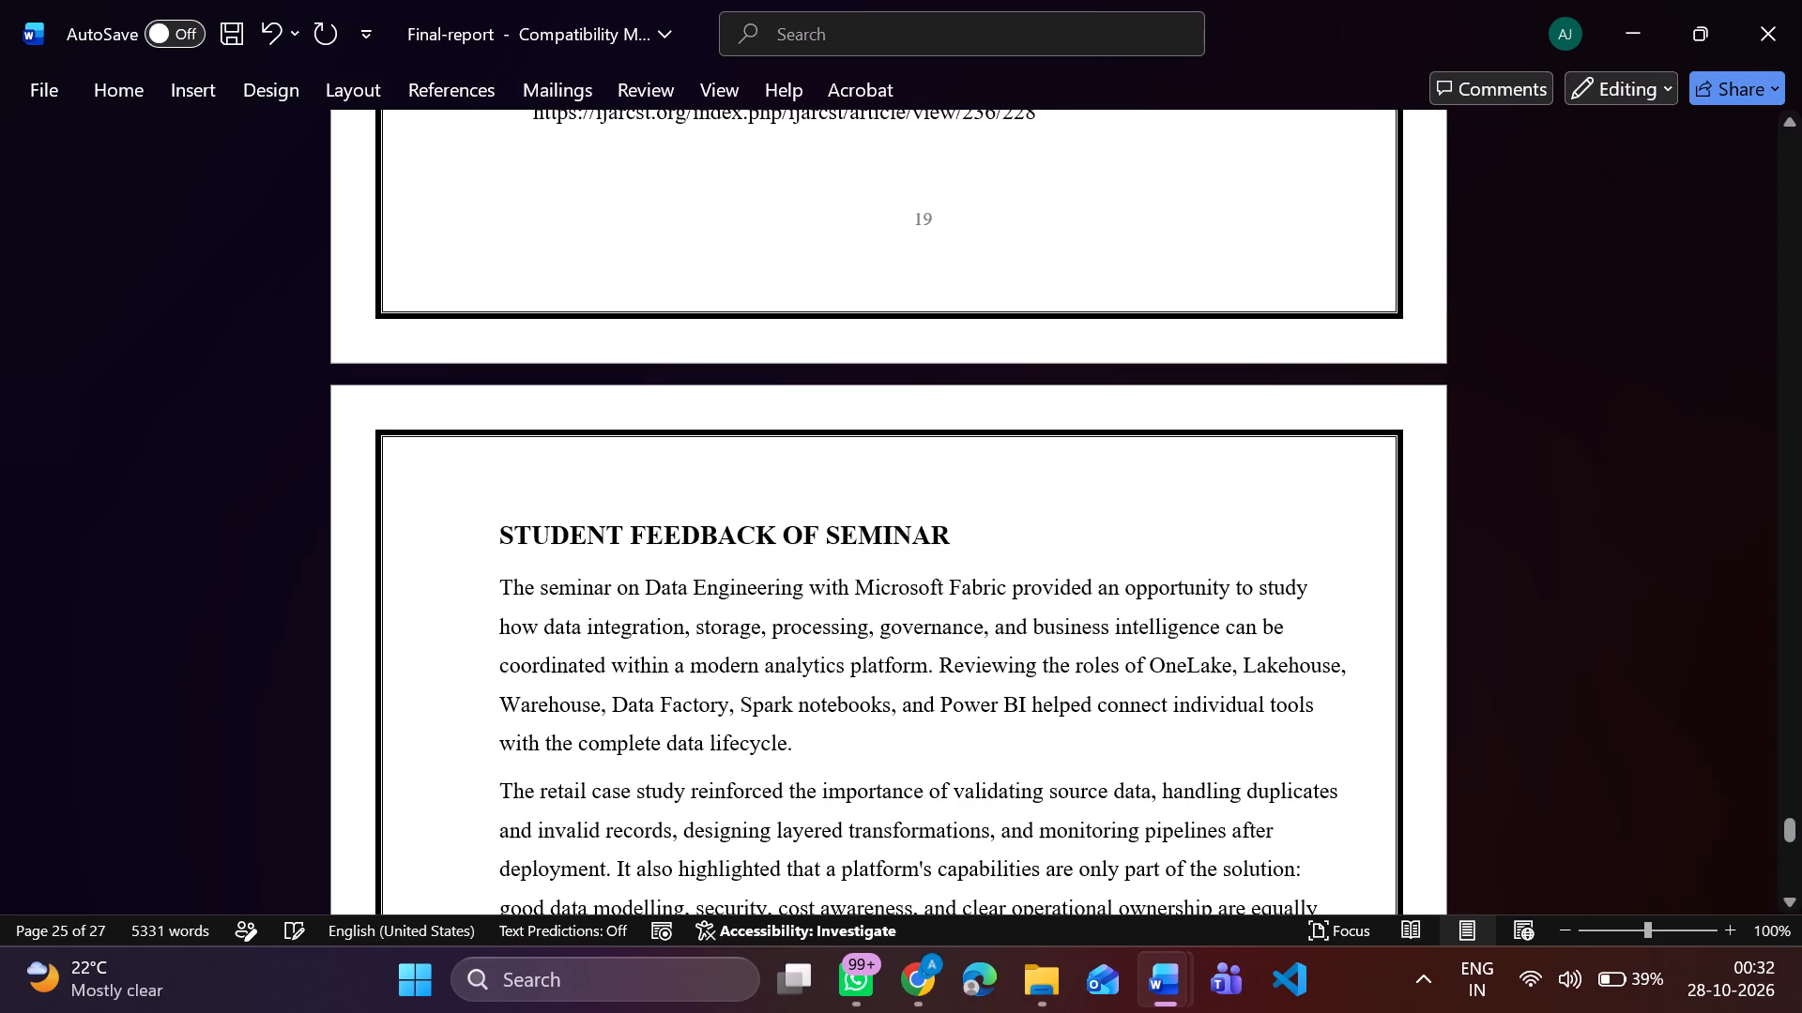
Check the page flow from the seminar photograph page back through Chapters V and IV.
scroll(1018, 647, down, 8)
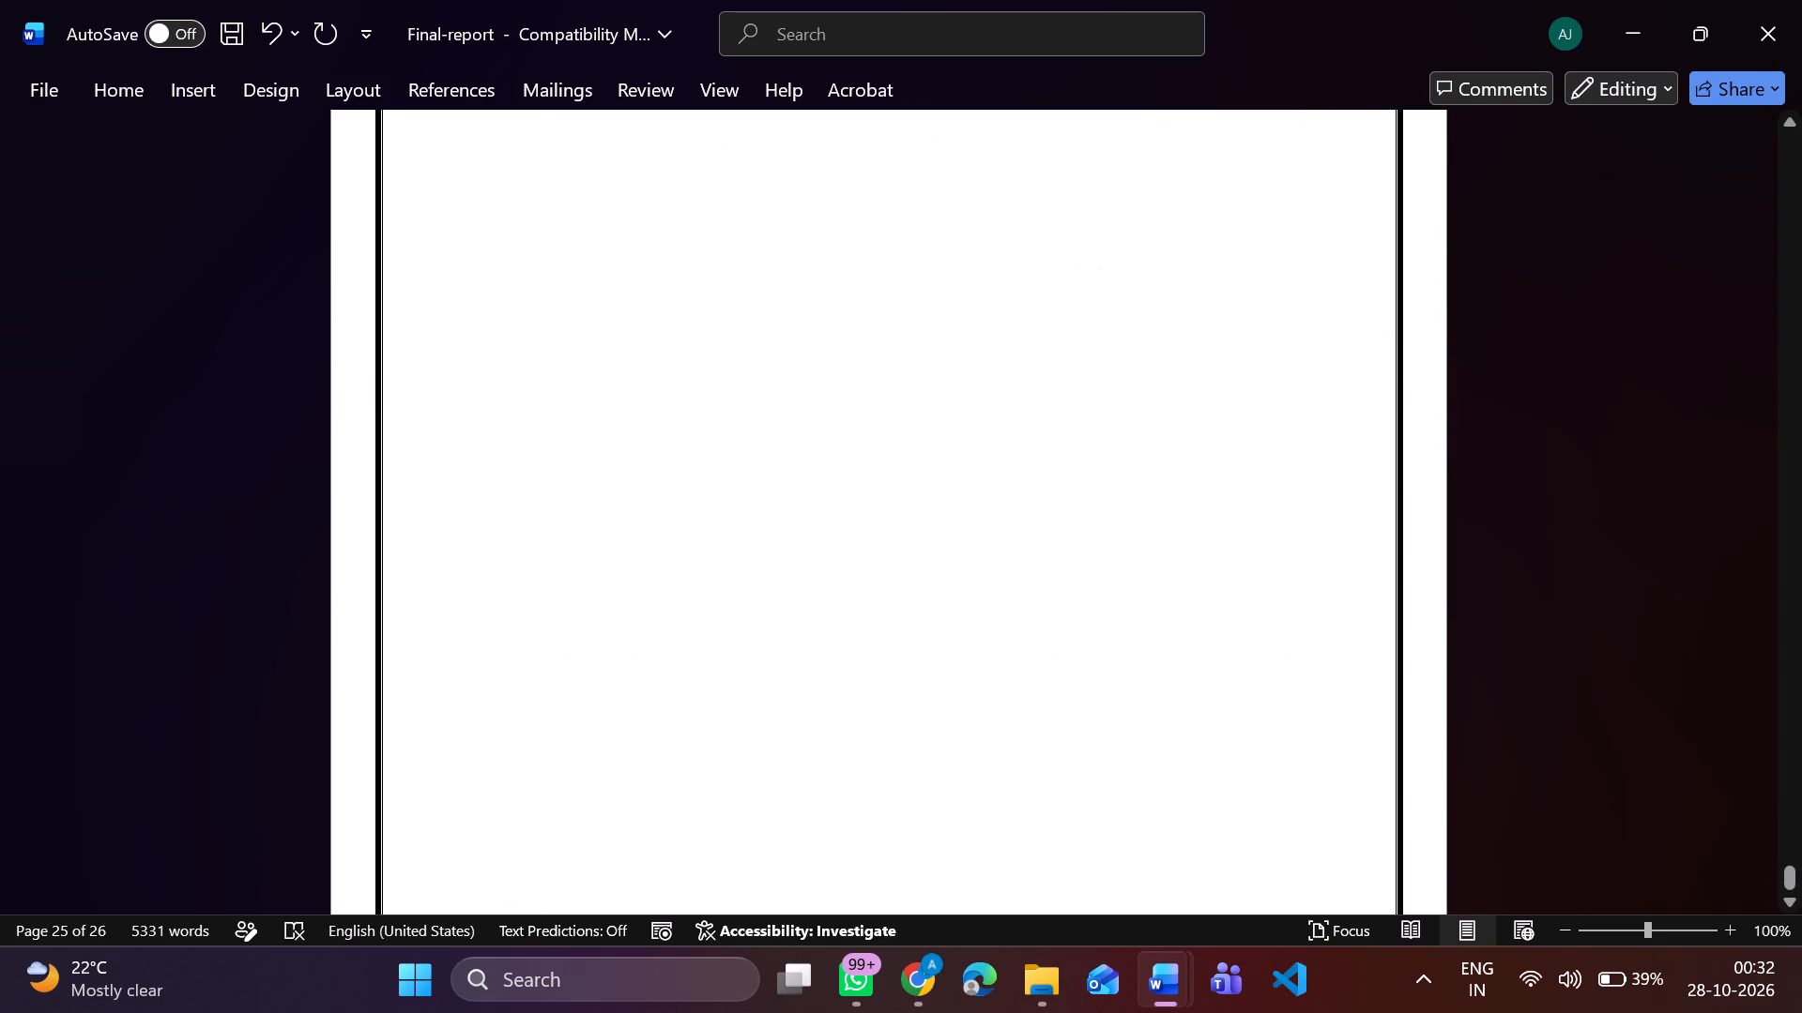
scroll(1018, 647, down, 5)
scroll(1018, 647, up, 9)
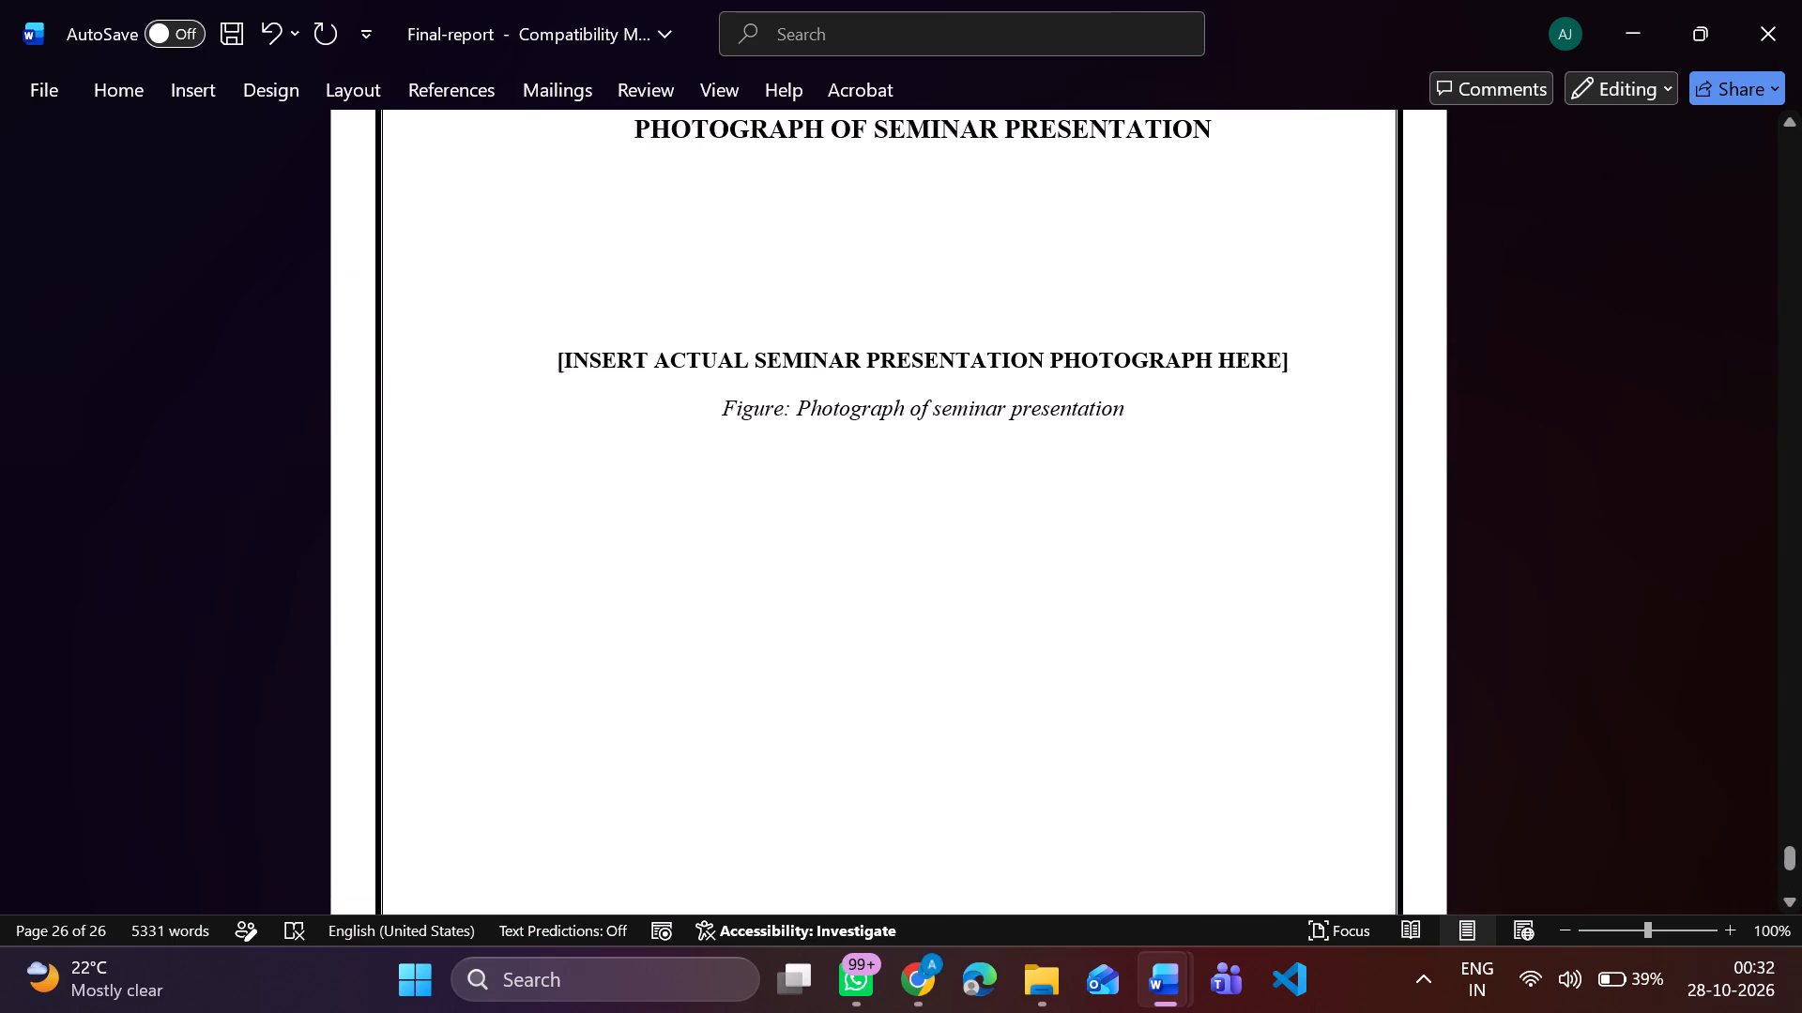
scroll(1018, 647, up, 11)
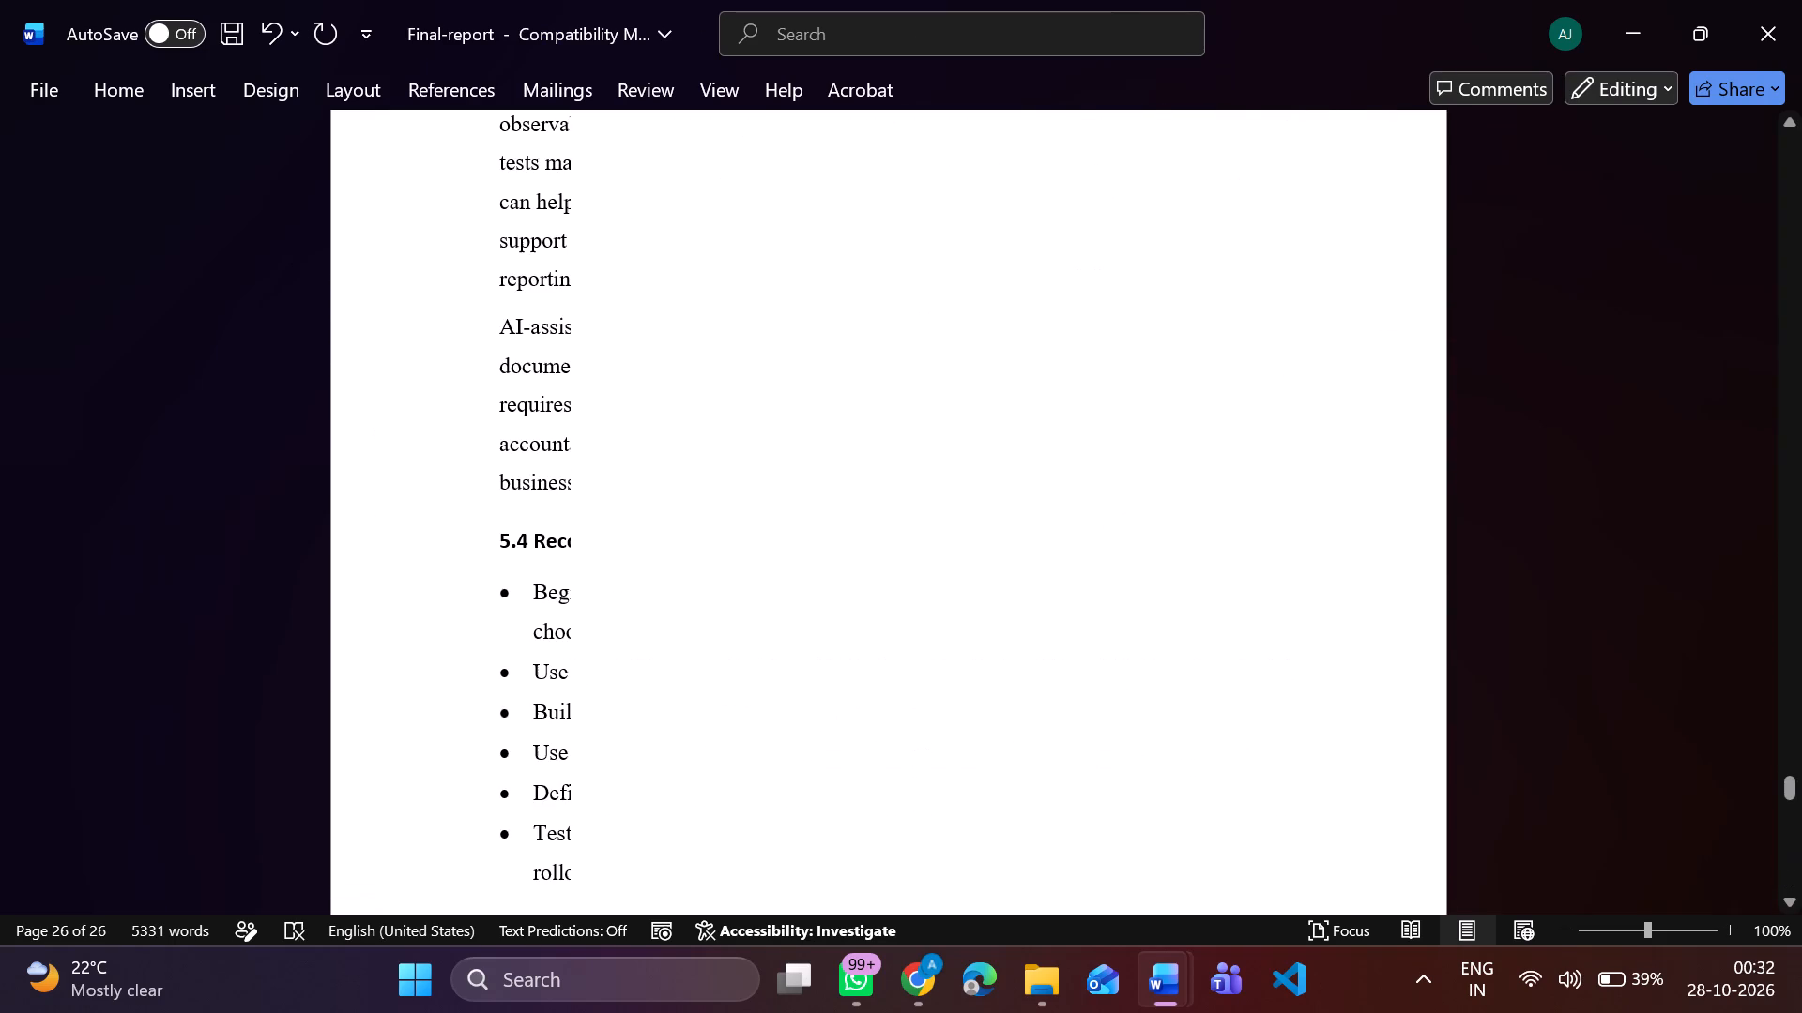
scroll(1058, 408, up, 9)
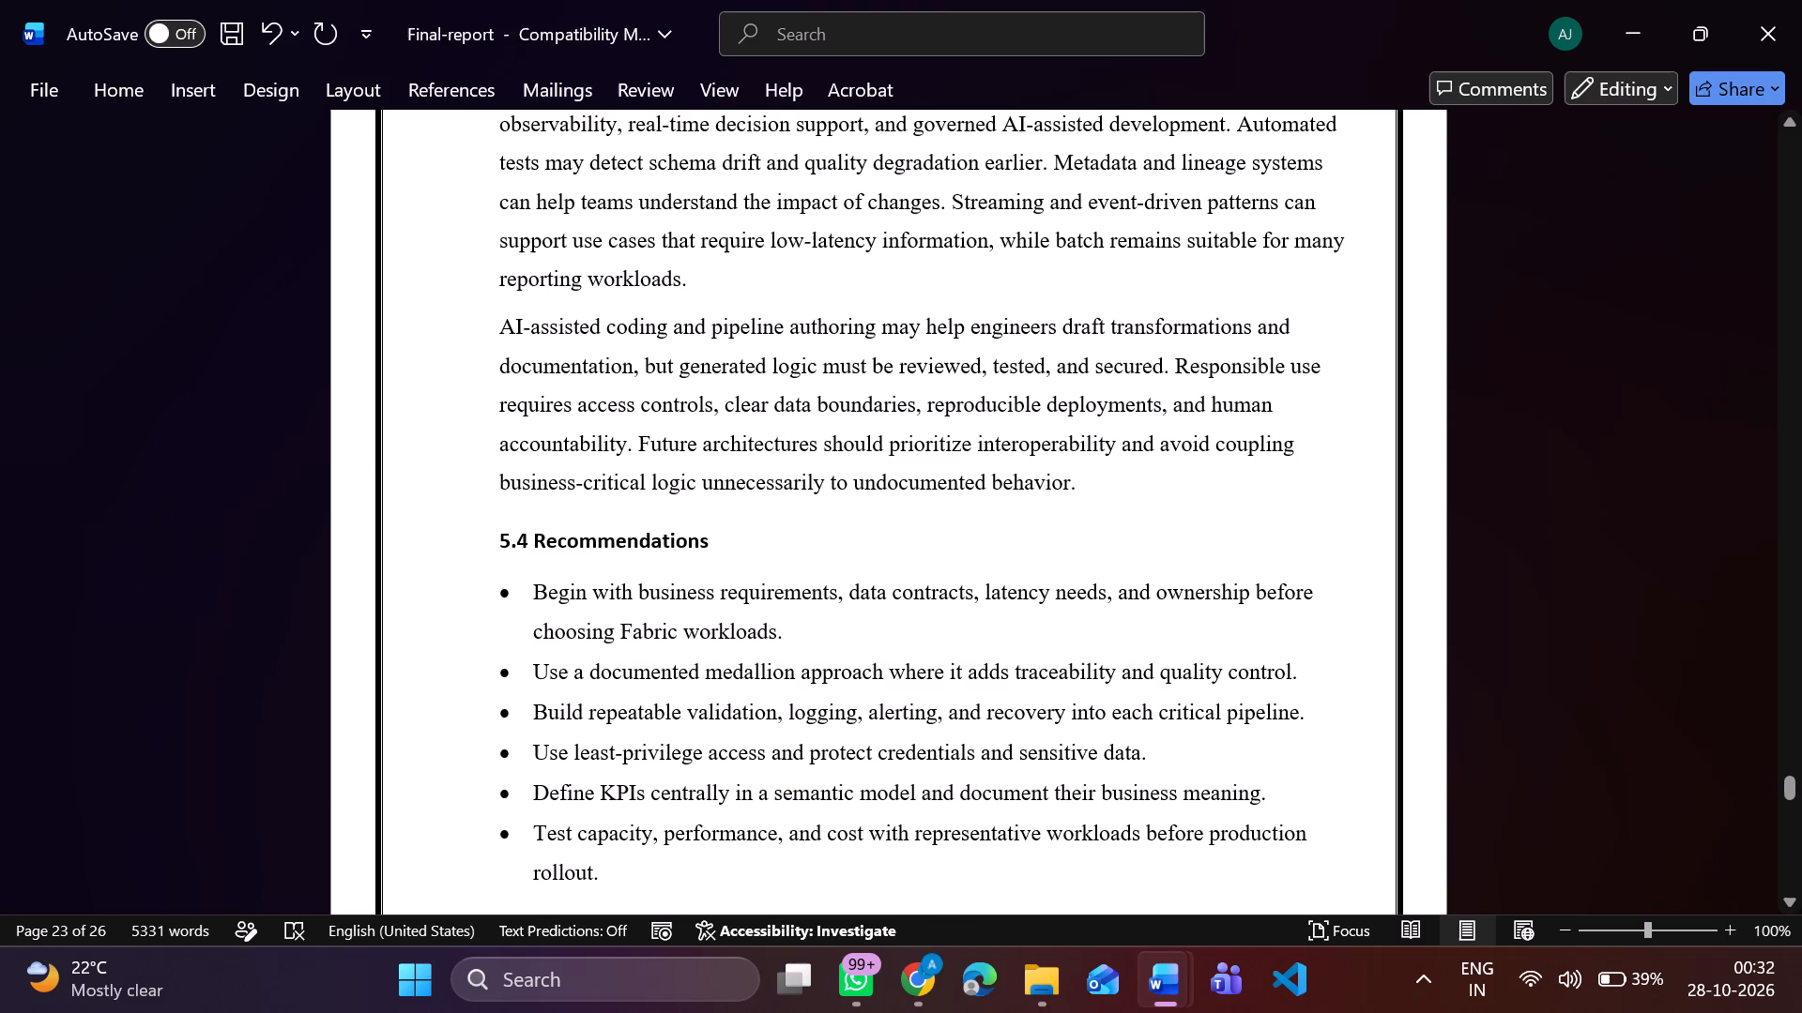
scroll(1801, 574, up, 5)
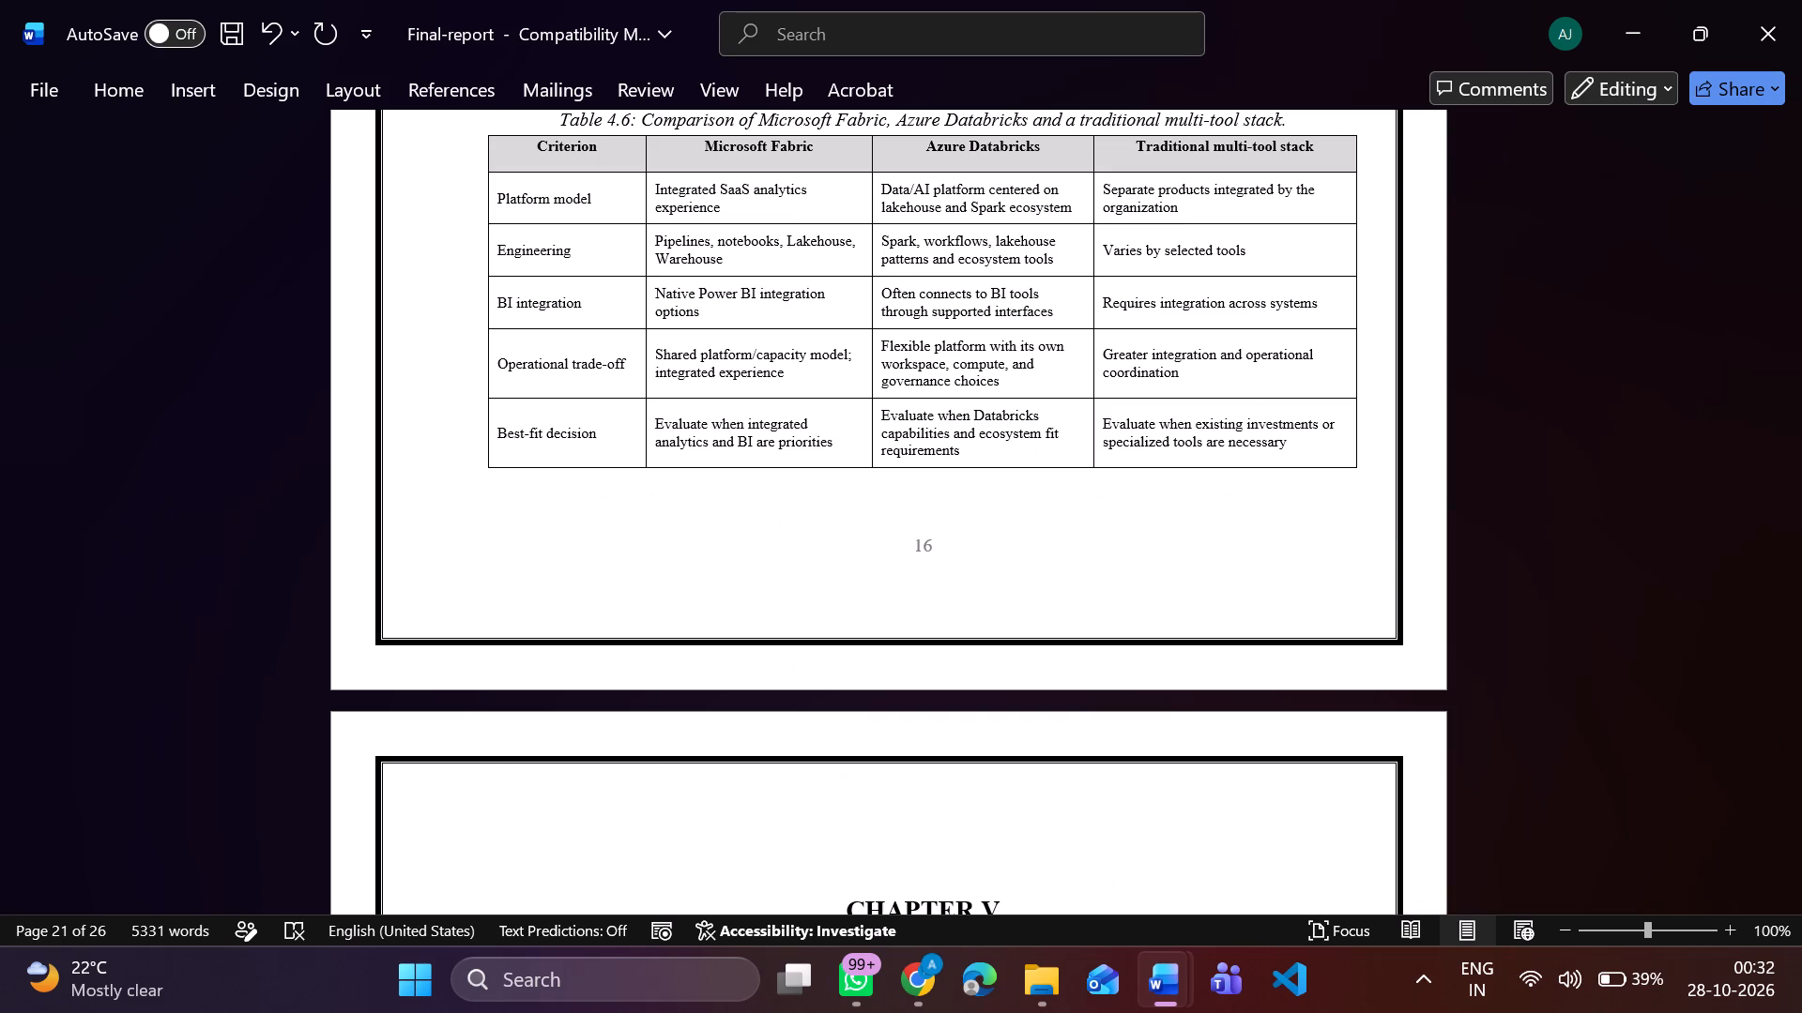
scroll(1692, 446, up, 7)
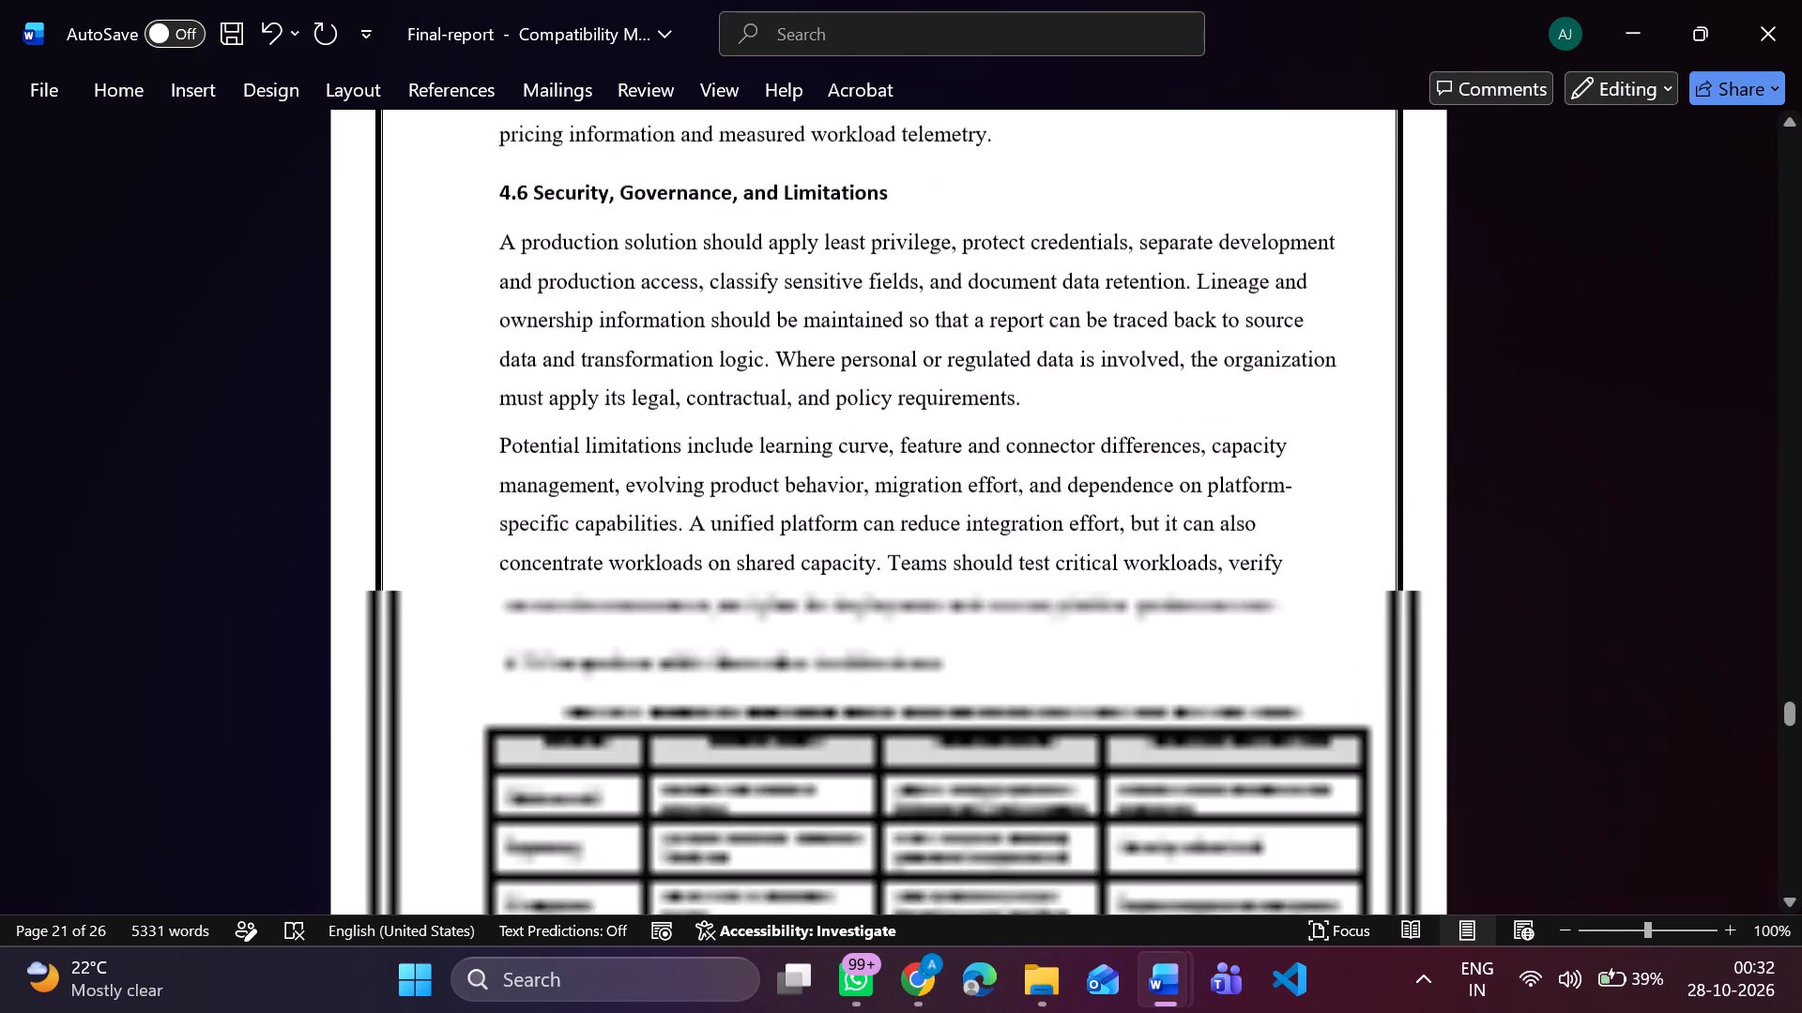
scroll(1692, 446, up, 7)
scroll(1692, 446, down, 5)
scroll(1692, 446, up, 18)
Delete the placeholder cover page before ACKNOWLEDGEMENT, including all its text, both logos and the empty page left behind, and save the report.
drag(1793, 629, 1801, 187)
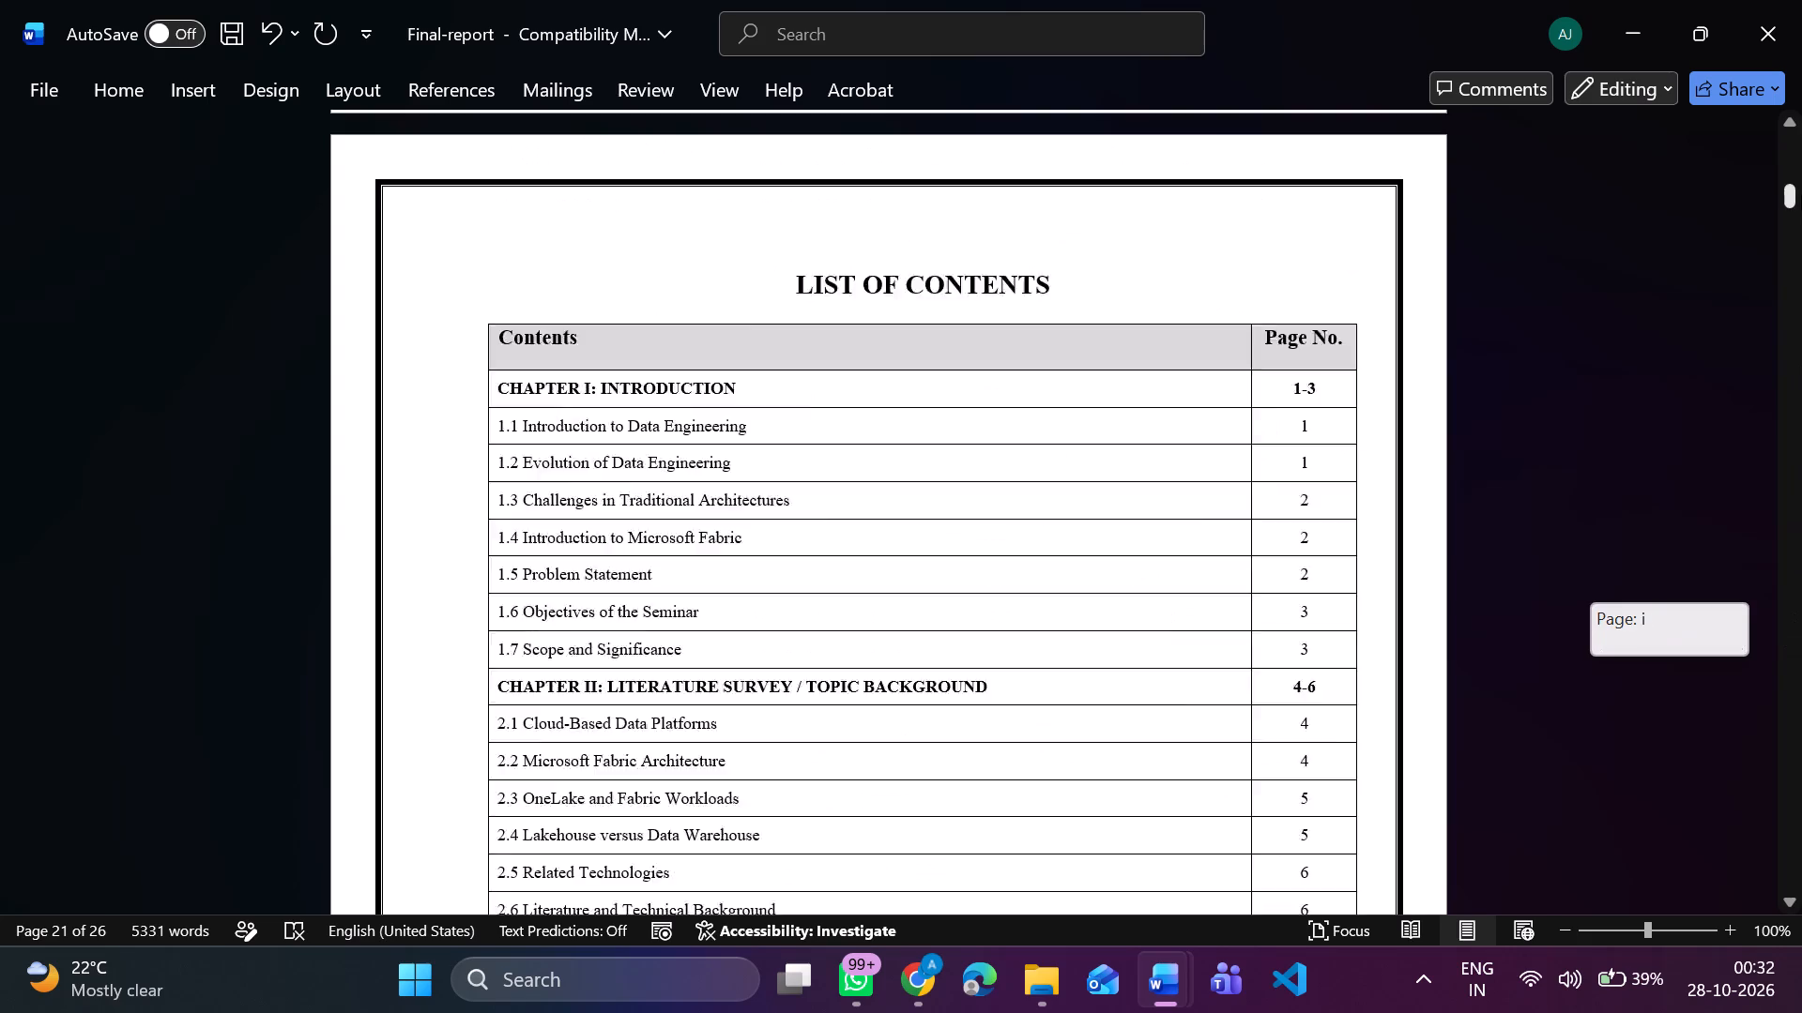
drag(1801, 187, 1799, 132)
scroll(1202, 619, down, 4)
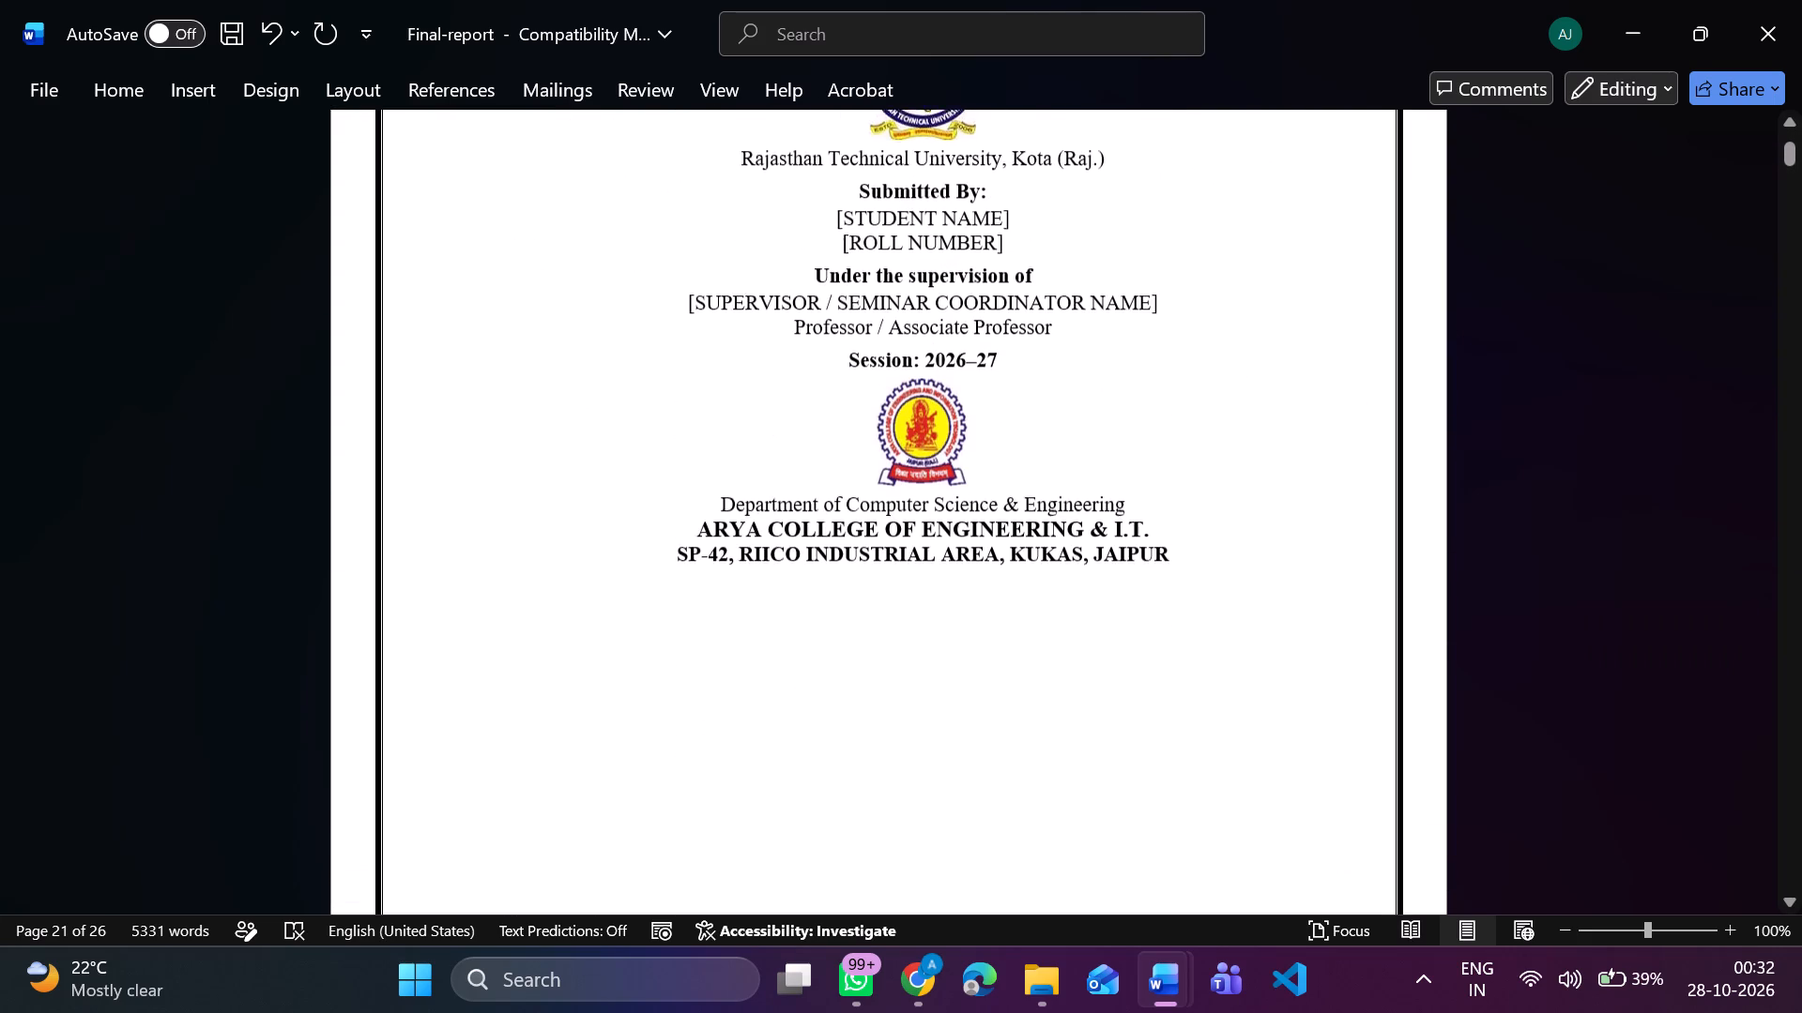
scroll(1202, 619, up, 1)
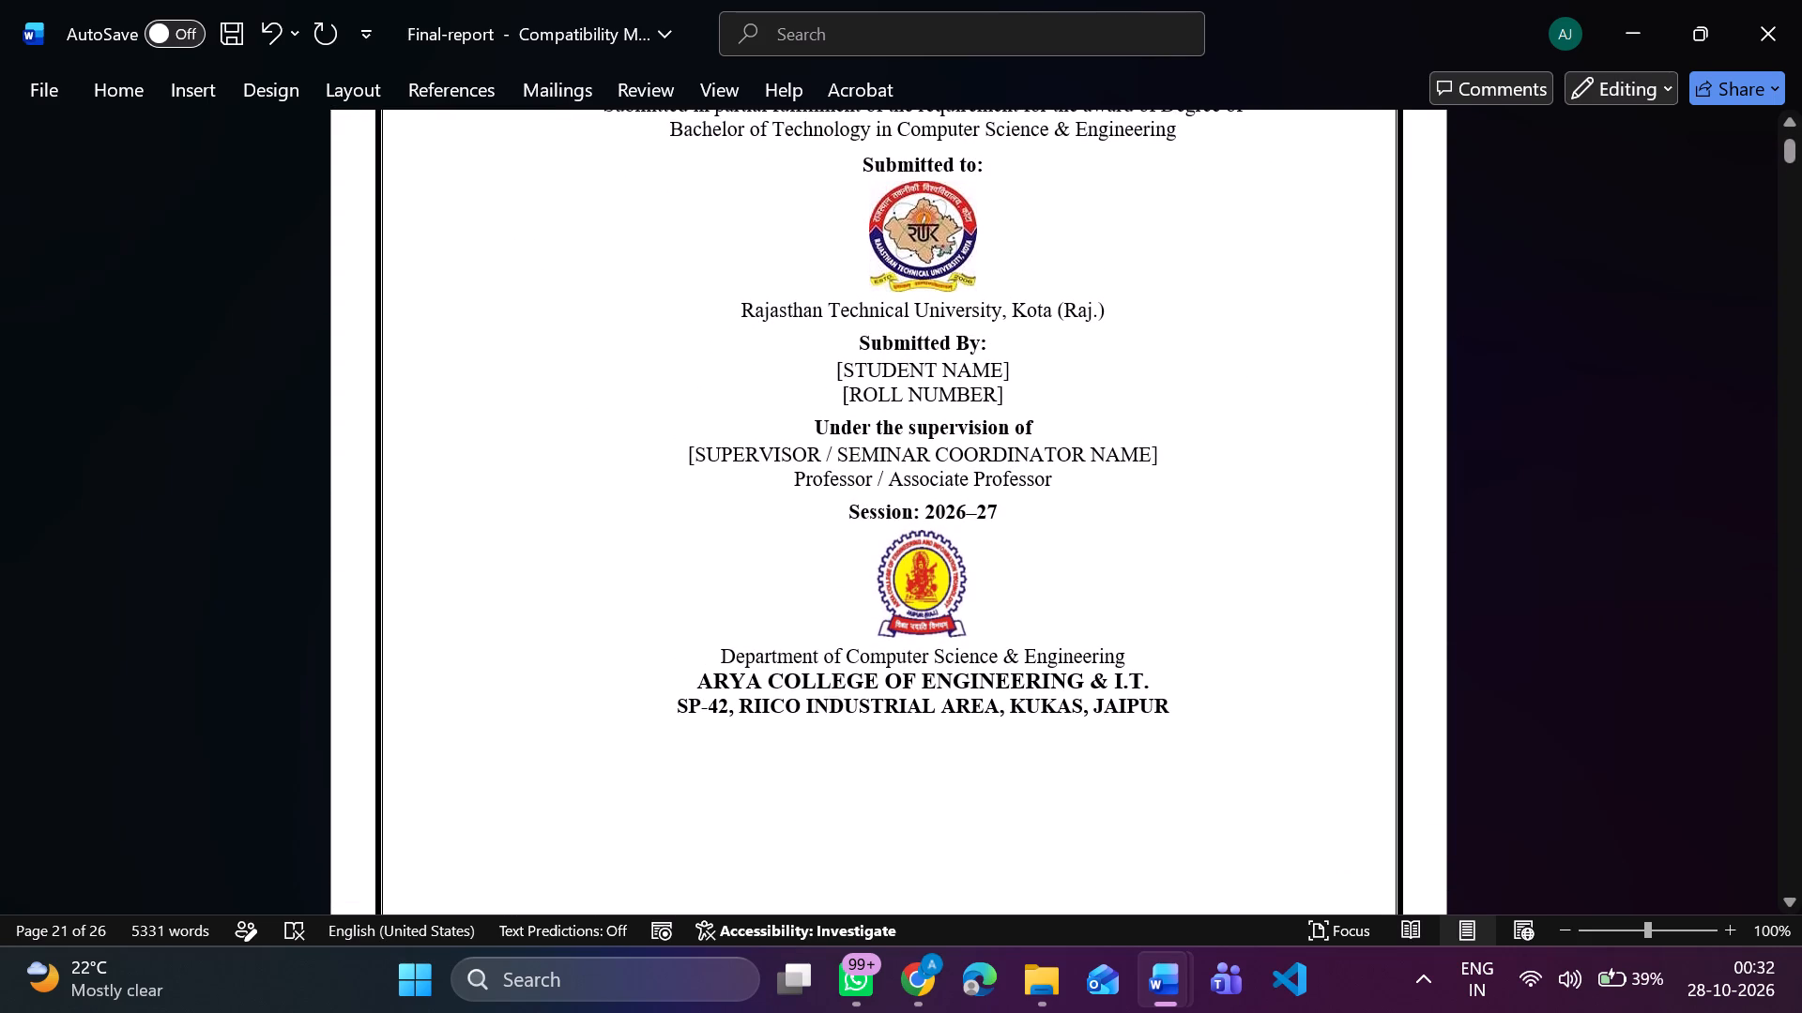
double_click(1202, 619)
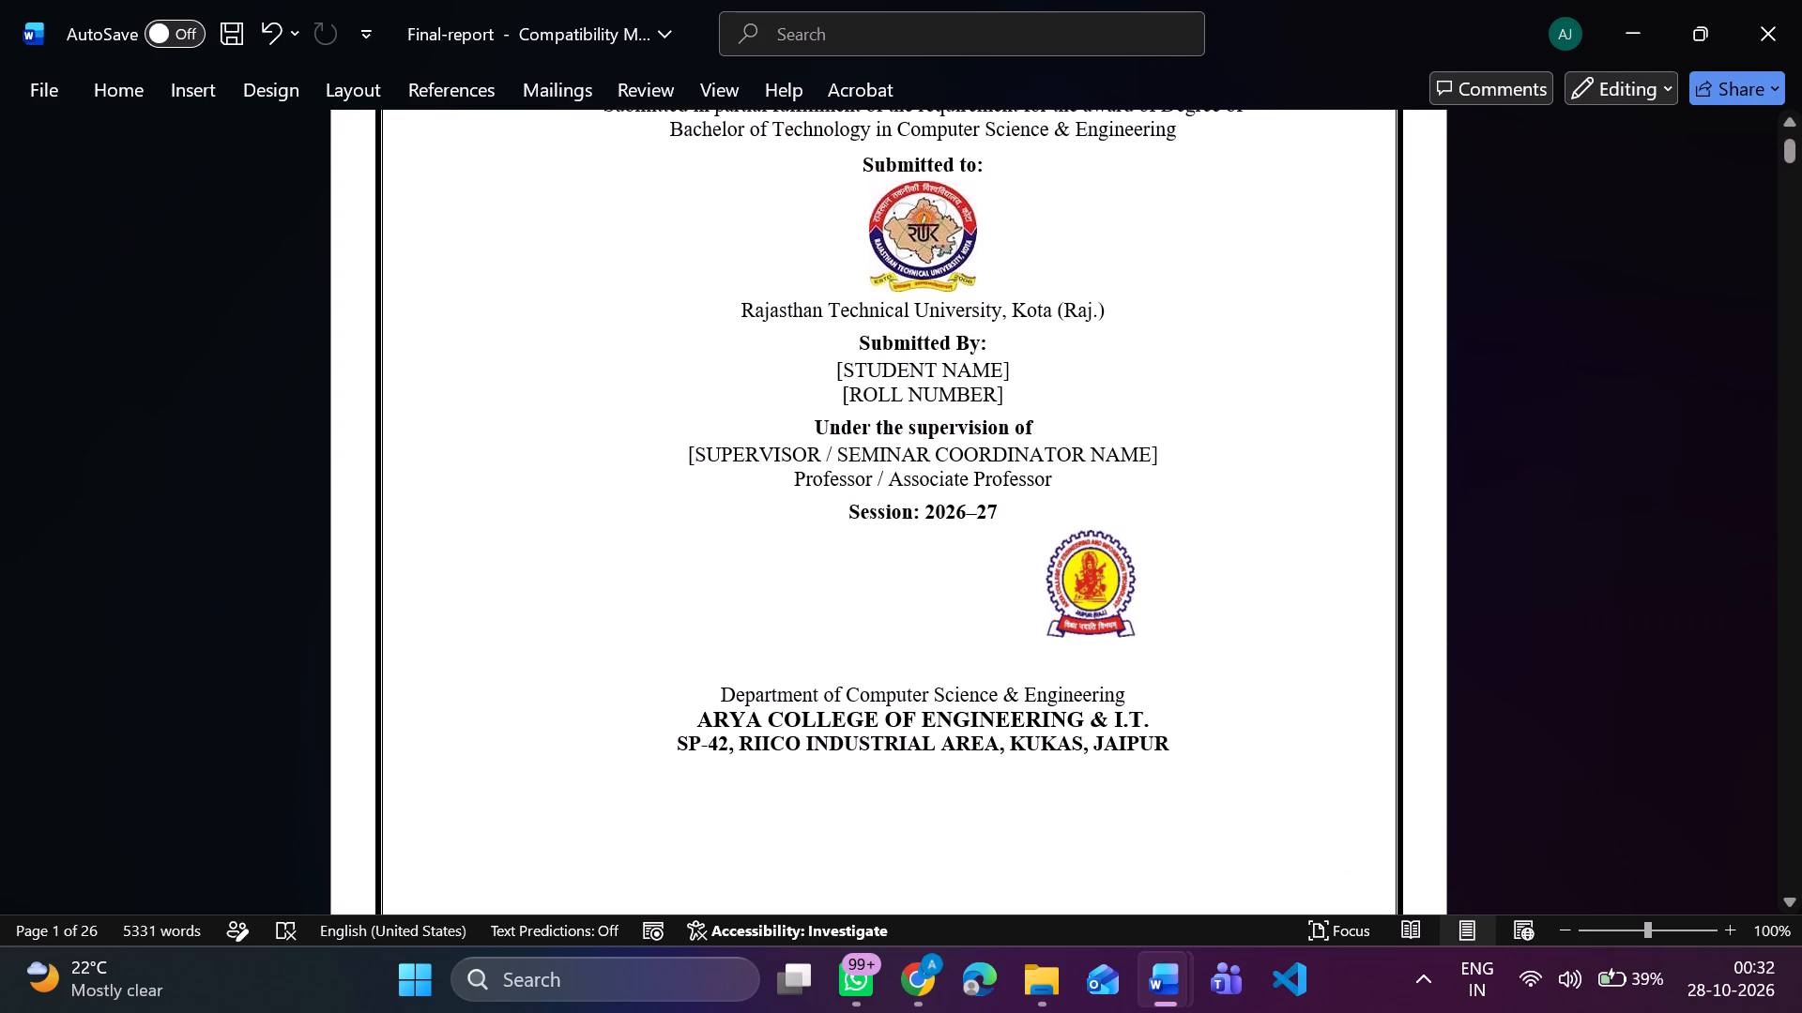
key(ctrl+s)
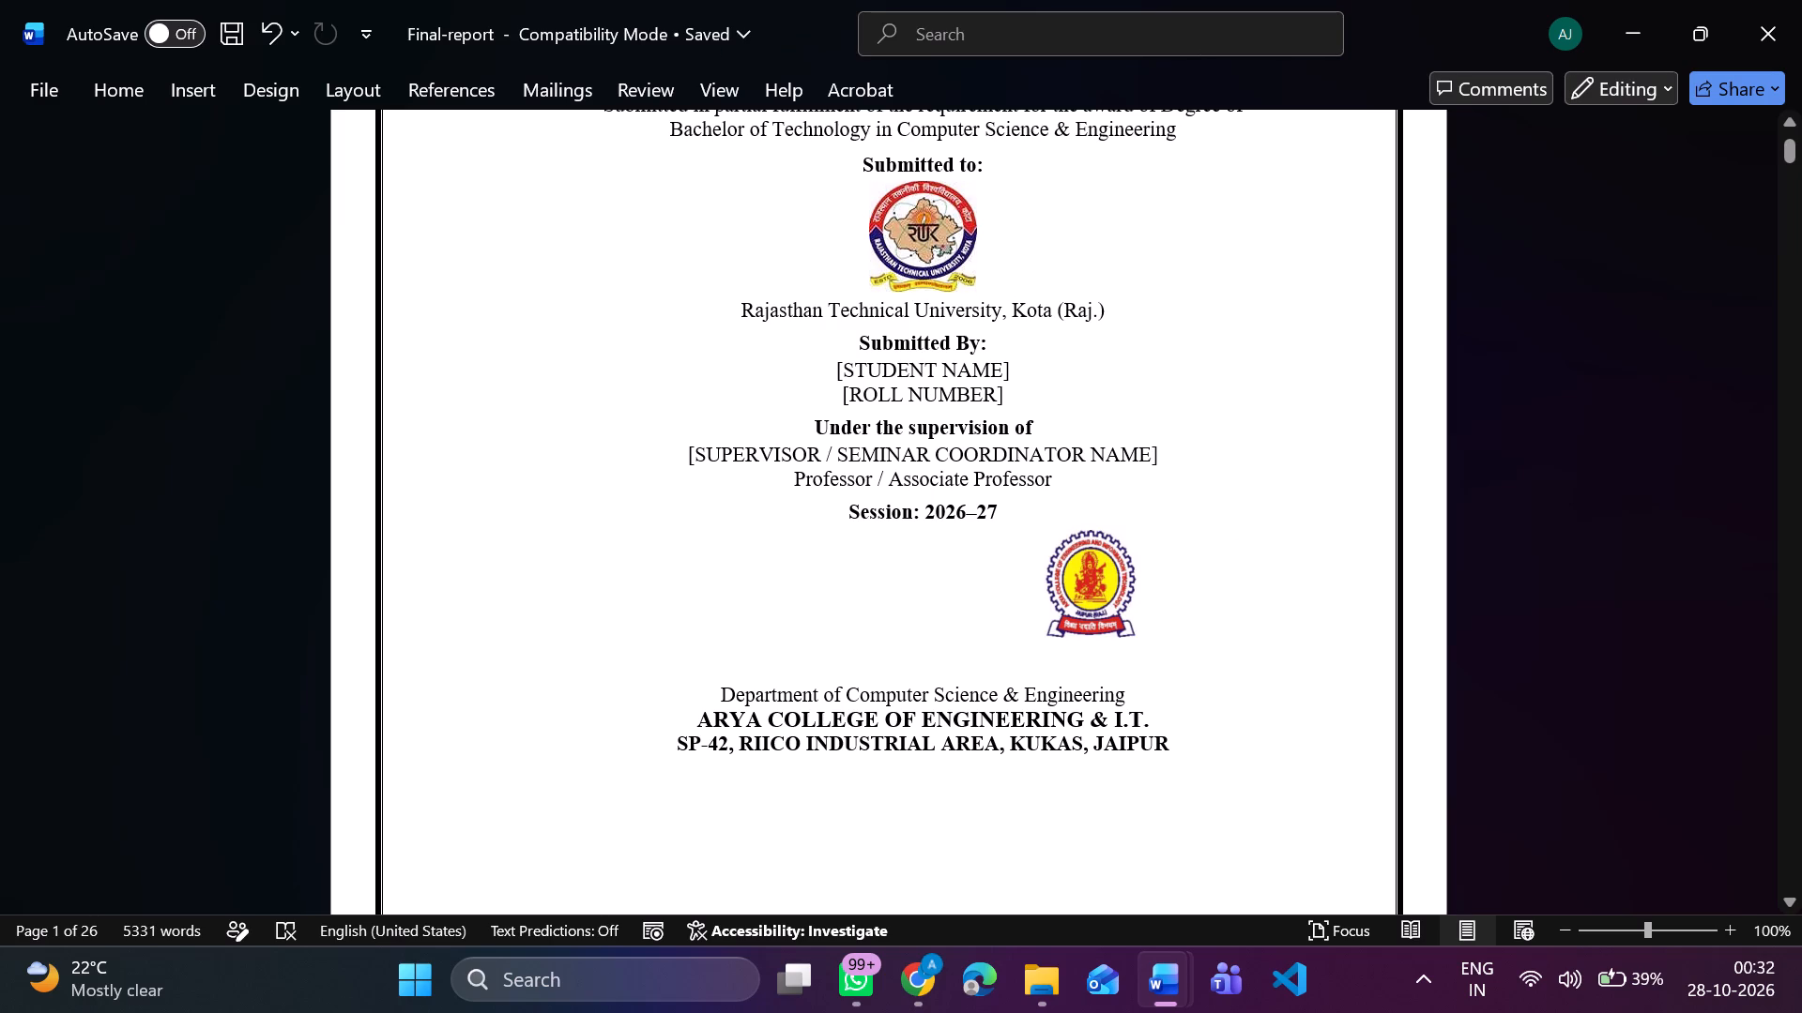
drag(1212, 764, 943, 733)
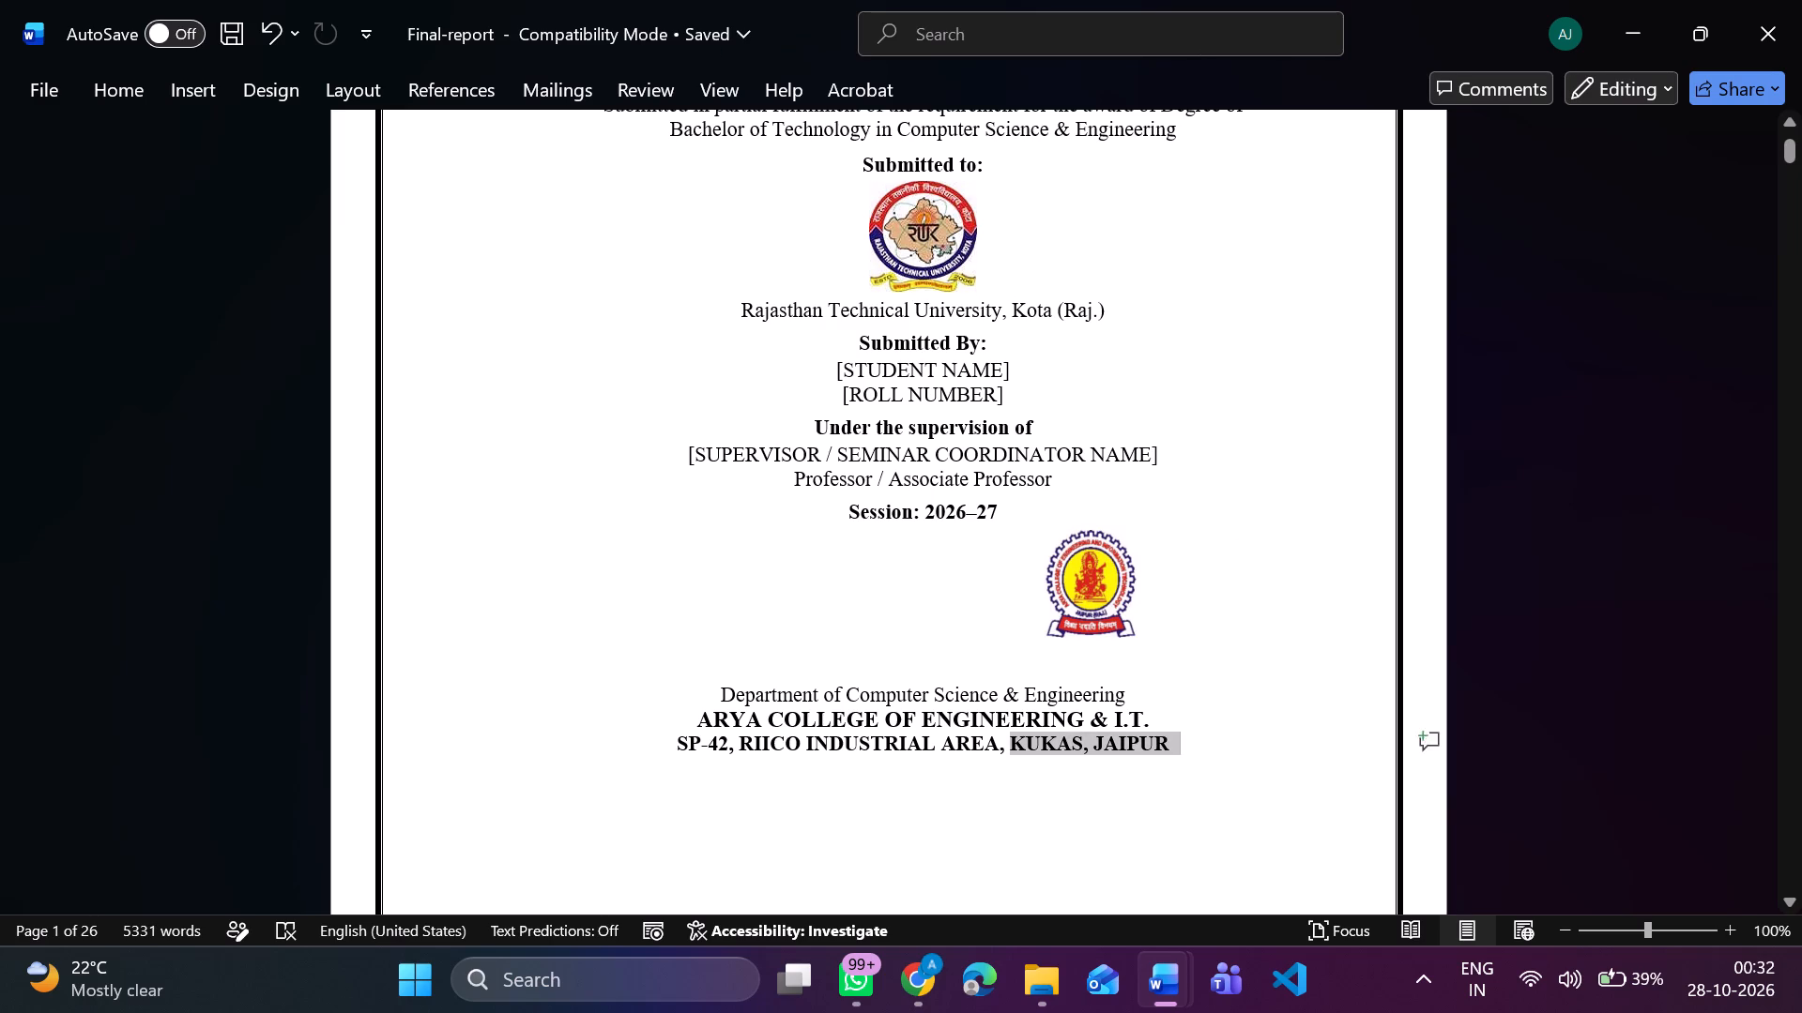
drag(943, 733, 701, 251)
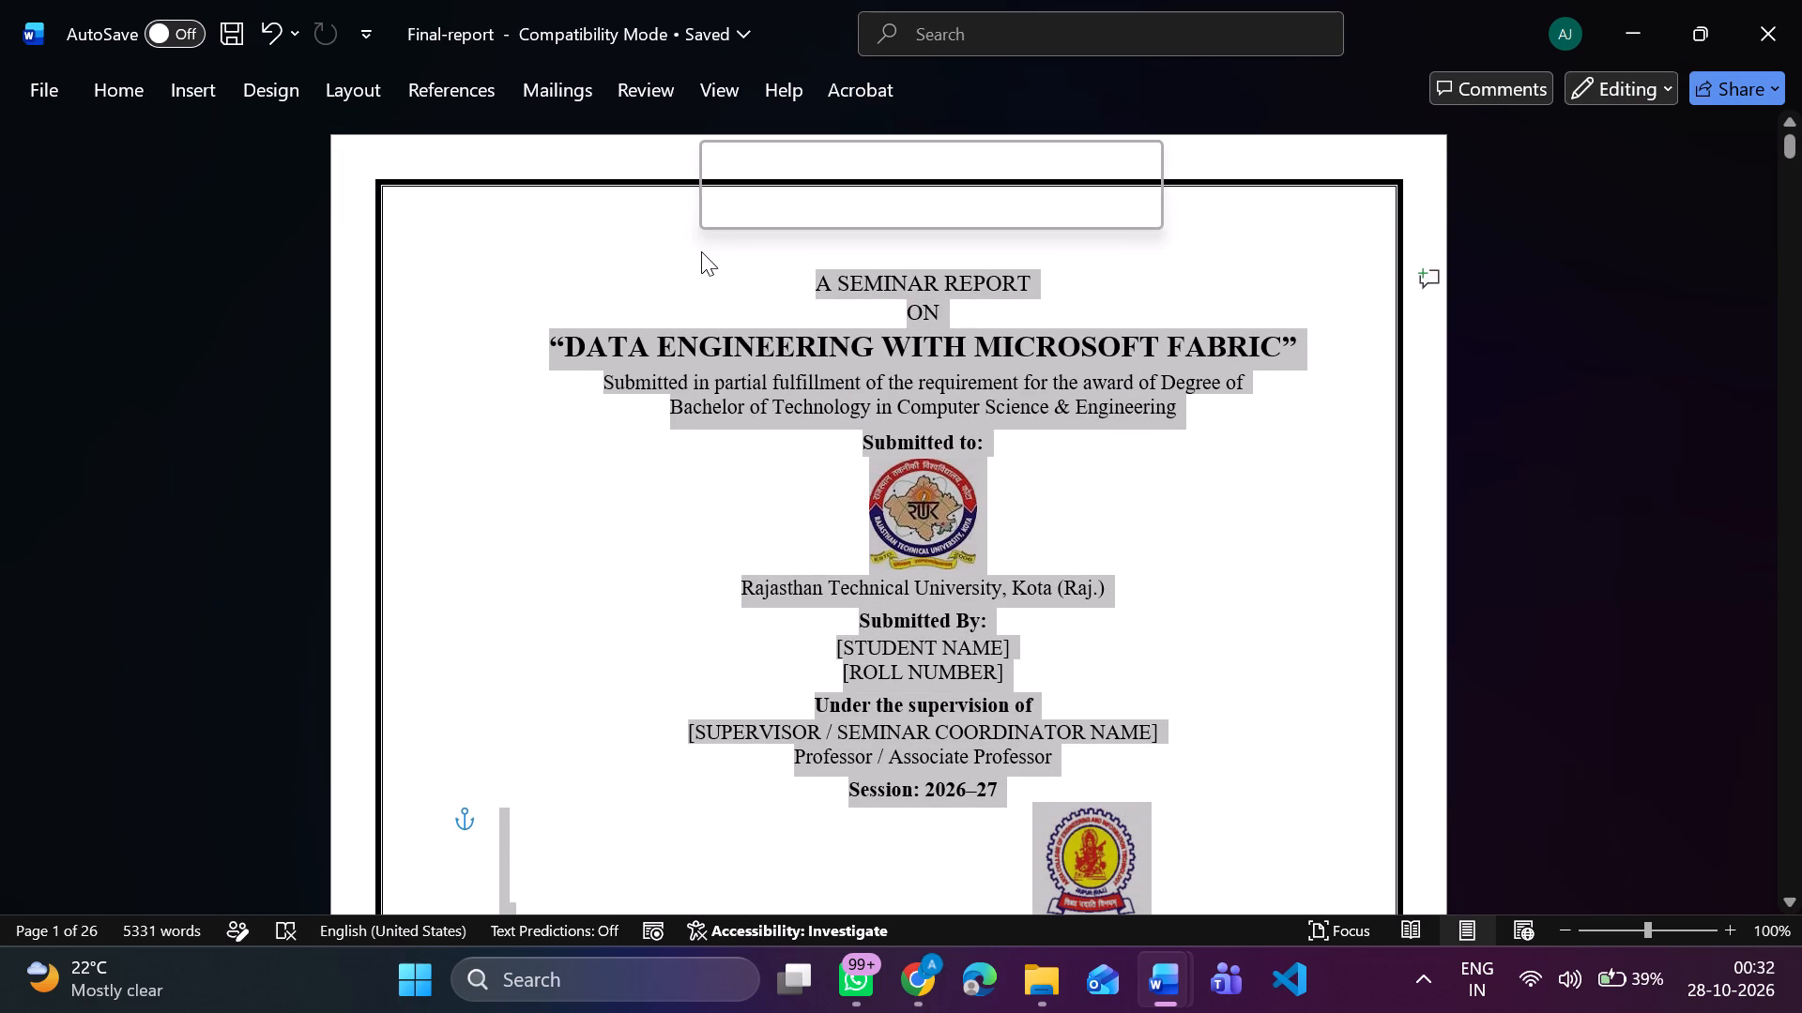
key(BackSpace)
key(BackSpace)
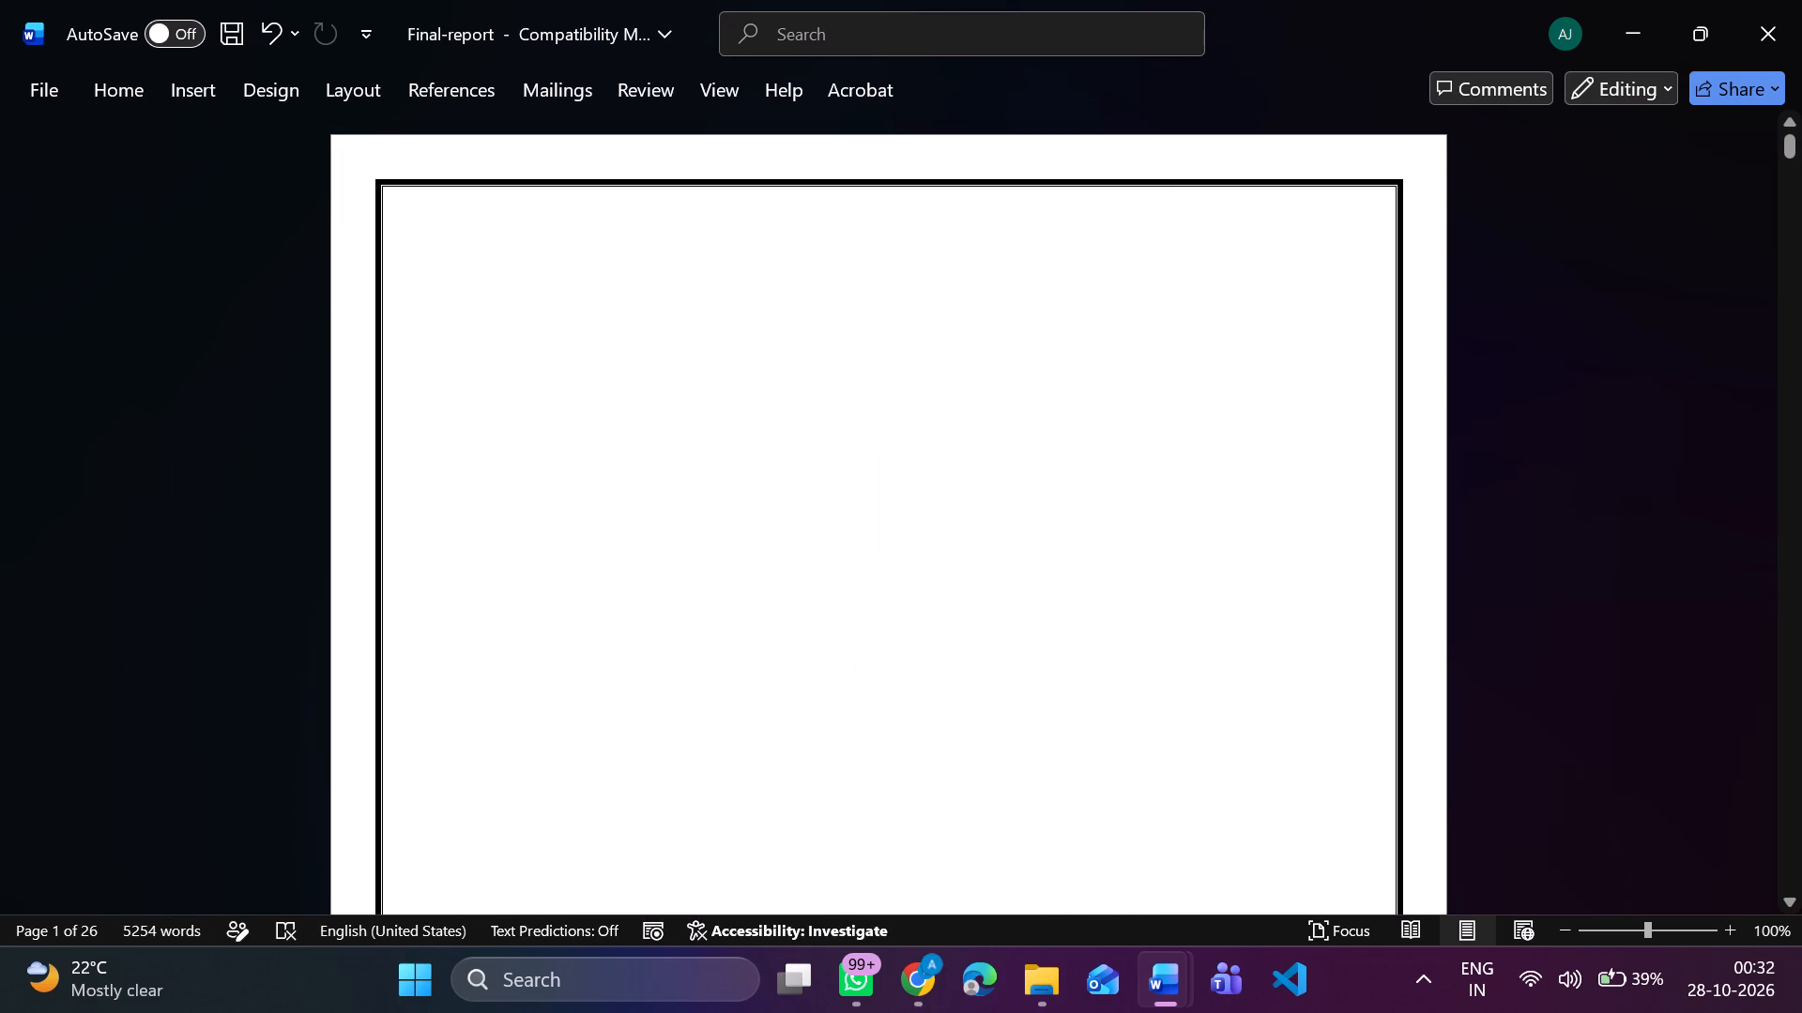
key(Insert)
key(Delete)
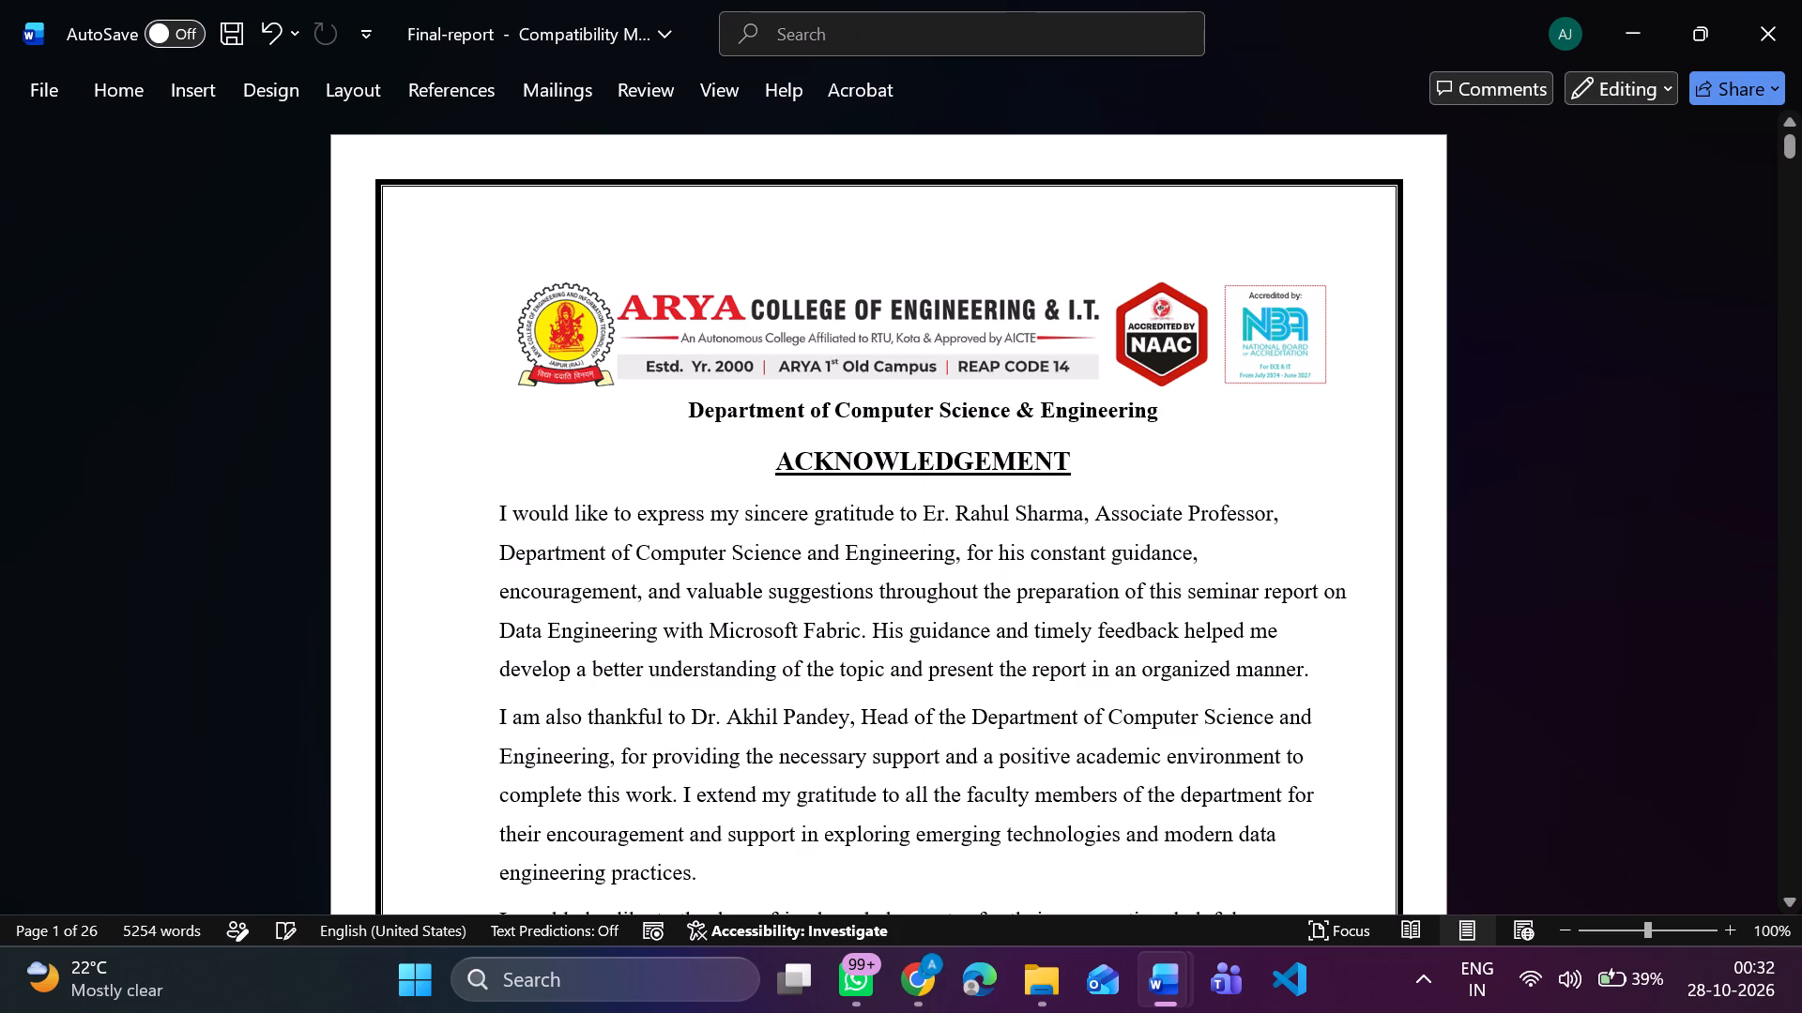
scroll(682, 557, down, 4)
scroll(682, 557, up, 1)
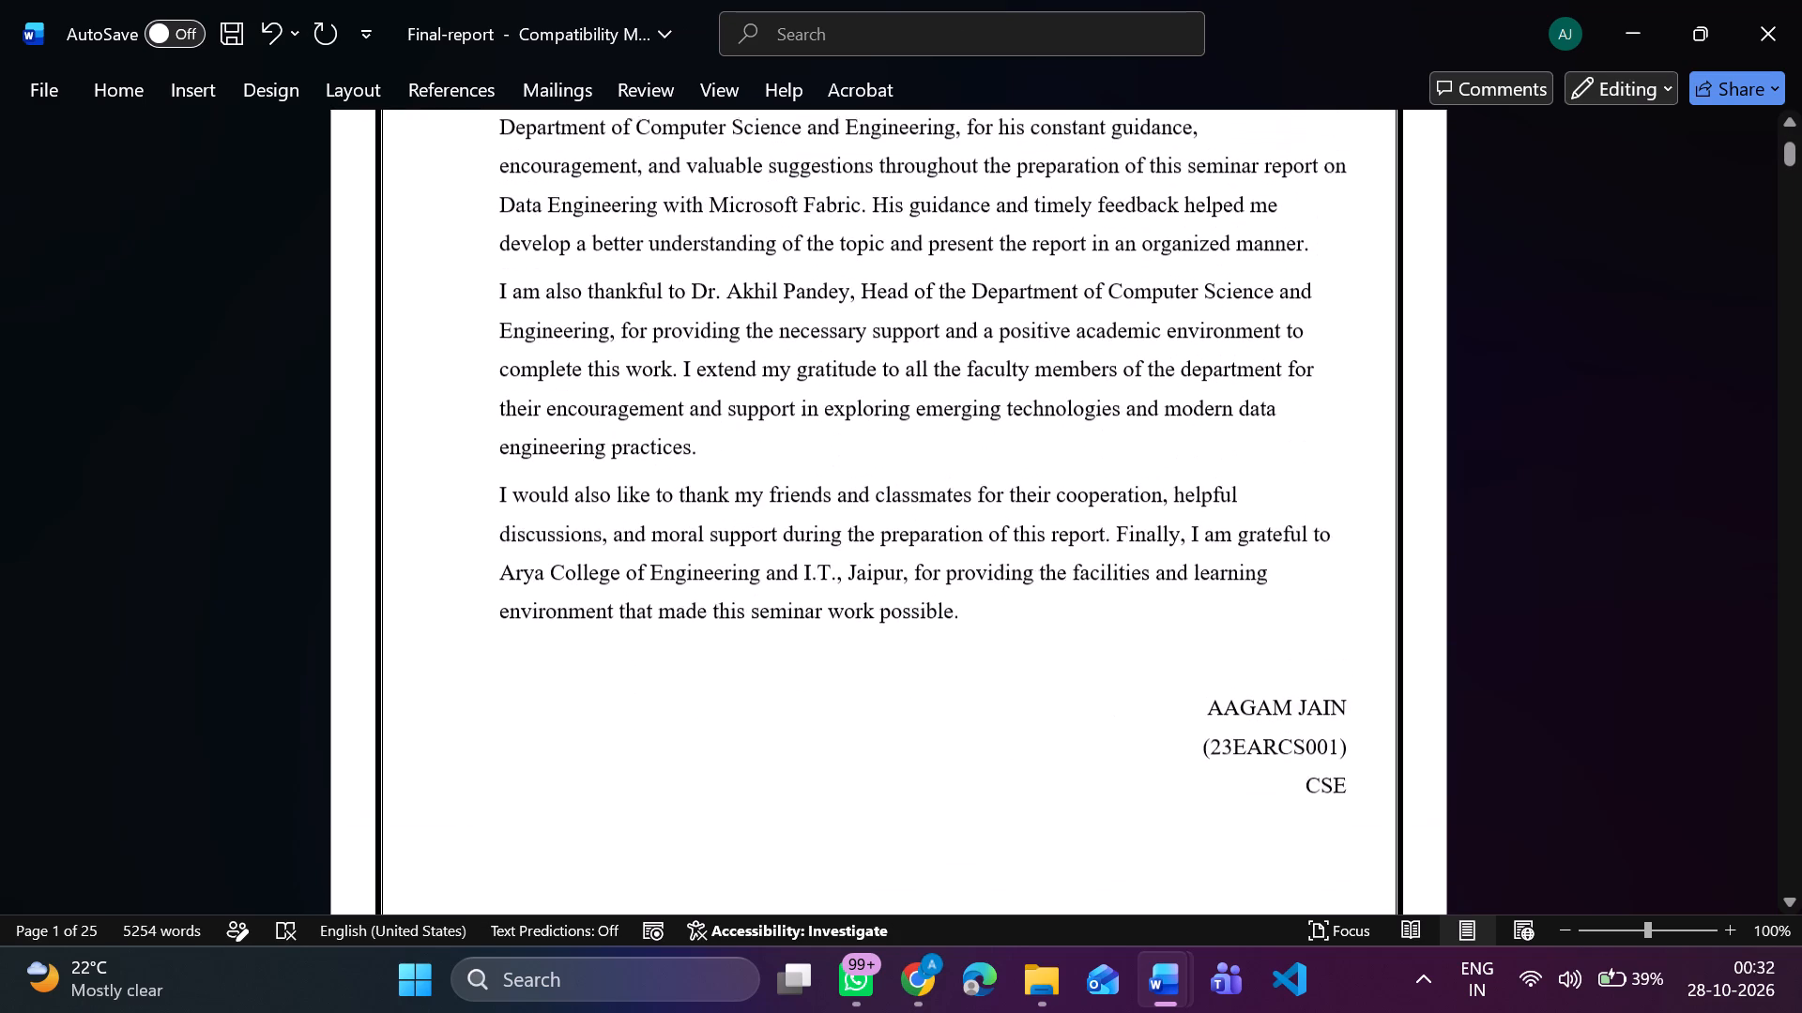
scroll(682, 557, up, 1)
key(ctrl+s)
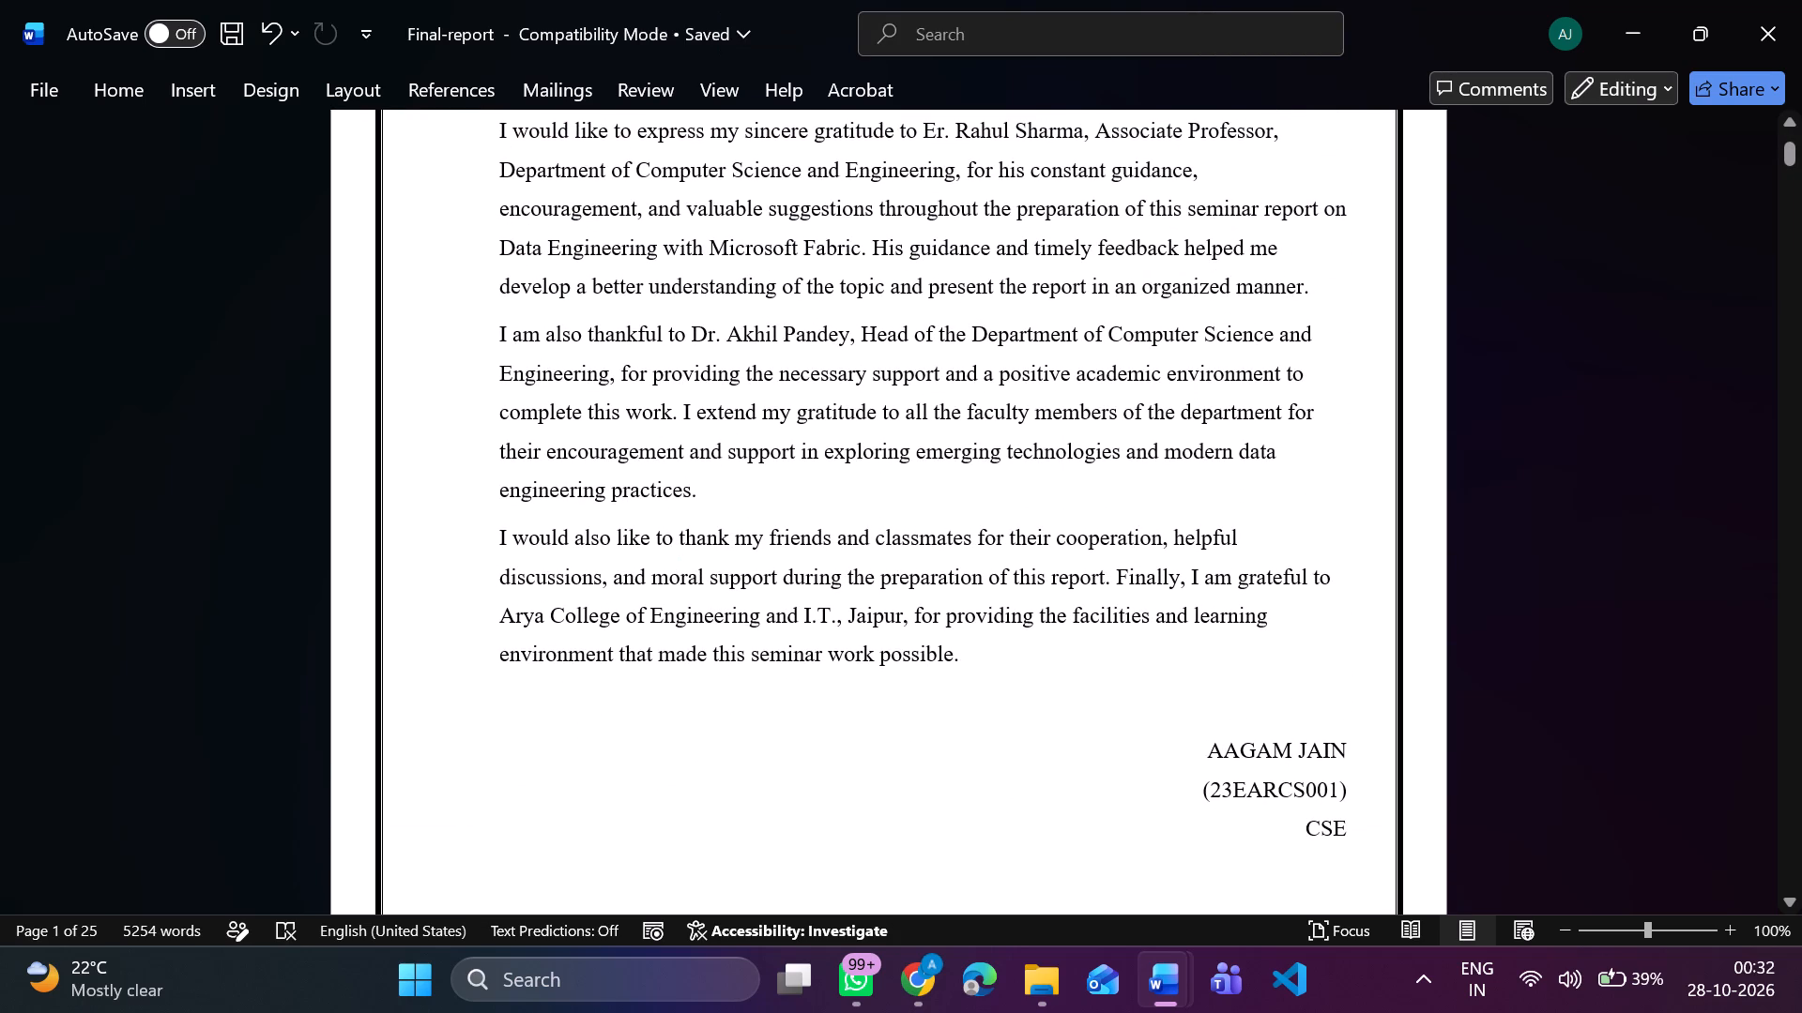
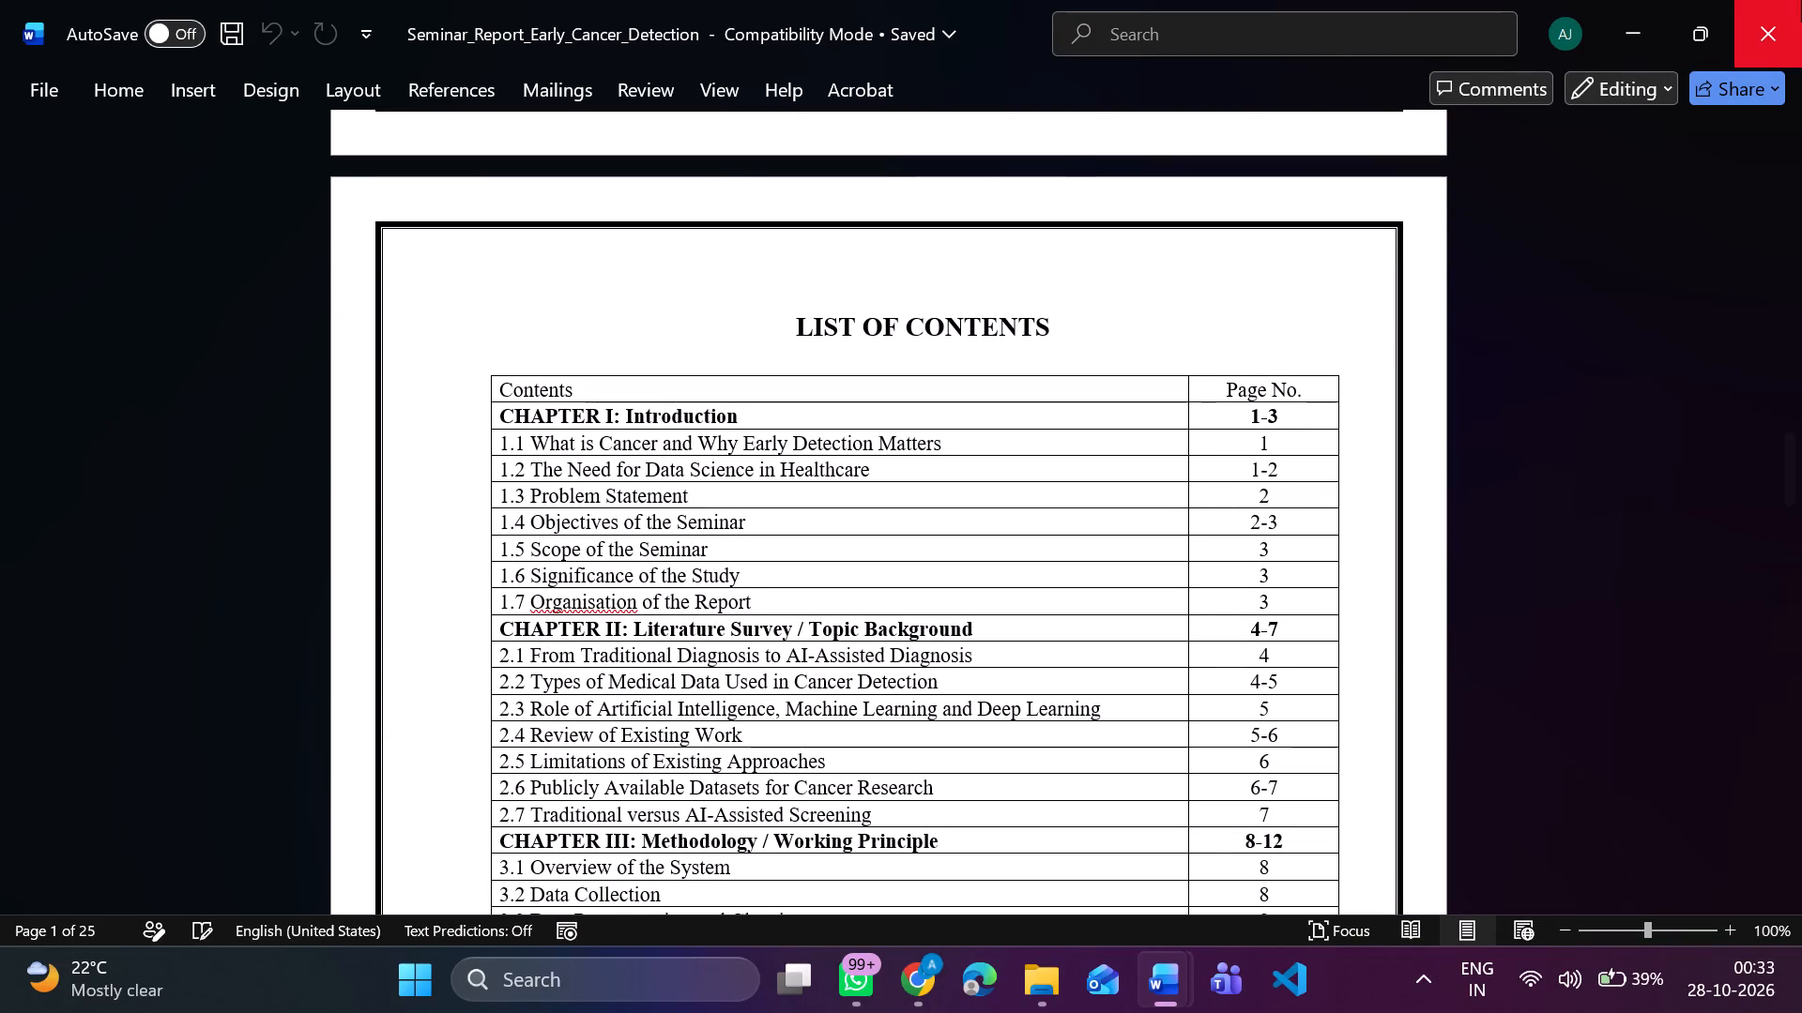
Close the Seminar_Report_Early_Cancer_Detection document.
click(1801, 0)
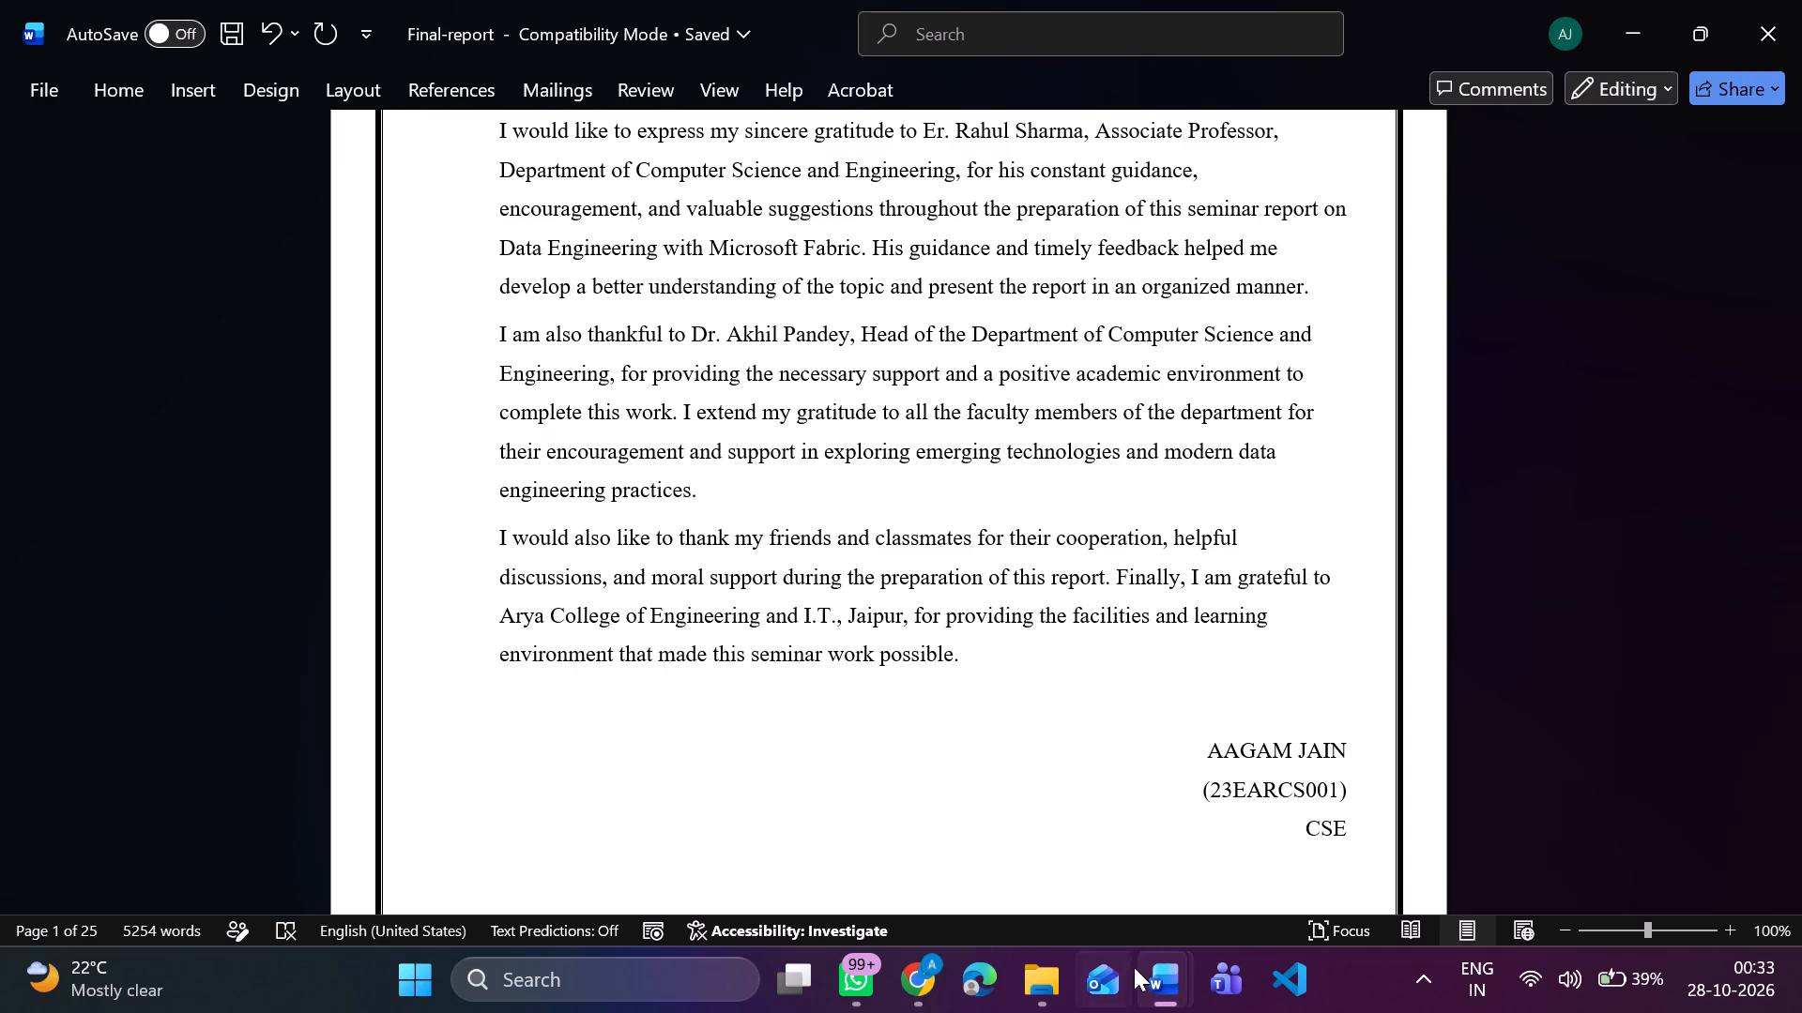
Look through the LIST OF CONTENTS table in Final-report, from its header to the Chapter IV entries.
scroll(717, 532, down, 6)
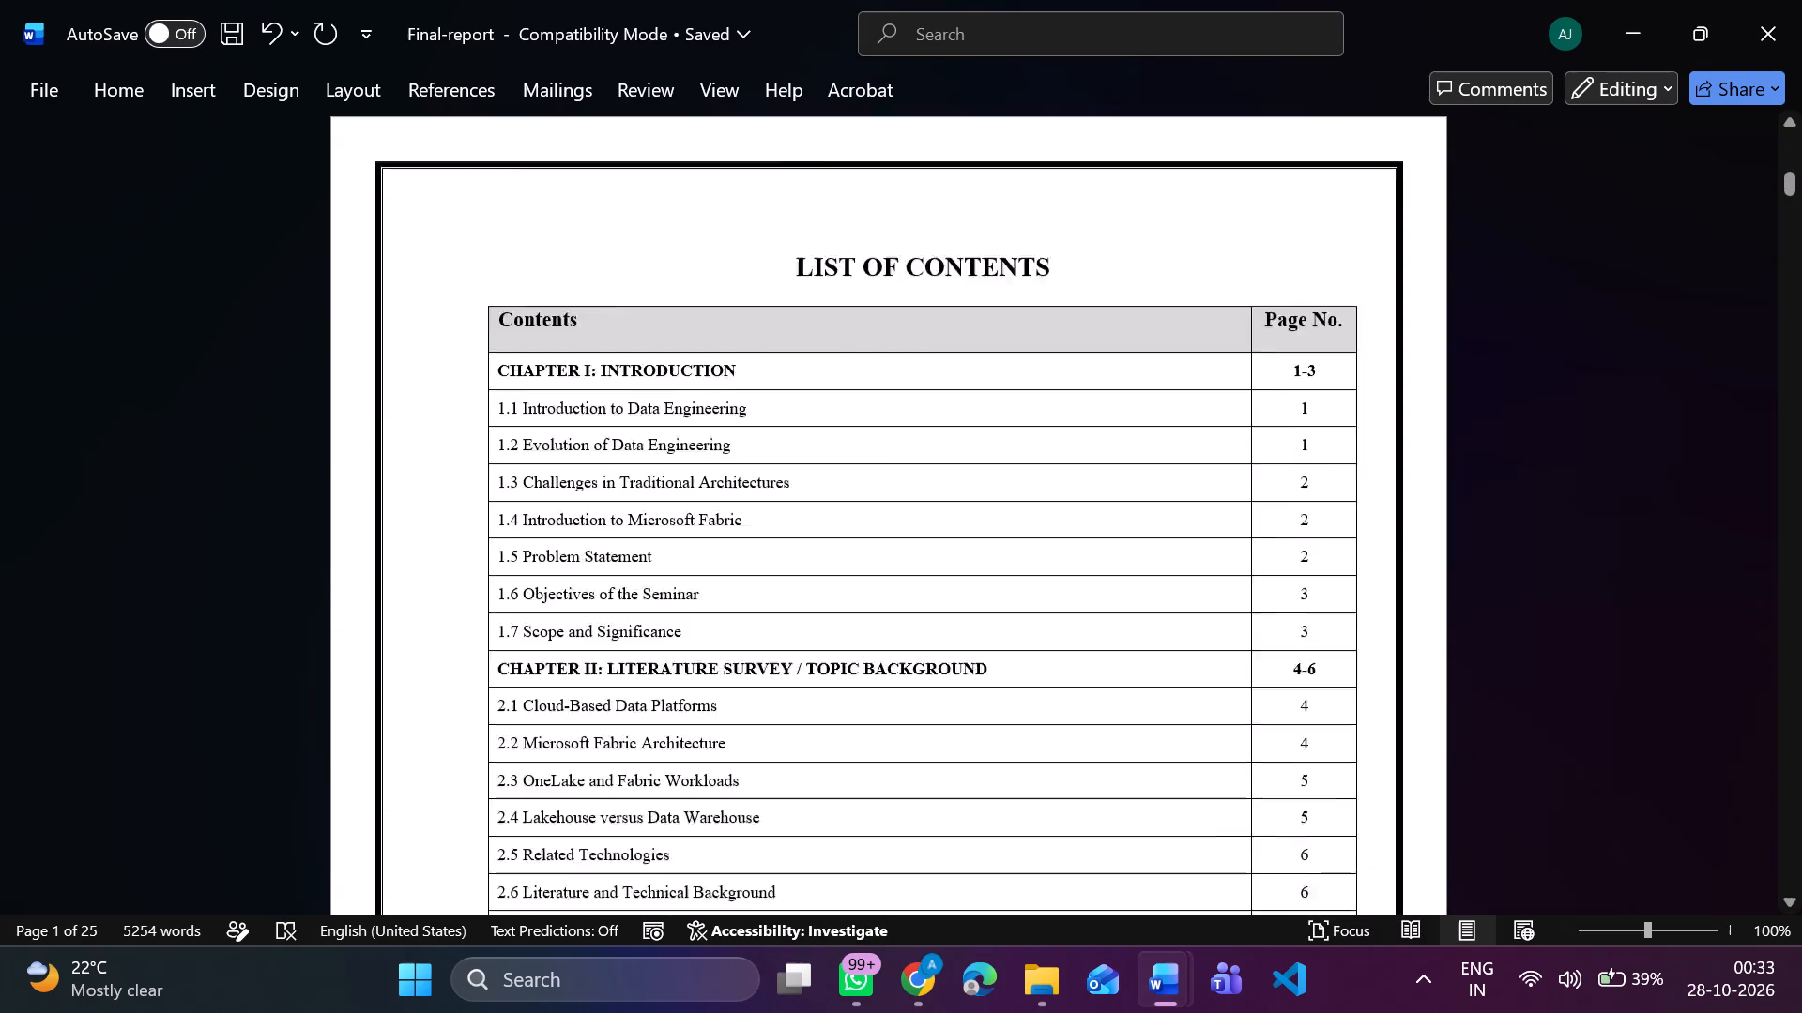
scroll(717, 532, down, 1)
scroll(717, 532, up, 2)
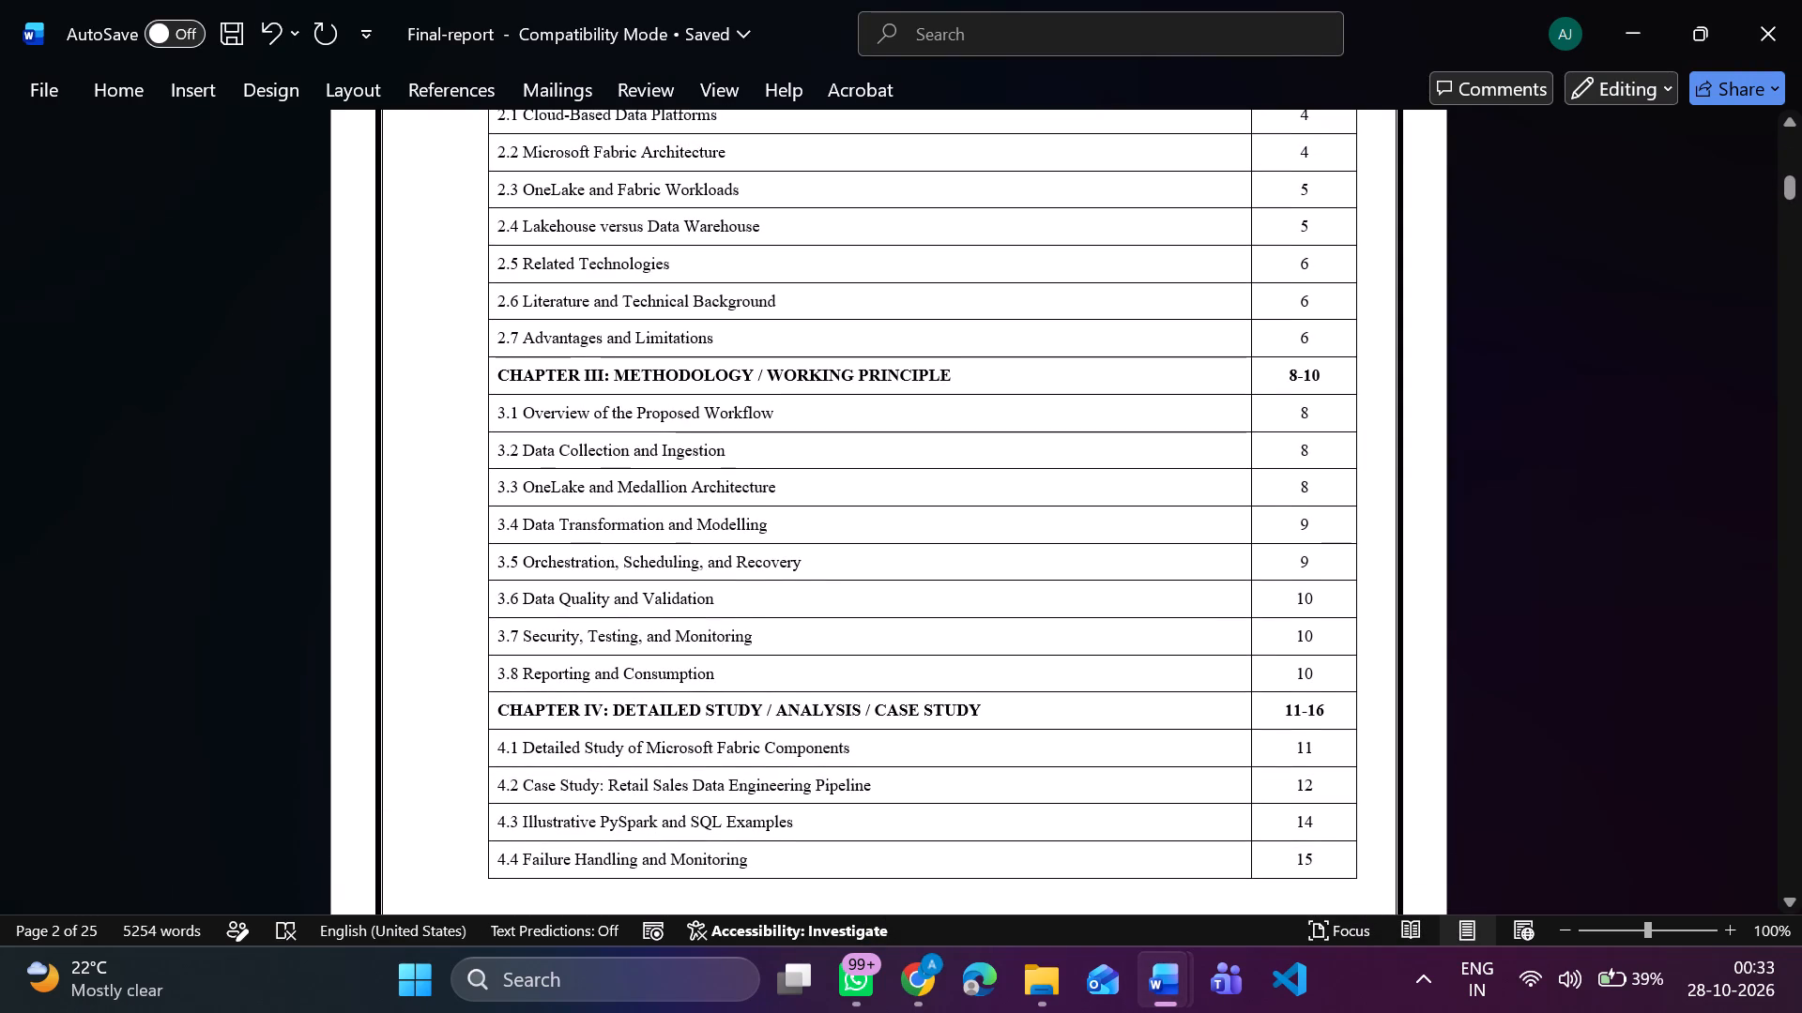
scroll(717, 532, up, 2)
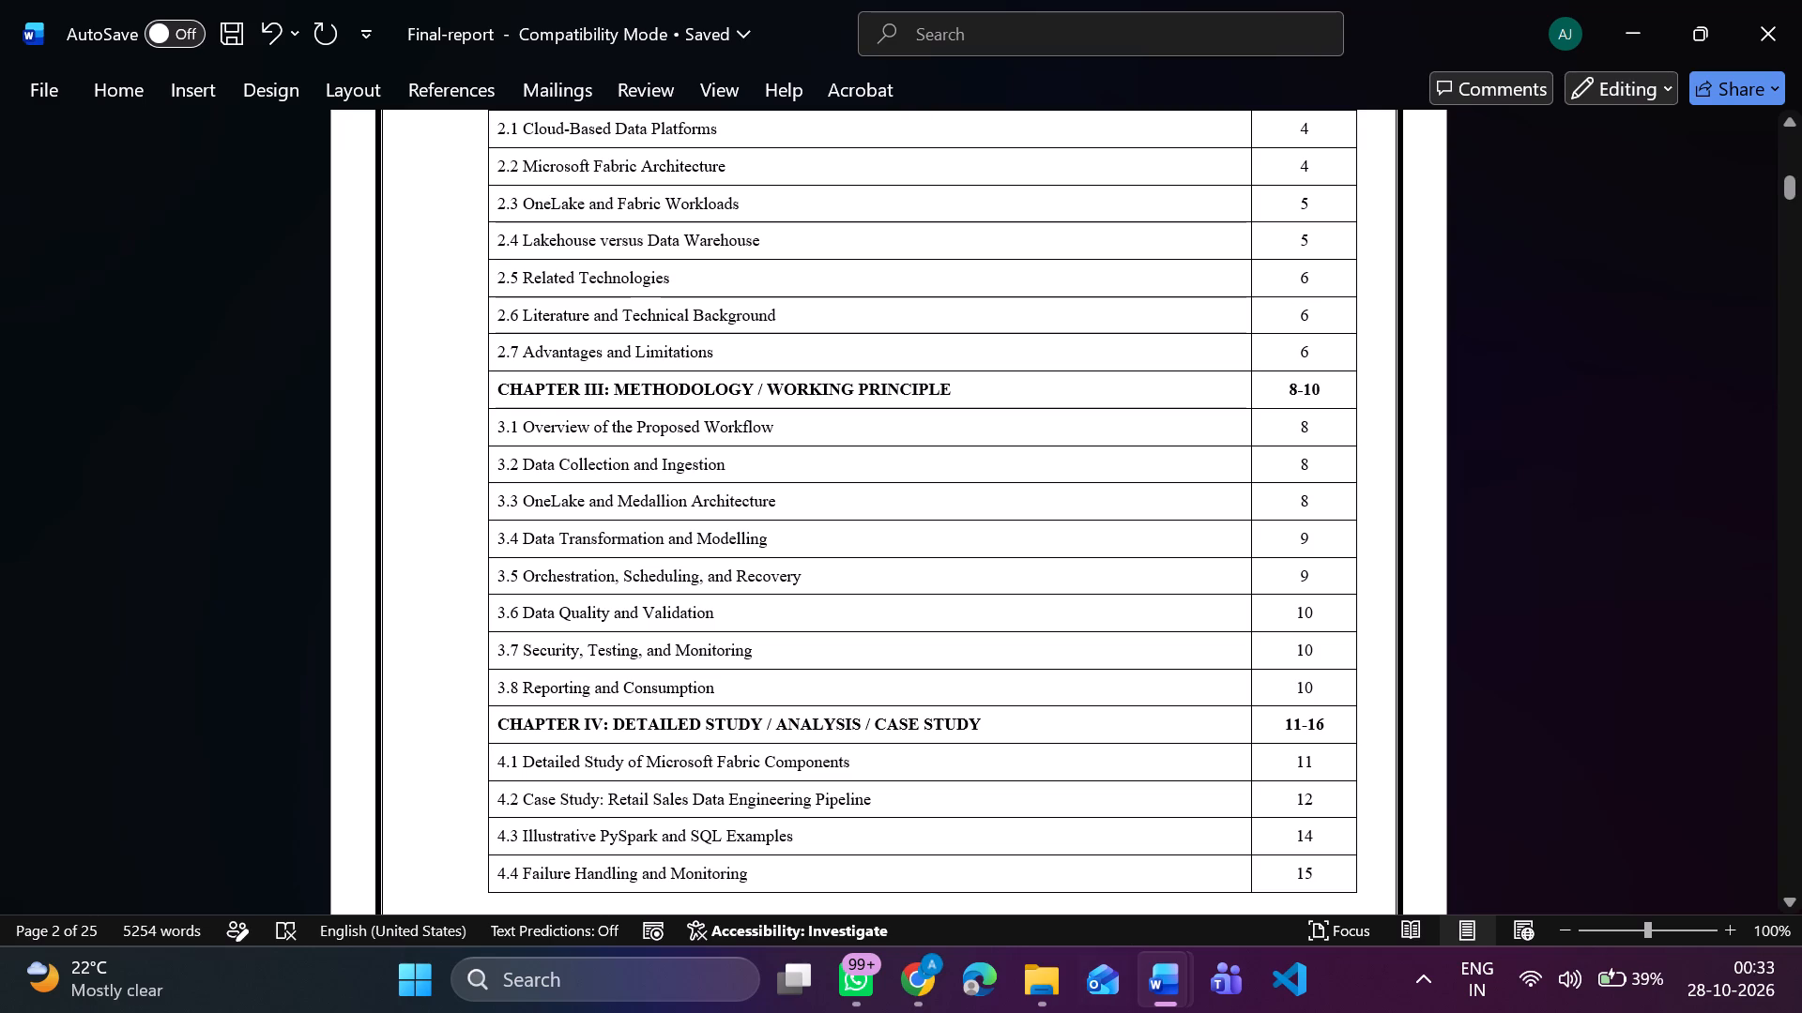
scroll(1214, 441, up, 3)
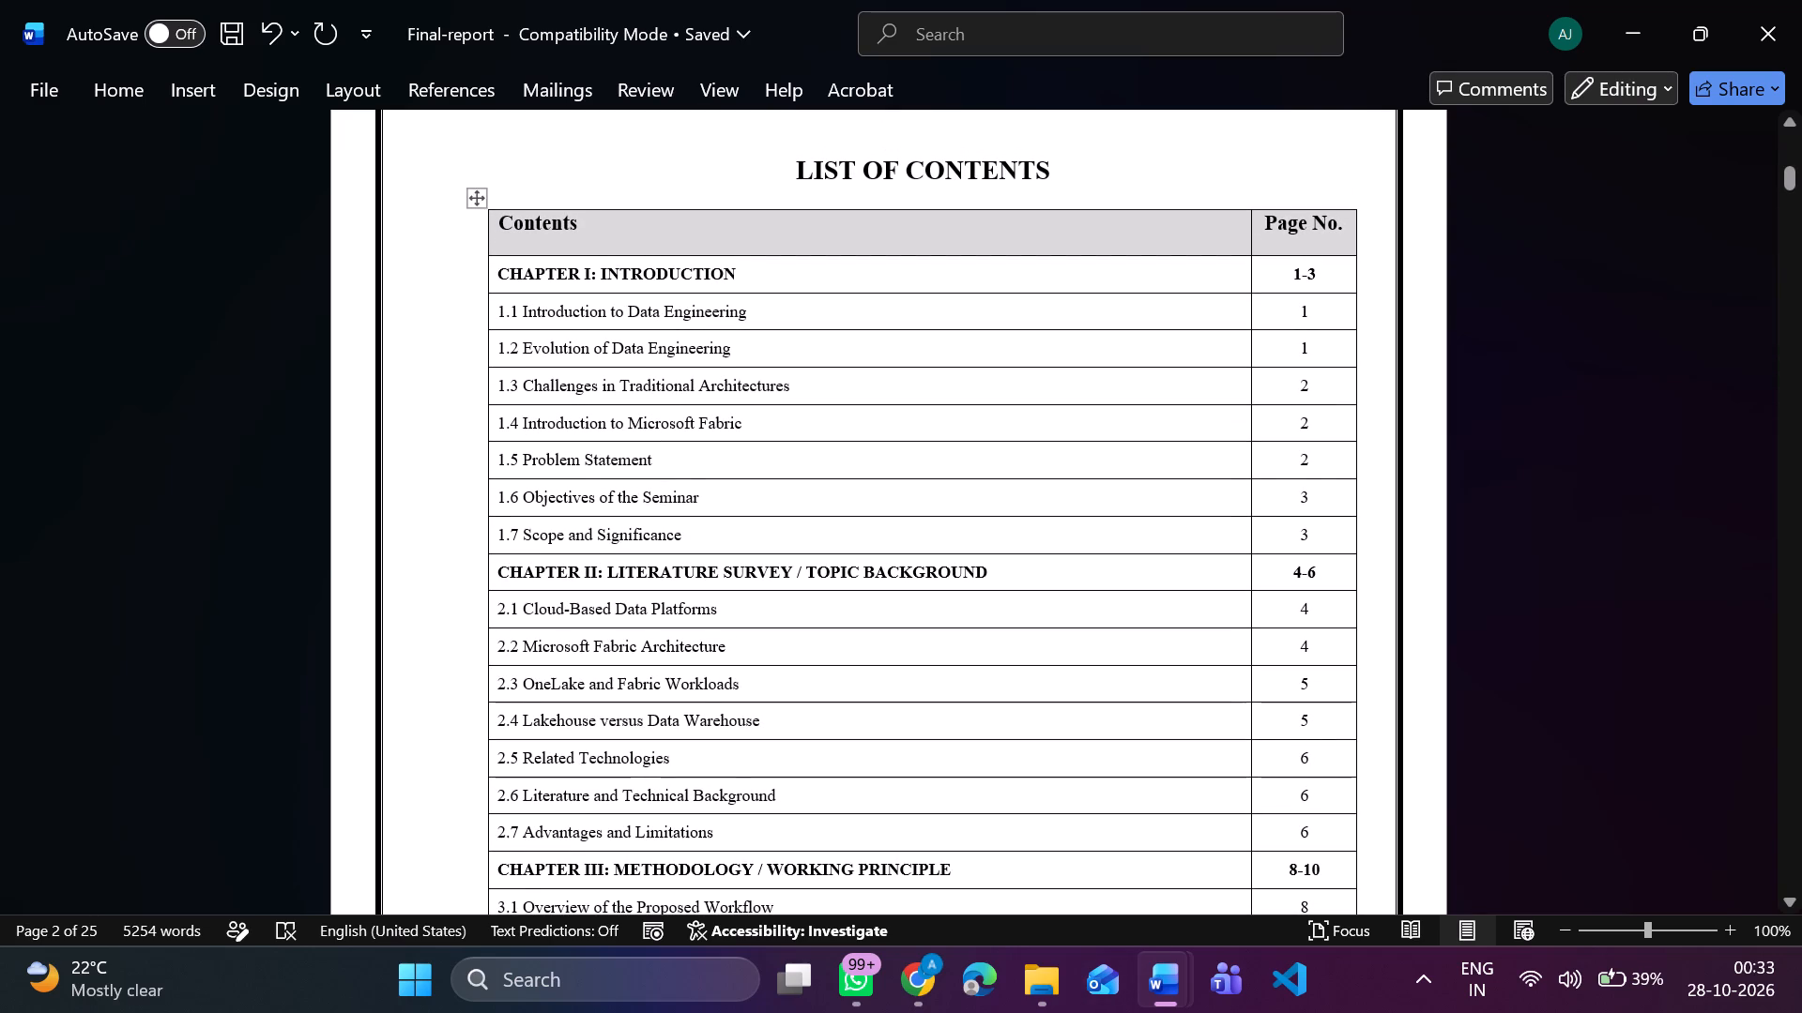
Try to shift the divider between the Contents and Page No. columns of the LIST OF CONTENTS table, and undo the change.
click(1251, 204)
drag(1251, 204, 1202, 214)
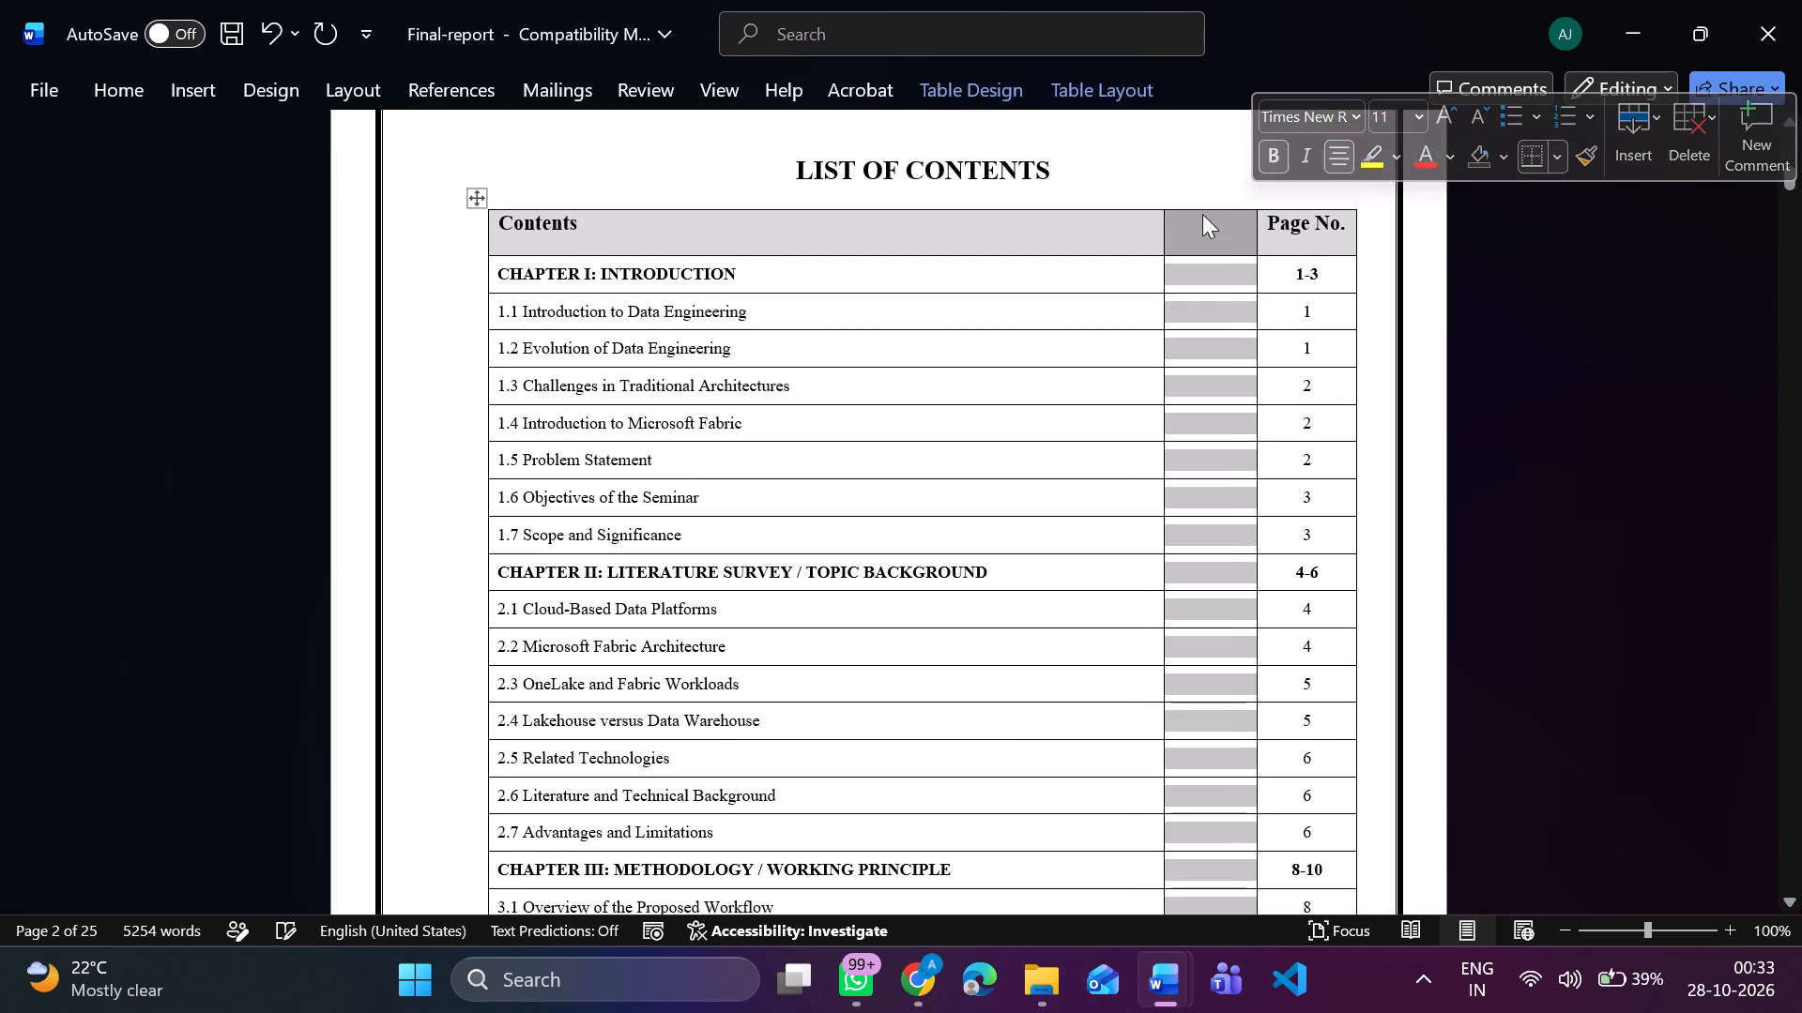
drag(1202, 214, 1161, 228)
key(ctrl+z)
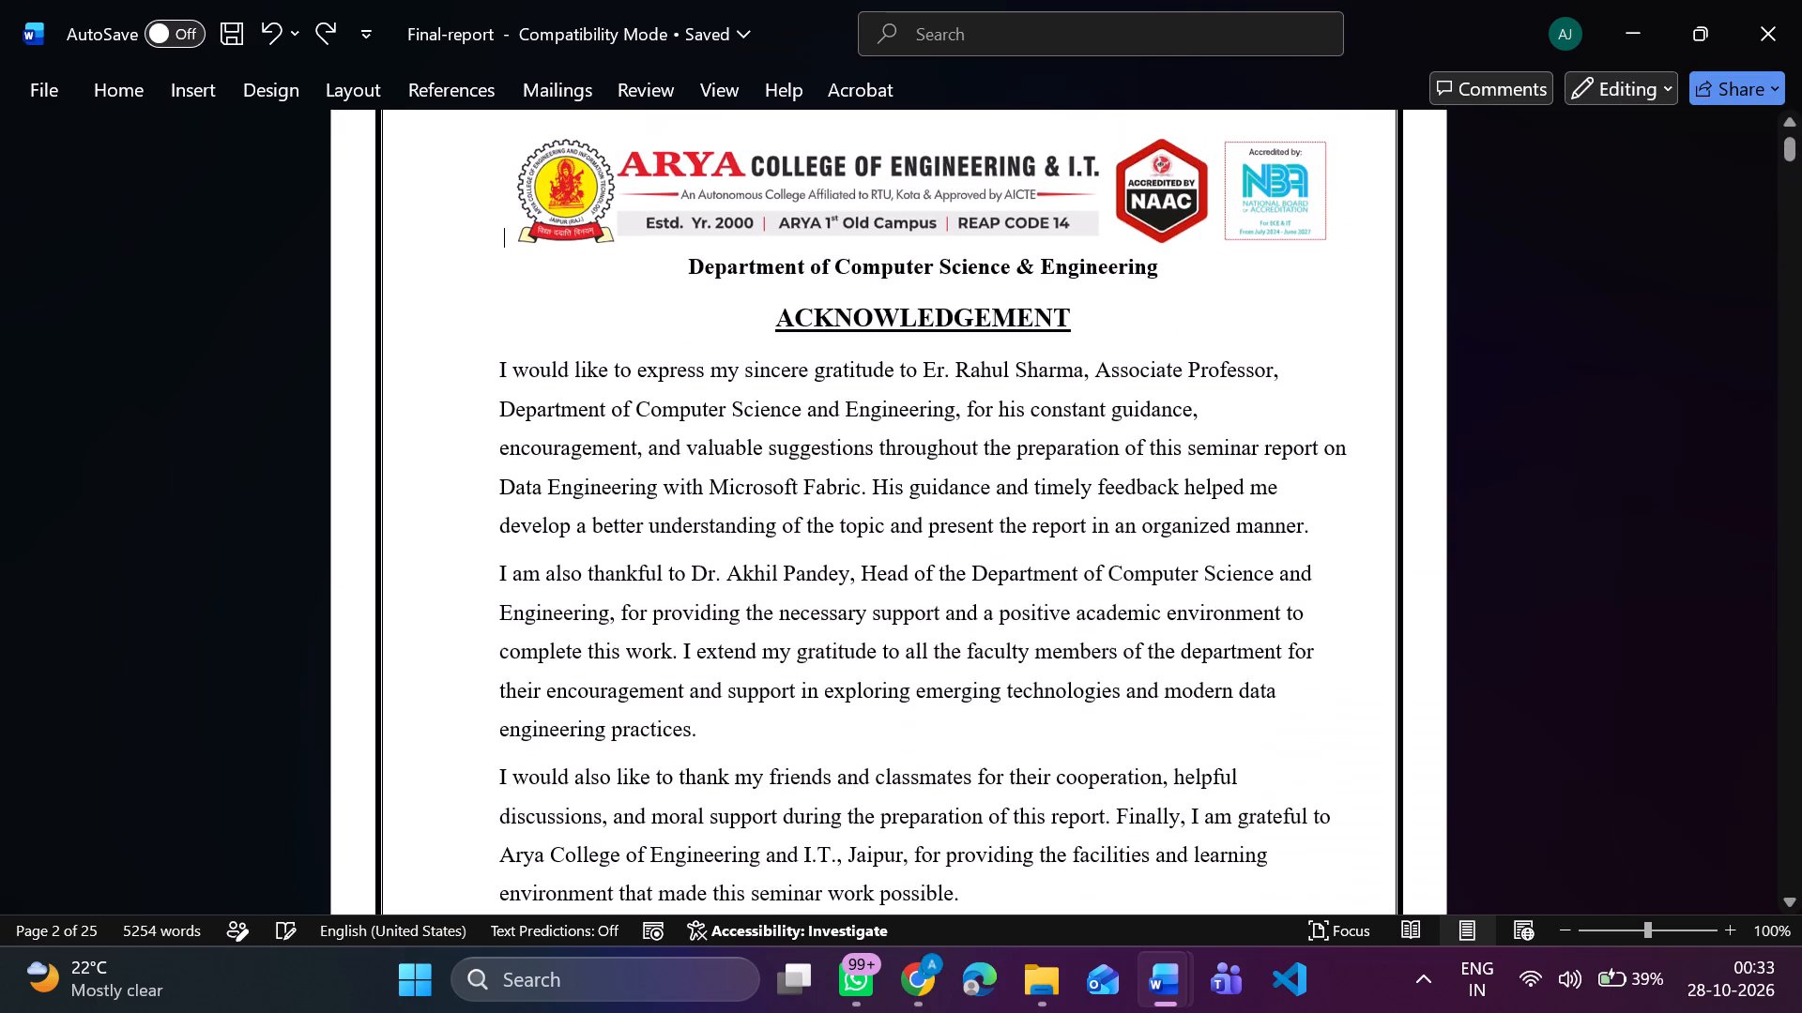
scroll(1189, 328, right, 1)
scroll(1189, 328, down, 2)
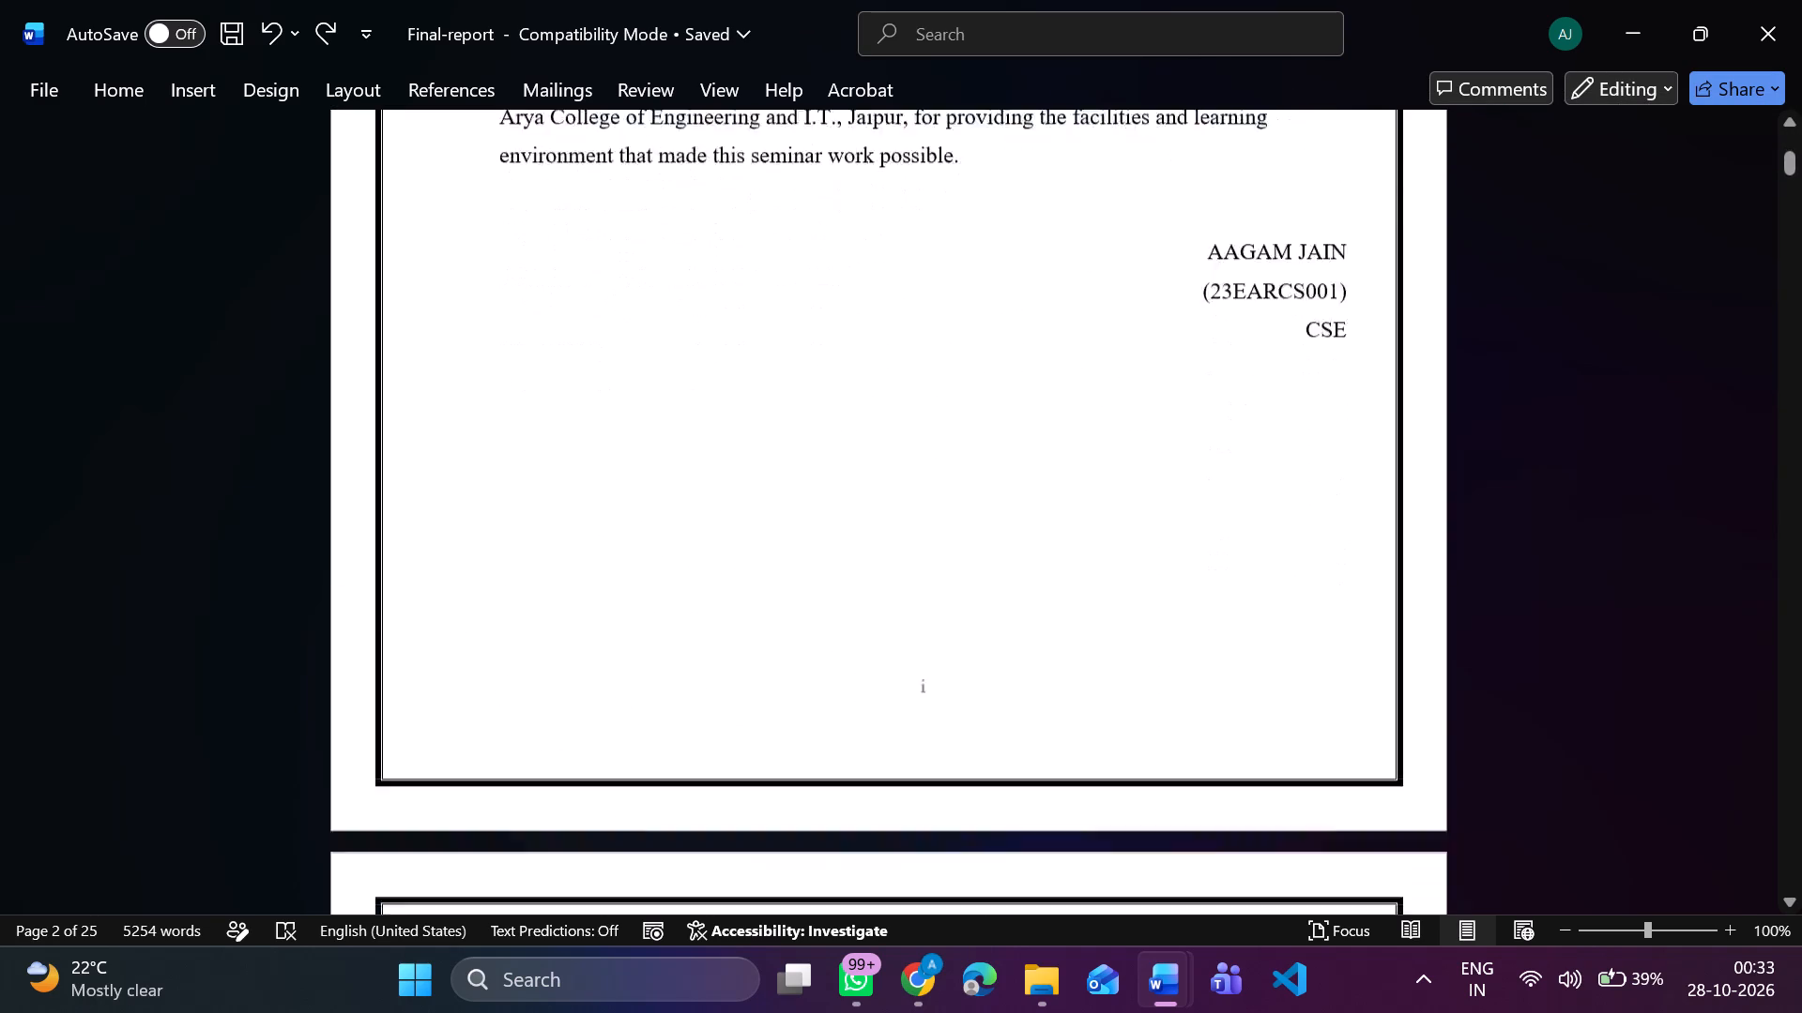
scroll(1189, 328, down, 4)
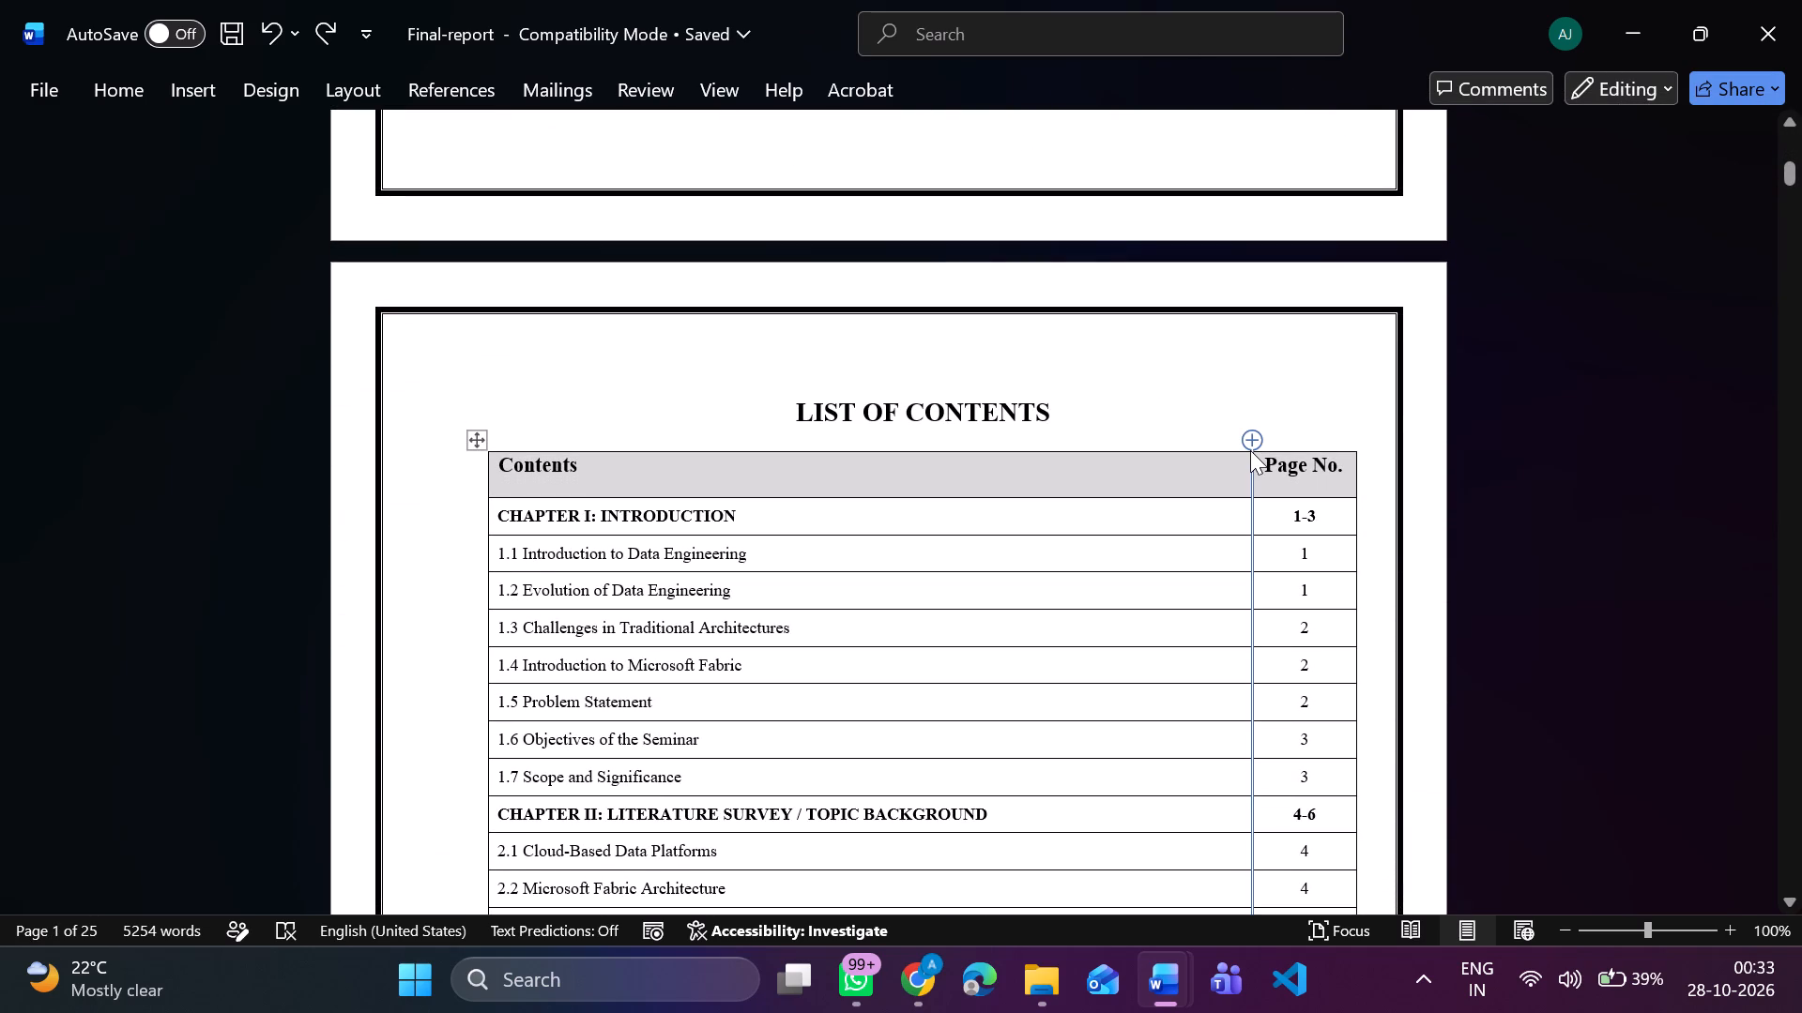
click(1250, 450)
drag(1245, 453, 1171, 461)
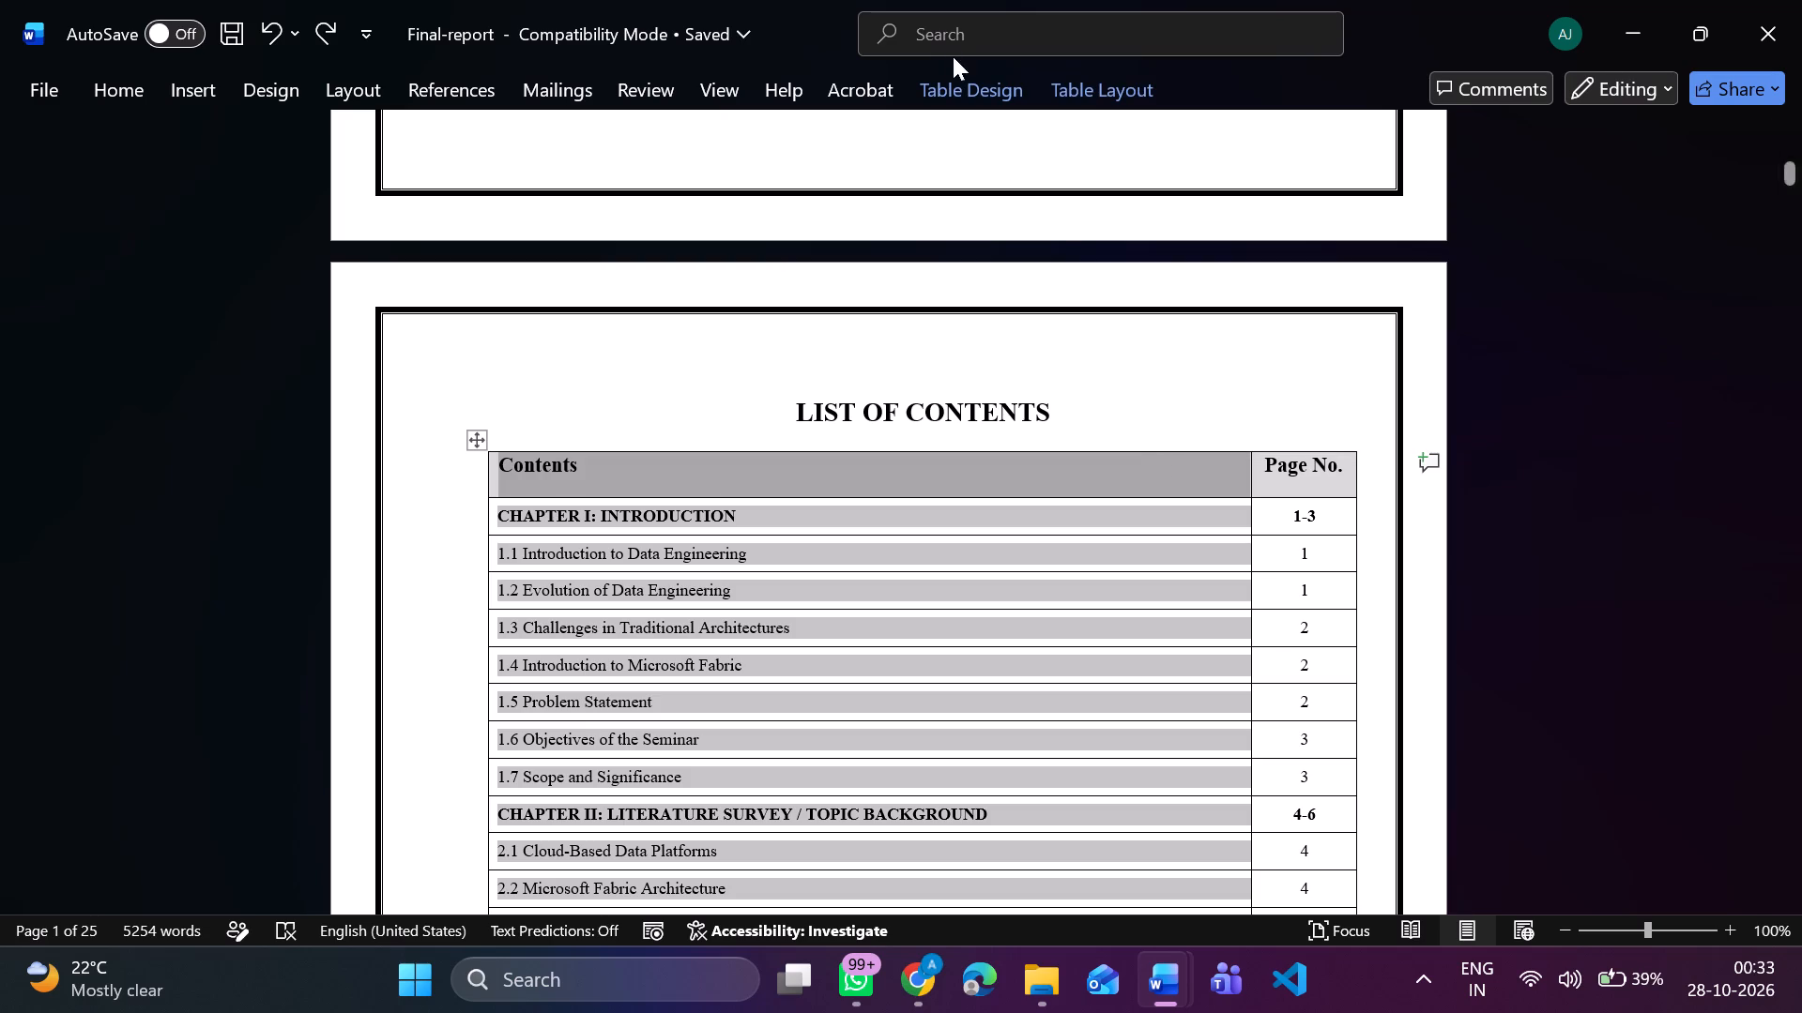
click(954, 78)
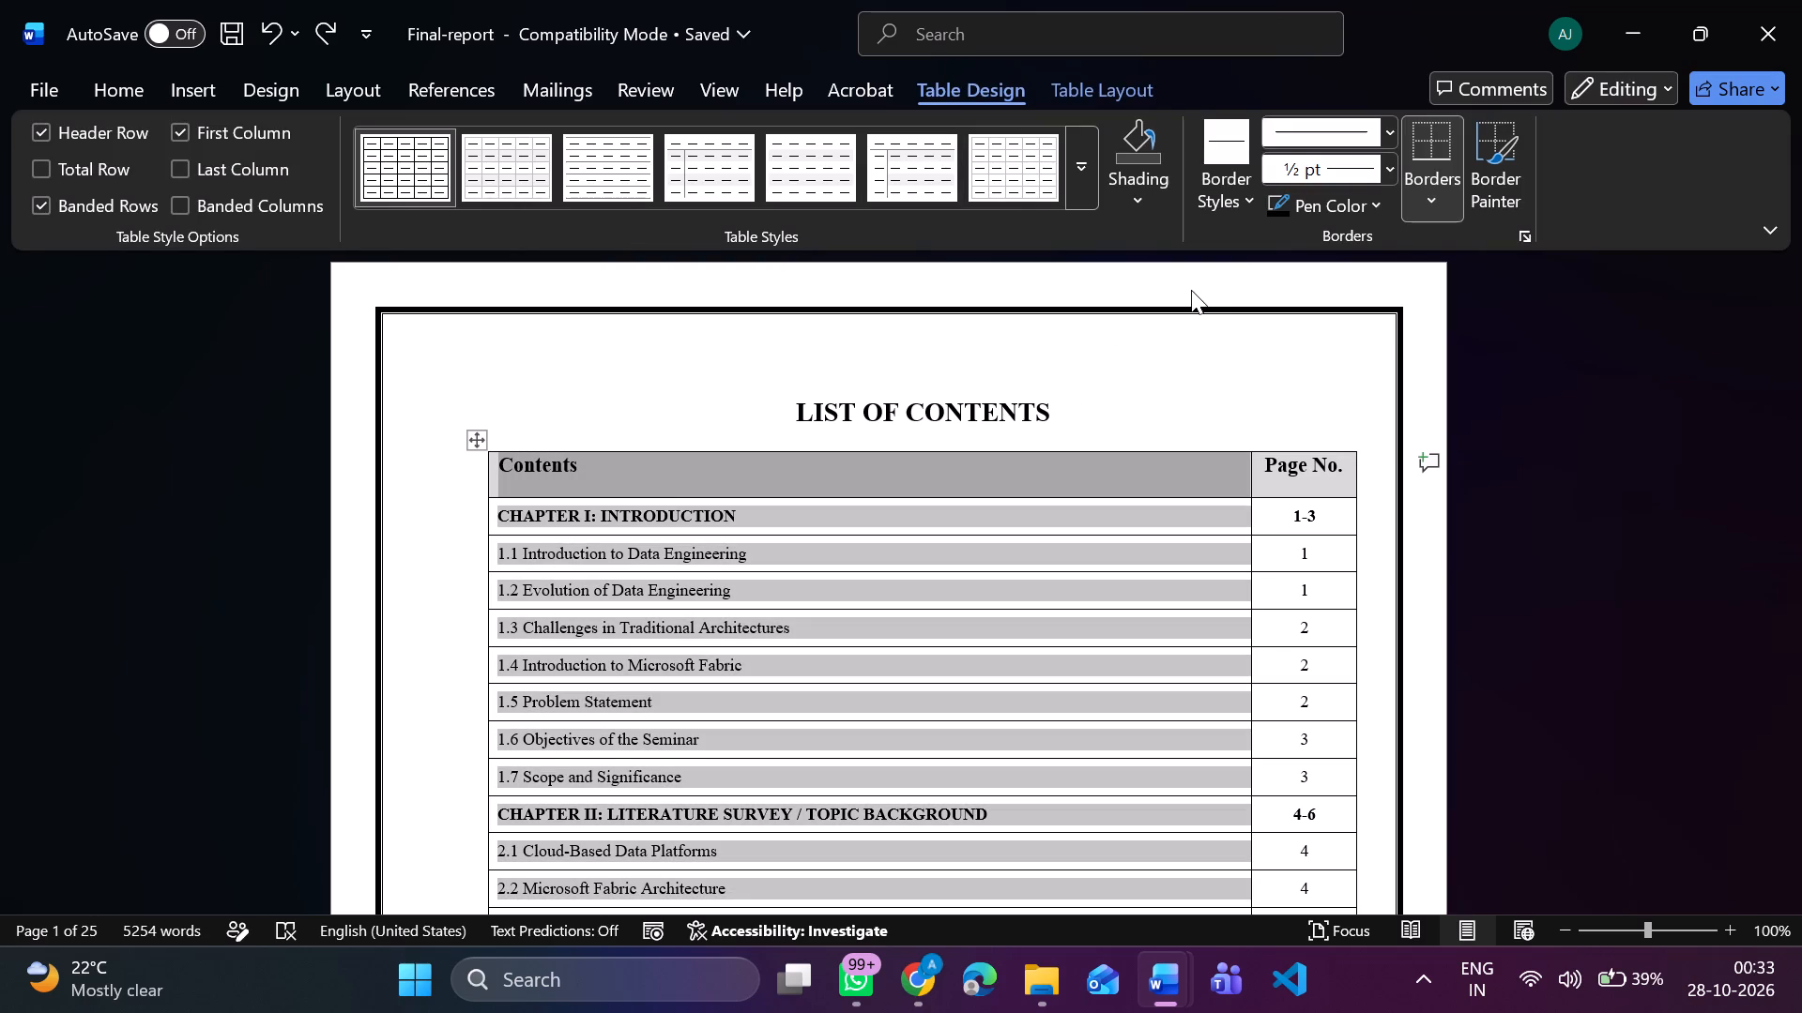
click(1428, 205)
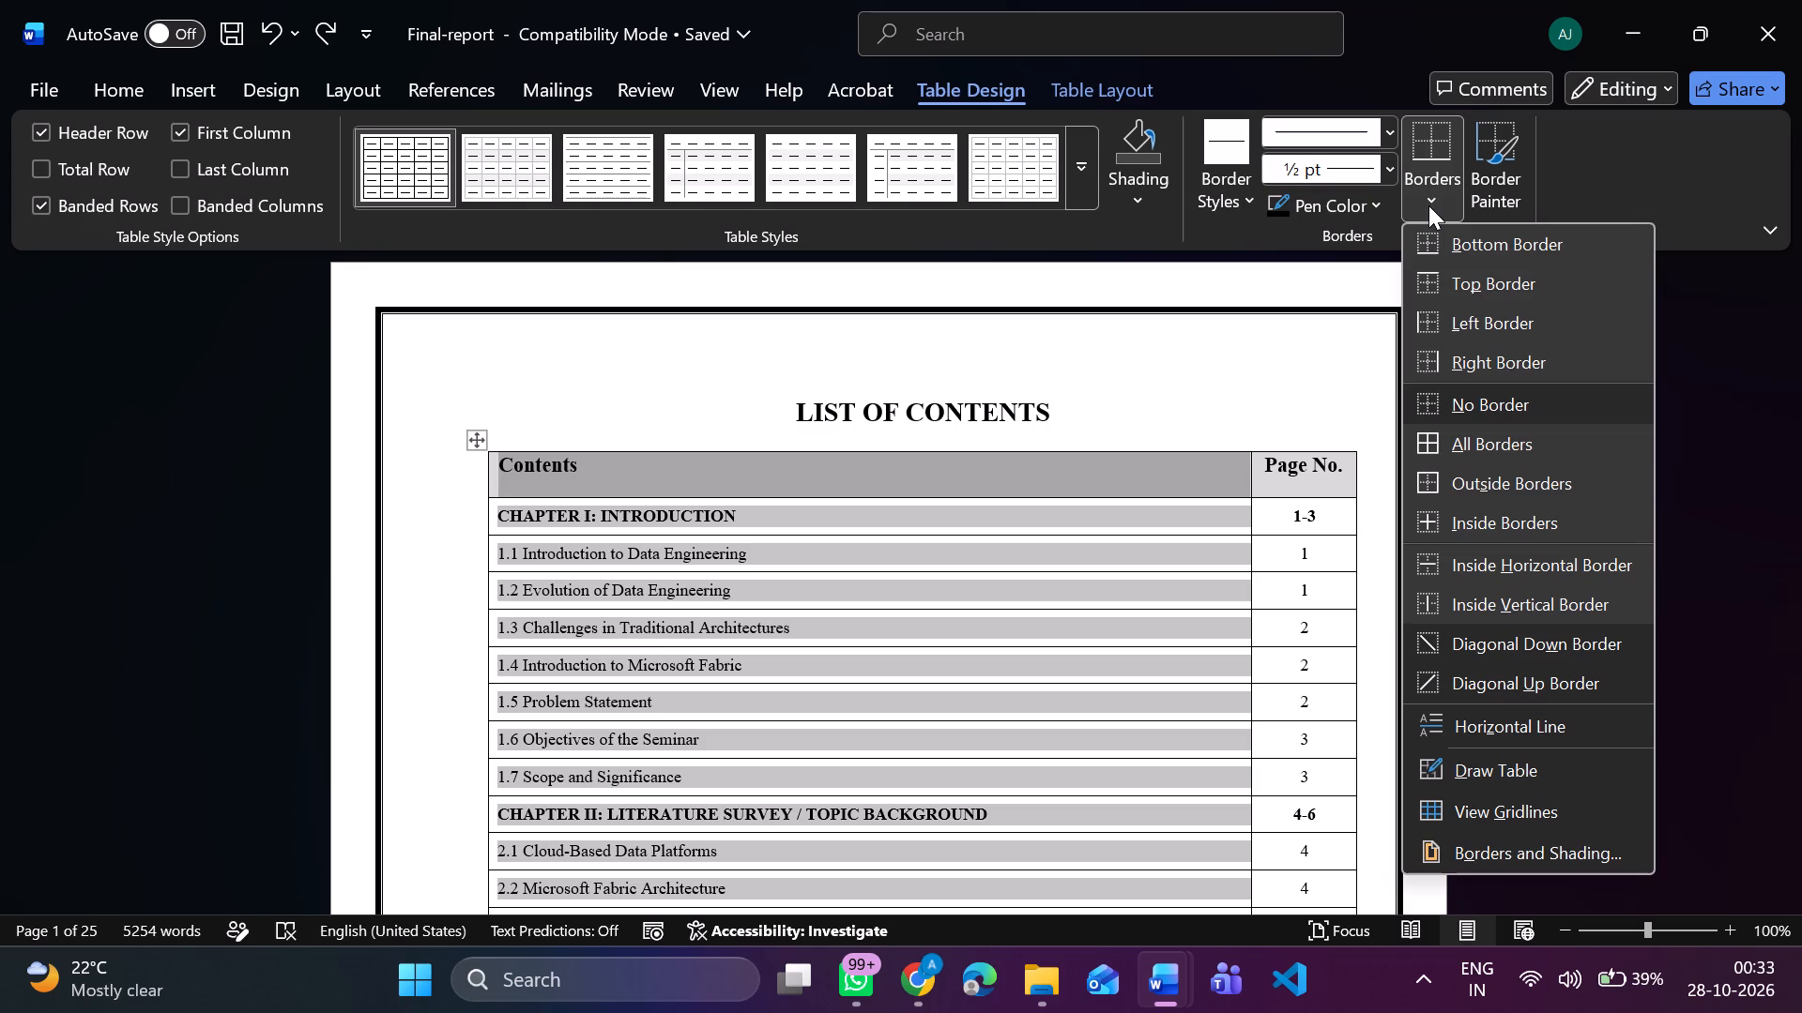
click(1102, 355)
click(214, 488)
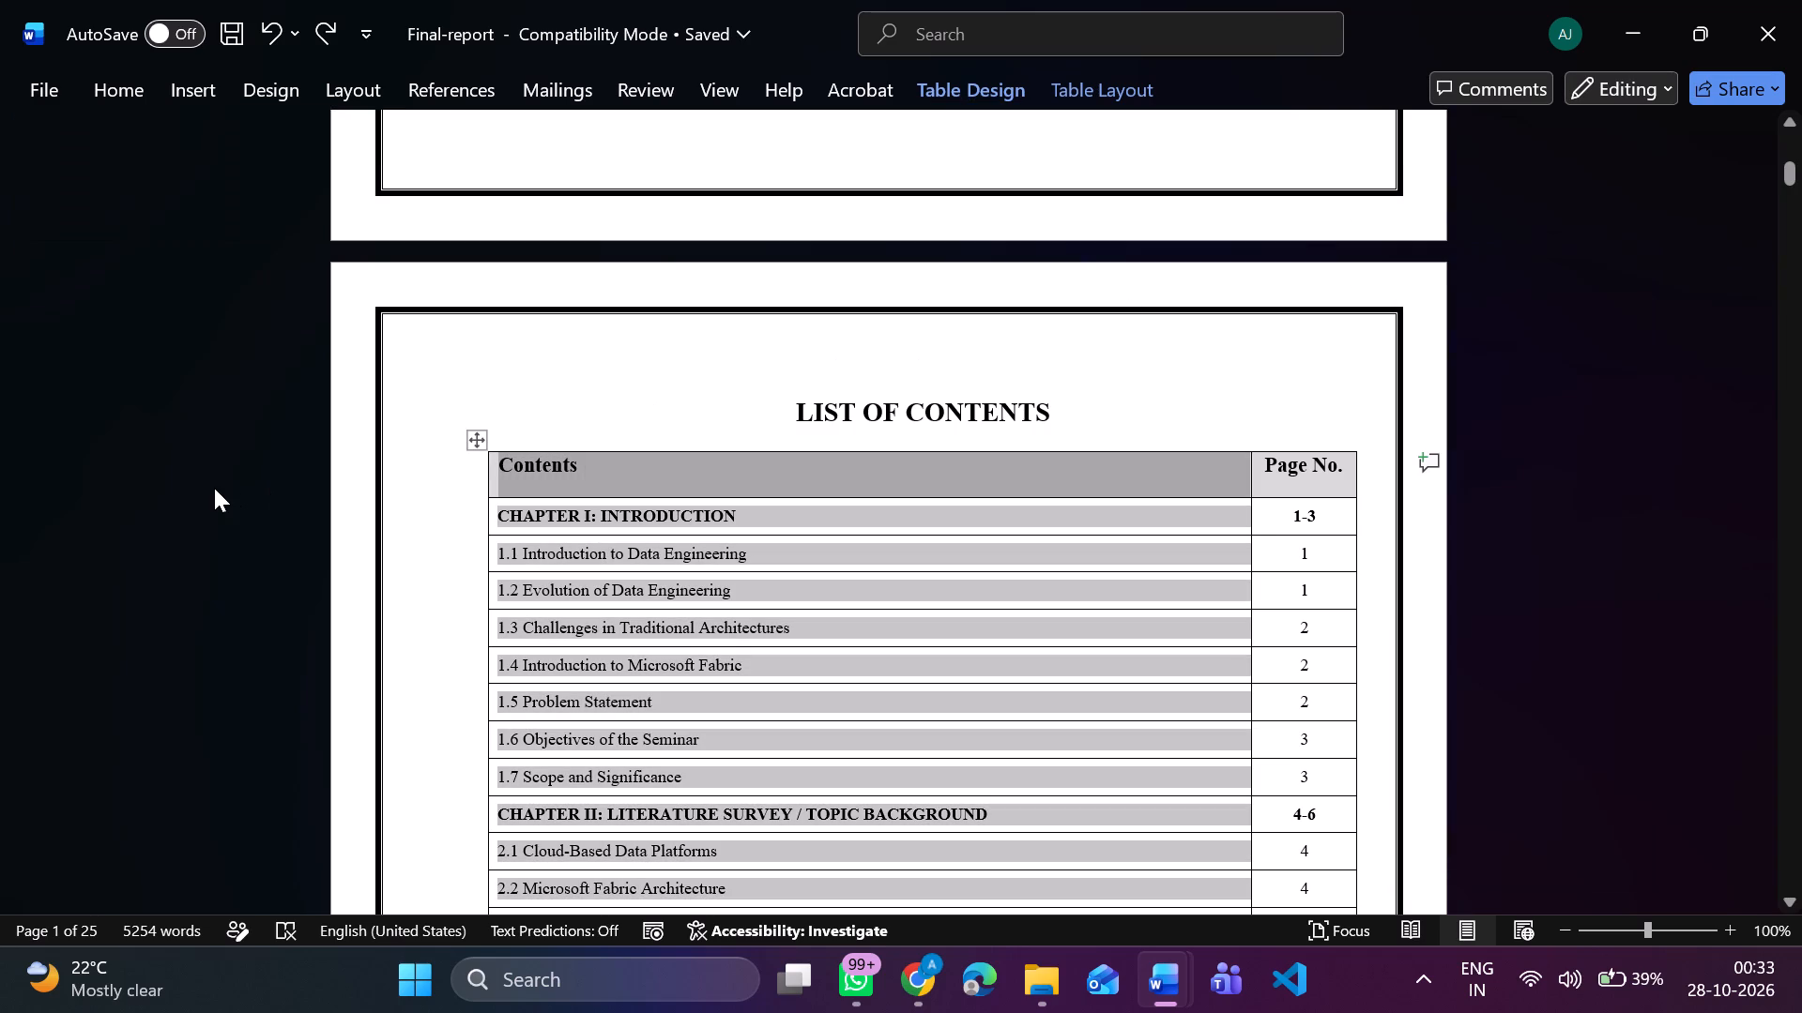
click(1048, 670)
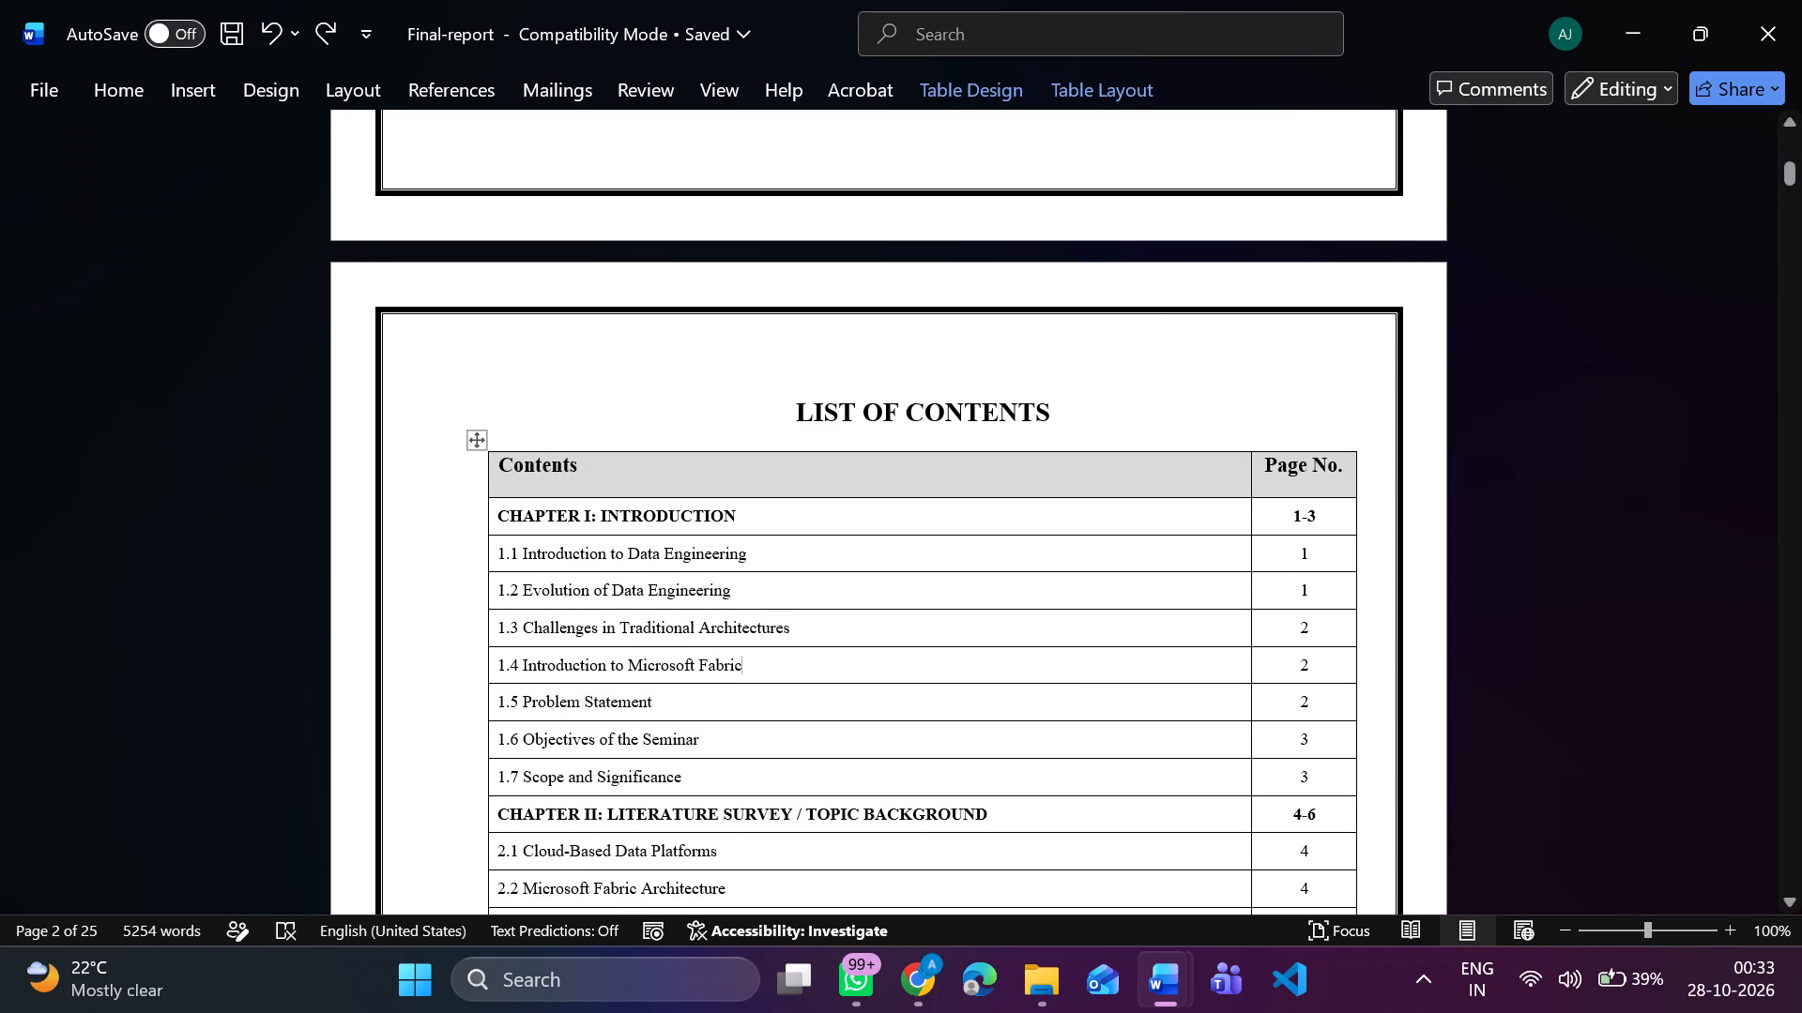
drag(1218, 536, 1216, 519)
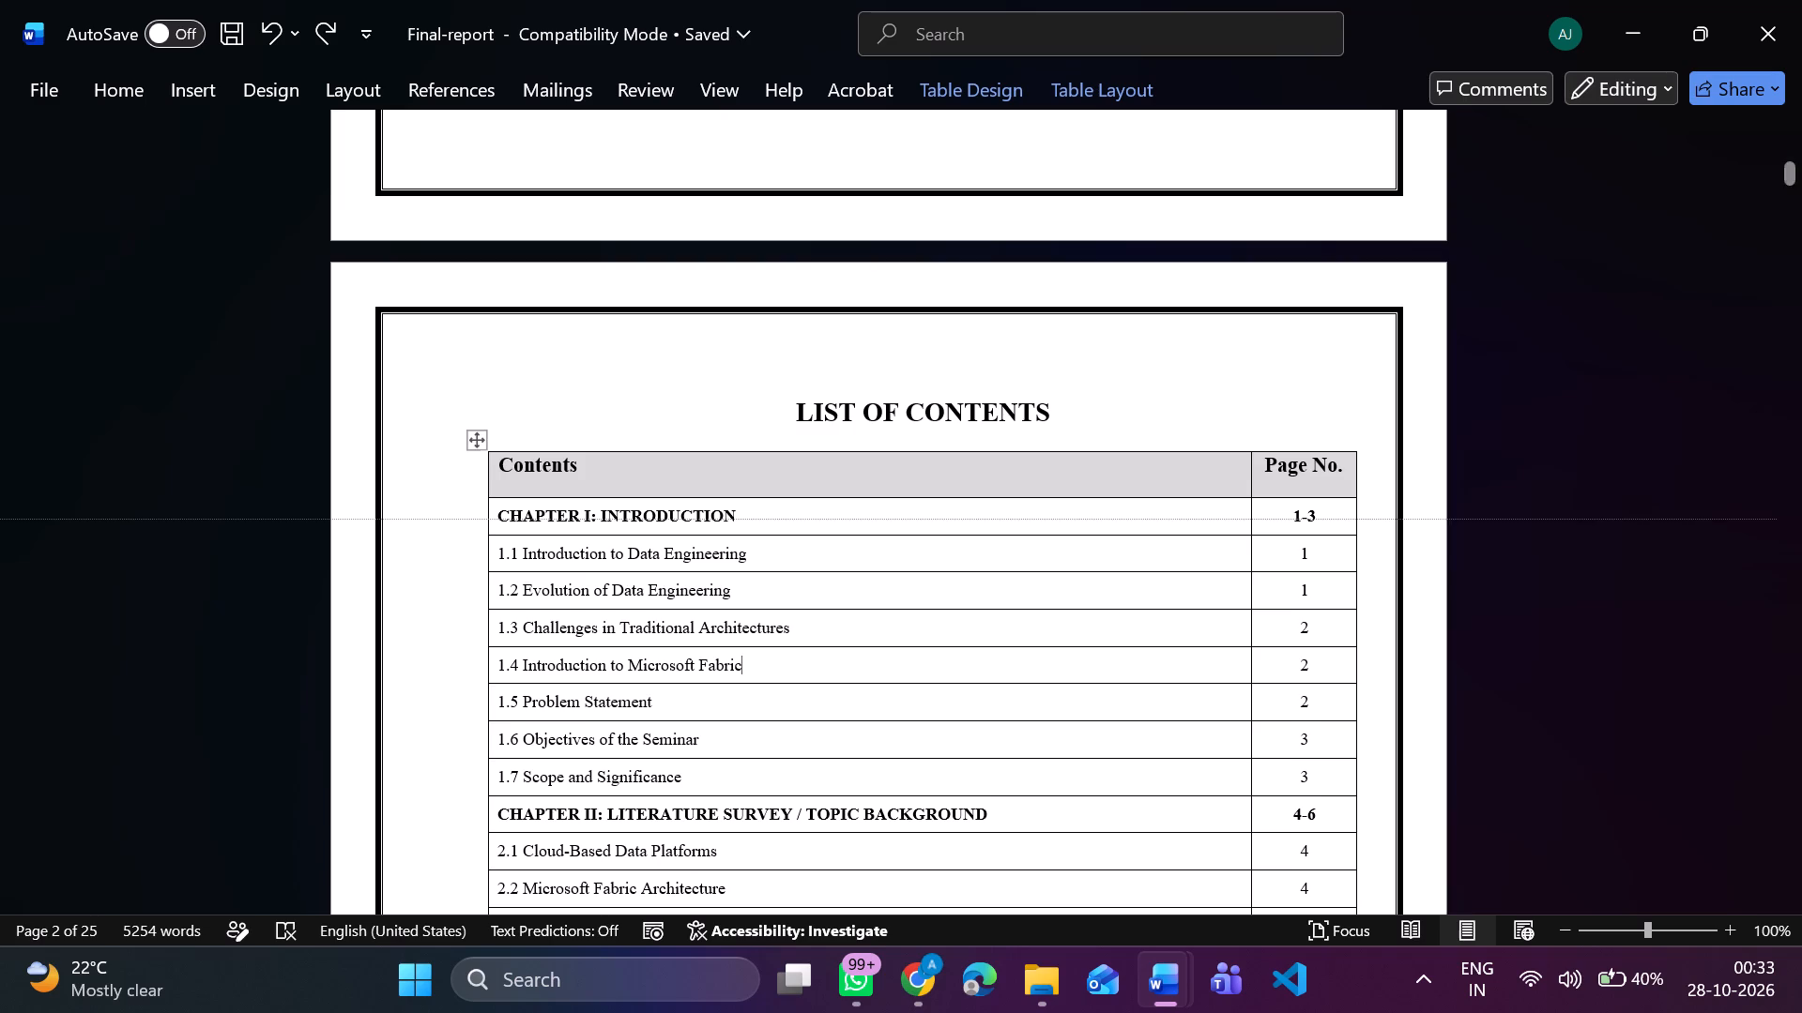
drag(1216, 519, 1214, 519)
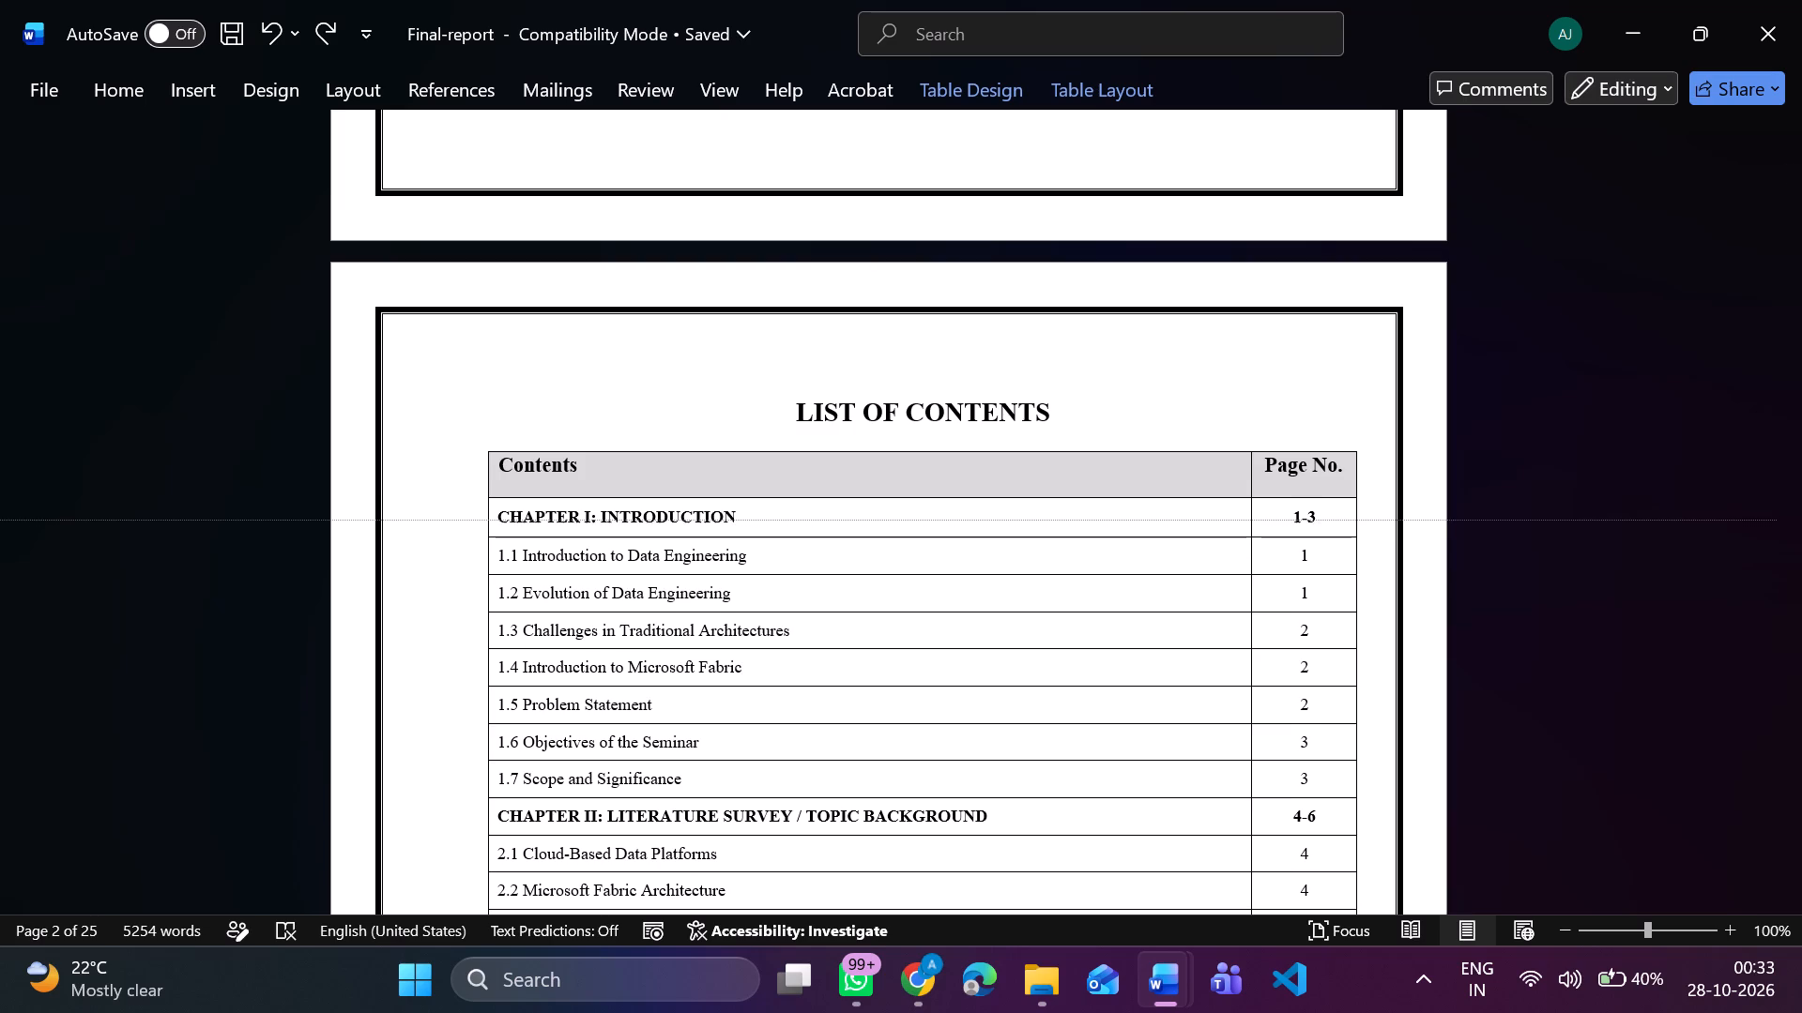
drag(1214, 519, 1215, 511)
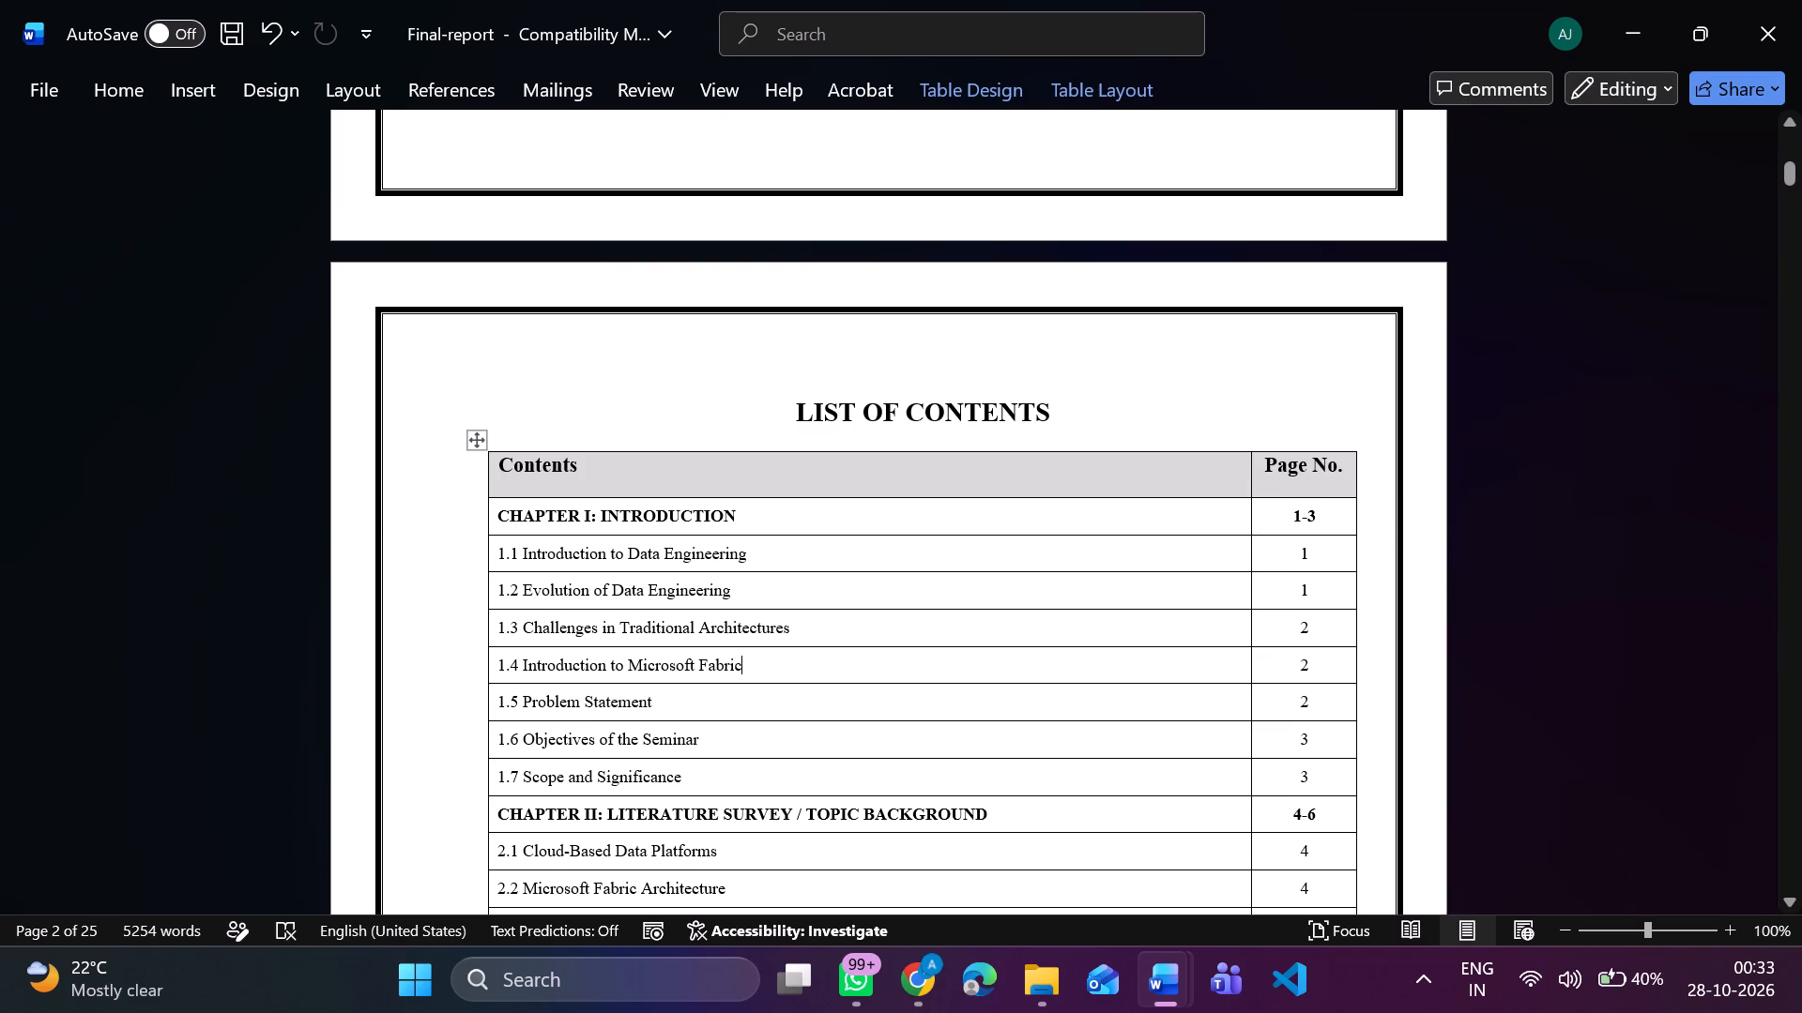
Narrow the Contents column of the LIST OF CONTENTS table at its divider with Page No., and reduce the table's overall width.
drag(1251, 512, 1099, 522)
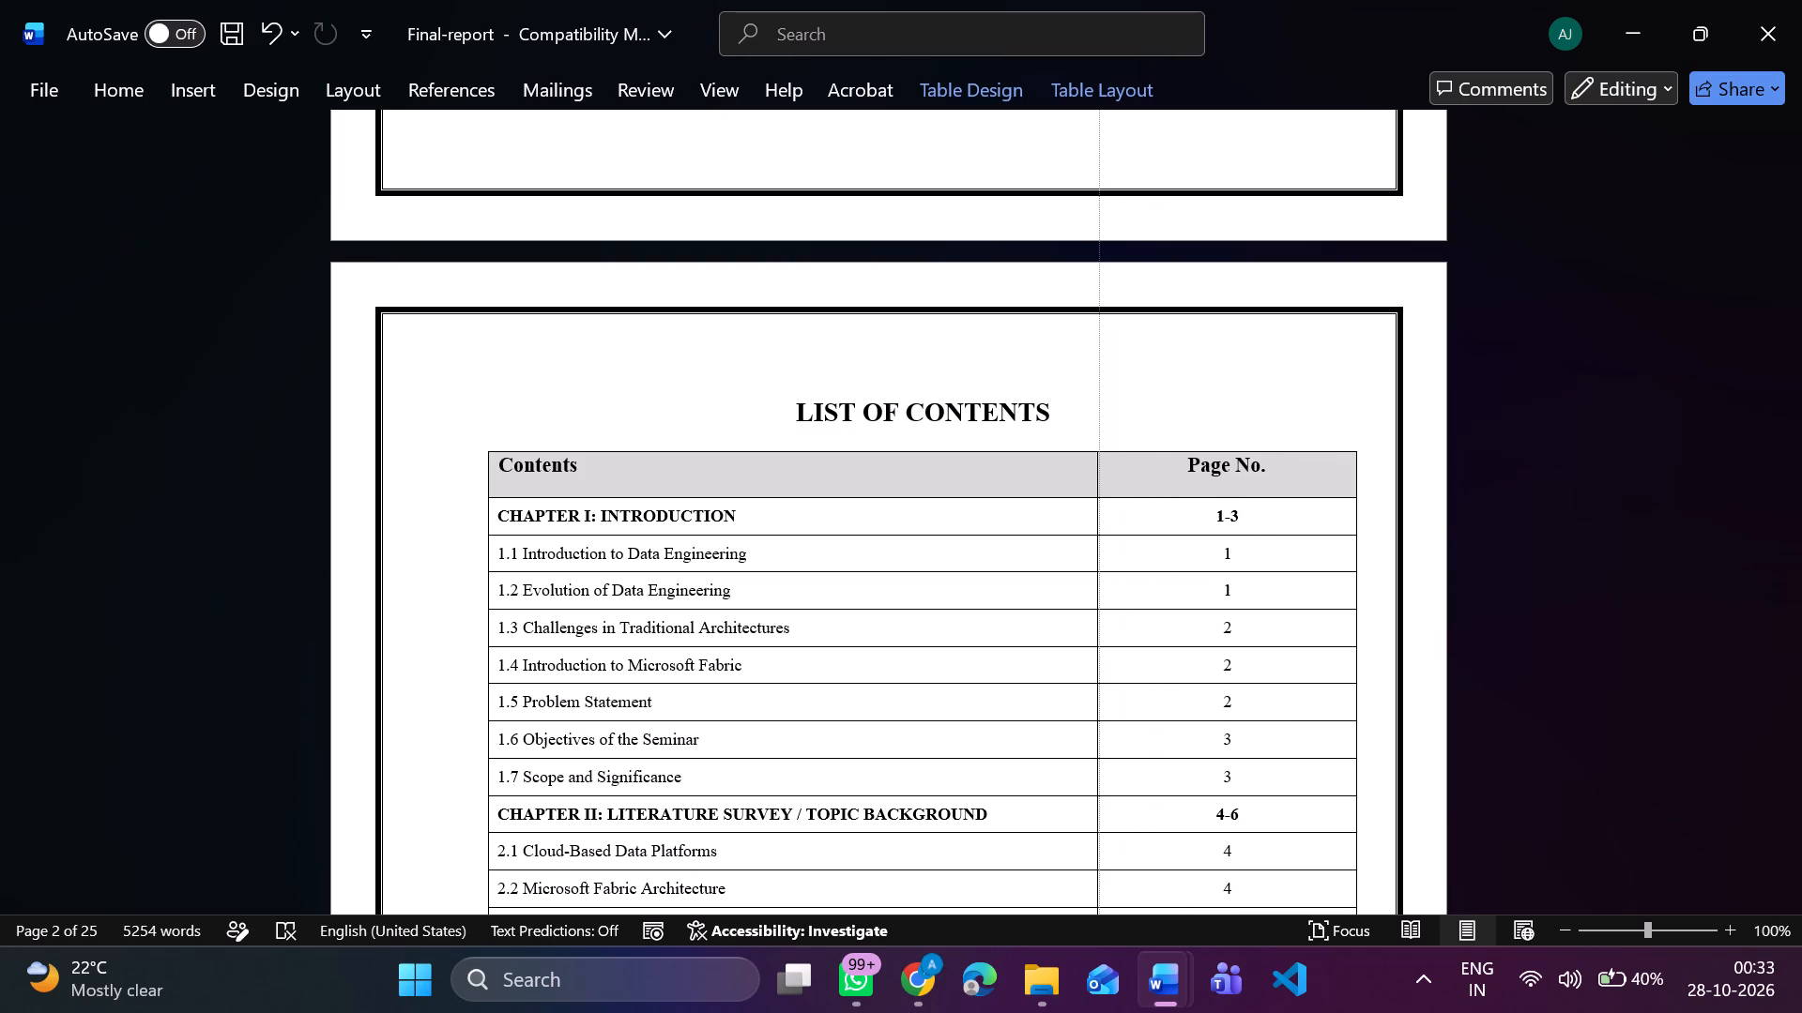
drag(1099, 522, 1078, 524)
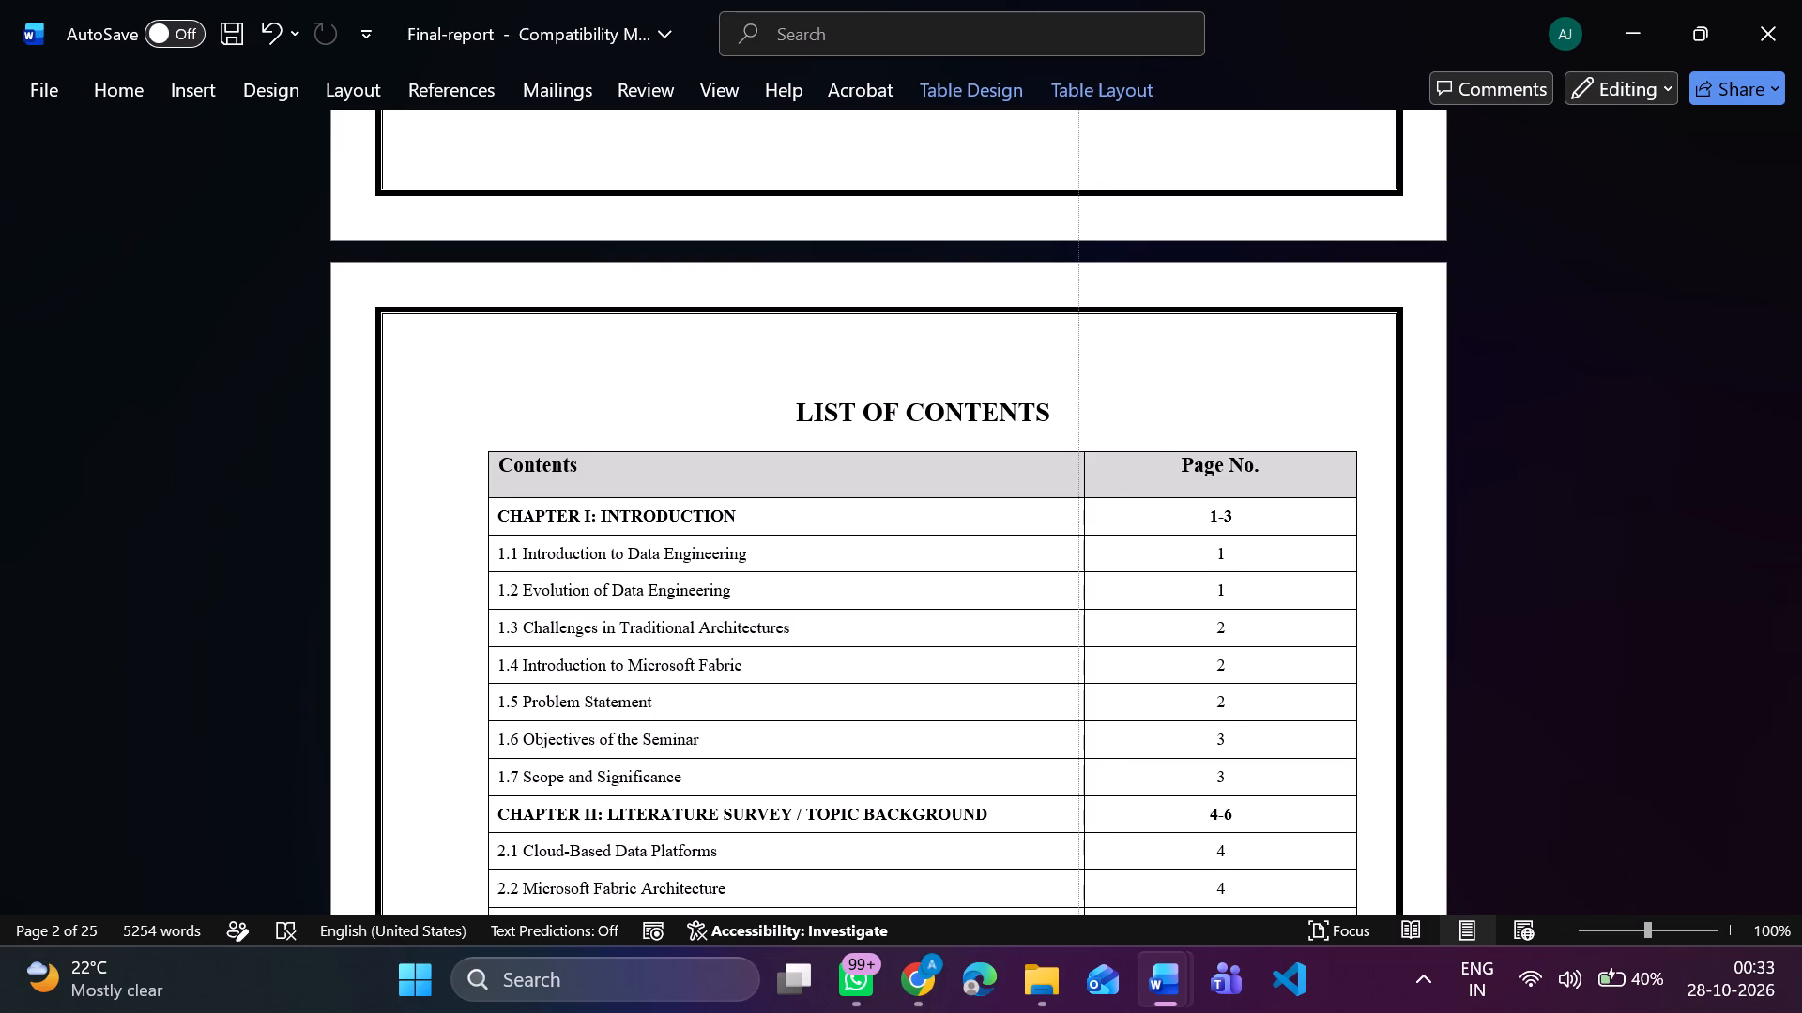
drag(1078, 524, 1079, 524)
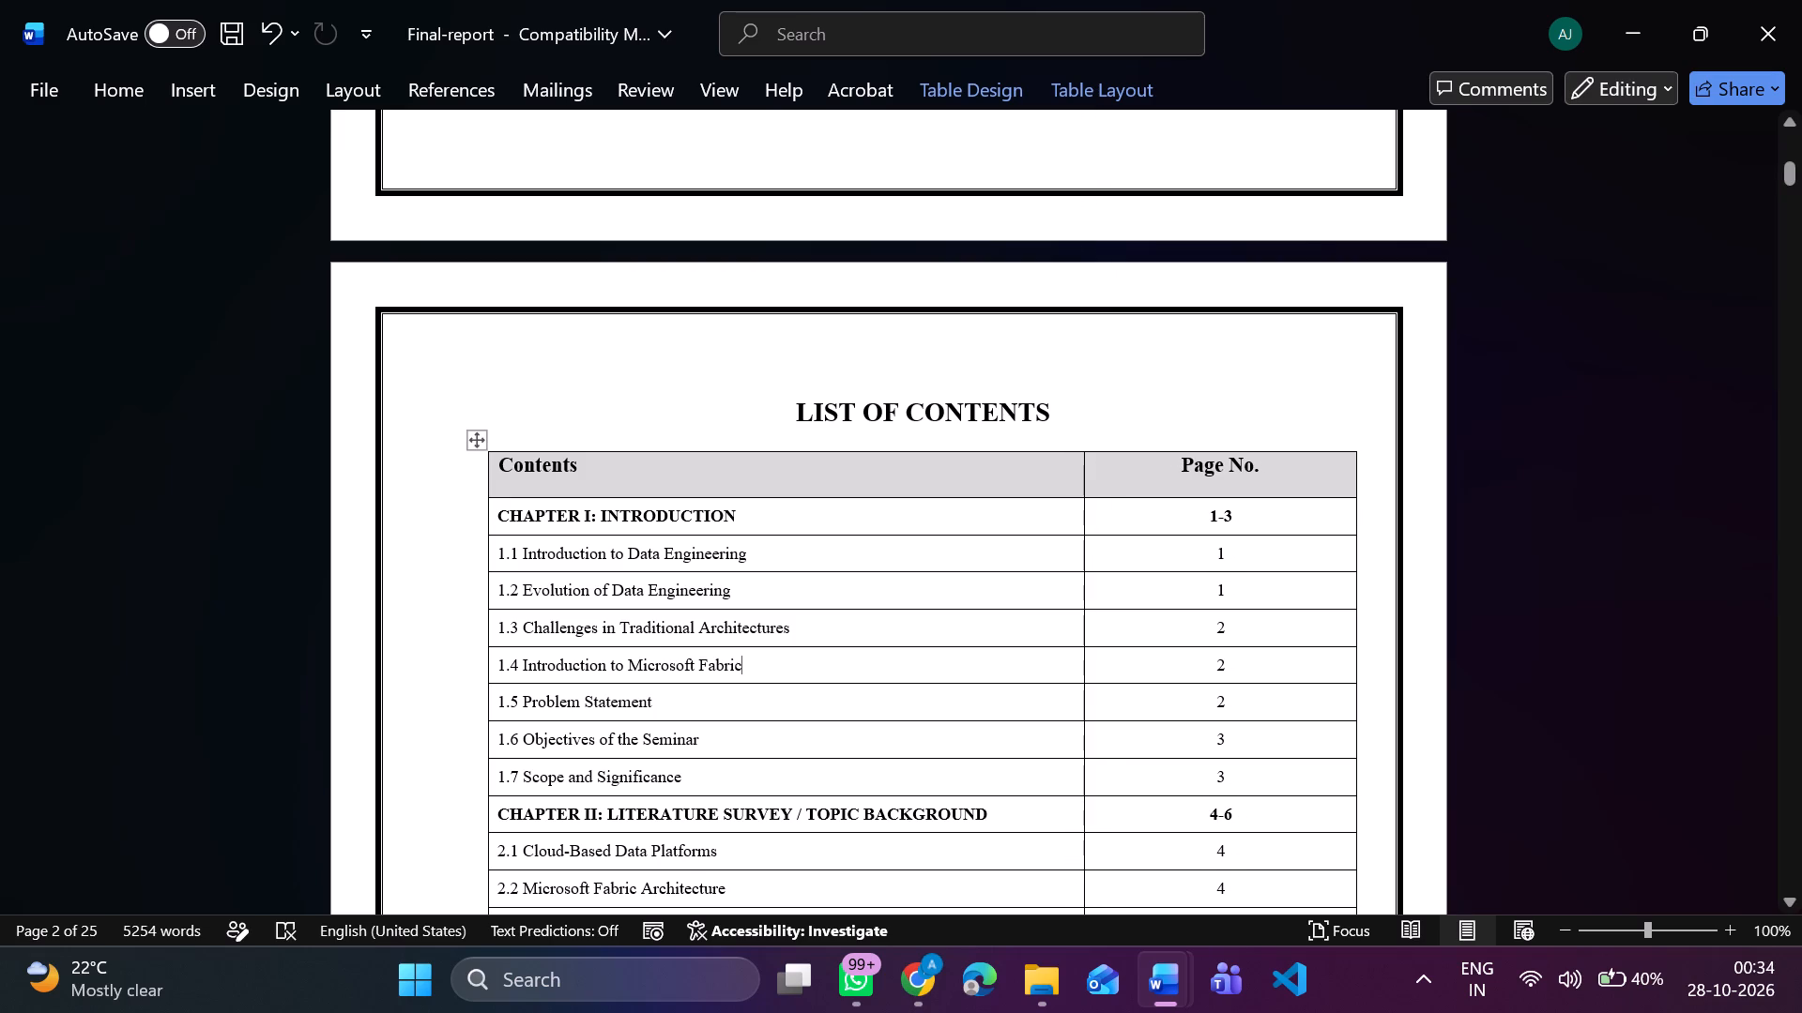
drag(1353, 511, 1260, 515)
Check the layout of the resized LIST OF CONTENTS table across both of its pages, including the REFERENCES and PHOTOGRAPH rows.
scroll(1095, 675, down, 9)
scroll(1095, 675, up, 1)
scroll(1095, 675, down, 1)
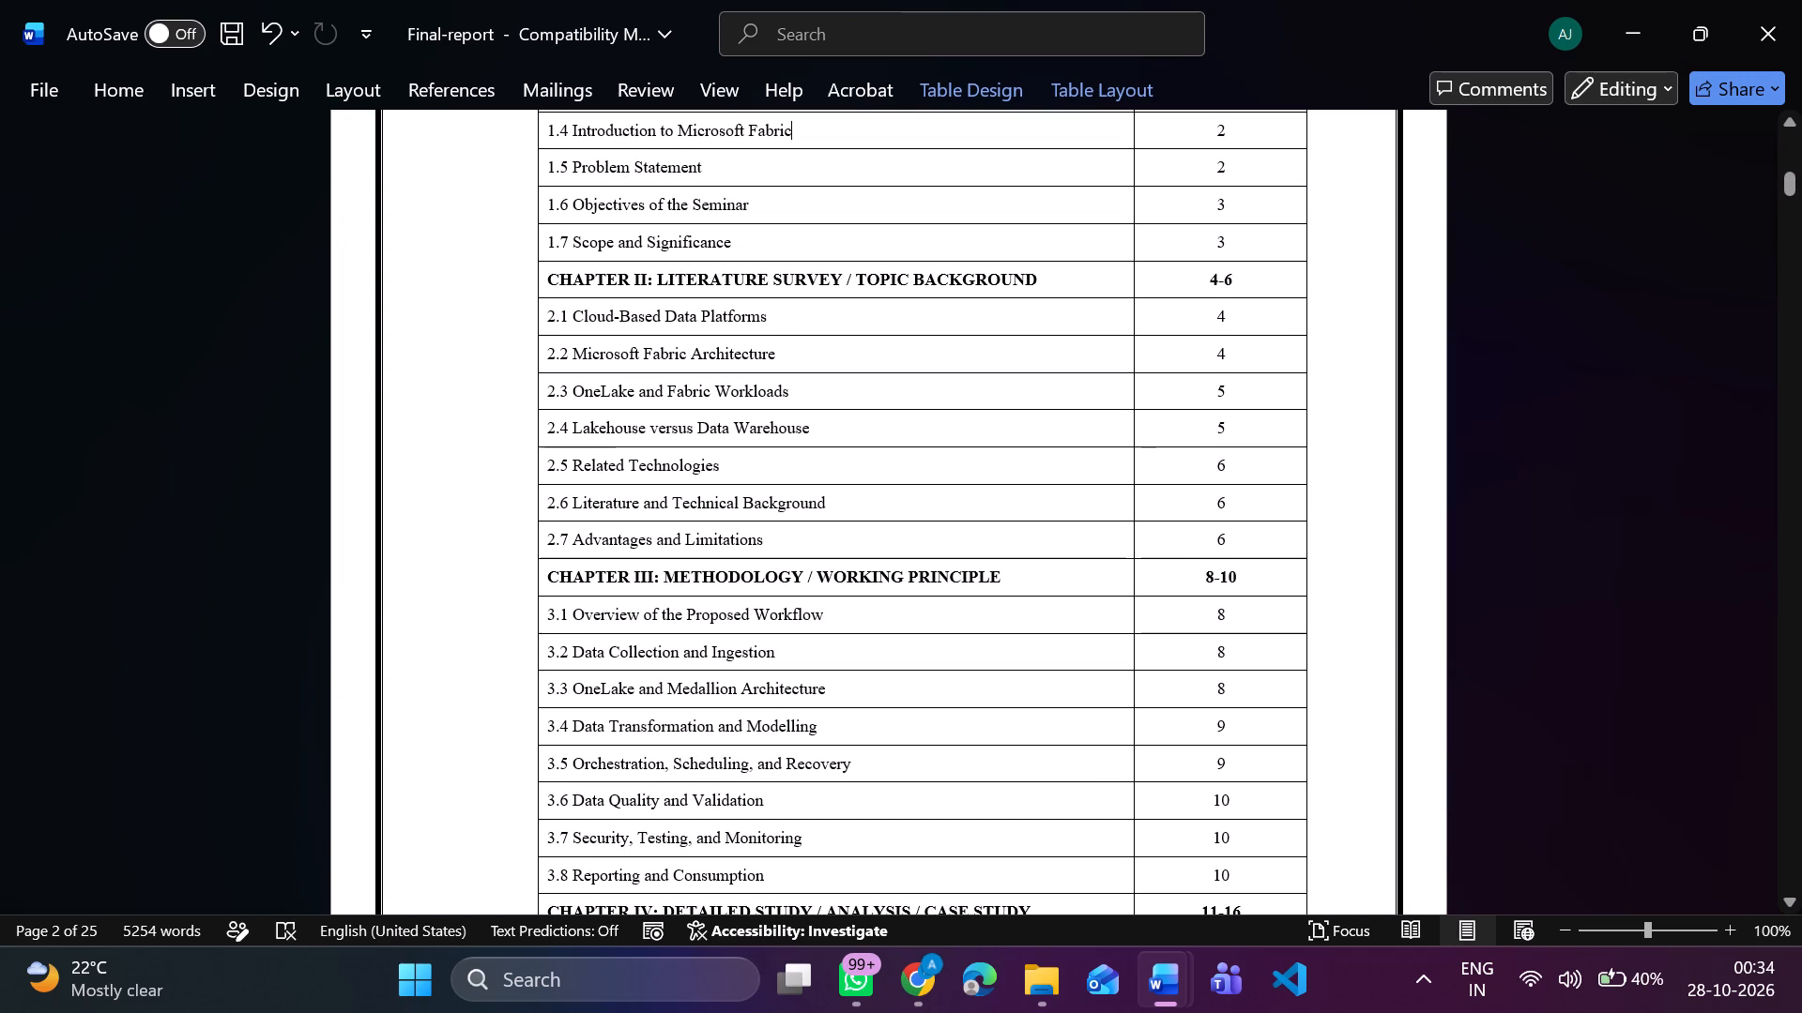
scroll(1095, 675, down, 2)
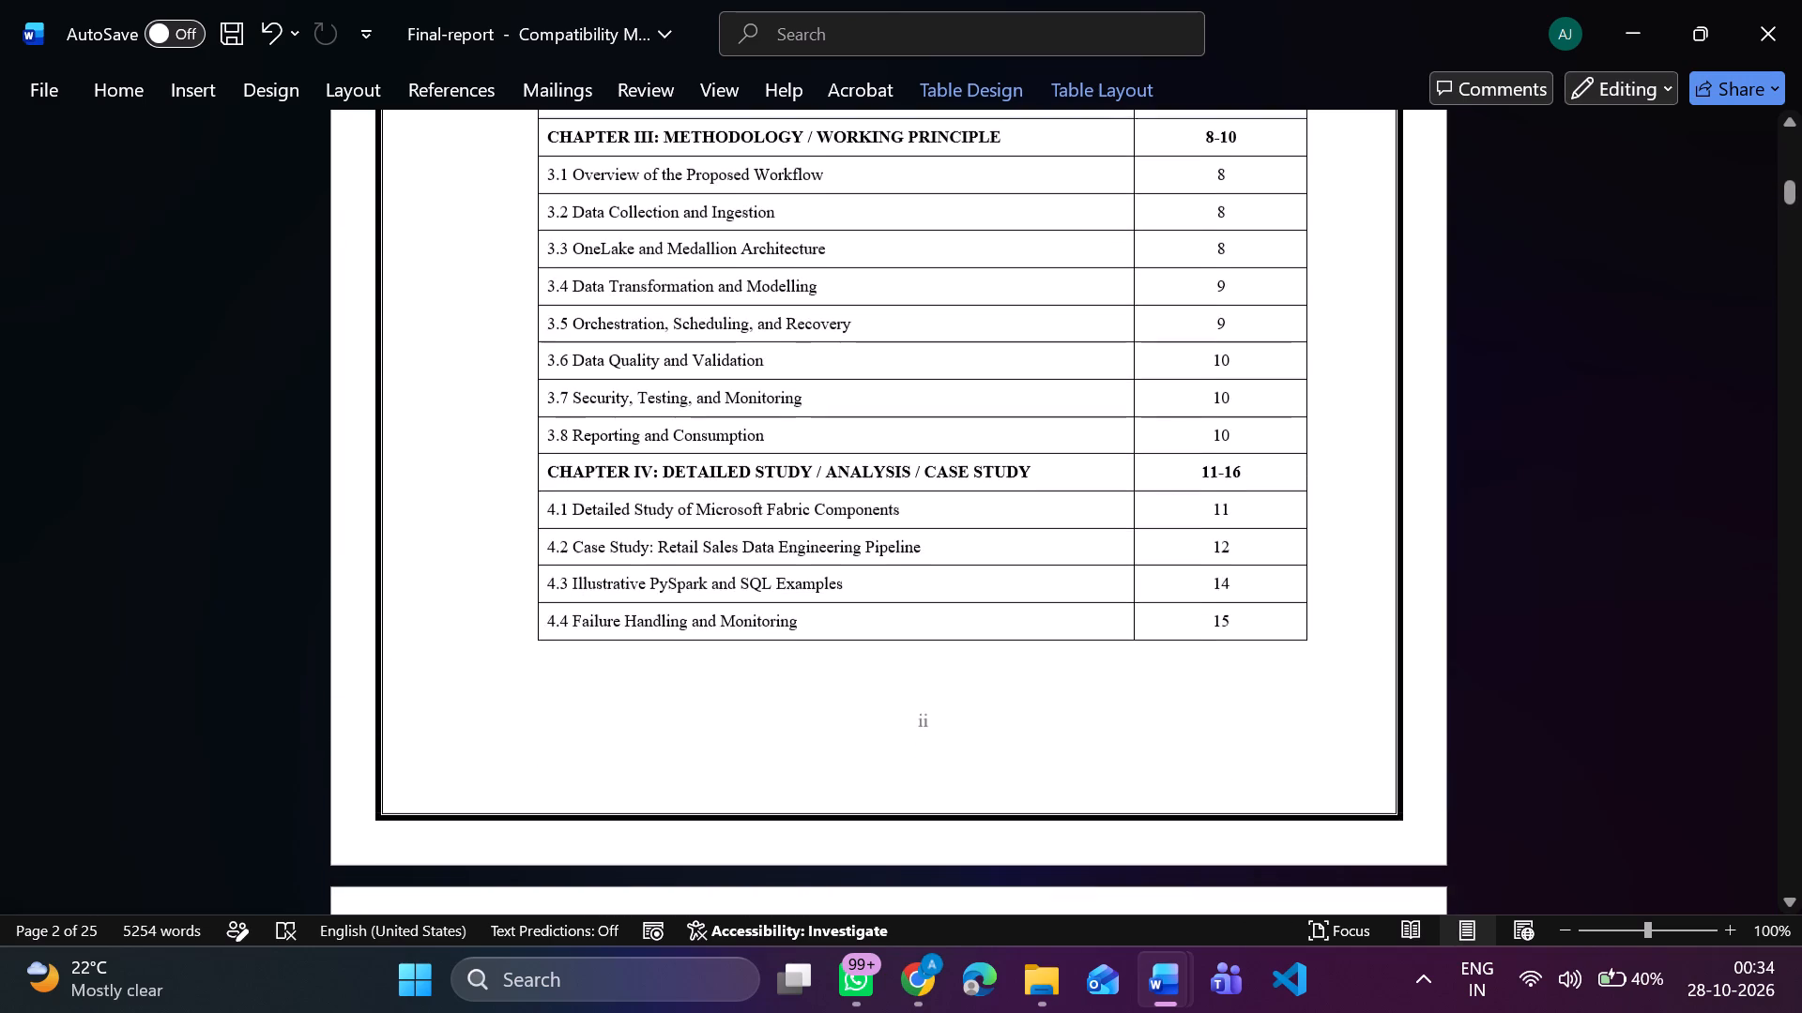
scroll(1095, 675, down, 2)
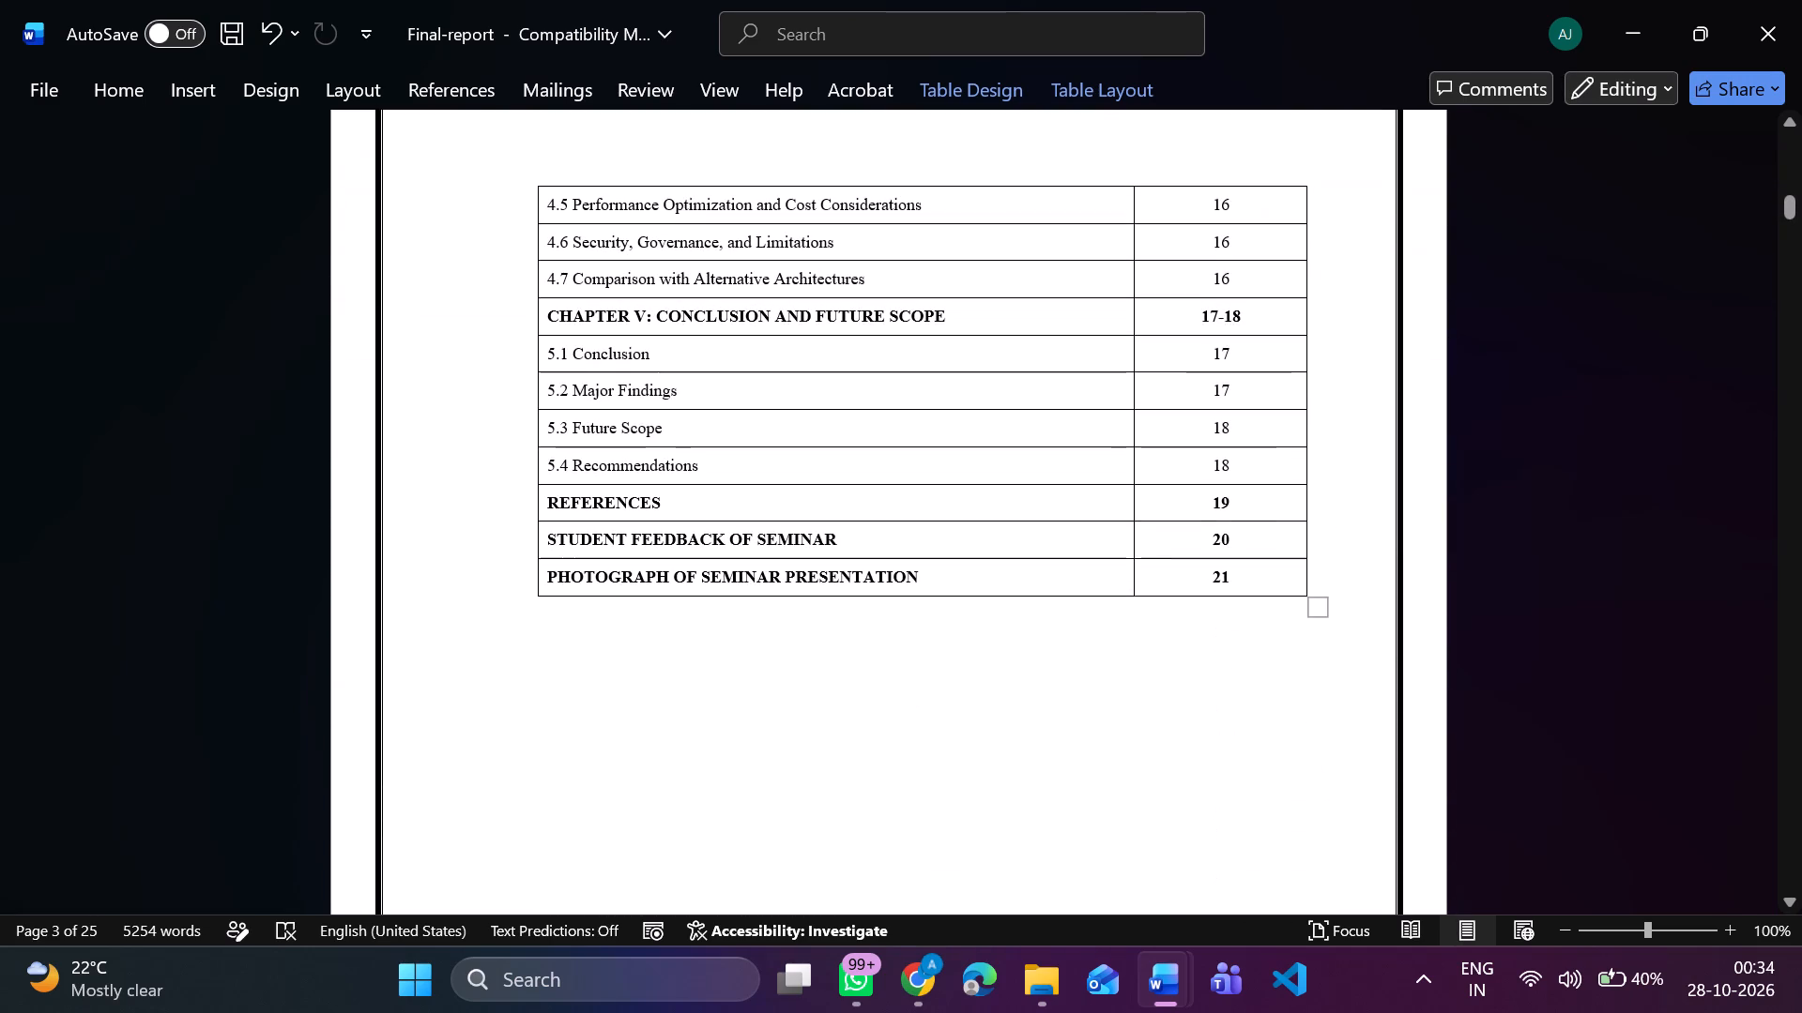
scroll(1053, 537, up, 5)
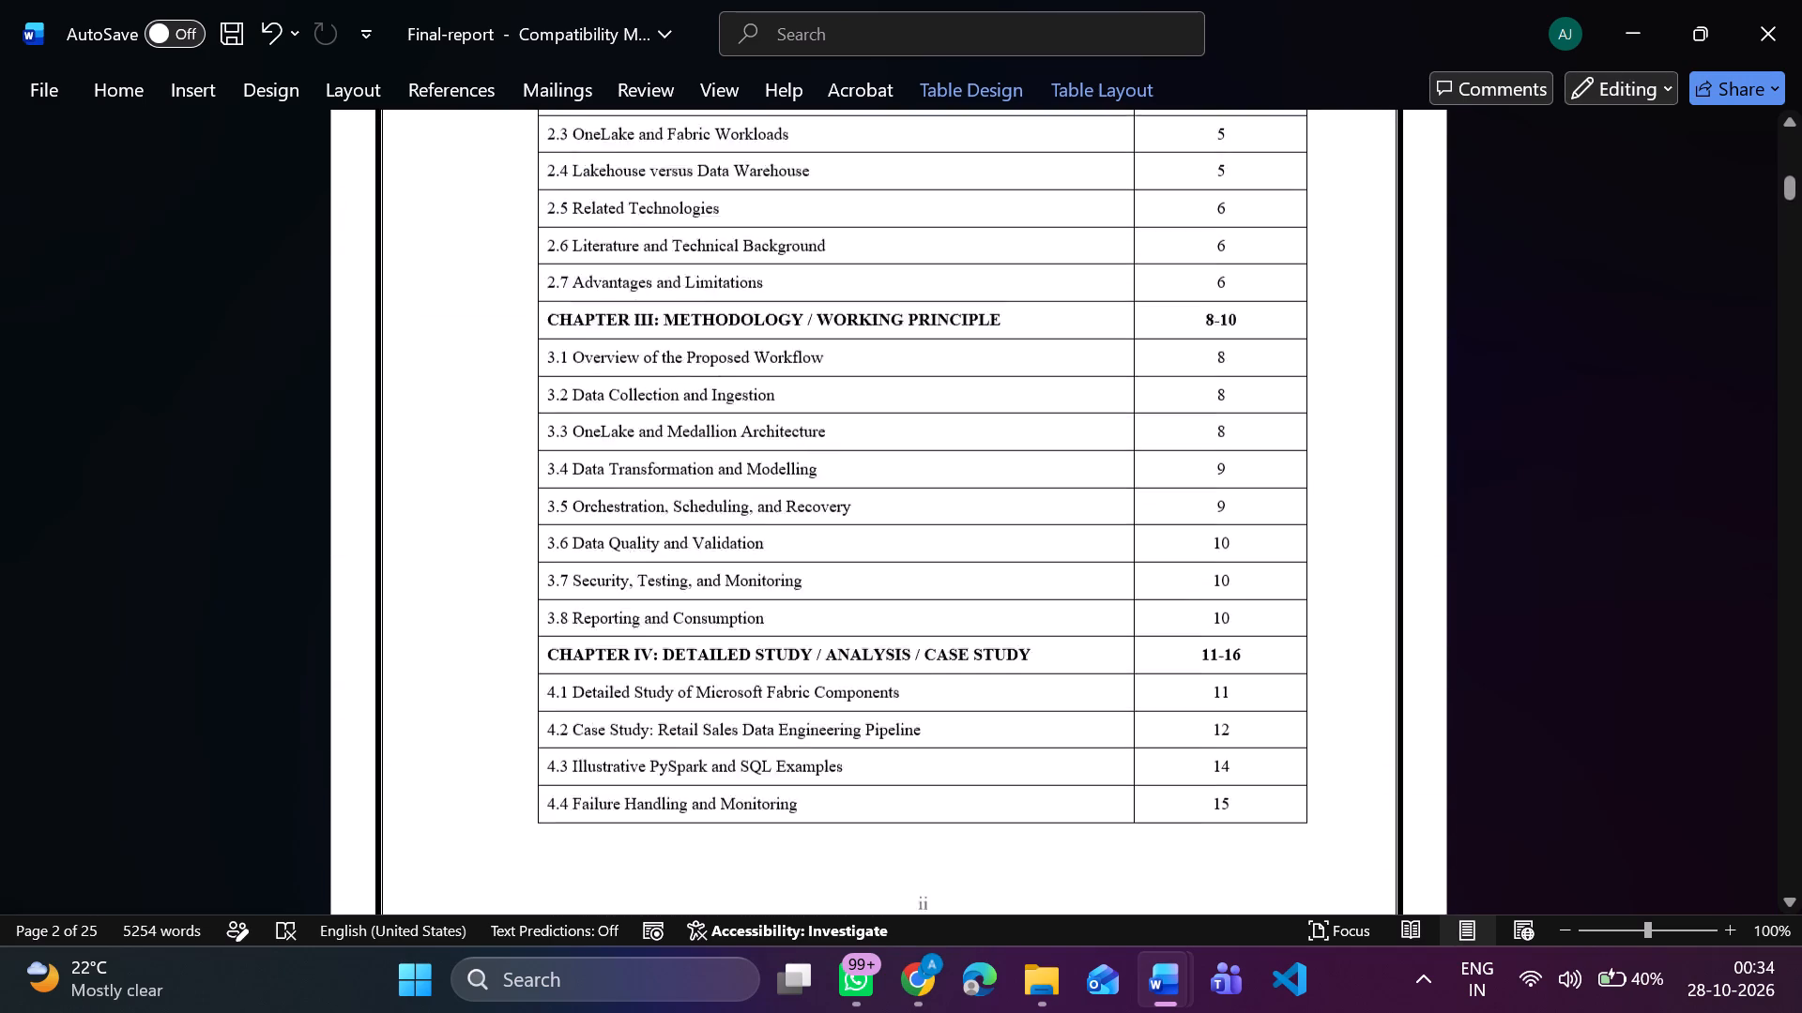
scroll(1053, 537, up, 3)
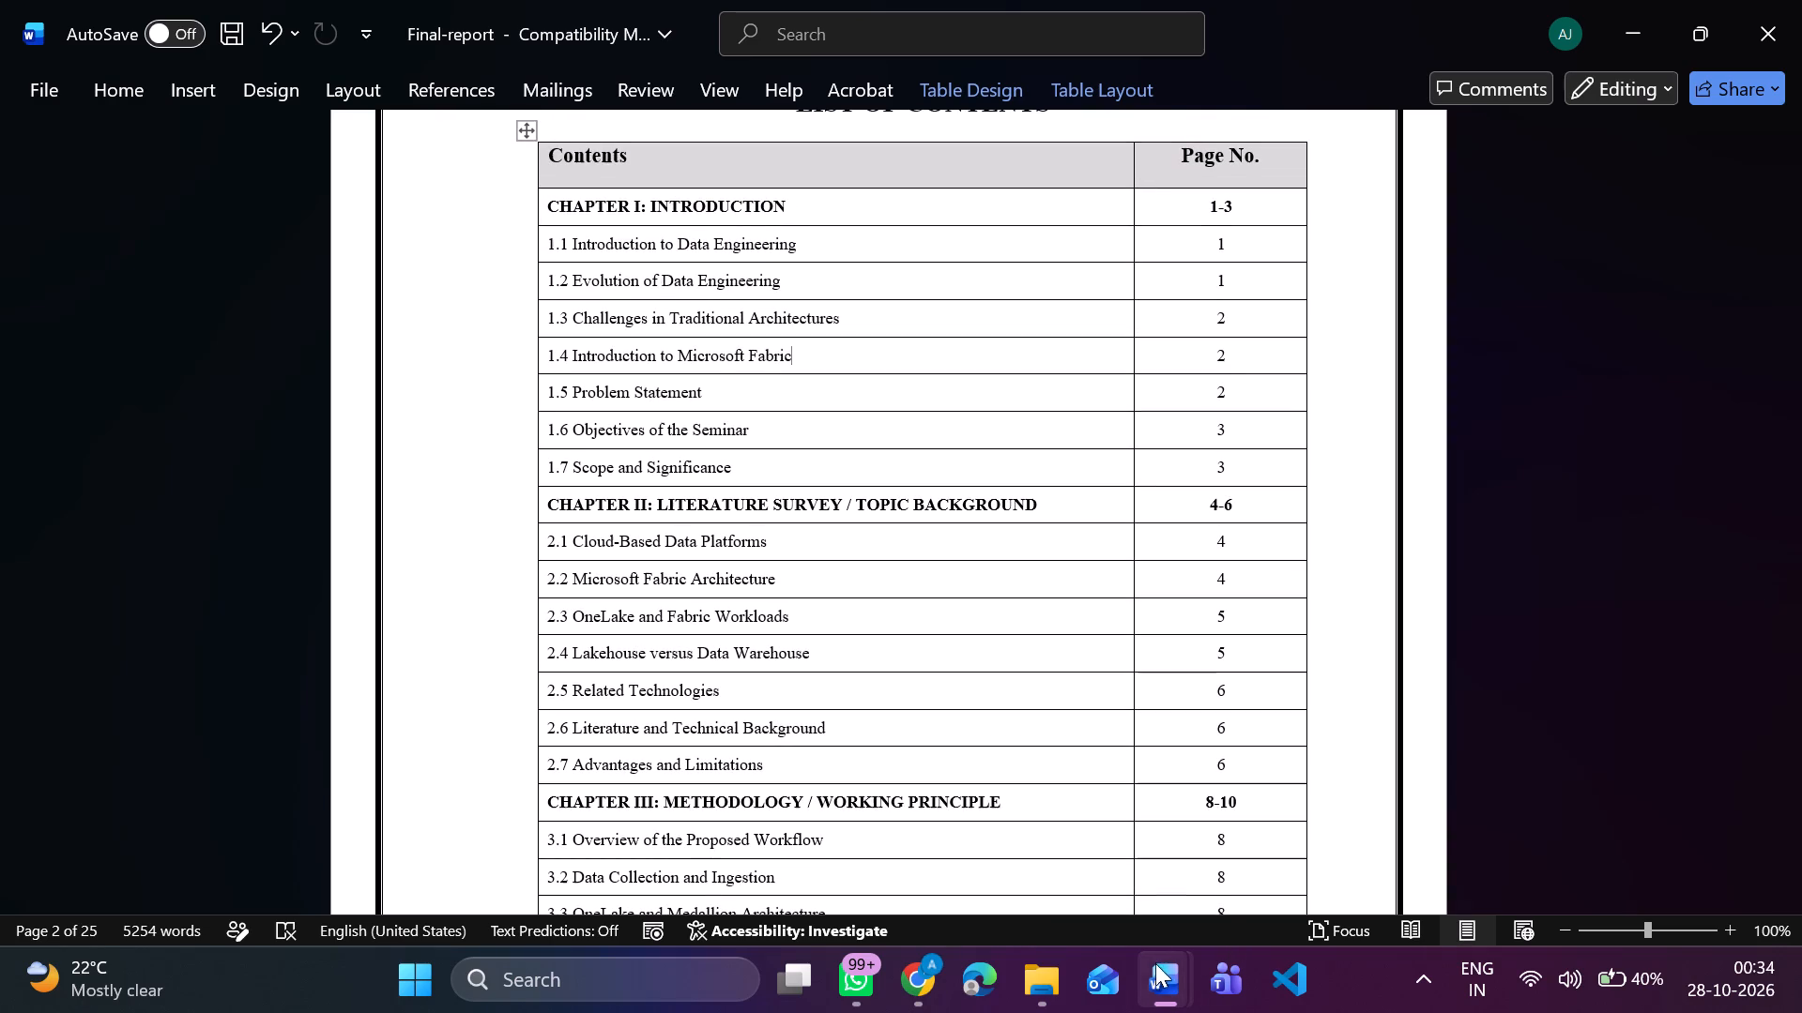
Examine the cover layout in the front page seminar document, down to its college address, and return to Final-report.
click(1279, 830)
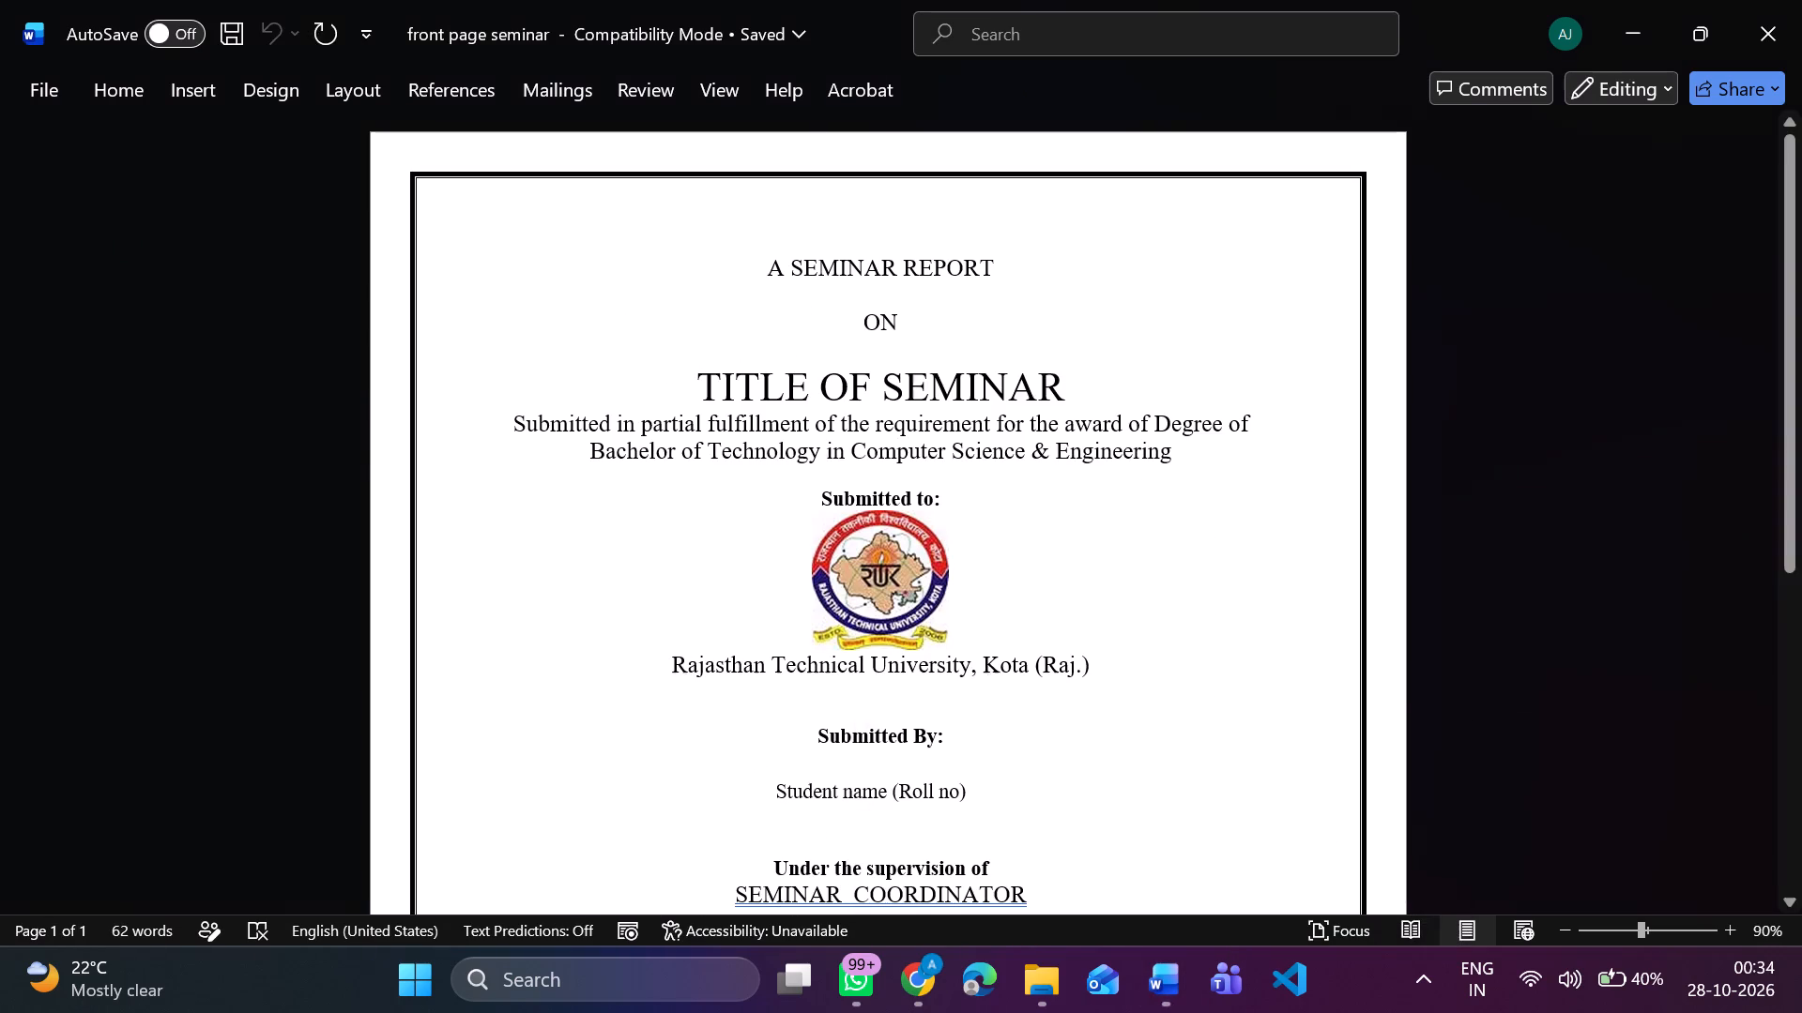
scroll(1146, 801, down, 10)
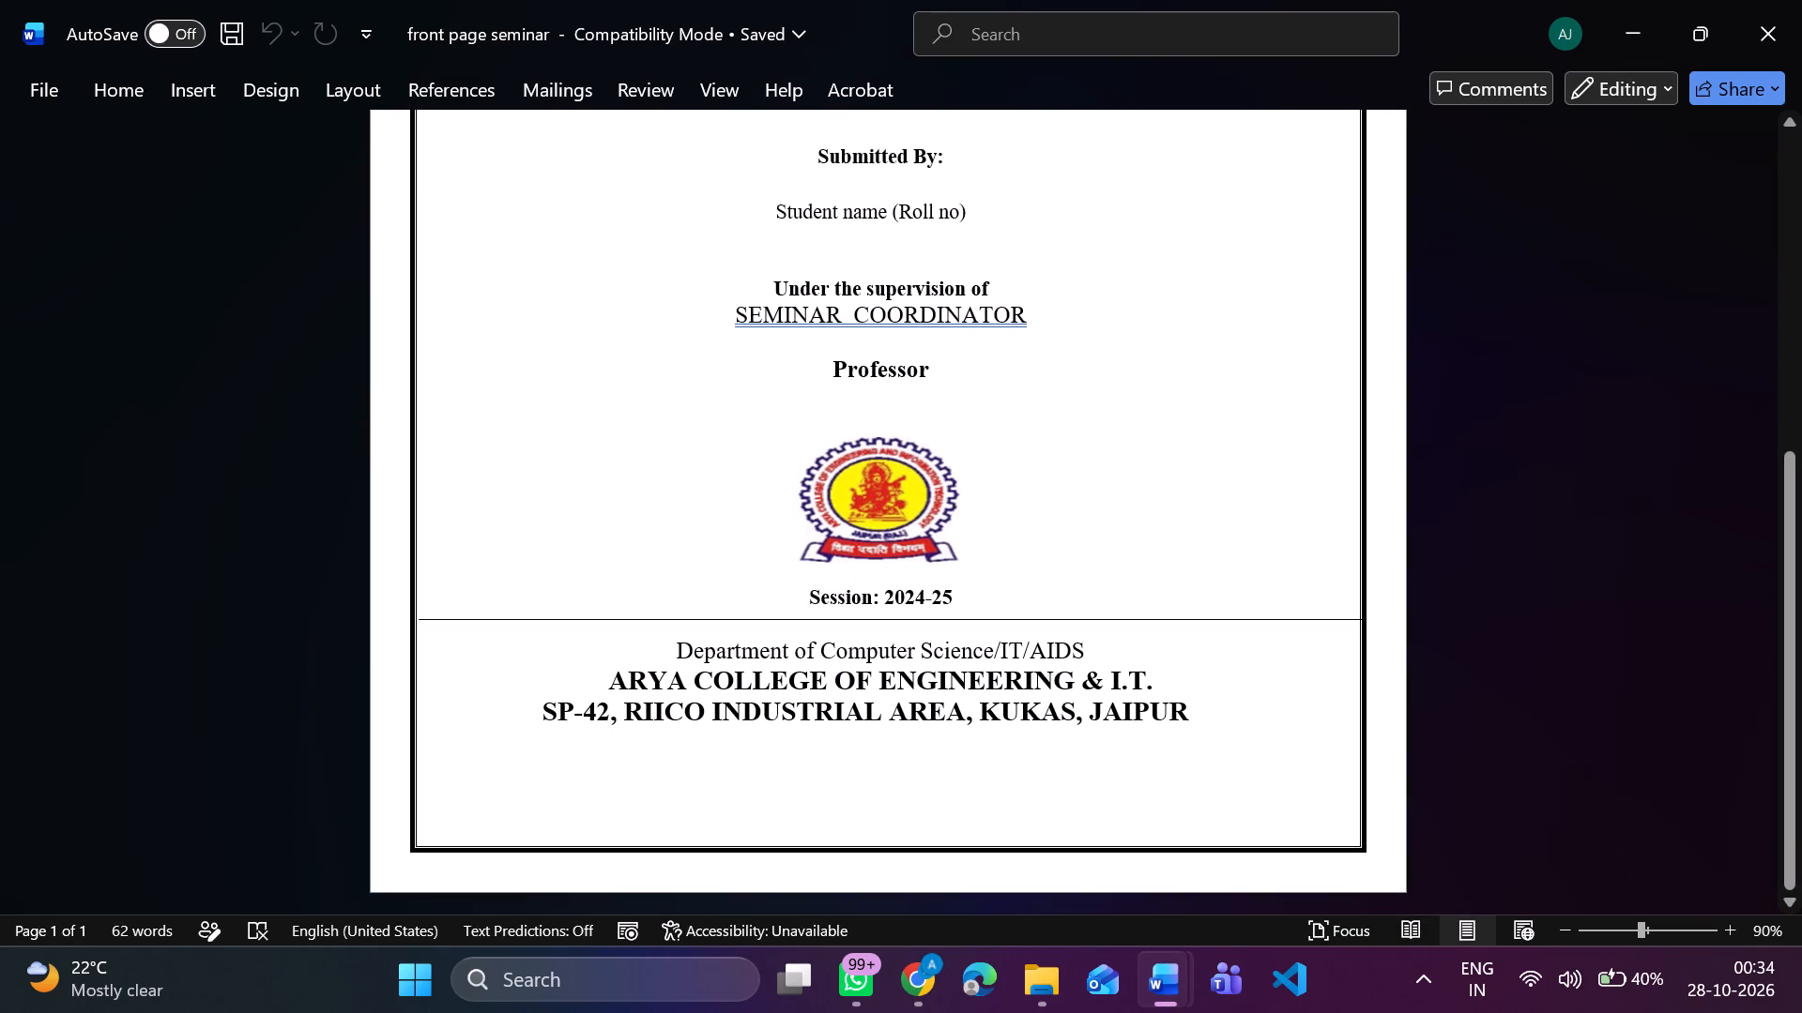
scroll(1146, 801, down, 4)
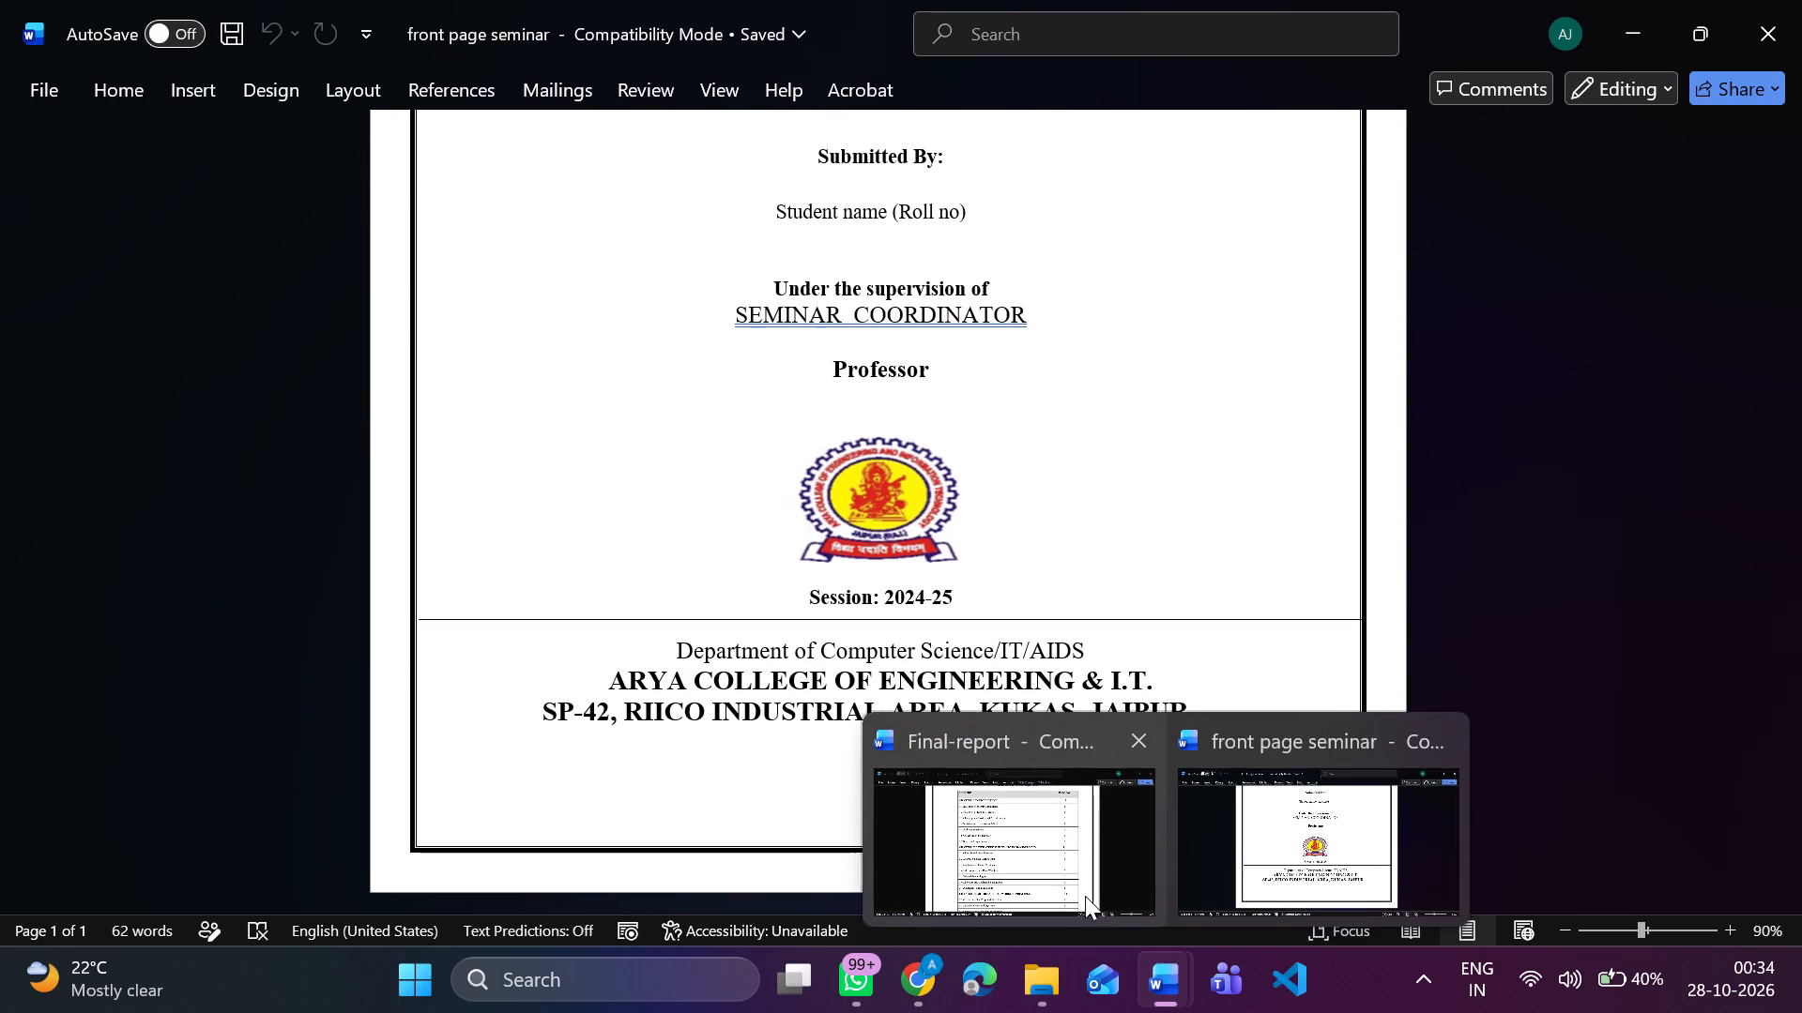
click(1063, 888)
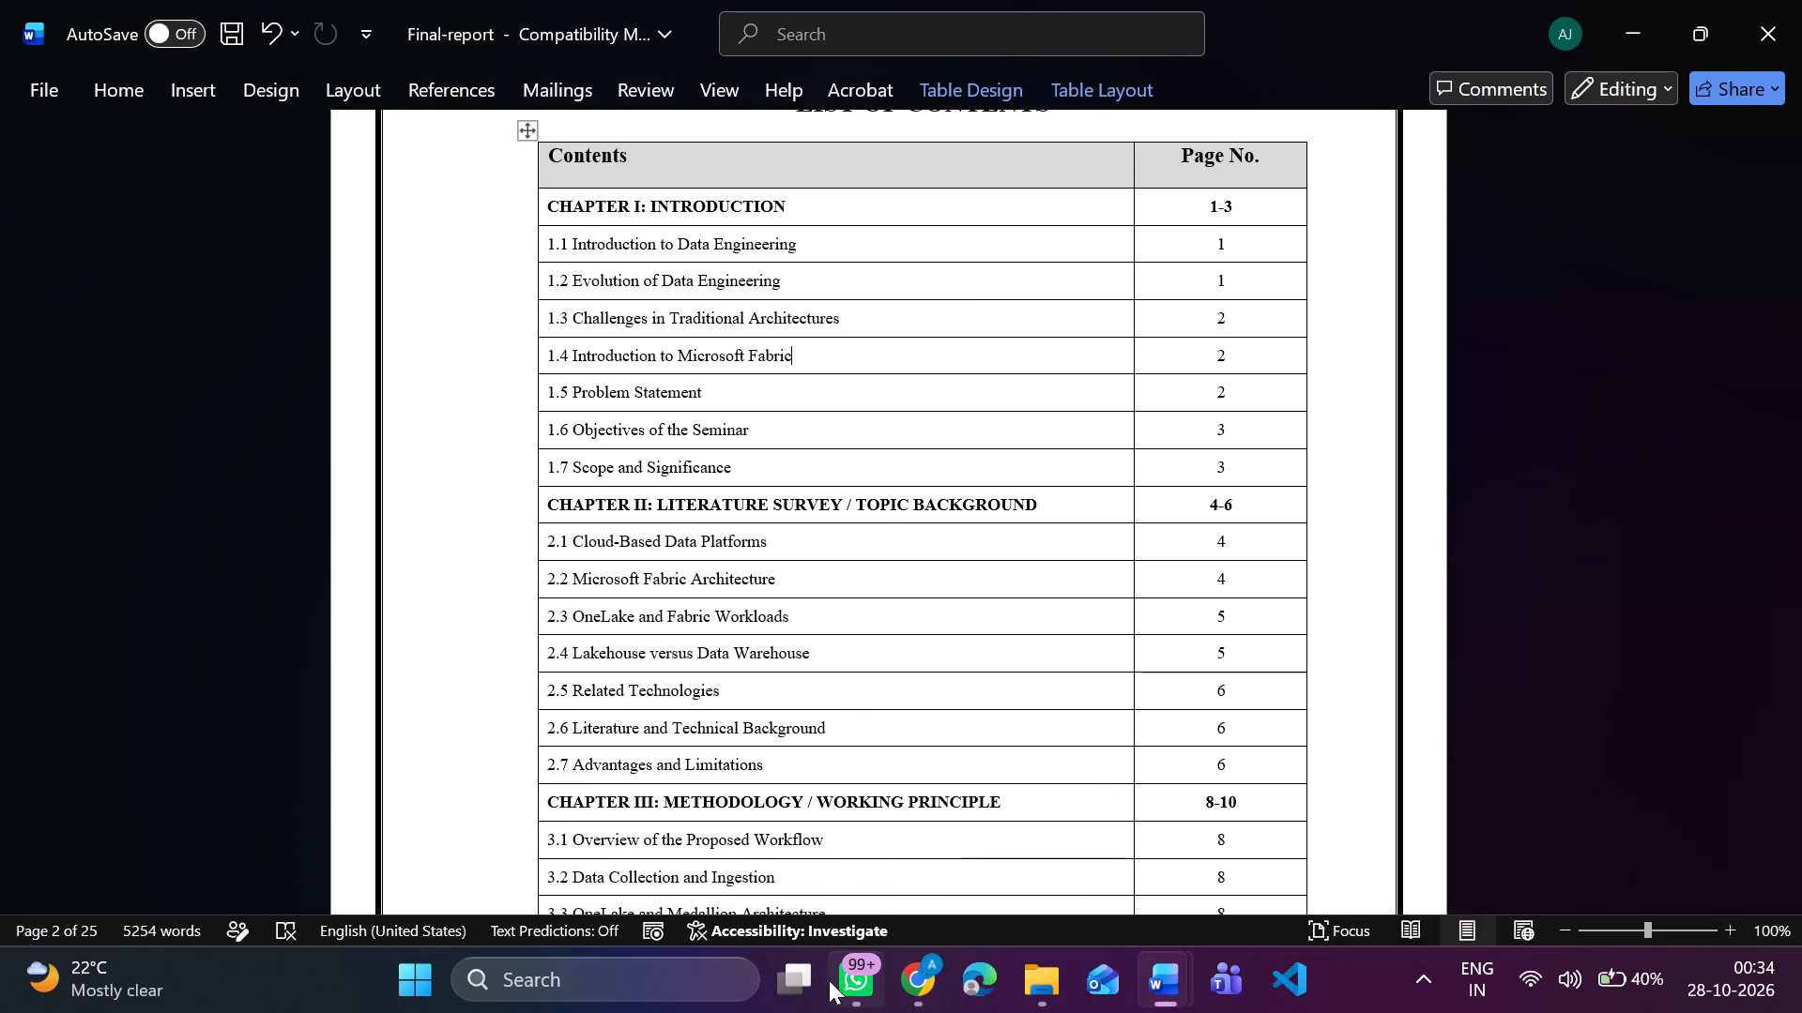
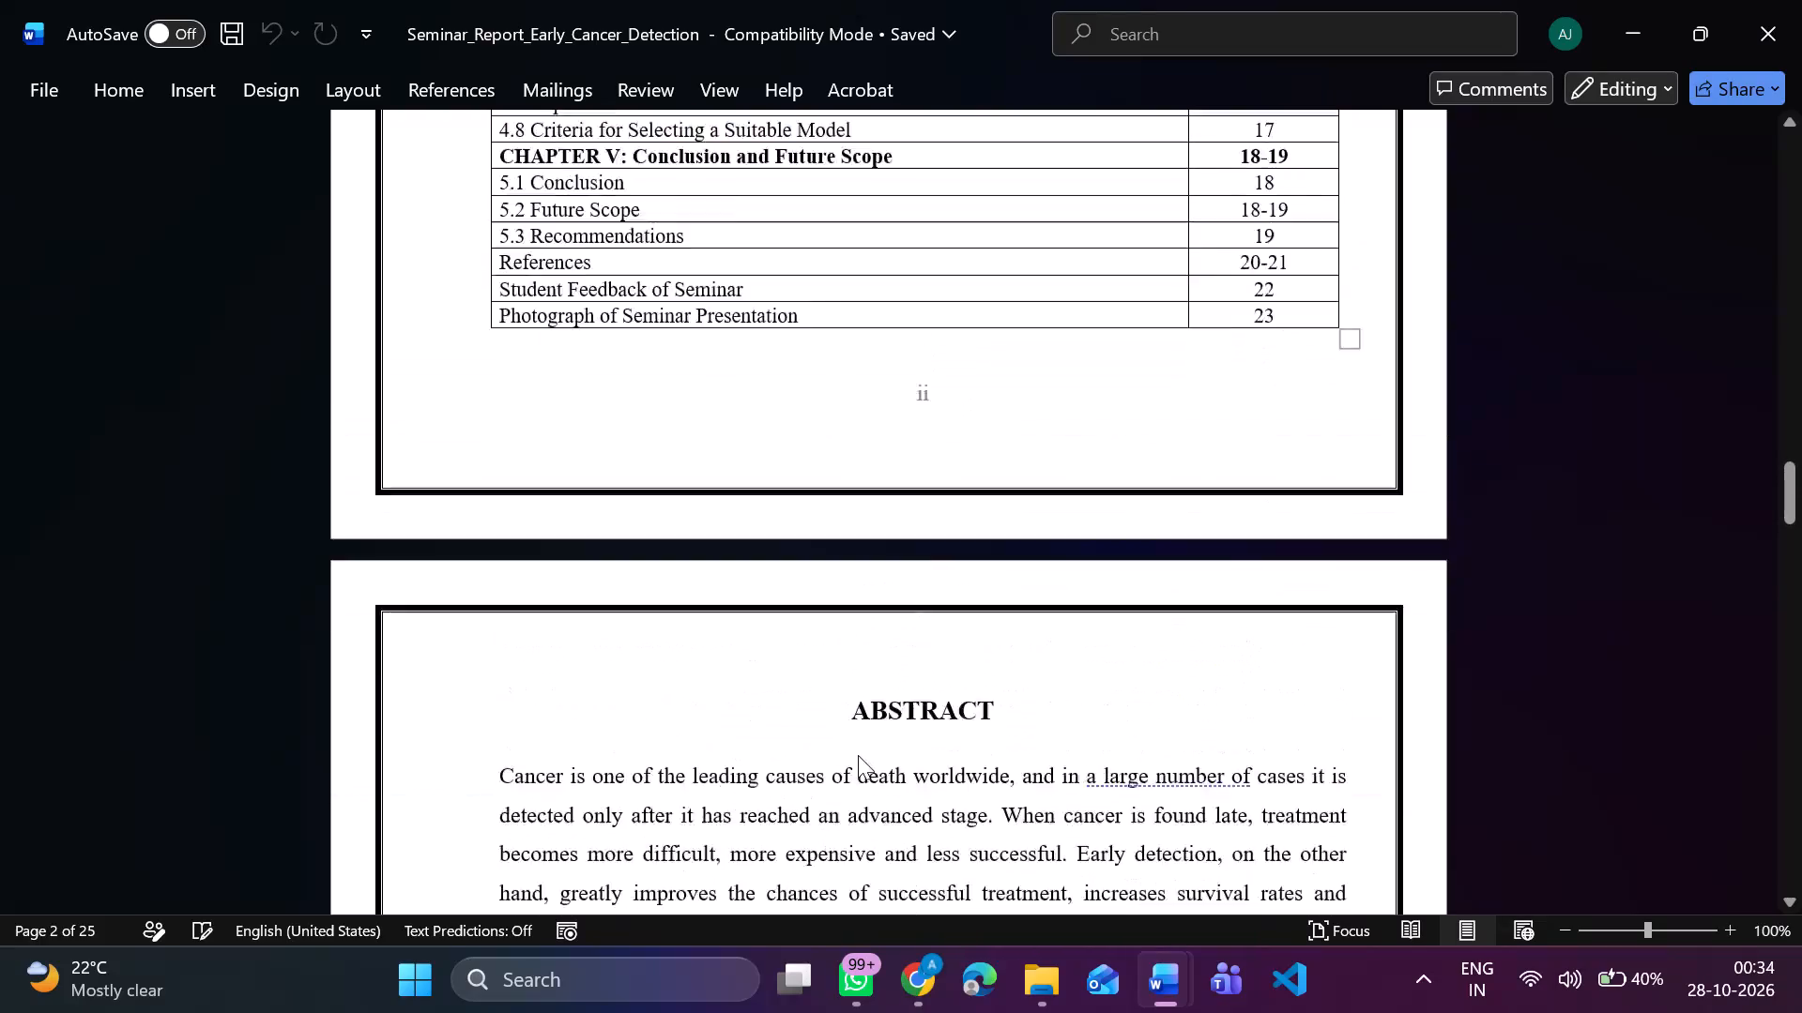
Compare the contents table in Seminar_Report_Early_Cancer_Detection with the LIST OF CONTENTS table in Final-report, through its PHOTOGRAPH OF SEMINAR PRESENTATION row.
scroll(858, 755, up, 1)
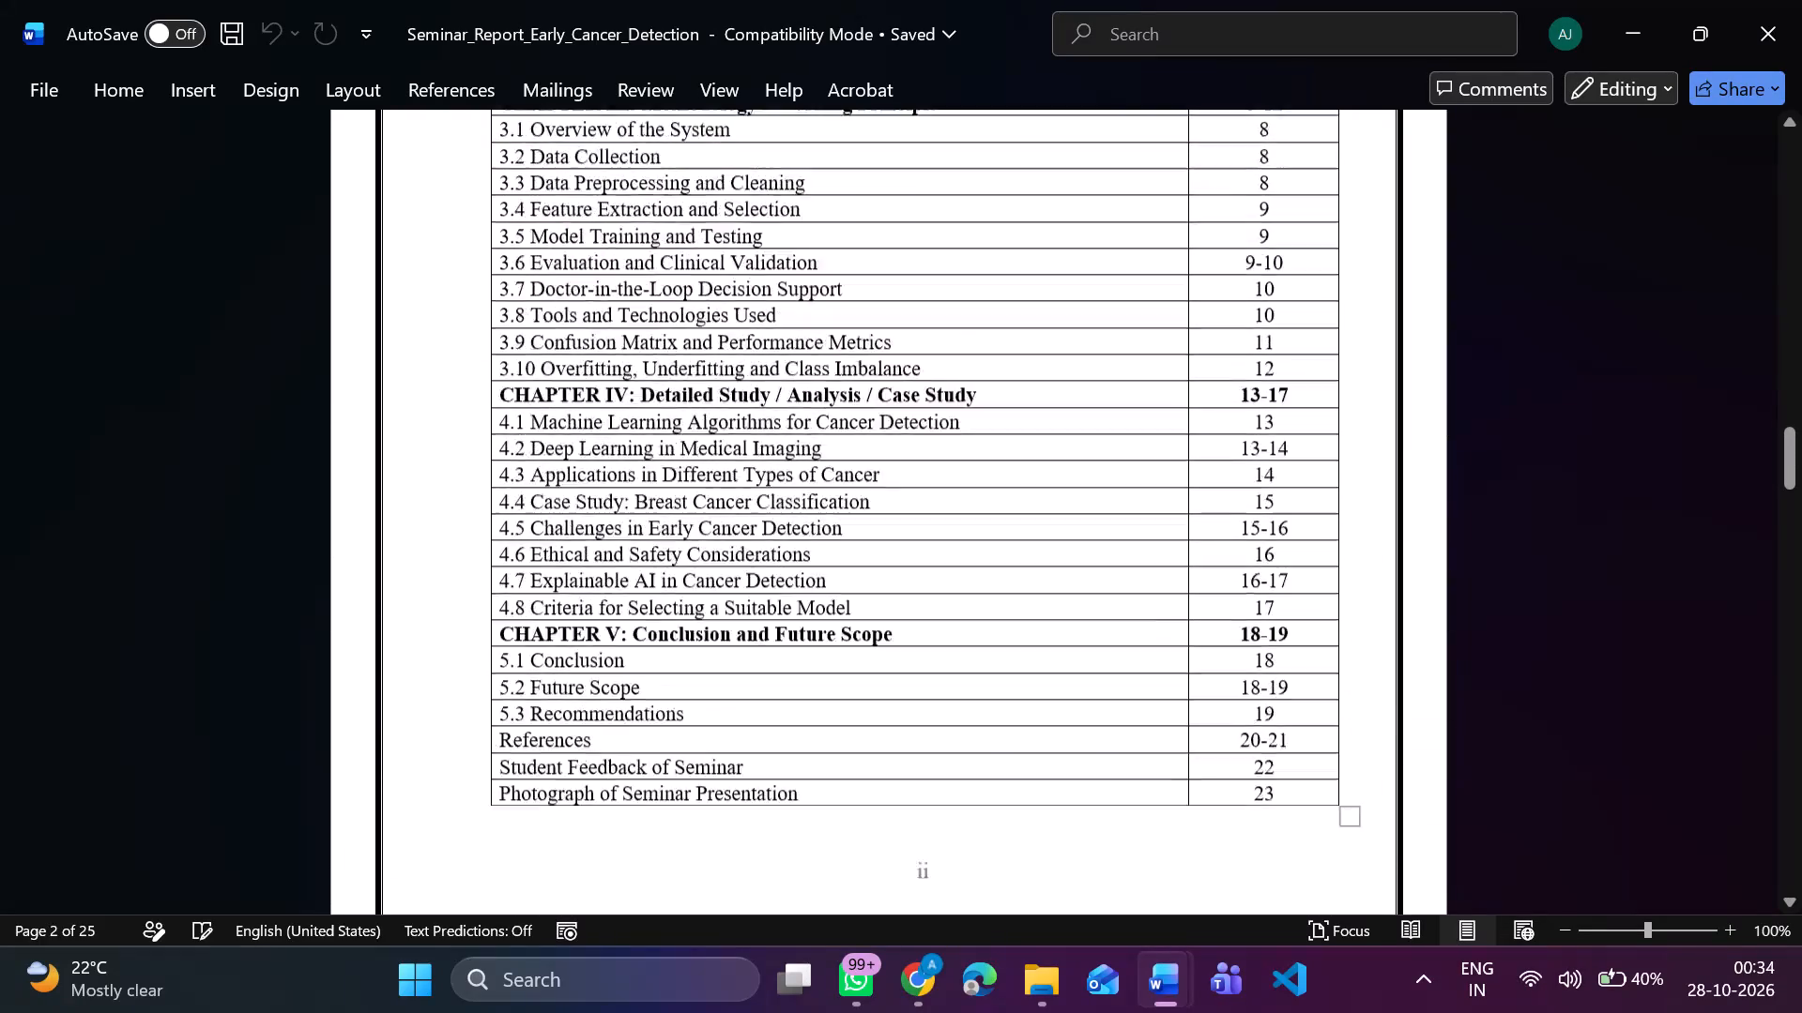
scroll(858, 755, up, 3)
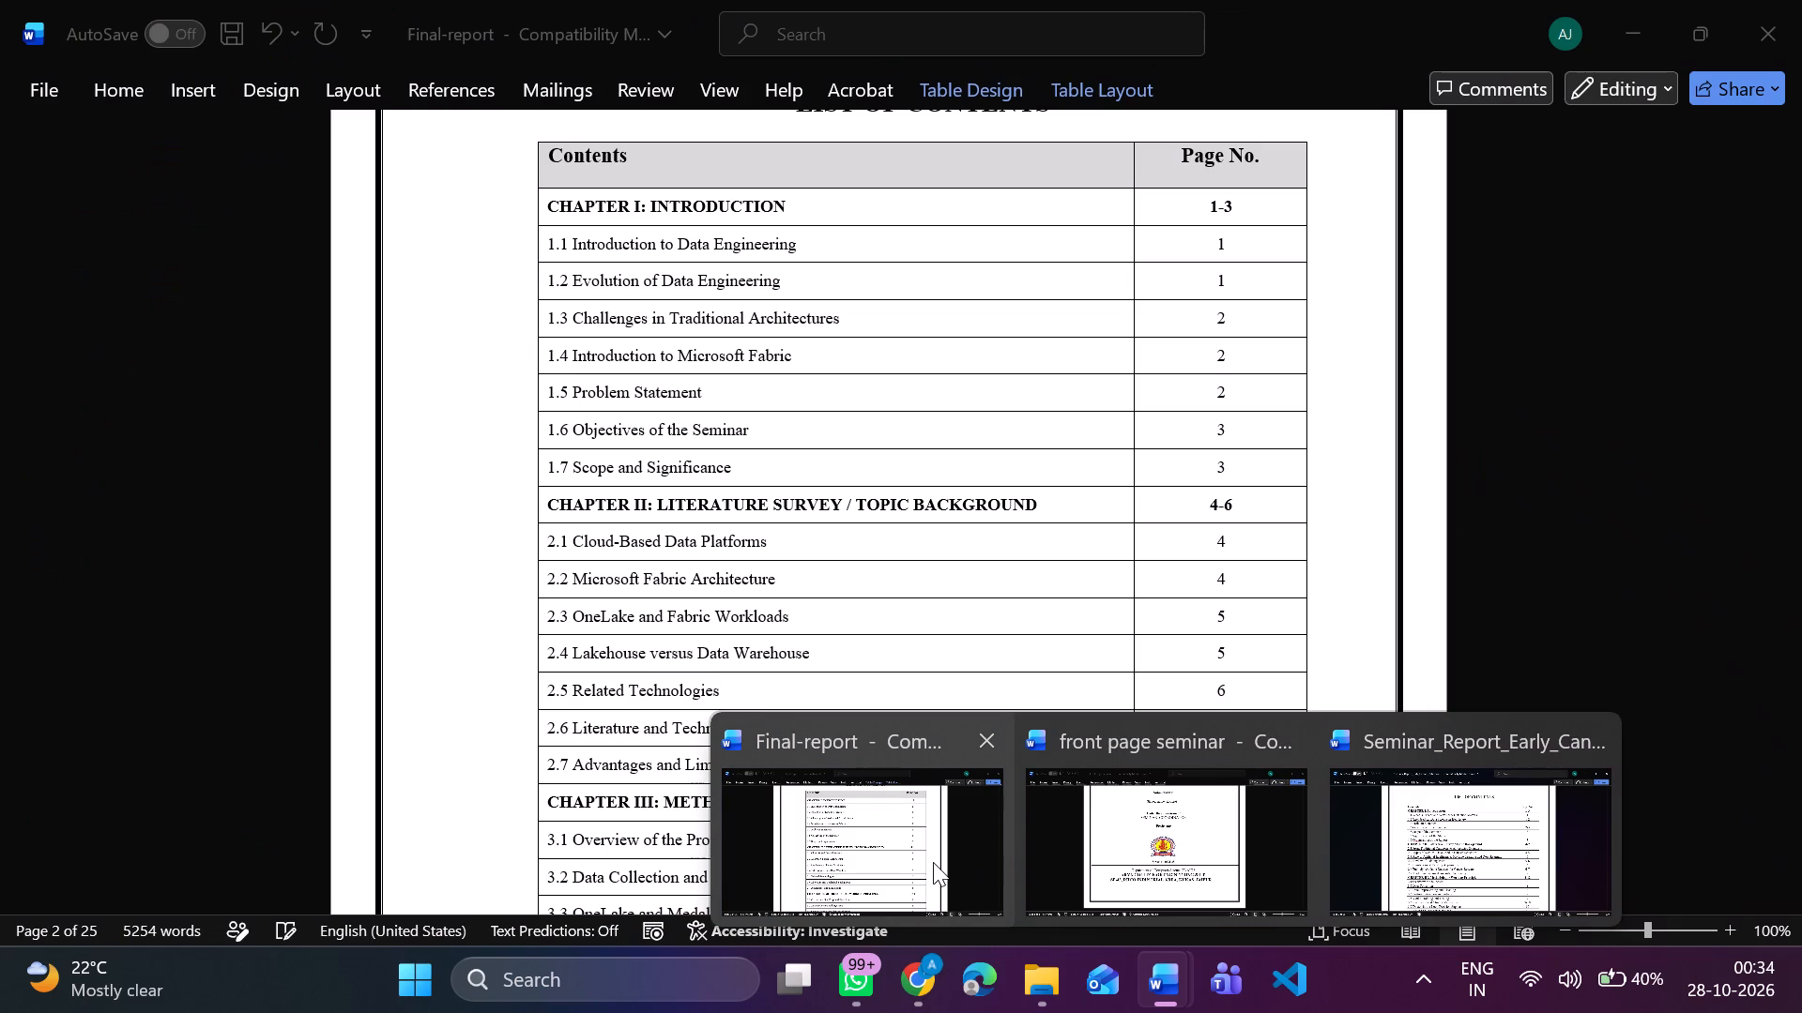
click(933, 862)
scroll(952, 635, down, 1)
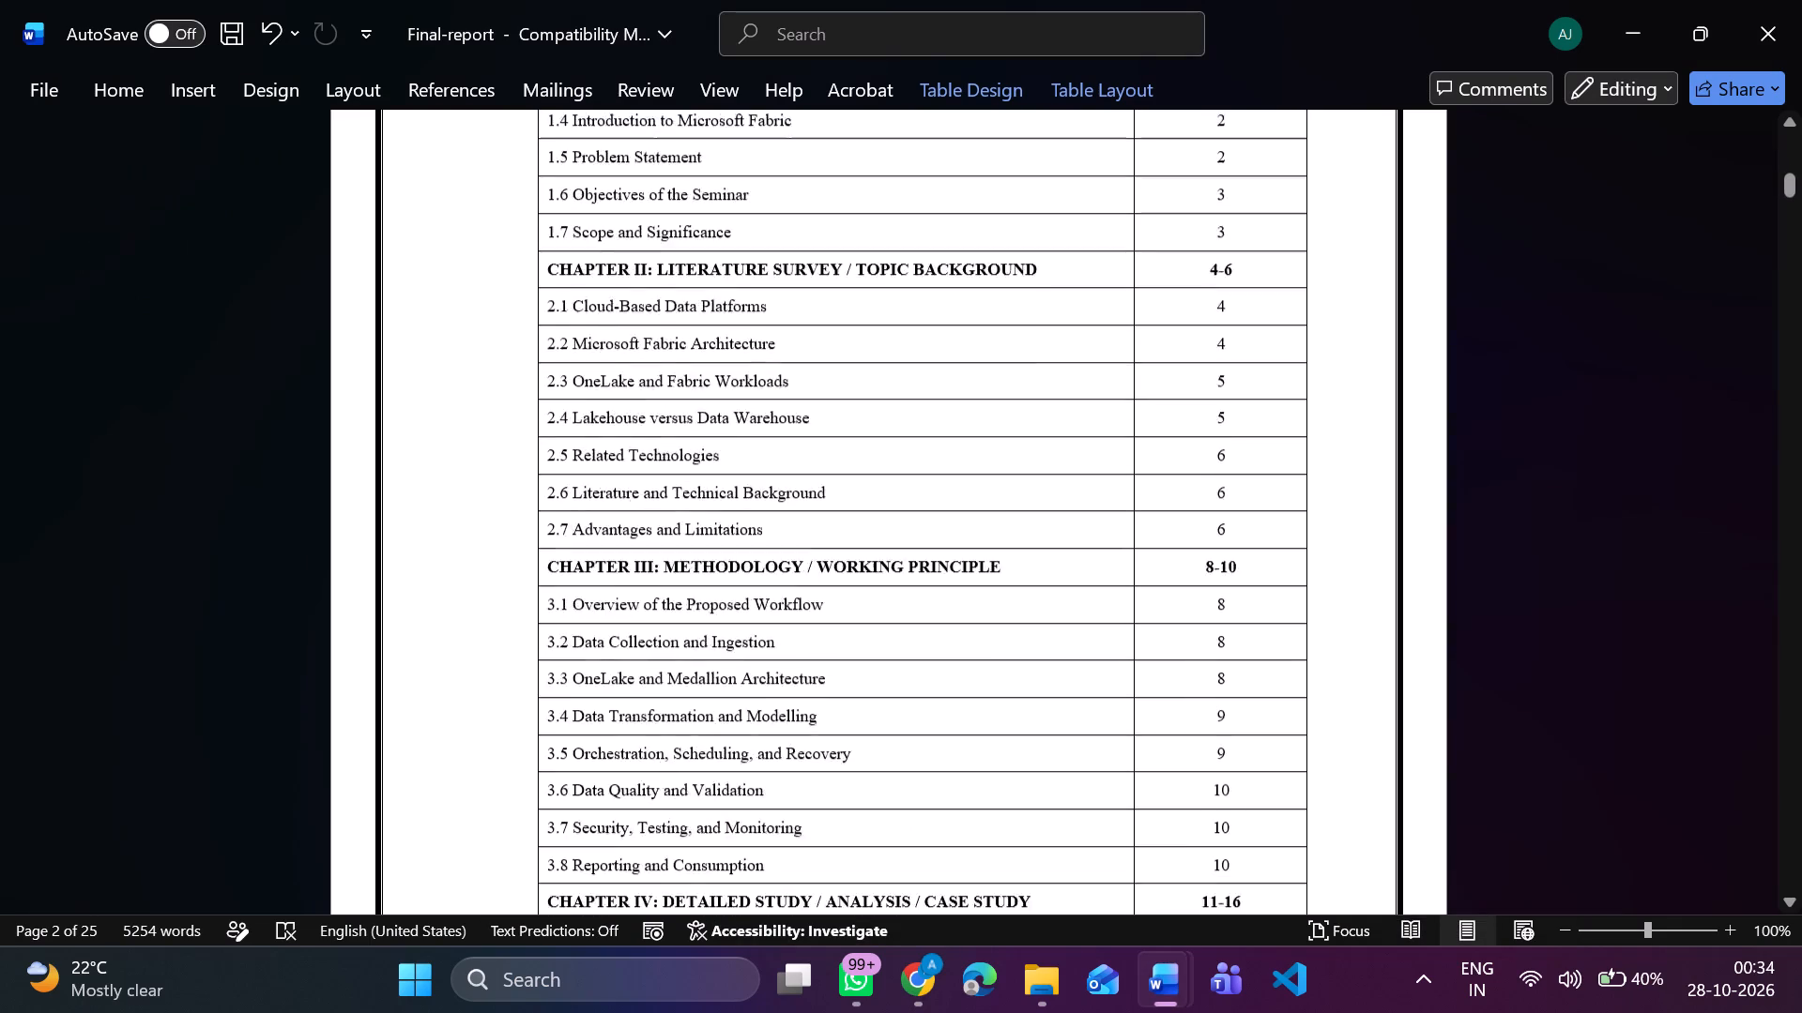
scroll(952, 635, down, 1)
scroll(752, 758, down, 5)
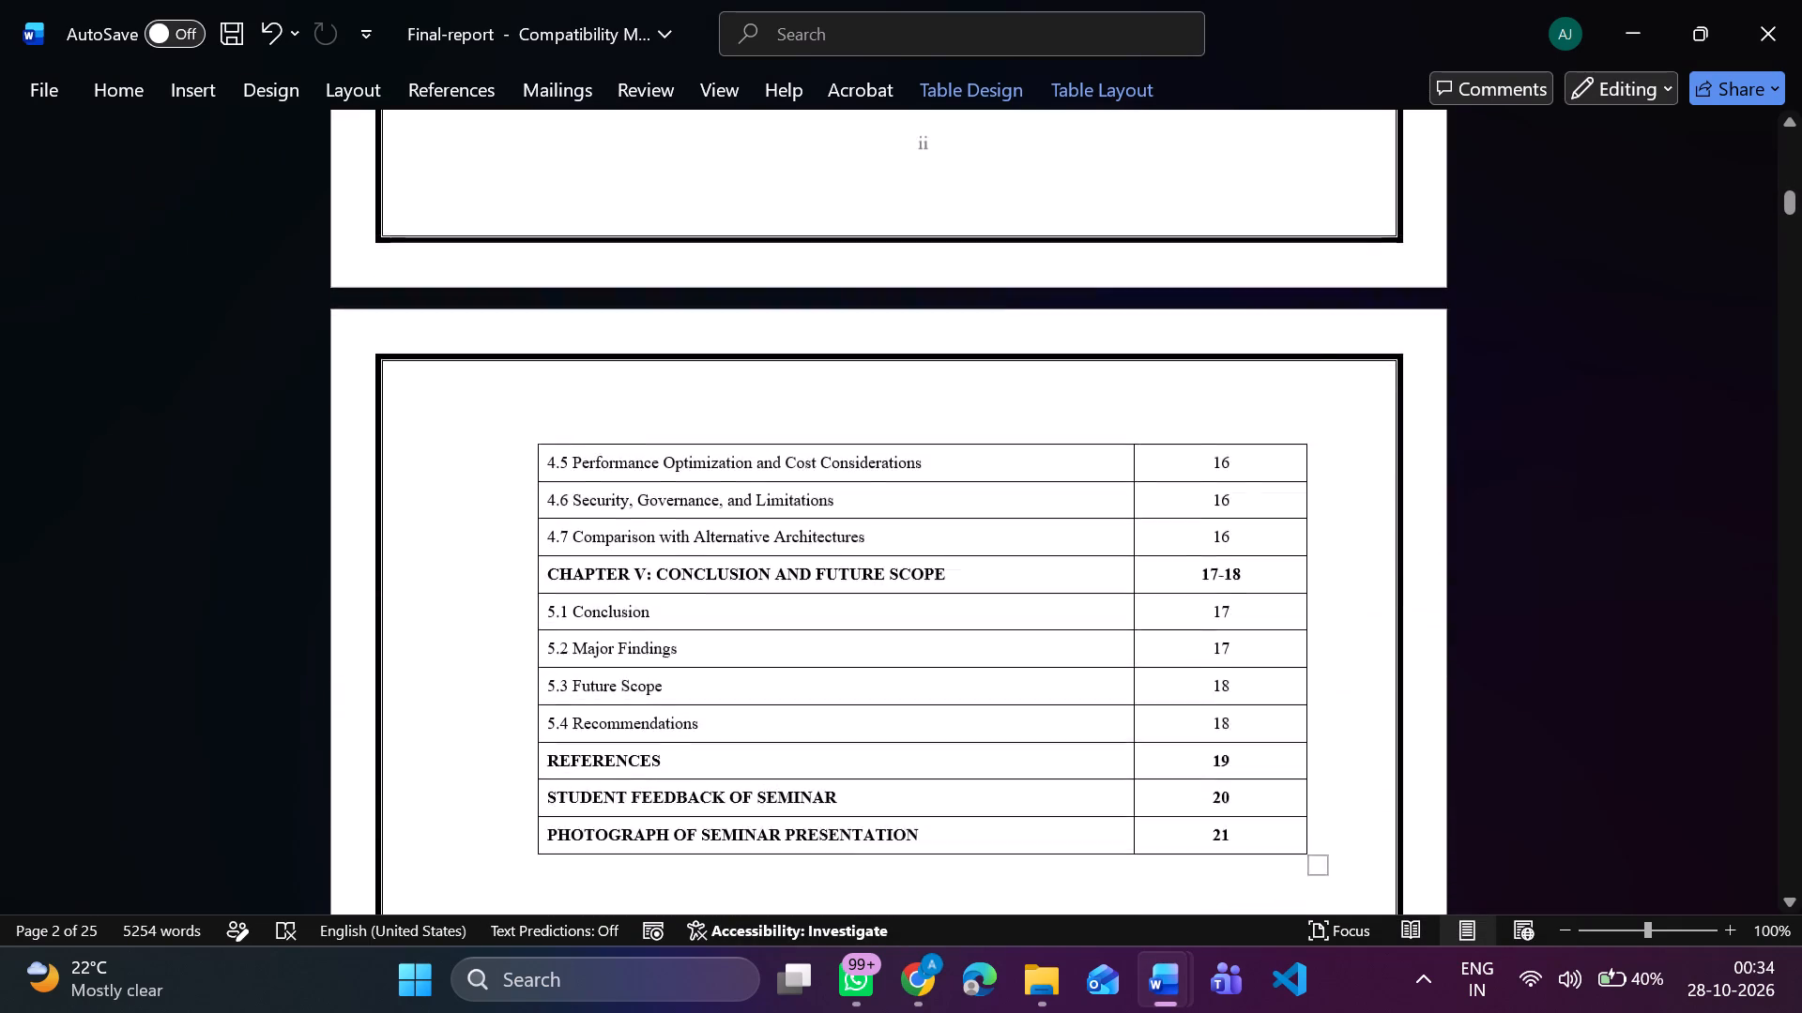
scroll(752, 758, down, 1)
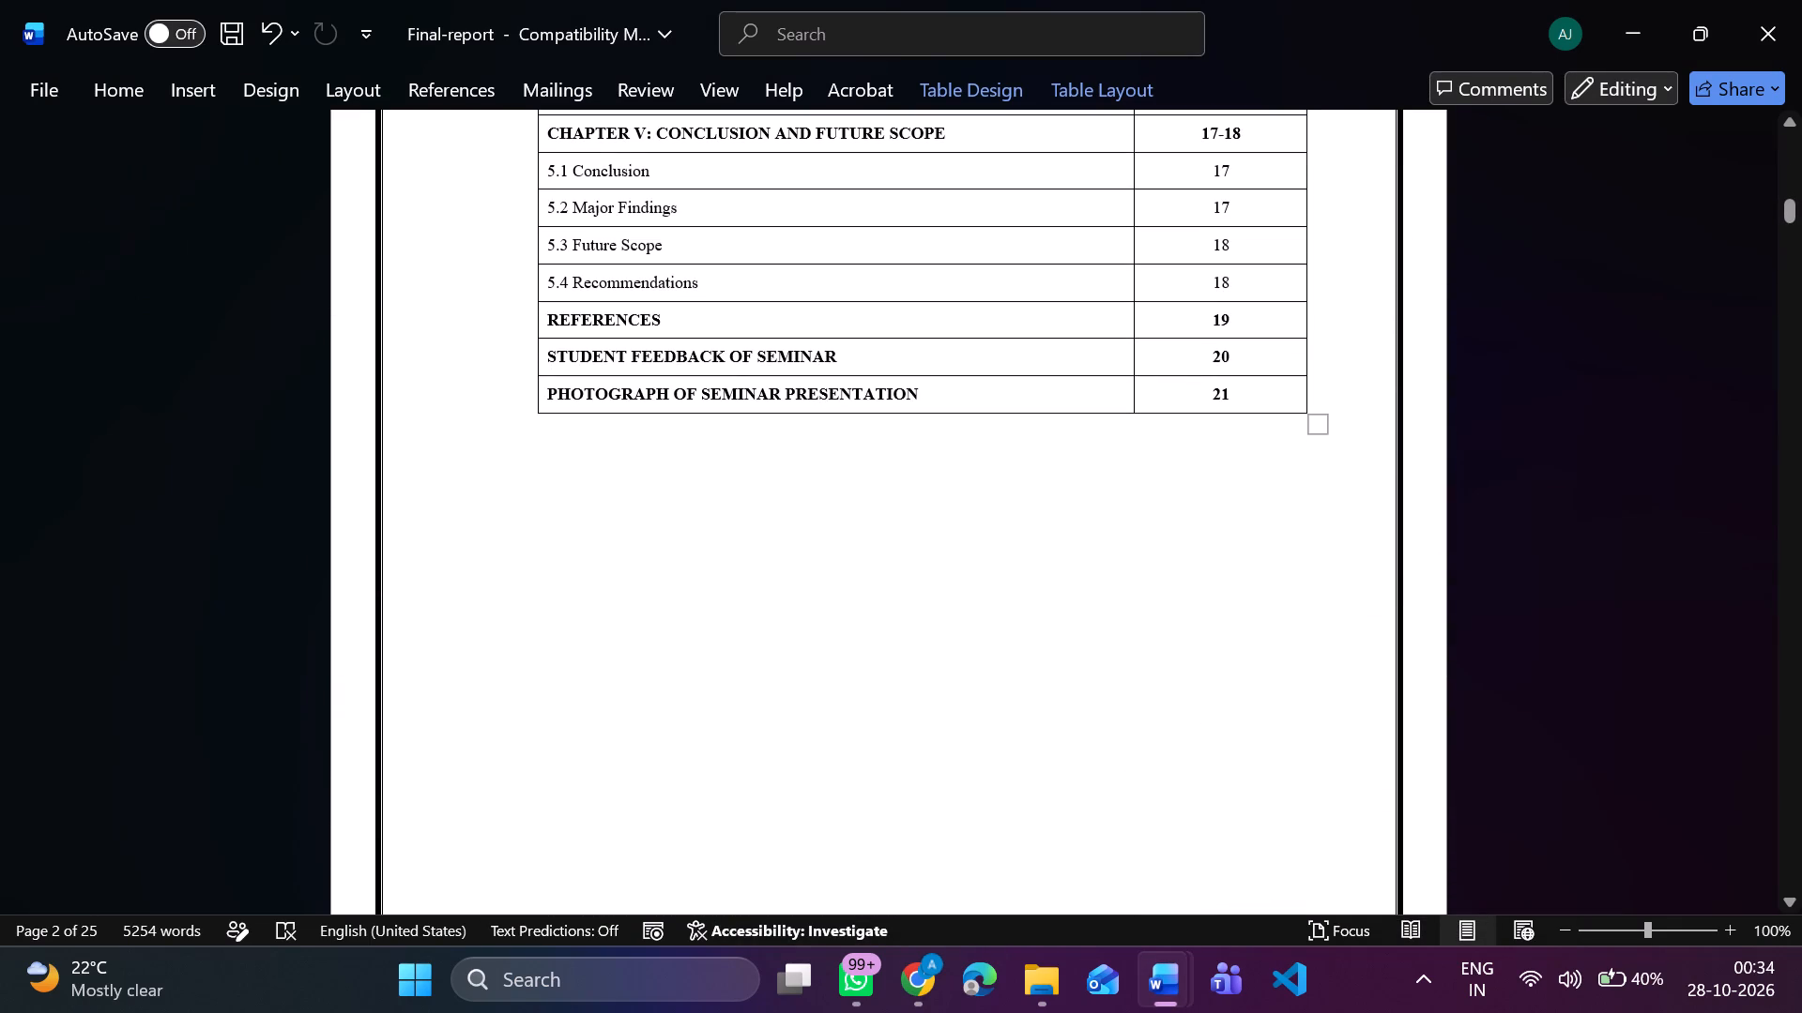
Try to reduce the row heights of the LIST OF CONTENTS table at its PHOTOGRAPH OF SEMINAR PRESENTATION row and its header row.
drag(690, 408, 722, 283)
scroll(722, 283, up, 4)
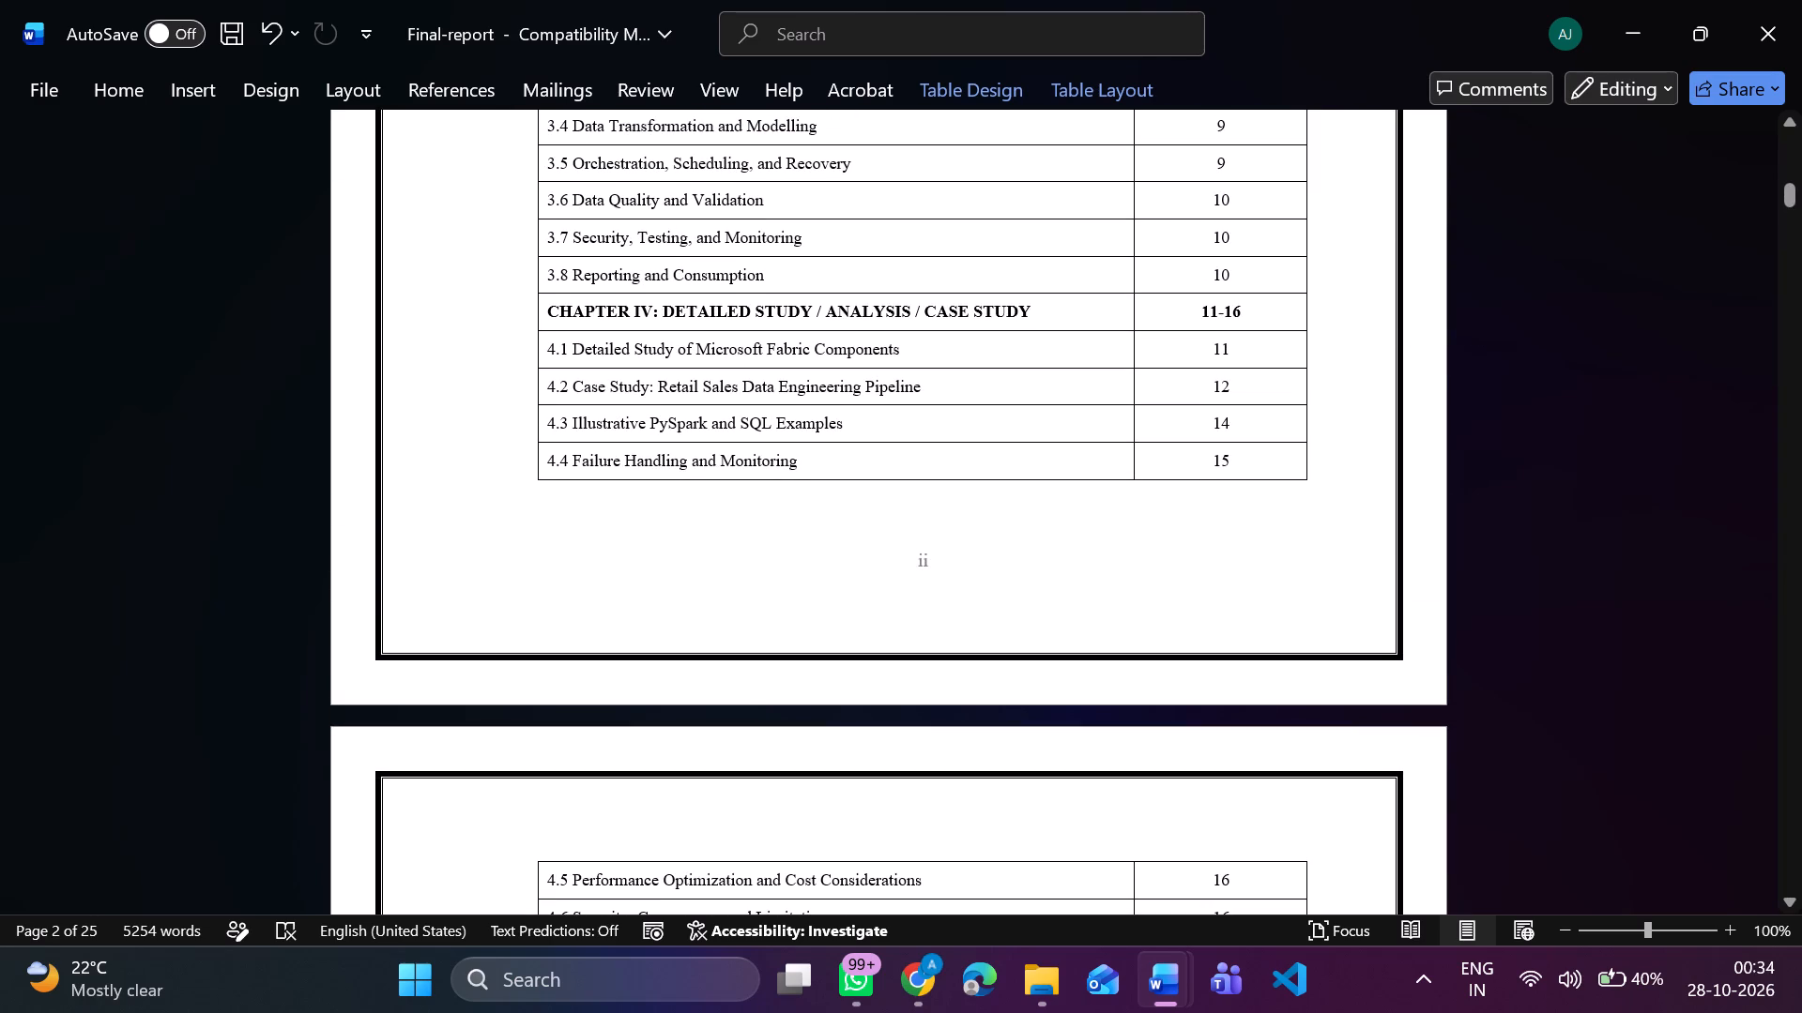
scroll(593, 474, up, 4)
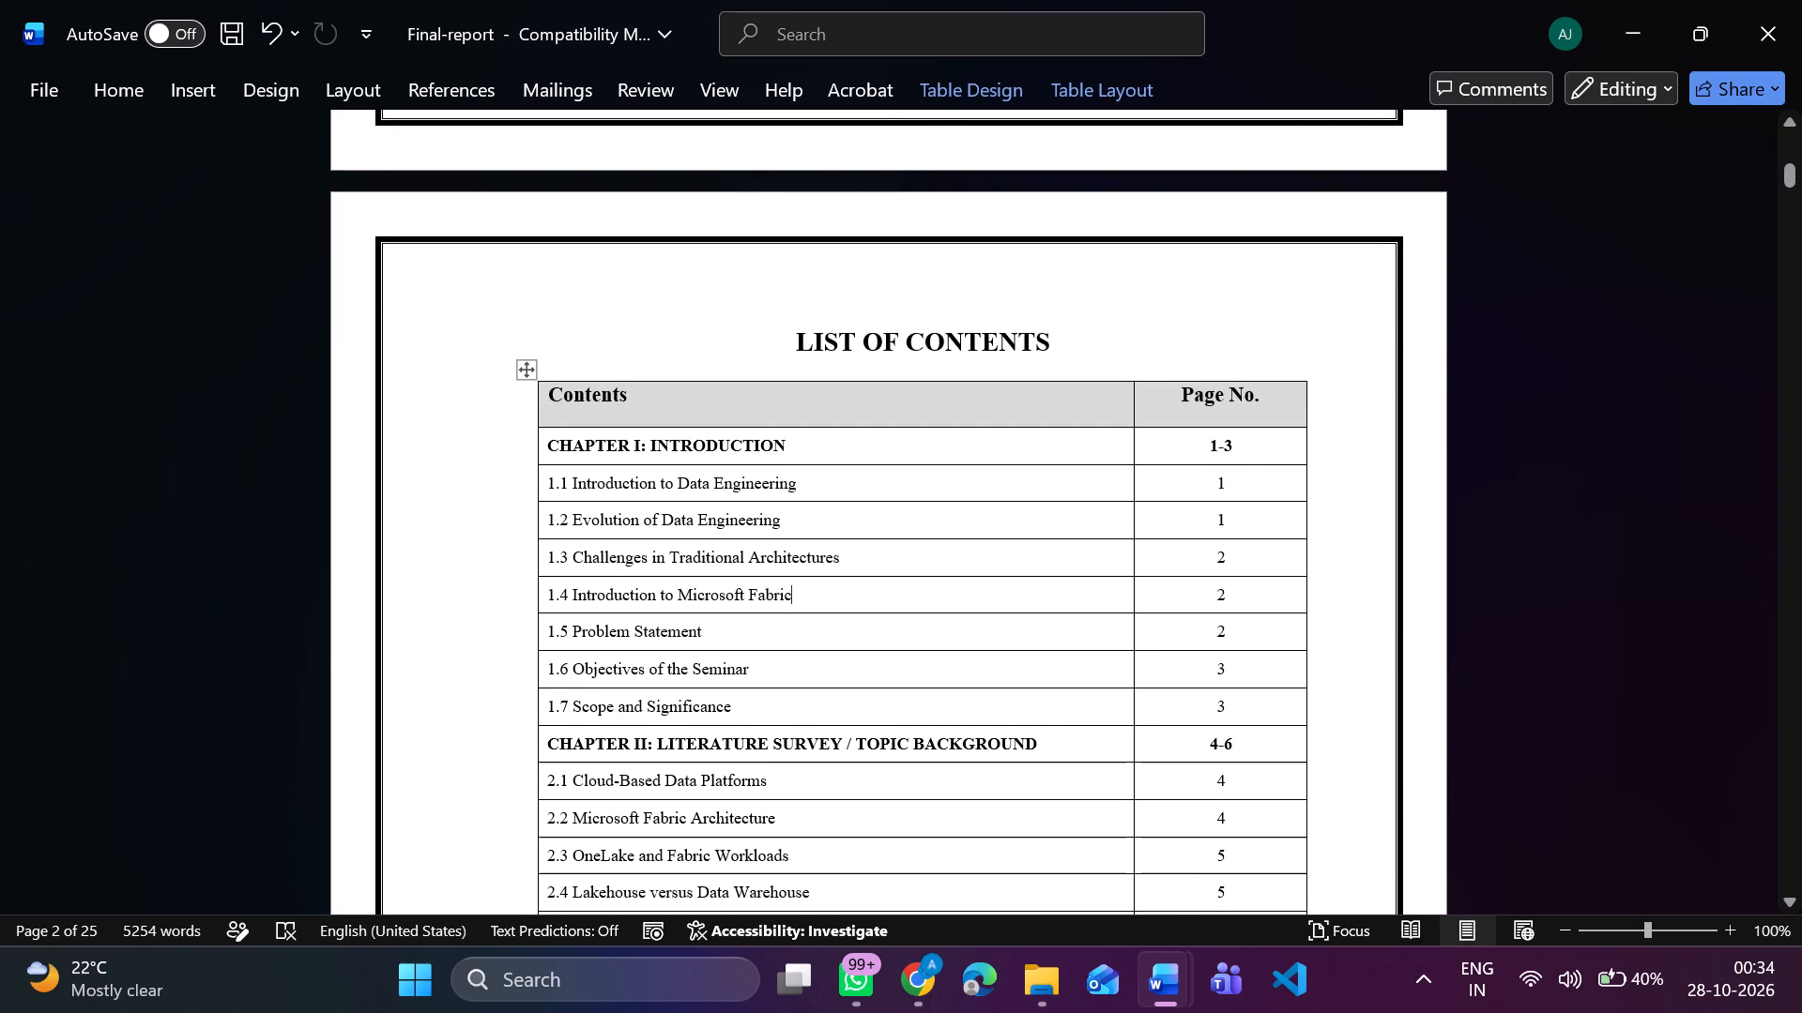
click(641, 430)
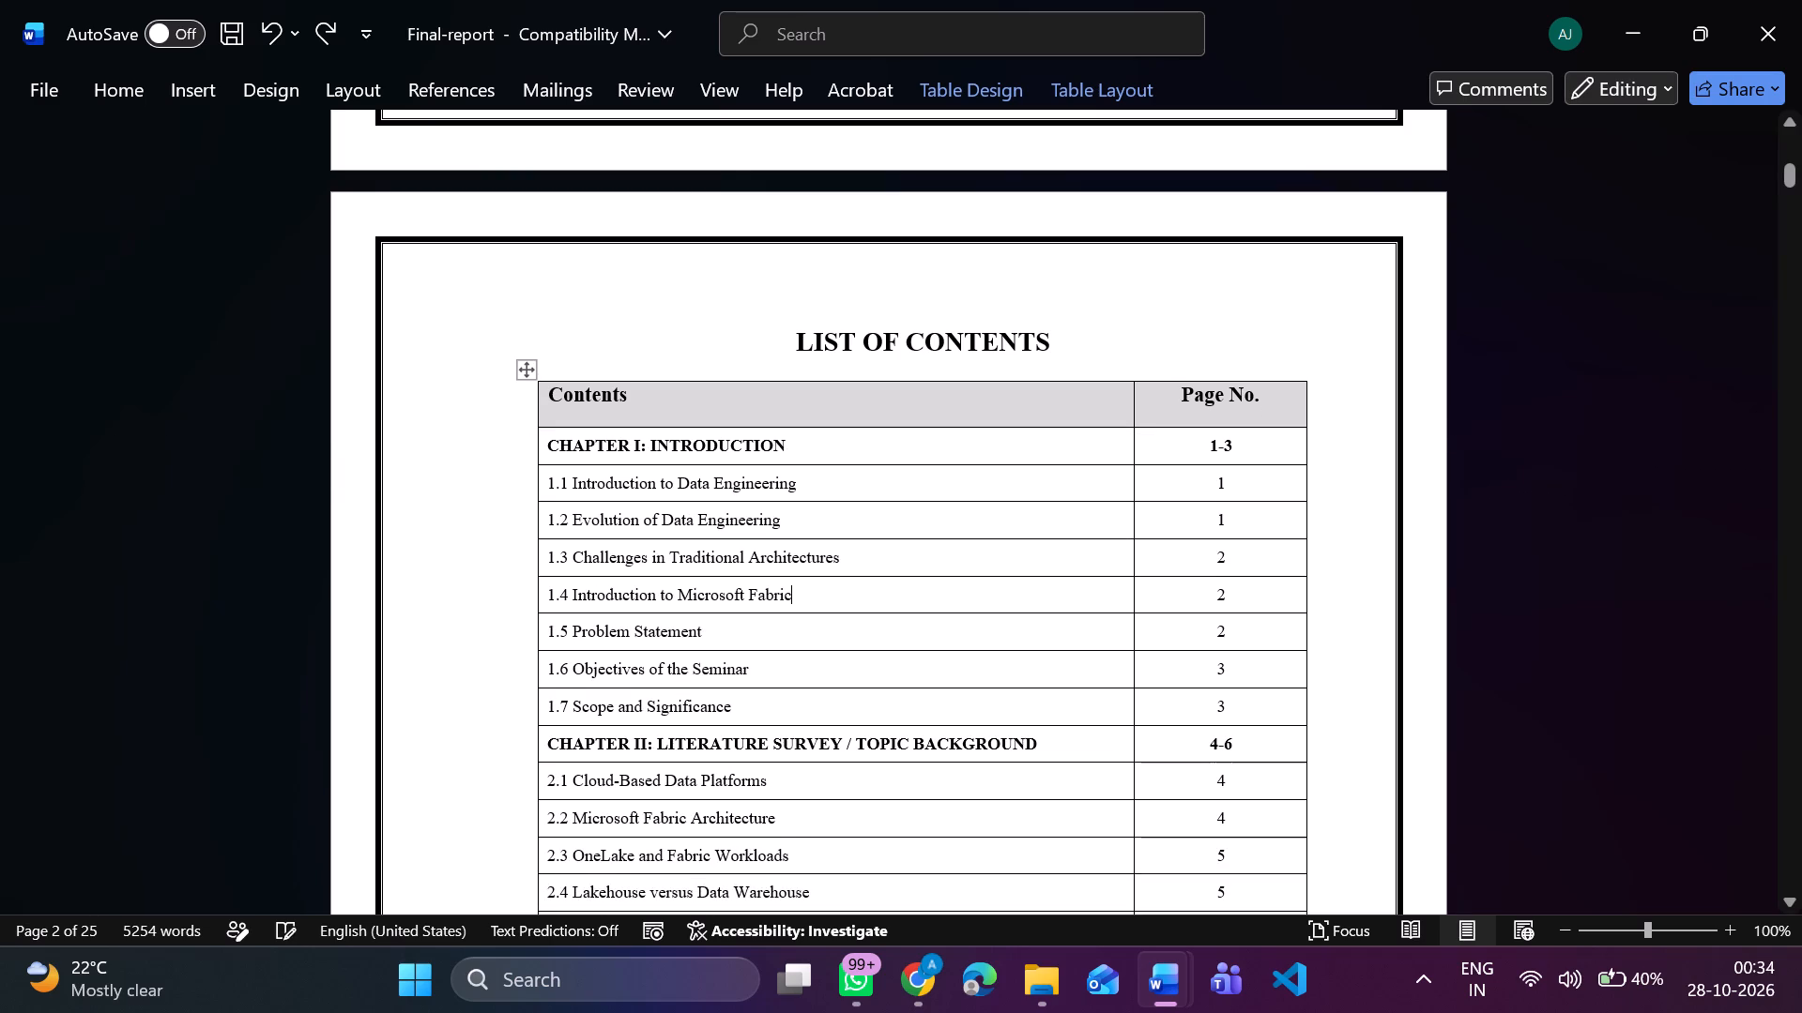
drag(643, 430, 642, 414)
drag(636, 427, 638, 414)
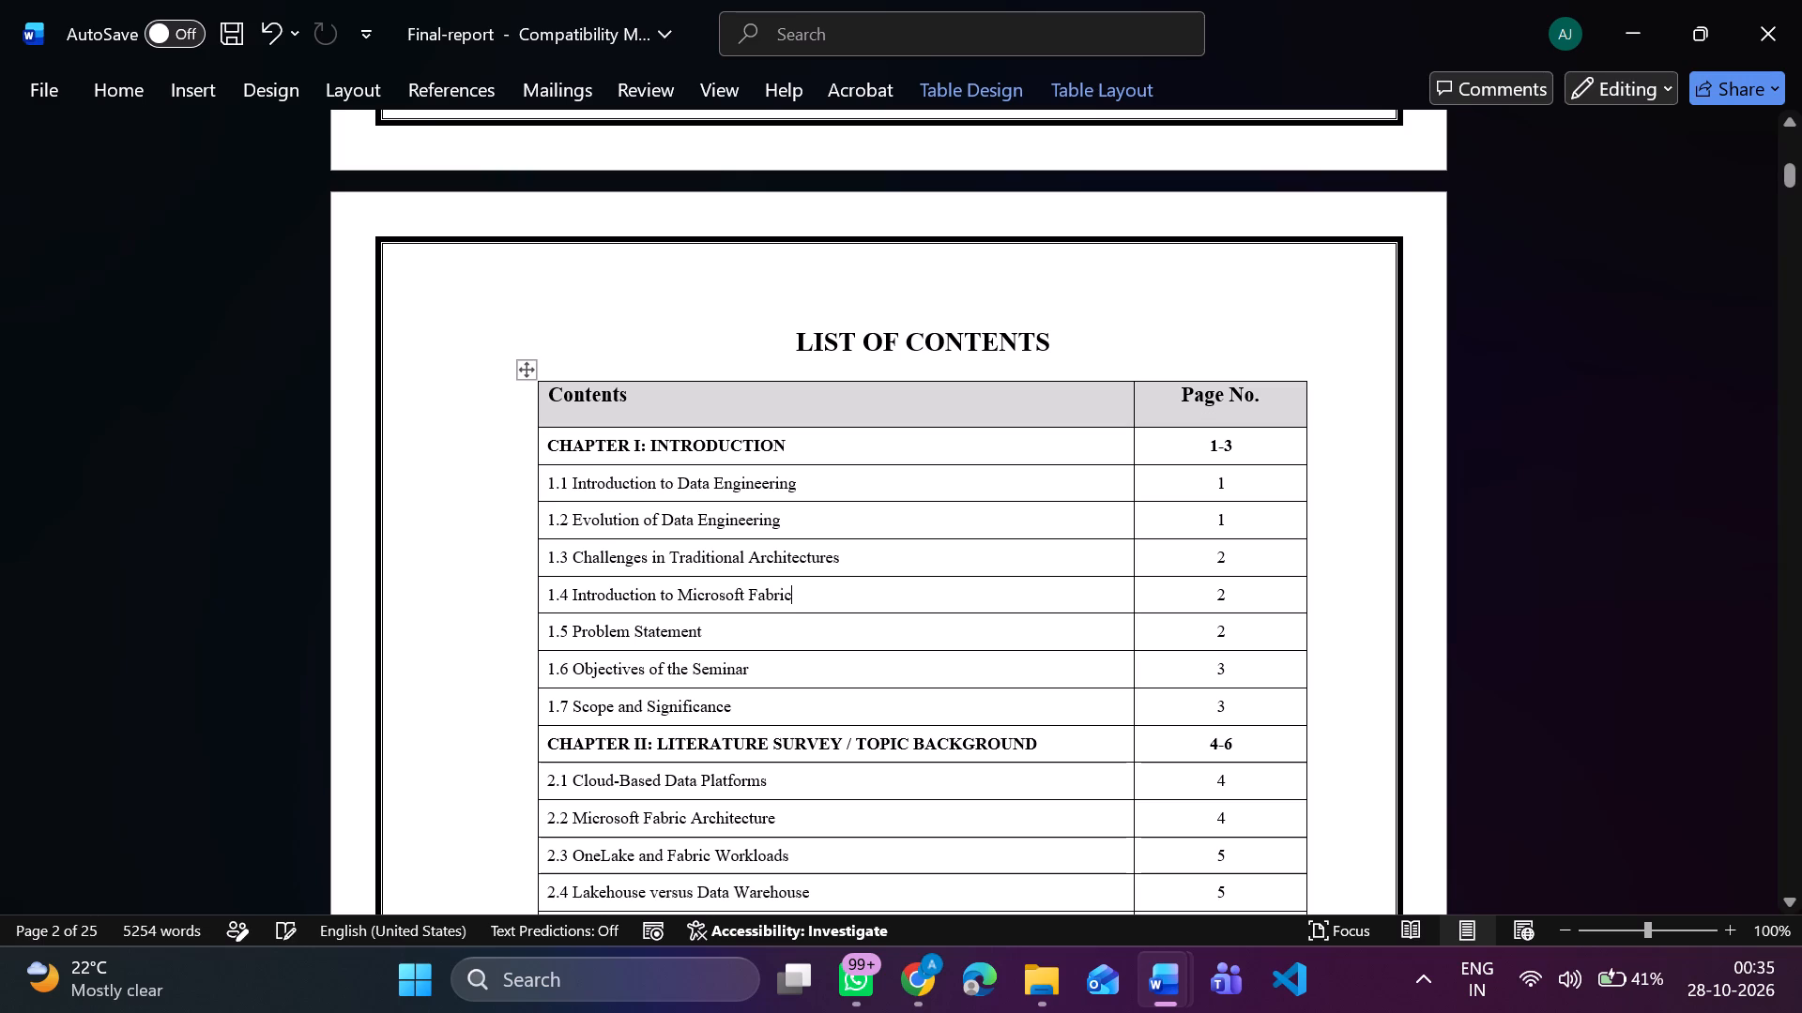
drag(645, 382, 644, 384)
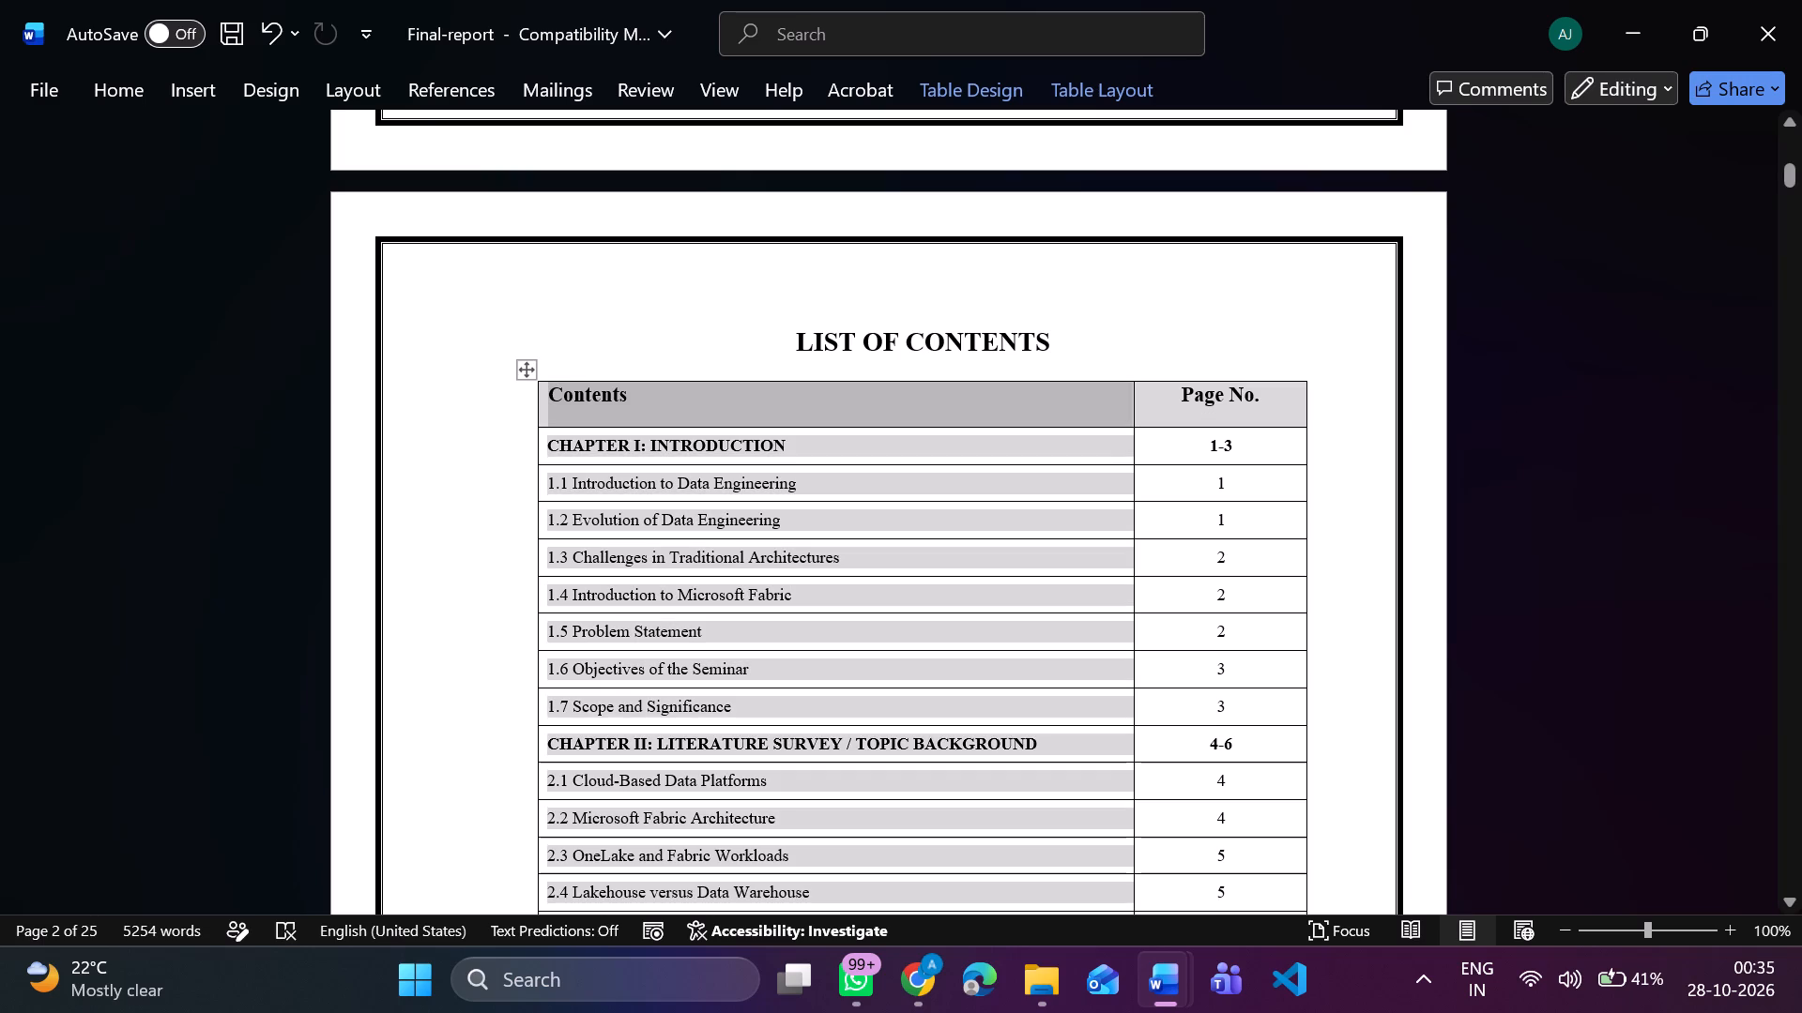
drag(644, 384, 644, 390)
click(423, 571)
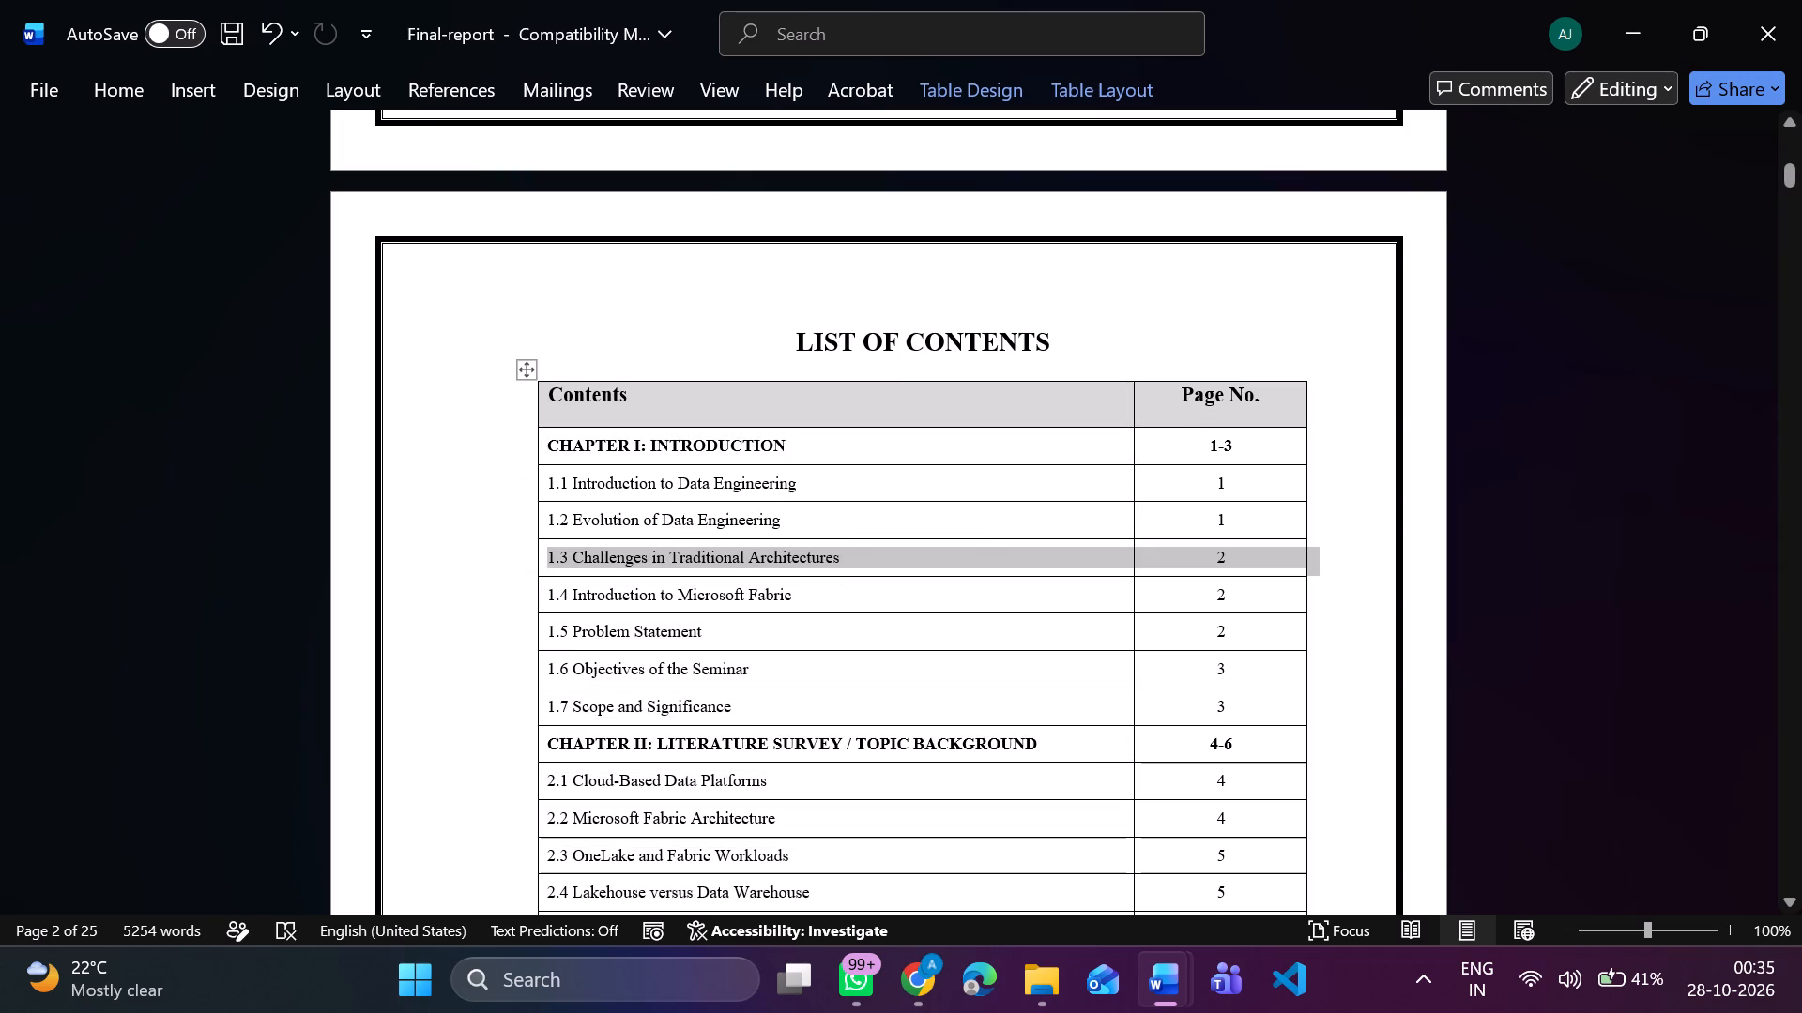
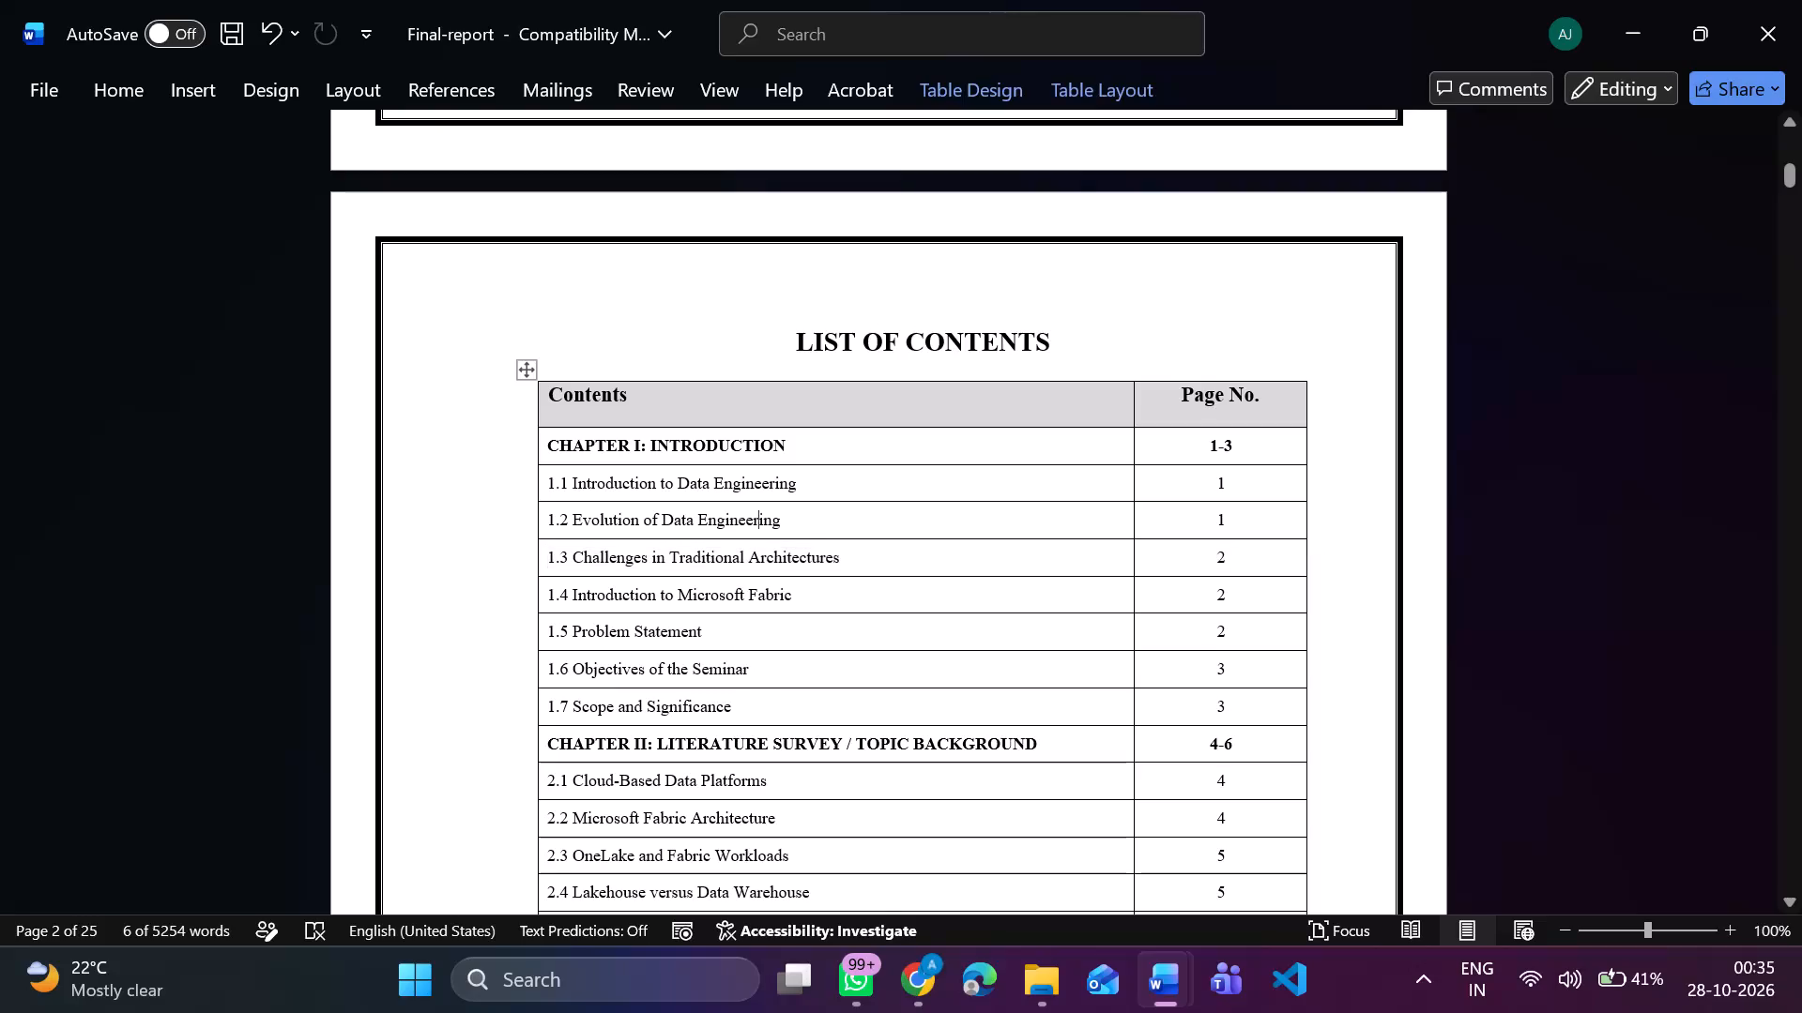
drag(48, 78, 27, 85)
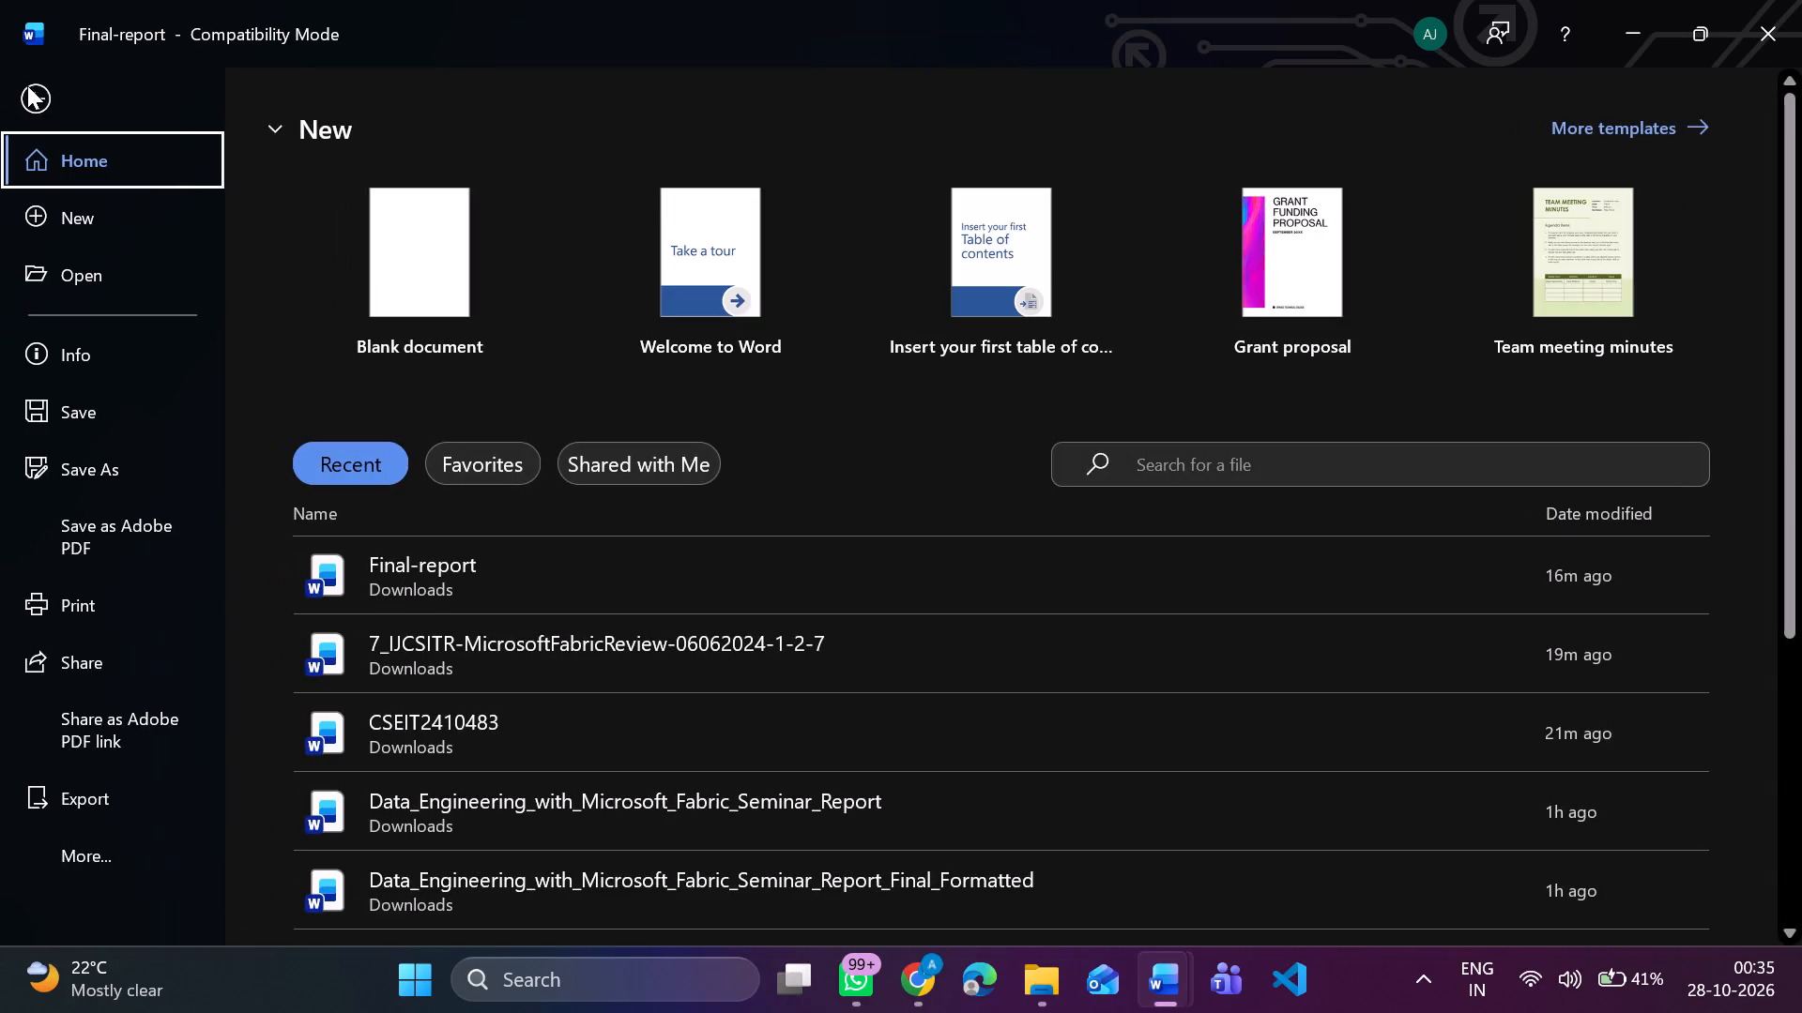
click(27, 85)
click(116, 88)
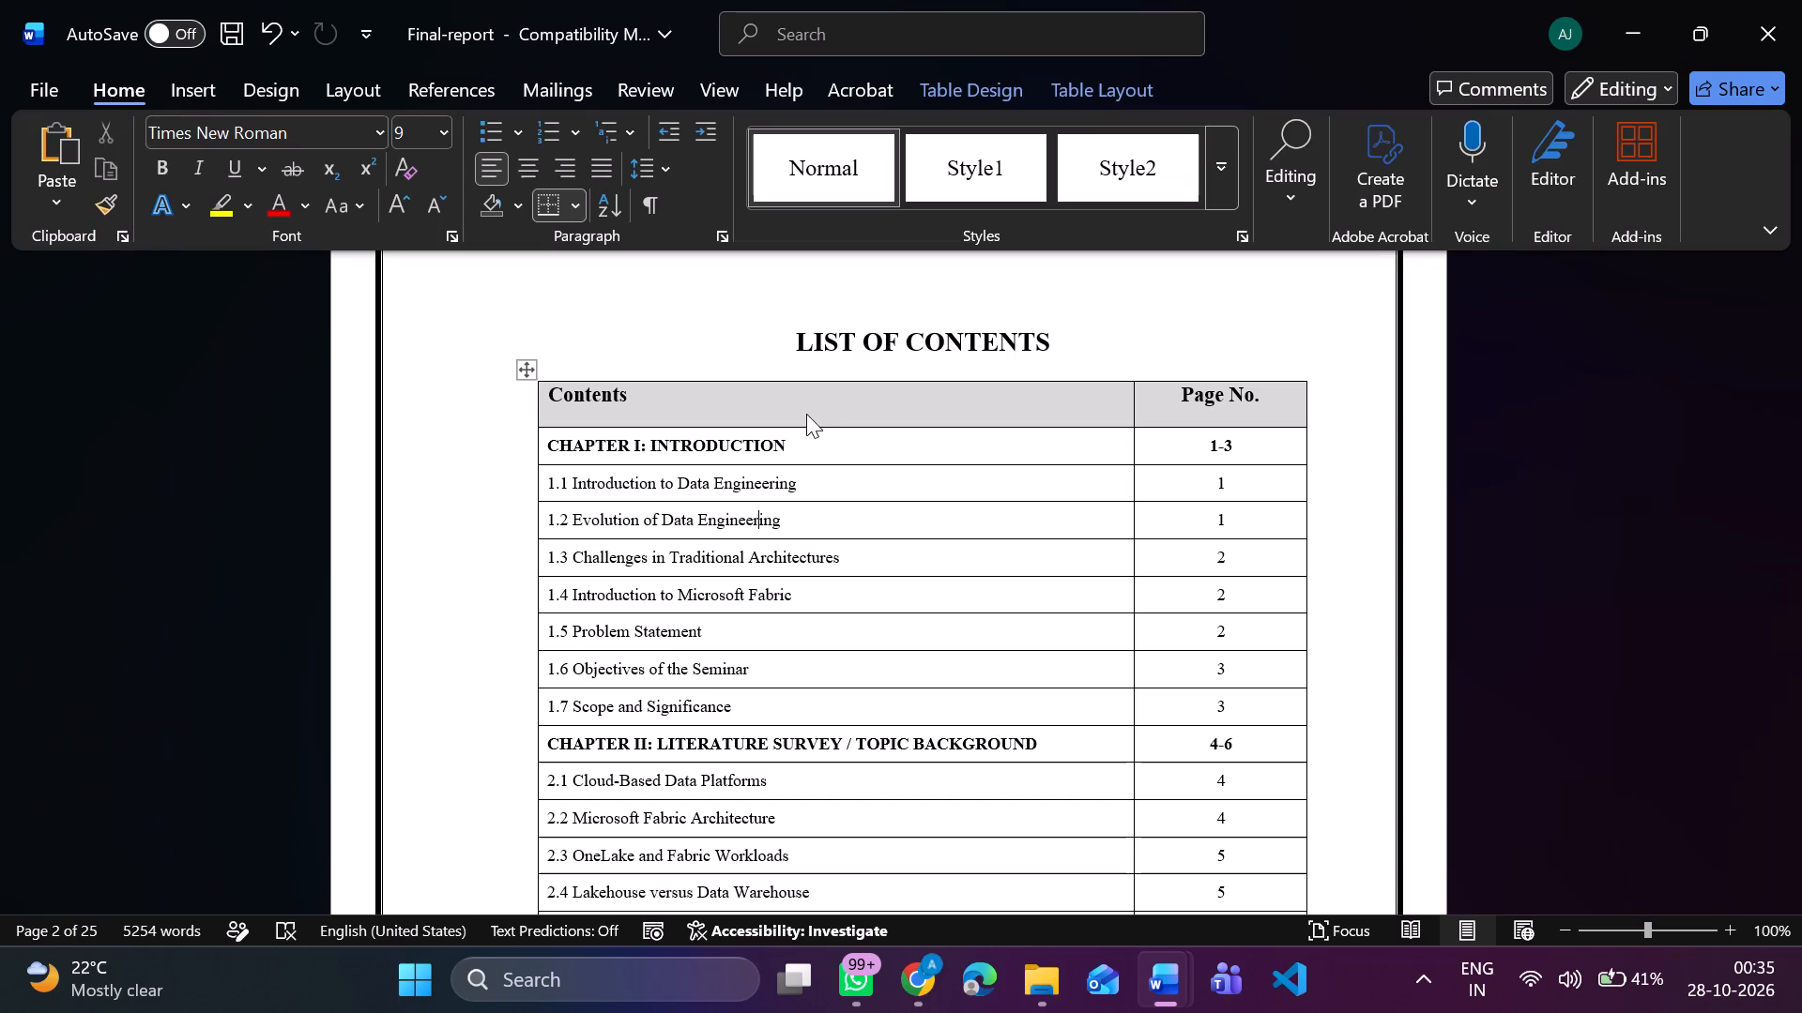
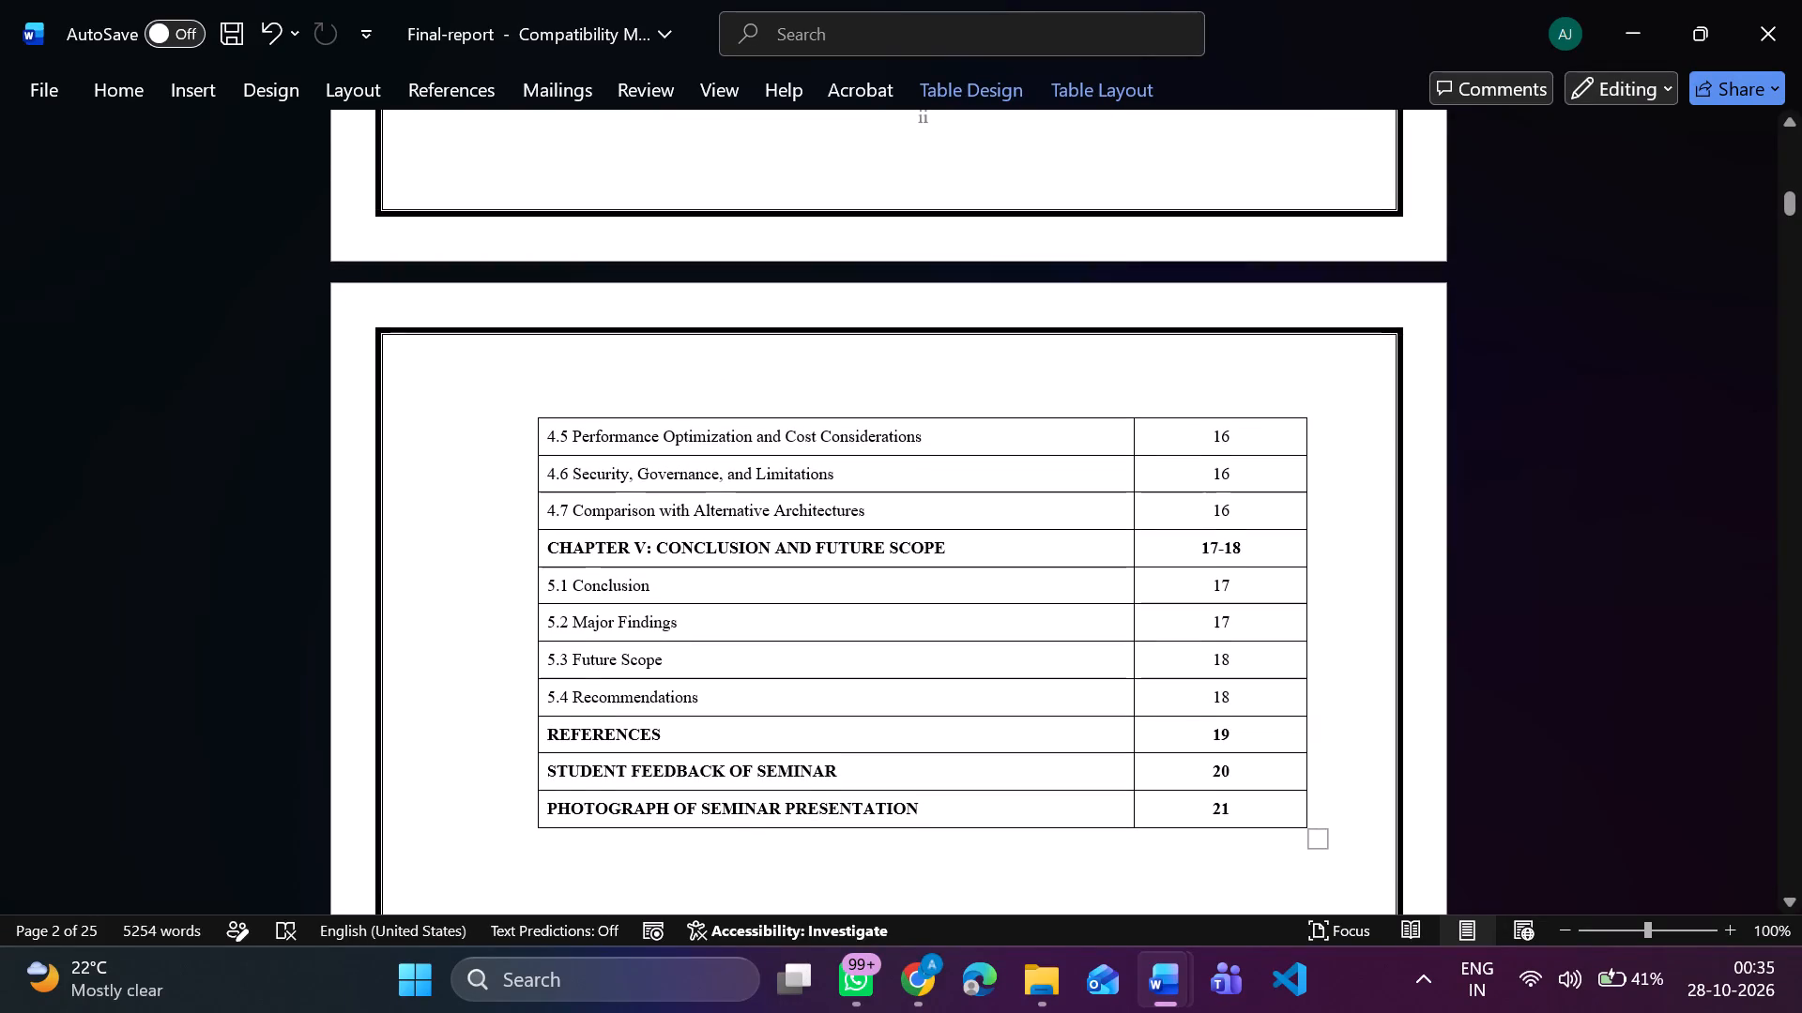
Review the LIST OF CONTENTS table from its PHOTOGRAPH OF SEMINAR PRESENTATION row back to the Contents and Page No. header.
scroll(1058, 601, down, 1)
scroll(1058, 601, up, 5)
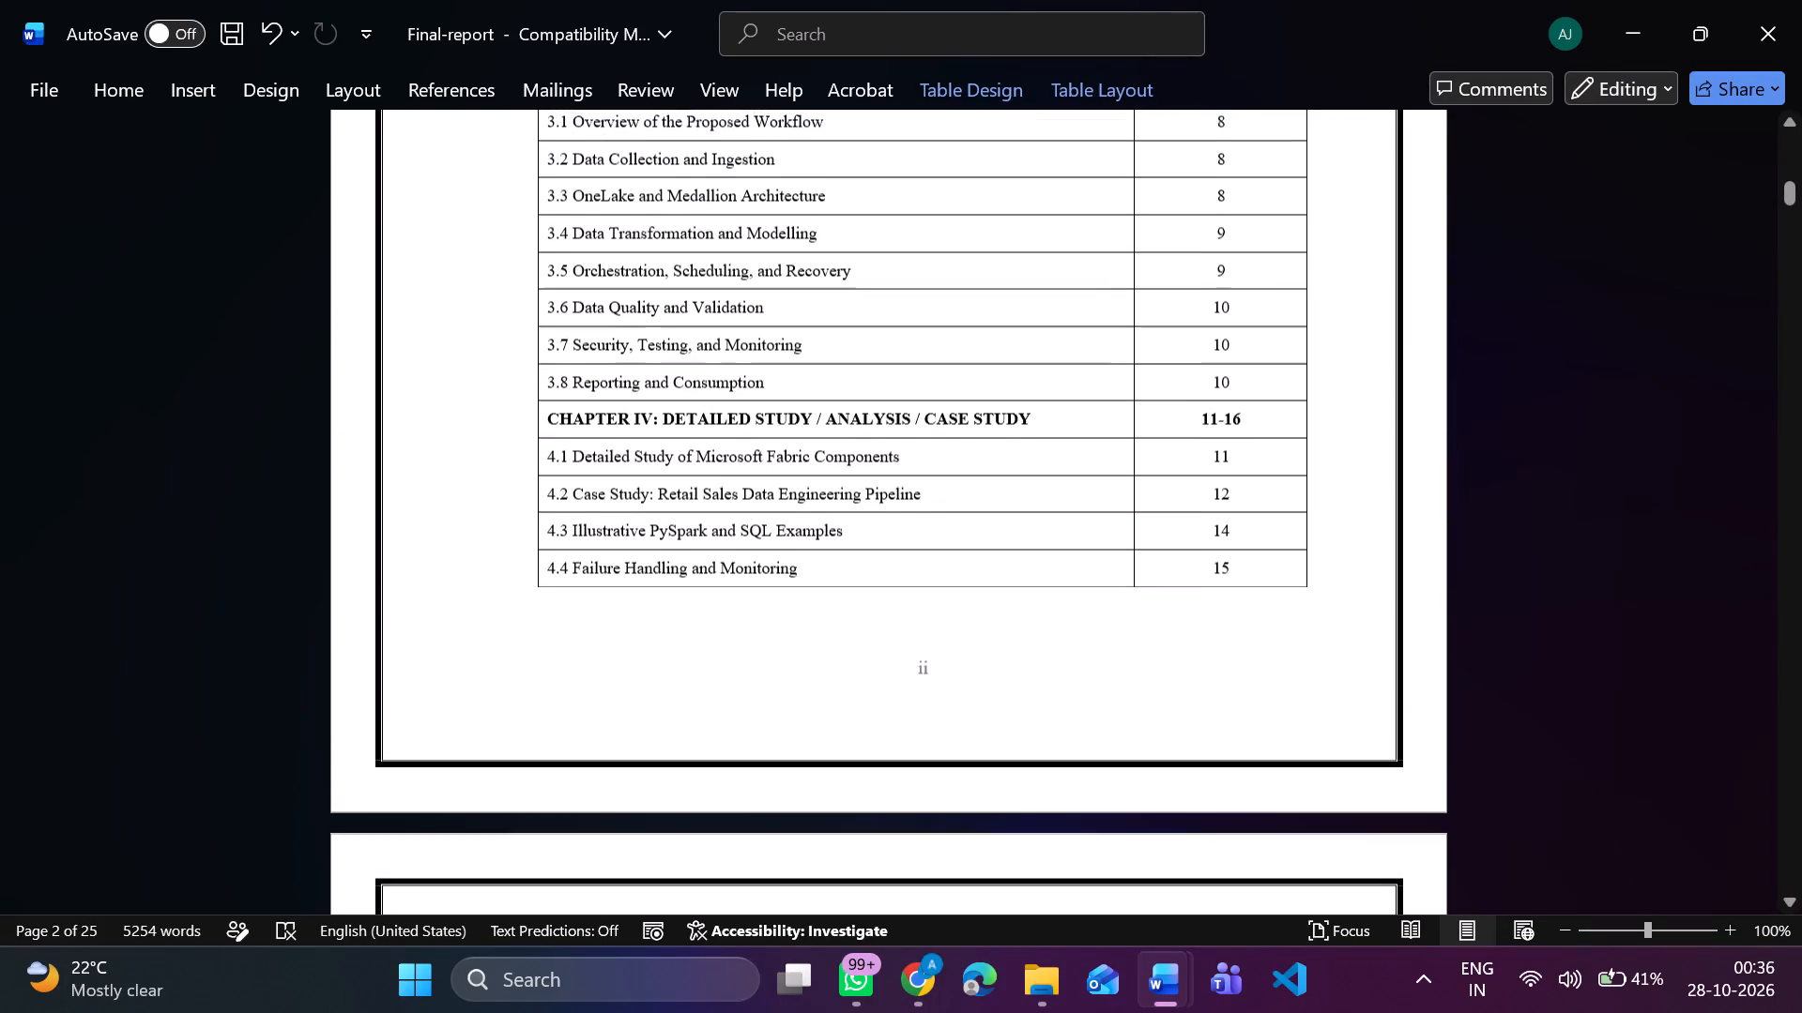
scroll(1058, 601, up, 5)
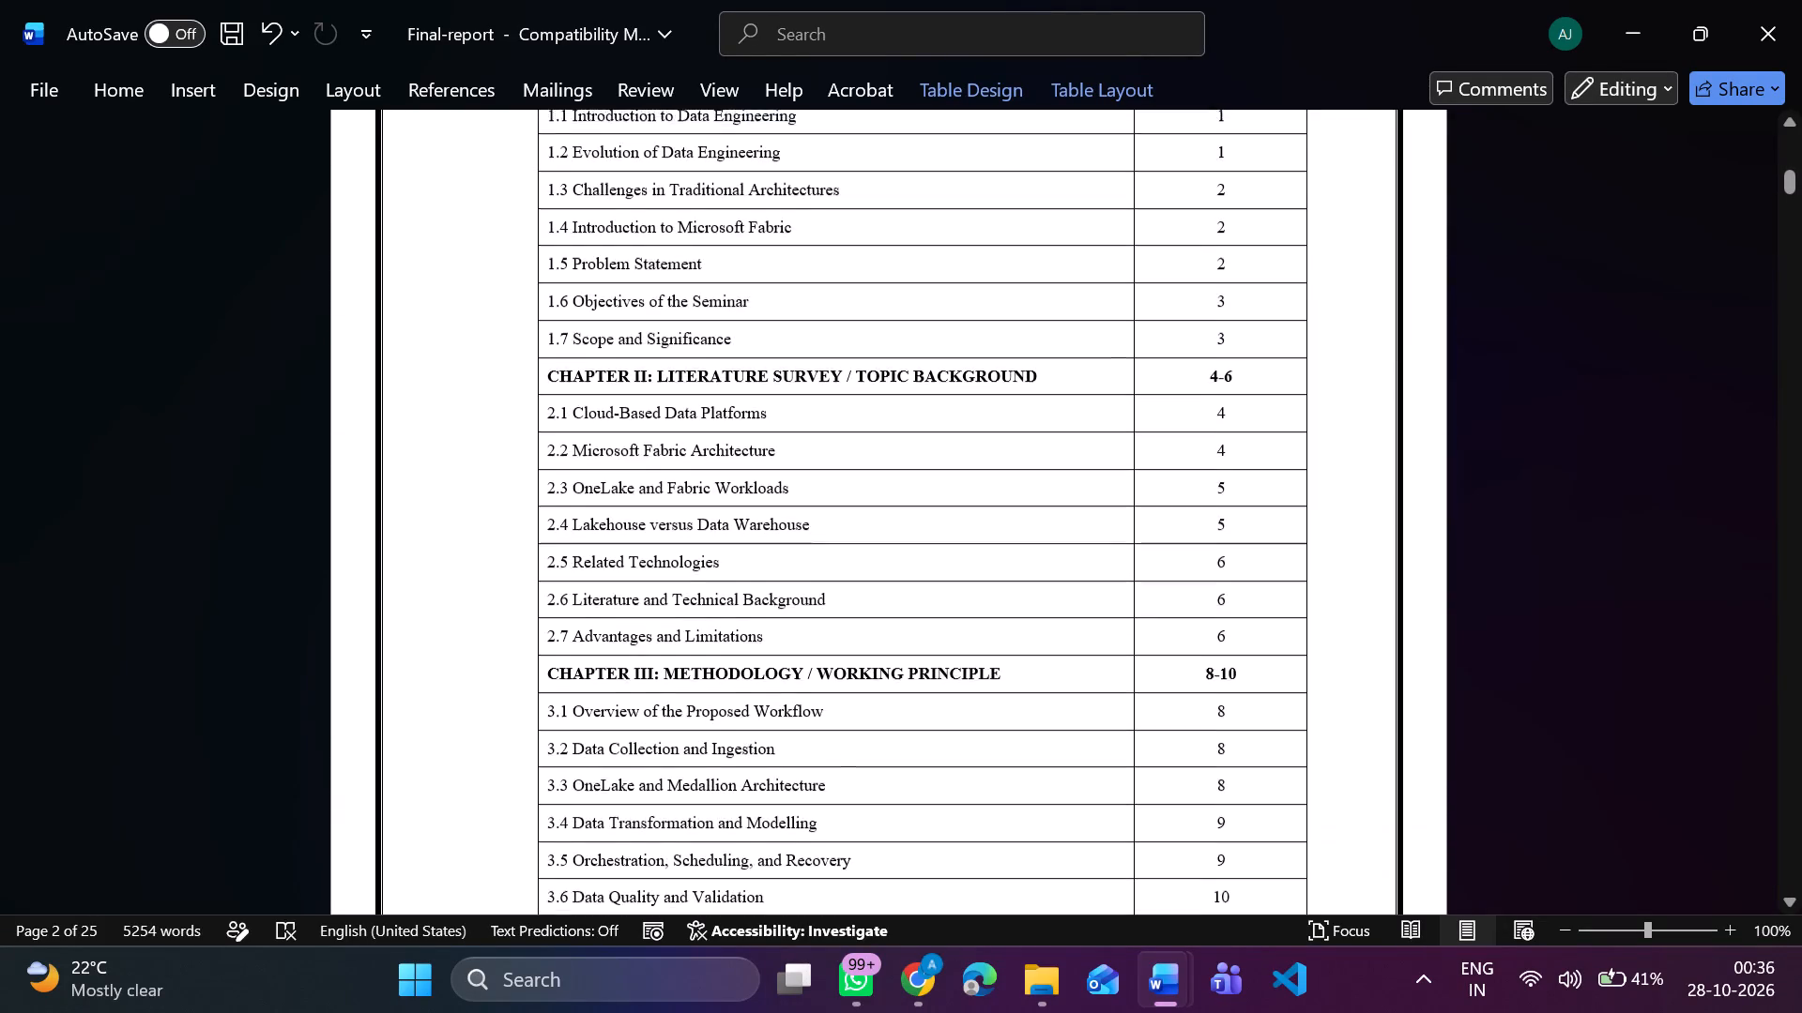
scroll(1058, 601, up, 2)
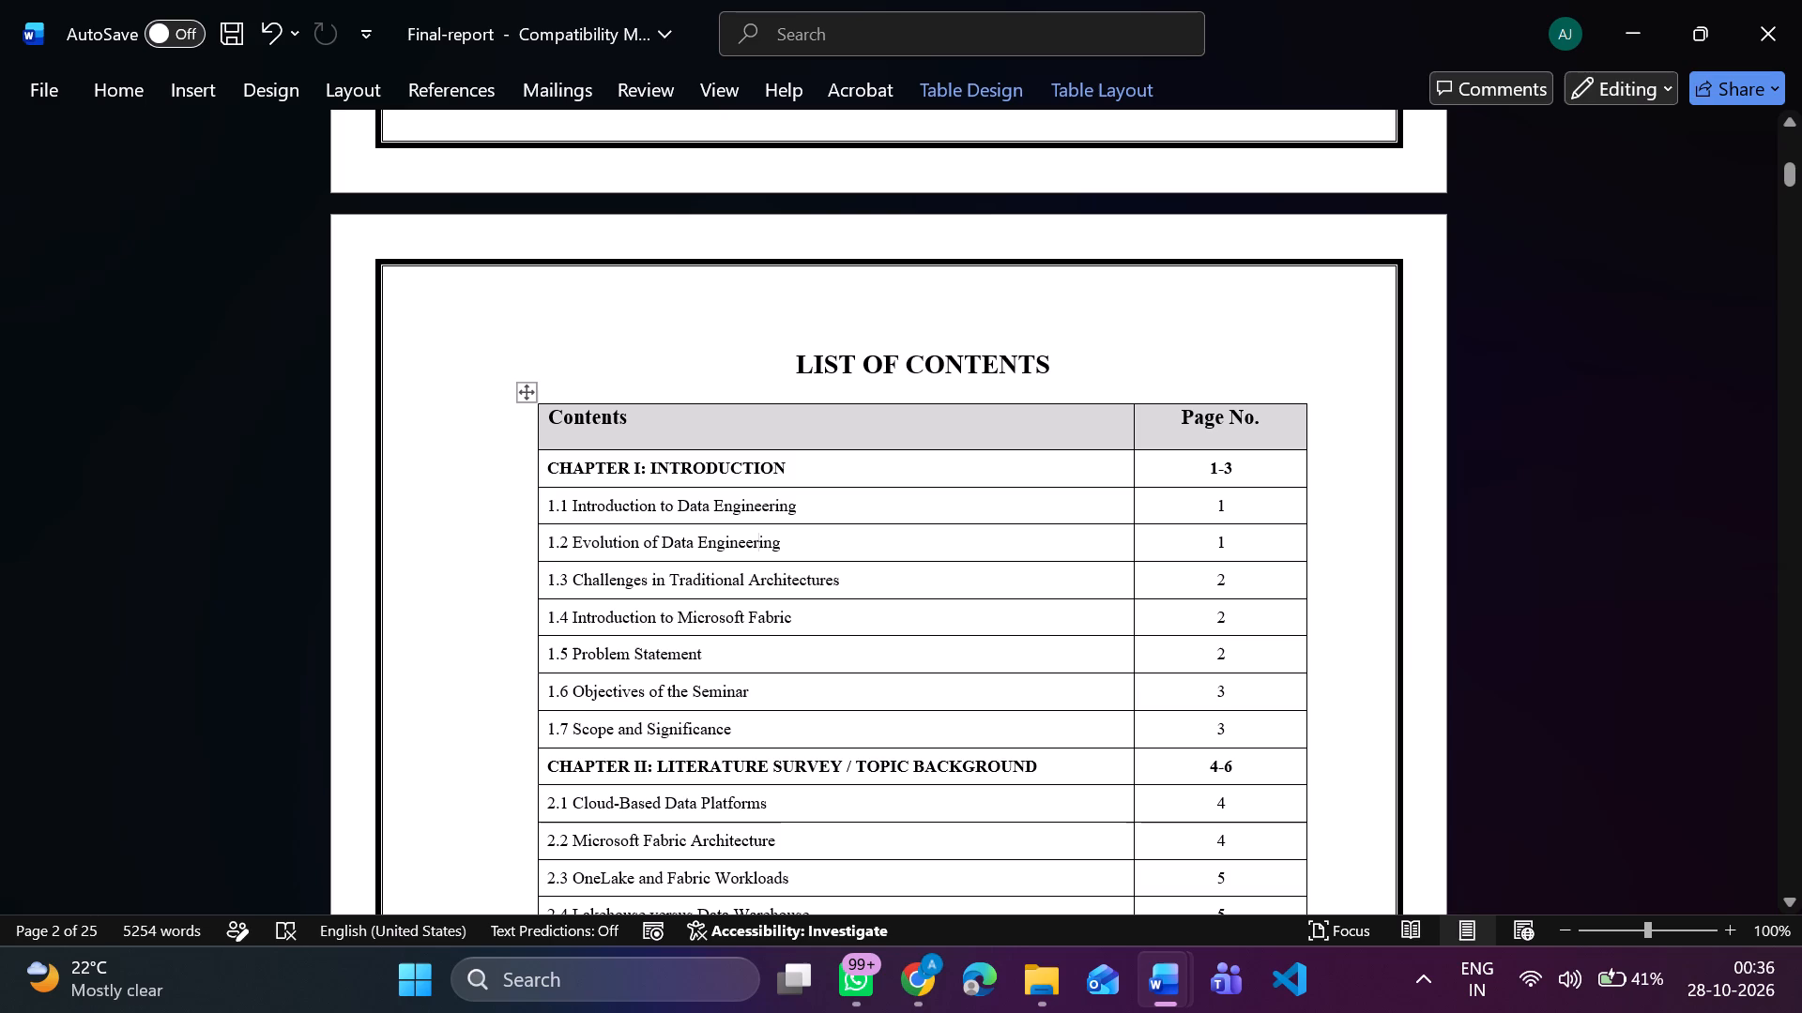
Review the LIST OF CONTENTS table in Final-report through its last rows, along with the abstract and the start of Chapter I.
scroll(761, 591, down, 4)
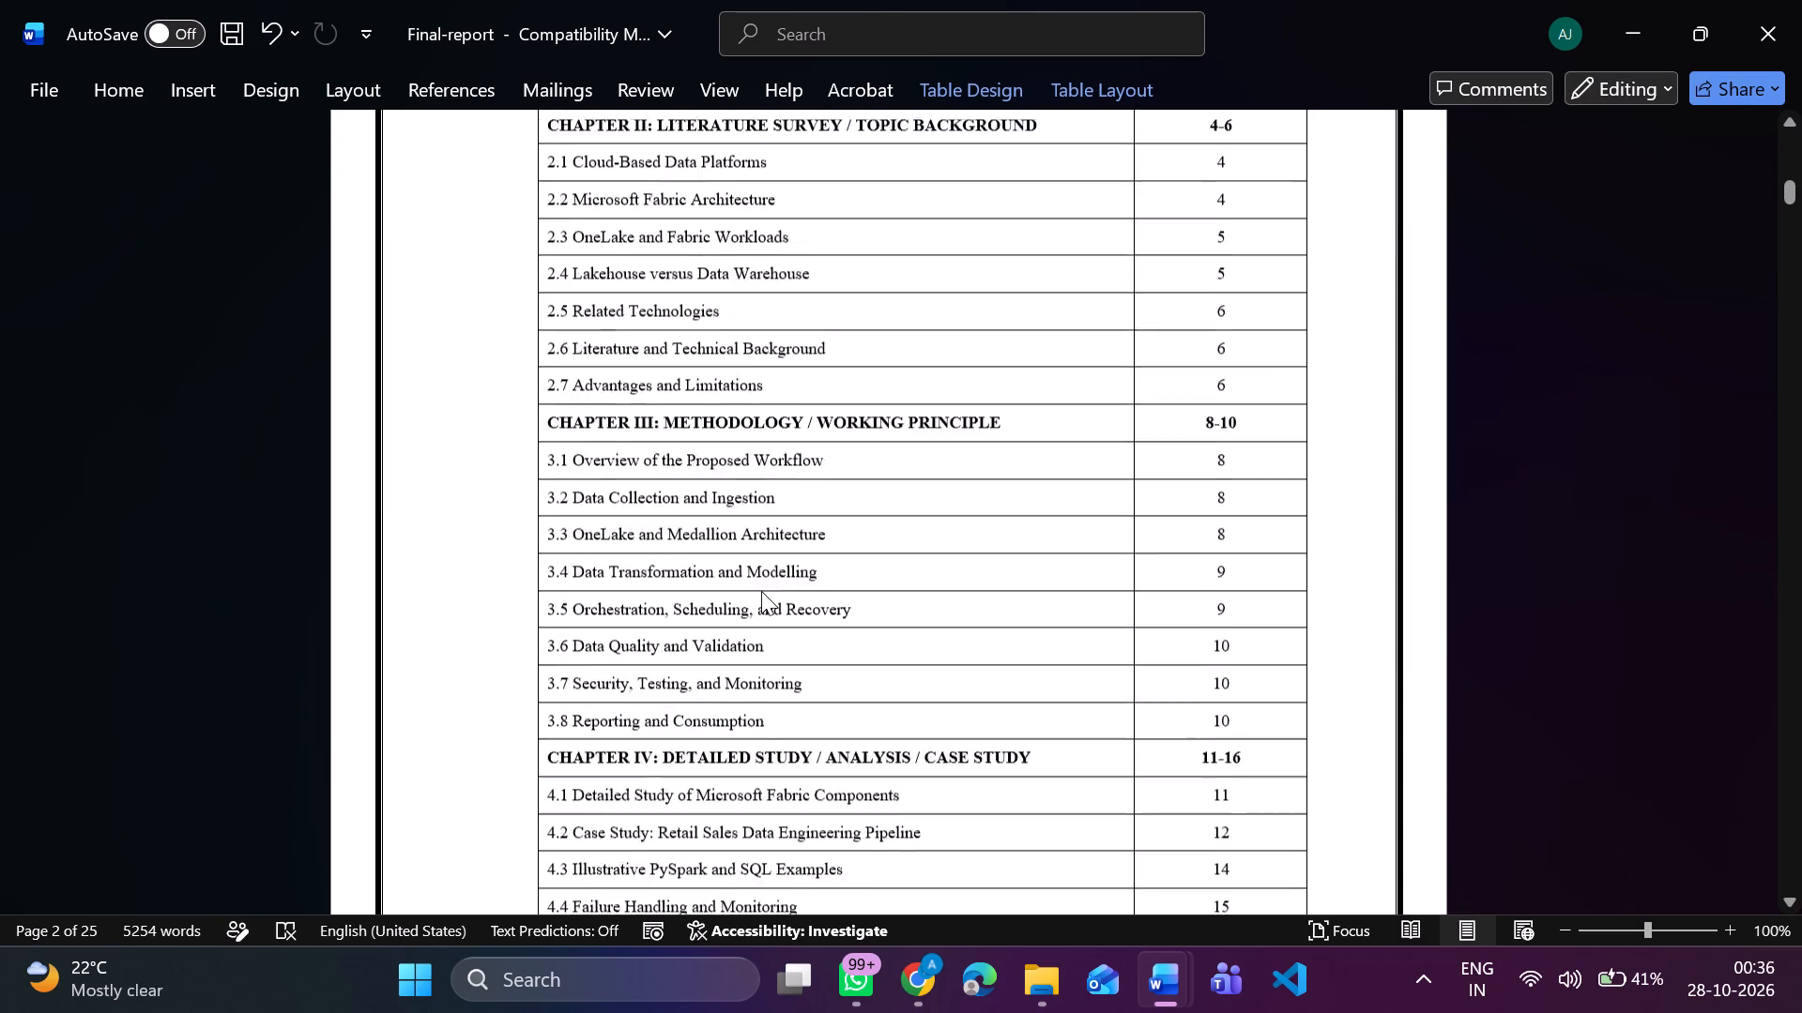
scroll(761, 591, down, 7)
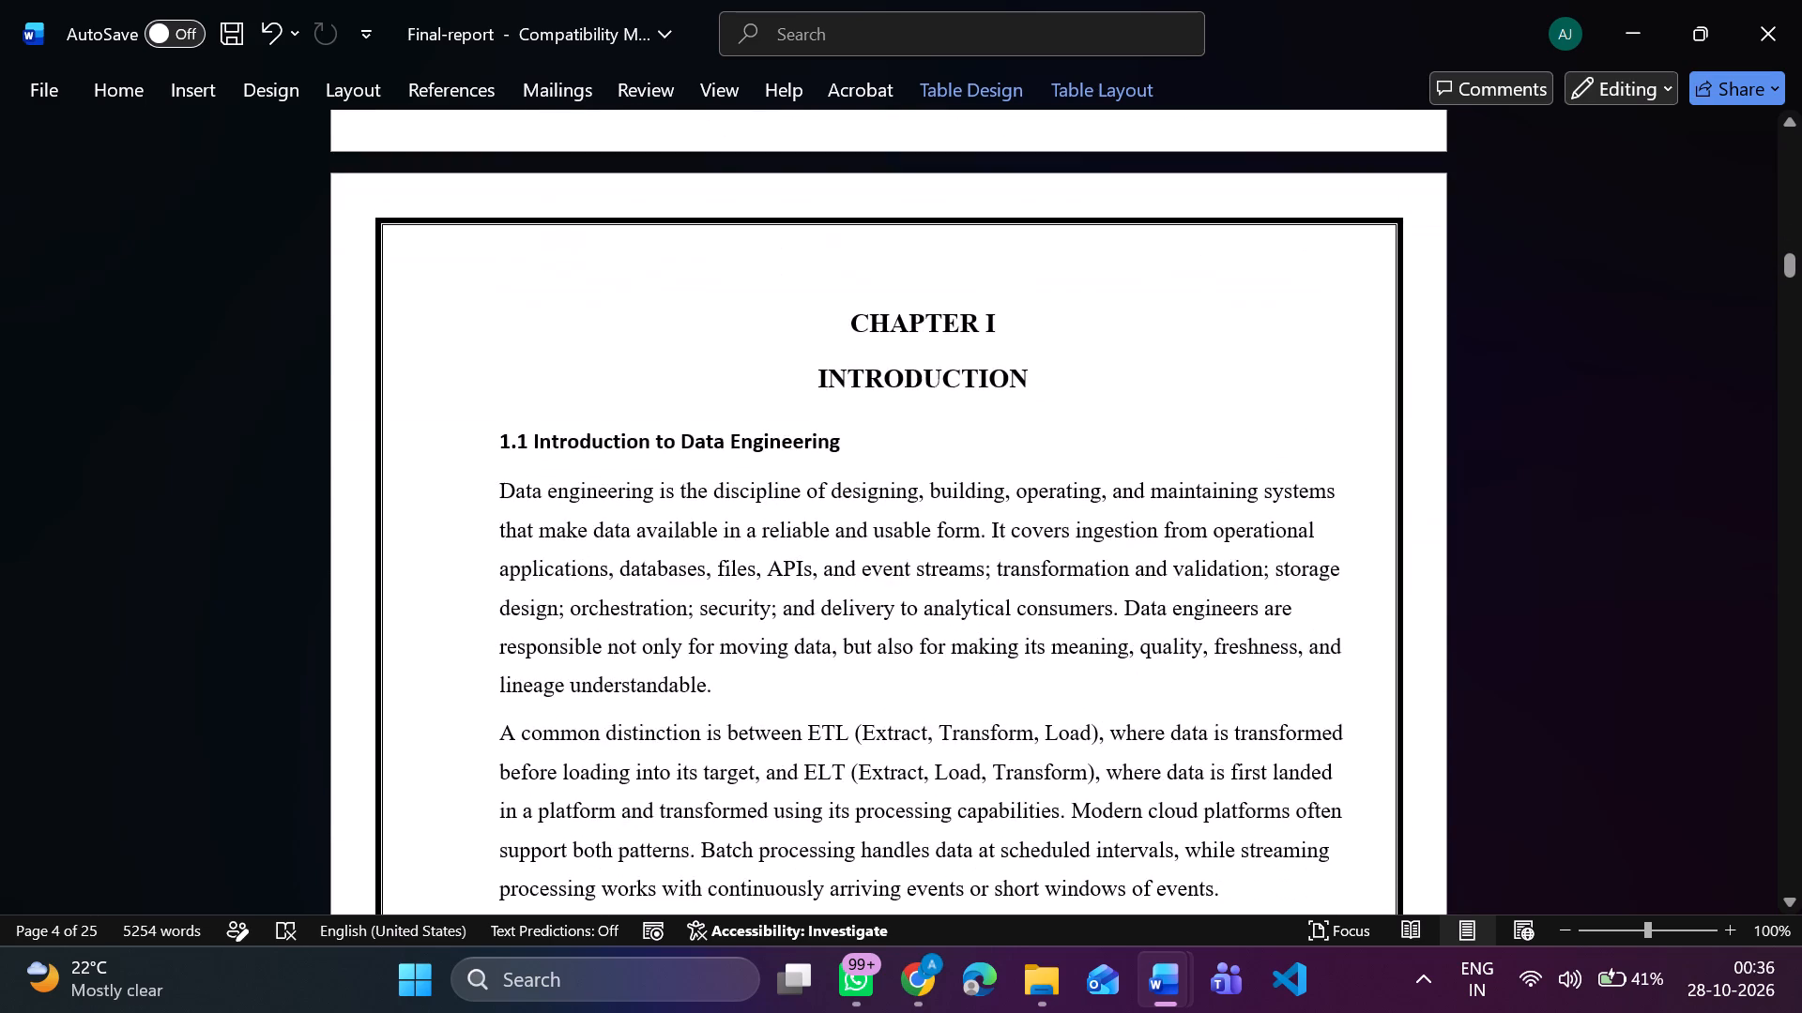
scroll(761, 591, up, 9)
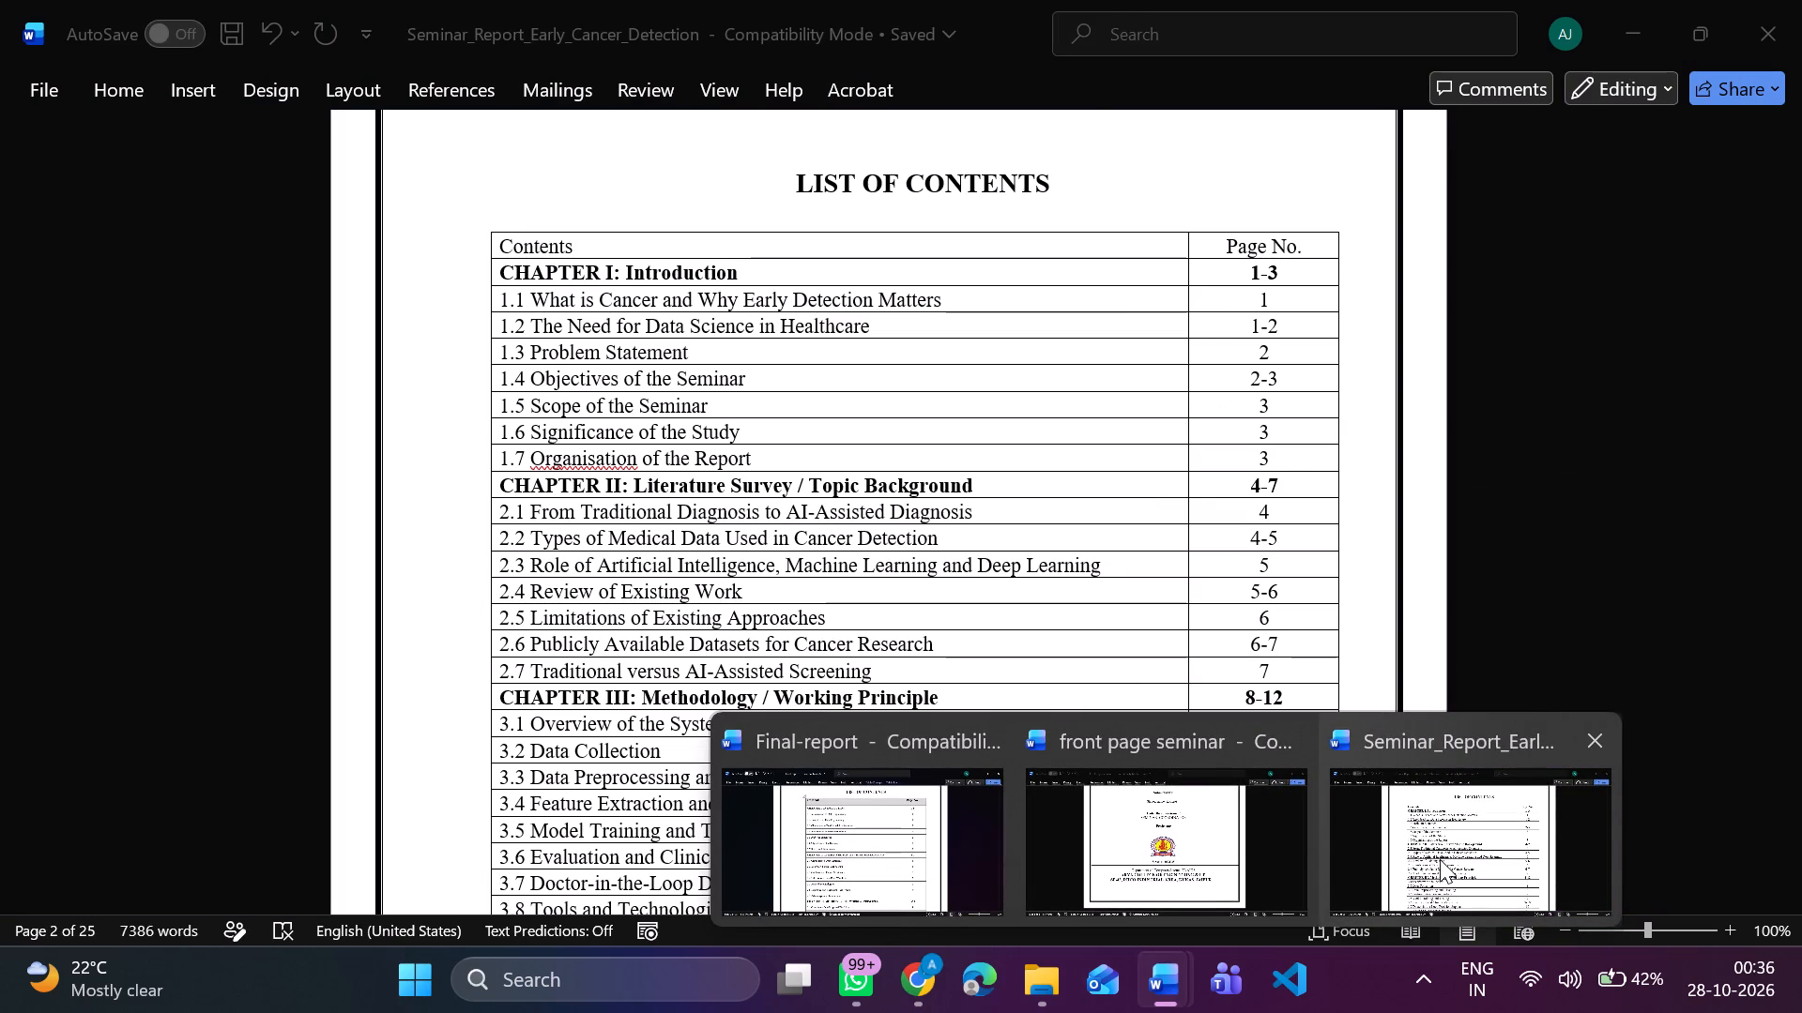
scroll(1002, 664, down, 6)
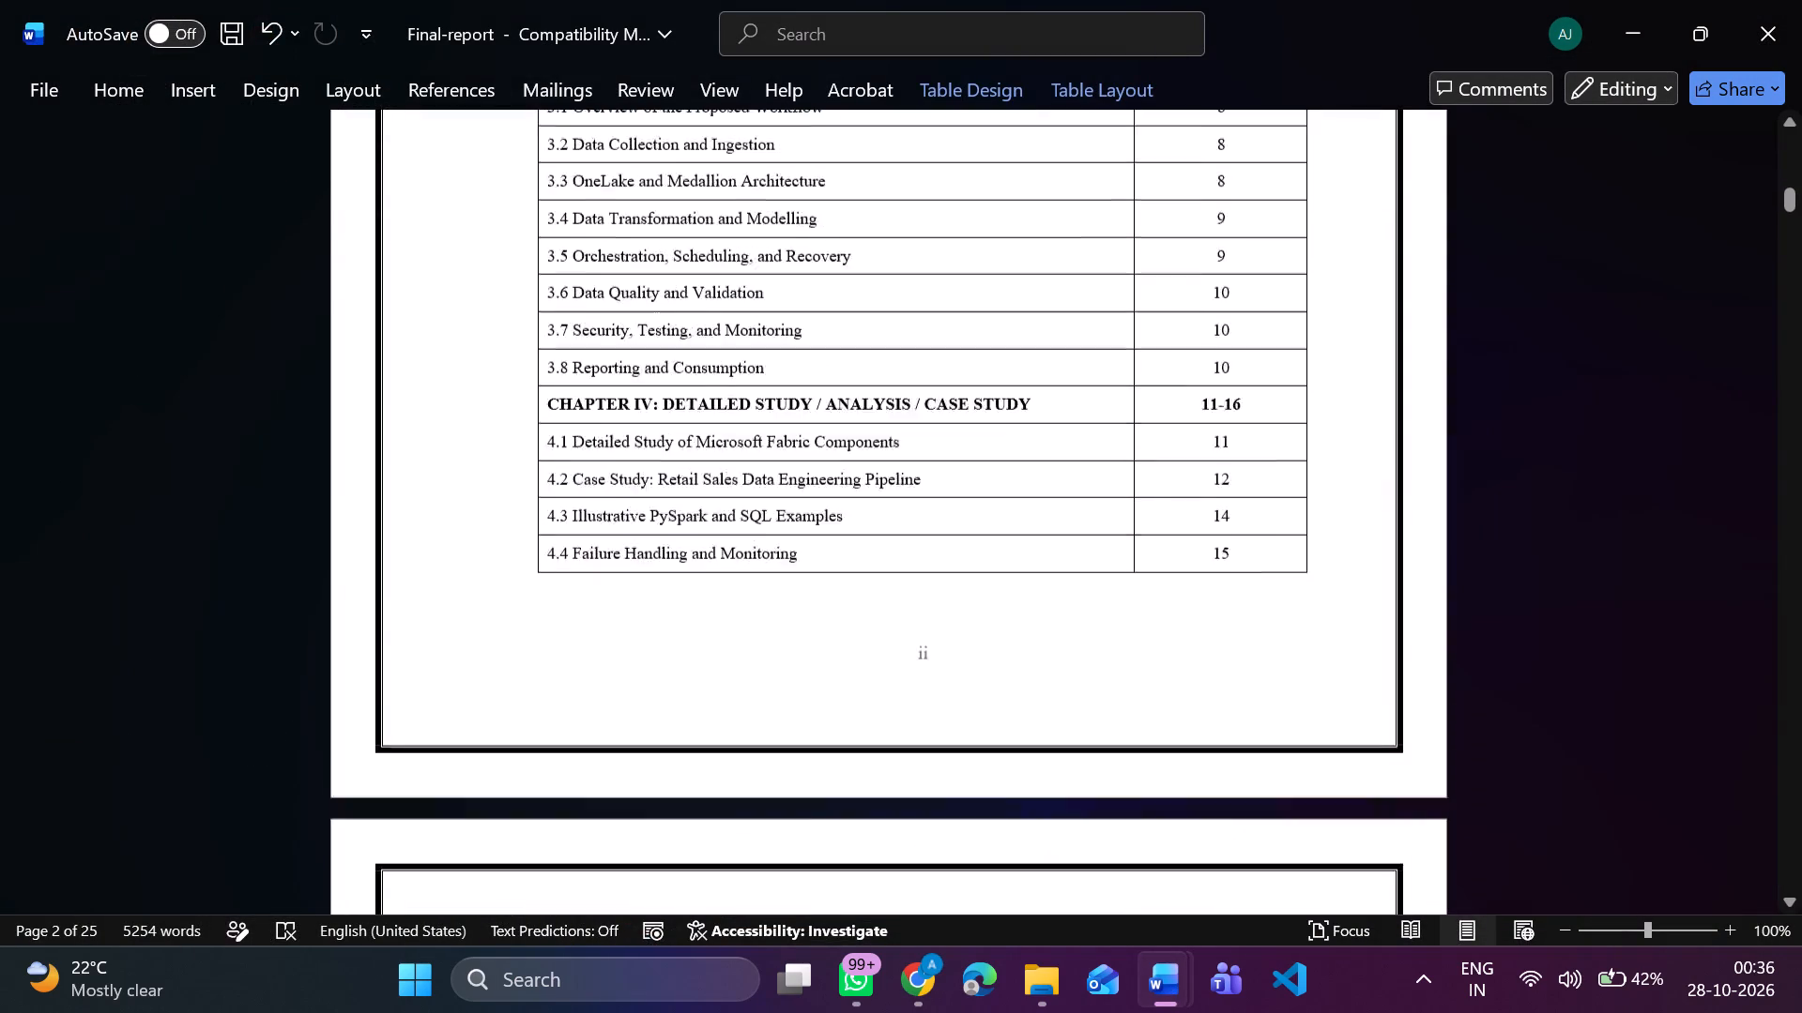
scroll(1002, 664, down, 5)
scroll(1002, 664, up, 6)
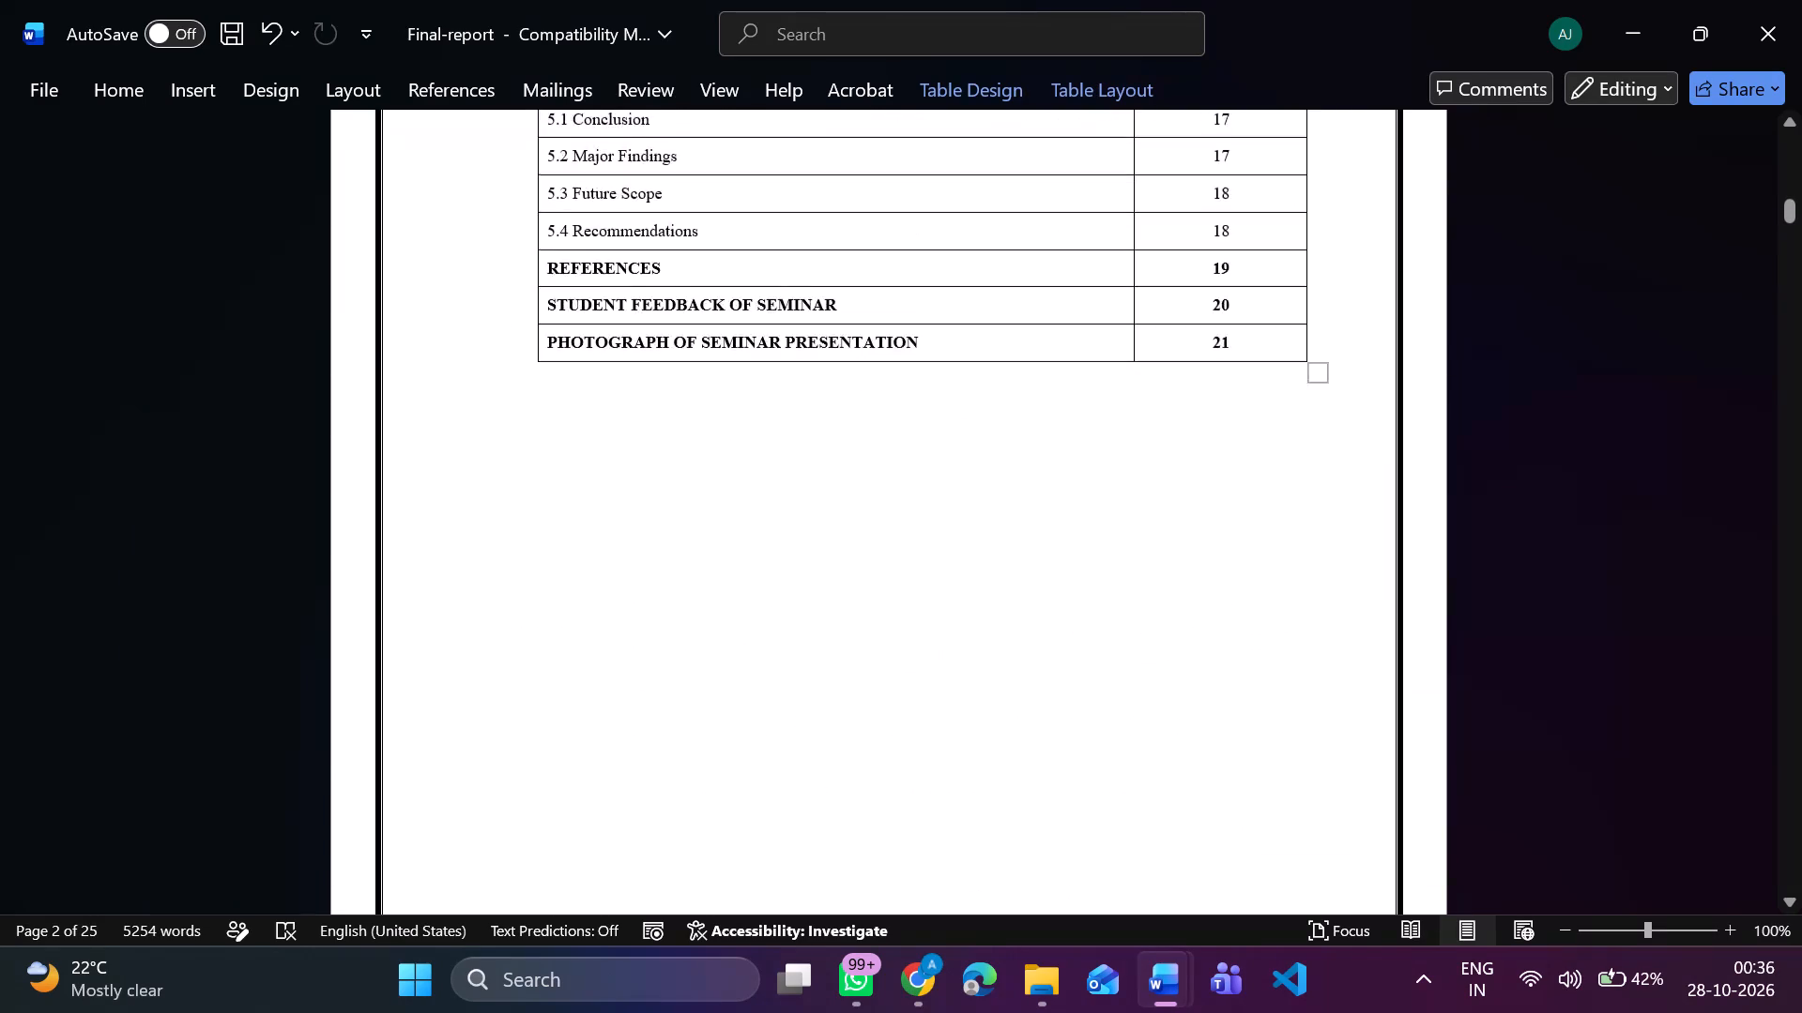
scroll(1002, 664, up, 1)
scroll(1002, 664, down, 12)
scroll(1002, 664, up, 11)
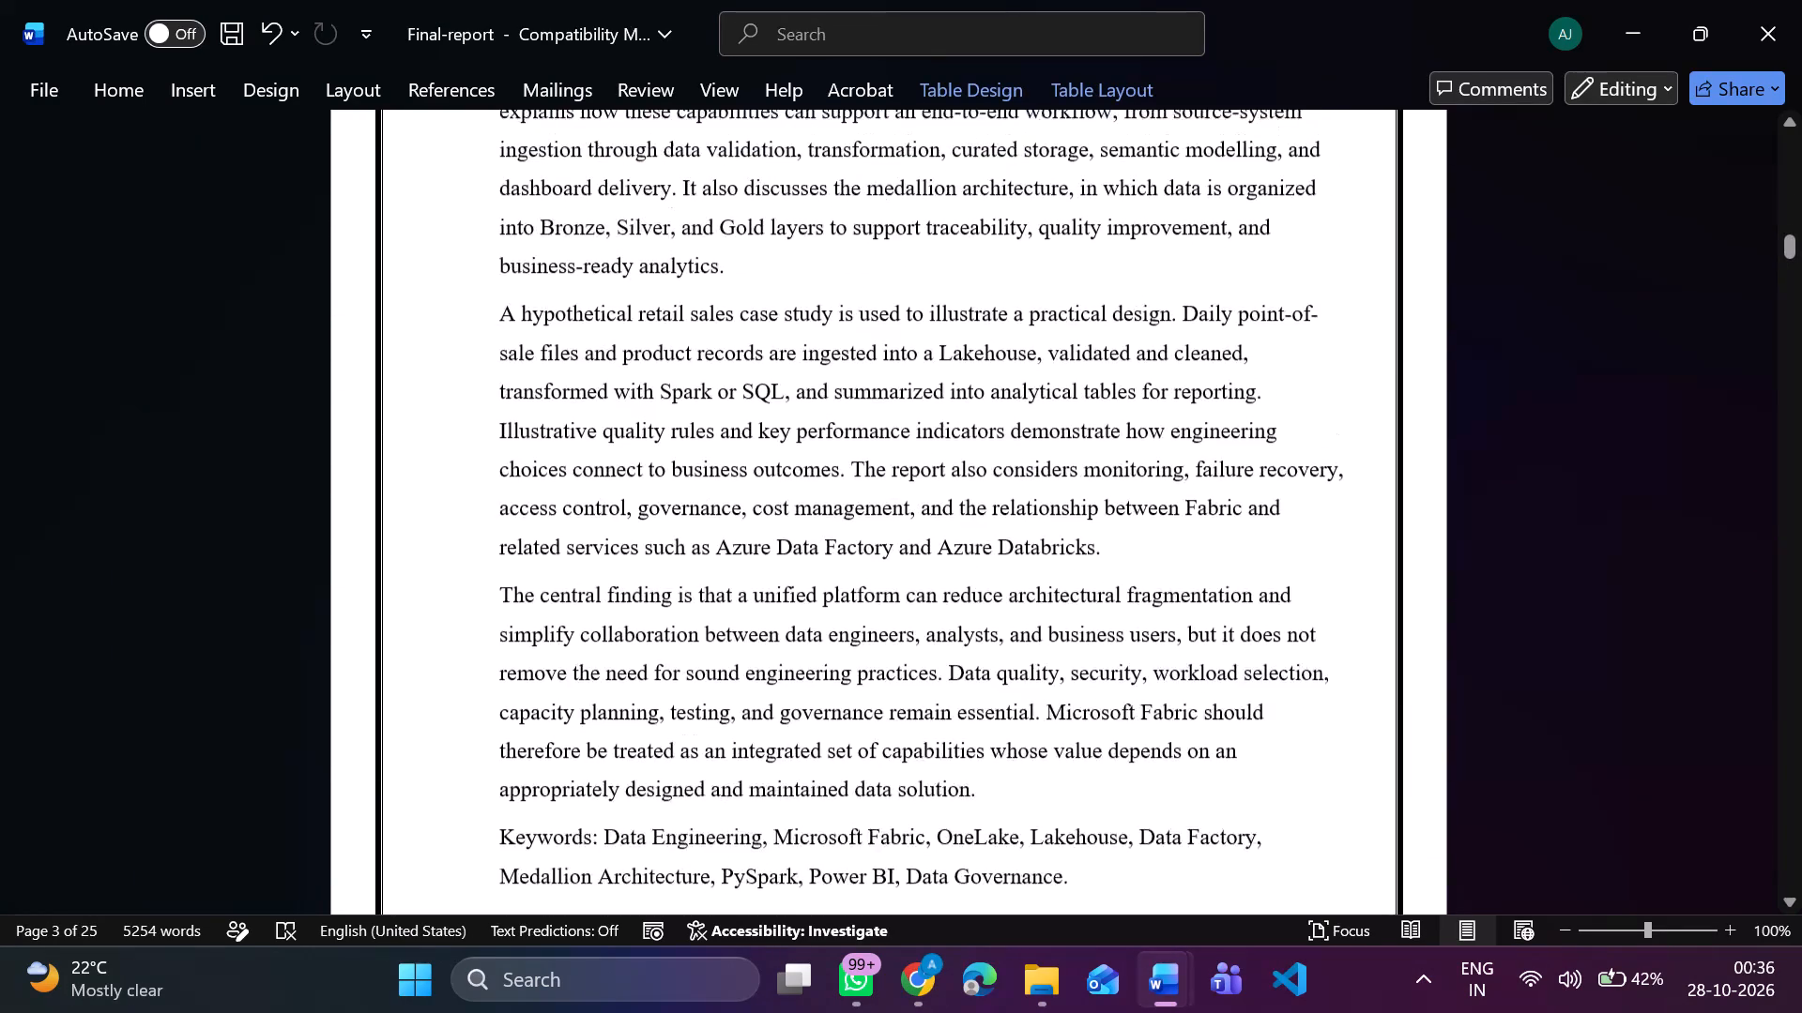
scroll(1002, 664, up, 2)
scroll(1002, 664, down, 1)
scroll(1002, 664, up, 1)
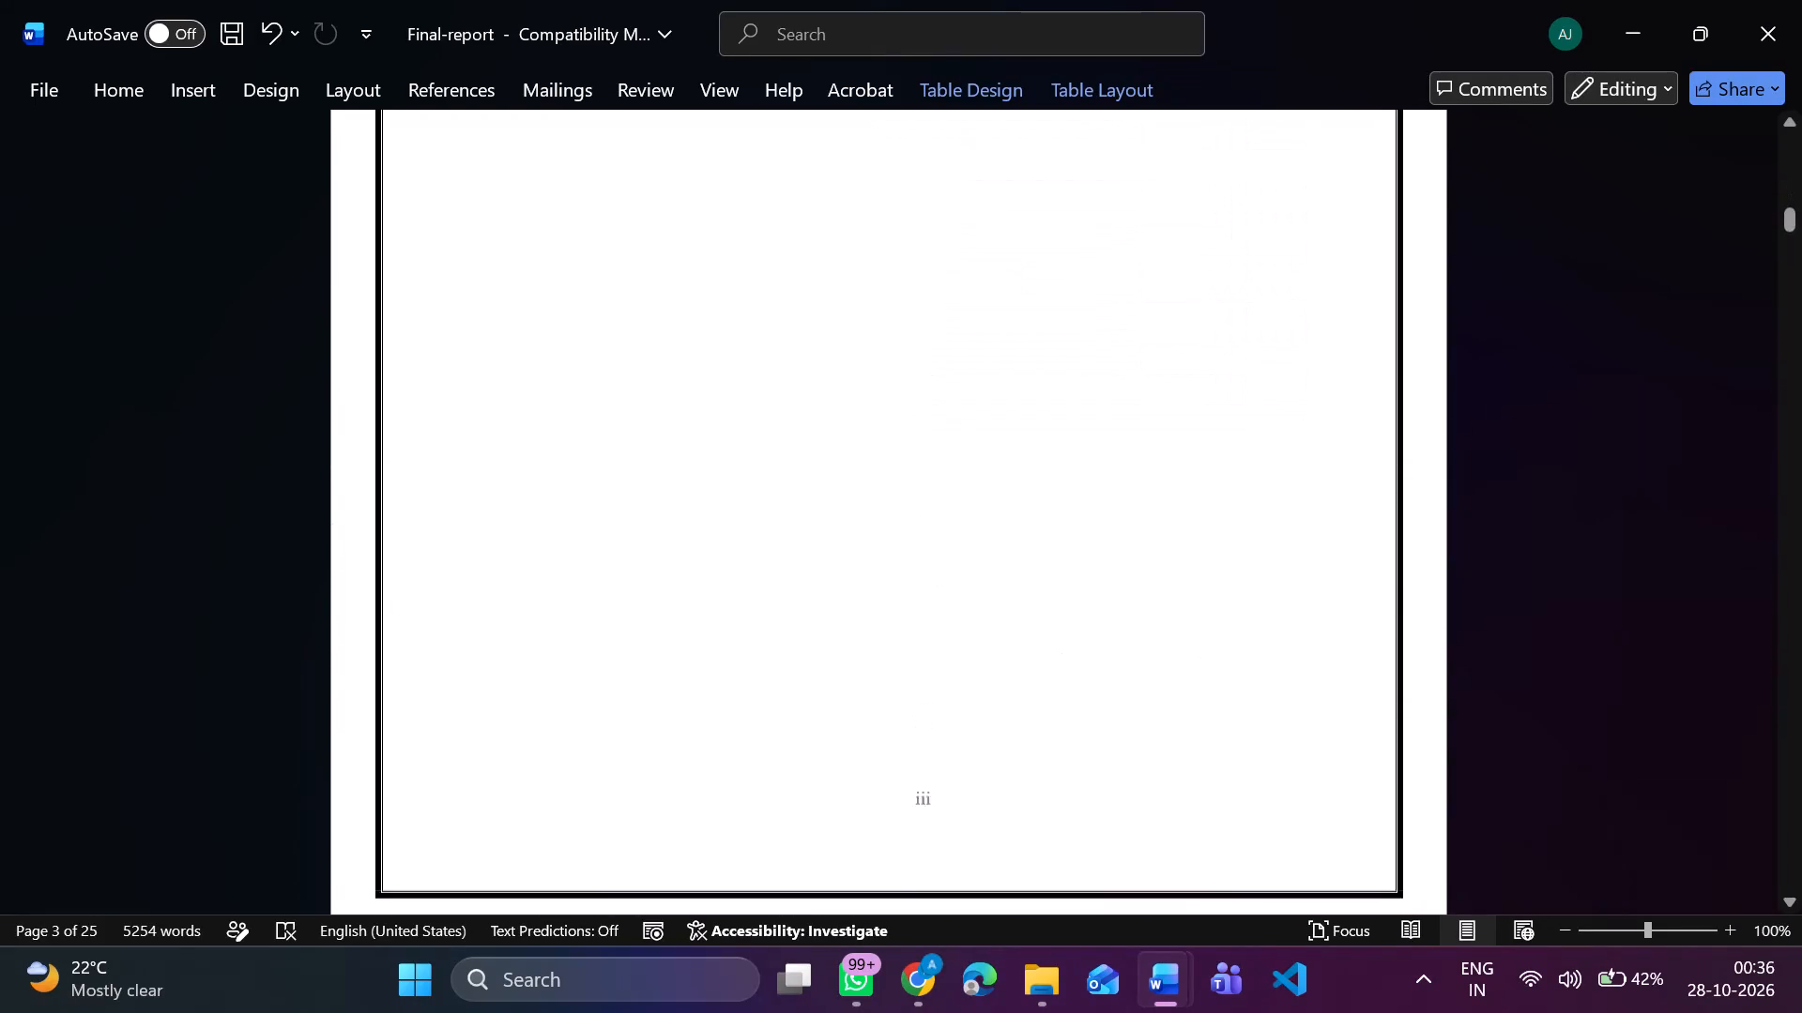
scroll(1002, 664, up, 3)
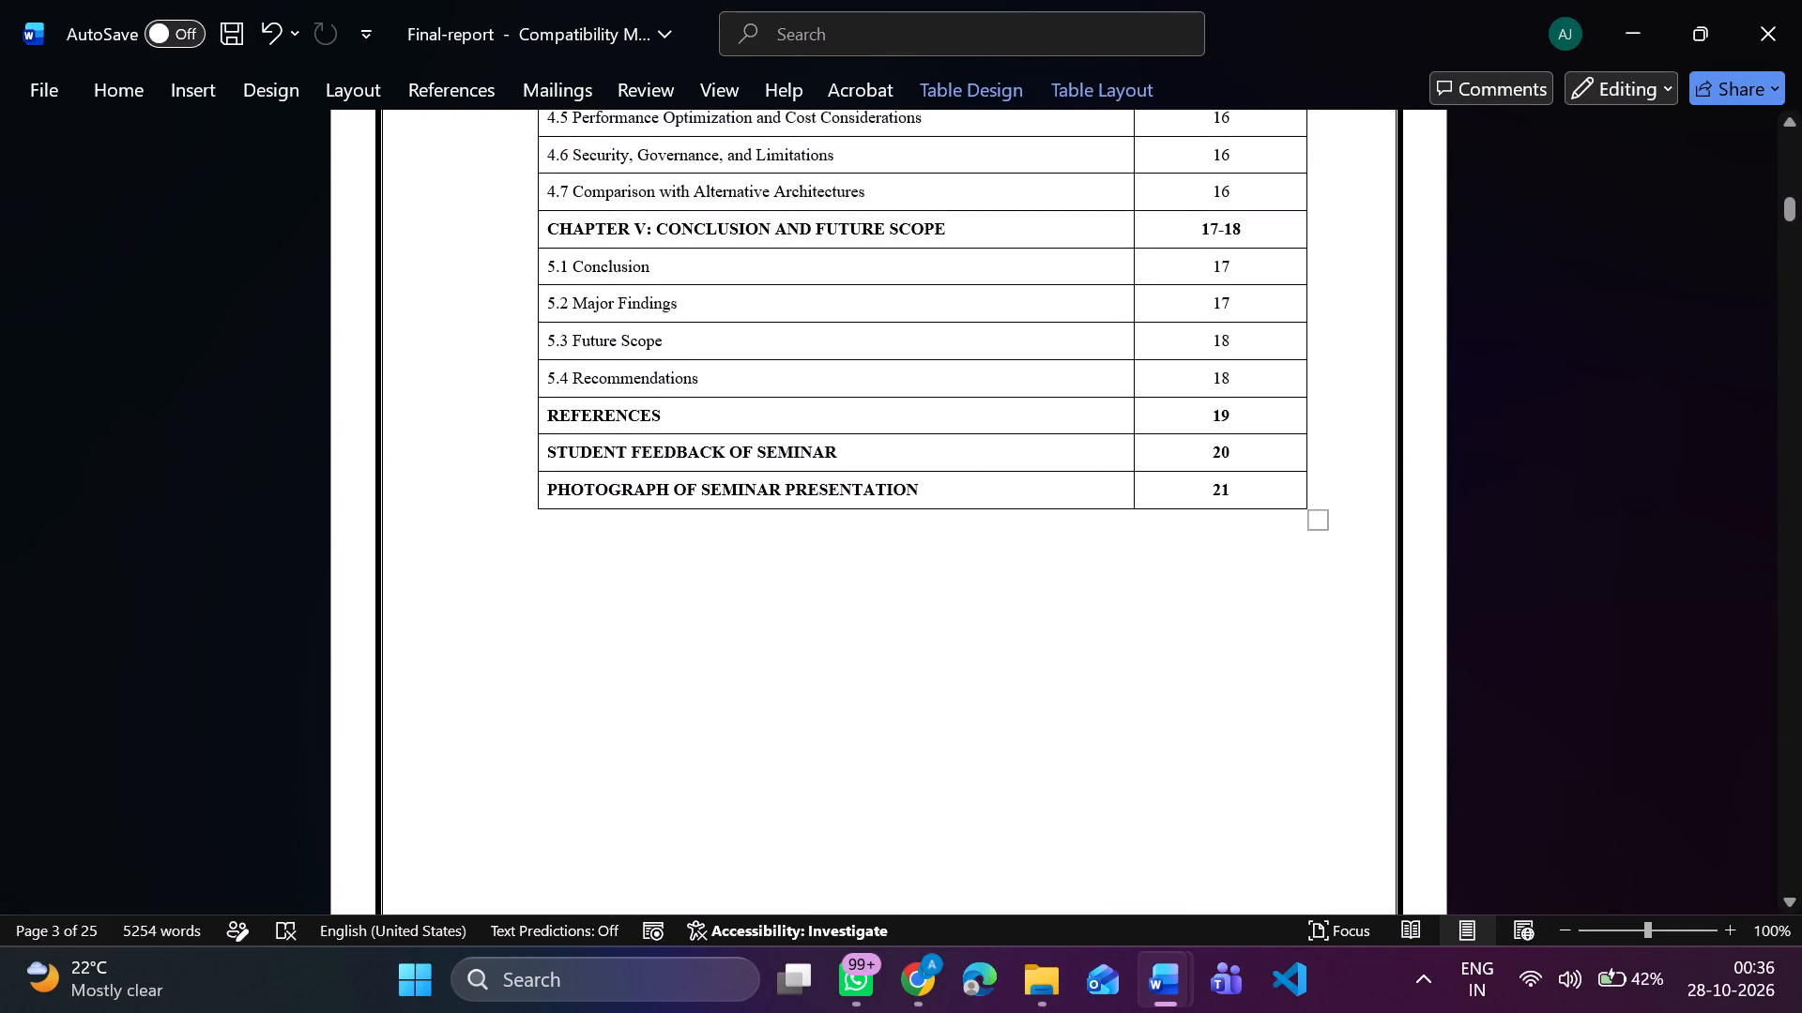
Check the report's closing pages, from PHOTOGRAPH OF SEMINAR PRESENTATION back through STUDENT FEEDBACK OF SEMINAR to REFERENCES.
scroll(1002, 664, down, 6)
scroll(1002, 664, down, 20)
scroll(1002, 664, down, 20)
scroll(1002, 664, down, 5)
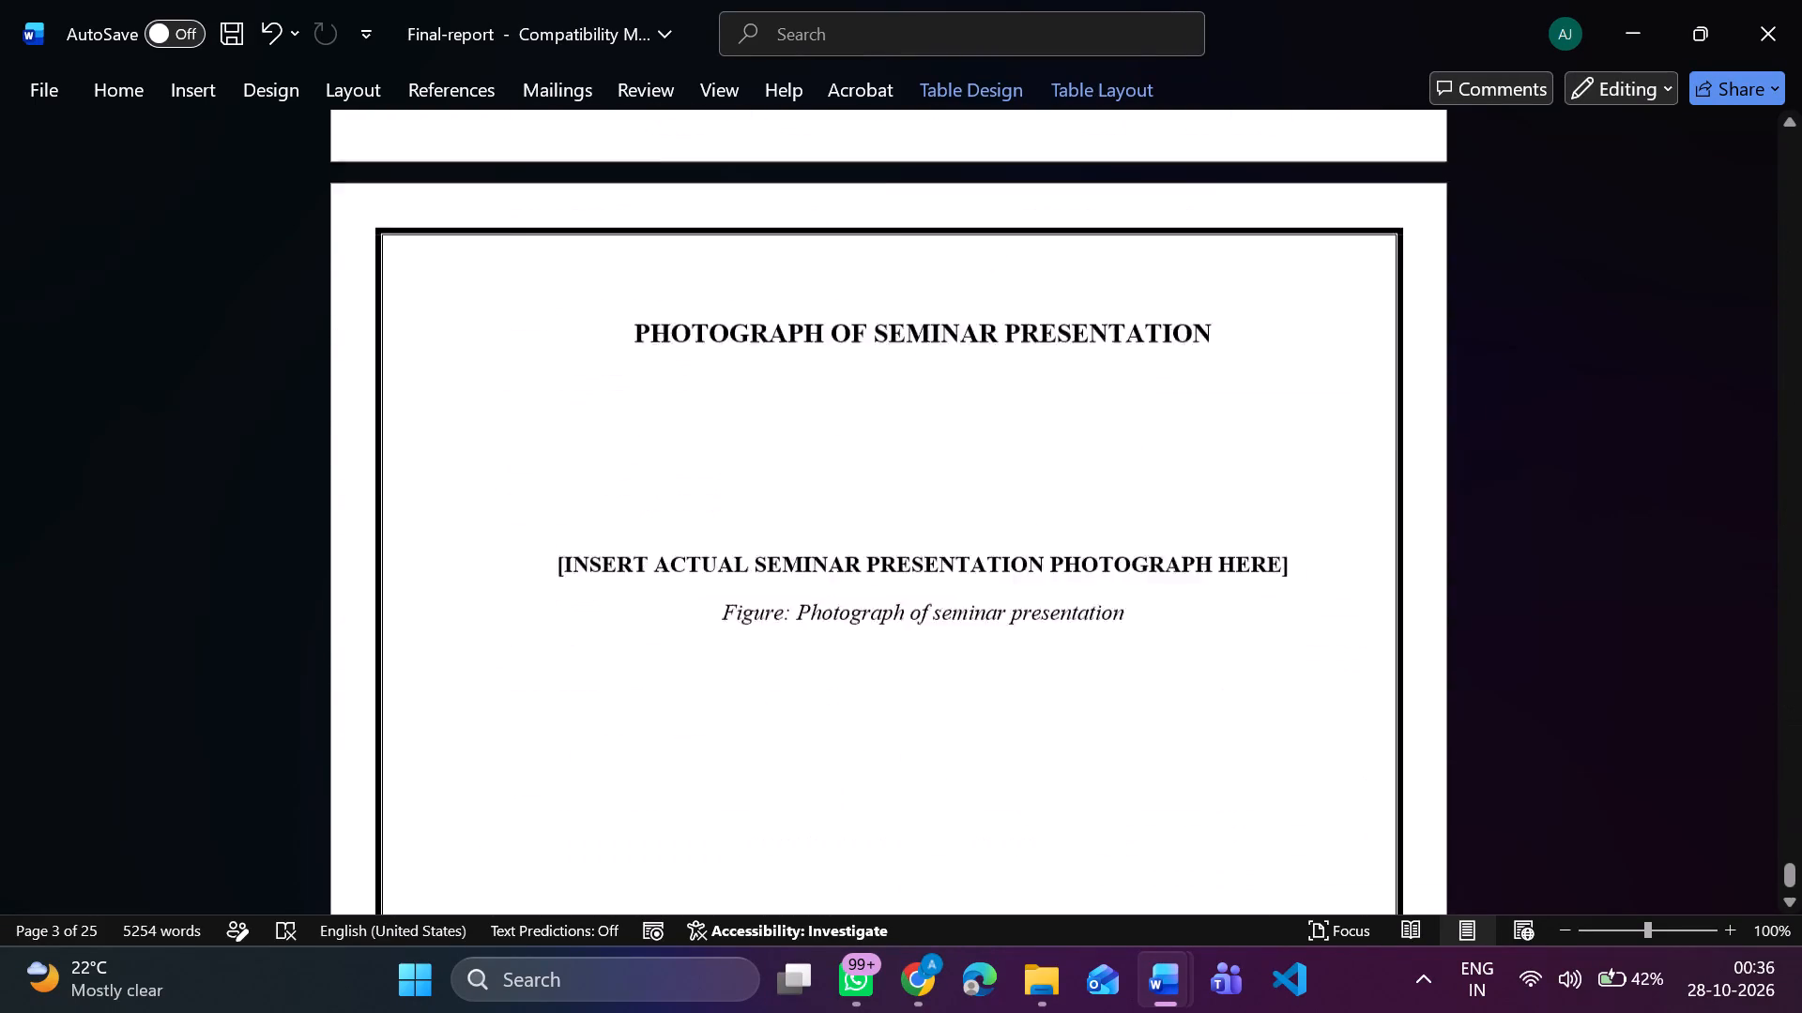
scroll(1002, 664, down, 10)
scroll(1002, 664, up, 7)
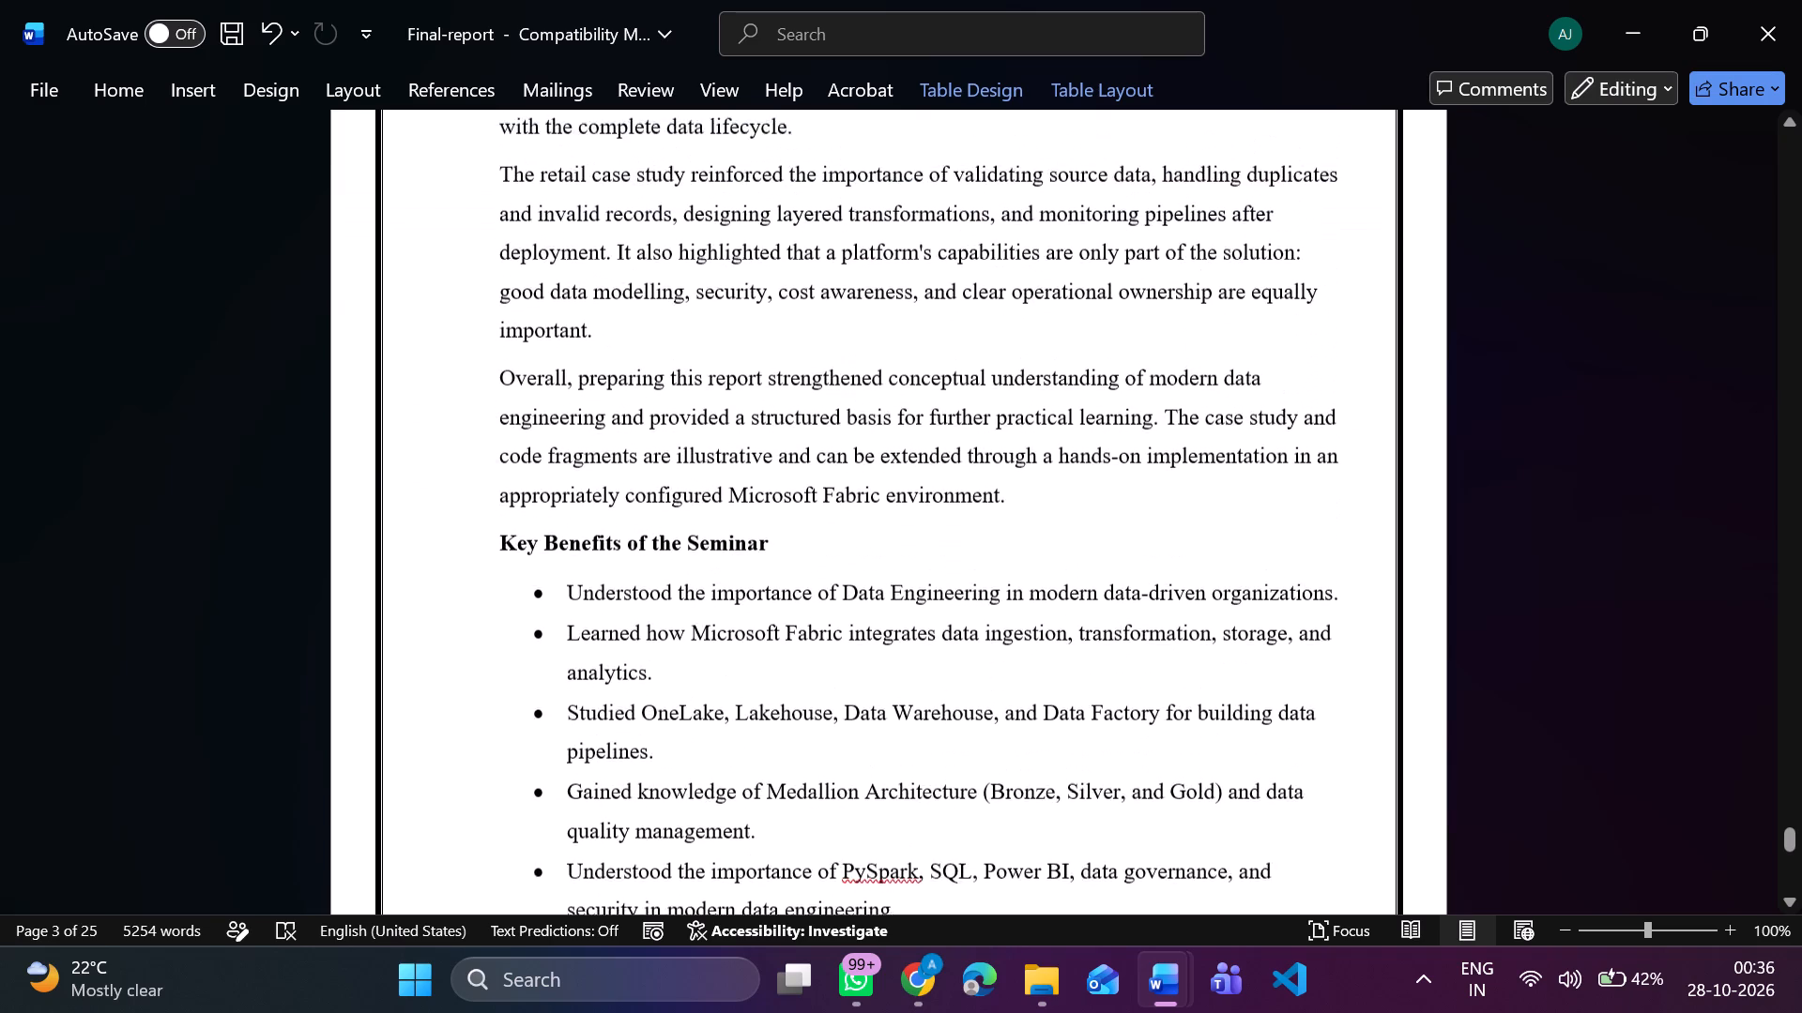
scroll(1002, 664, up, 5)
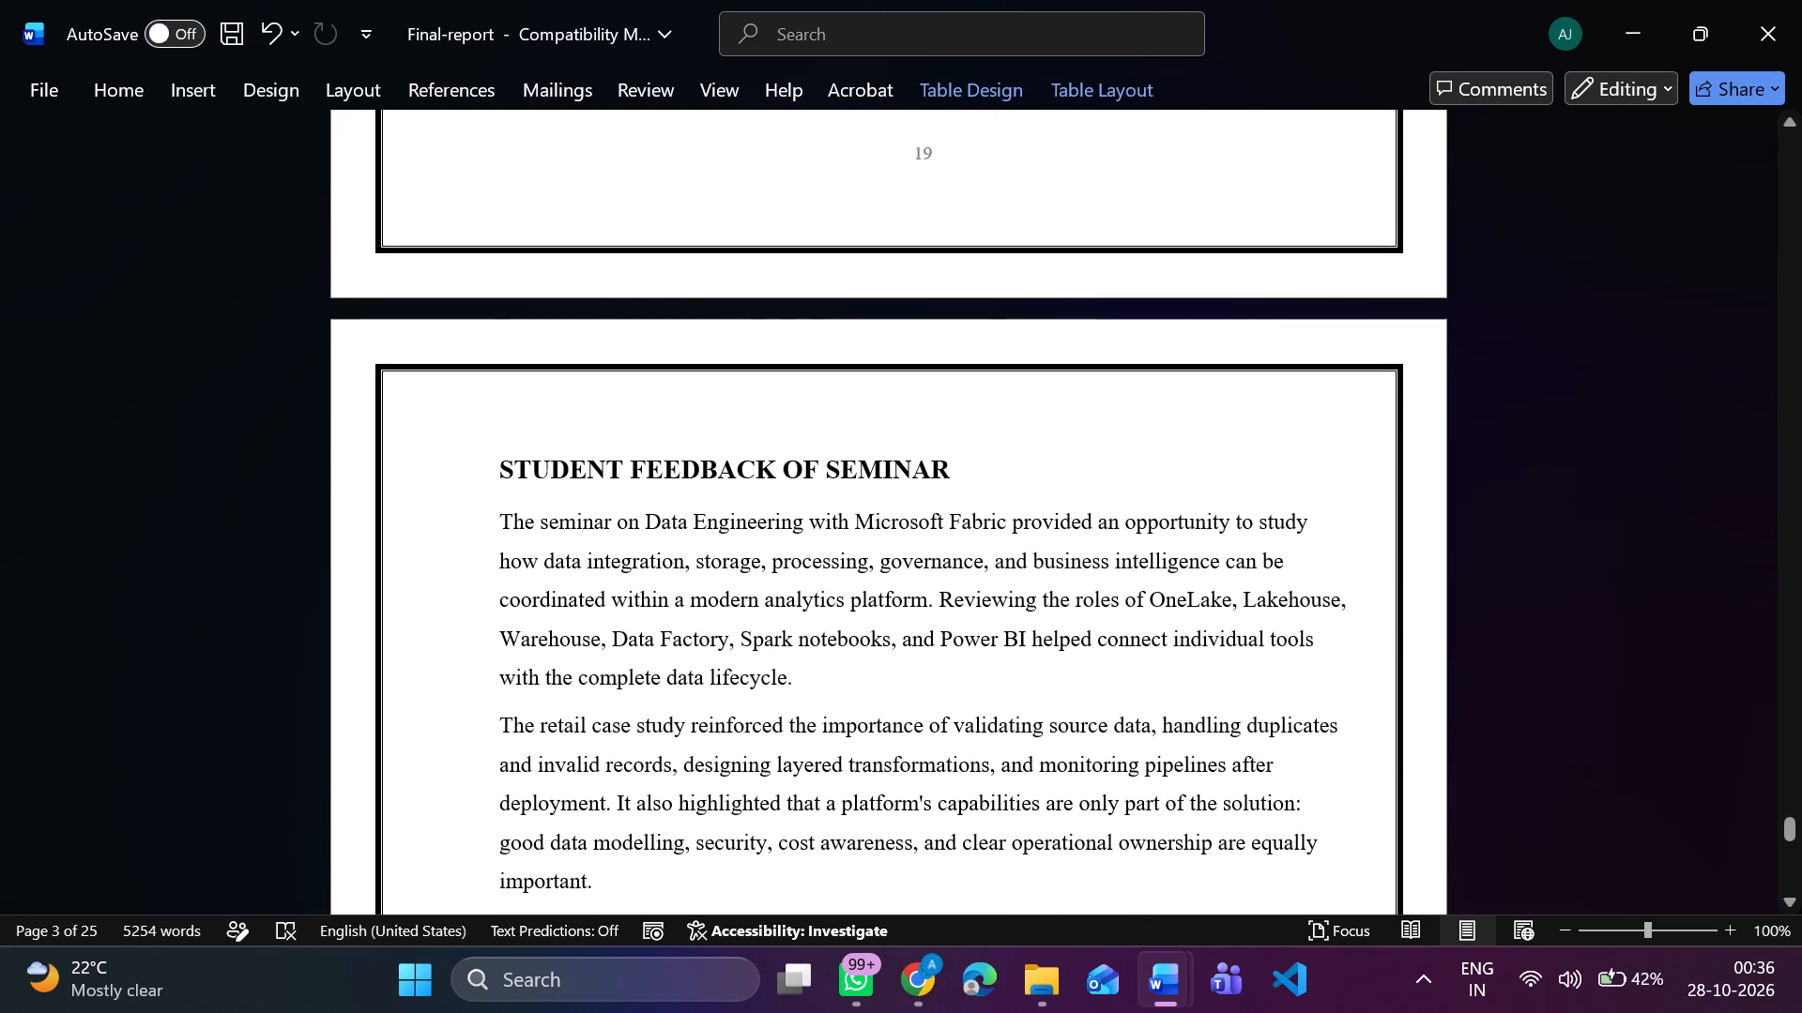
scroll(1002, 664, up, 4)
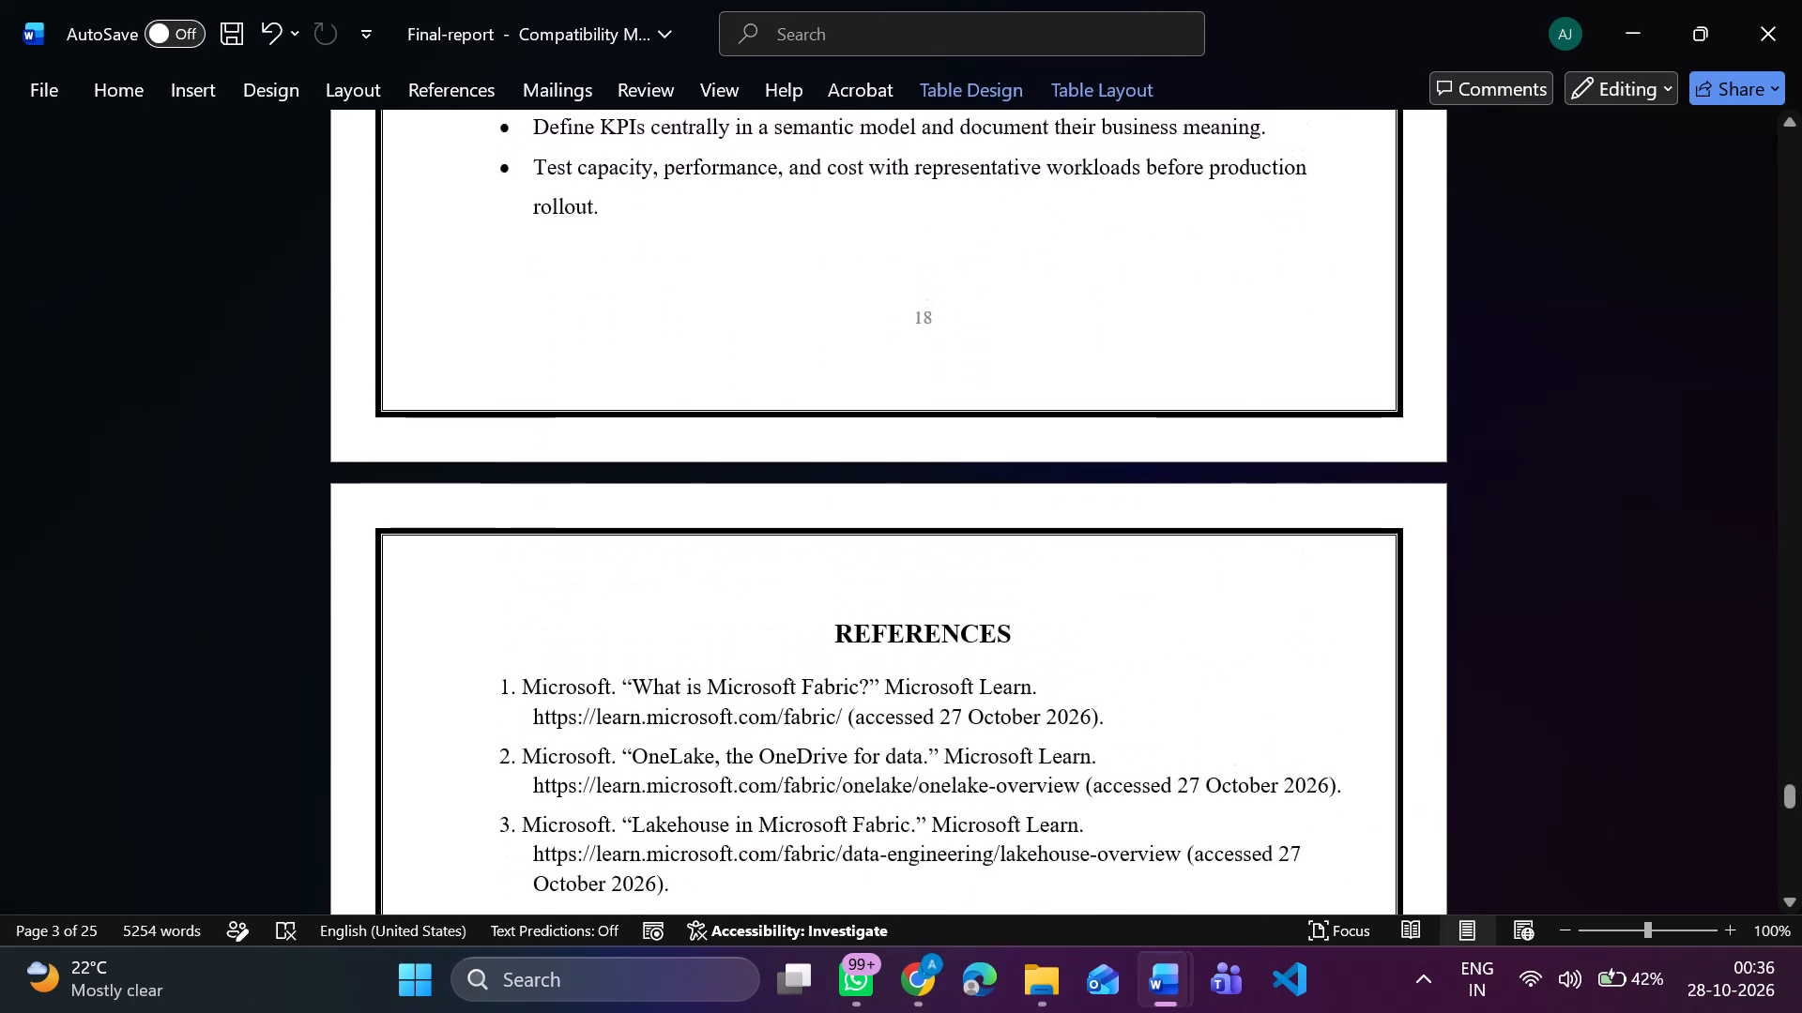
Review Chapter V and the later sections of Chapter IV, back to 4.3.3 Example SQL Query.
scroll(1002, 664, up, 4)
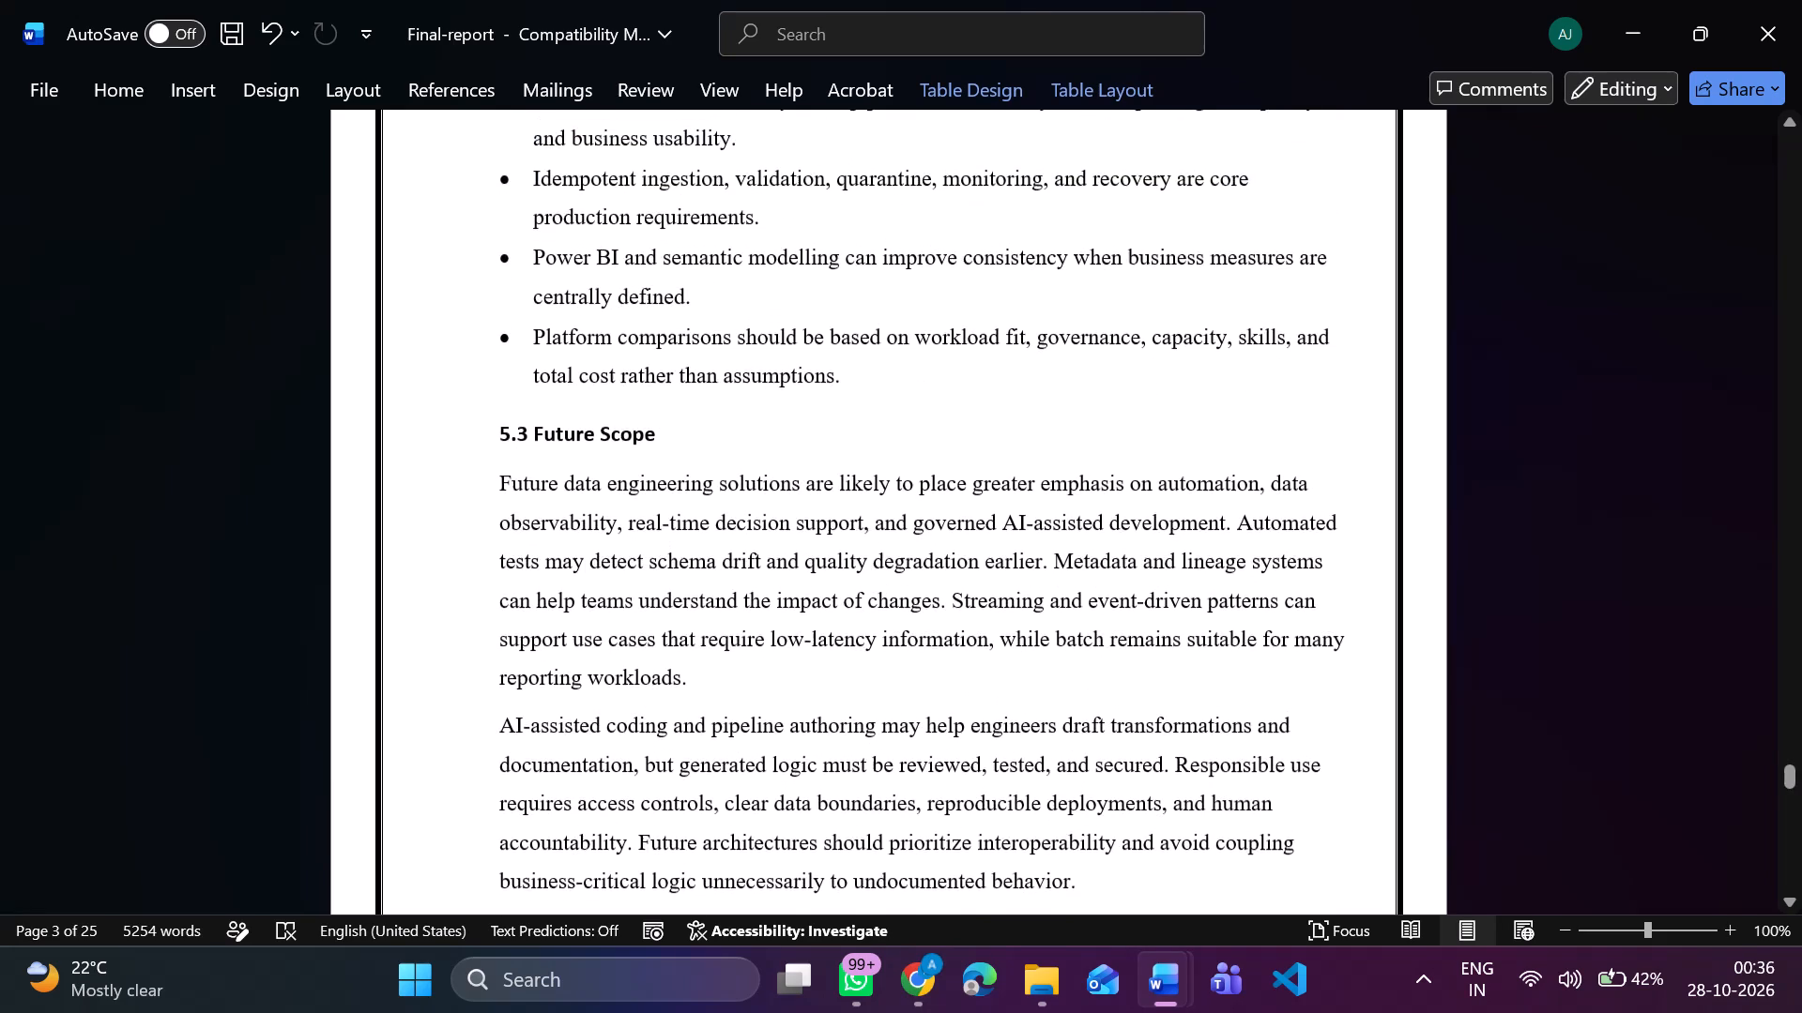
scroll(1002, 664, up, 5)
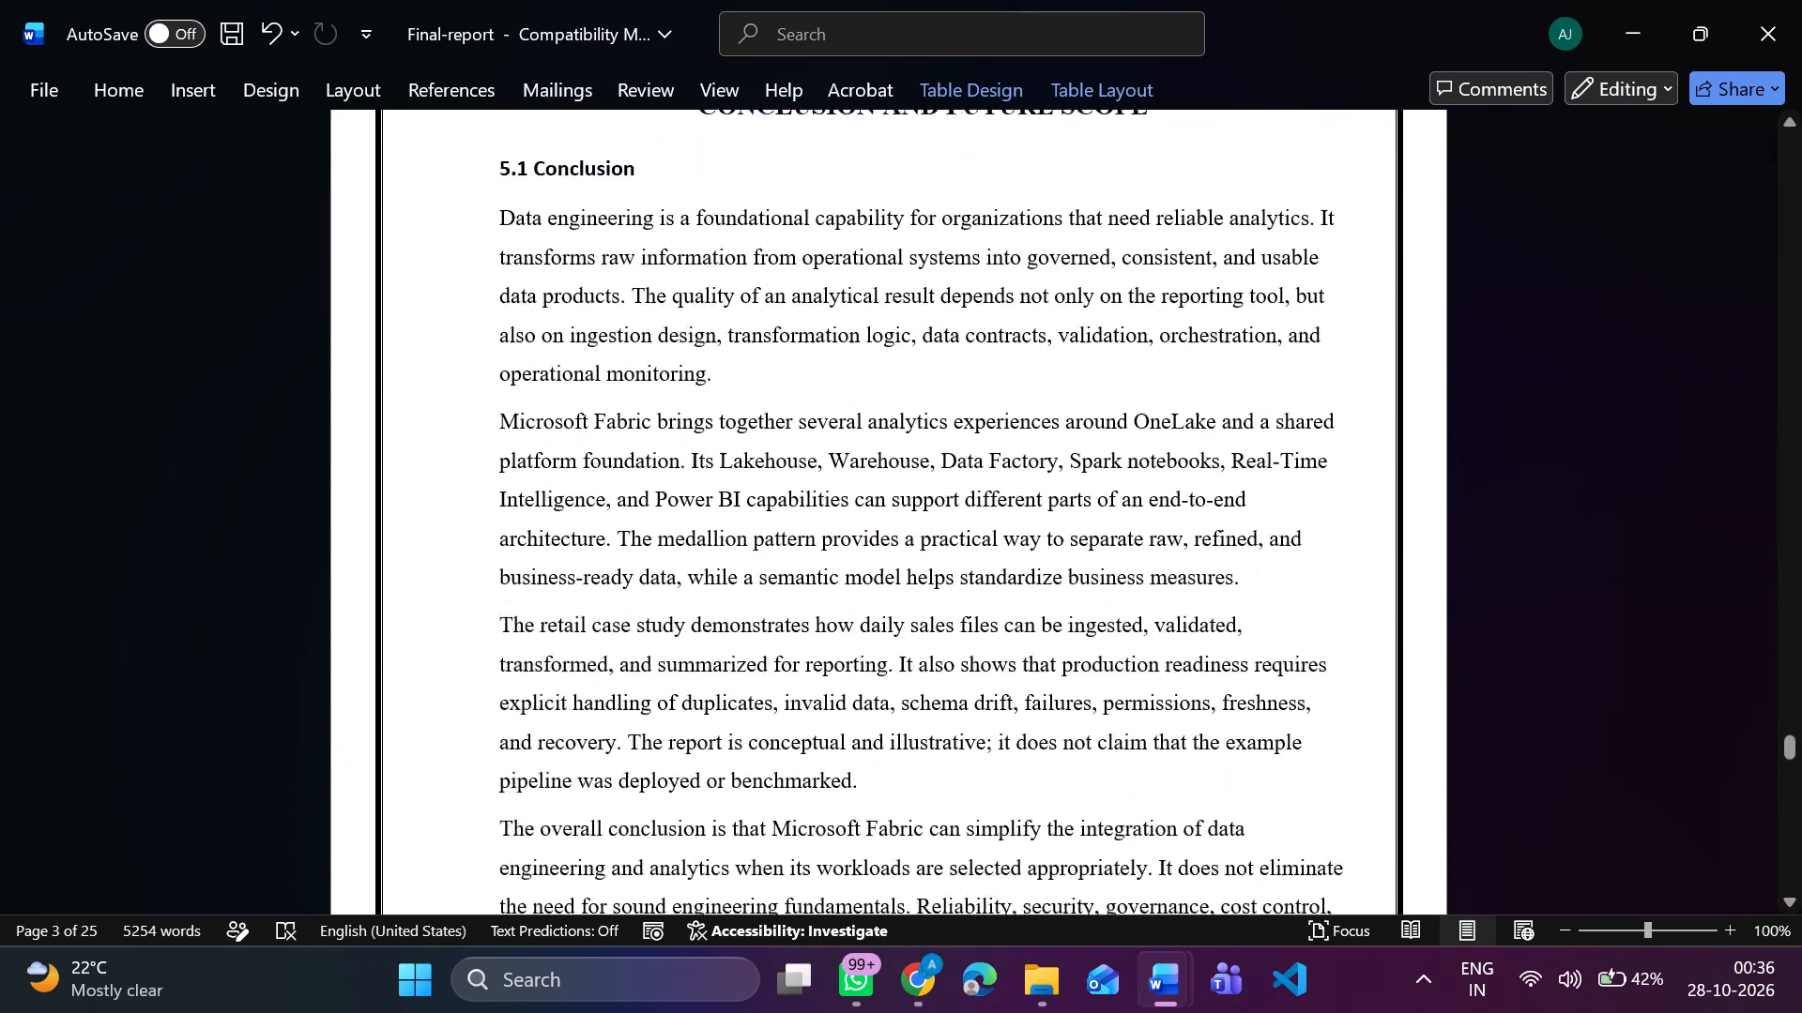
scroll(1002, 664, up, 6)
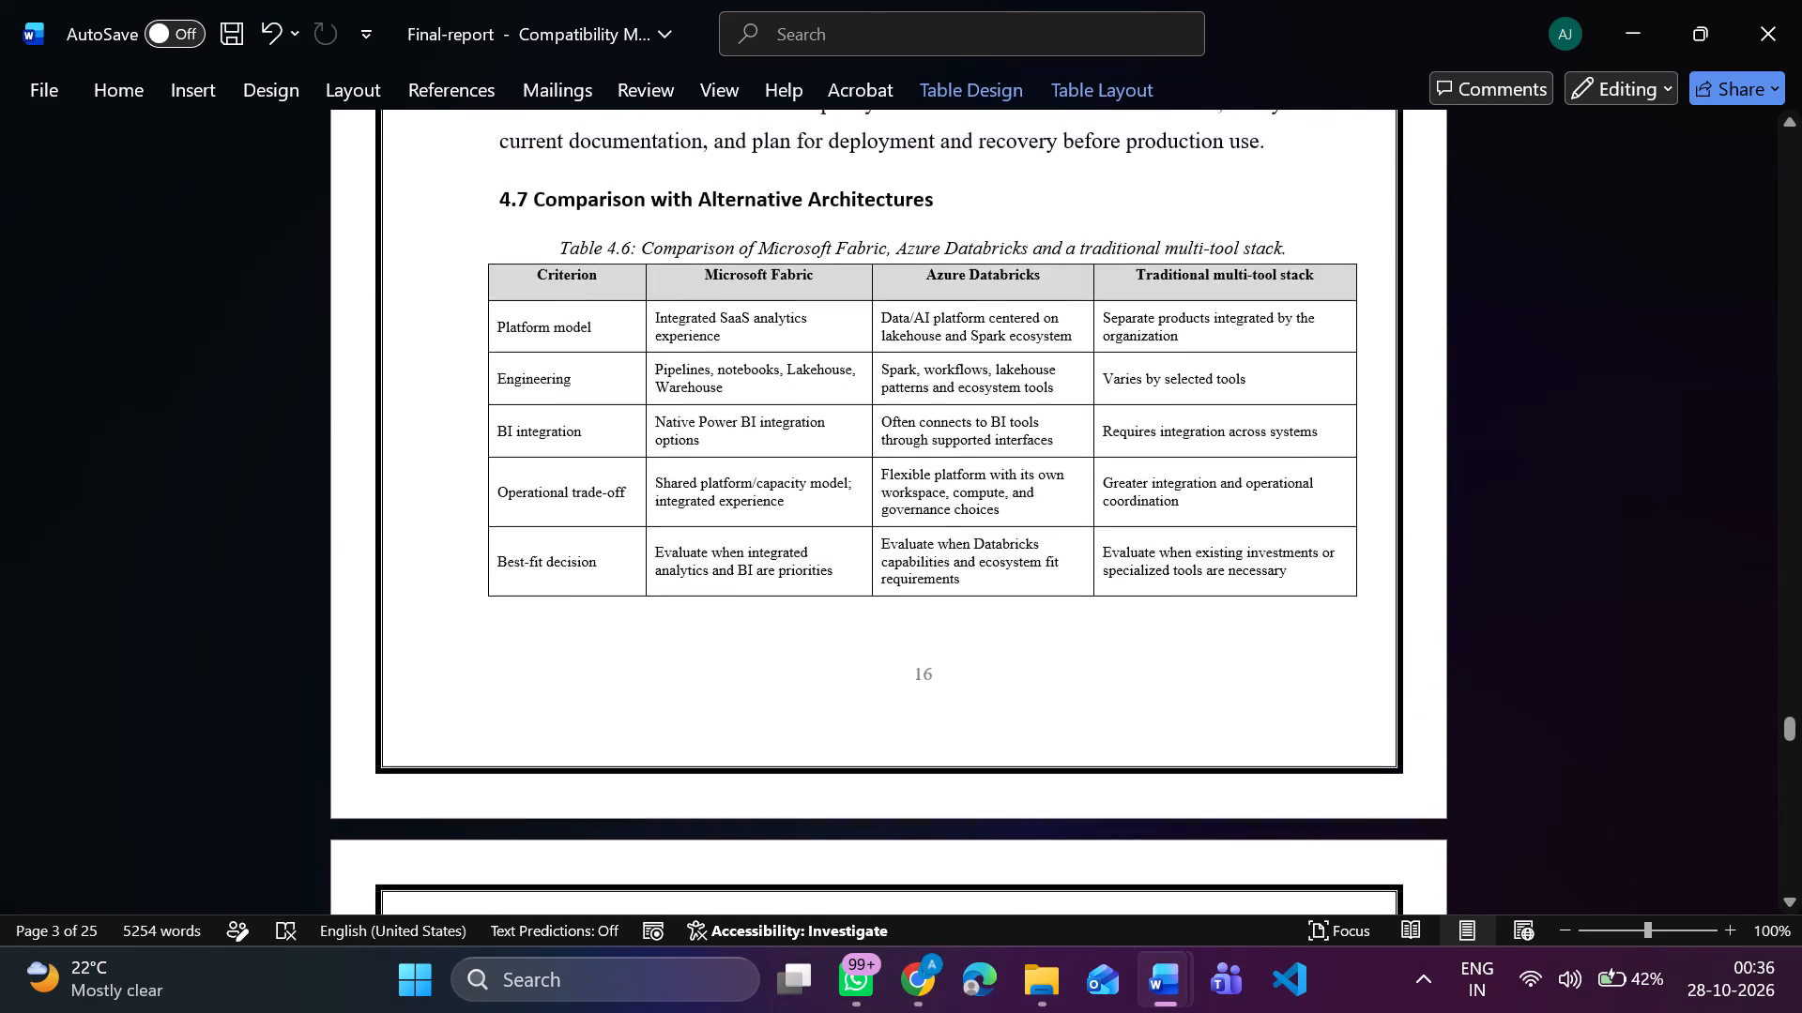
scroll(1002, 664, up, 3)
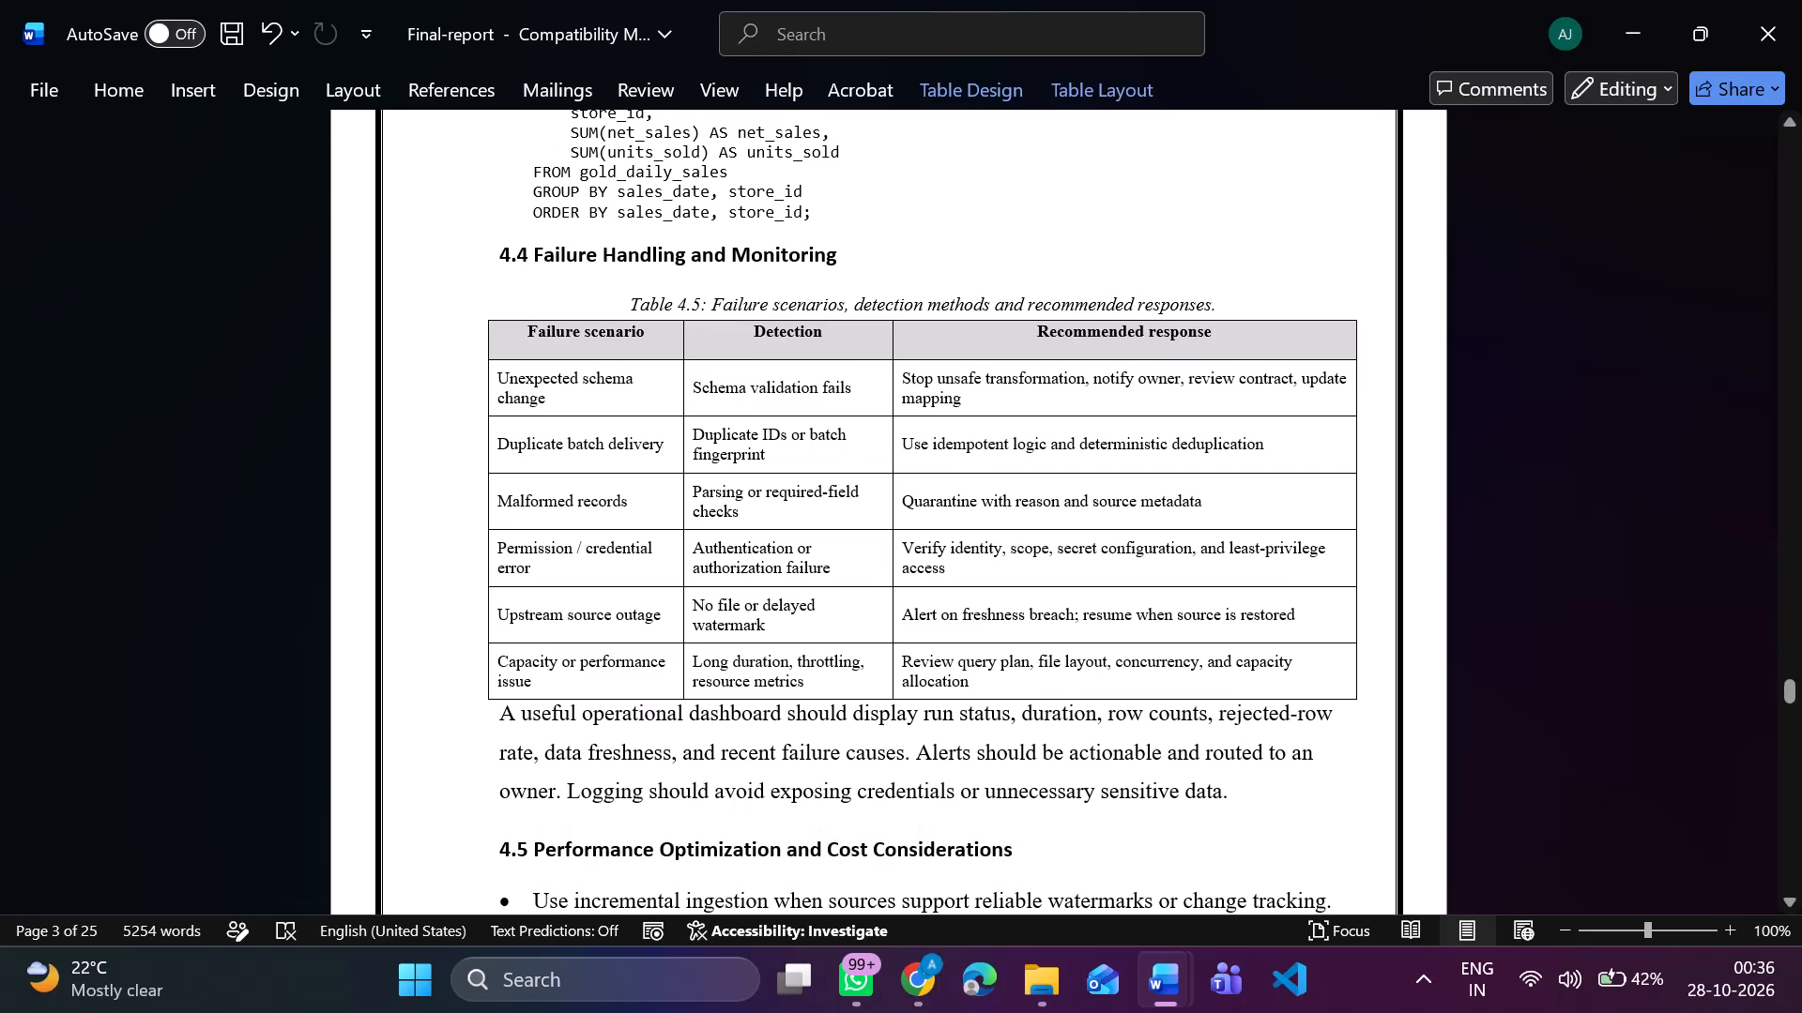
scroll(1002, 664, up, 1)
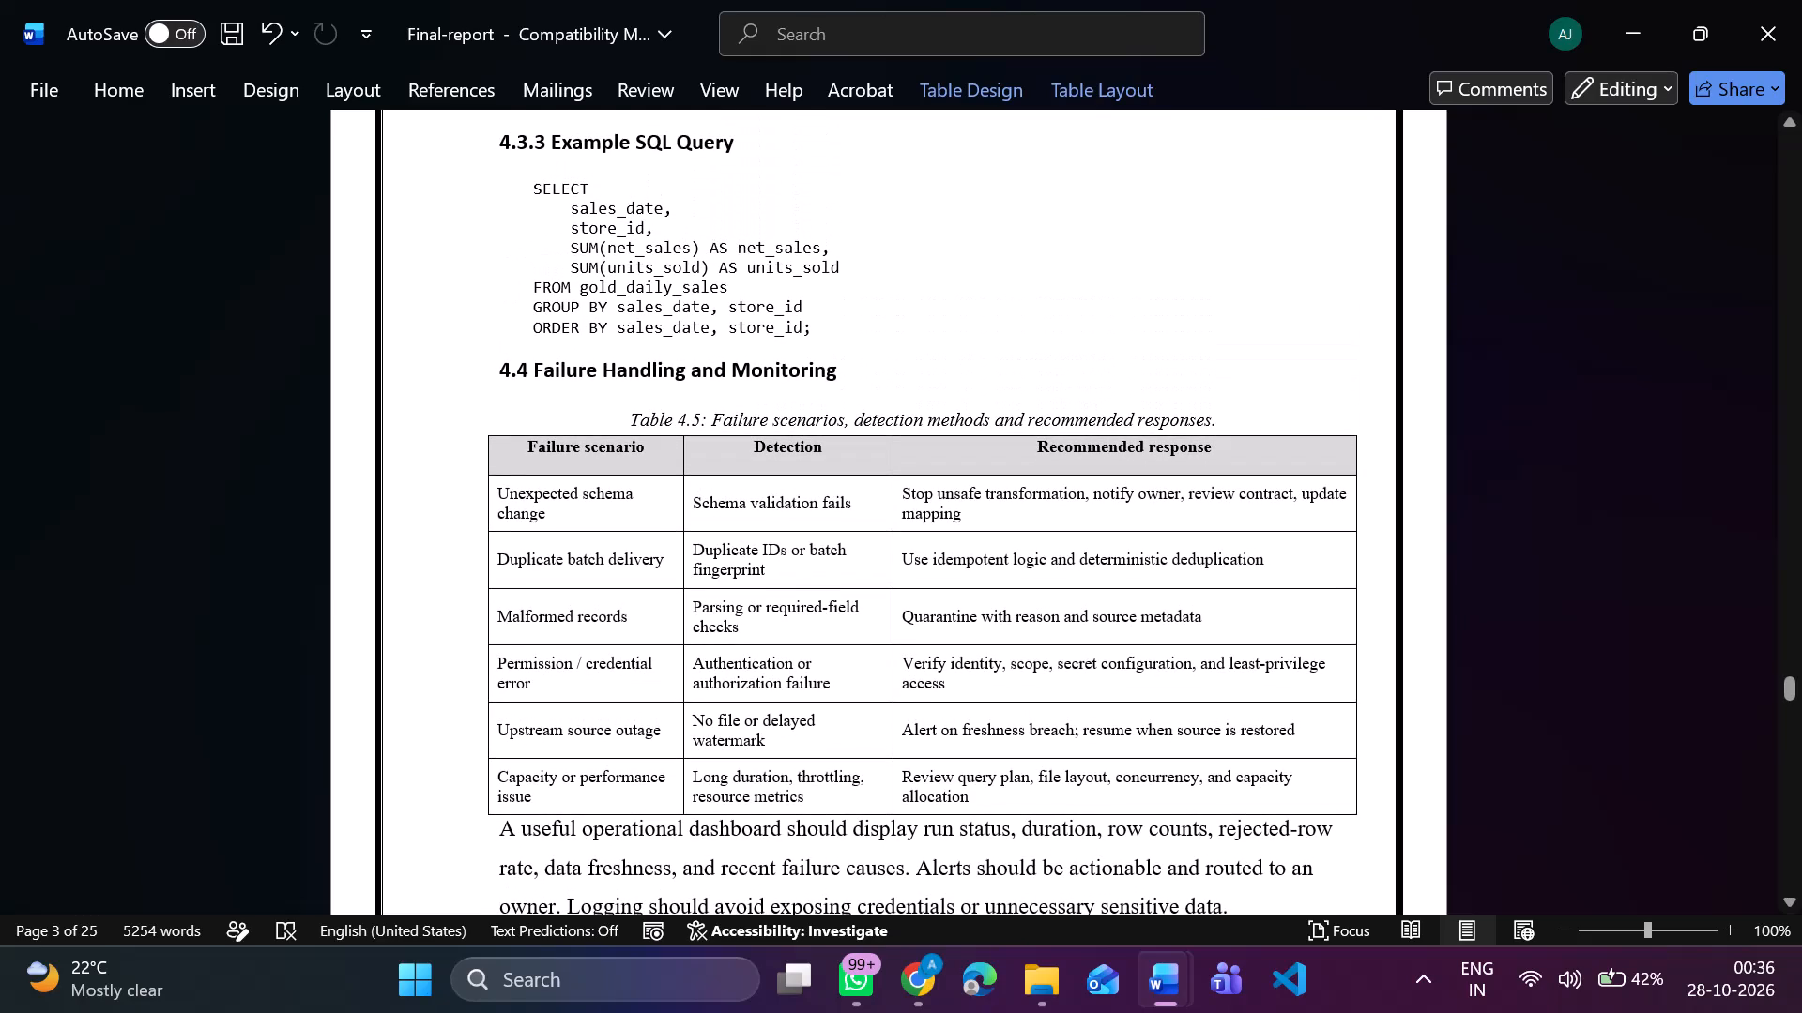
scroll(1002, 664, up, 2)
Recheck the report from section 4.6 to the student feedback and references pages, and return to the ACKNOWLEDGEMENT page.
scroll(1002, 664, down, 9)
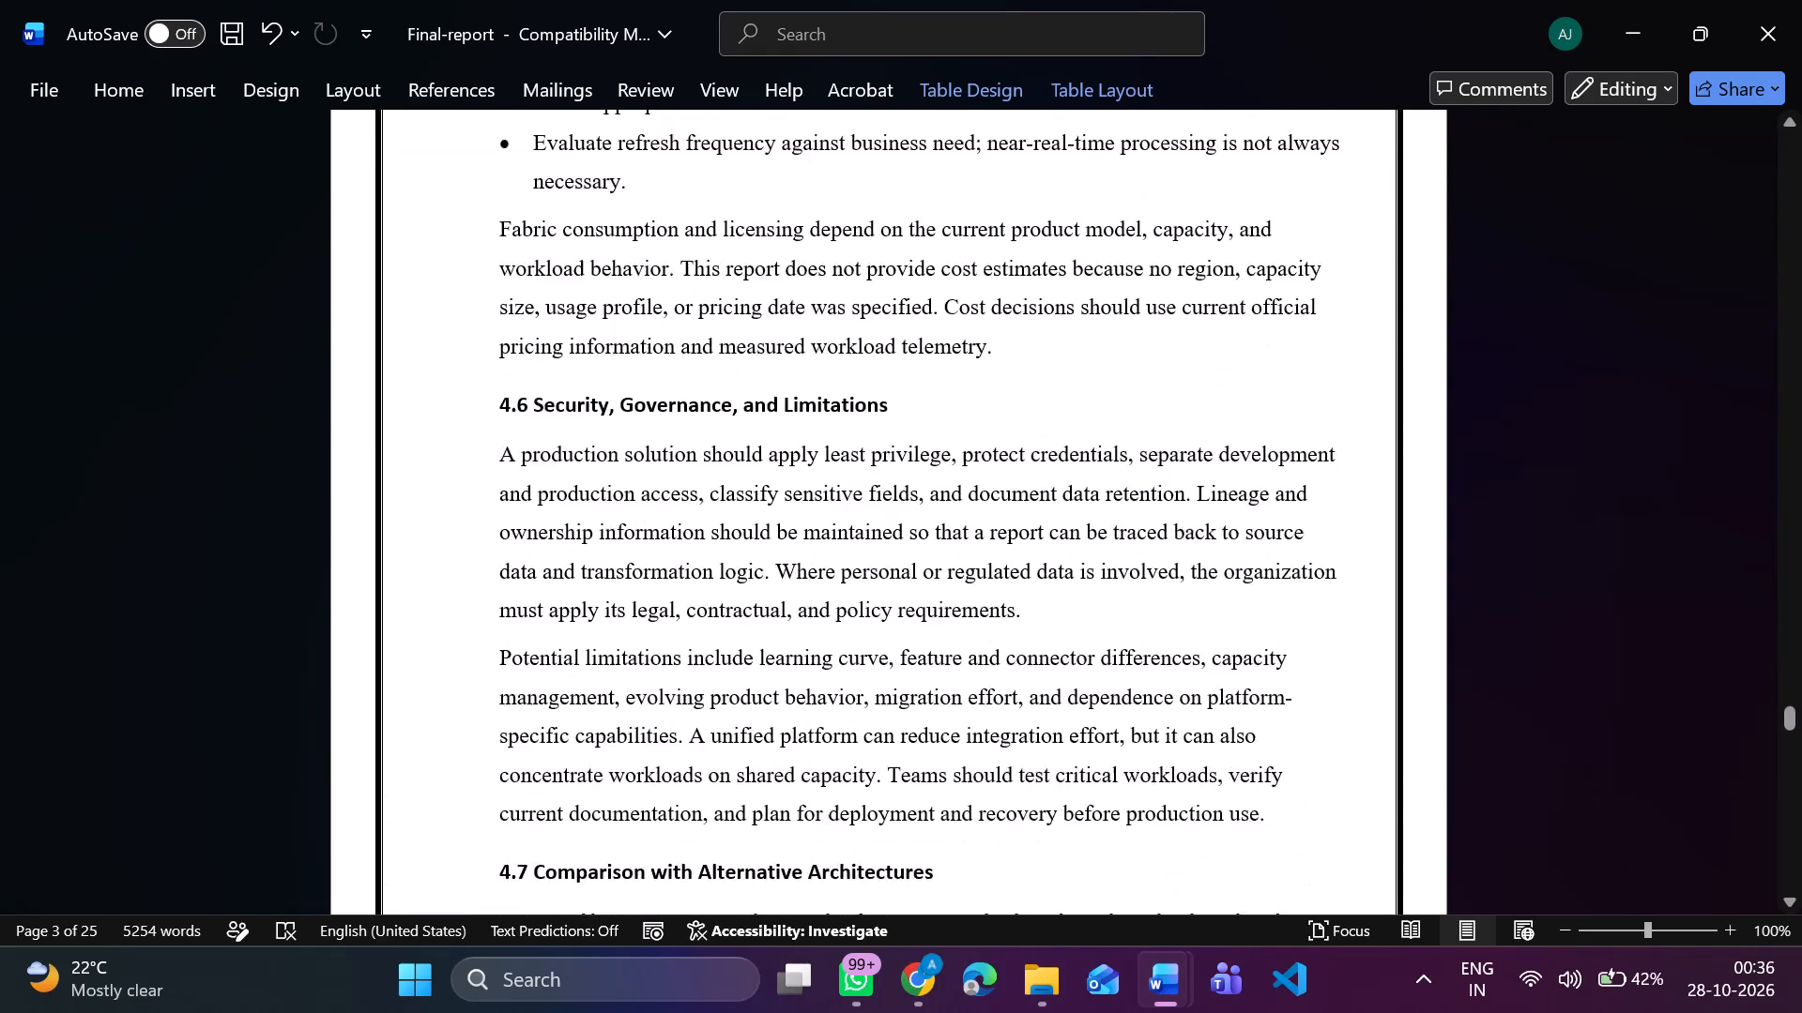
scroll(1002, 664, down, 7)
scroll(1002, 664, up, 7)
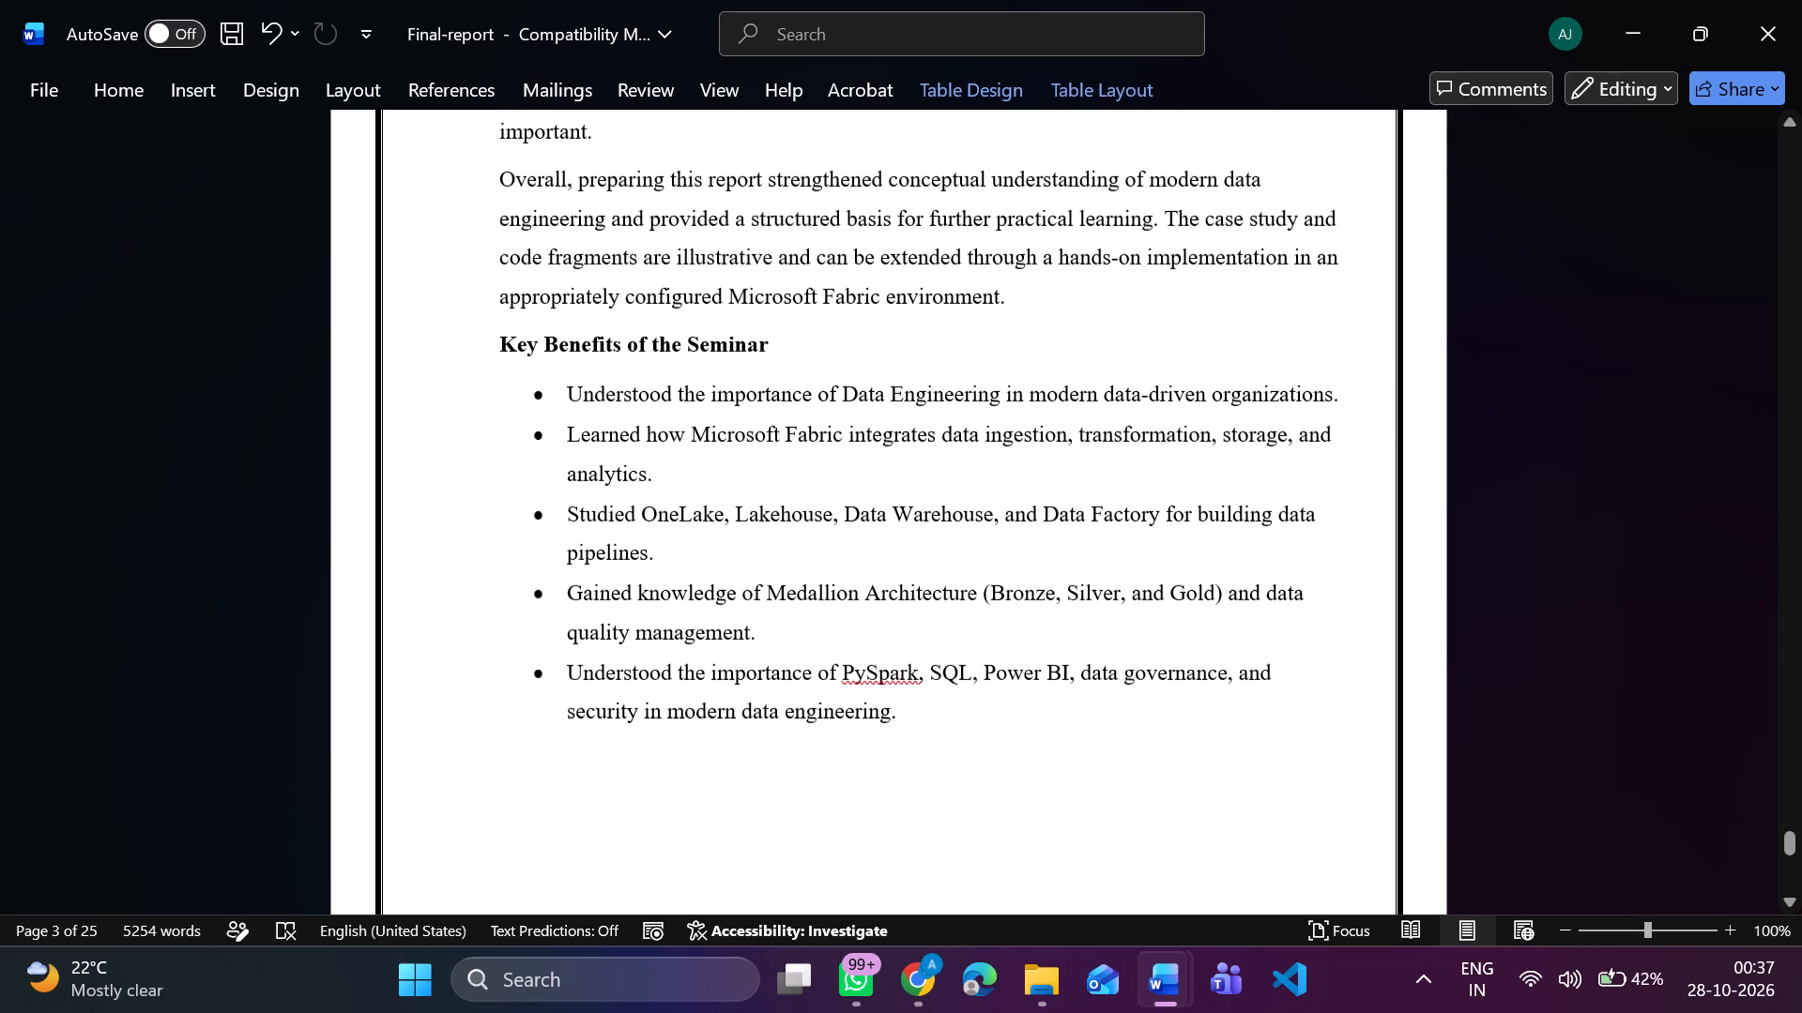
scroll(1002, 664, up, 3)
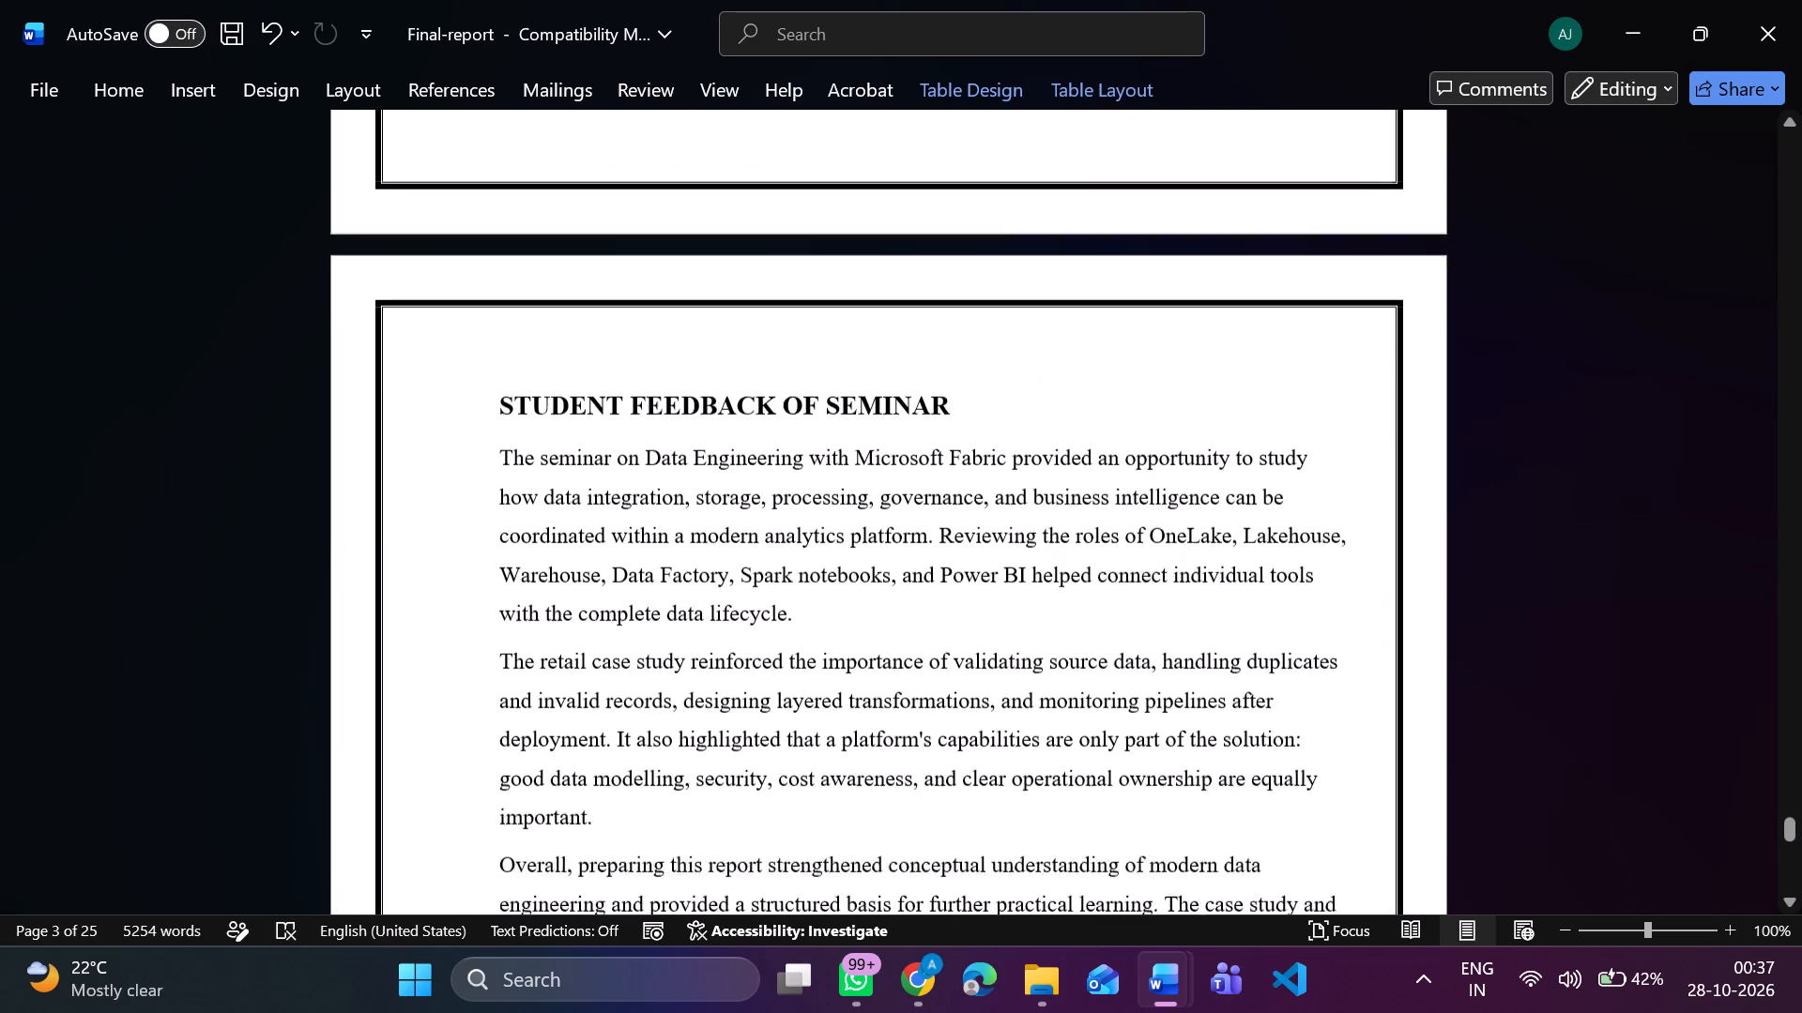
scroll(1002, 664, up, 3)
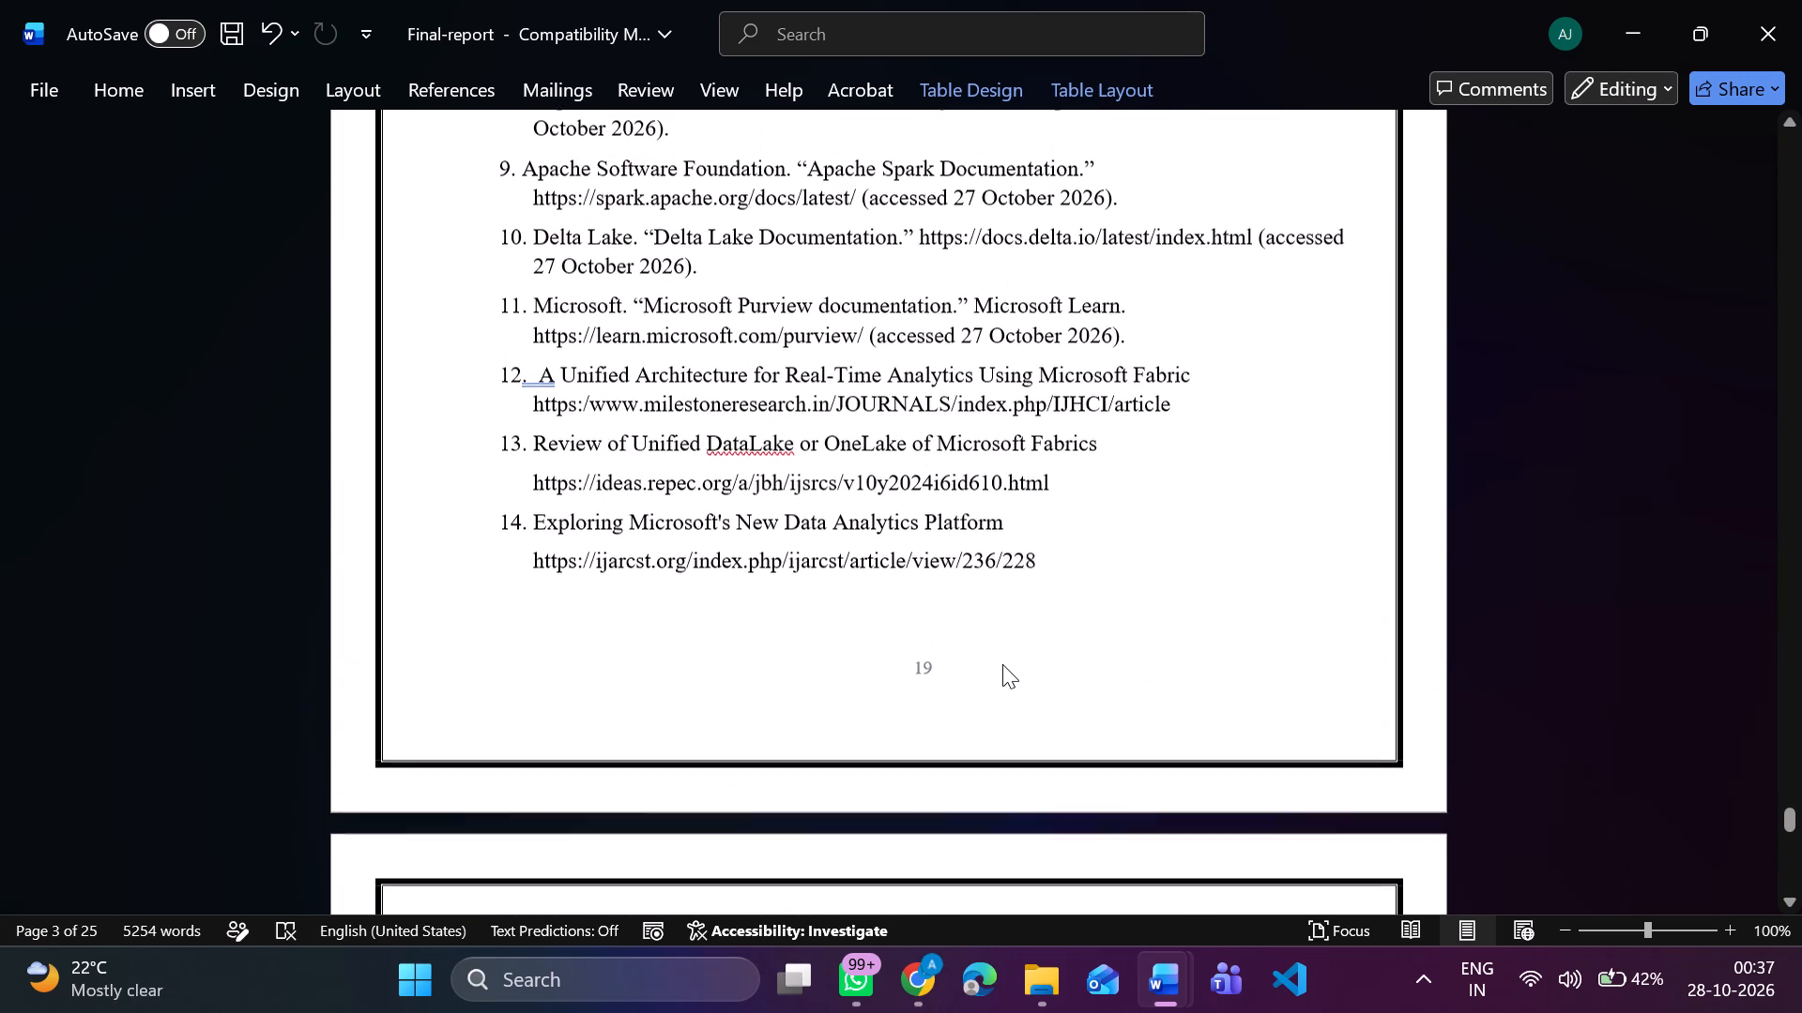
scroll(1002, 664, up, 3)
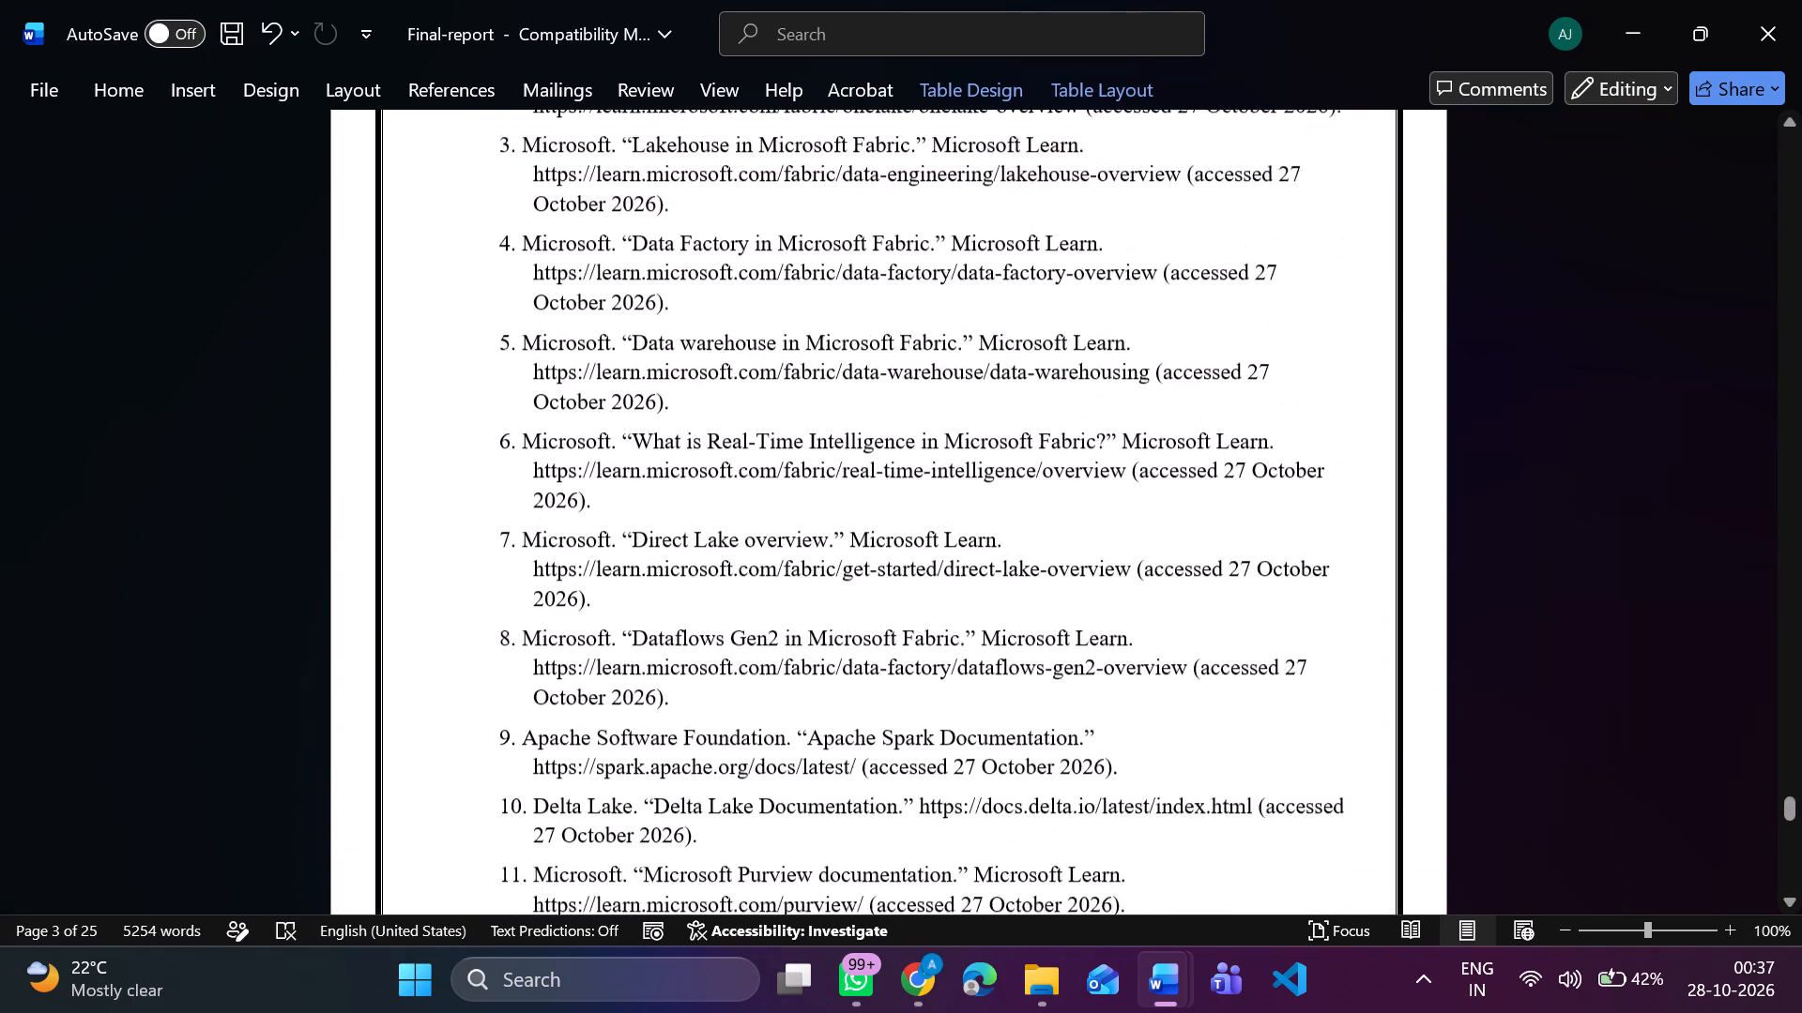
scroll(1002, 664, up, 20)
scroll(1002, 664, up, 5)
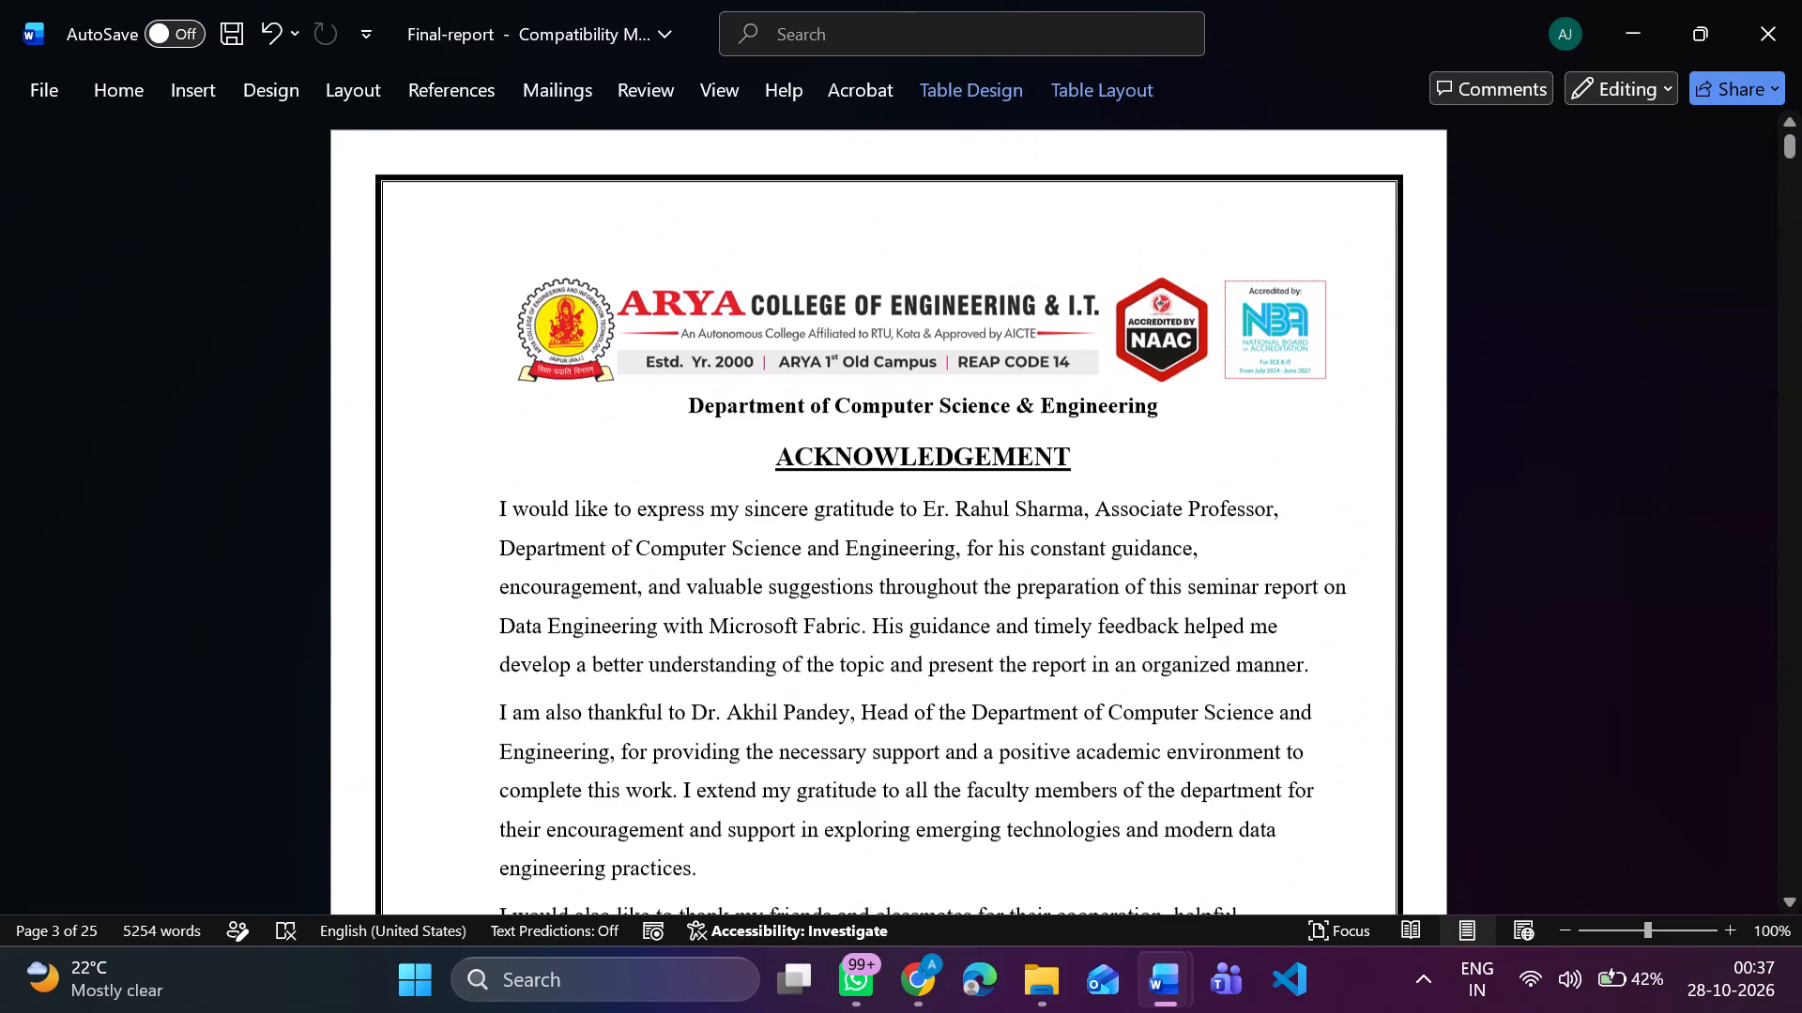
Save the Final-report document.
key(ctrl+s)
scroll(1002, 664, up, 6)
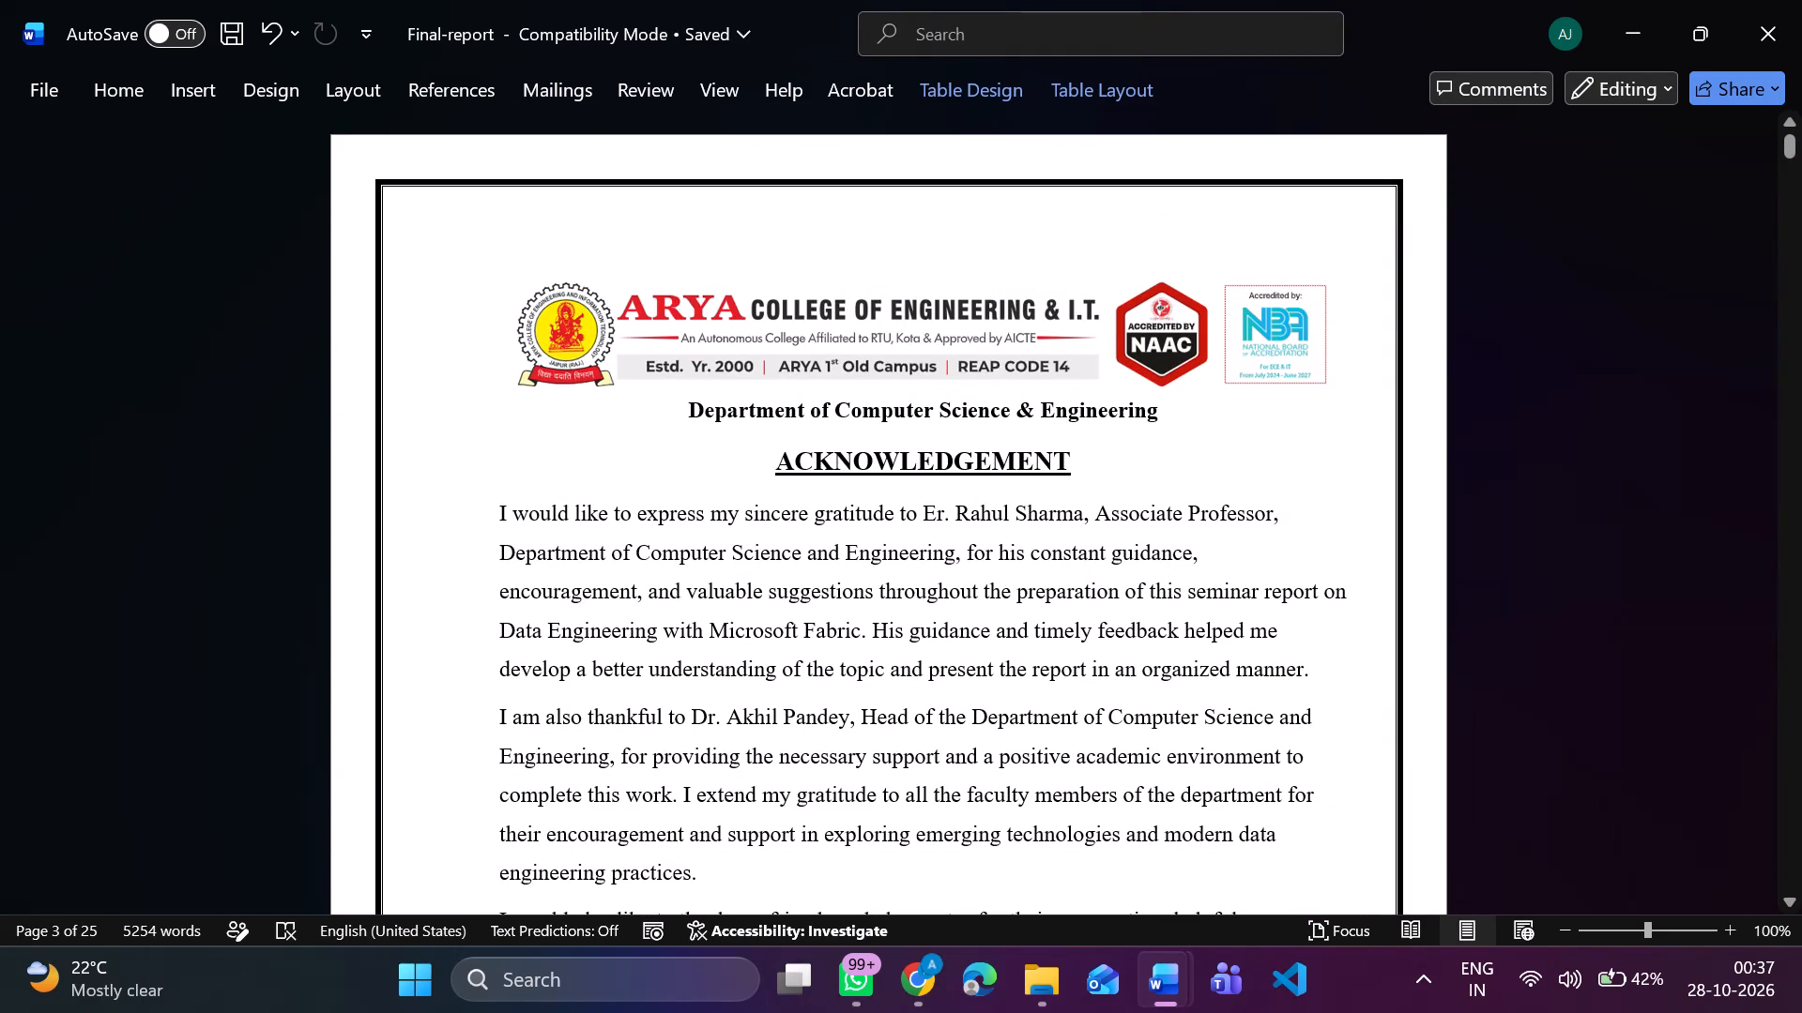
Close Final-report, Seminar_Report_Early_Cancer_Detection and the front page seminar document.
click(1801, 0)
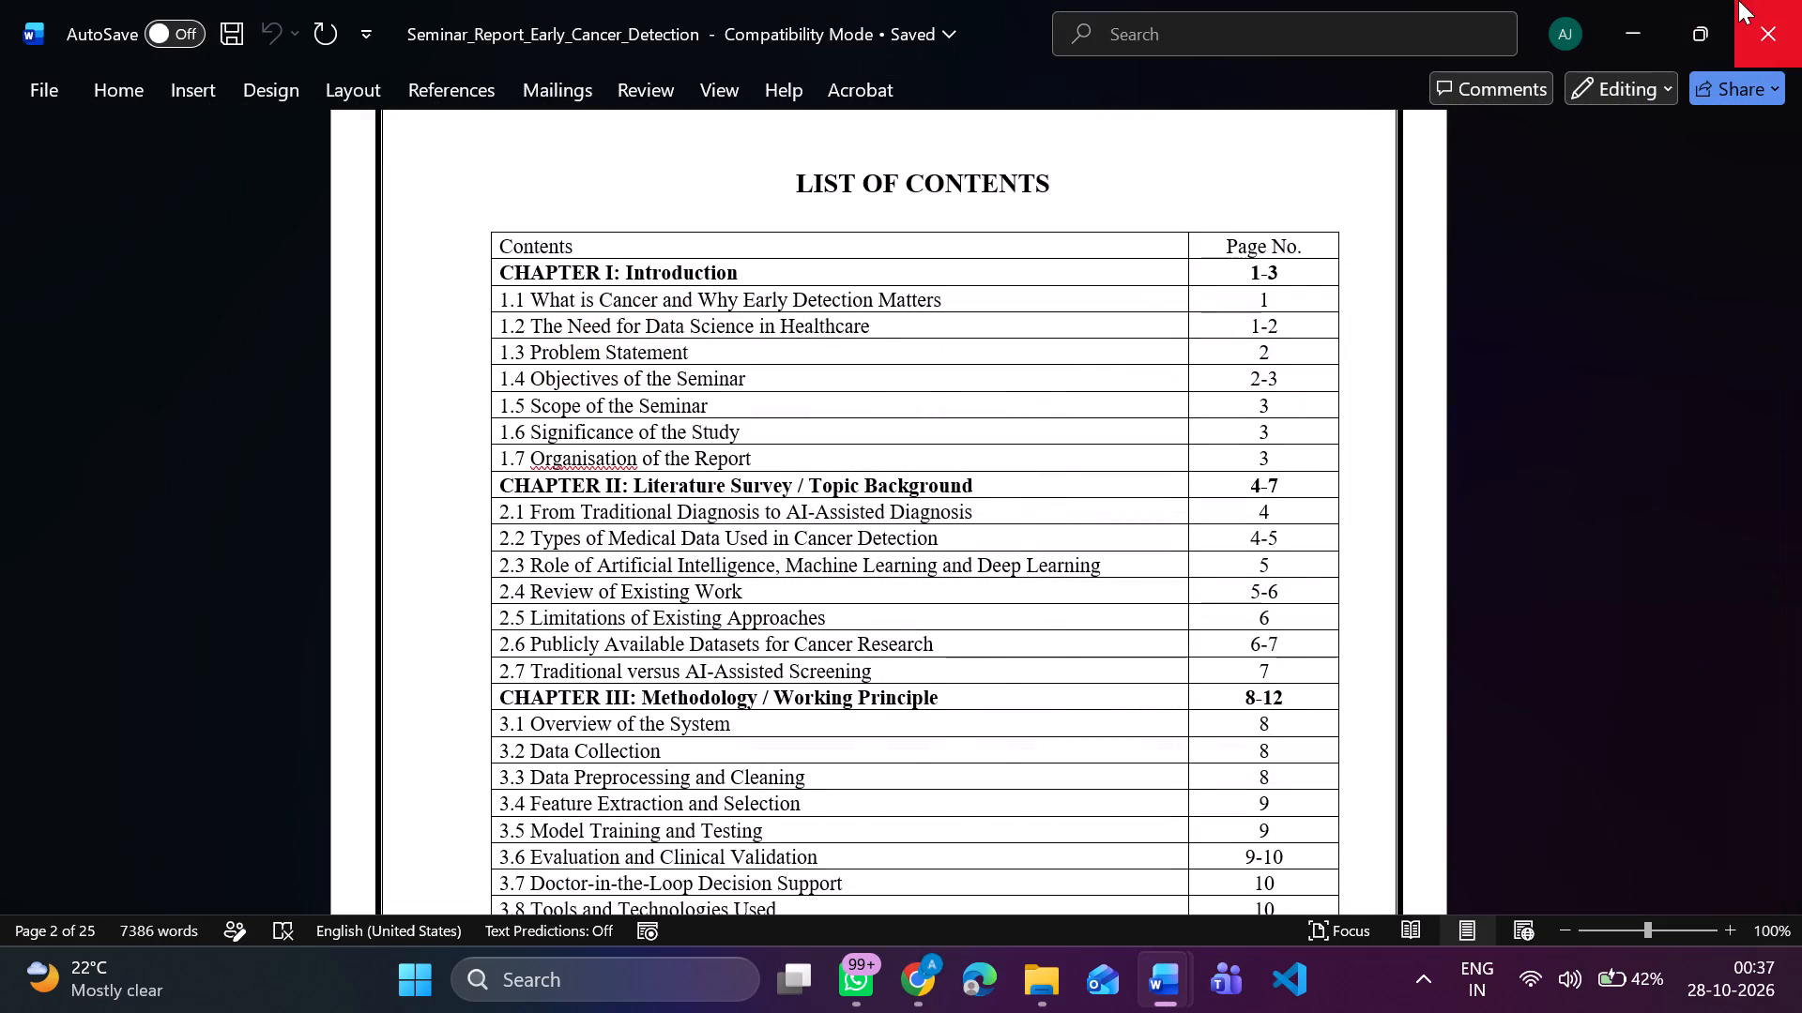
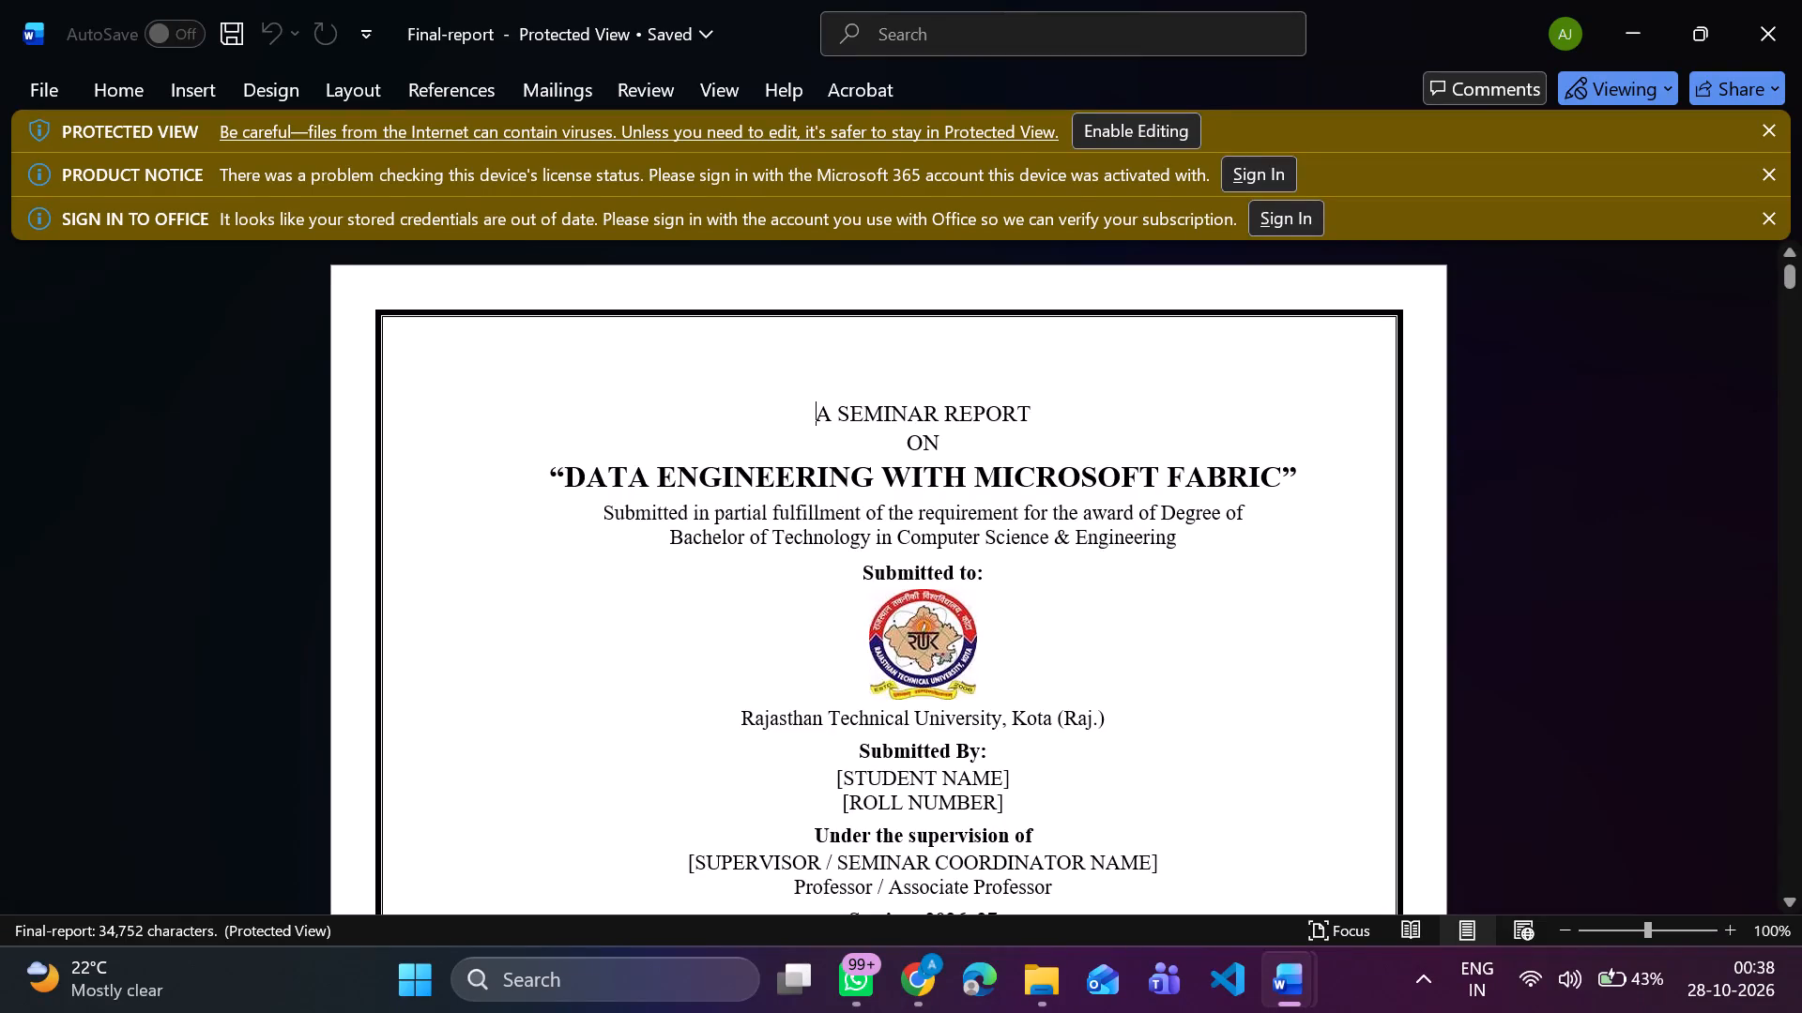
Replace the TITLE OF SEMINAR placeholder in the front page seminar document with "DATA ENGINEERING WITH MICROSOFT FABRIC", copied from the Final-report cover.
drag(565, 472, 847, 462)
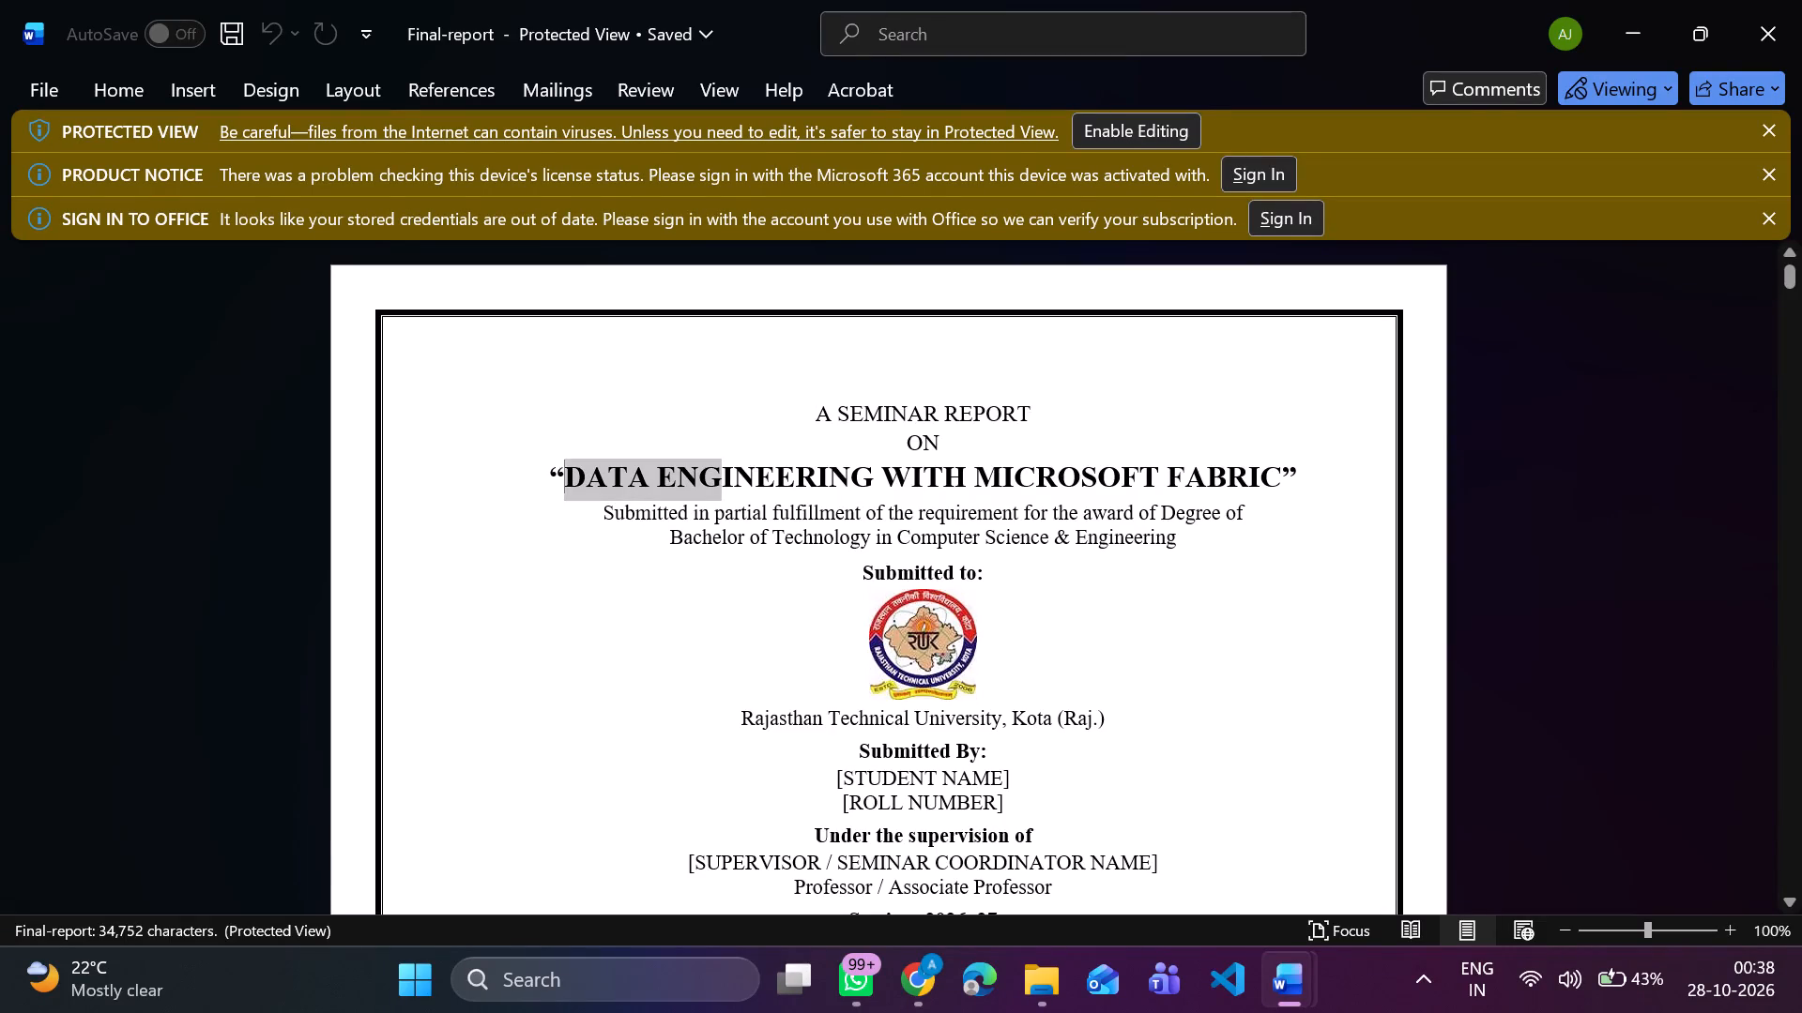
drag(847, 462, 1275, 478)
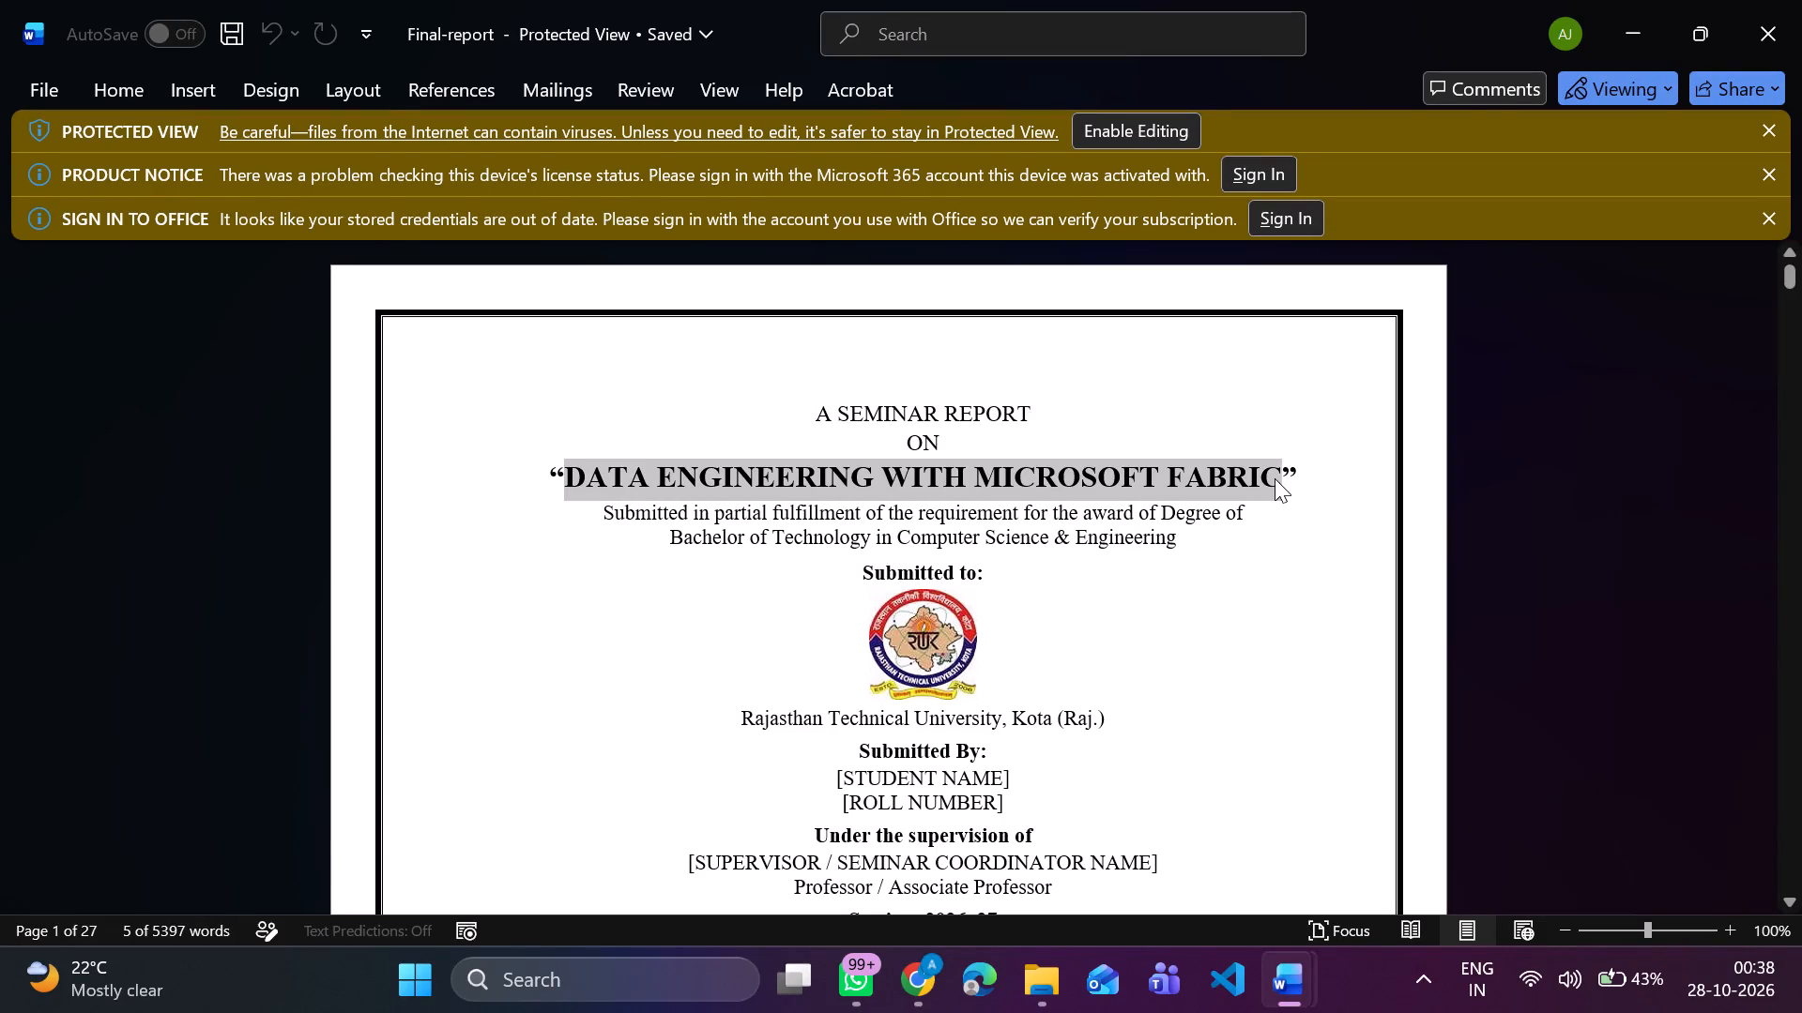
key(ctrl+c)
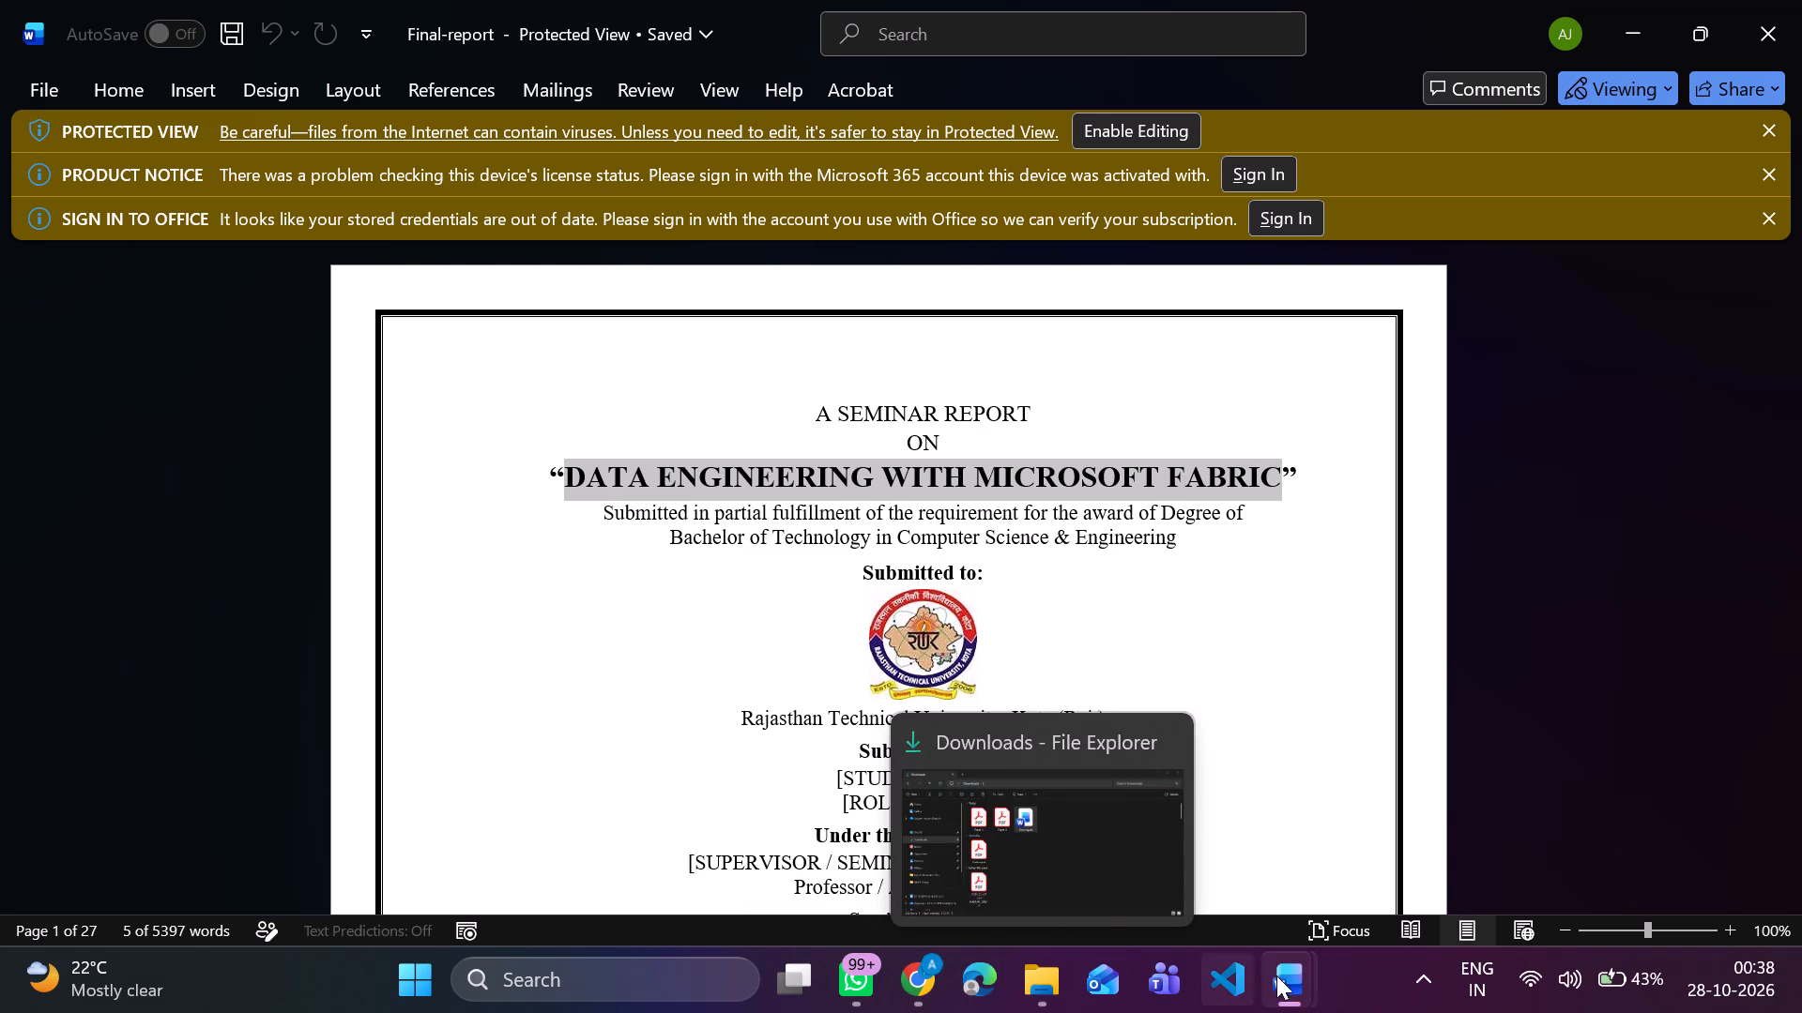
click(1100, 842)
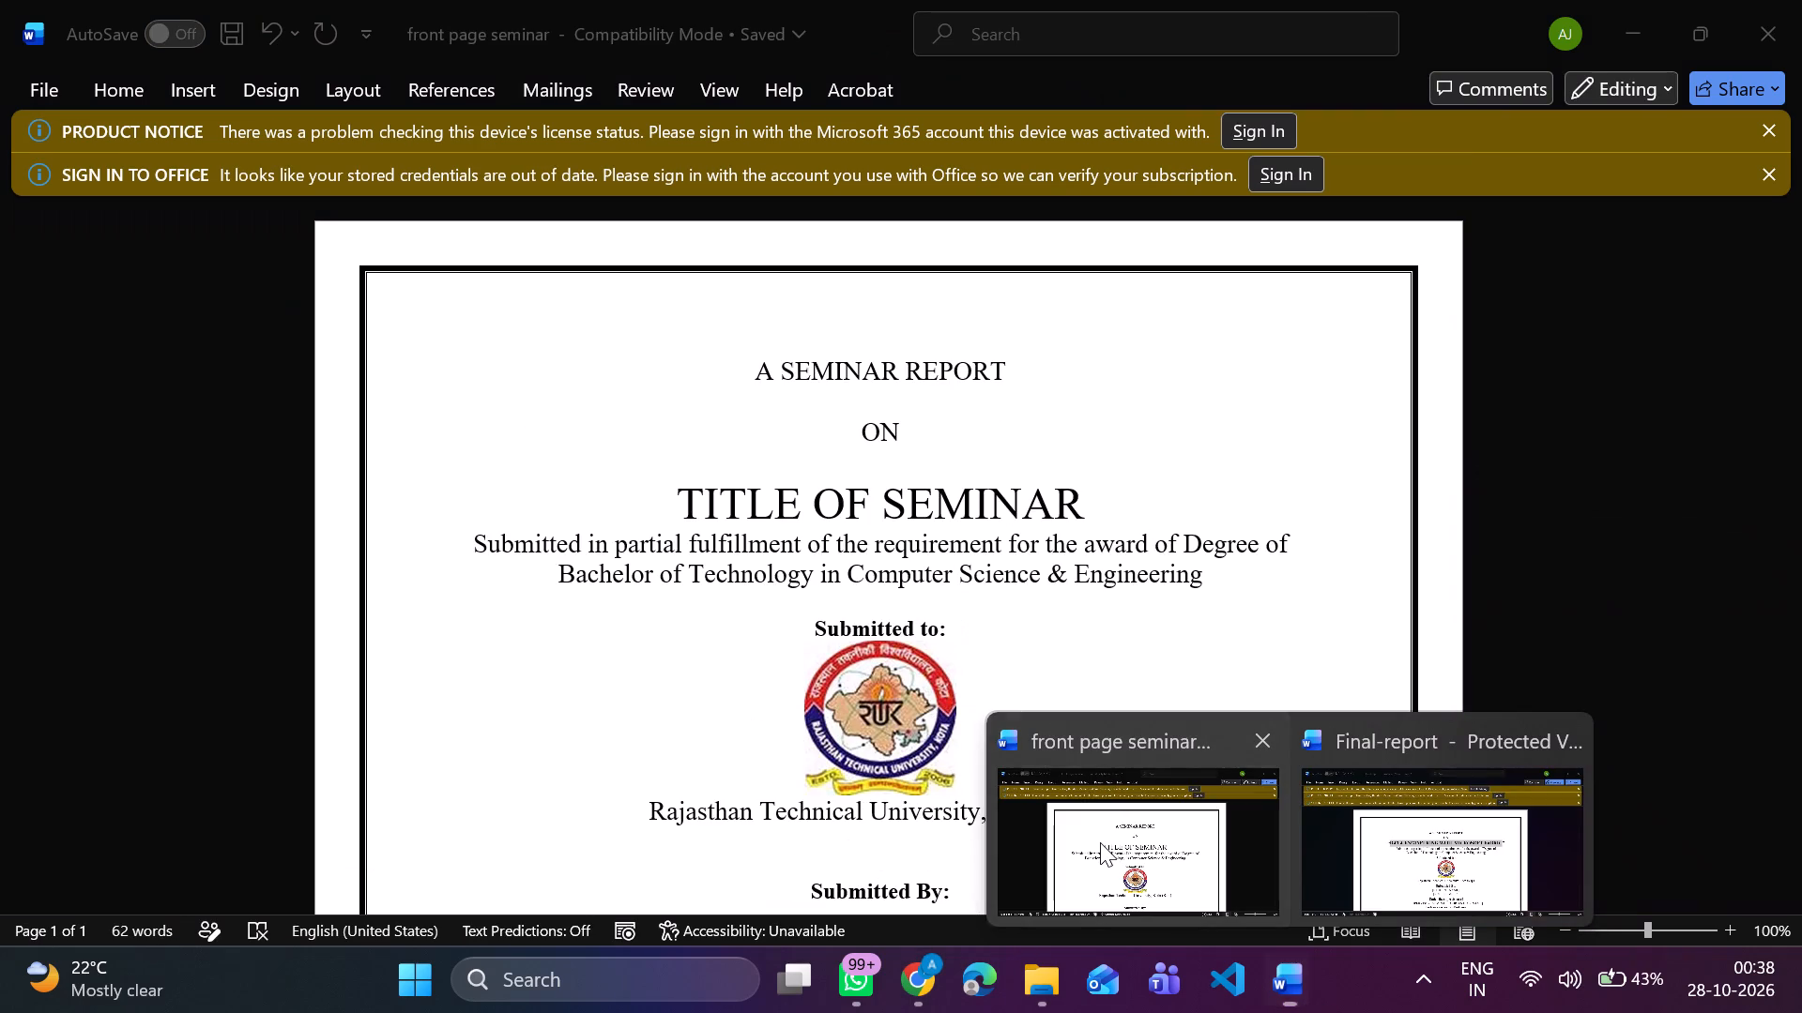
drag(1089, 506, 756, 508)
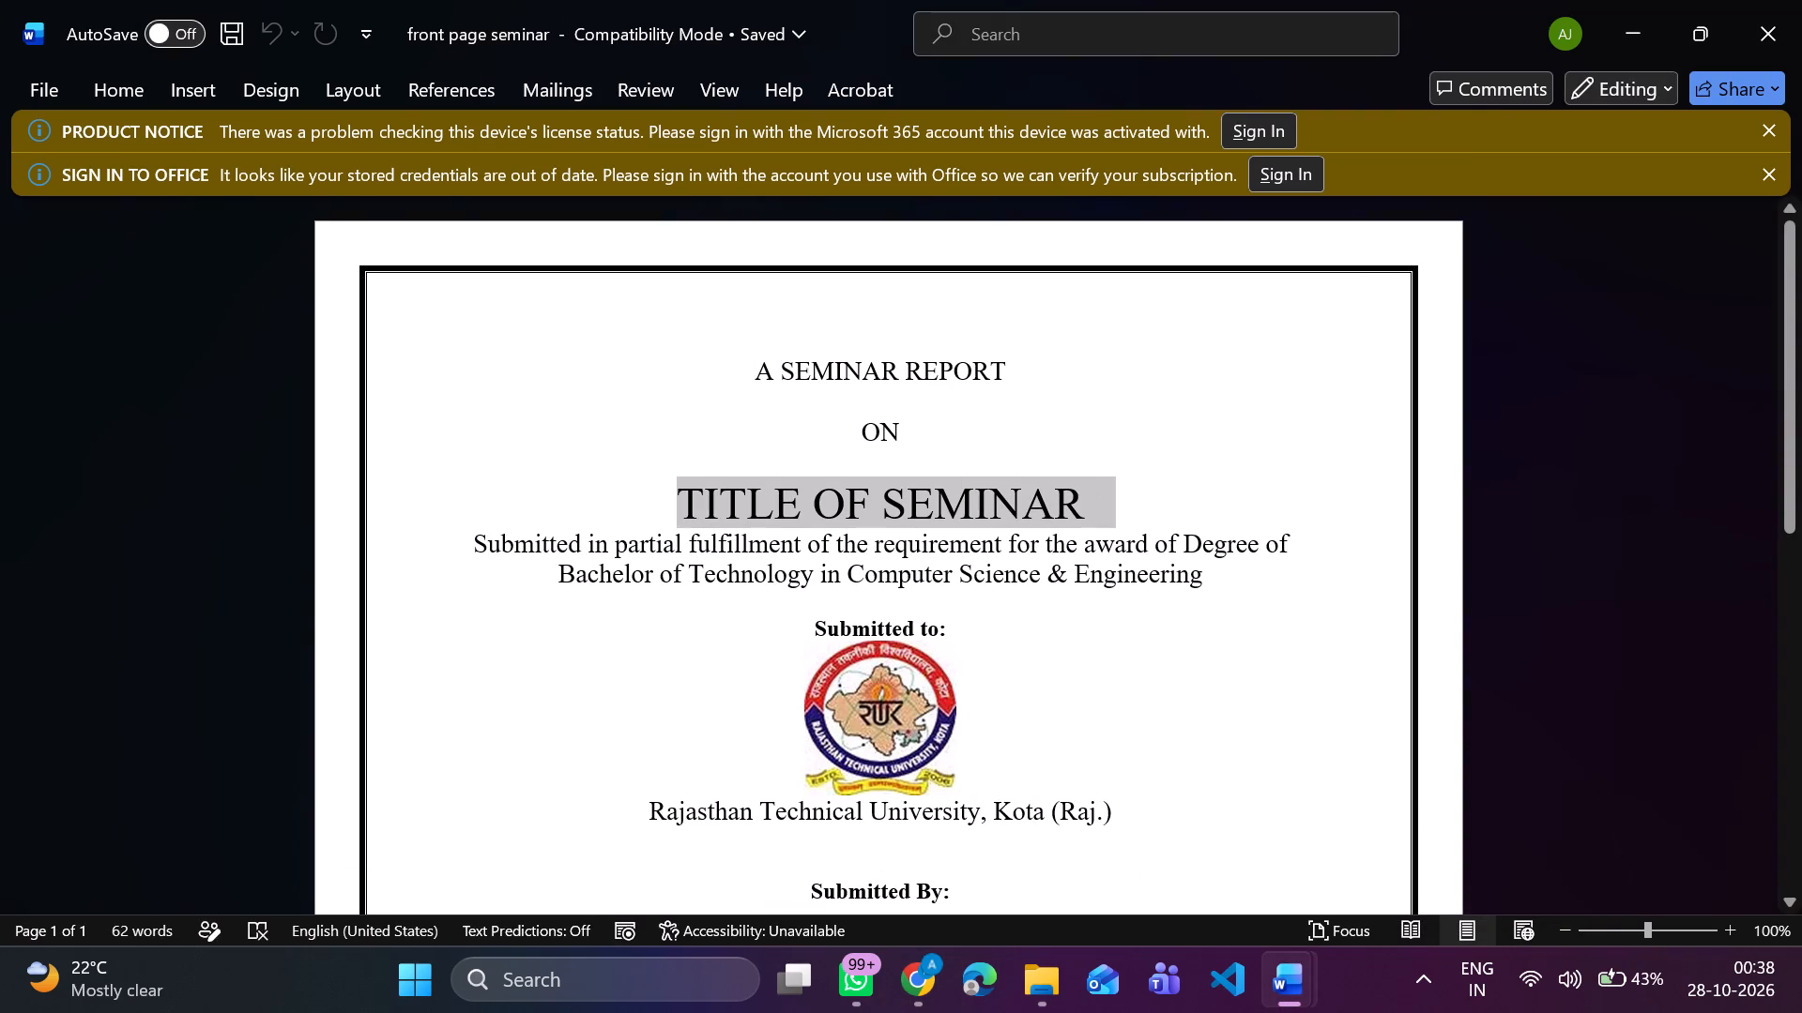
drag(756, 508, 769, 508)
key(BackSpace)
key(BackSpace)
key(BackSpace)
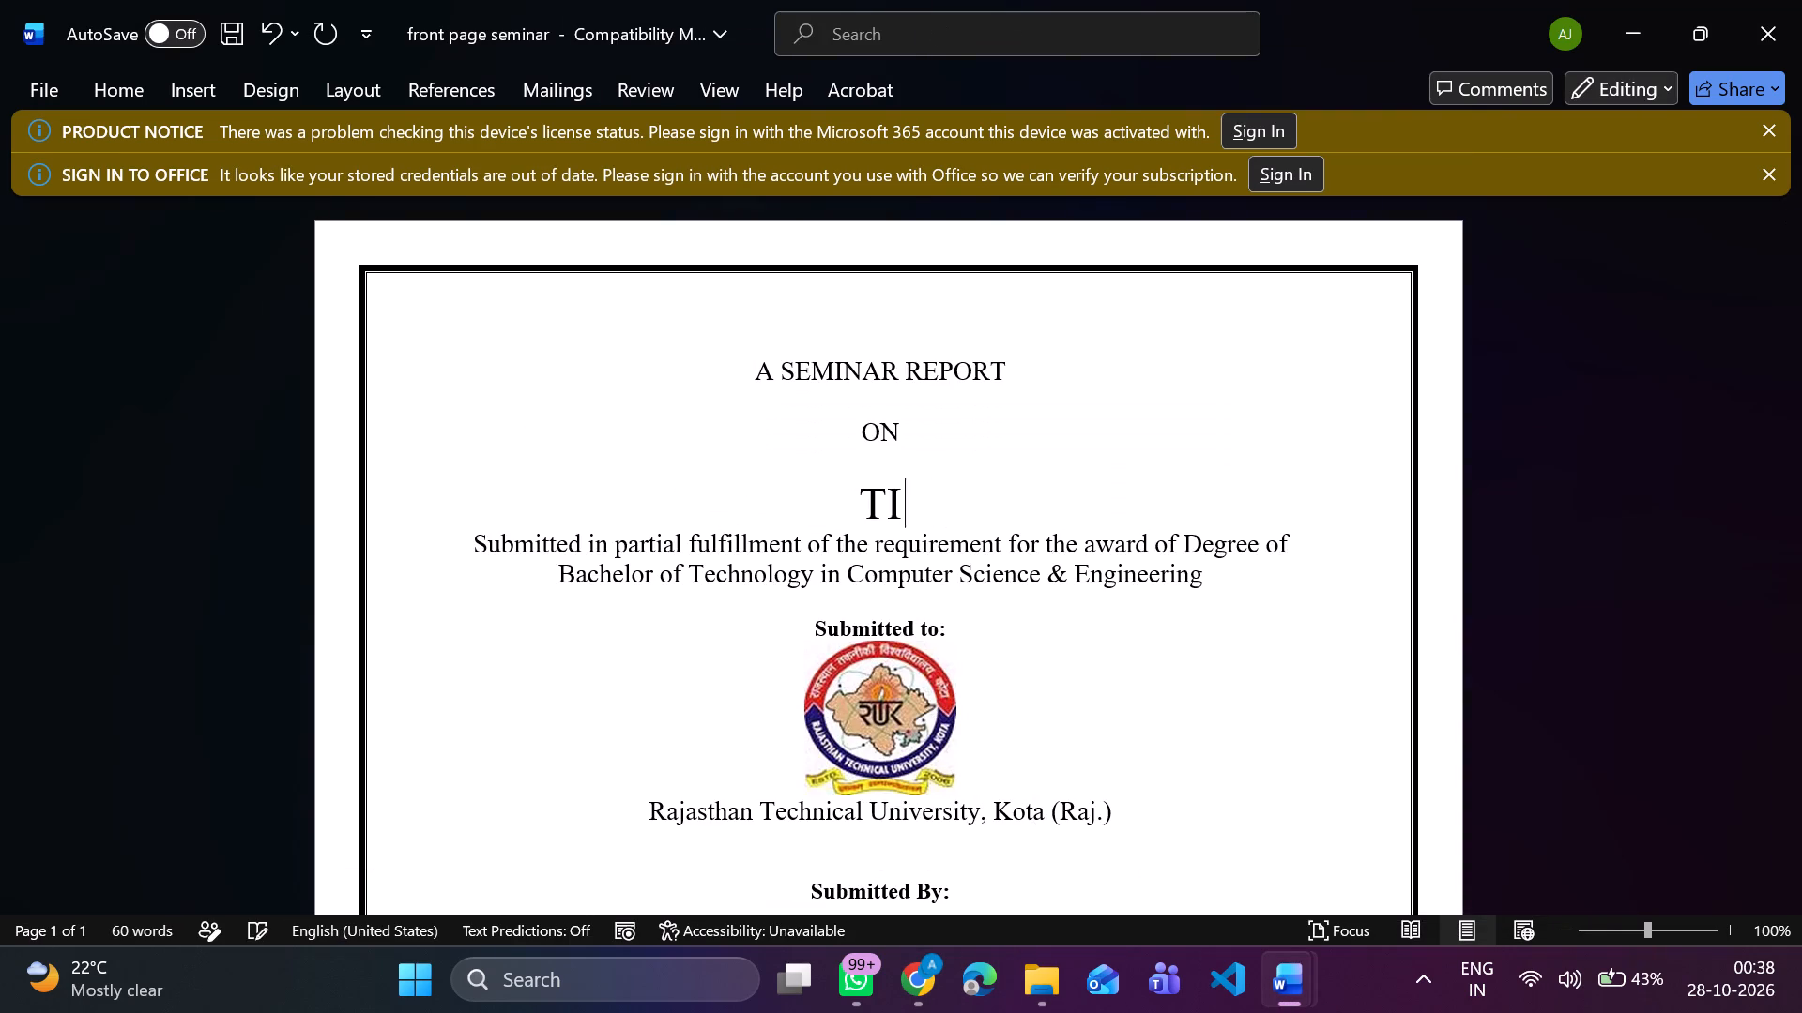
key(BackSpace)
key(ctrl+v)
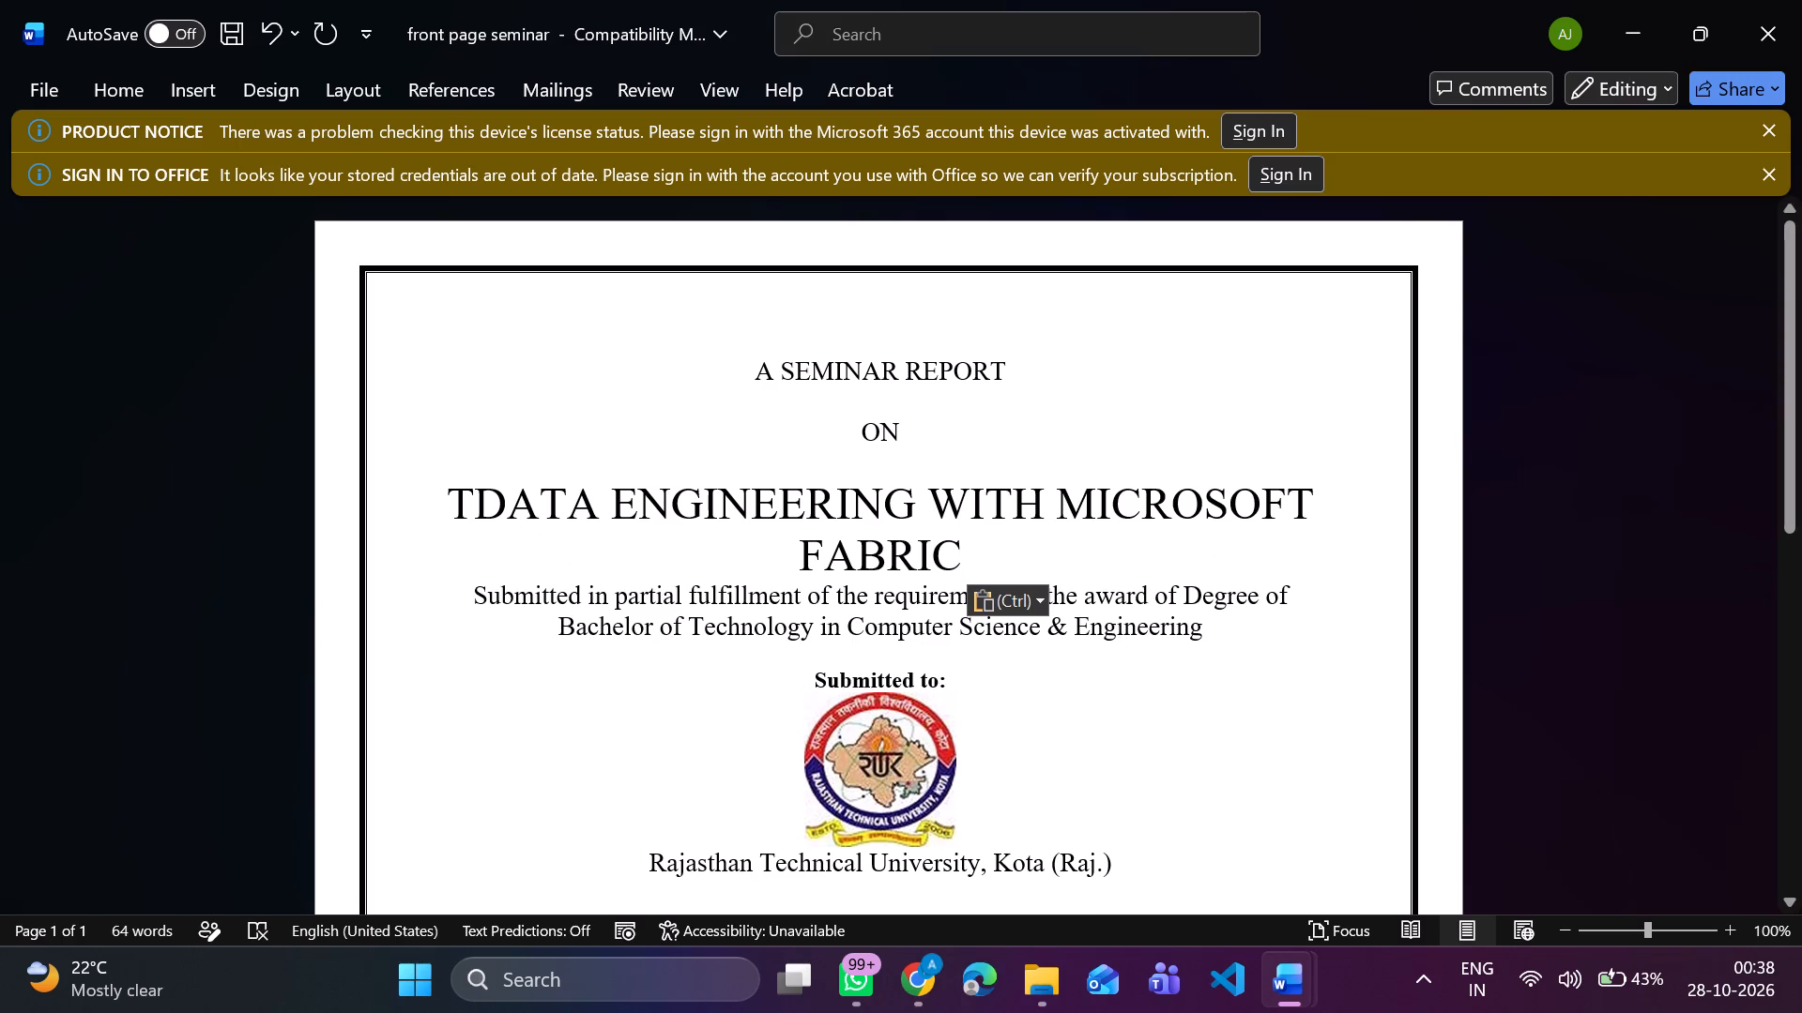
click(471, 501)
key(BackSpace)
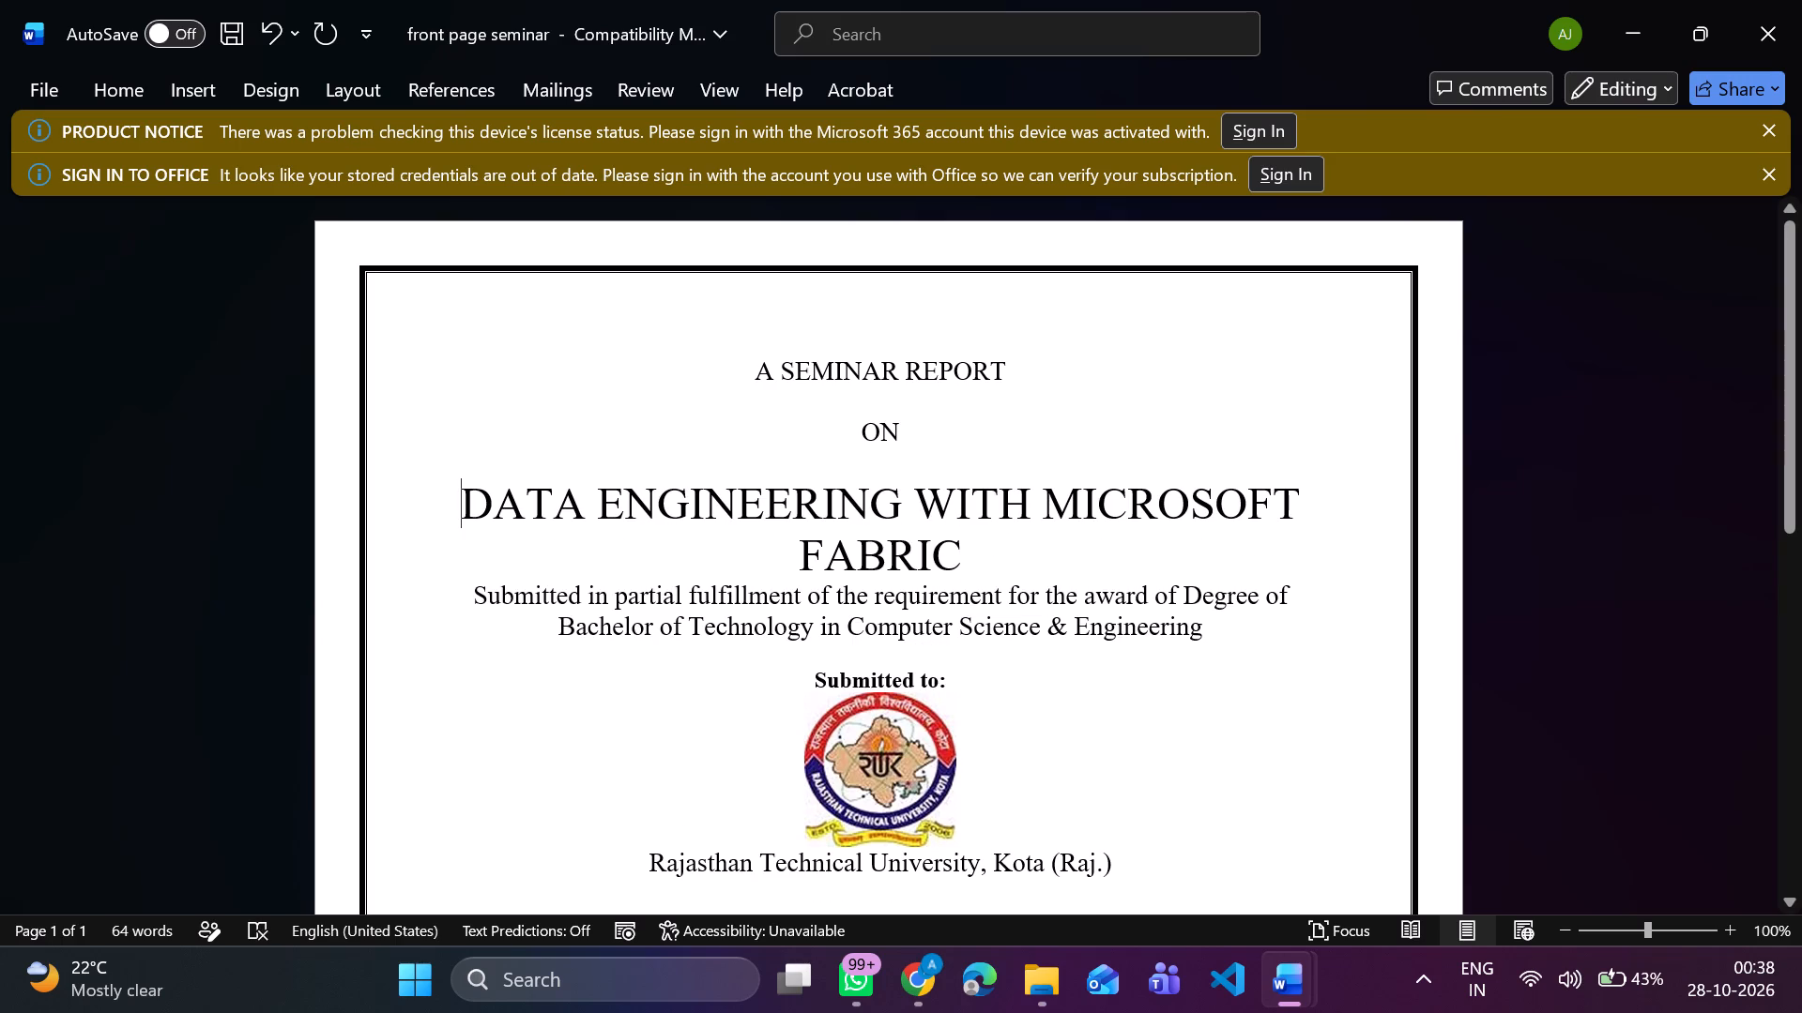
Examine the front page's submission details below the title, down to the student name and roll number placeholder.
scroll(1181, 728, down, 1)
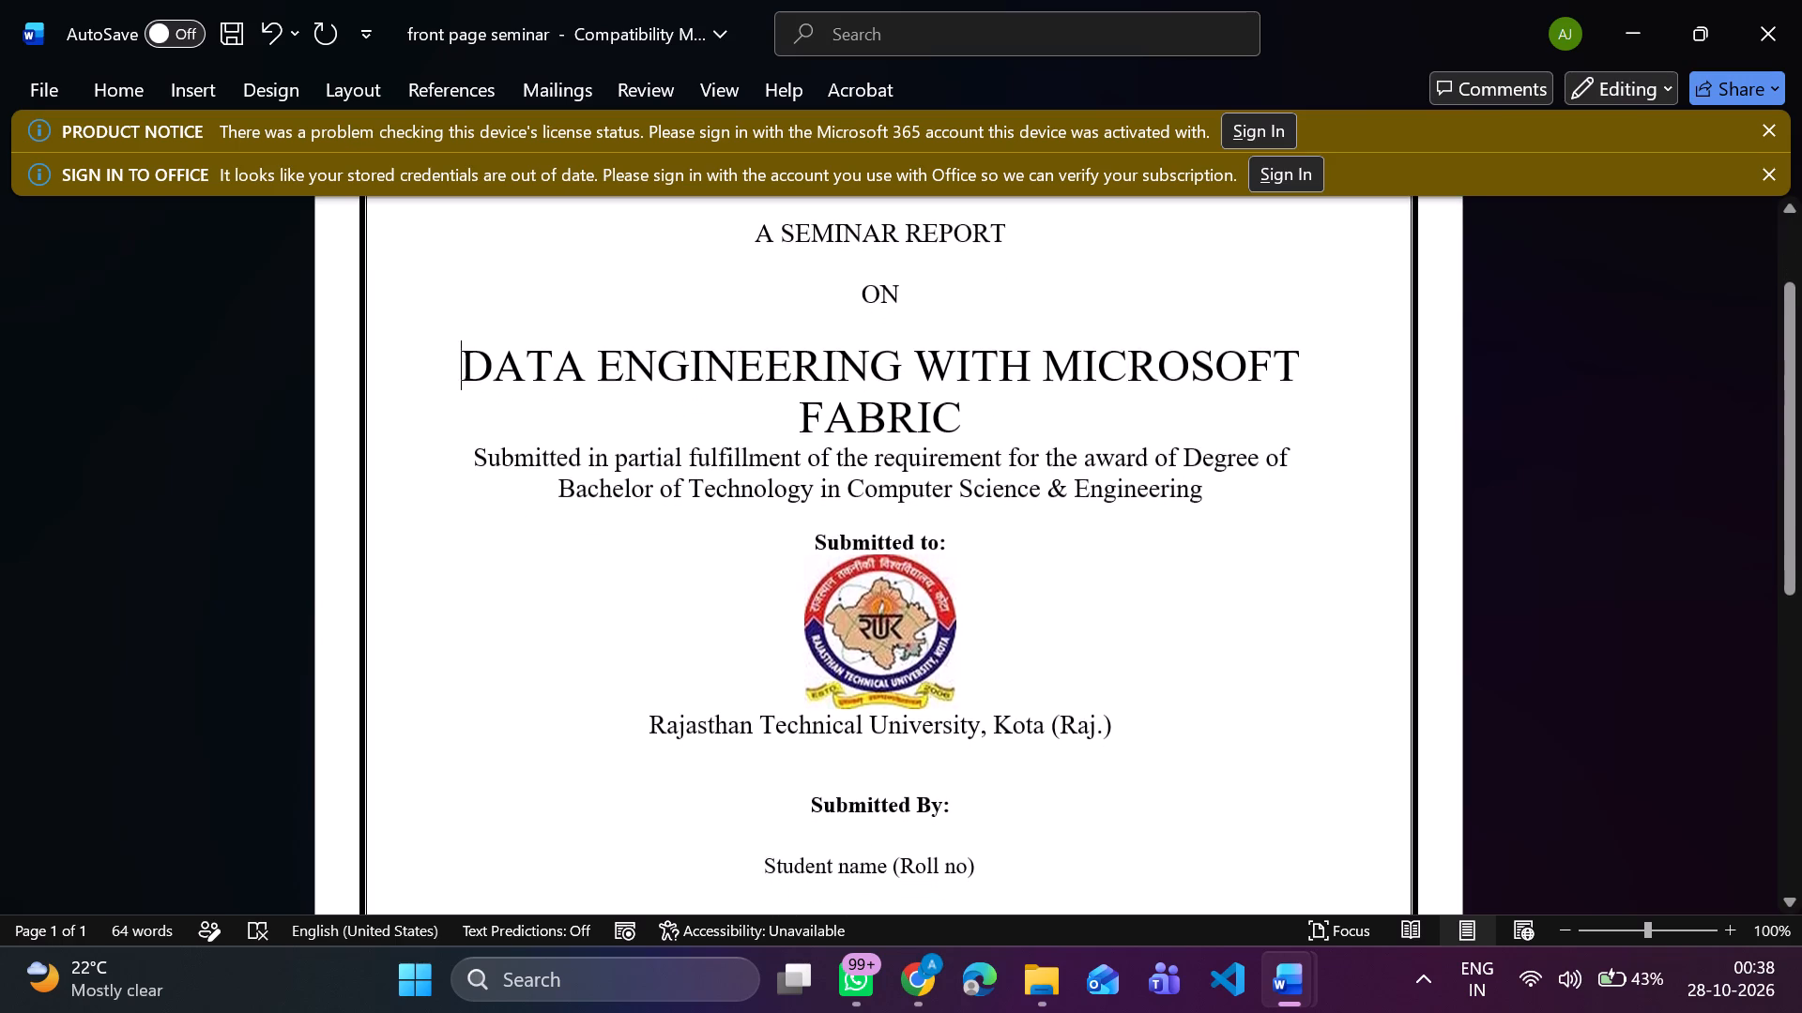
scroll(1181, 728, down, 2)
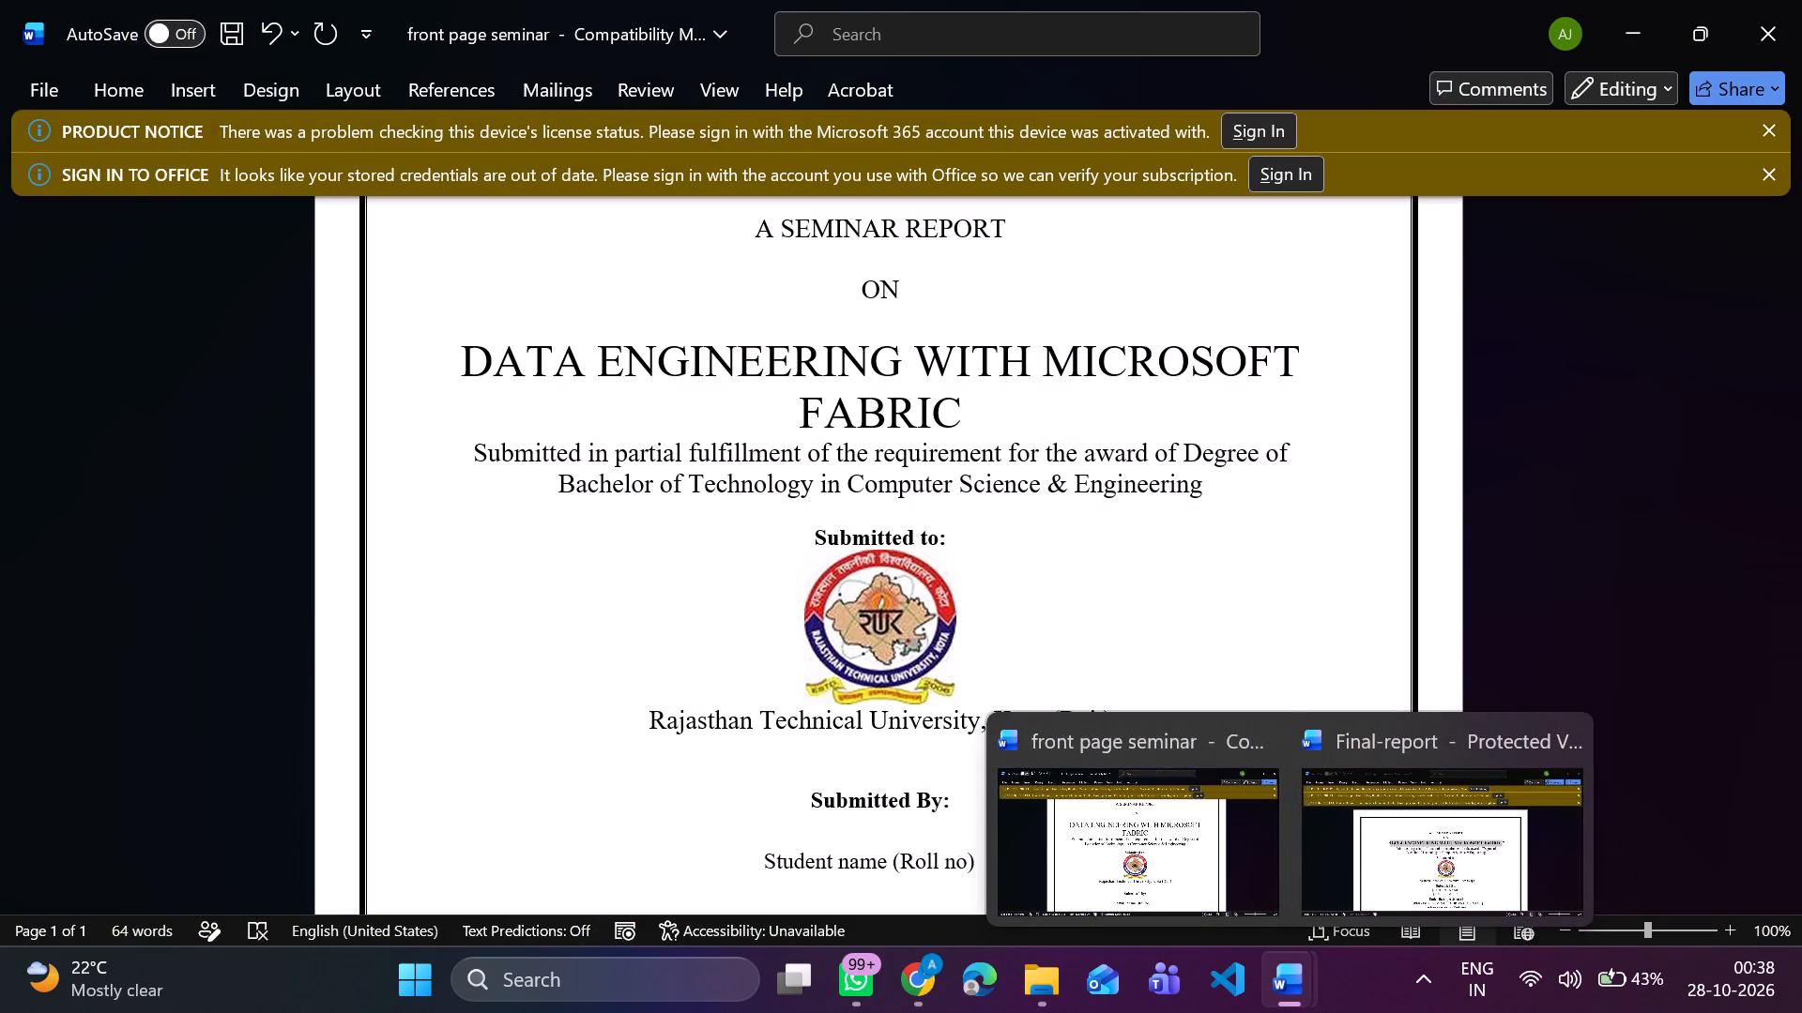
click(1324, 1012)
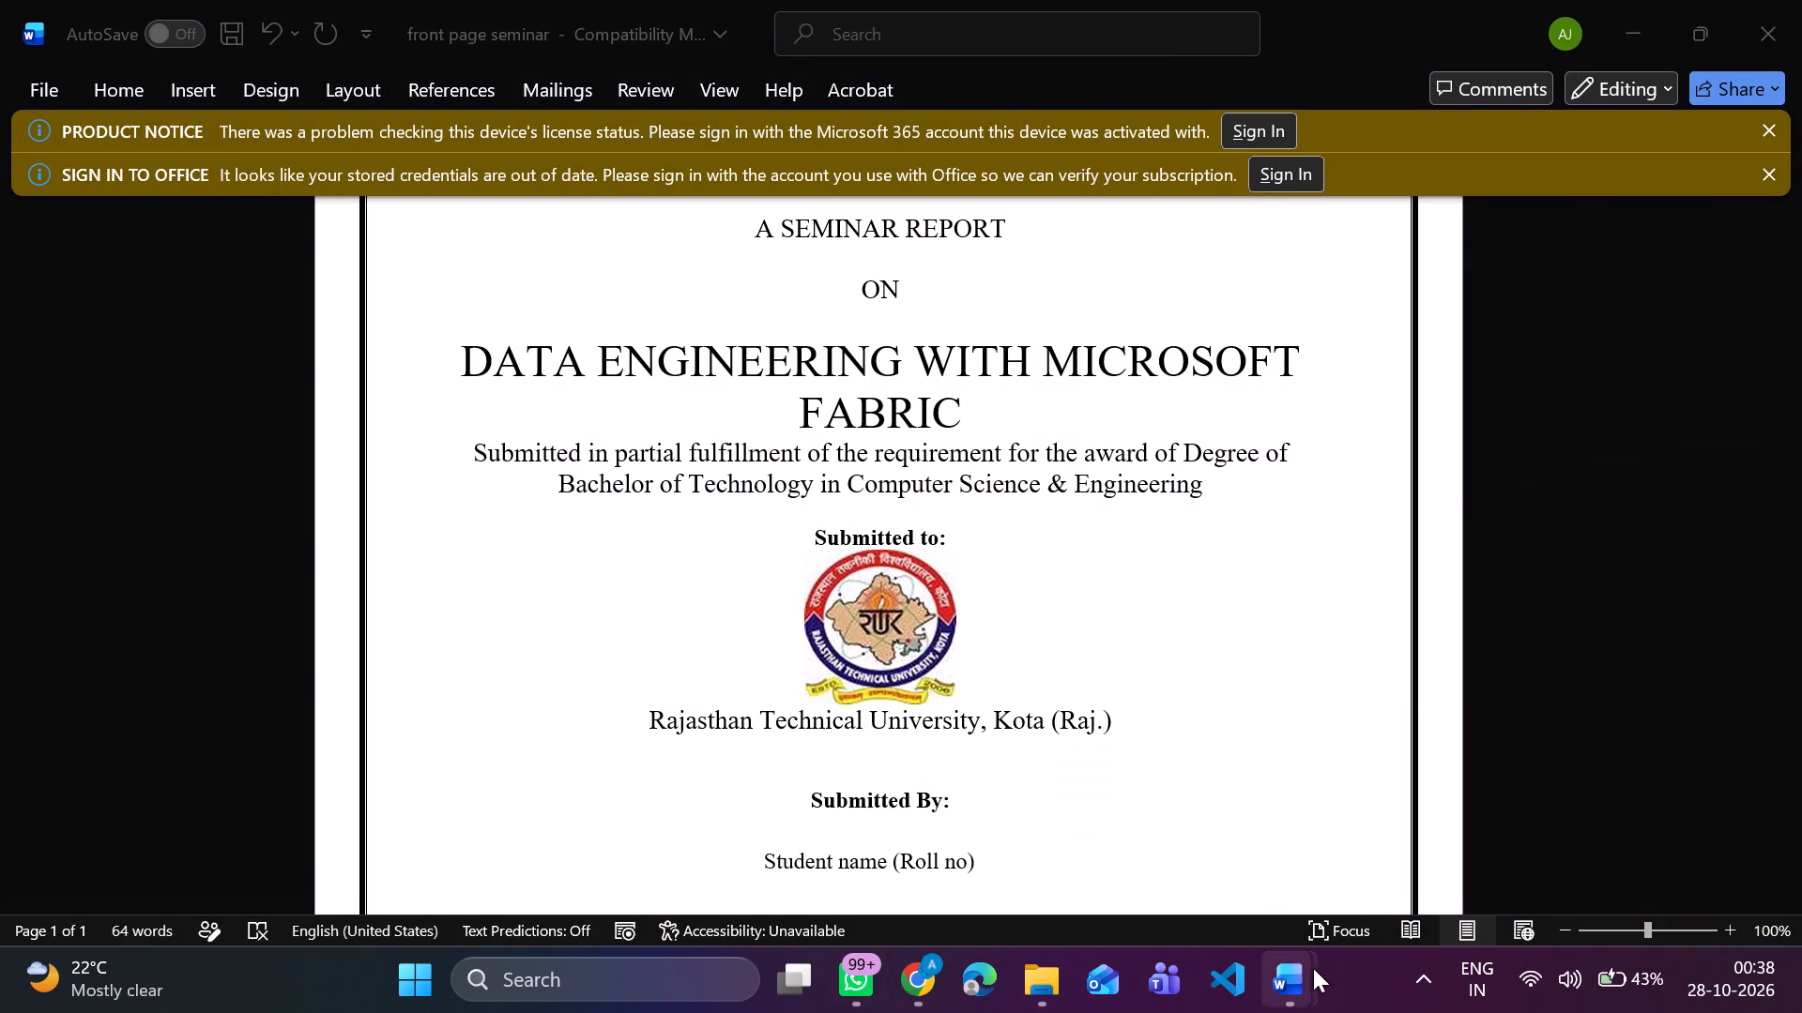
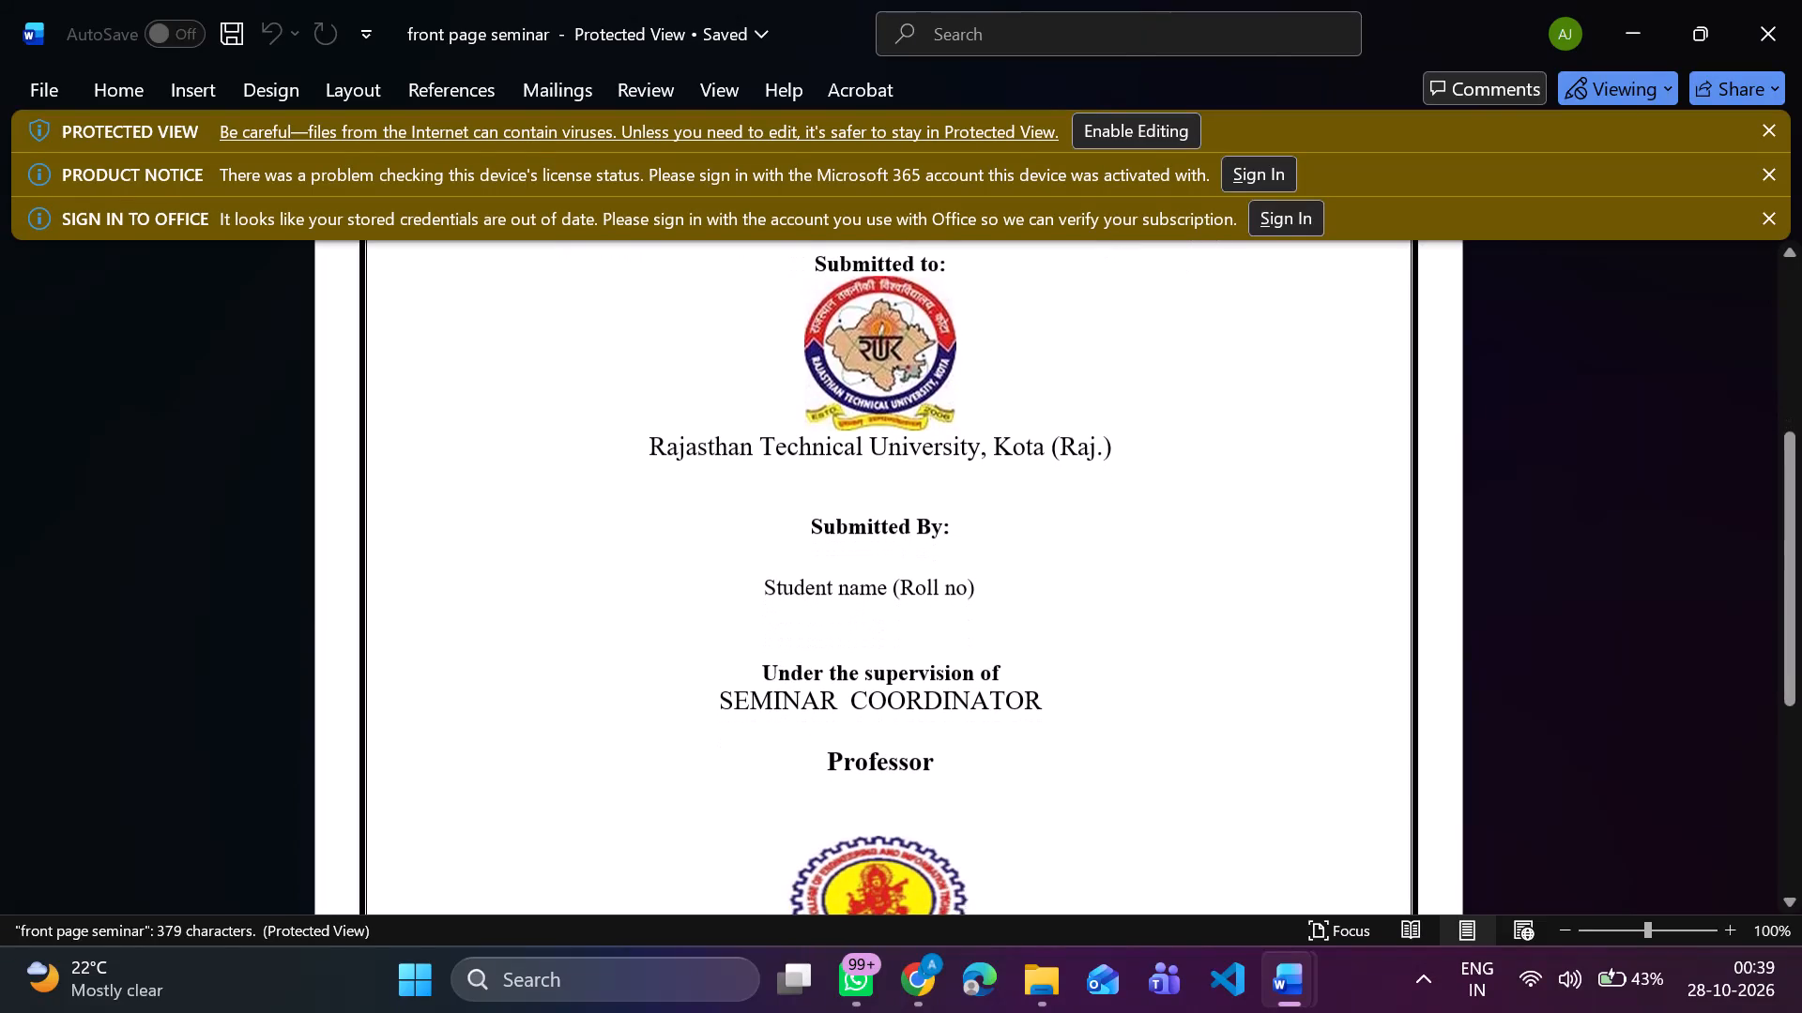
Close the Protected View copy of the front page seminar document, leaving the editable copy open.
scroll(1054, 618, down, 1)
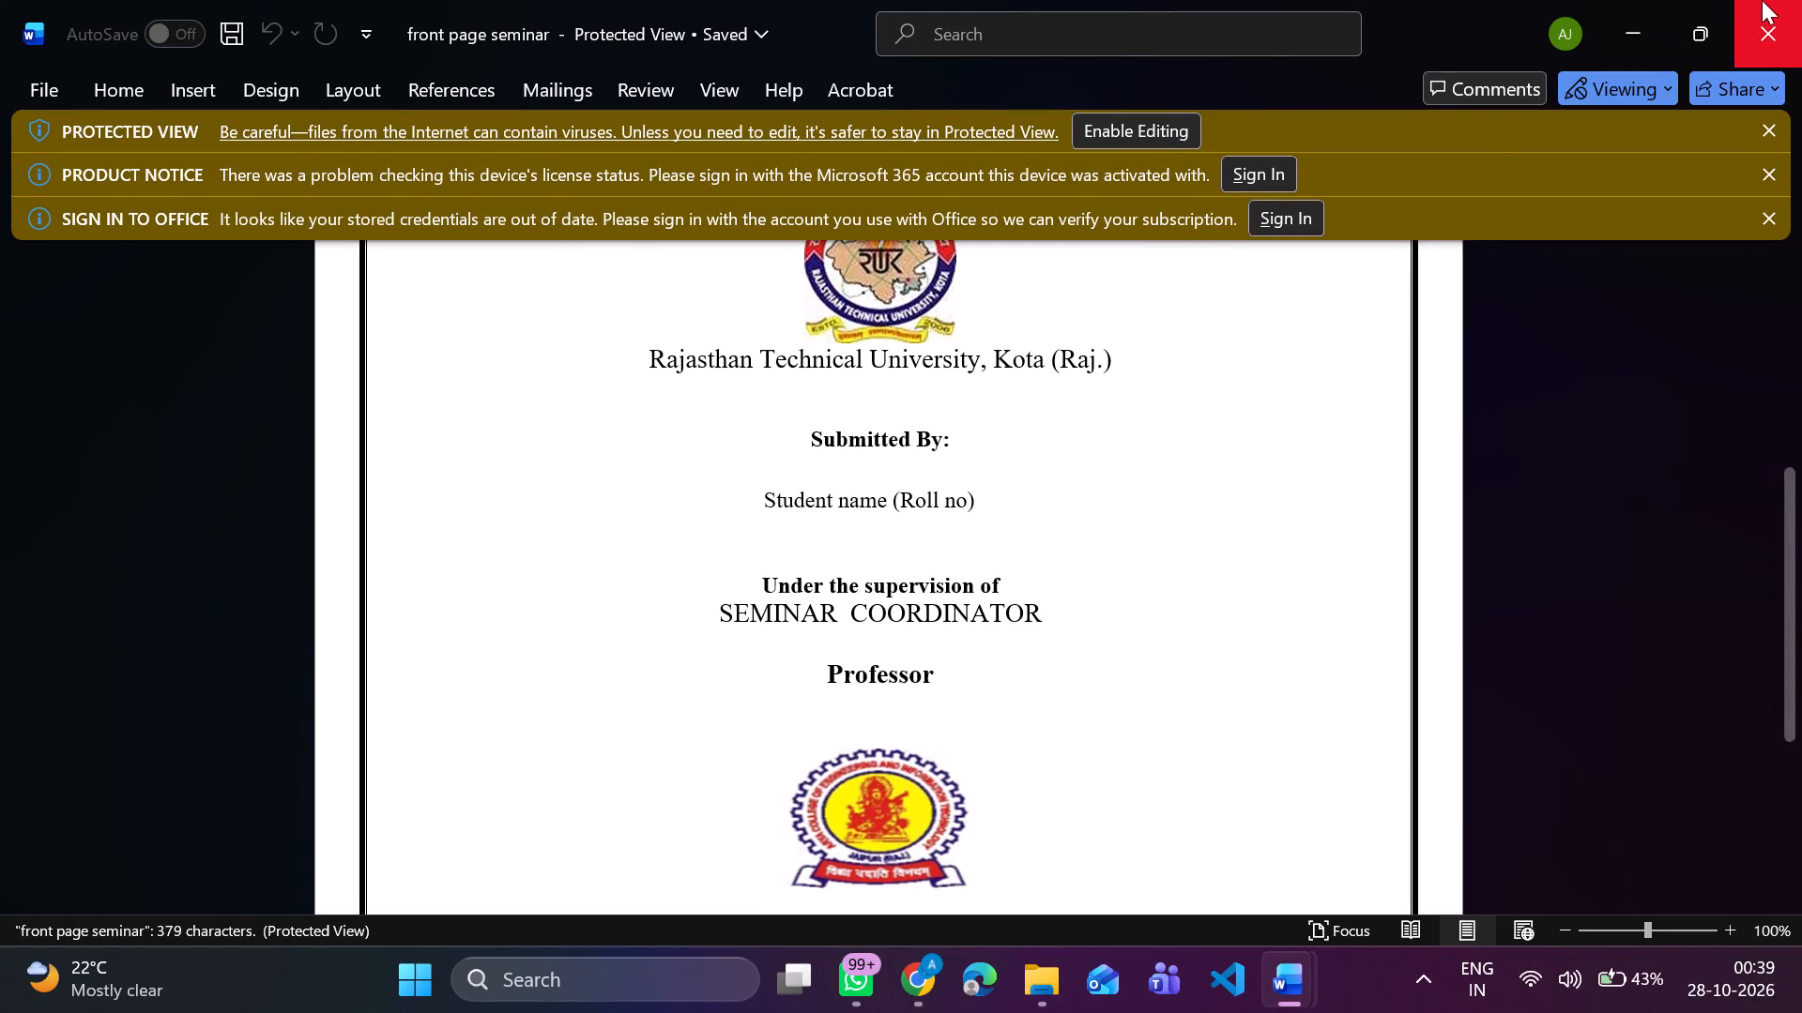
click(1768, 0)
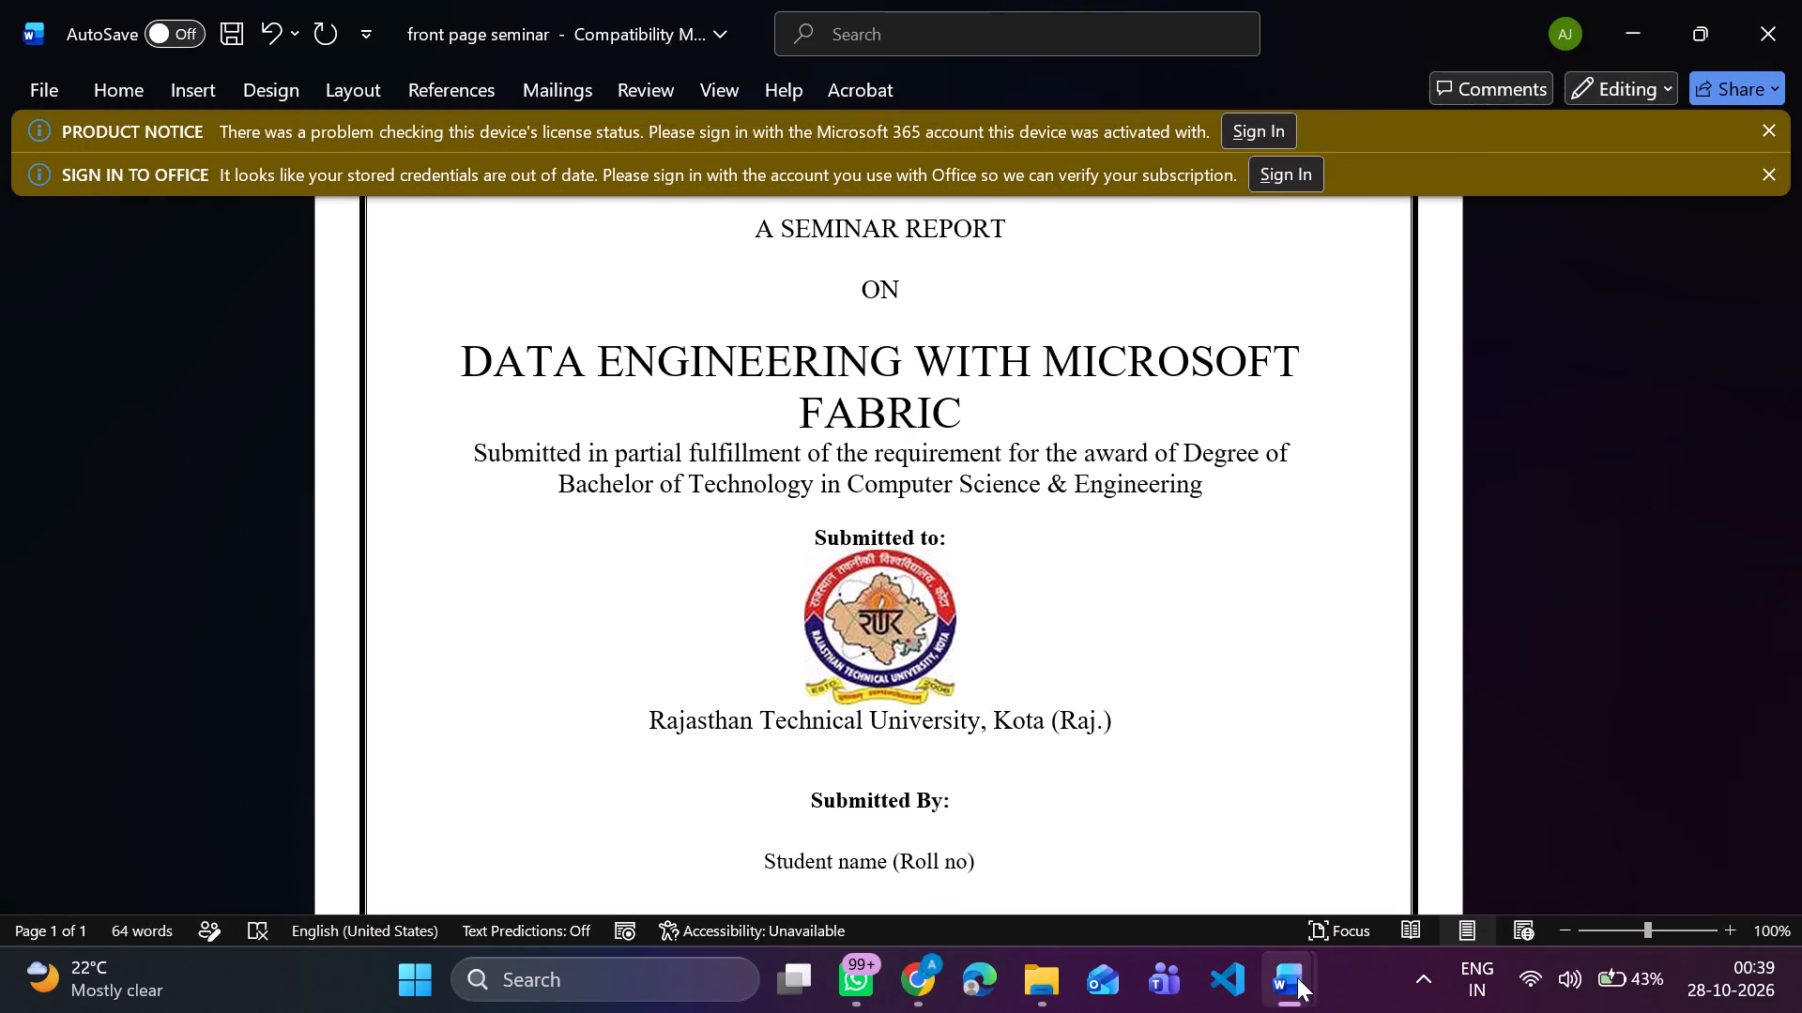
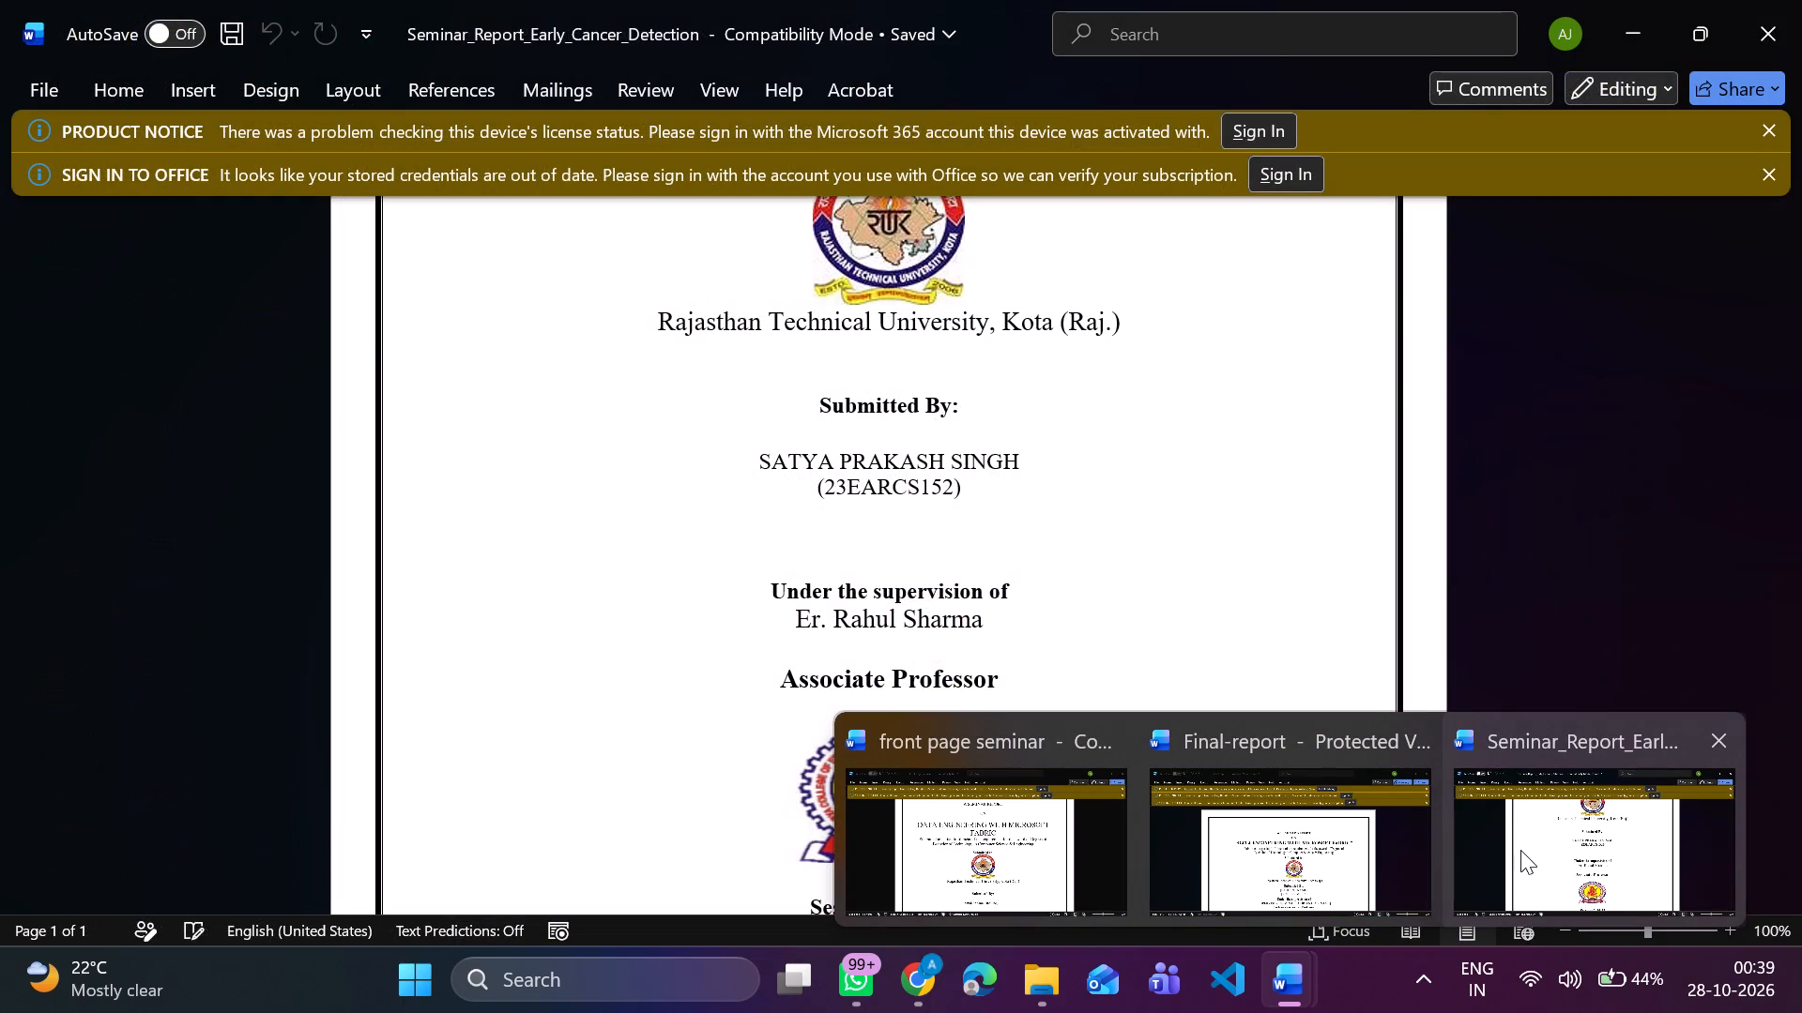
Check the submission details on the Seminar_Report_Early_Cancer_Detection front page, then return to the front page seminar document.
double_click(1520, 850)
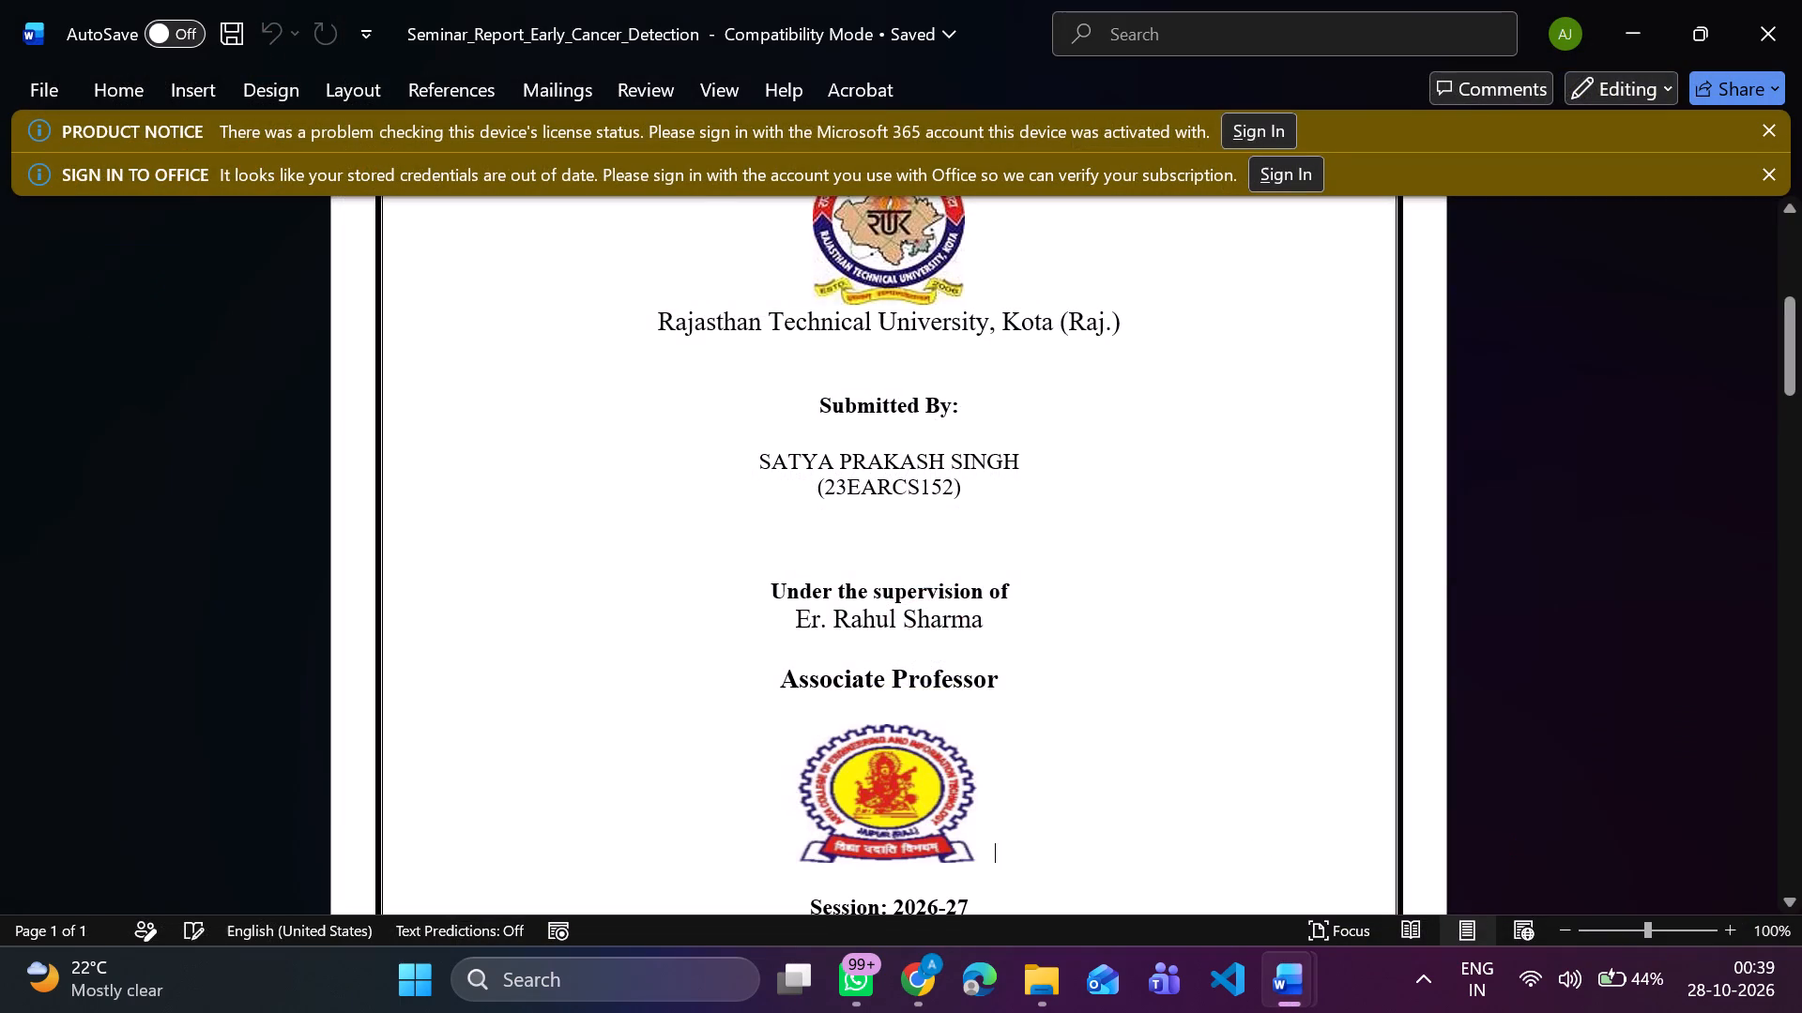
scroll(1071, 679, down, 3)
scroll(1071, 679, up, 1)
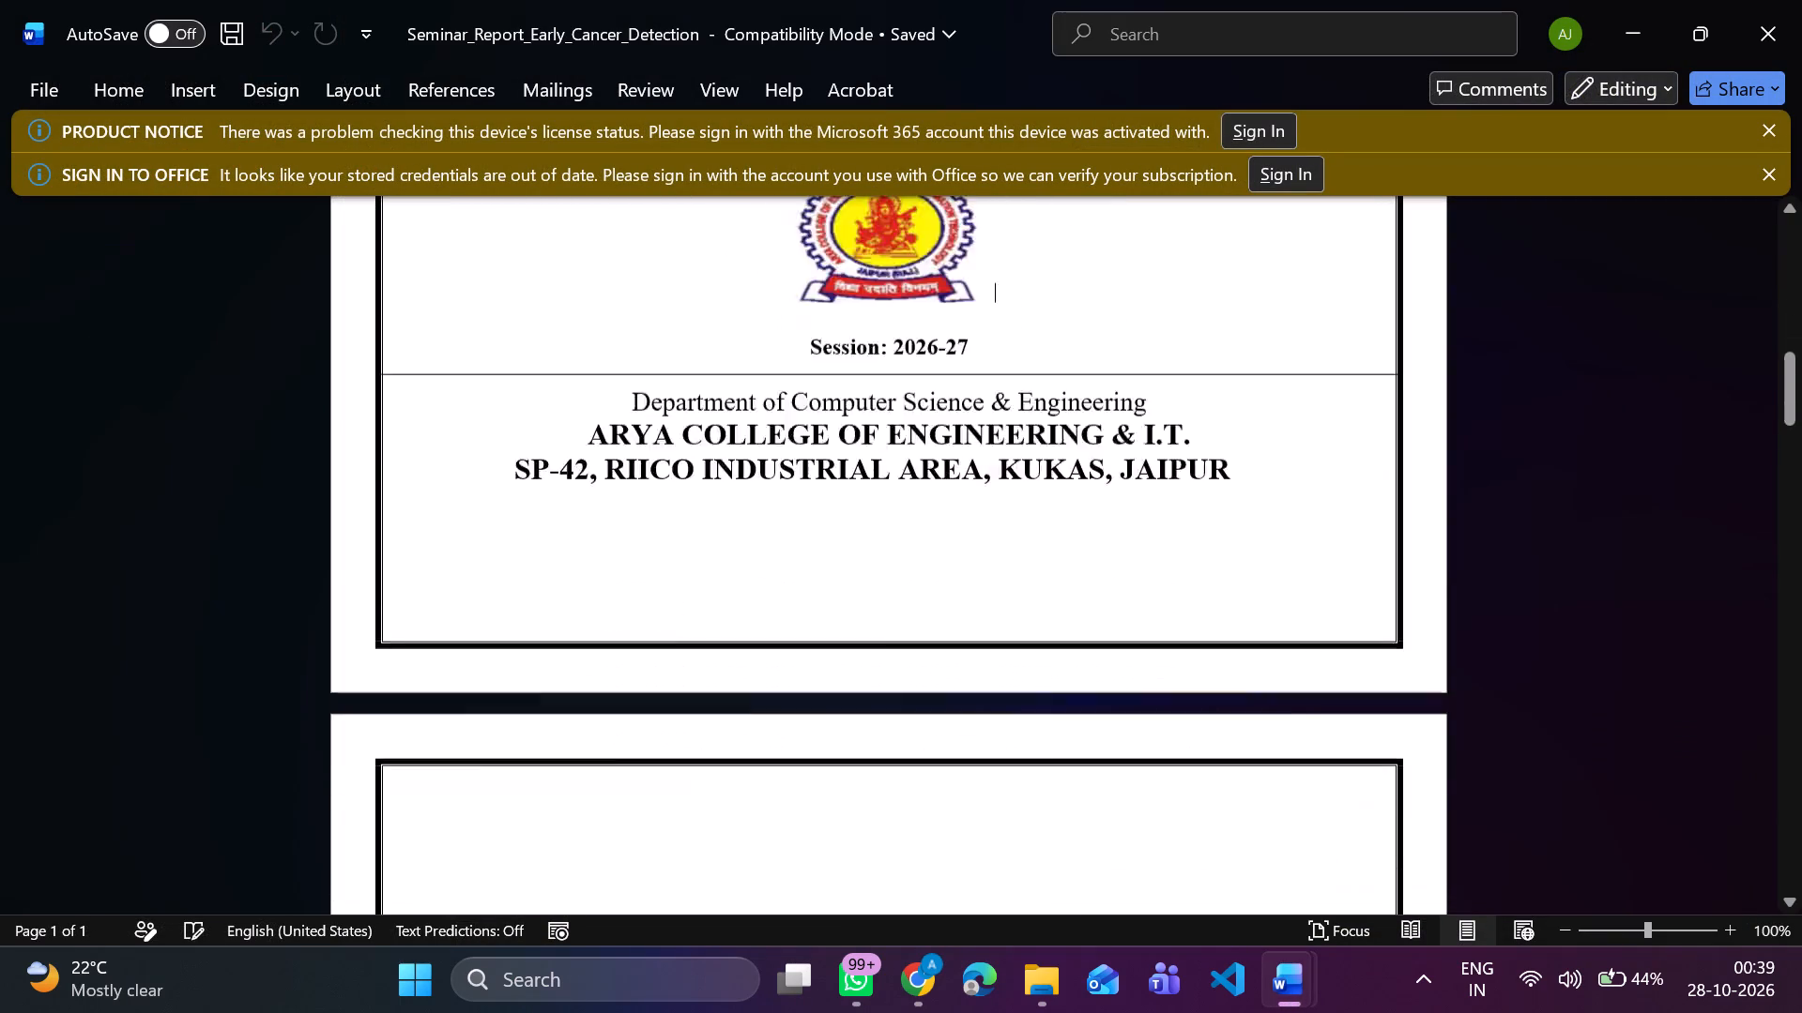
scroll(1071, 679, up, 1)
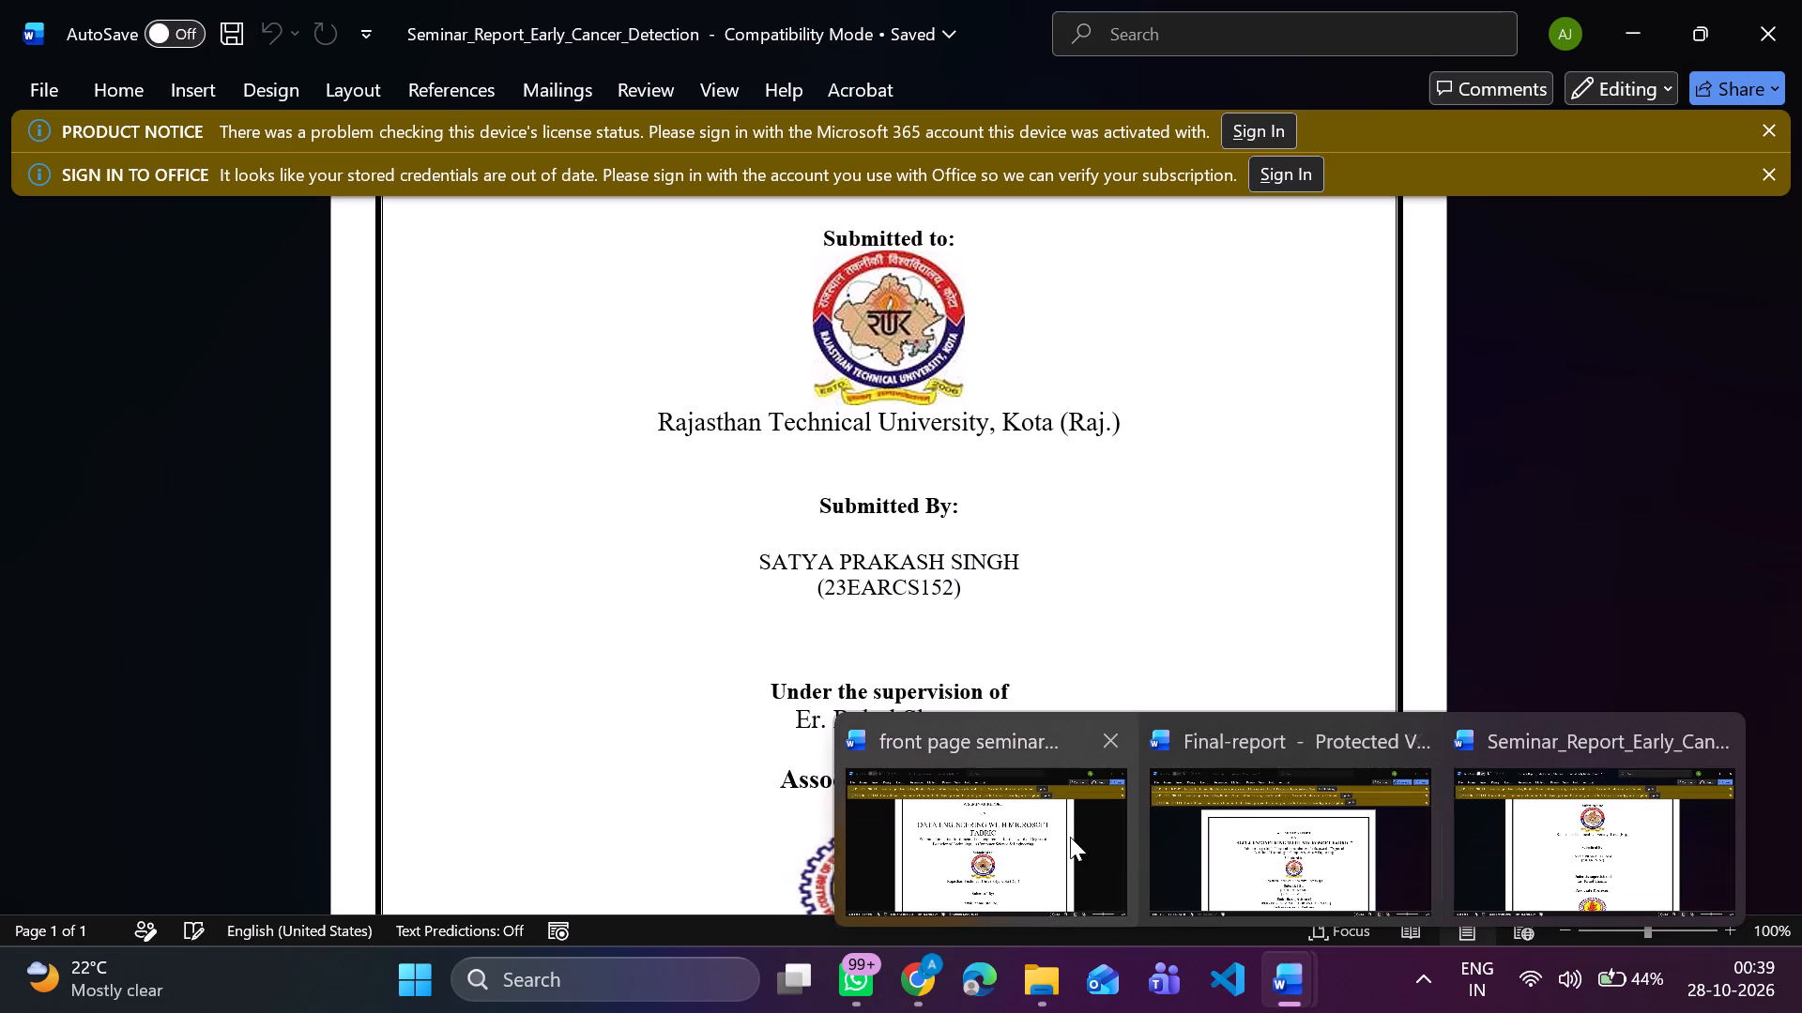
click(1032, 848)
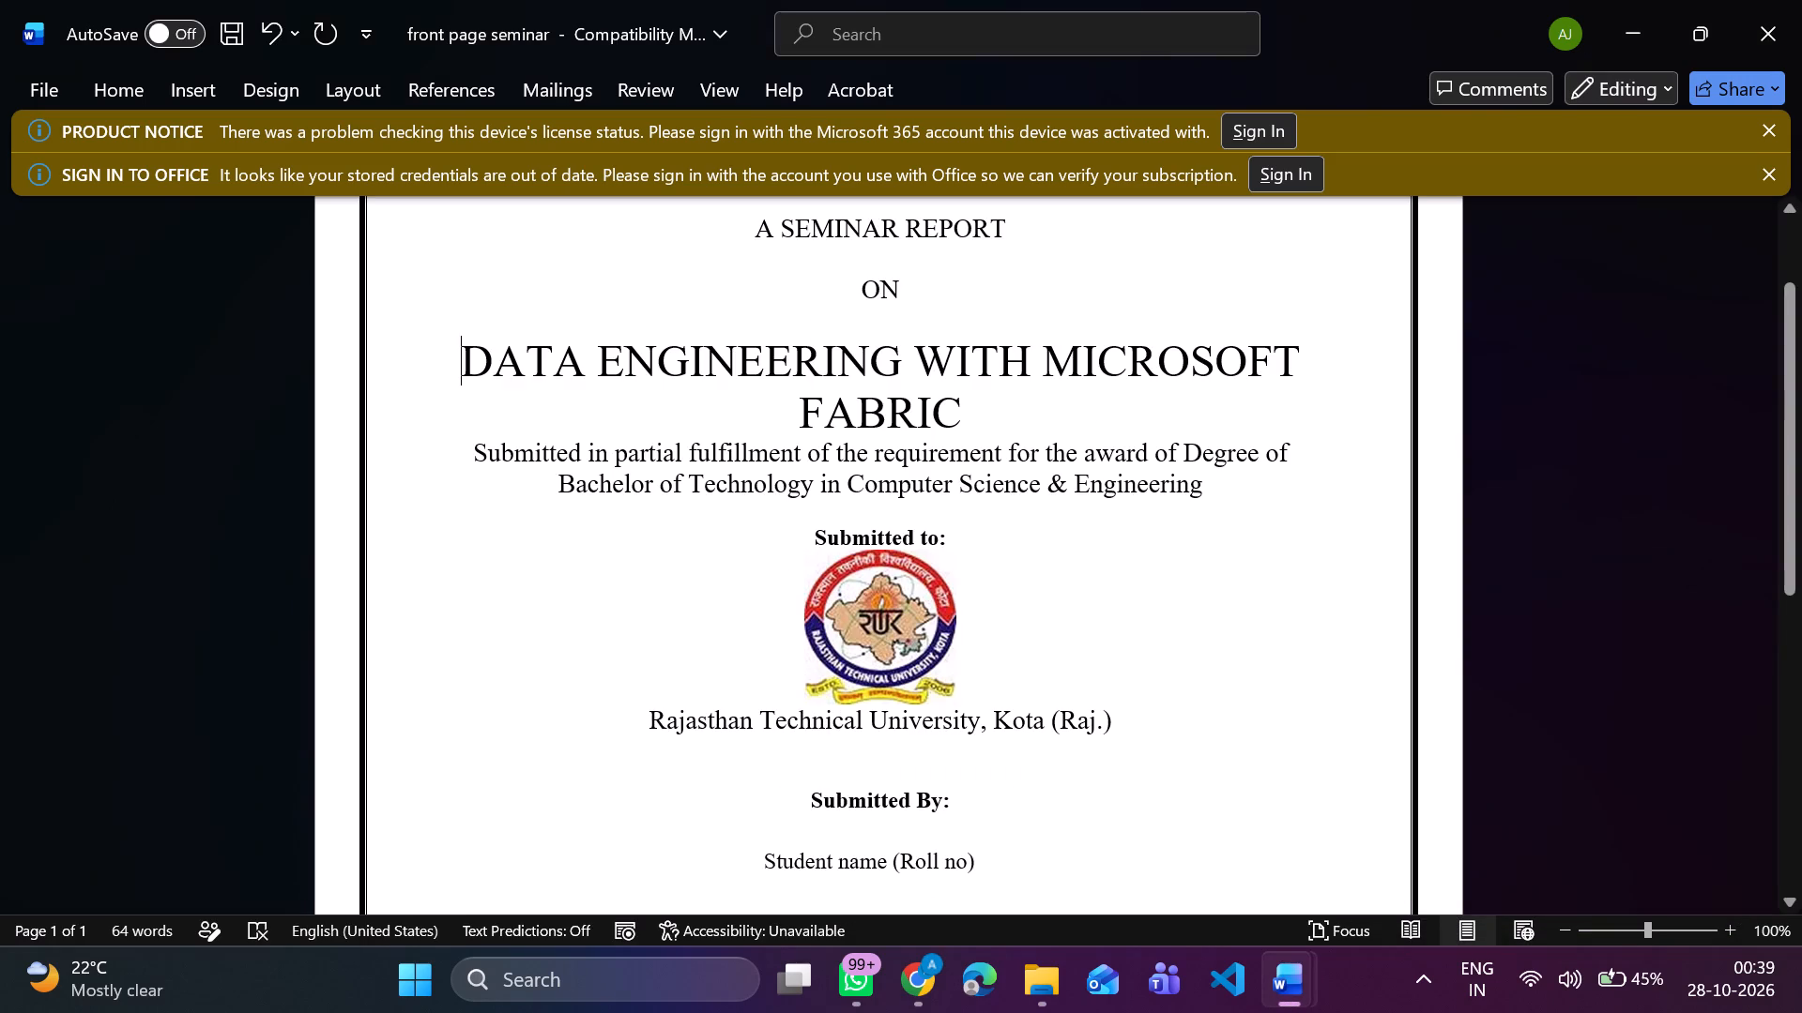
Replace the "Student name (Roll no)" placeholder under Submitted By with the student's name and, on a new line, the roll number.
click(885, 862)
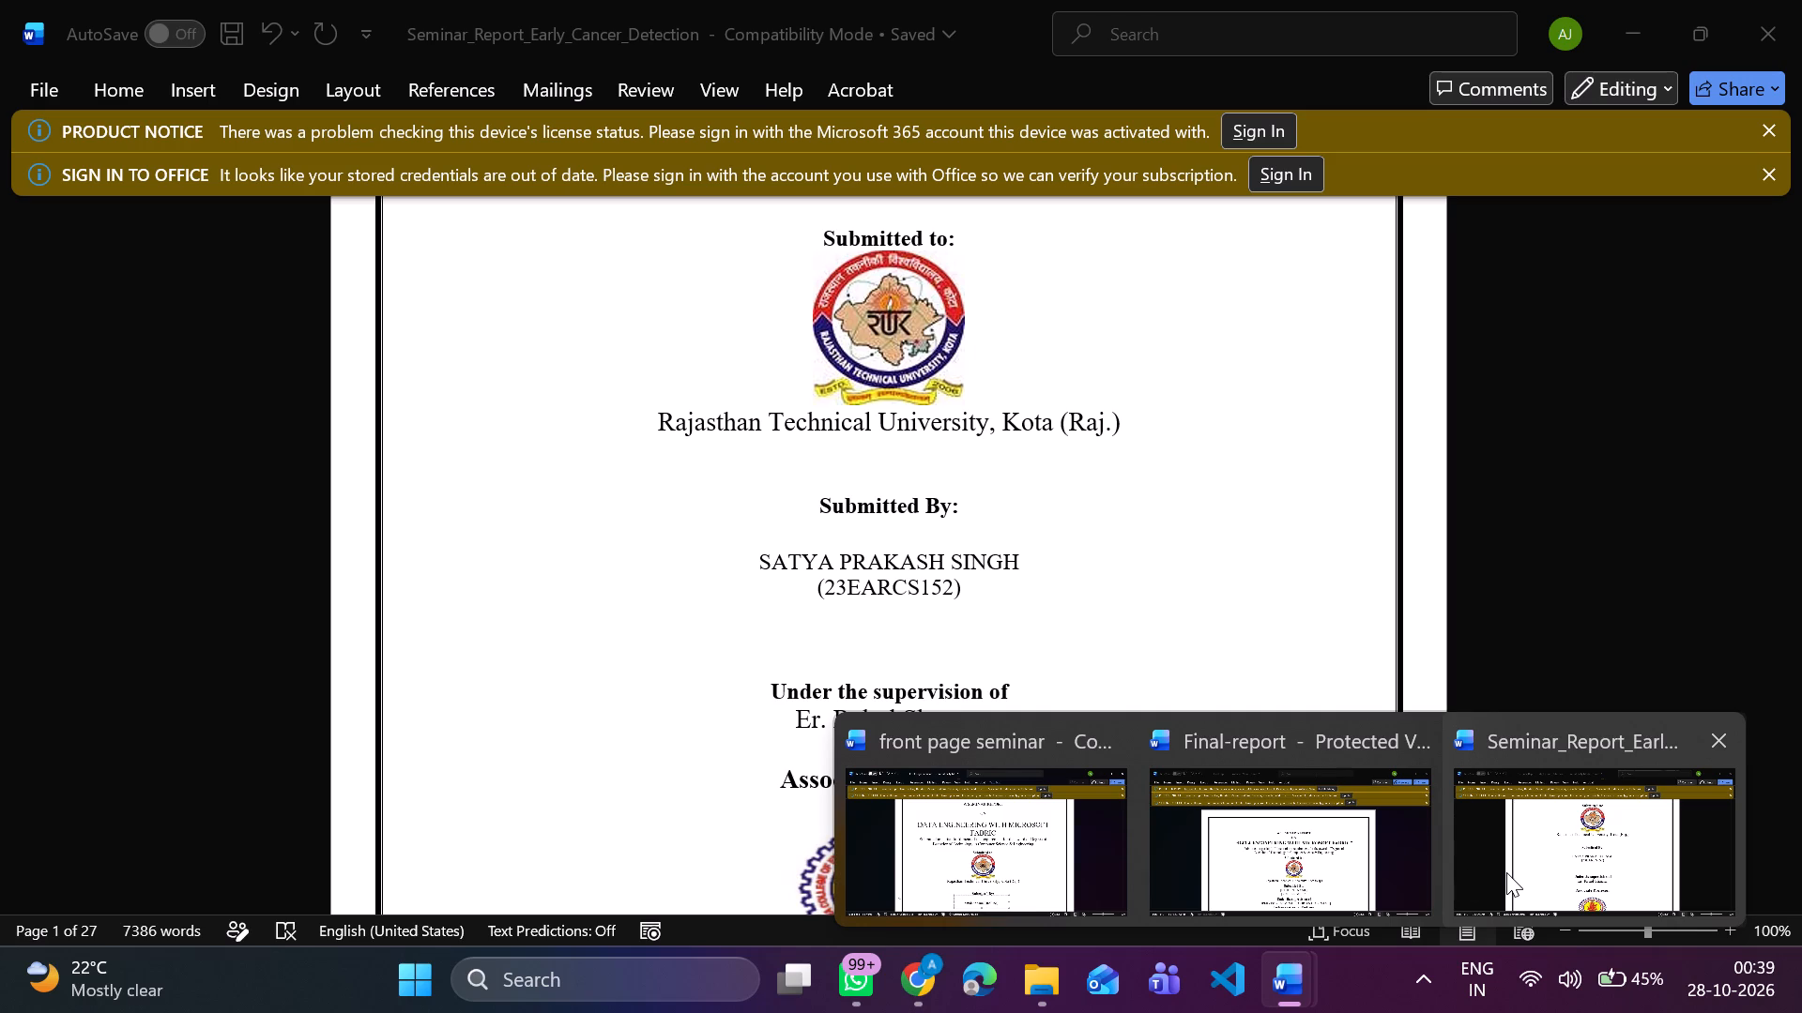
click(767, 857)
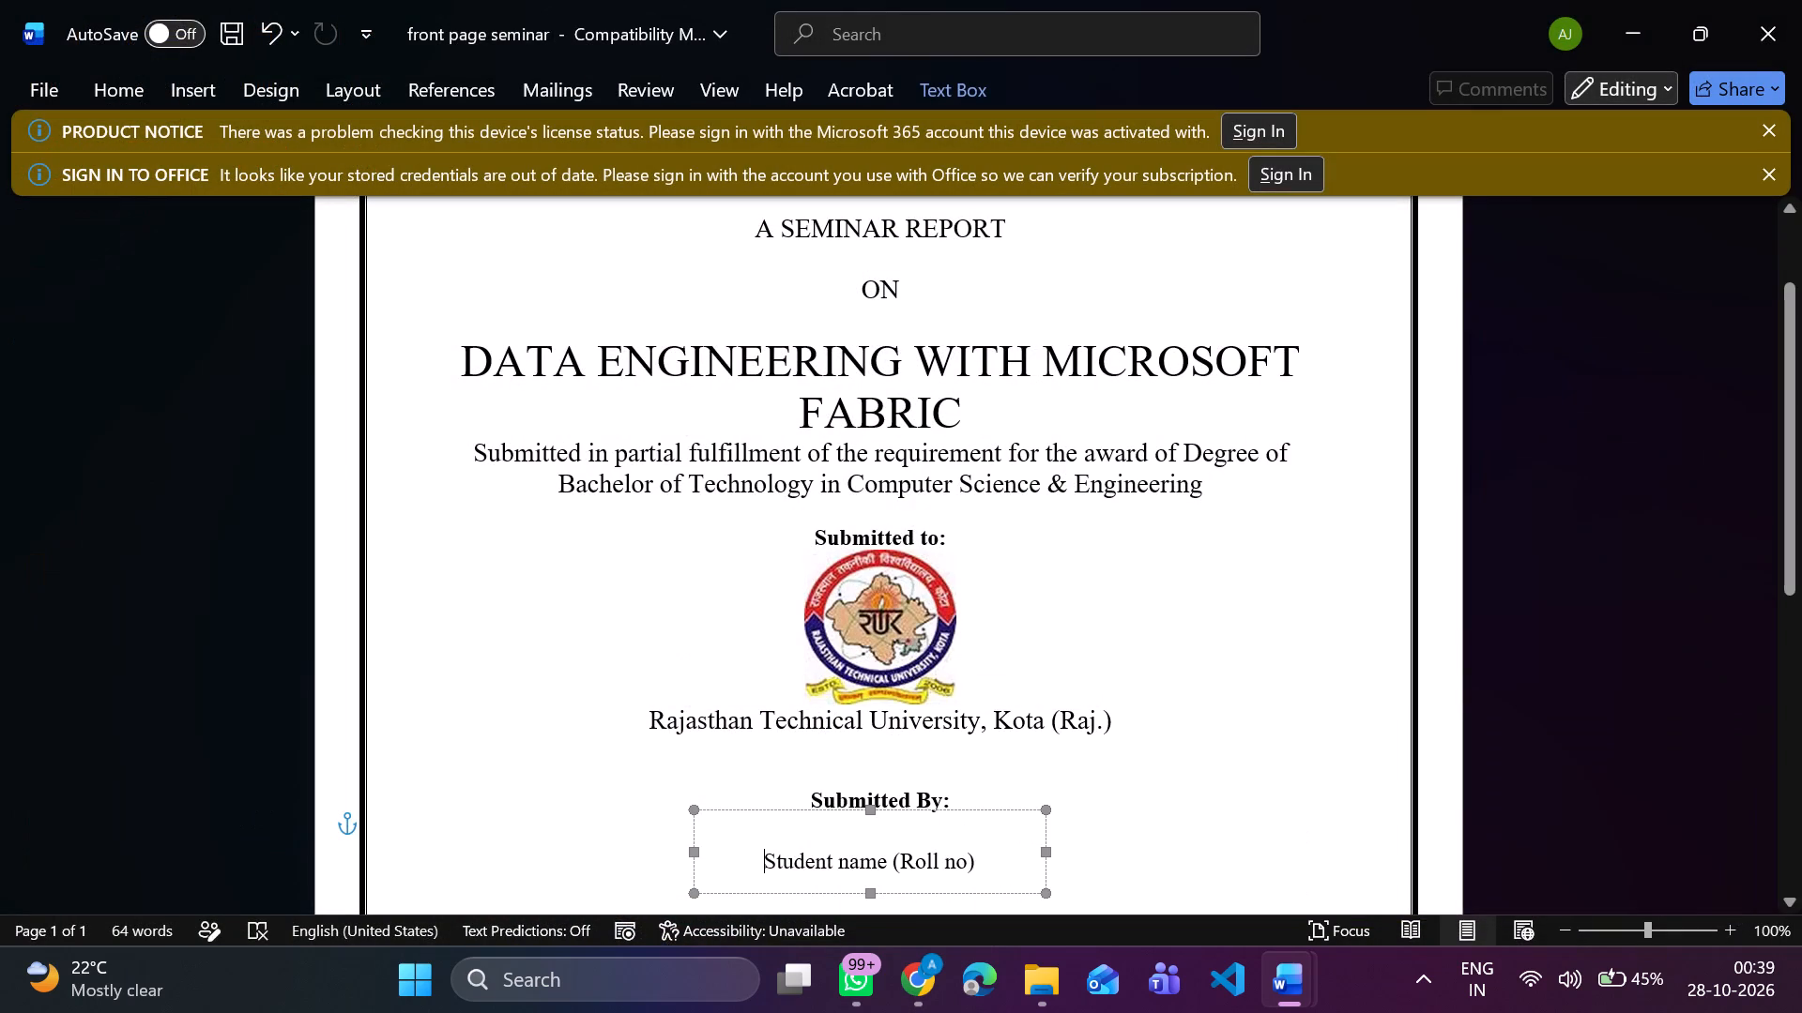
click(984, 868)
key(BackSpace)
key(BackSpace)
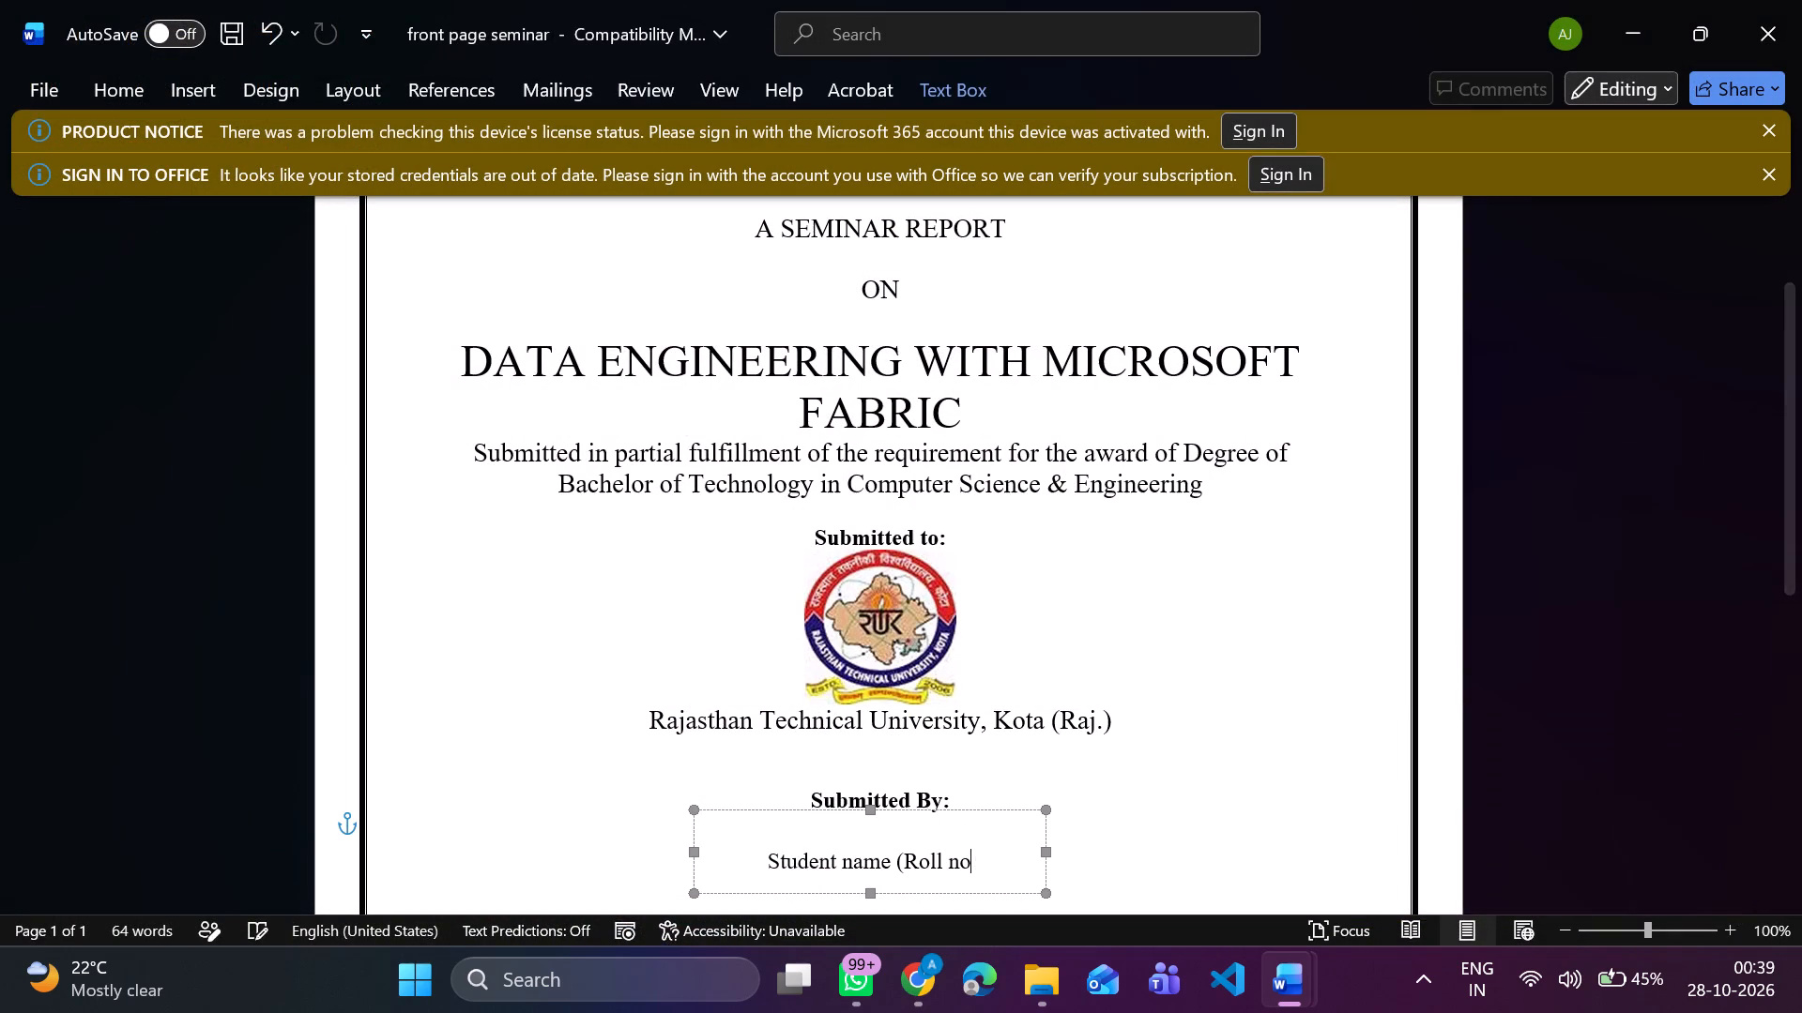
key(BackSpace)
key(BackSpace)
key(BackSpace)
key(BackSpace)
key(BackSpace)
key(BackSpace)
key(BackSpace)
key(BackSpace)
key(BackSpace)
key(BackSpace)
key(BackSpace)
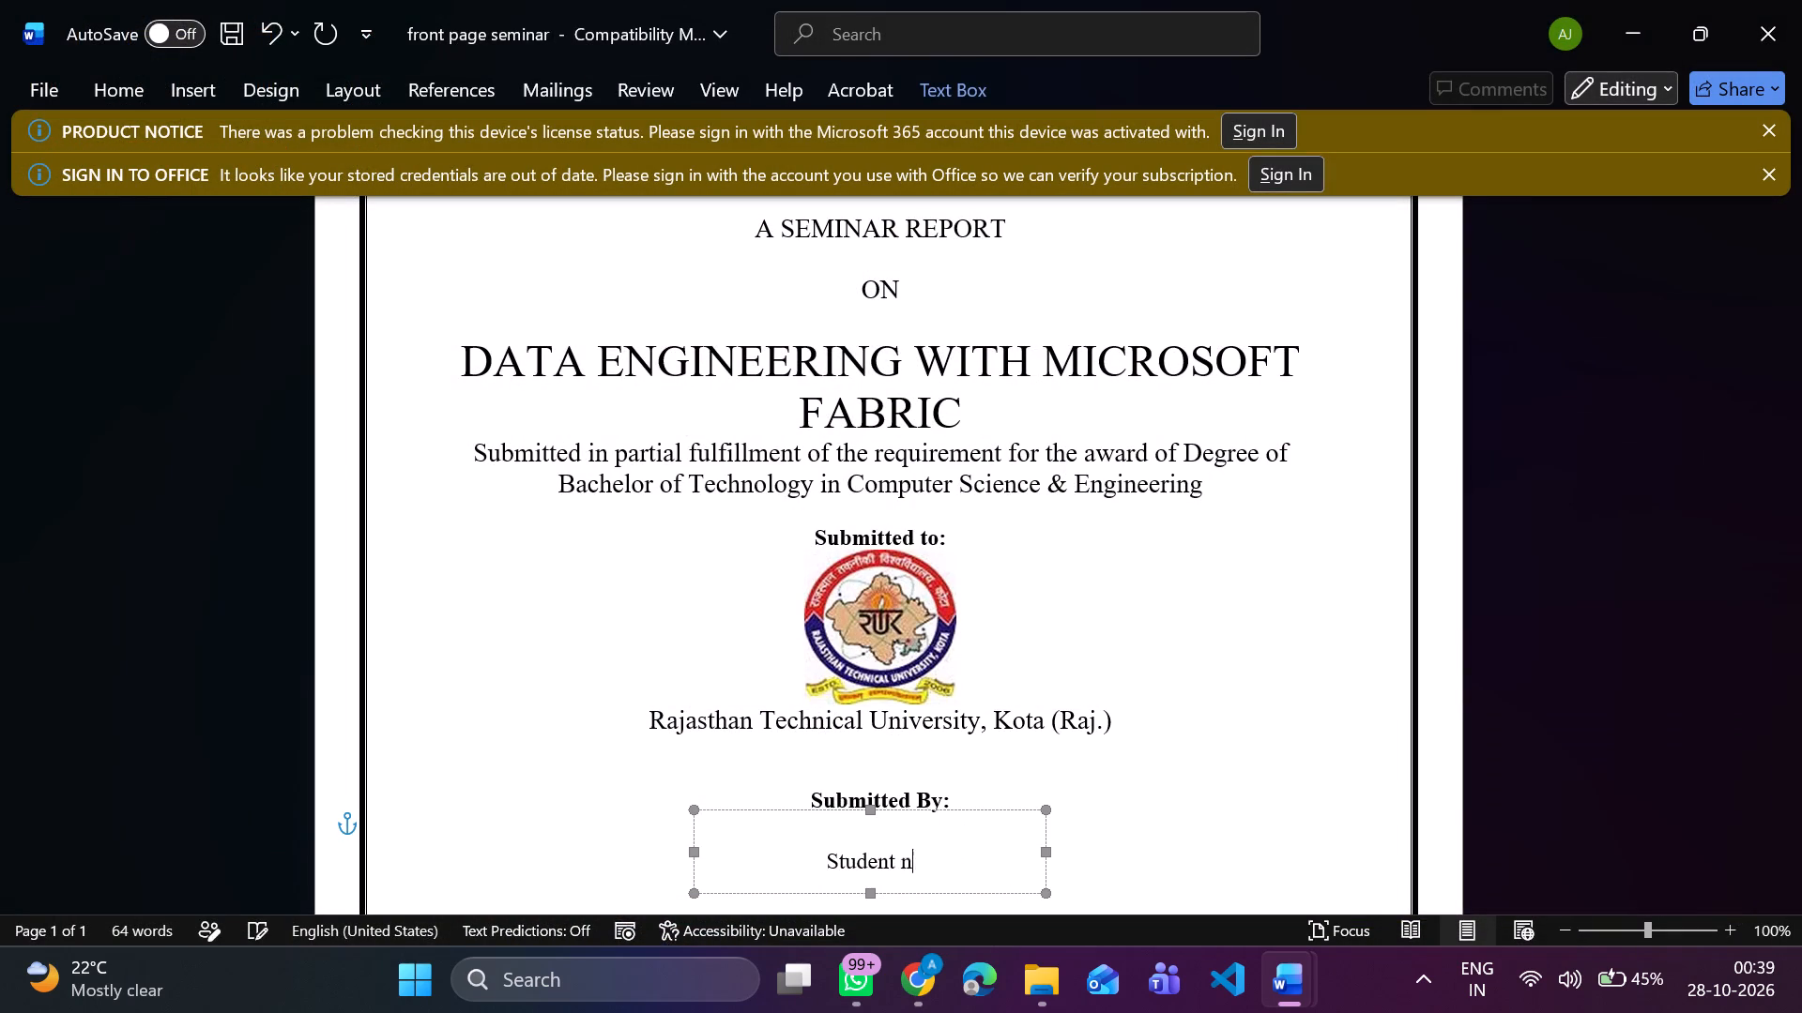
key(BackSpace)
key(BackSpace)
key(BackSpace)
key(BackSpace)
key(BackSpace)
key(BackSpace)
key(BackSpace)
key(BackSpace)
key(BackSpace)
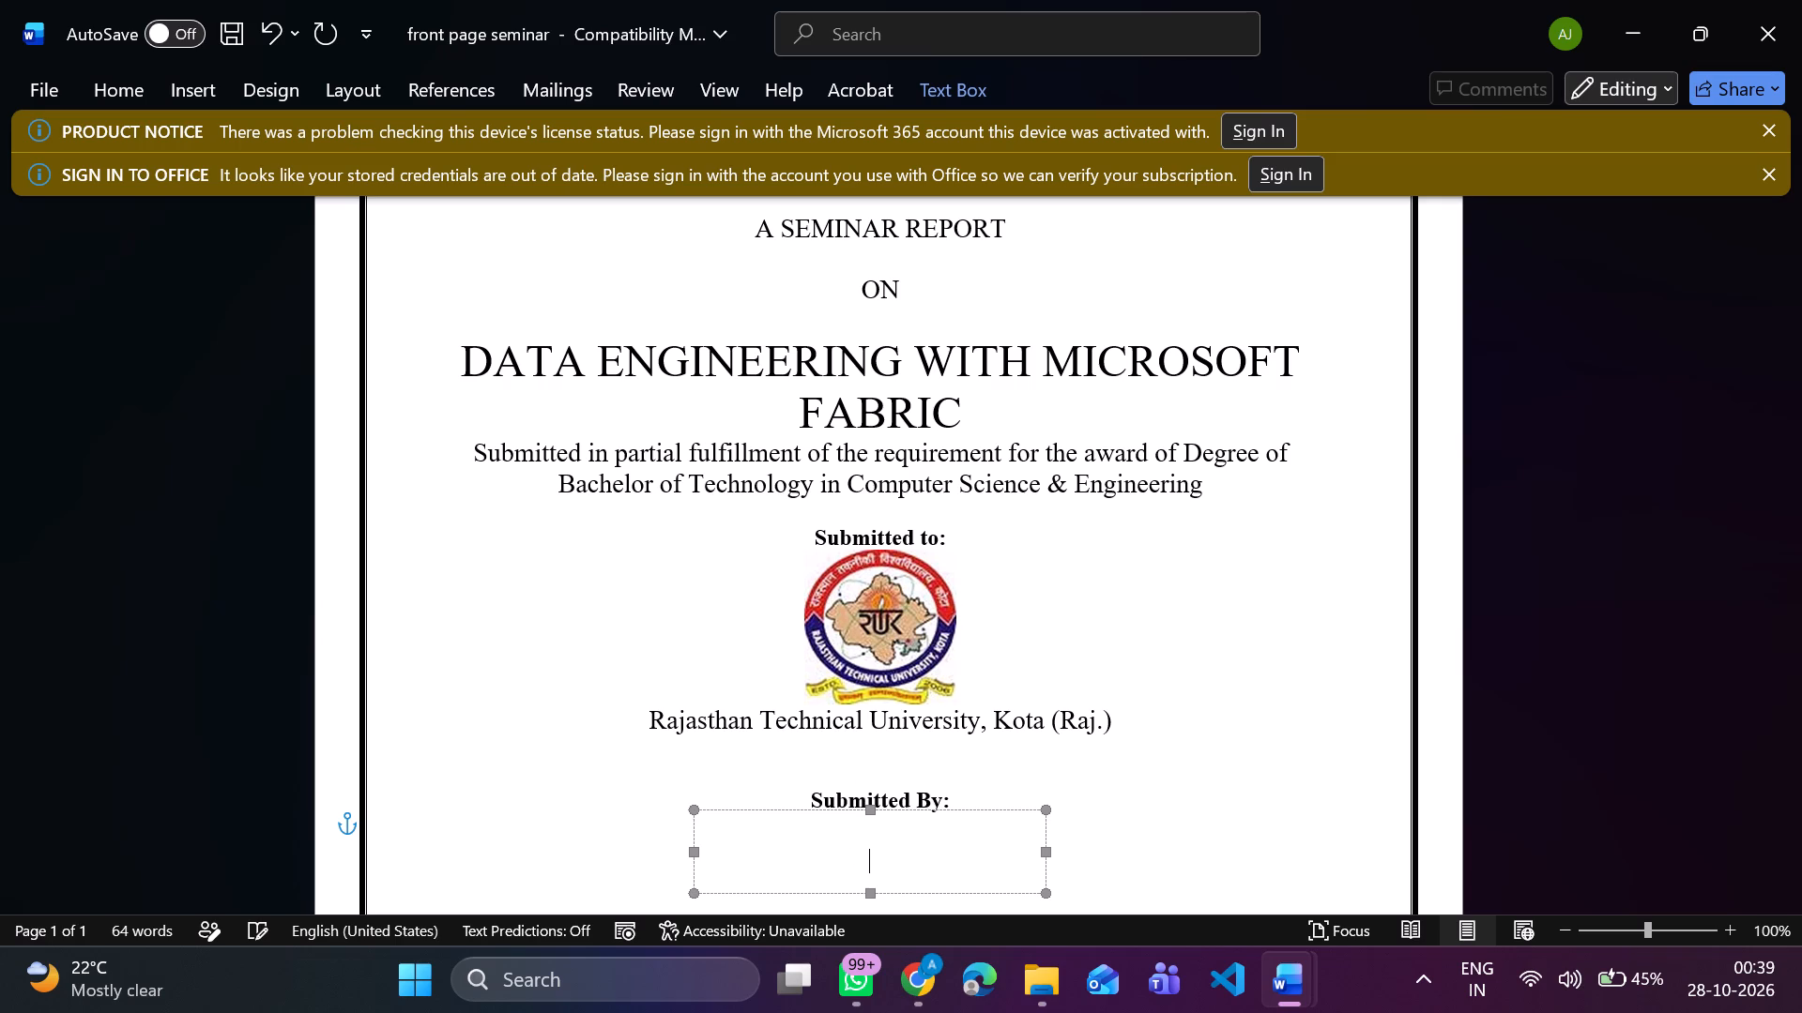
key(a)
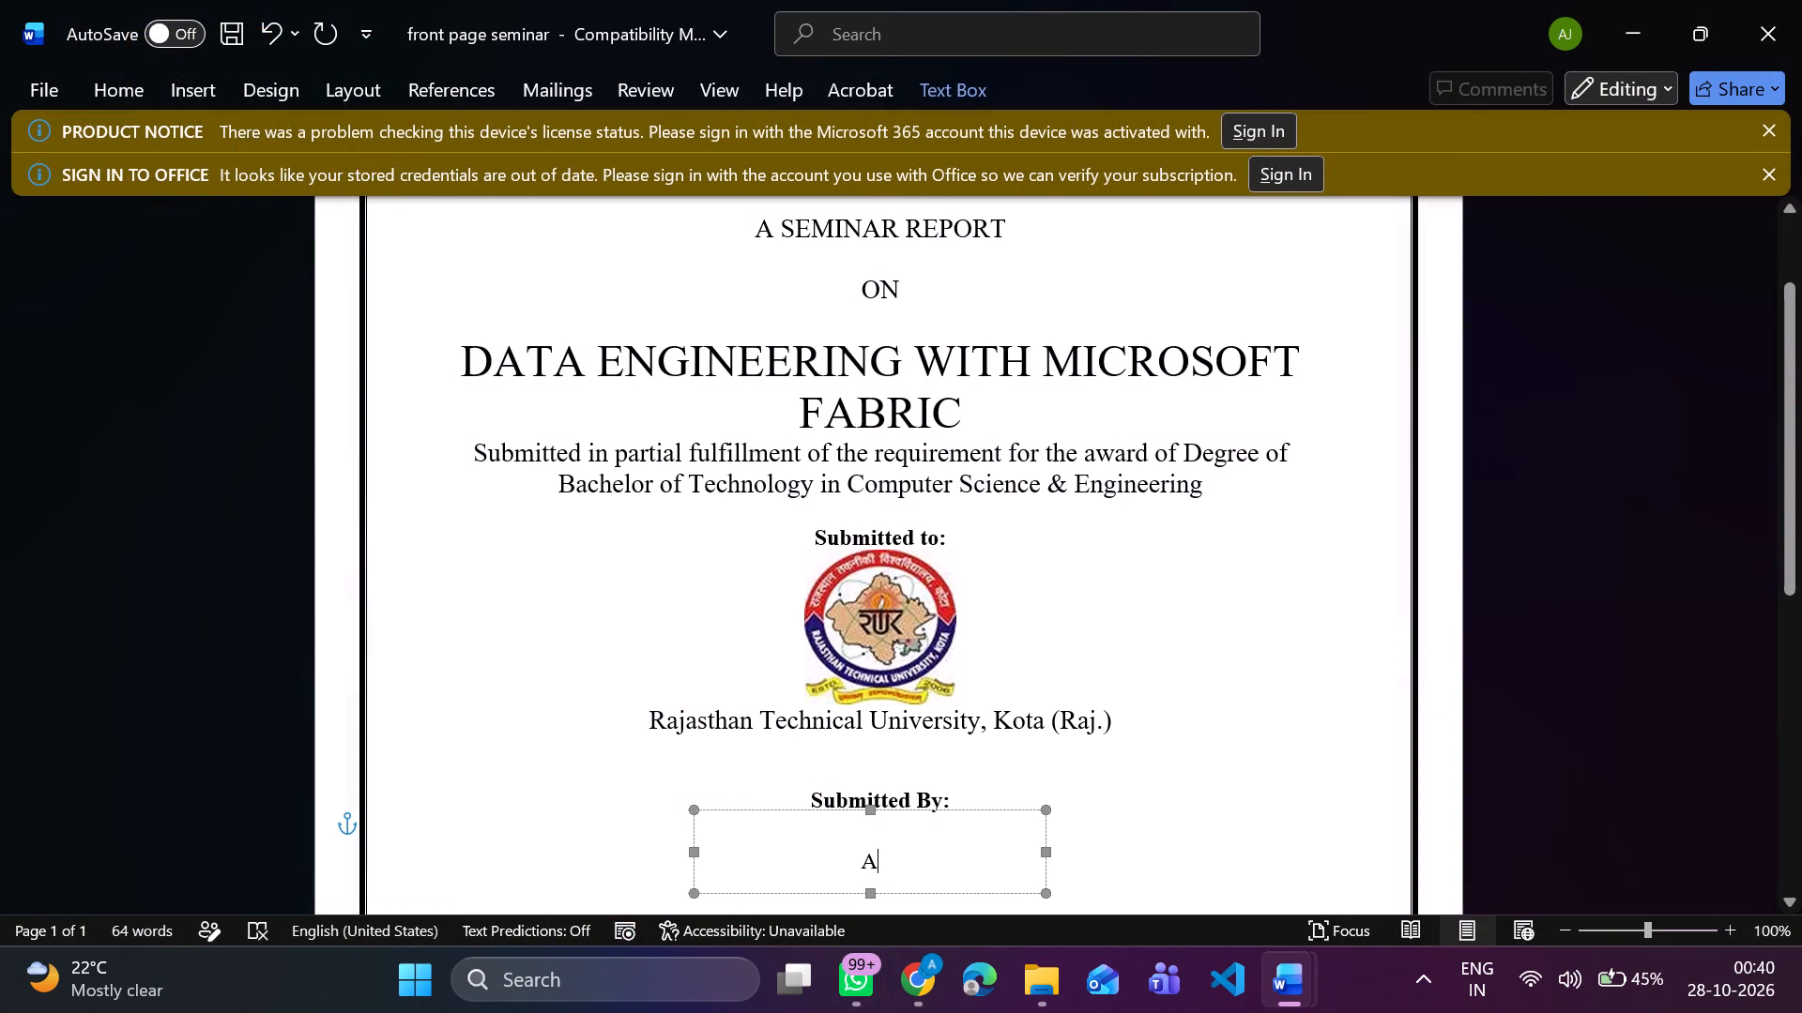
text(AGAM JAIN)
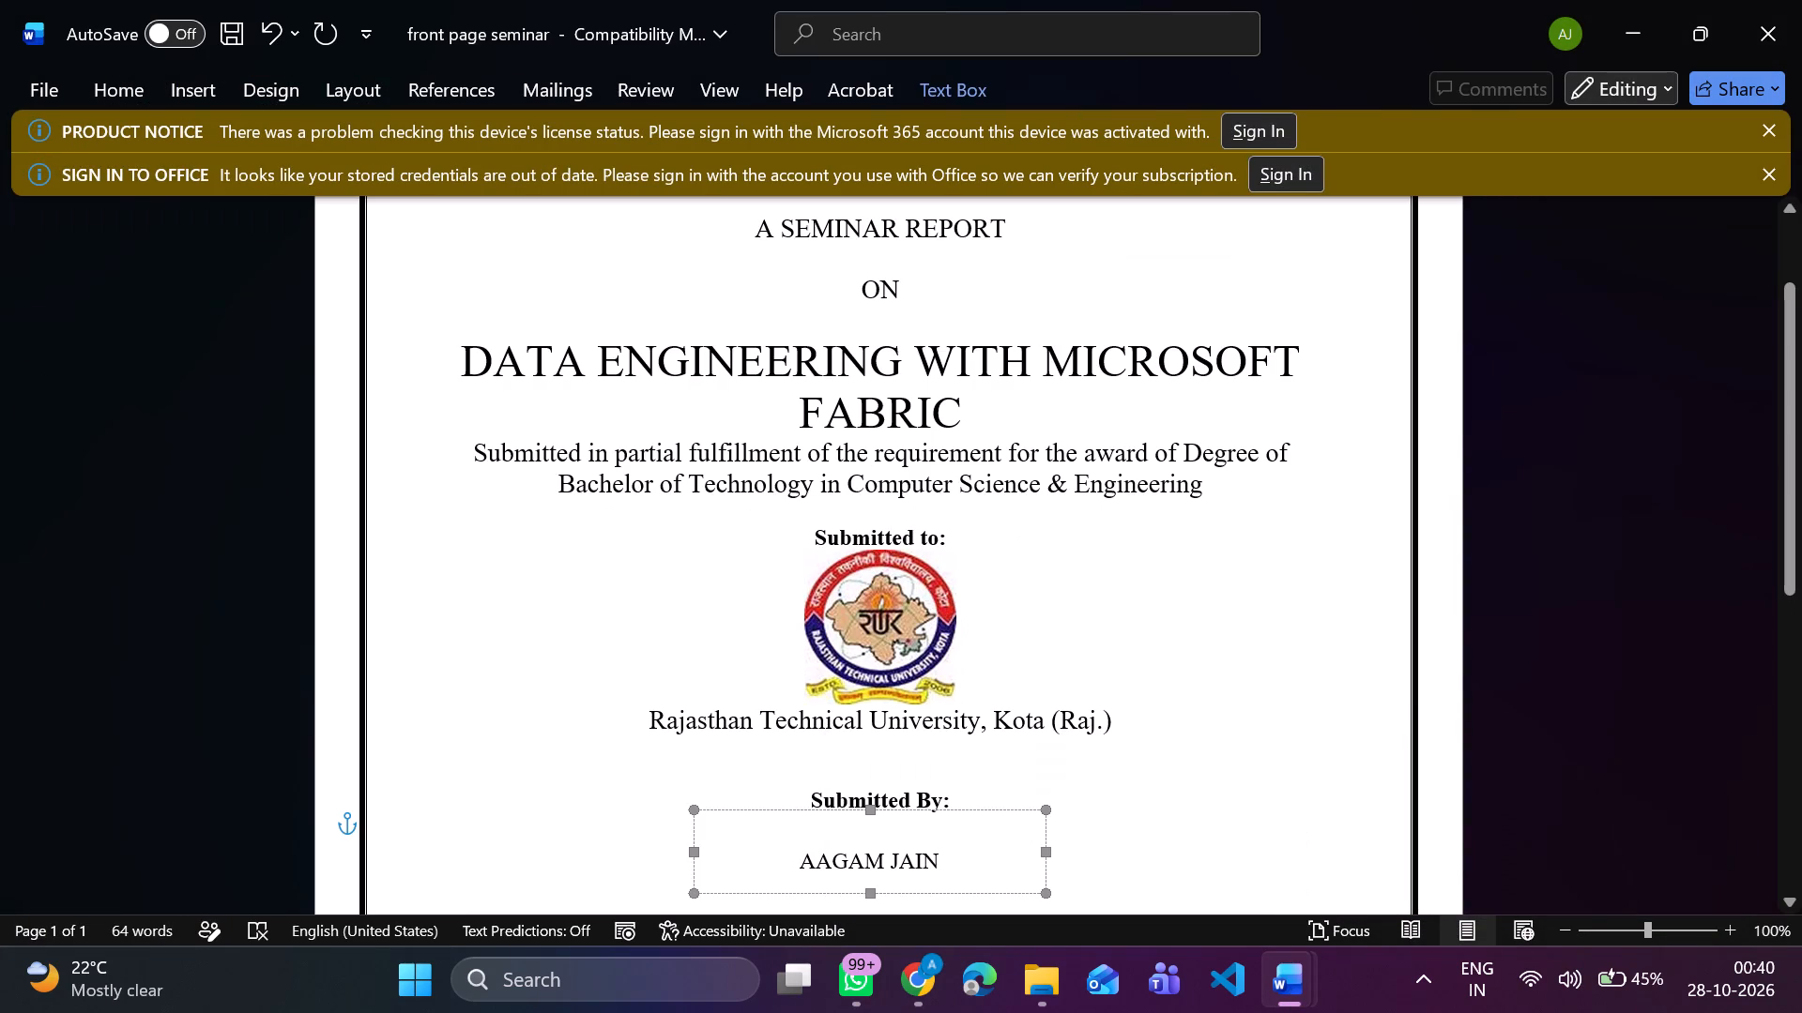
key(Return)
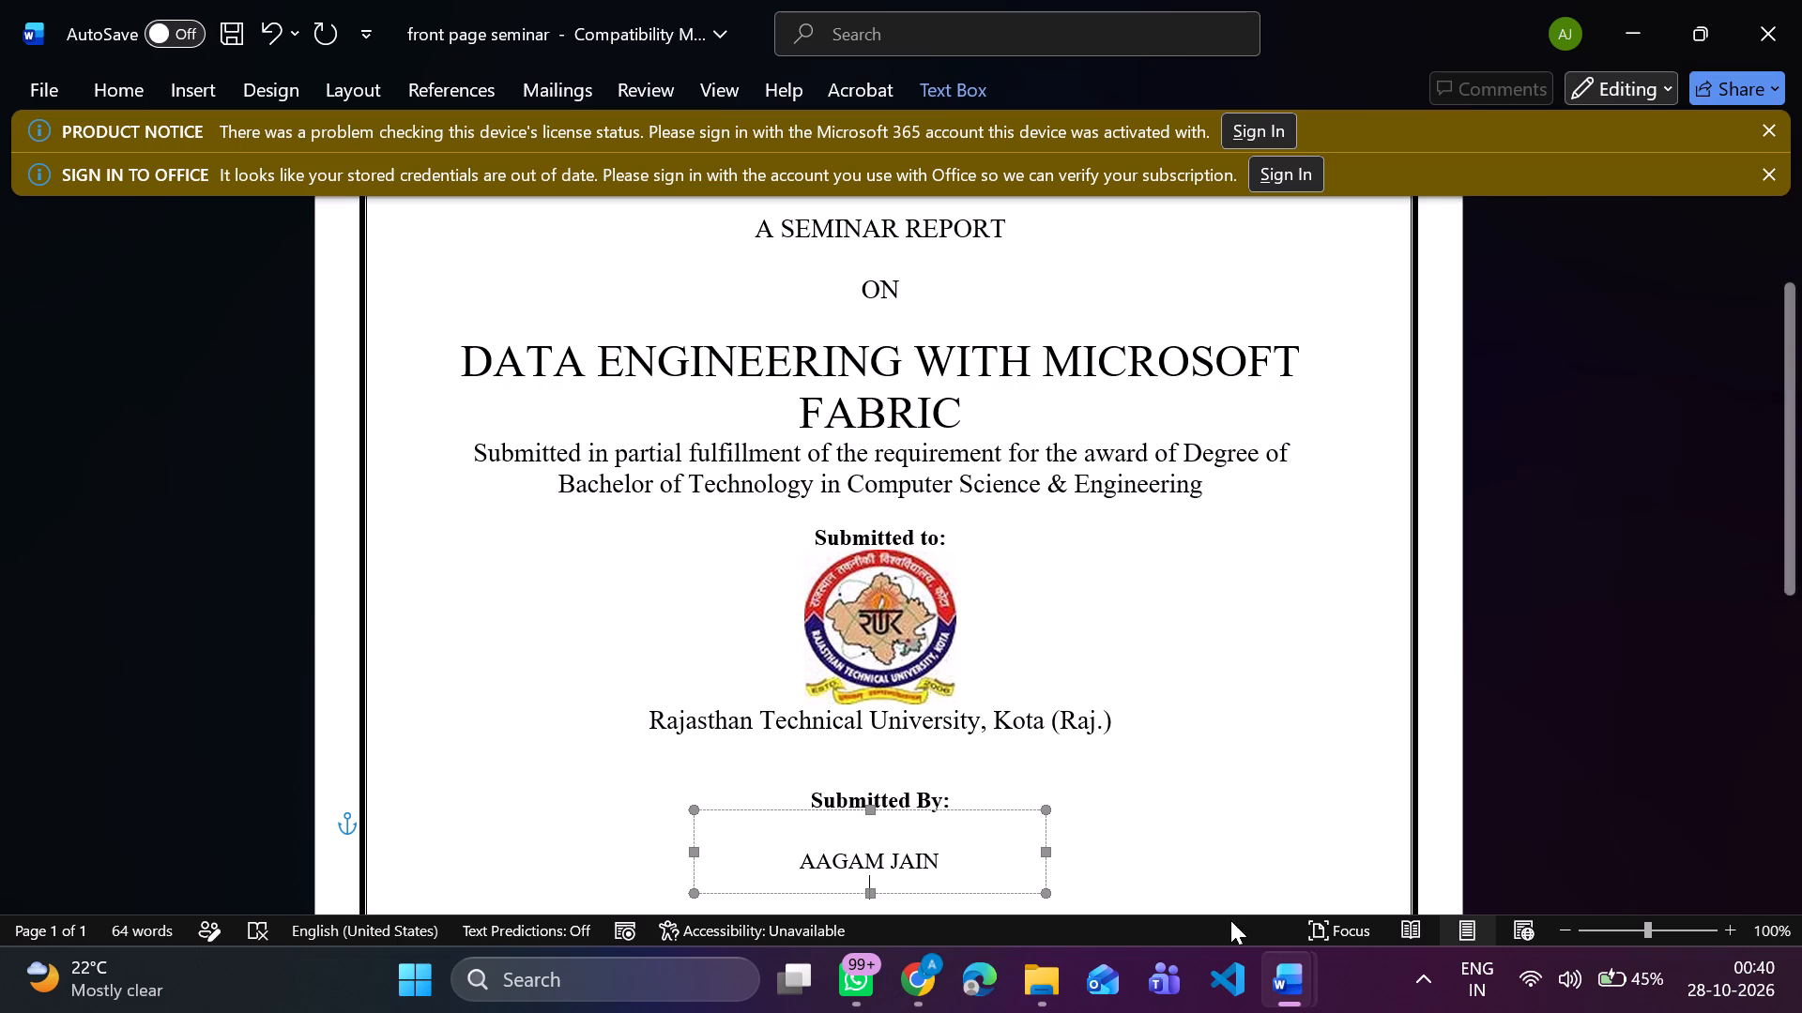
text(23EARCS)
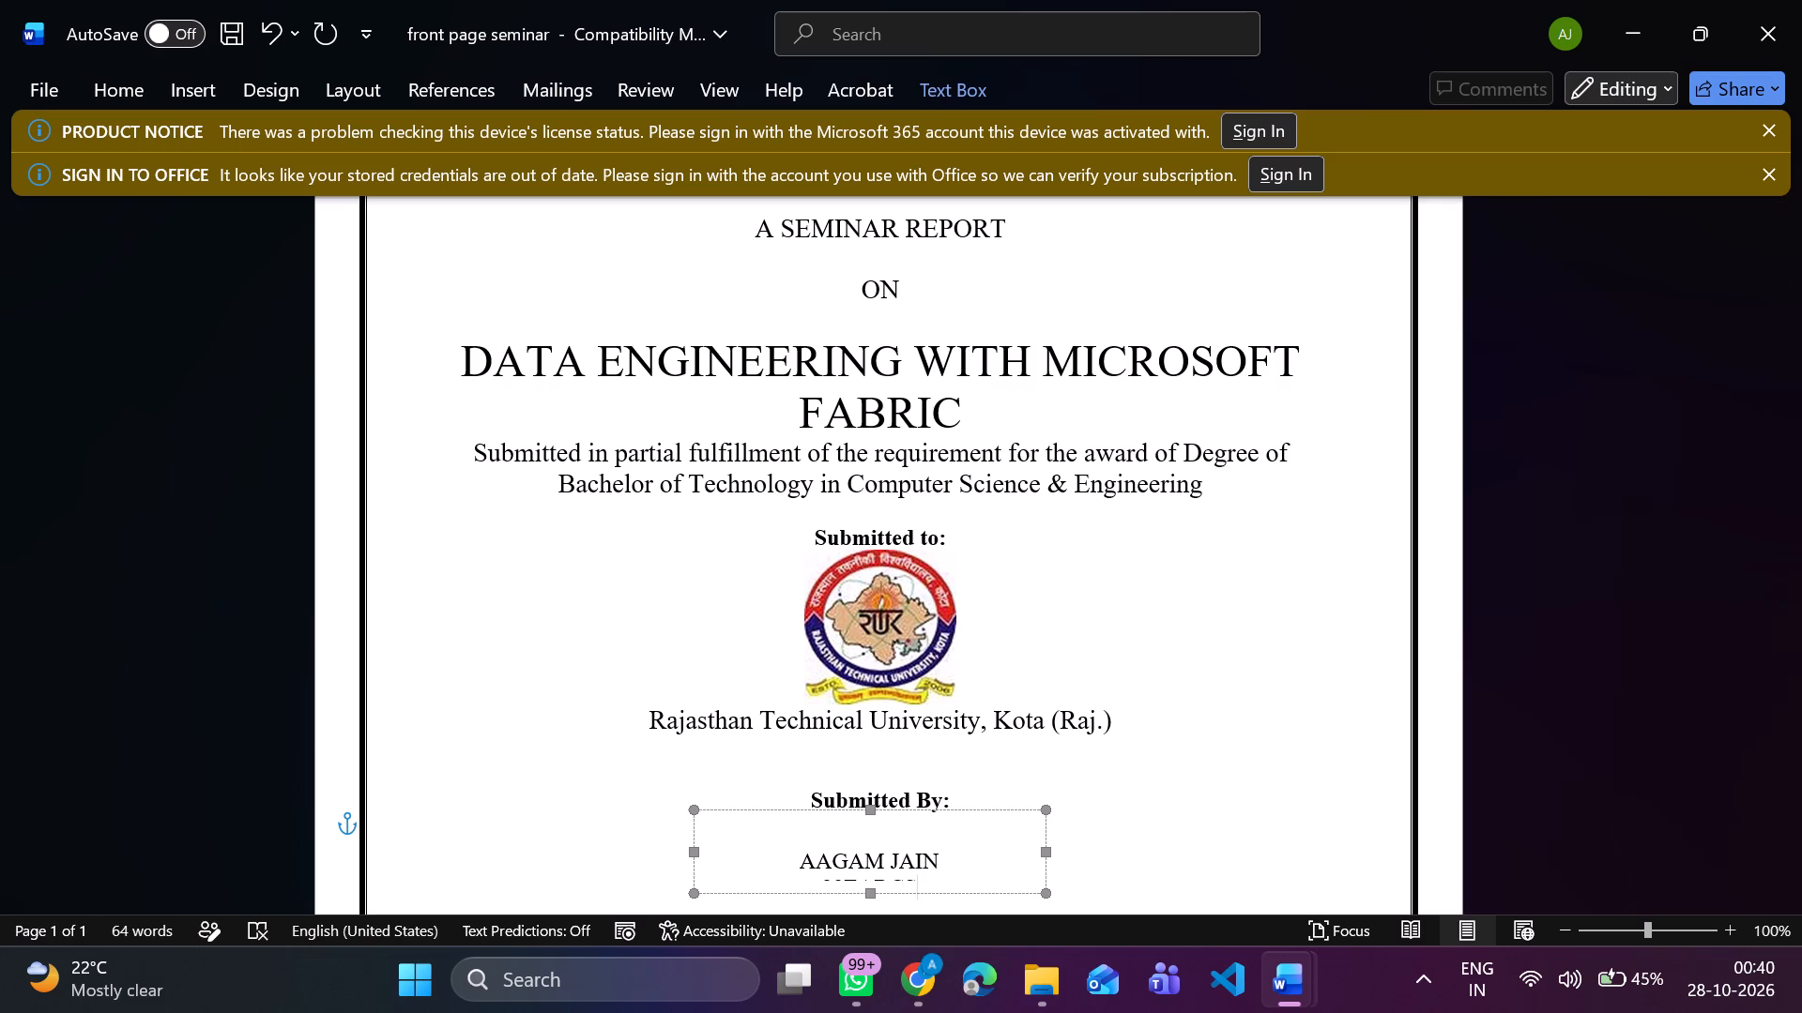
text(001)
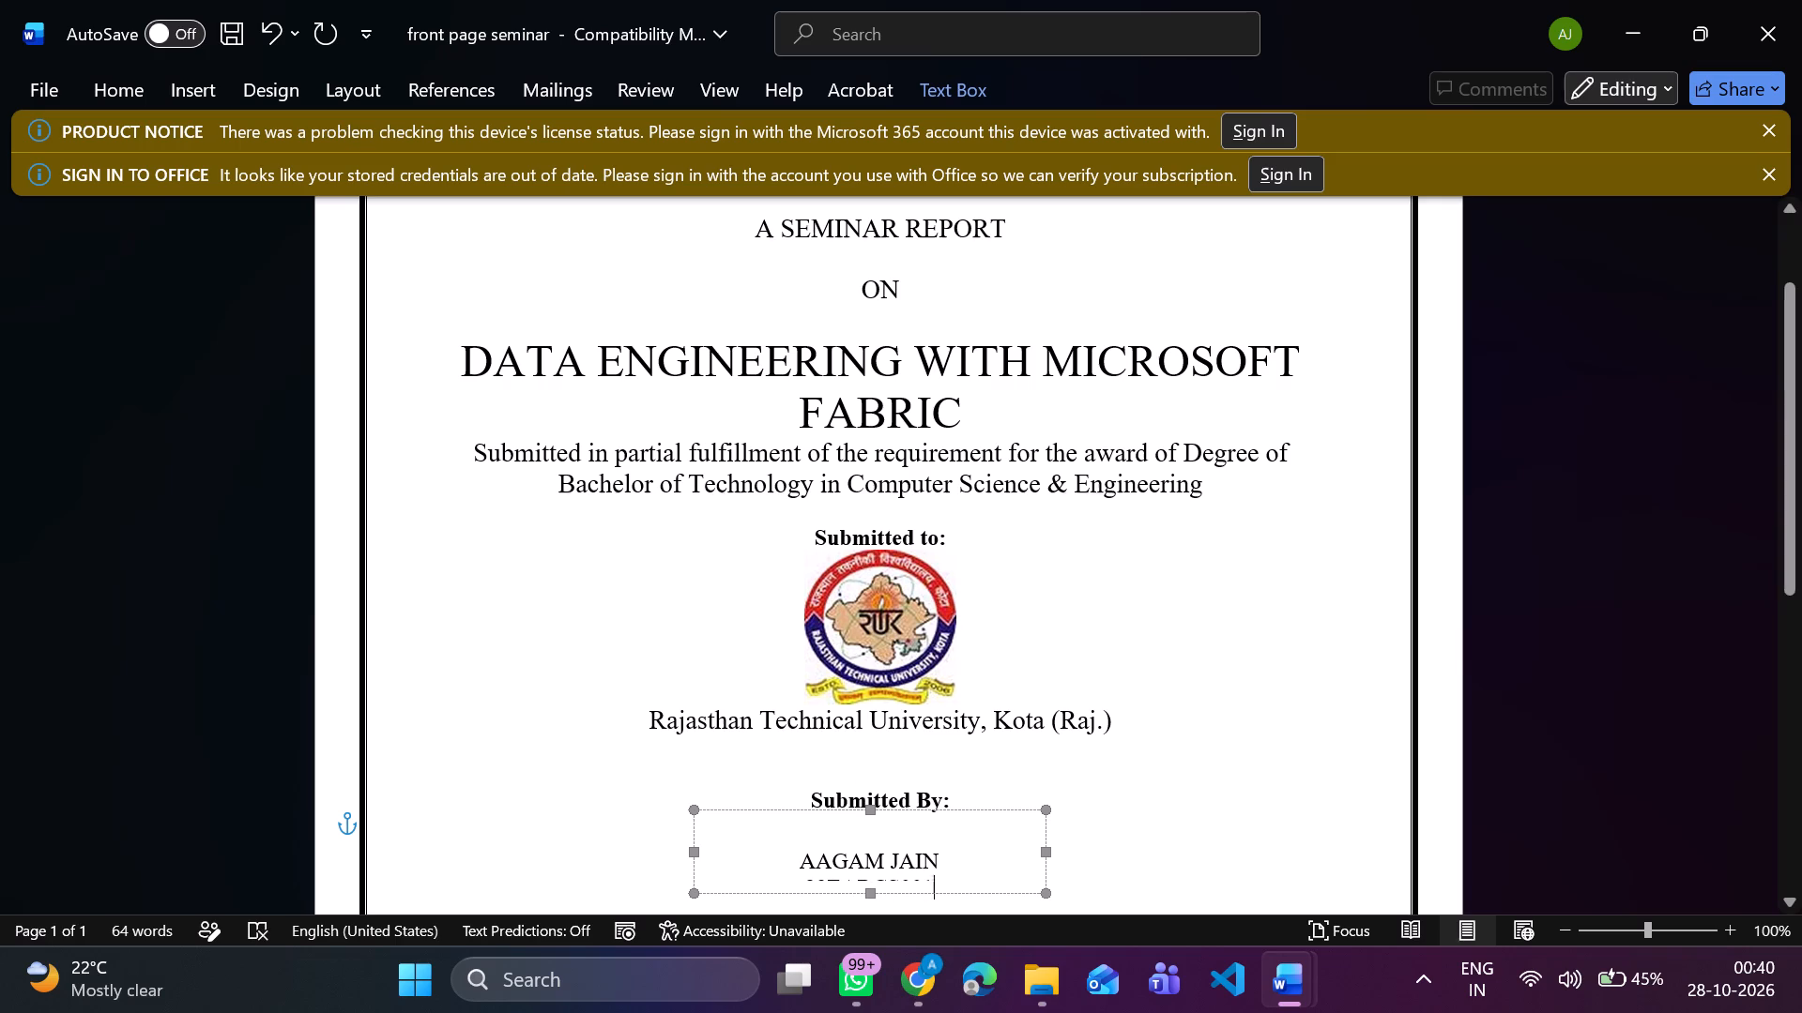
Reposition and enlarge the text box under Submitted By, and delete its blank first line so the name and roll number fit.
drag(864, 890, 864, 904)
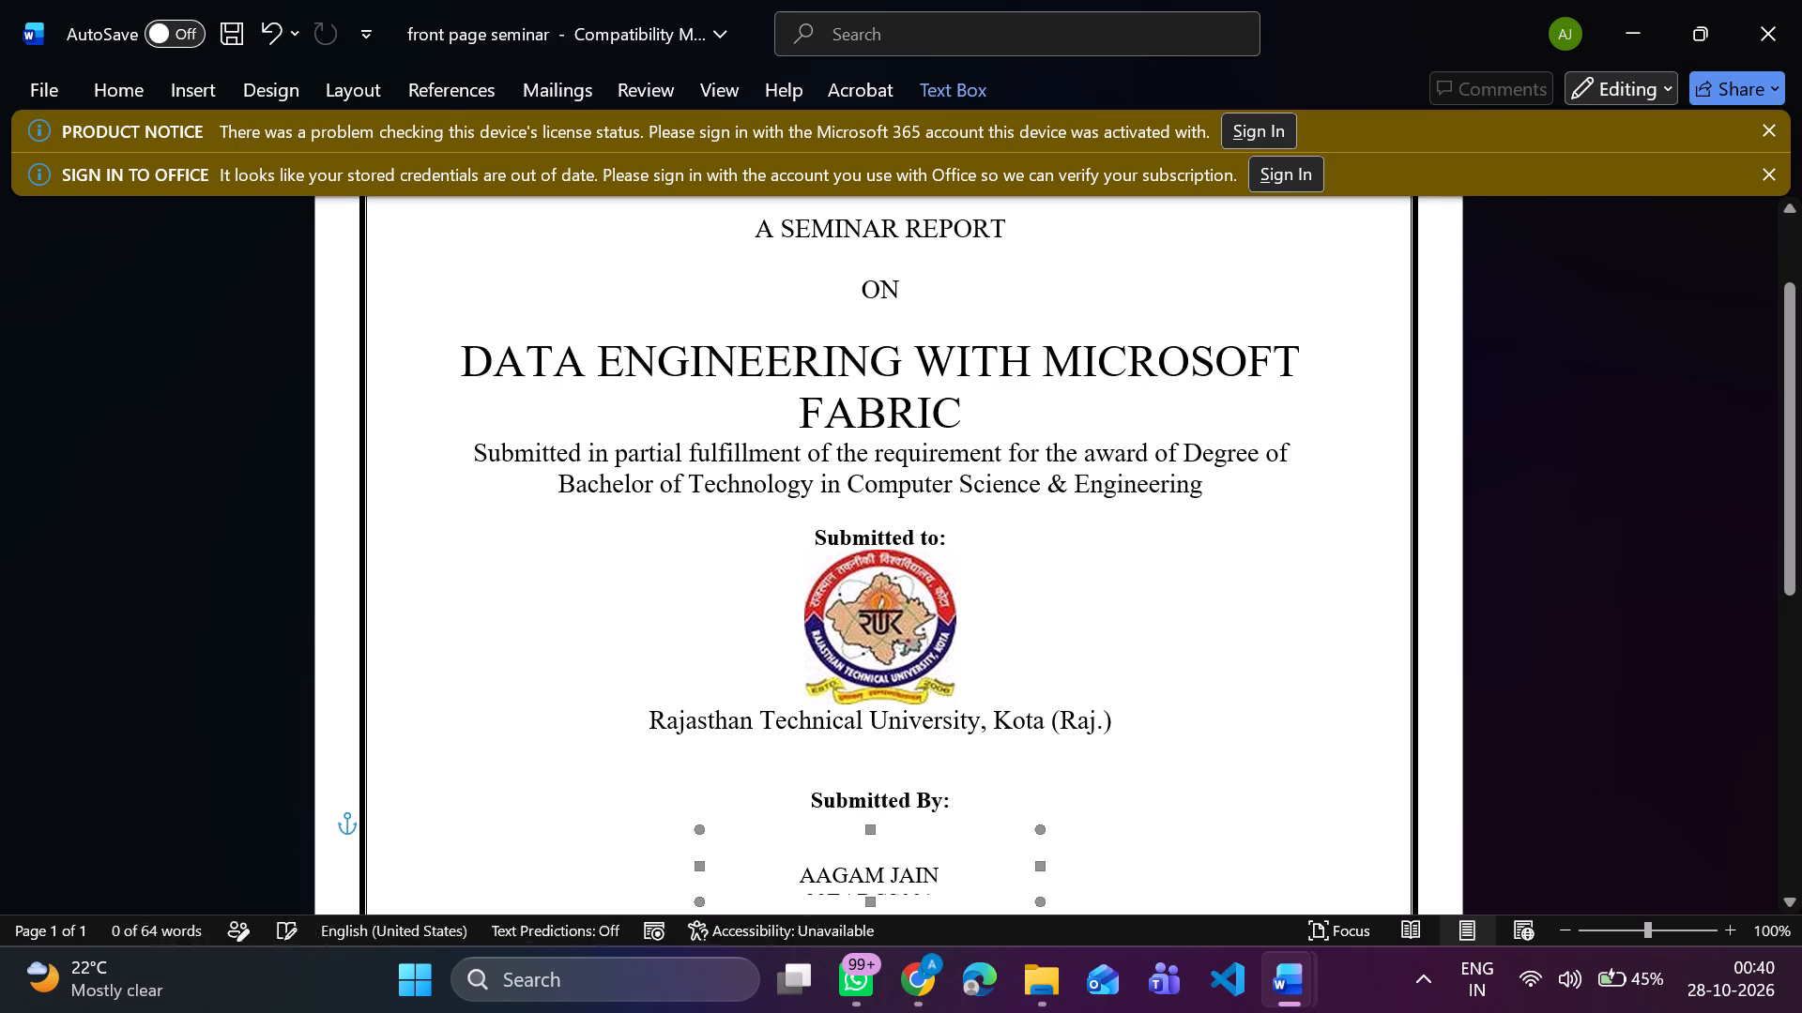
scroll(985, 850, down, 1)
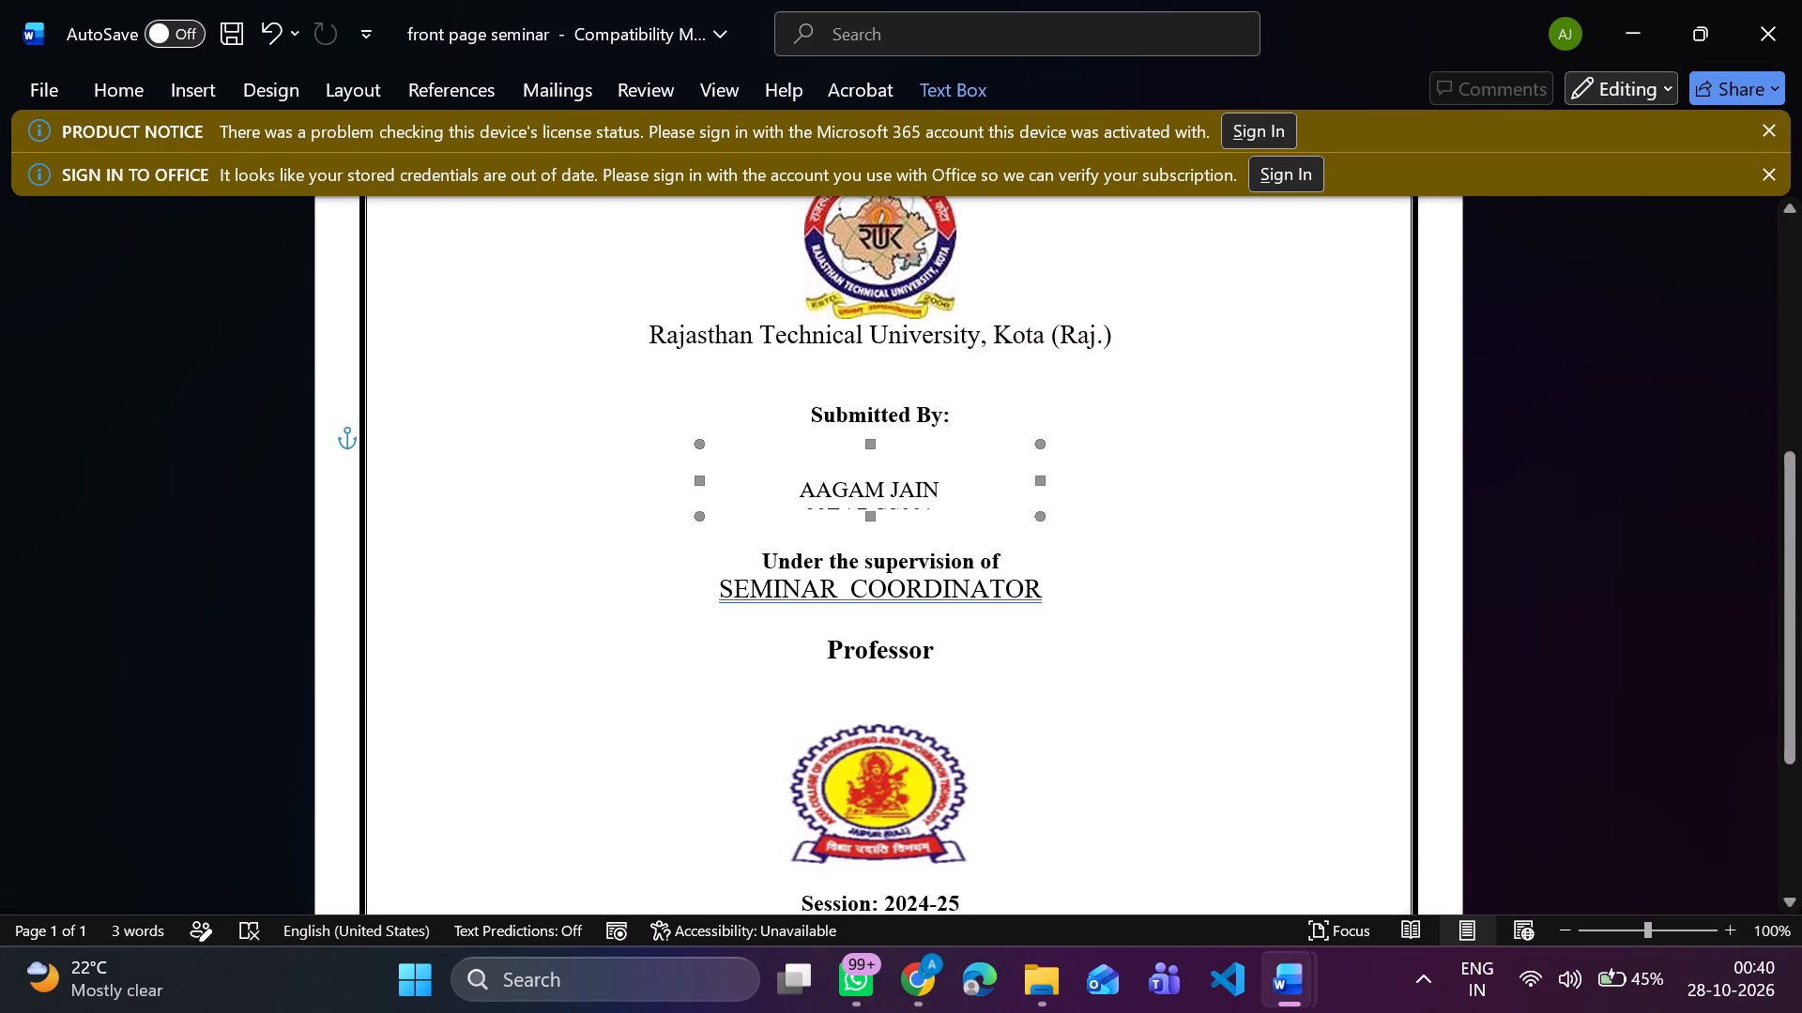
drag(871, 445, 870, 431)
drag(870, 431, 869, 431)
click(842, 448)
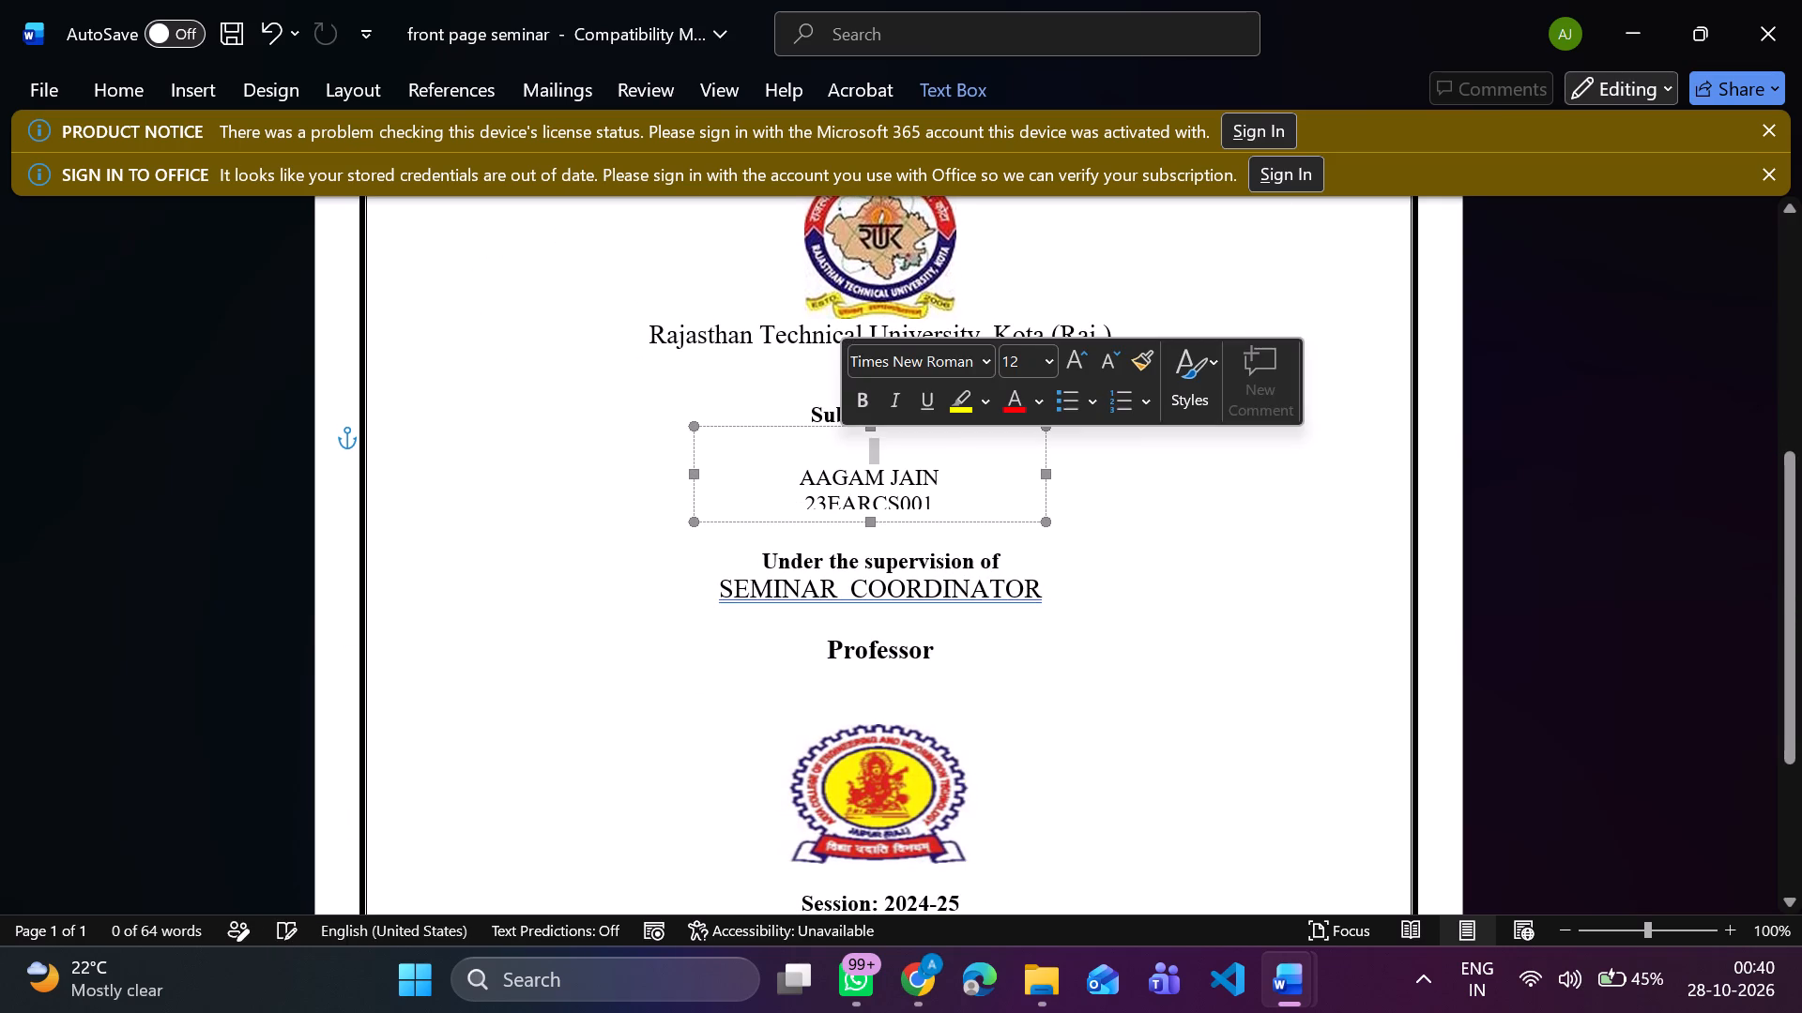
key(BackSpace)
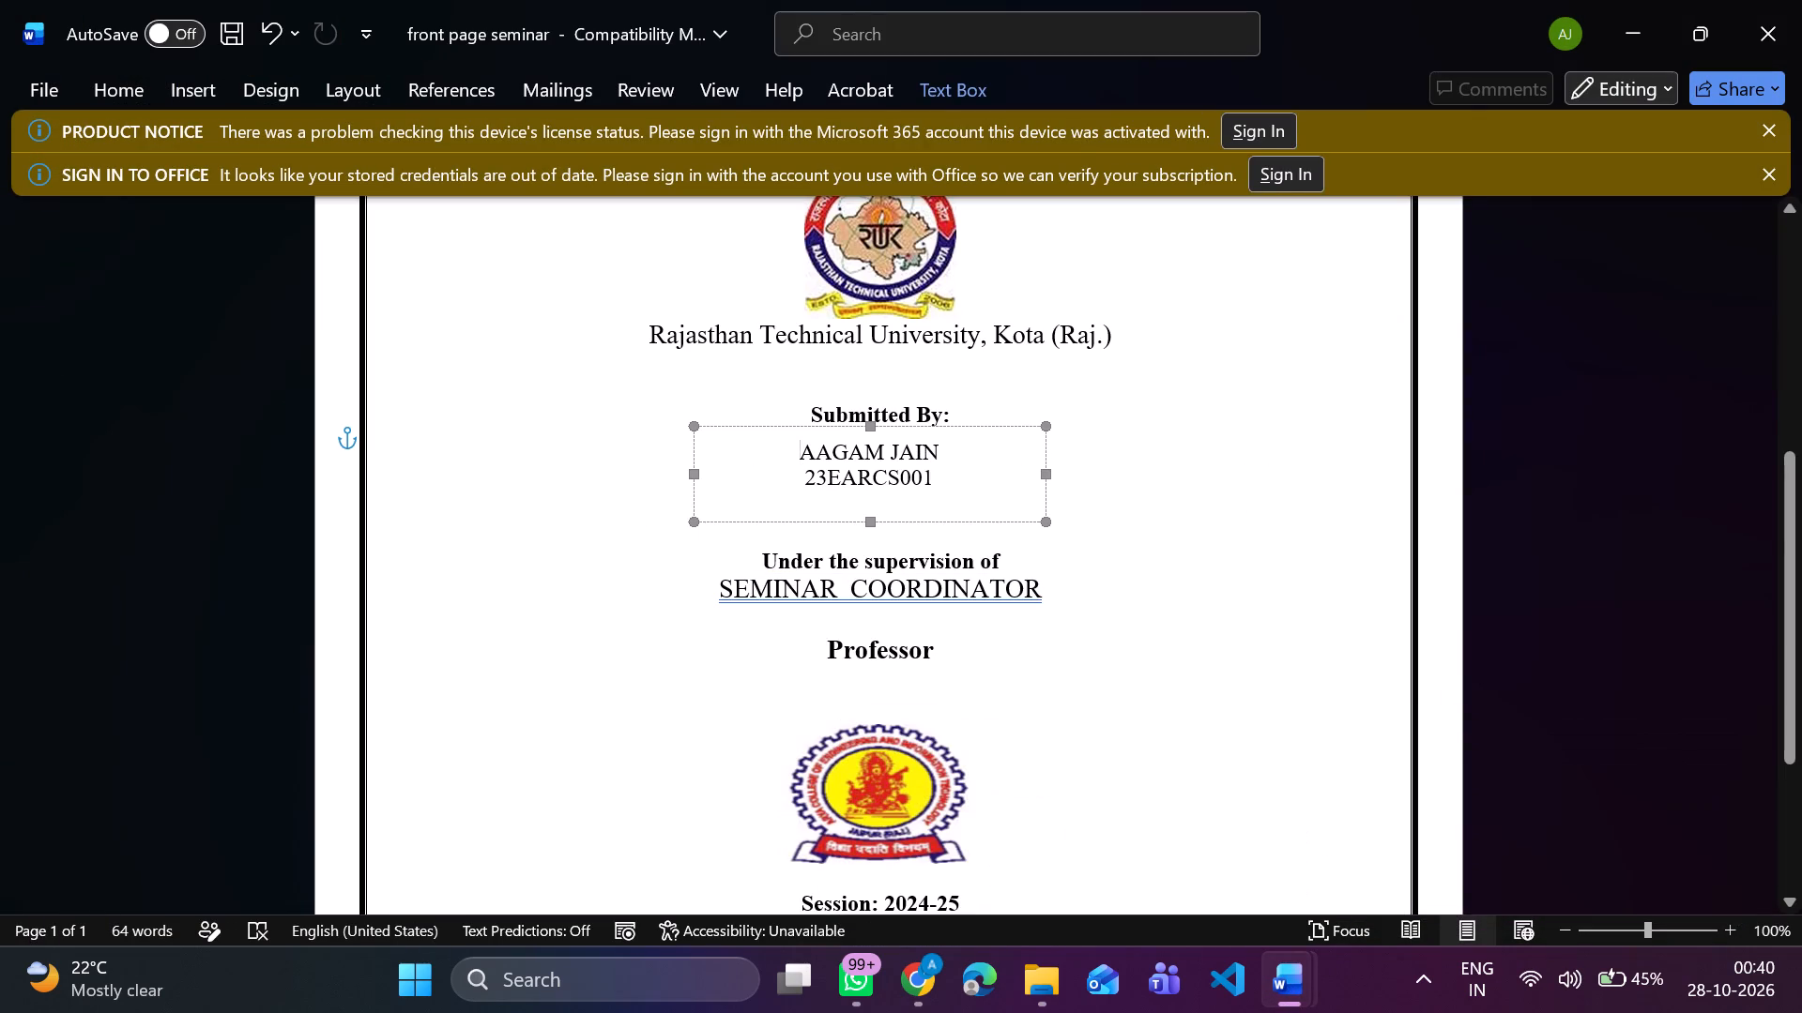
Enclose the roll number under the student's name in round parentheses.
click(943, 479)
key(shift+braceright)
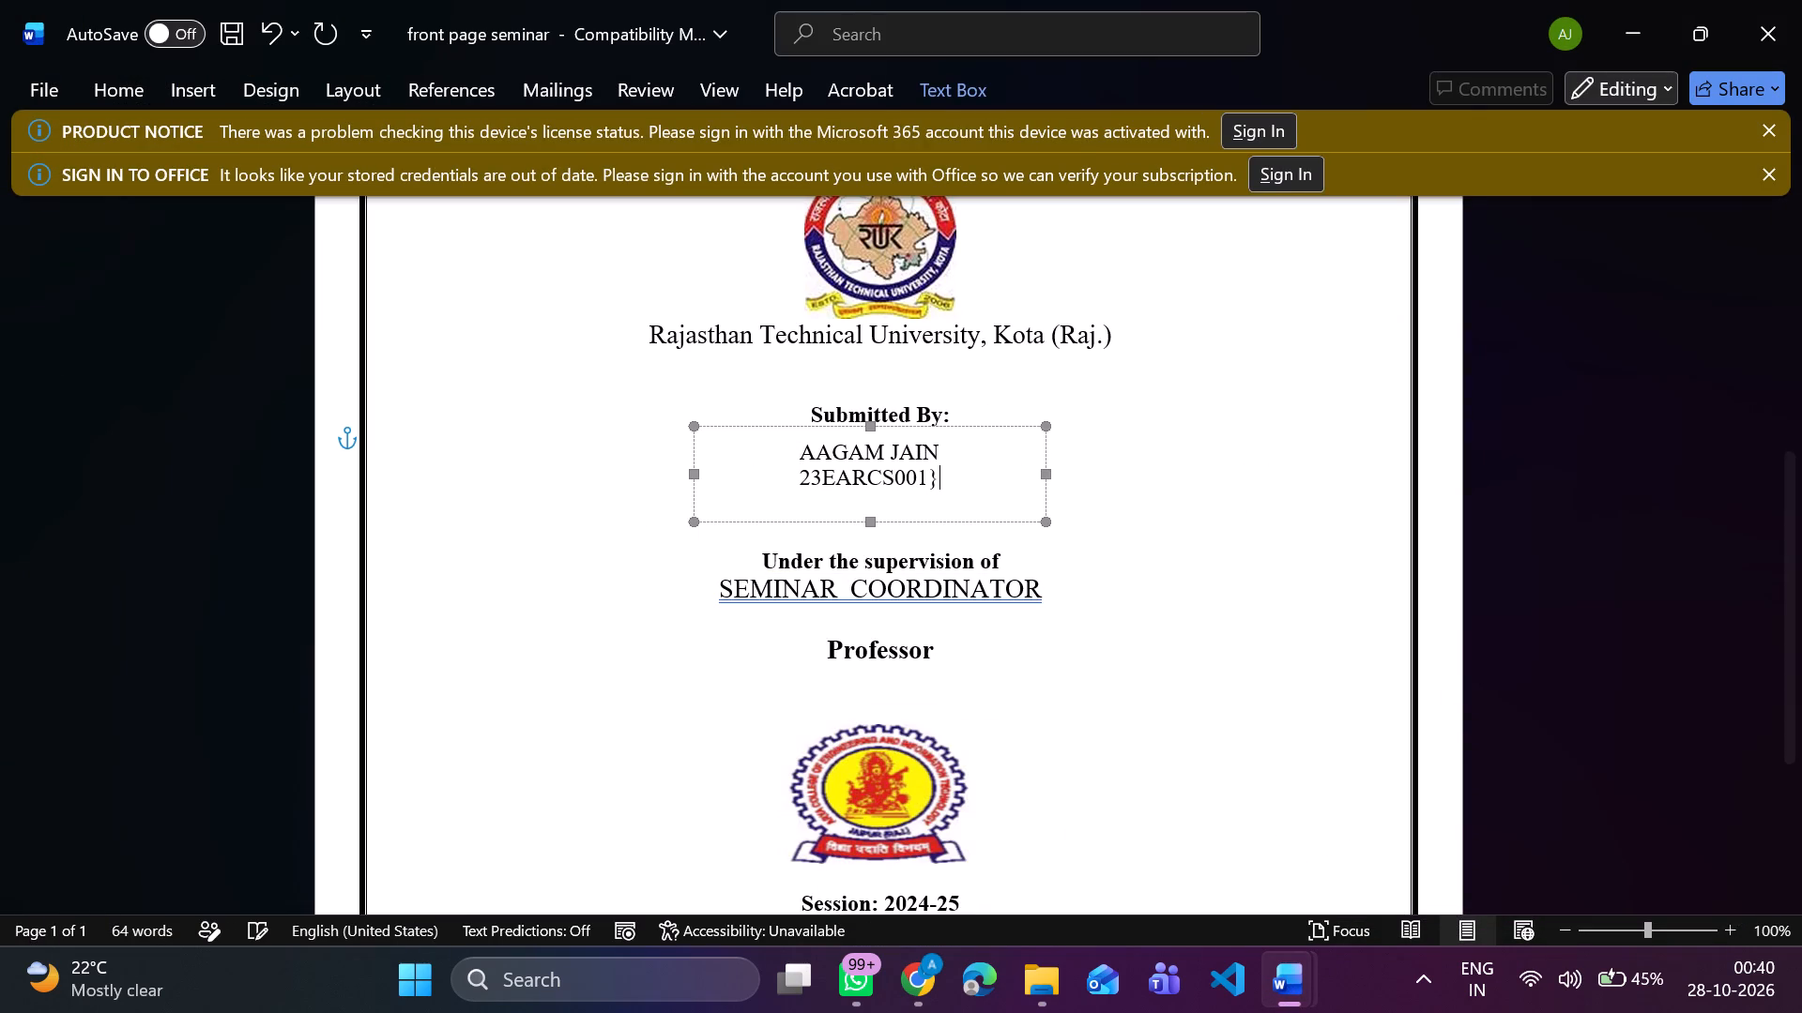
key(BackSpace)
key(bracketright)
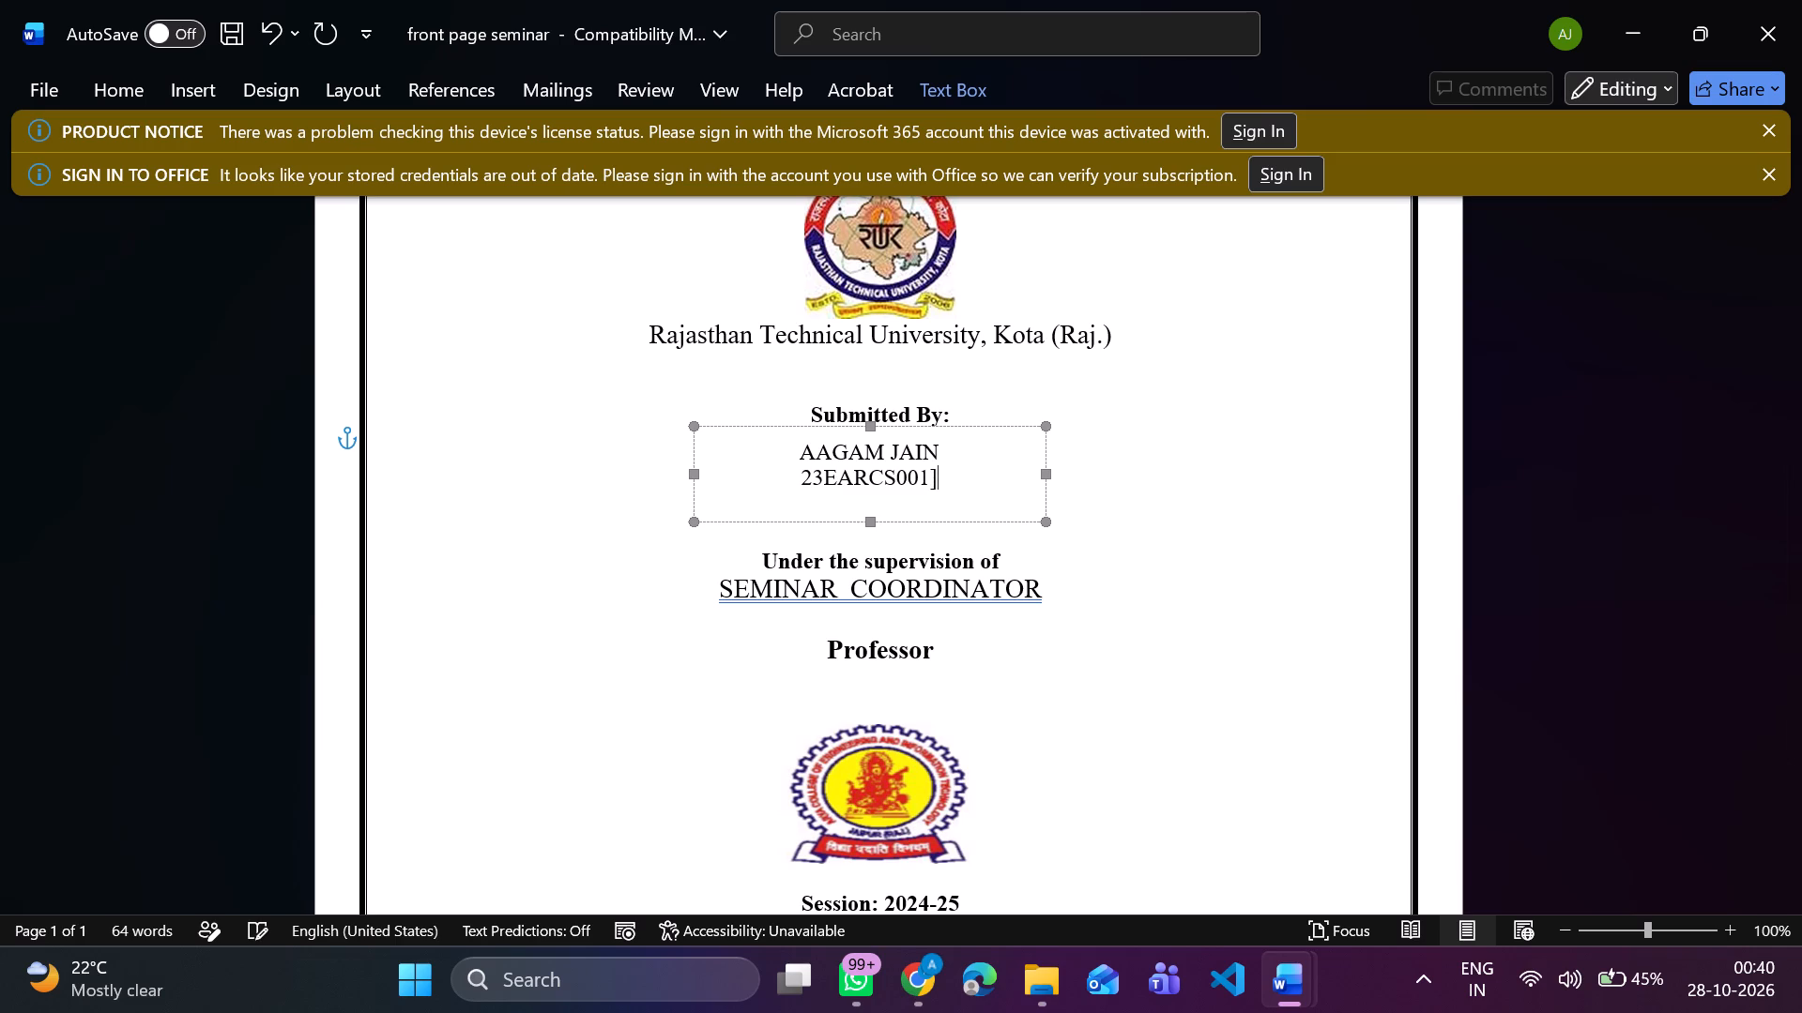
key(BackSpace)
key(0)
key(BackSpace)
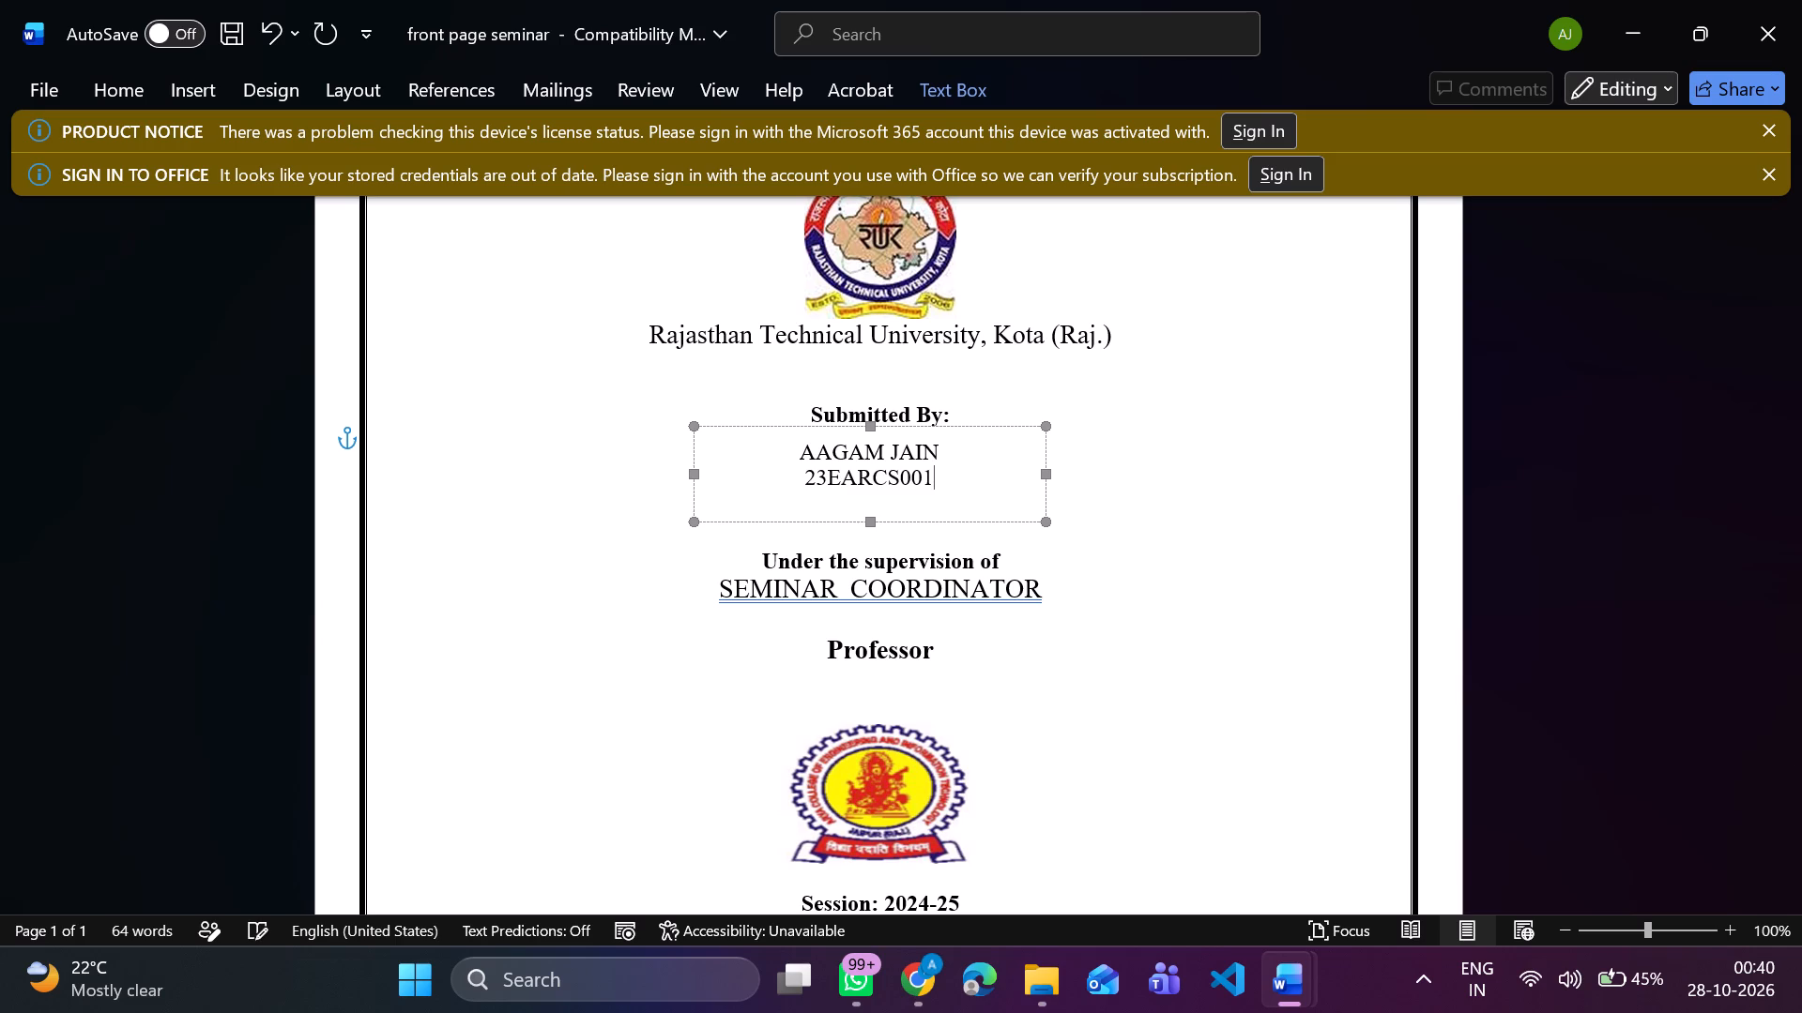
key(Return)
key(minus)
key(BackSpace)
key(BackSpace)
key(BackSpace)
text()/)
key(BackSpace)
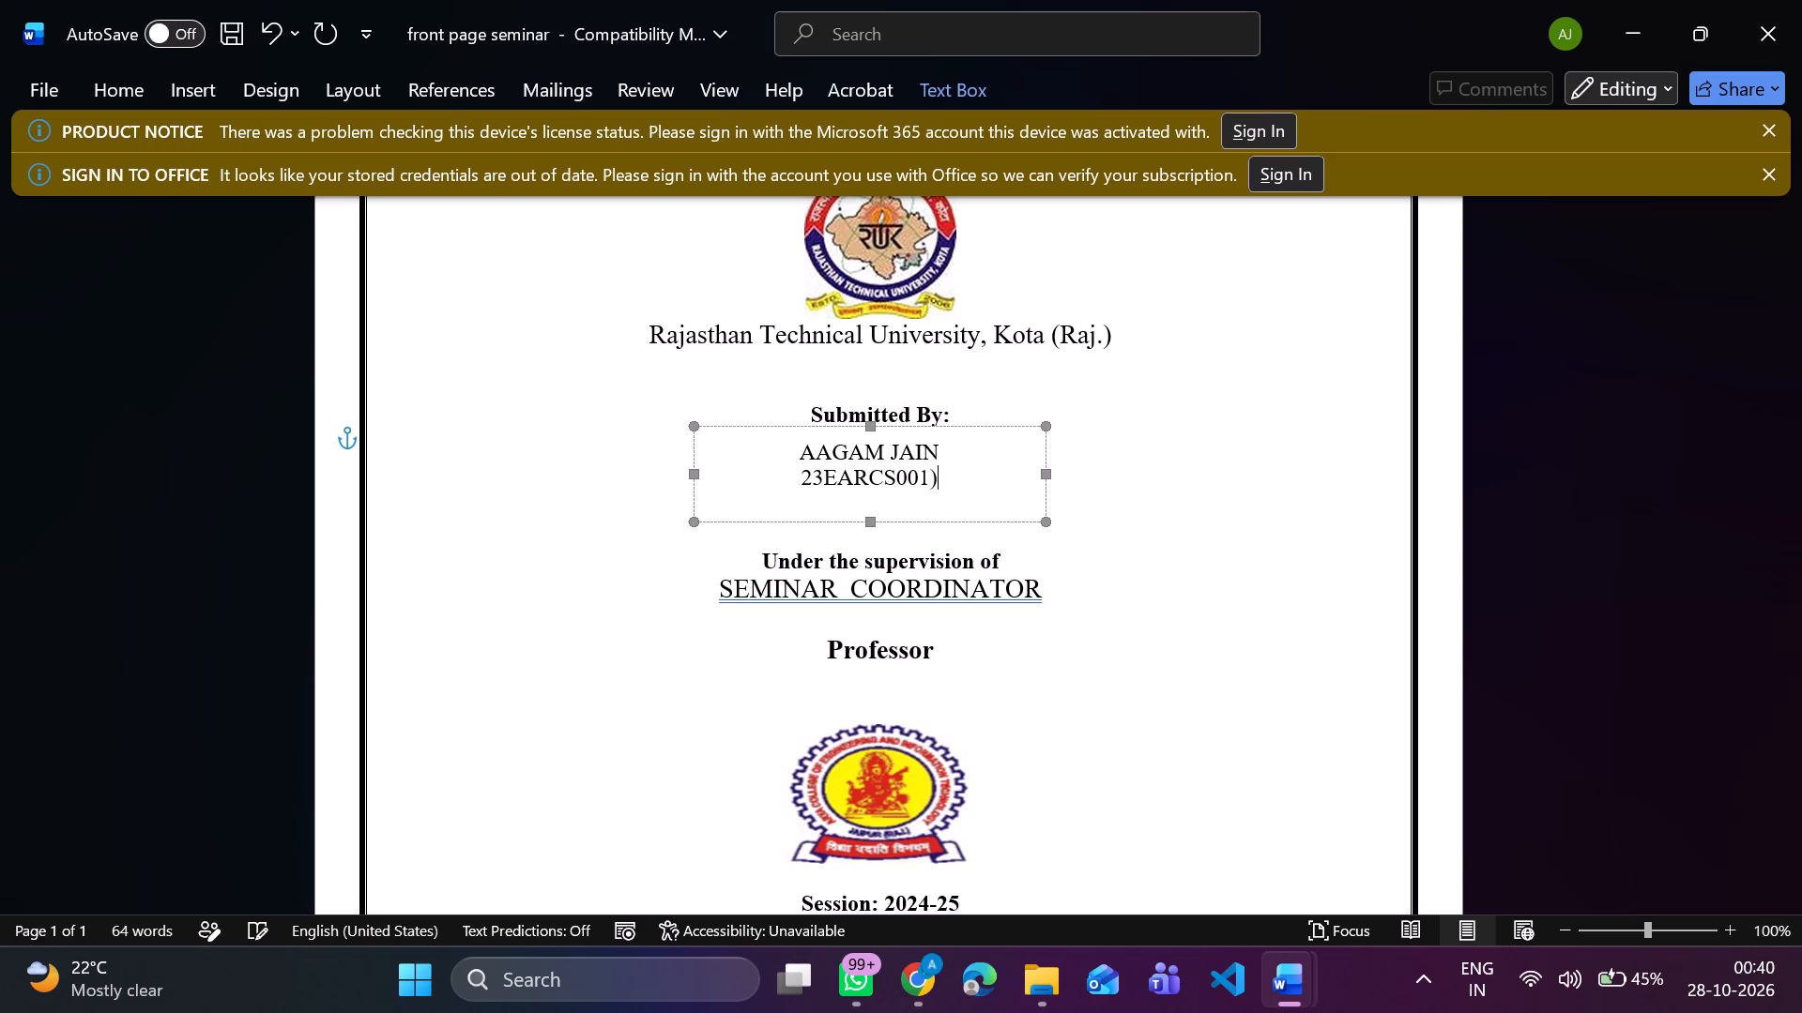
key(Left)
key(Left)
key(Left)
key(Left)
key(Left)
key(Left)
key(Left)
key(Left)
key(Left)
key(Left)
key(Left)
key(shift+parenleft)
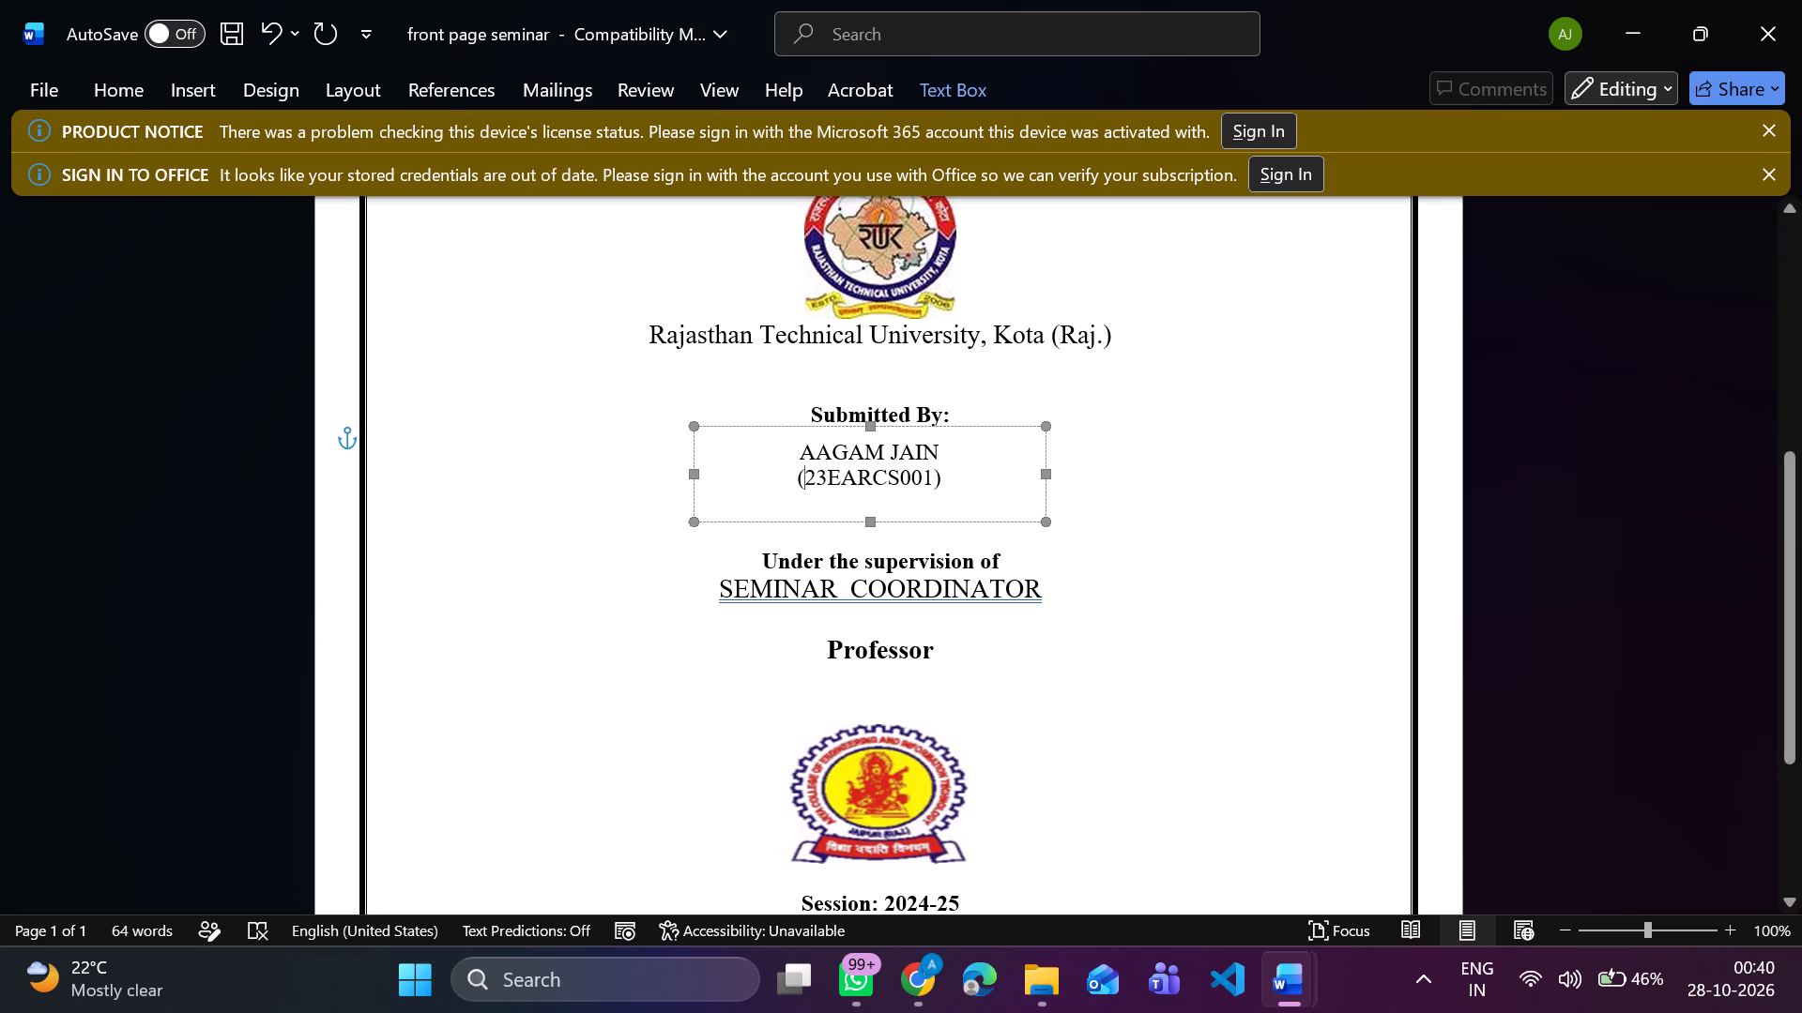
click(1172, 679)
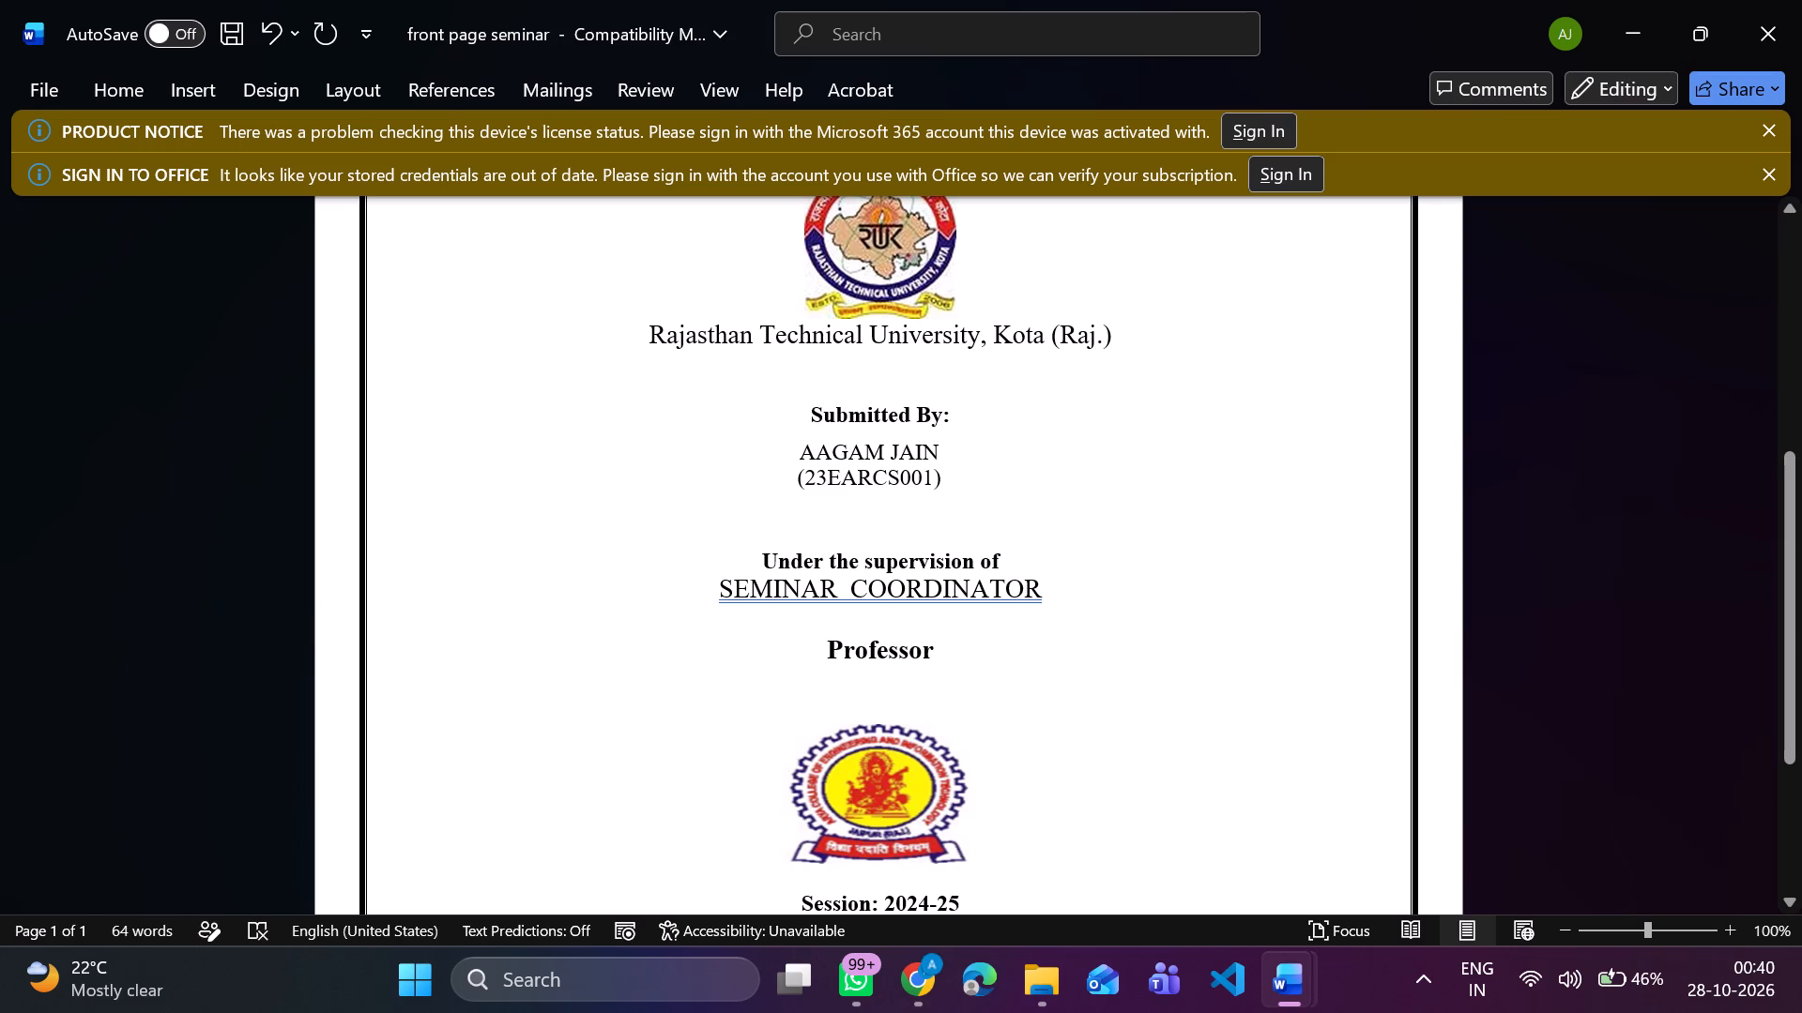
Review the front page seminar document from the report title down to the college address.
scroll(1153, 640, up, 3)
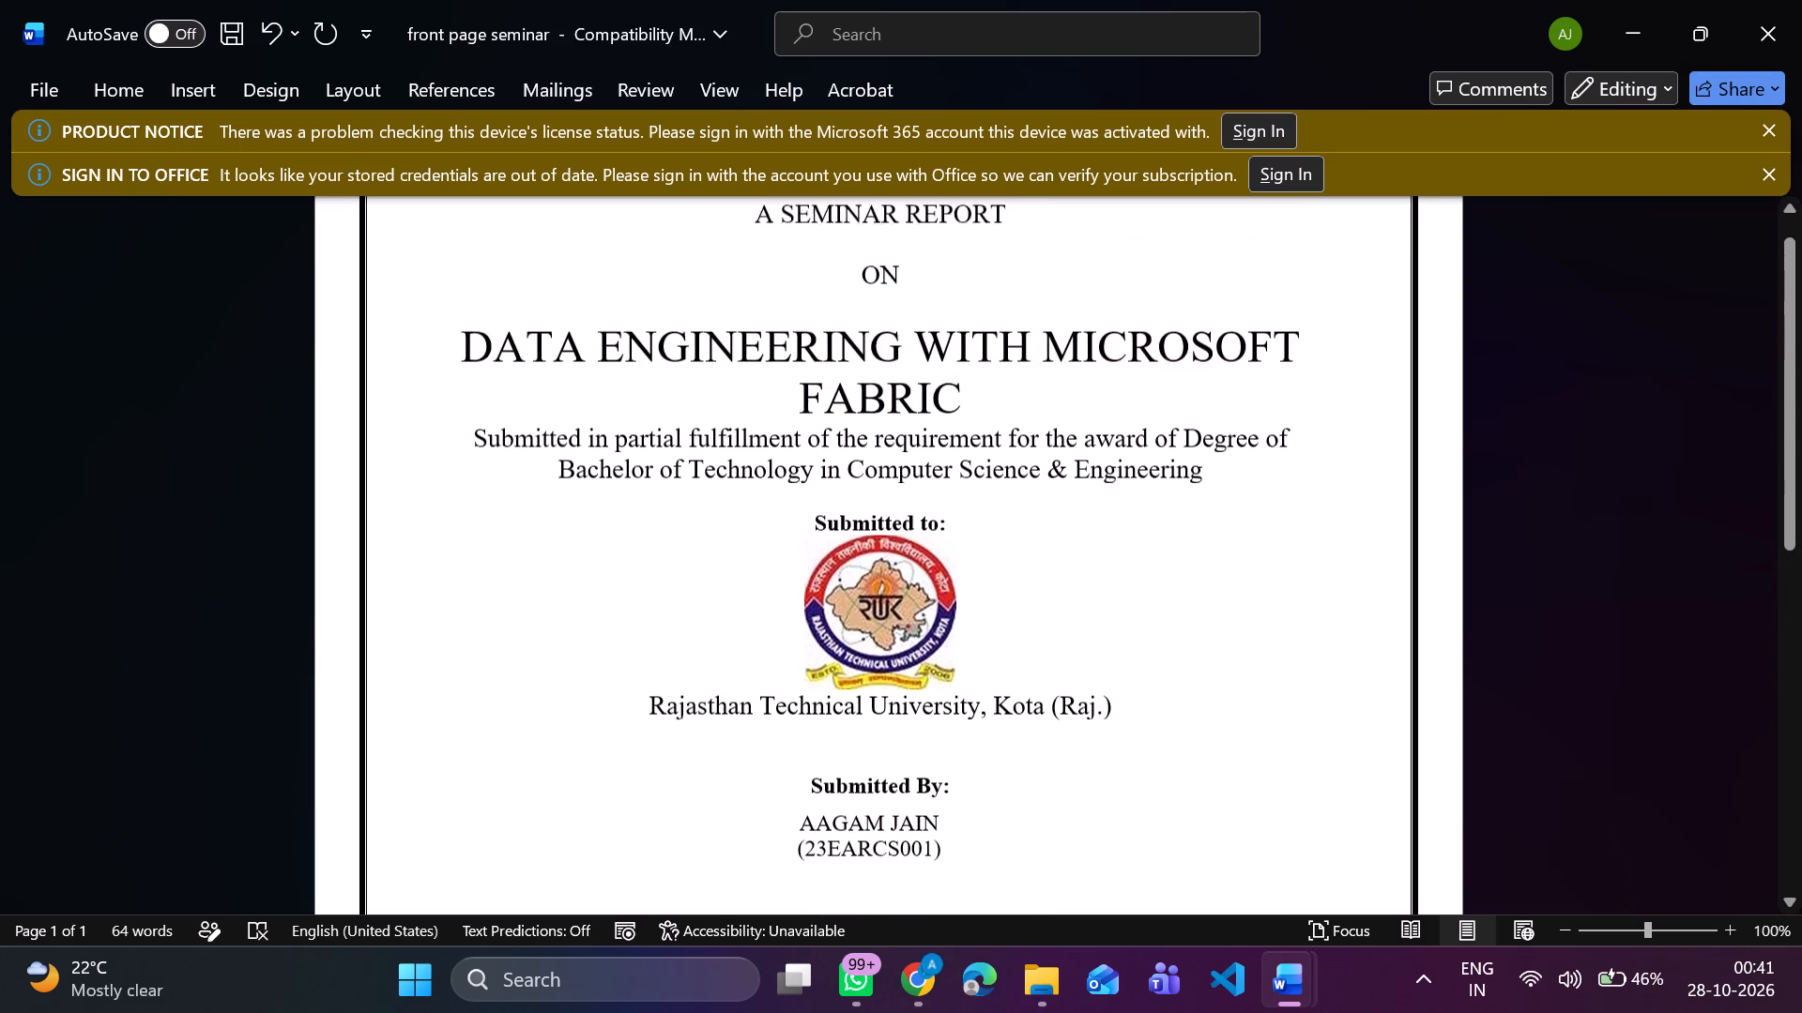
scroll(1153, 640, up, 2)
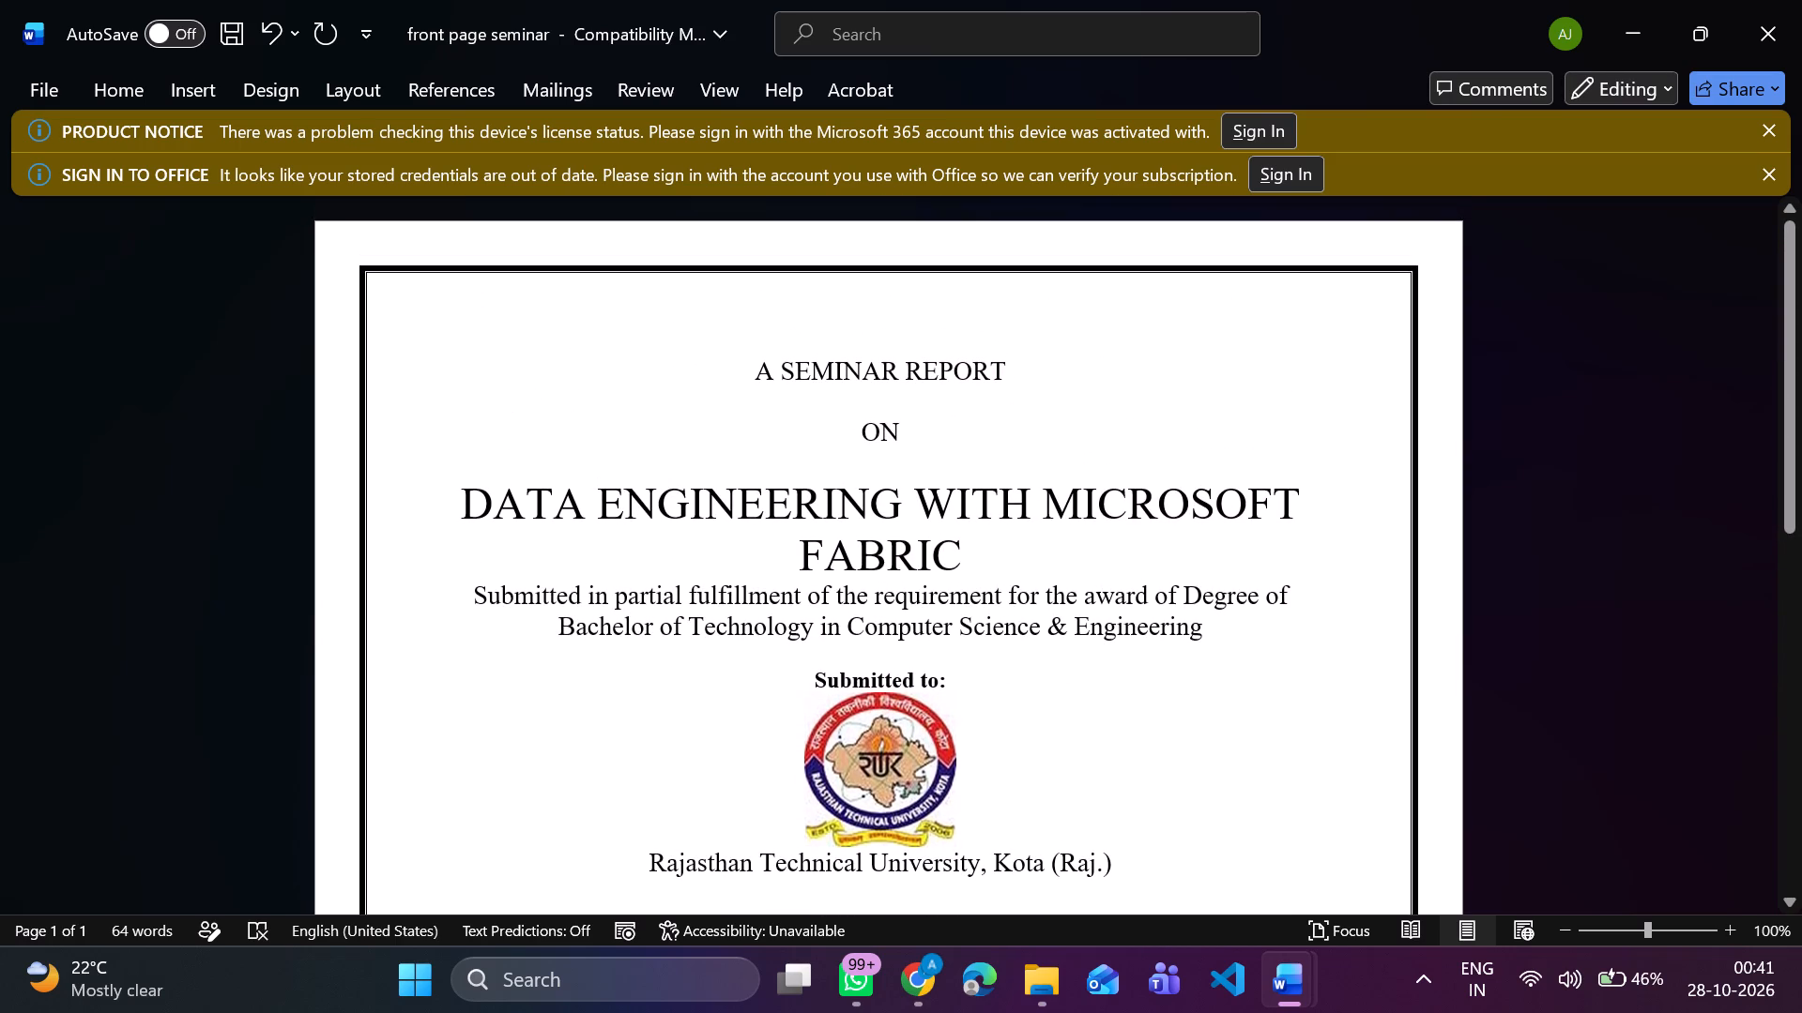
scroll(1153, 640, up, 1)
scroll(1207, 655, down, 4)
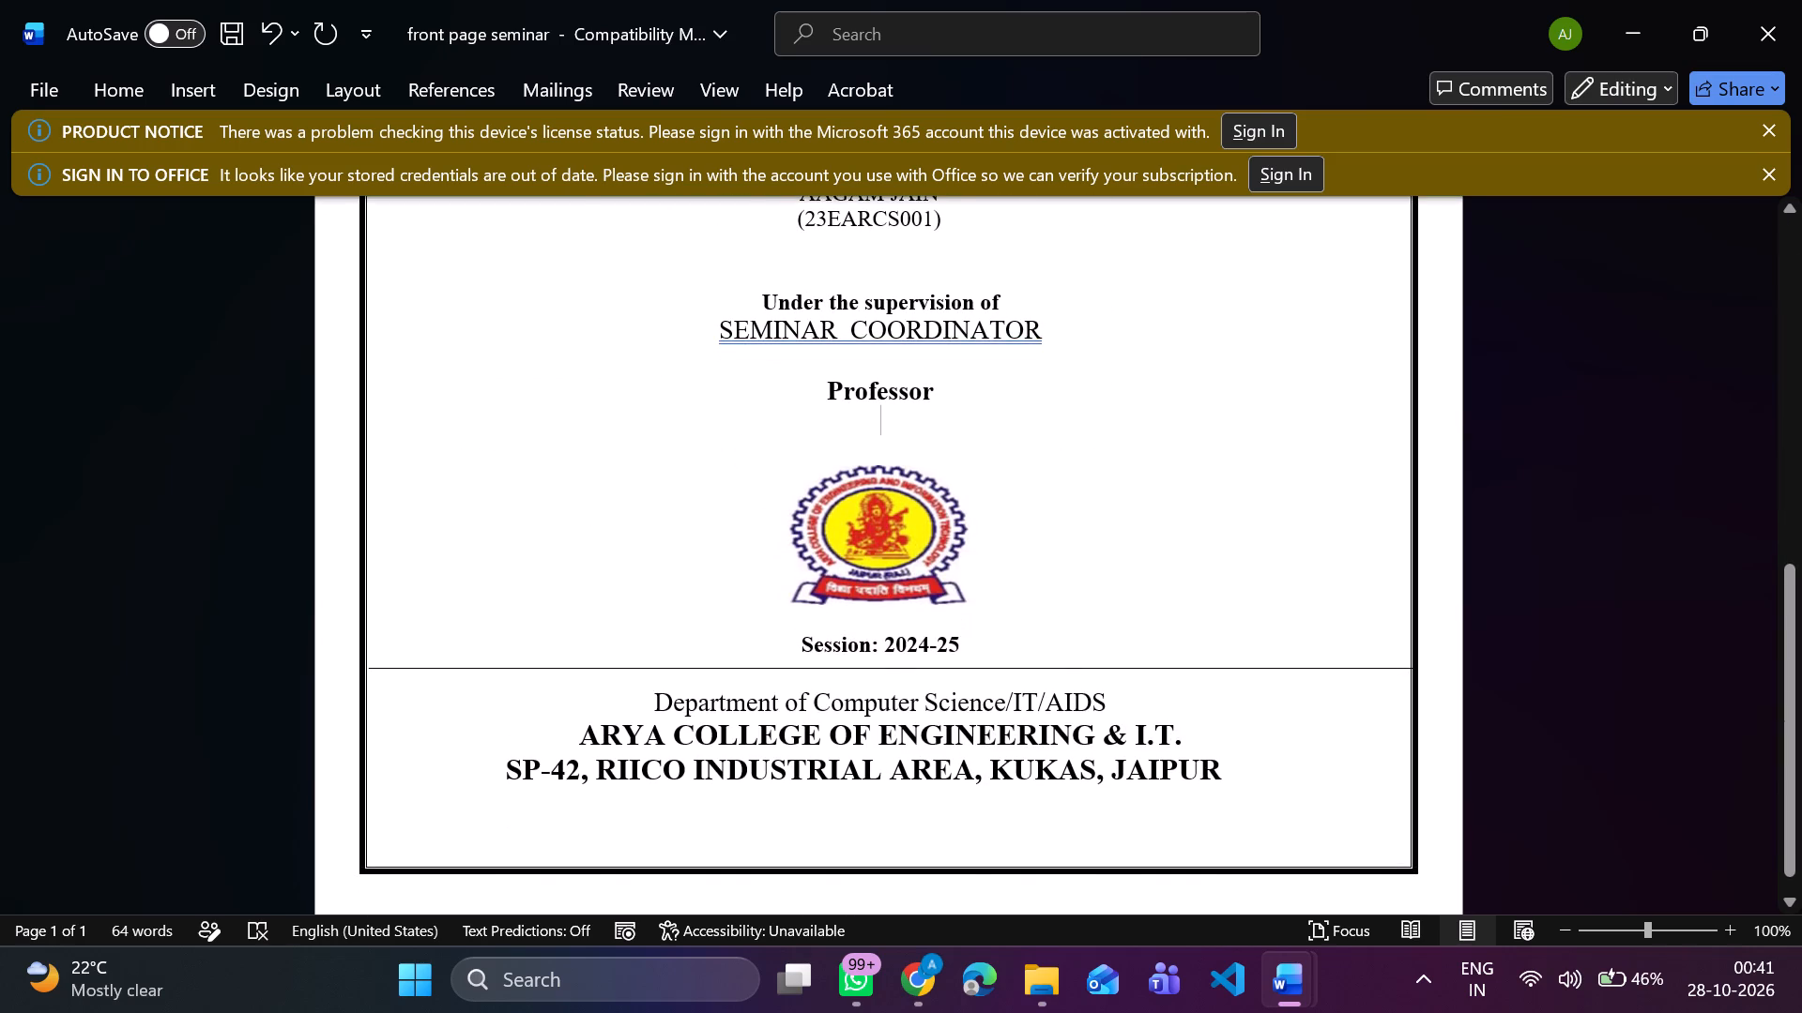
scroll(1207, 655, up, 2)
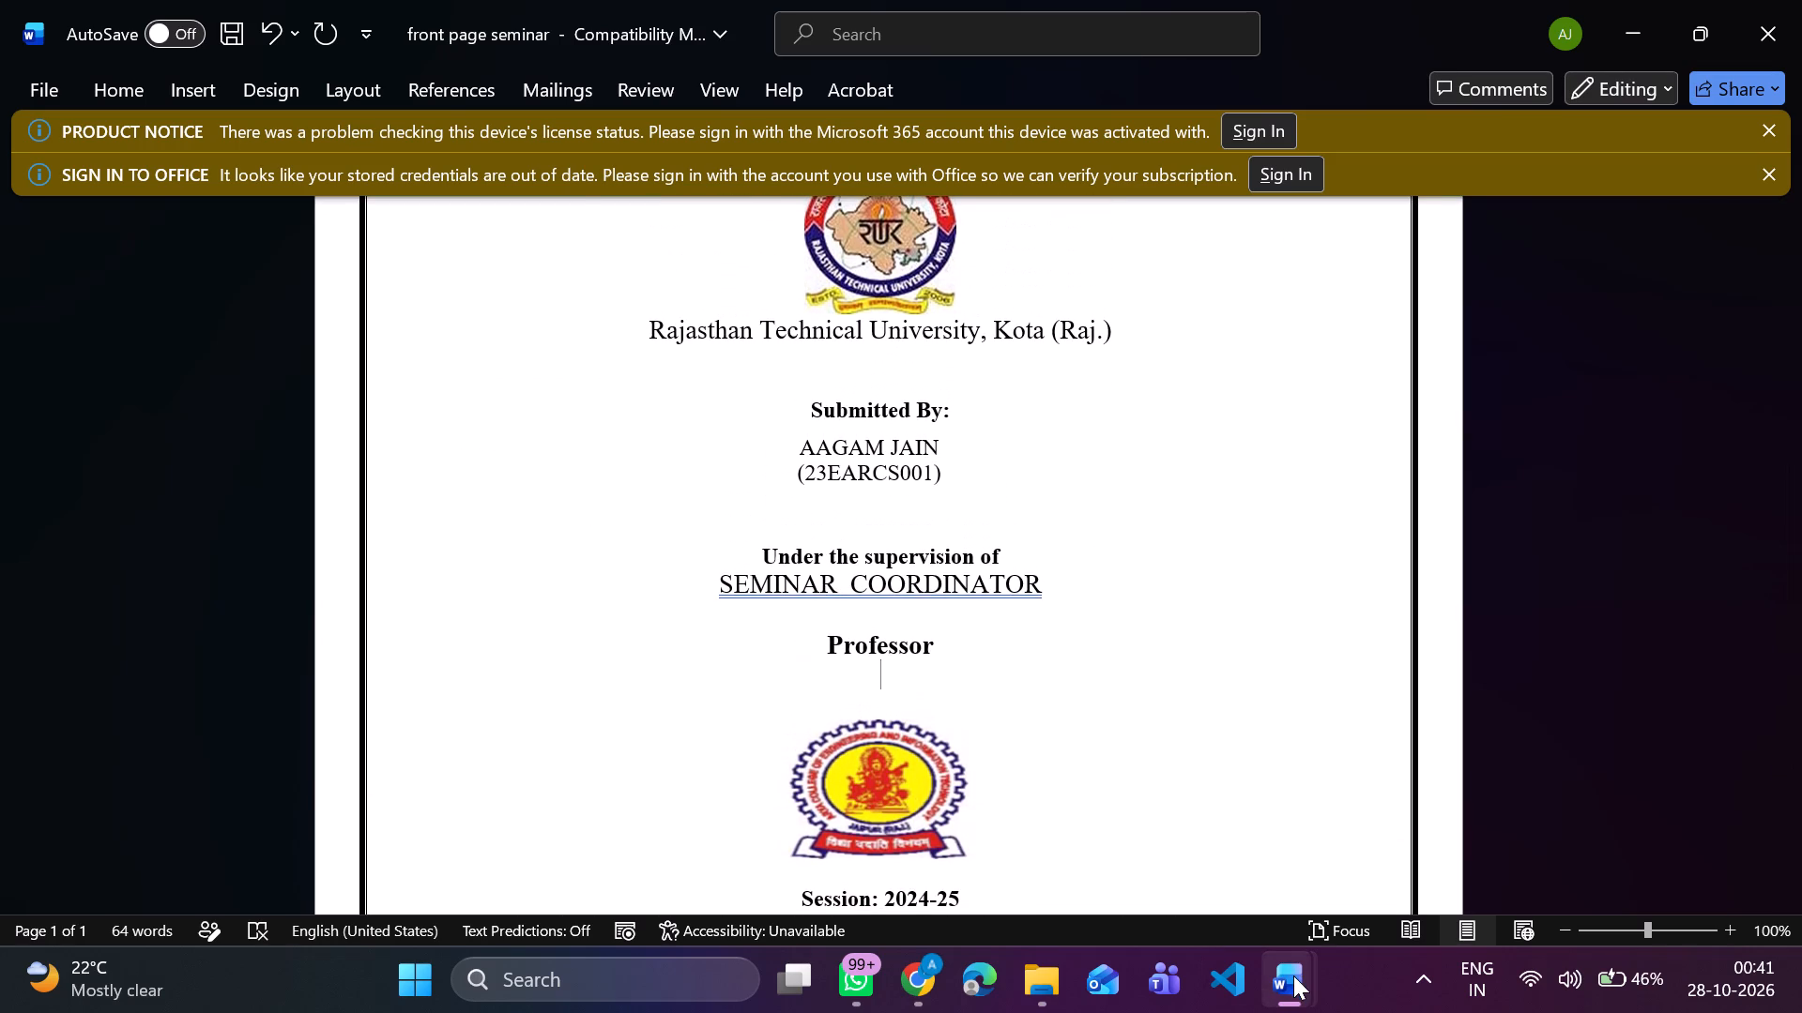
Copy the supervisor's name from the Seminar_Report_Early_Cancer_Detection front page and paste it below "Professor" in the front page seminar document.
click(1578, 827)
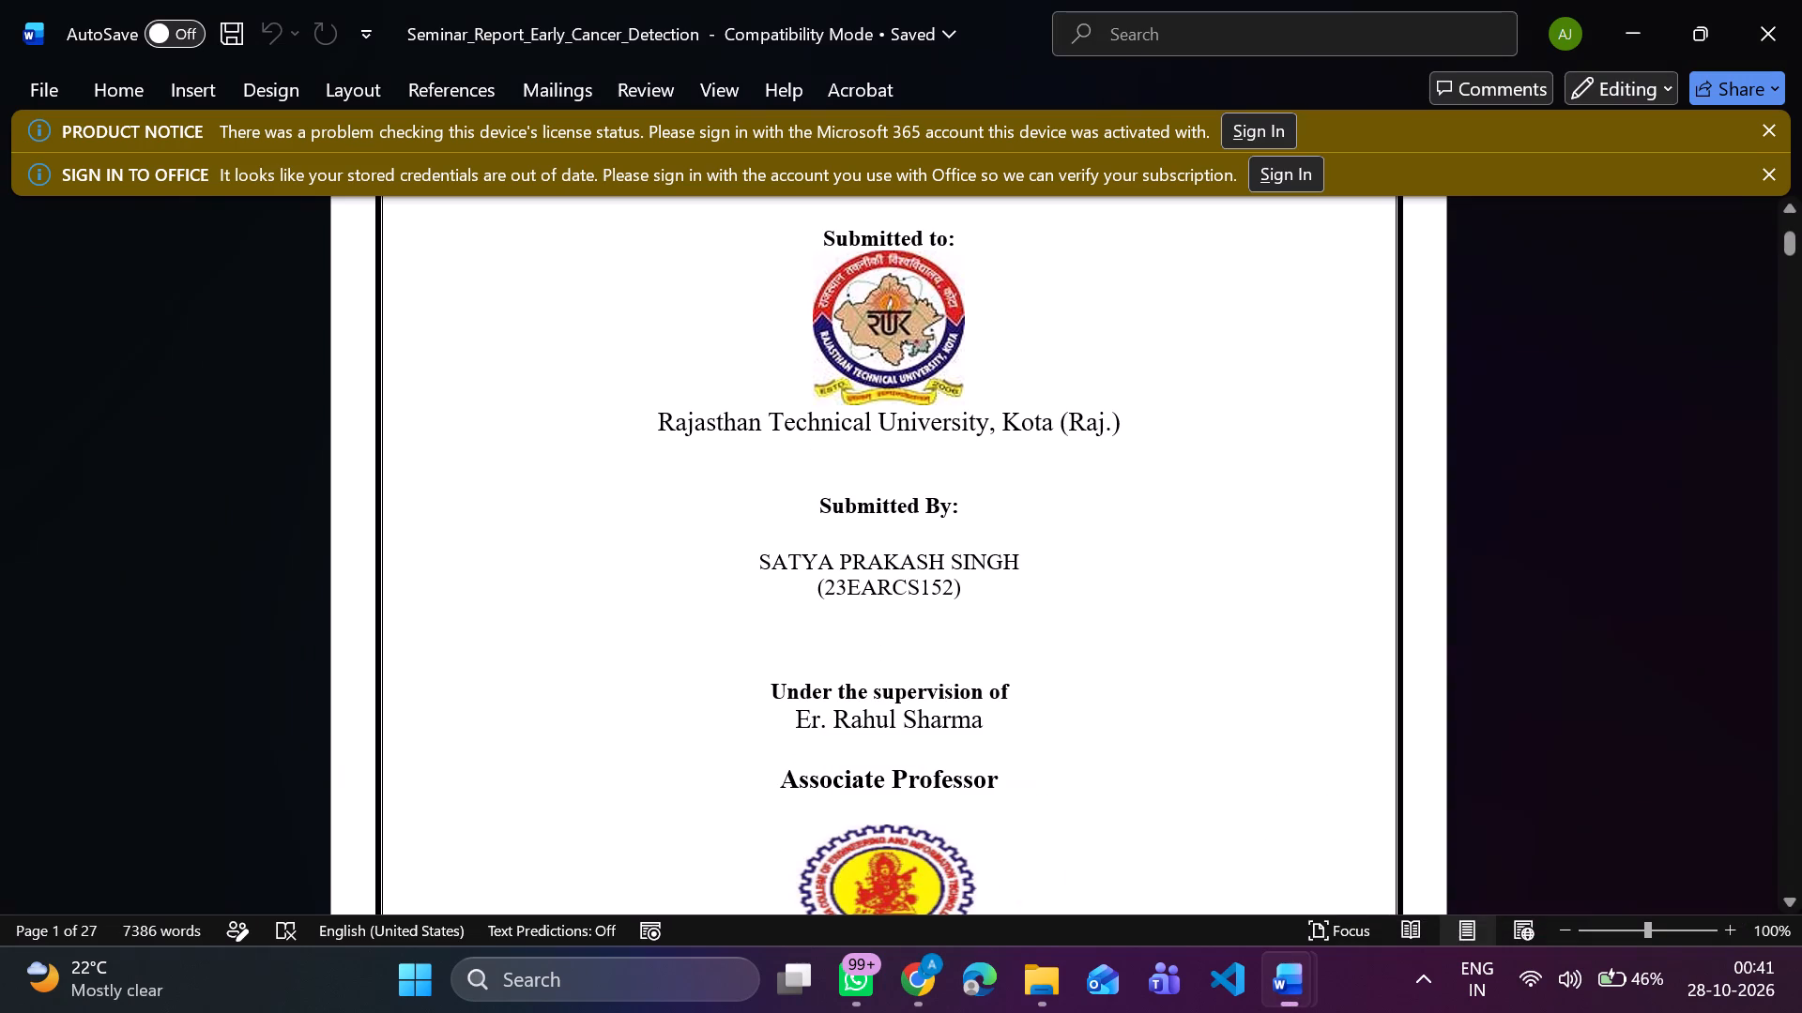
drag(985, 718, 847, 719)
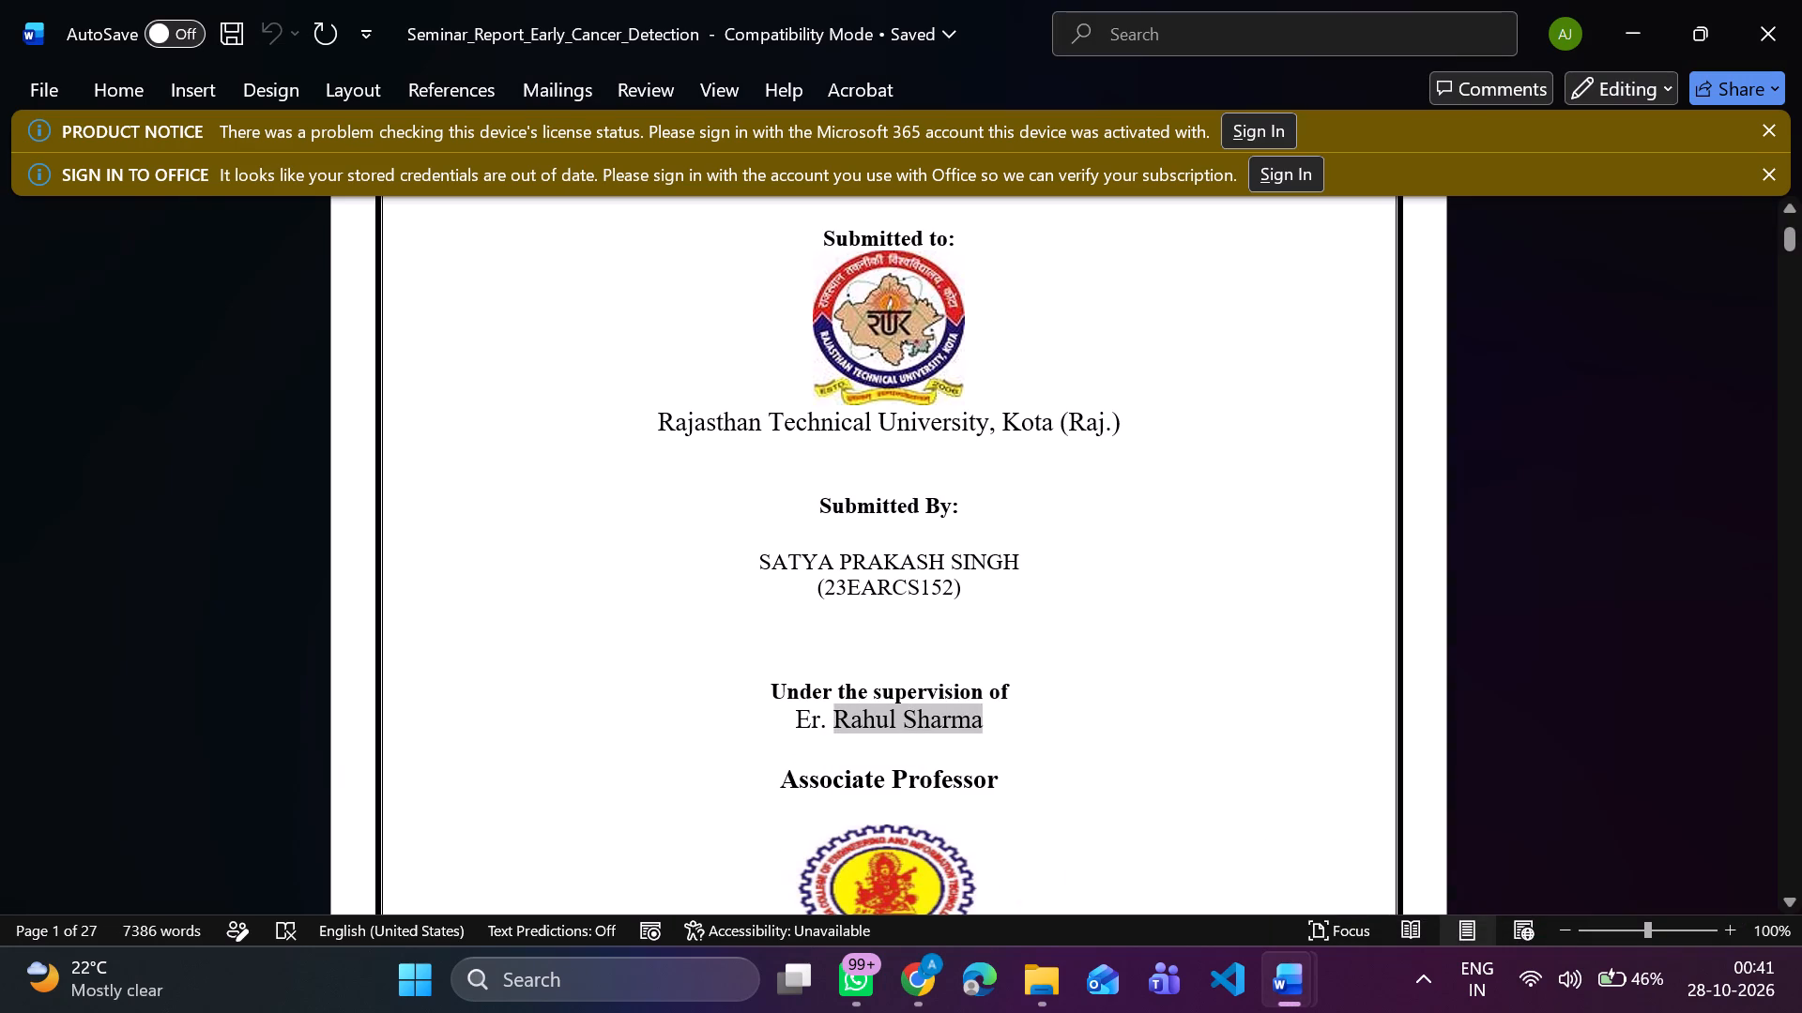
drag(847, 719, 801, 727)
key(ctrl+c)
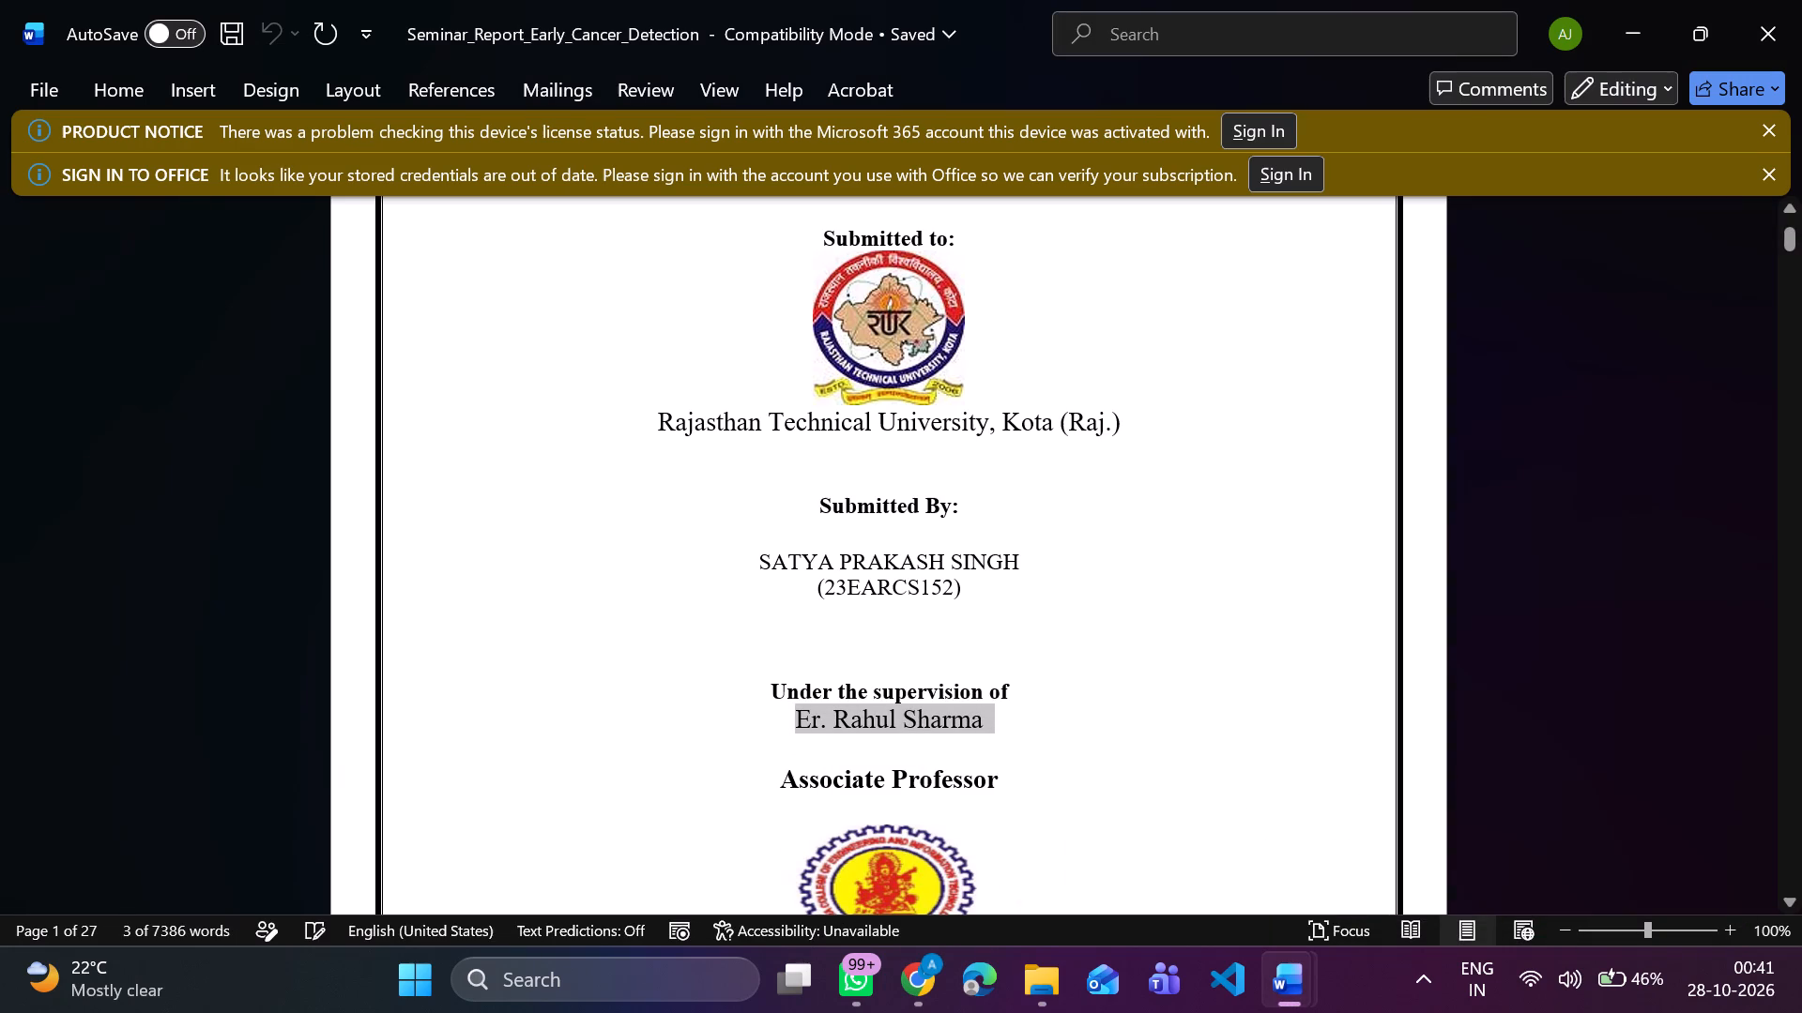
click(1011, 869)
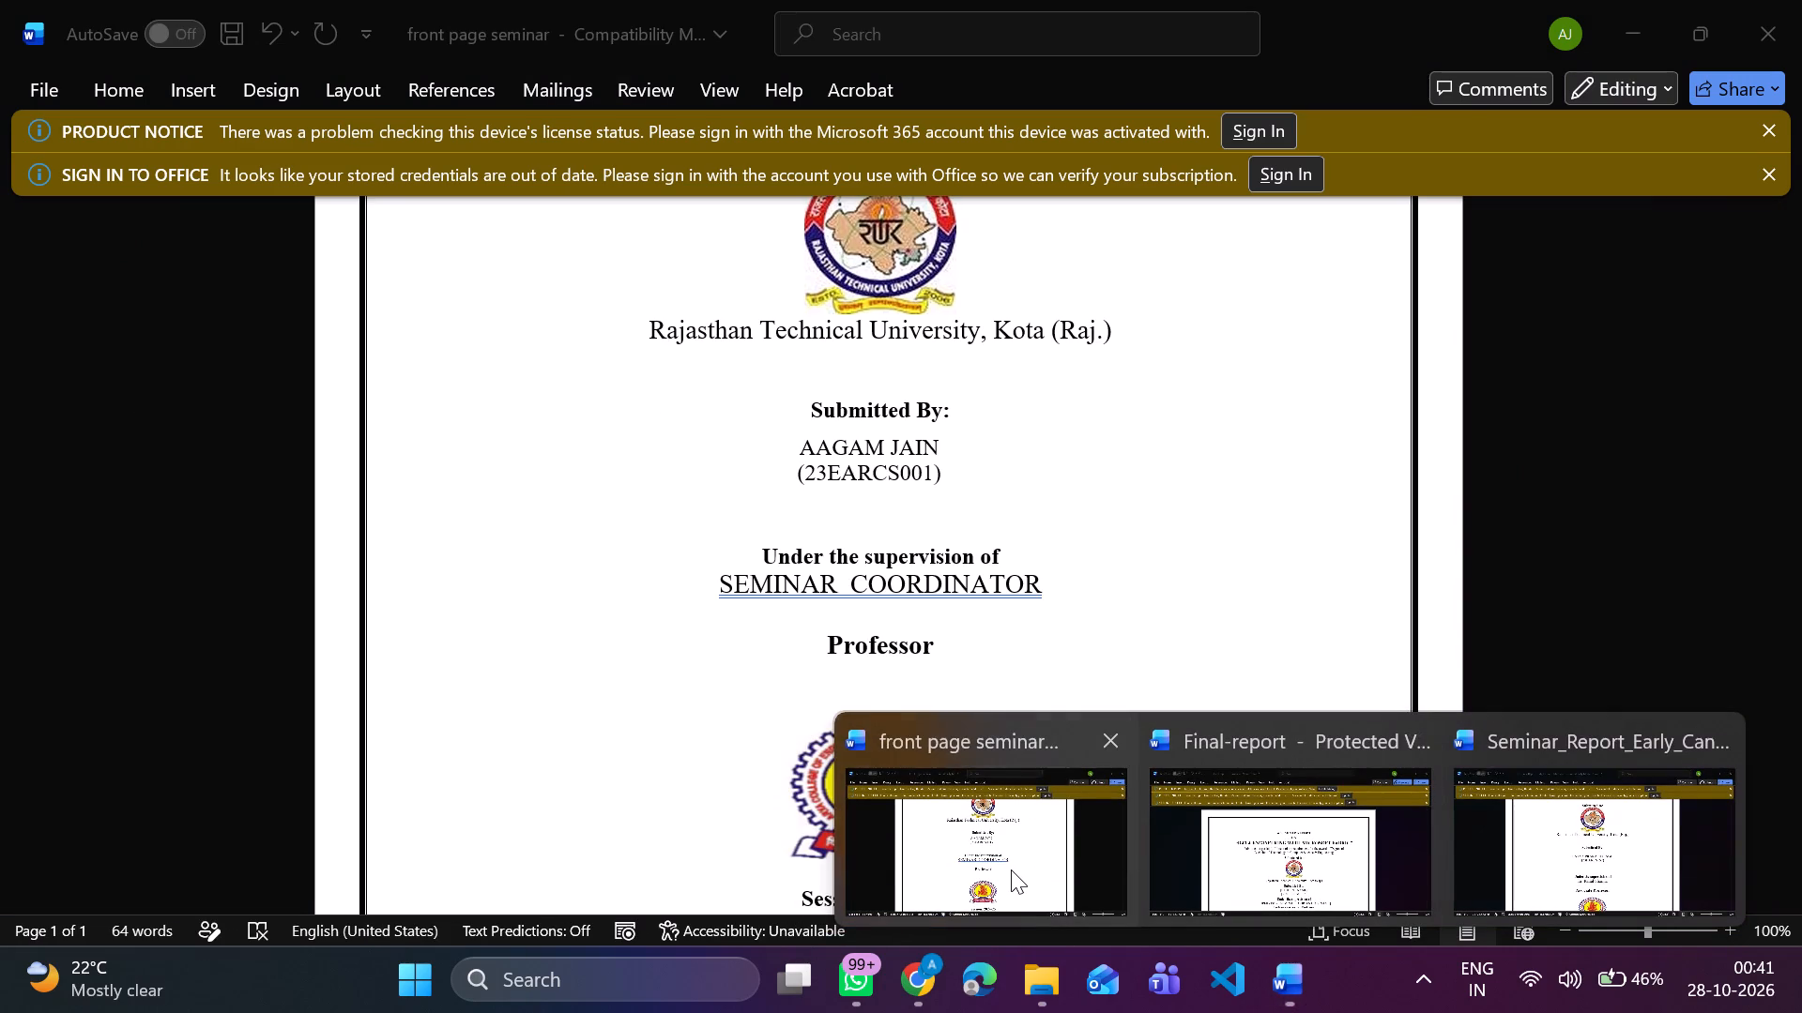
key(ctrl+v)
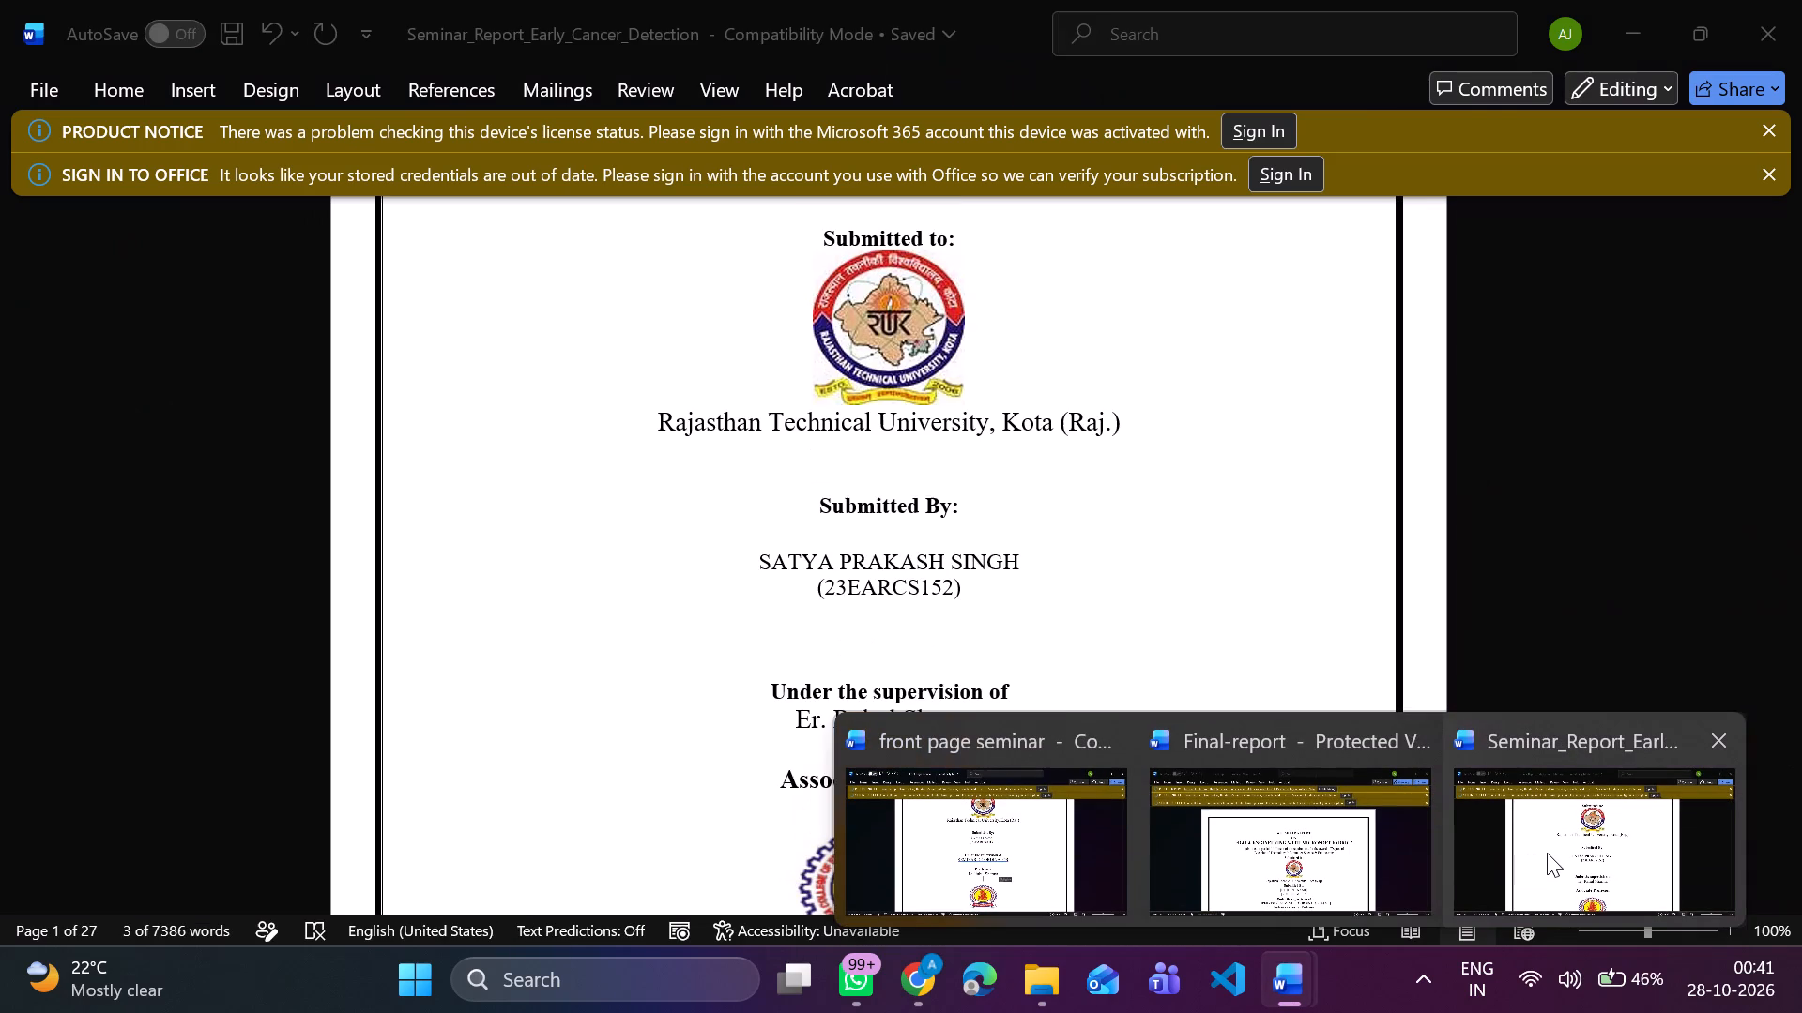
Compare the font and size of the supervisor's name in Seminar_Report_Early_Cancer_Detection and the front page seminar document.
click(1547, 853)
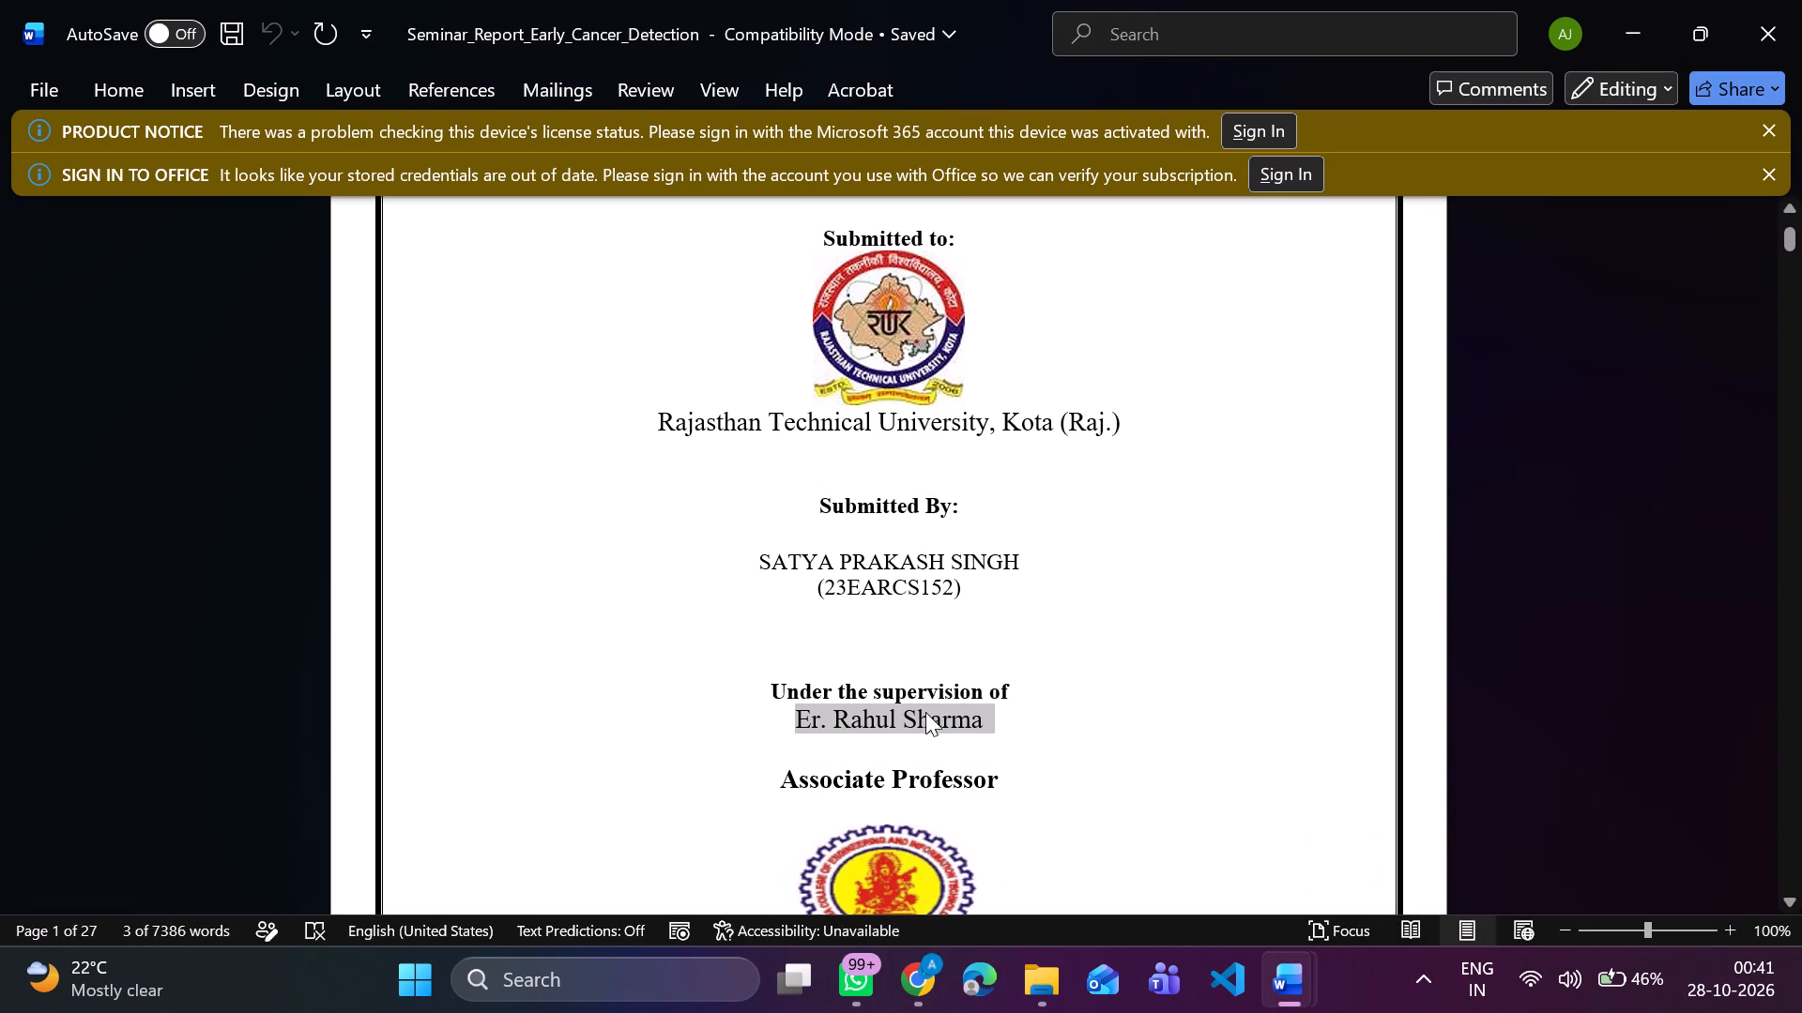
click(113, 95)
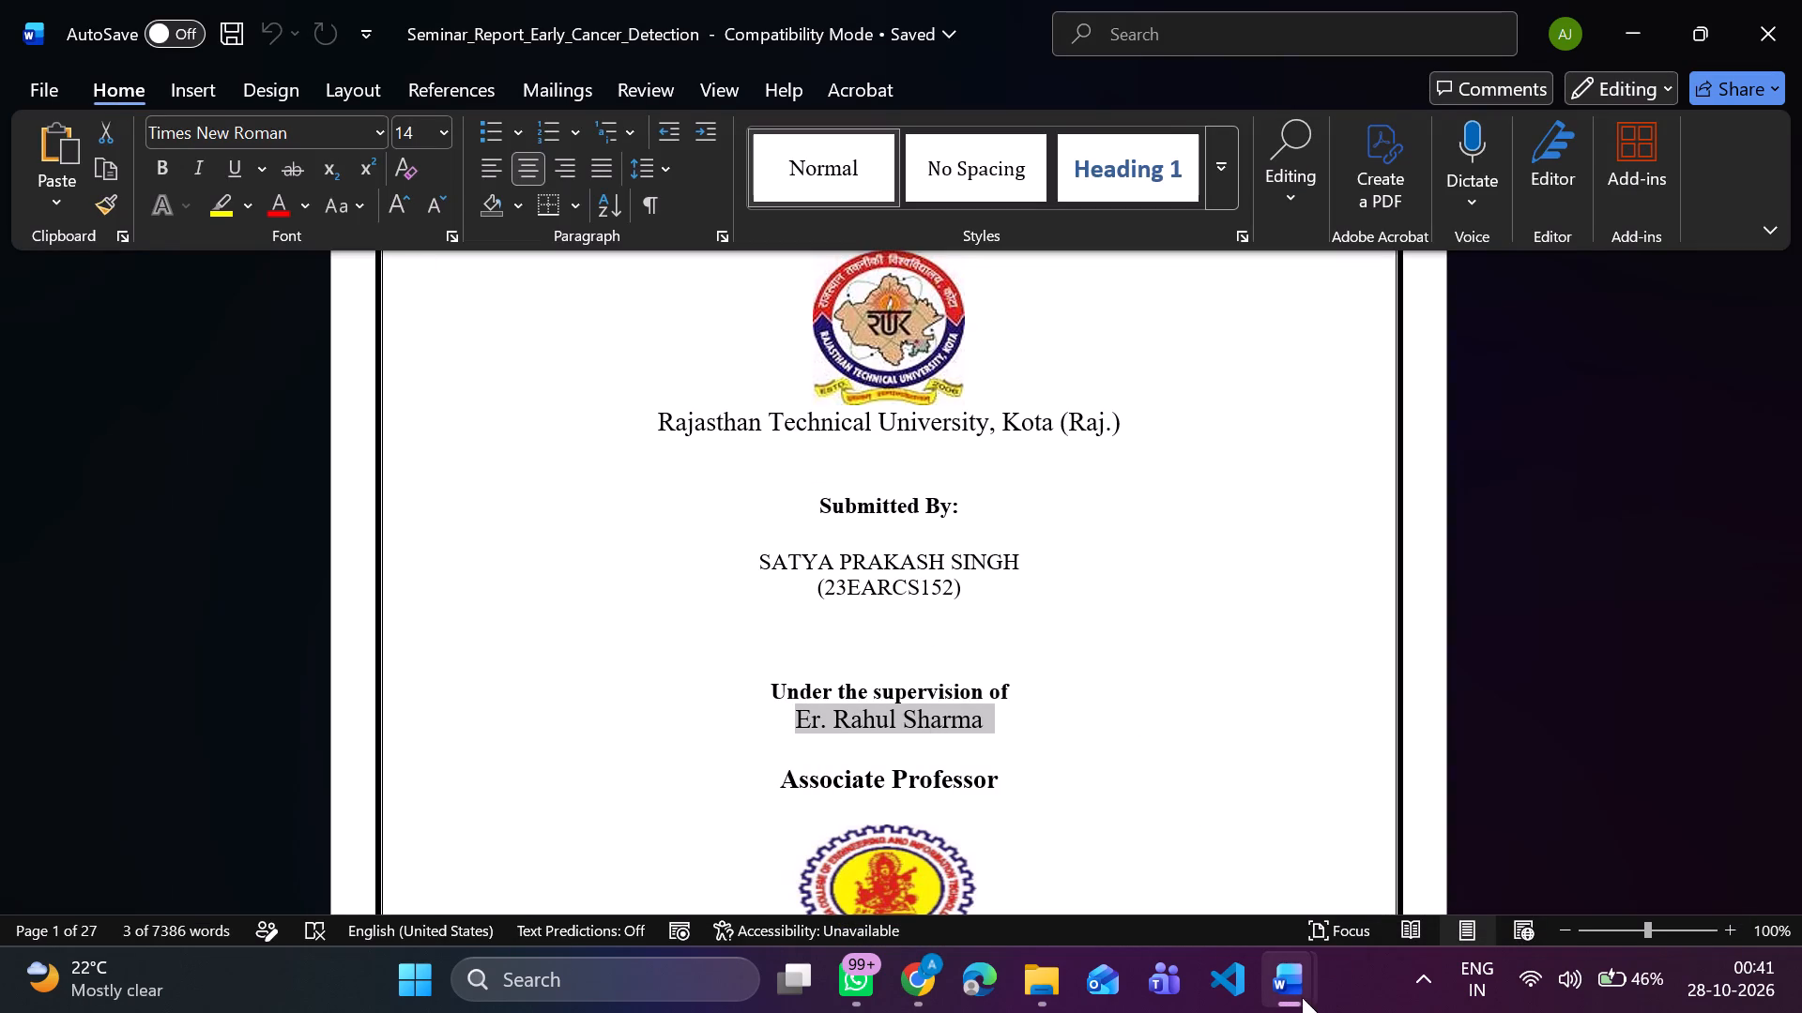
click(970, 852)
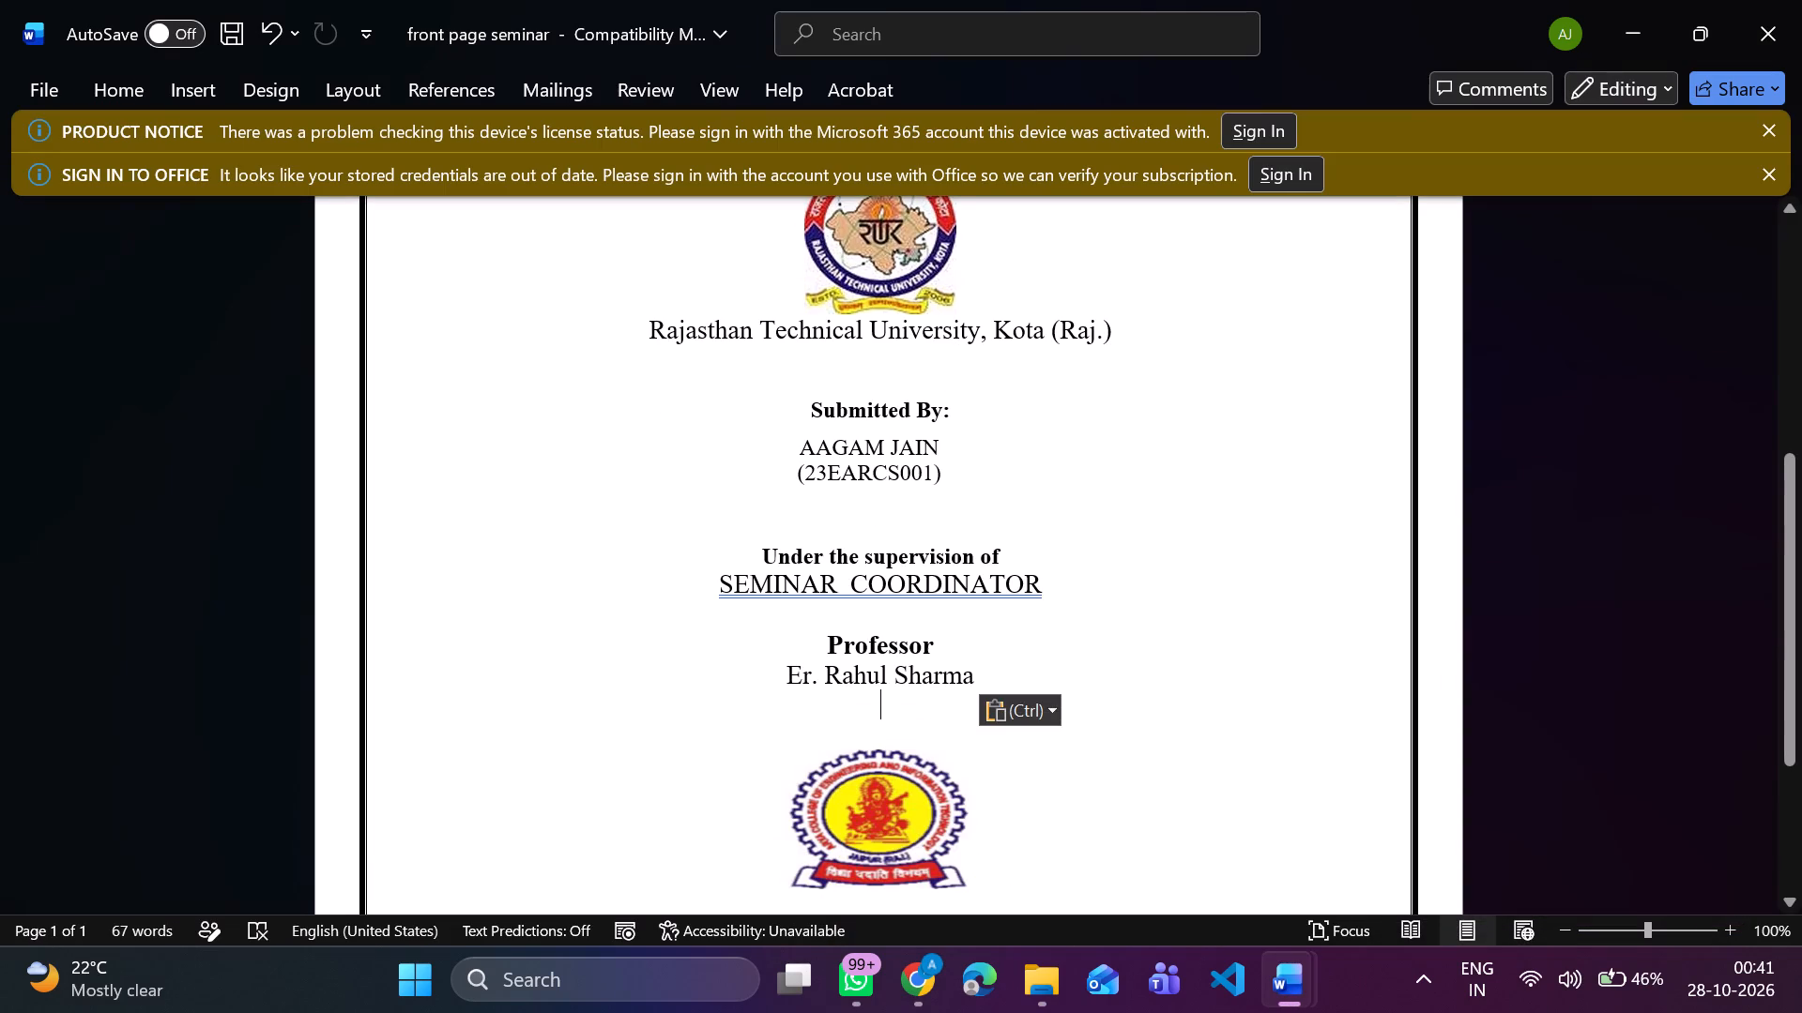
drag(977, 672, 790, 680)
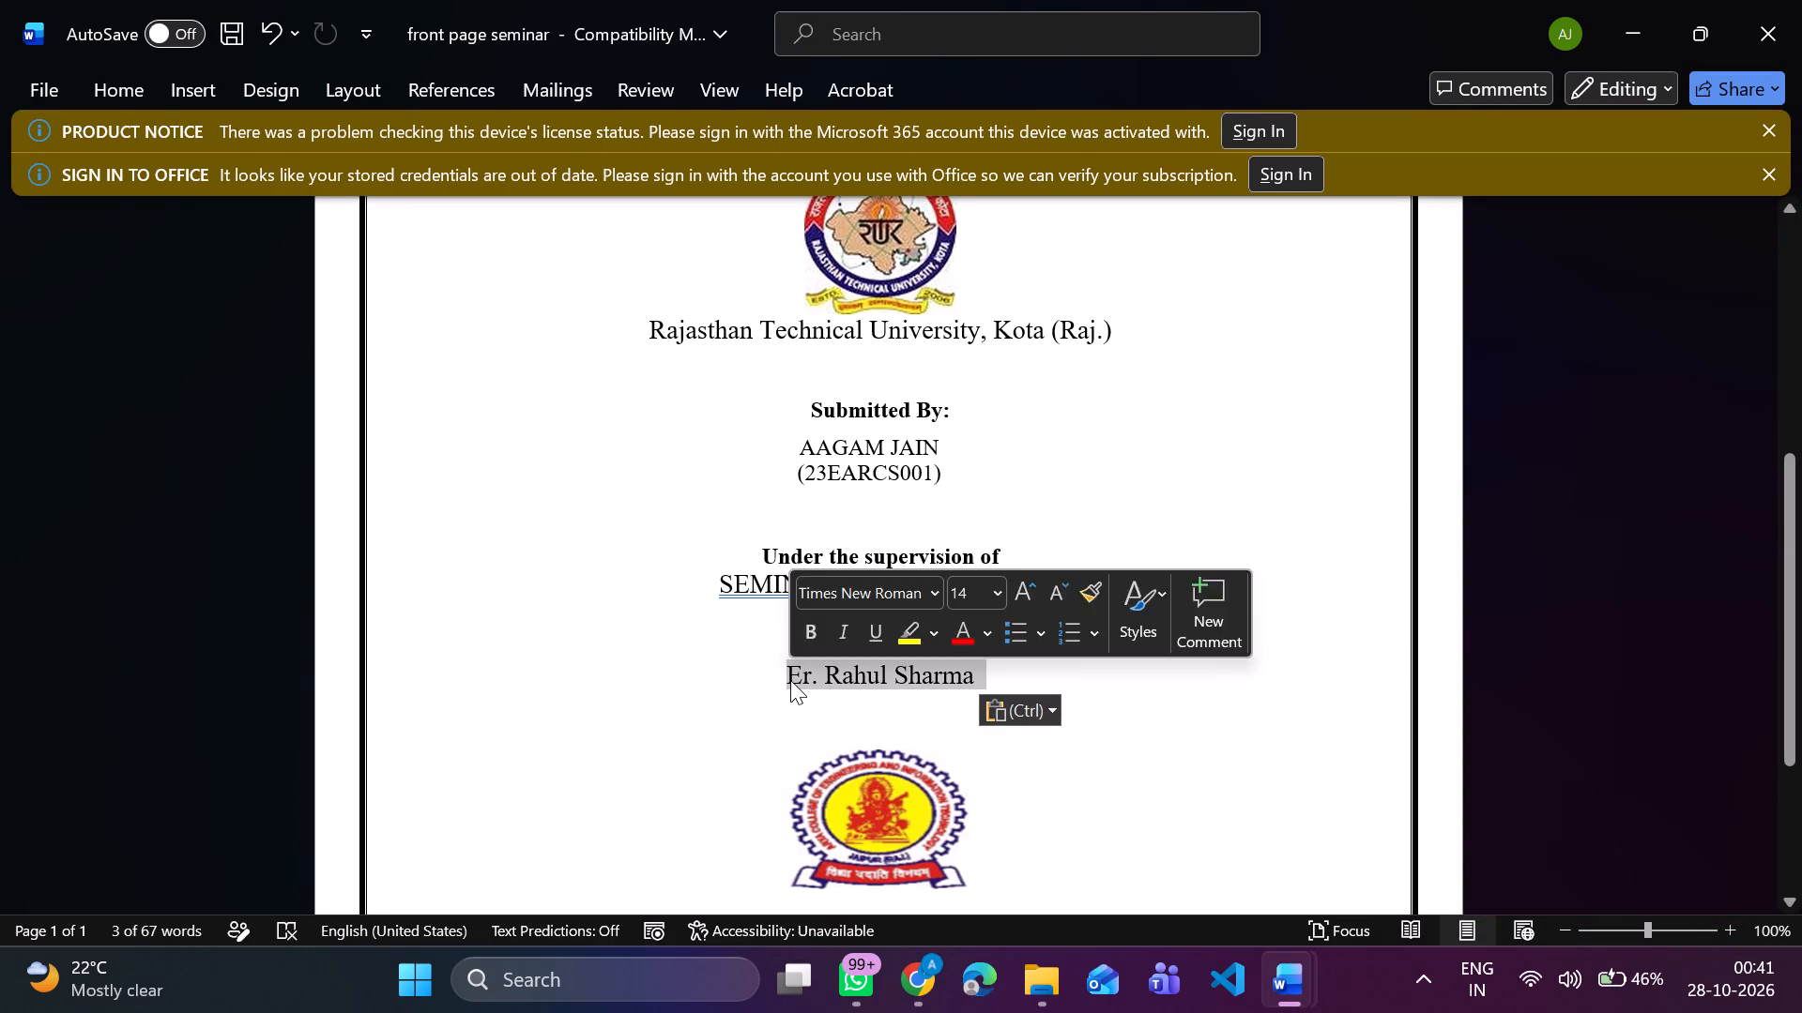
click(995, 662)
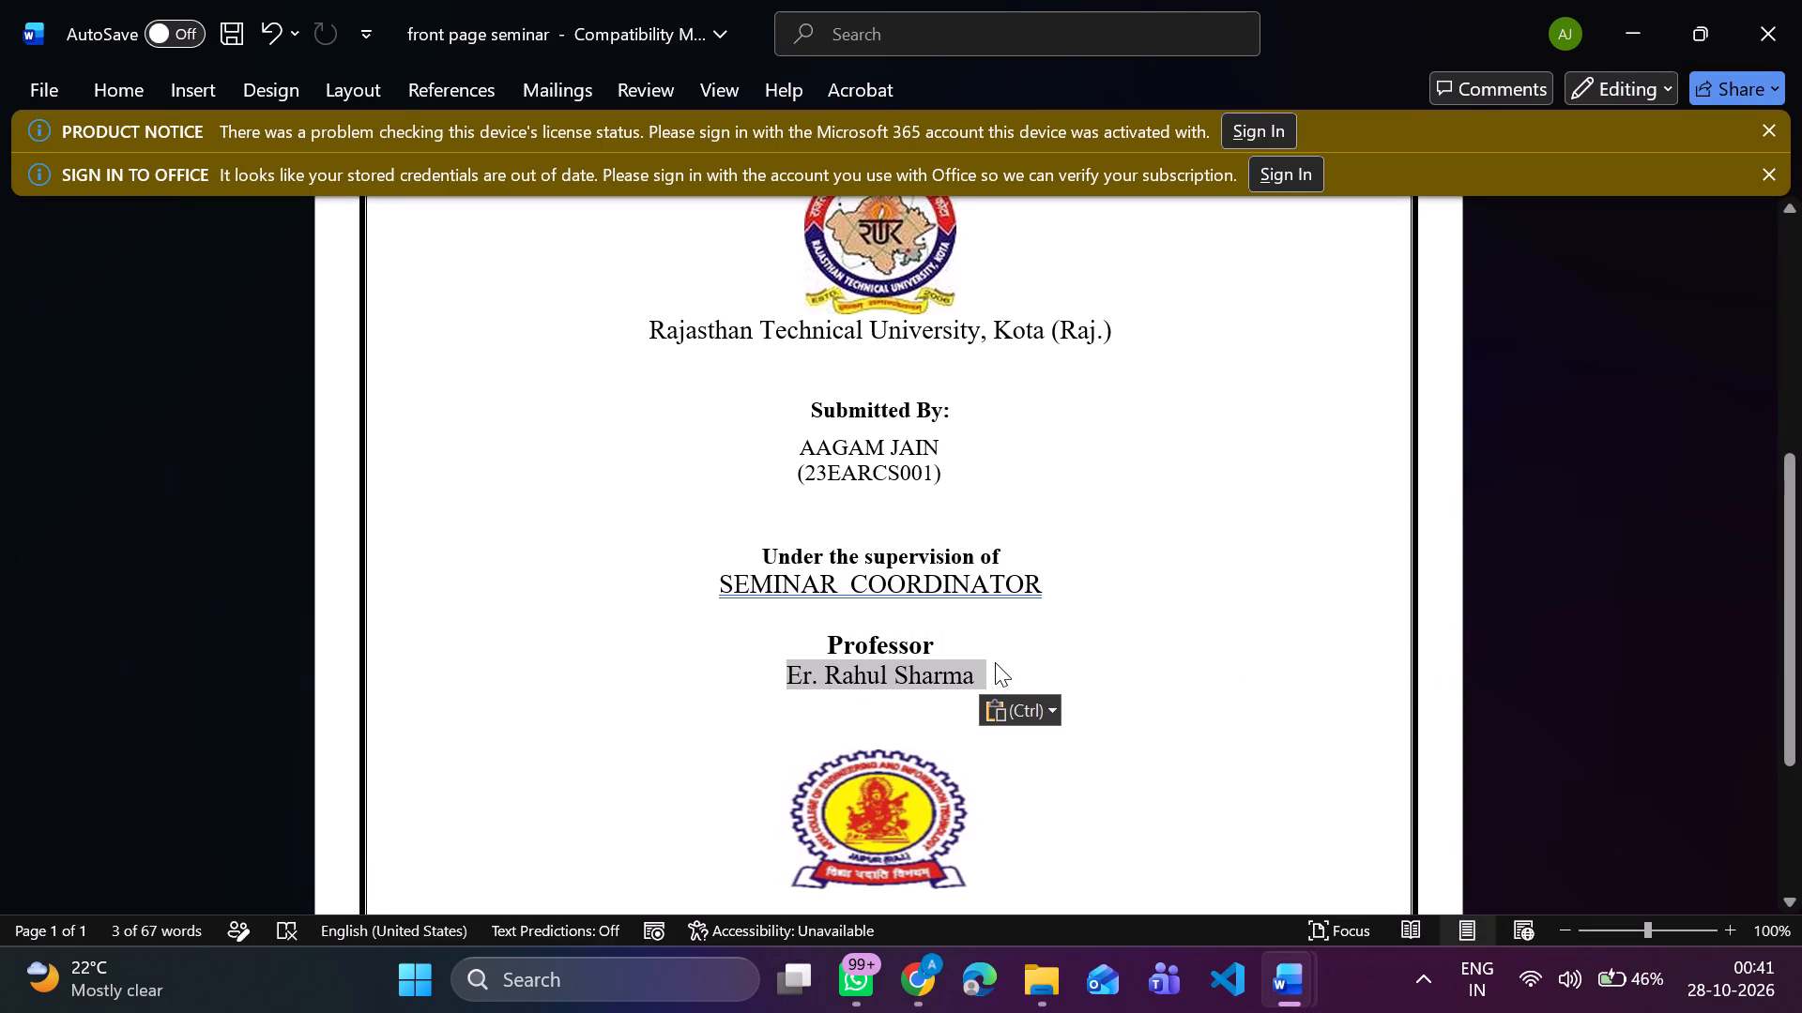
drag(986, 671, 797, 677)
click(1181, 706)
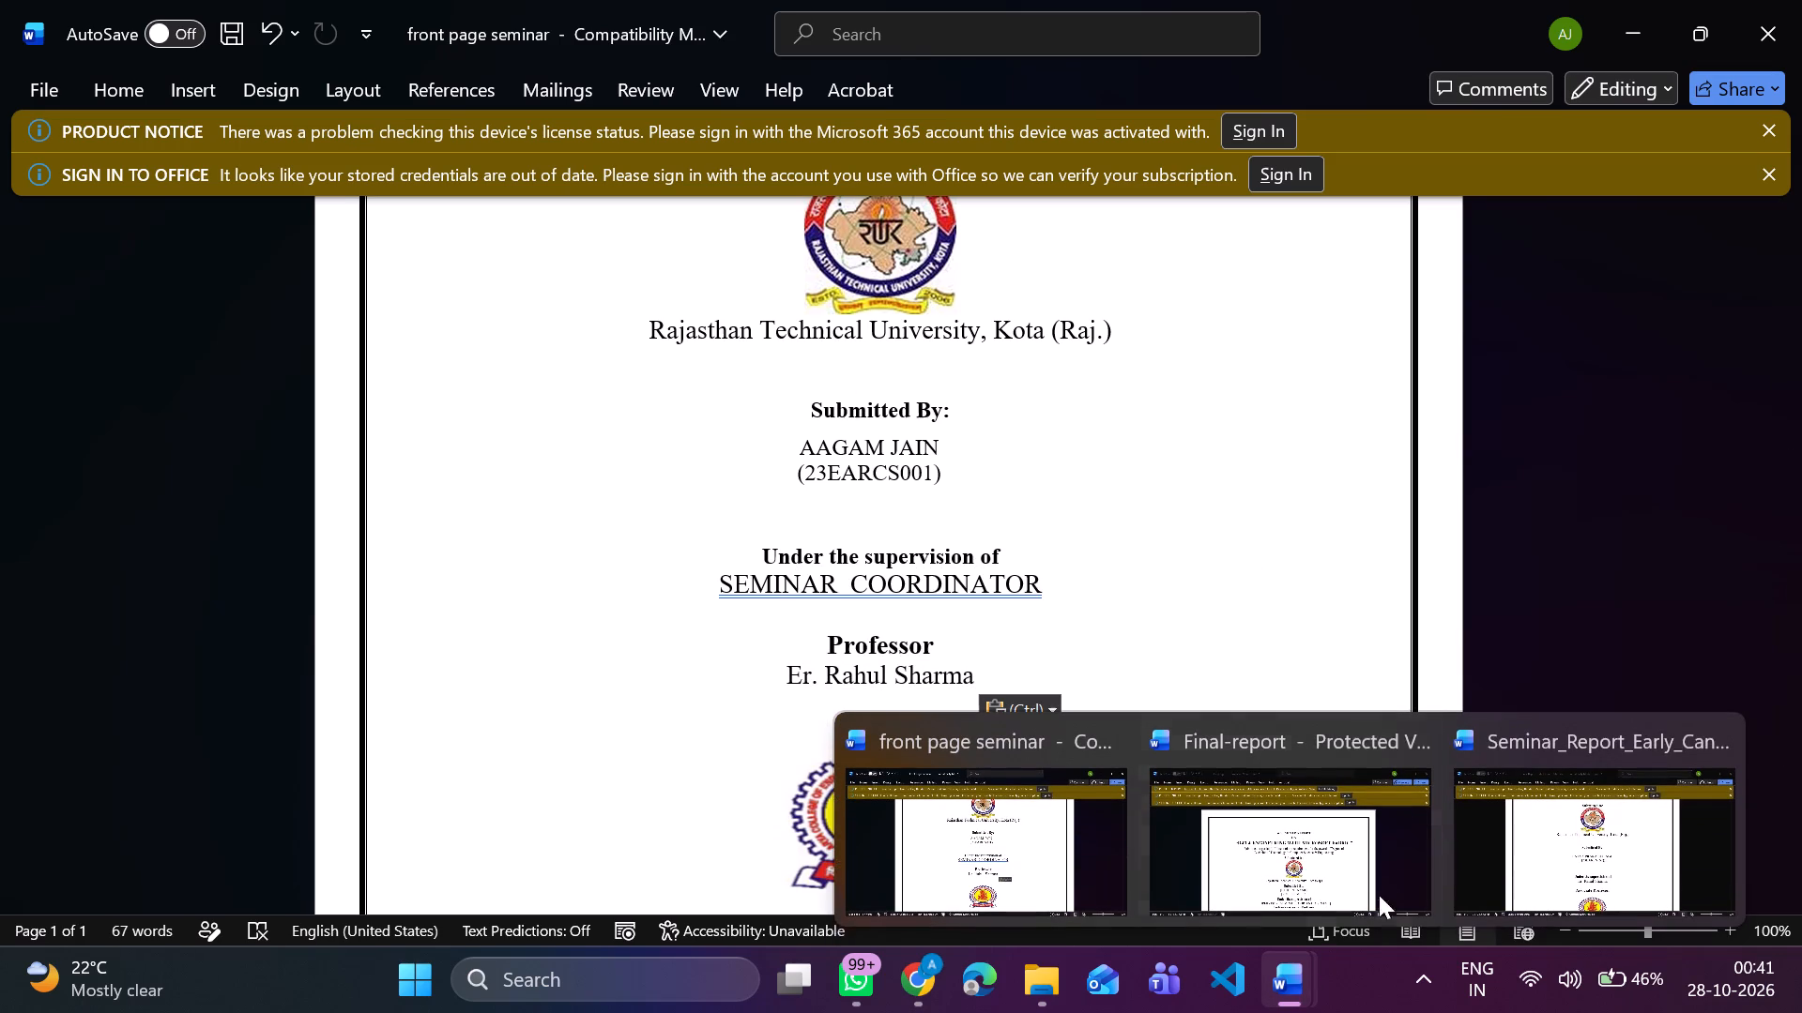
Copy the "Associate Professor" designation from the Seminar_Report_Early_Cancer_Detection front page, check the details below it, and return to front page seminar.
click(1534, 842)
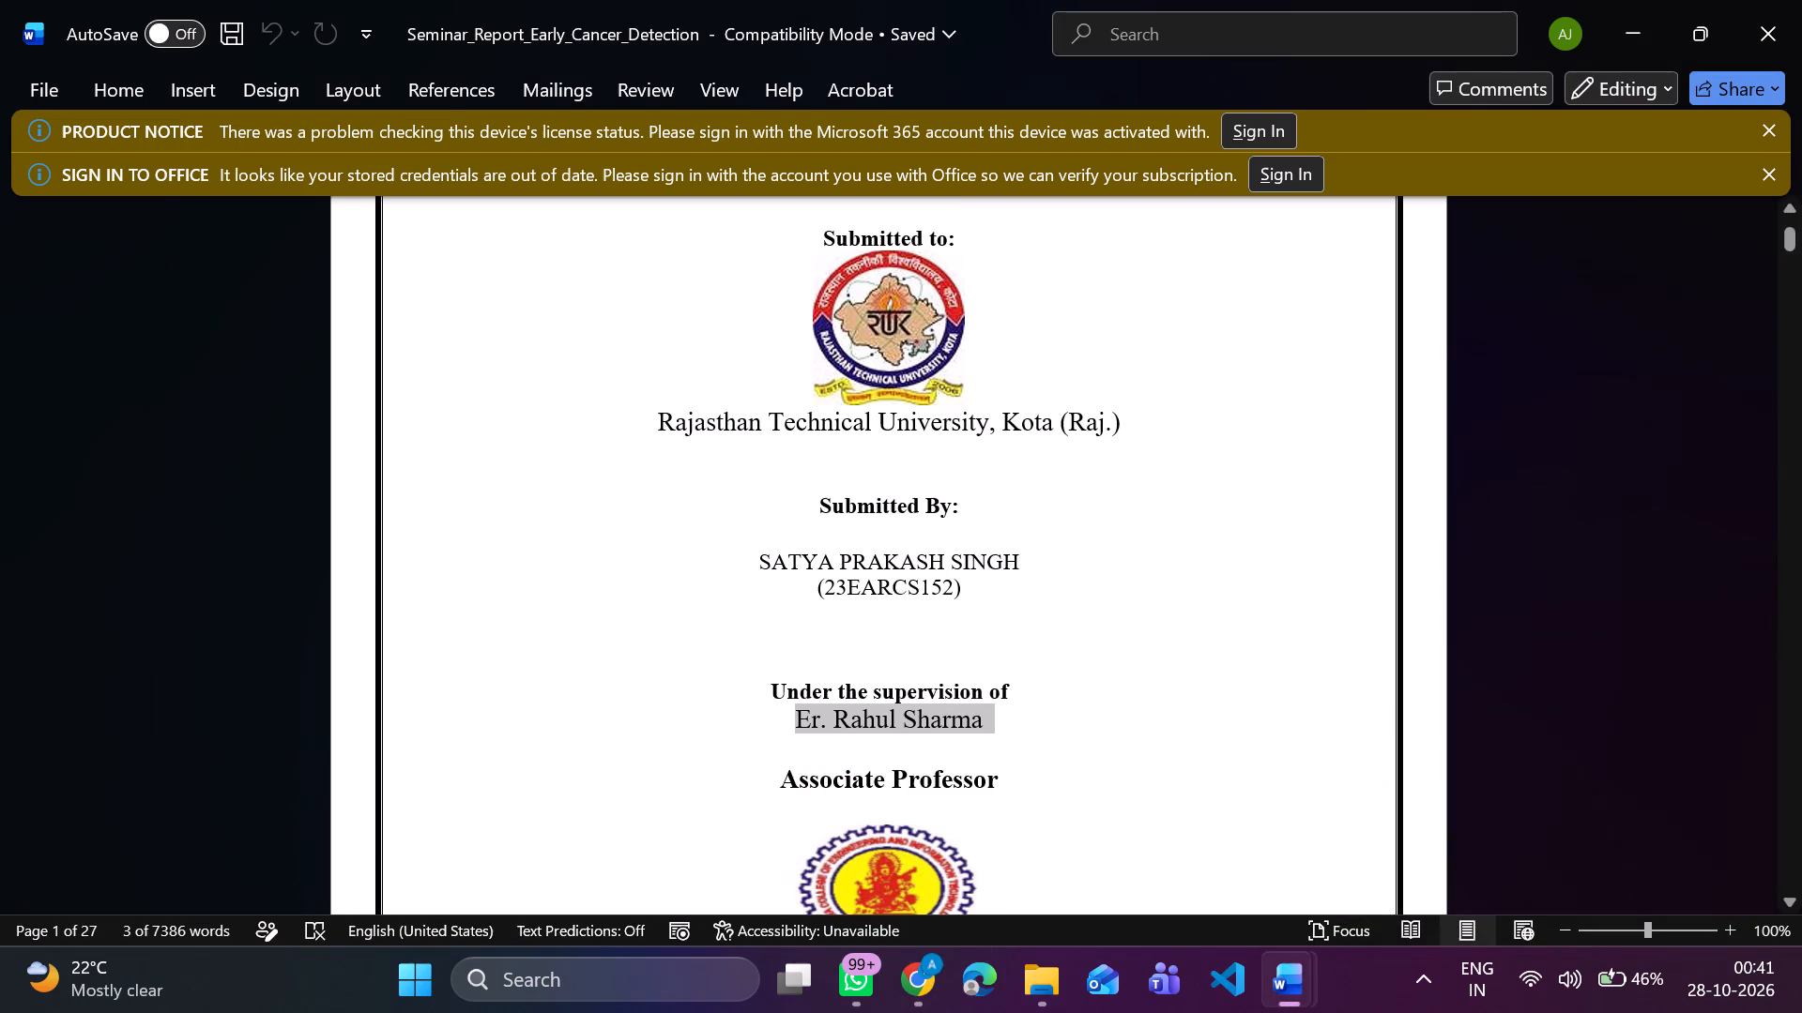
drag(1015, 785, 843, 777)
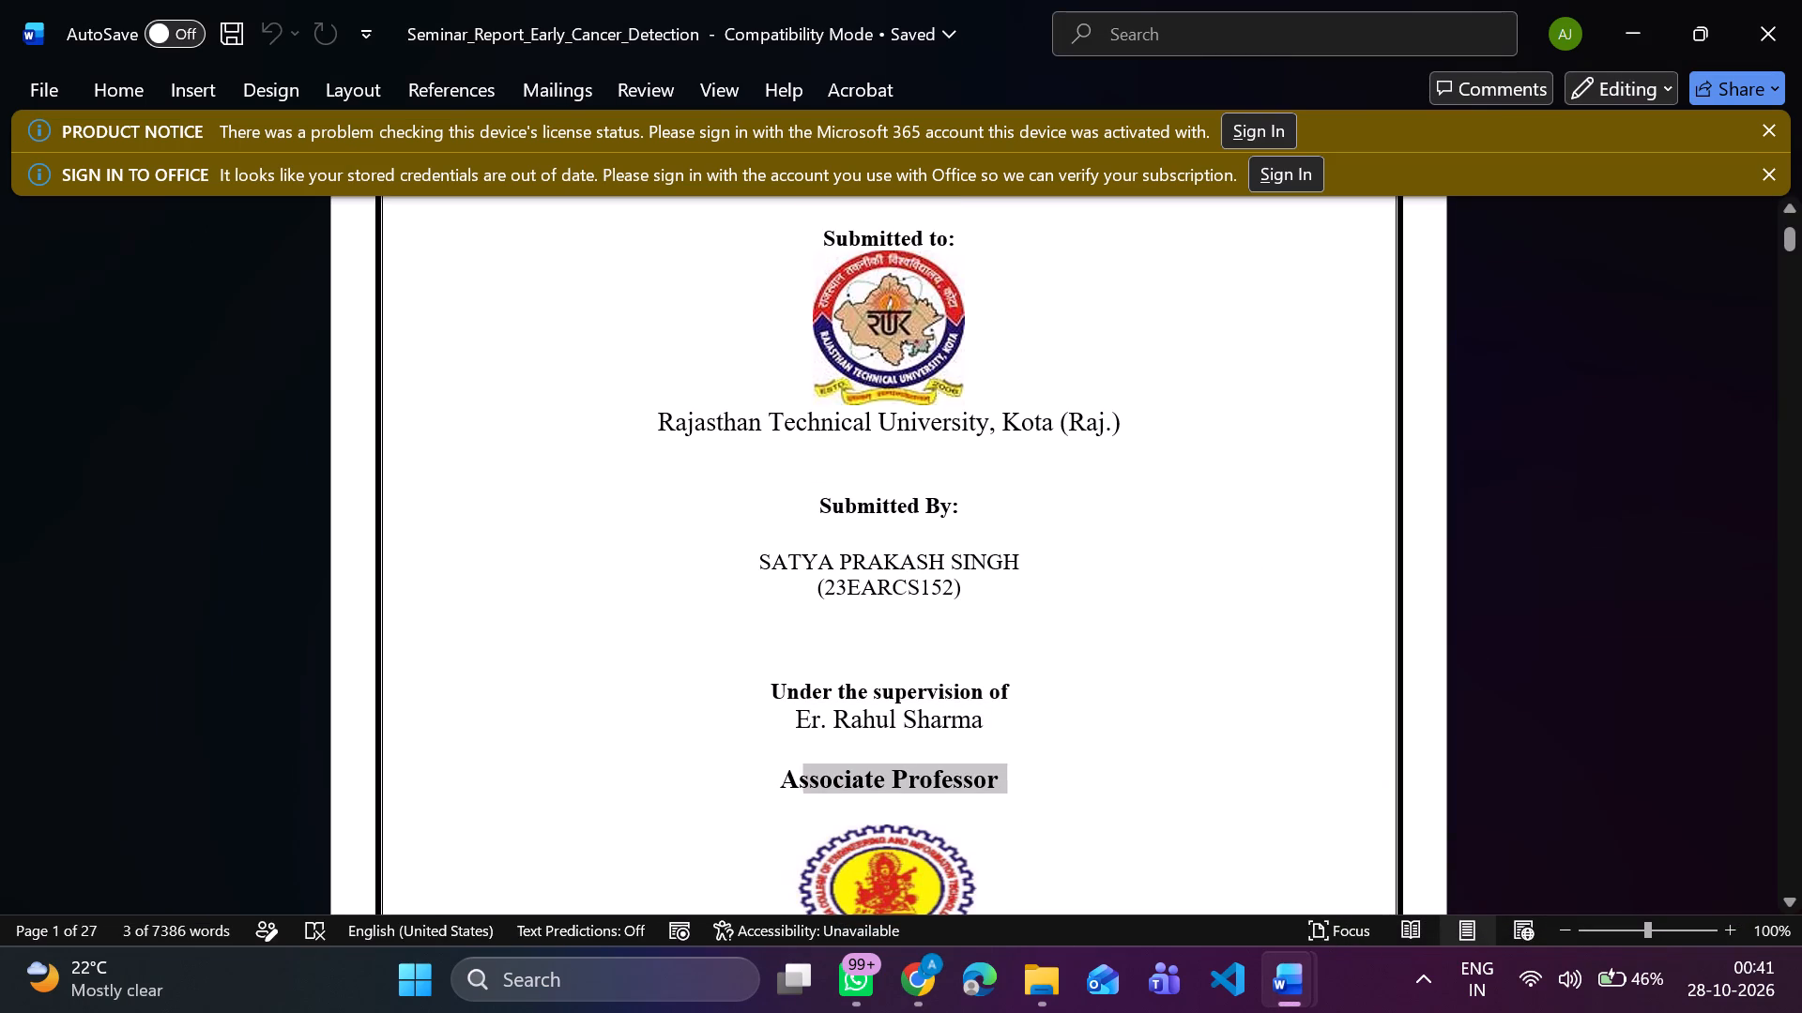
drag(843, 777, 800, 779)
key(ctrl+c)
scroll(1166, 762, down, 2)
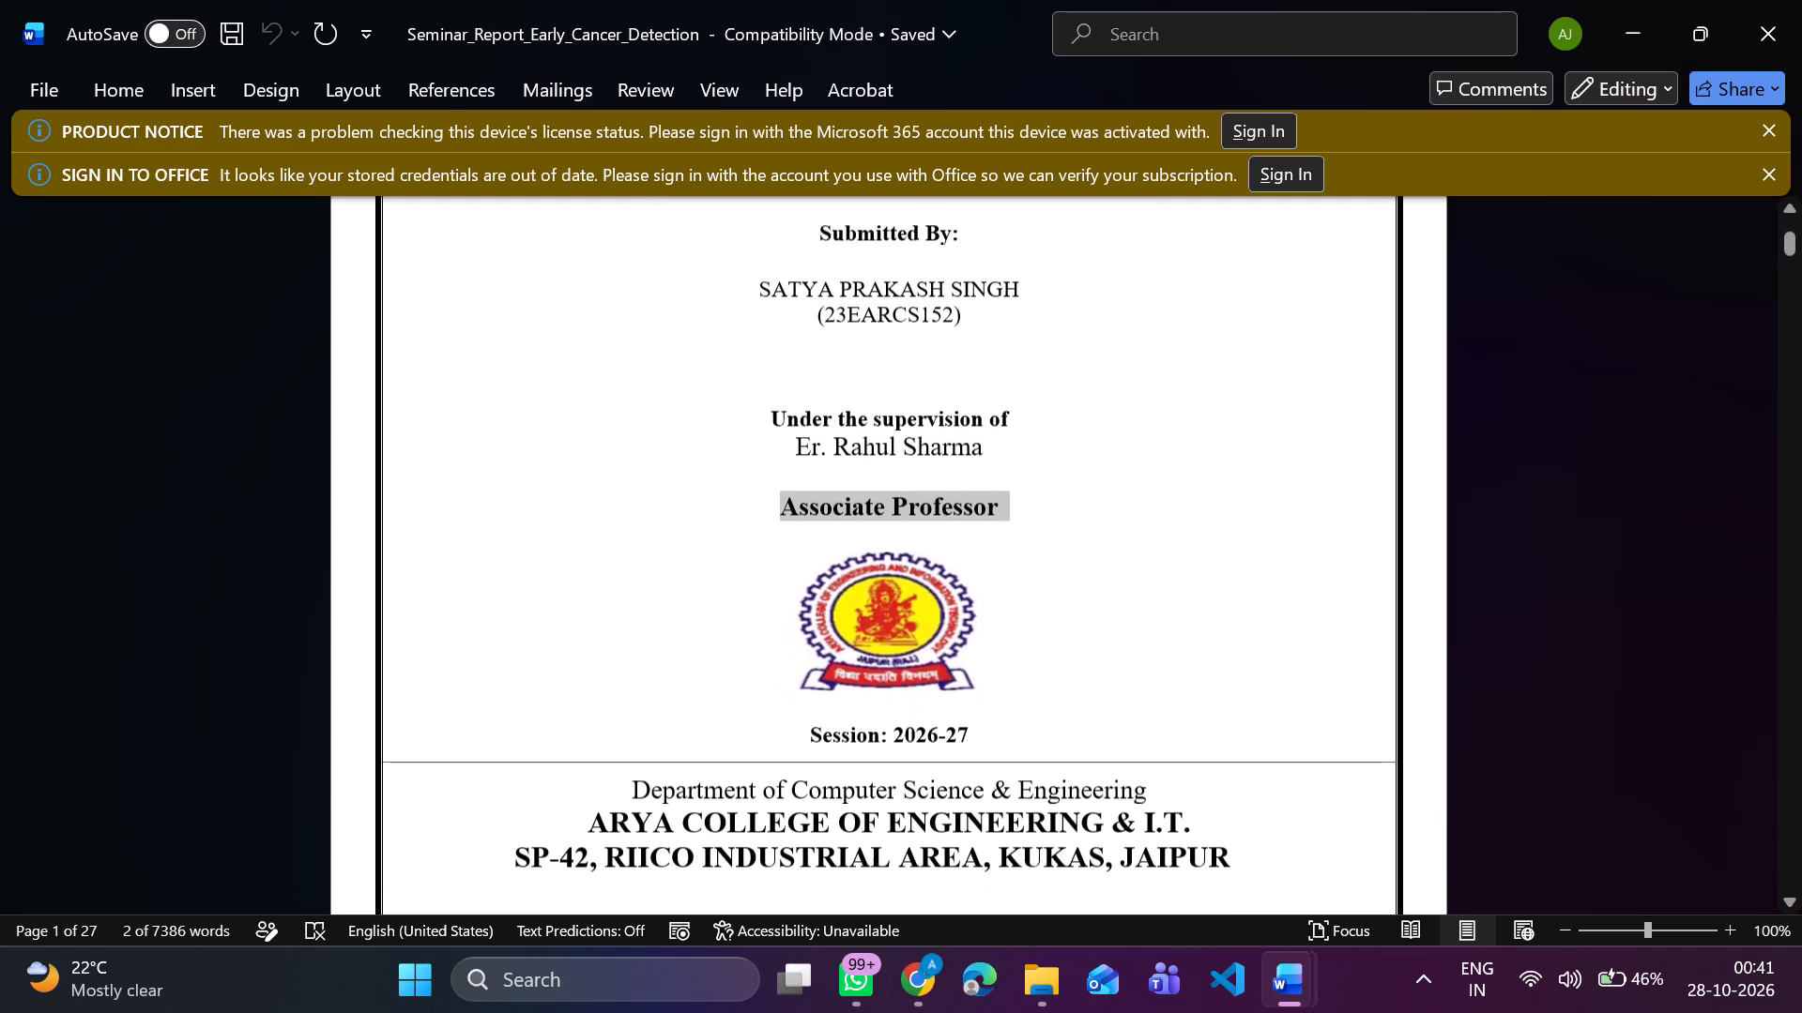
scroll(1166, 762, down, 1)
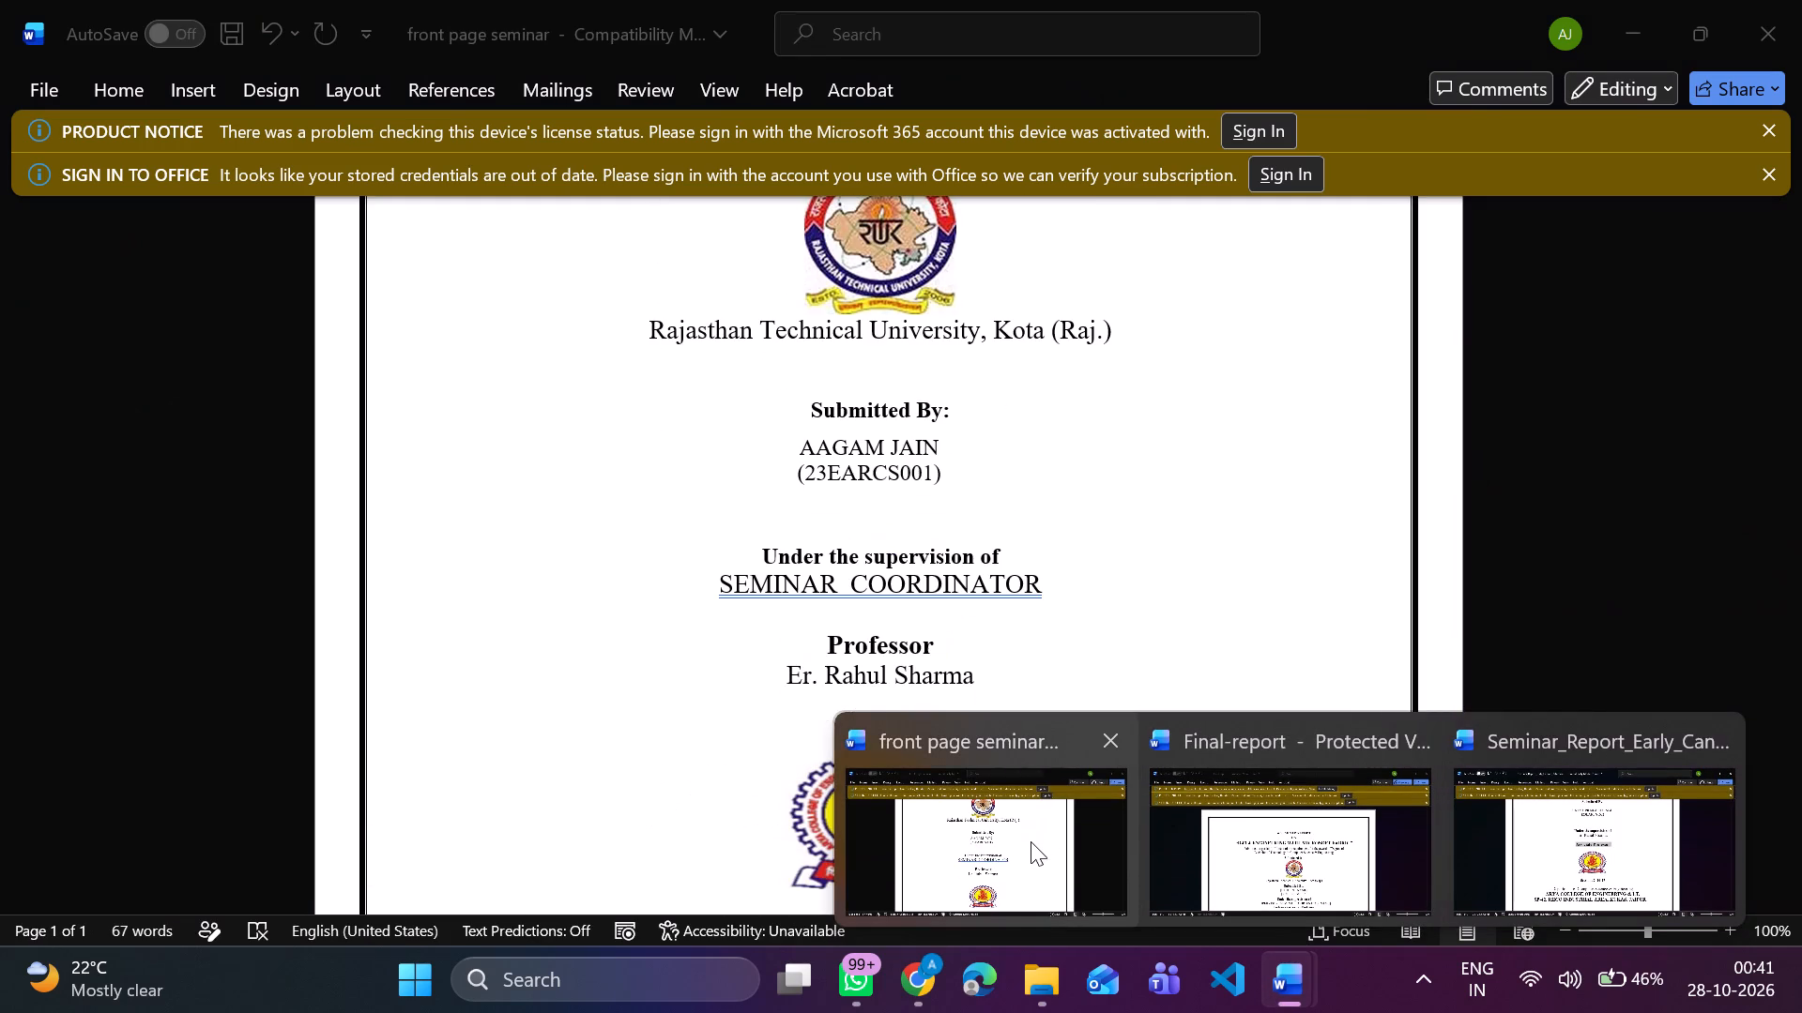
click(1031, 841)
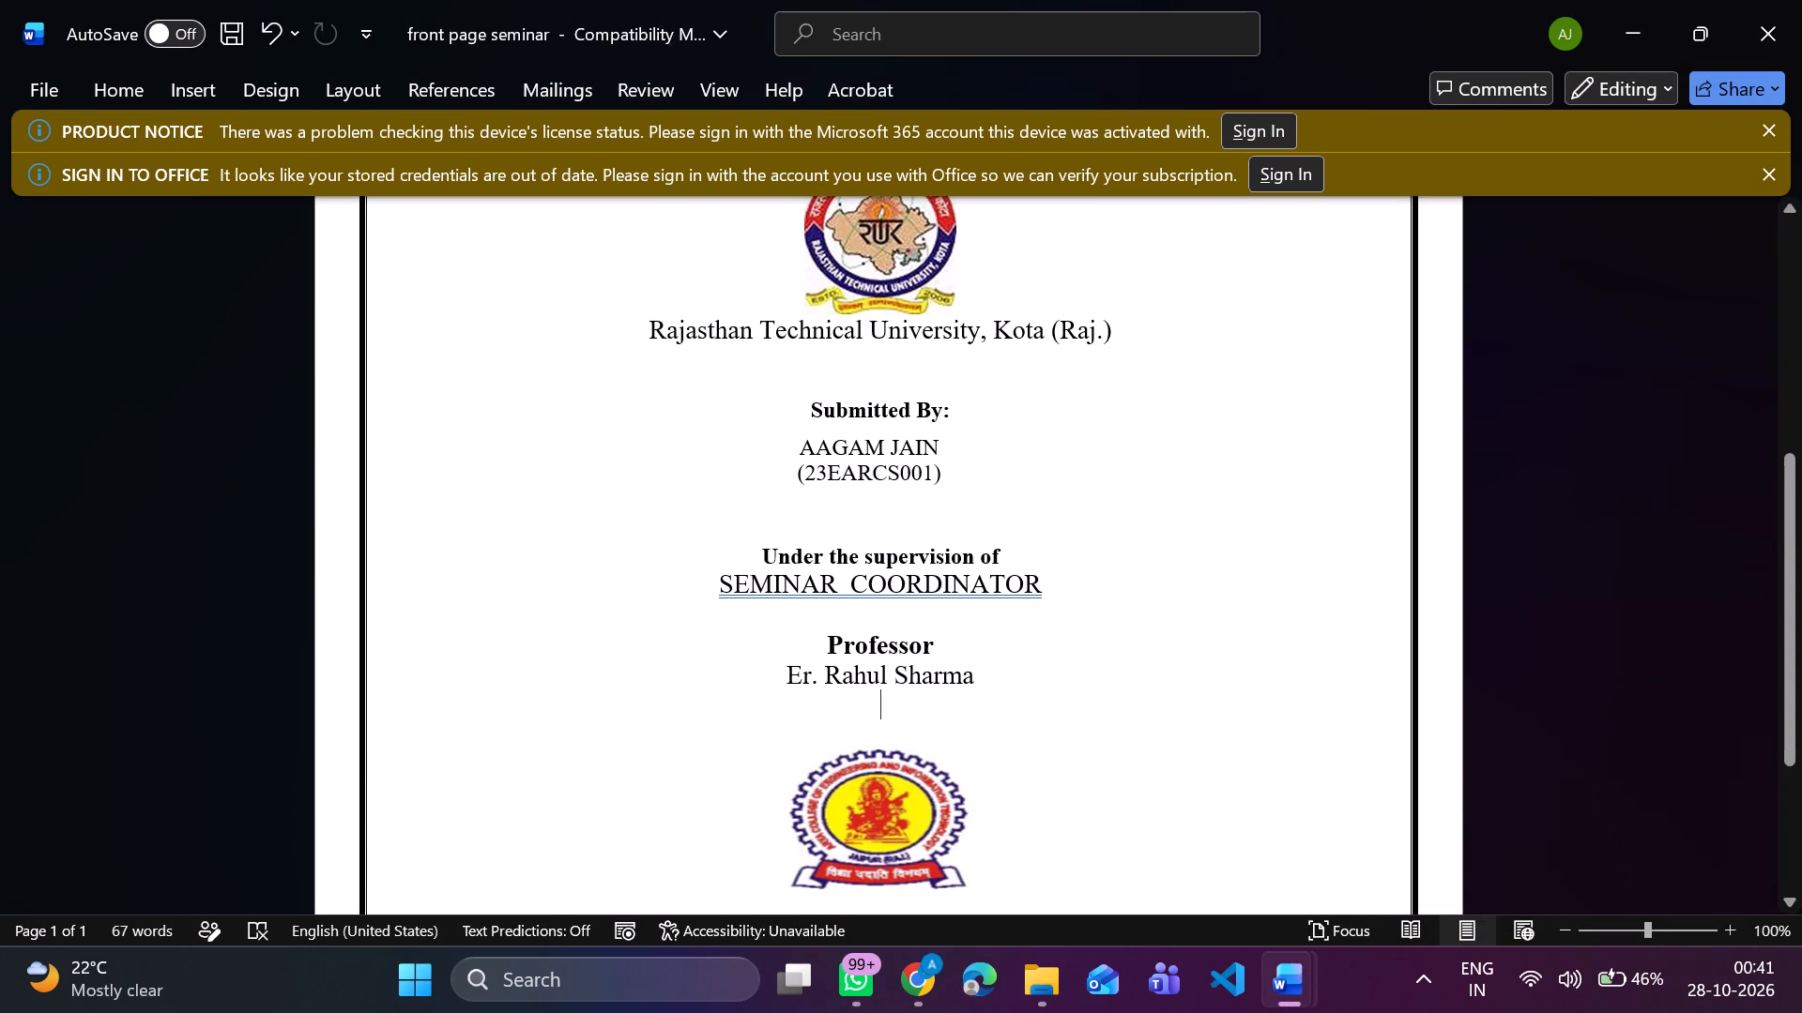
Delete the "SEMINAR COORDINATOR" placeholder line under "Under the supervision of".
drag(1052, 590, 788, 612)
drag(788, 612, 727, 592)
key(BackSpace)
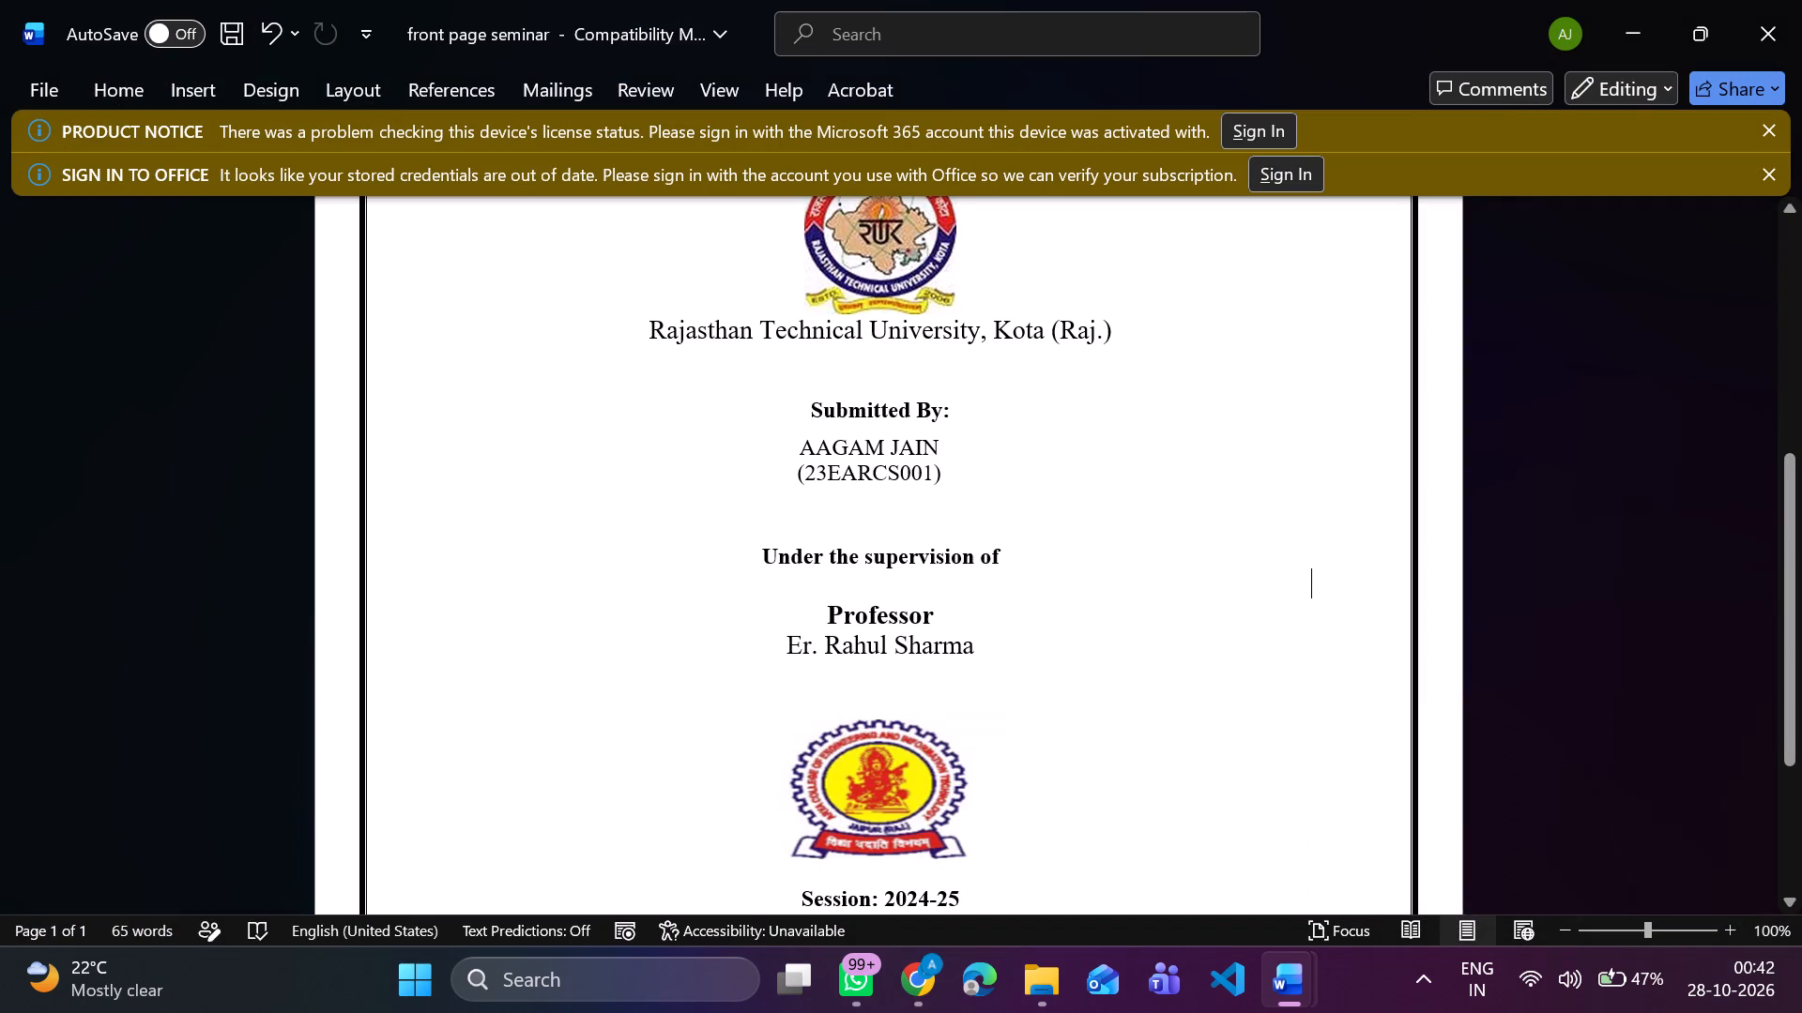
Select the "Professor" line in the supervision section.
click(794, 600)
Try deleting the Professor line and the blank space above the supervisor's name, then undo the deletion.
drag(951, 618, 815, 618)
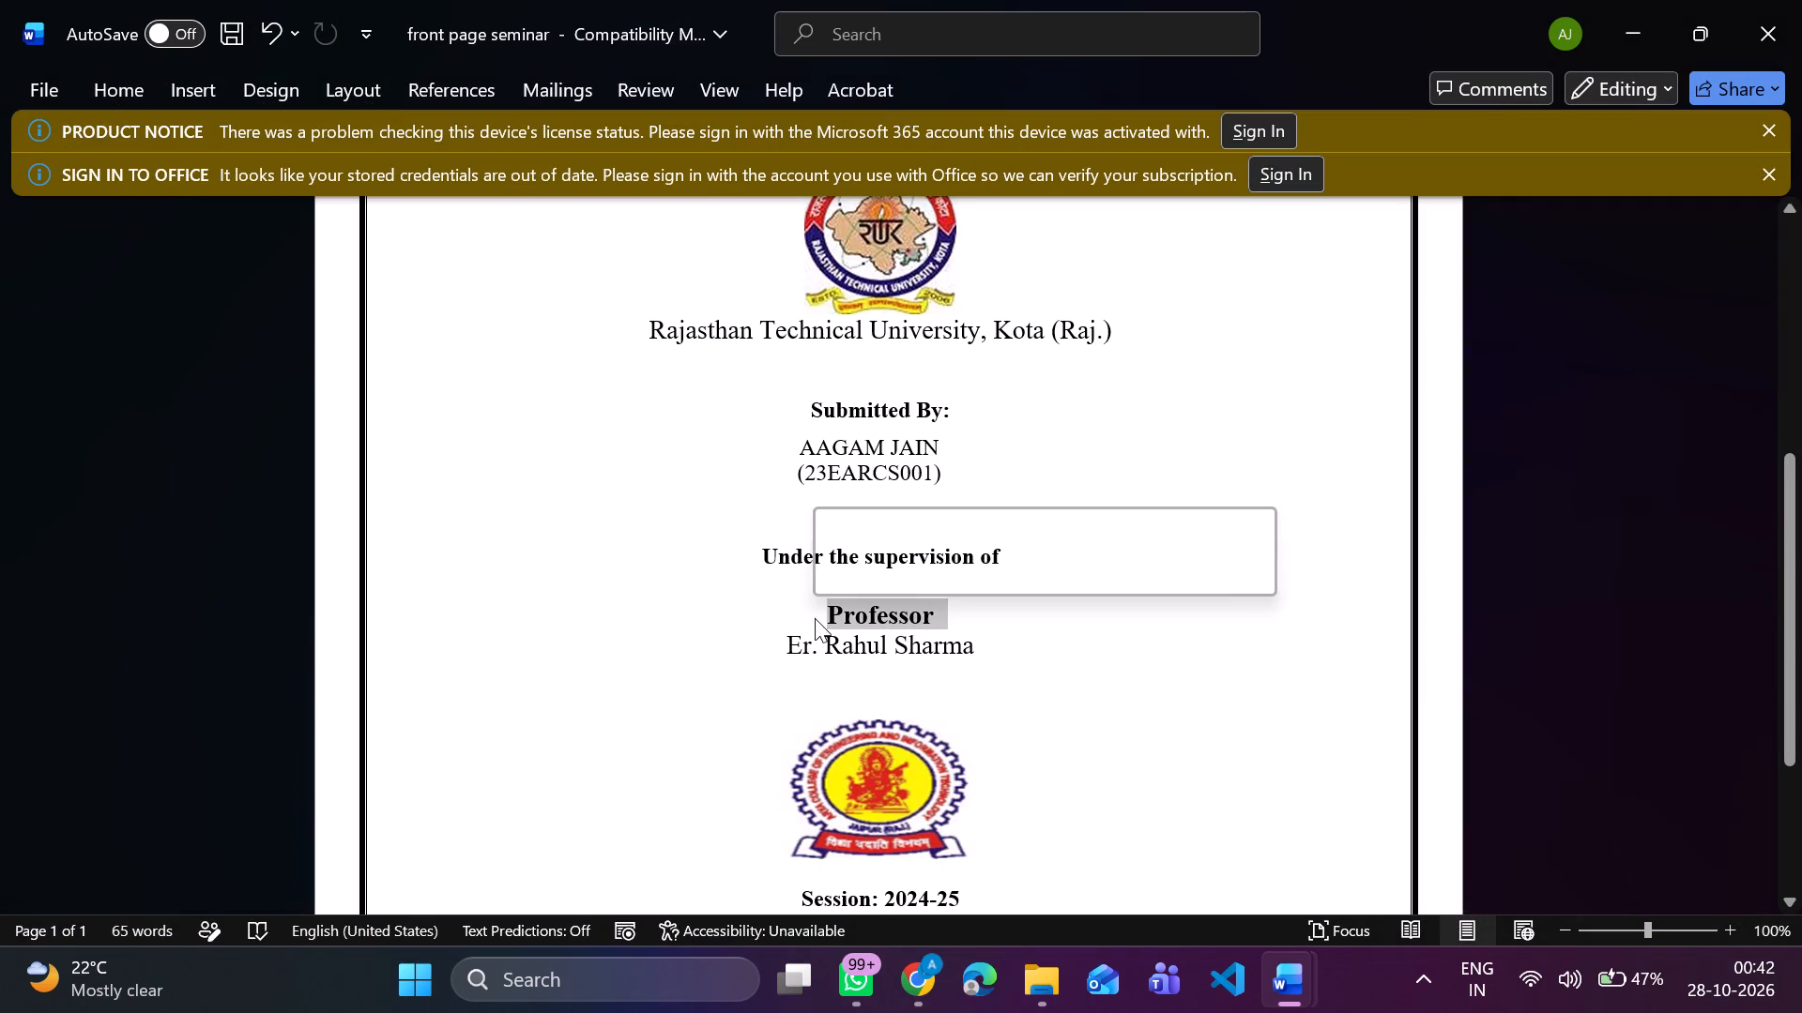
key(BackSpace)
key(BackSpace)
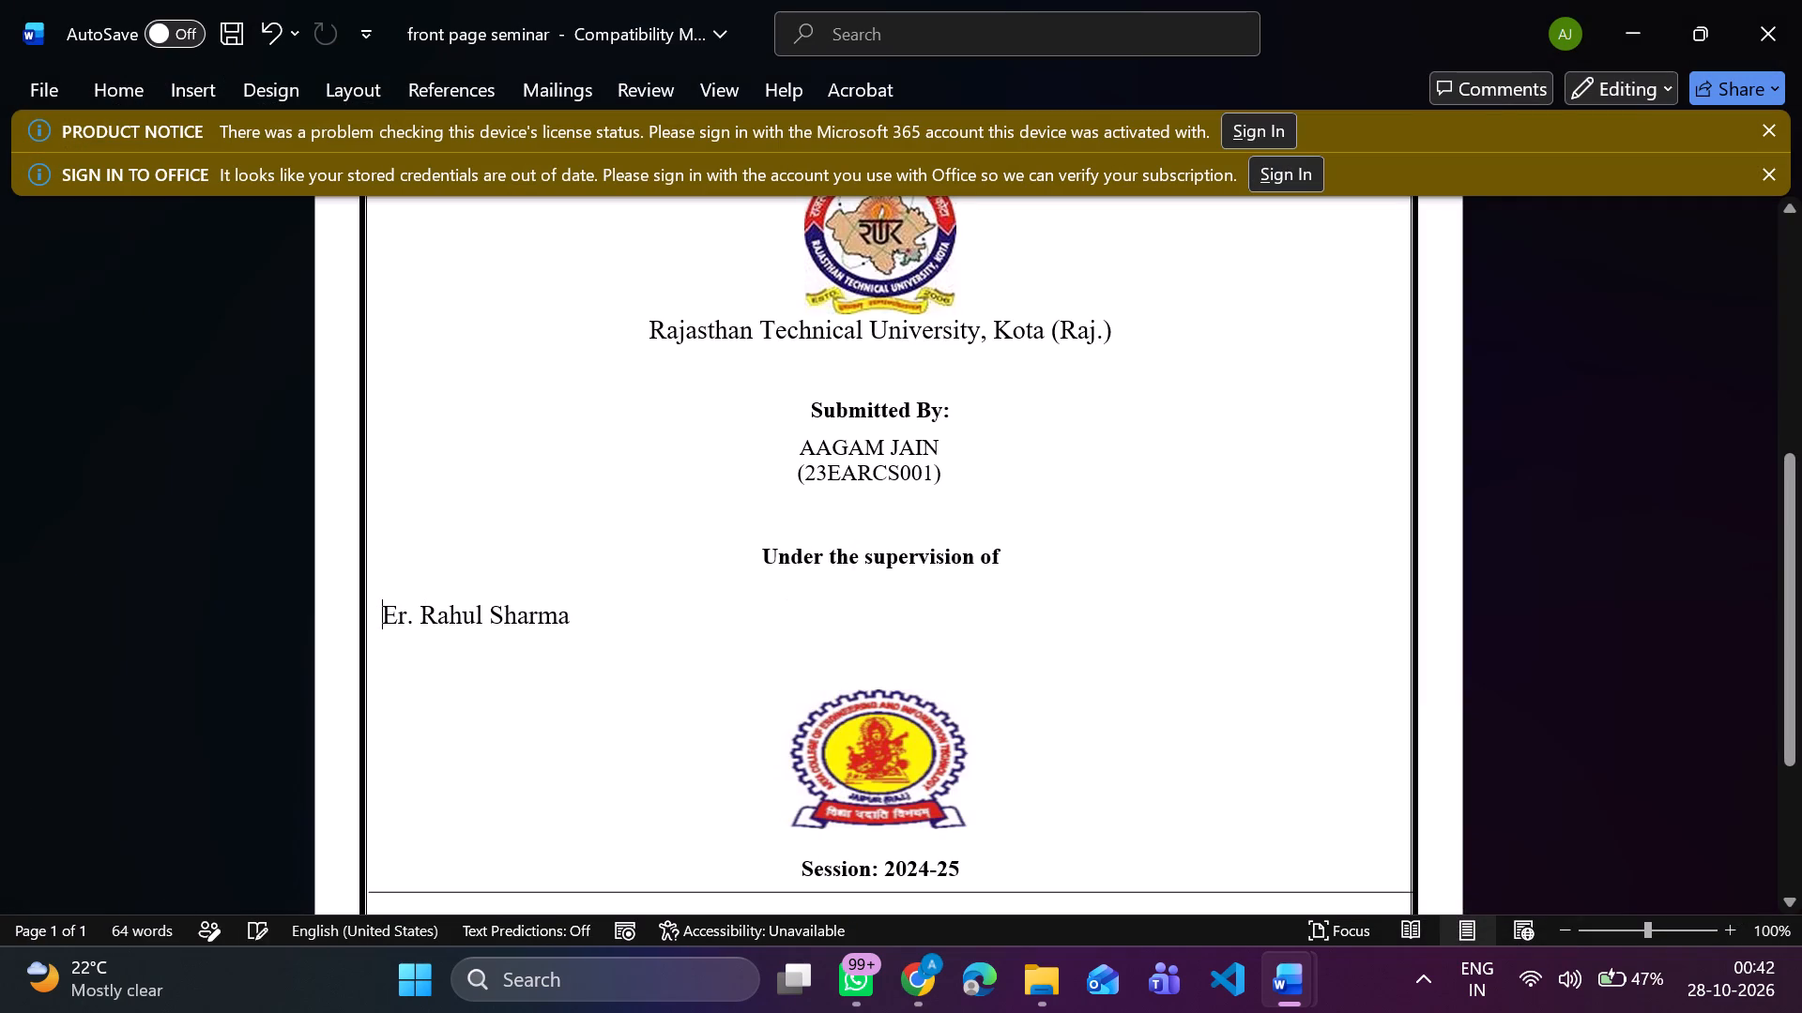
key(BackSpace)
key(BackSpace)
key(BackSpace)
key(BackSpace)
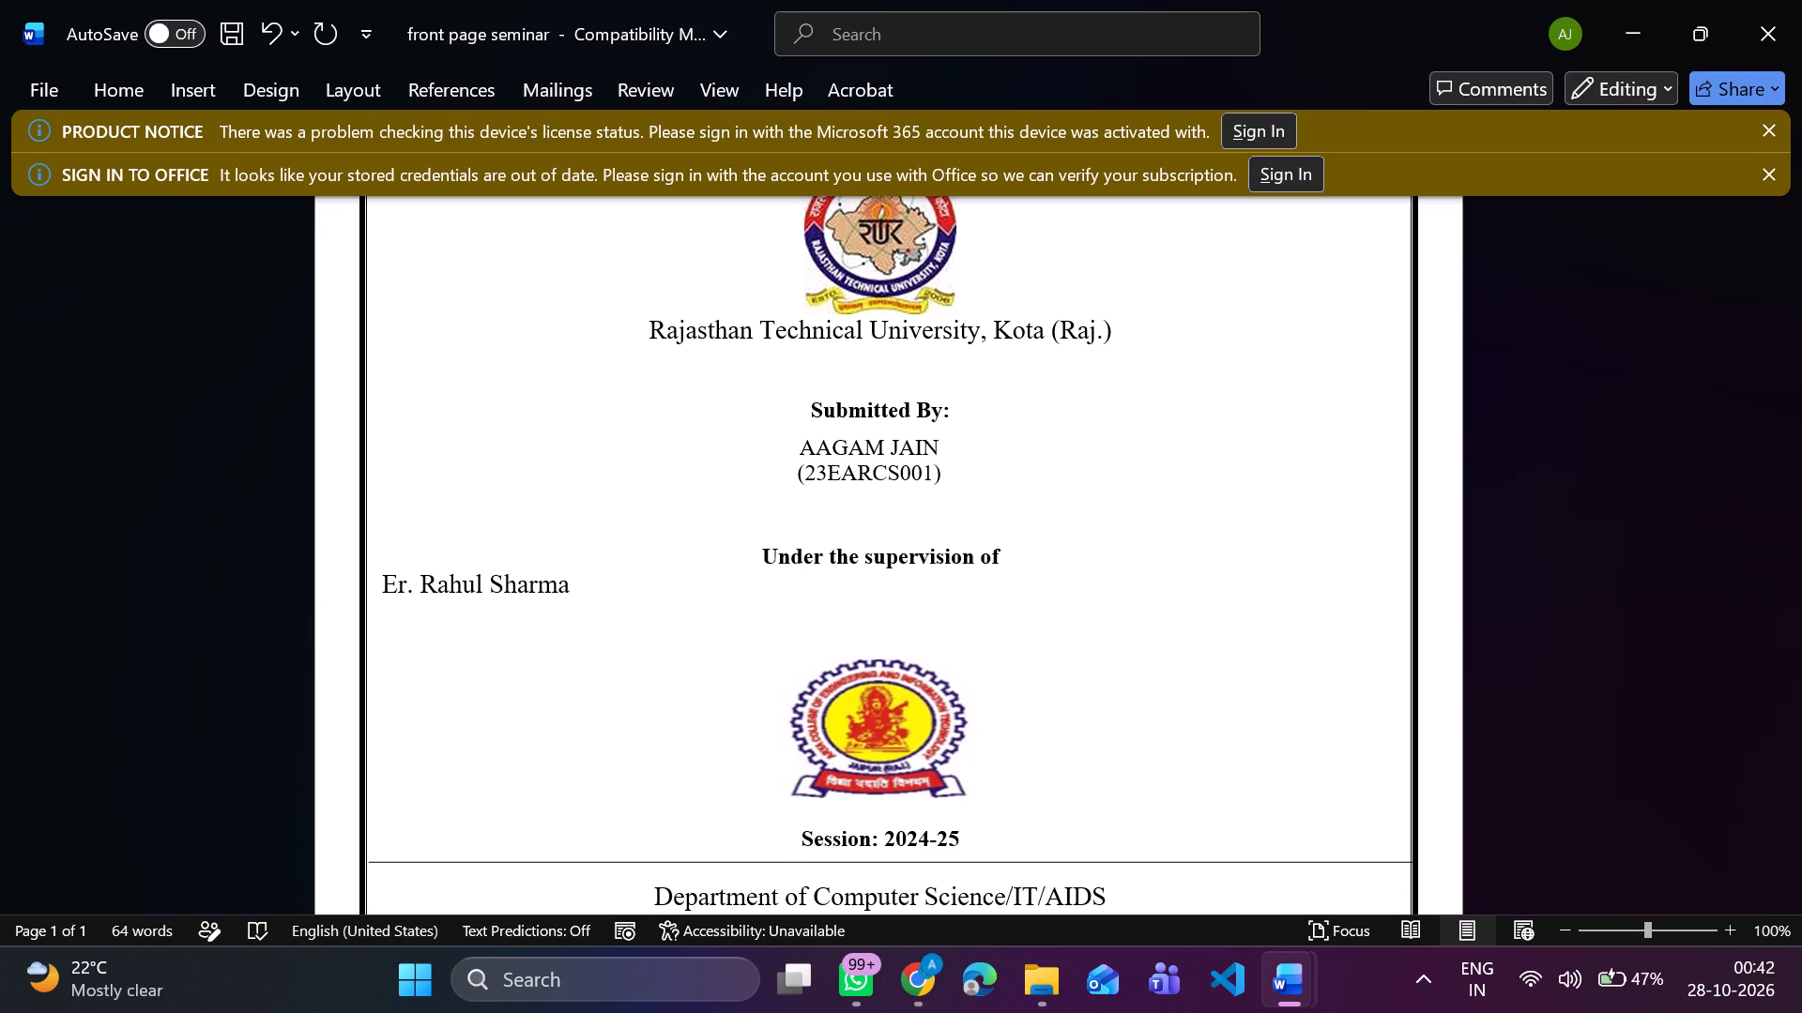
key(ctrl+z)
Copy the "Associate Professor" line from the Seminar_Report_Early_Cancer_Detection front page and paste it below the supervisor's name in the front page seminar document.
scroll(1045, 643, down, 1)
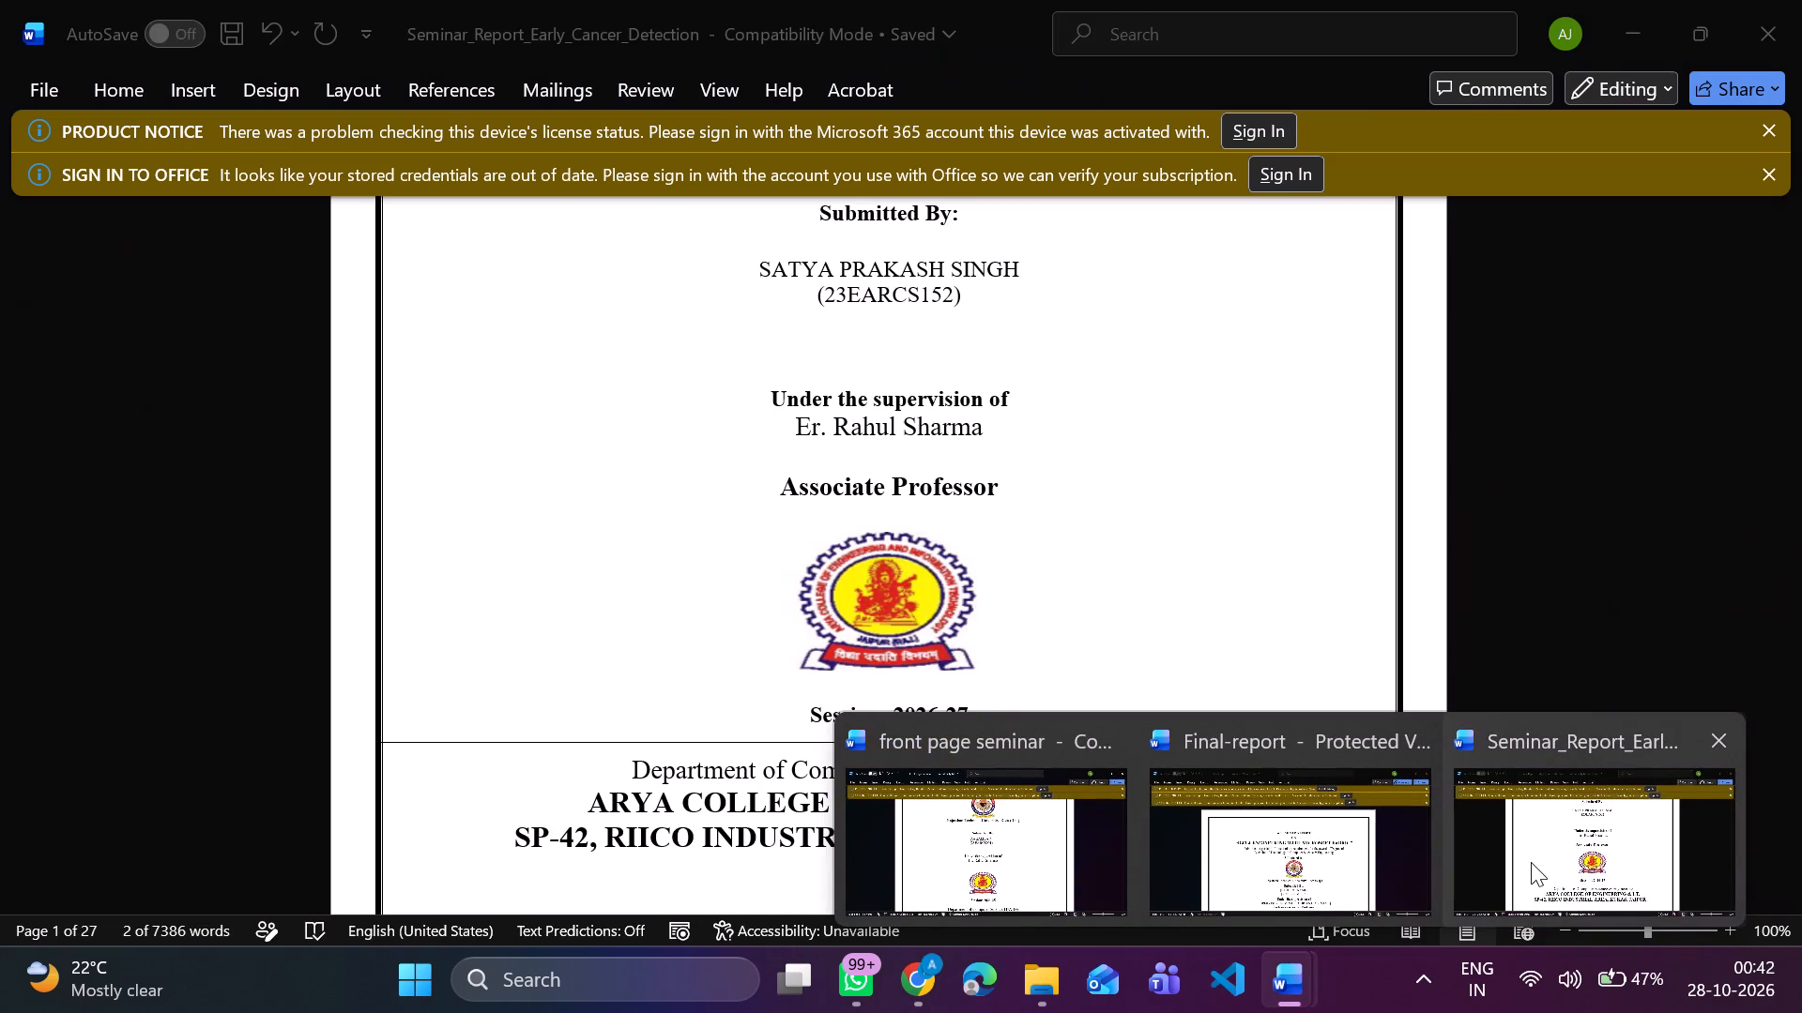
click(1531, 862)
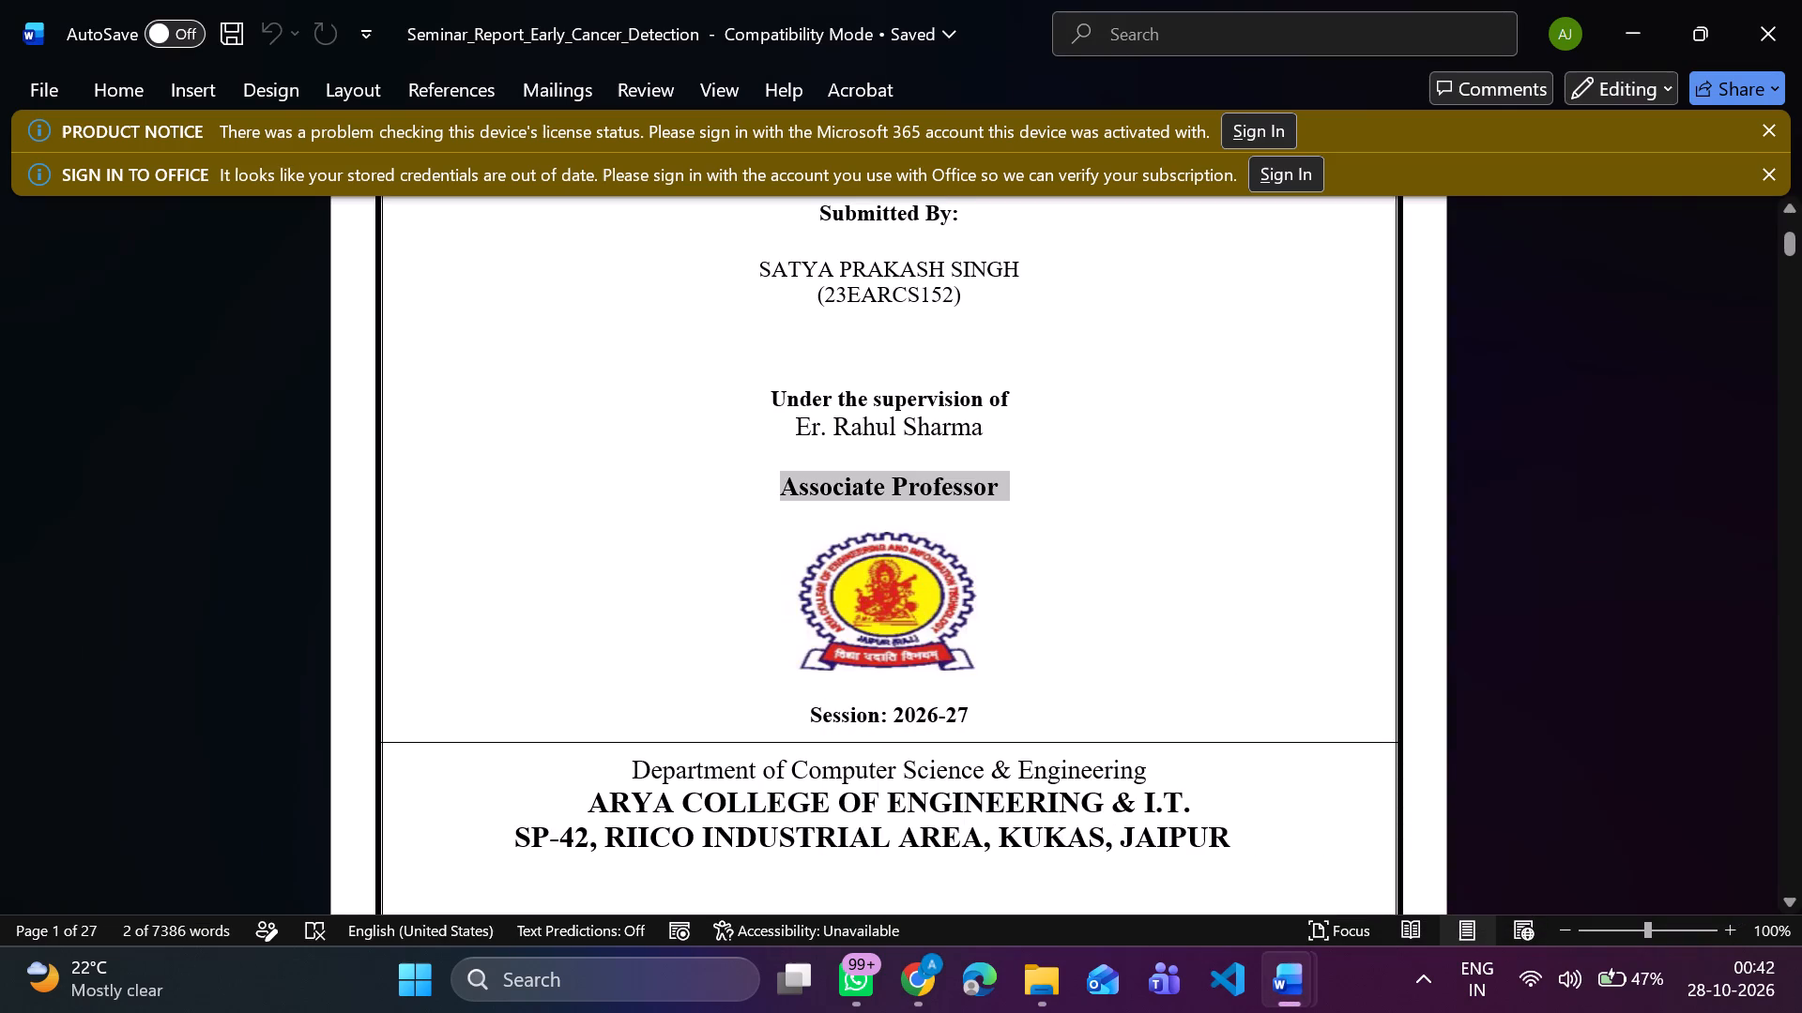
key(ctrl+c)
click(1002, 842)
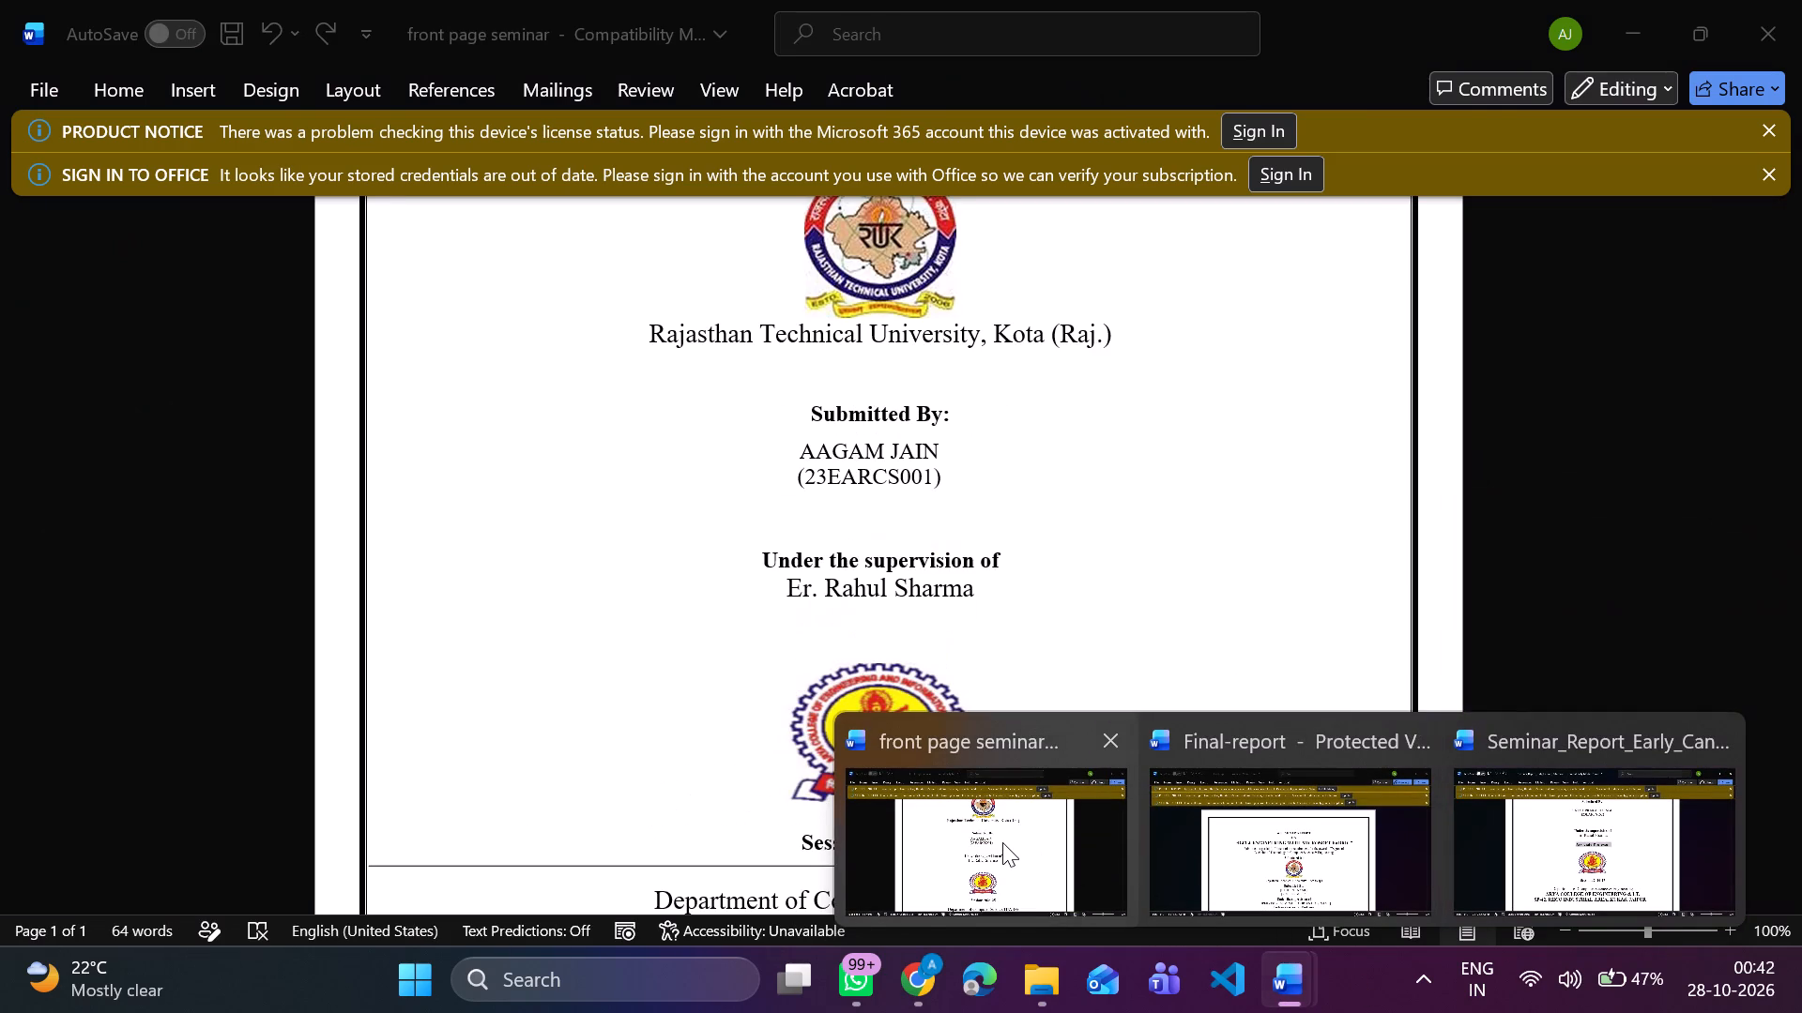
click(1006, 602)
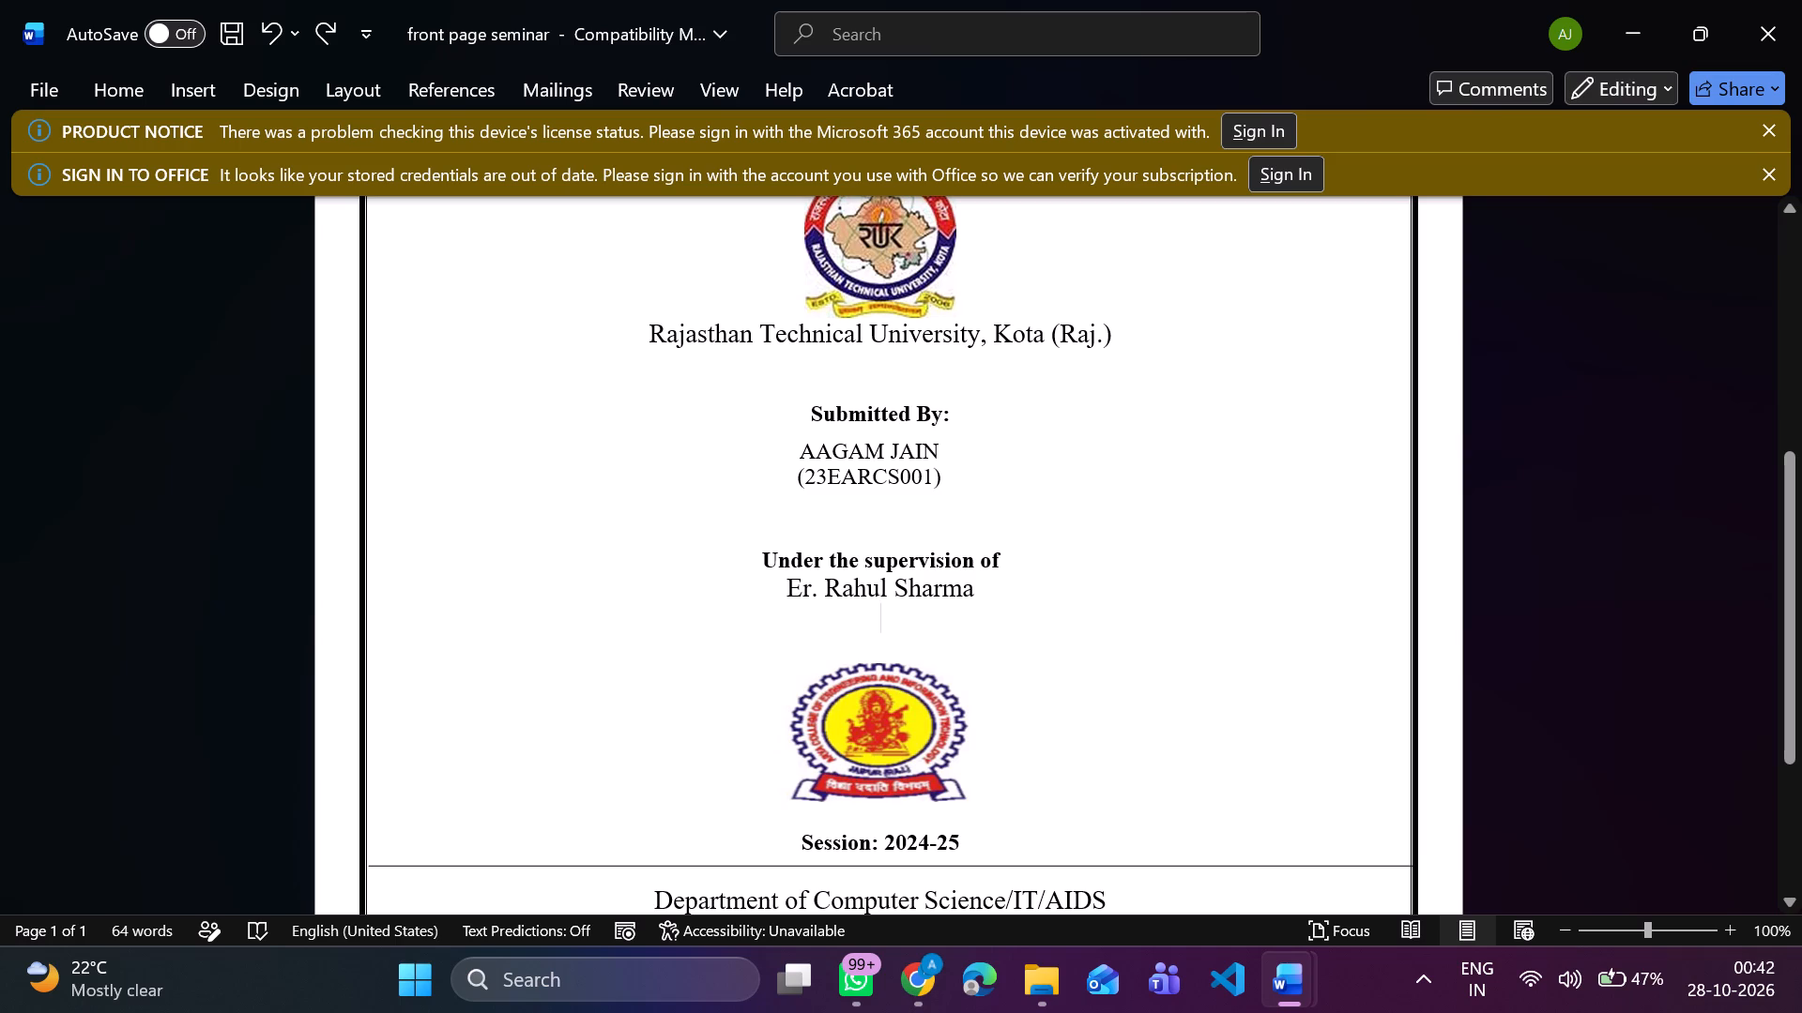
key(ctrl+v)
Add a blank line between the supervisor's name and "Associate Professor", and remove the extra blank line above the college logo.
click(1012, 578)
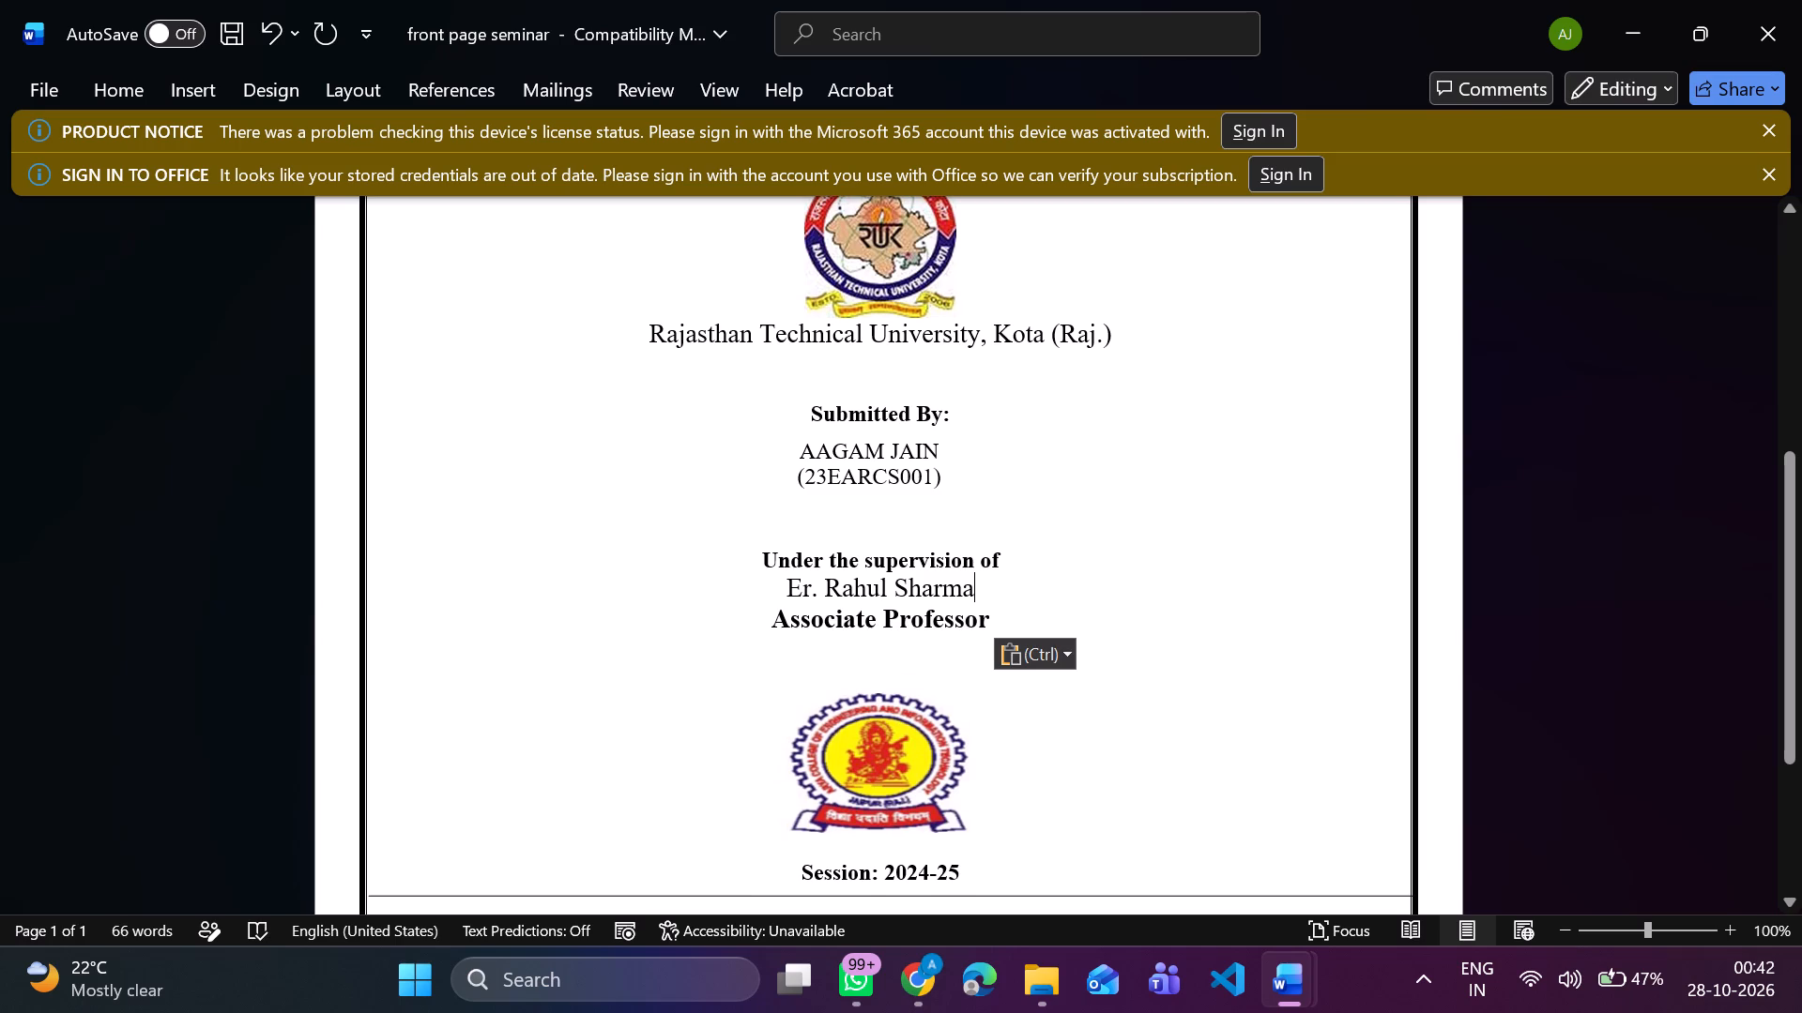
key(Return)
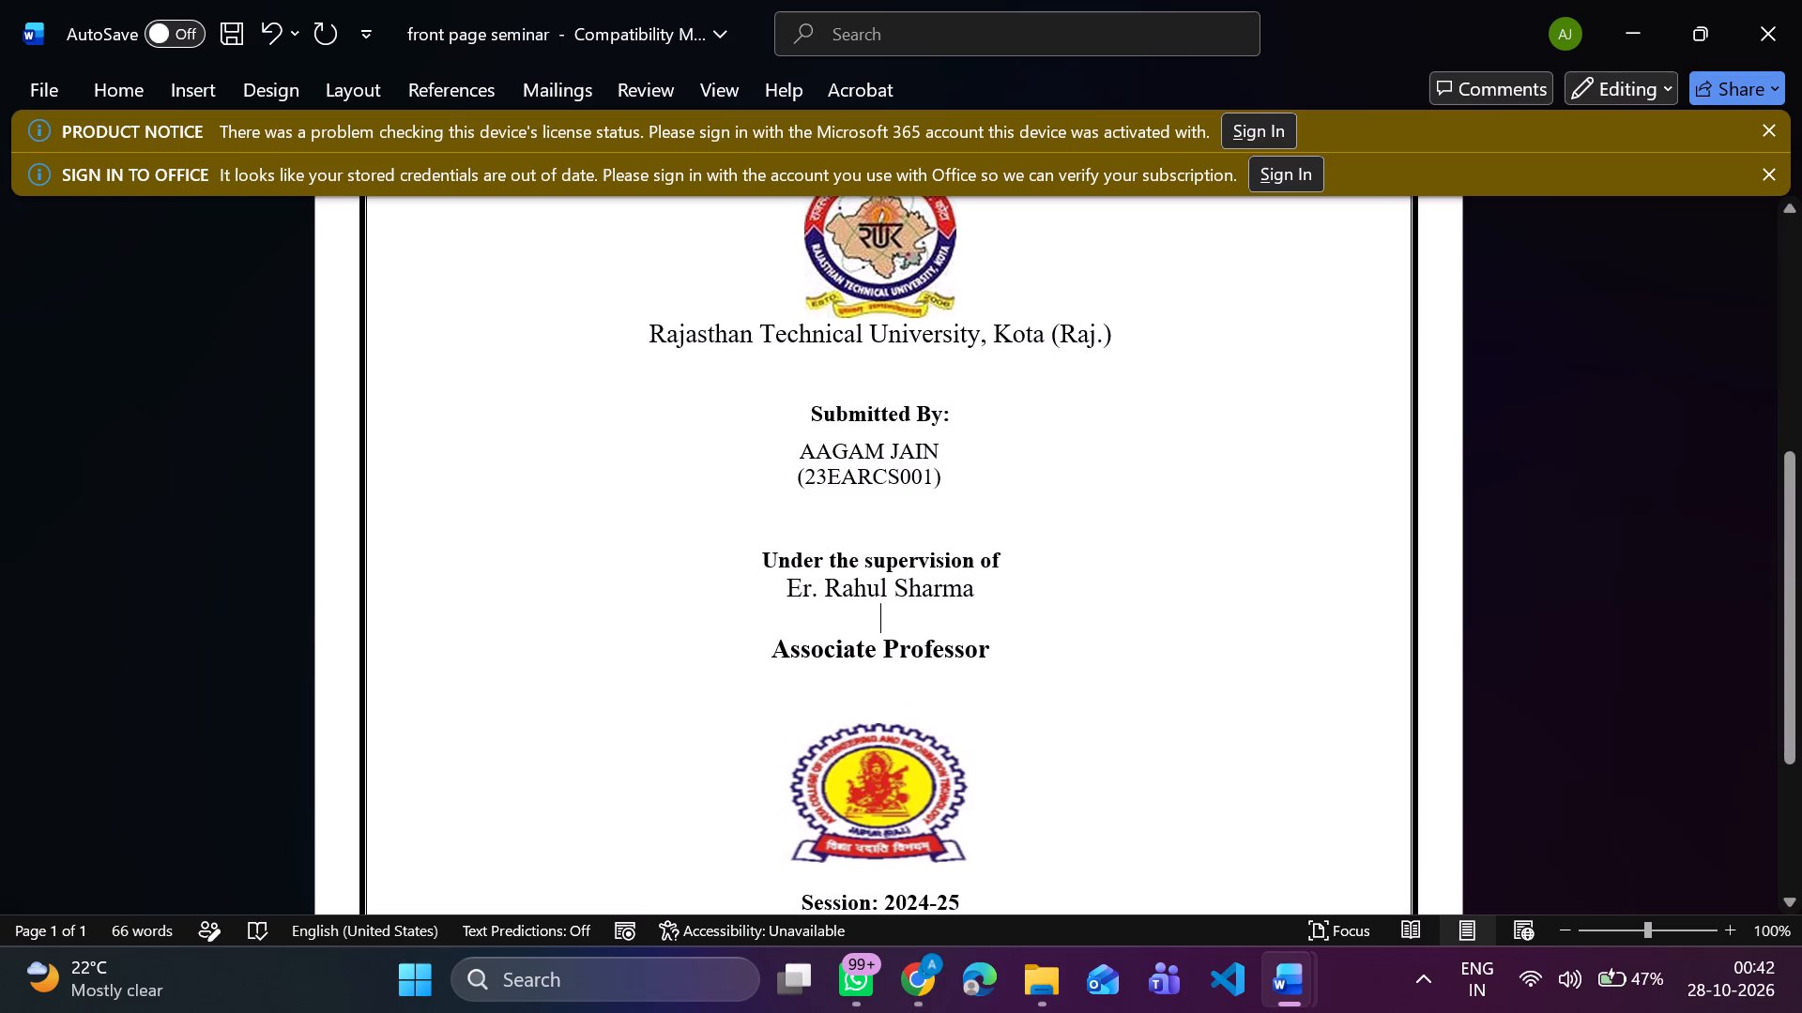
click(814, 683)
key(BackSpace)
key(BackSpace)
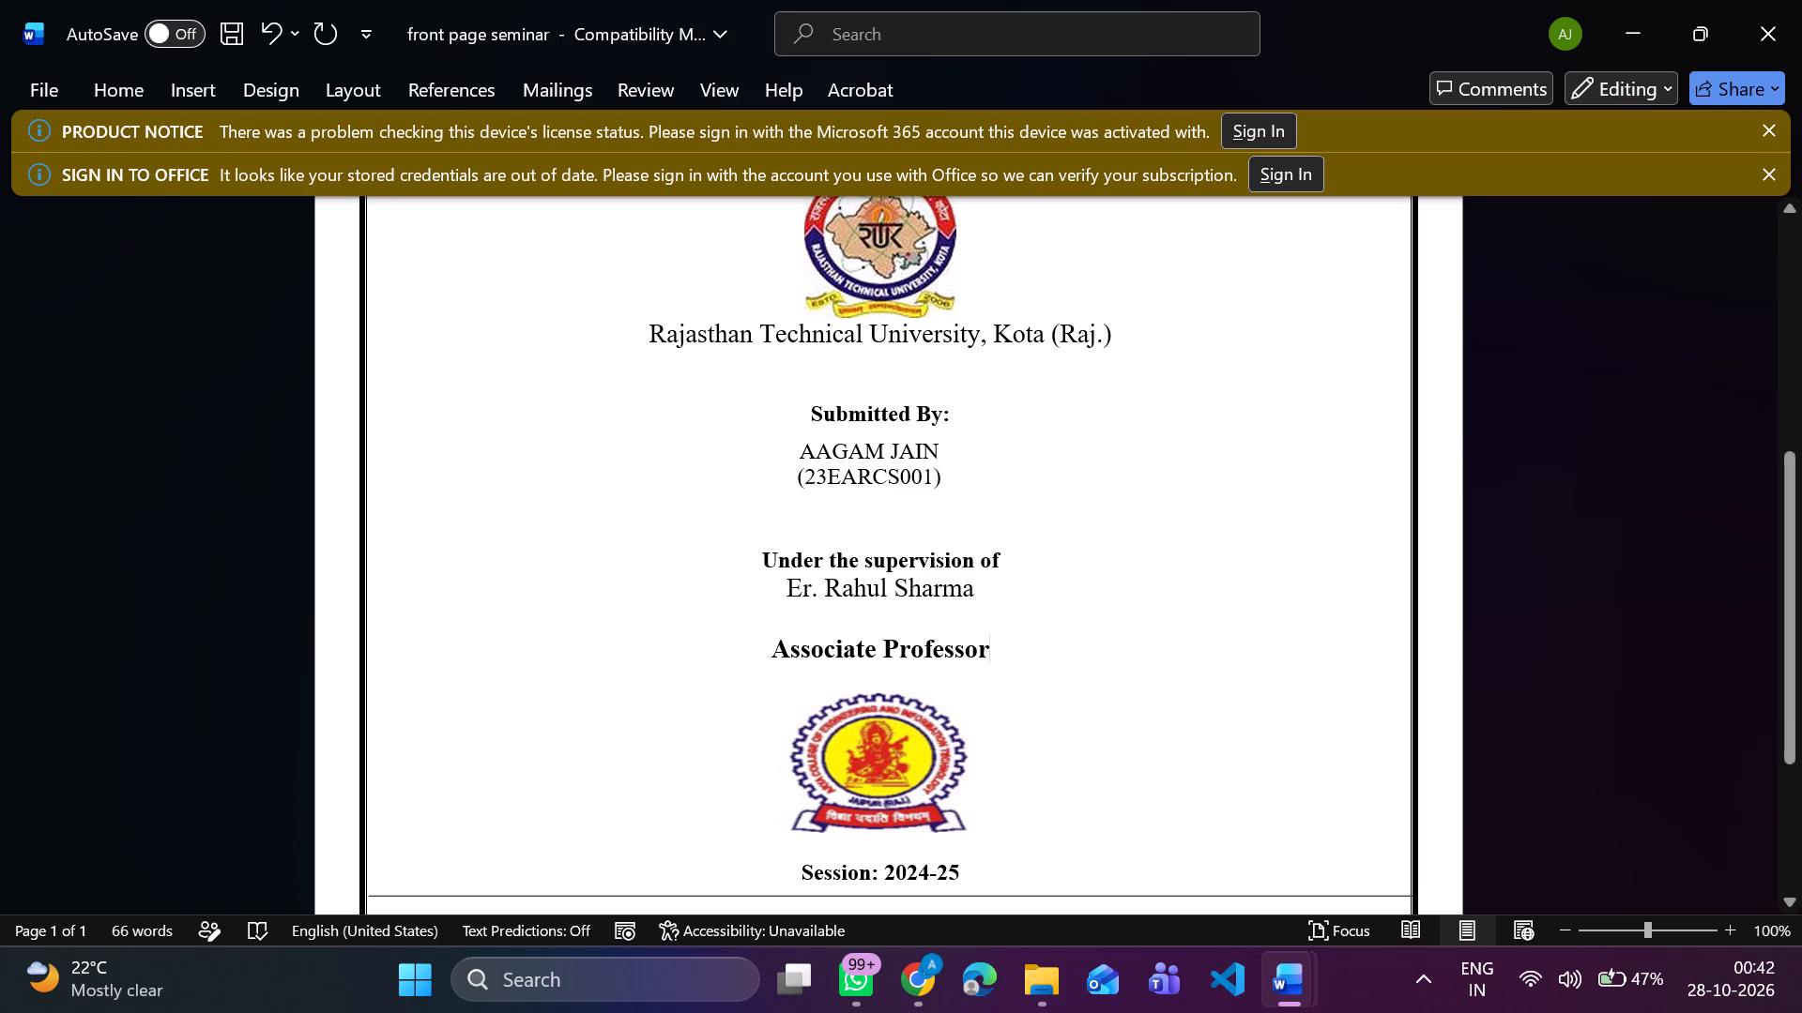
Compare the overall layout of the seminar front page with the front page of Seminar_Report_Early_Cancer_Detection.
ctrl+scroll(1031, 692, down, 4)
scroll(1031, 692, up, 2)
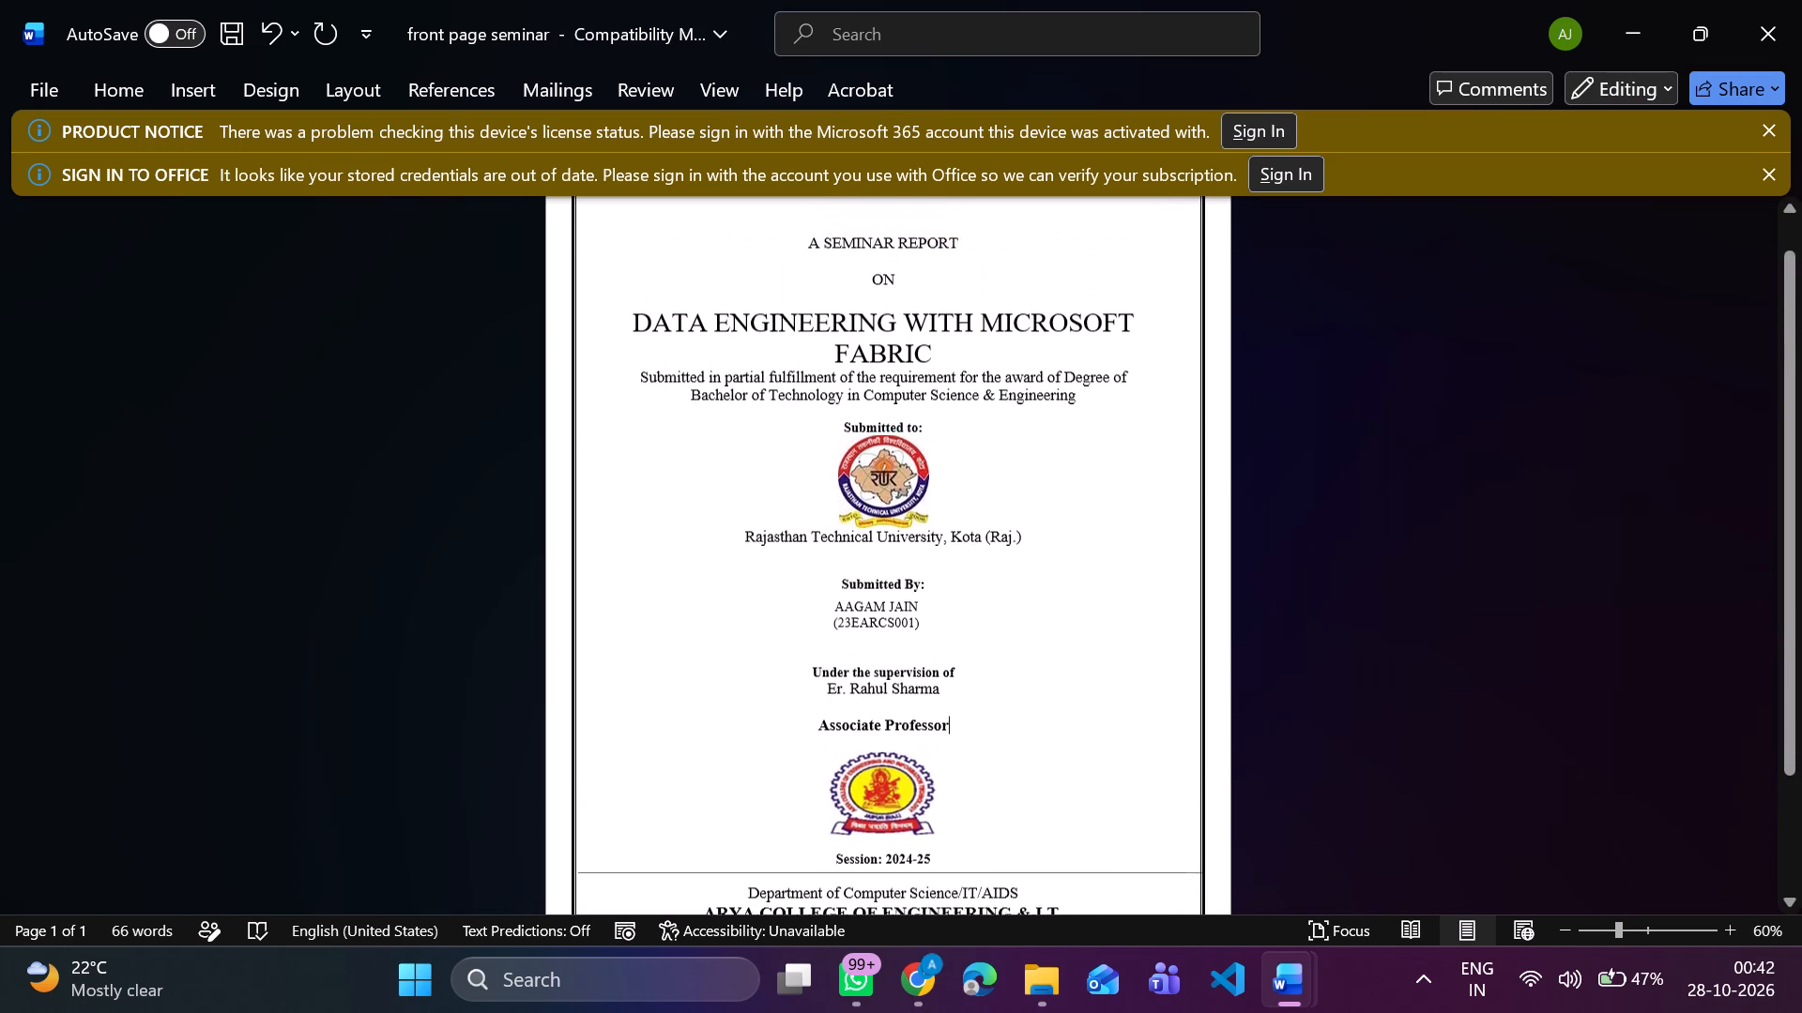
scroll(1031, 692, up, 1)
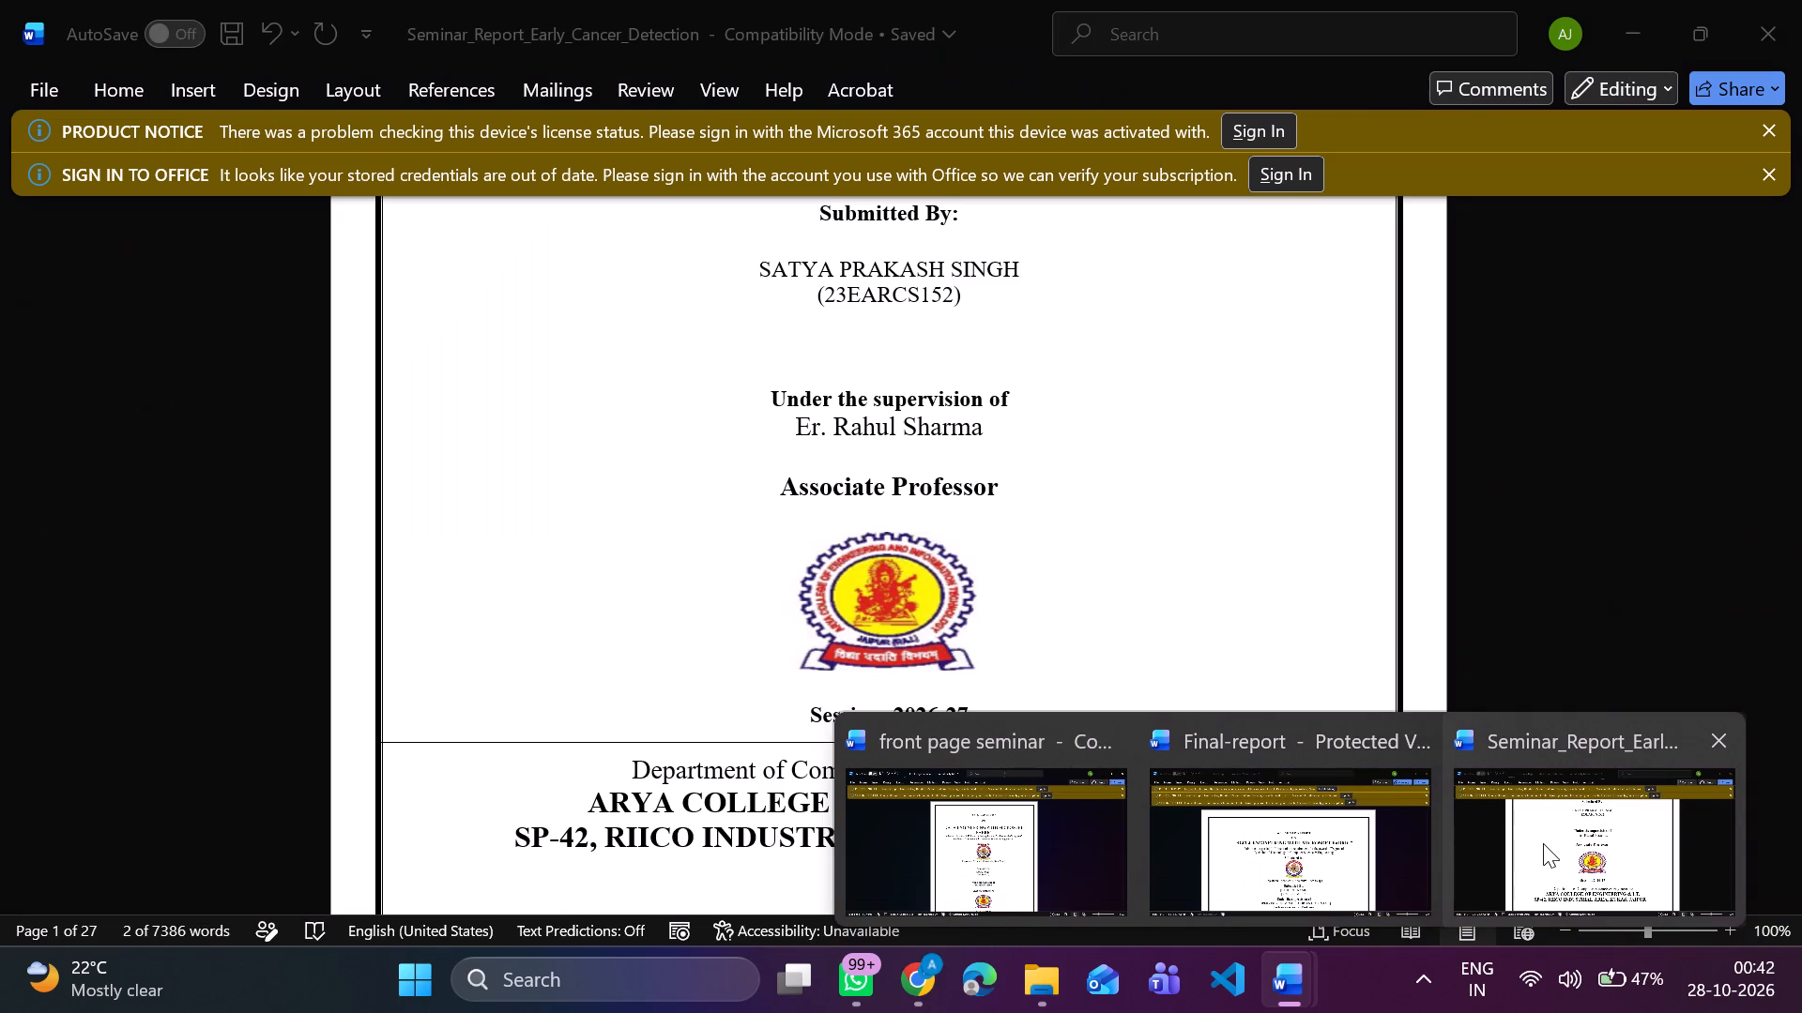
click(1543, 843)
ctrl+scroll(1177, 655, down, 3)
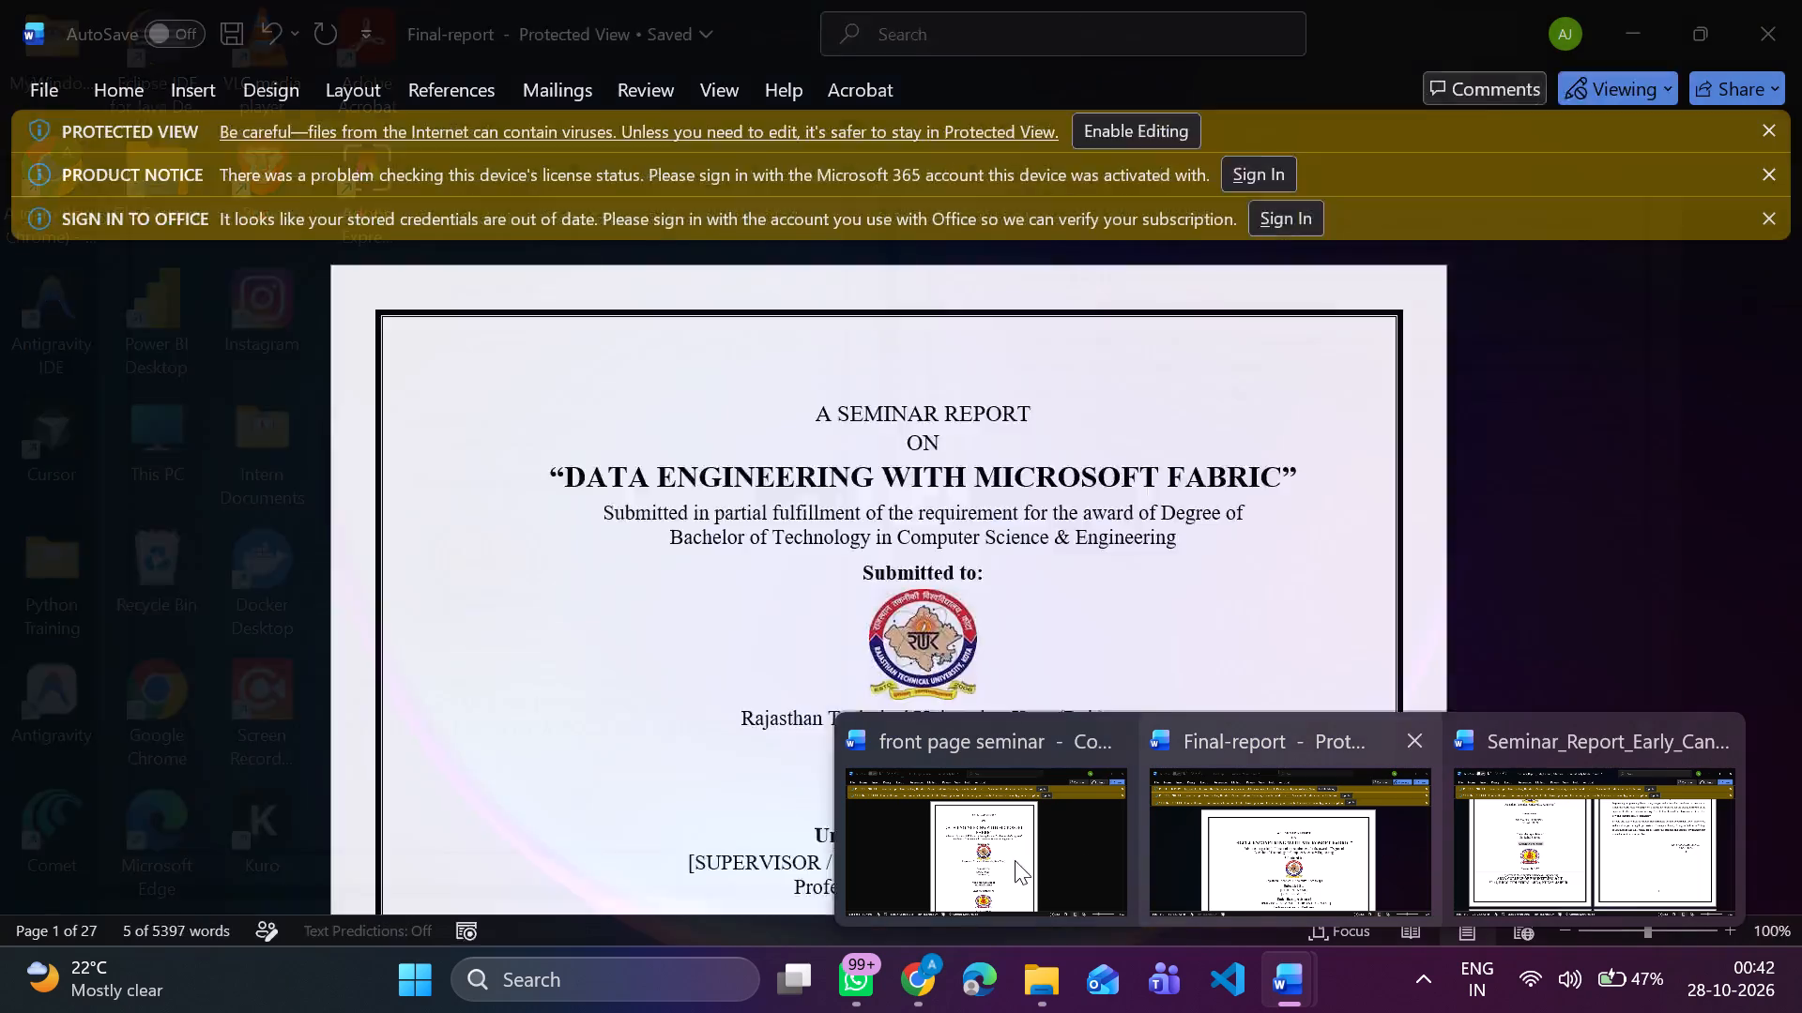
click(1009, 859)
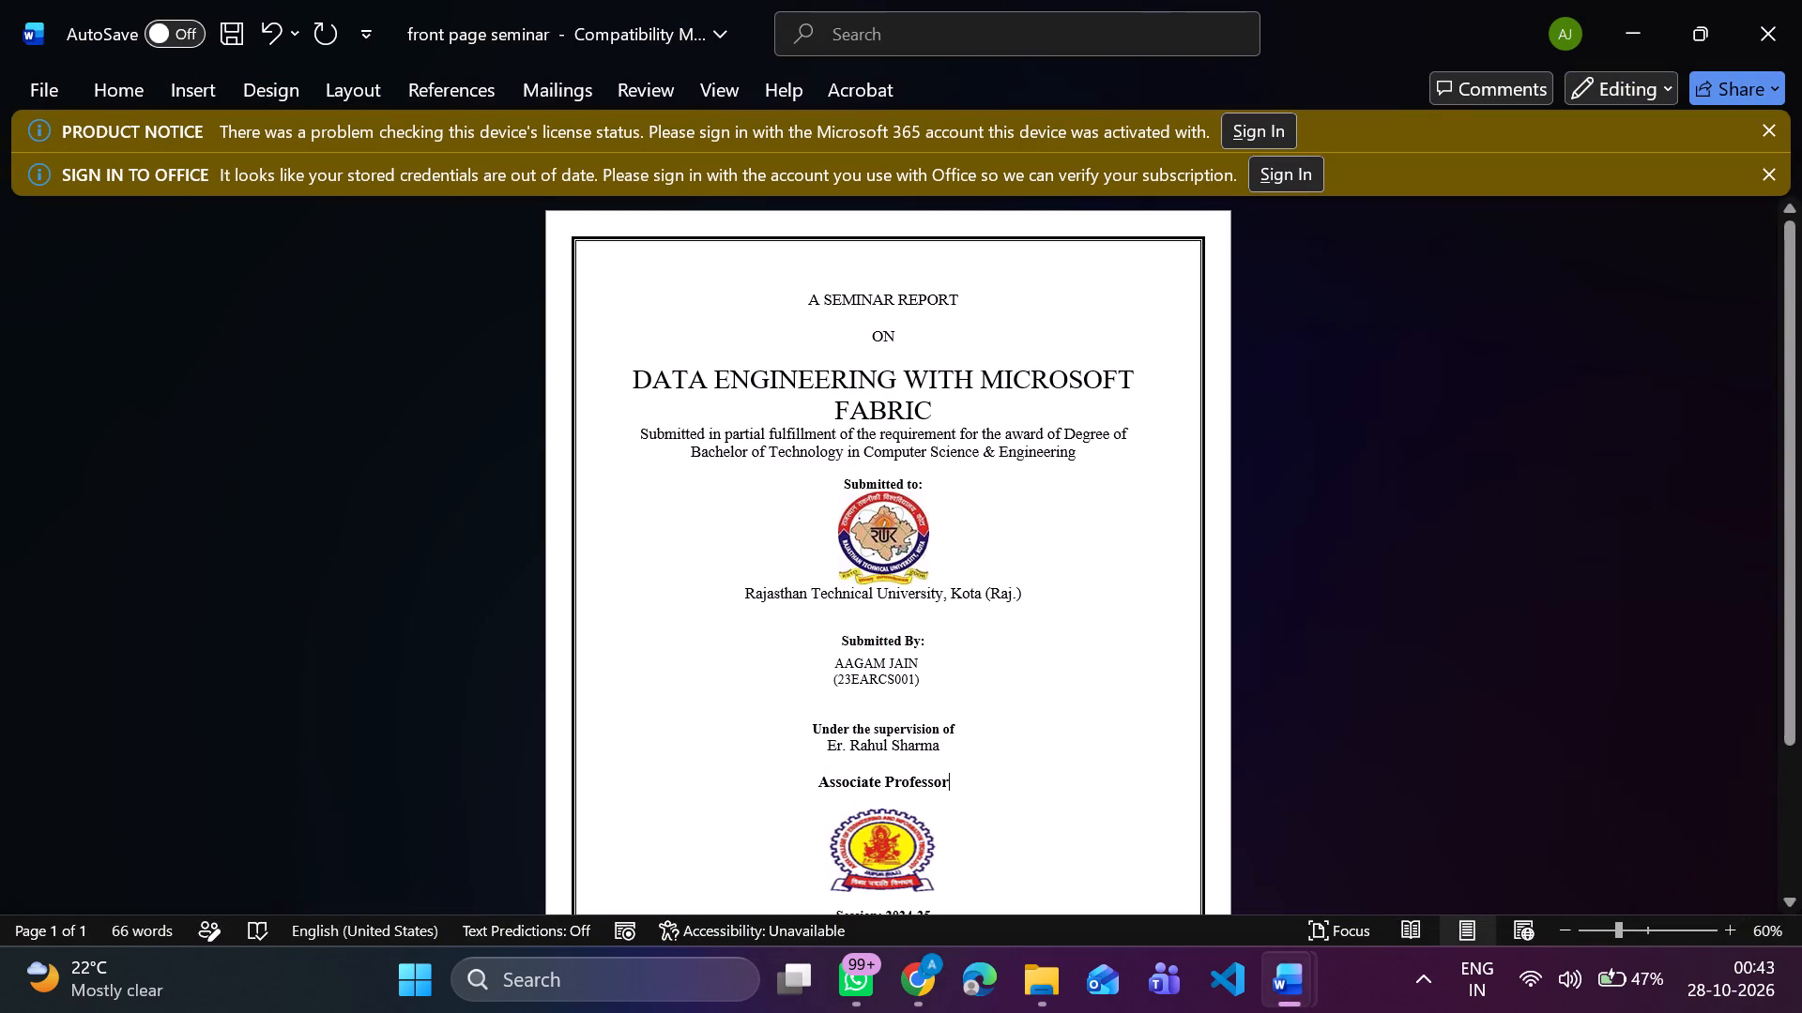
scroll(1109, 649, down, 4)
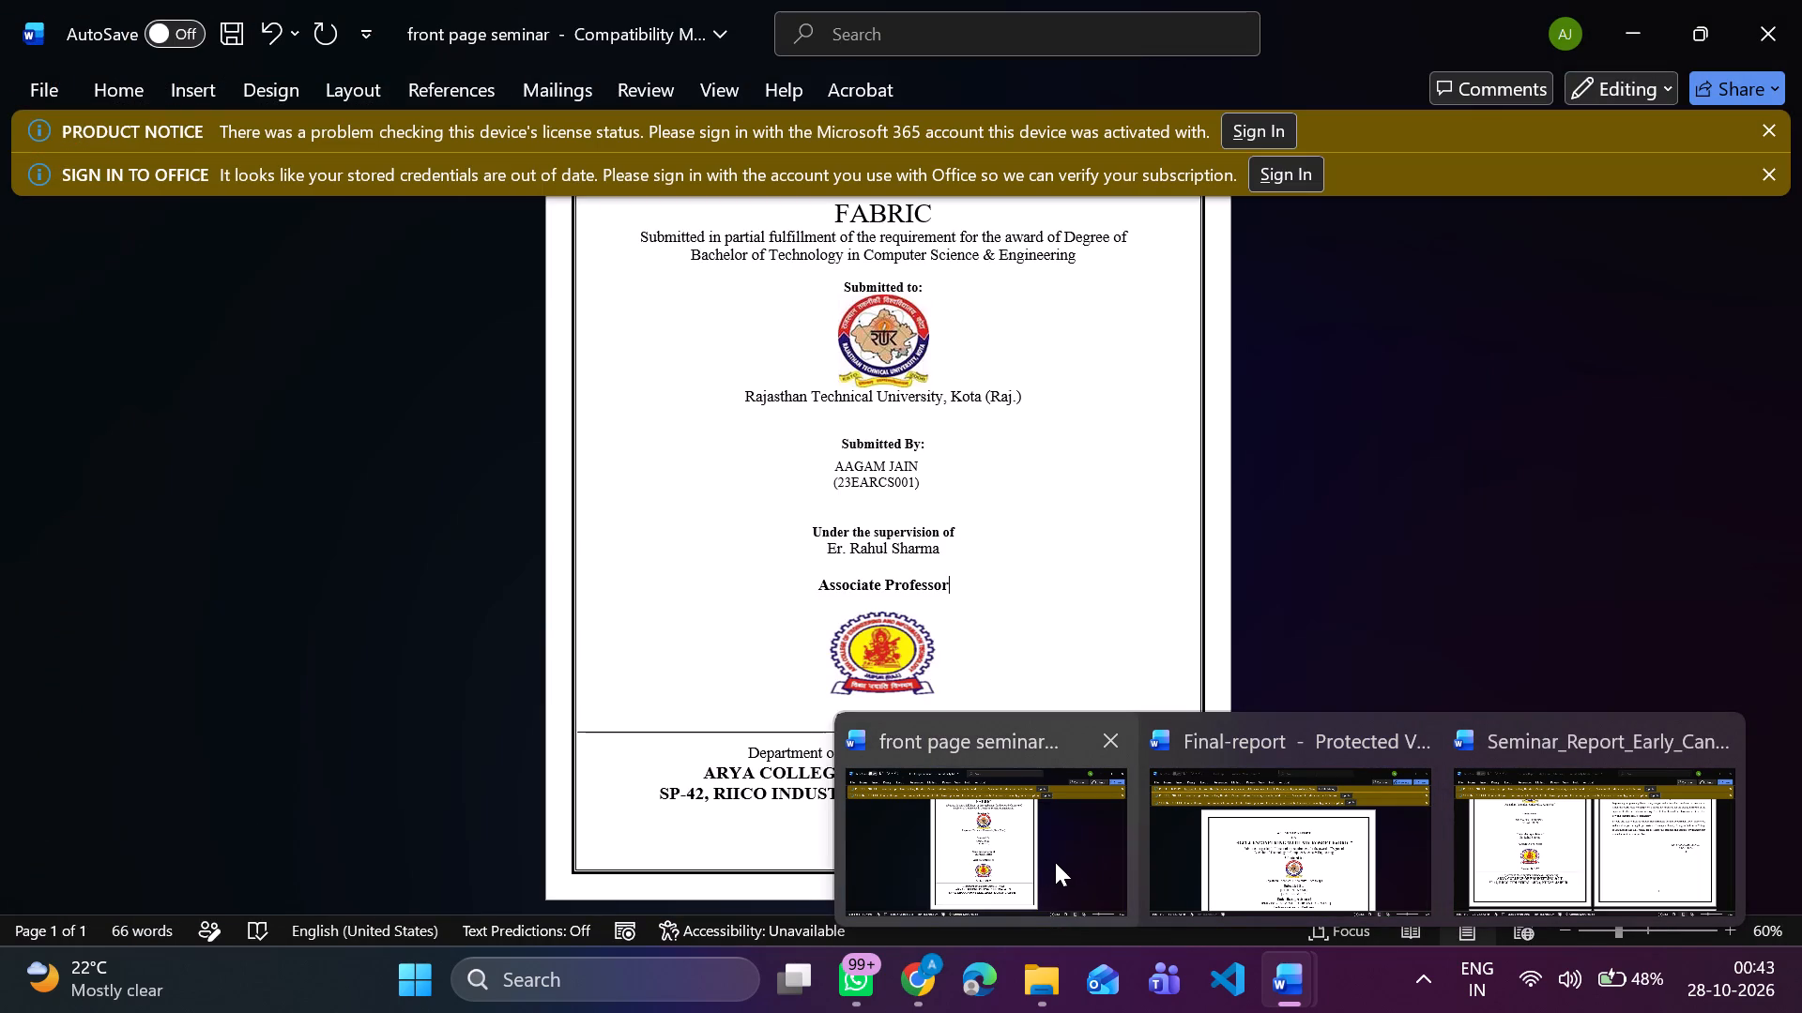
Change the session on the front page seminar document to 2026-27 and save the document.
click(1060, 852)
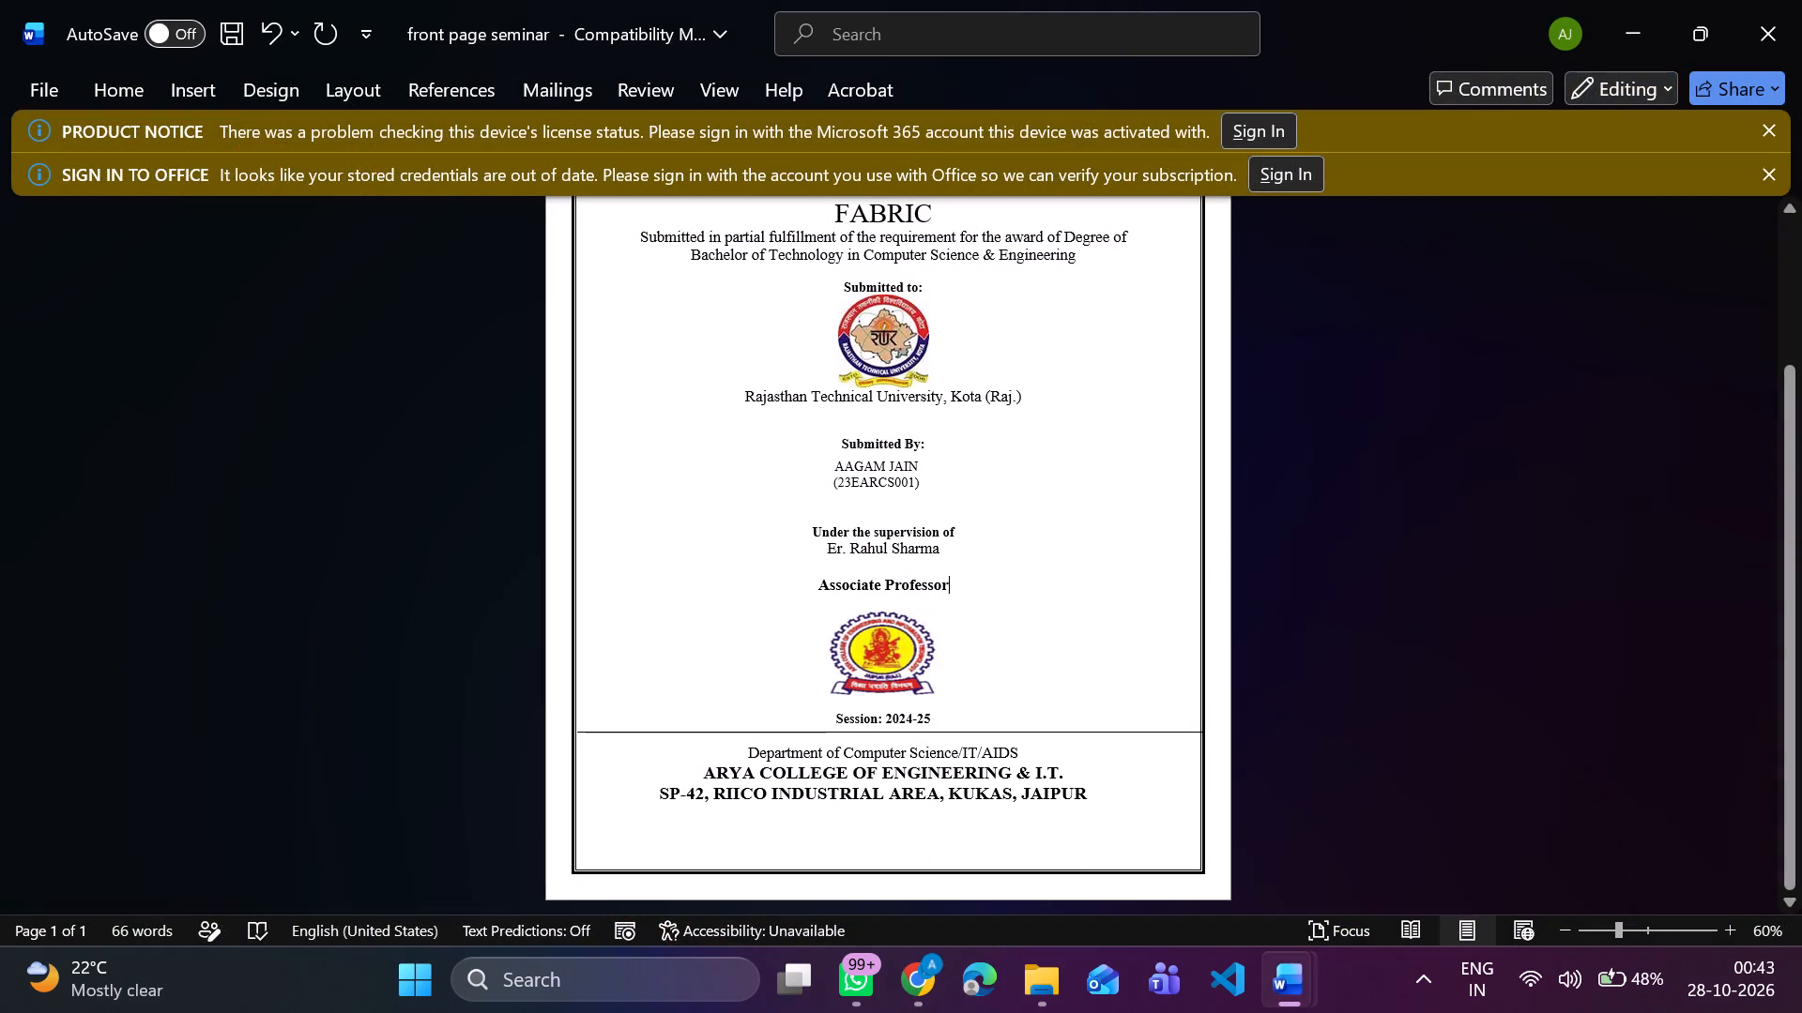
click(910, 718)
key(BackSpace)
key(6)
key(Right)
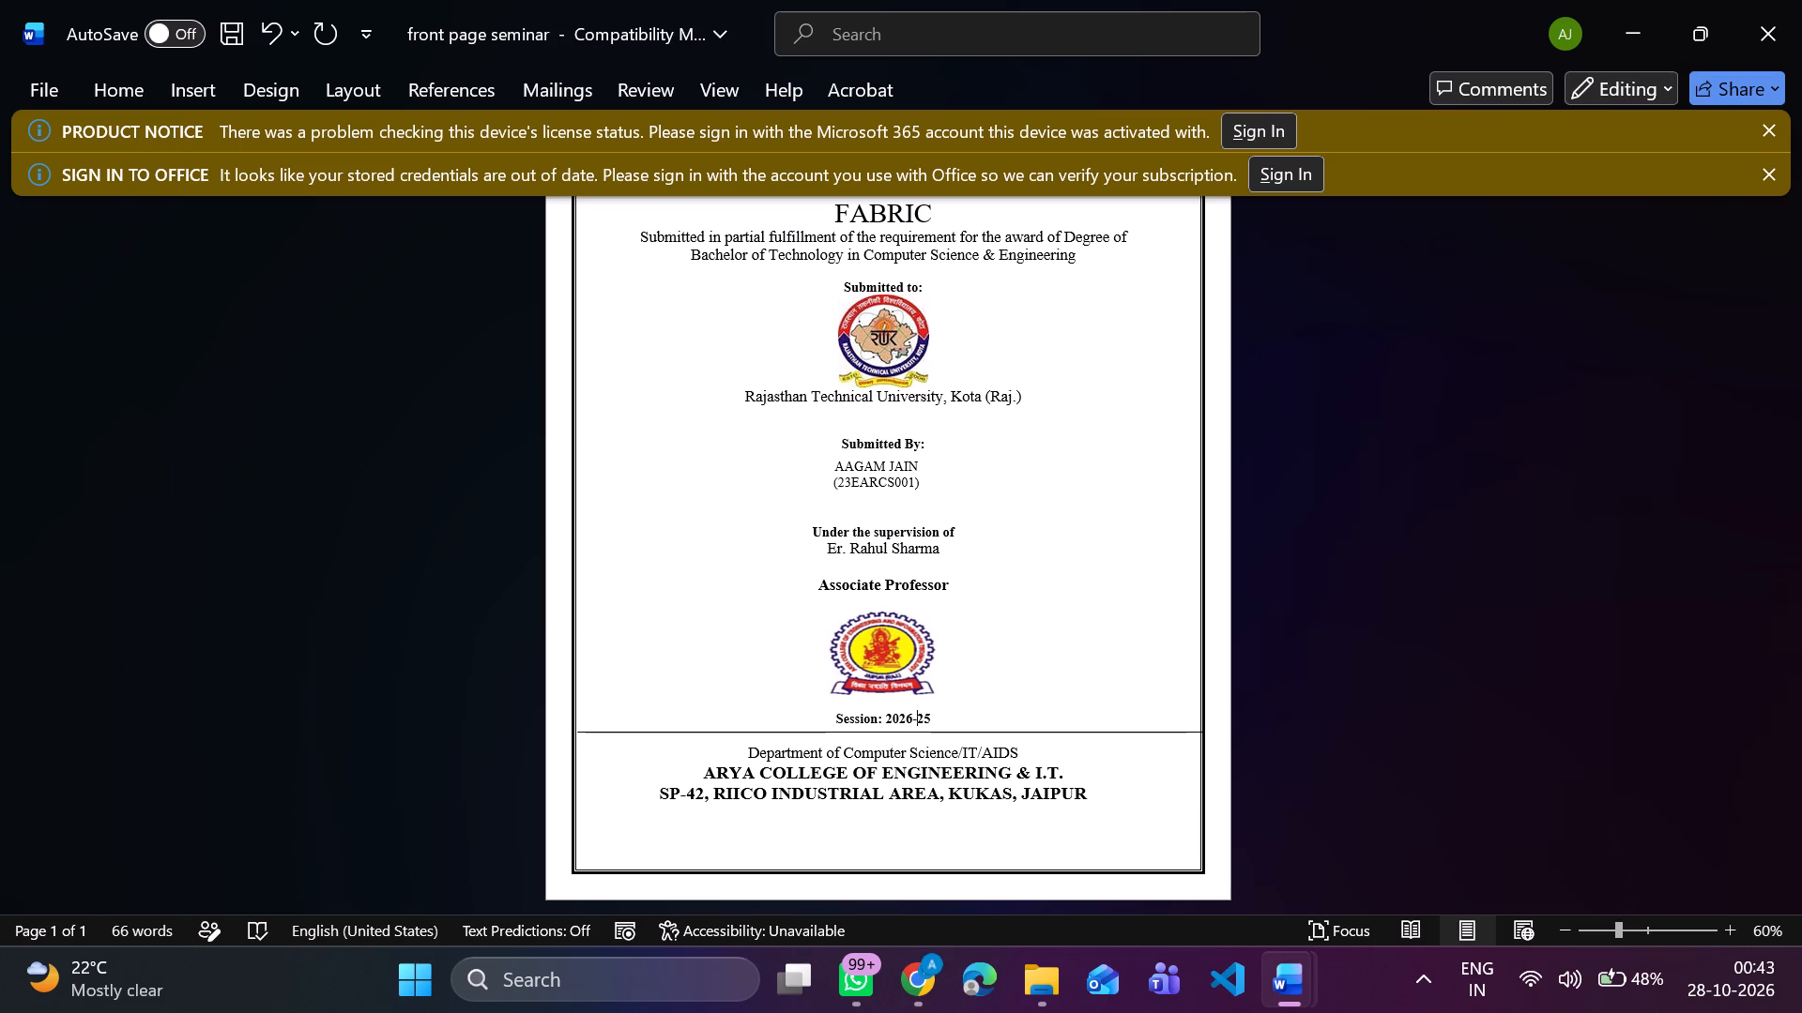
key(Right)
key(Right)
key(BackSpace)
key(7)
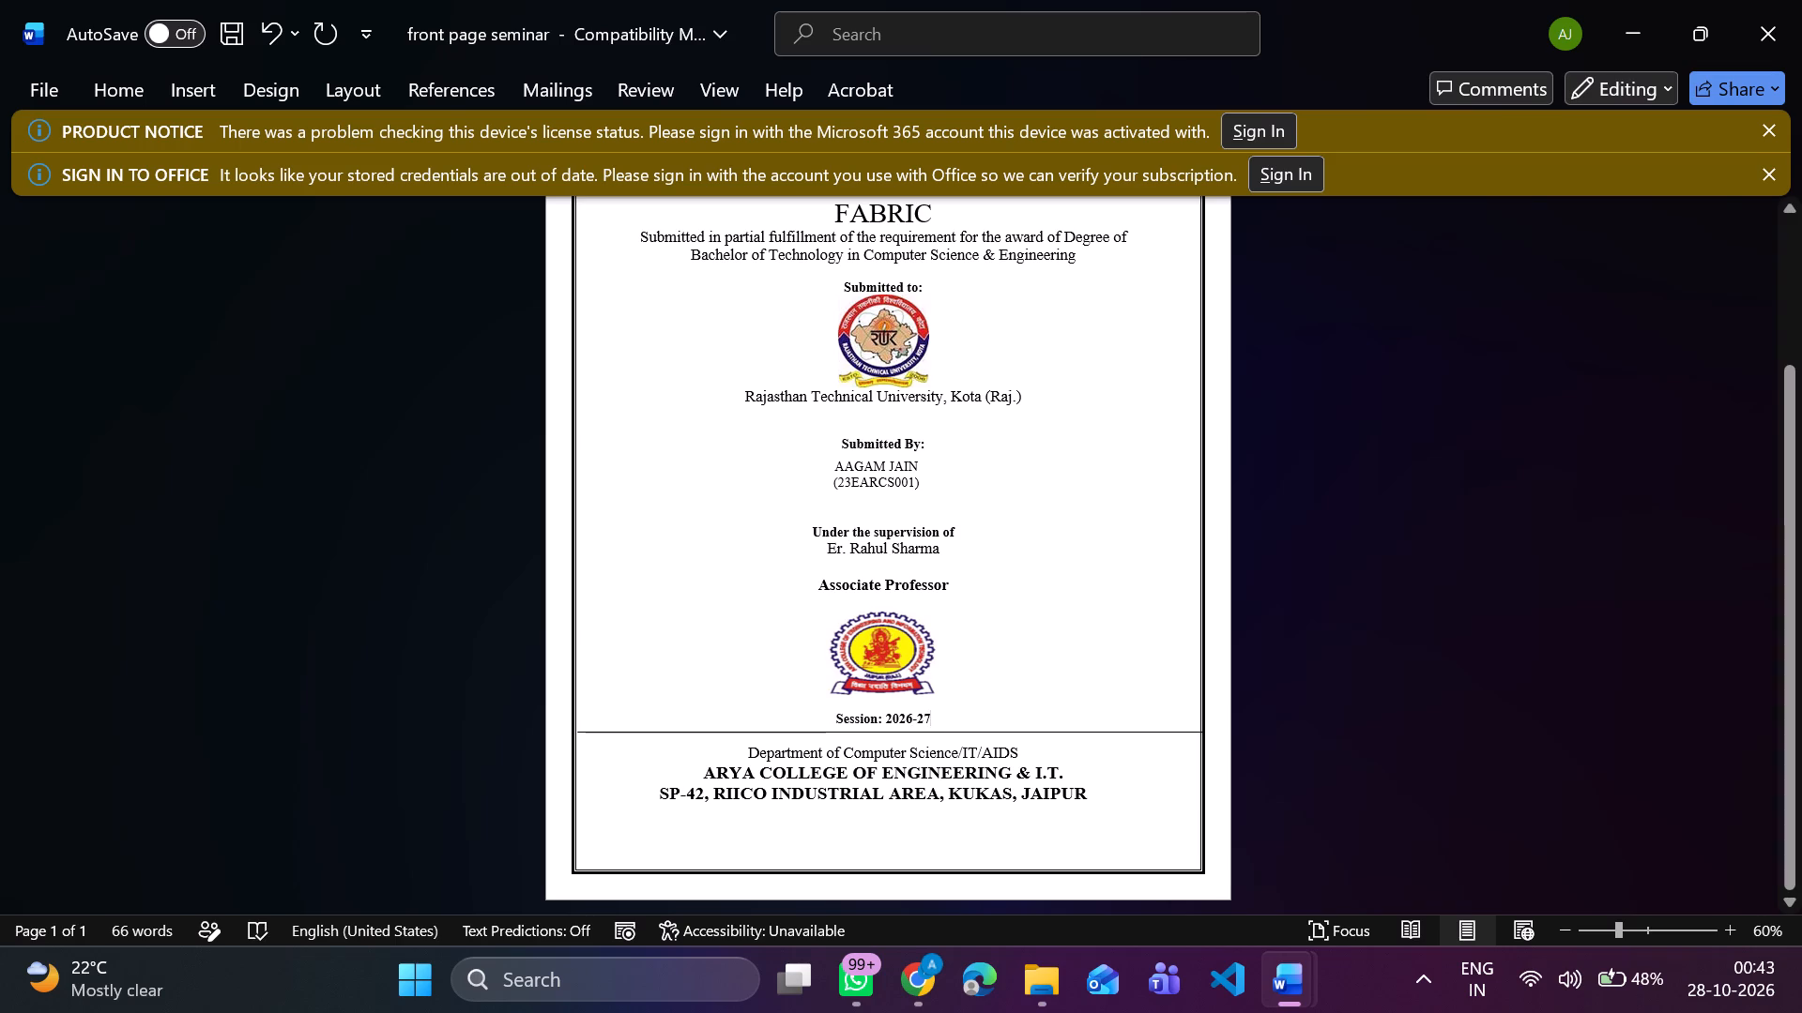
key(ctrl+s)
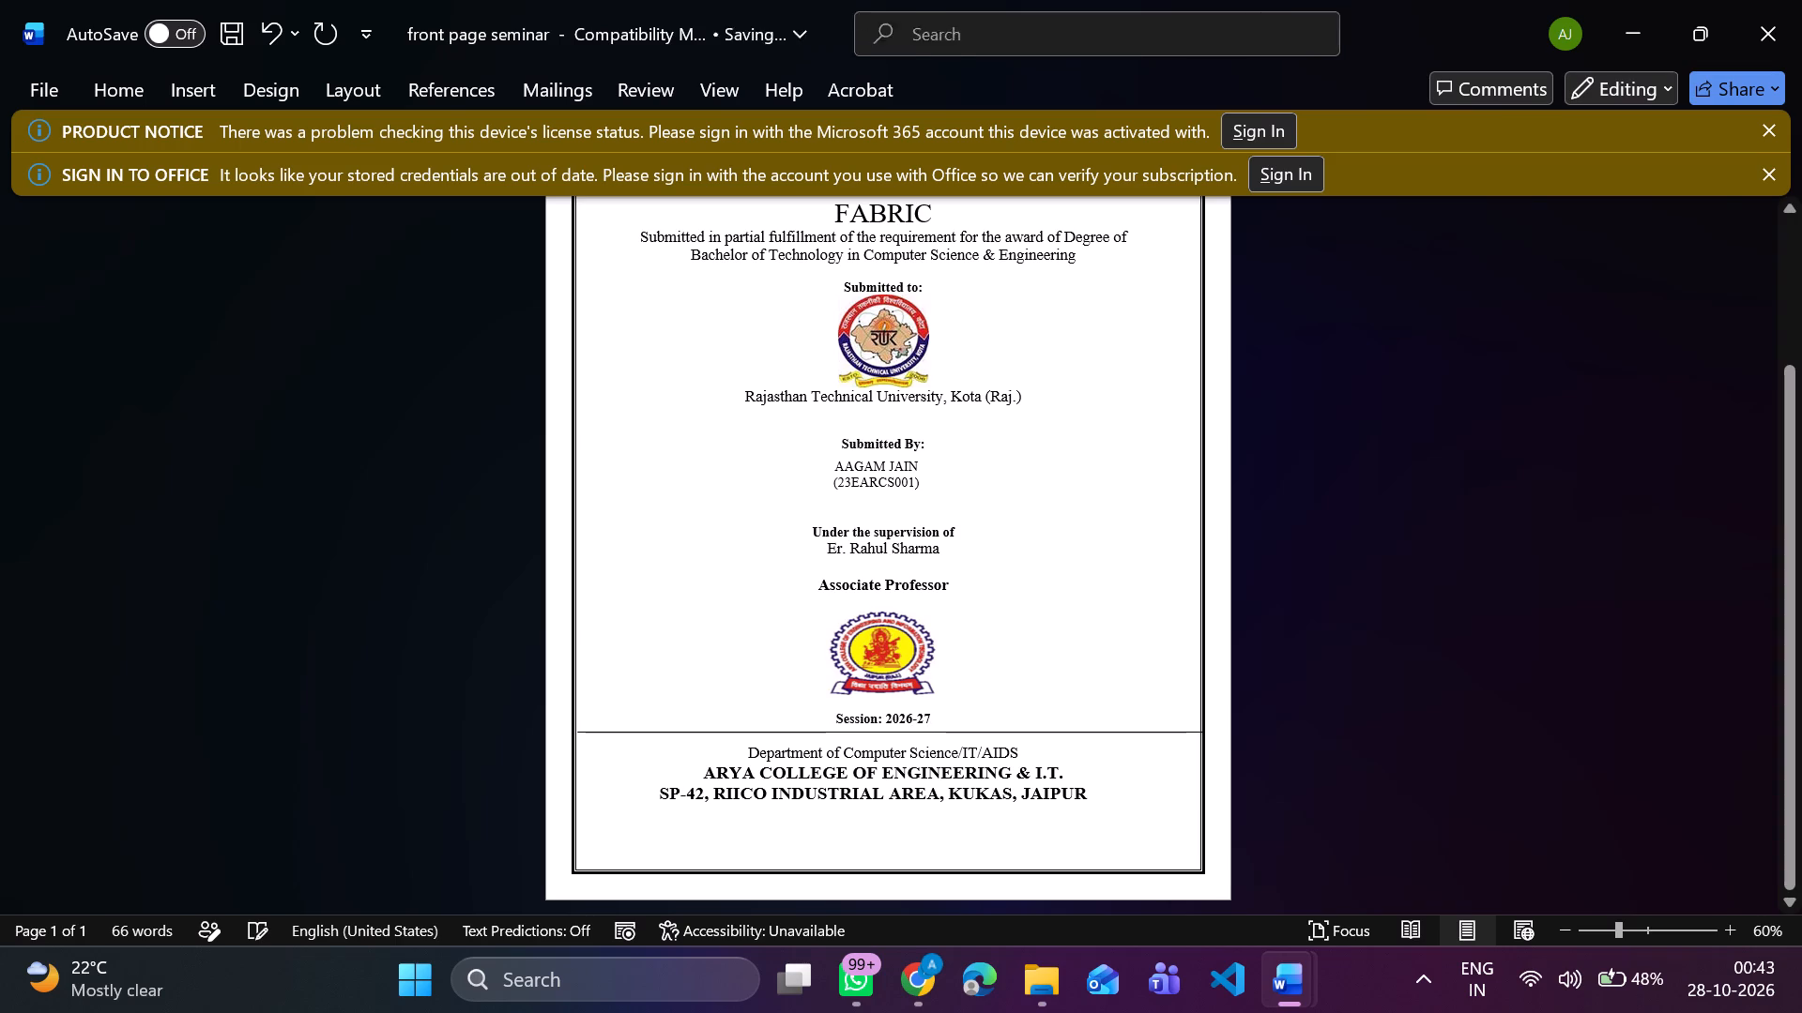
Enclose the title DATA ENGINEERING WITH MICROSOFT FABRIC in double quotation marks, following the title in Seminar_Report_Early_Cancer_Detection.
scroll(1023, 682, up, 2)
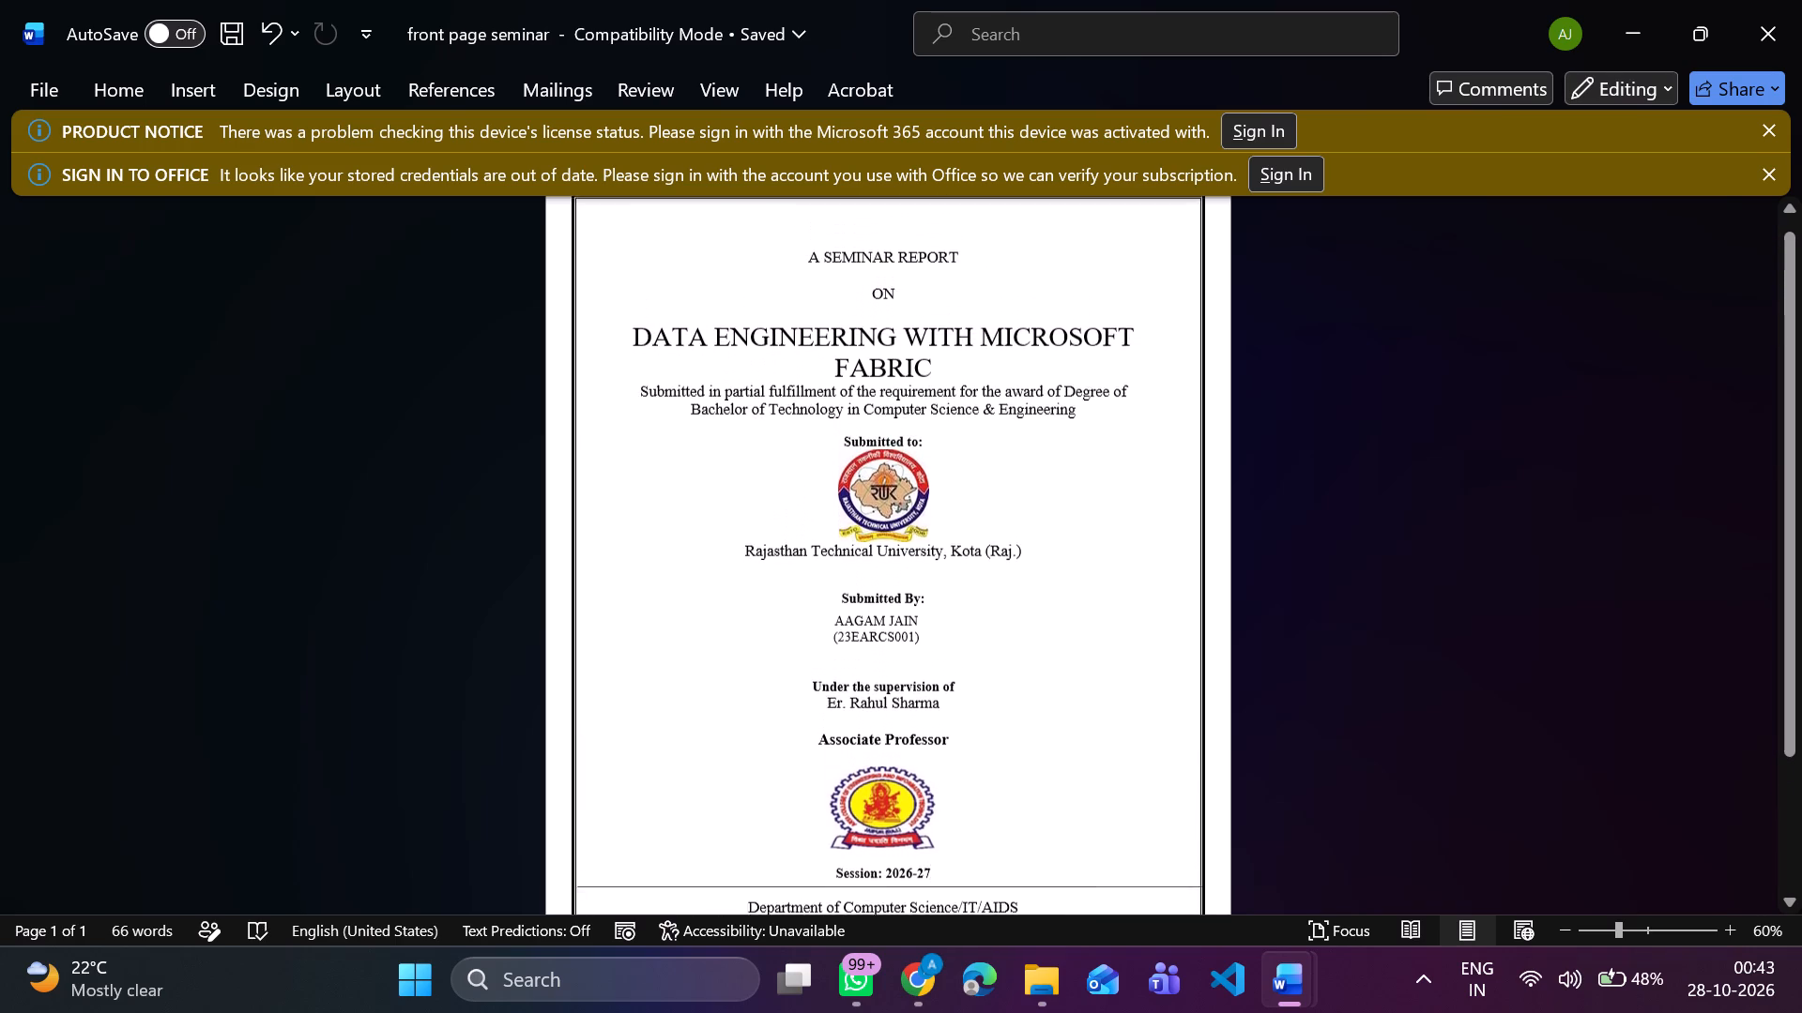
scroll(1023, 682, up, 1)
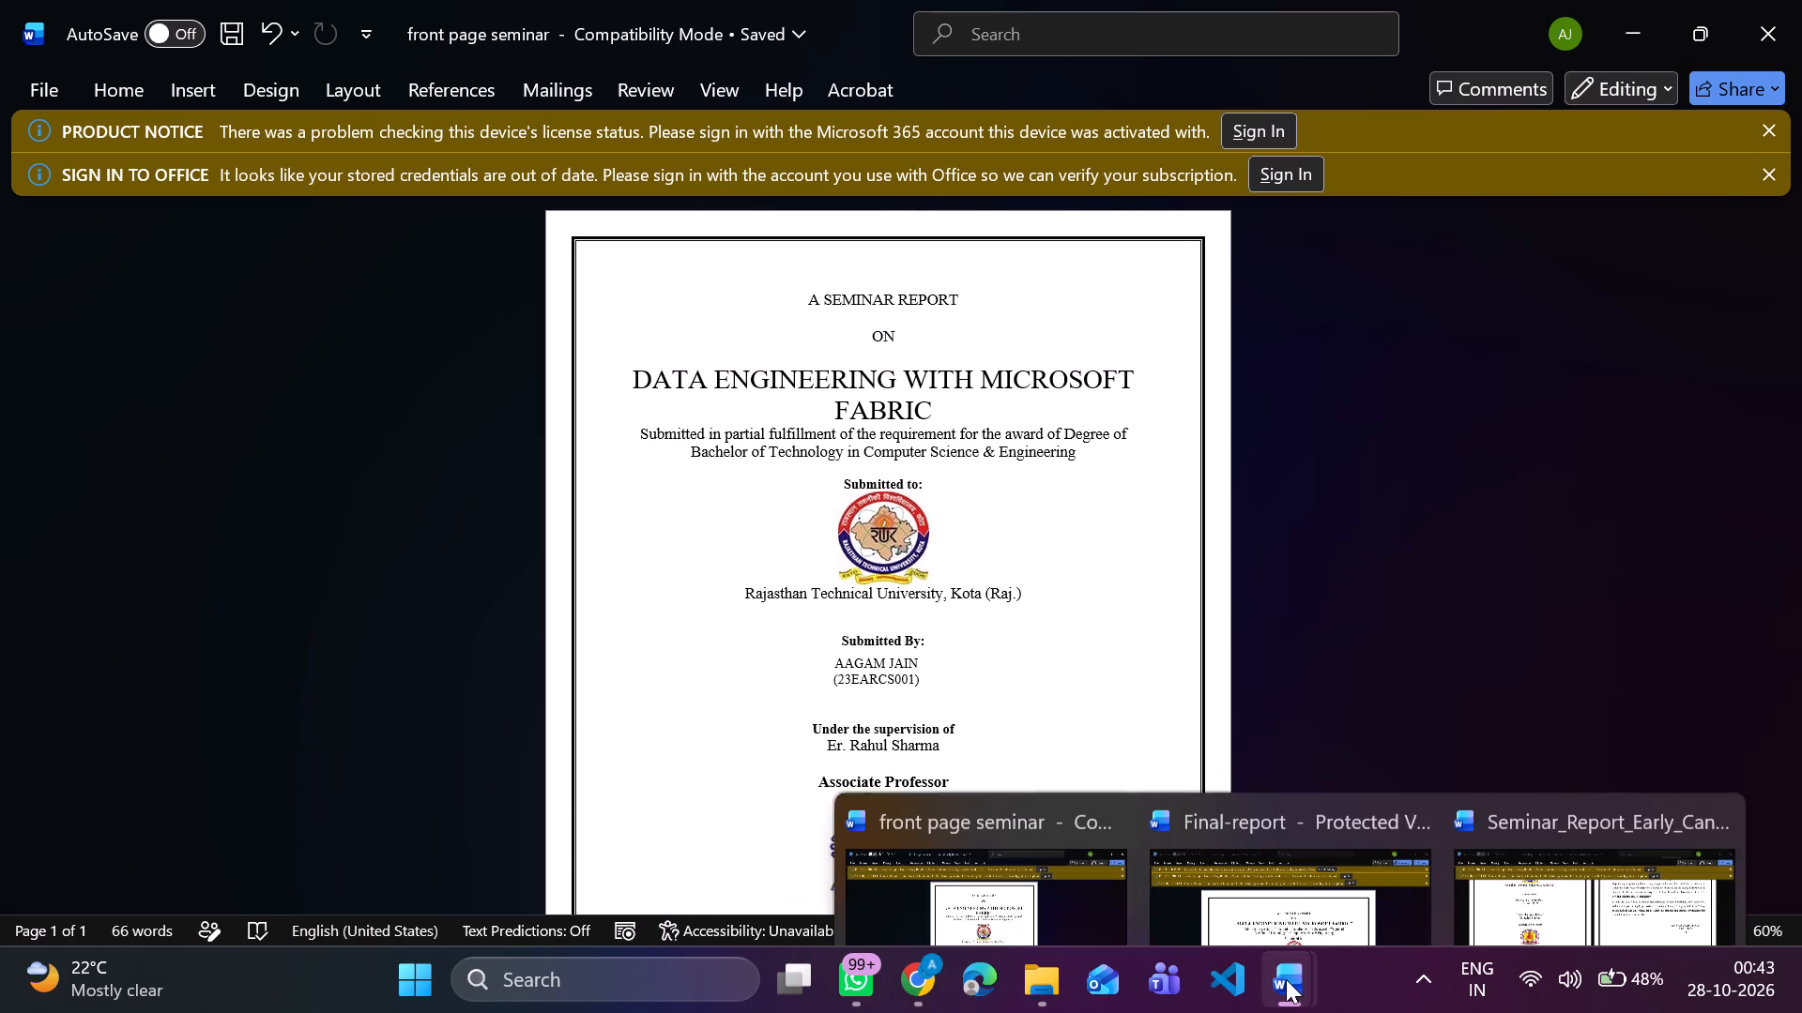
click(1602, 847)
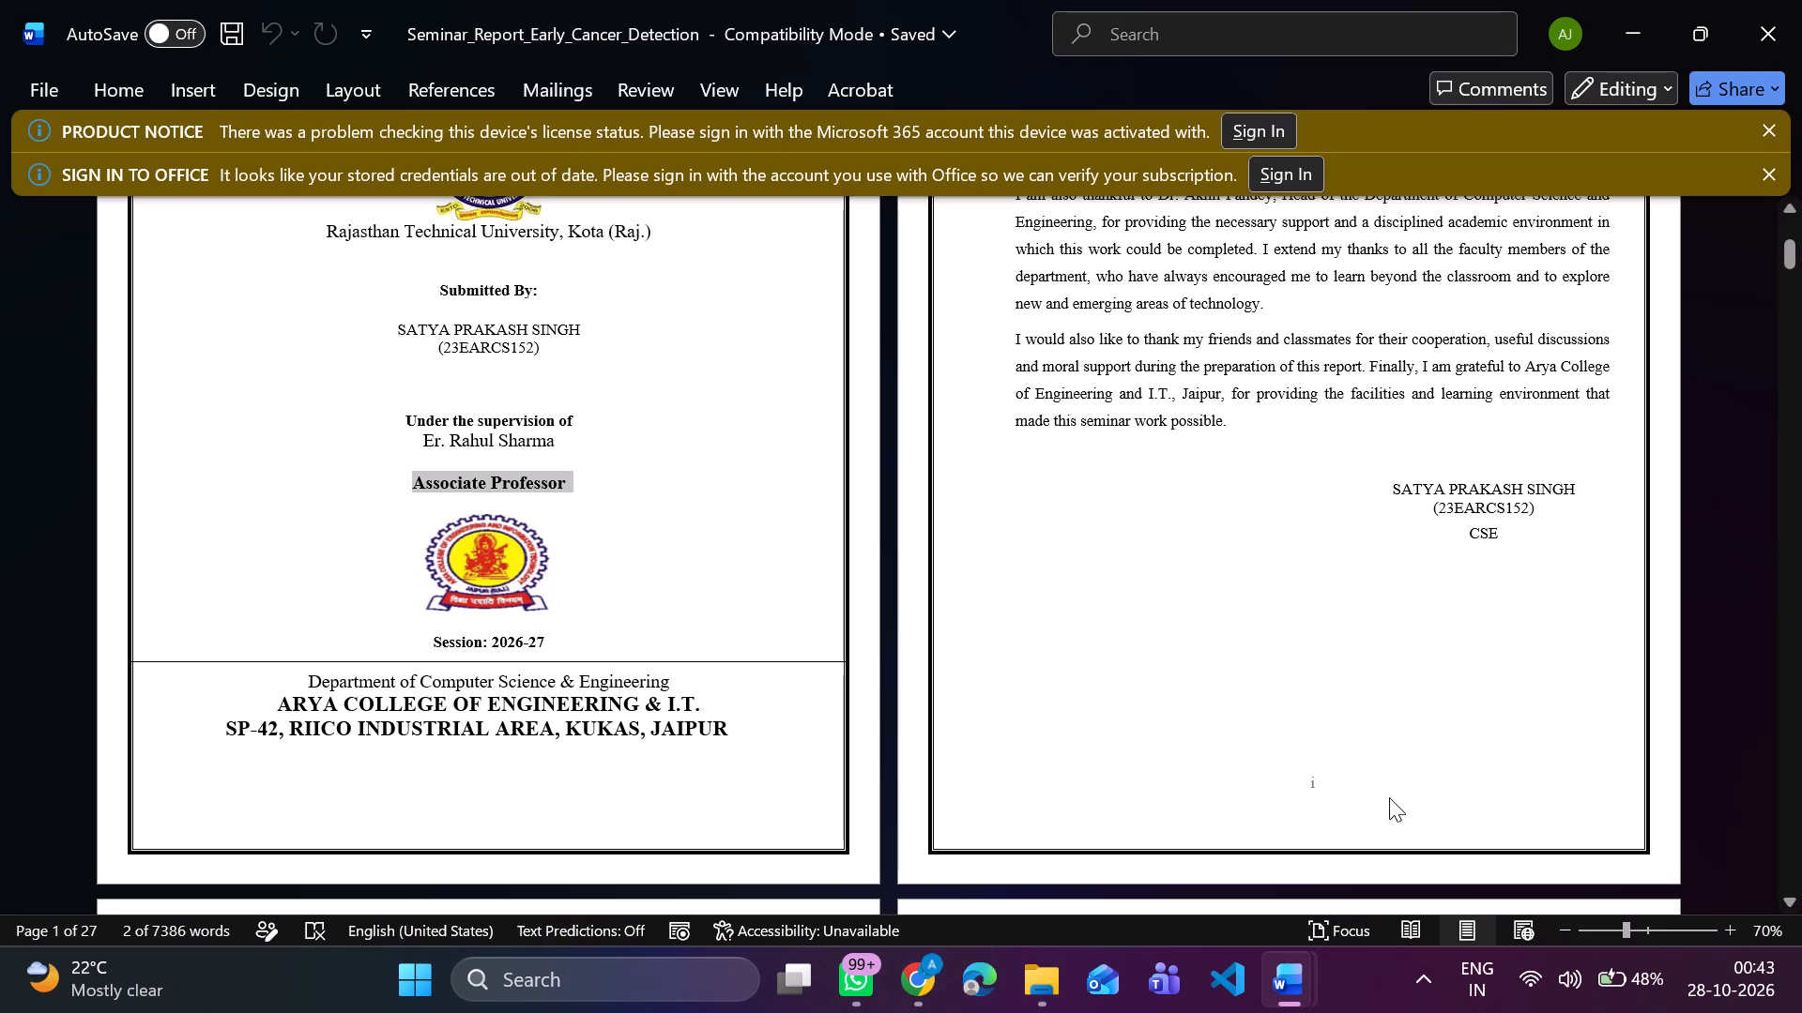
click(1389, 797)
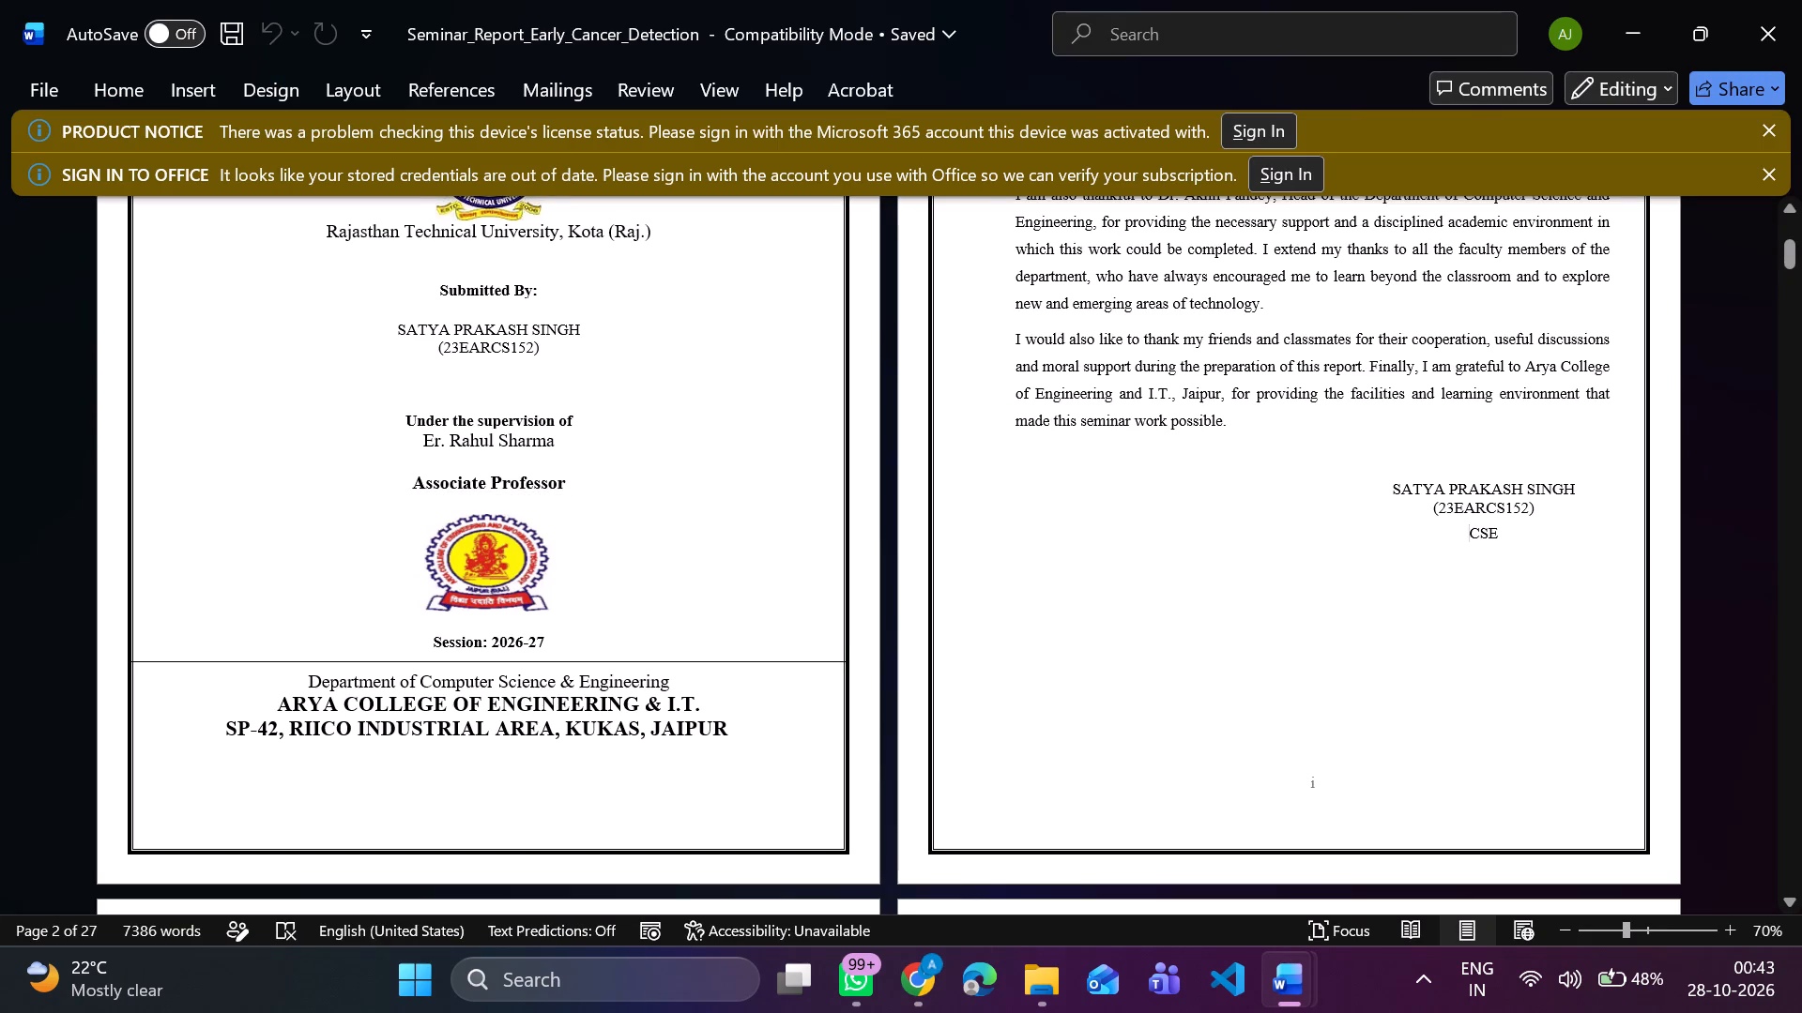
scroll(701, 618, up, 3)
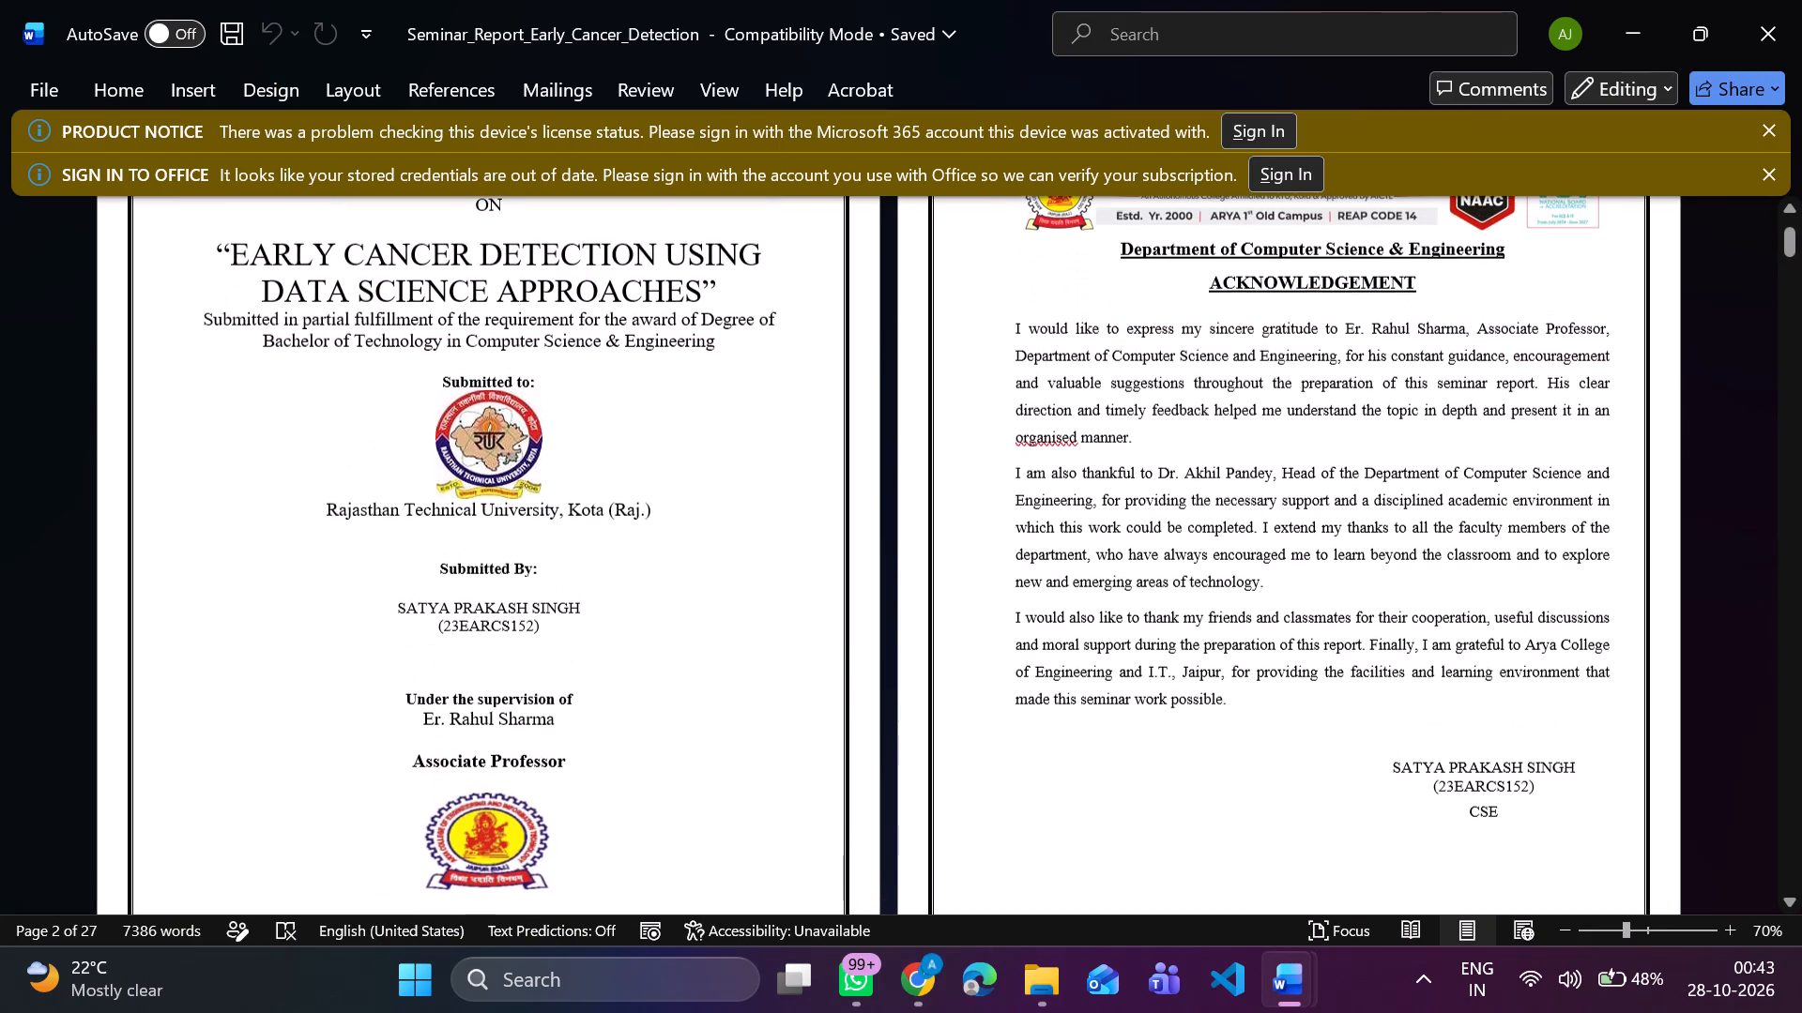
scroll(701, 618, up, 2)
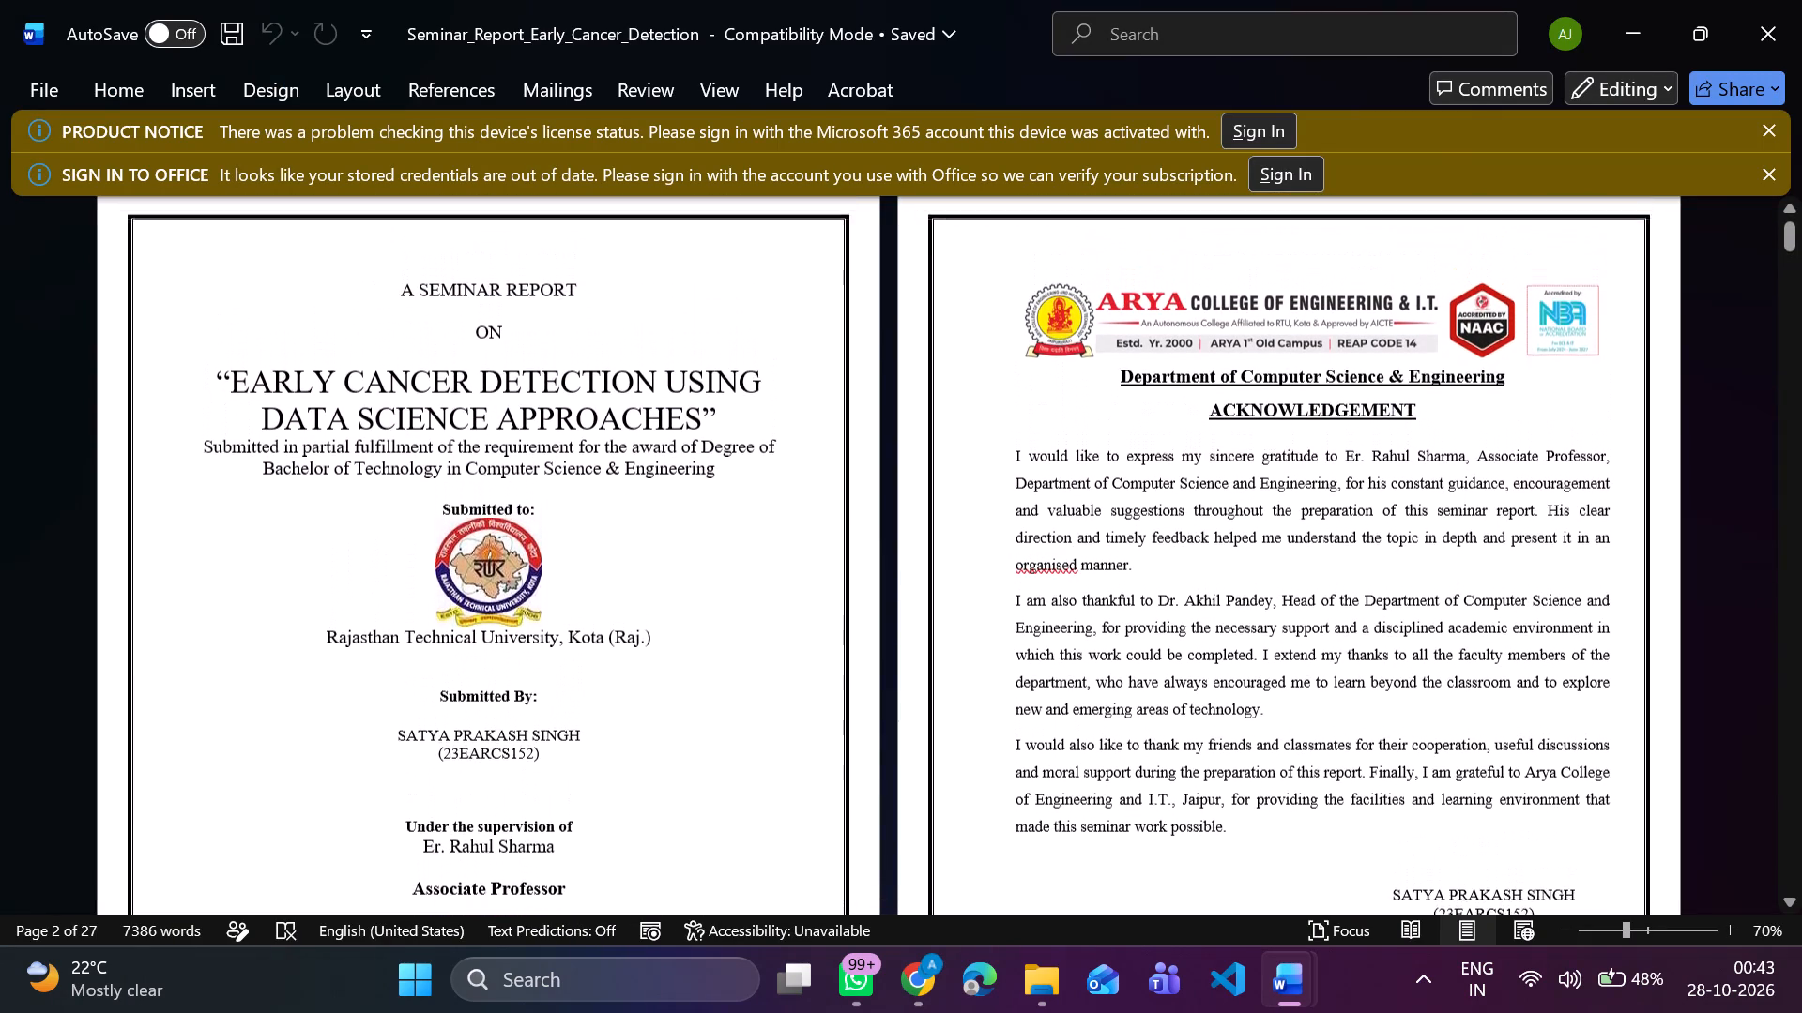
scroll(701, 618, up, 1)
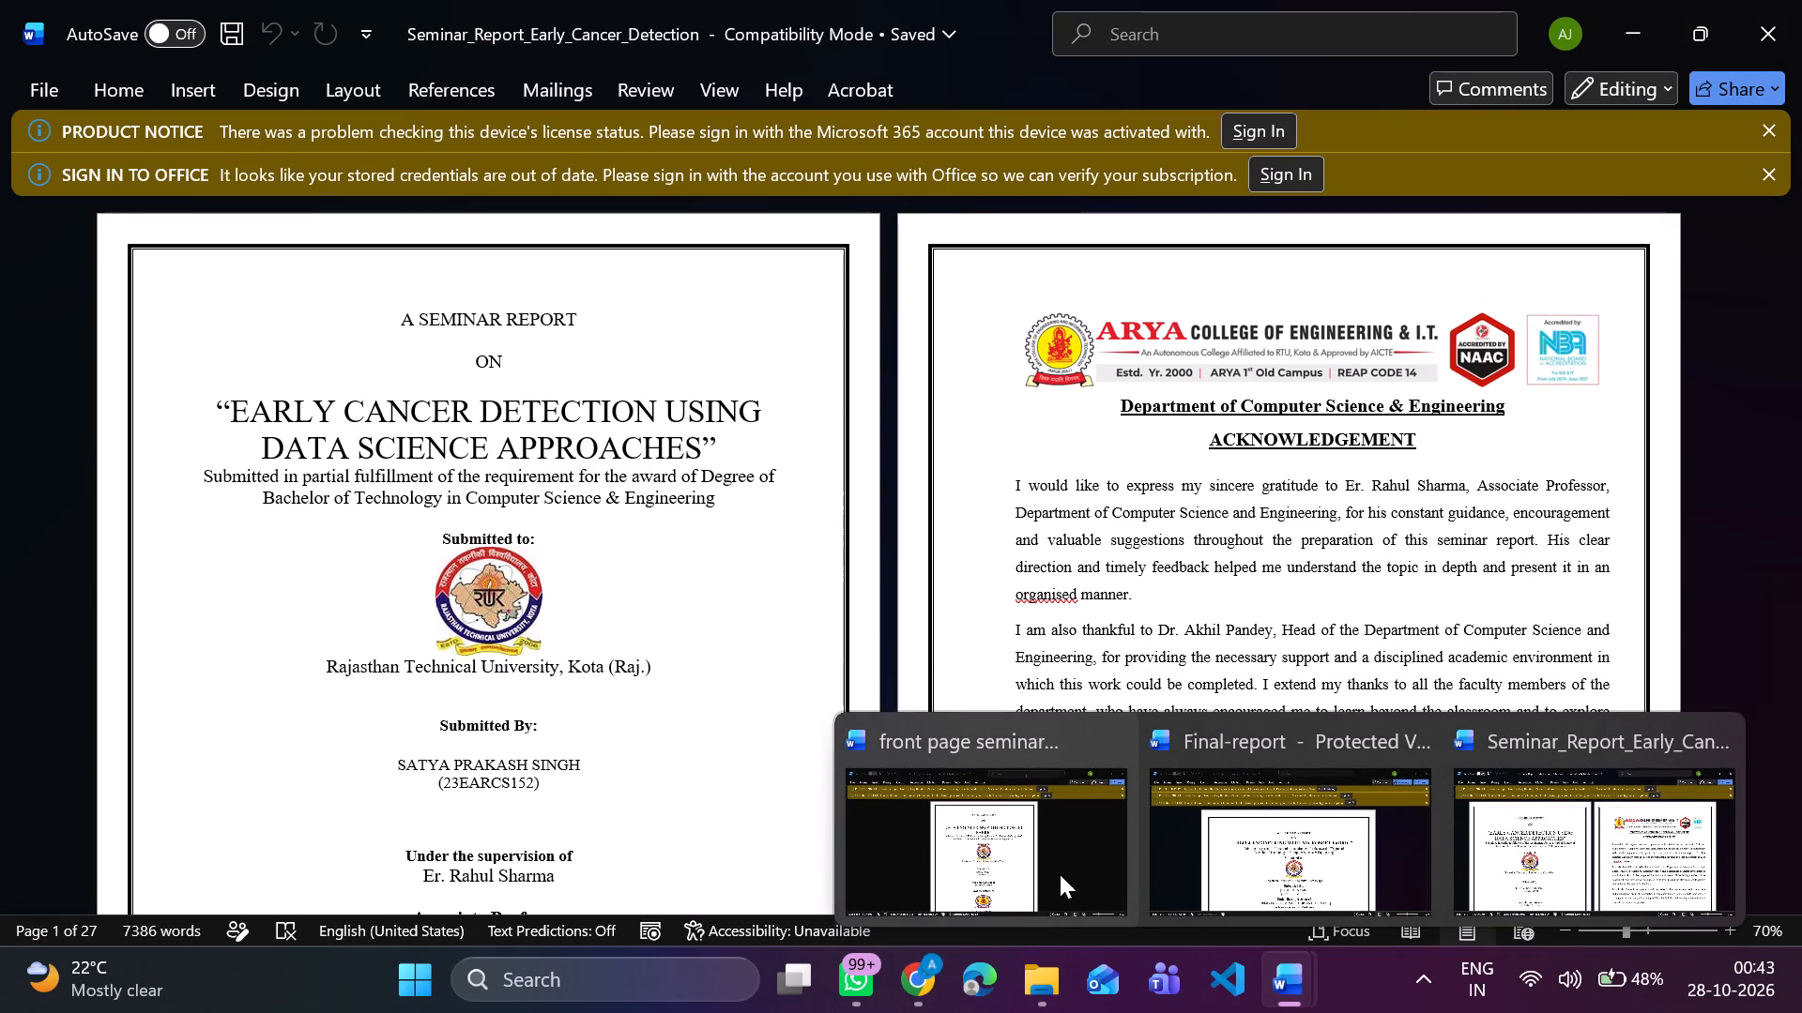
click(1008, 859)
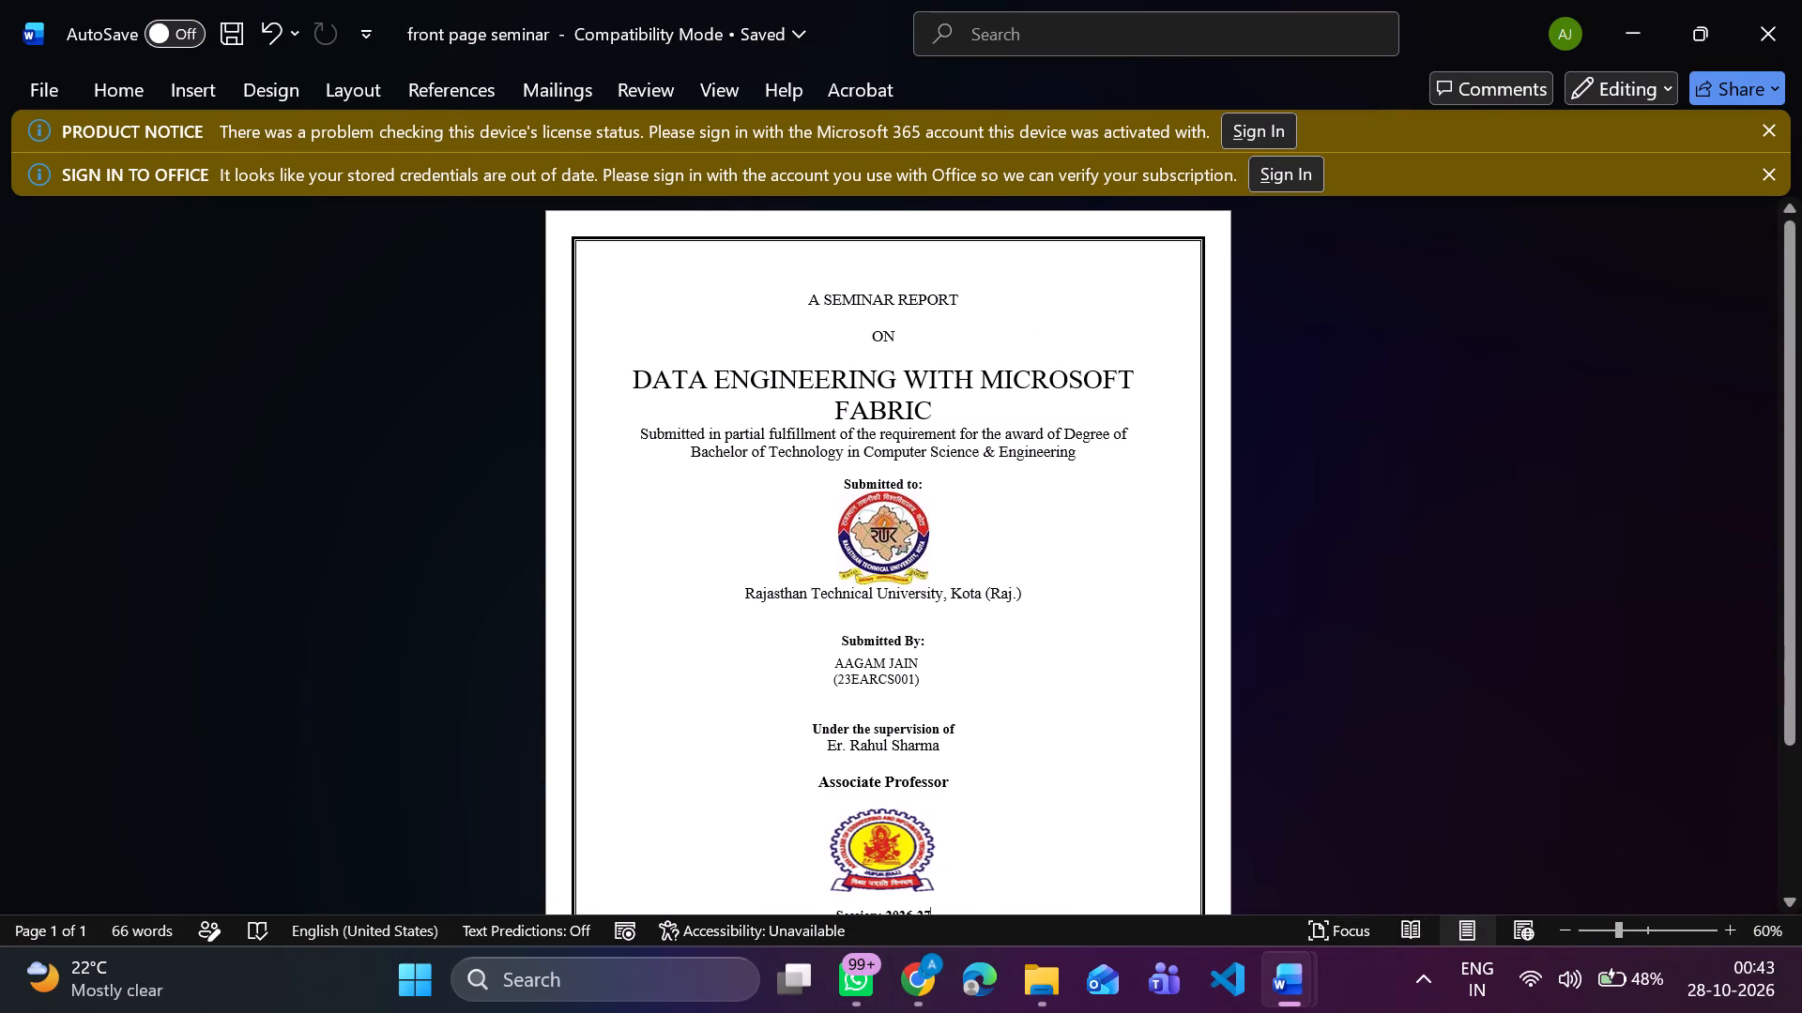
click(948, 396)
key(shift+quotedbl)
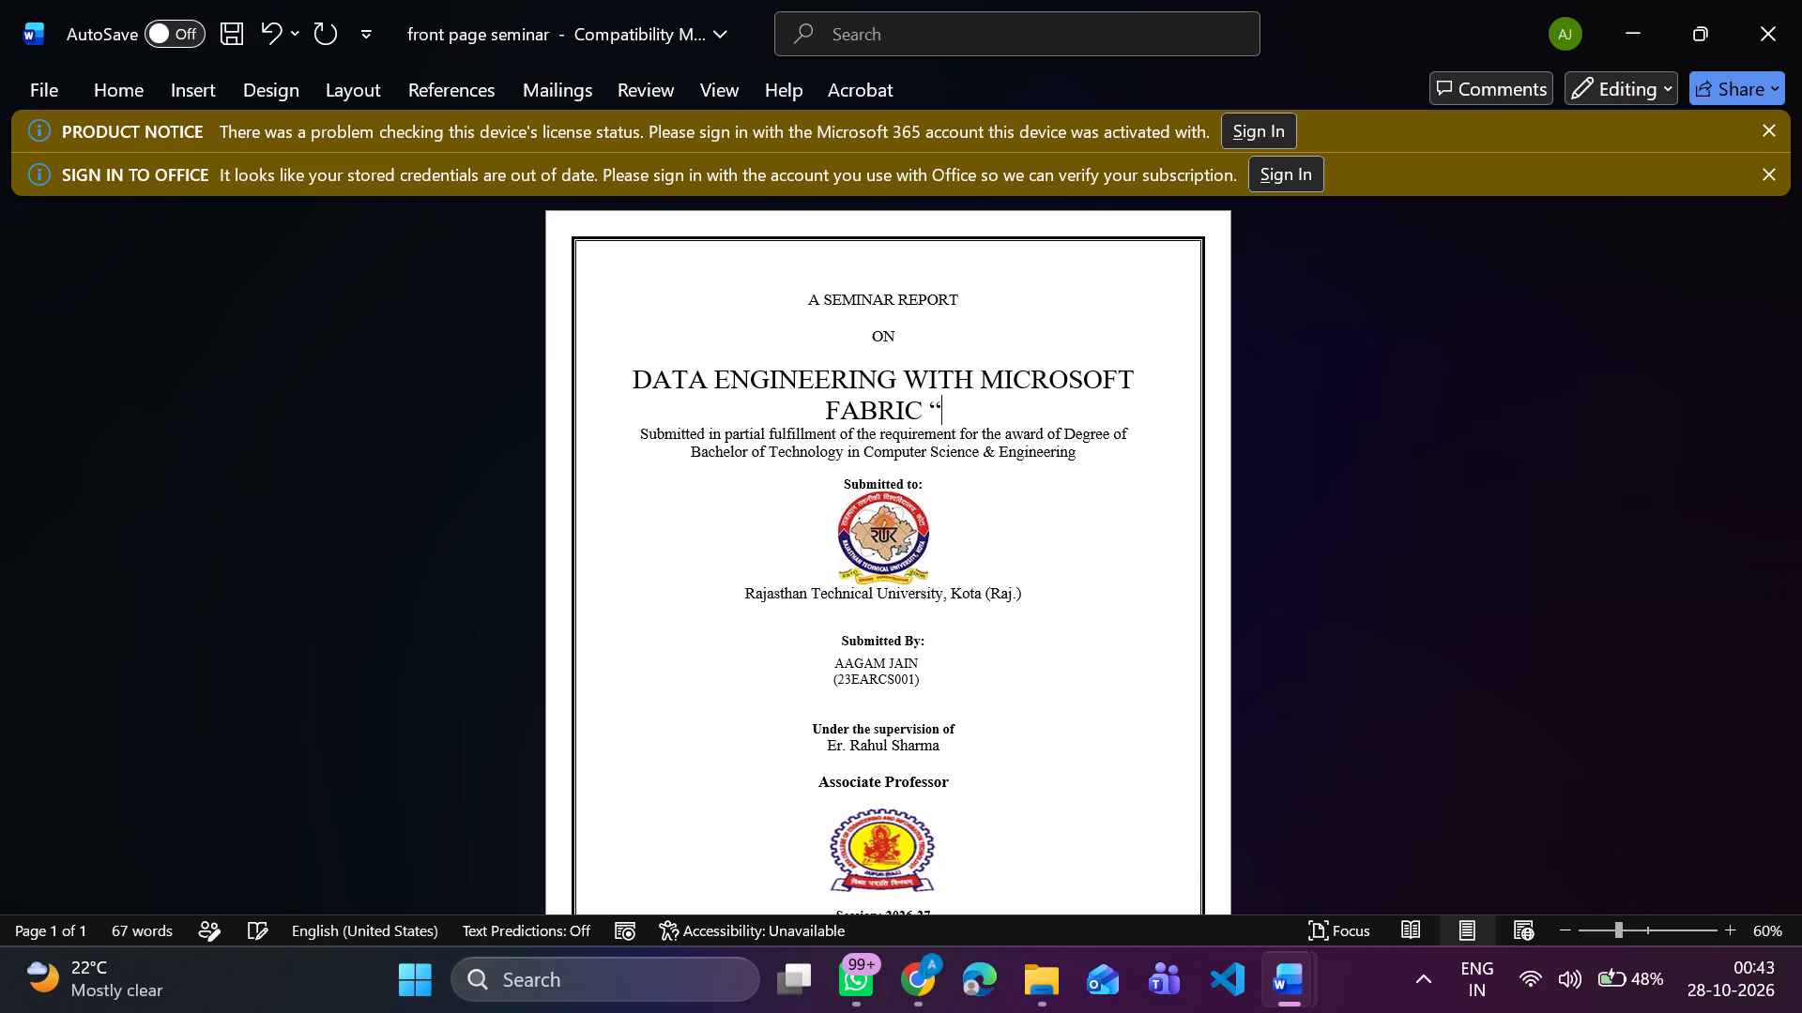
key(BackSpace)
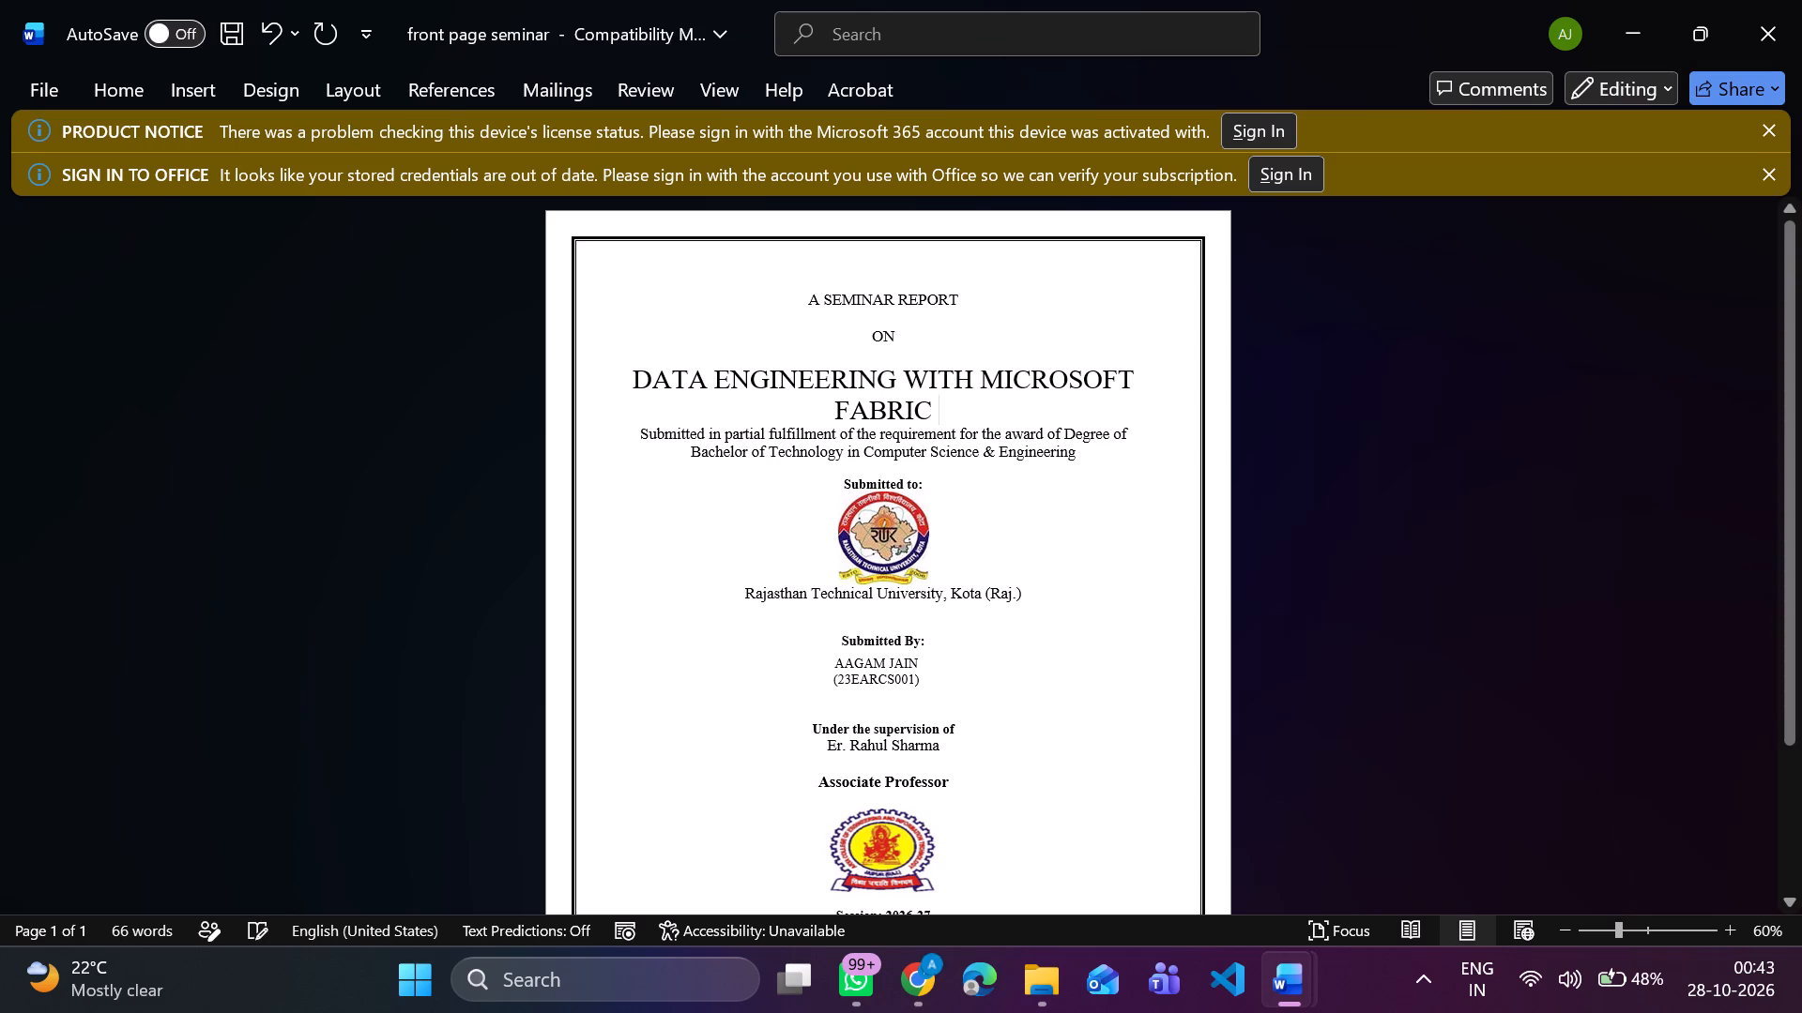
click(624, 374)
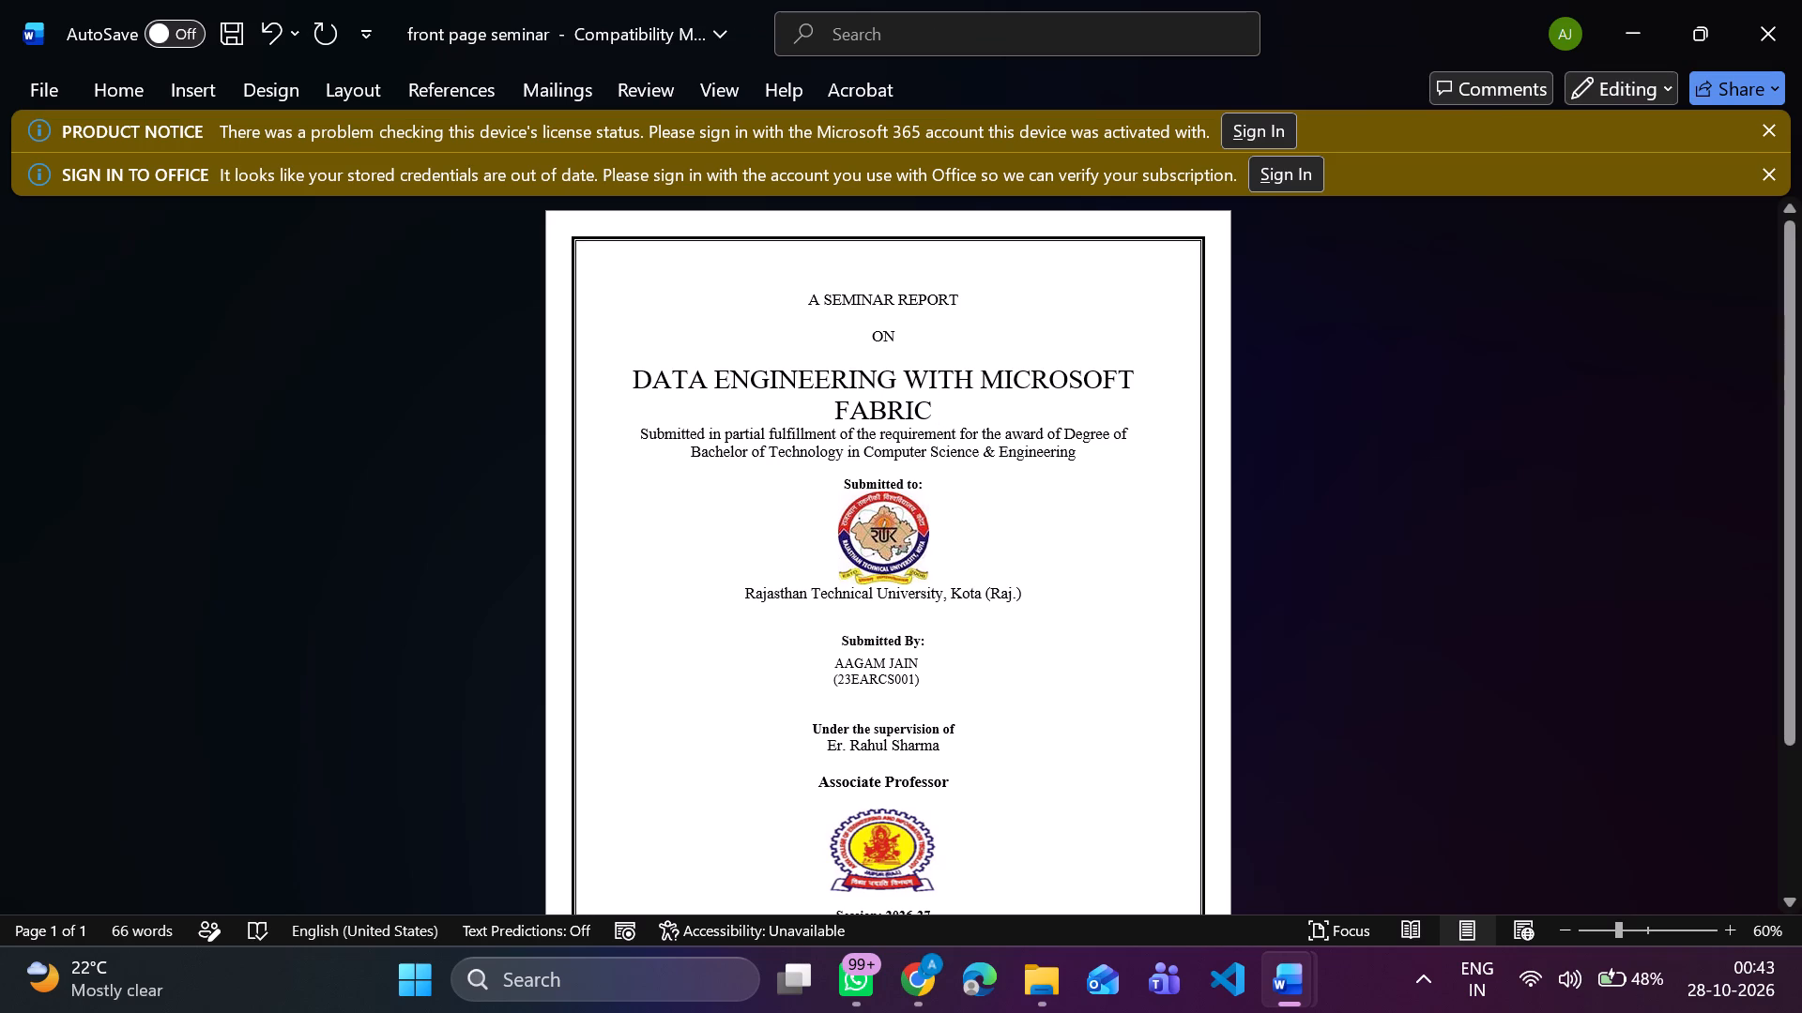
key(shift+quotedbl)
click(953, 407)
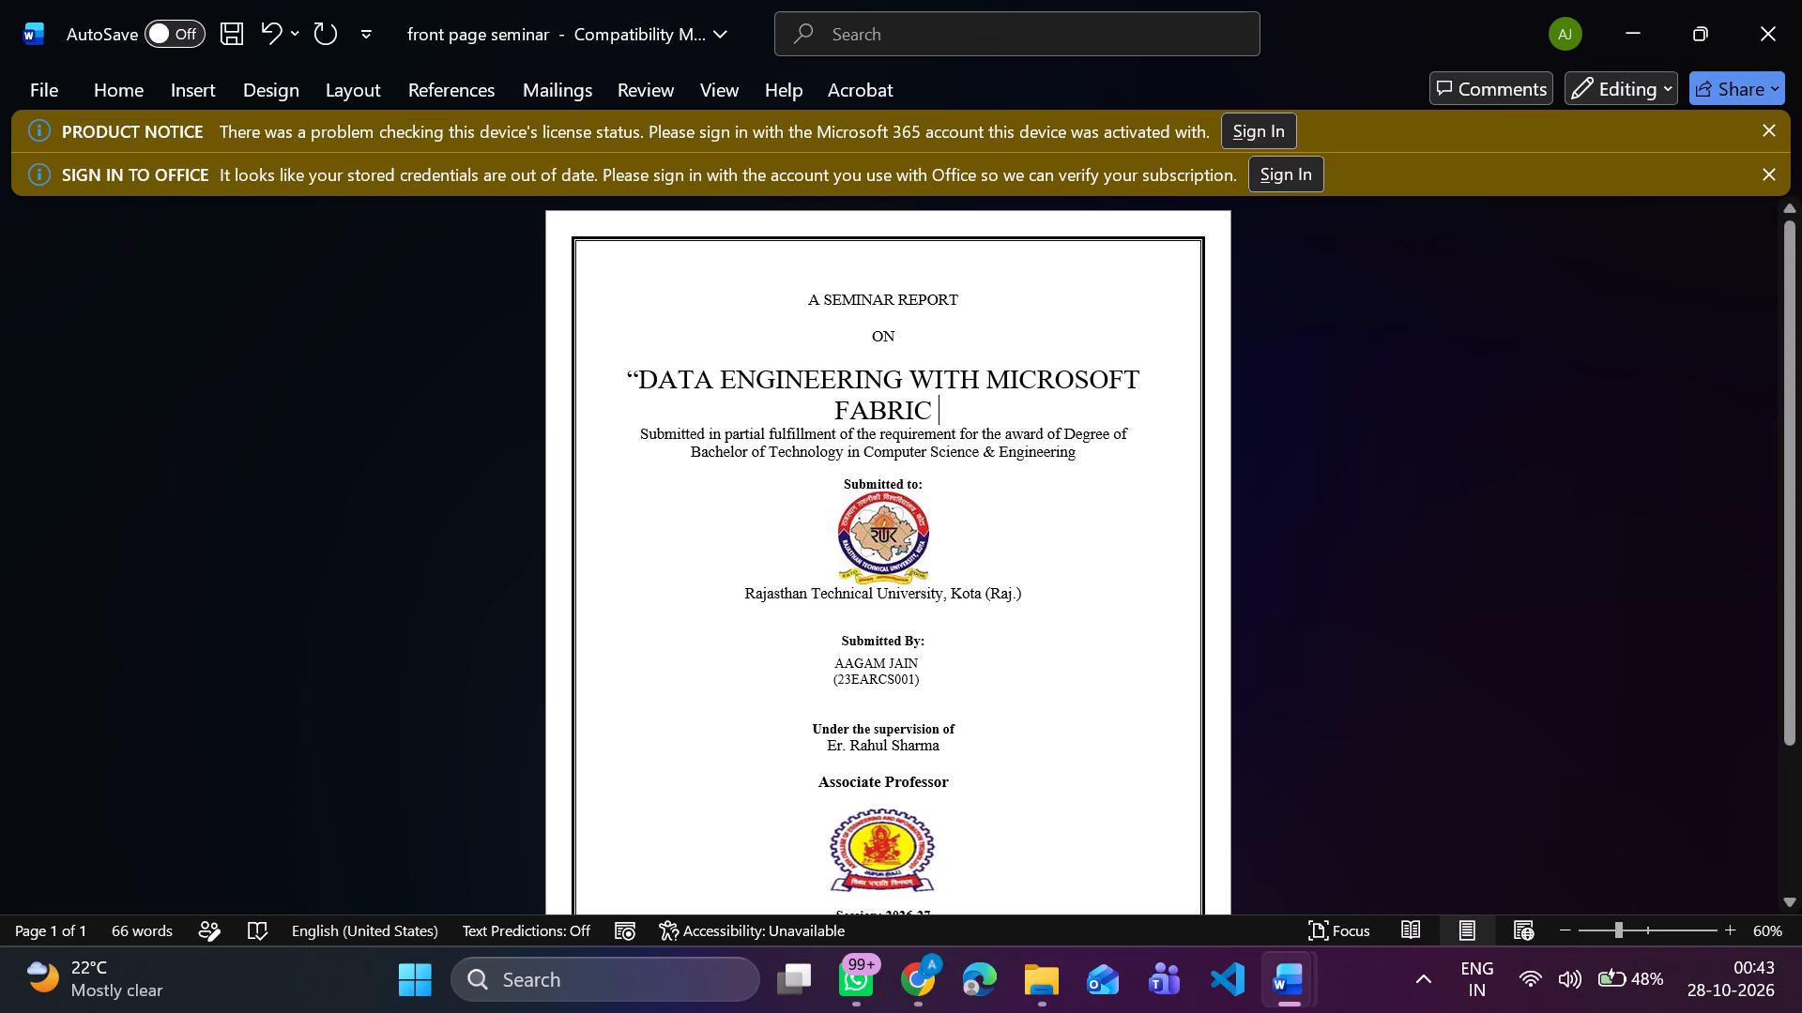
key(shift+quotedbl)
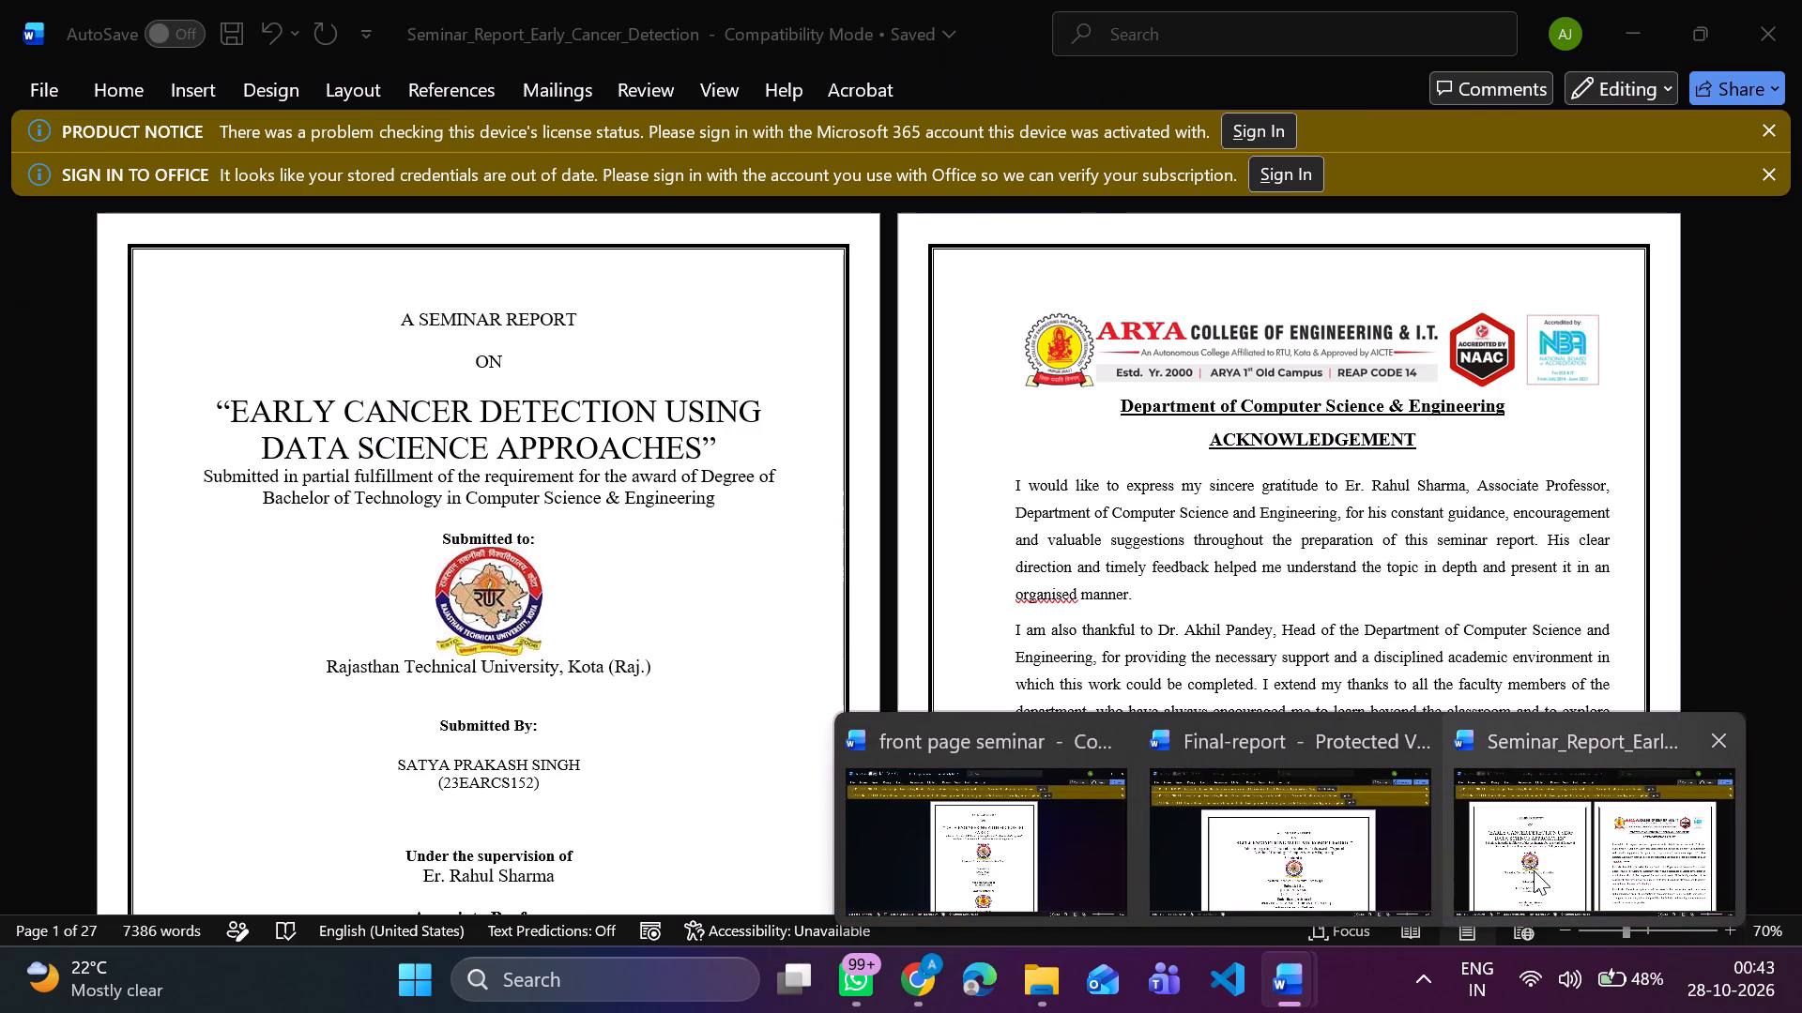
Replace the title's closing quotation mark with the one copied from the title in Seminar_Report_Early_Cancer_Detection.
click(1534, 870)
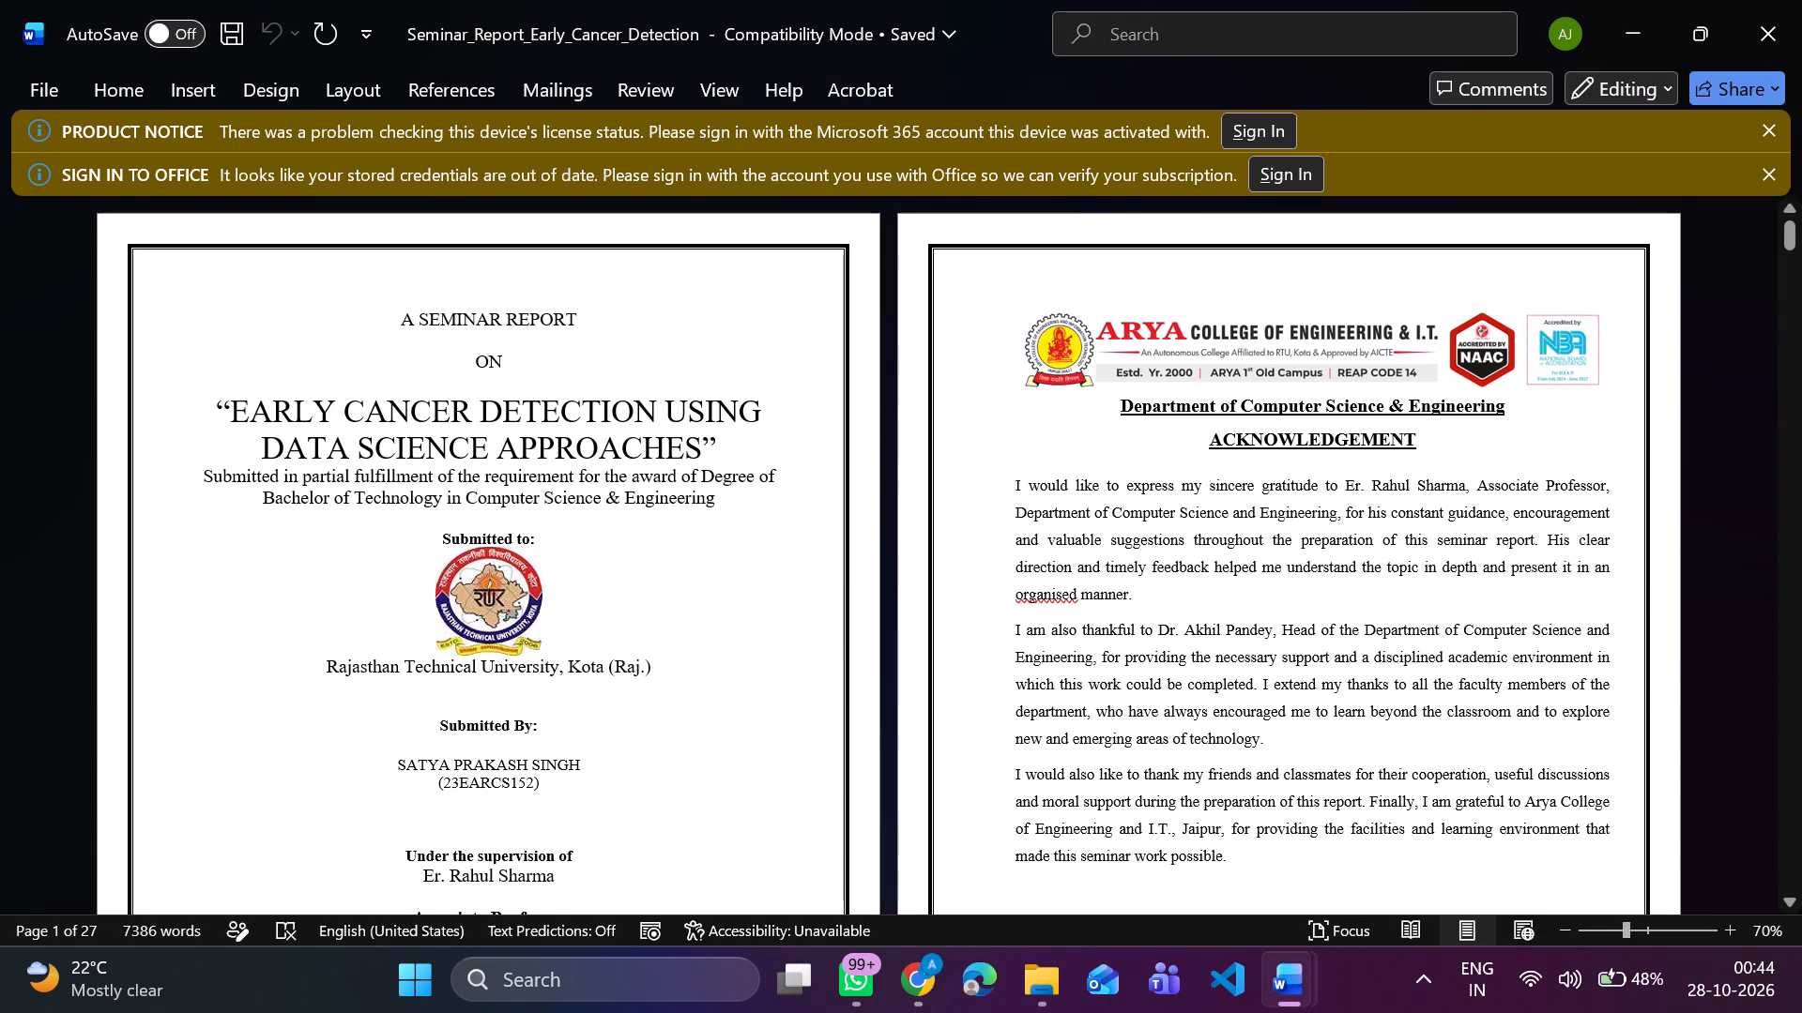
drag(729, 438, 705, 439)
key(ctrl+c)
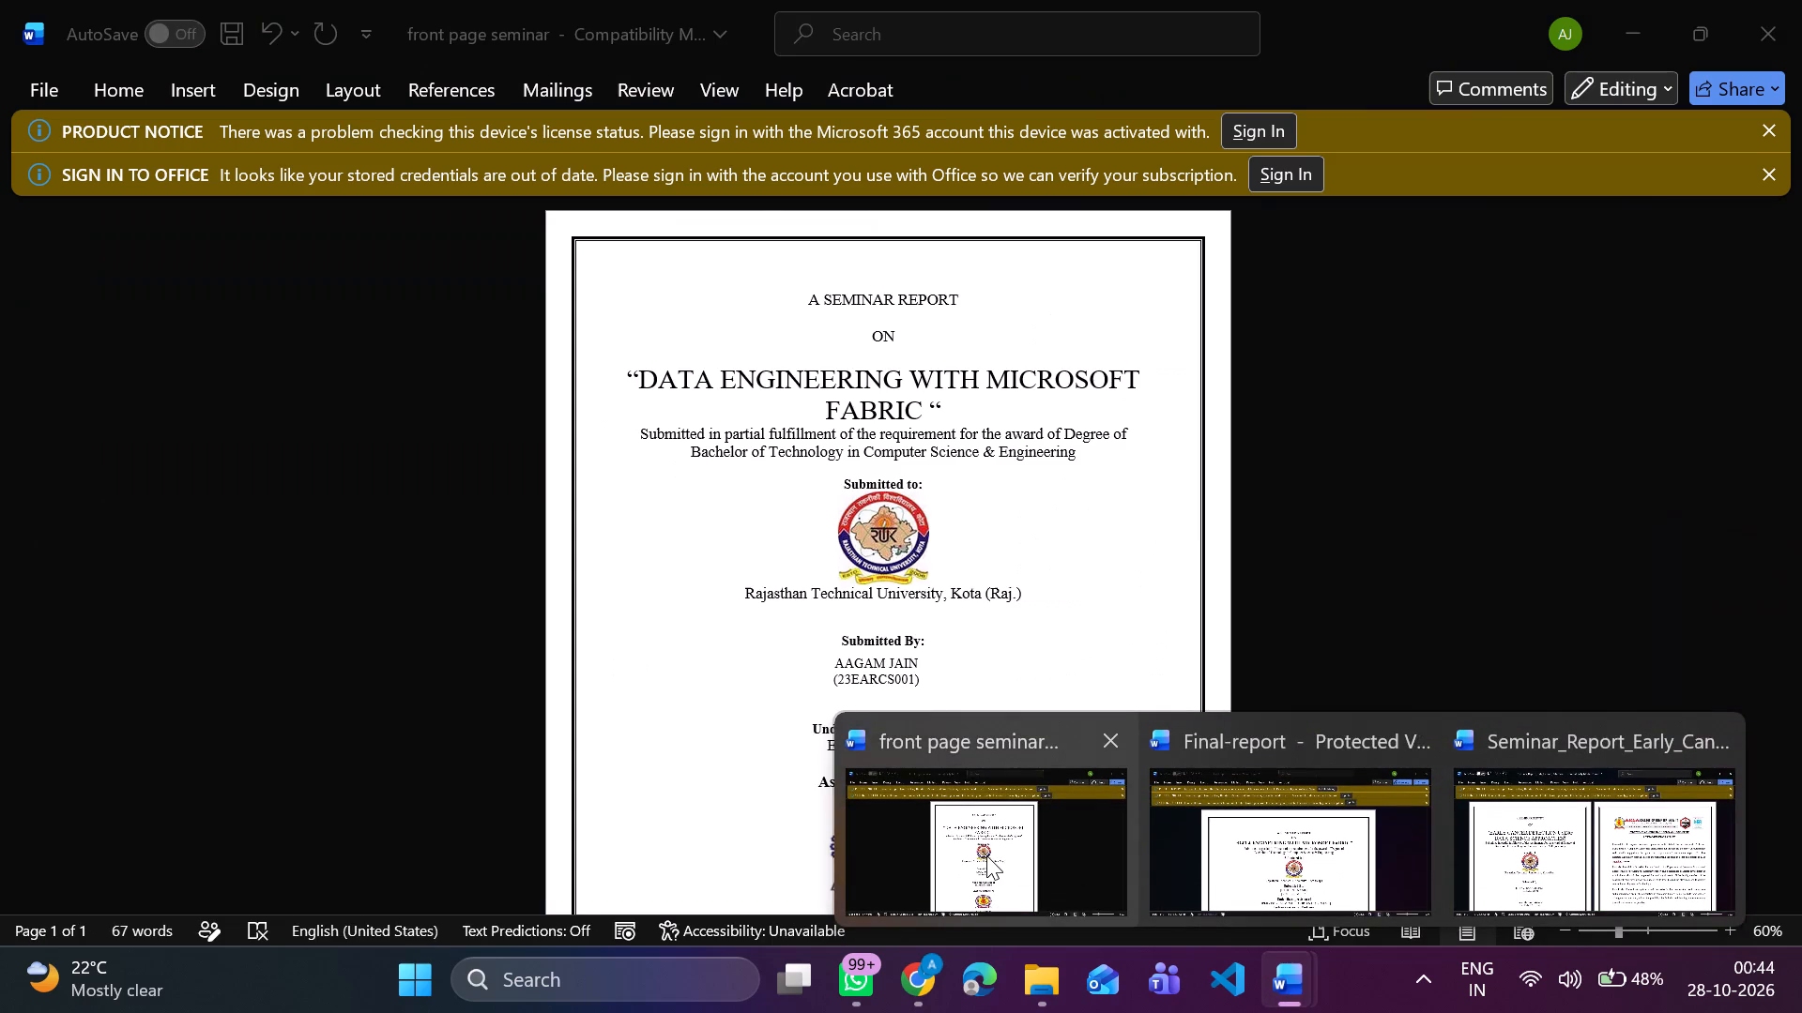
click(986, 855)
key(BackSpace)
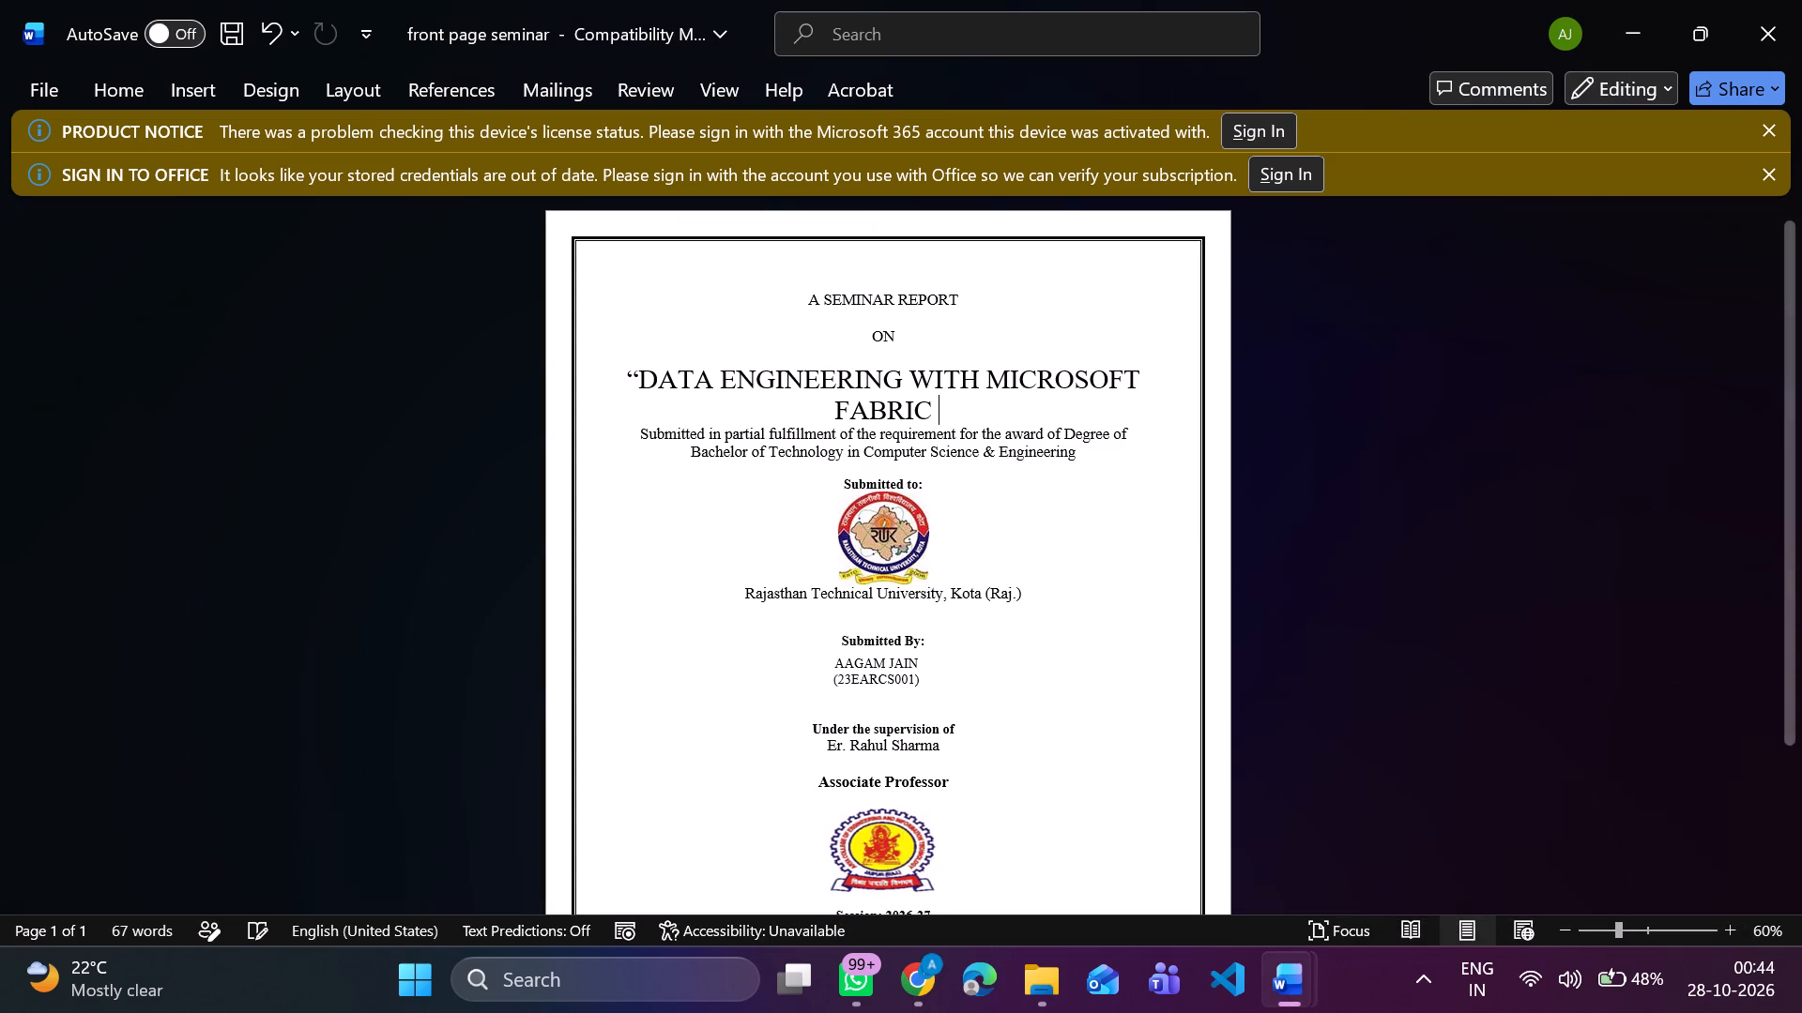
key(ctrl+v)
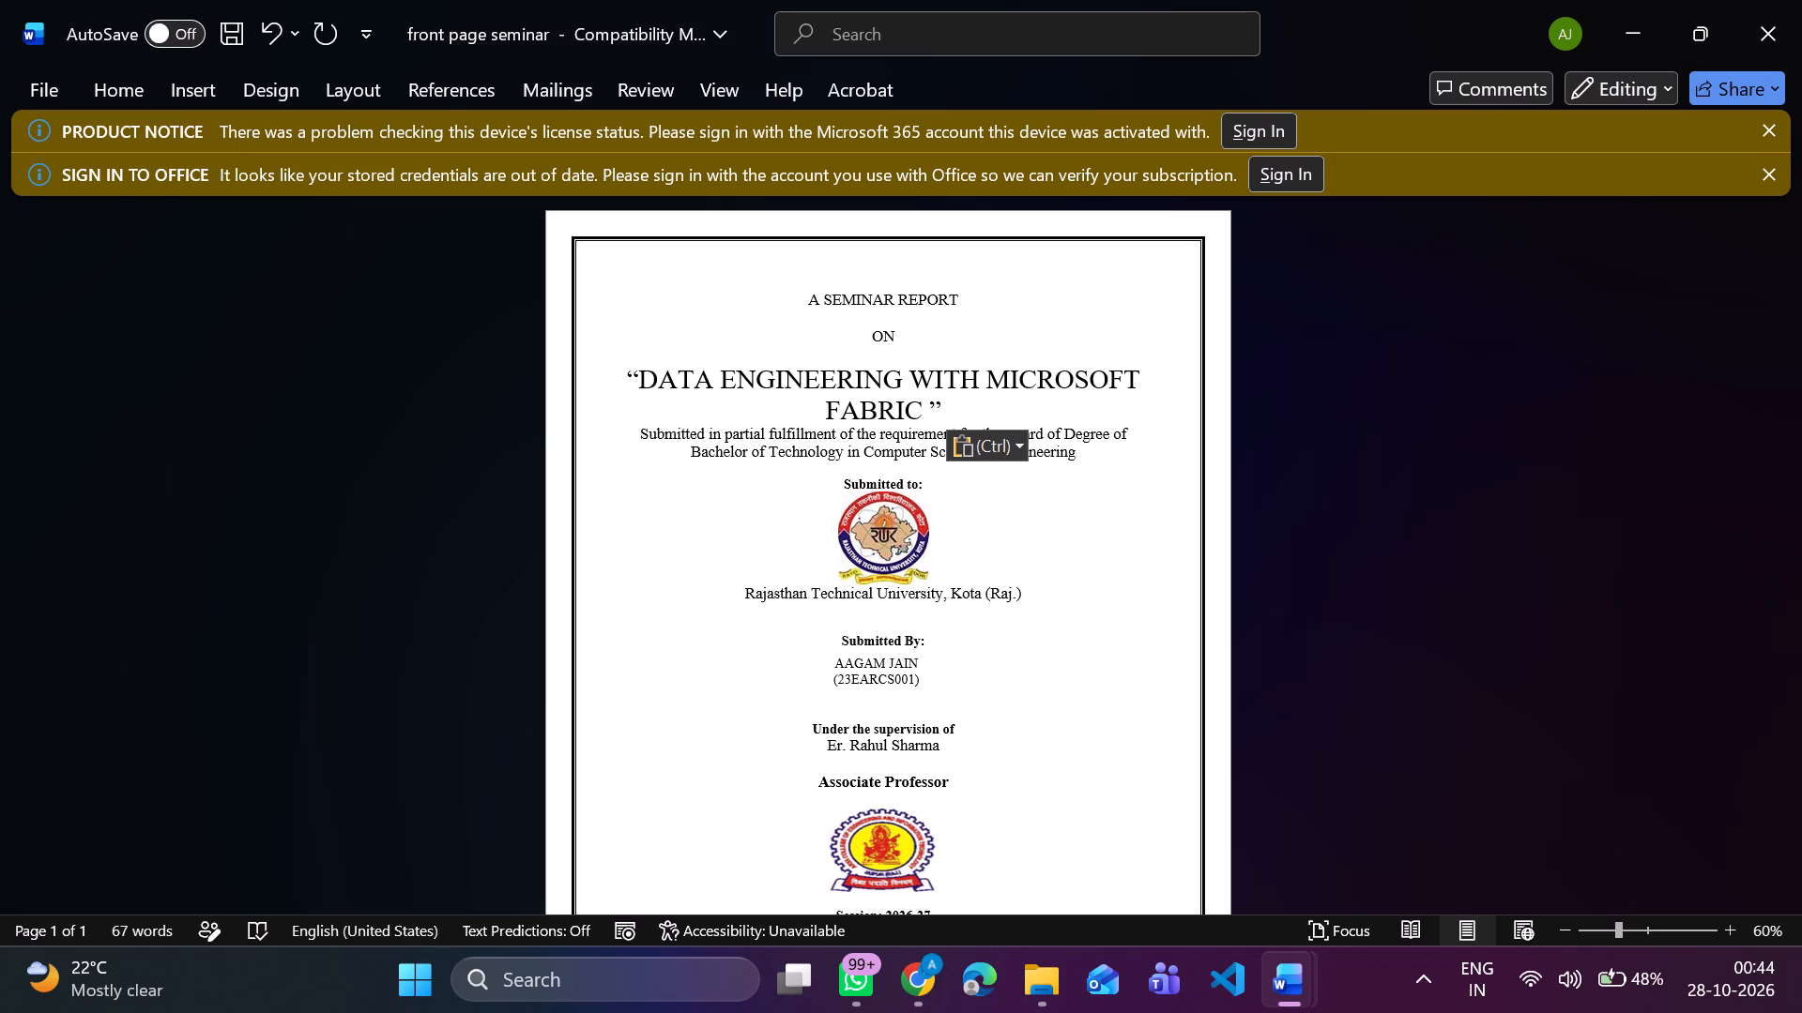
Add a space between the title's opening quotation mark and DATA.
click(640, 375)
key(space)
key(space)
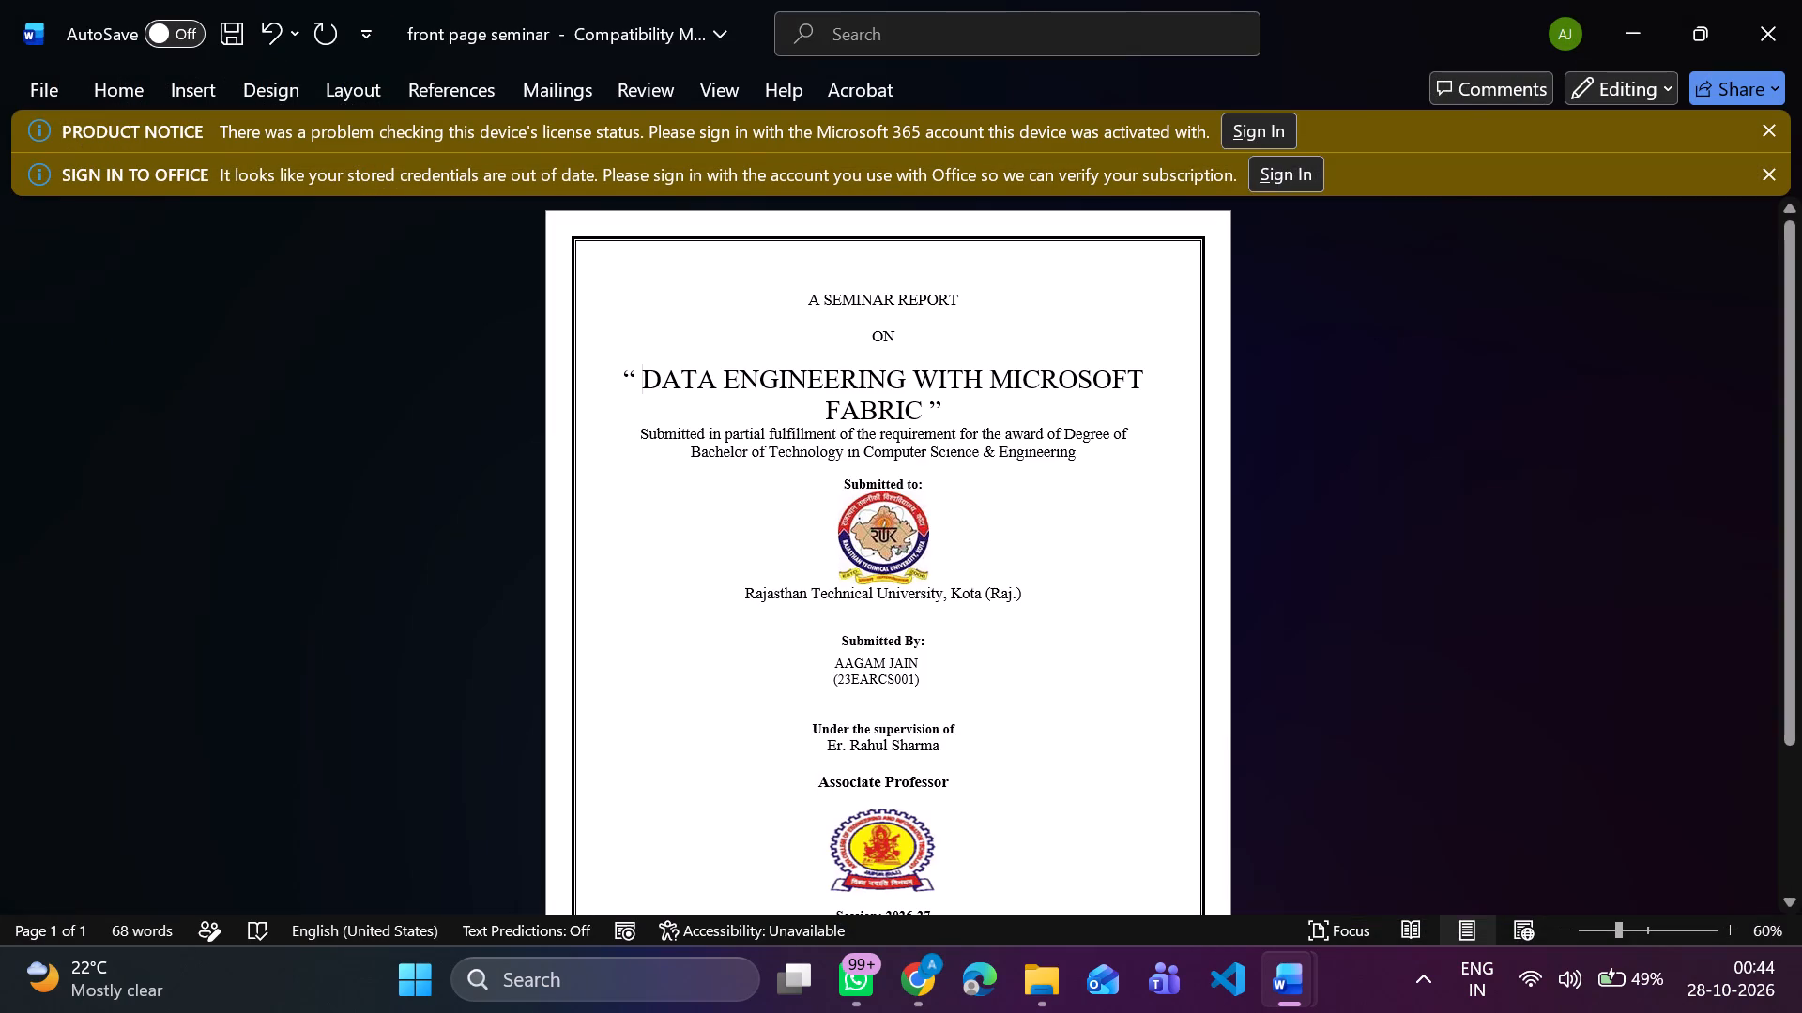
Delete the spaces just inside the title's closing and opening quotation marks.
click(926, 400)
key(BackSpace)
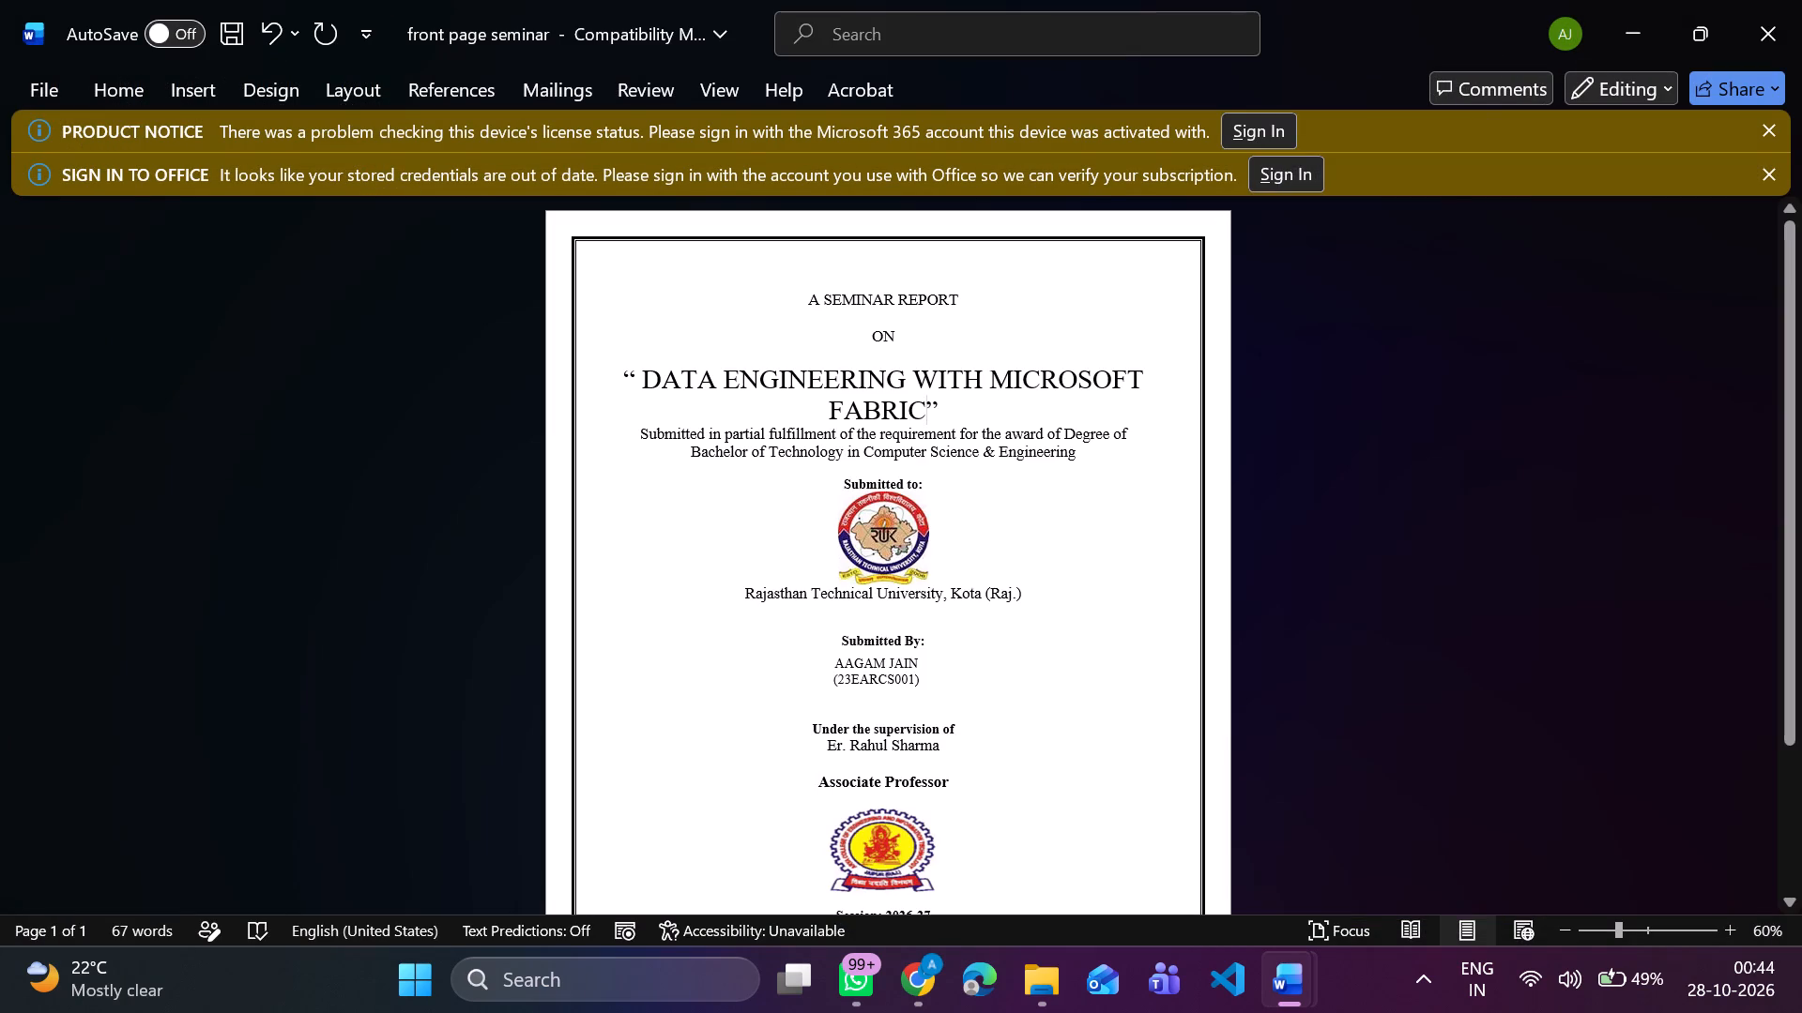
click(634, 380)
key(Right)
key(BackSpace)
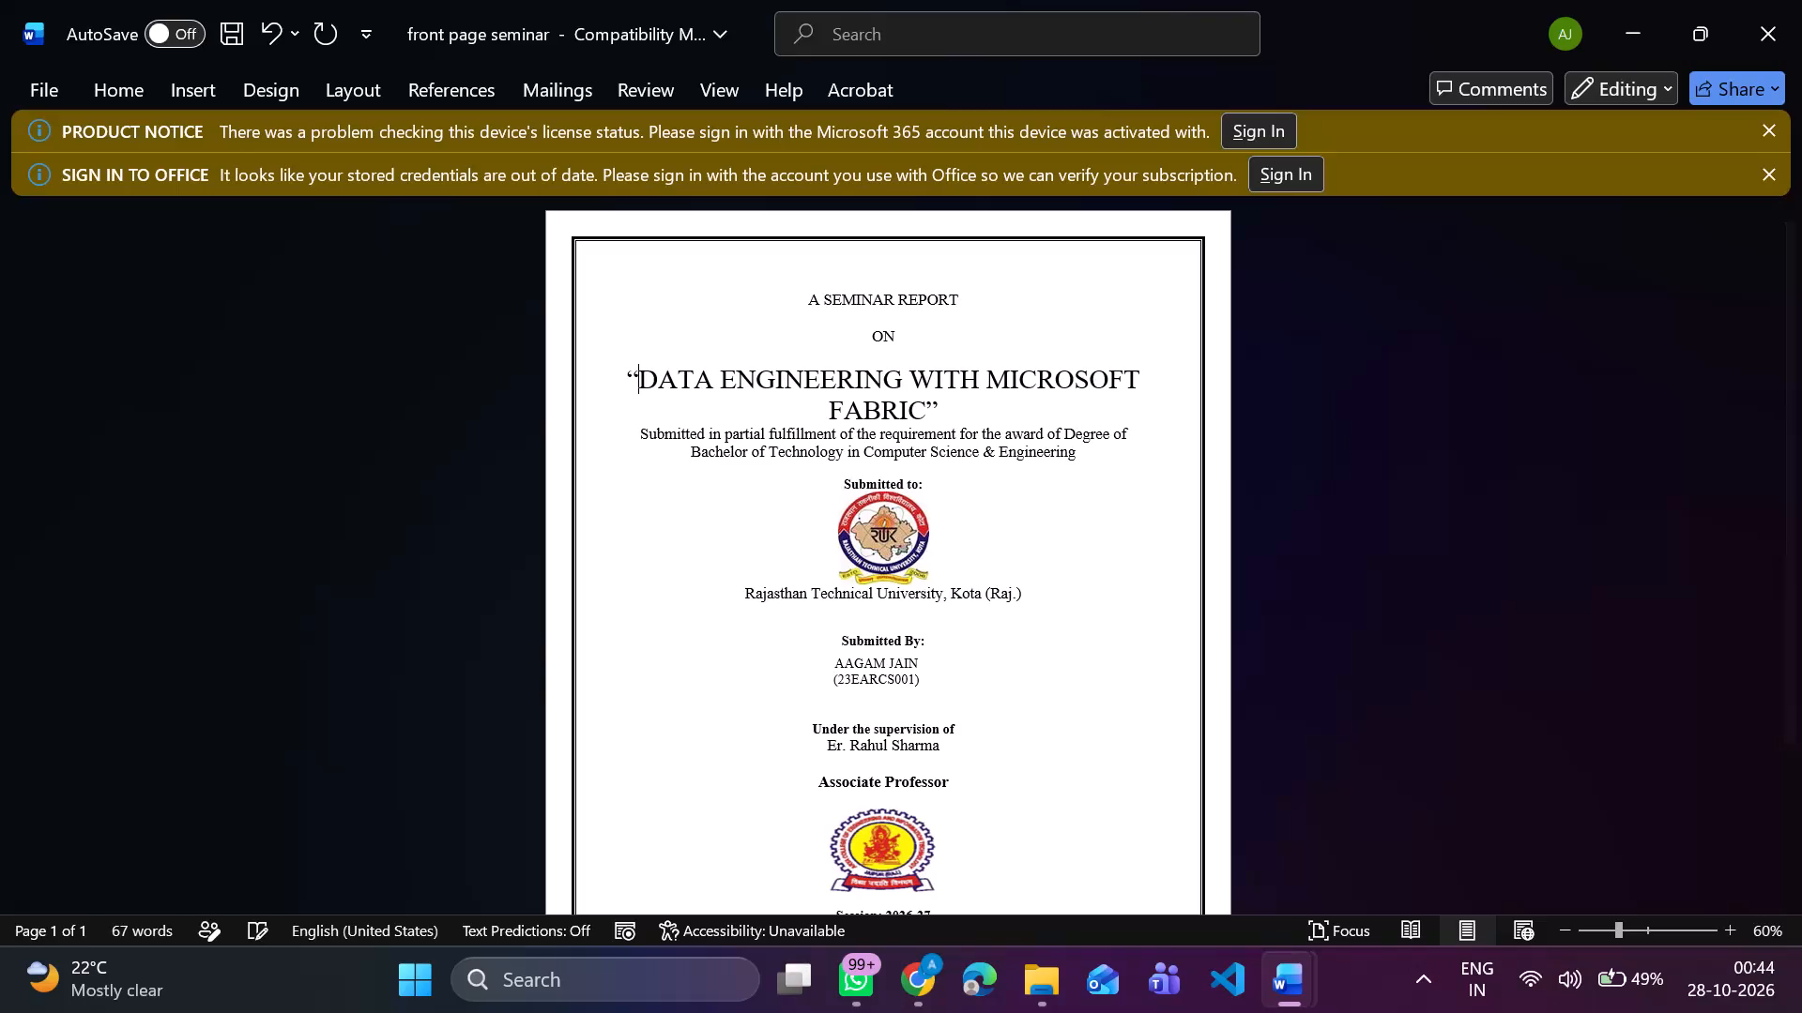
Check the lower part of the front page and save the document.
scroll(1171, 748, down, 1)
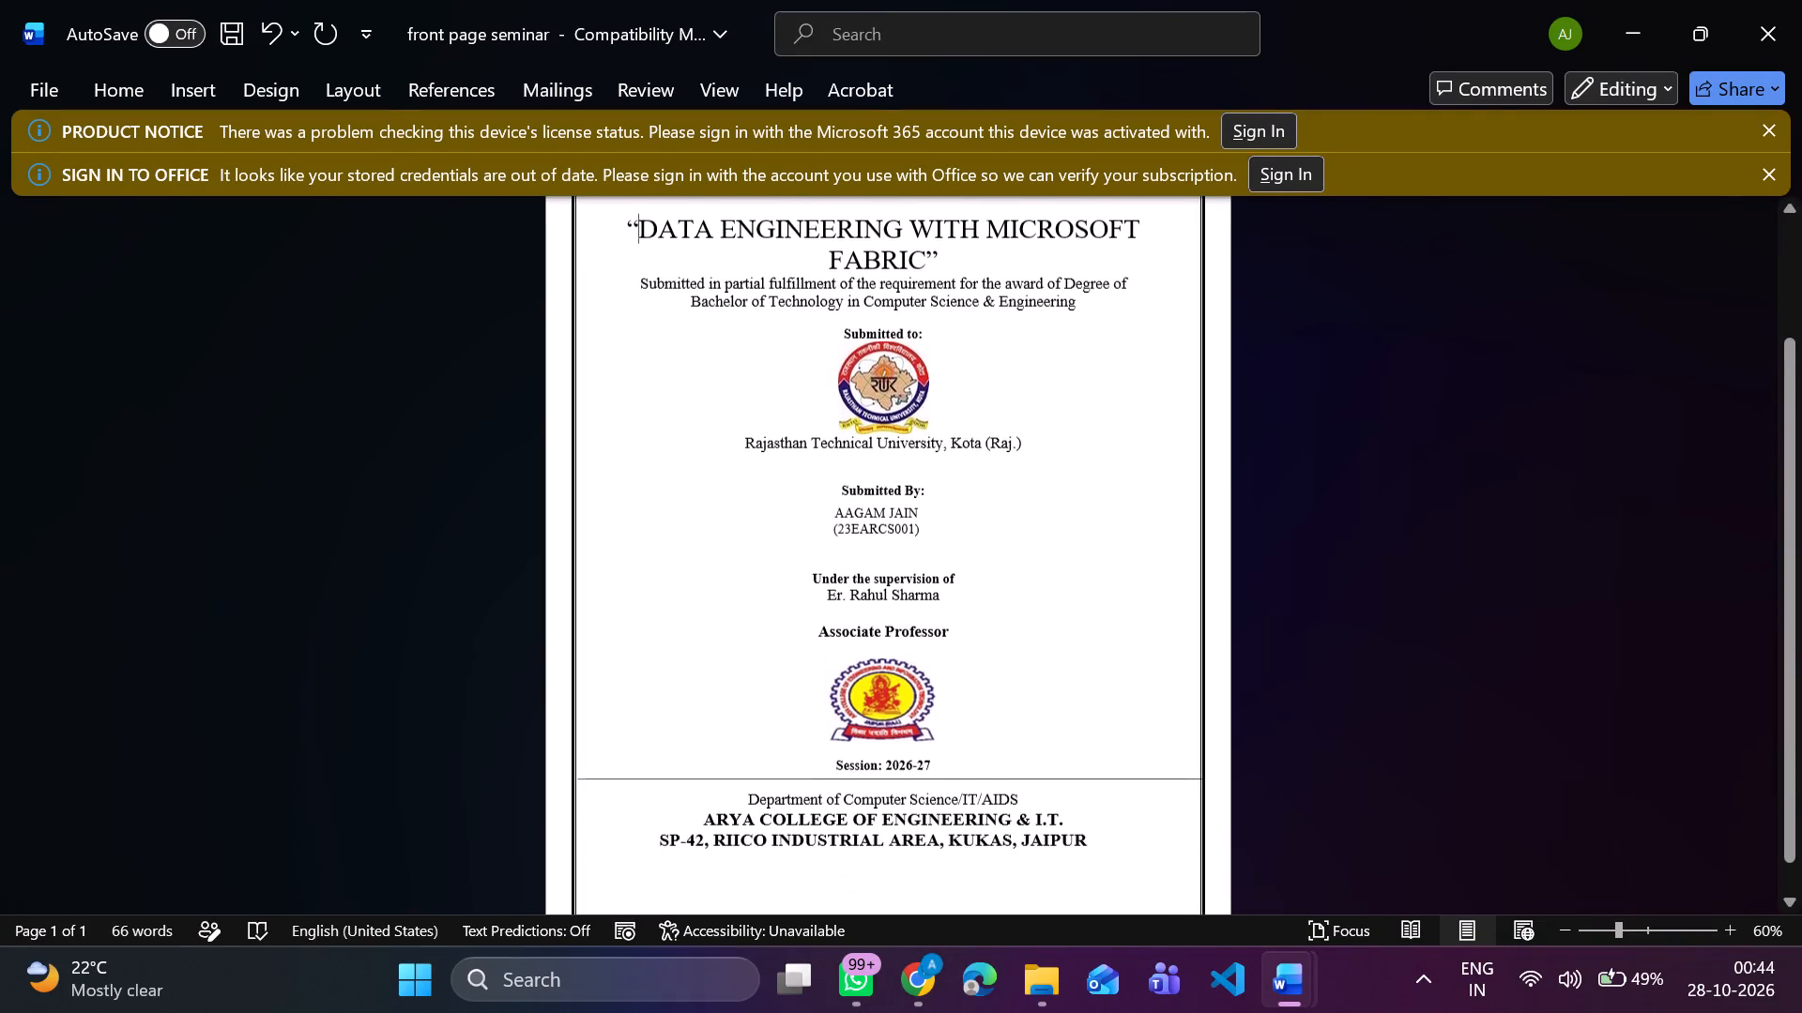
scroll(1171, 748, down, 2)
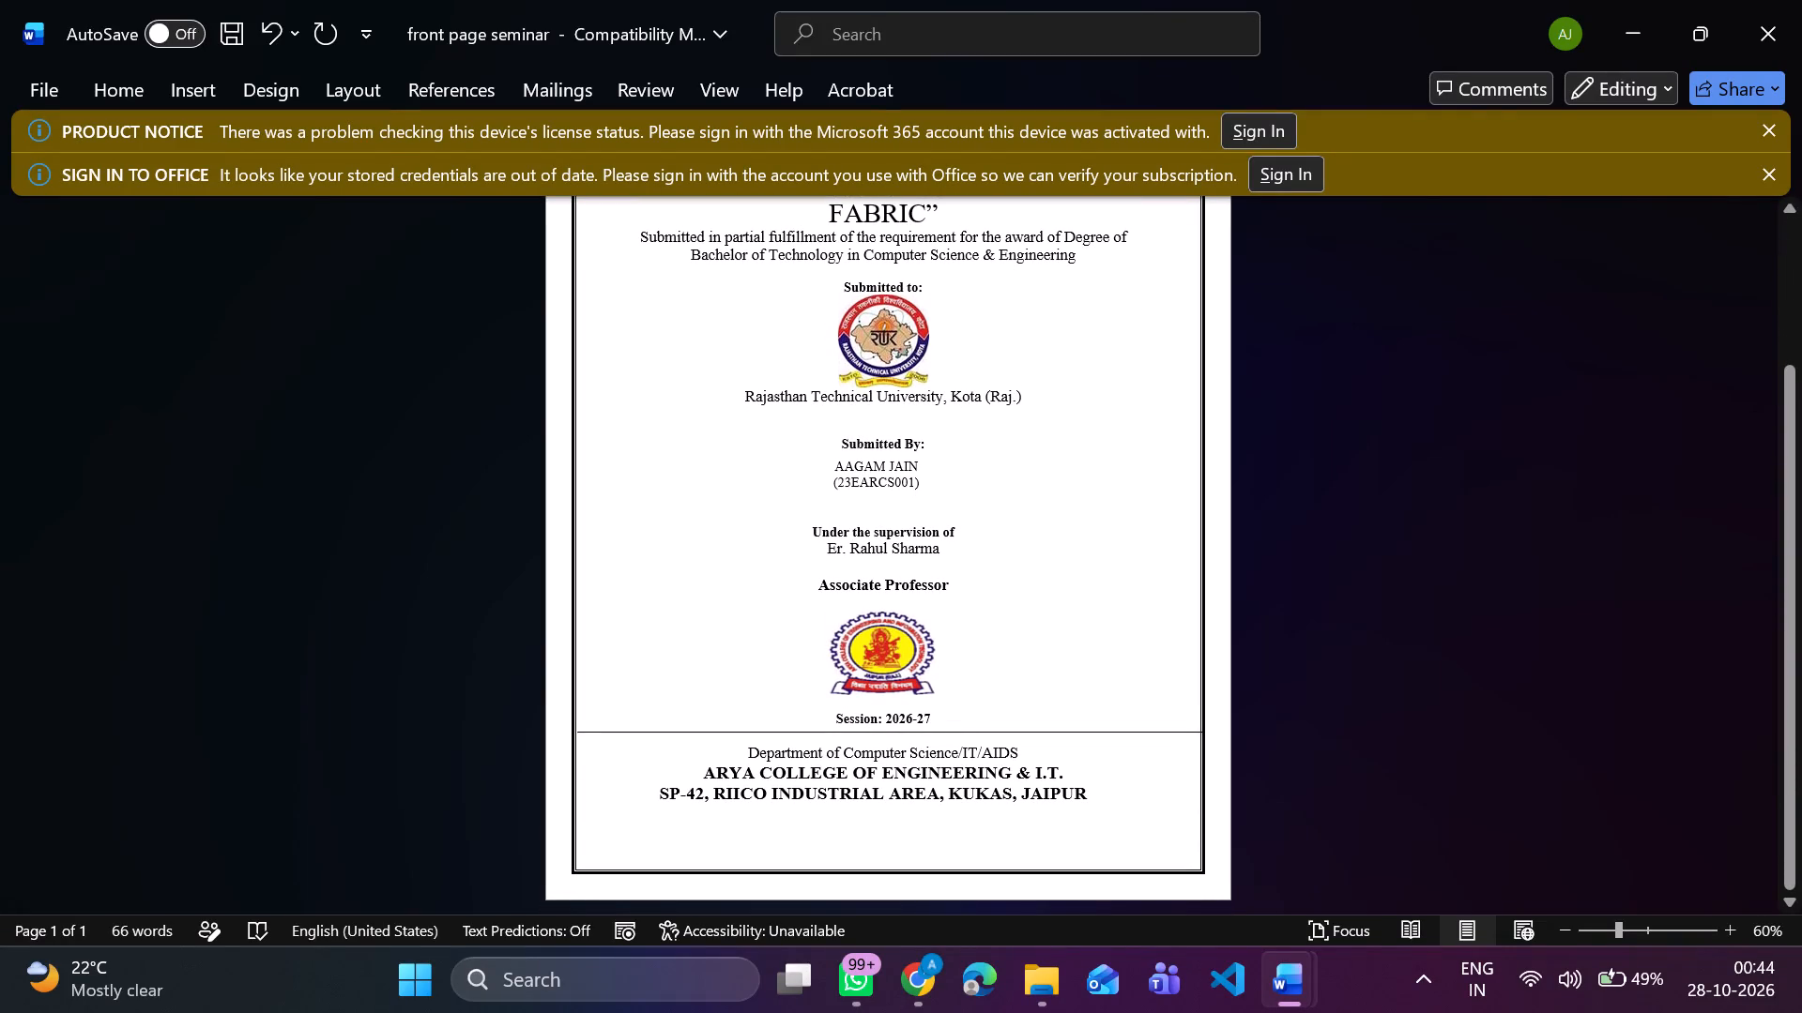
scroll(1171, 748, down, 1)
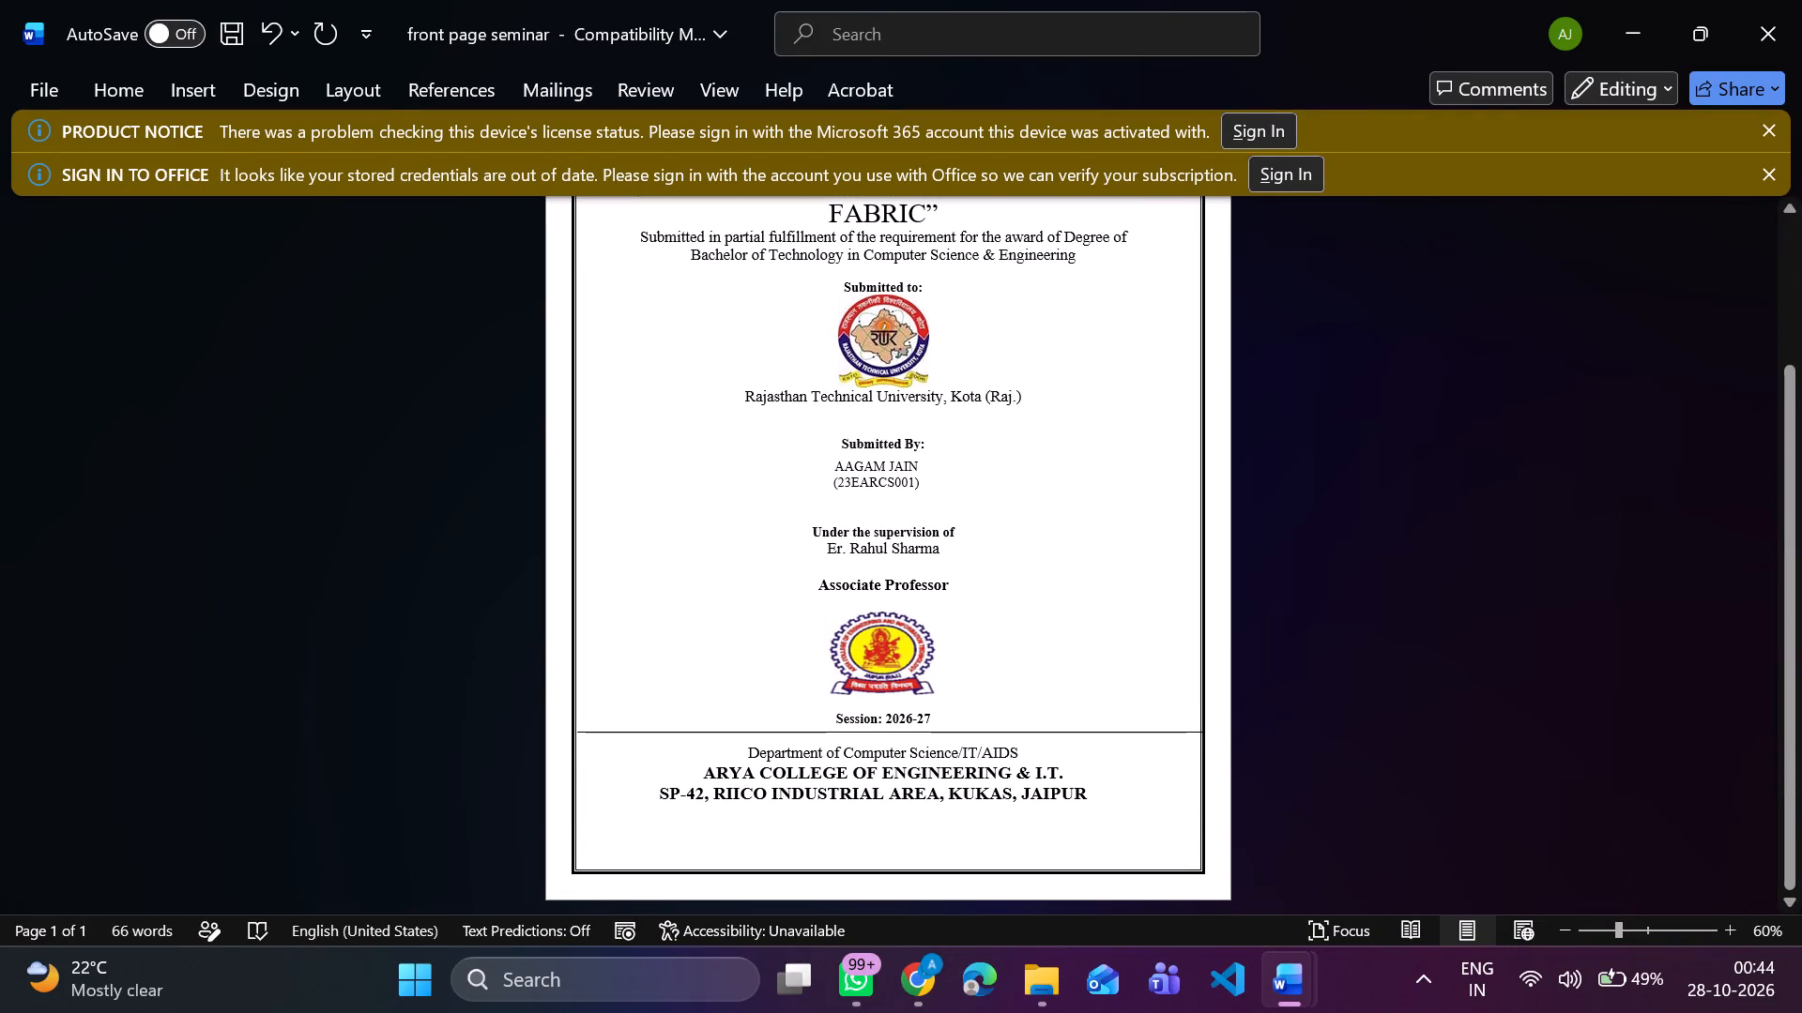
key(ctrl+s)
key(ctrl+s)
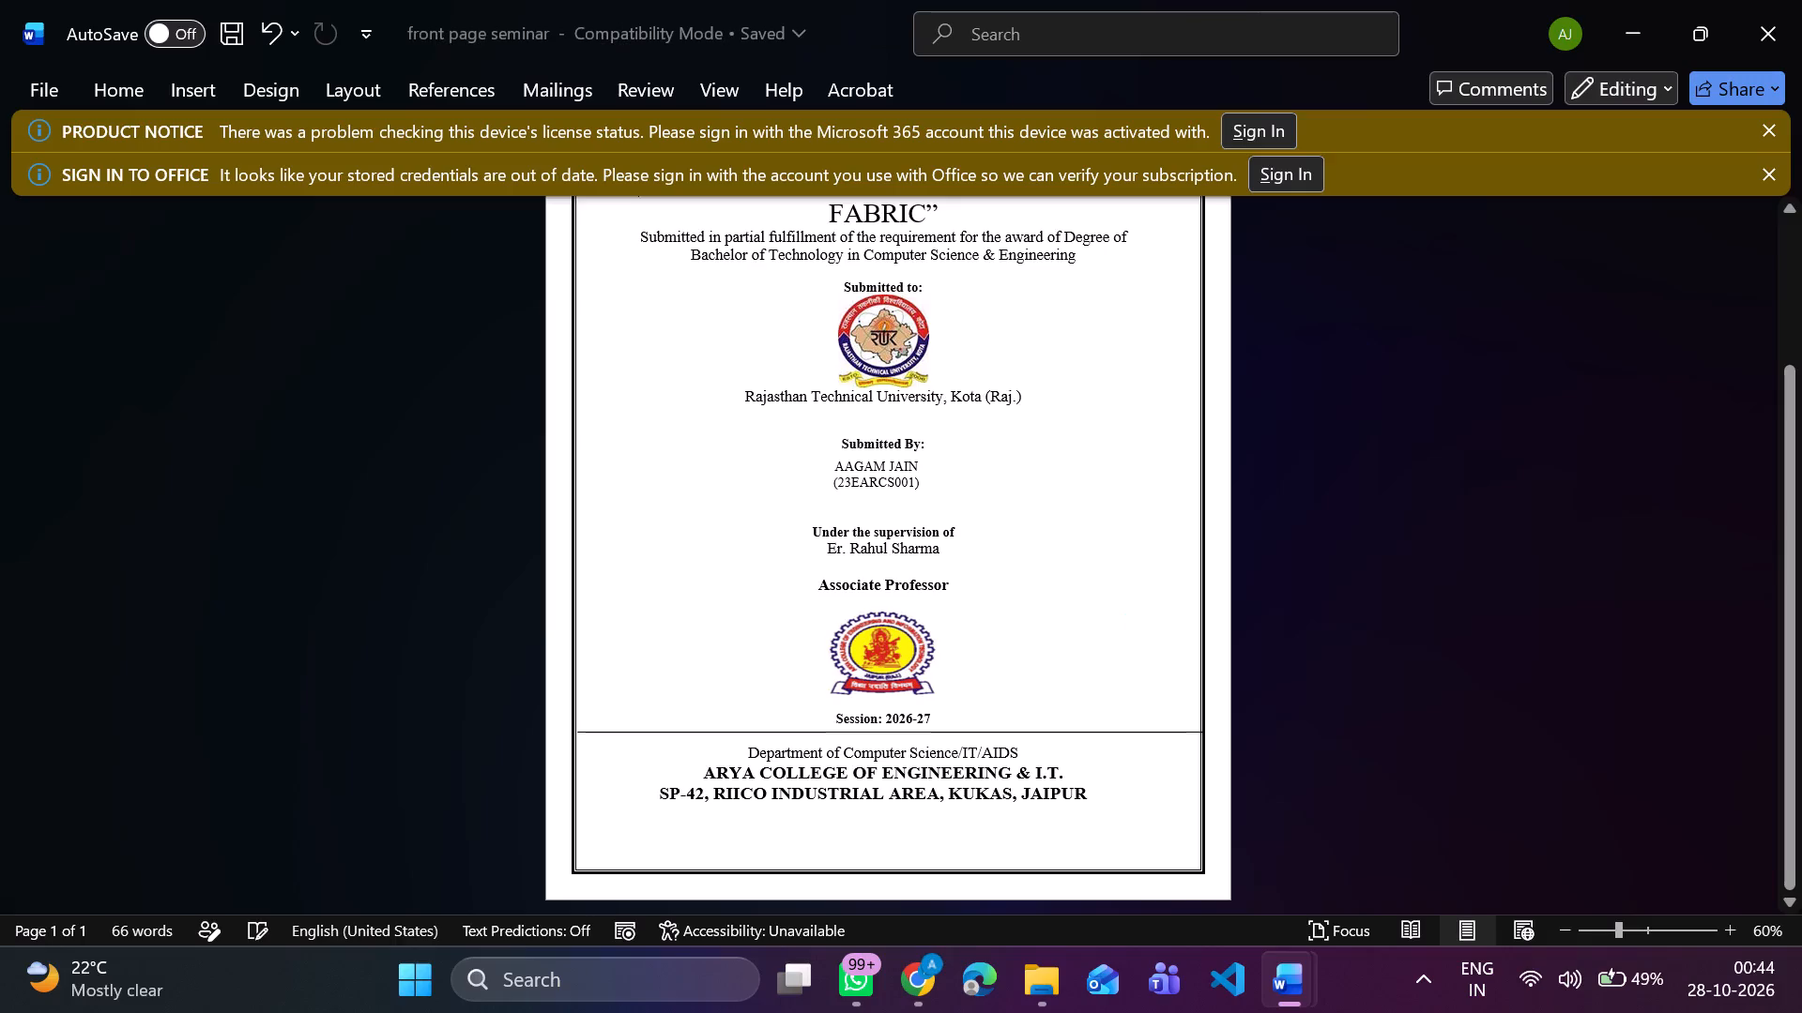
key(ctrl+s)
key(ctrl+s)
key(ctrl+s)
key(ctrl+s)
key(ctrl+s)
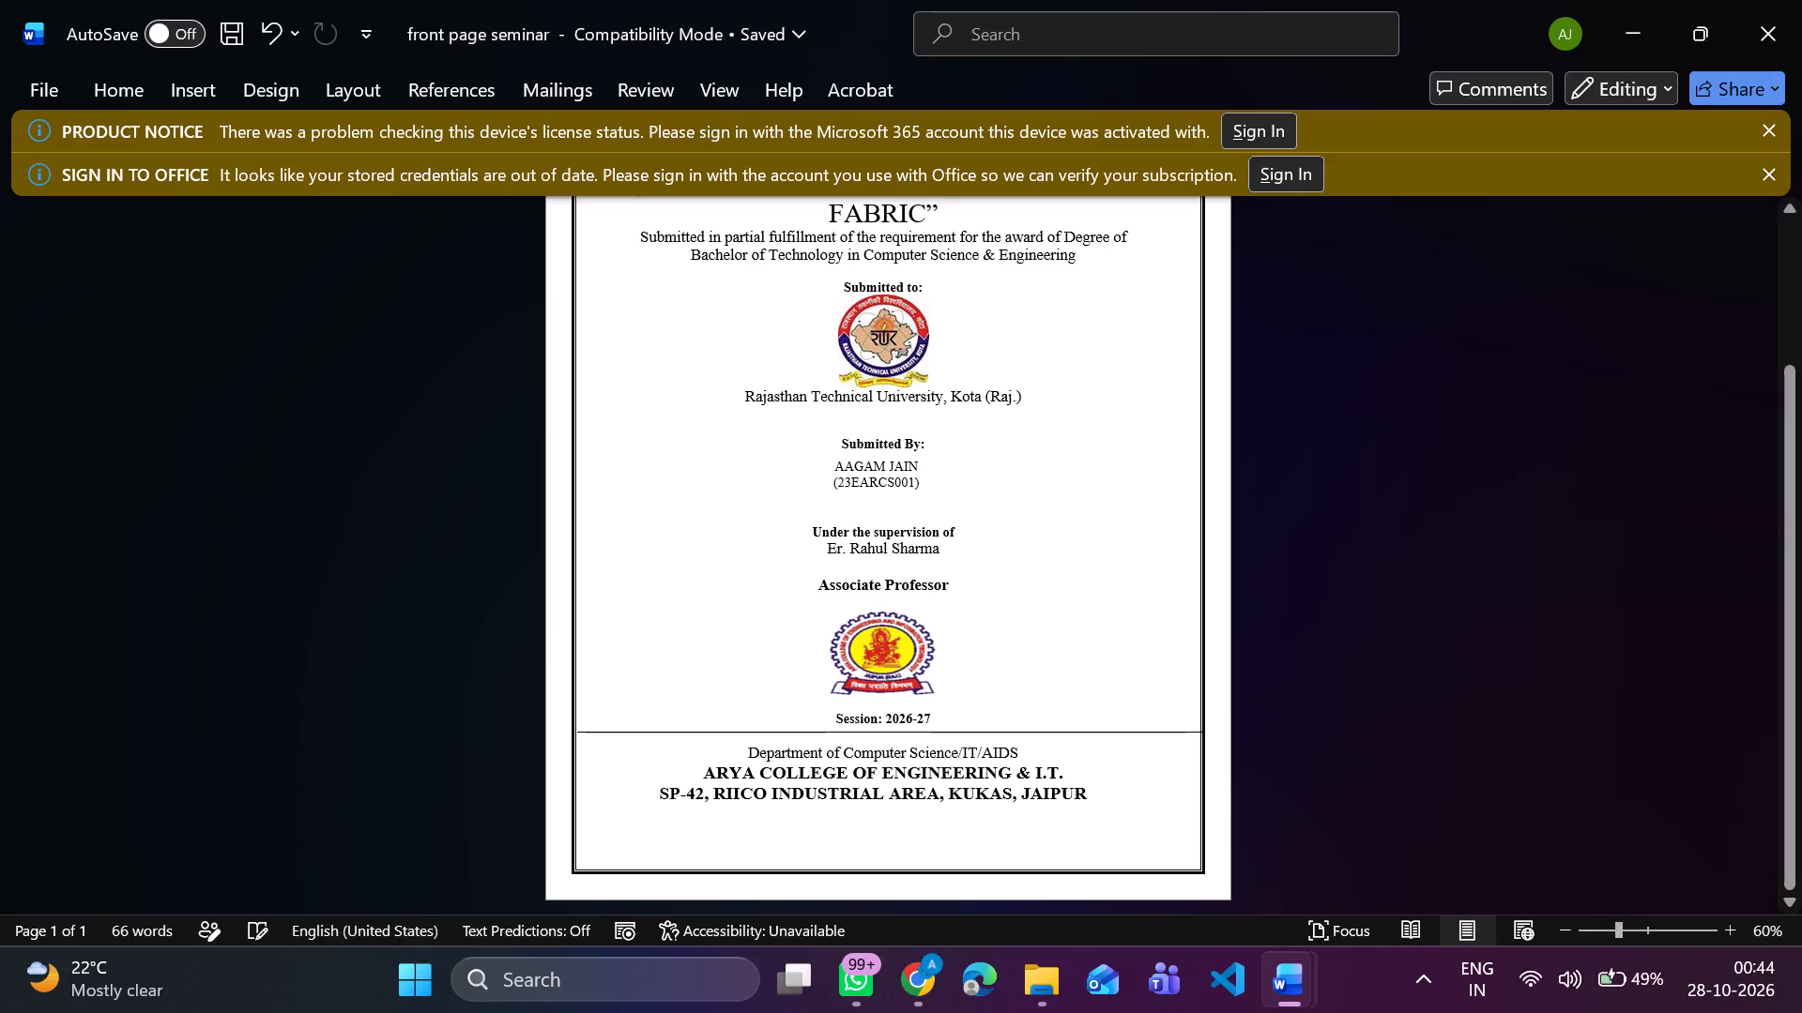
Save a copy of the front page document in PDF format under the name A.
click(20, 83)
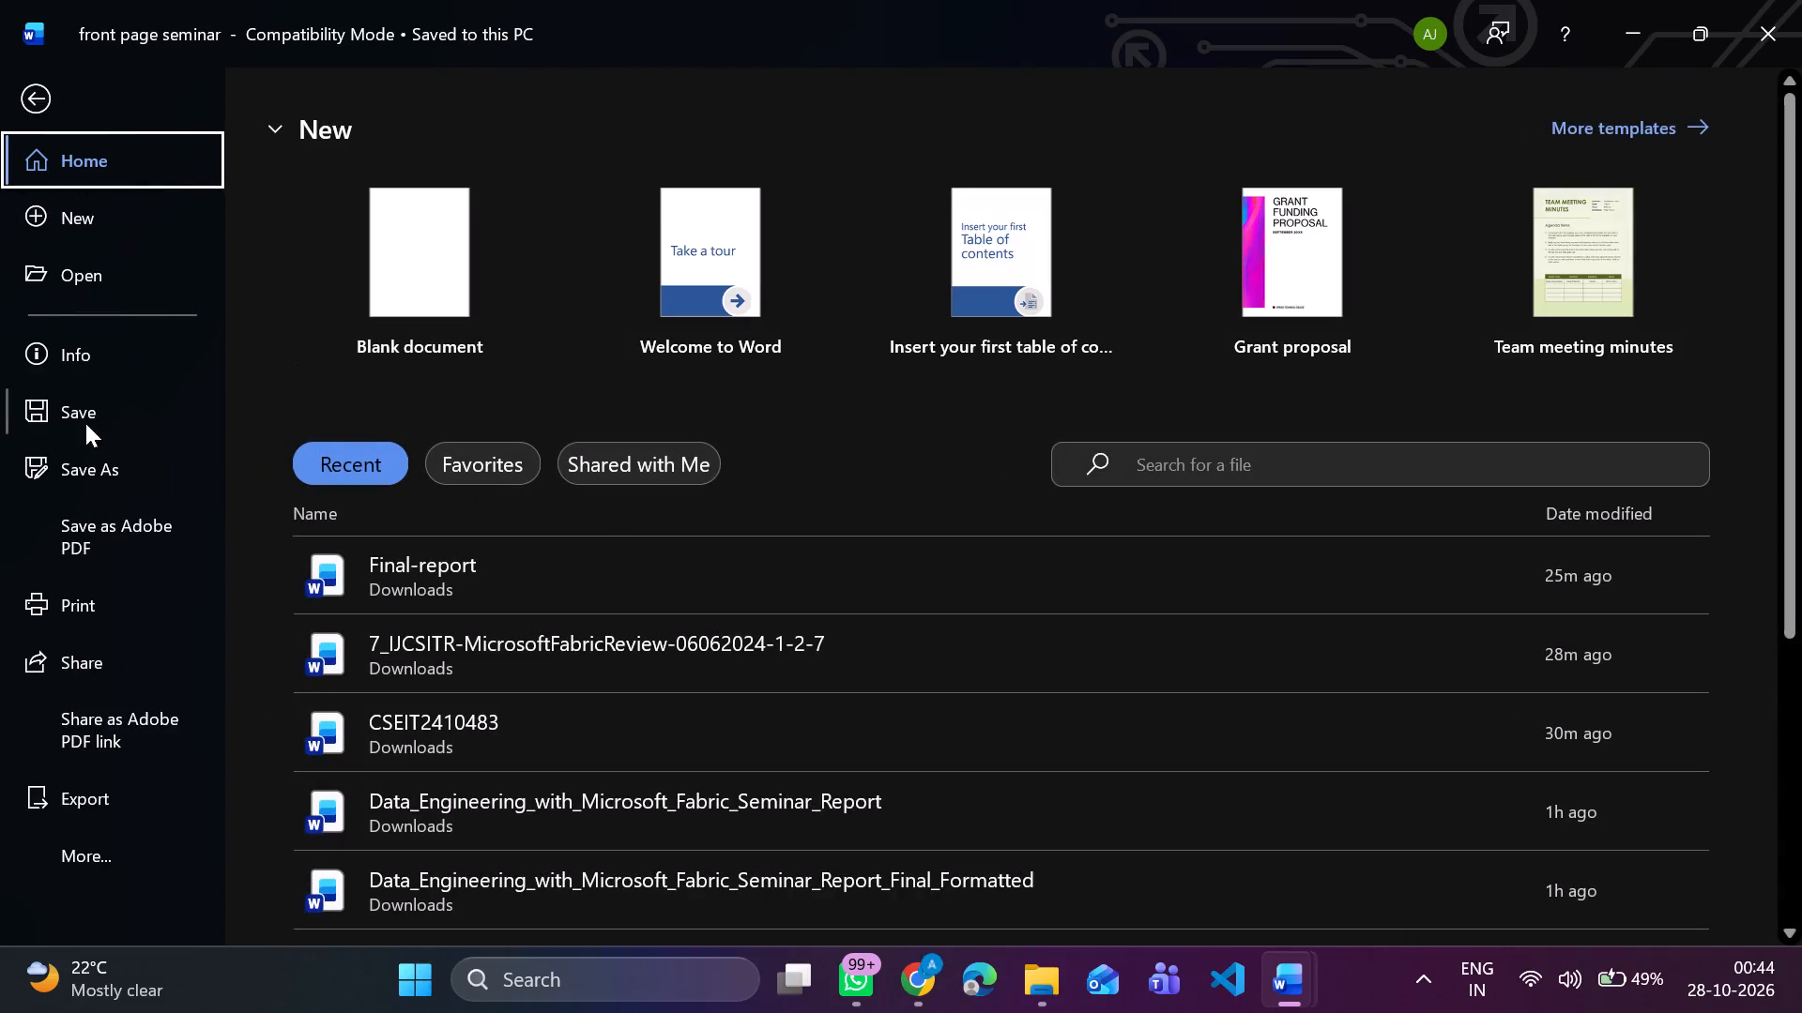
click(88, 463)
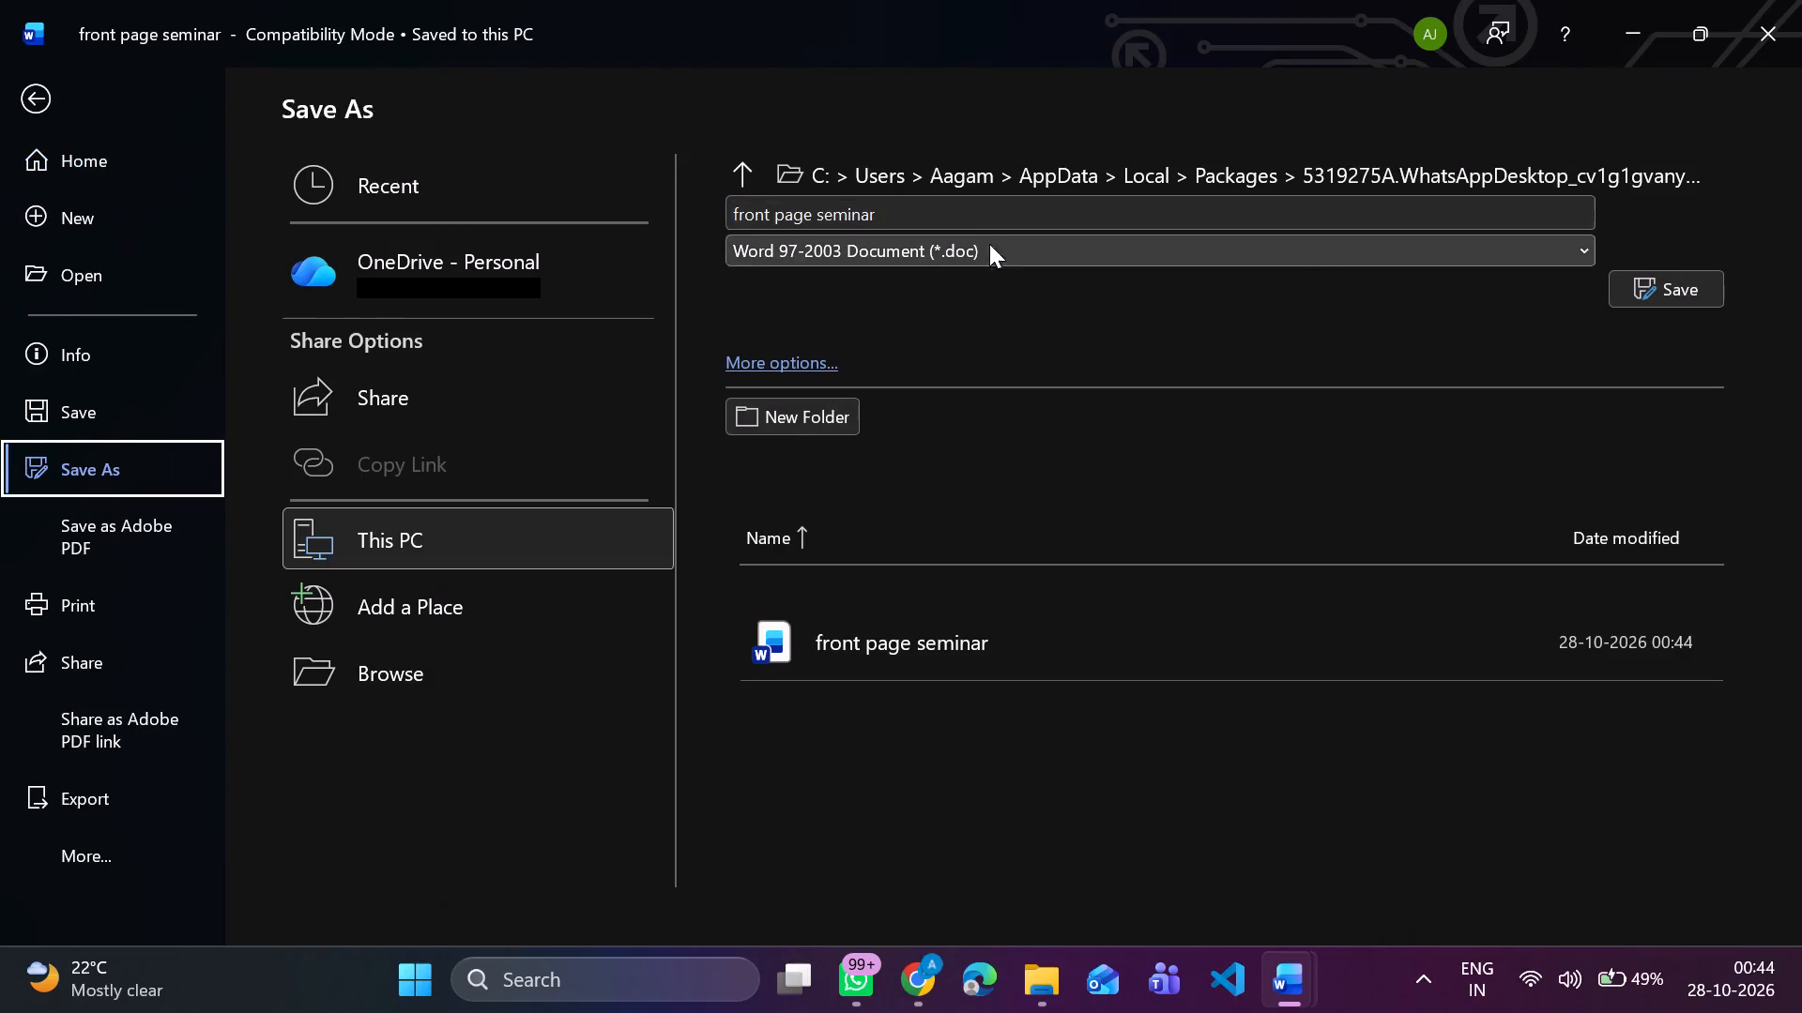
click(1000, 240)
click(850, 483)
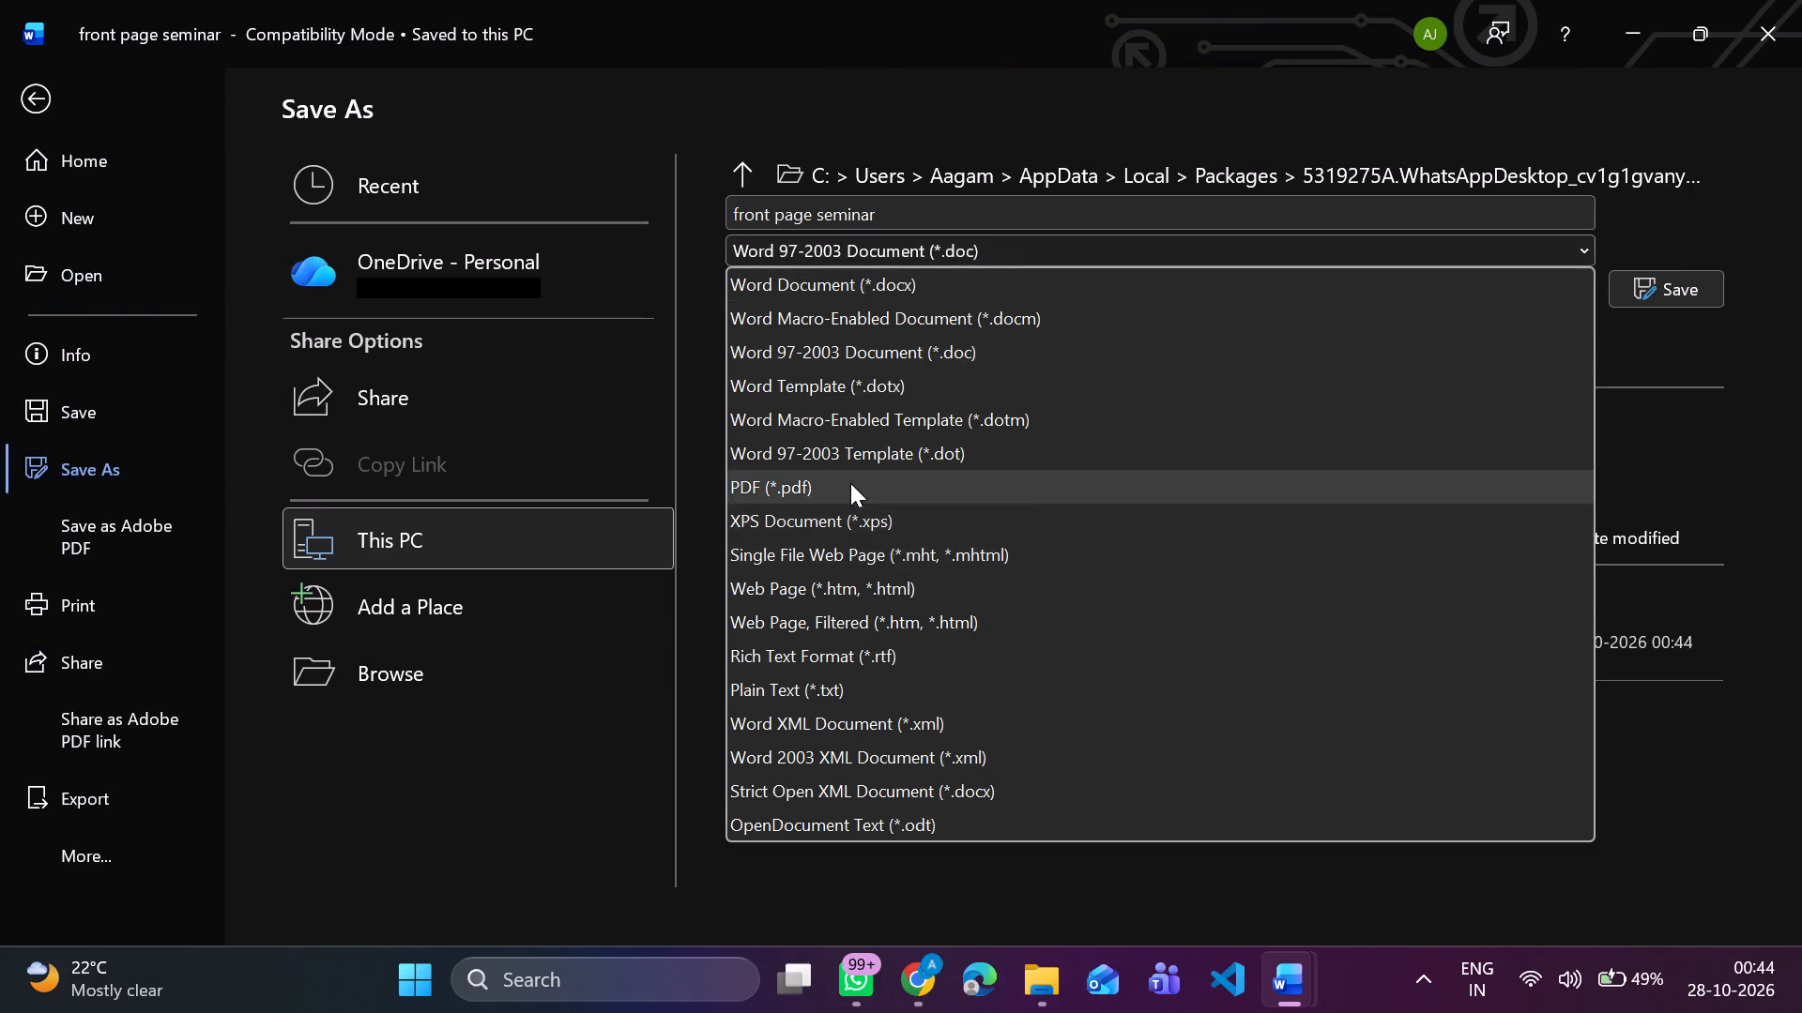
click(819, 210)
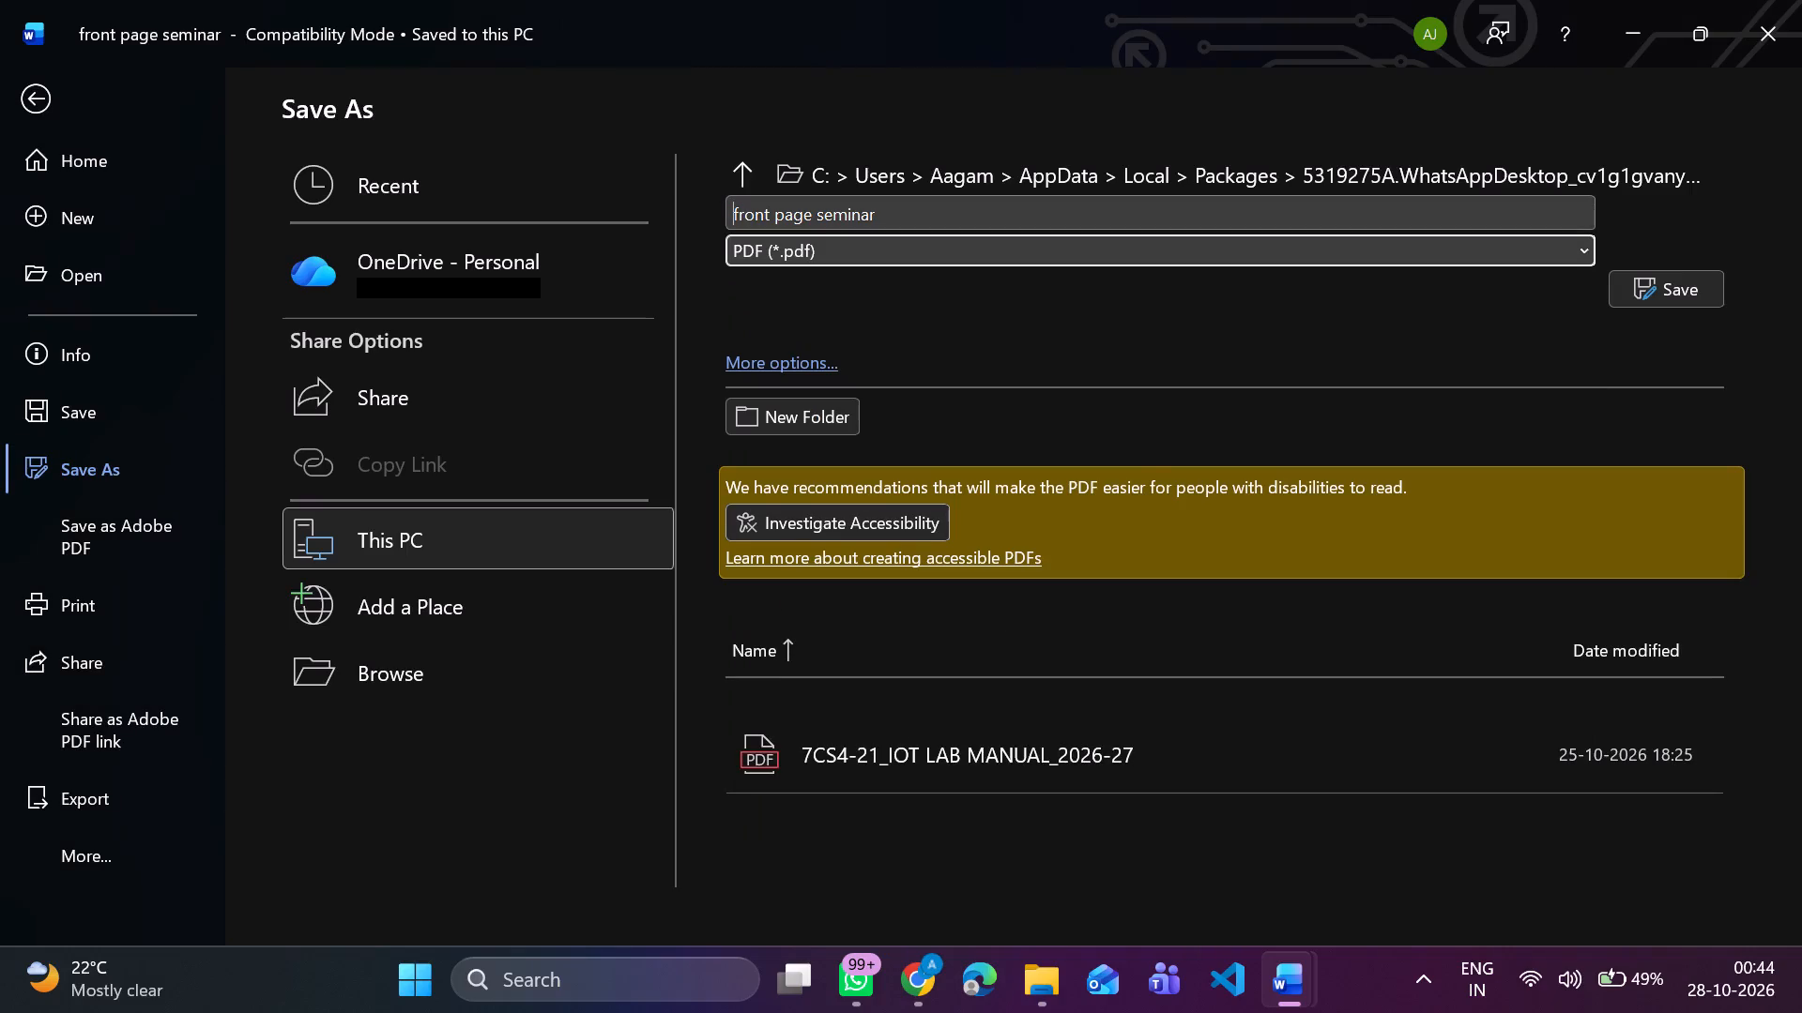
click(819, 210)
key(Right)
key(Right)
key(Right)
key(Right)
key(Right)
key(Right)
key(Right)
key(Right)
key(Right)
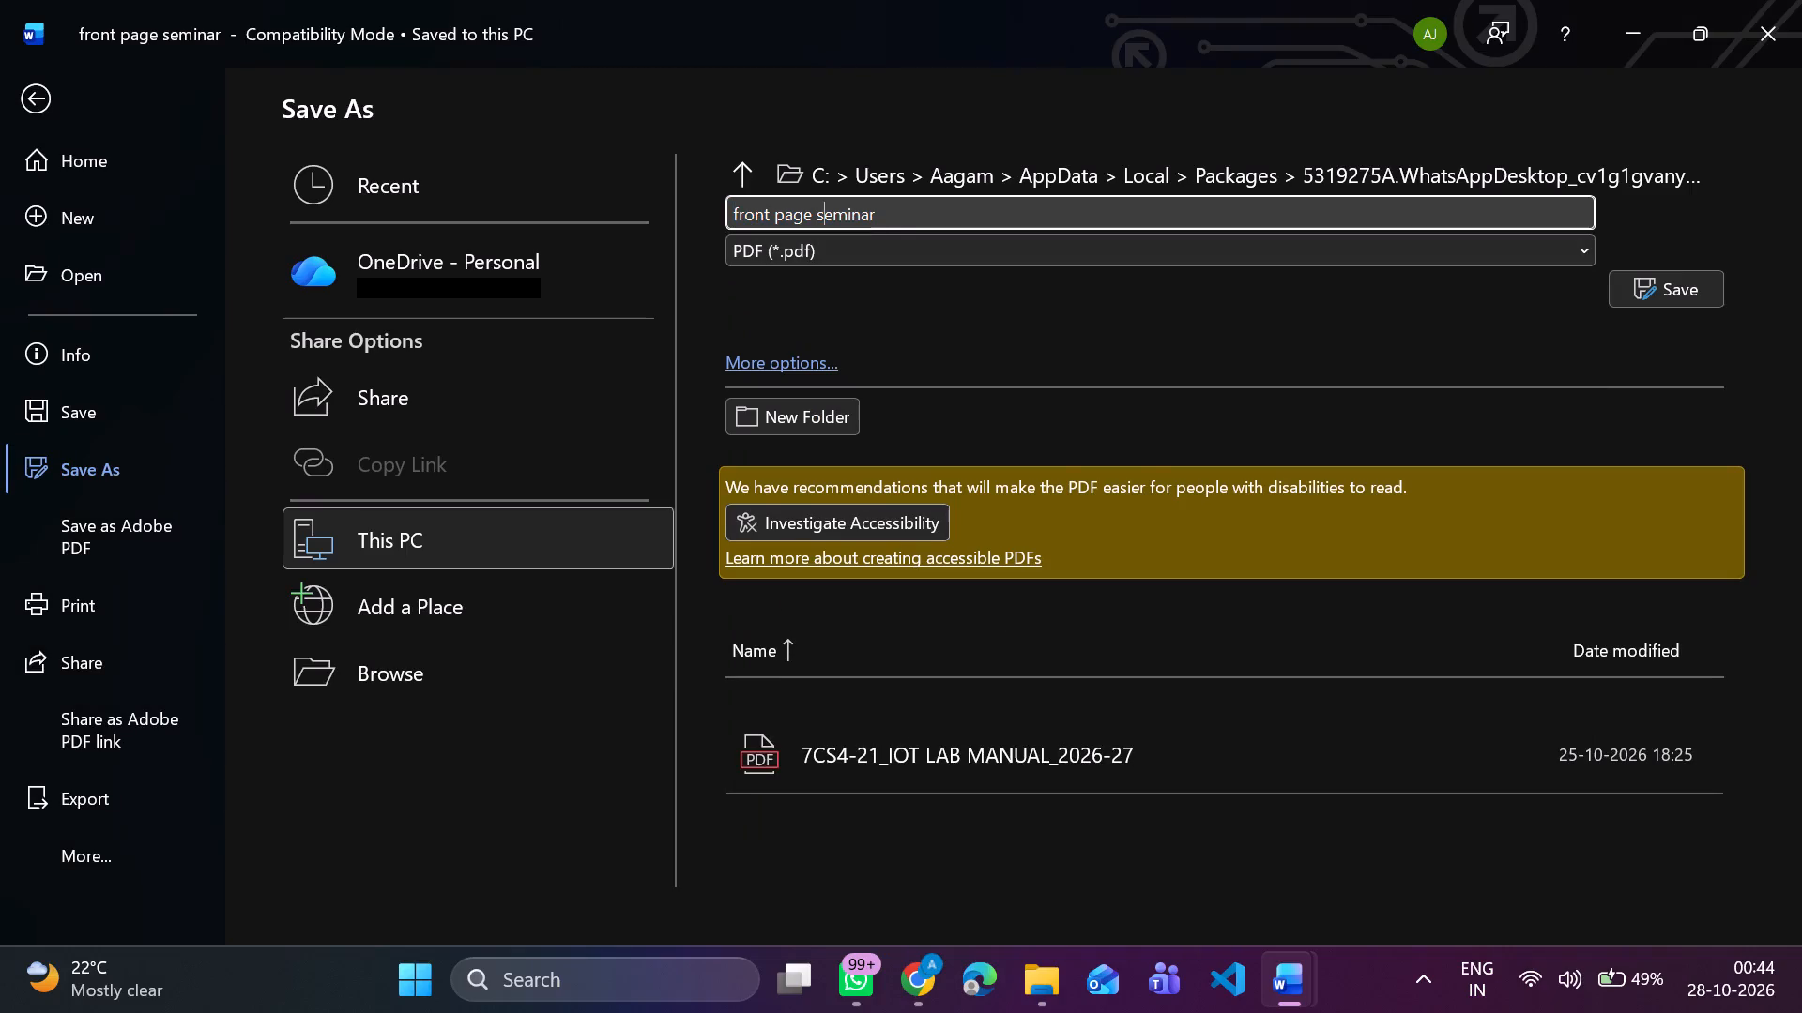
key(BackSpace)
key(BackSpace)
key(BackSpace)
key(BackSpace)
key(BackSpace)
key(BackSpace)
key(BackSpace)
click(1709, 295)
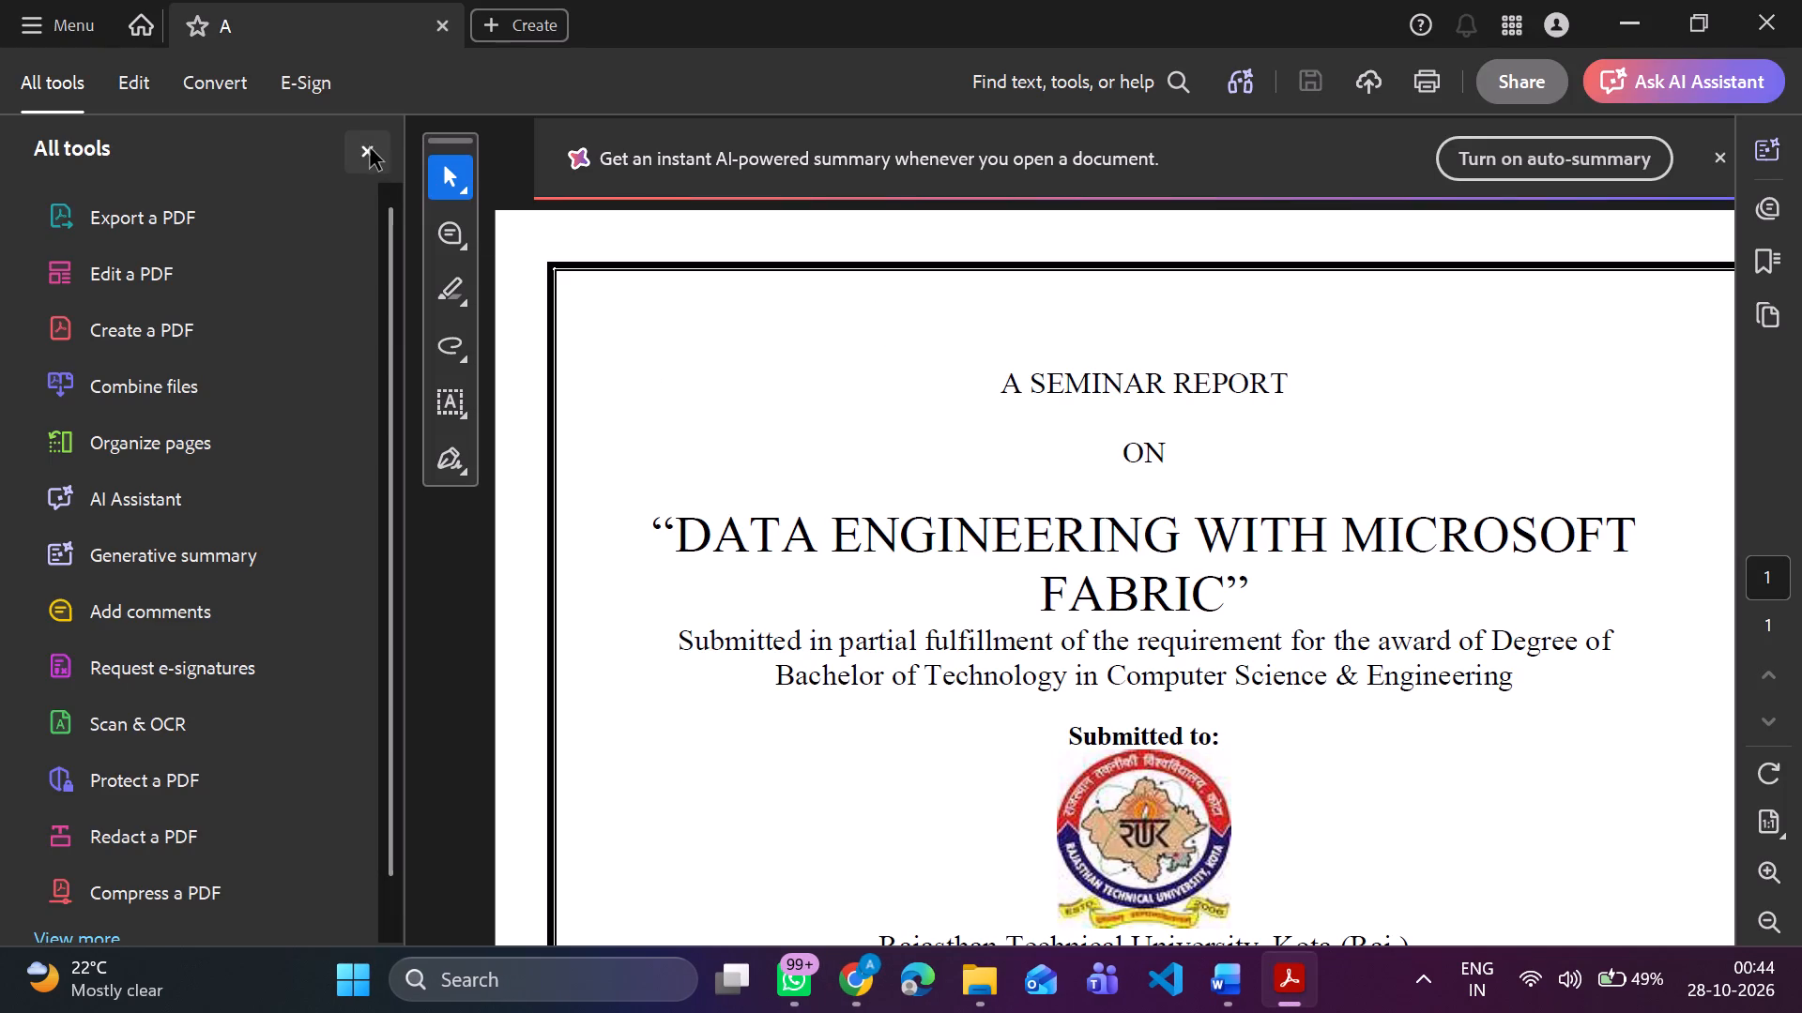
View the exported front page PDF in Acrobat, close all open PDF tabs, and return to the Word front page.
click(368, 148)
scroll(801, 697, down, 7)
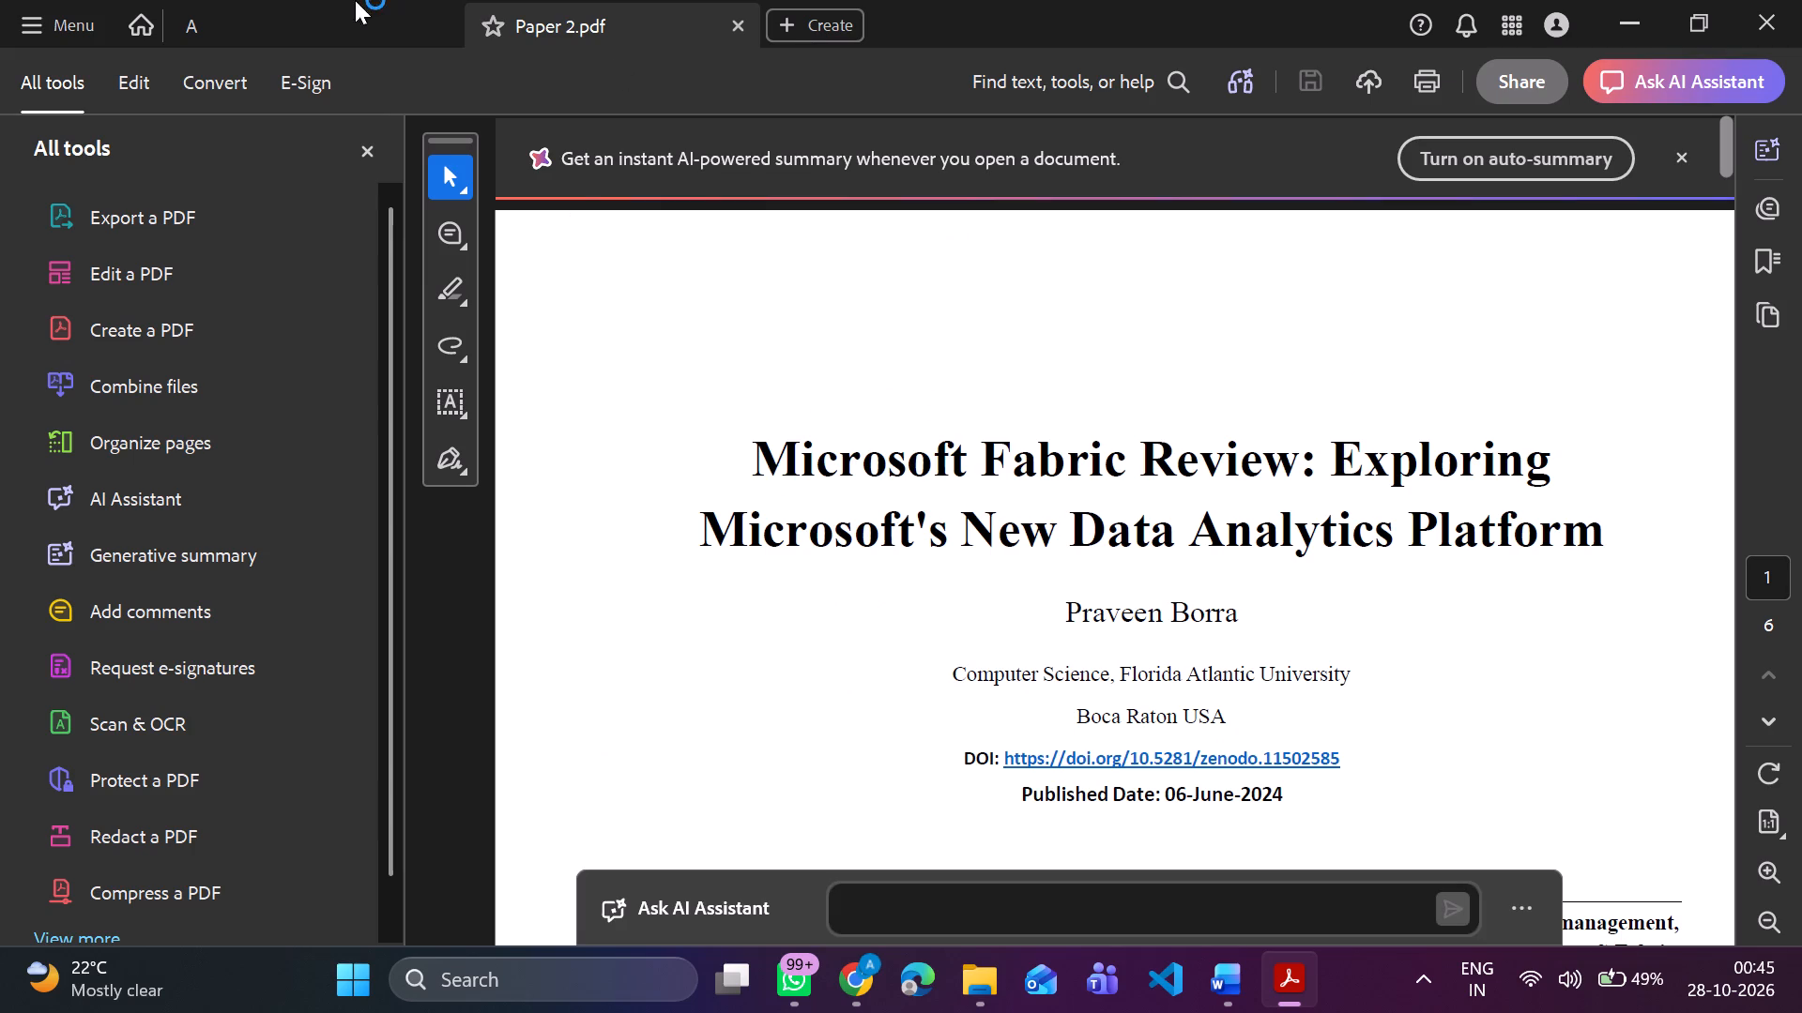
click(1794, 8)
click(771, 529)
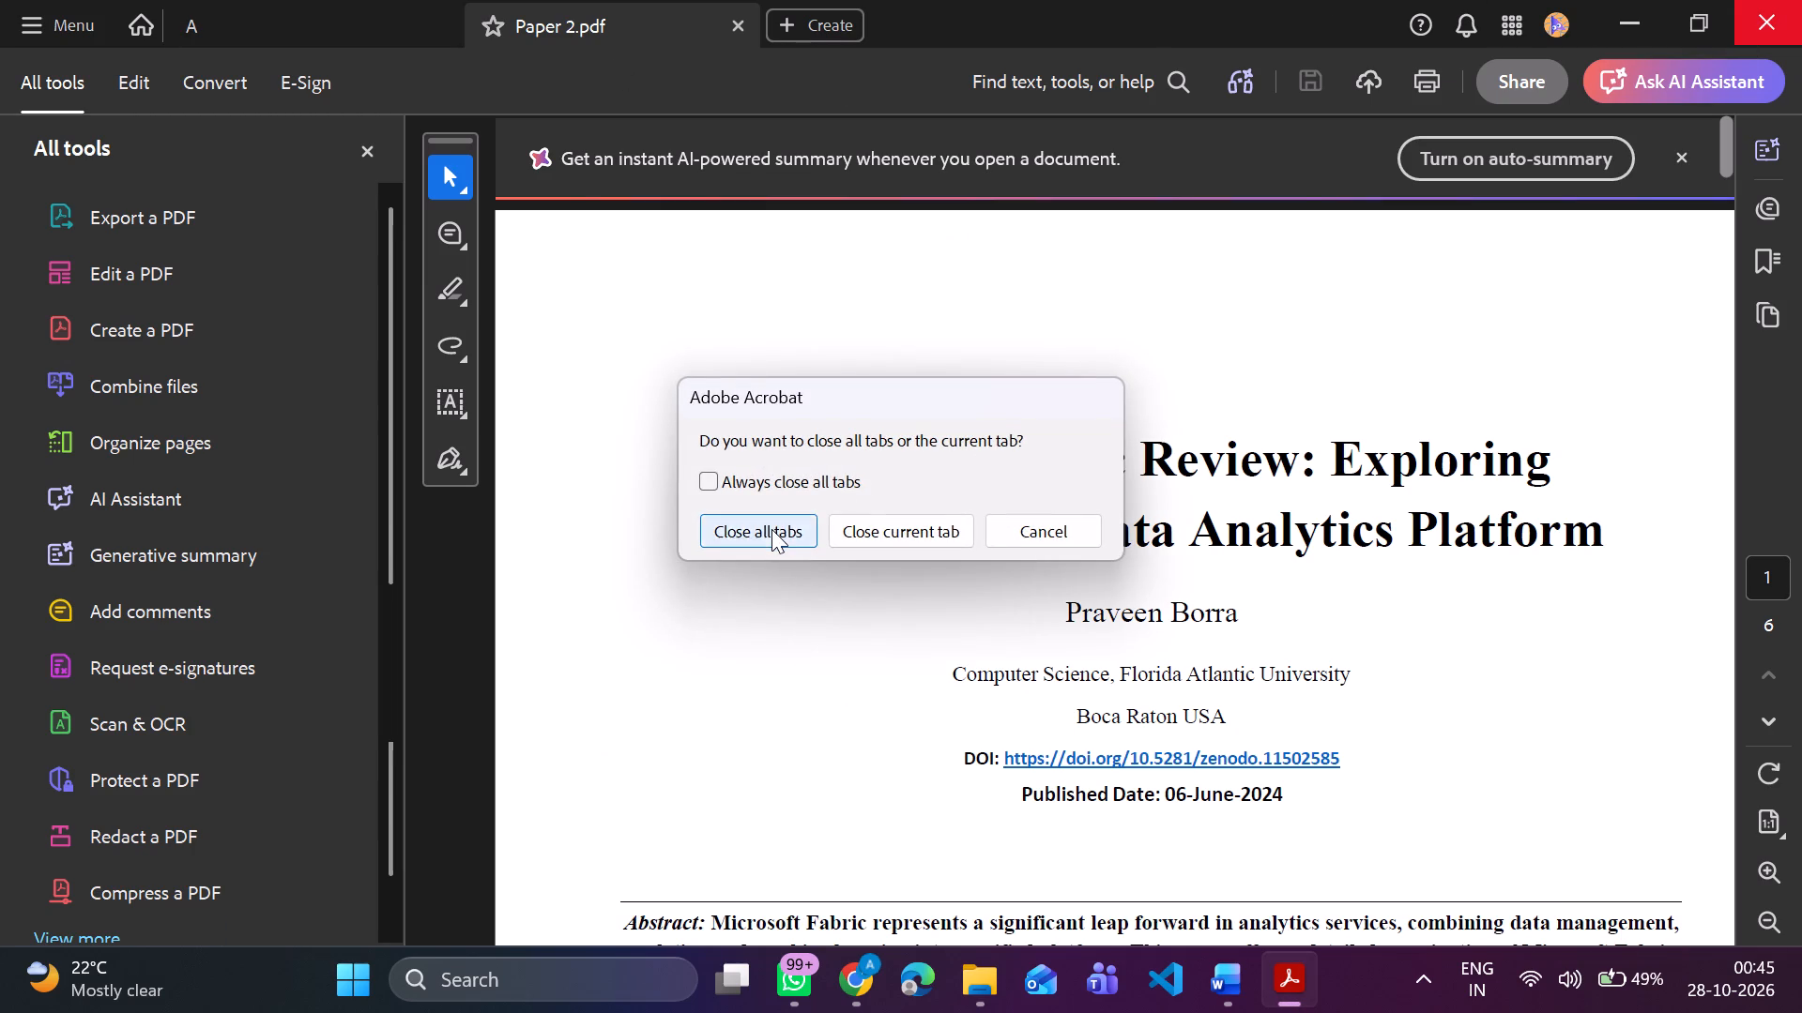
click(1235, 1012)
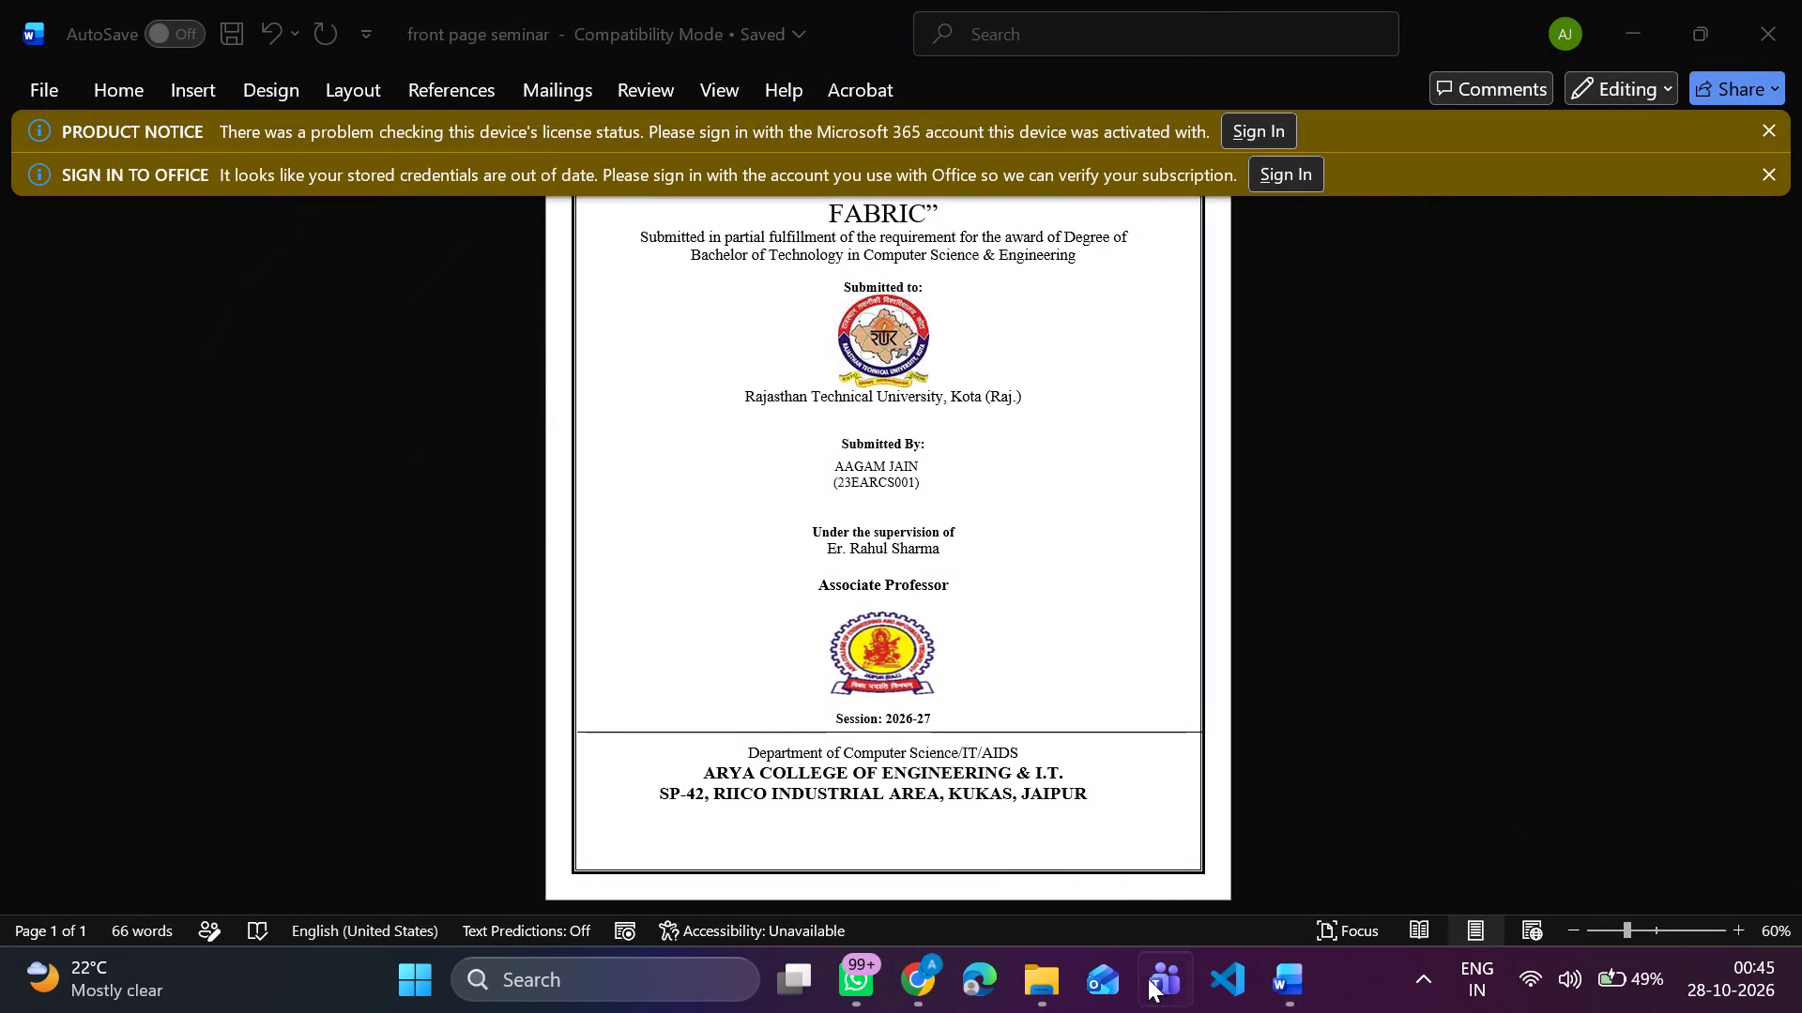
click(1801, 0)
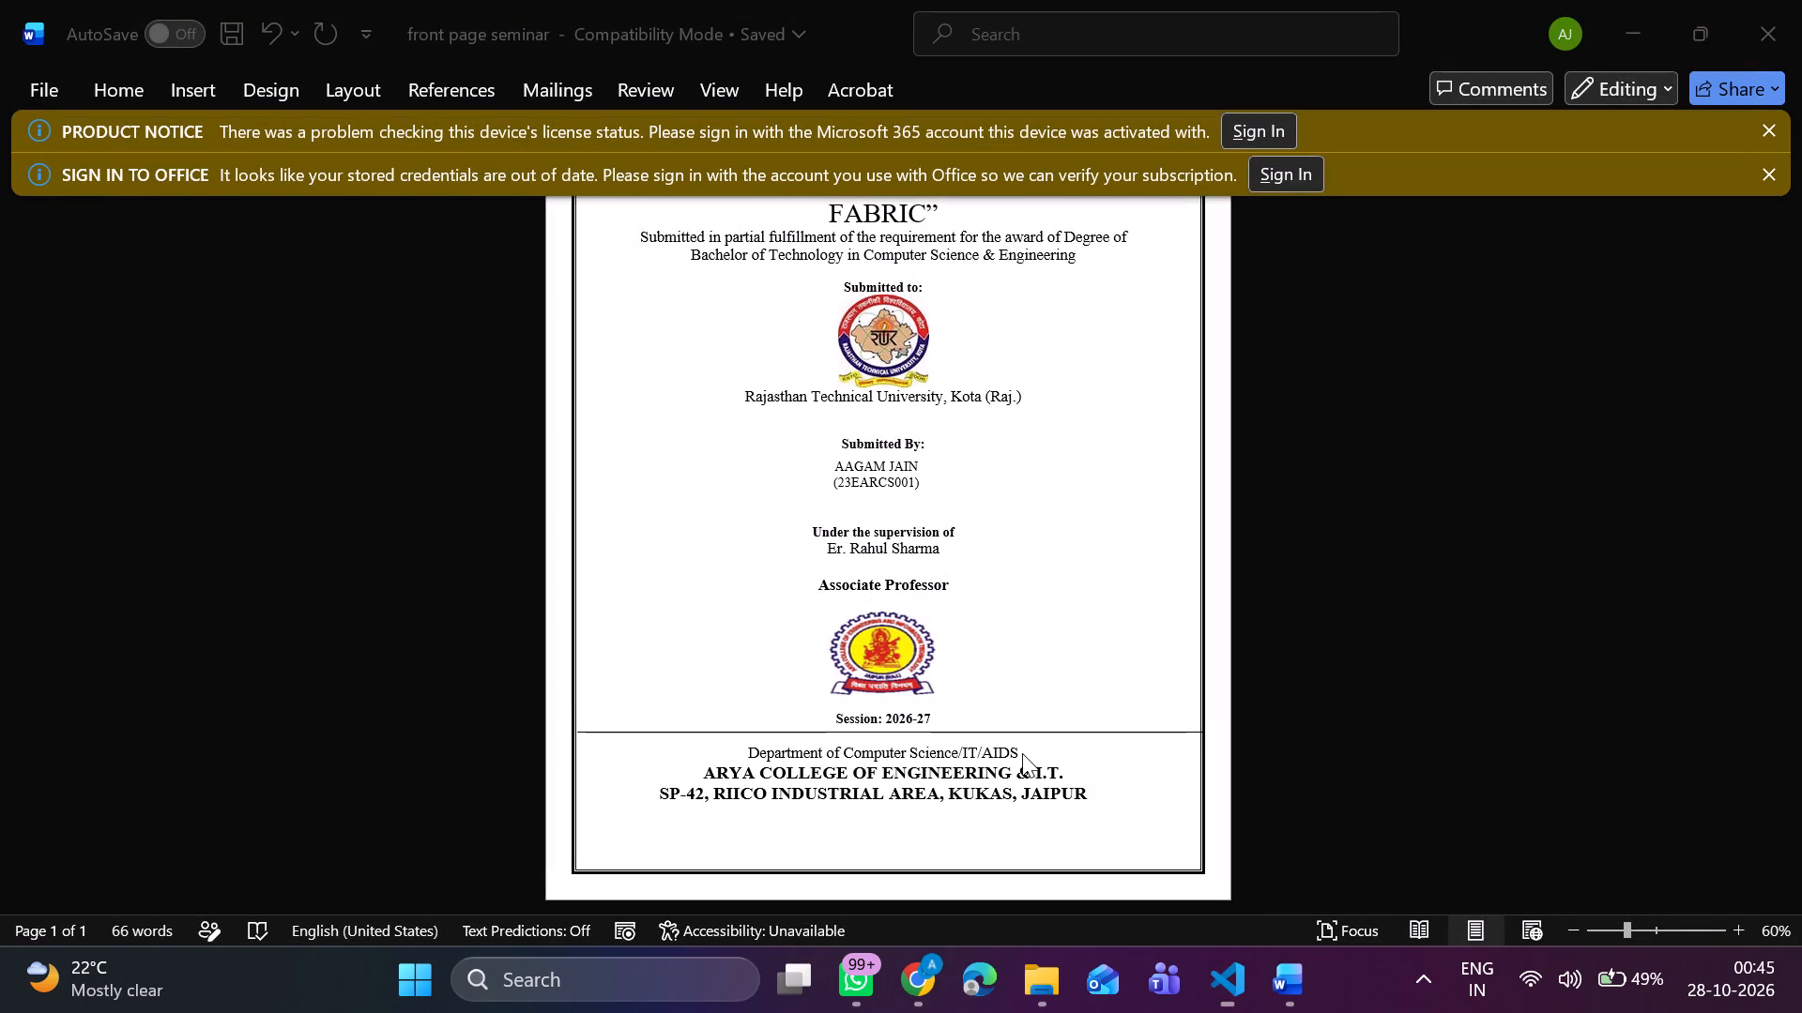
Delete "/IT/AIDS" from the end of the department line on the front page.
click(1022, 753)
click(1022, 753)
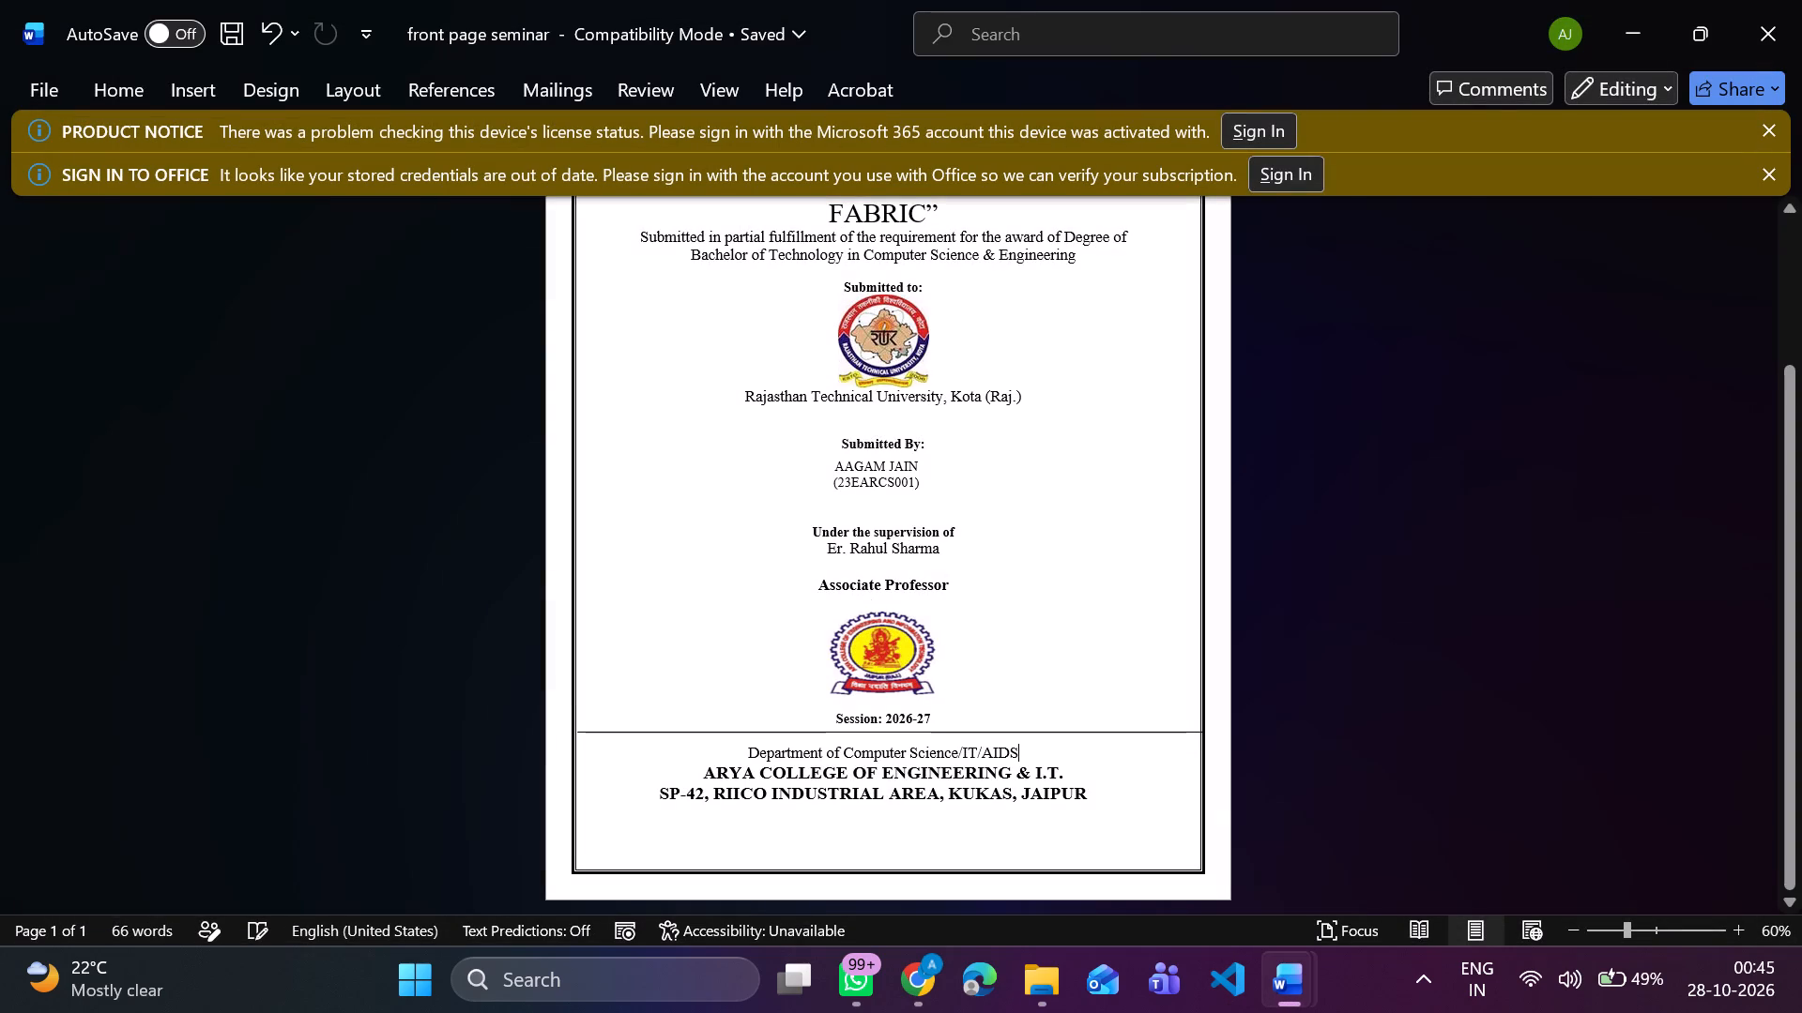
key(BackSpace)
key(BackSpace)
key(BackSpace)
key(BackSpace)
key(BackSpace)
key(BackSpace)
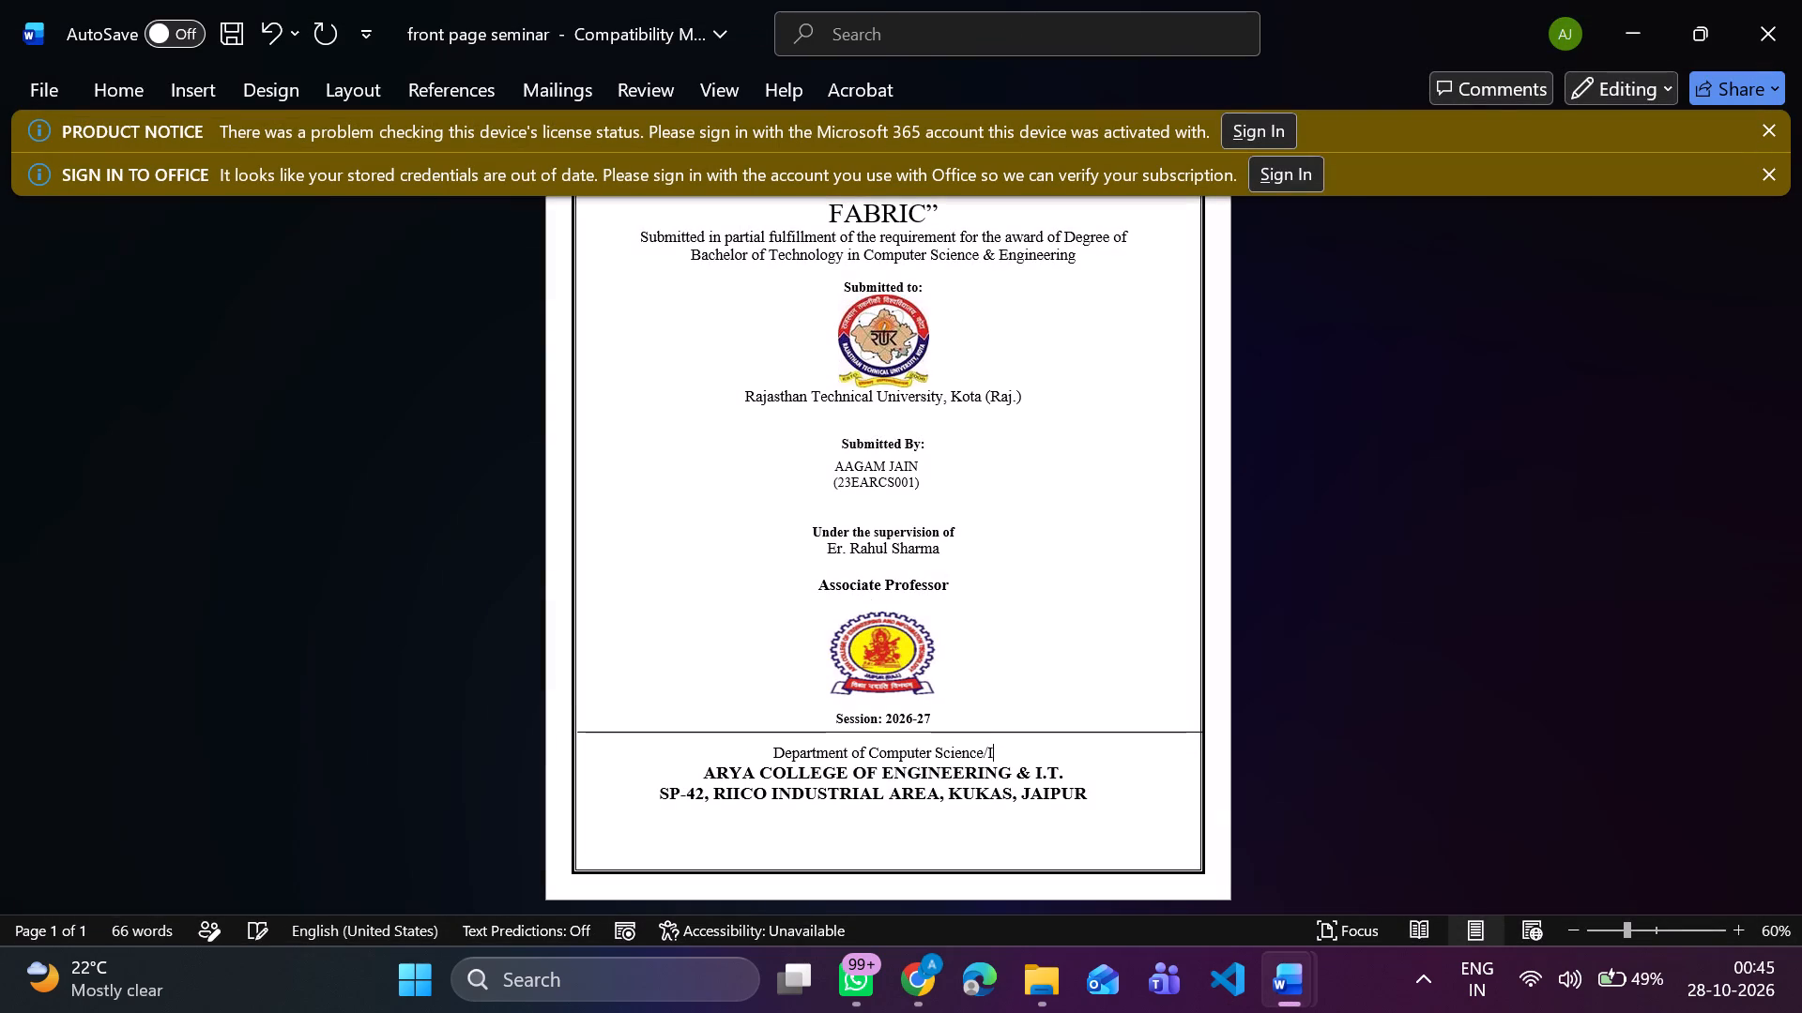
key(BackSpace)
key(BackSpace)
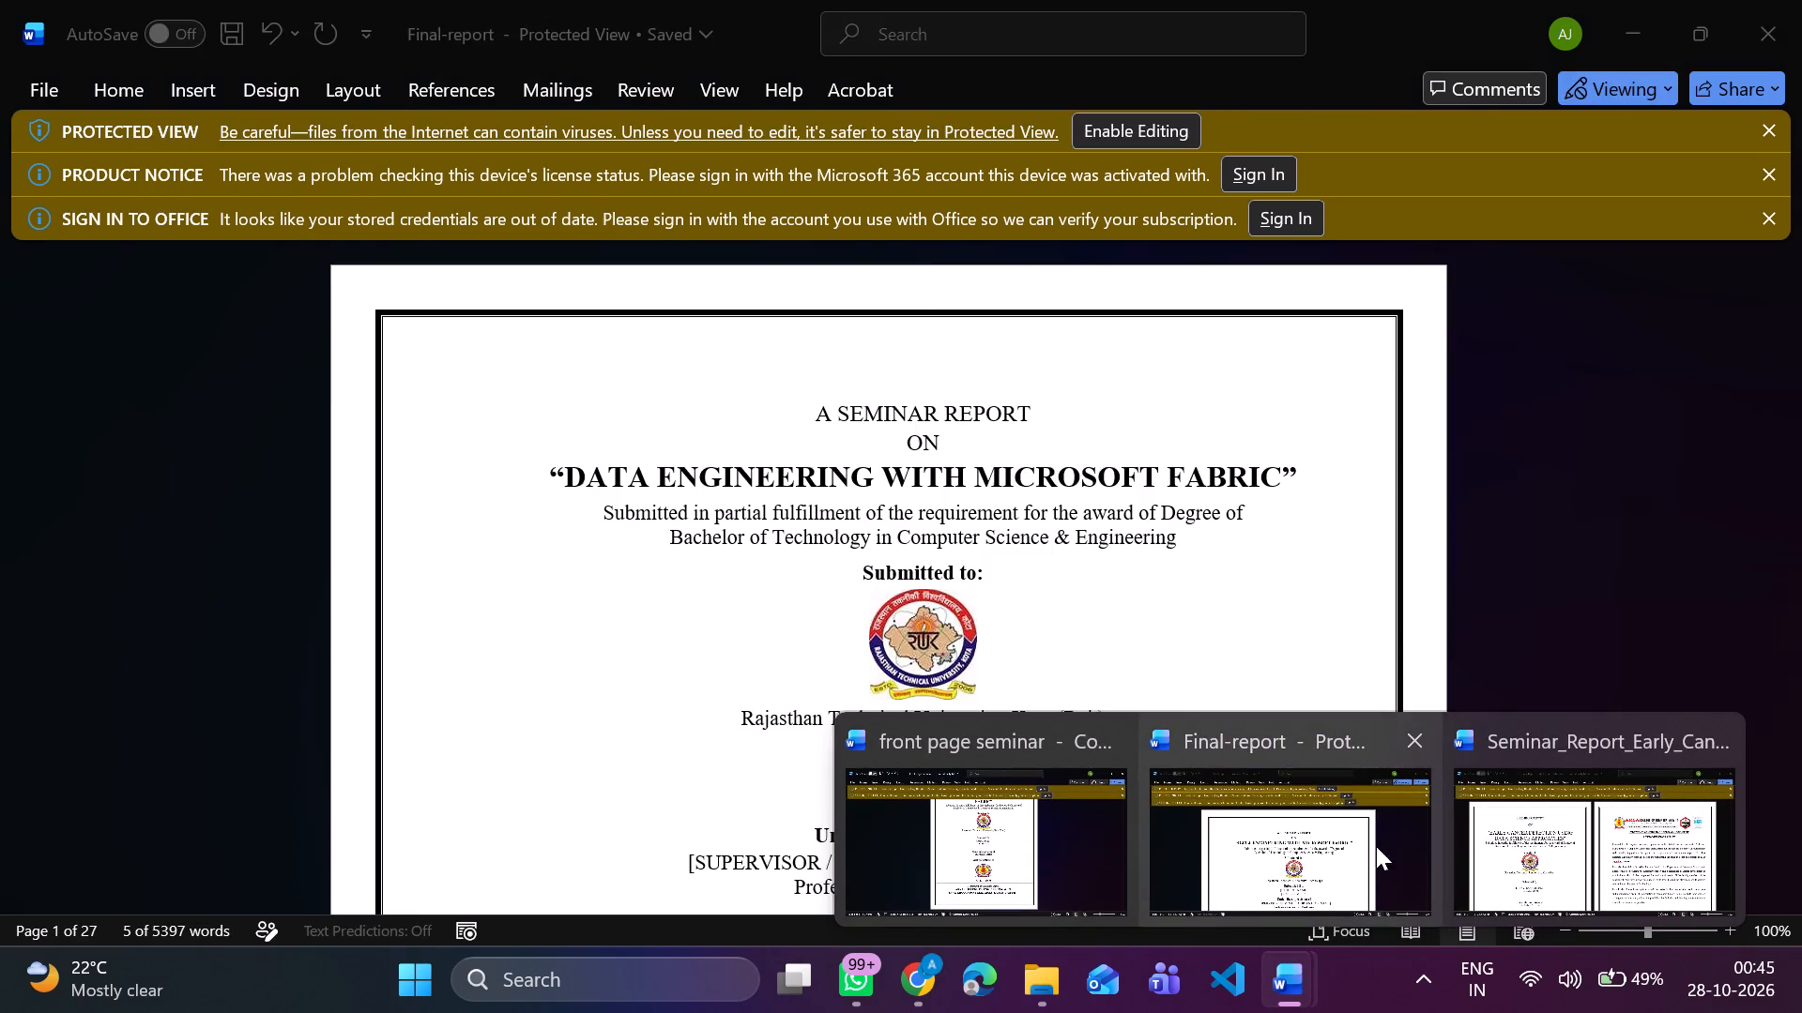
Replace the department line with "Department of Computer Science & Engineering" copied from Seminar_Report_Early_Cancer_Detection.
click(1519, 856)
scroll(575, 681, down, 3)
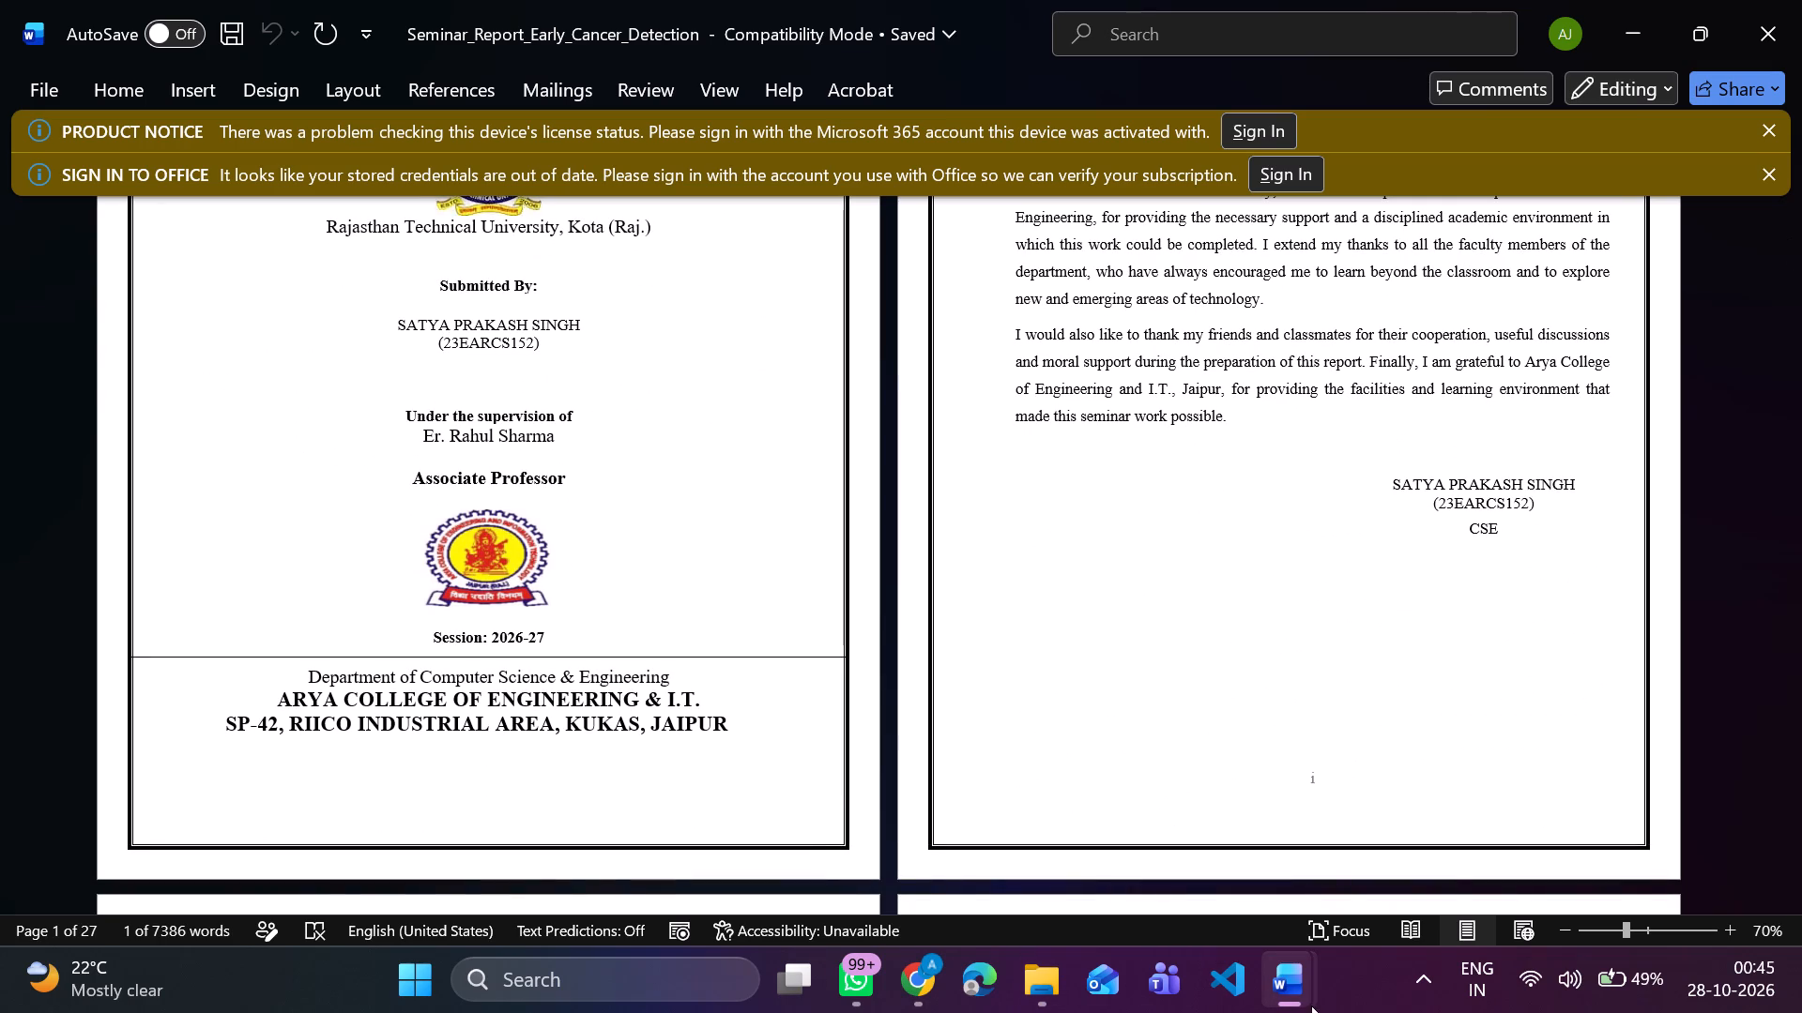
click(980, 840)
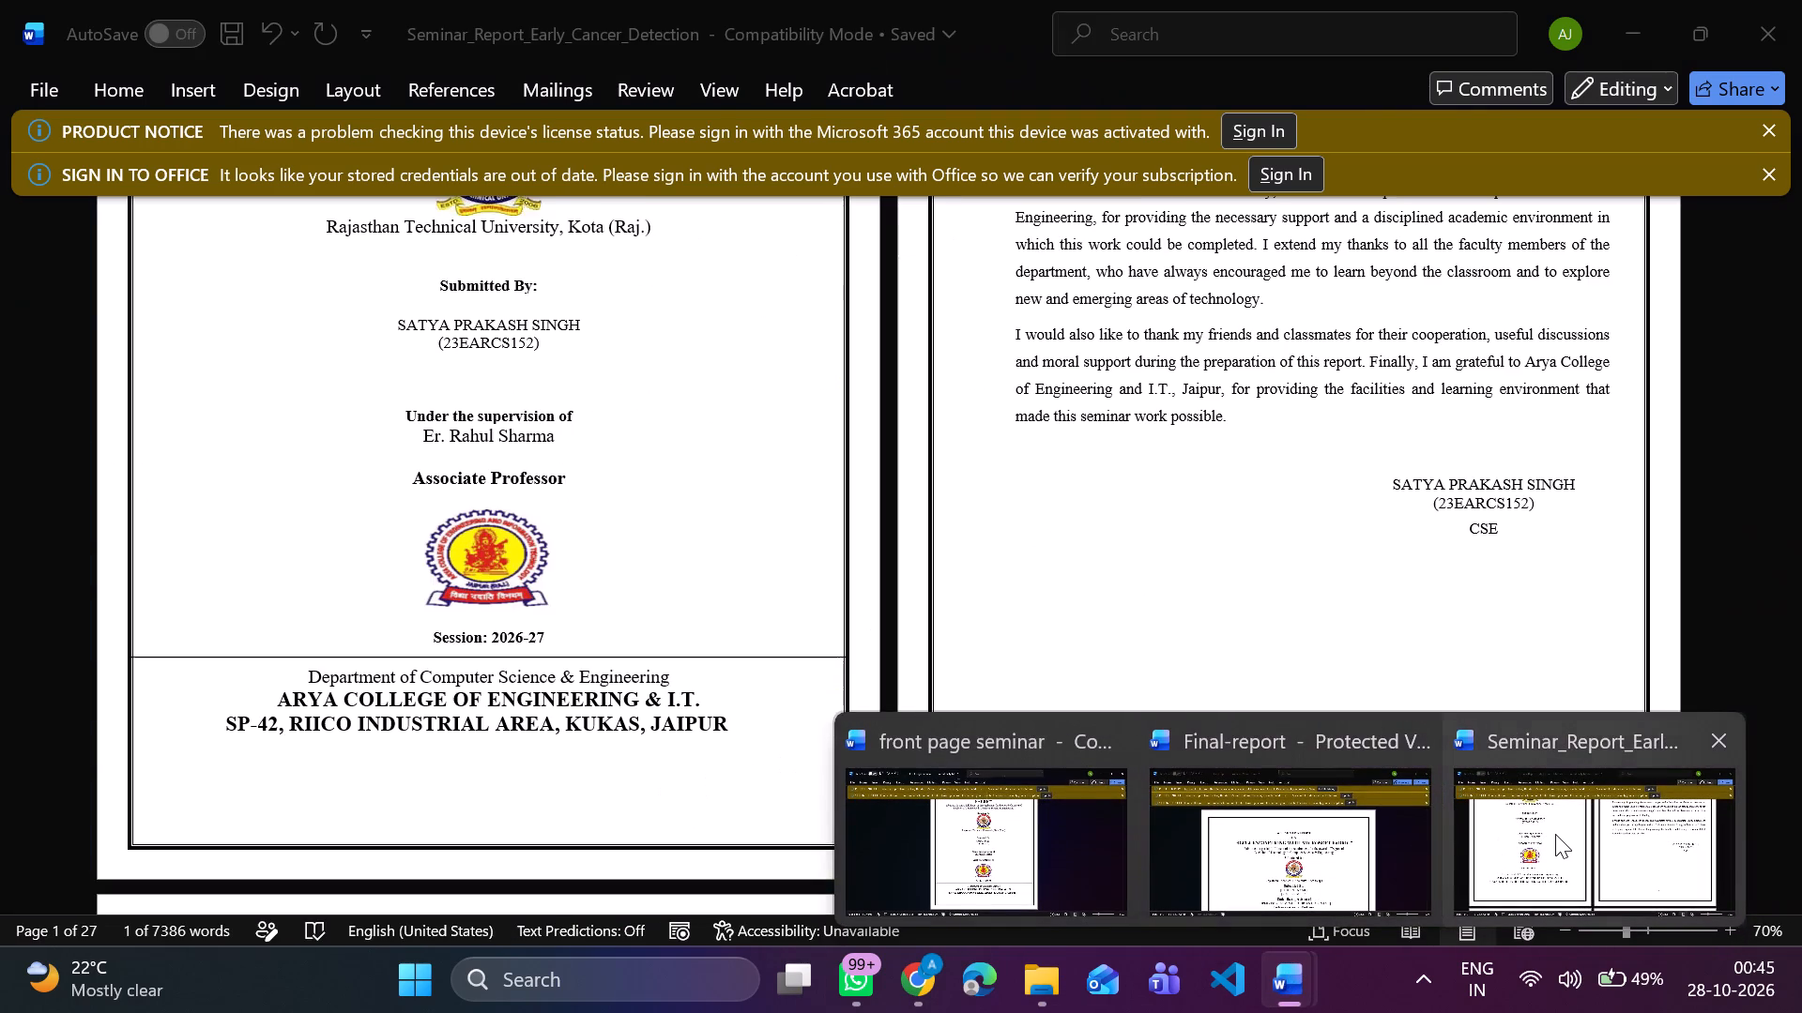
click(1555, 834)
drag(671, 675, 461, 675)
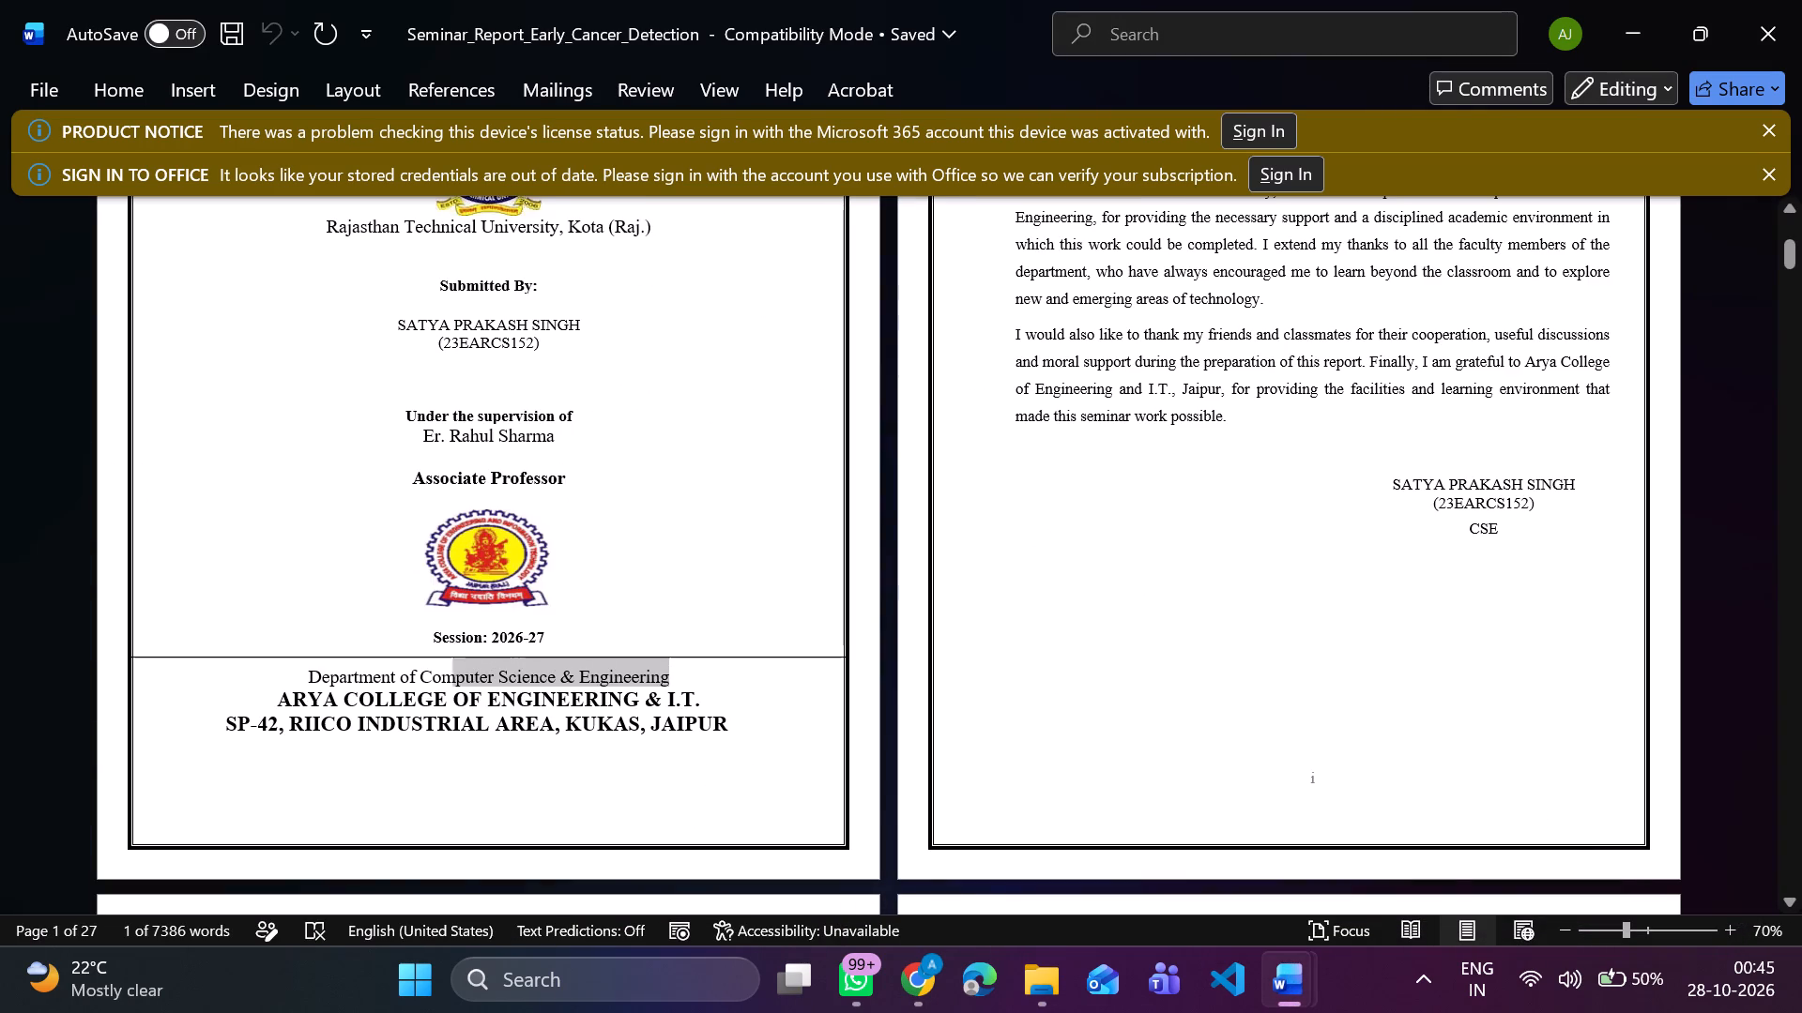
drag(461, 675, 305, 680)
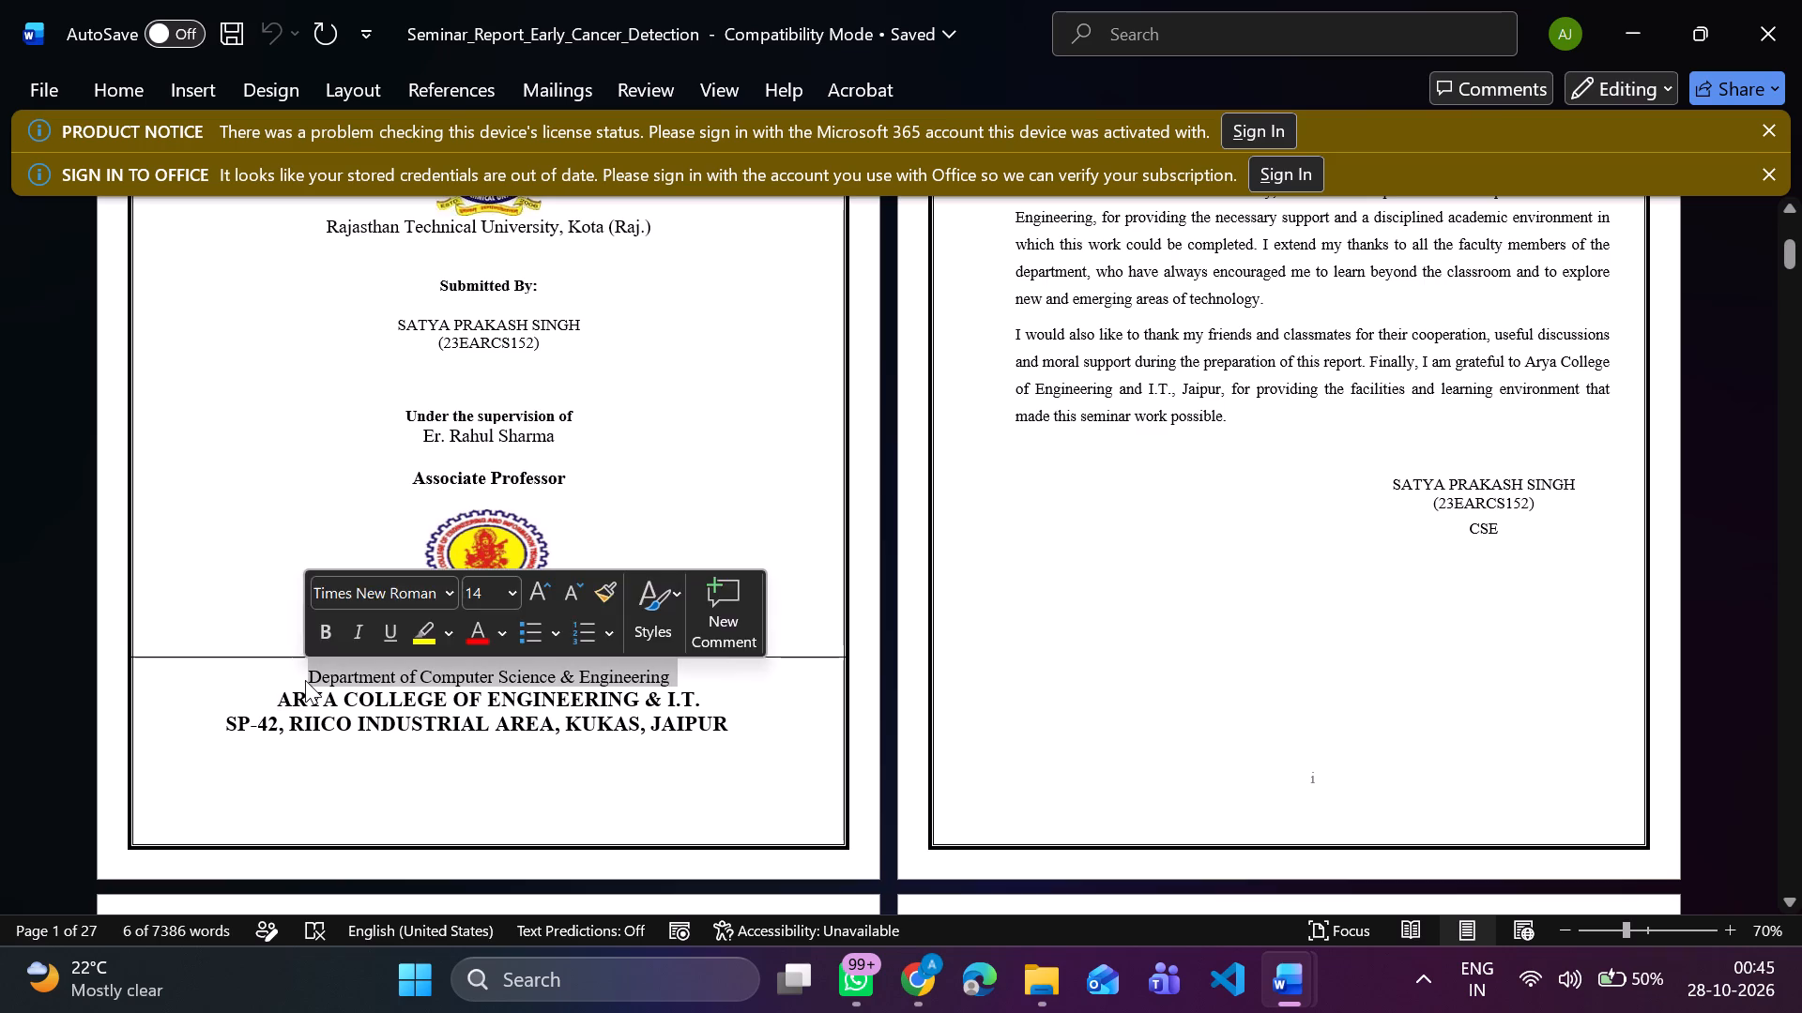
key(ctrl+c)
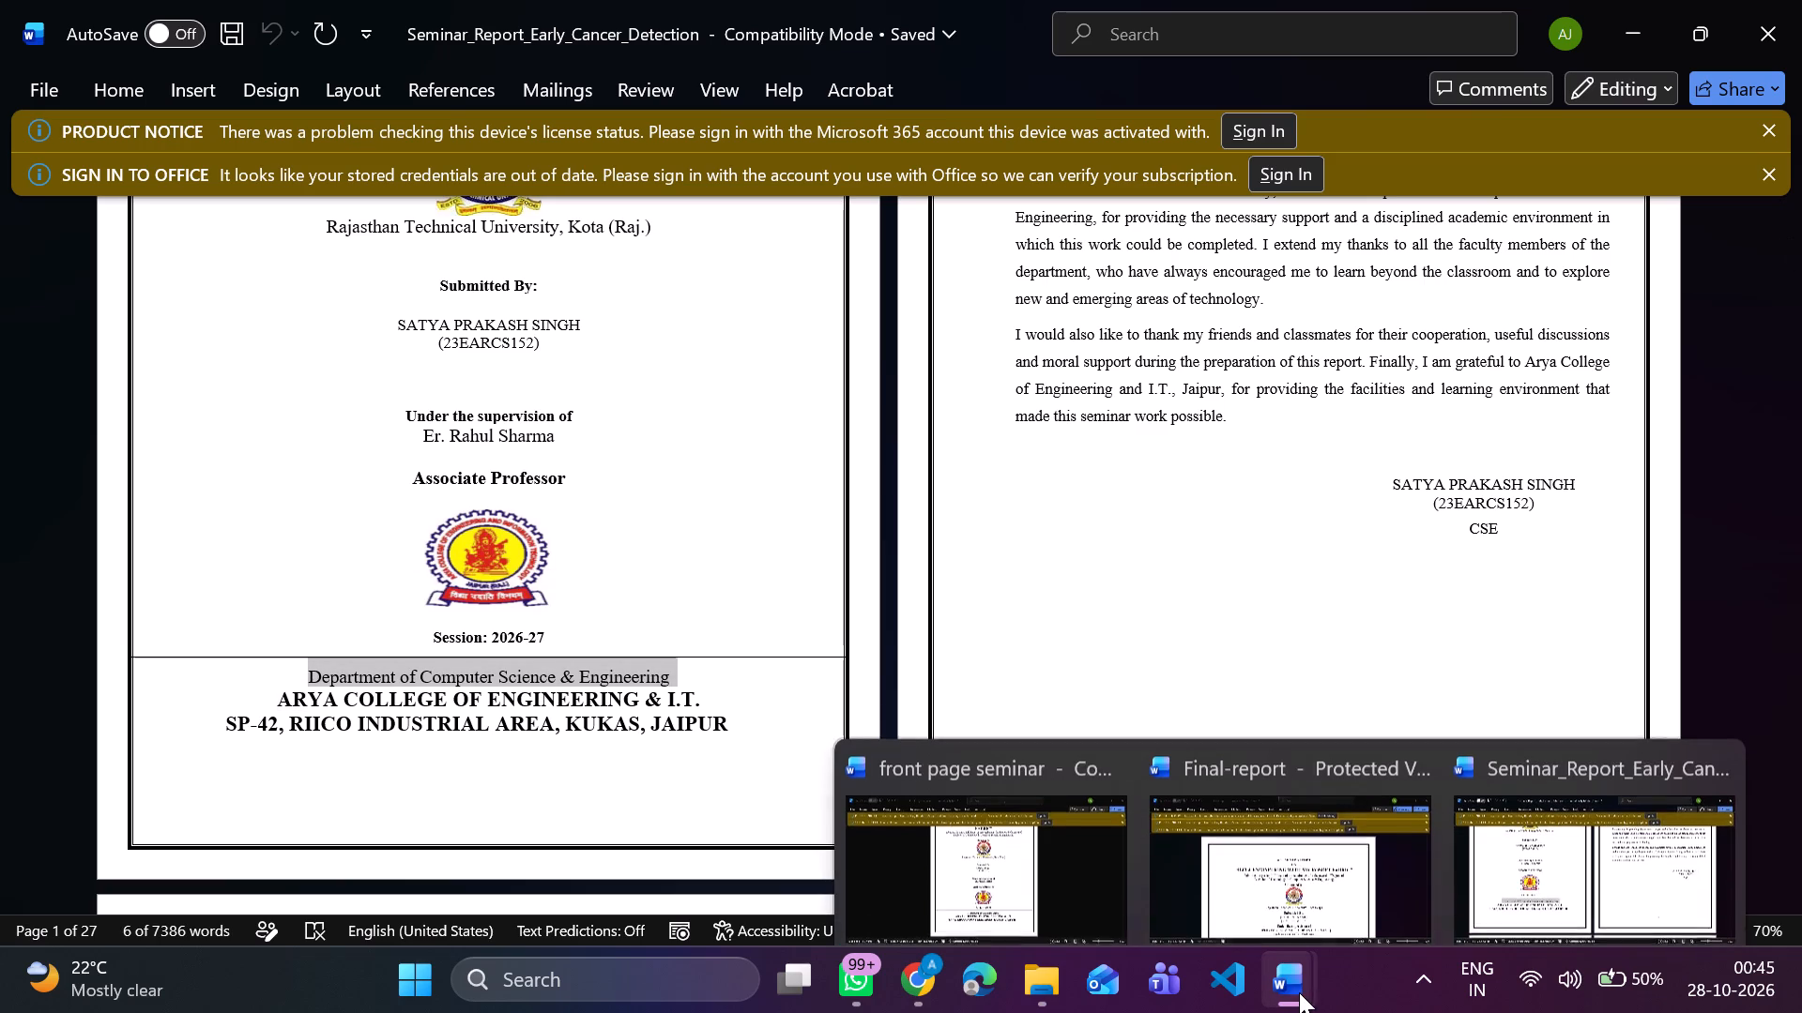
click(1015, 878)
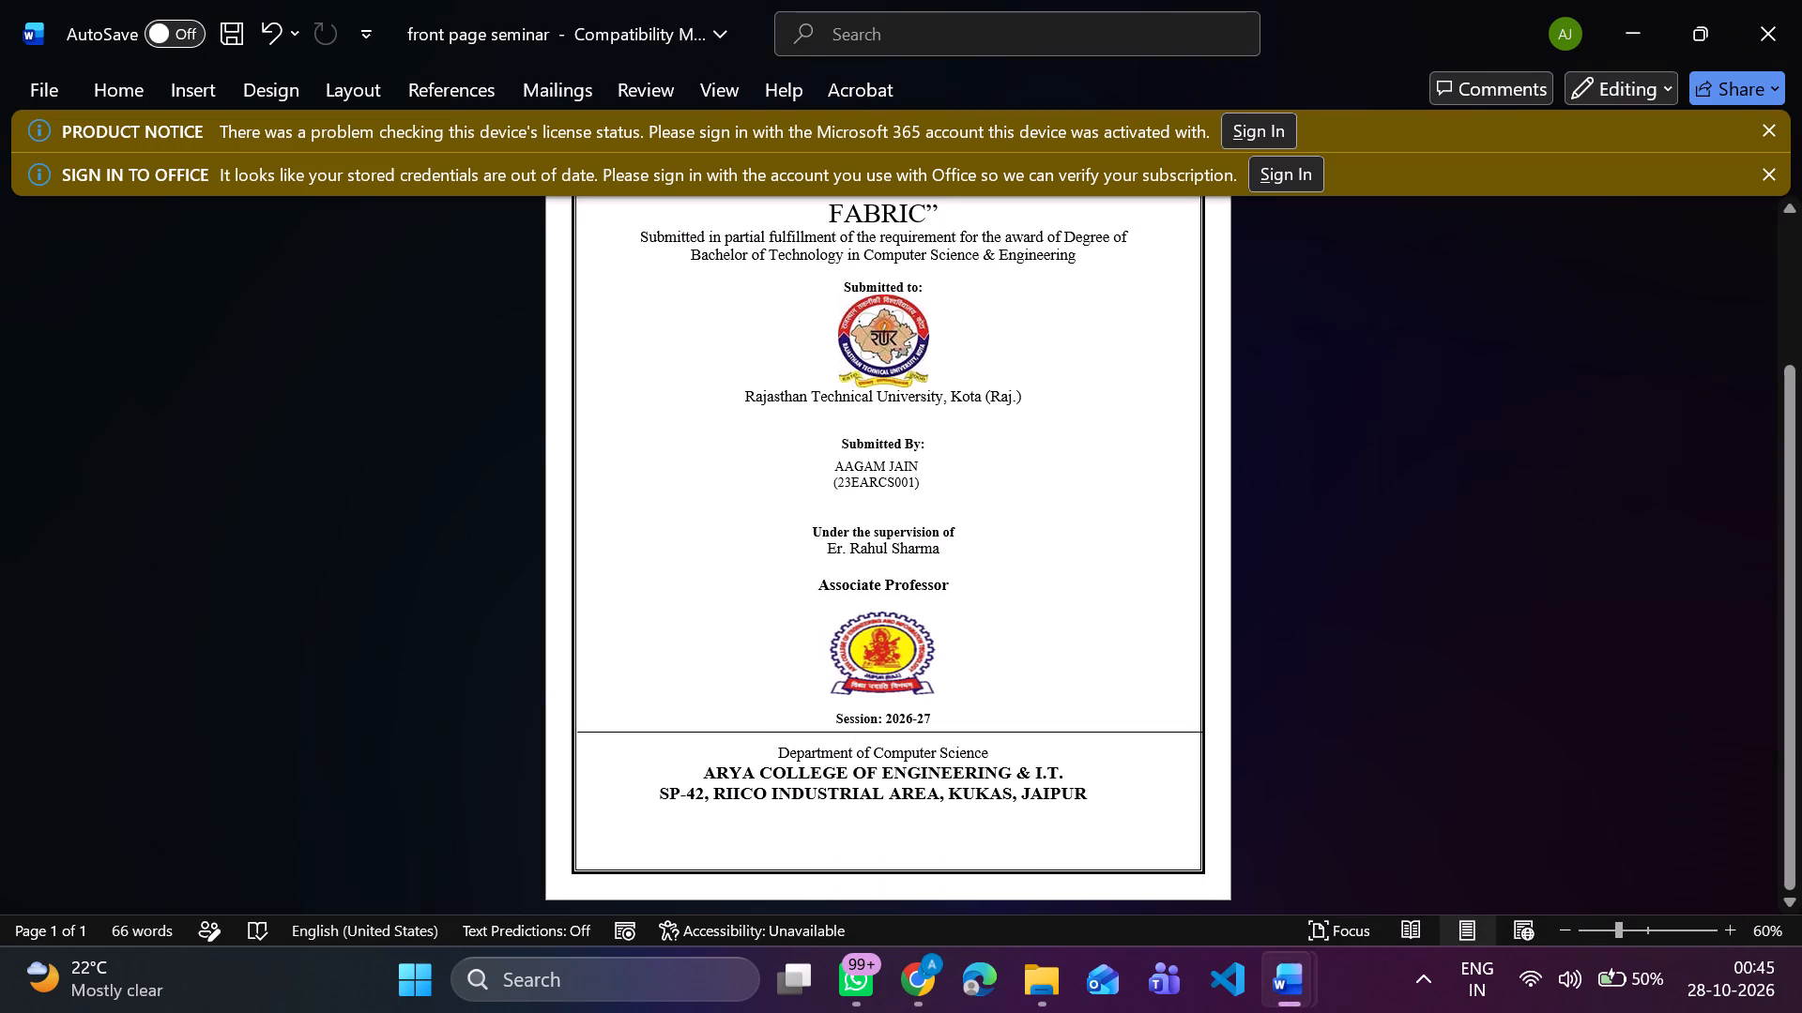
drag(1008, 748, 820, 755)
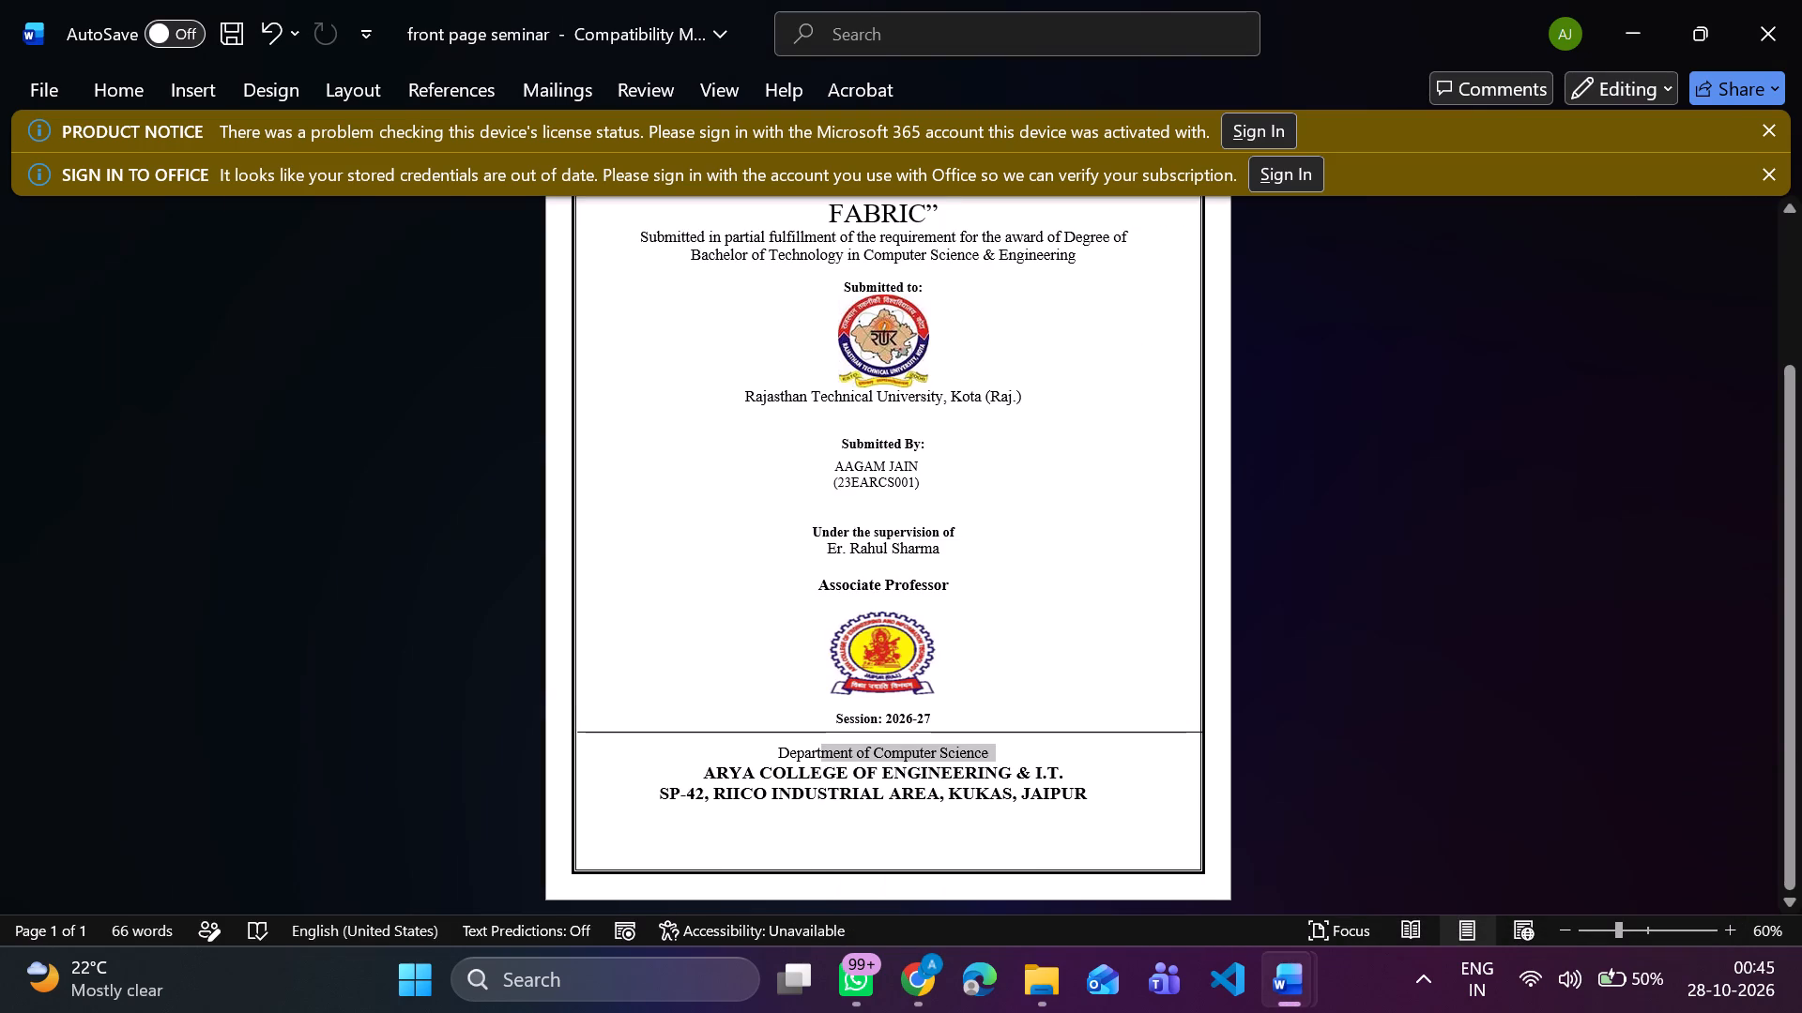
drag(820, 755, 811, 755)
key(BackSpace)
key(BackSpace)
key(BackSpace)
key(BackSpace)
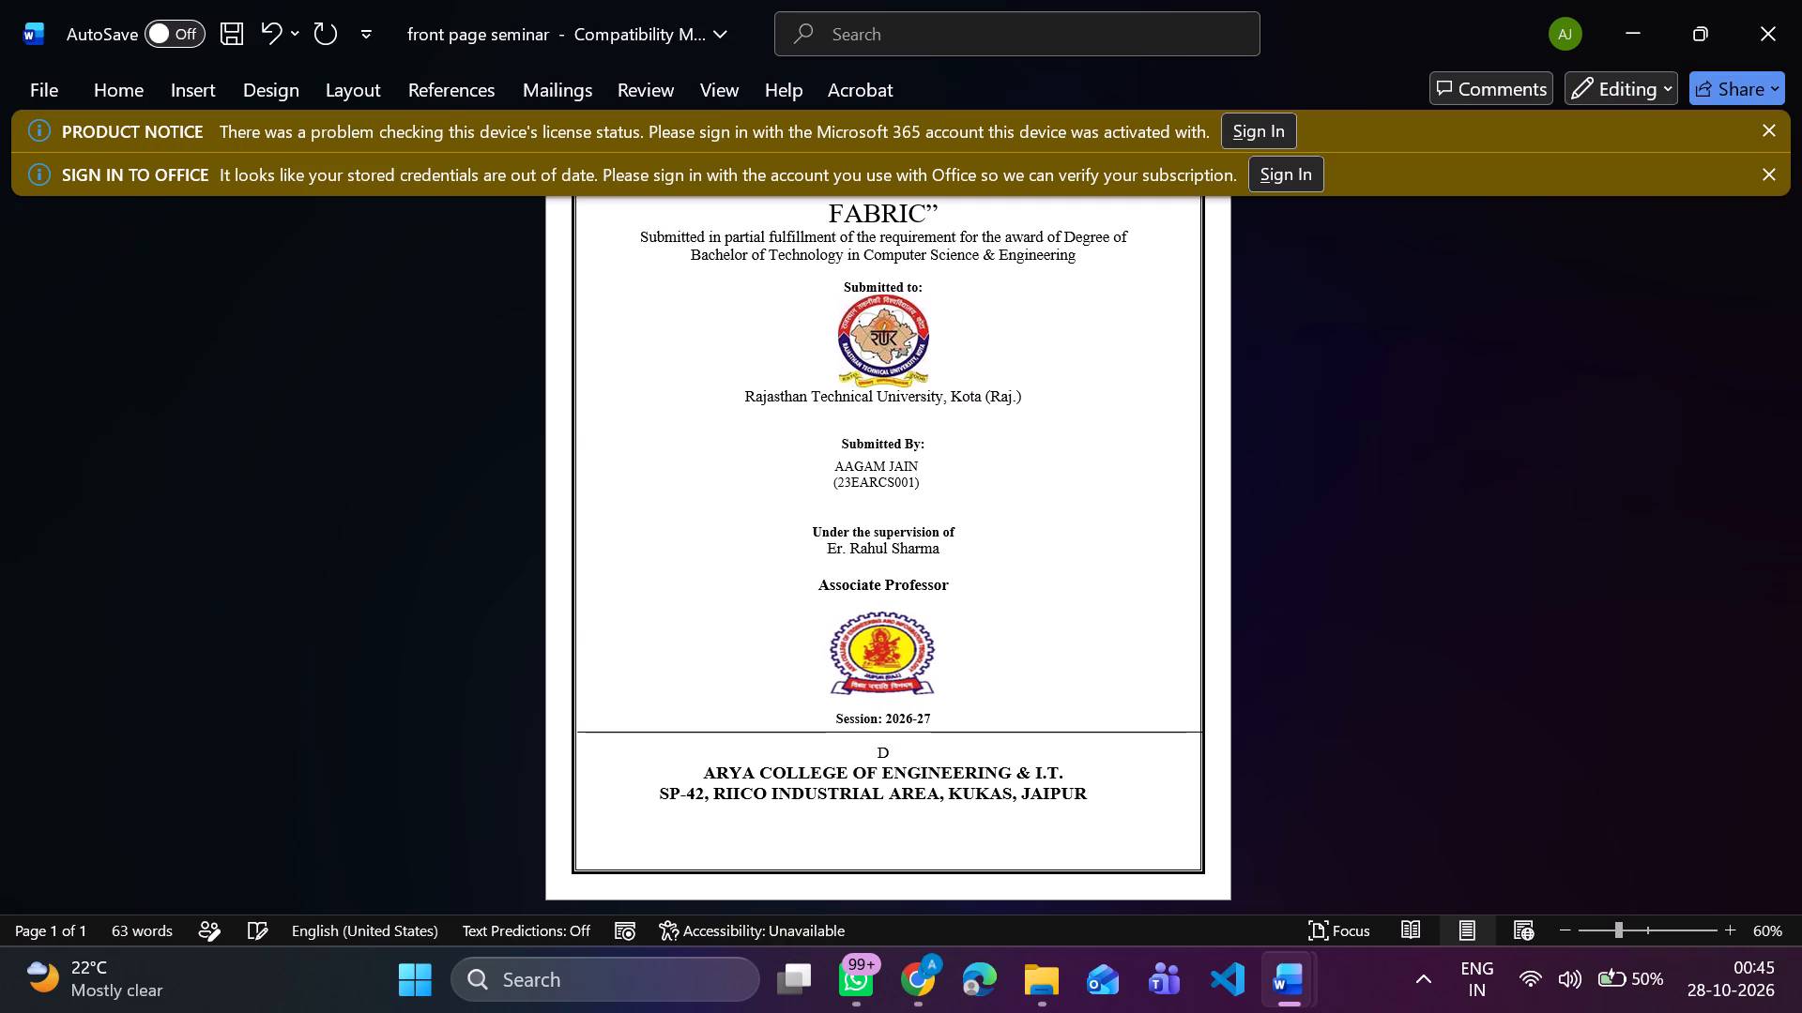
key(ctrl+v)
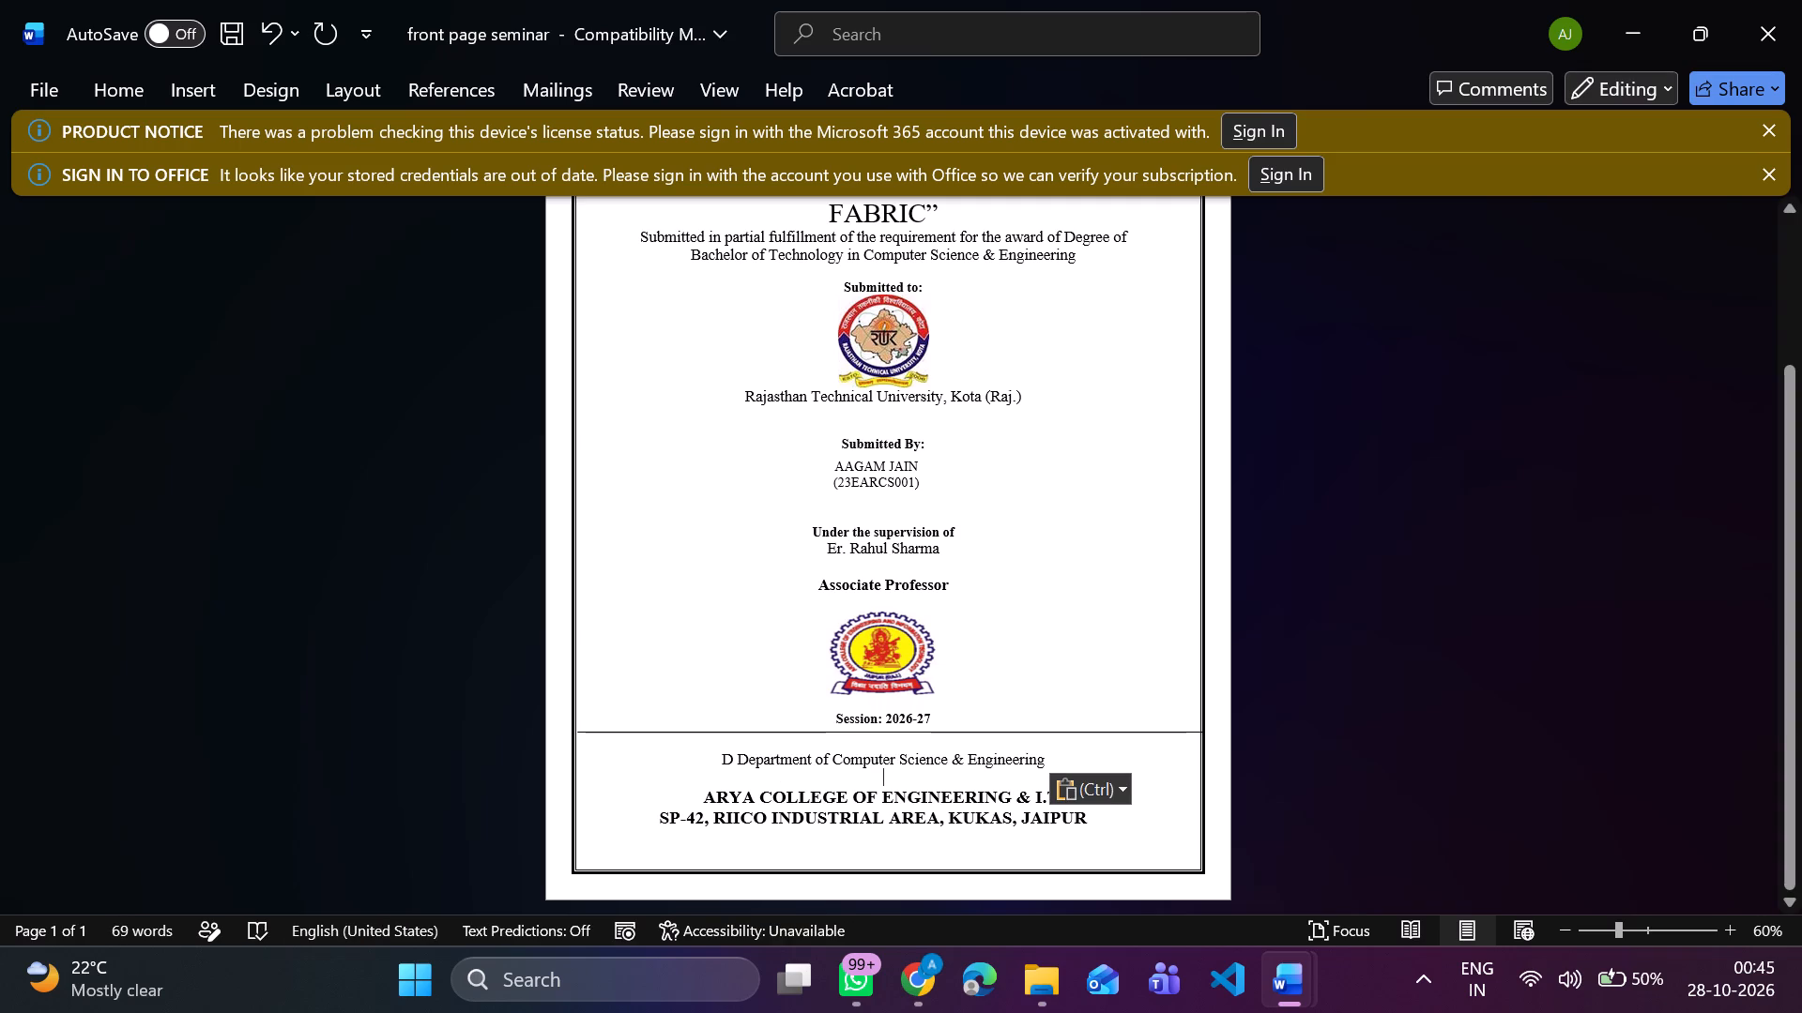
Remove the empty line below the department line and the stray D before it, and save the document.
click(722, 776)
key(BackSpace)
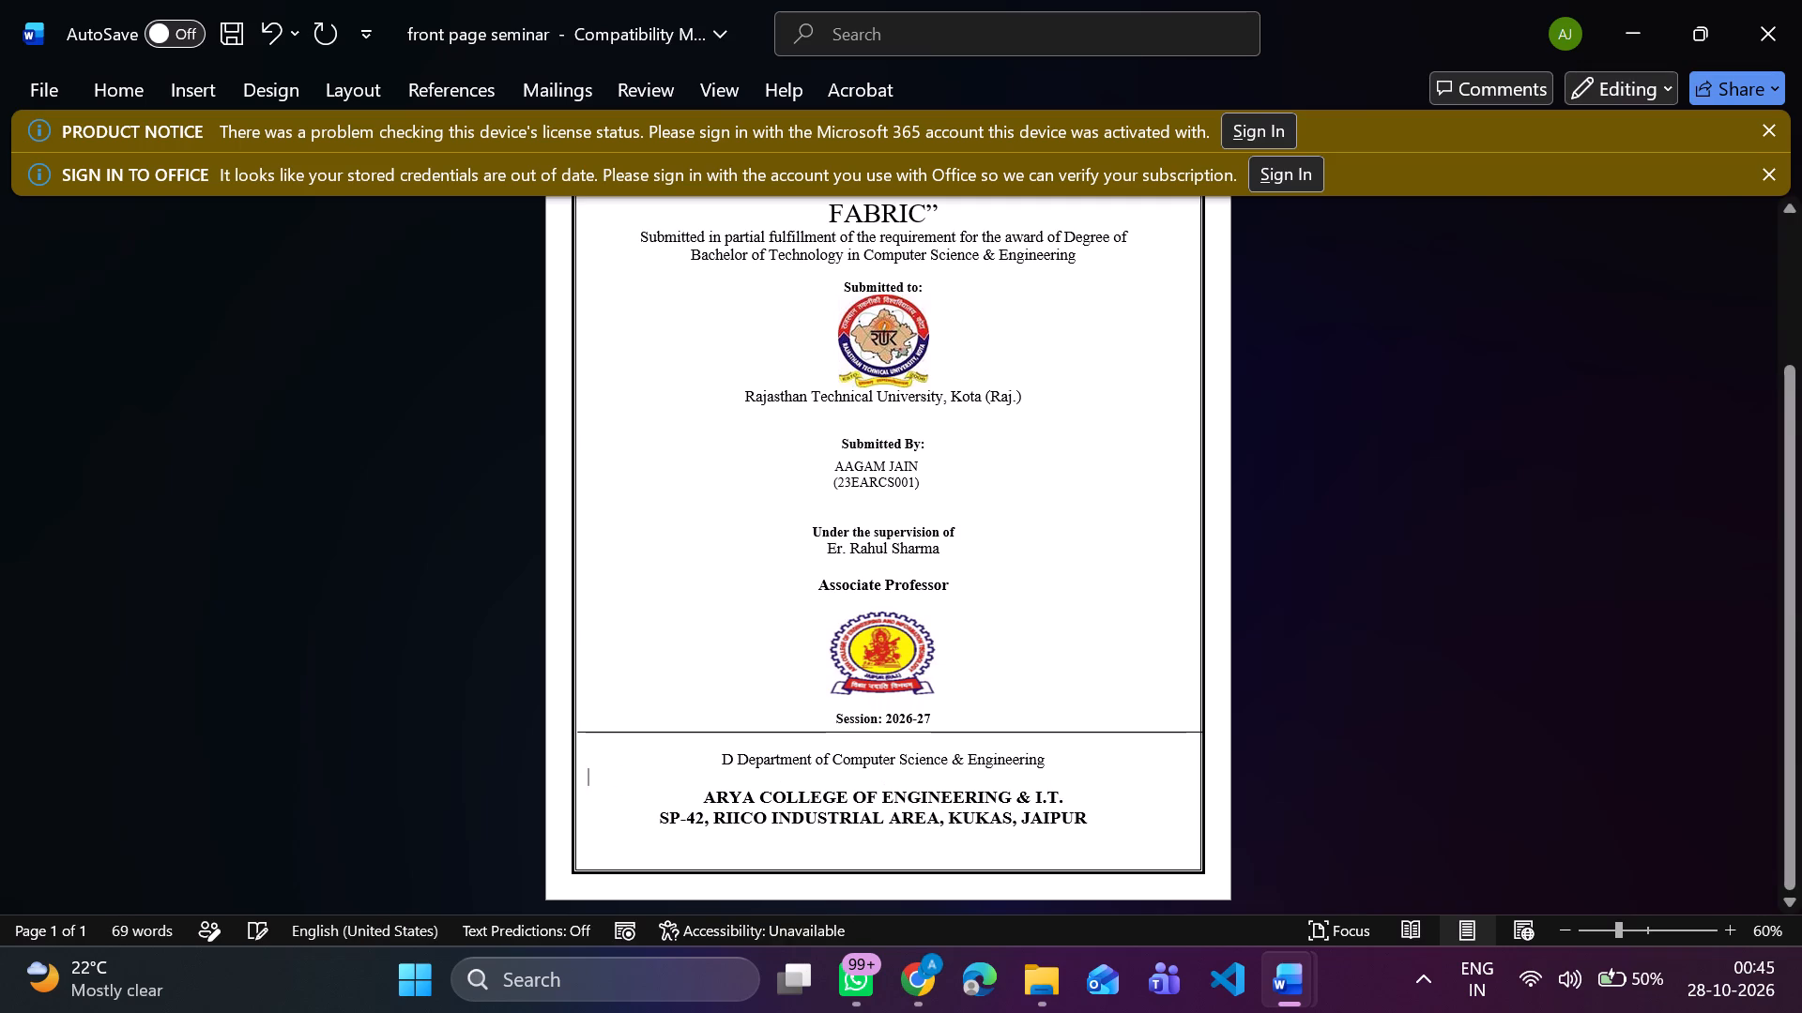
key(BackSpace)
click(736, 757)
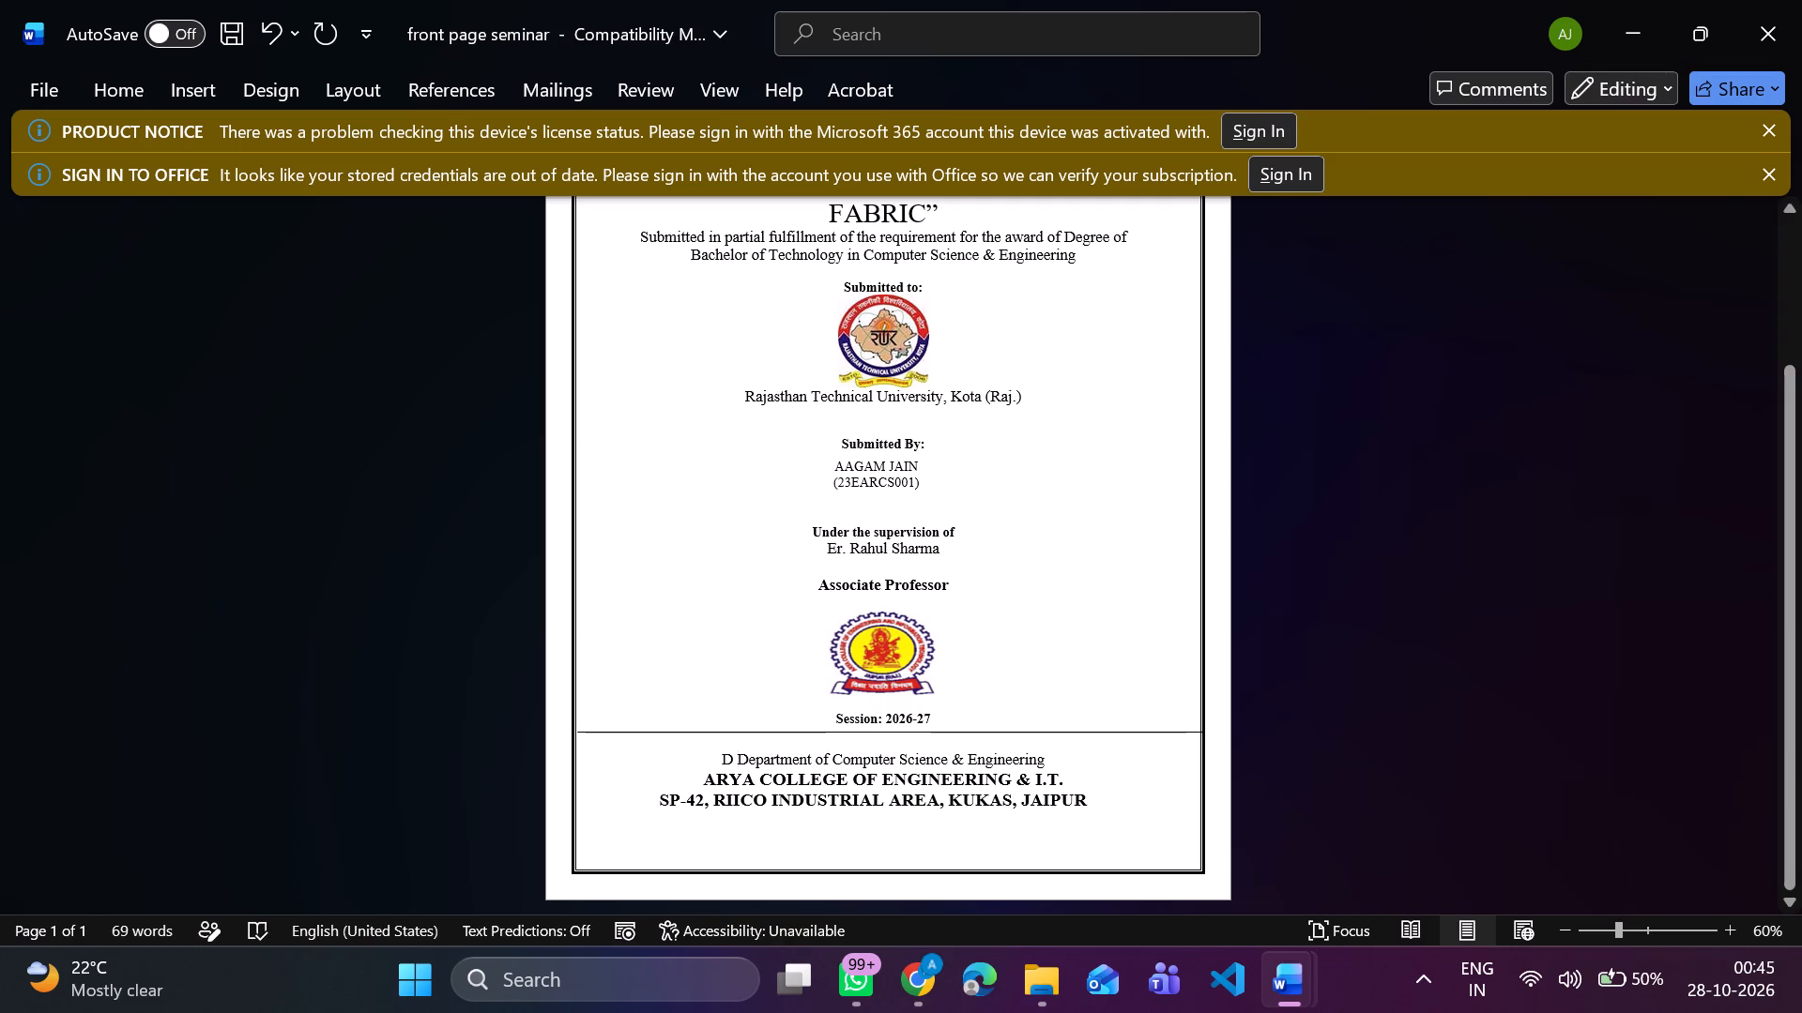
key(BackSpace)
key(BackSpace)
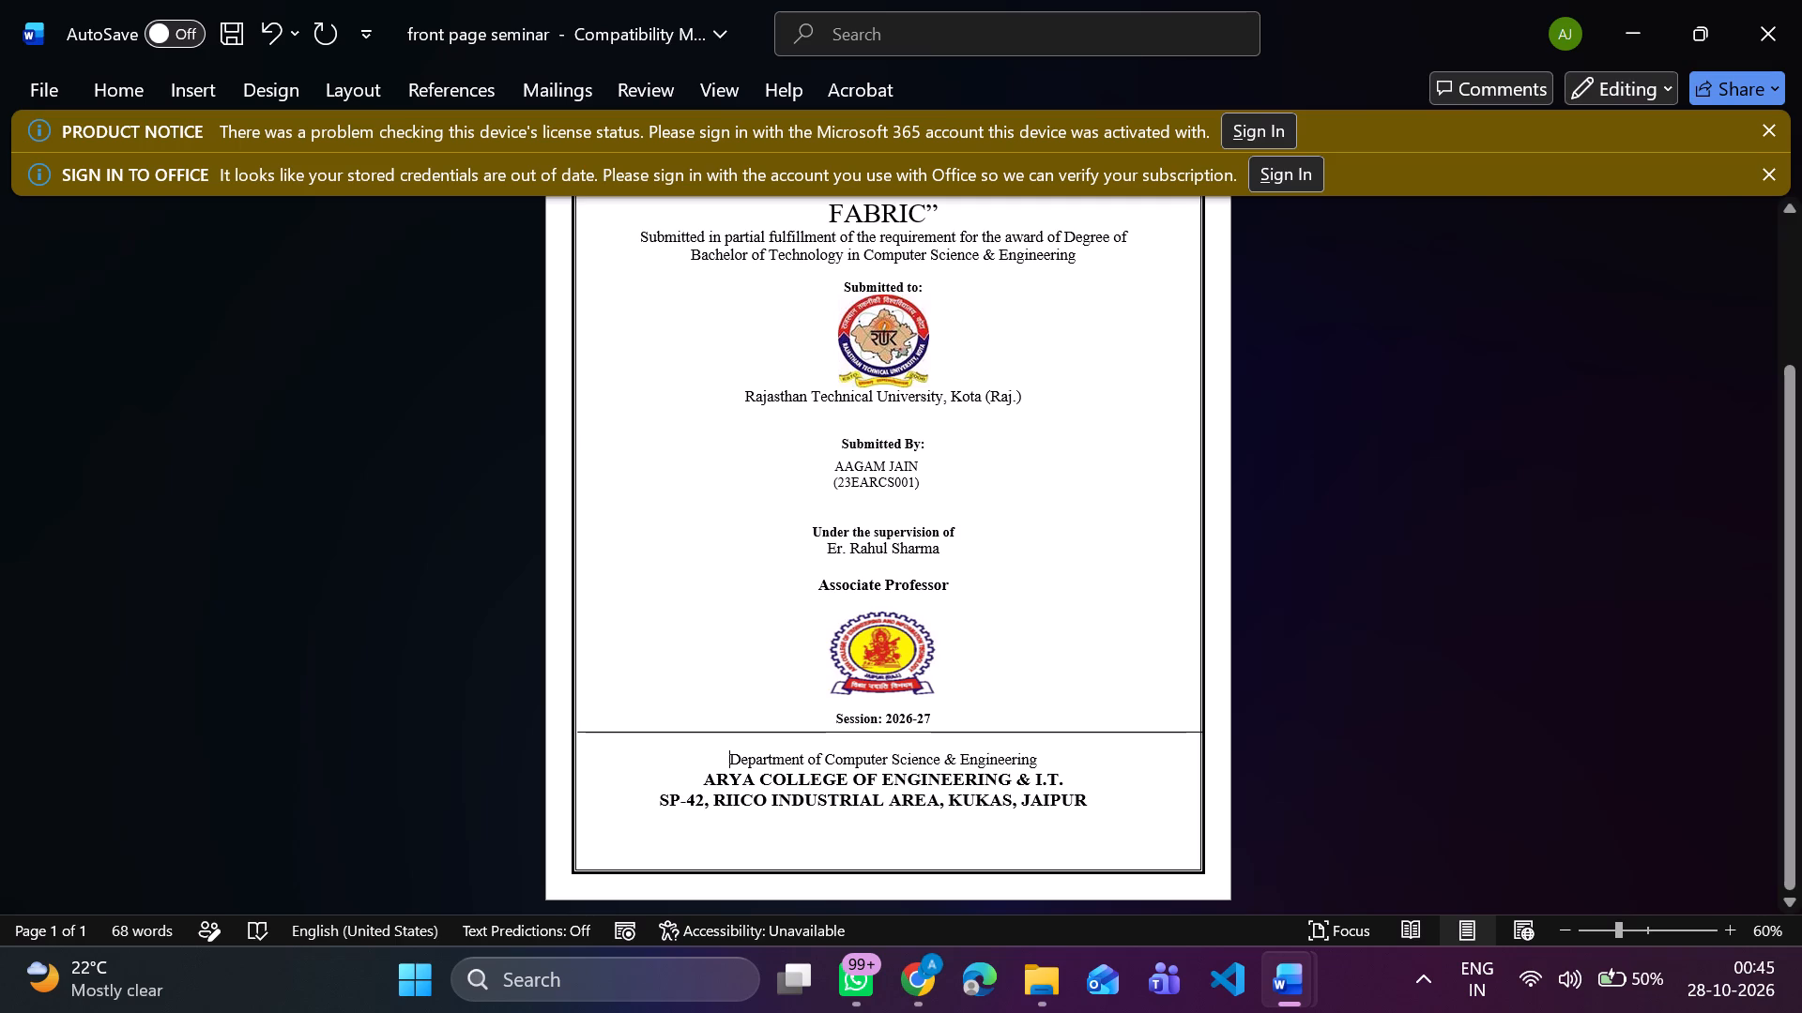
key(ctrl+s)
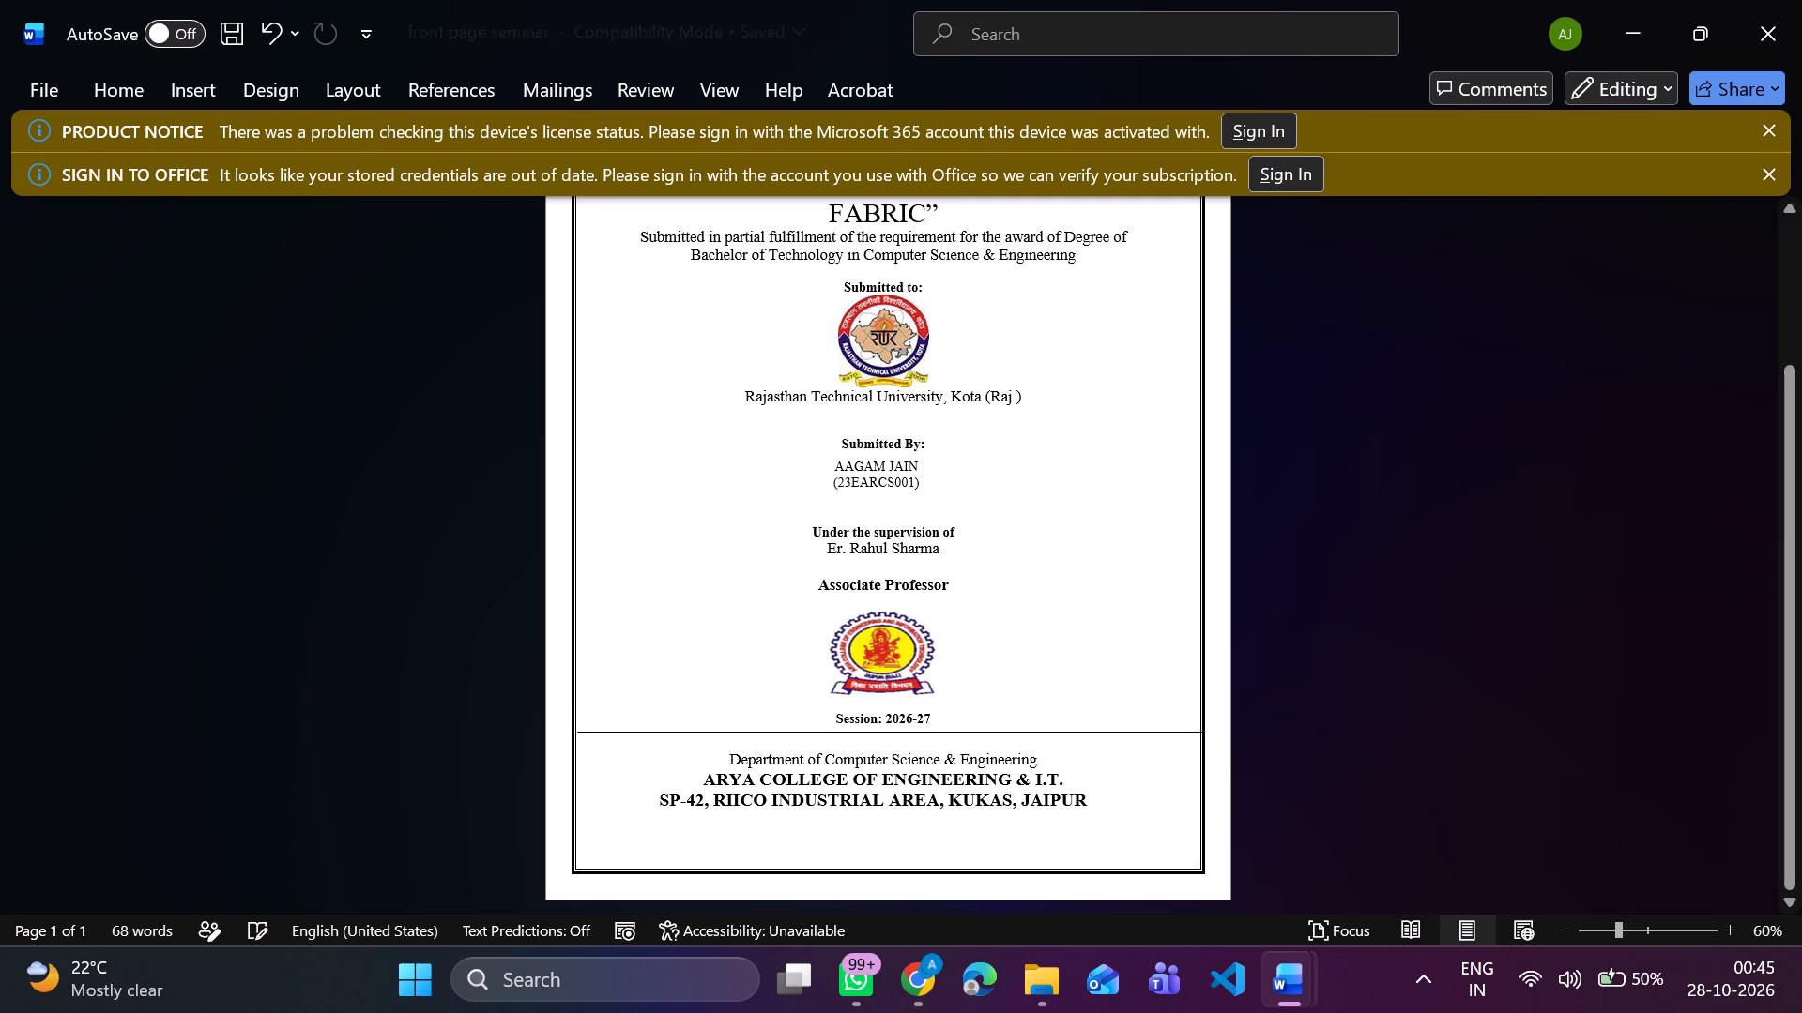
Check the whole front page from the title down to the college address and save the document again.
ctrl+scroll(988, 593, up, 3)
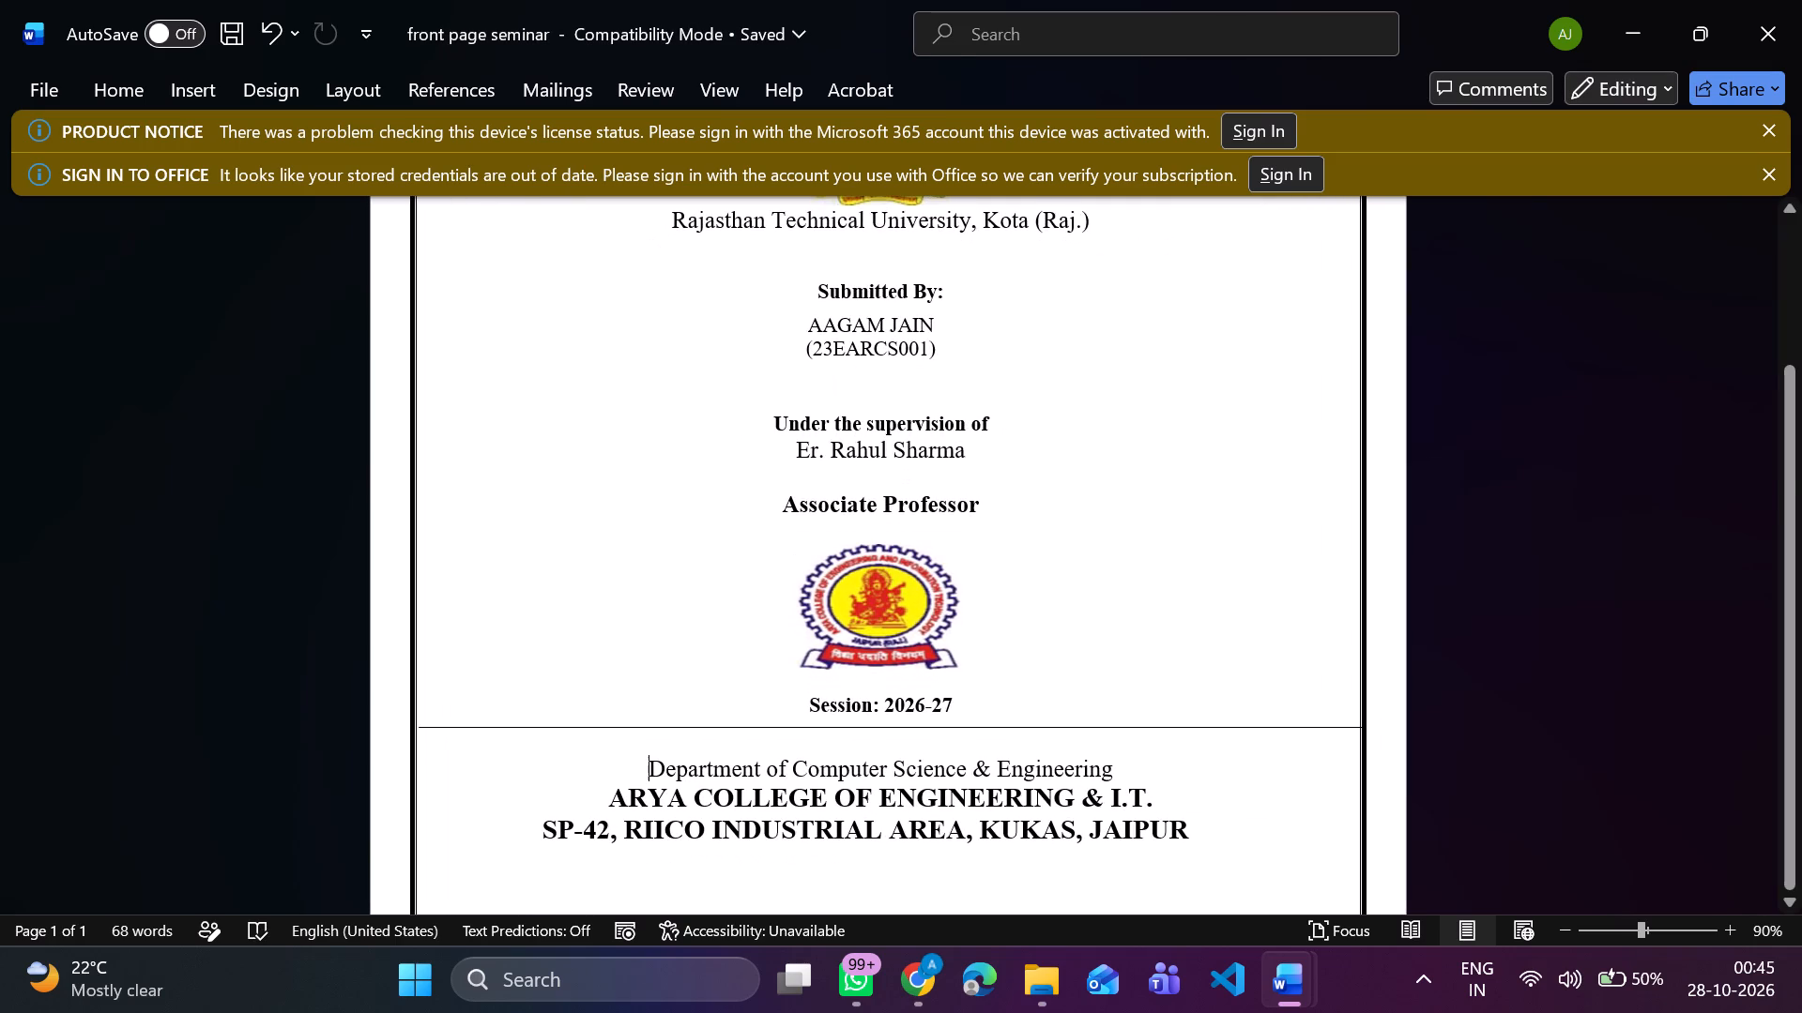
scroll(988, 593, down, 2)
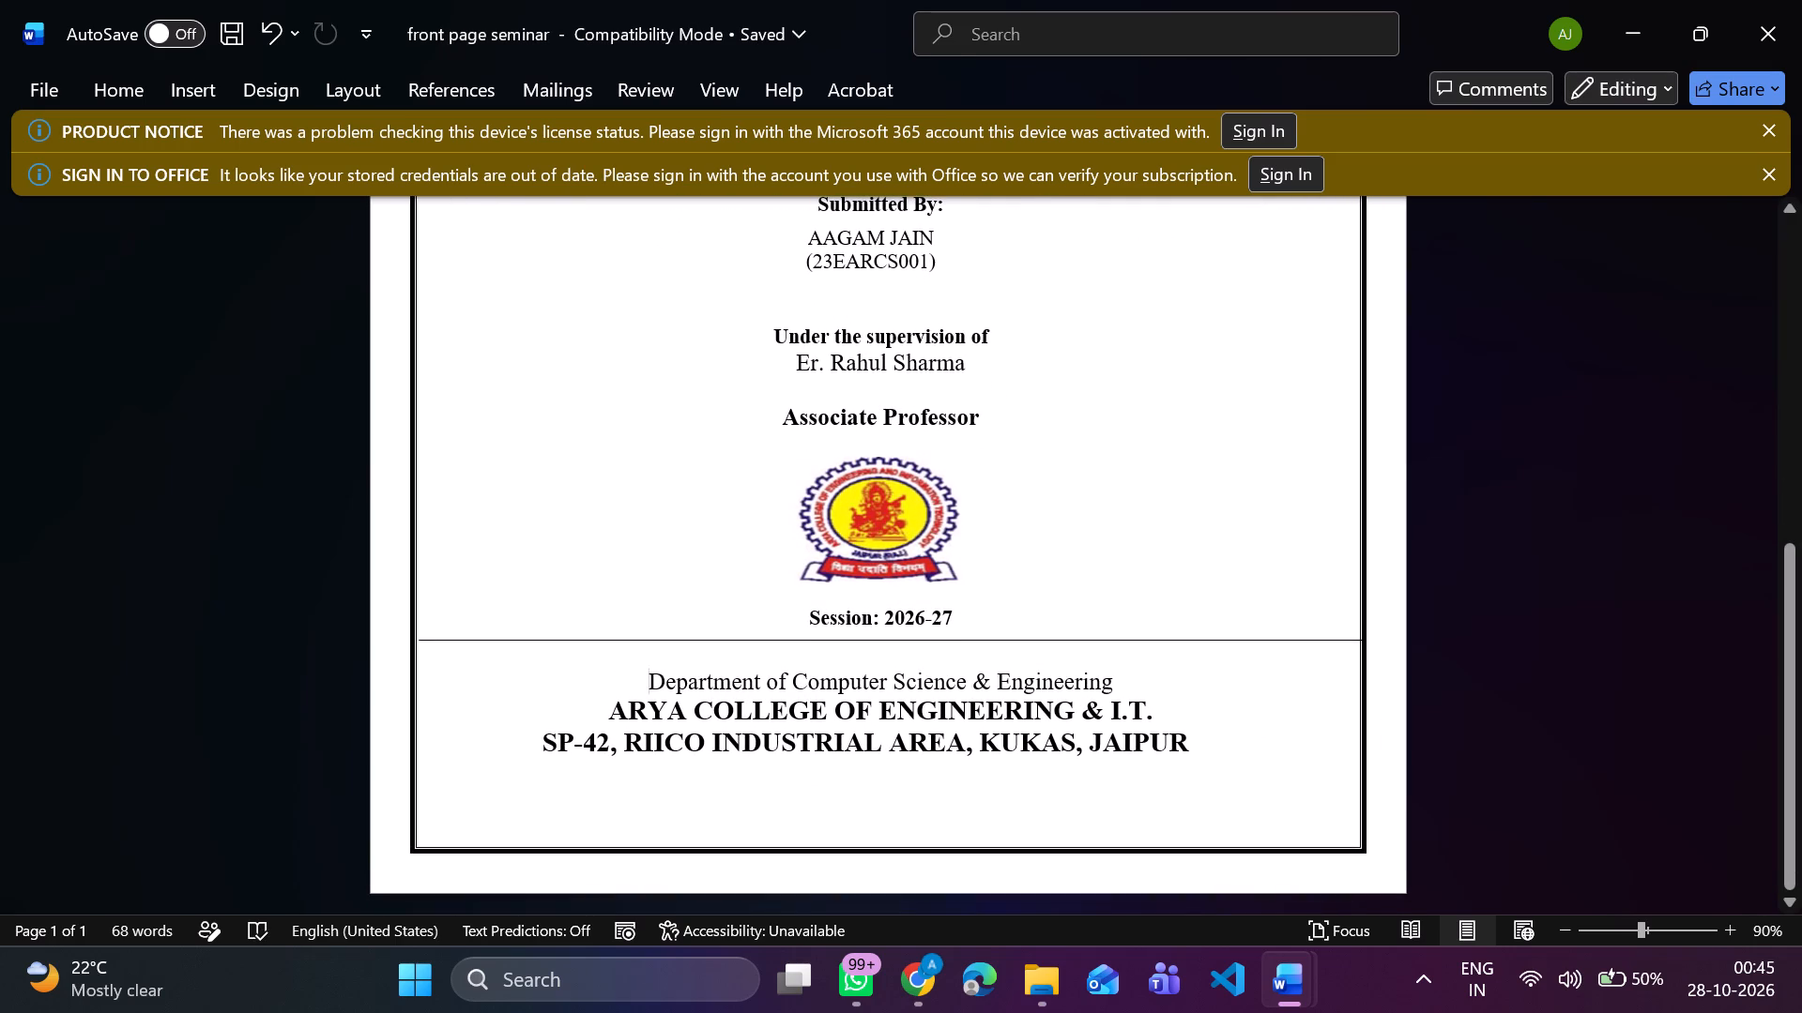
scroll(988, 593, up, 5)
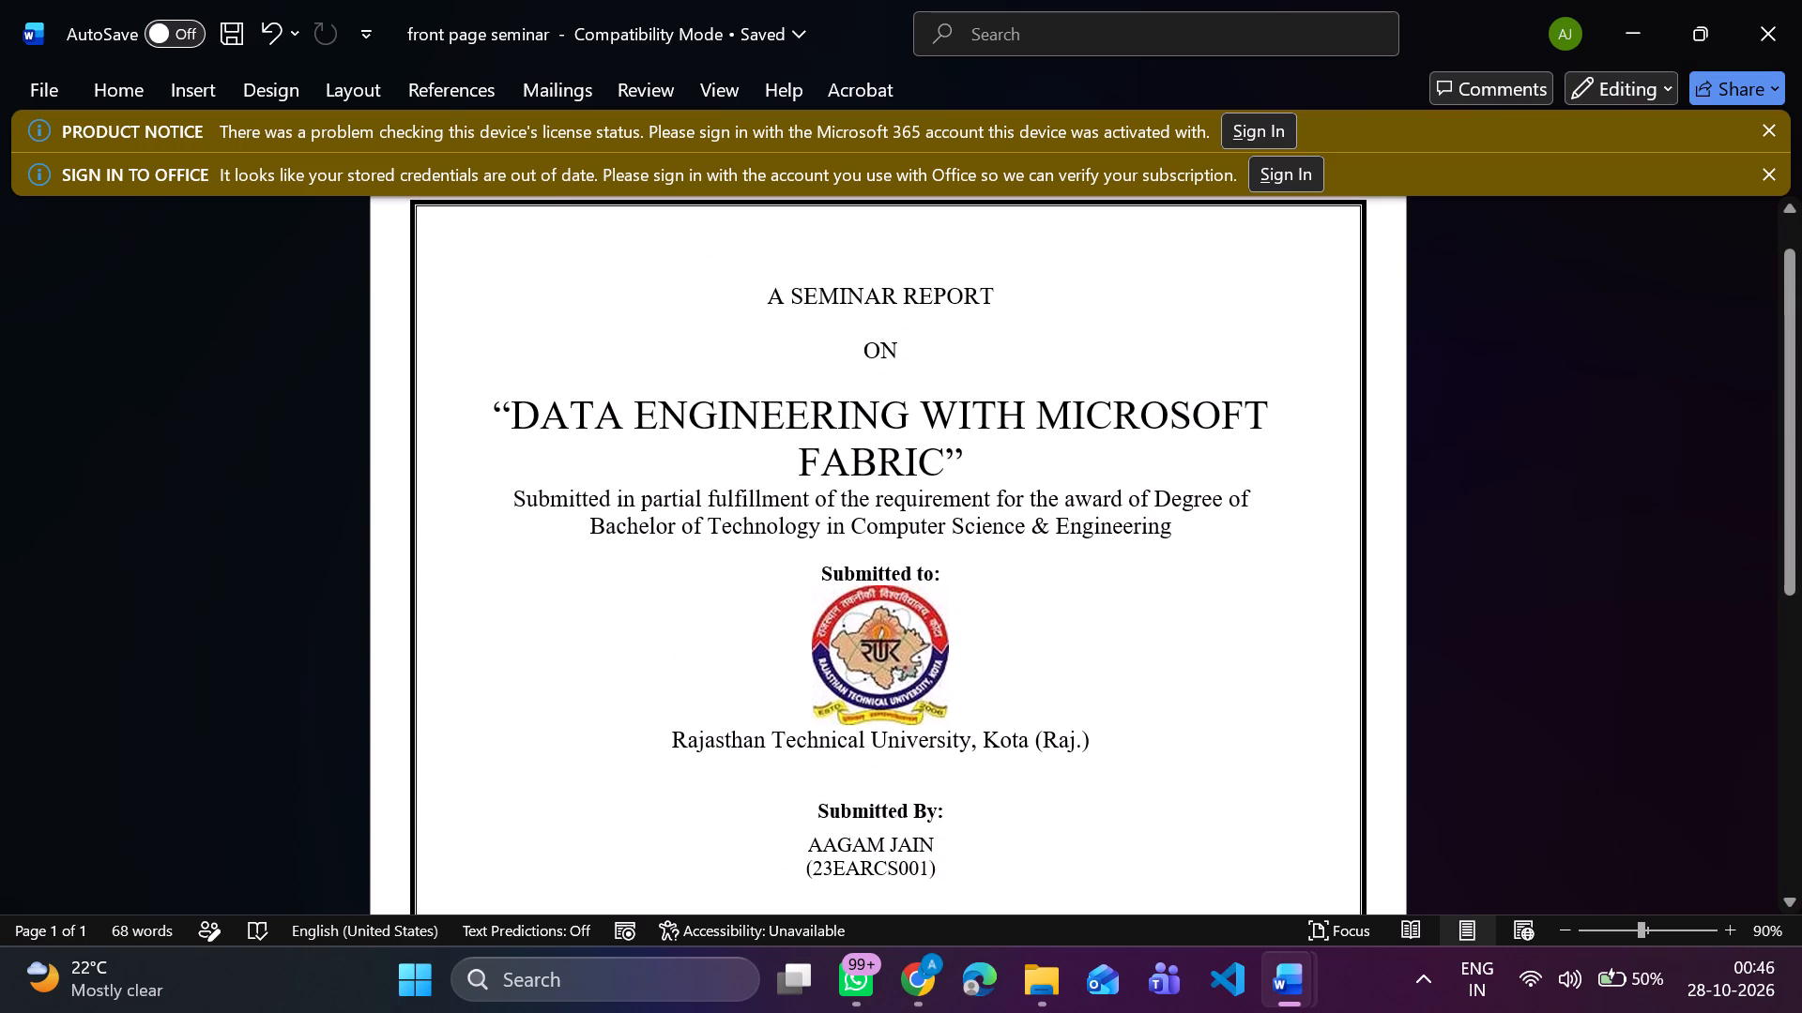
scroll(988, 593, down, 7)
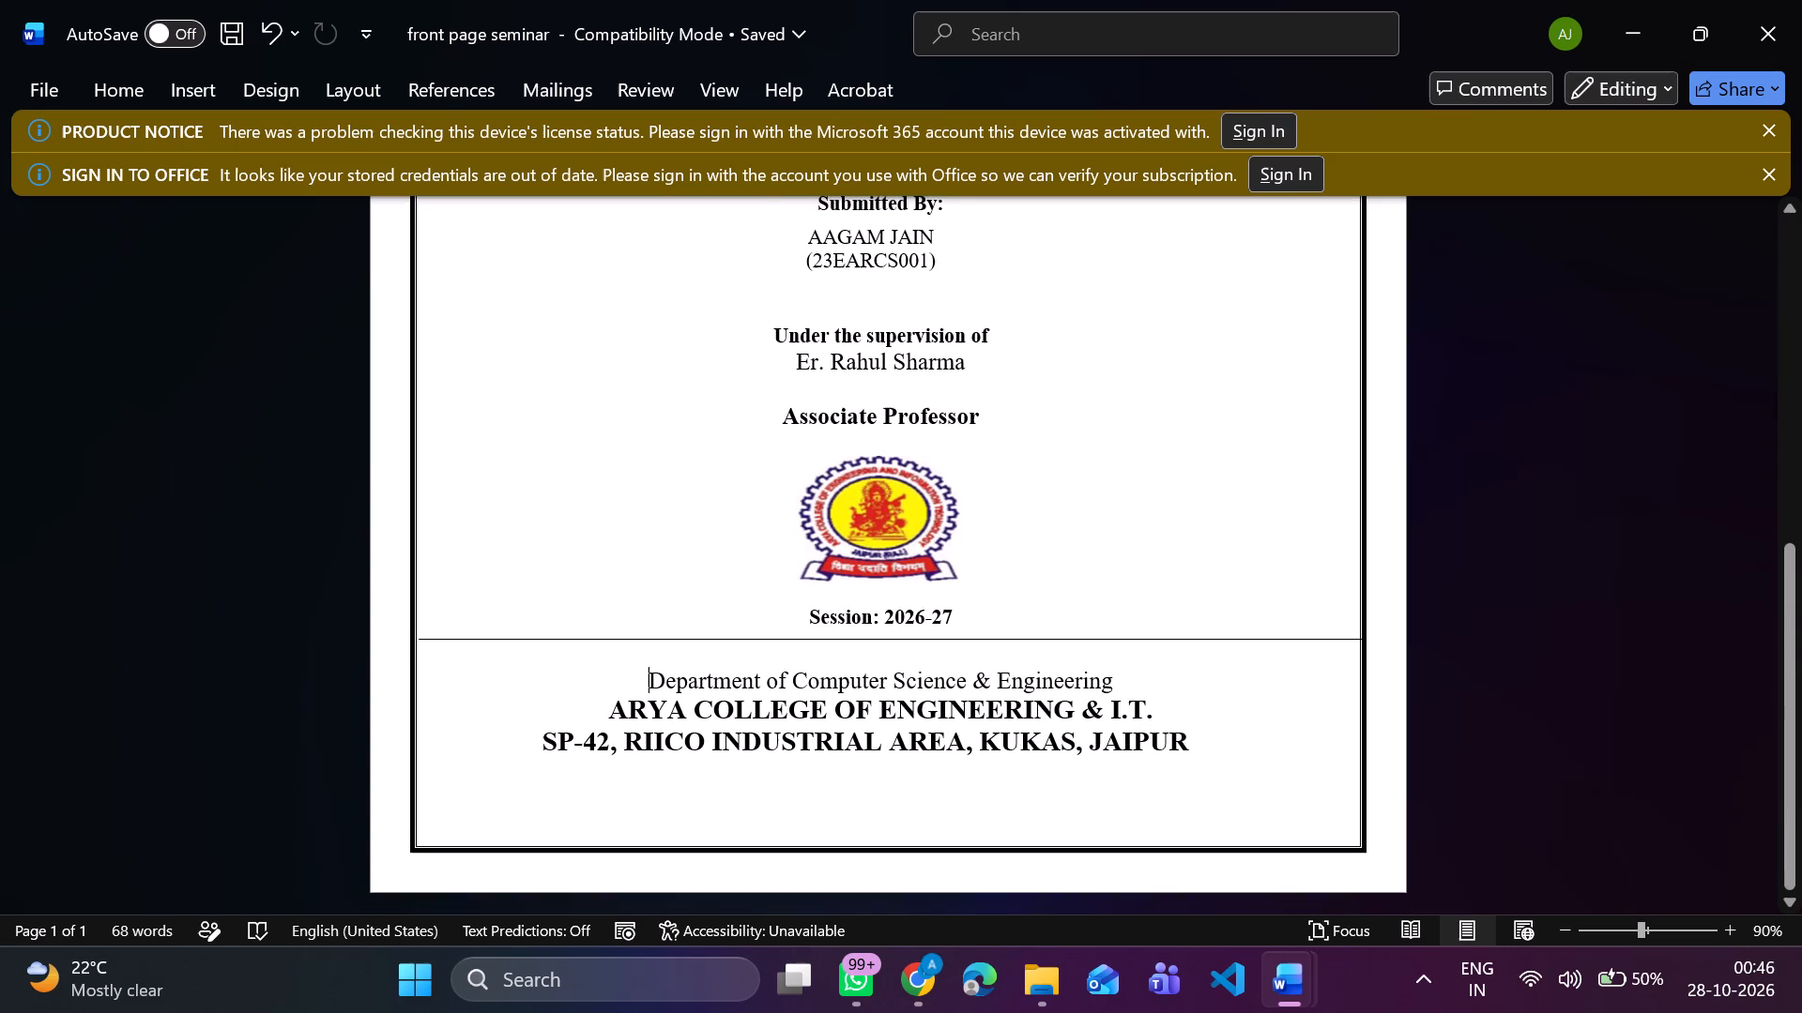
scroll(988, 593, down, 1)
scroll(988, 593, up, 3)
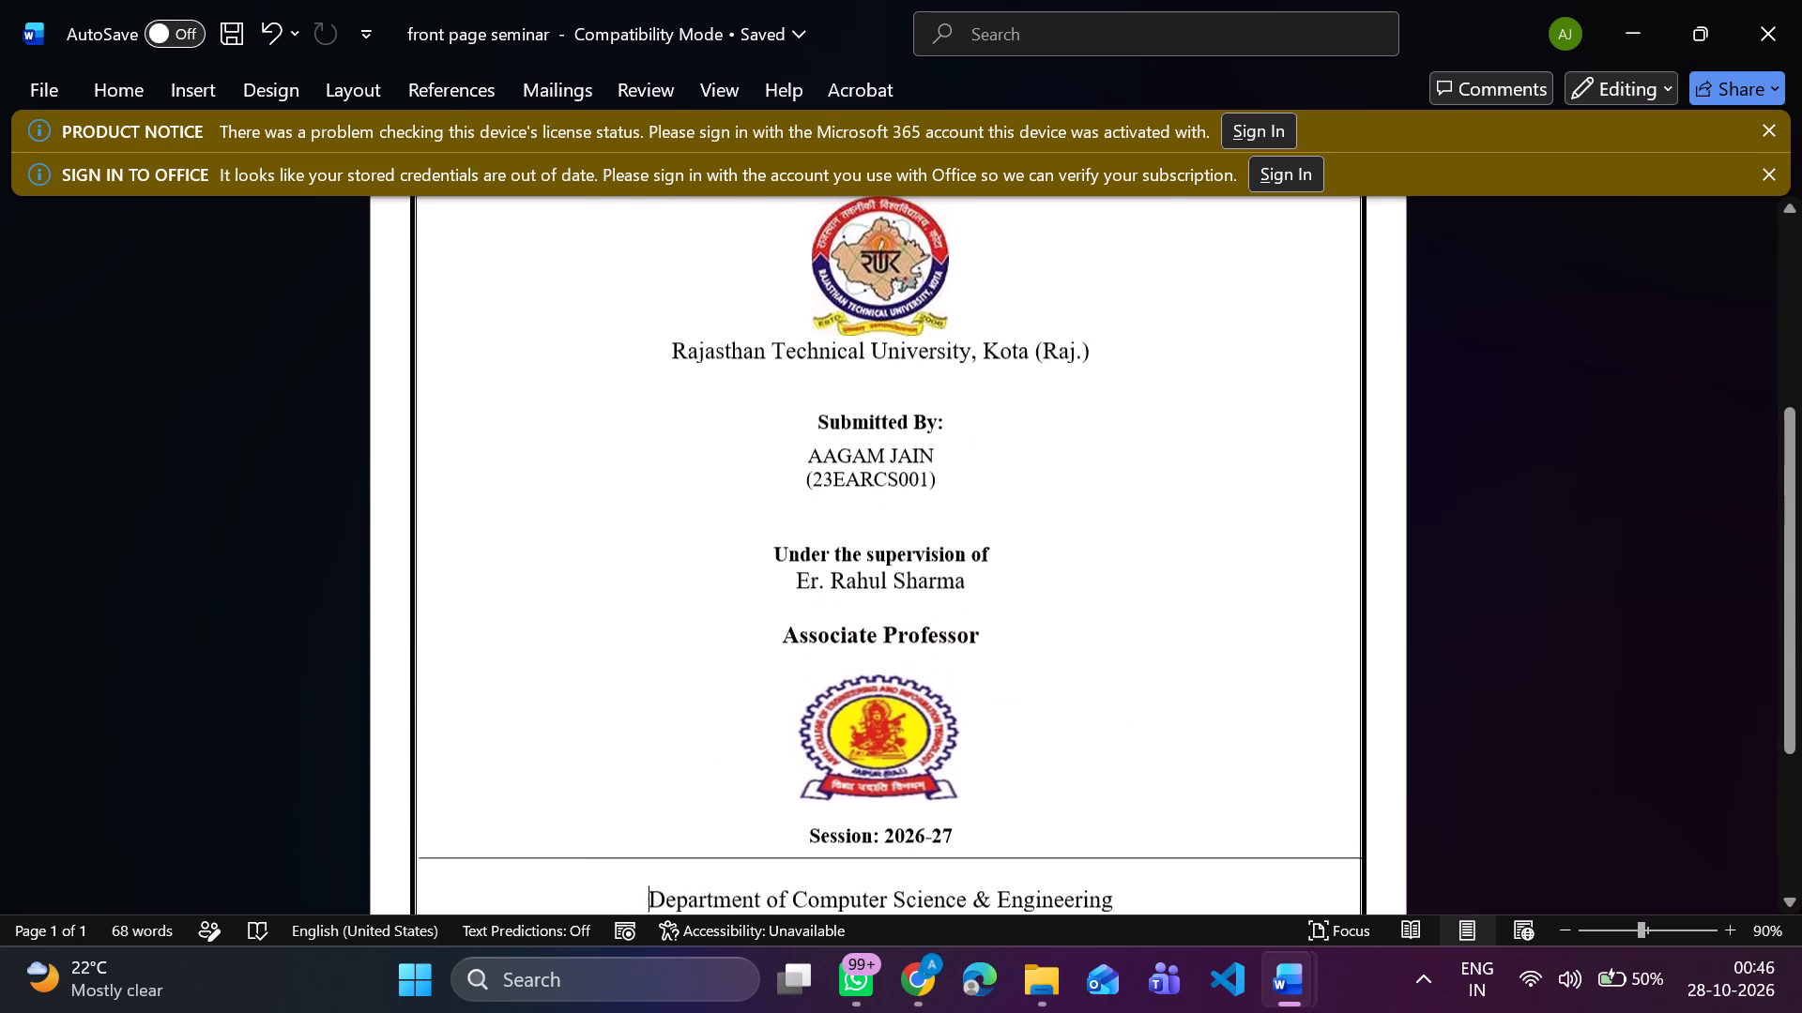
click(988, 593)
key(ctrl+s)
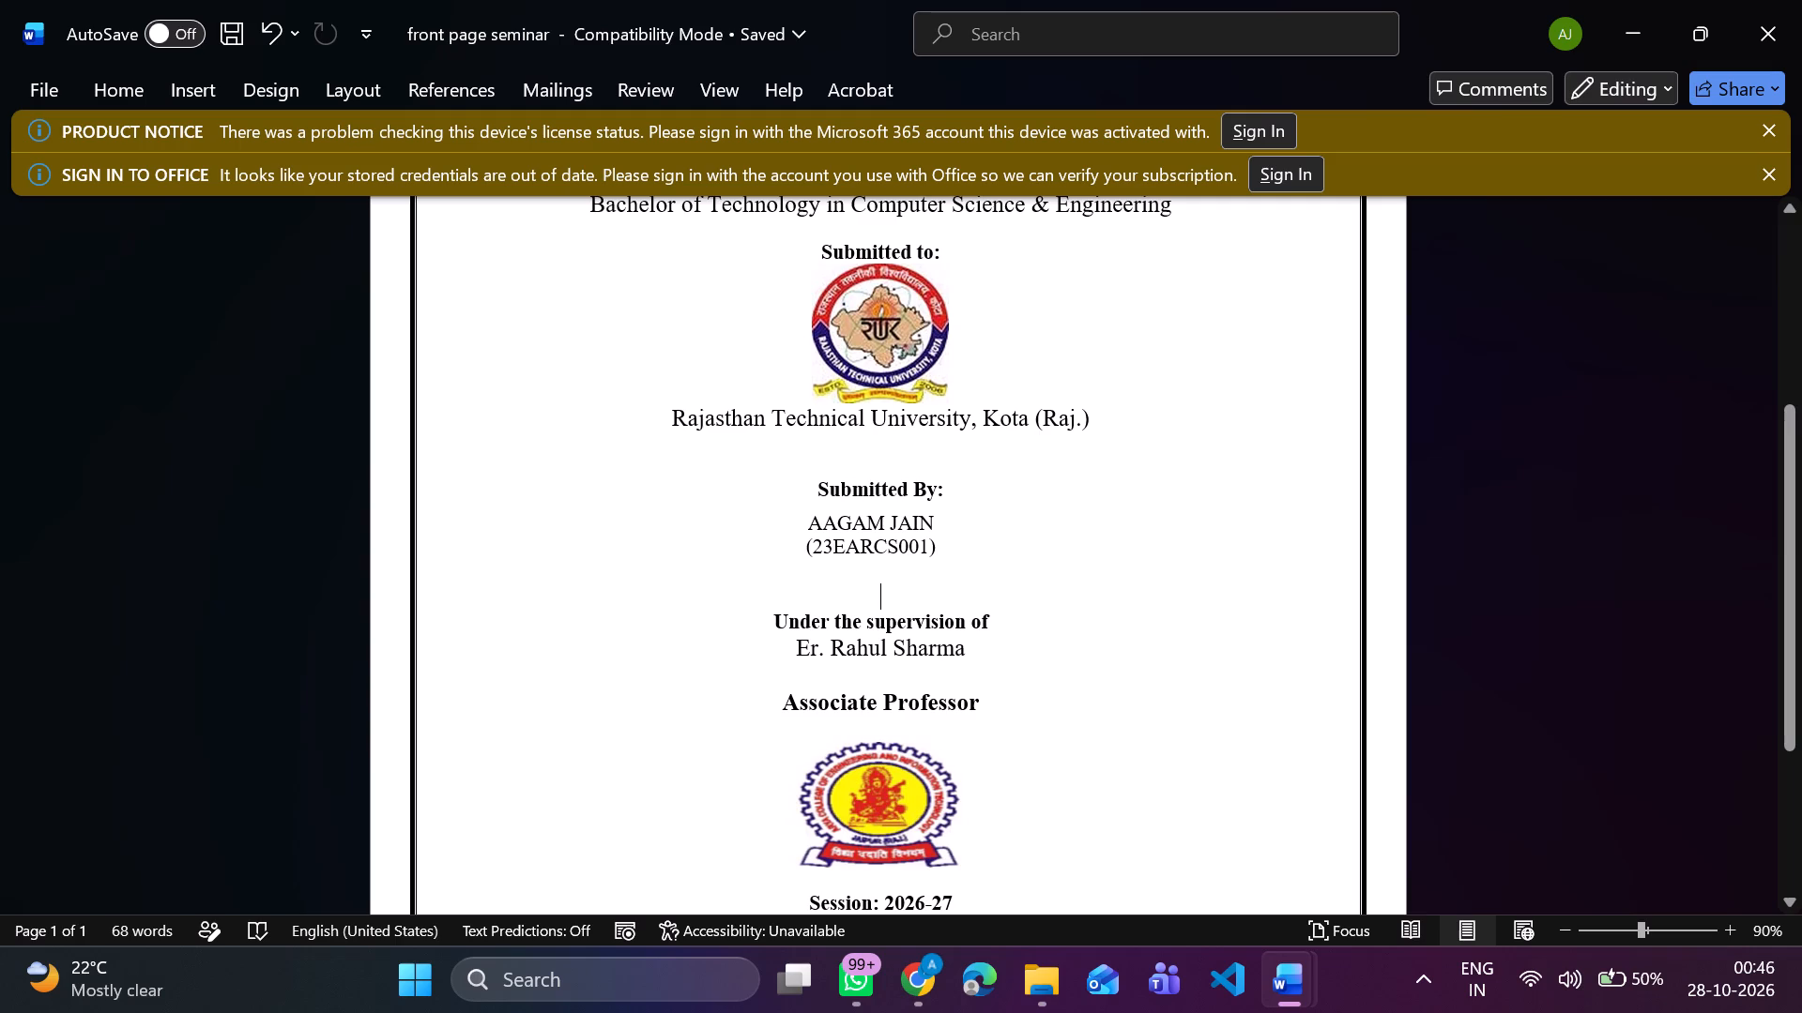
Look through the files in the refreshed Downloads folder in File Explorer.
click(38, 104)
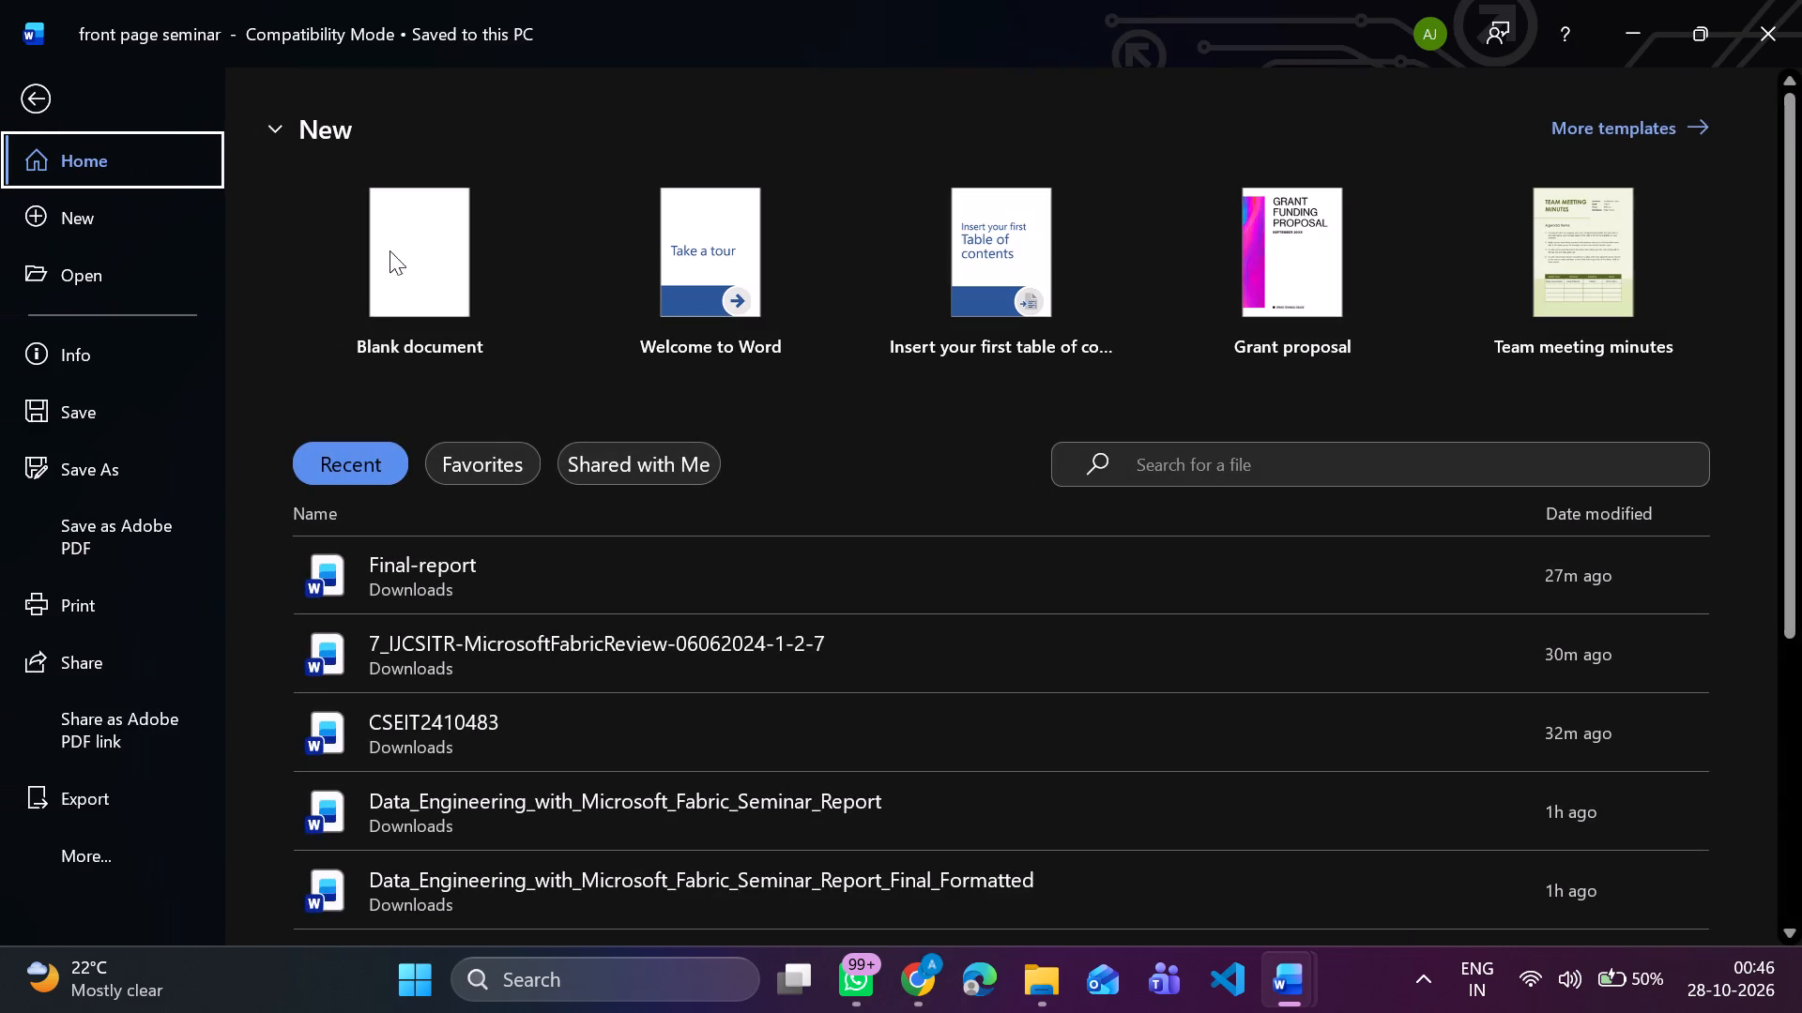
click(1019, 998)
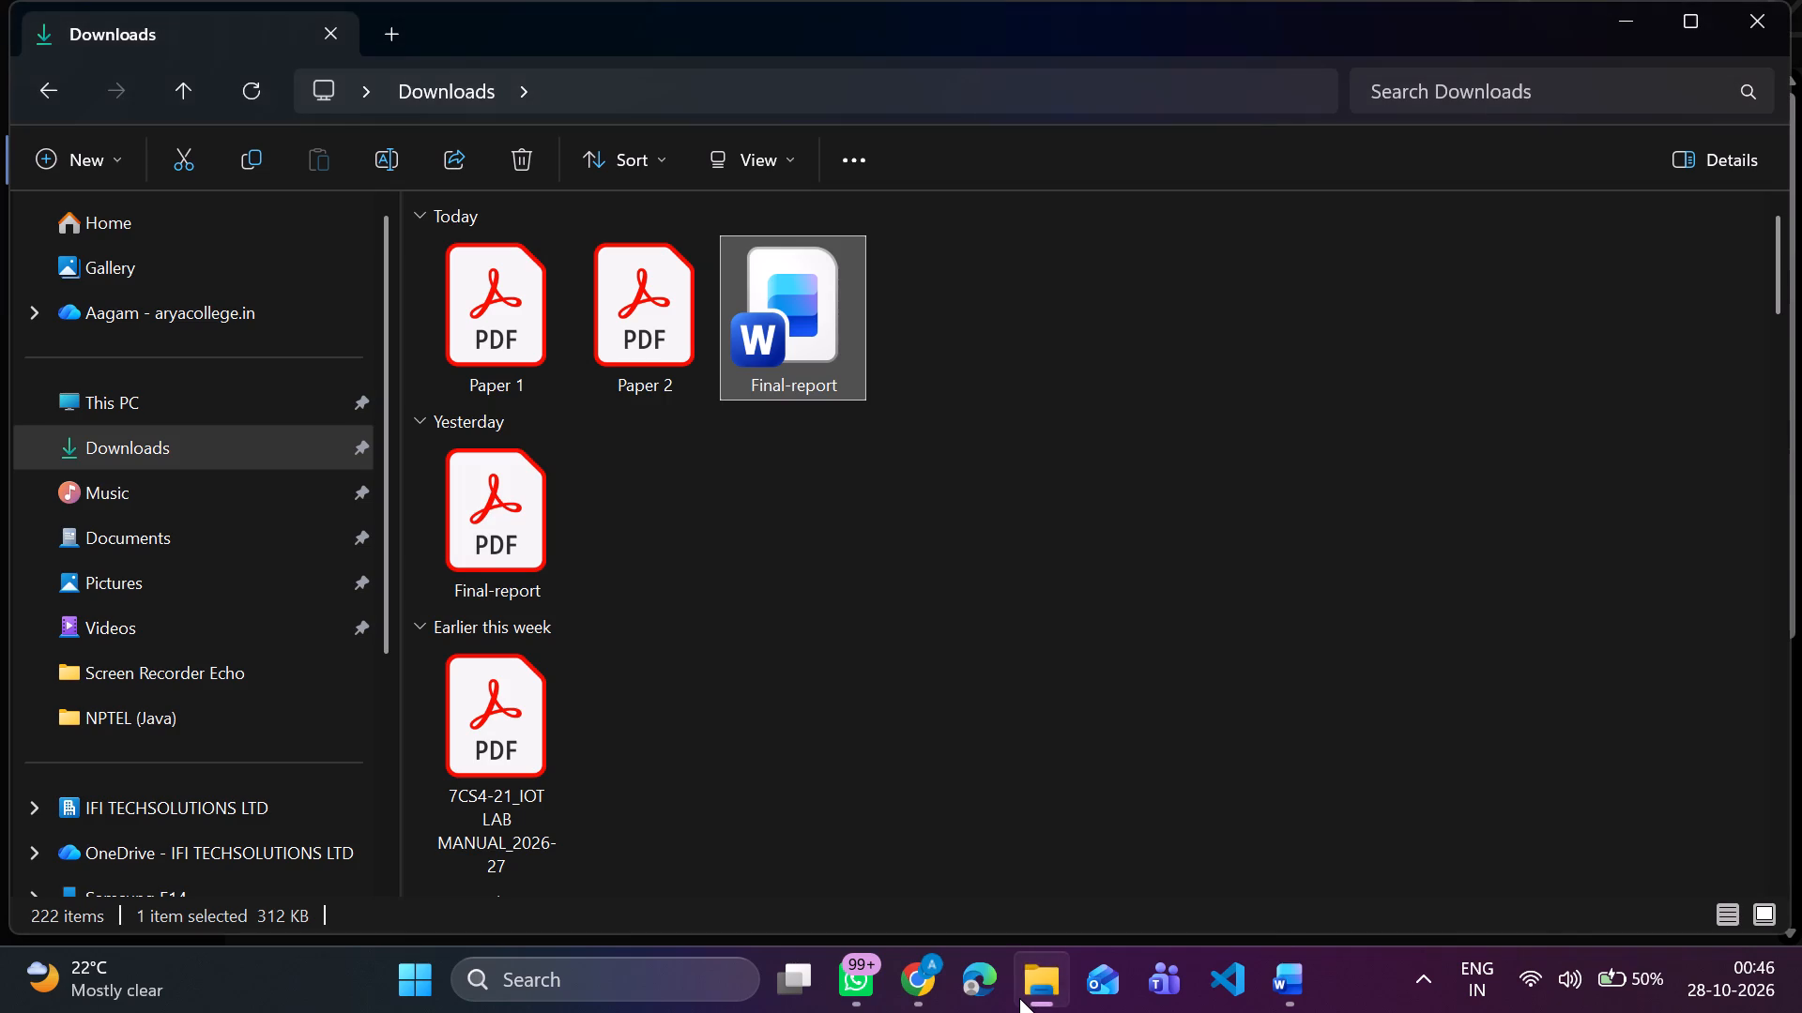
scroll(759, 554, up, 3)
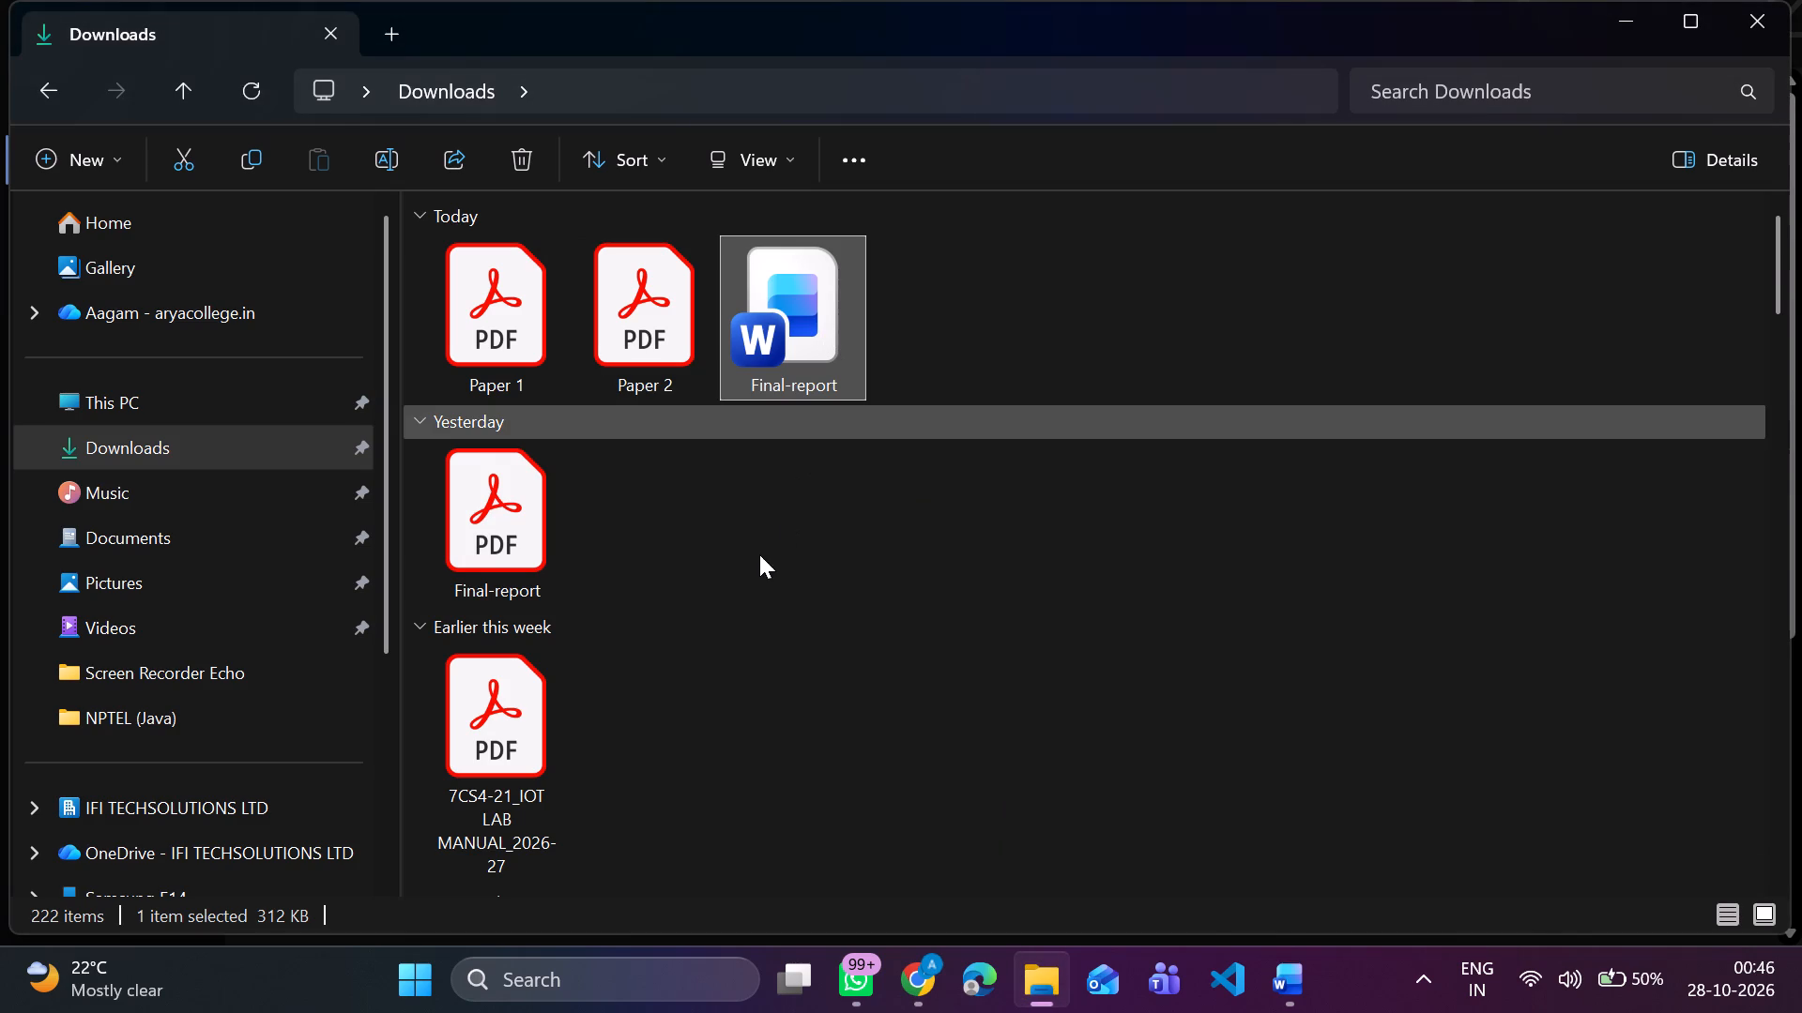
scroll(758, 591, down, 3)
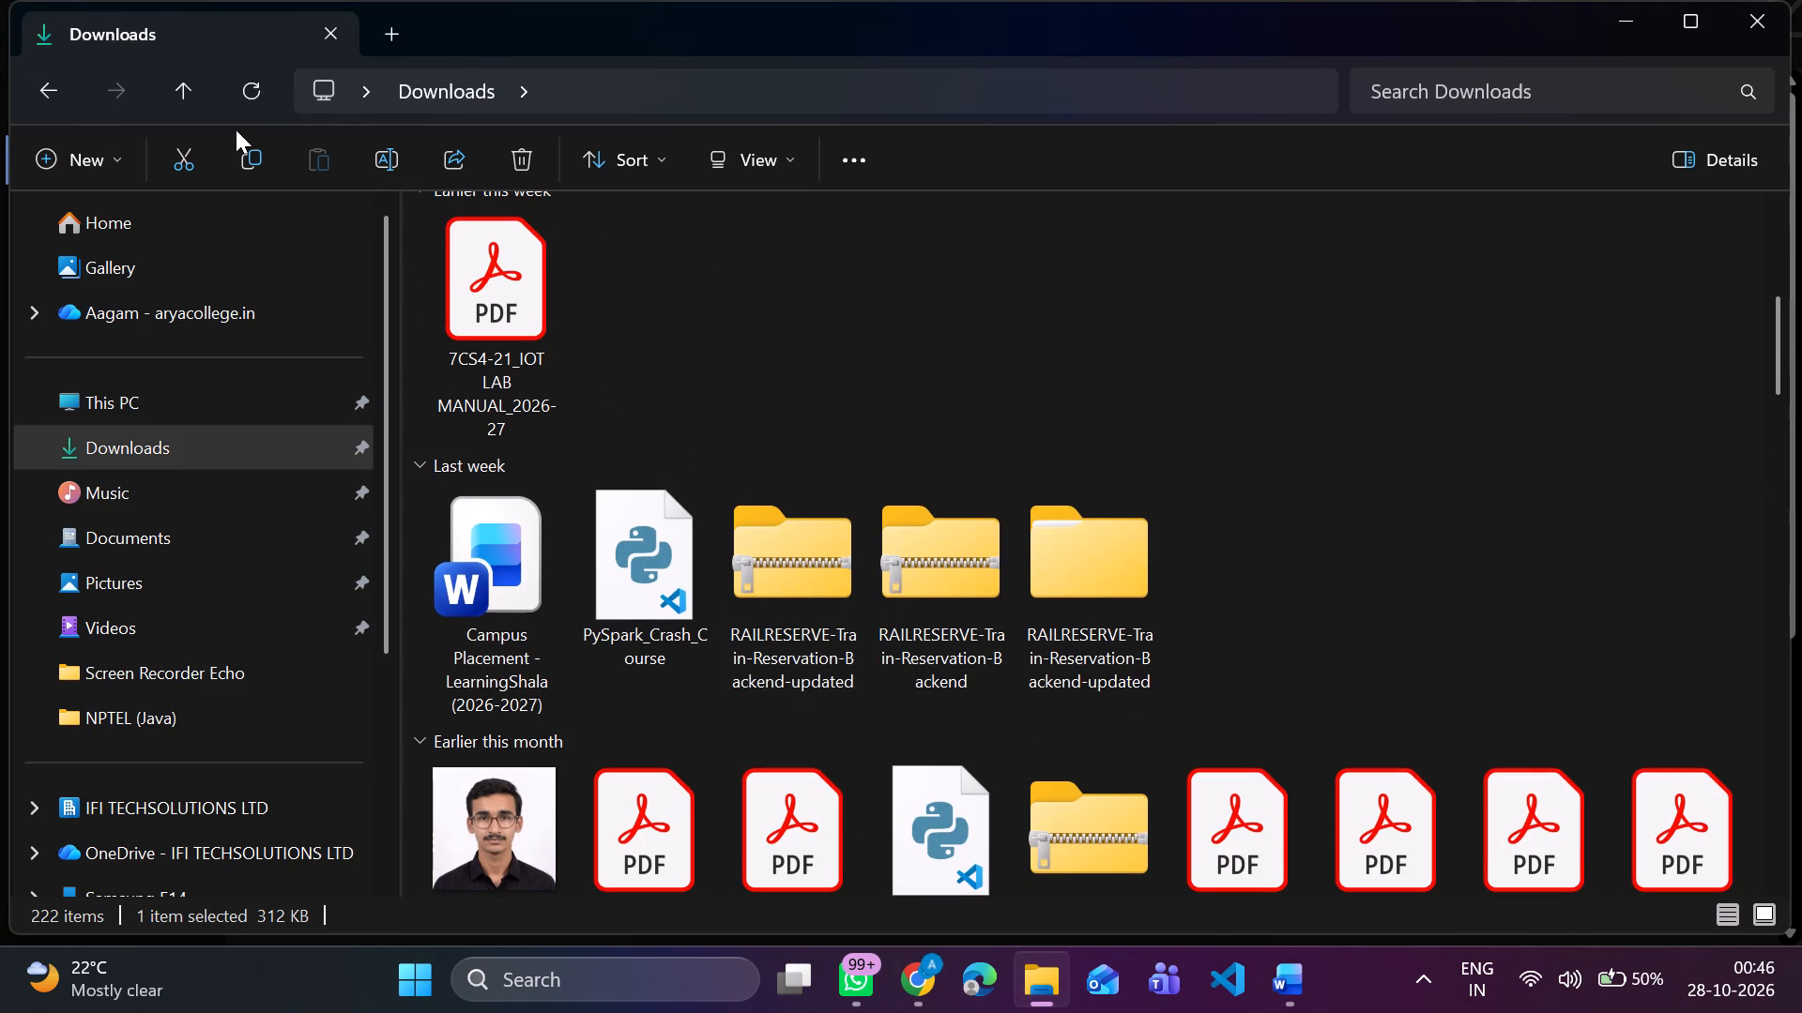
click(254, 98)
scroll(858, 402, up, 3)
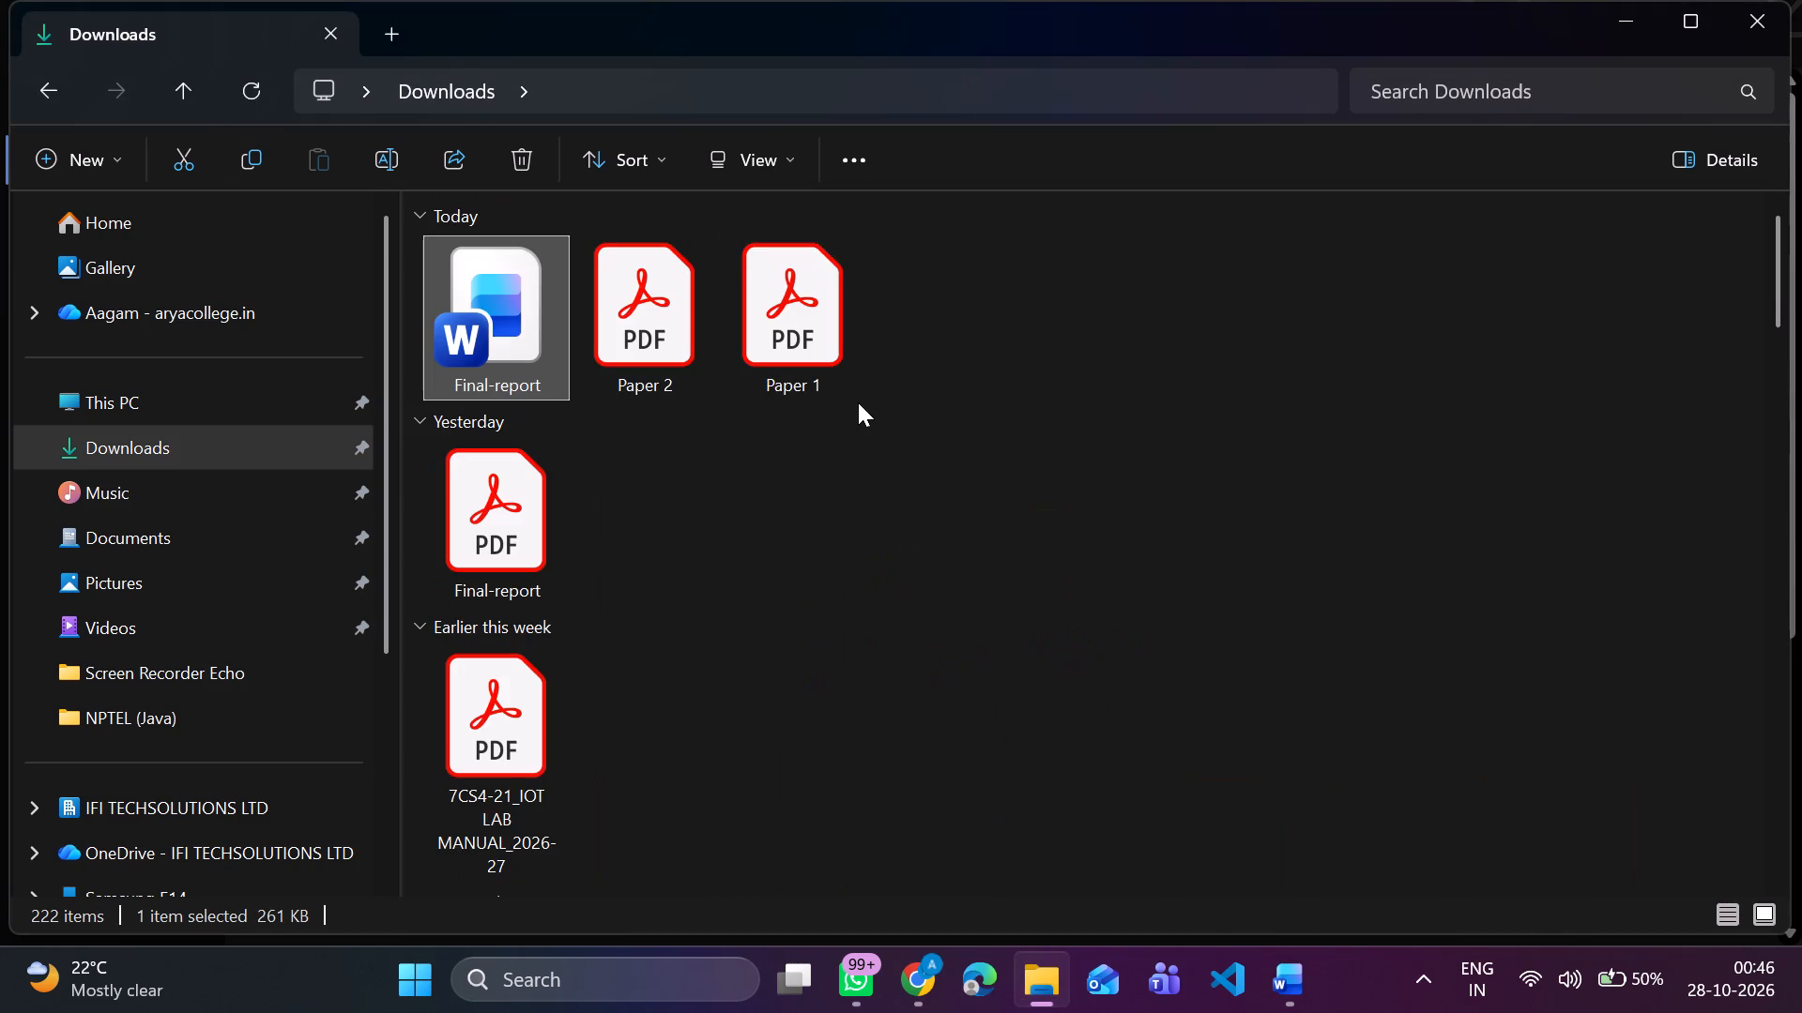
scroll(908, 740, up, 1)
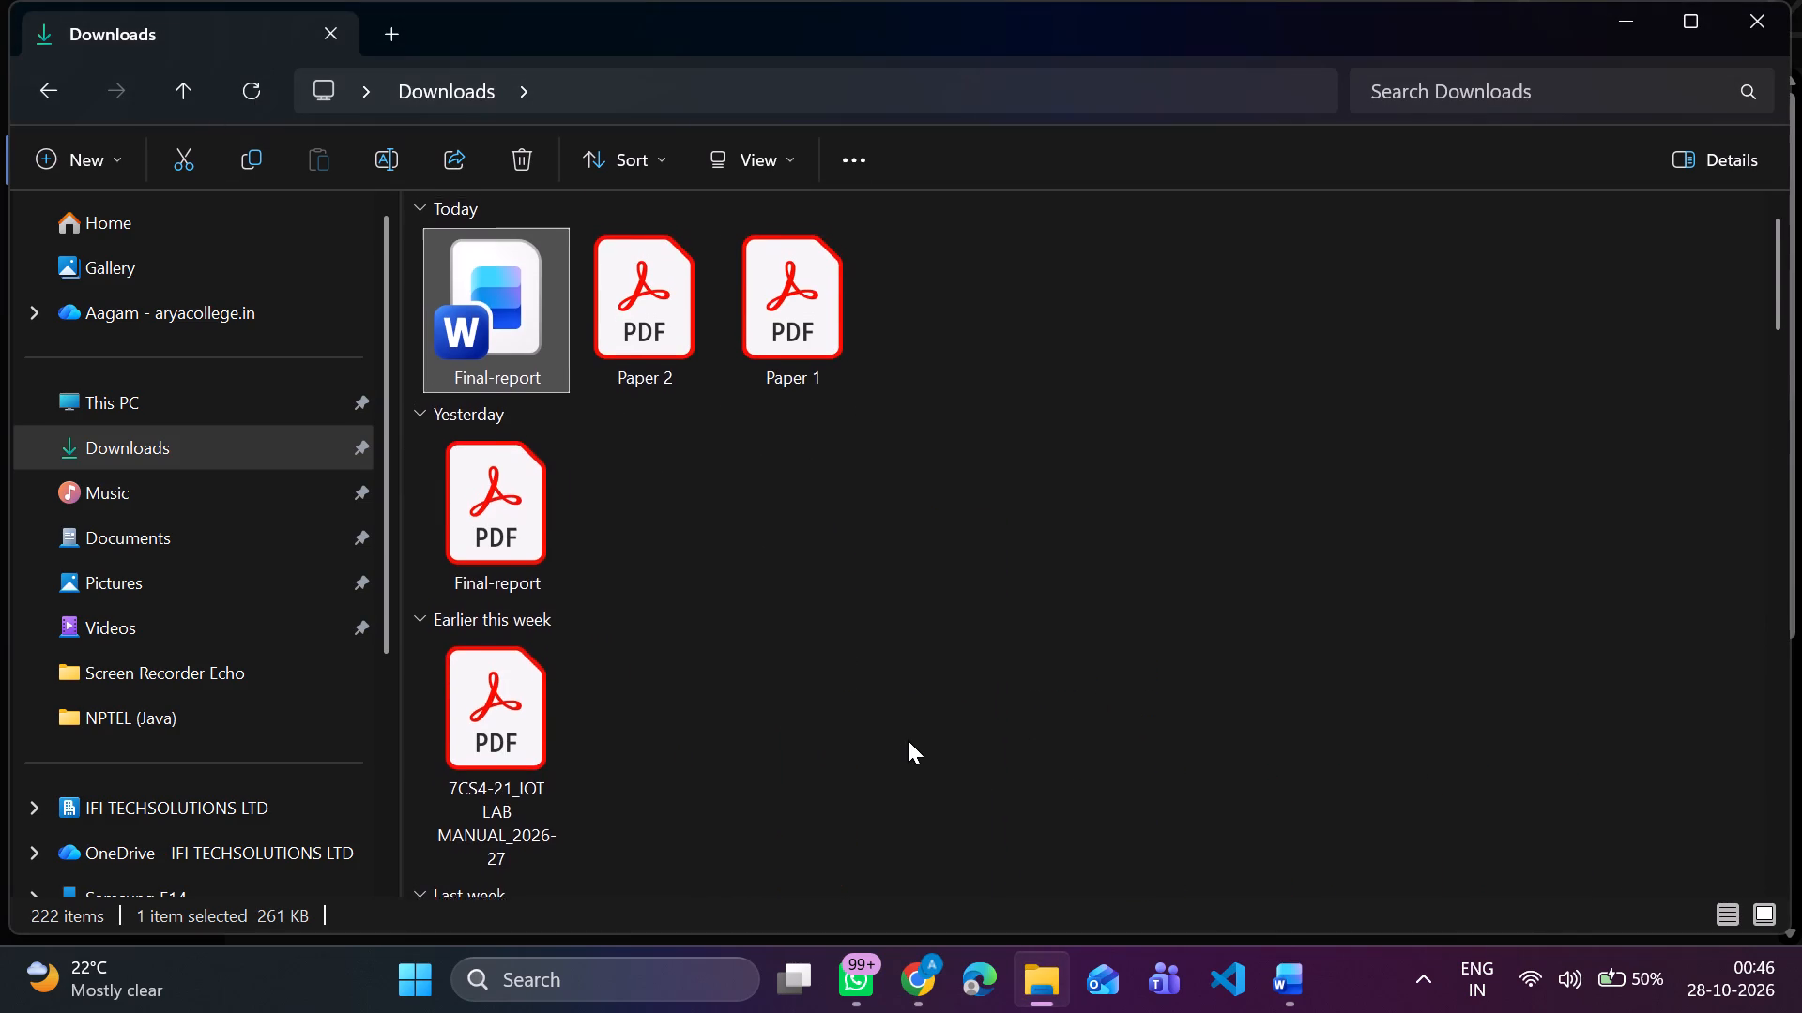
scroll(908, 740, up, 2)
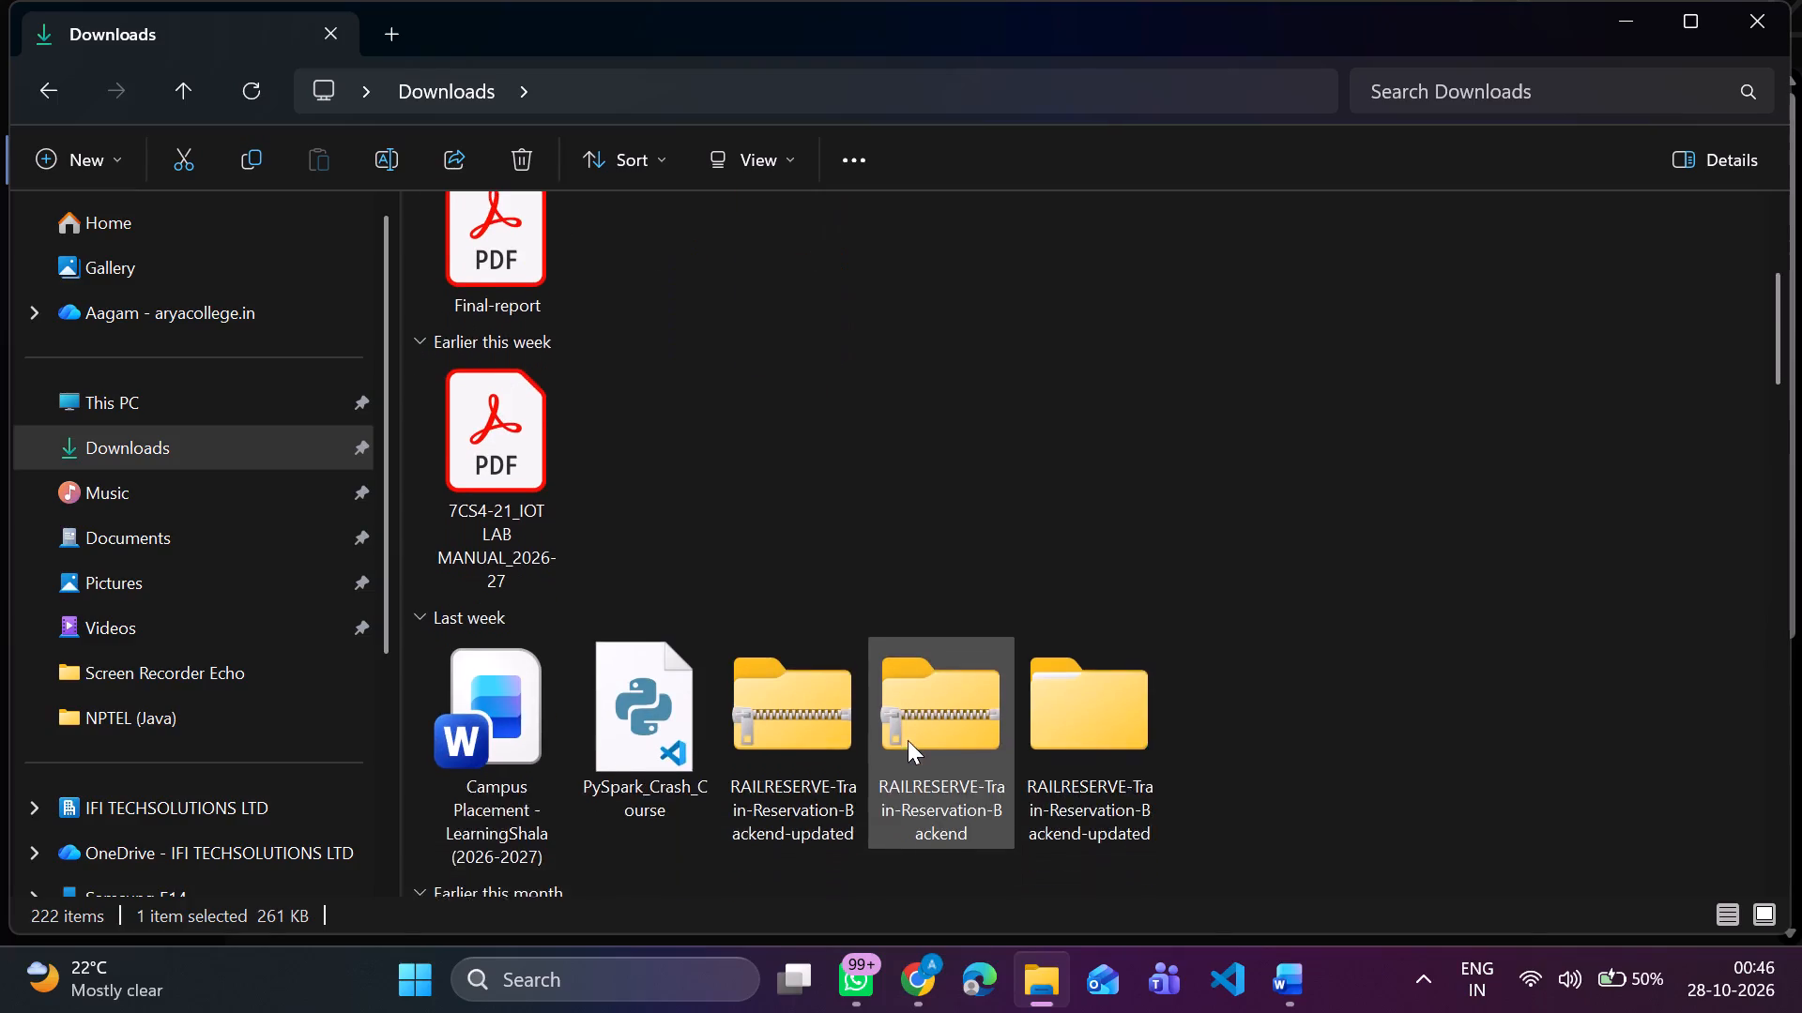
scroll(908, 740, up, 1)
In Word, save the front page as a PDF named "front page seminar" in the Downloads folder.
click(1033, 1012)
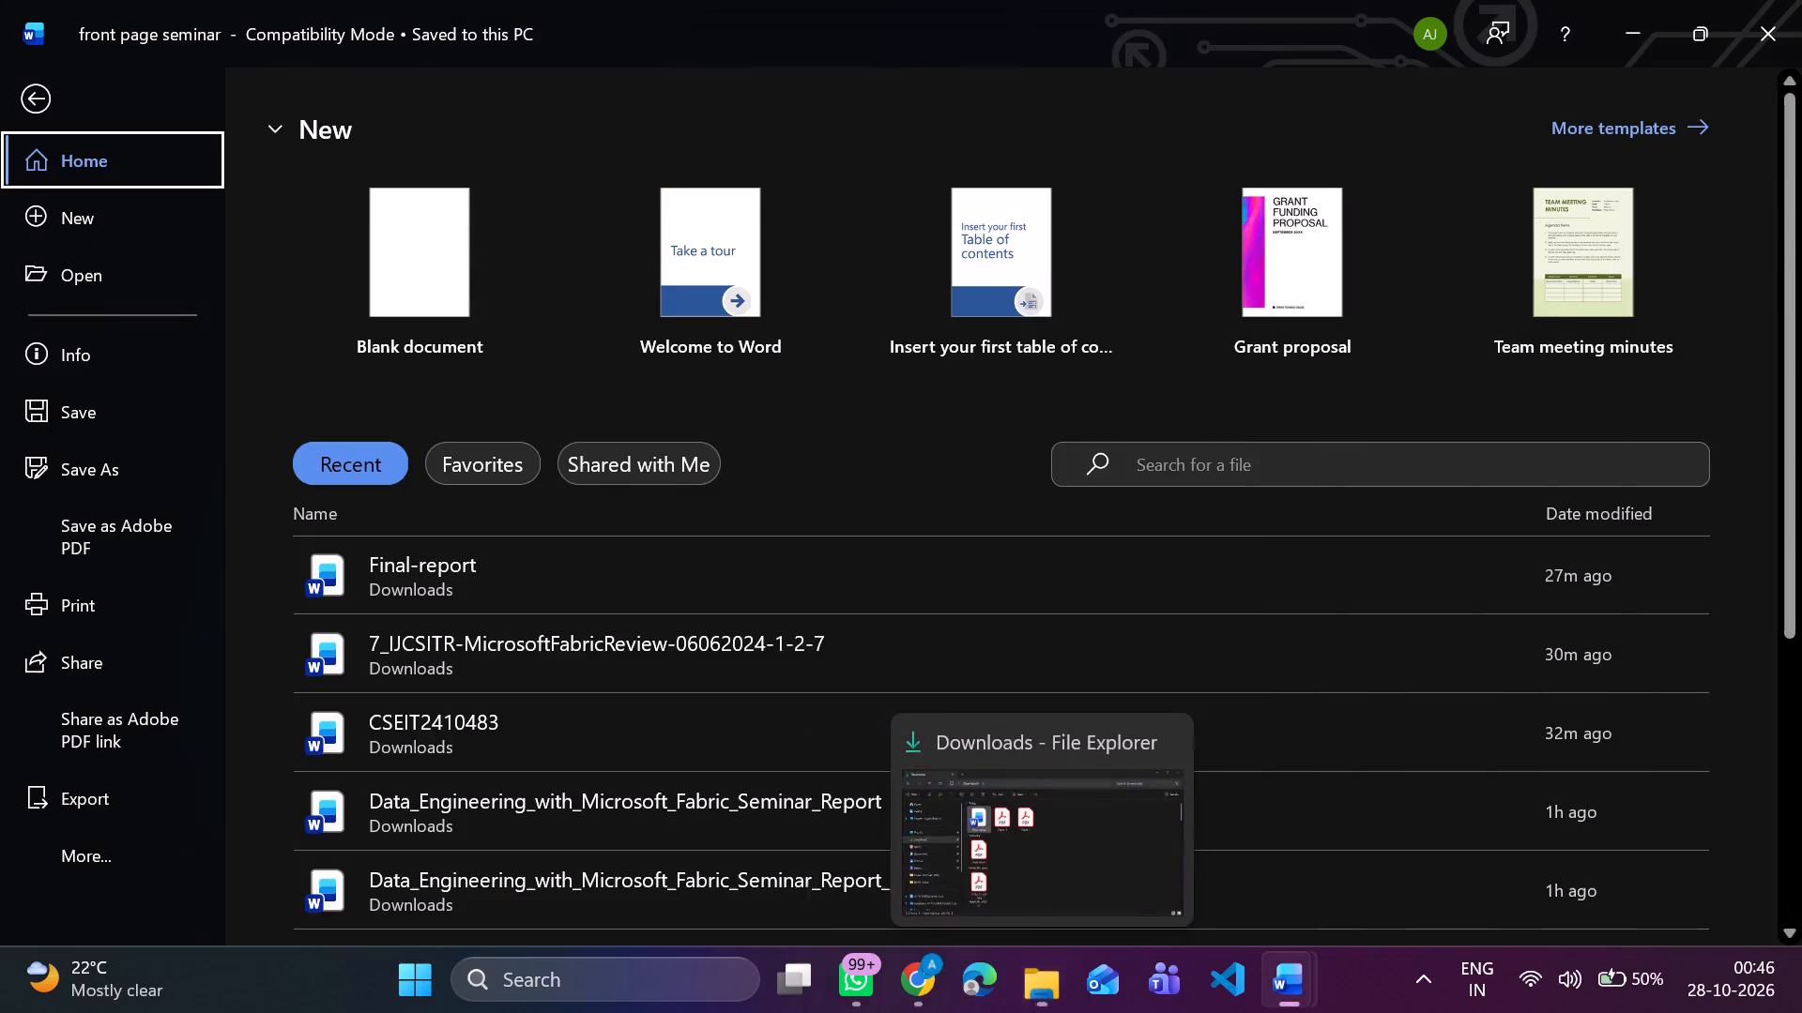
click(84, 472)
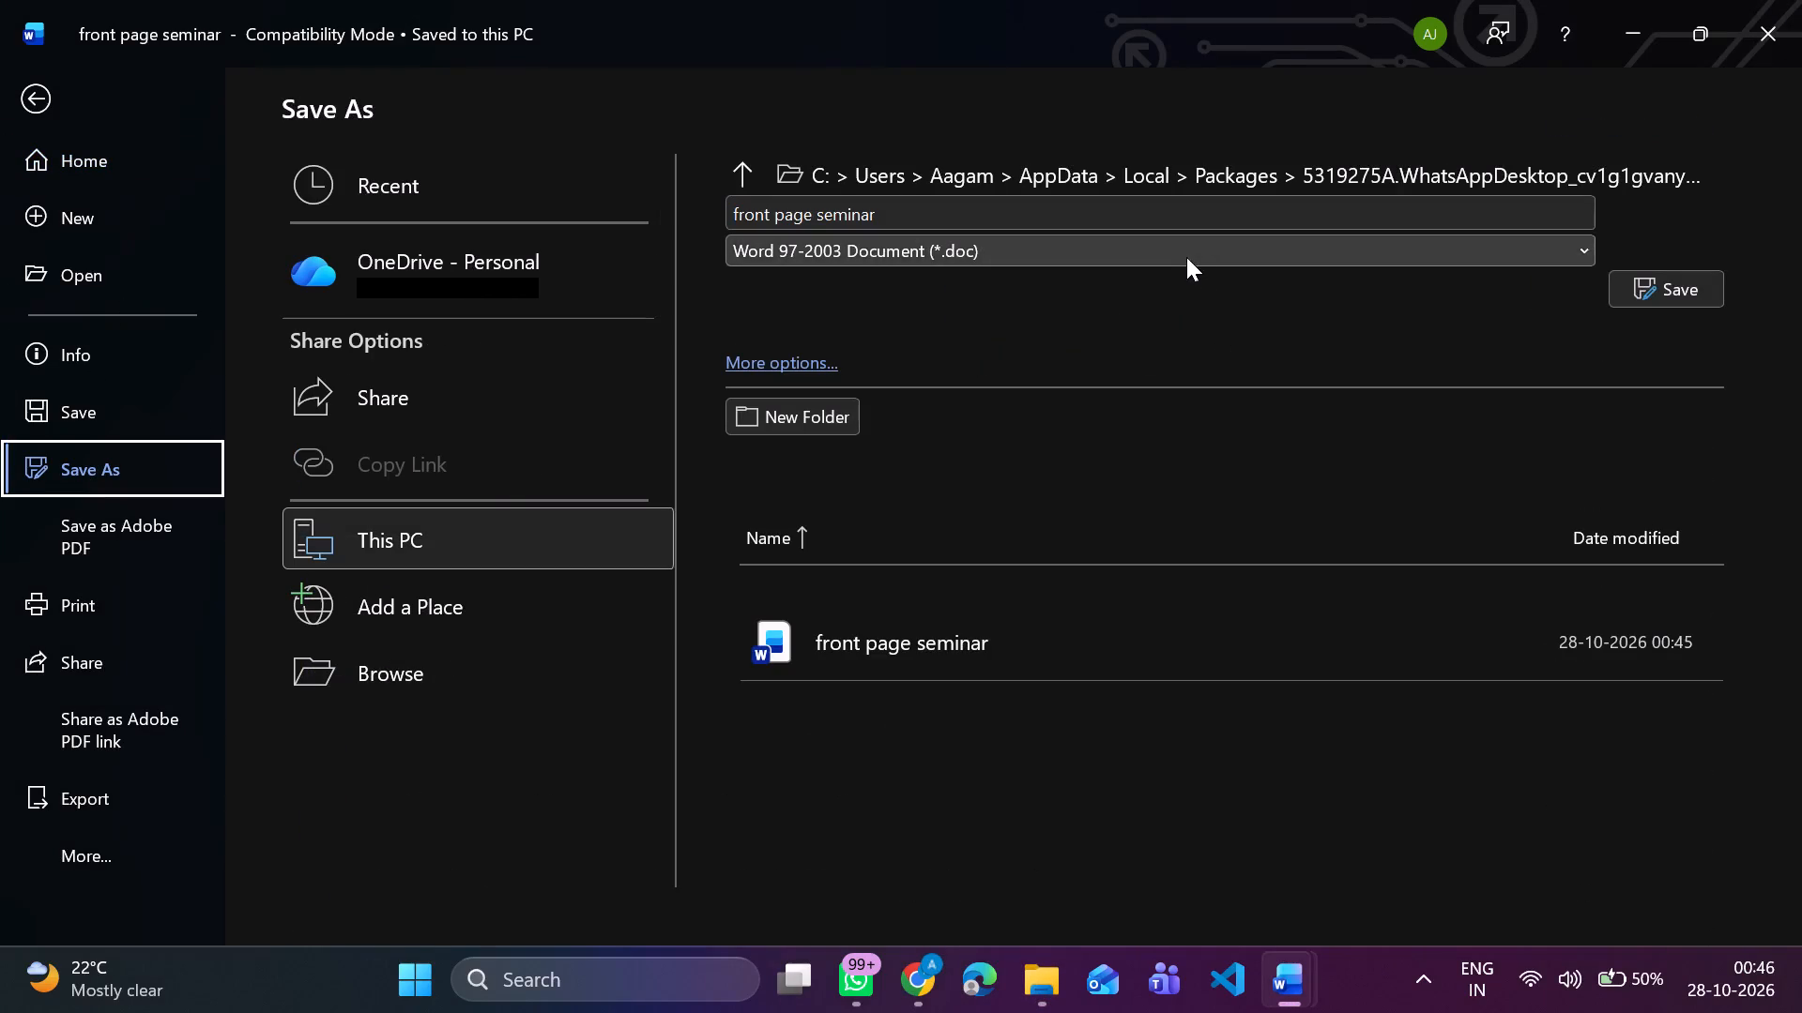
click(1186, 257)
click(822, 489)
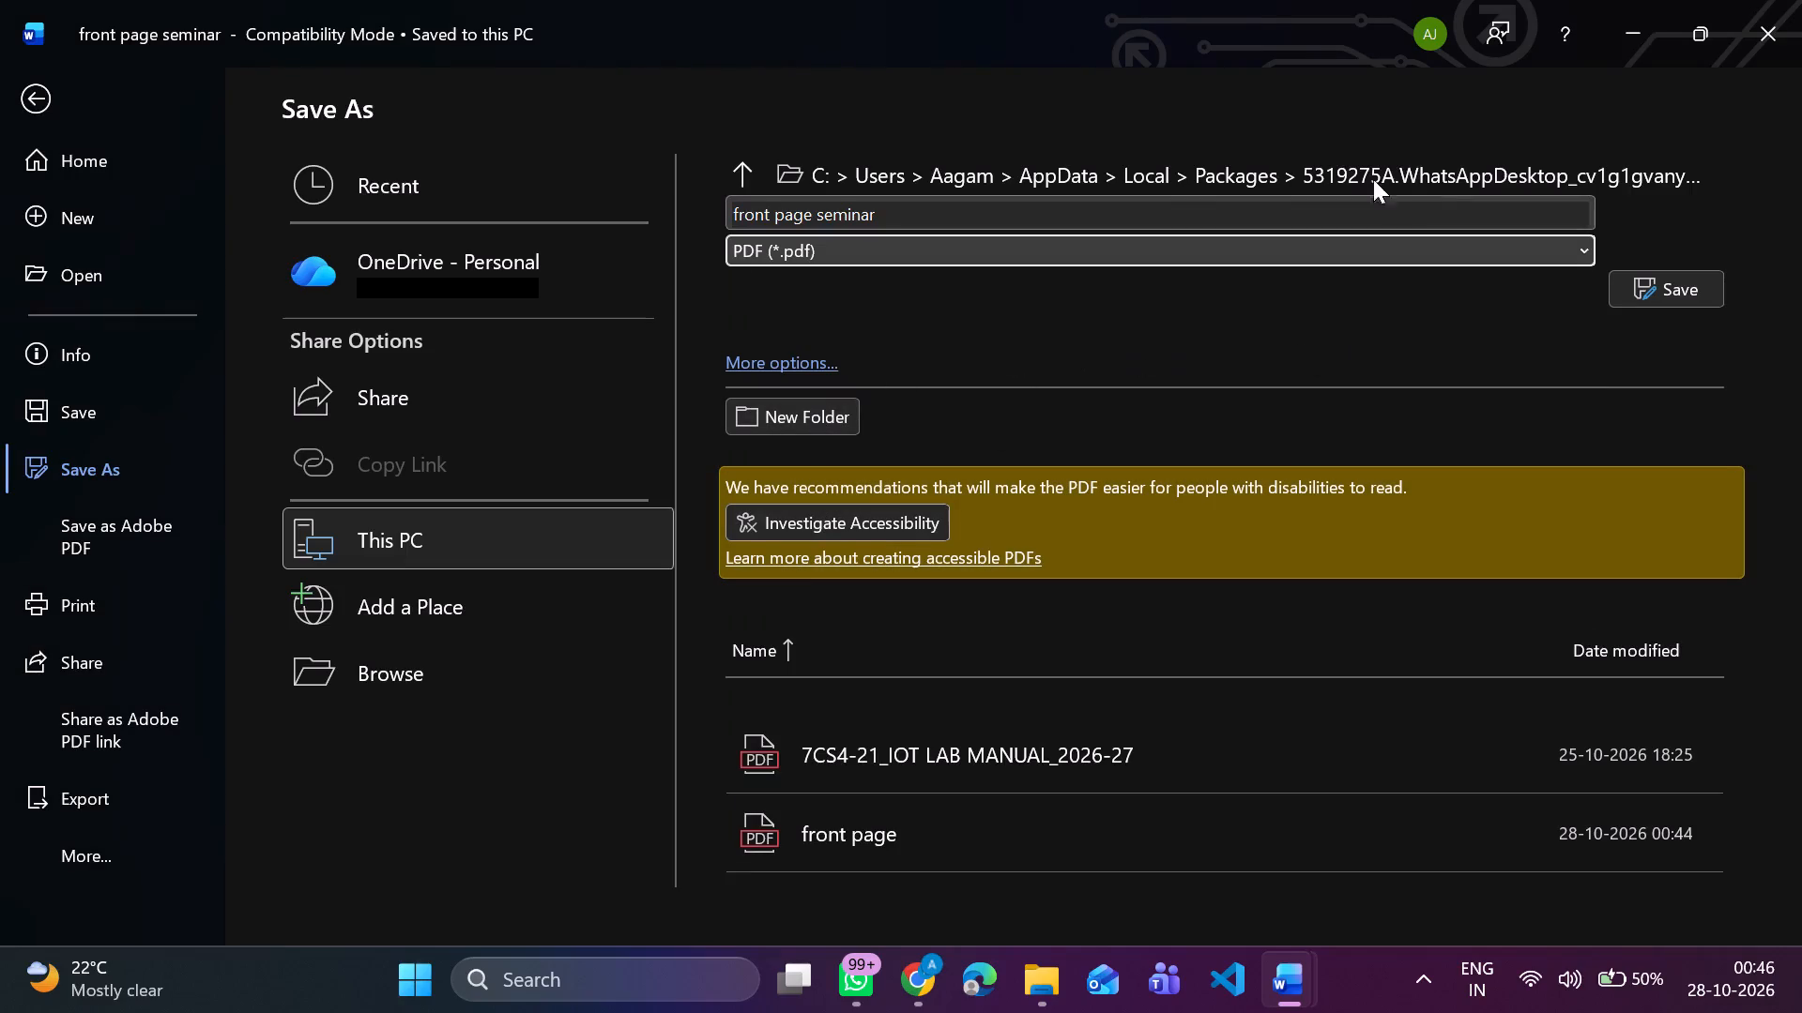
click(1134, 177)
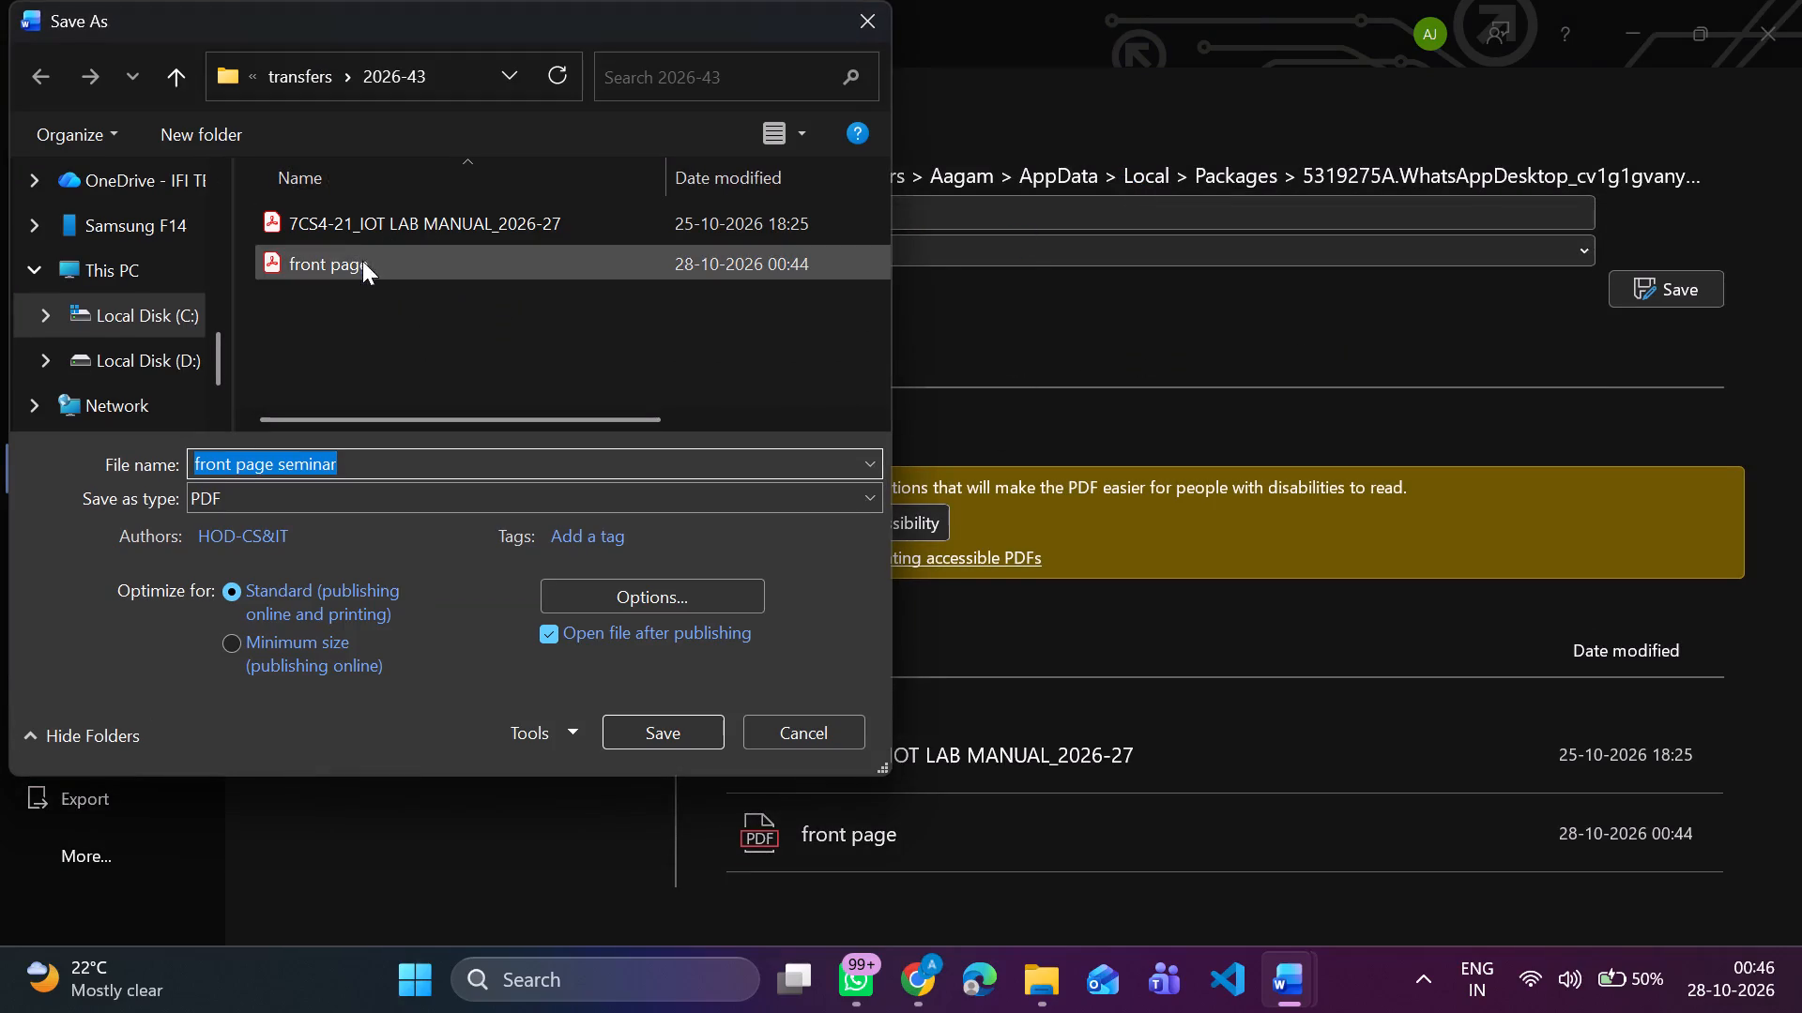
scroll(146, 329, up, 3)
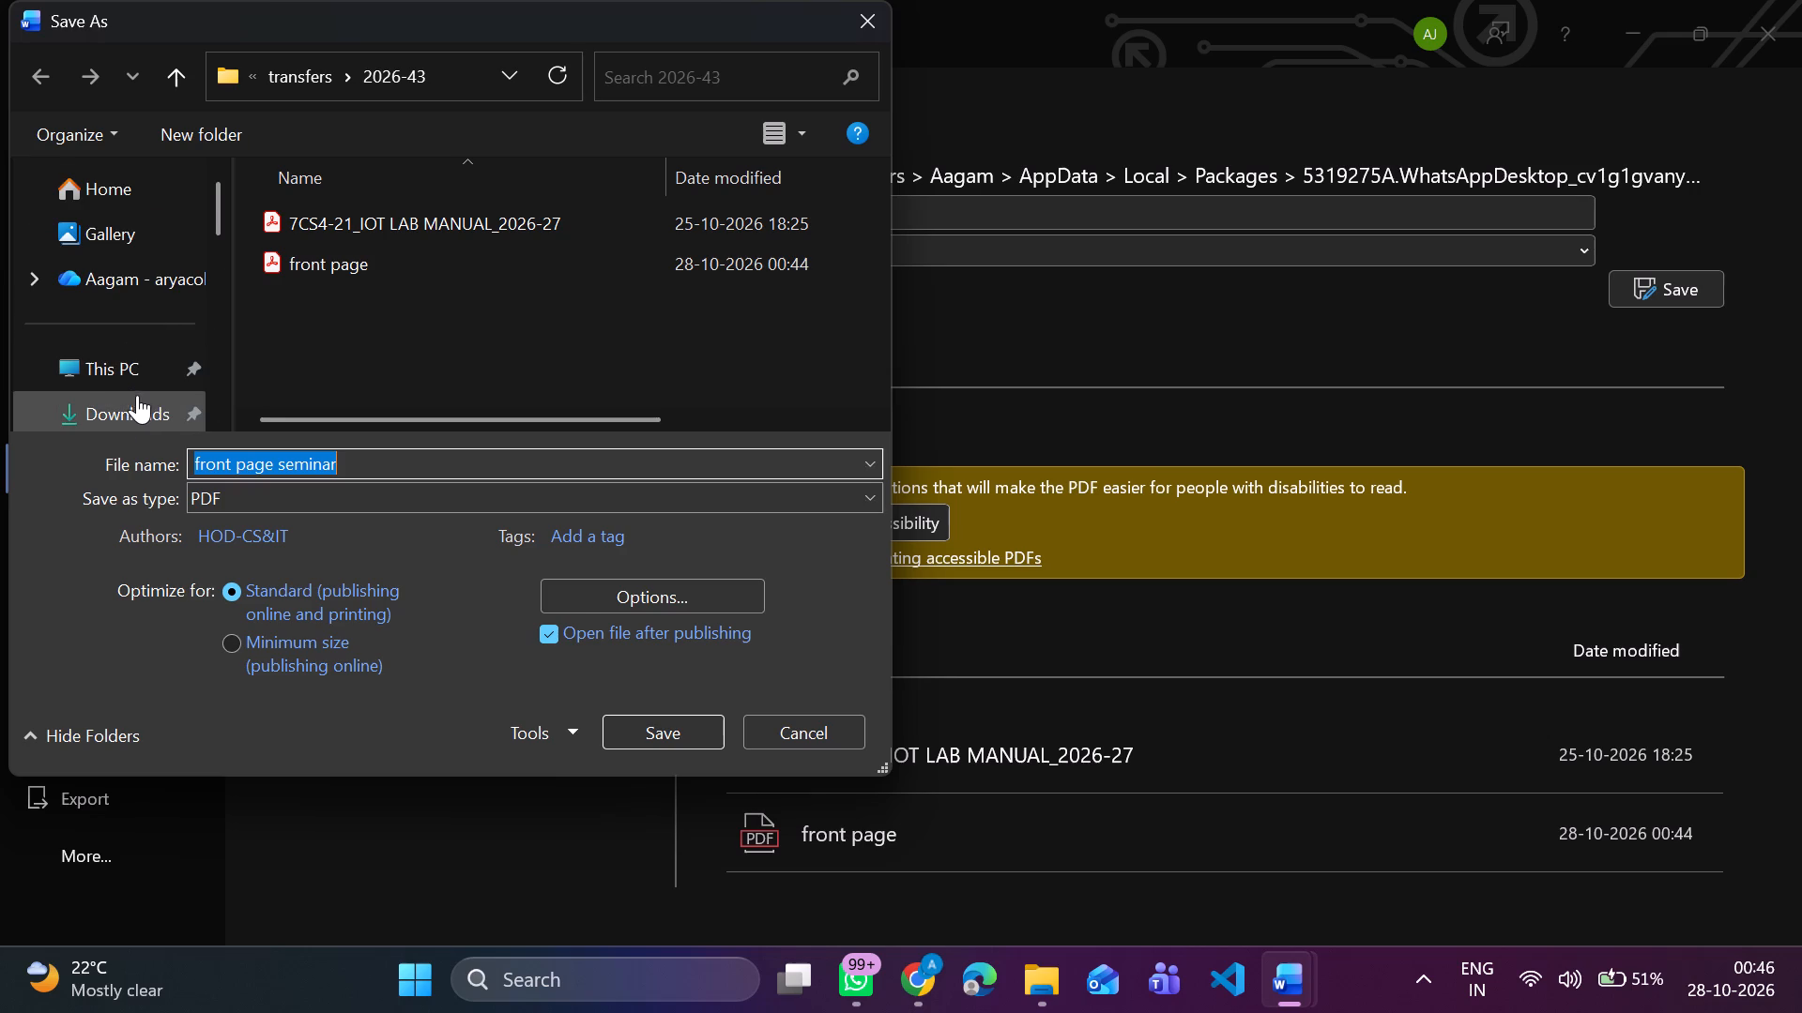
double_click(134, 401)
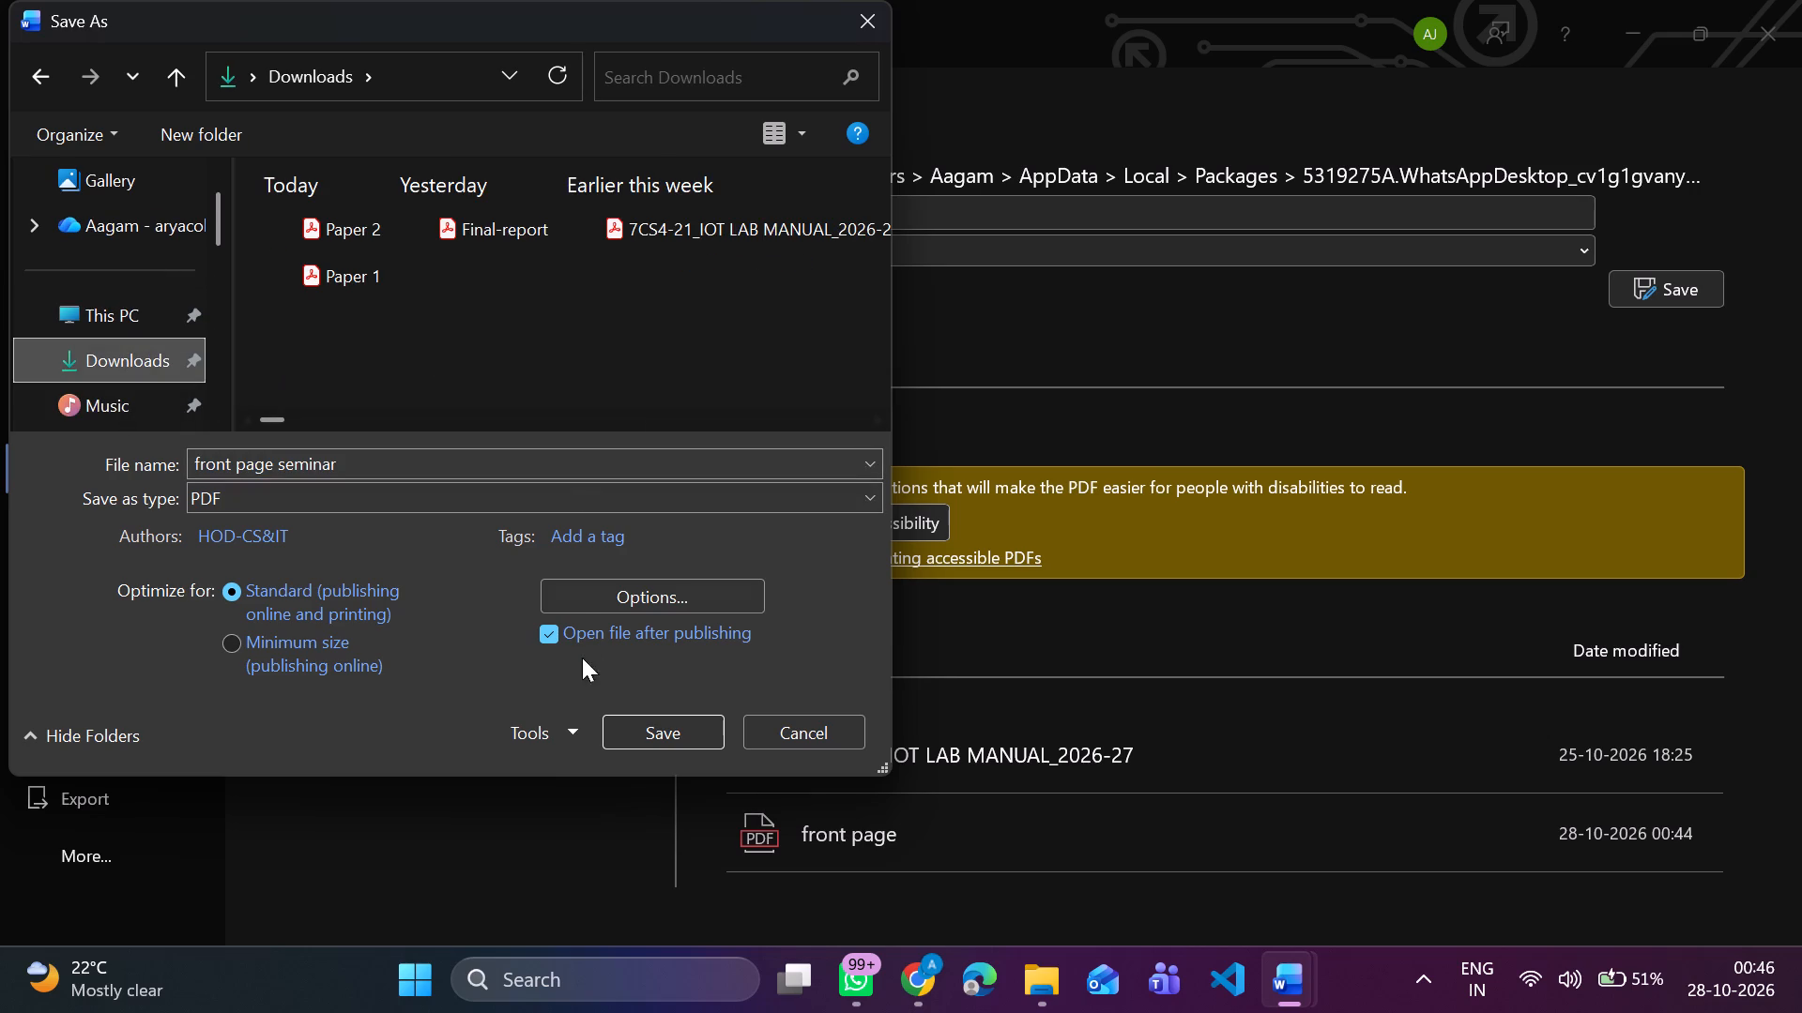
click(642, 737)
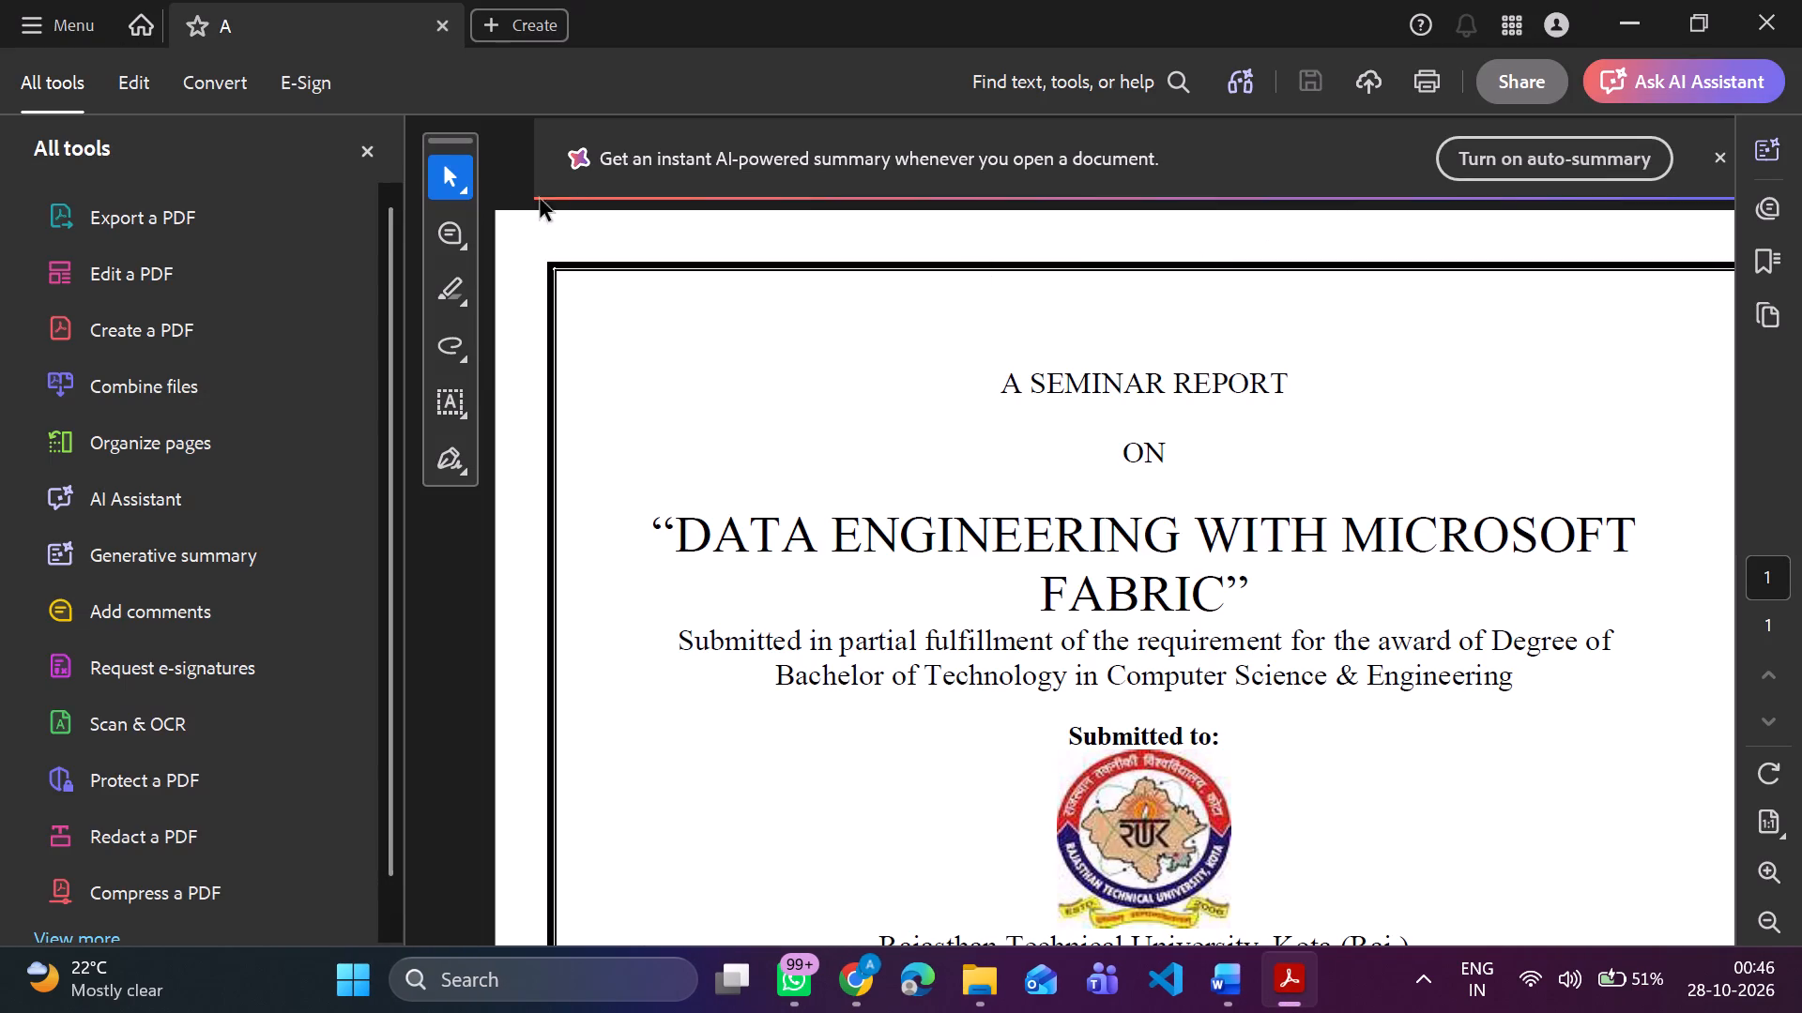
Check the exported front page PDF from the title down to the department line and close all open PDFs.
click(359, 135)
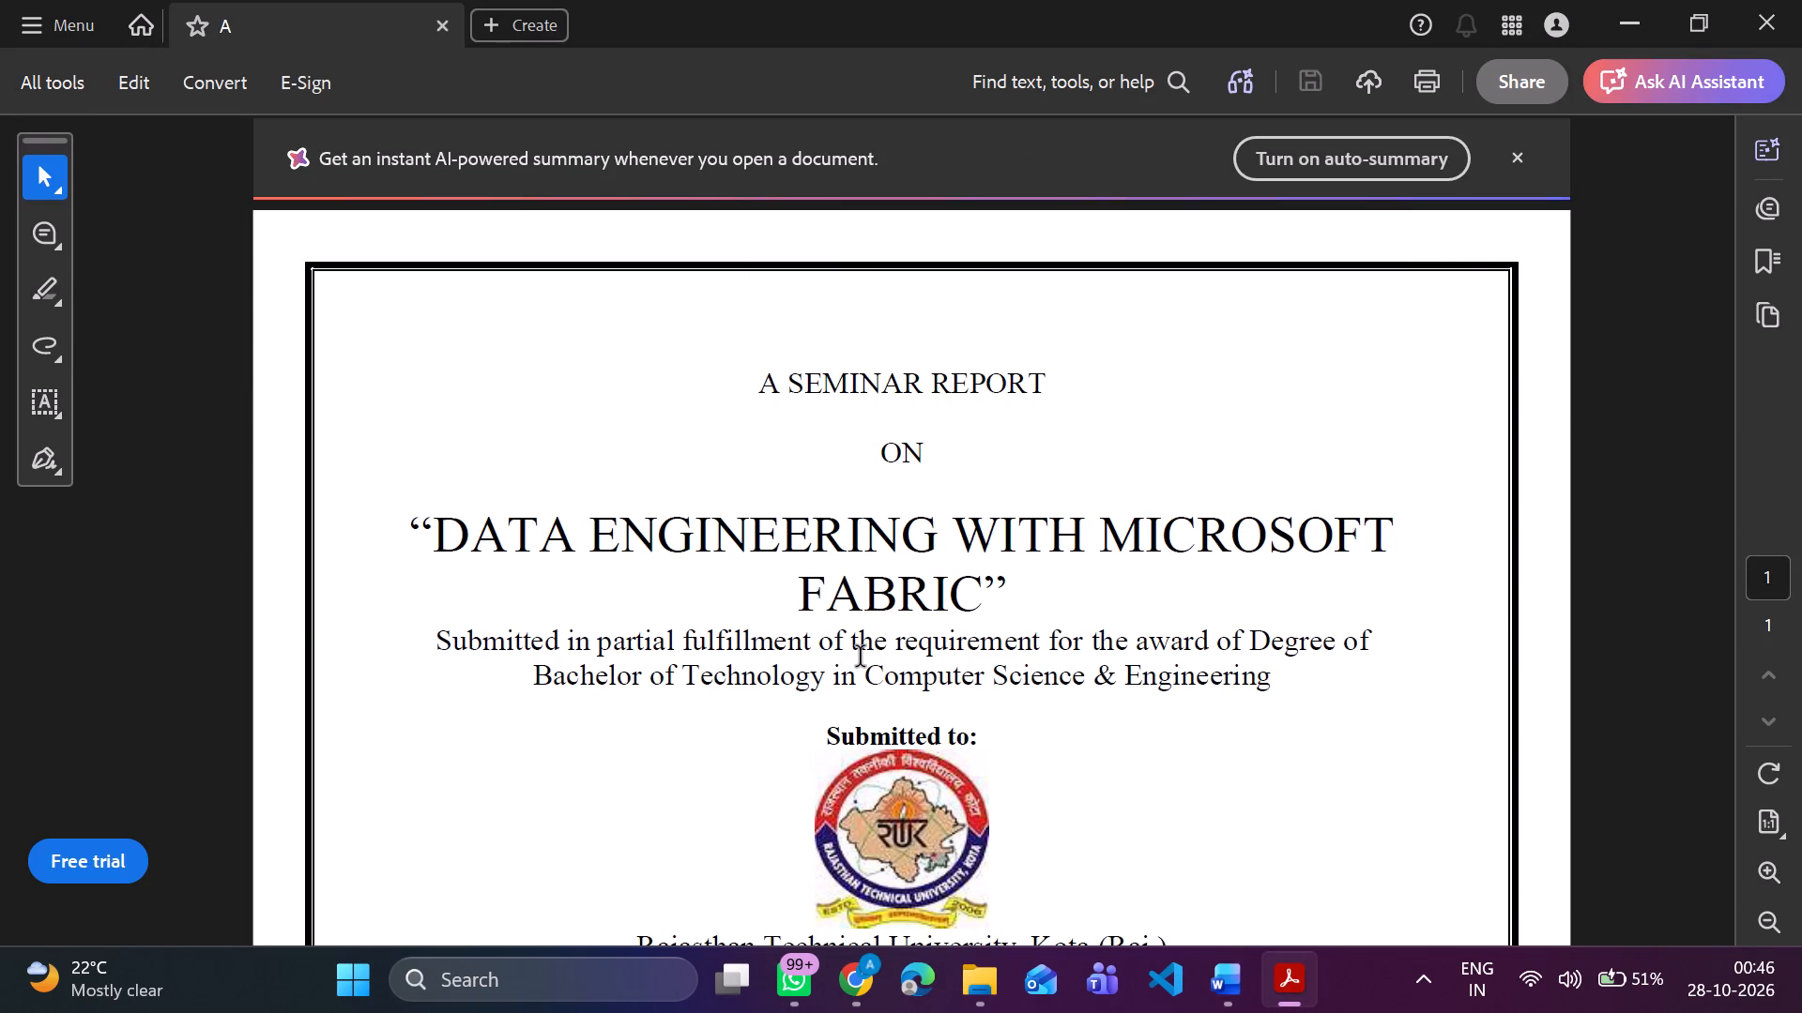
scroll(862, 658, down, 5)
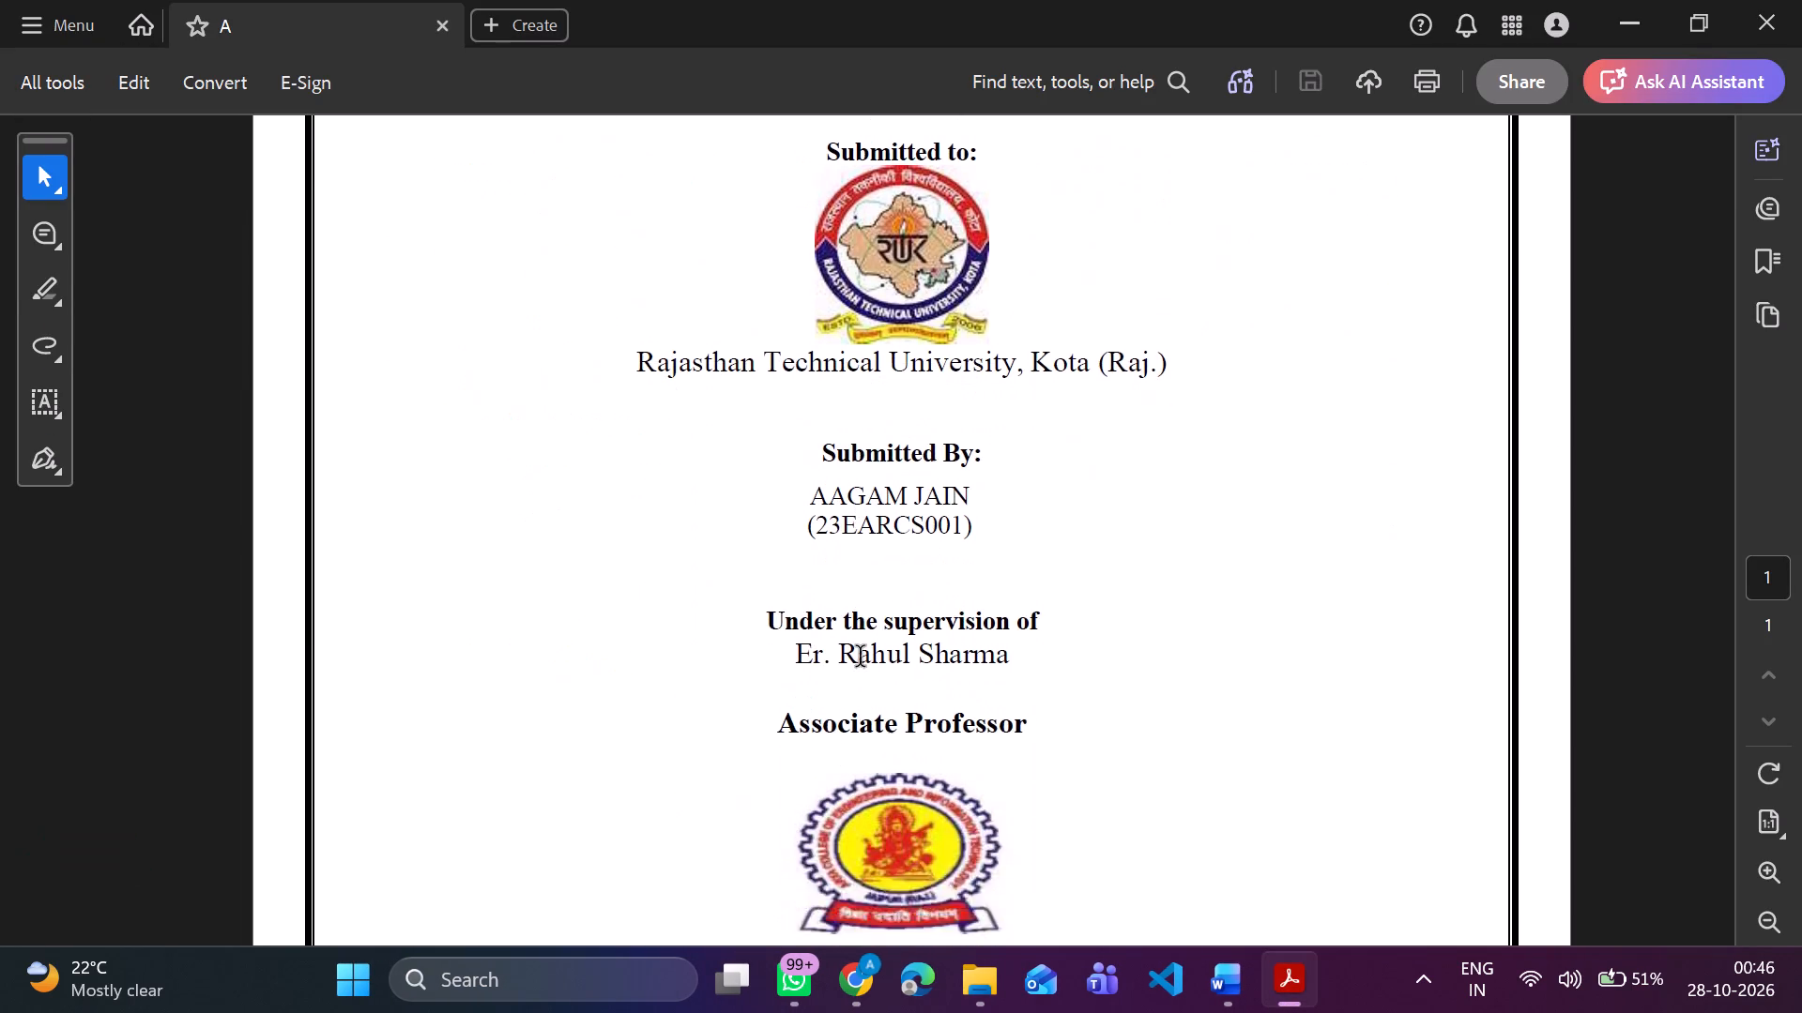
scroll(862, 658, down, 3)
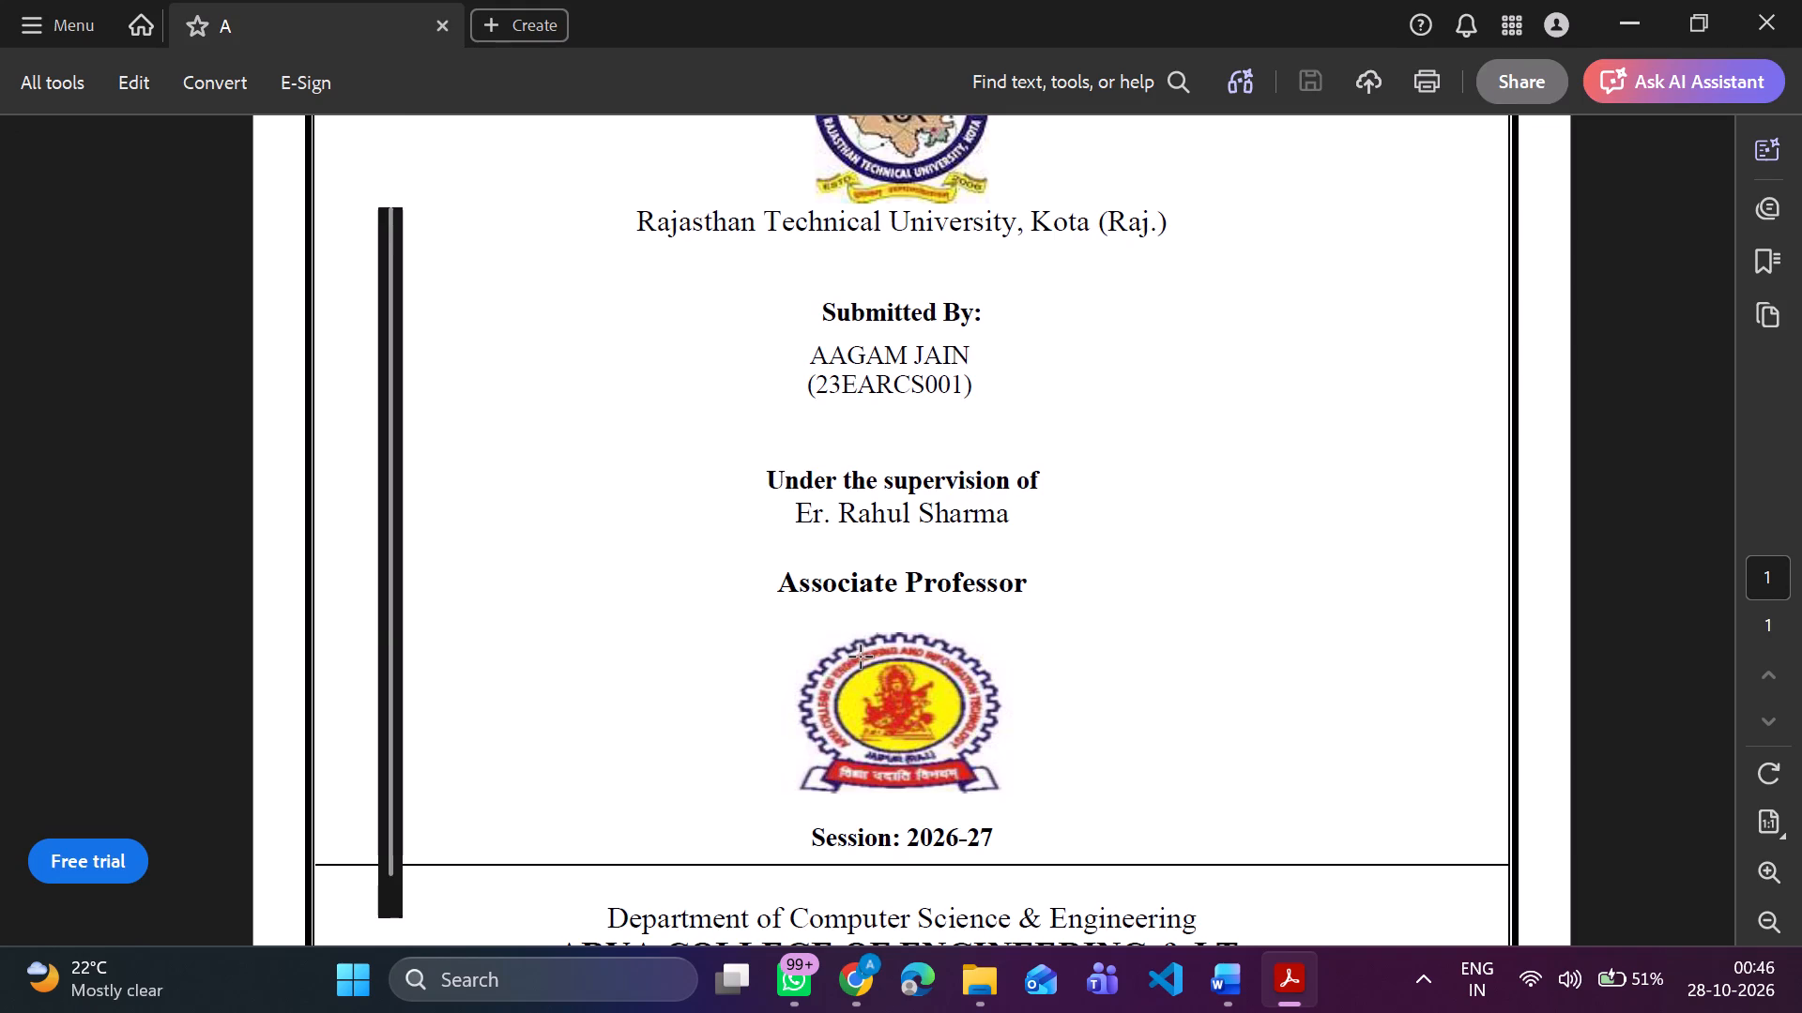
scroll(862, 658, down, 1)
click(1801, 0)
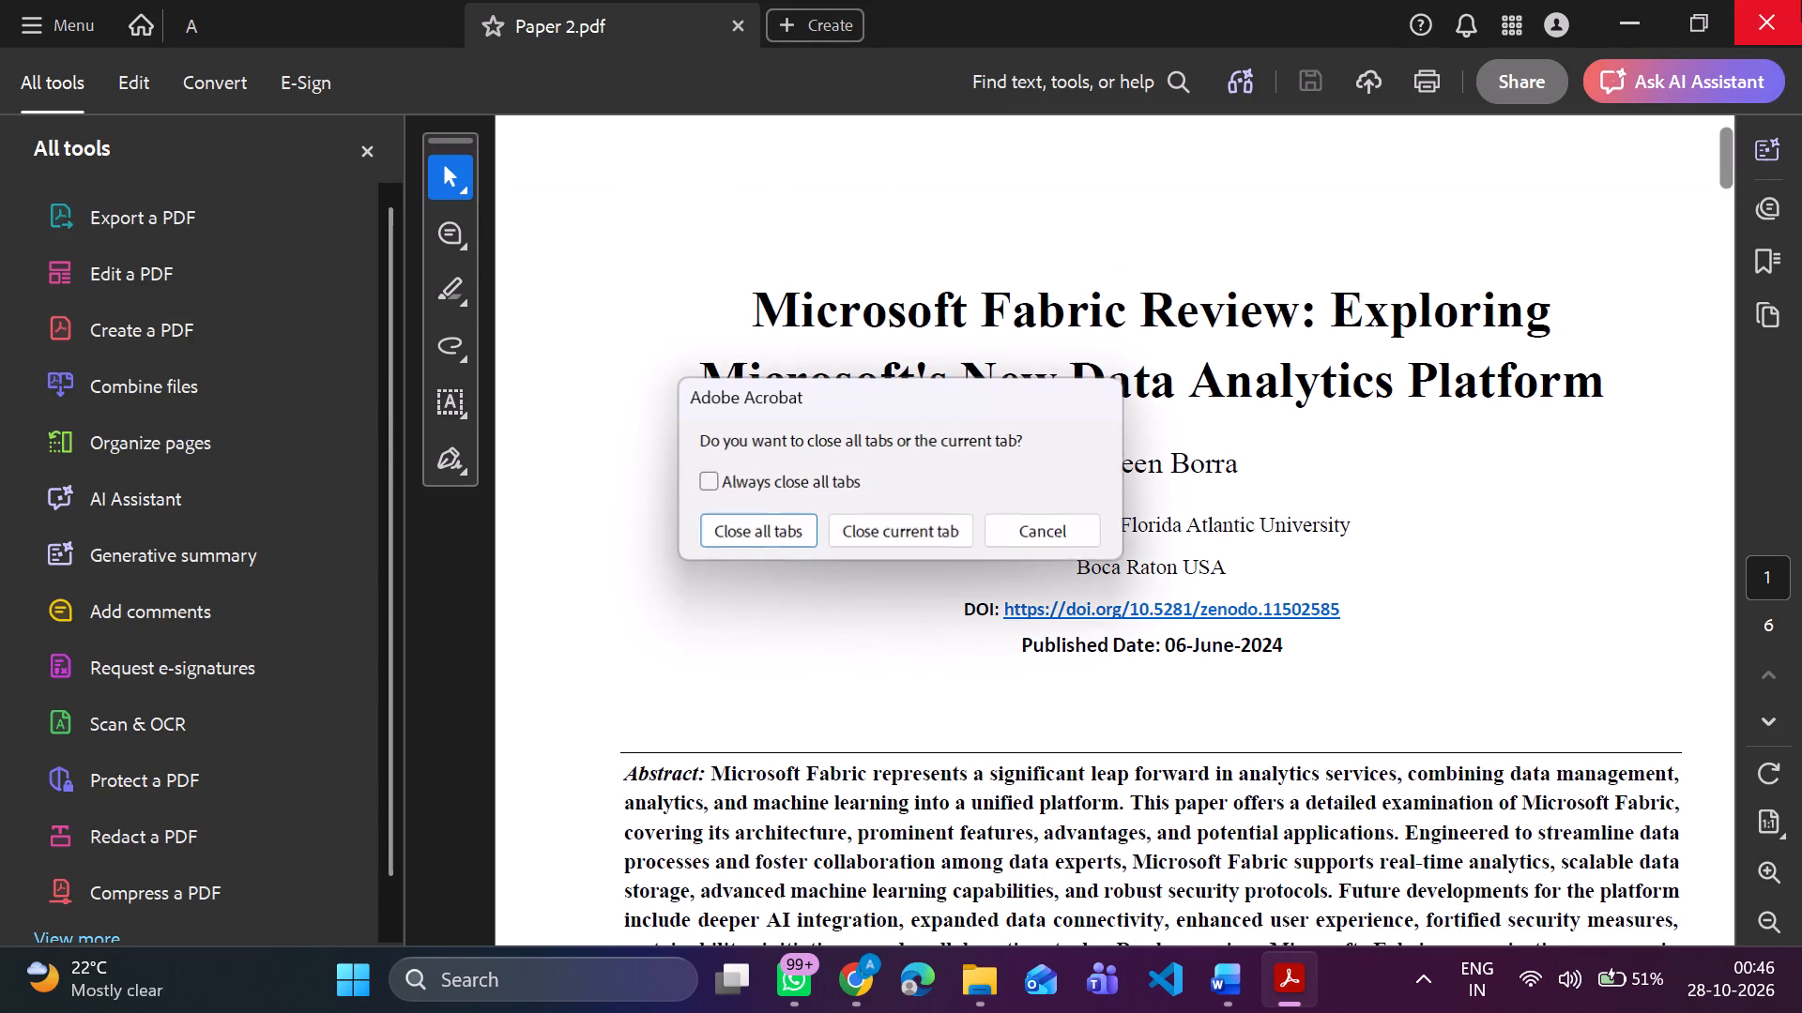
click(753, 525)
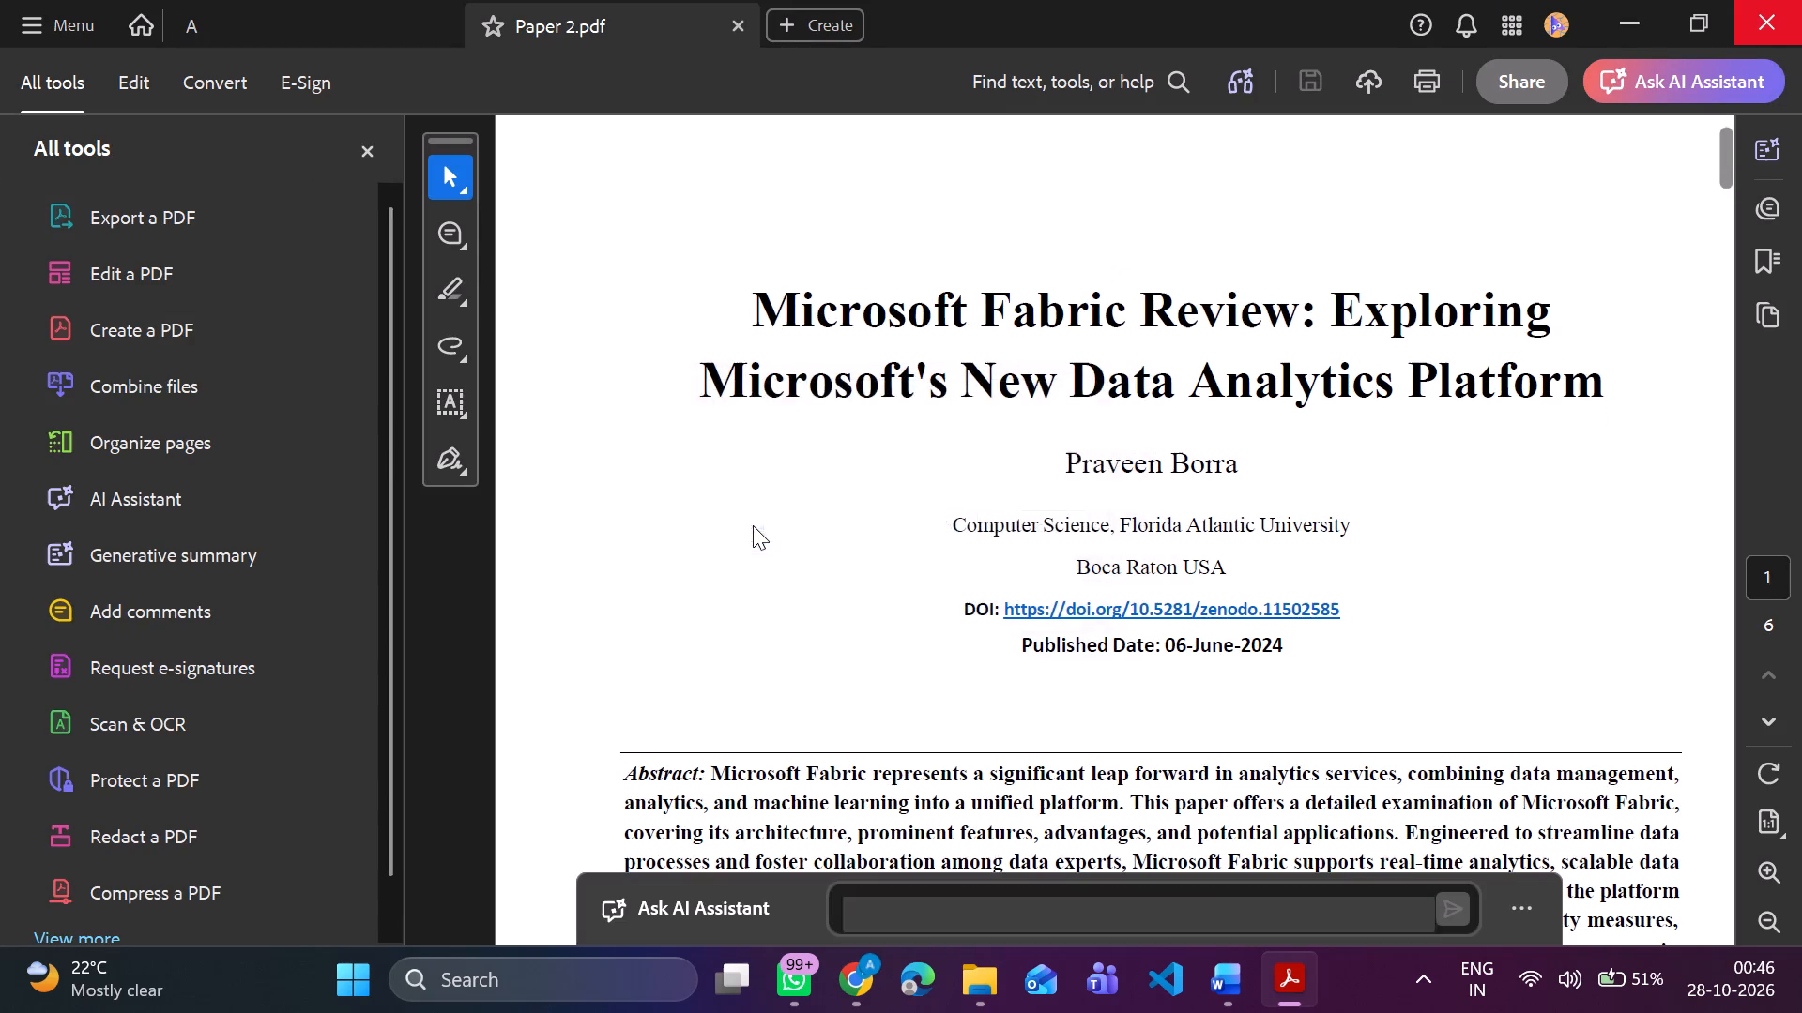
Look over the Word front page once more and close both the remaining PDF window and the front page seminar document.
scroll(753, 525, down, 3)
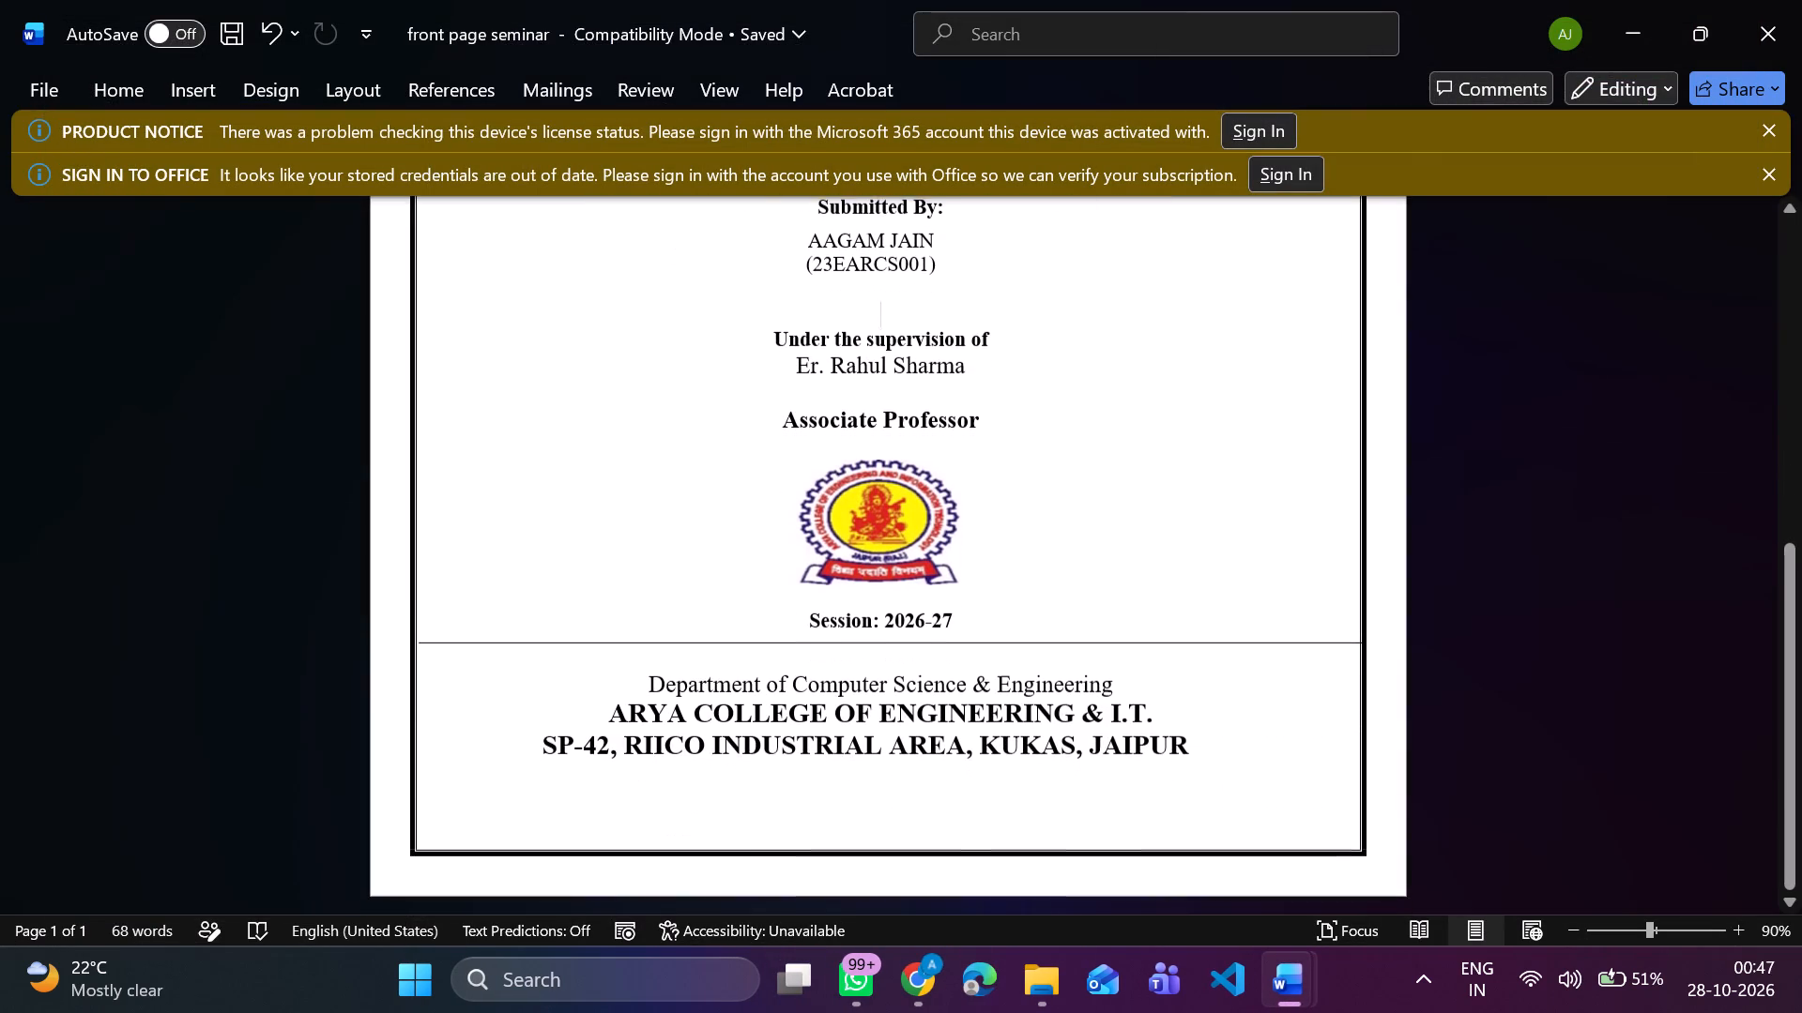
scroll(753, 525, down, 1)
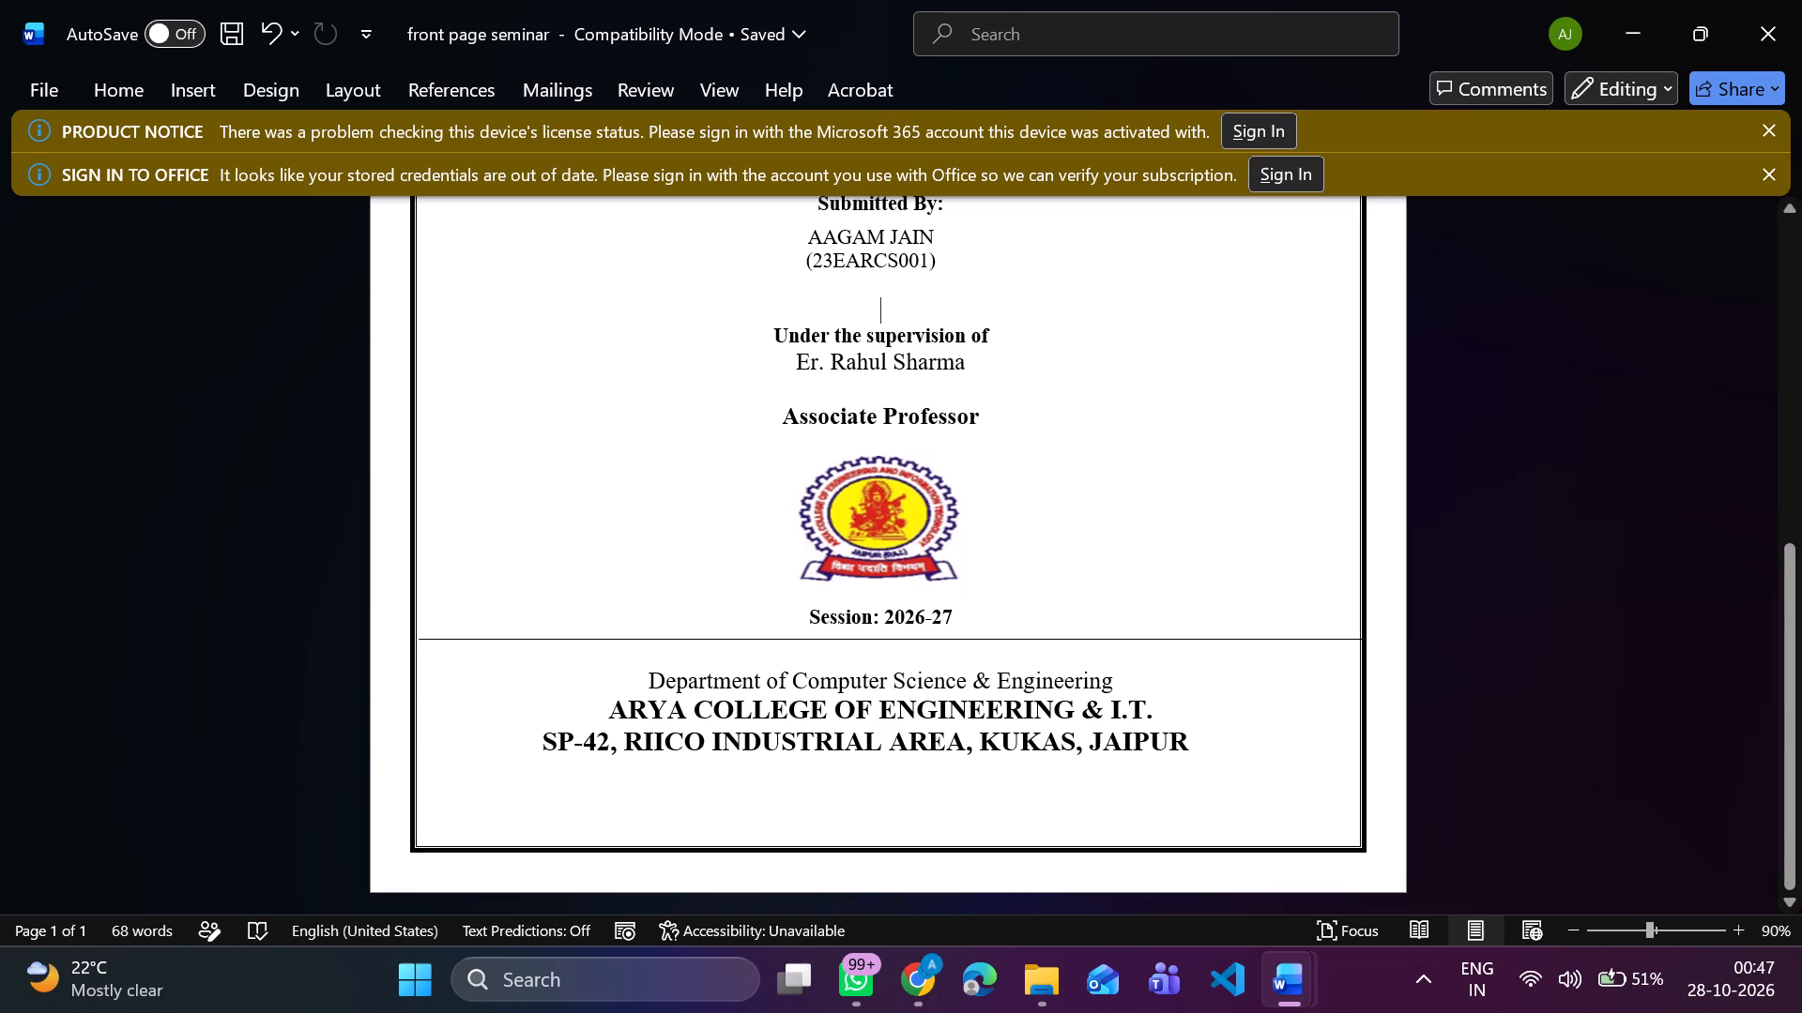
scroll(753, 525, up, 8)
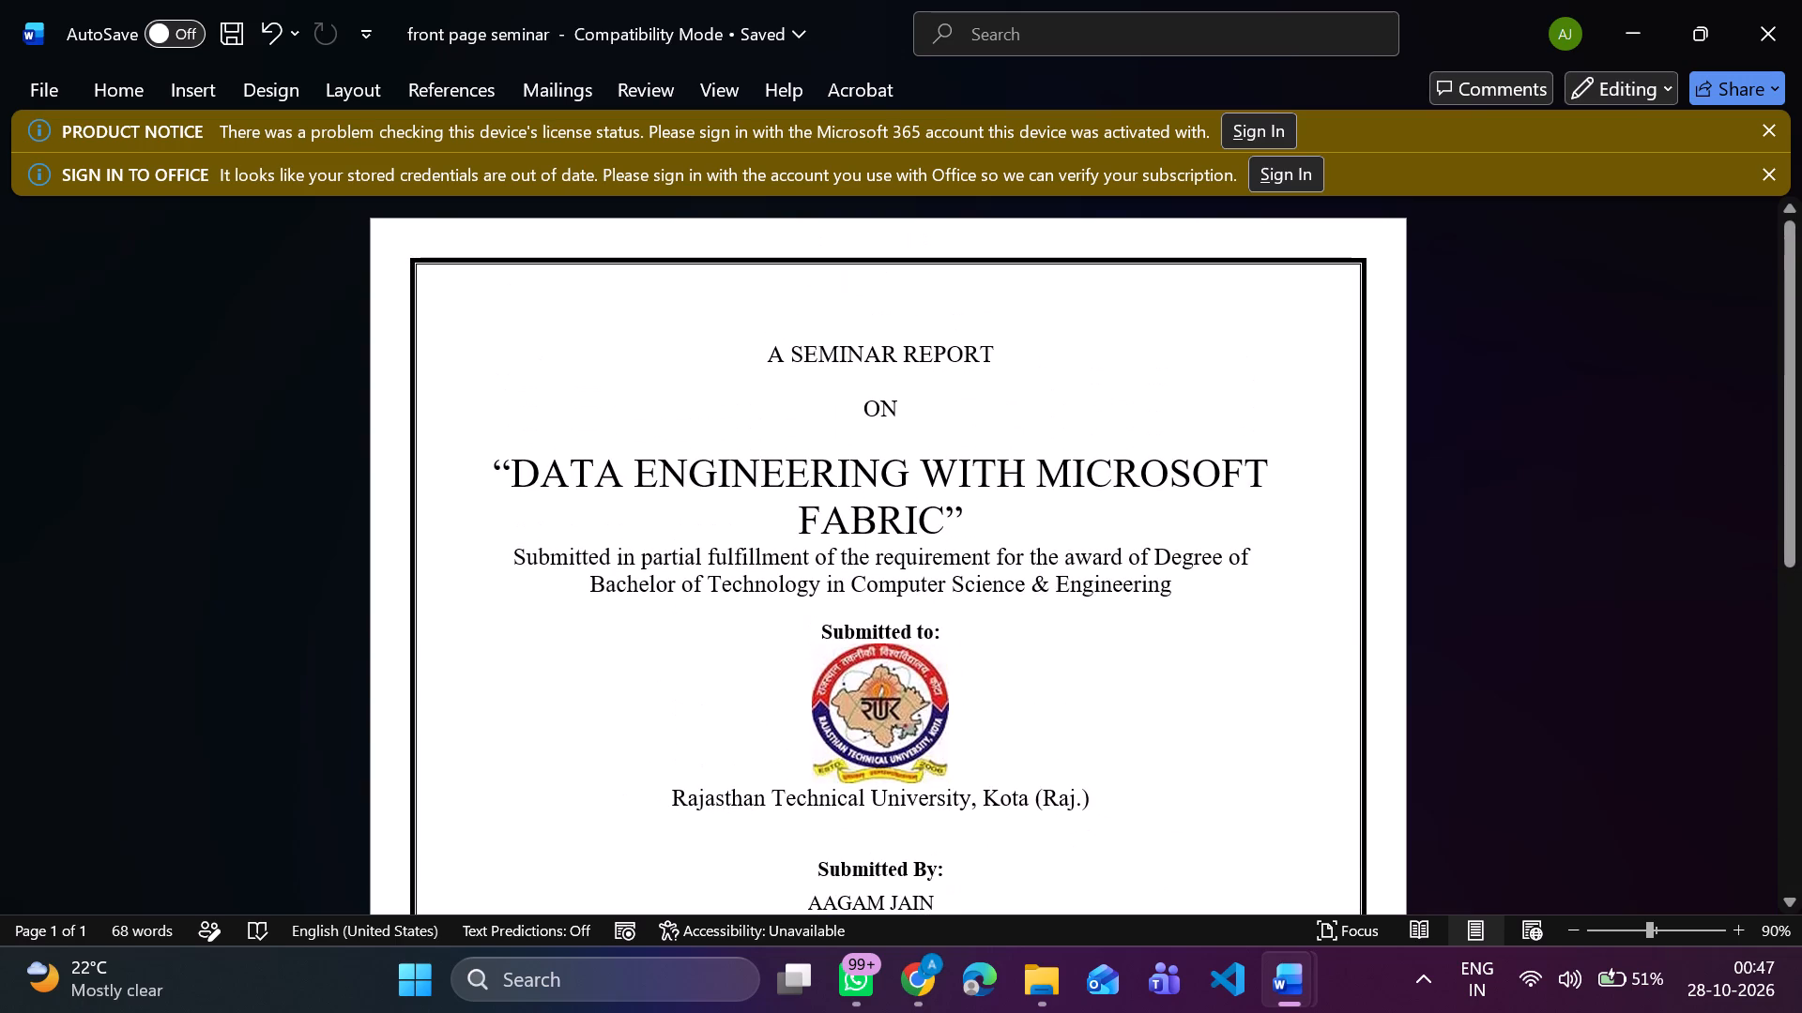
click(1801, 0)
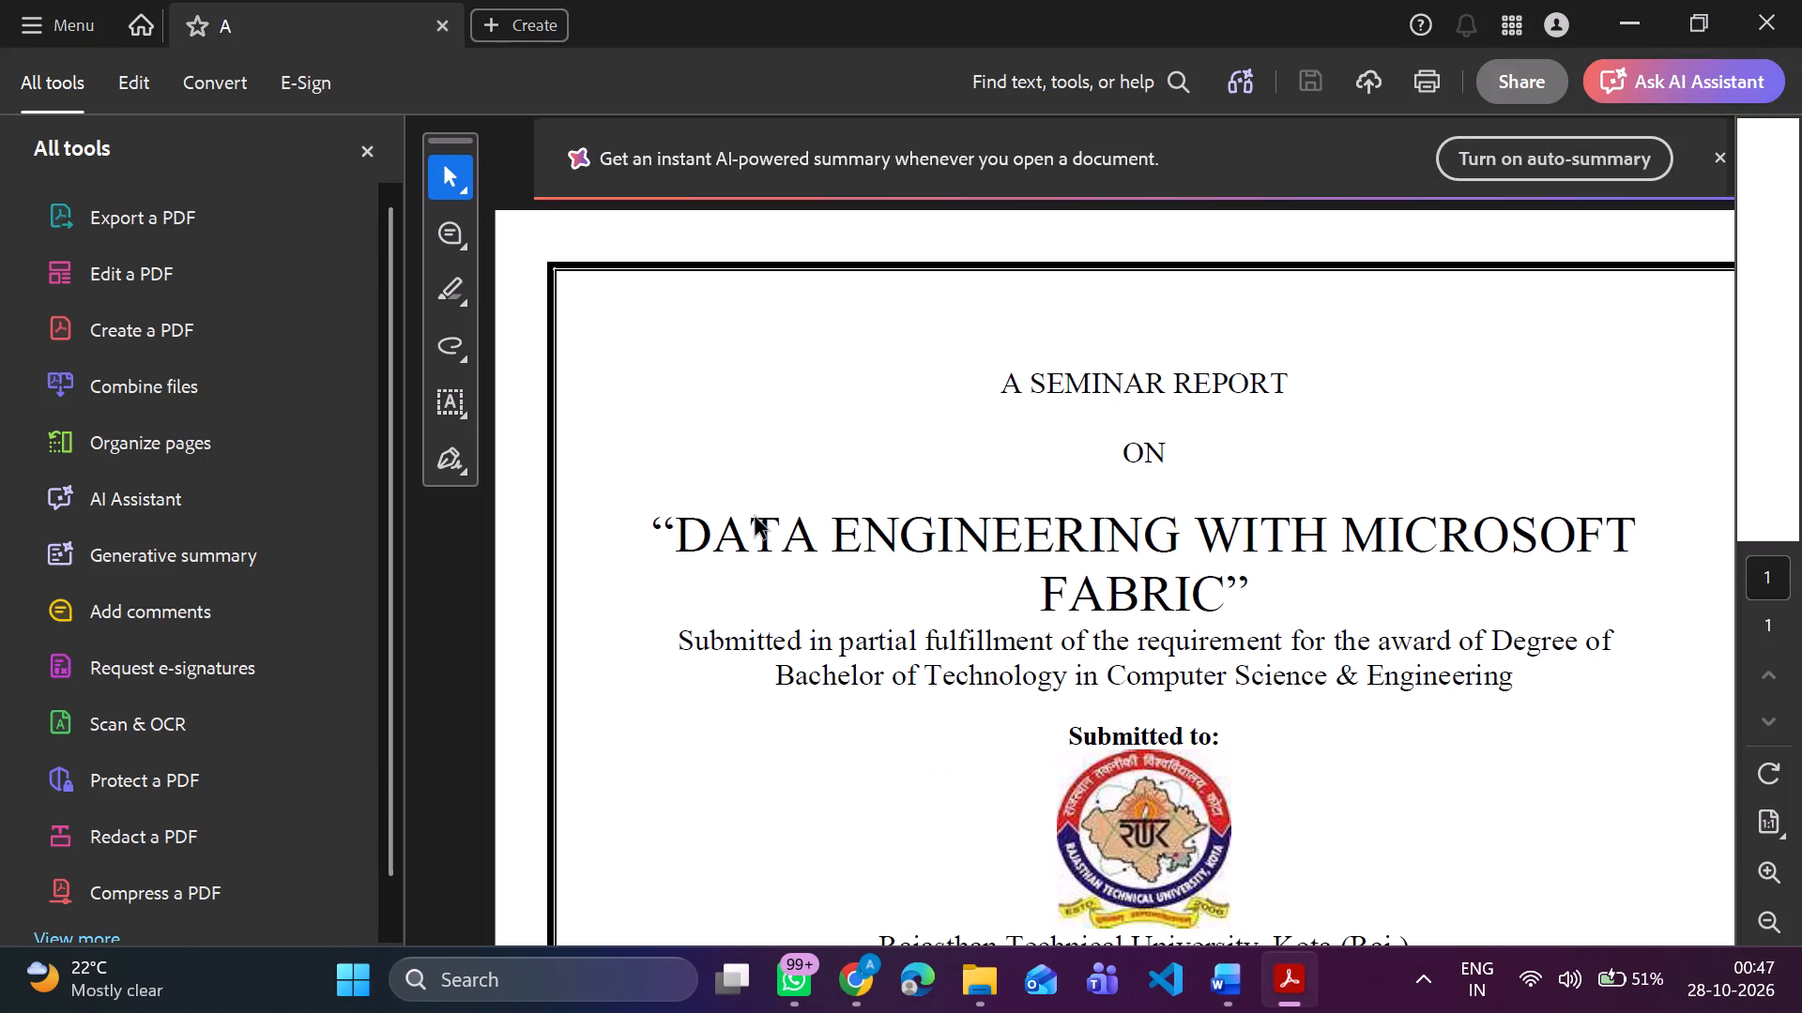
click(1801, 0)
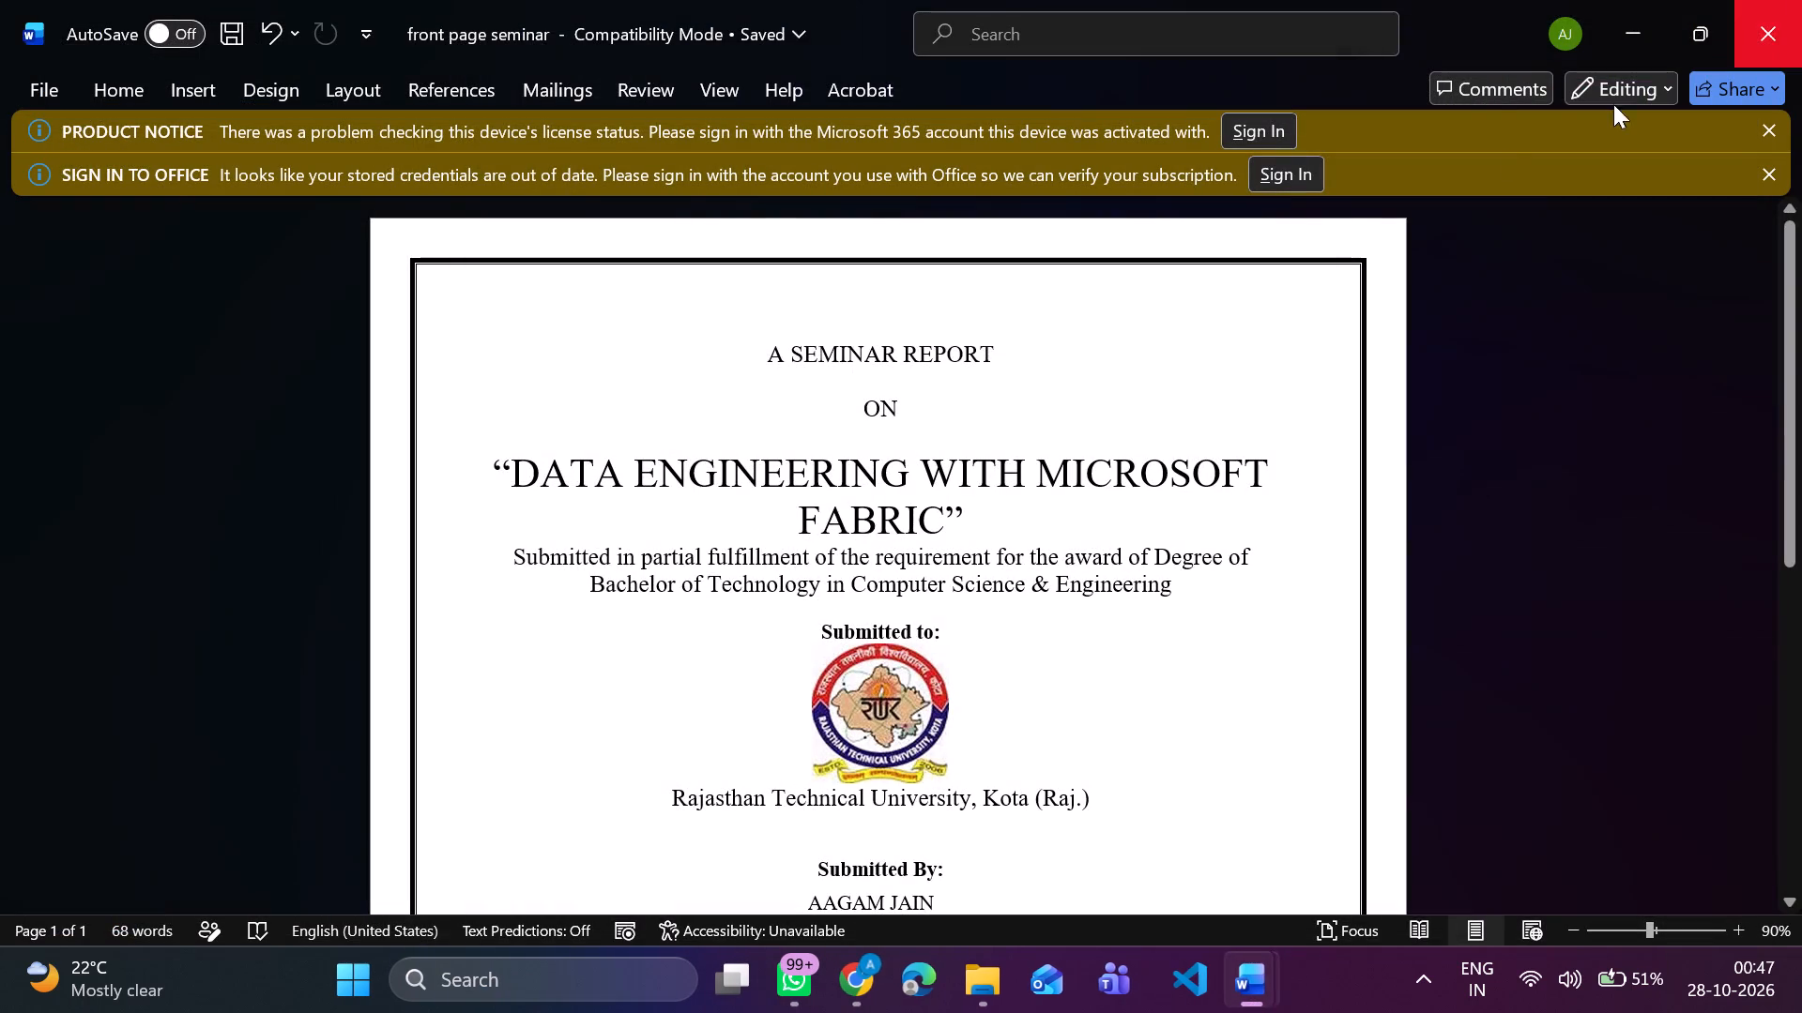
click(1801, 0)
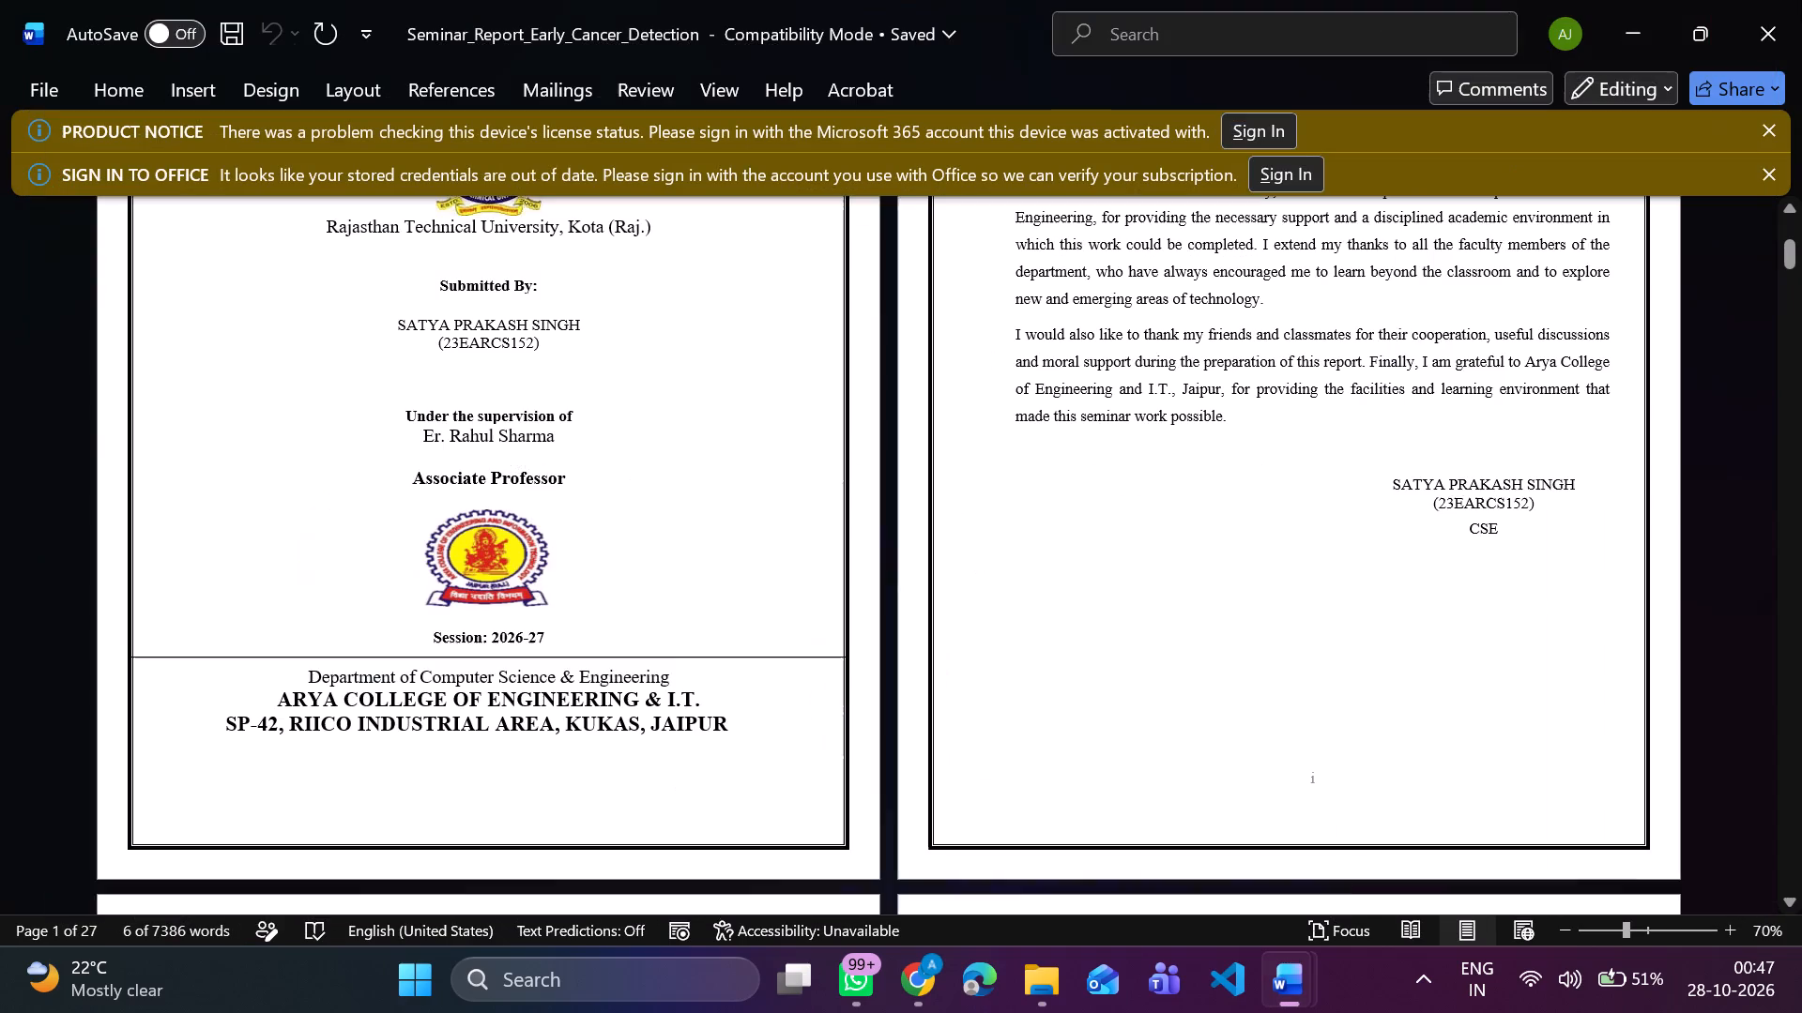
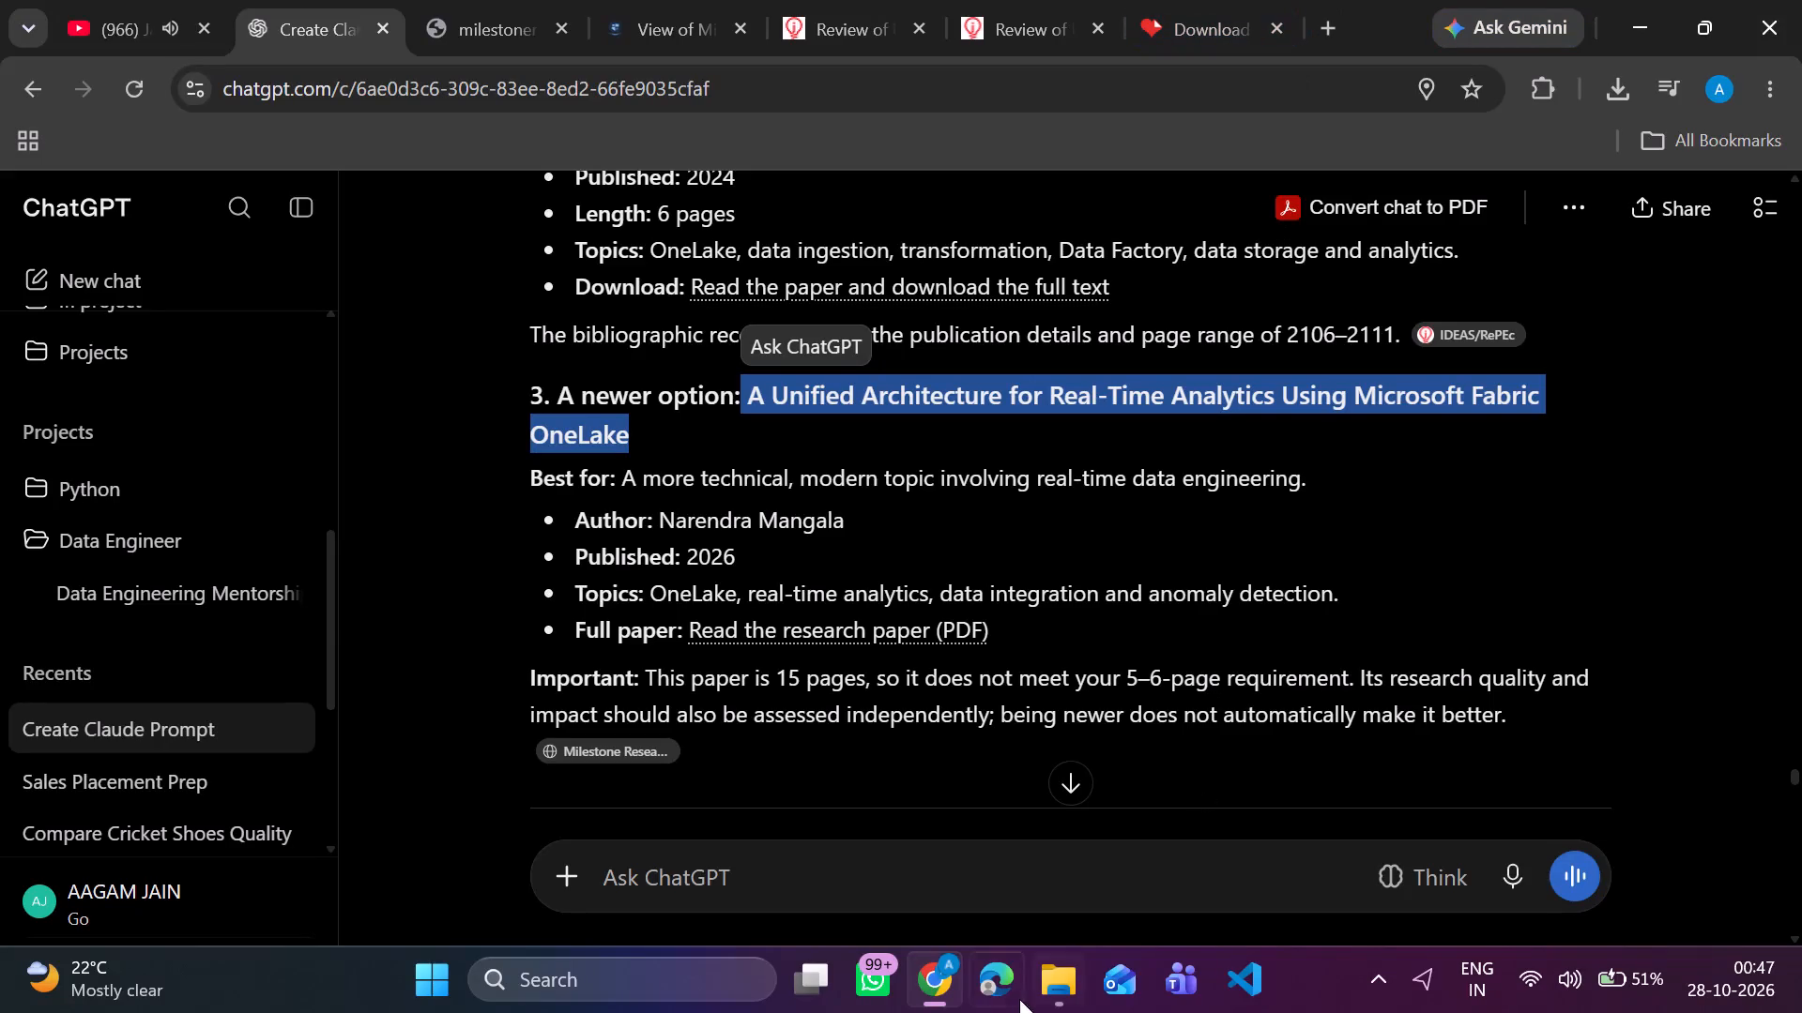
Switch to File Explorer and cut the "front page seminar" PDF from the Downloads folder.
click(1047, 1005)
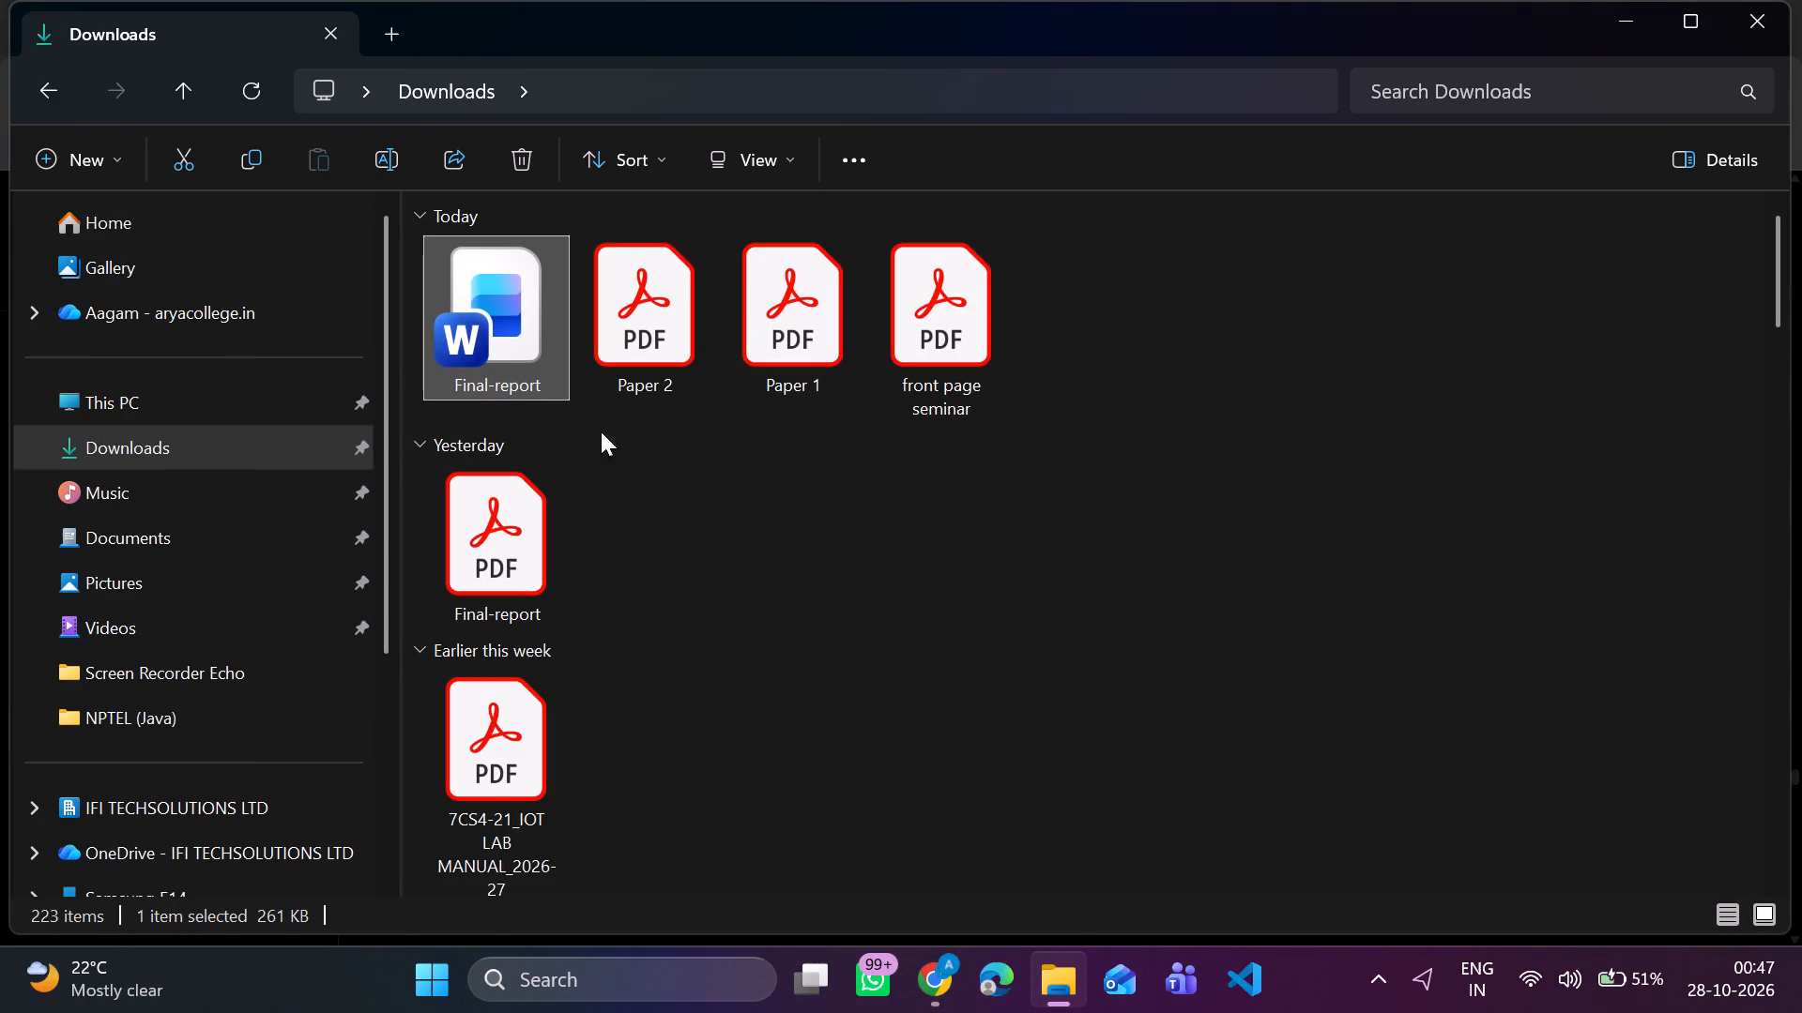
click(988, 358)
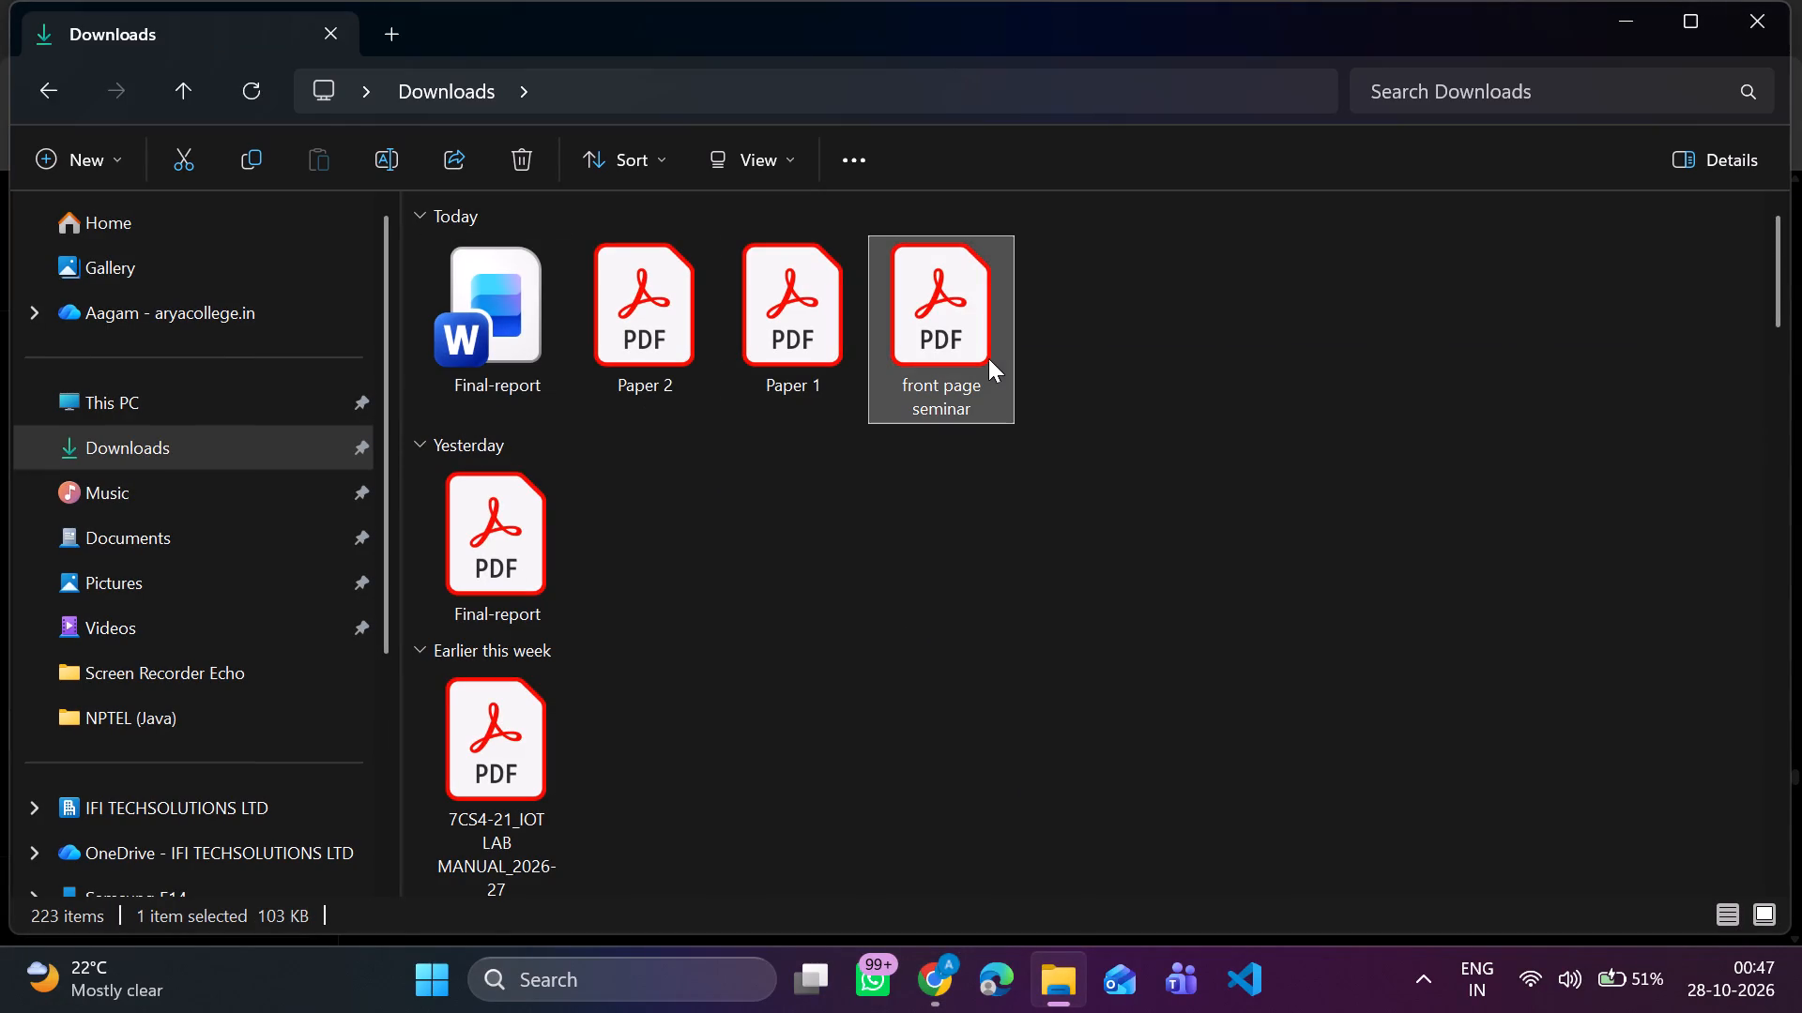
key(ctrl+x)
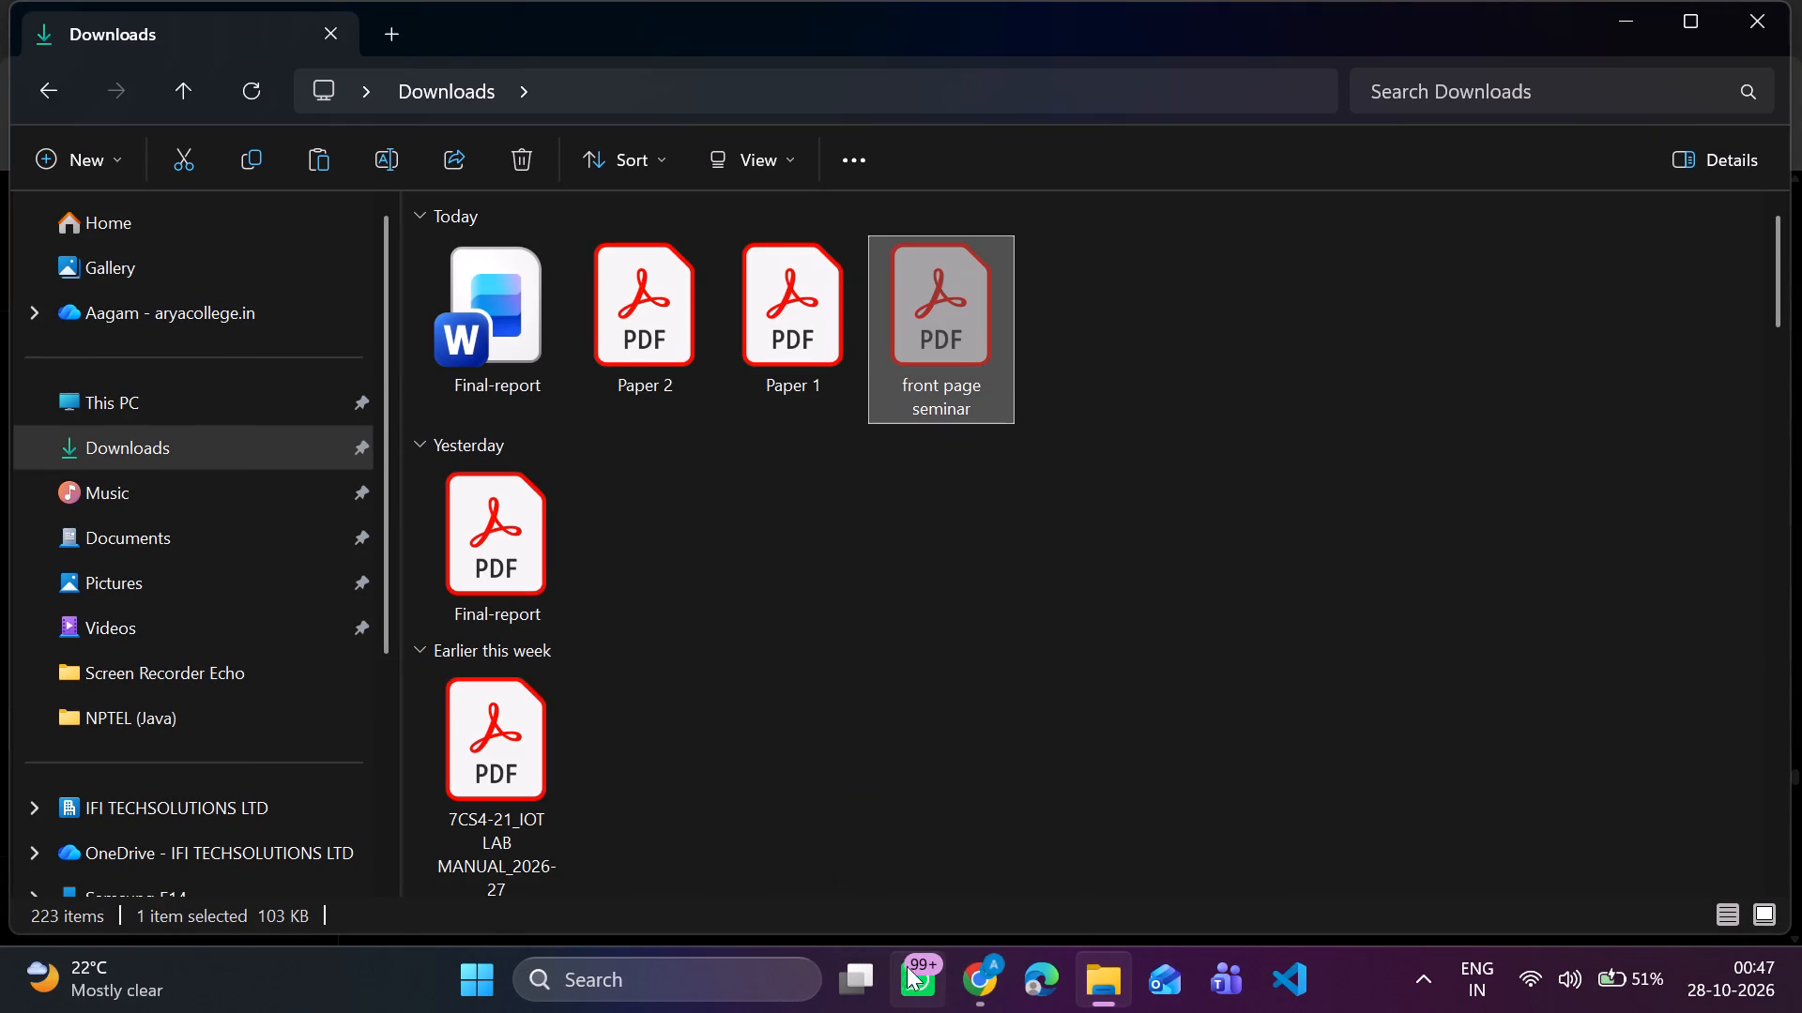
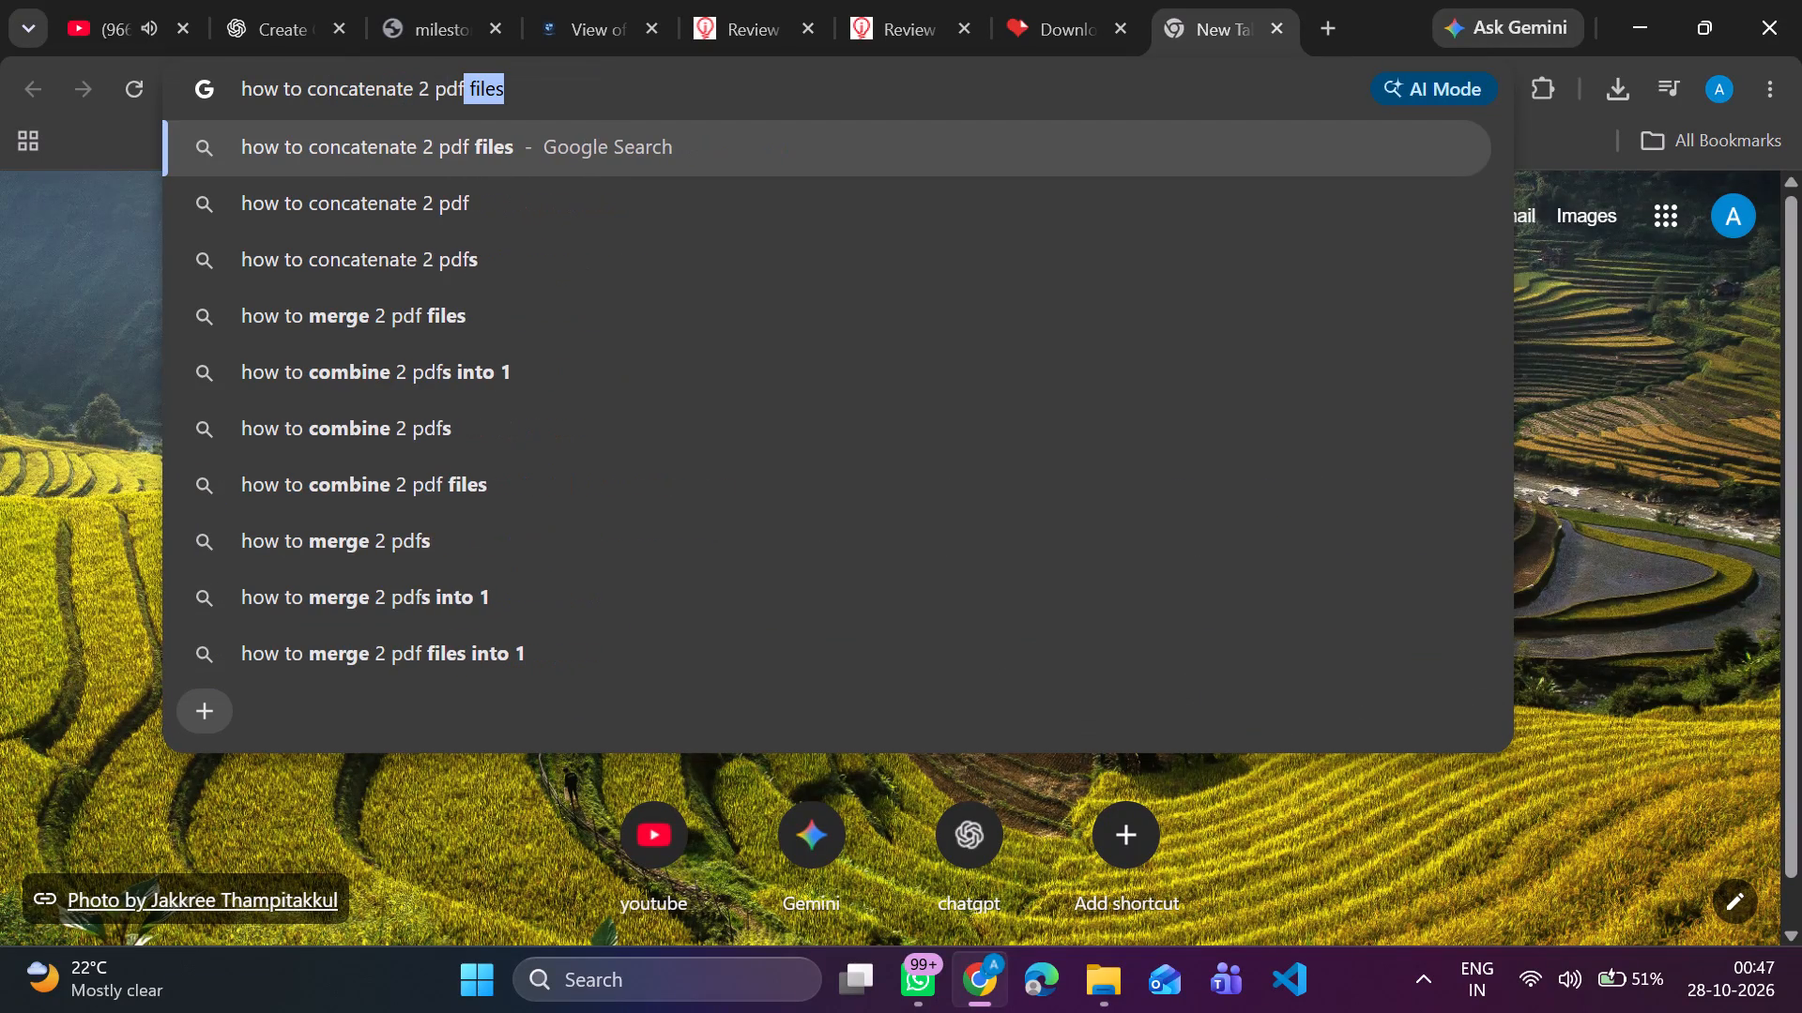
Search the web for "how to concatenate 2 pdf files" and open the Adobe Acrobat Merge PDF tool from the results.
click(1107, 153)
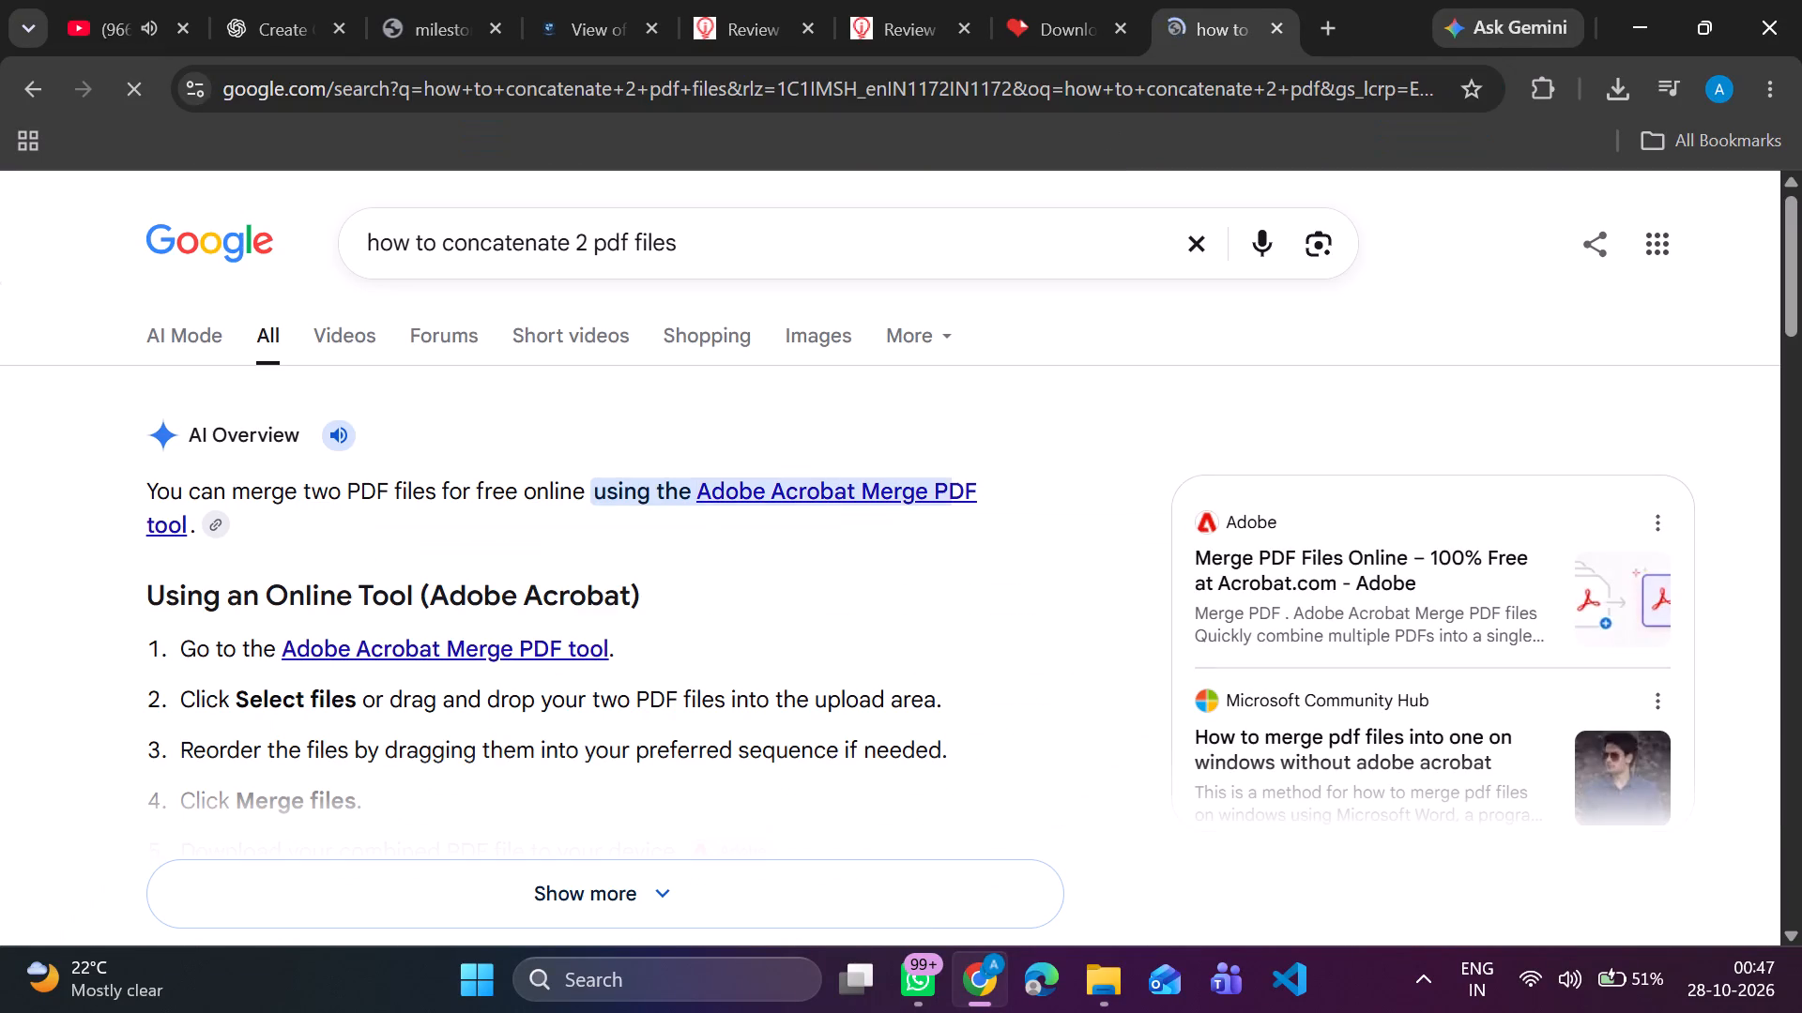
click(878, 484)
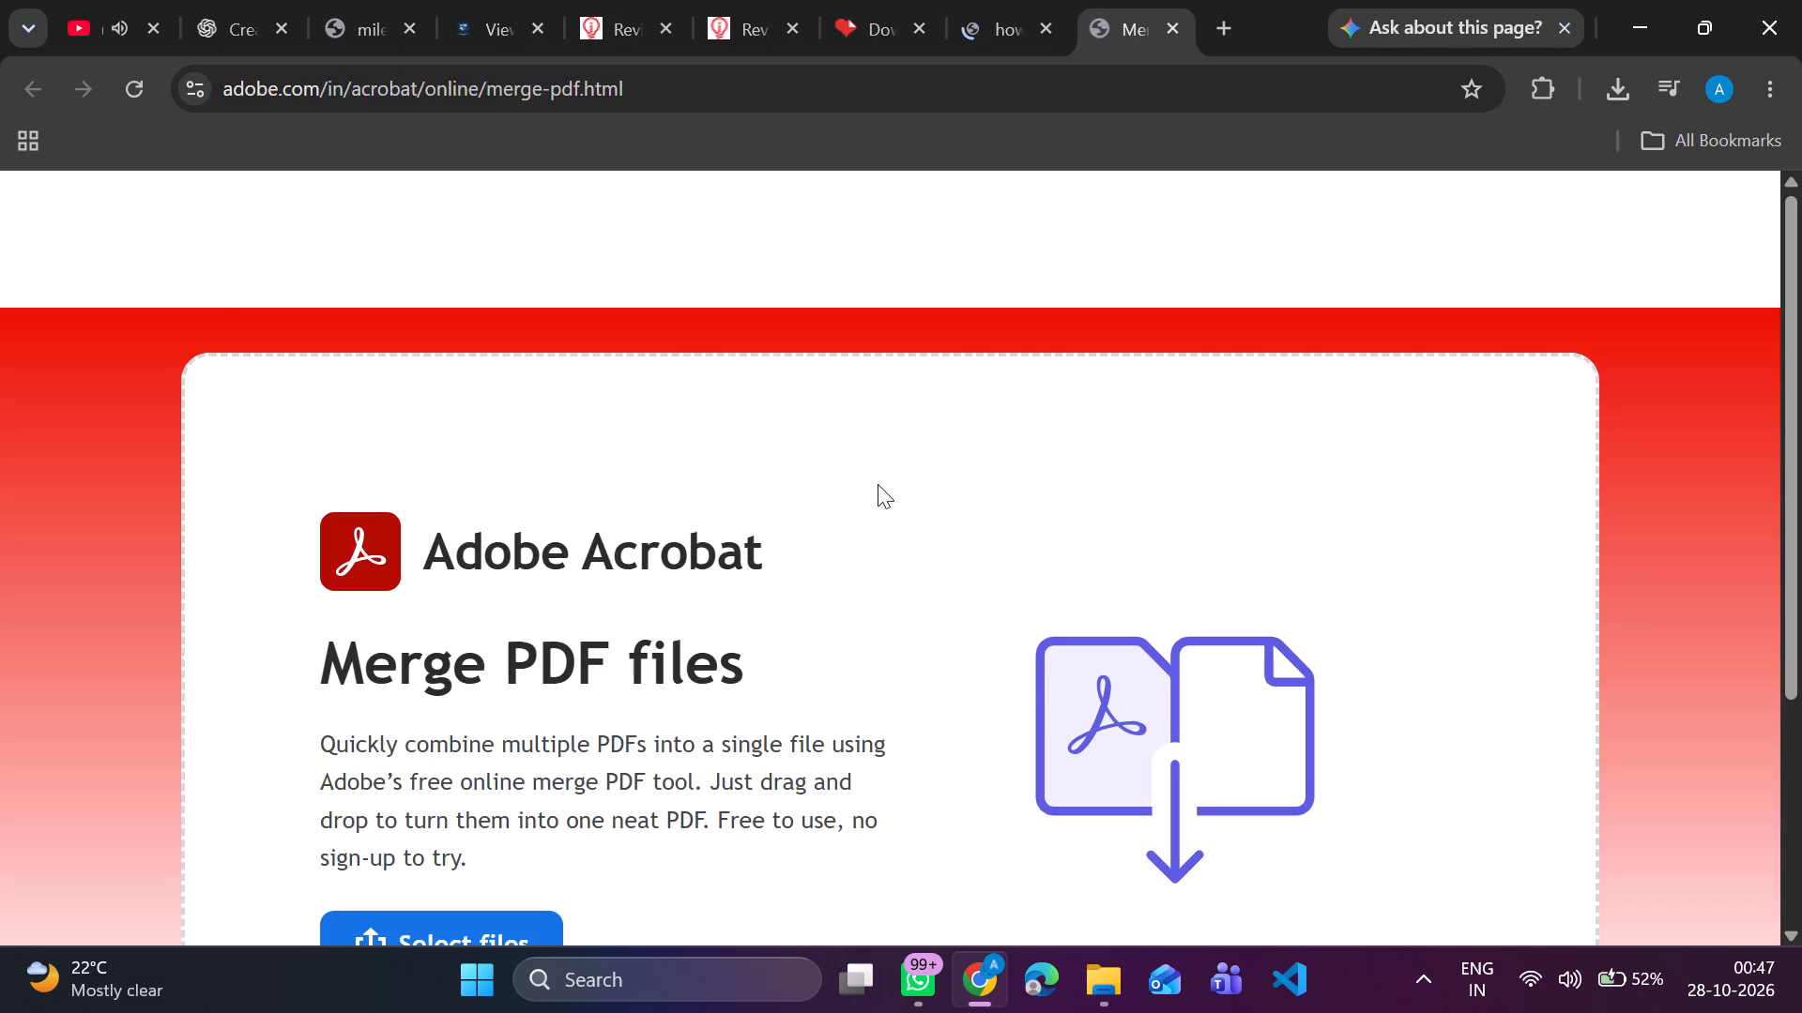
Upload the "front page seminar" and "Final-report" PDFs from the Downloads folder to the Merge PDF tool.
scroll(878, 484, down, 2)
scroll(603, 729, down, 3)
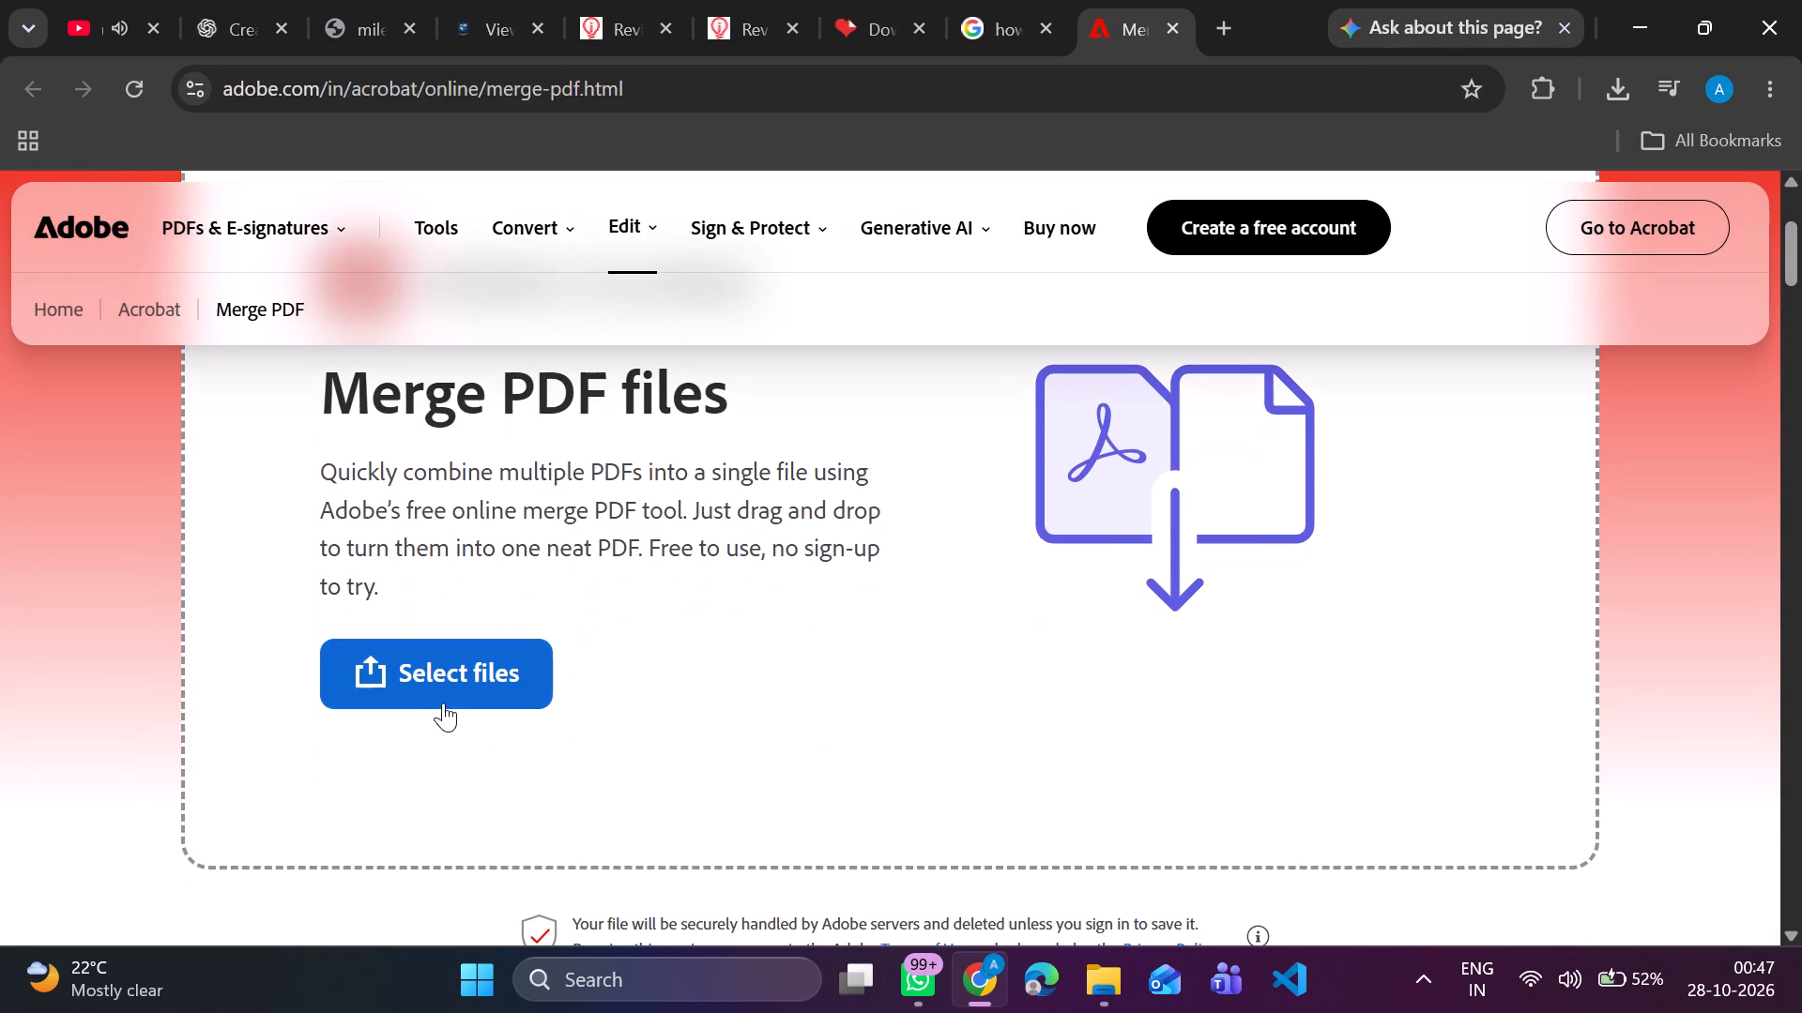
click(443, 703)
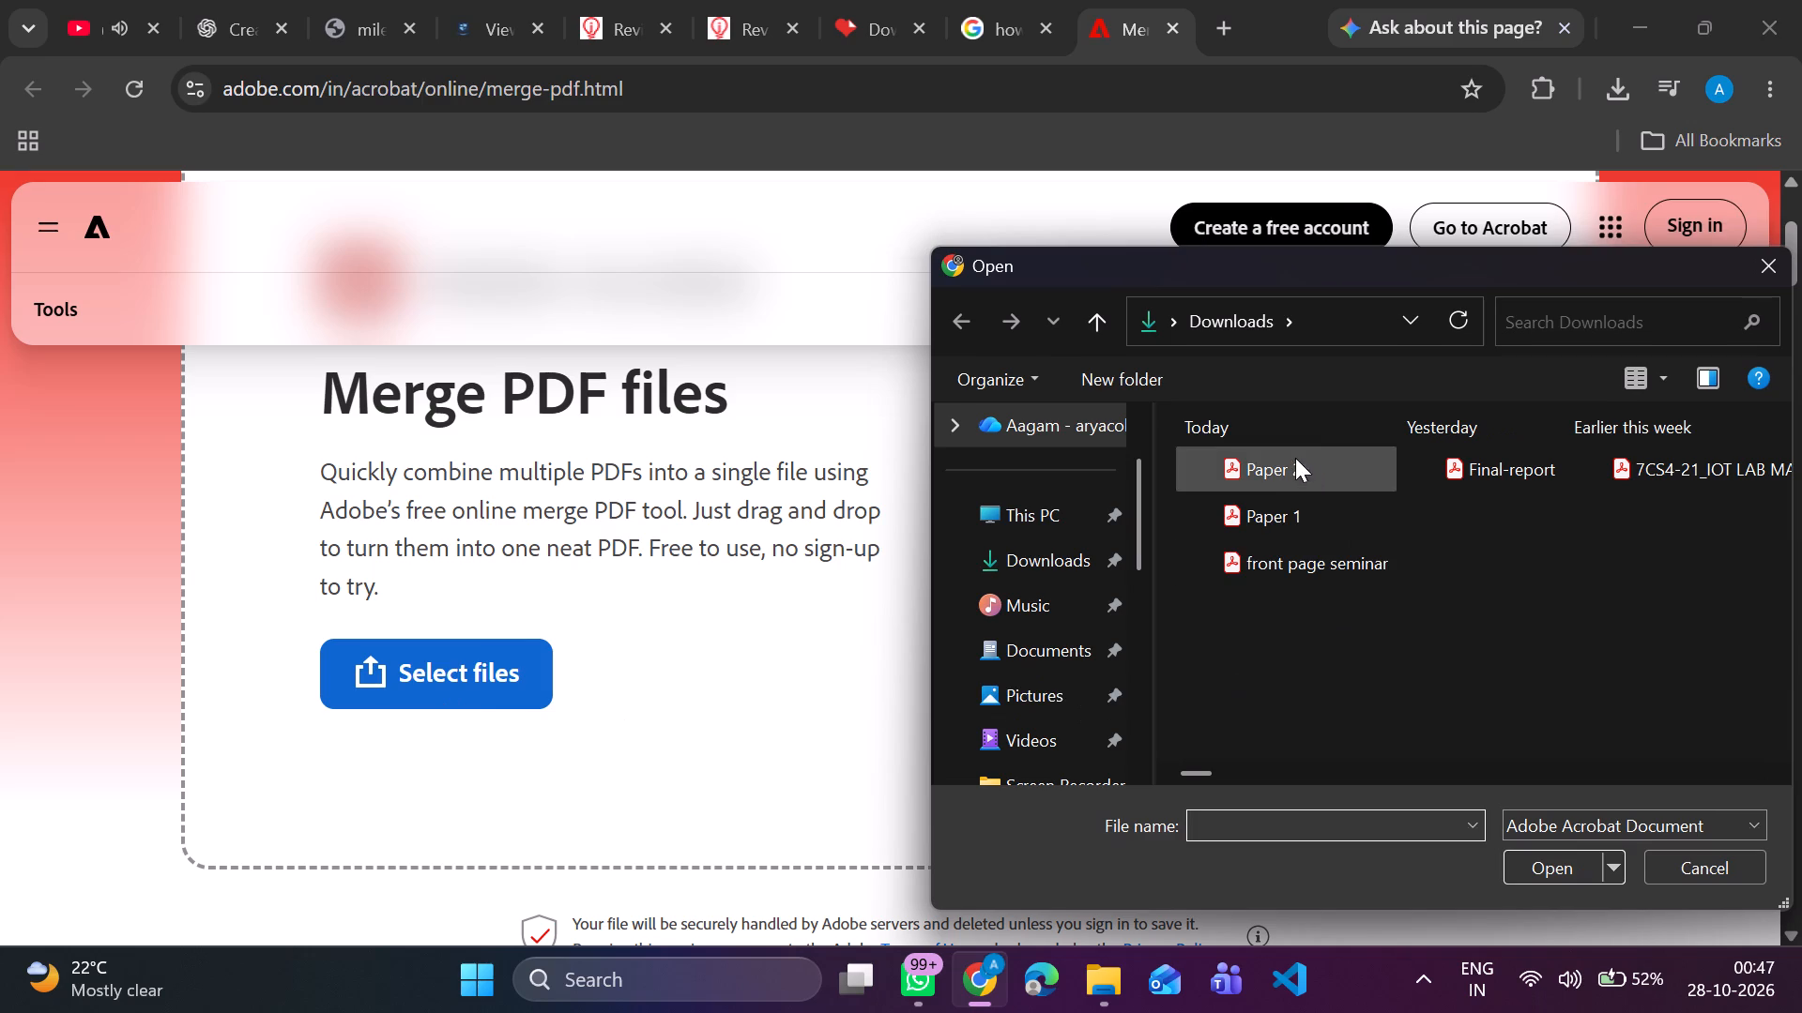
click(1370, 593)
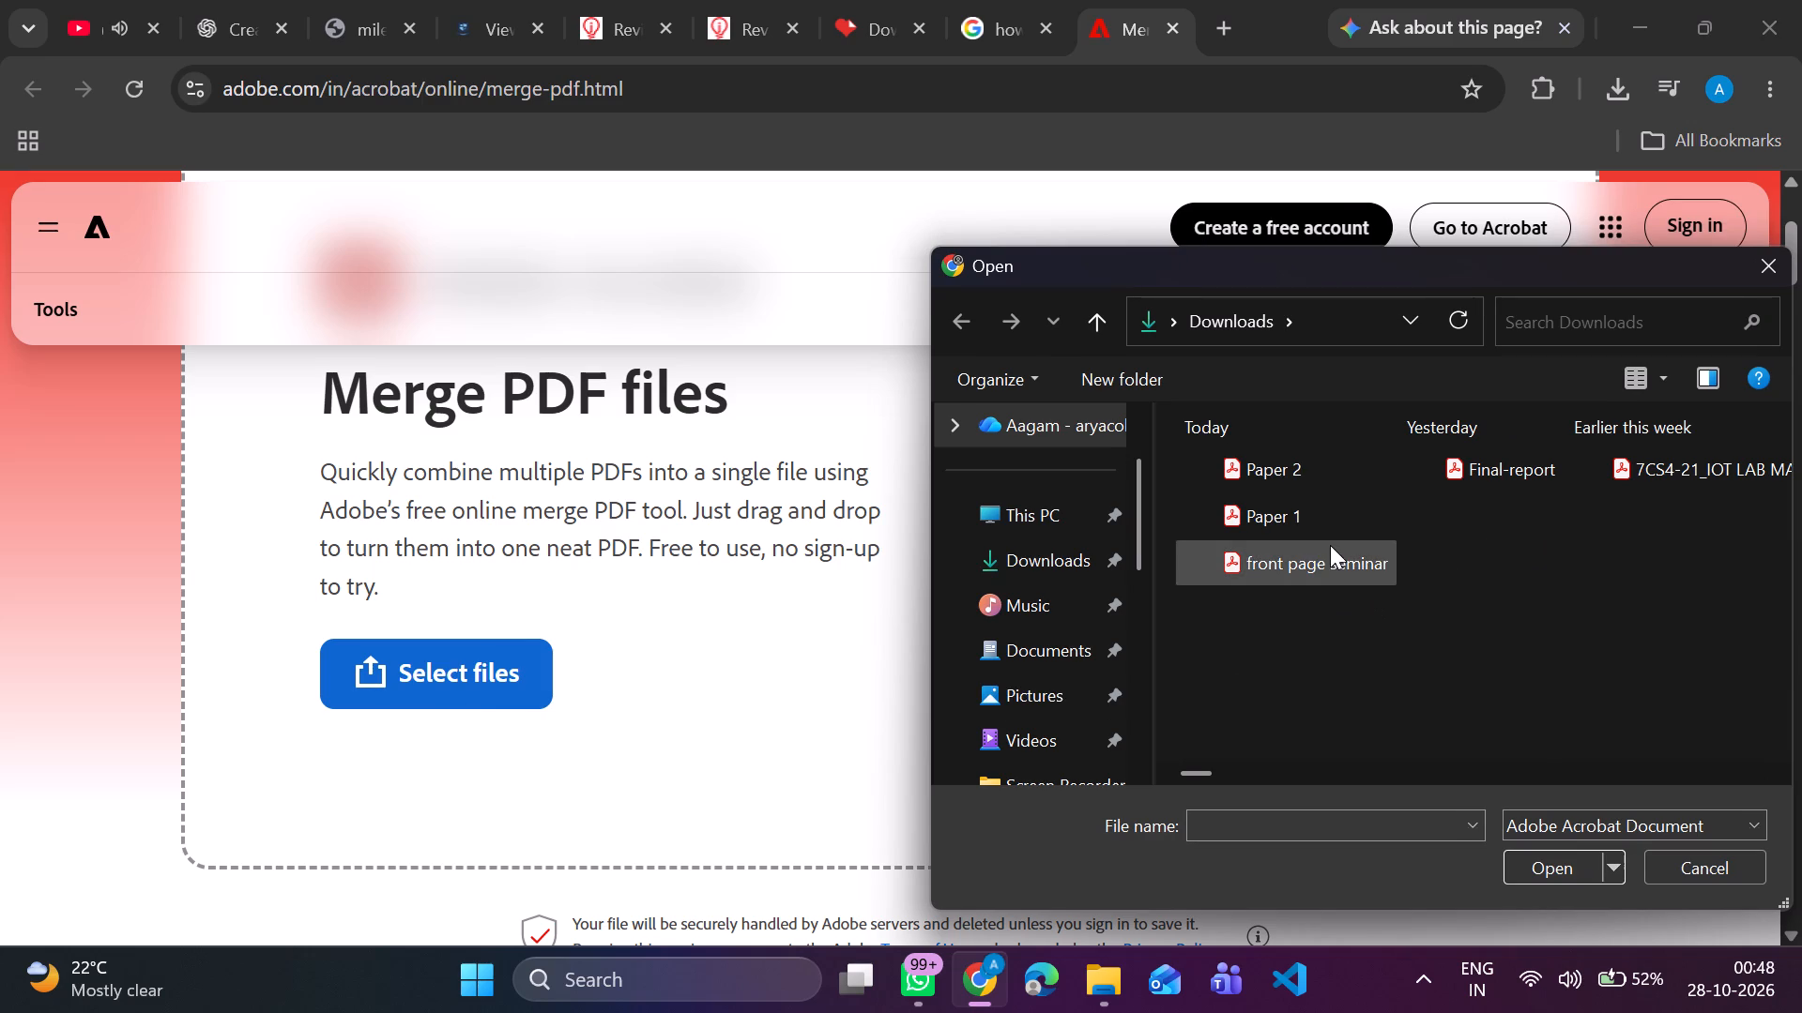
click(1330, 545)
scroll(1386, 720, up, 1)
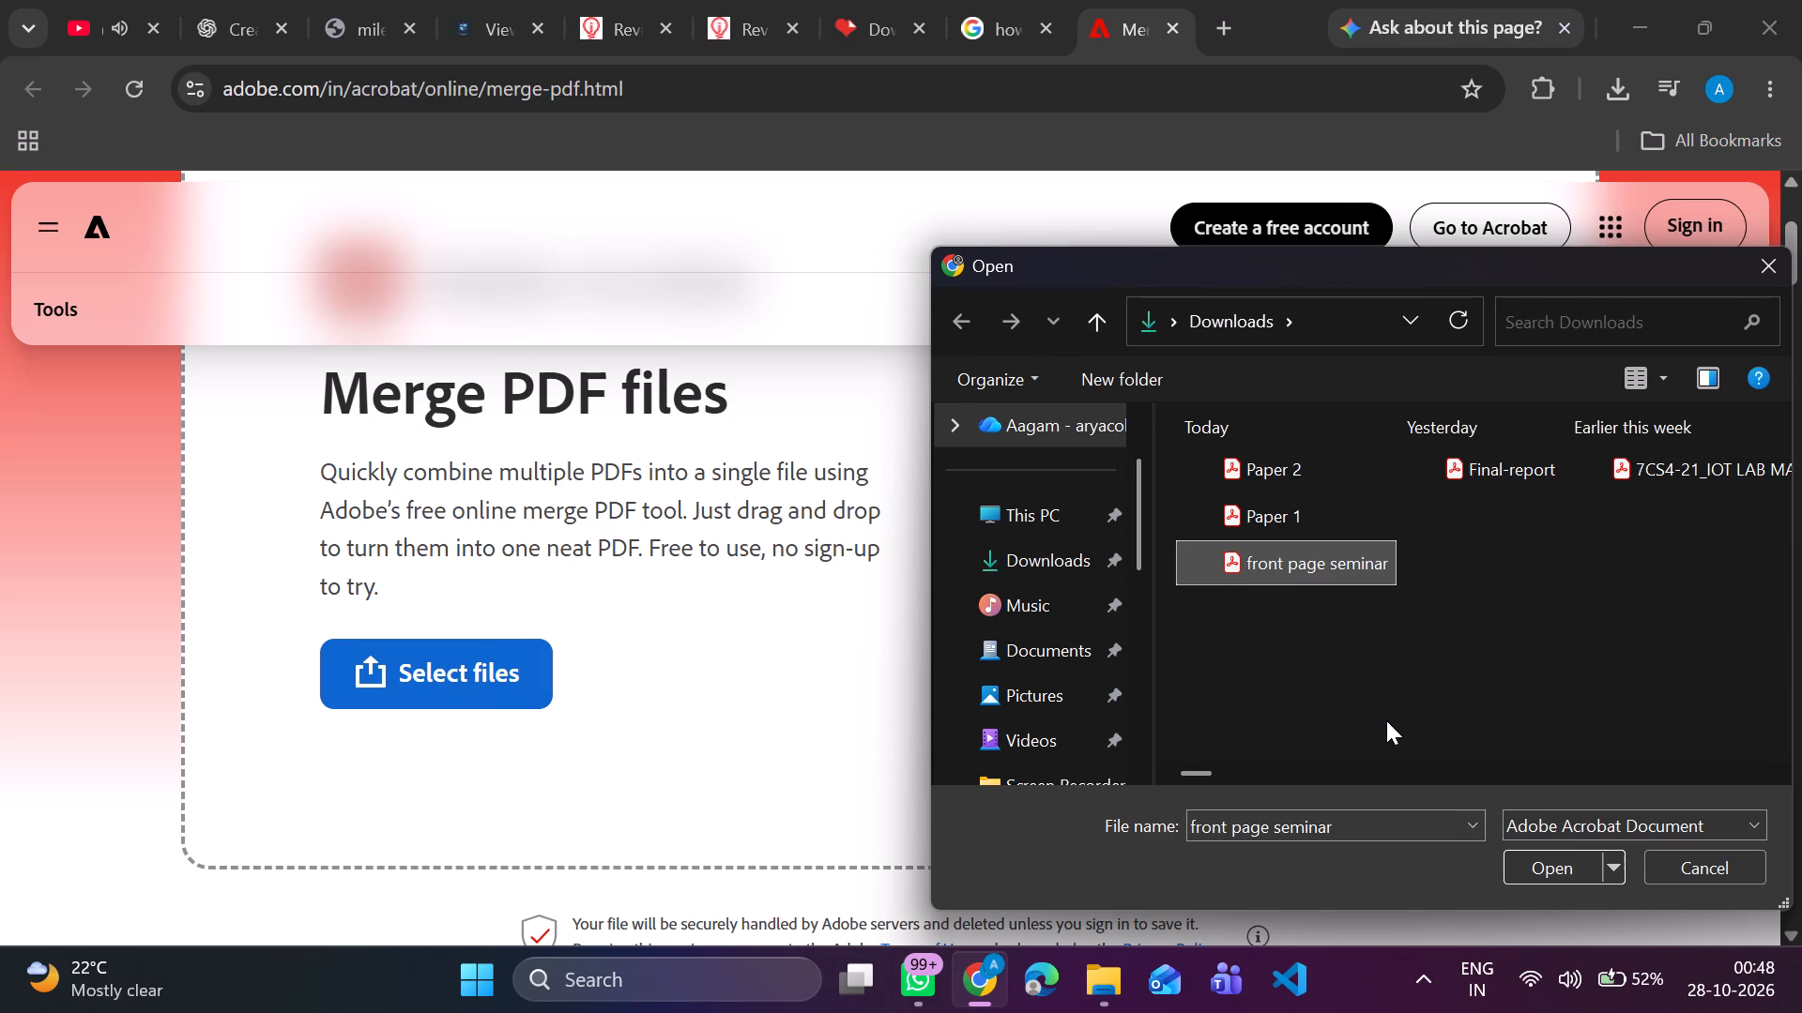
click(1505, 484)
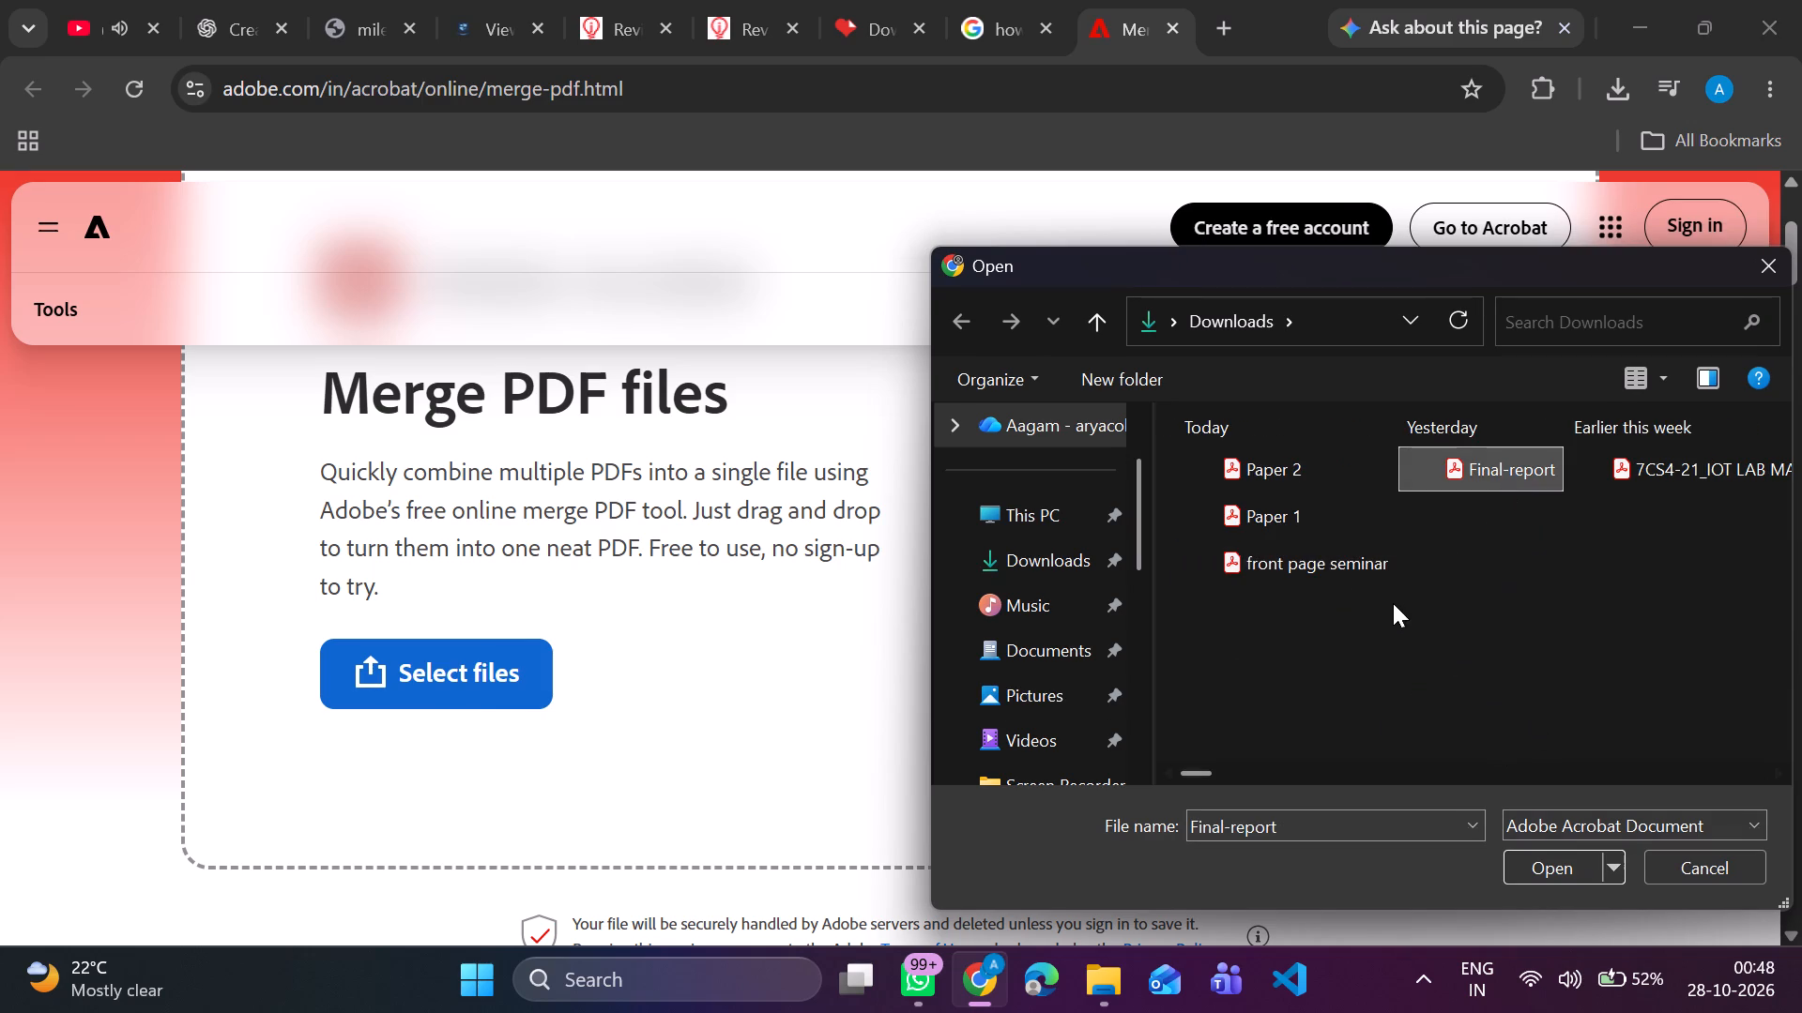
ctrl+click(1358, 574)
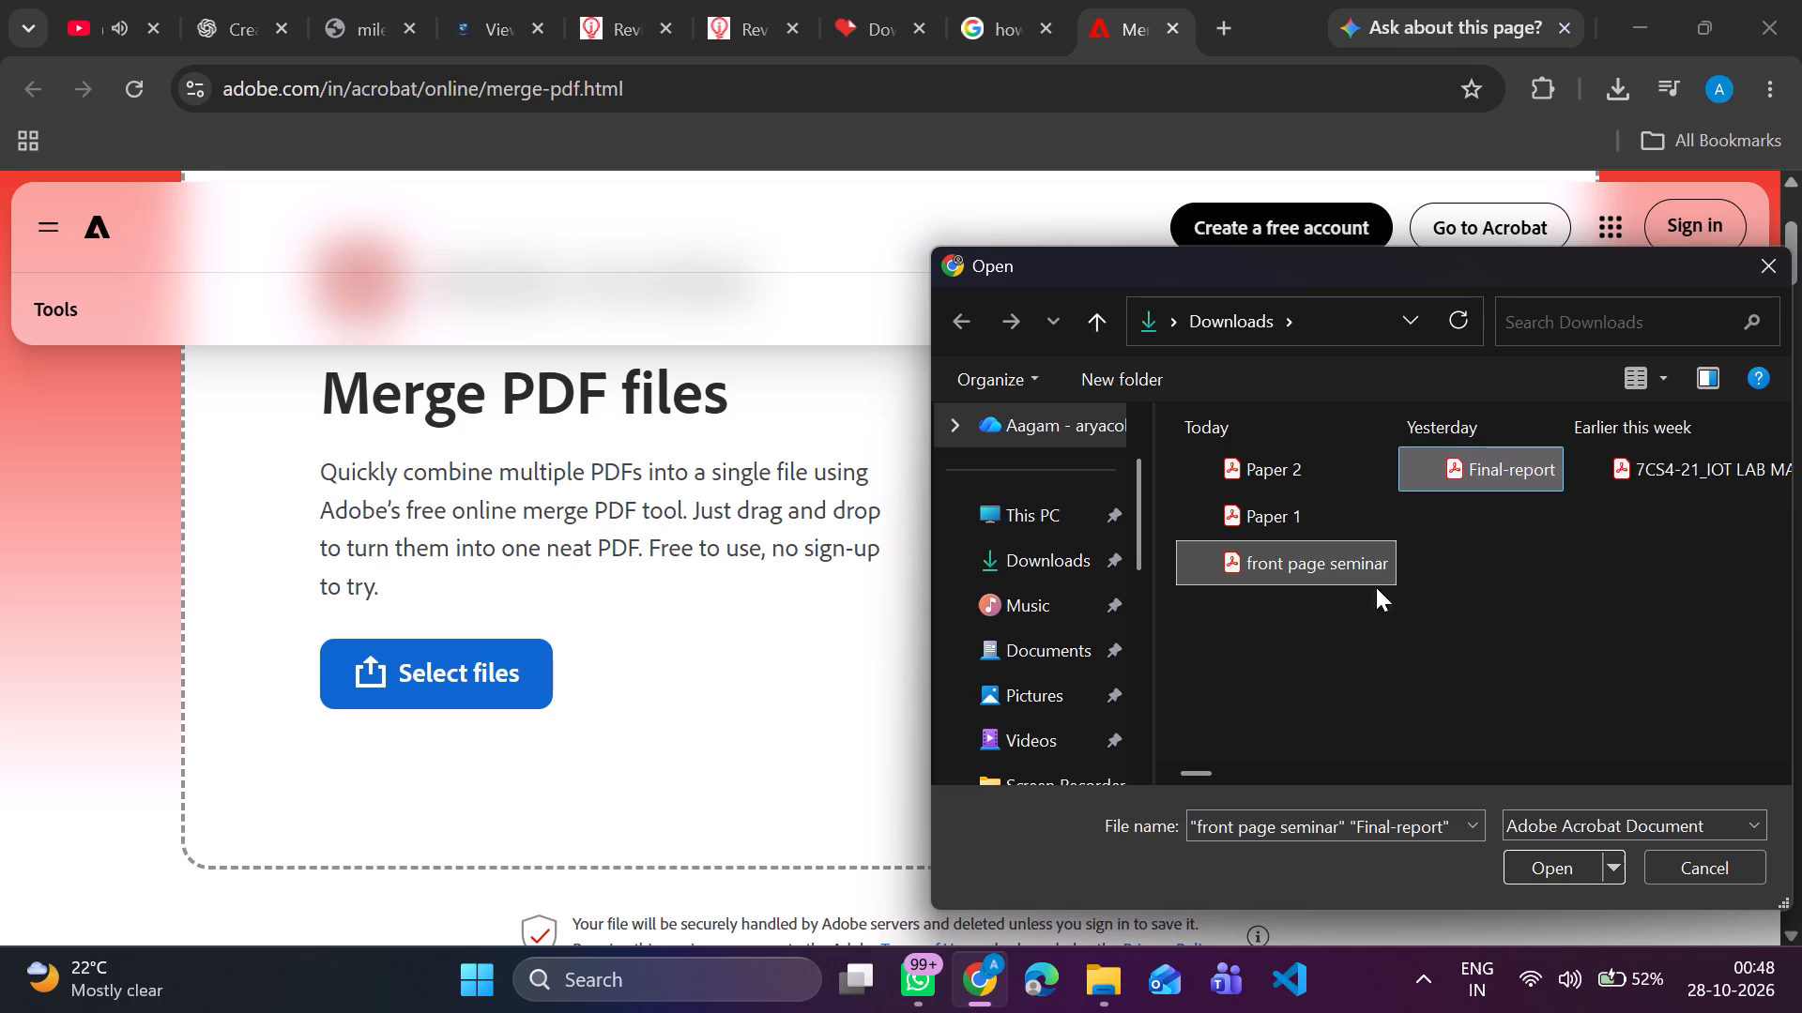
click(1550, 875)
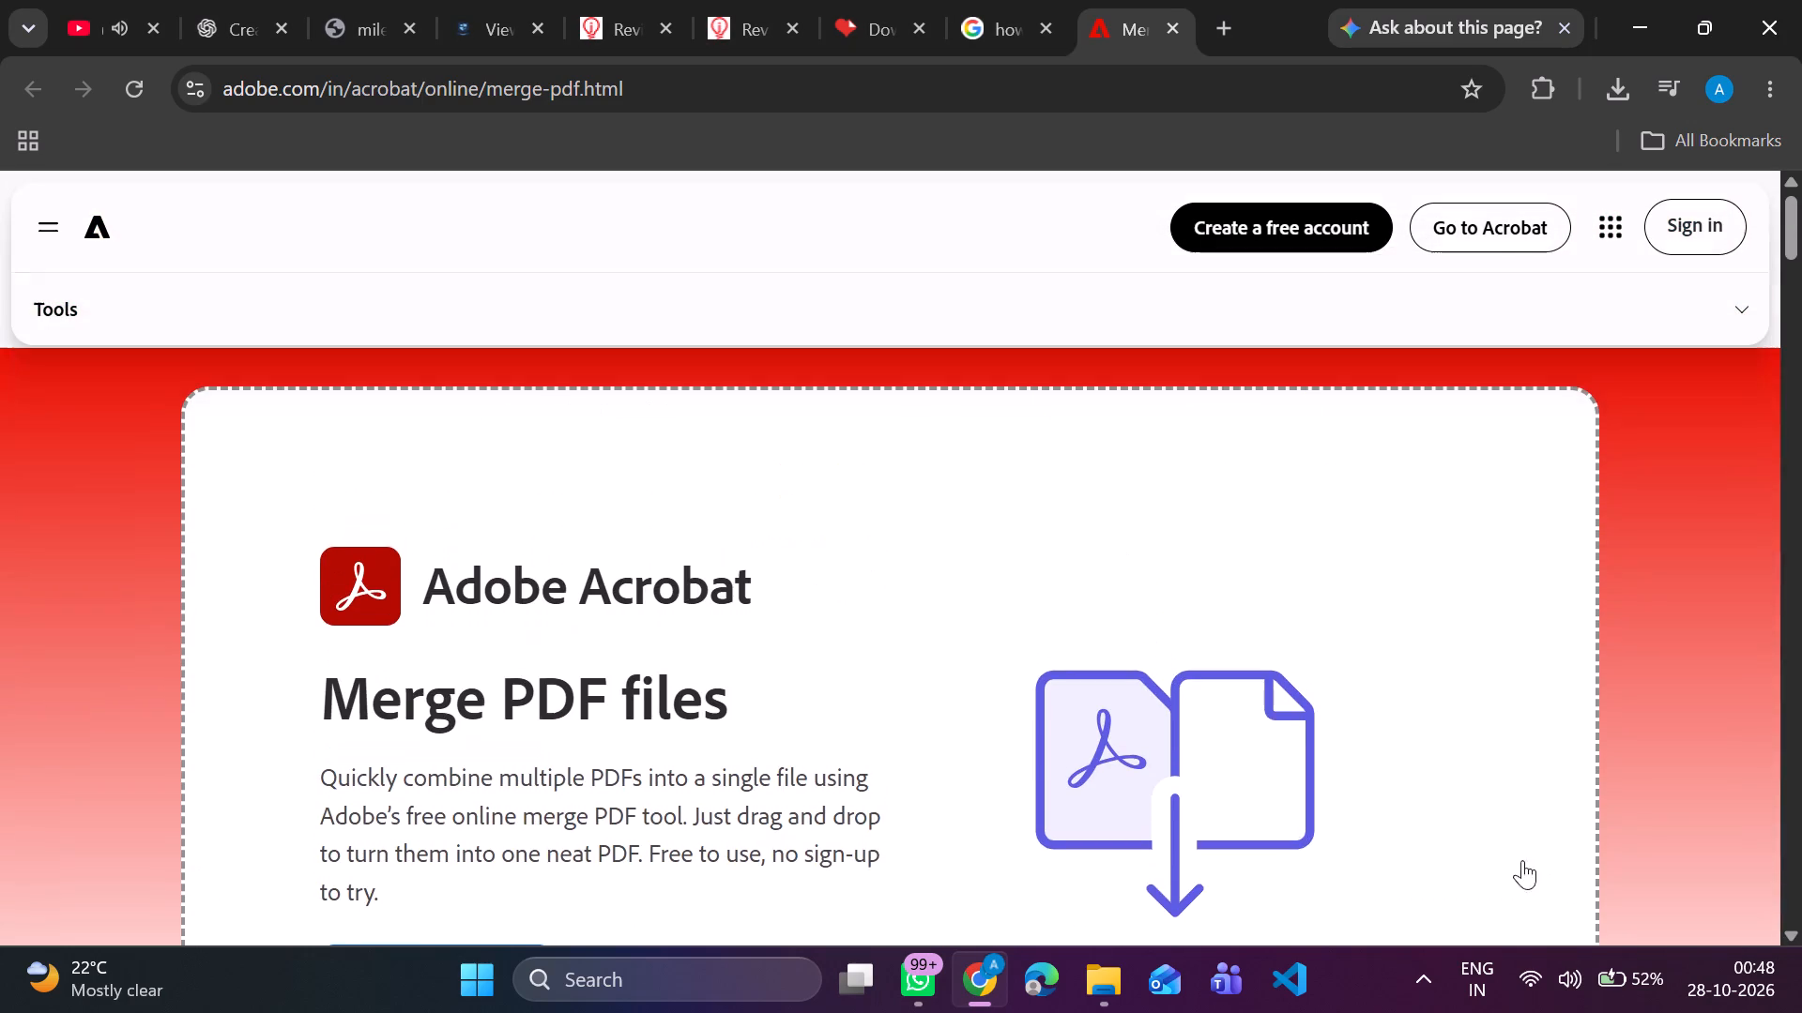
Merge both uploaded files, with Final-report ahead of front page seminar, and download the combined PDF.
scroll(1329, 753, down, 5)
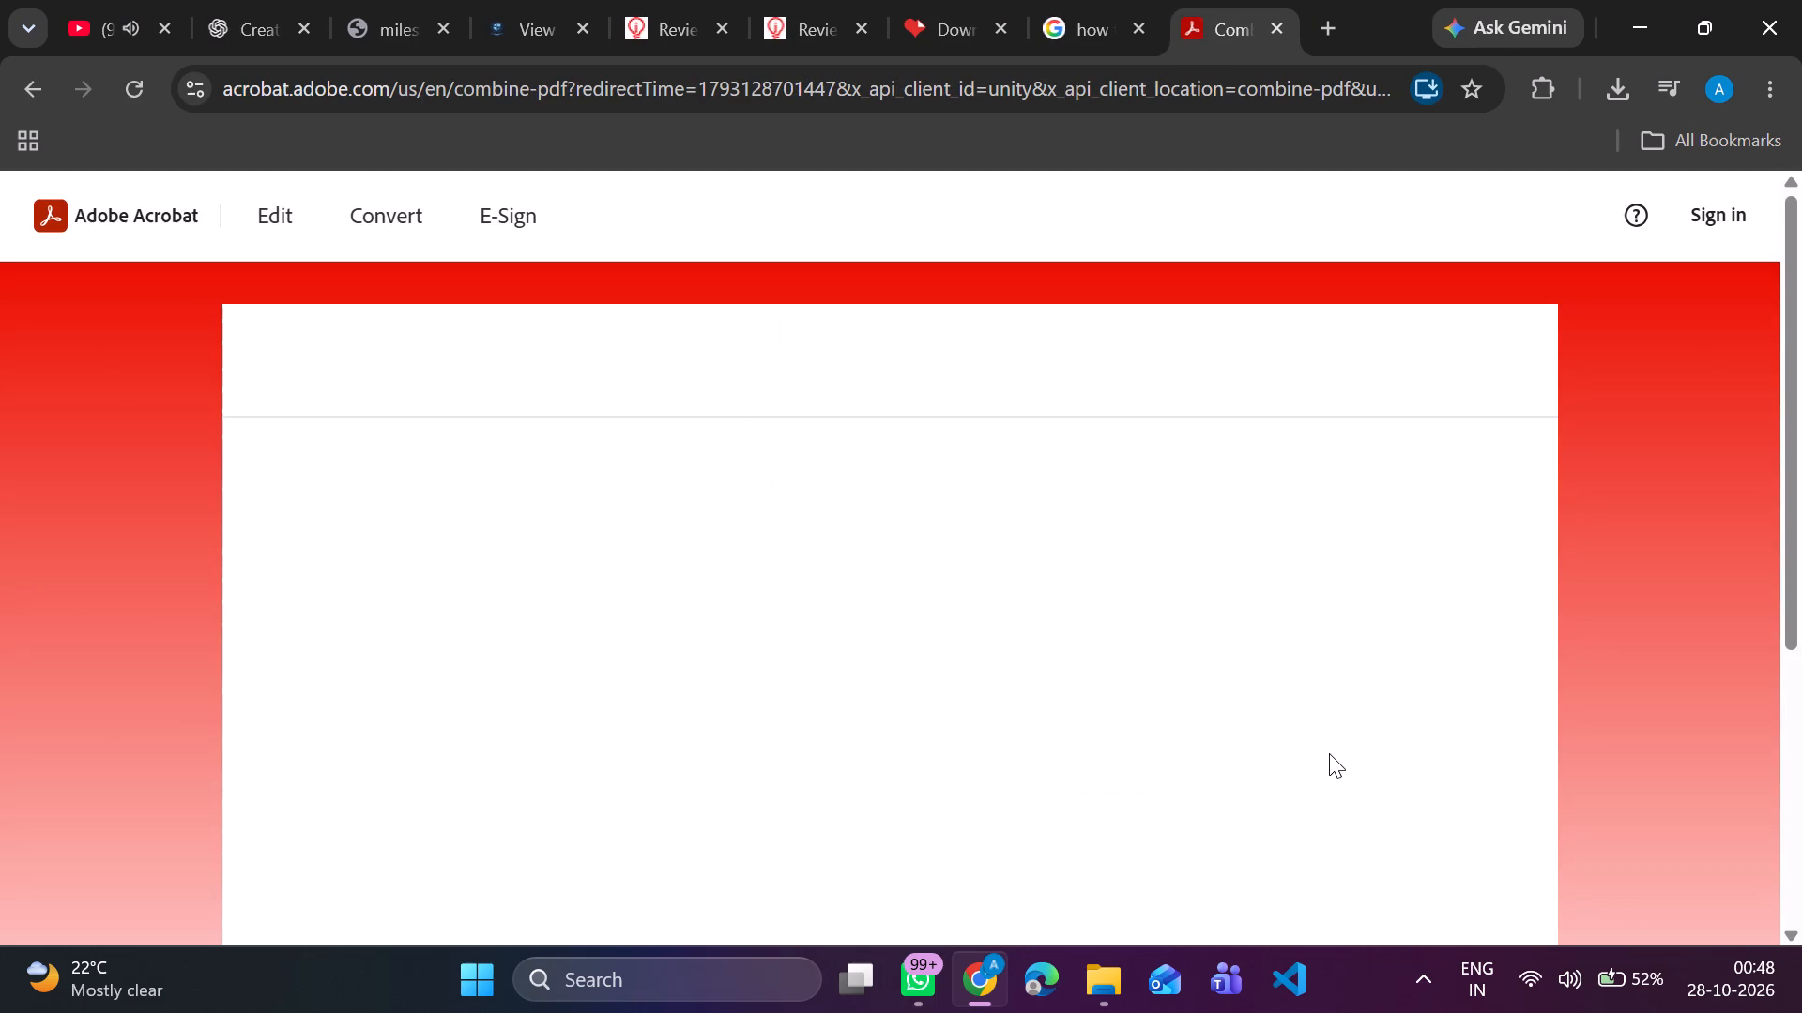
scroll(1329, 753, down, 4)
scroll(1329, 753, up, 5)
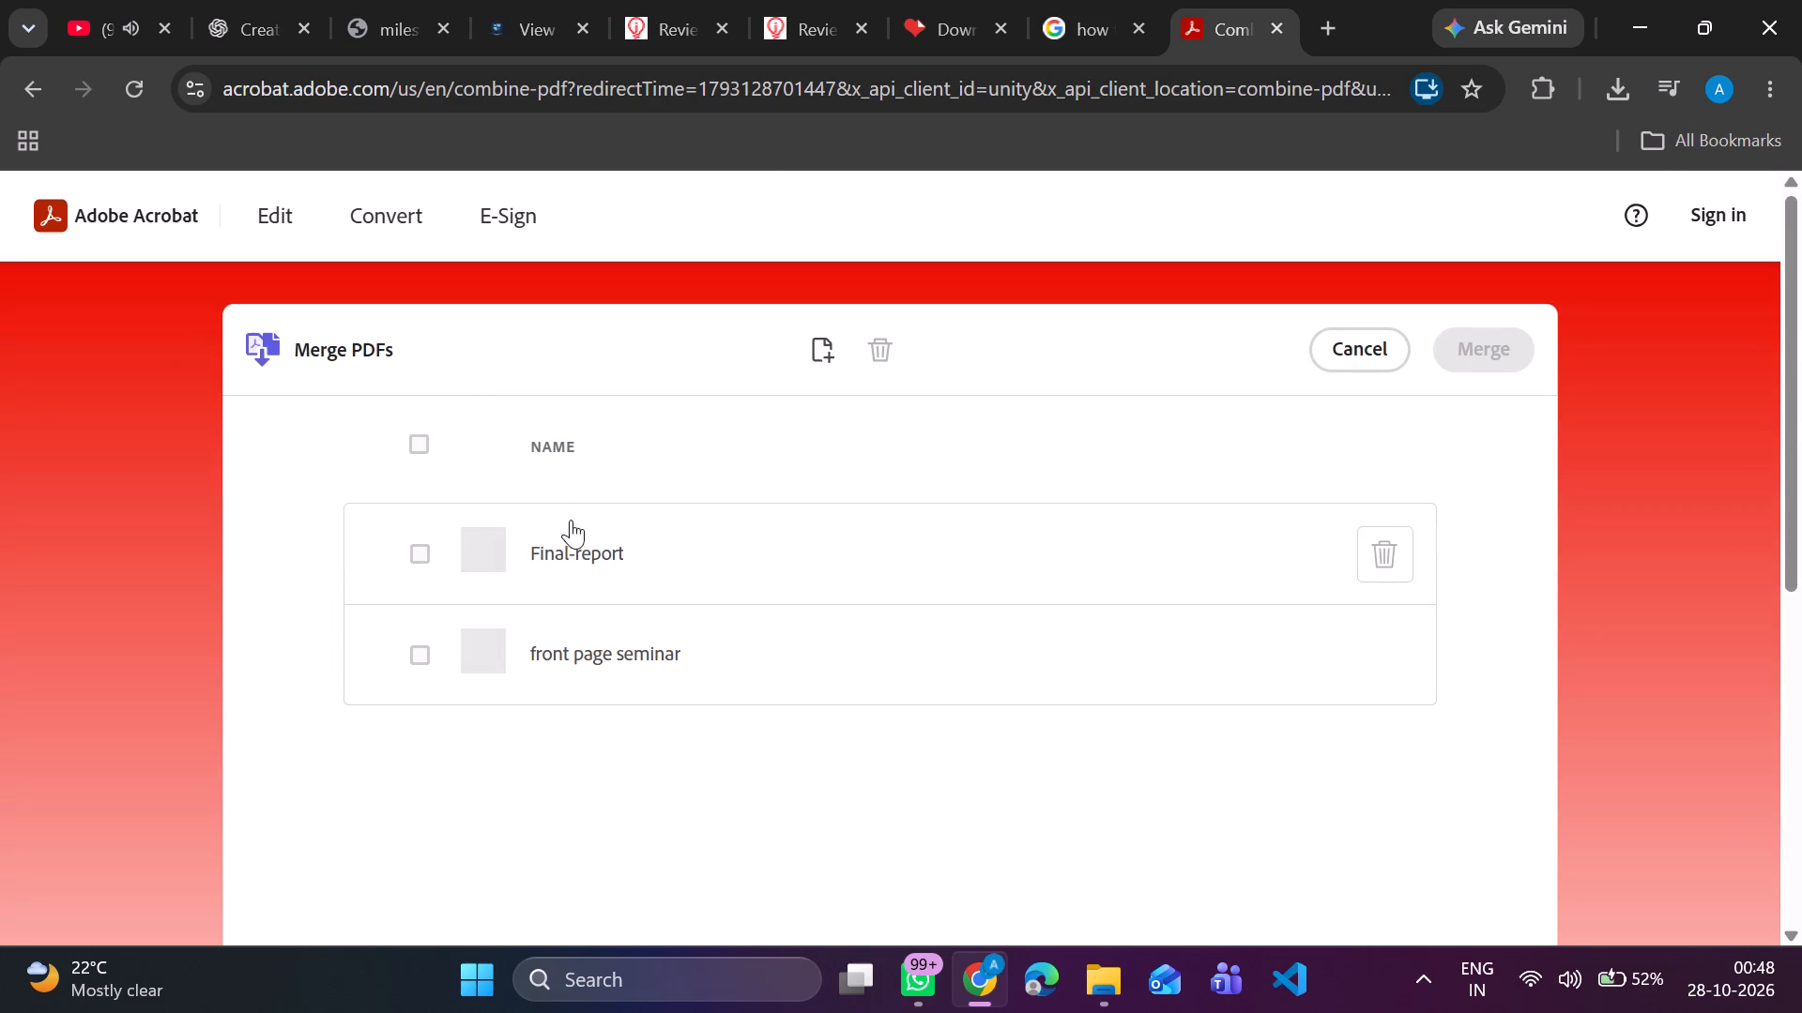
click(412, 555)
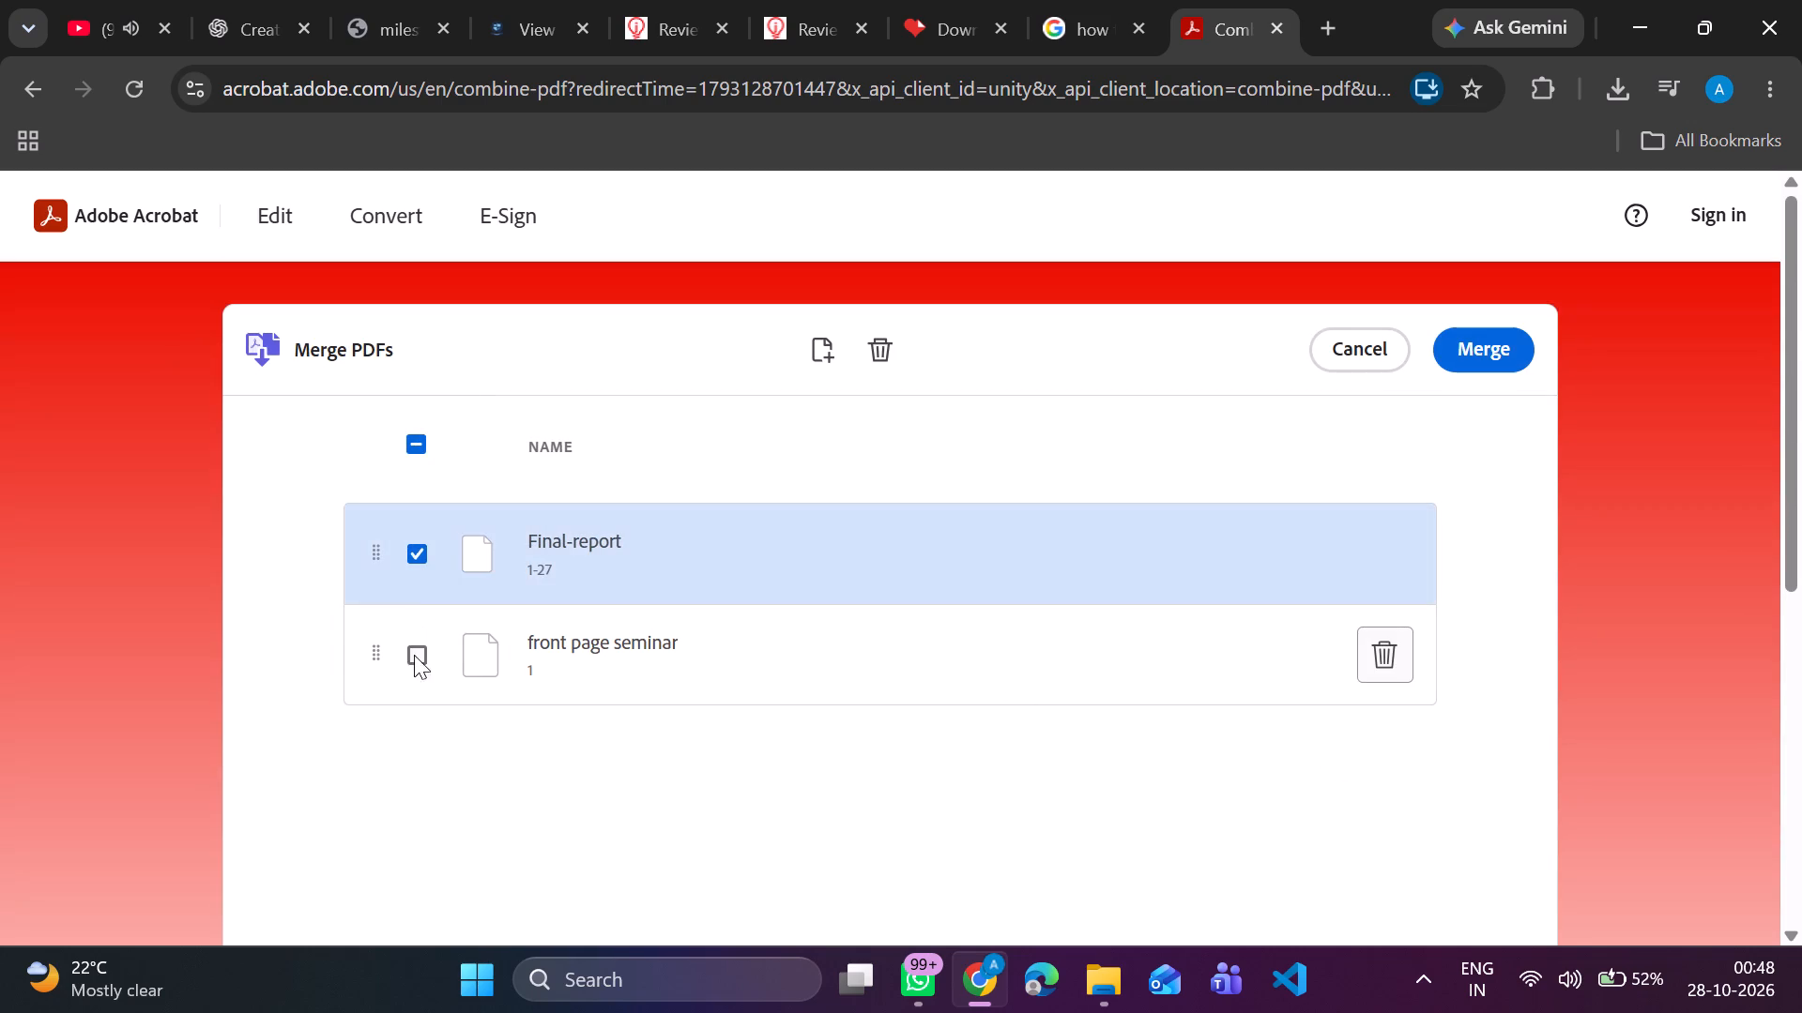
click(414, 662)
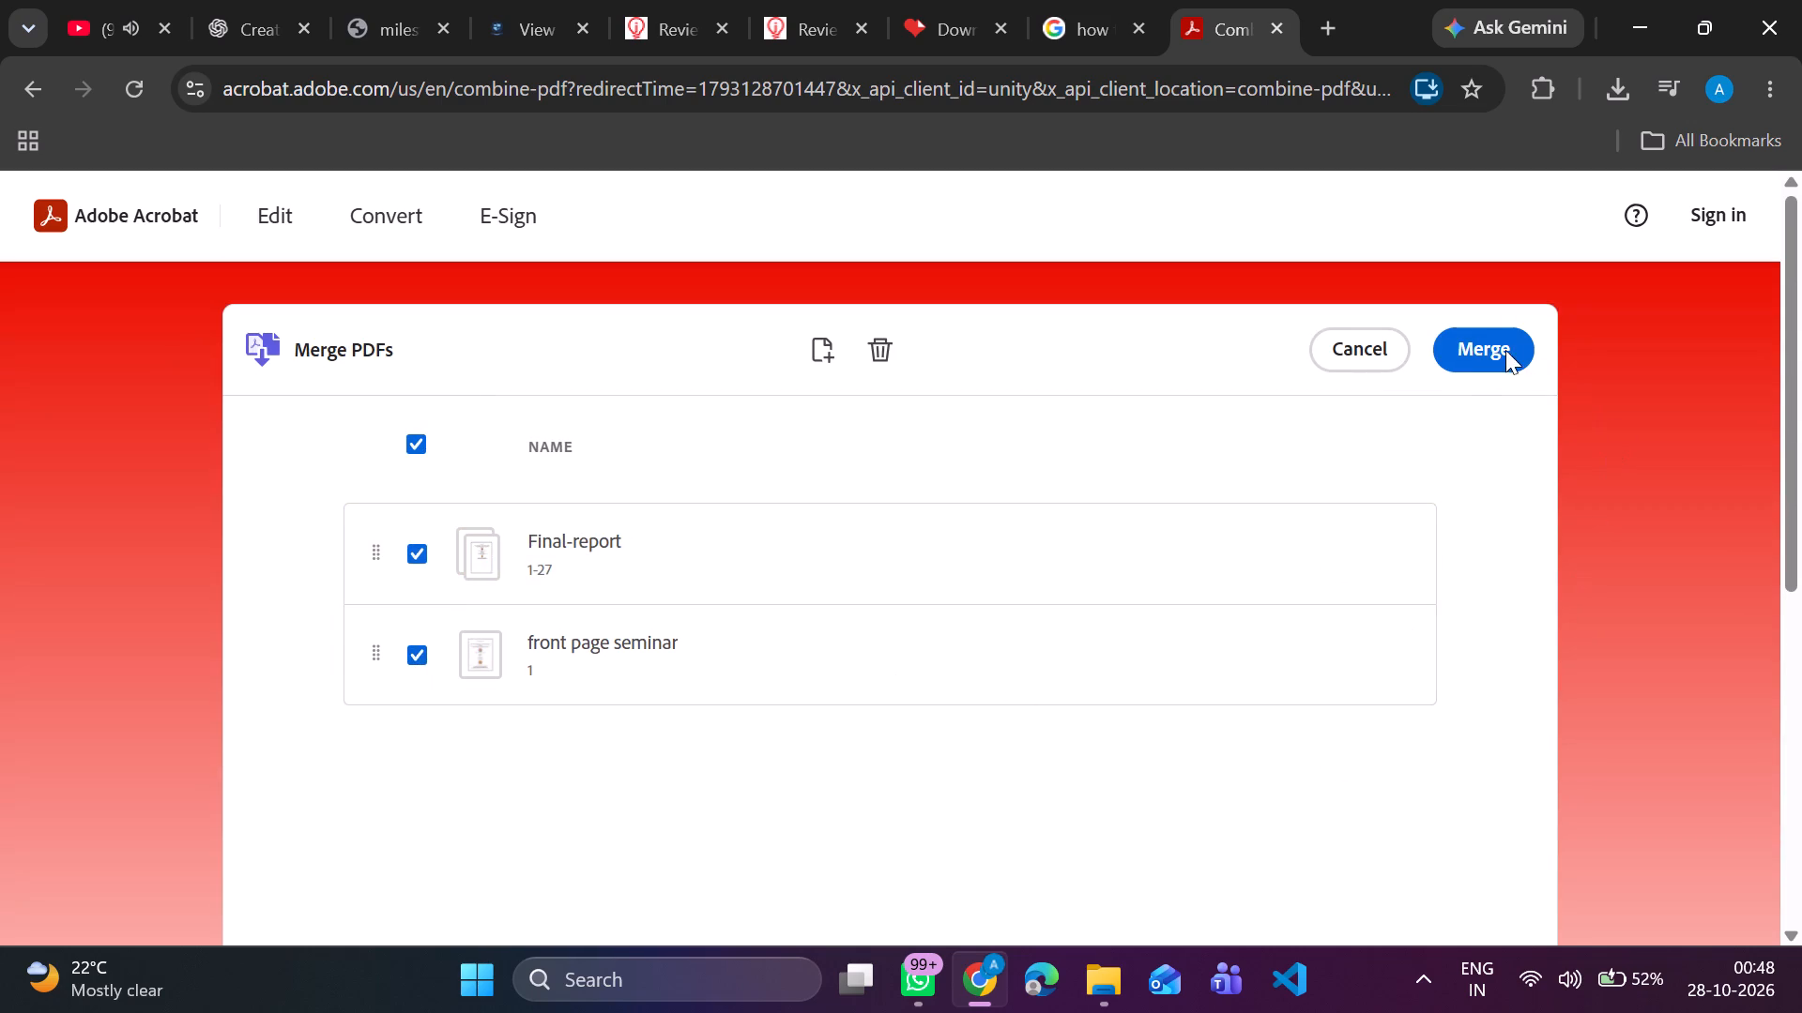
click(1481, 359)
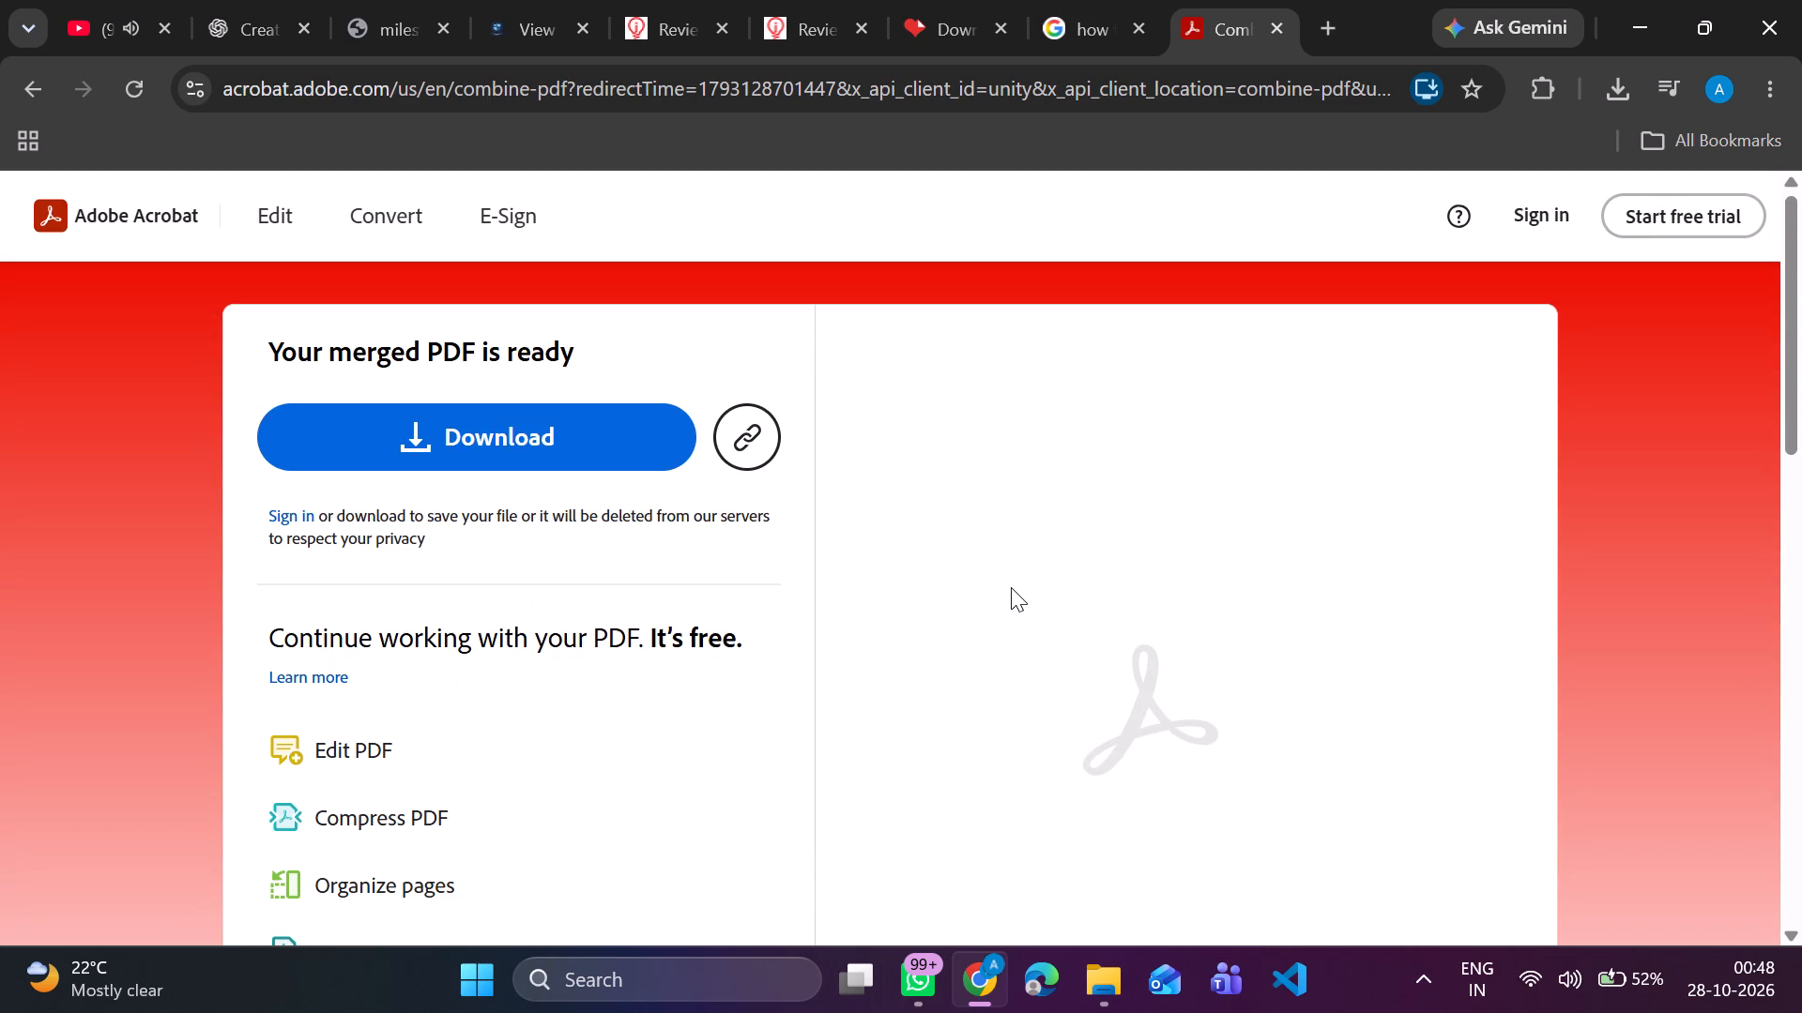
click(617, 444)
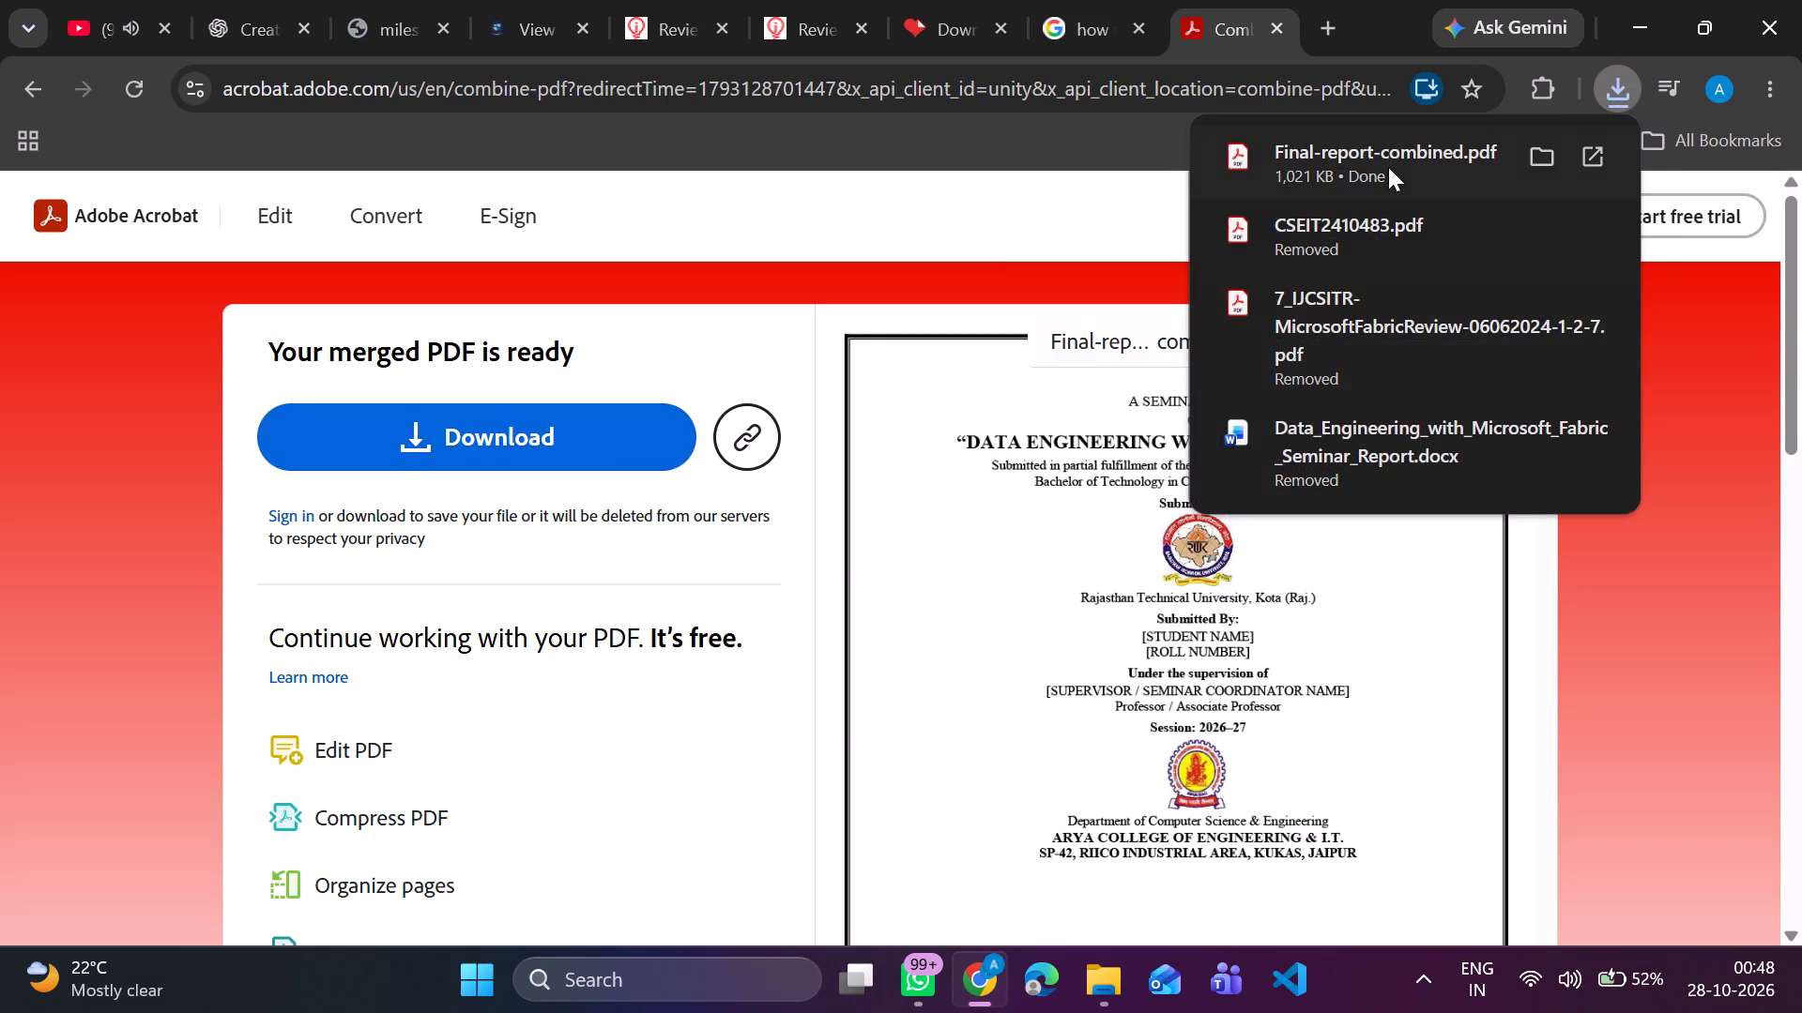
Open Final-report-combined.pdf, check its pages and where the seminar front page falls, and close the reader window.
click(1388, 167)
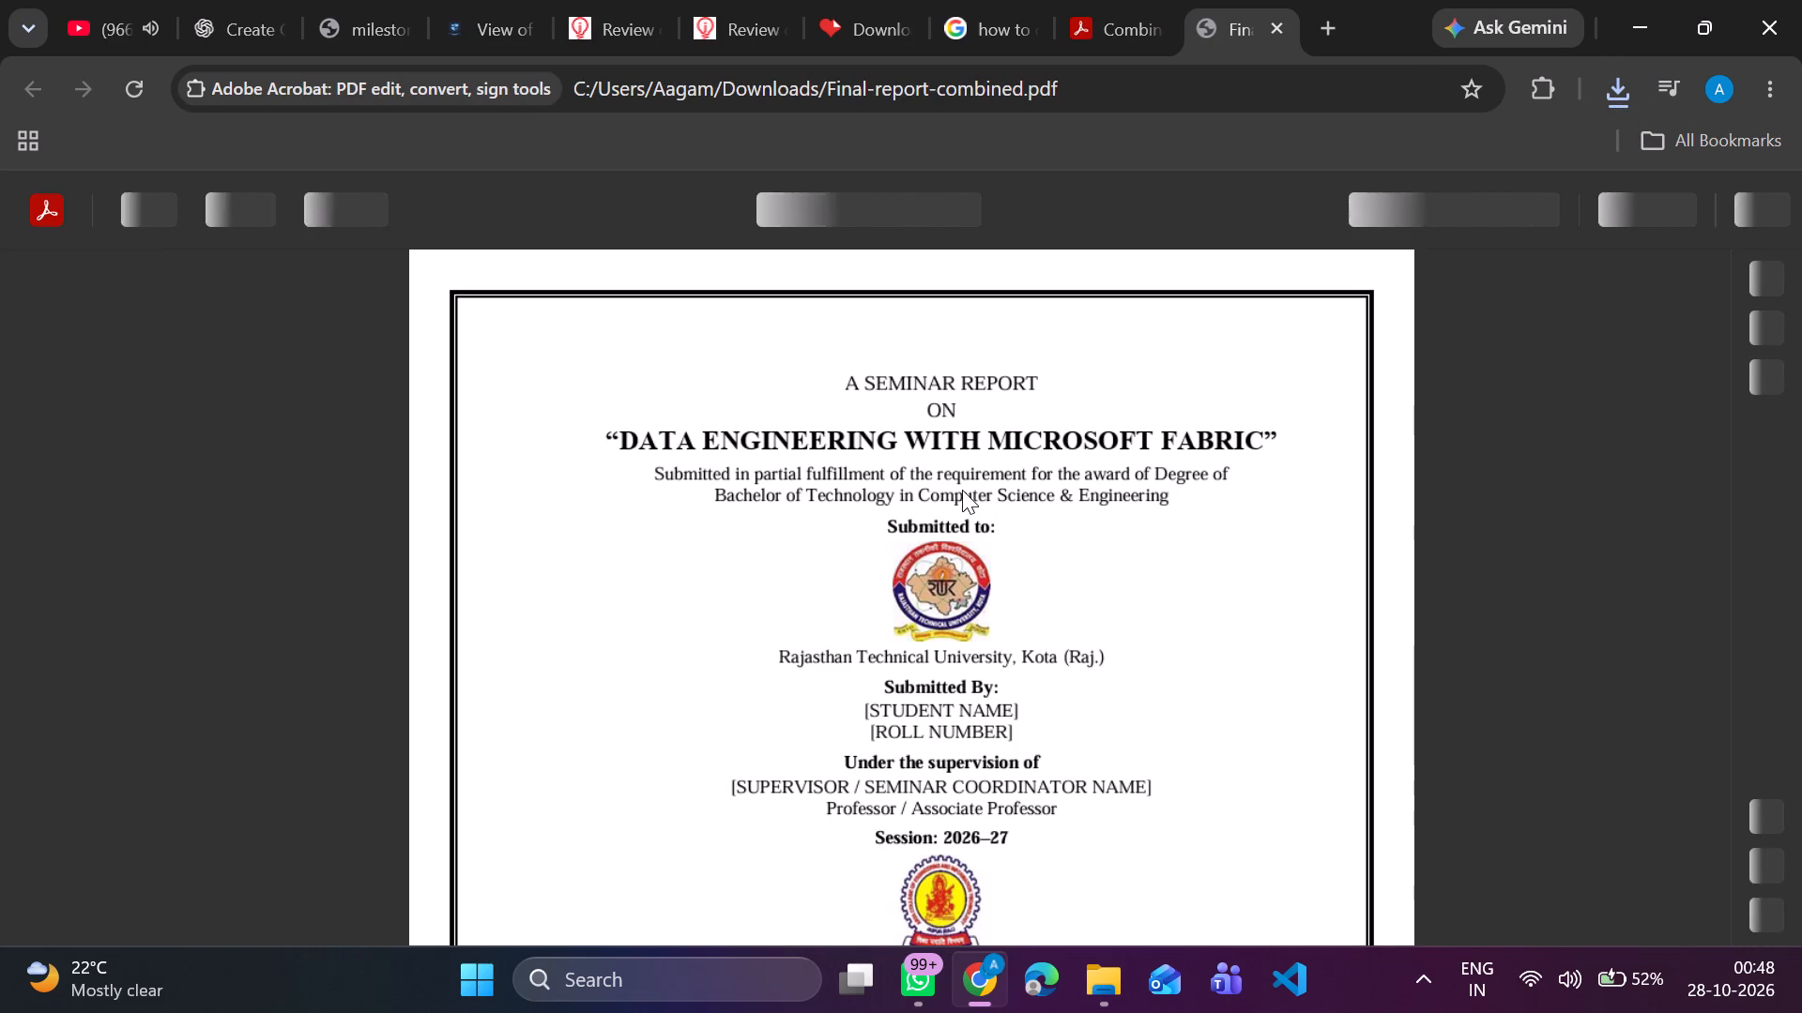
scroll(962, 490, down, 1)
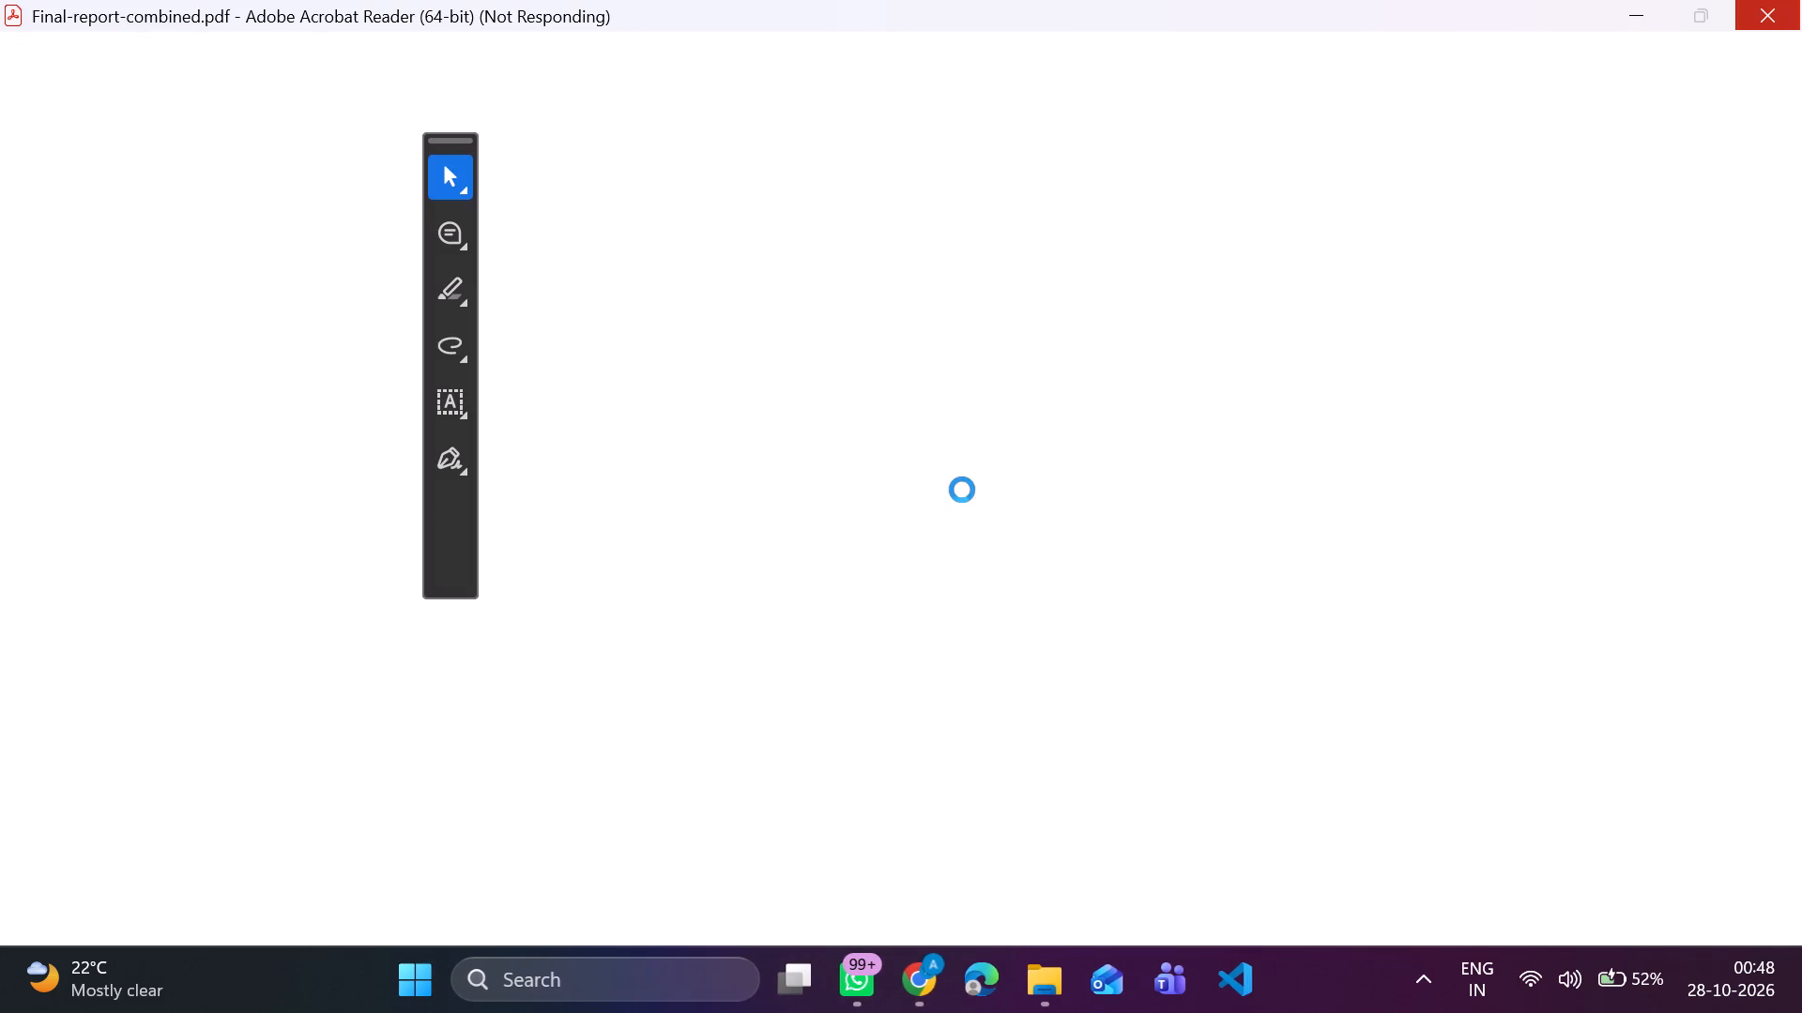
scroll(962, 490, down, 13)
scroll(962, 490, up, 2)
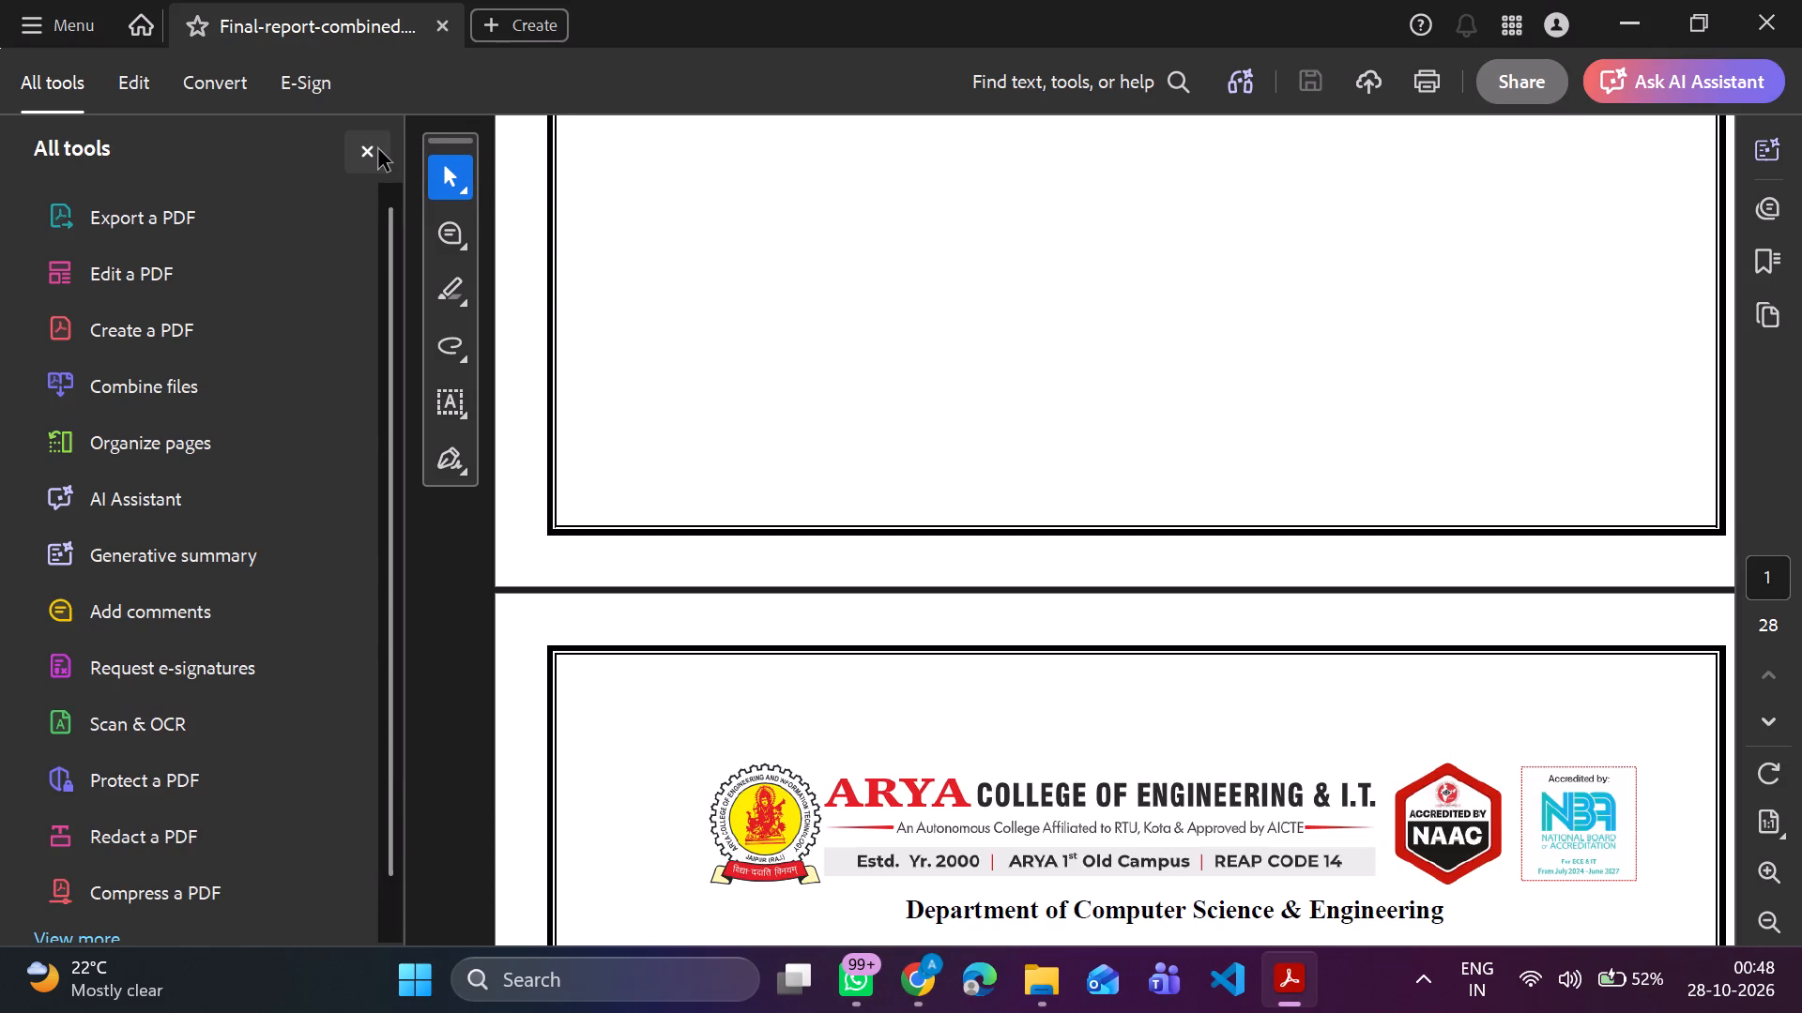
click(379, 150)
scroll(1039, 563, up, 9)
scroll(1039, 563, down, 20)
scroll(1039, 563, down, 5)
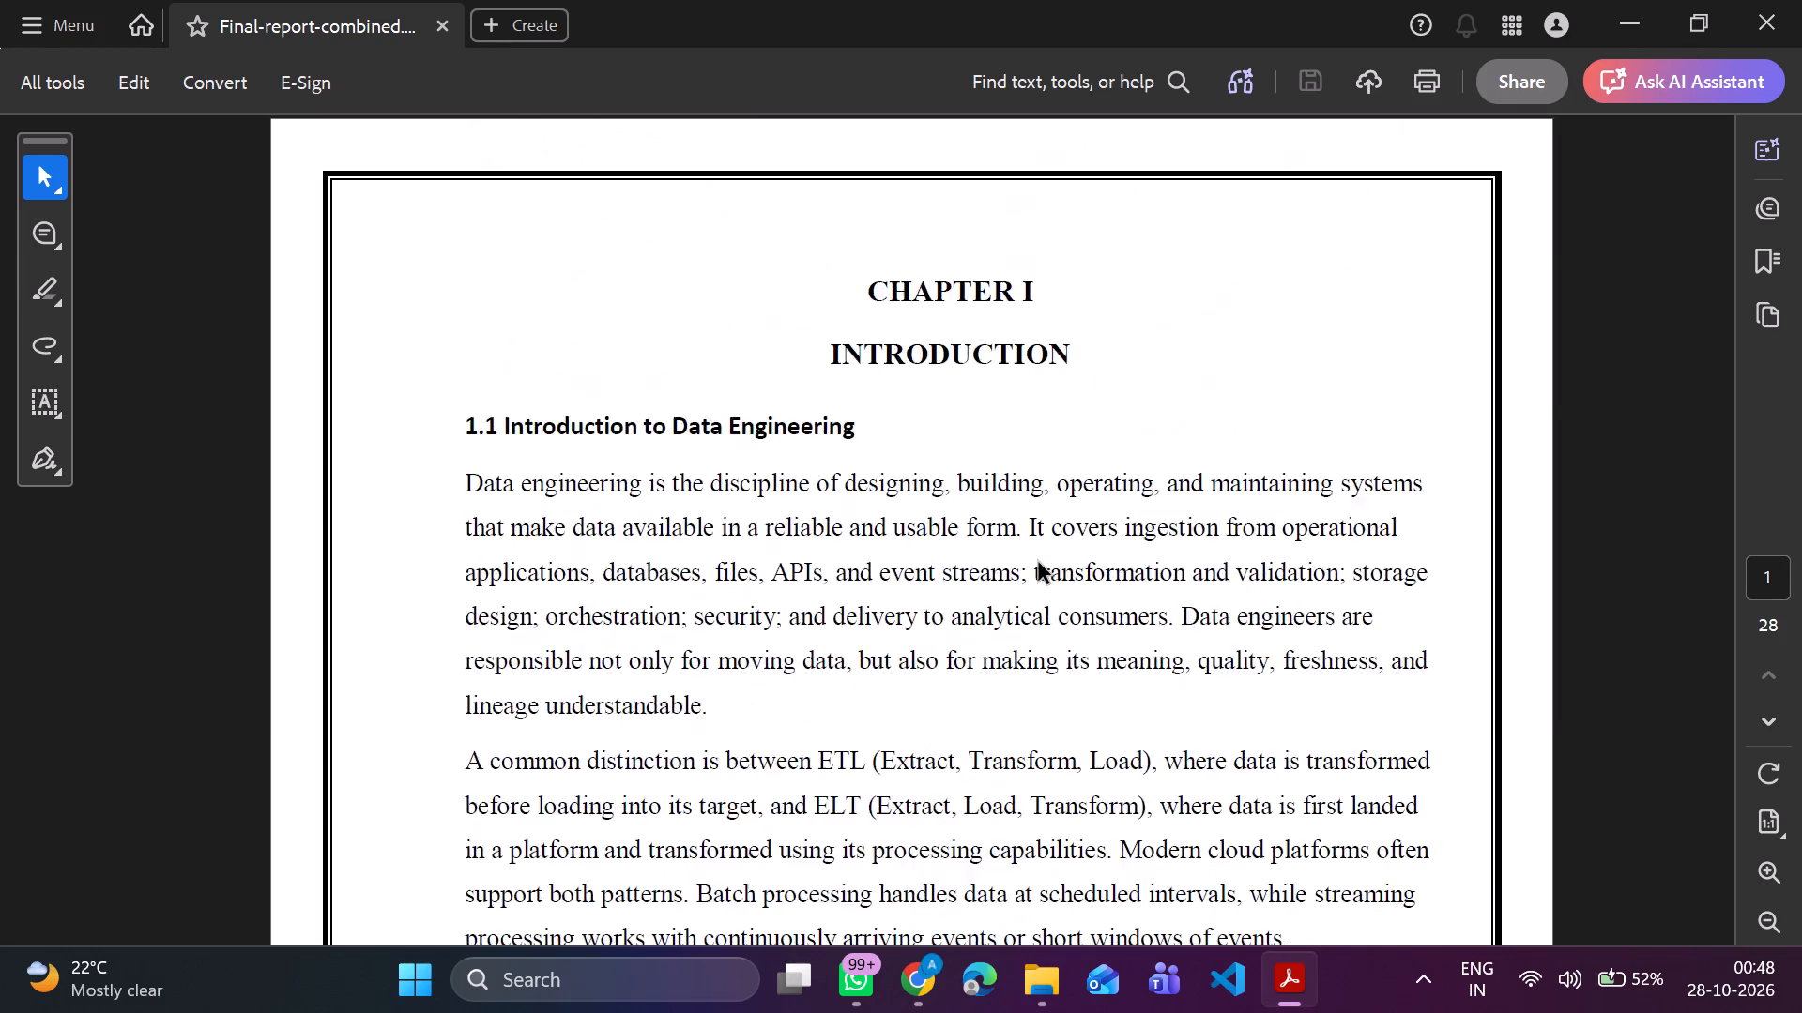
scroll(1039, 563, down, 20)
scroll(1039, 563, down, 15)
scroll(1039, 563, down, 7)
scroll(1039, 563, up, 5)
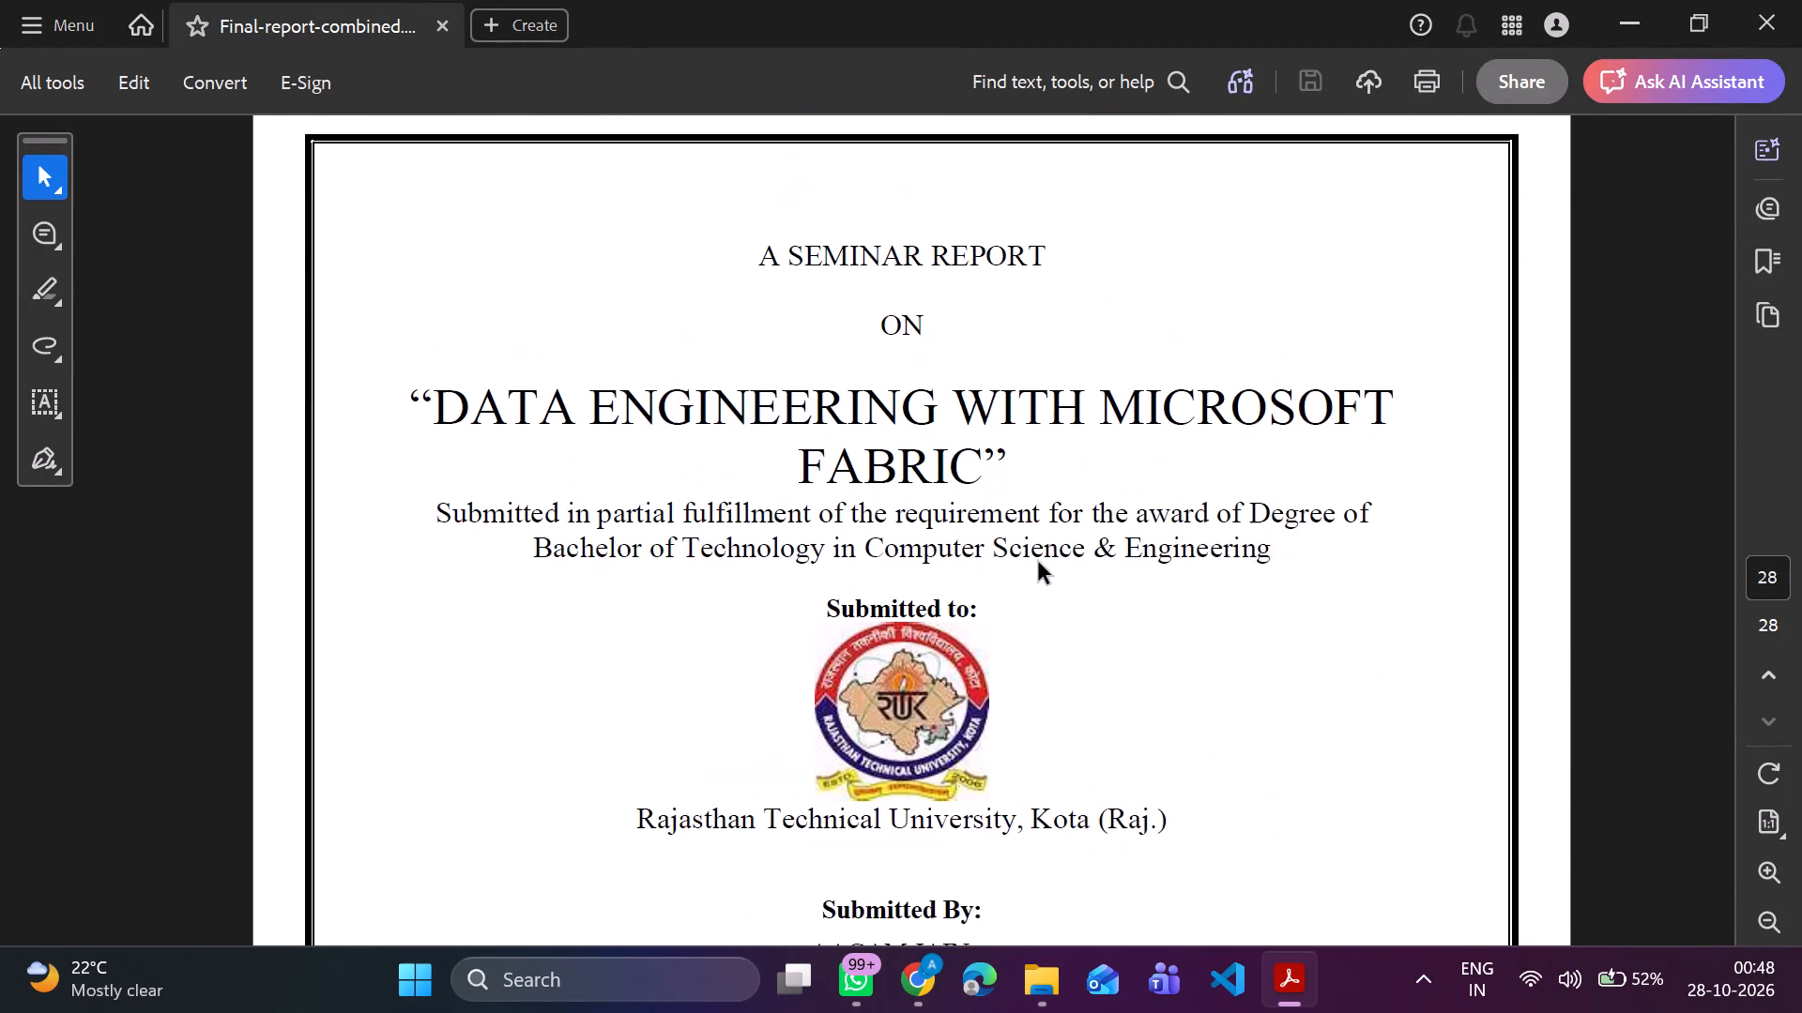
scroll(1039, 563, up, 2)
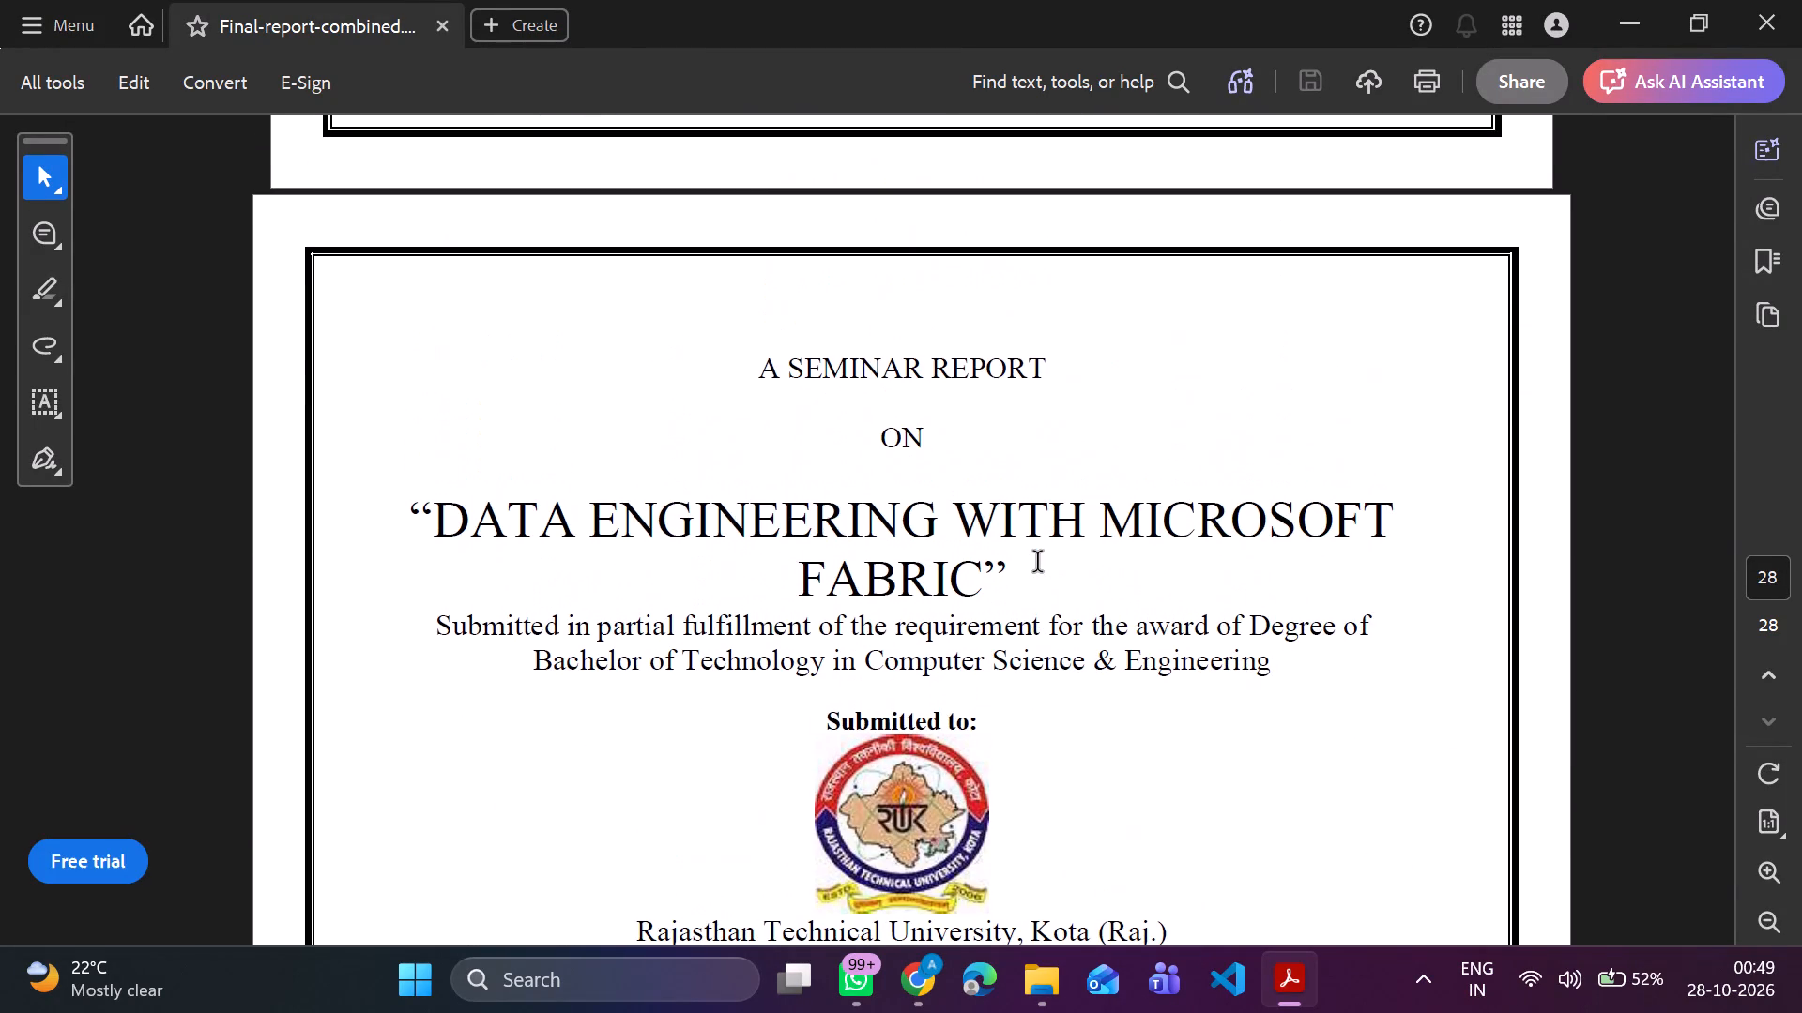
scroll(1039, 563, up, 4)
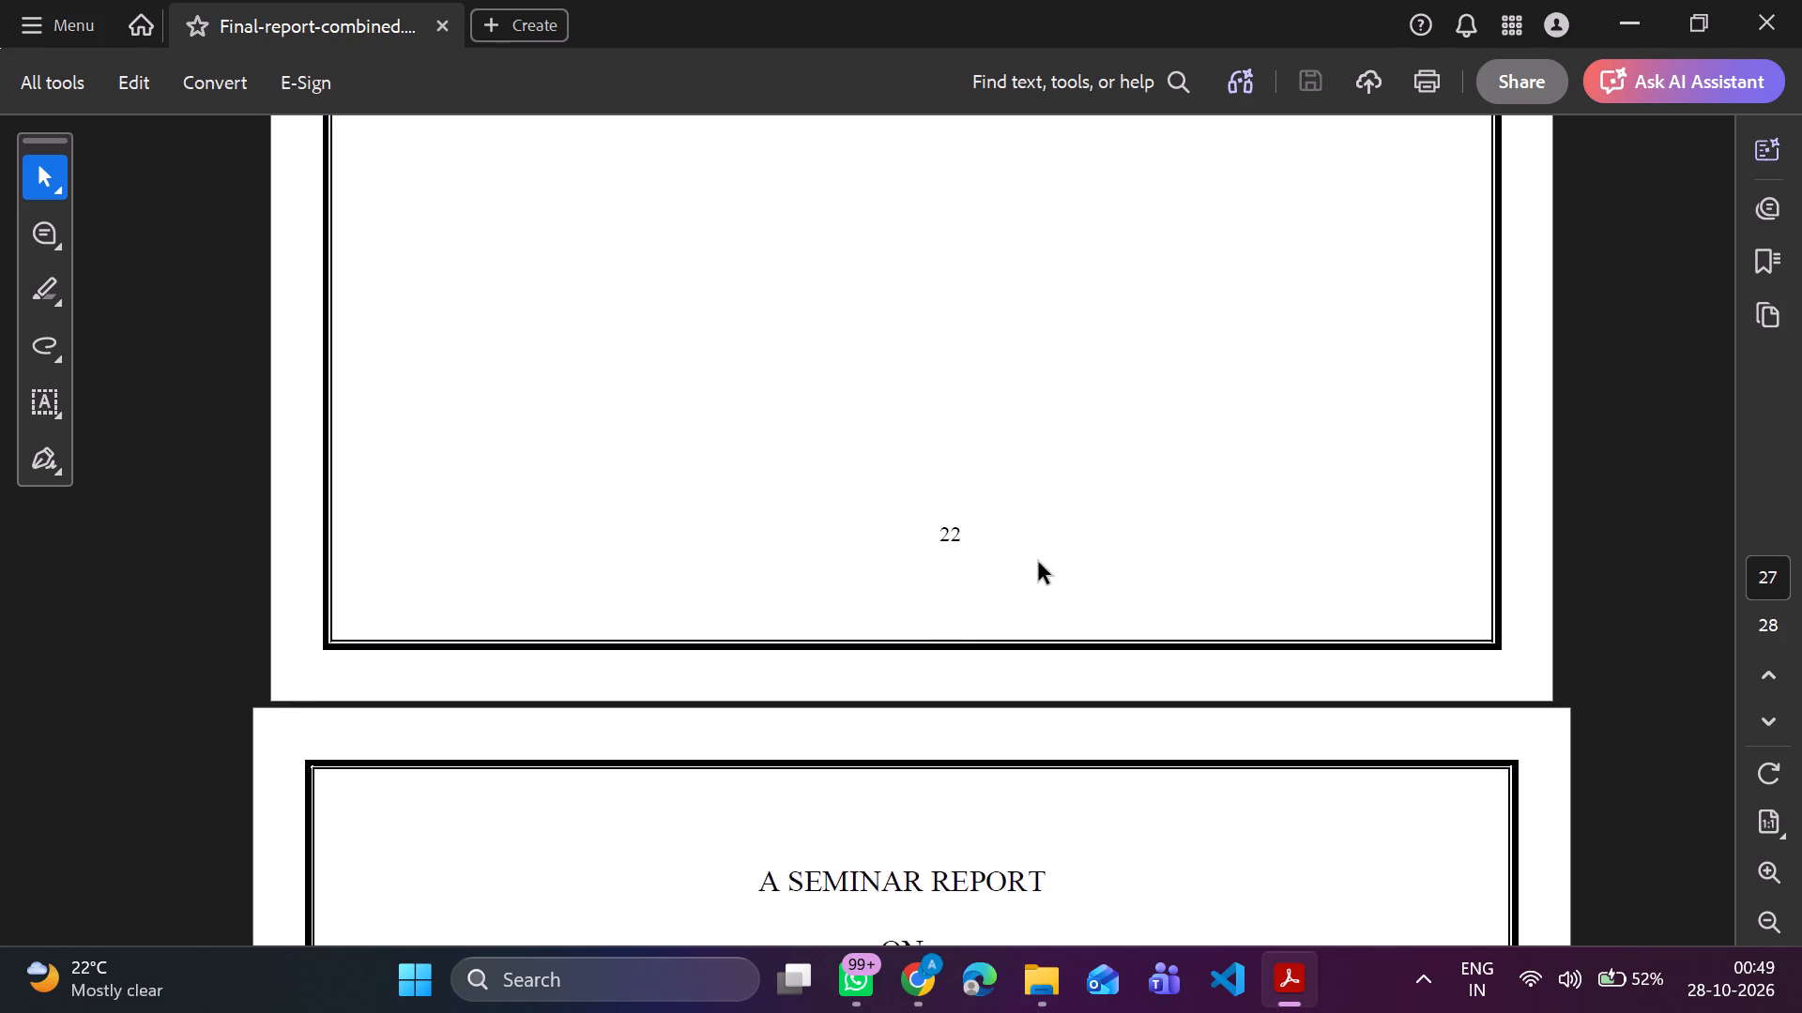
scroll(1039, 563, up, 2)
click(1801, 0)
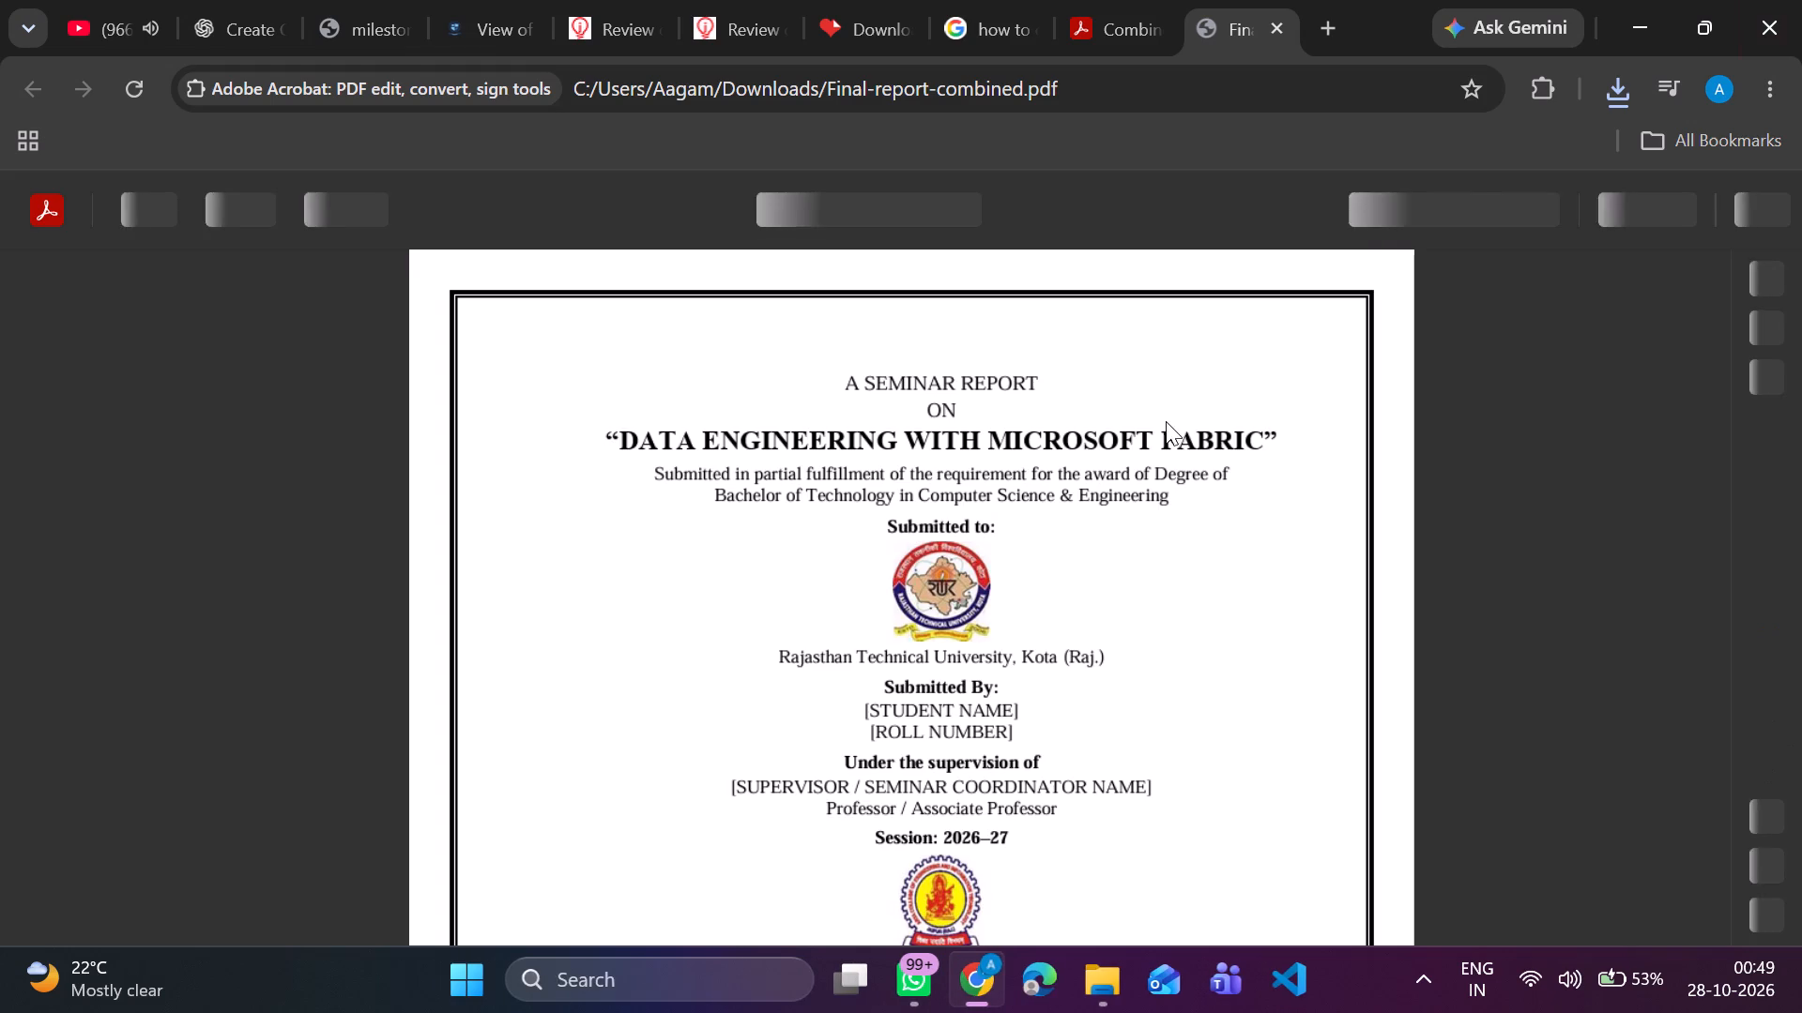
Leave the finished merge result and close the merge tool and combined PDF browser tabs.
click(1111, 46)
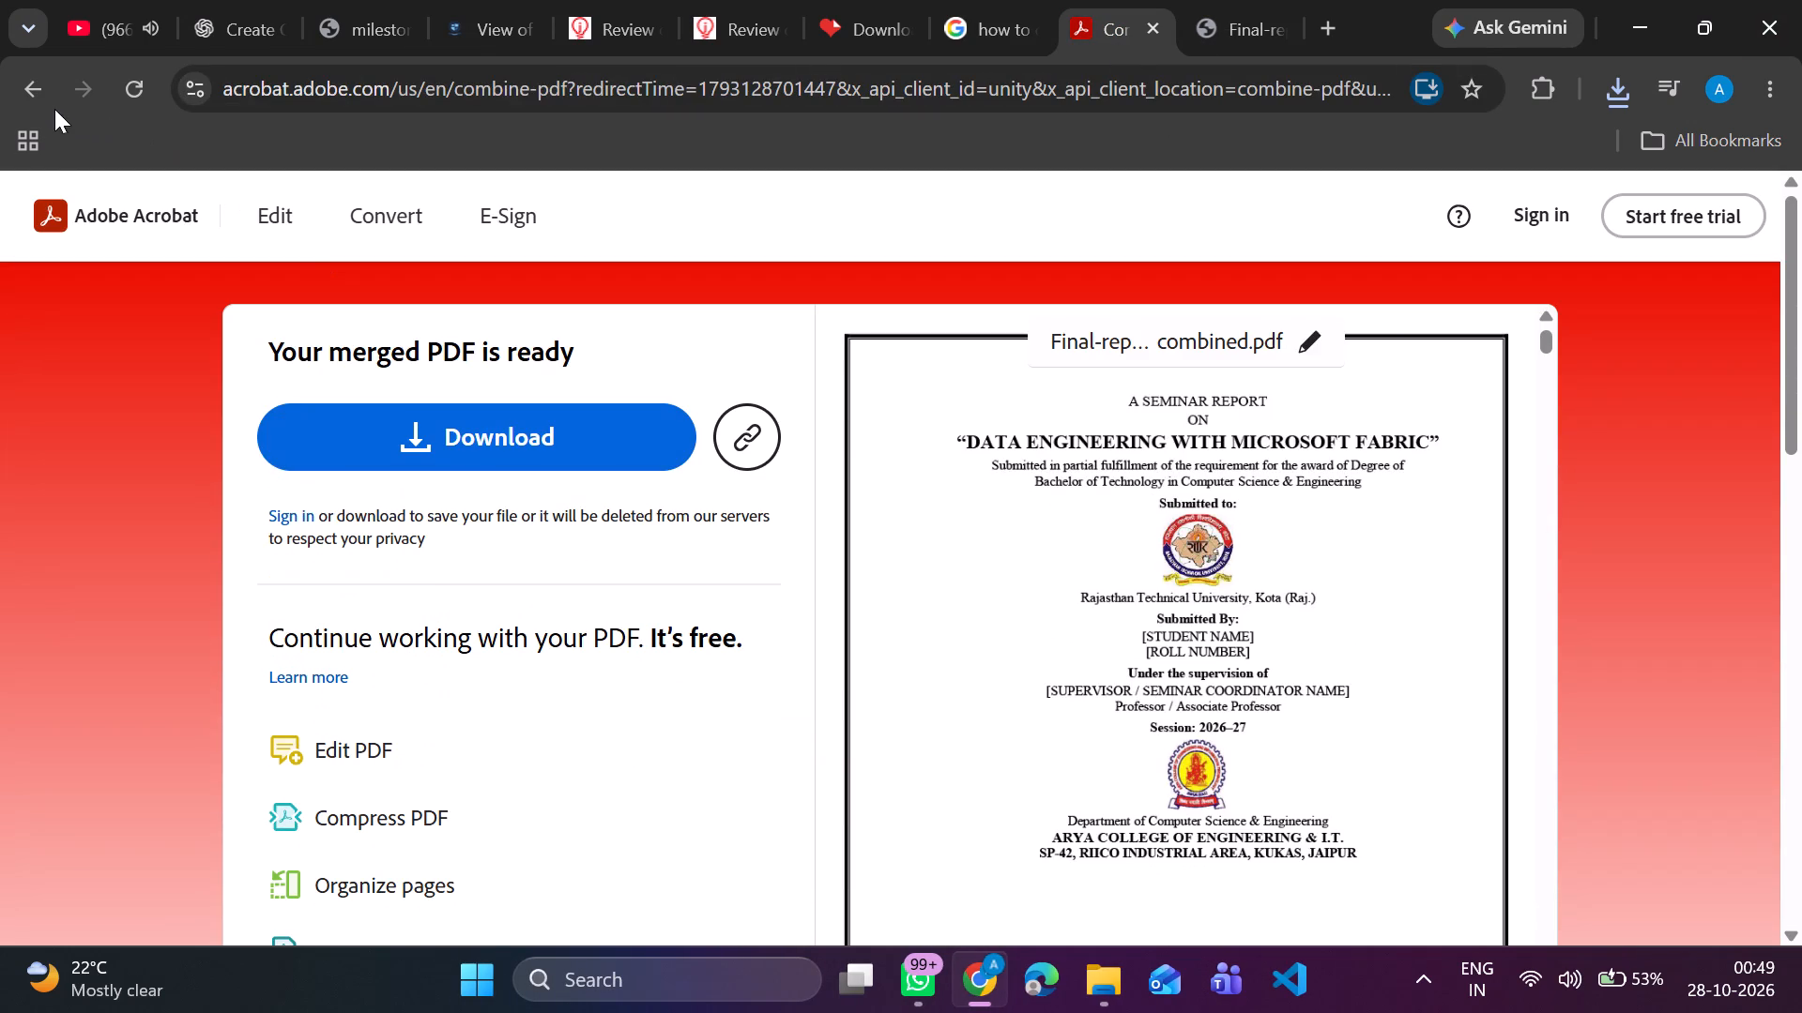
click(47, 75)
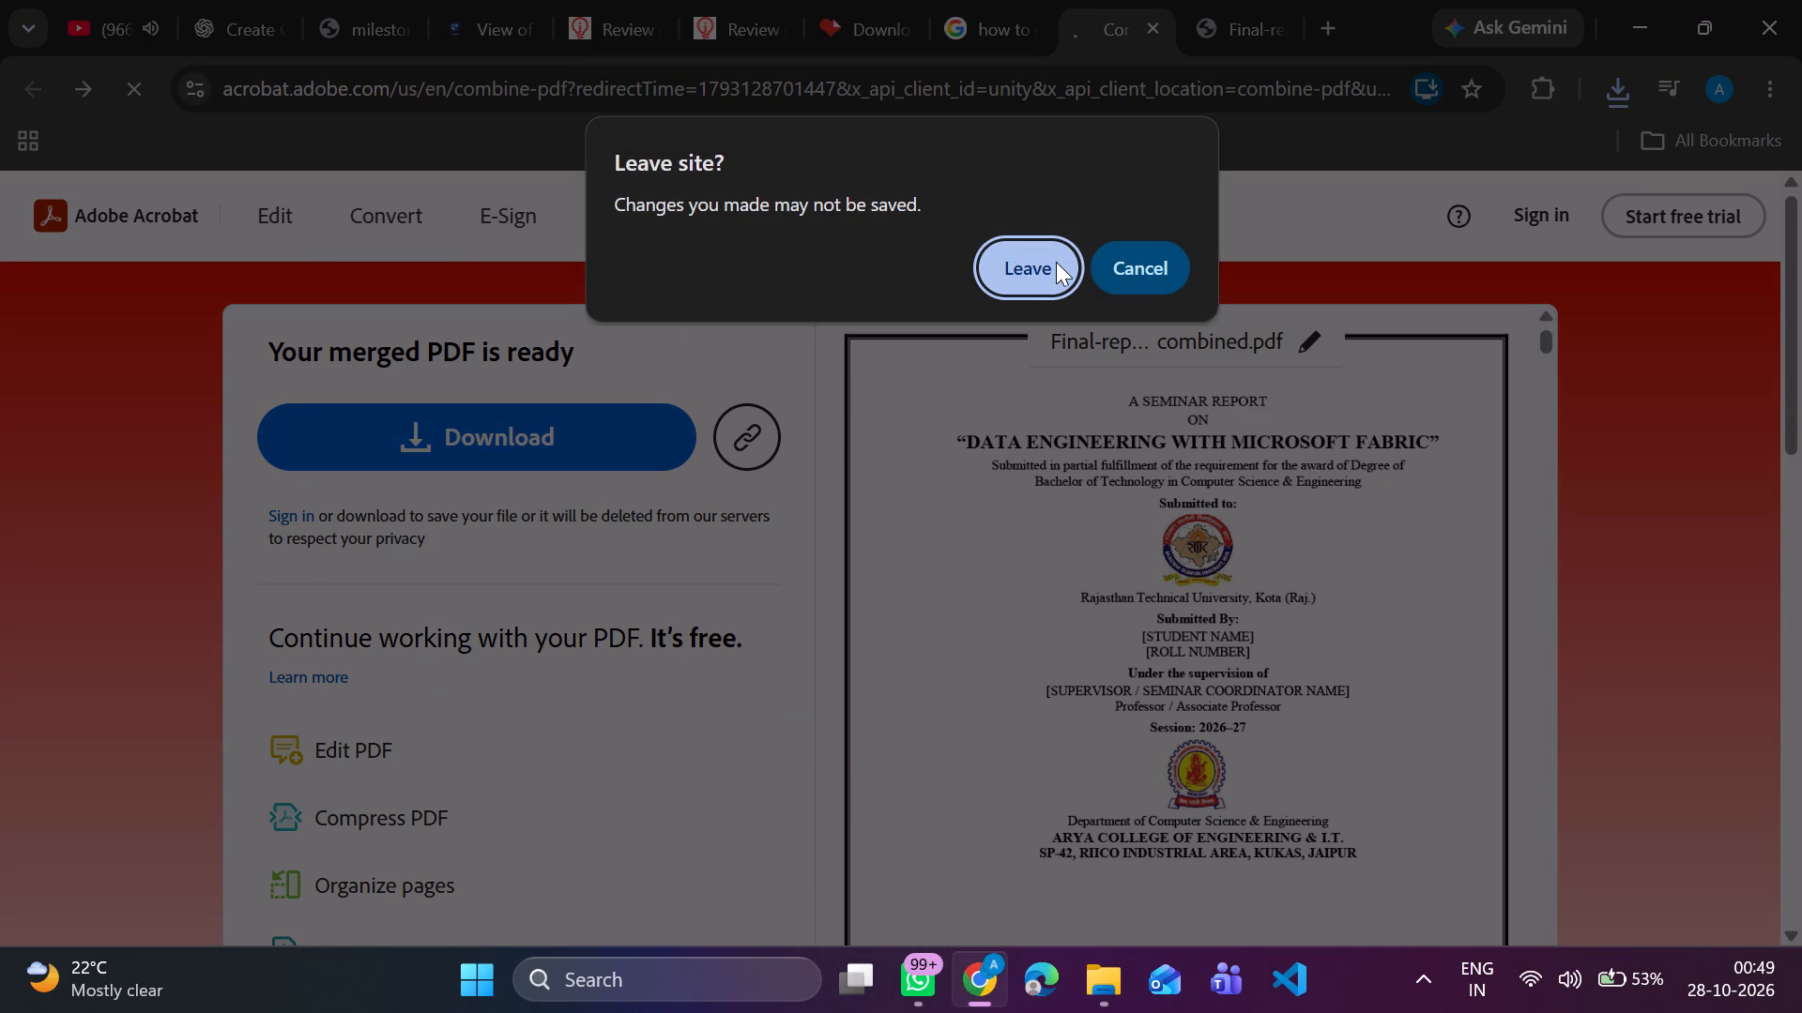
click(1056, 262)
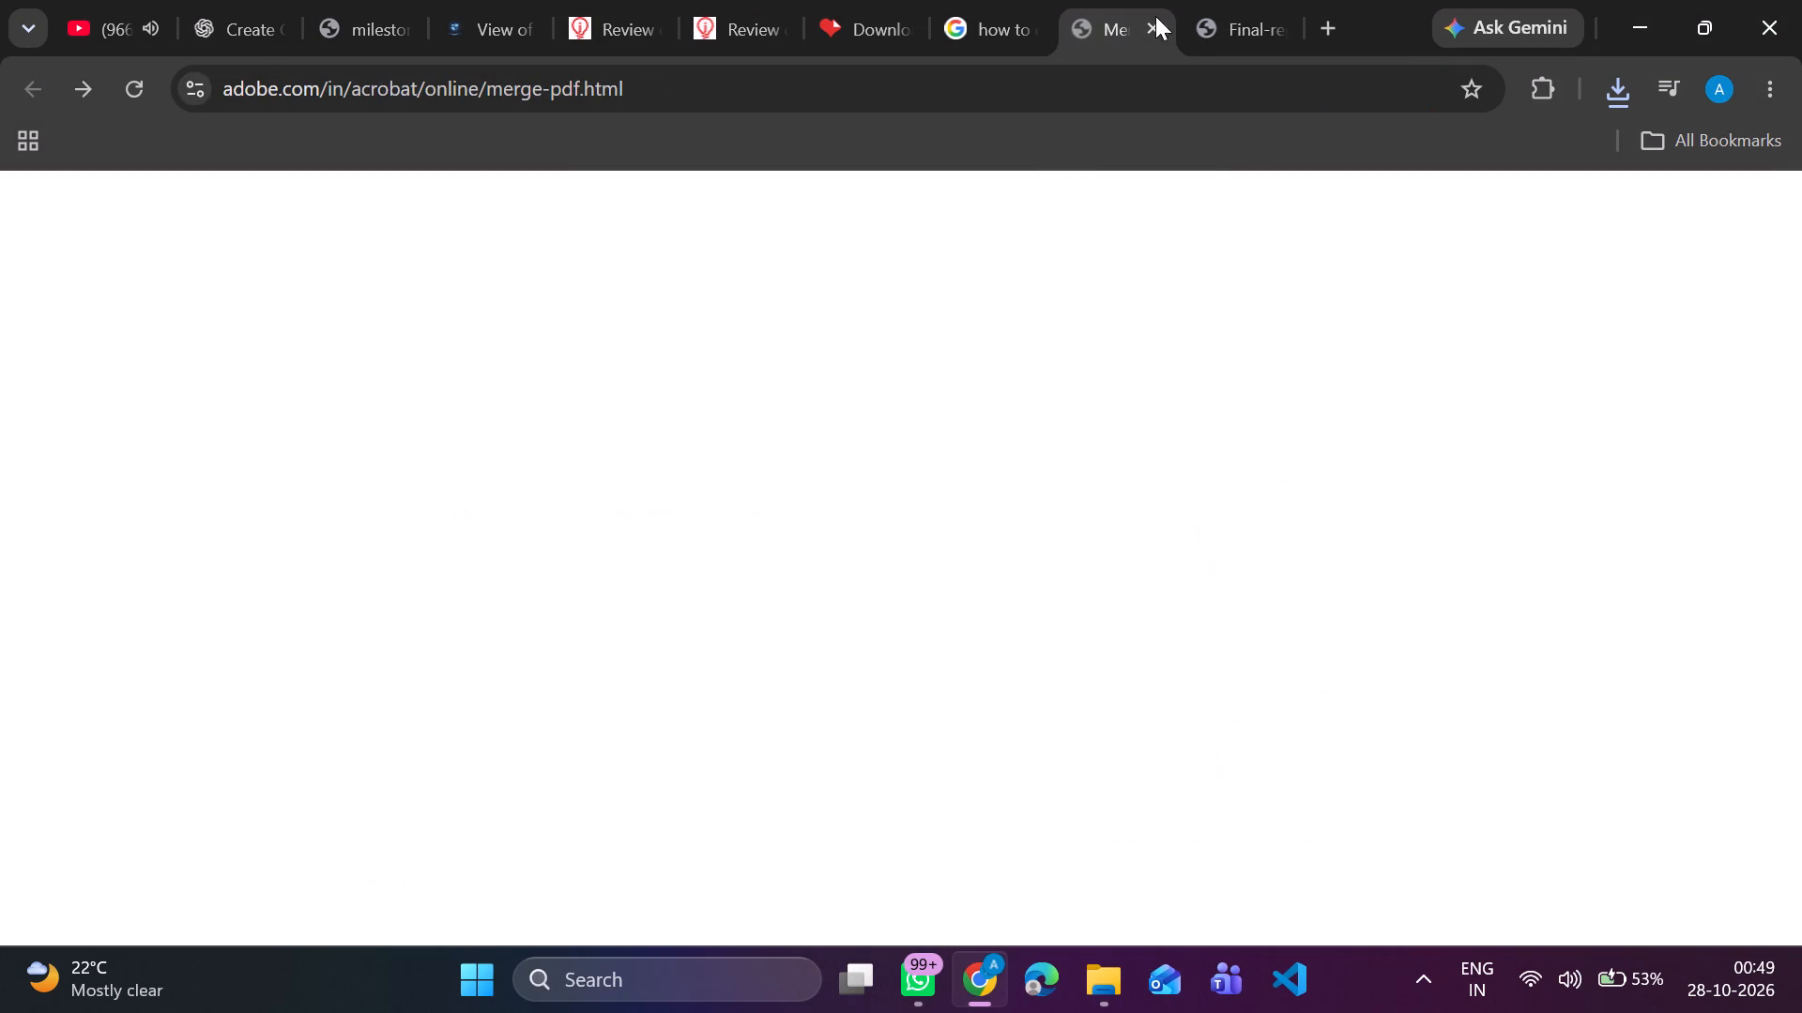
scroll(910, 452, down, 2)
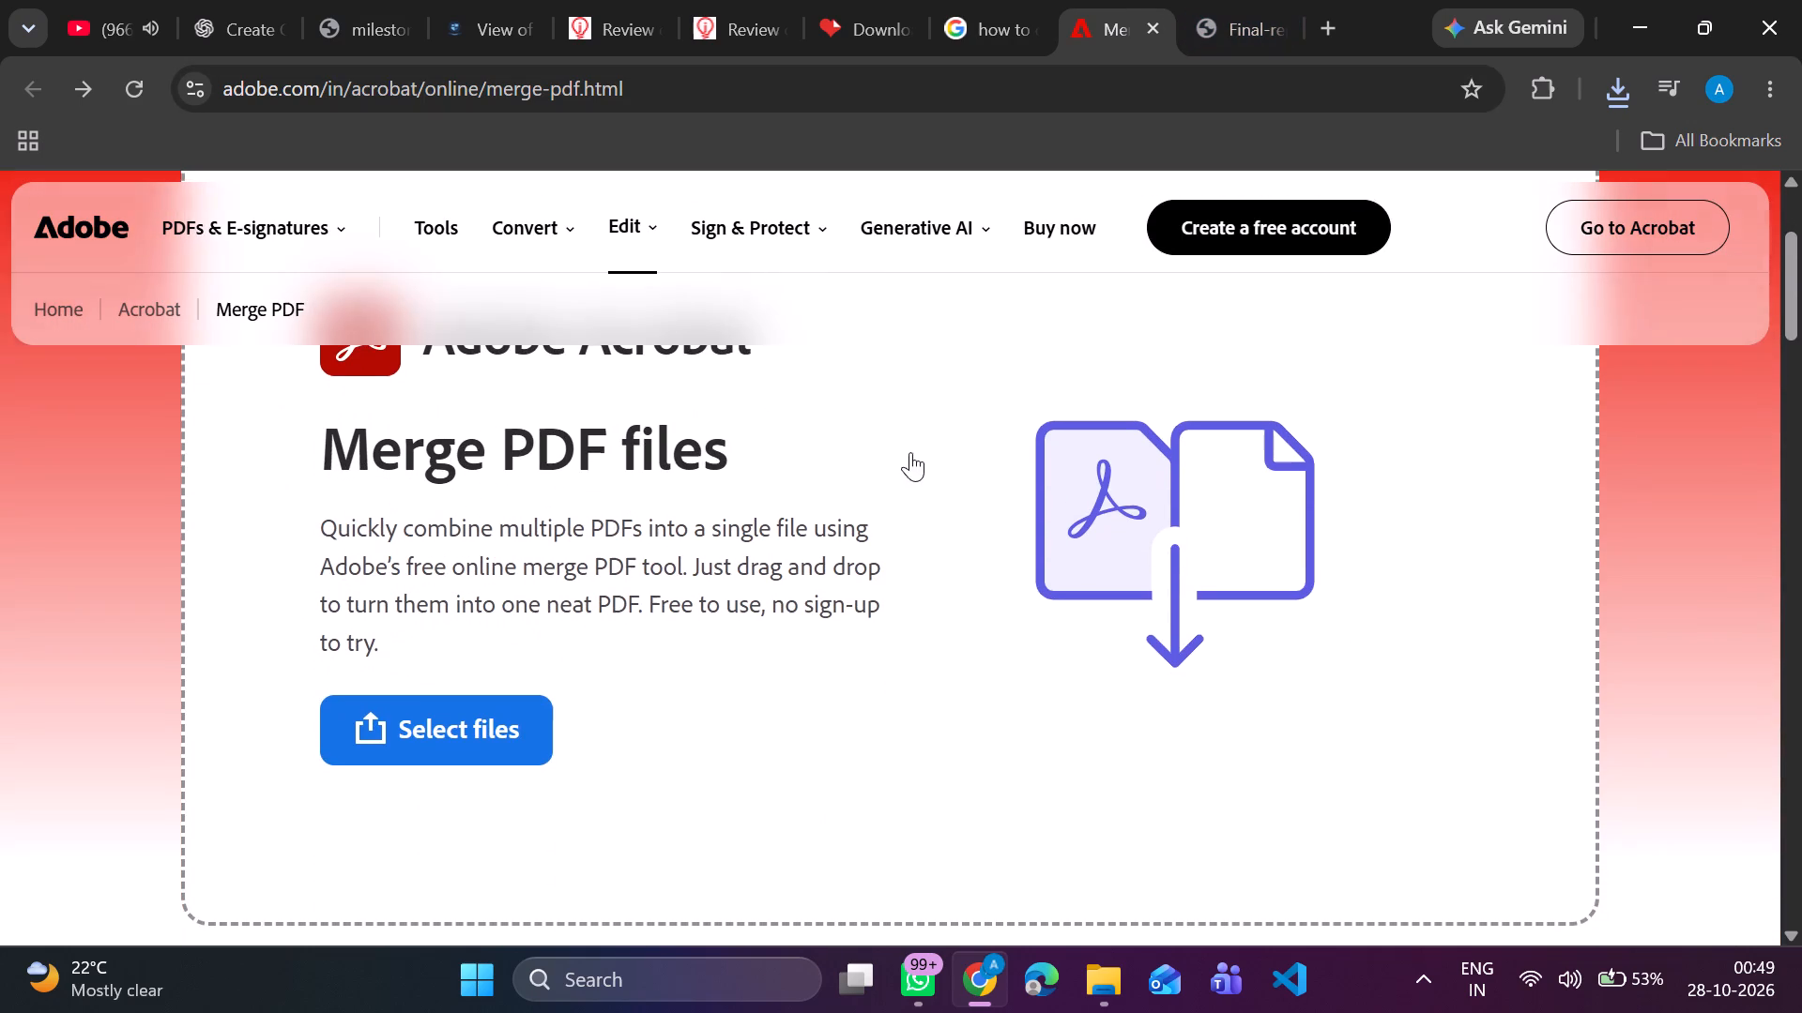
click(1277, 13)
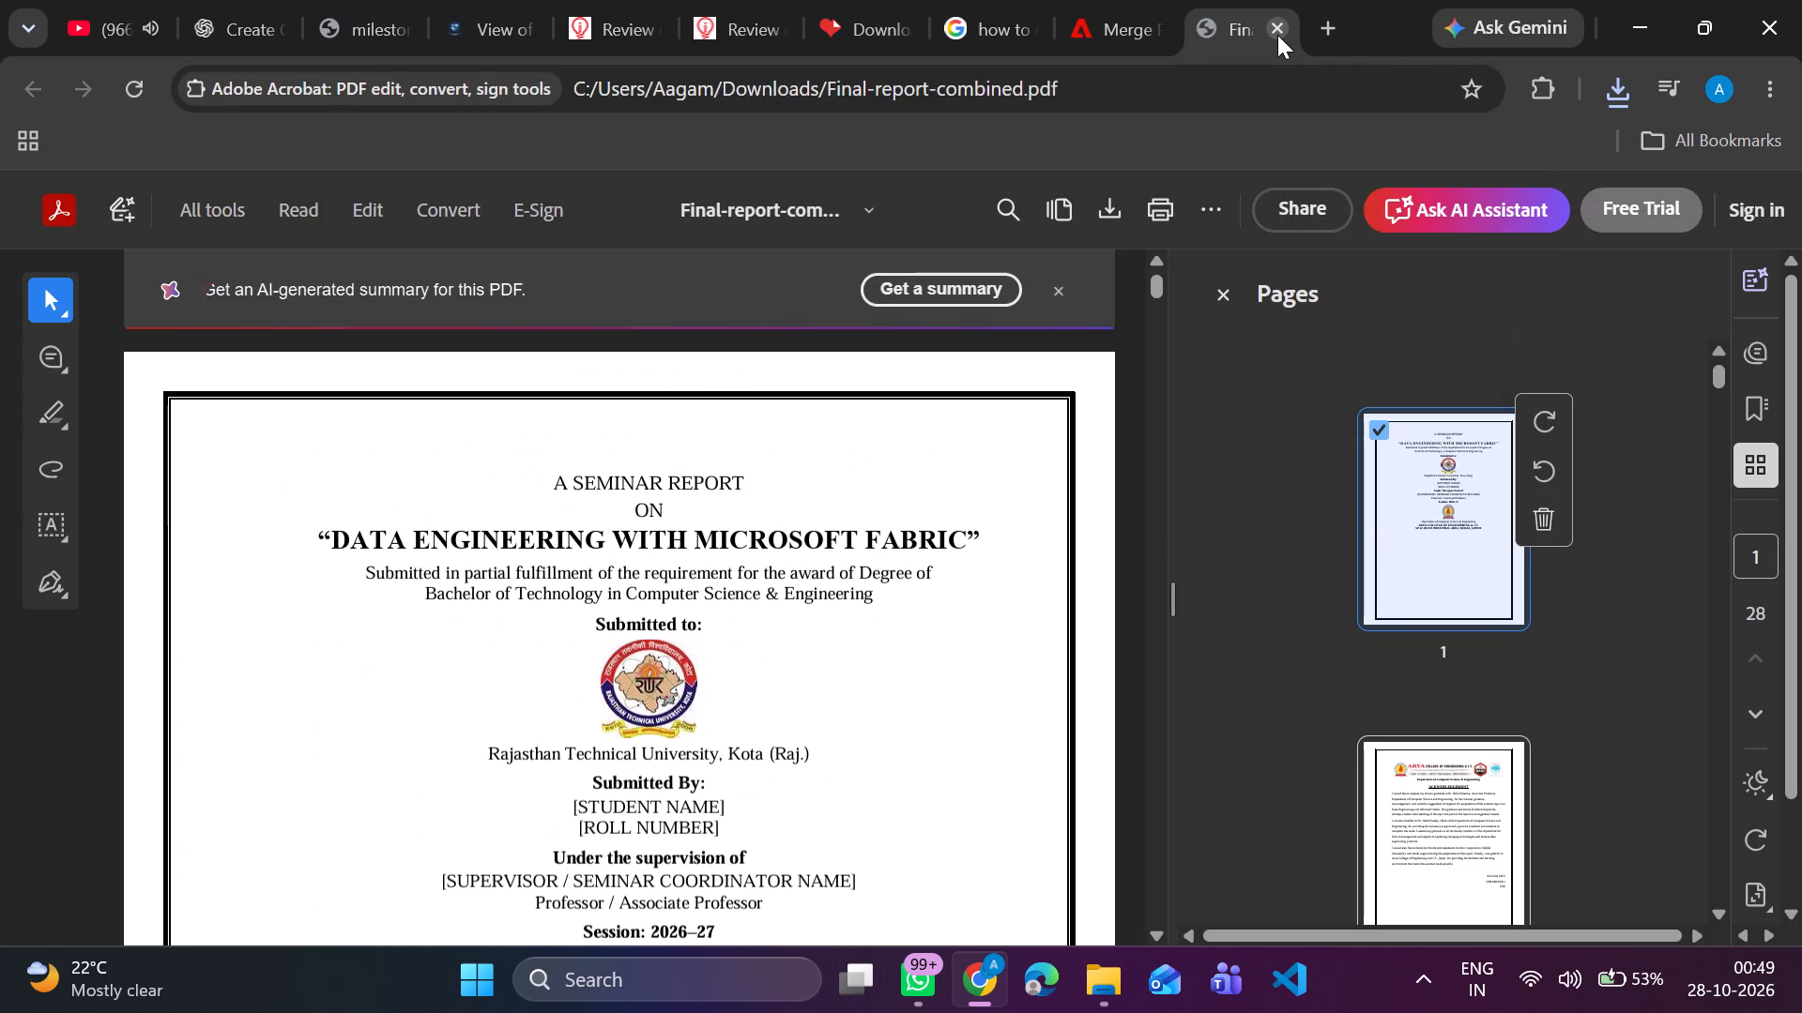
click(1277, 35)
click(1277, 35)
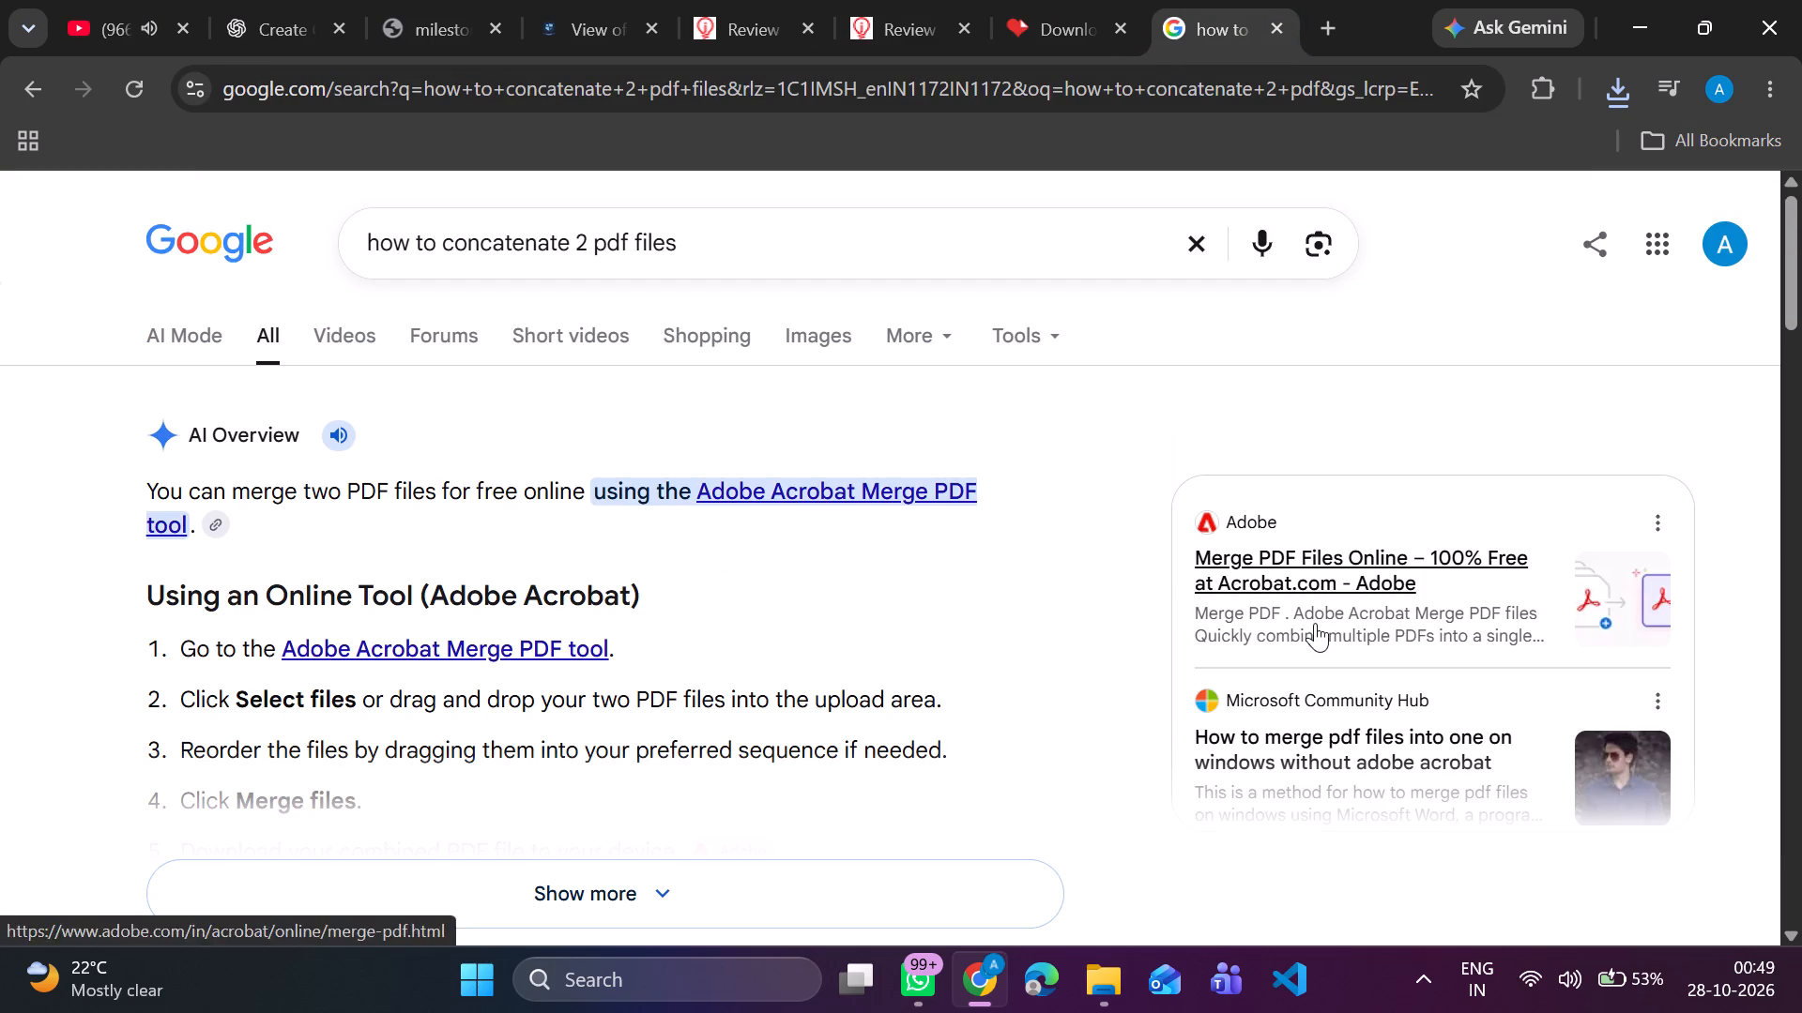
Switch to File Explorer, open the Final-report Word document to view its first page, and close it.
click(1090, 991)
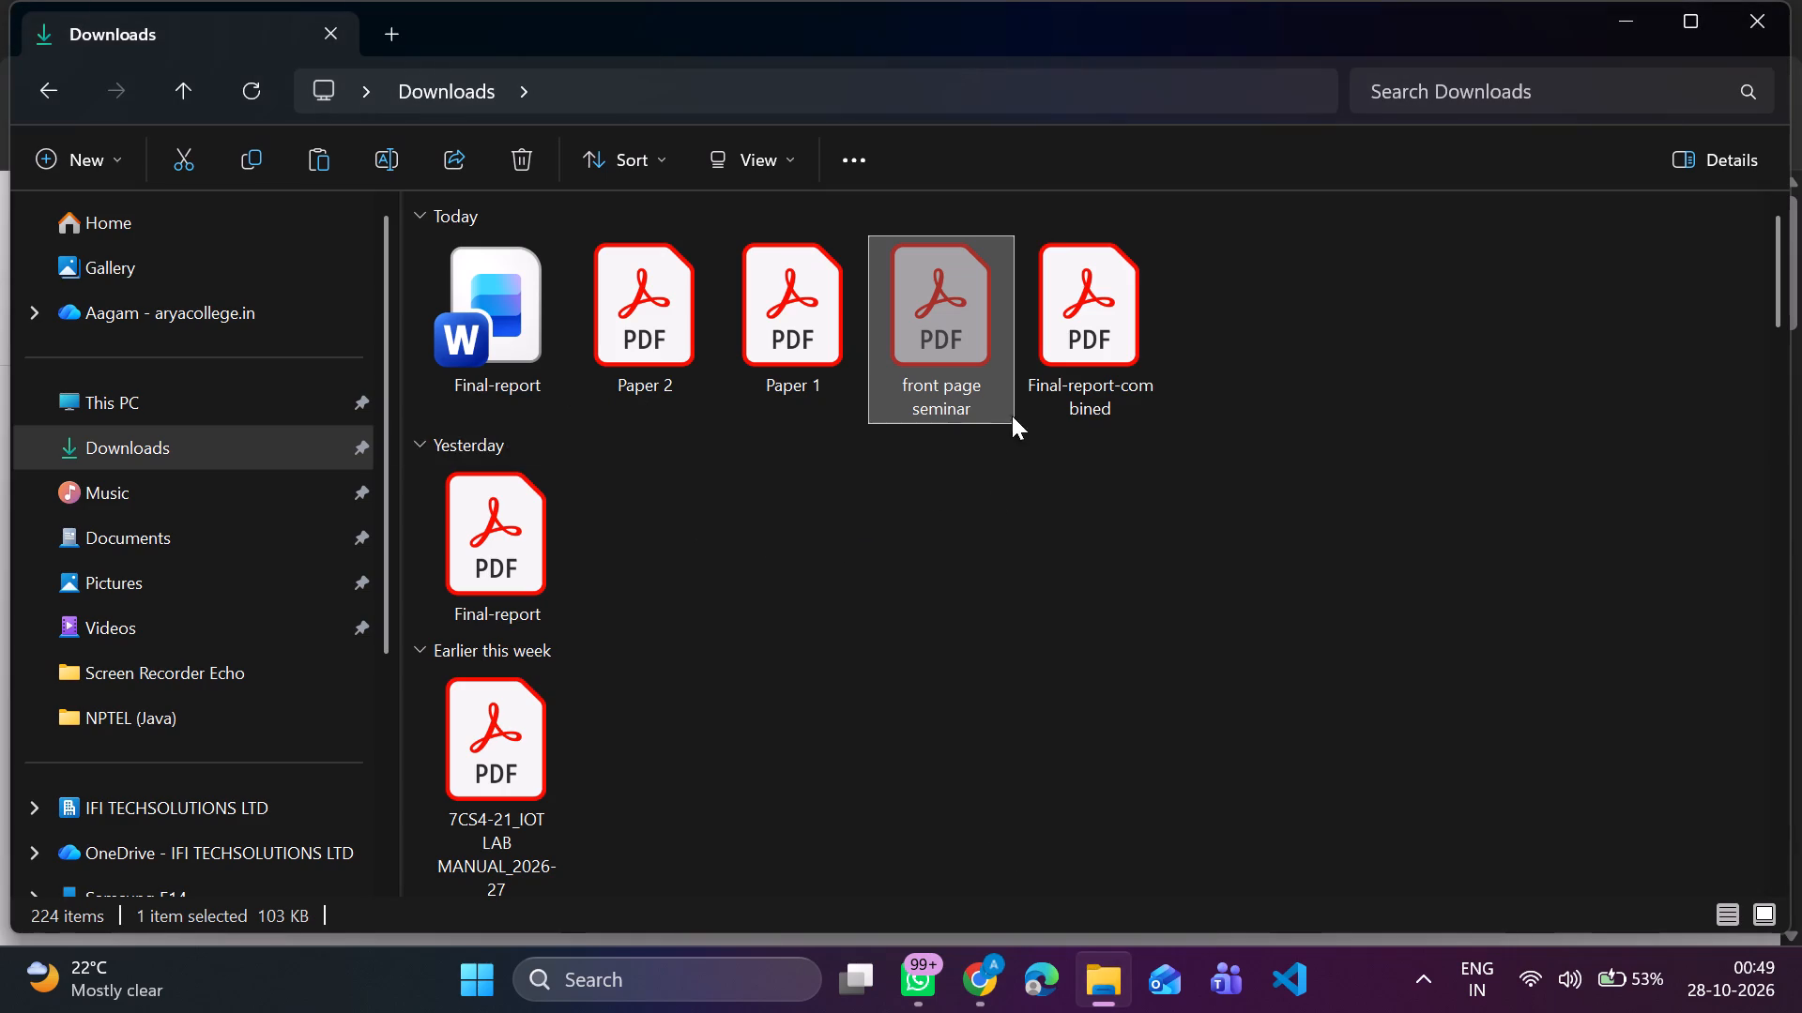
click(479, 340)
double_click(478, 366)
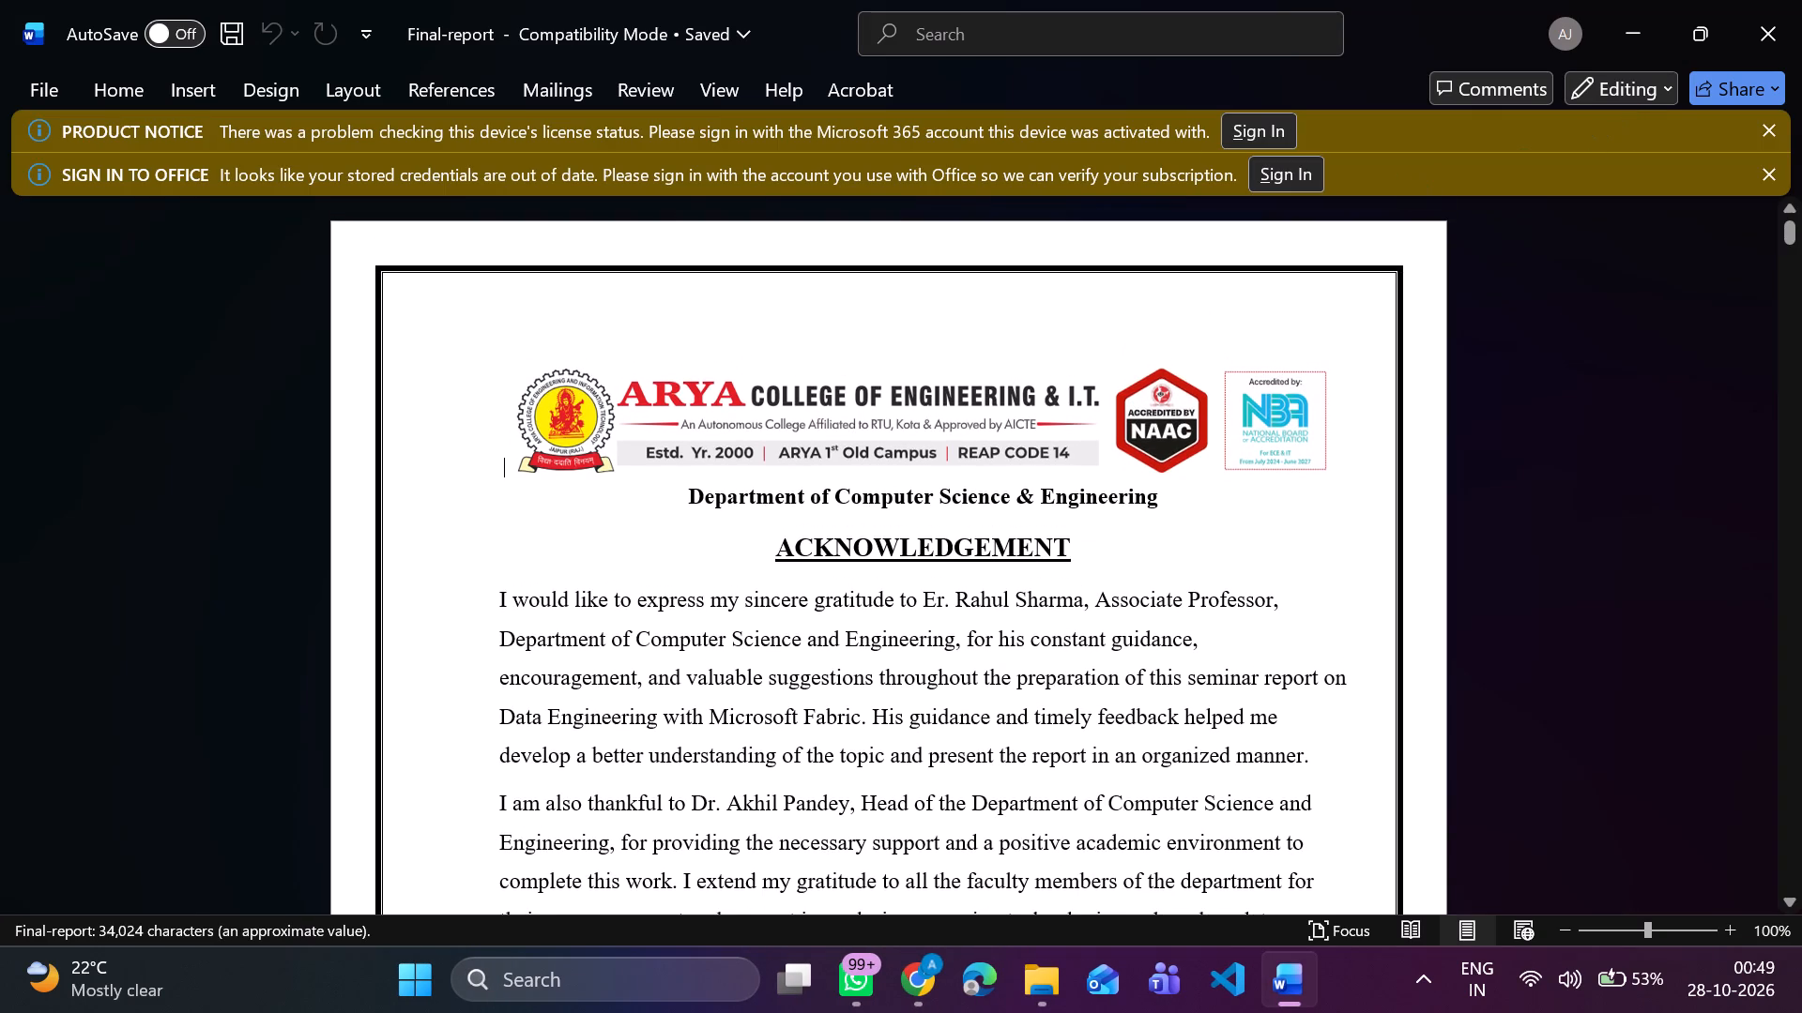
scroll(1020, 608, down, 7)
scroll(1020, 608, up, 7)
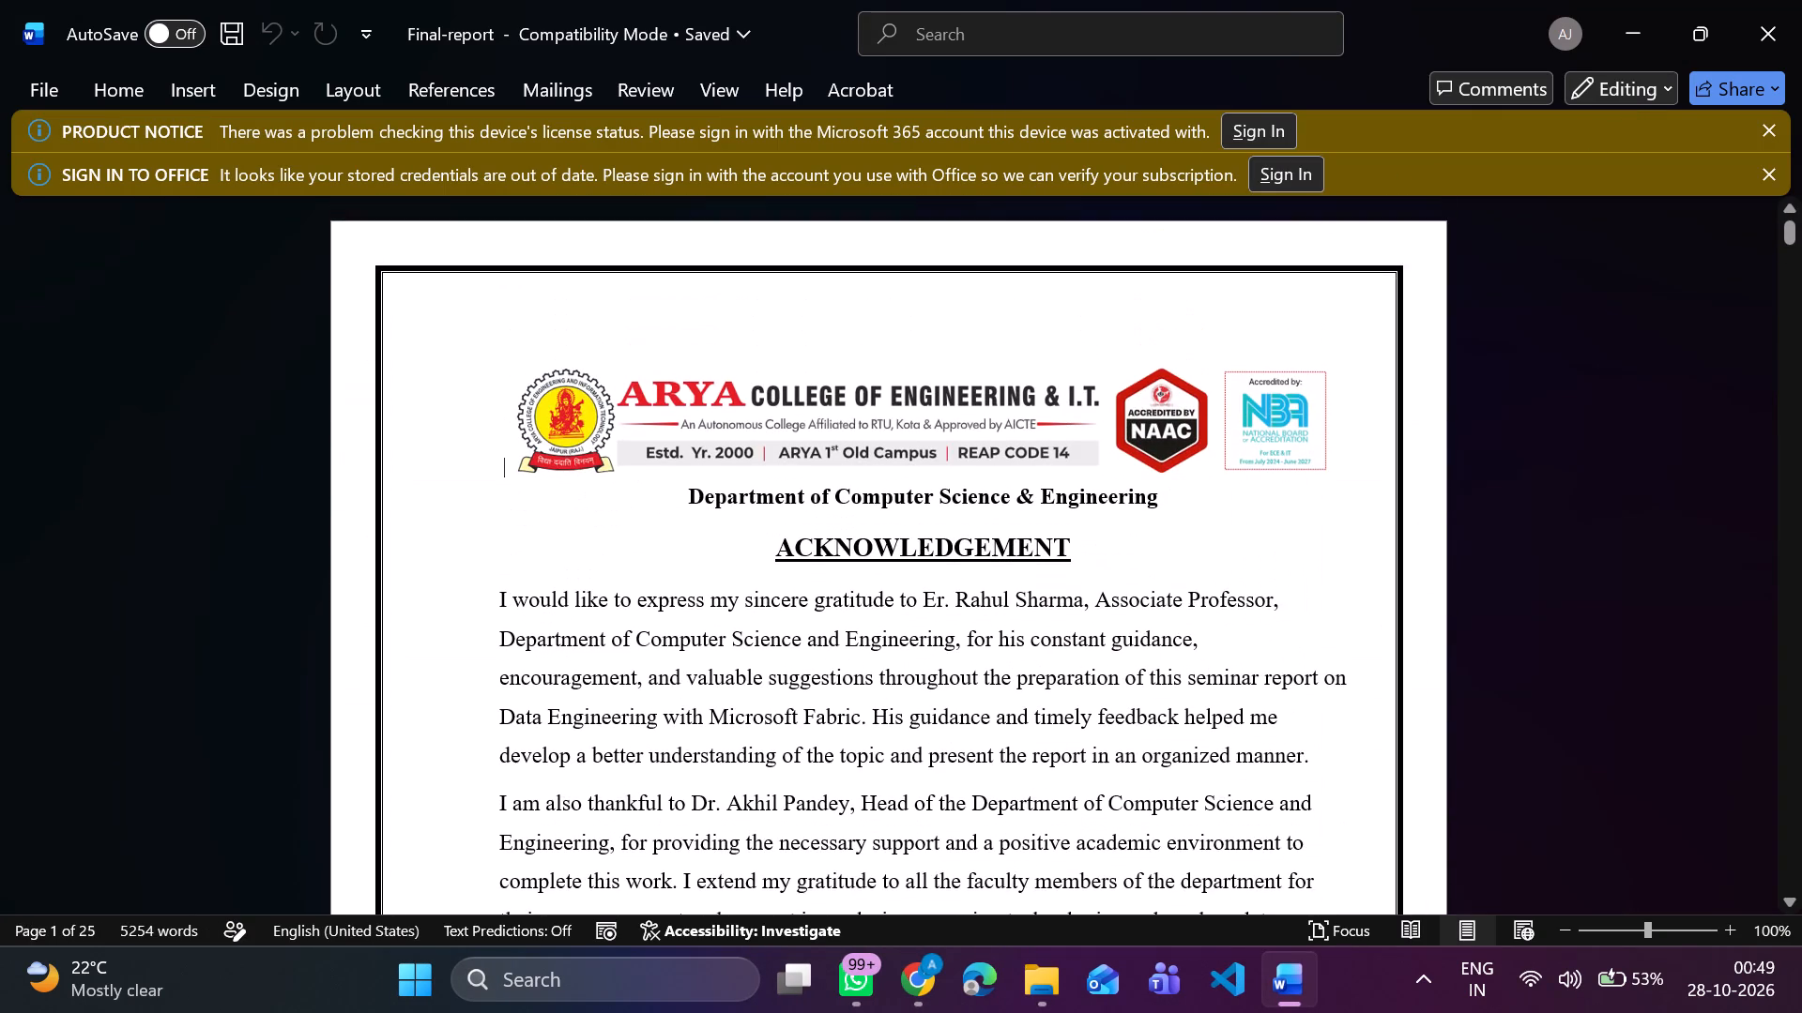
click(1801, 0)
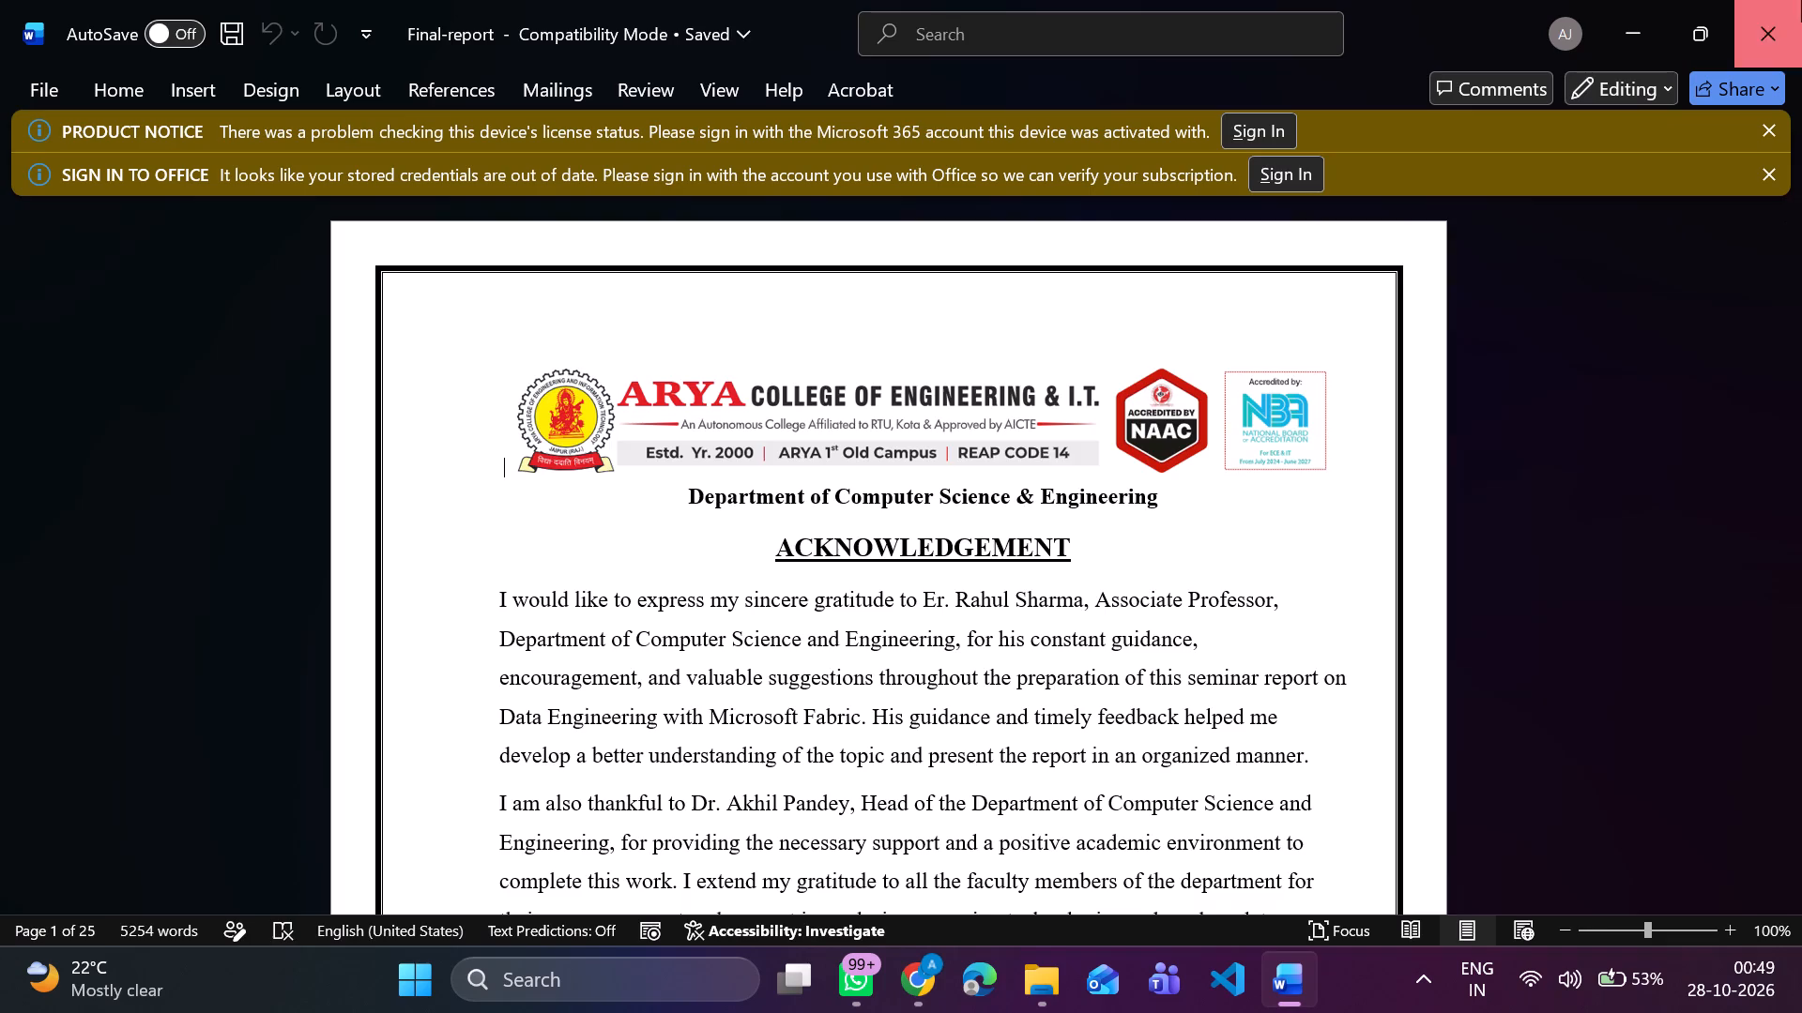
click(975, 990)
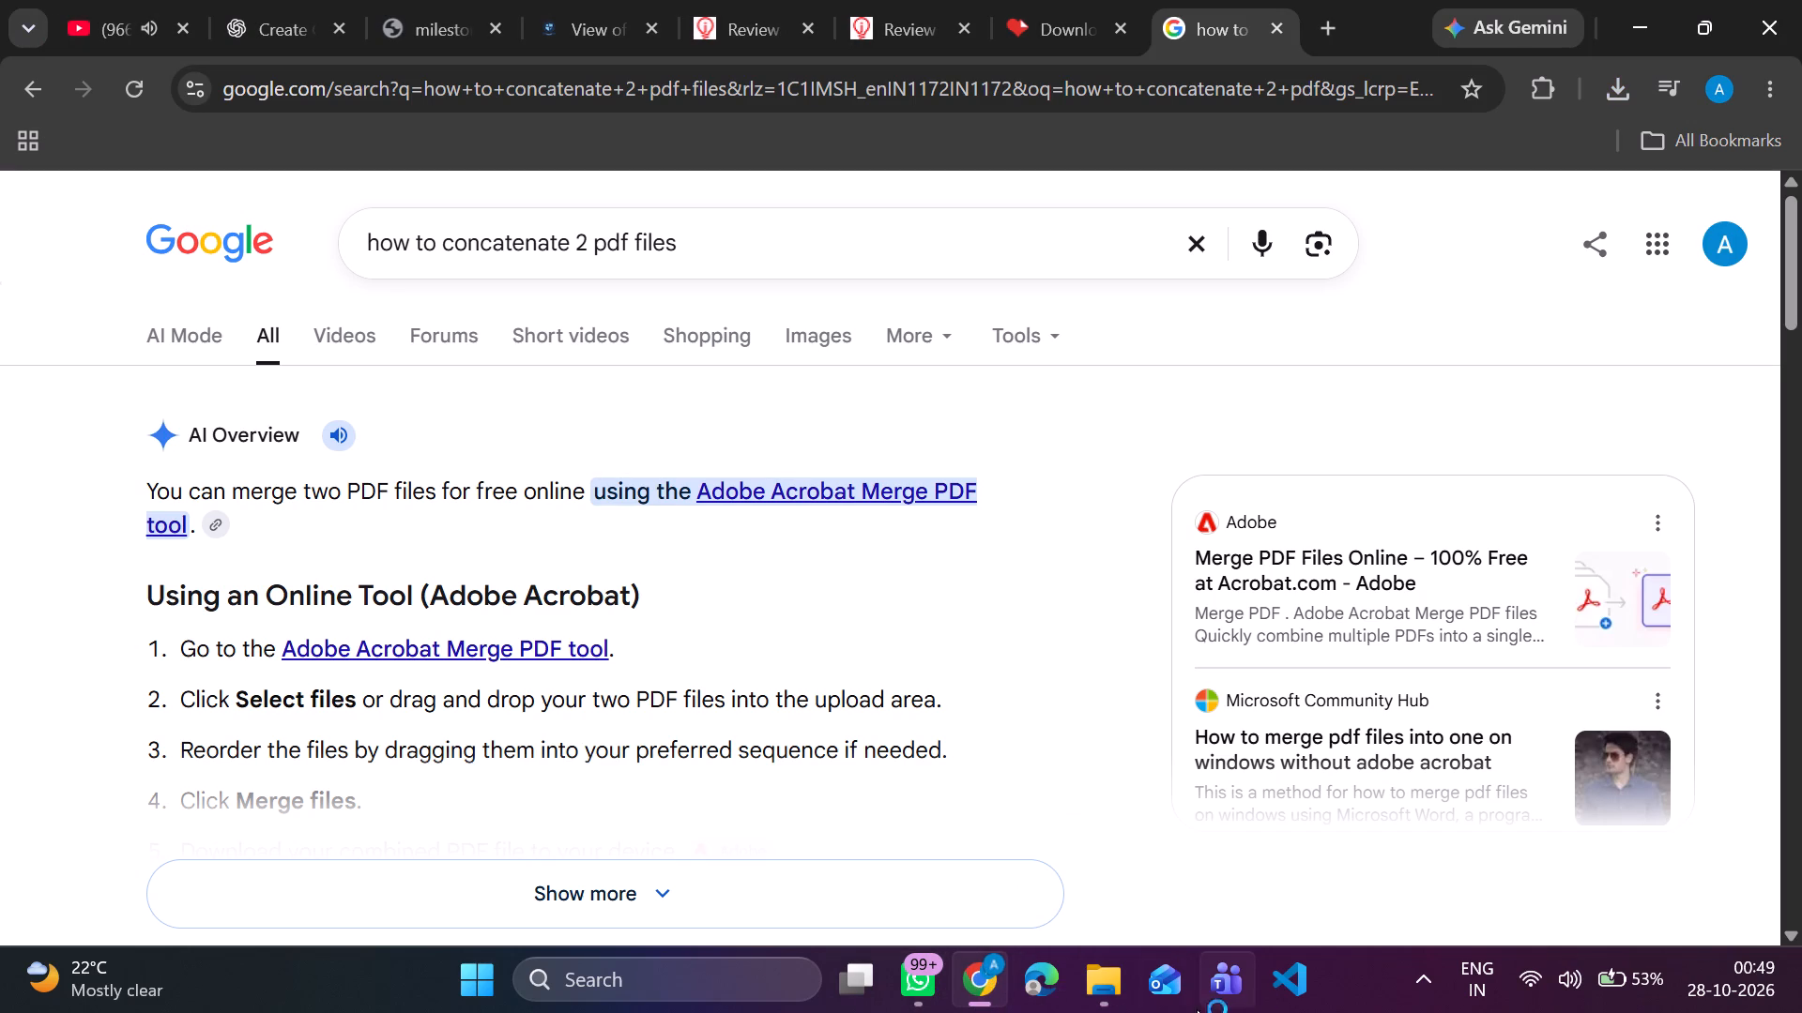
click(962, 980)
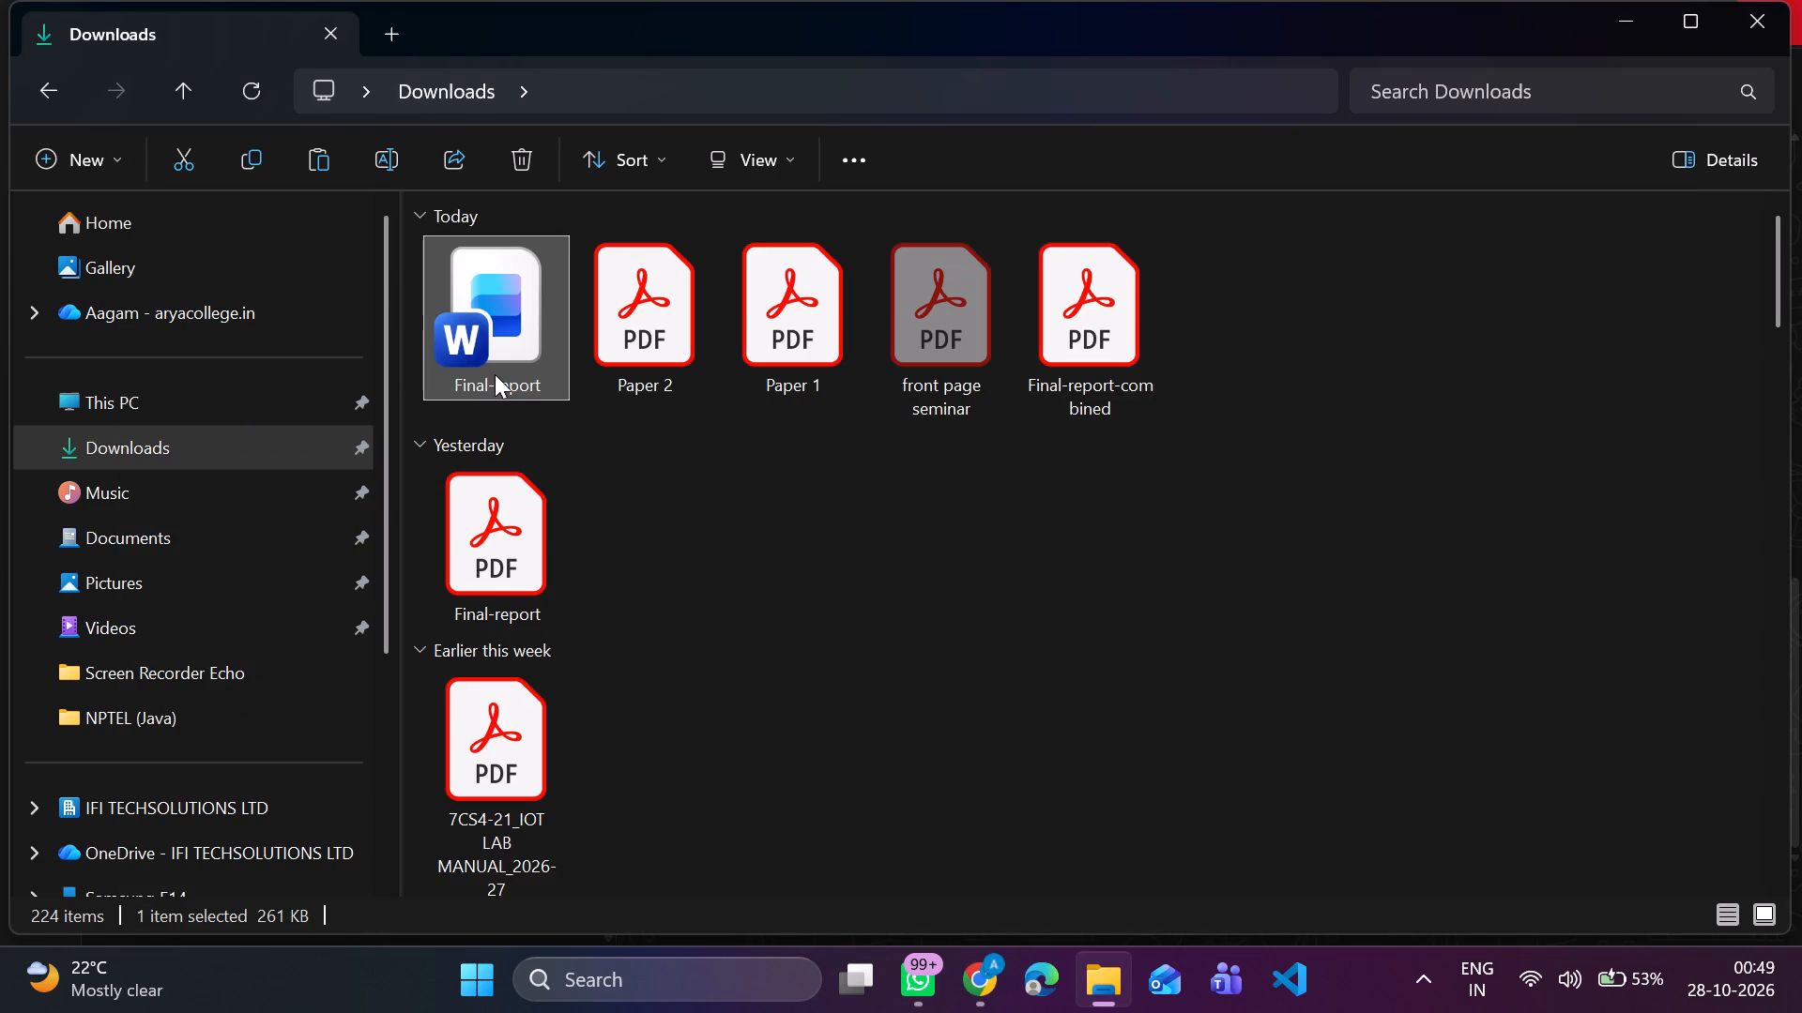
Open the Final-report Word document and save it as a PDF named Final-report in Downloads, replacing the existing file.
double_click(495, 374)
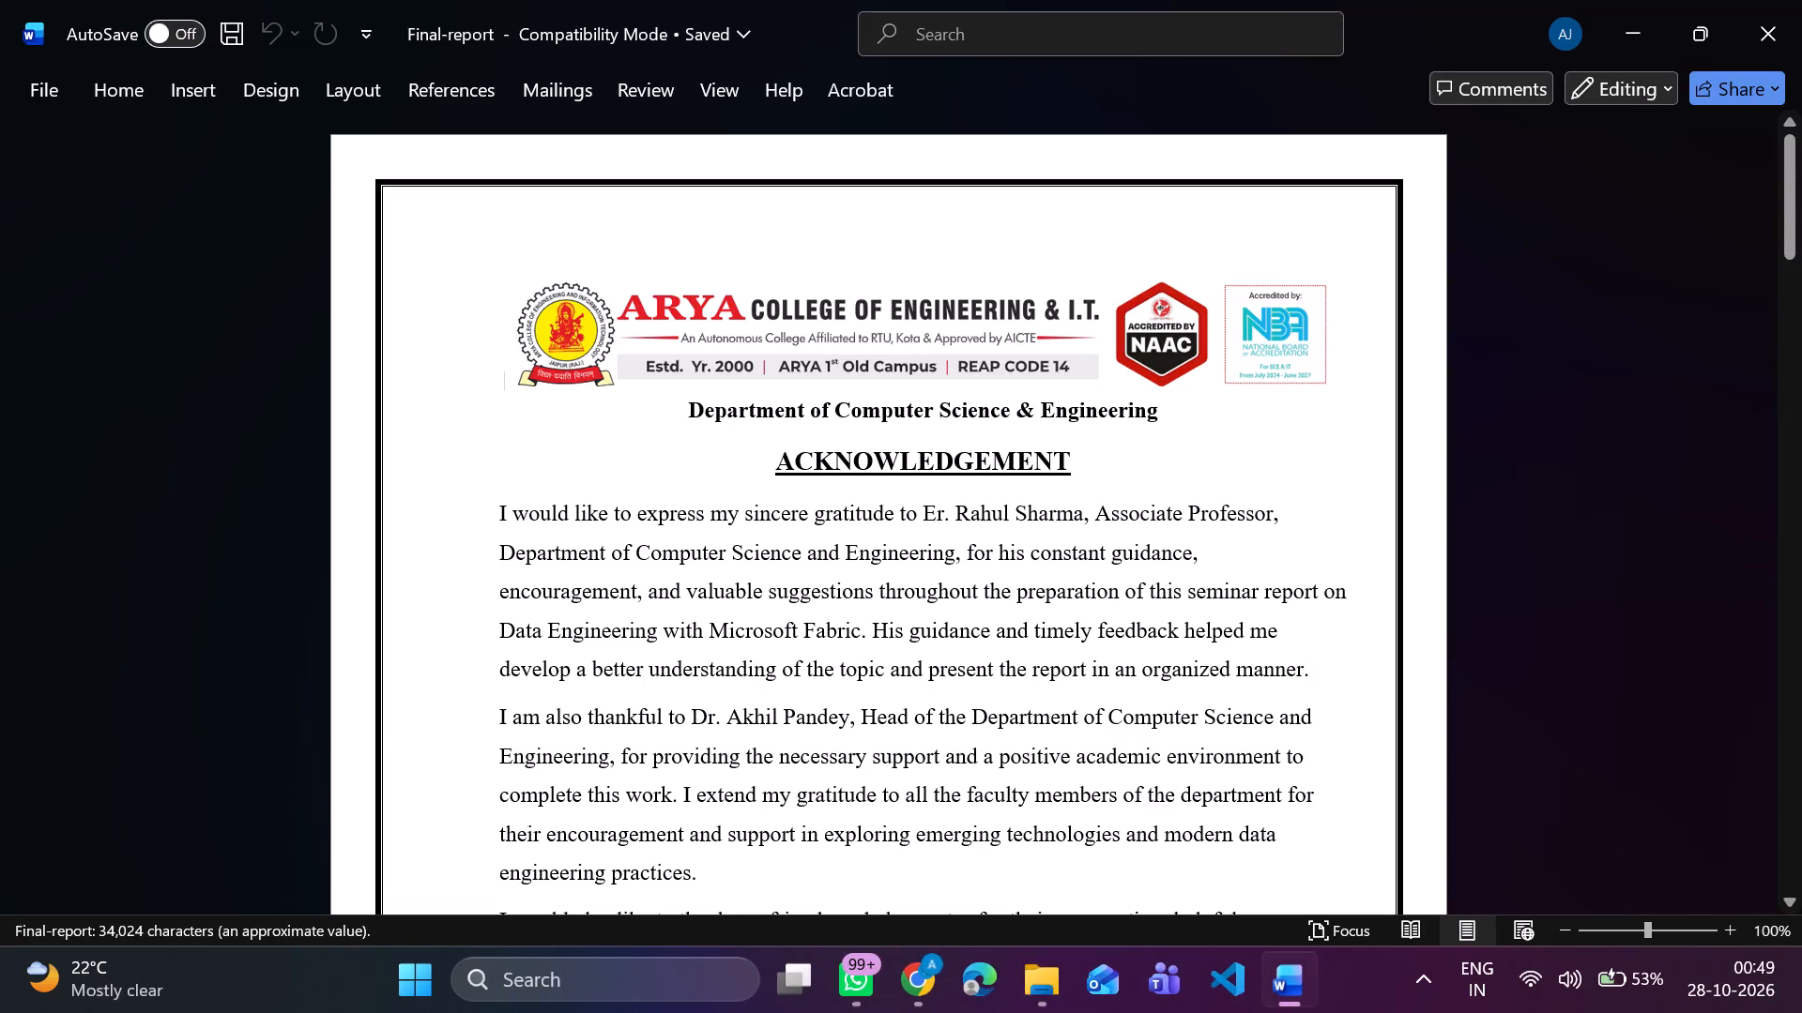
click(51, 77)
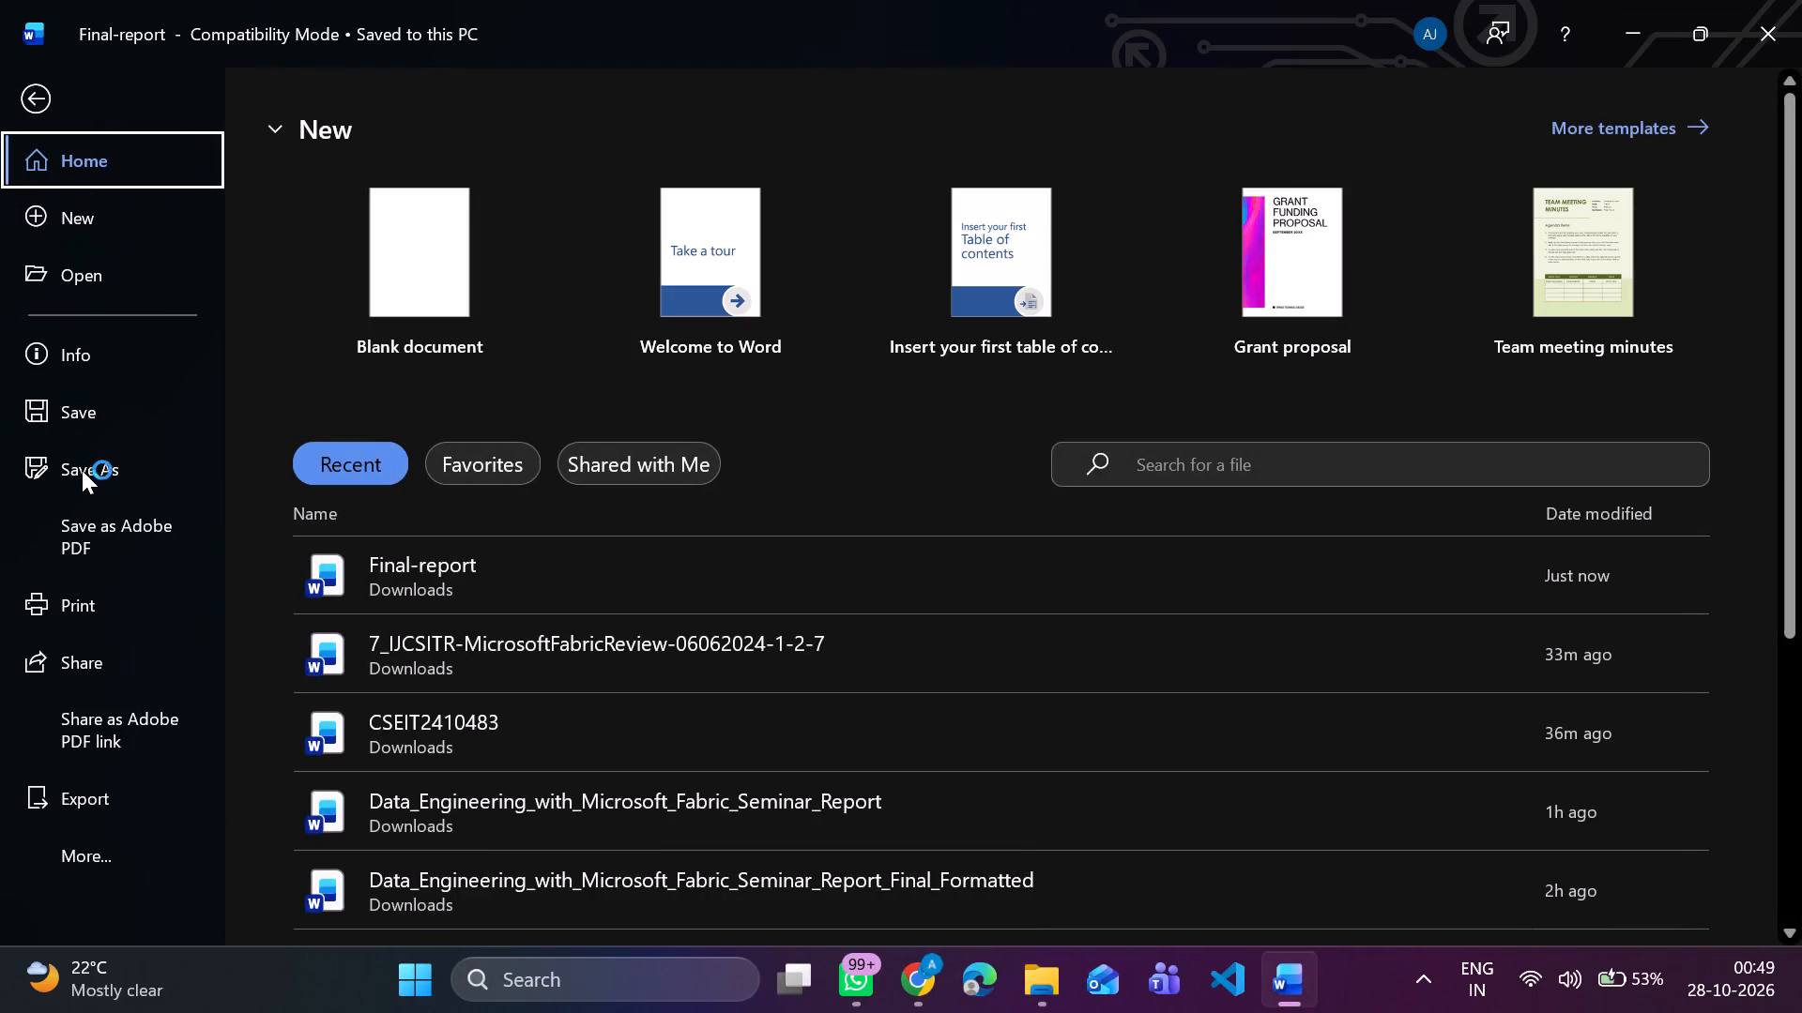
click(88, 479)
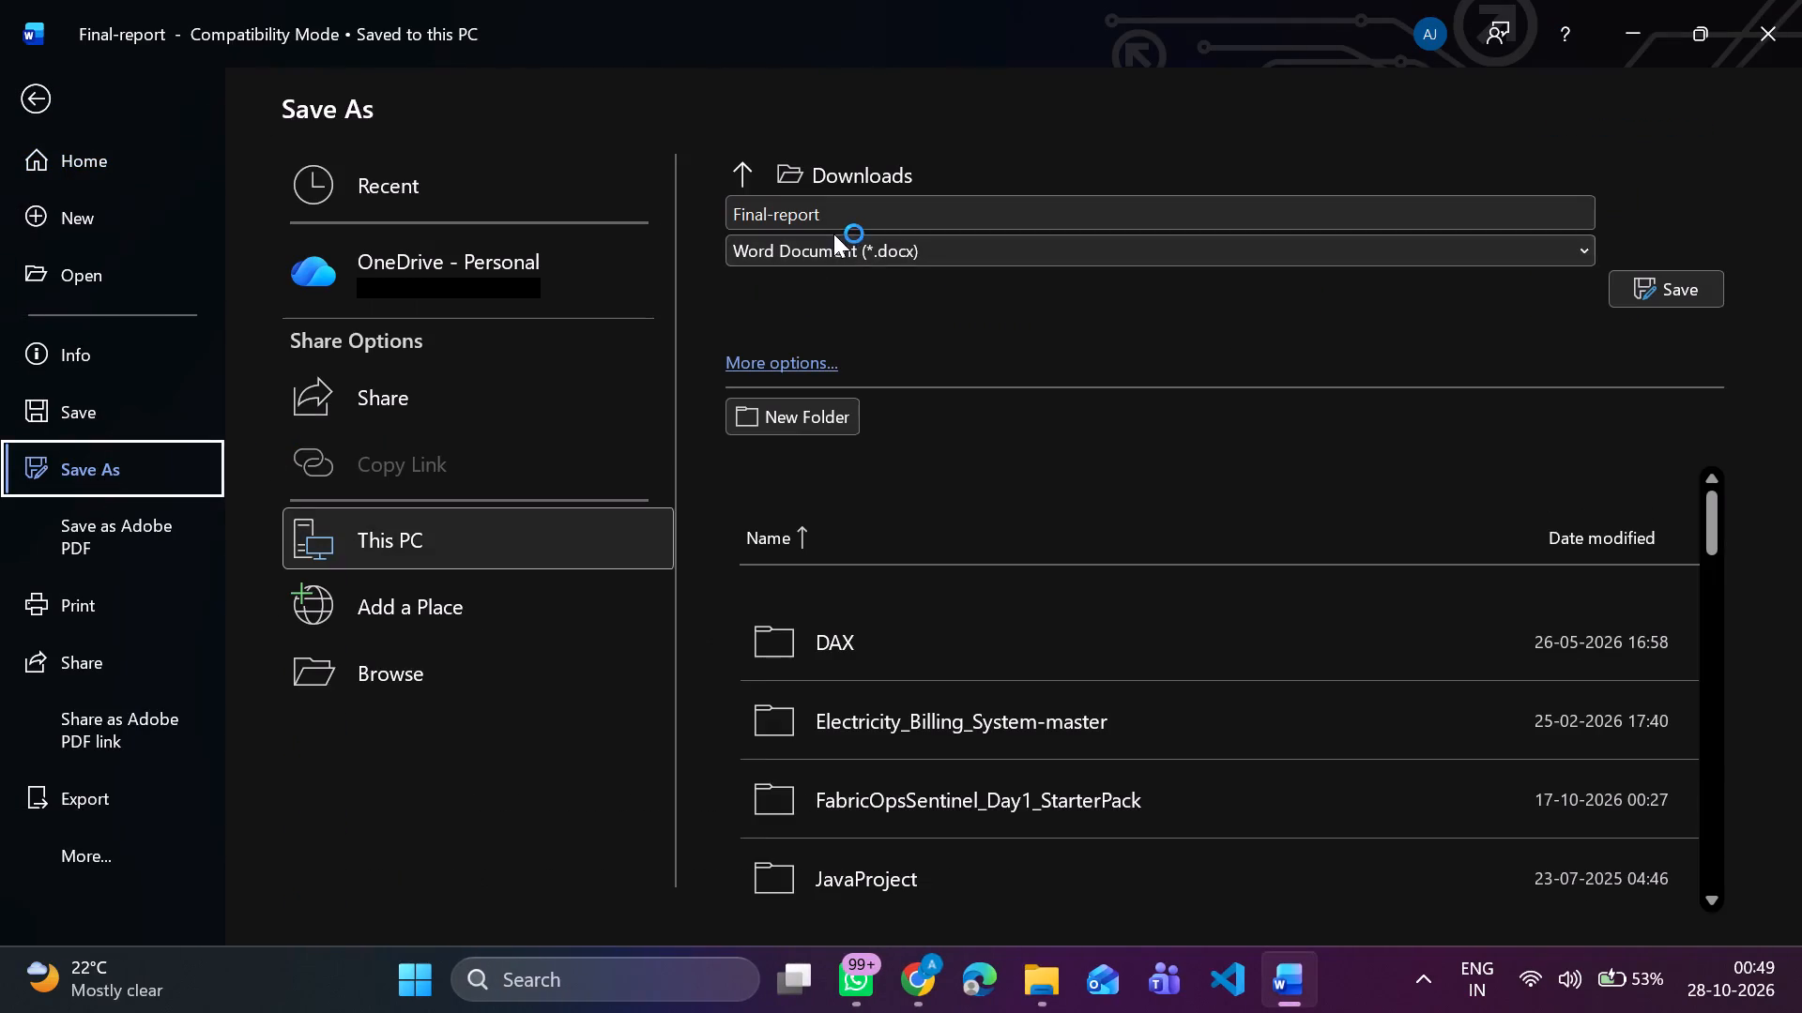
click(830, 251)
click(770, 474)
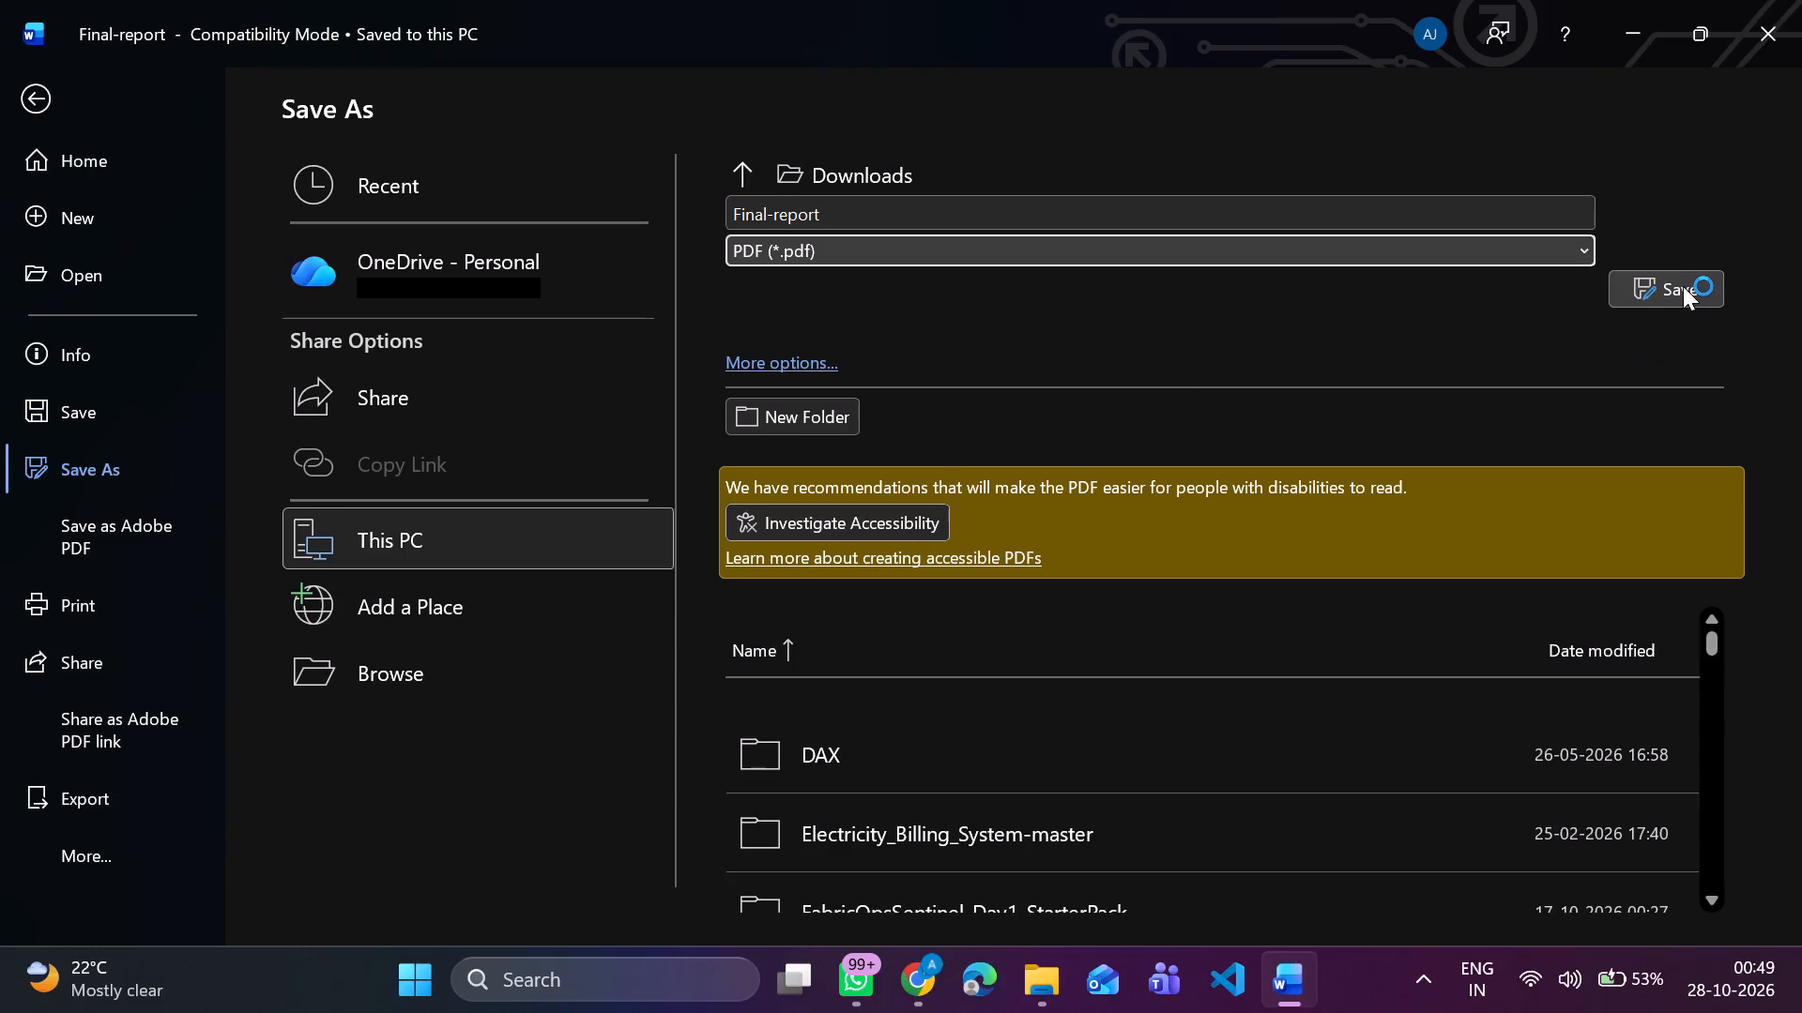
click(1683, 286)
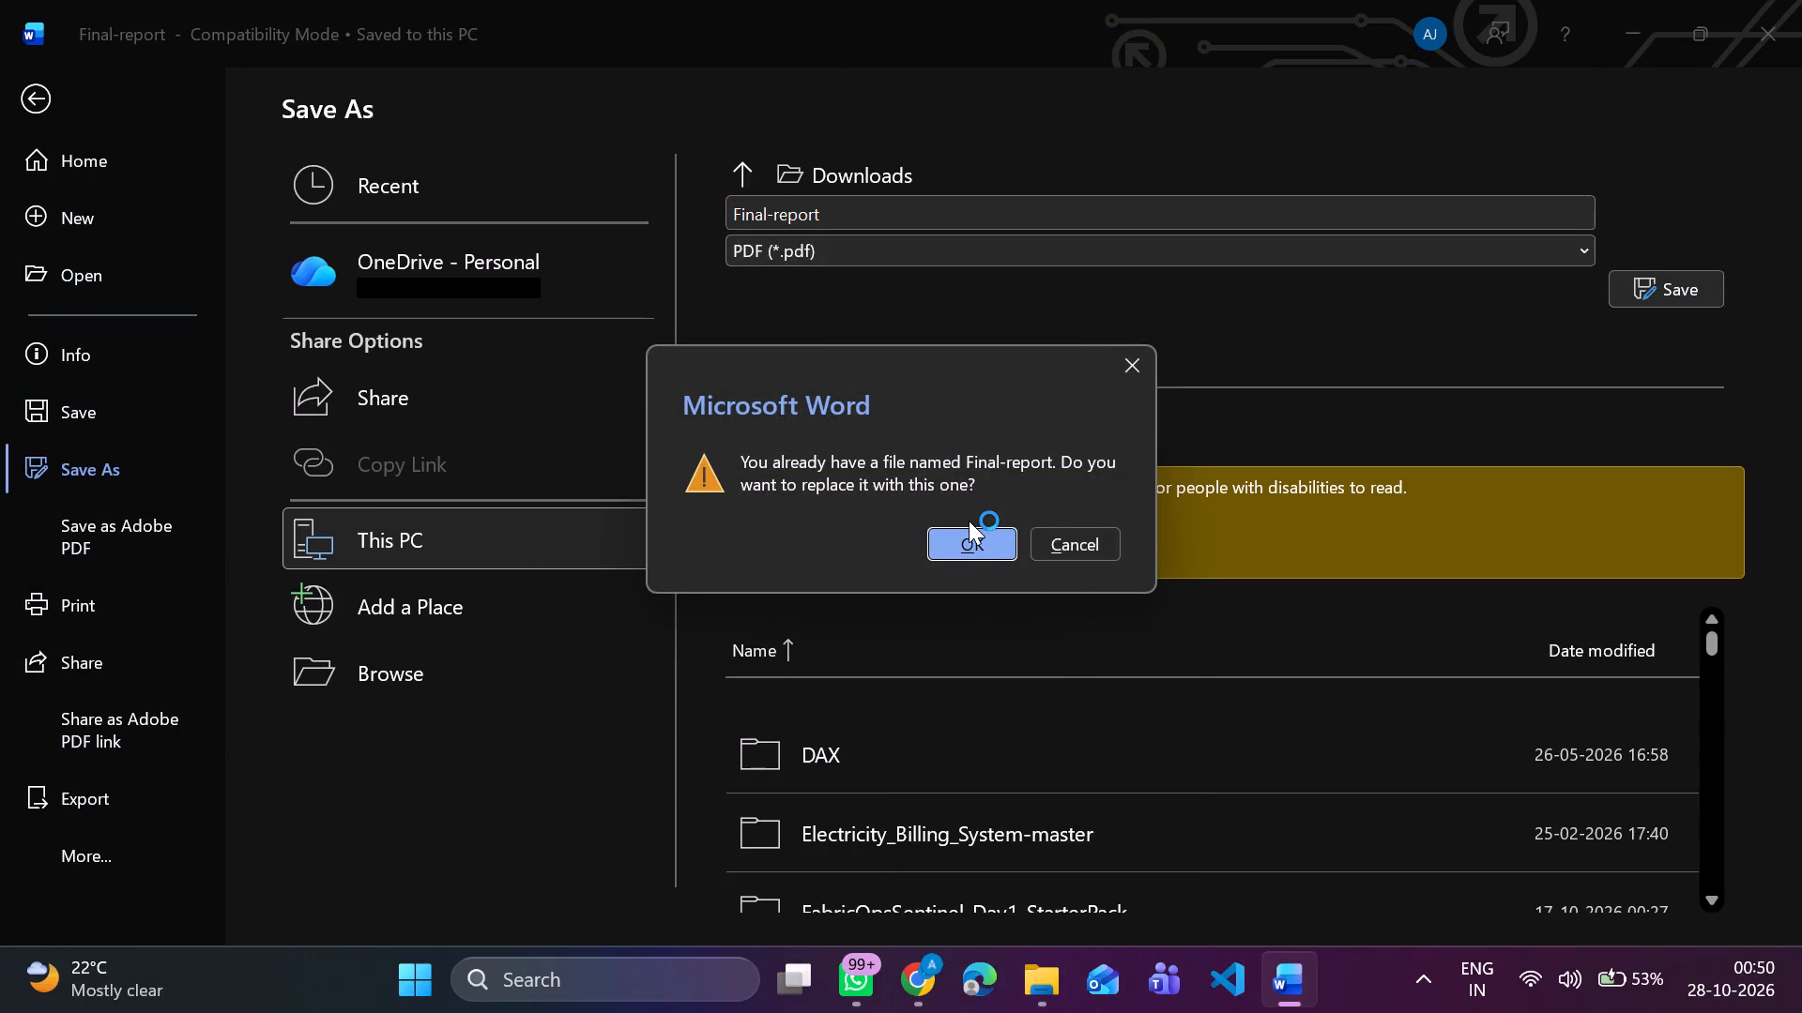
click(969, 521)
click(965, 536)
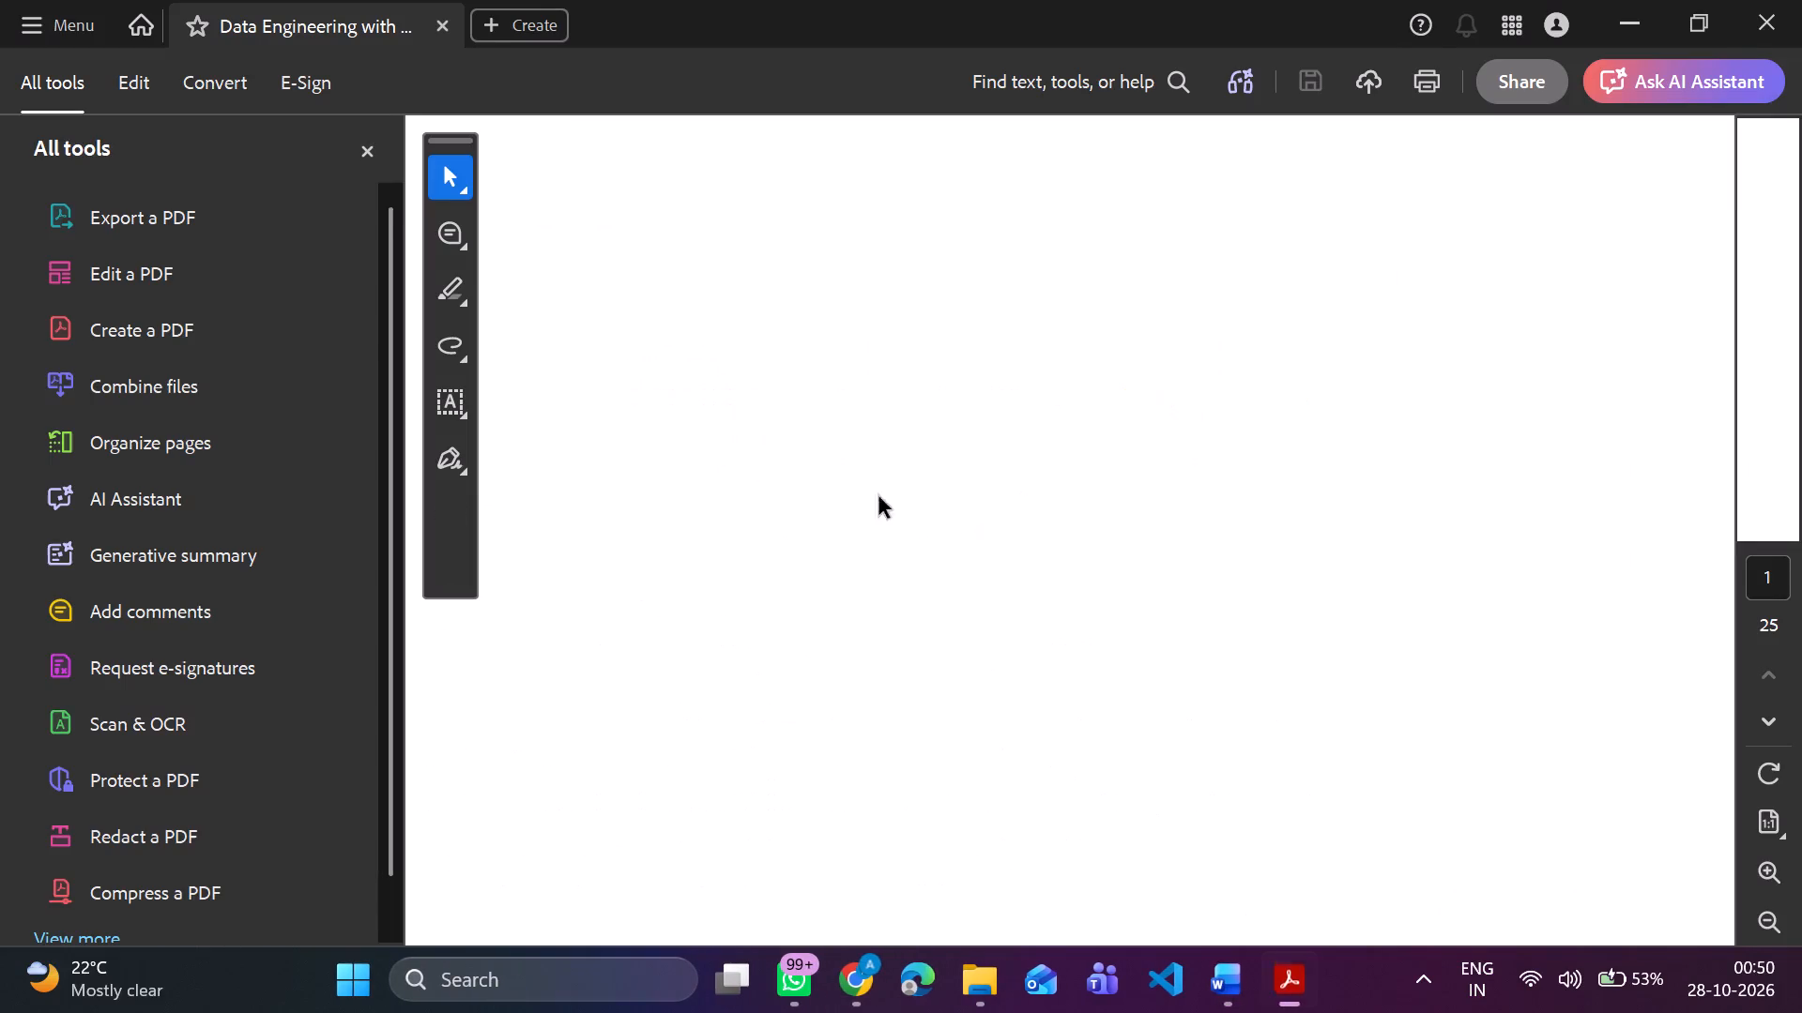
View the first page of the newly exported Final-report PDF, and close both the PDF reader and the Word document.
click(388, 155)
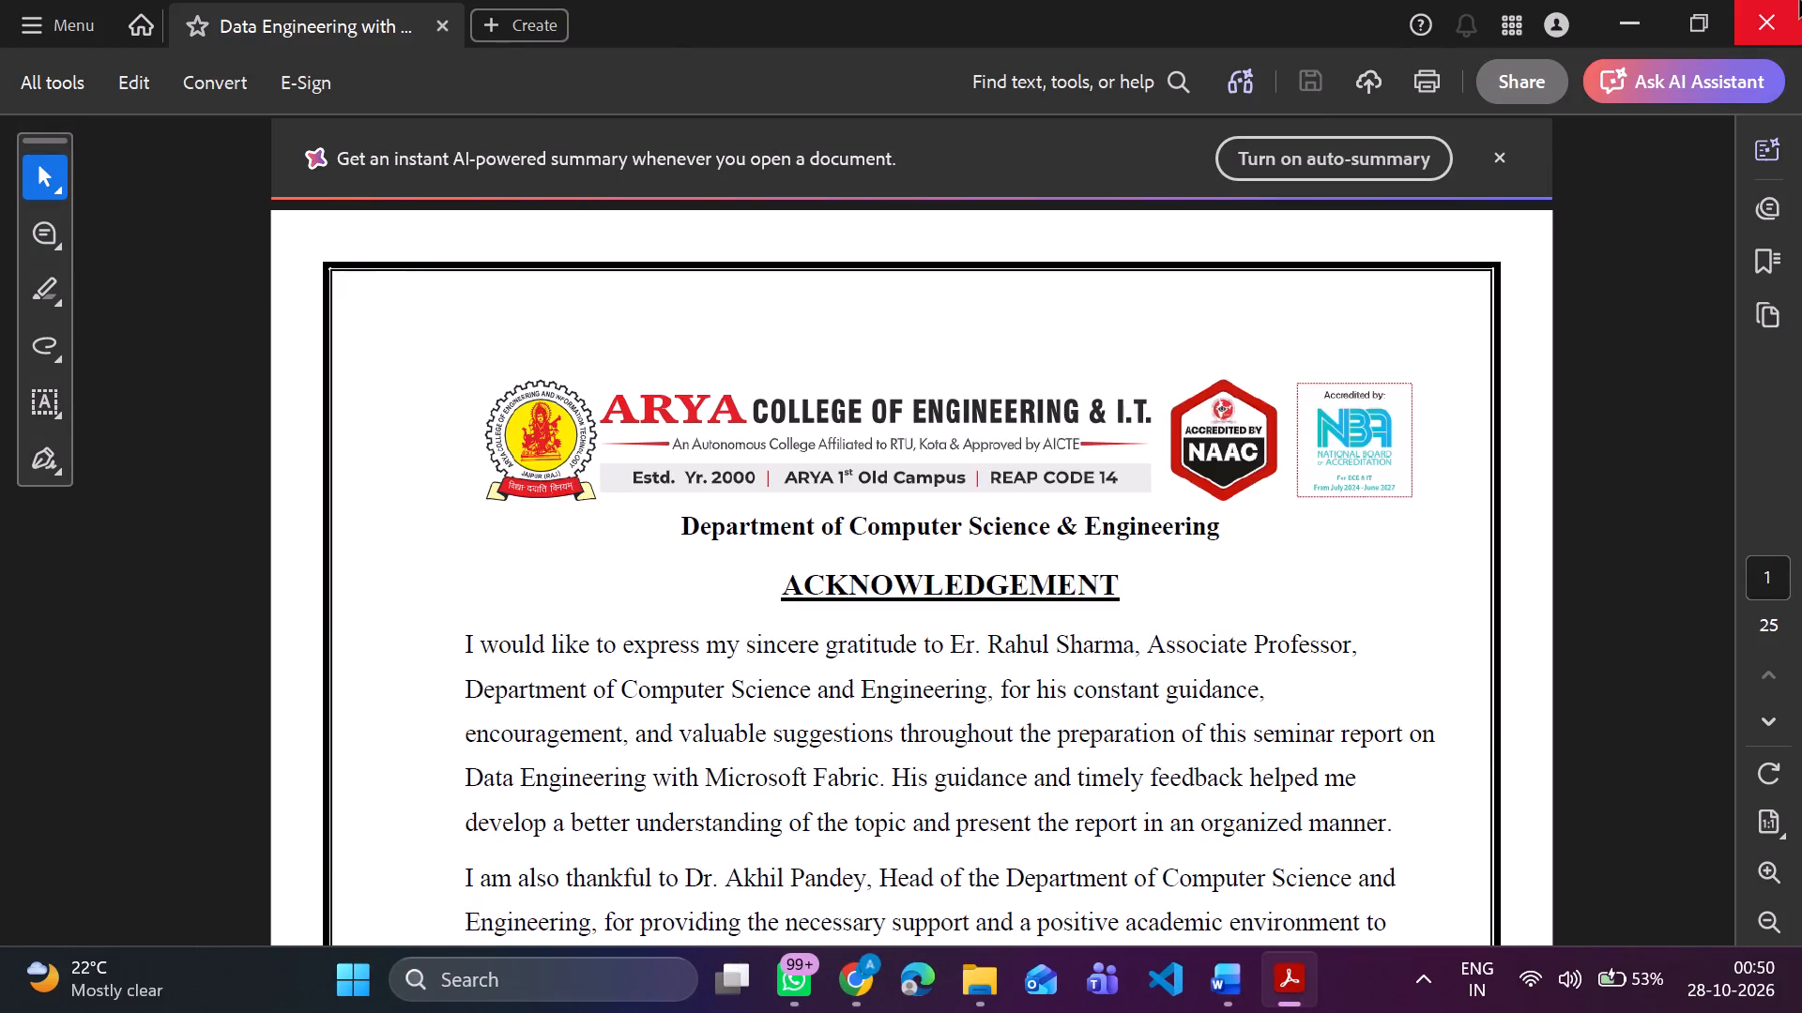
click(1800, 0)
click(1801, 0)
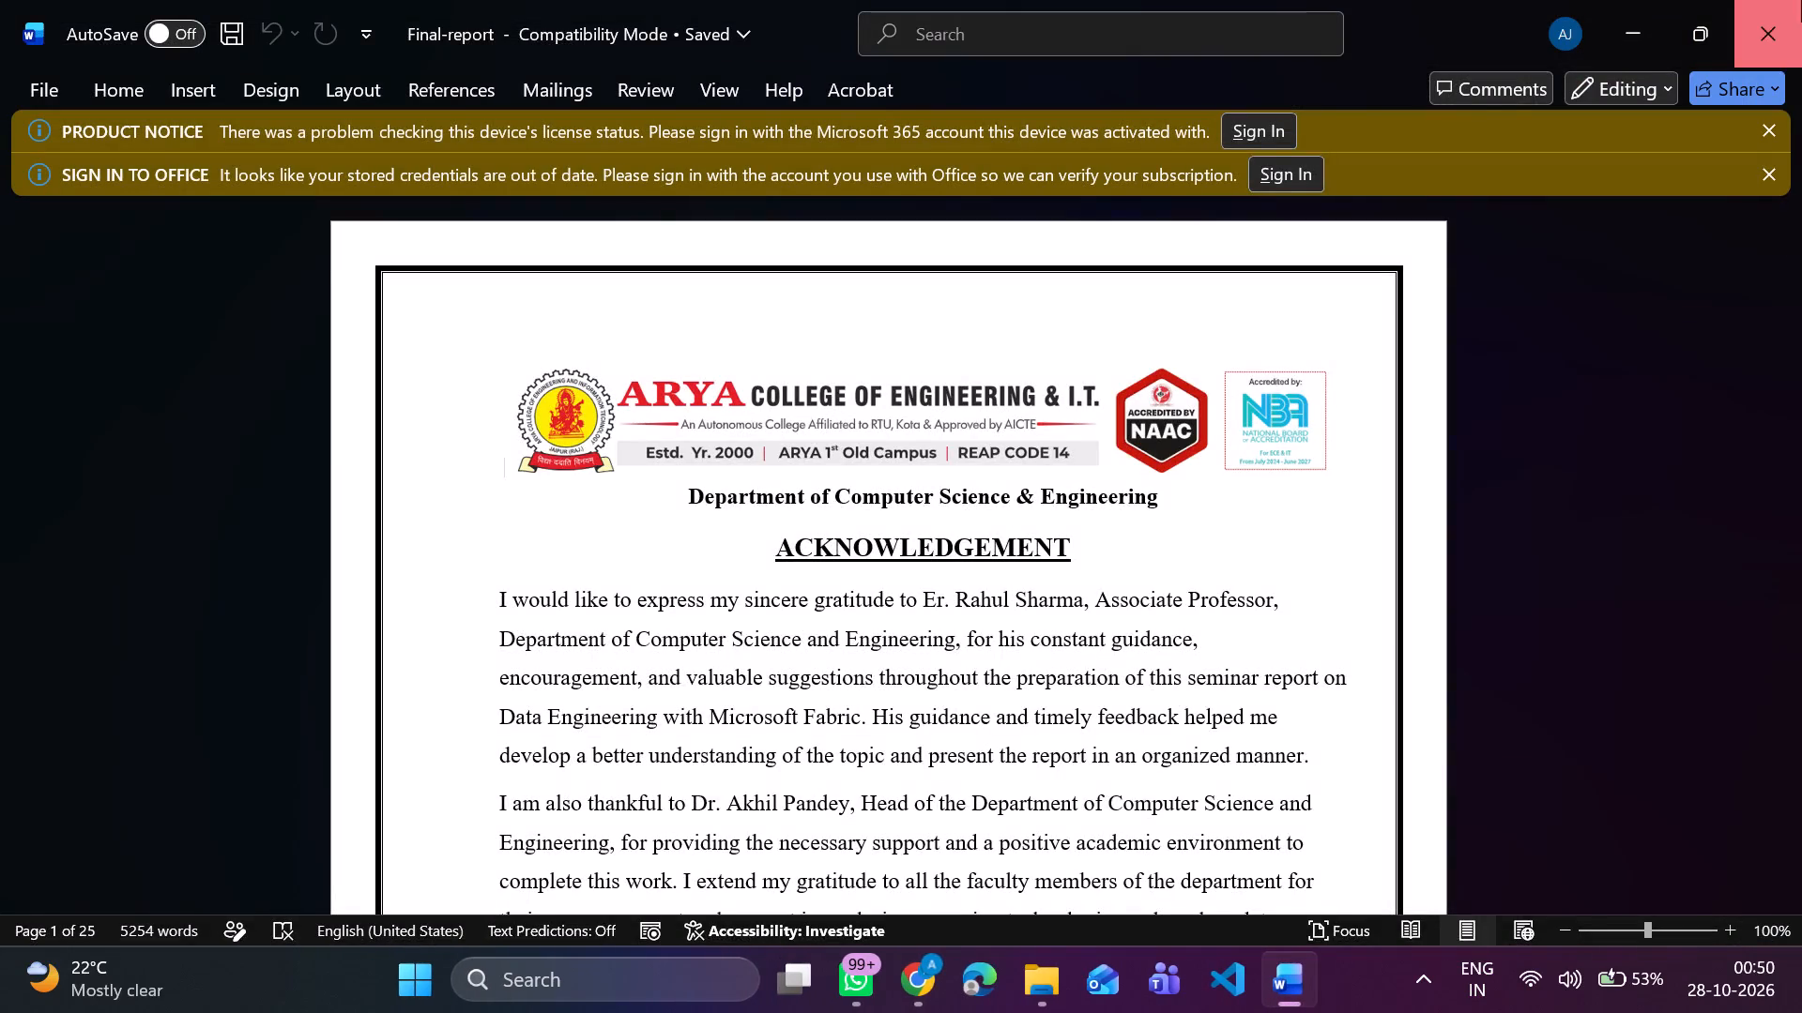
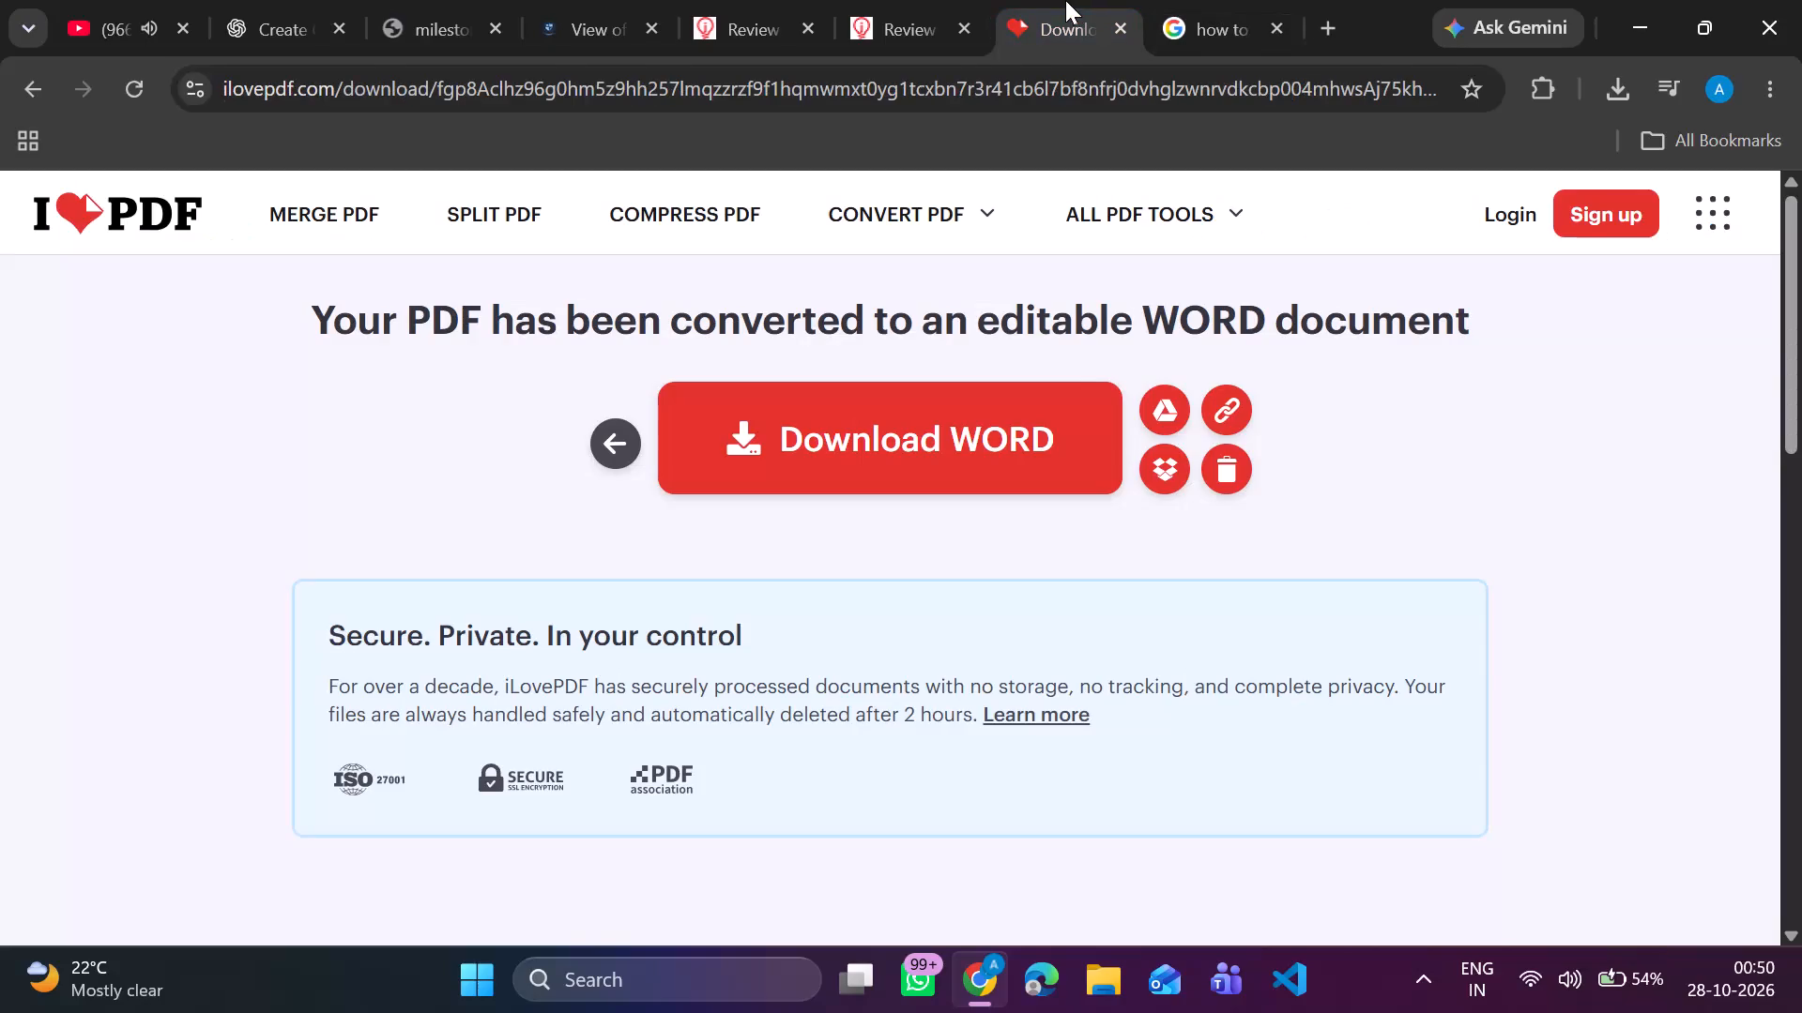
Return to the Google results on concatenating PDF files and open the Adobe Acrobat Merge PDF tool.
double_click(1305, 18)
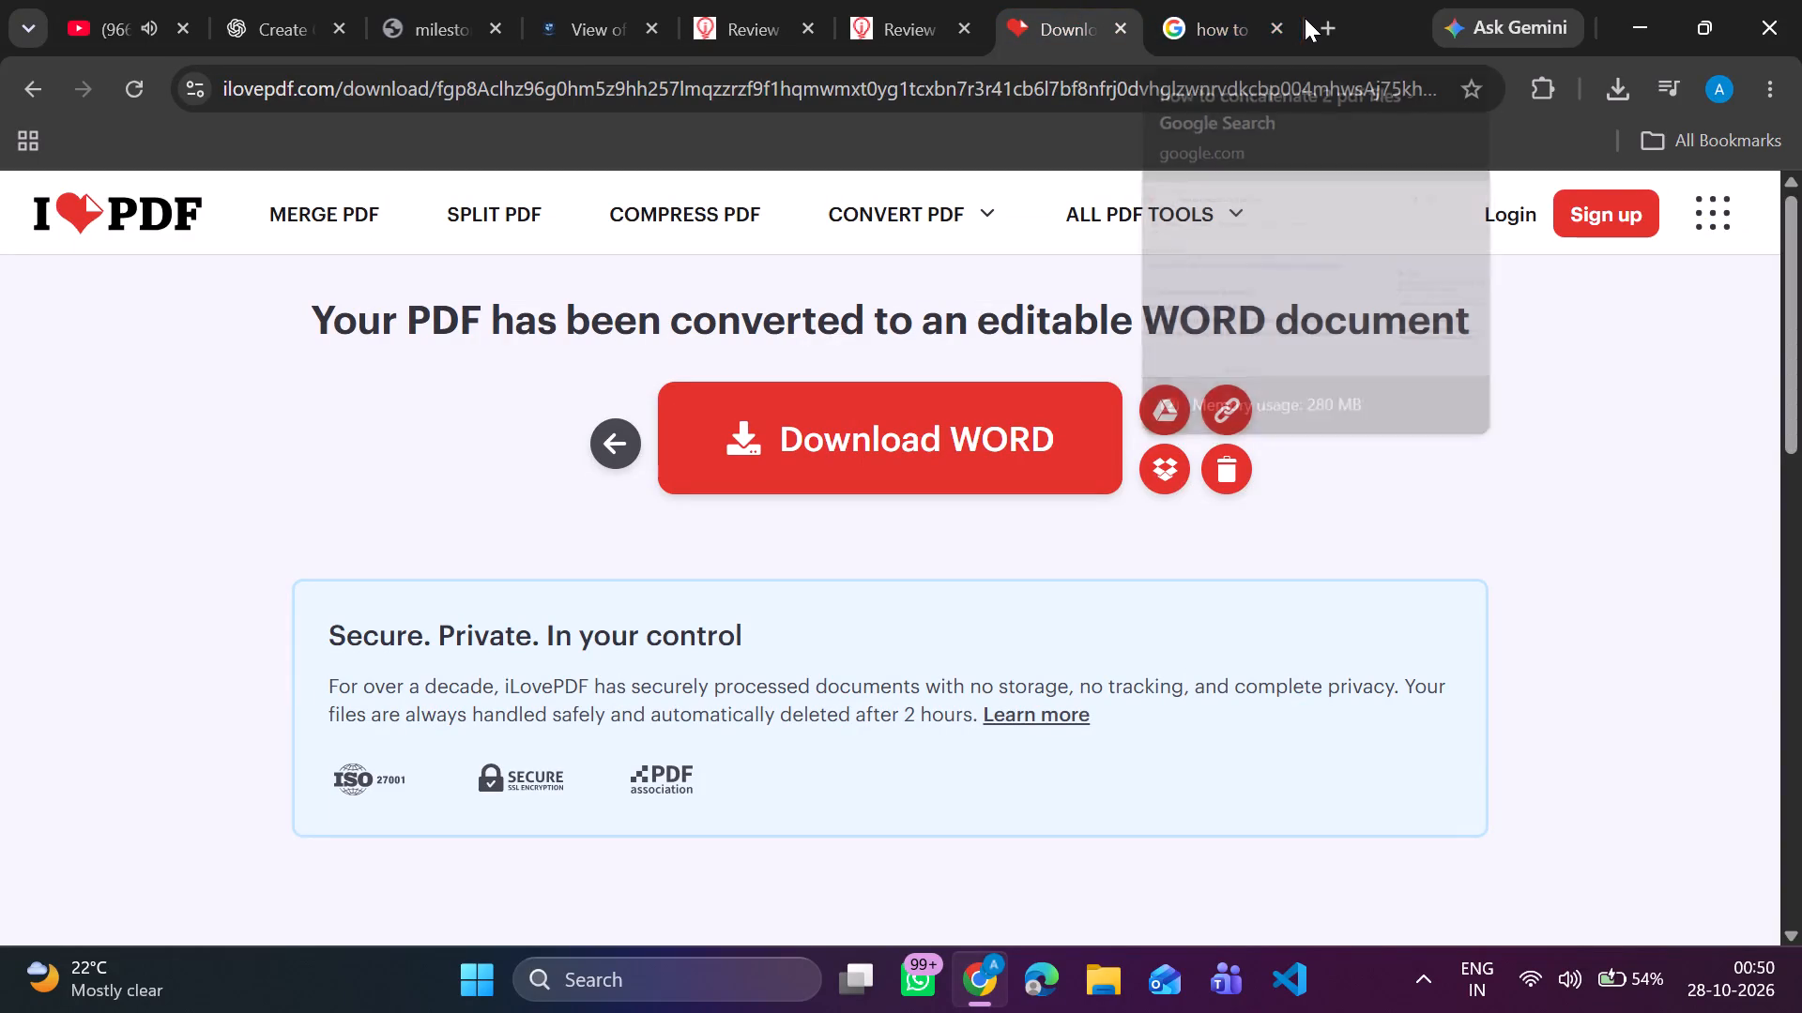
click(1231, 2)
click(1207, 13)
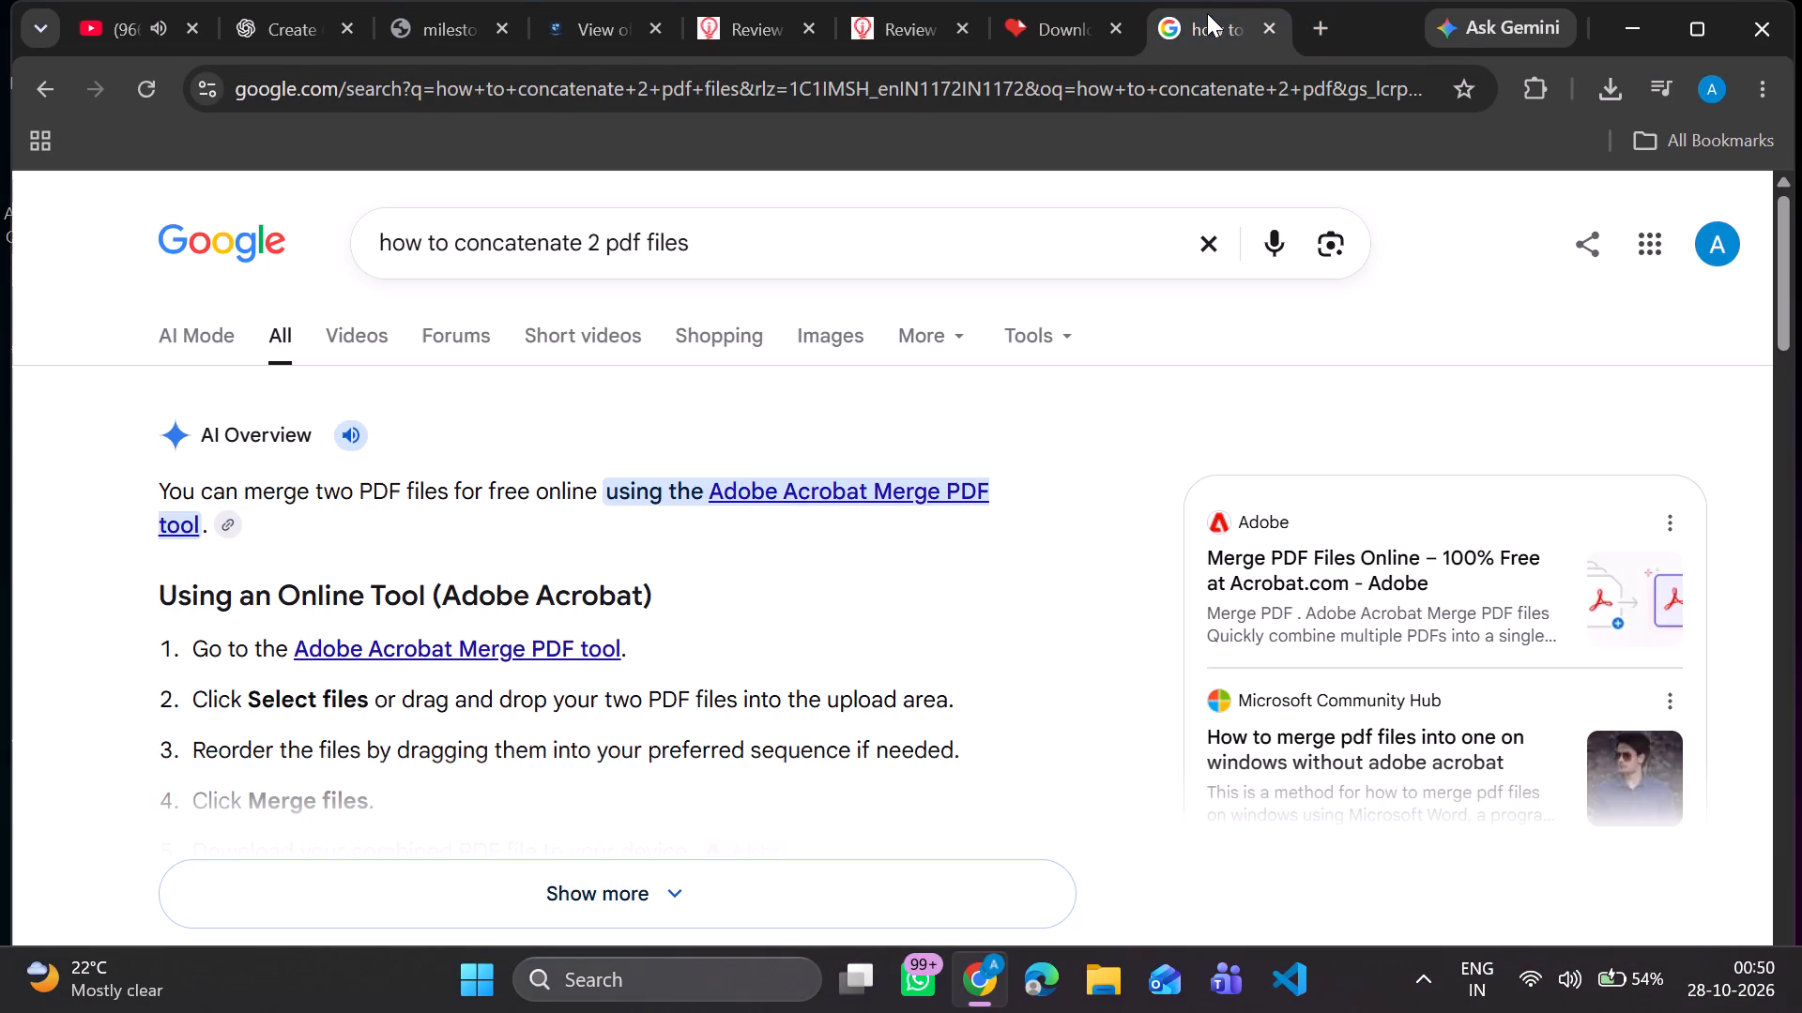
click(761, 471)
click(760, 484)
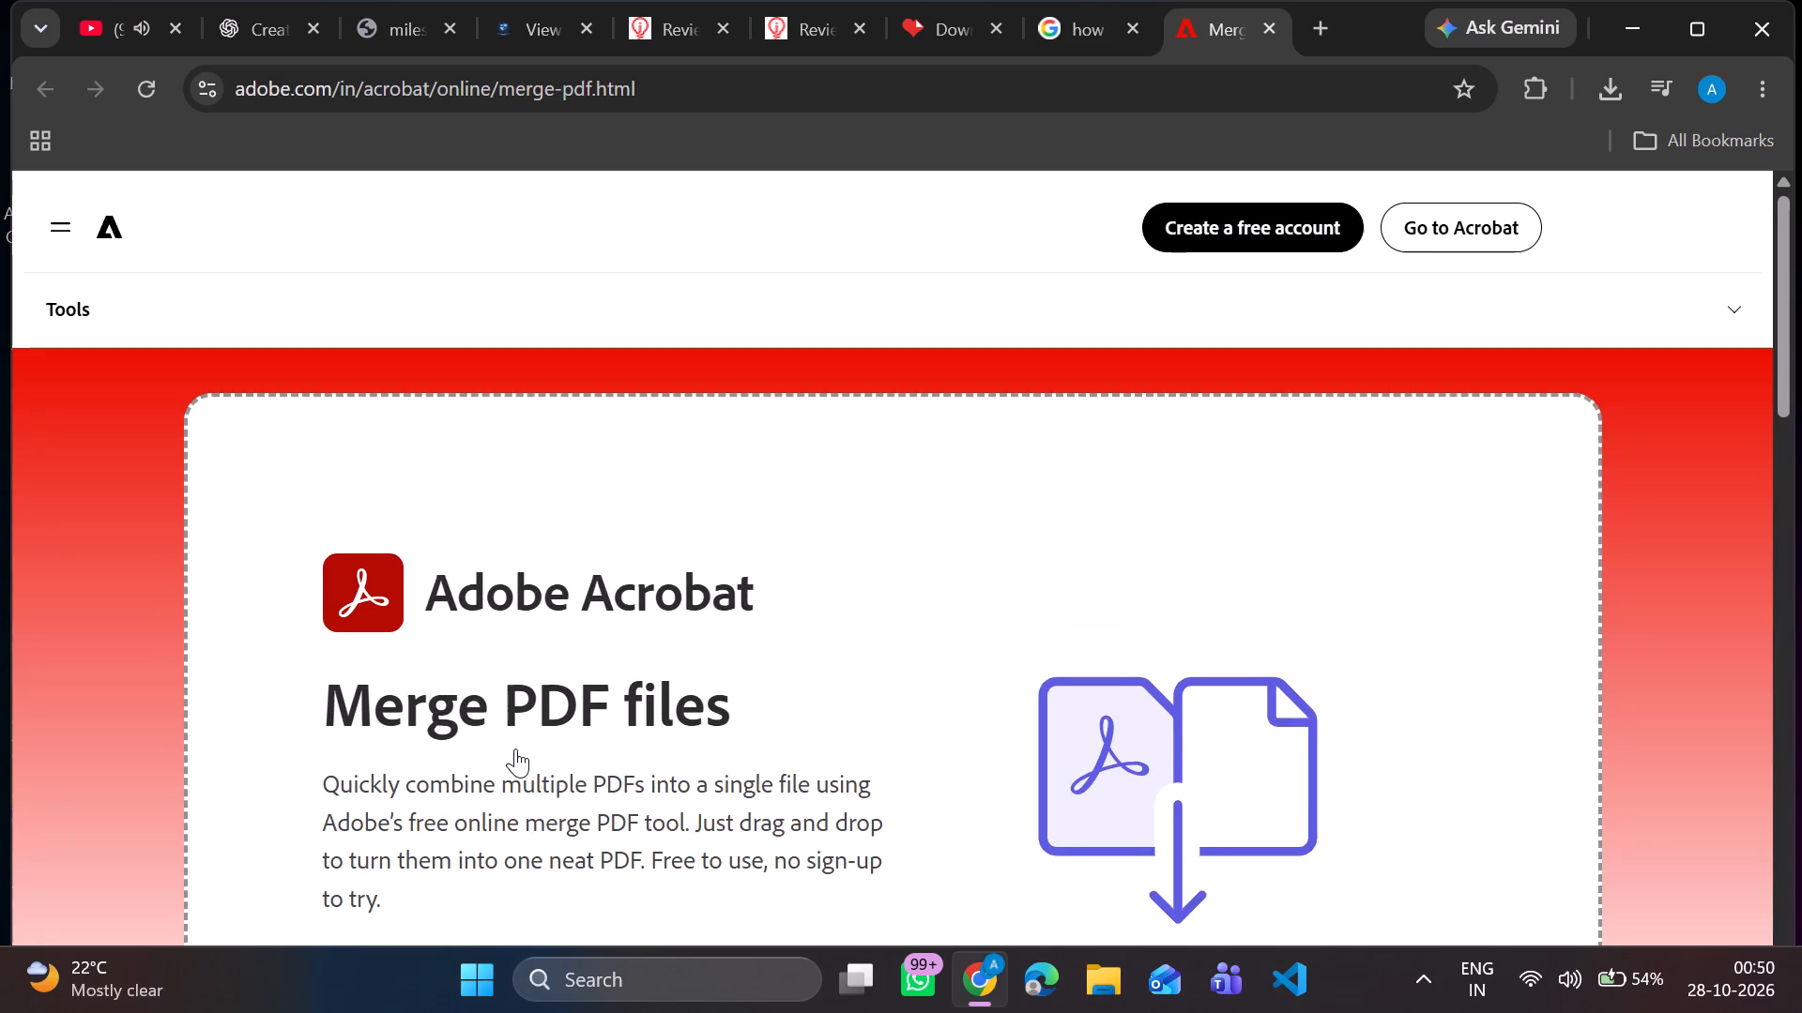
Upload the Final-report and front page seminar PDFs from Downloads to the merge tool.
scroll(515, 748, down, 1)
click(409, 845)
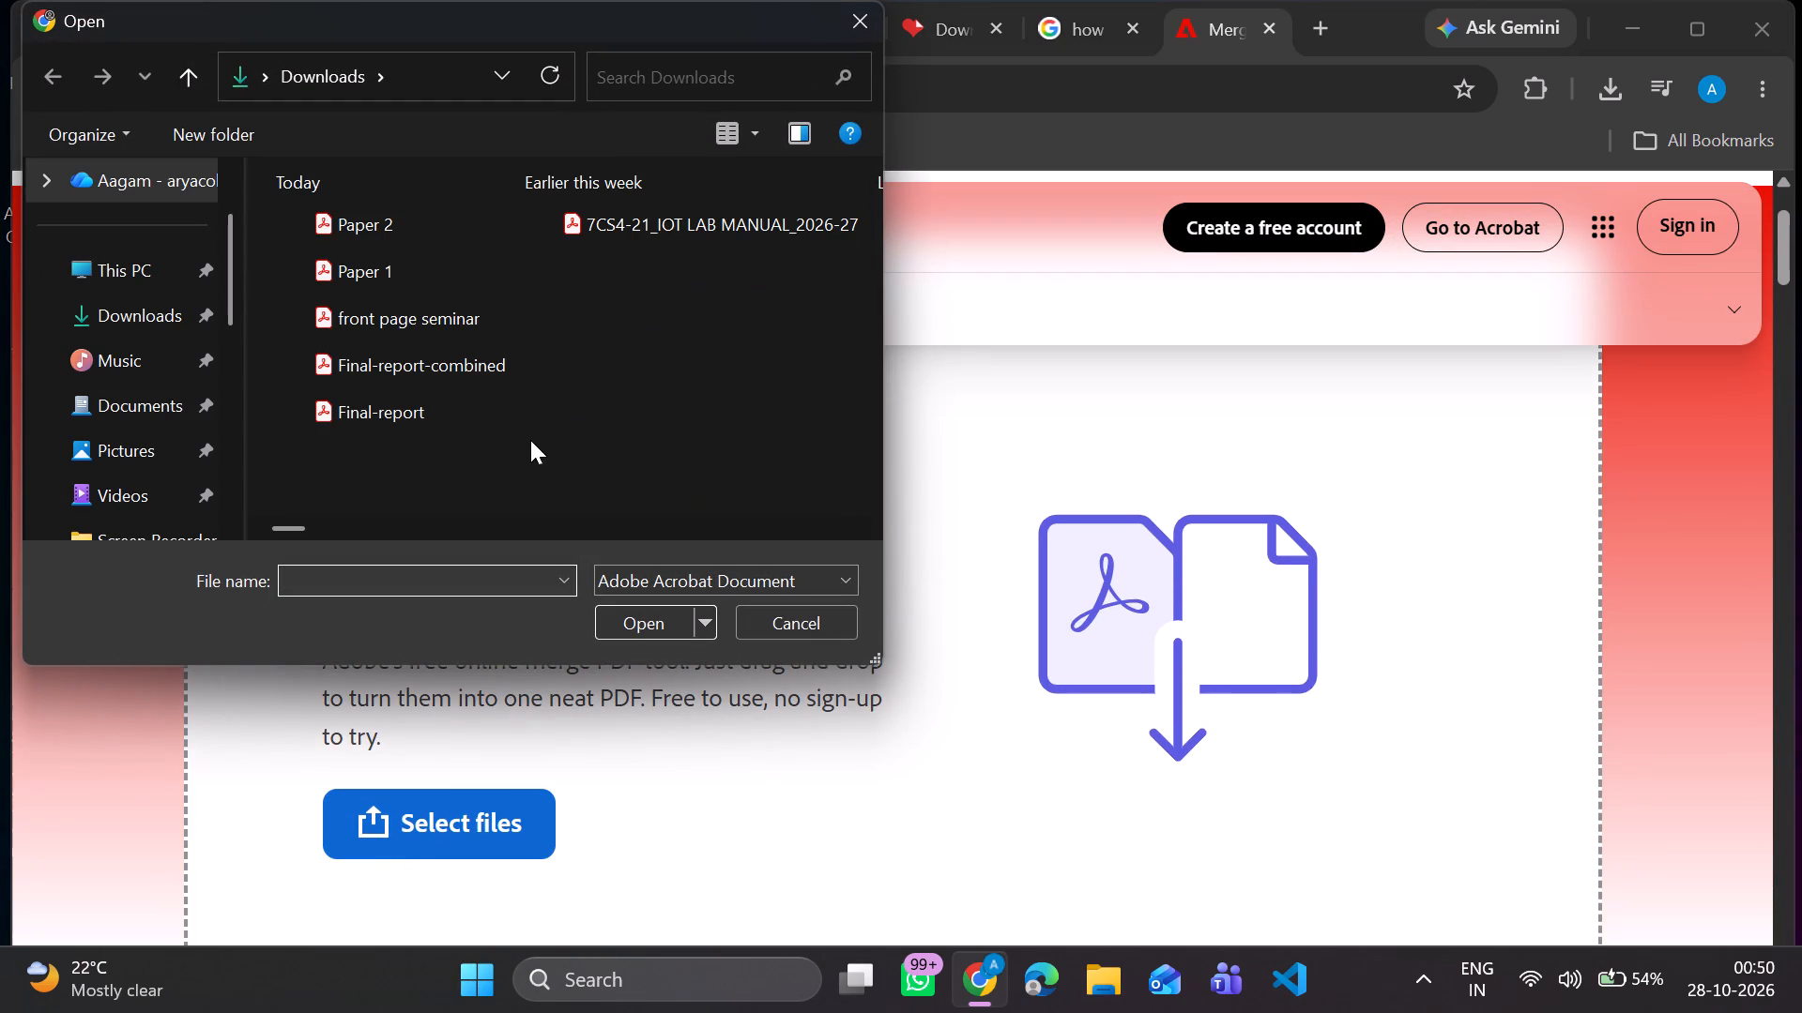
click(418, 407)
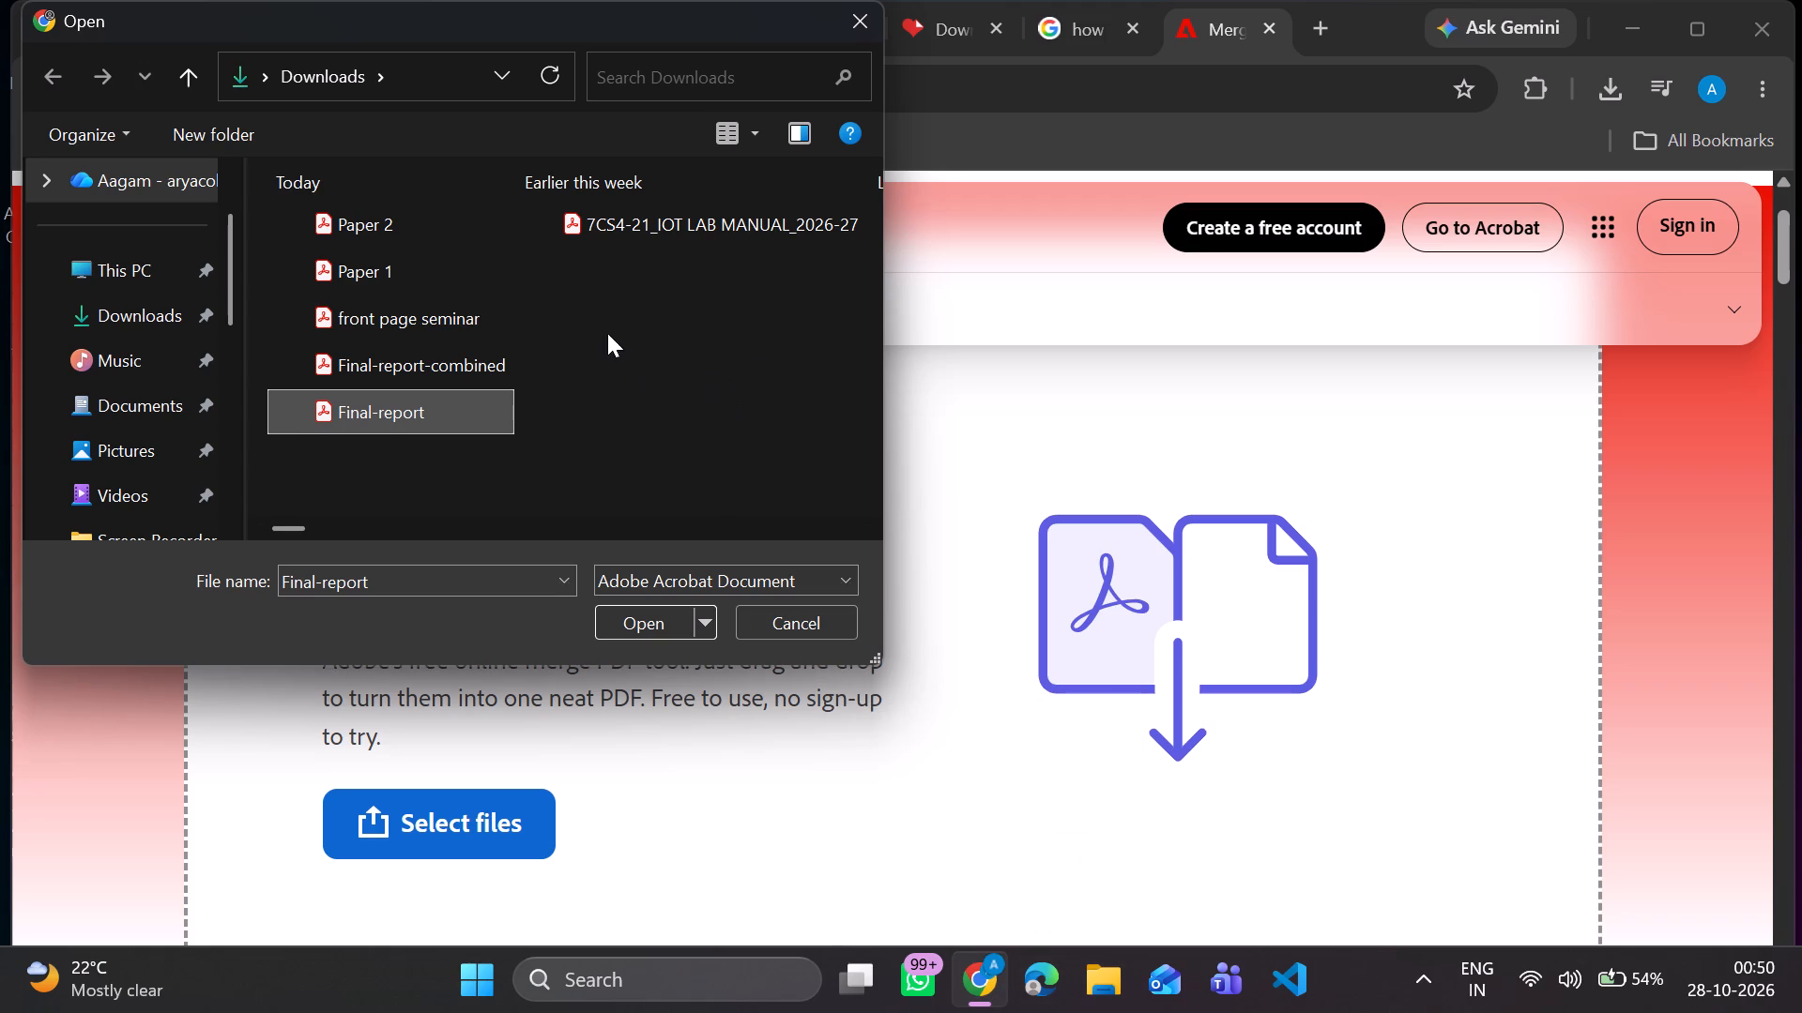
ctrl+click(458, 321)
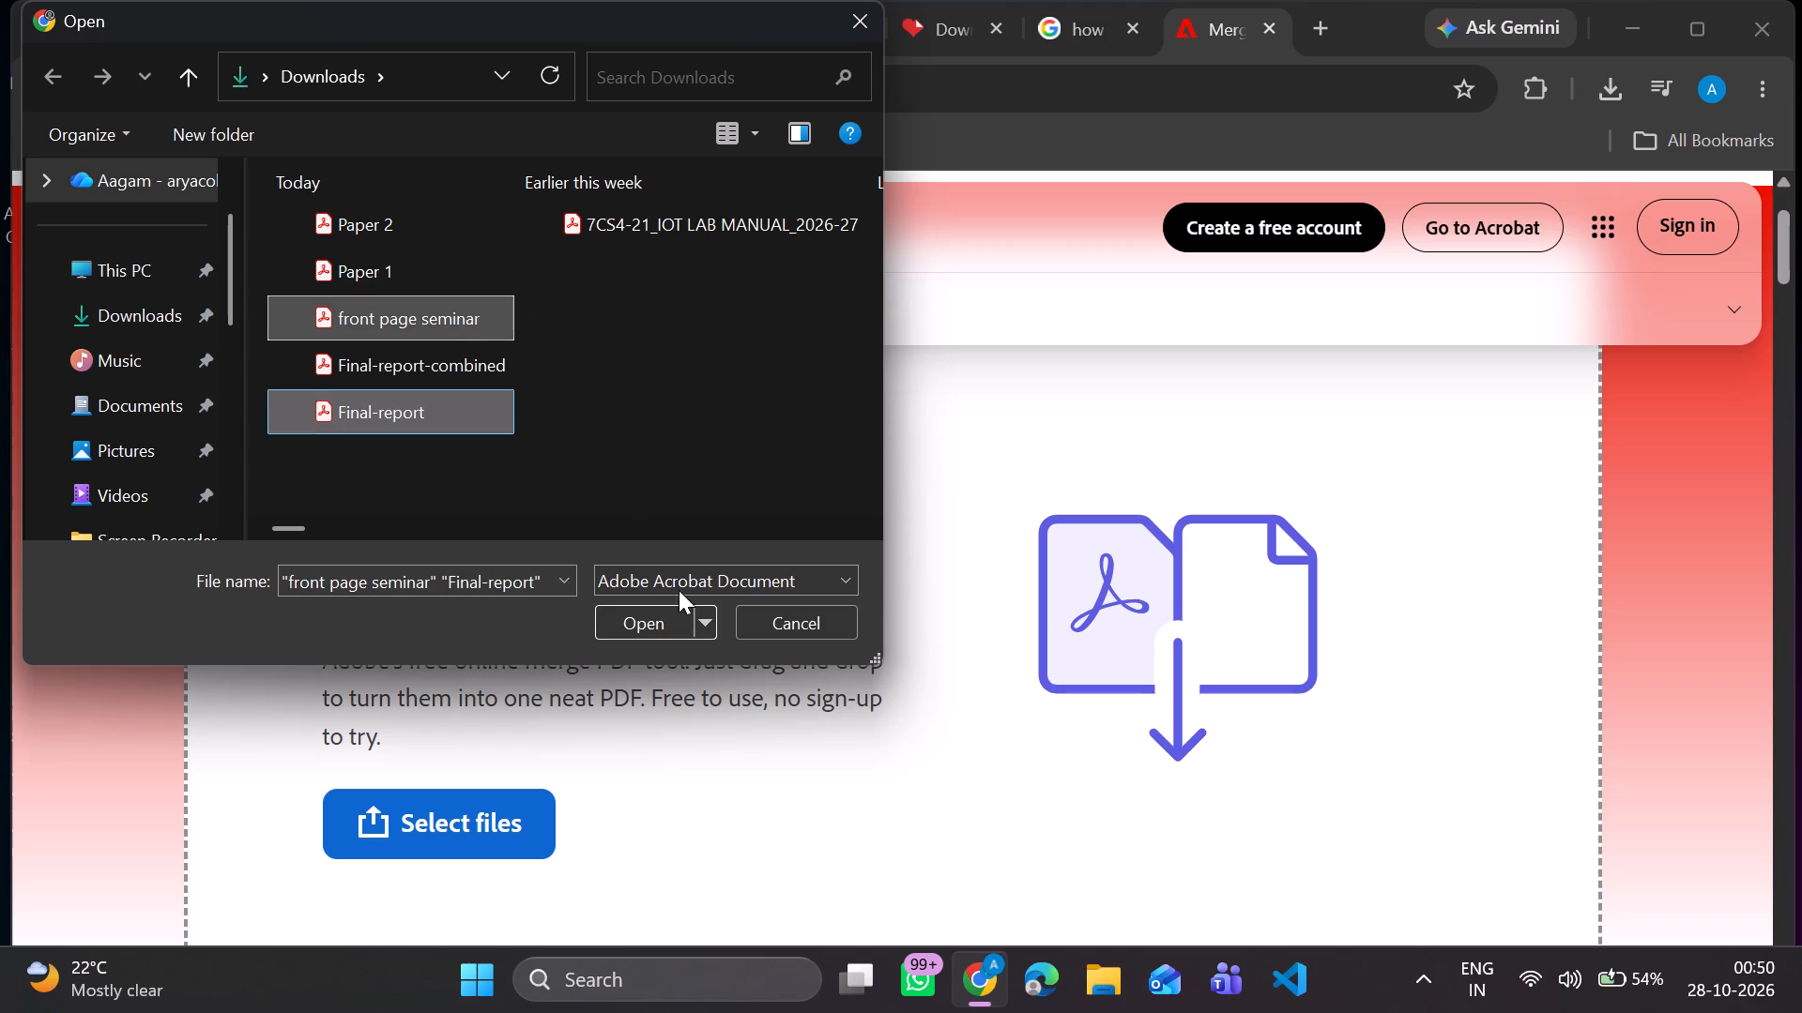
click(636, 622)
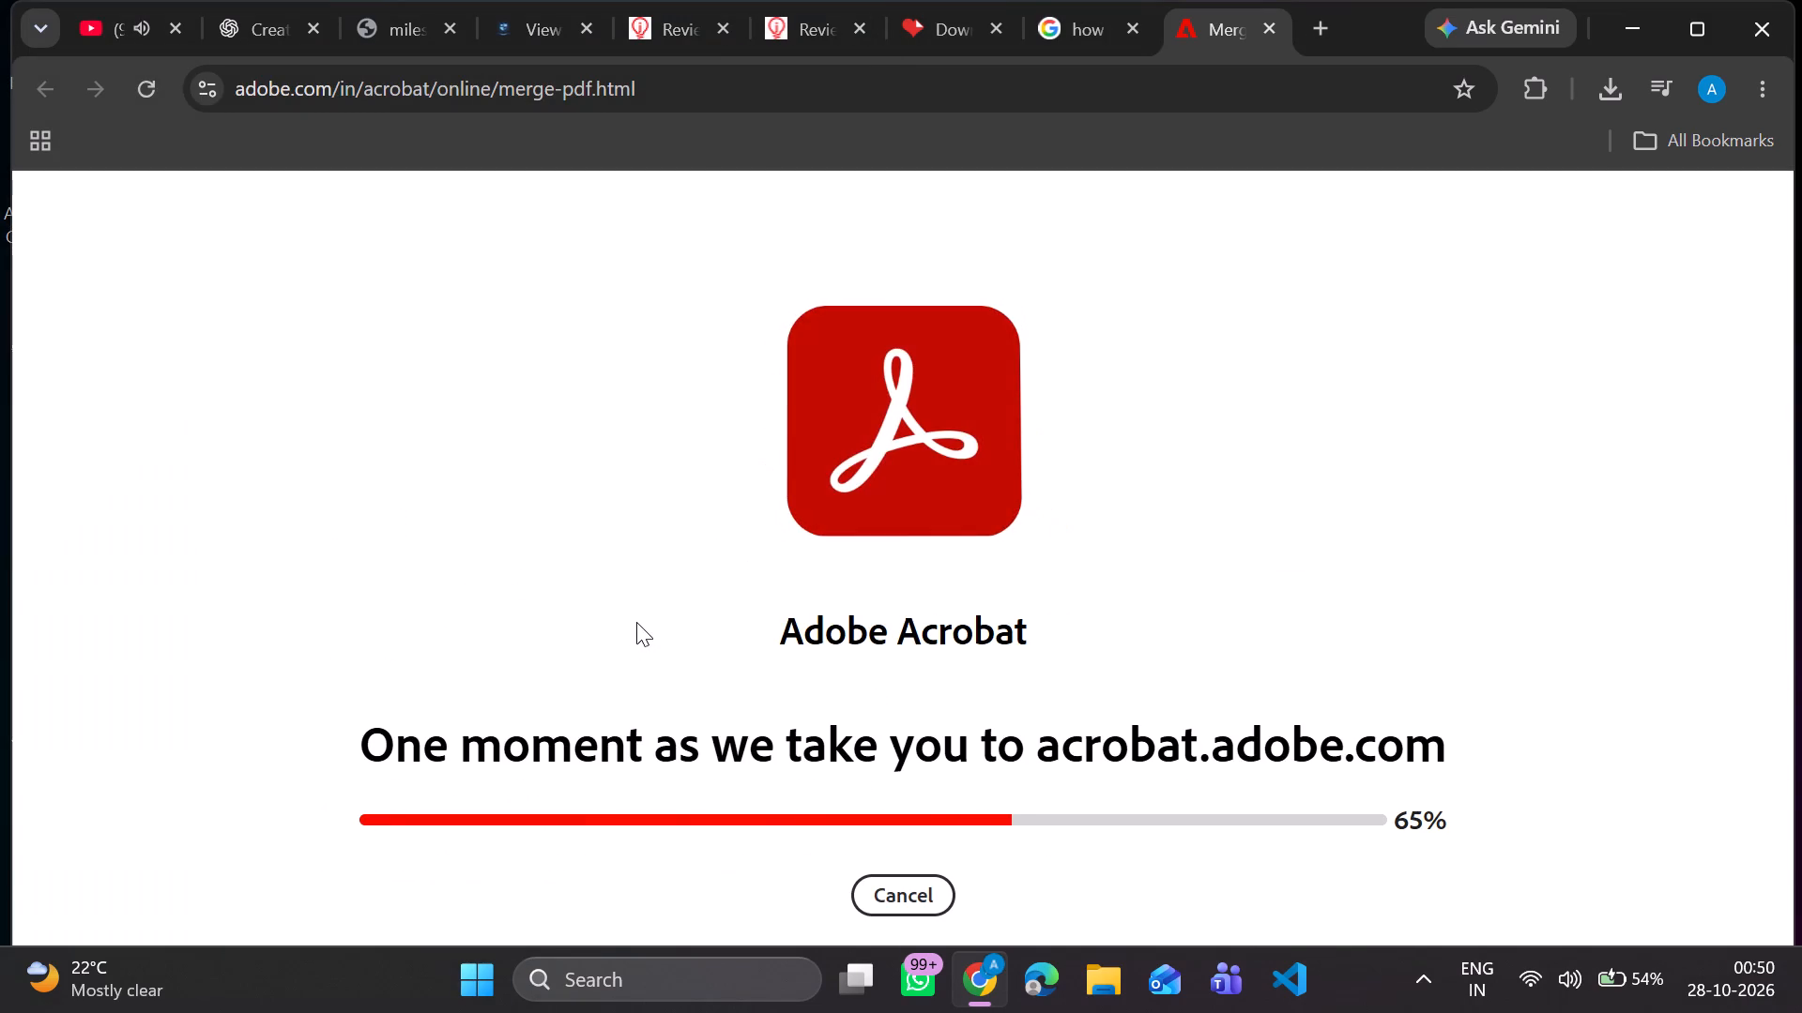
Select both the Final-report and front page seminar files in the list and merge them into one PDF.
scroll(636, 622, down, 1)
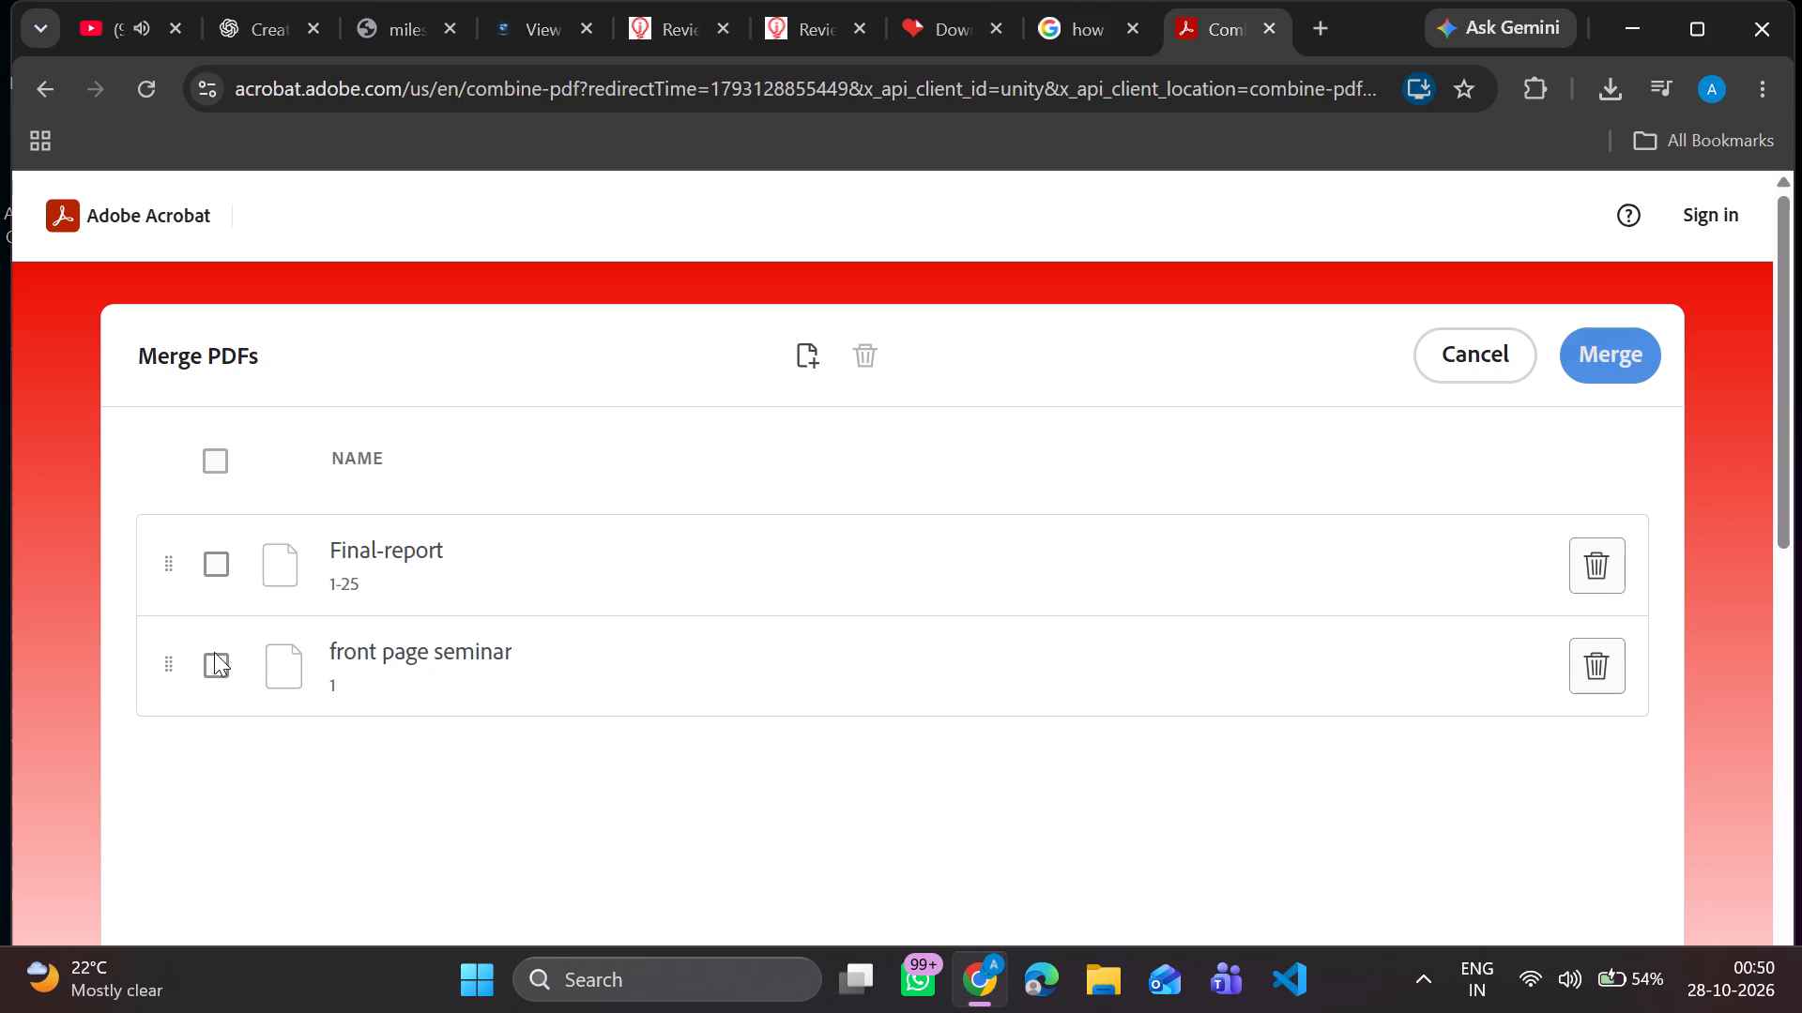
click(214, 652)
click(213, 570)
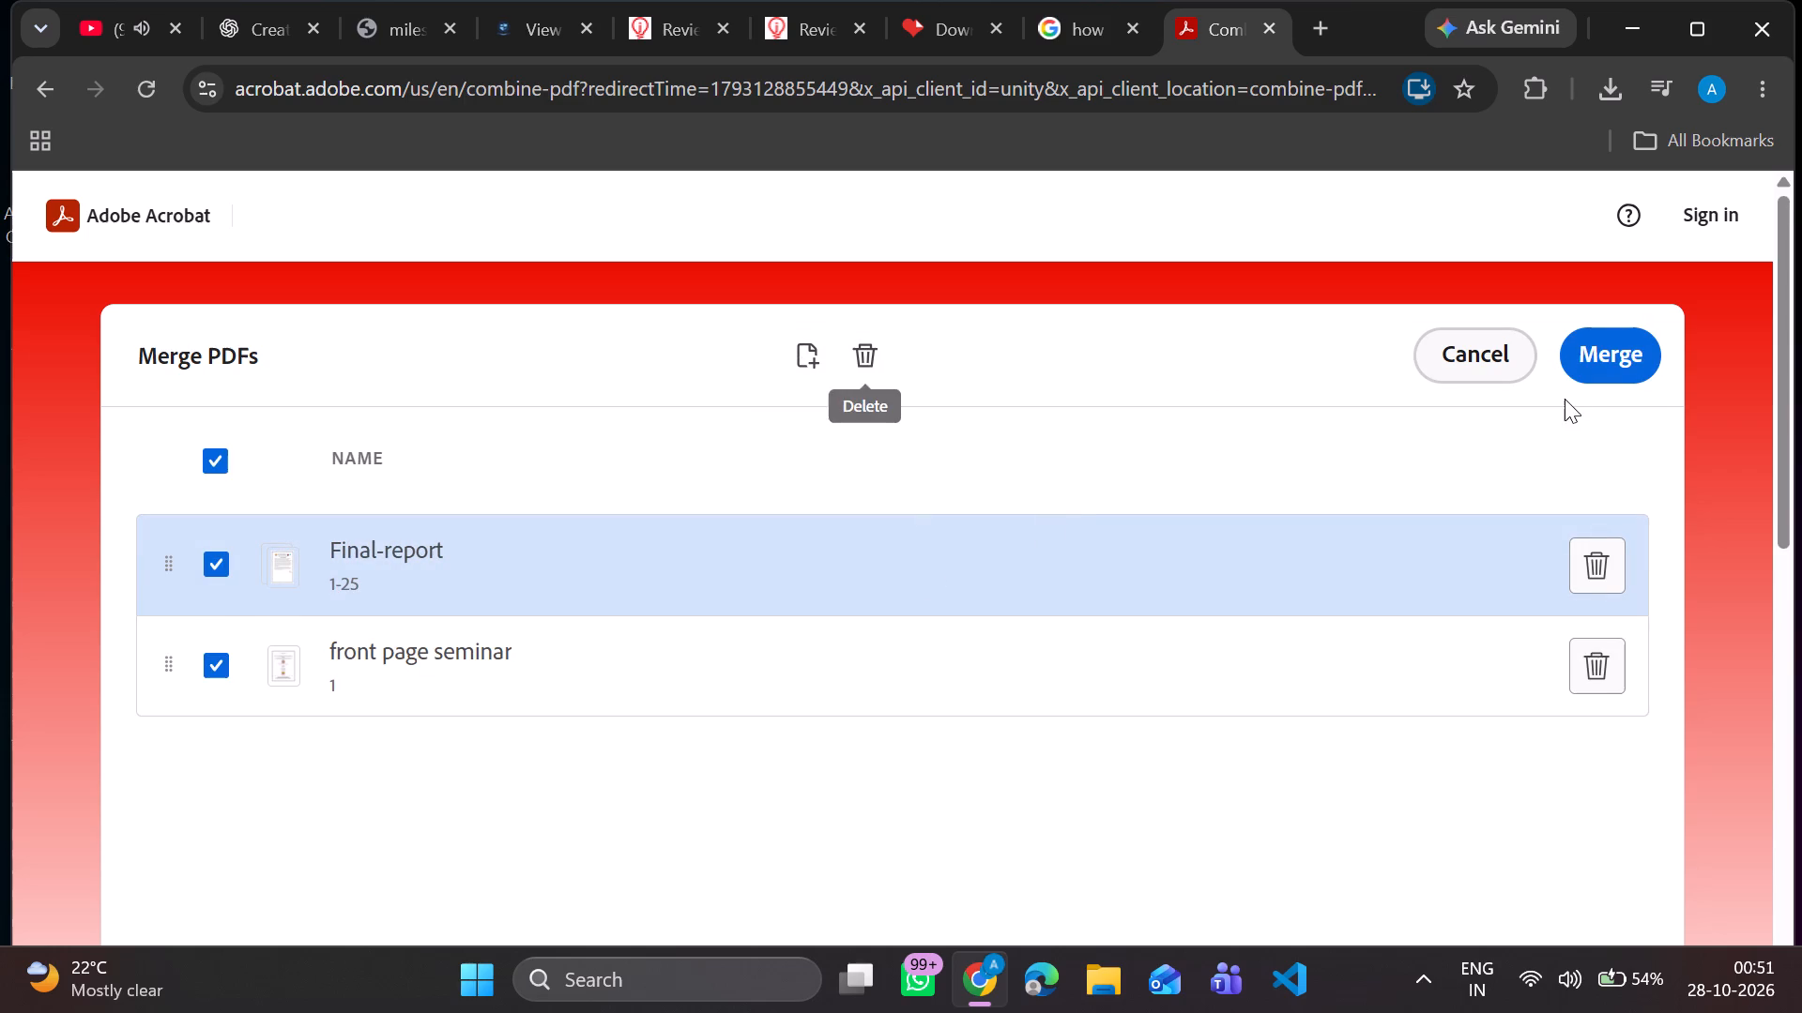
click(1627, 327)
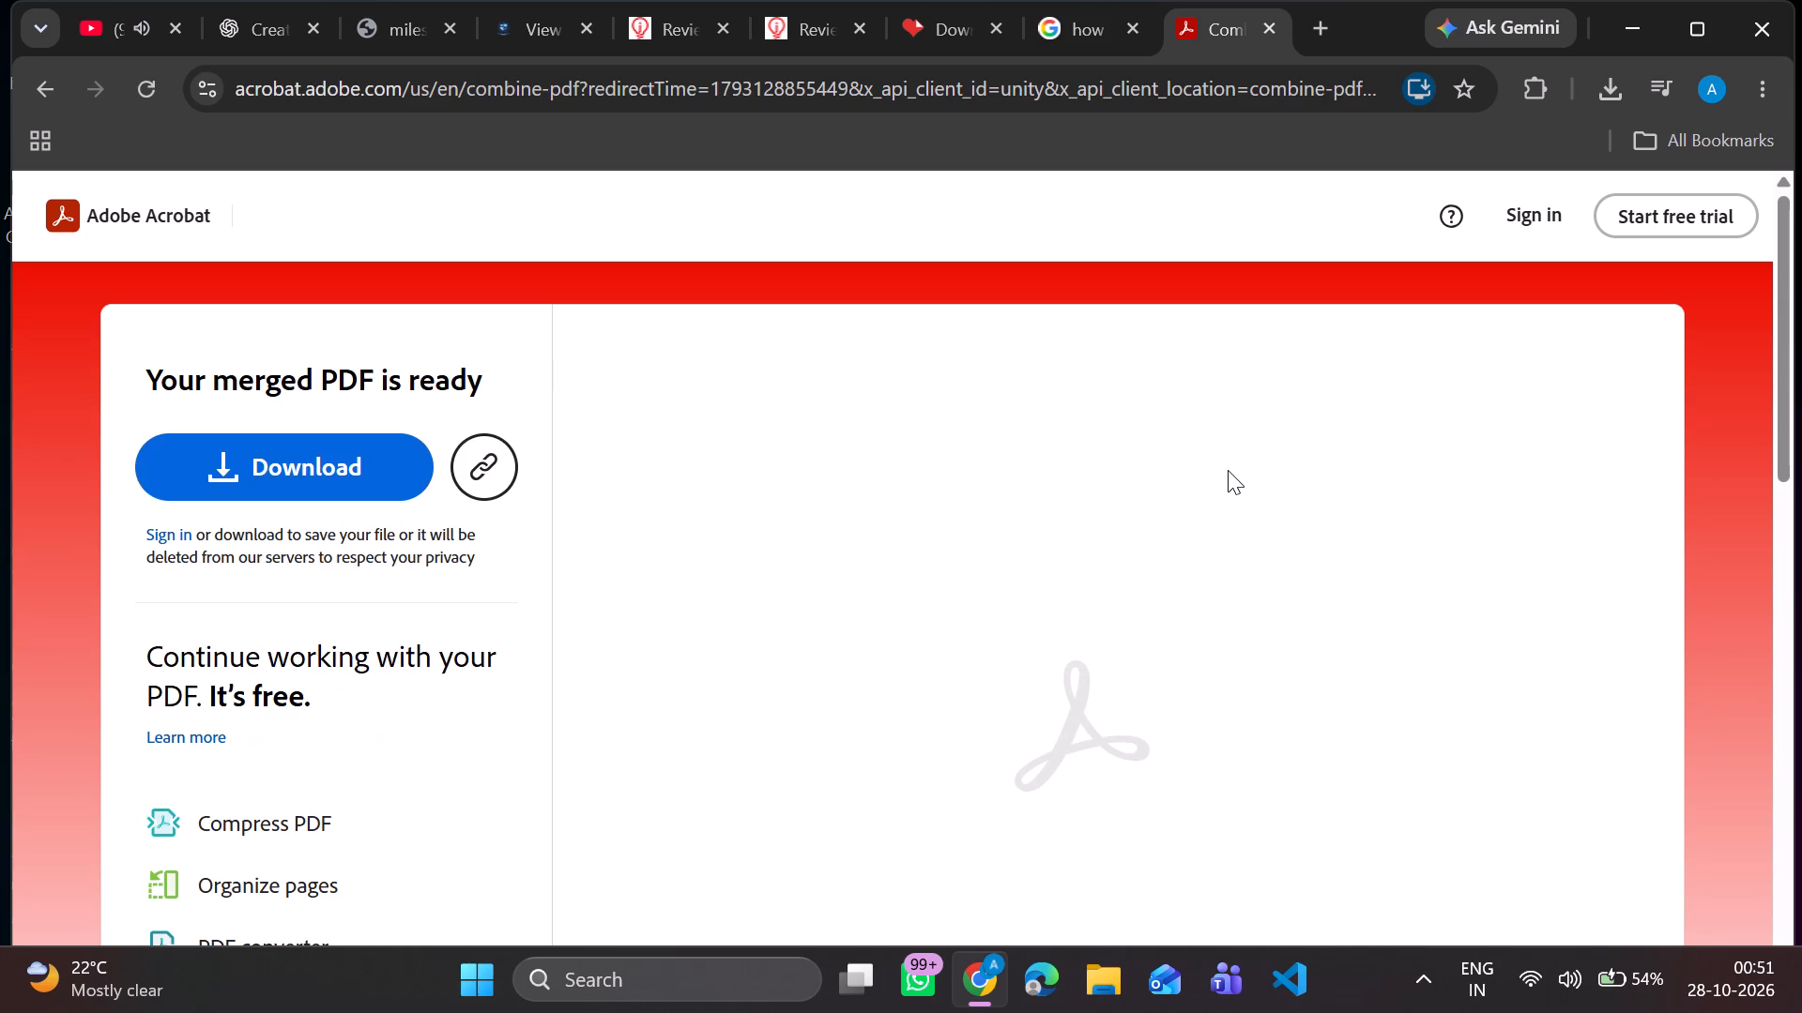
Look through the merged PDF preview to examine the page order and where the seminar front page sits.
scroll(934, 466, down, 2)
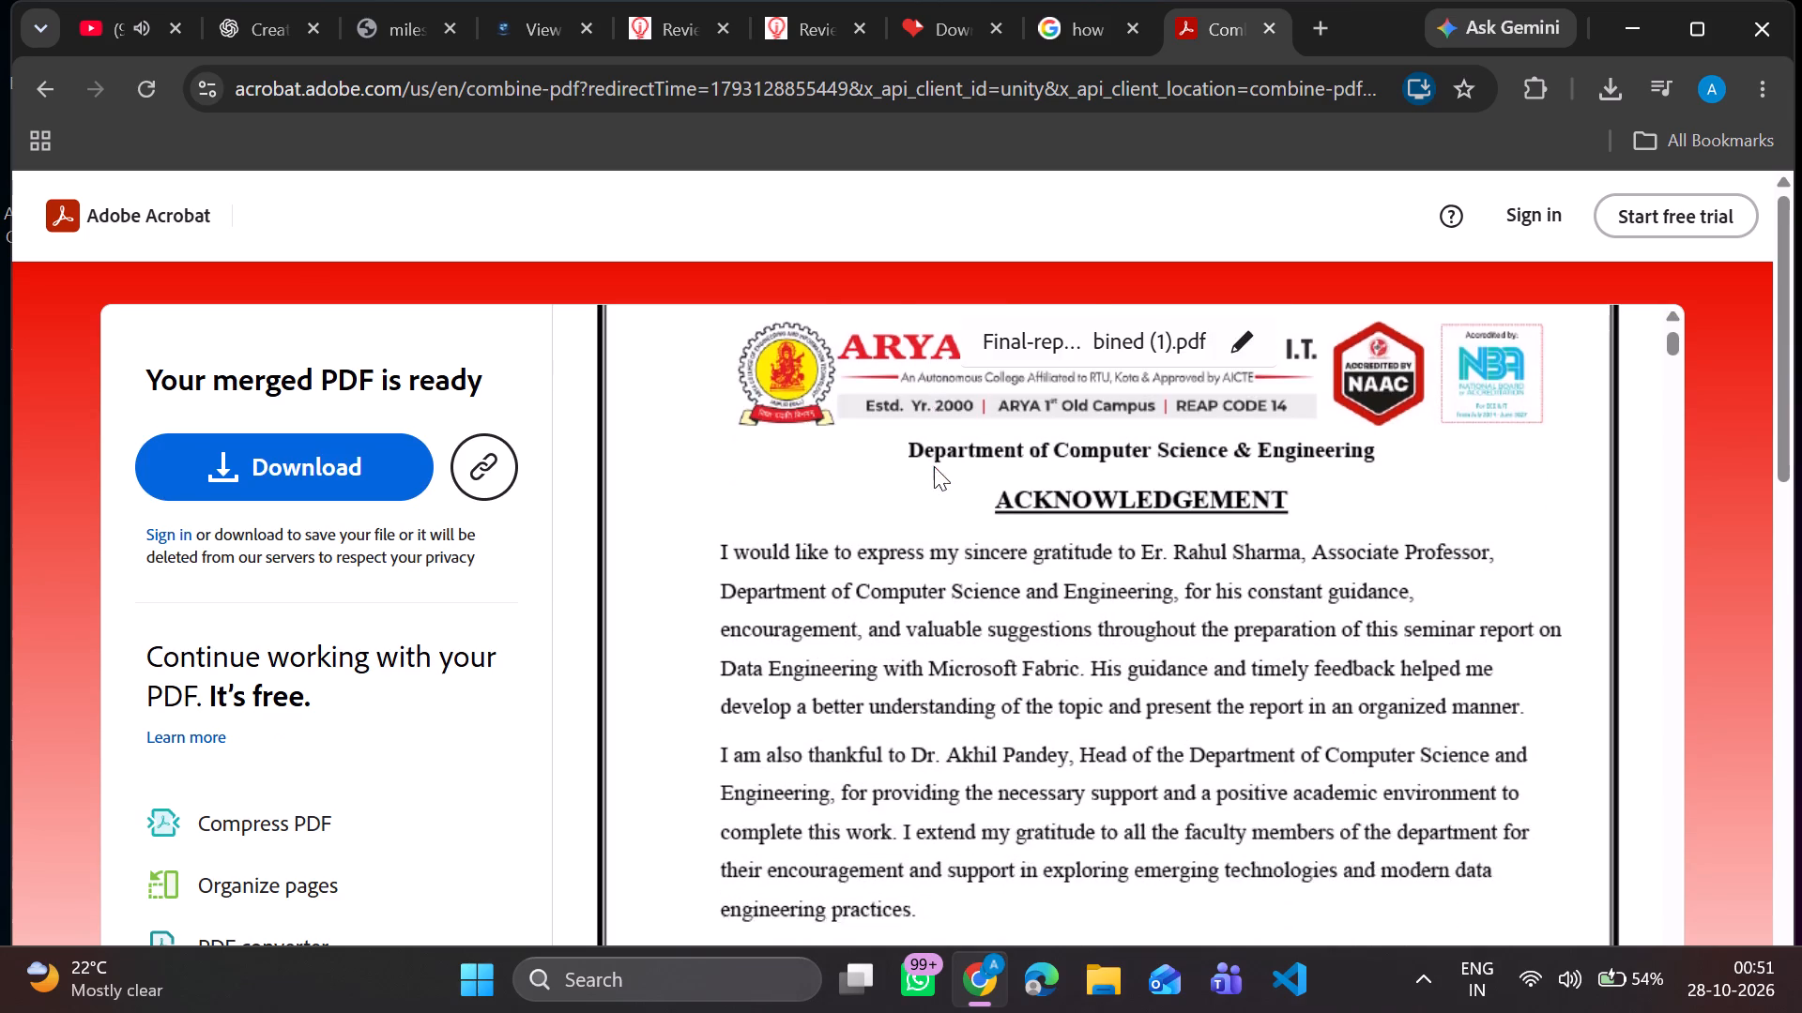
scroll(934, 466, down, 1)
scroll(934, 466, down, 20)
scroll(934, 466, down, 10)
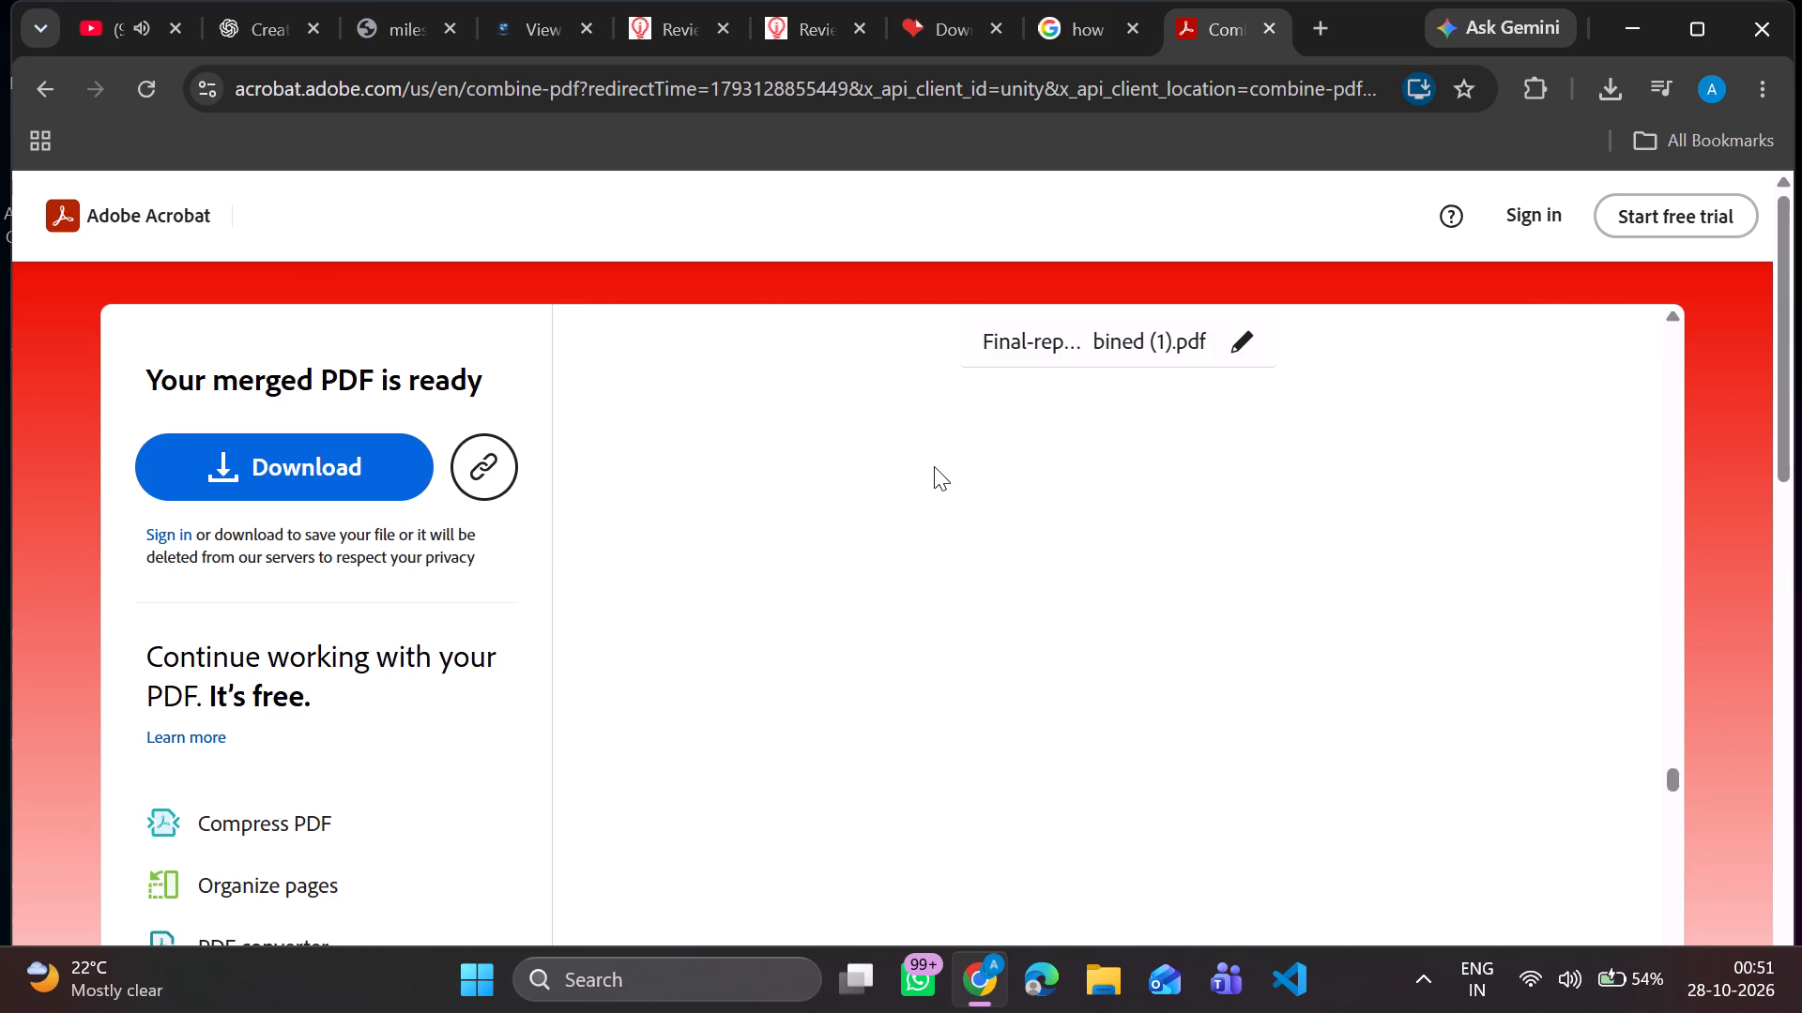
scroll(934, 466, down, 18)
scroll(934, 466, up, 4)
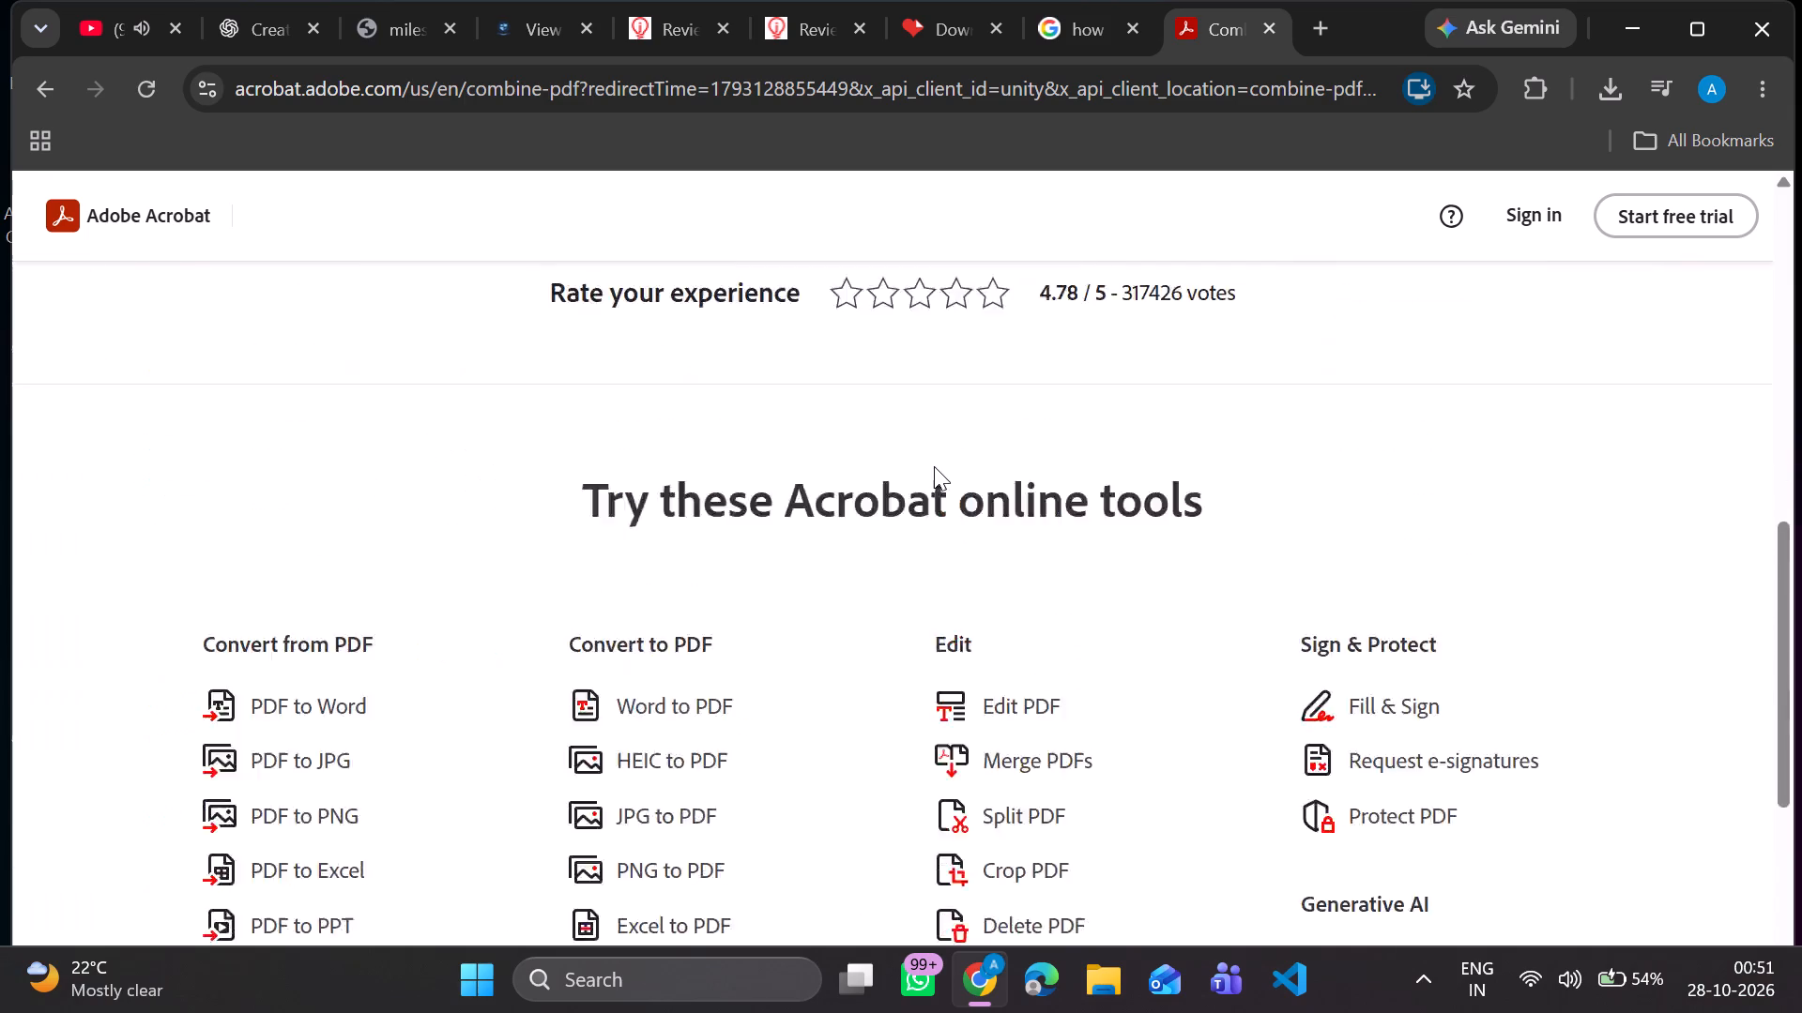
scroll(934, 466, up, 10)
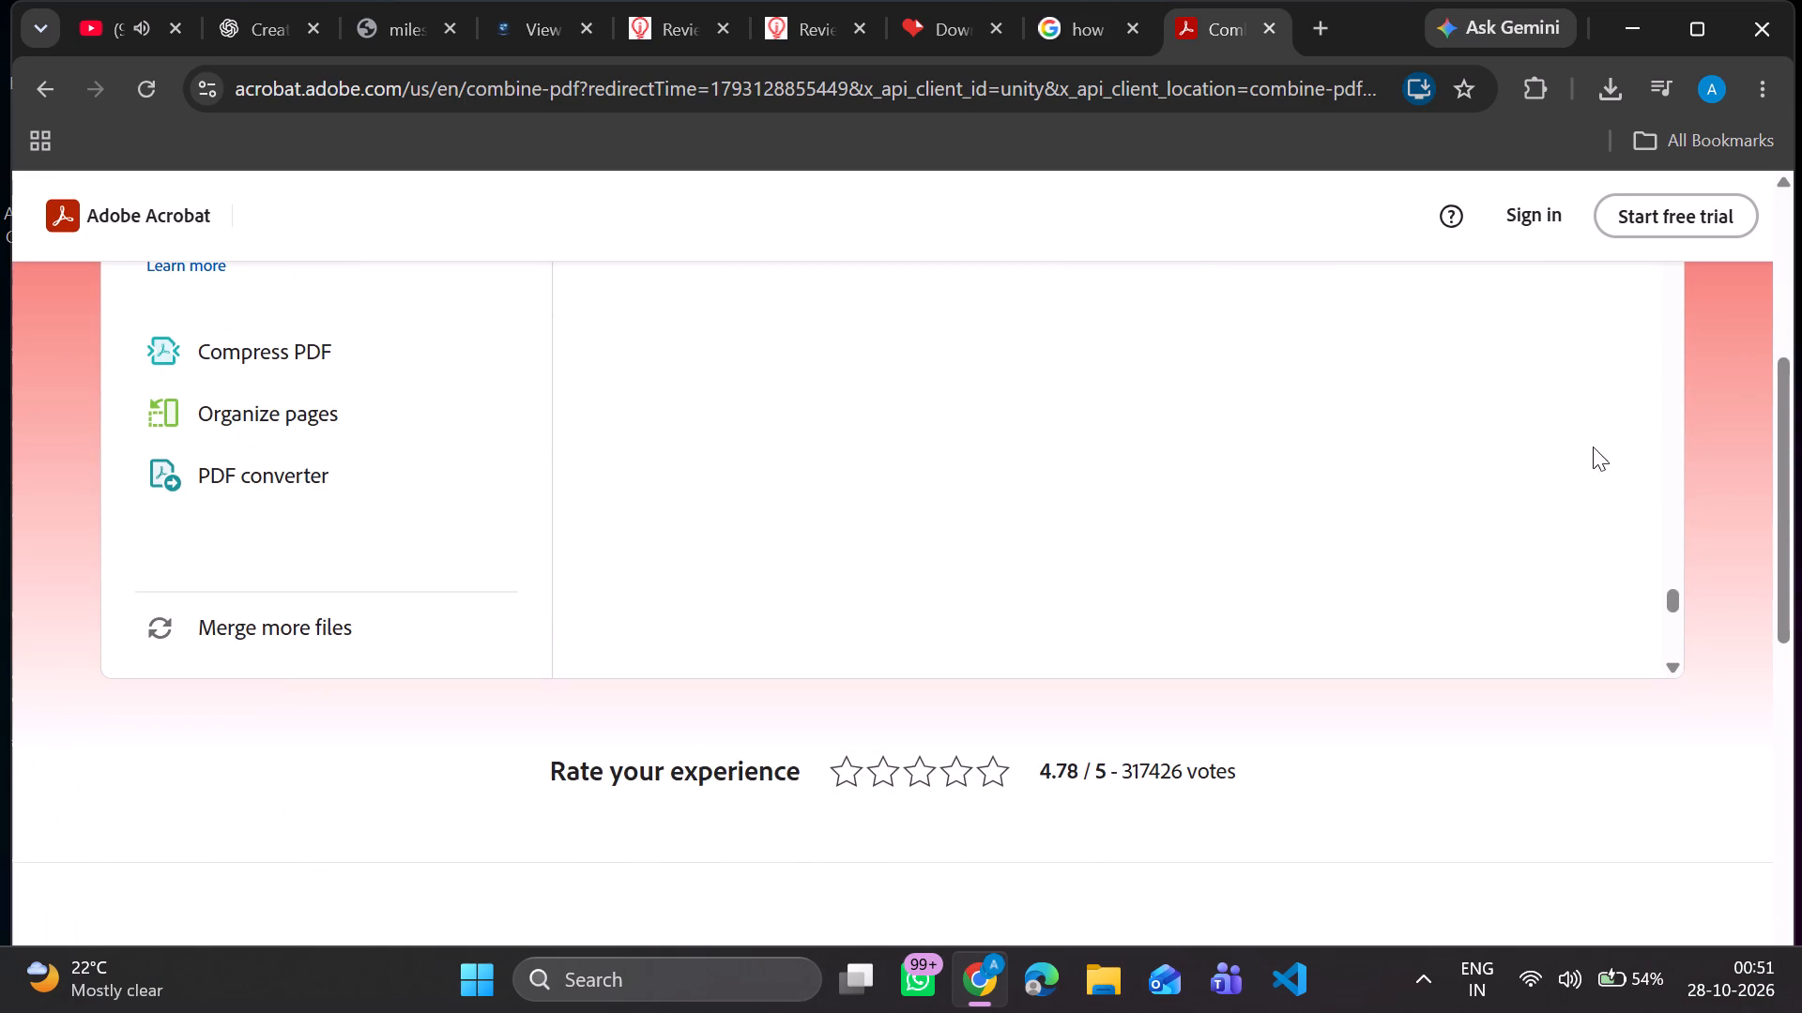
scroll(1436, 514, down, 6)
scroll(1535, 605, down, 7)
drag(1788, 471, 1795, 239)
scroll(1414, 629, down, 2)
scroll(1414, 629, up, 5)
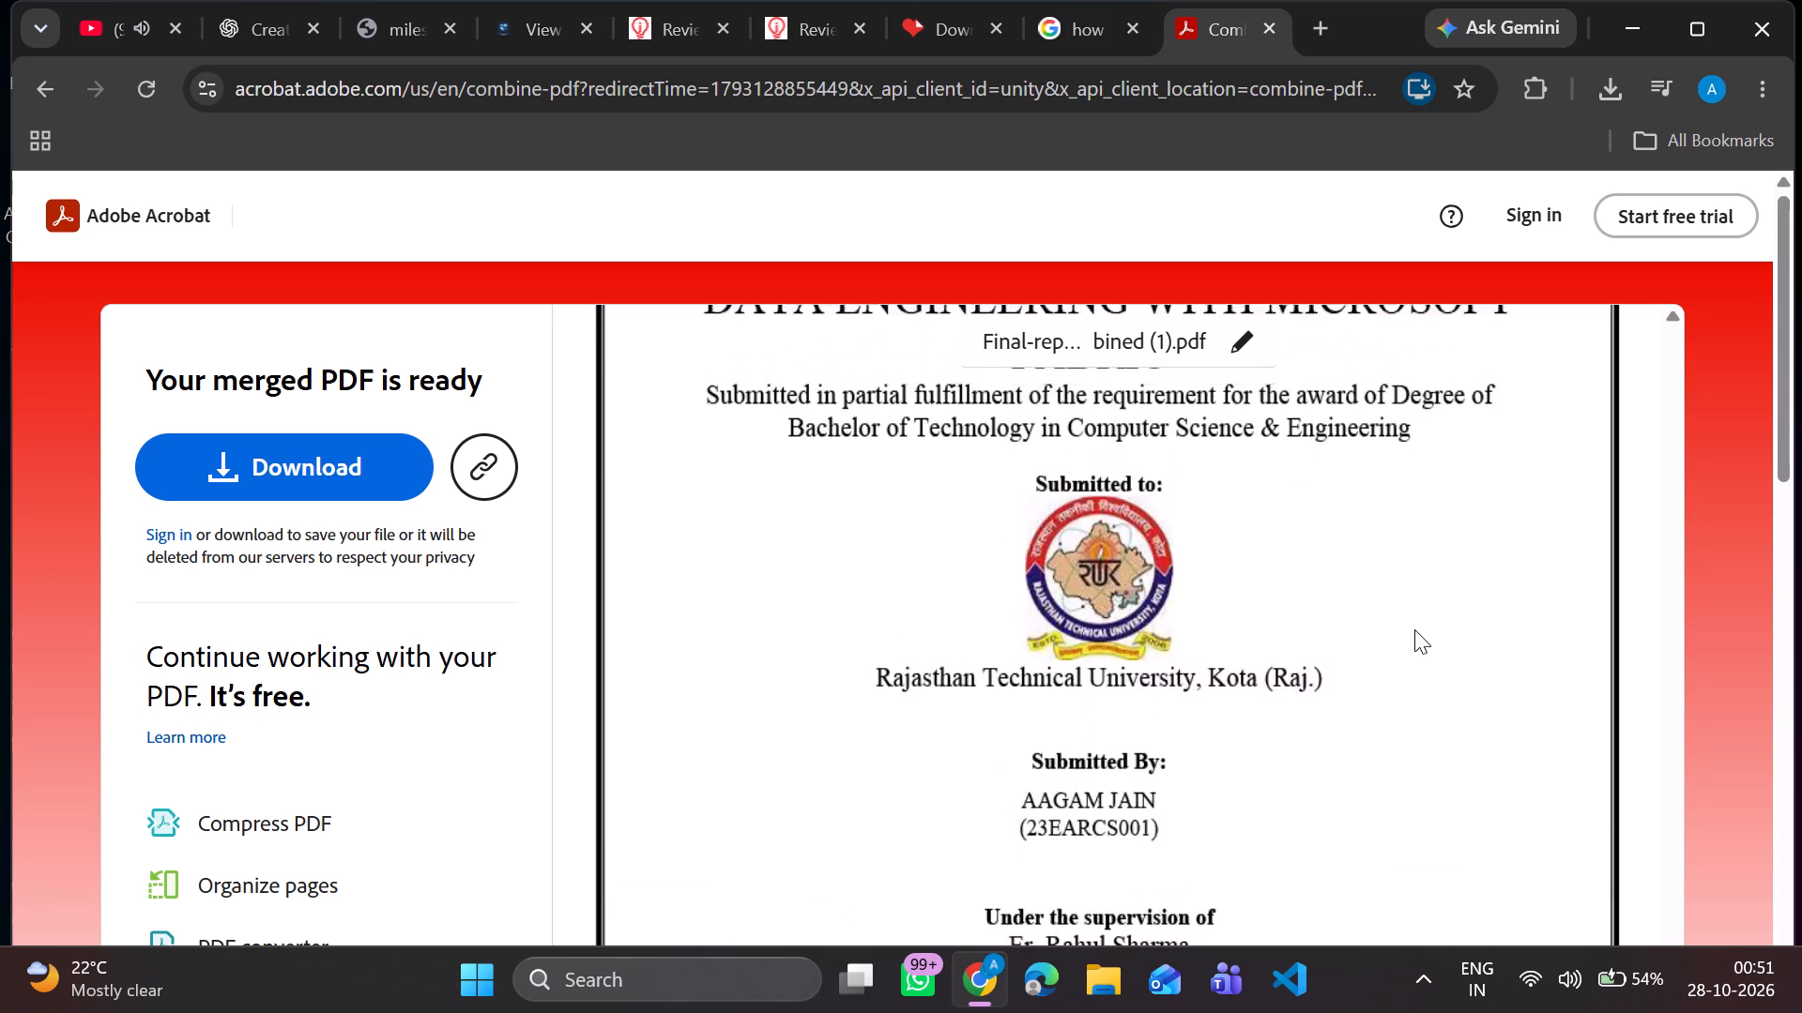
scroll(1414, 629, up, 3)
scroll(1414, 629, down, 7)
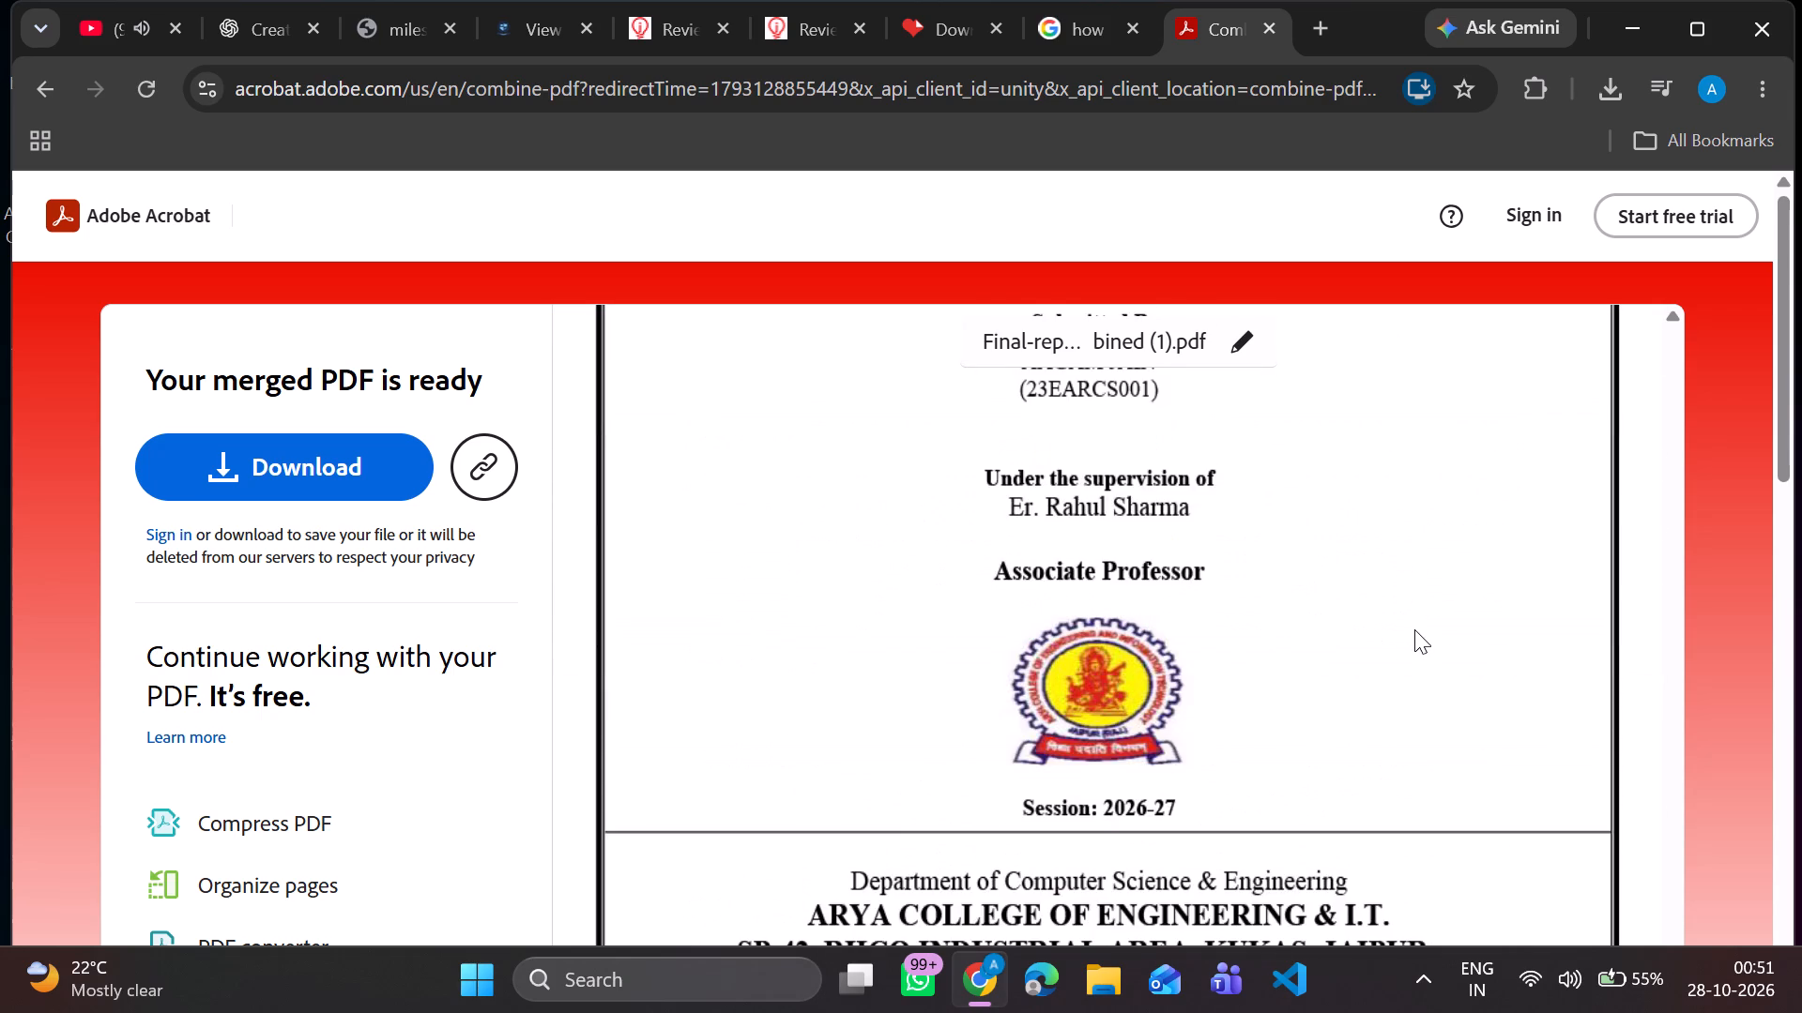
scroll(1414, 629, up, 1)
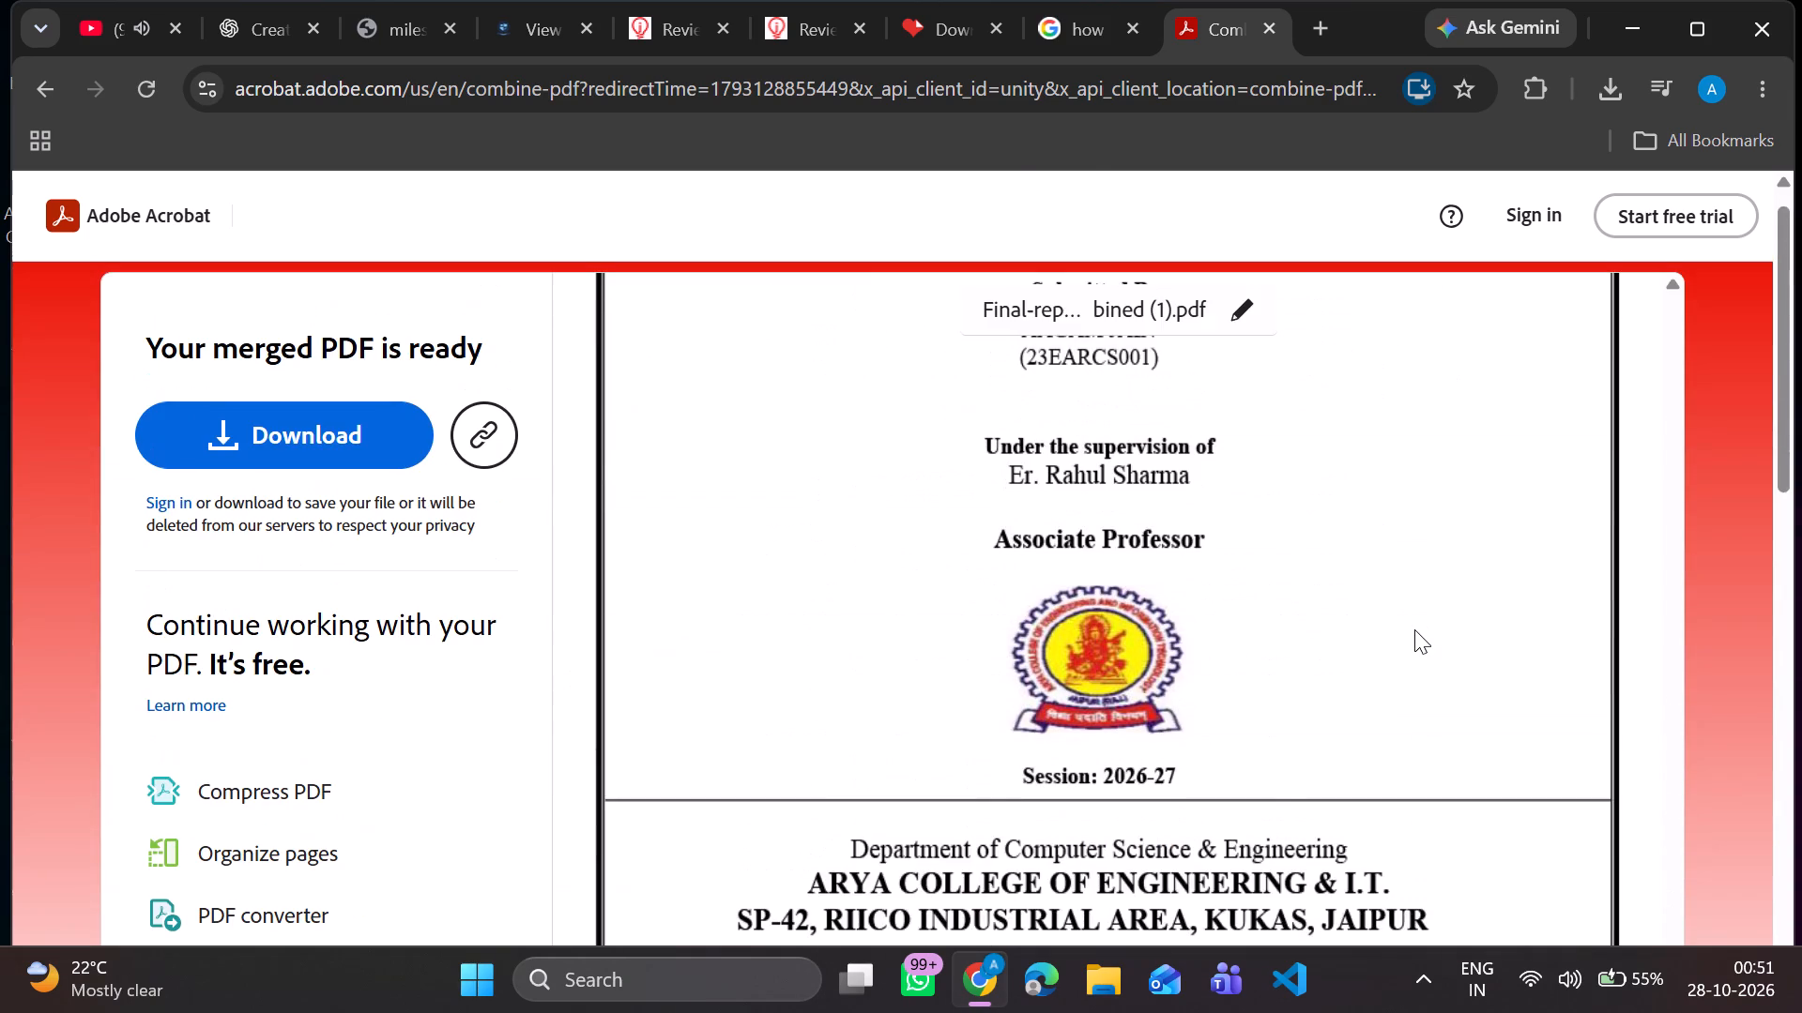
scroll(1414, 629, up, 2)
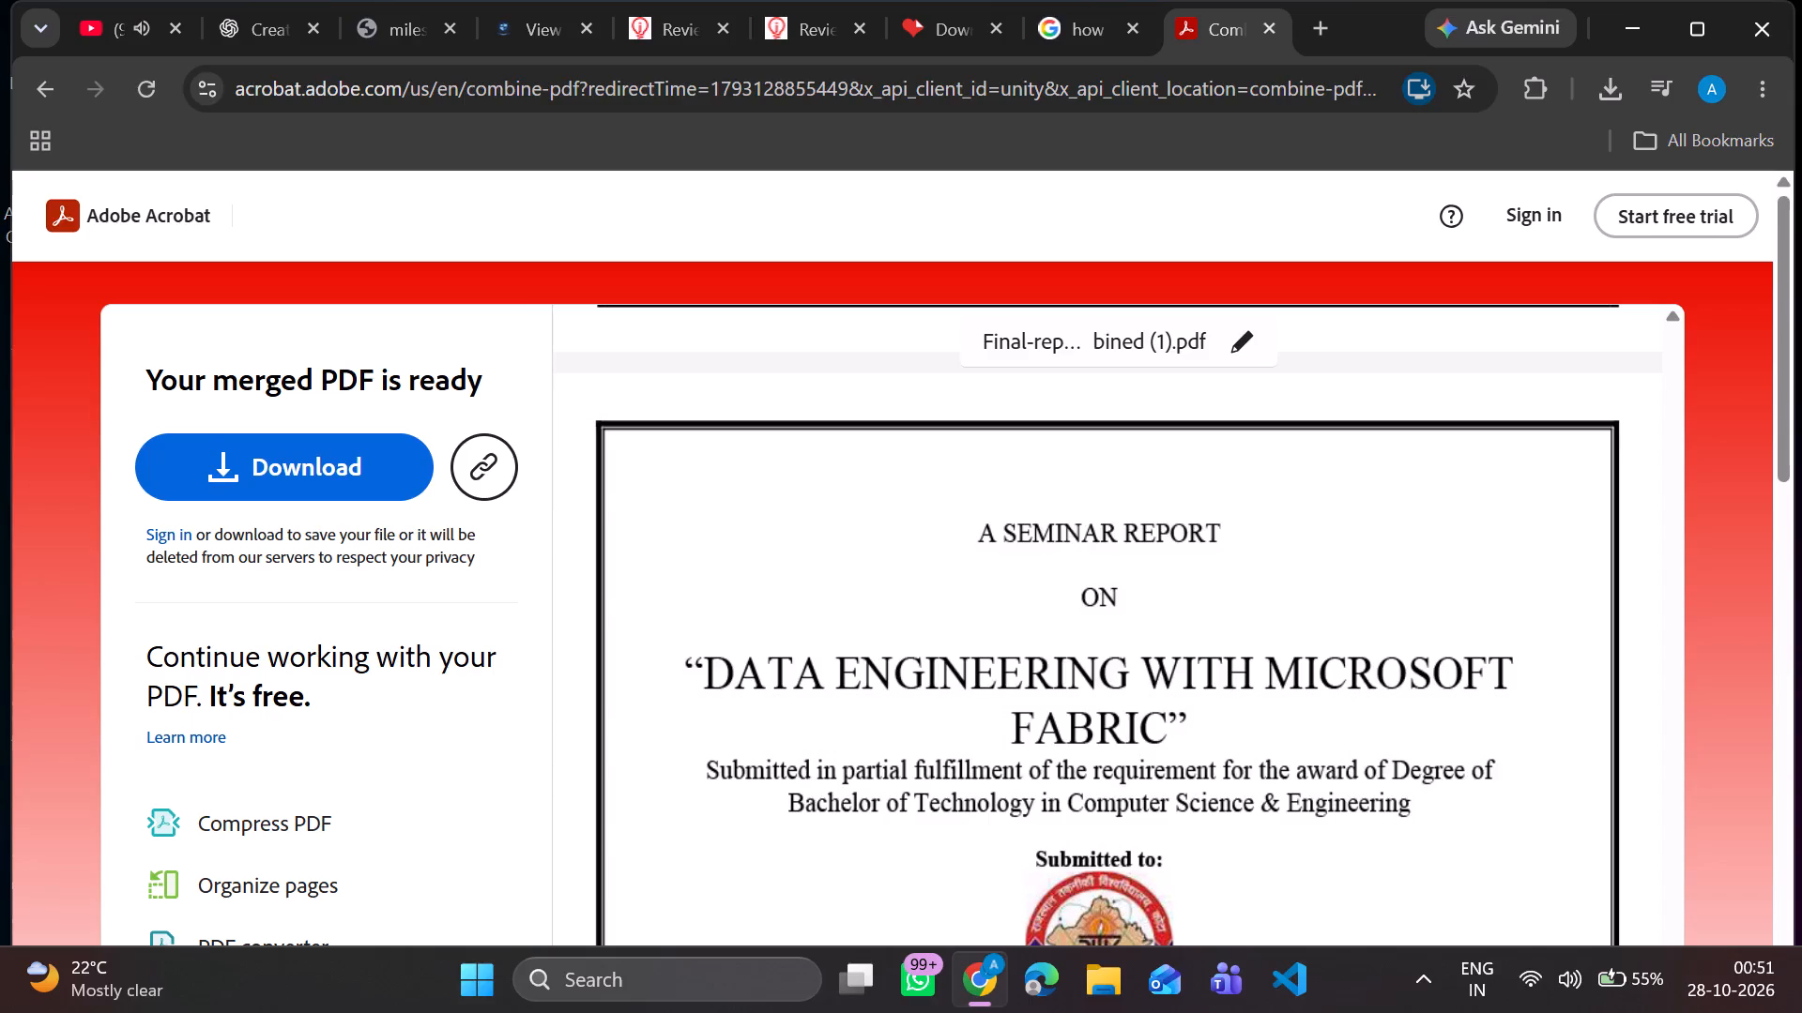
Start organizing the merged PDF's pages and choose to sign in with Google.
scroll(408, 748, down, 1)
click(320, 789)
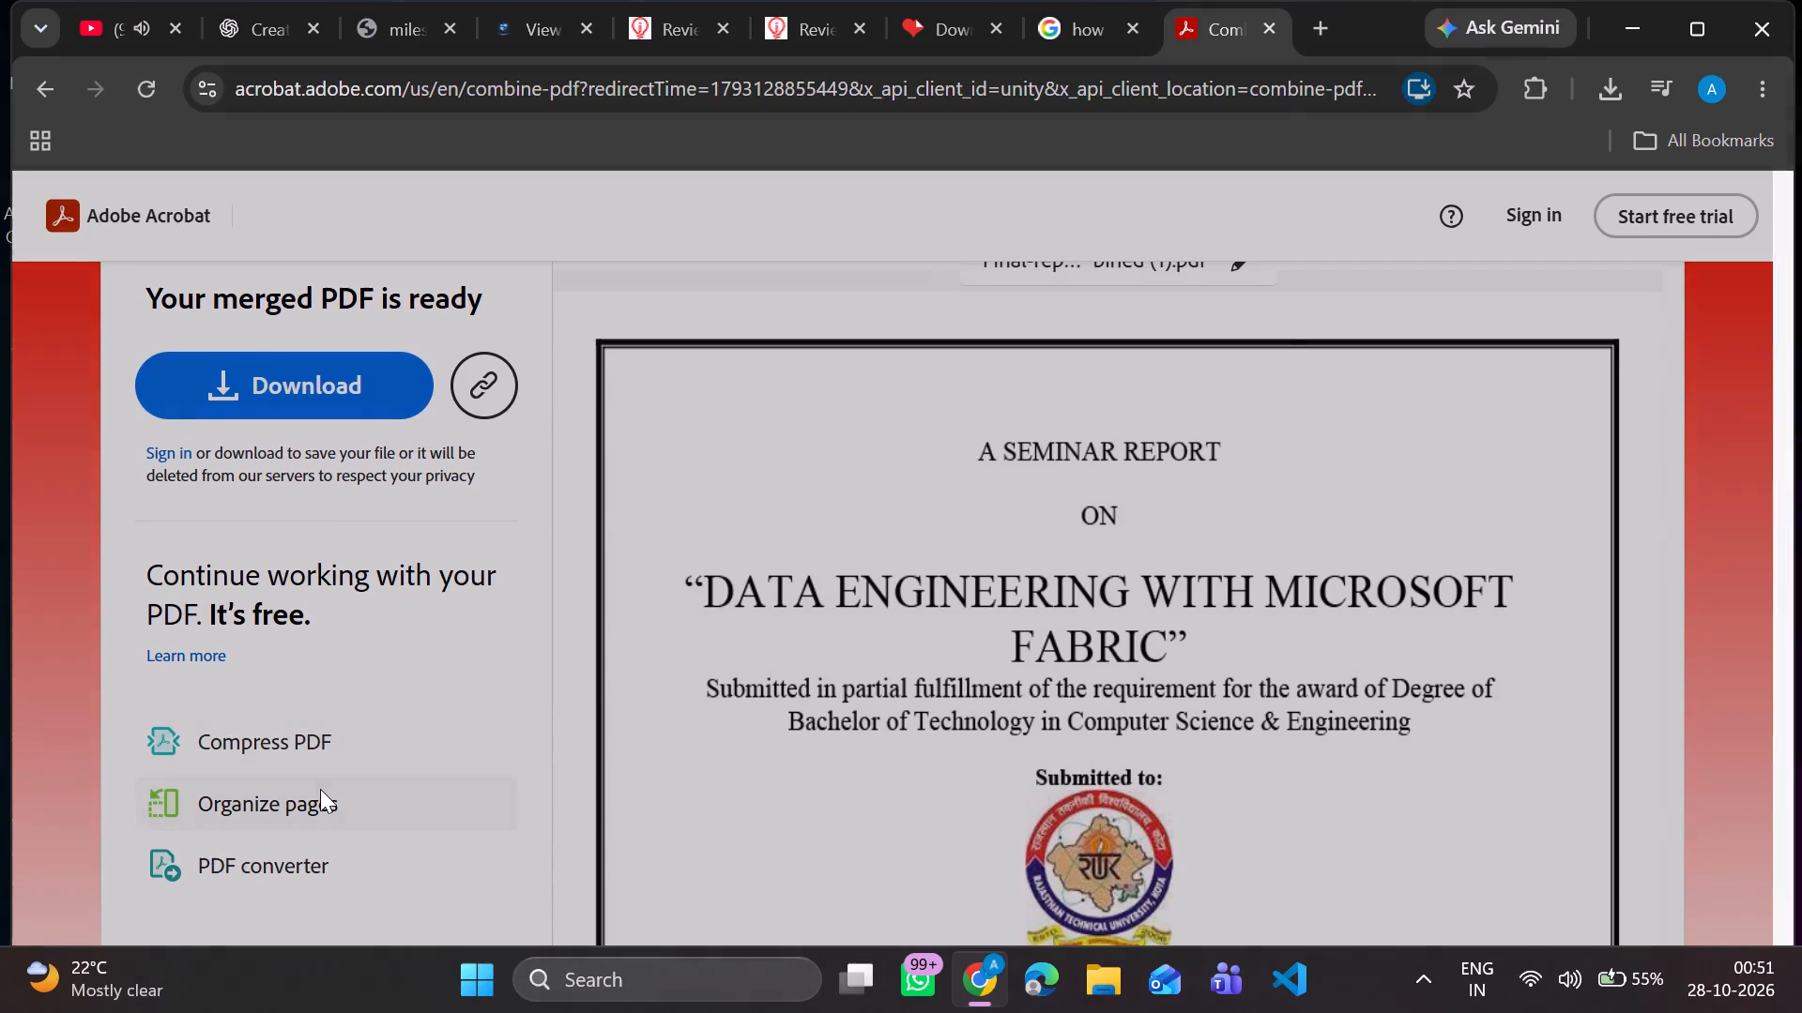
click(880, 512)
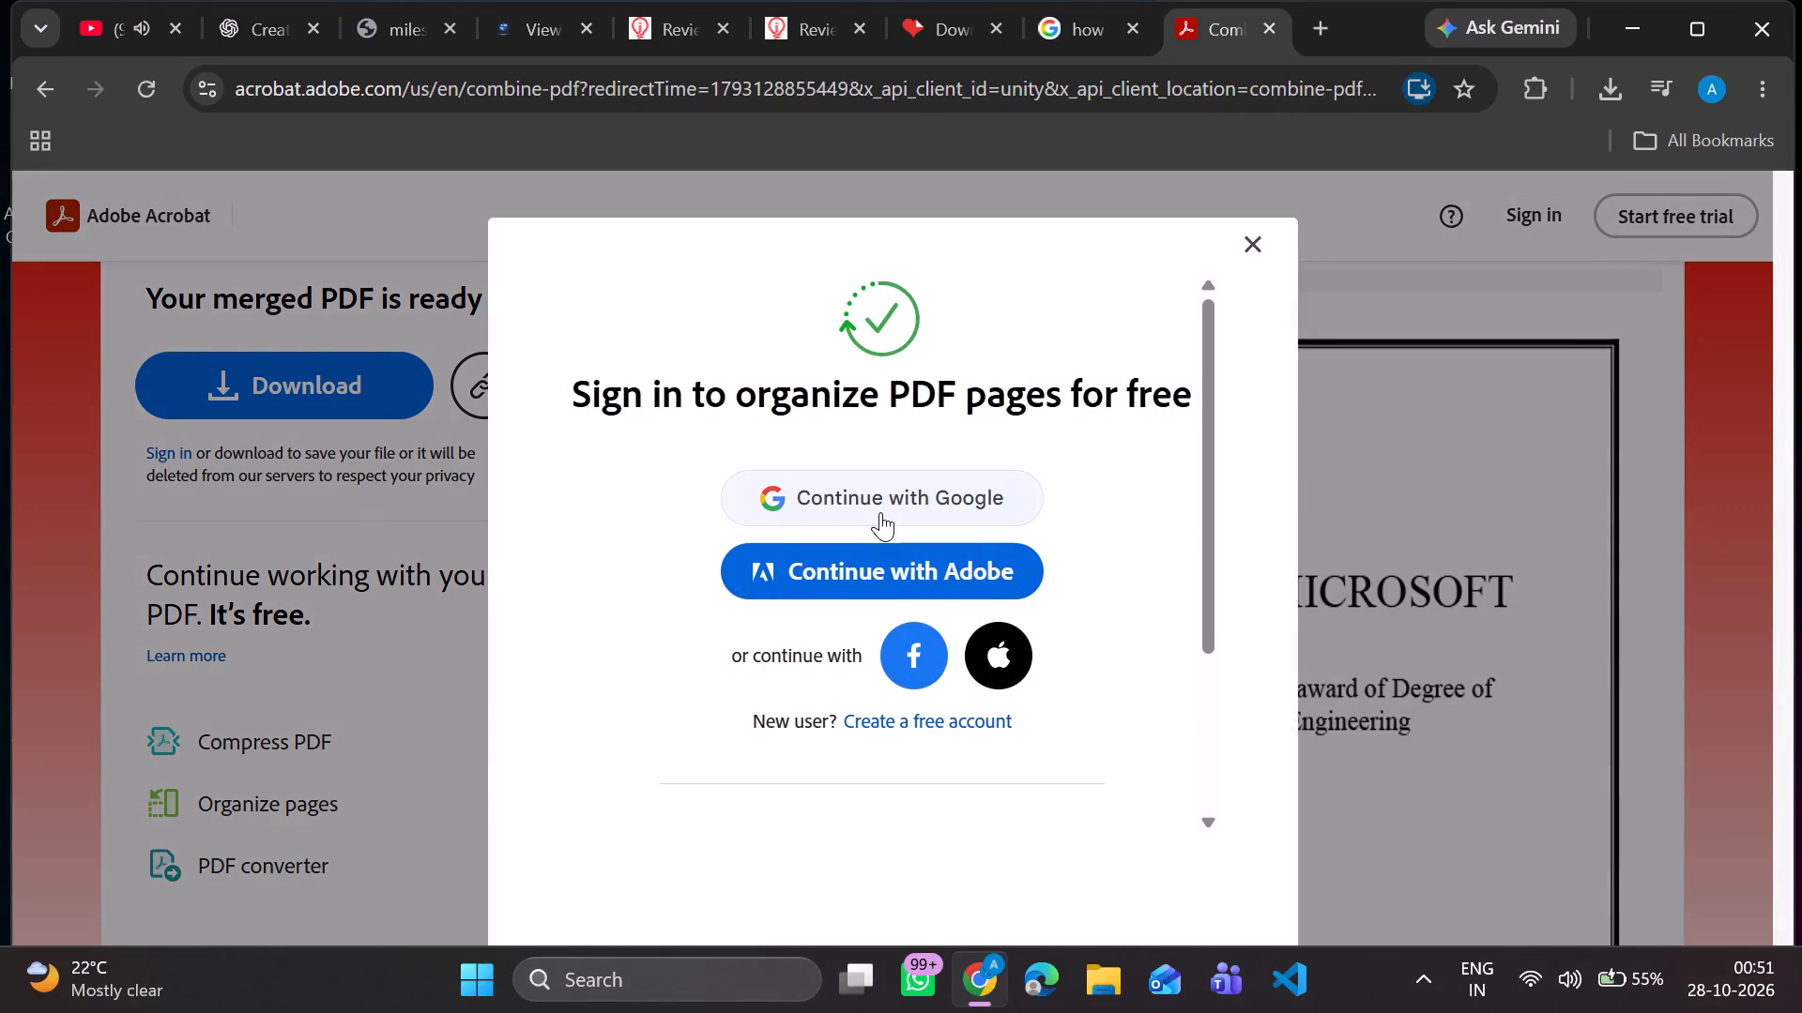
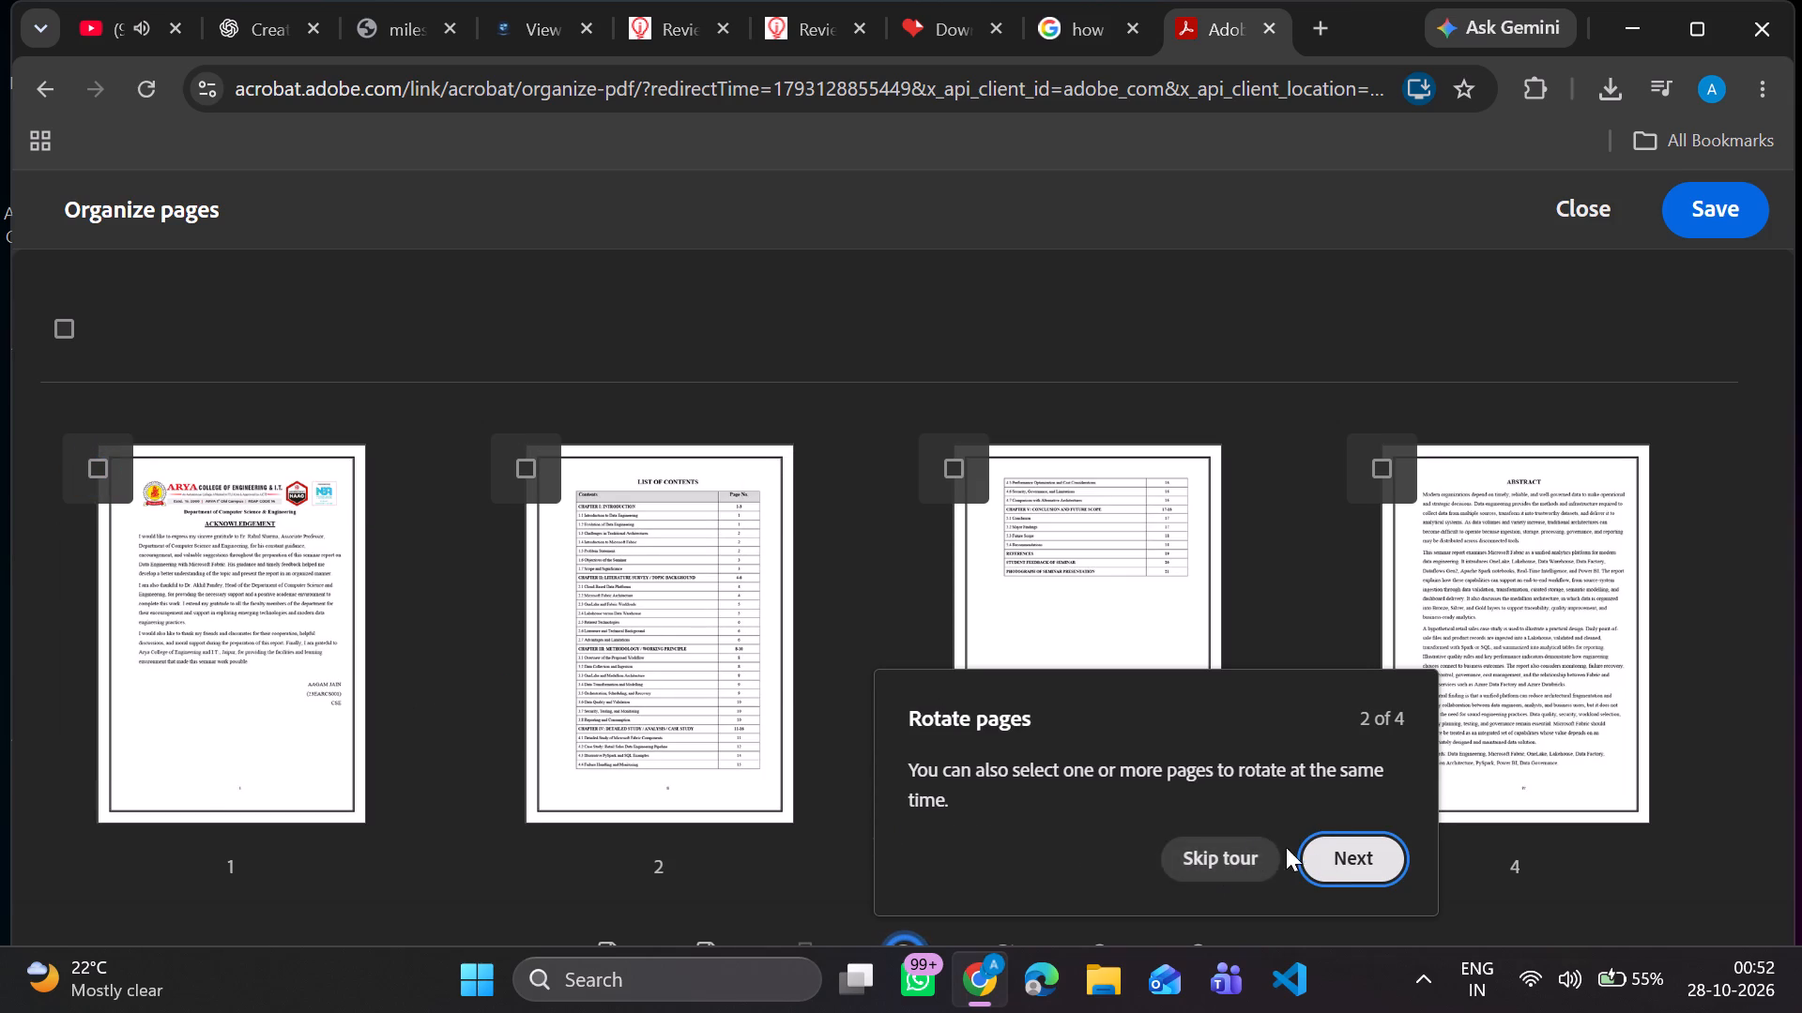
Skip the rest of the introductory tour for organizing pages.
click(1227, 850)
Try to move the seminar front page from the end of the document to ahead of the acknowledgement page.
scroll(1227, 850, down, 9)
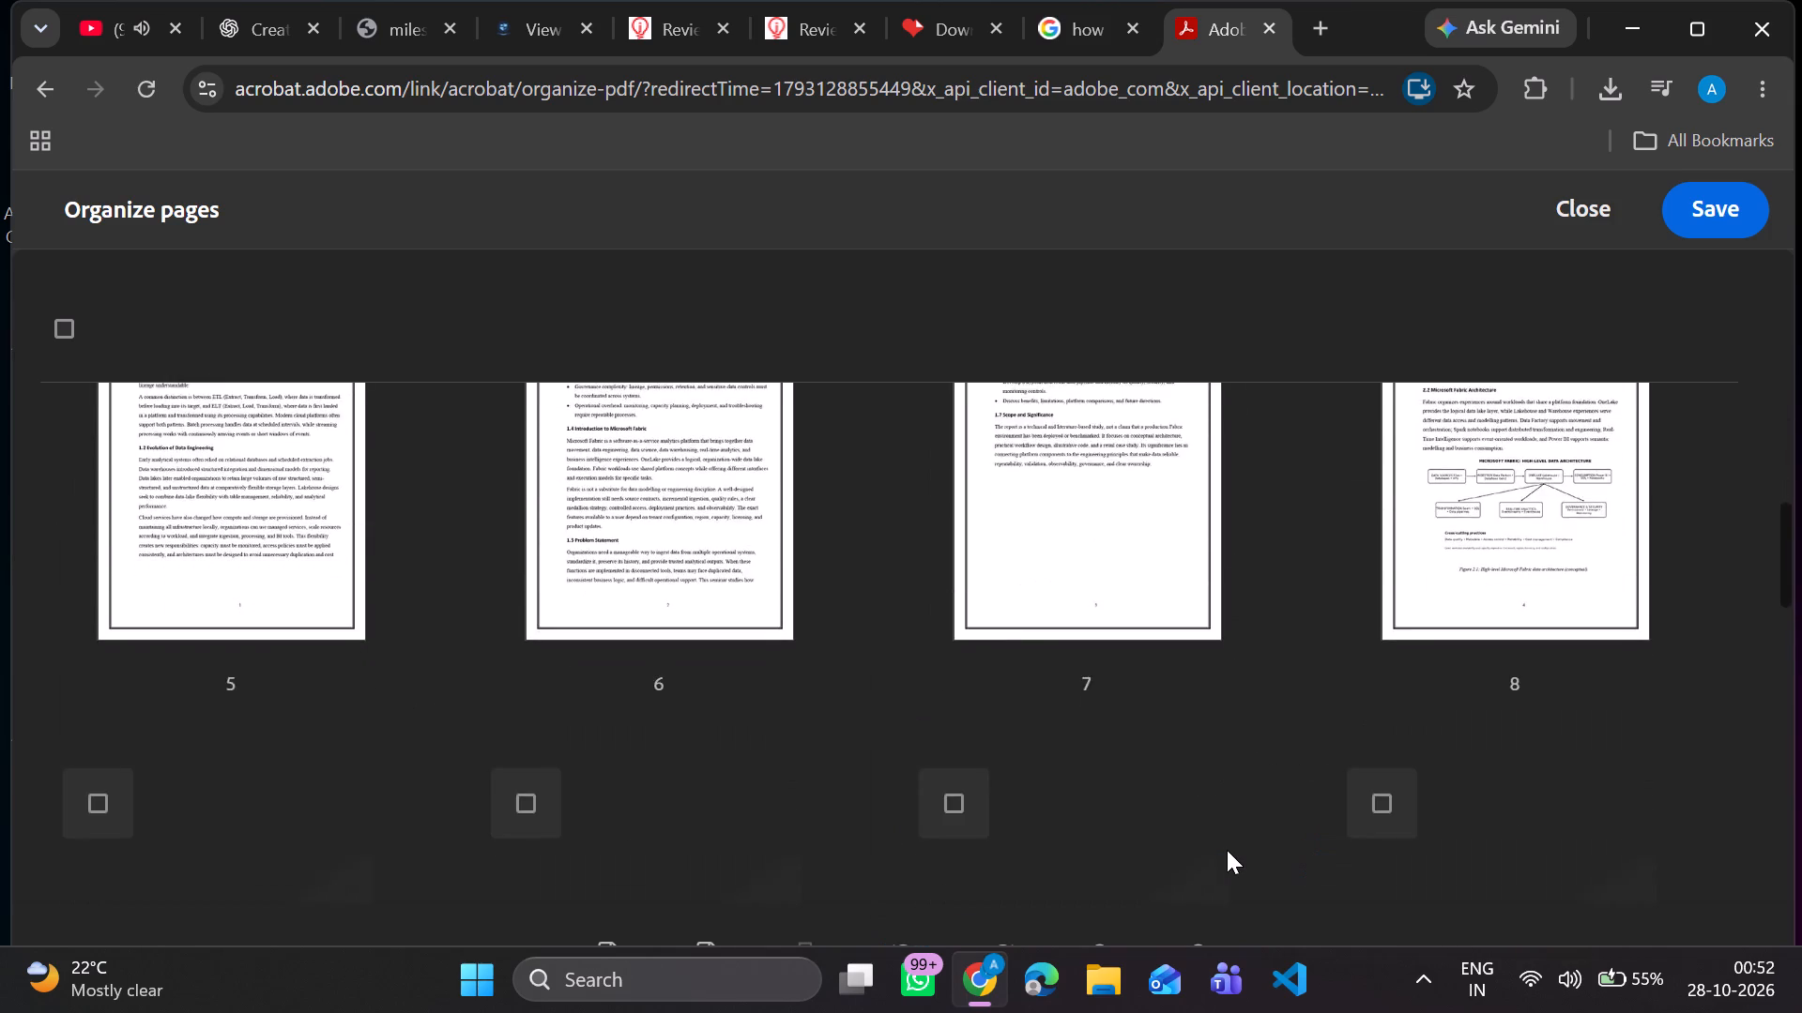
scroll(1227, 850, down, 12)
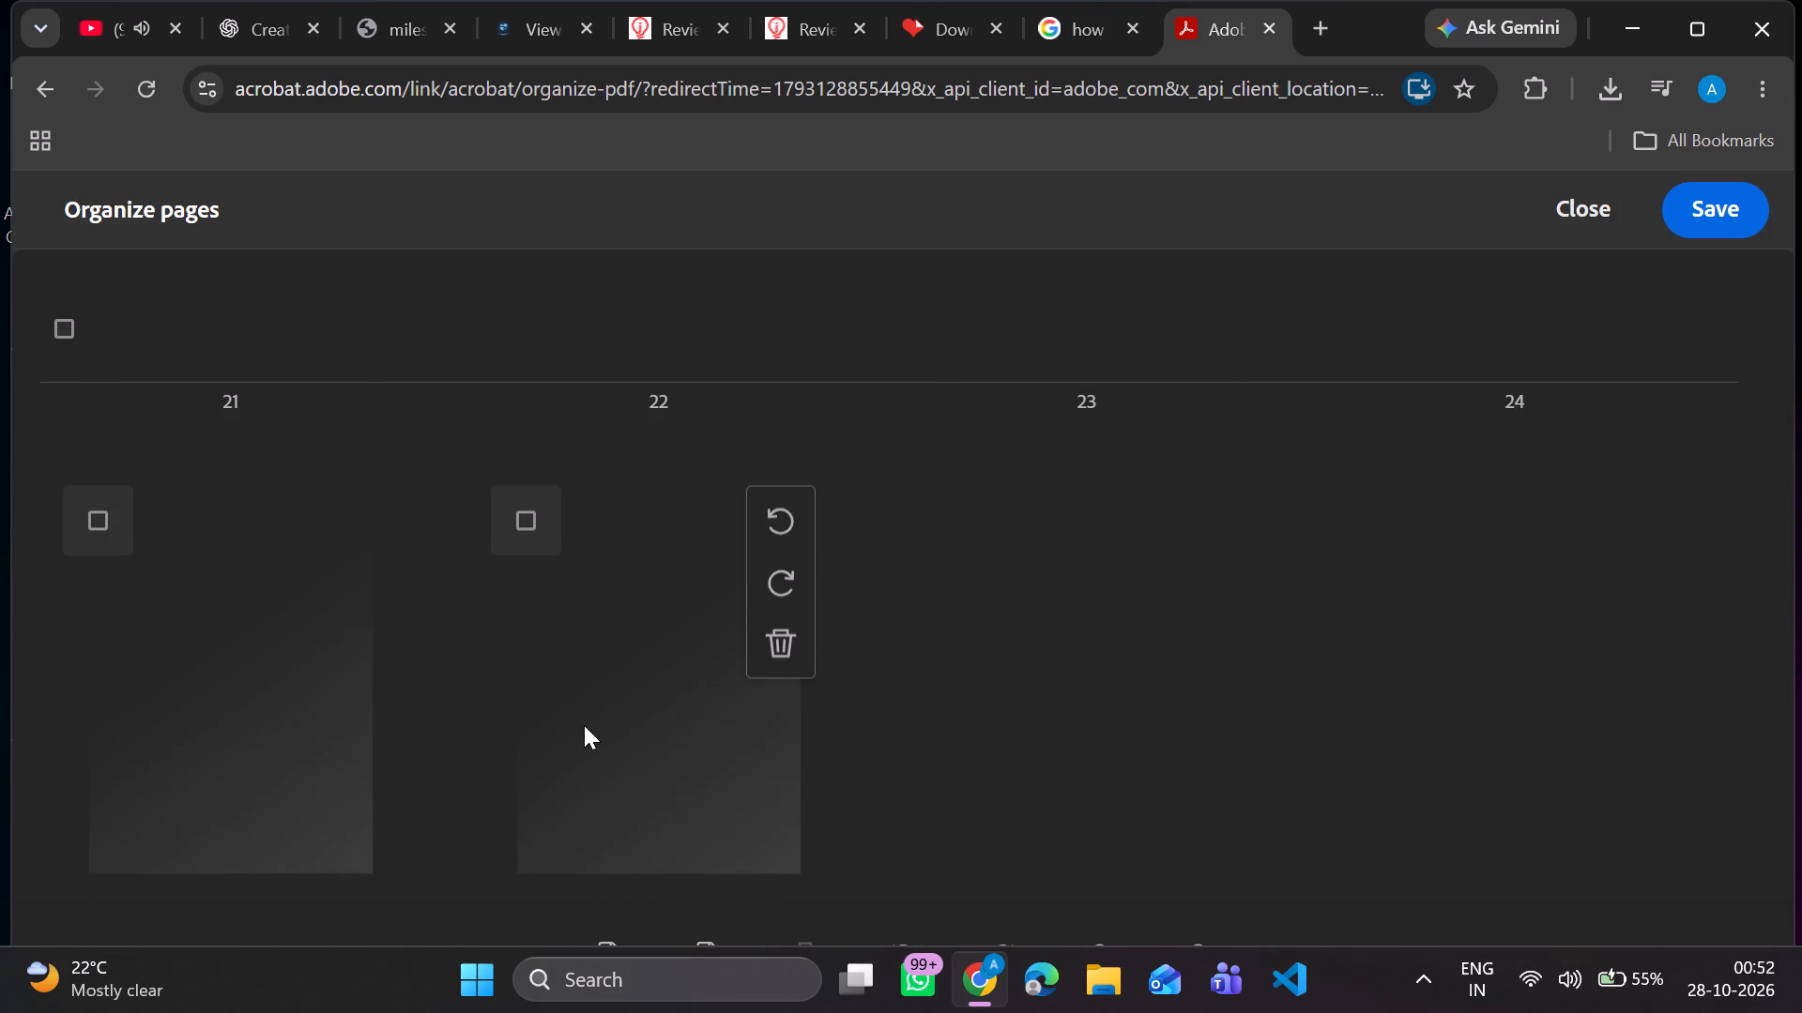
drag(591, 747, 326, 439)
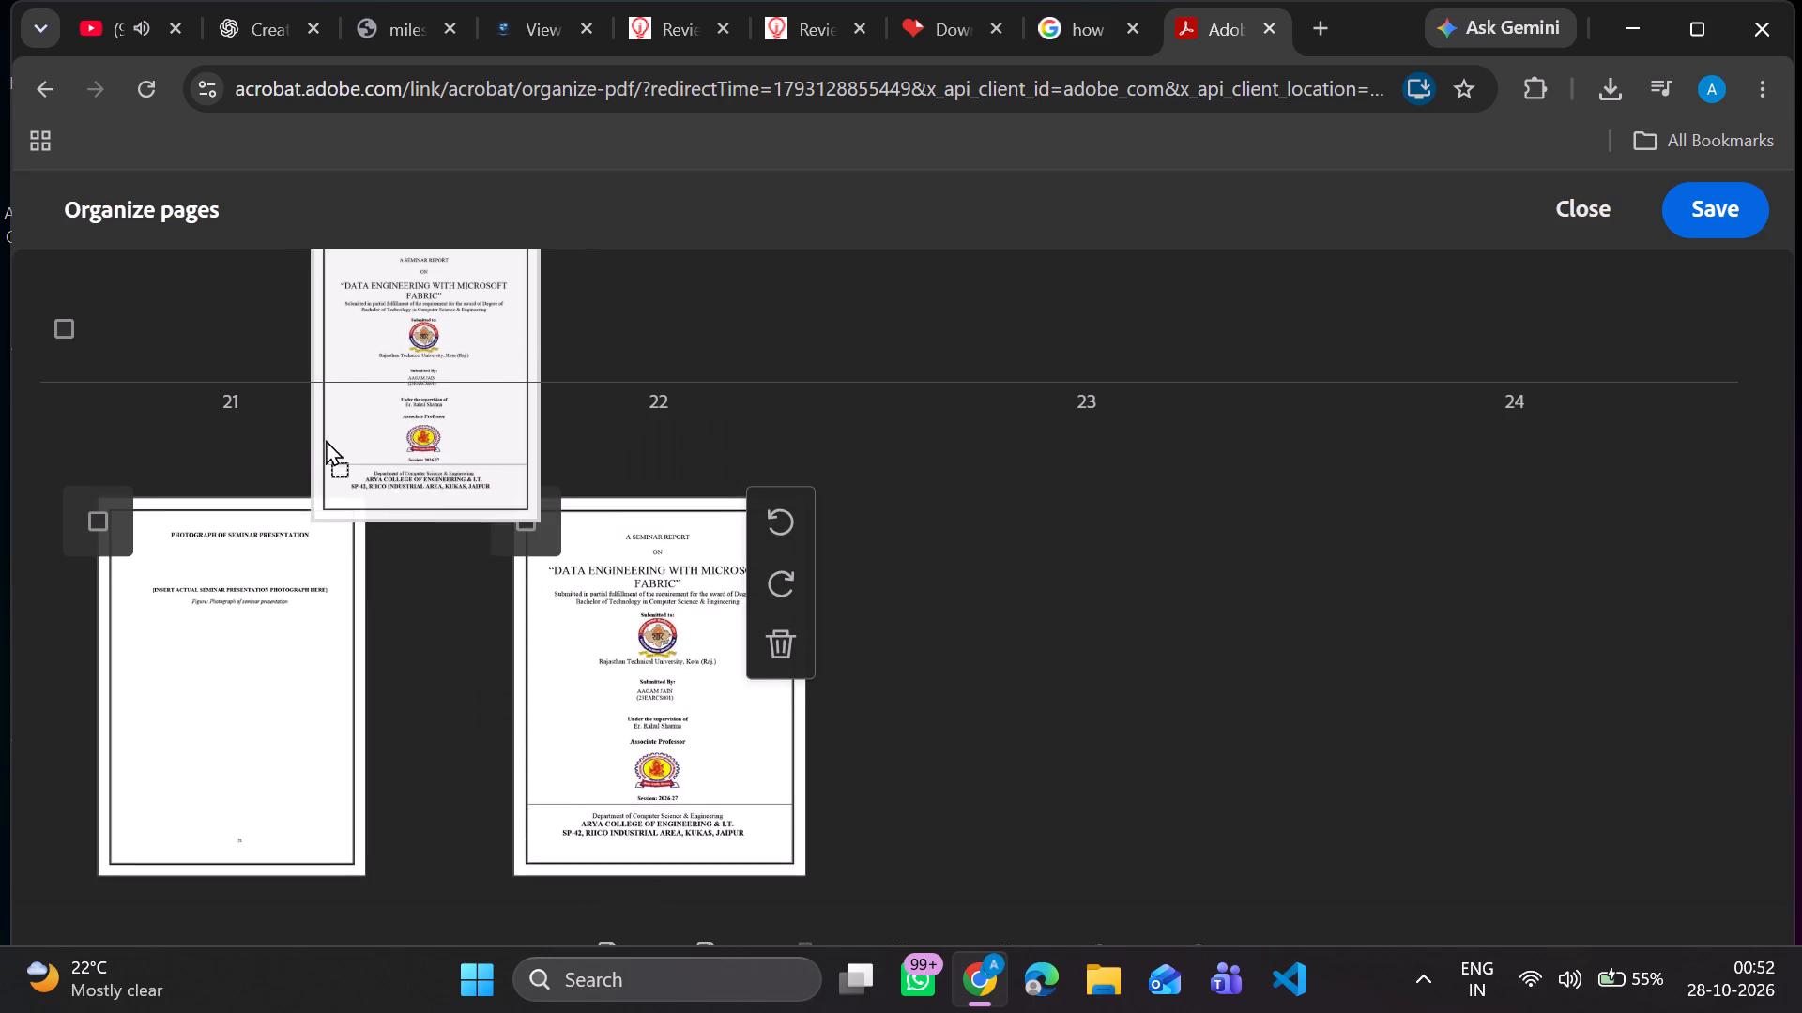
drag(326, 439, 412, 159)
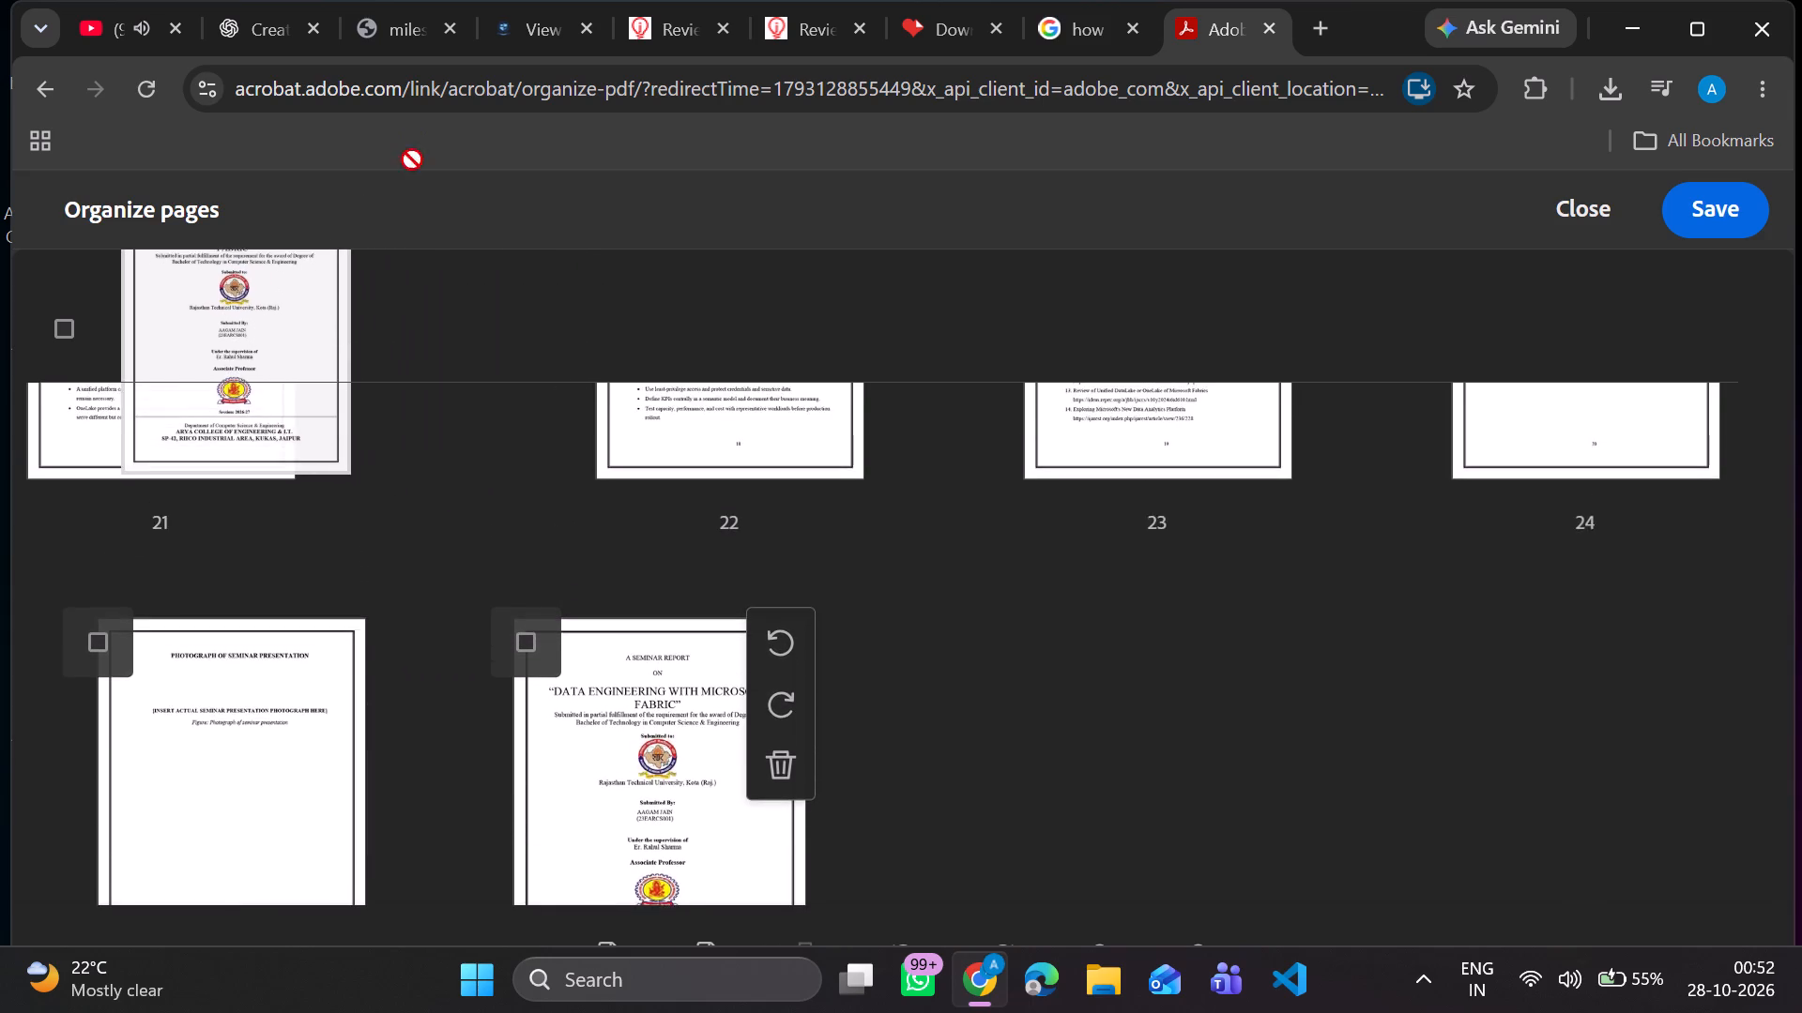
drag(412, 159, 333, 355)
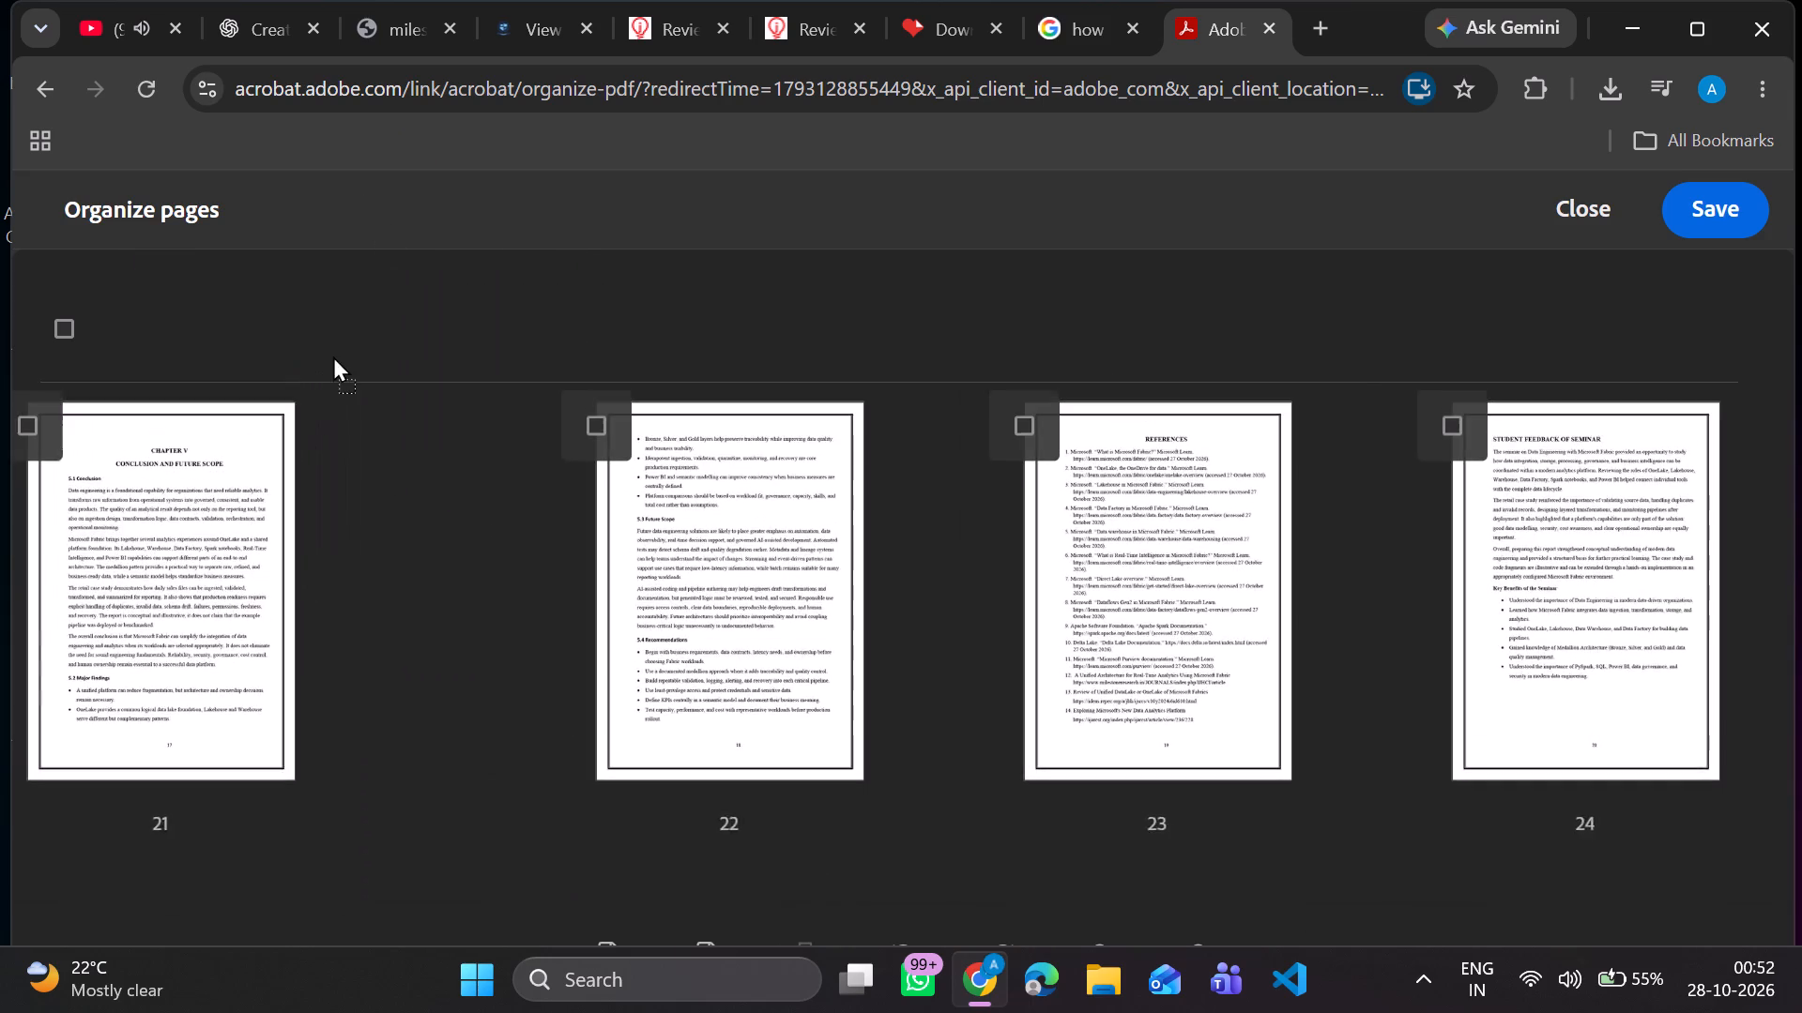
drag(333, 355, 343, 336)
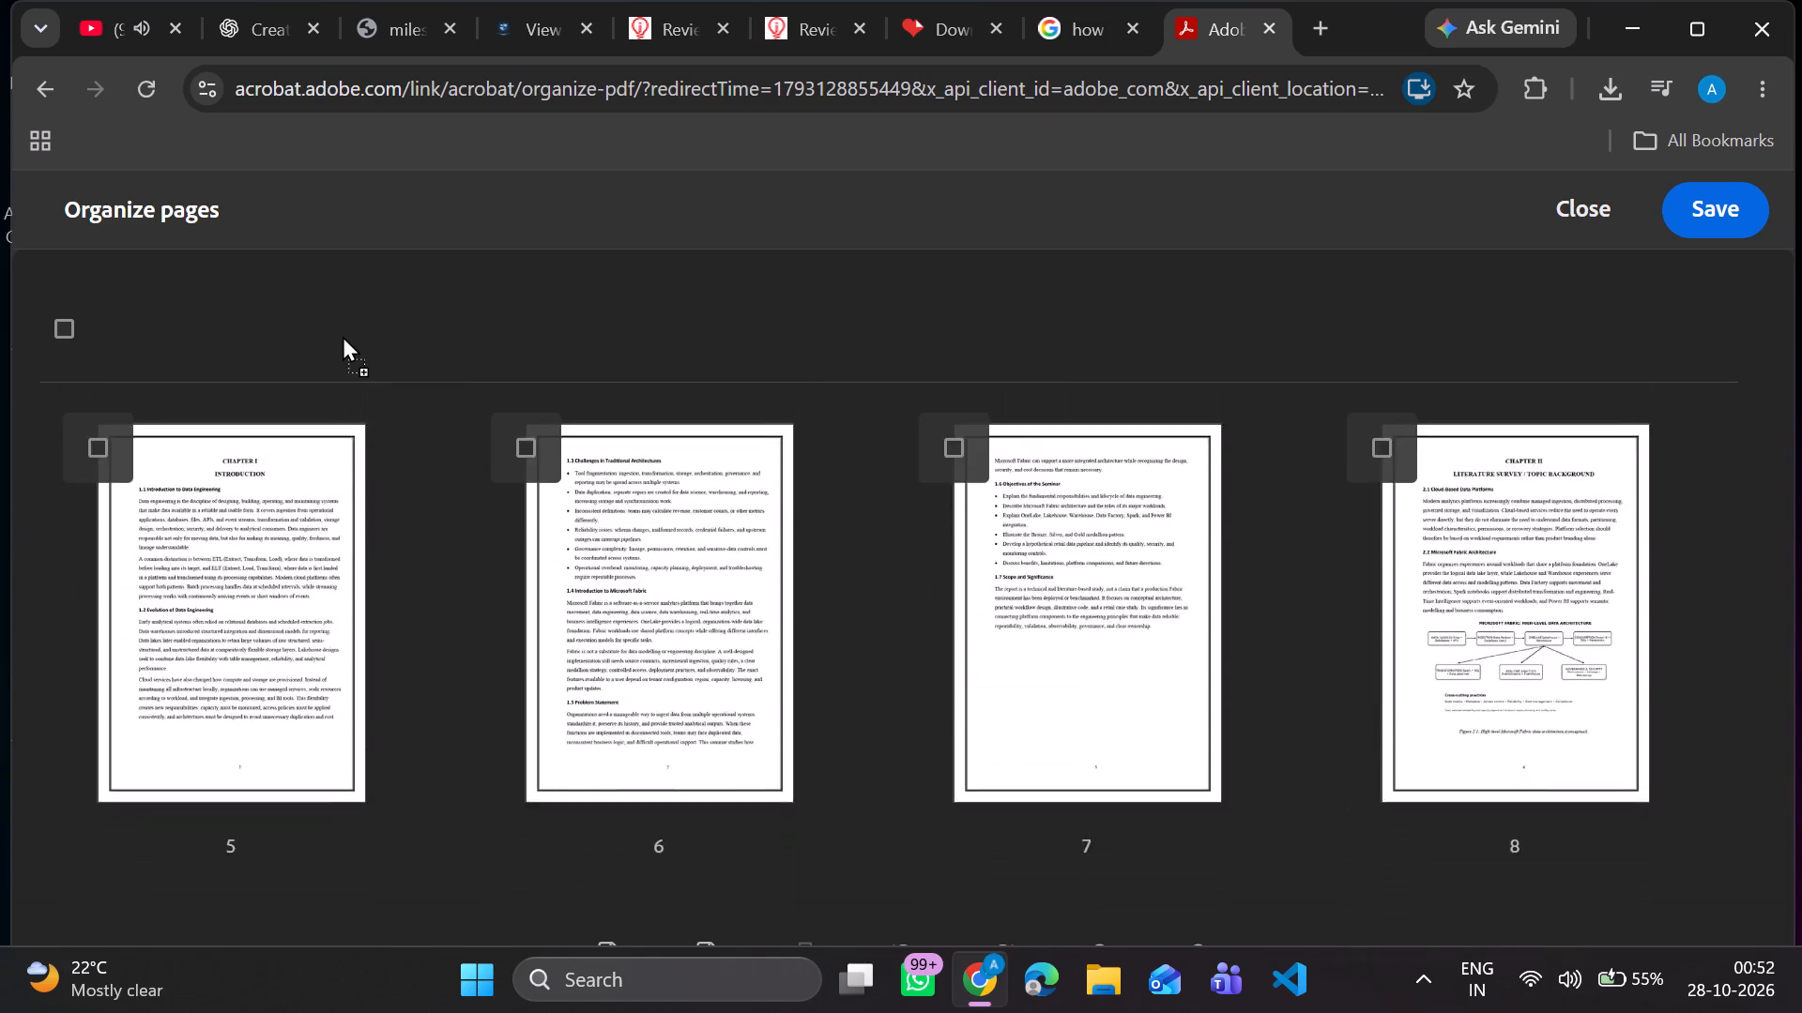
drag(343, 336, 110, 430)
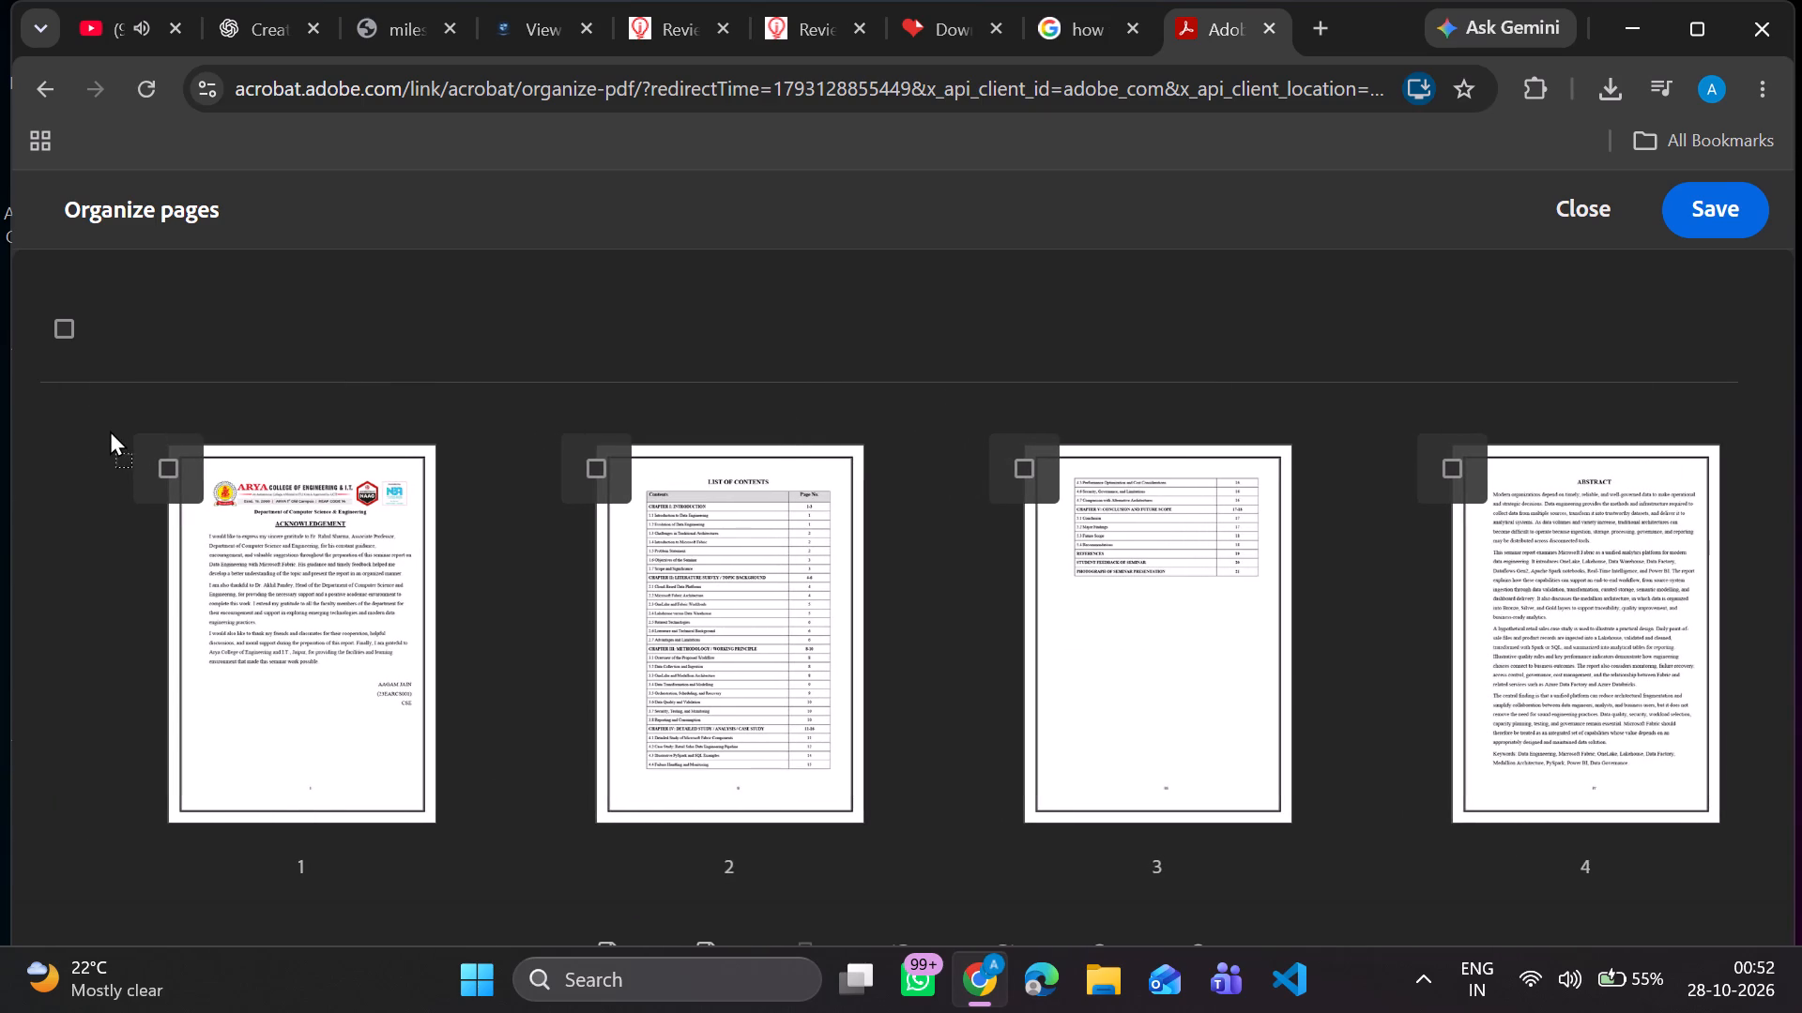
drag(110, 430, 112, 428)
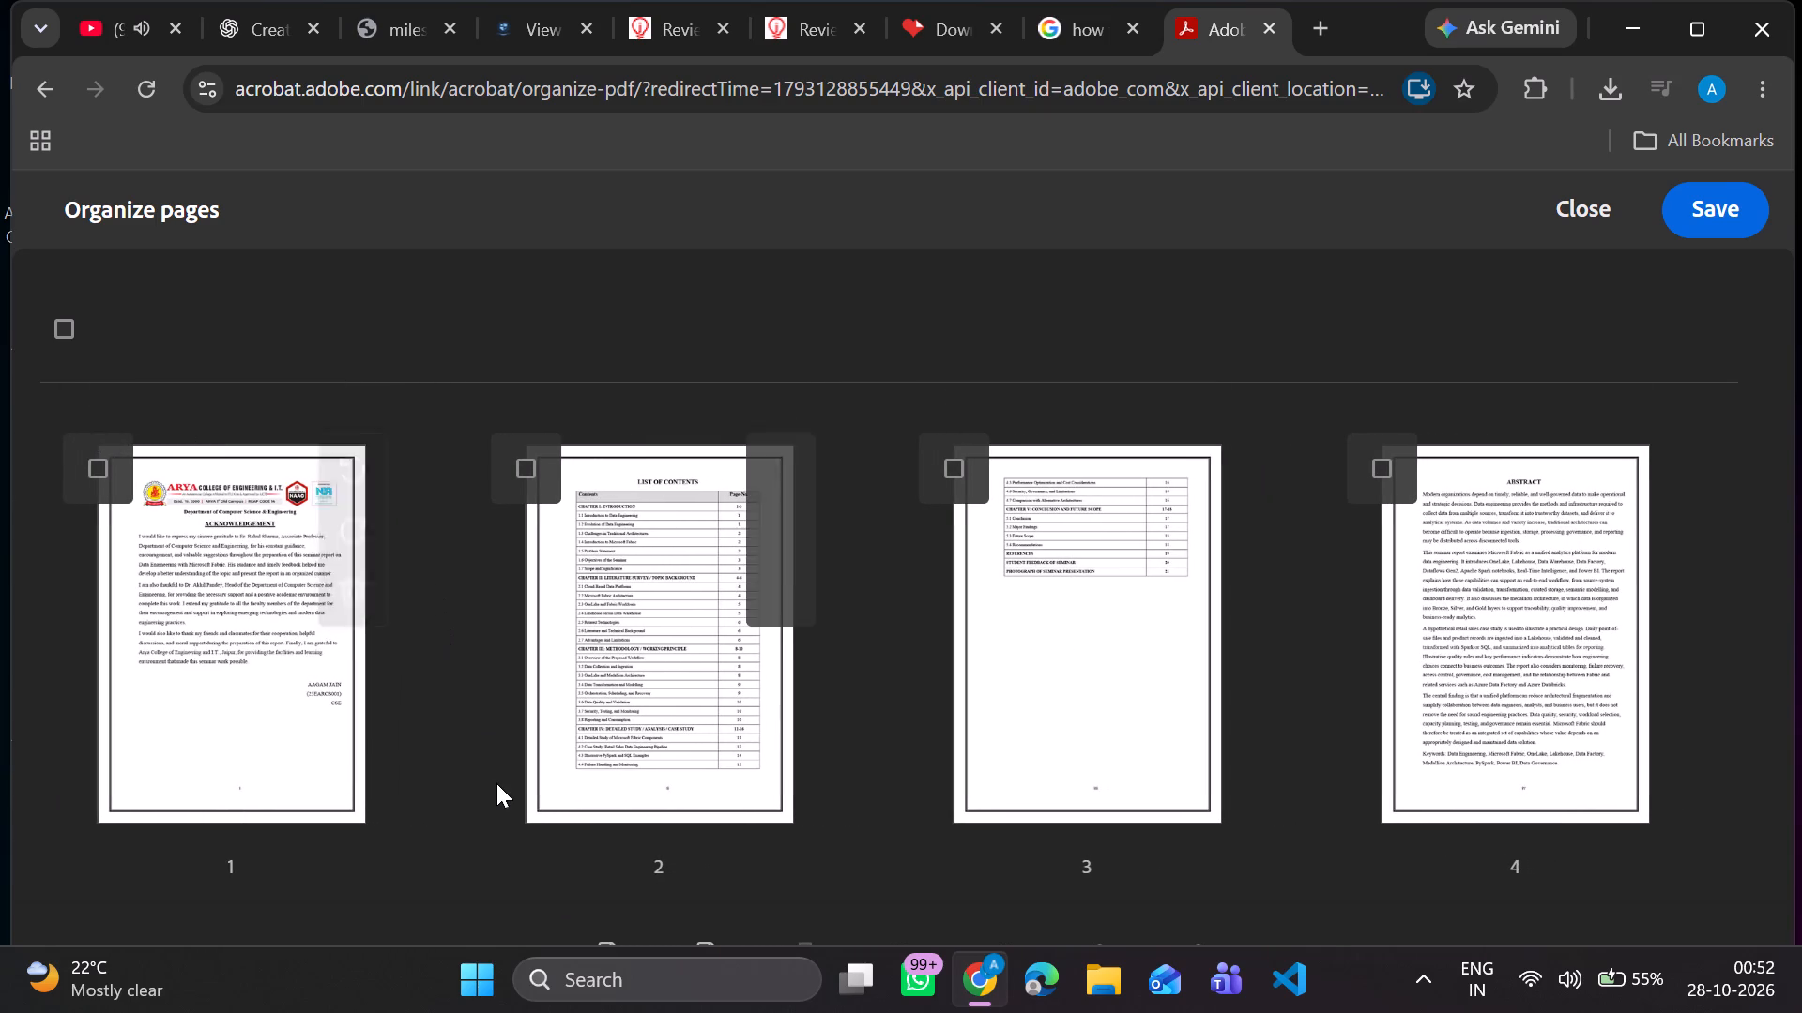
Move the seminar front page from the end of the document to page 1, ahead of the acknowledgement.
scroll(496, 783, down, 2)
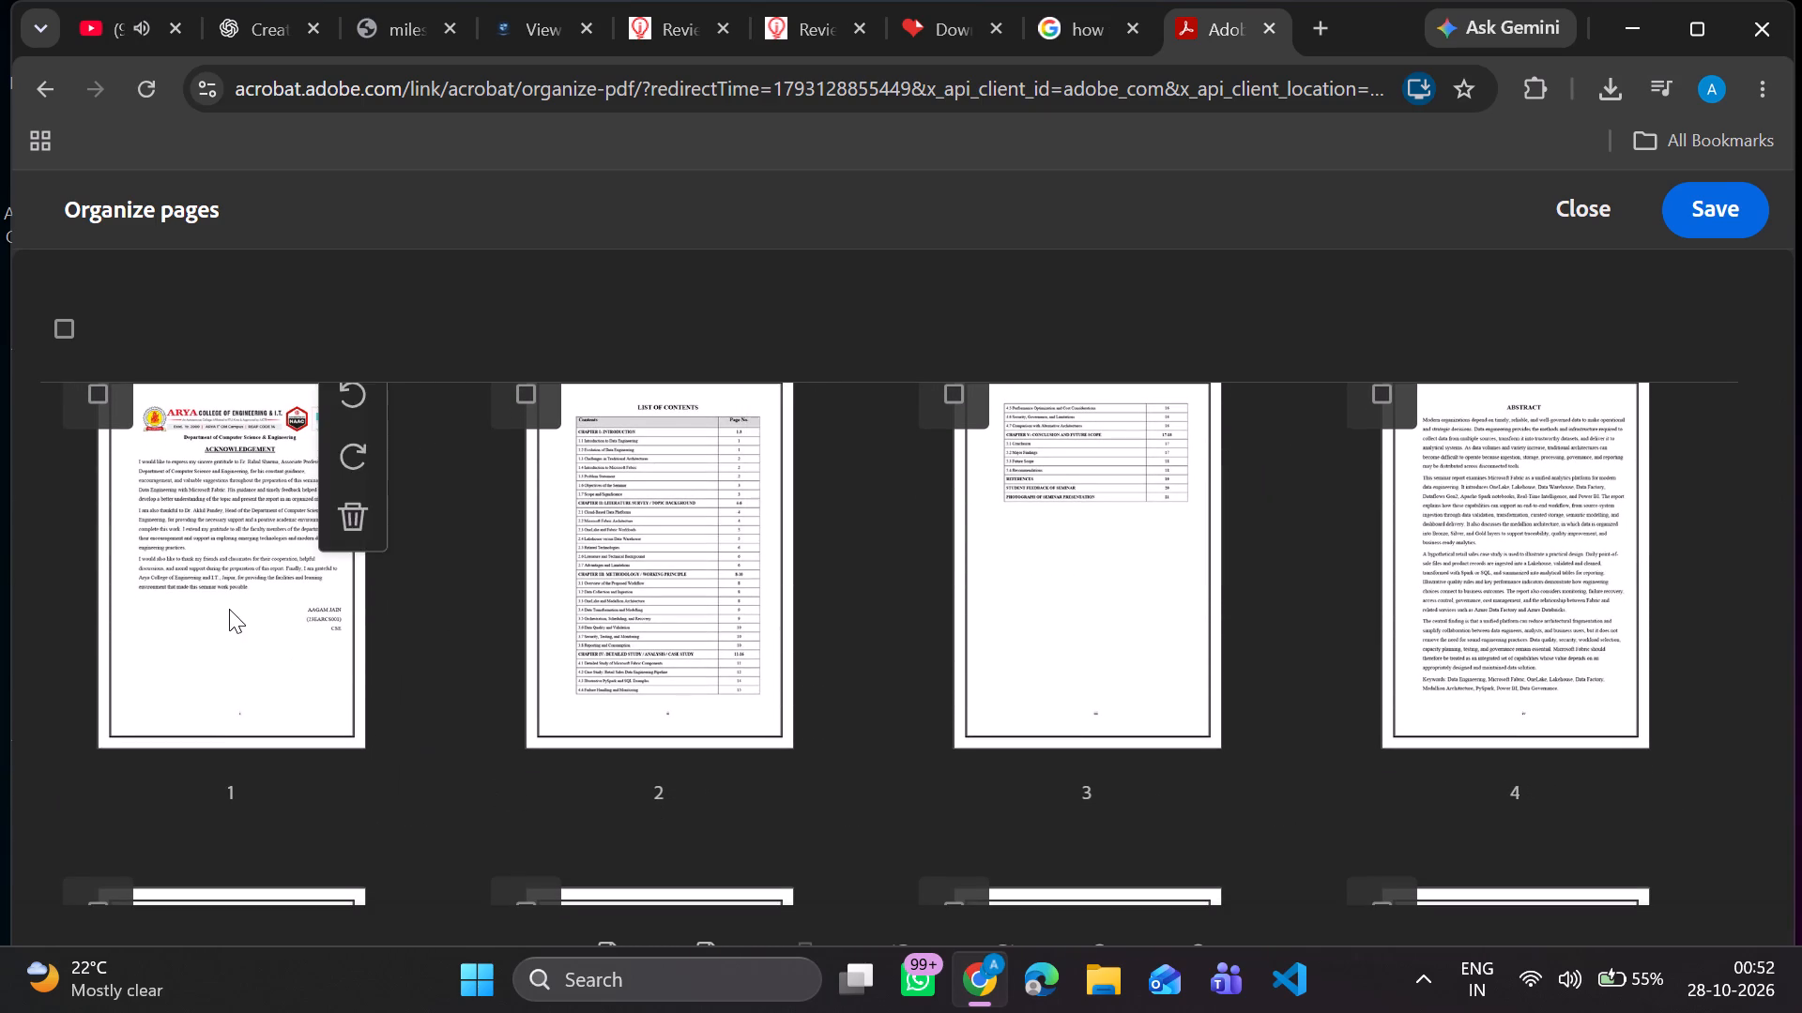
scroll(478, 721, down, 14)
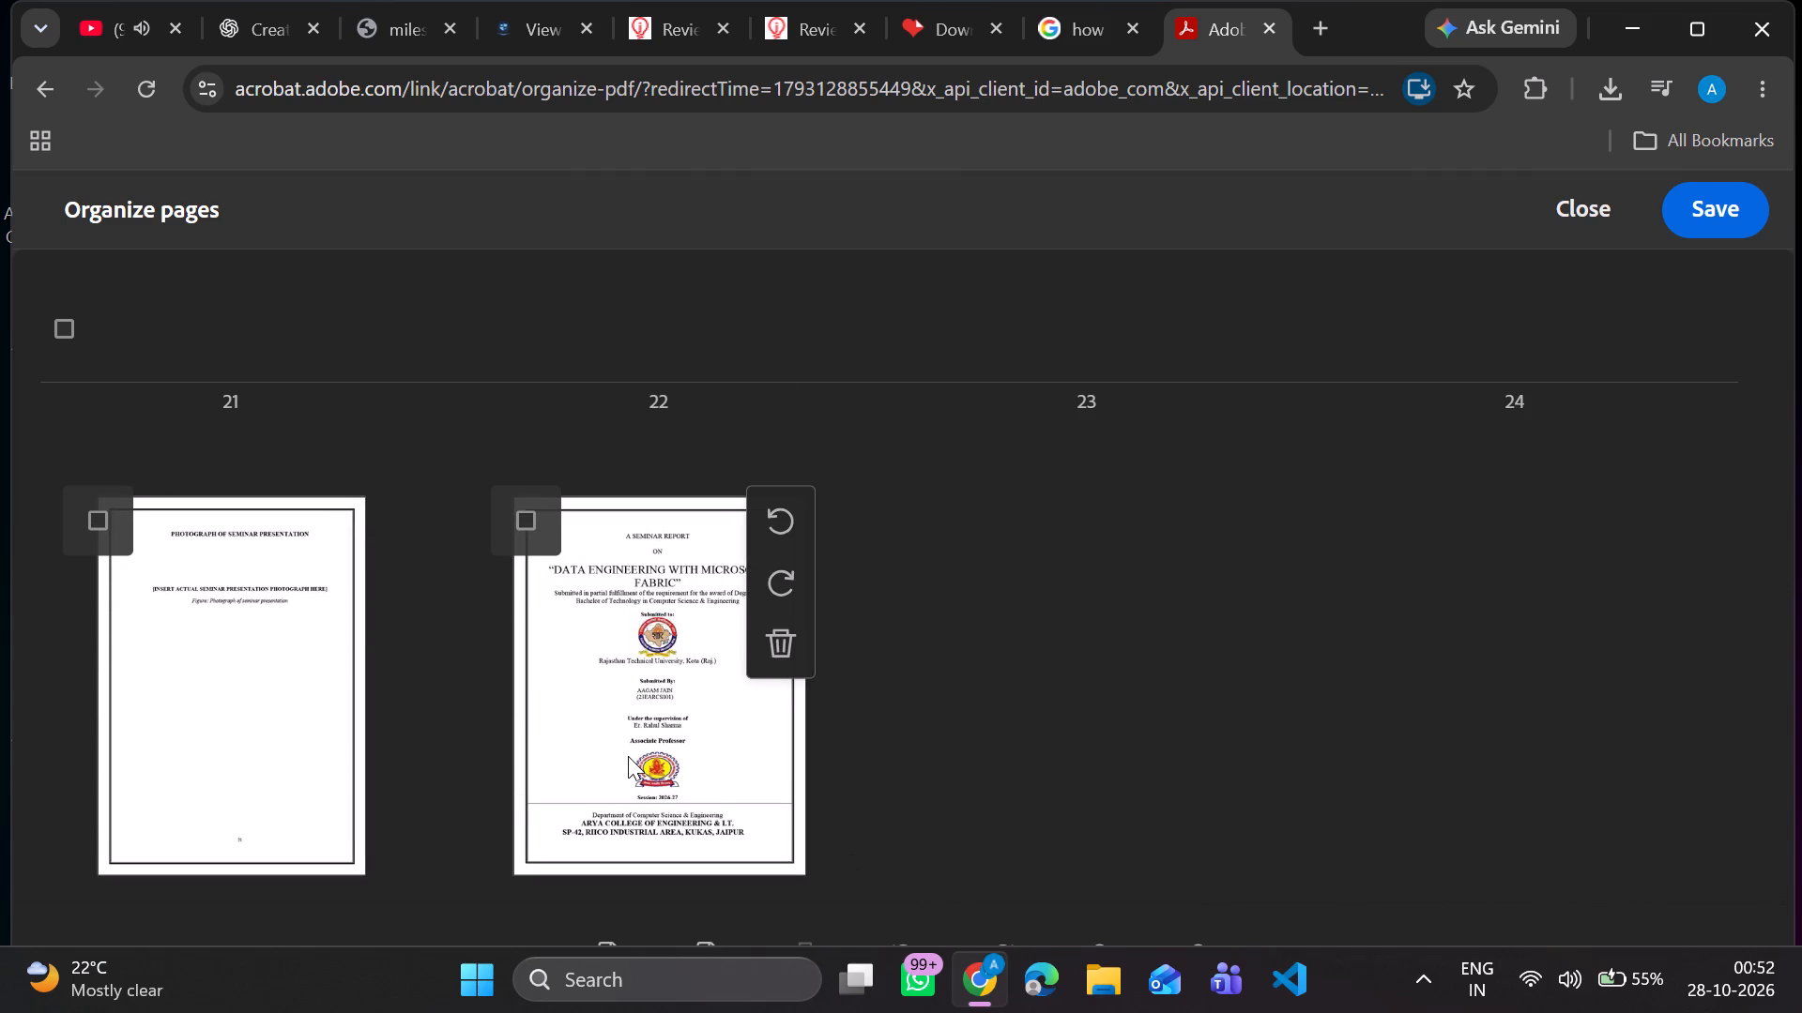
drag(628, 756, 508, 310)
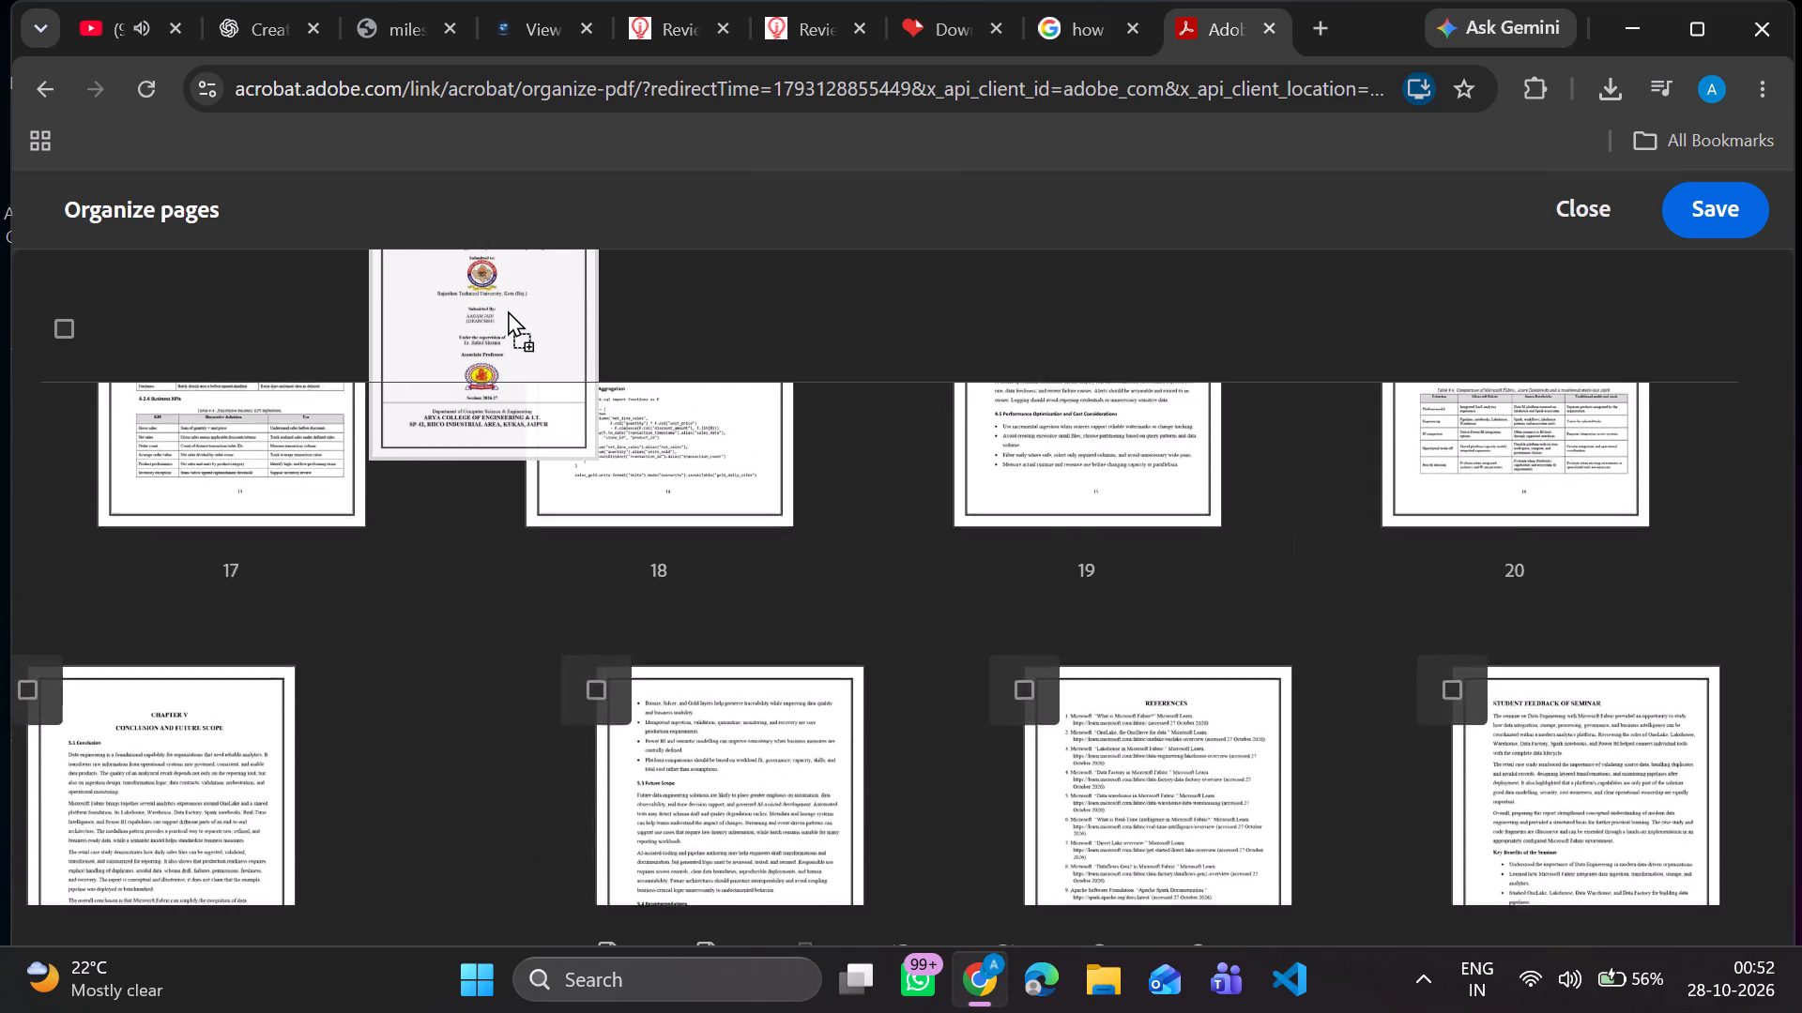
drag(508, 310, 490, 345)
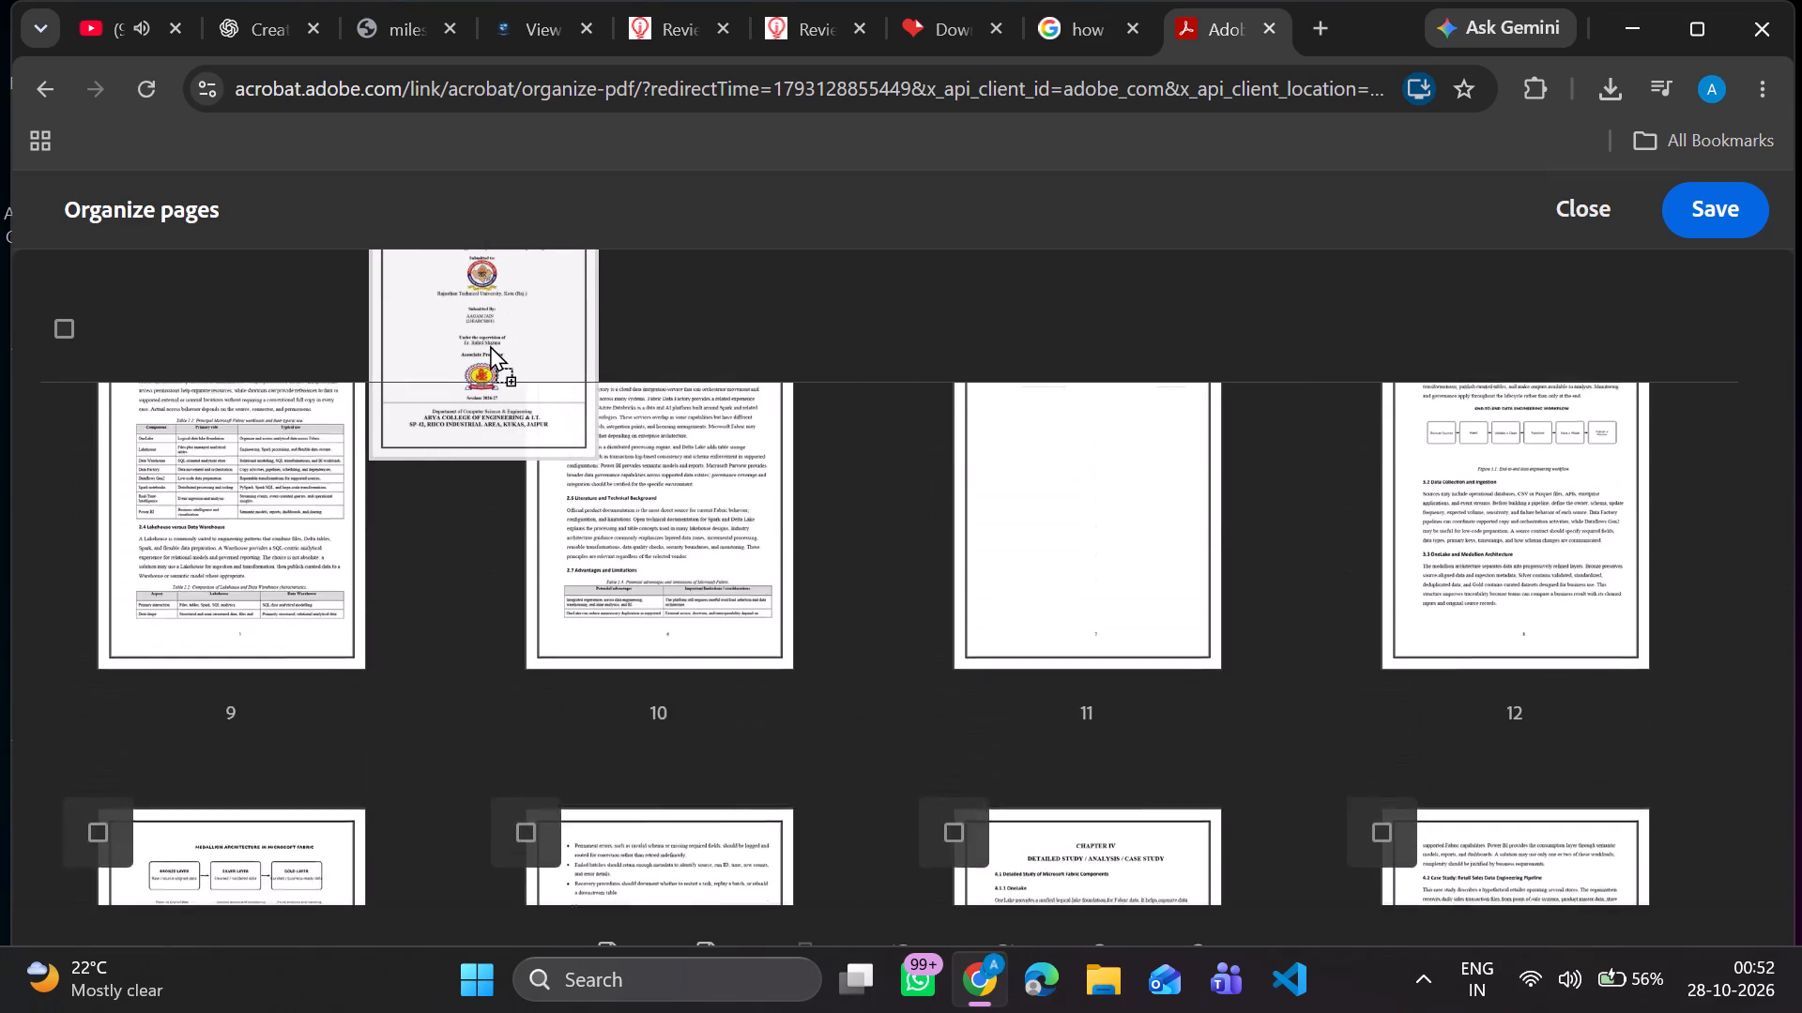
drag(490, 345, 455, 433)
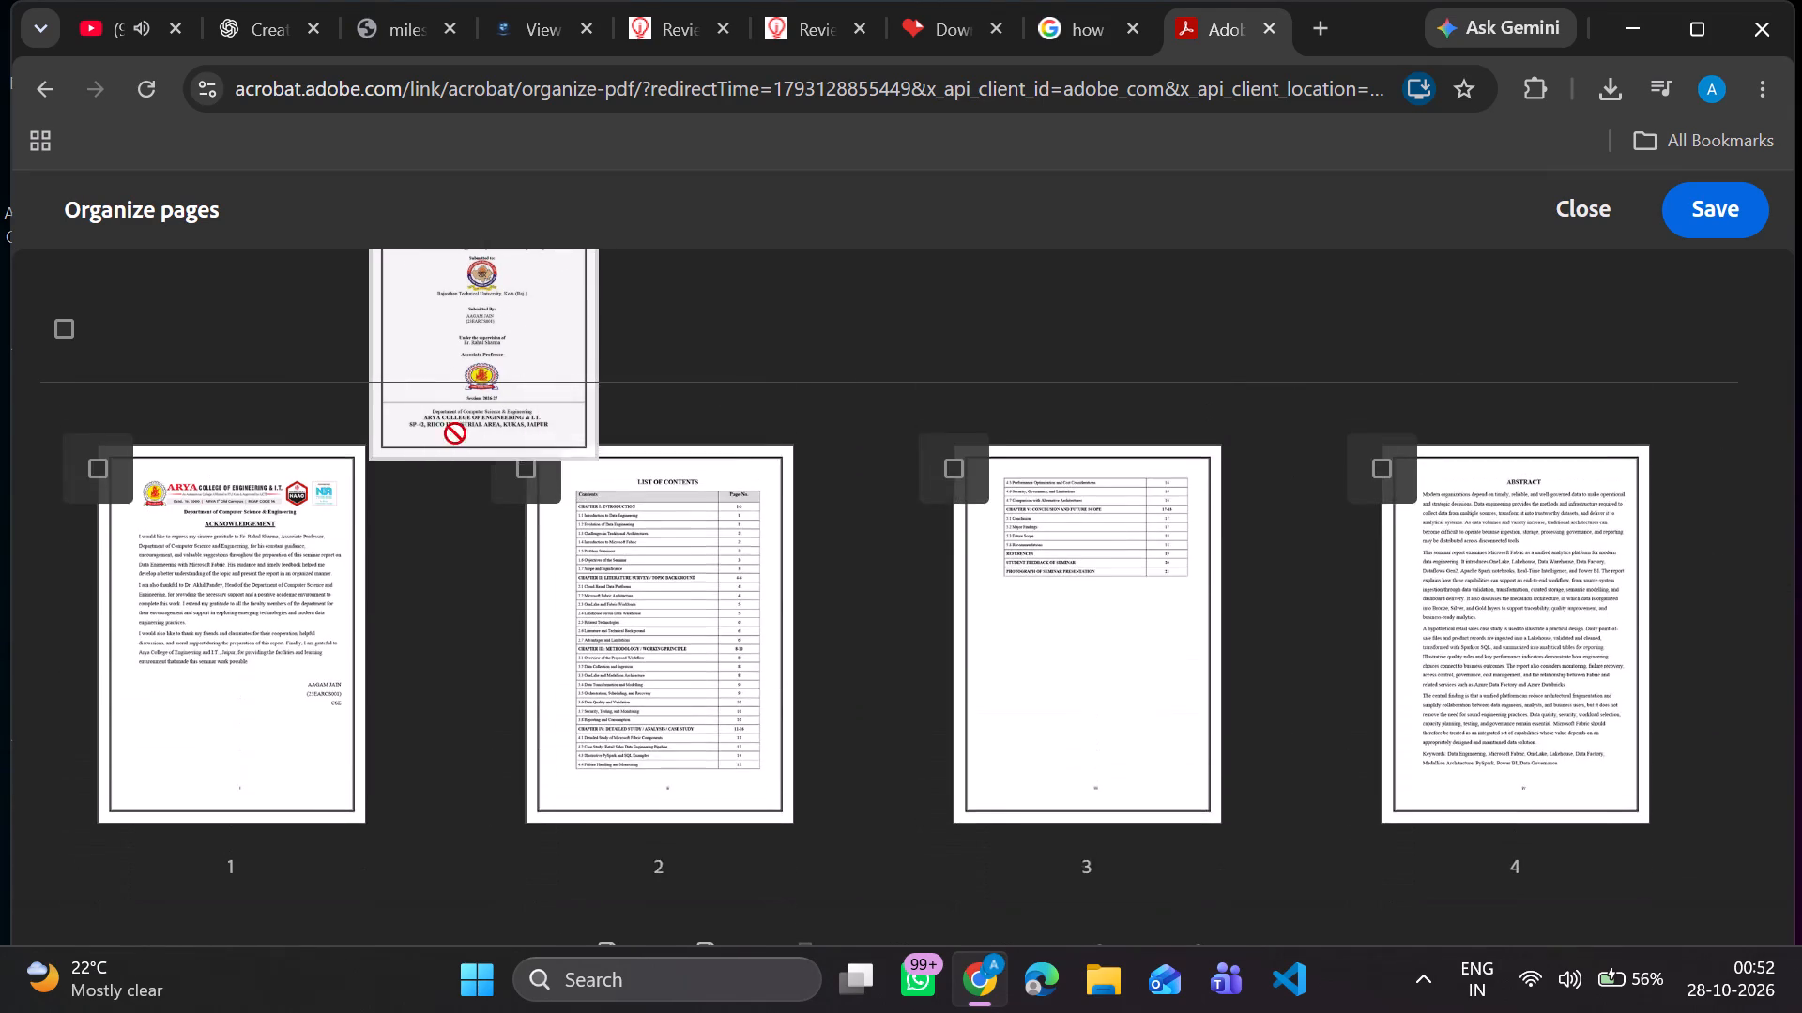
drag(455, 433, 149, 629)
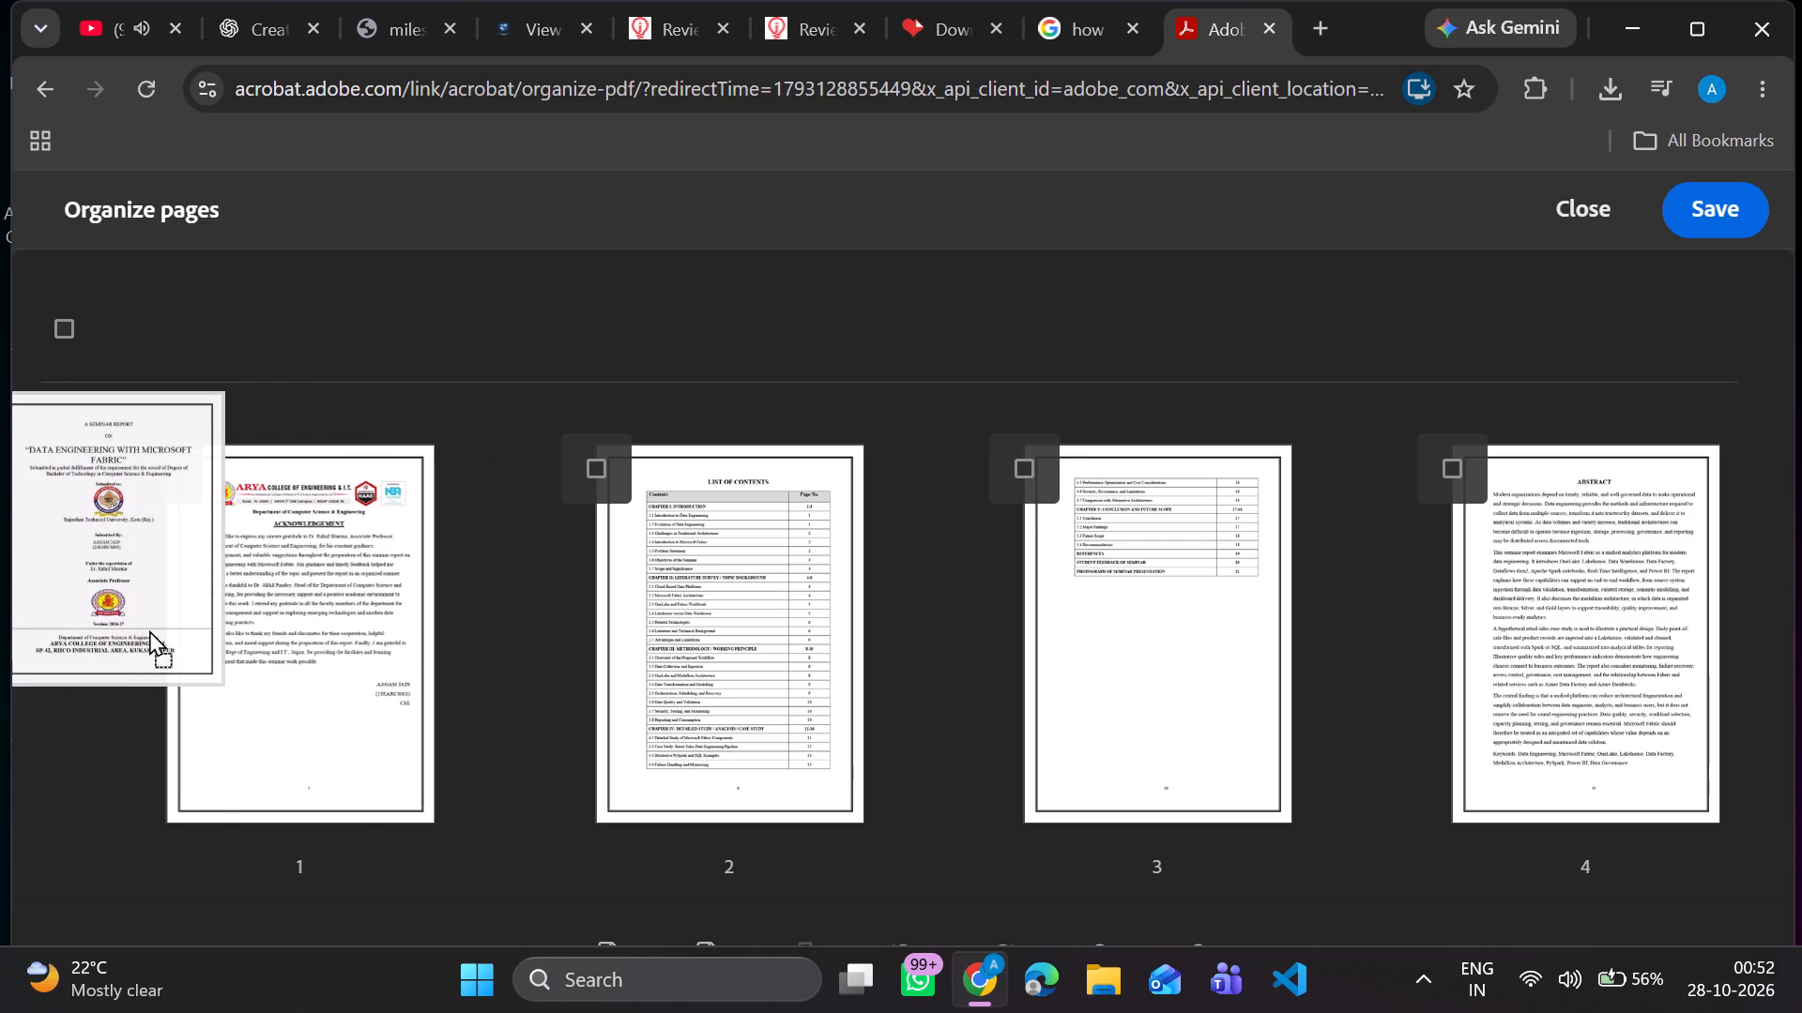
drag(149, 629, 96, 658)
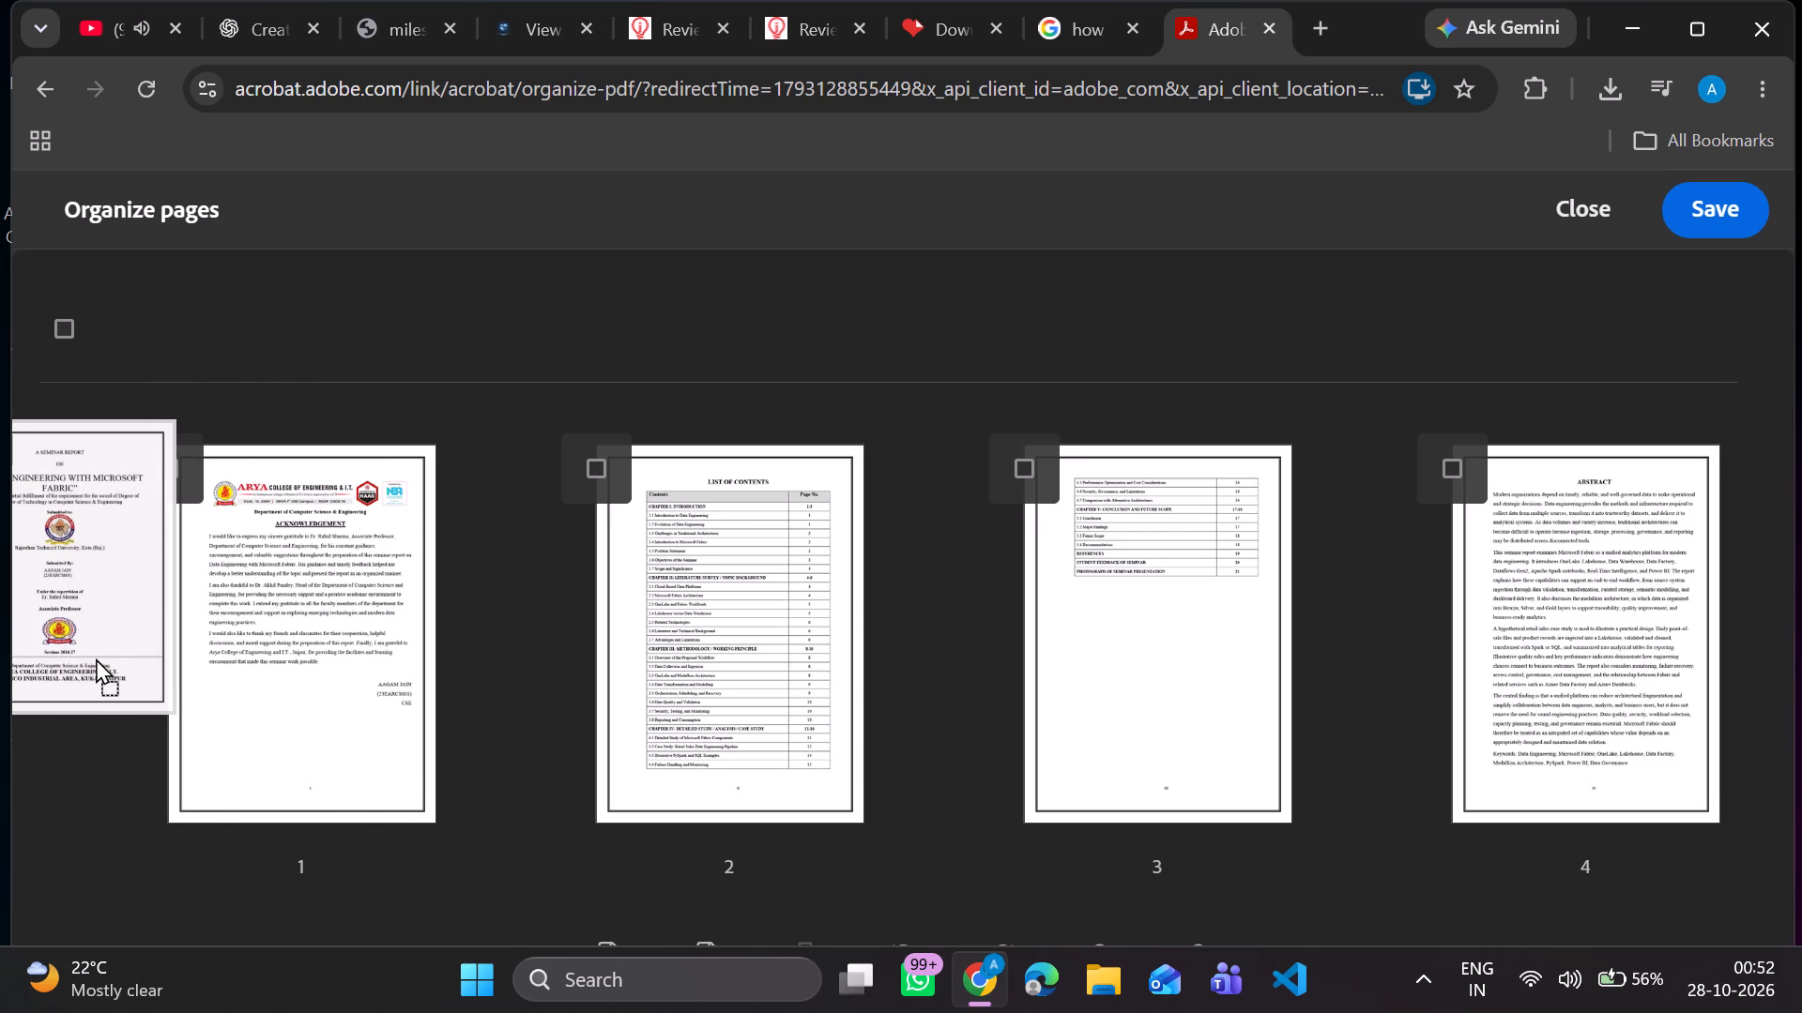
drag(96, 658, 482, 702)
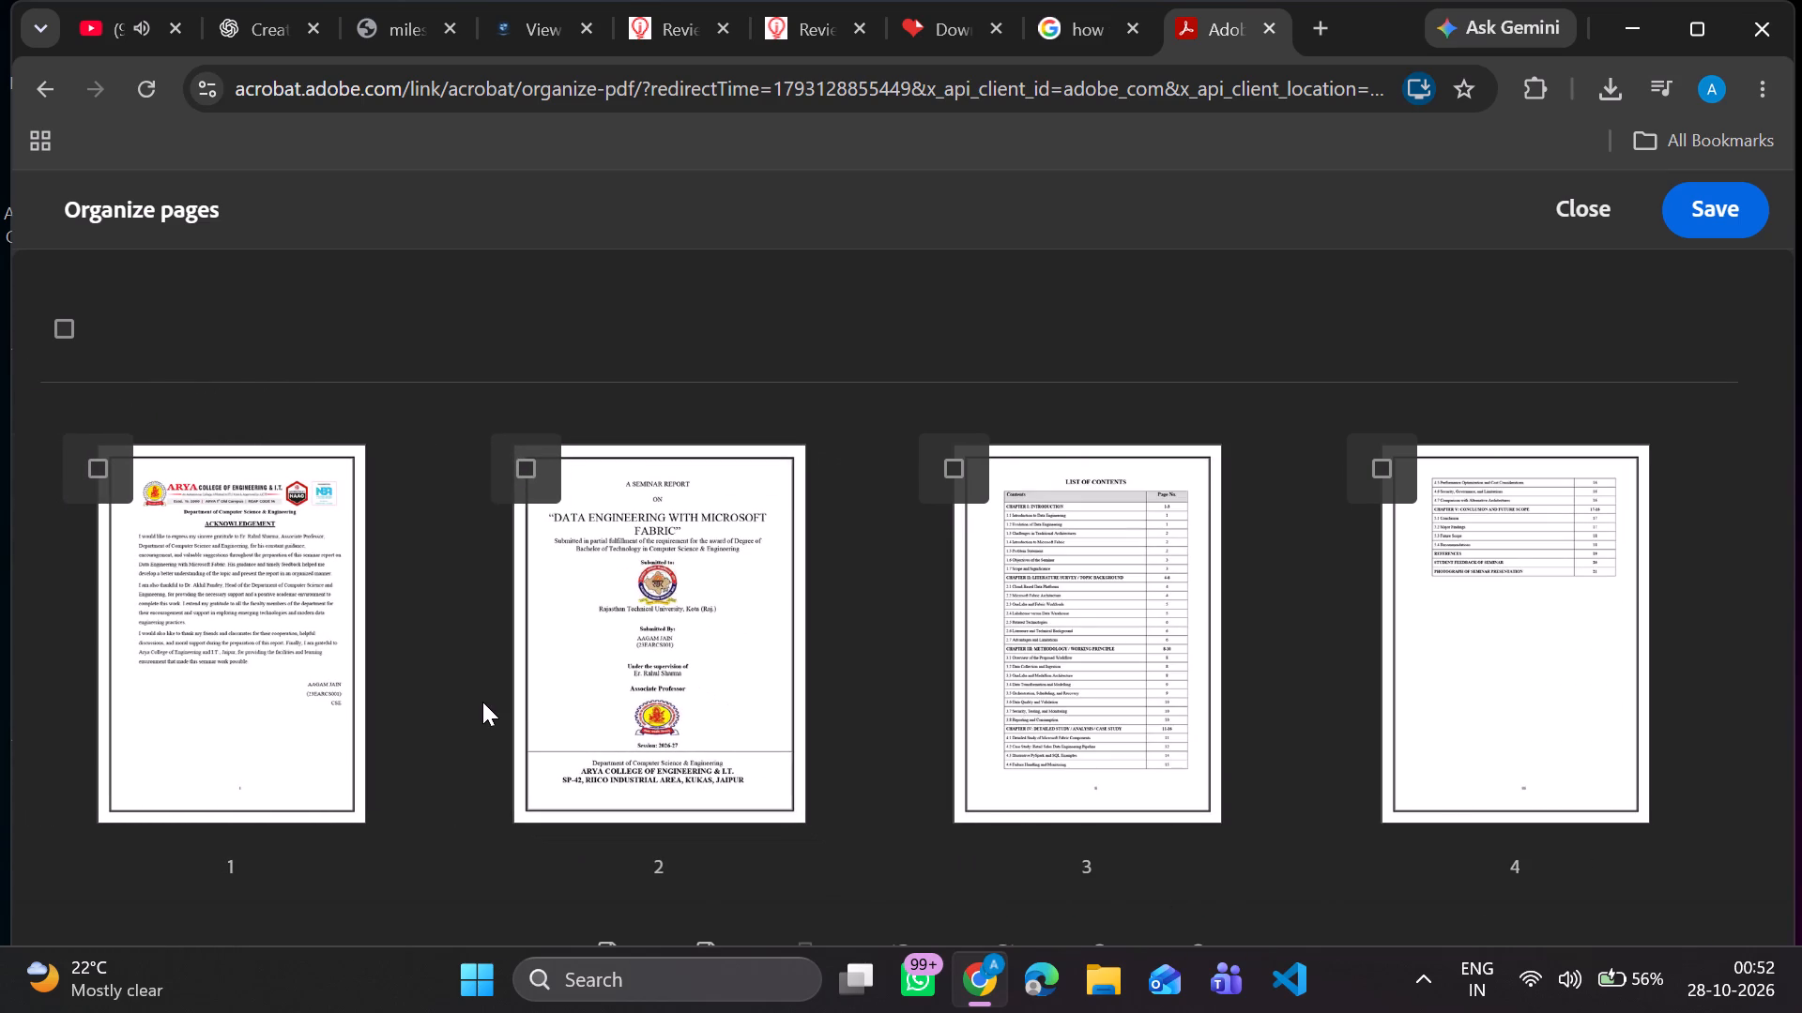
drag(662, 685, 144, 627)
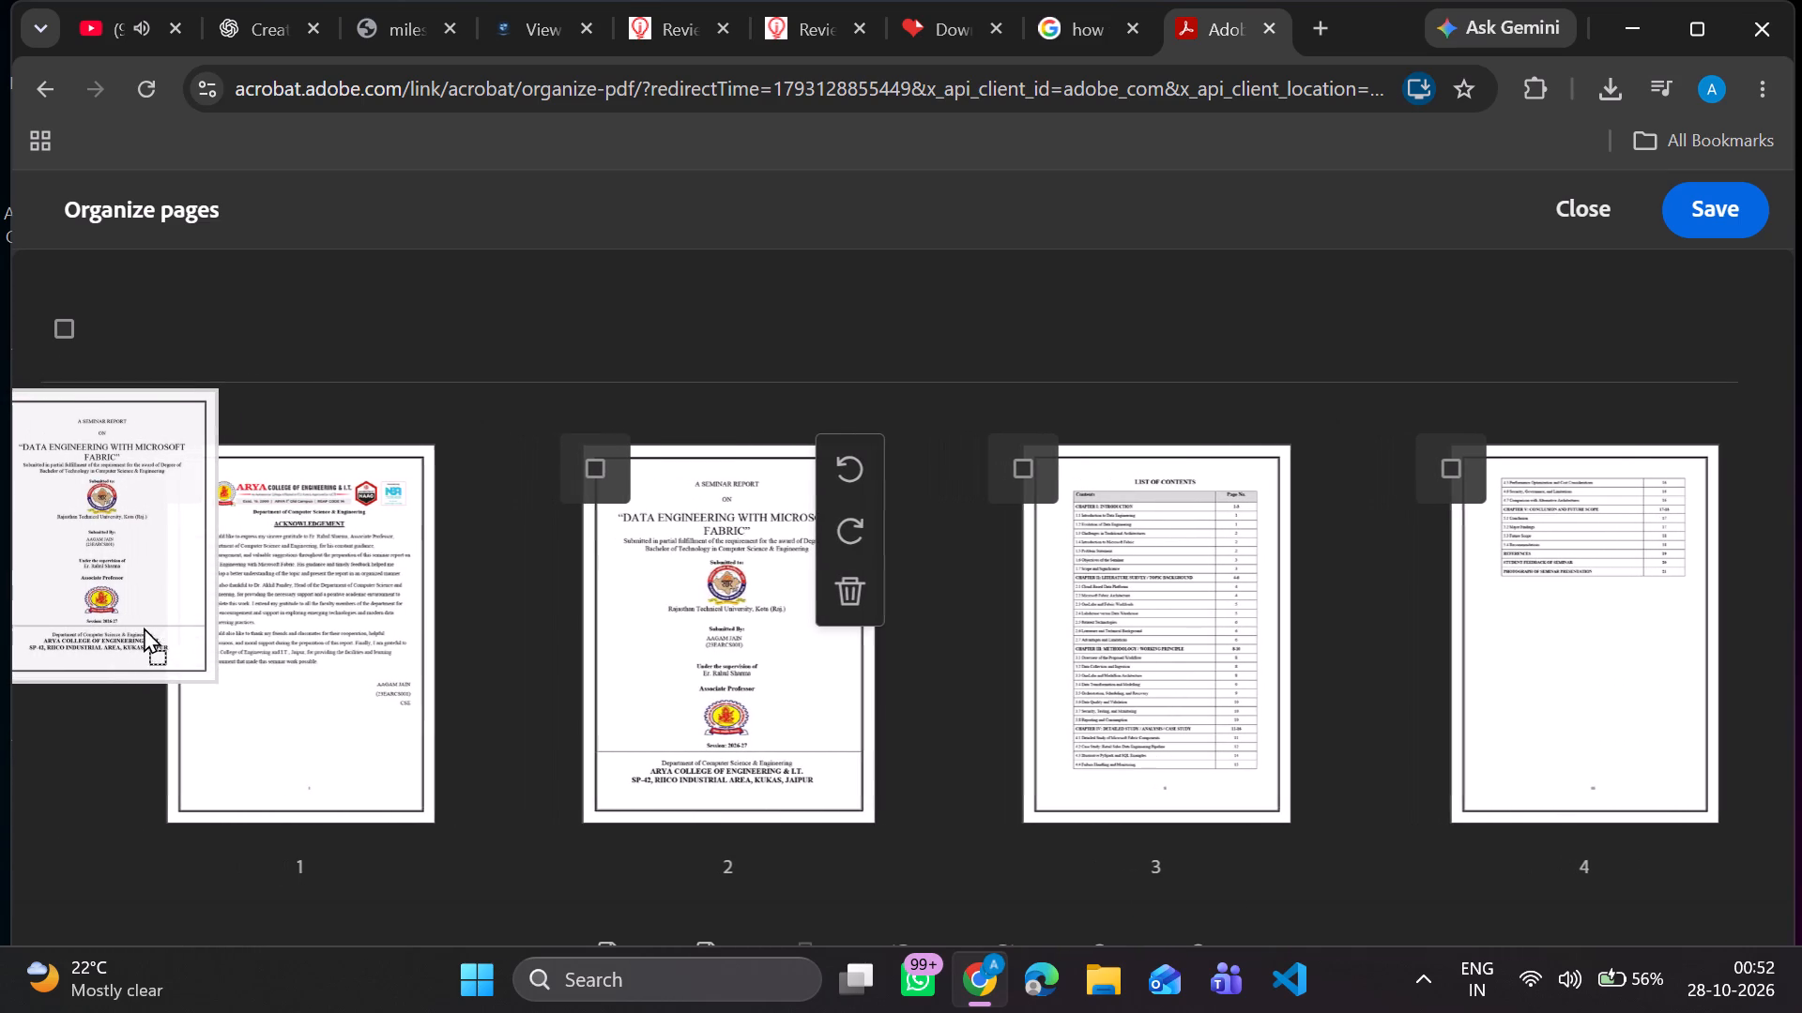
drag(144, 627, 125, 692)
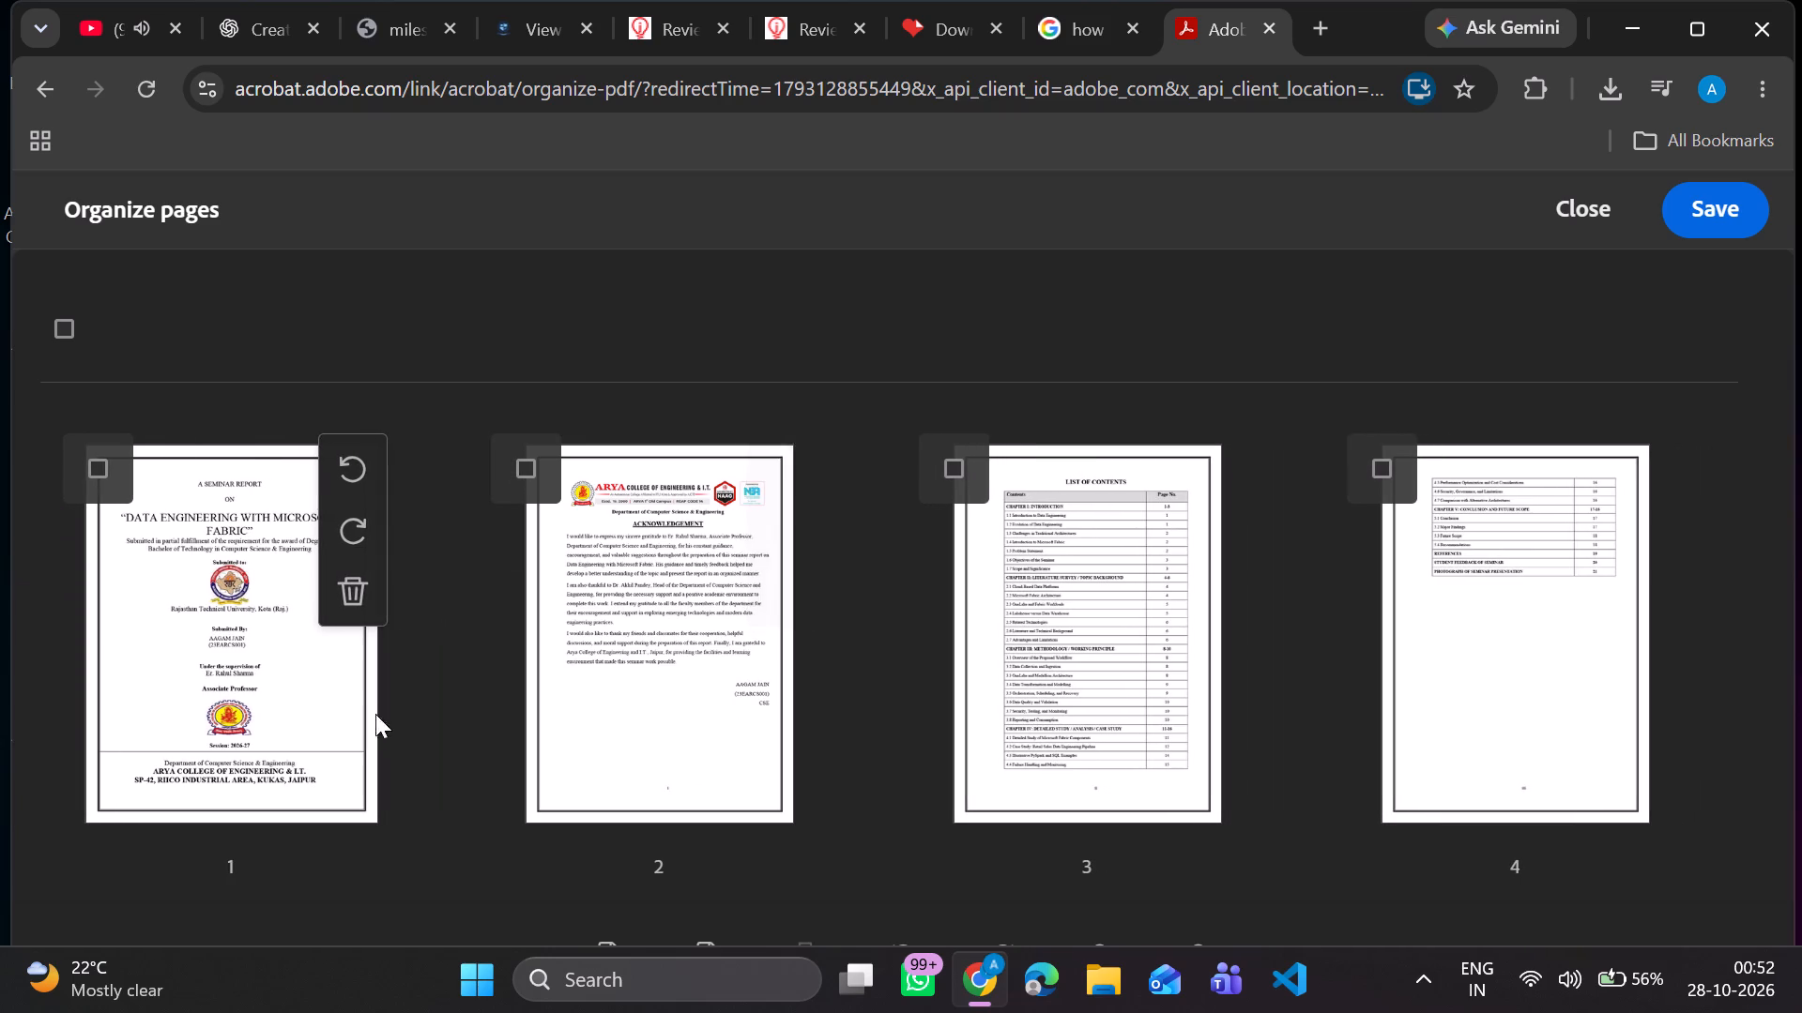
Check the order of the remaining pages through to the last one and save the reorganized PDF.
scroll(567, 753, down, 1)
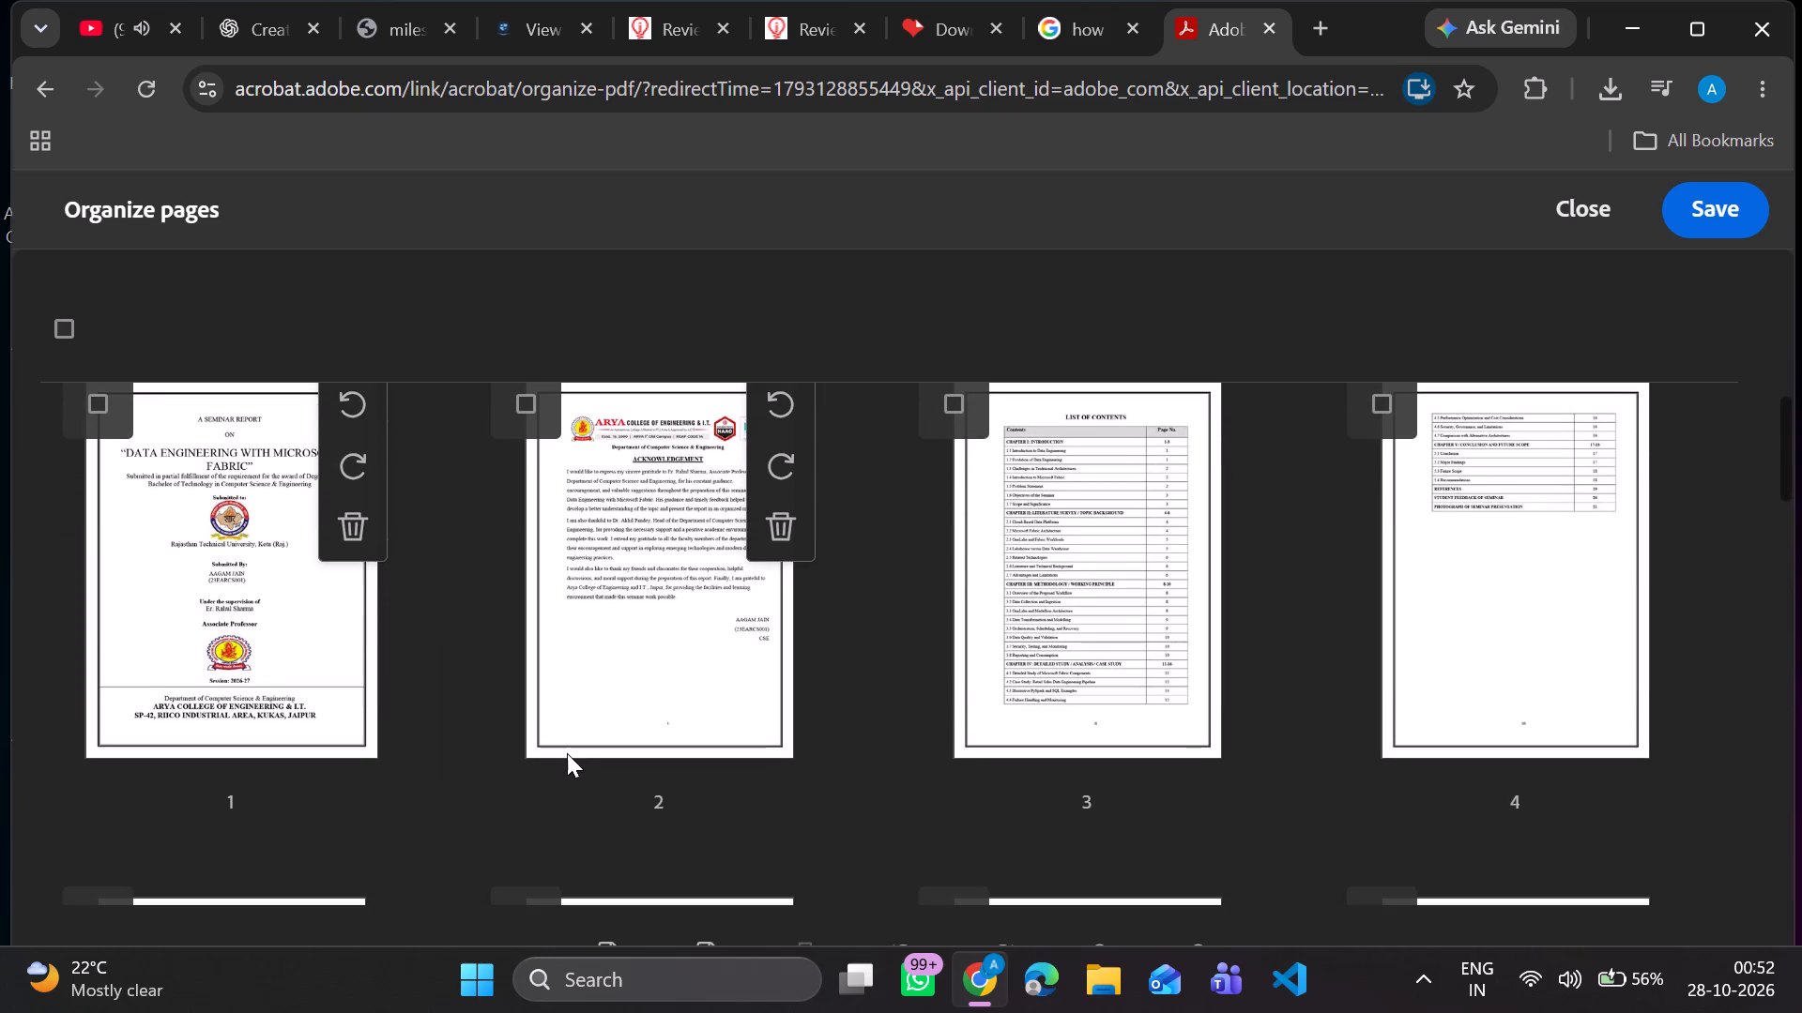
scroll(567, 753, down, 11)
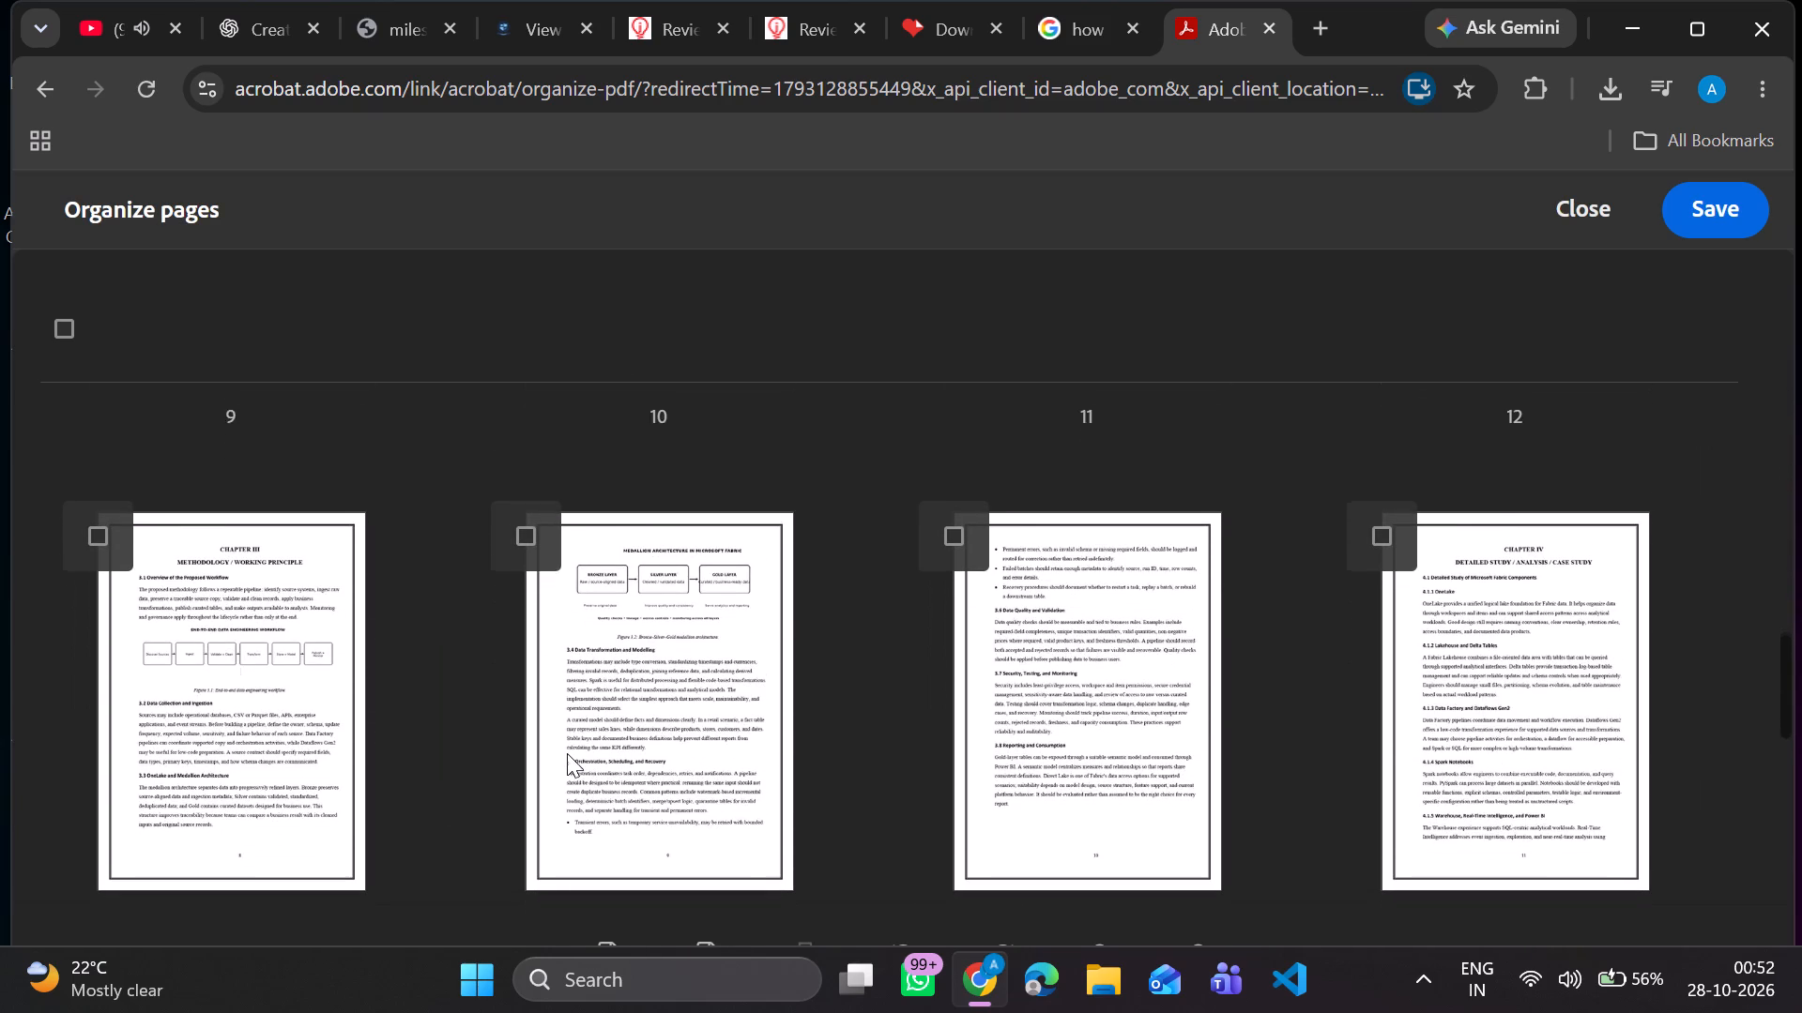
scroll(567, 753, down, 8)
scroll(1207, 689, down, 4)
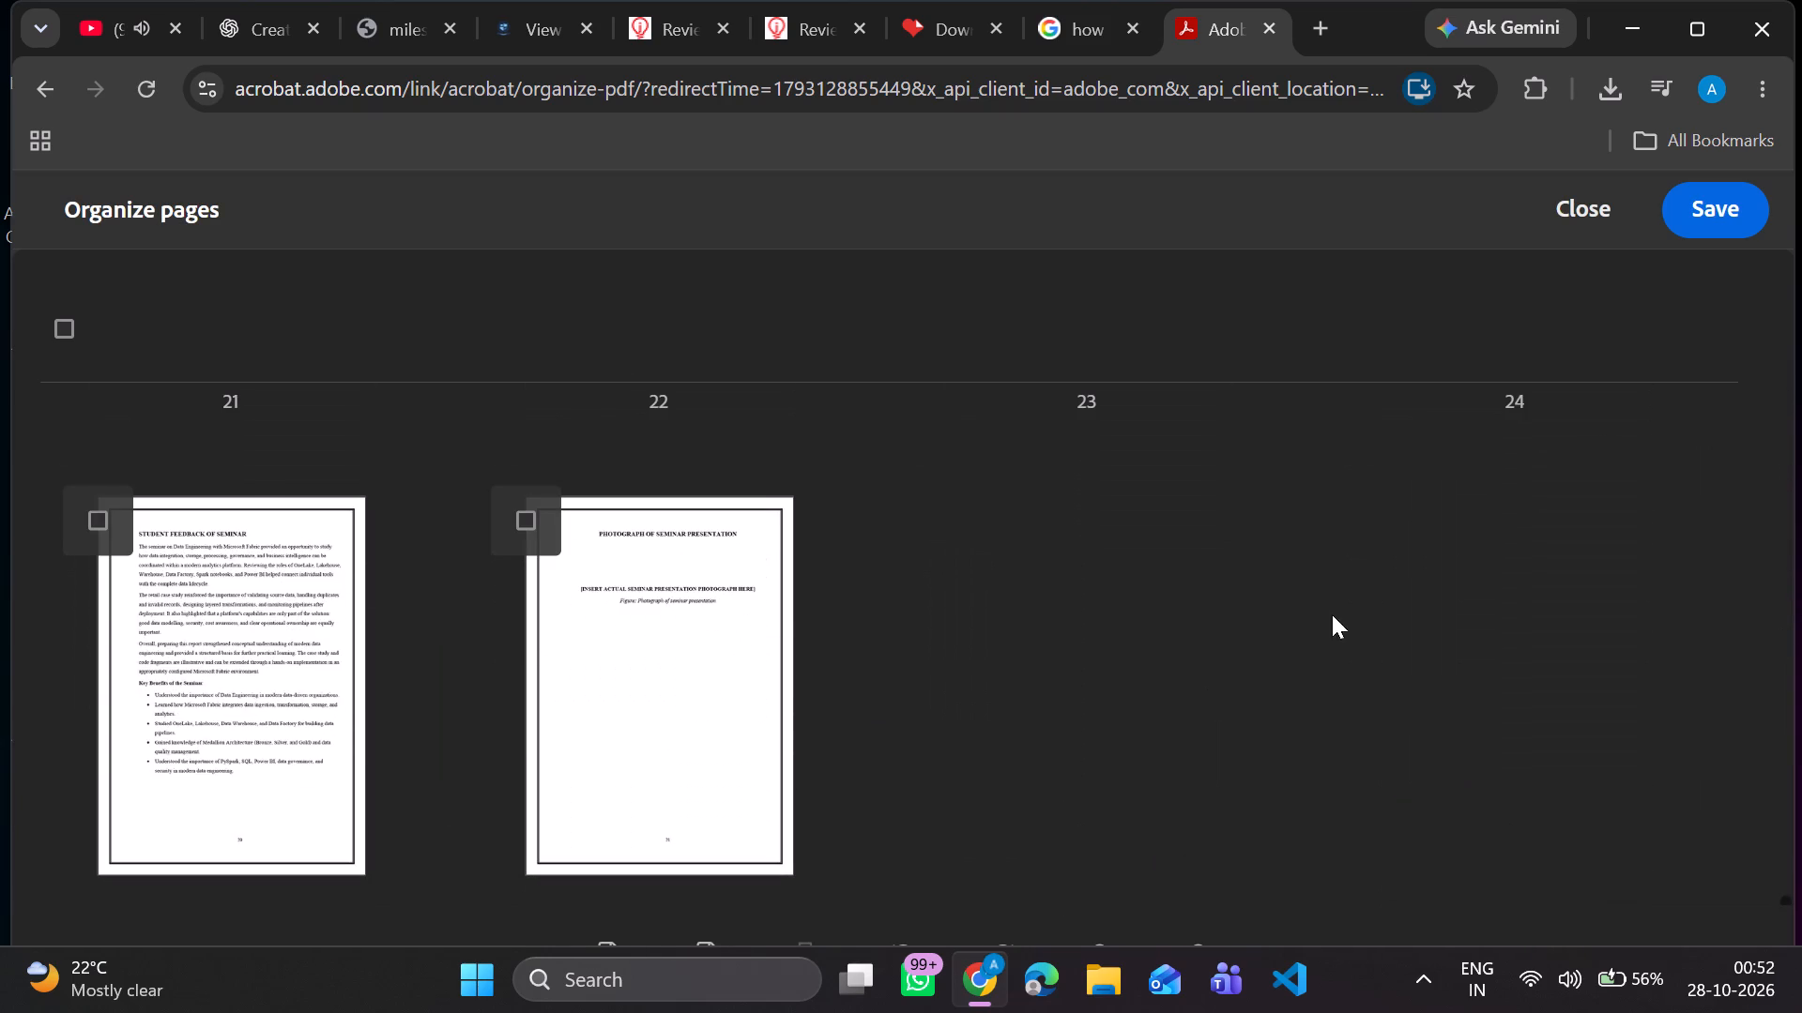
click(1710, 204)
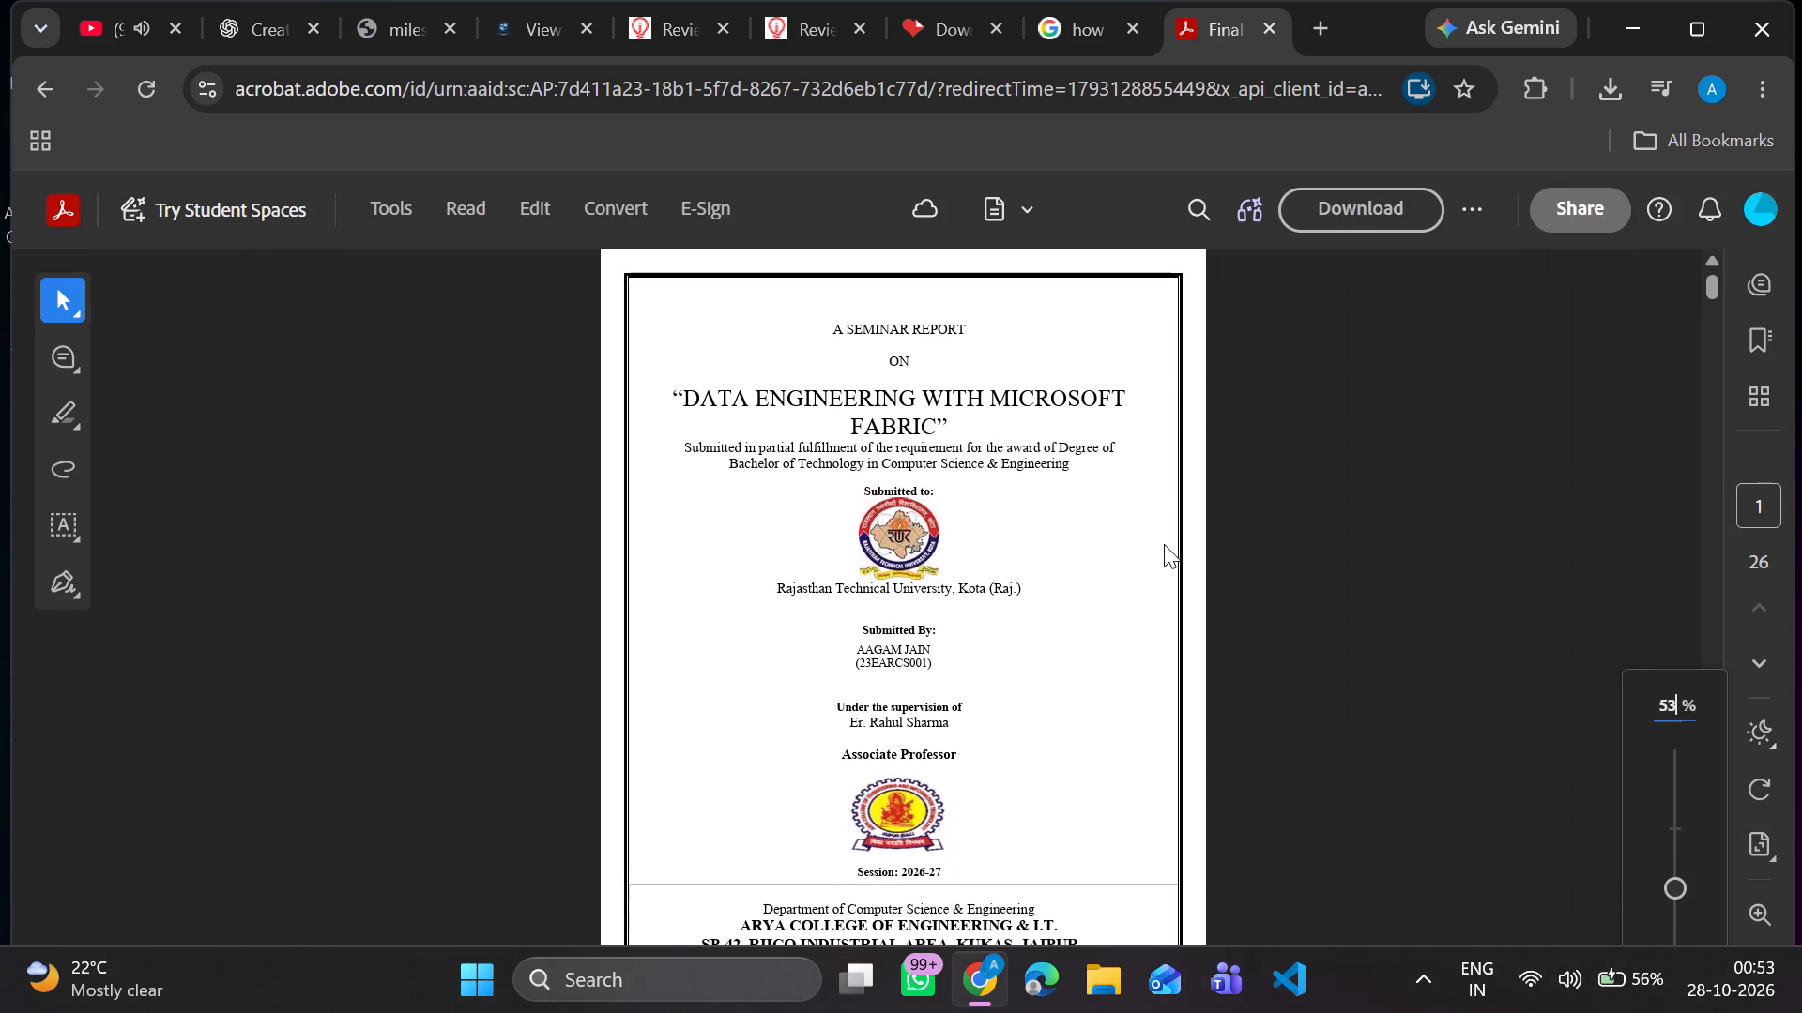
Dismiss the WhatsApp sharing tip and skip the Acrobat tools tour on the saved report.
scroll(1164, 544, down, 1)
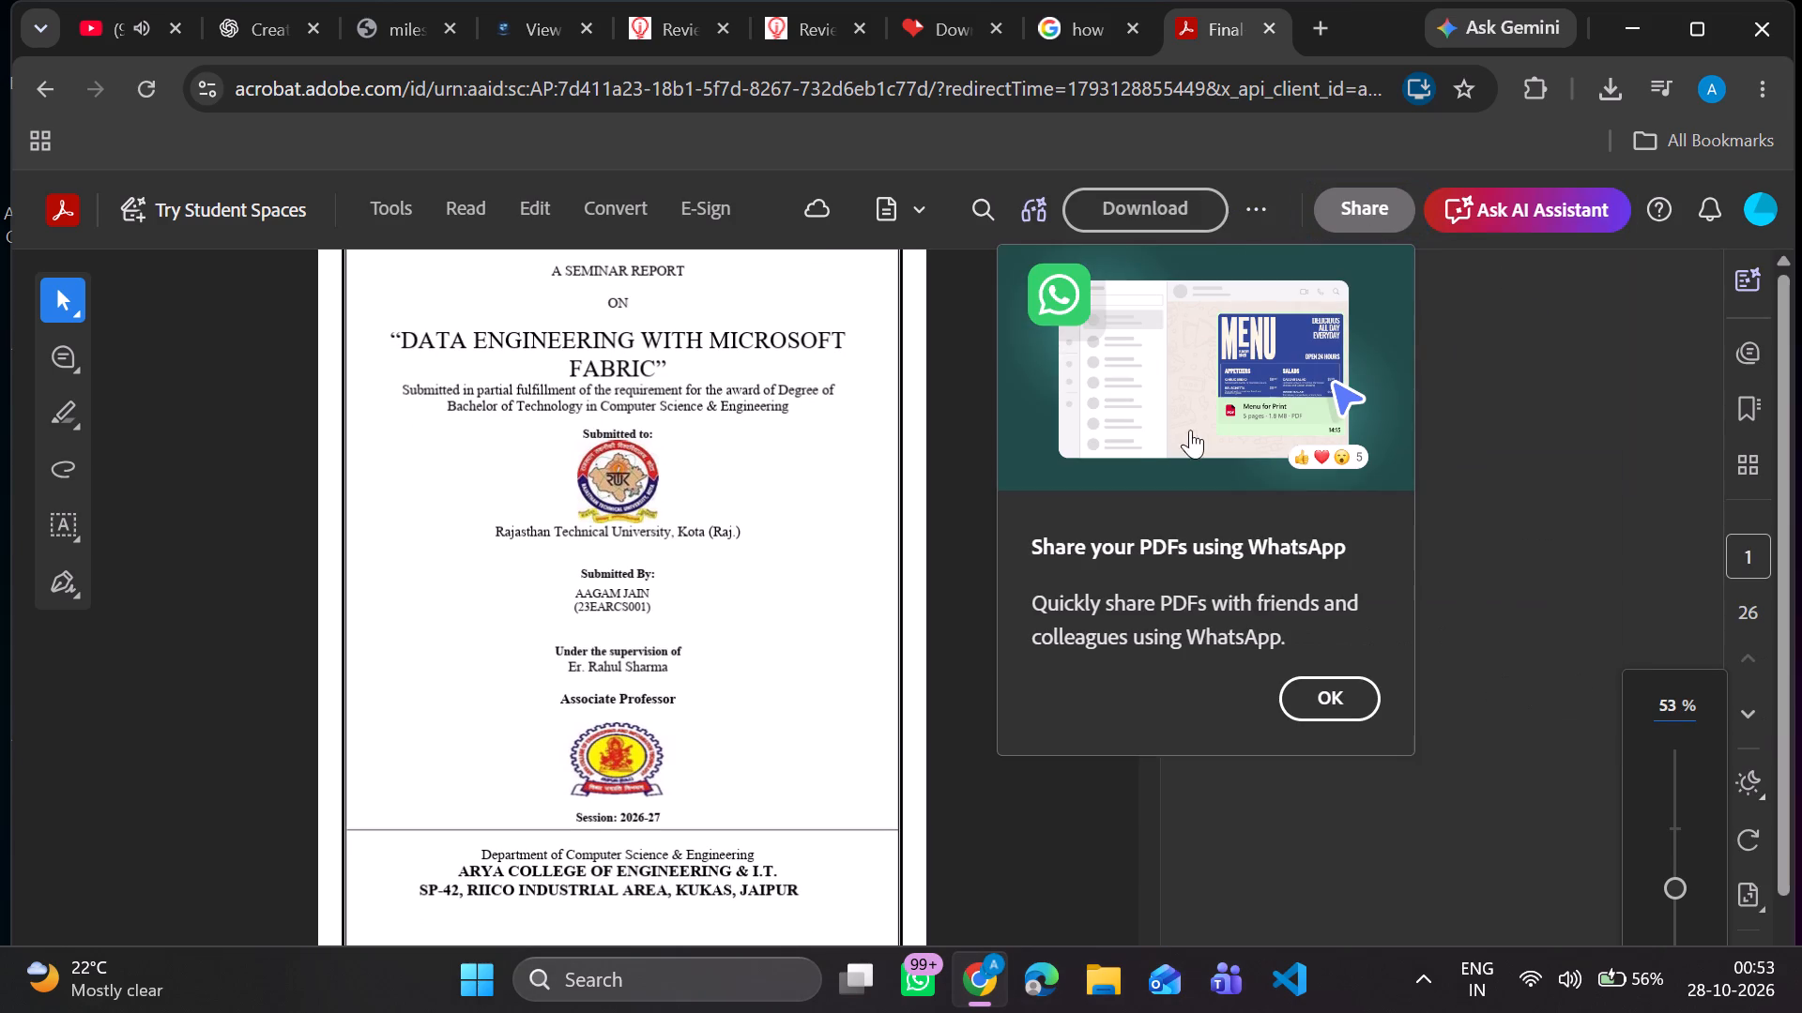
click(1309, 705)
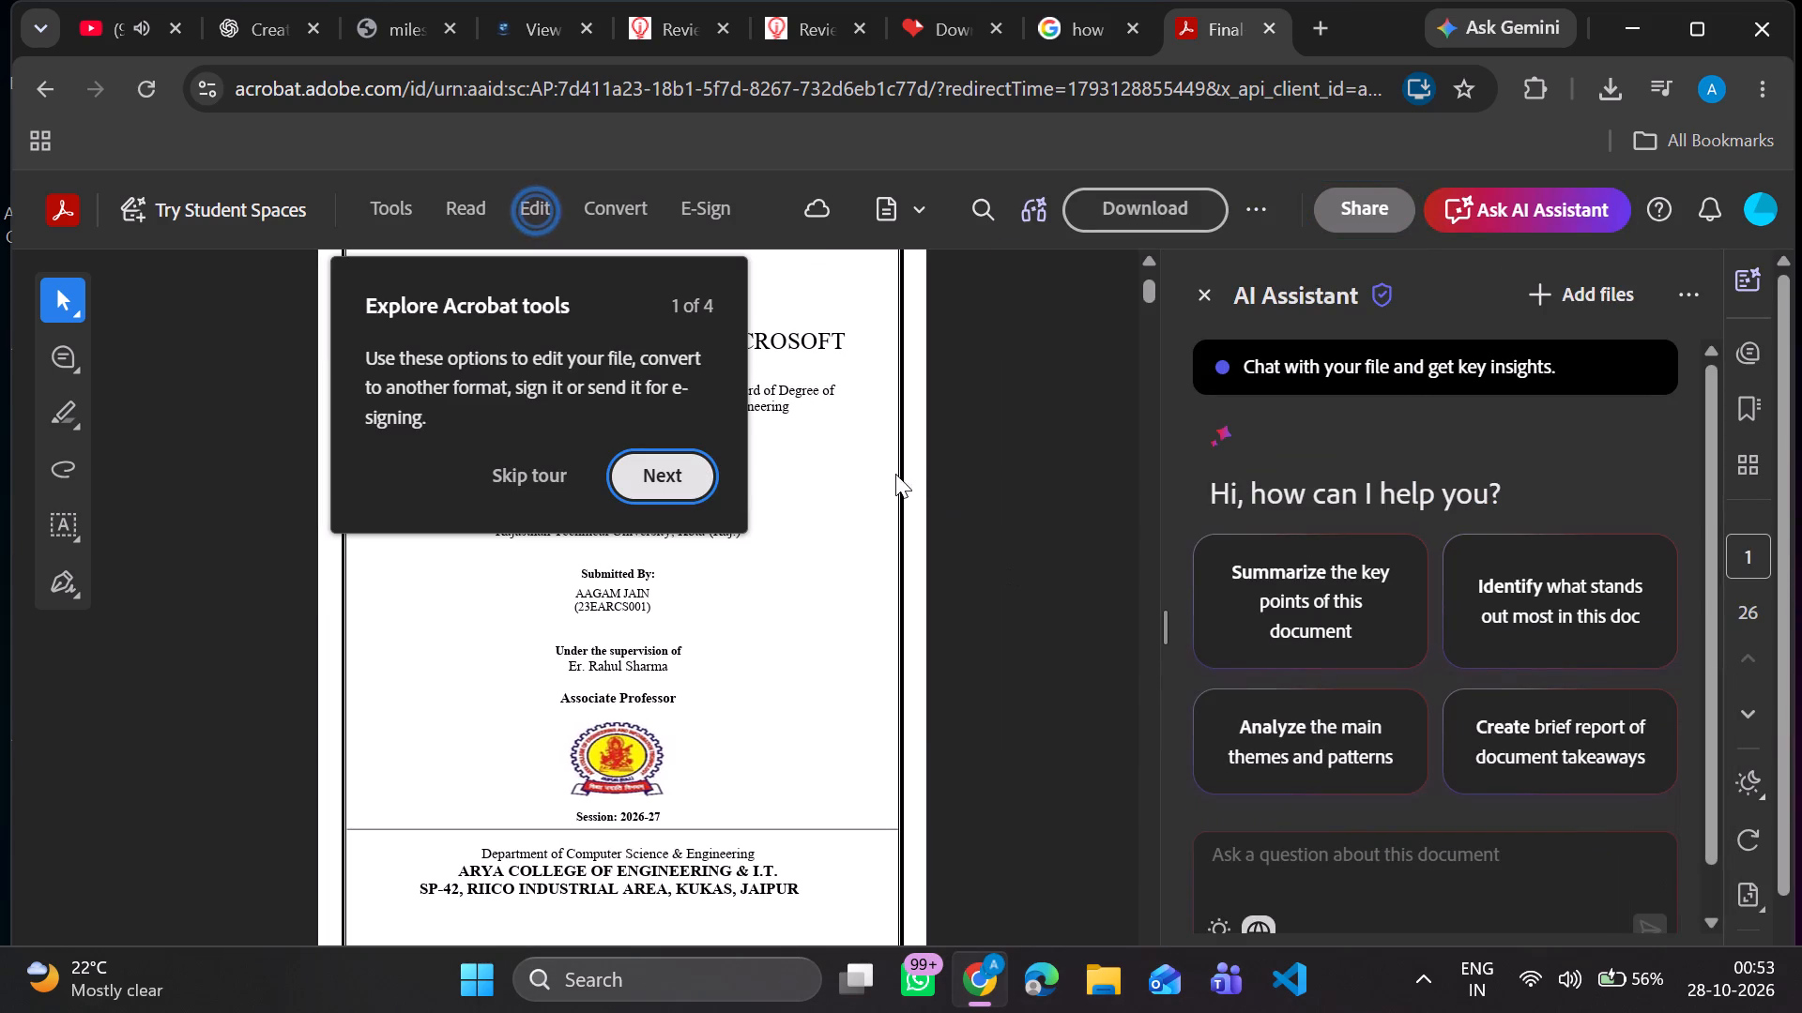
click(562, 479)
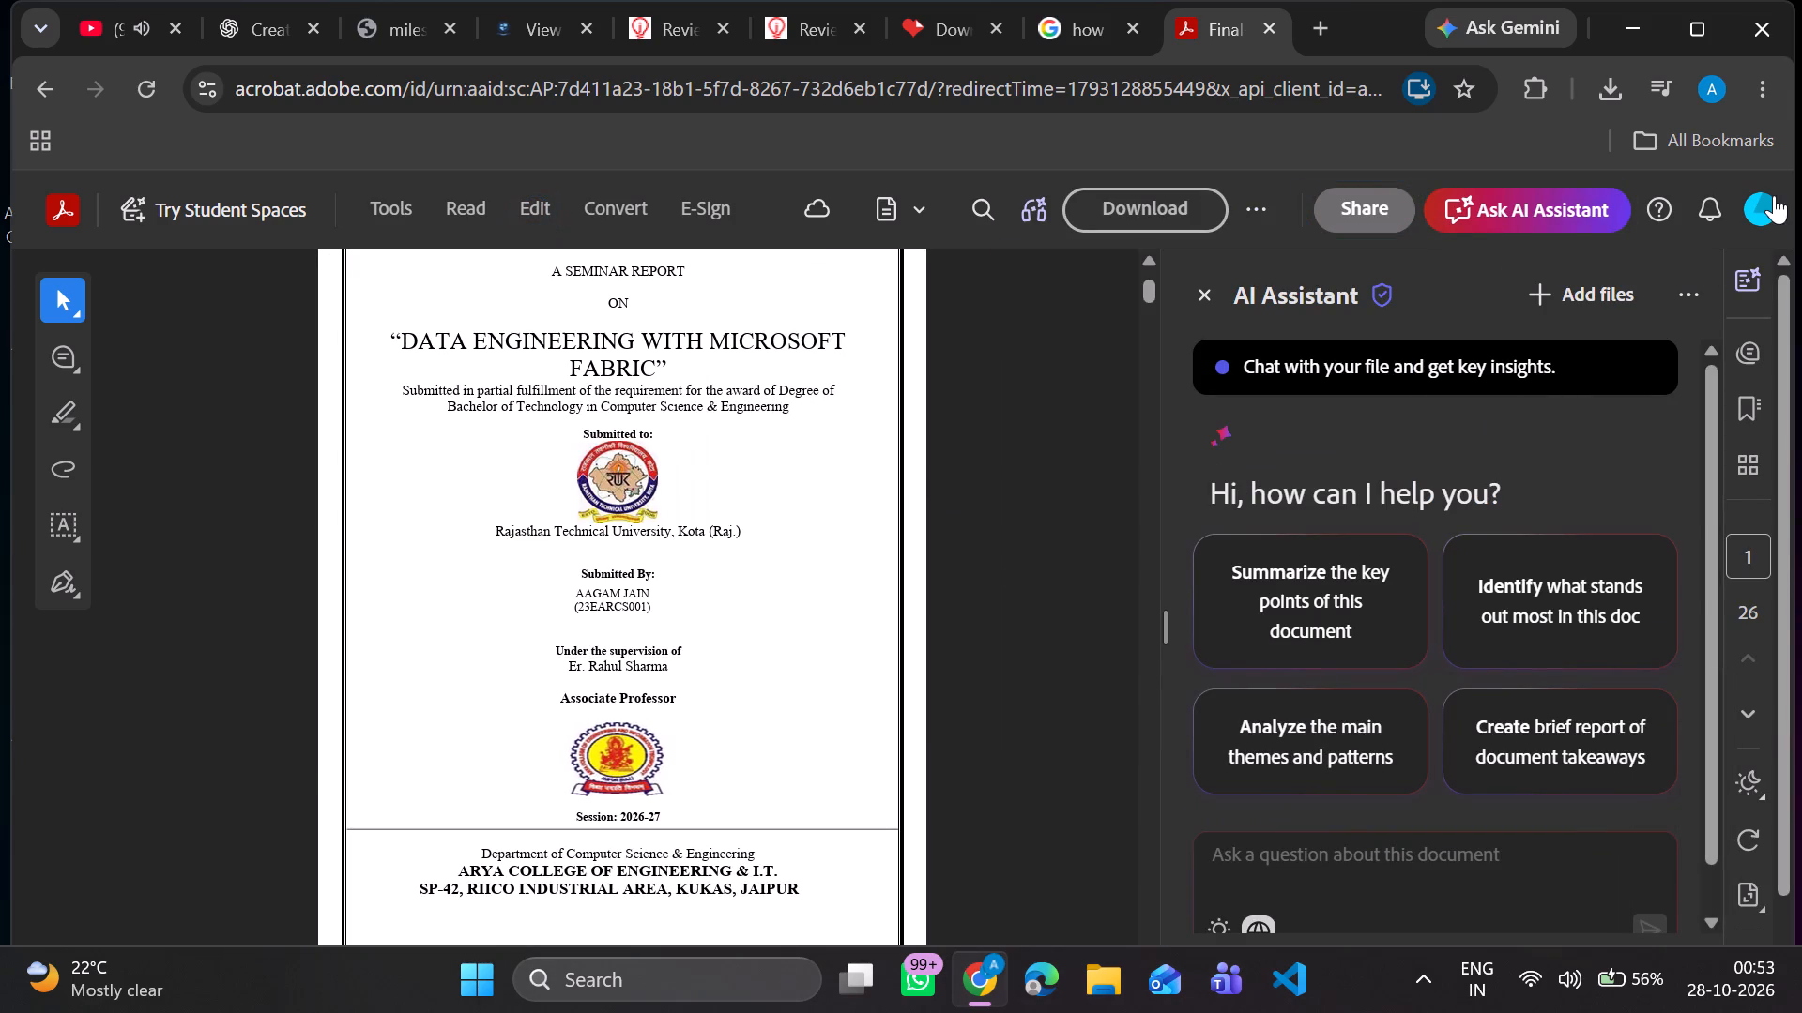
click(1769, 219)
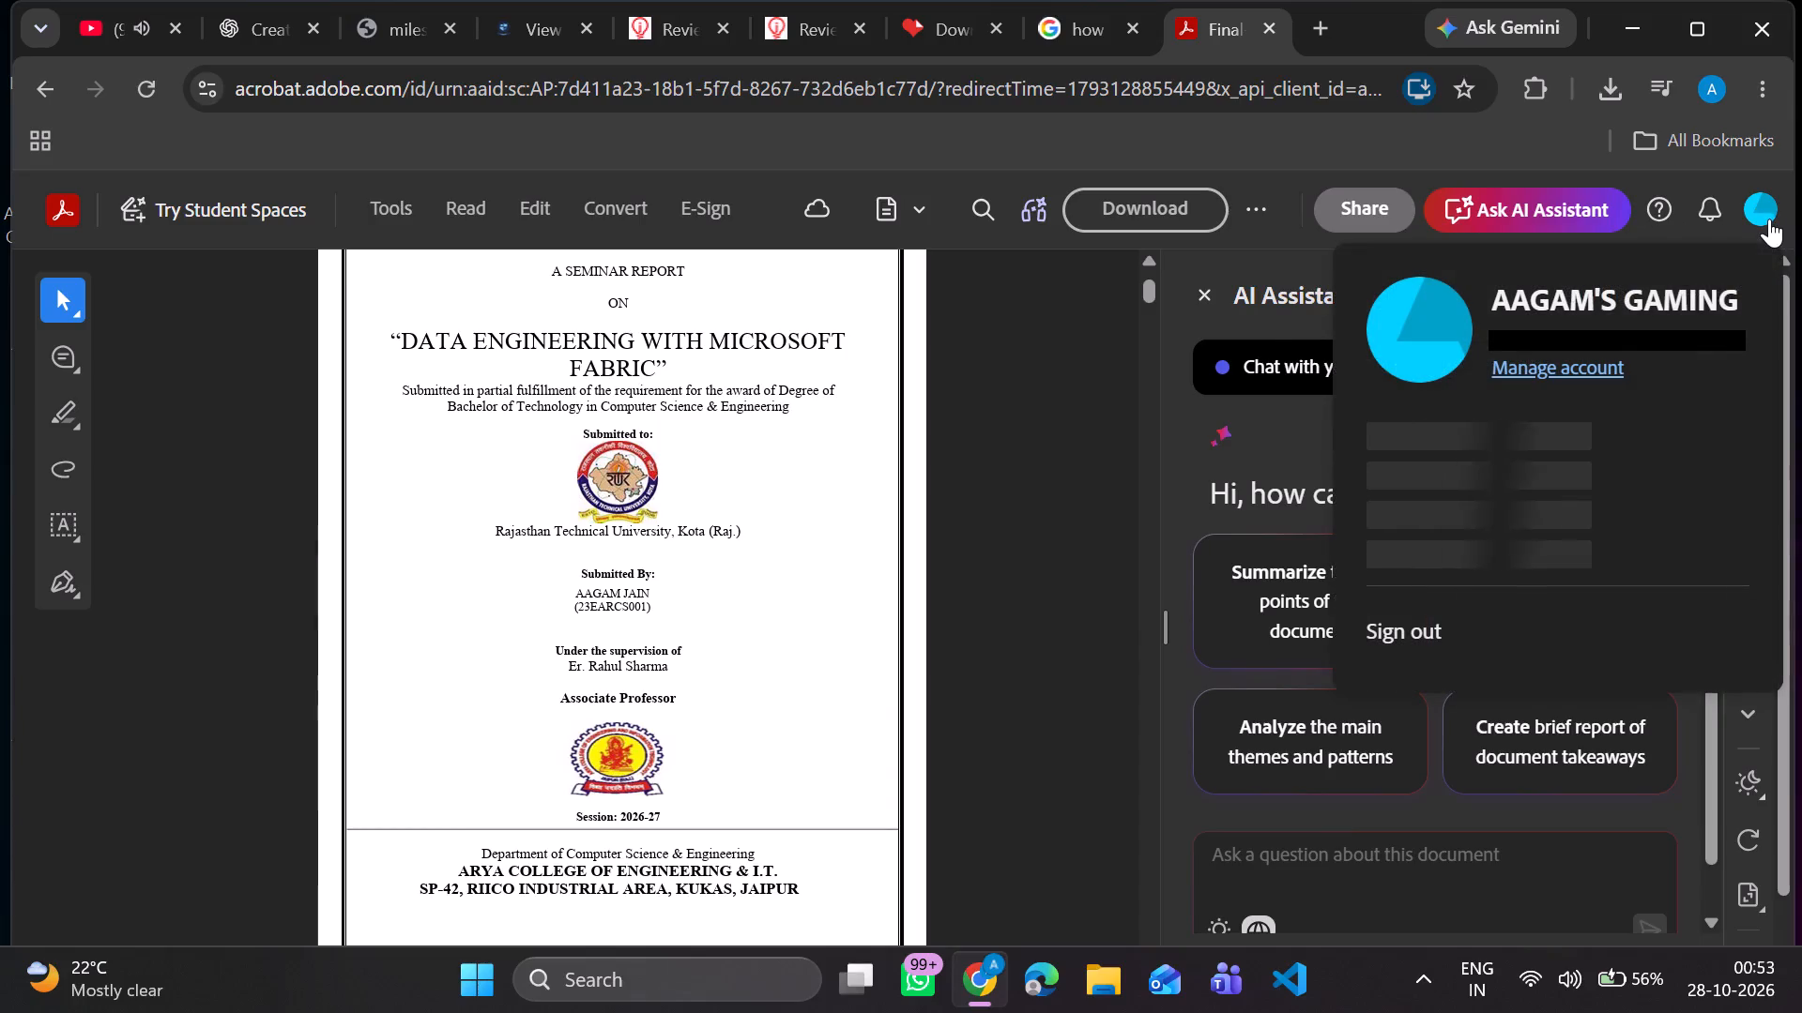
click(1058, 484)
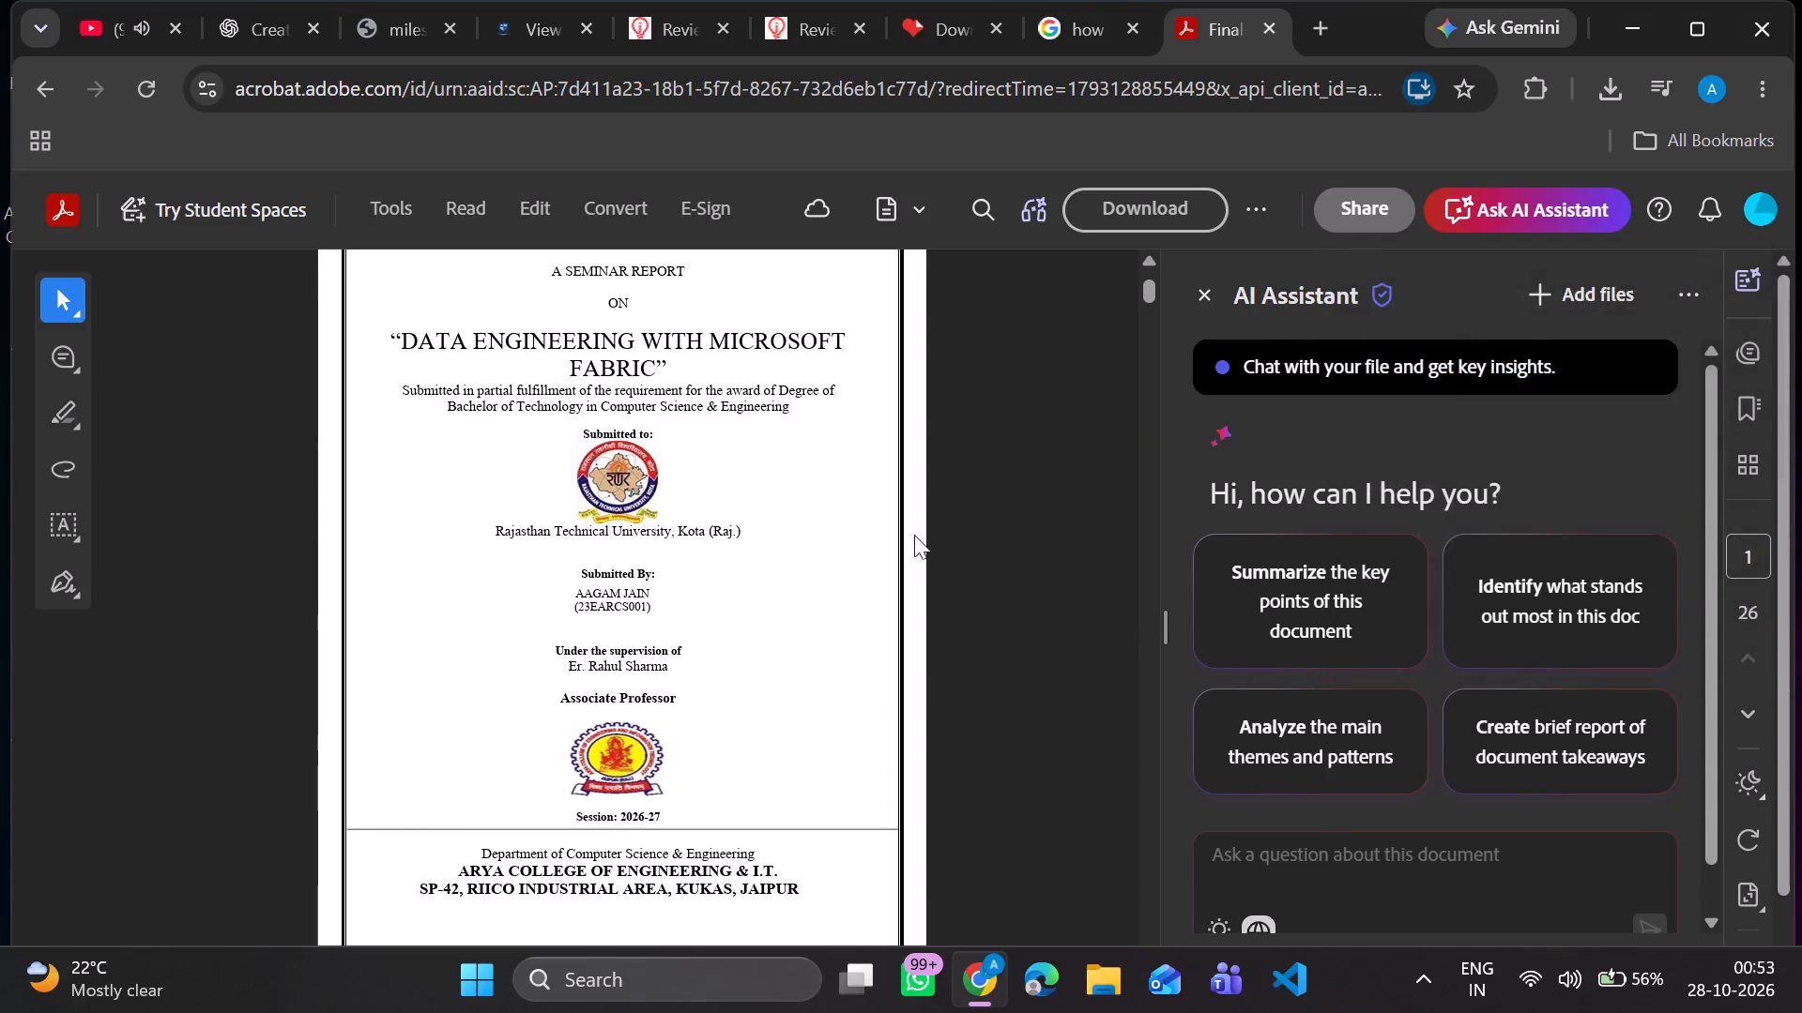
Download the reordered report with the uncompressed This PDF option.
click(1121, 207)
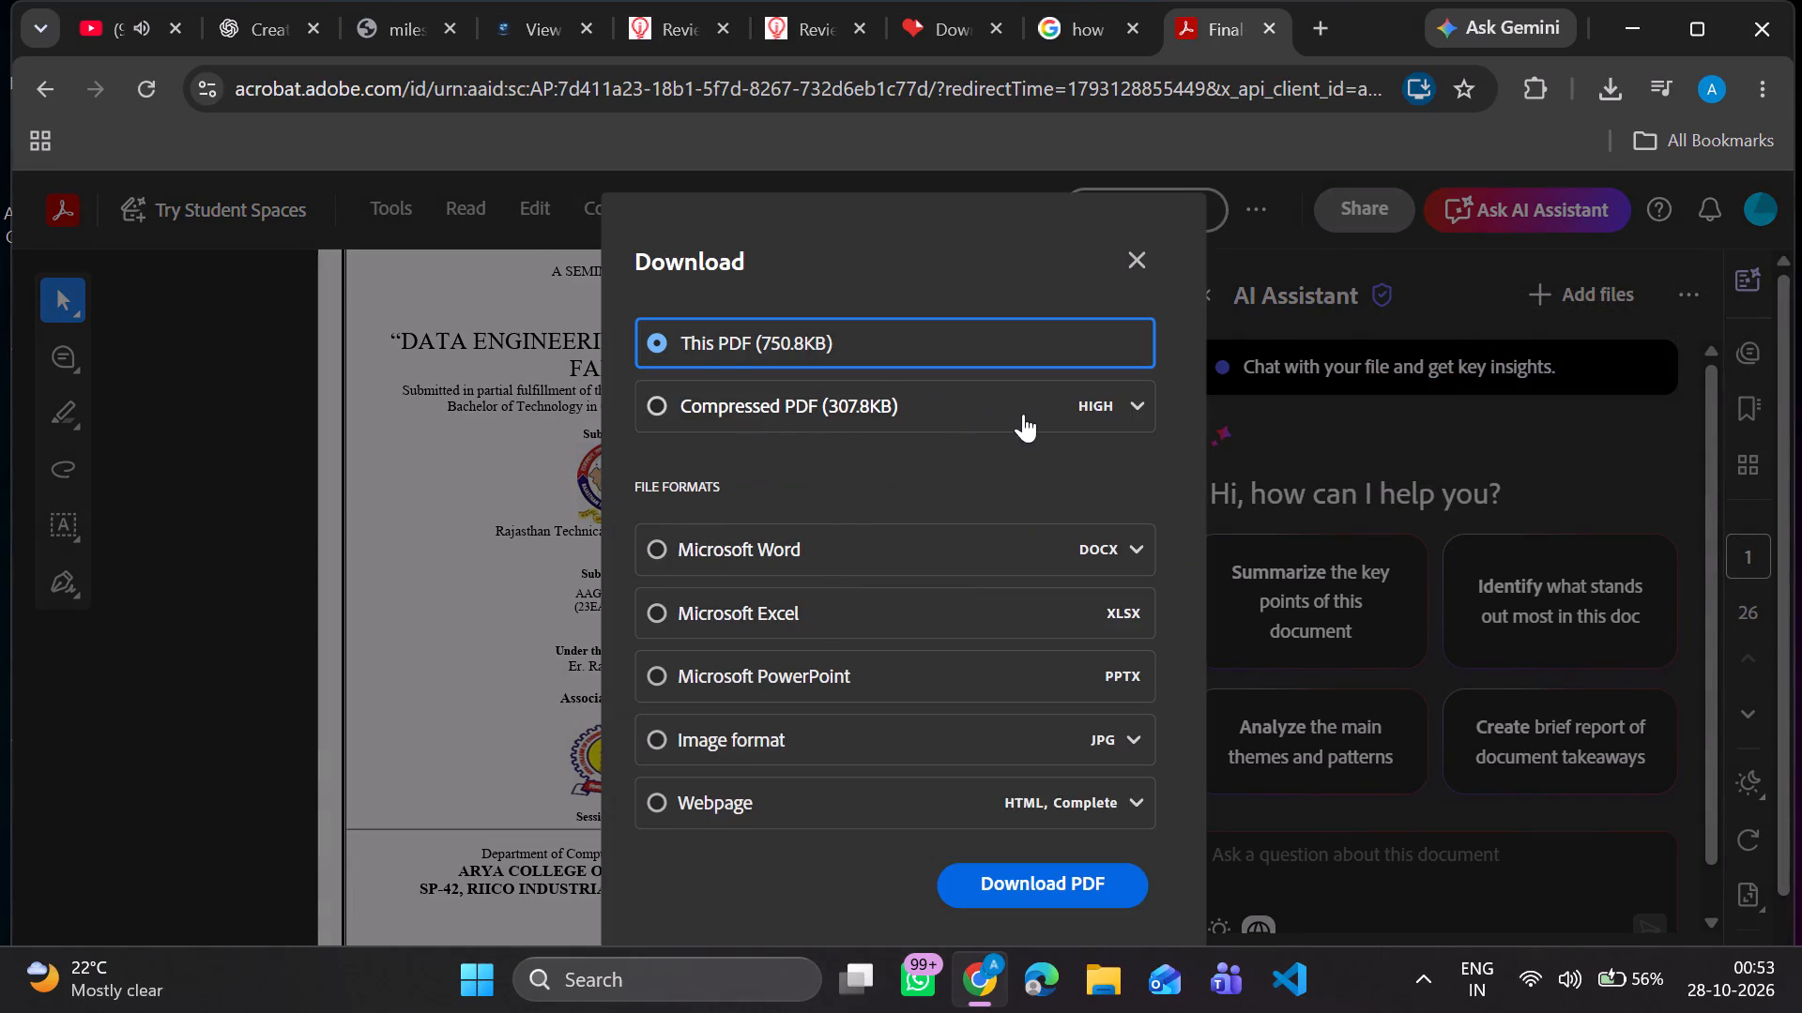
click(1020, 886)
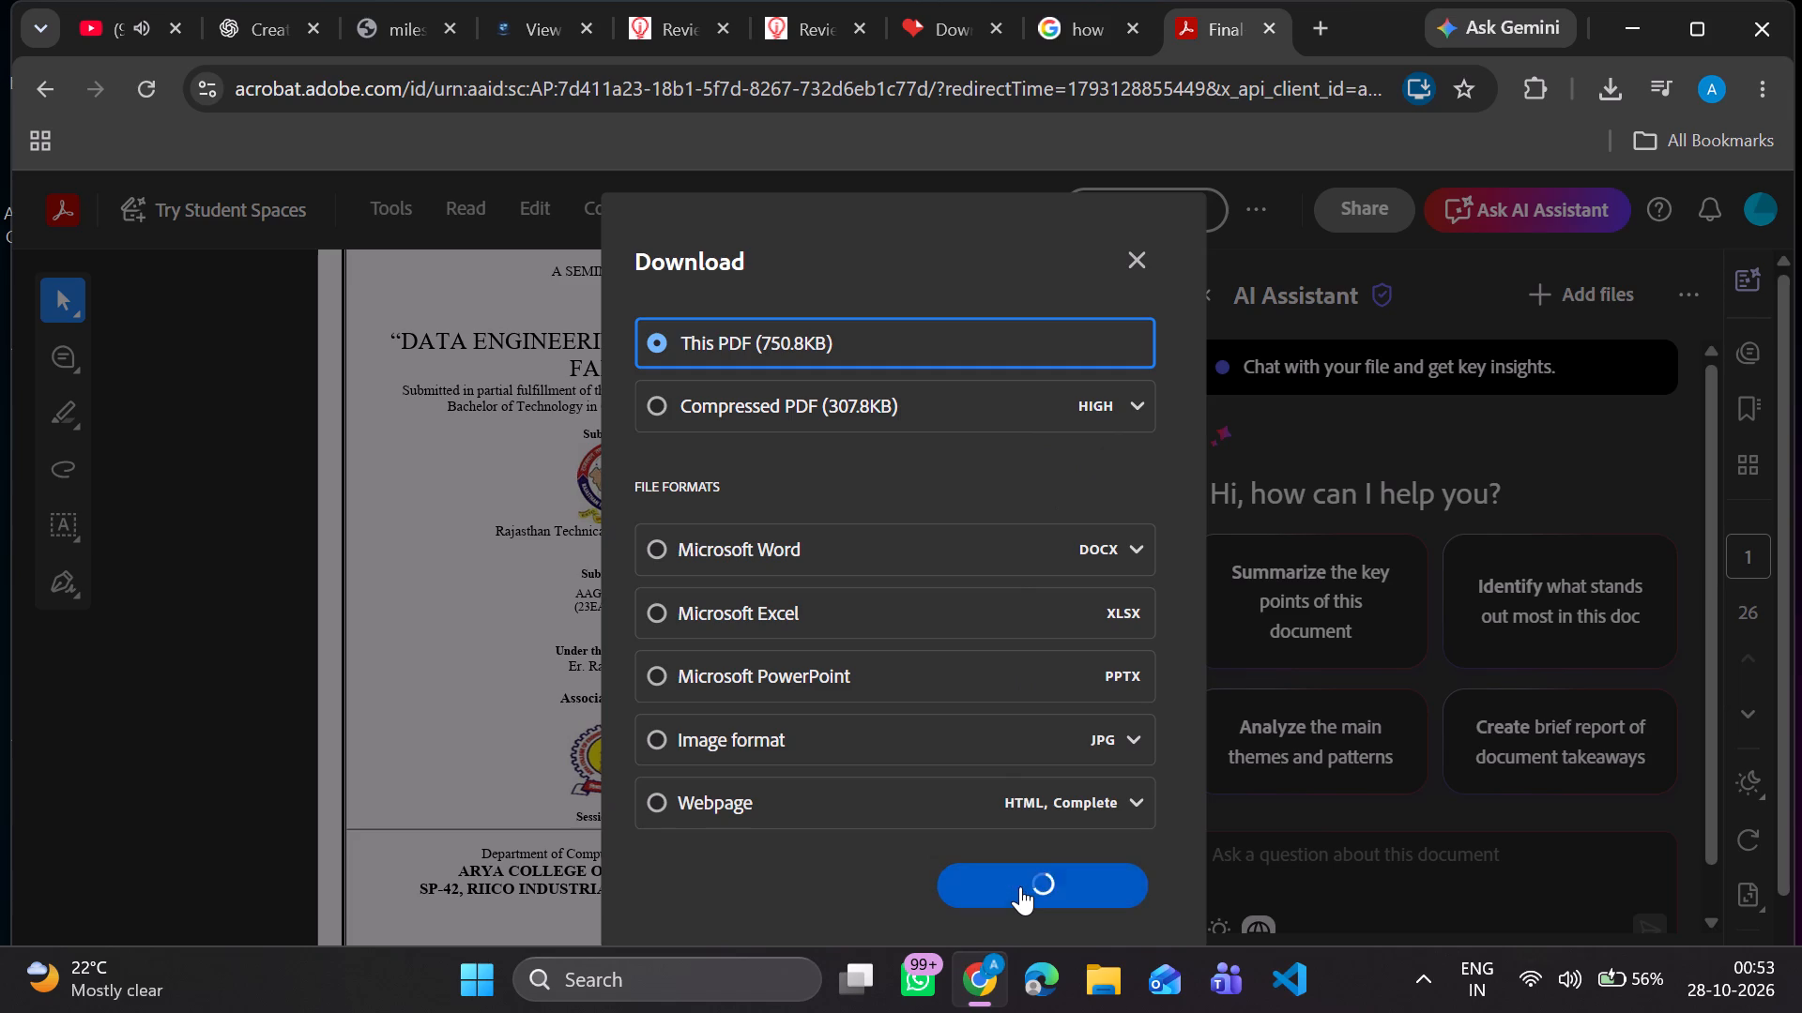
Look through the combined report's opening pages, from the front page into Chapter I, to examine their order.
scroll(694, 718, down, 4)
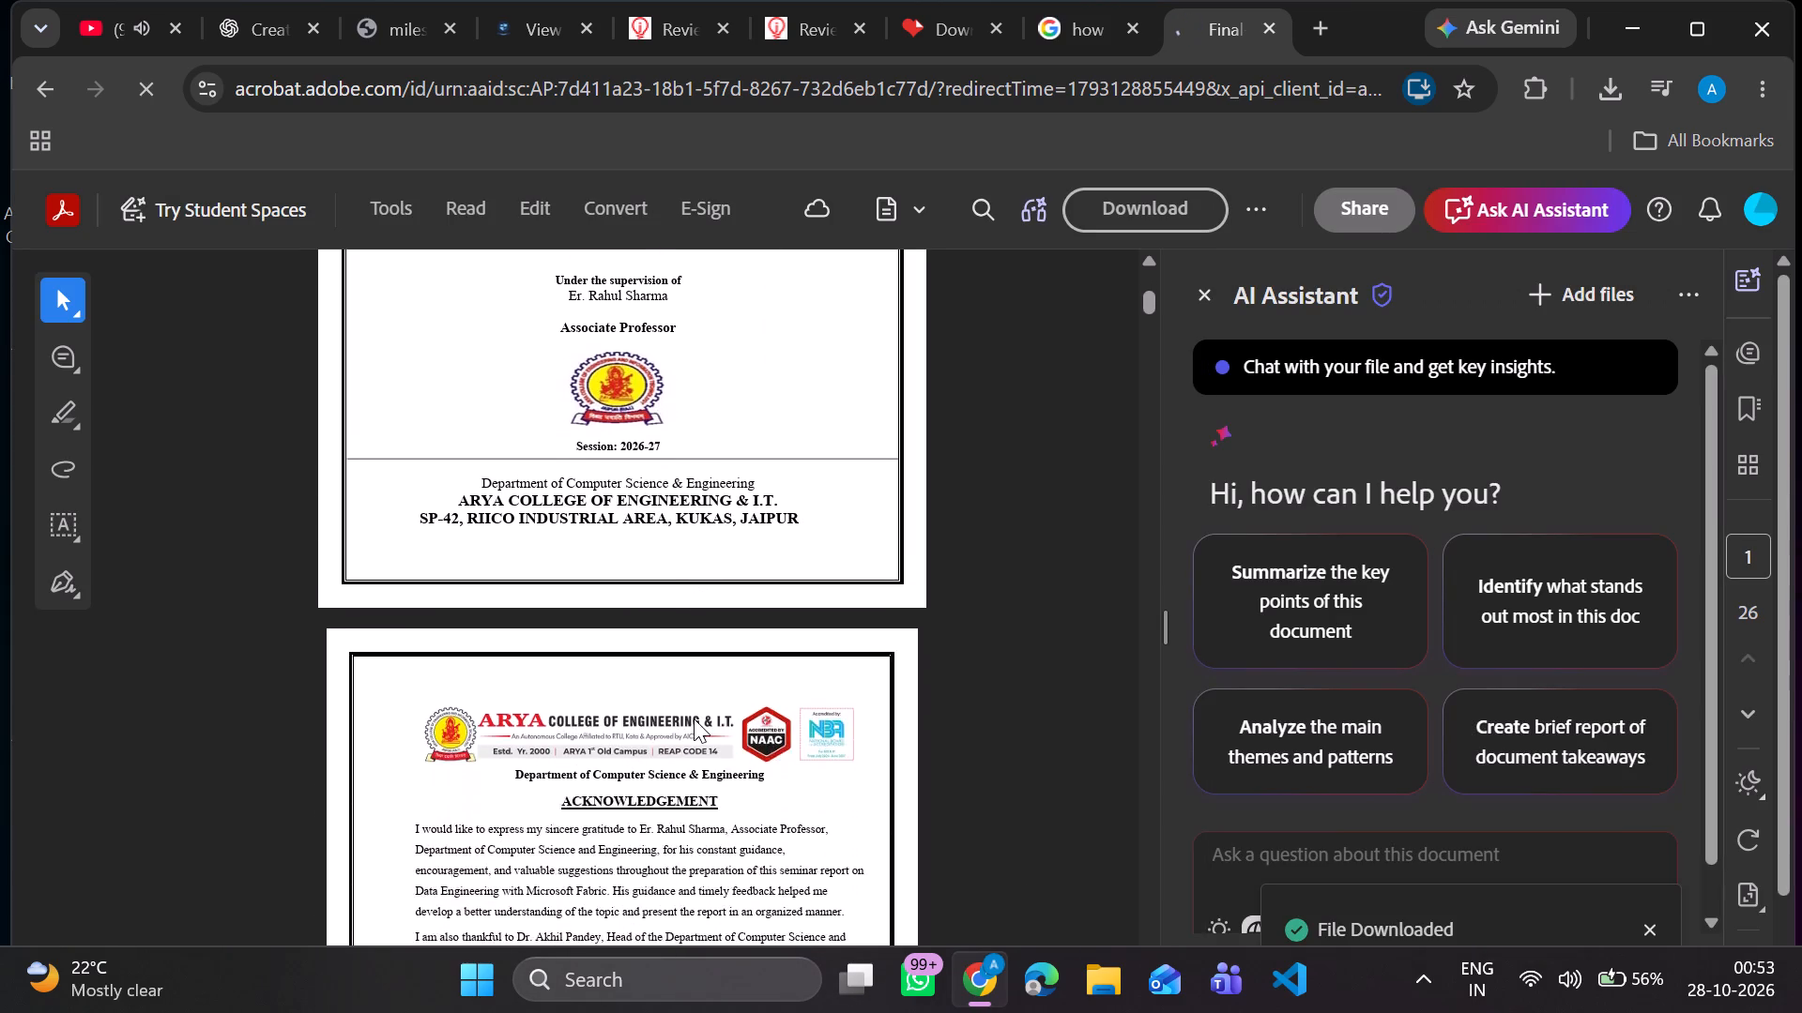
scroll(694, 718, down, 7)
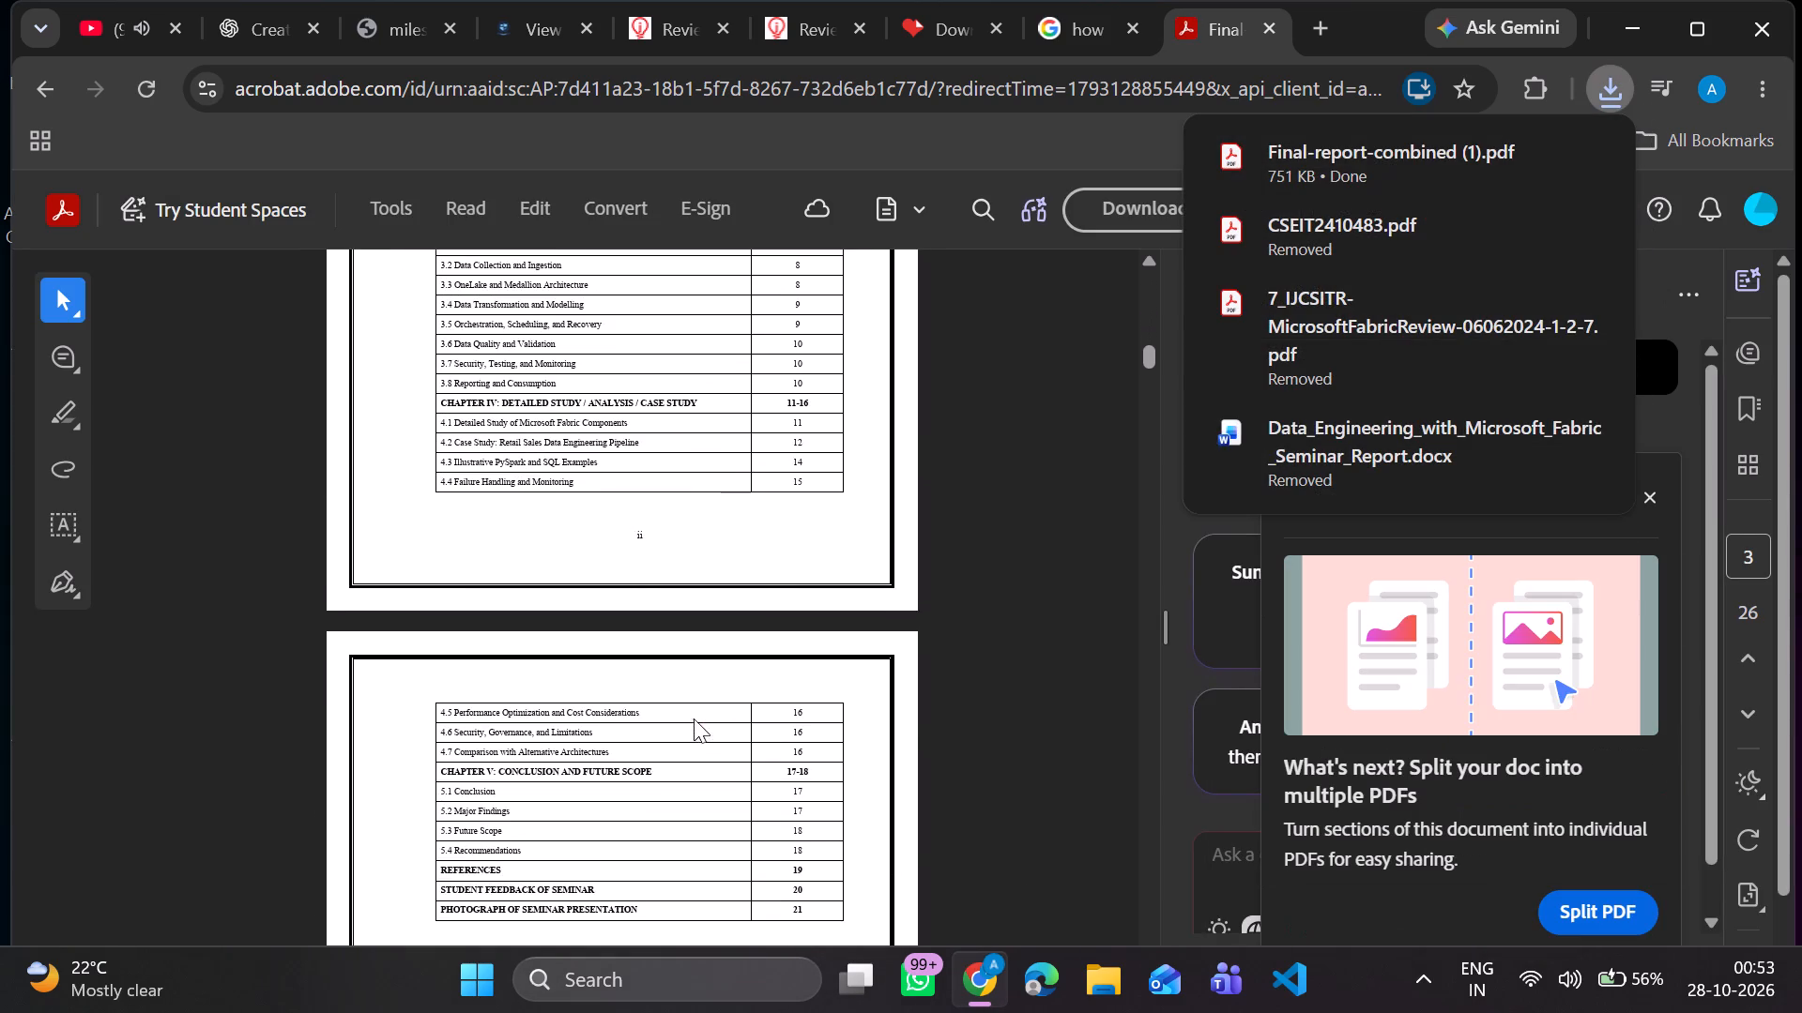
scroll(694, 718, down, 3)
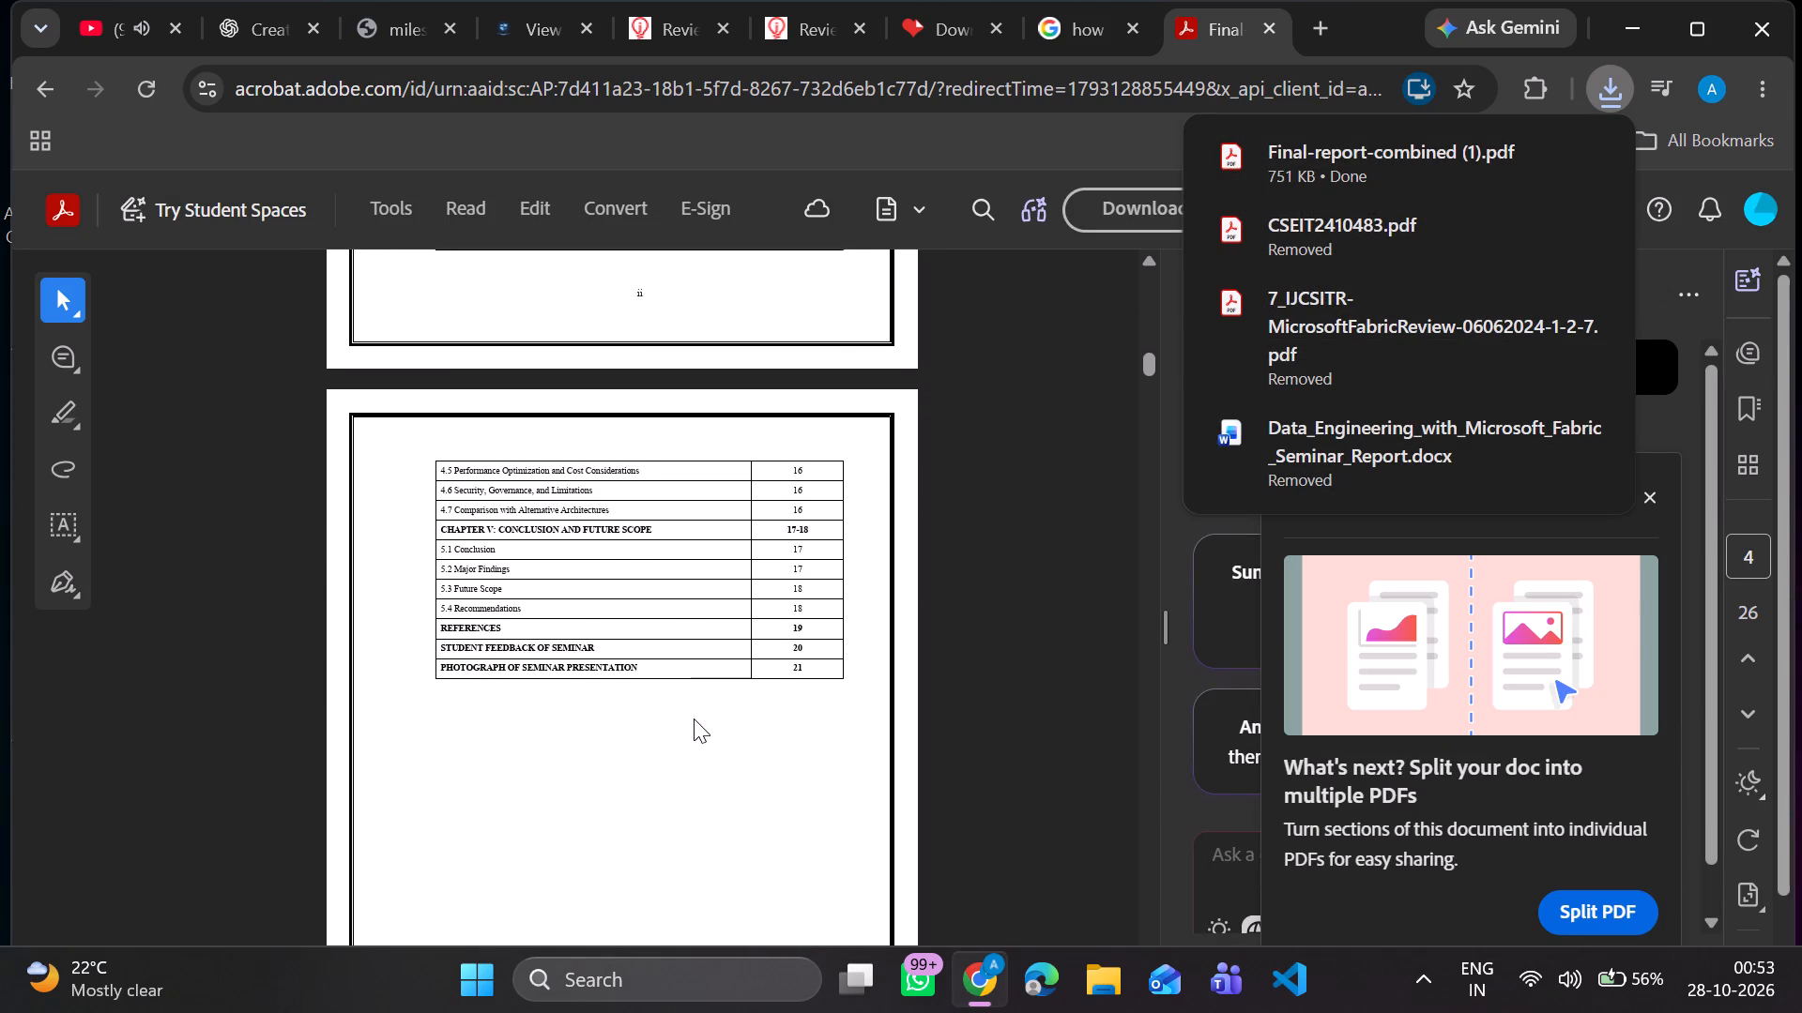
scroll(694, 718, down, 7)
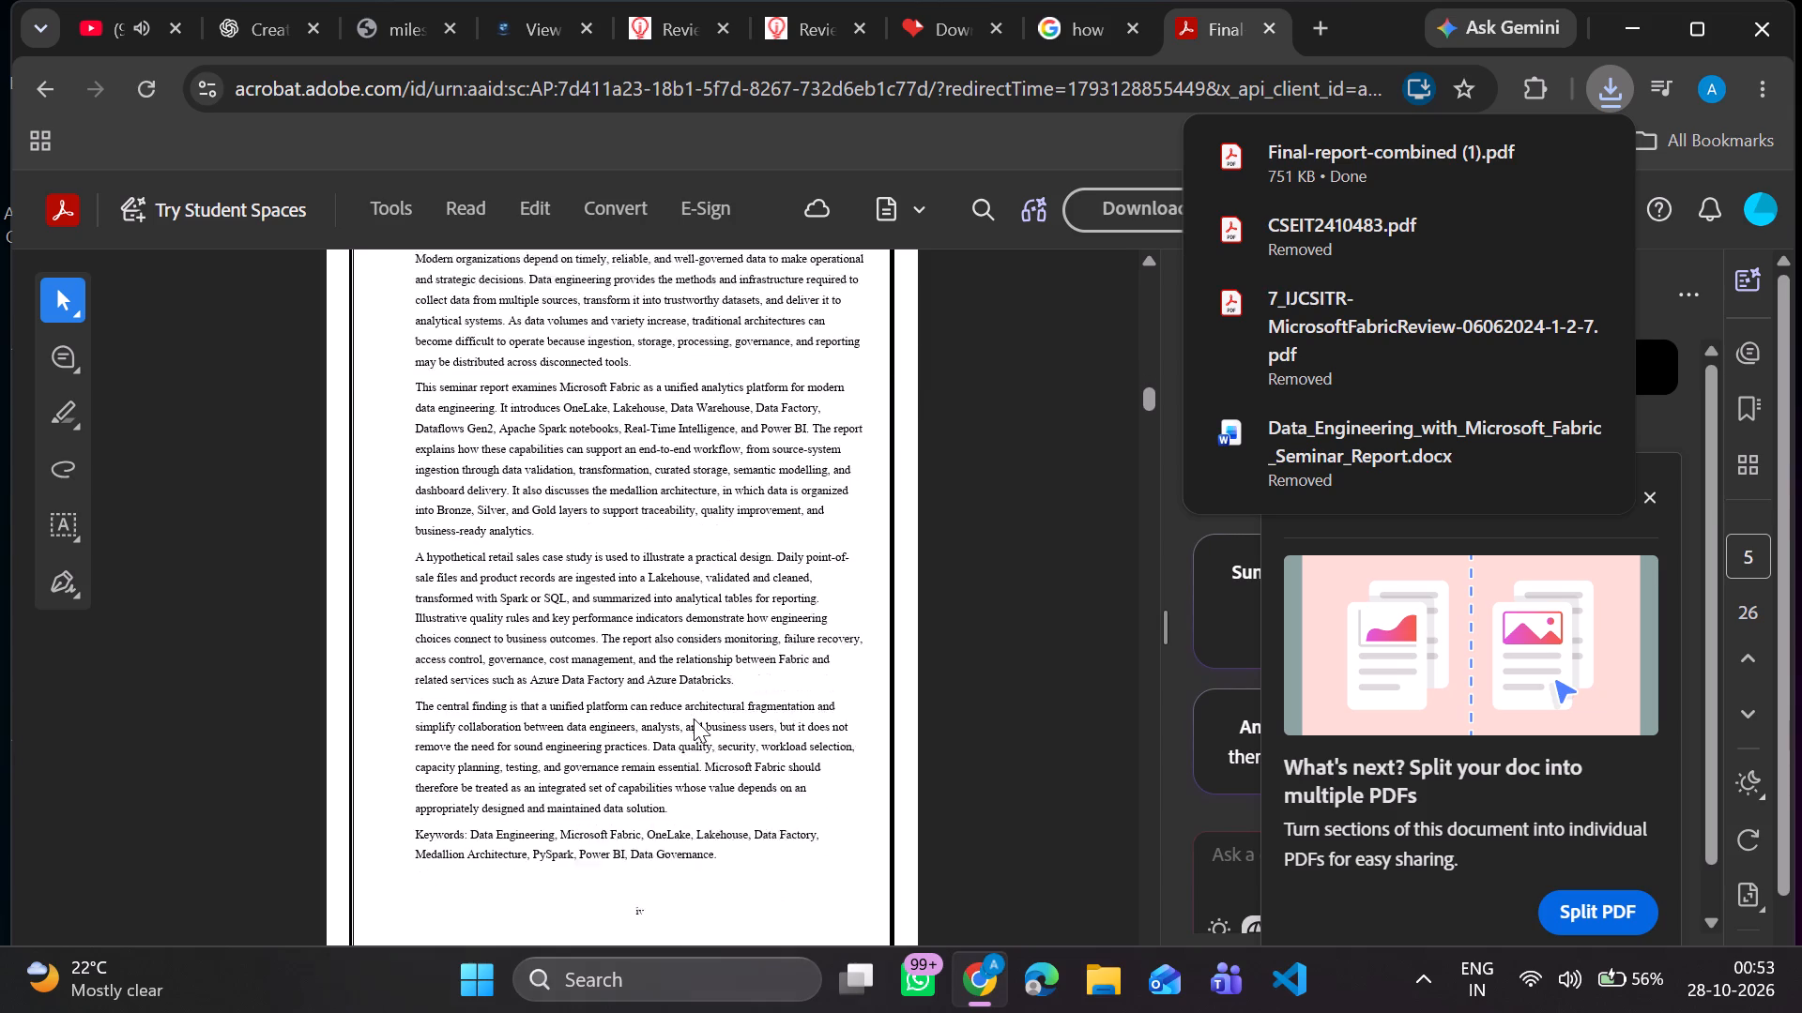
scroll(694, 718, down, 8)
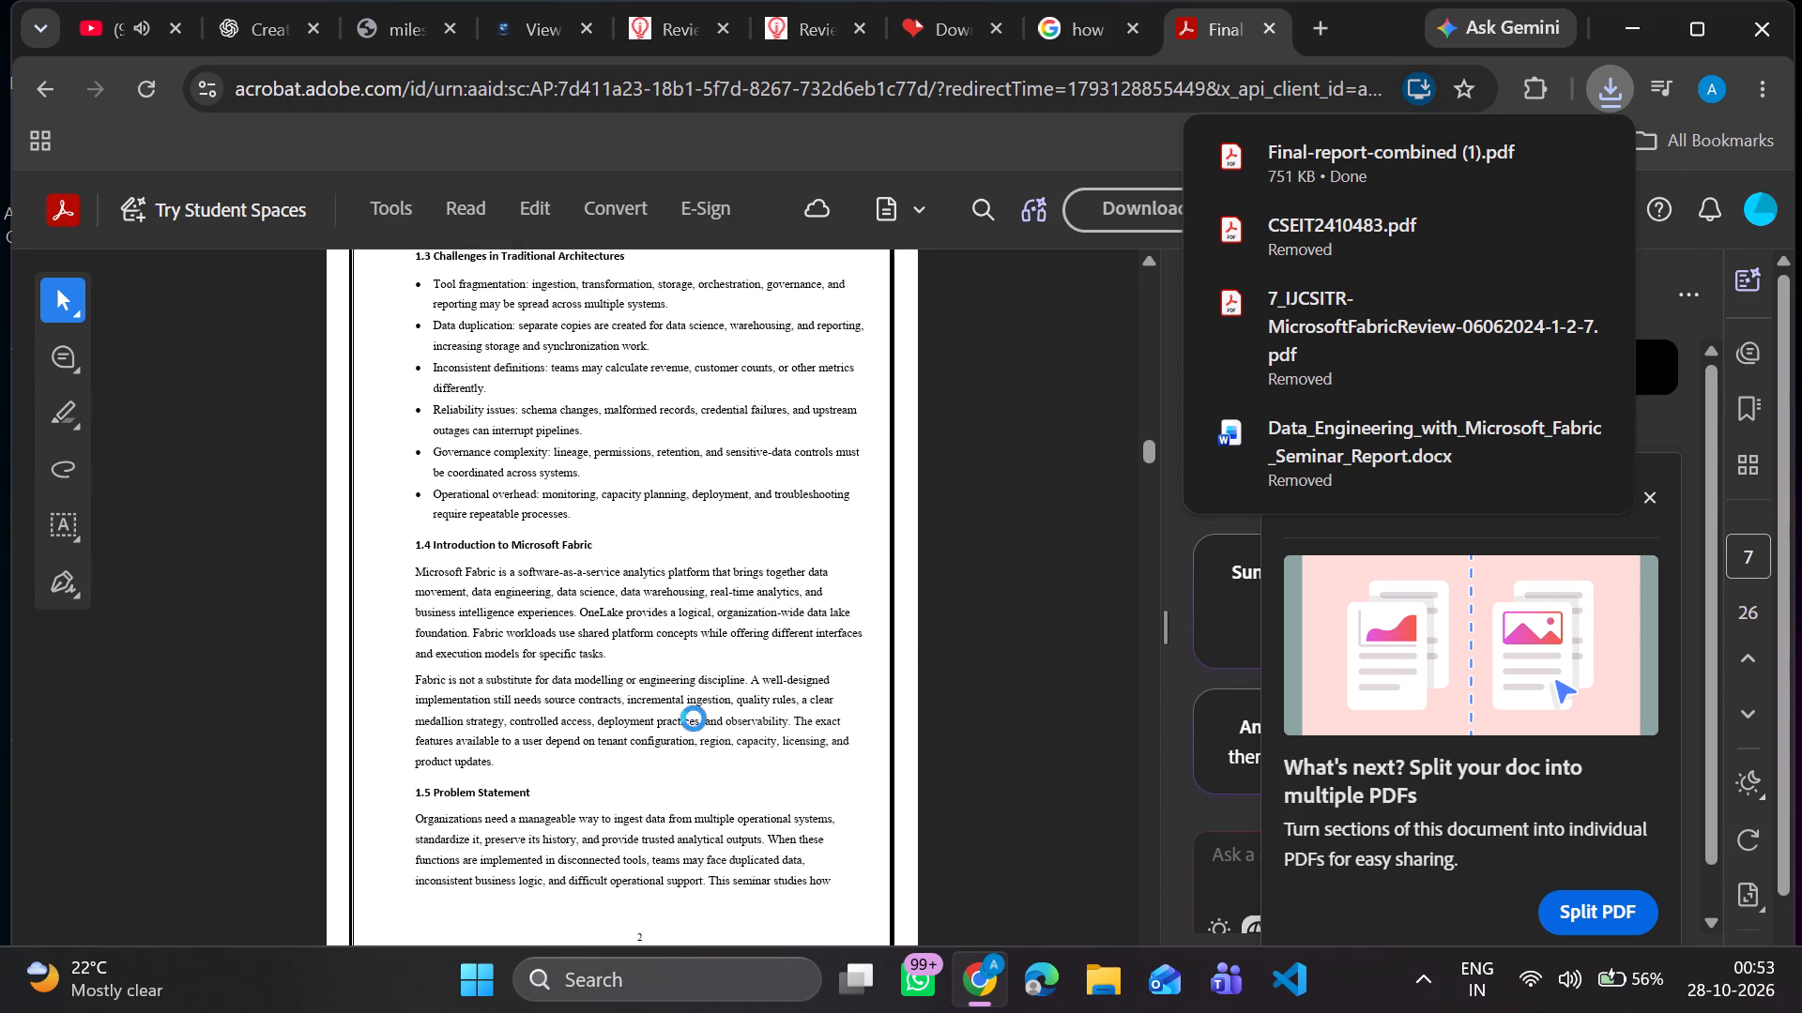
scroll(694, 718, down, 2)
Switch to the downloaded Final-report-combined PDF in the Adobe Acrobat desktop app.
click(371, 148)
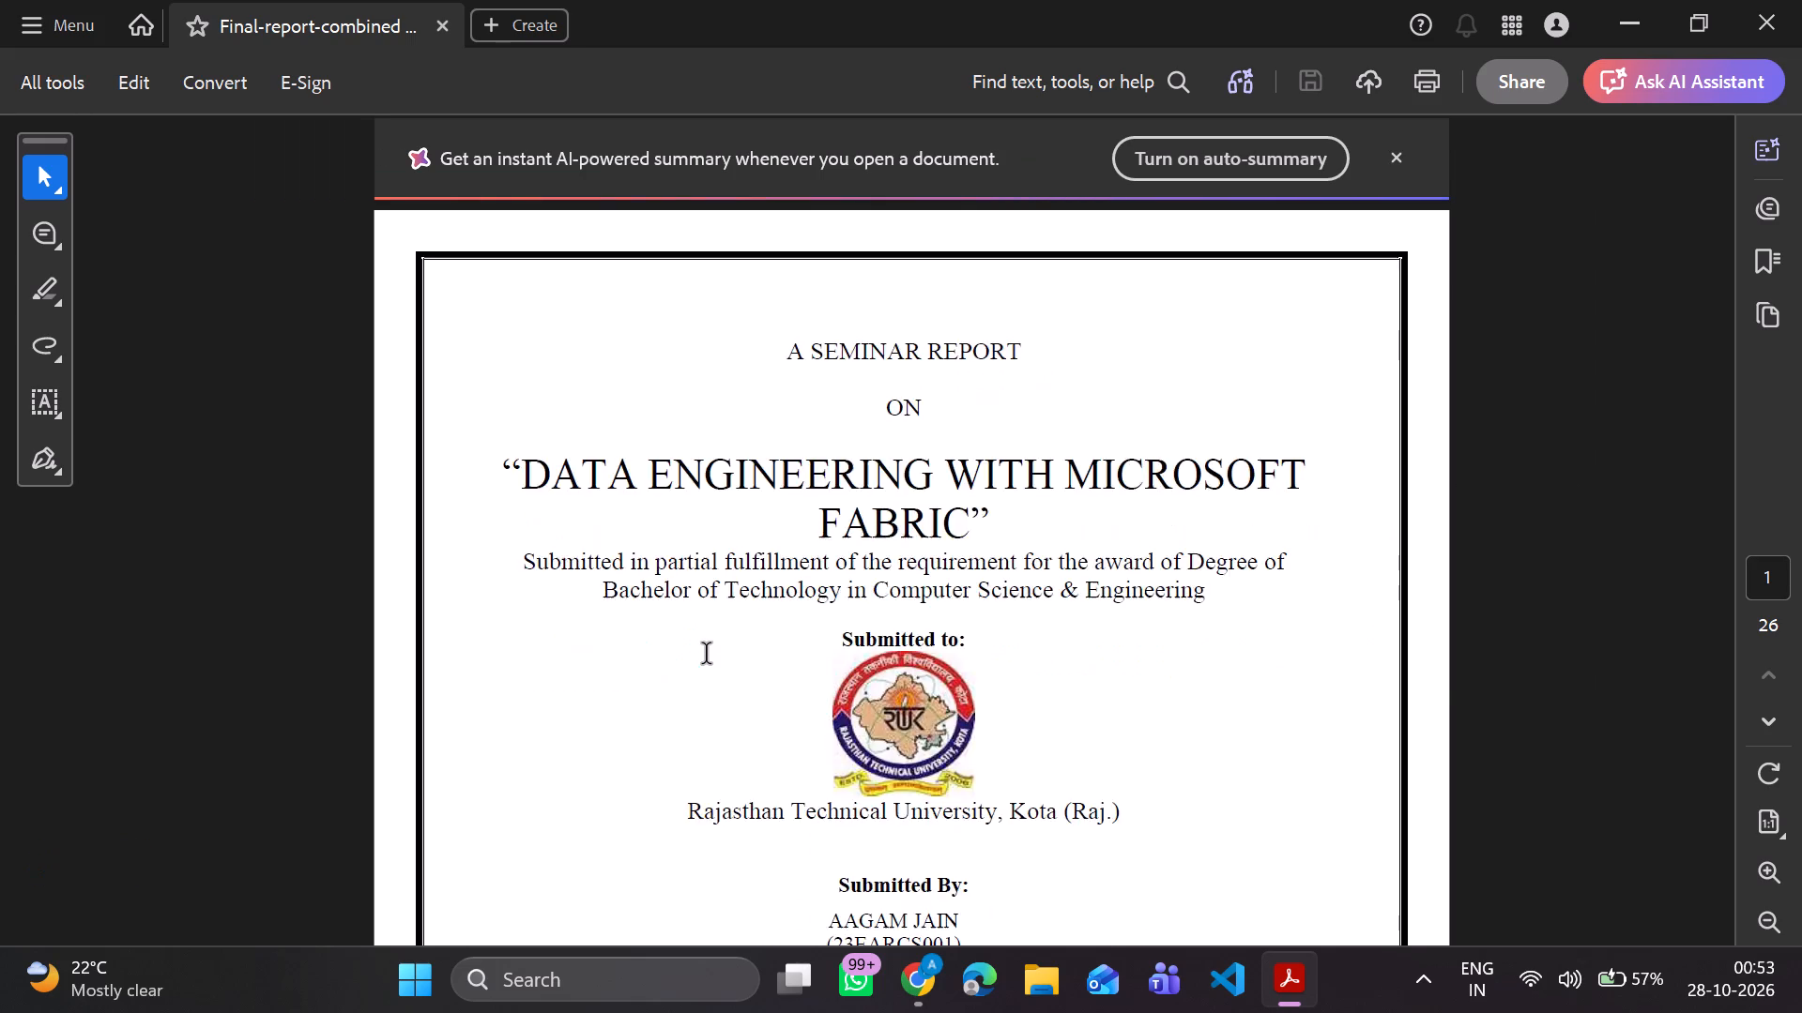
Look through the combined report from the front page to the photograph page and back to check its contents and page order.
scroll(708, 655, down, 5)
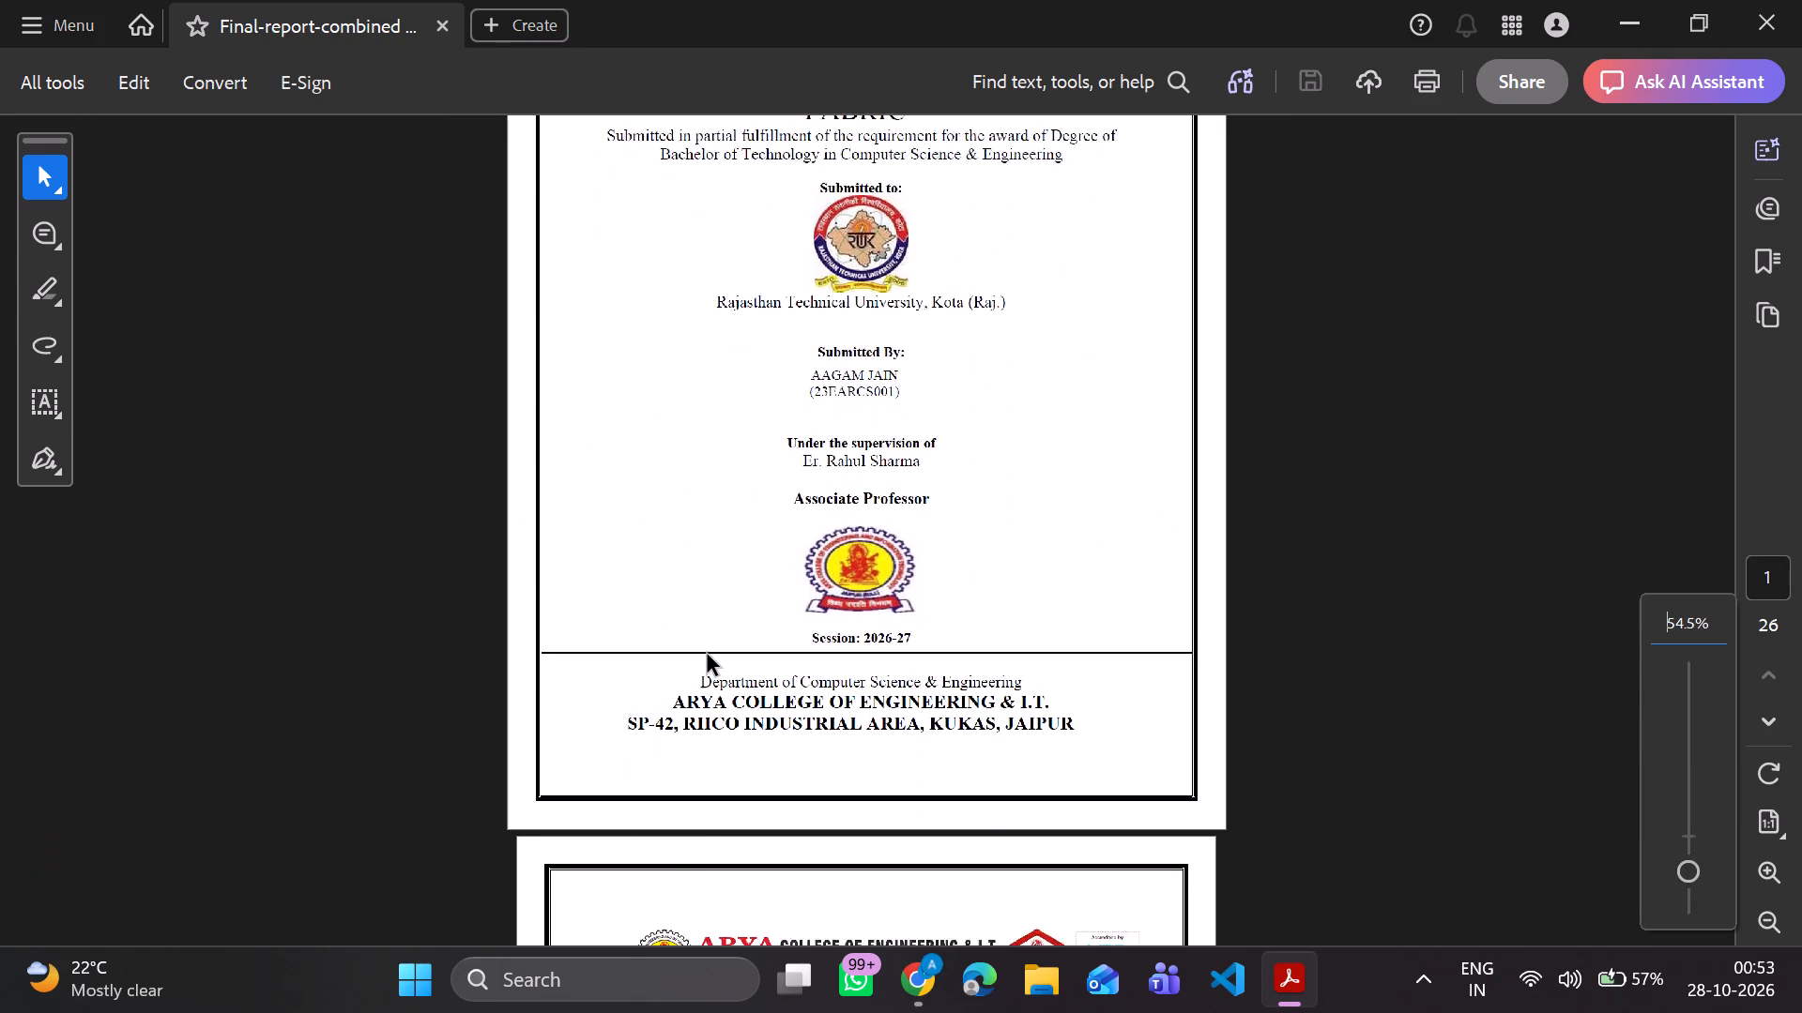
scroll(708, 655, down, 7)
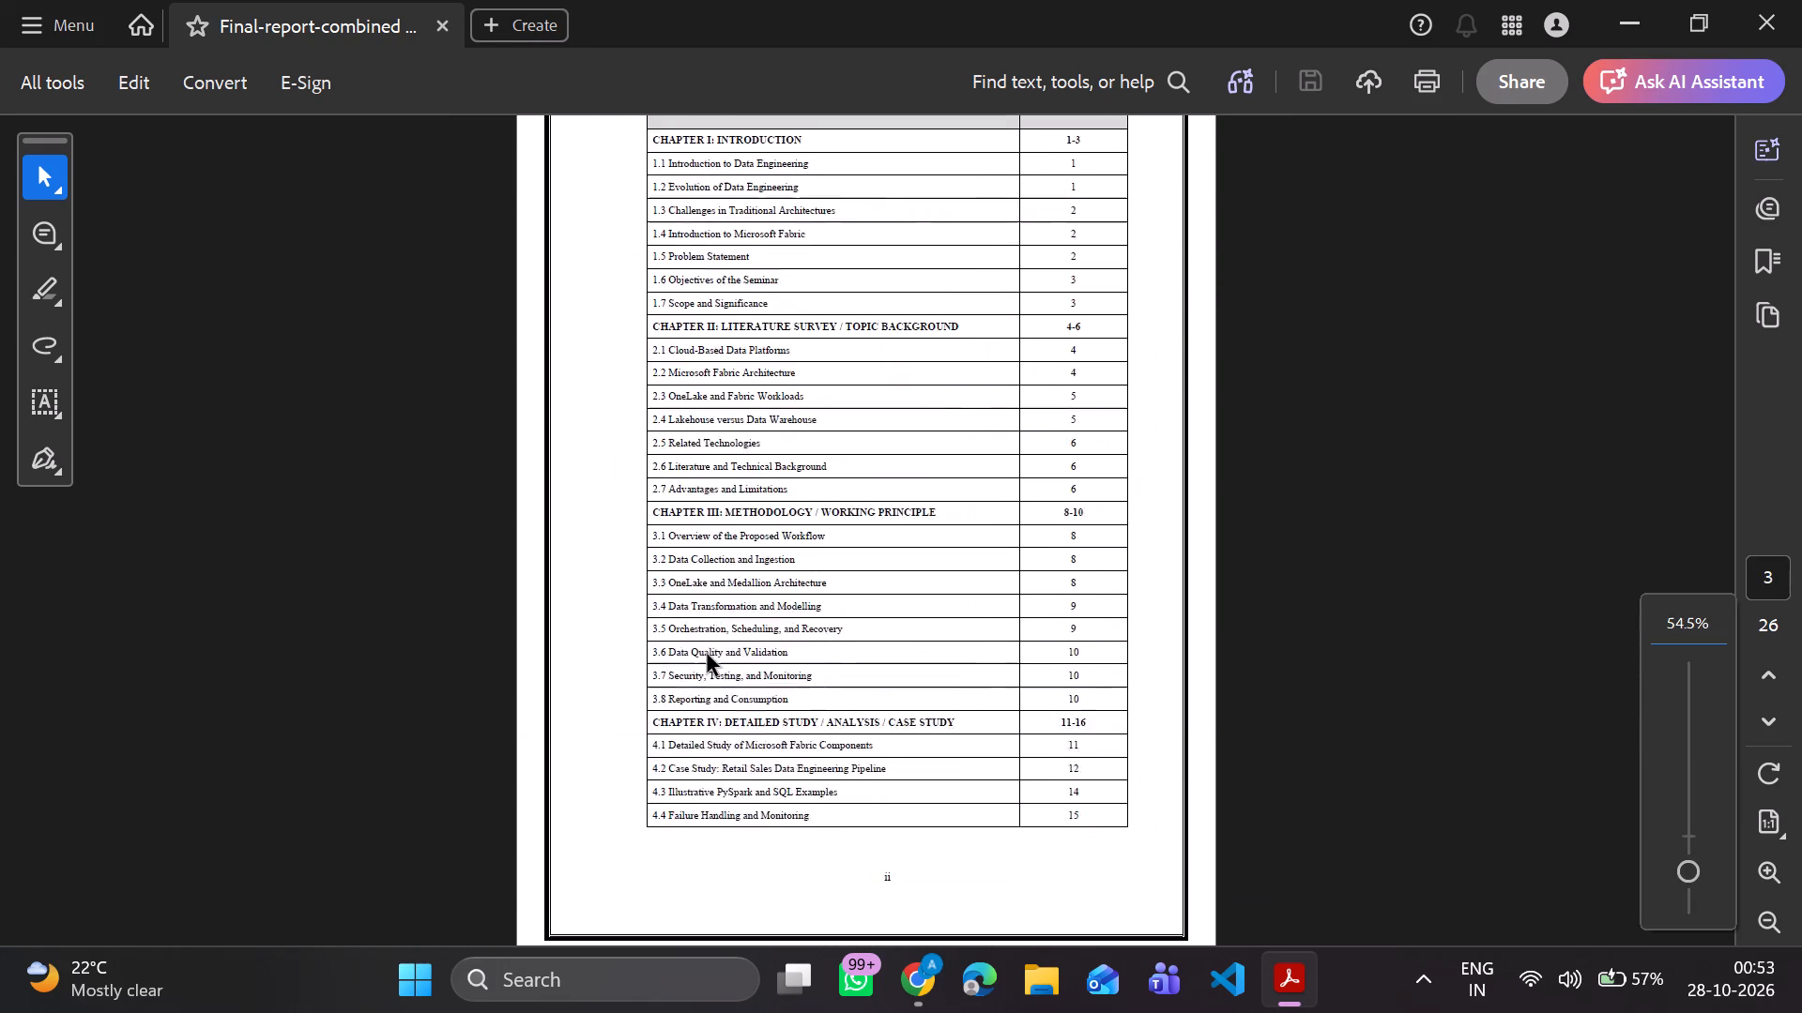
scroll(708, 655, down, 9)
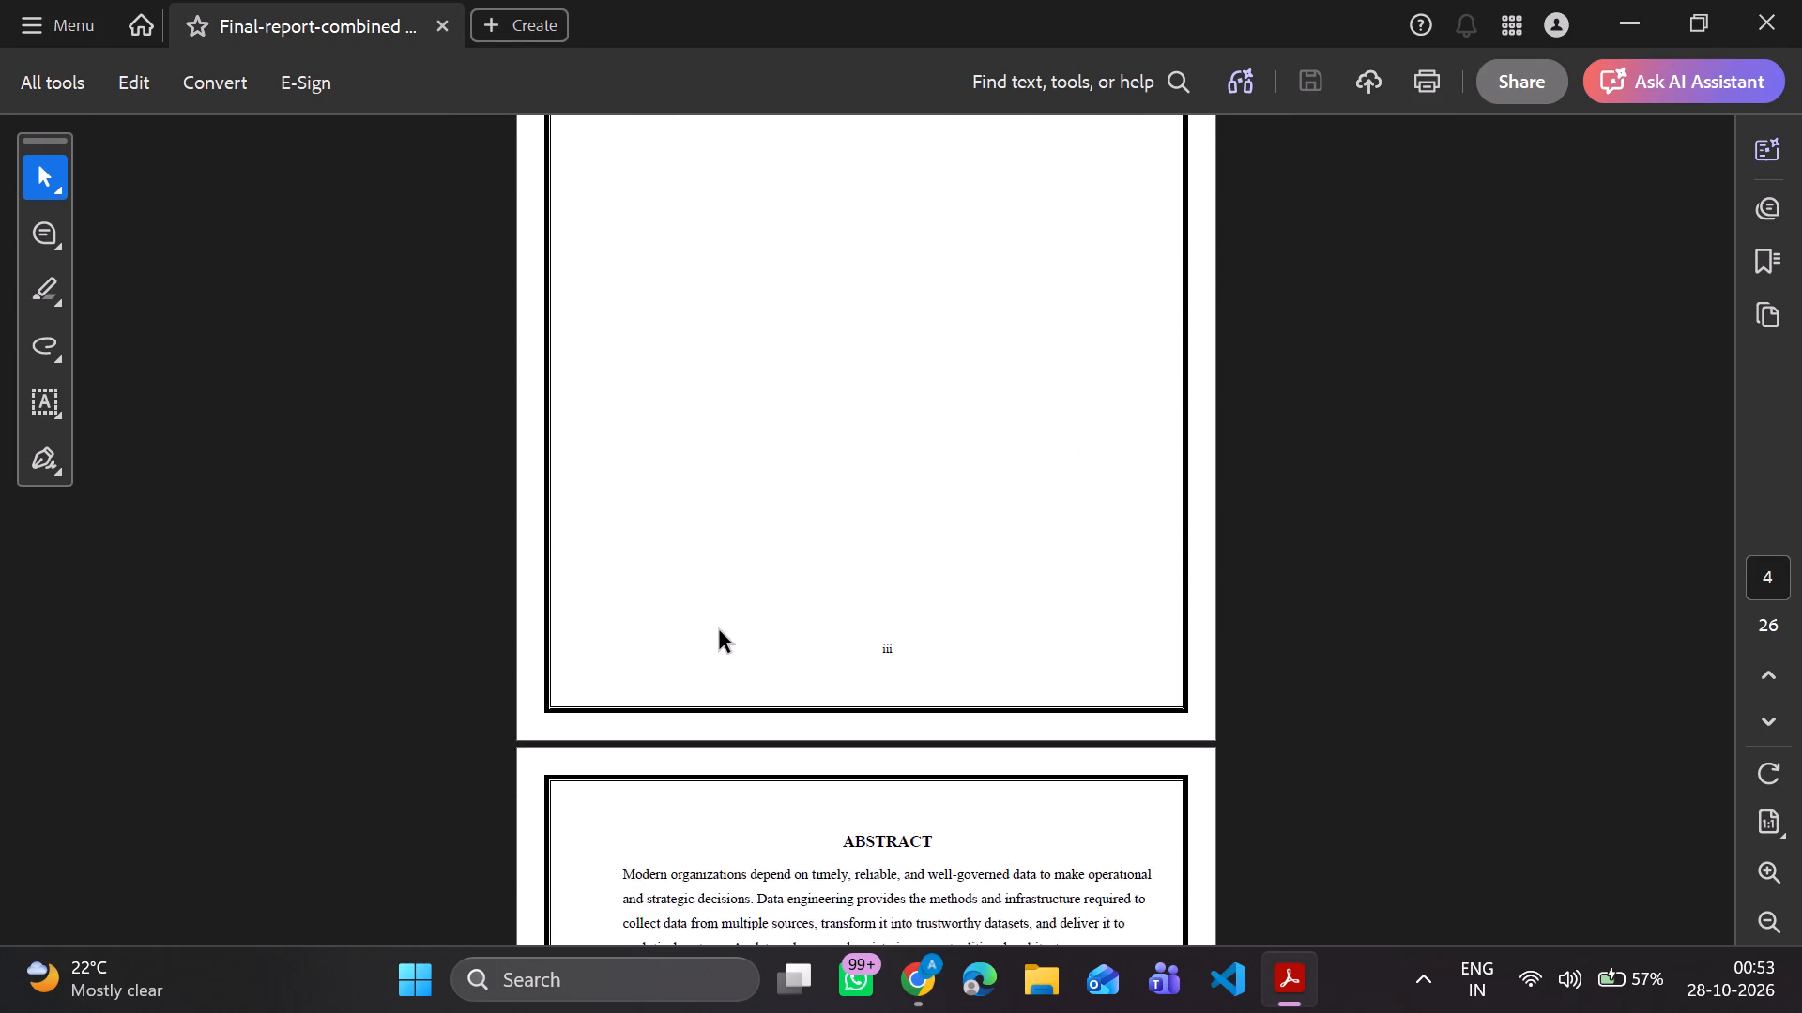
scroll(720, 631, down, 13)
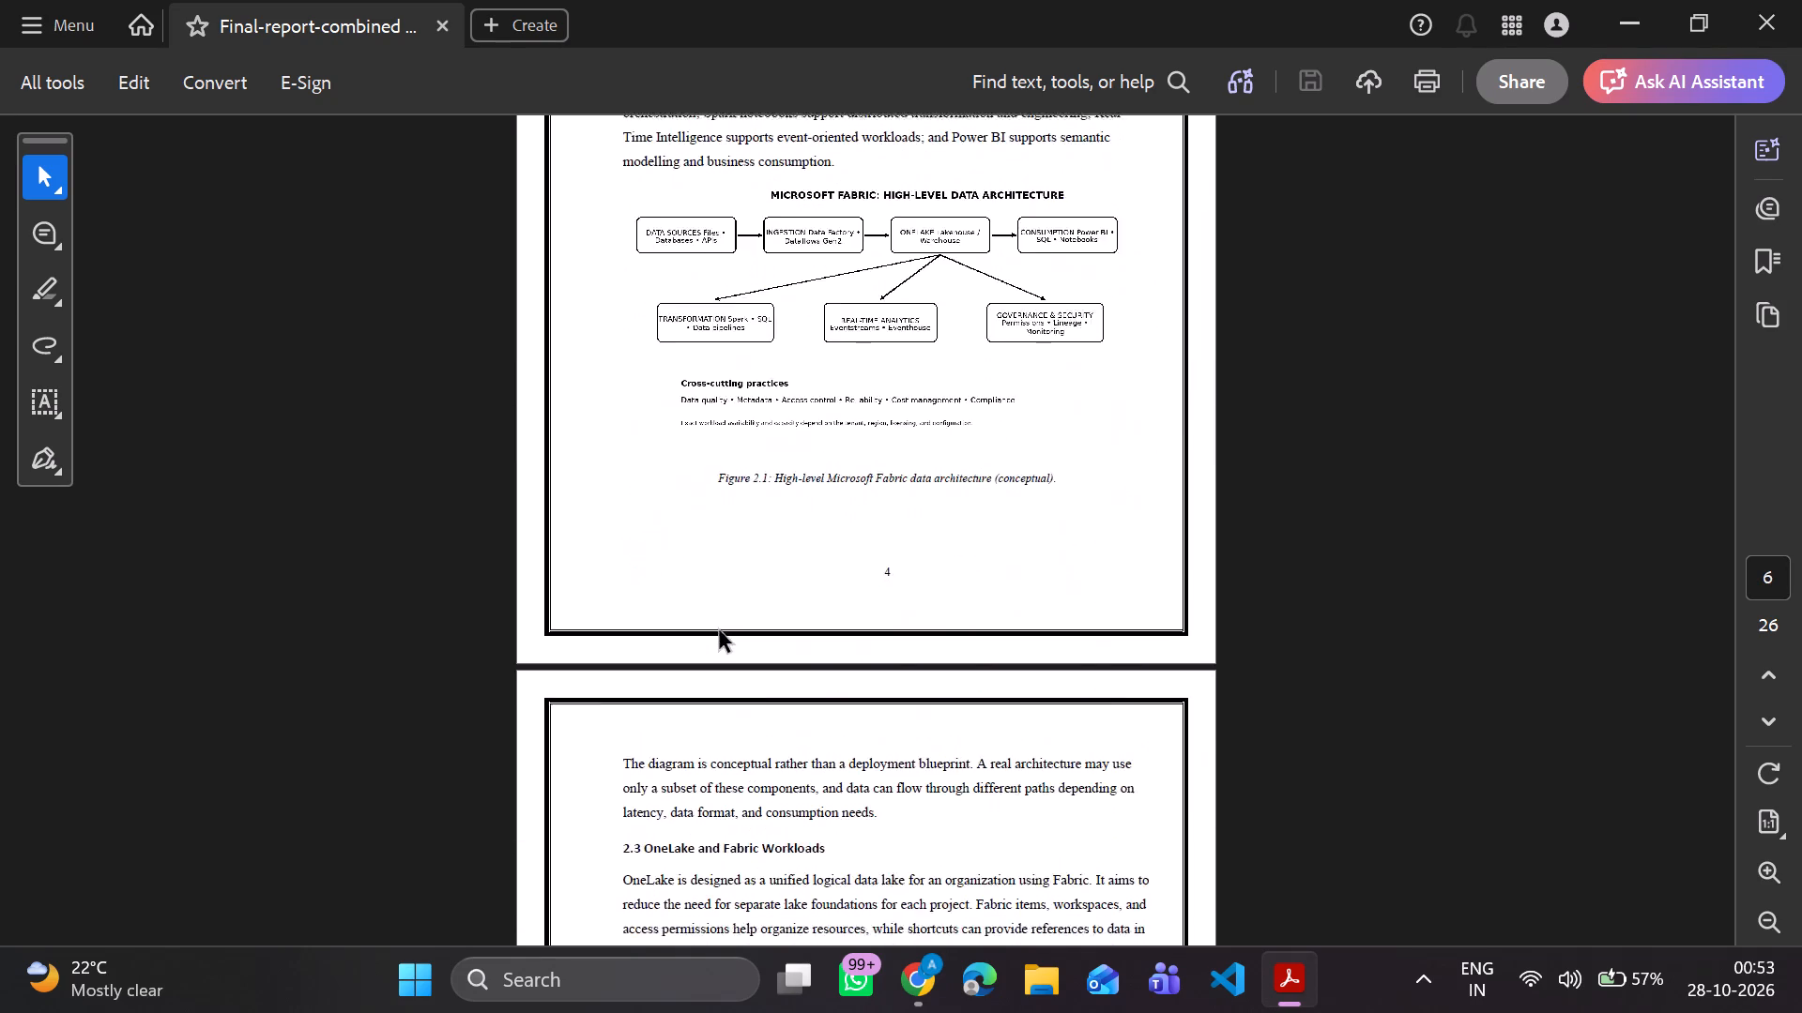
scroll(720, 631, down, 19)
scroll(720, 631, up, 4)
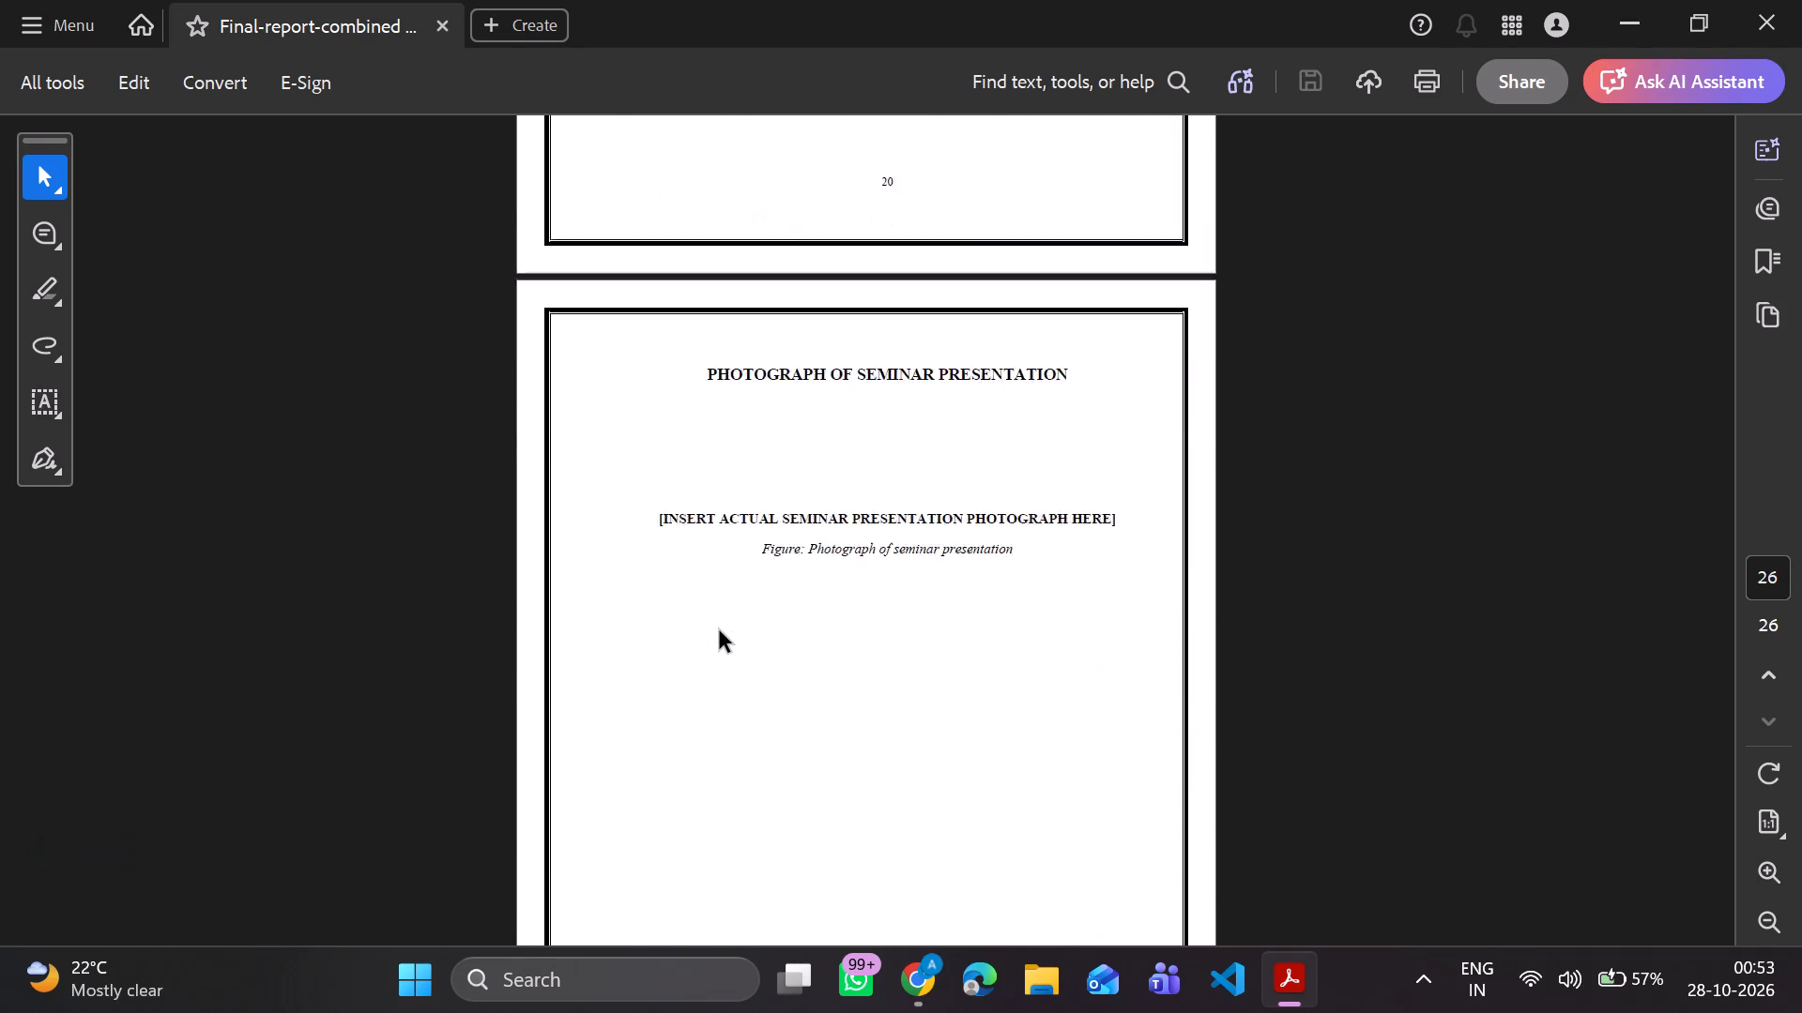
scroll(720, 631, up, 5)
scroll(720, 631, down, 2)
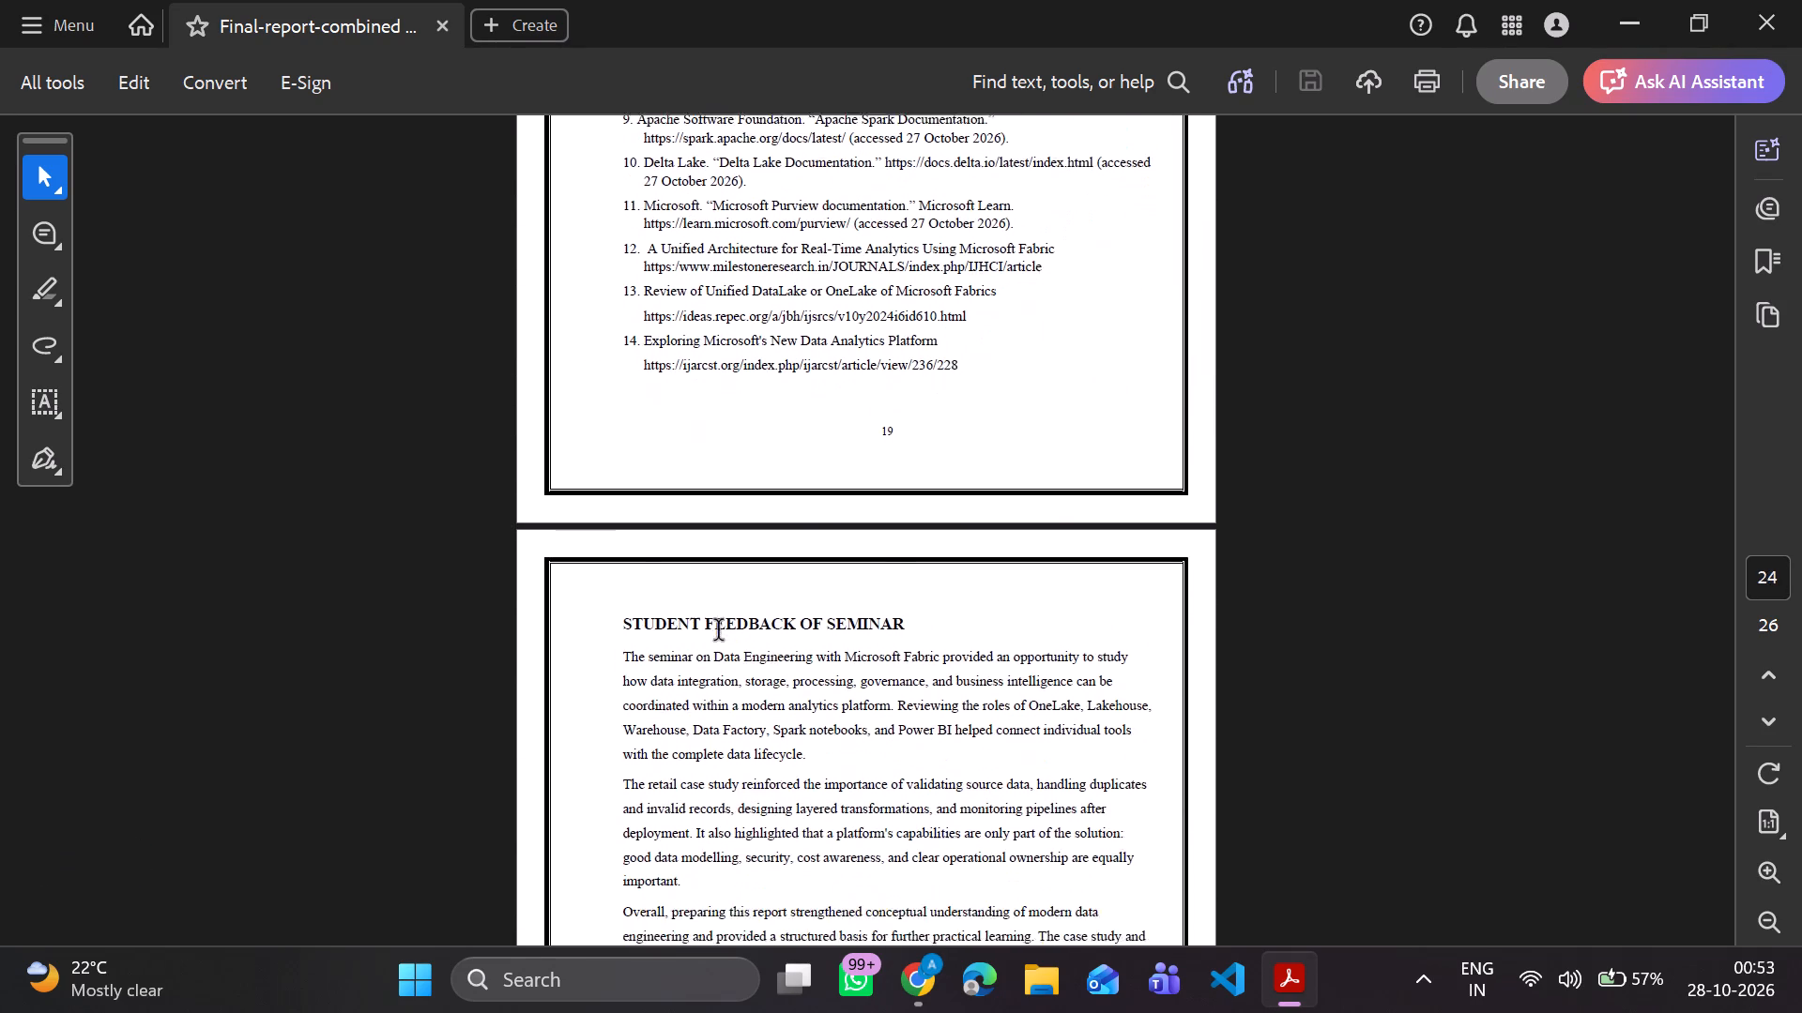
scroll(720, 631, down, 1)
scroll(720, 631, up, 7)
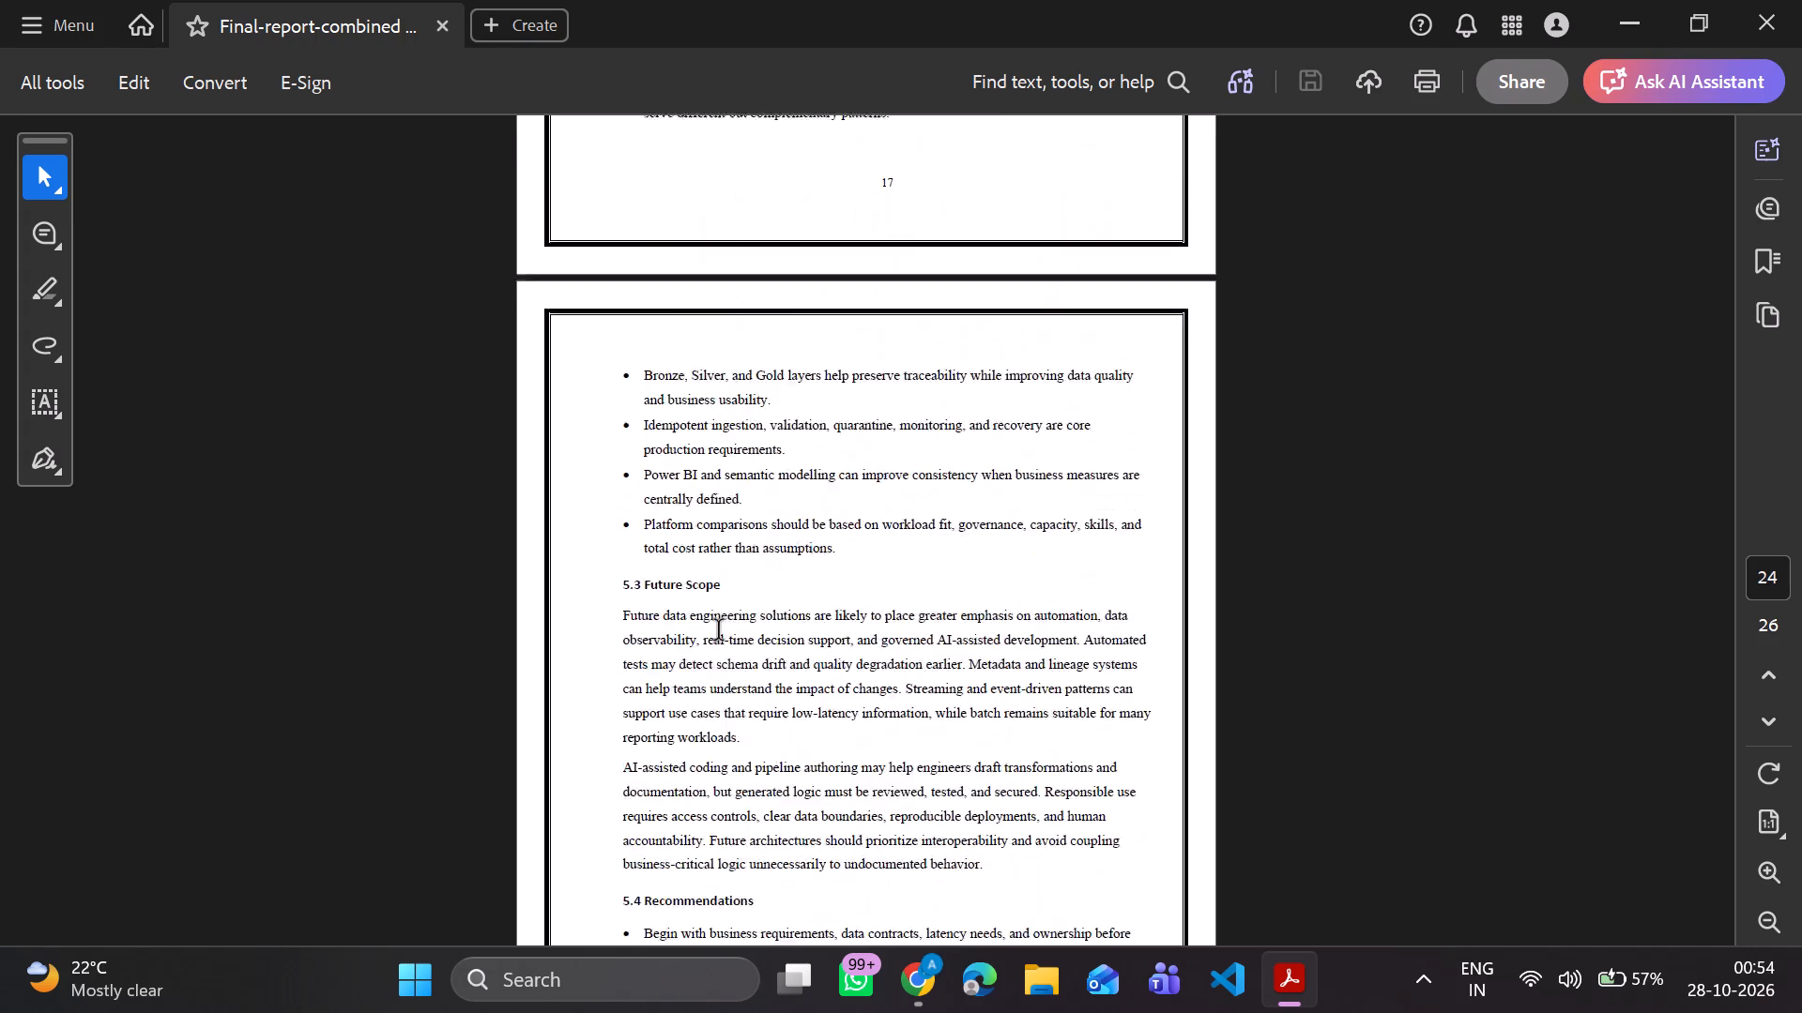
scroll(720, 631, up, 10)
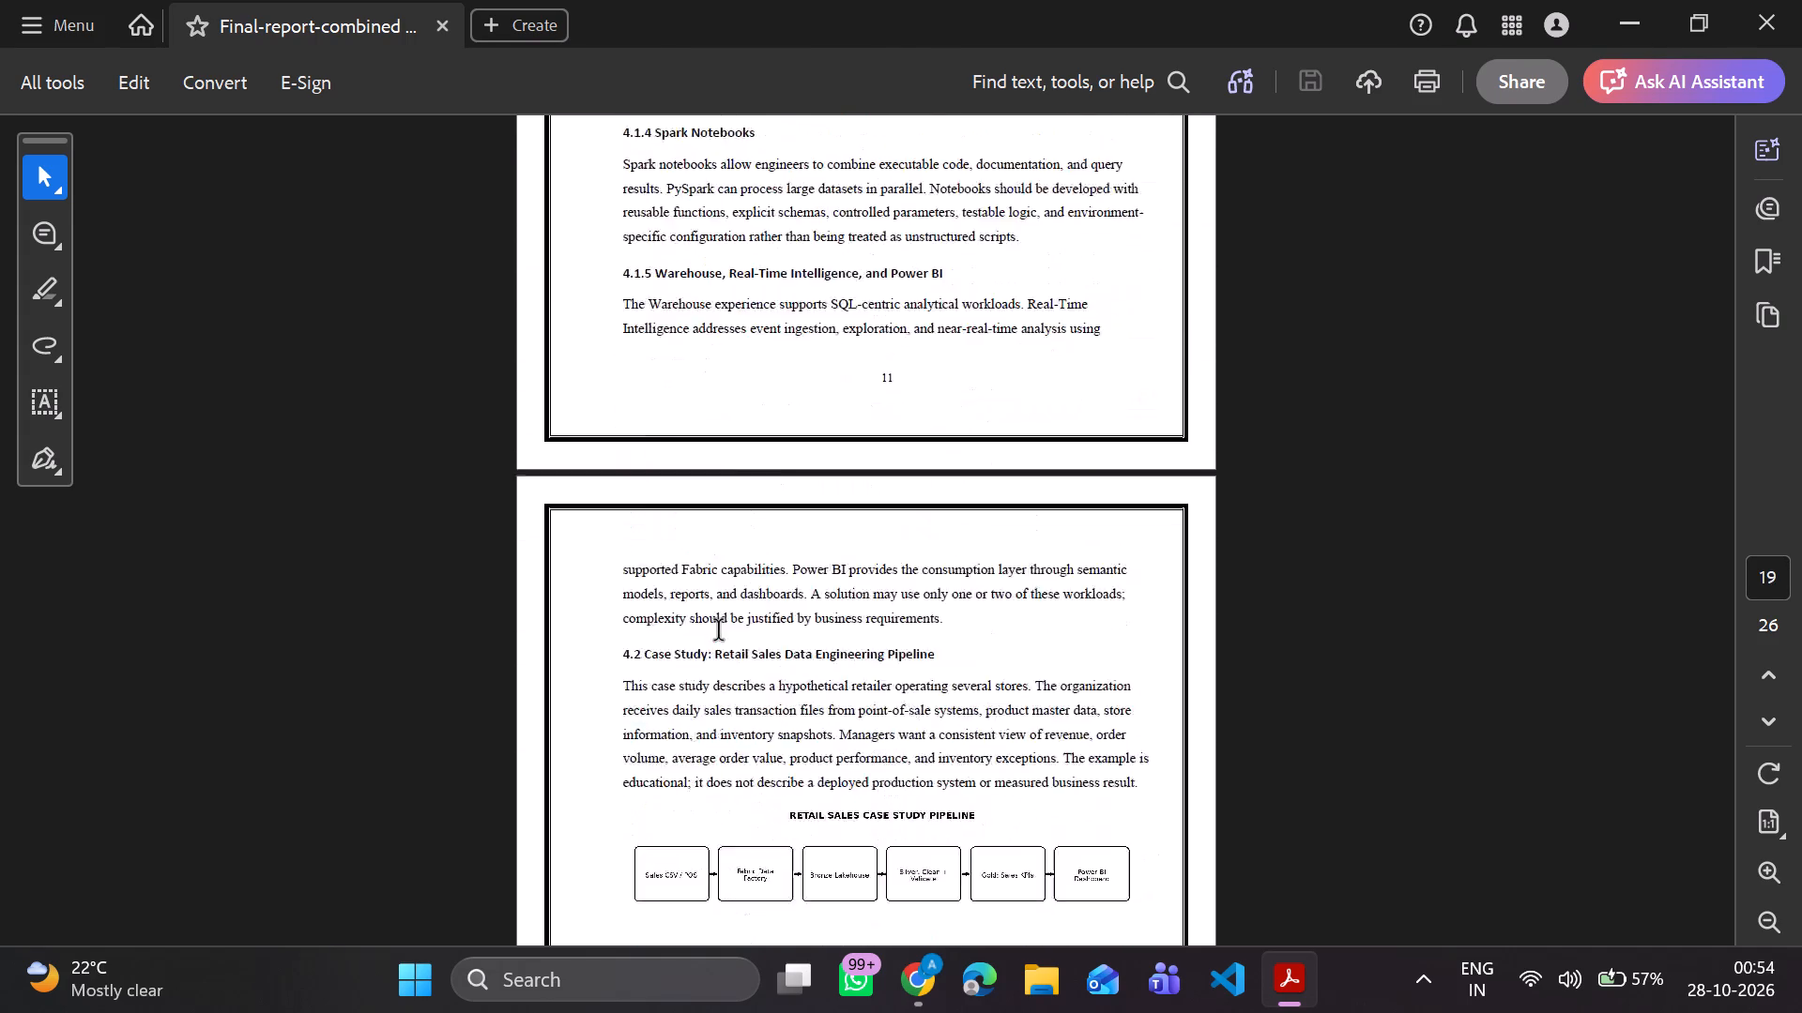
scroll(720, 631, up, 17)
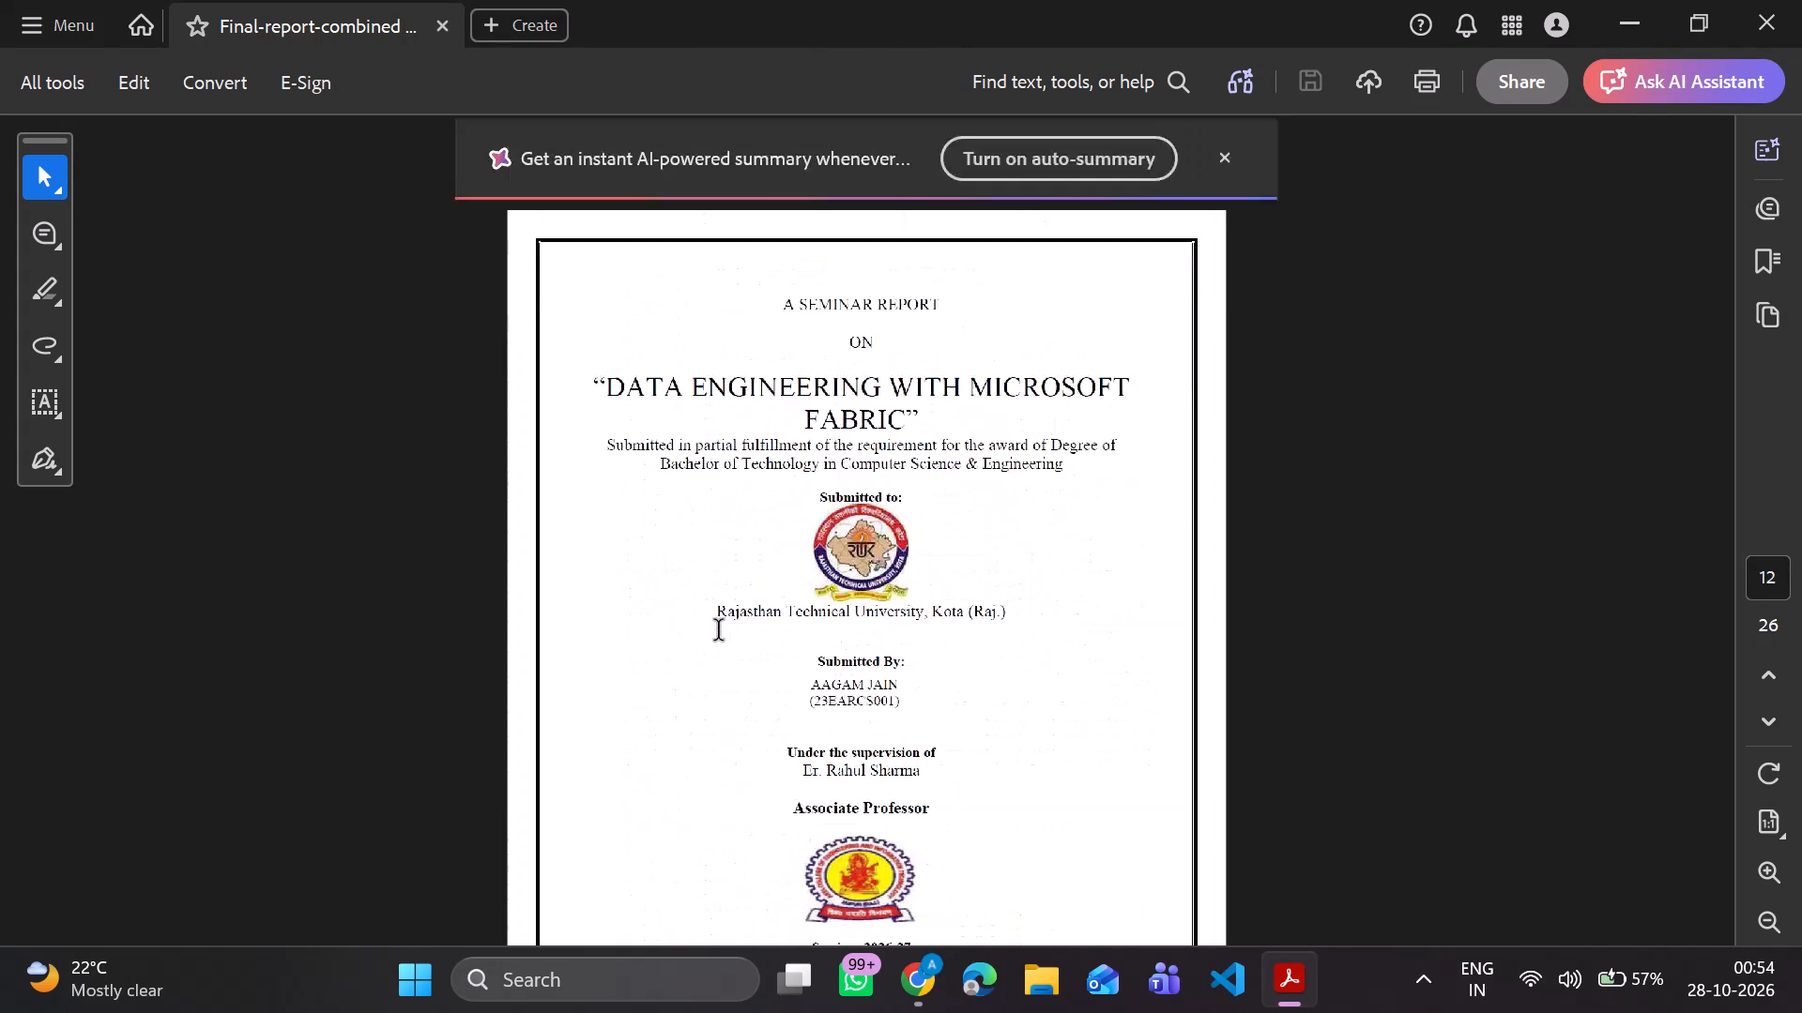
scroll(720, 631, up, 4)
Dismiss the auto-summary offer above the report's front page.
click(1227, 162)
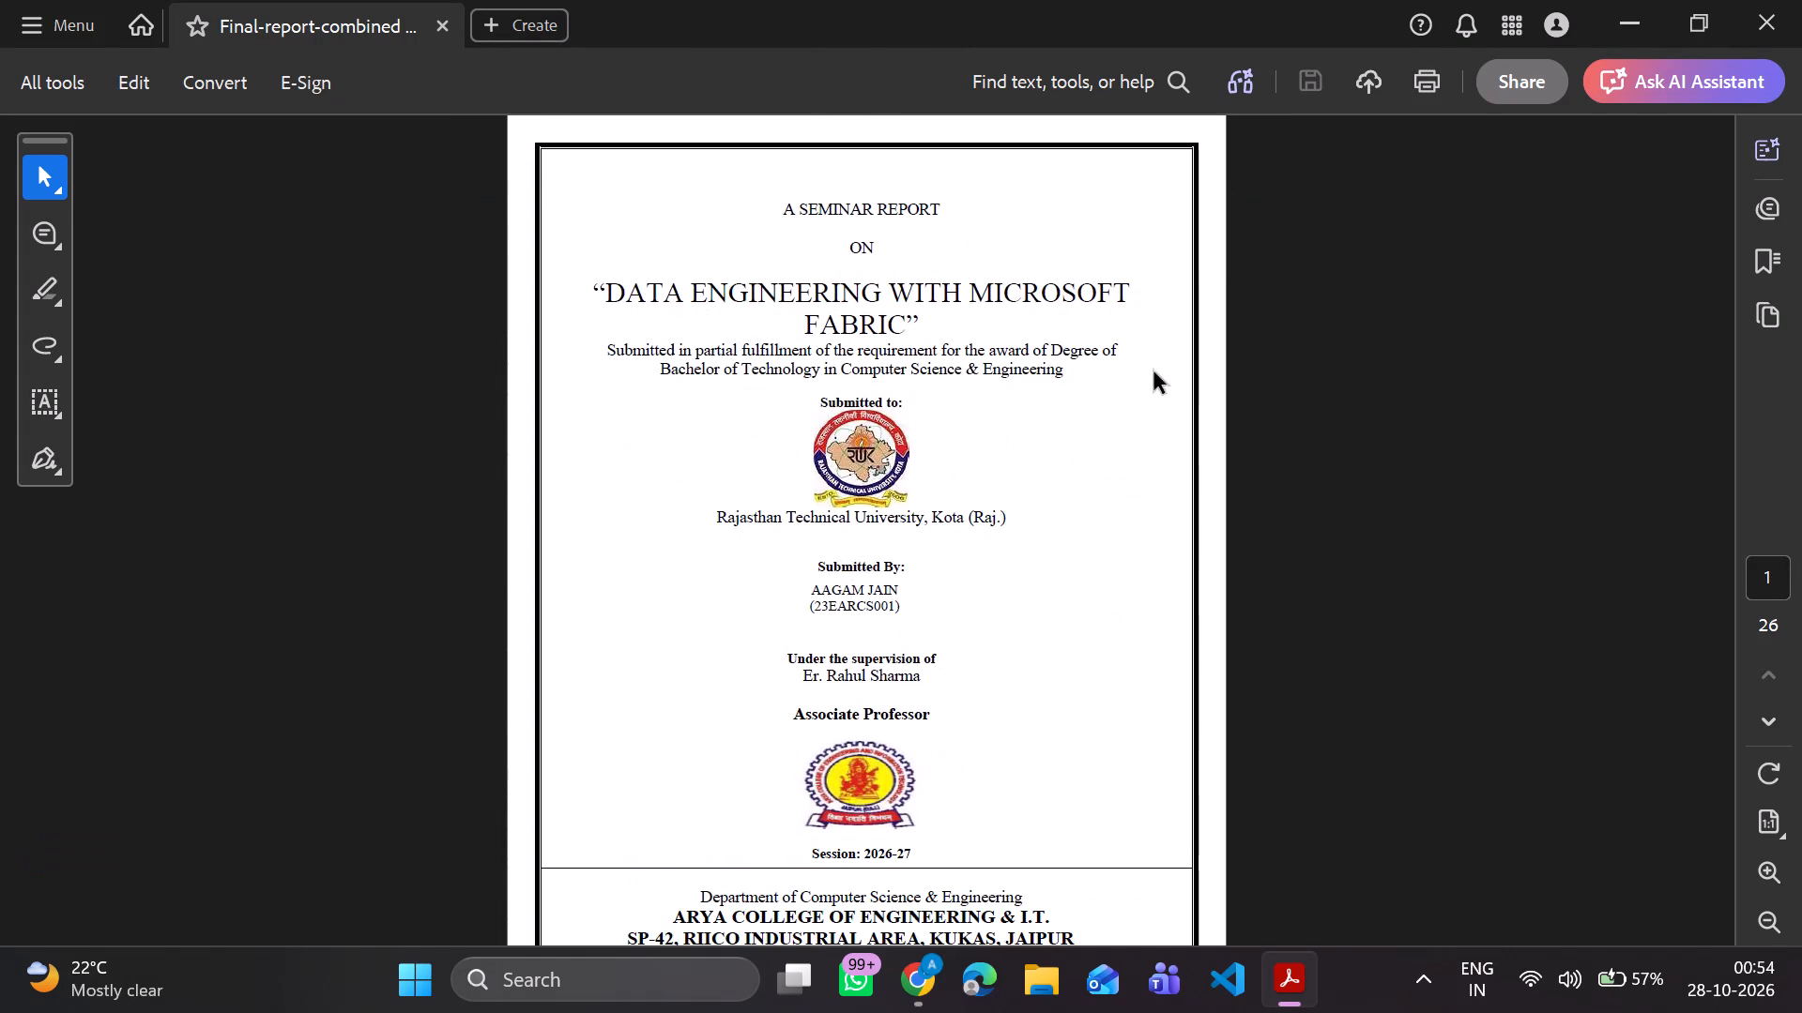
Go through the report again from the front page to the seminar photograph page, examining the acknowledgement, contents, chapters and closing pages.
scroll(987, 770, down, 10)
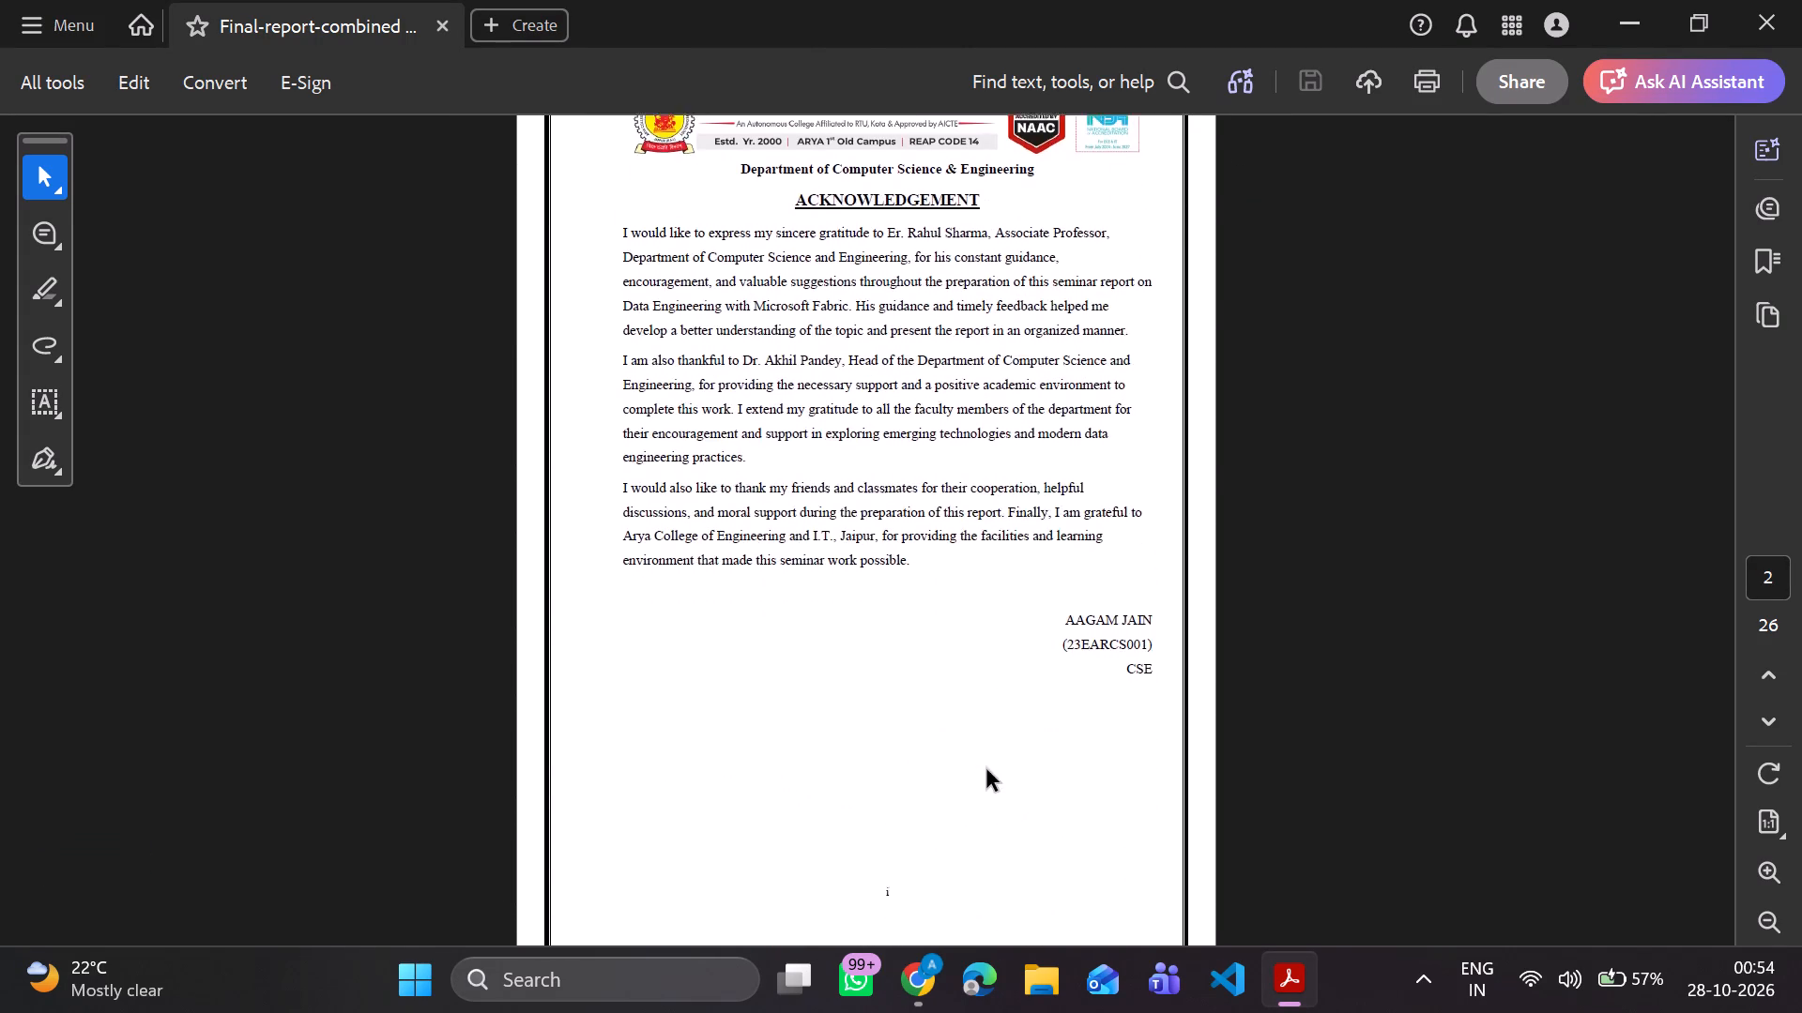
scroll(987, 770, down, 7)
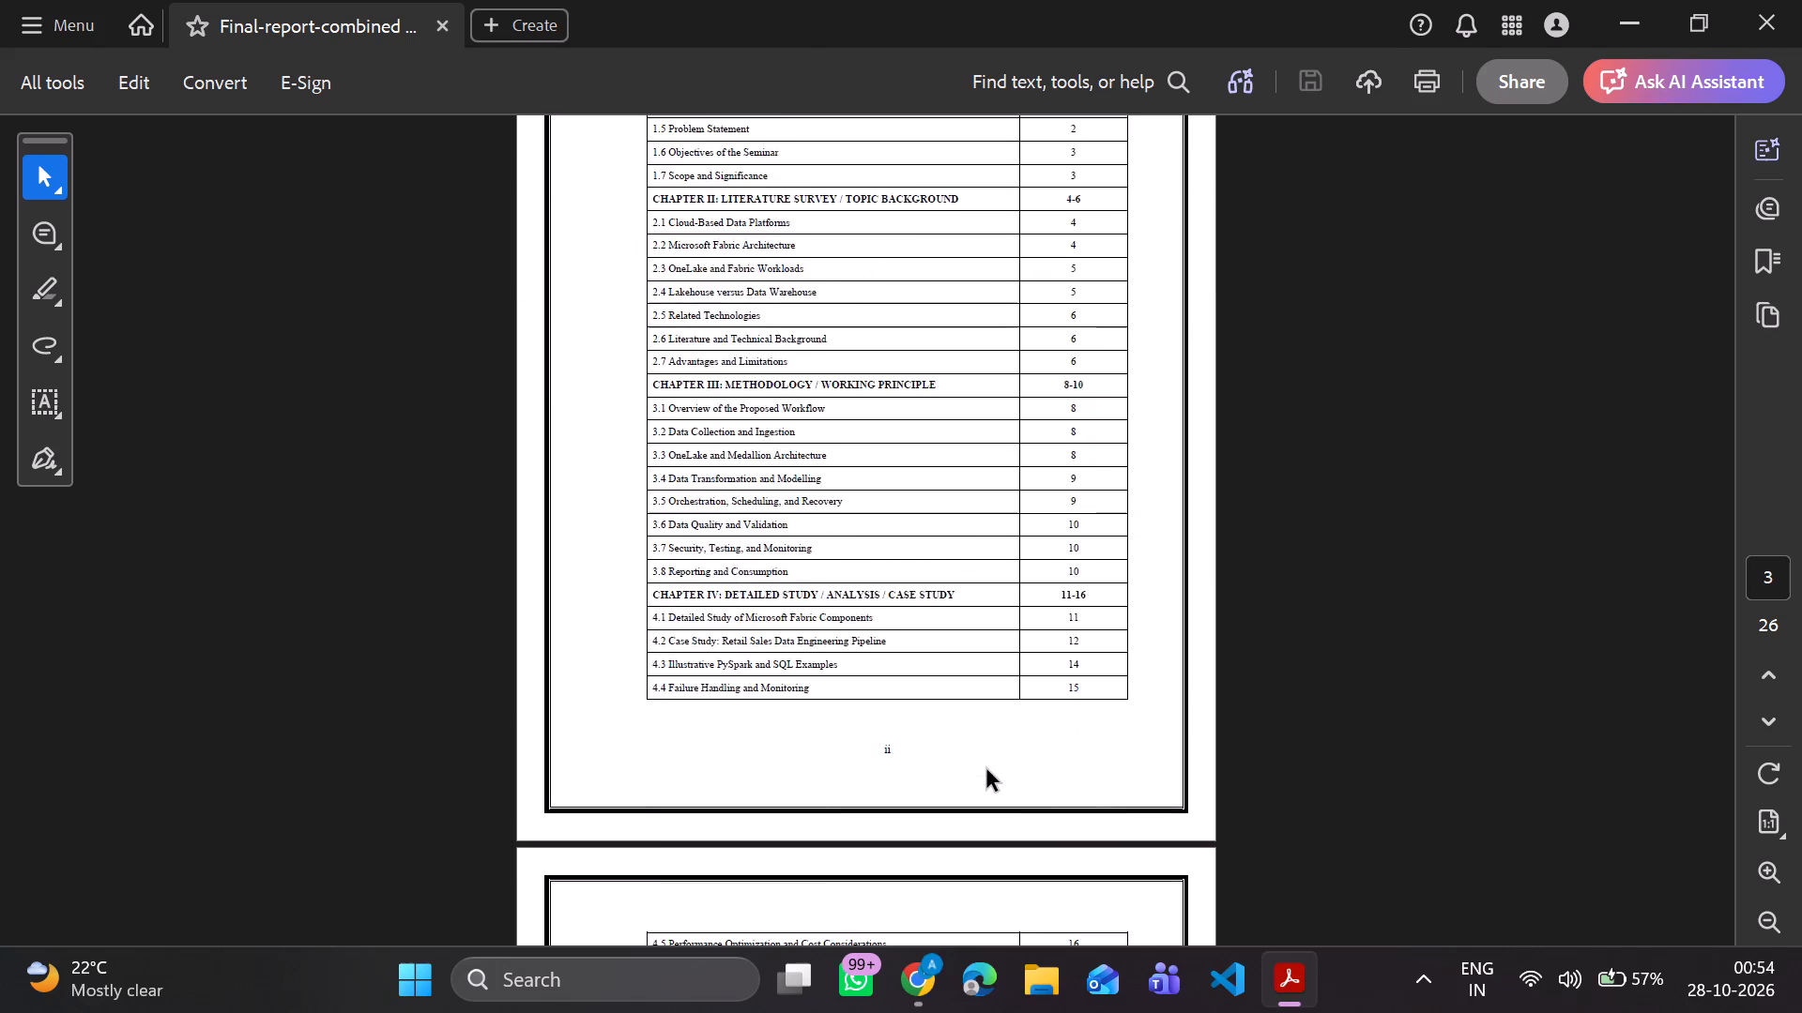
scroll(987, 770, down, 18)
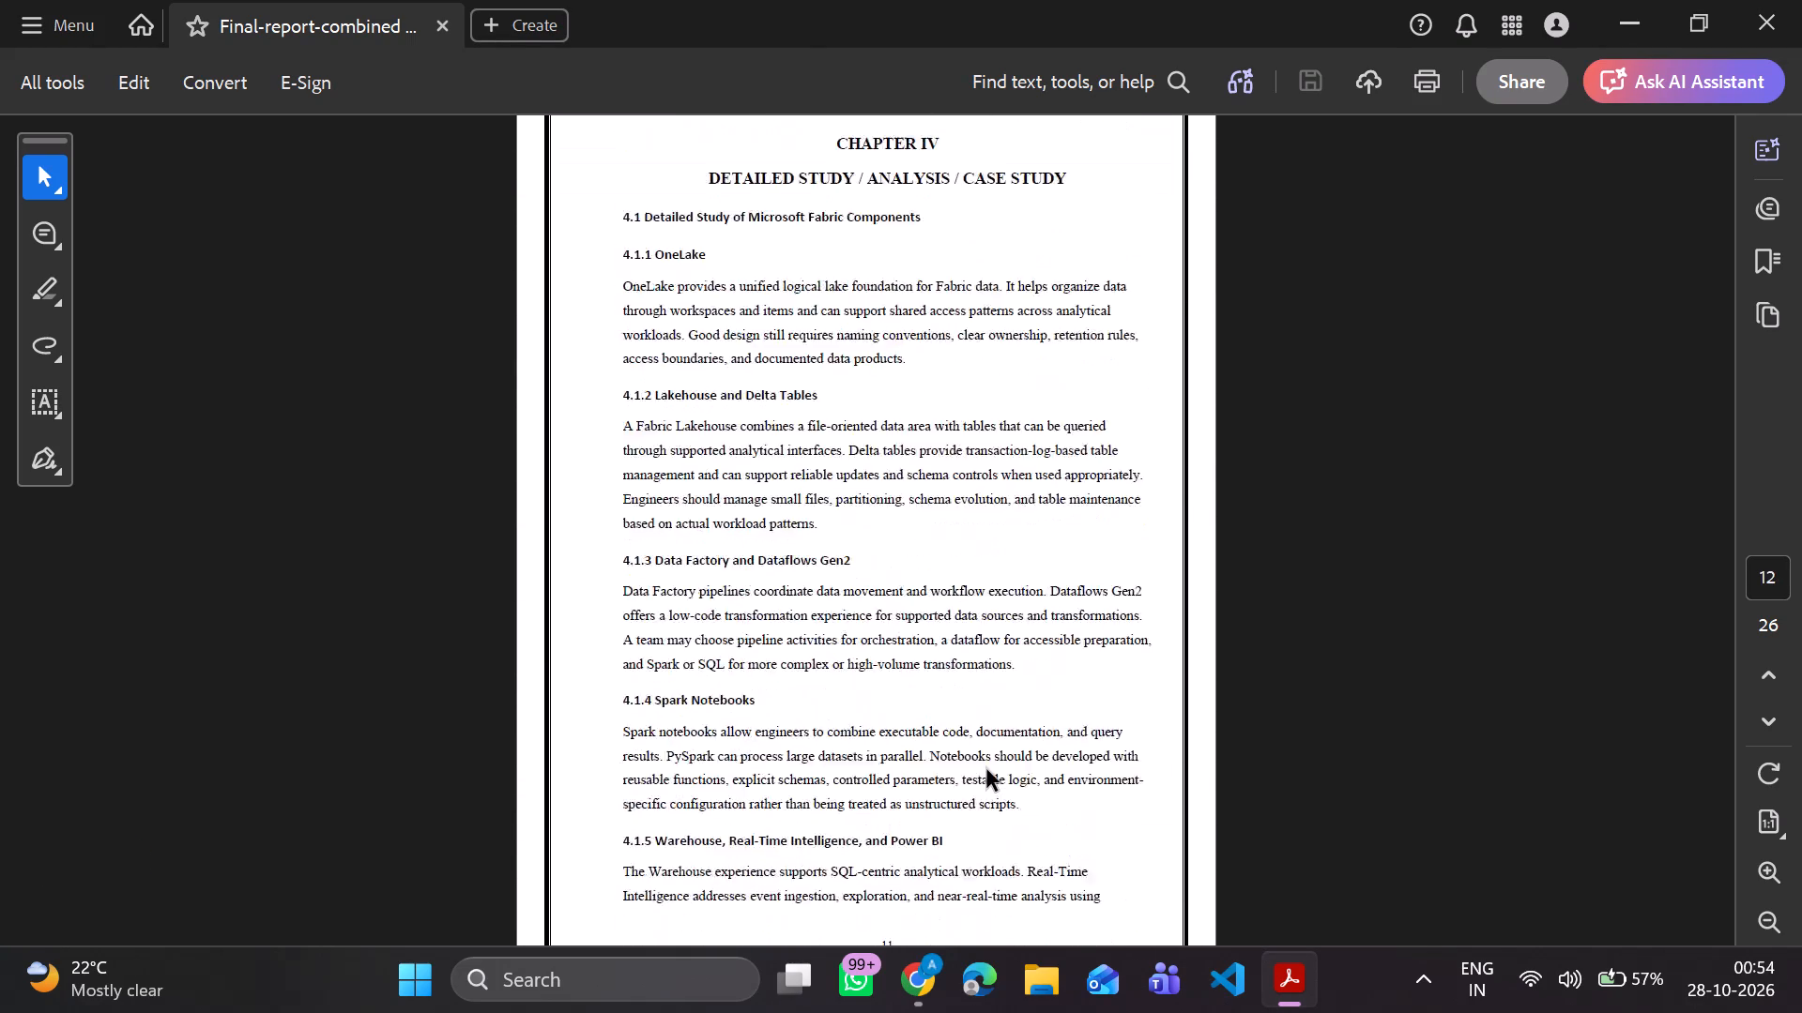
scroll(987, 770, down, 15)
scroll(987, 770, up, 5)
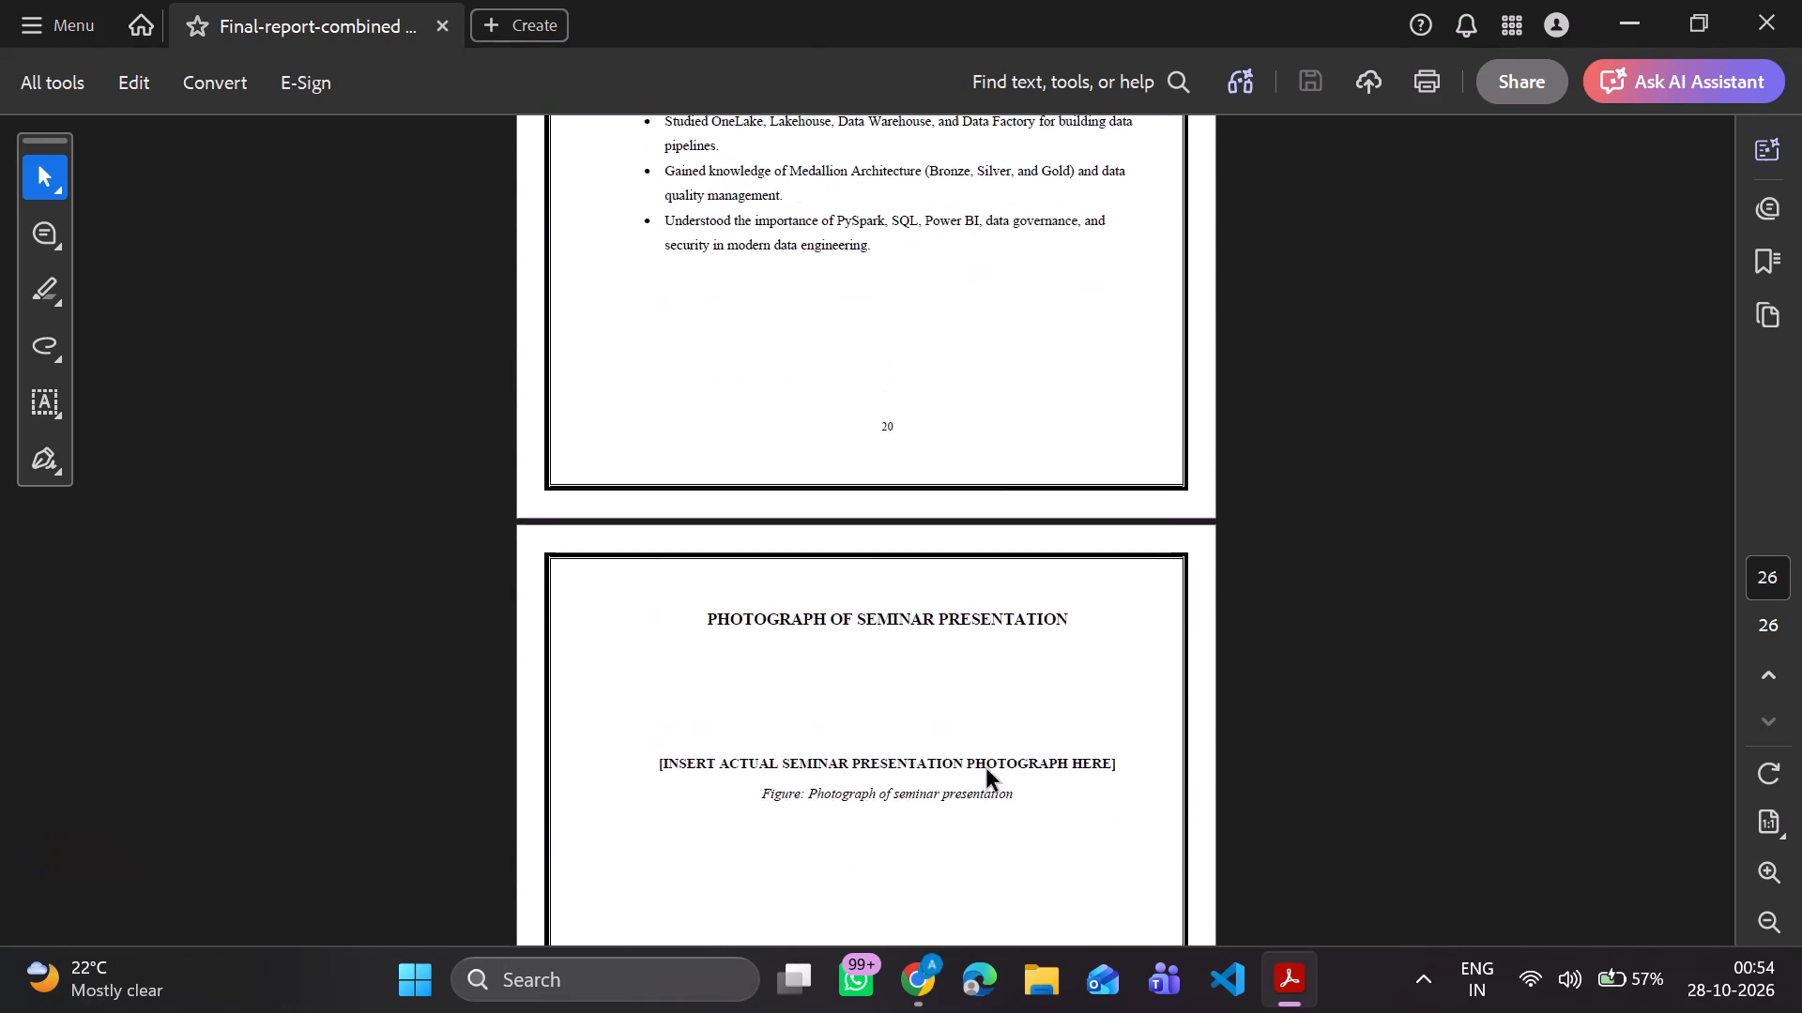
scroll(987, 770, up, 2)
scroll(987, 770, down, 5)
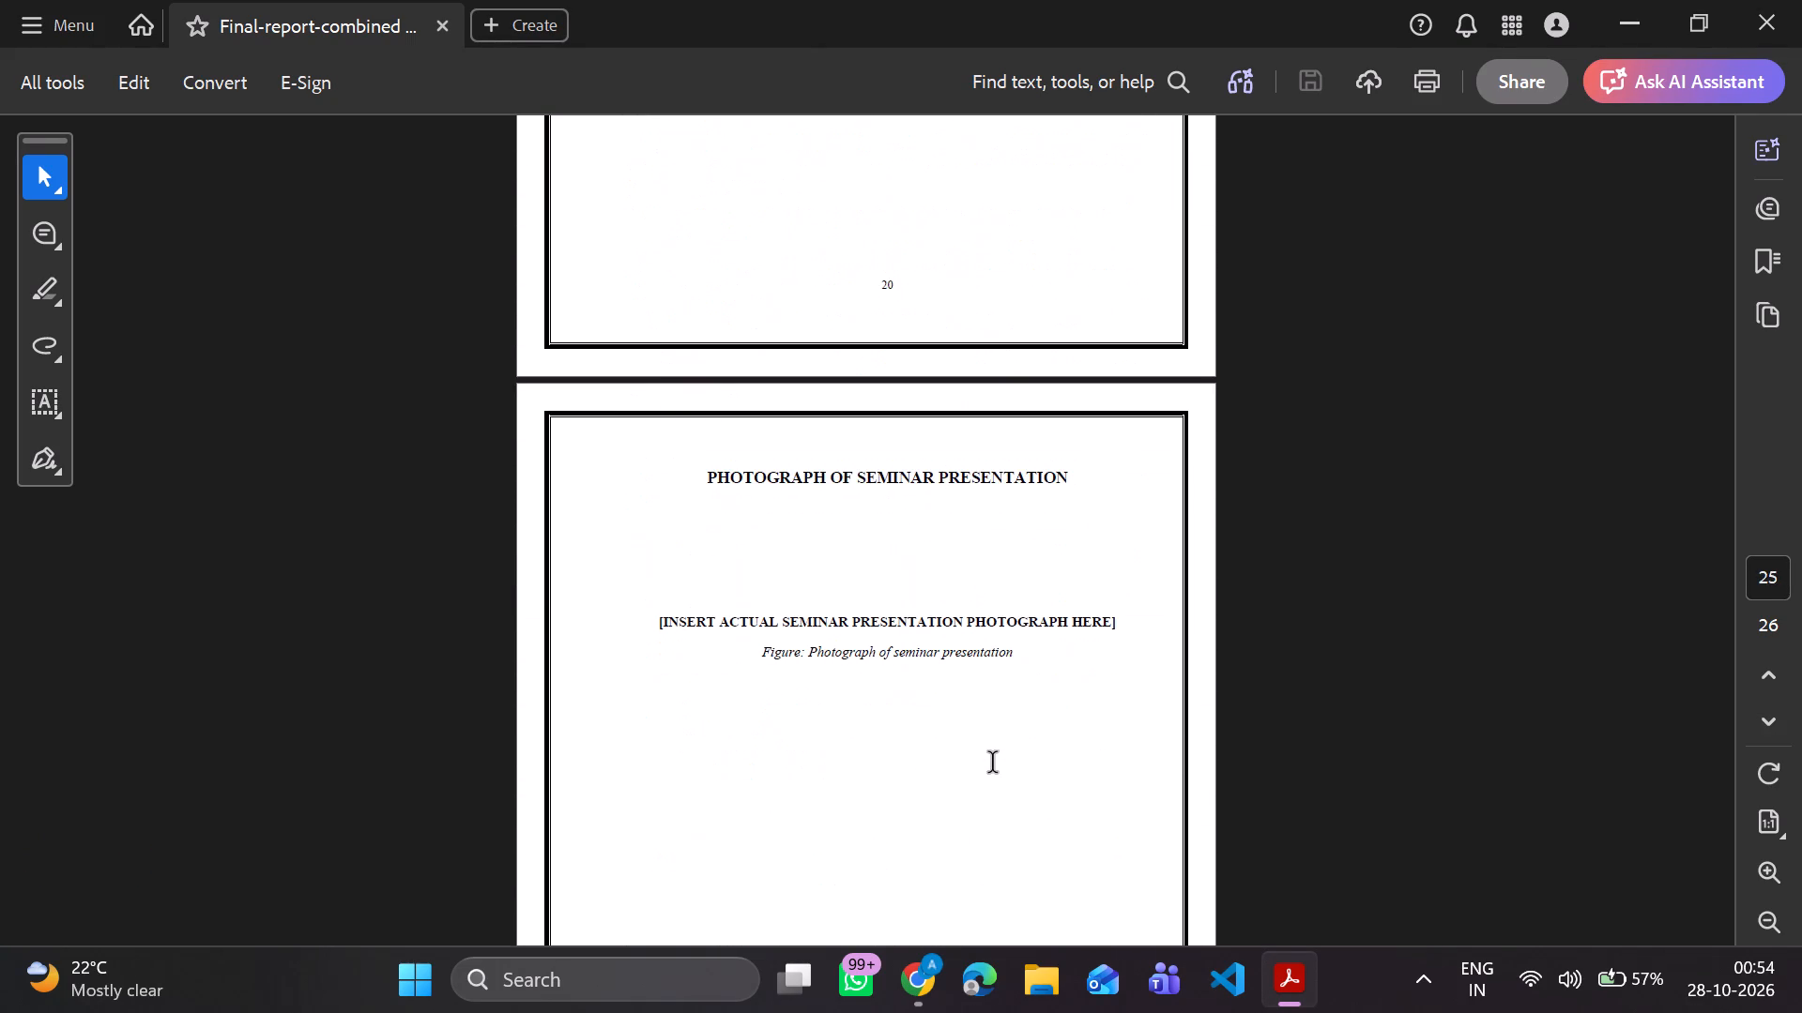
Close the Acrobat report window and the Chrome browser window.
click(1801, 0)
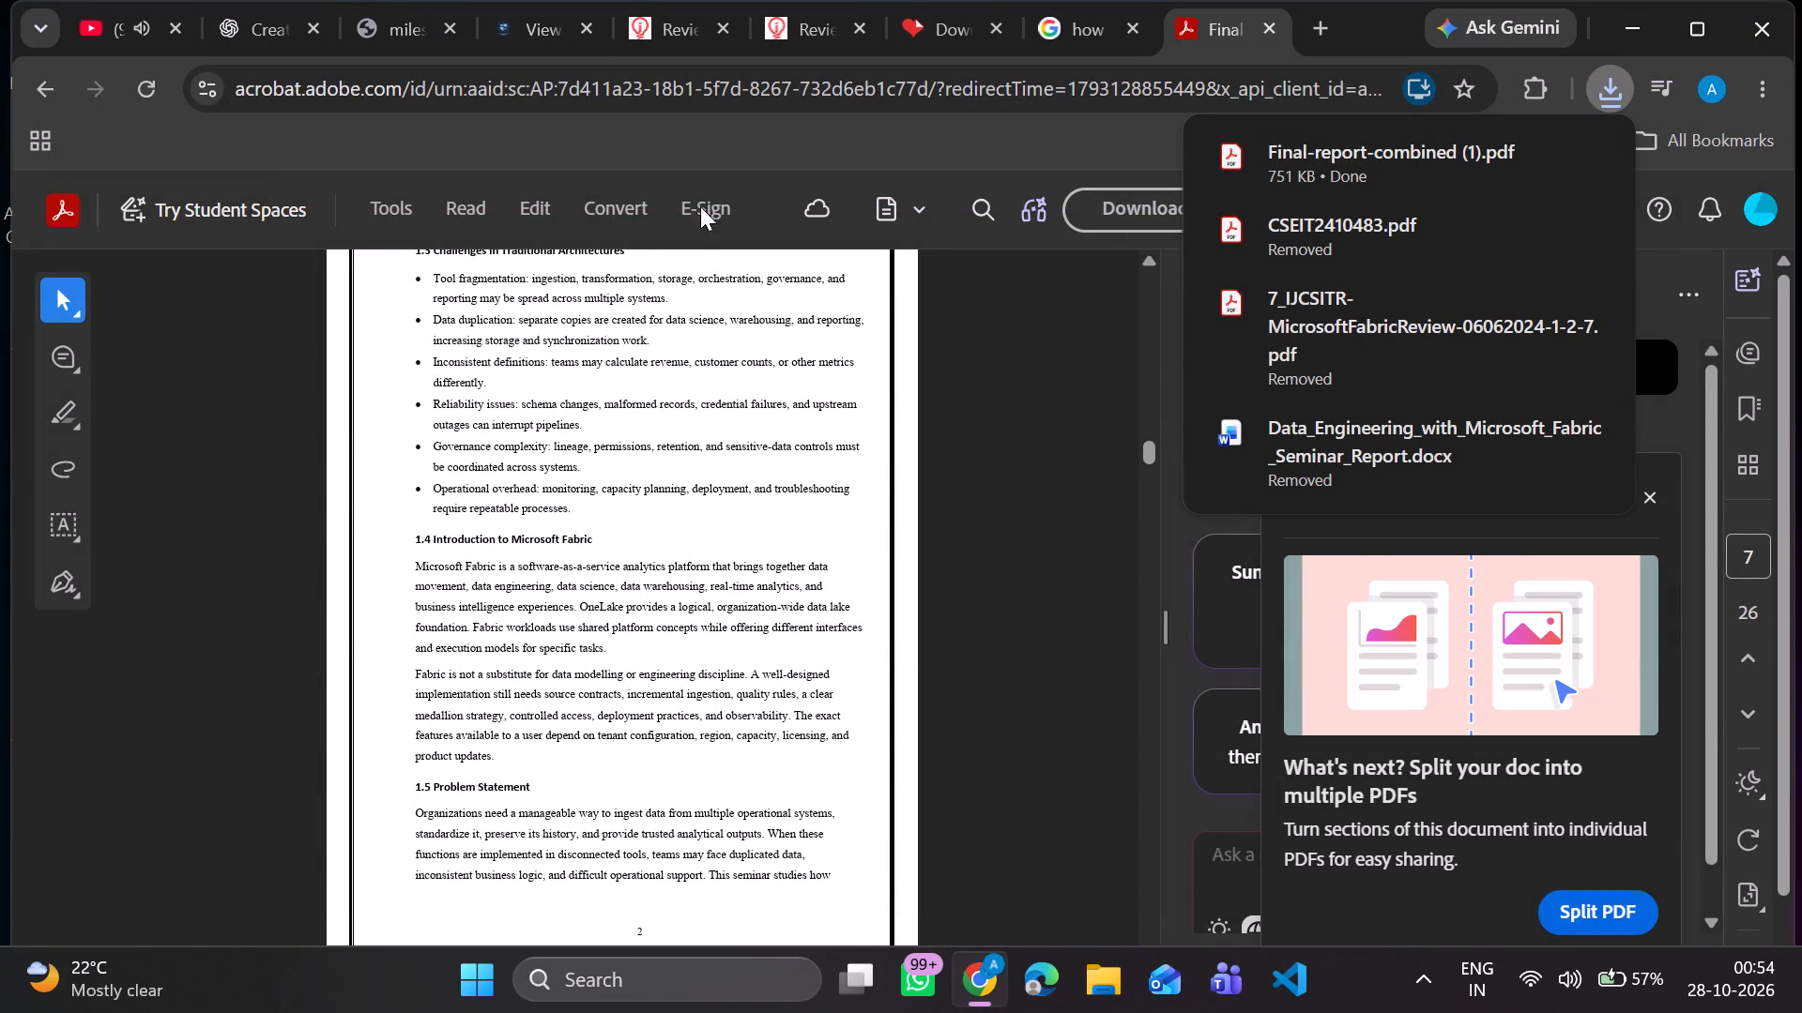
drag(1801, 0, 1754, 38)
triple_click(1726, 54)
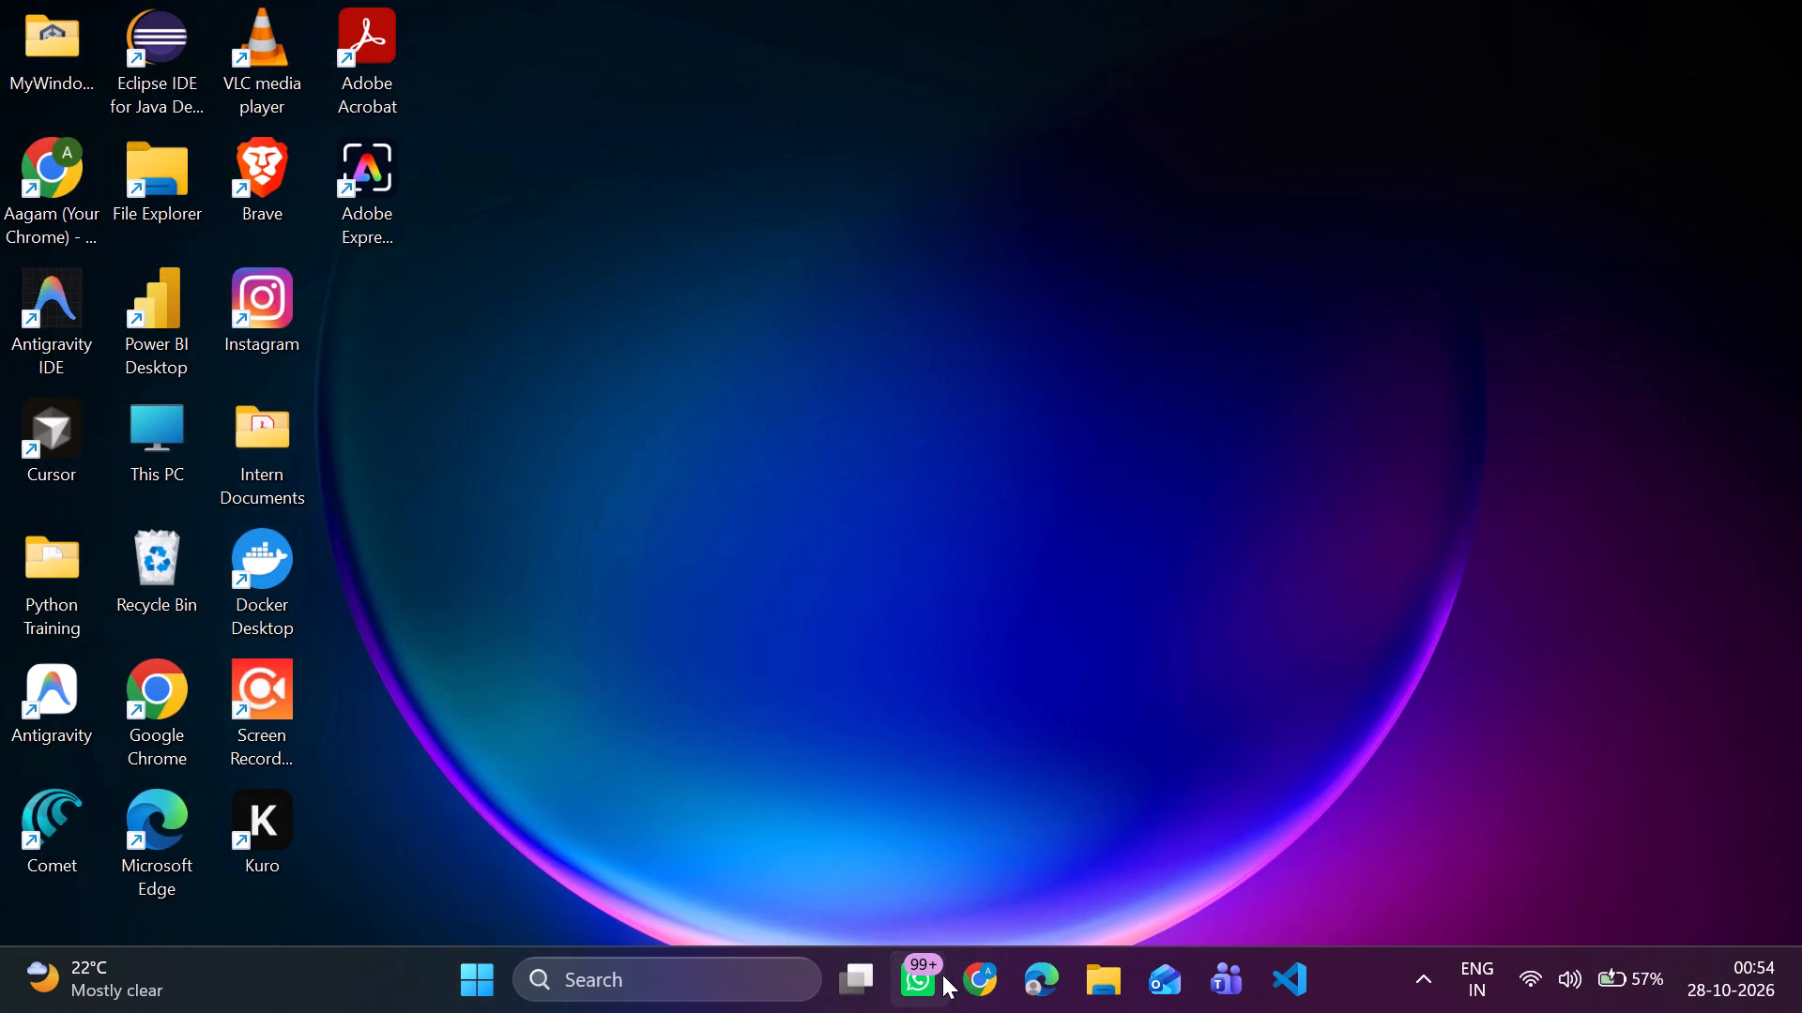
In File Explorer, delete the older Final-report-combined PDF and the front page seminar PDF from the Downloads folder.
click(1115, 985)
click(102, 454)
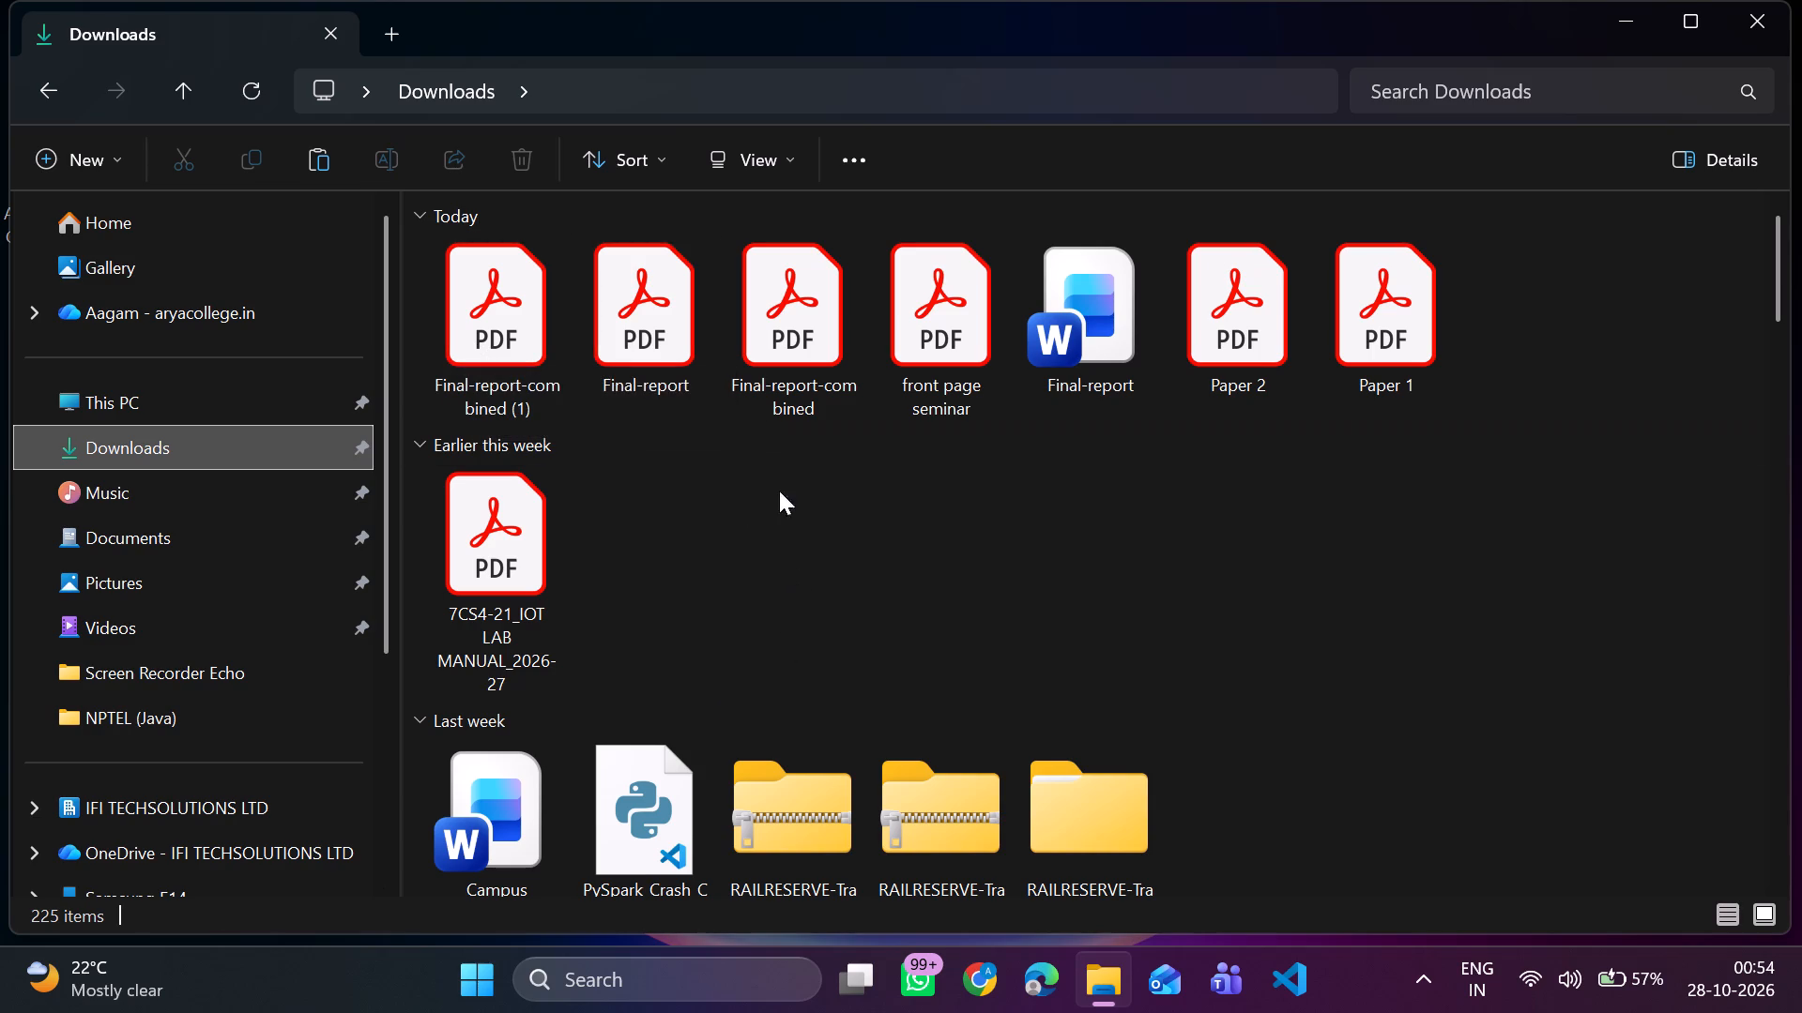
click(810, 367)
key(Delete)
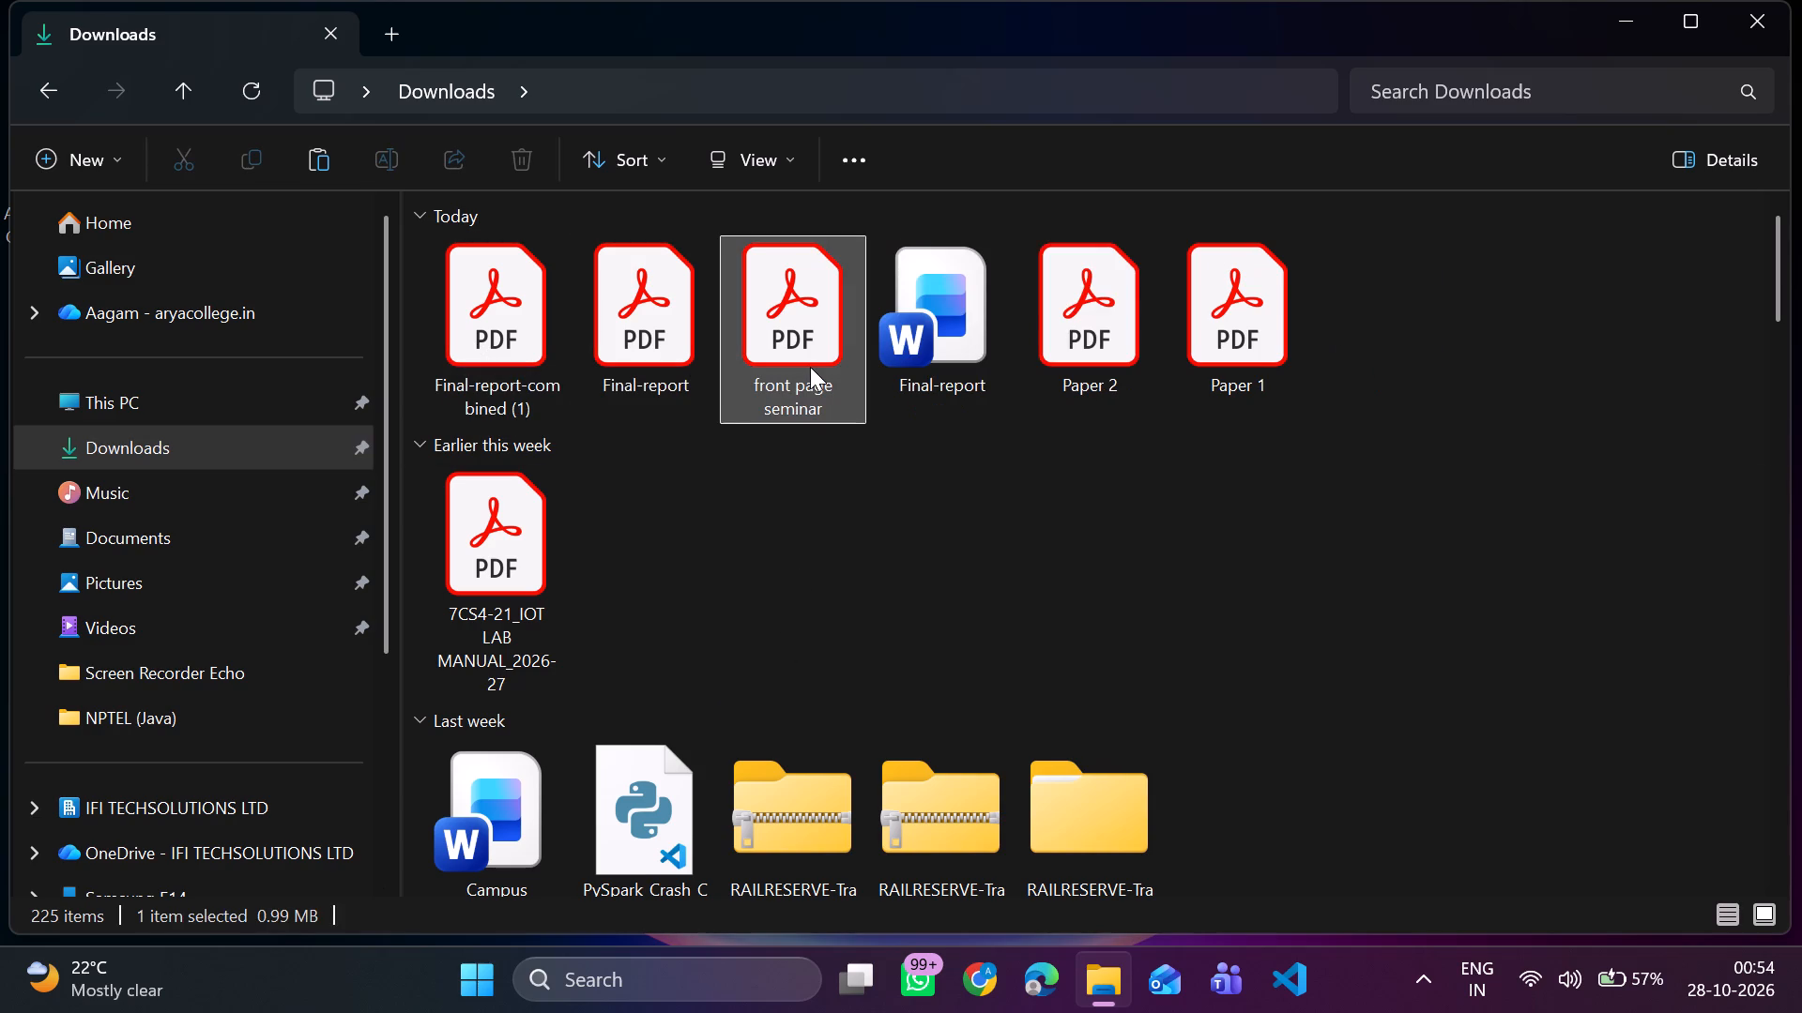
click(783, 369)
key(Delete)
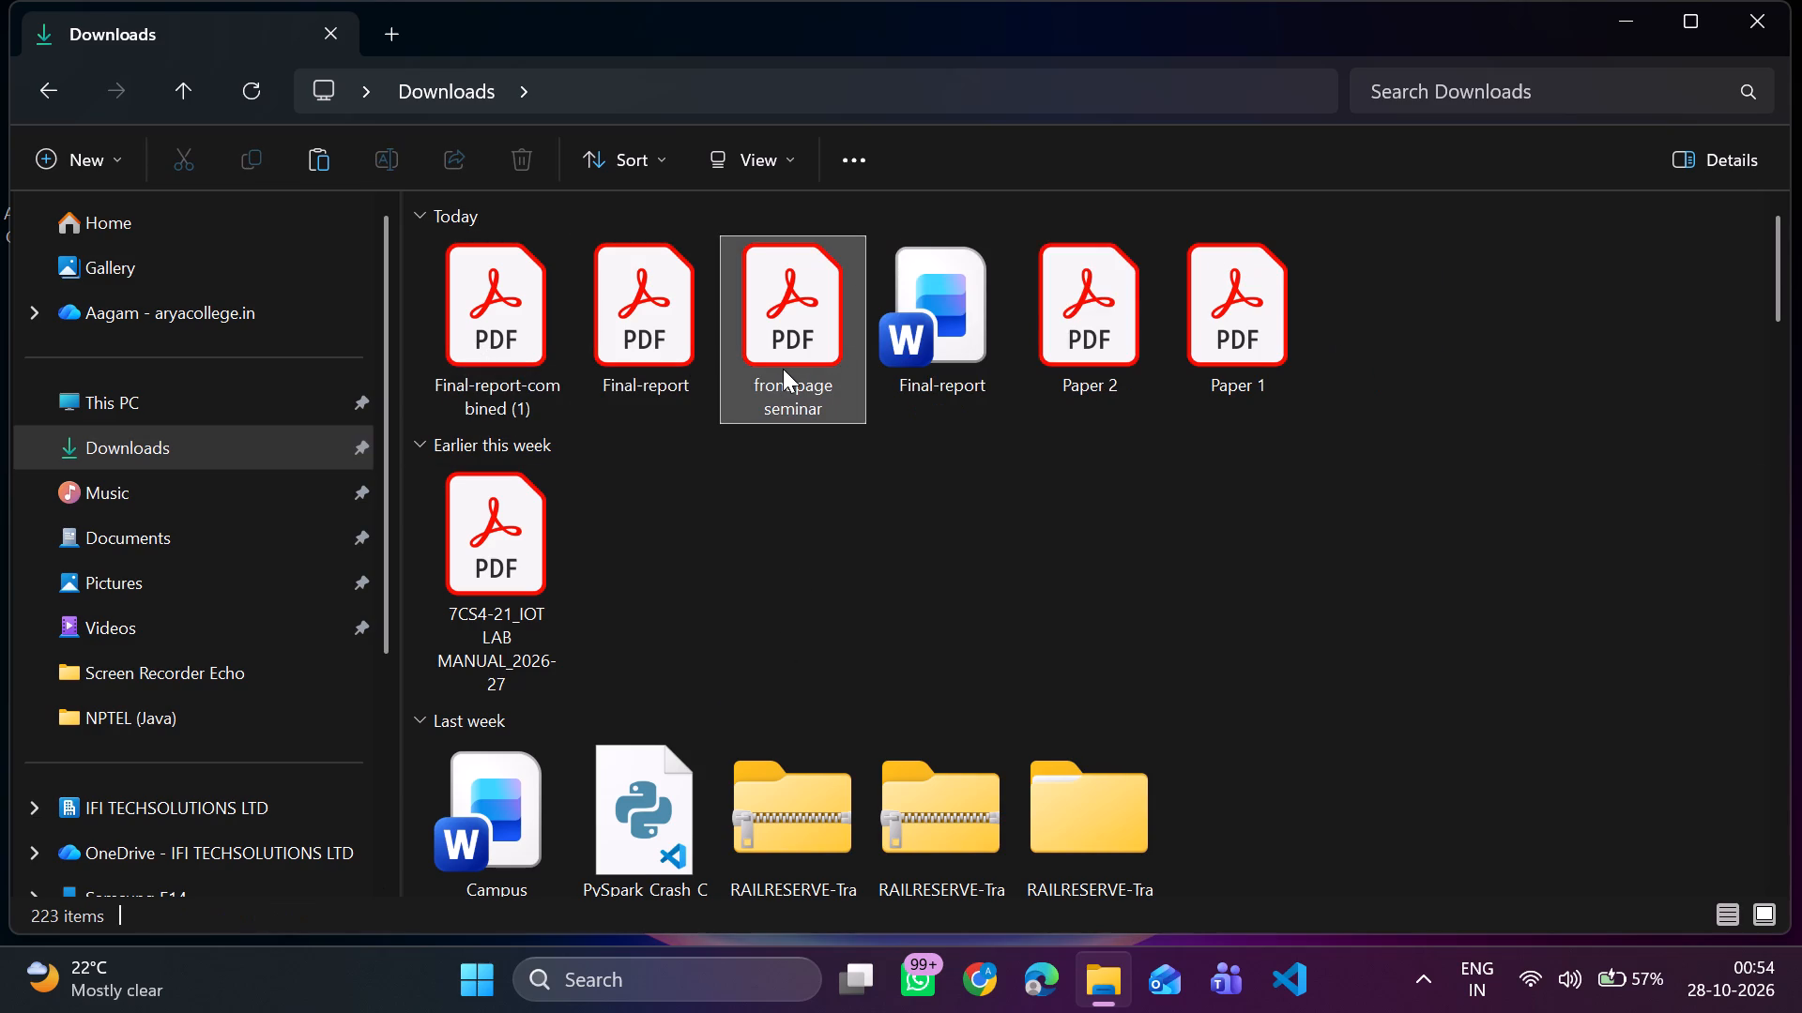
click(779, 362)
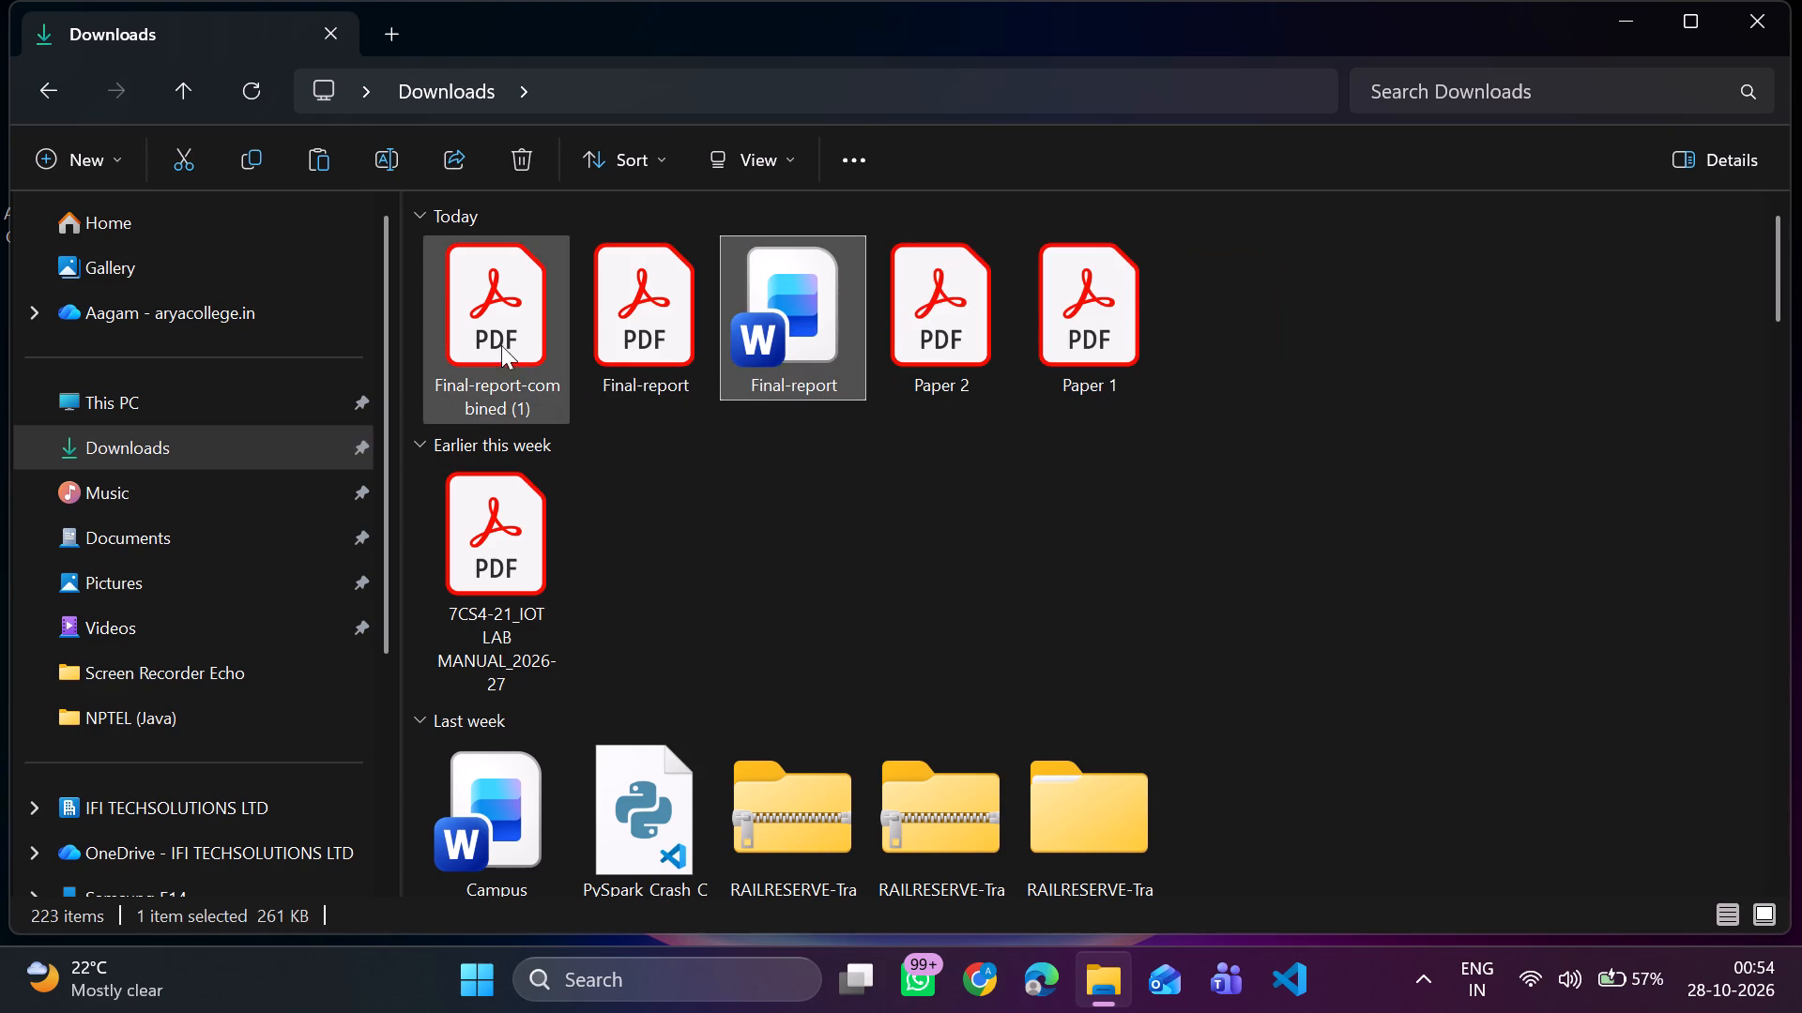
Open the Final-report-combined (1) PDF from Downloads in Adobe Acrobat.
double_click(521, 353)
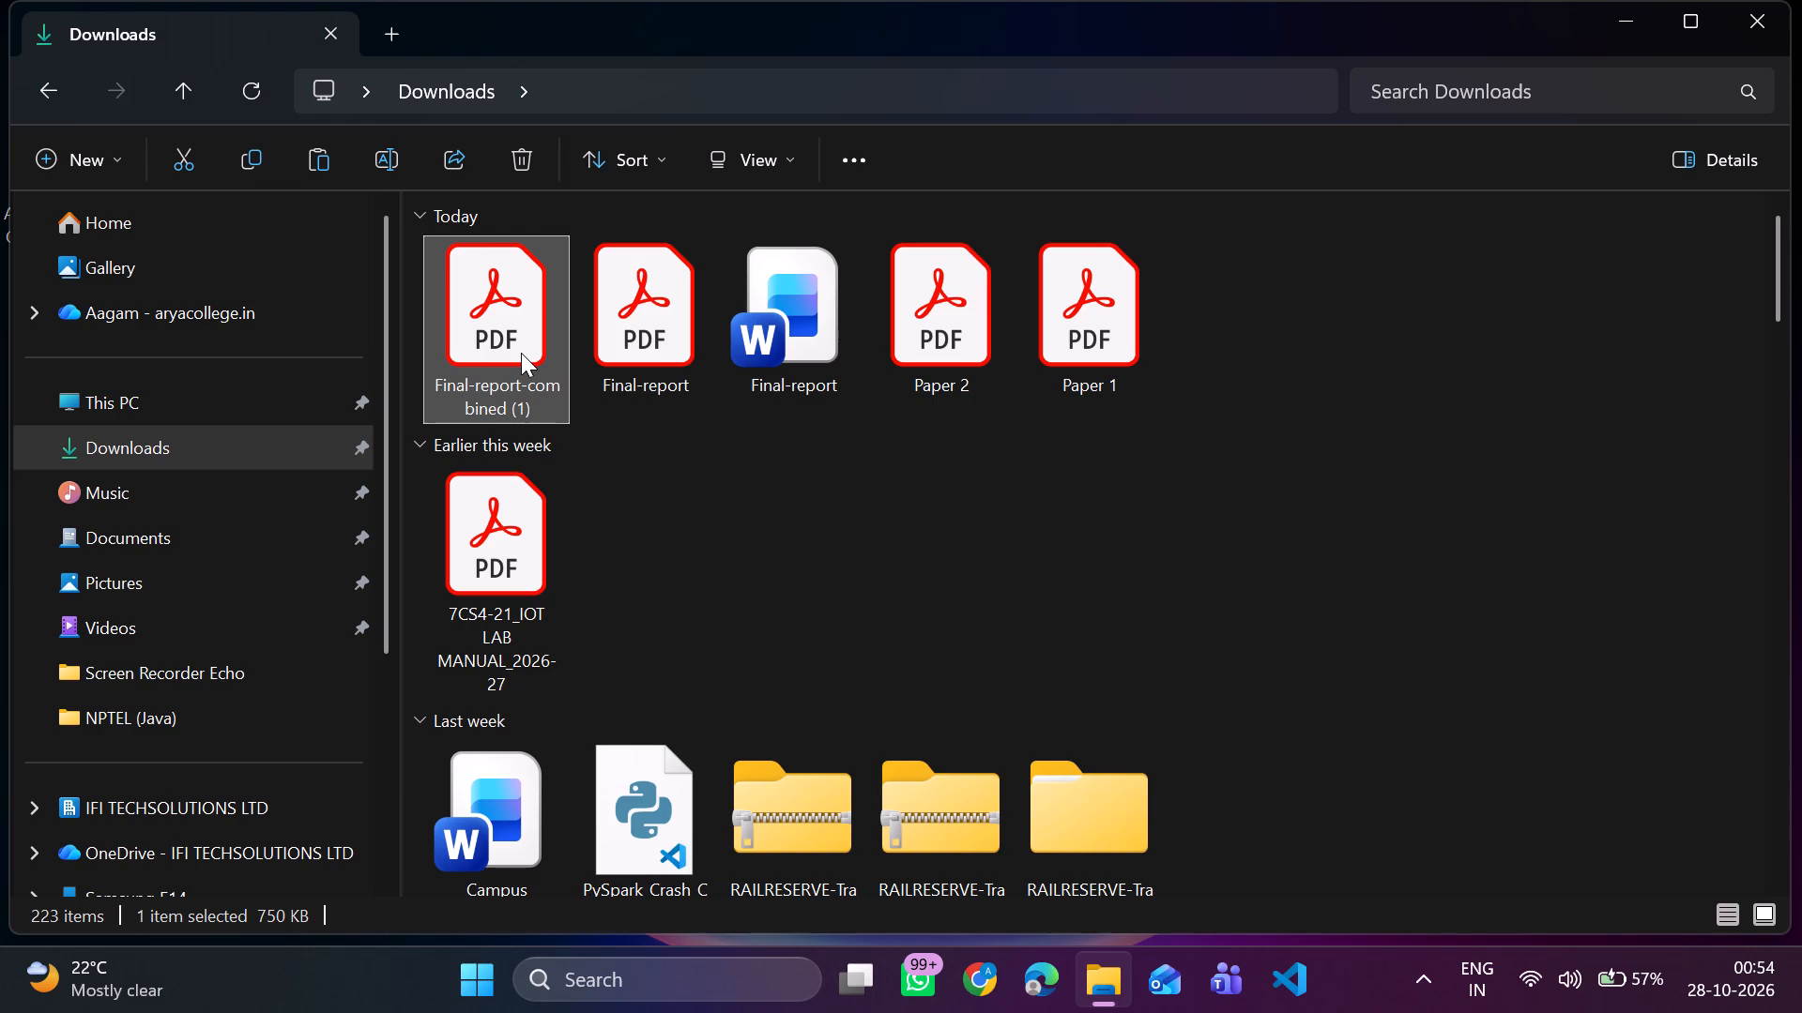
click(366, 161)
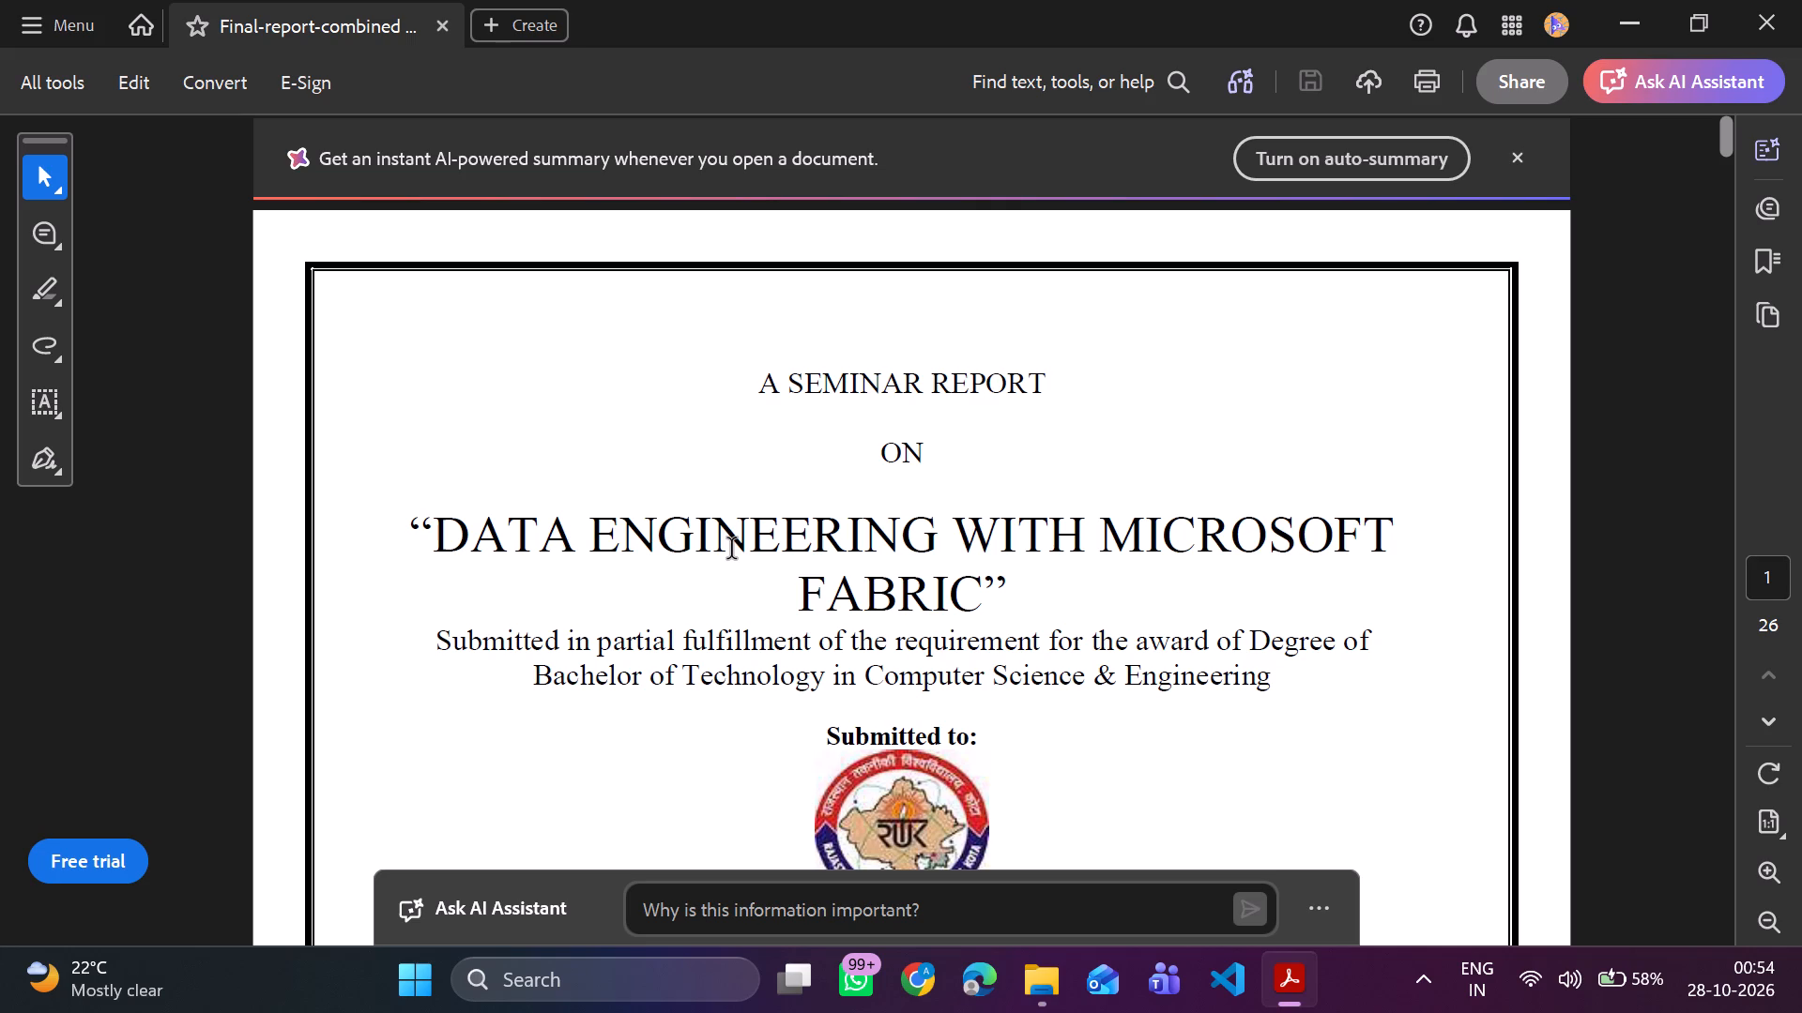
Switch back to the Downloads folder in File Explorer.
click(1041, 1008)
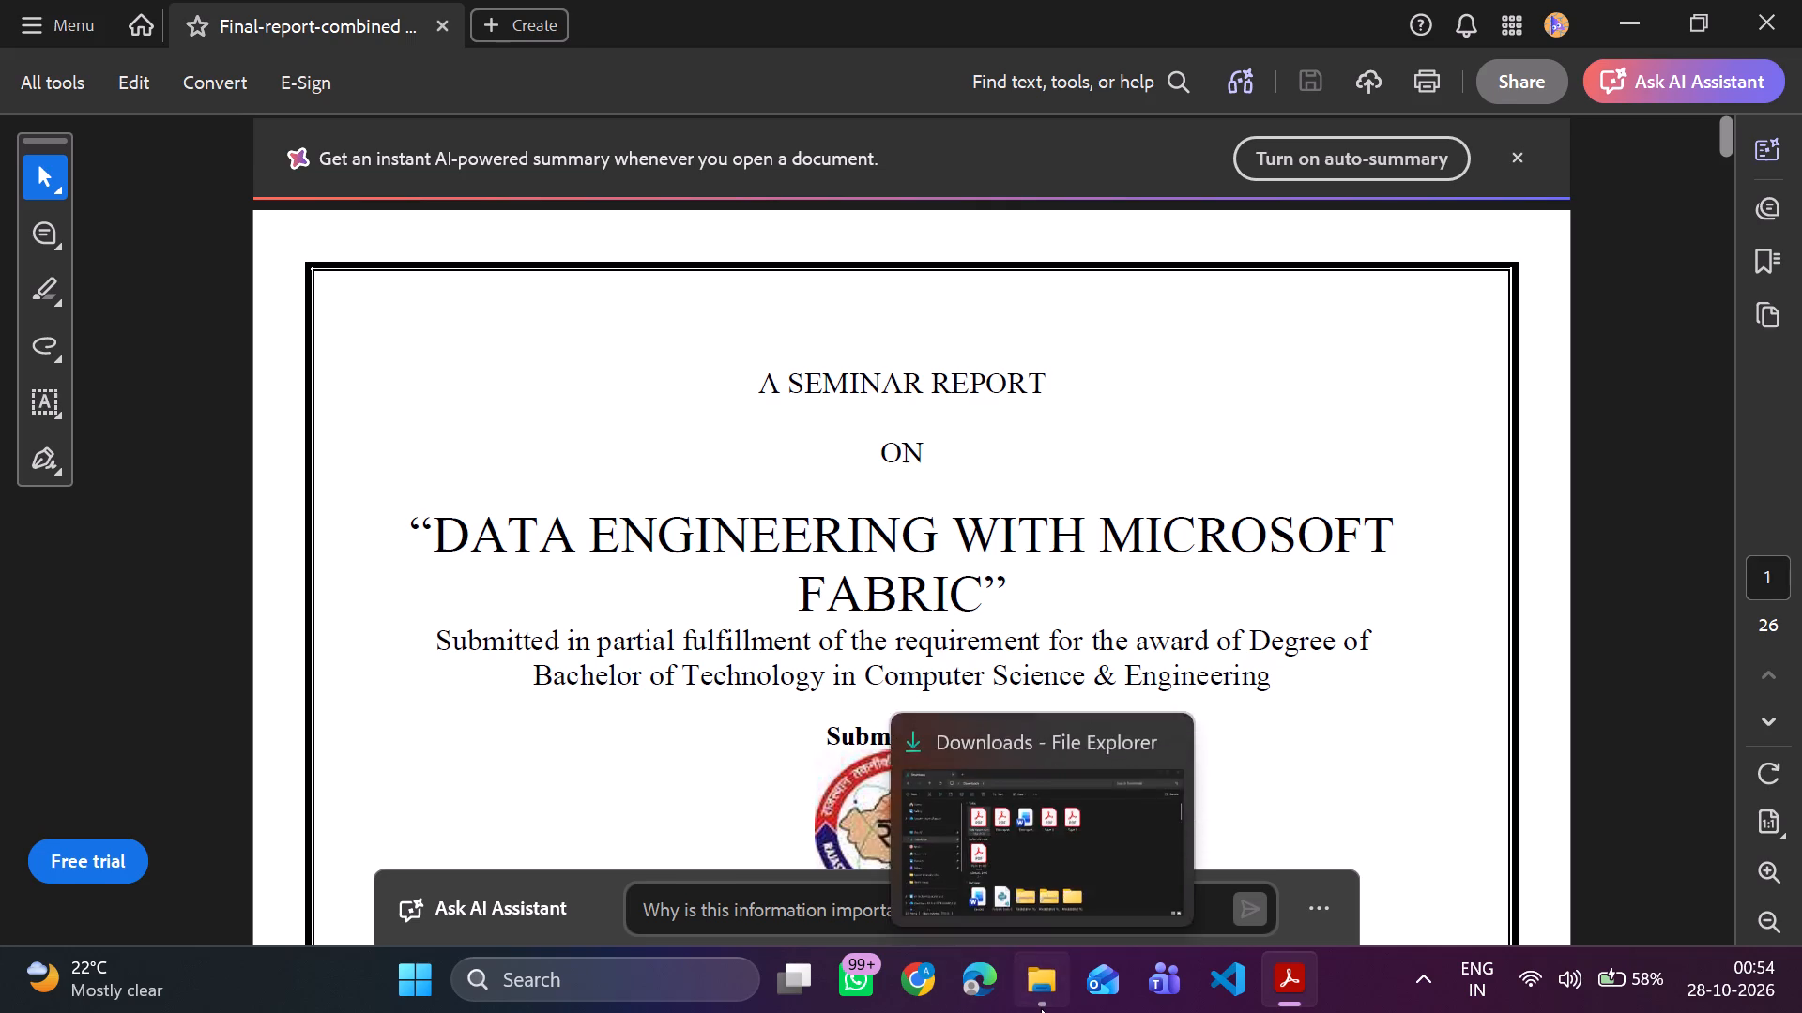
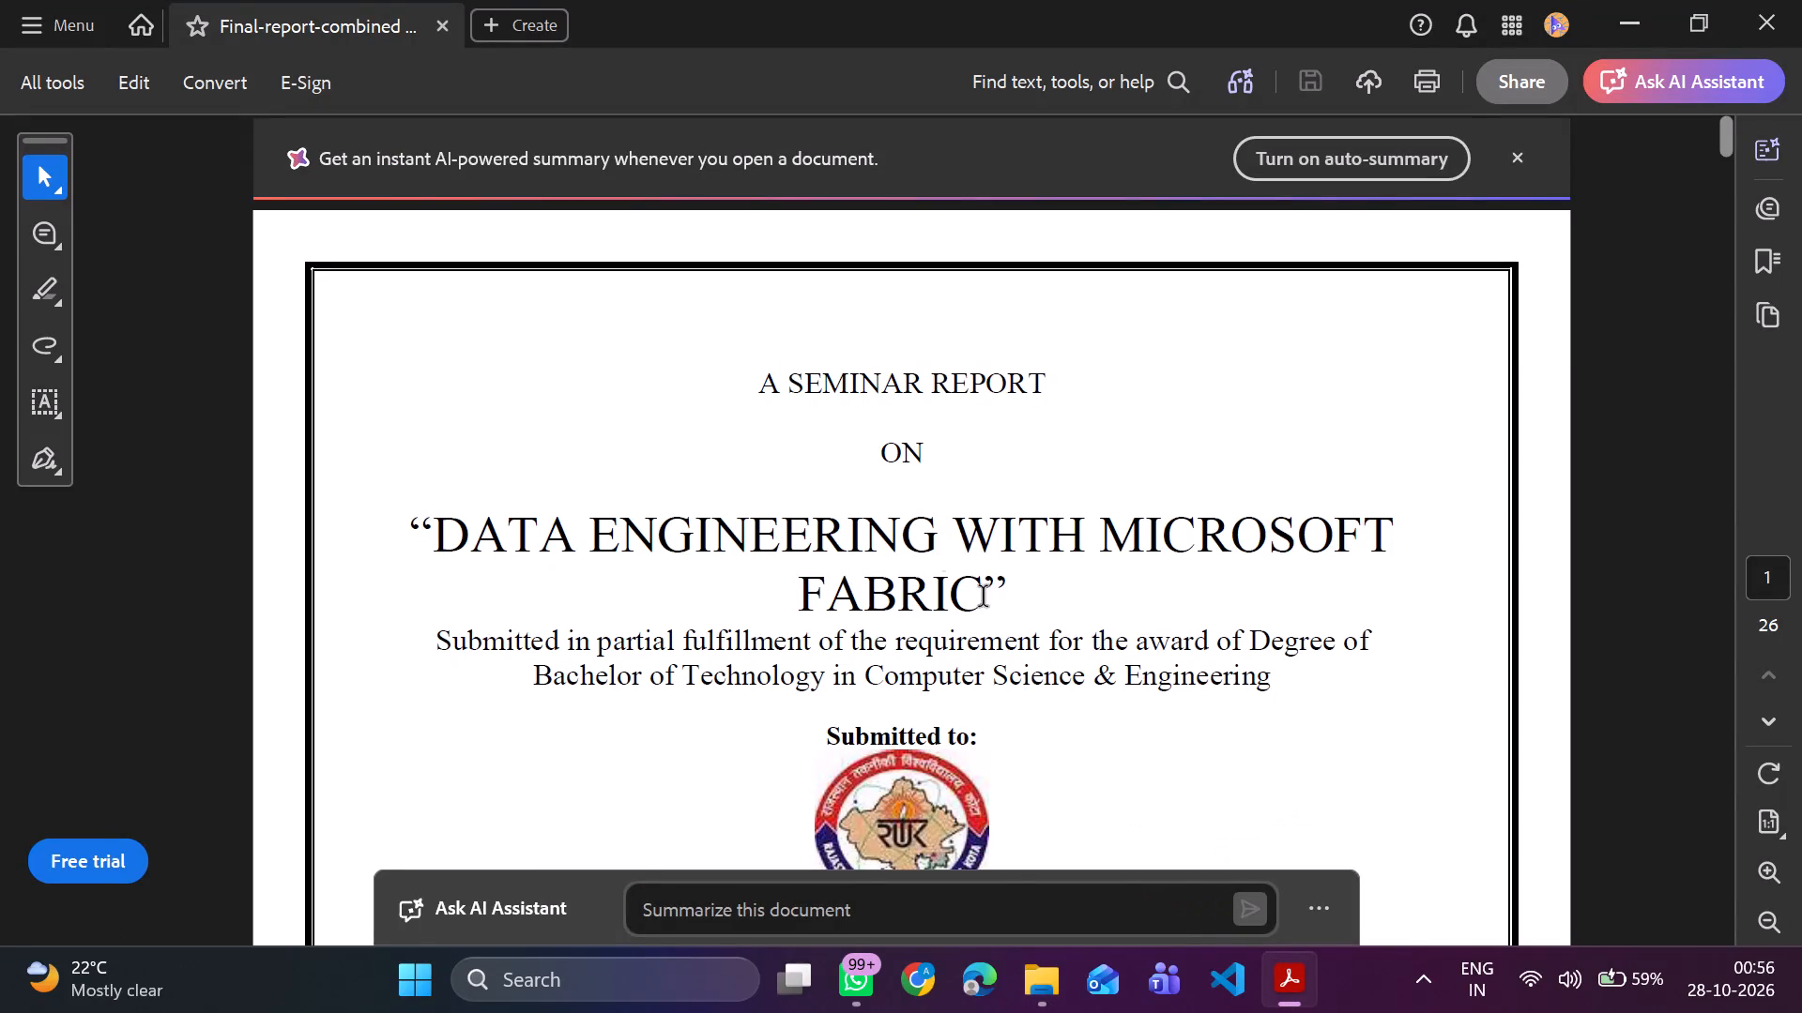
Review the combined seminar report in Adobe Acrobat from the cover page to the Acknowledgement page.
scroll(935, 542, down, 10)
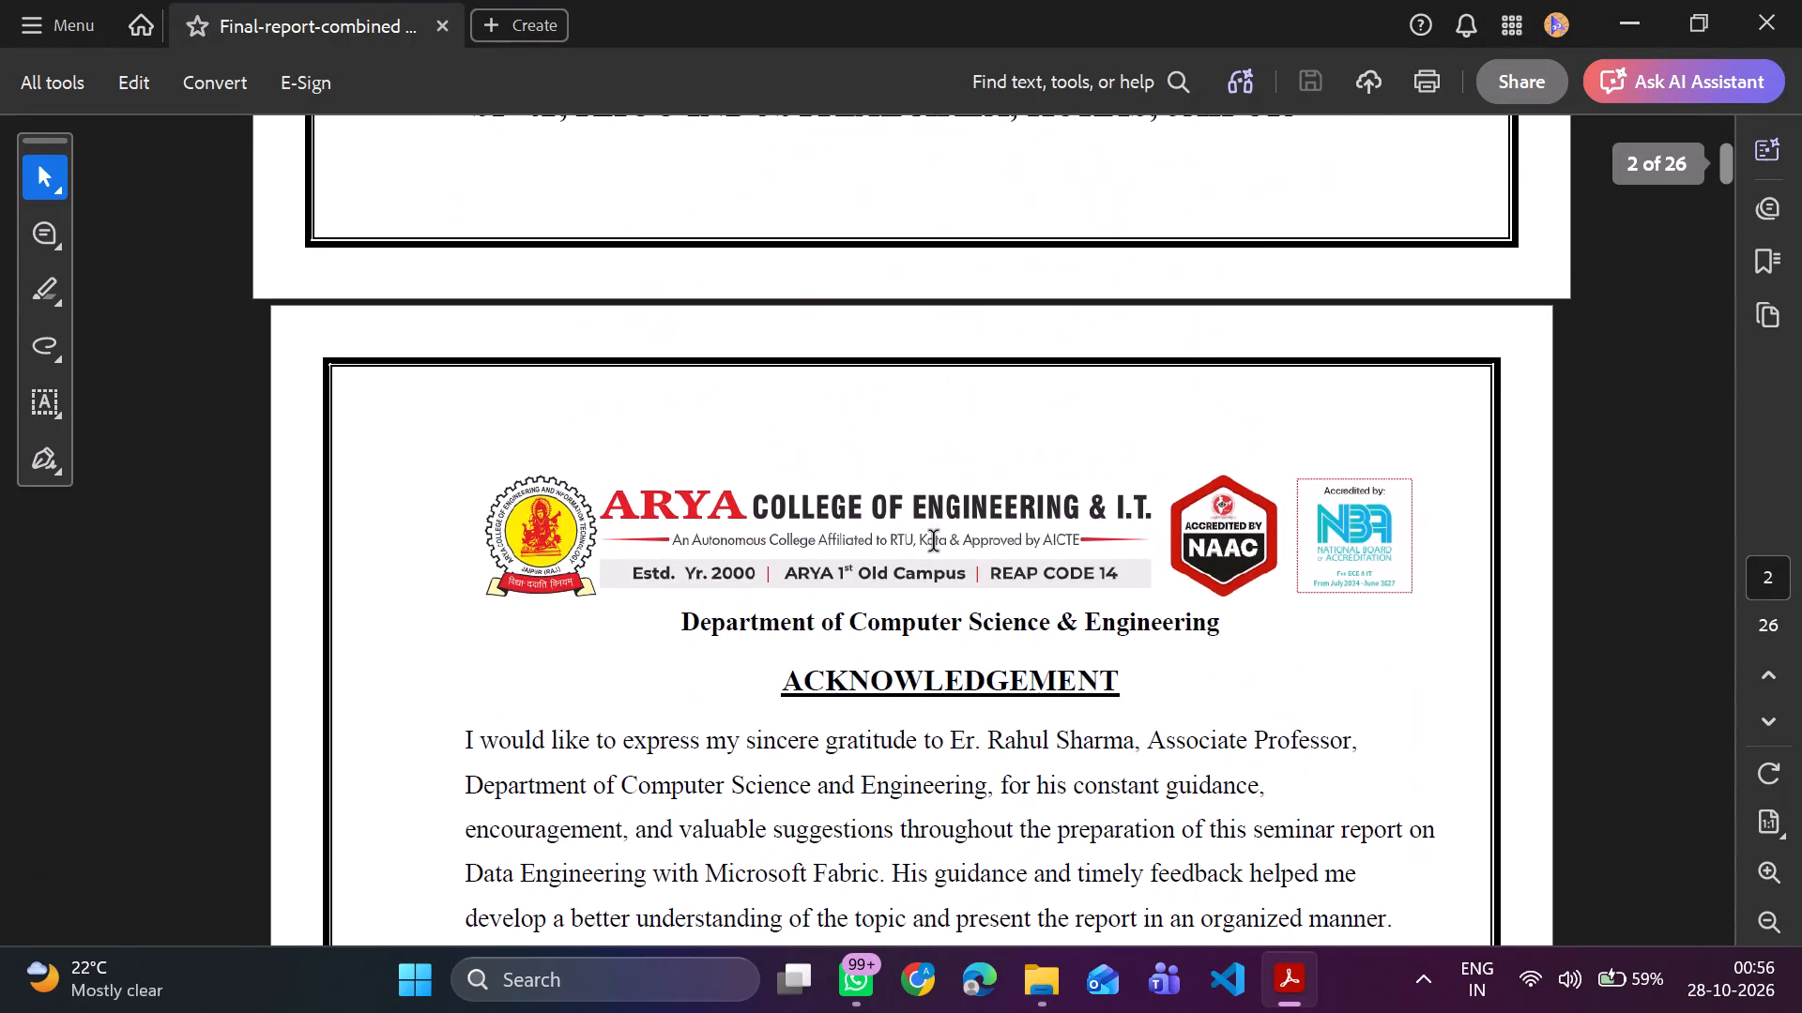
Review the combined report from the Acknowledgement to the List of Contents, and recheck the cover page's title, student and supervisor details.
scroll(935, 542, down, 5)
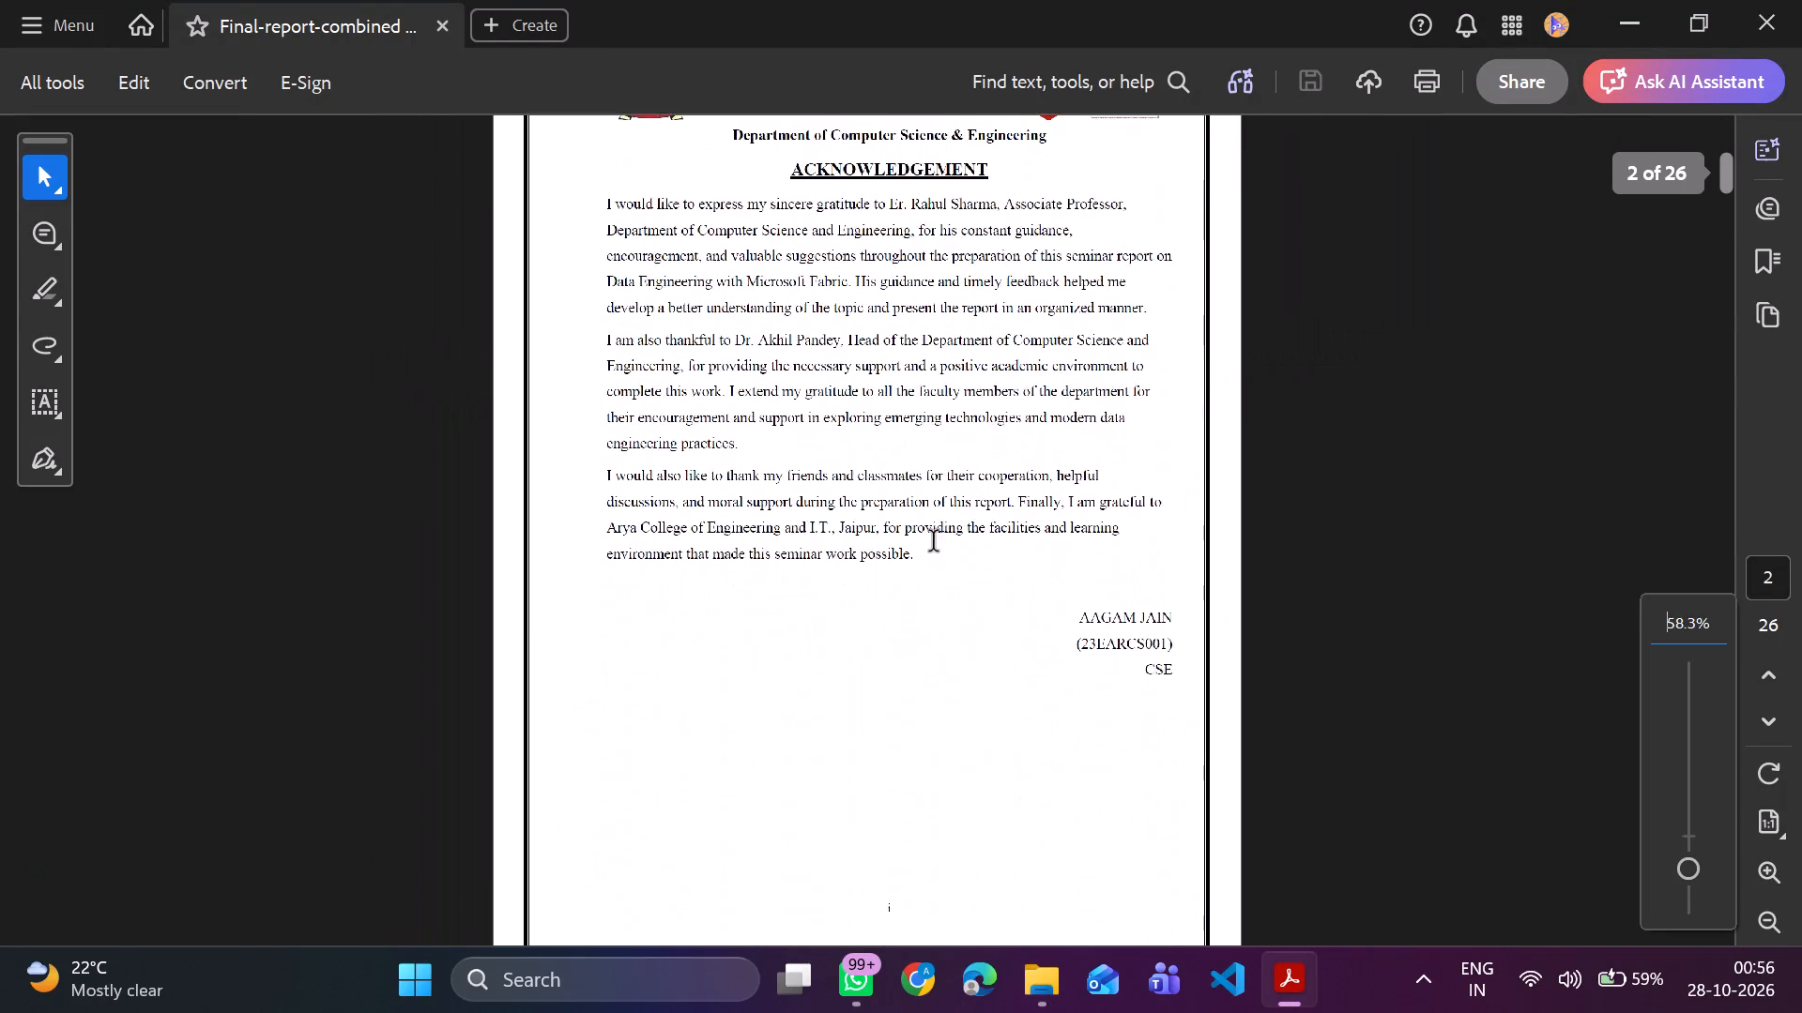
scroll(935, 542, down, 3)
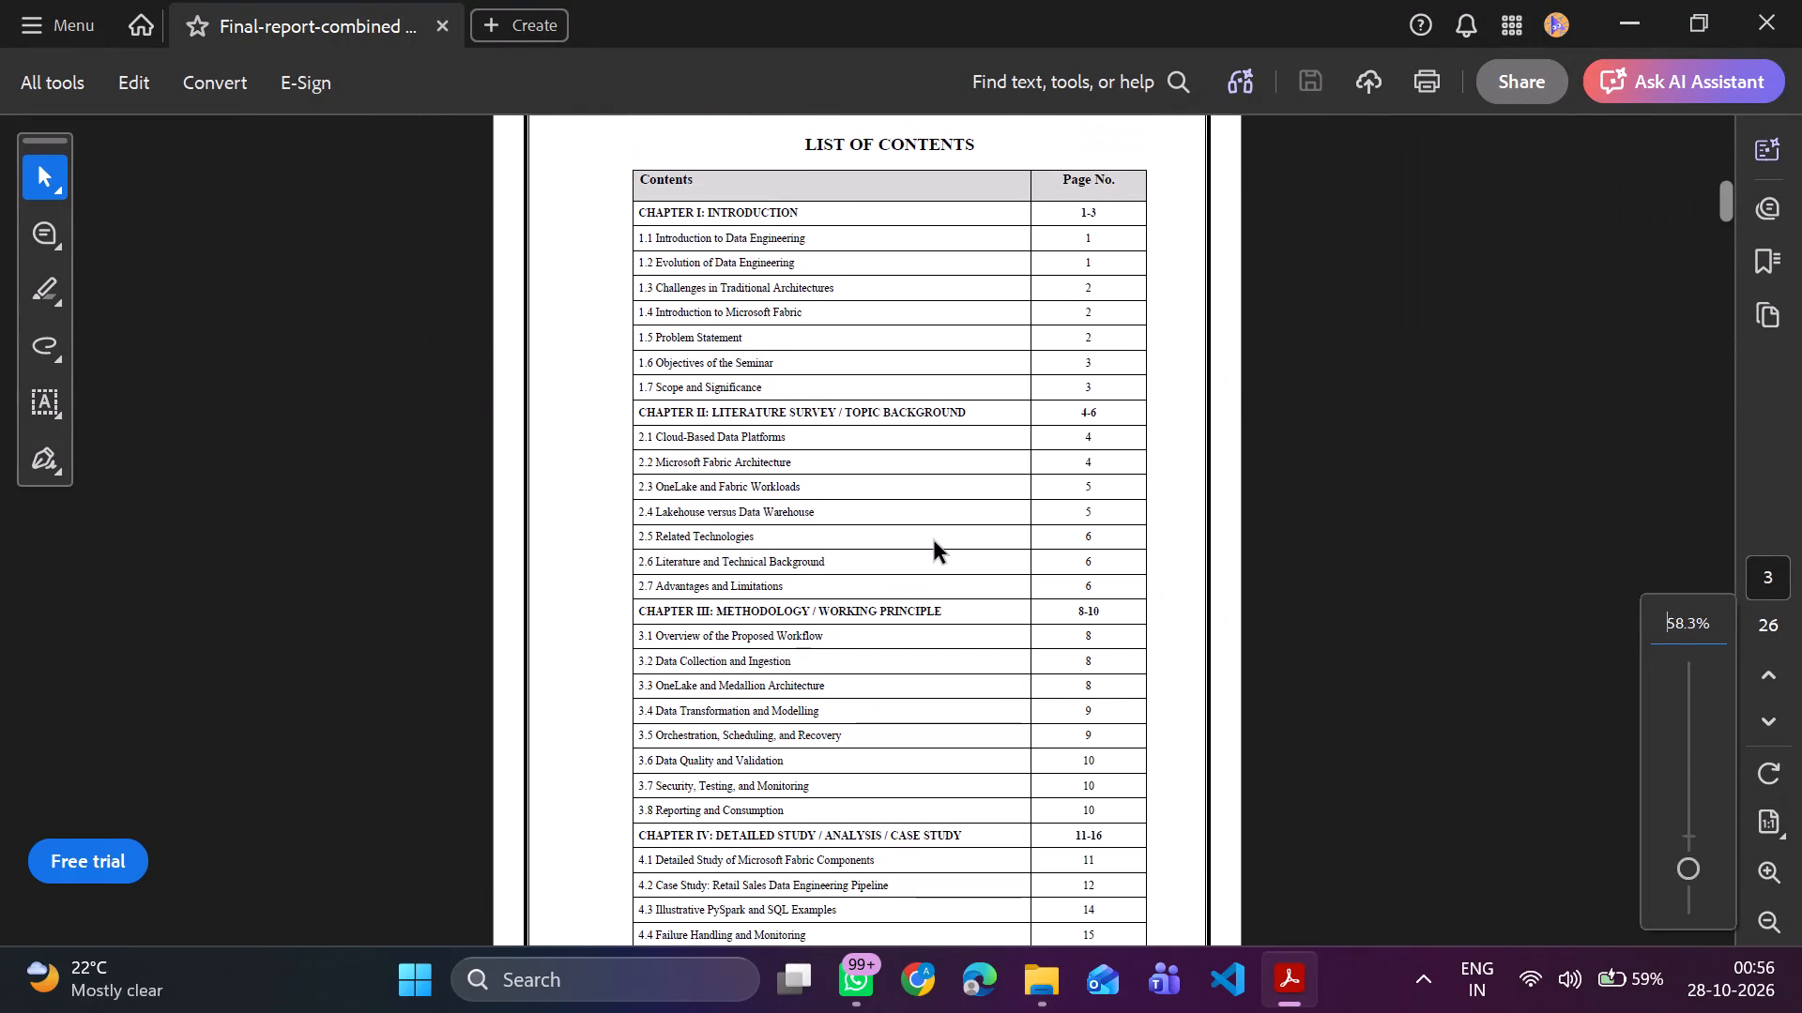
scroll(935, 542, up, 7)
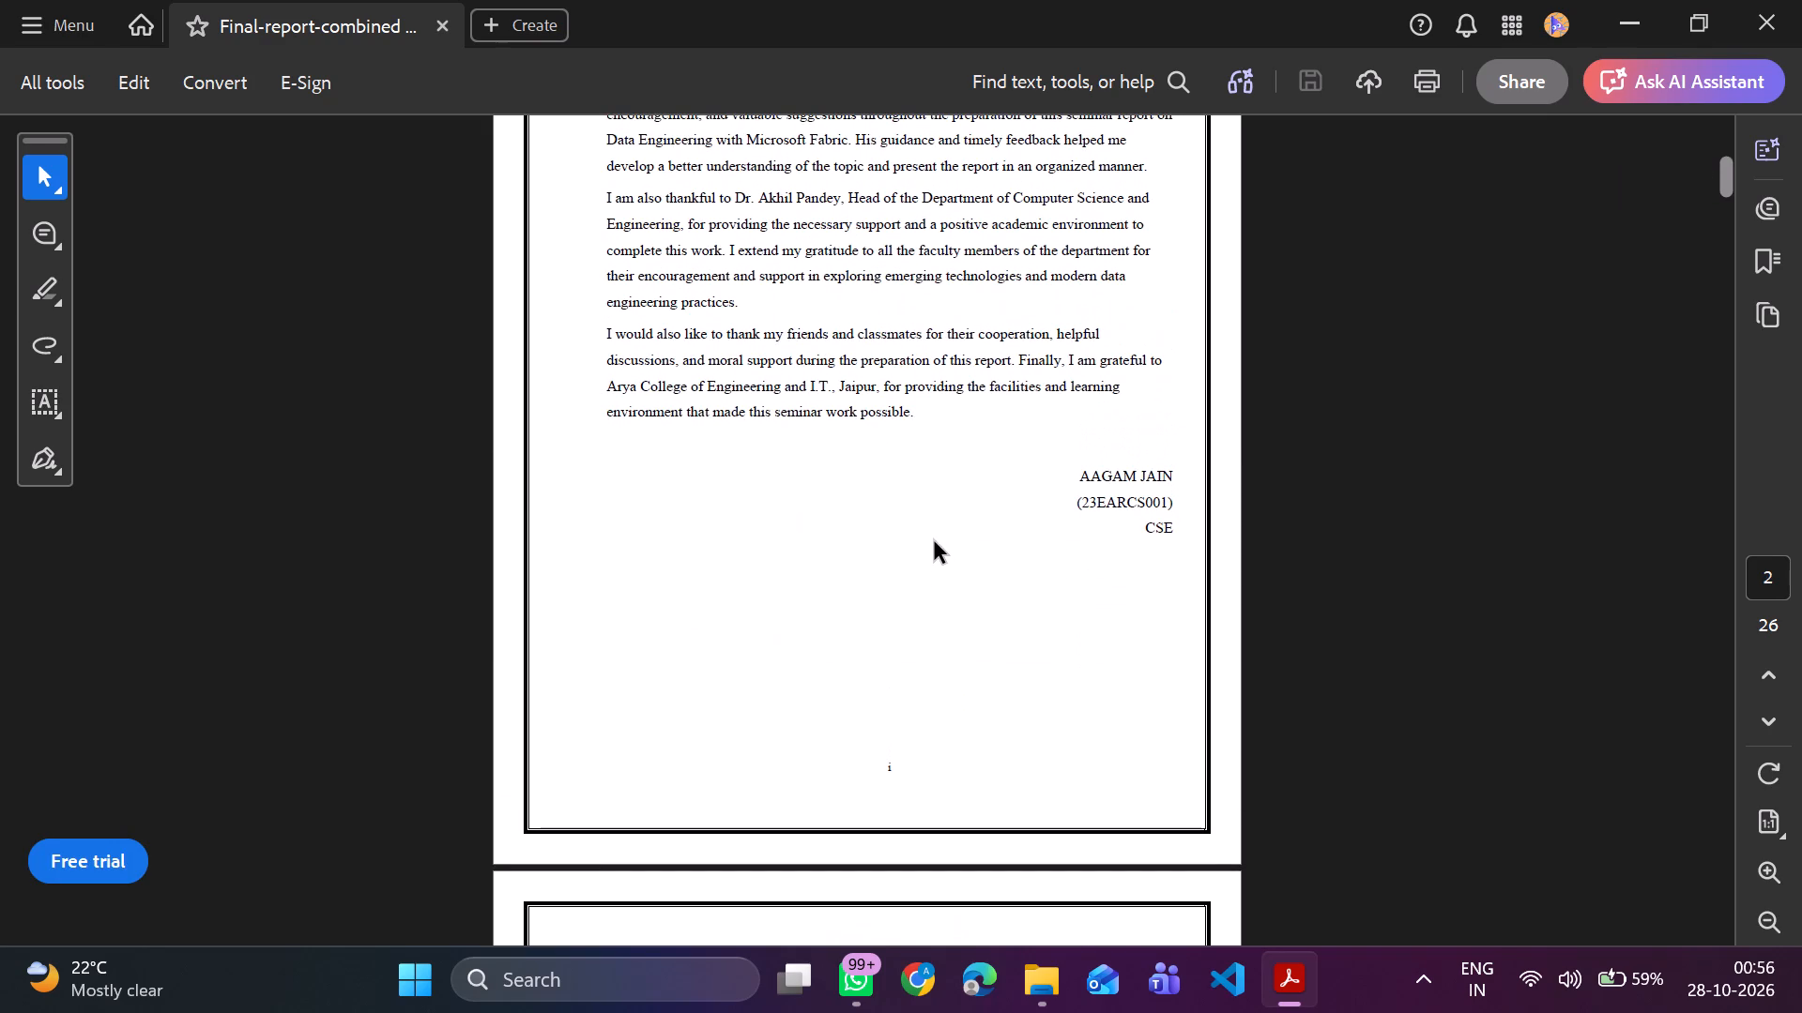
scroll(935, 542, up, 6)
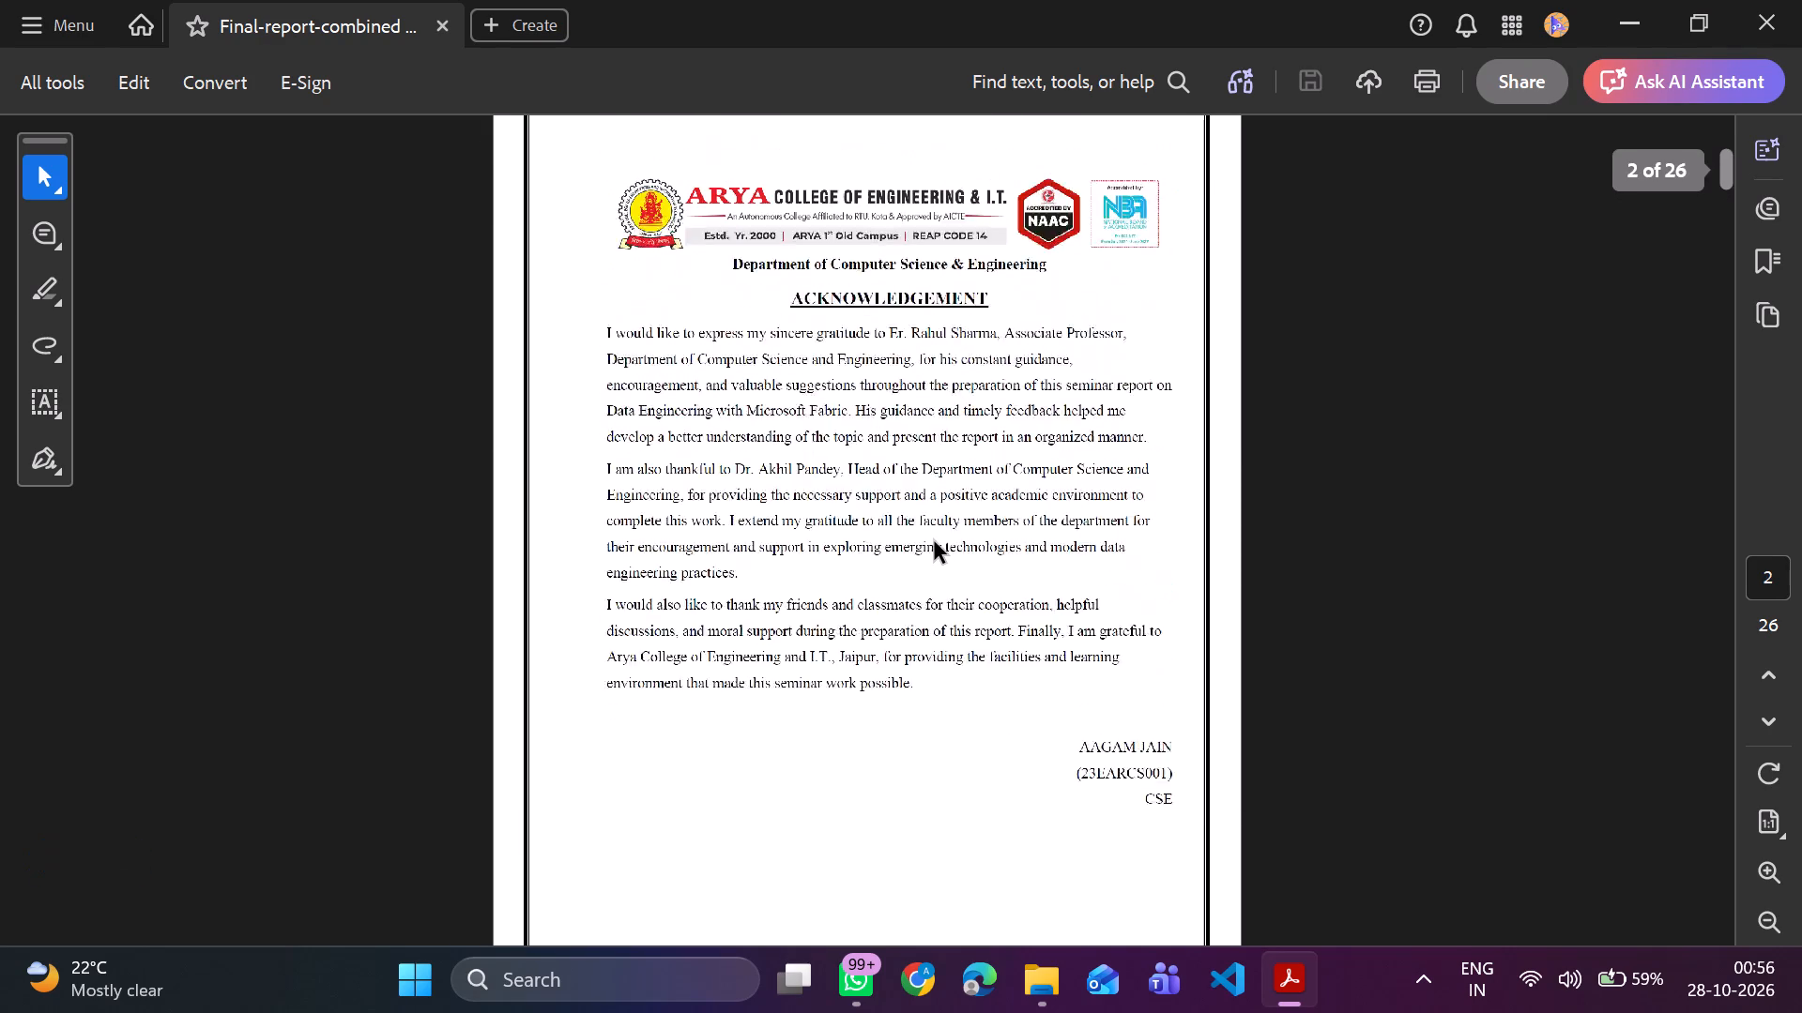
scroll(935, 542, up, 8)
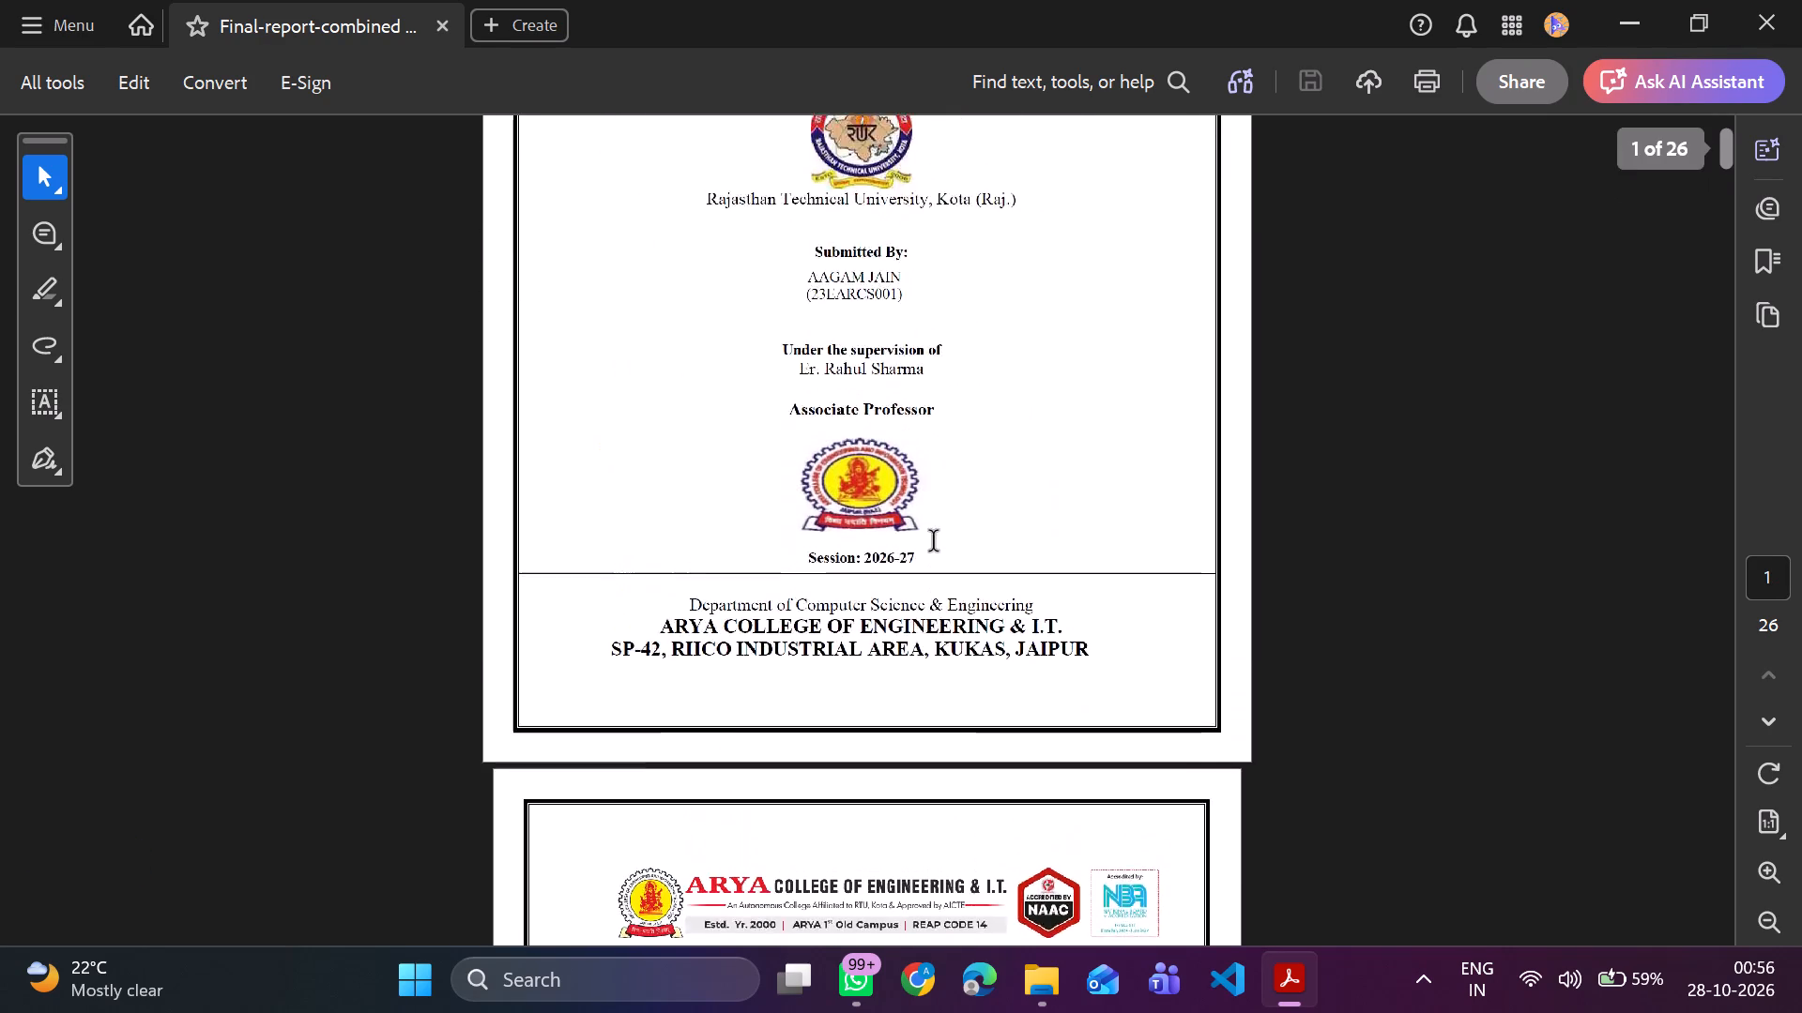
scroll(935, 542, up, 4)
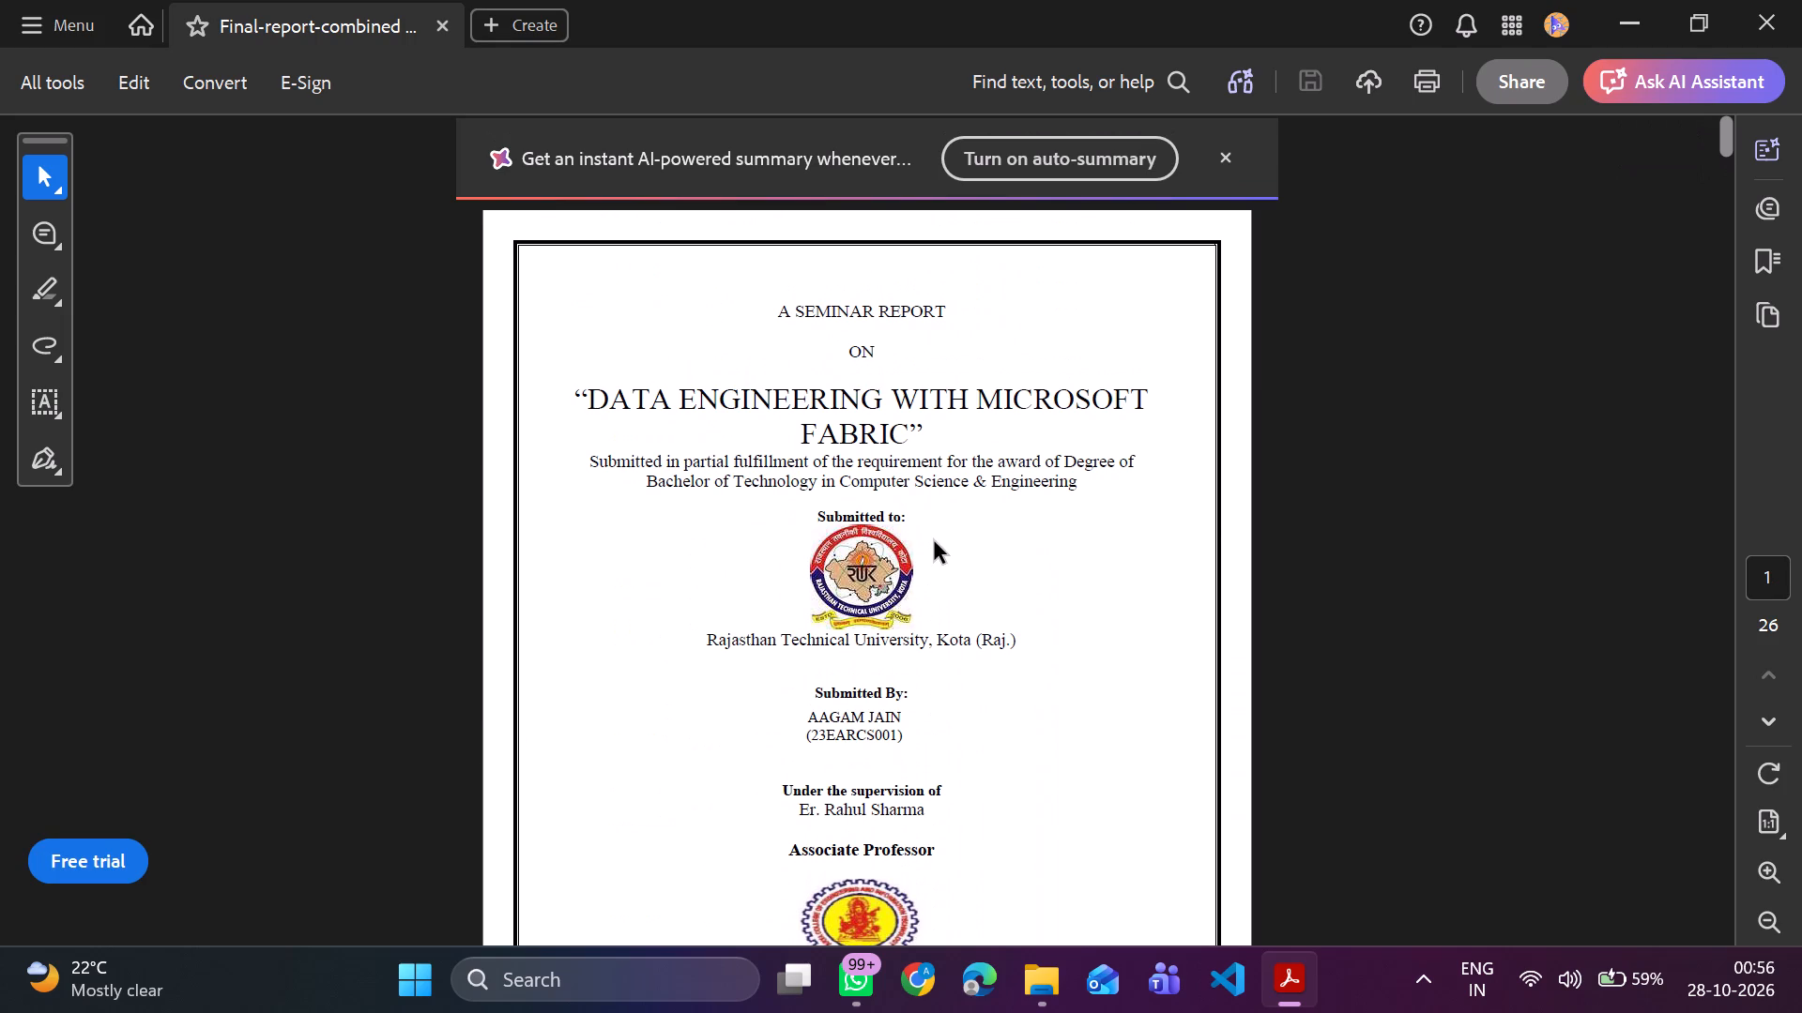
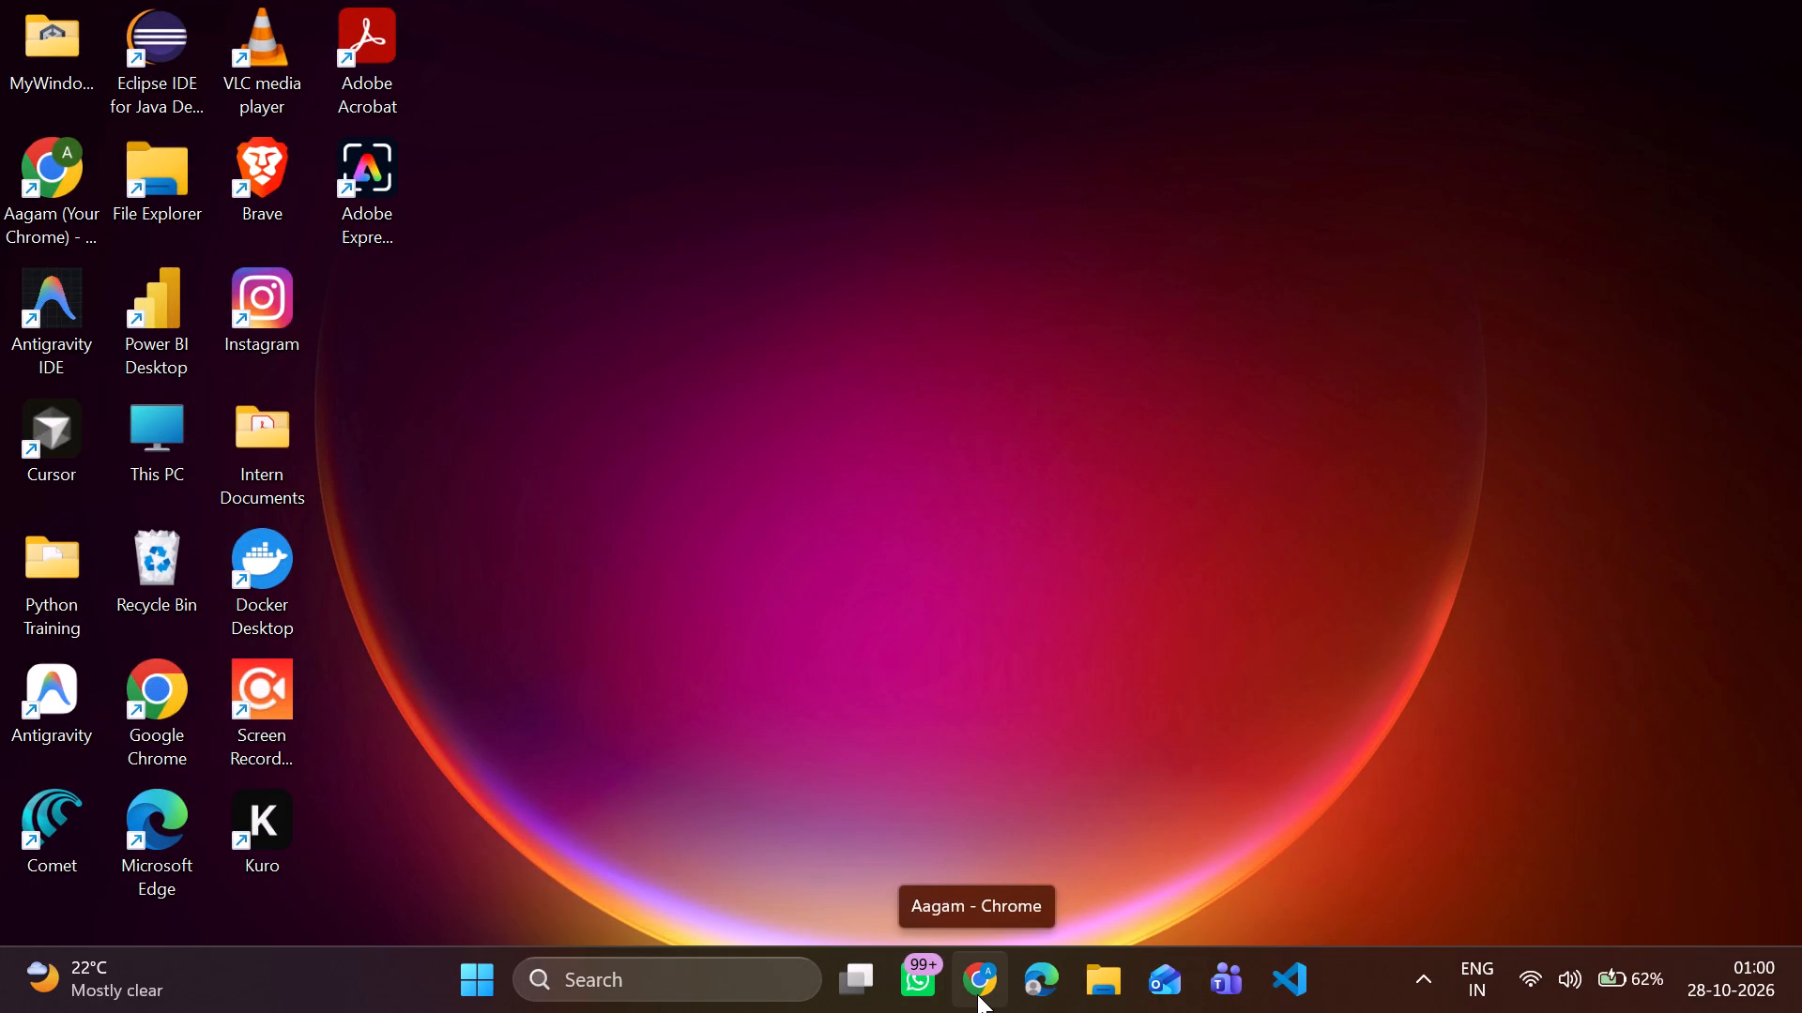
Open a new Google Chrome window from the desktop.
click(971, 982)
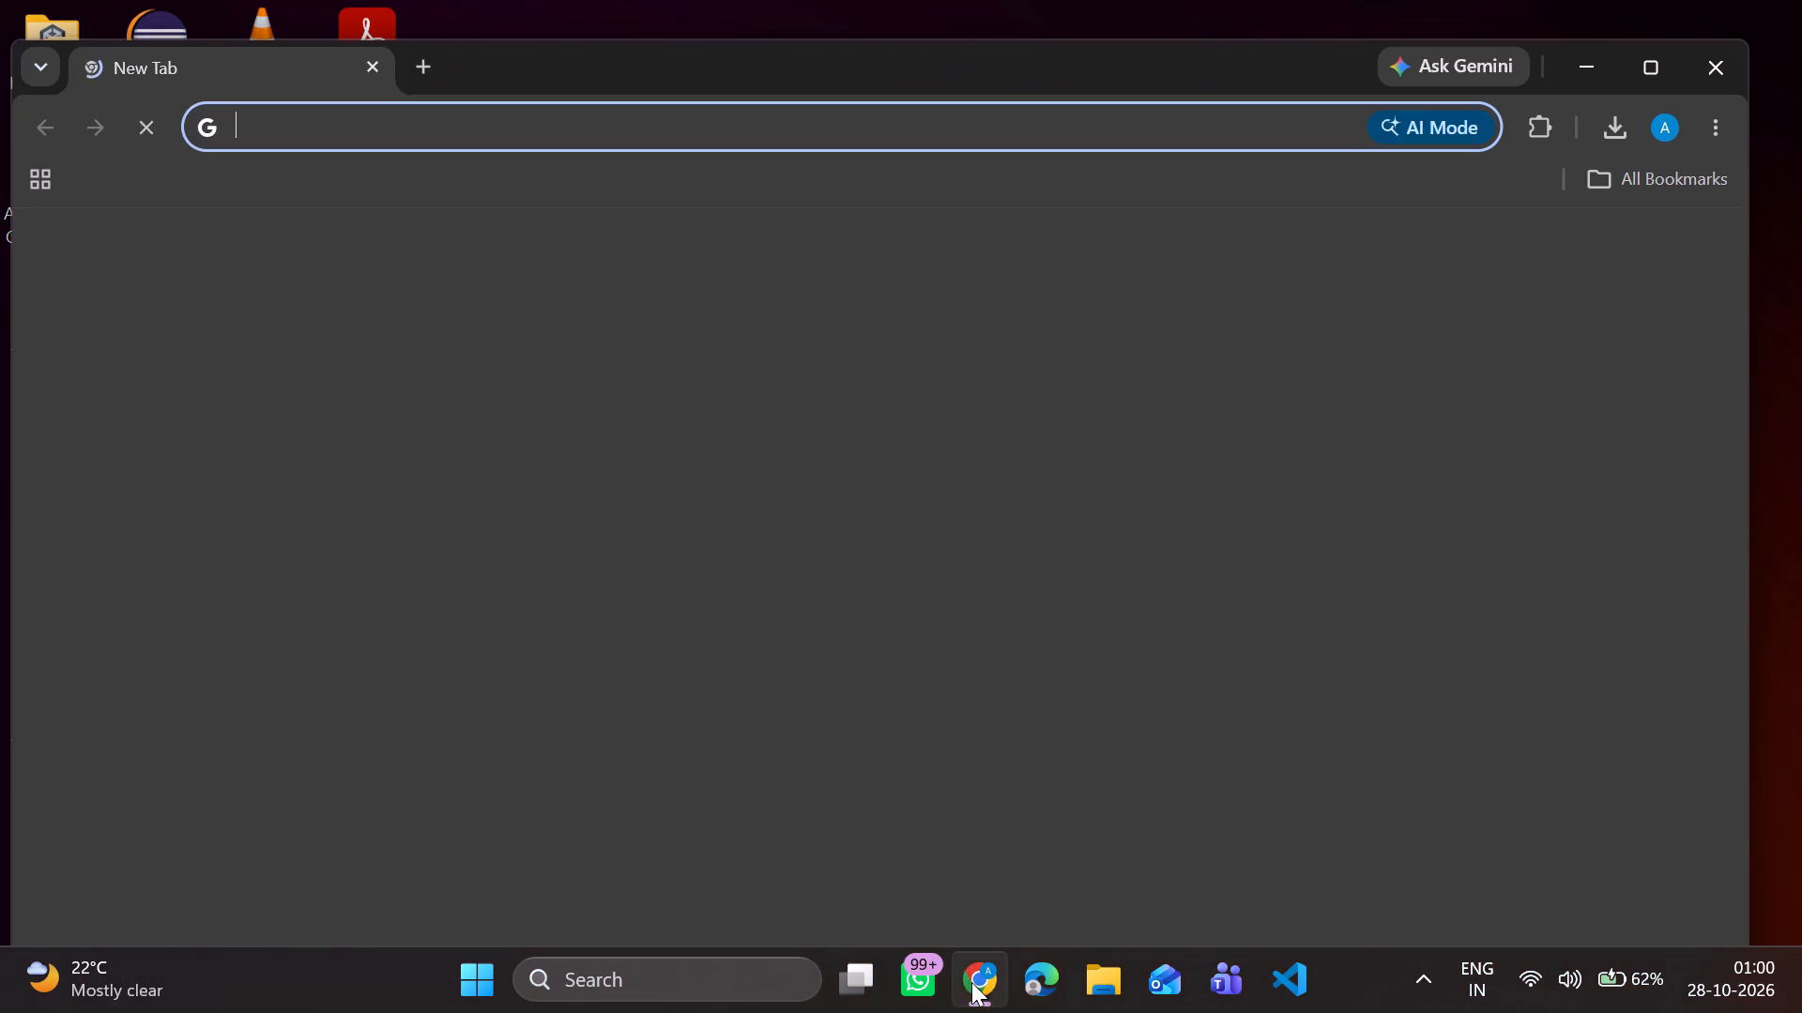
Maximize the newly opened Google Chrome window.
click(1641, 78)
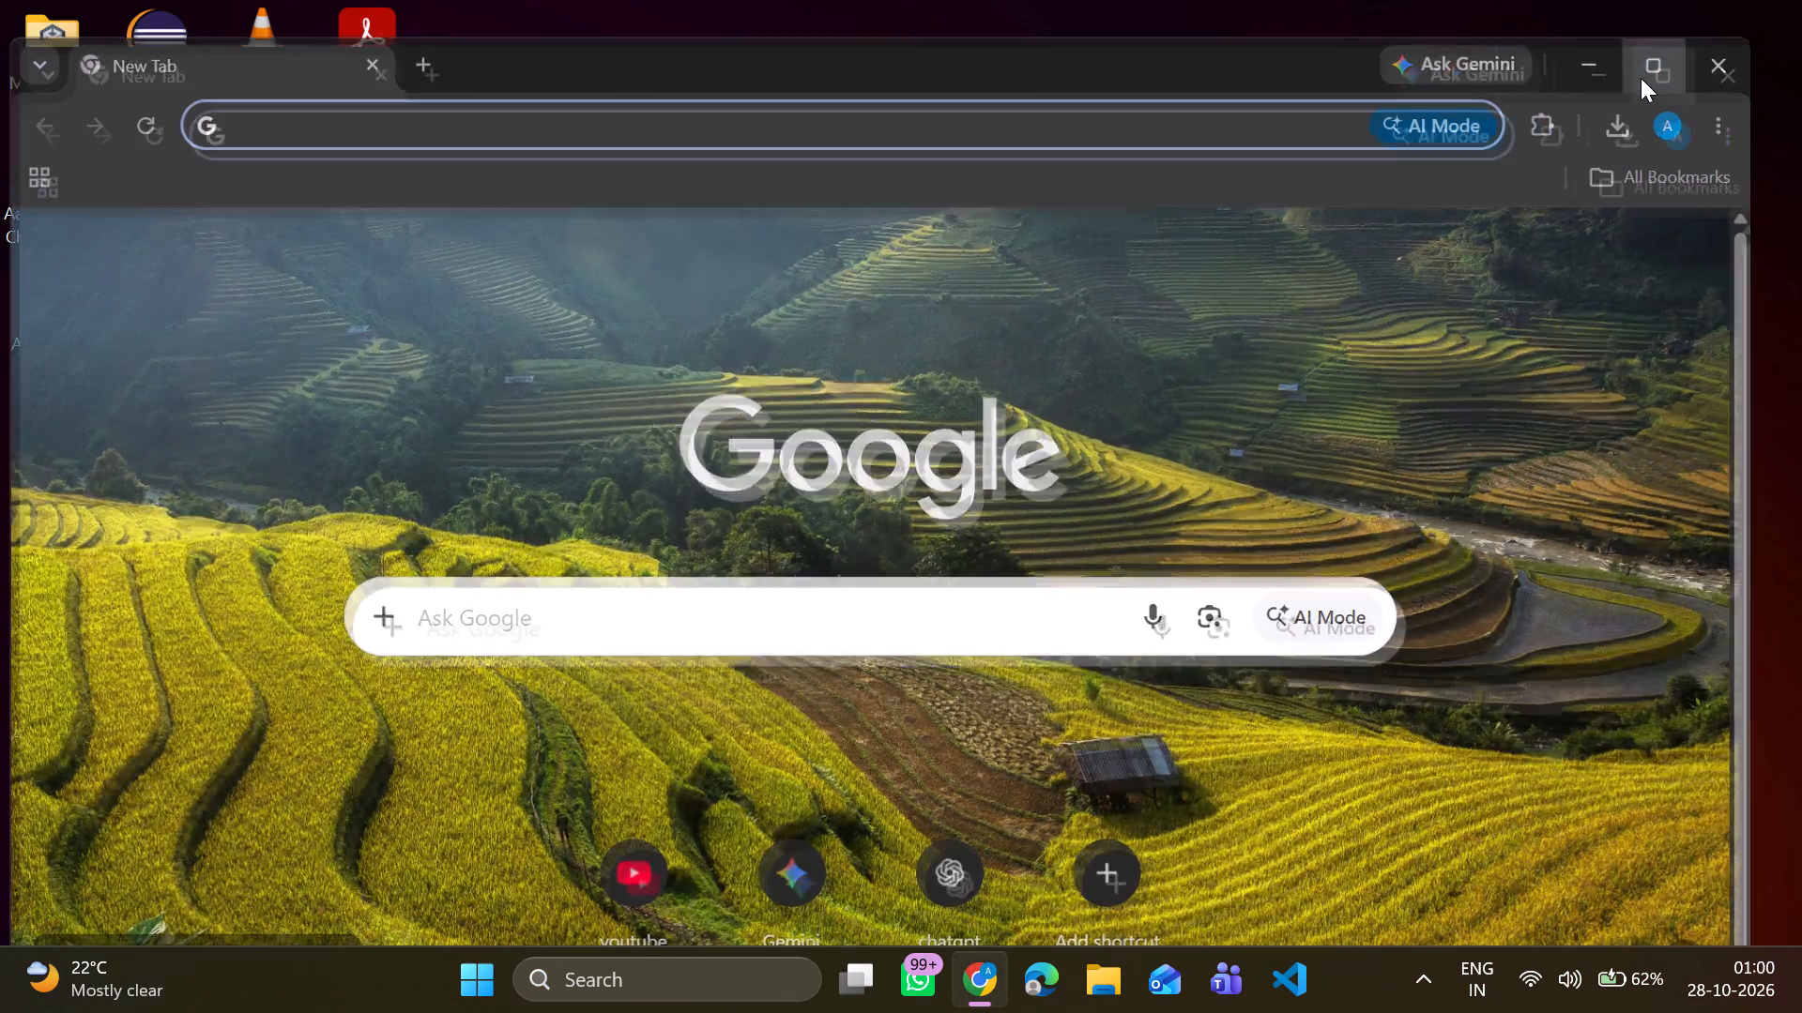